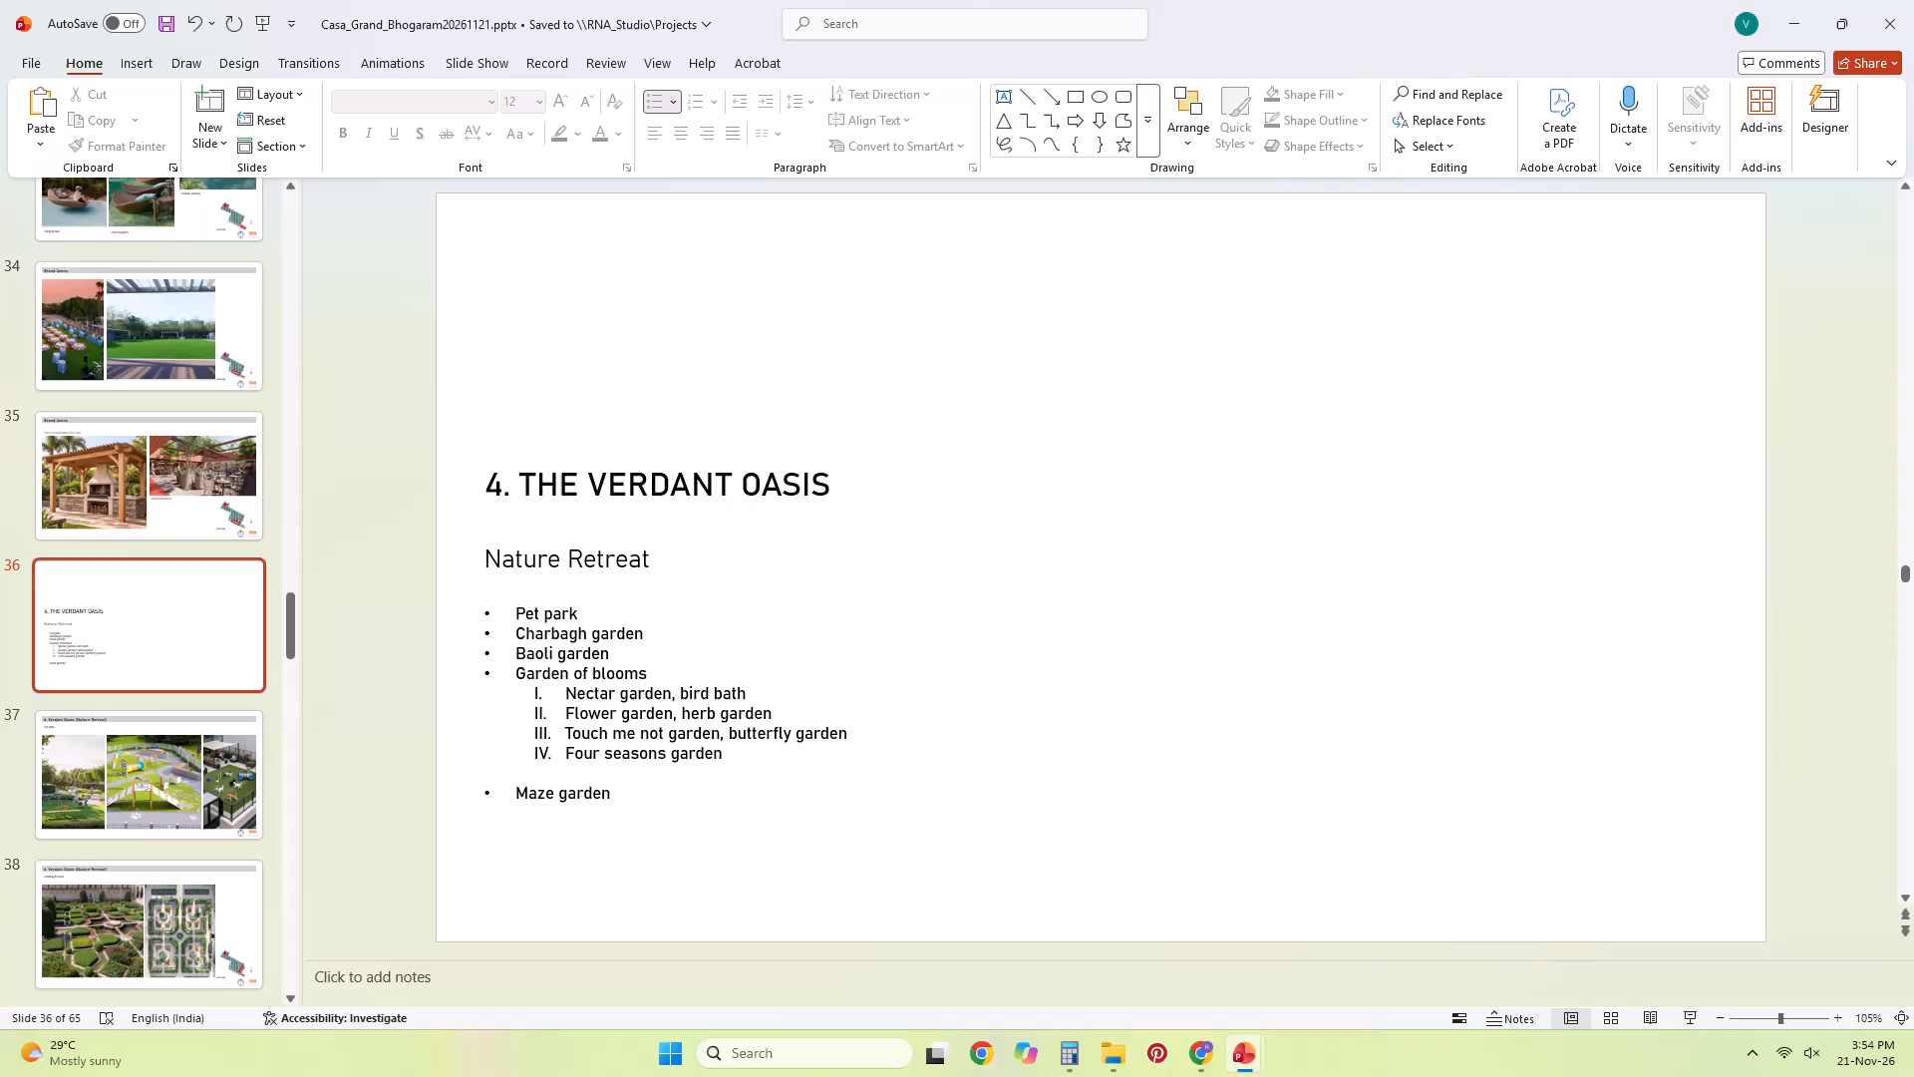
Add the bullets PETS PARK and PET BATH at the end of the list on the 5. THE PLAY FIELD slide.
scroll(251, 598, down, 4)
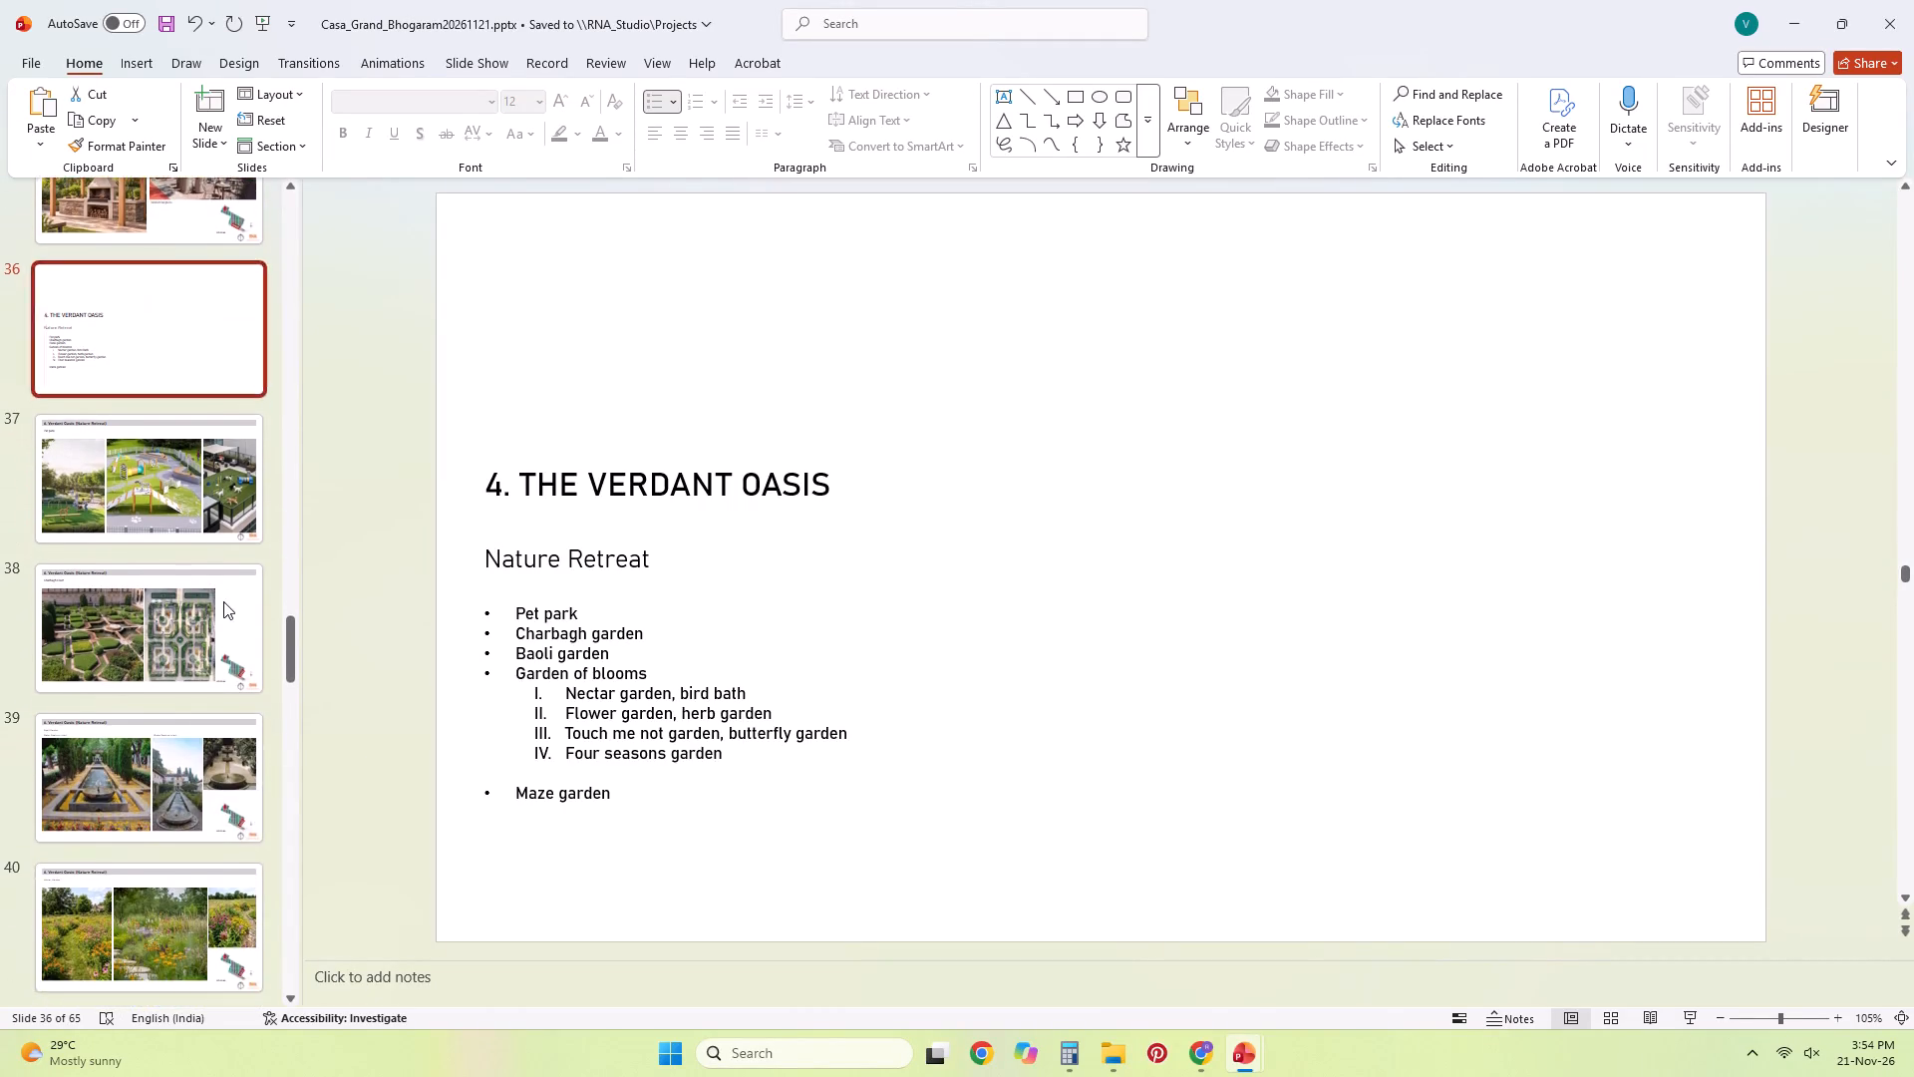
scroll(223, 601, down, 10)
click(185, 624)
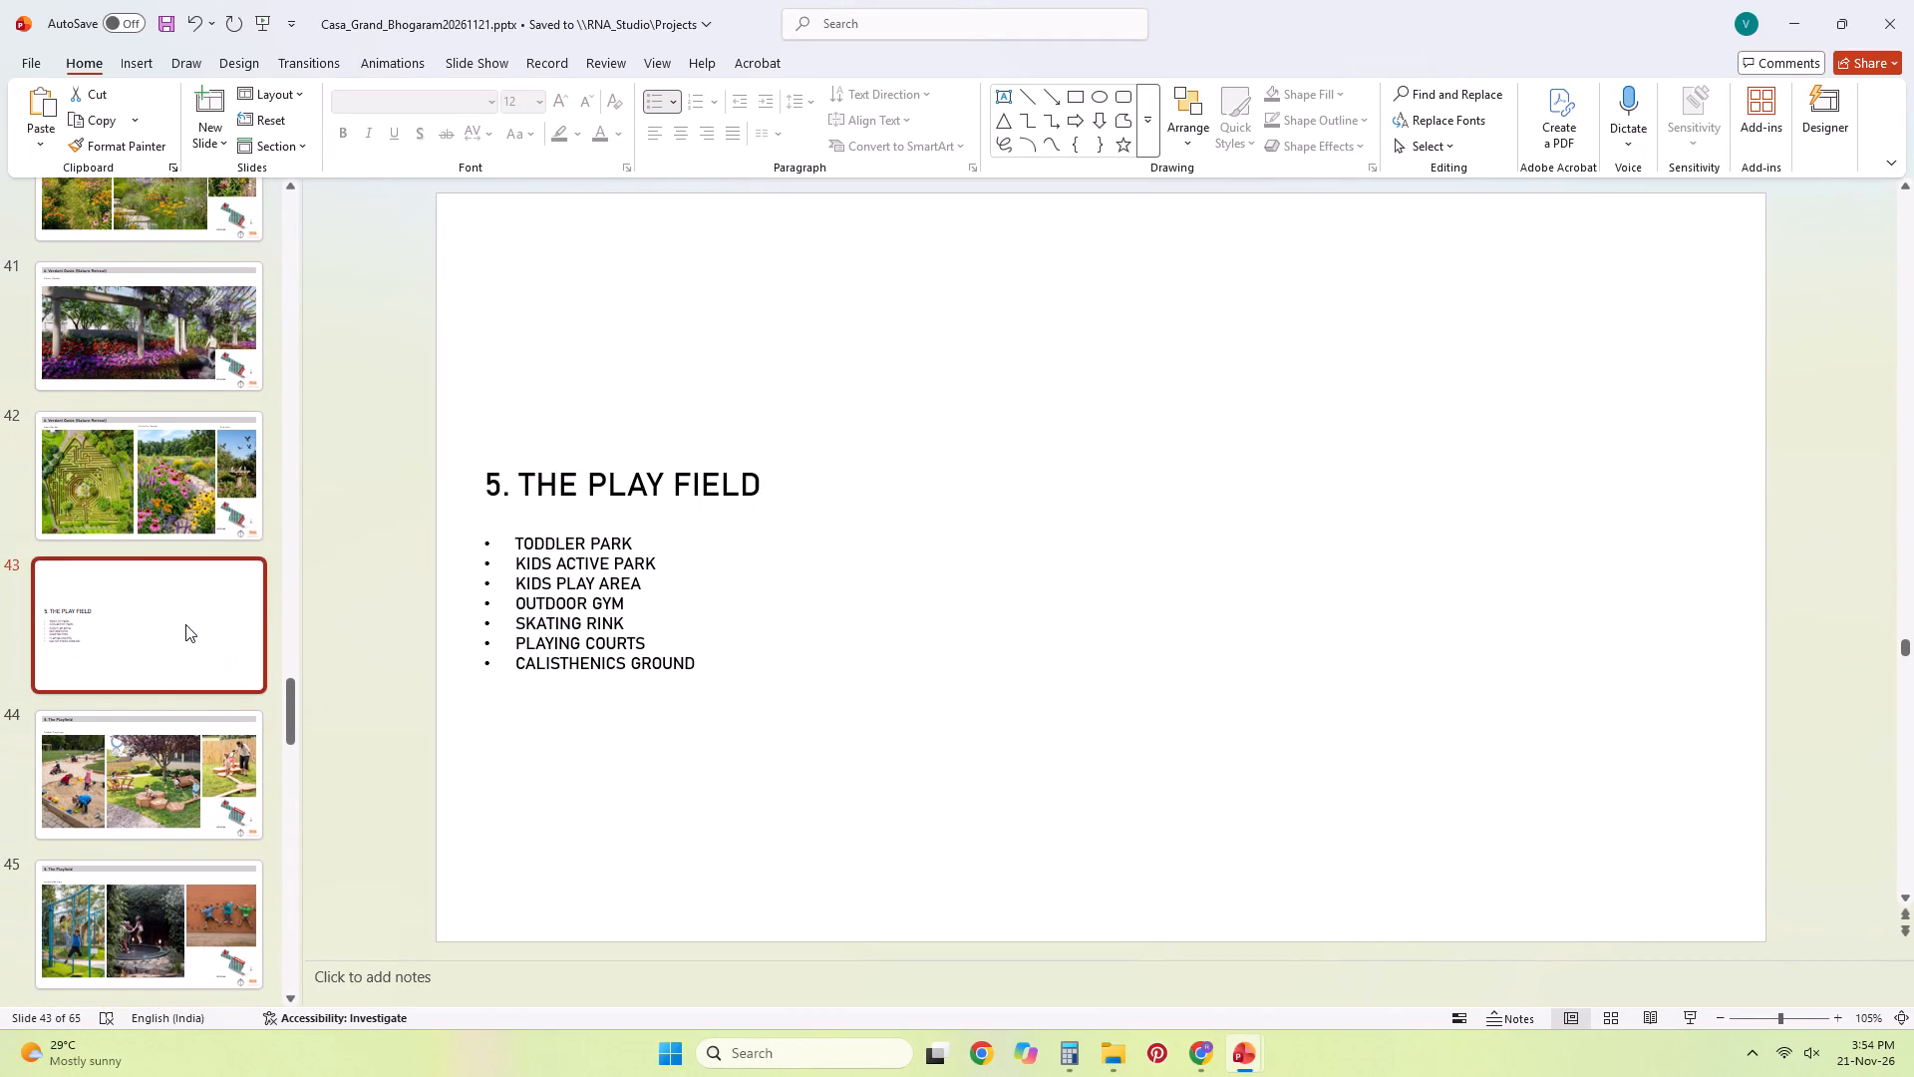
click(664, 549)
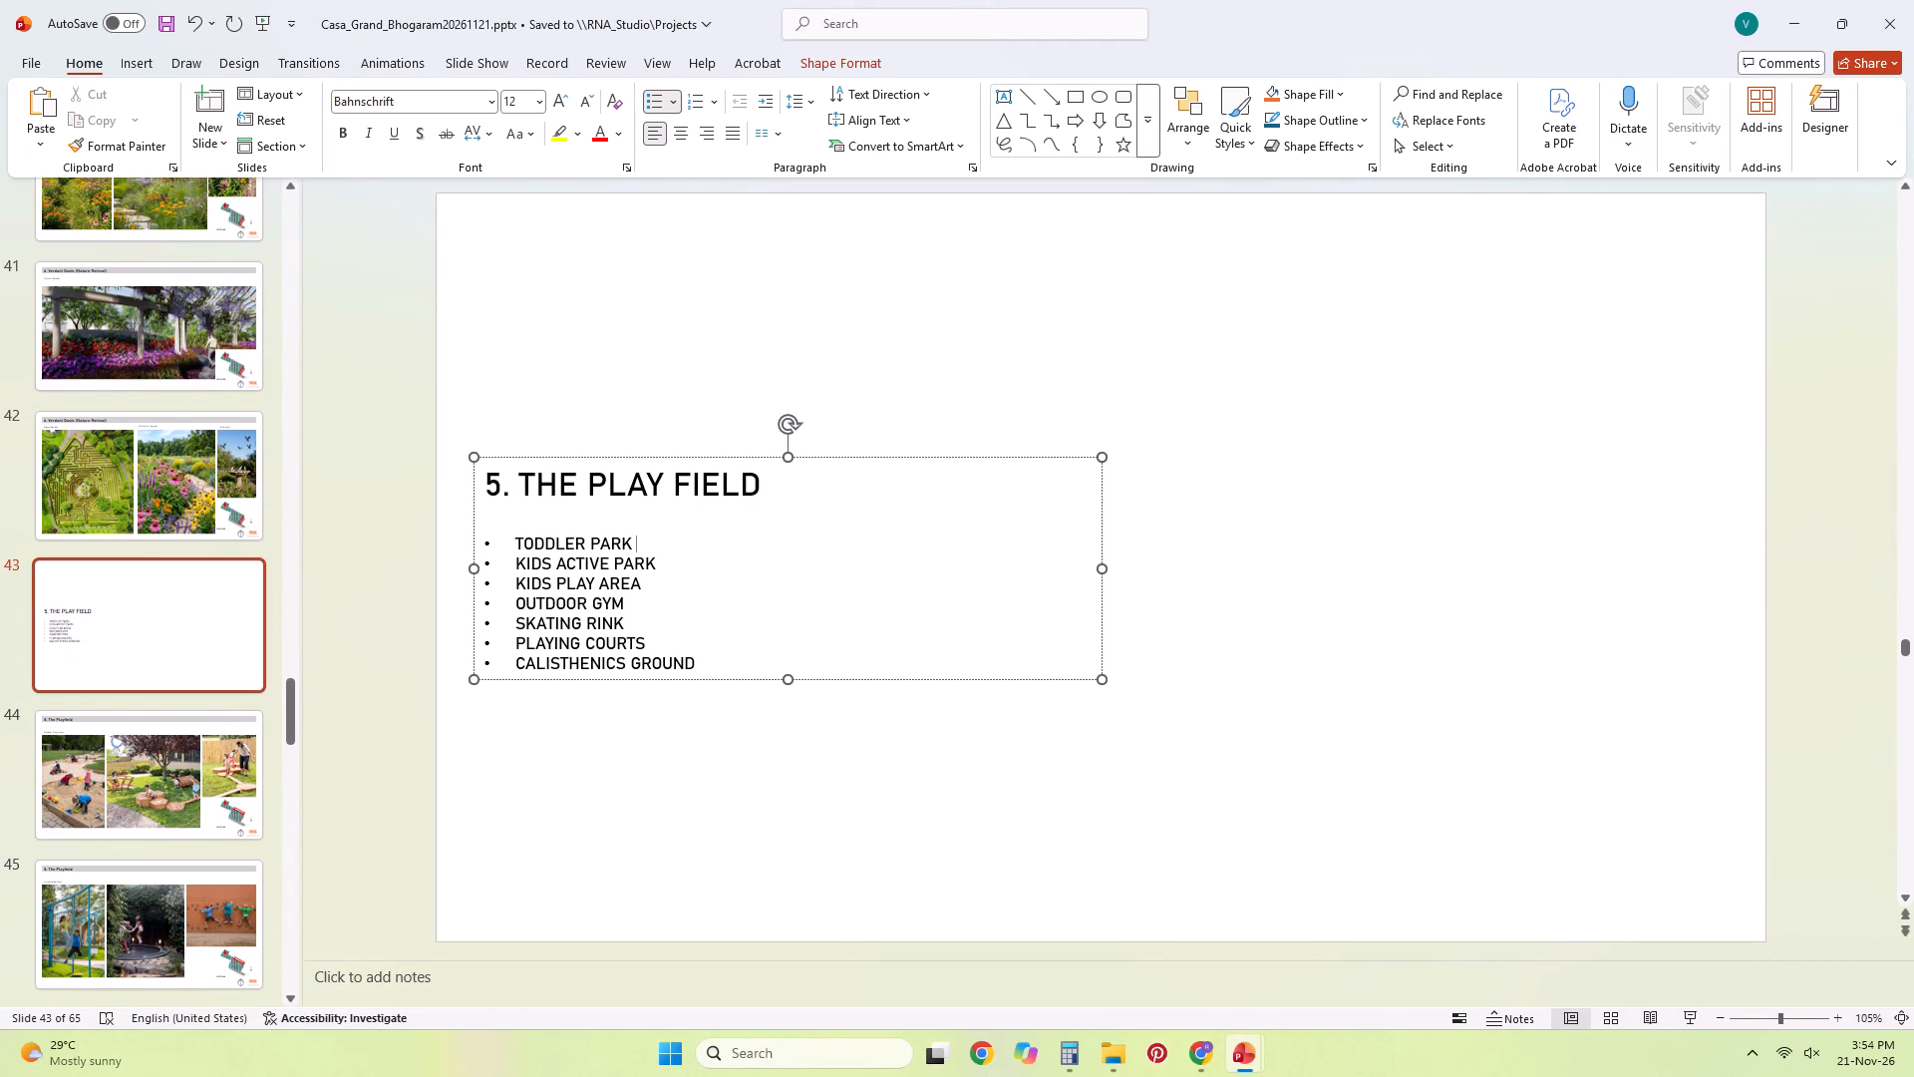
click(709, 657)
key(Return)
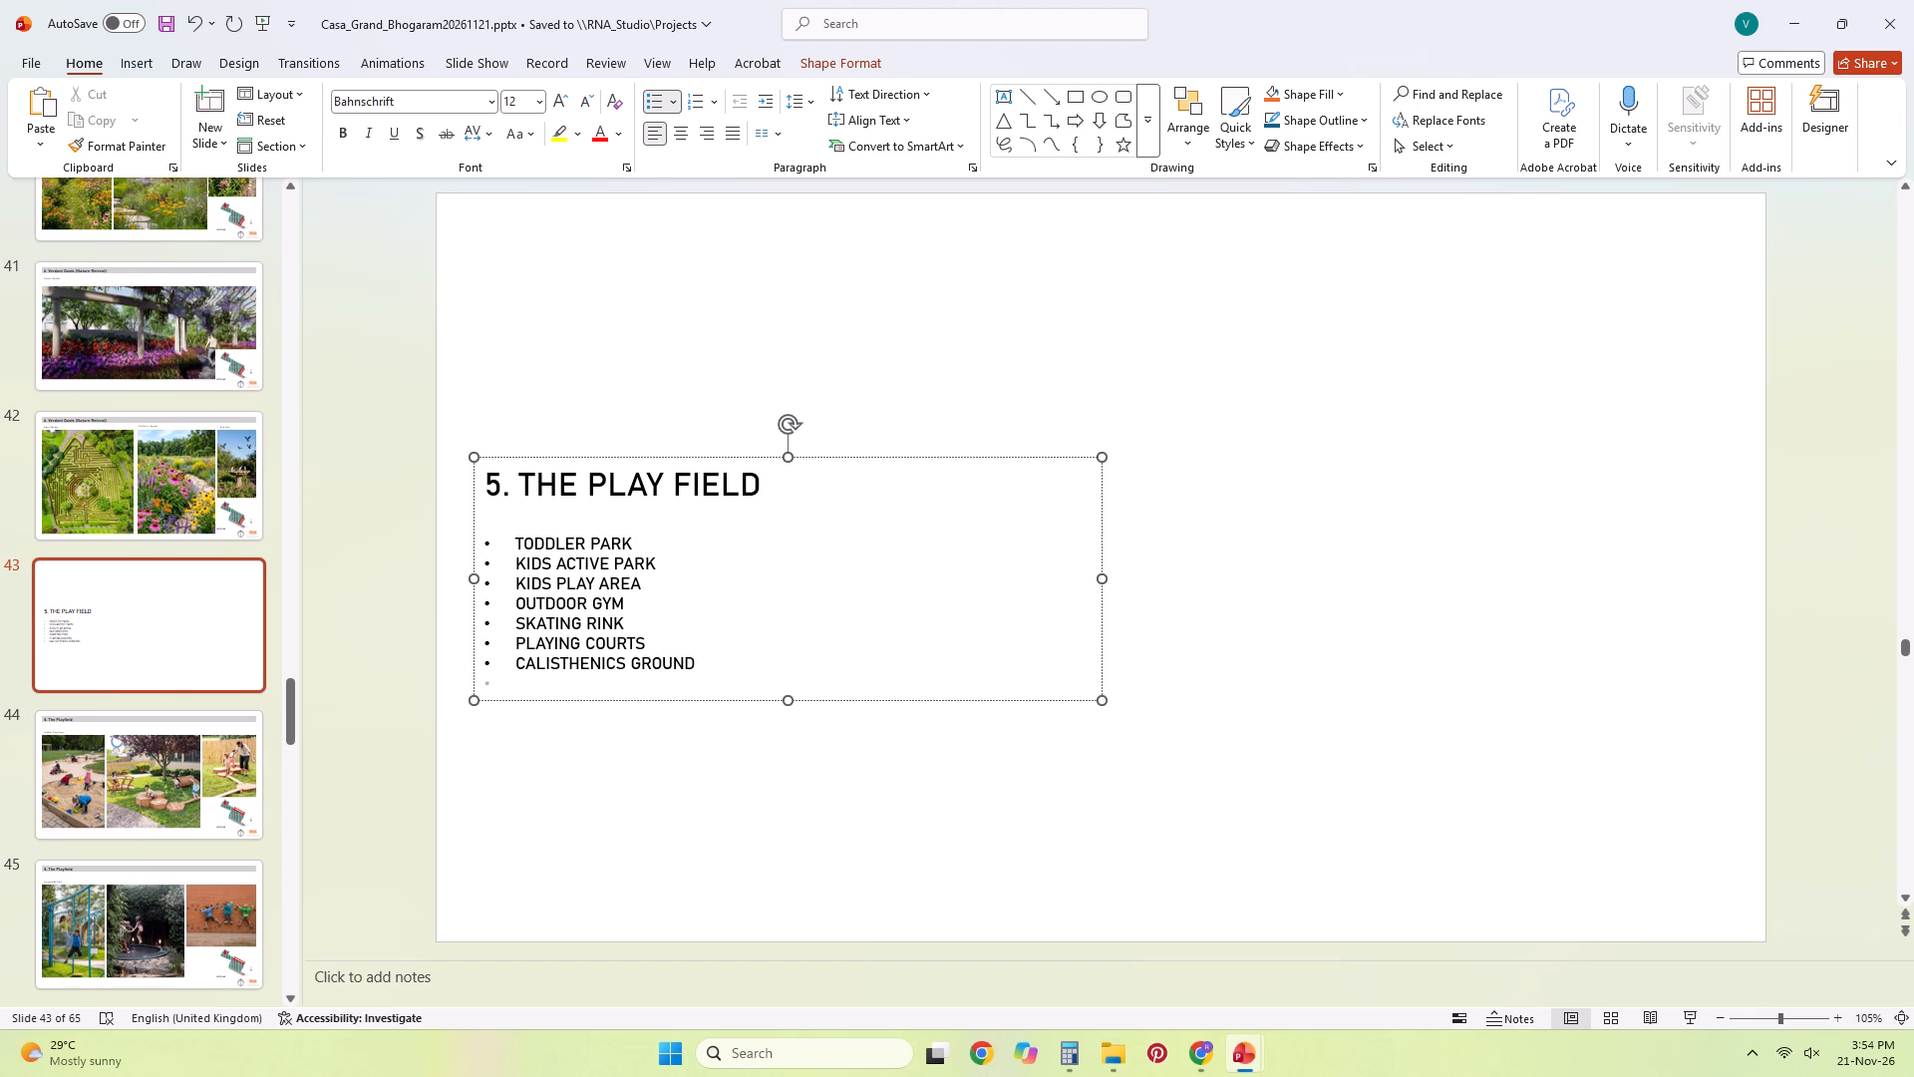
key(p)
text(ETS PAEK)
key(space)
key(BackSpace)
key(BackSpace)
key(BackSpace)
text(RK)
key(Return)
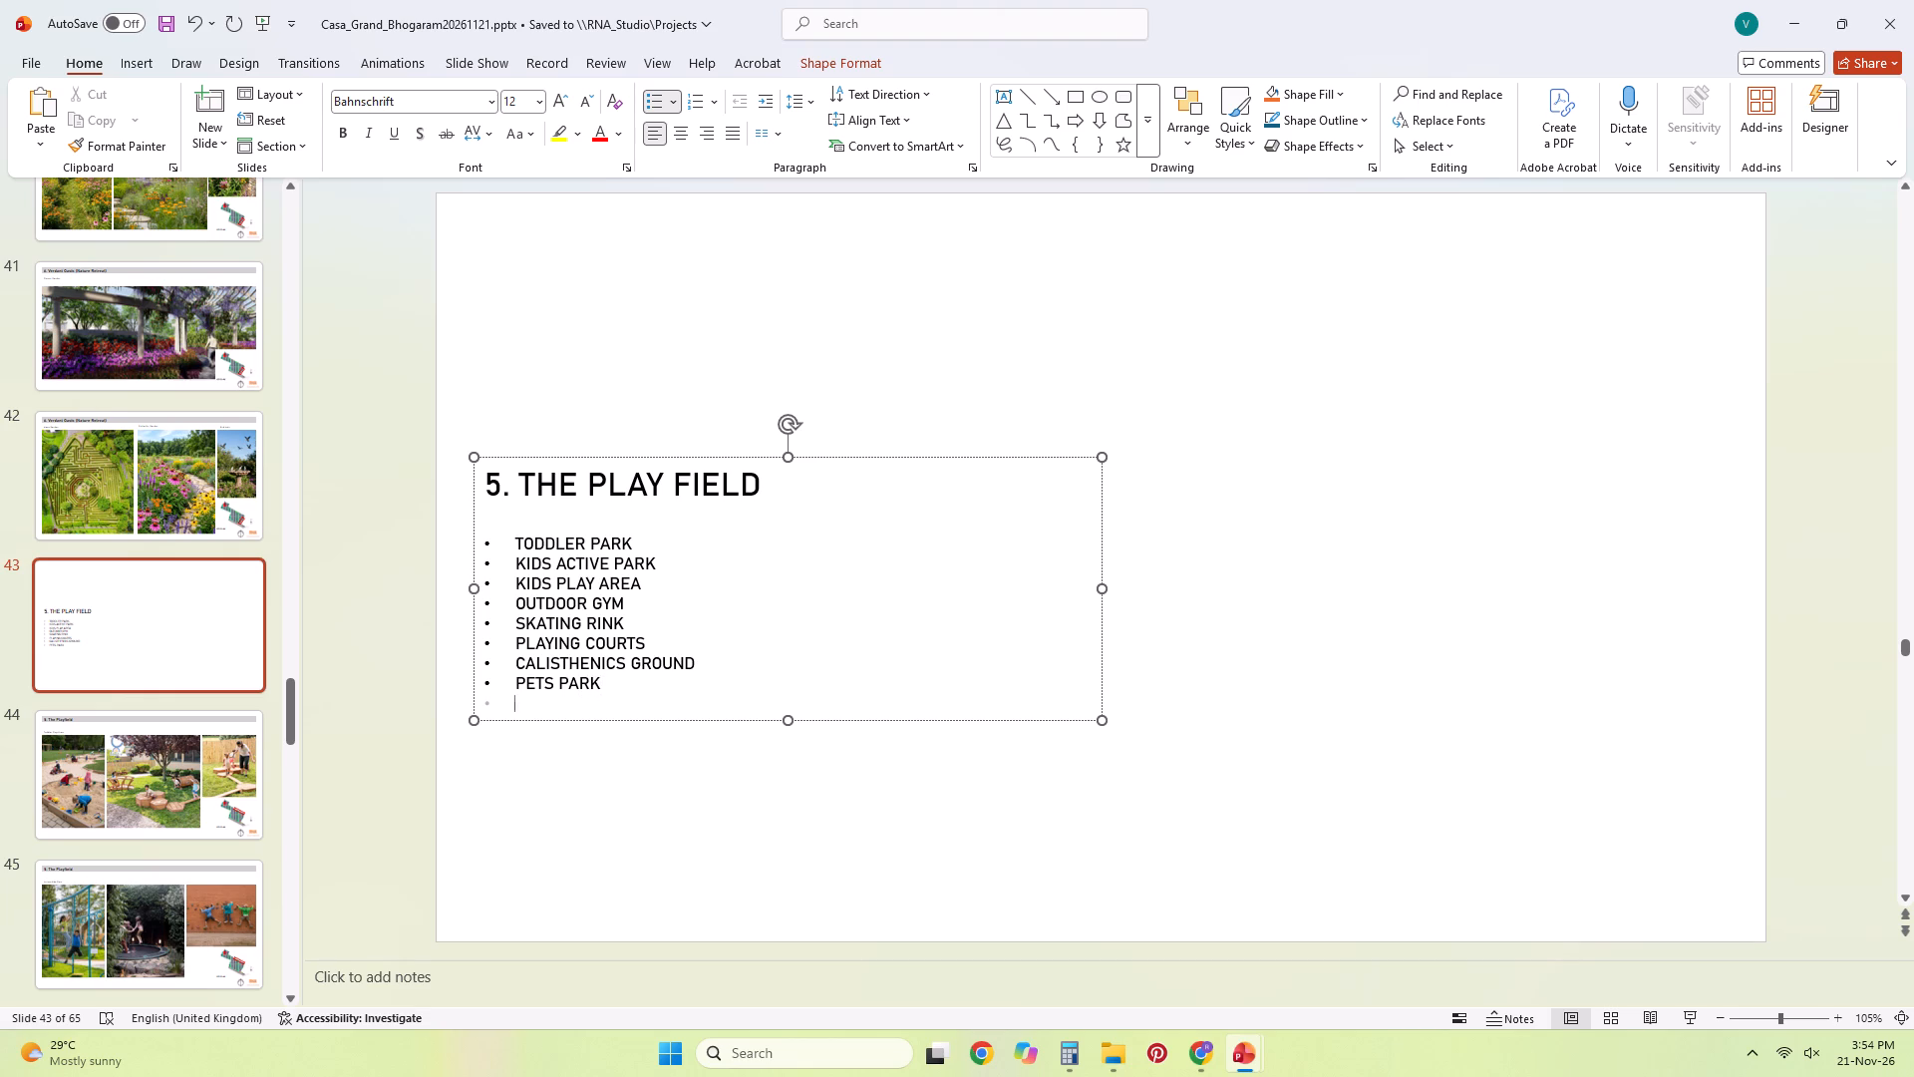
text(PET BATH)
click(733, 776)
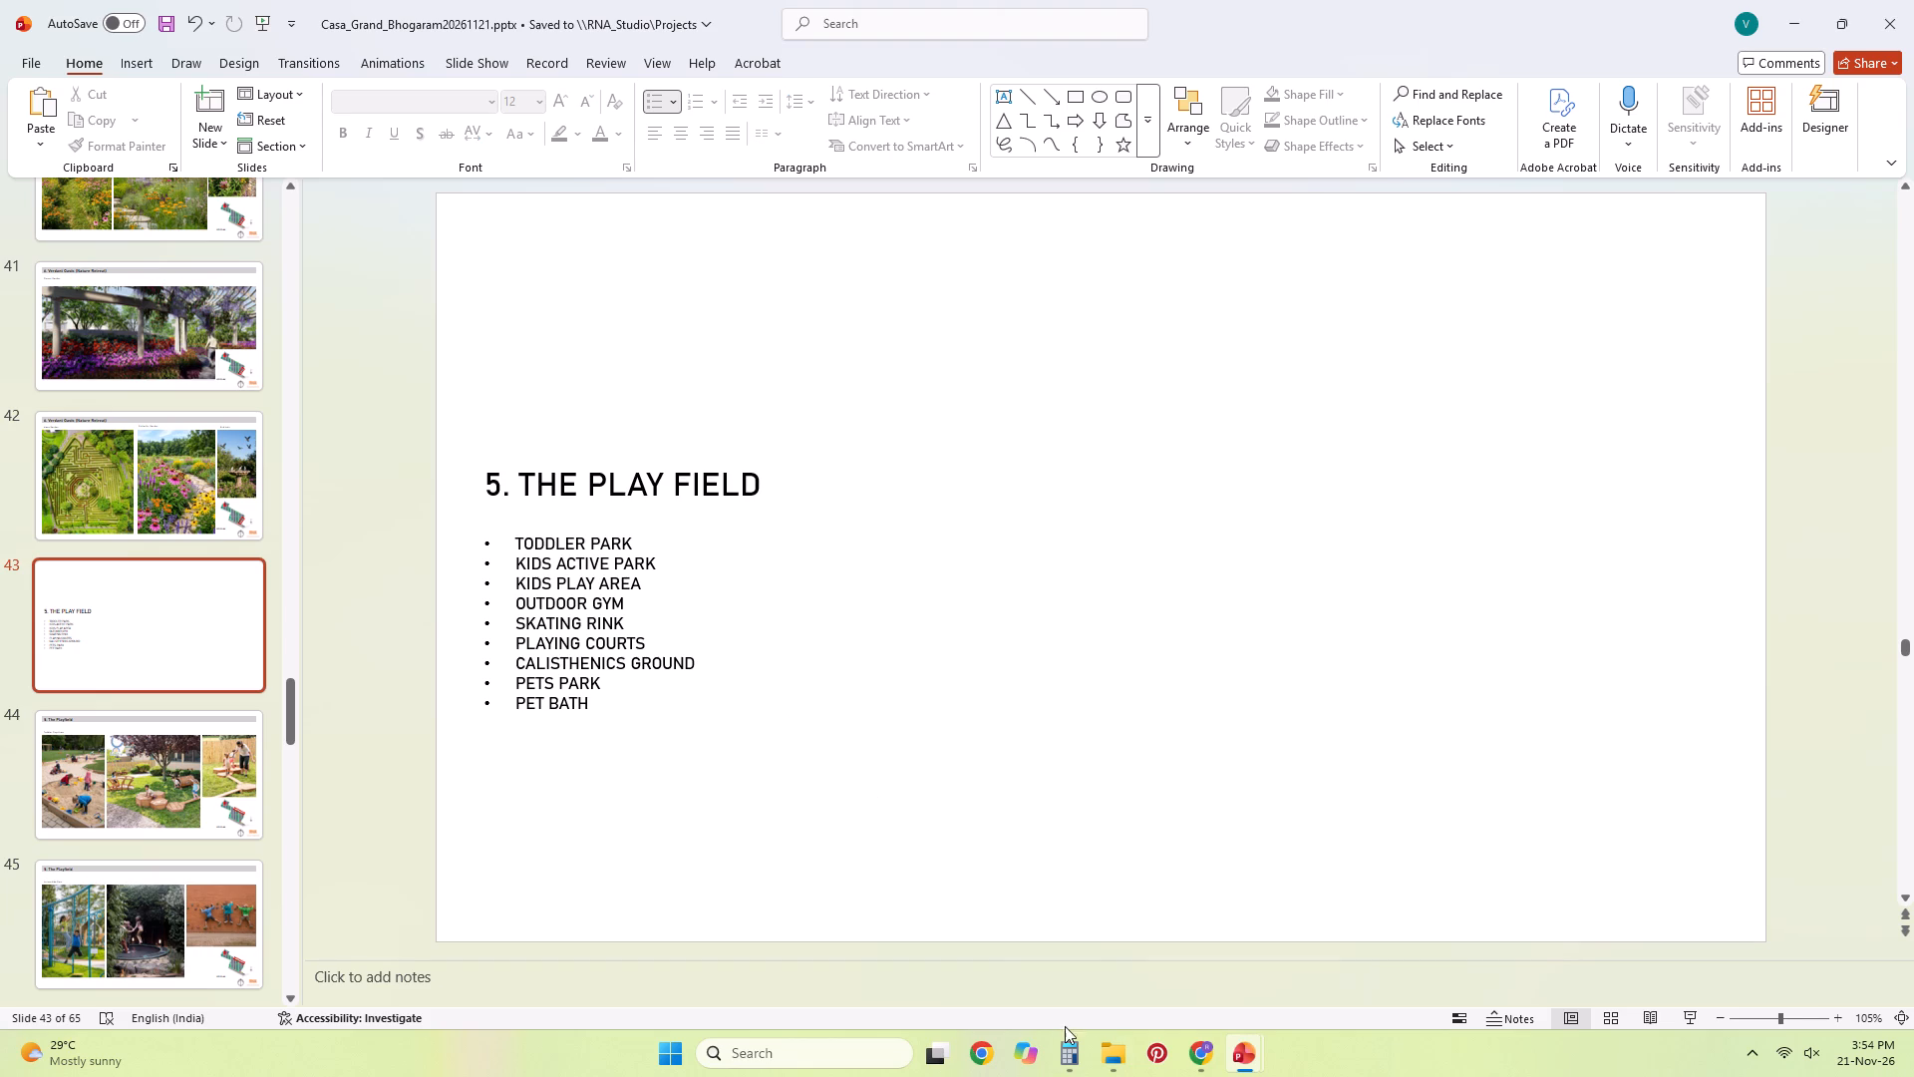
Switch to Pinterest and search for PETS PARK.
click(1157, 1059)
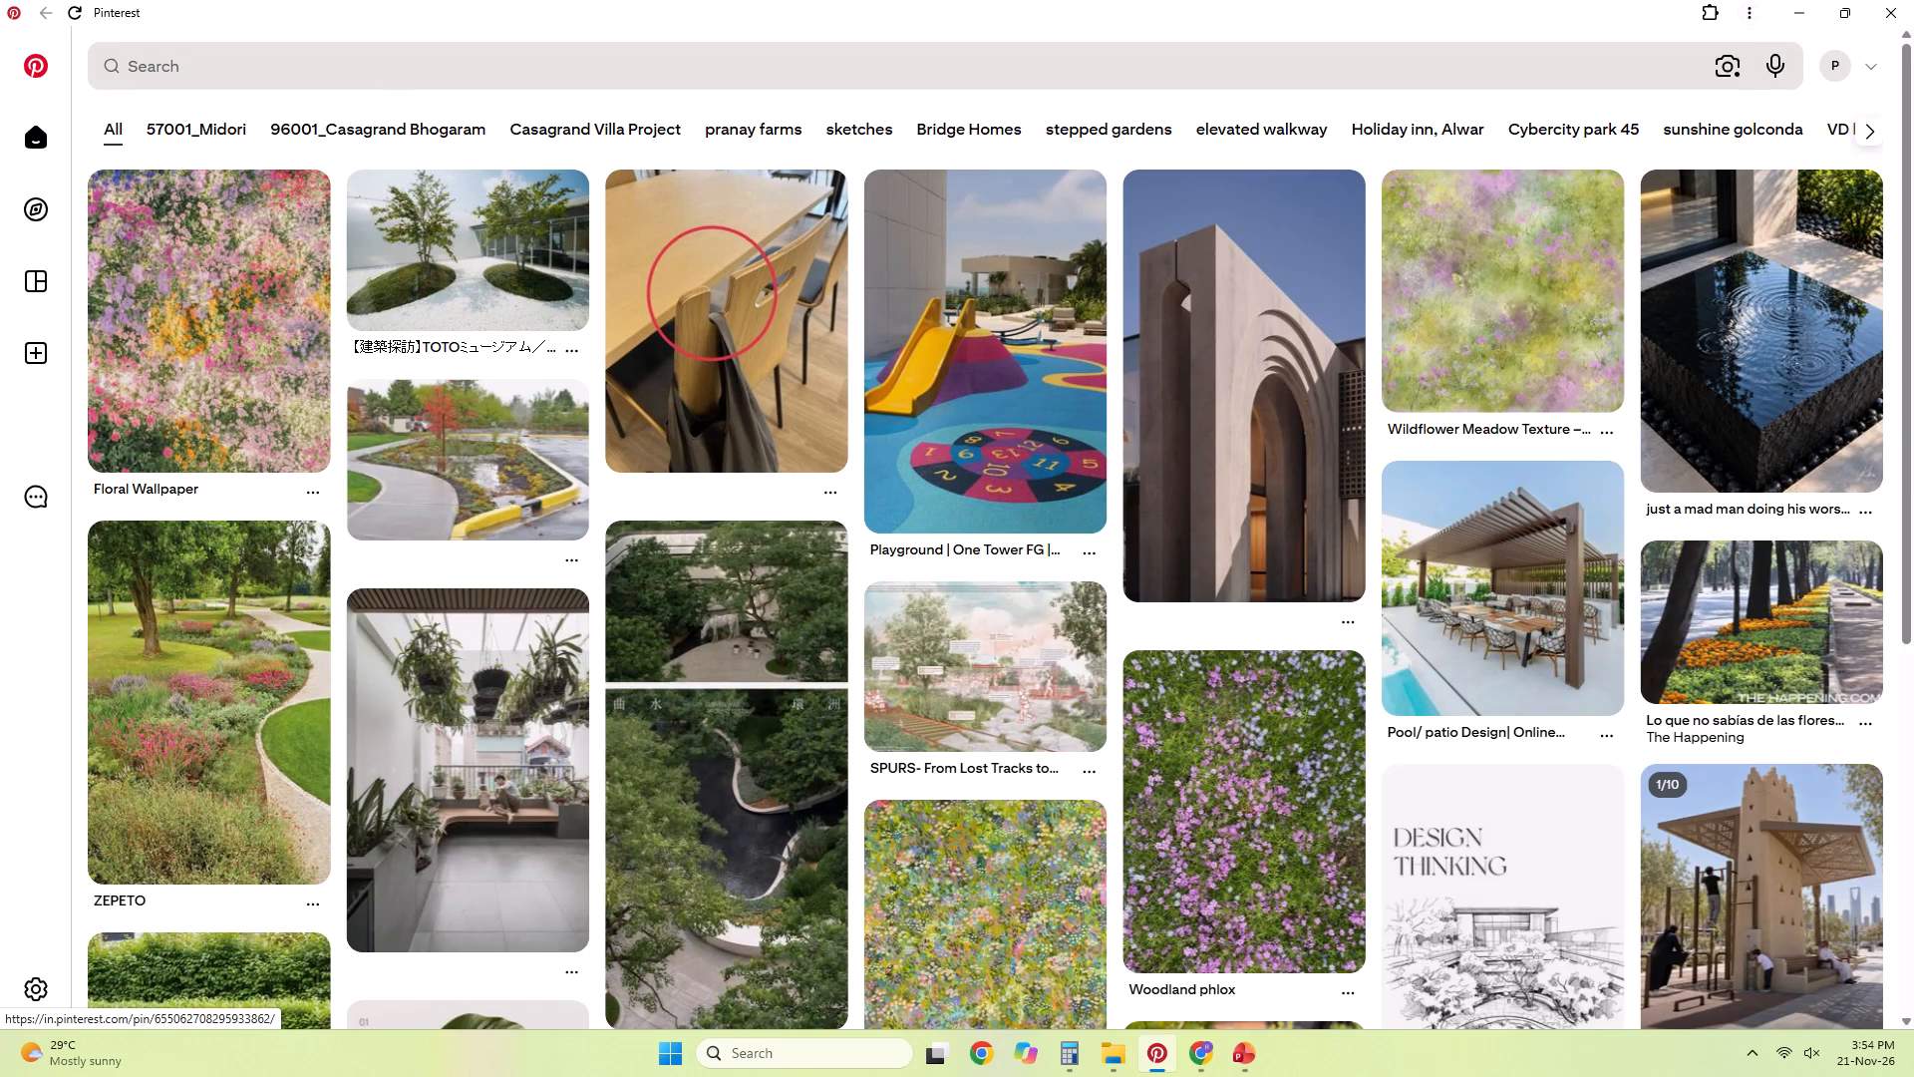
click(379, 70)
text(PETS PARK)
key(space)
key(Return)
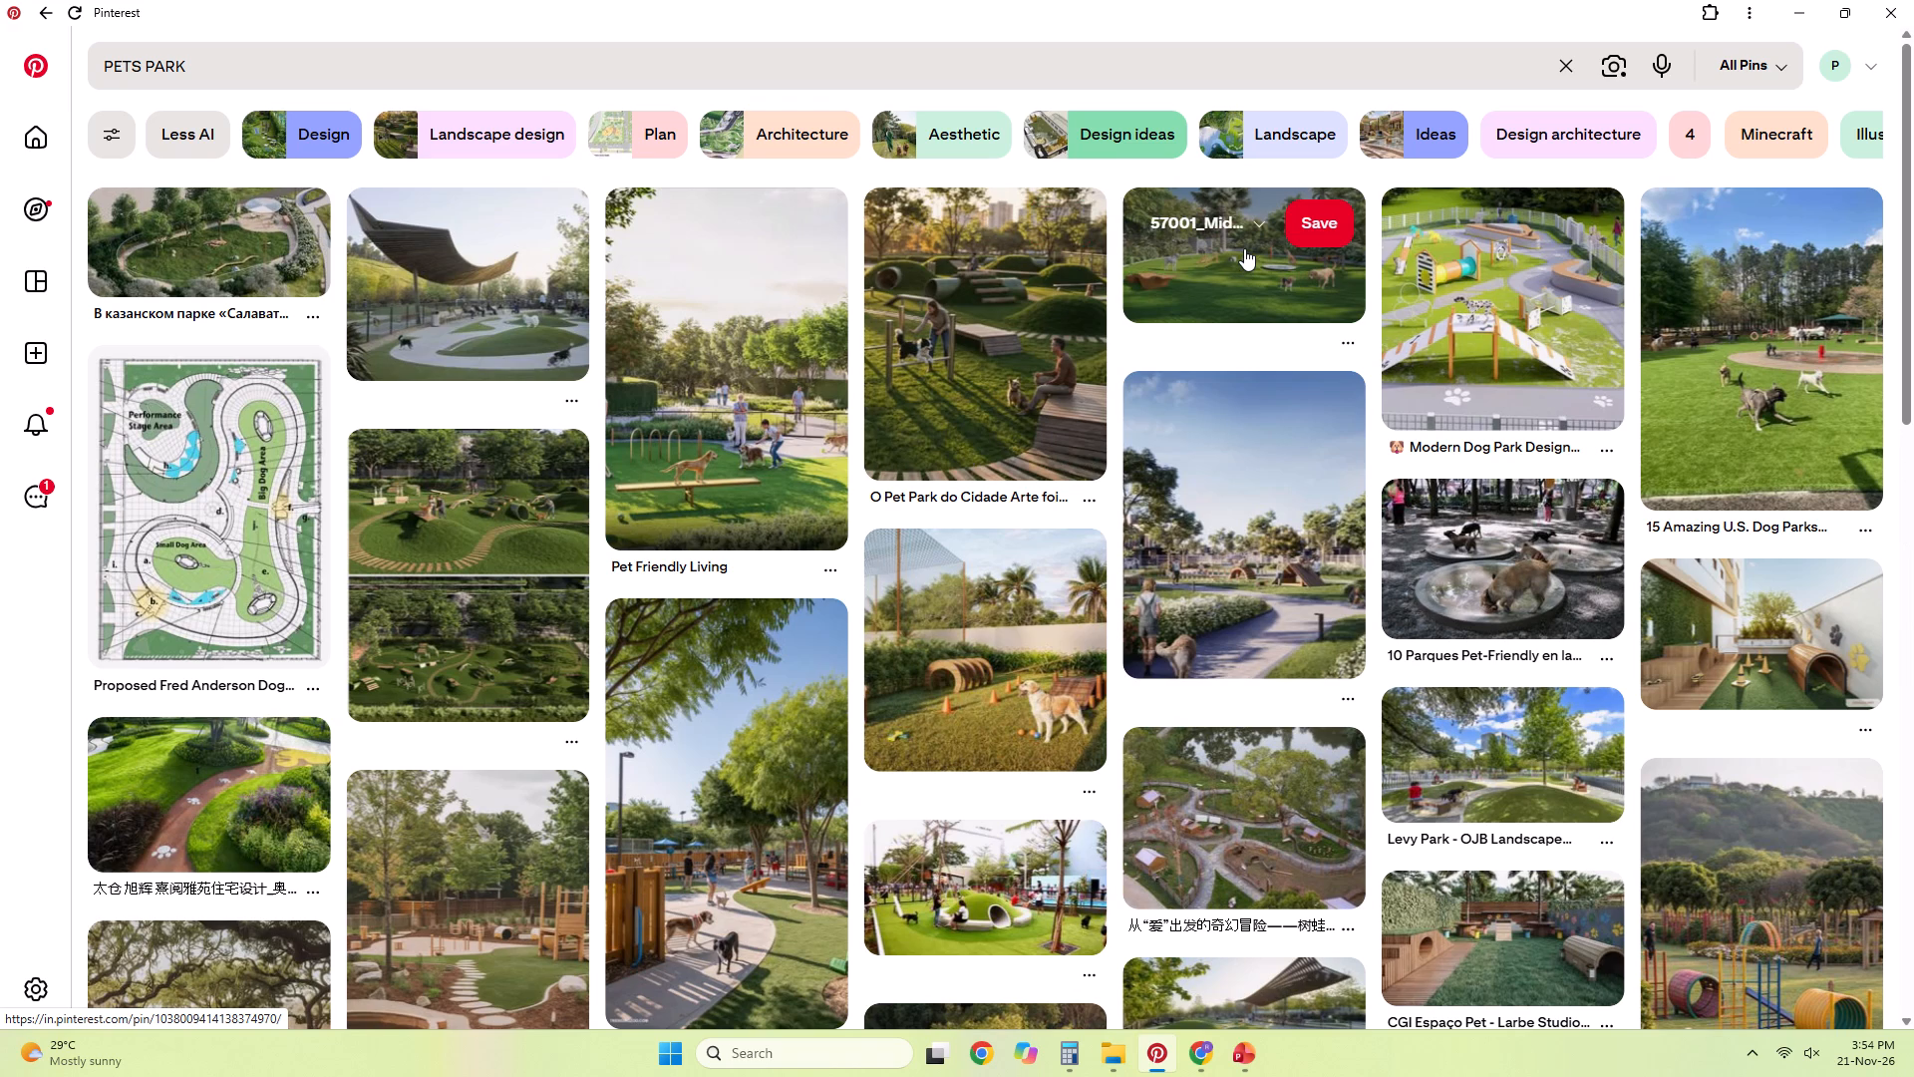
Open the pin showing a golden dog beside a wooden tunnel and orange cones, and copy its image.
right_click(1008, 636)
key(Escape)
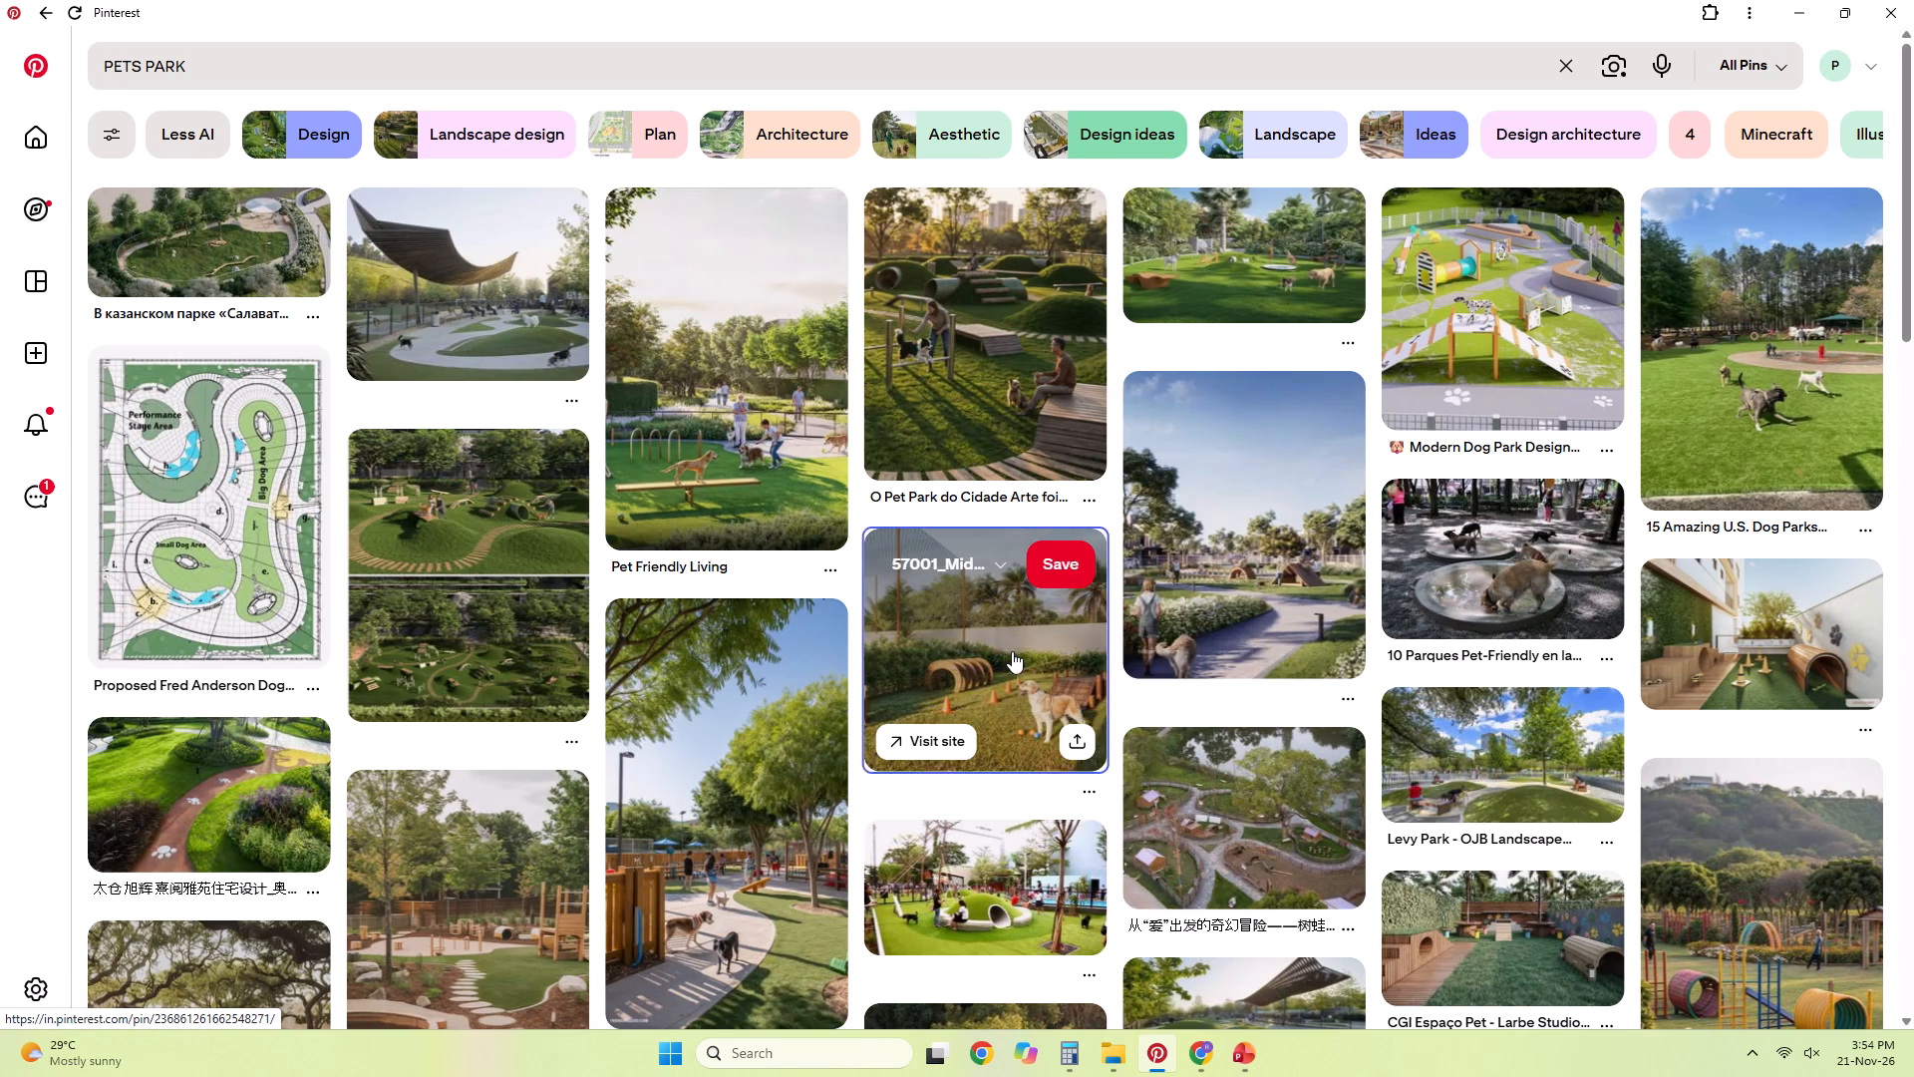
click(1009, 651)
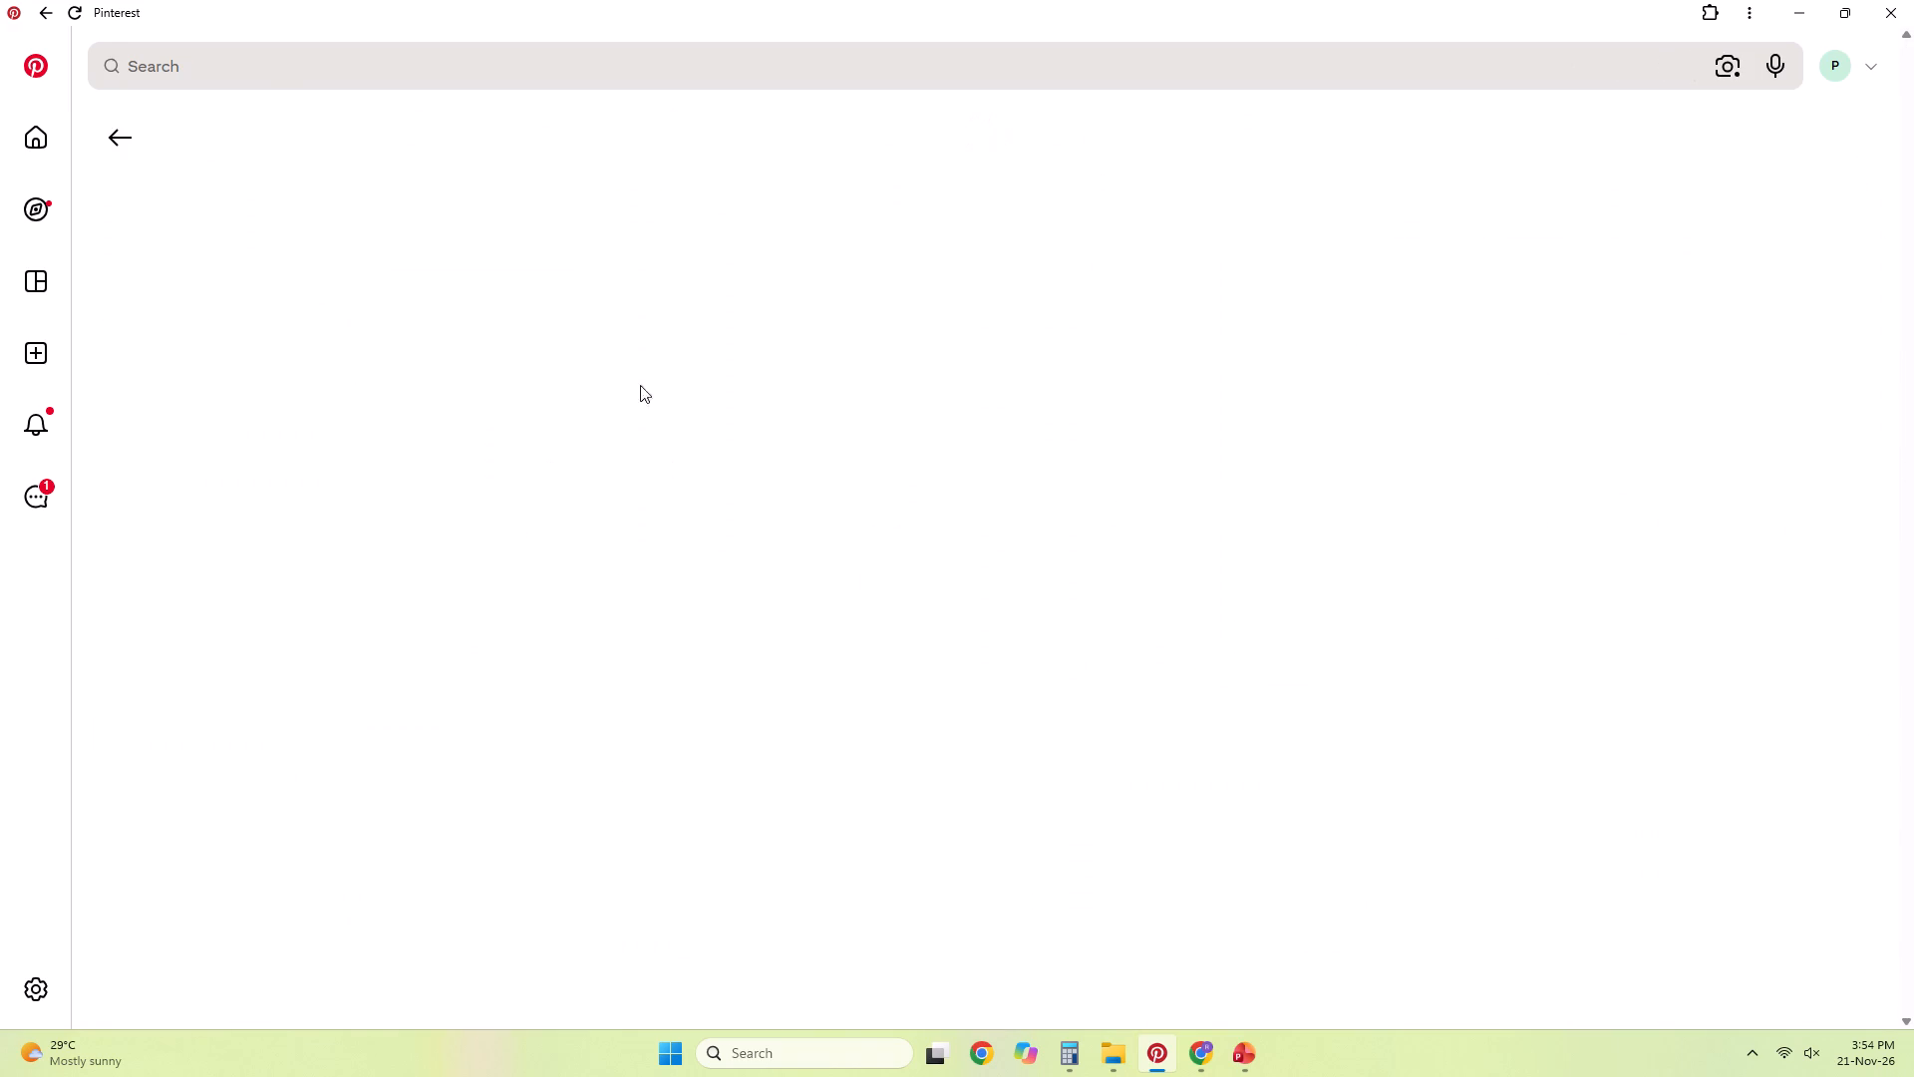
right_click(364, 433)
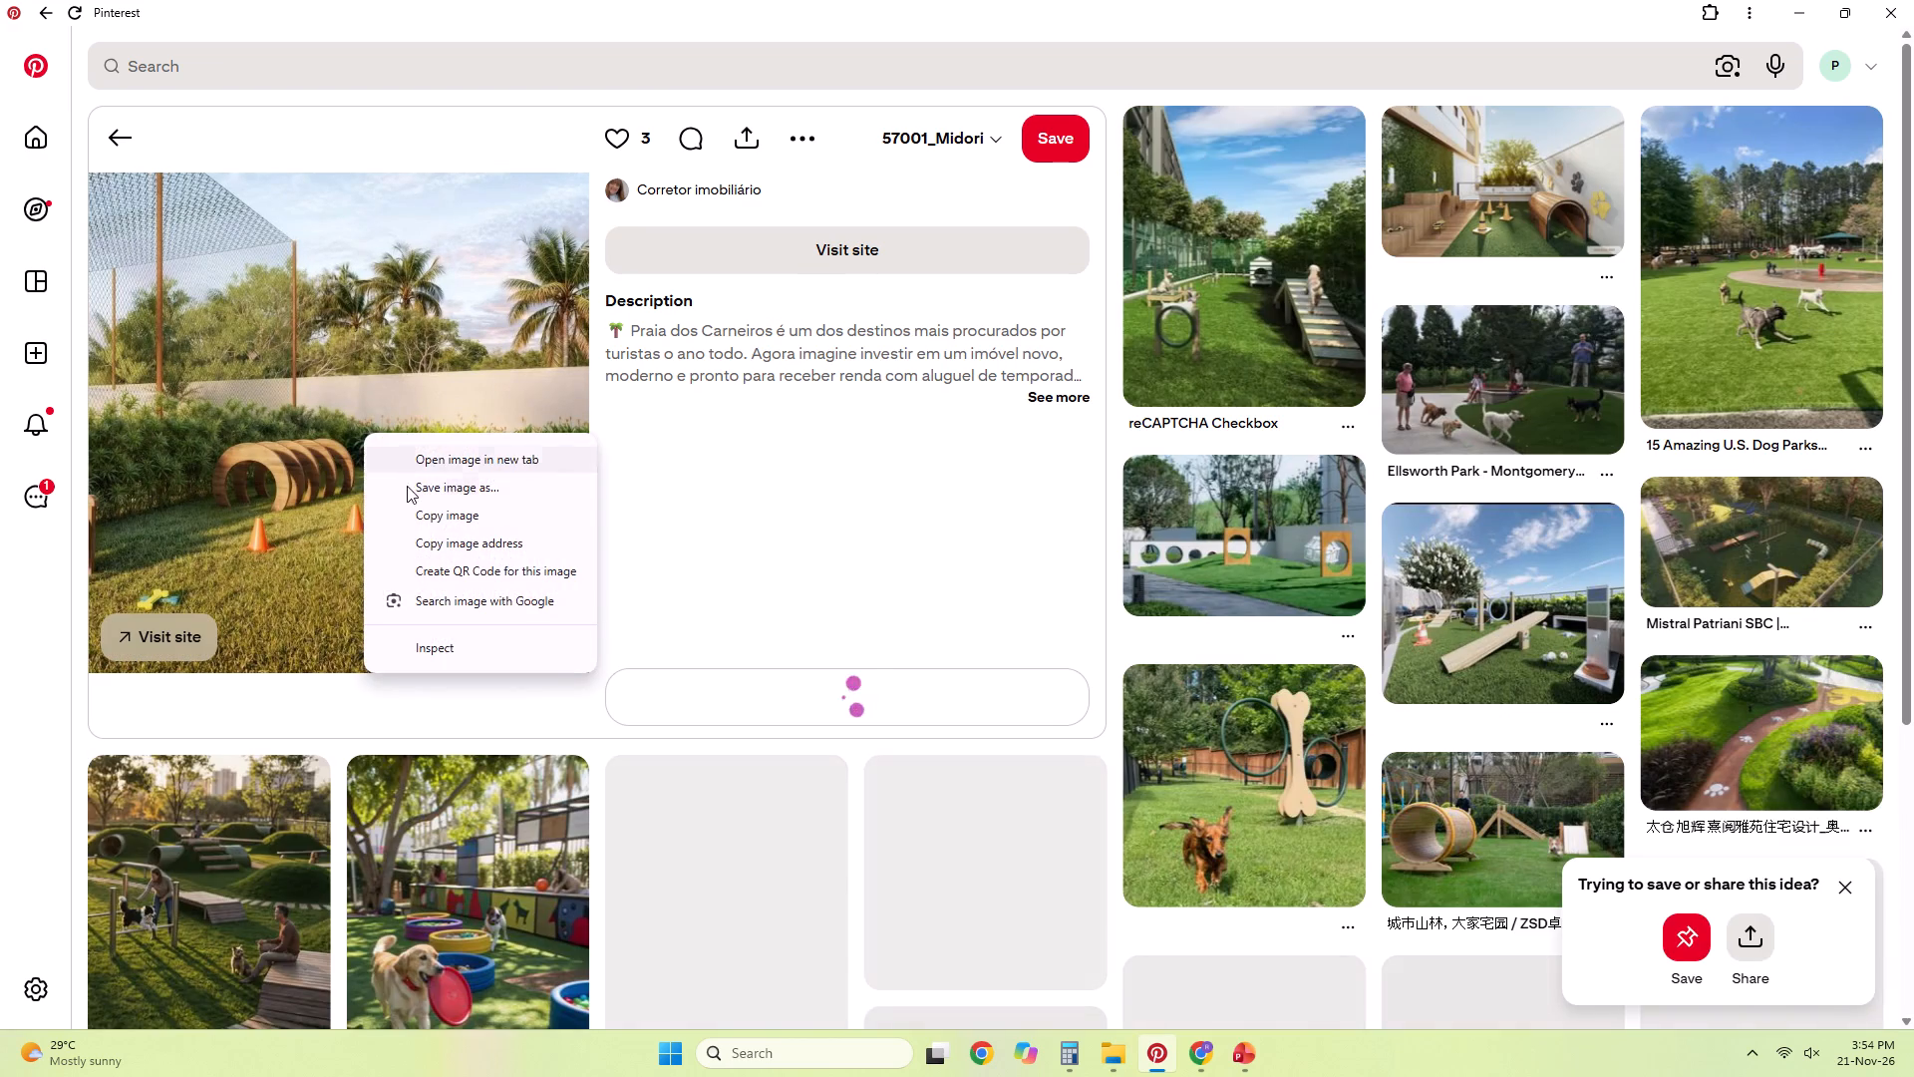
click(425, 519)
Switch back to the PowerPoint presentation and duplicate the Calisthenics slide that ends the Playfield section.
click(1233, 1068)
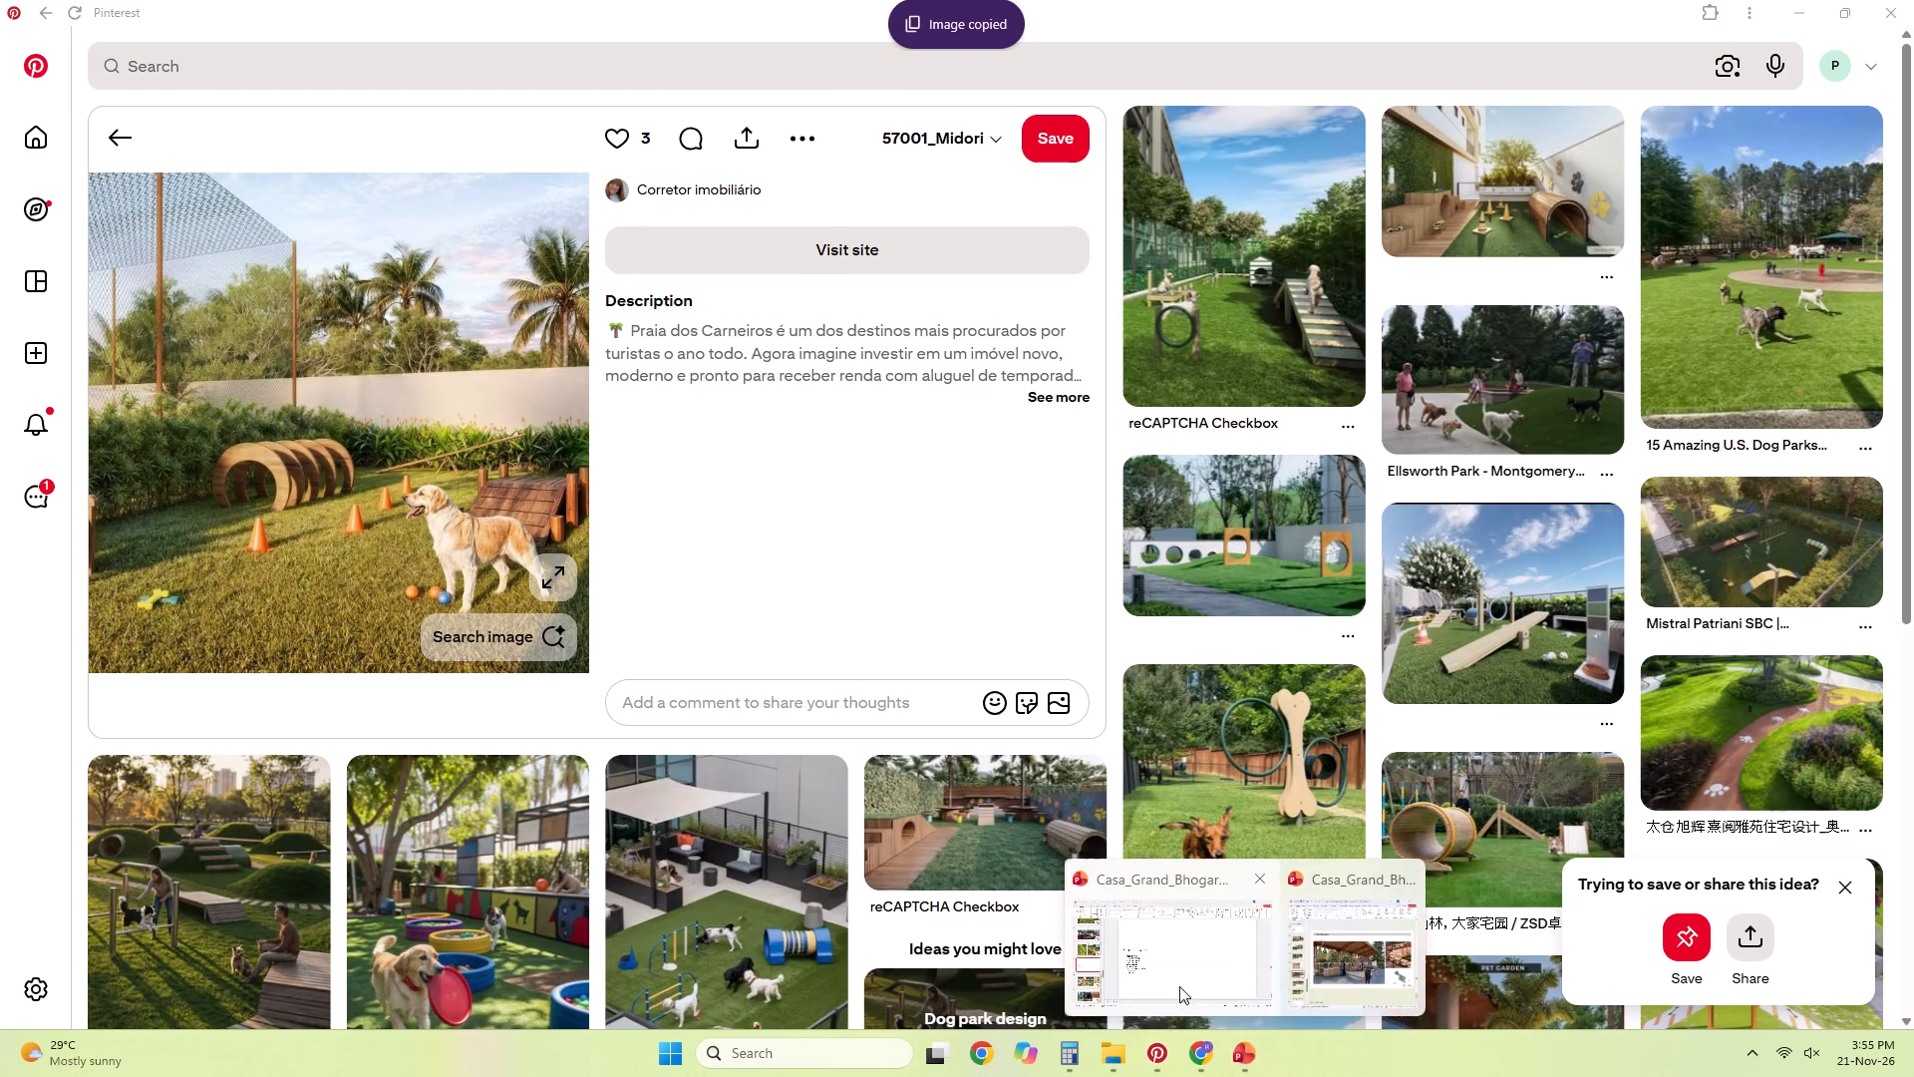
click(1173, 980)
scroll(659, 703, down, 2)
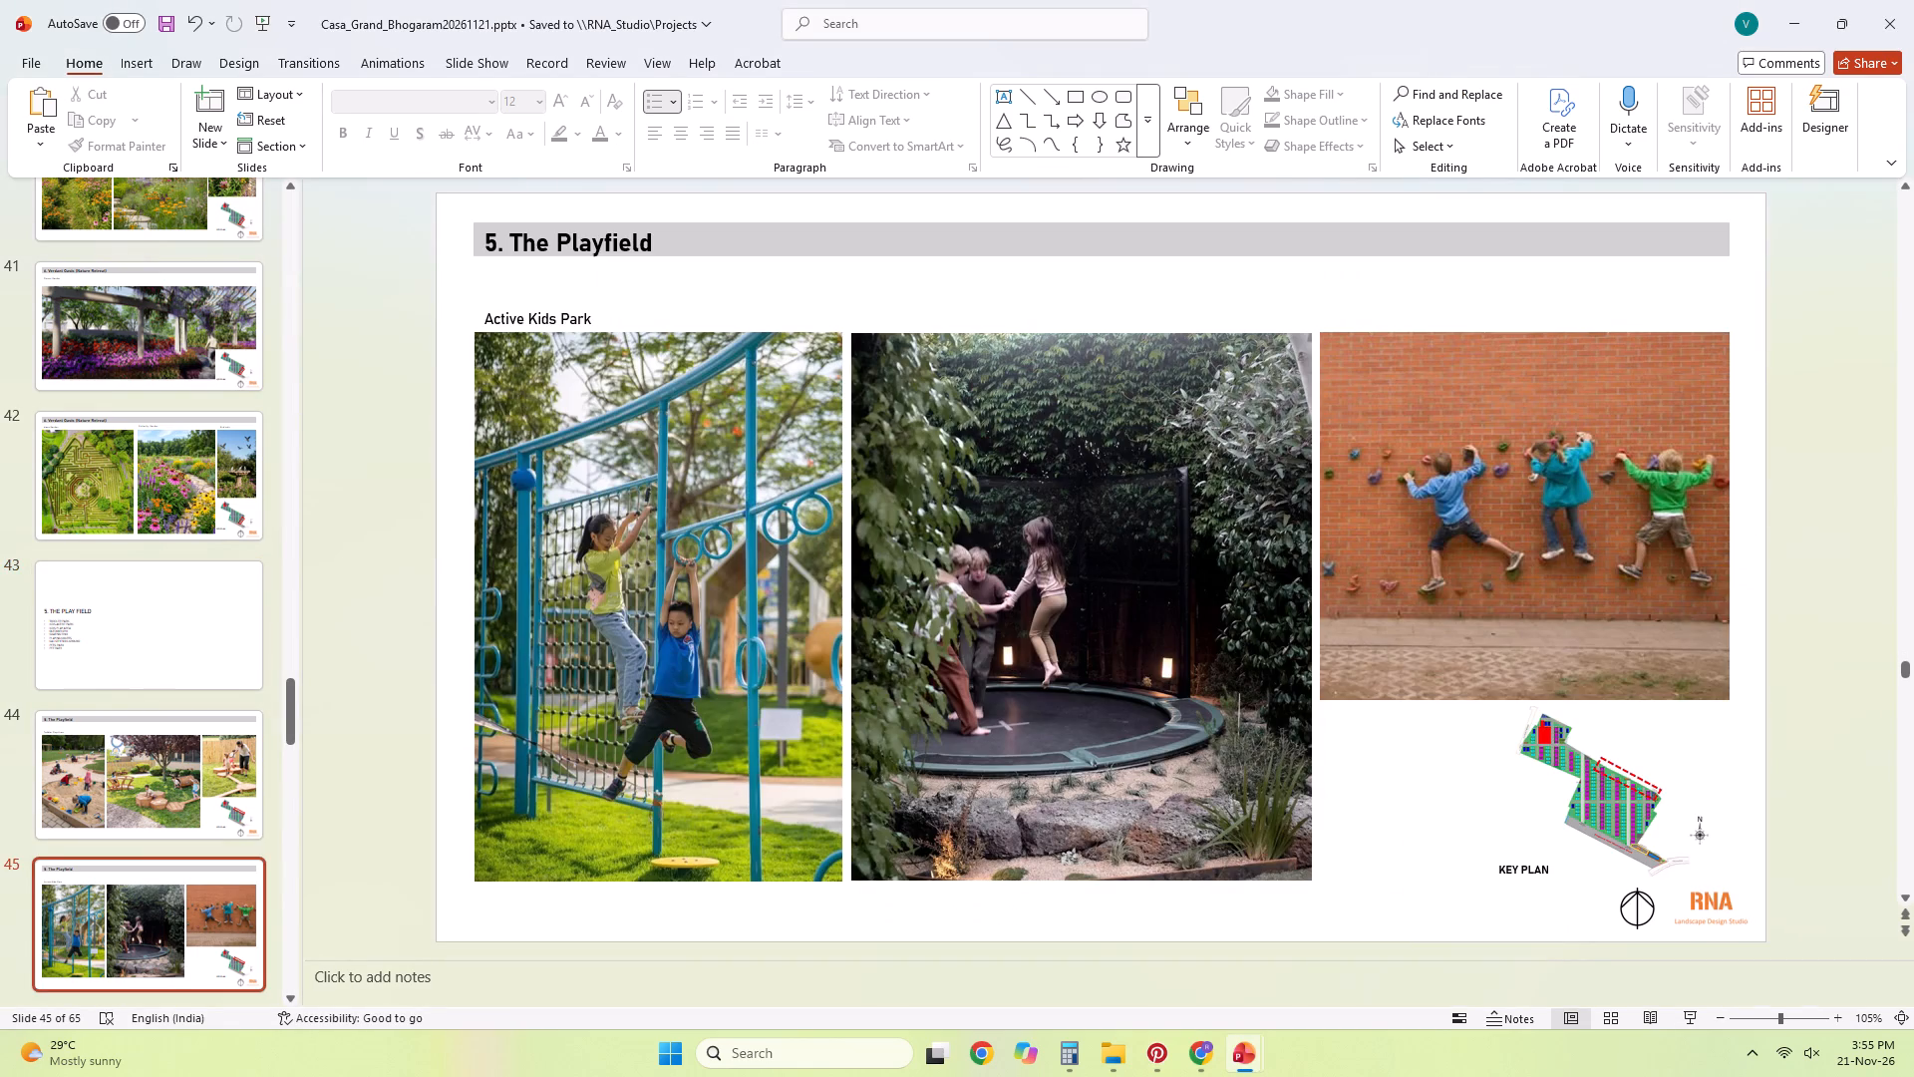
scroll(679, 408, down, 4)
scroll(679, 408, up, 1)
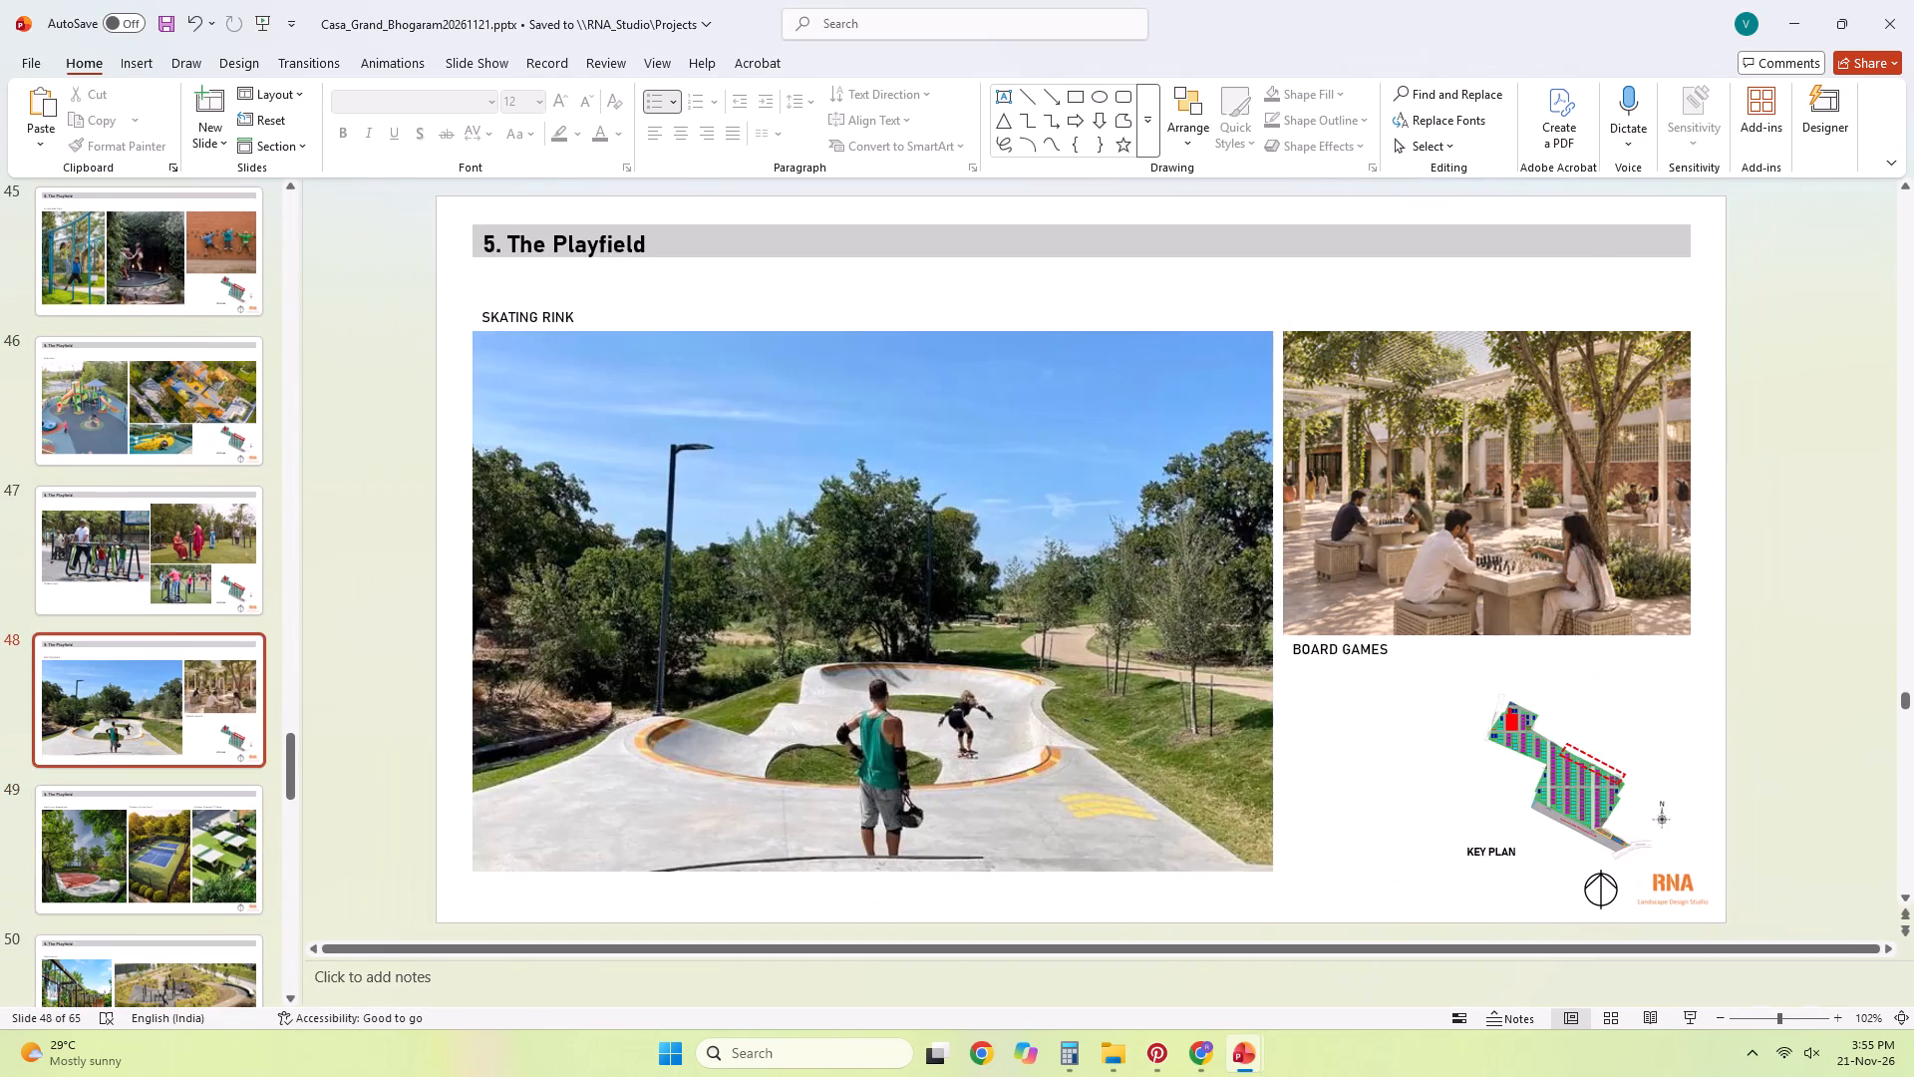
scroll(679, 408, down, 3)
scroll(679, 408, up, 1)
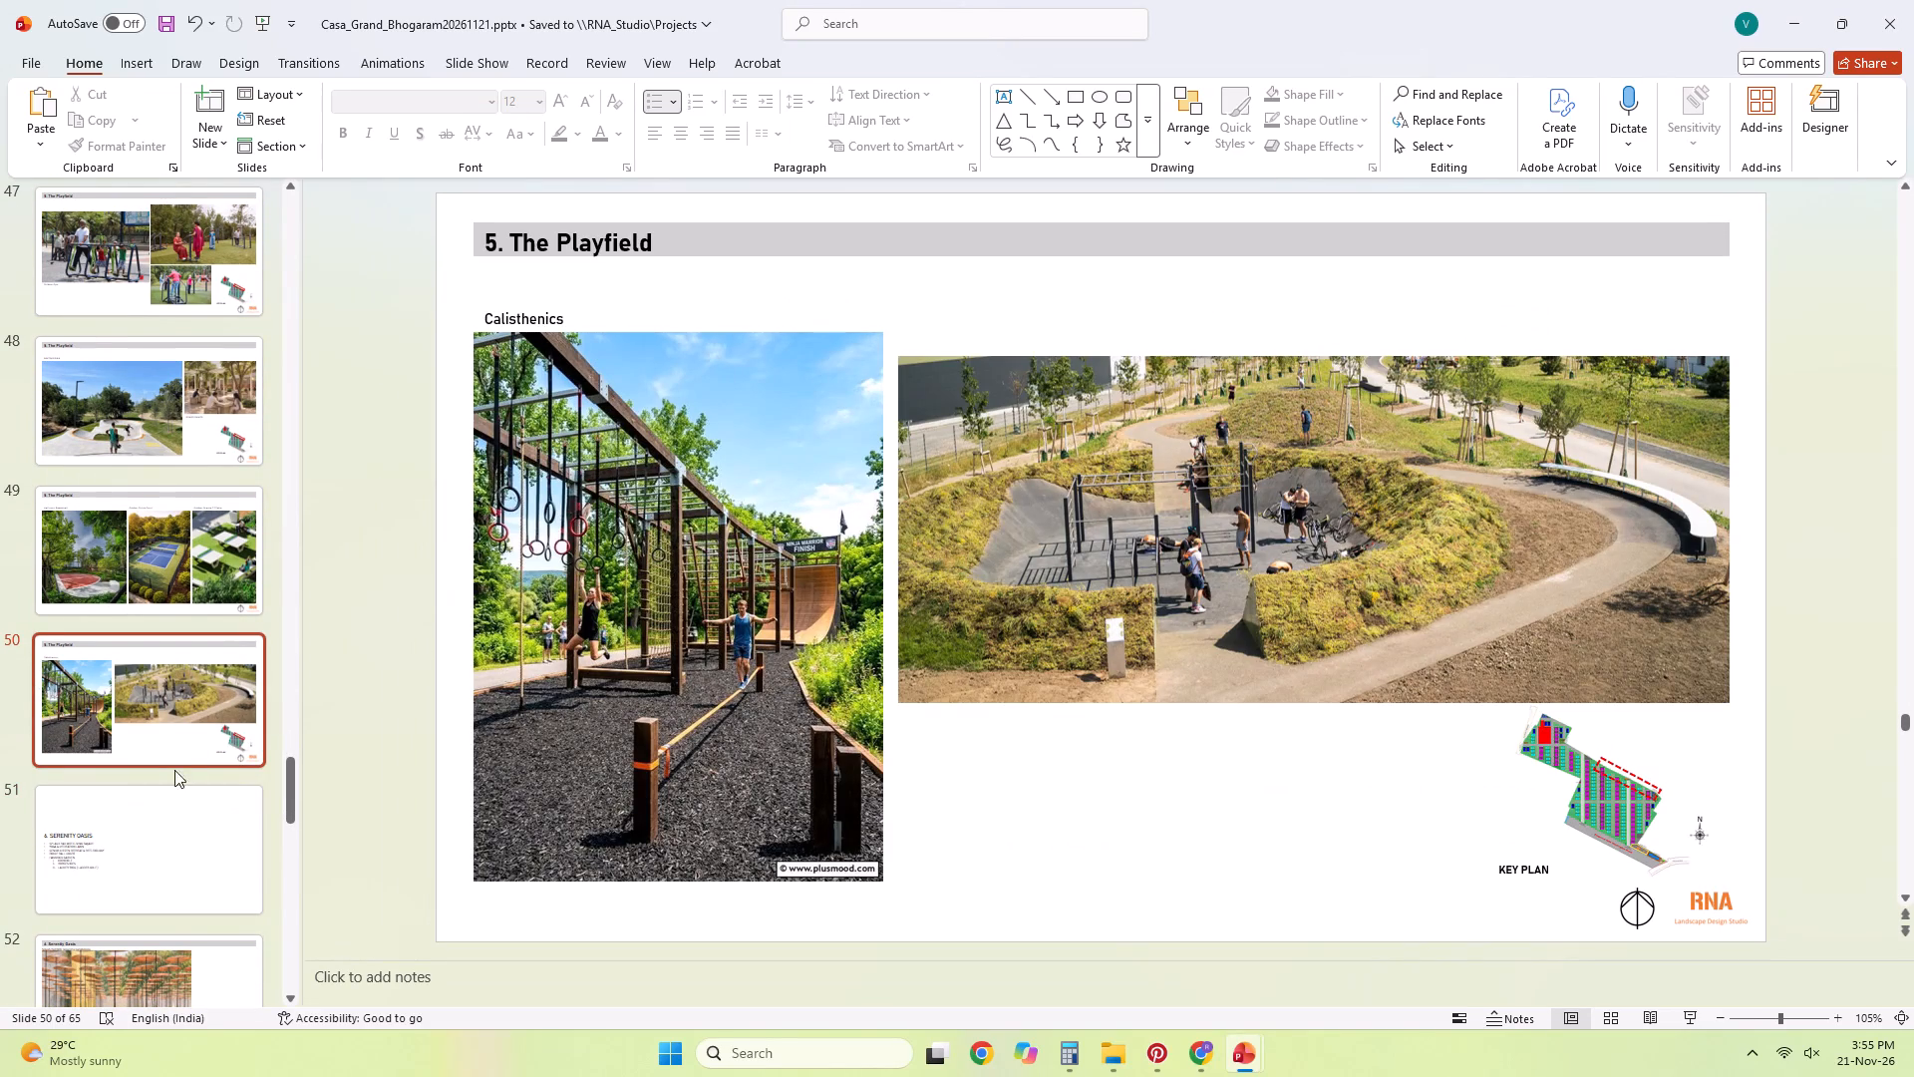
right_click(150, 710)
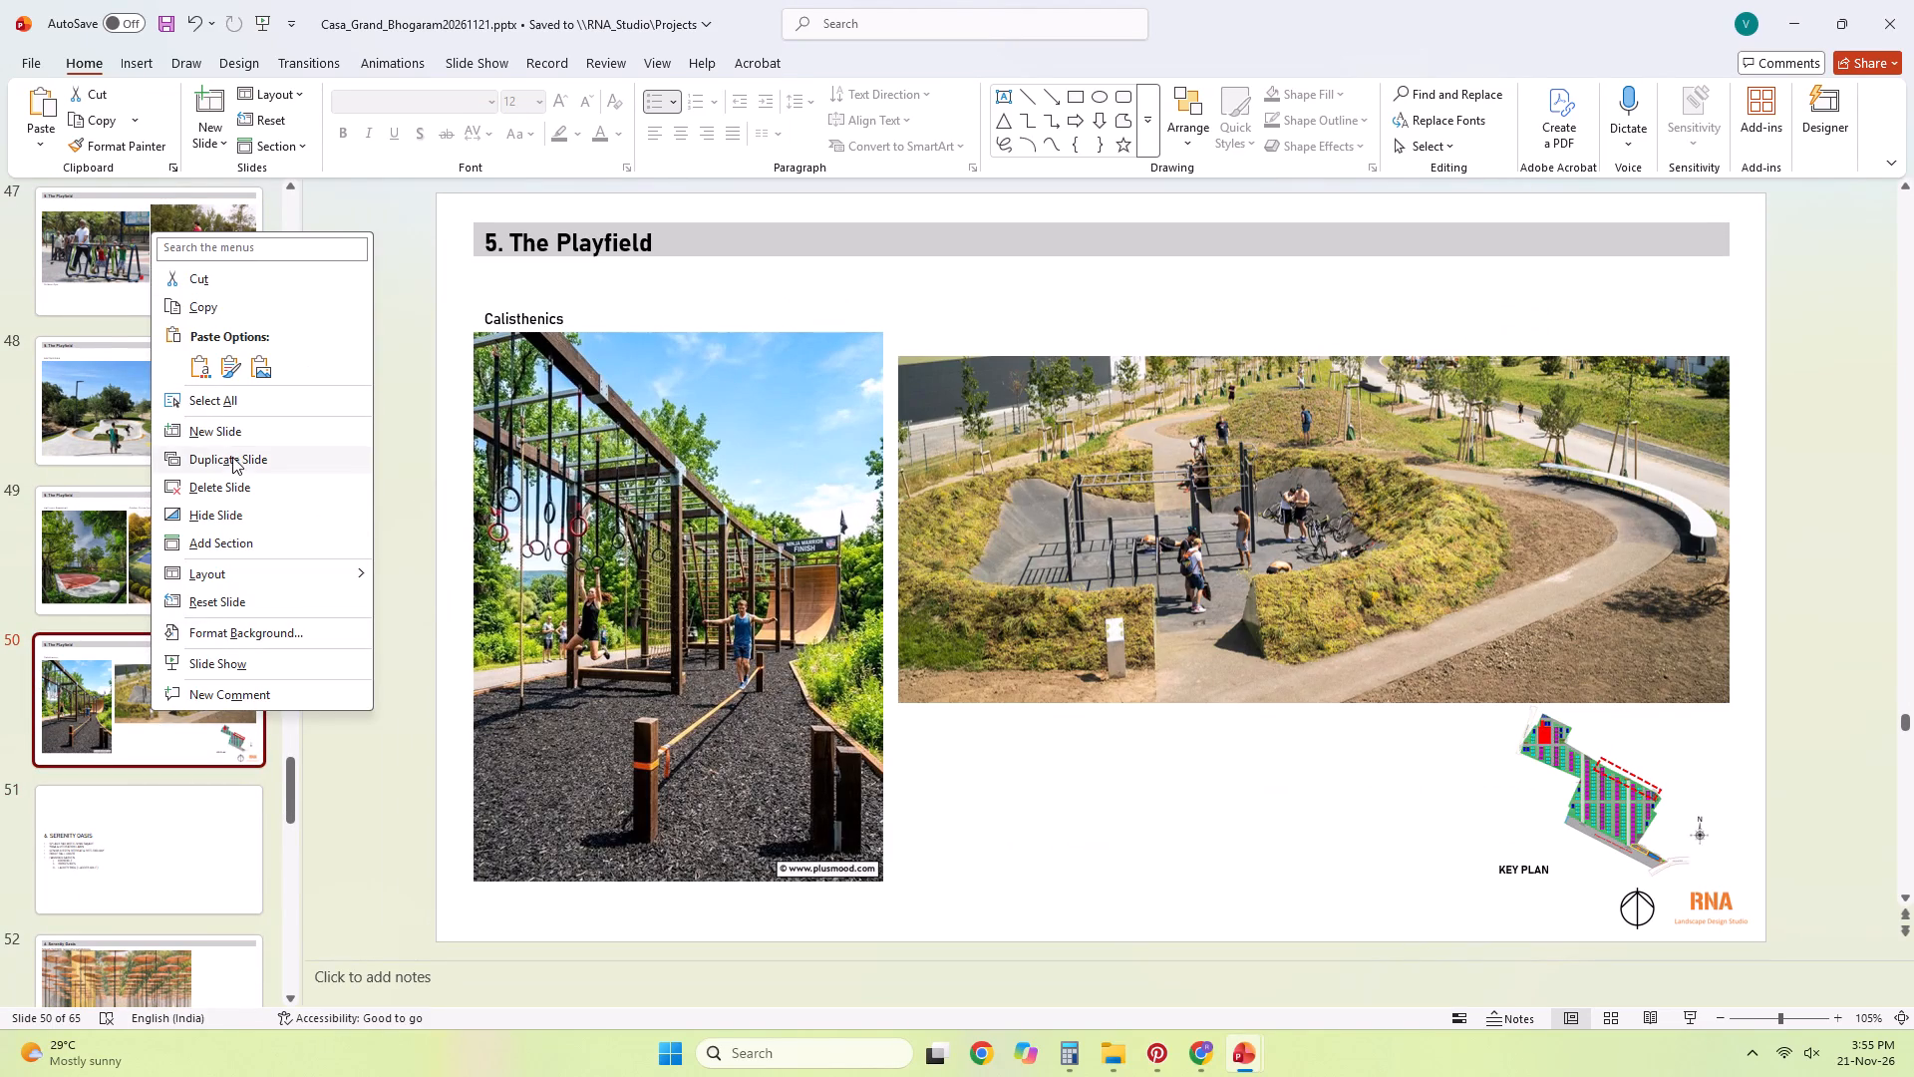
click(232, 458)
click(128, 826)
Delete both calisthenics photos from the duplicated slide.
click(649, 549)
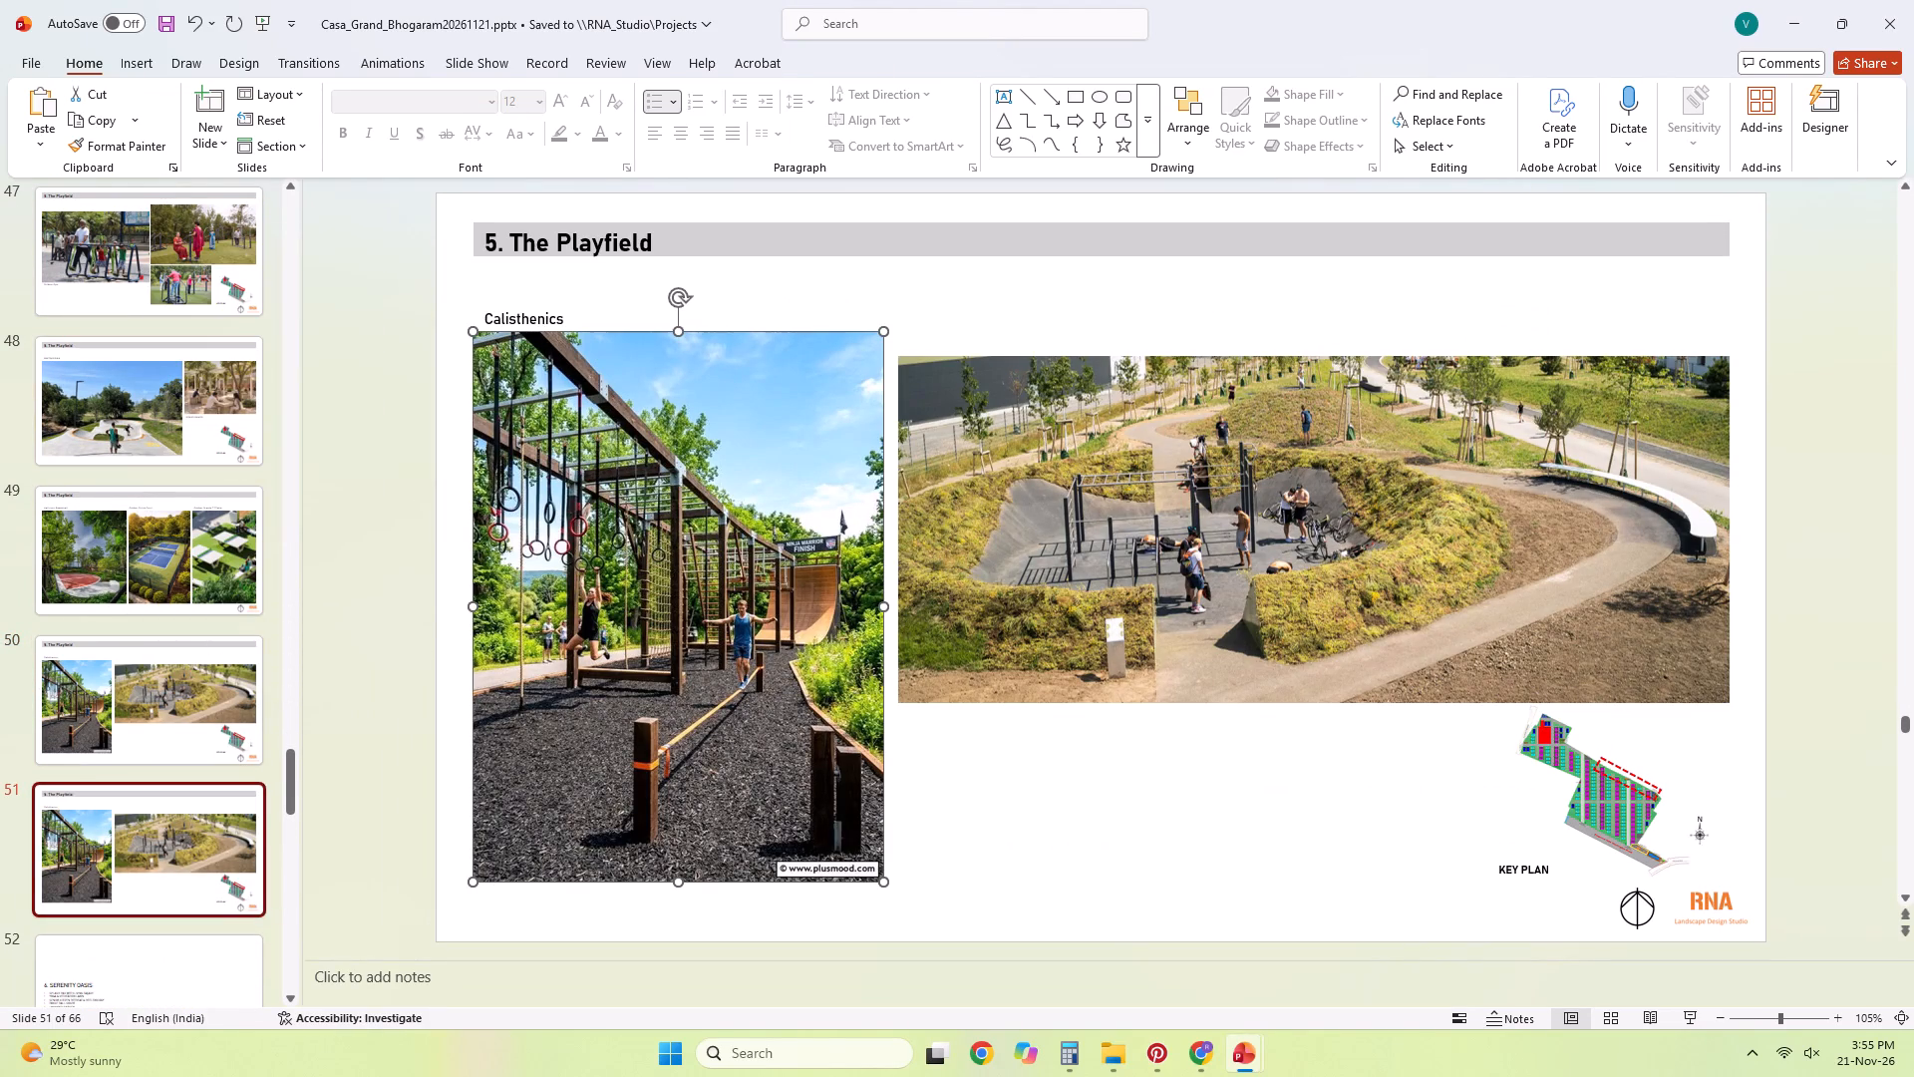
key(Delete)
click(1105, 557)
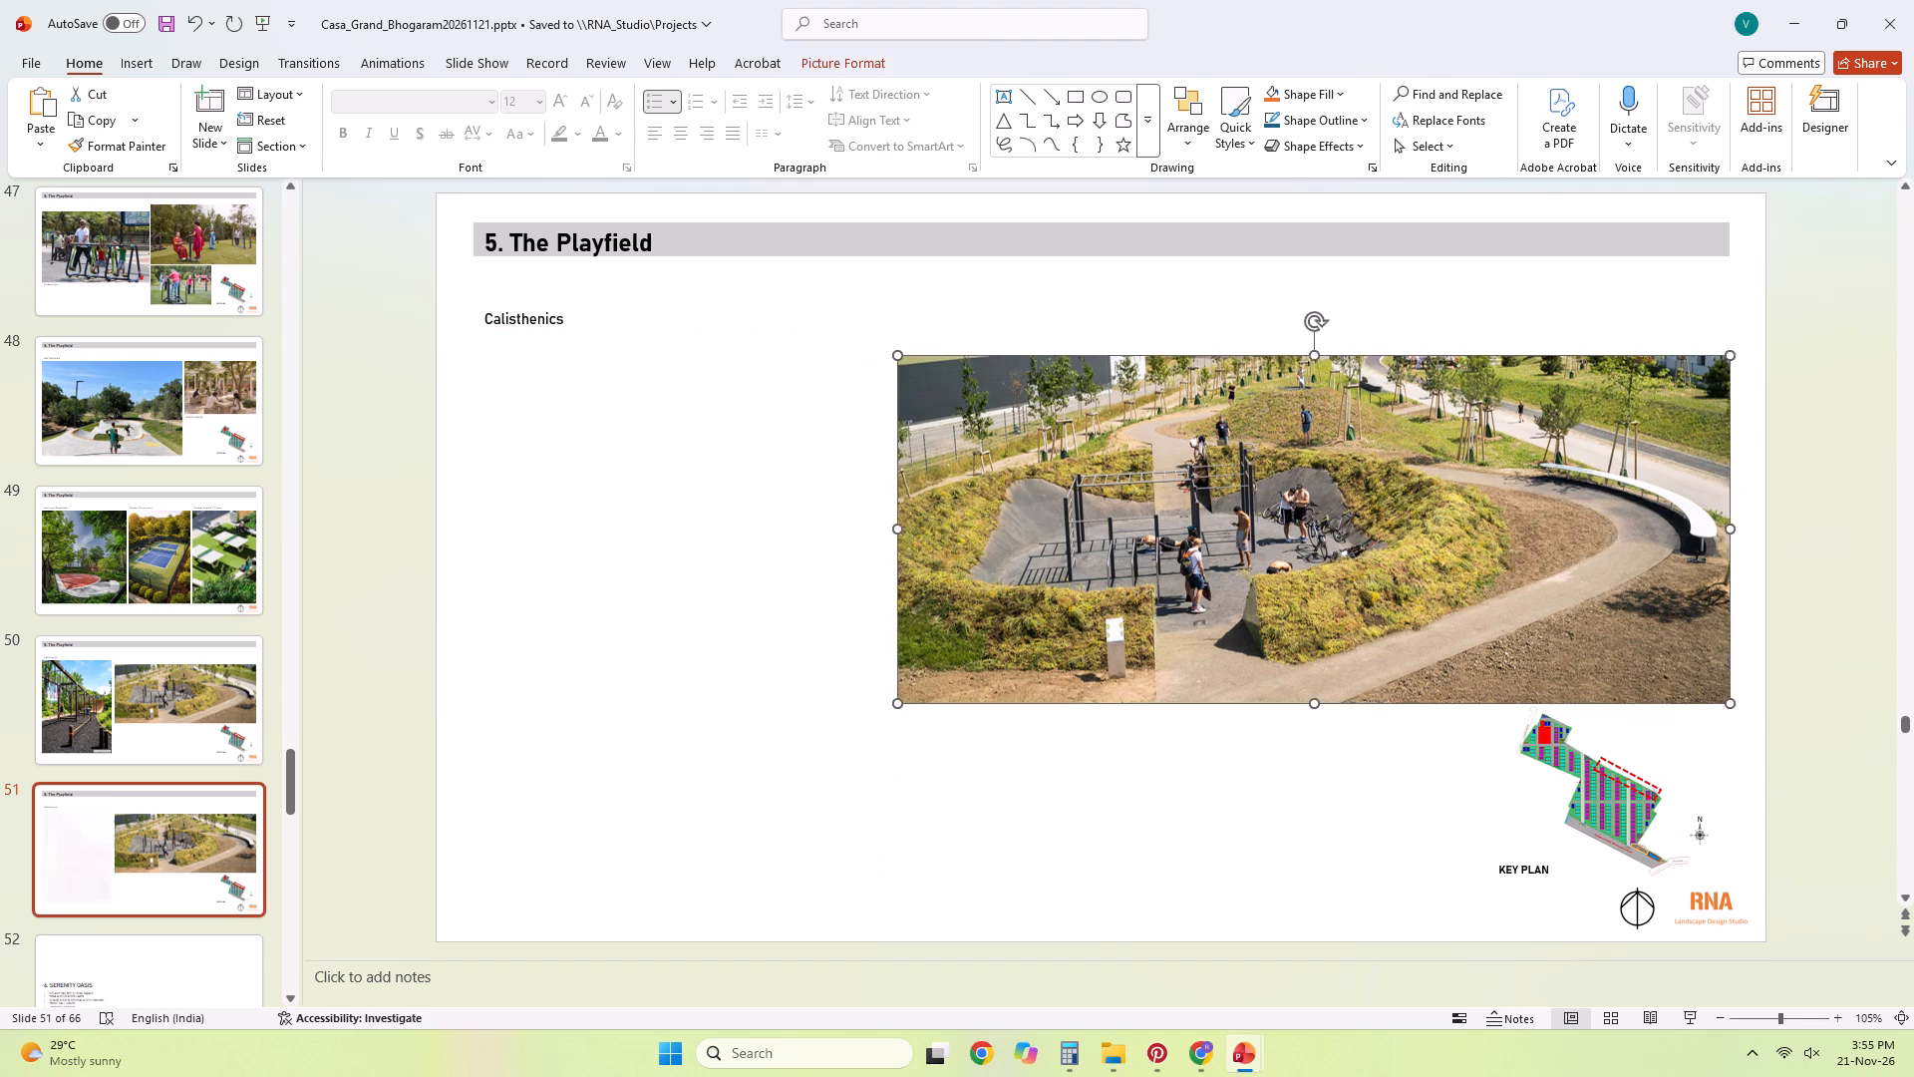
key(Delete)
Replace the Calisthenics caption on the duplicated slide with PETS PARK & PETS BATH.
click(523, 314)
key(ctrl+a)
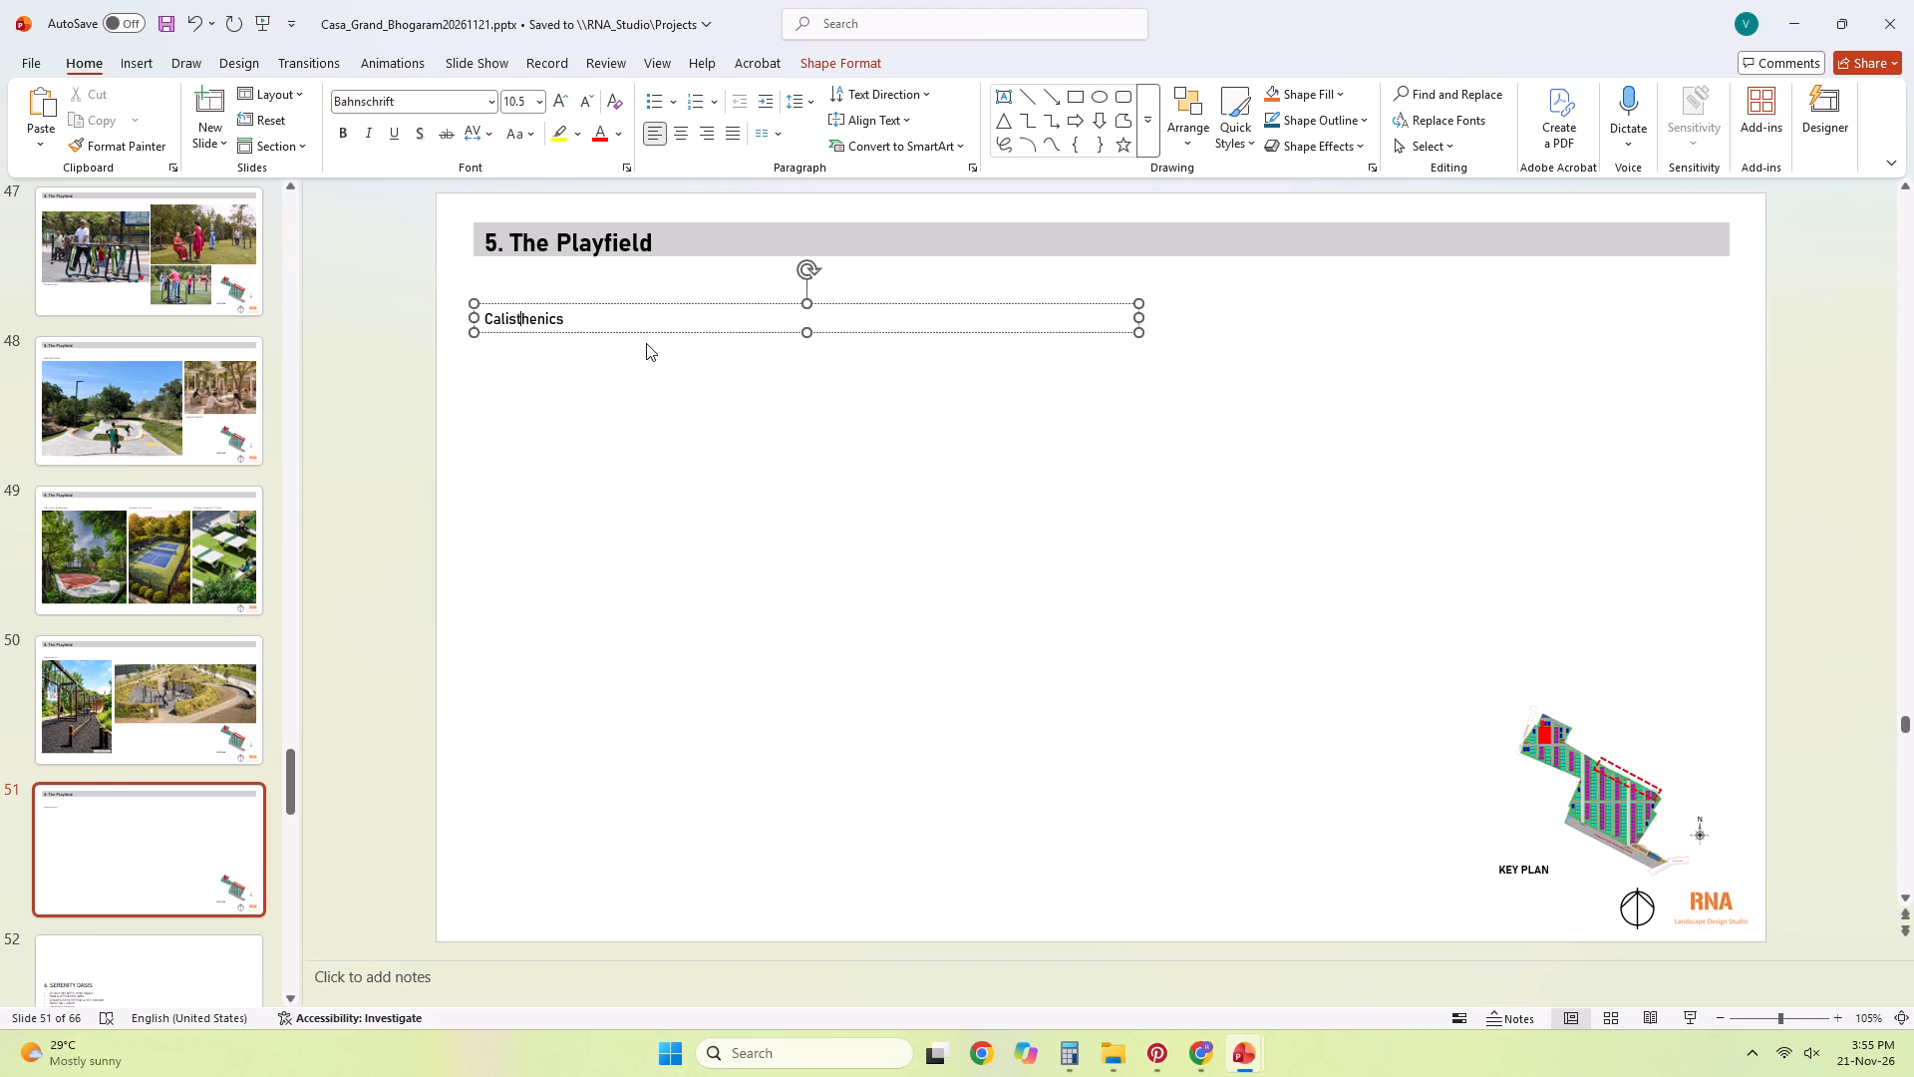
key(shift+p)
key(BackSpace)
text(PETS PARK)
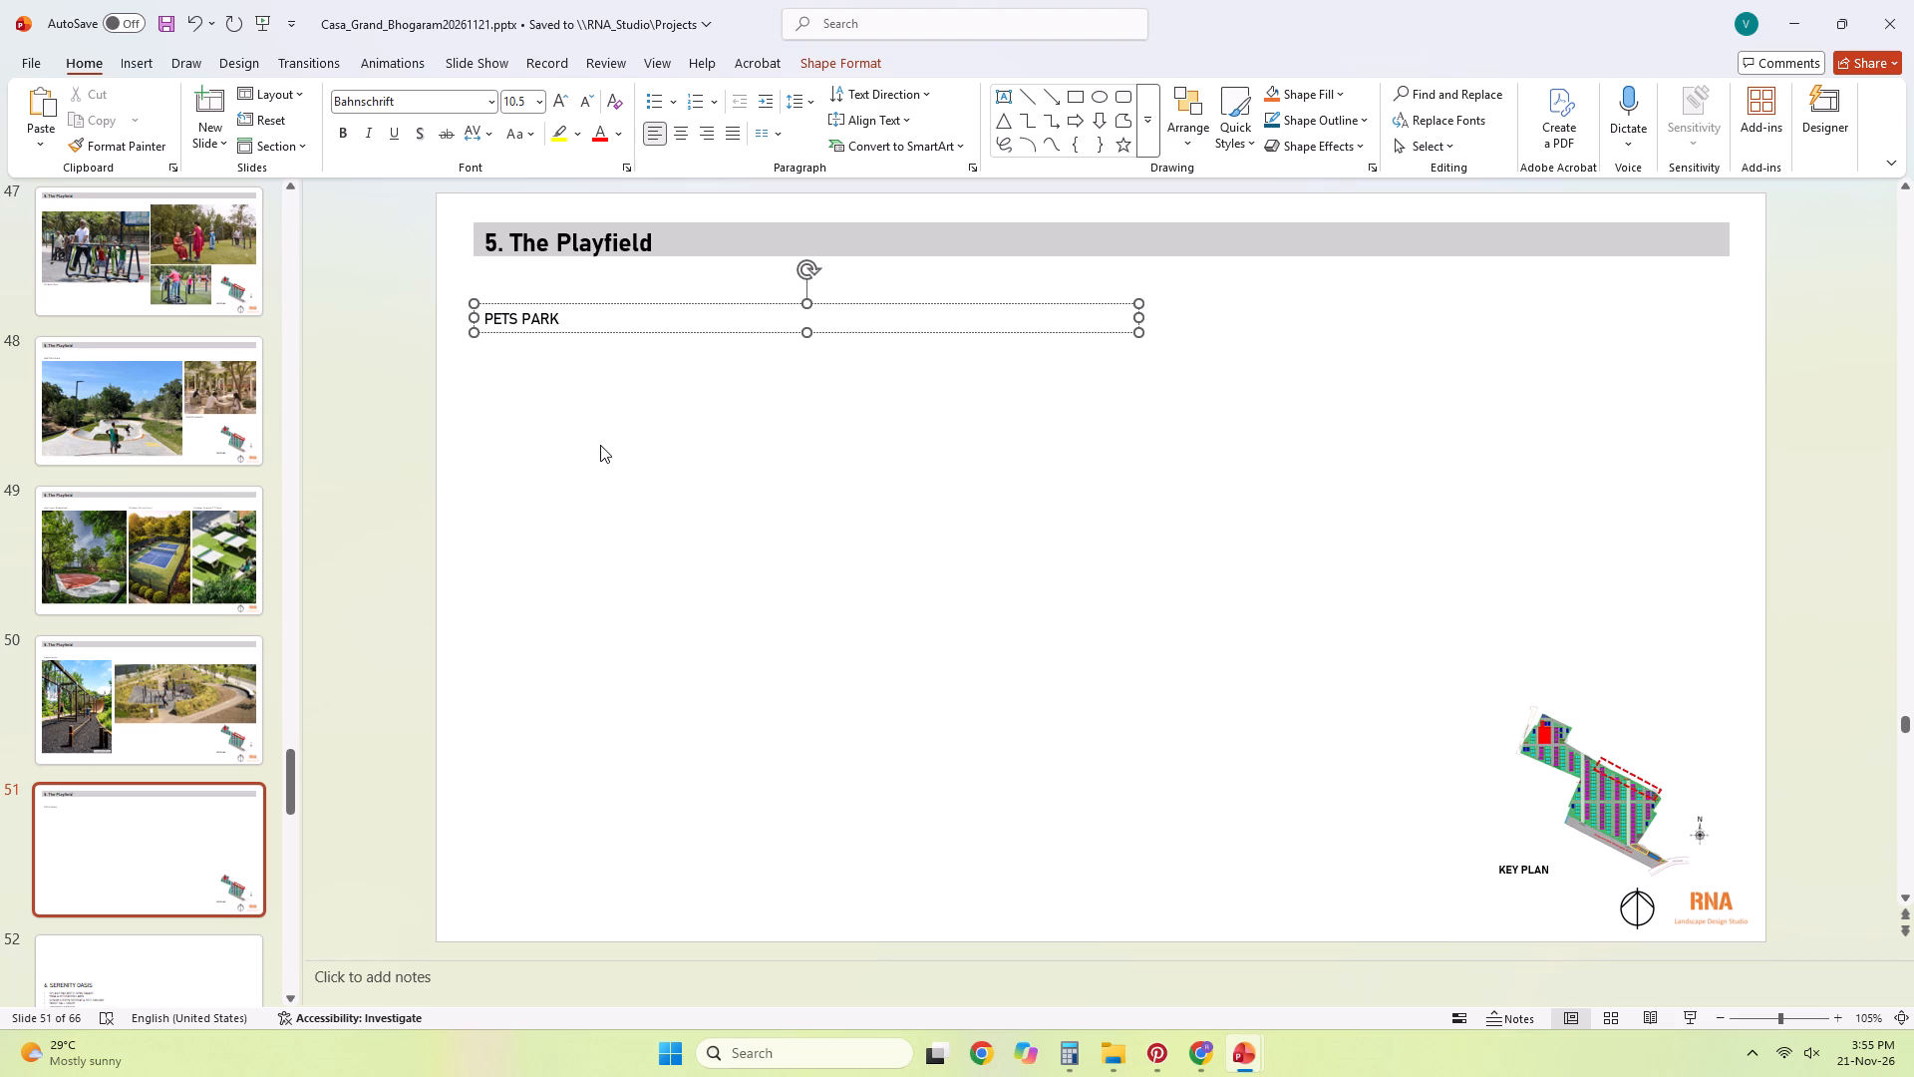
key(space)
text(&)
key(space)
text(PETS BATH)
click(575, 603)
key(Escape)
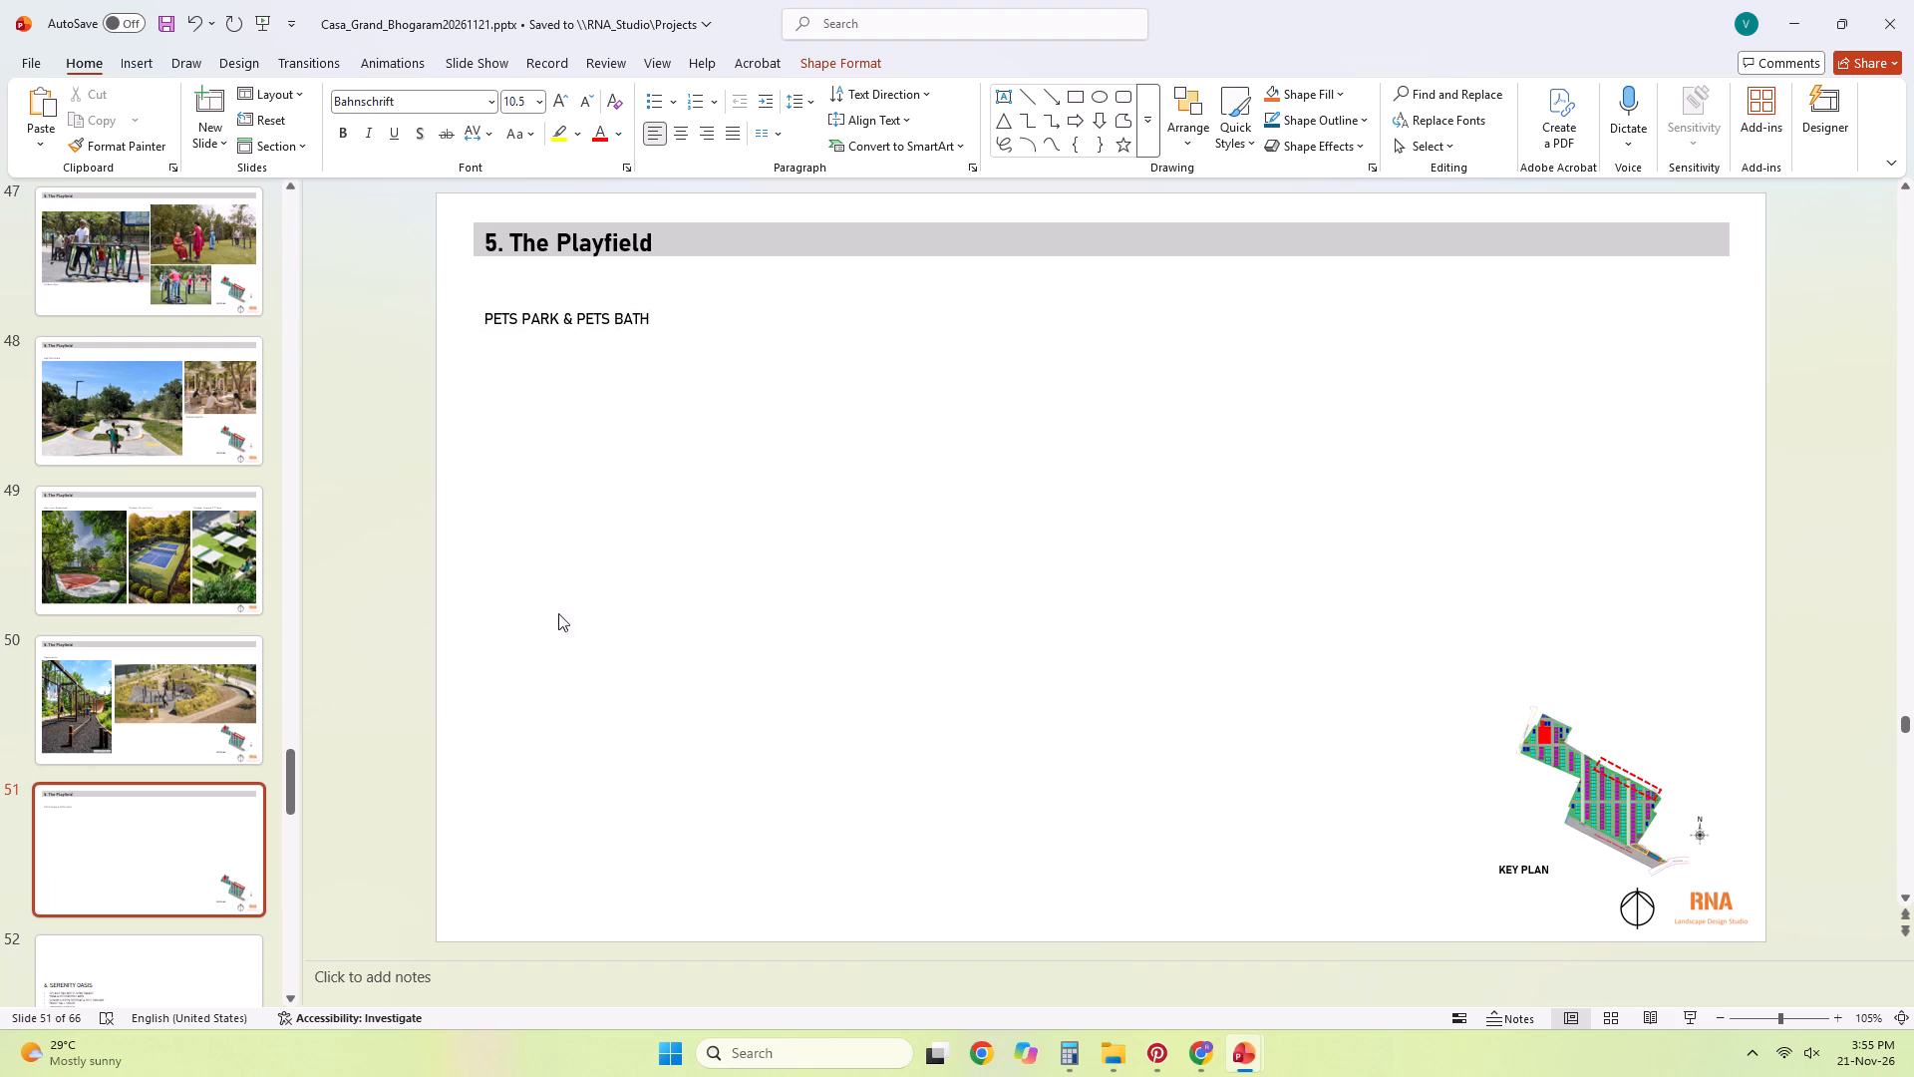
Paste the copied dog park image and place it directly below the caption, aligned with the left end of the title bar.
key(ctrl+v)
drag(1068, 517, 725, 576)
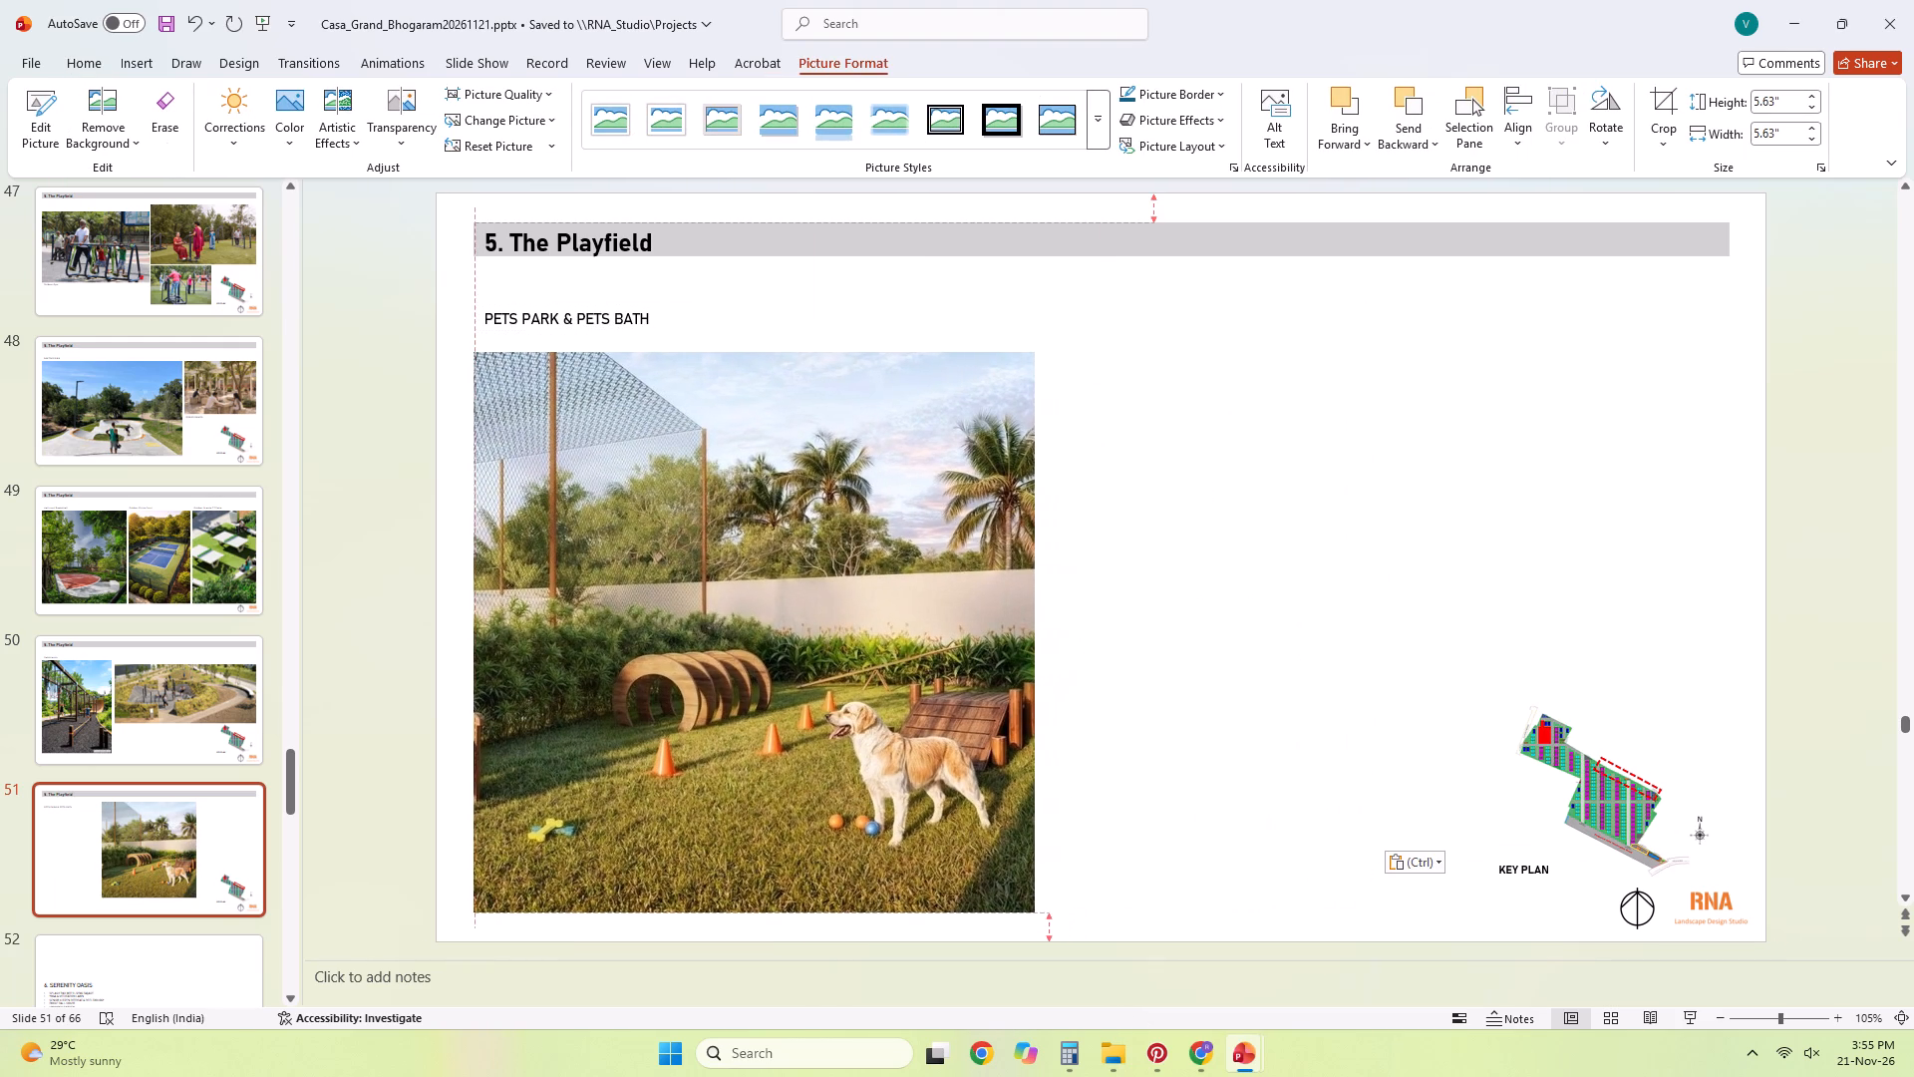
drag(725, 576, 727, 567)
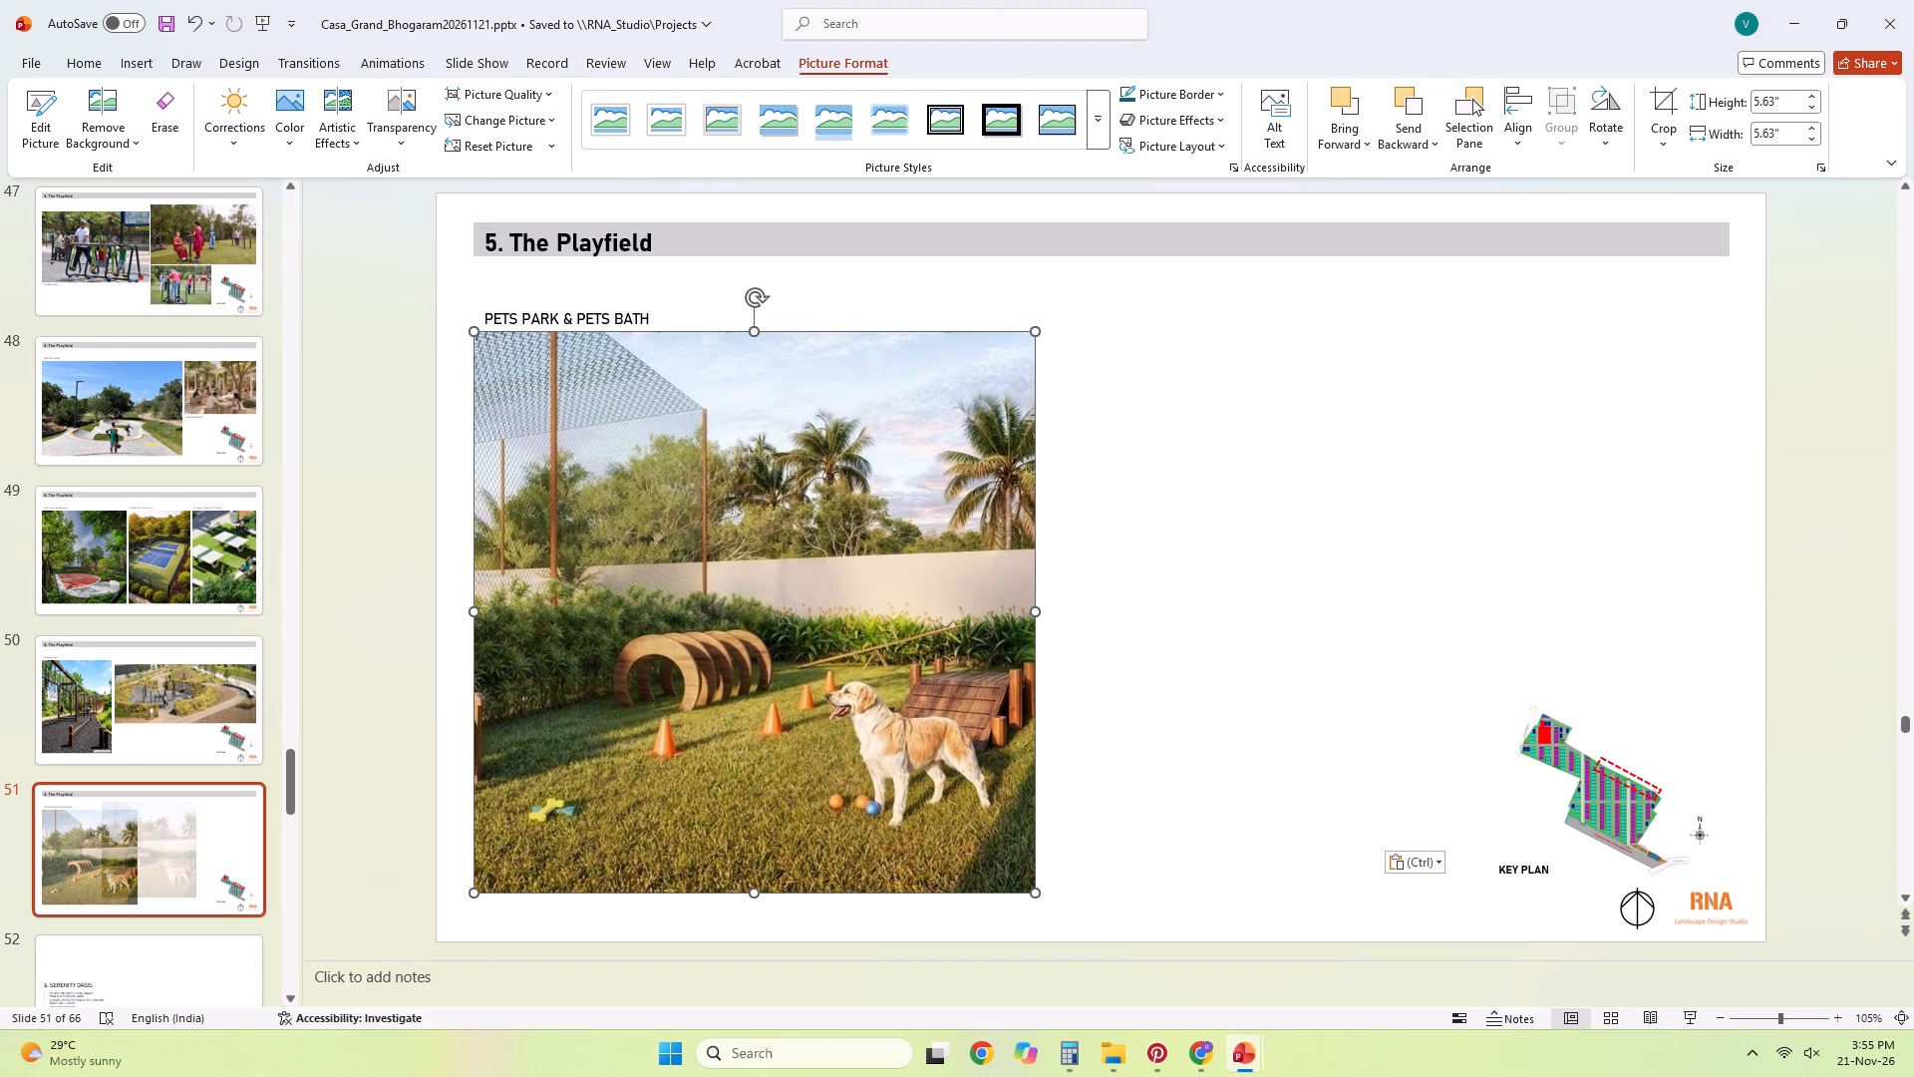
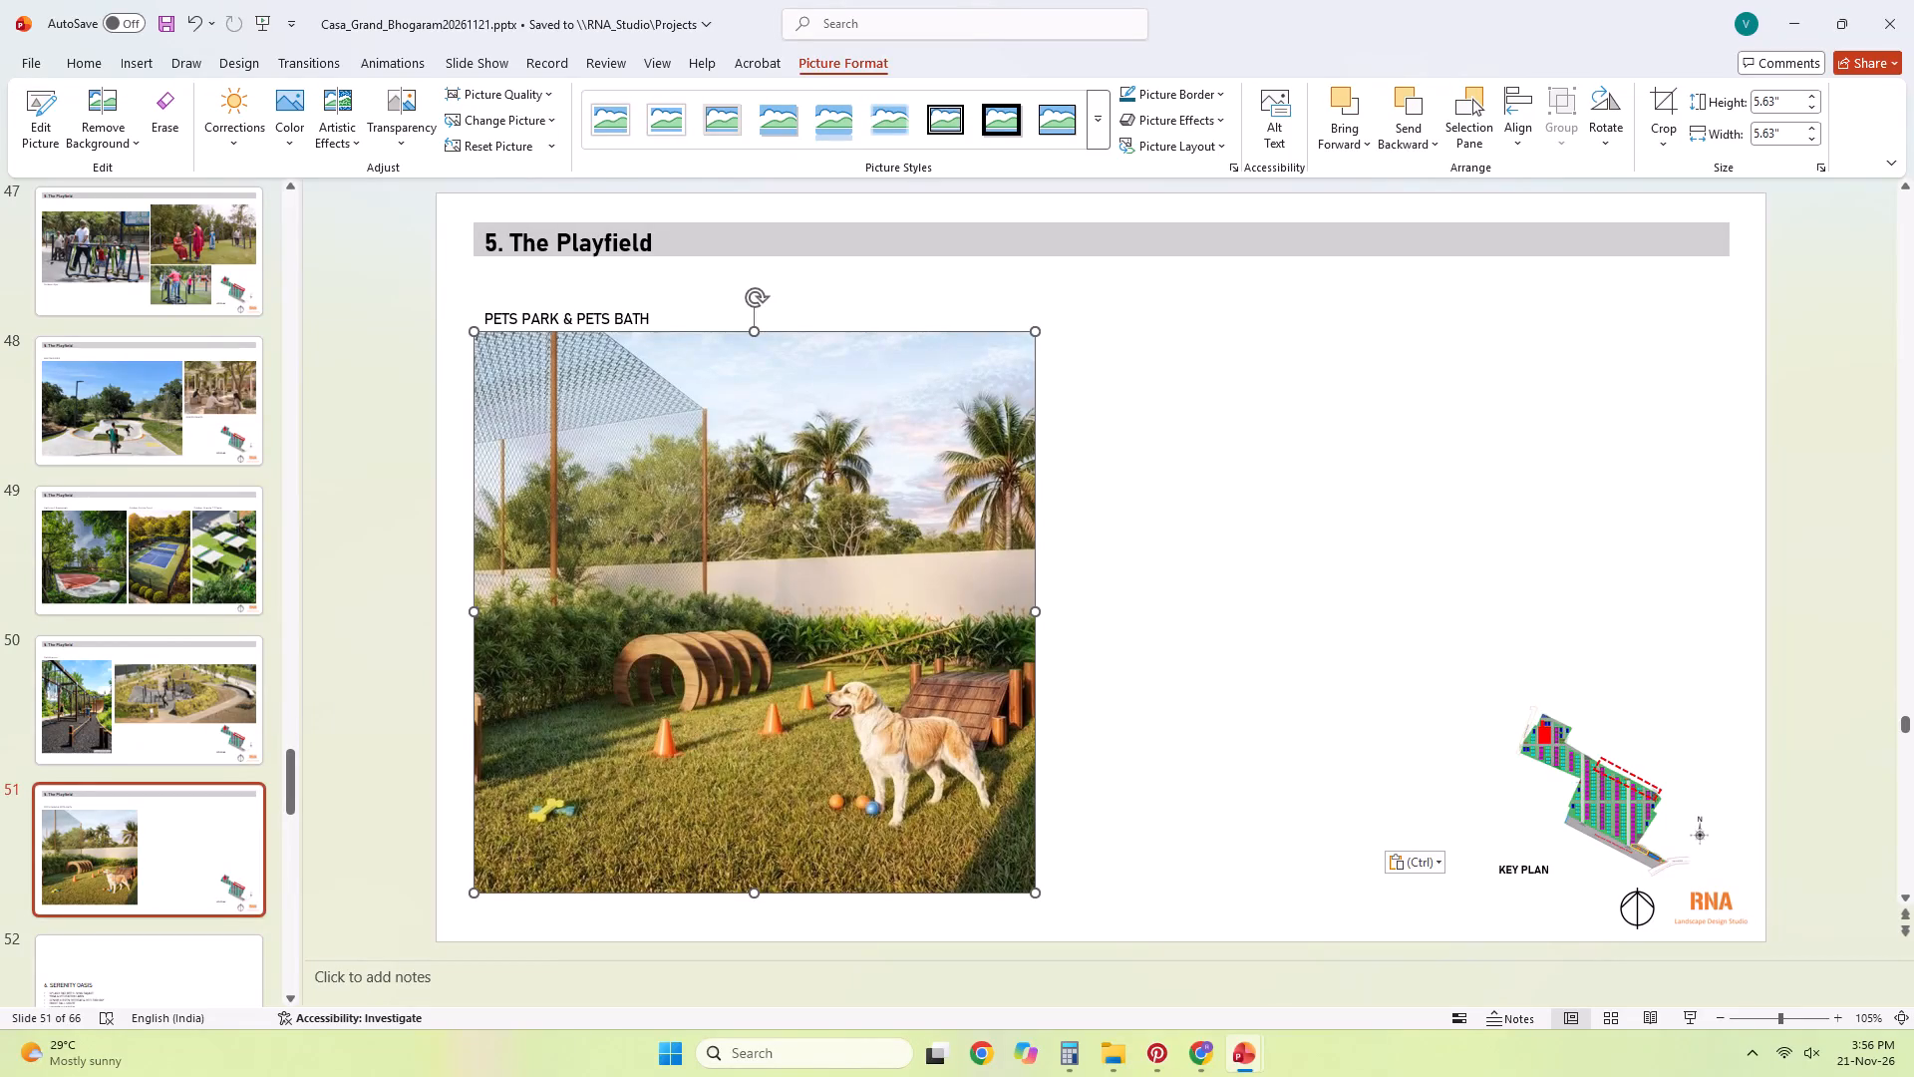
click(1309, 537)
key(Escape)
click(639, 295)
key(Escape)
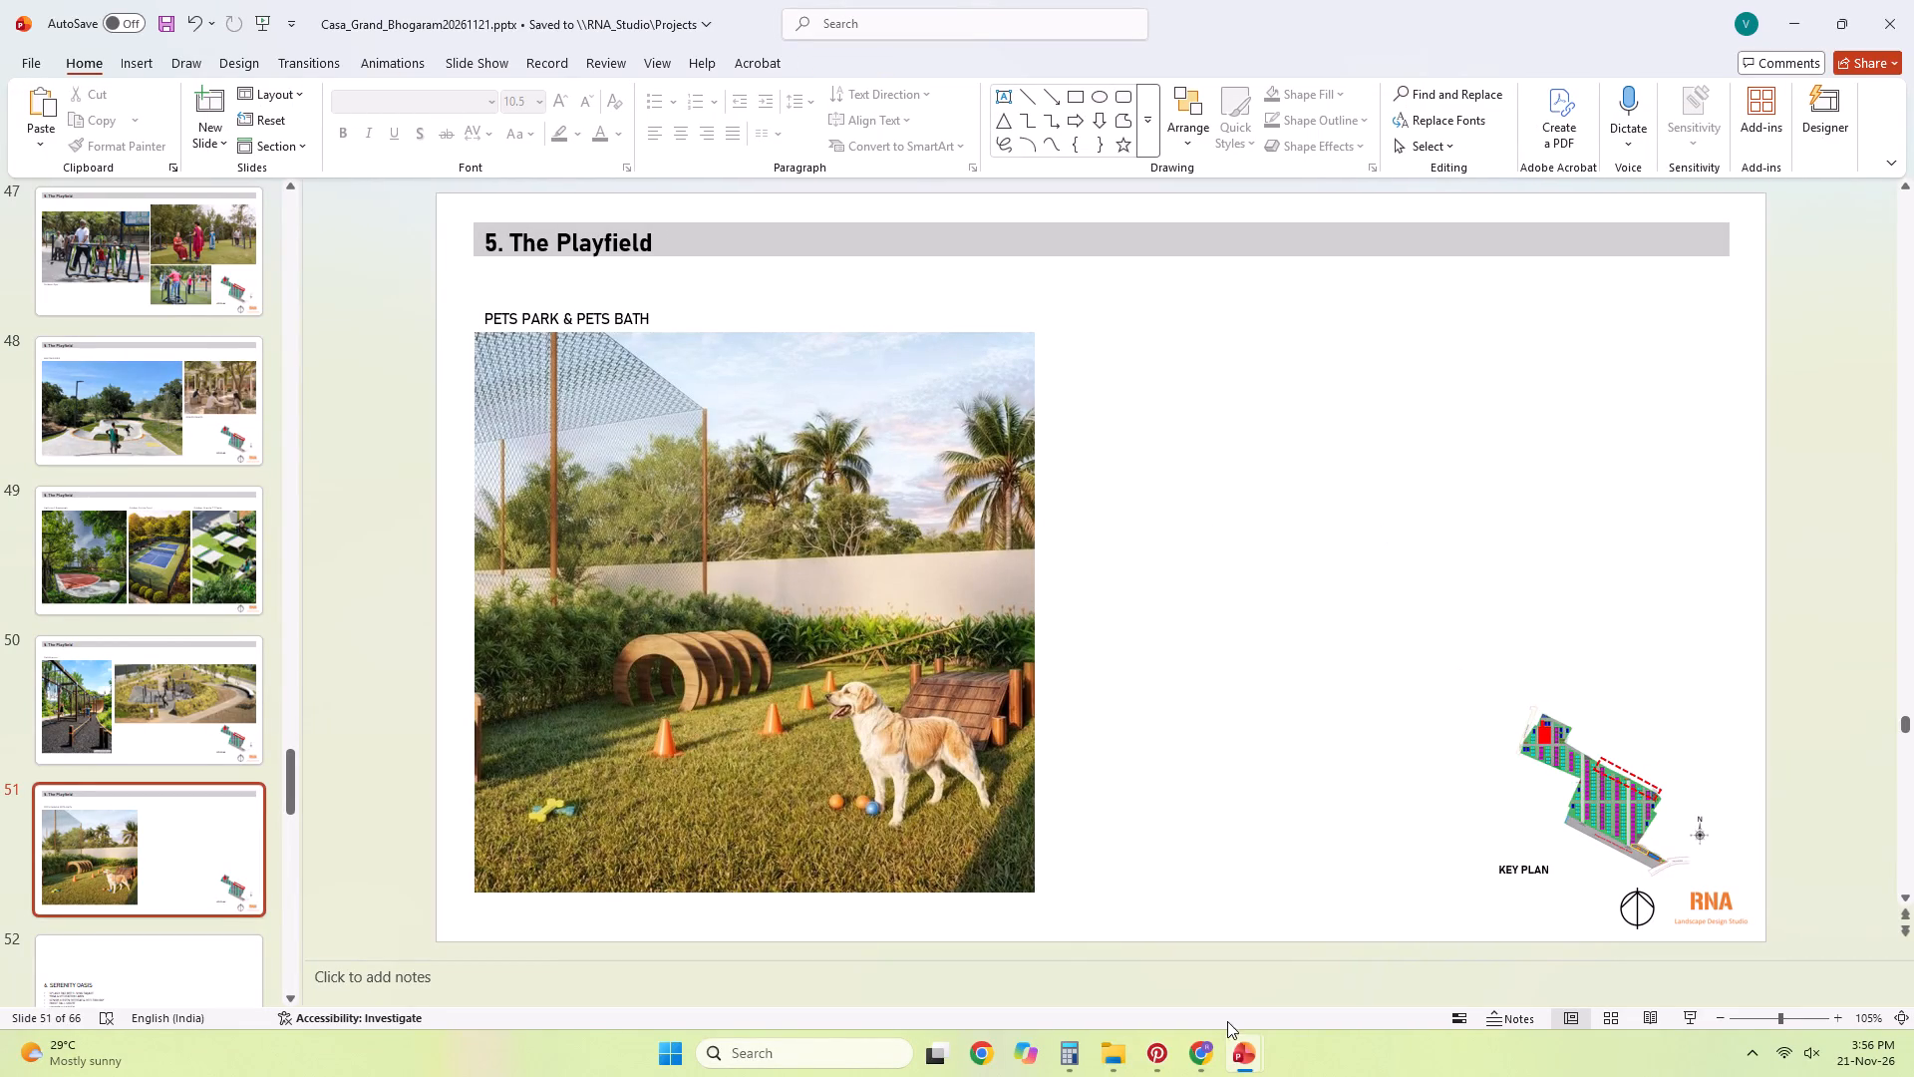
Switch to Pinterest and search for PETS BATH.
click(1160, 1069)
click(306, 74)
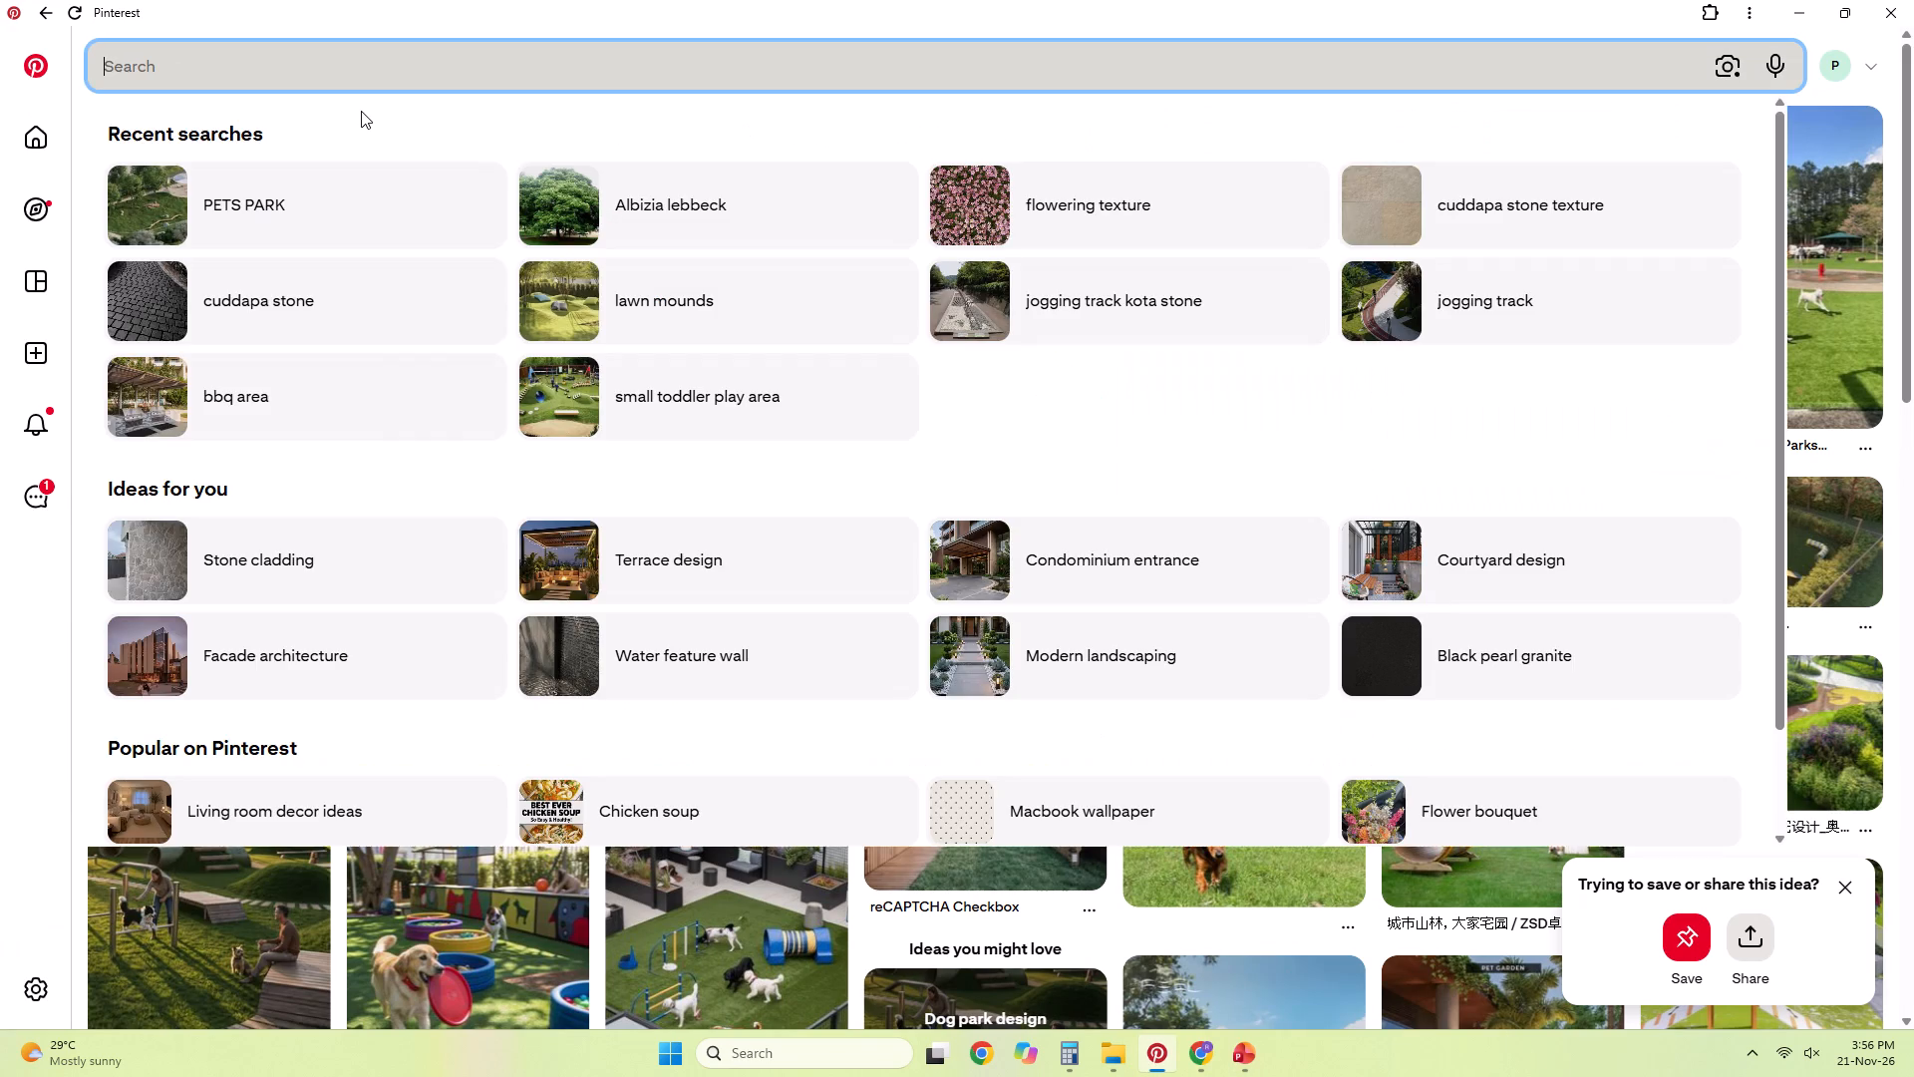
text(PETS BATH)
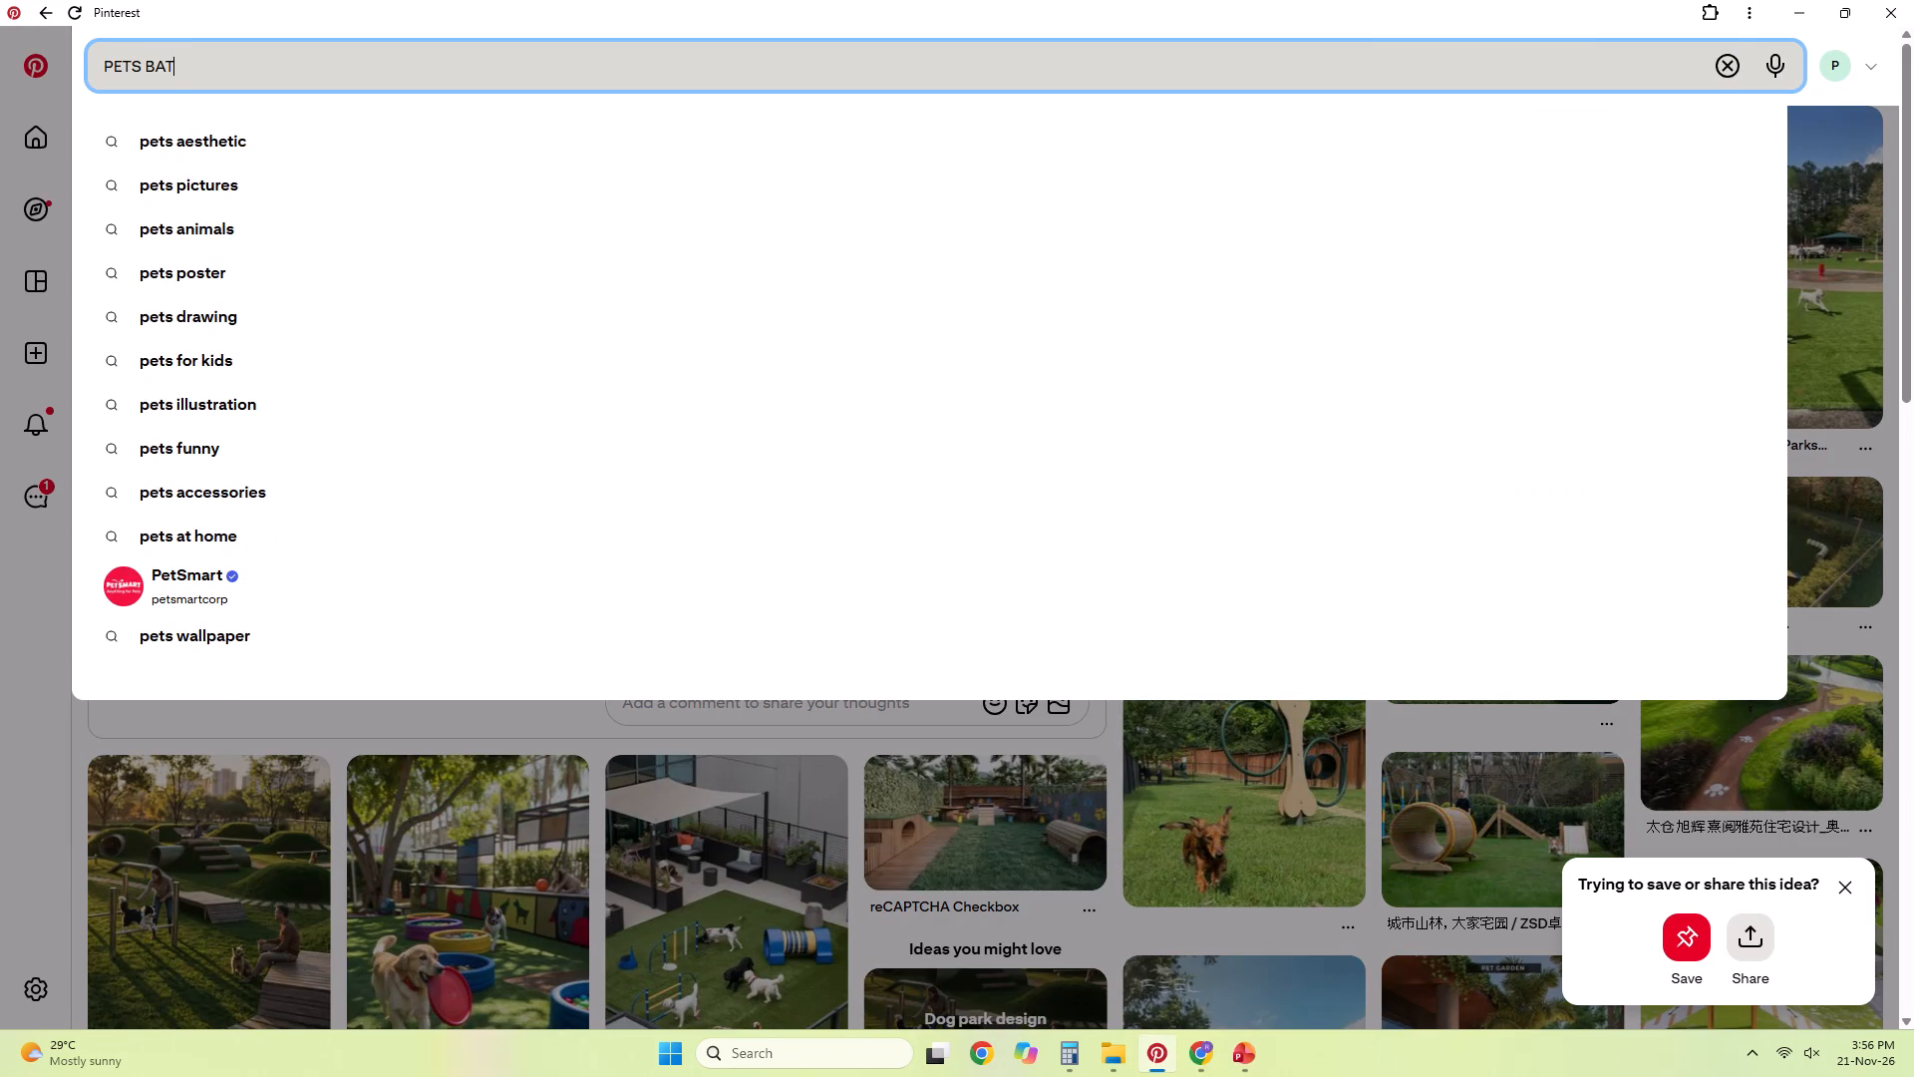
key(space)
key(Return)
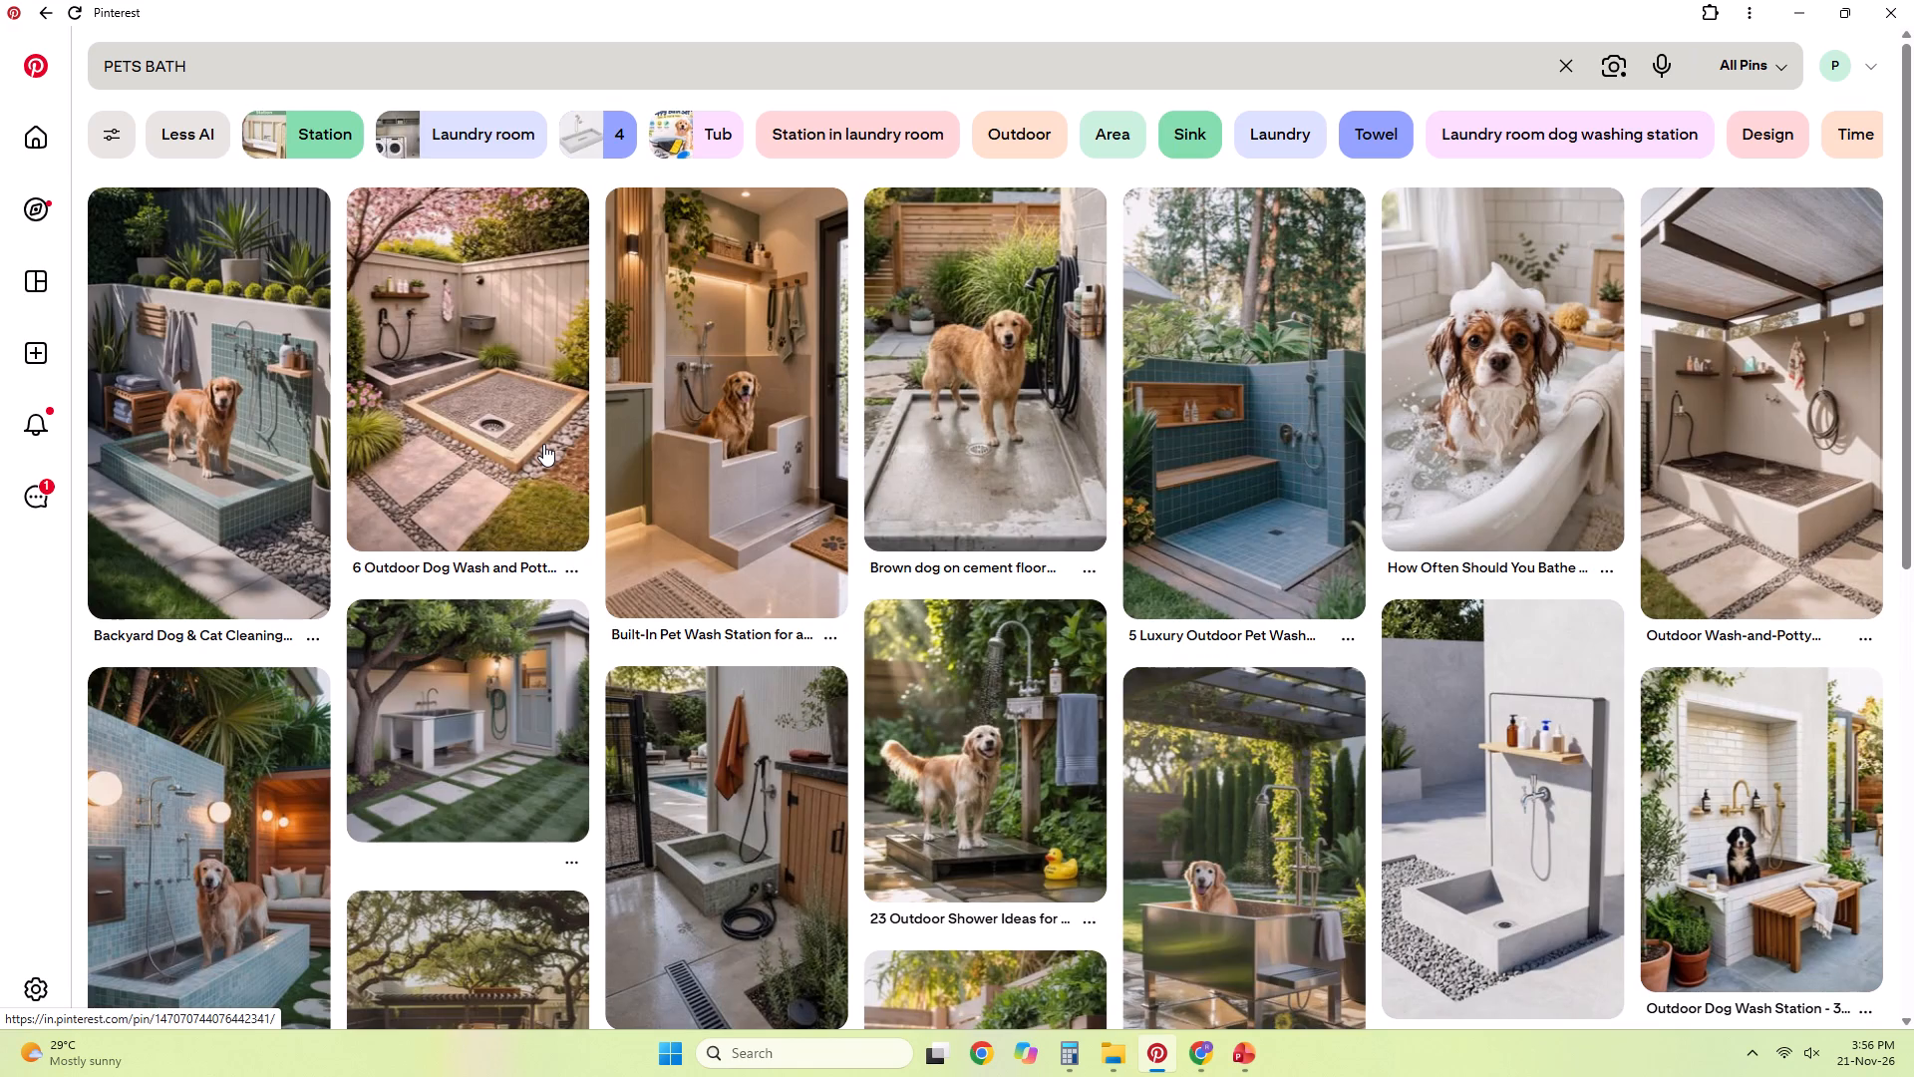
Browse the pet bath search results for a suitable outdoor dog wash reference image.
scroll(542, 522, down, 3)
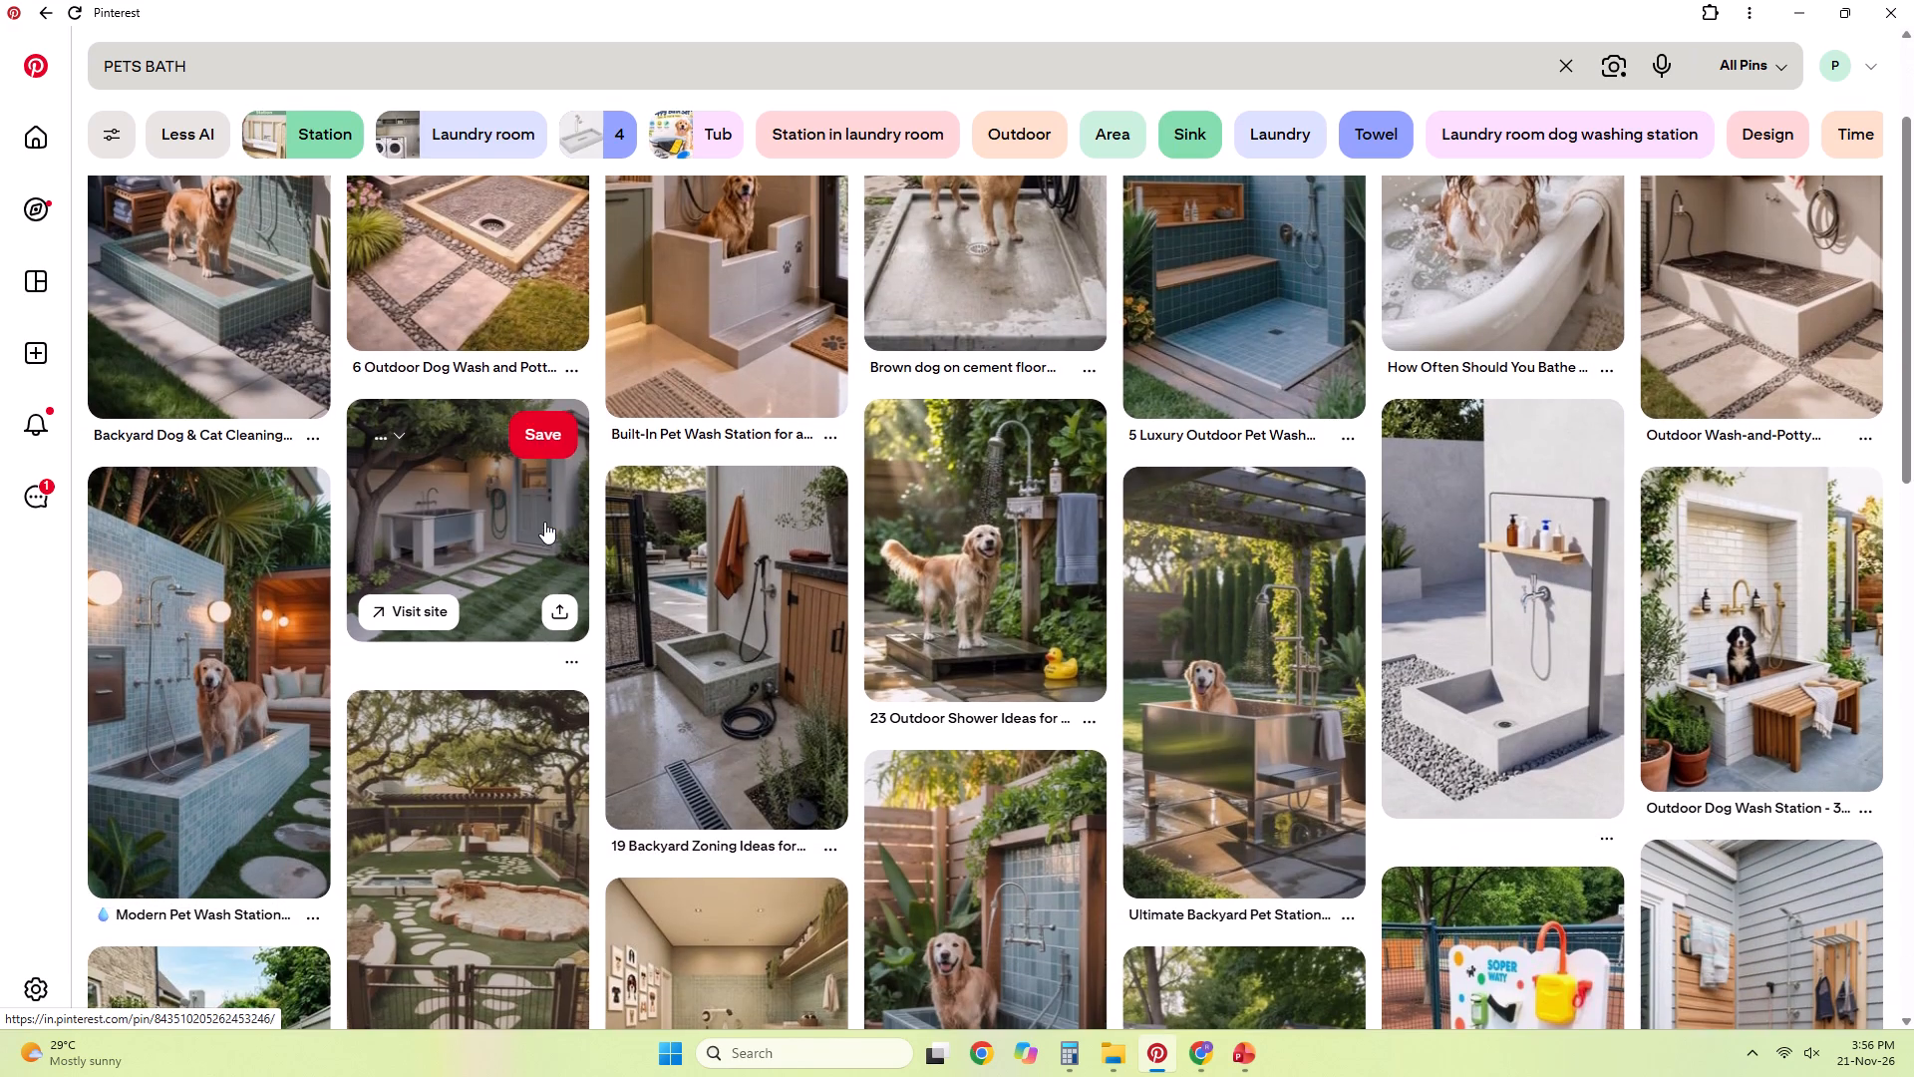
scroll(547, 522, down, 2)
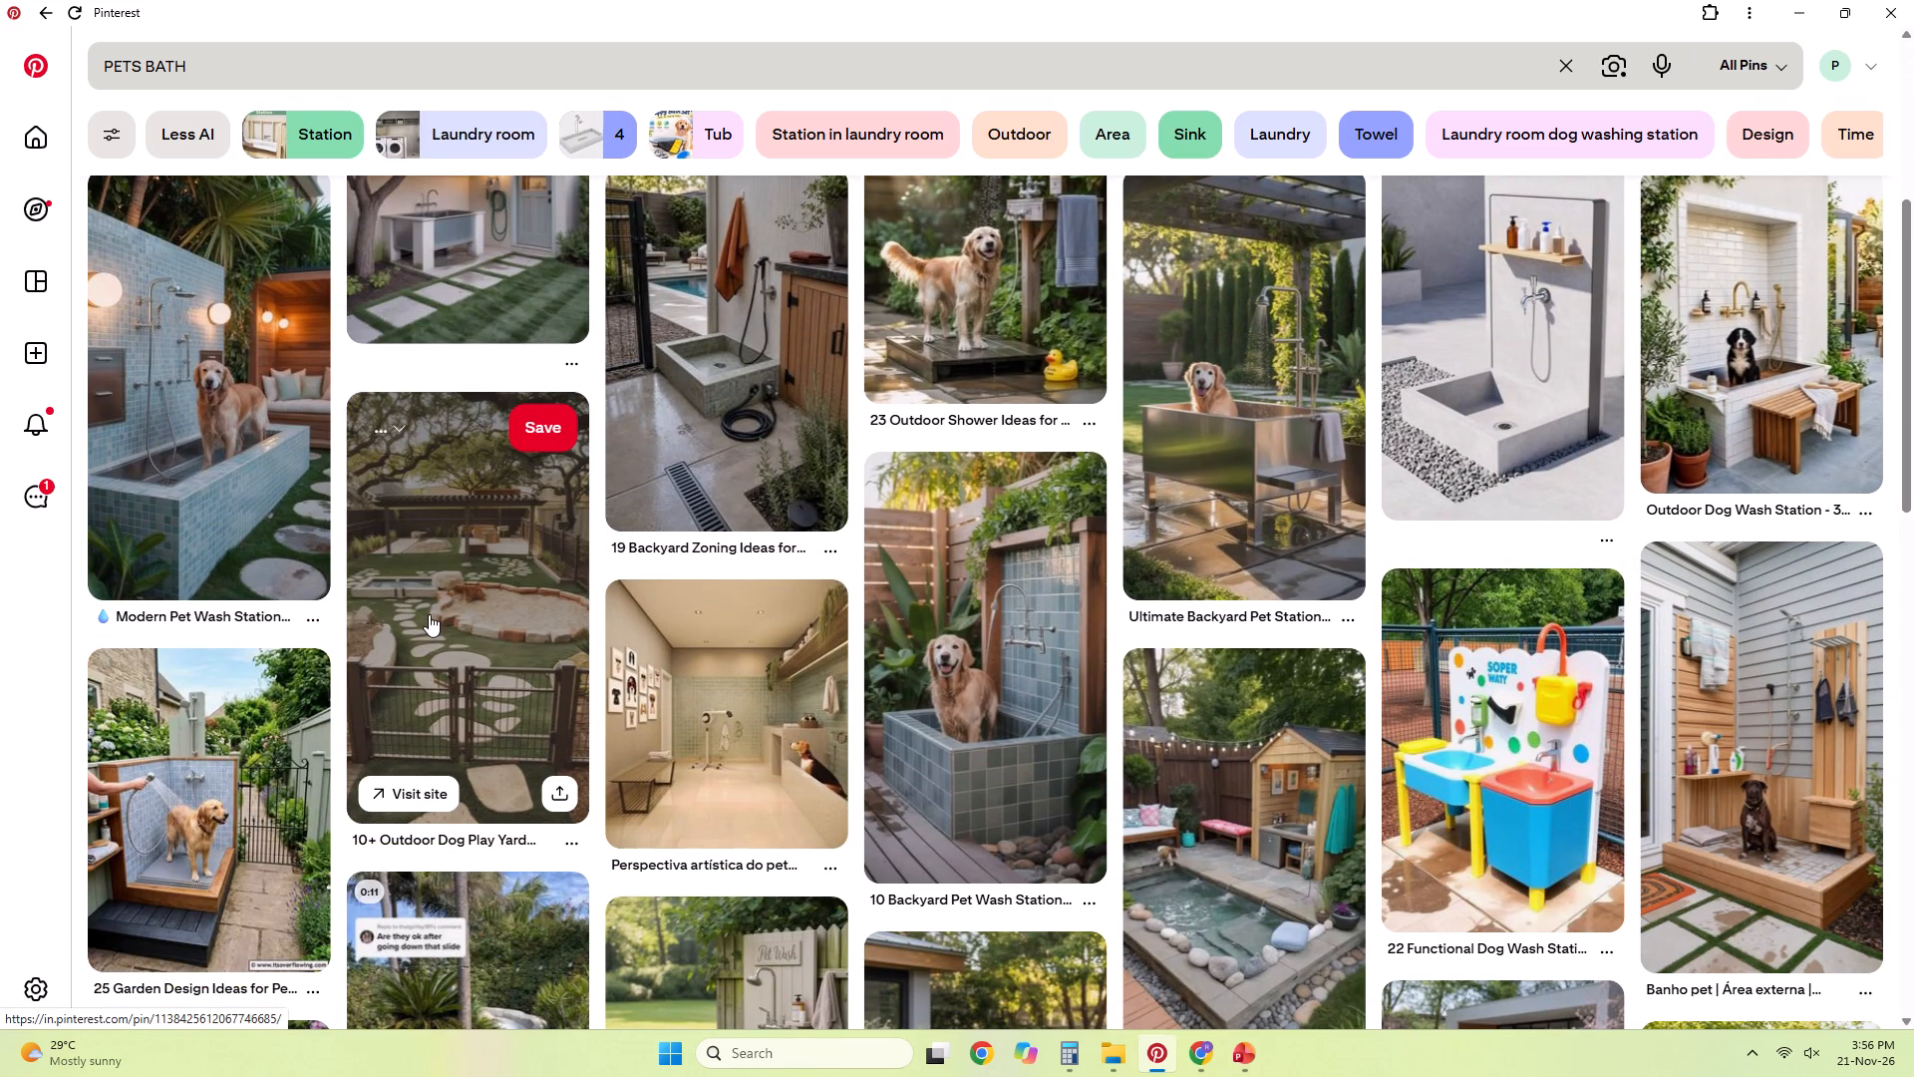
scroll(429, 614, down, 3)
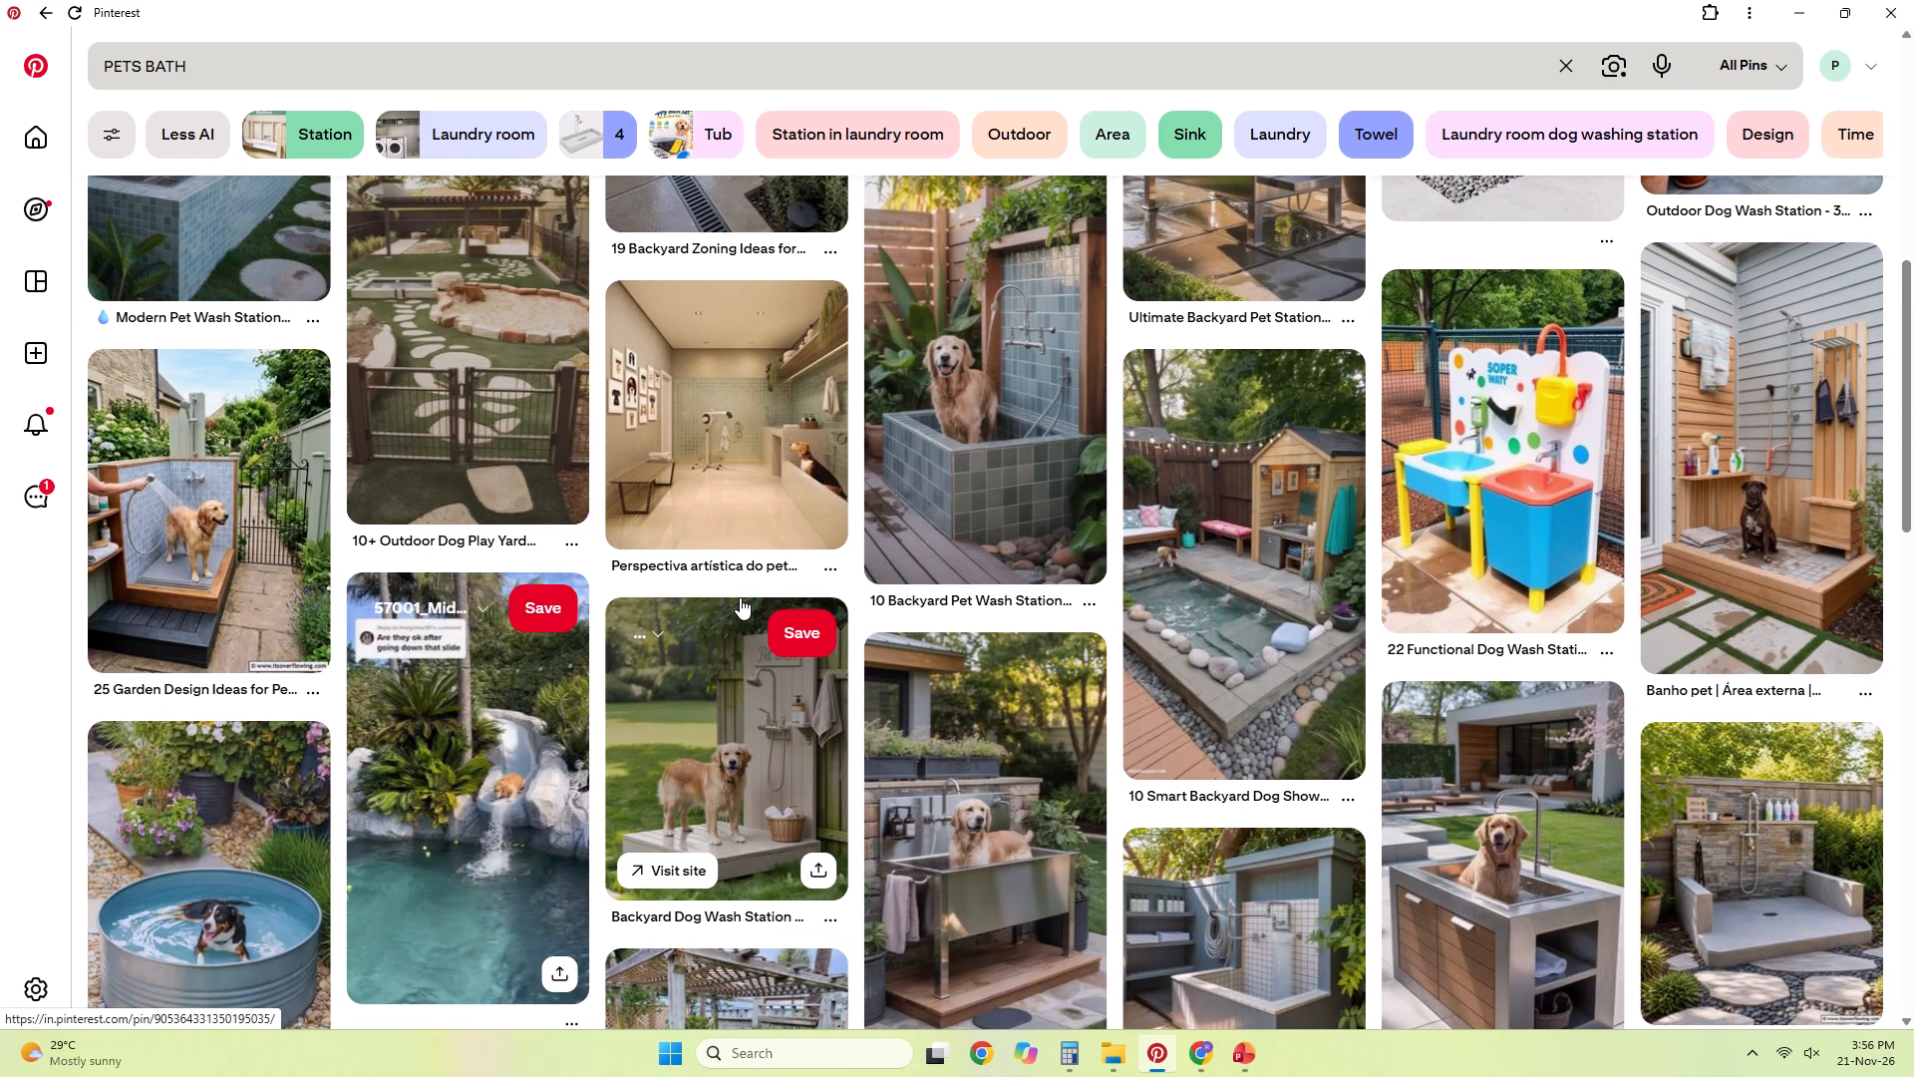
scroll(201, 487, down, 2)
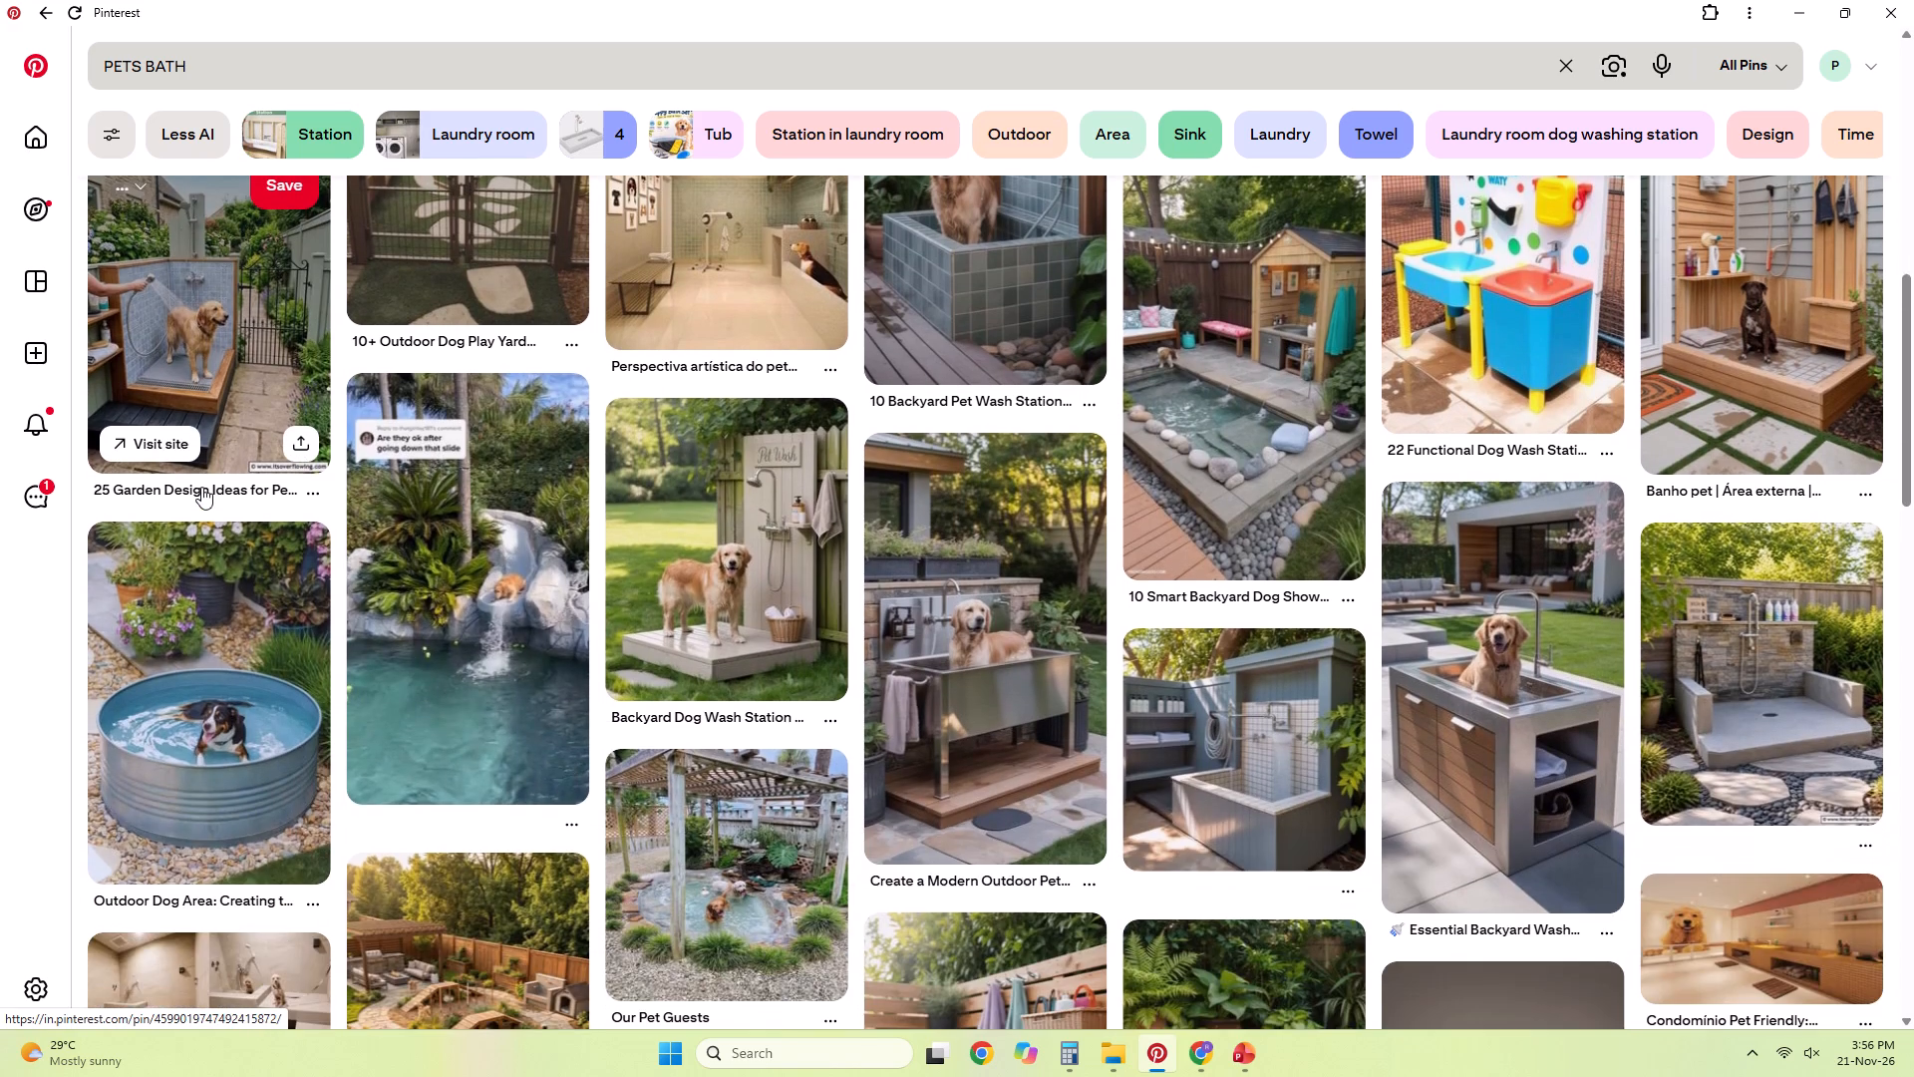
scroll(201, 487, down, 2)
scroll(232, 581, down, 2)
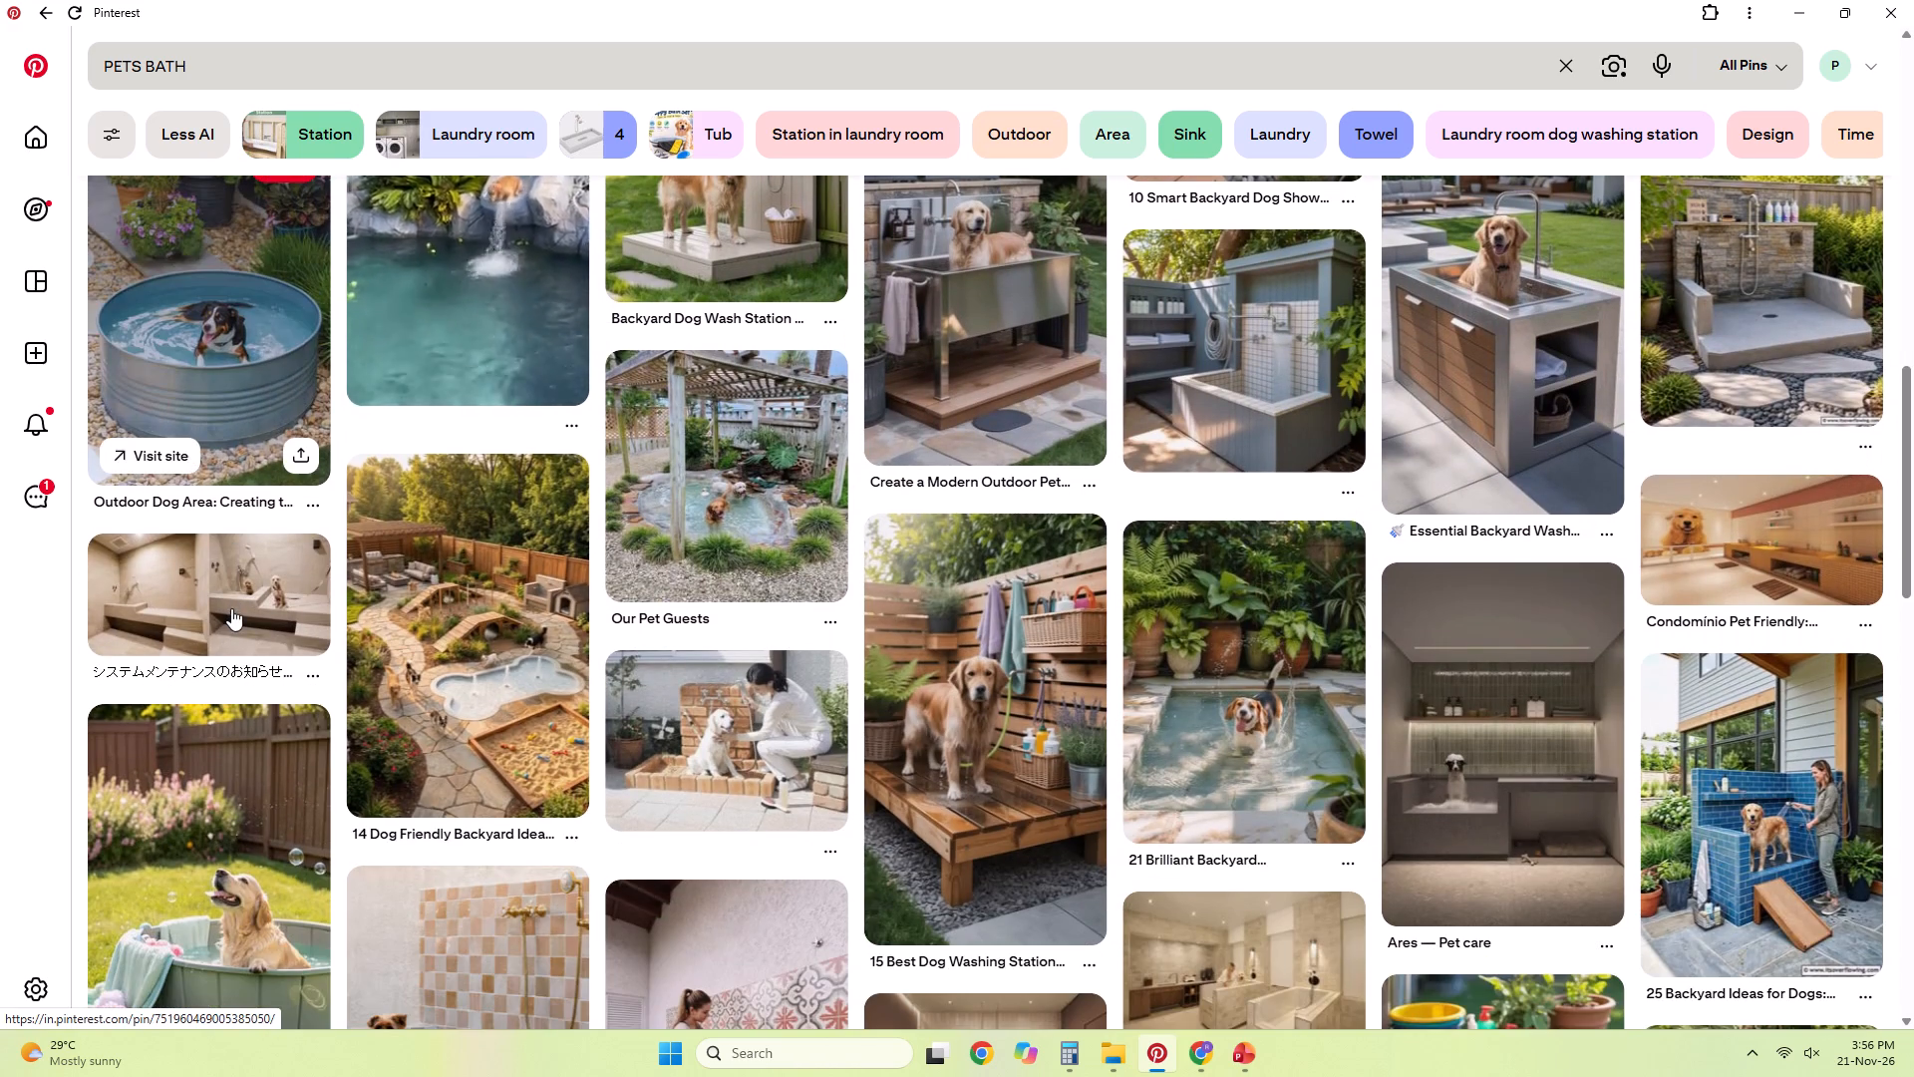
scroll(488, 670, down, 2)
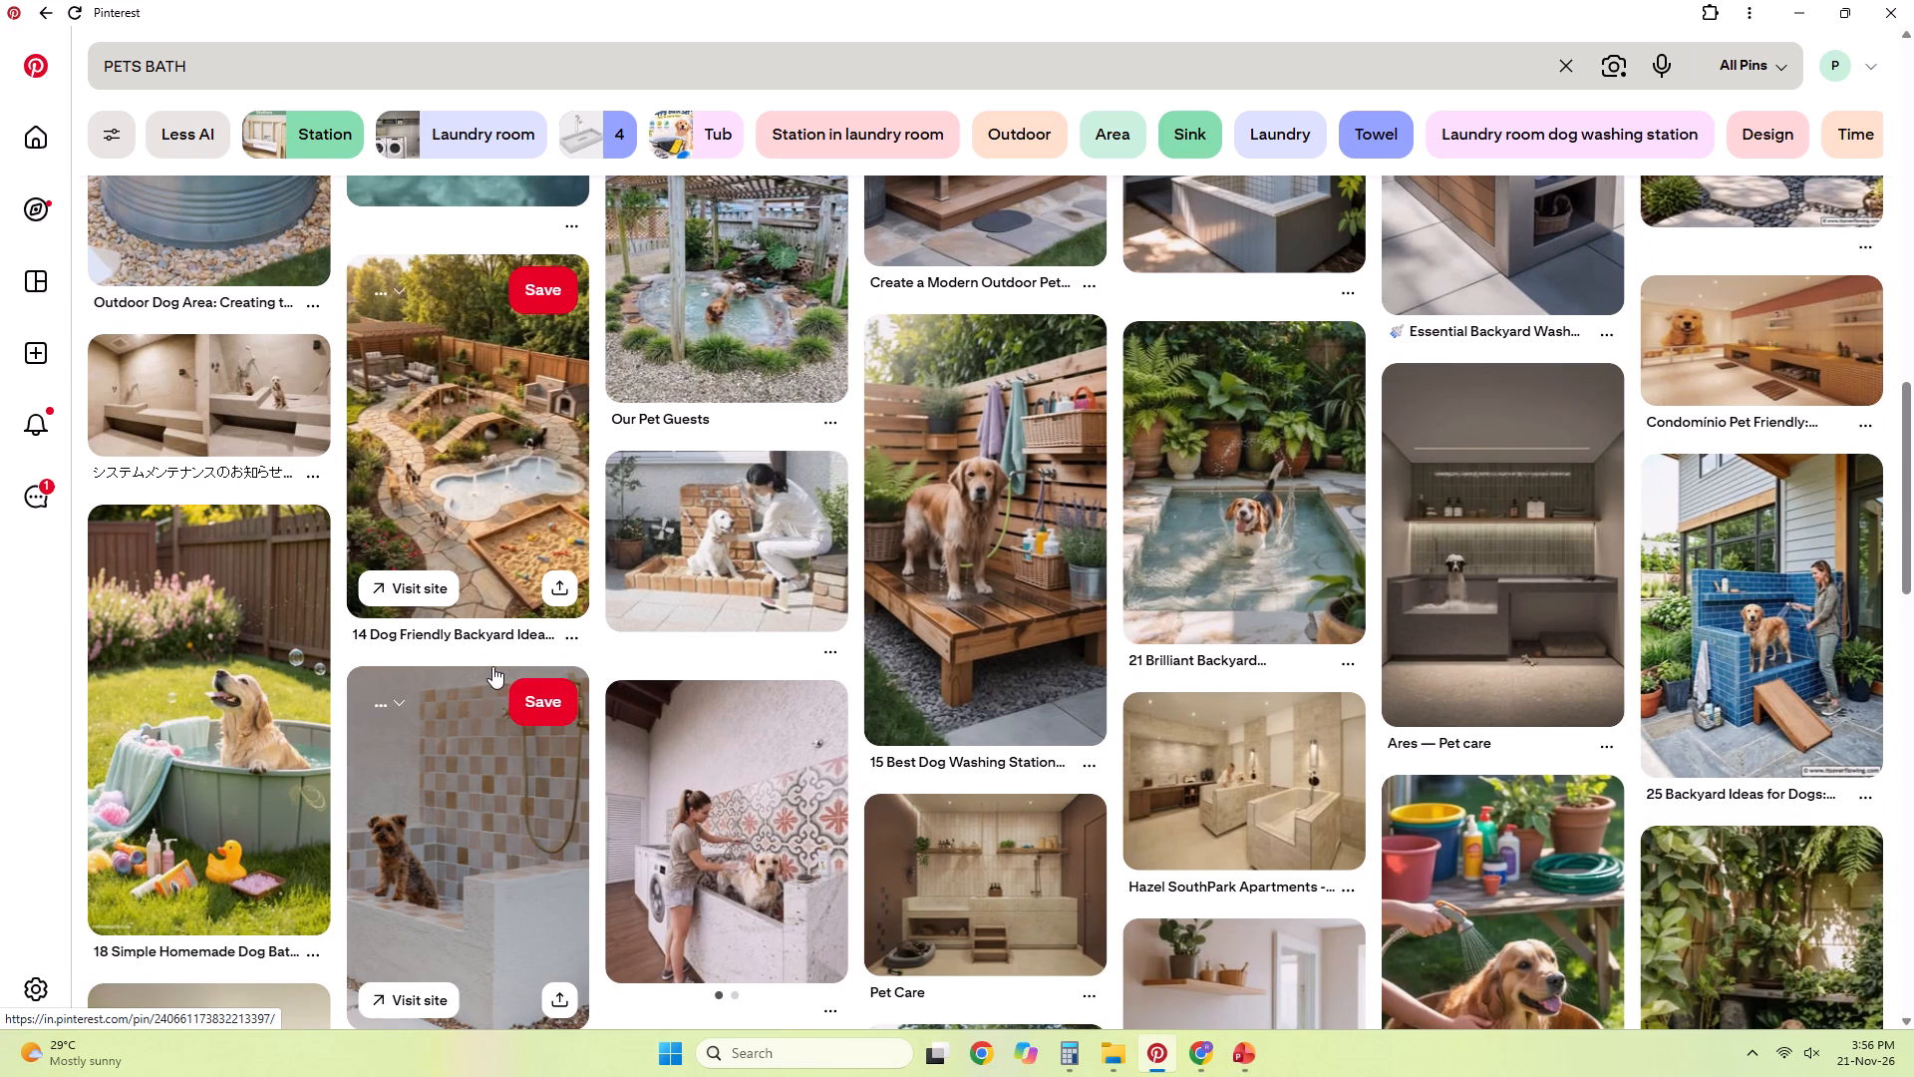
scroll(411, 630, up, 3)
scroll(225, 546, up, 6)
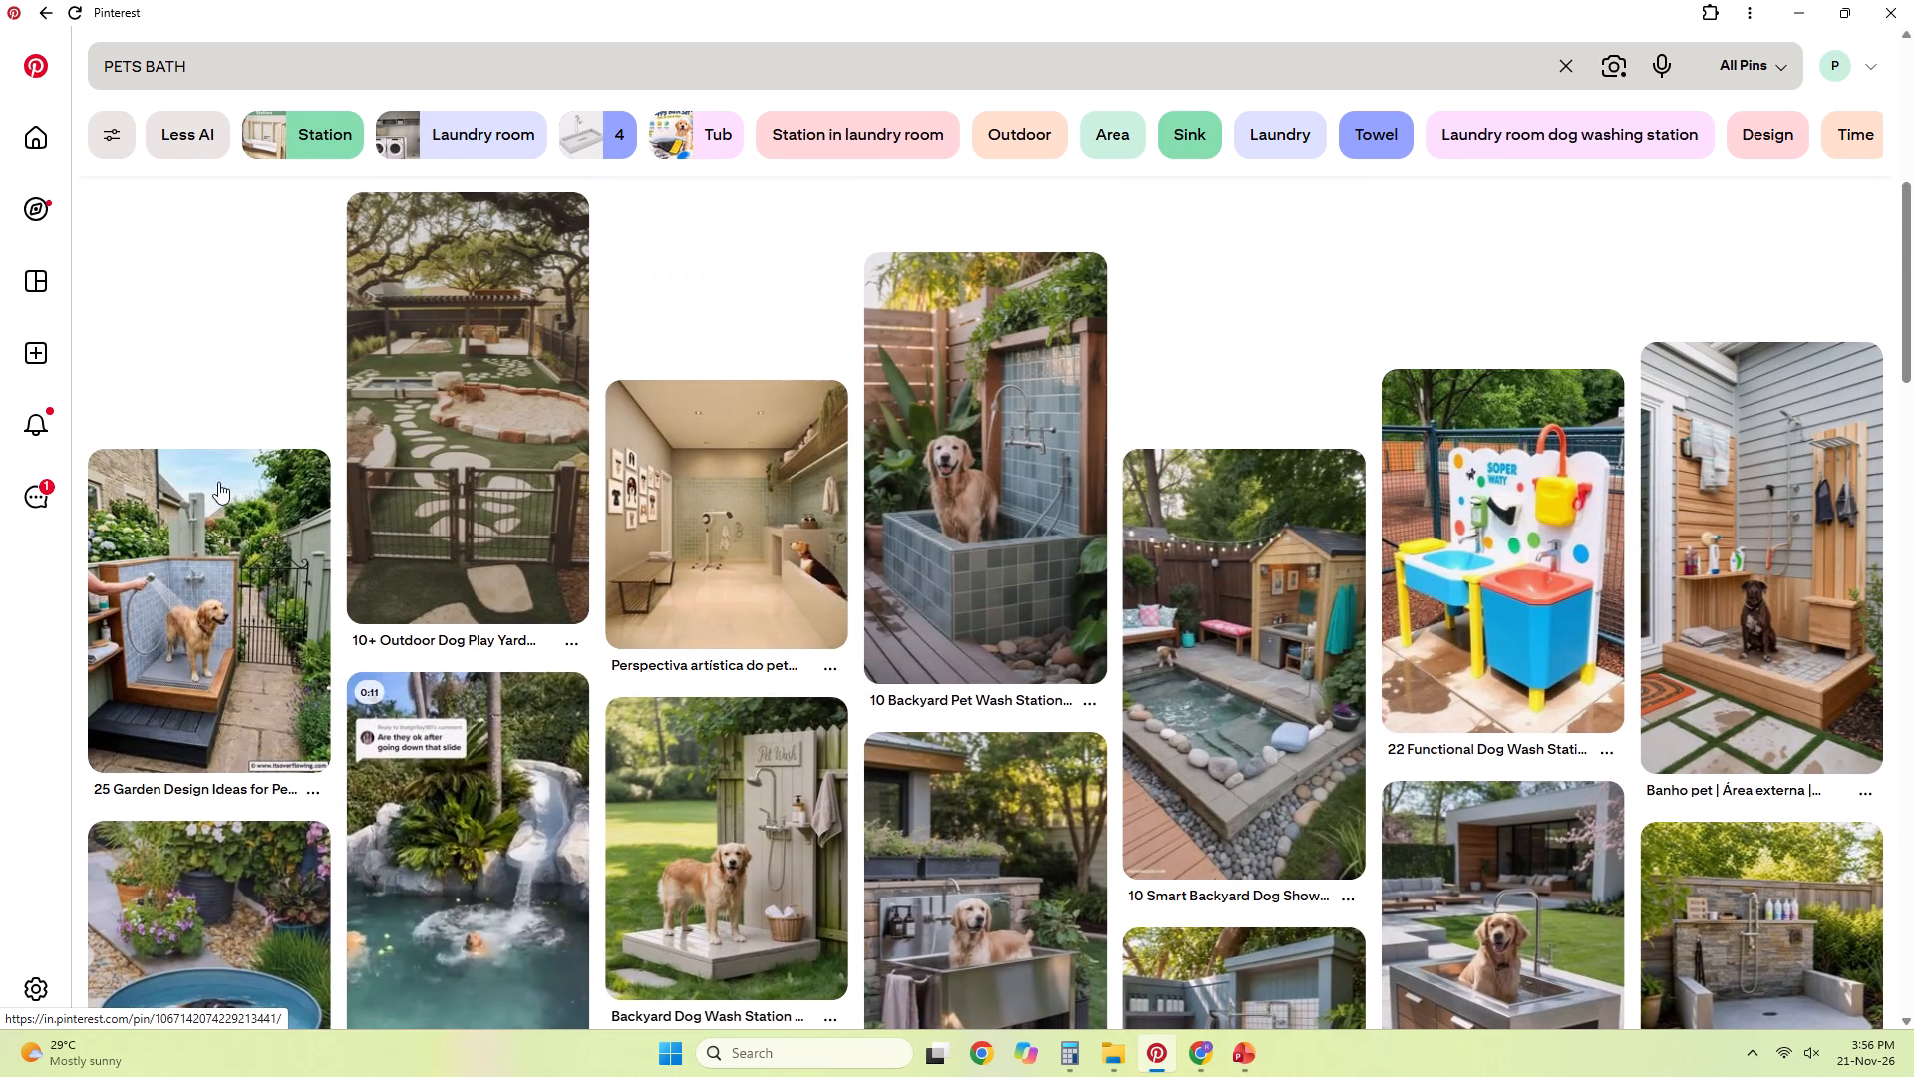
Open the "25 Garden Design Ideas for Pet Friendly Yards" pin of a dog in a blue-tiled shower and copy its image.
right_click(180, 565)
key(Escape)
click(180, 565)
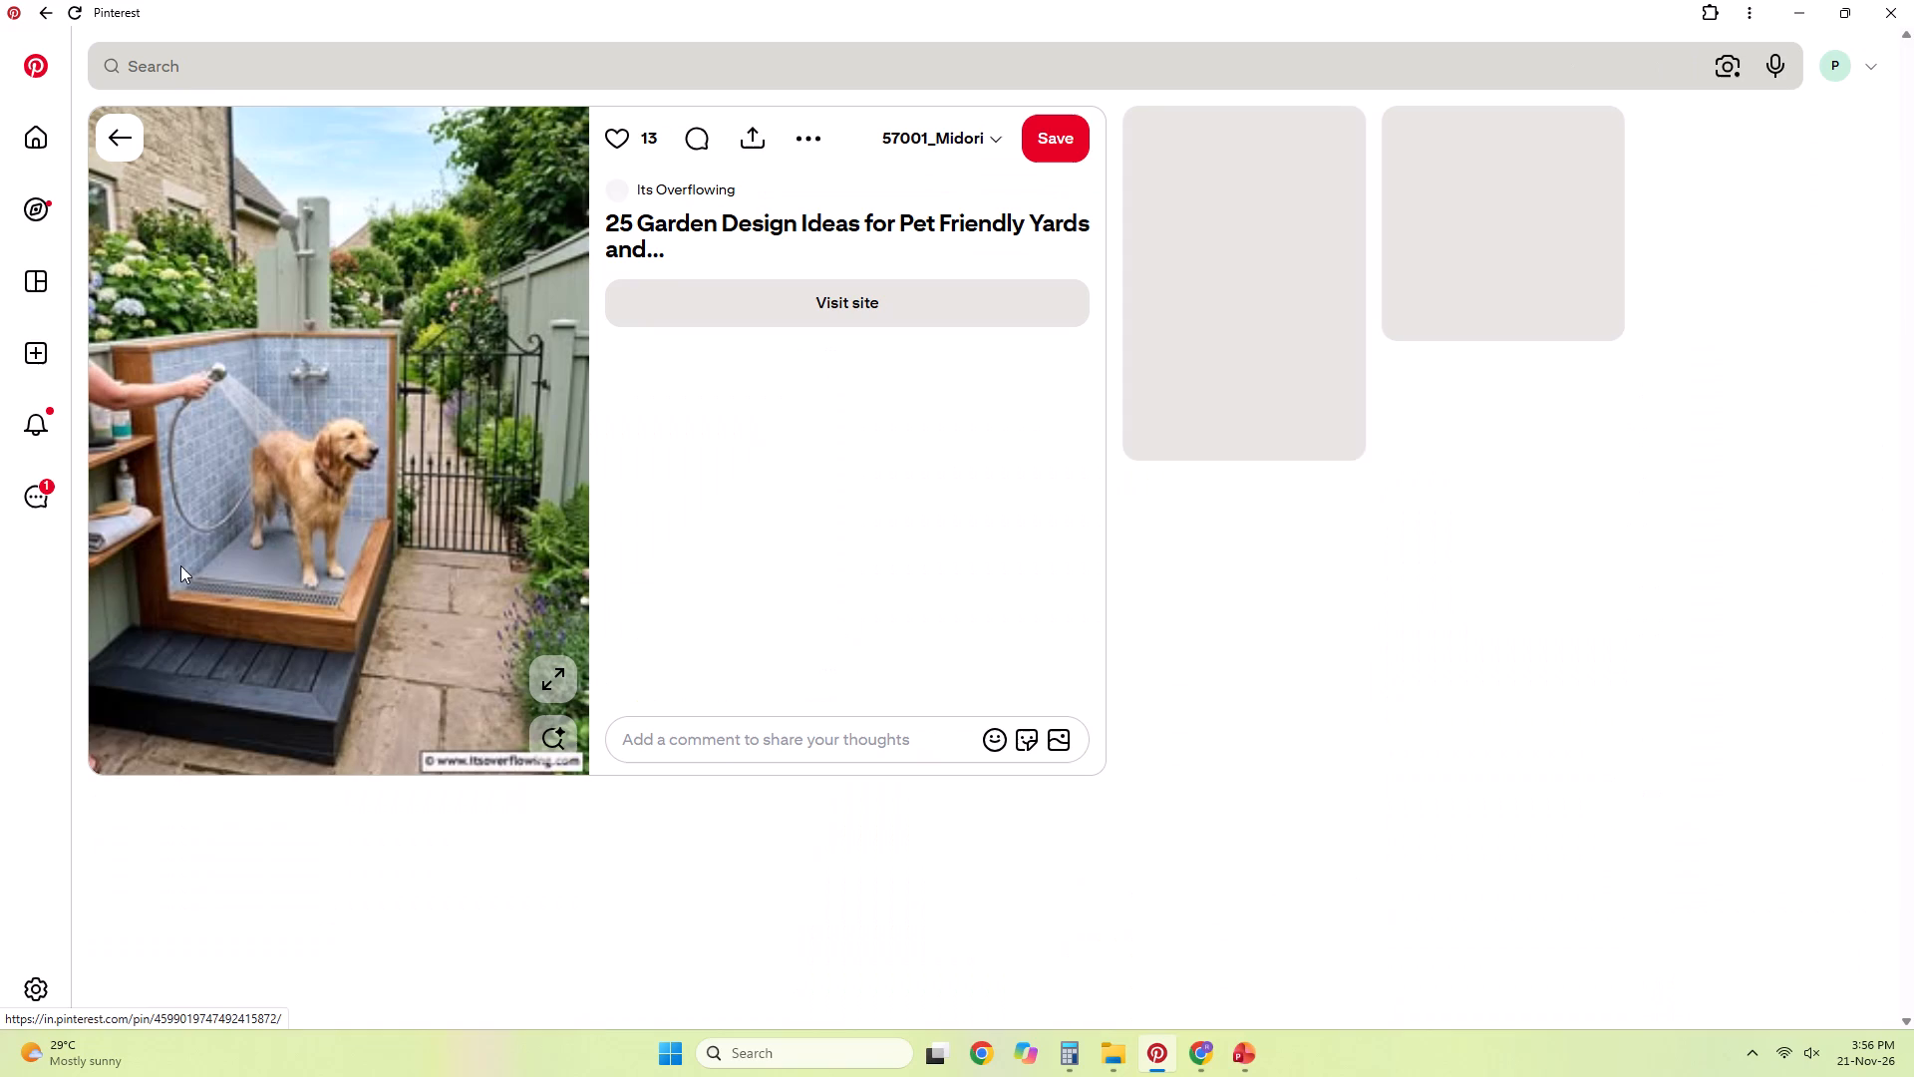
right_click(297, 467)
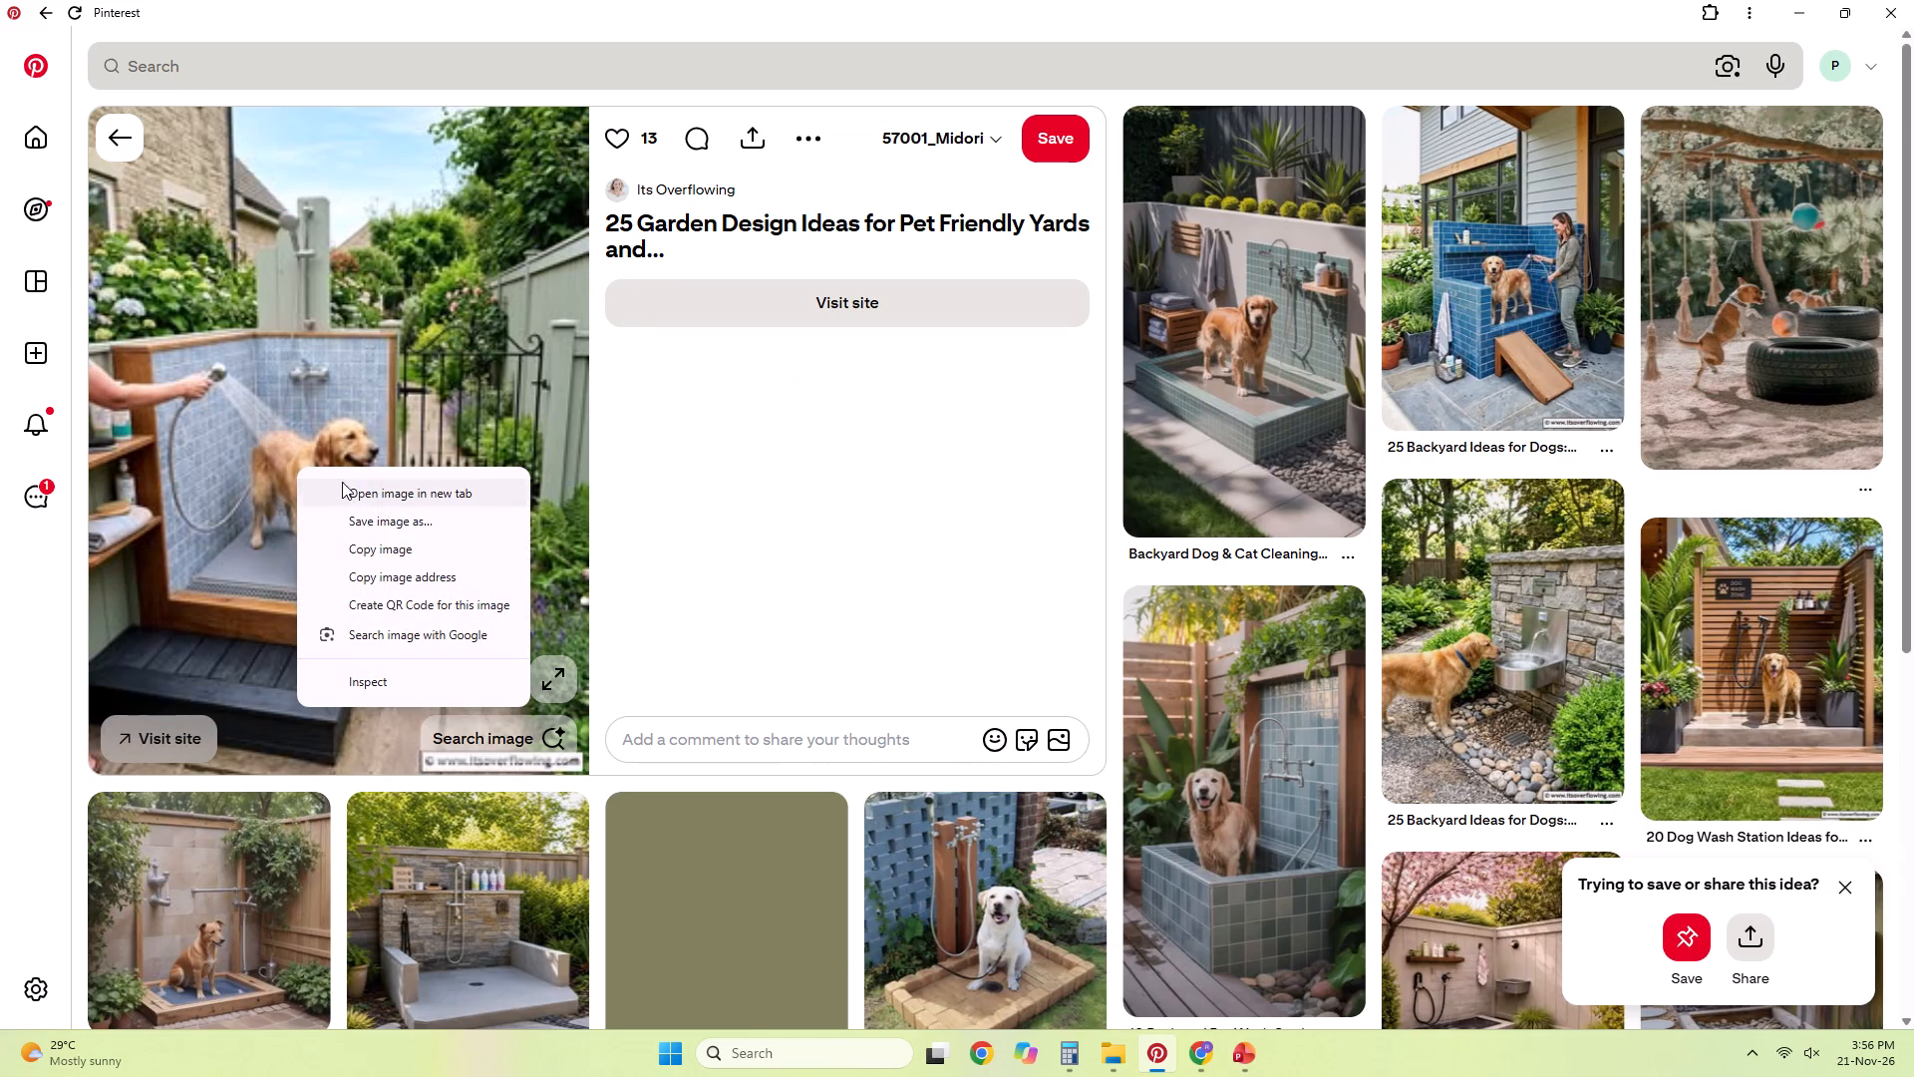
click(386, 548)
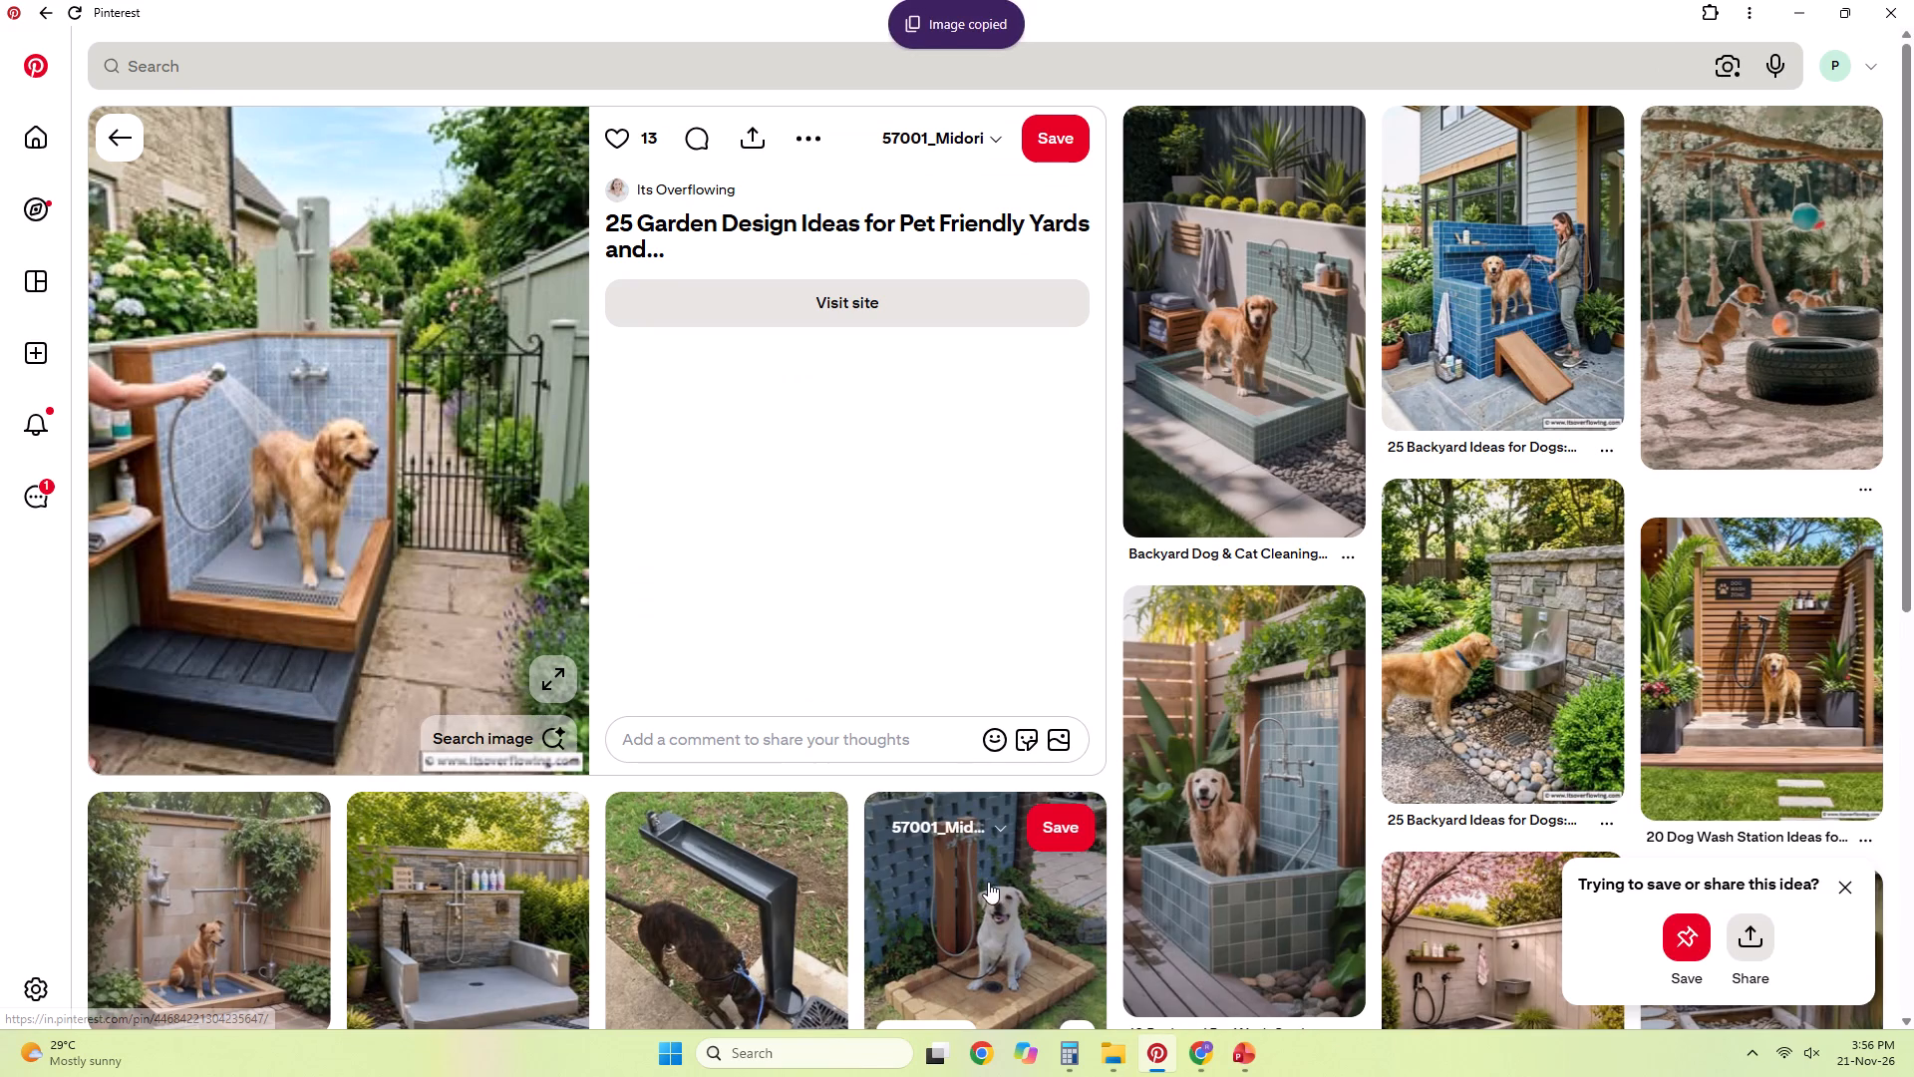
Switch back to the PowerPoint presentation, paste the dog wash image as a picture, and place it beside the dog park photo with tops aligned.
click(1248, 1047)
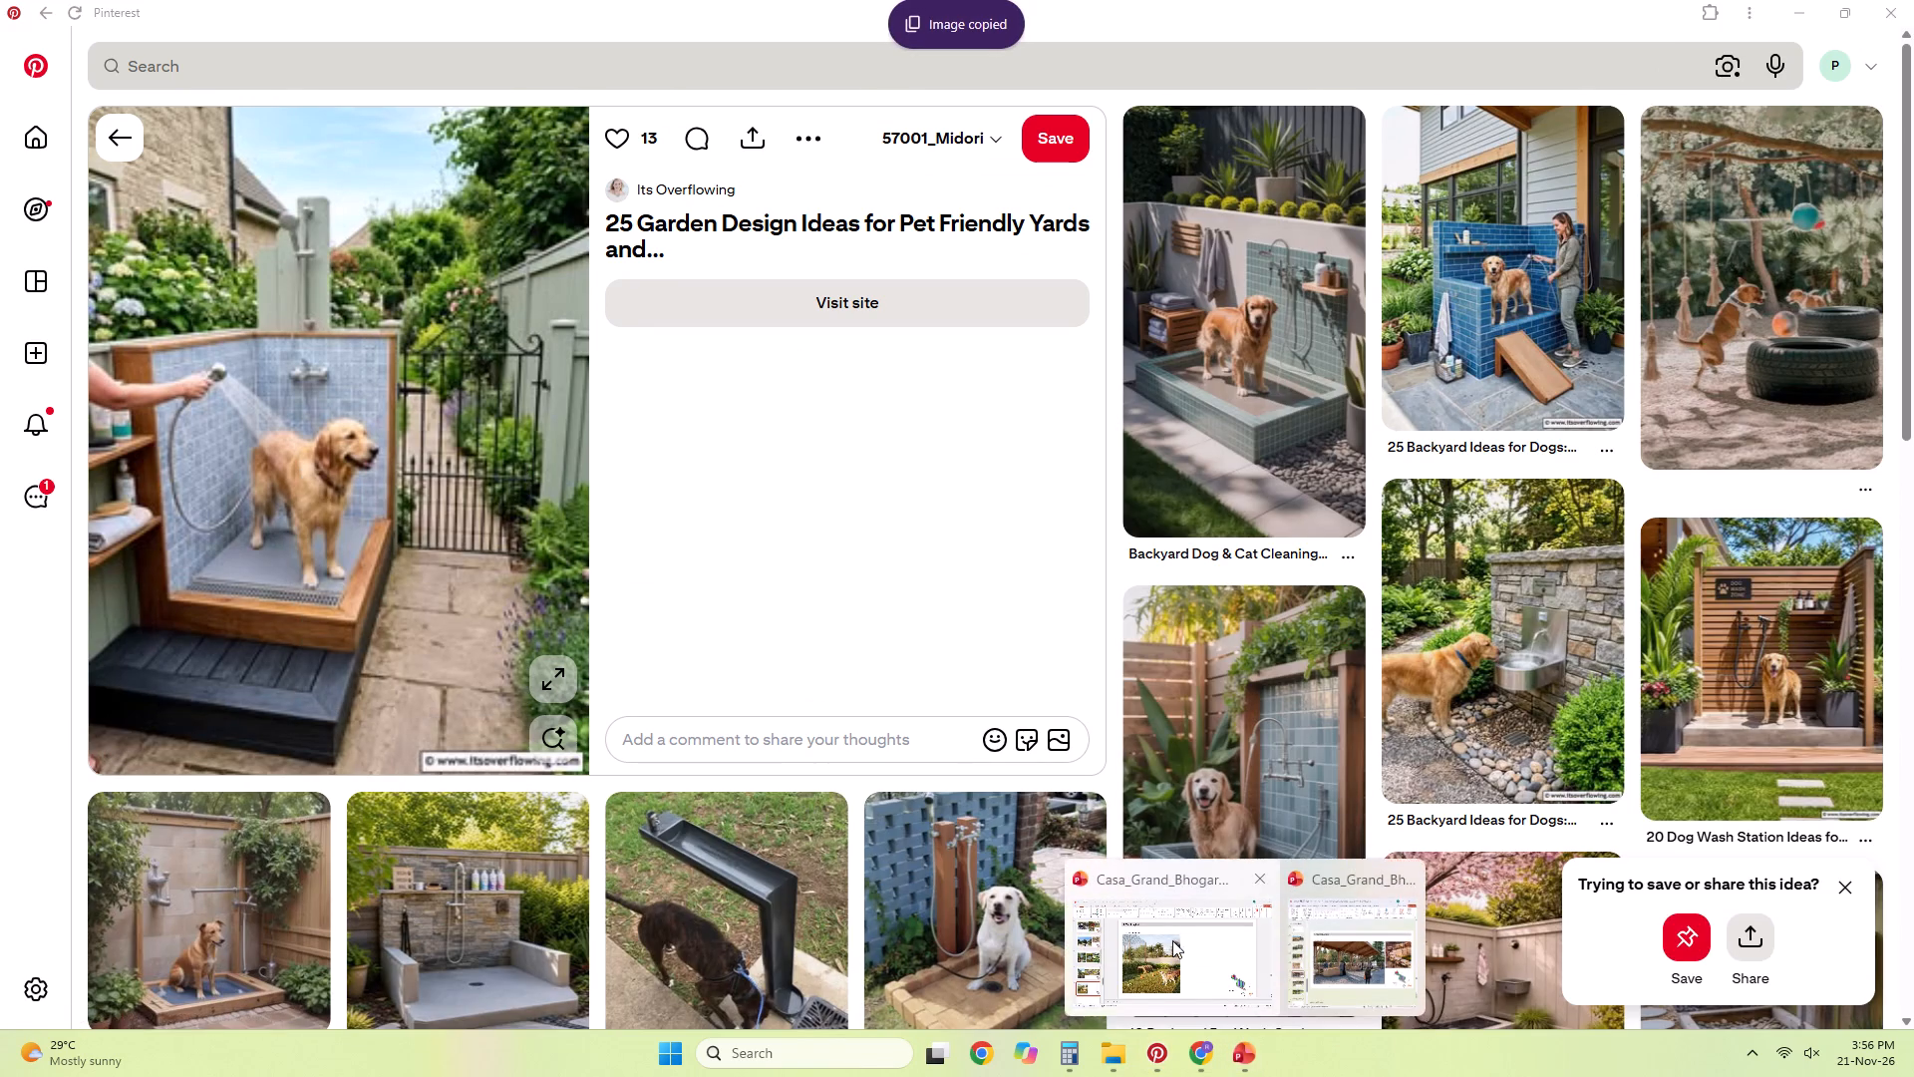
click(1163, 932)
right_click(1231, 579)
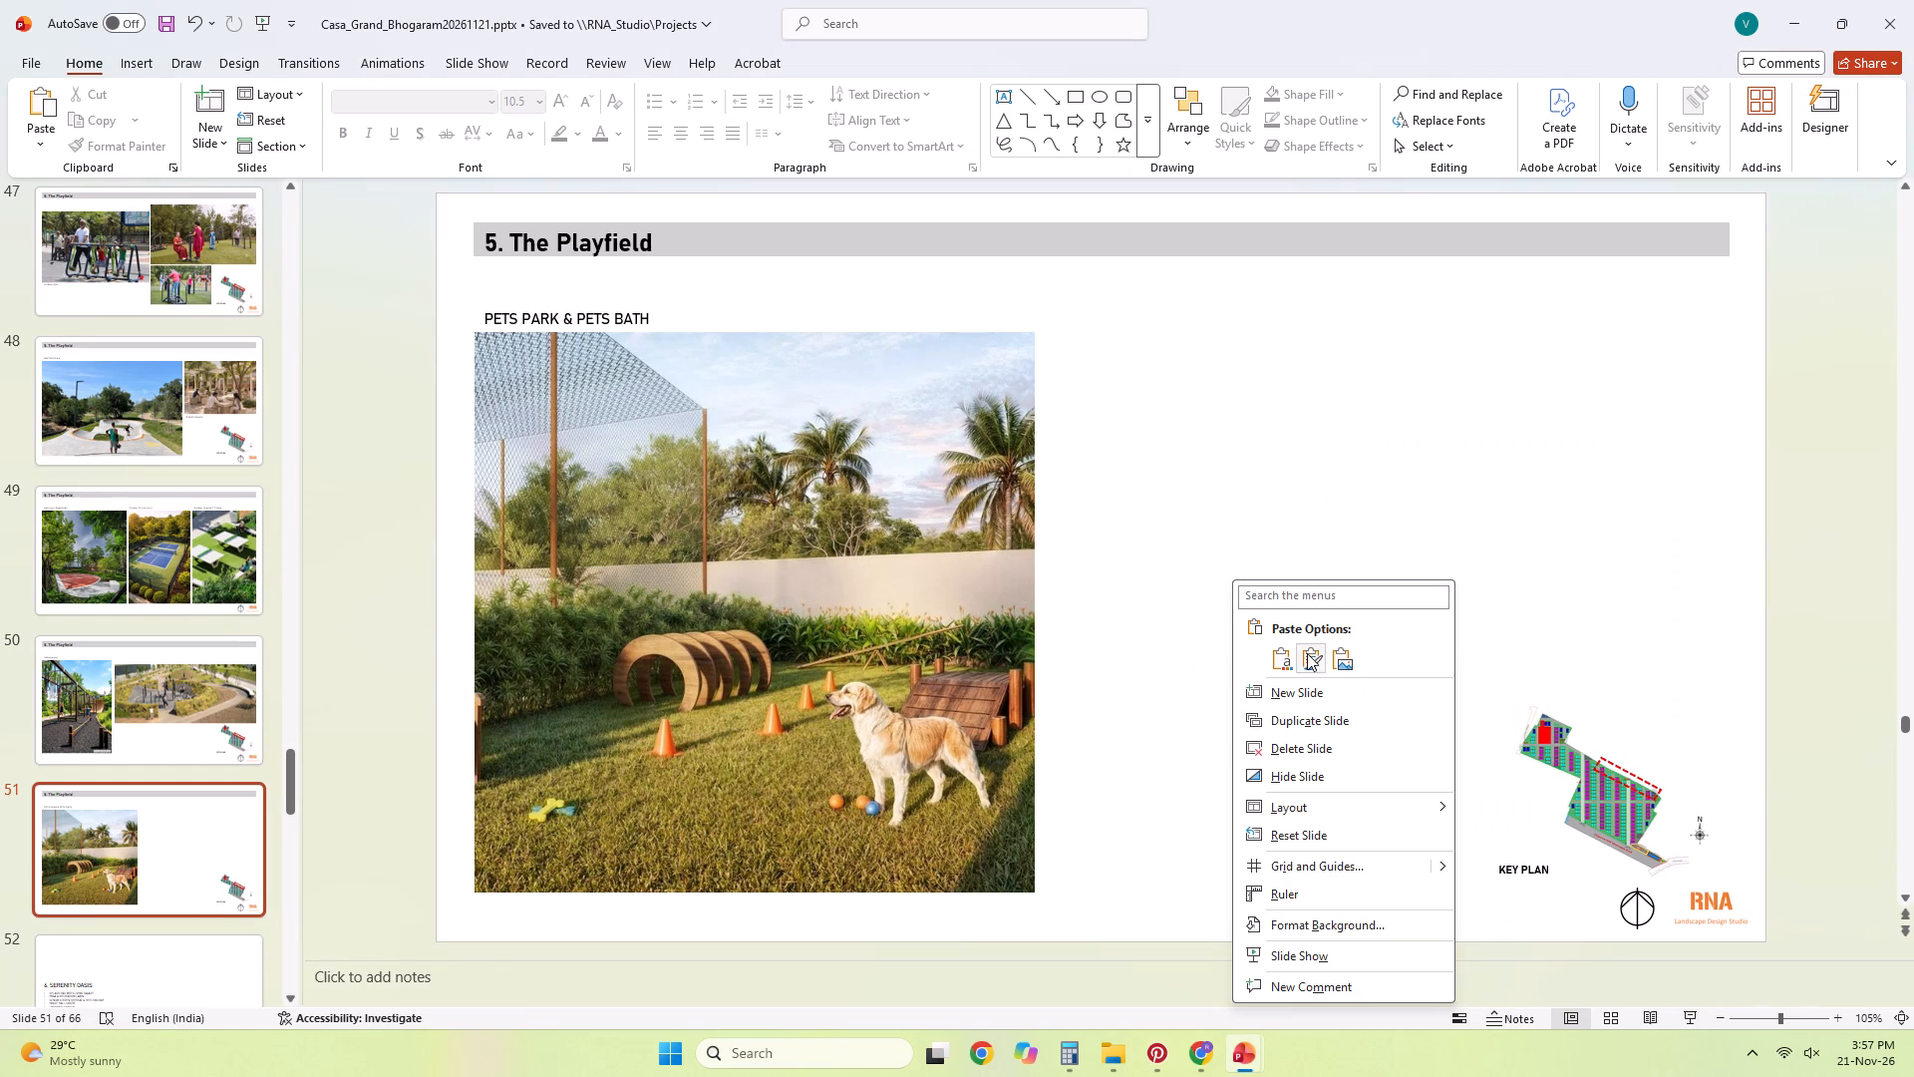
click(1334, 663)
drag(1102, 587, 1166, 520)
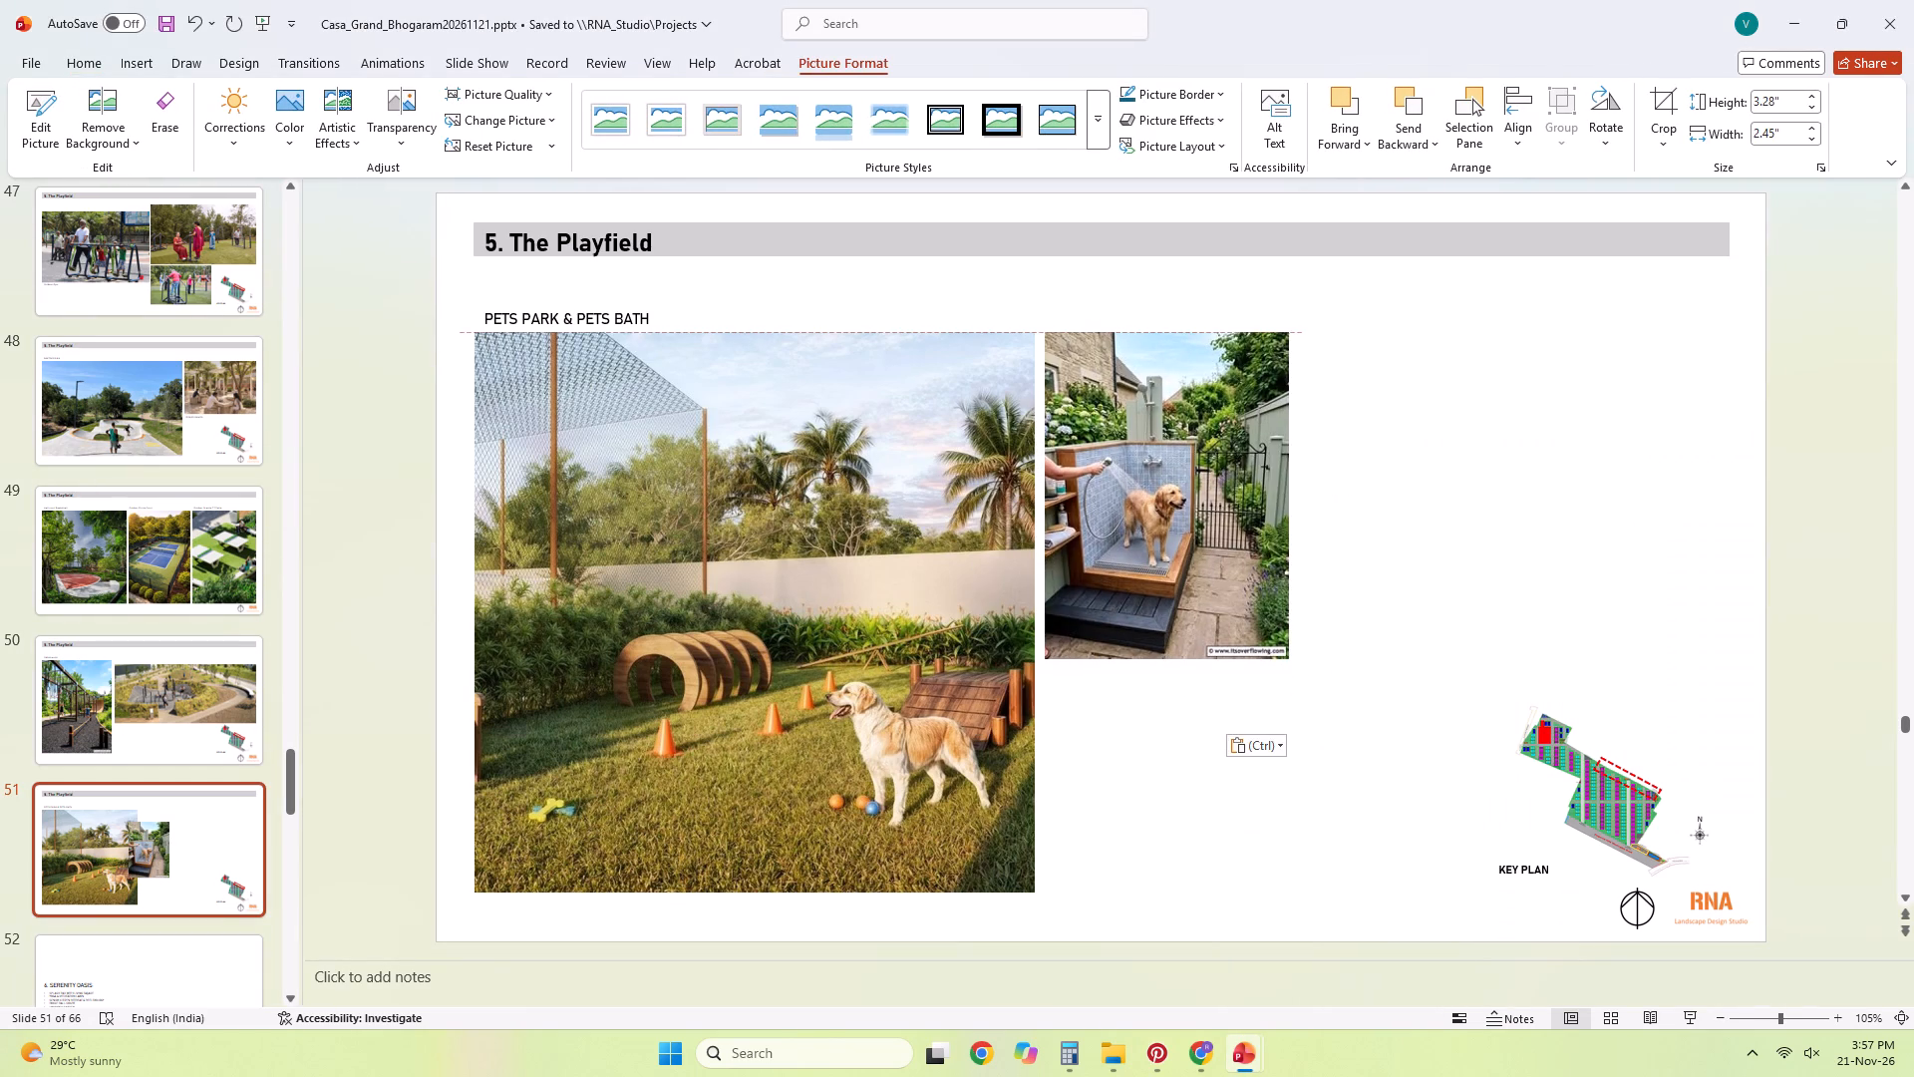
drag(1166, 520, 1196, 523)
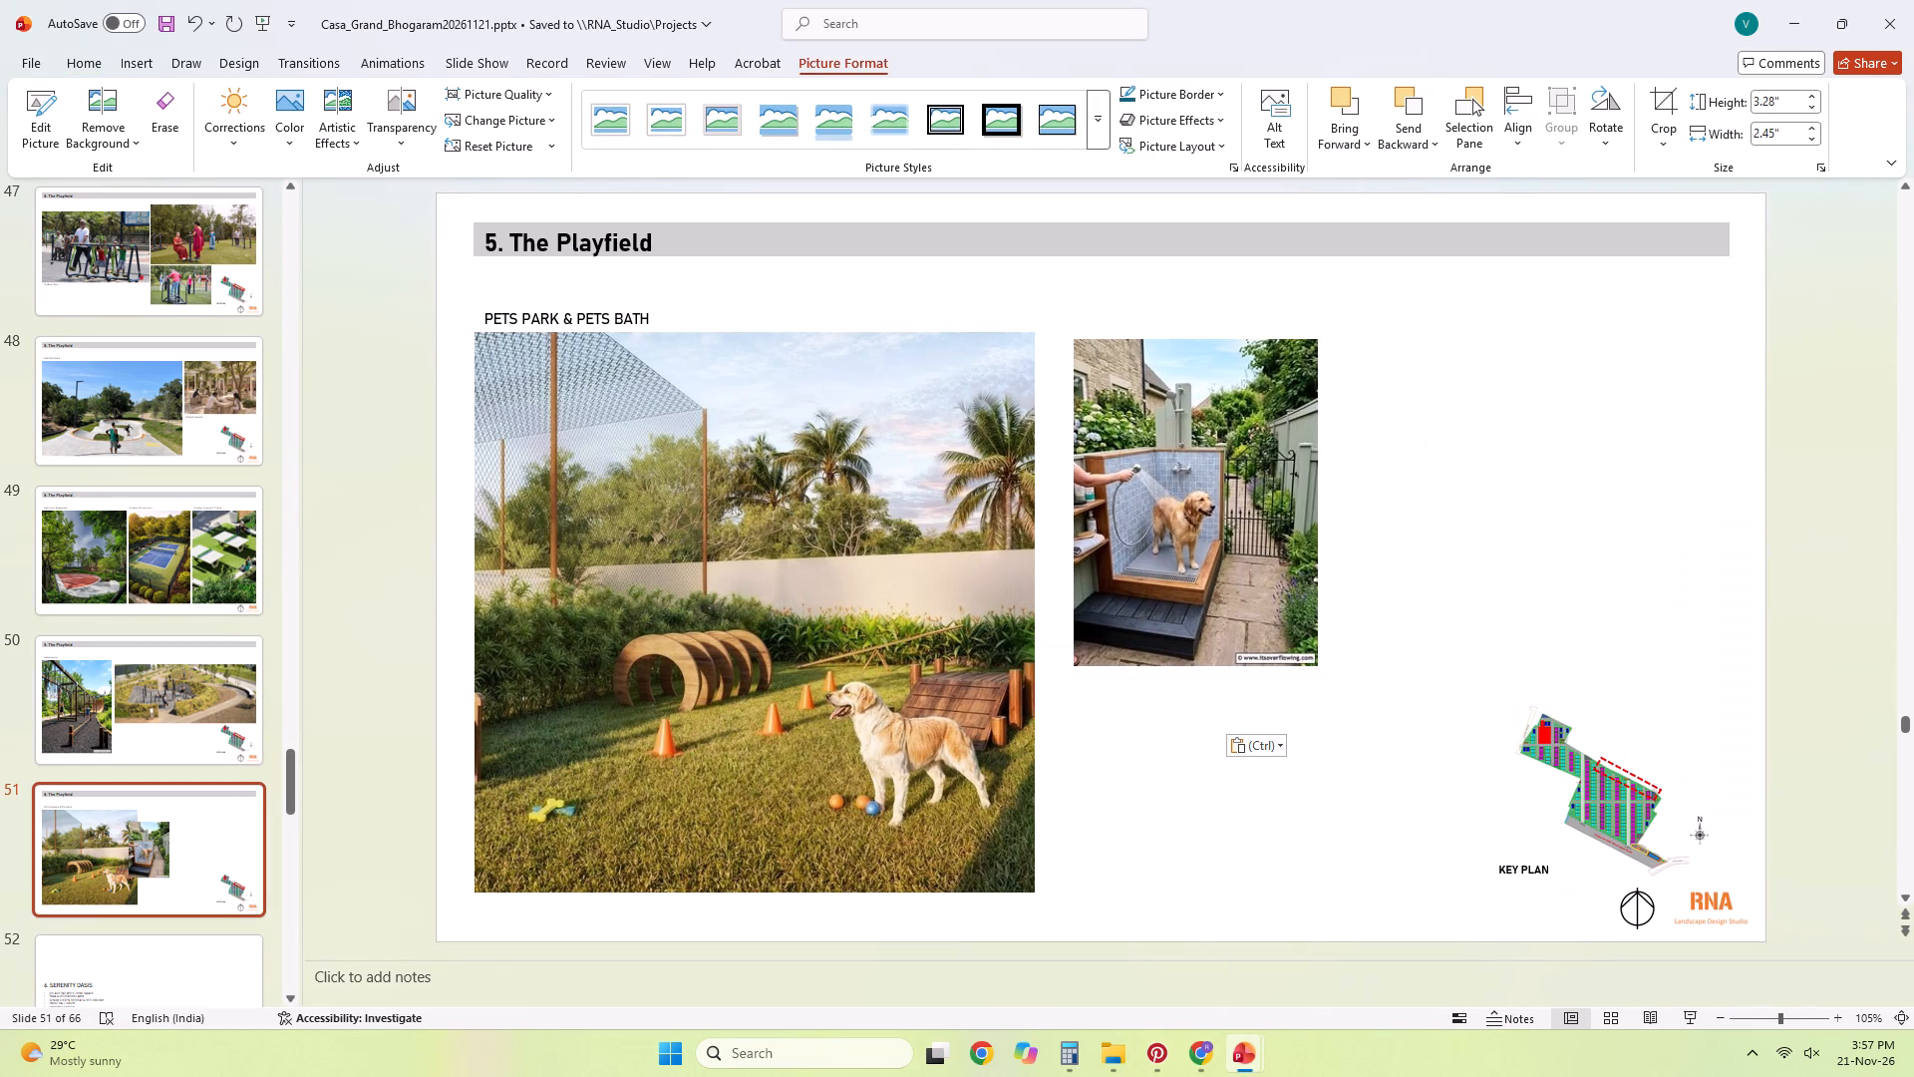
drag(1196, 523, 1200, 516)
Crop the bottom edge of the dog wash picture to remove the website watermark, leaving it about 3.09" high.
right_click(1199, 520)
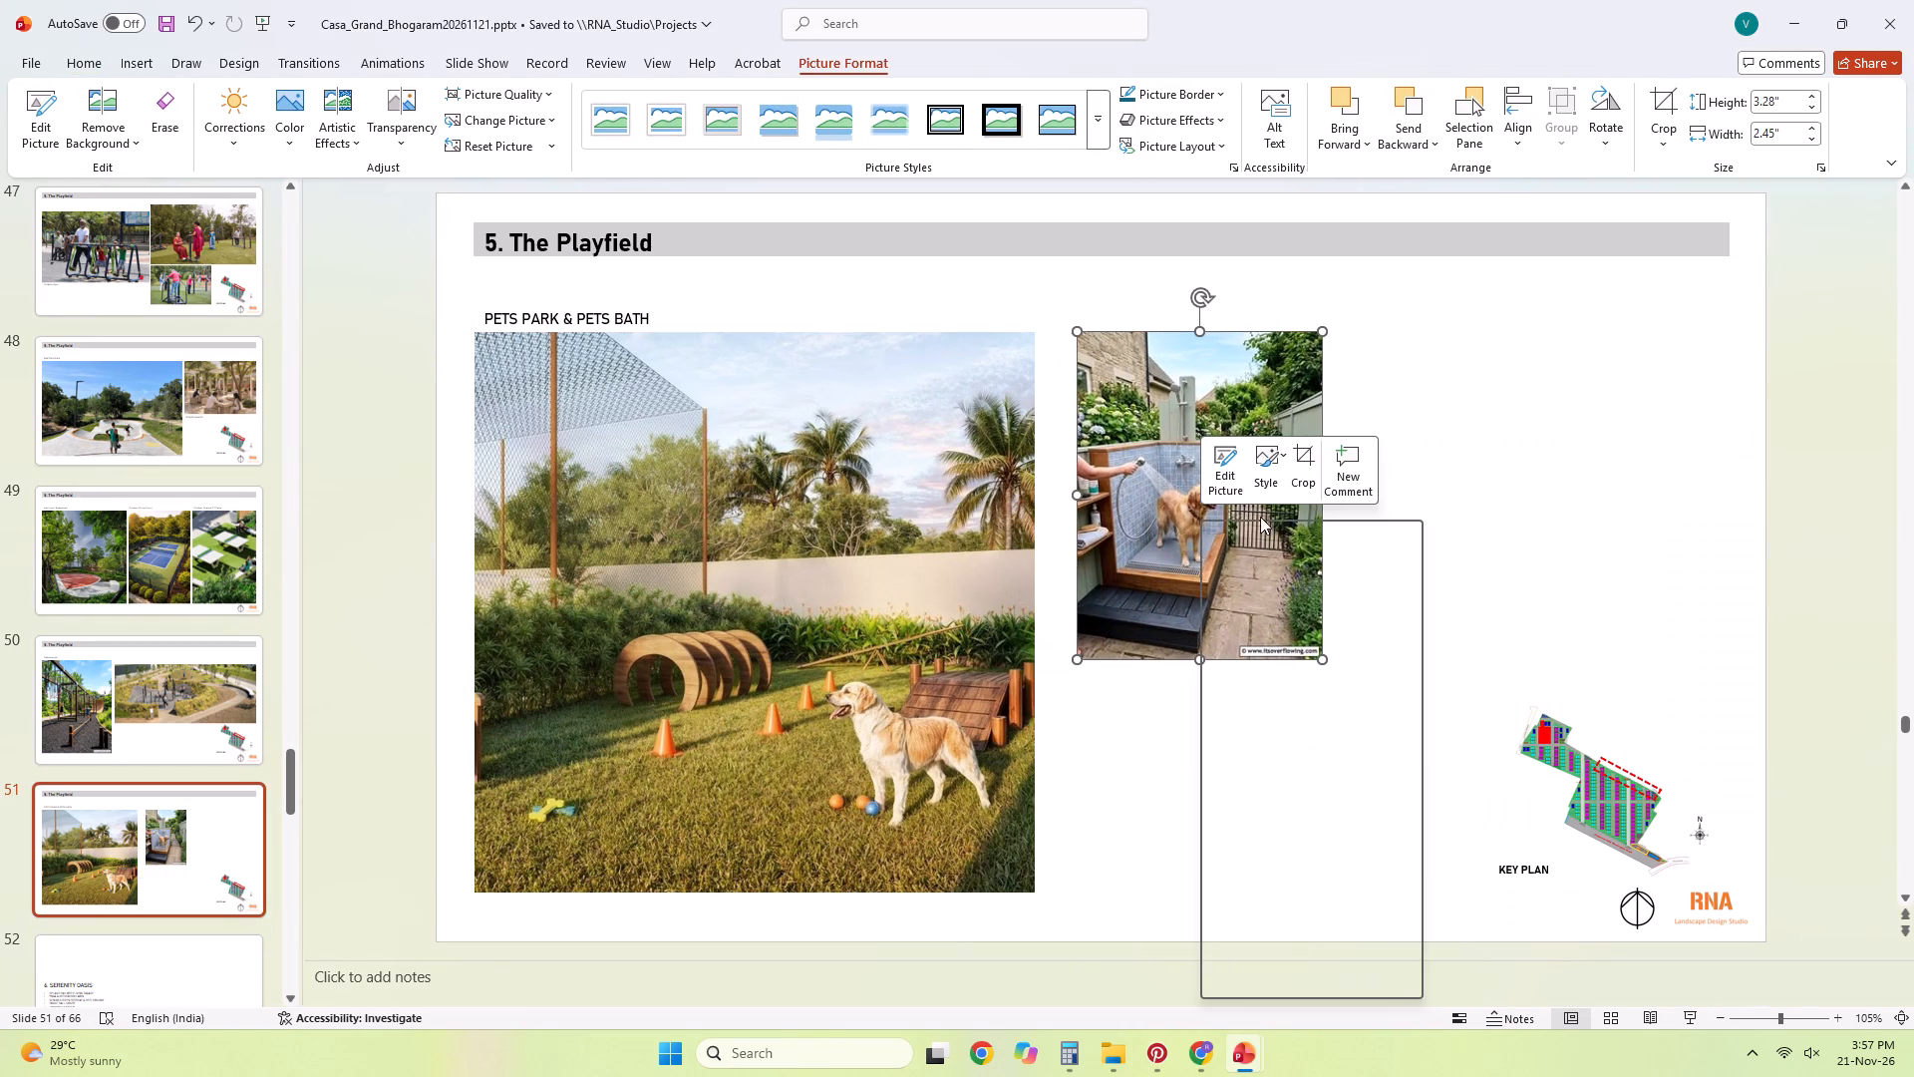
click(1304, 461)
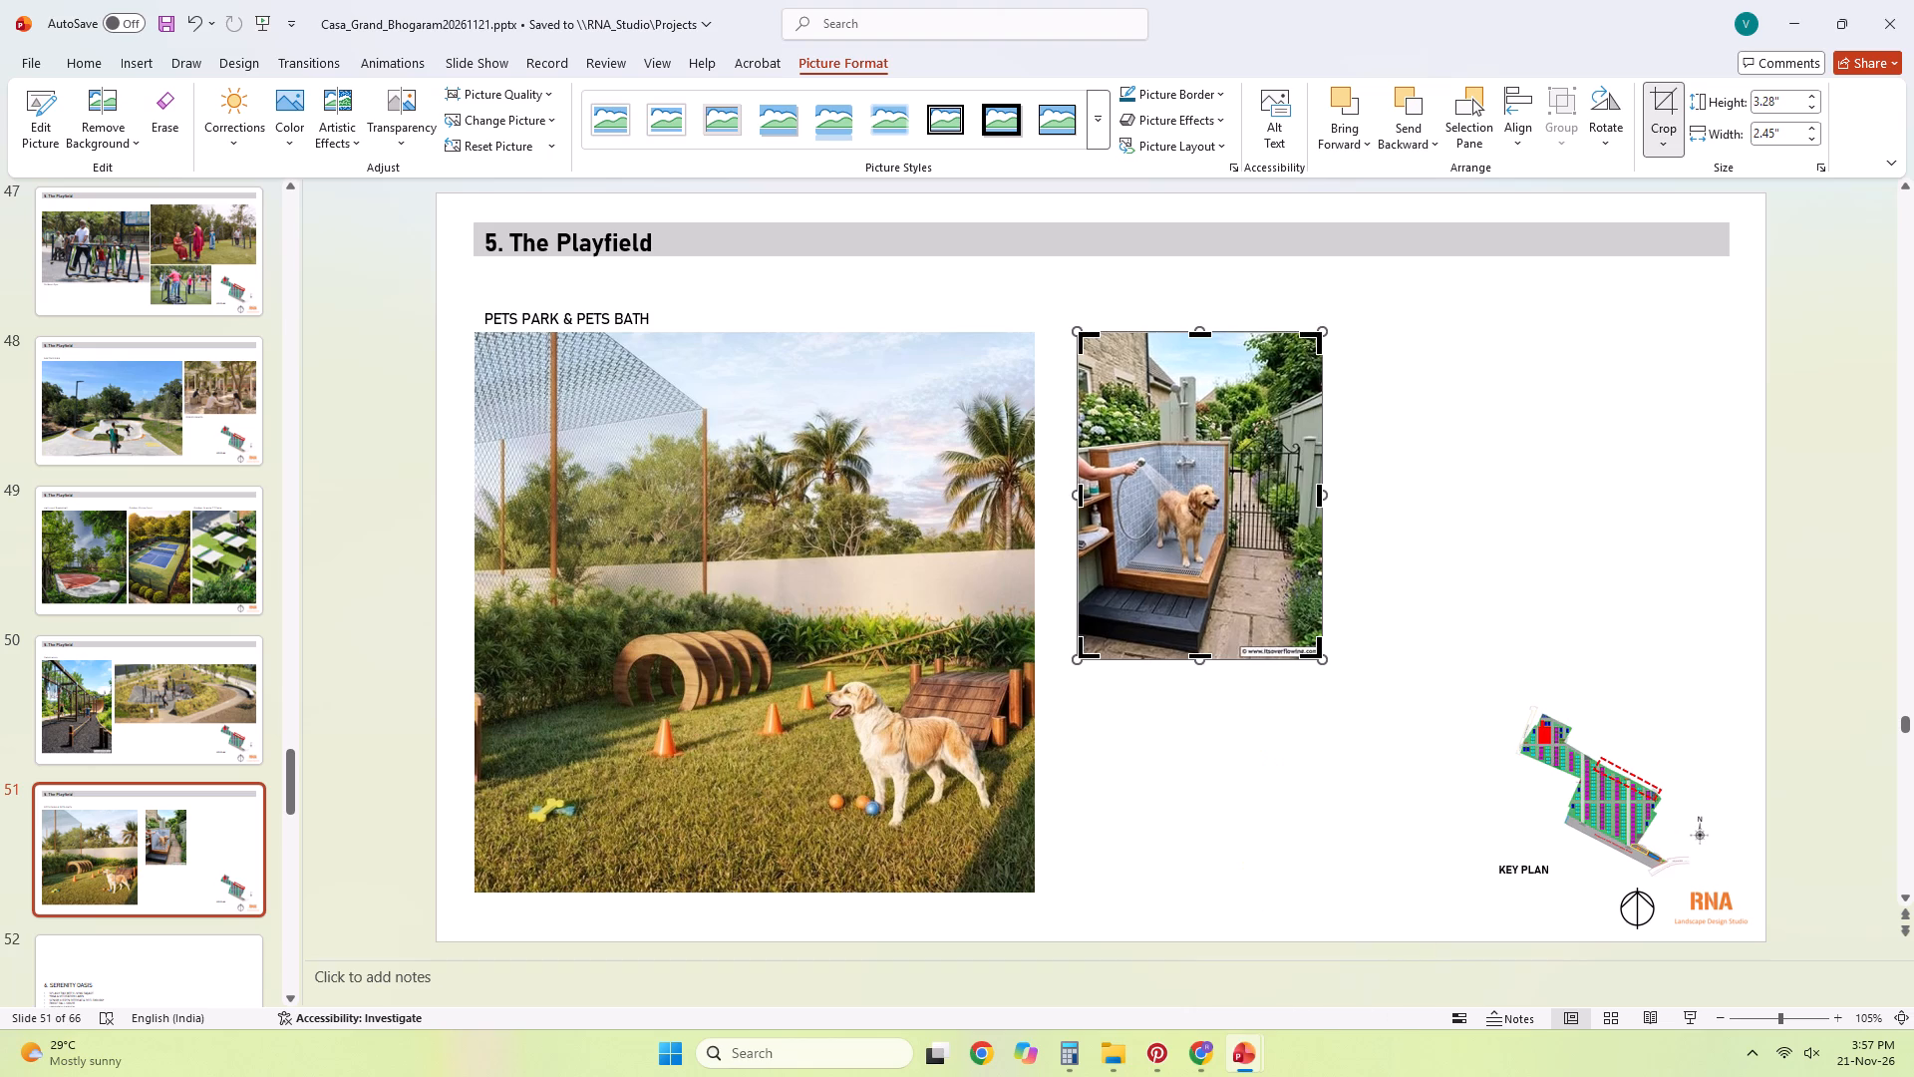
drag(1201, 653, 1205, 640)
click(1527, 546)
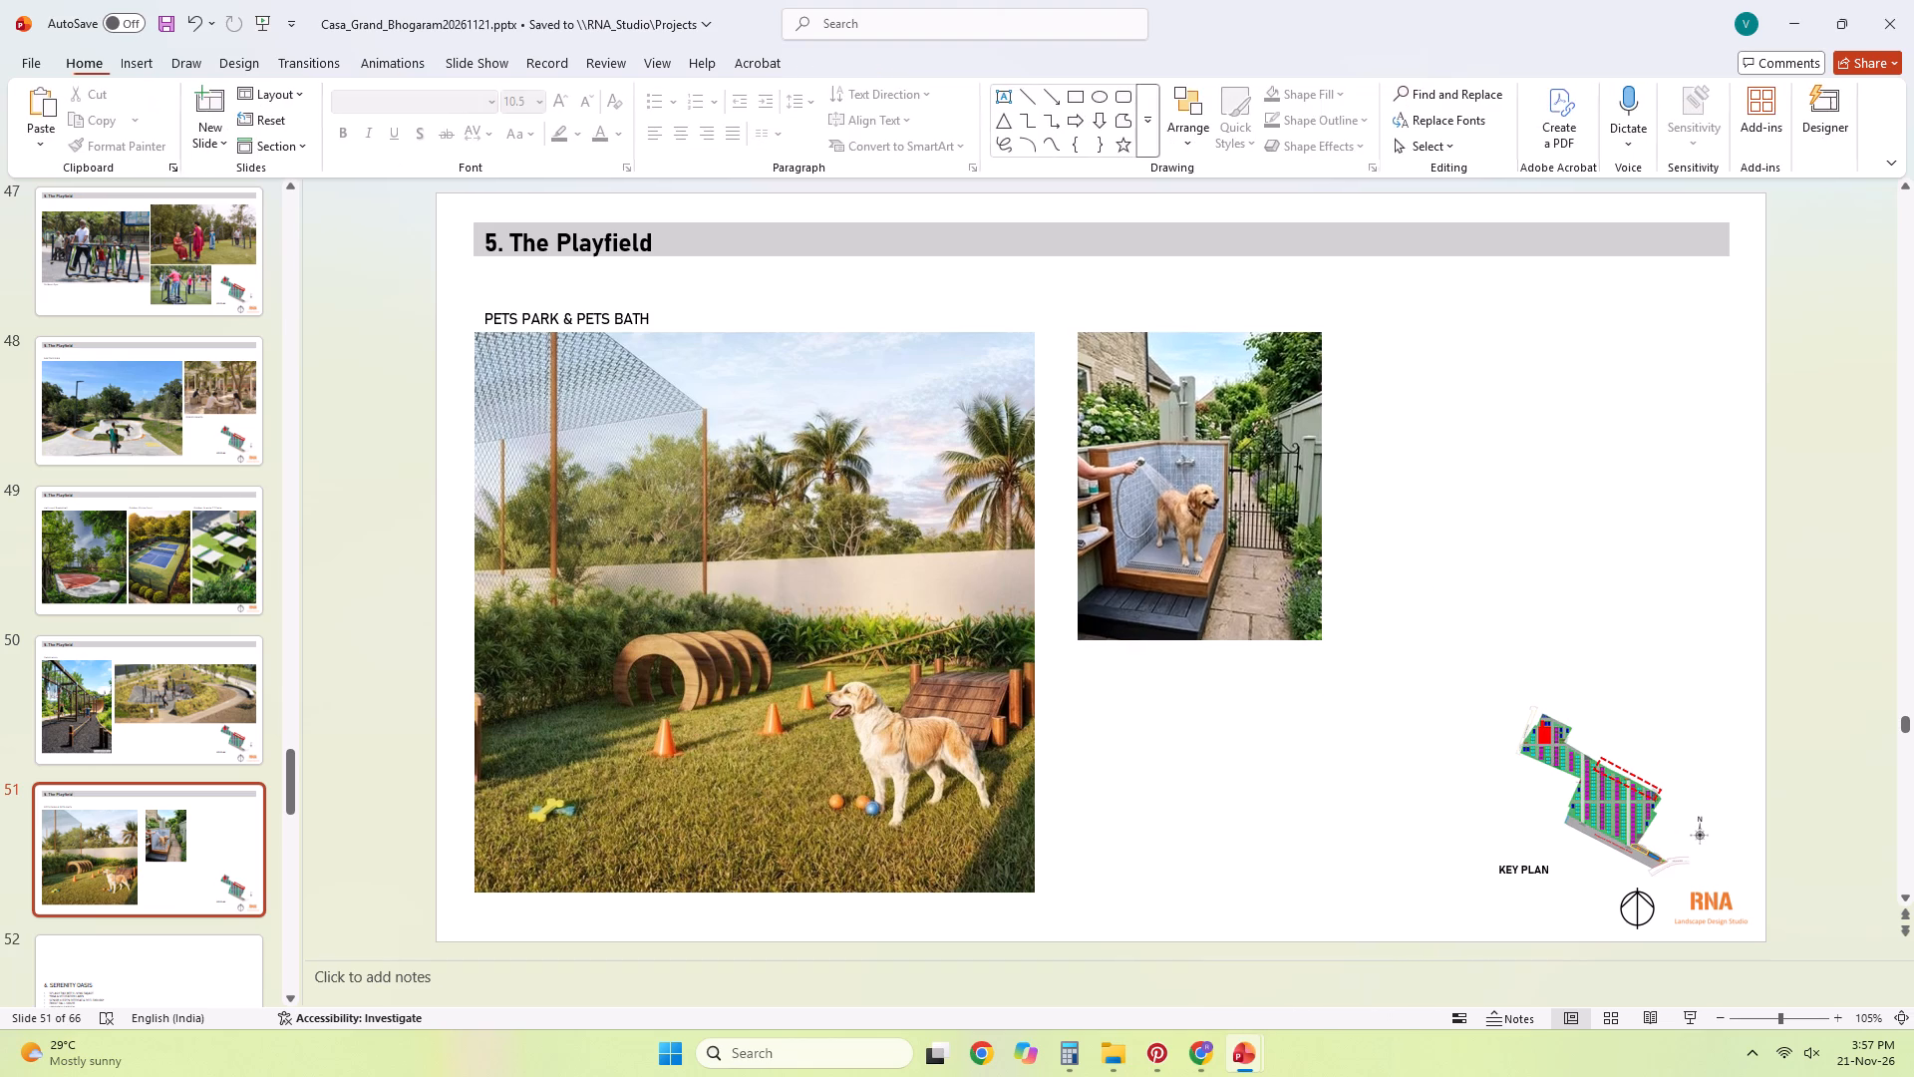
Enlarge the dog wash picture proportionally to about 5" high by 3.96" wide, keeping its top aligned with the dog park photo.
click(1196, 574)
drag(1322, 641, 1357, 672)
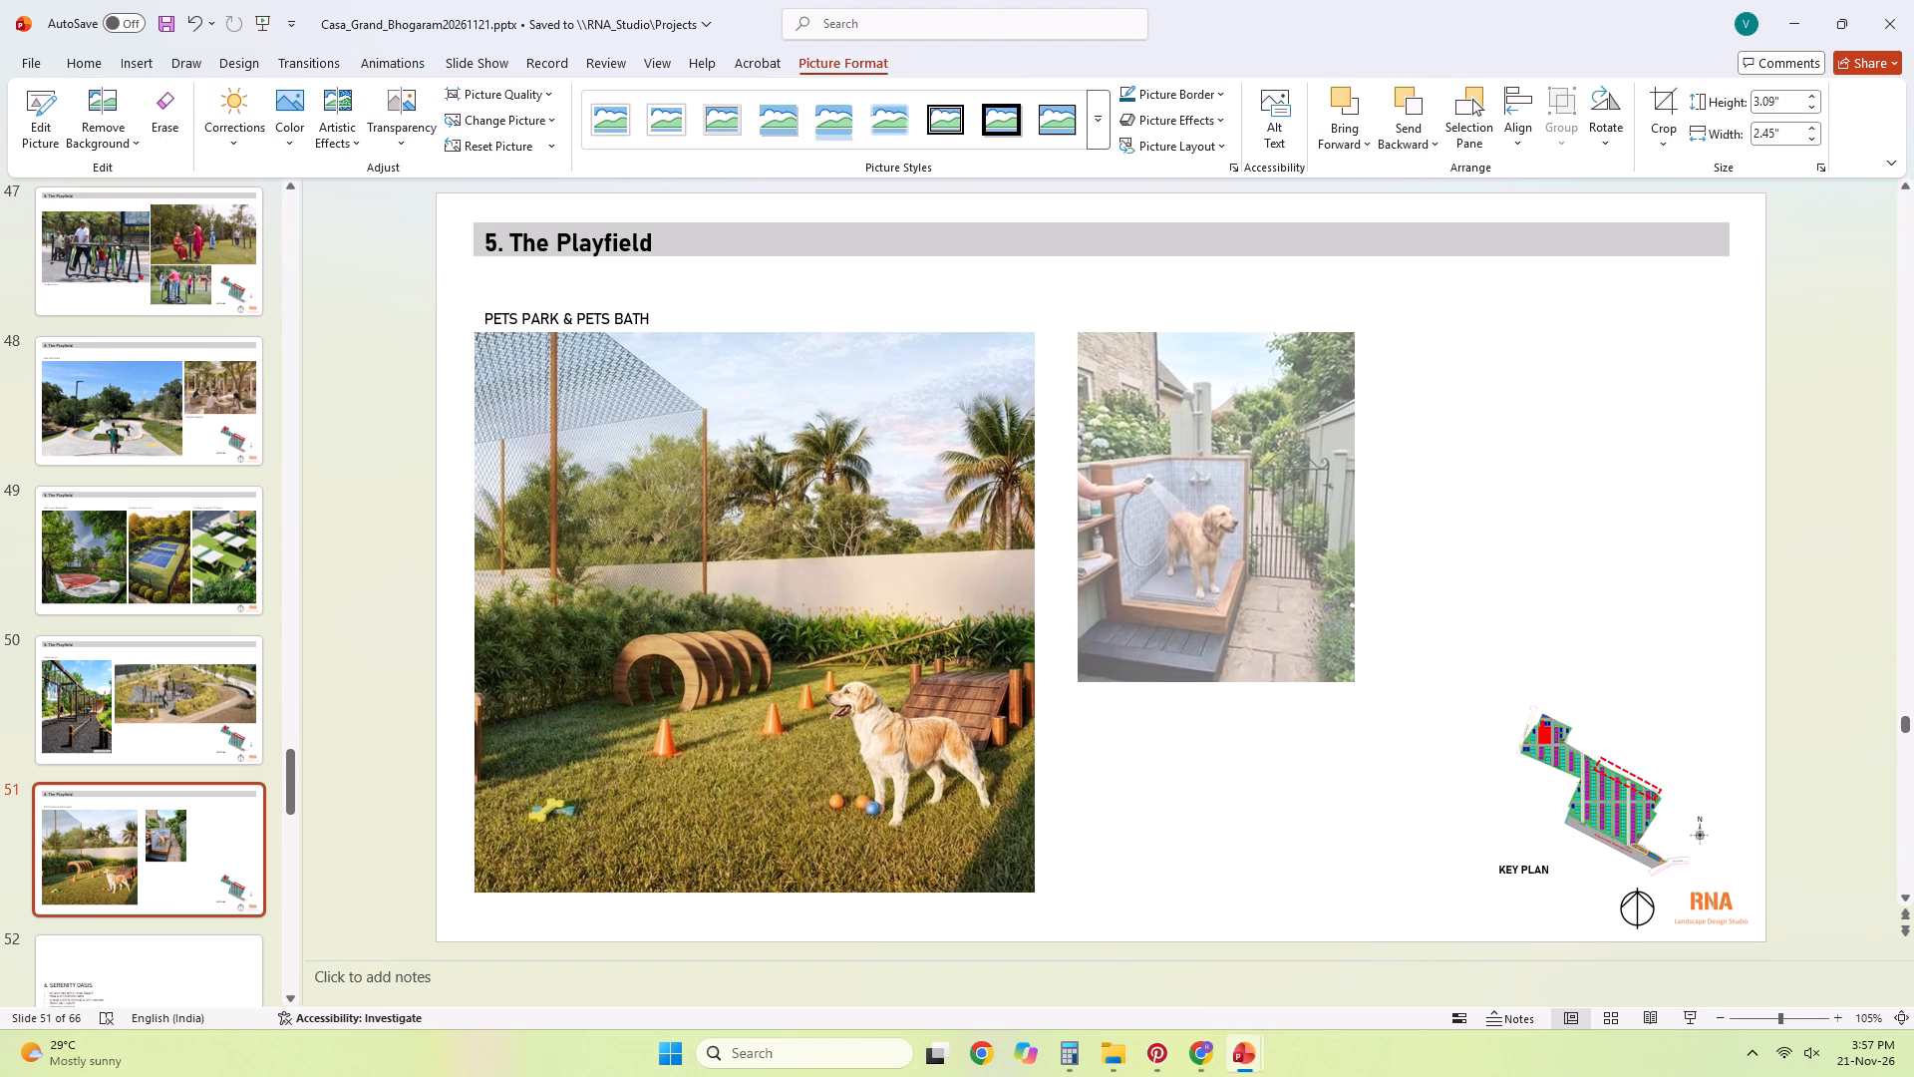
drag(1357, 672, 1463, 822)
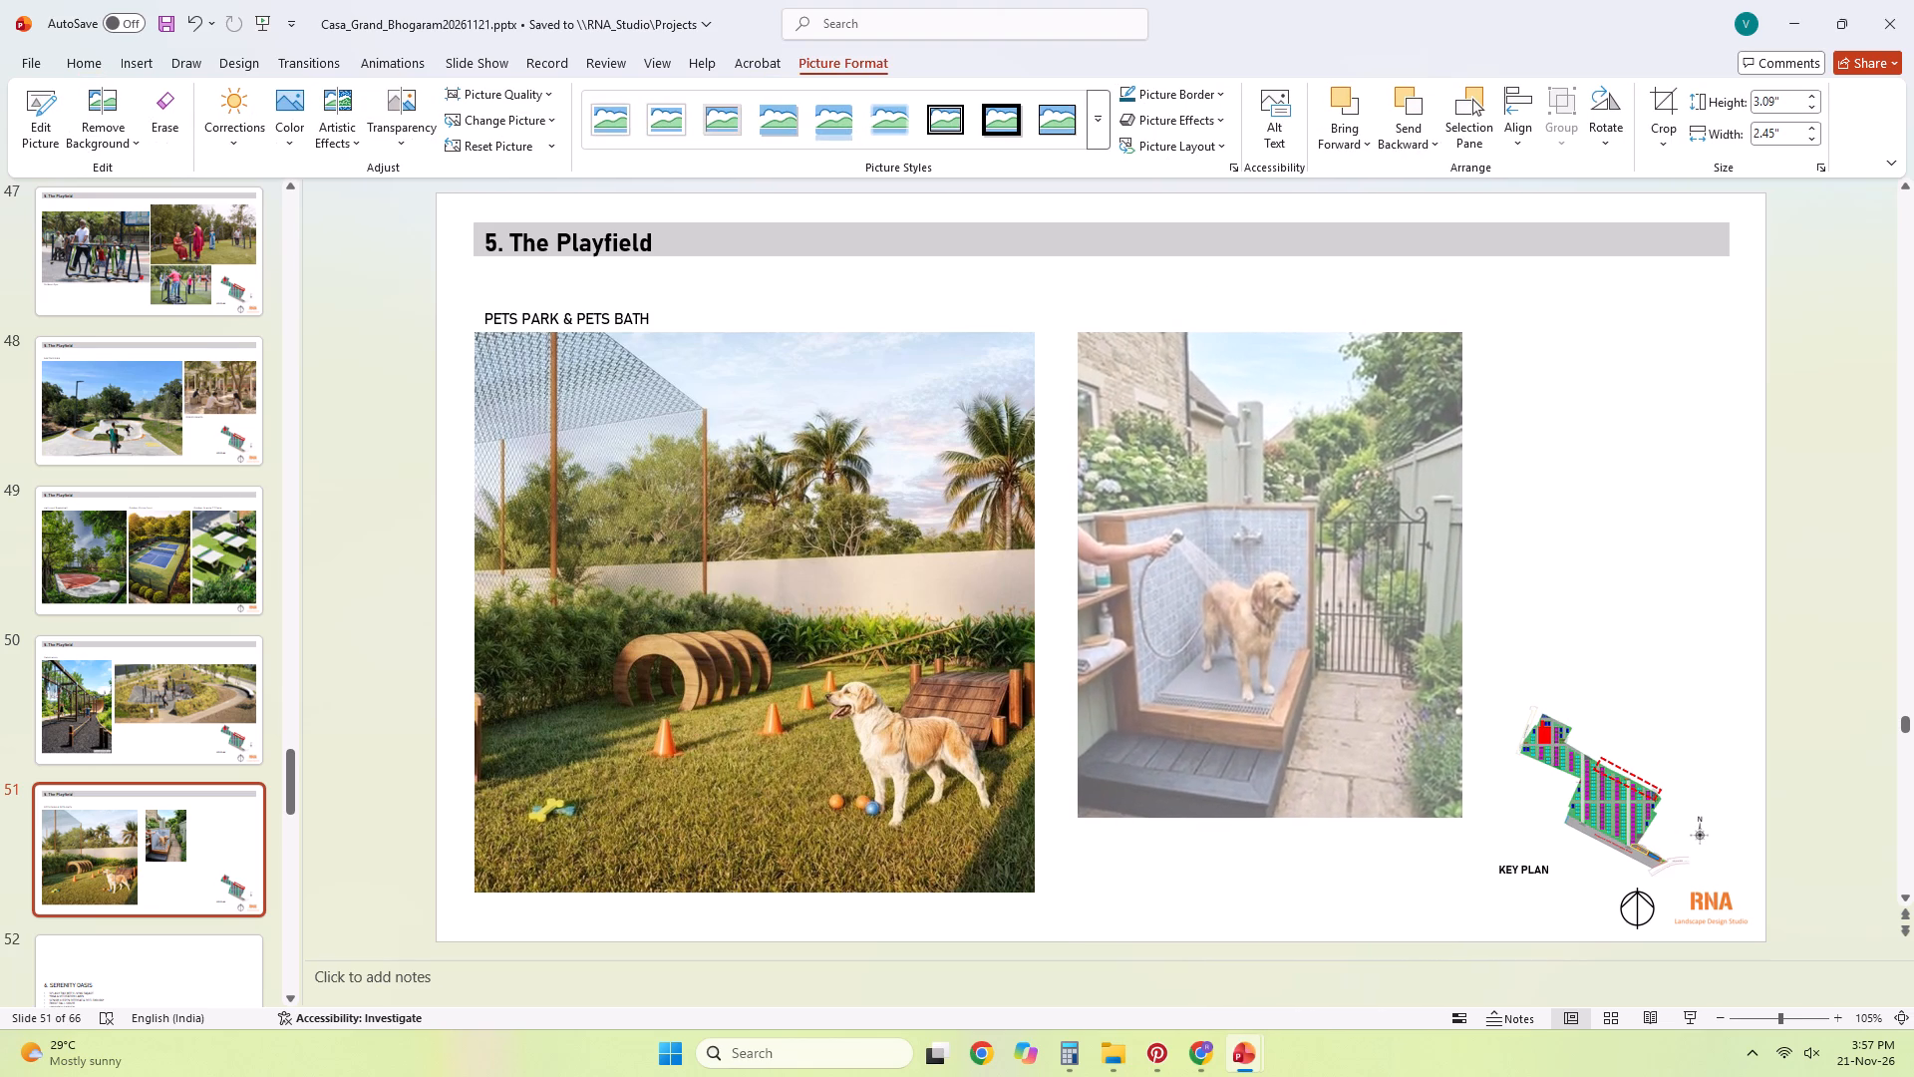
drag(1463, 822, 1467, 826)
click(1359, 675)
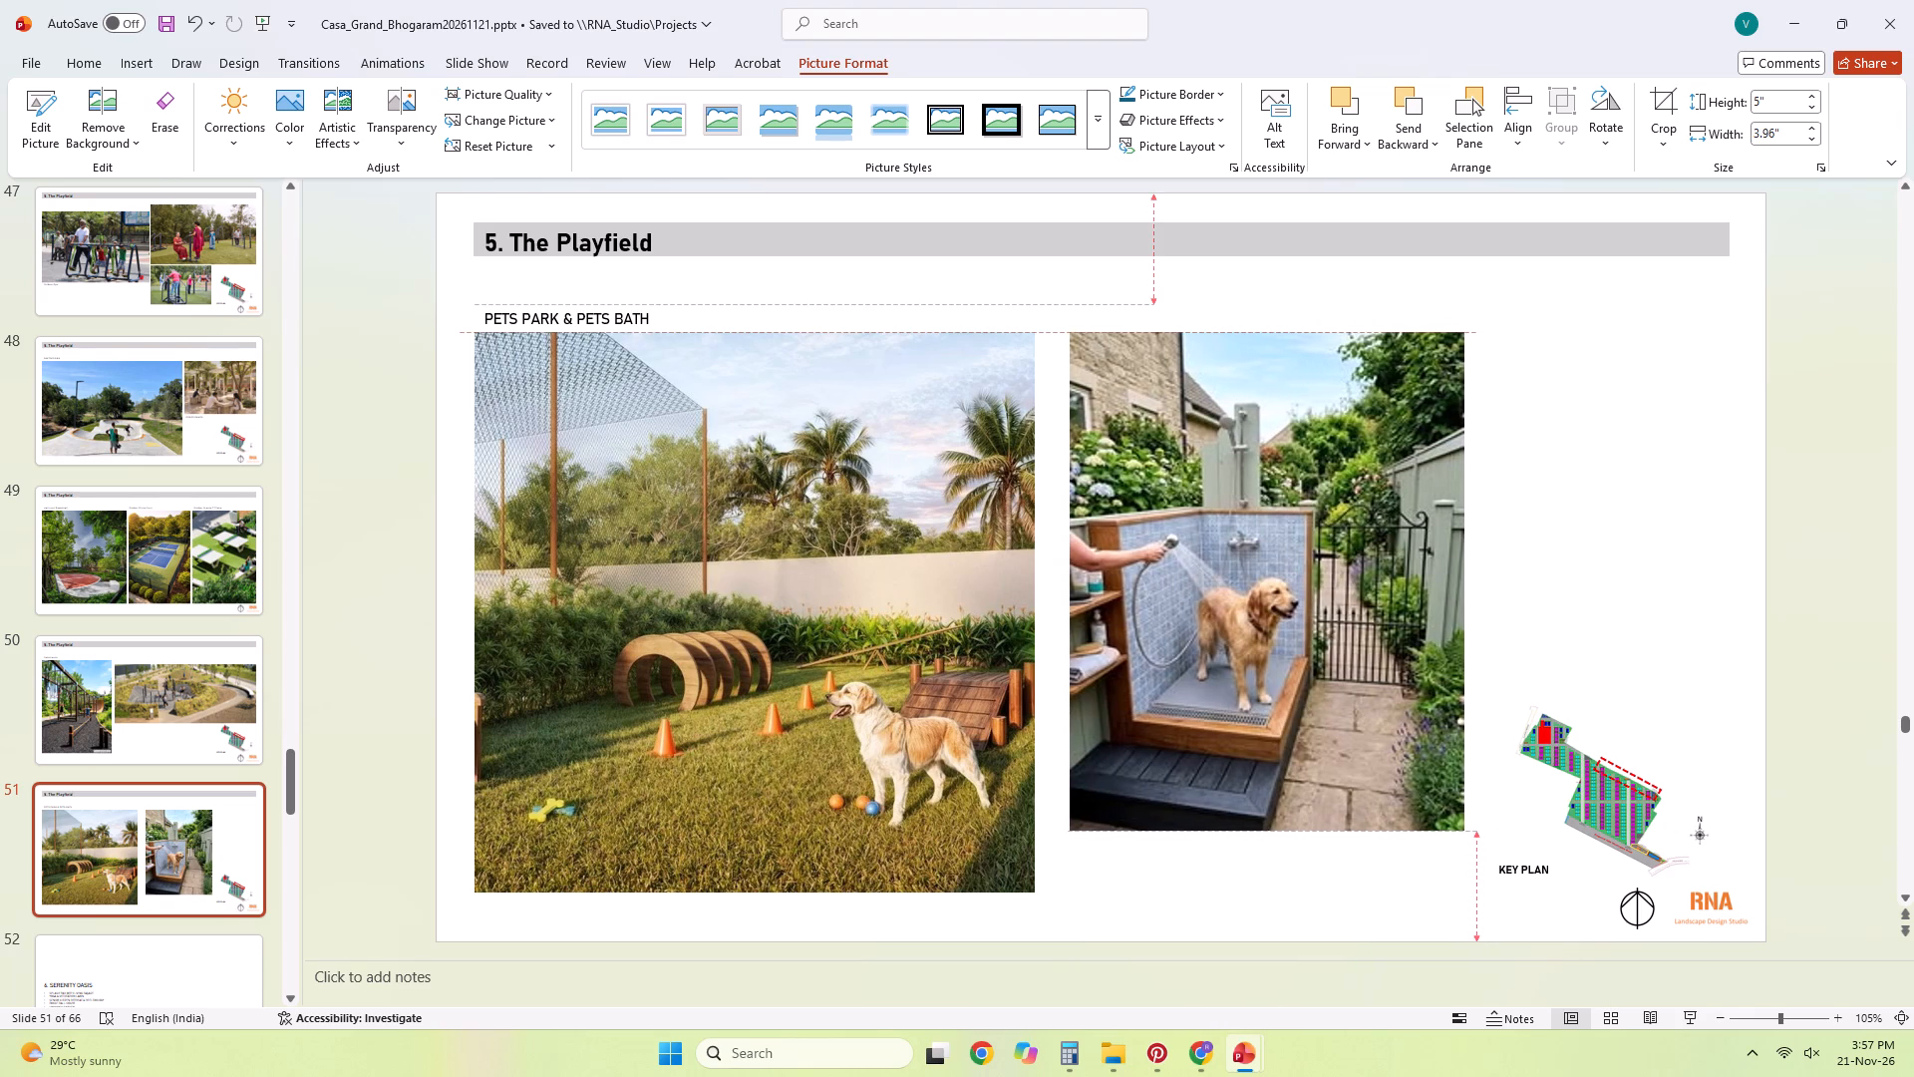
click(1539, 518)
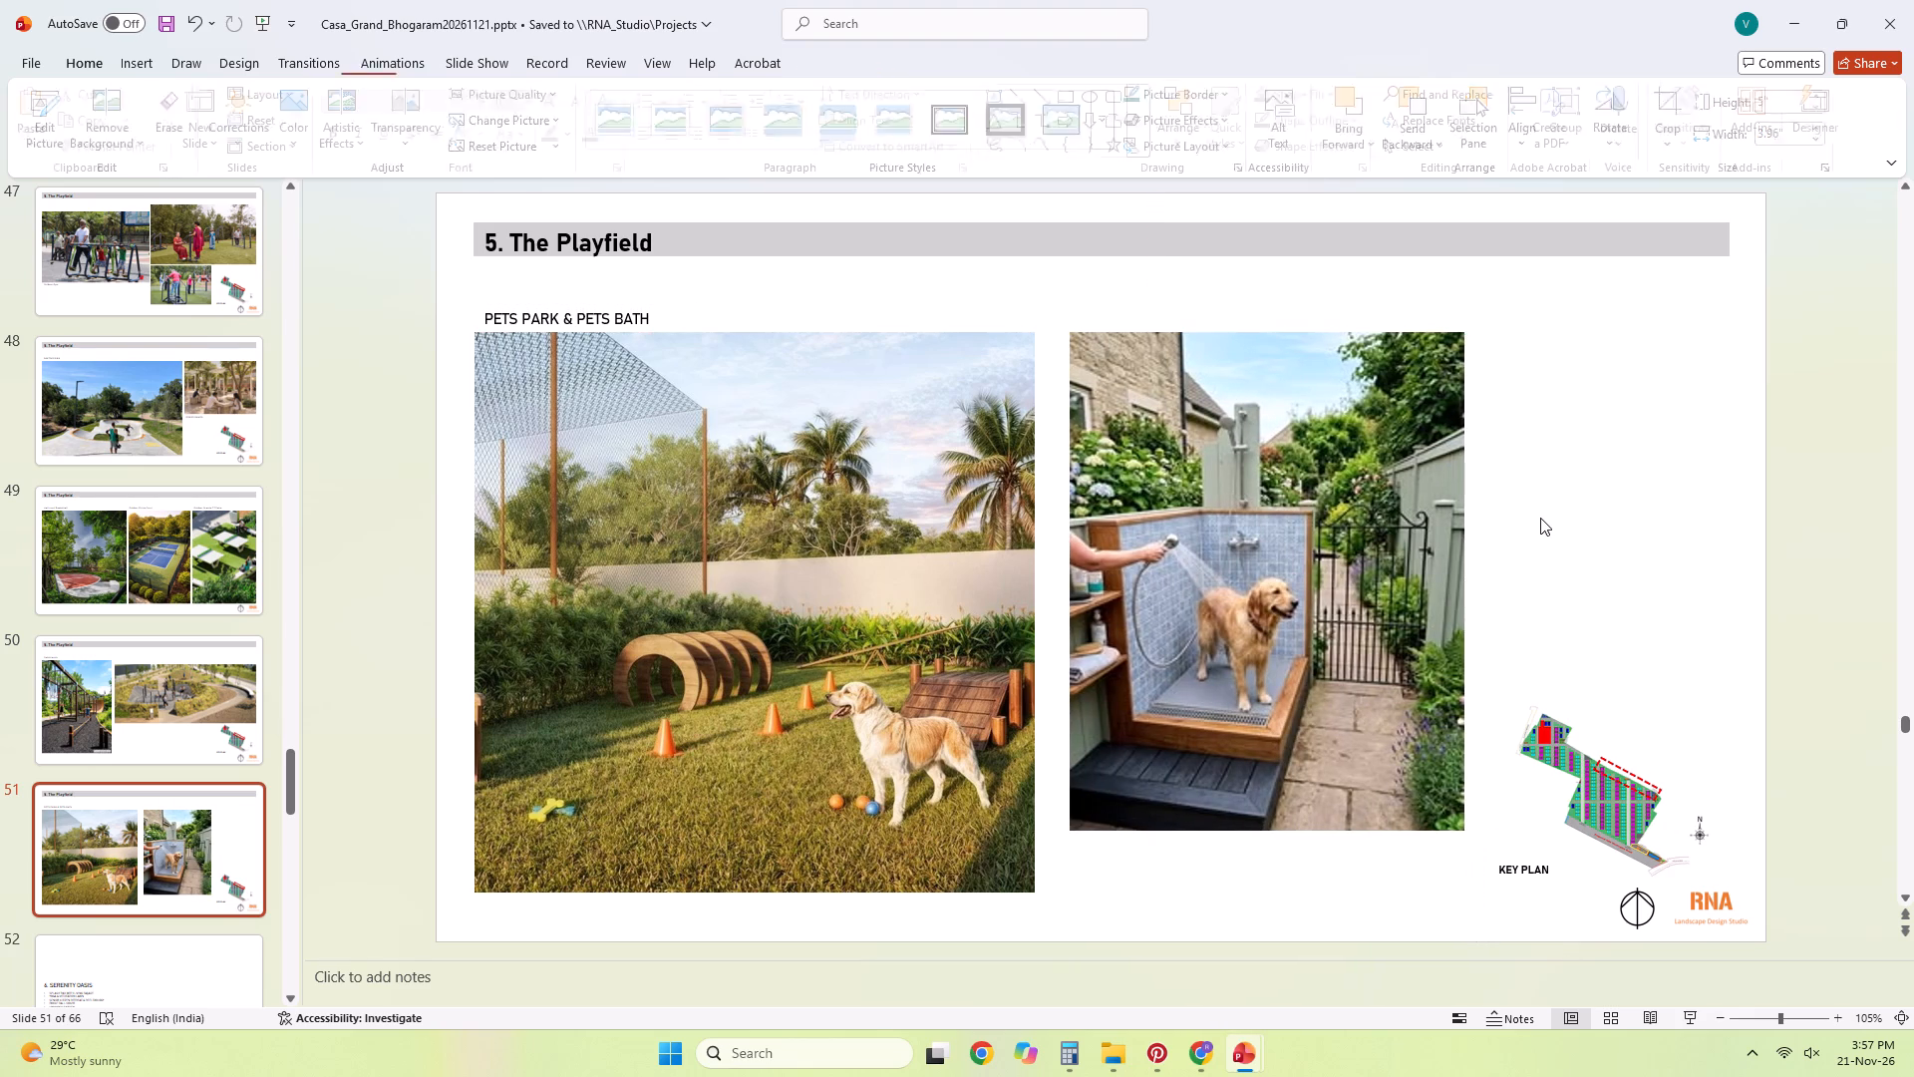
key(Escape)
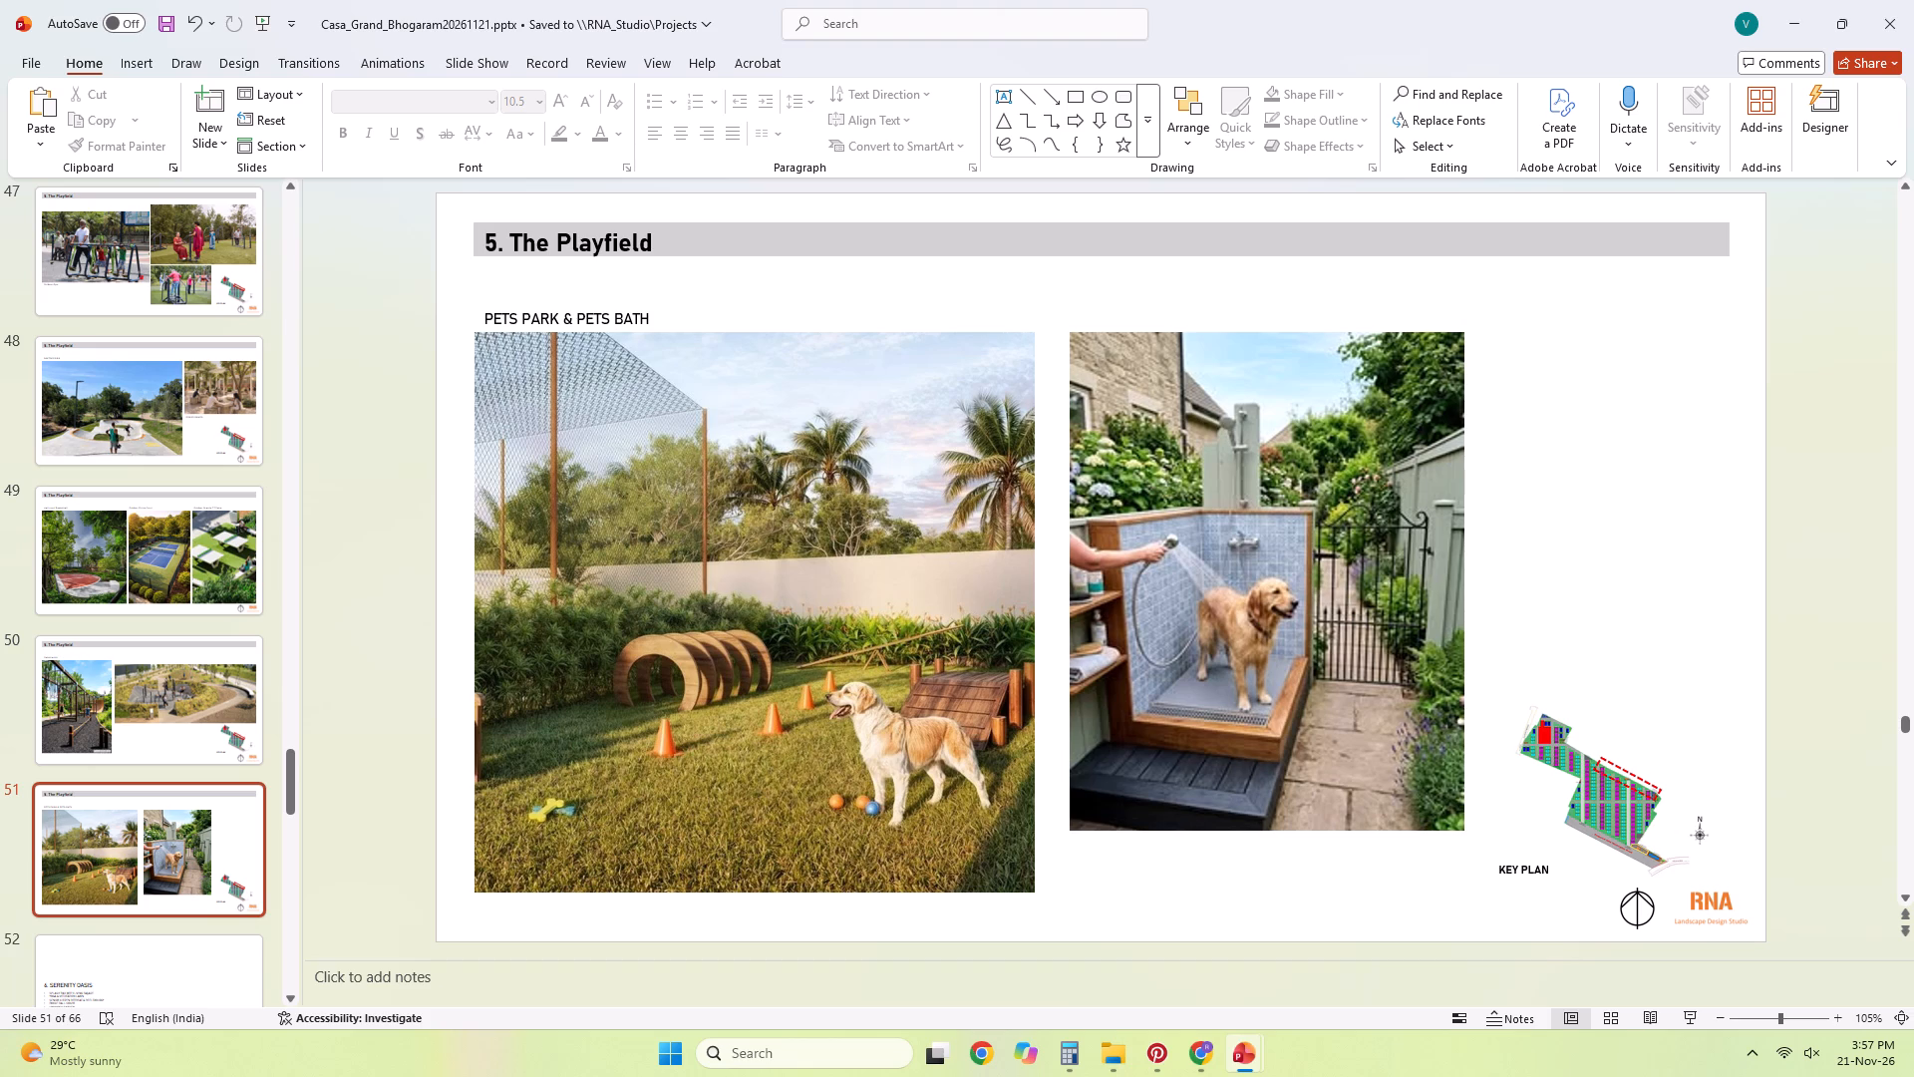
key(Escape)
click(1624, 540)
key(Escape)
Save the presentation.
key(ctrl+s)
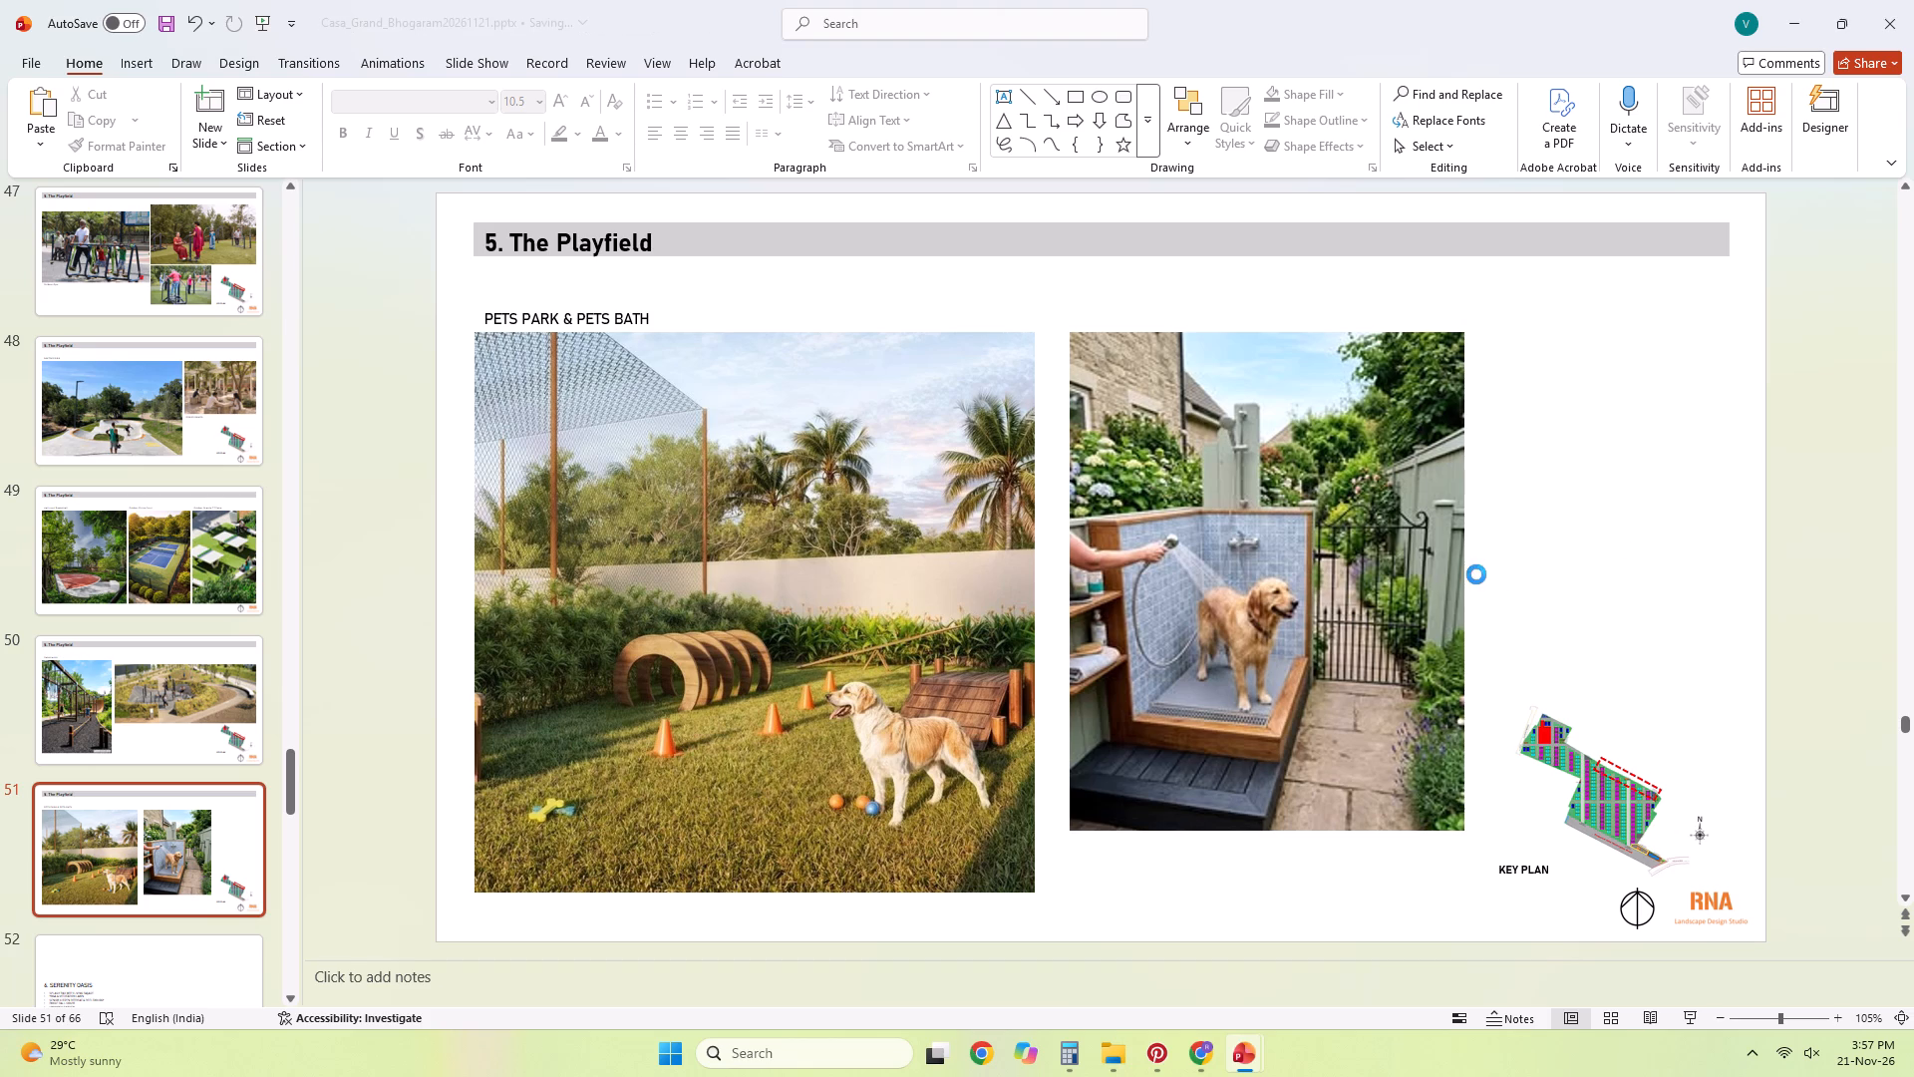
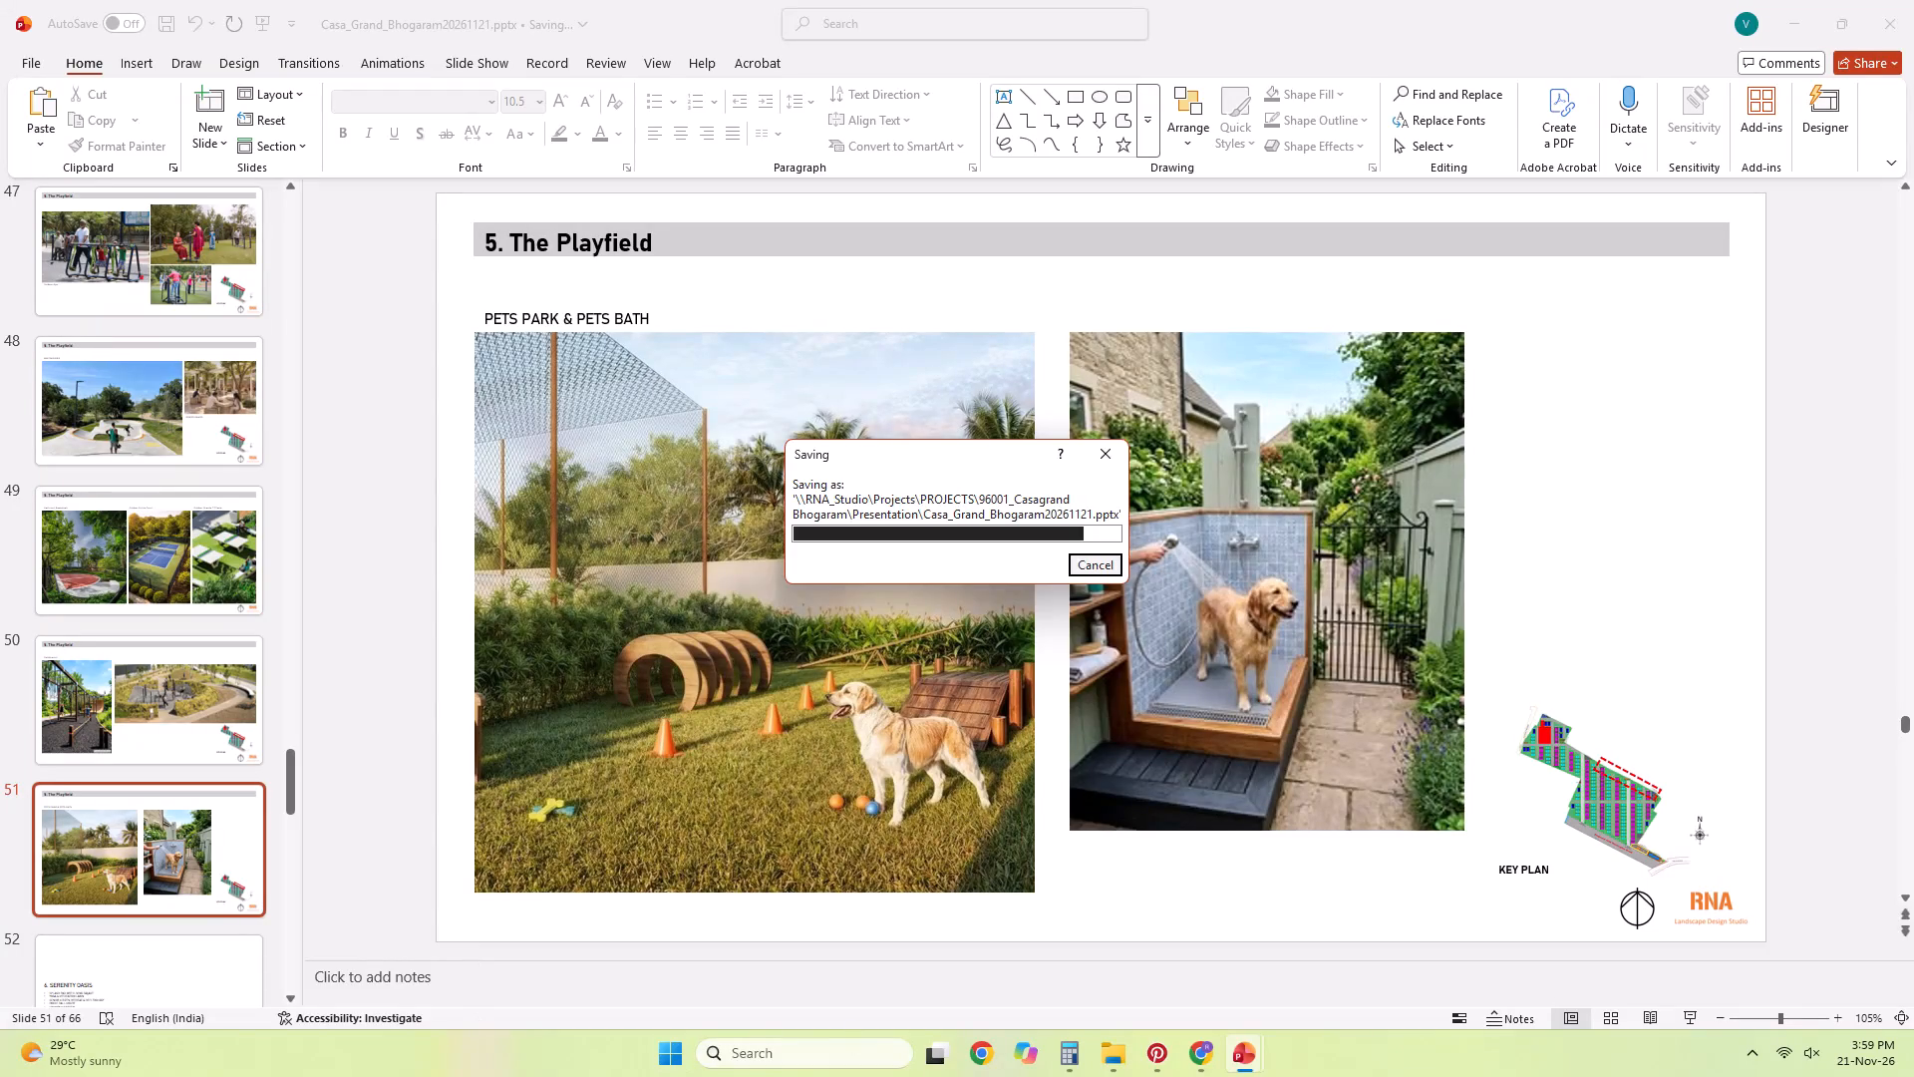
Switch to File Explorer and open the "_Bogaram landscape design & clubhouse design - SH presentation" PDF from Source In's 20261009_Master_Plan_Update folder.
click(1106, 1063)
click(505, 850)
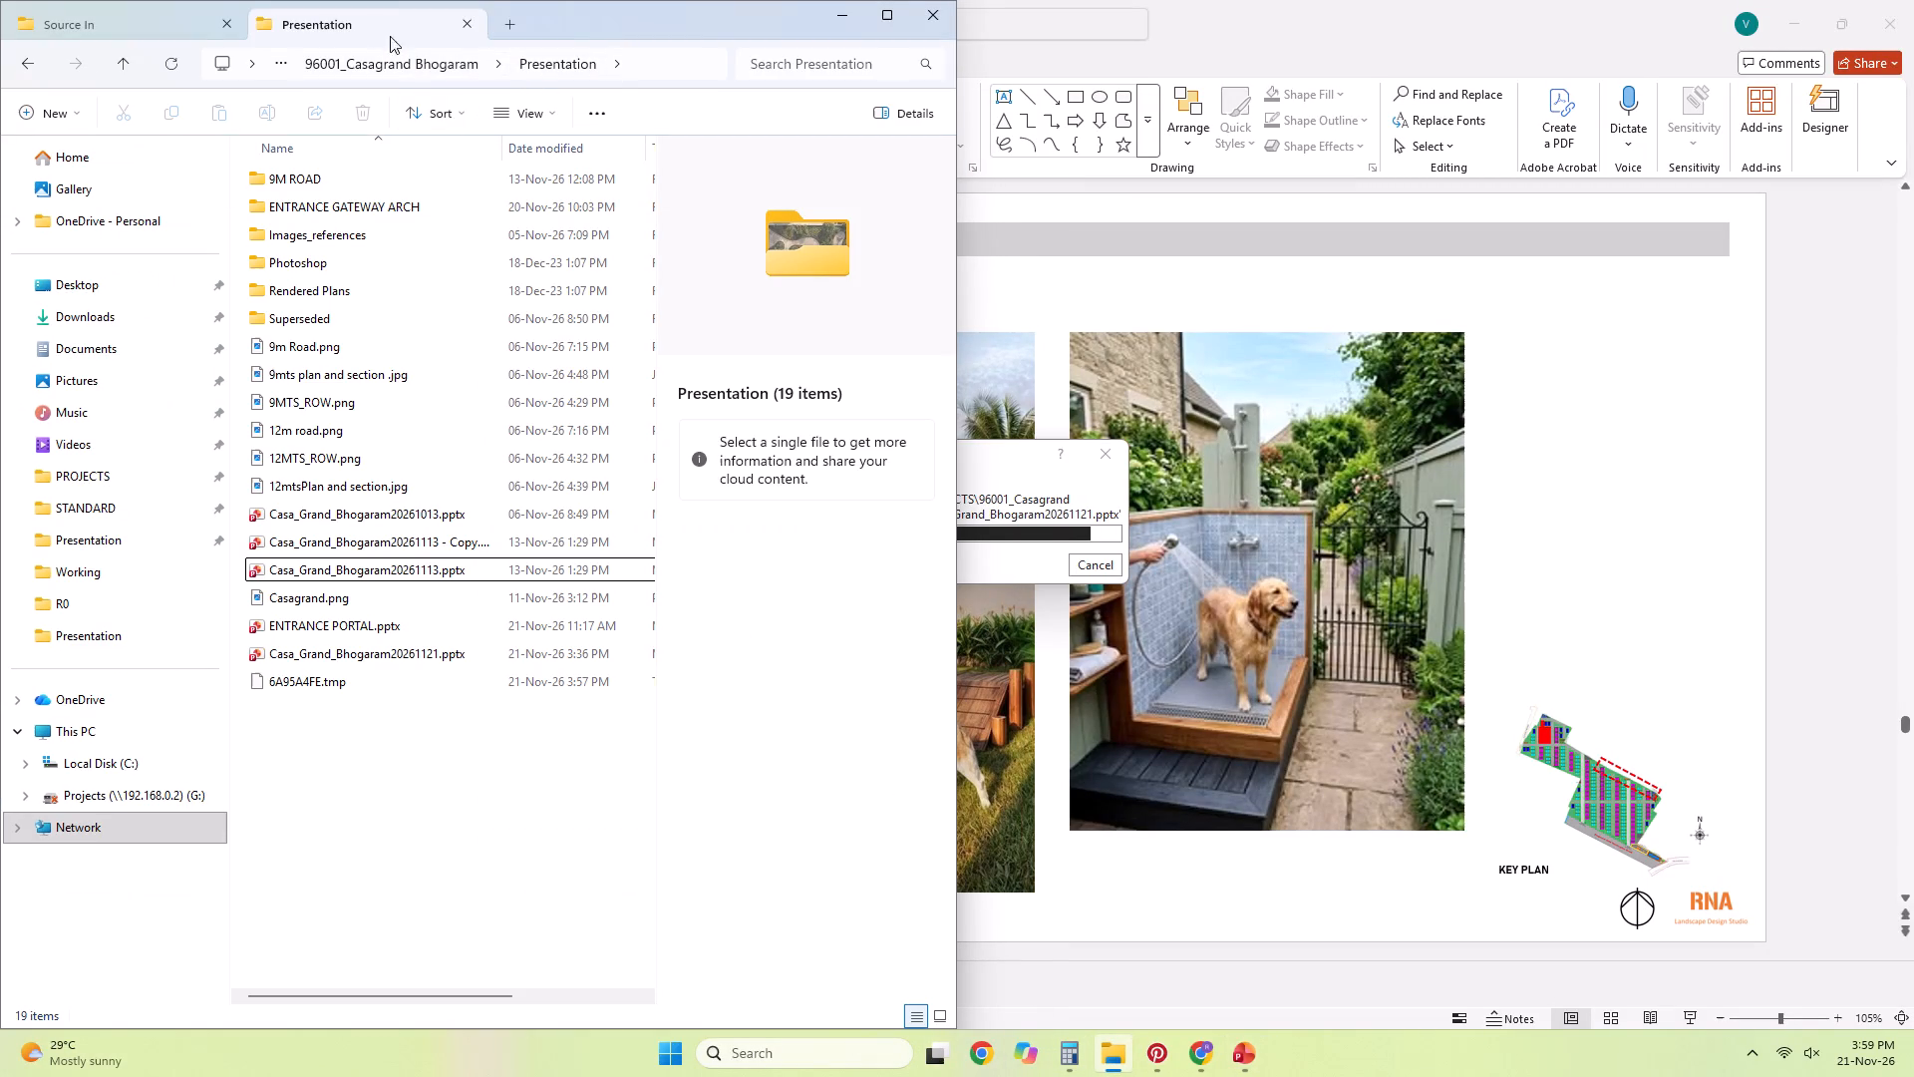
click(106, 23)
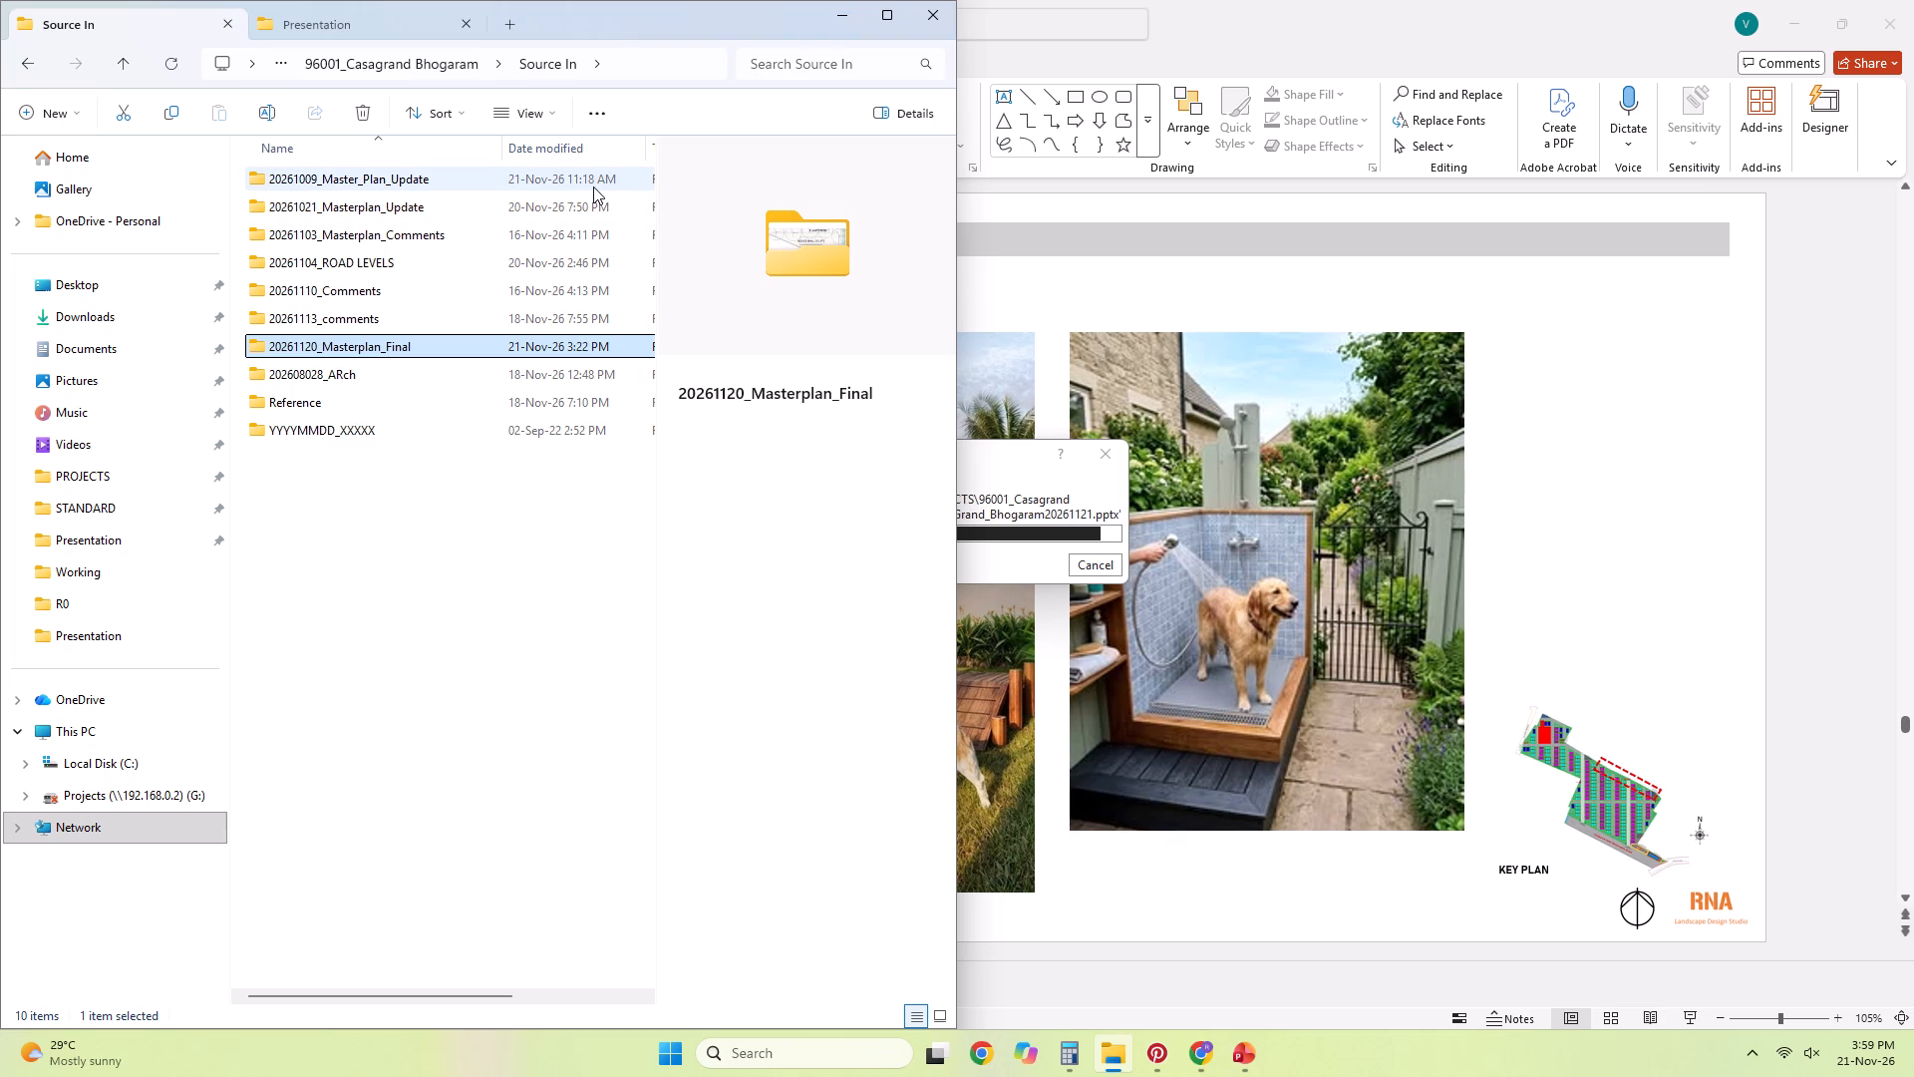
scroll(593, 186, up, 3)
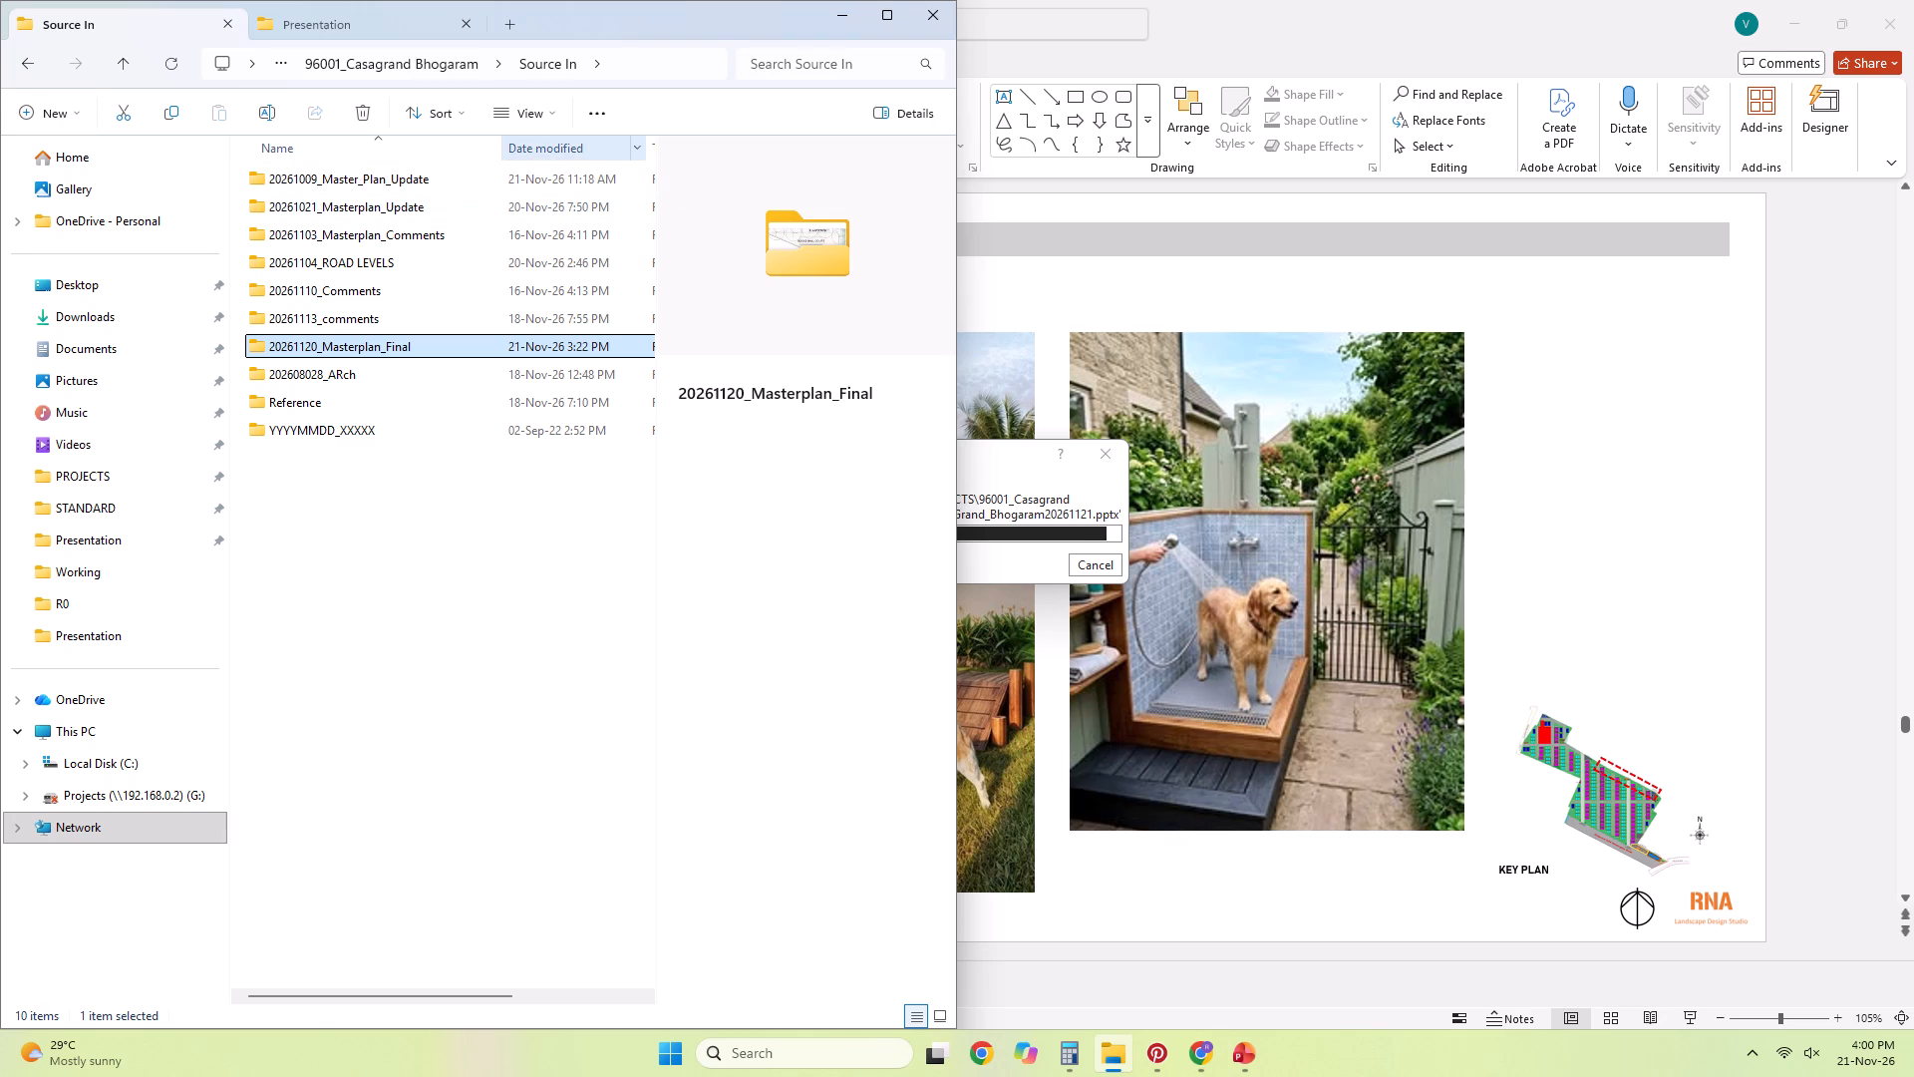
double_click(368, 185)
click(433, 696)
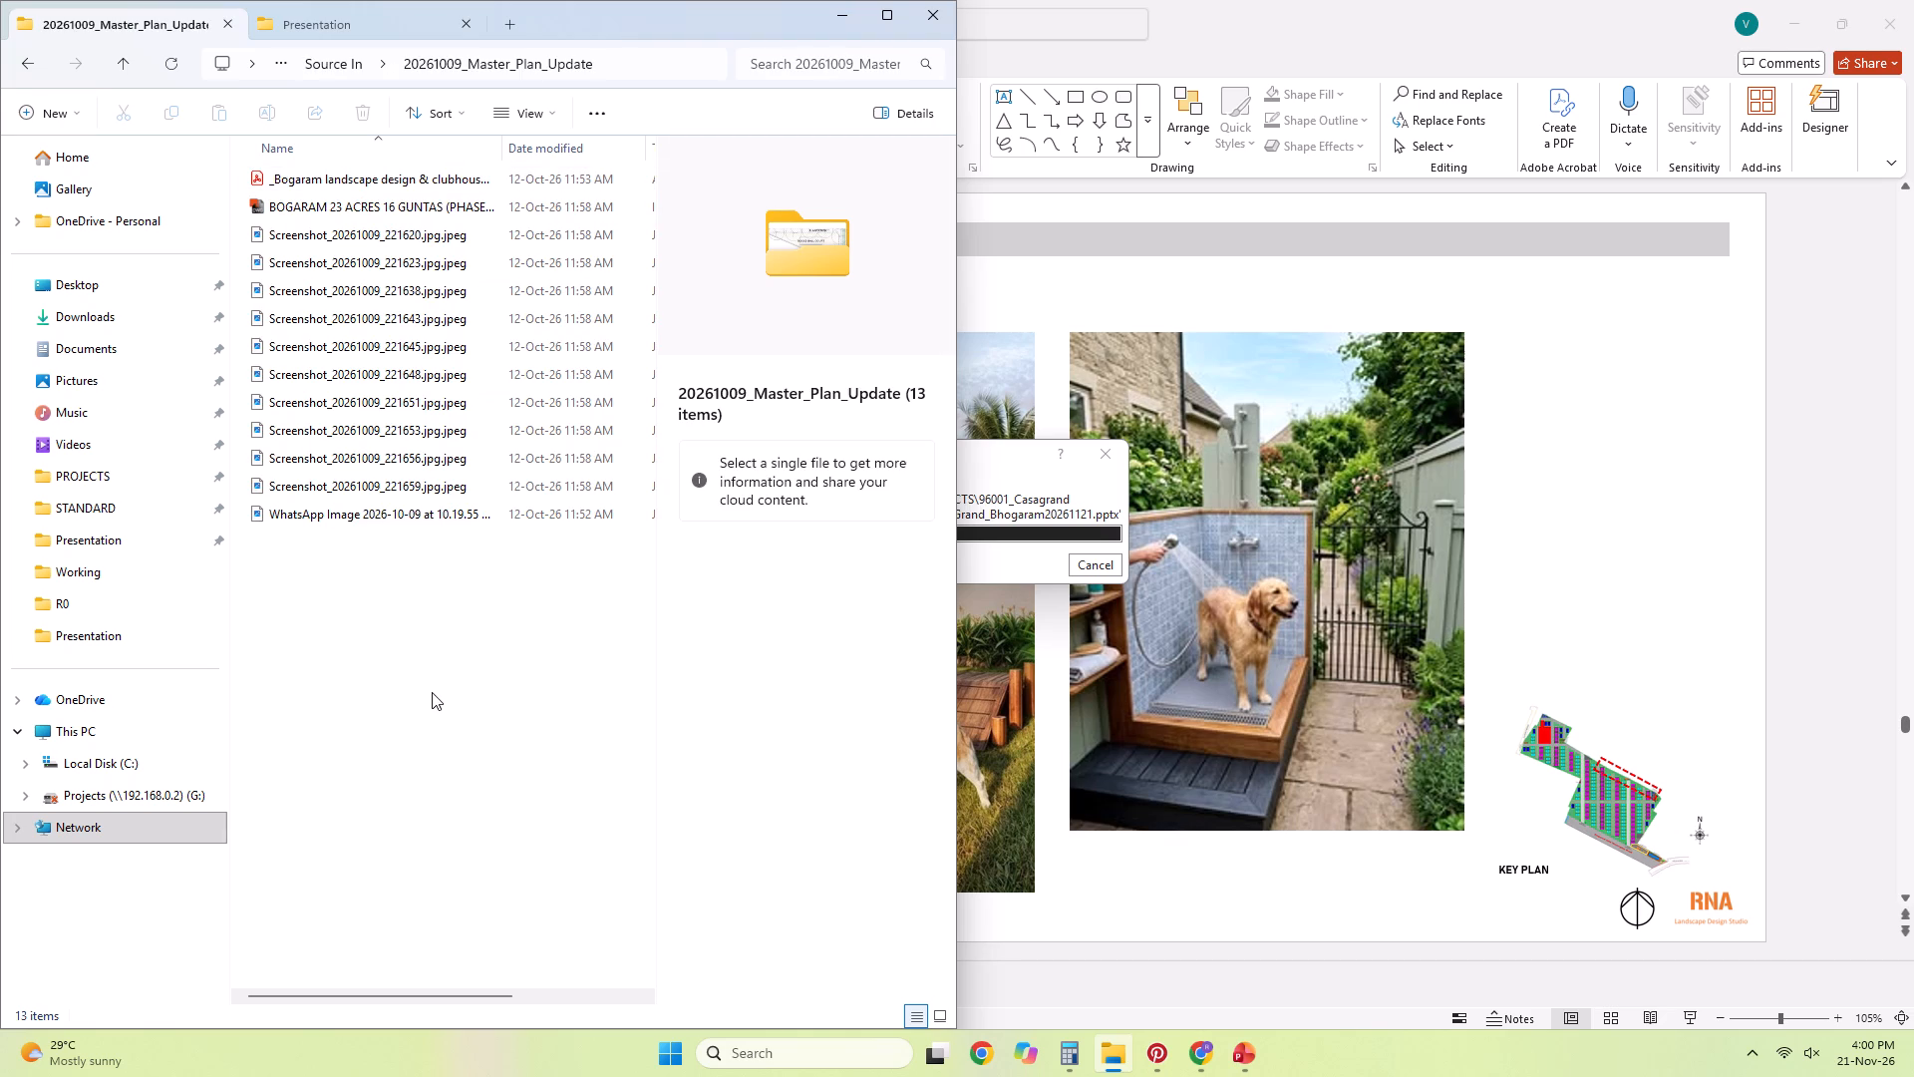
double_click(408, 182)
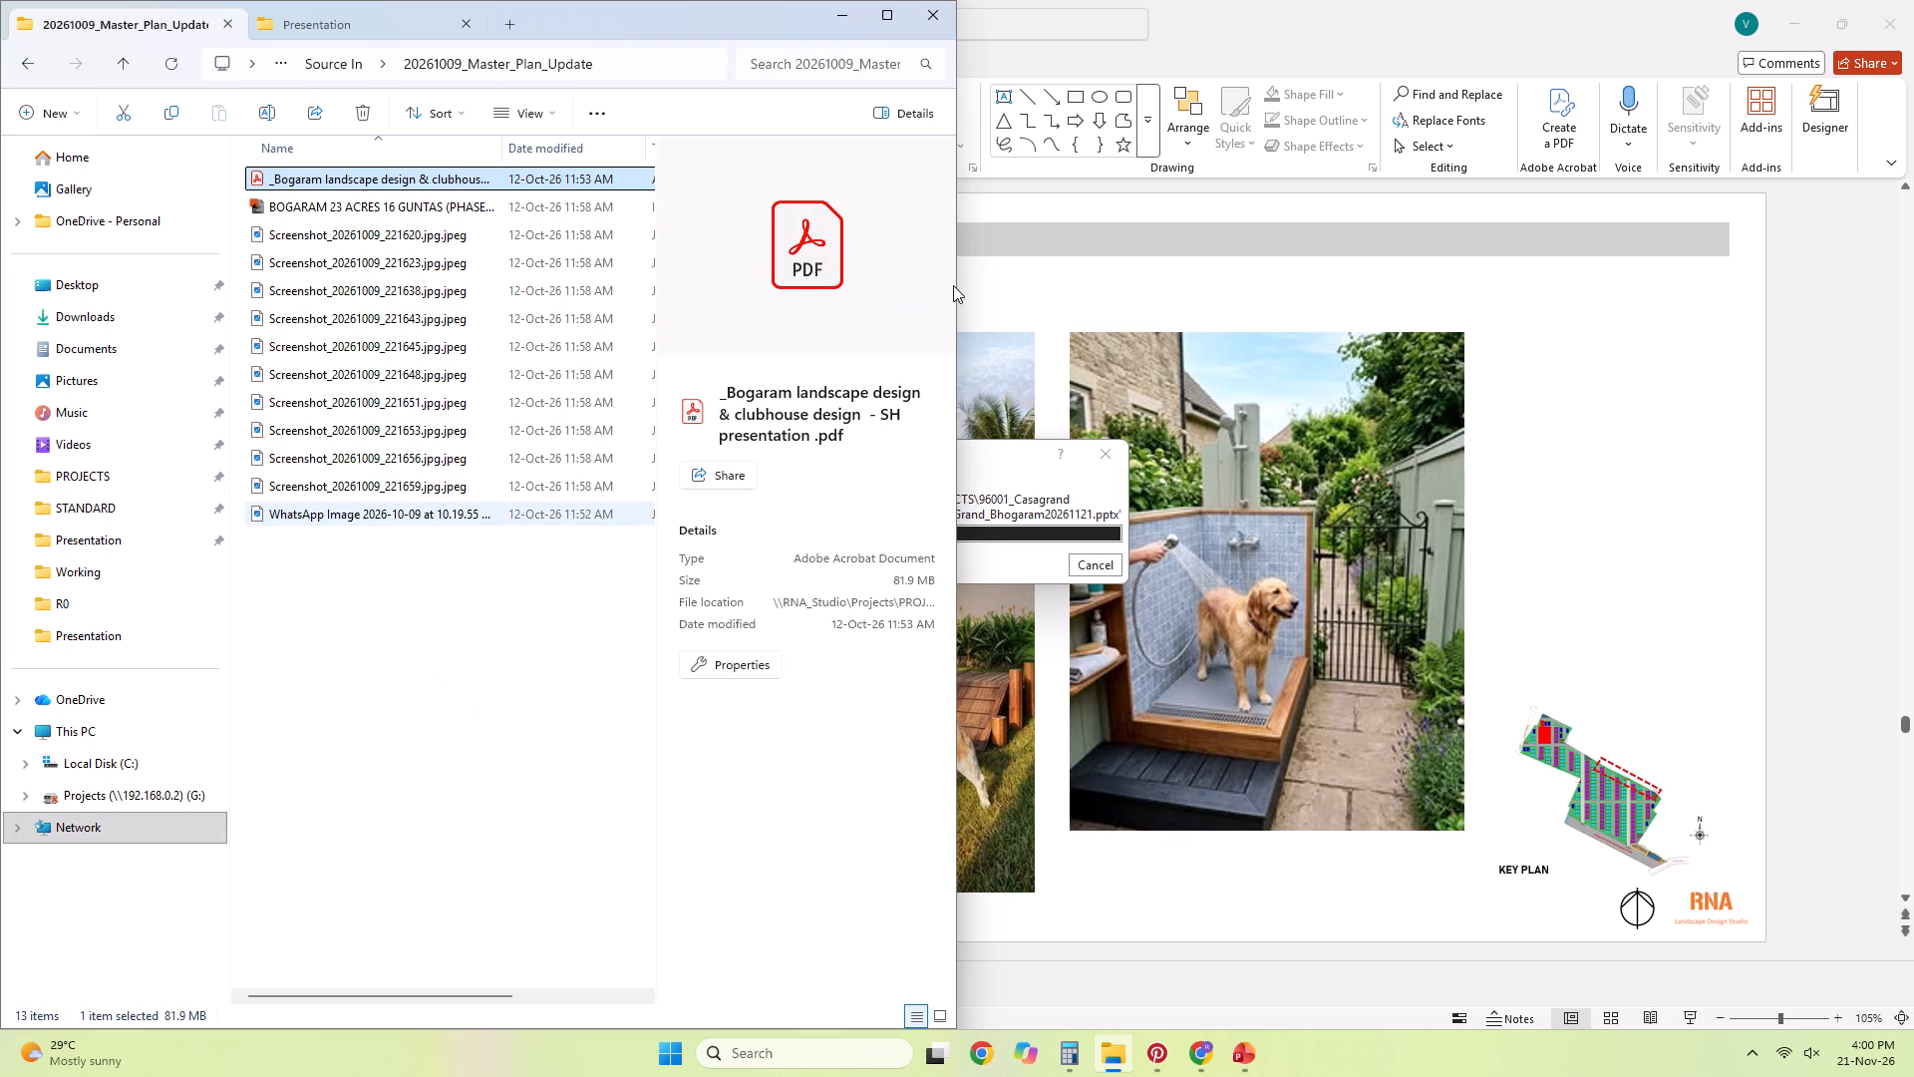
drag(961, 289, 1146, 299)
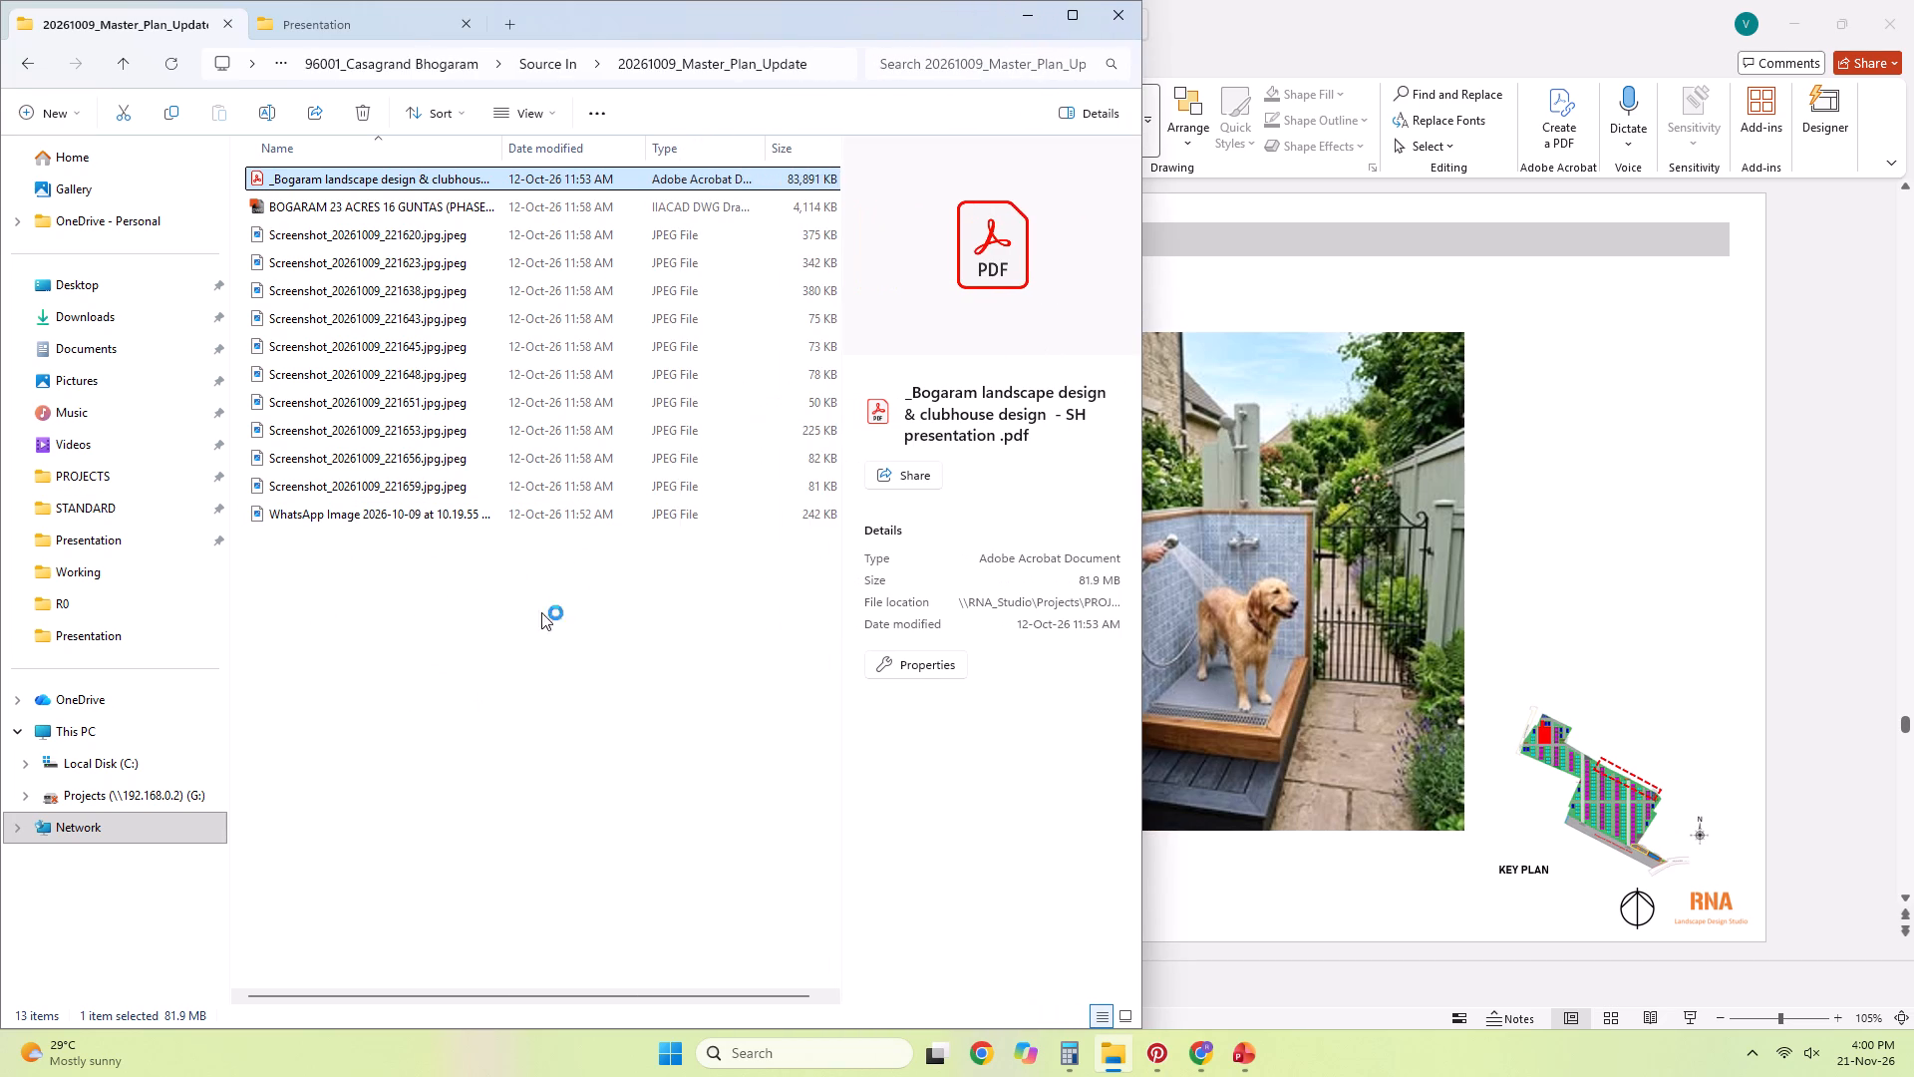
click(502, 683)
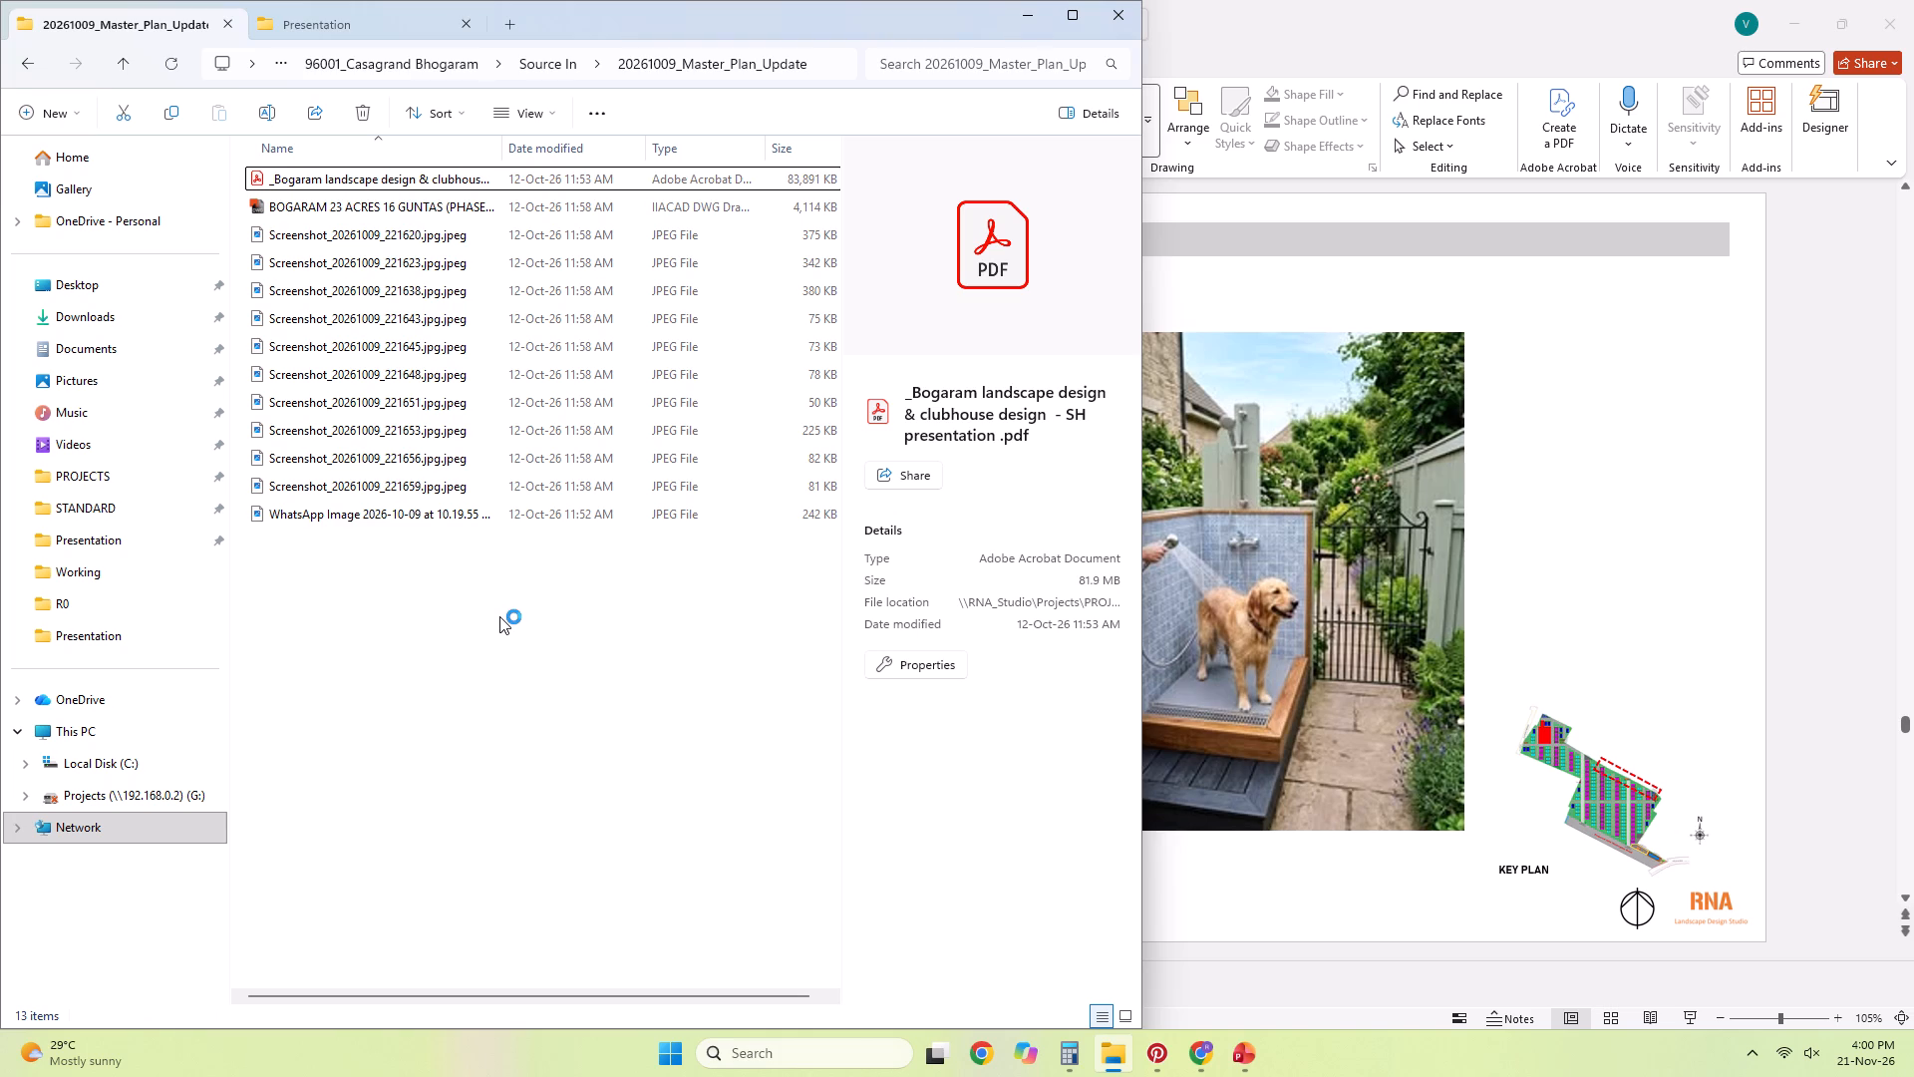
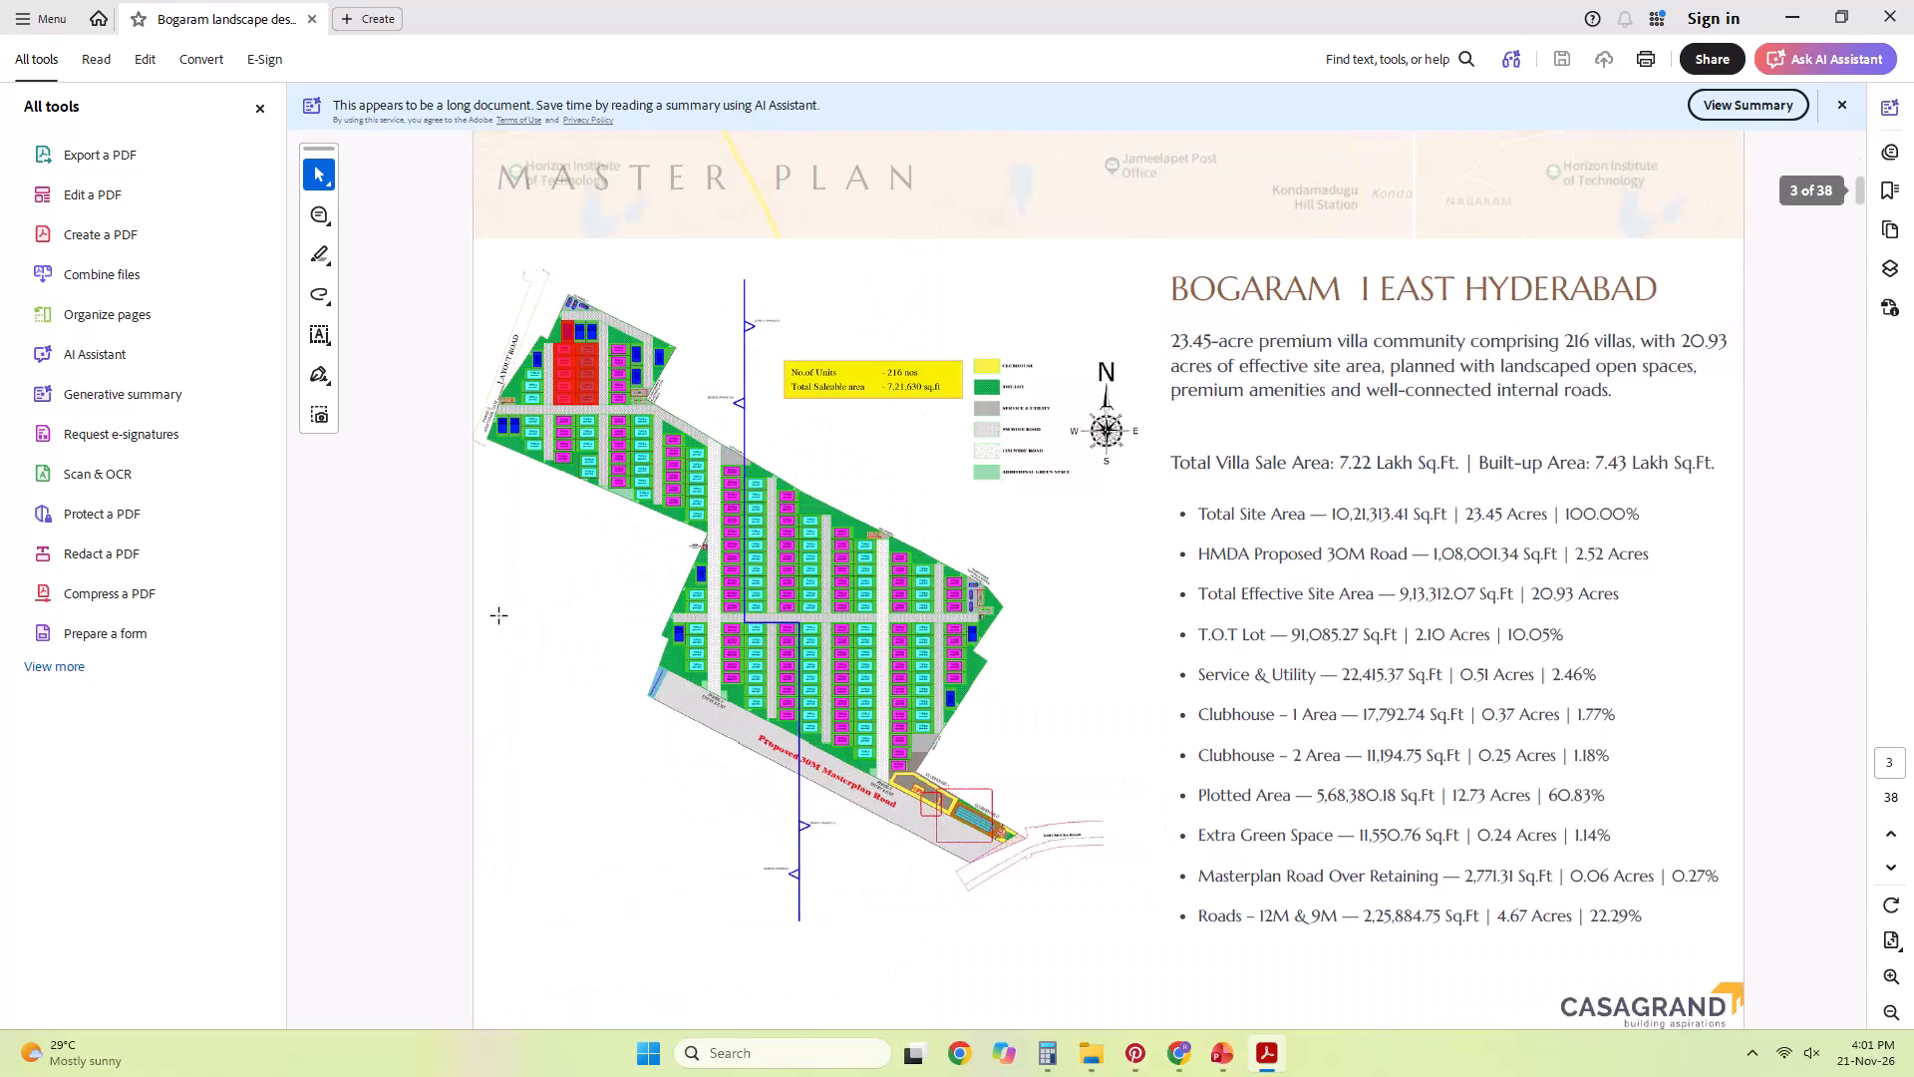
Skim the PDF from the master plan through the landscape zones to the Old Hyderabad-inspired amenity overview and Arrival Court pages.
scroll(499, 616, down, 5)
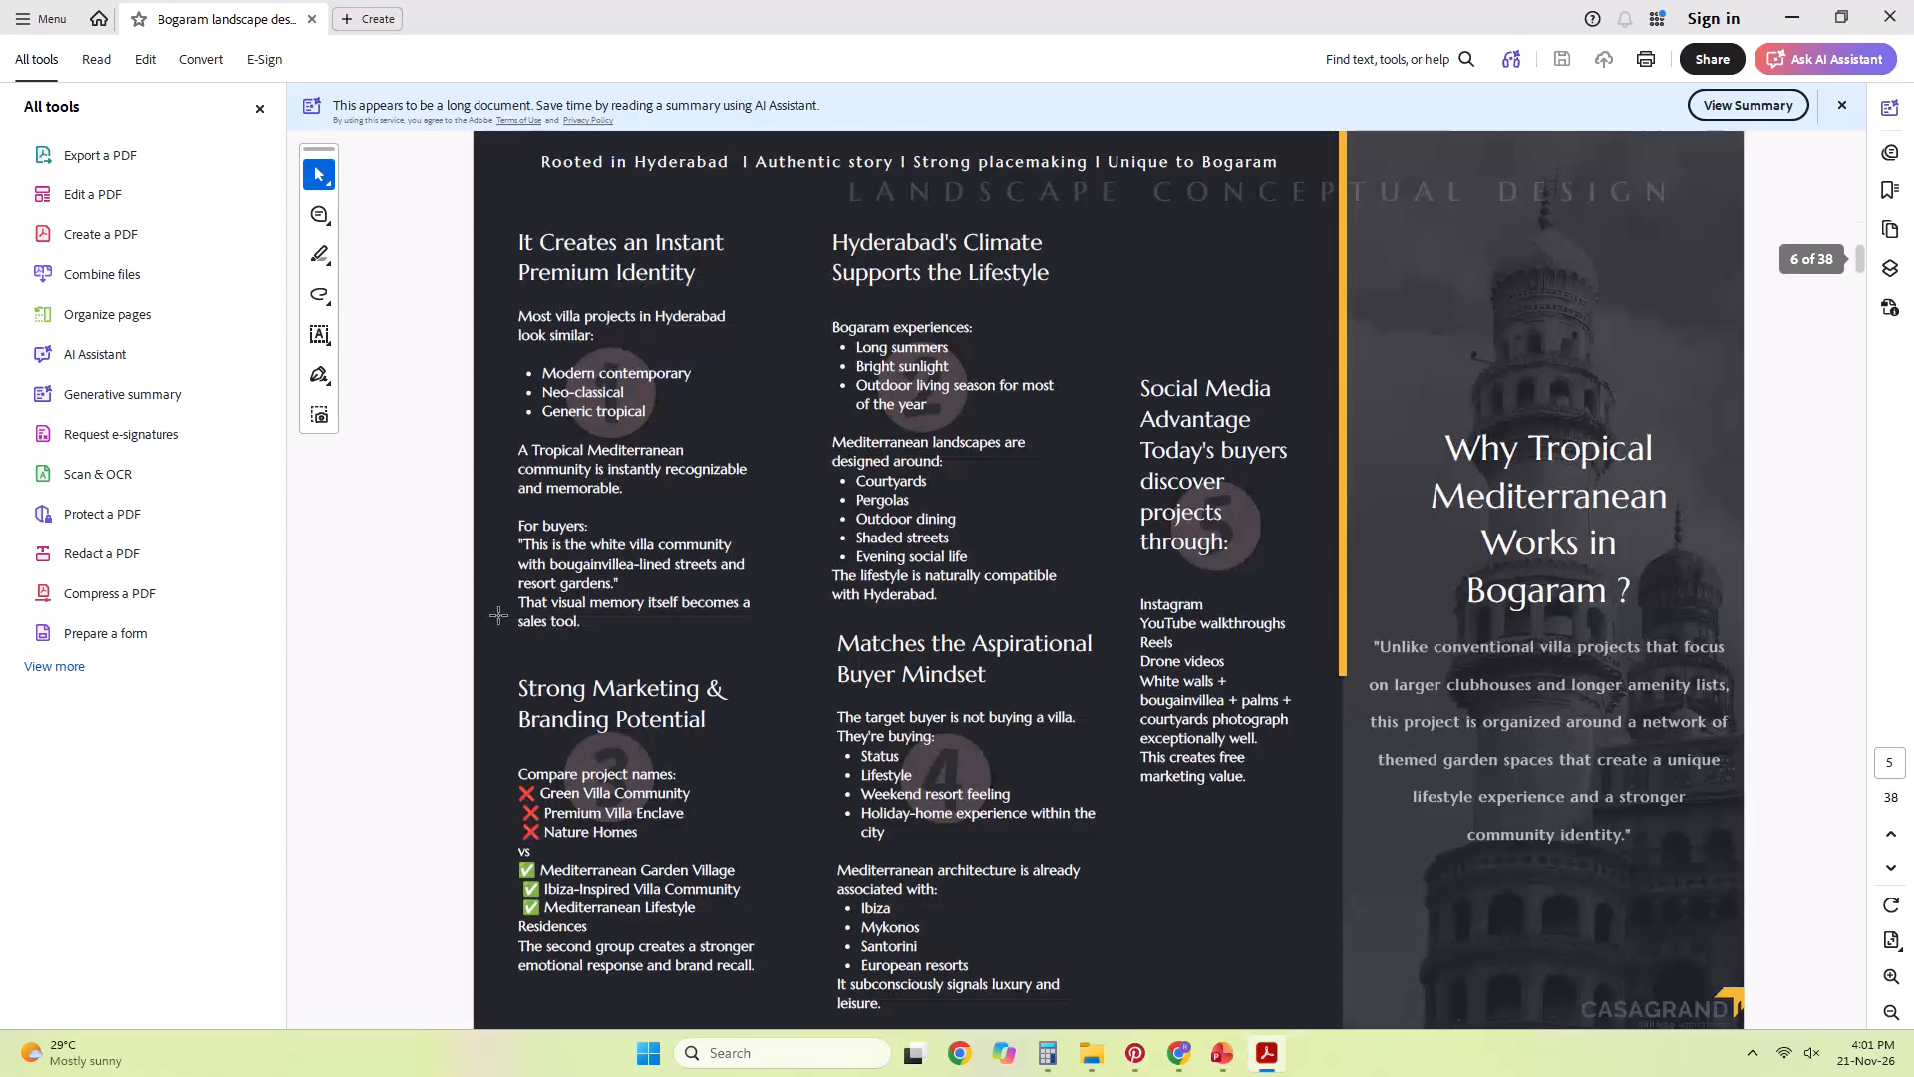
scroll(499, 616, down, 2)
scroll(0, 0, down, 6)
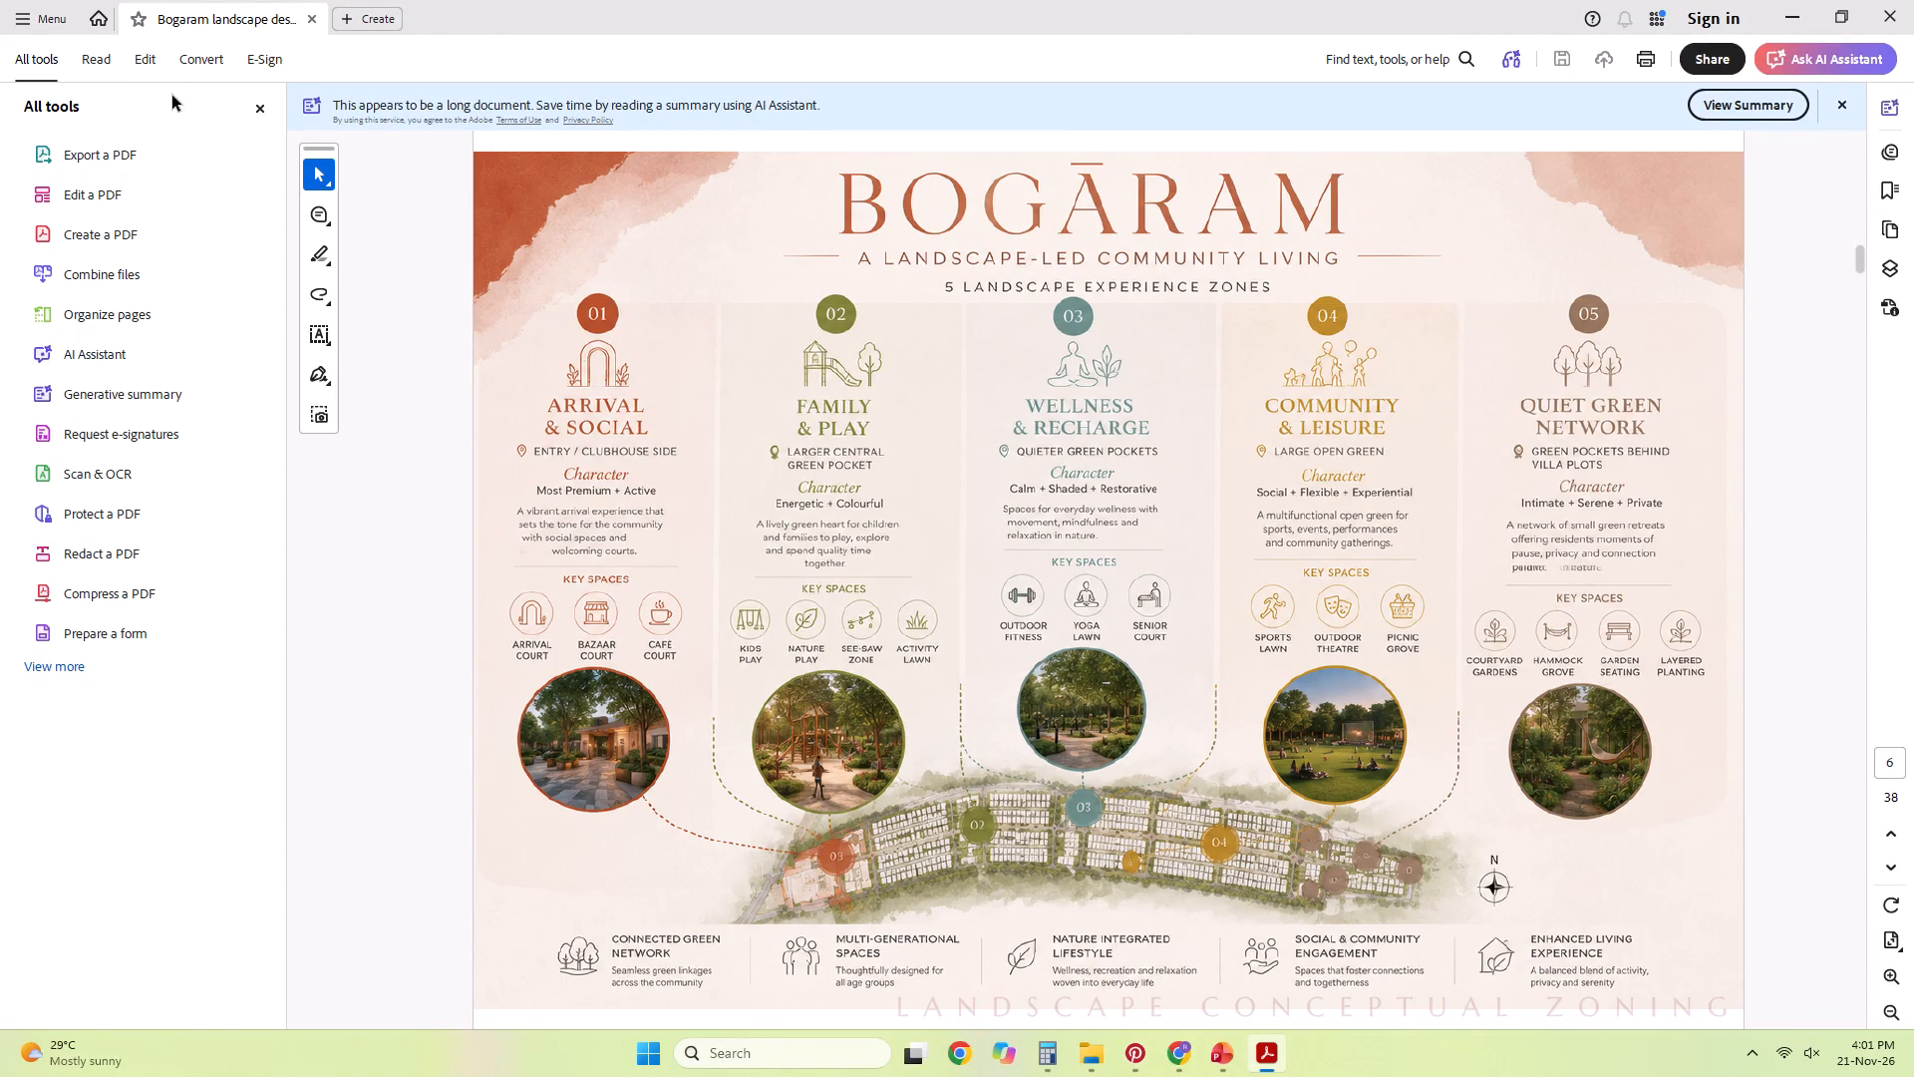
scroll(910, 471, down, 3)
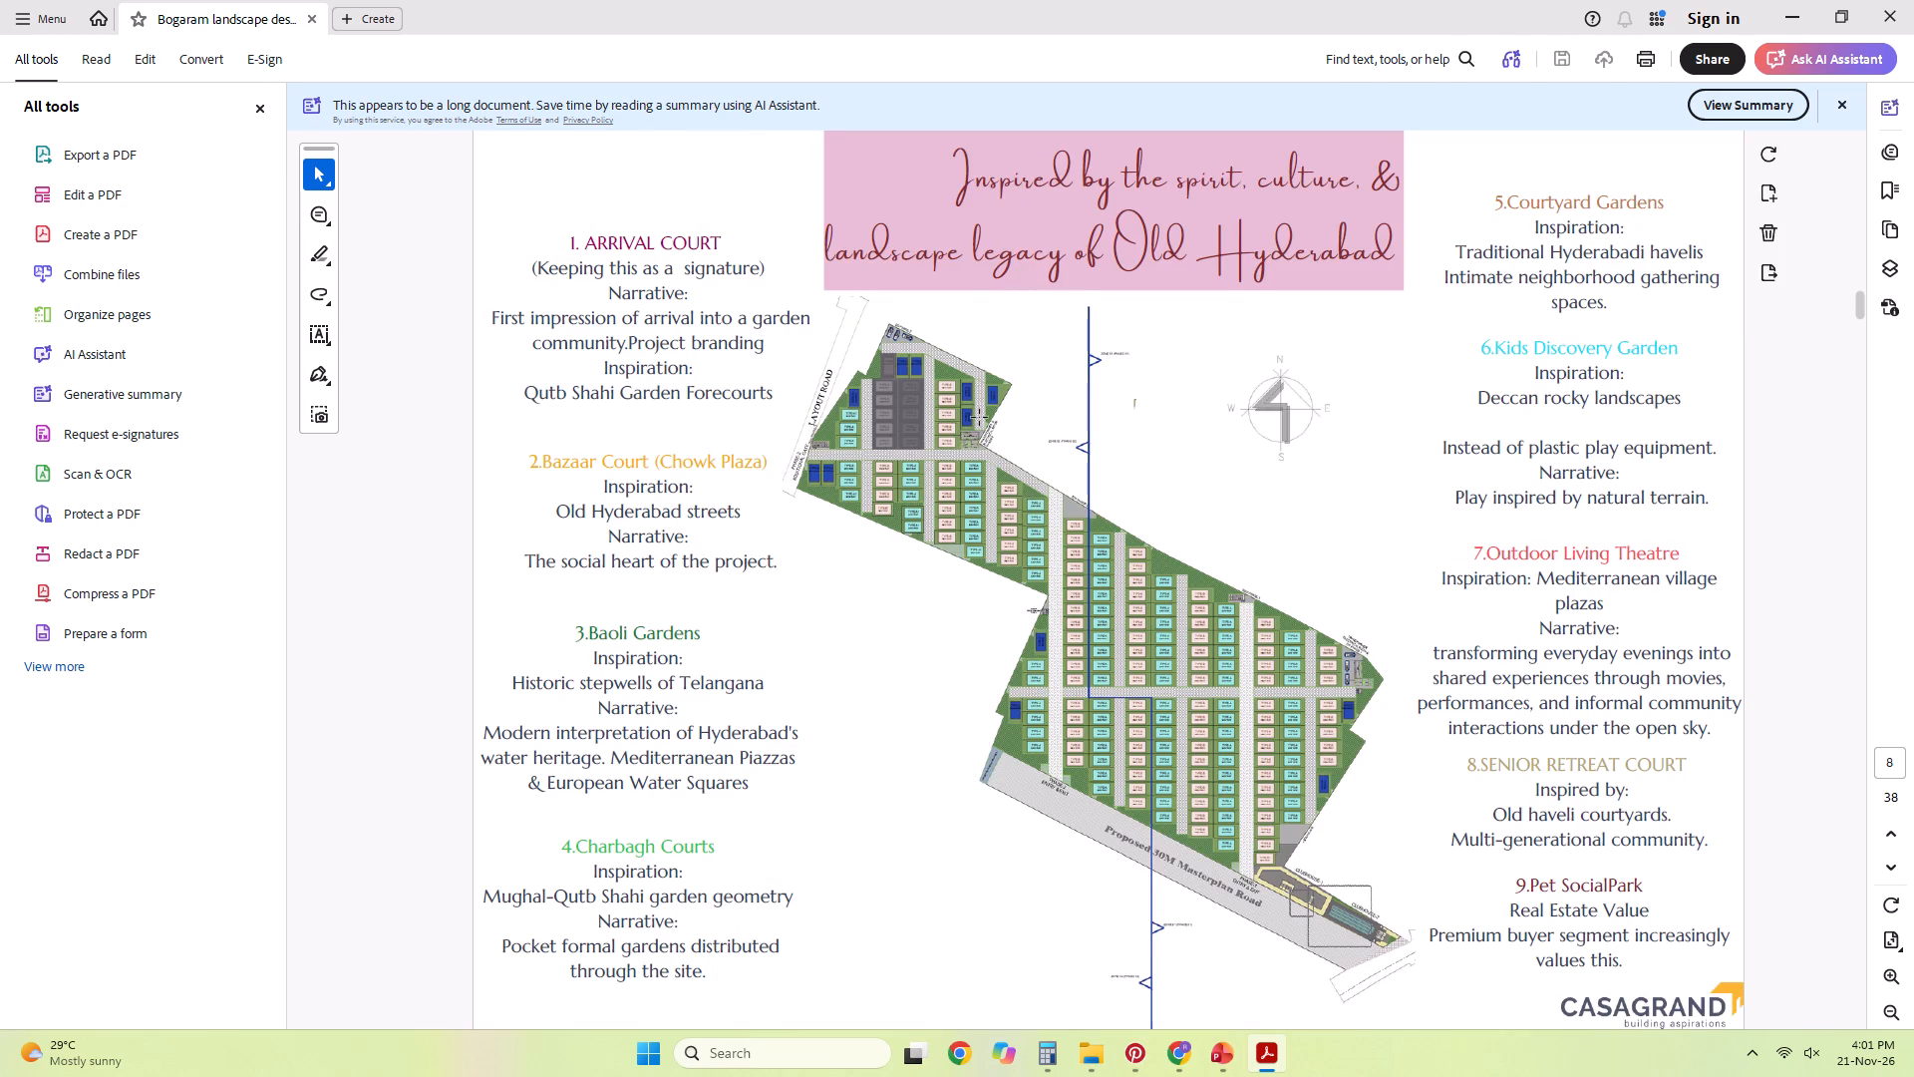
scroll(709, 422, down, 2)
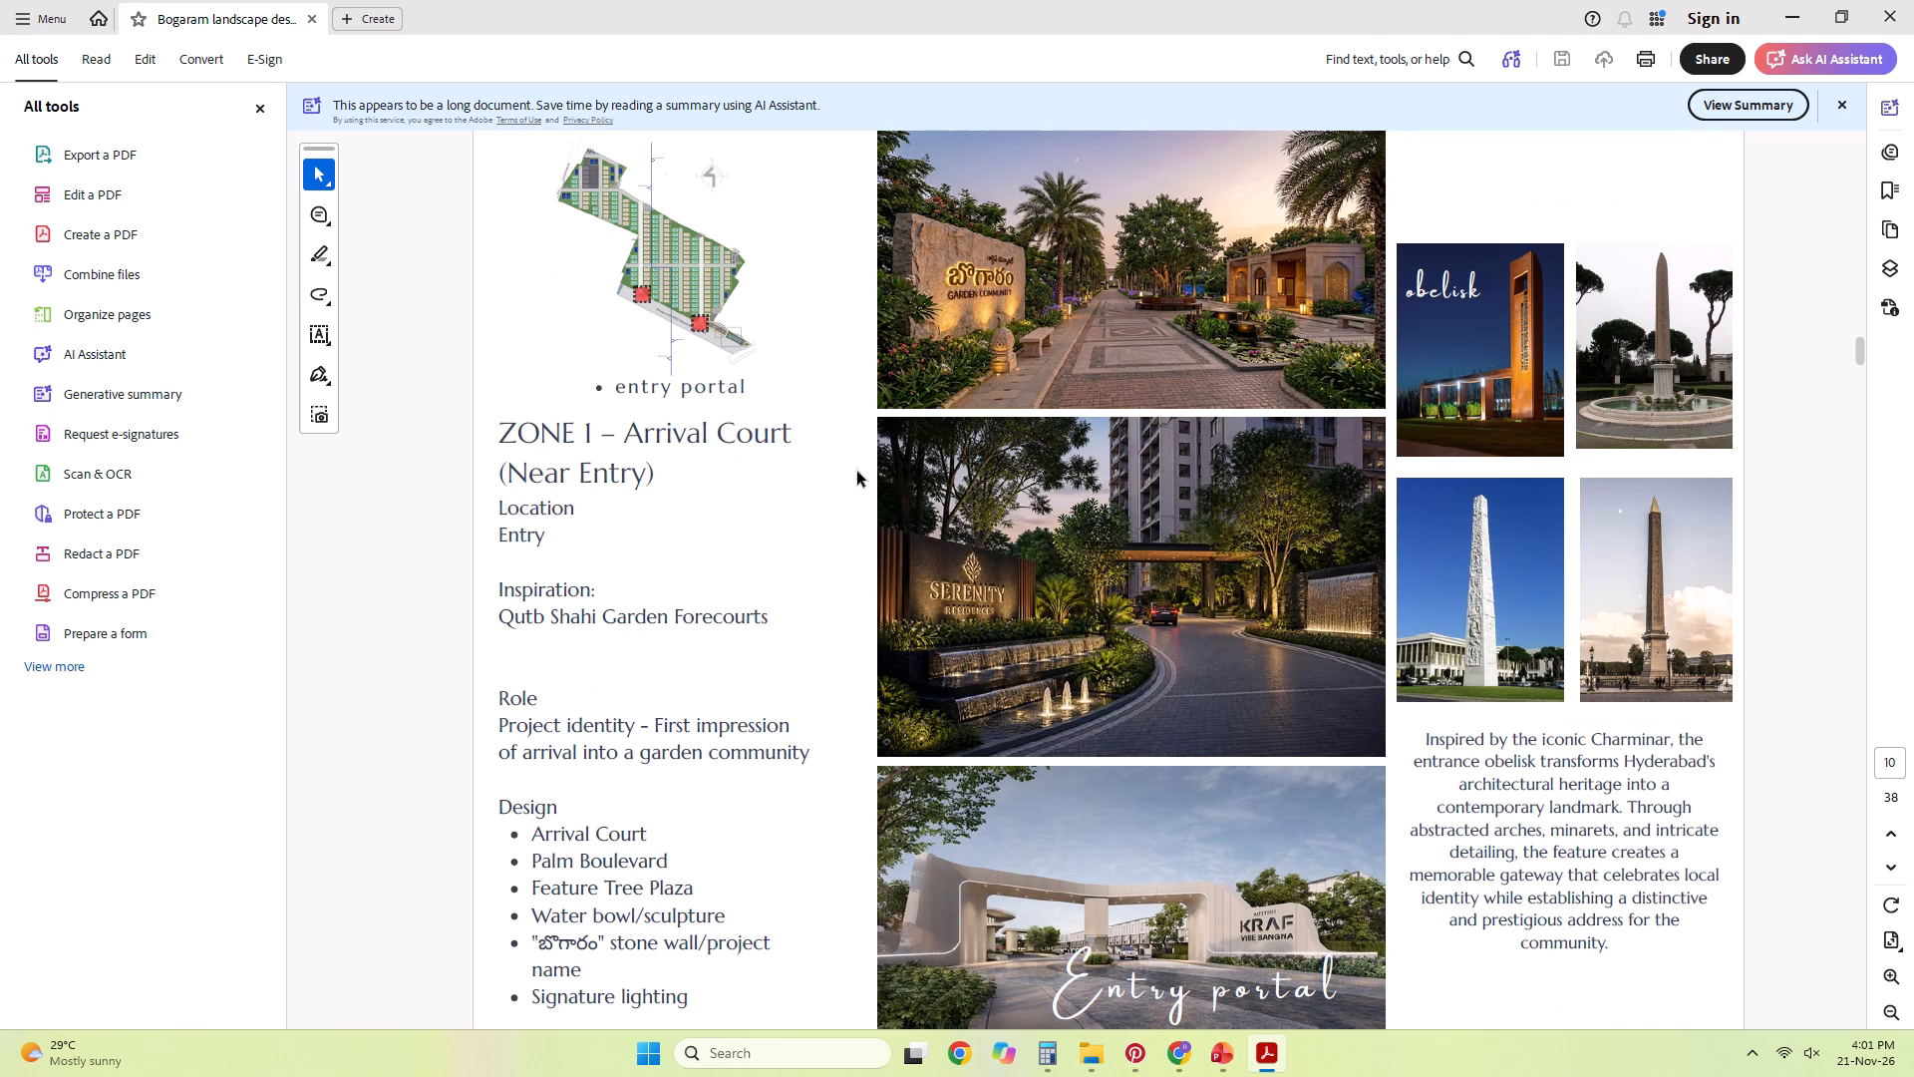
scroll(634, 561, up, 2)
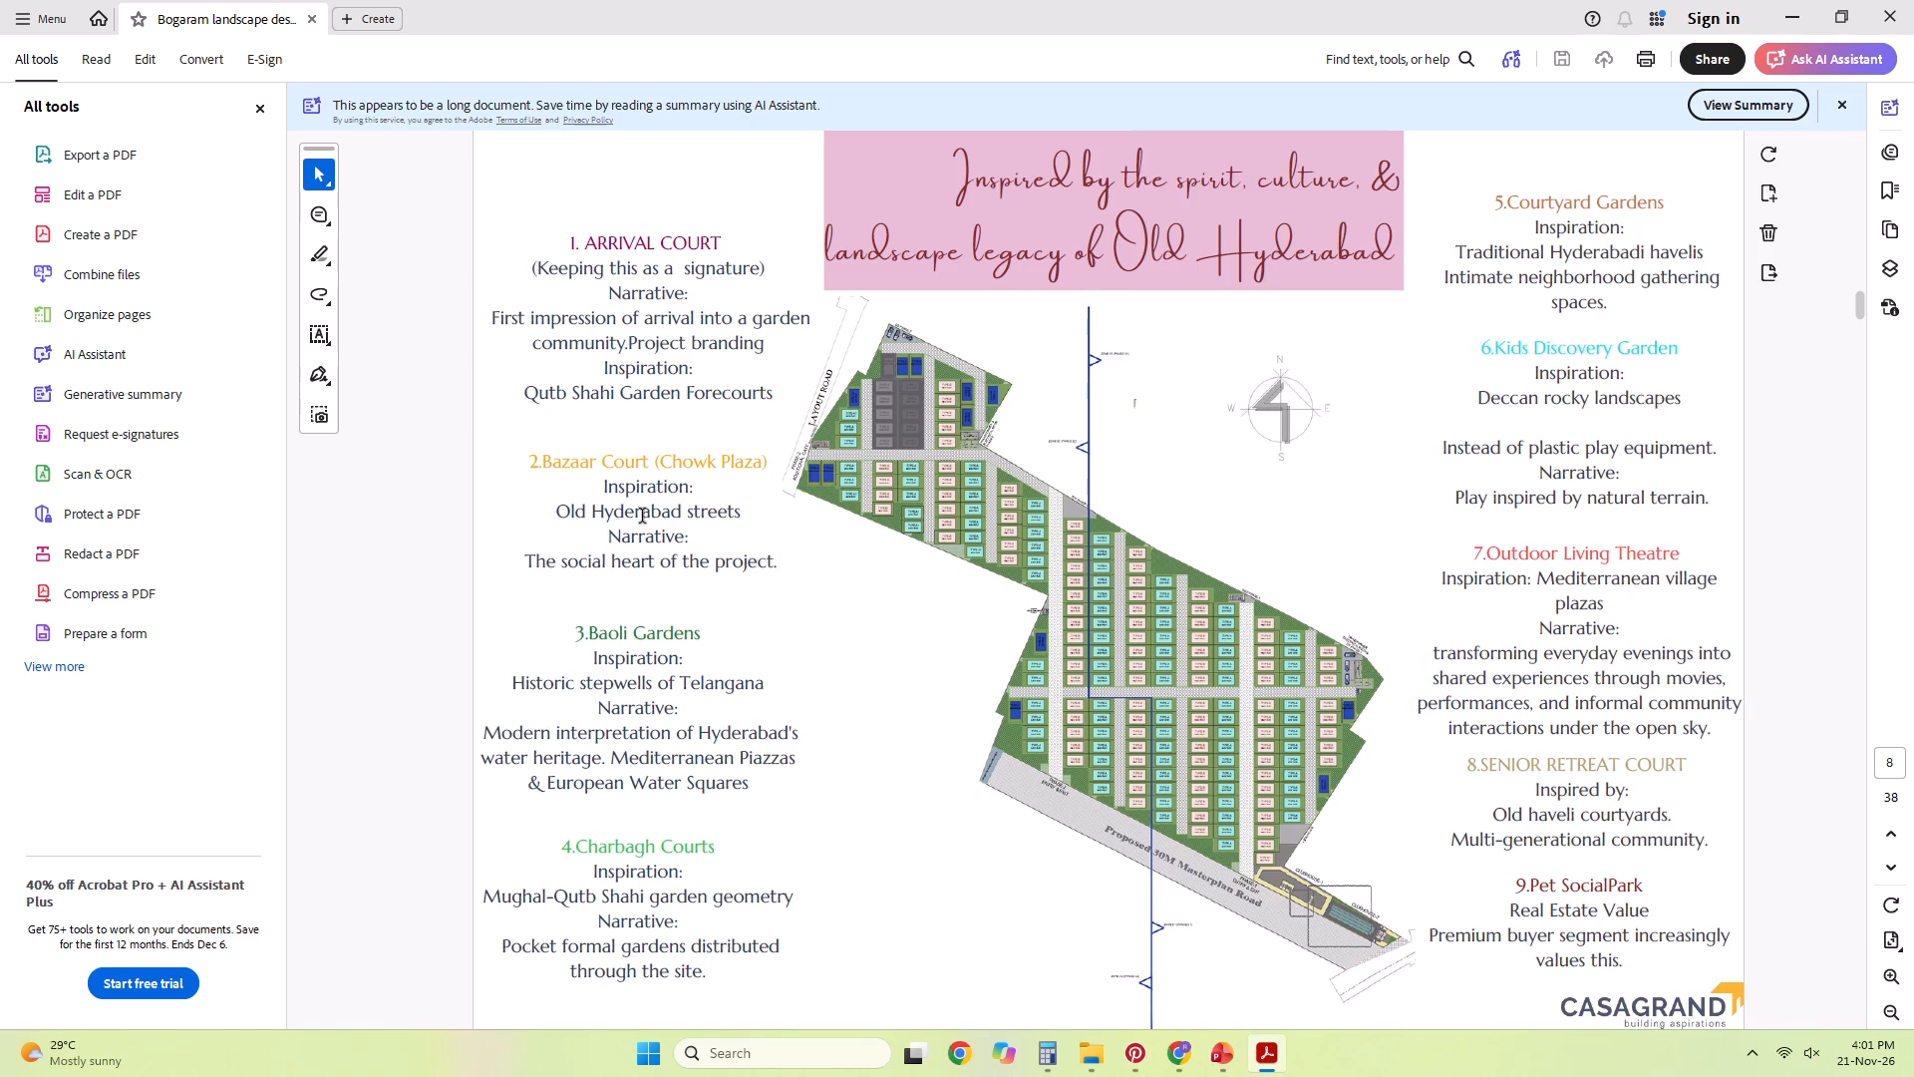
Browse the themed-space pages, including Baoli Gardens, Charbagh Courts and the Zone 1 Arrival Court.
scroll(809, 673, down, 10)
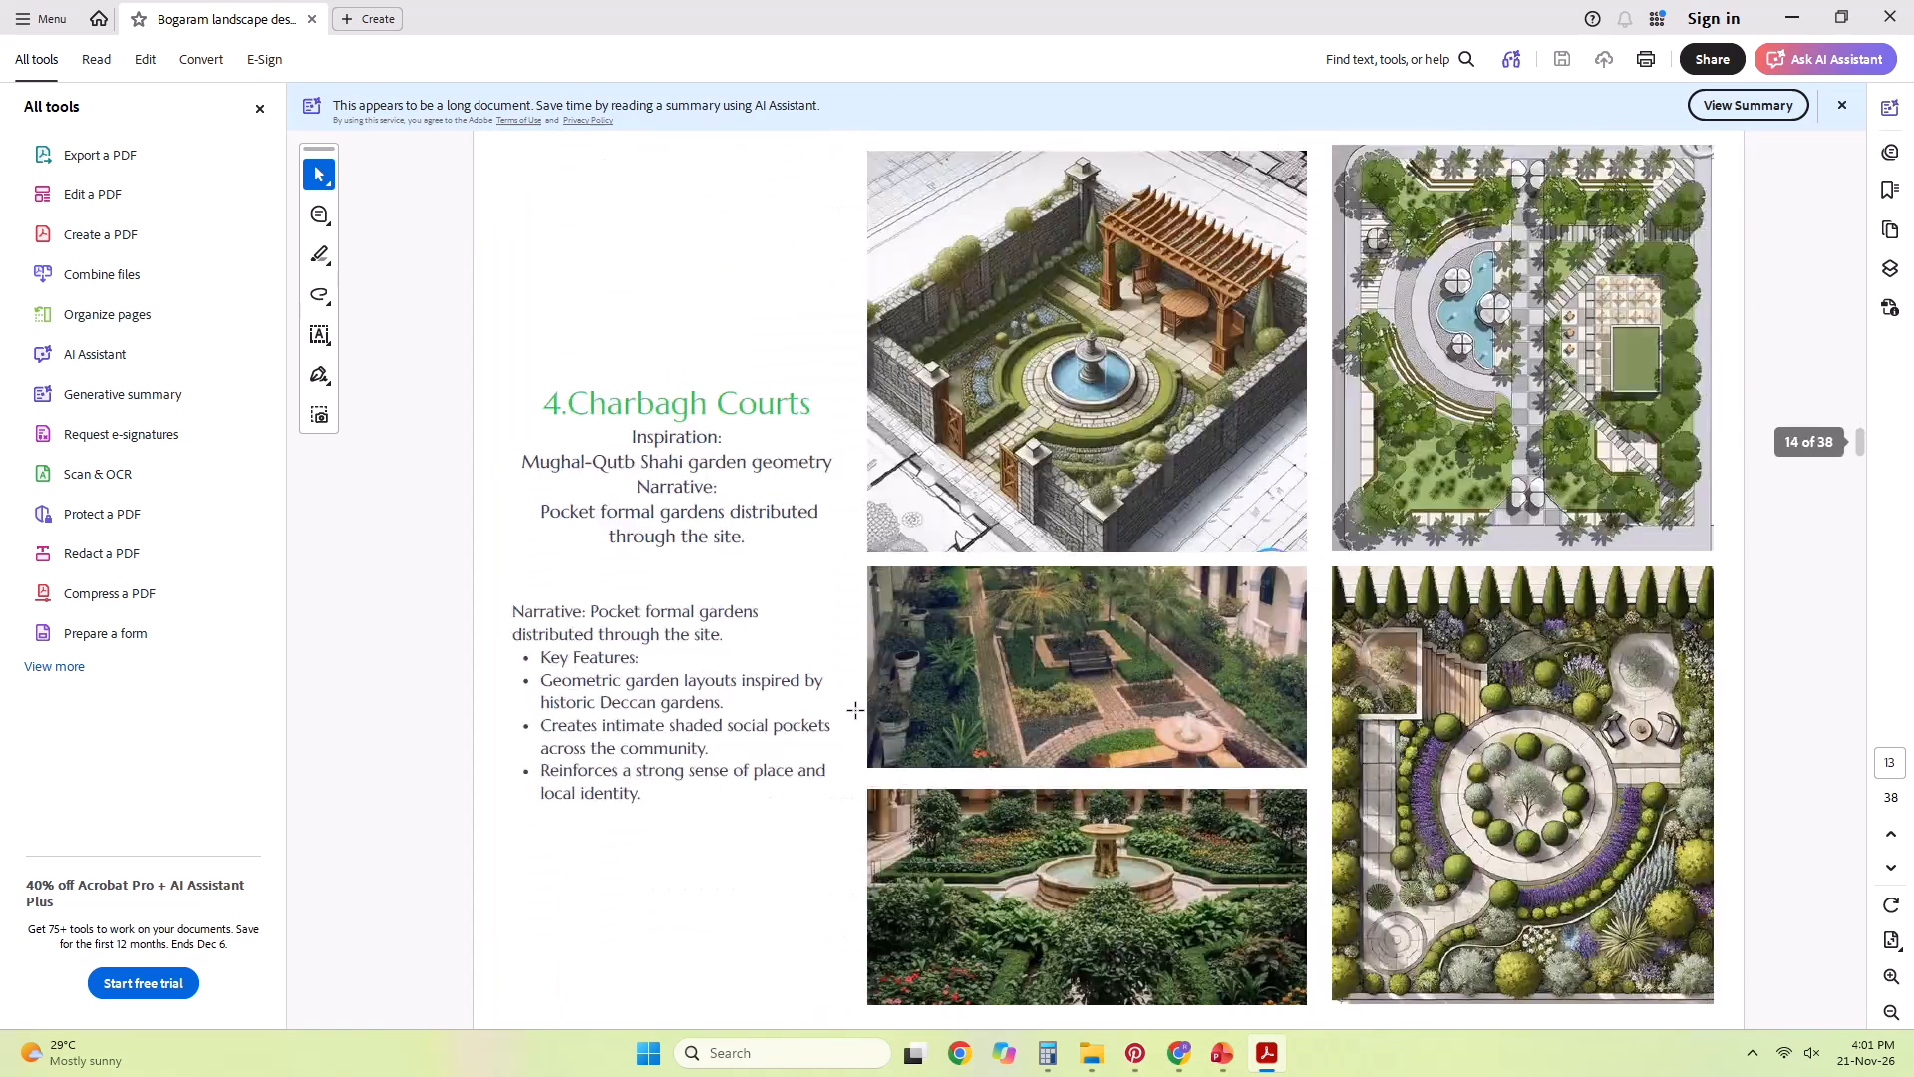
scroll(856, 711, down, 1)
scroll(1334, 388, up, 1)
scroll(758, 477, up, 2)
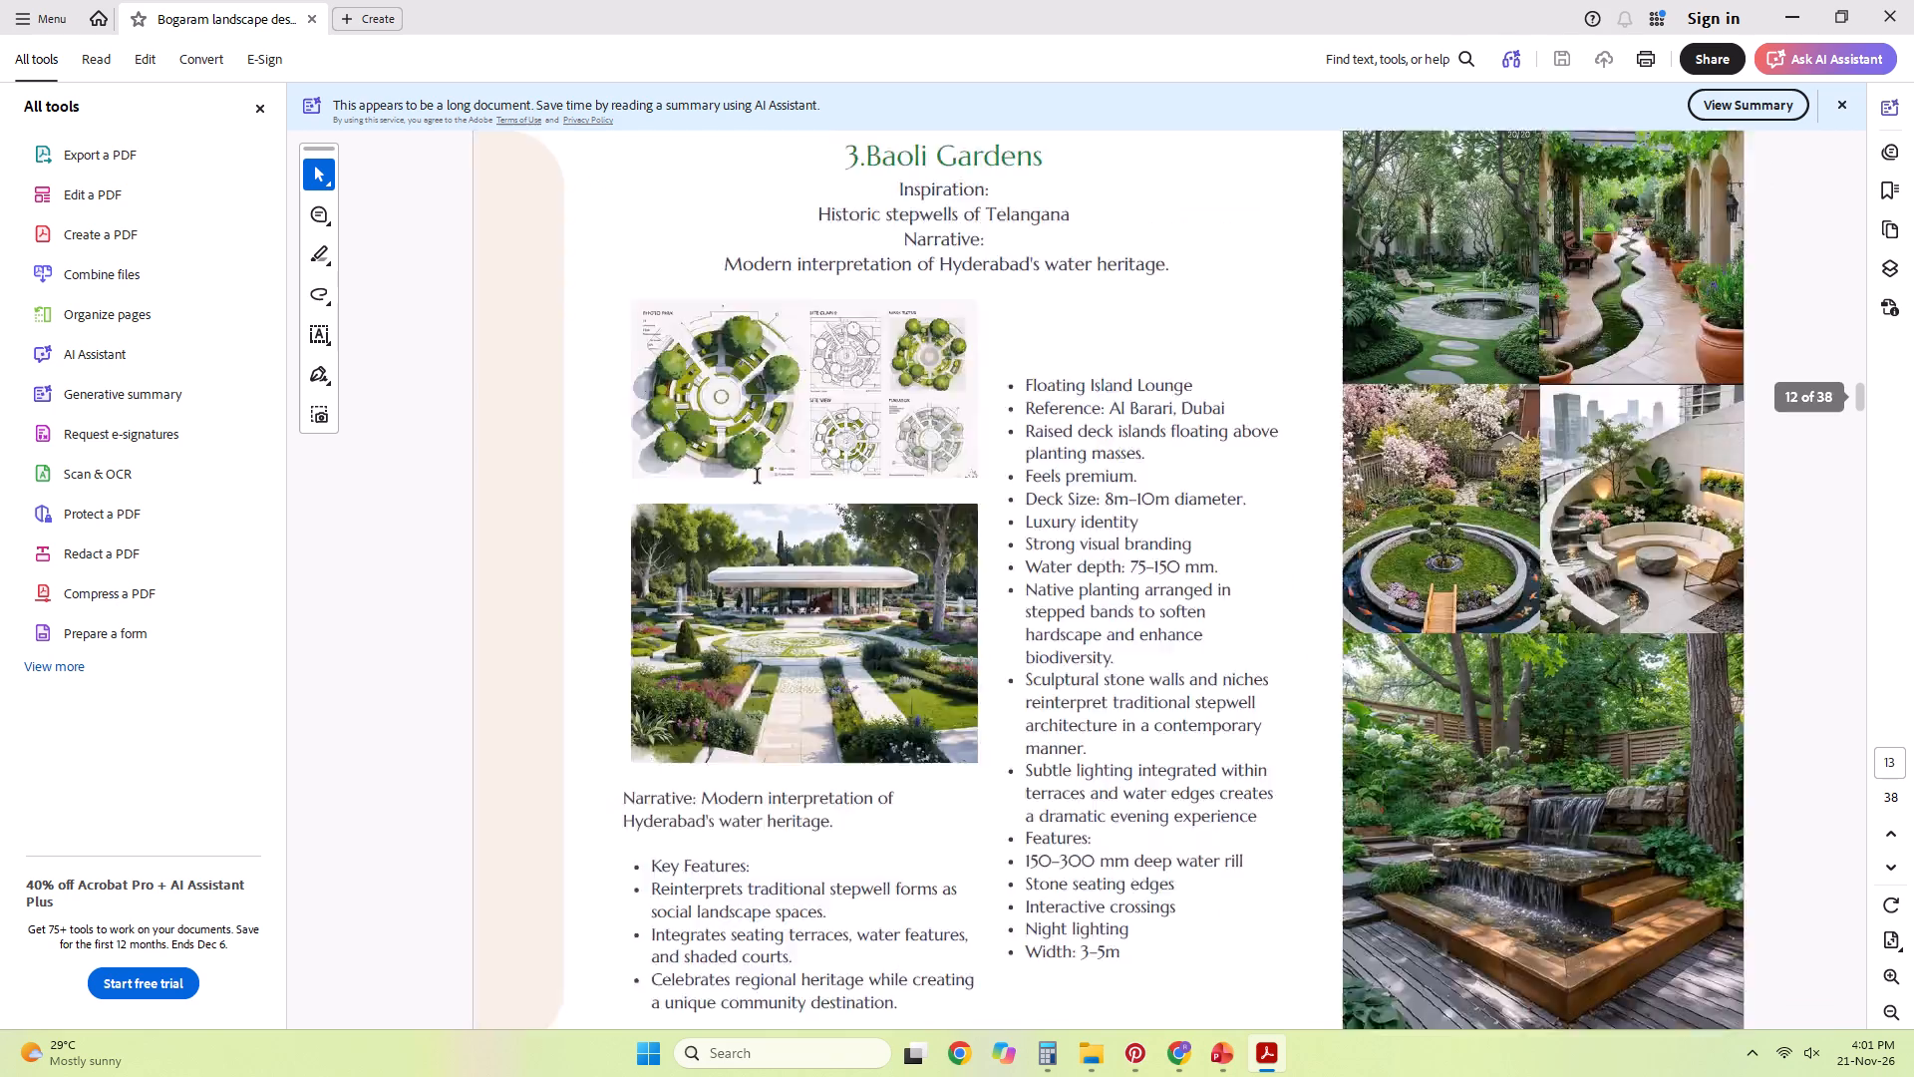
scroll(771, 499, up, 2)
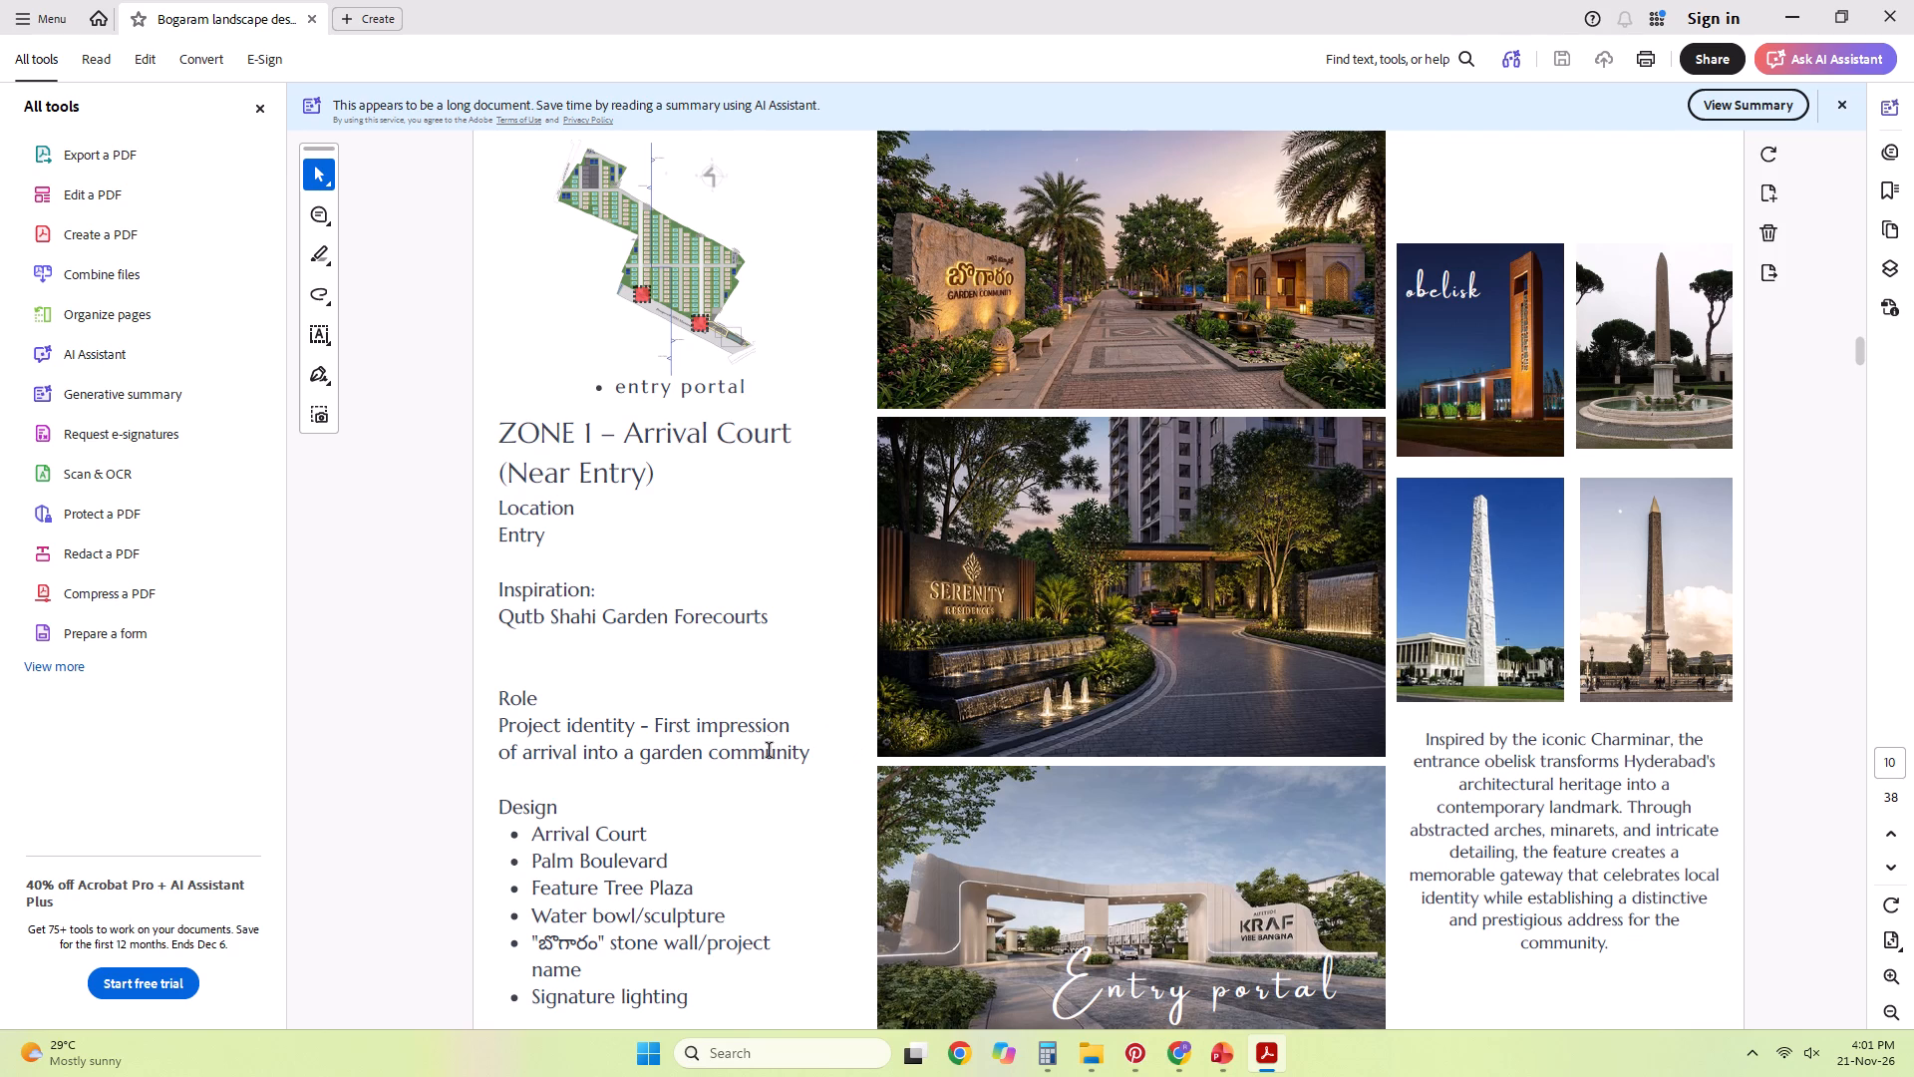
Return to the landscape conceptual design pages and read the Mediterranean concept, five experience zones, zoning table and amenity overview.
scroll(770, 752, up, 7)
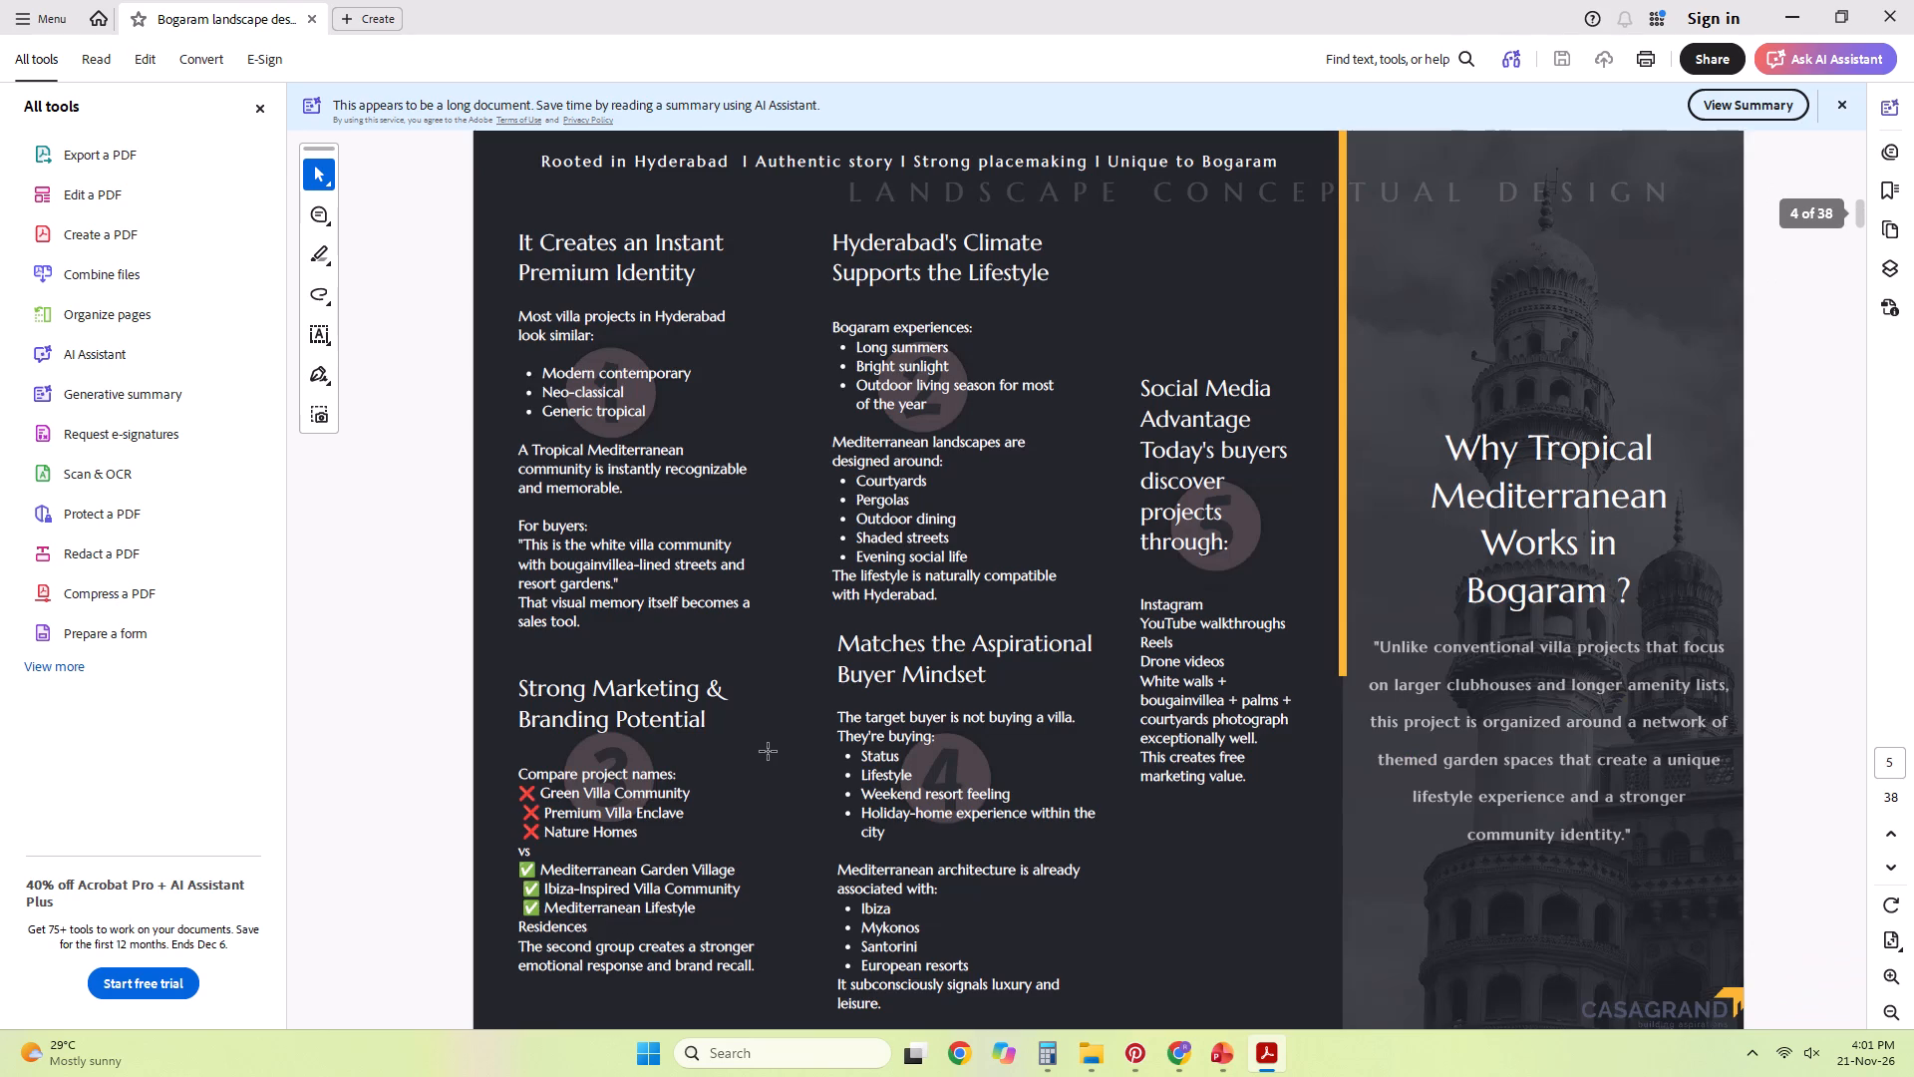
scroll(769, 752, up, 1)
scroll(769, 752, down, 2)
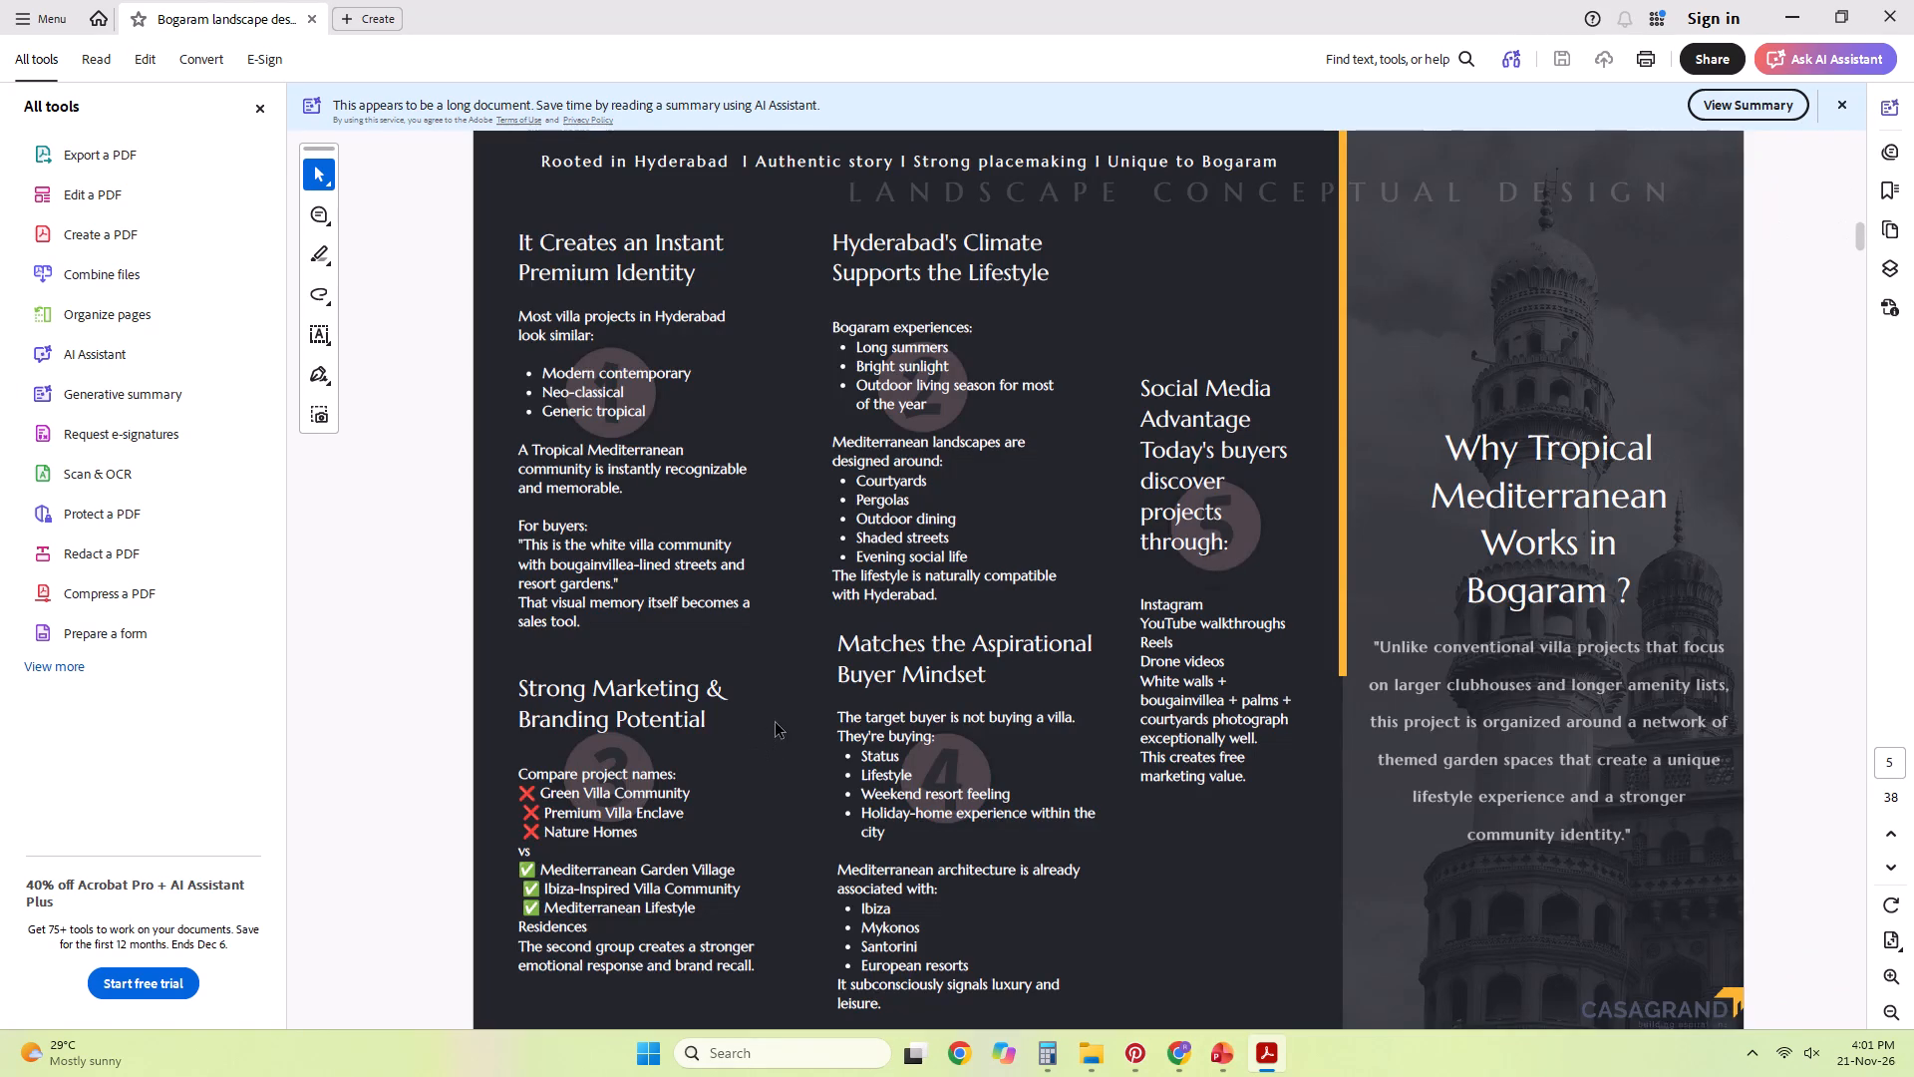
scroll(697, 439, up, 1)
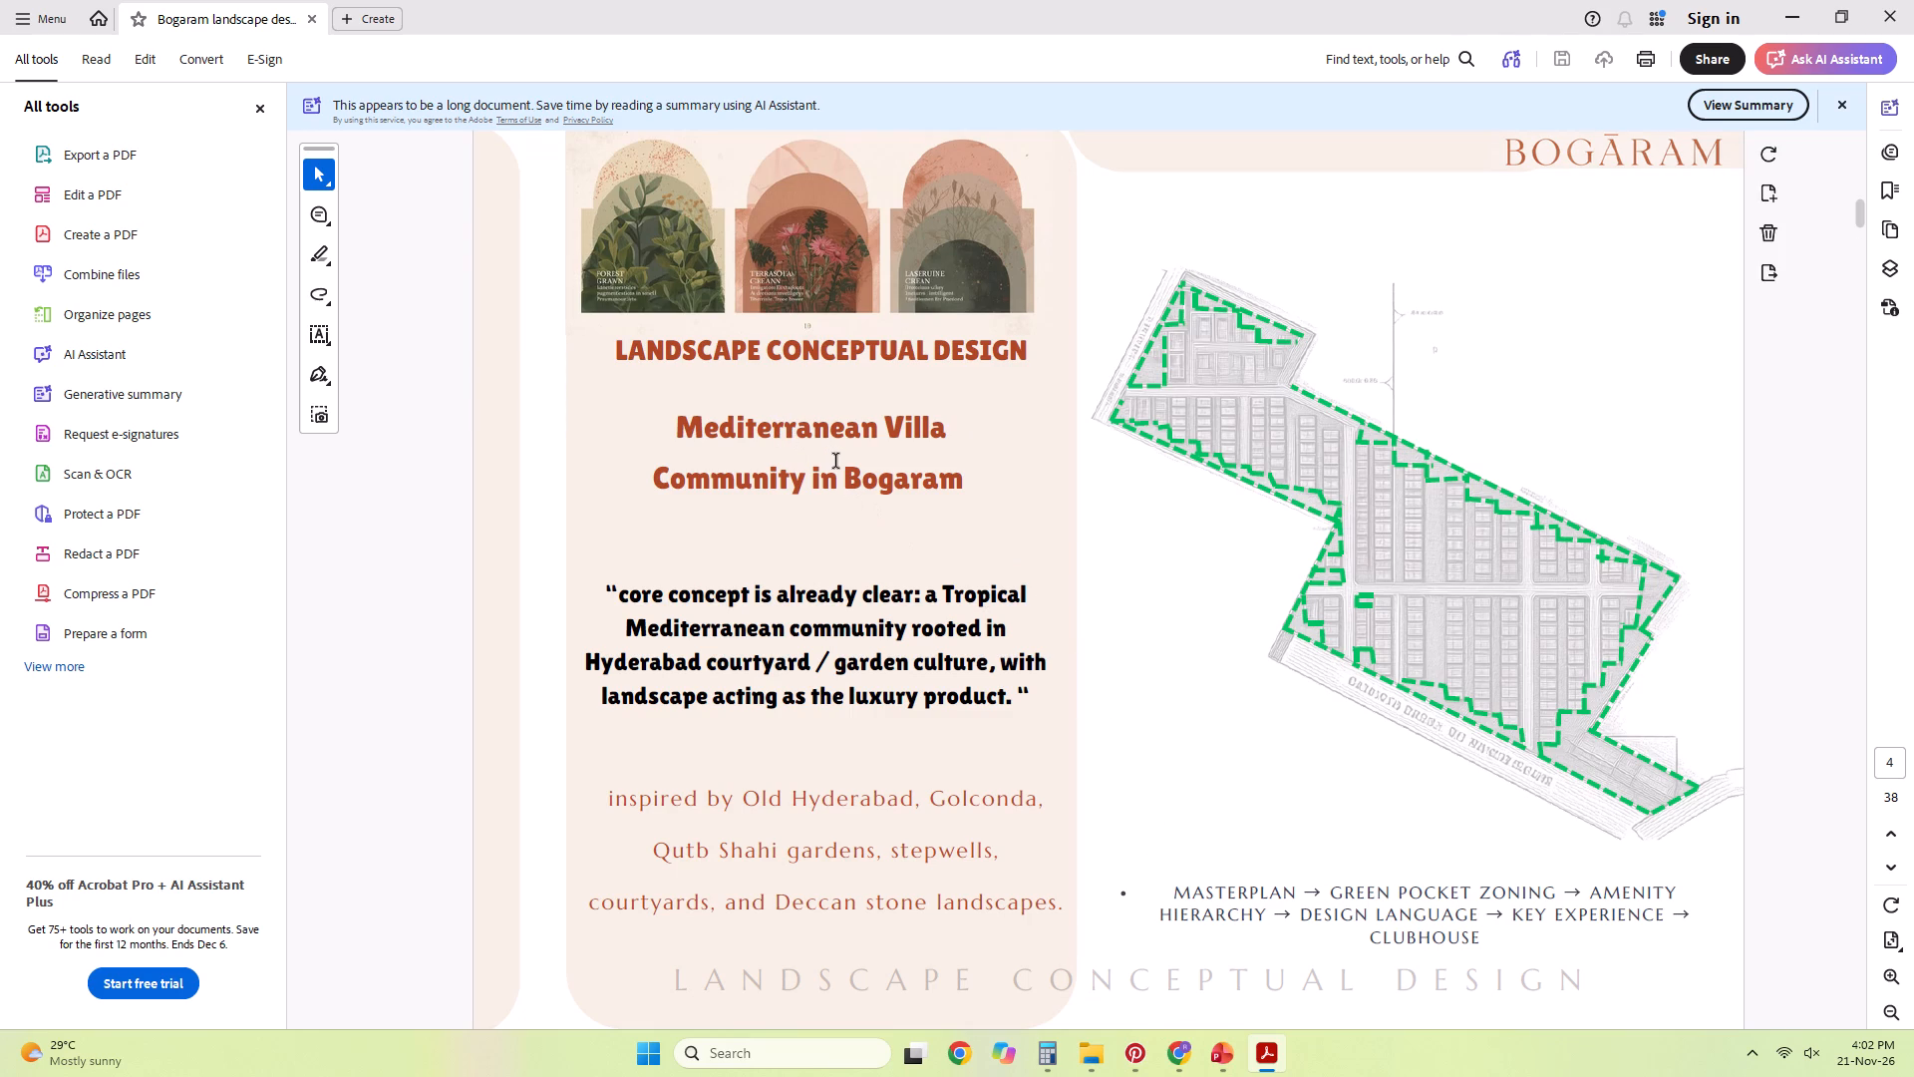
scroll(836, 462, down, 1)
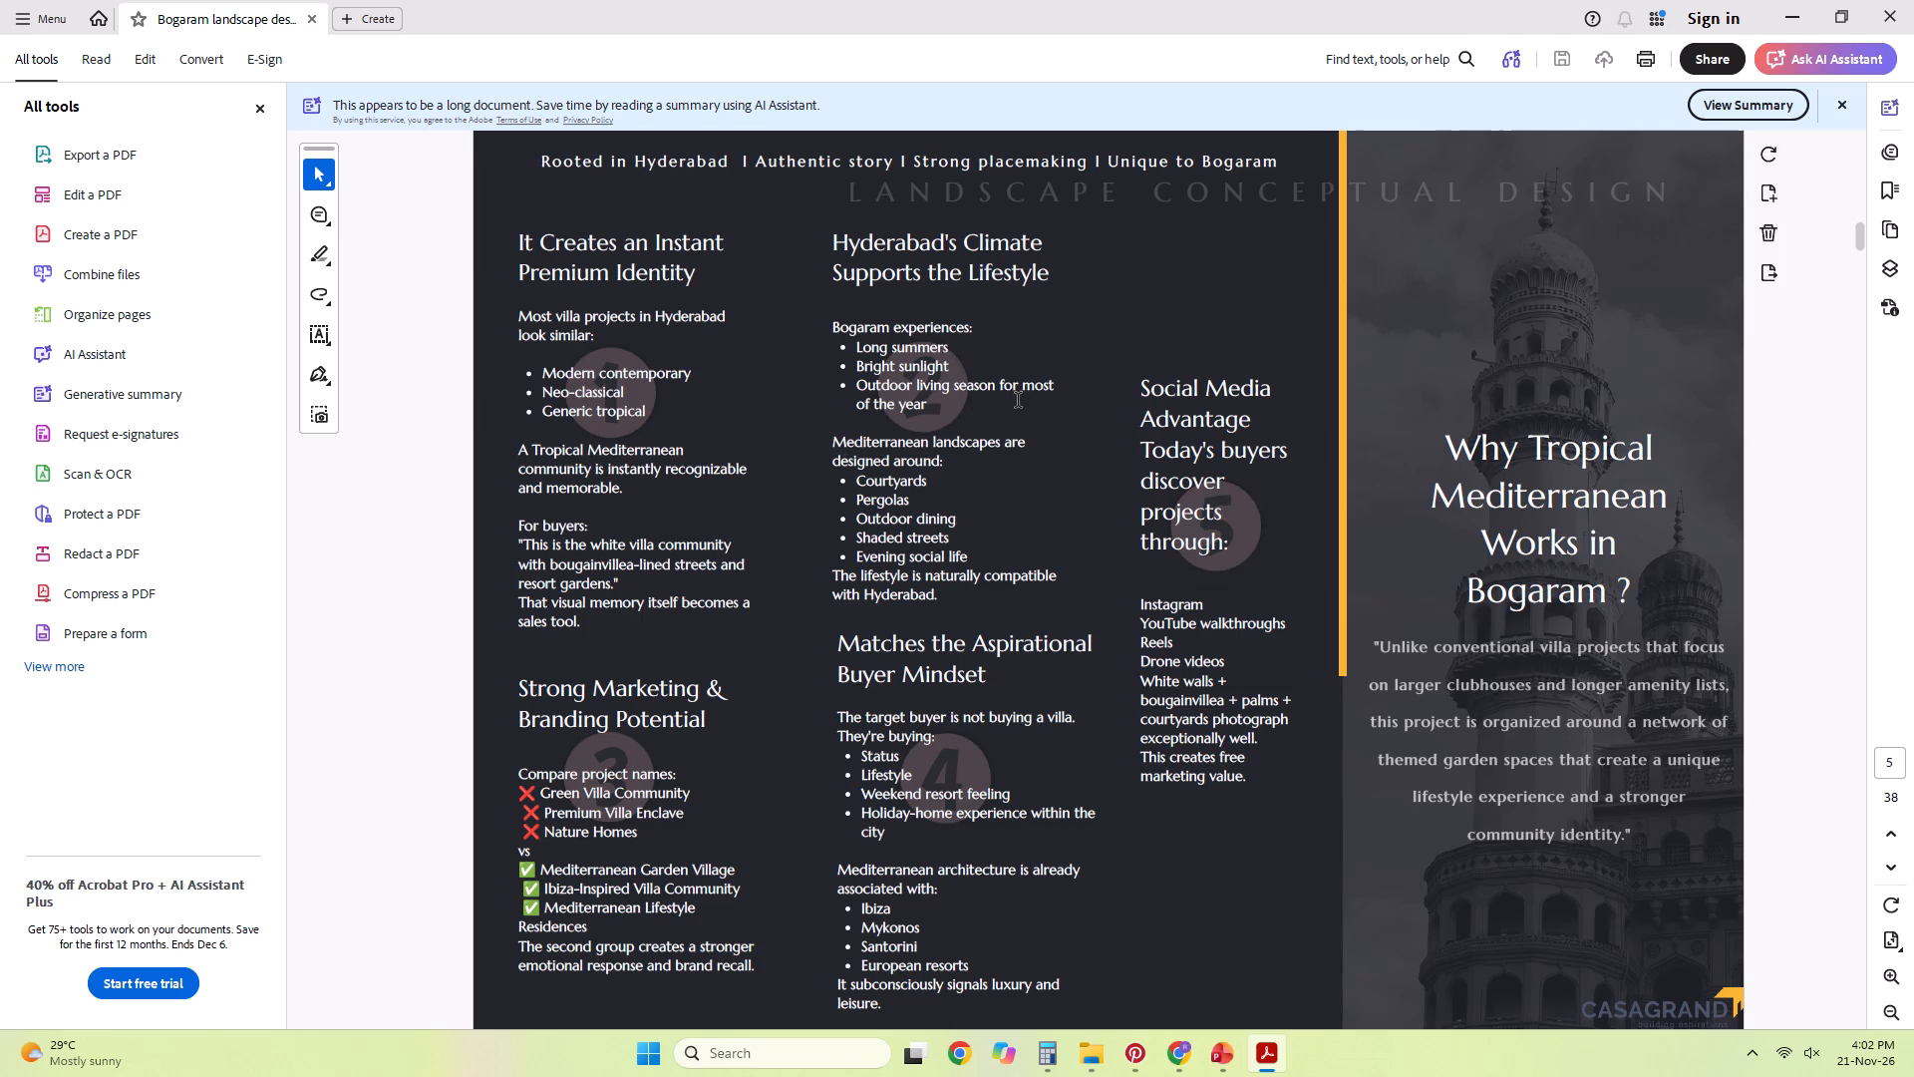
scroll(1019, 401, down, 1)
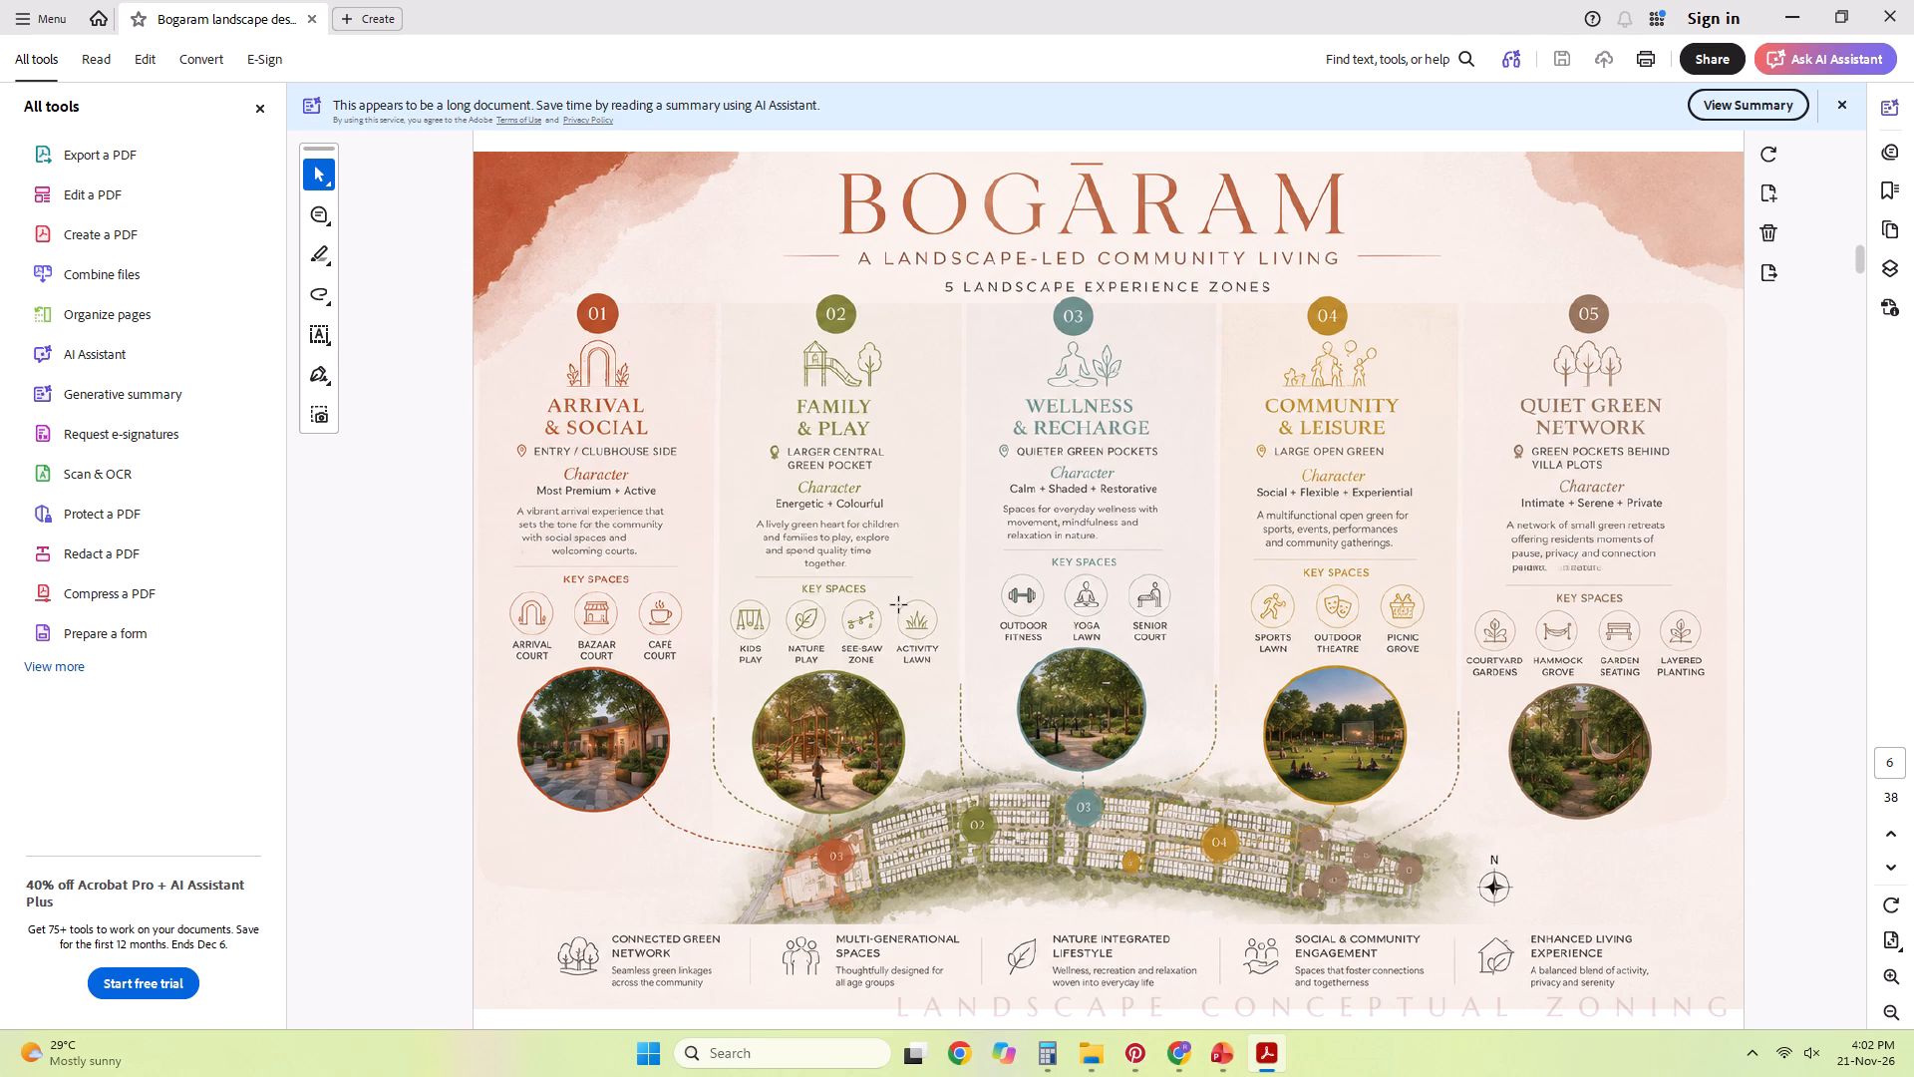
scroll(899, 605, down, 1)
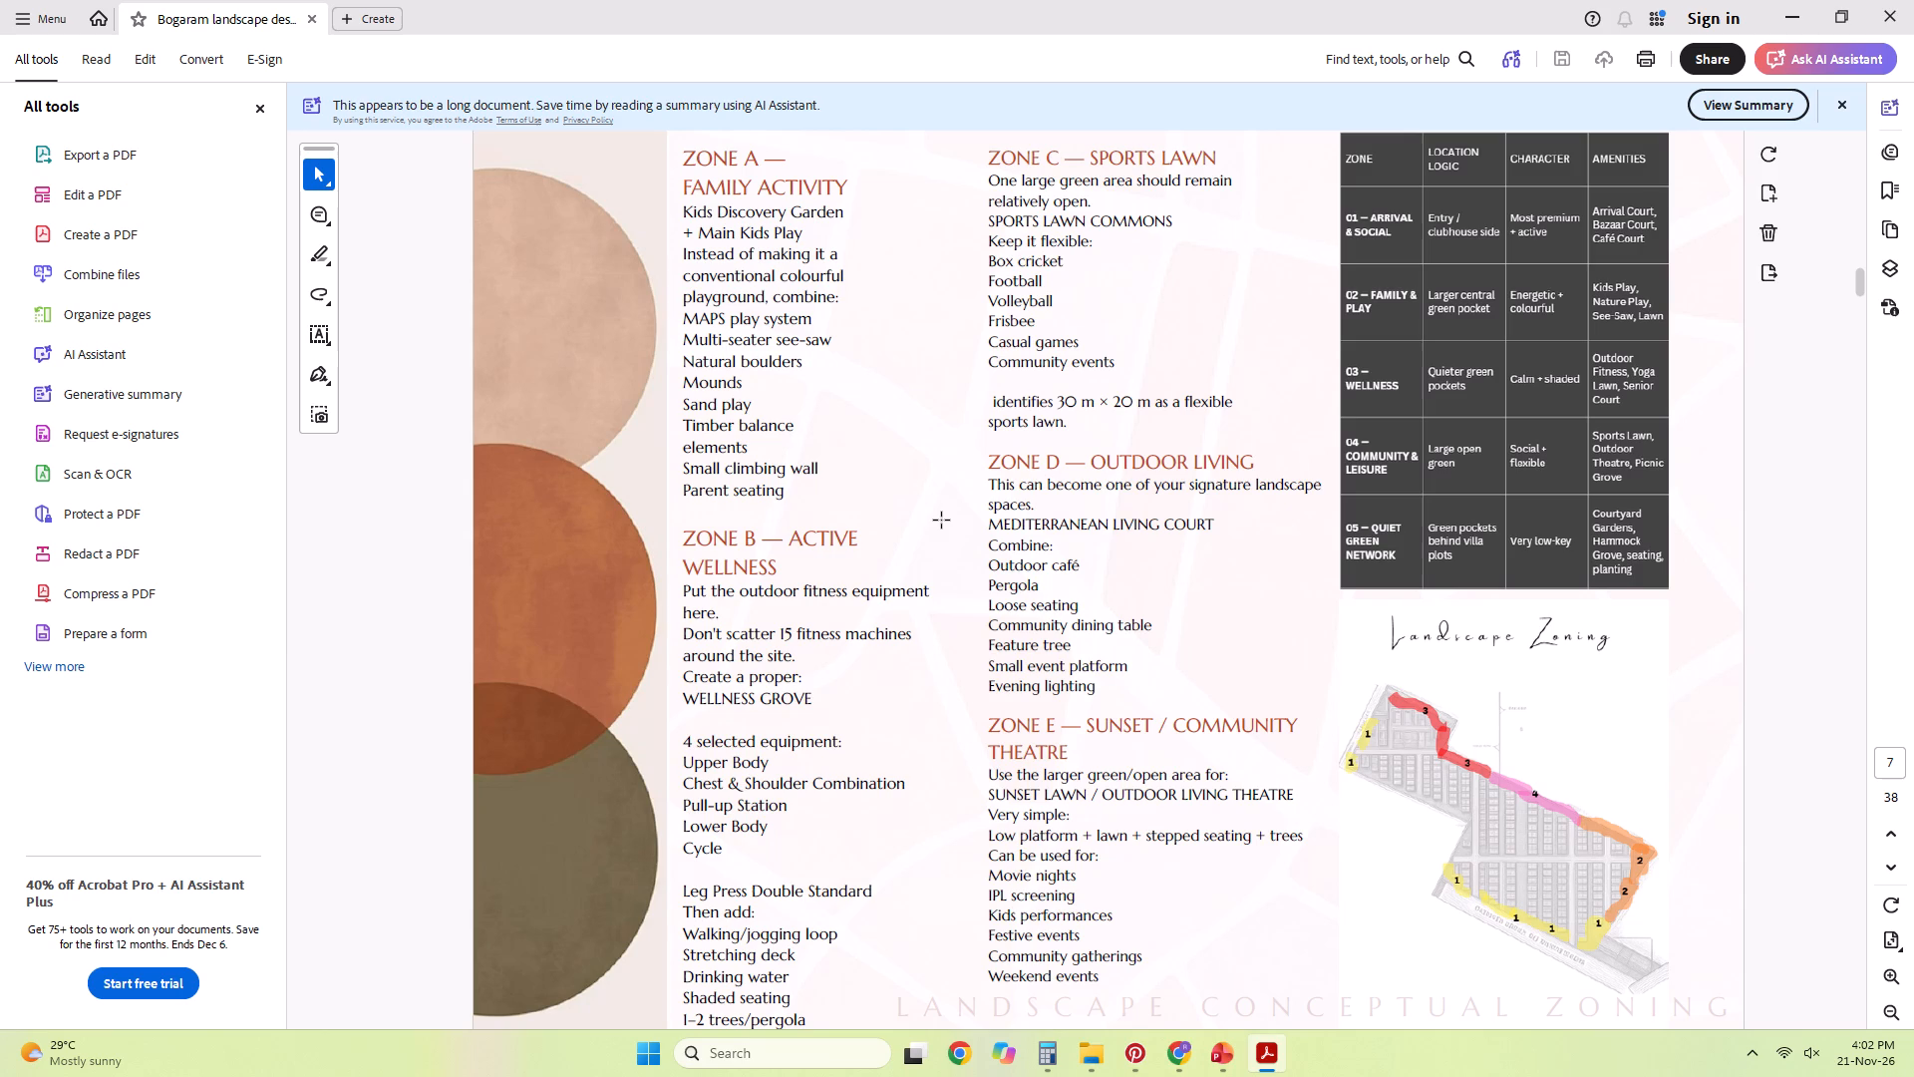
scroll(938, 520, down, 1)
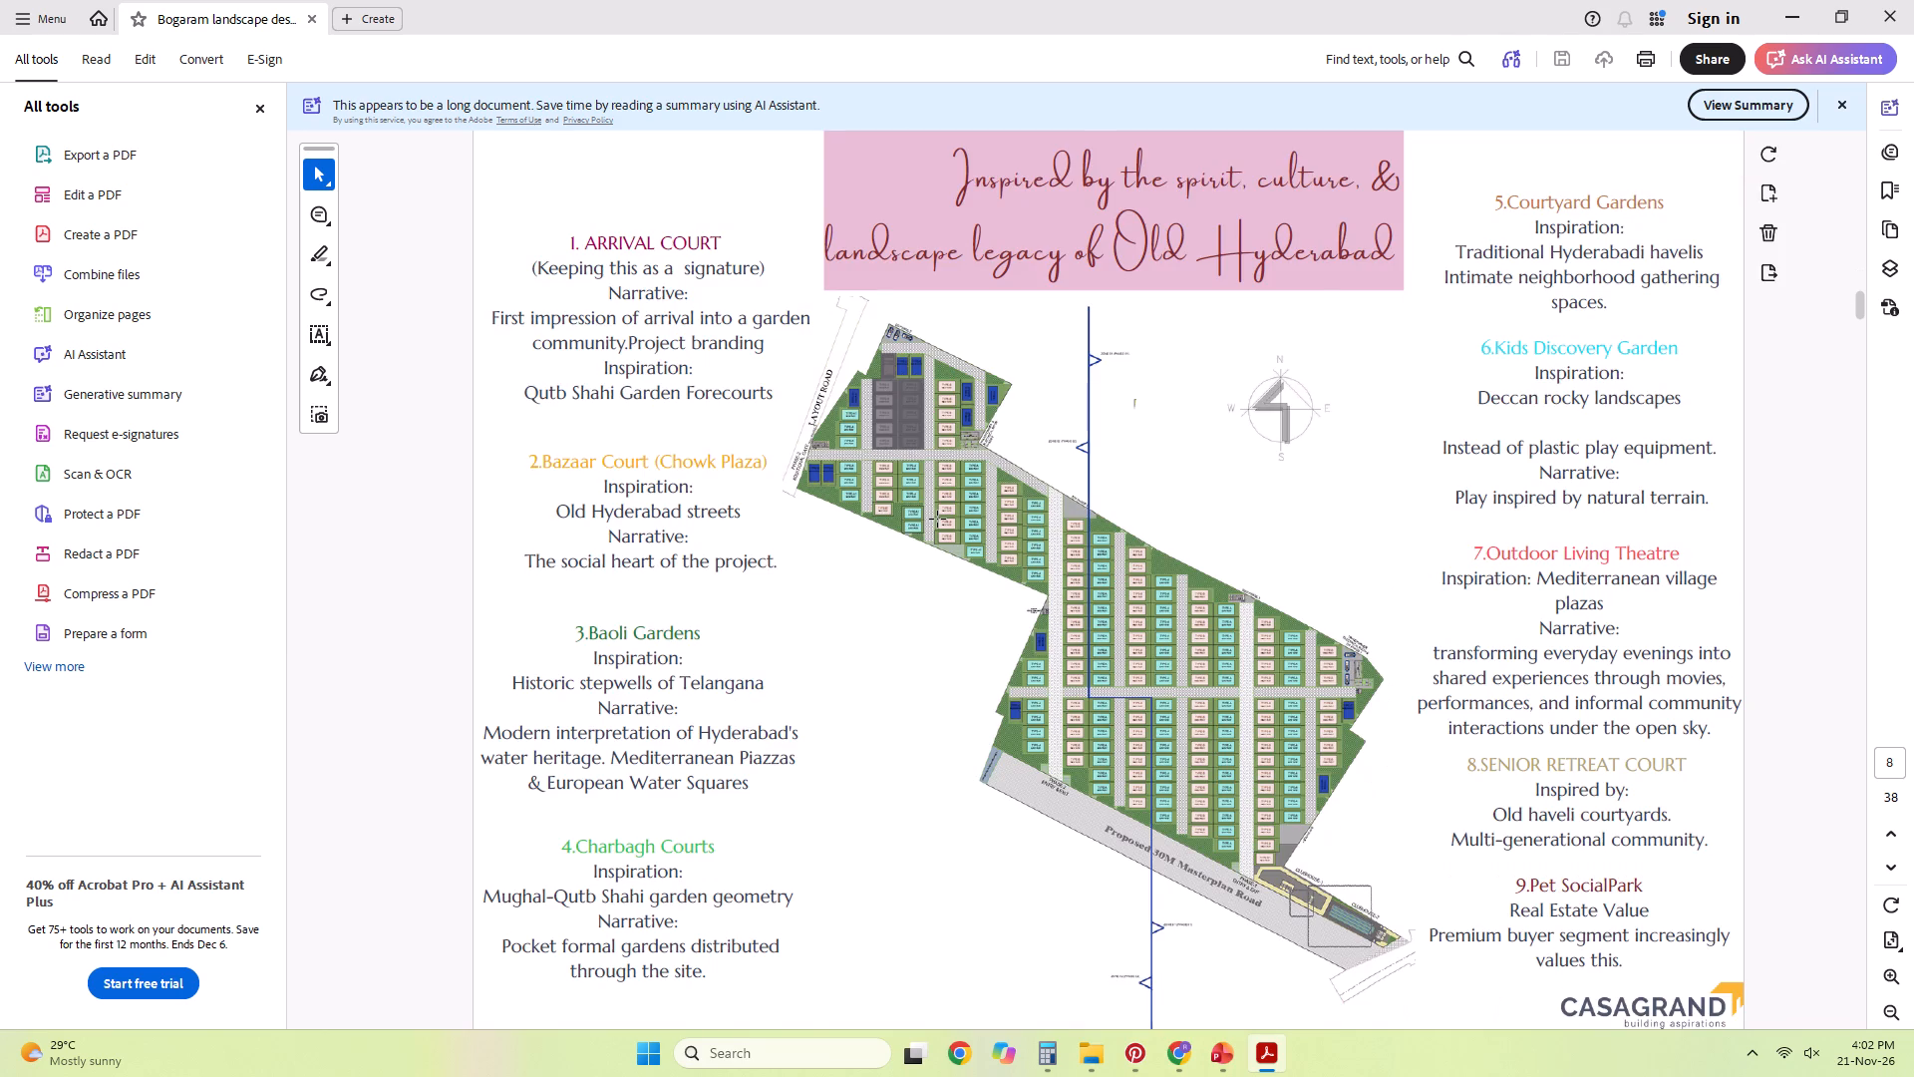
Review the amenity reference pages from Road Pattern and Bazaar Court through Kids Discovery Garden, Padel Social Club and Sports Lawn Commons.
scroll(938, 520, down, 3)
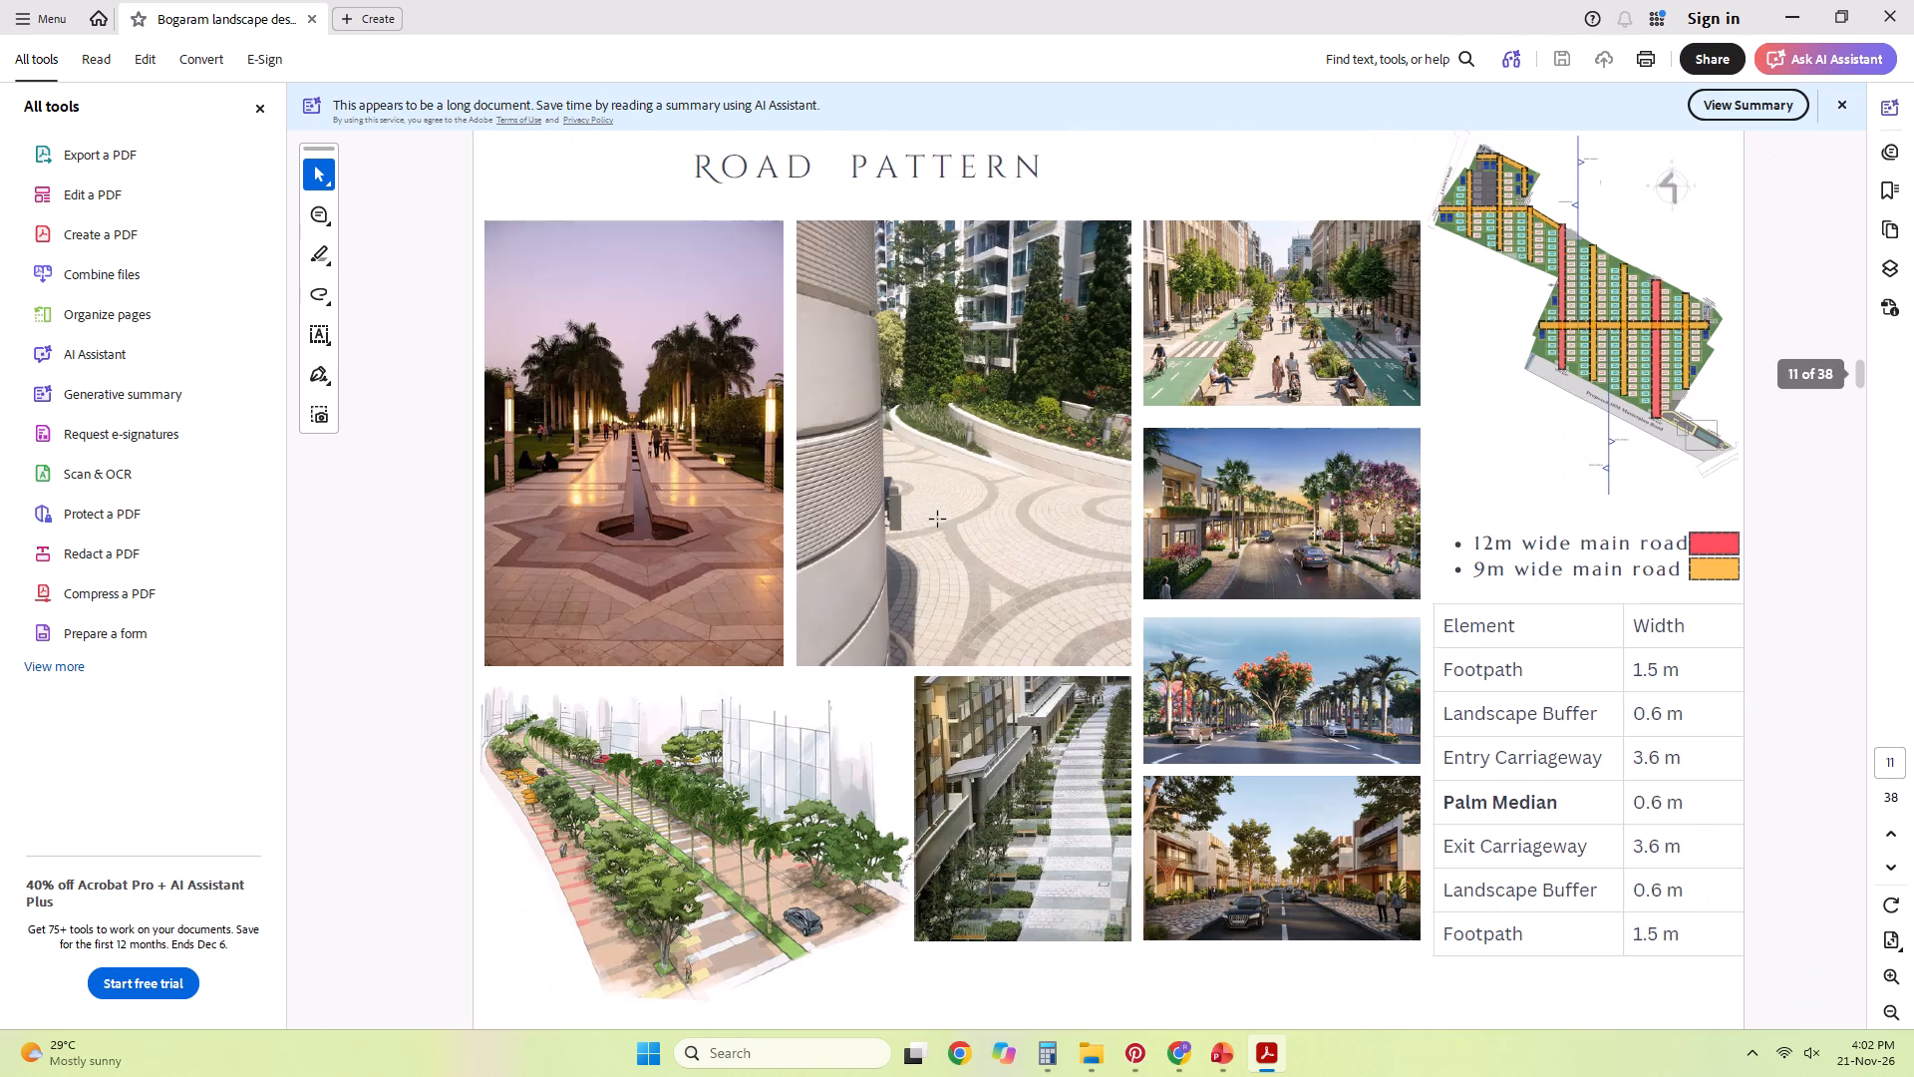
scroll(938, 520, down, 2)
scroll(938, 520, up, 1)
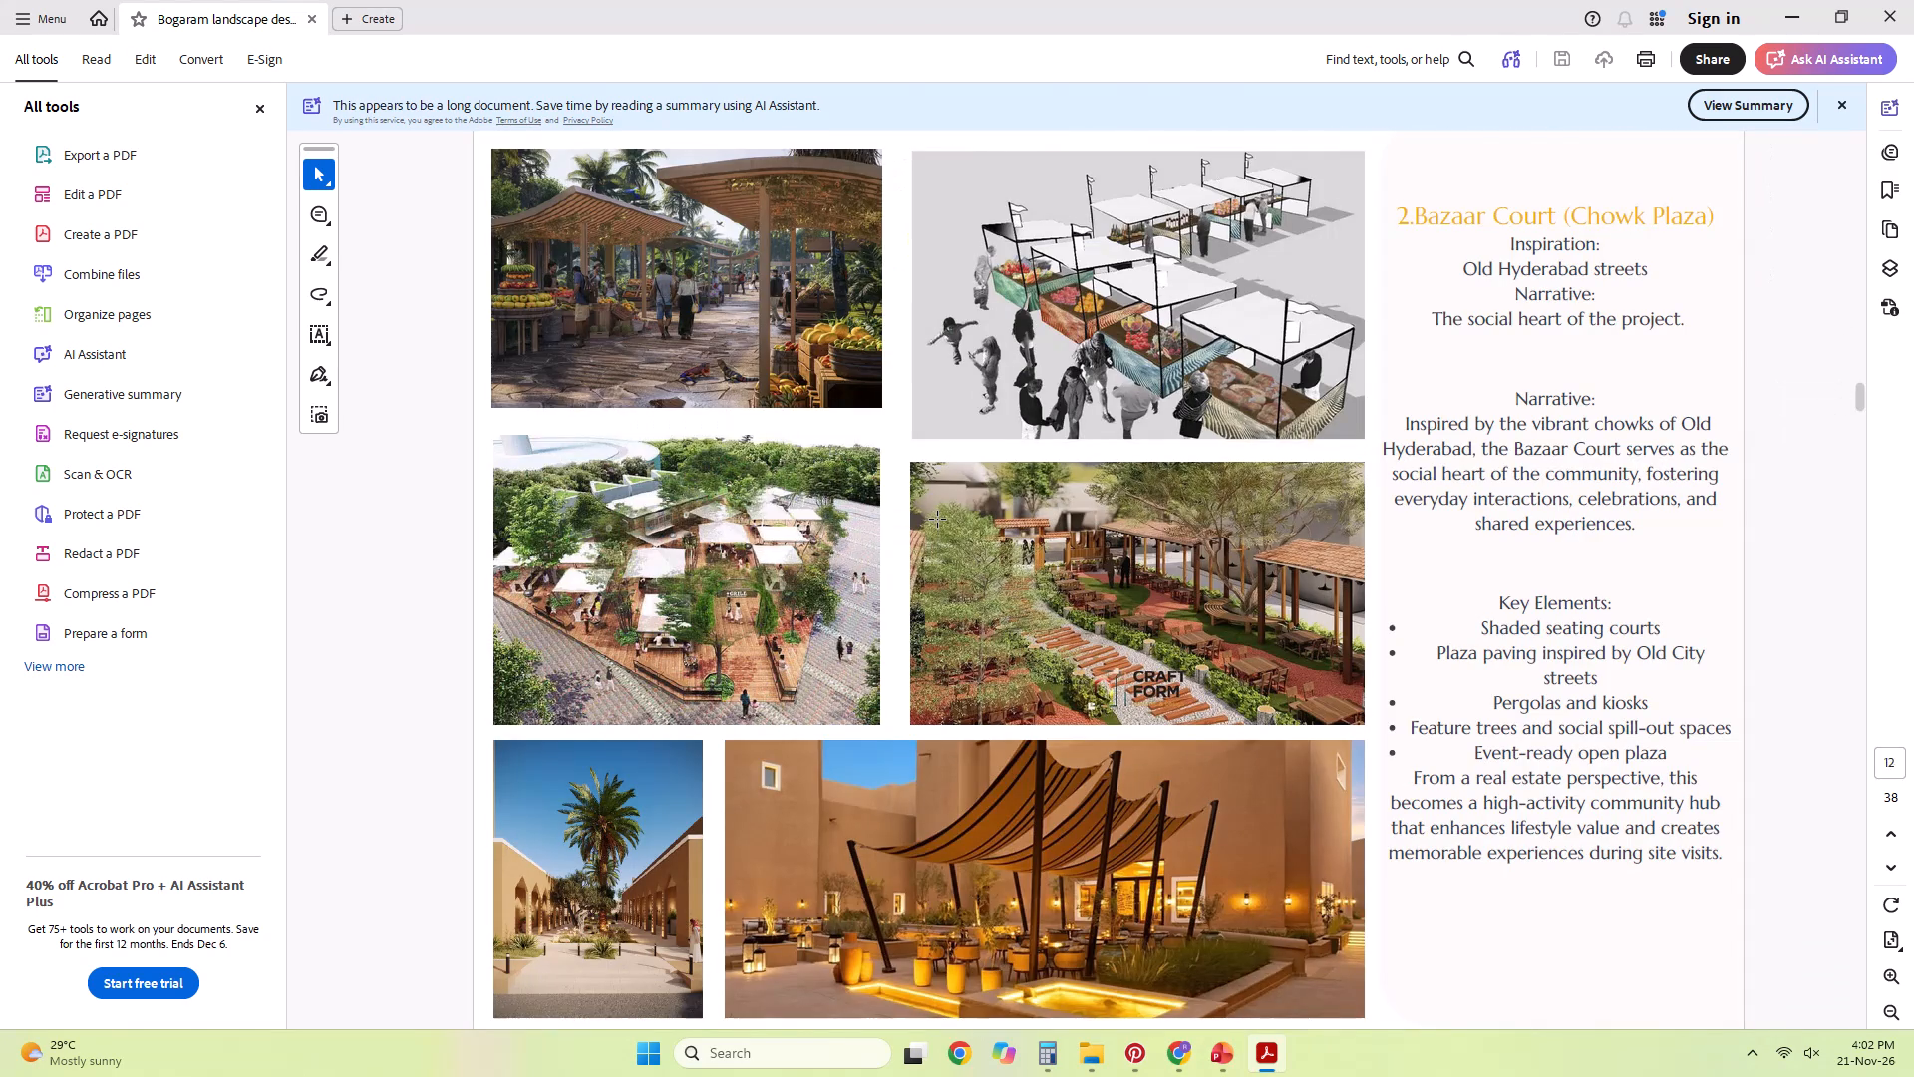
scroll(938, 520, down, 4)
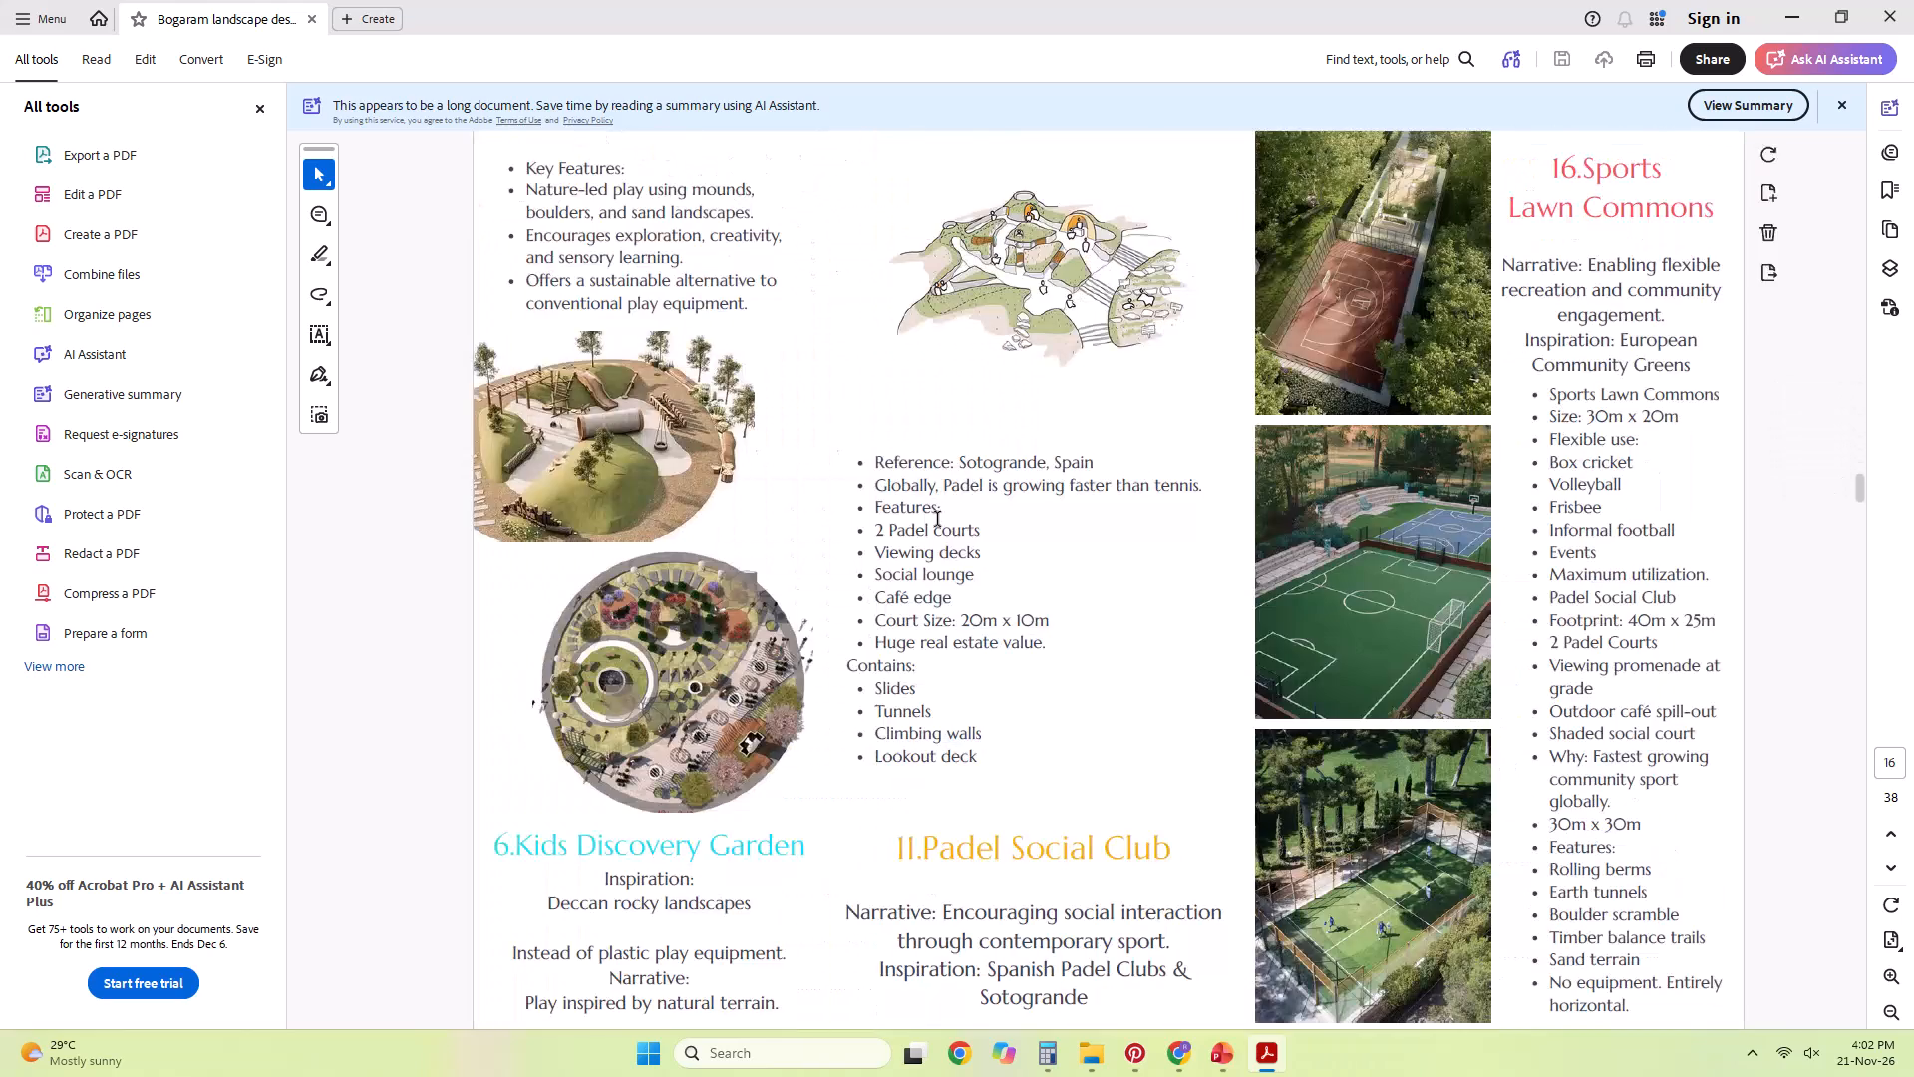
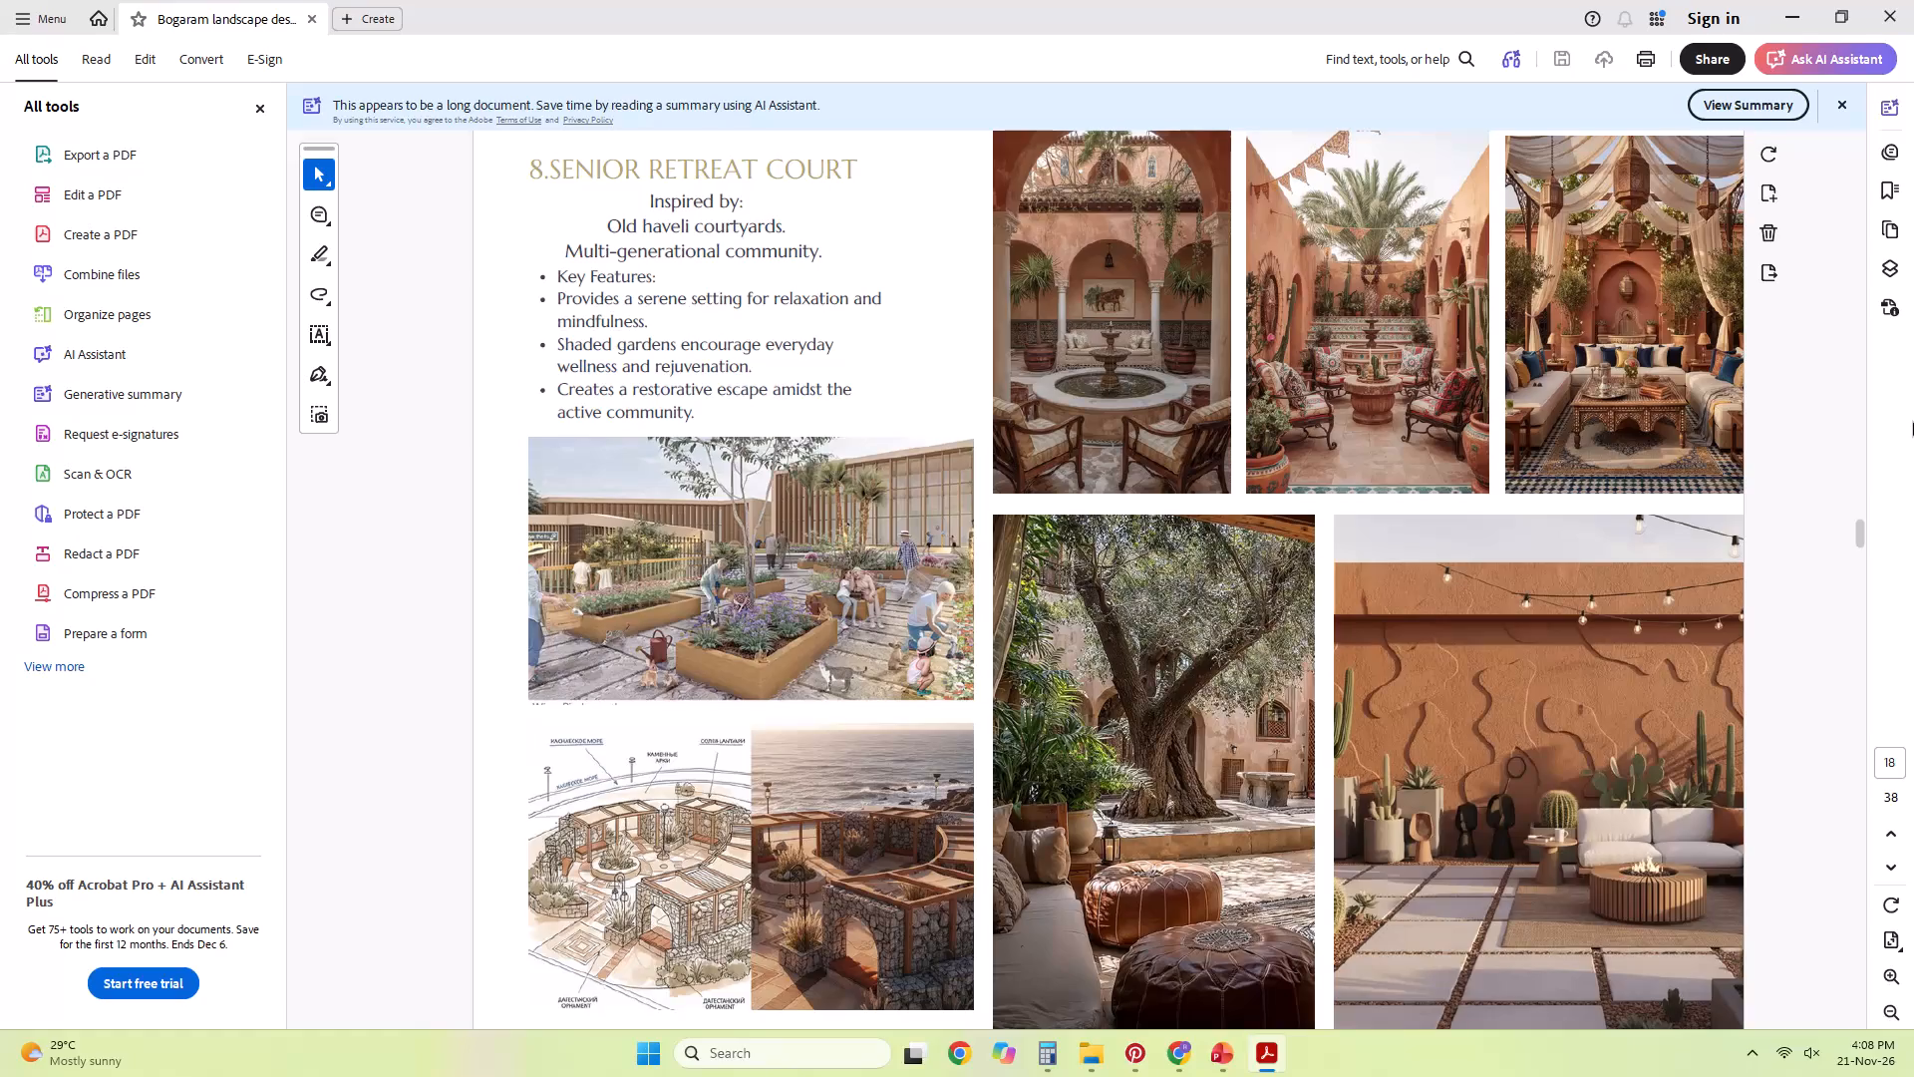
Review the PDF's amenity reference pages from Outdoor Living Theatre and Senior Retreat Court through Sky Hammock Grove to the Mediterranean Oasis pool deck.
scroll(1872, 370, up, 5)
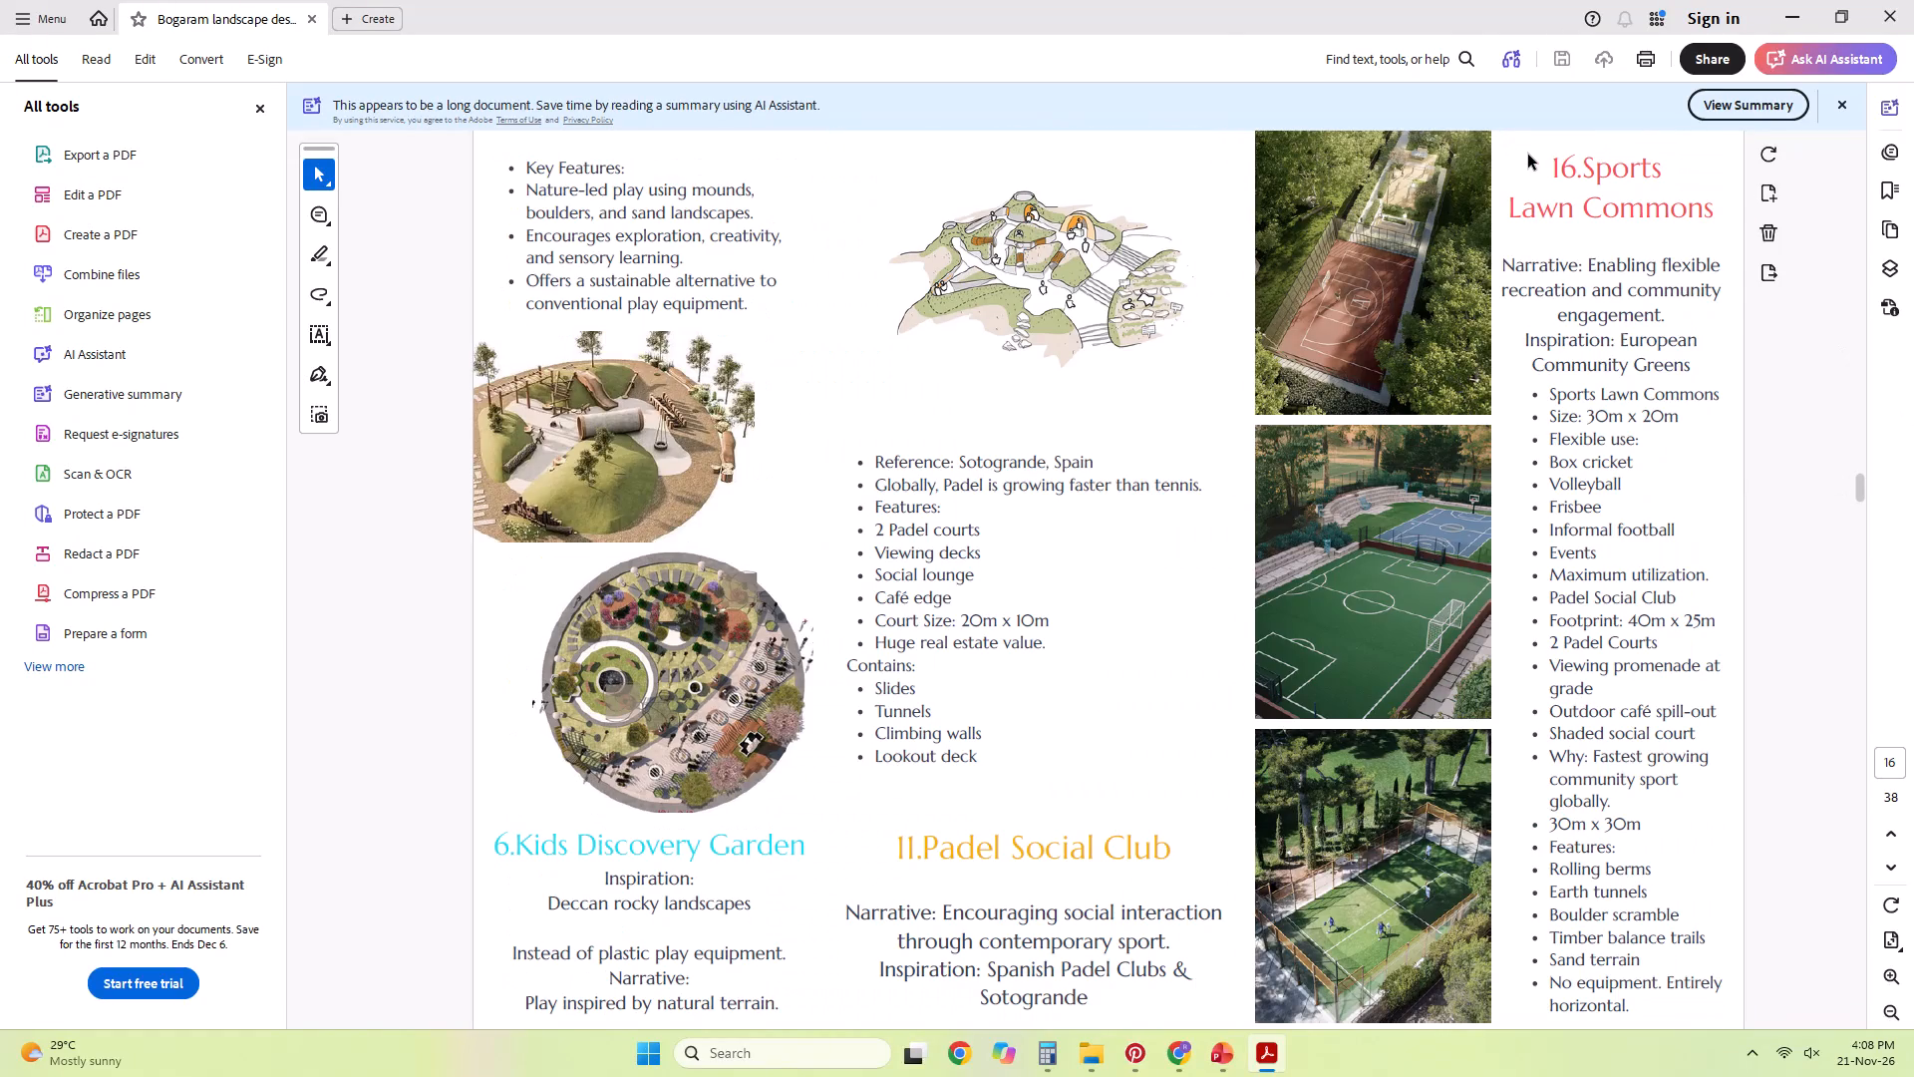
scroll(1678, 272, down, 1)
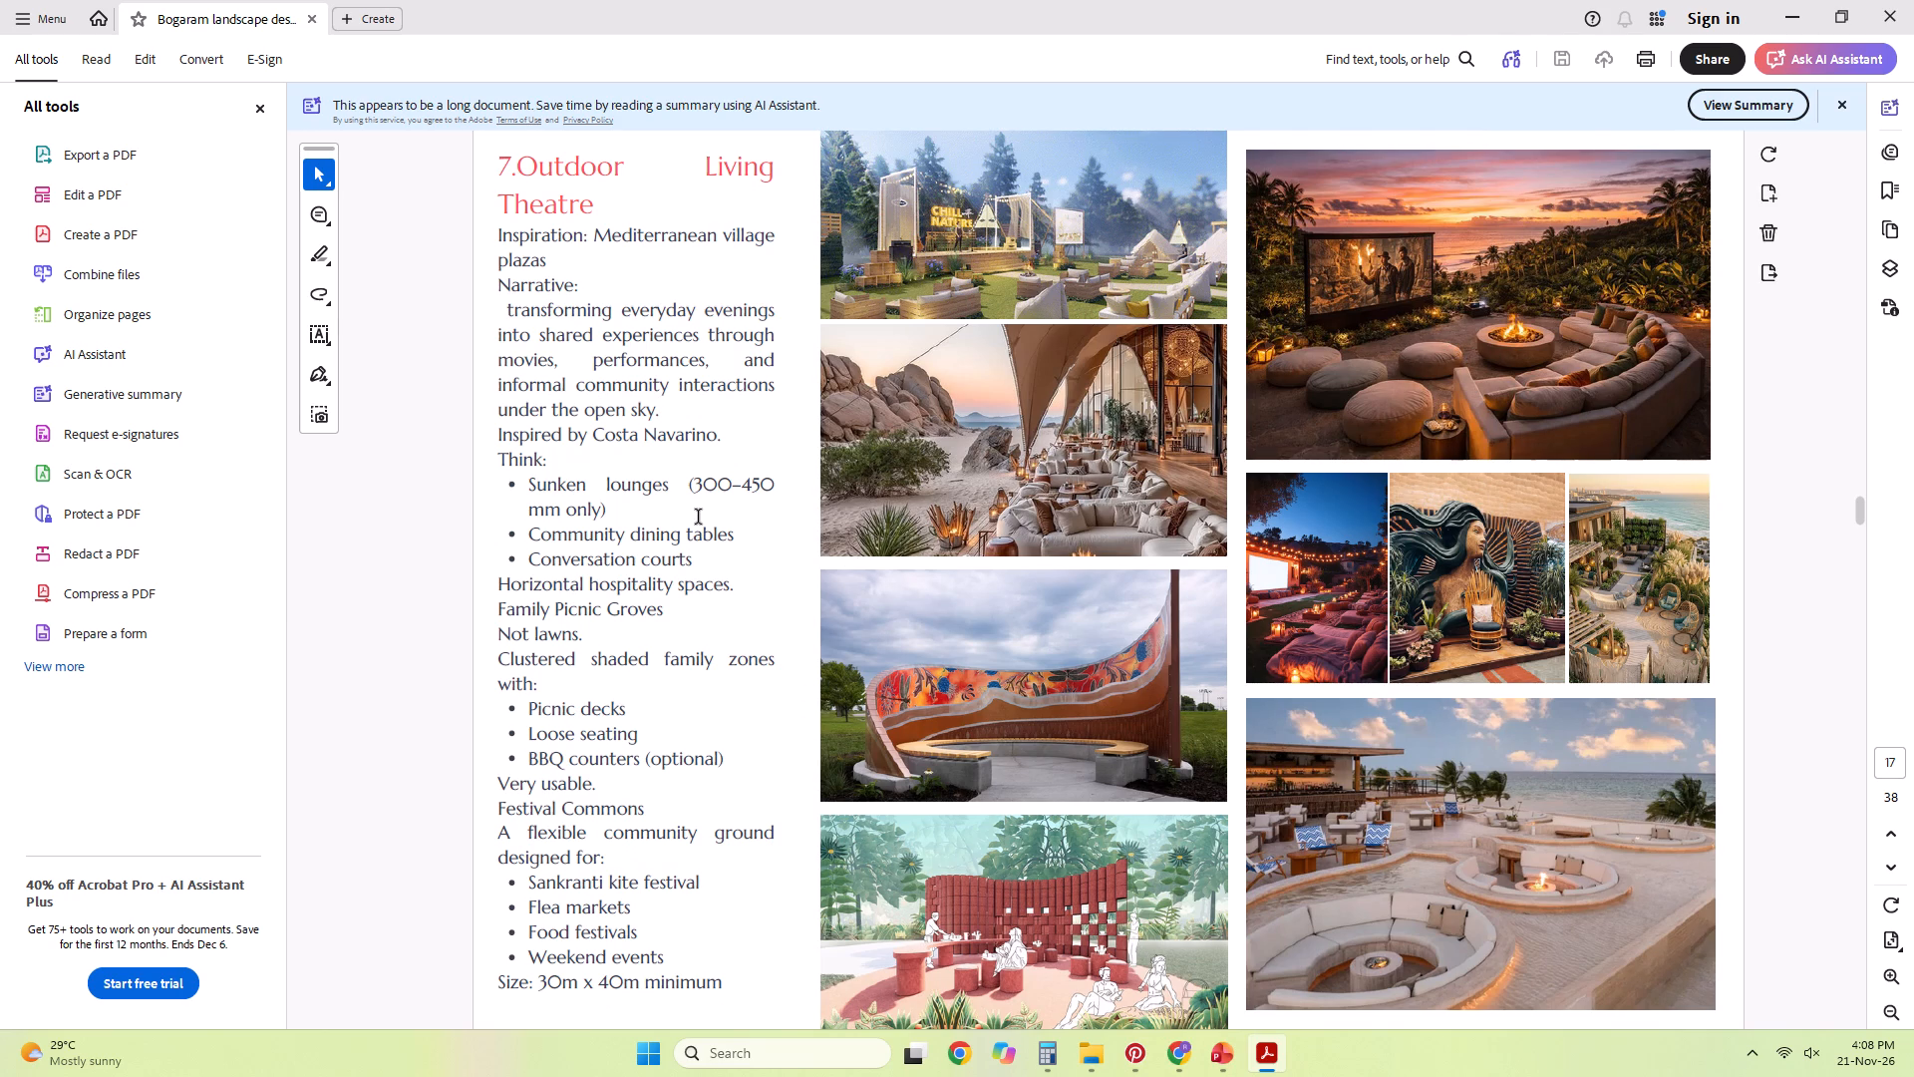
scroll(699, 518, down, 2)
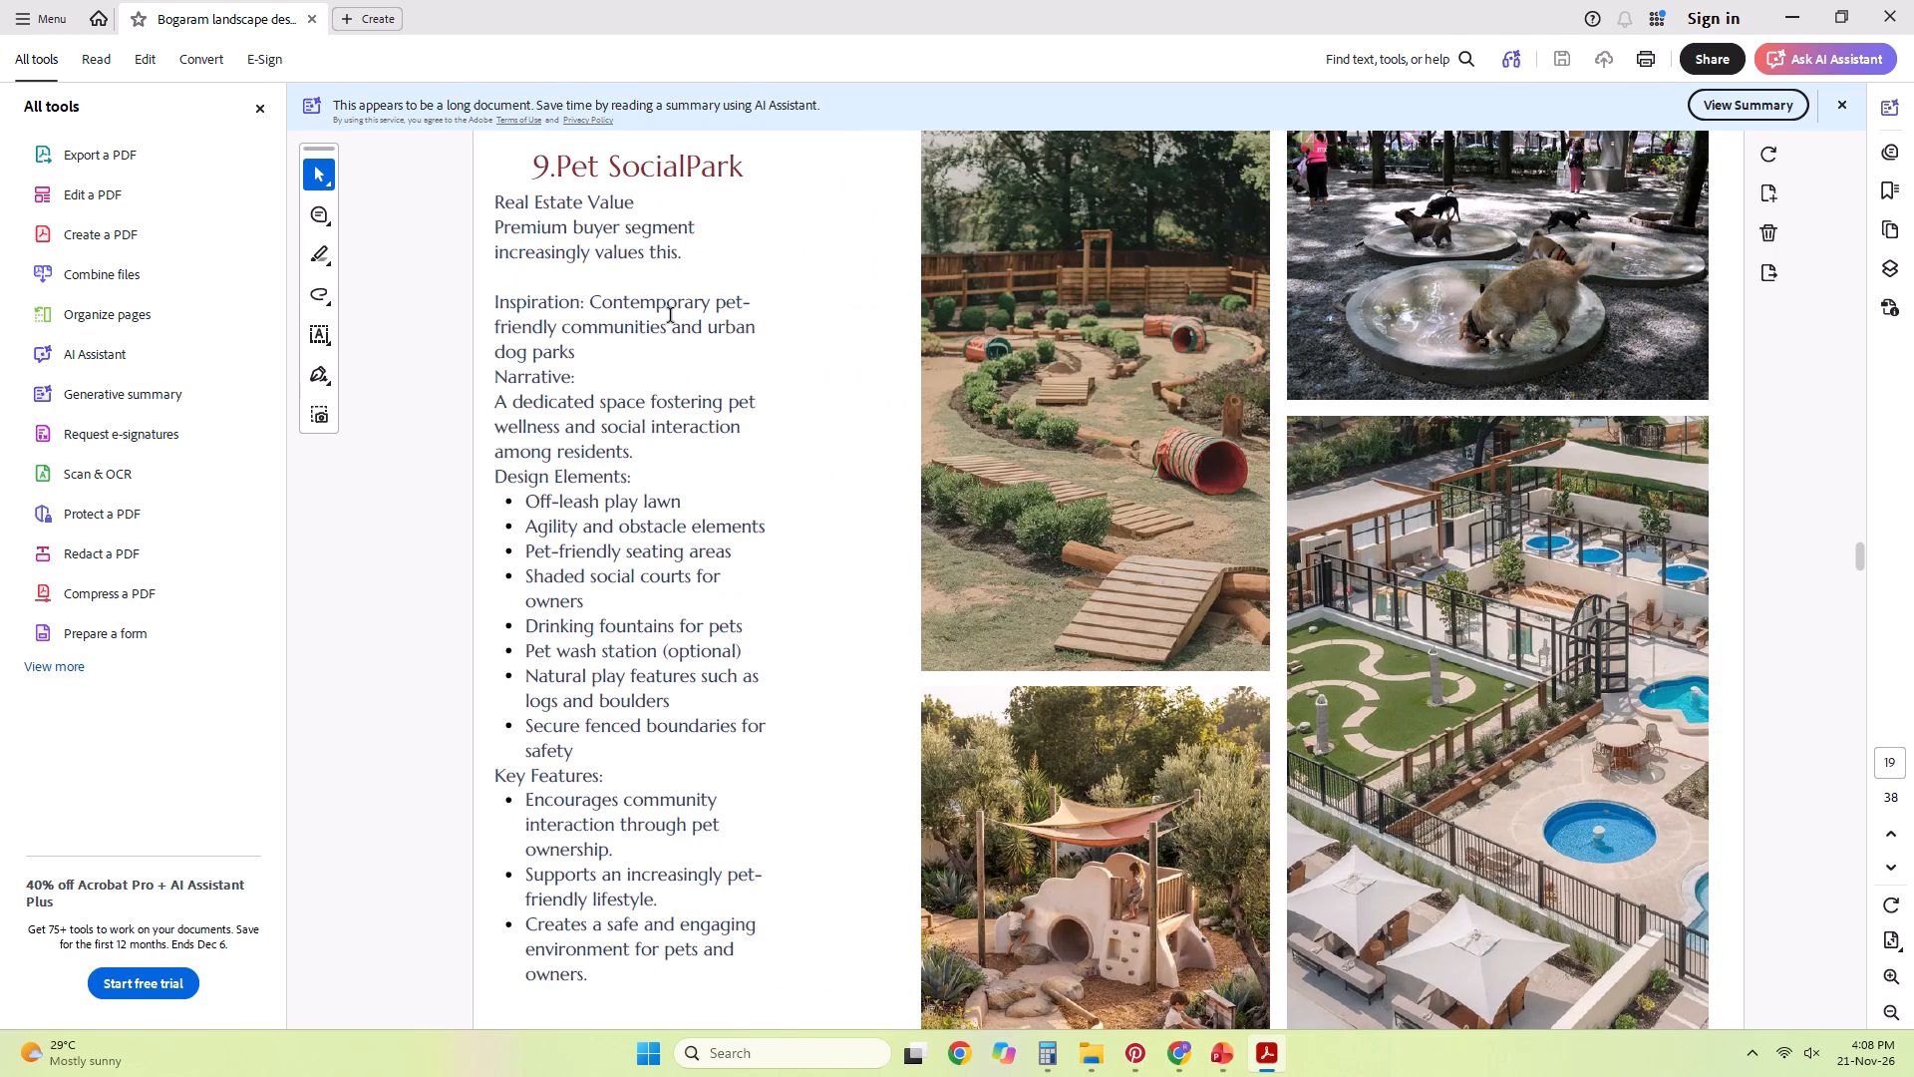
scroll(733, 526, down, 2)
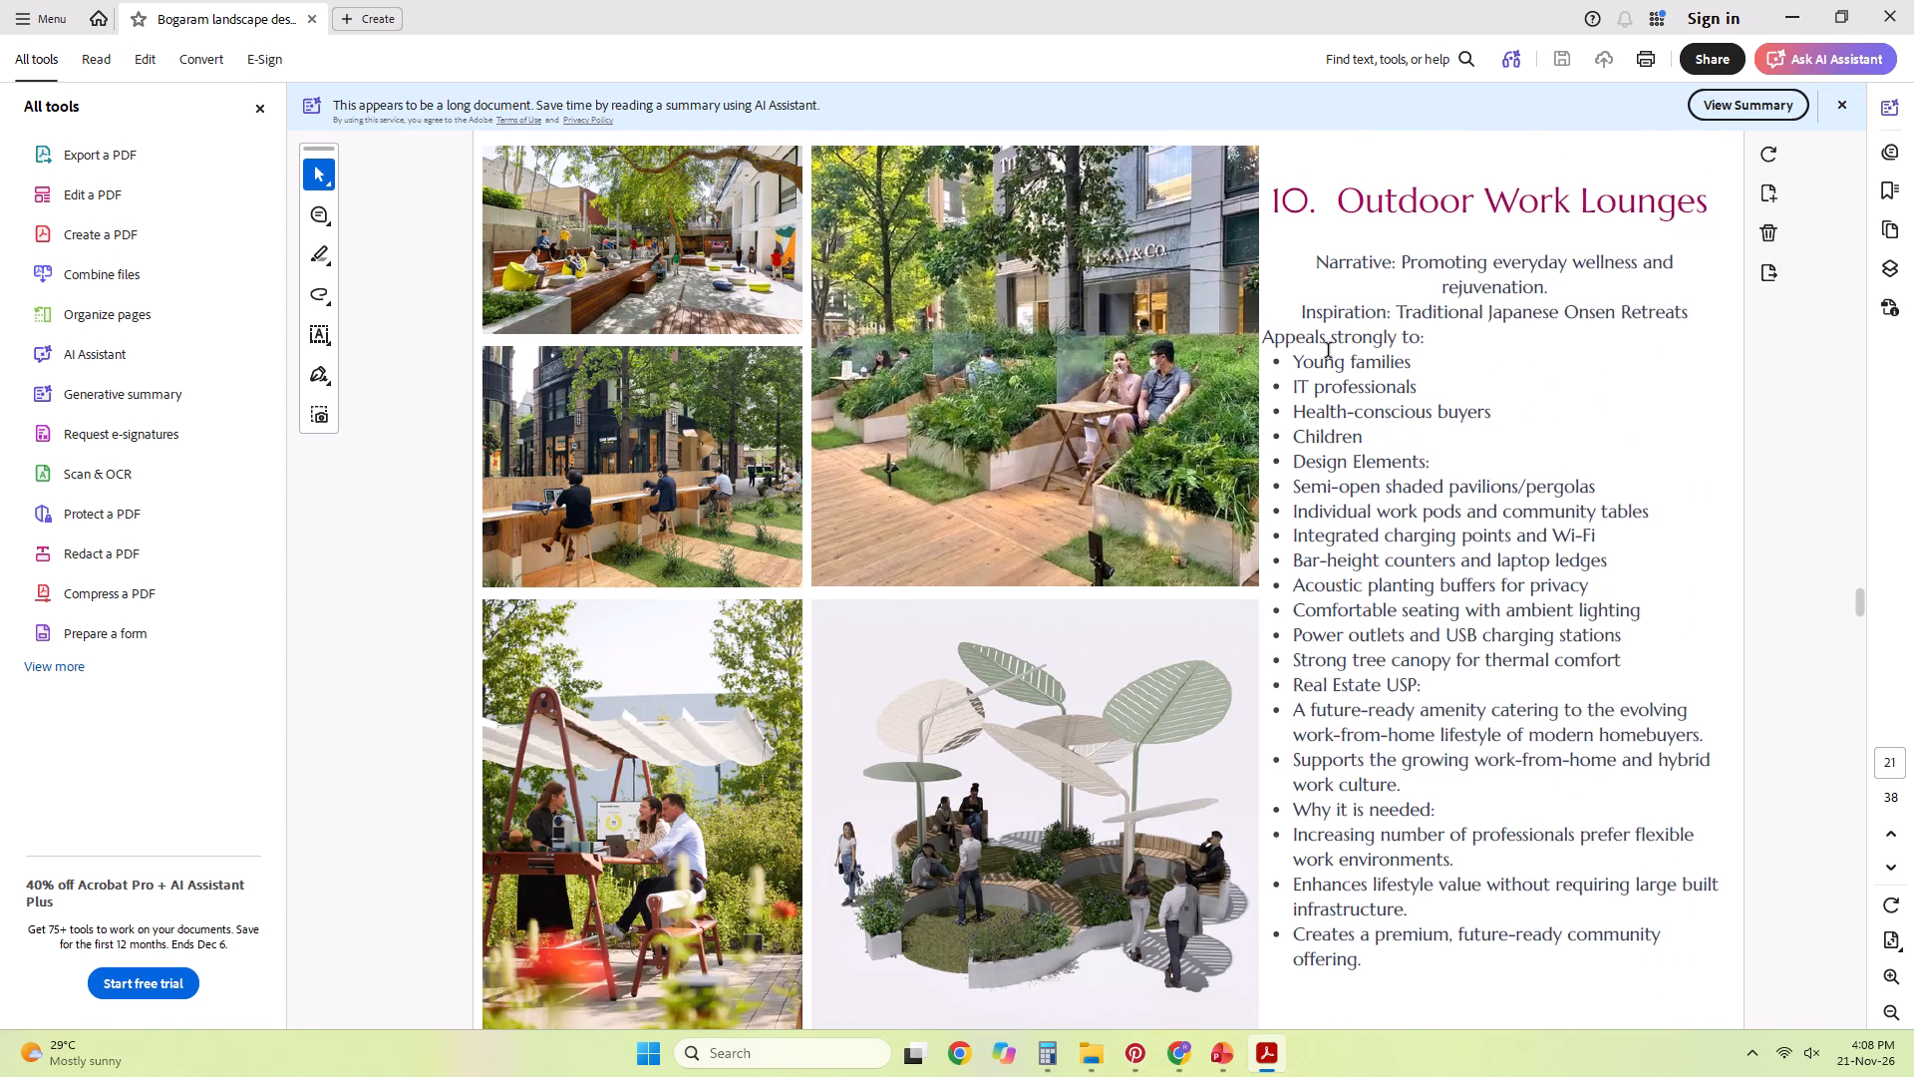
scroll(1329, 351, down, 1)
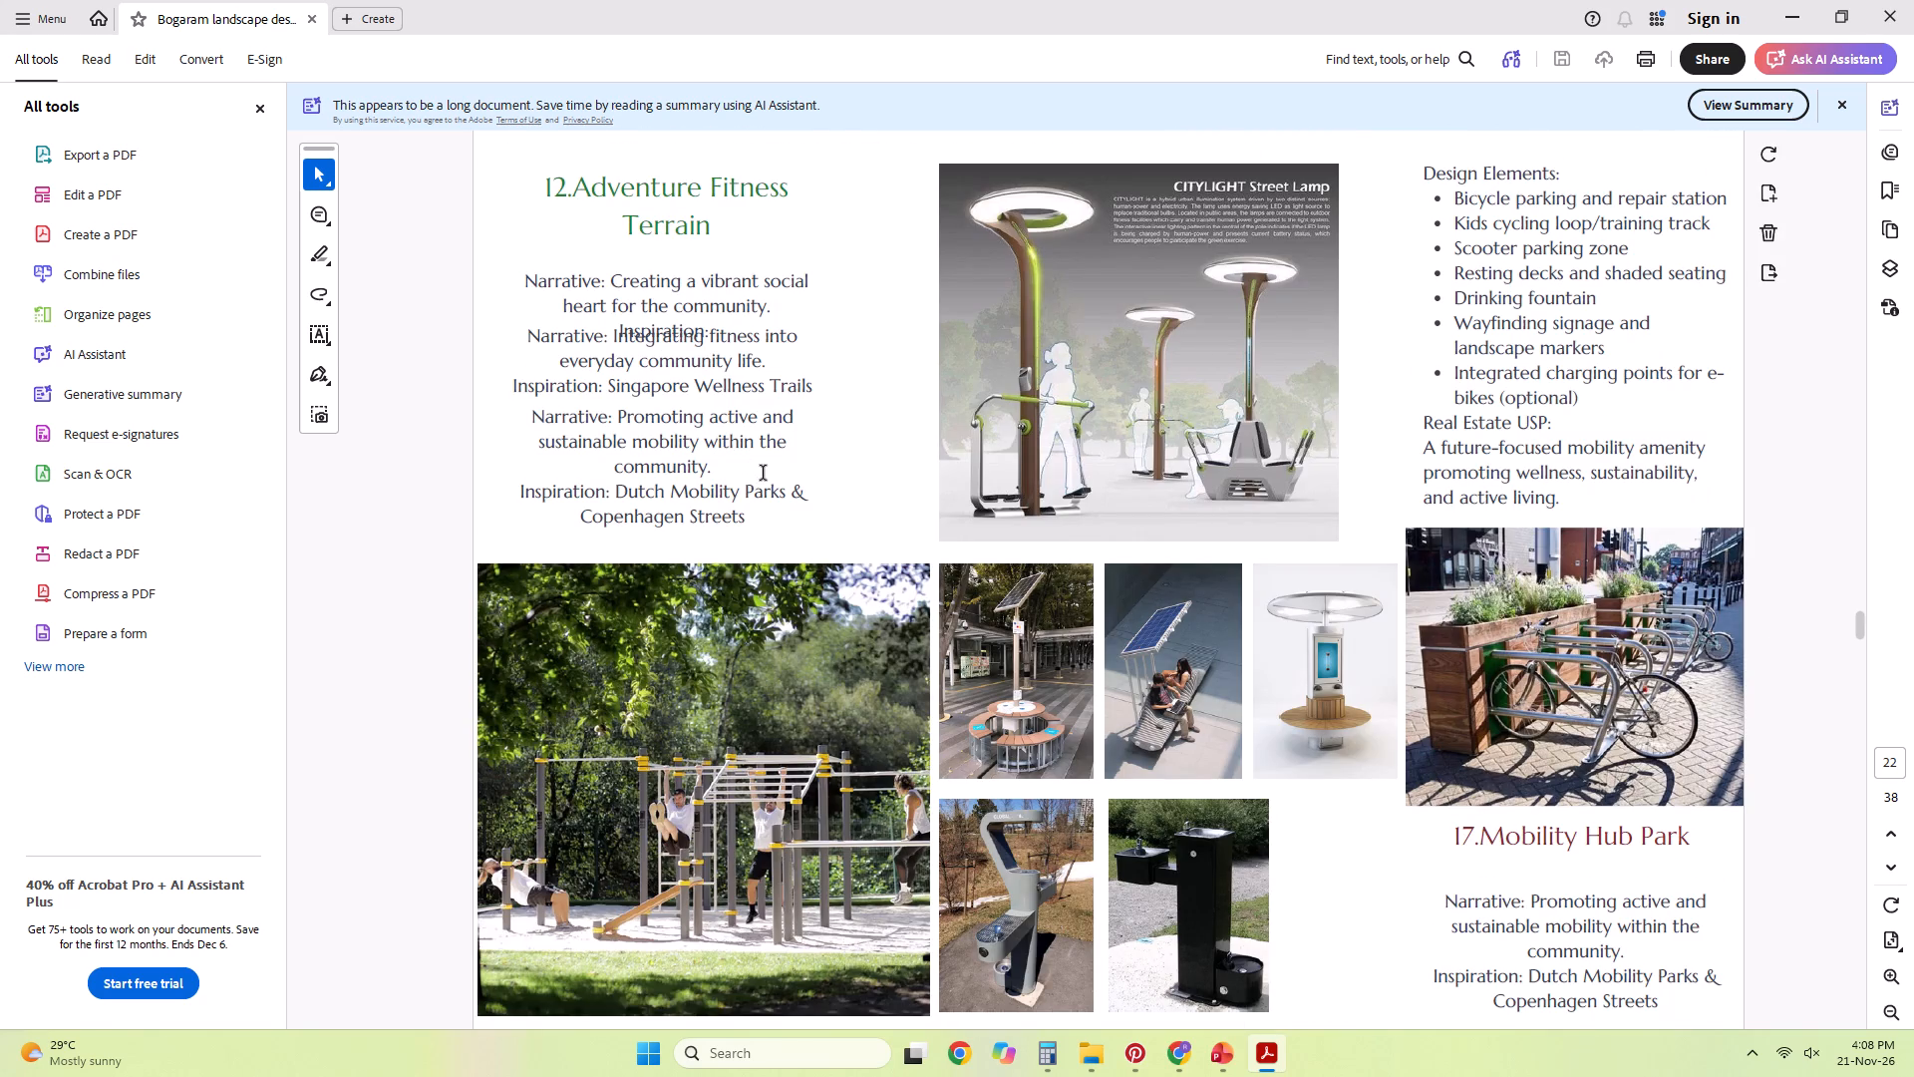
scroll(839, 458, down, 1)
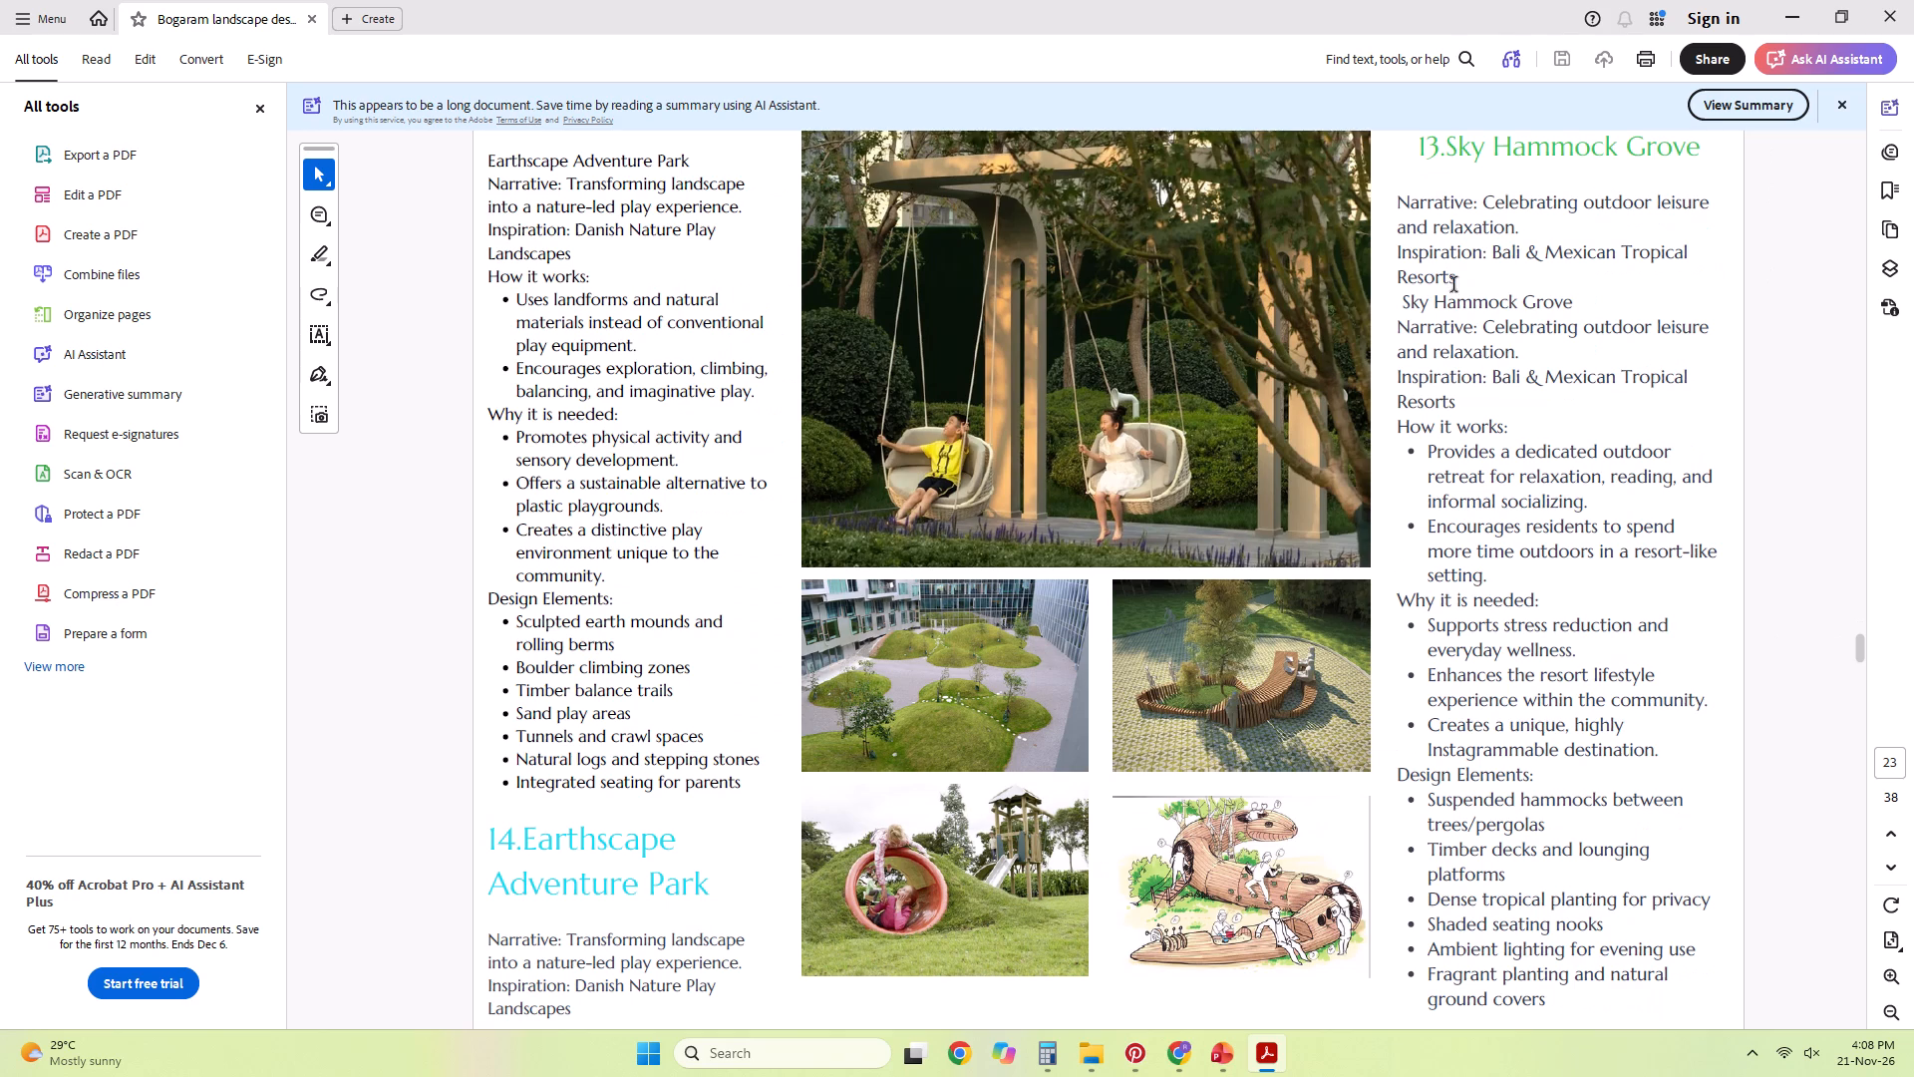
scroll(913, 394, down, 1)
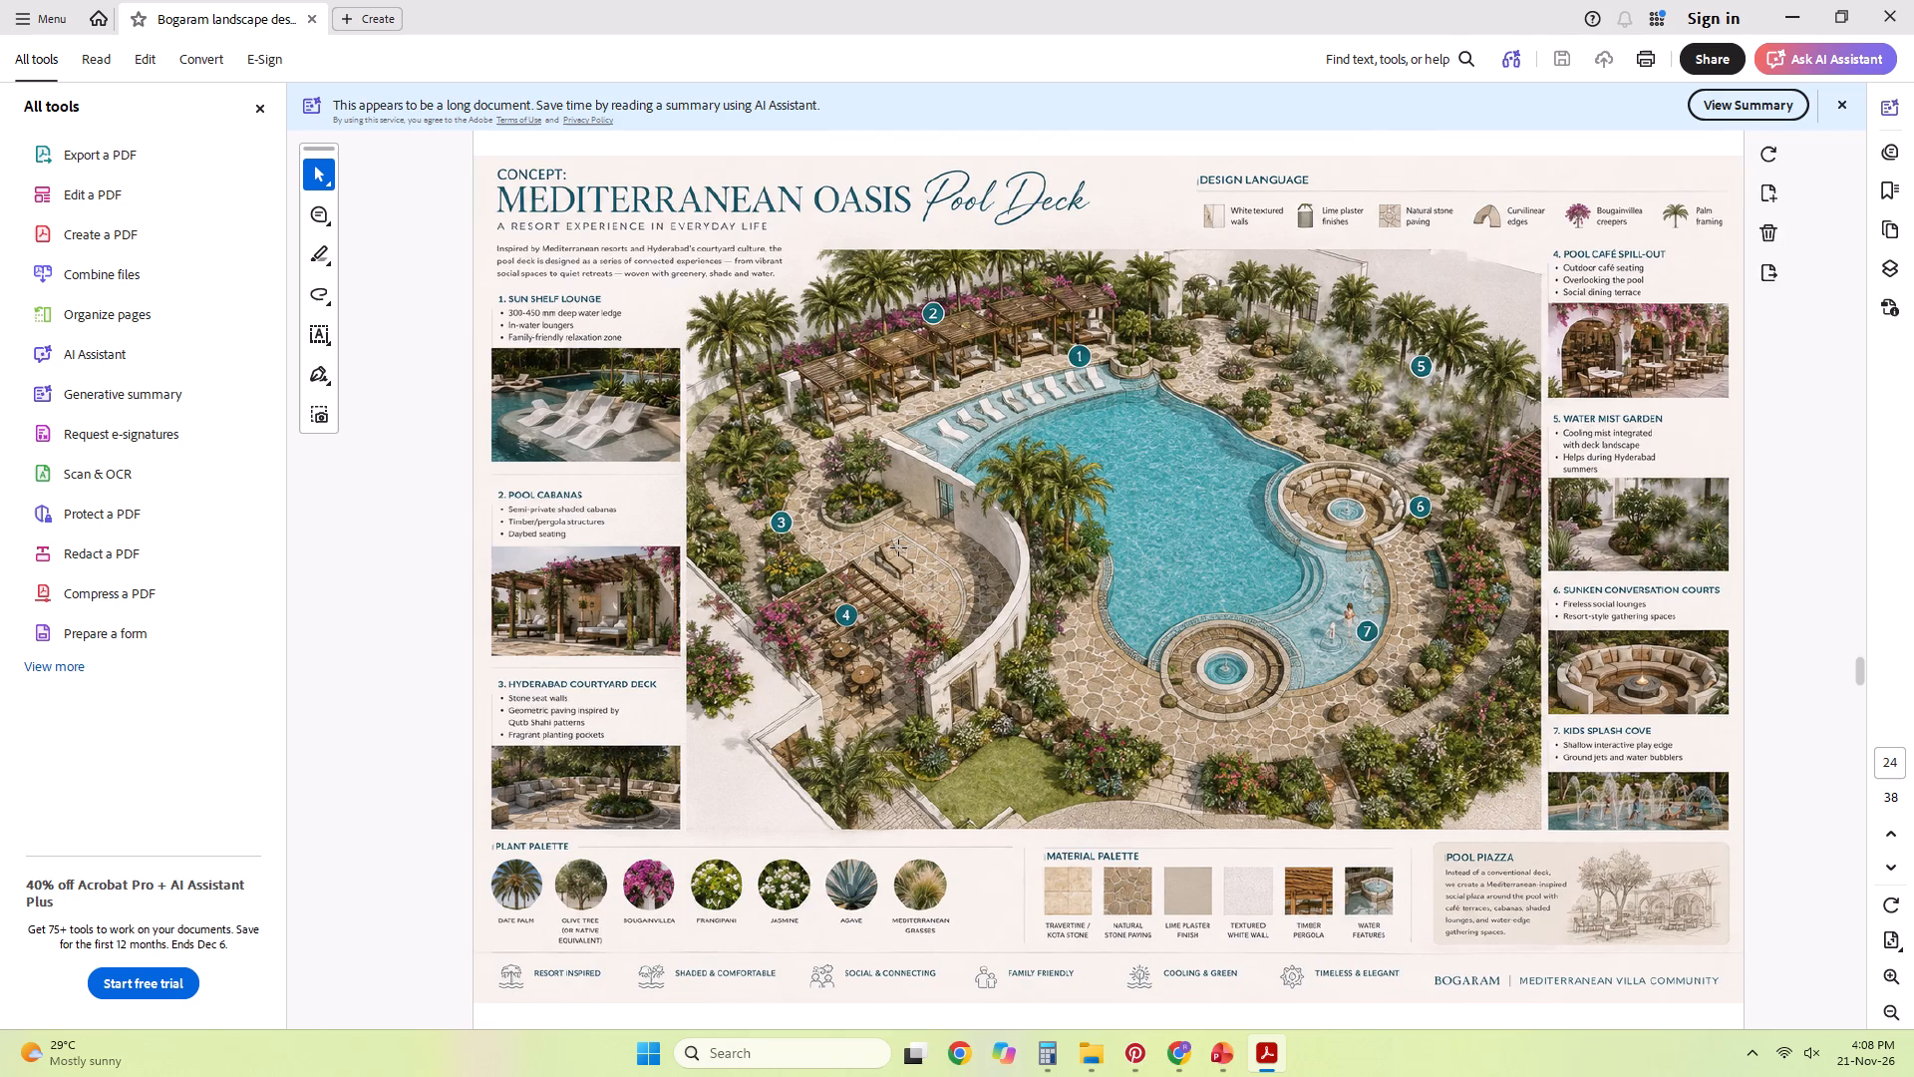
Review the Casa Piazza clubhouse pages, from materials and architectural character through the space-wise design intent to the Gym and Saloon / Spa page.
scroll(862, 655, down, 1)
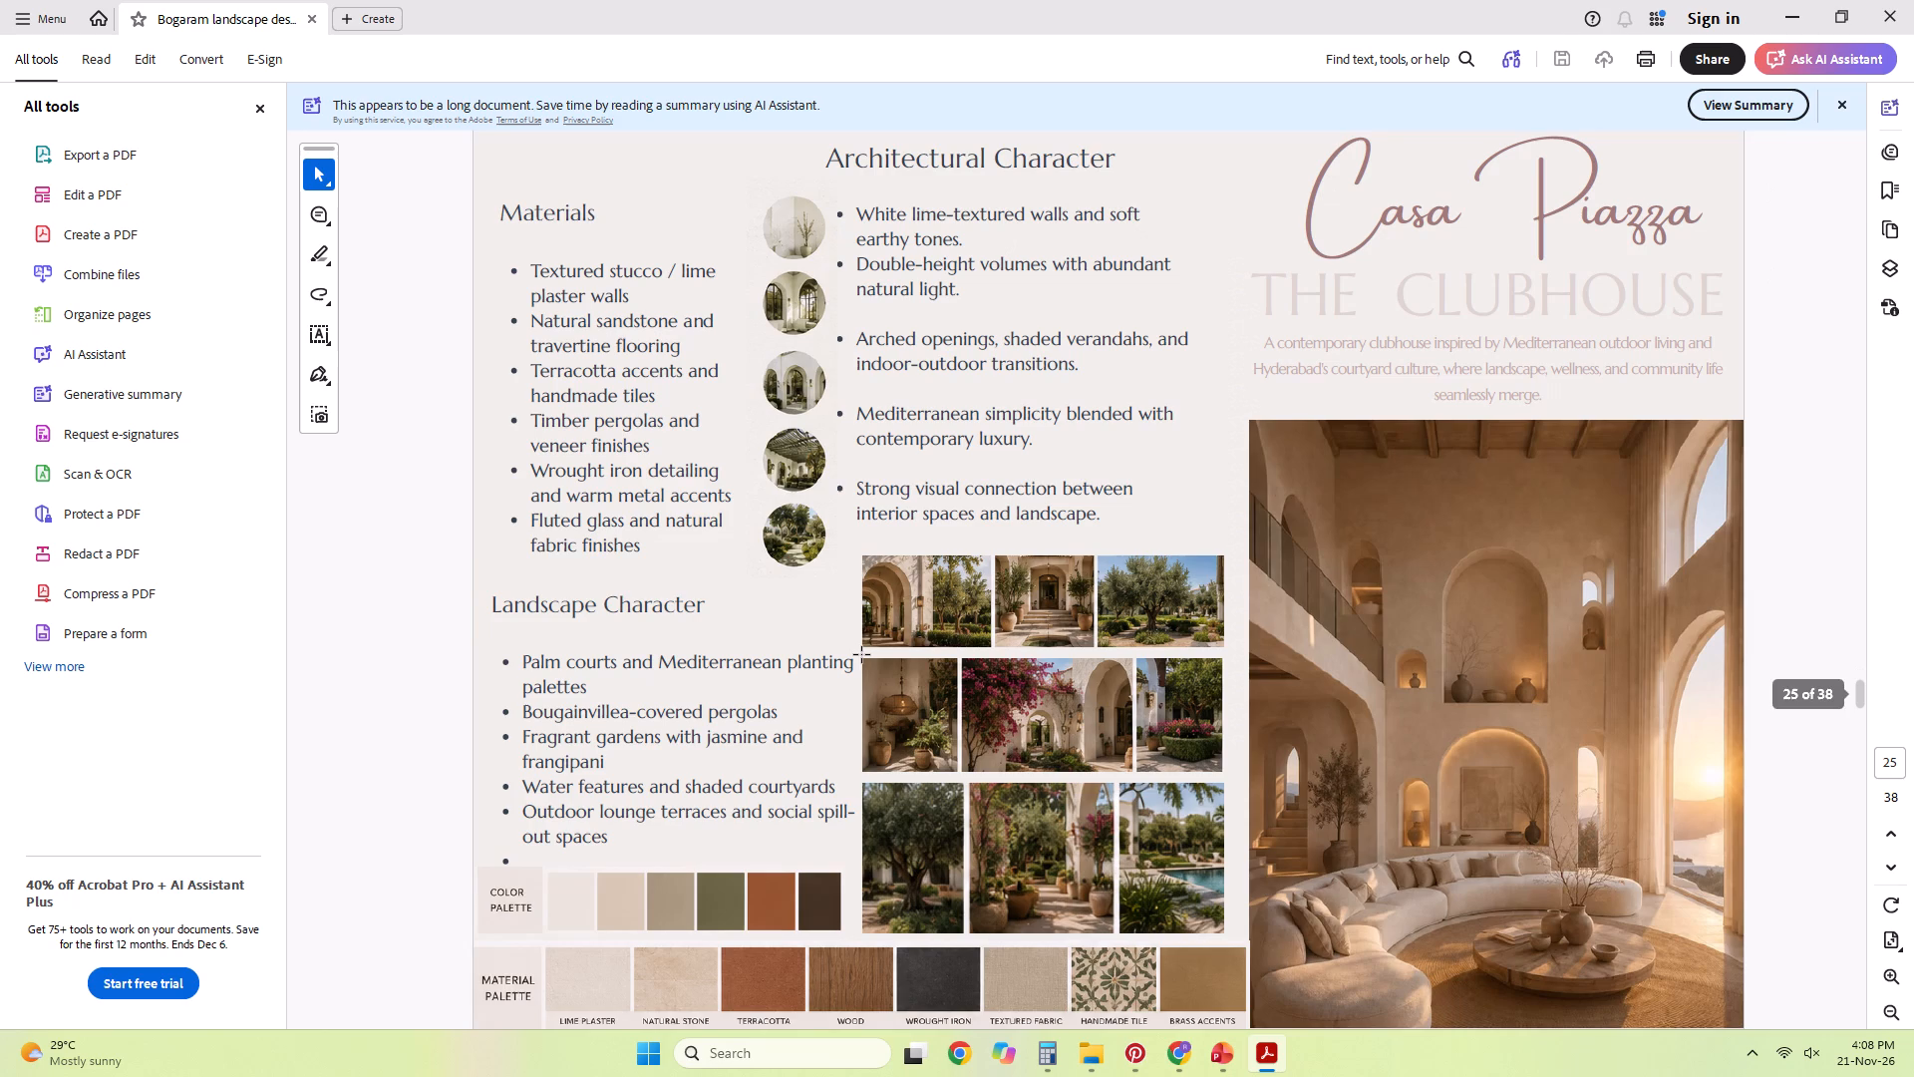
scroll(862, 655, down, 1)
scroll(993, 489, up, 1)
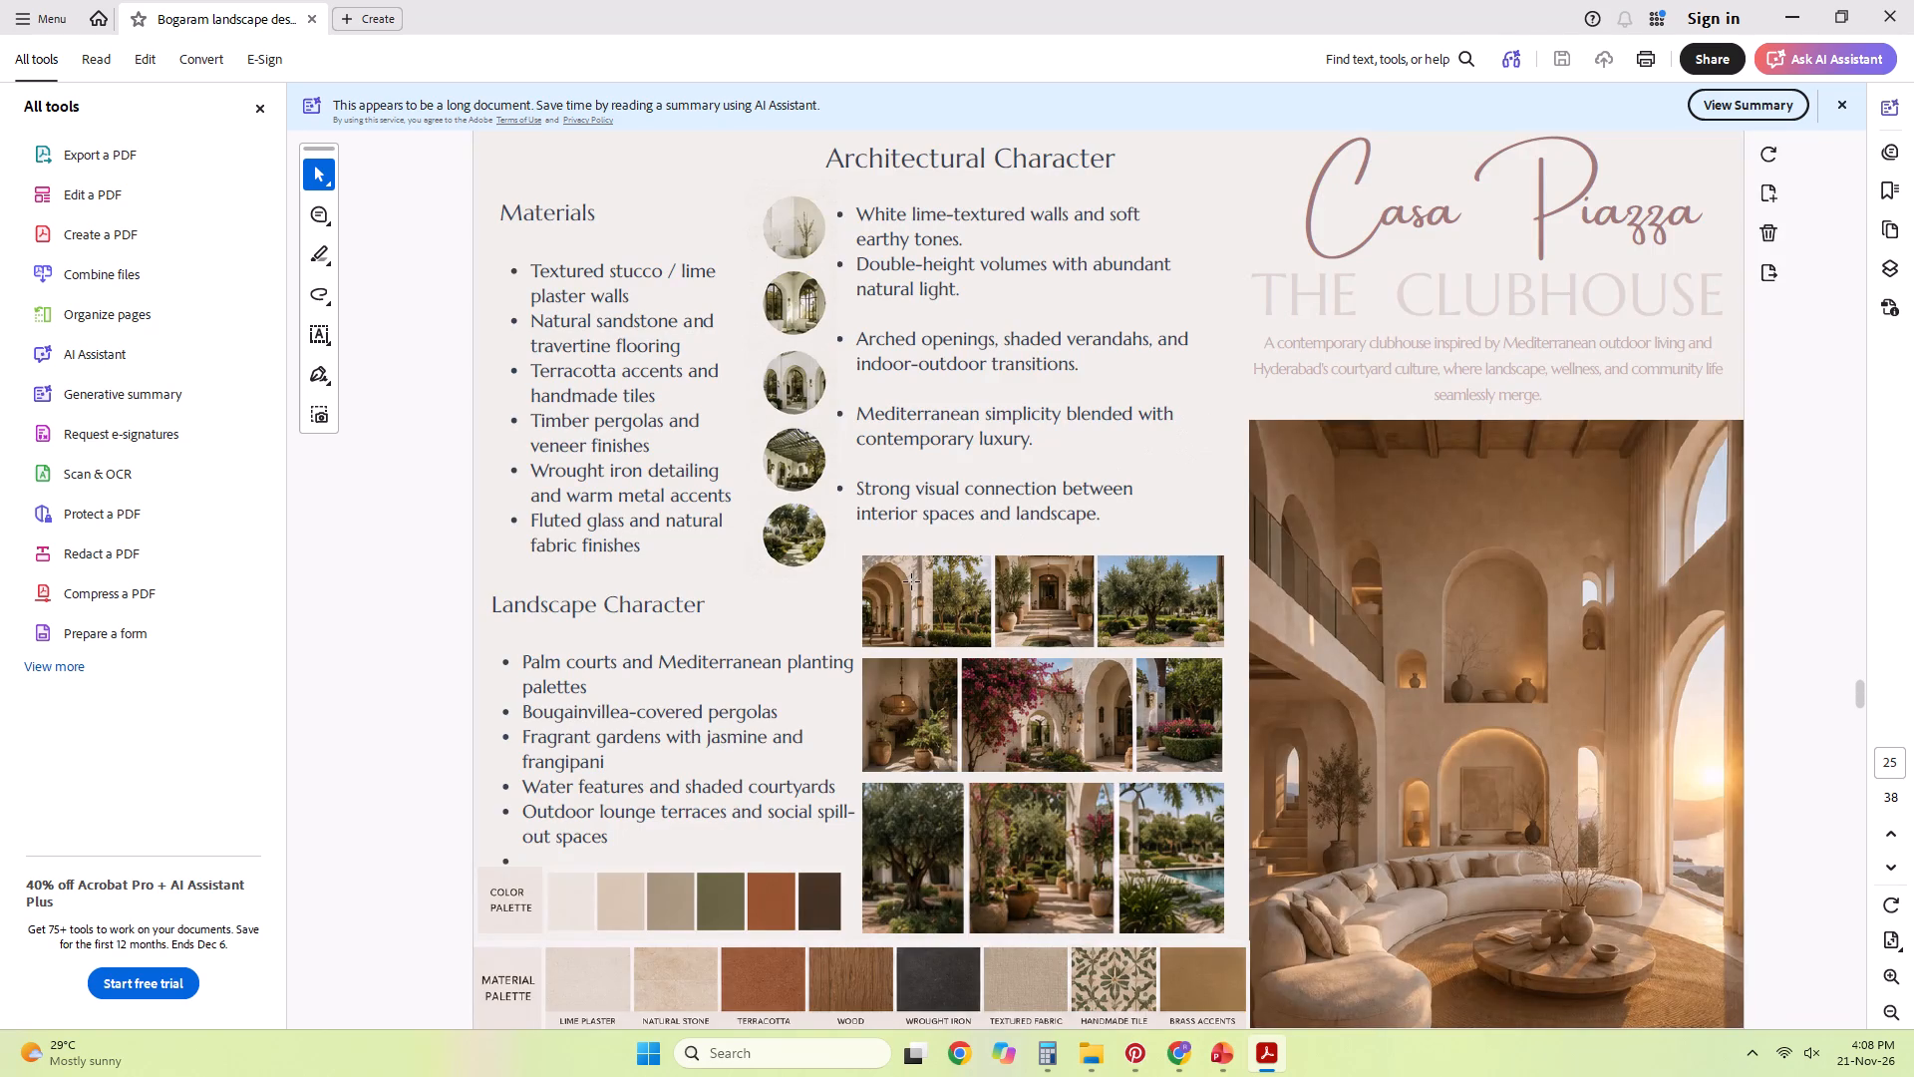
scroll(986, 487, down, 1)
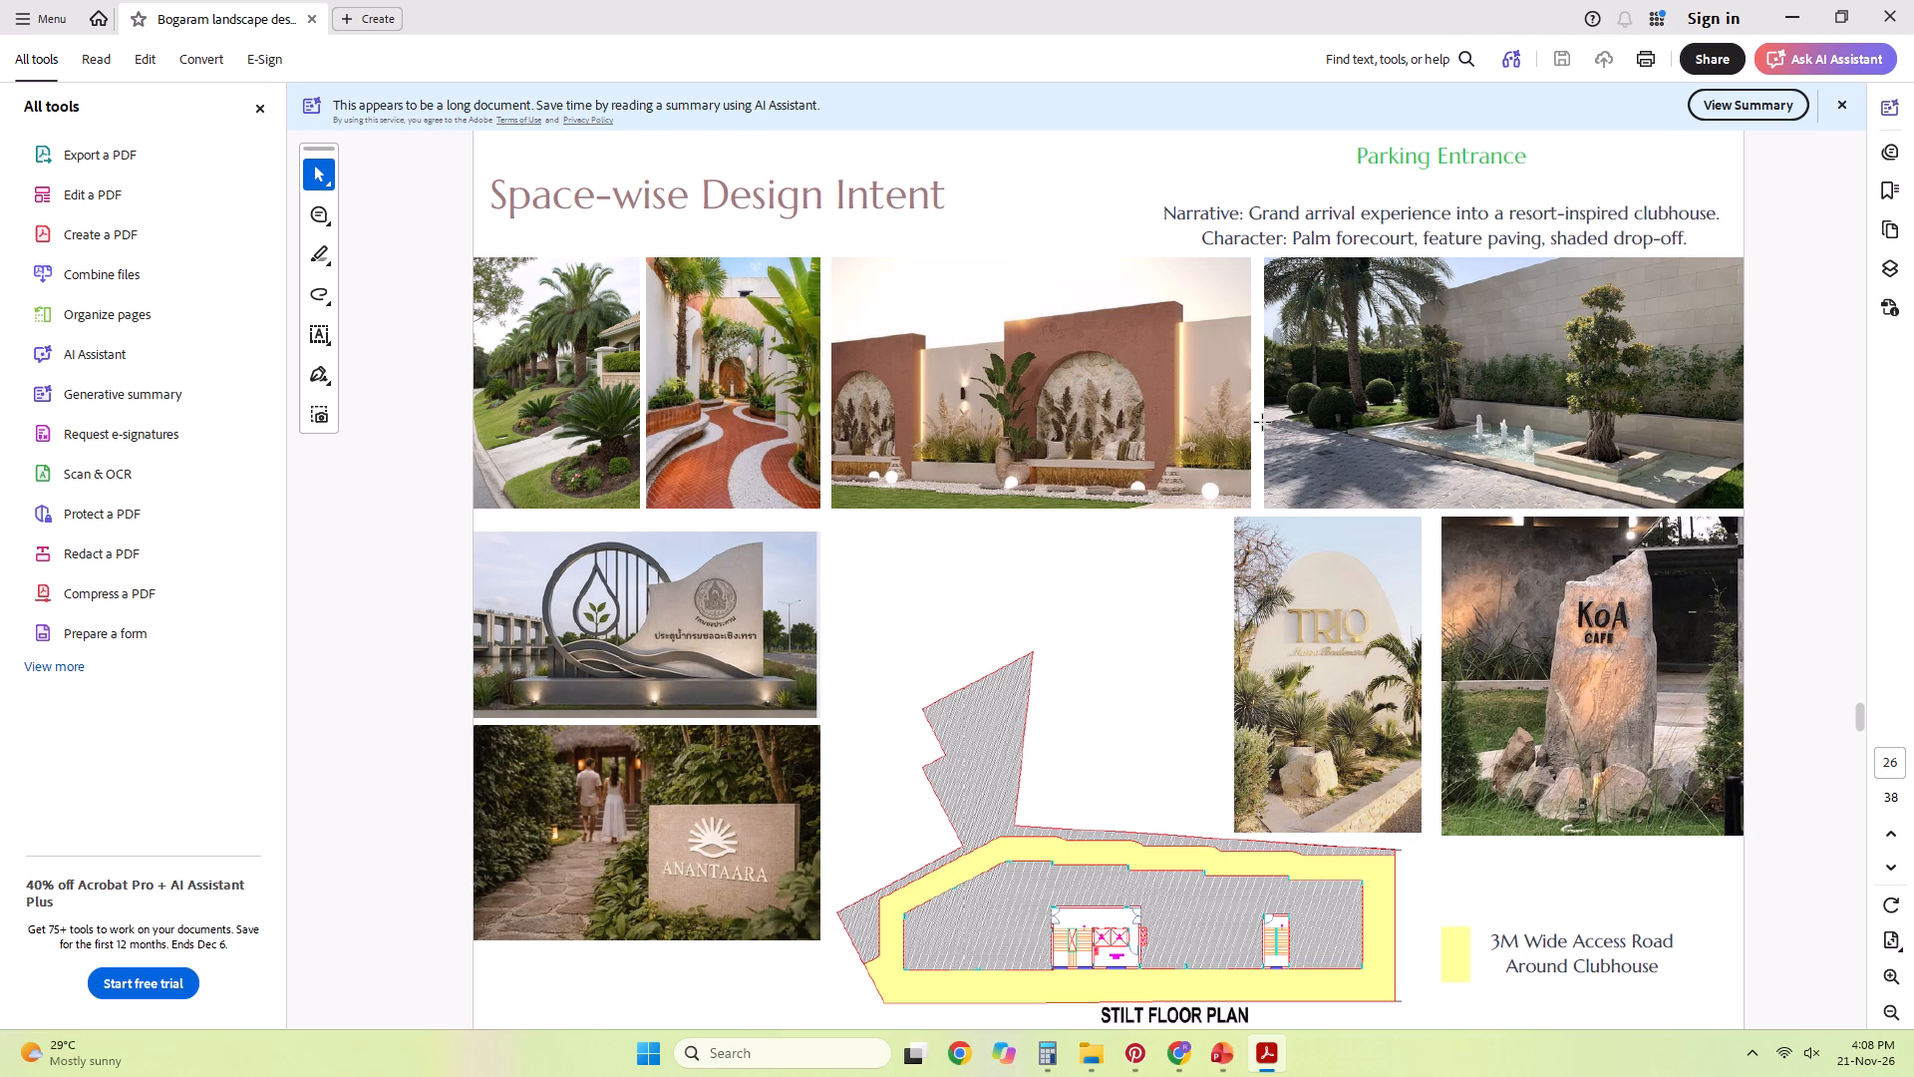
scroll(1100, 432, down, 2)
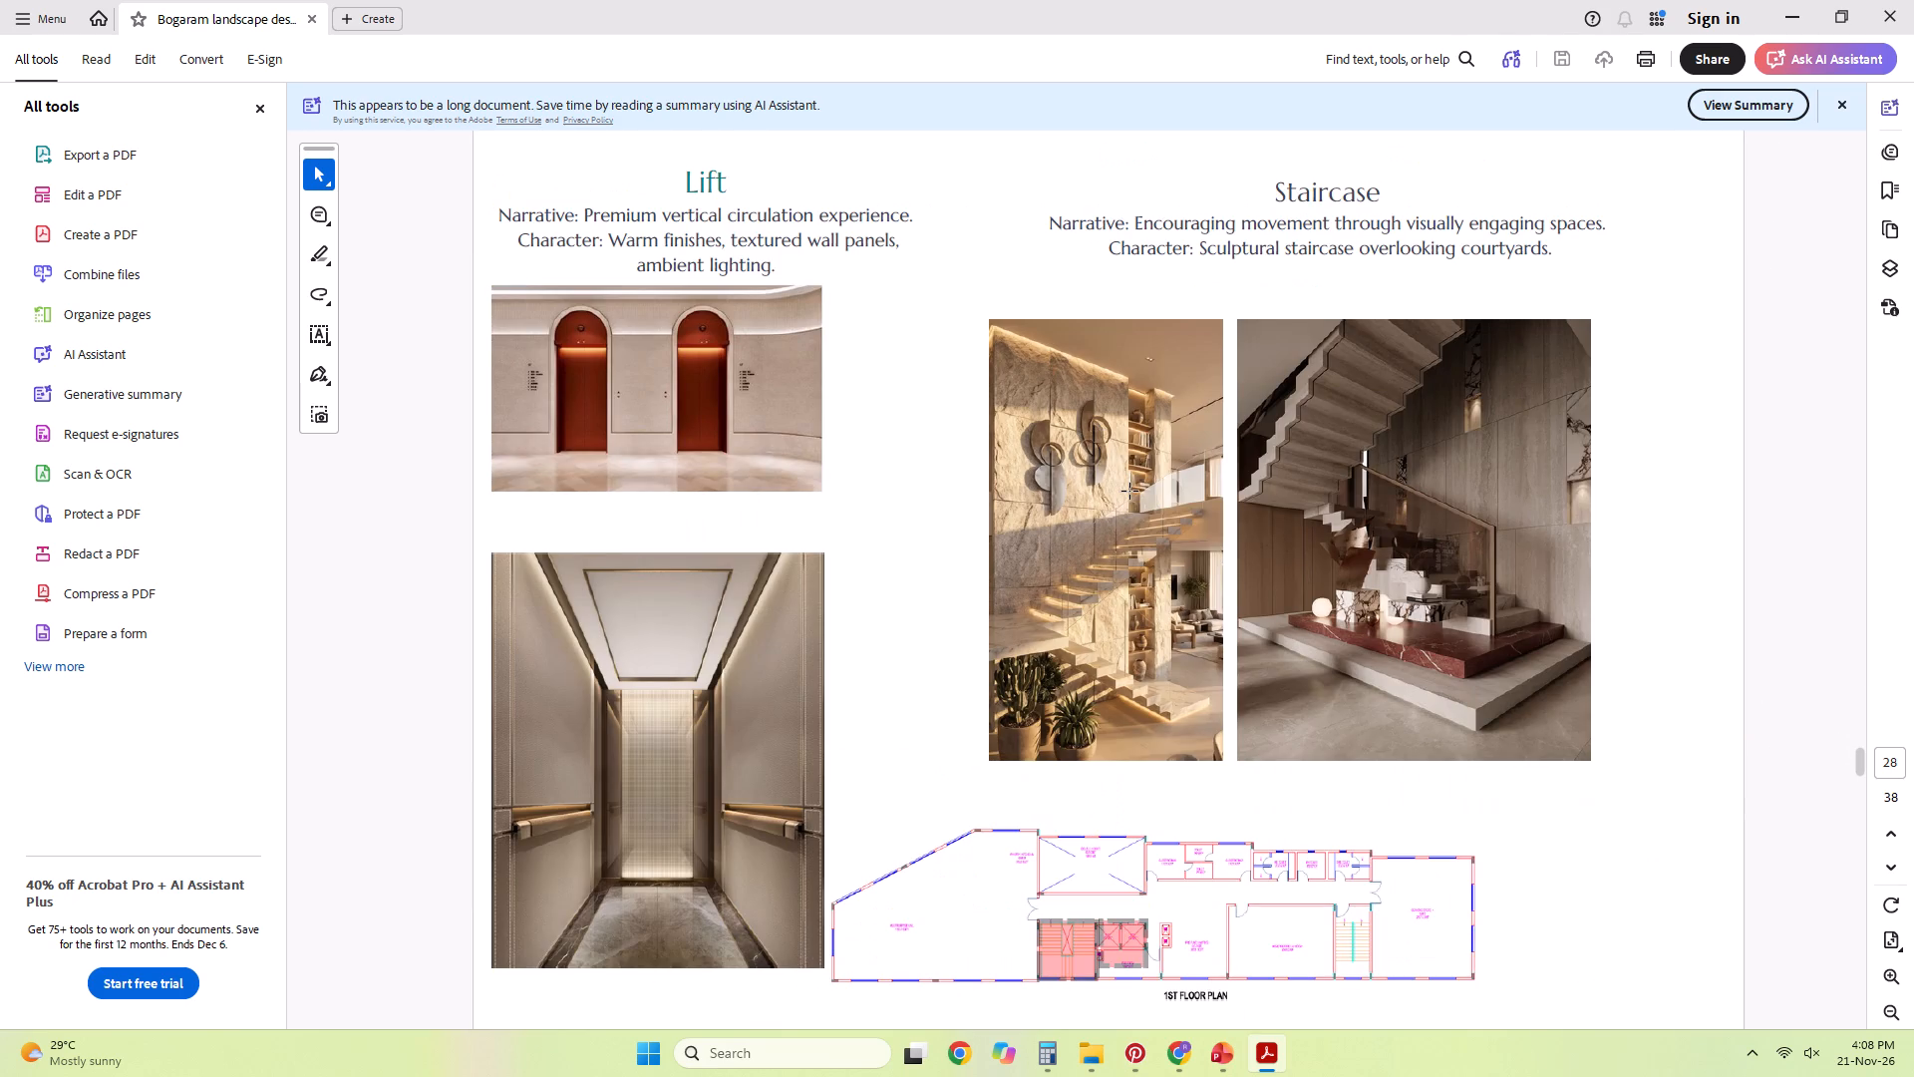
scroll(1130, 492, down, 2)
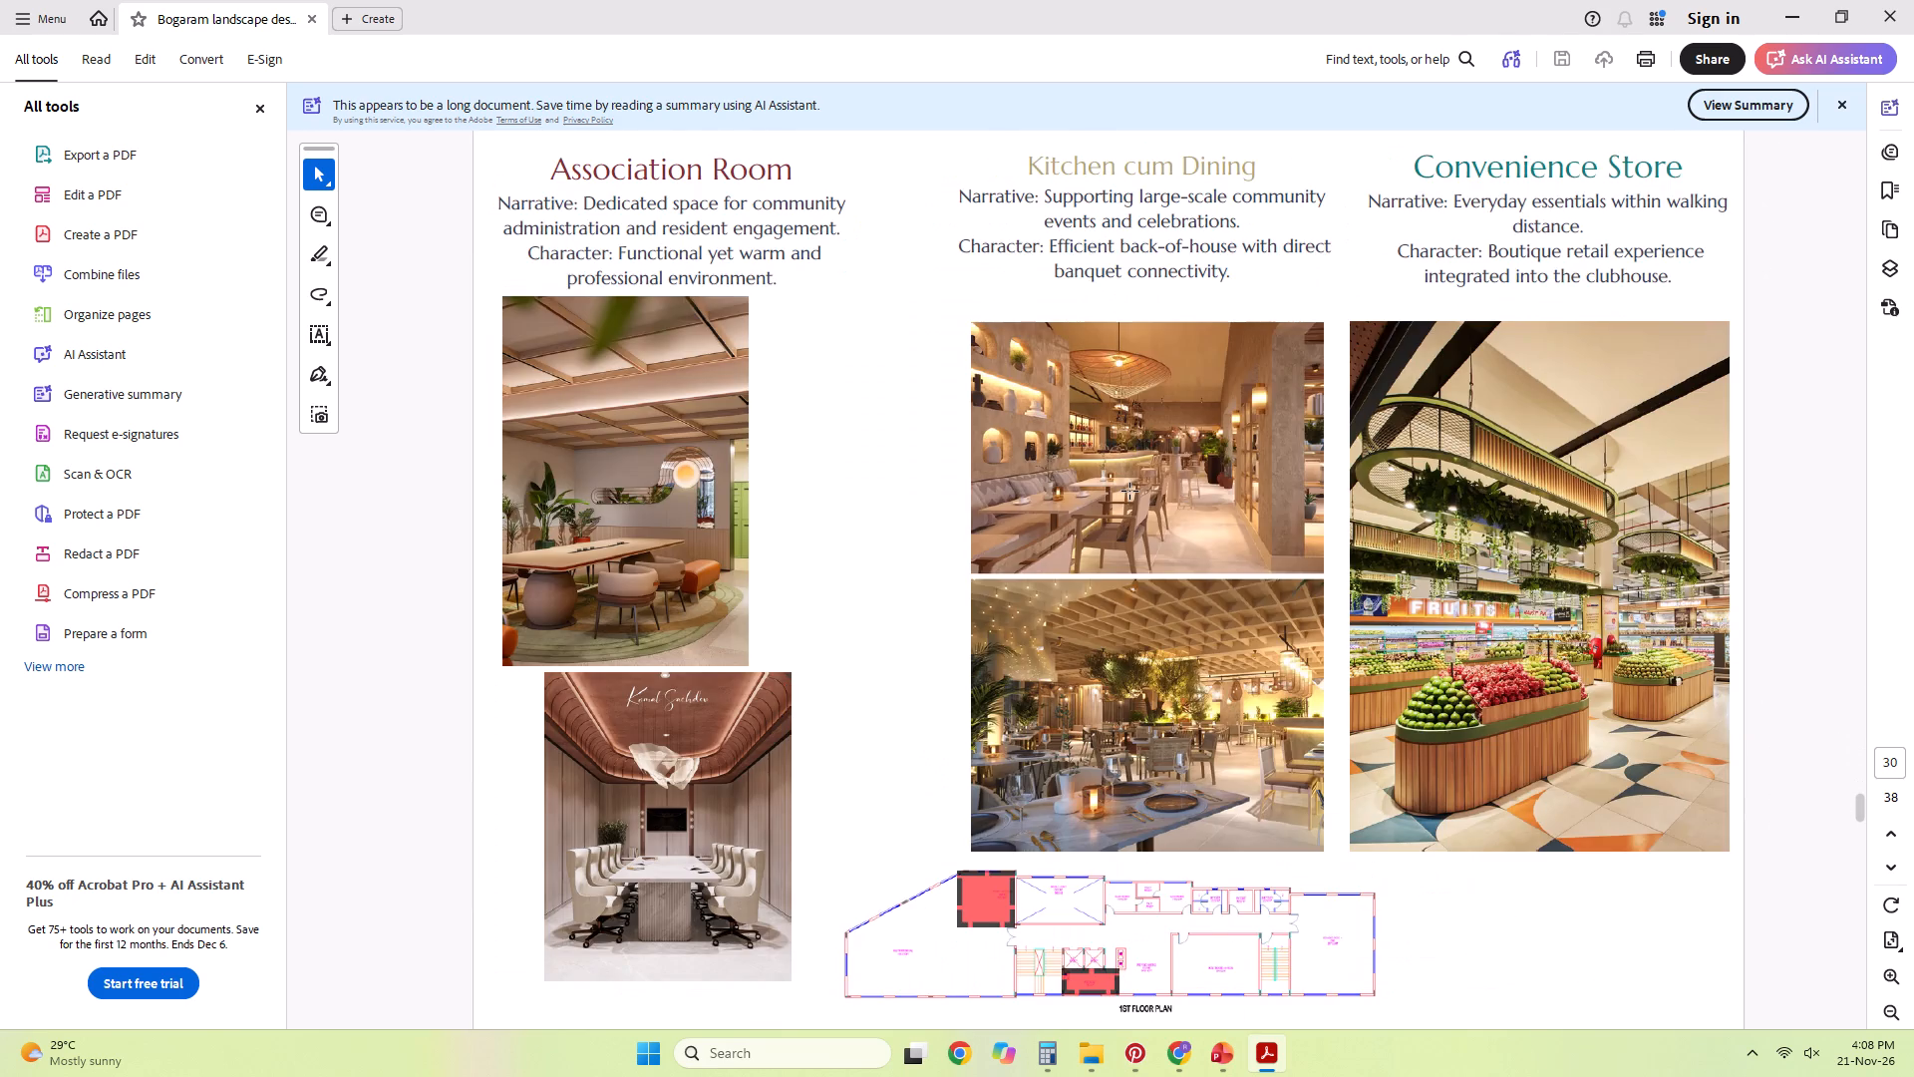
scroll(1130, 492, down, 1)
Put away the PDF and the master plan folder and return to the Casa_Grand_Bhogaram20261121 presentation in PowerPoint.
click(1789, 14)
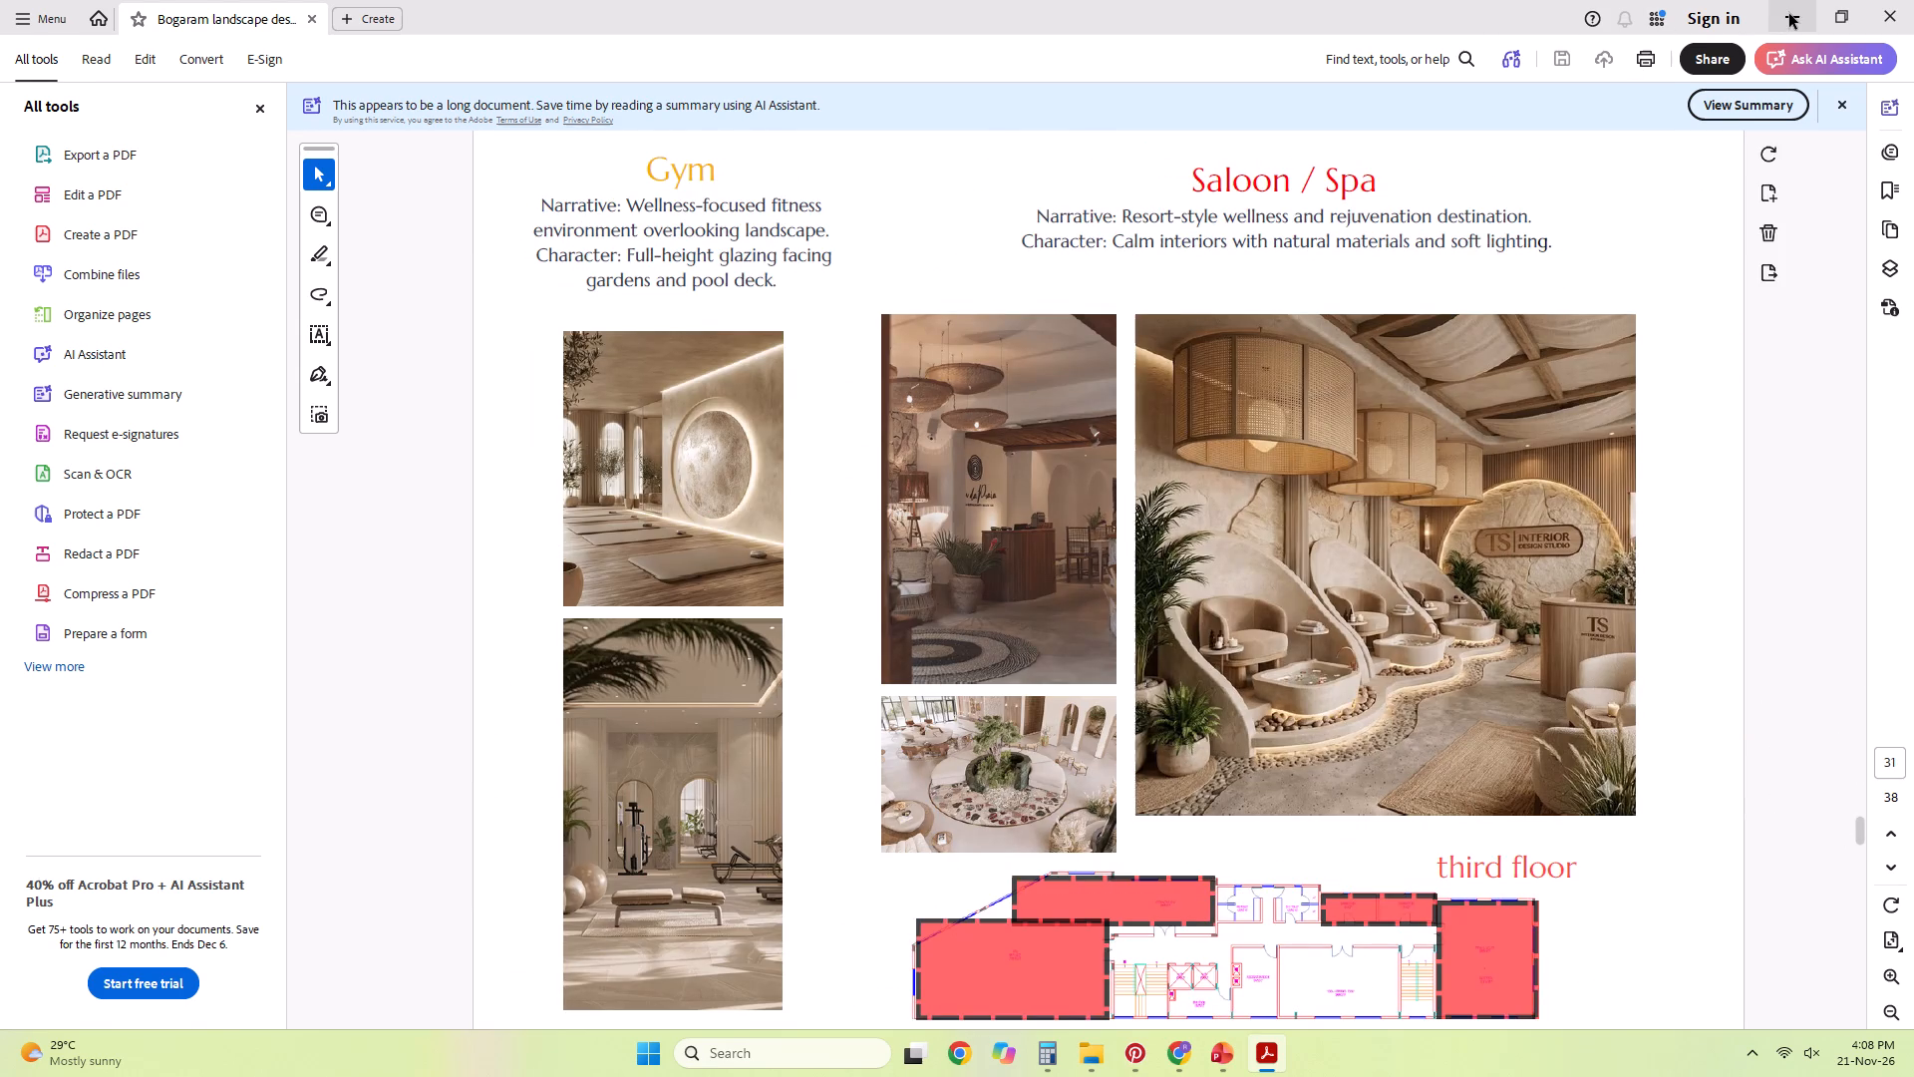
click(748, 785)
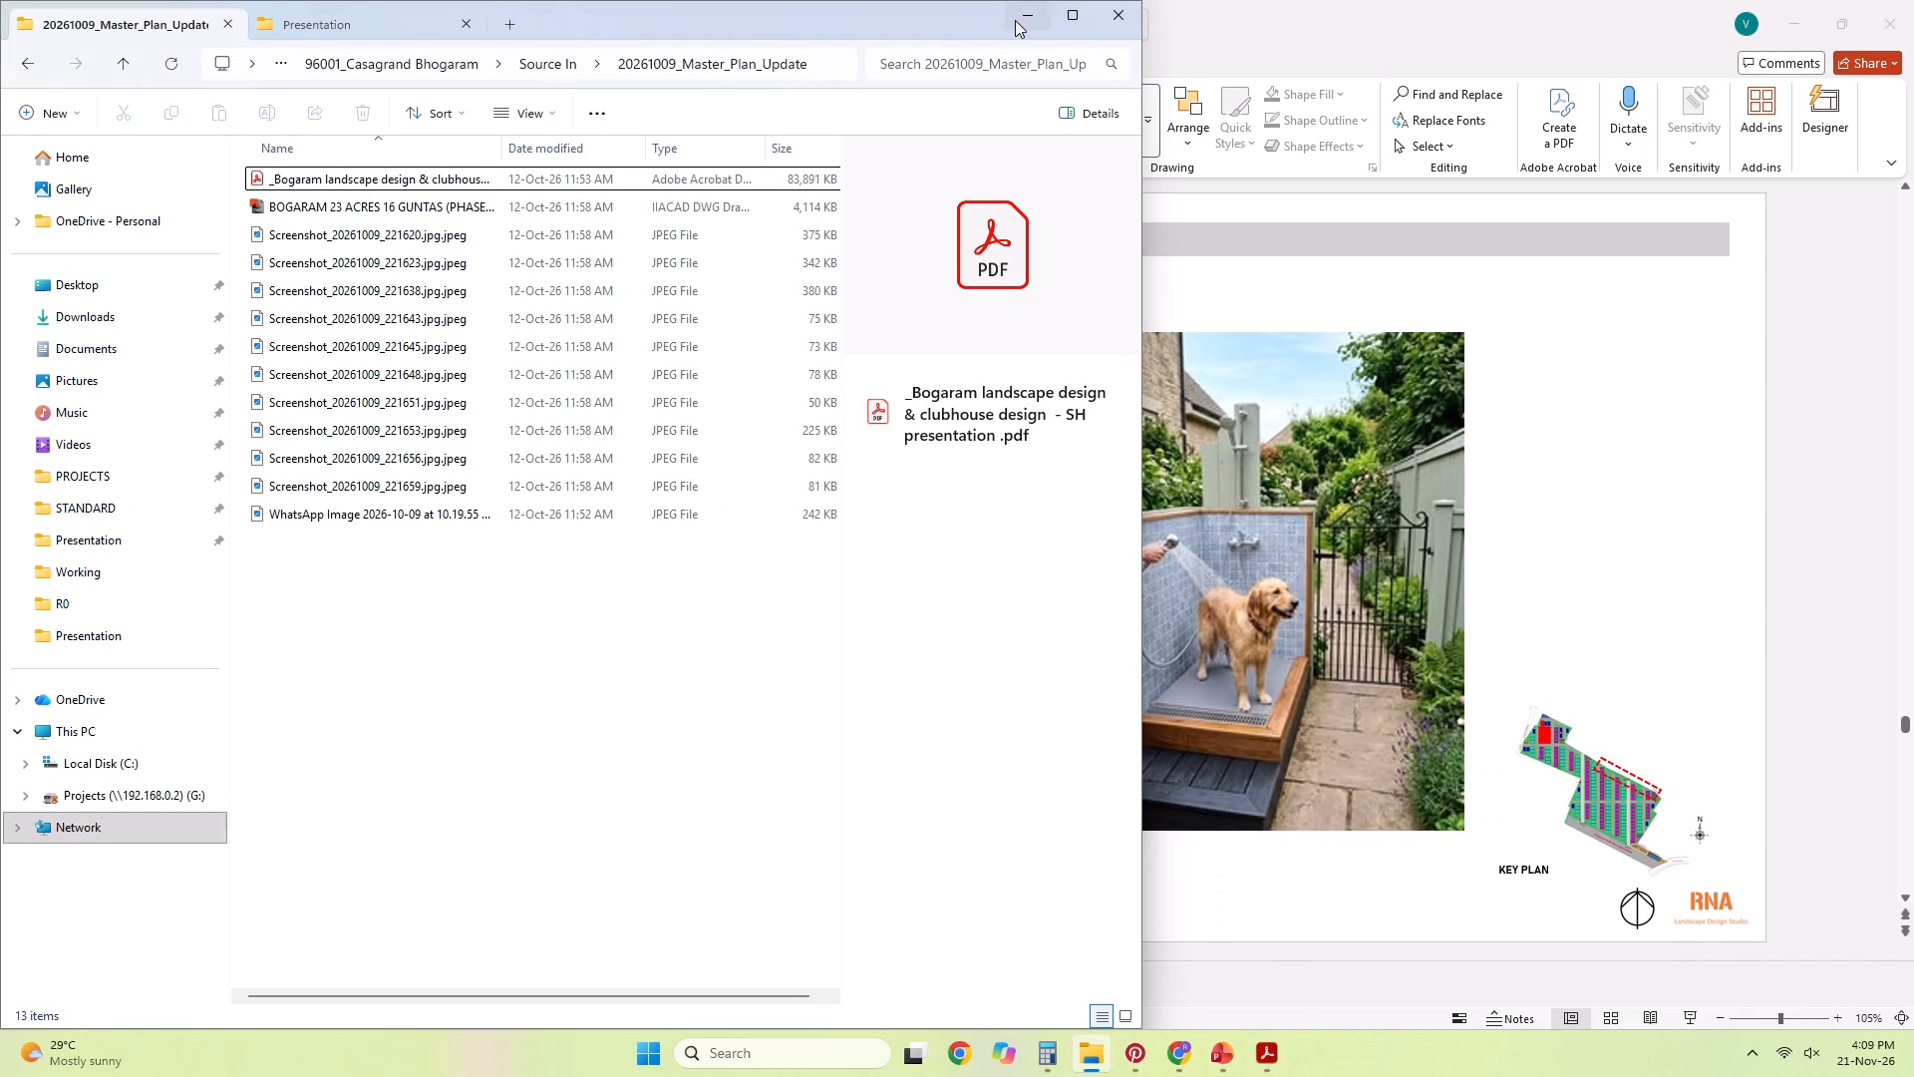
click(1015, 20)
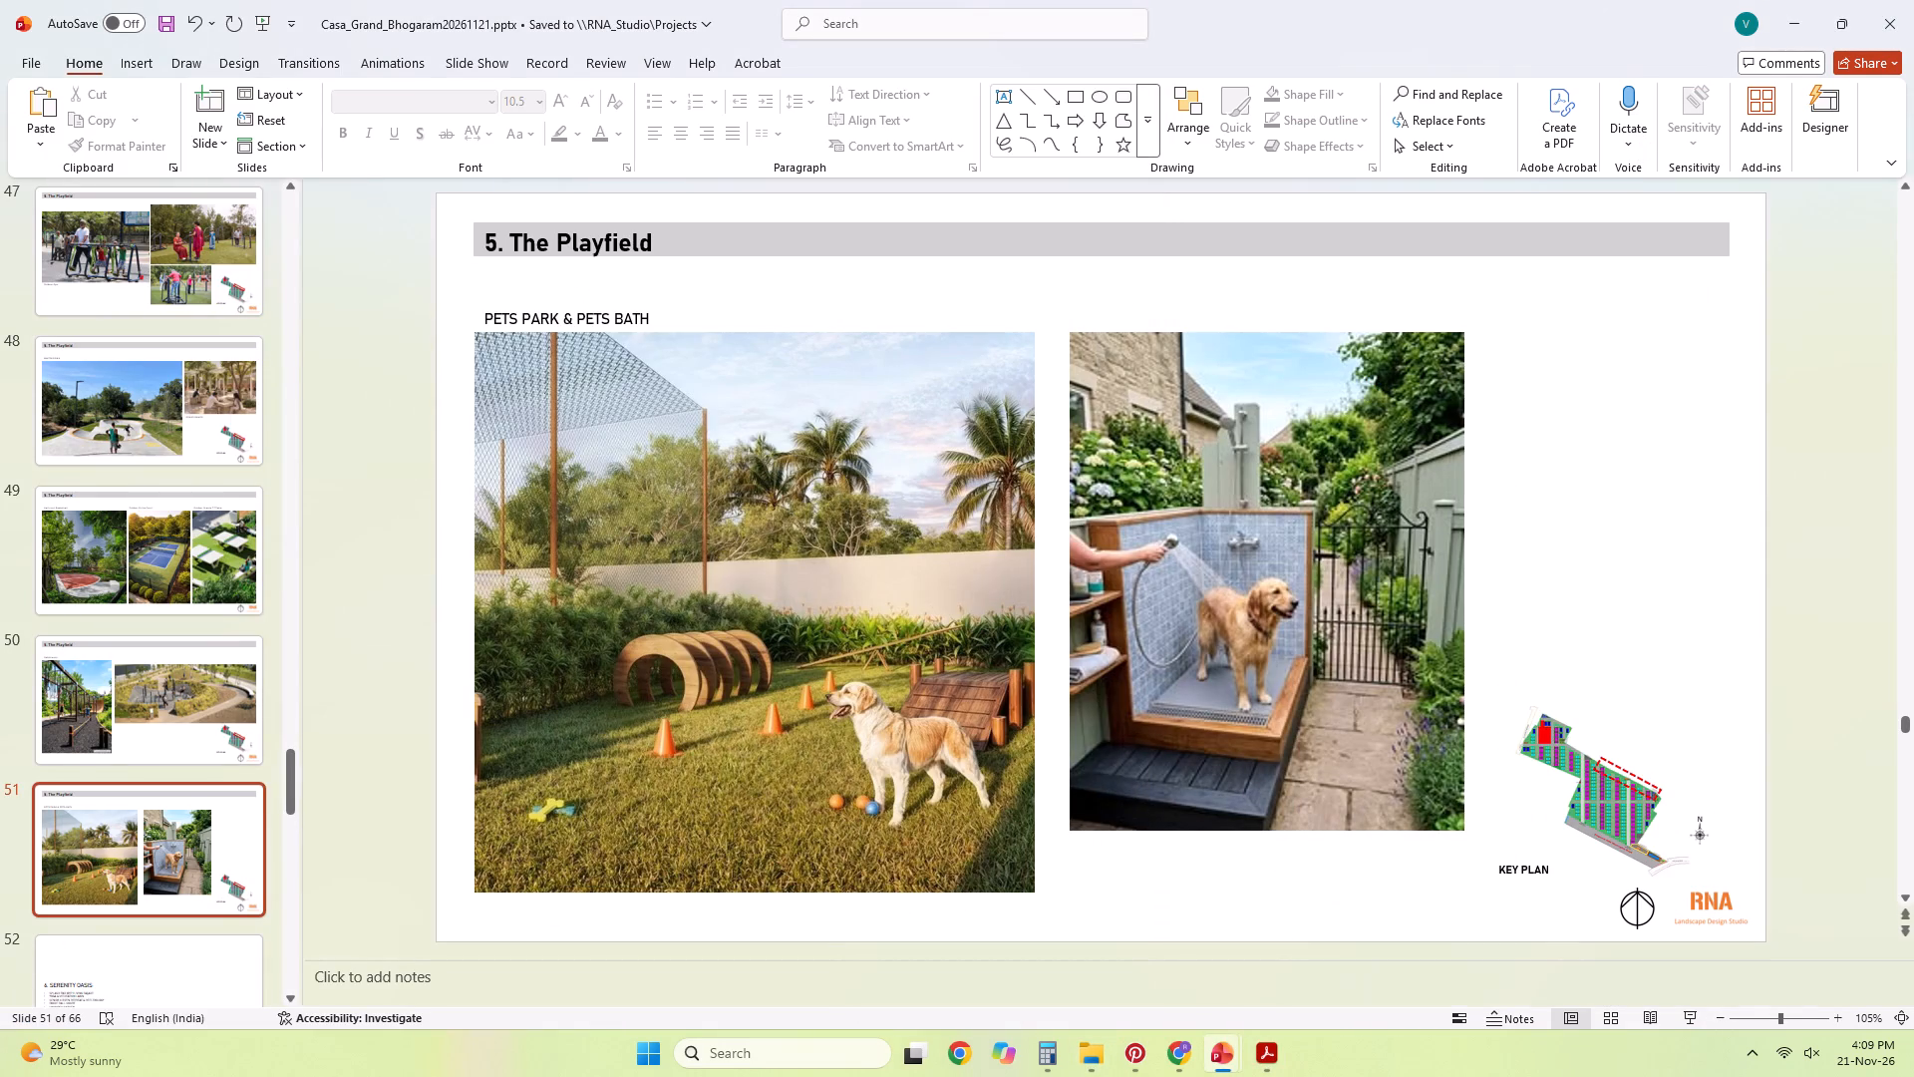
key(Escape)
click(1561, 445)
Check the Serenity Oasis title slide, and look back through the Playfield slides to the section's title slide and amenity list.
scroll(614, 373, down, 2)
scroll(614, 373, up, 1)
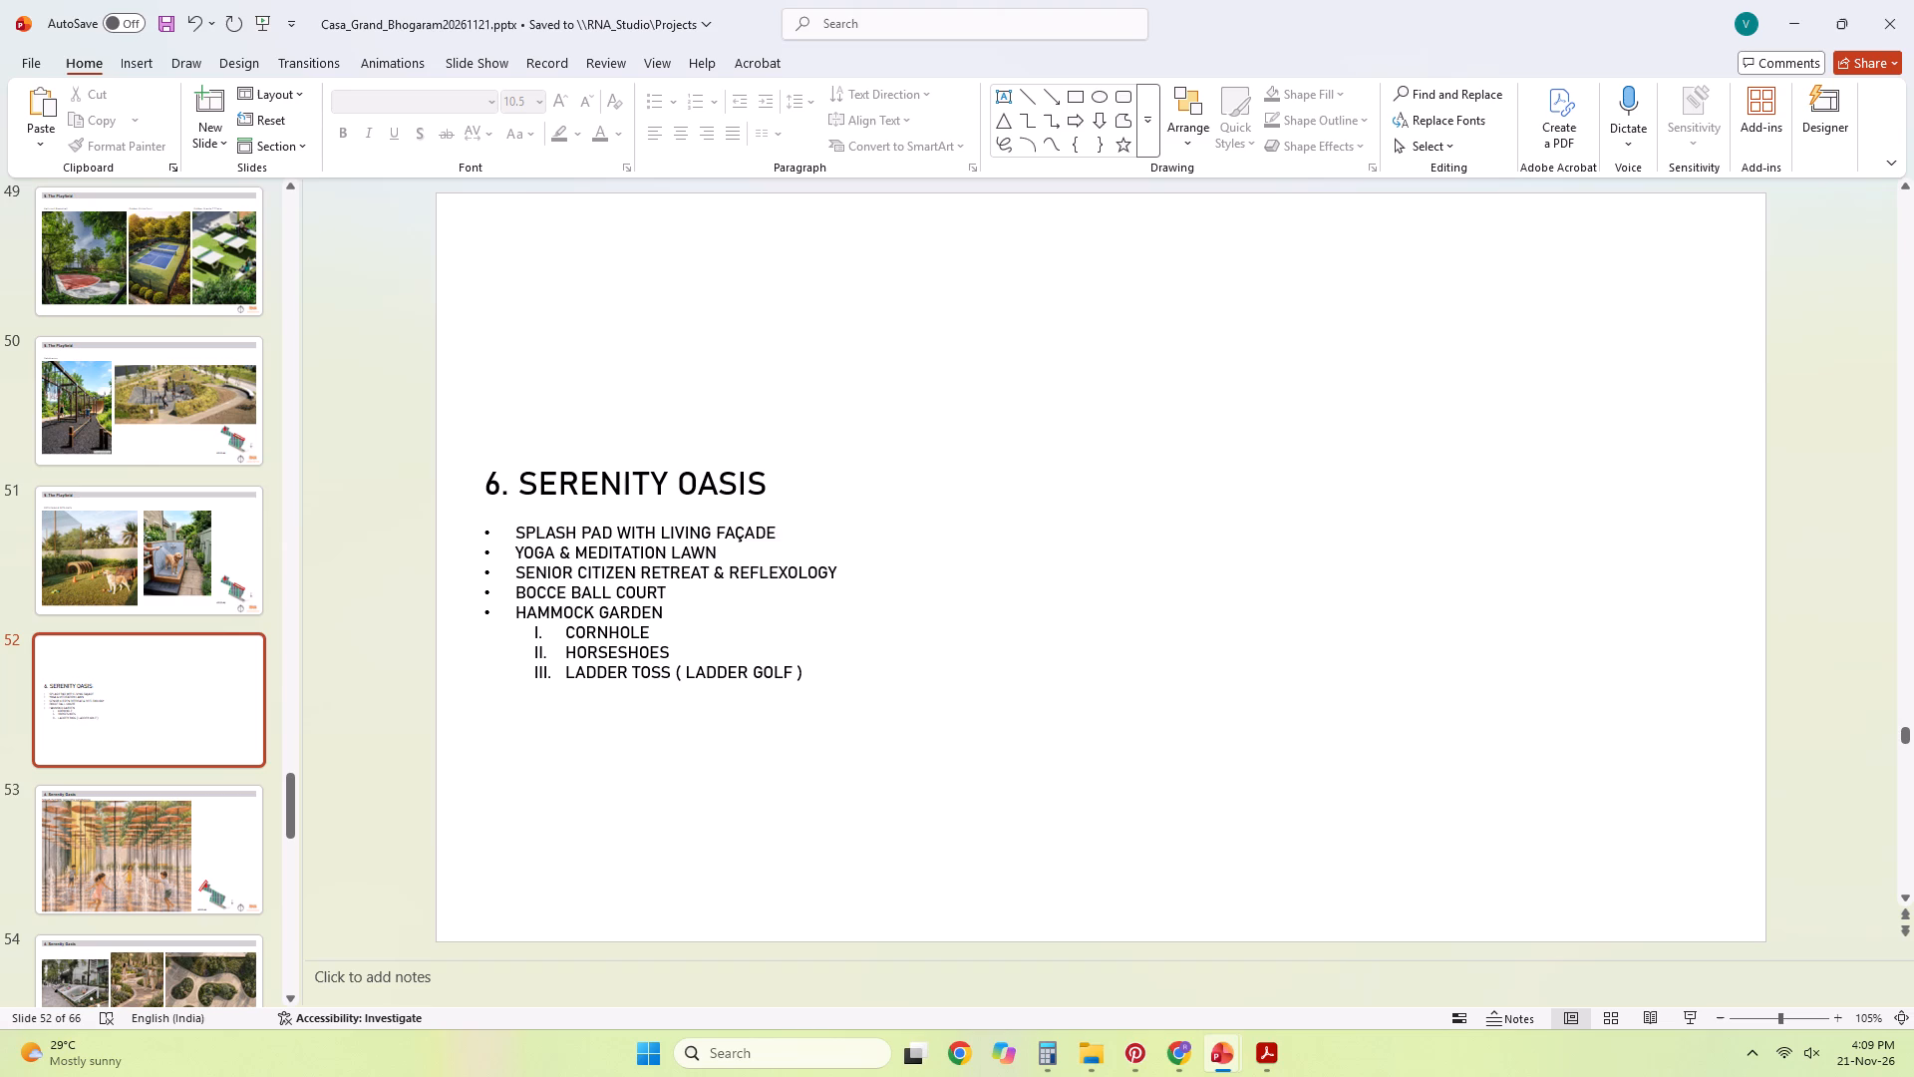
scroll(127, 678, up, 6)
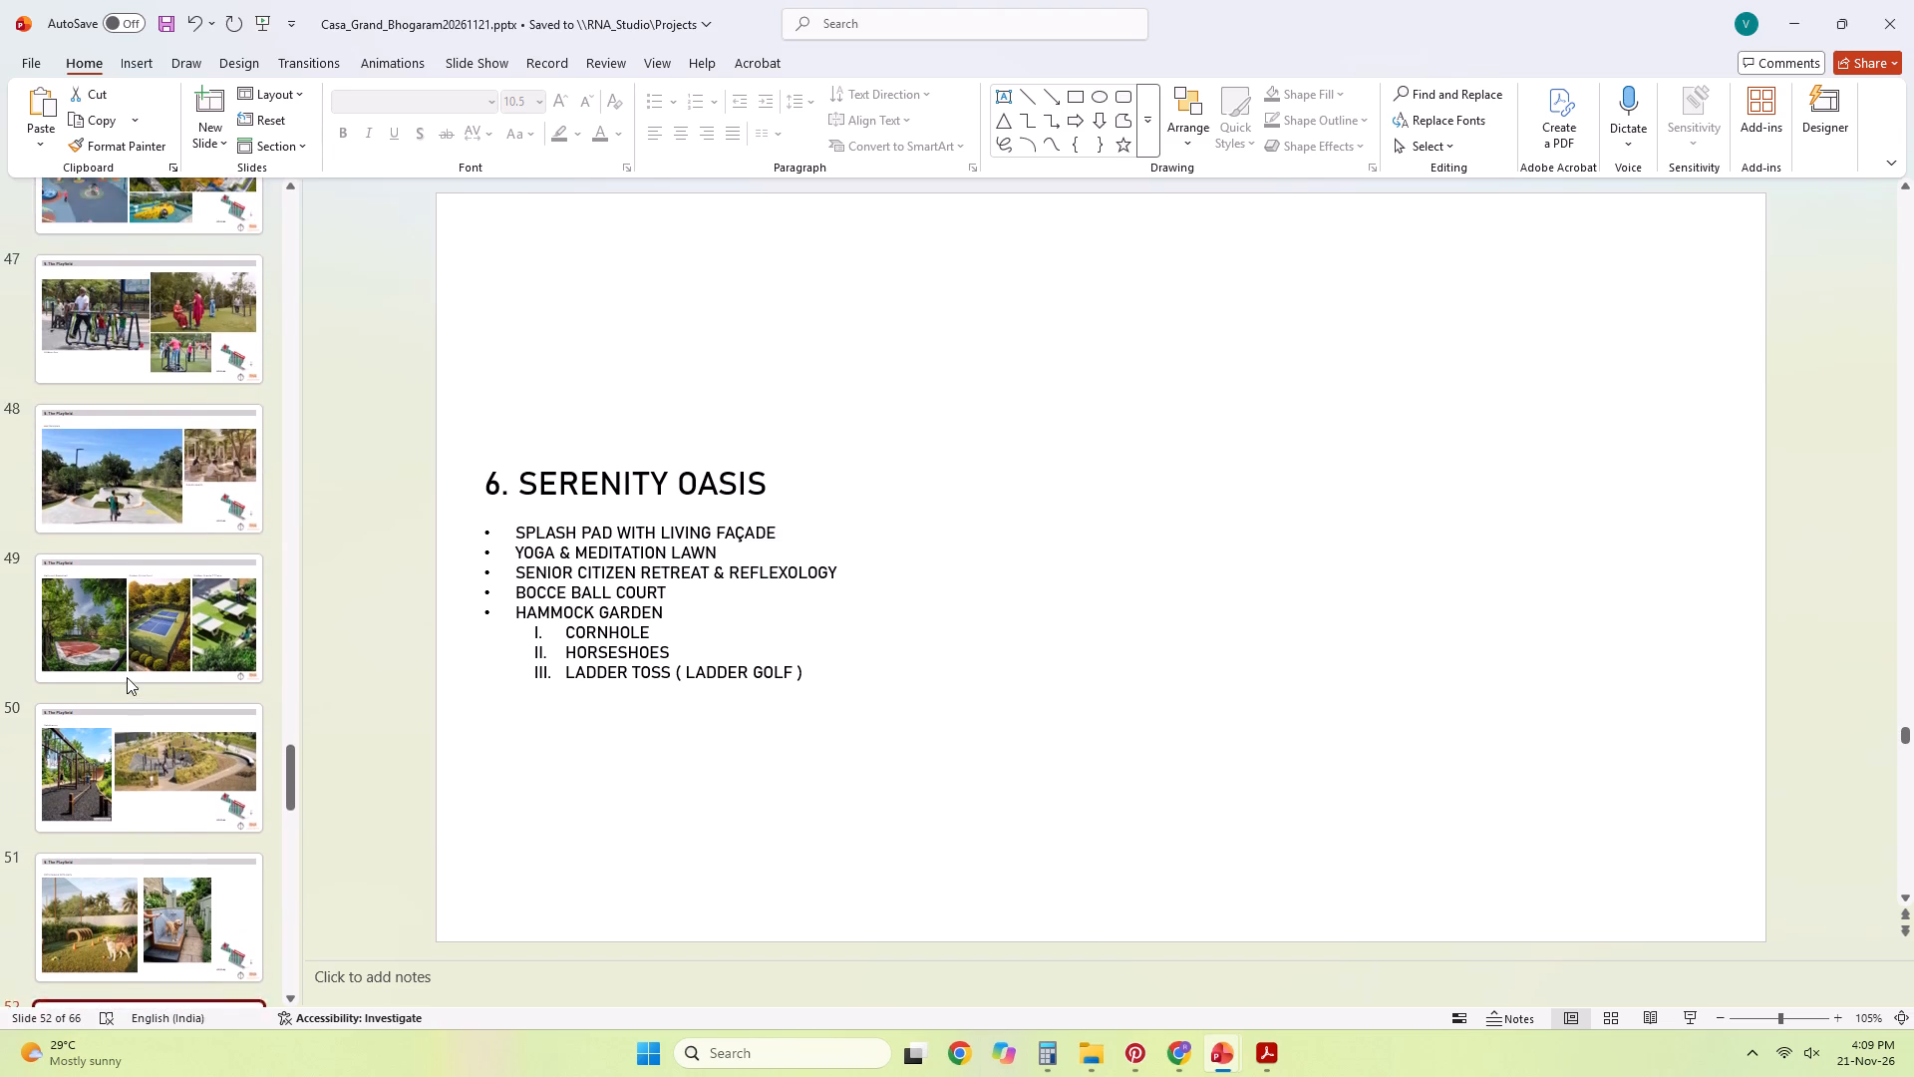
scroll(127, 677, up, 2)
click(124, 596)
scroll(185, 514, up, 6)
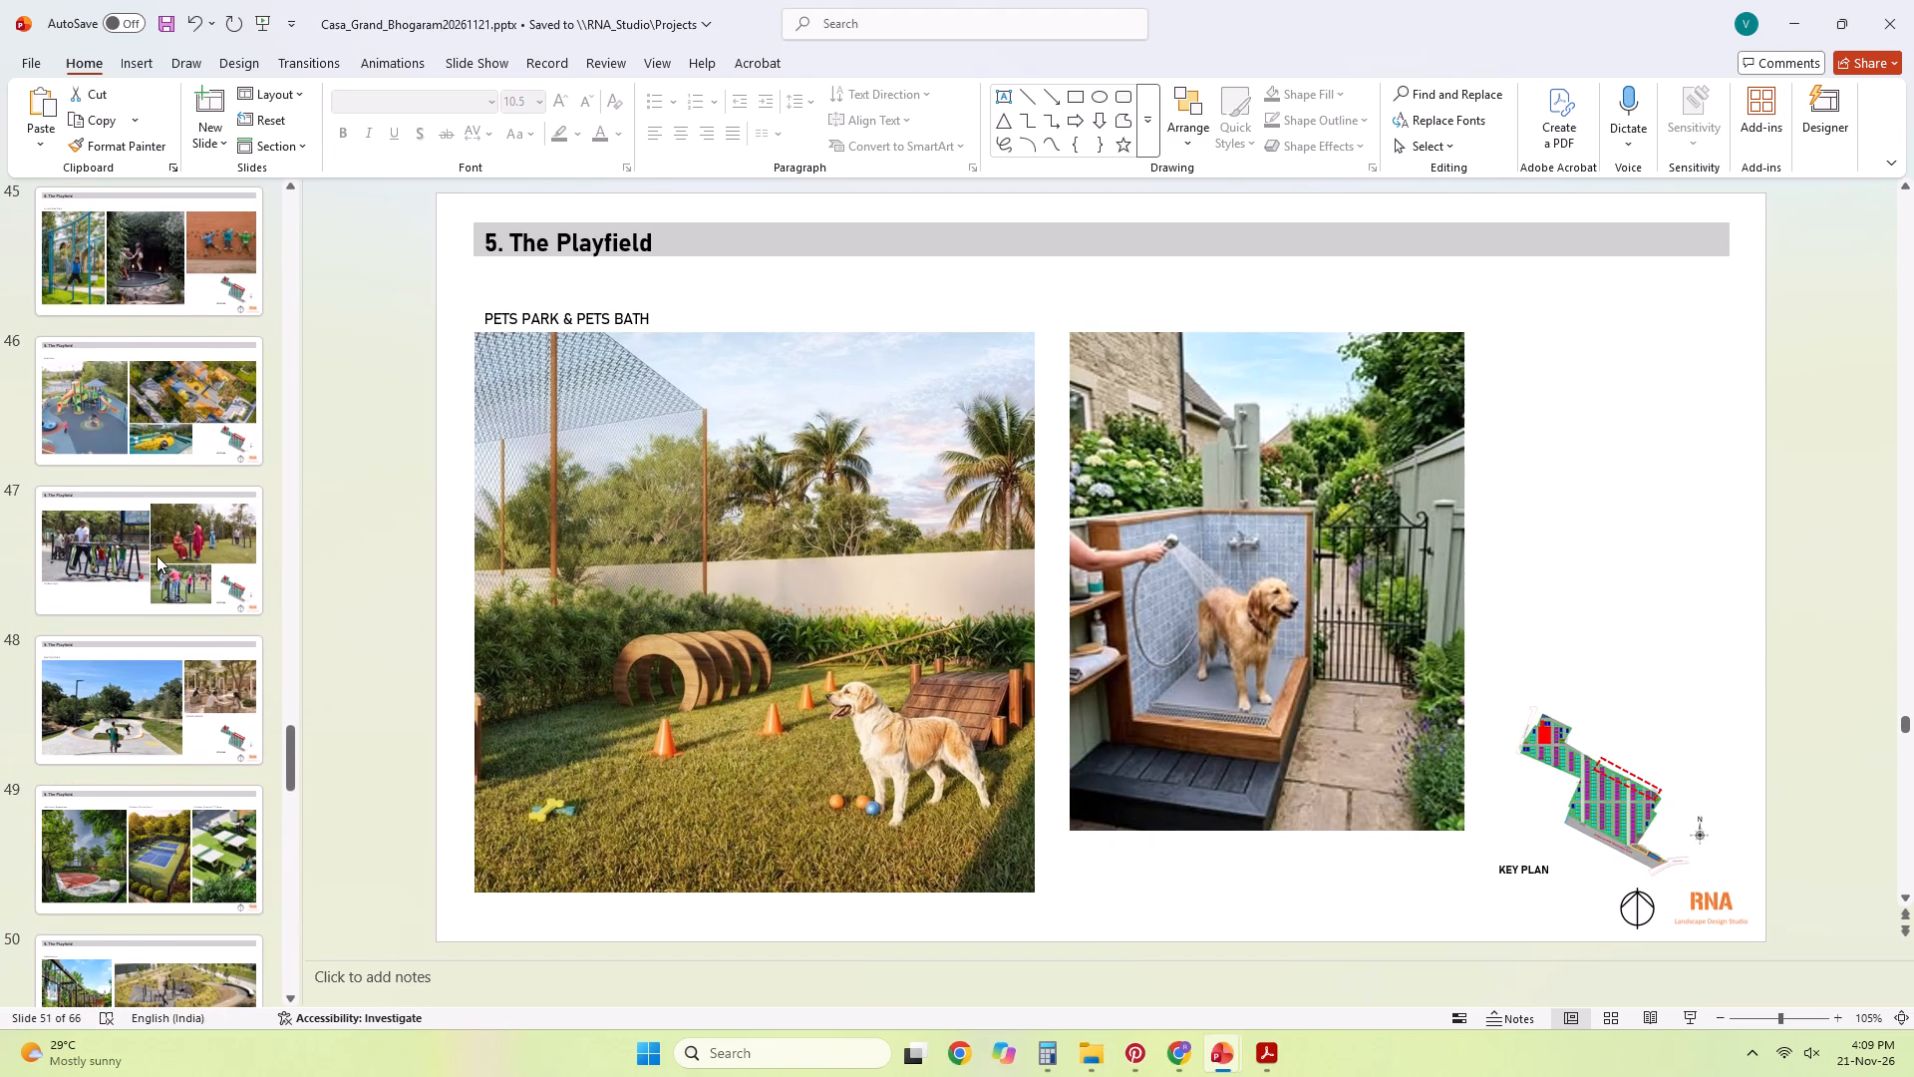
click(141, 537)
scroll(165, 430, up, 3)
click(179, 446)
scroll(179, 446, up, 4)
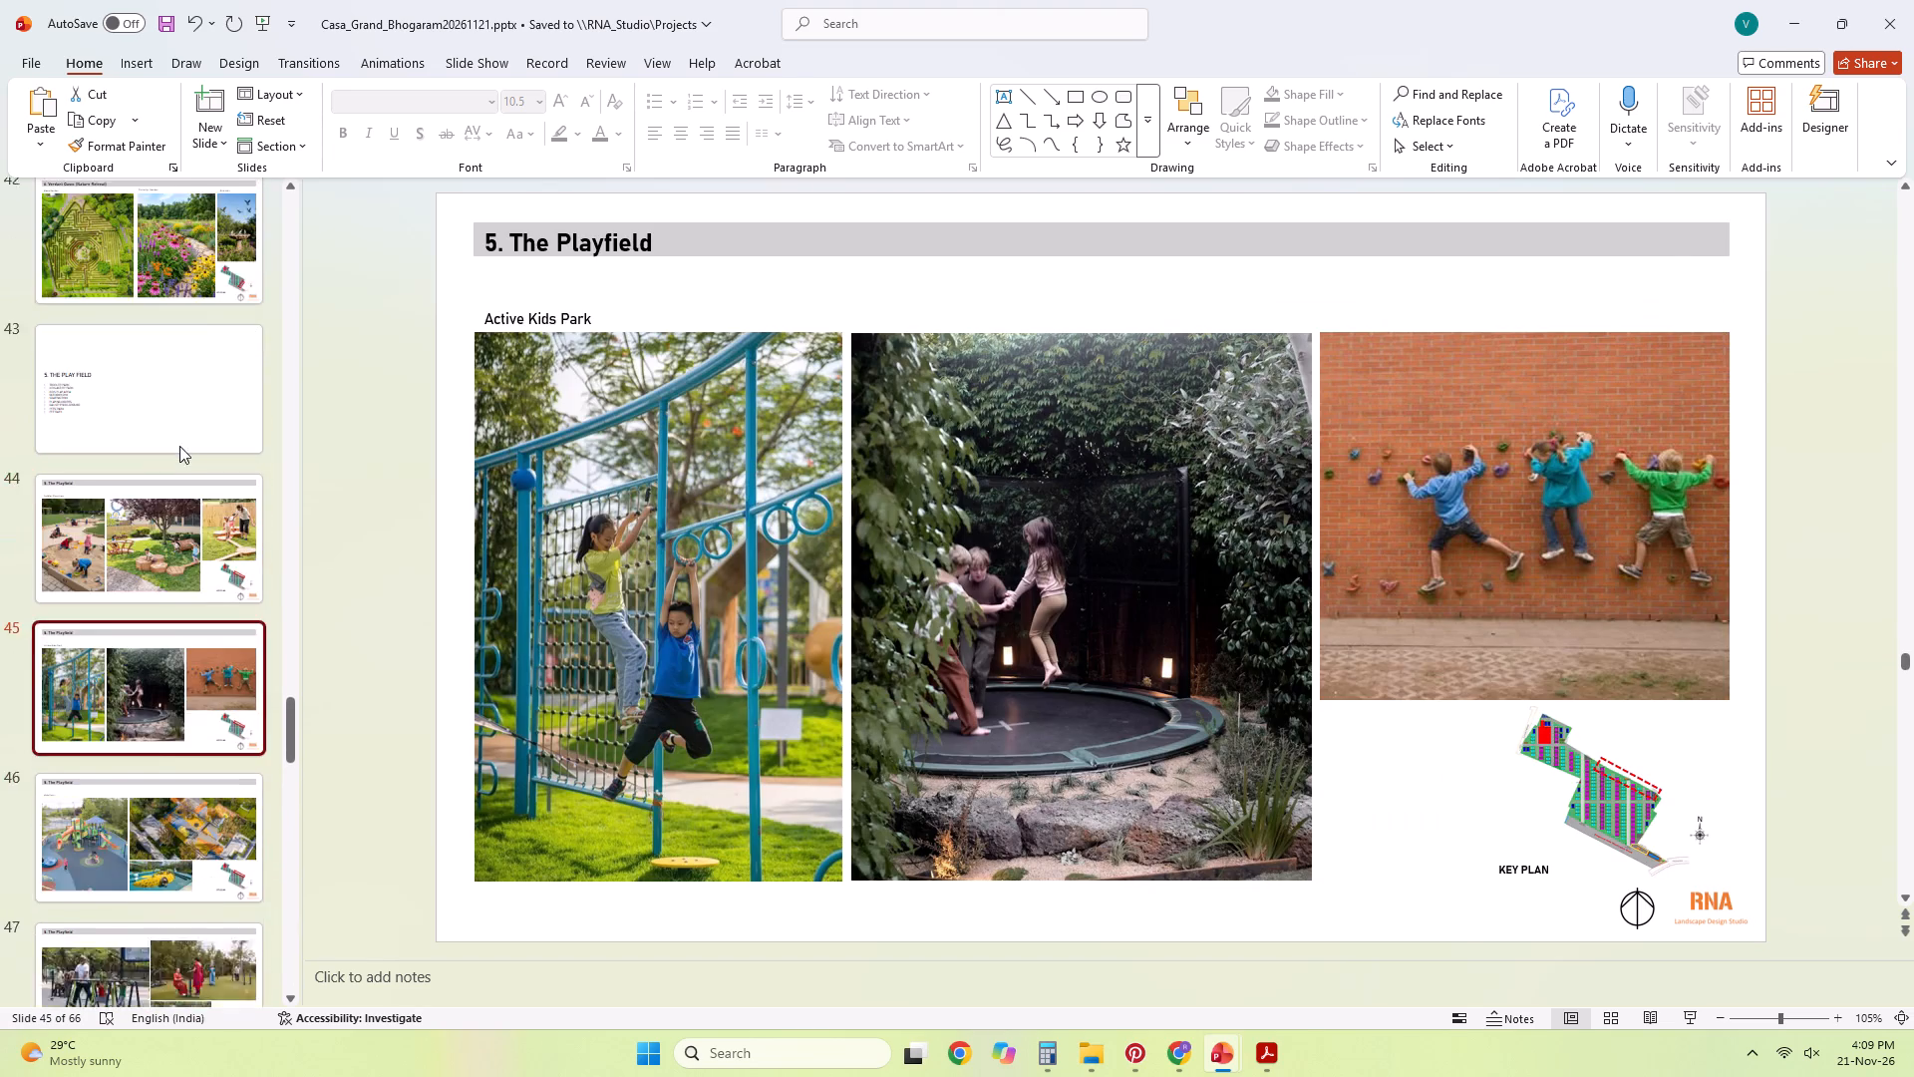
scroll(183, 451, up, 4)
click(129, 810)
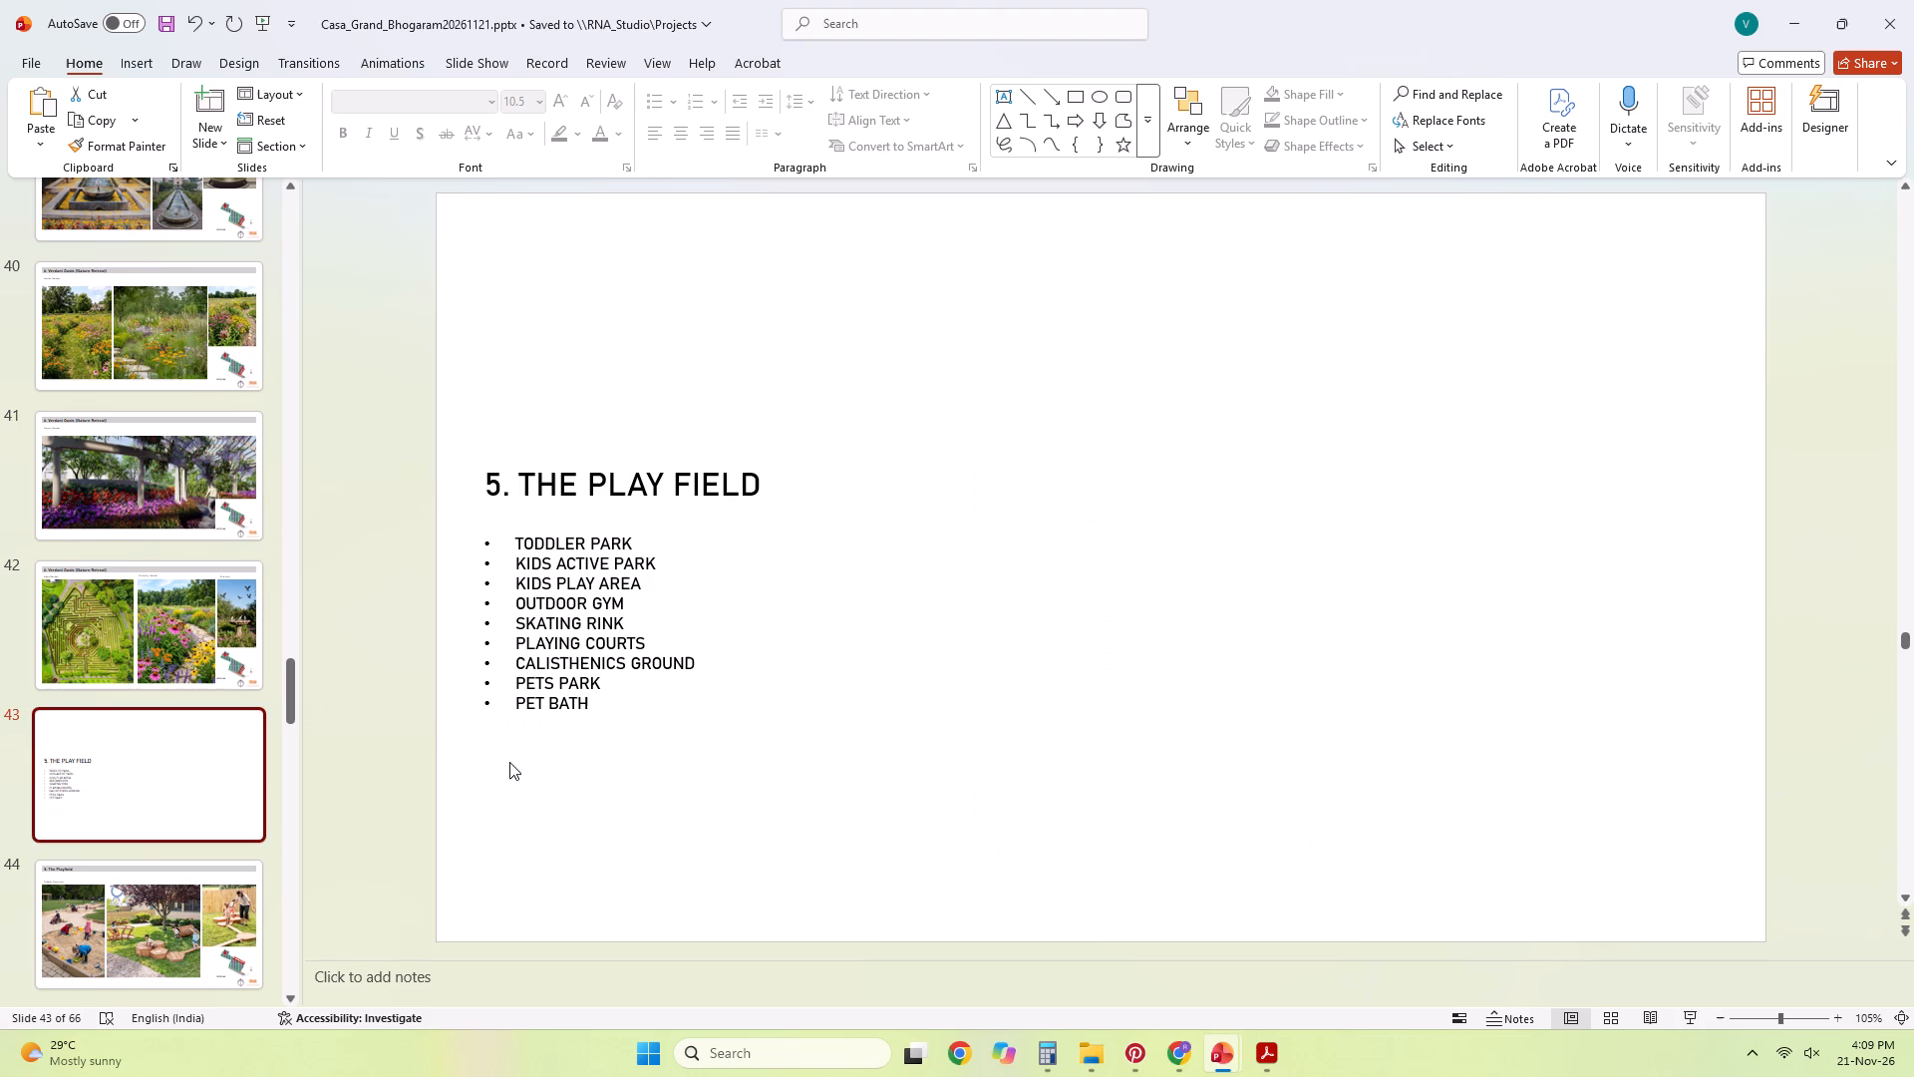
Look back through the Verdant Oasis slides, including Nectar Garden, Charbagh Court and Pet park, to the section's title slide.
scroll(131, 592, up, 4)
click(135, 592)
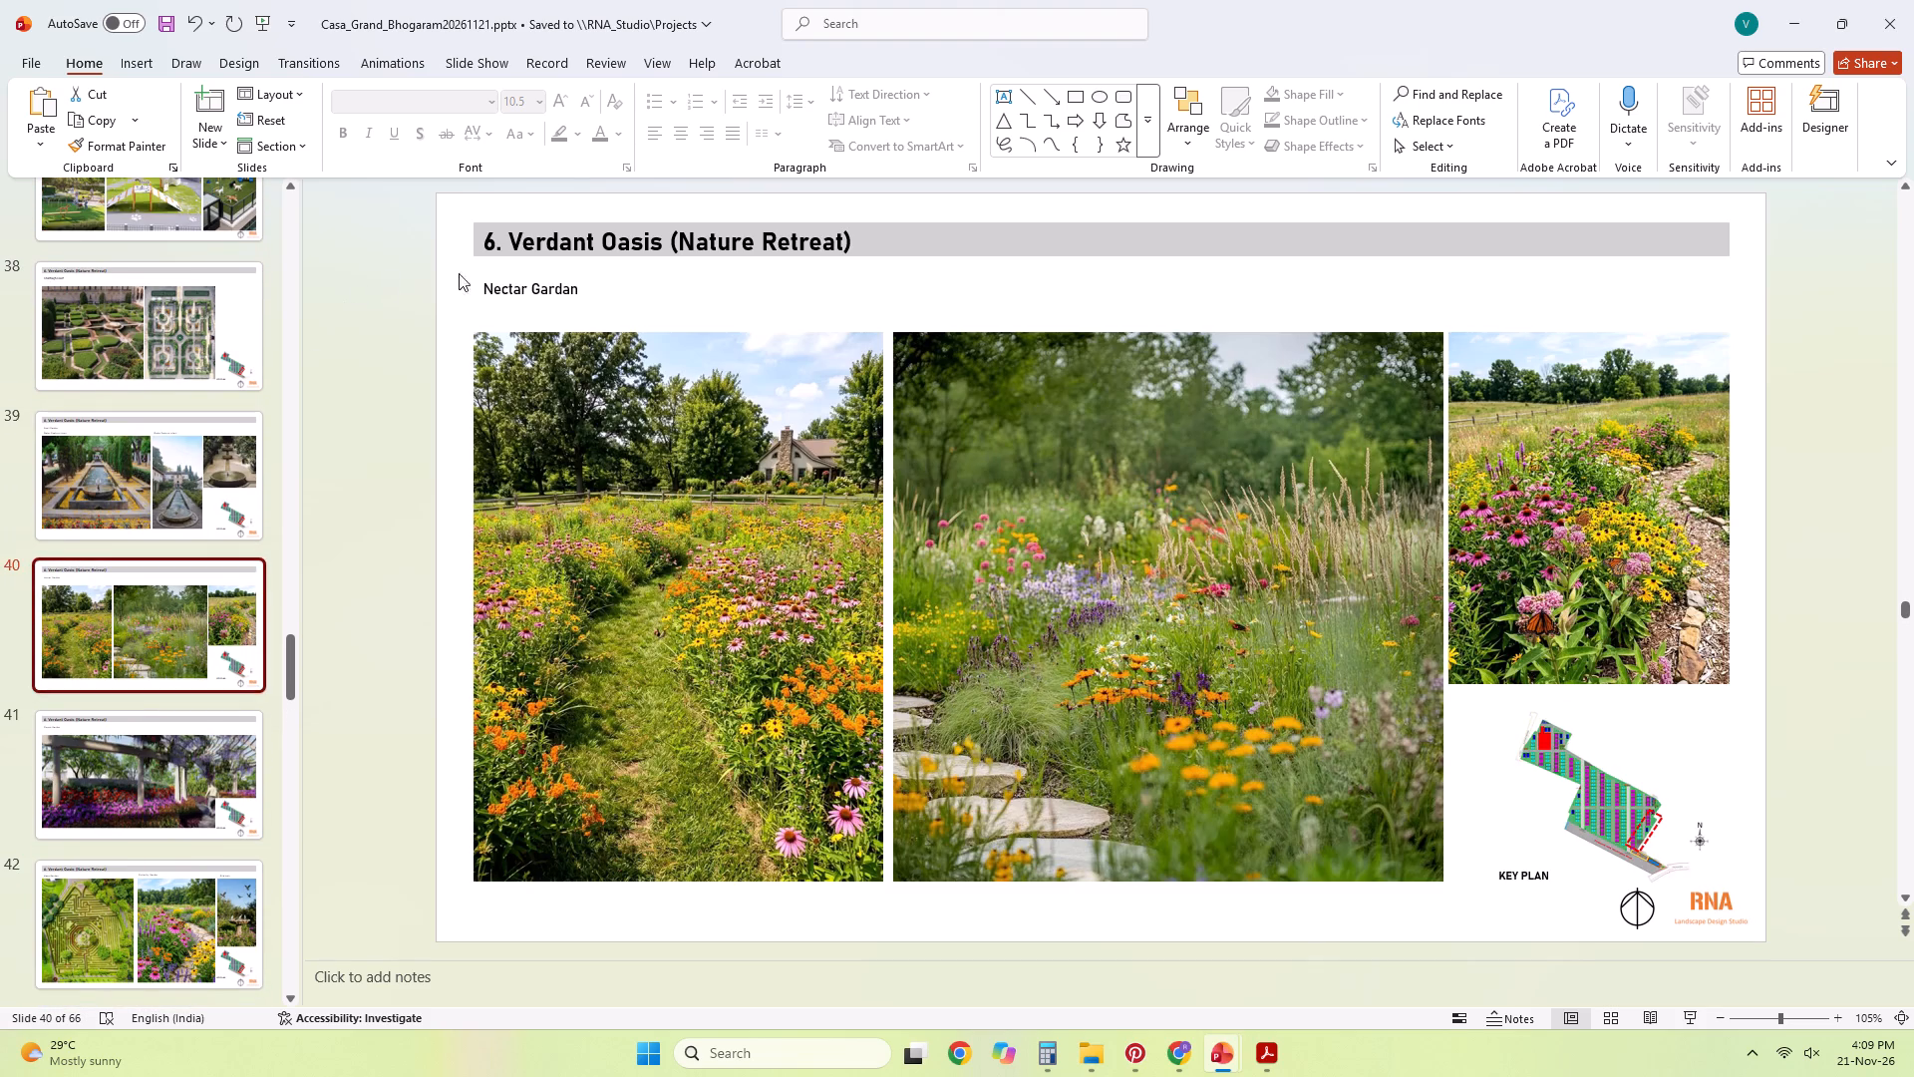
click(115, 339)
scroll(138, 369, up, 2)
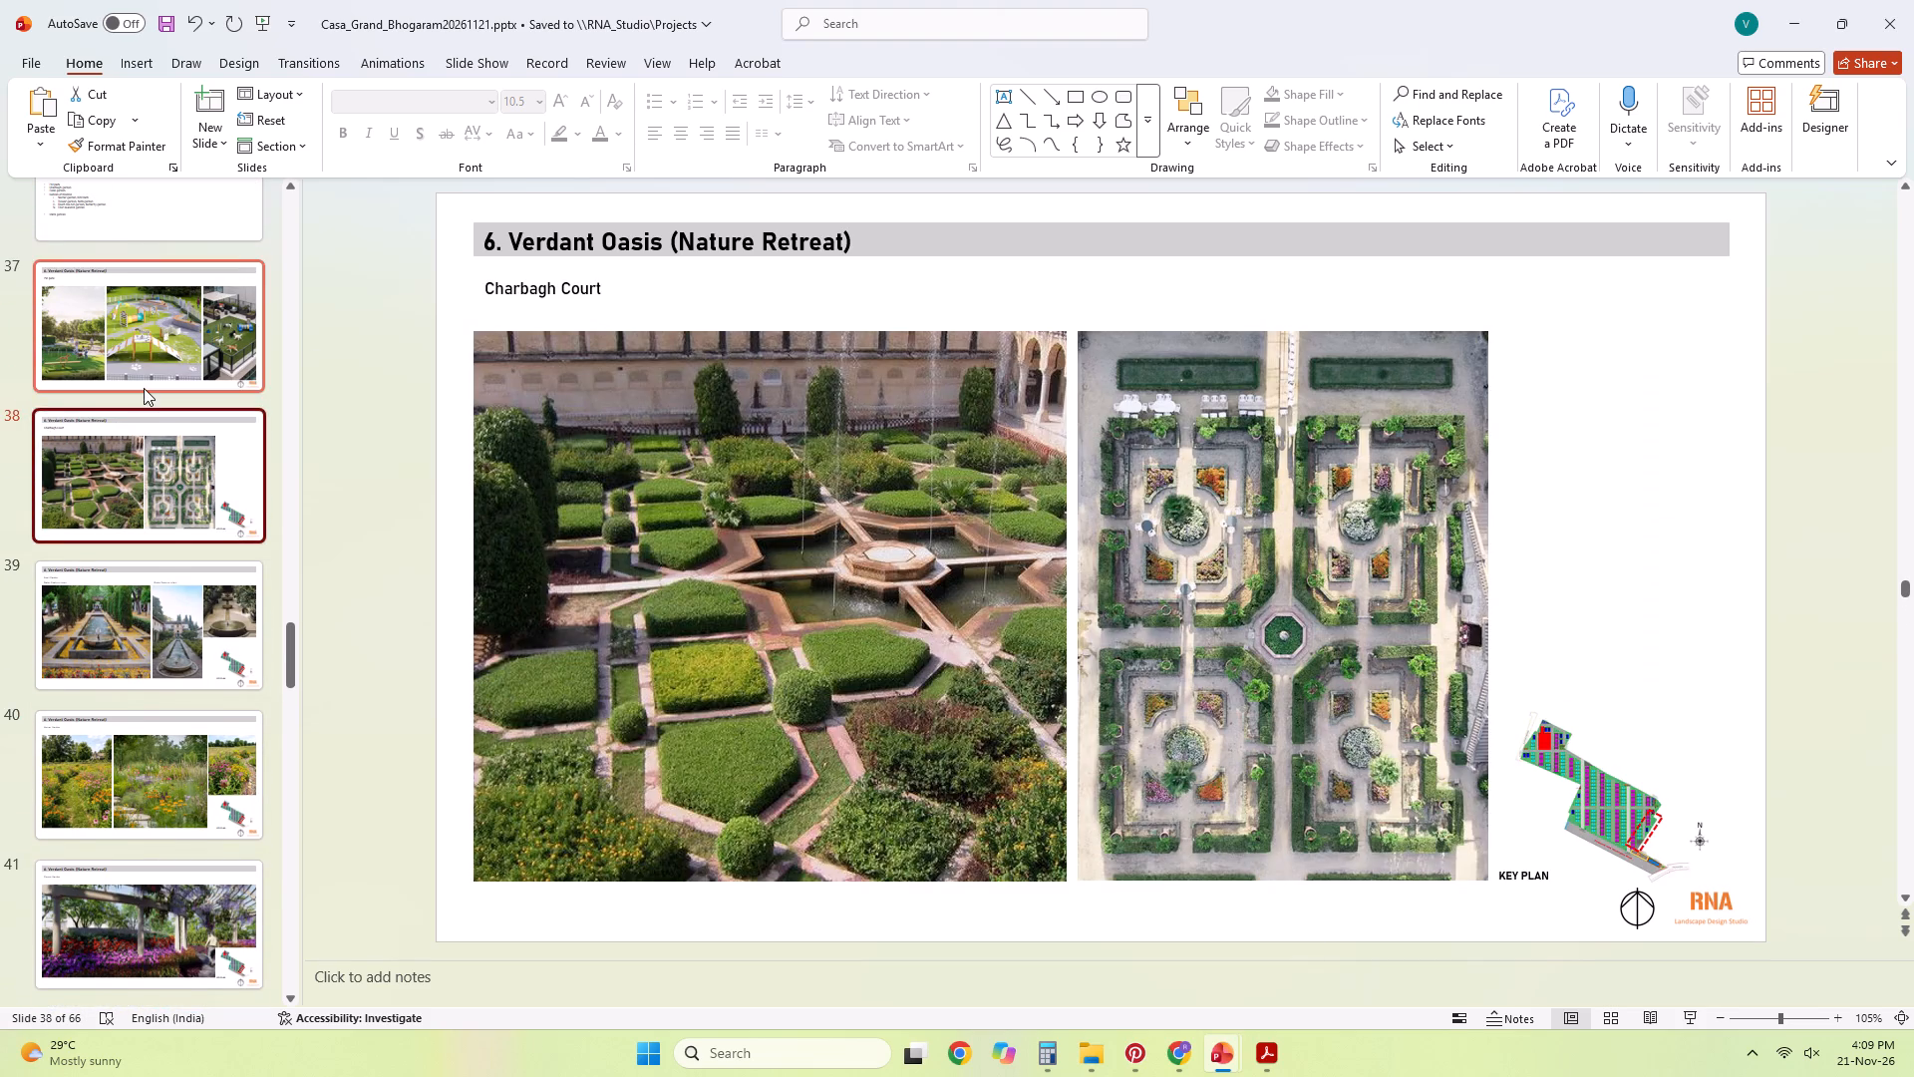
click(144, 386)
scroll(155, 462, up, 3)
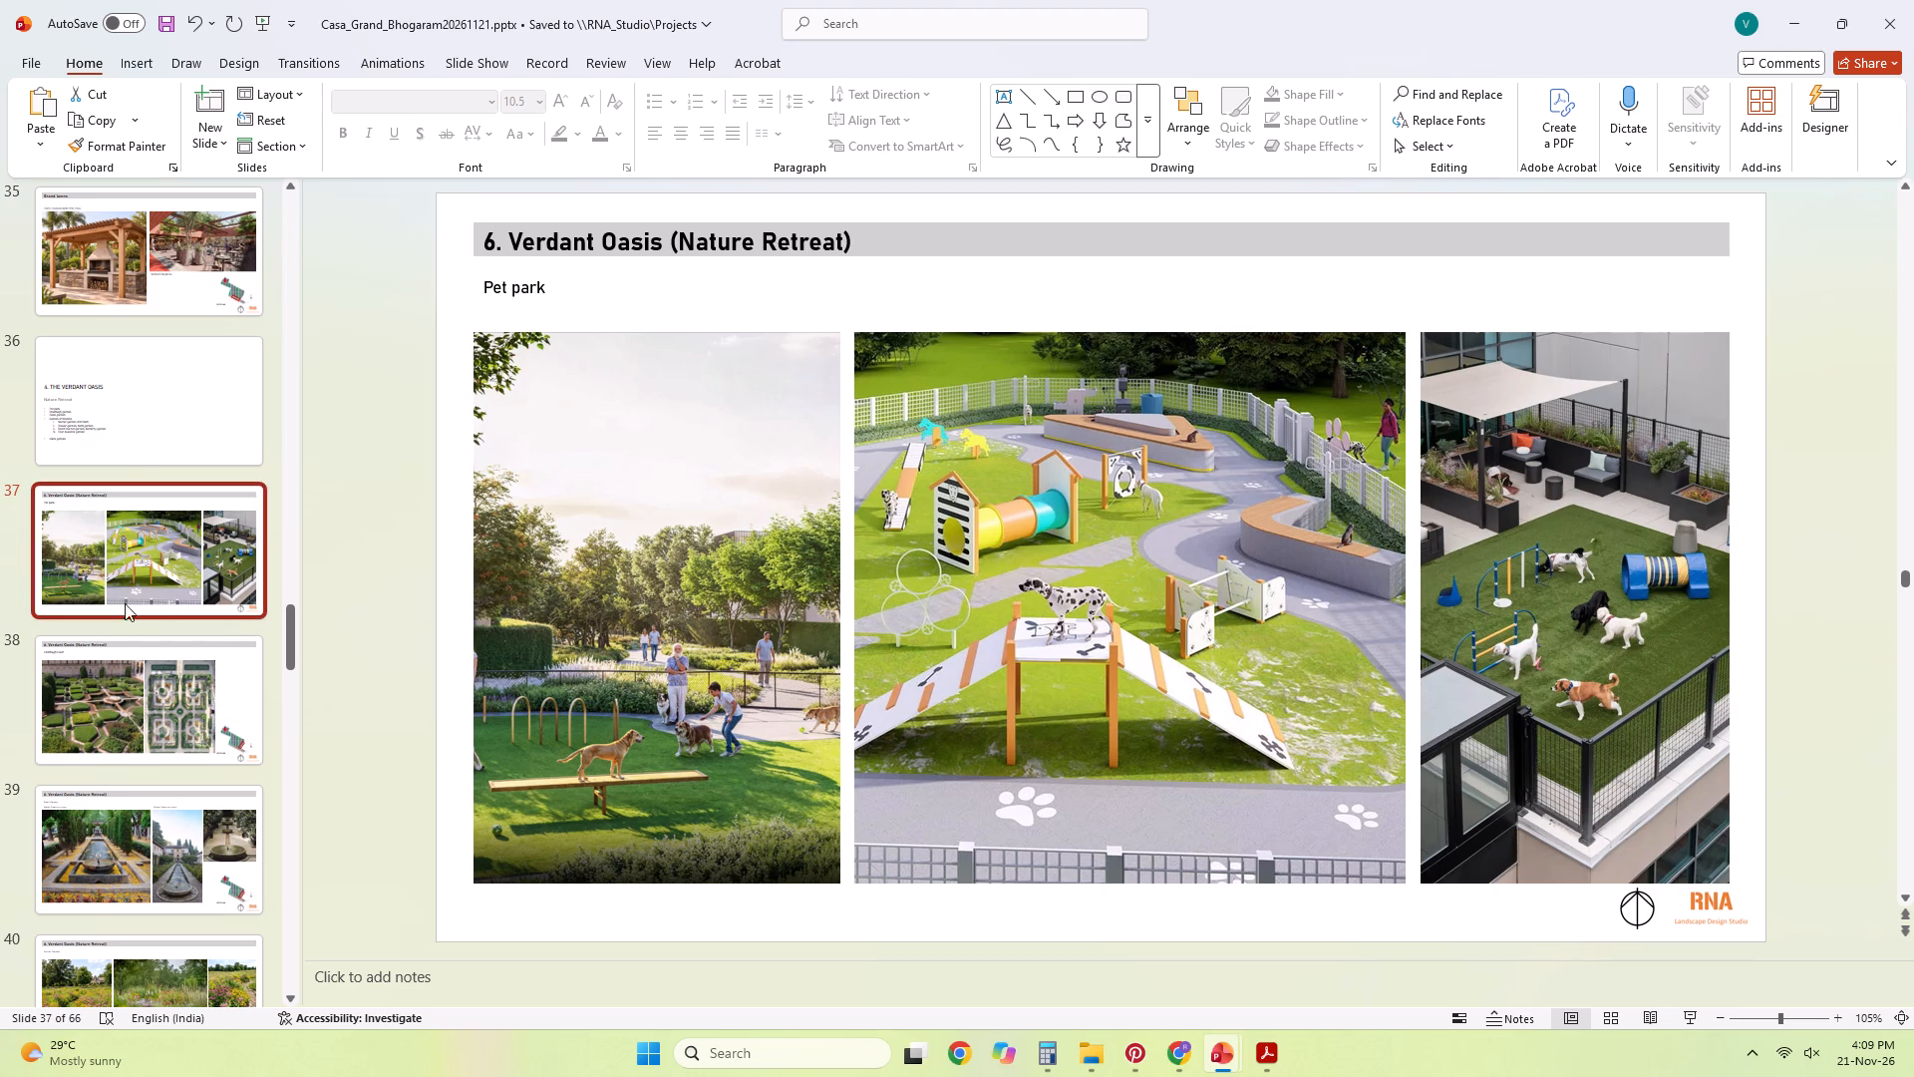
click(156, 434)
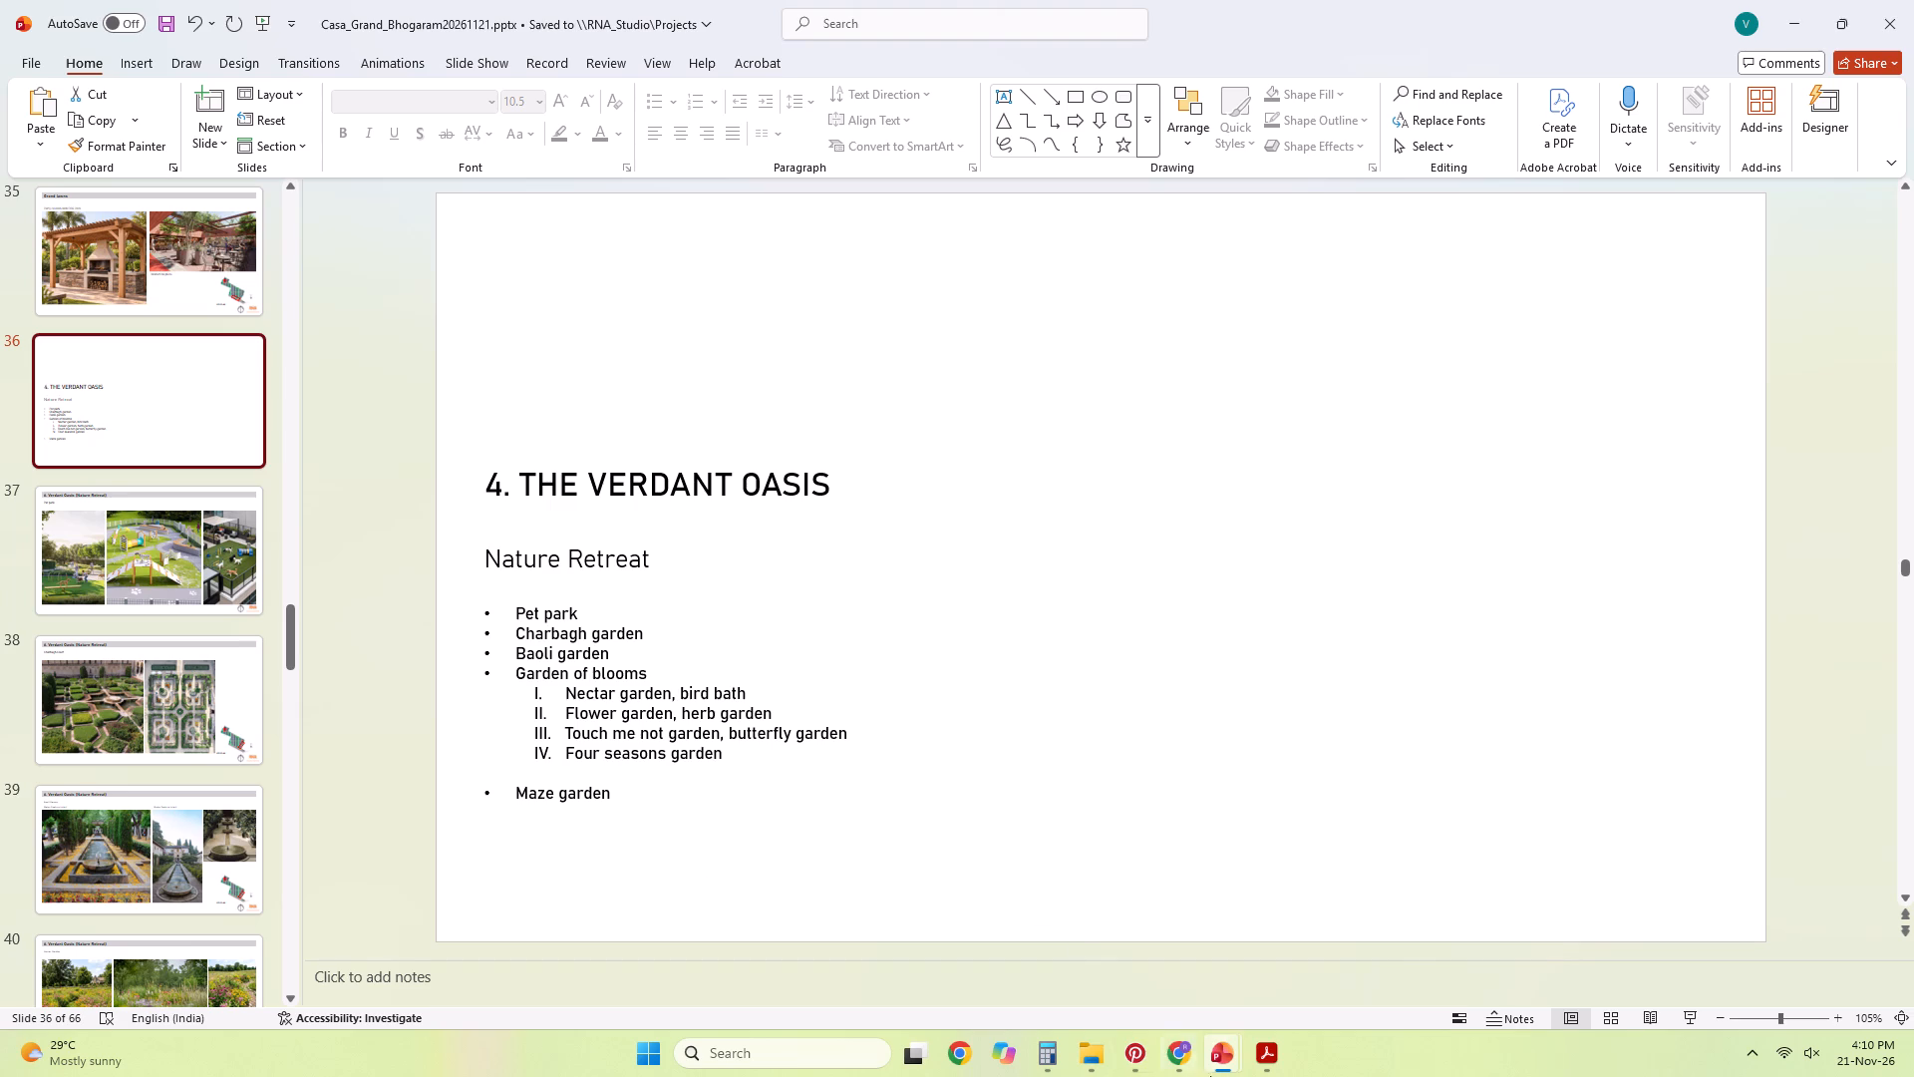
Save the presentation.
click(1103, 630)
click(1230, 605)
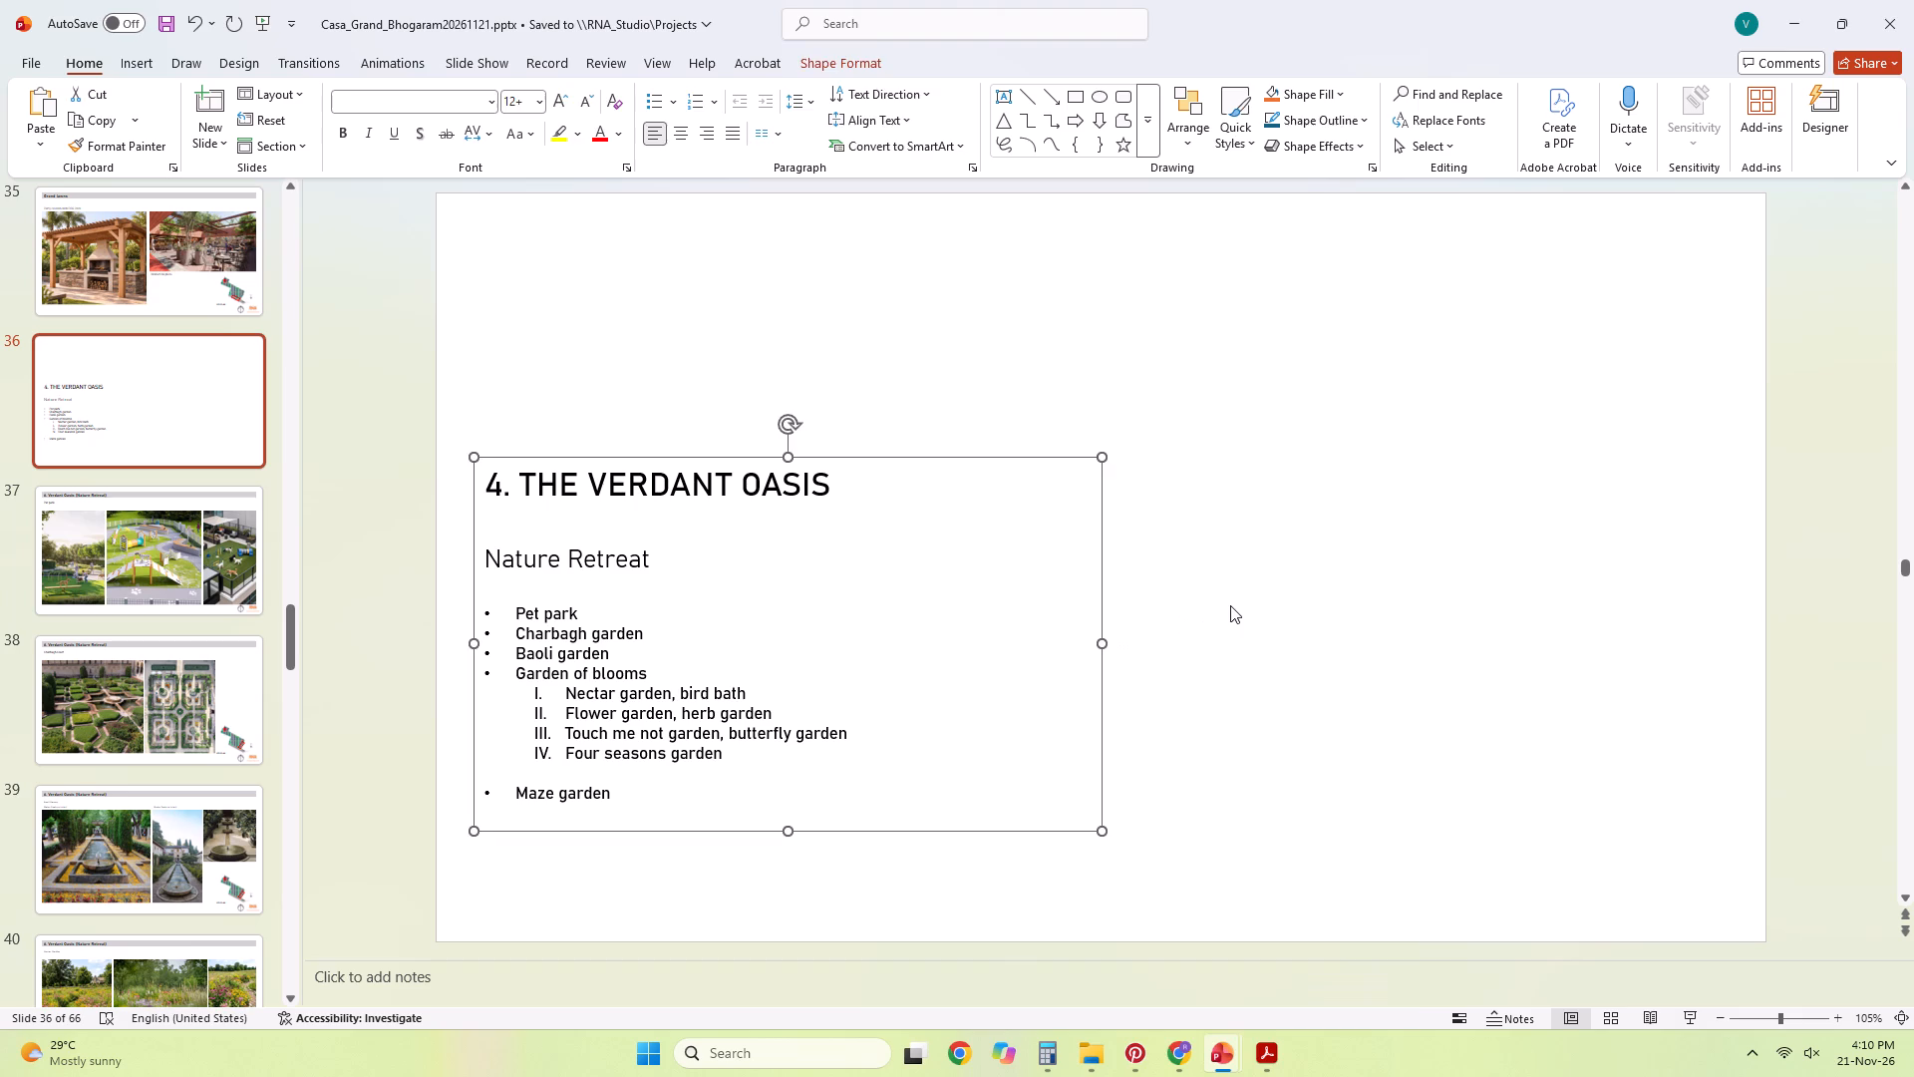
key(ctrl+s)
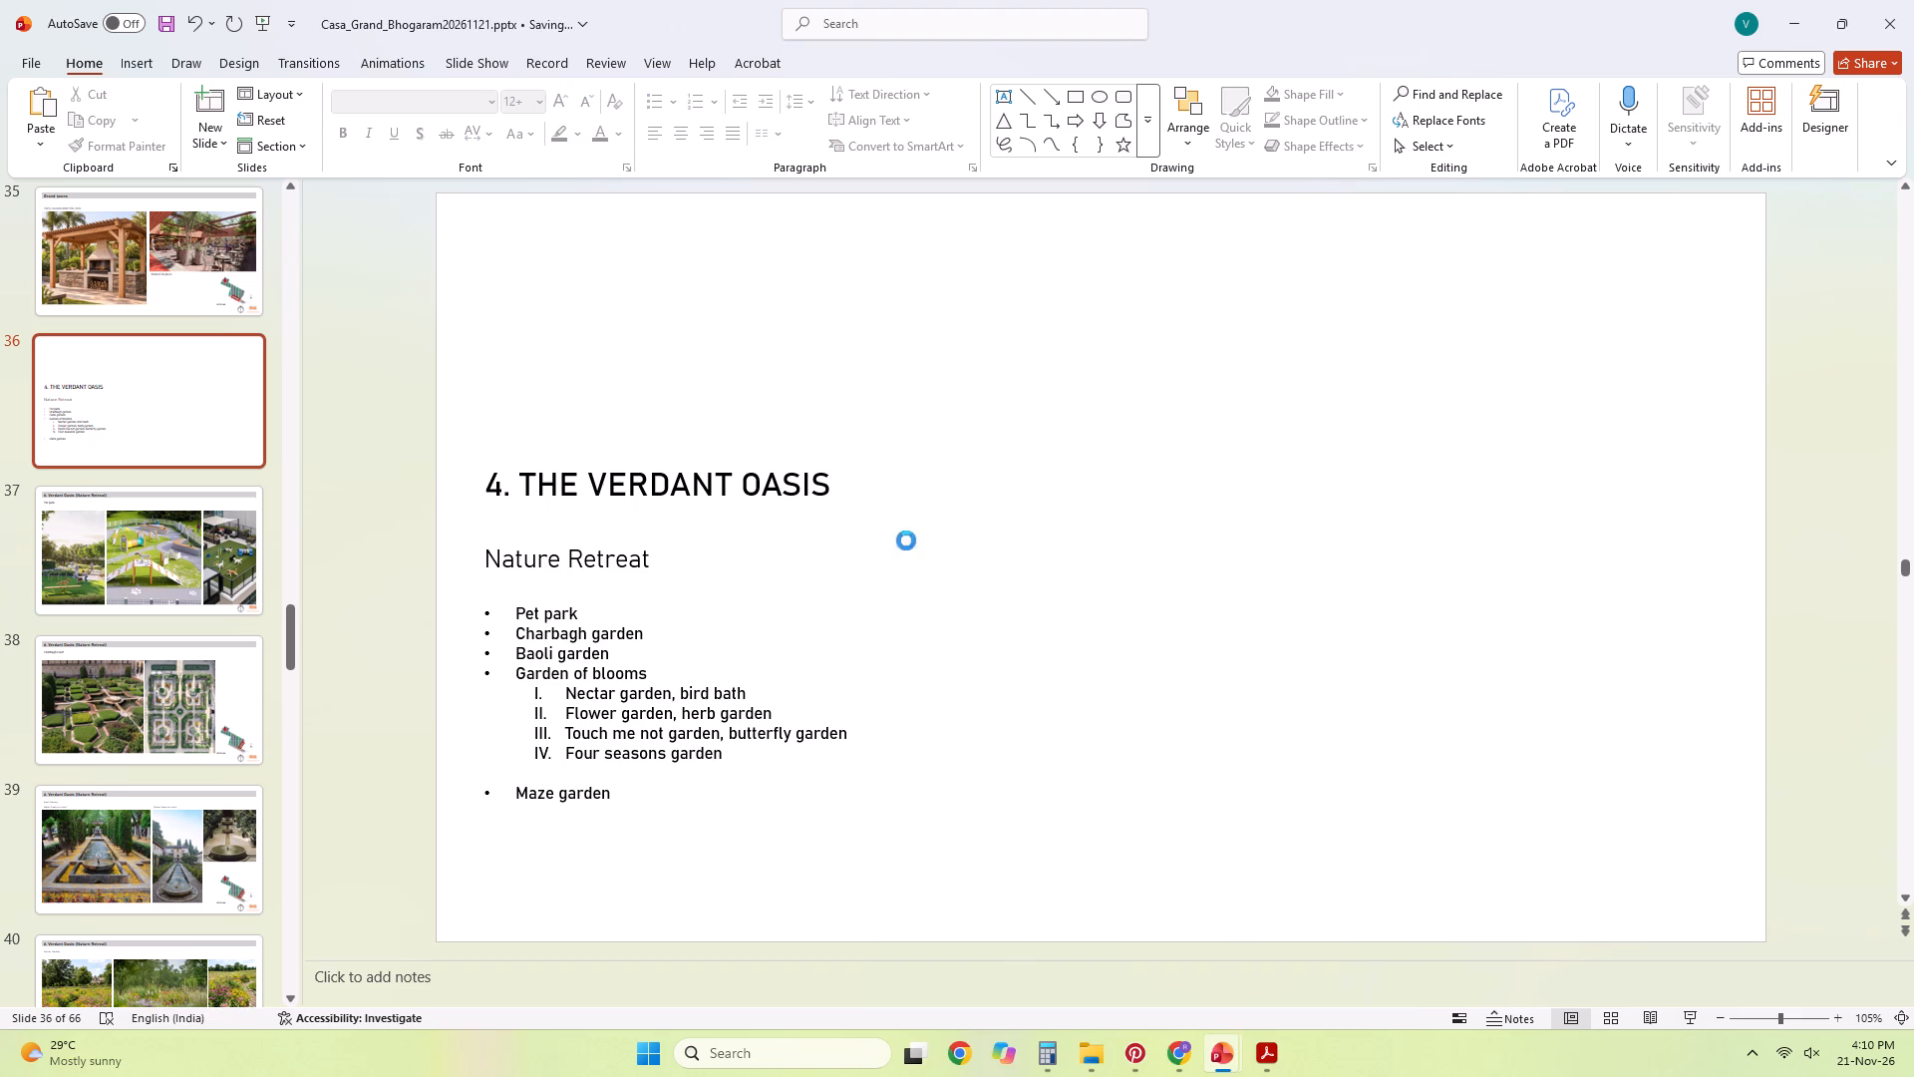
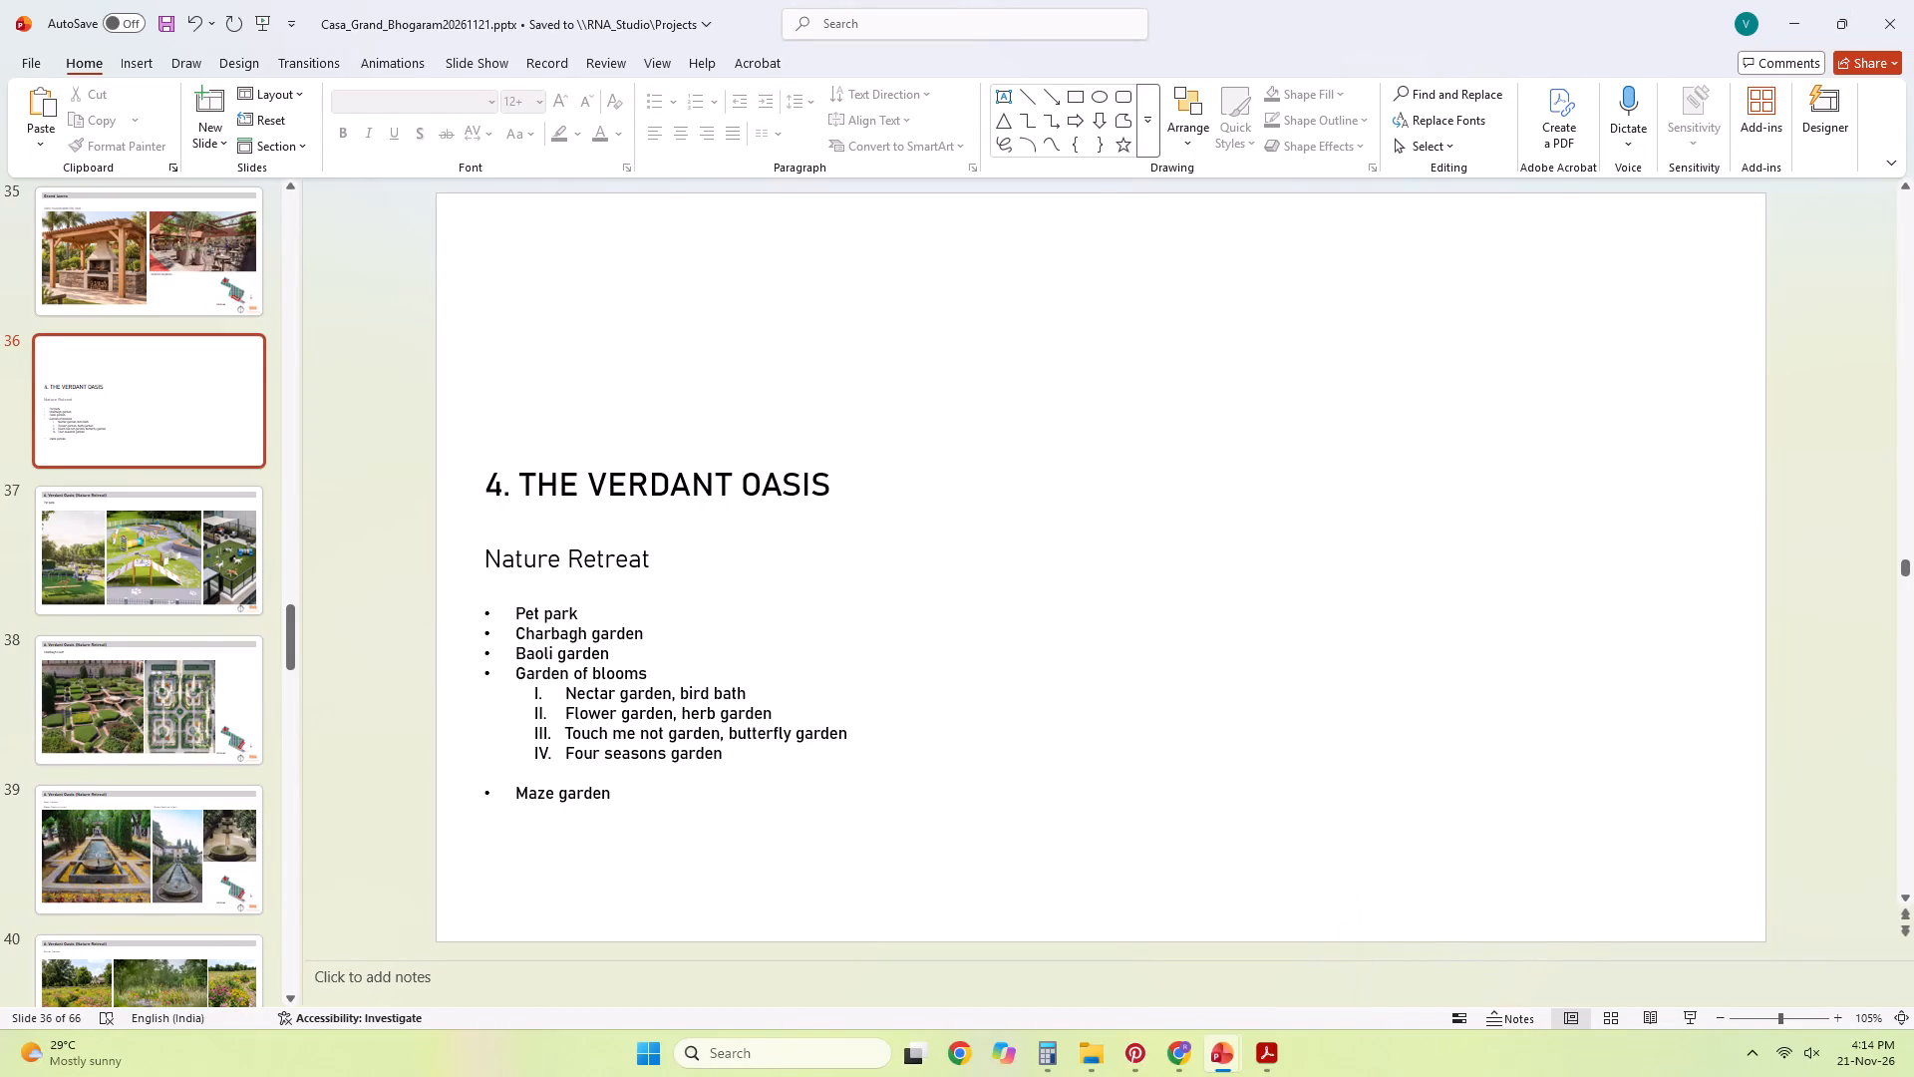
Look back through the Club house pool slides, from Pool swing and Pool net through Jacuzzi and Toddler pool to Hanging bed.
scroll(319, 450, up, 4)
scroll(241, 471, up, 3)
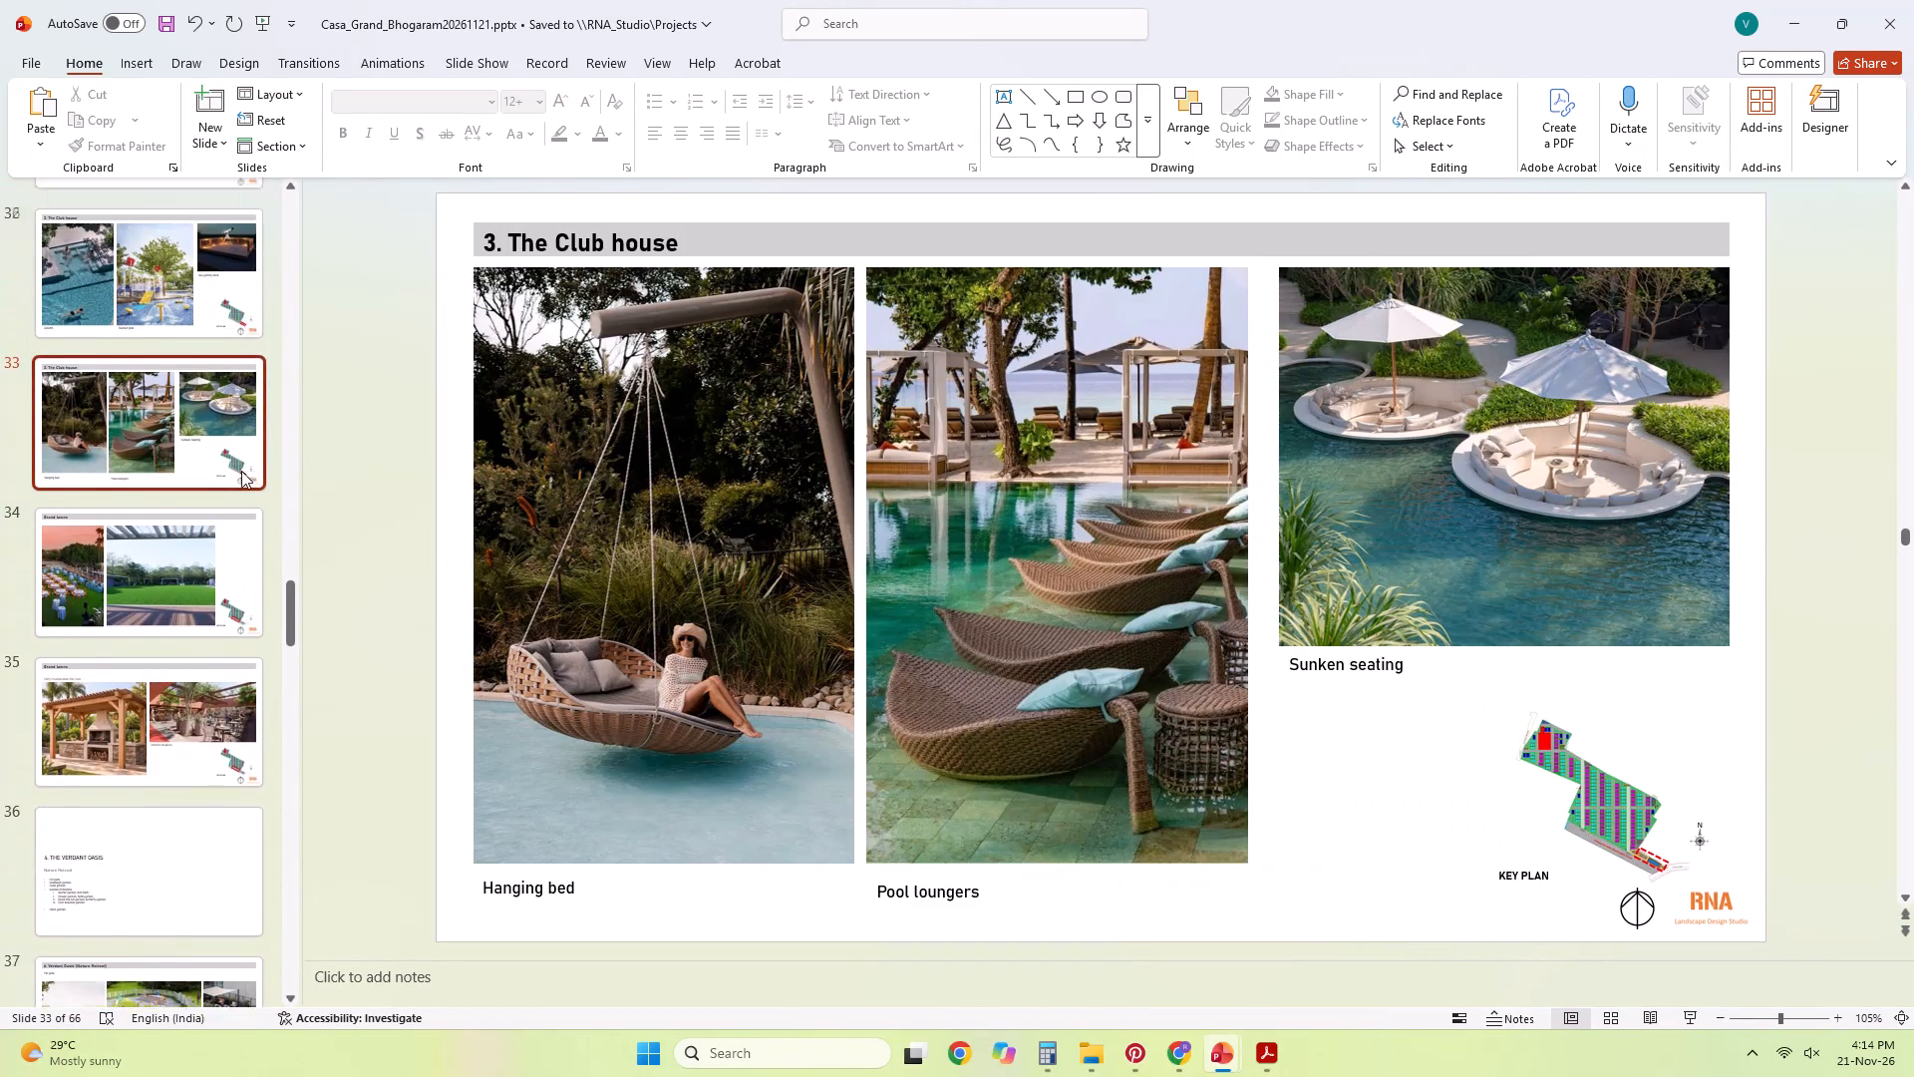
scroll(241, 471, up, 3)
click(157, 396)
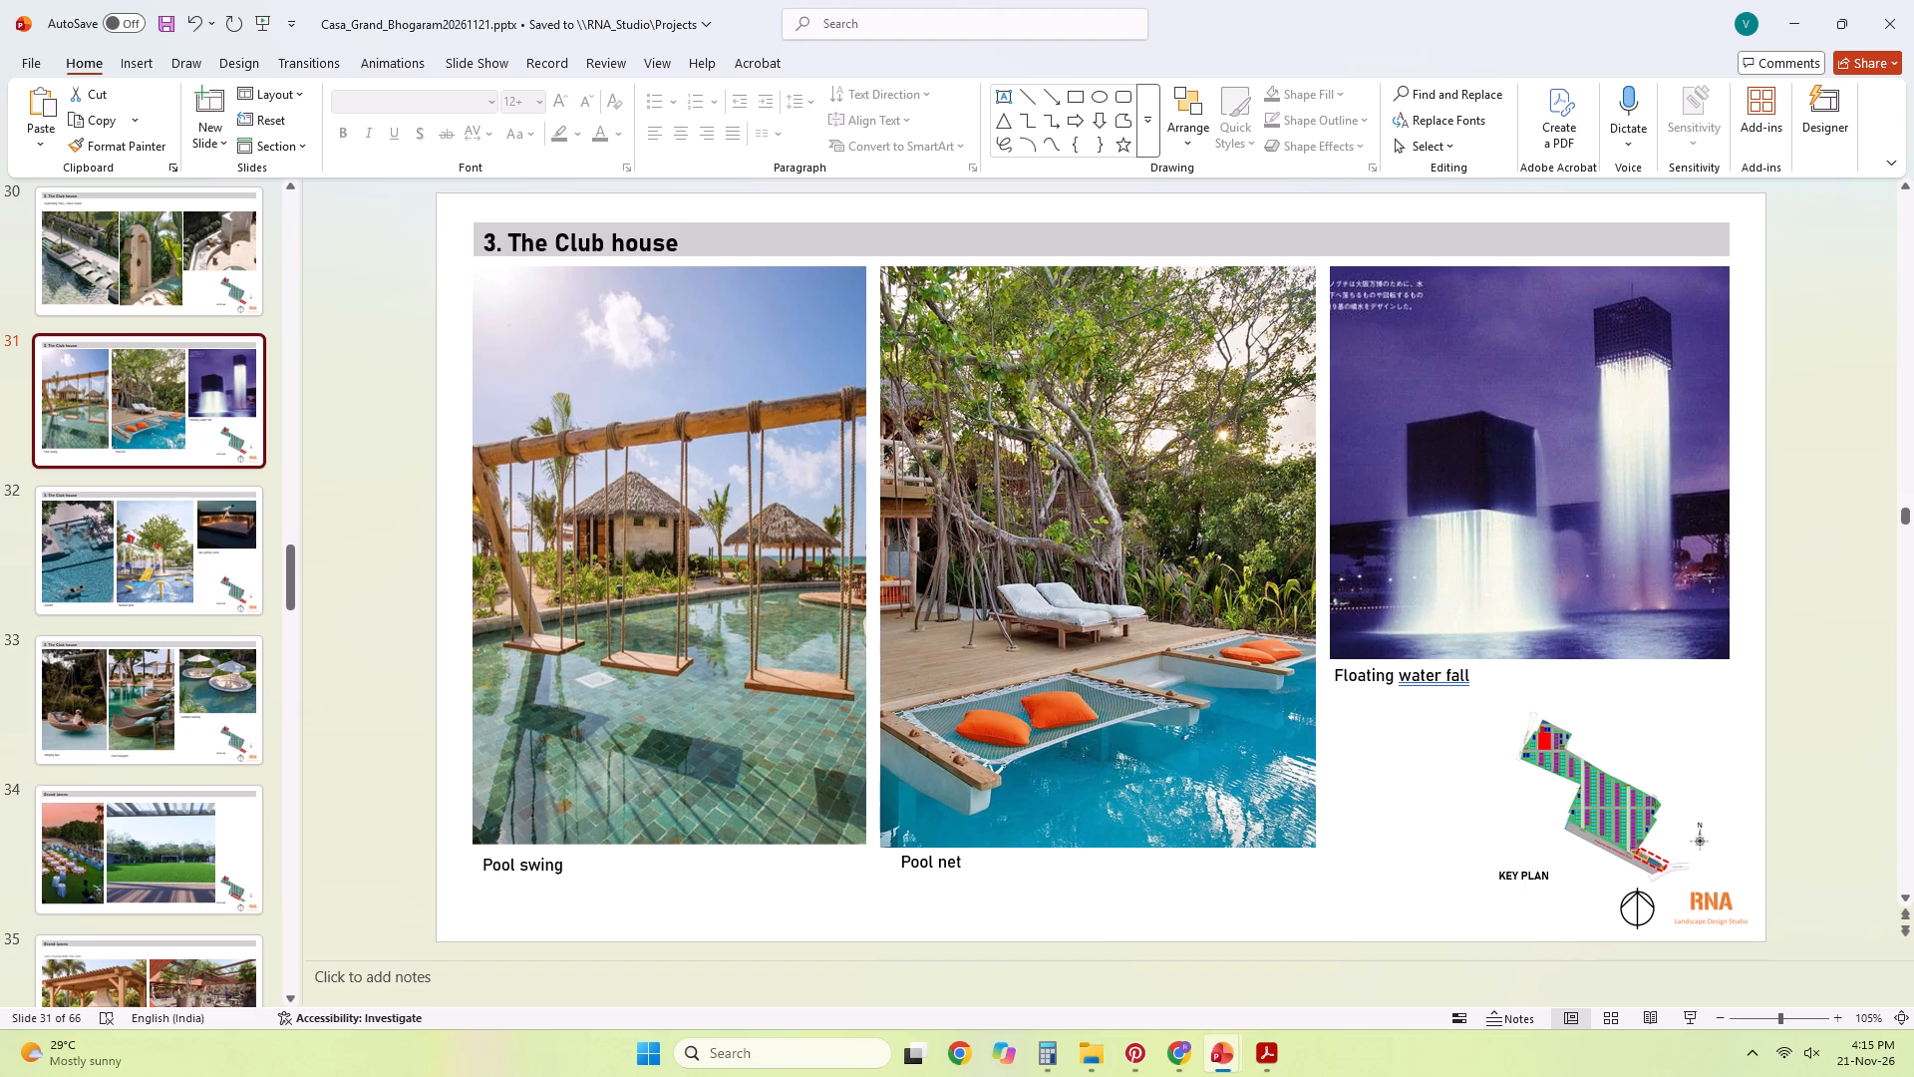
click(173, 558)
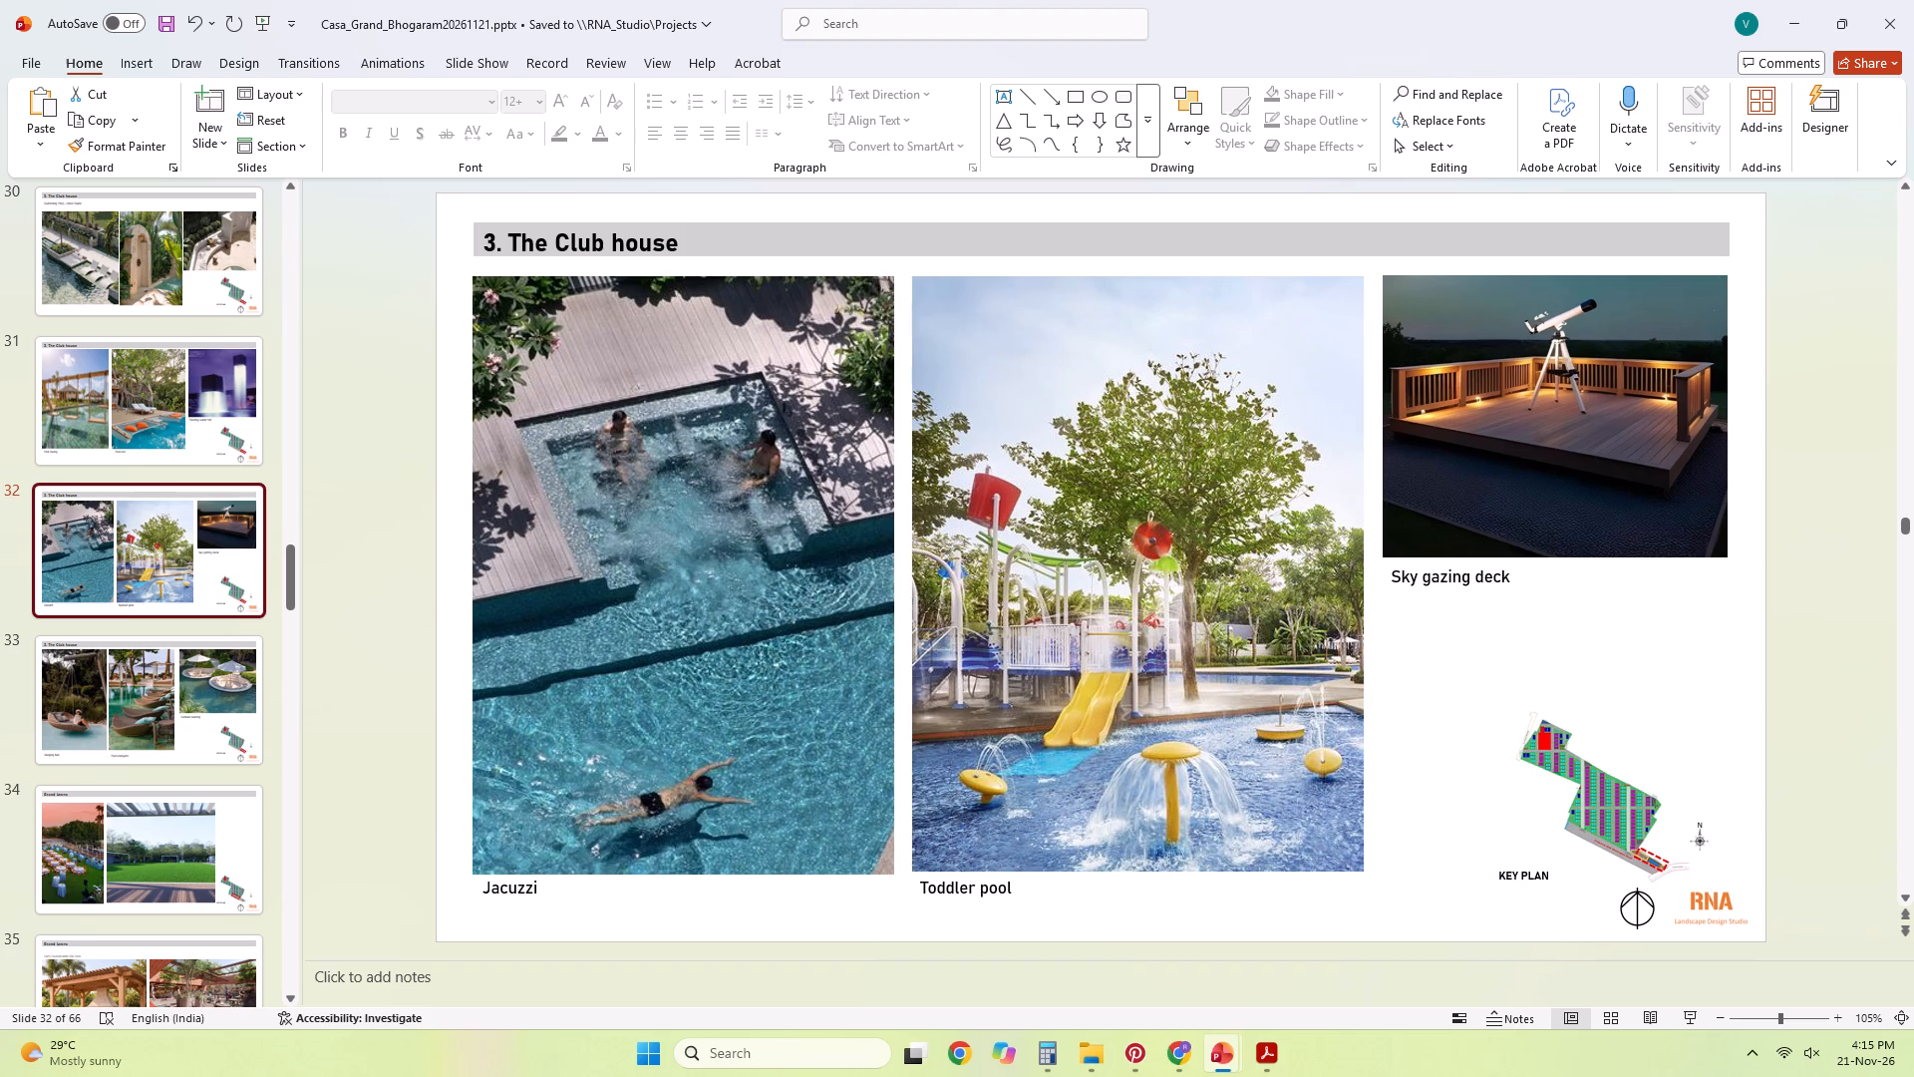
click(223, 711)
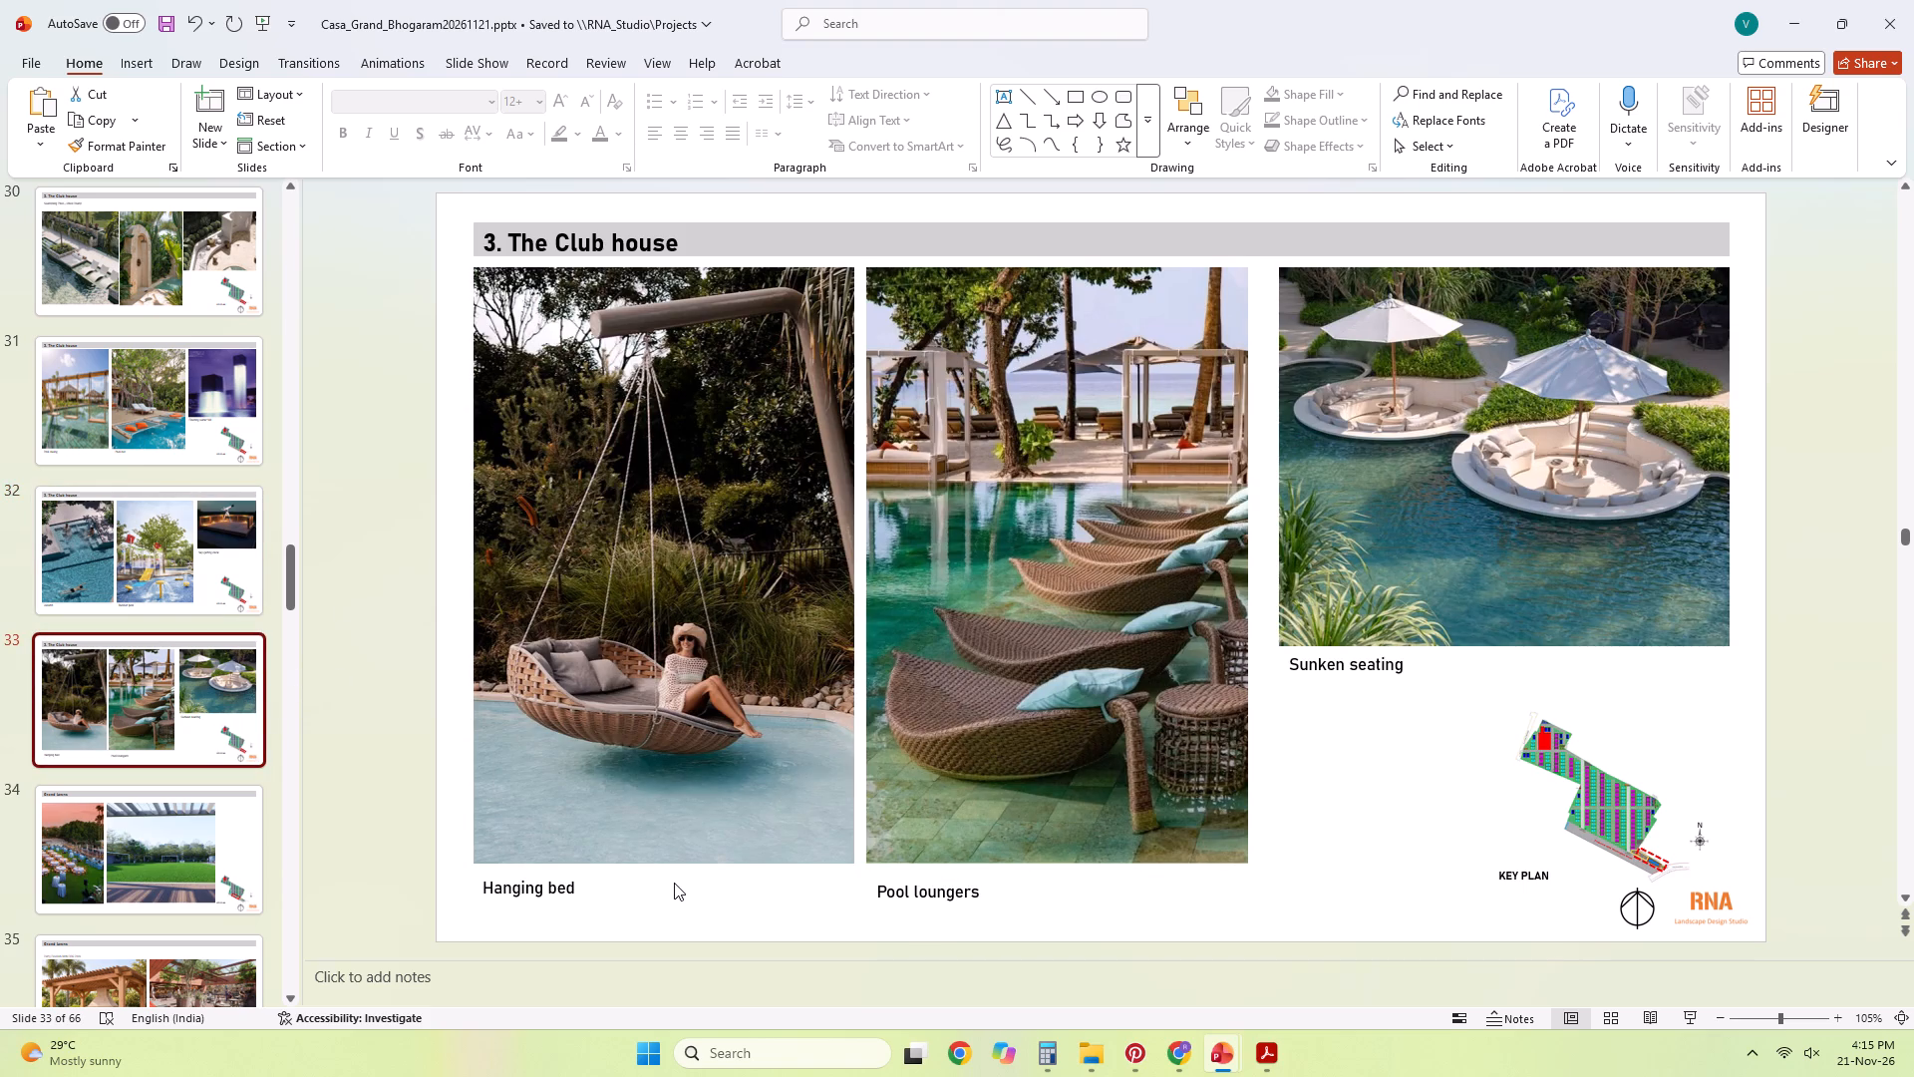
Review the opening Club house slides, covering Roof Top Screening and EV Charging Points at clubhouse stilt floor.
scroll(211, 383, up, 3)
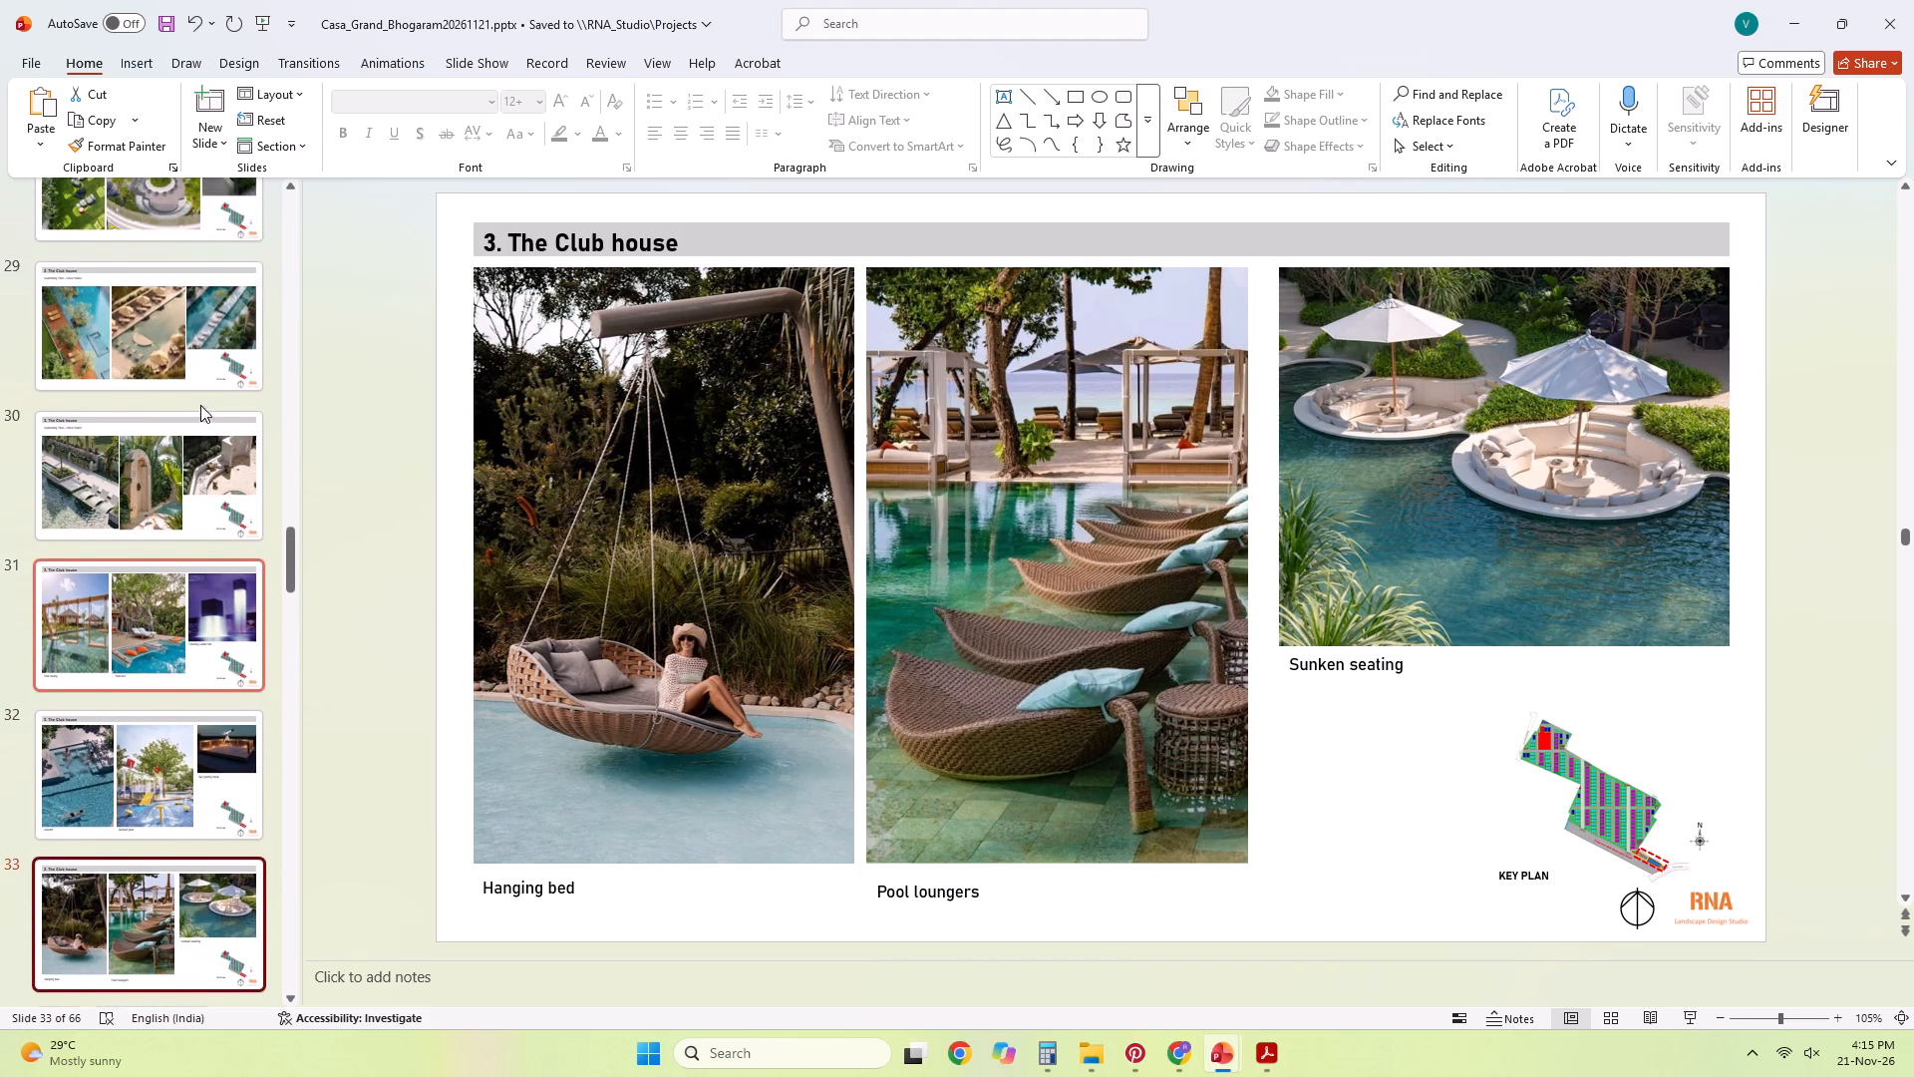
scroll(153, 338, up, 6)
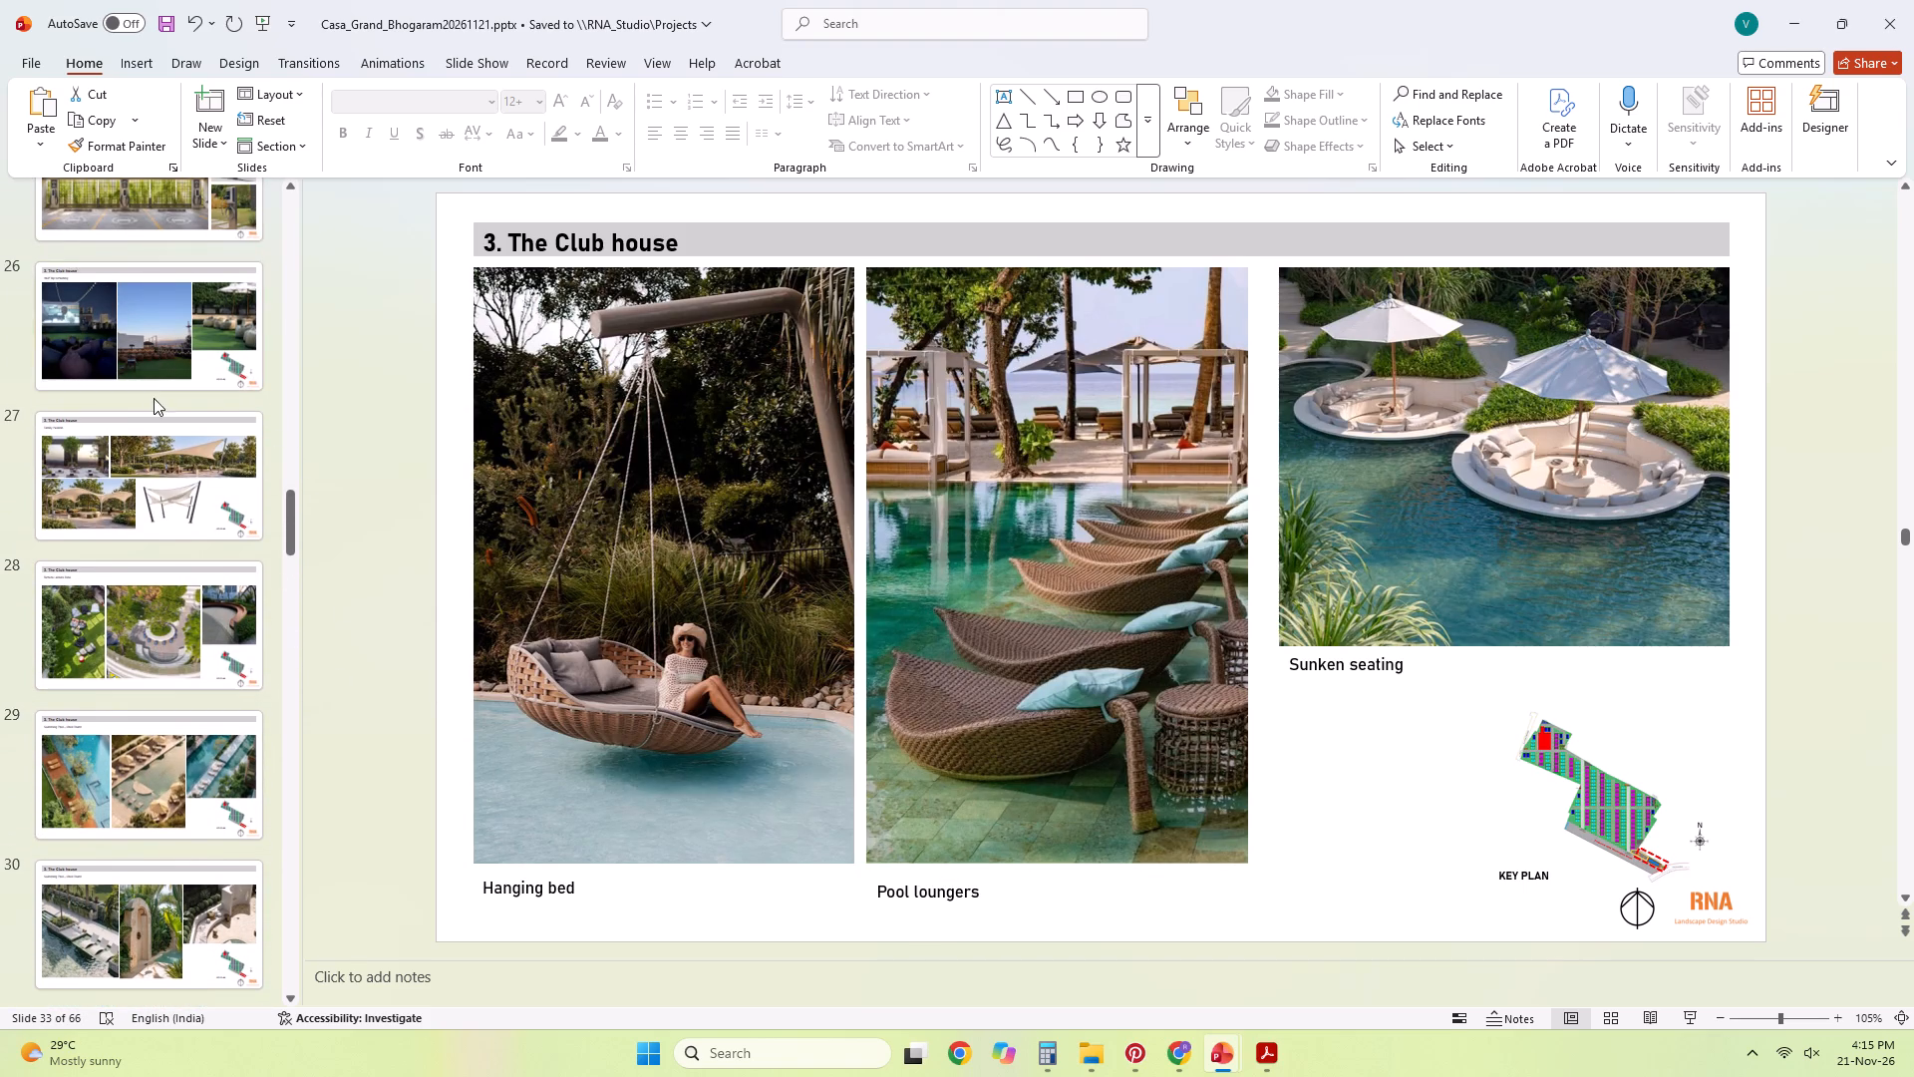
click(153, 374)
scroll(178, 337, up, 3)
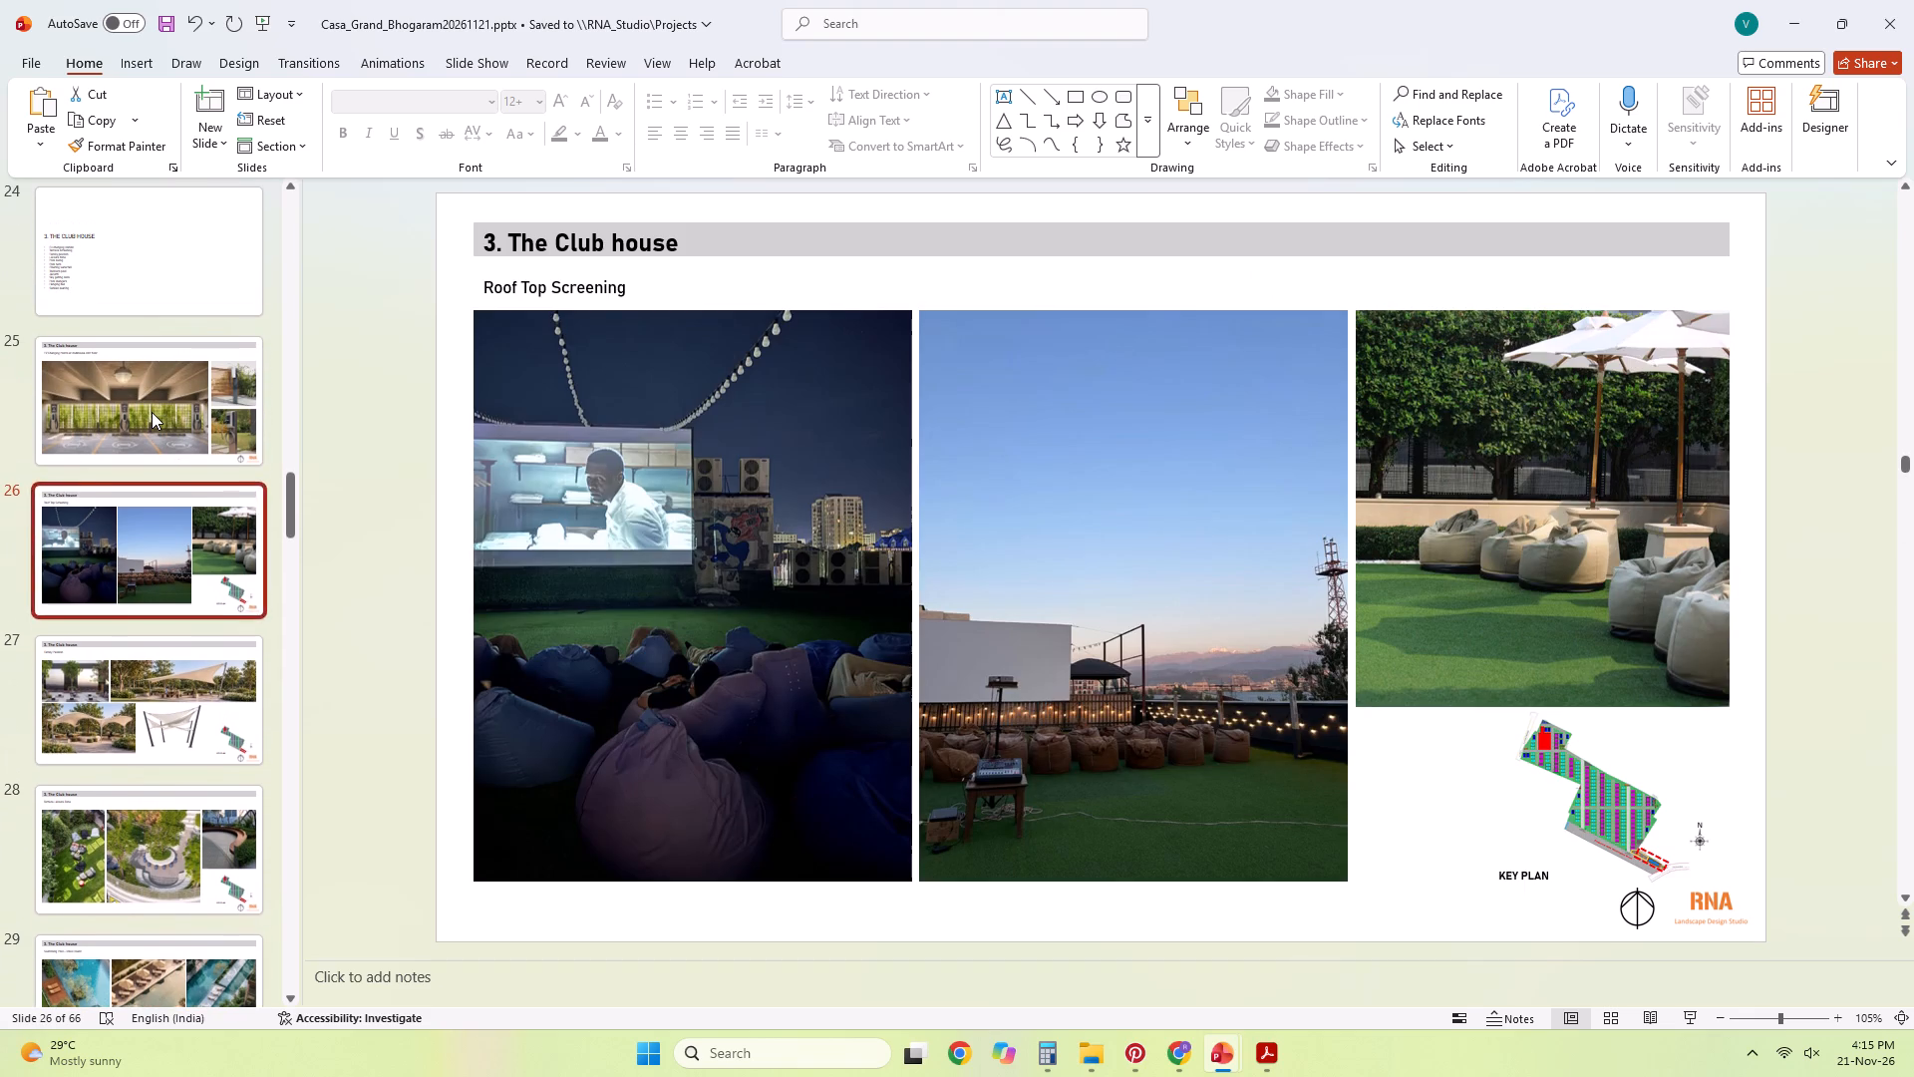
click(152, 412)
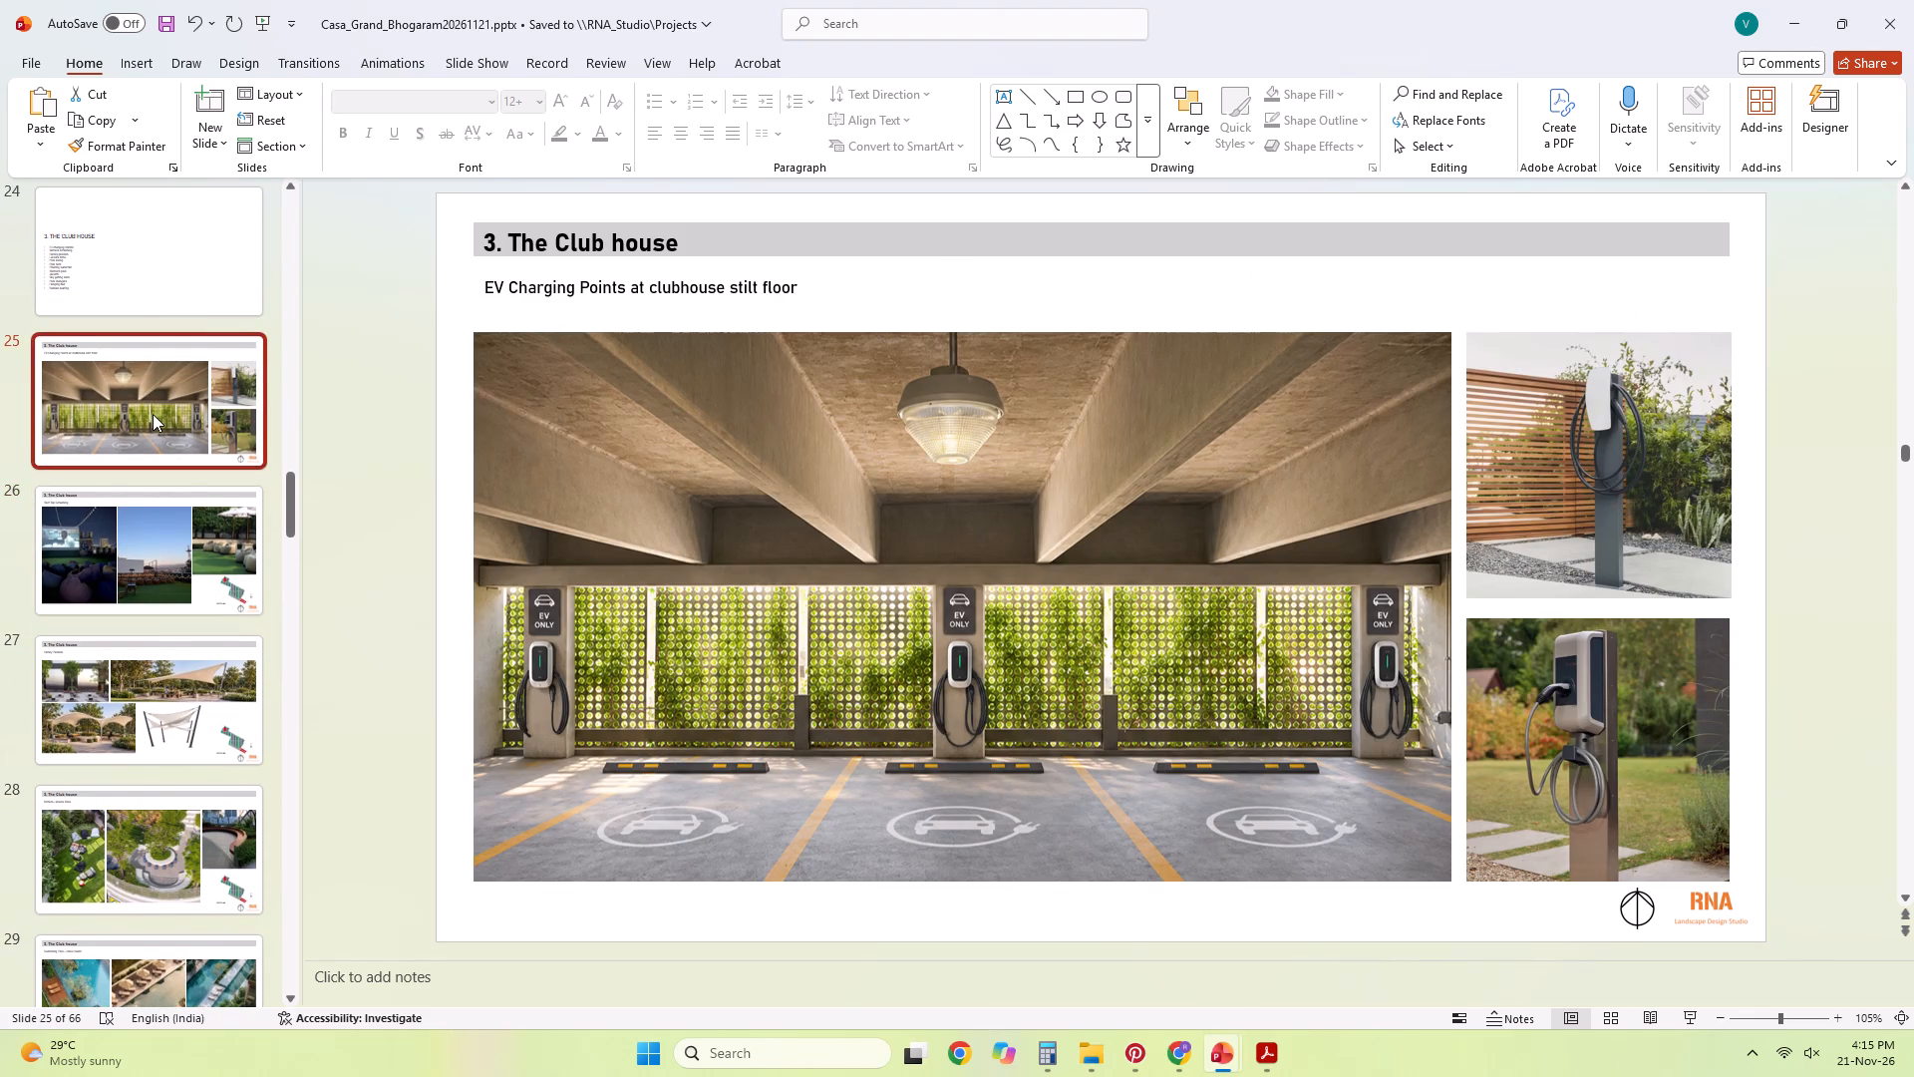
click(168, 542)
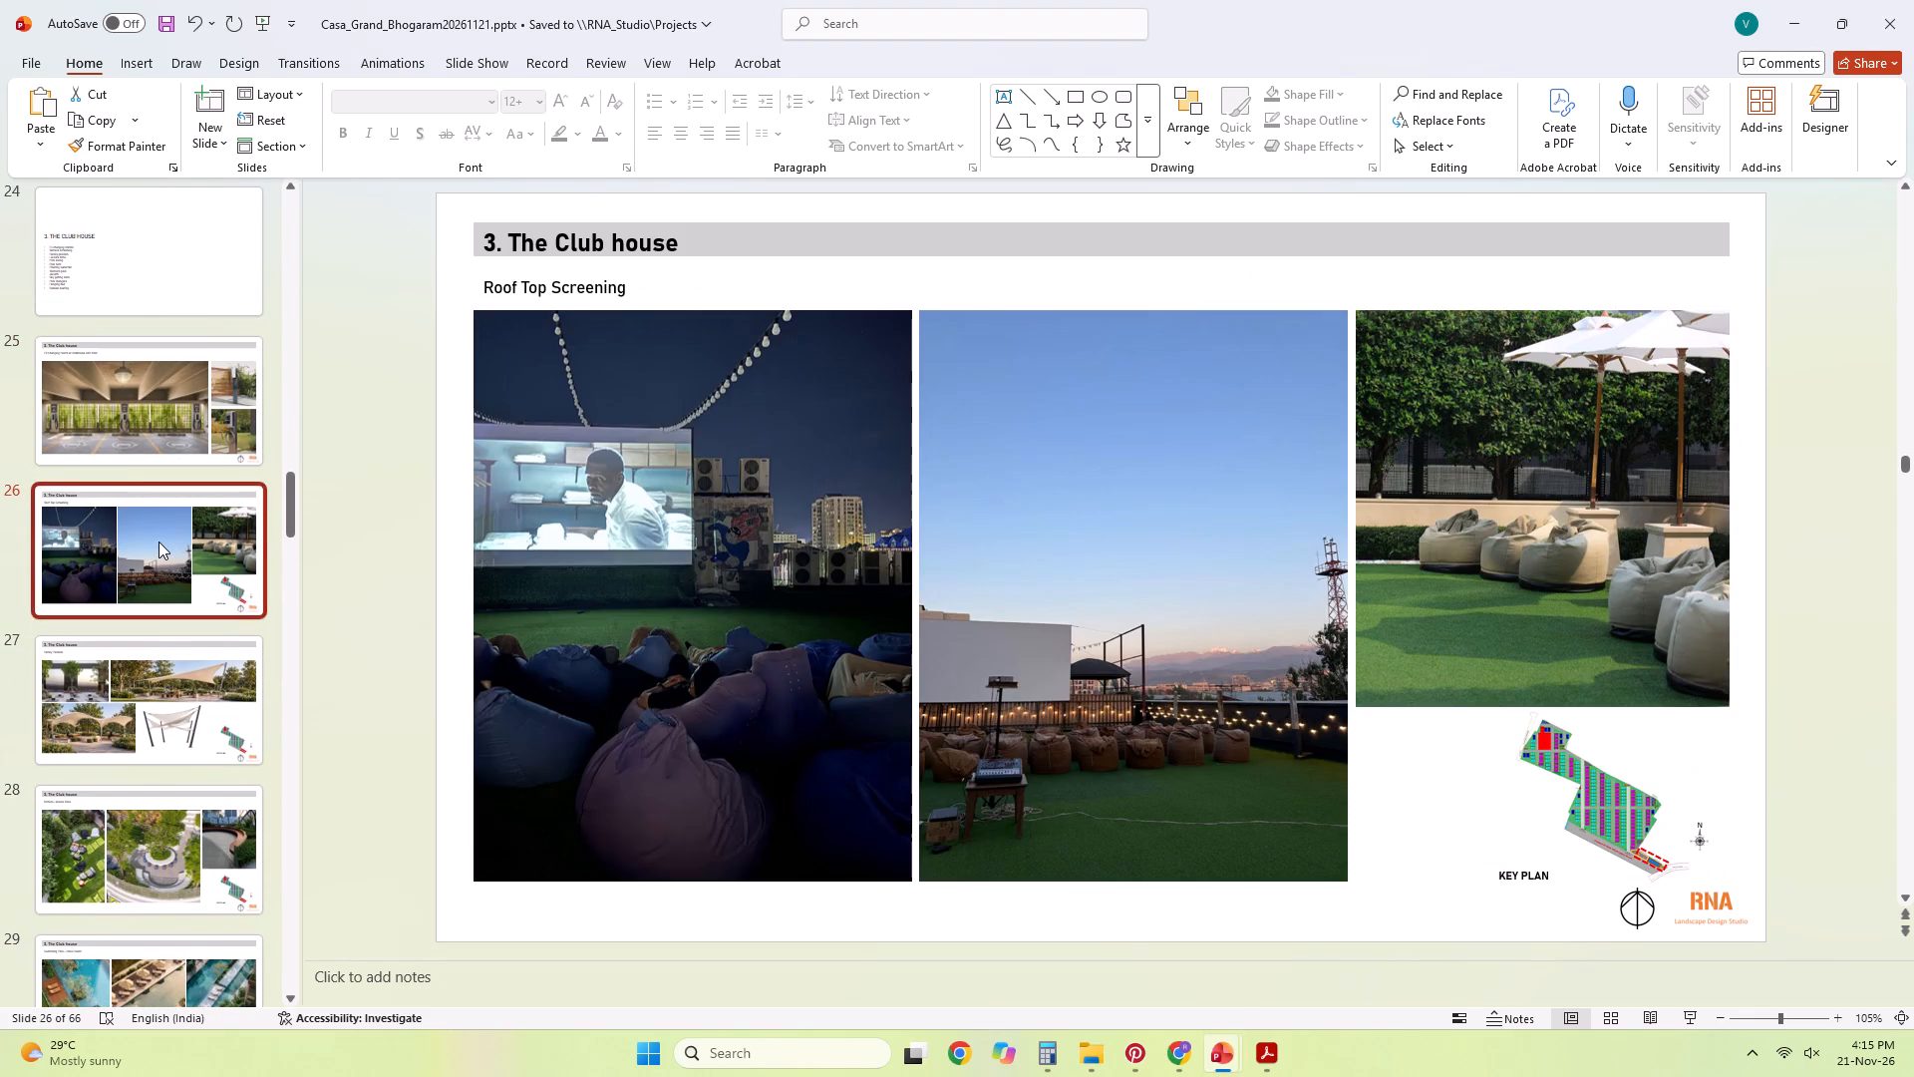
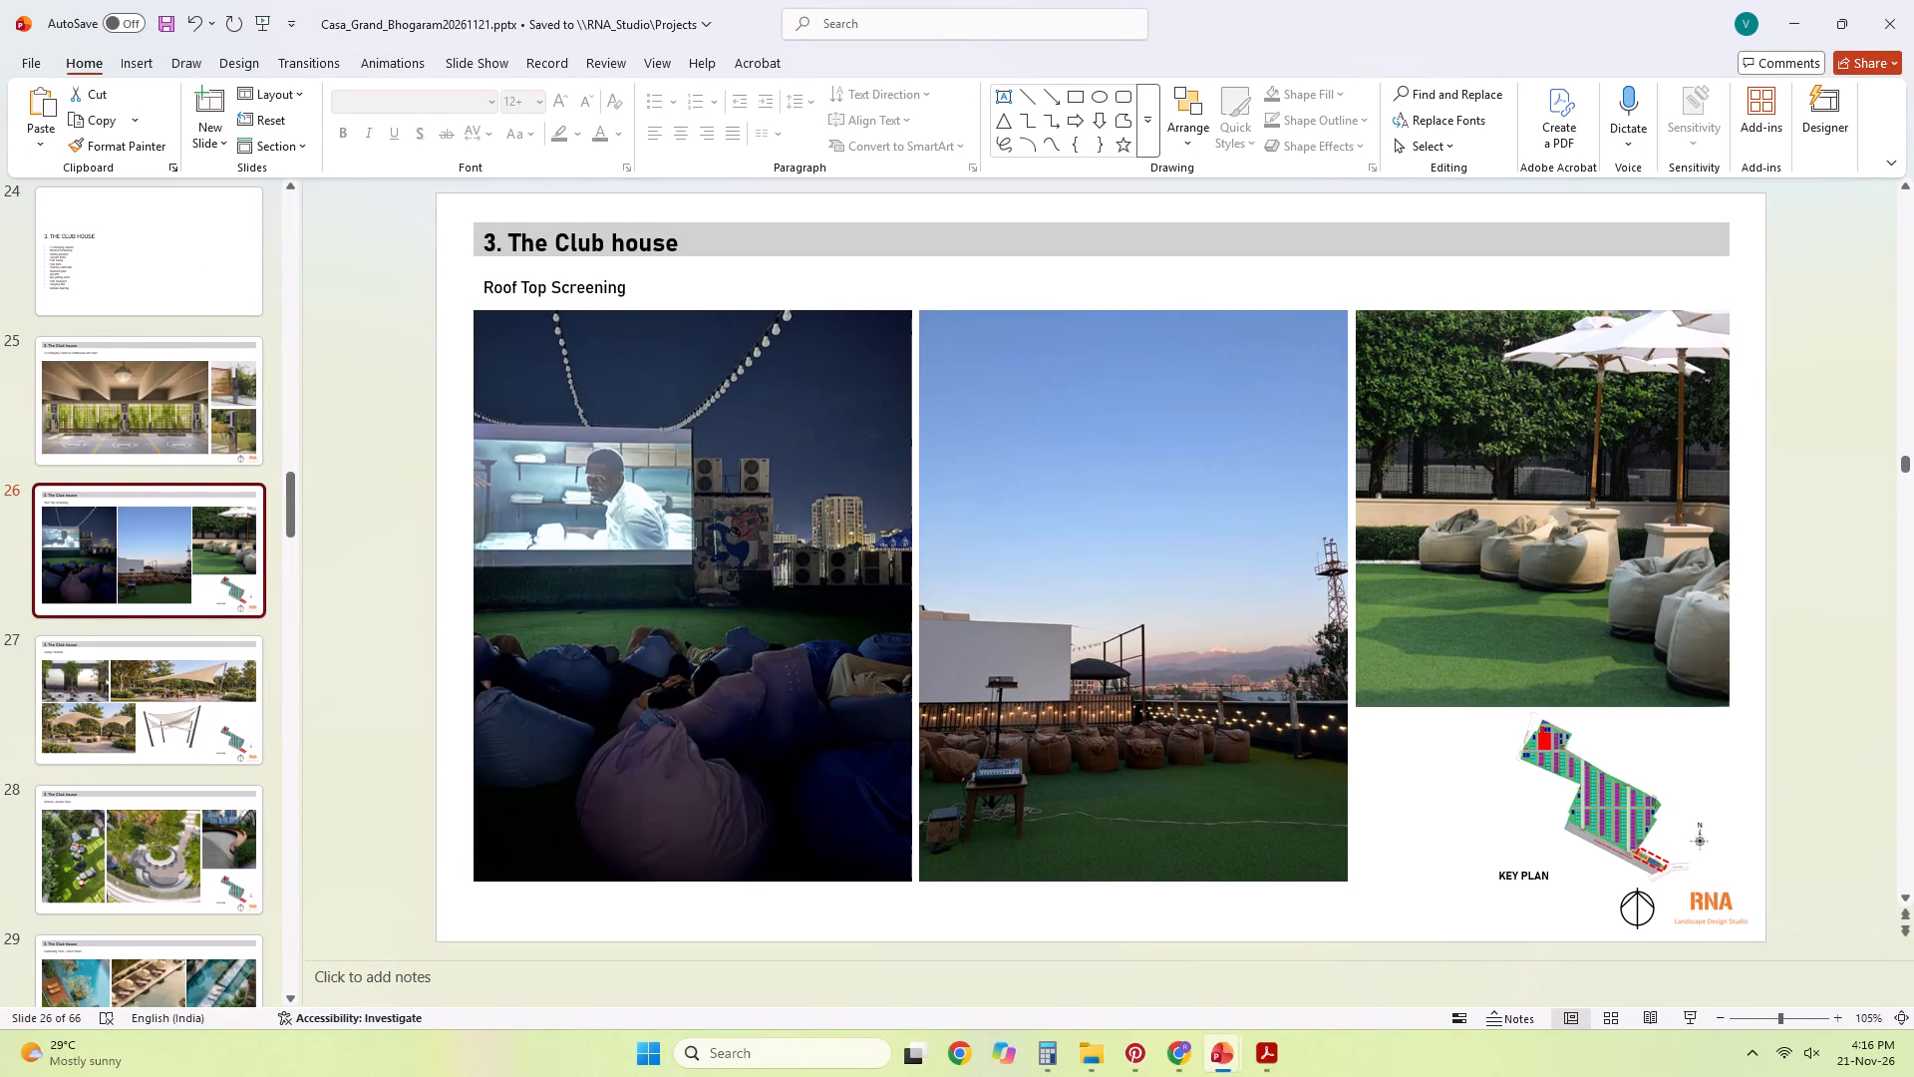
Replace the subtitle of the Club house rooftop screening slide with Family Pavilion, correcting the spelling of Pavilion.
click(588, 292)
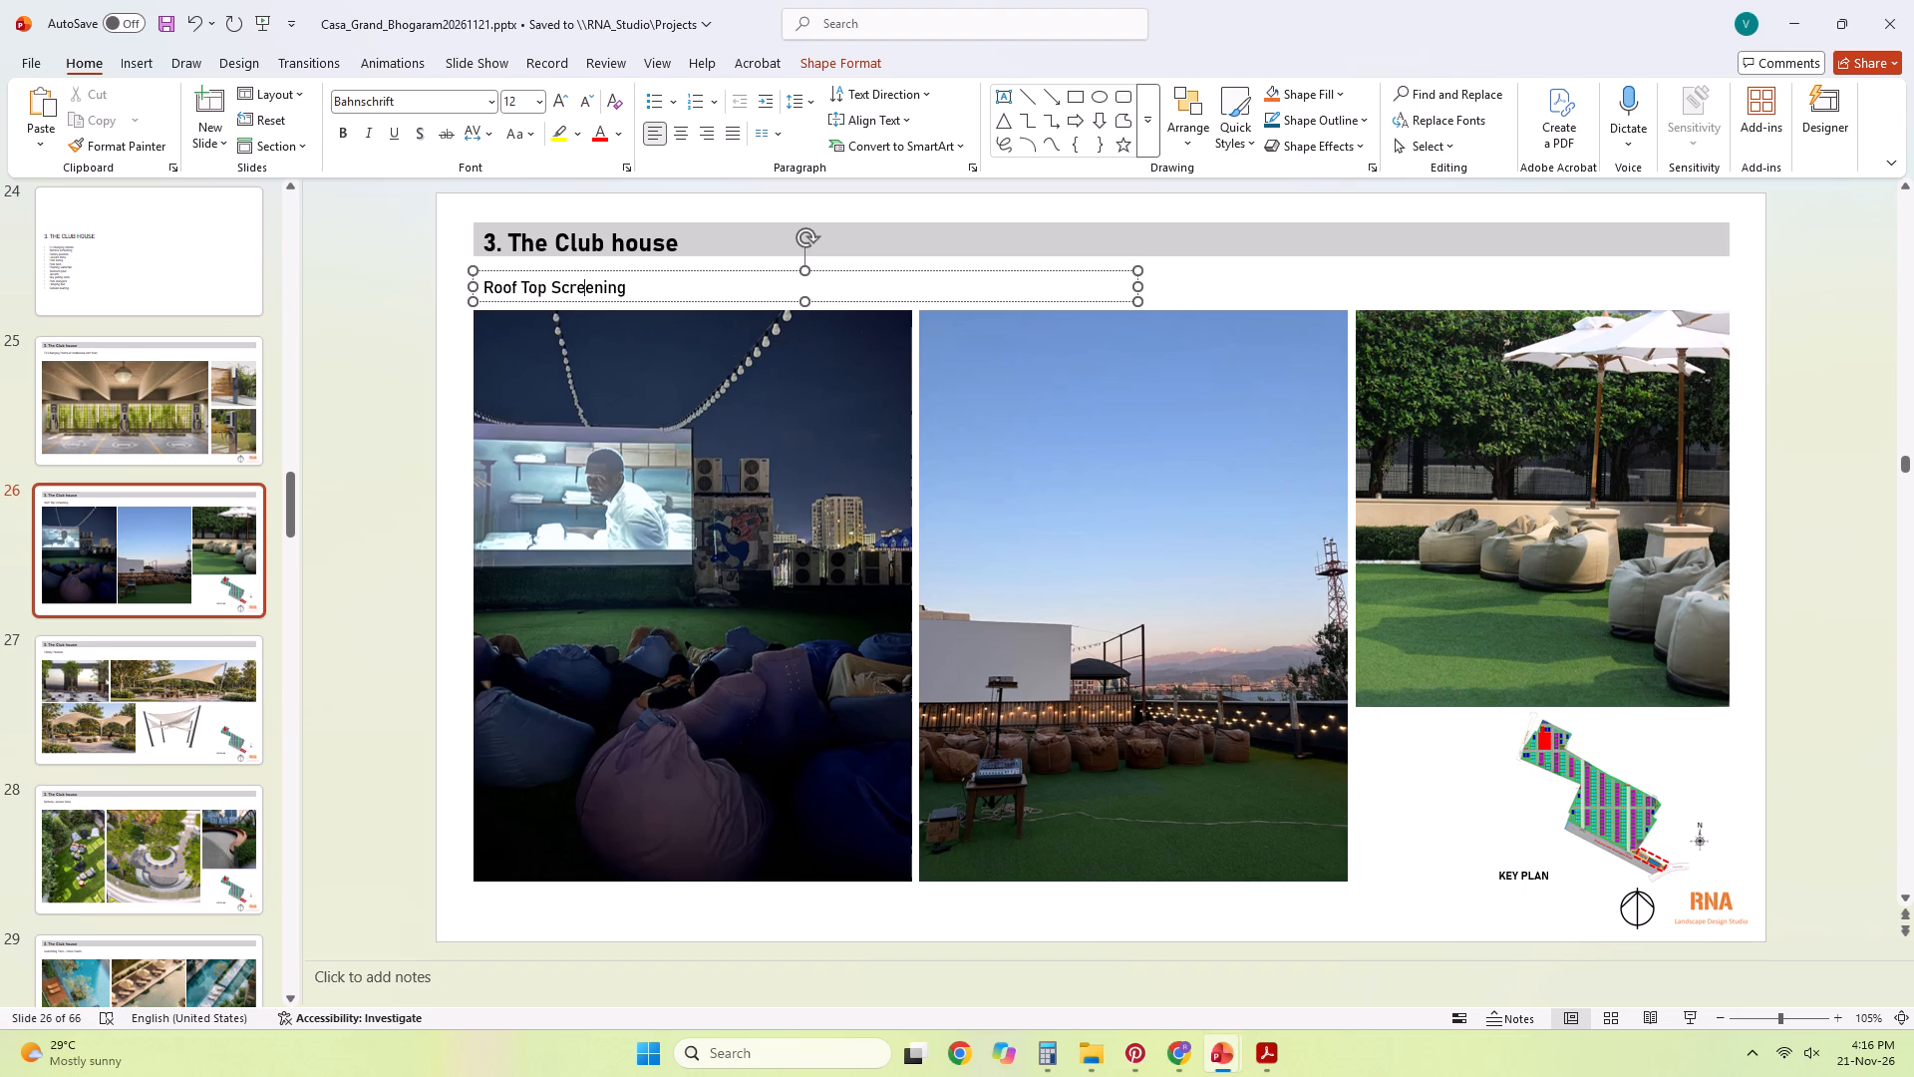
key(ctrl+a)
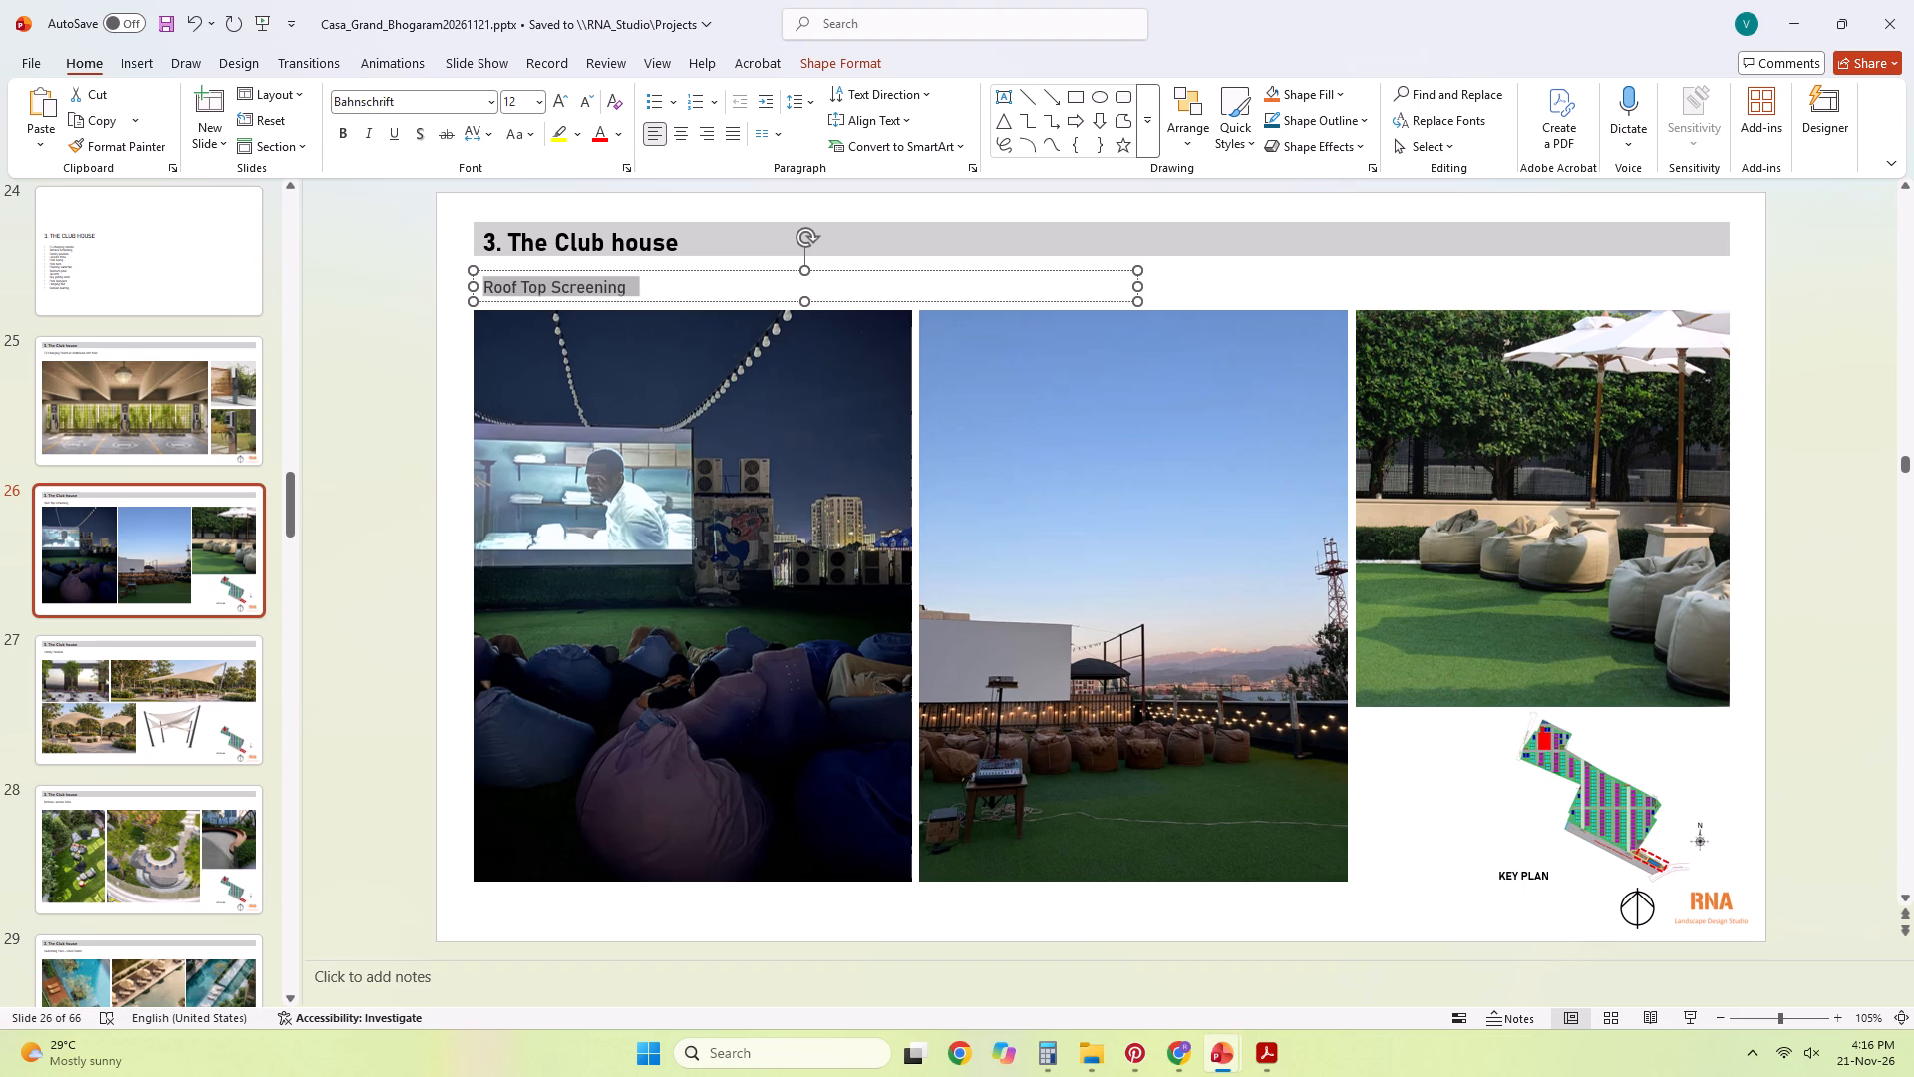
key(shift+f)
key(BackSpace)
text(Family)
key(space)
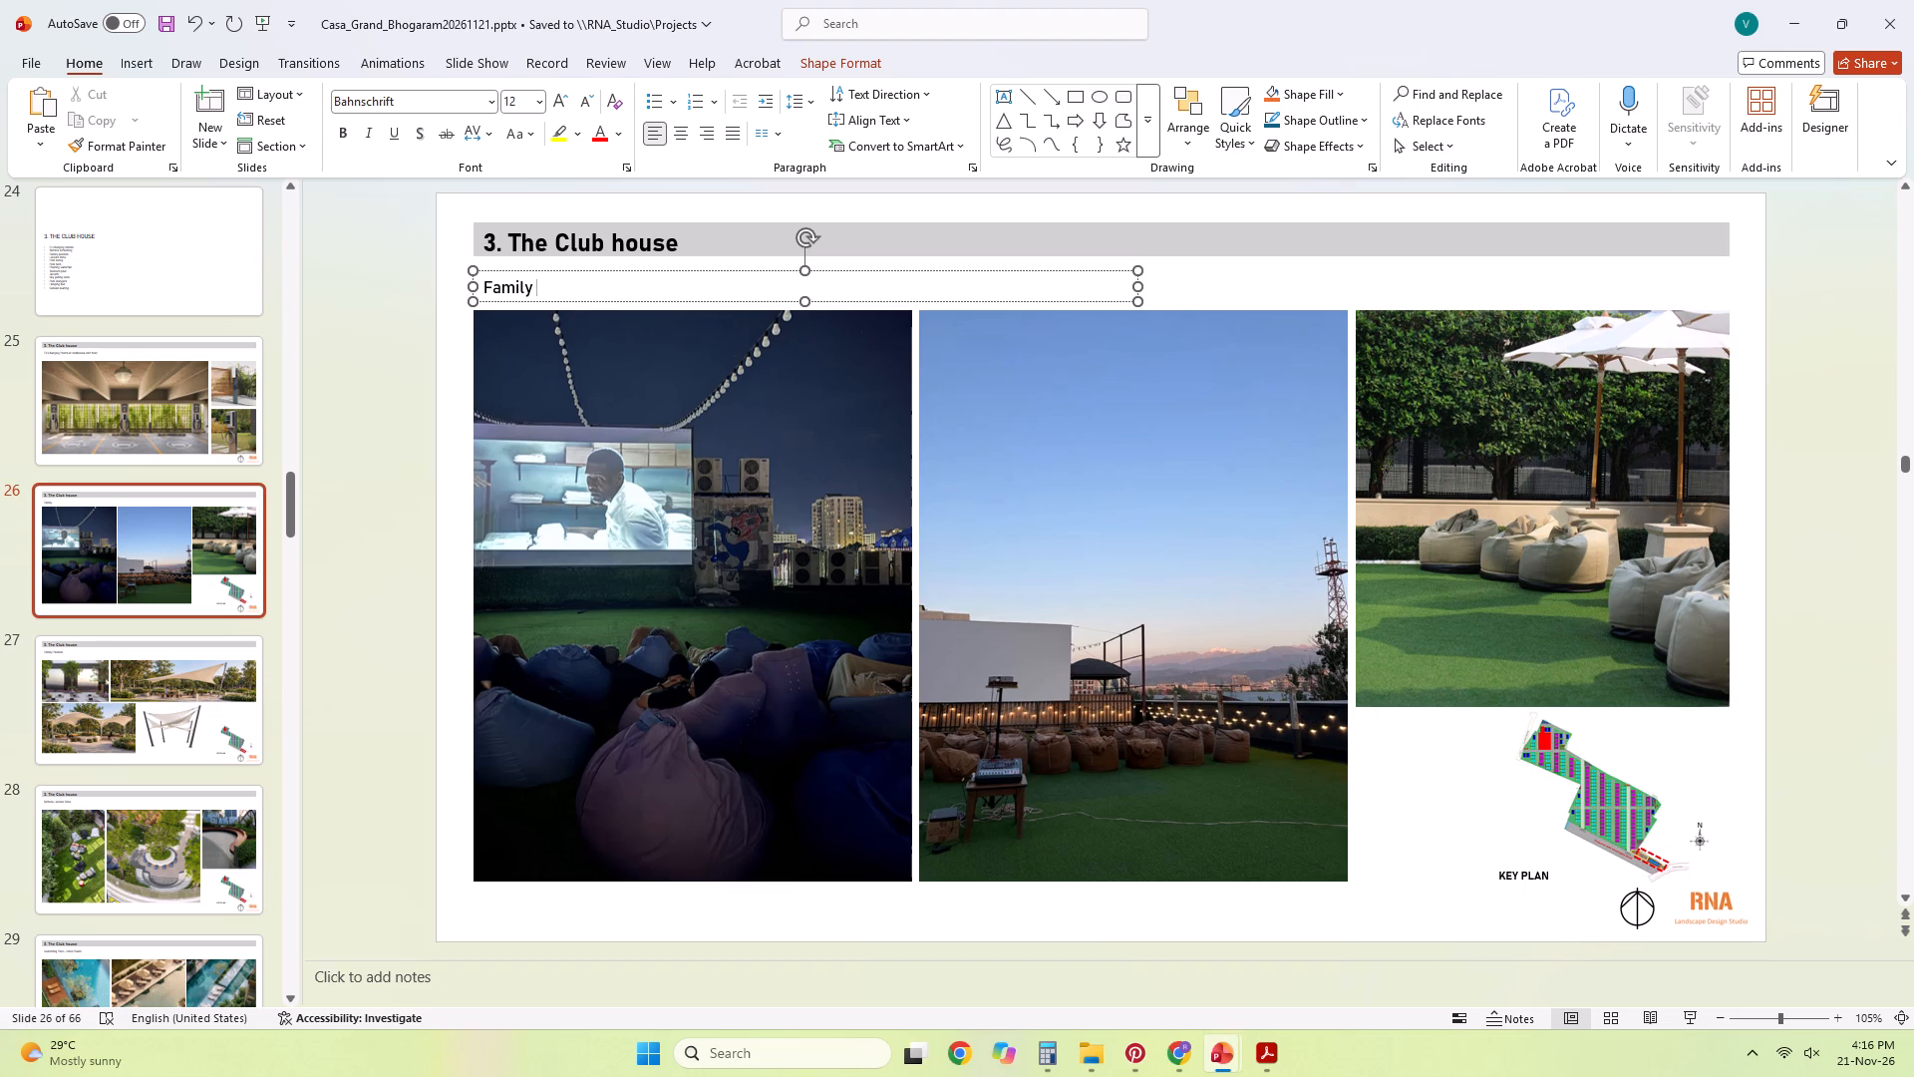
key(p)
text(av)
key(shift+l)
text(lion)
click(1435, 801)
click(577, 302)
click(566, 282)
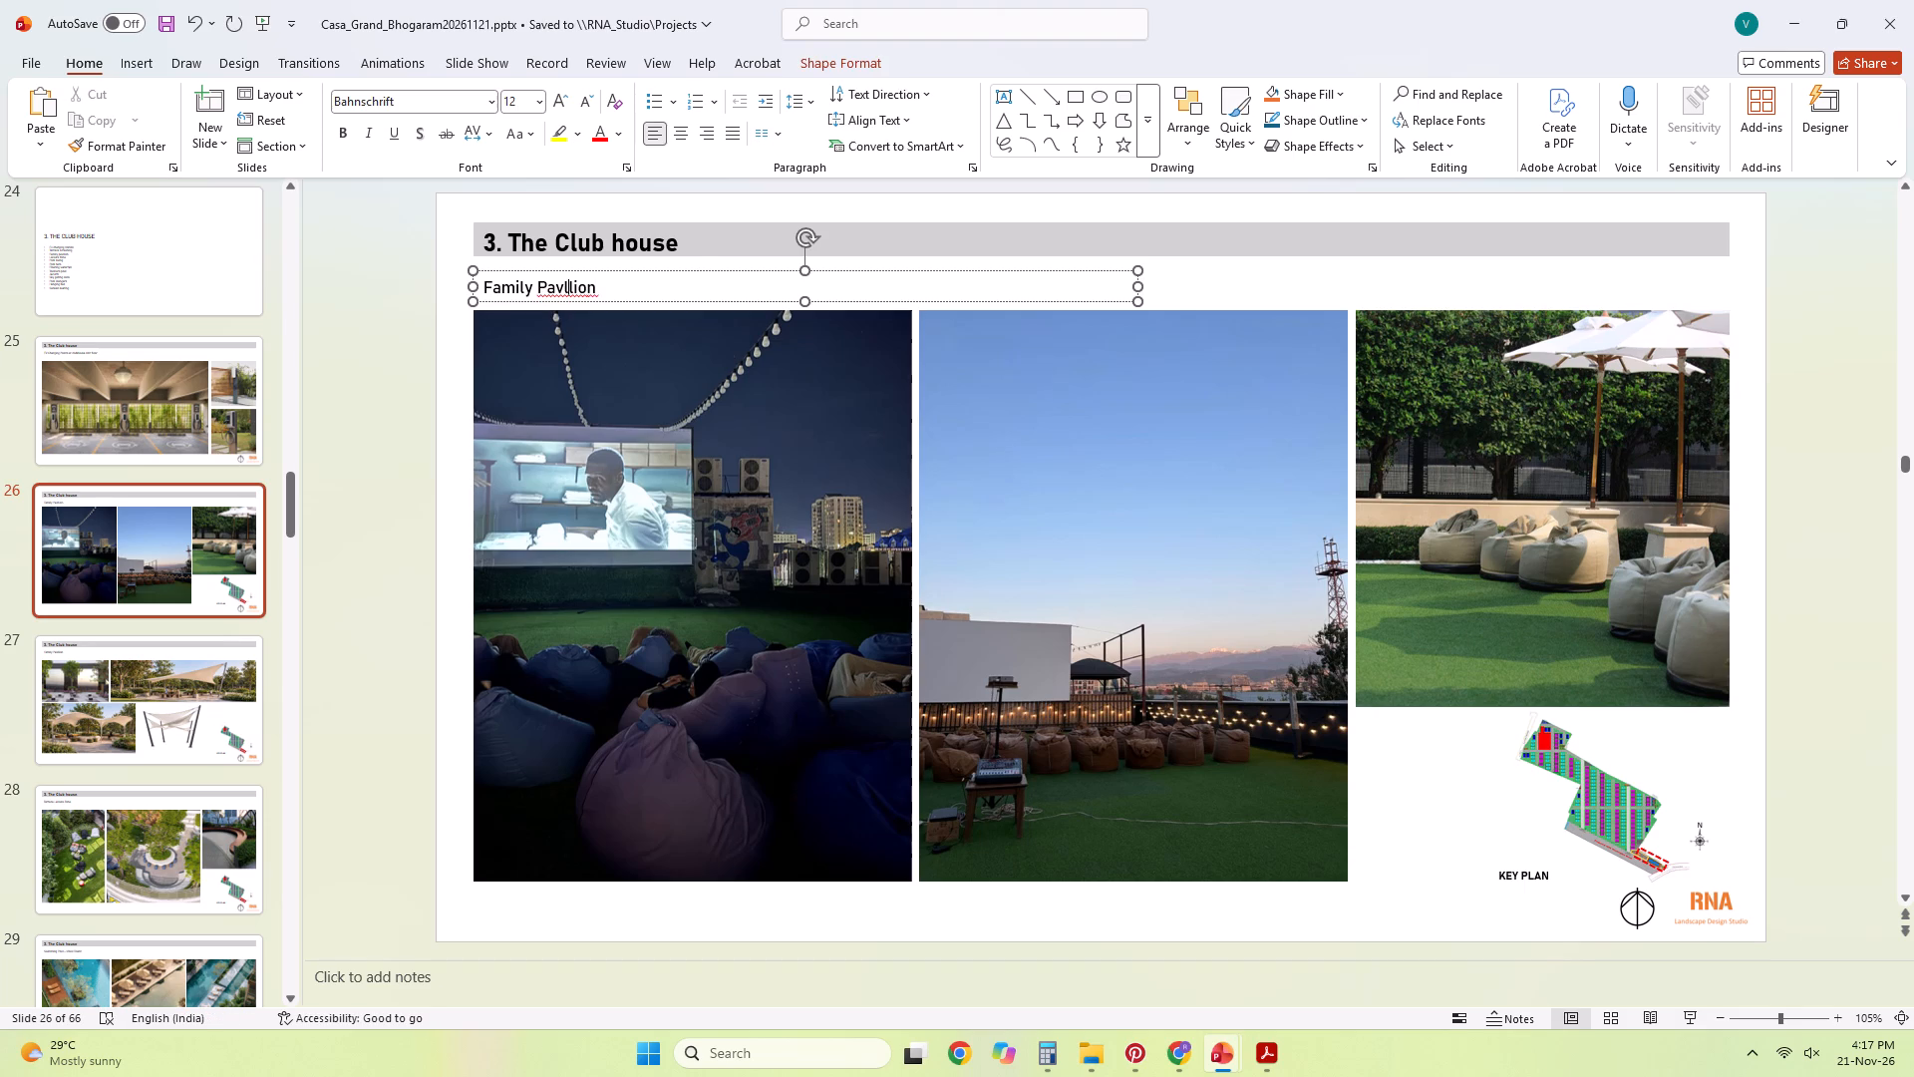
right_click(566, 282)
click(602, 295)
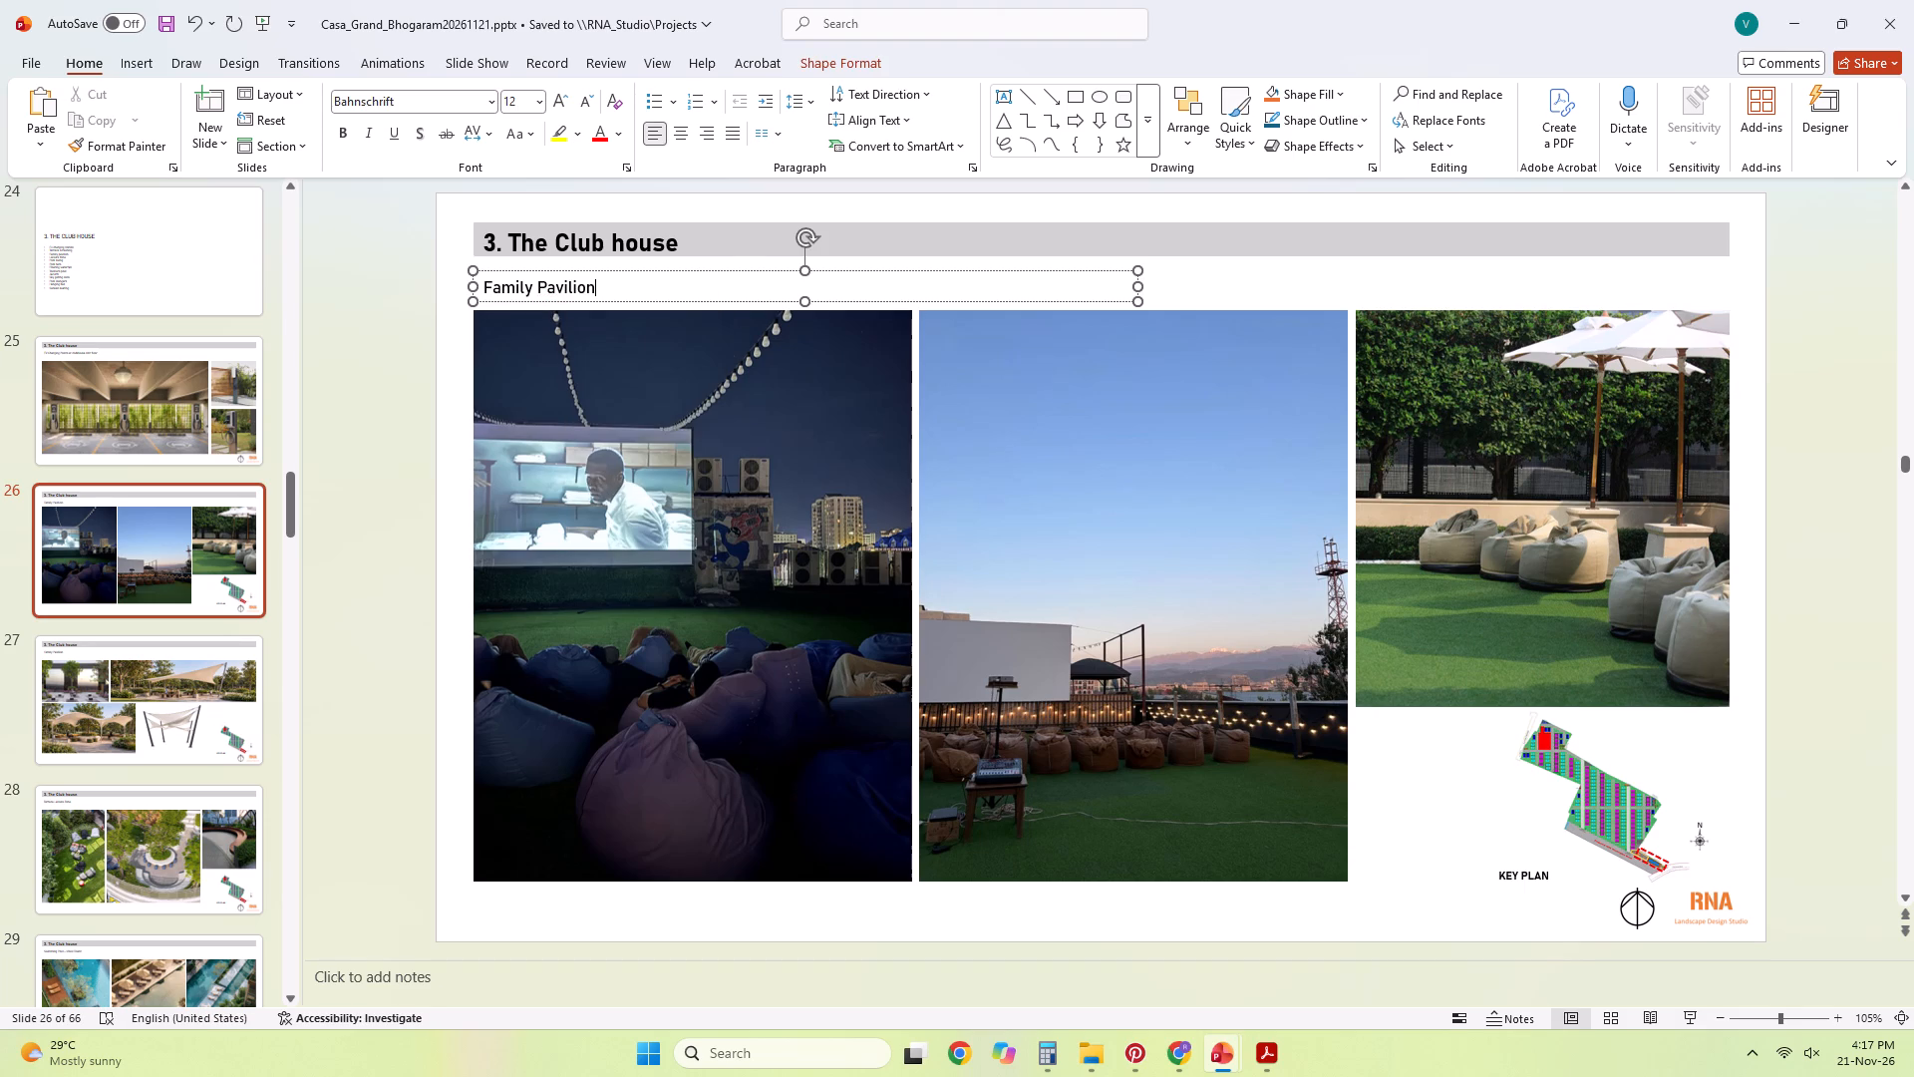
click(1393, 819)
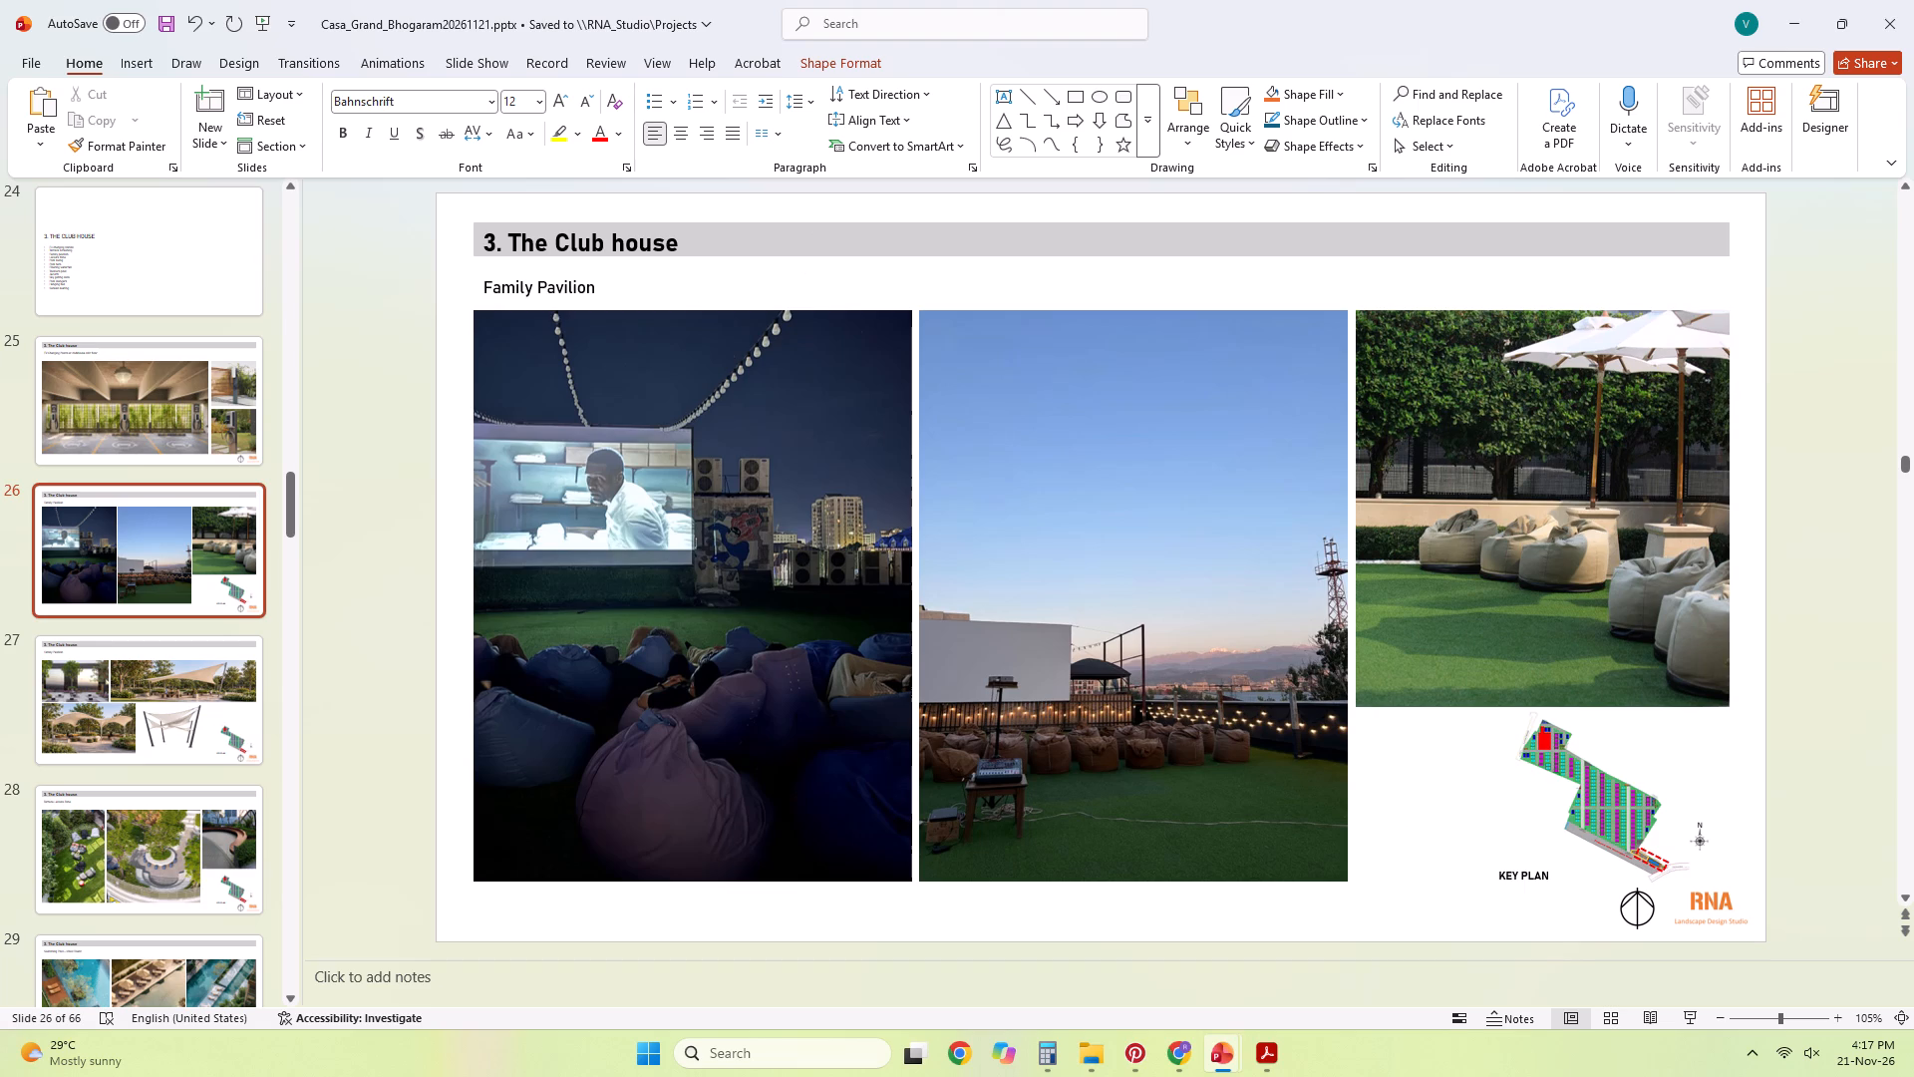
Delete the Club house slide with the rooftop screening and bean bag images, keeping the Family Pavilion slide with tensile canopies.
scroll(608, 407, down, 1)
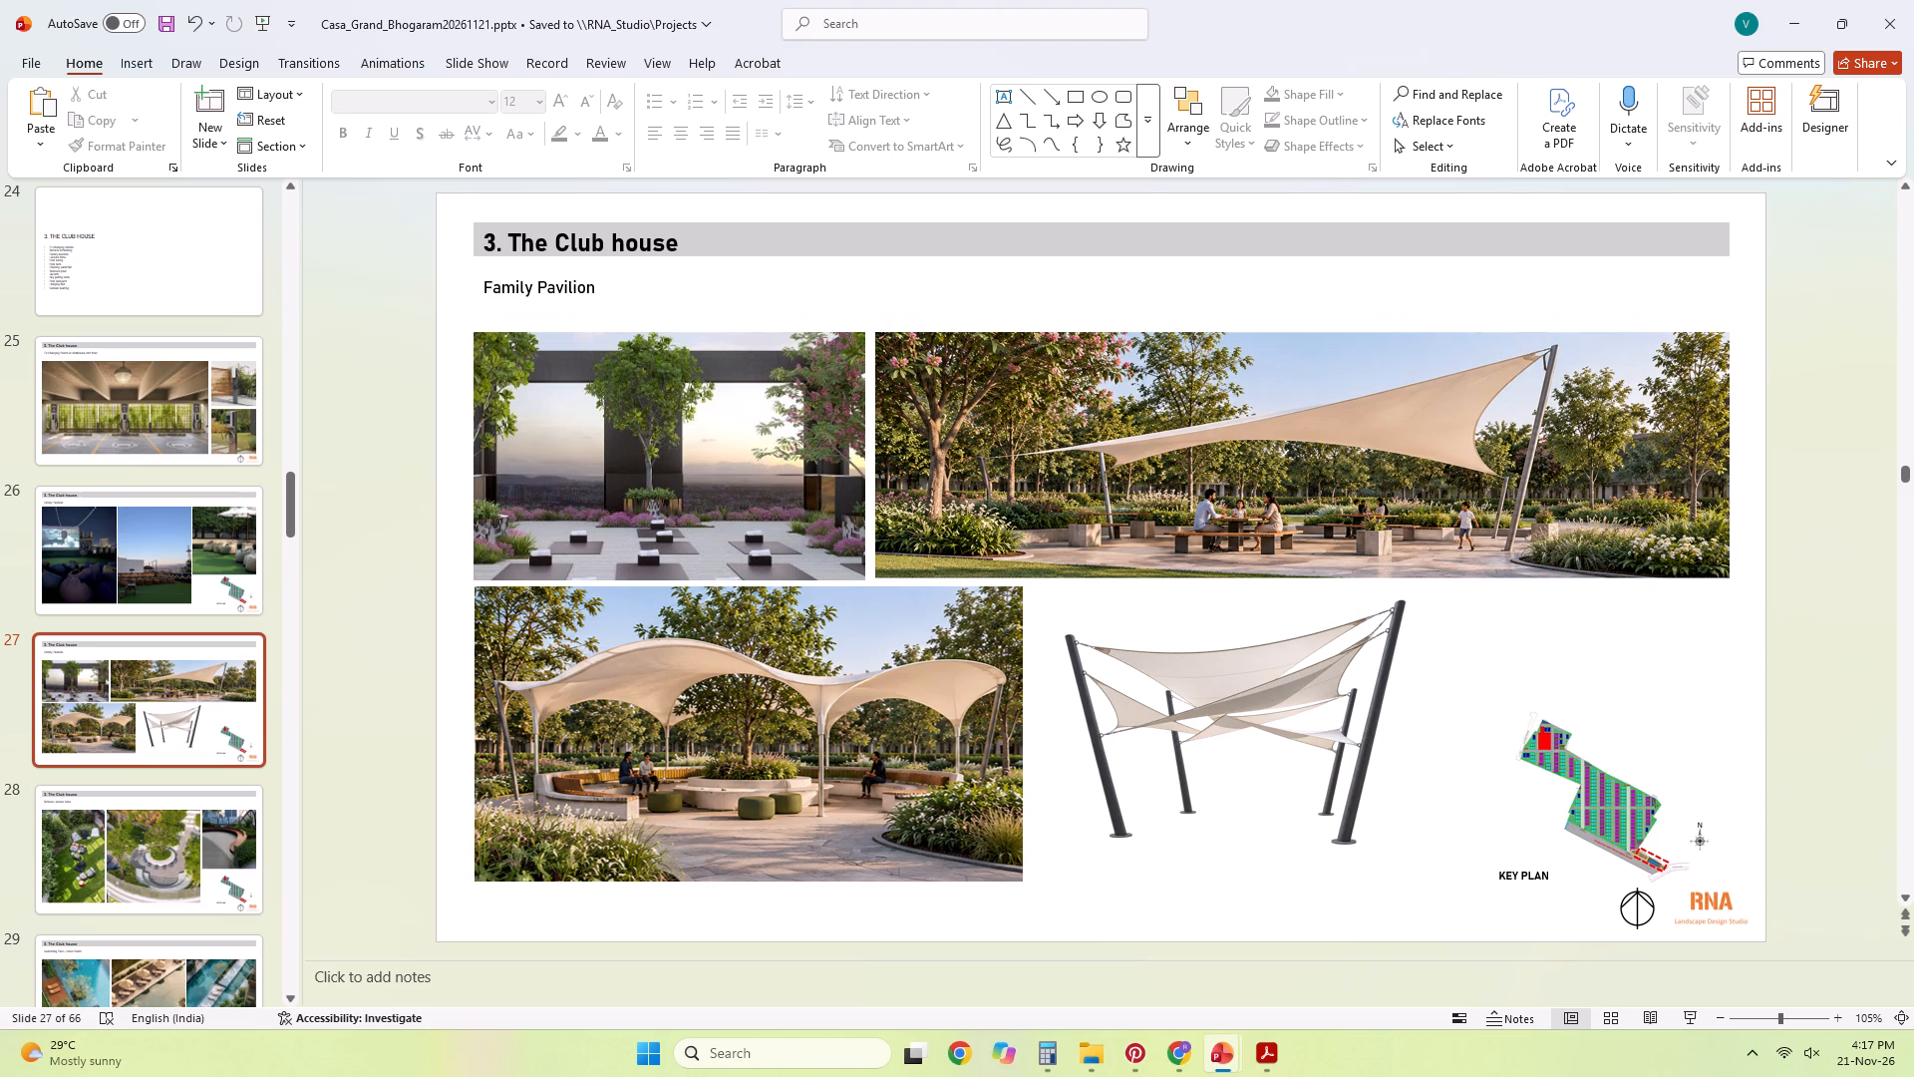
click(79, 563)
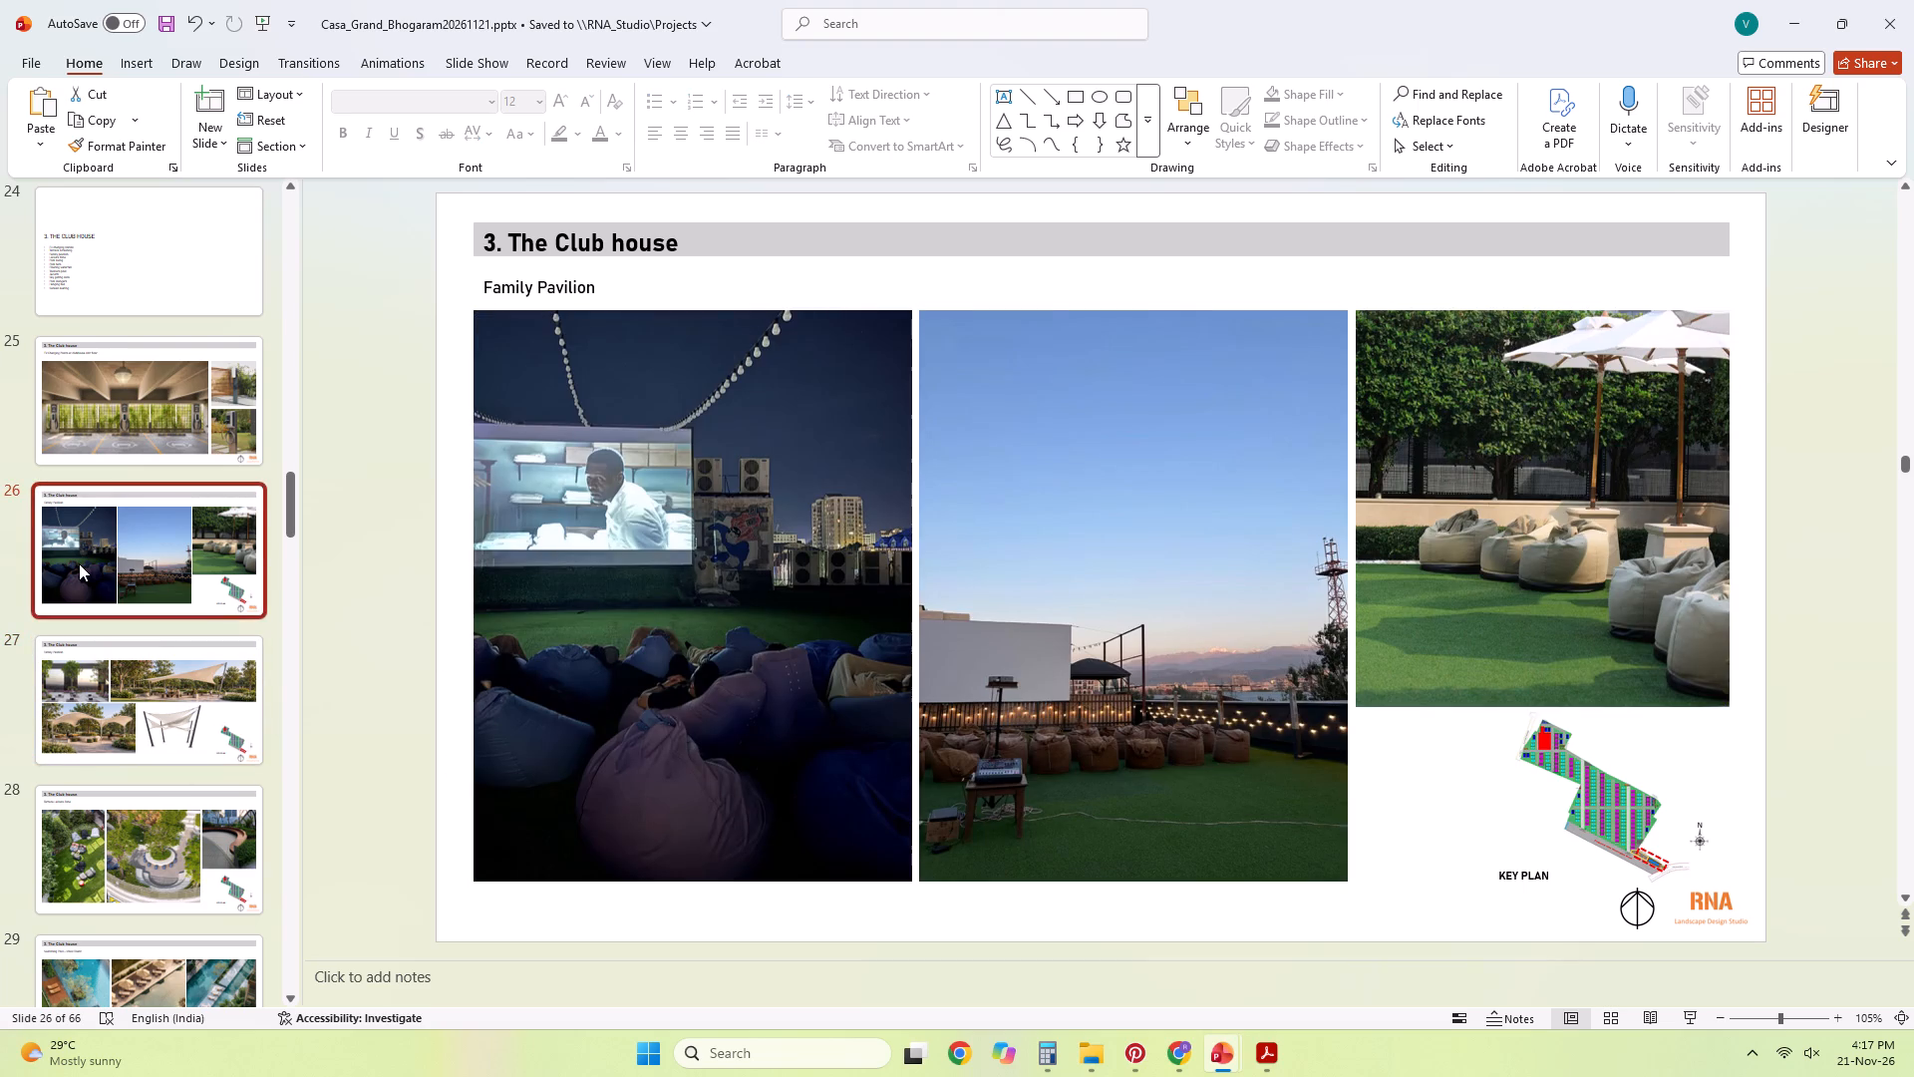
right_click(79, 563)
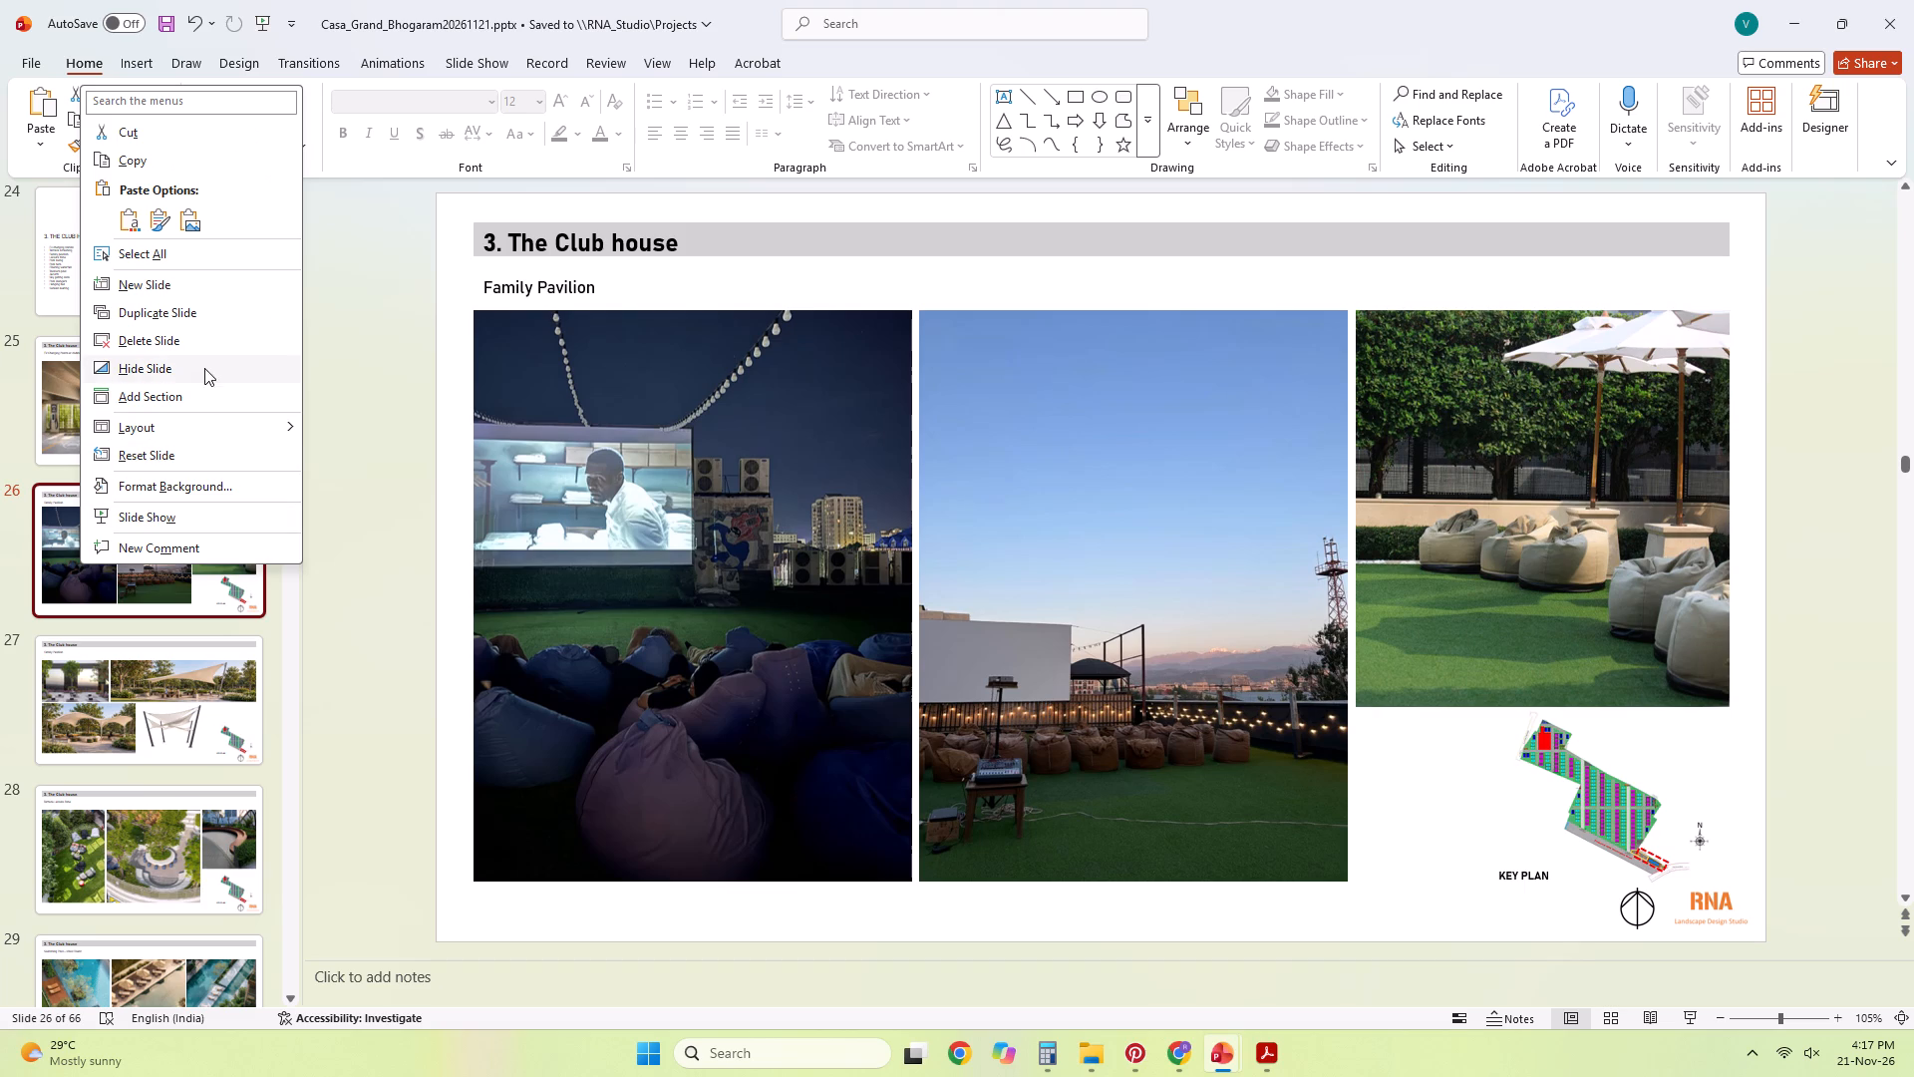
click(194, 344)
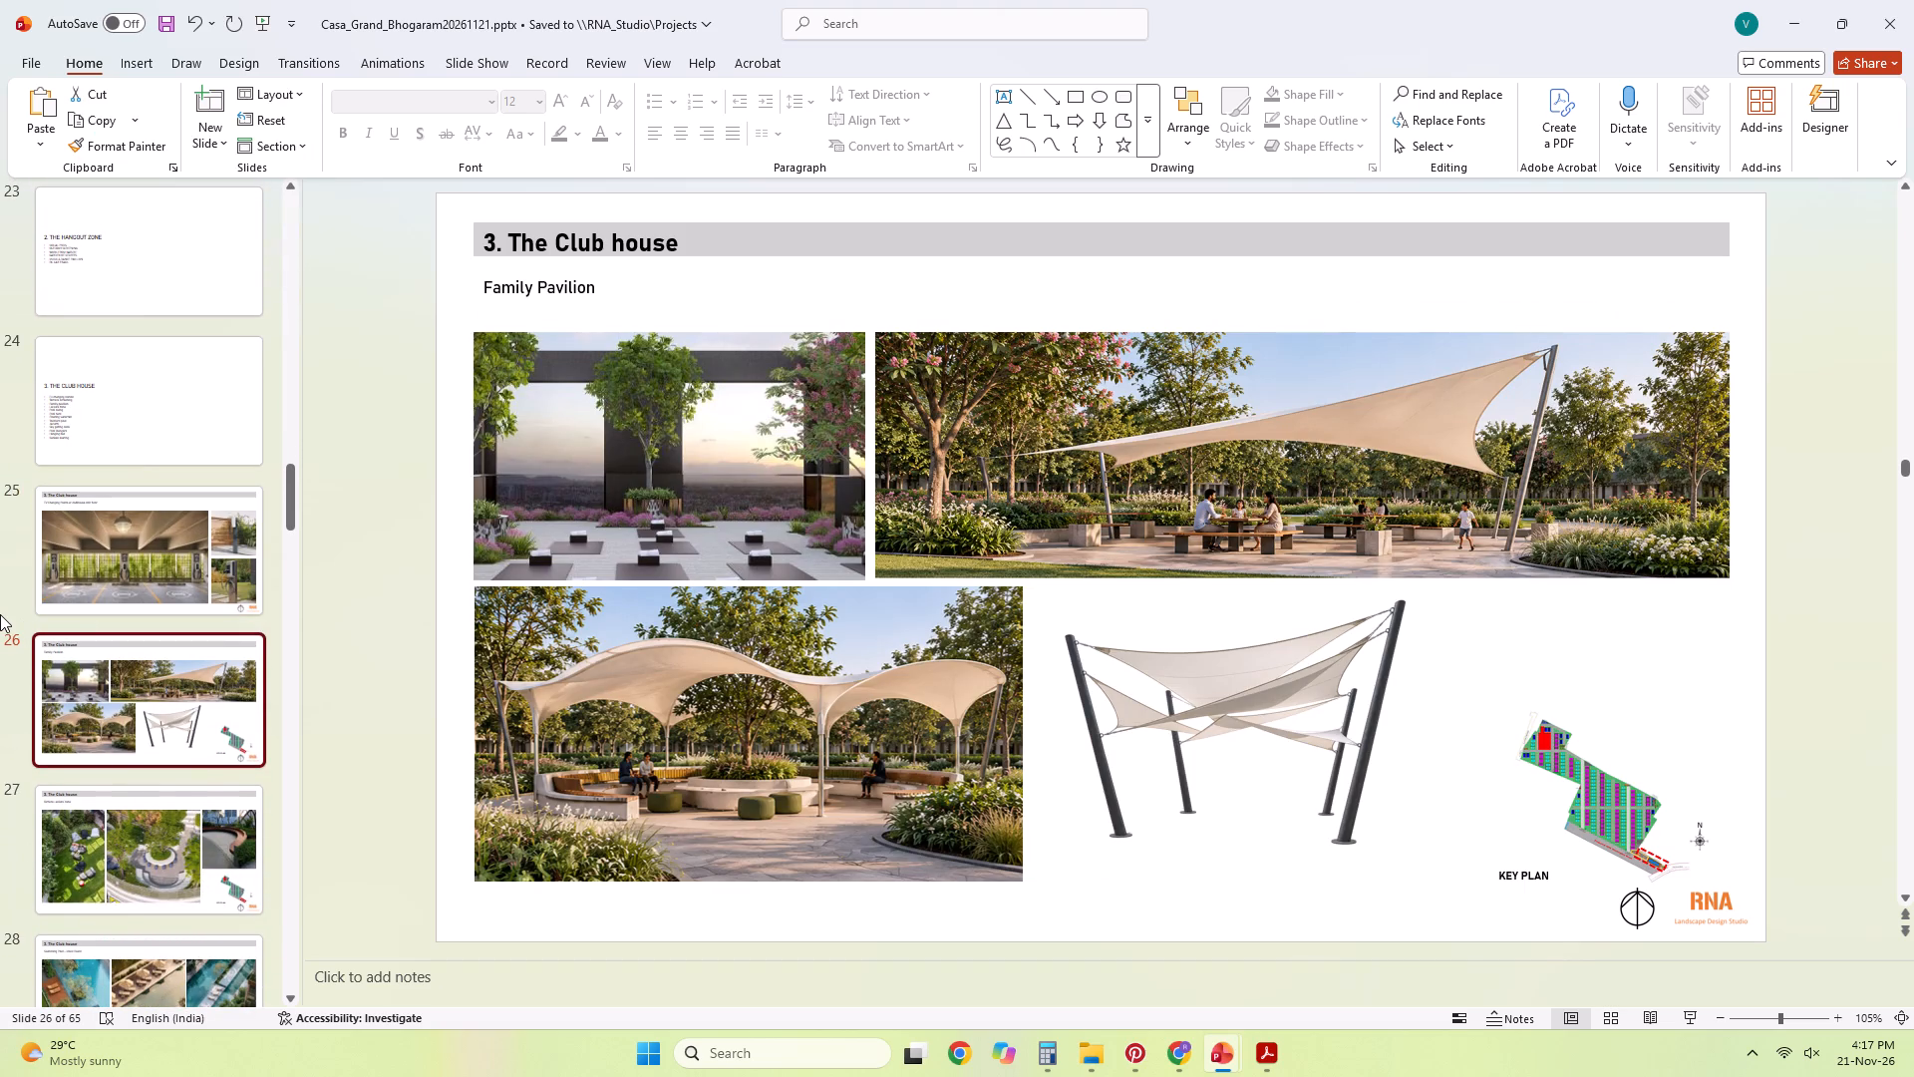
Review the Club house slides following Family Pavilion, from Terrace Leisure Zone and the Swimming Pool mood boards to Pool swing and Jacuzzi.
scroll(82, 687, down, 1)
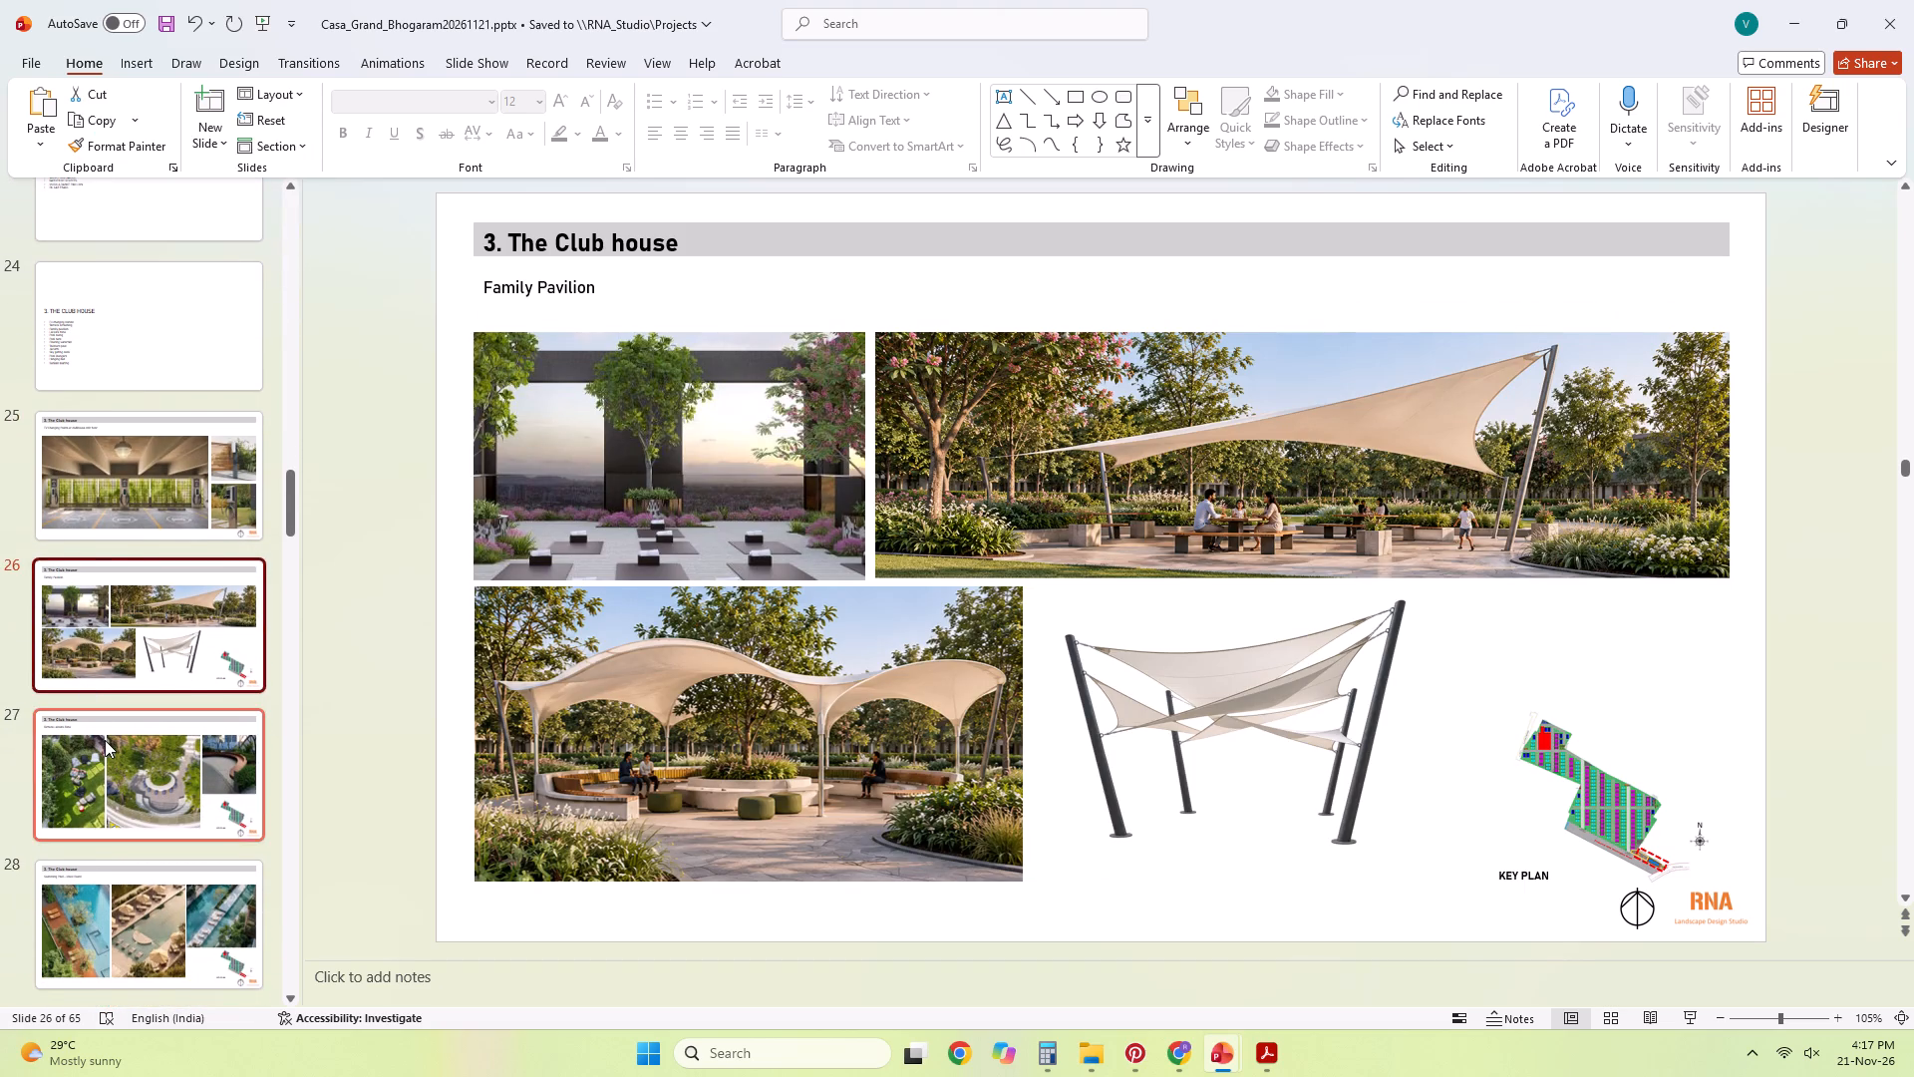
click(106, 741)
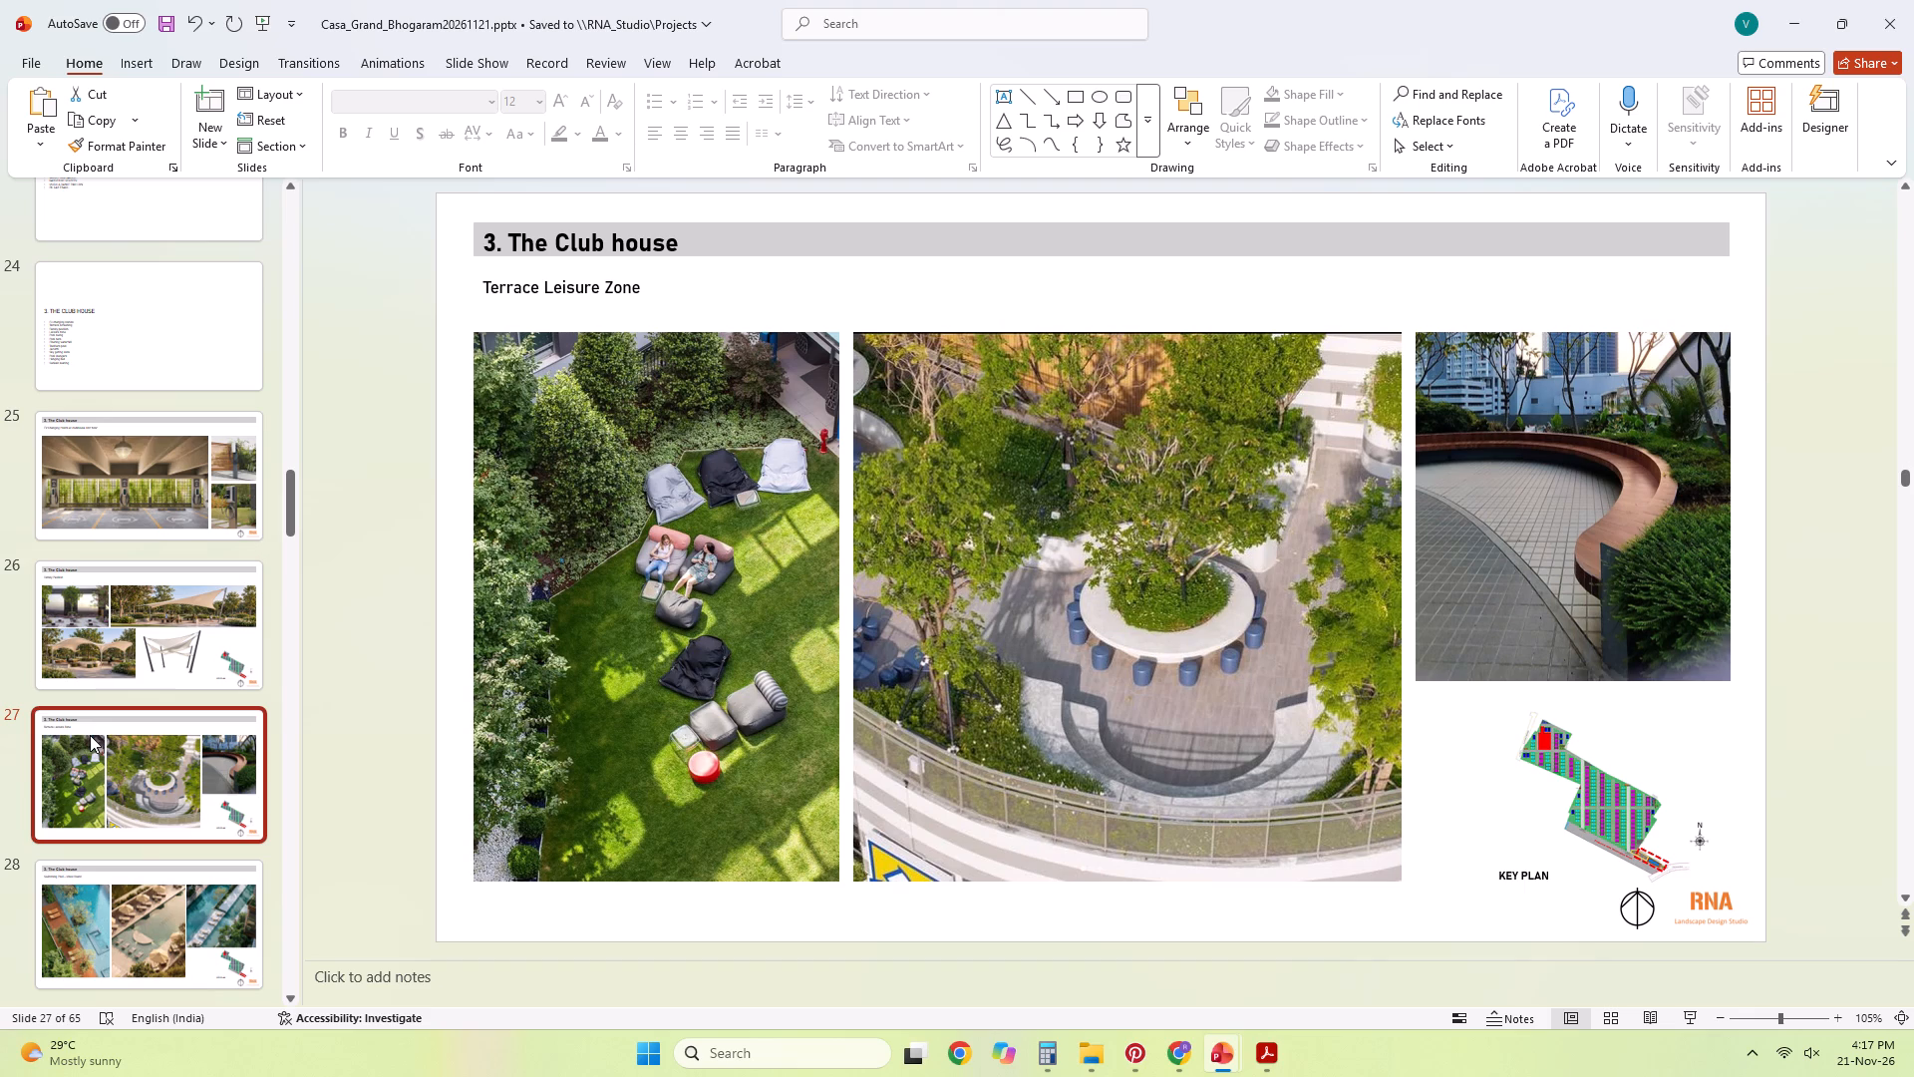
scroll(90, 735, down, 2)
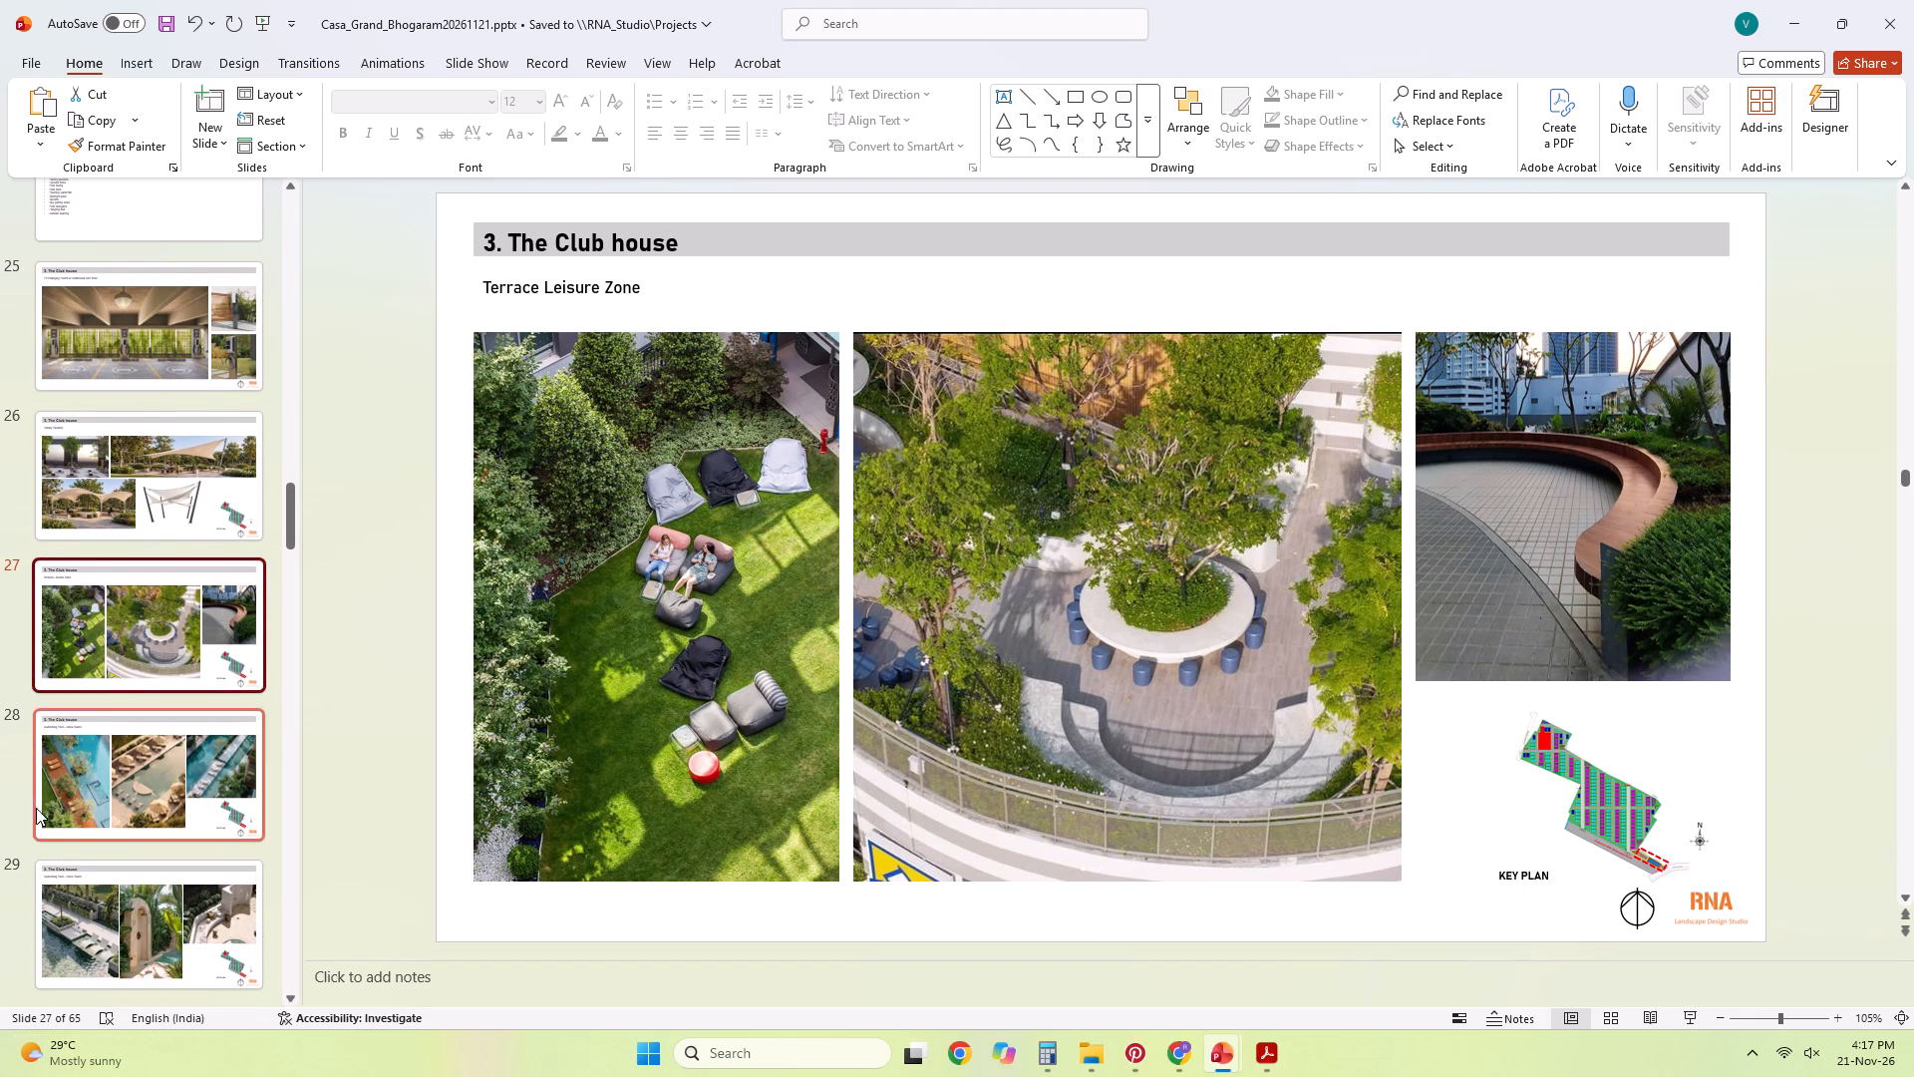
key(Down)
click(97, 722)
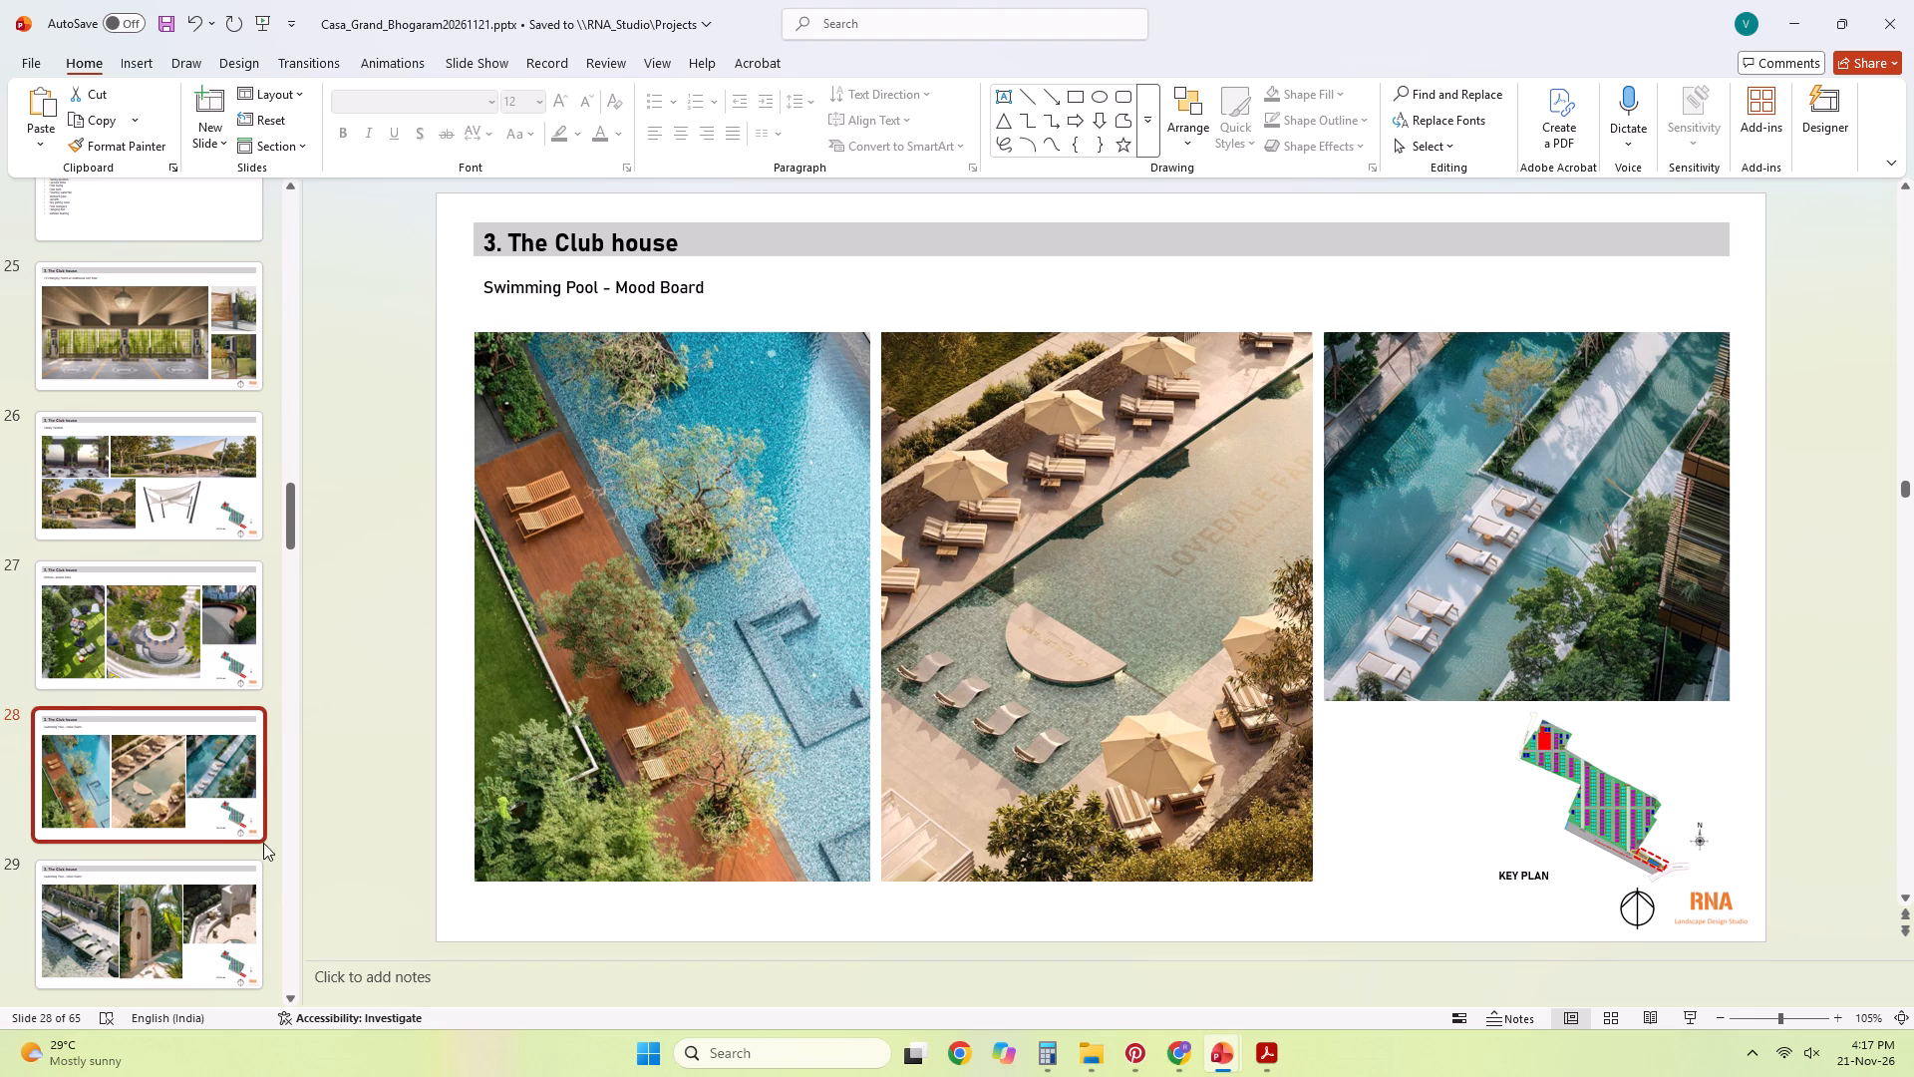
key(Down)
key(Up)
key(Down)
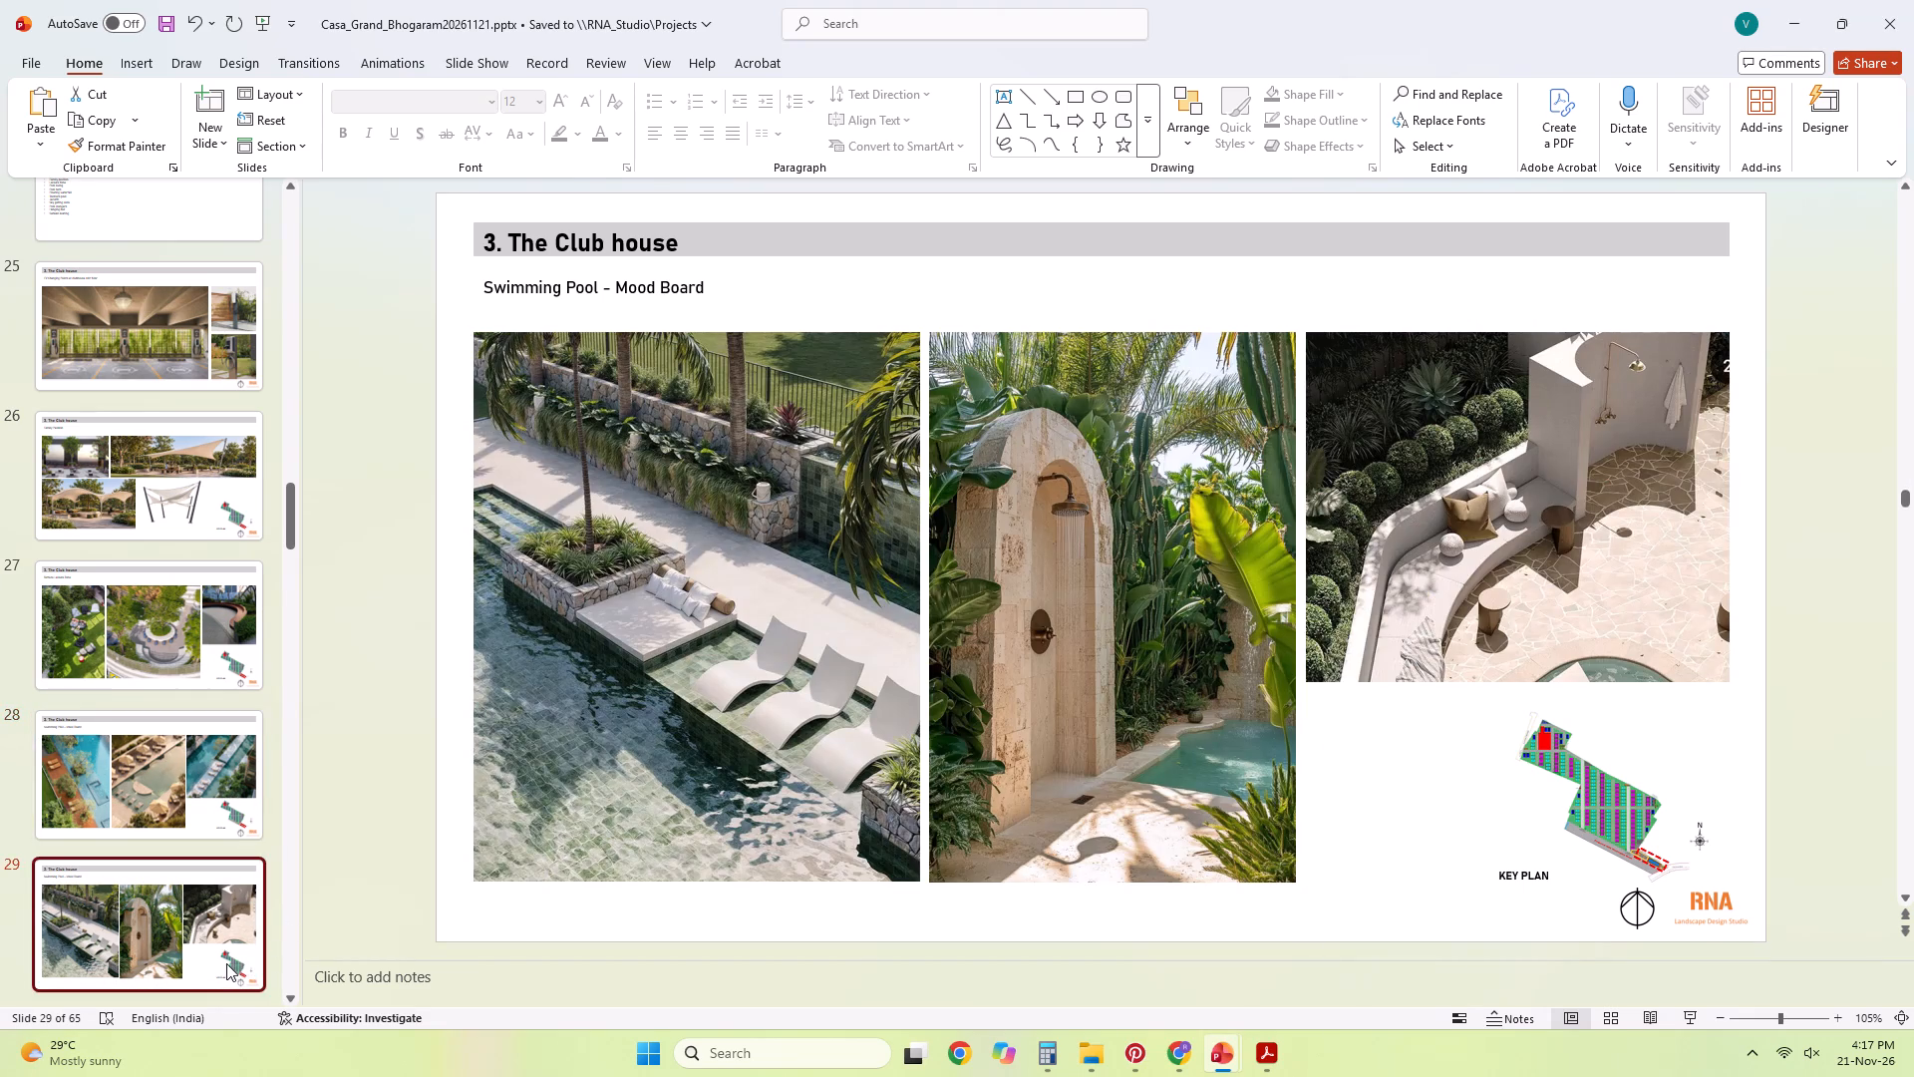
key(Down)
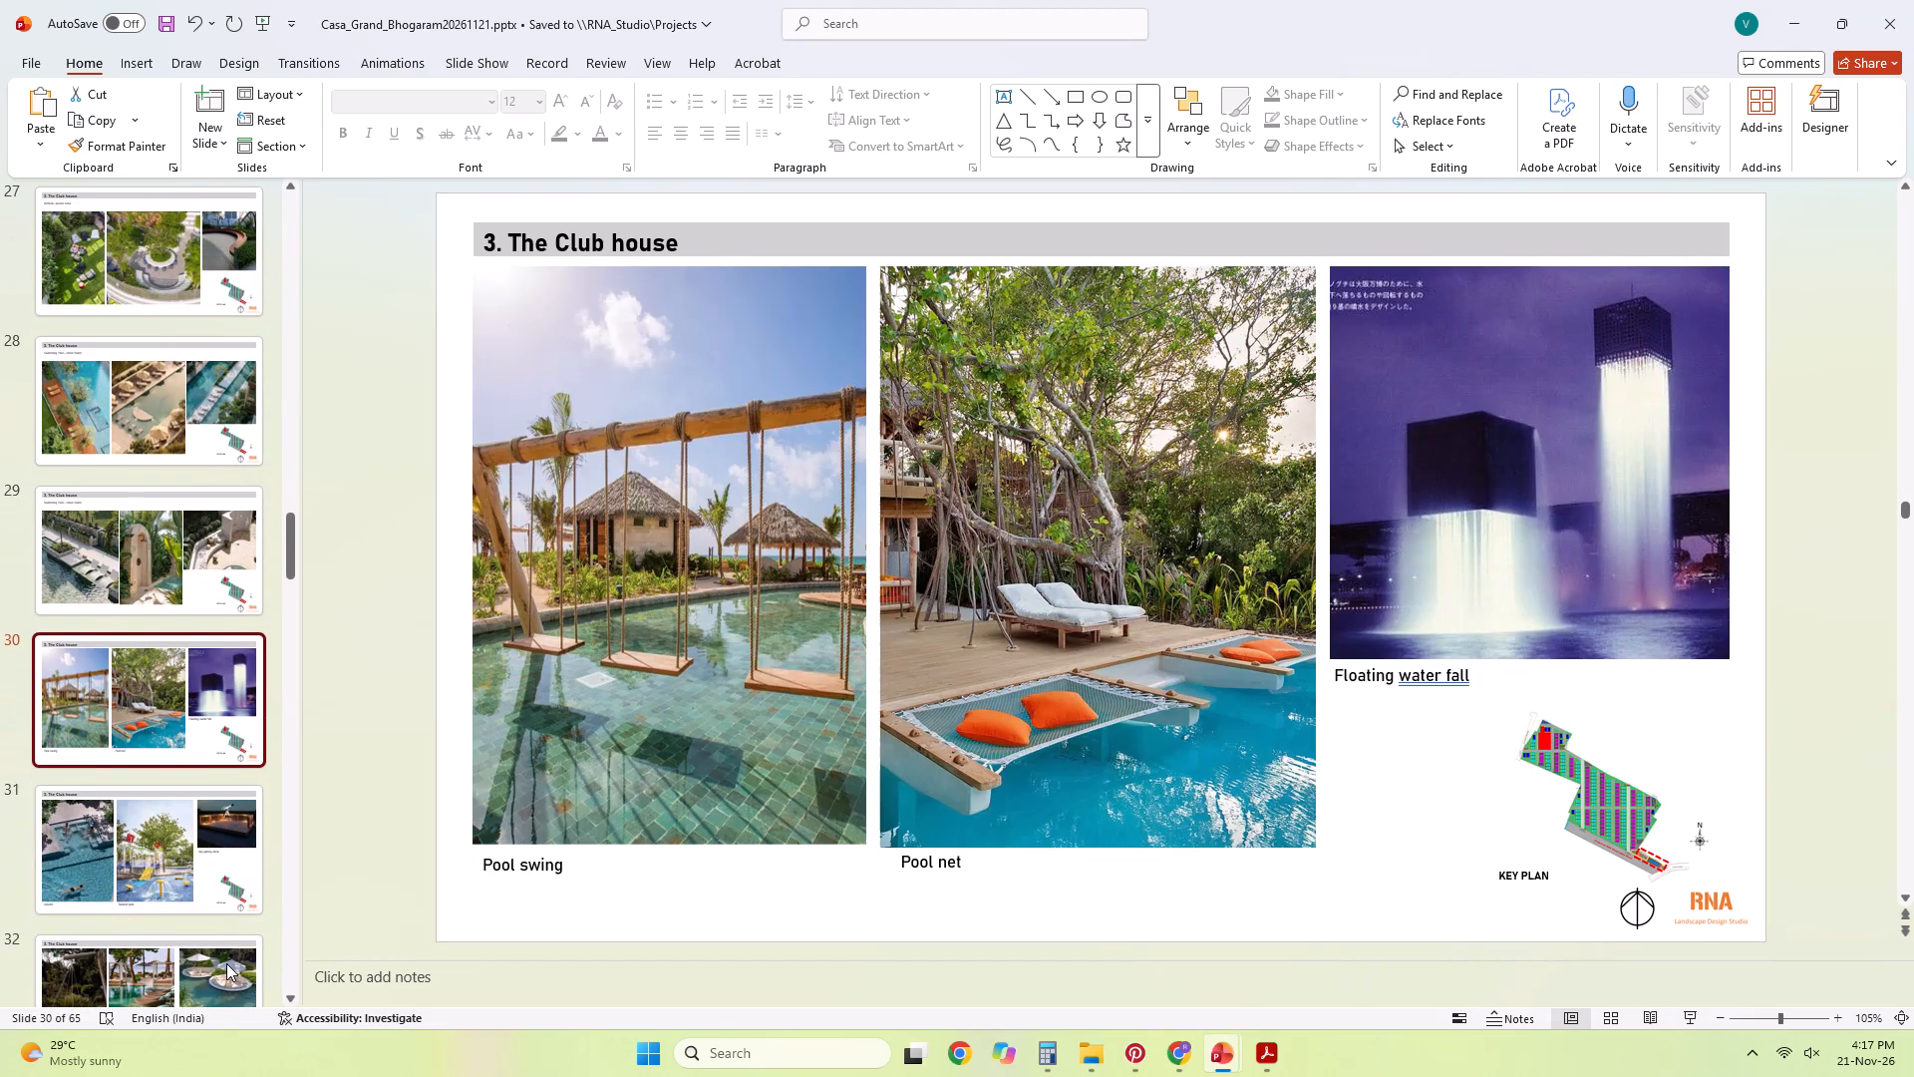
key(Up)
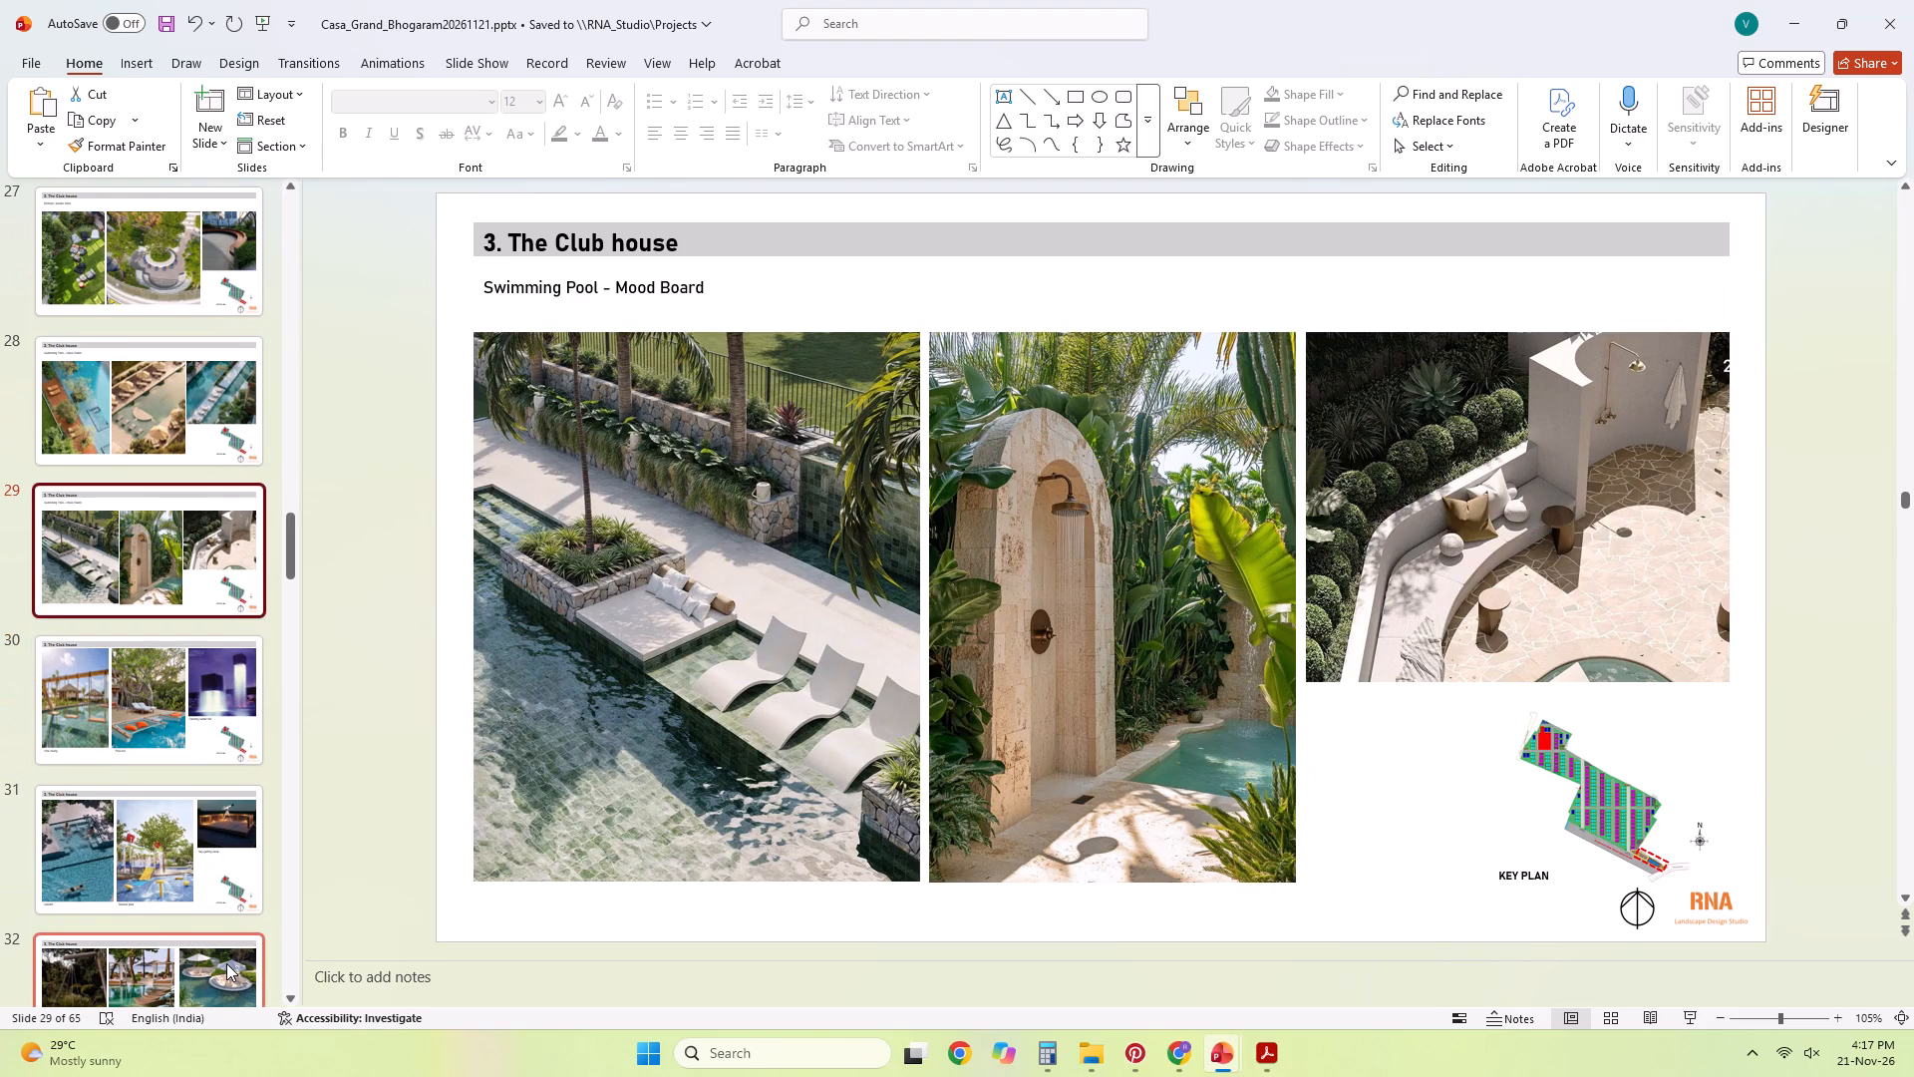
key(Up)
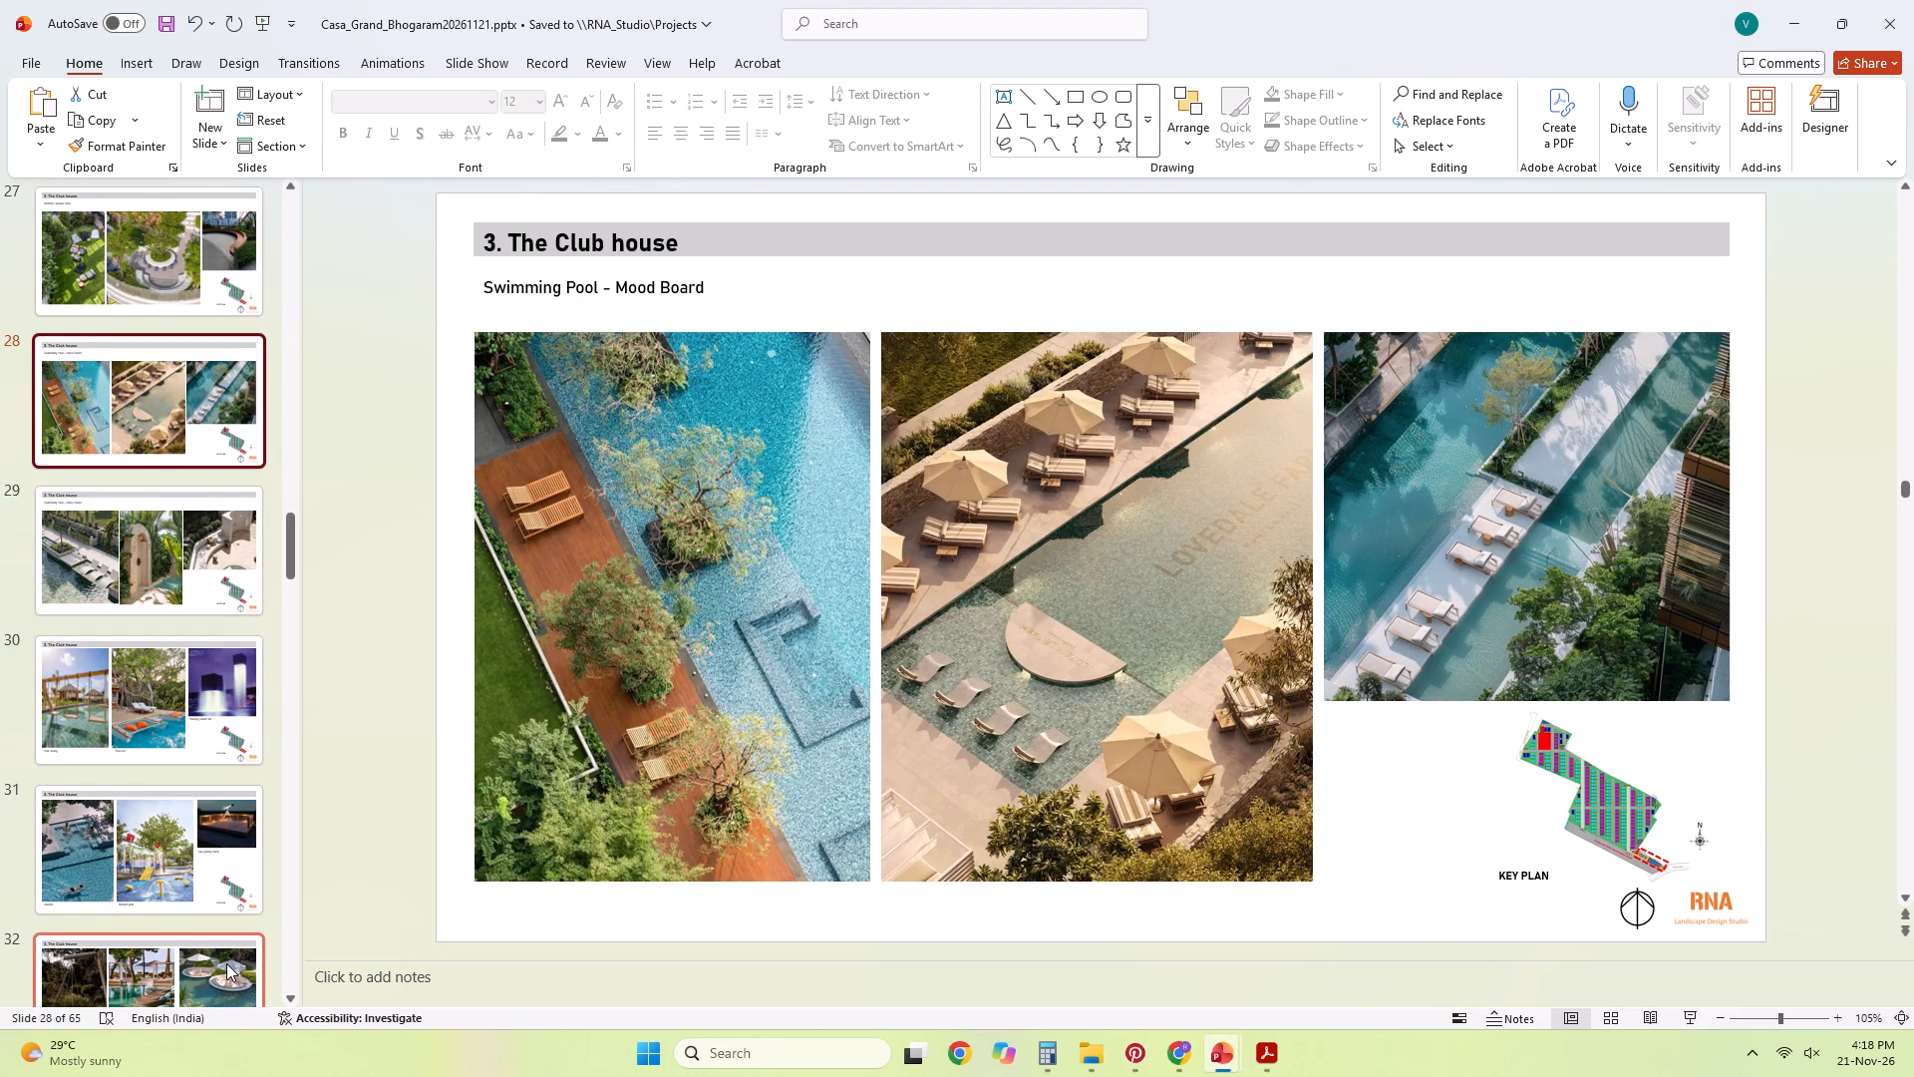
key(Down)
key(Down)
key(Down)
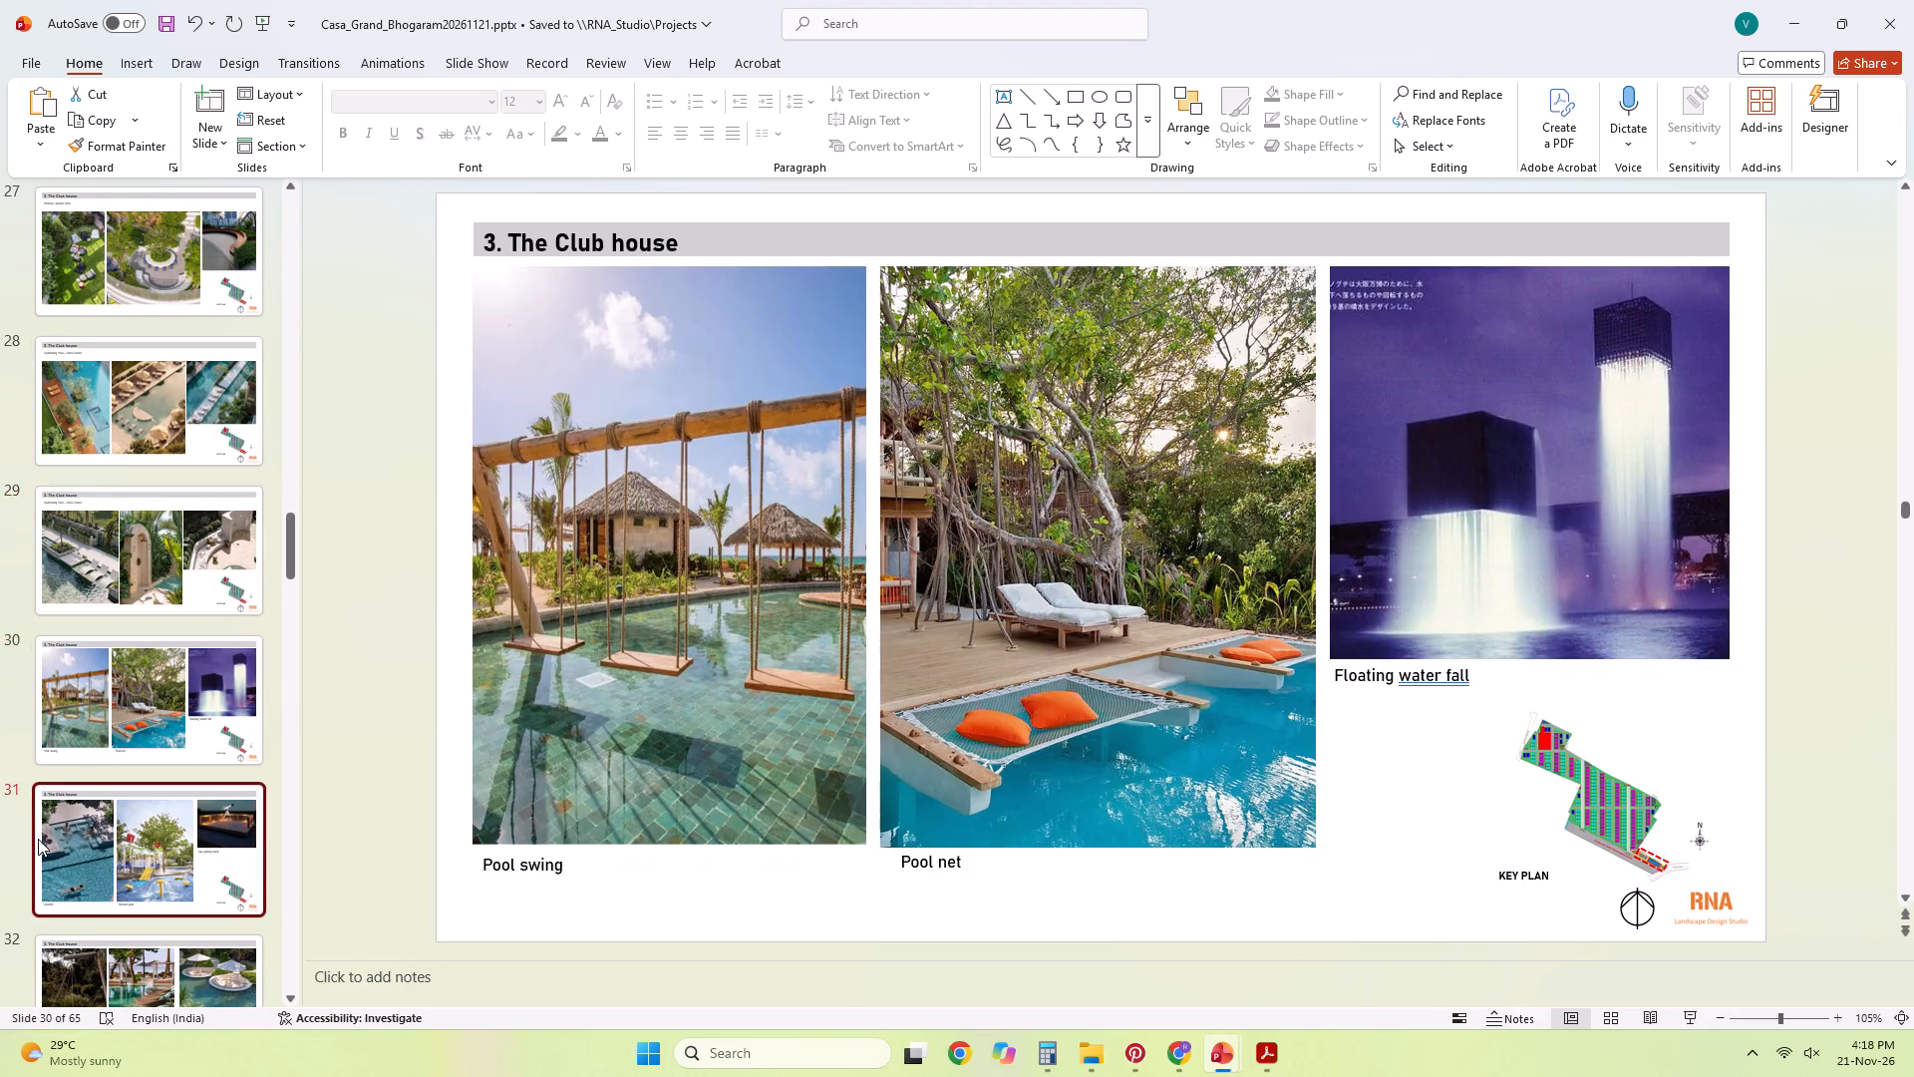
key(Down)
key(Up)
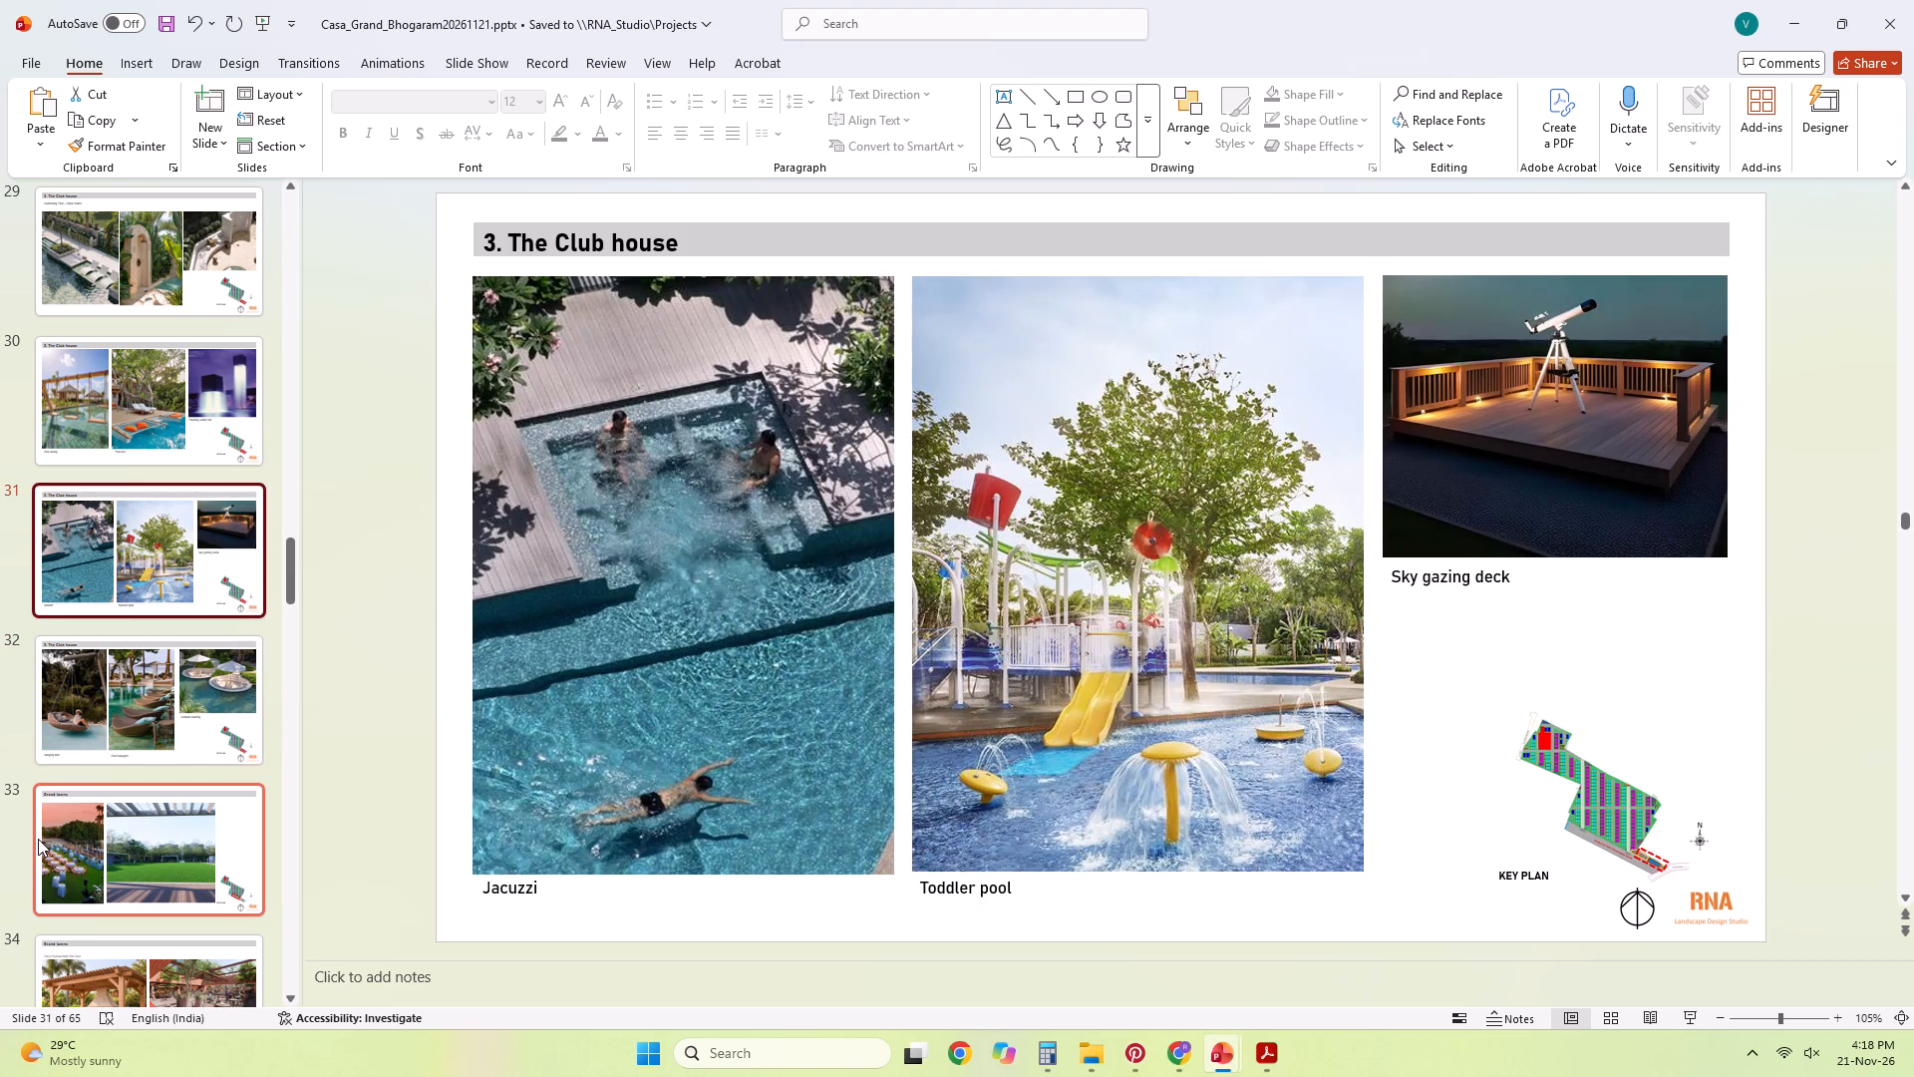
Go back to Terrace Leisure Zone and re-examine it together with the two Swimming Pool mood board slides.
key(Up)
key(Up)
key(Up)
key(Up)
key(Up)
key(Down)
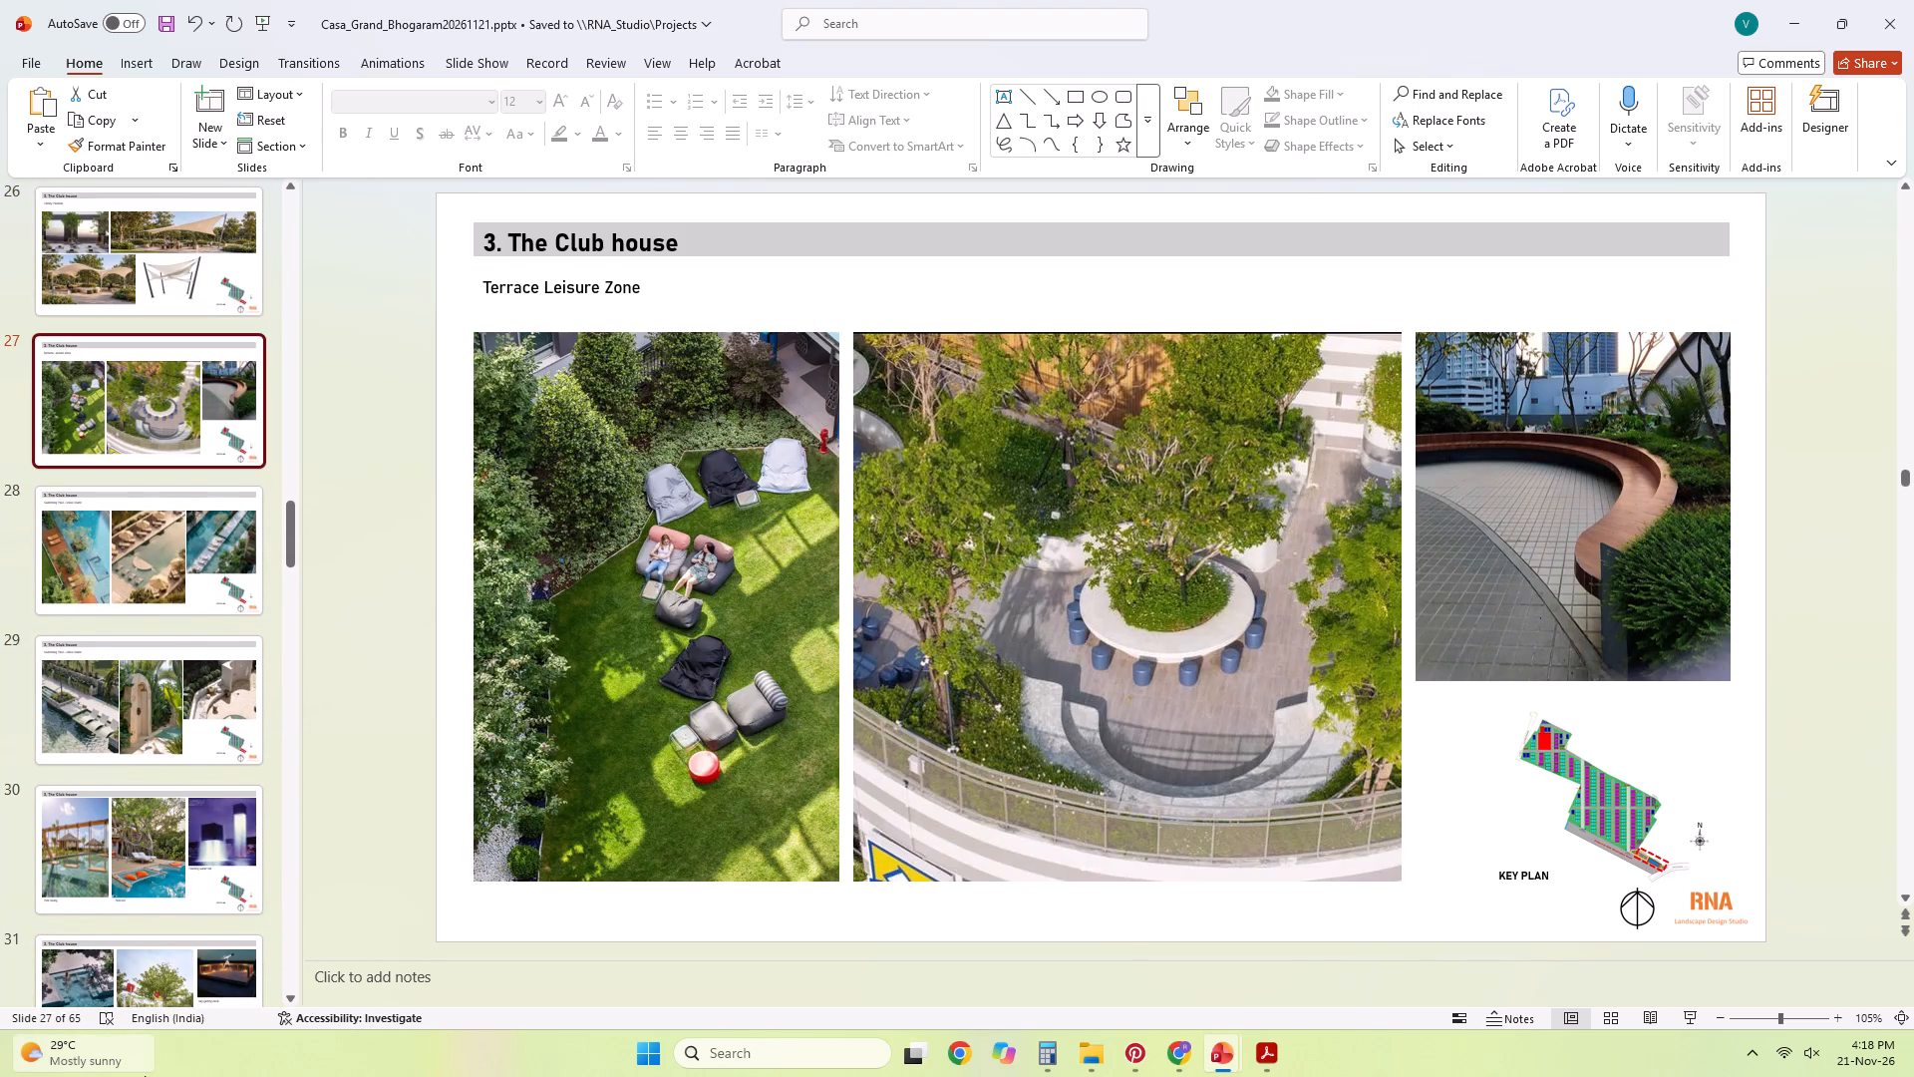
key(Down)
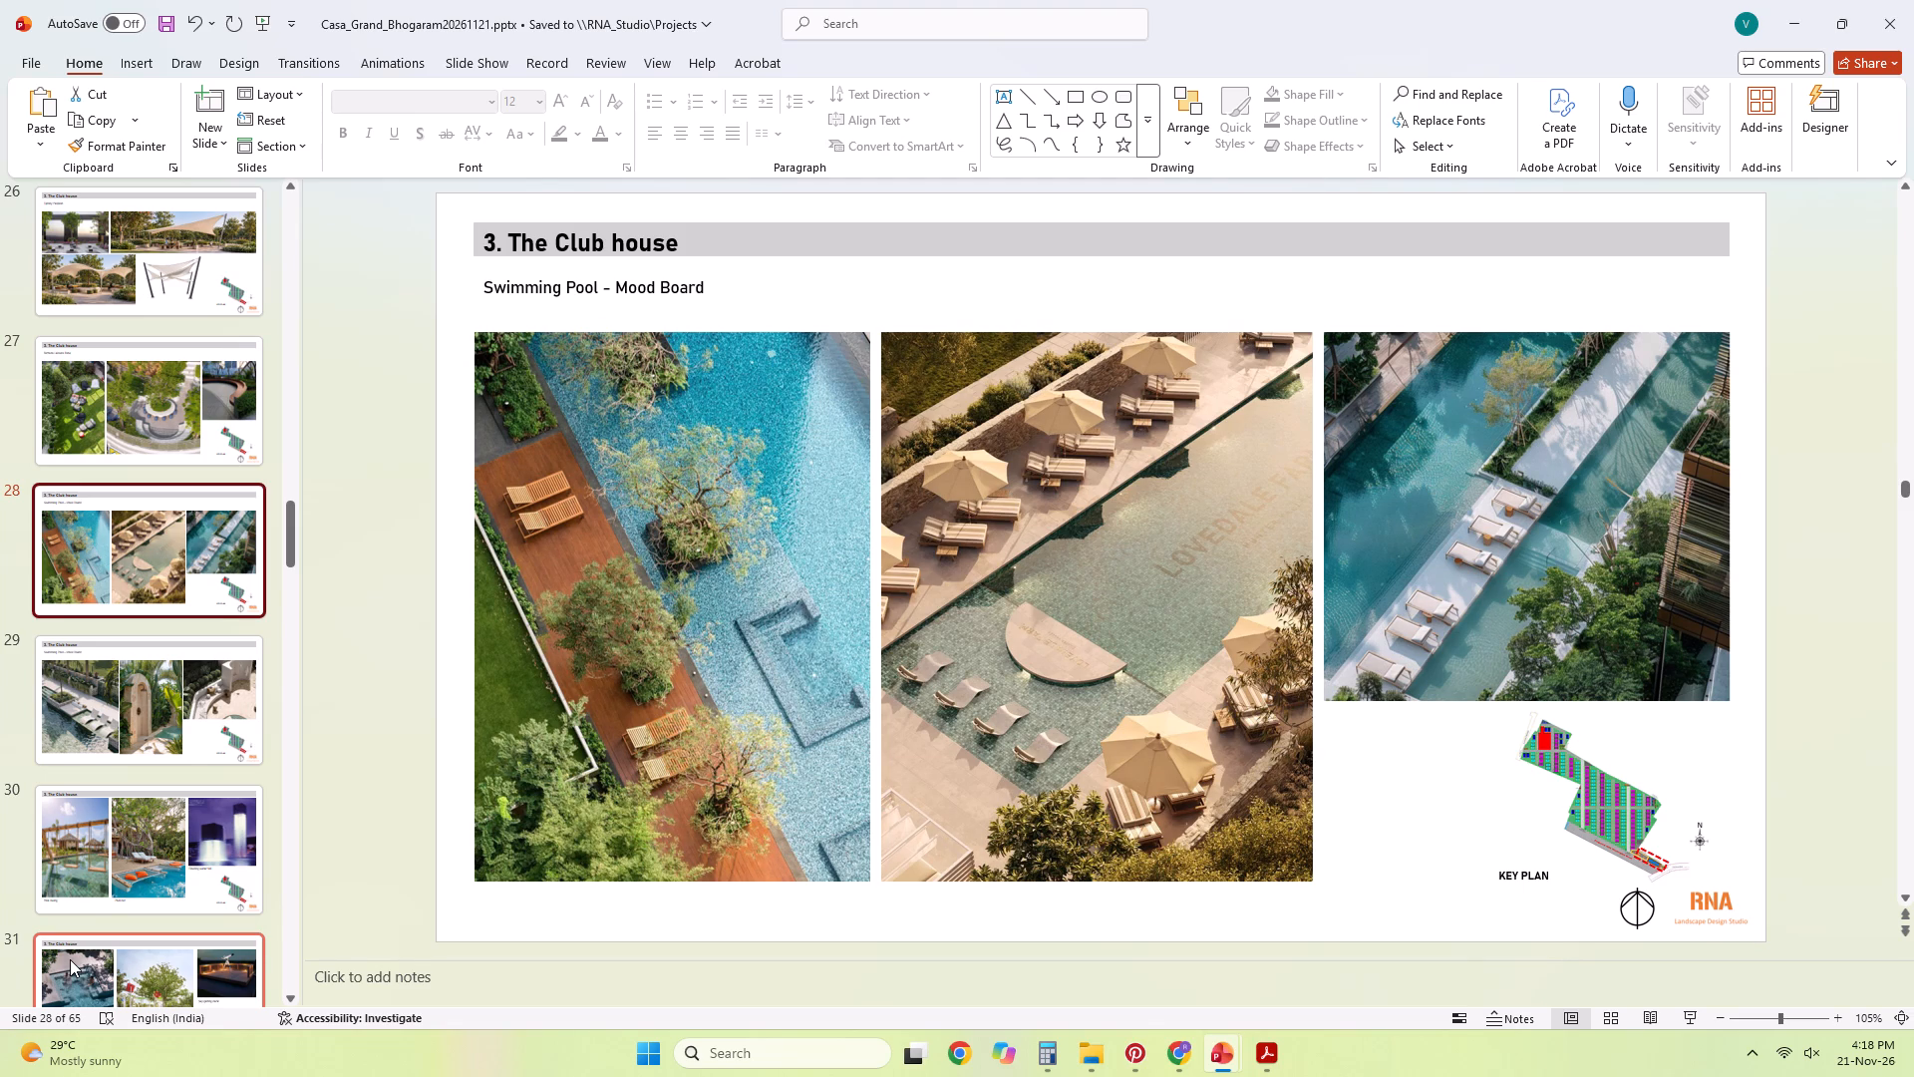
key(Up)
key(Down)
key(Down)
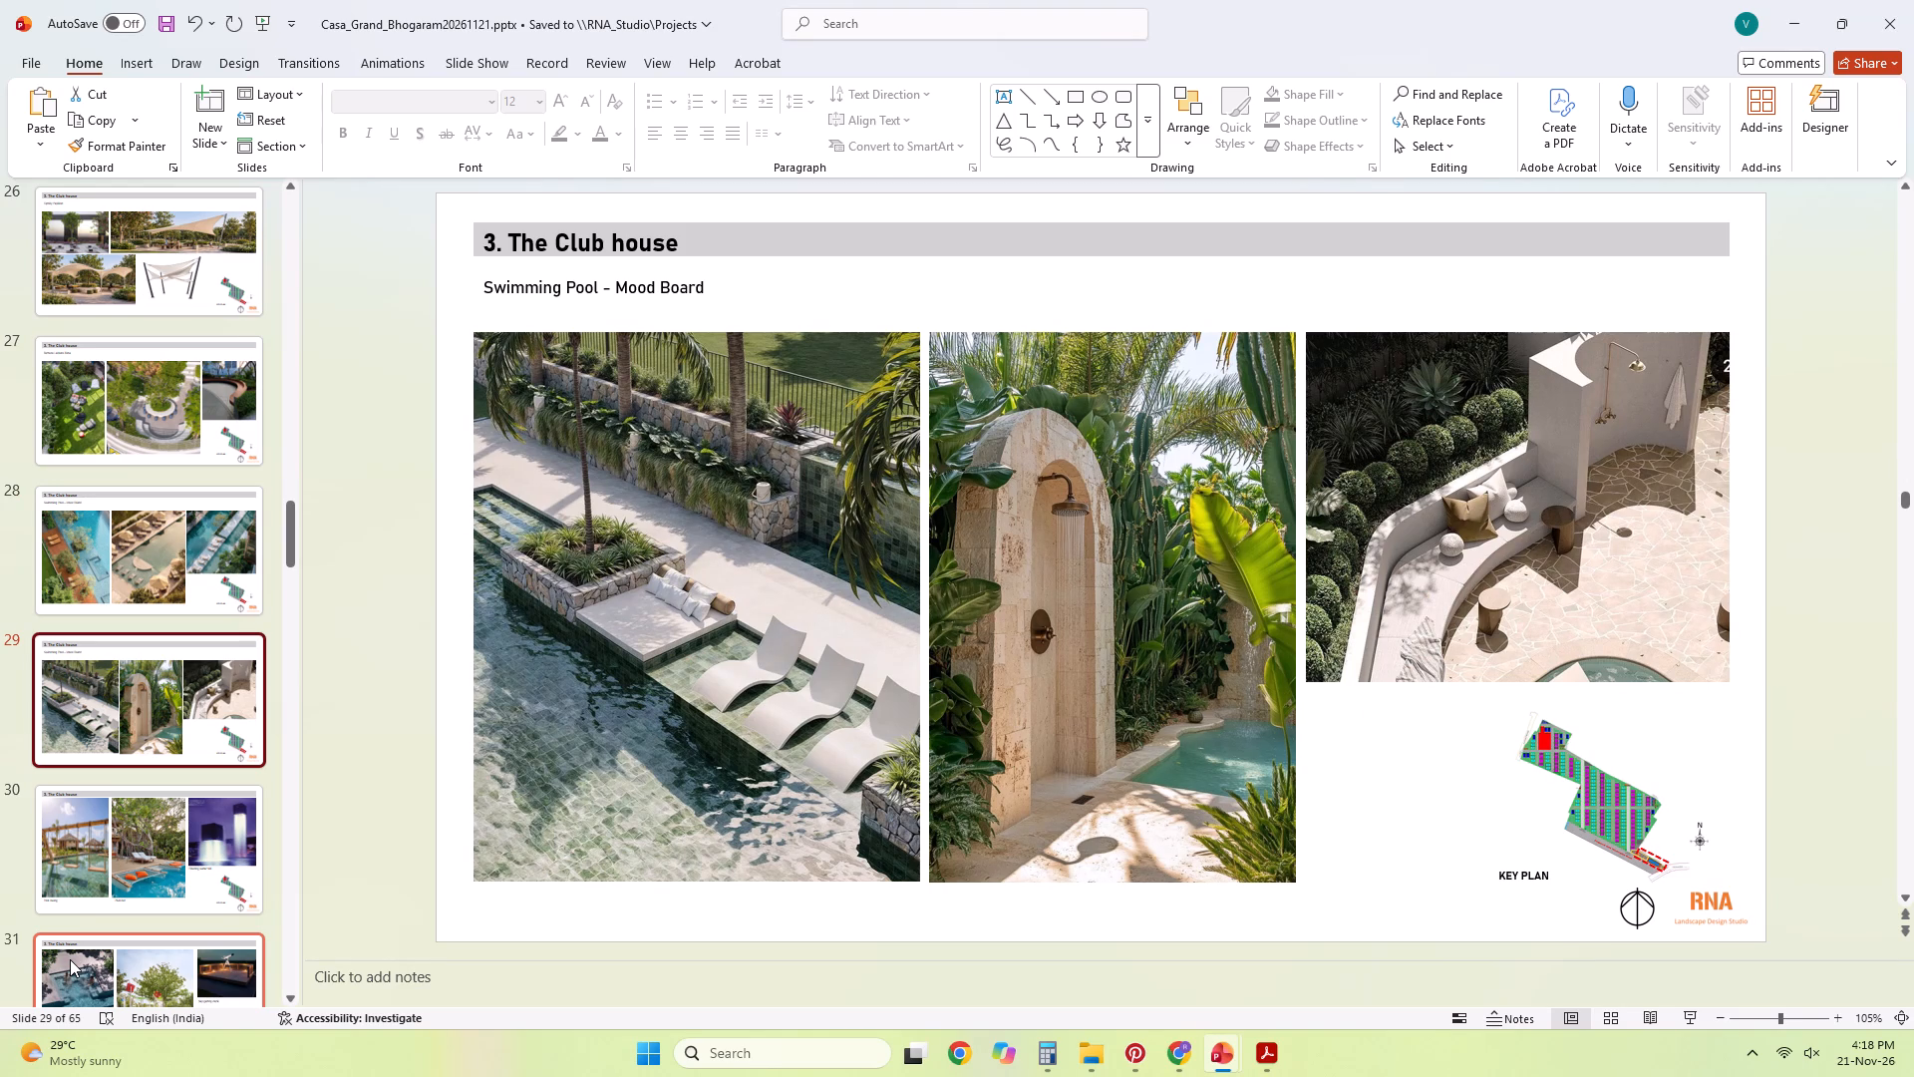
Review the pool feature slides from Pool swing to Sunken seating, then the Grand lawns slides with Party Pavilion With BBQ Pods.
key(Down)
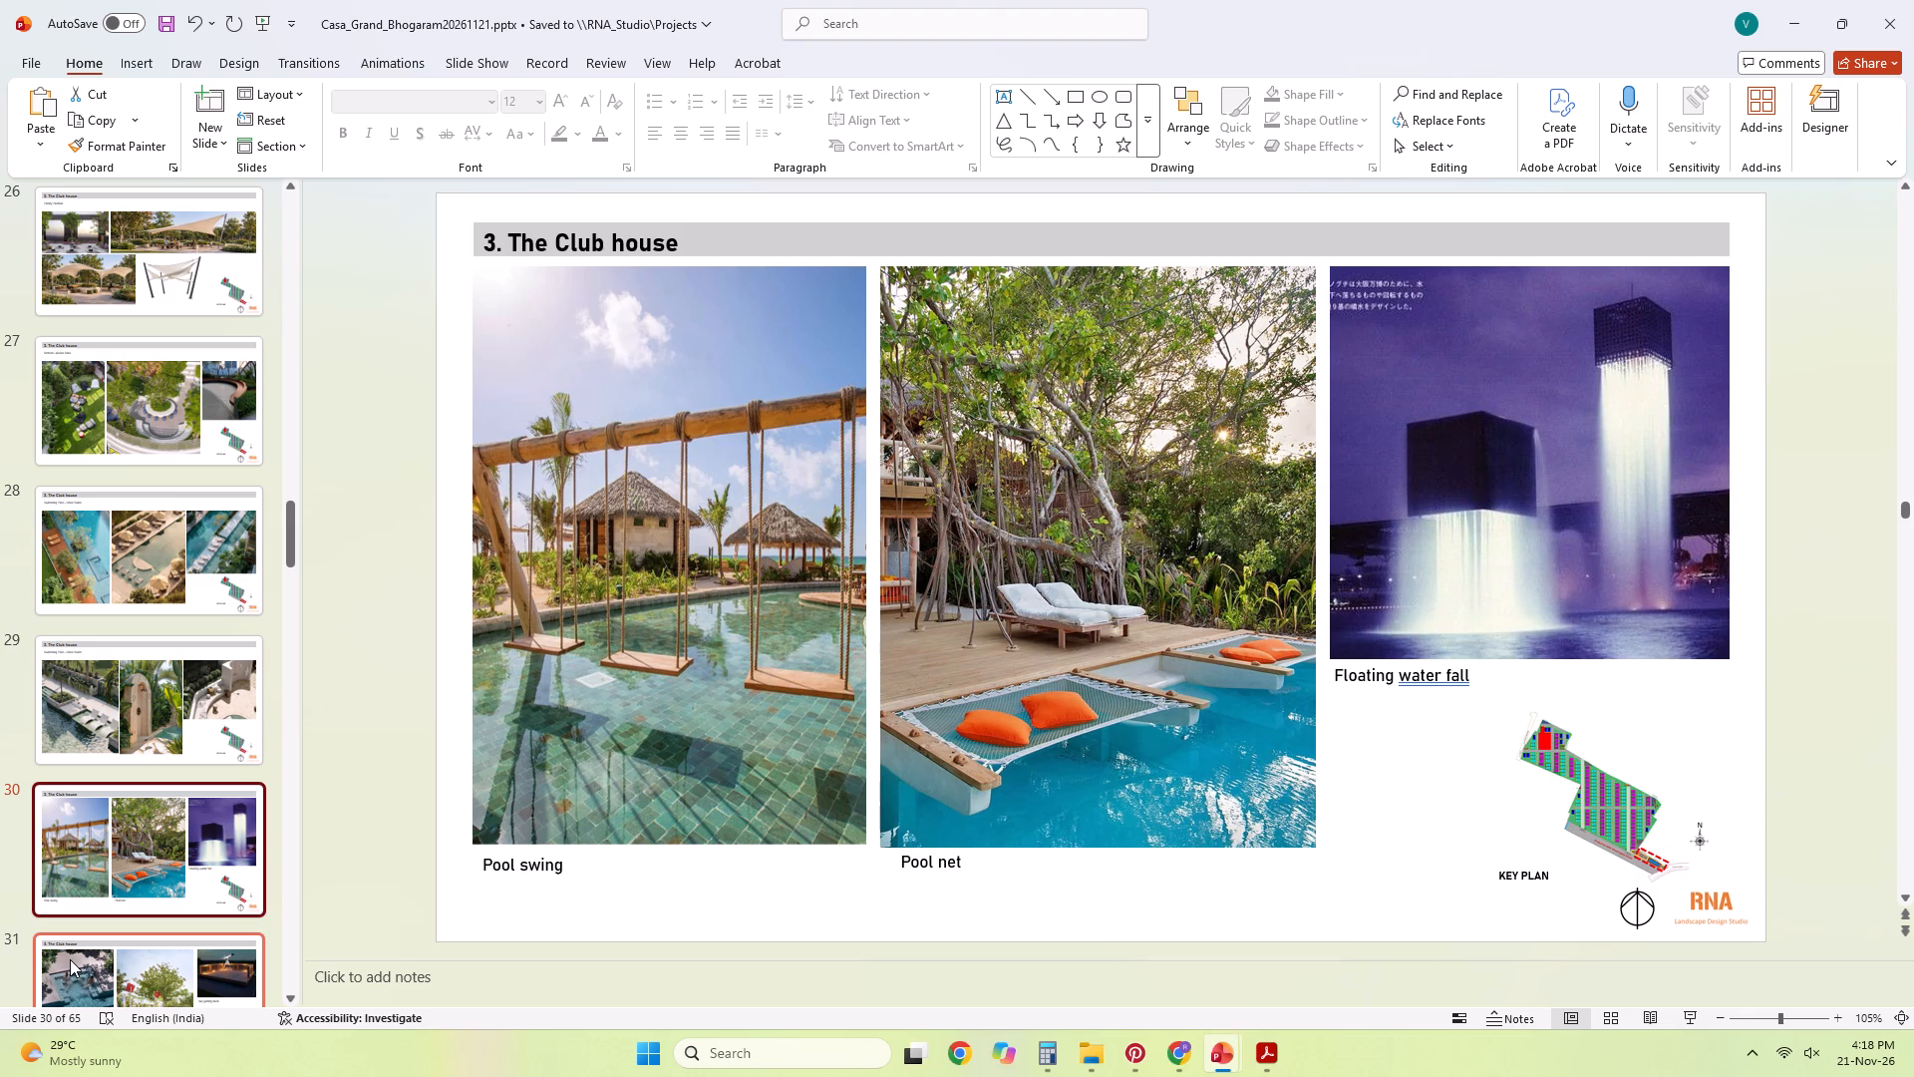
key(Down)
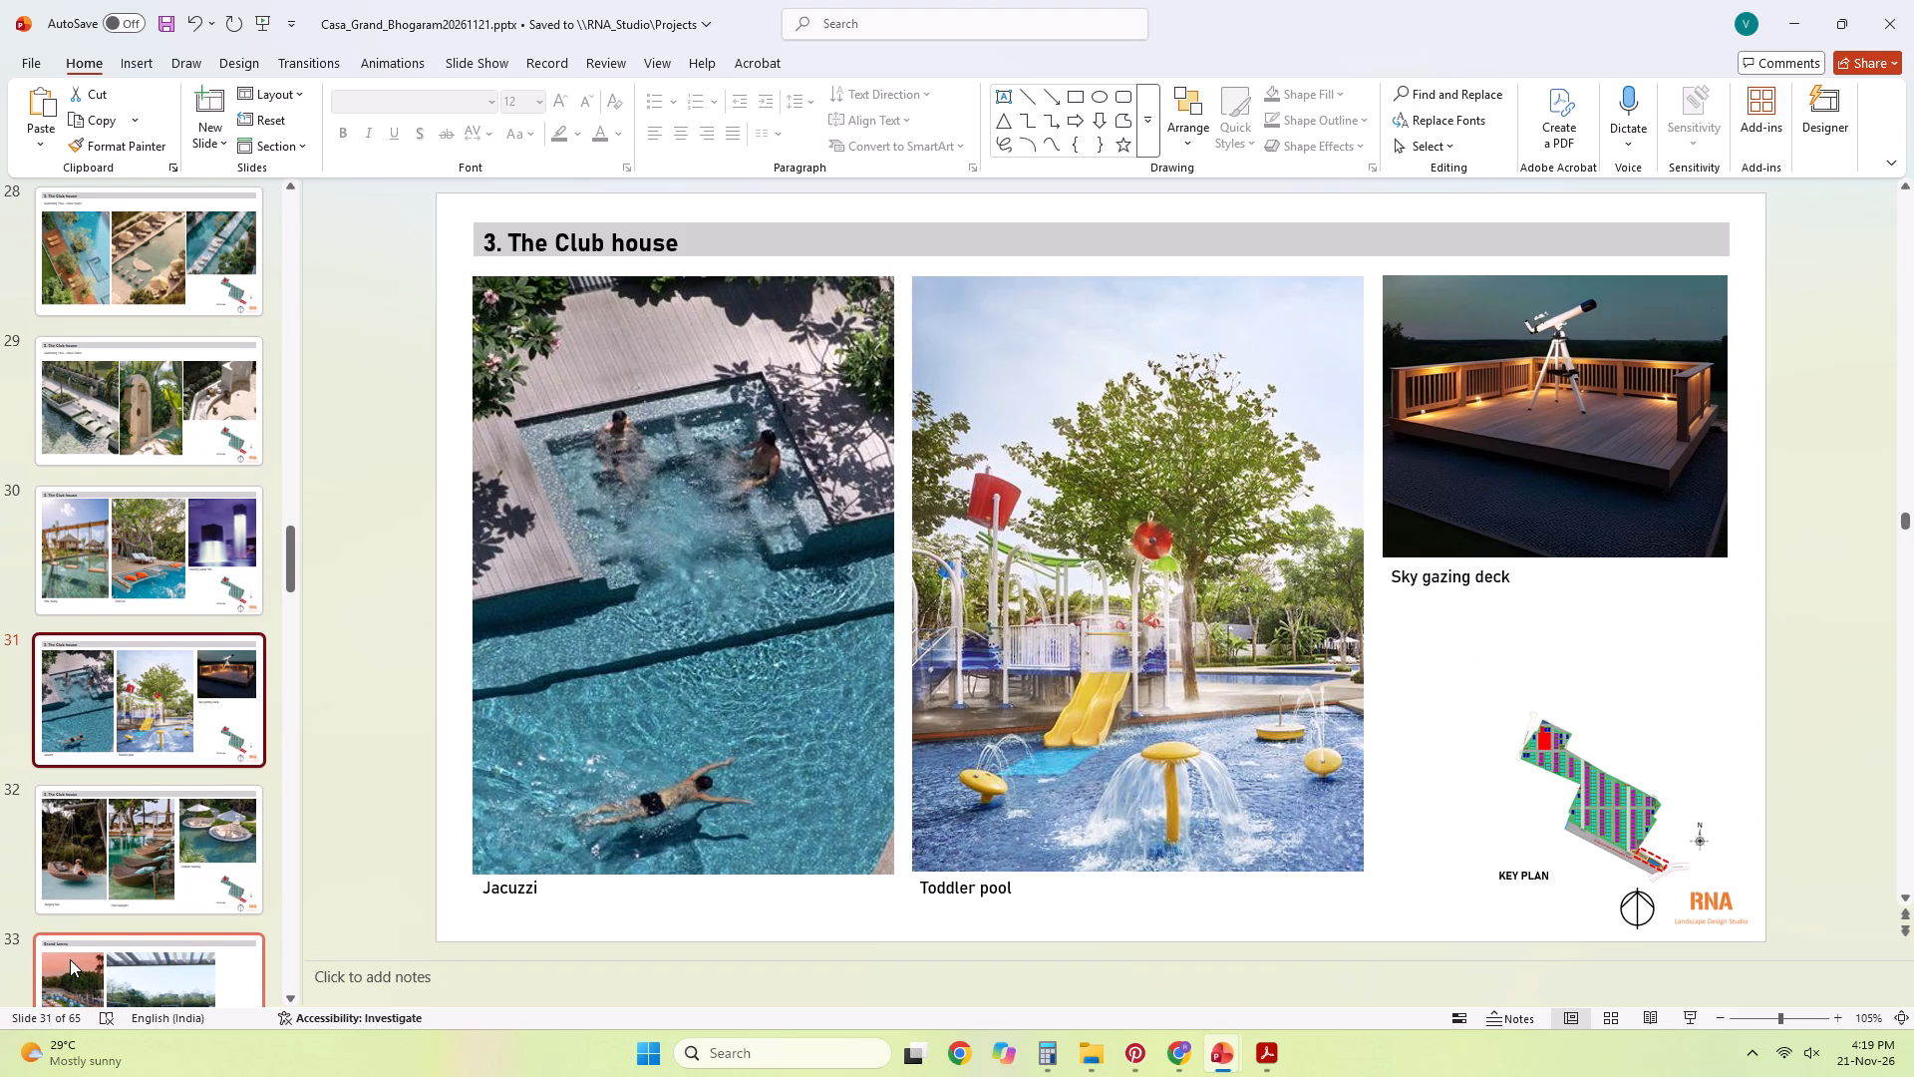
key(Down)
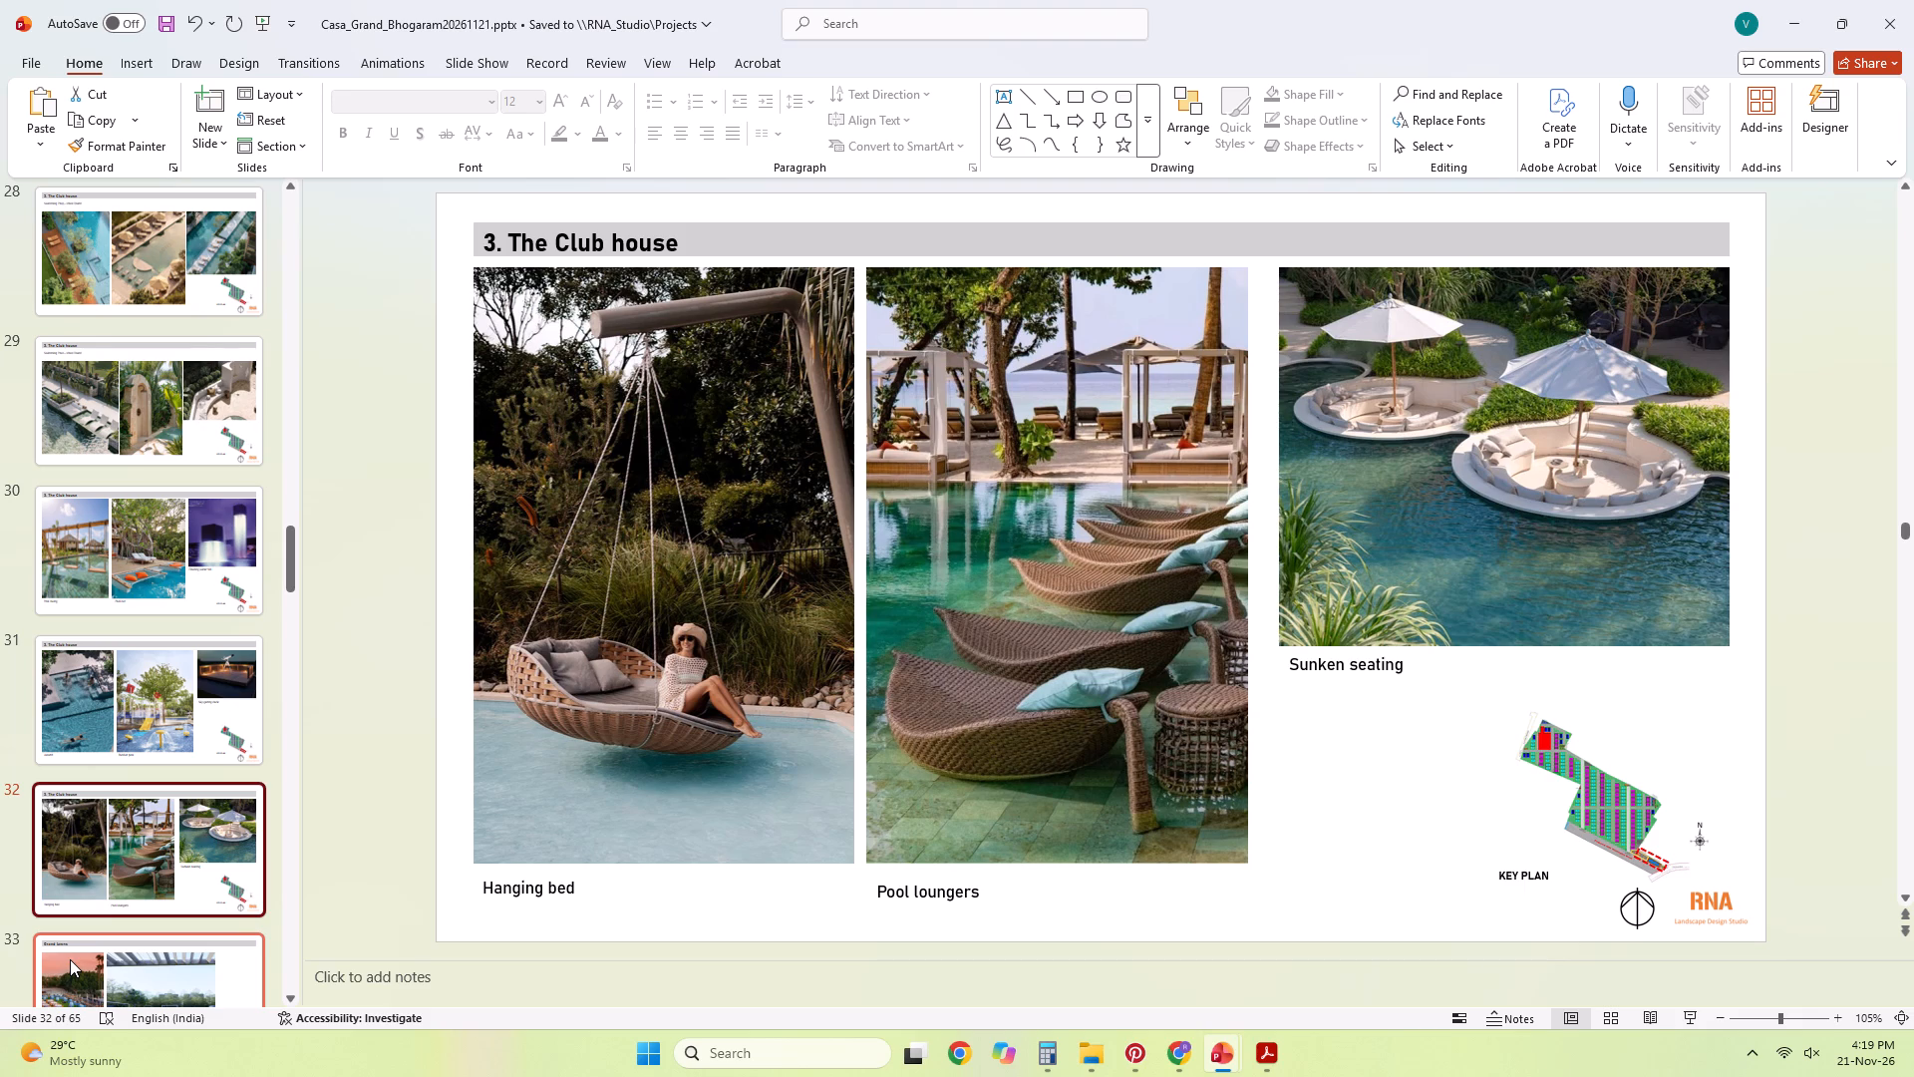
key(Up)
key(Down)
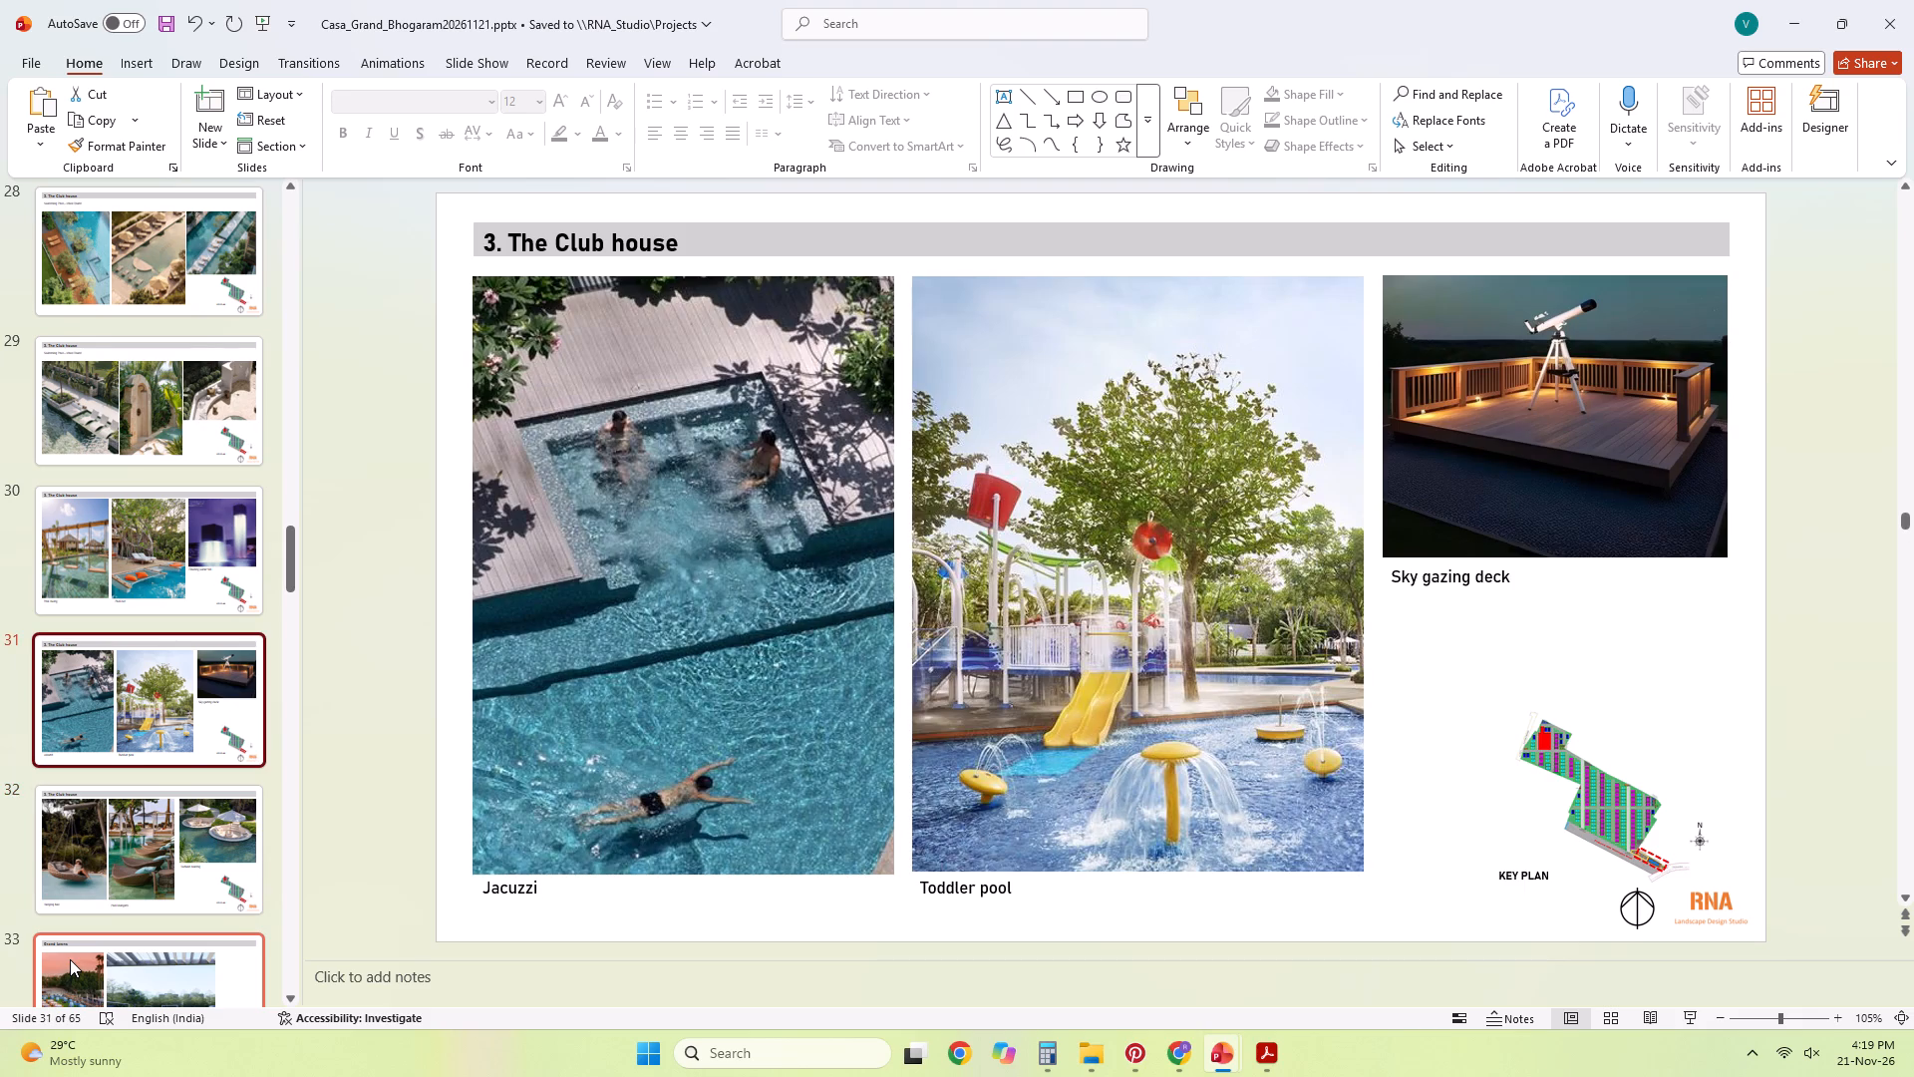
key(Down)
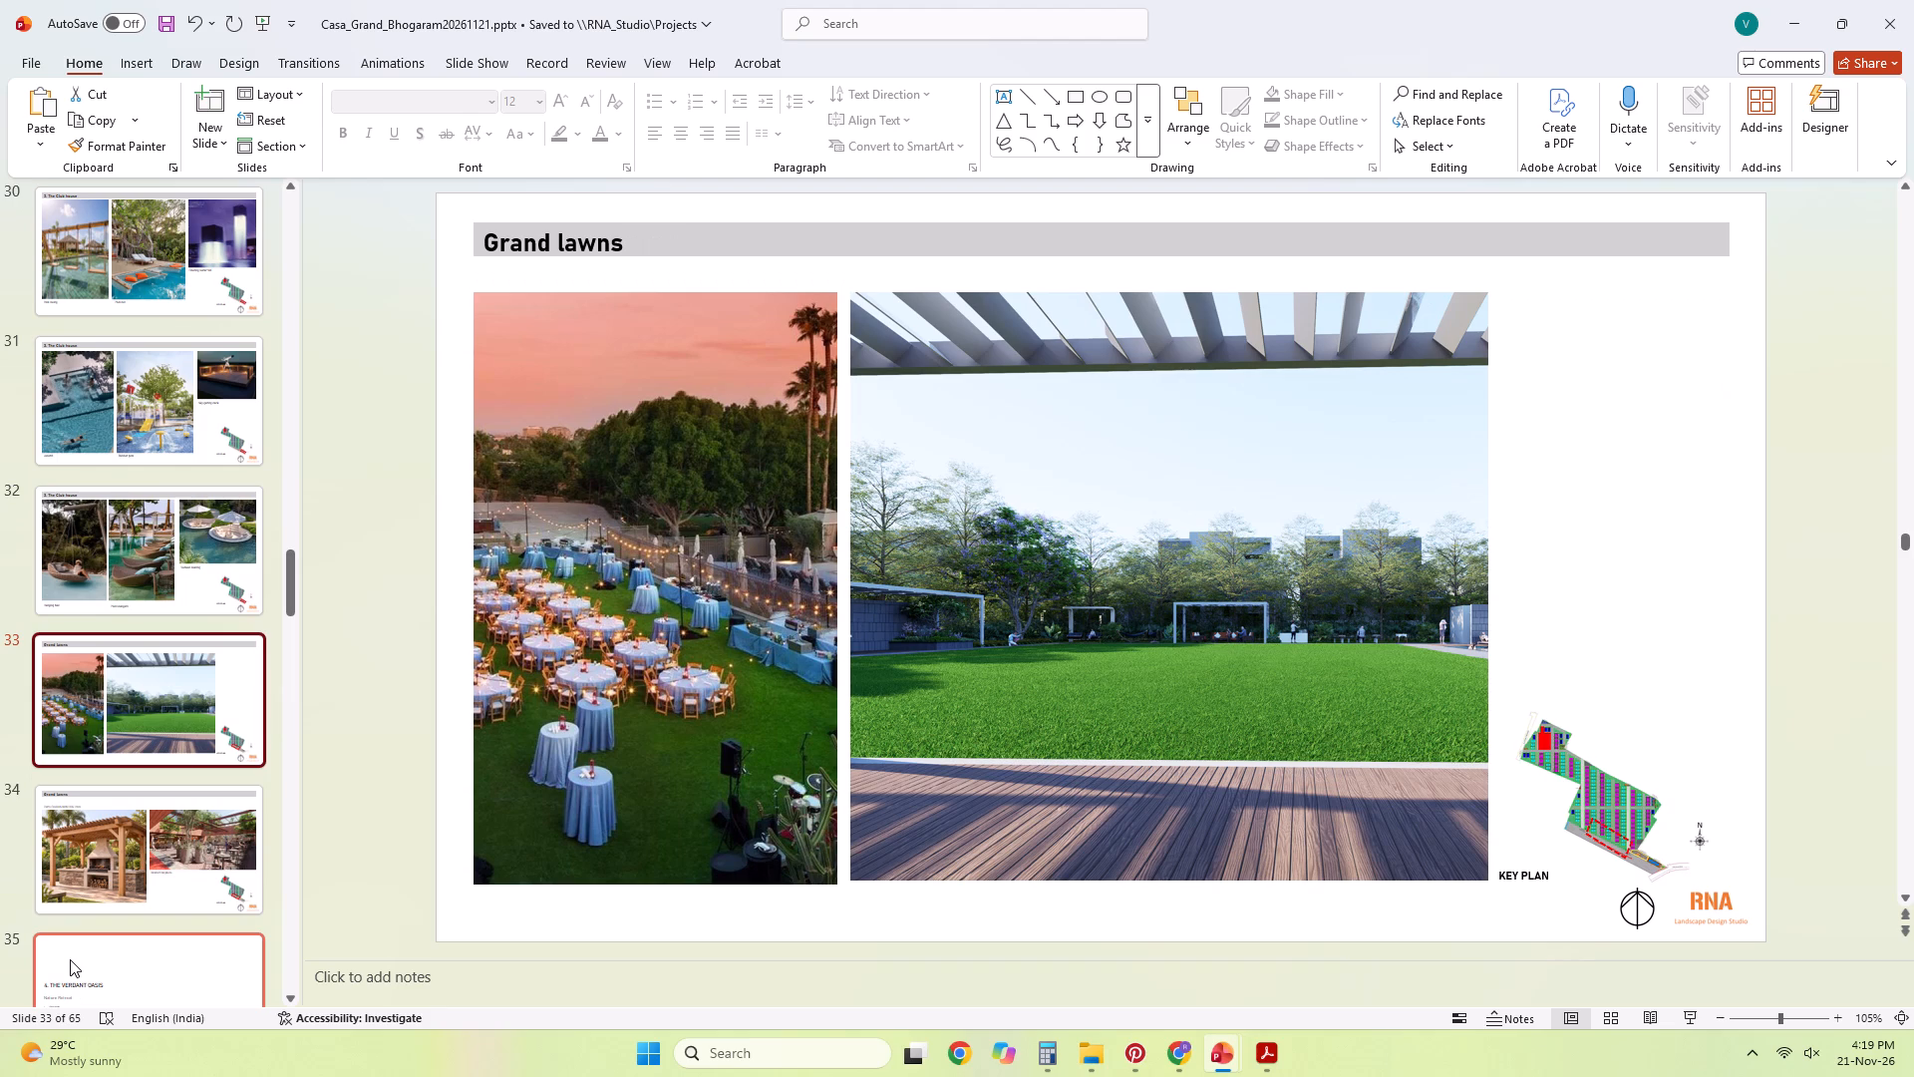
key(Down)
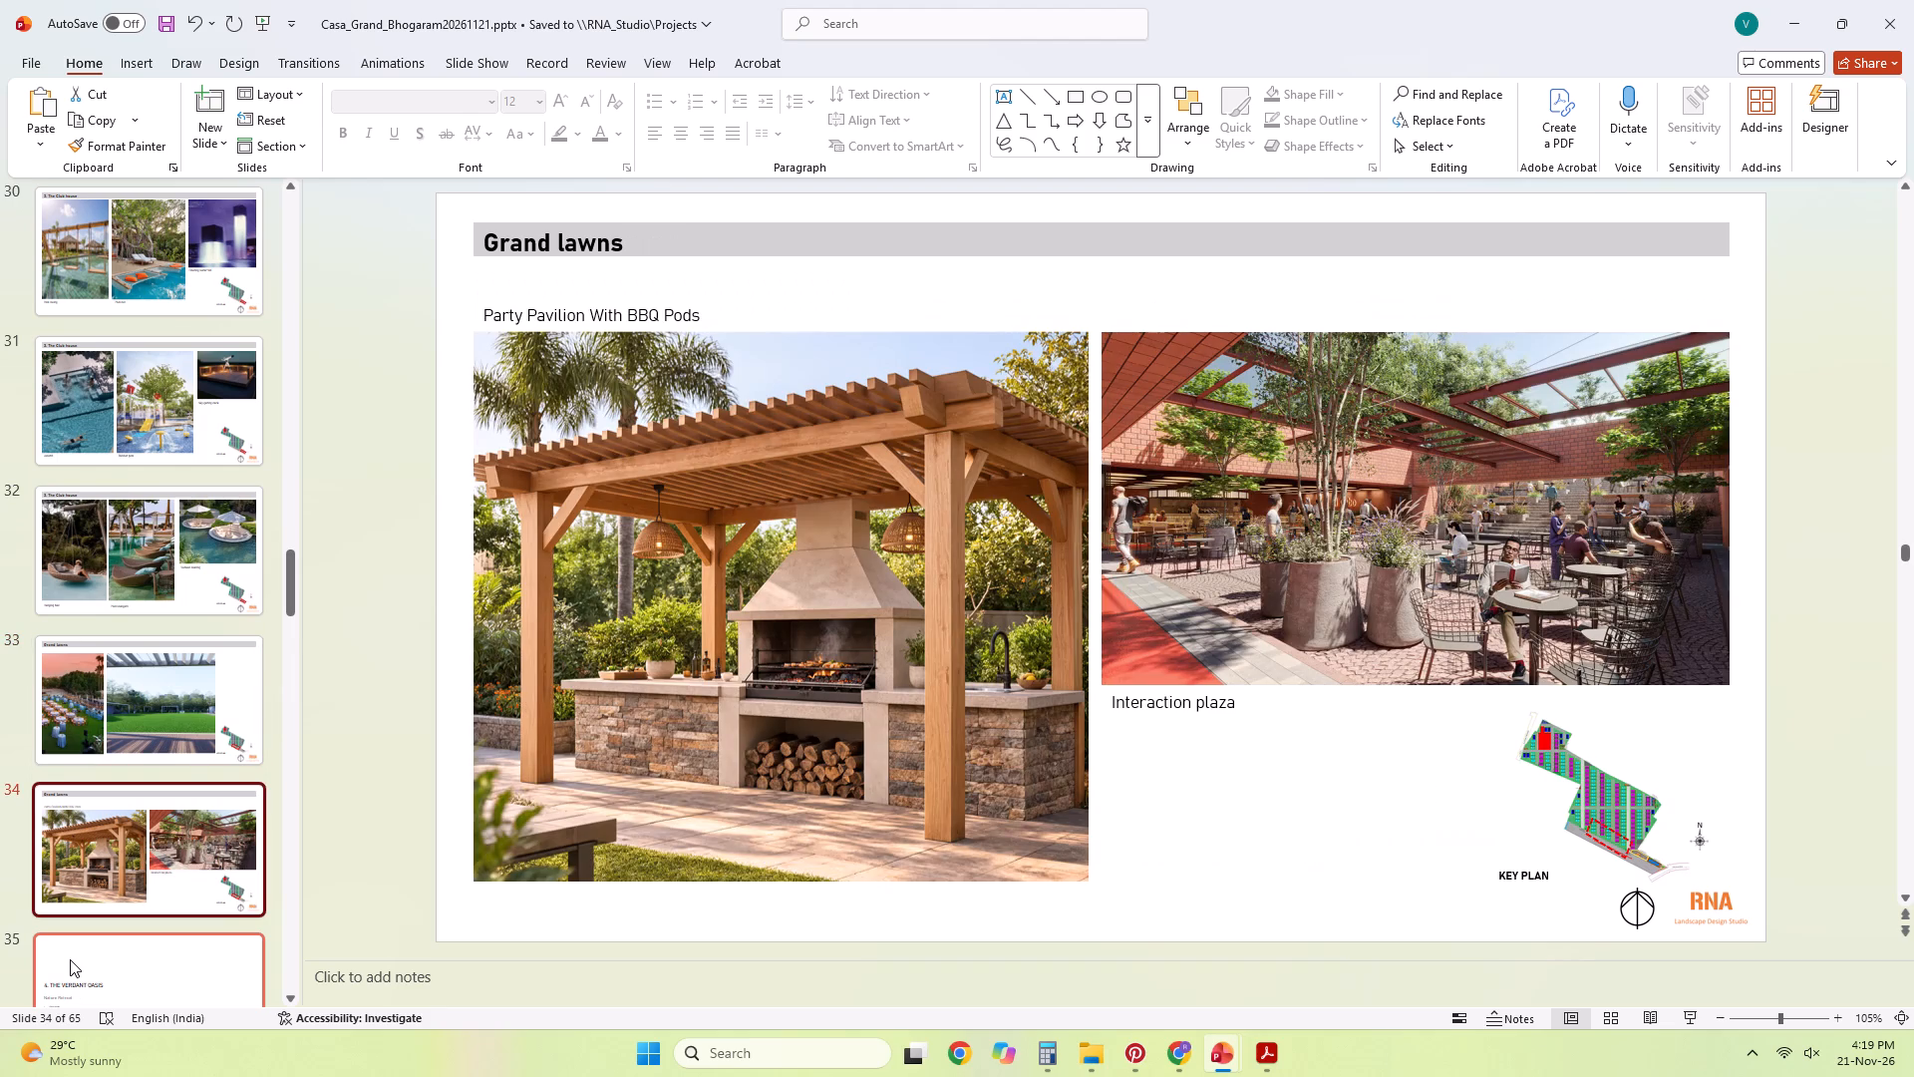
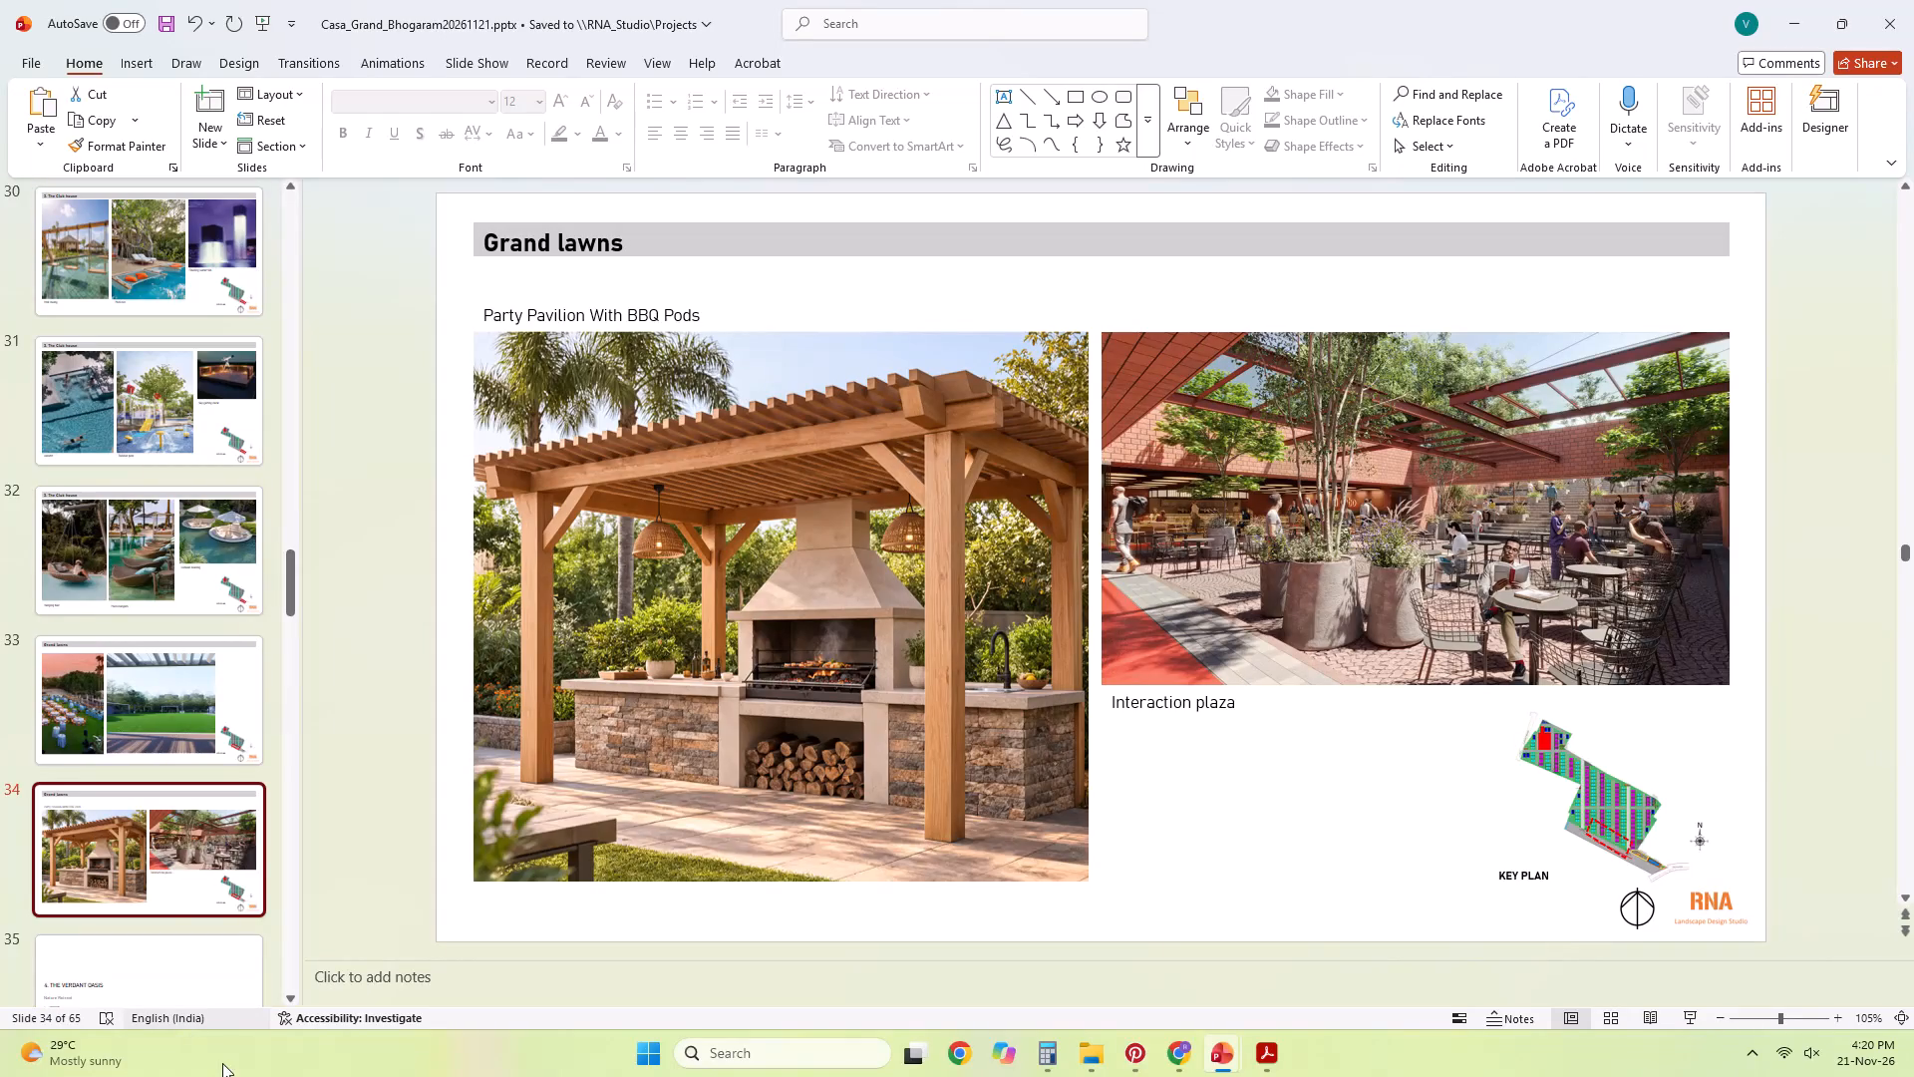
Recheck the Grand lawns slides and the Club house pool slides from Sunken seating back to Pool swing.
click(153, 855)
click(172, 705)
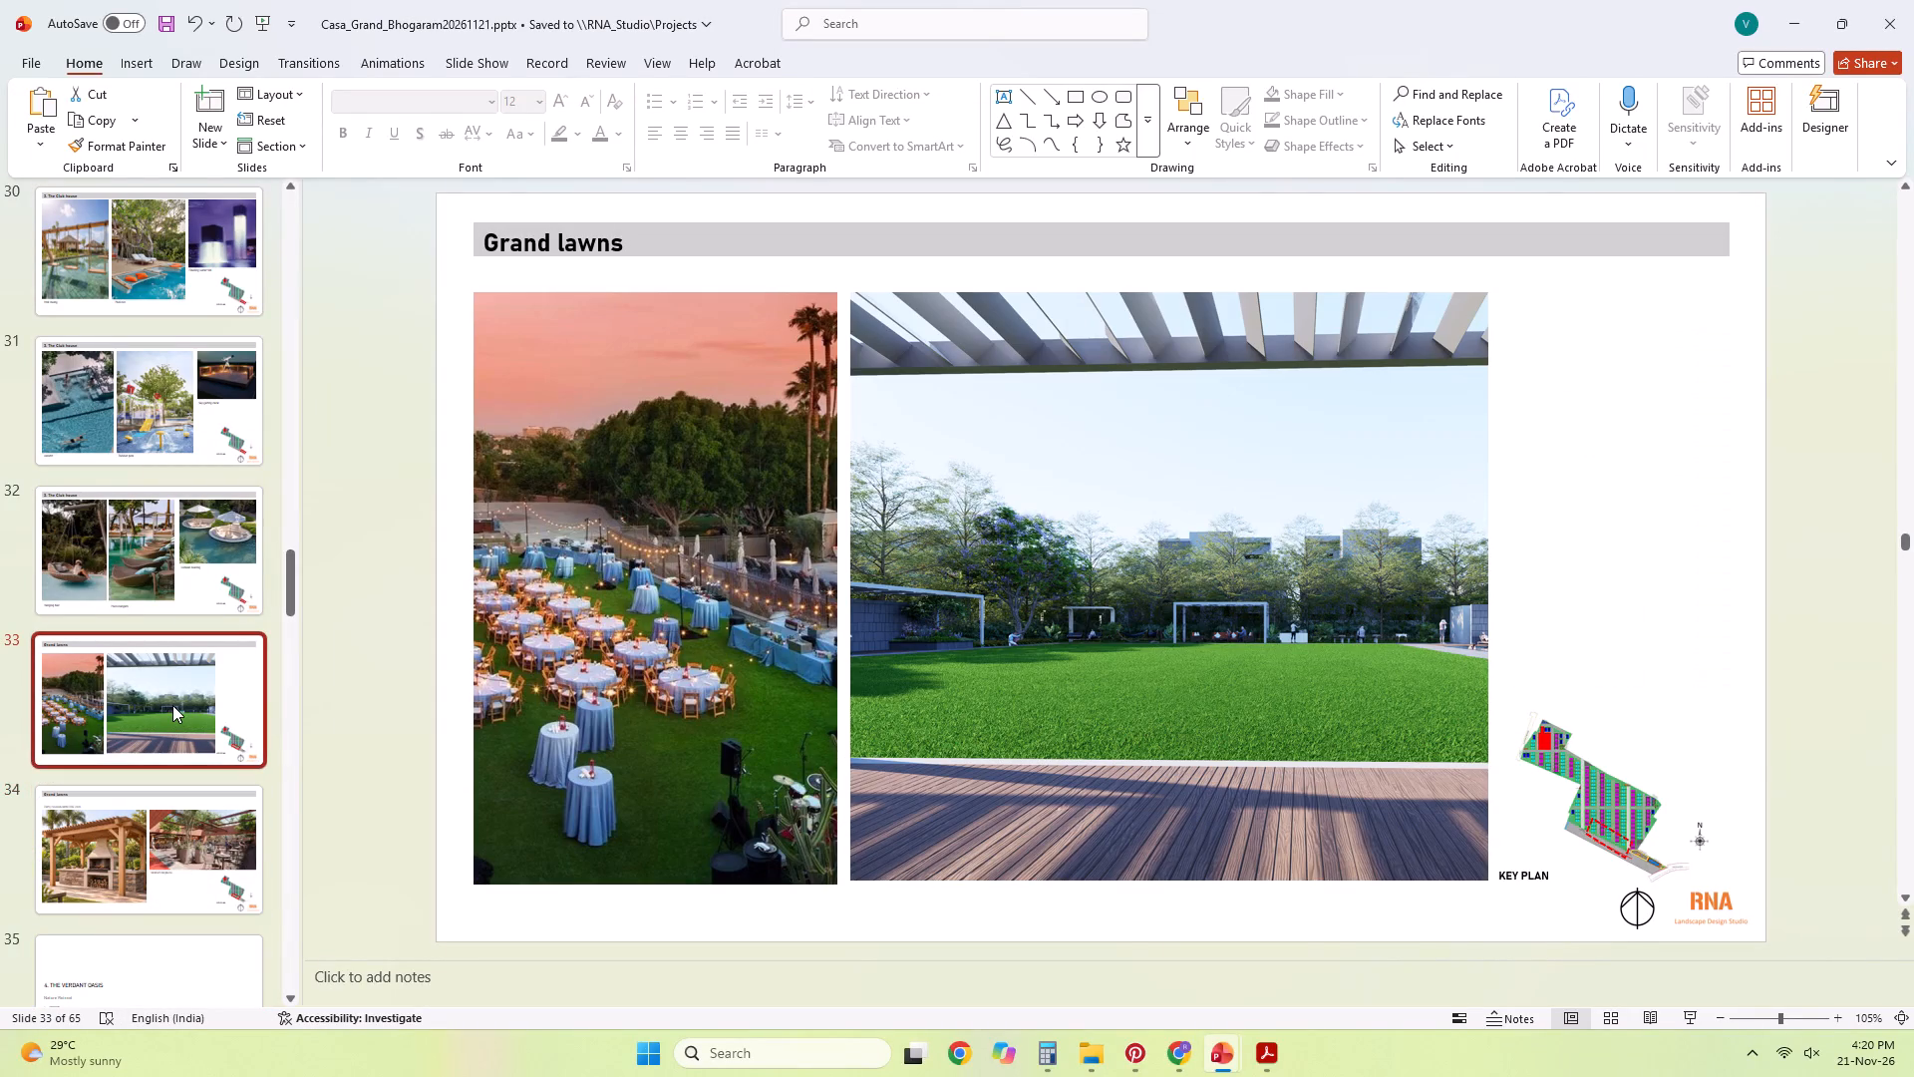
click(187, 595)
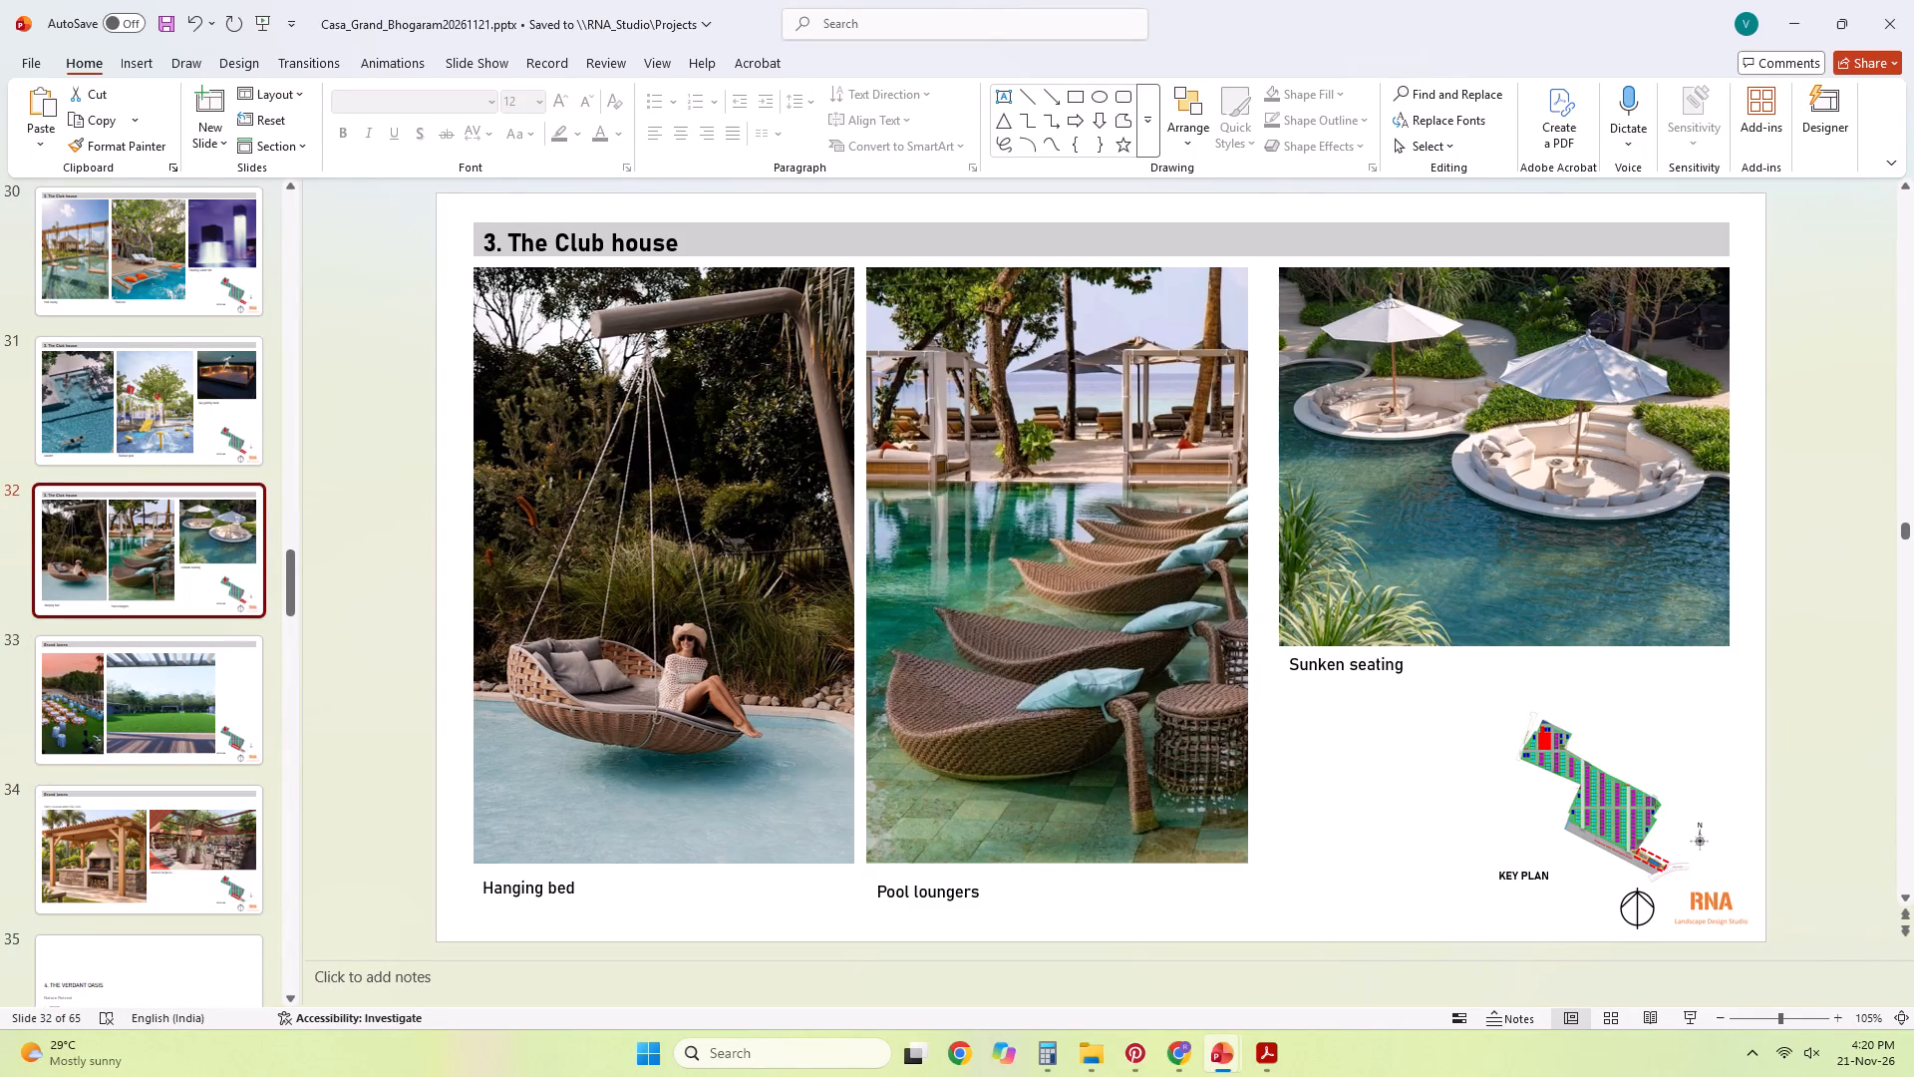
click(383, 556)
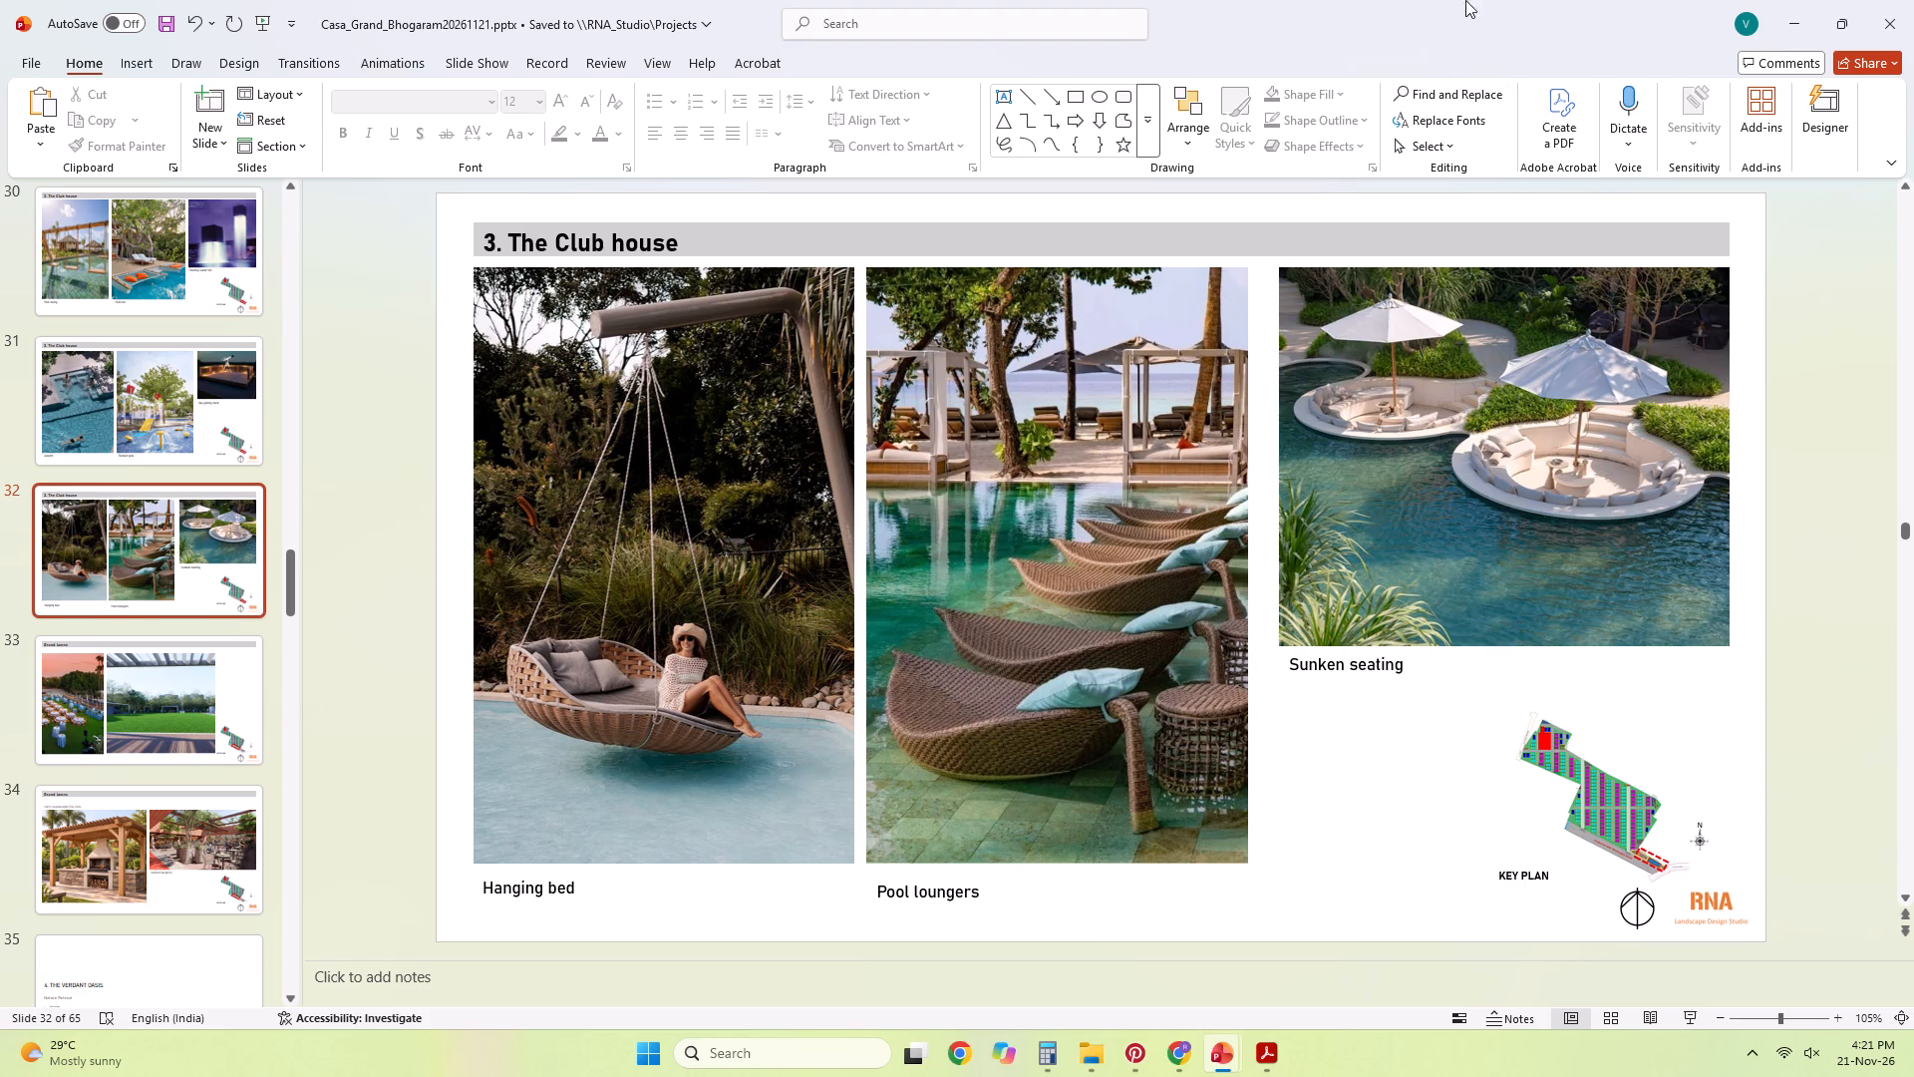
click(194, 250)
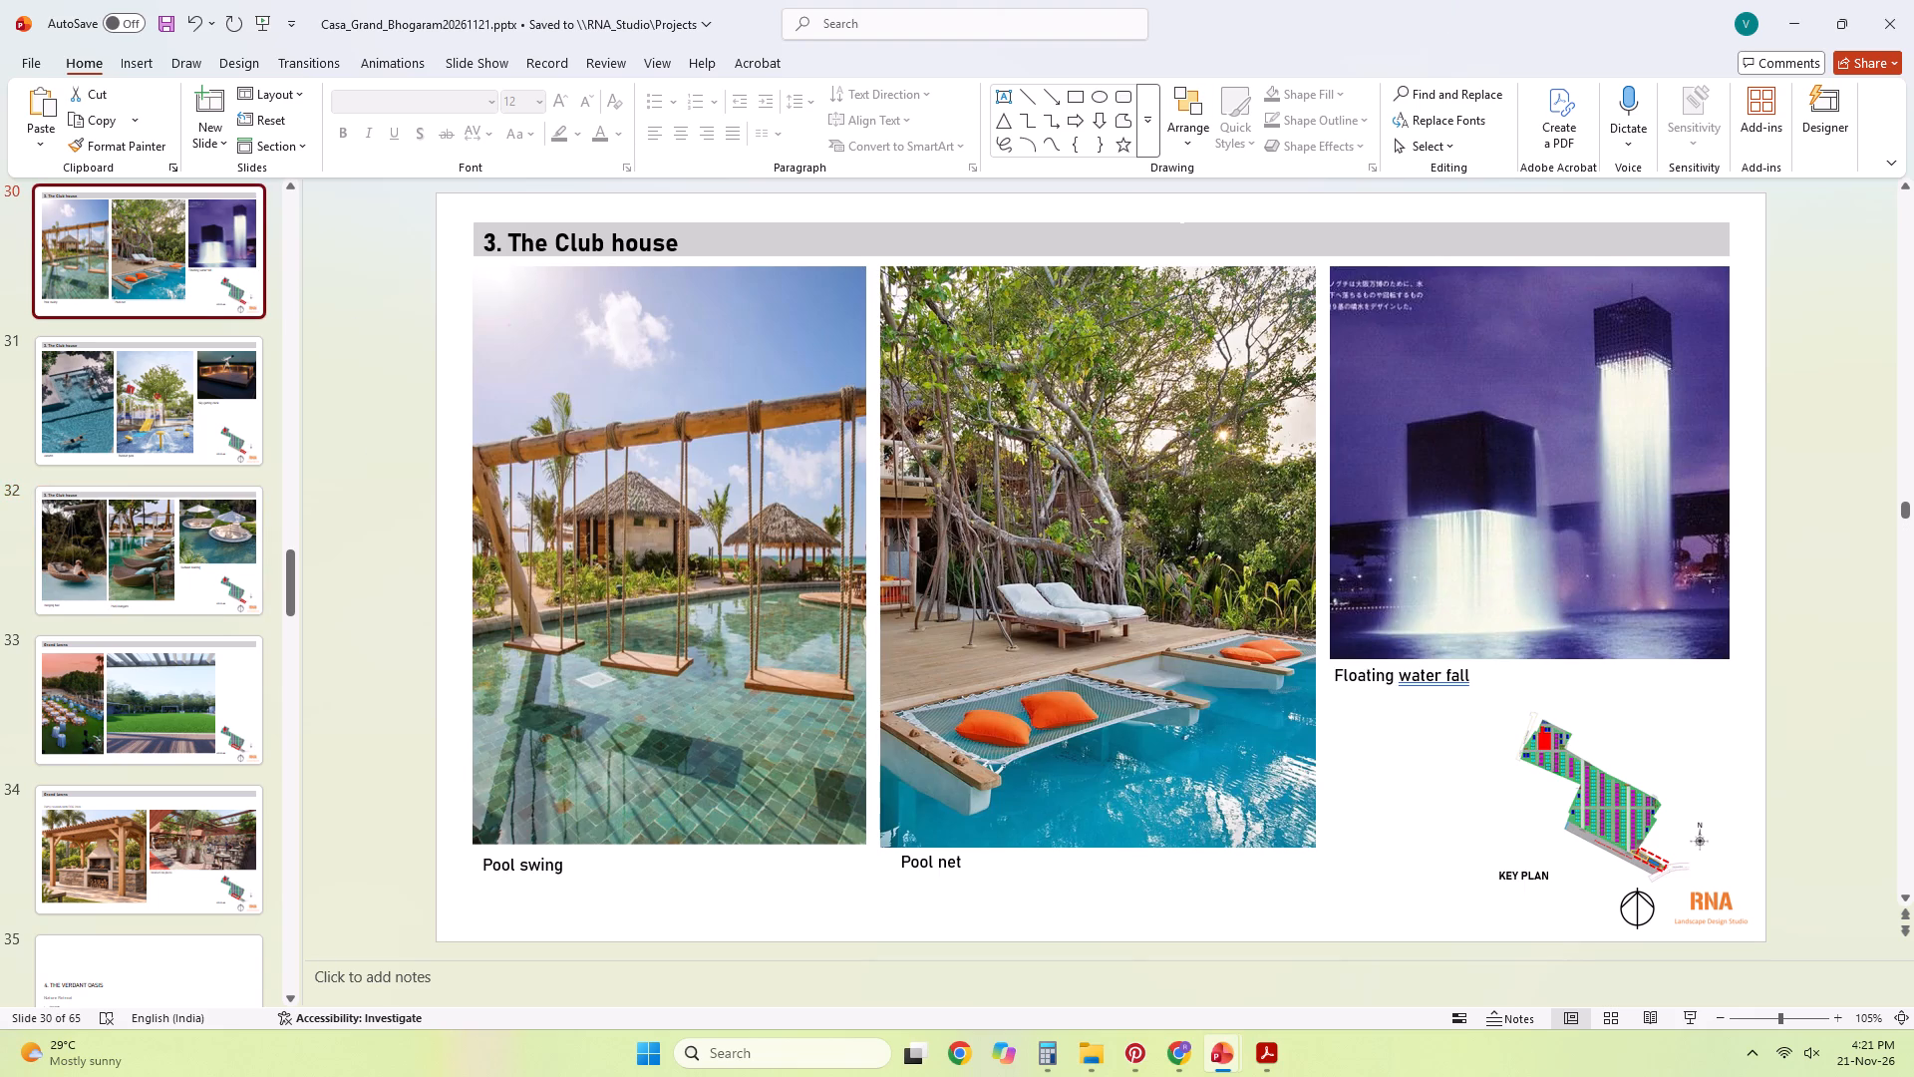
Switch to Pinterest, search for "OPEN AIR SPA" and examine the results for an outdoor spa reference.
click(1136, 1045)
click(315, 67)
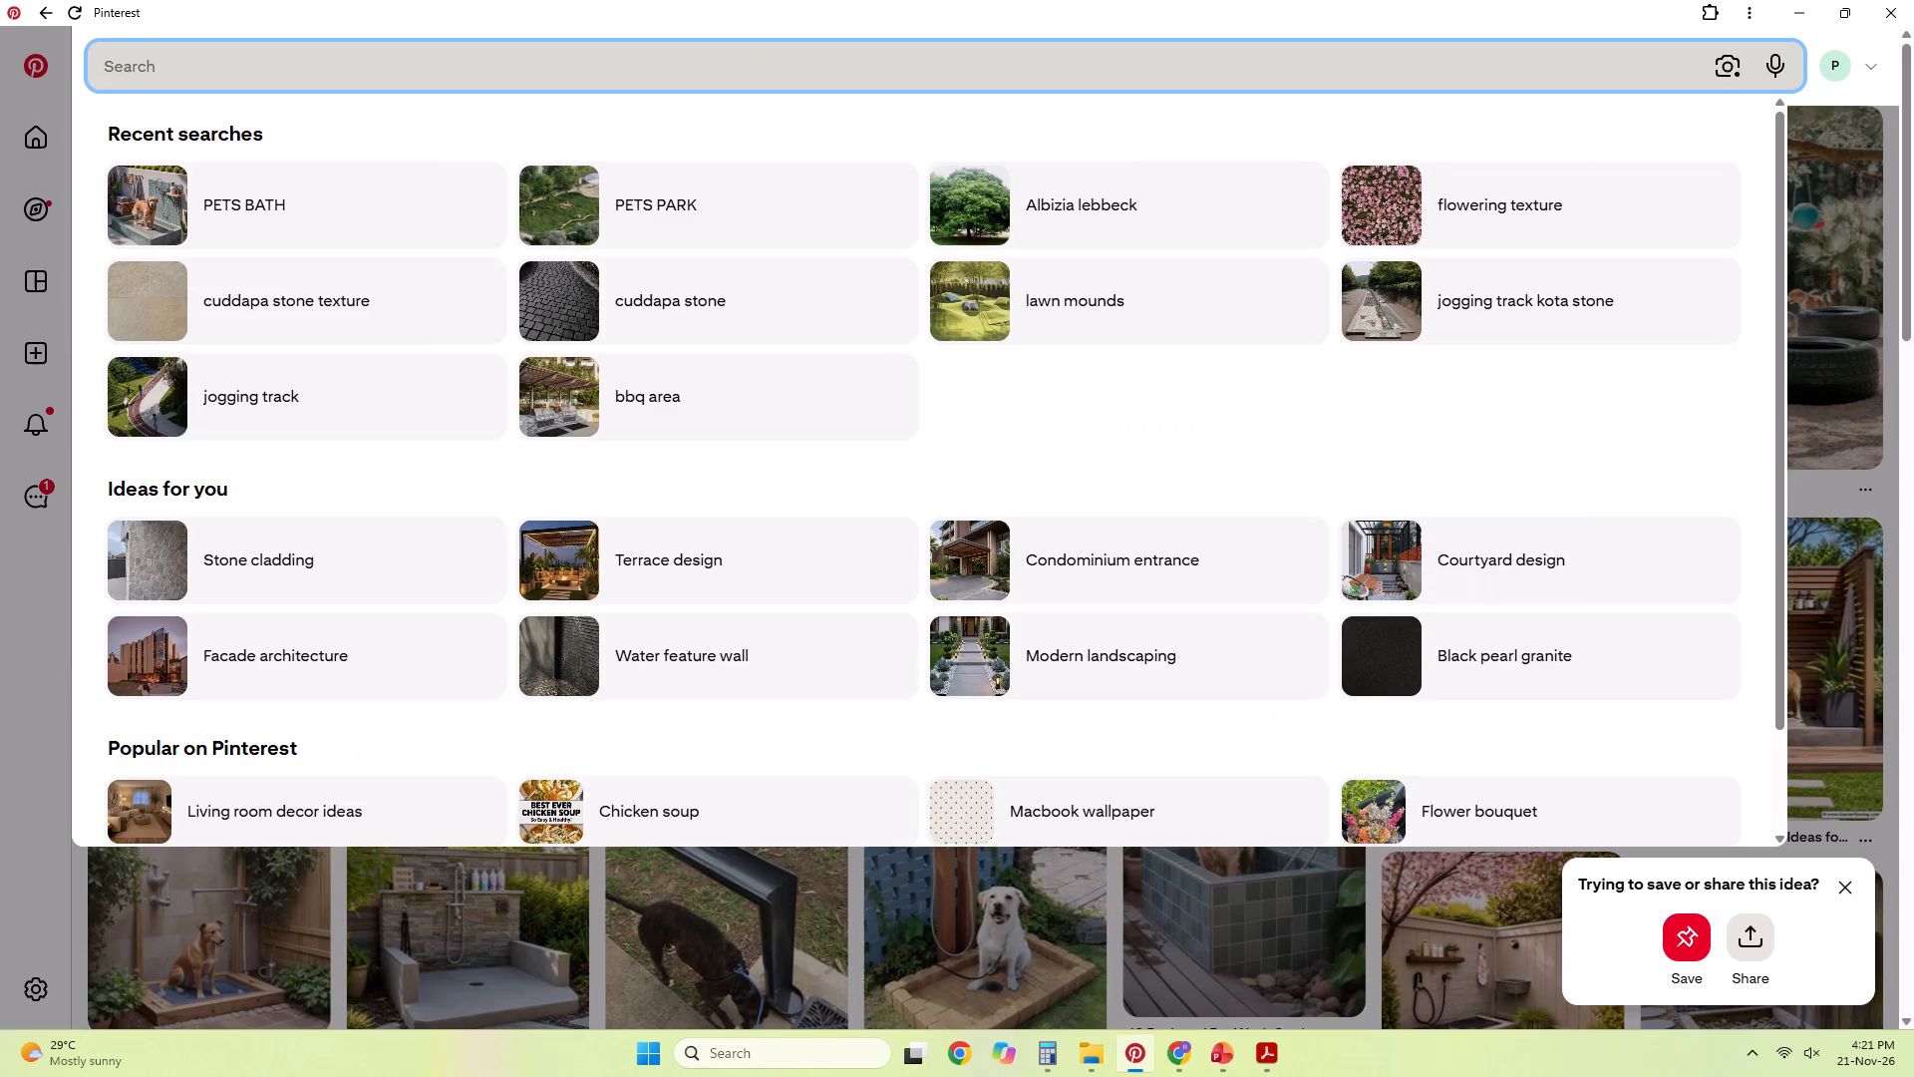
text(OPEN AIR SPA)
key(Return)
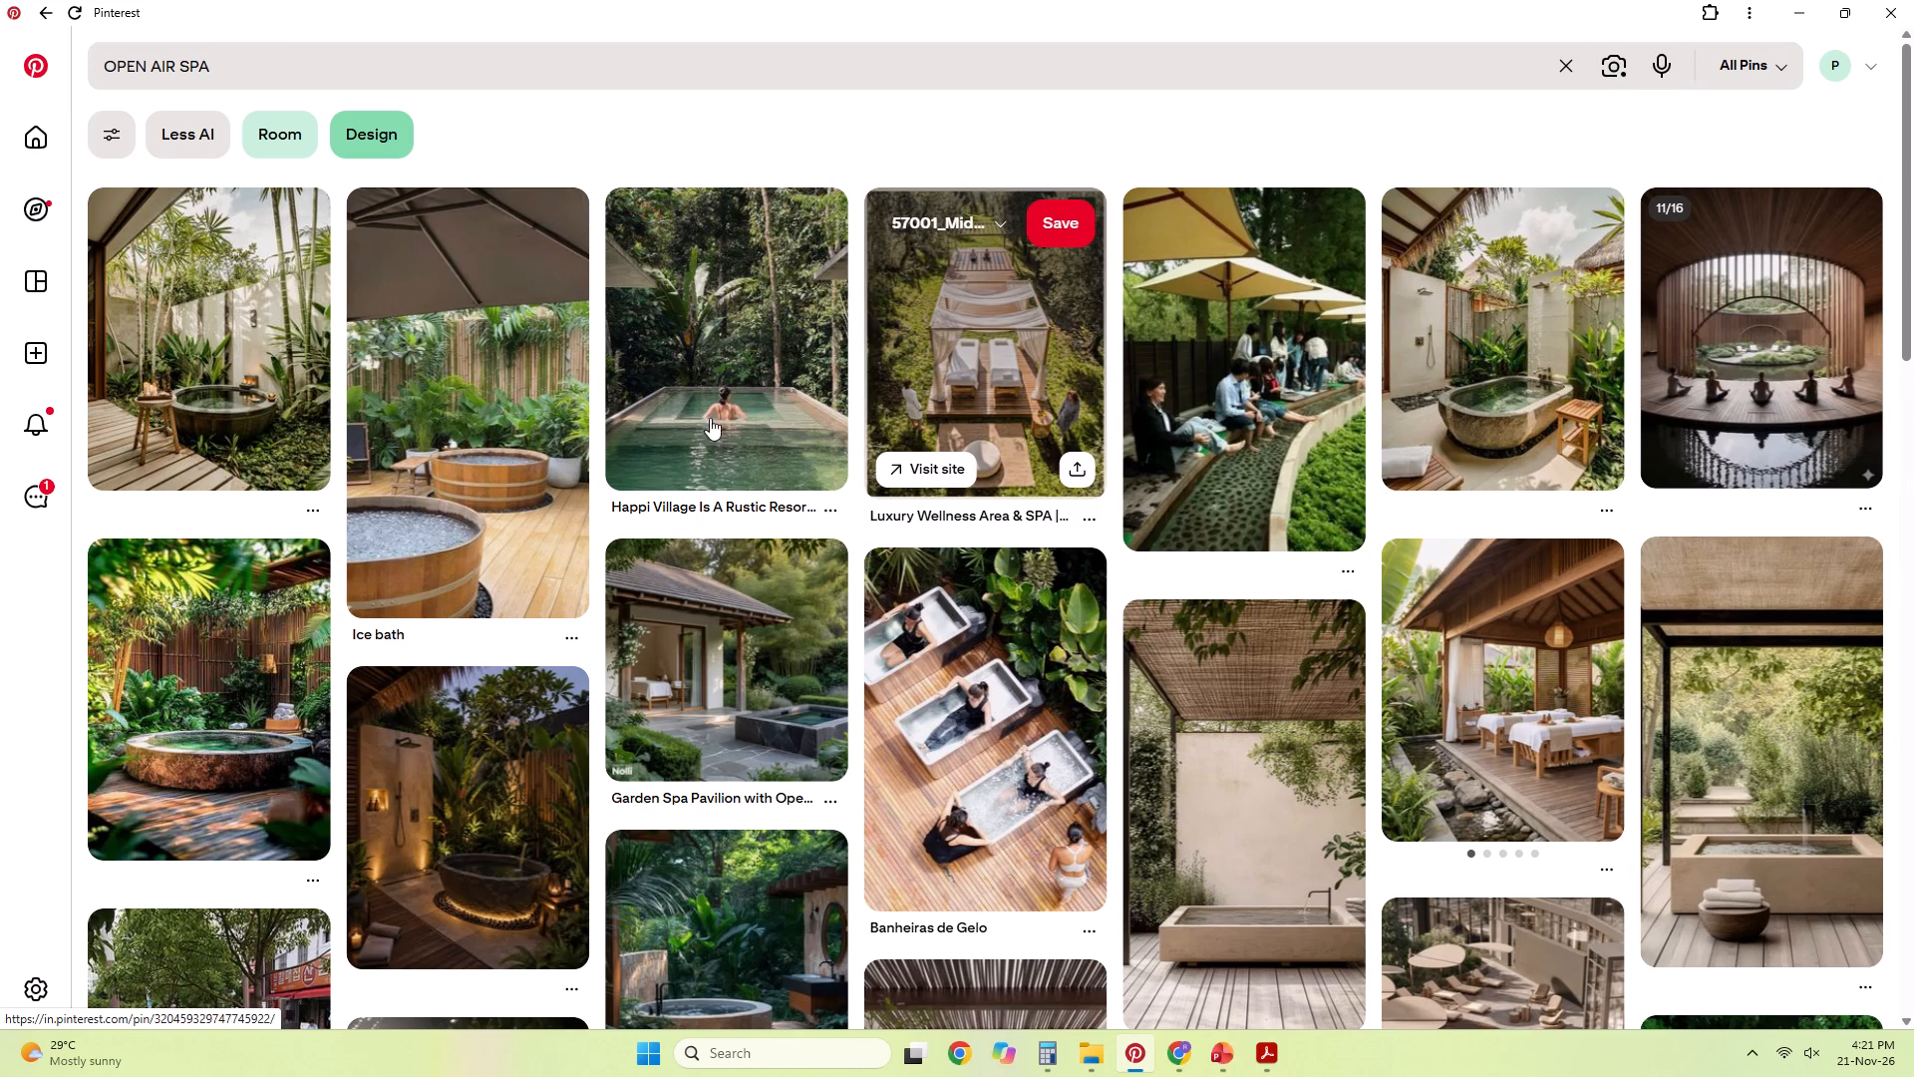
scroll(504, 431, down, 2)
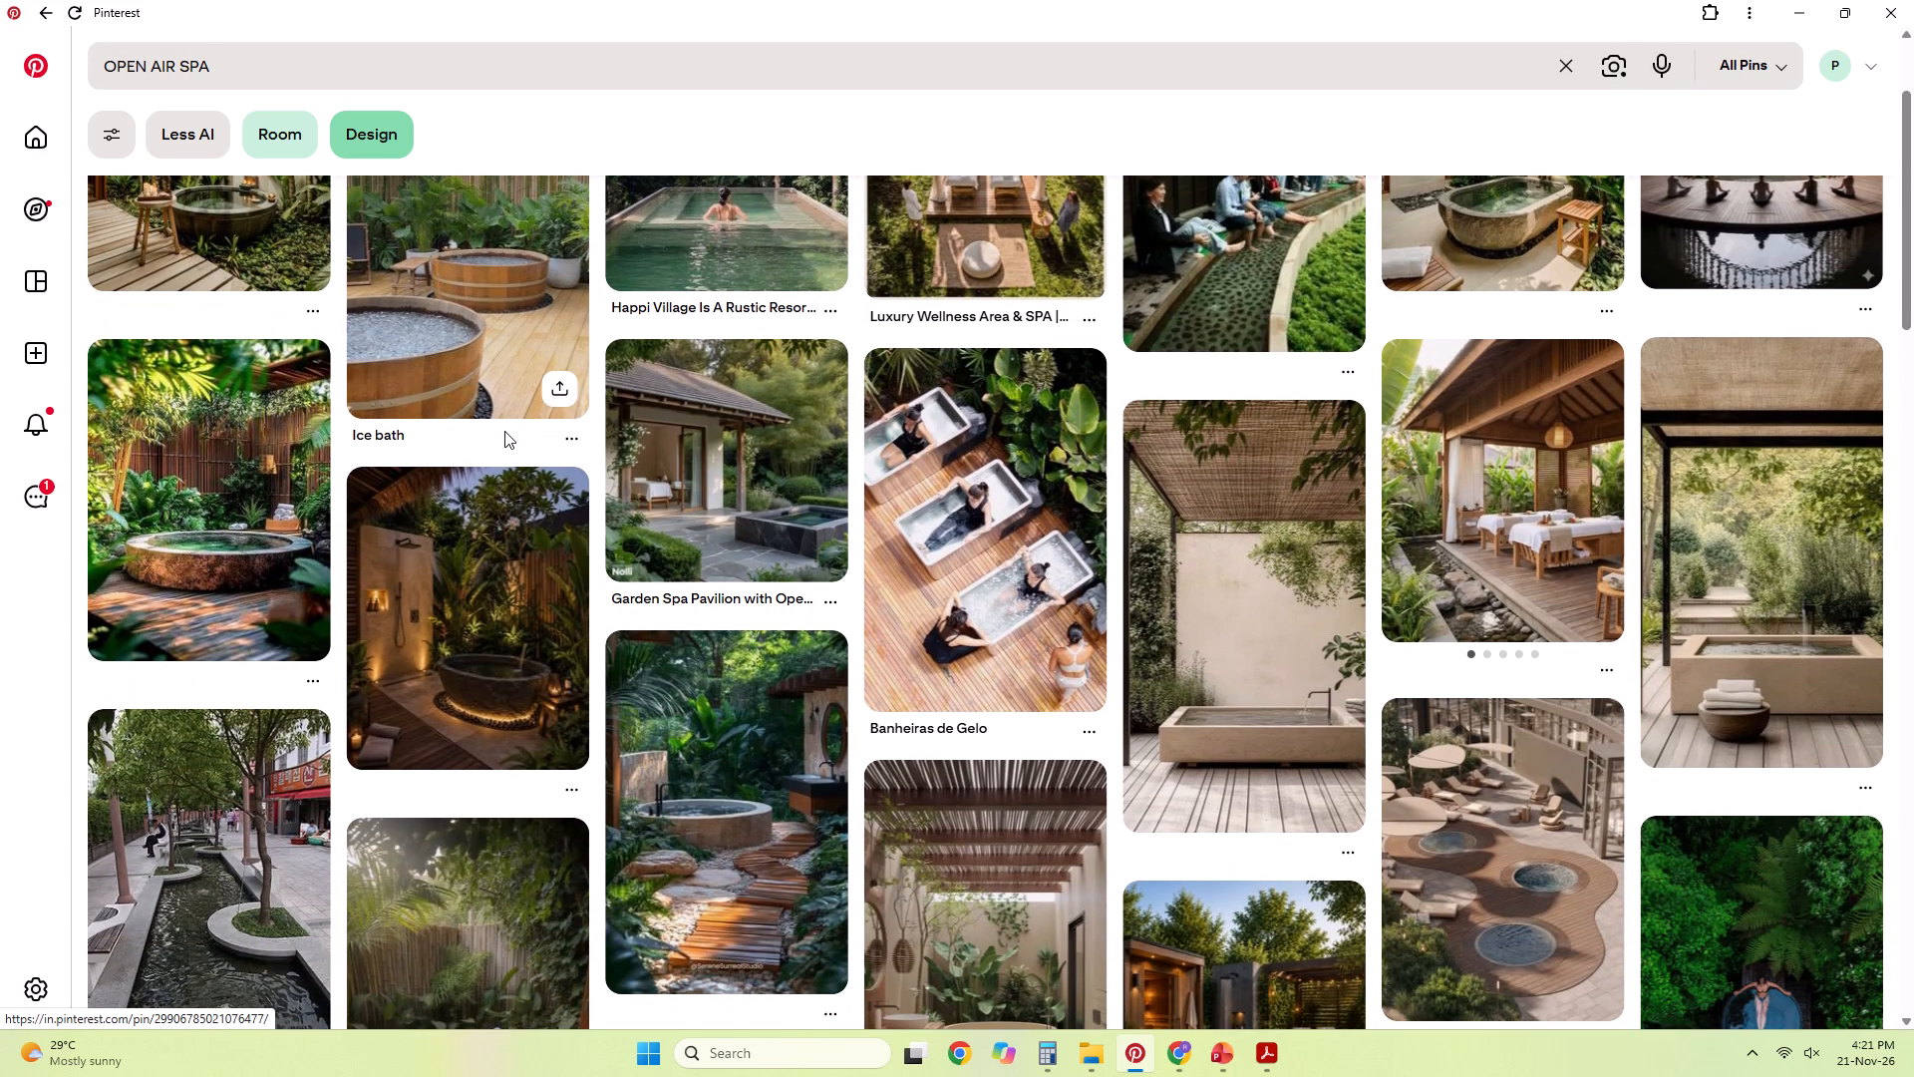
scroll(448, 570, down, 3)
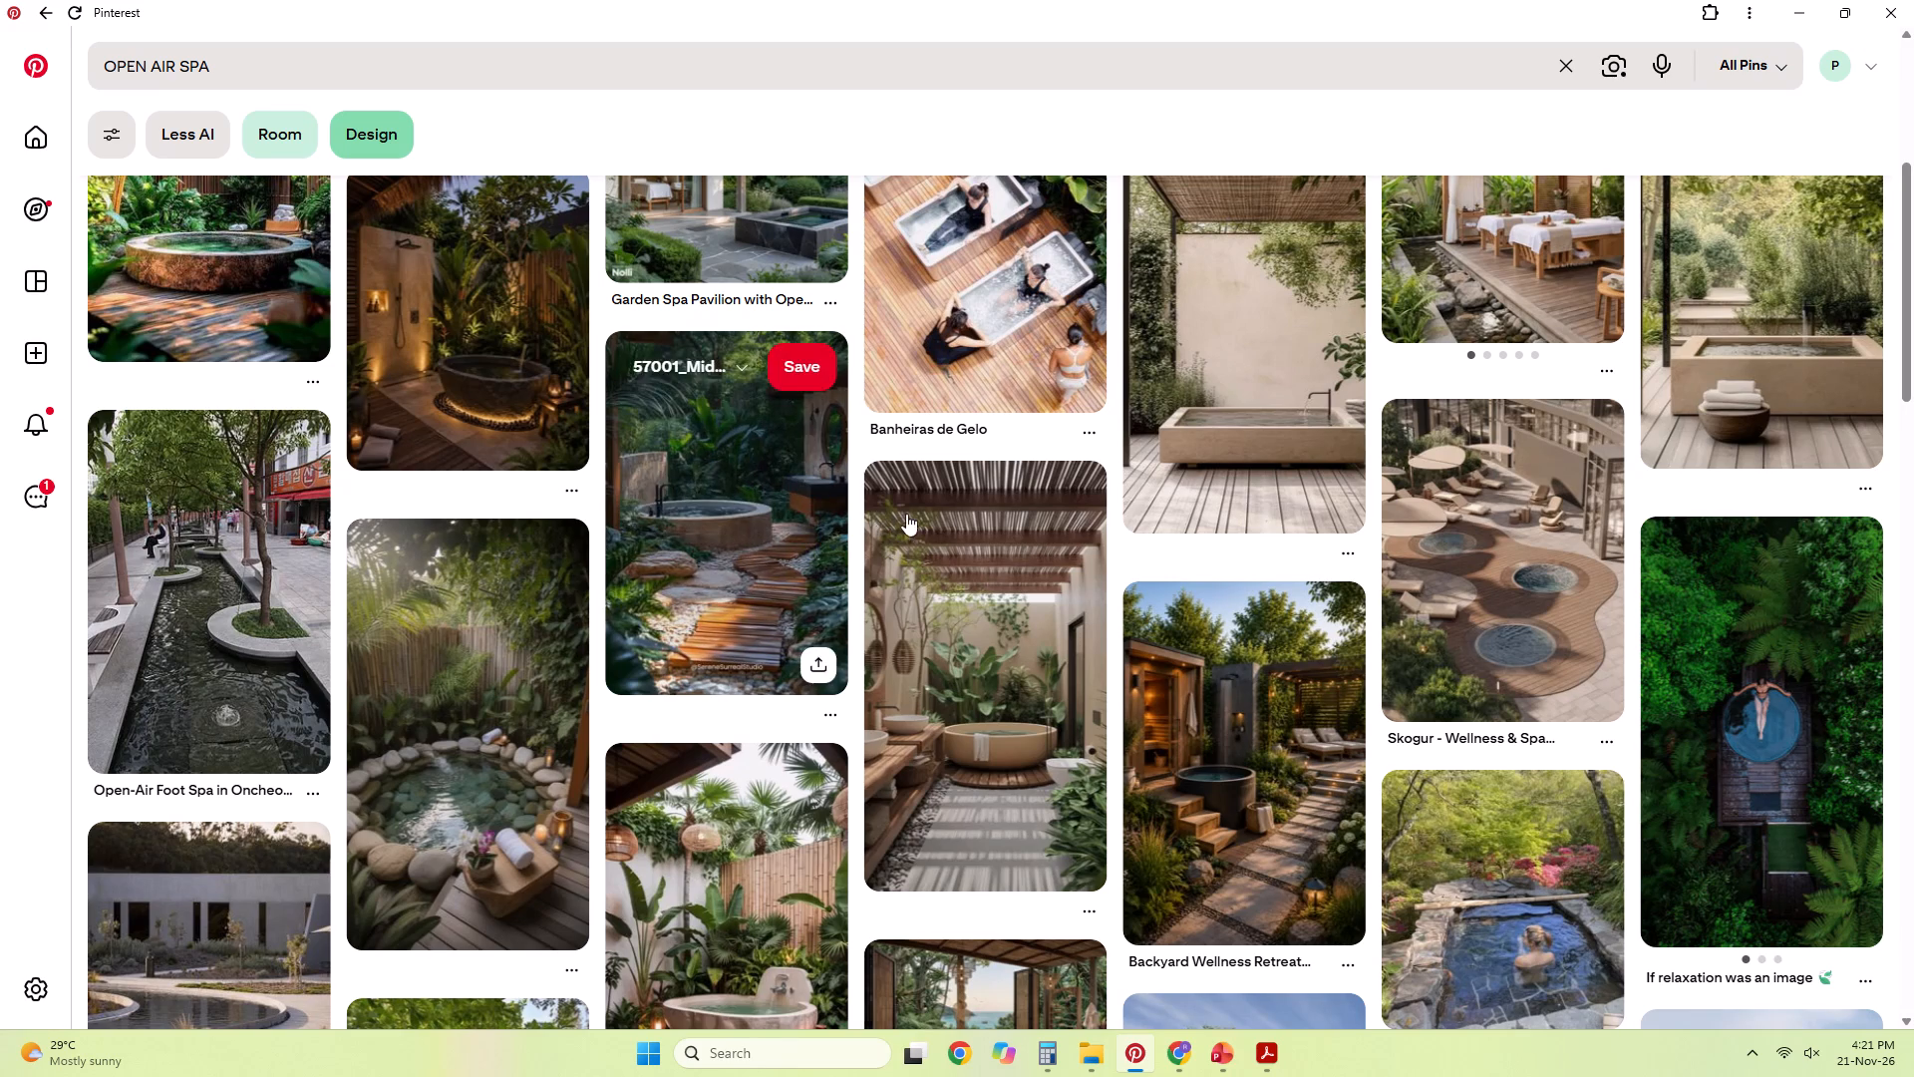
scroll(1017, 465, down, 3)
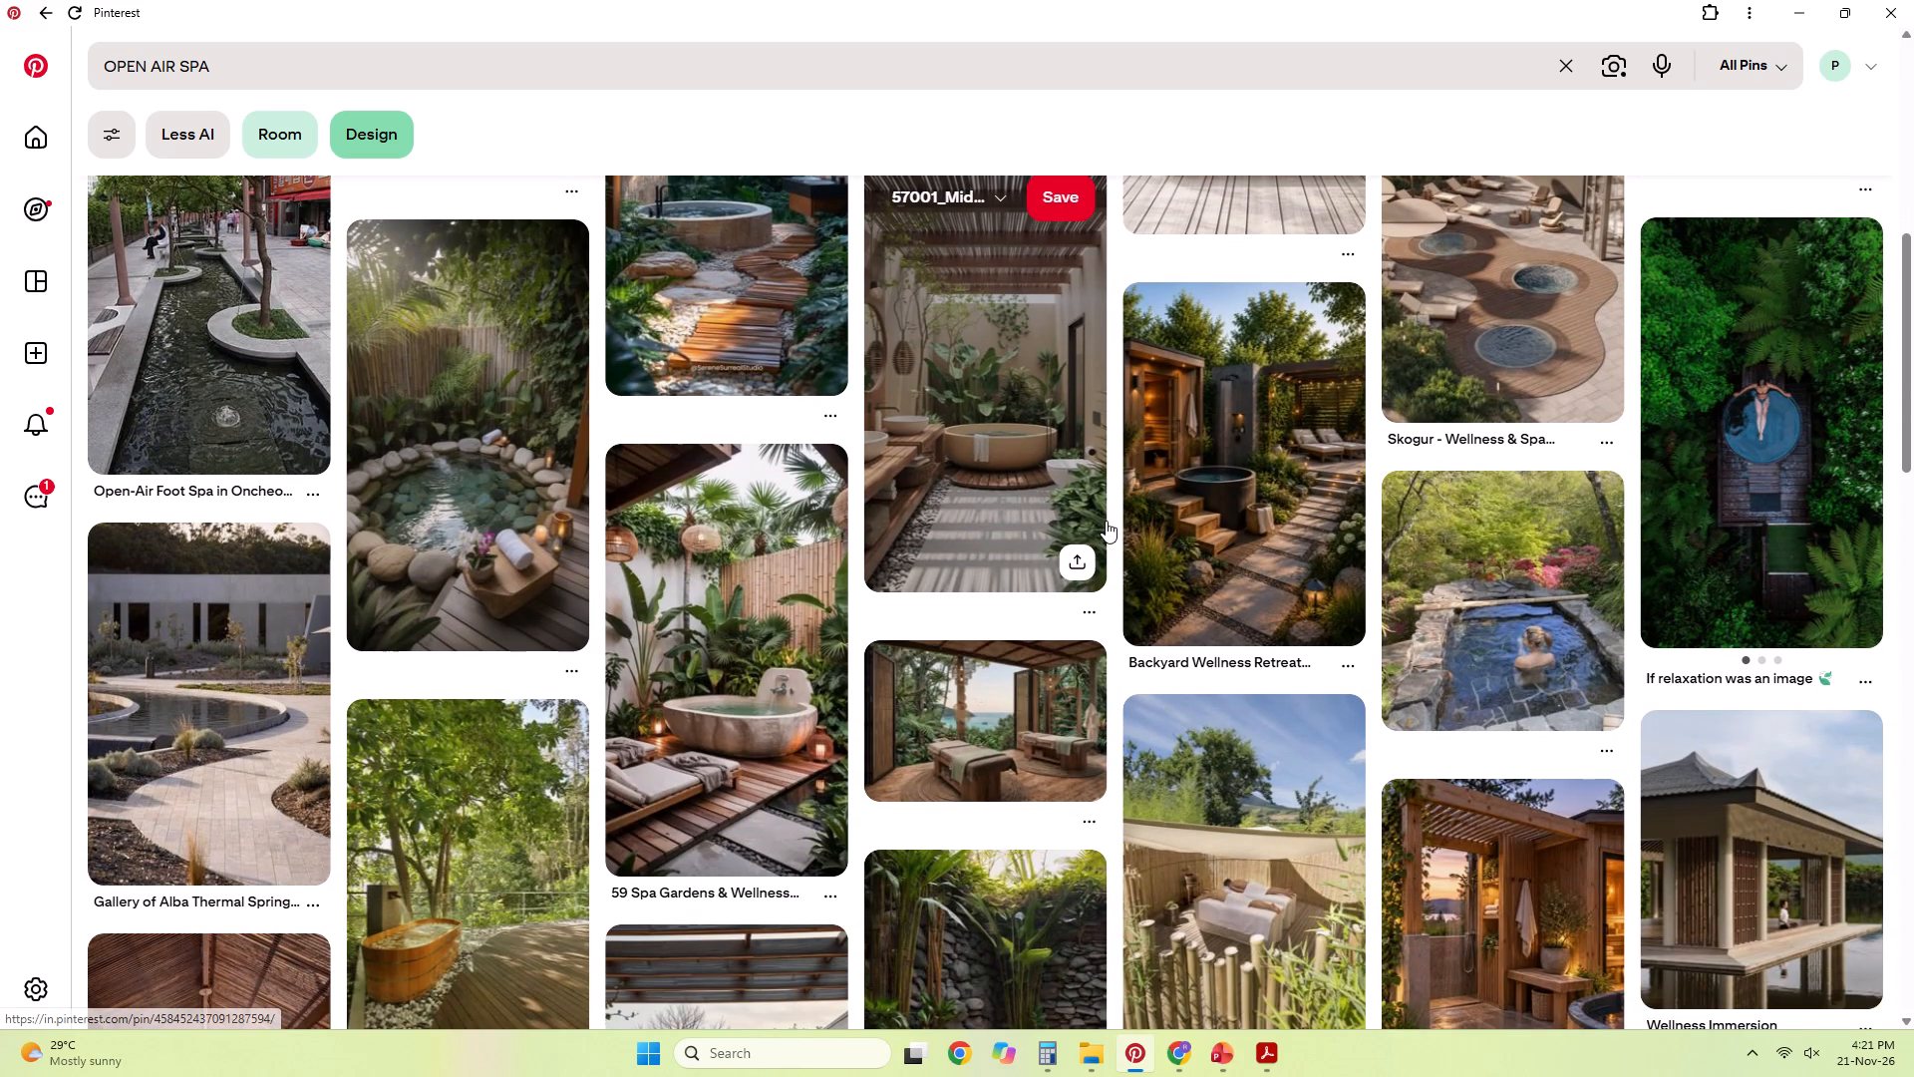
scroll(1106, 521, down, 3)
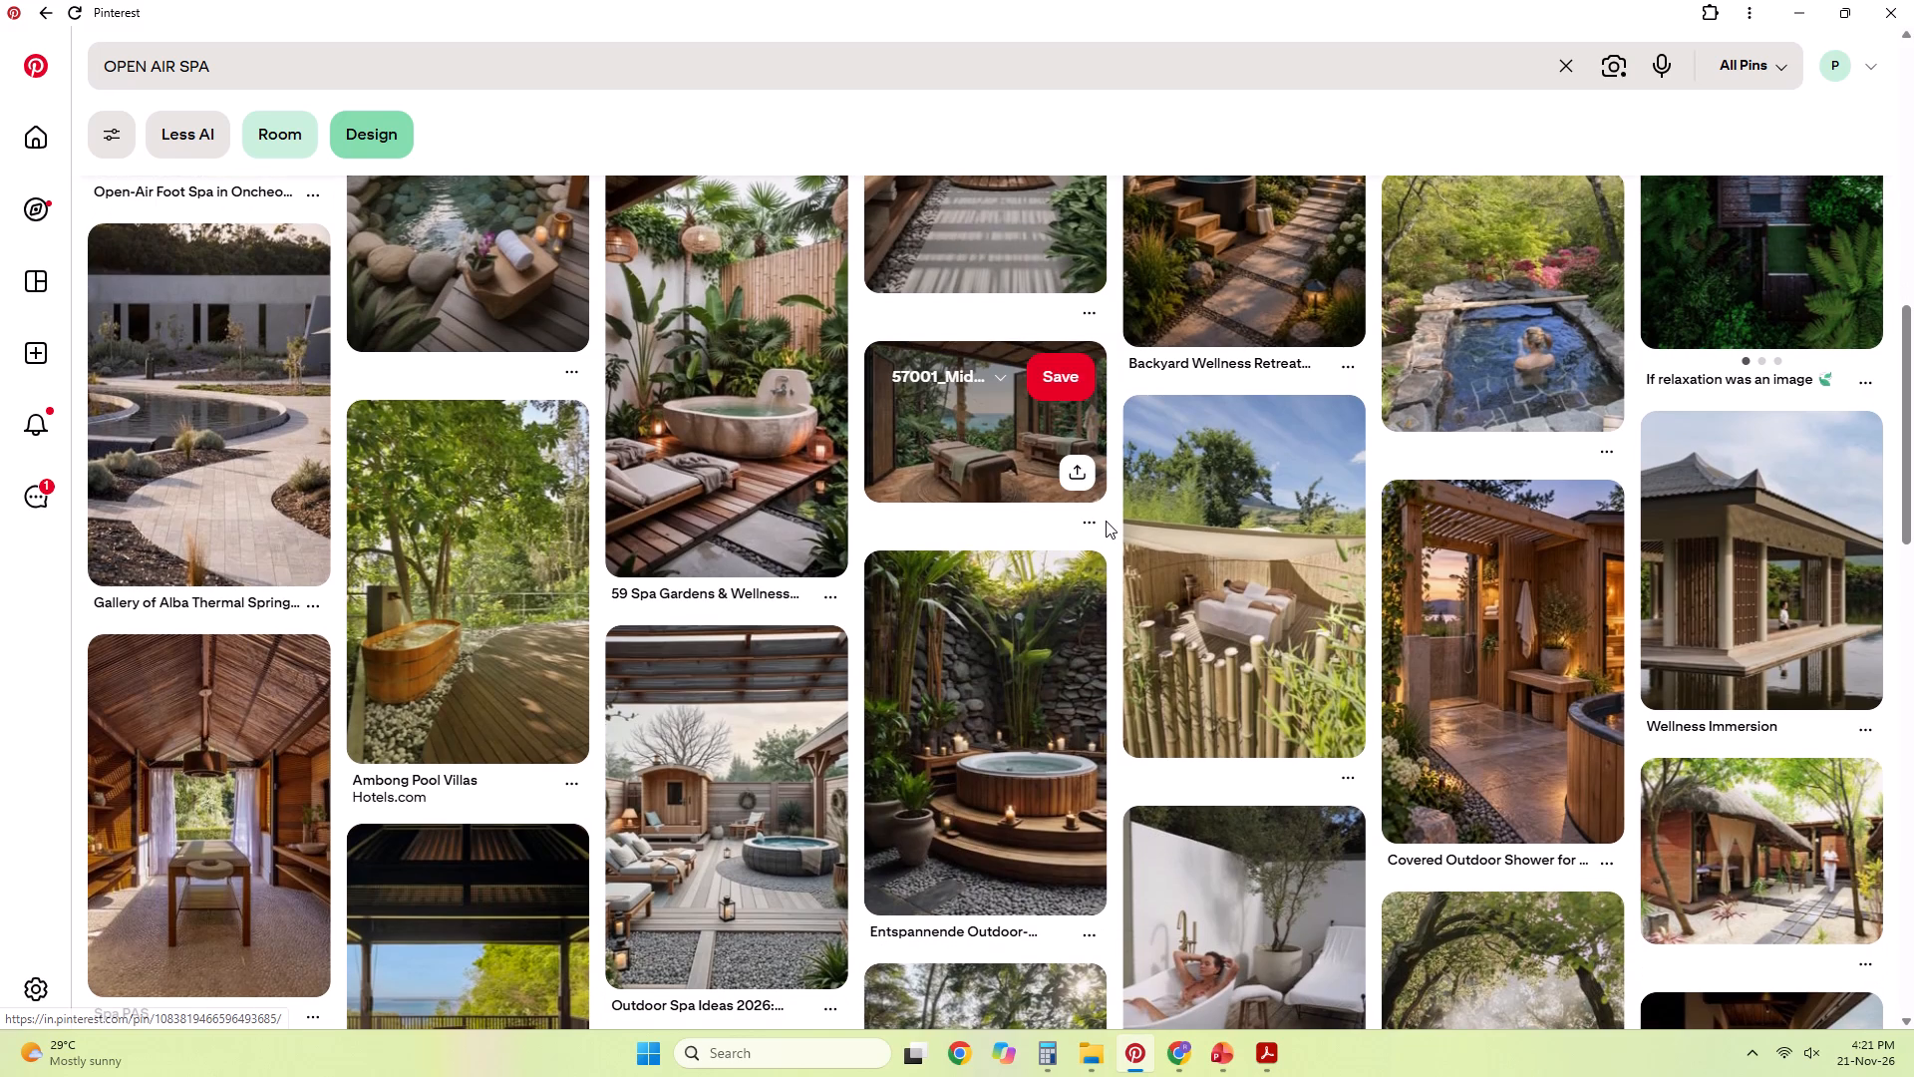
scroll(1217, 511, down, 1)
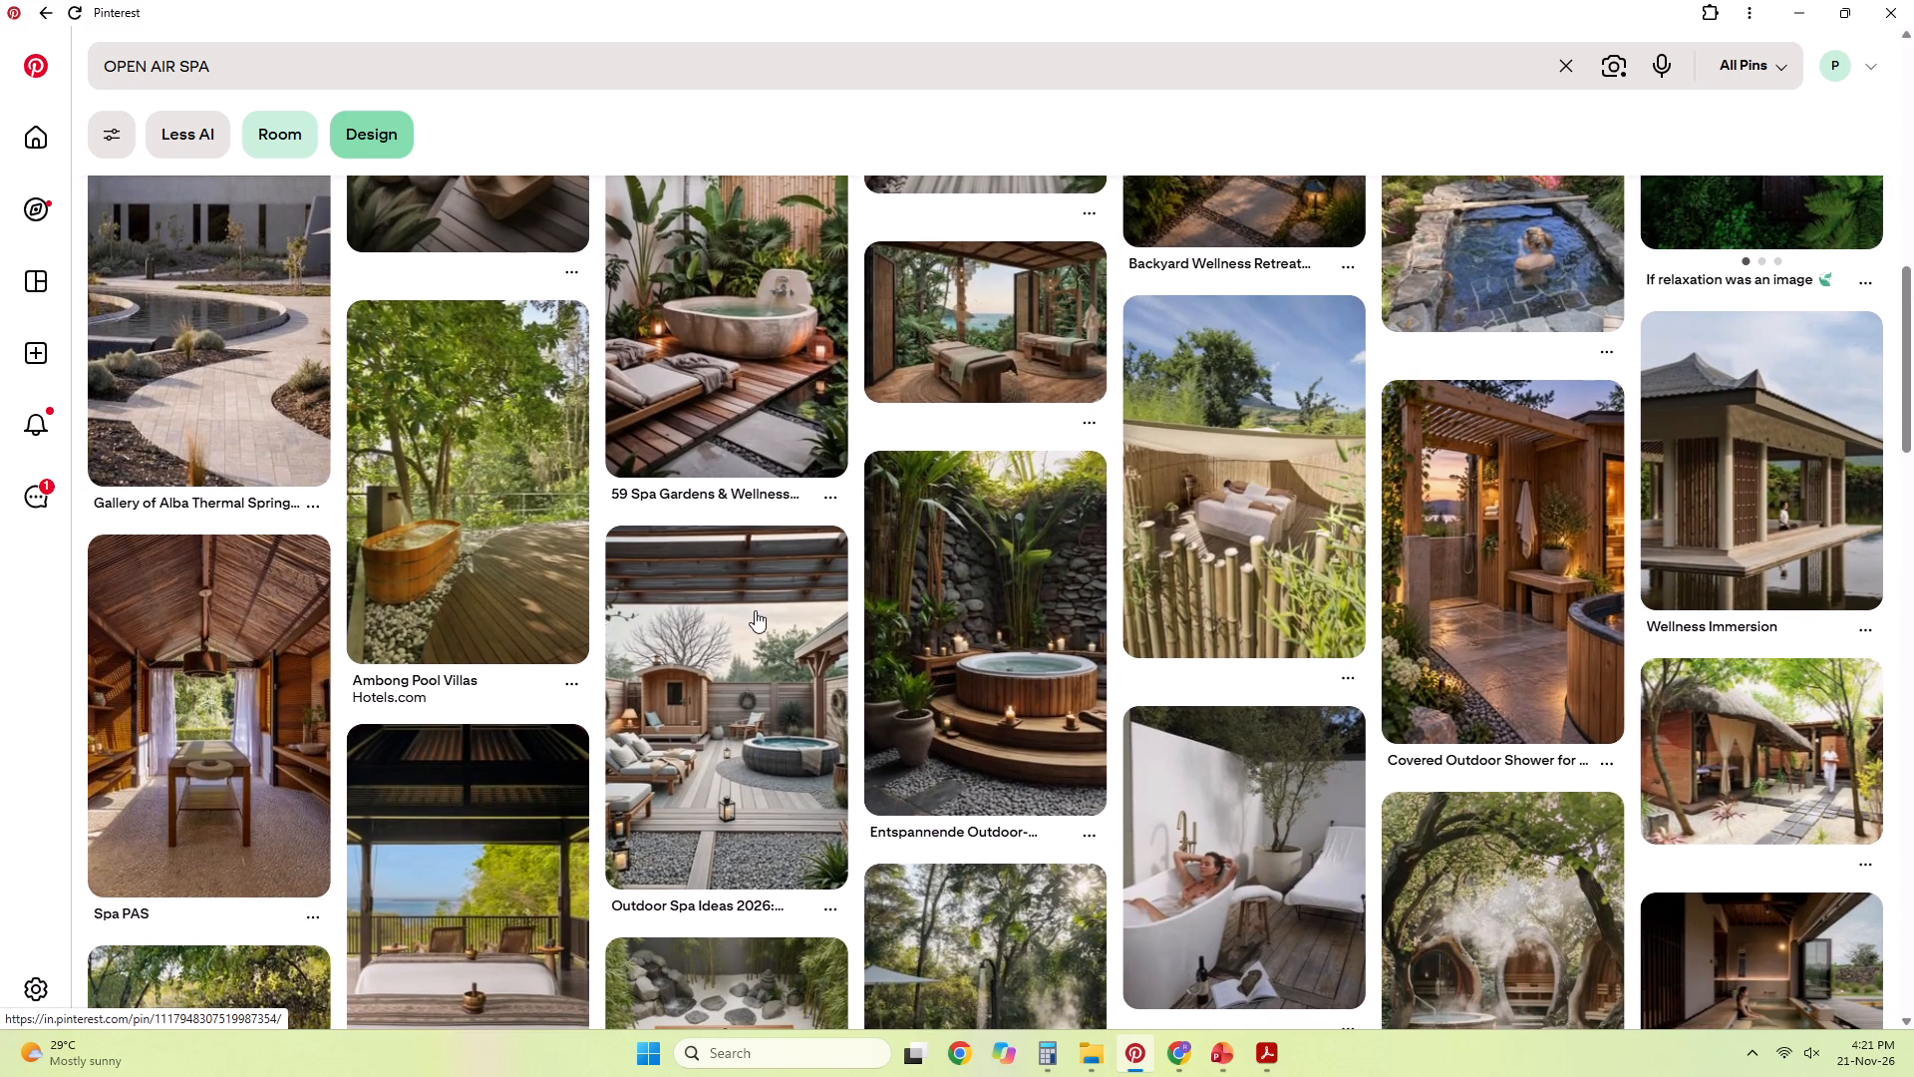
Open the pin of massage beds behind a bamboo fence and examine its related outdoor massage ideas.
click(1278, 563)
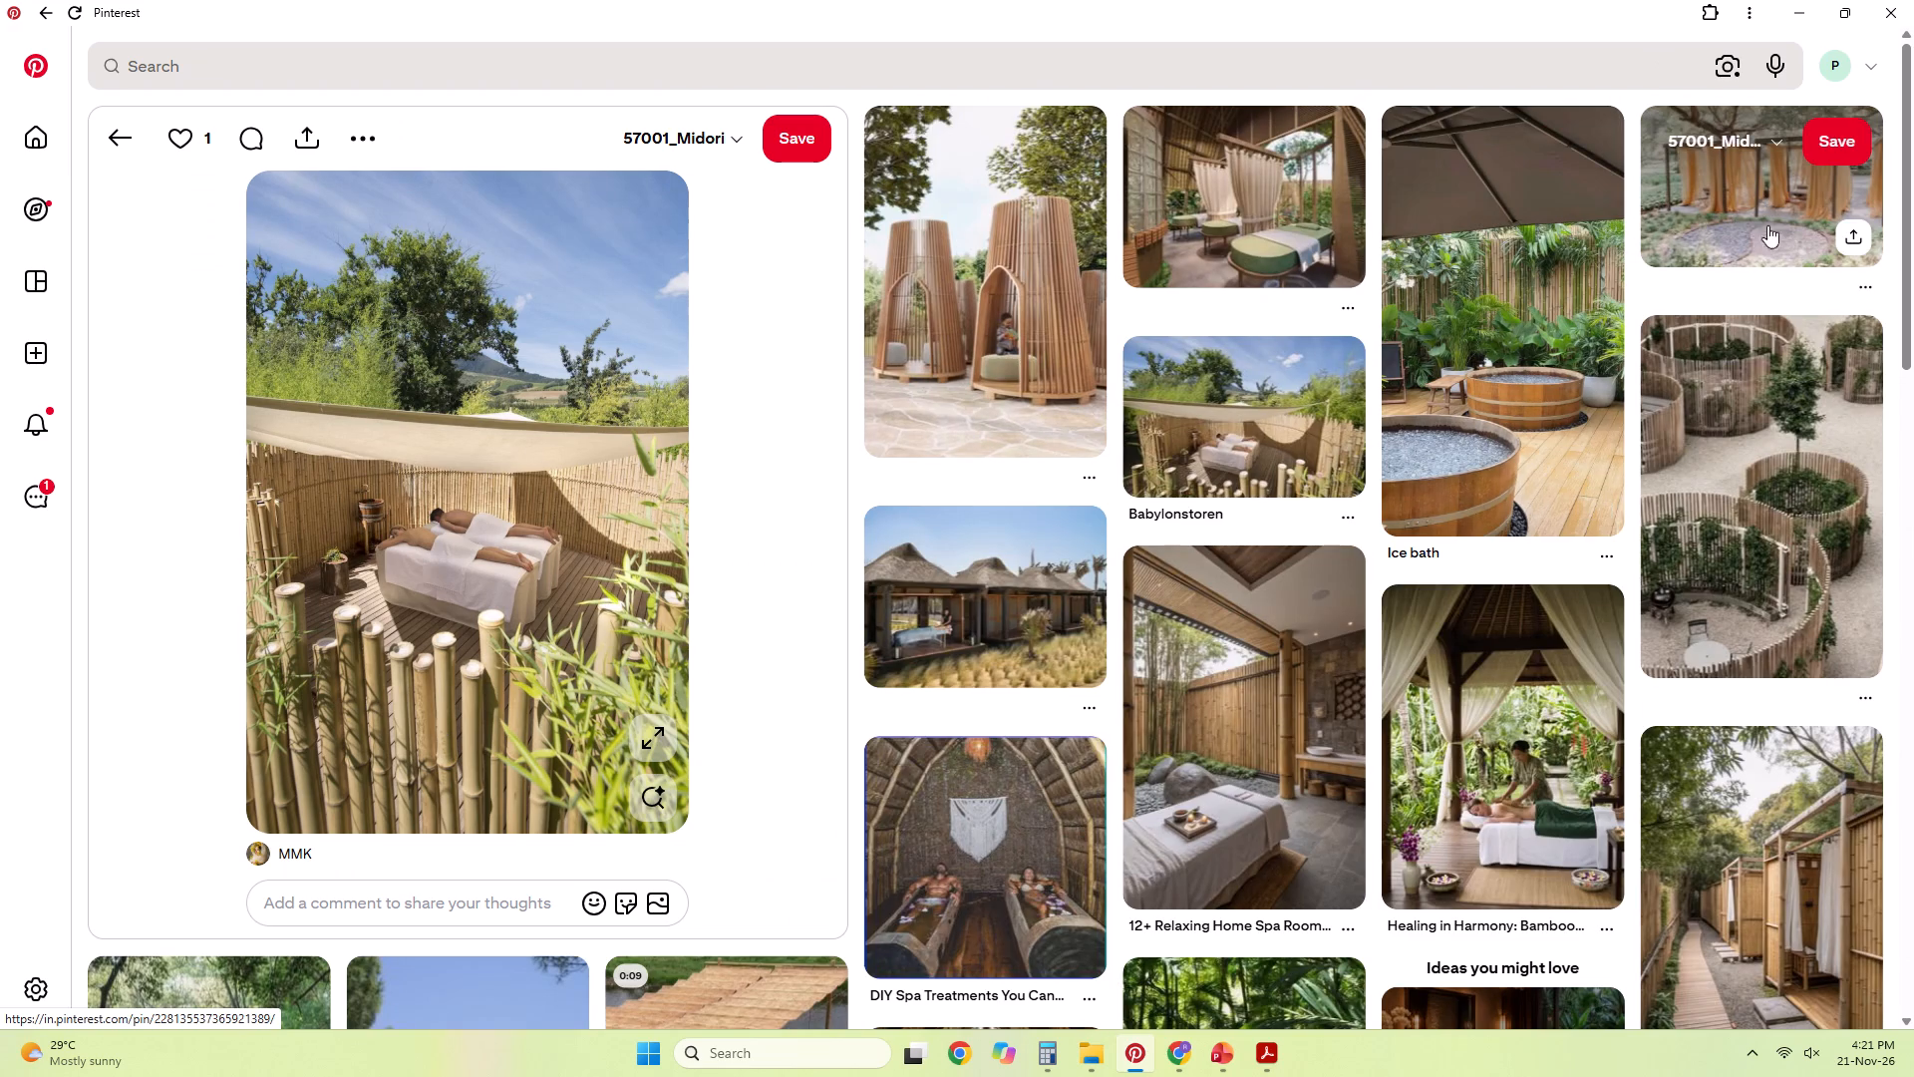
scroll(1235, 406, down, 1)
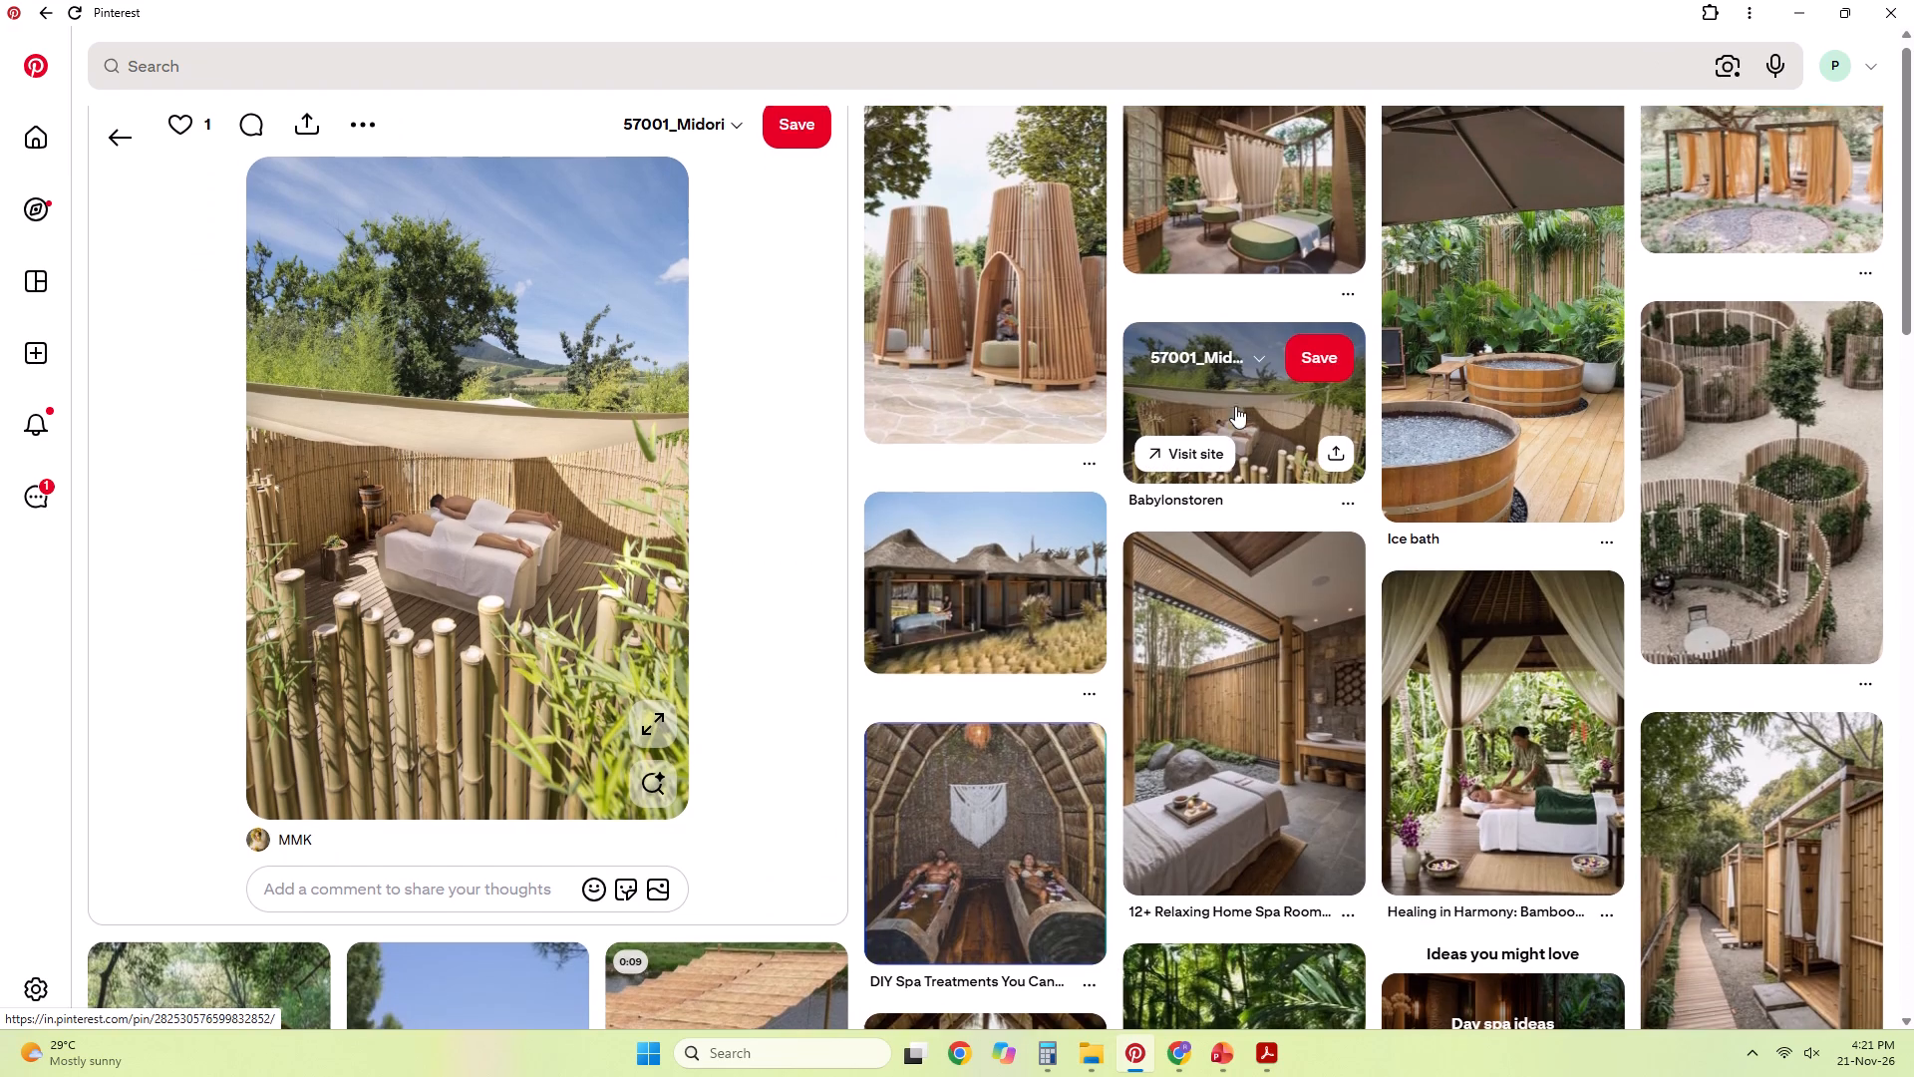
scroll(1235, 406, down, 3)
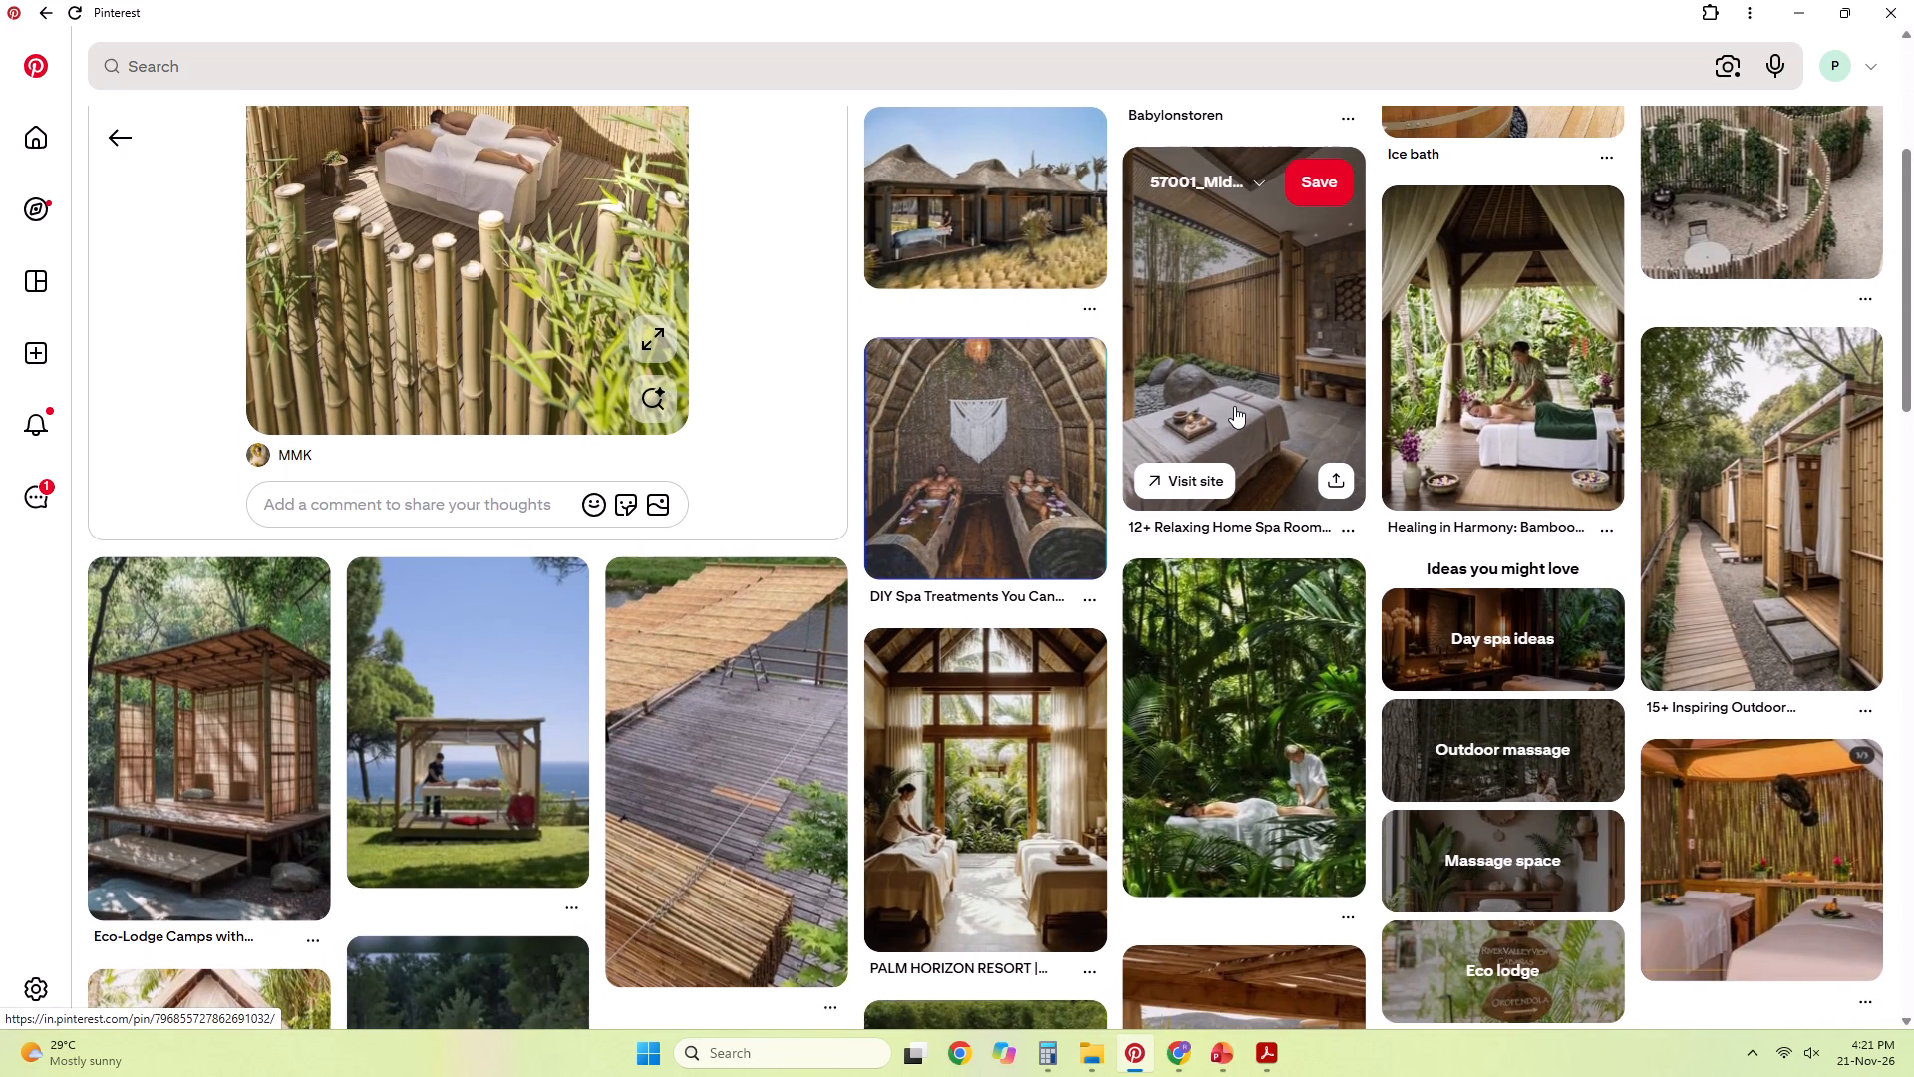
scroll(1234, 406, down, 2)
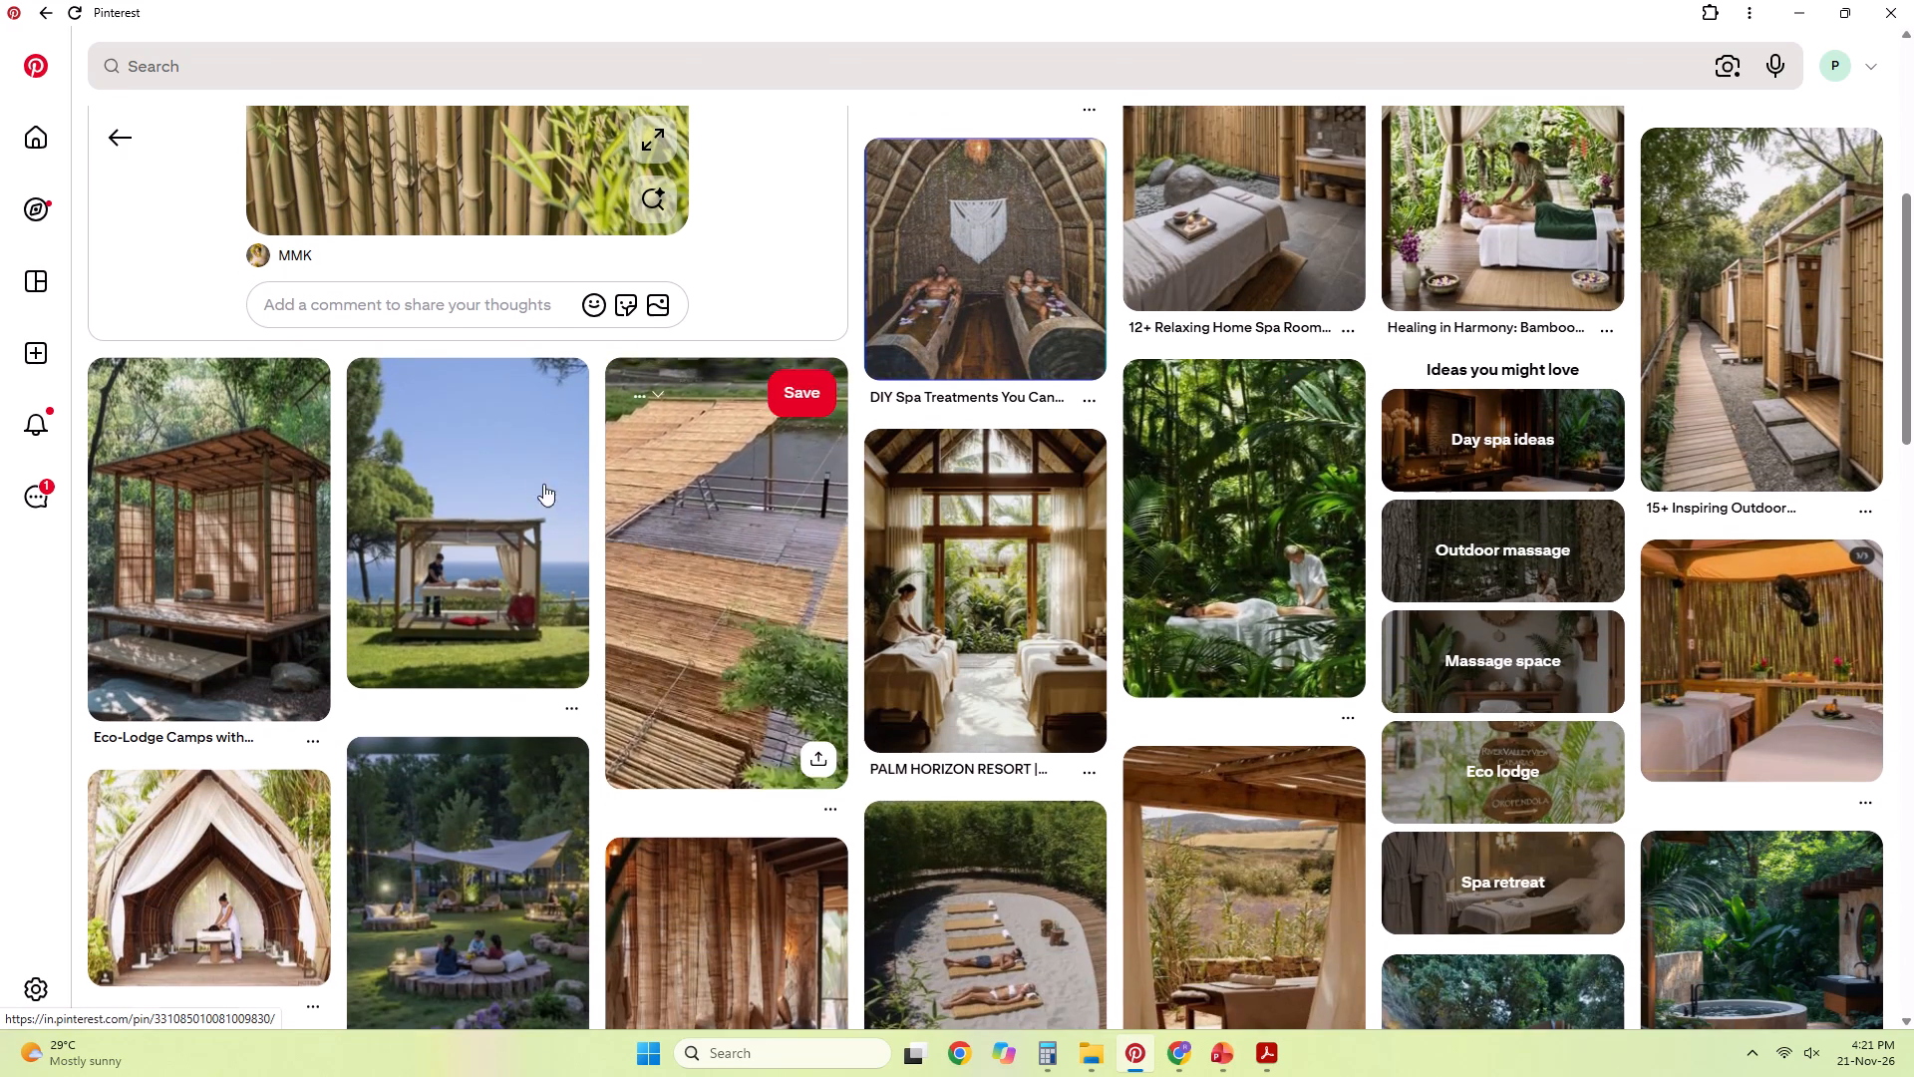
scroll(536, 475, down, 4)
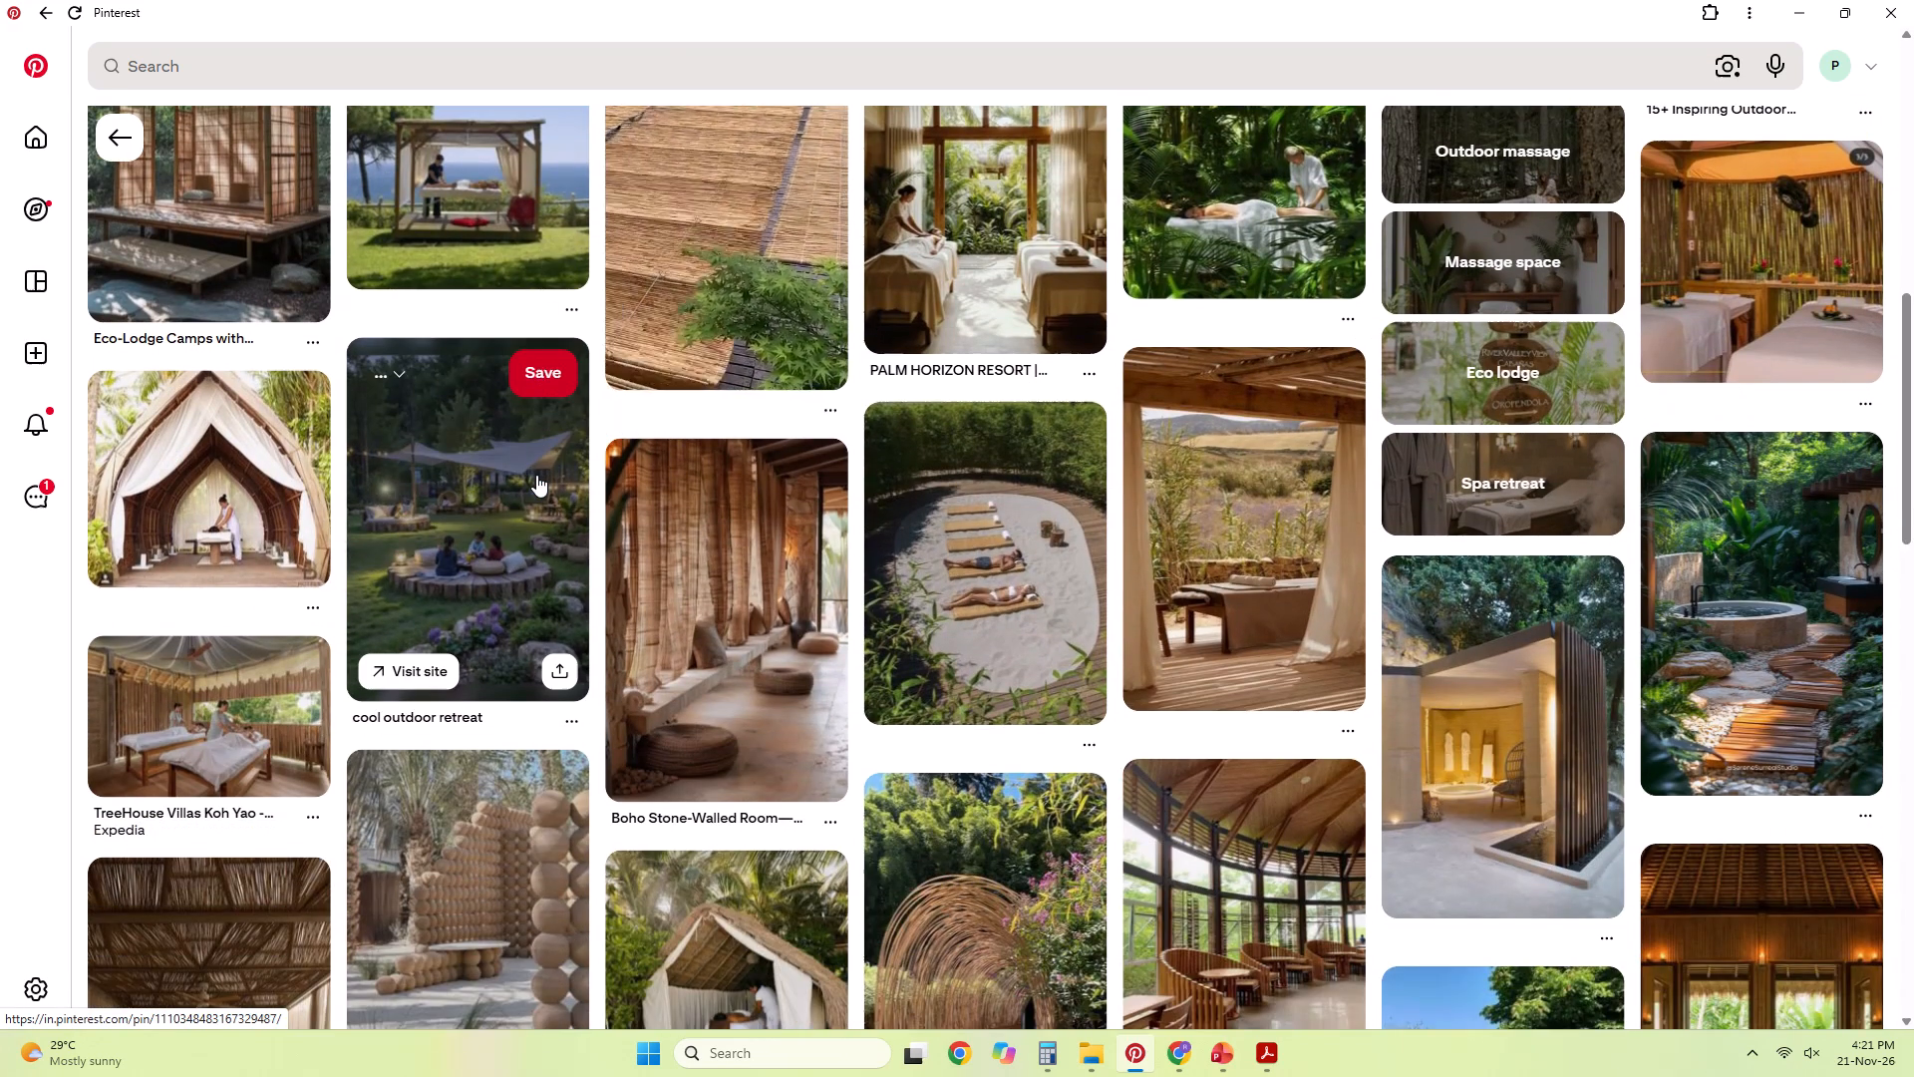
scroll(536, 475, down, 2)
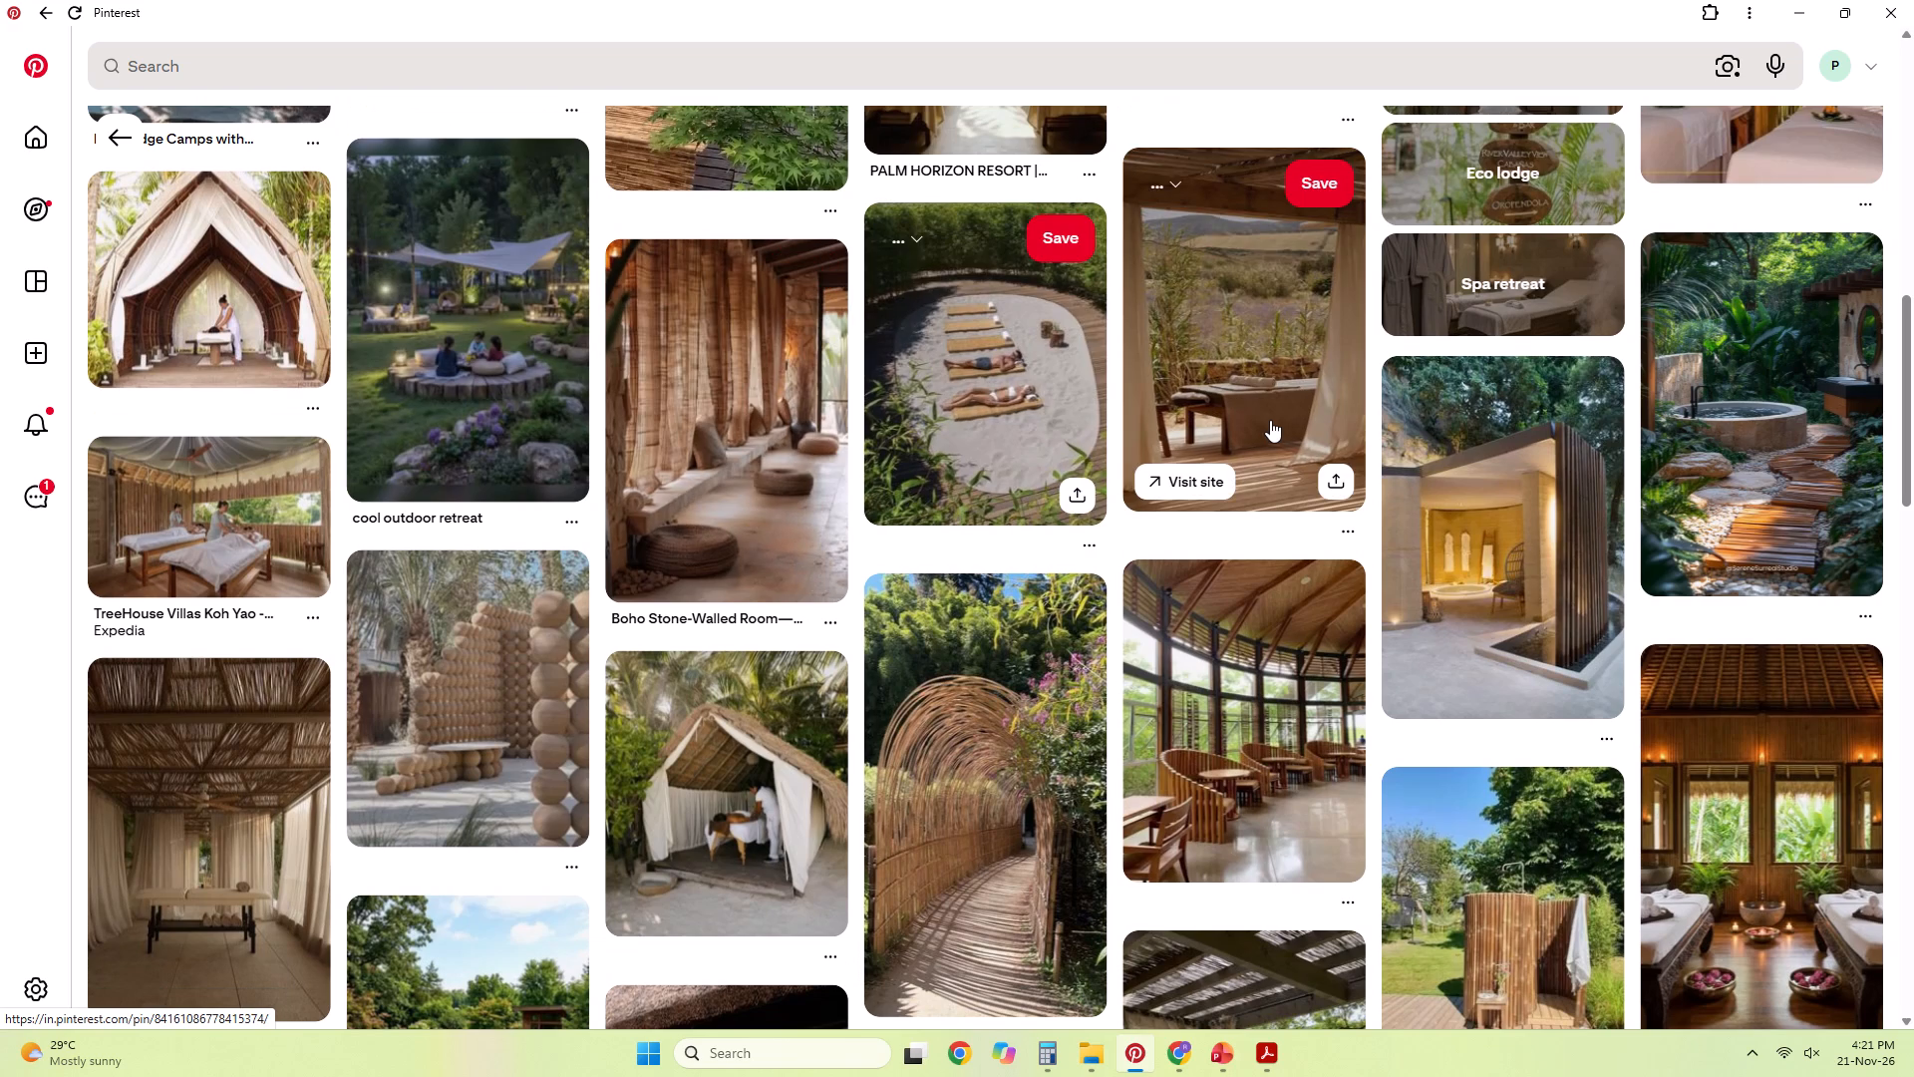
scroll(1543, 365, down, 2)
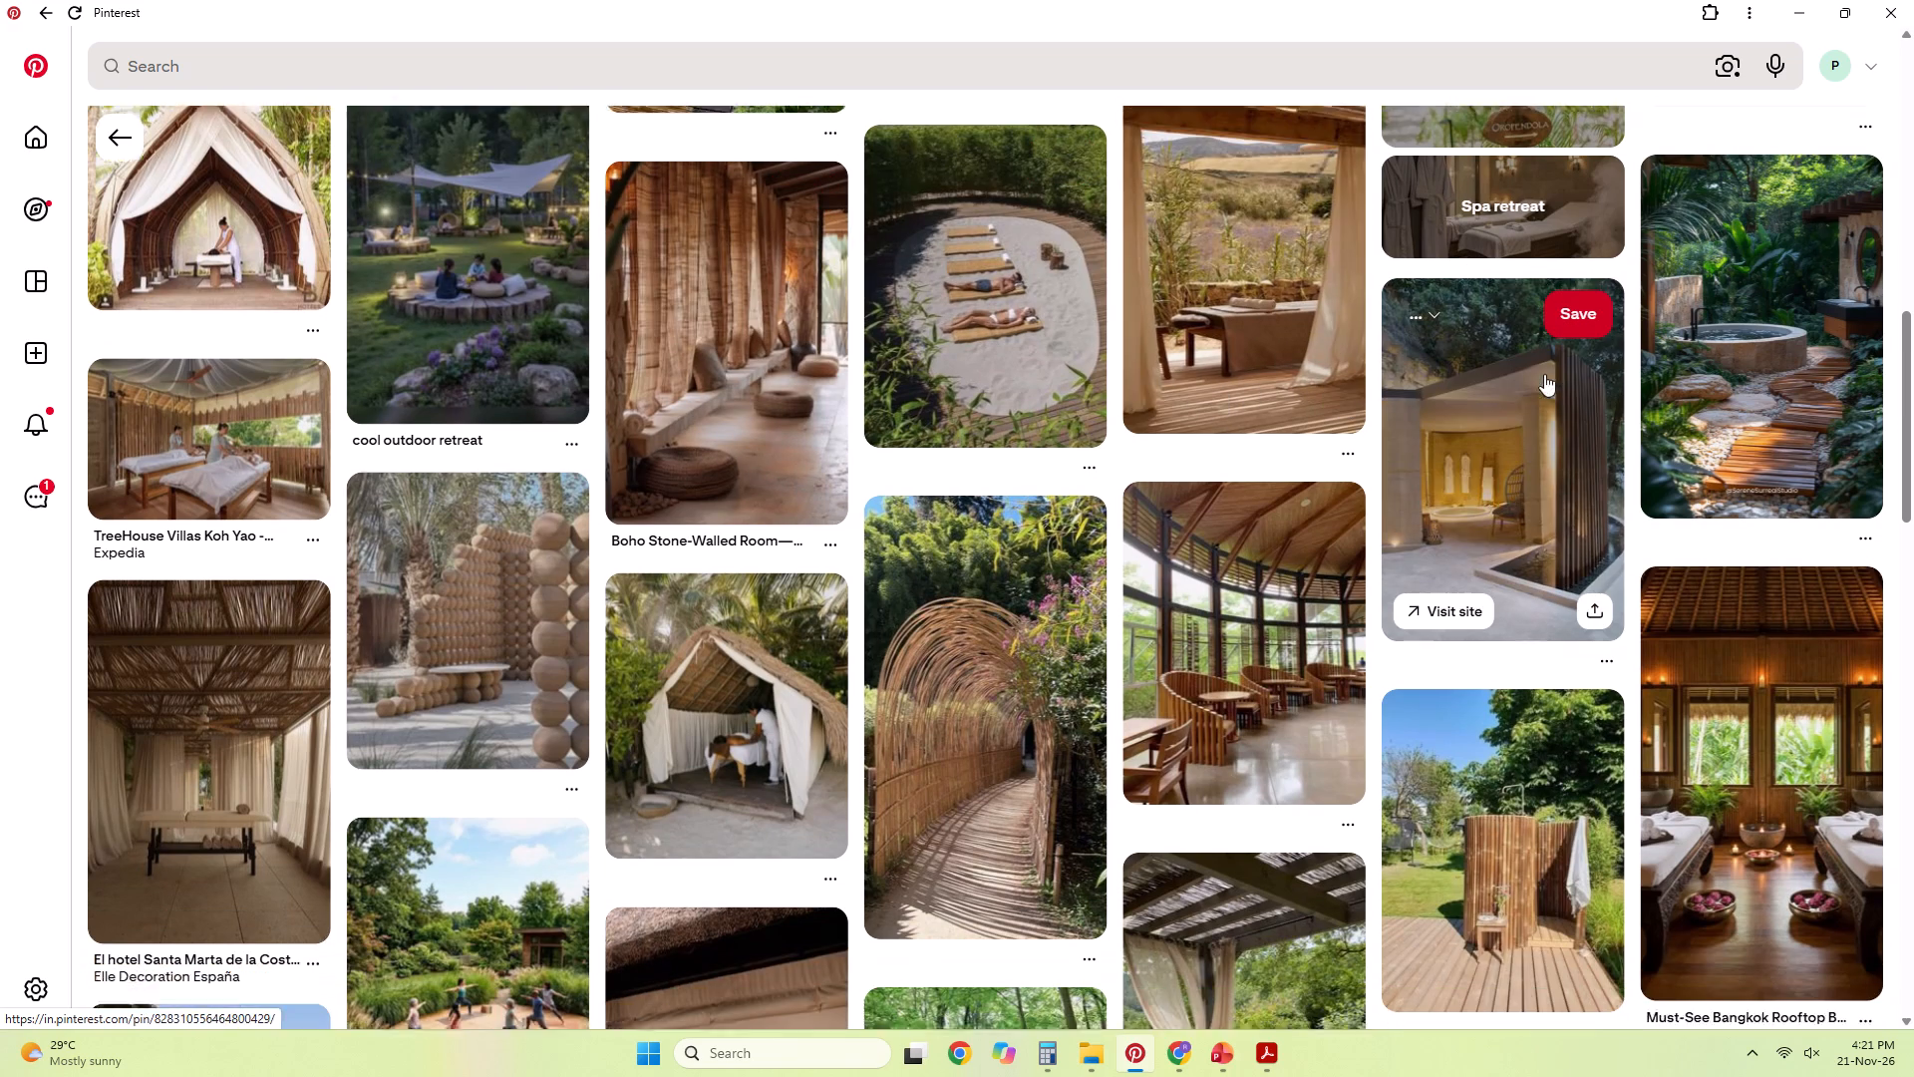
scroll(907, 496, down, 1)
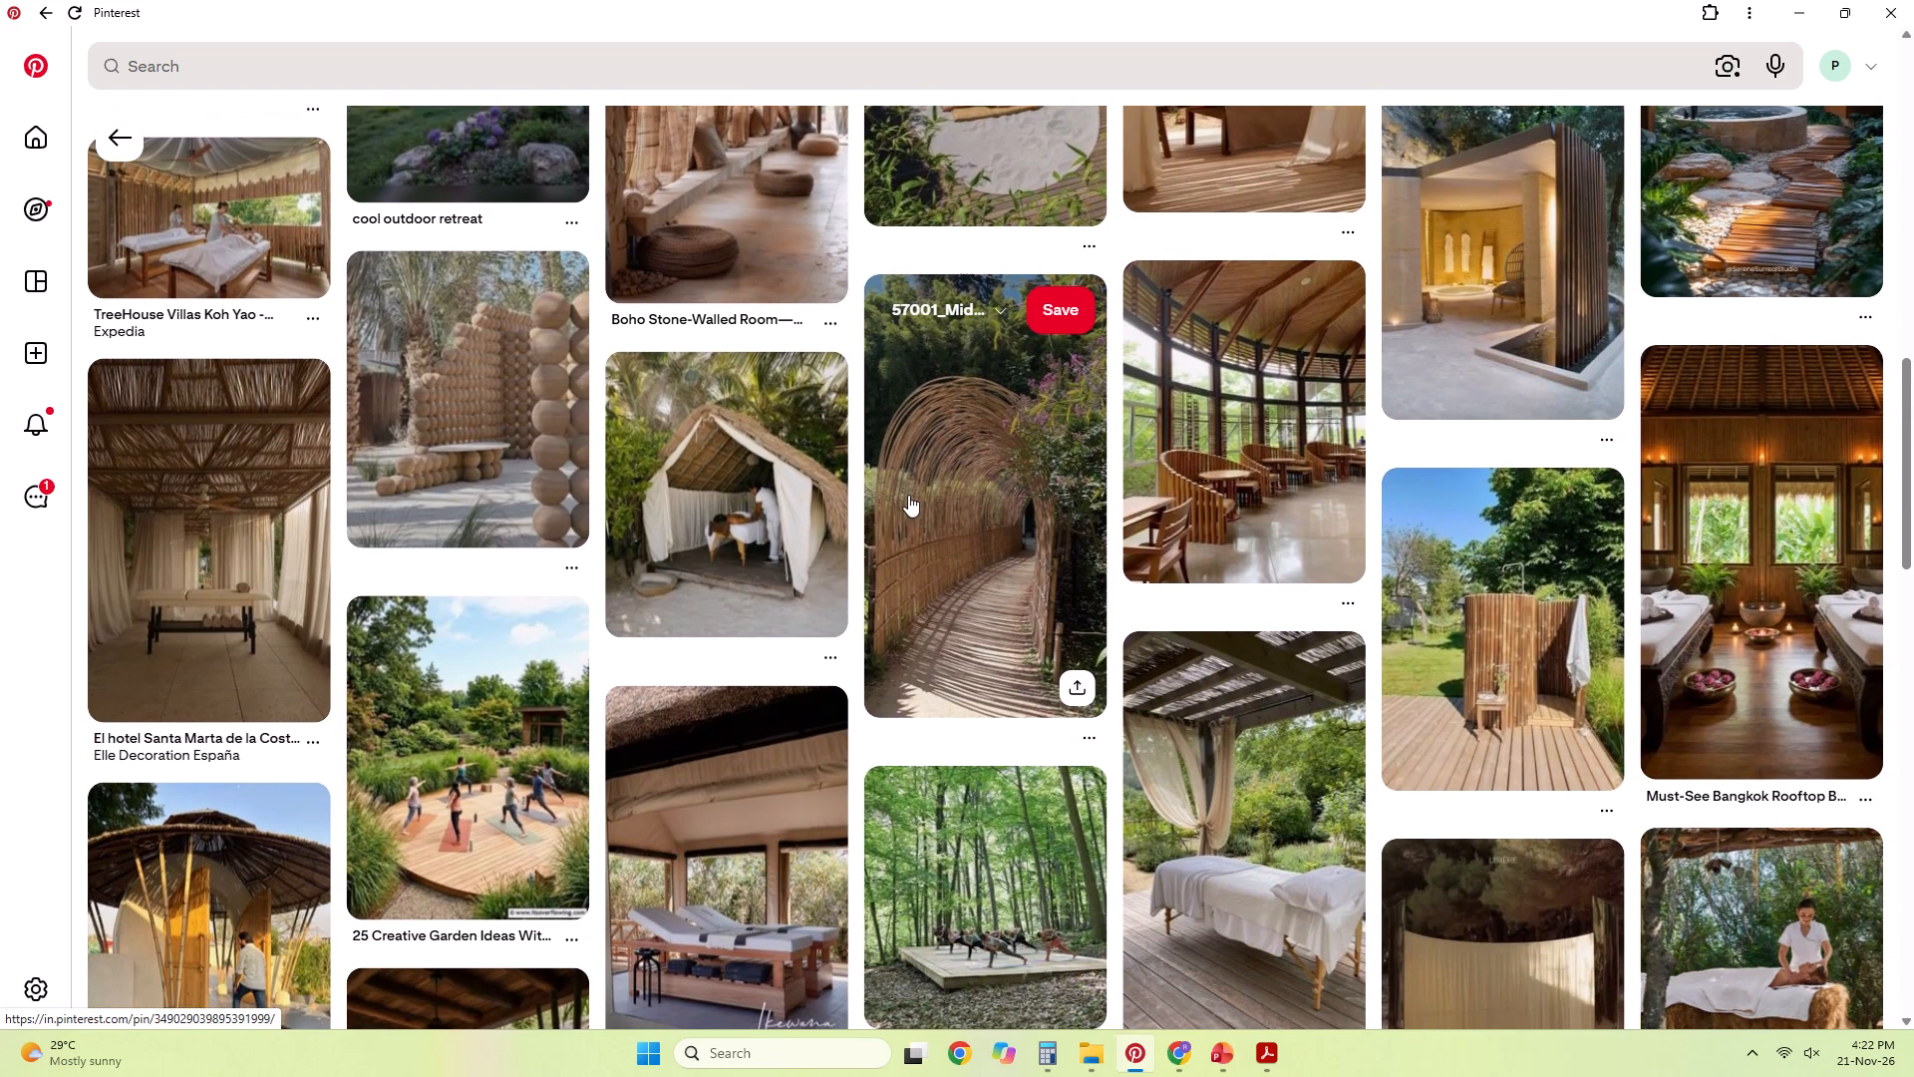
scroll(908, 495, down, 2)
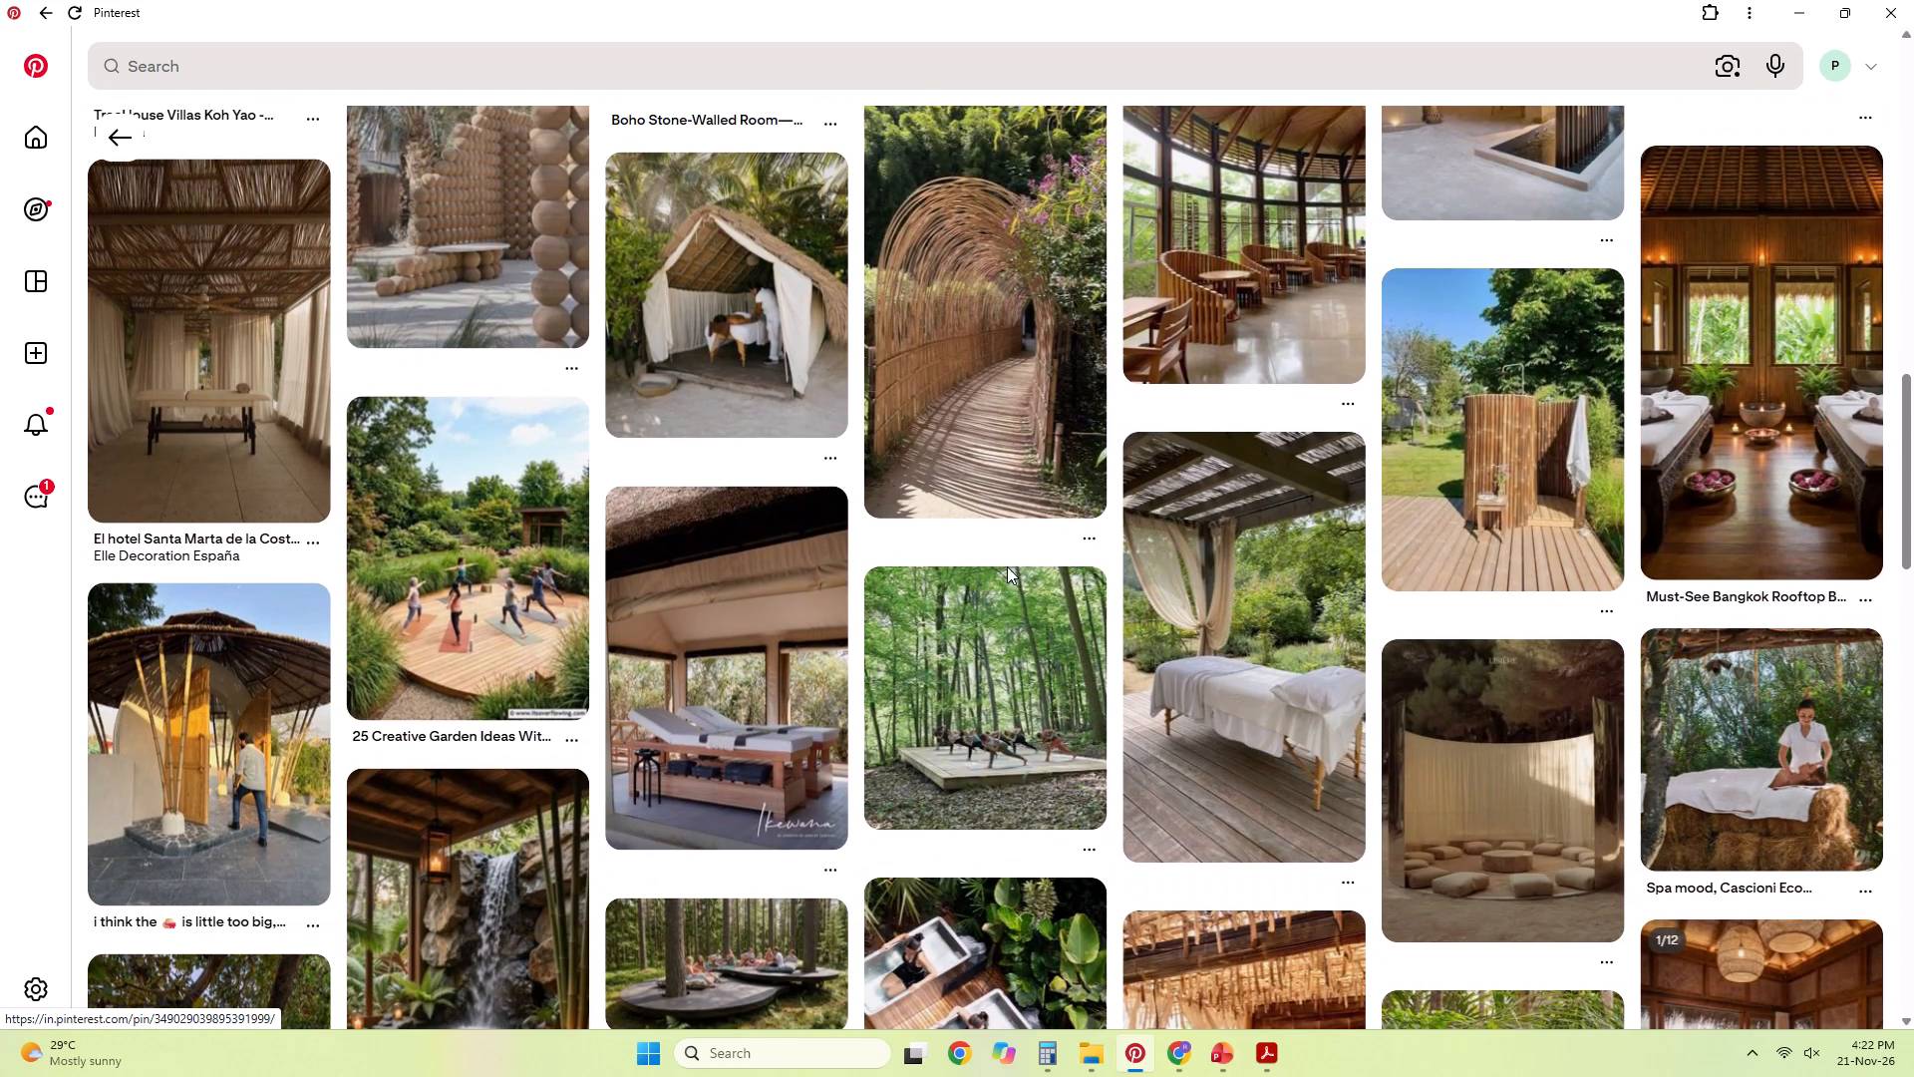
scroll(1065, 526, down, 1)
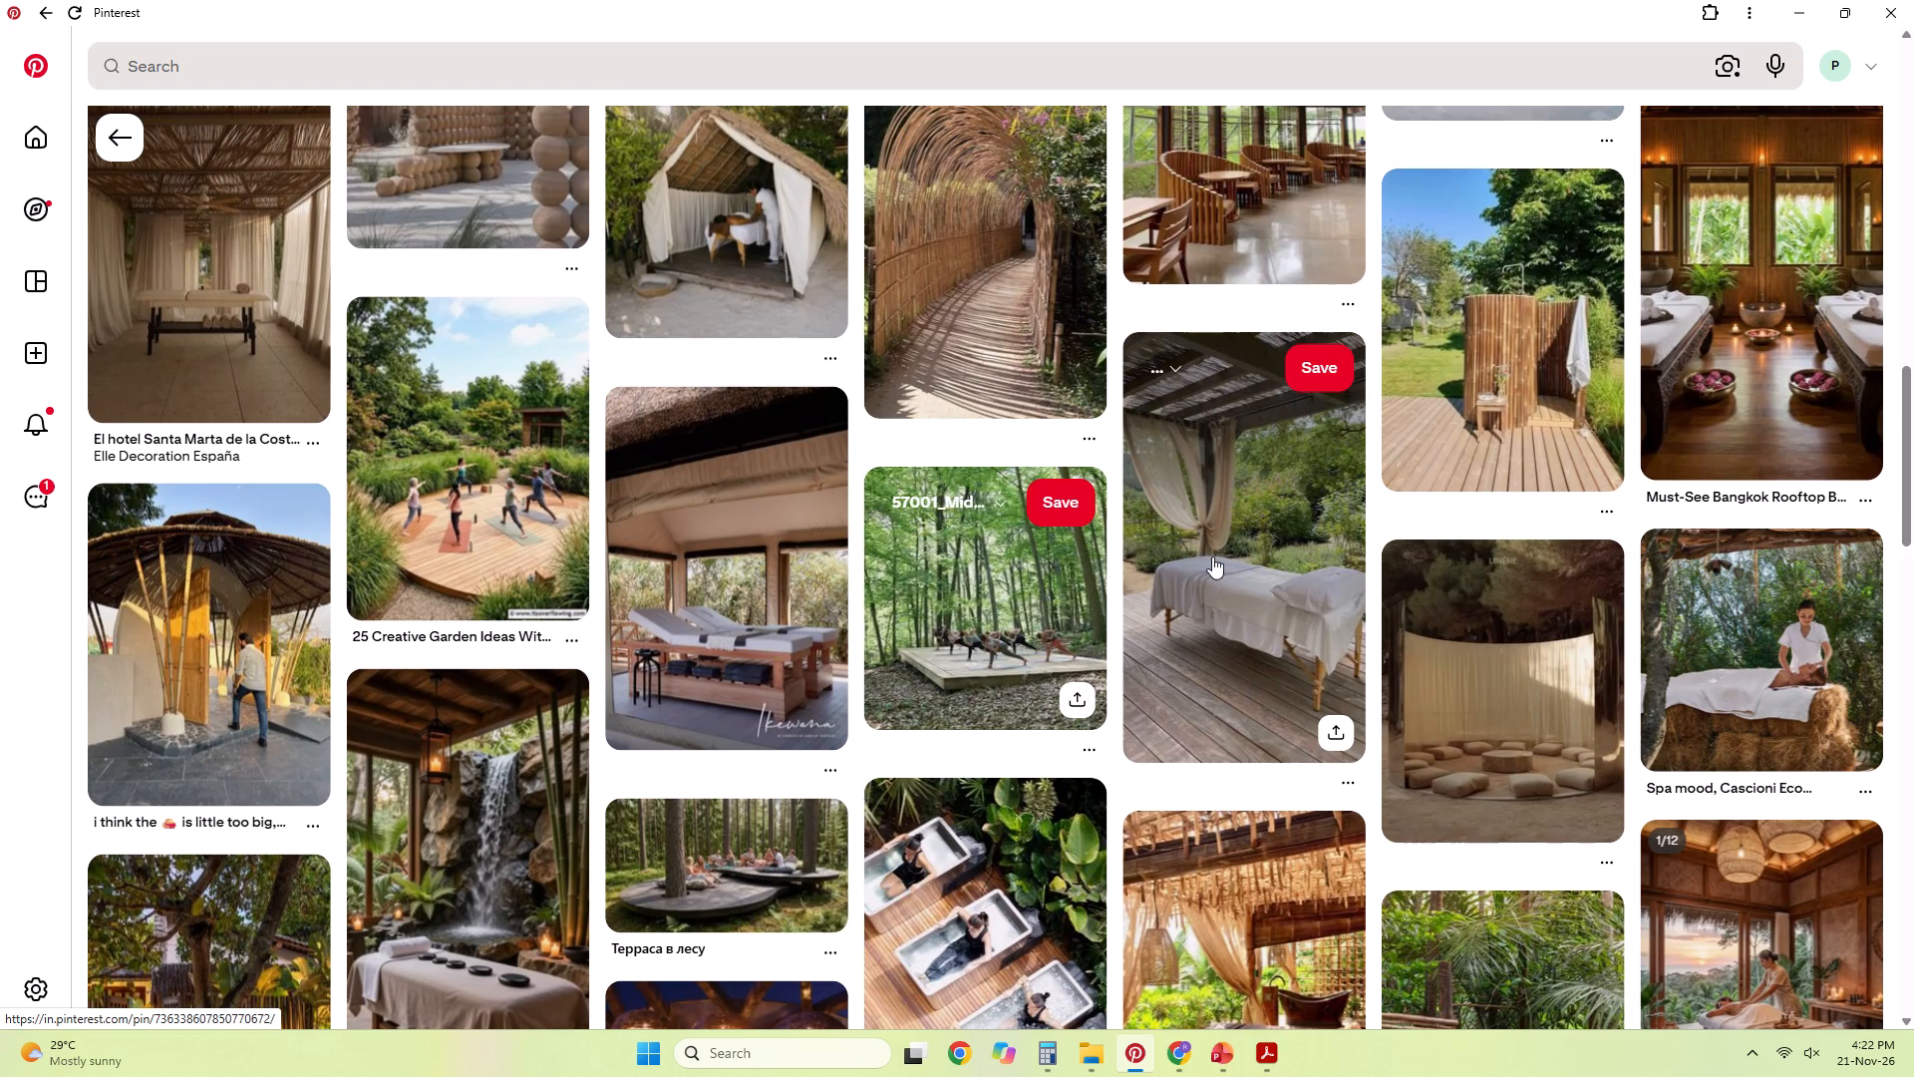
From the curtained deck massage-bed pin's related ideas, open the pavilion pin with two massage tables and copy its image.
click(1230, 559)
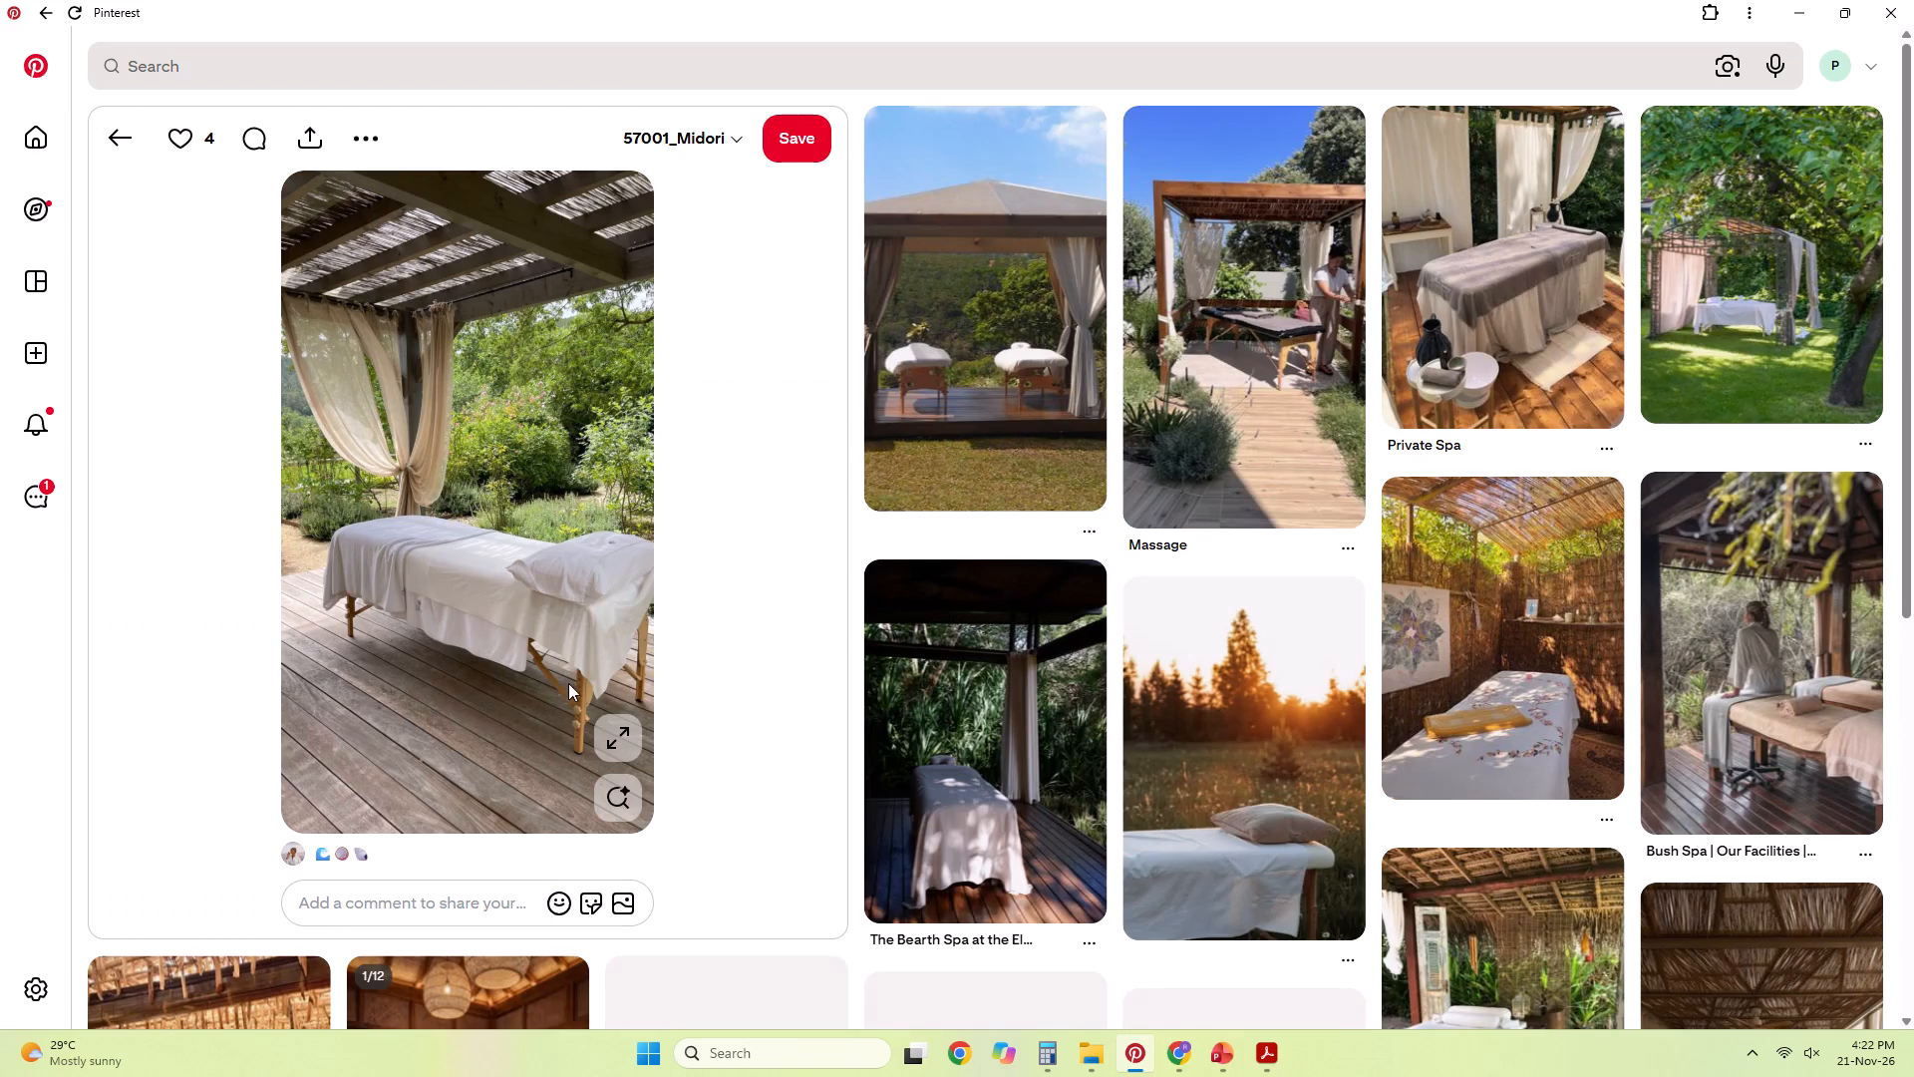
scroll(1201, 512, down, 3)
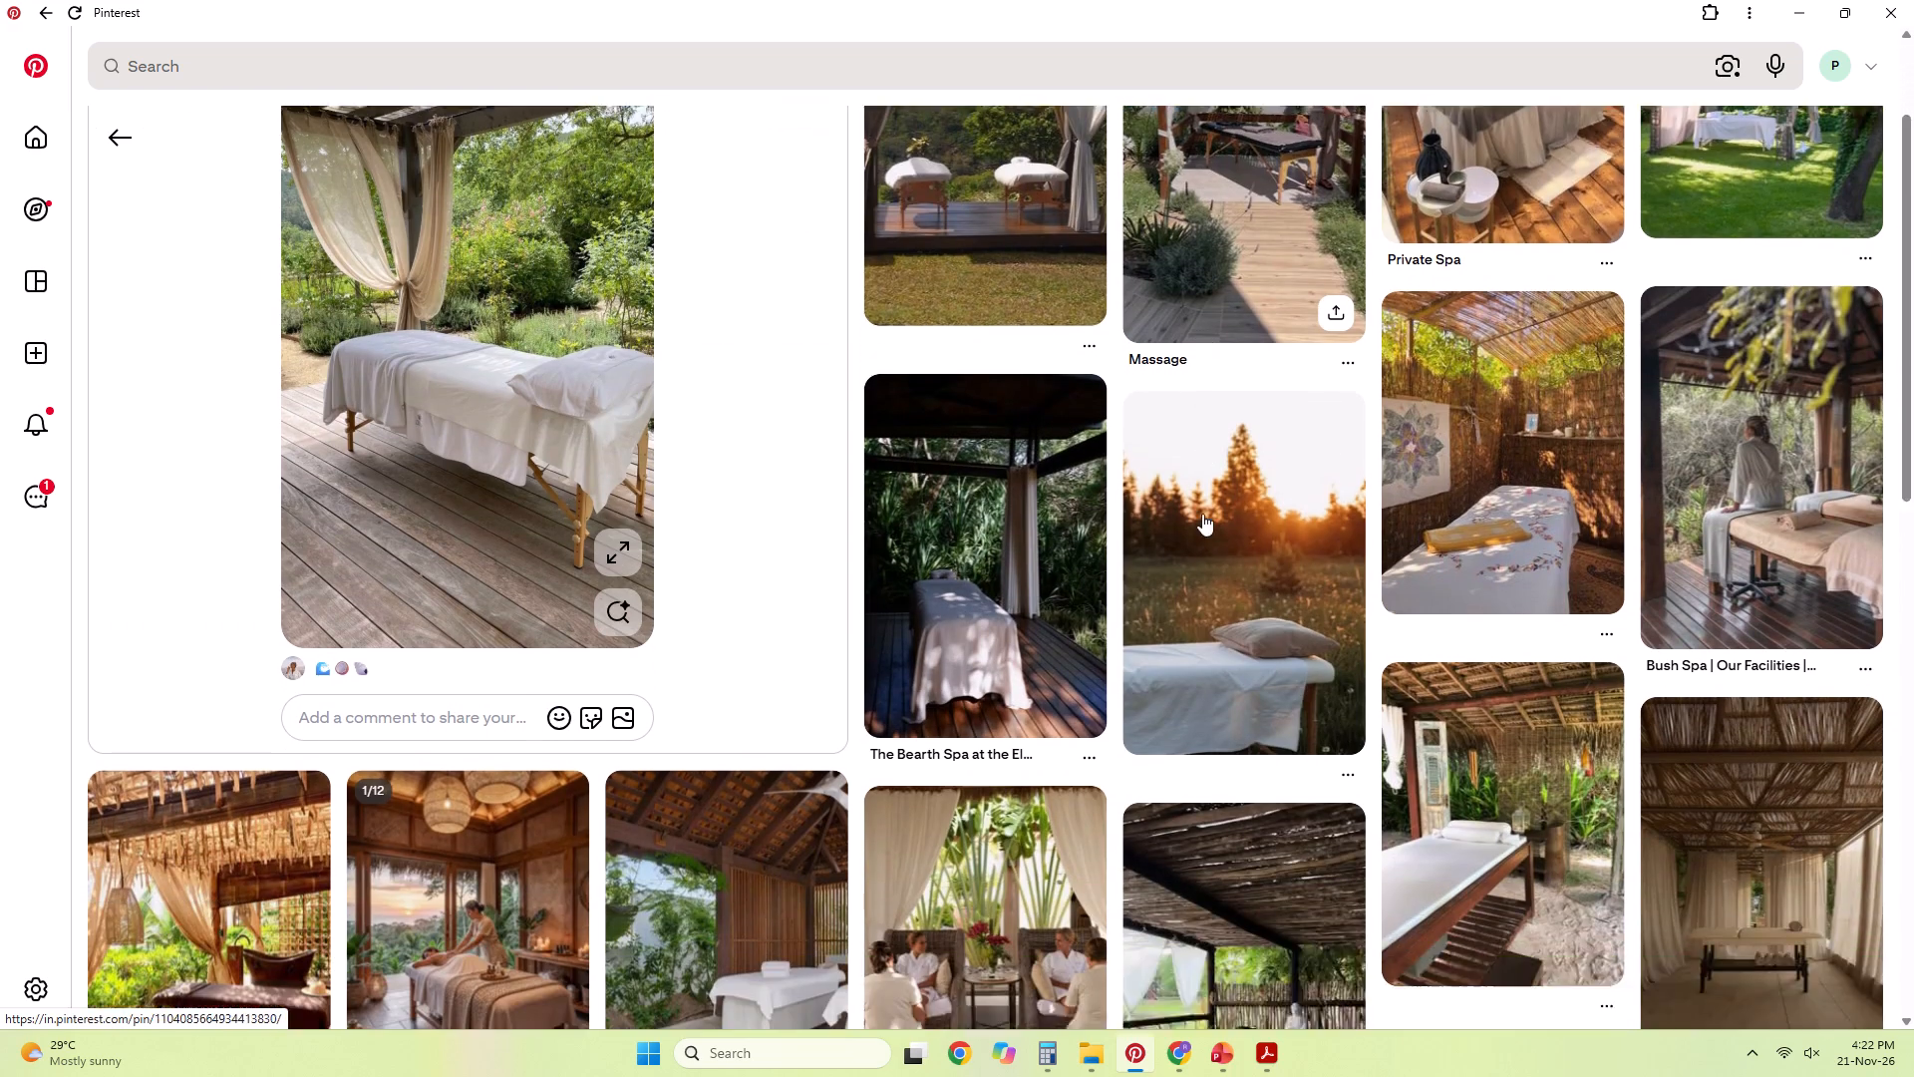
scroll(1202, 514, down, 3)
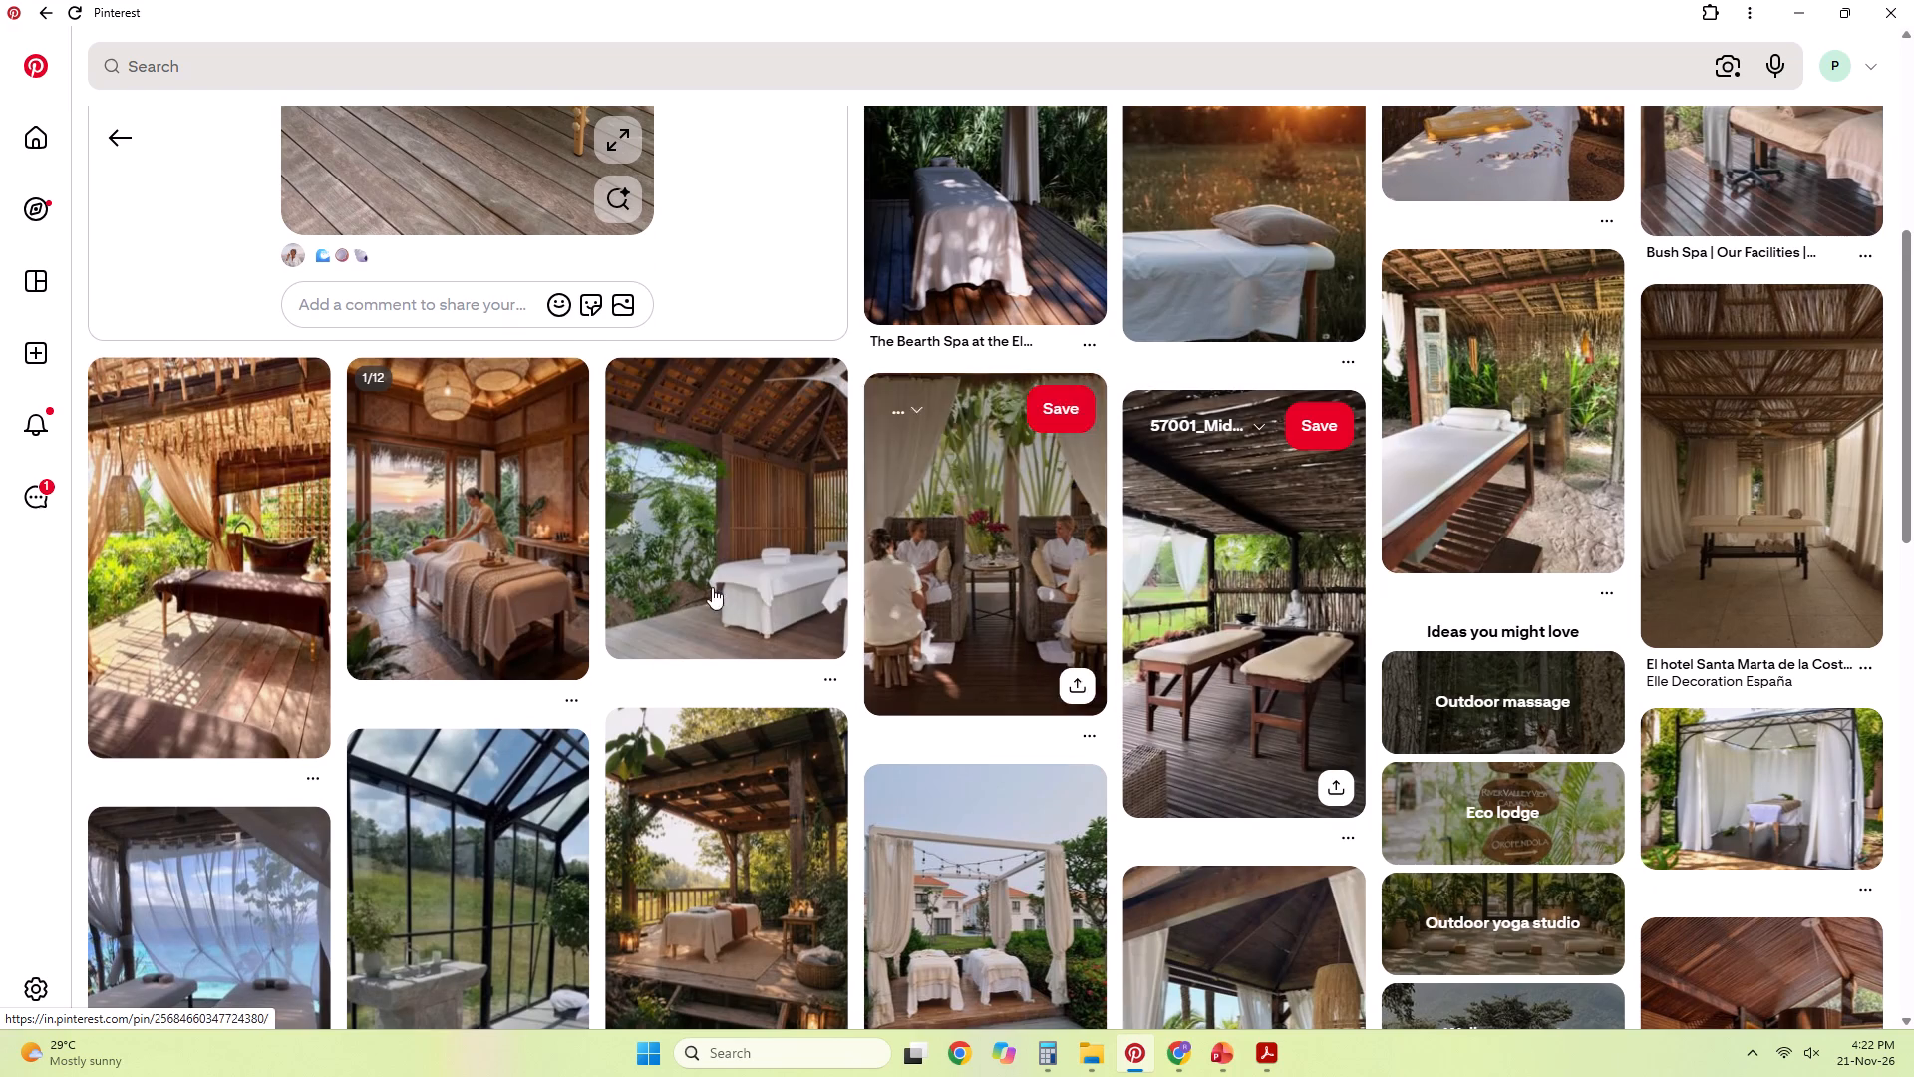
scroll(494, 446, down, 2)
scroll(548, 565, down, 1)
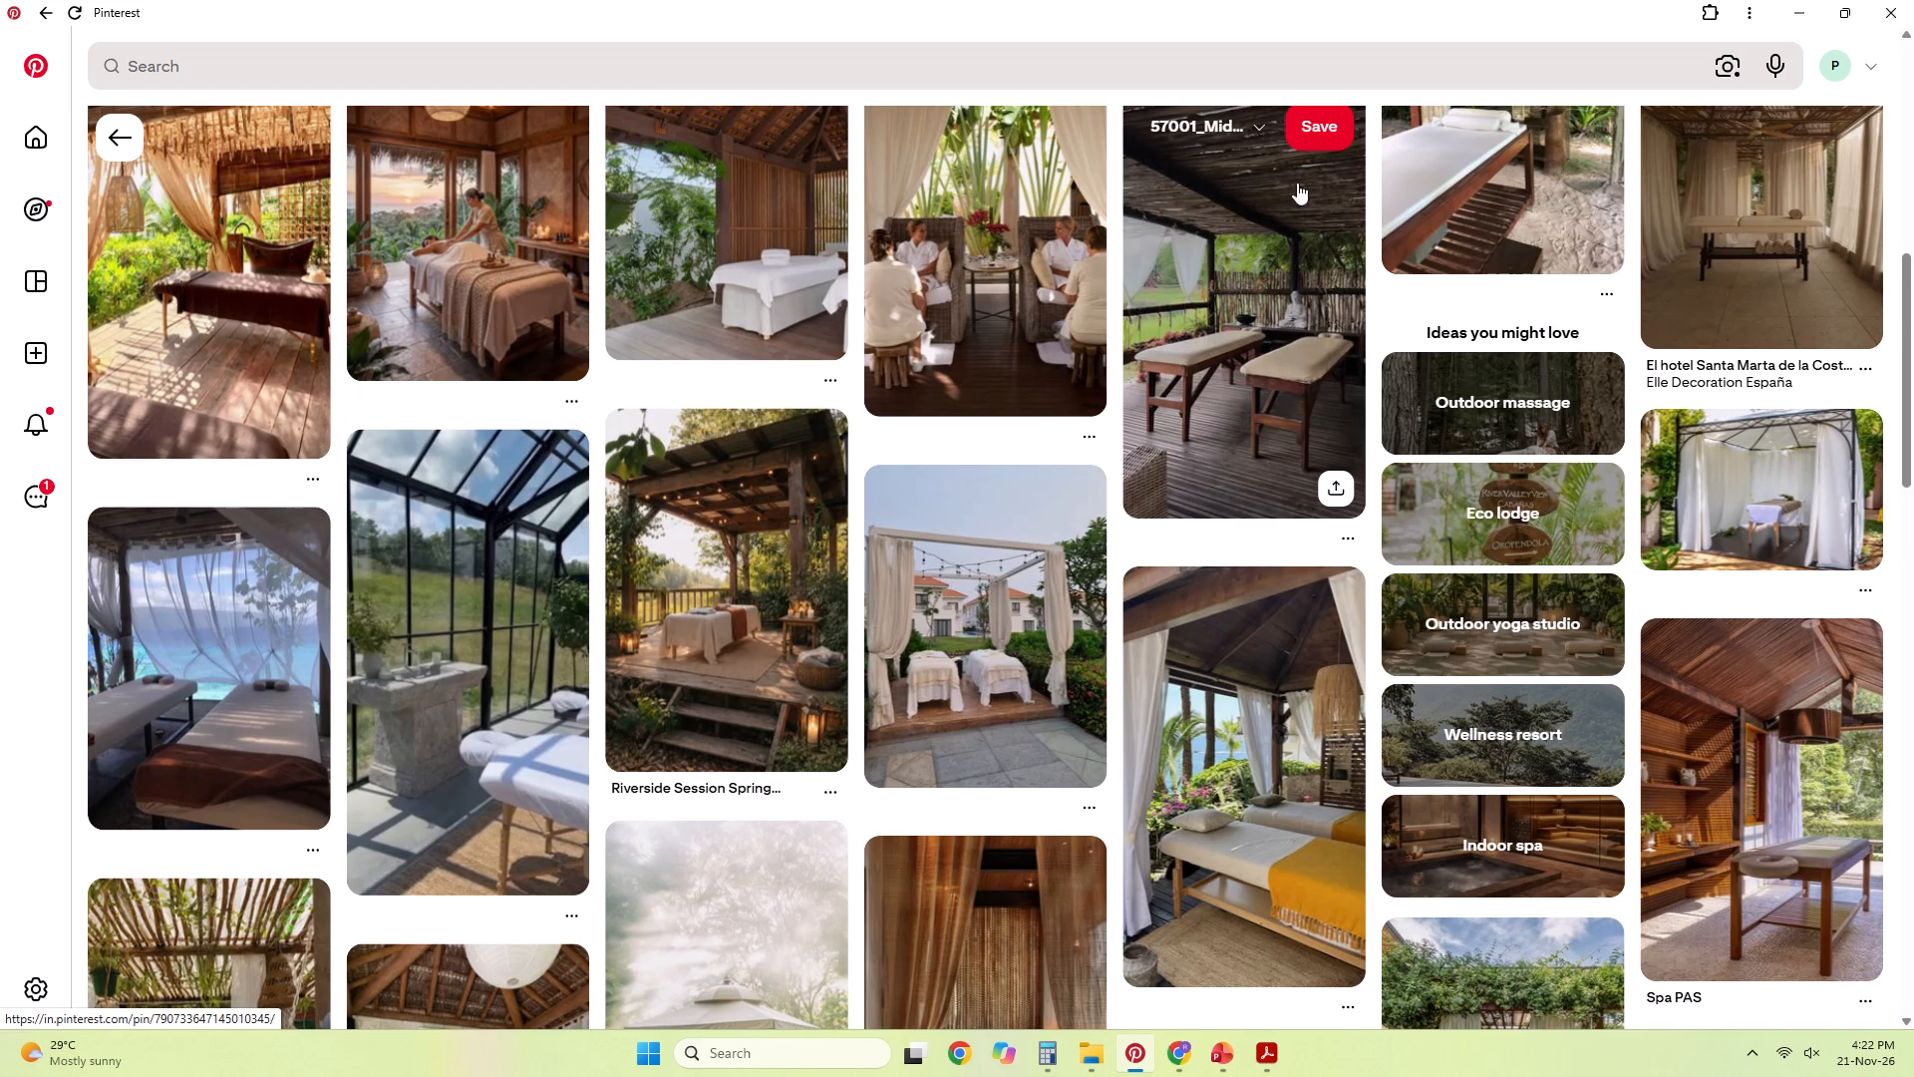
click(1253, 353)
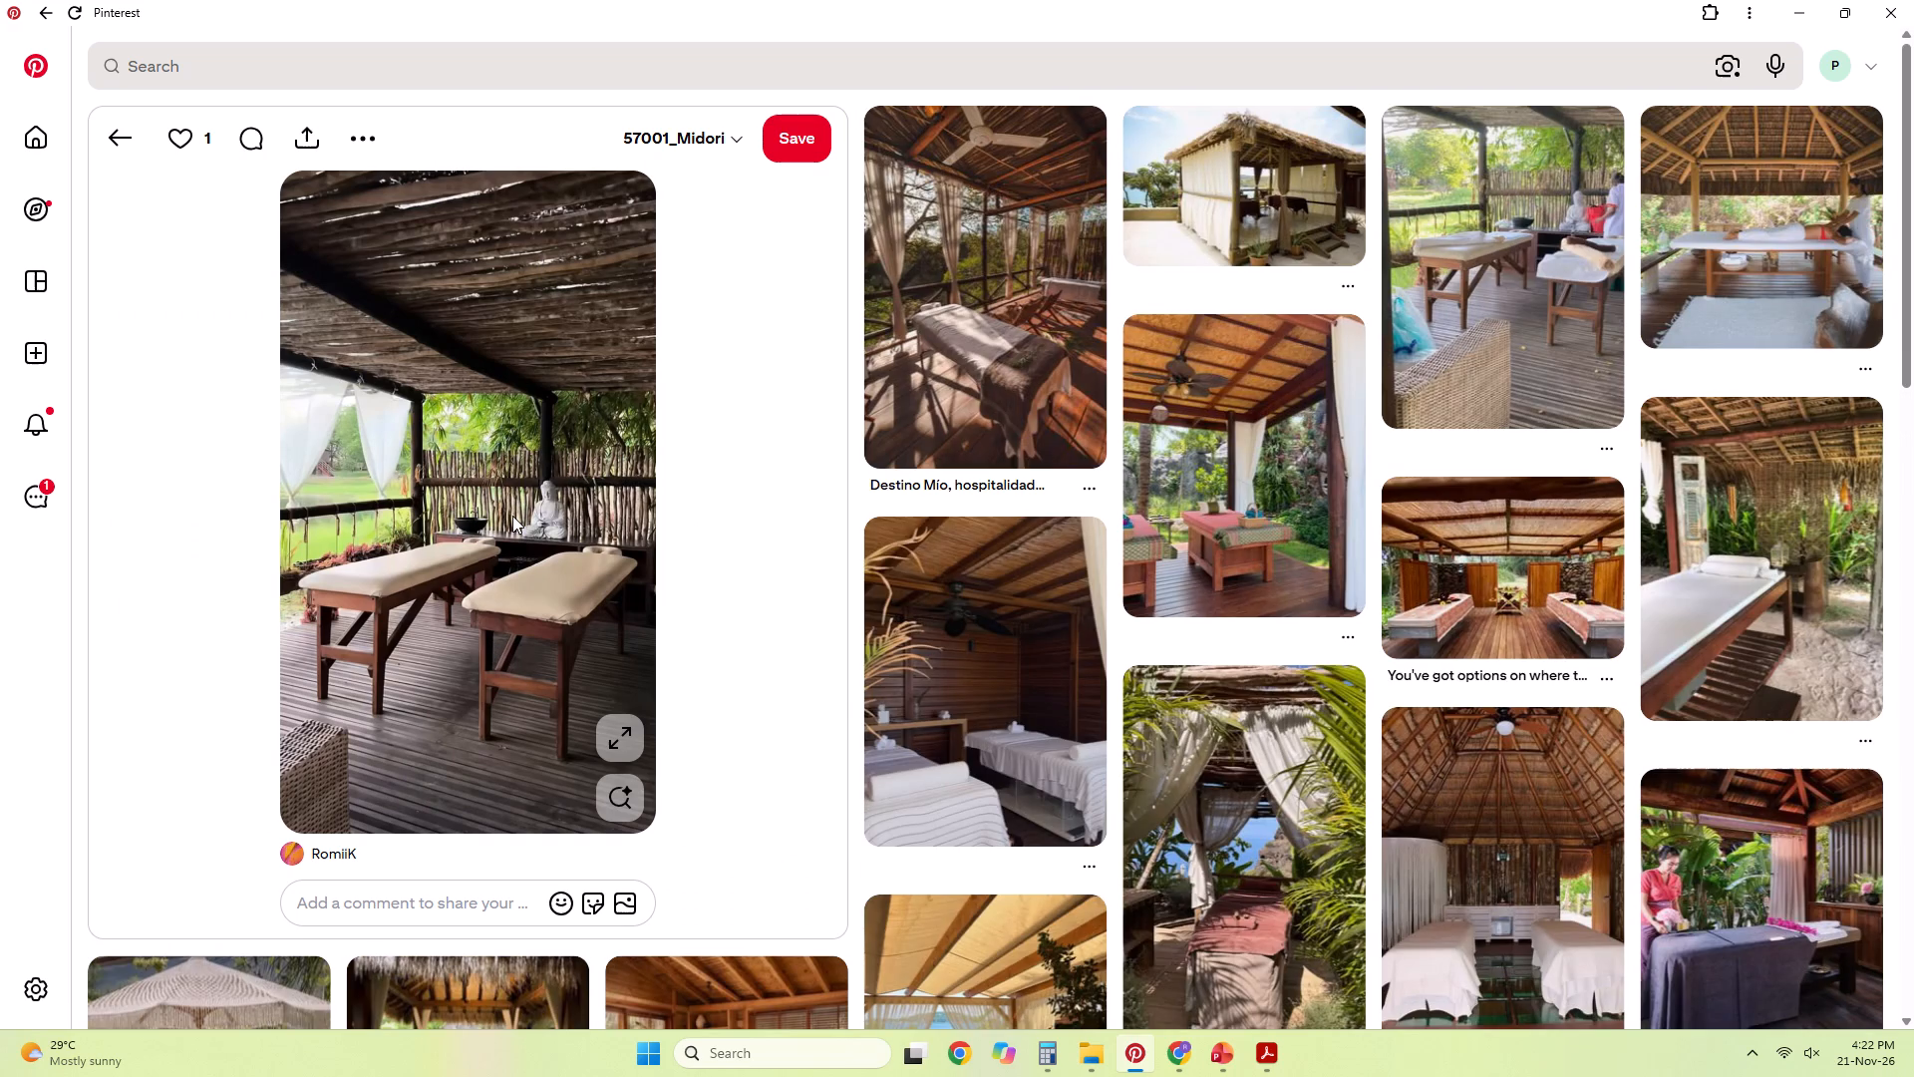
right_click(450, 529)
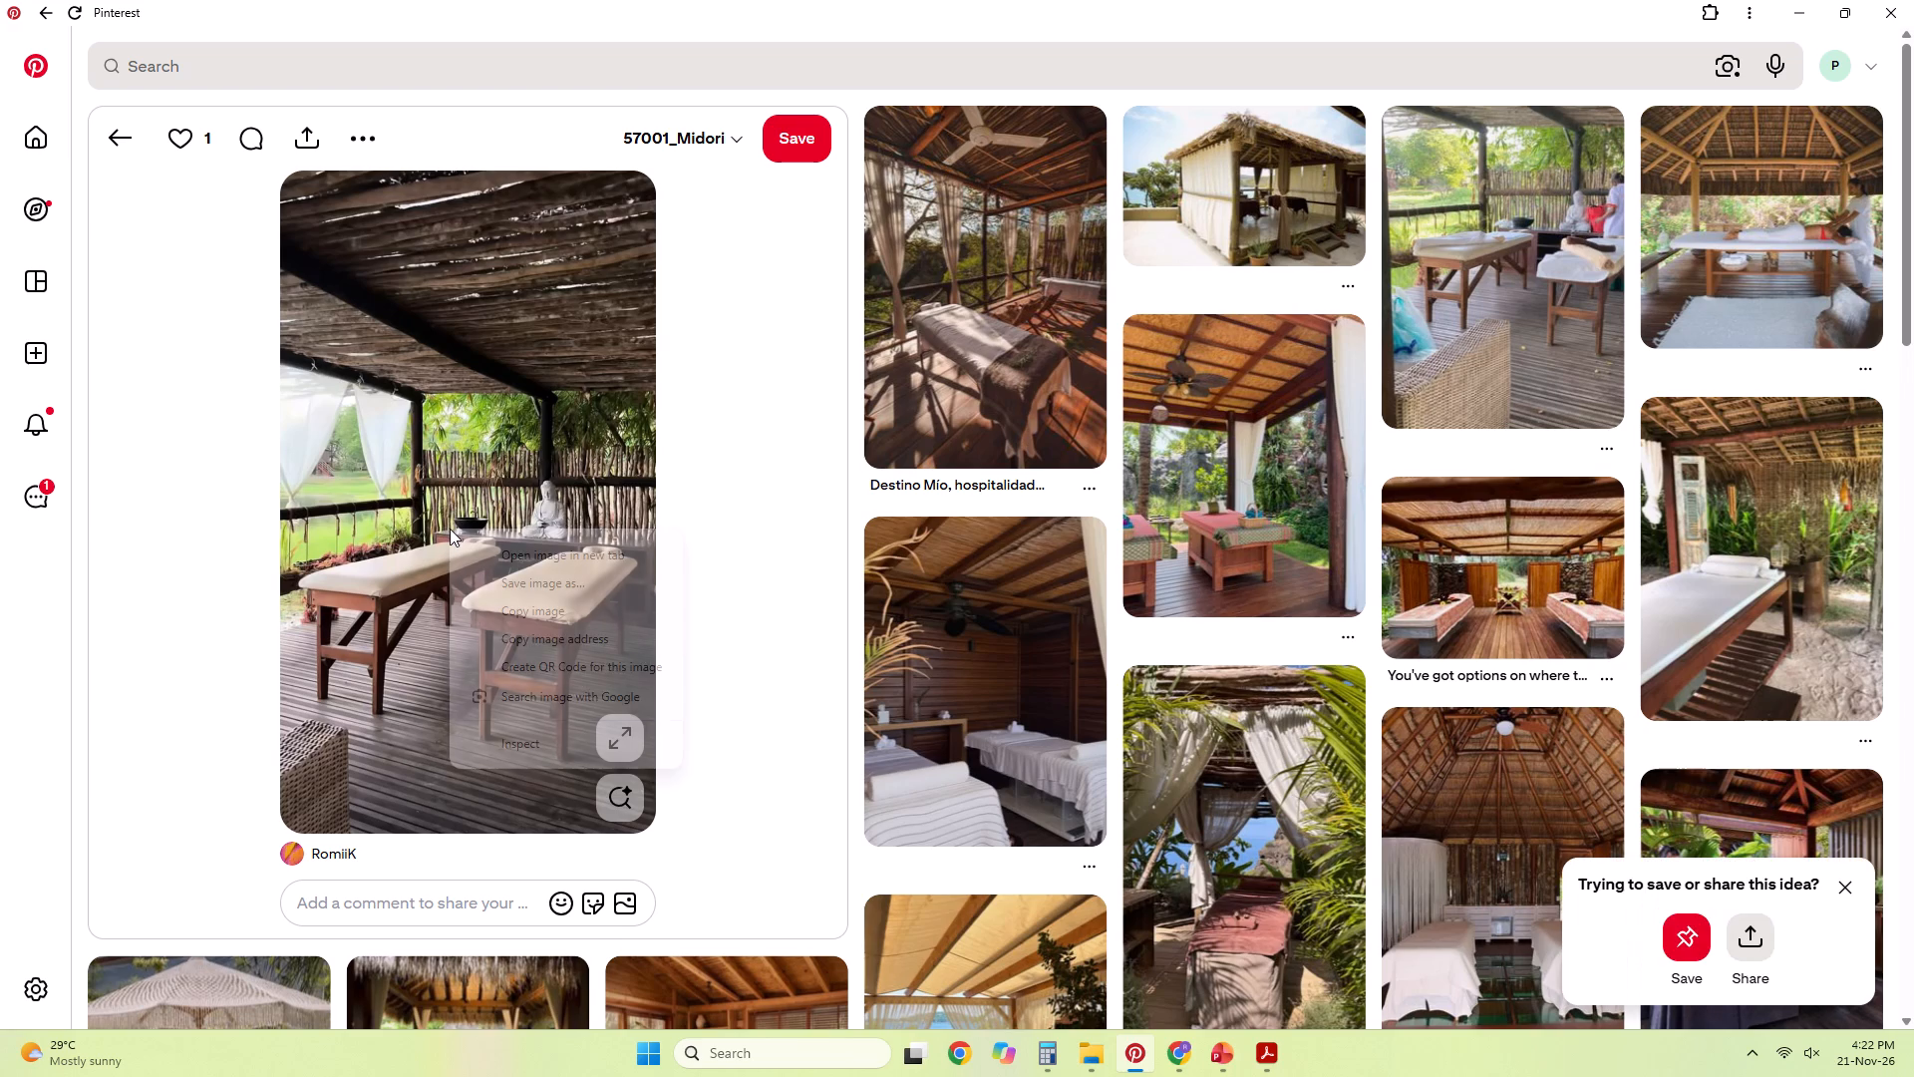
click(536, 611)
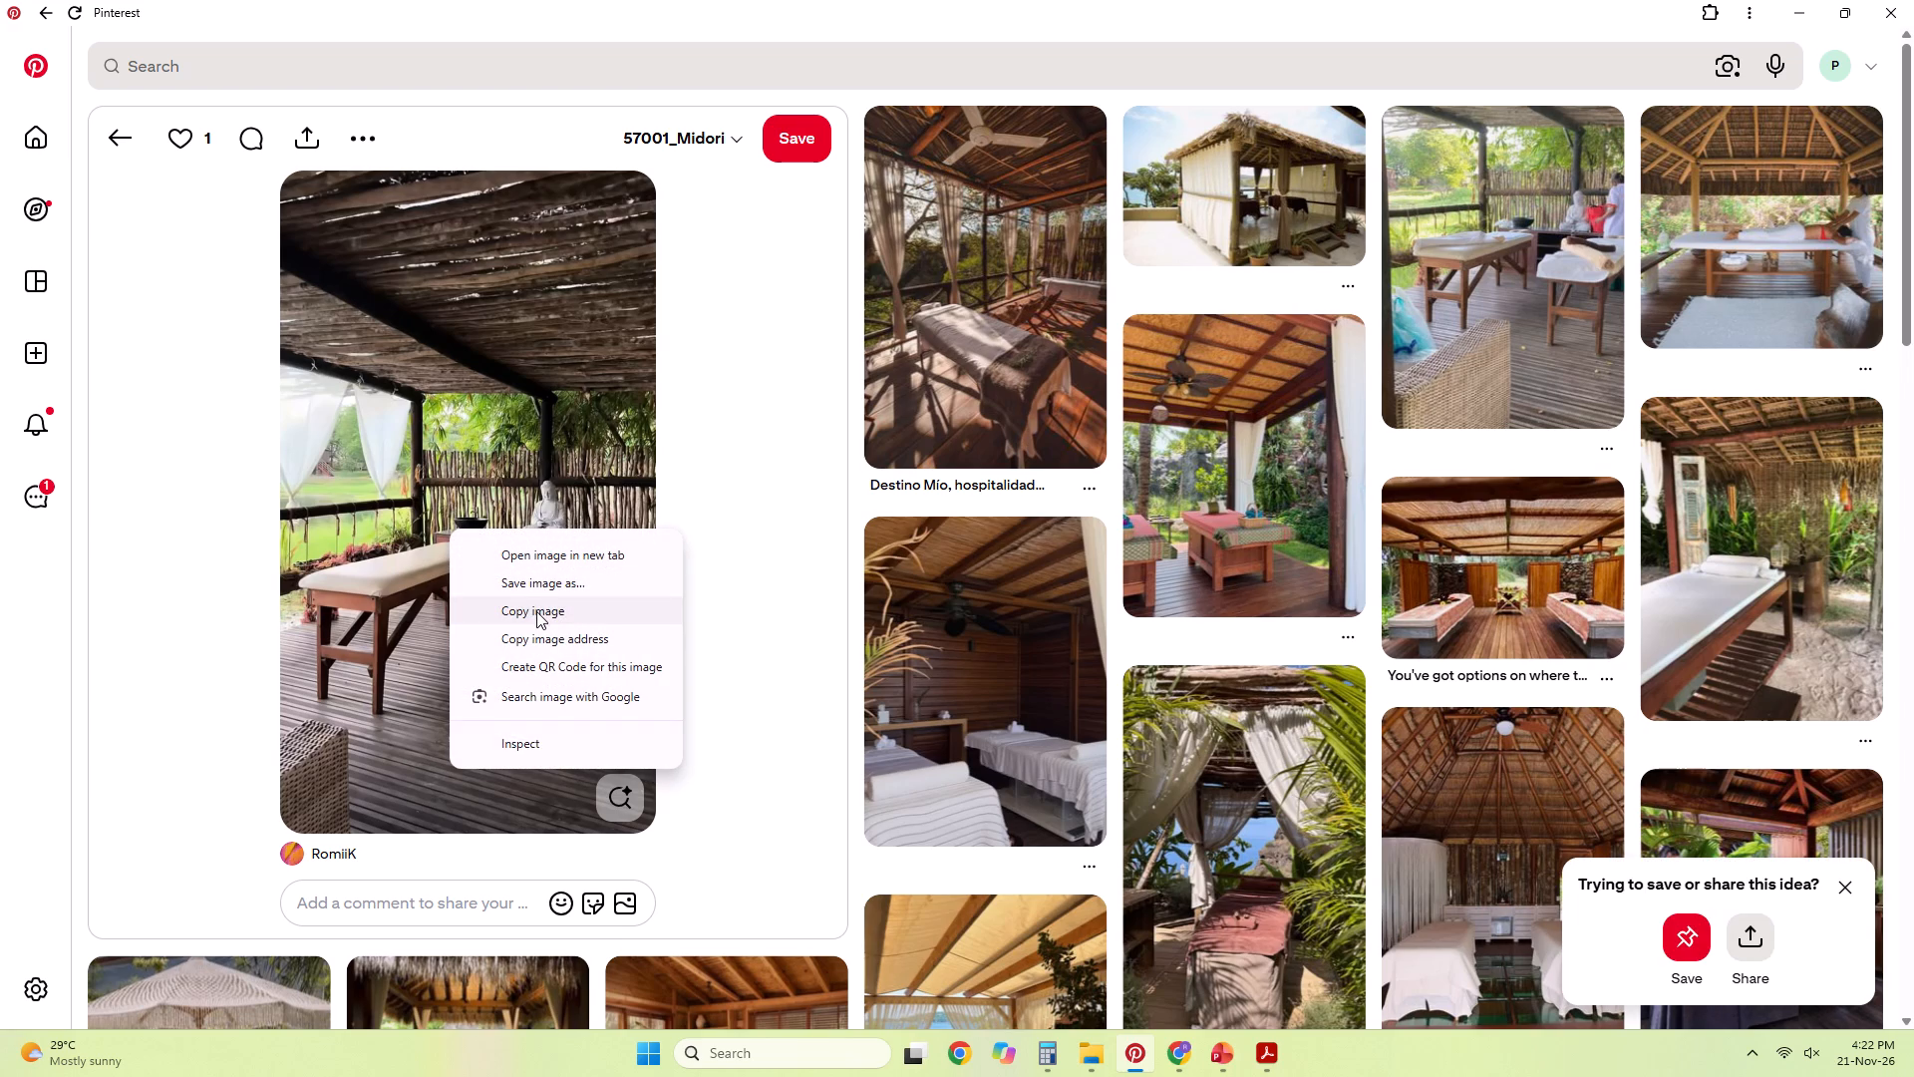
Return to the Casa_Grand_Bhogaram presentation in PowerPoint and look through the Club house and Grand lawns slides for the spa image's place.
click(1217, 1063)
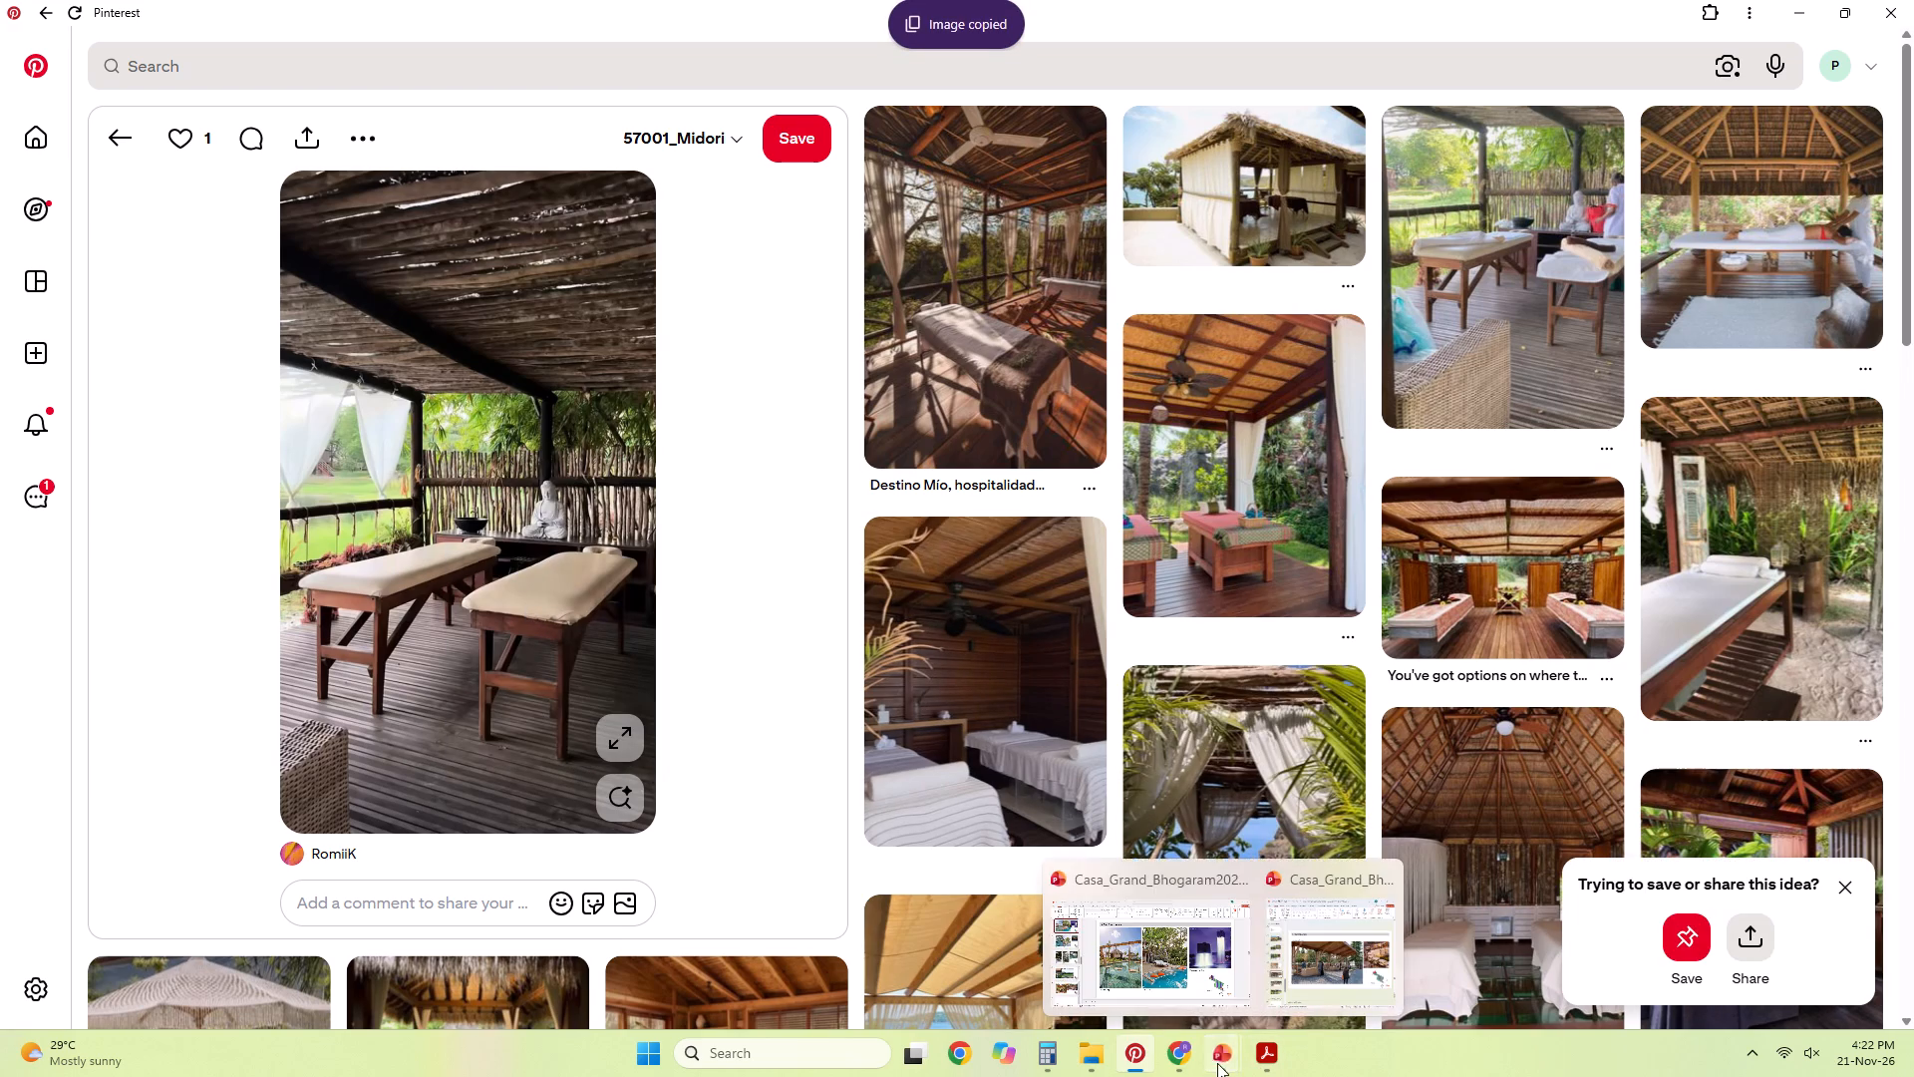
click(1141, 965)
scroll(689, 635, up, 1)
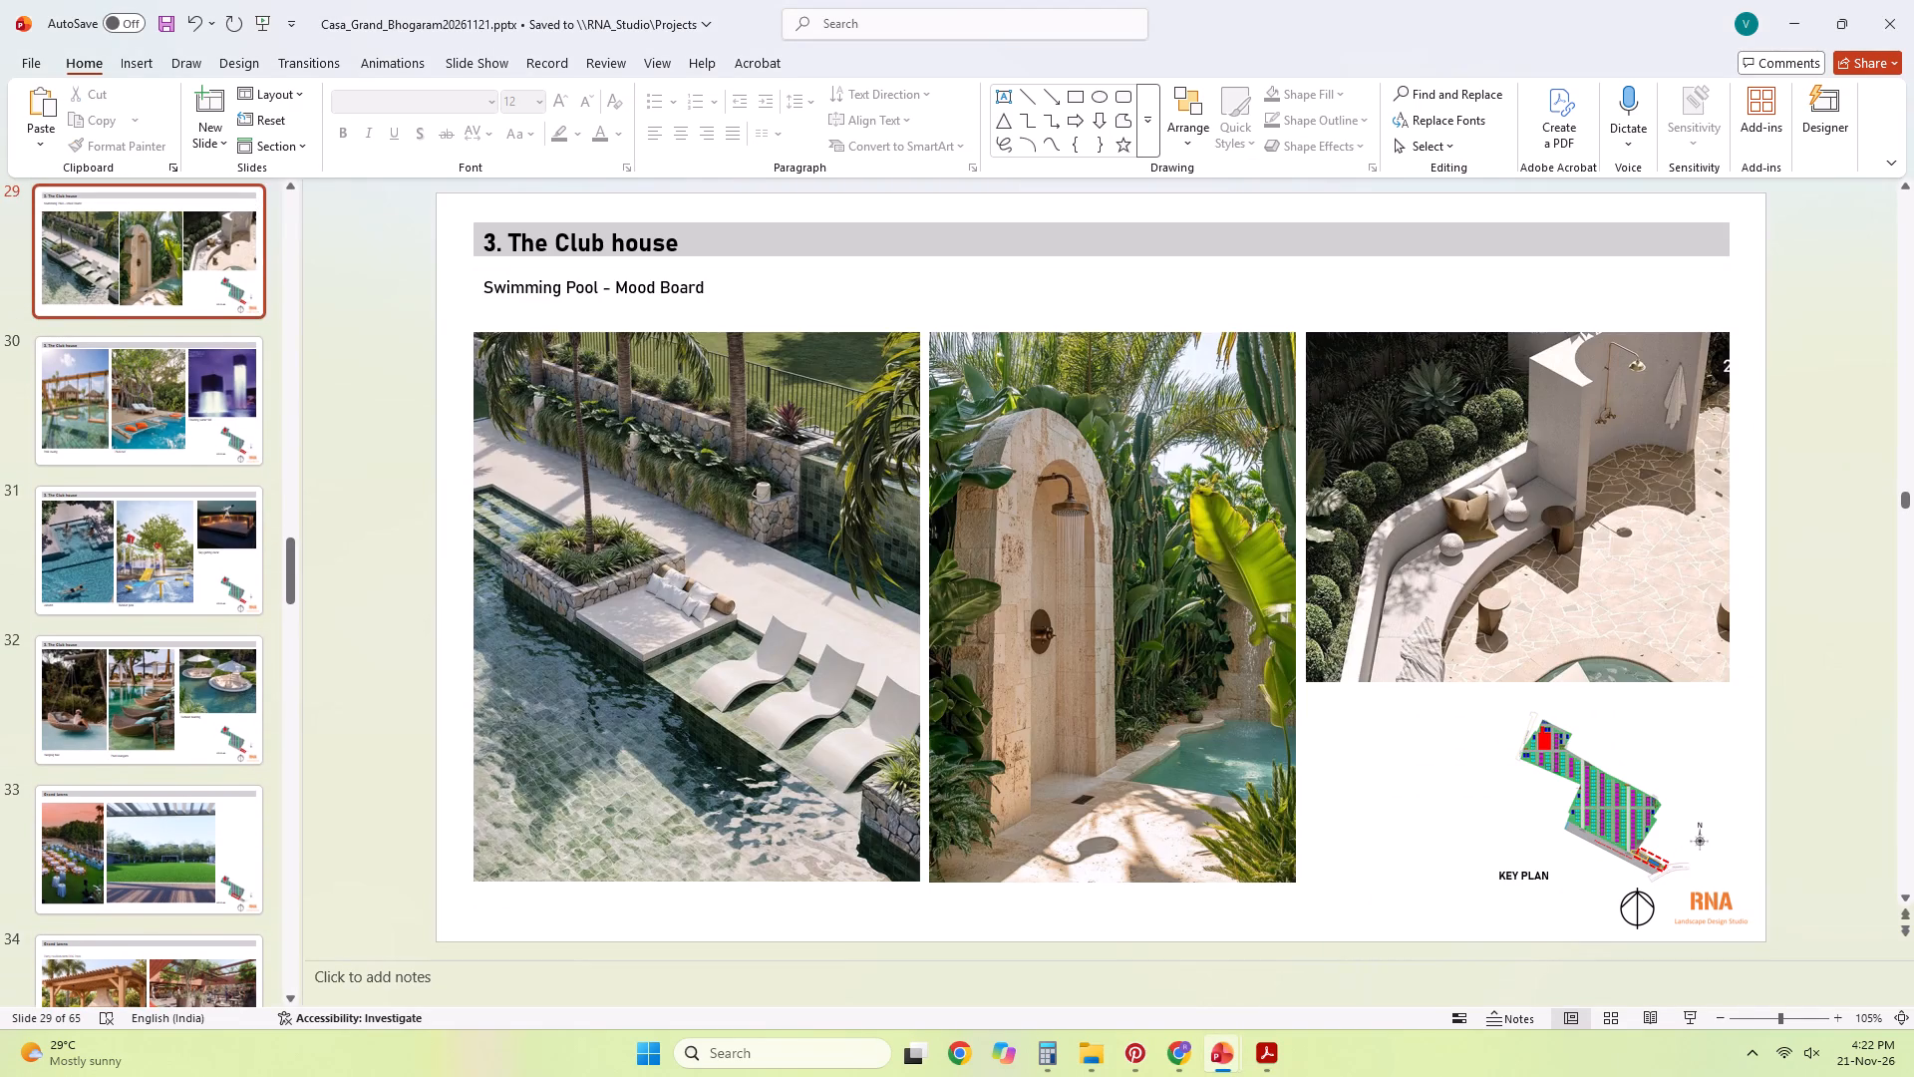
scroll(701, 647, down, 2)
scroll(701, 647, up, 4)
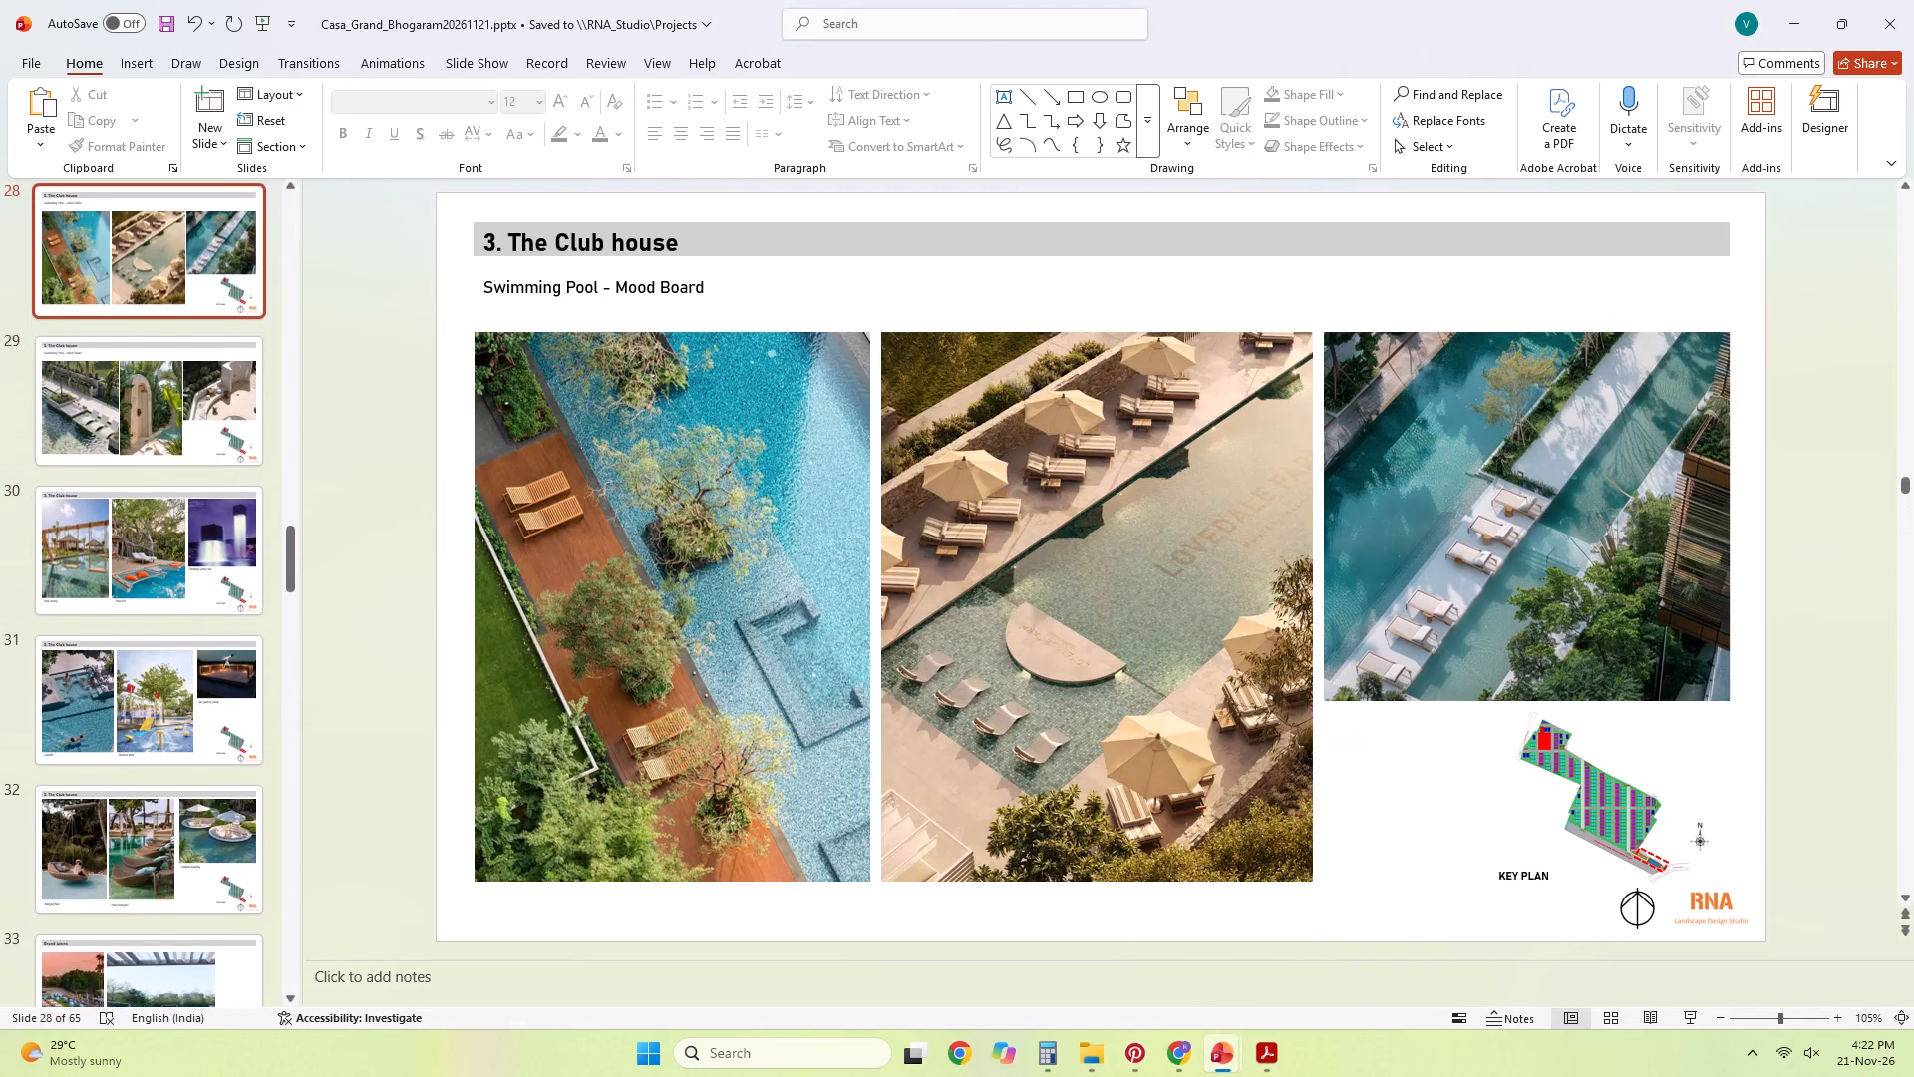
scroll(701, 647, up, 1)
scroll(836, 630, up, 1)
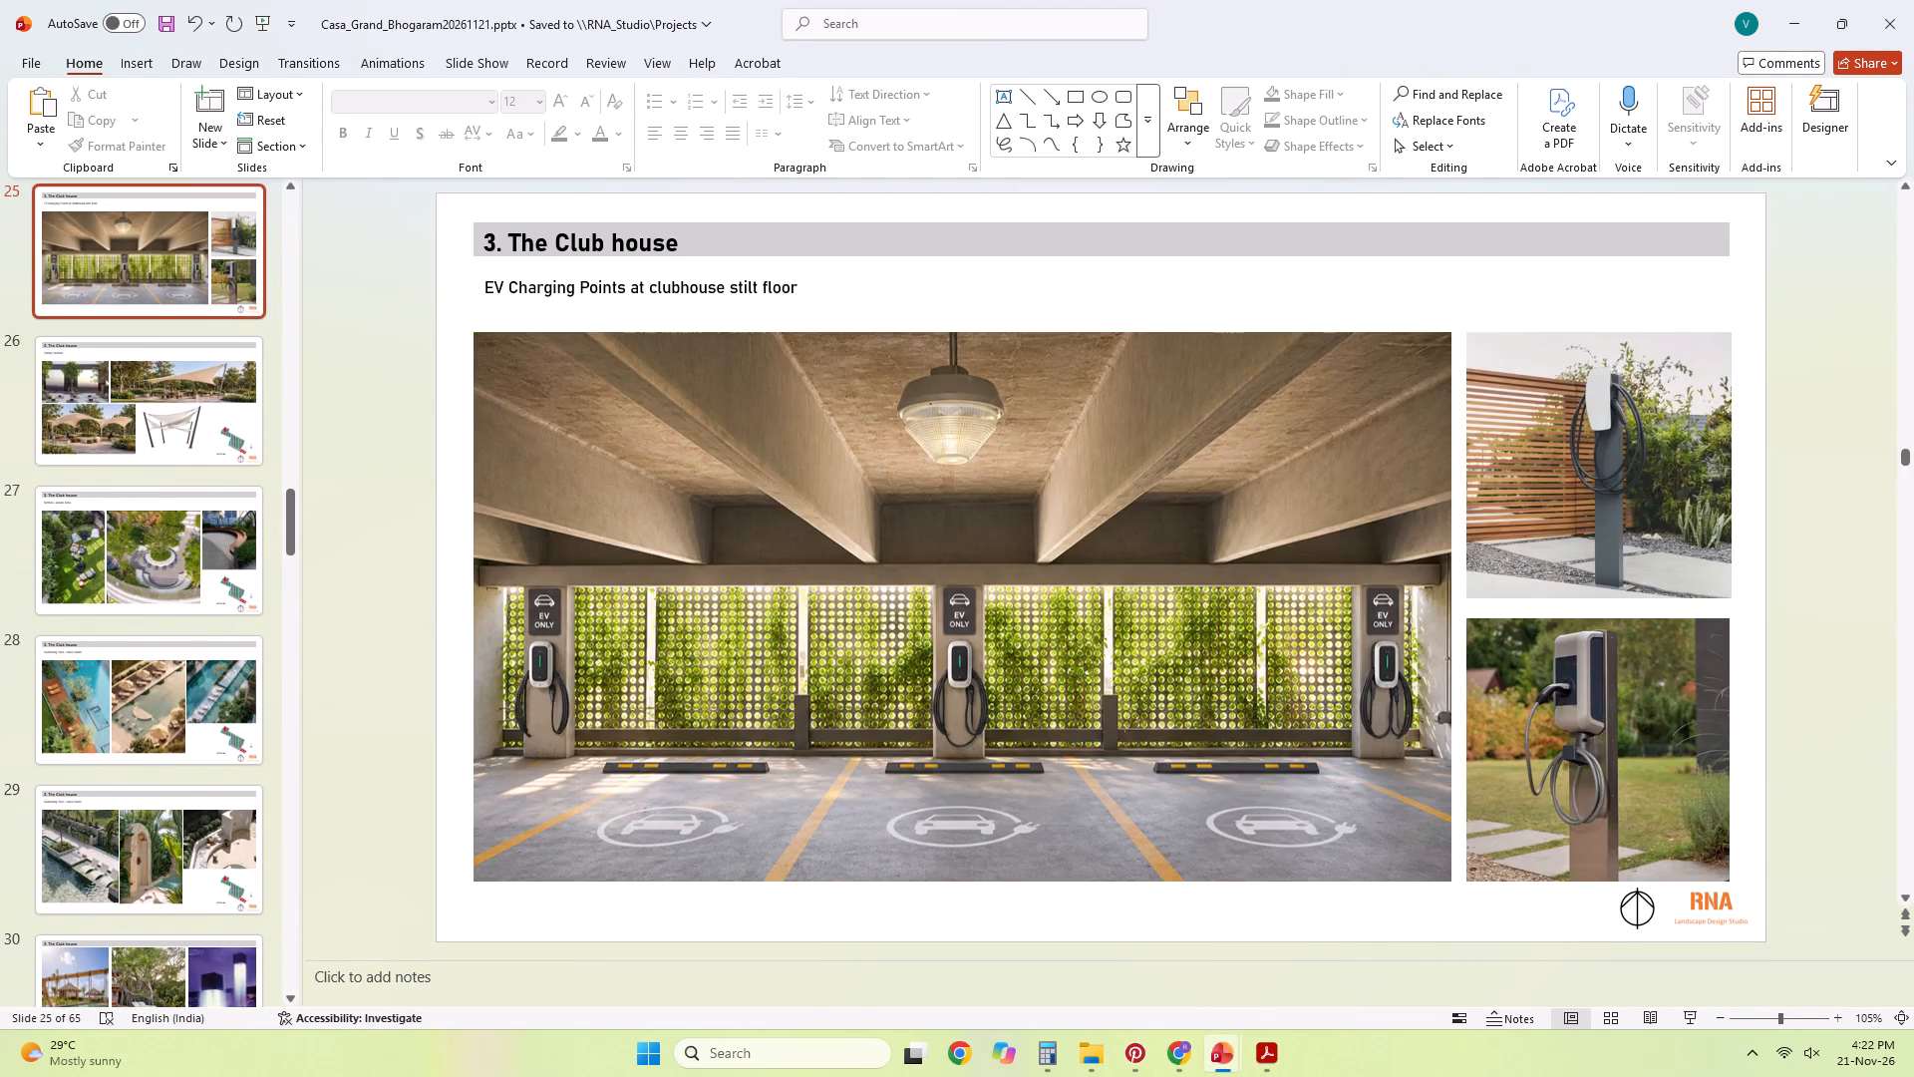
scroll(836, 630, down, 5)
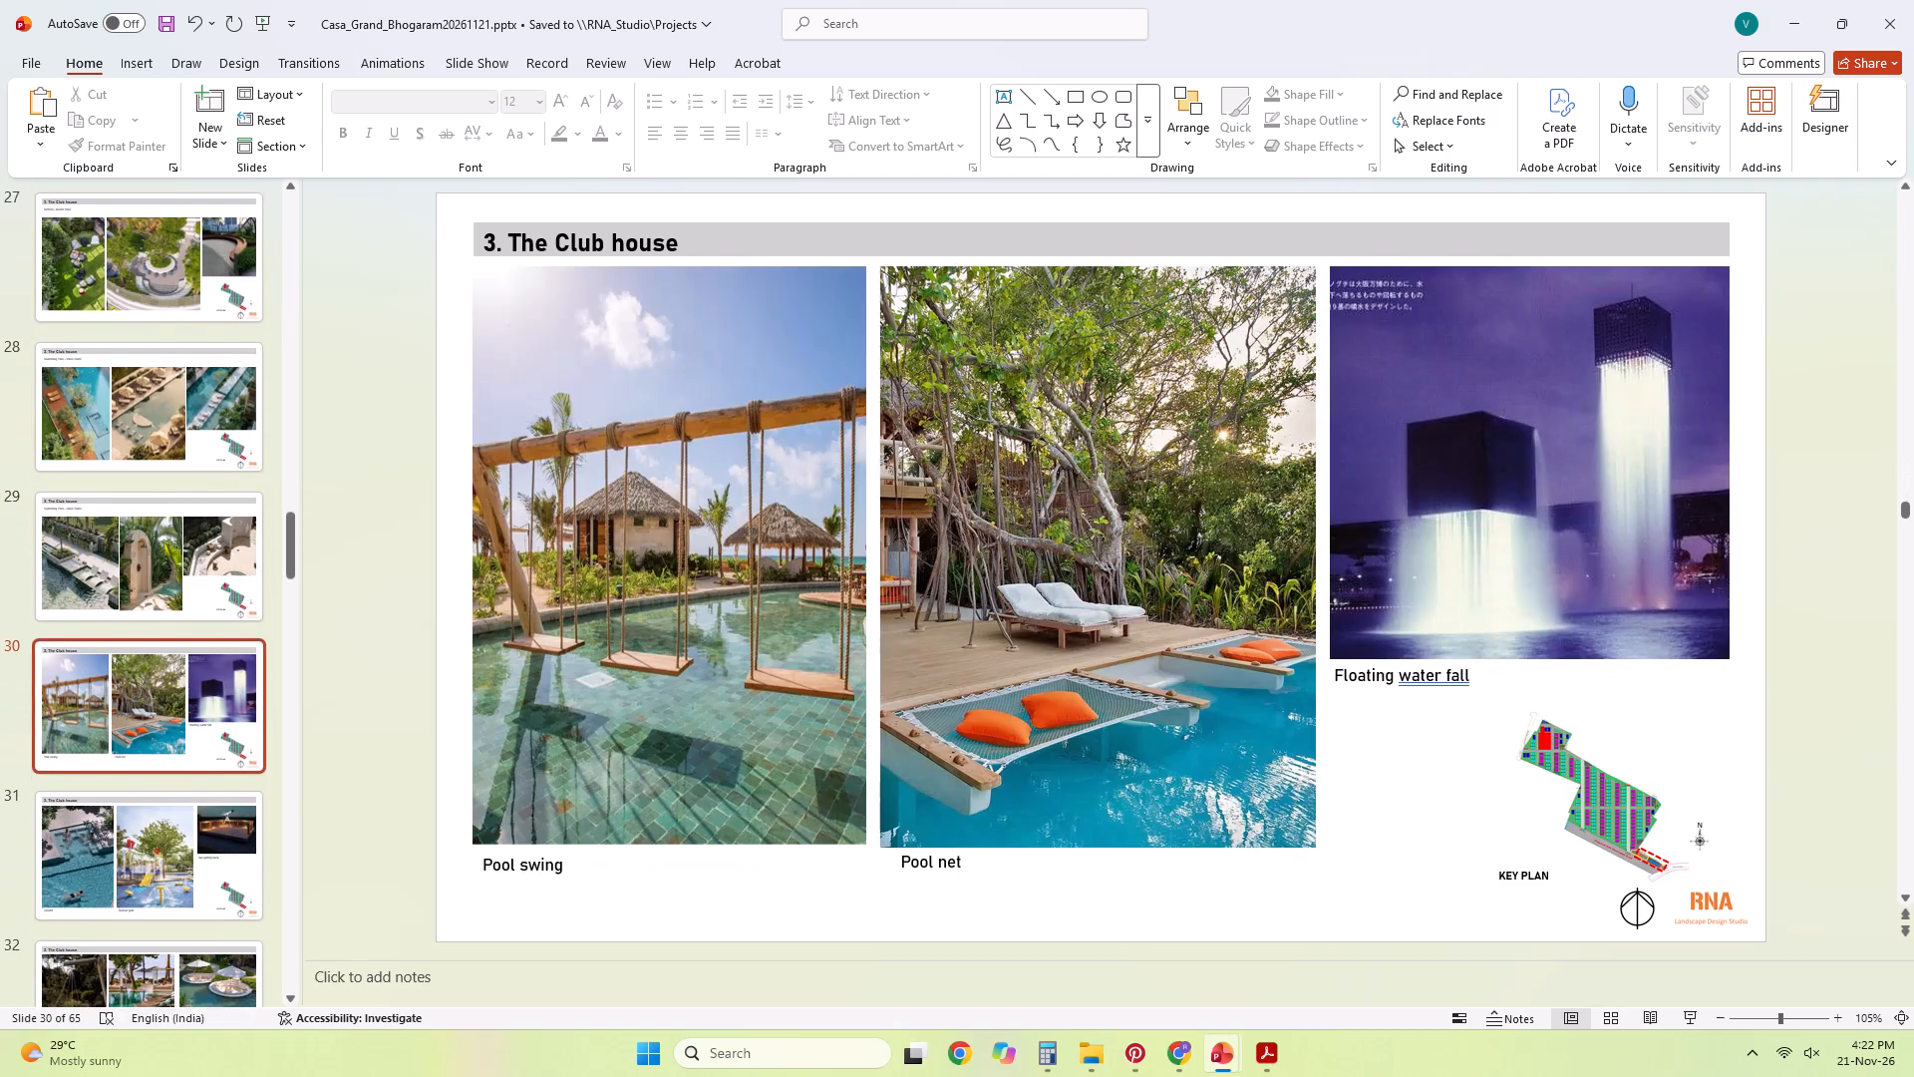
scroll(836, 630, down, 4)
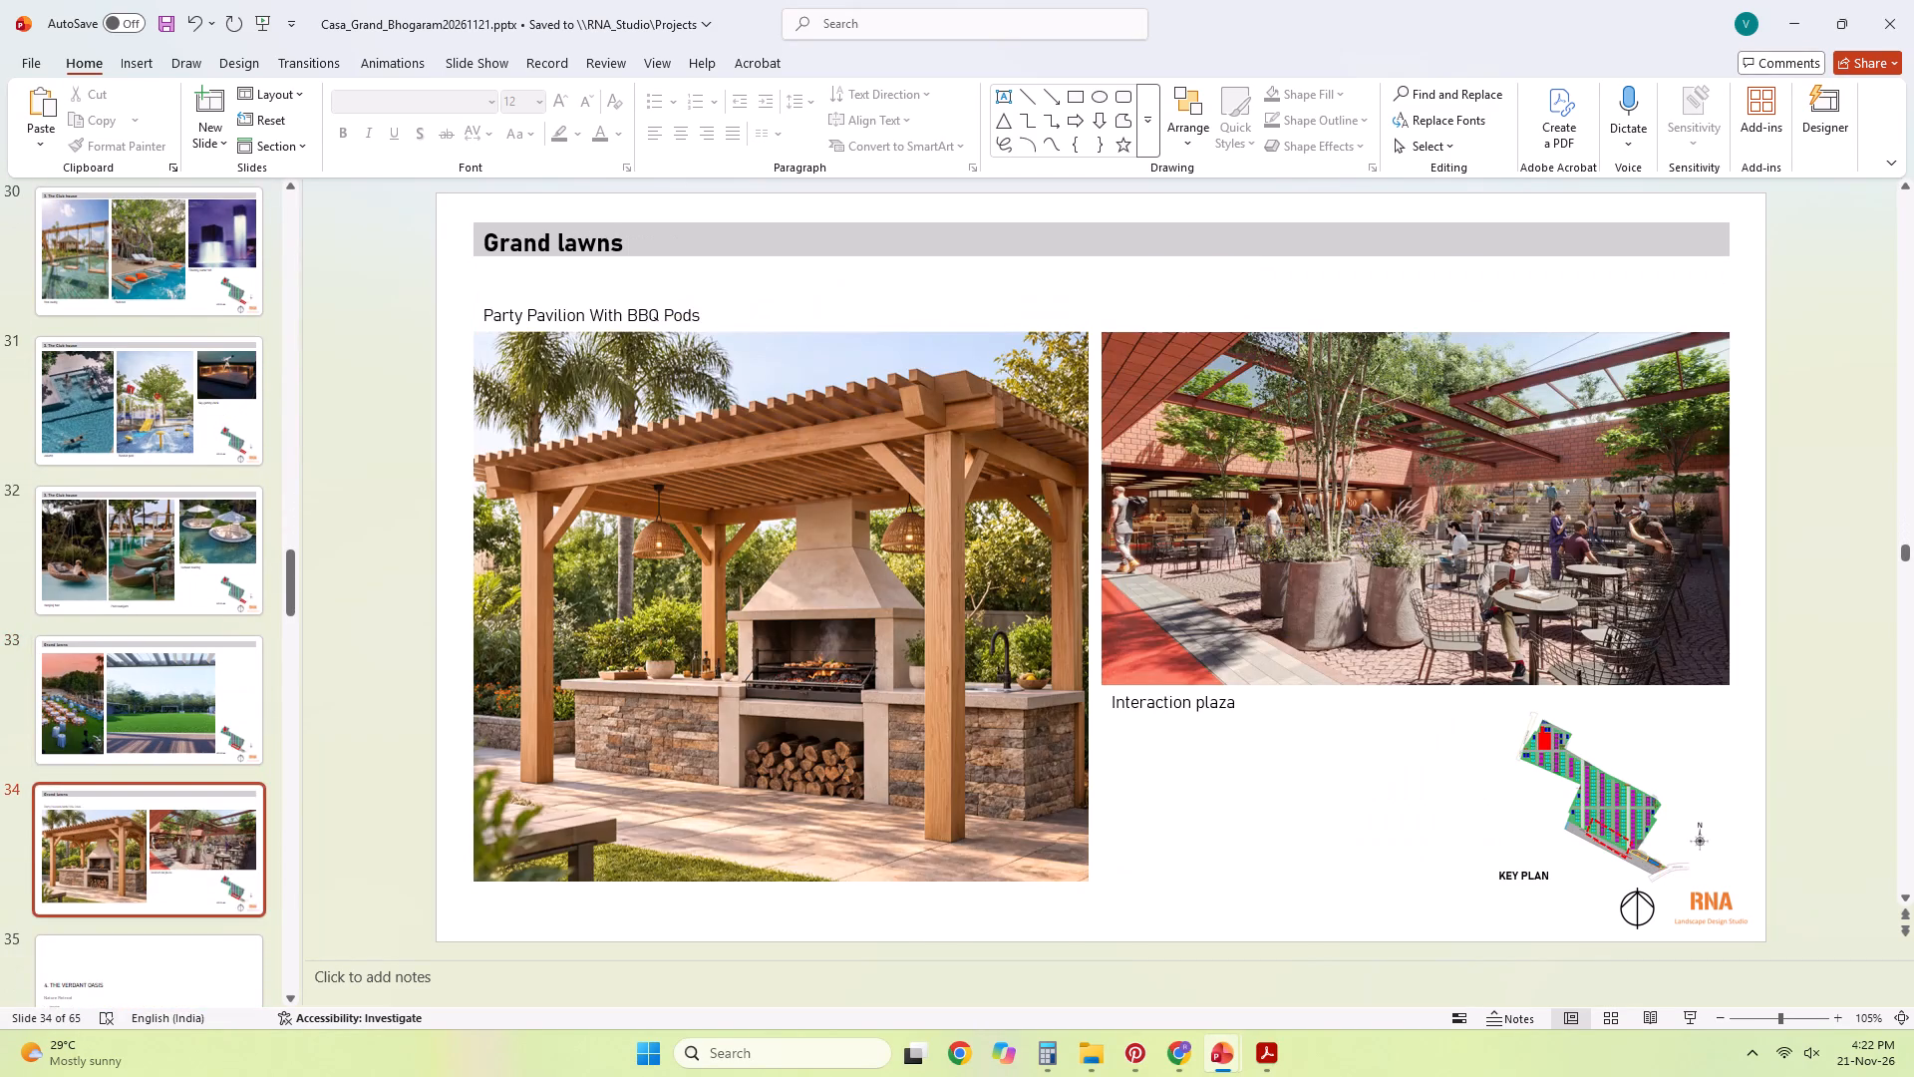
scroll(836, 630, up, 2)
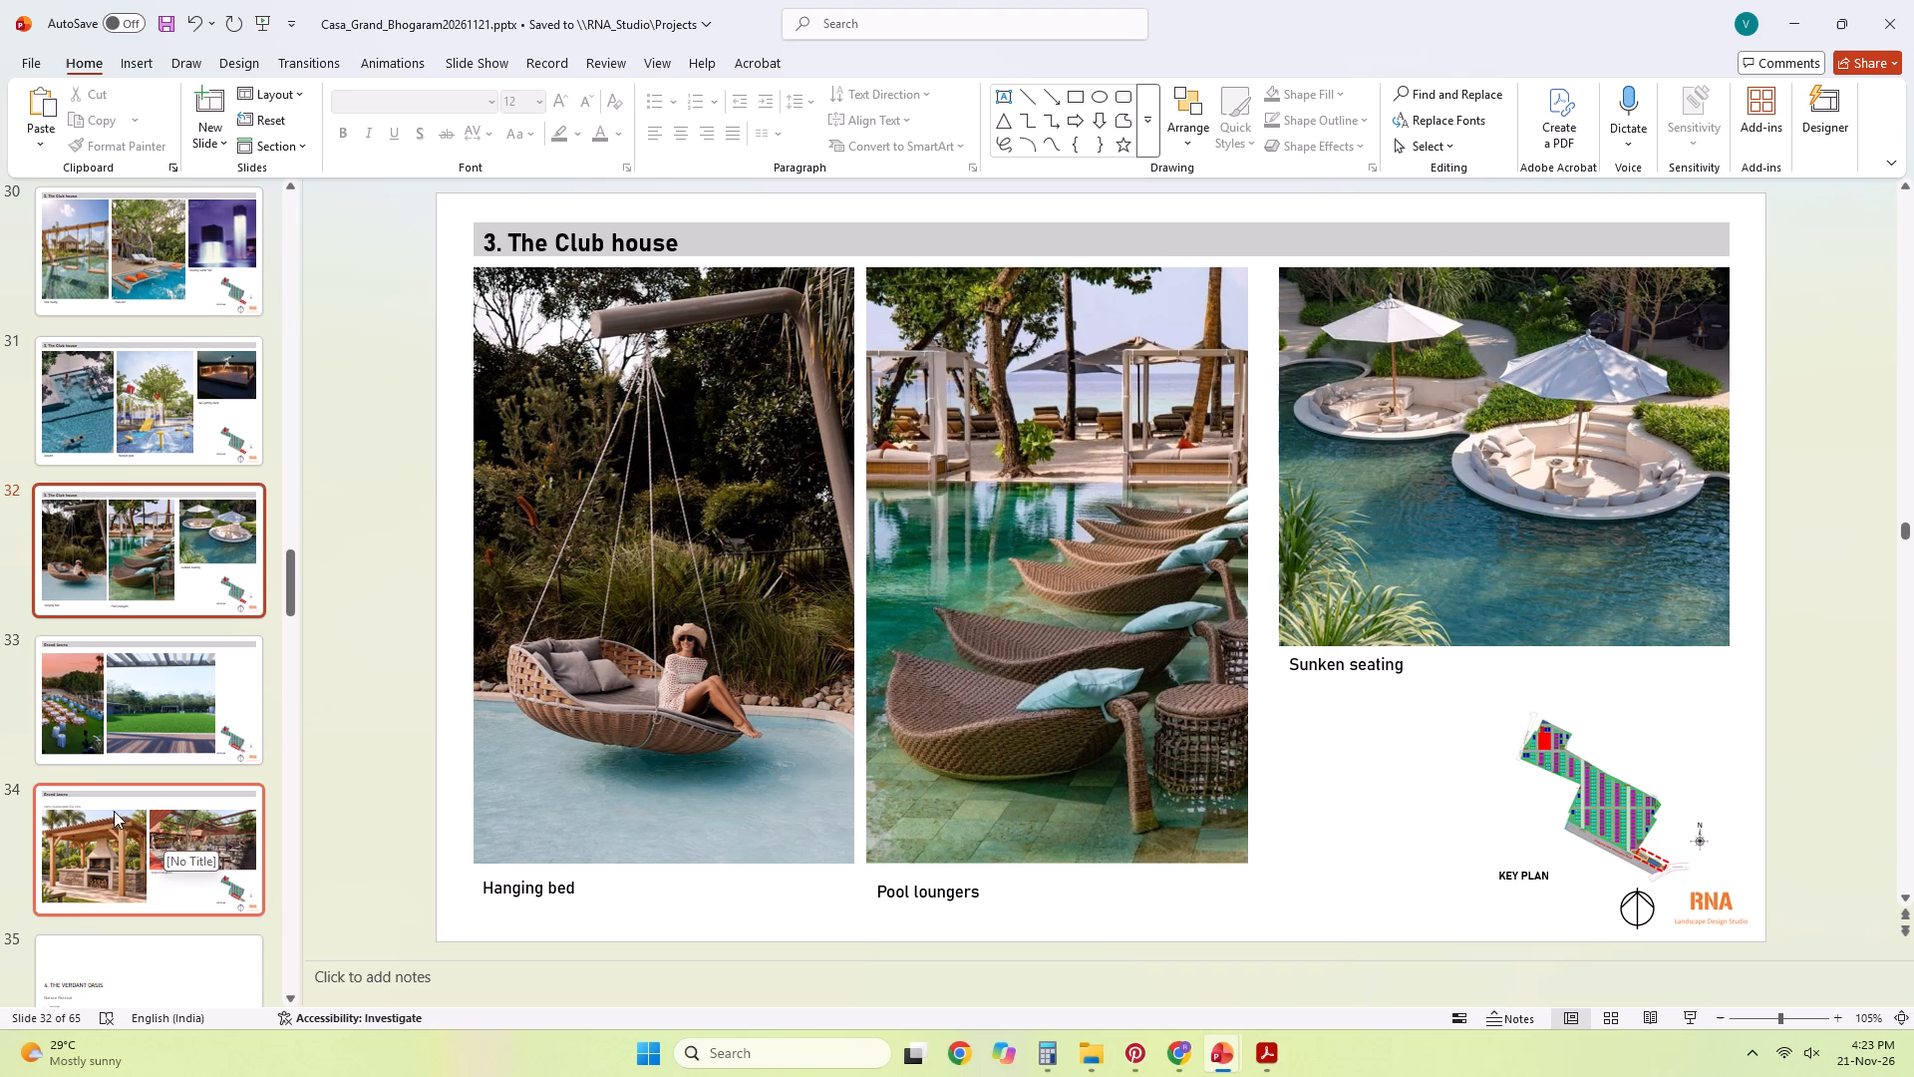
Duplicate the Club house slide showing the hanging bed, pool loungers and sunken seating.
click(209, 532)
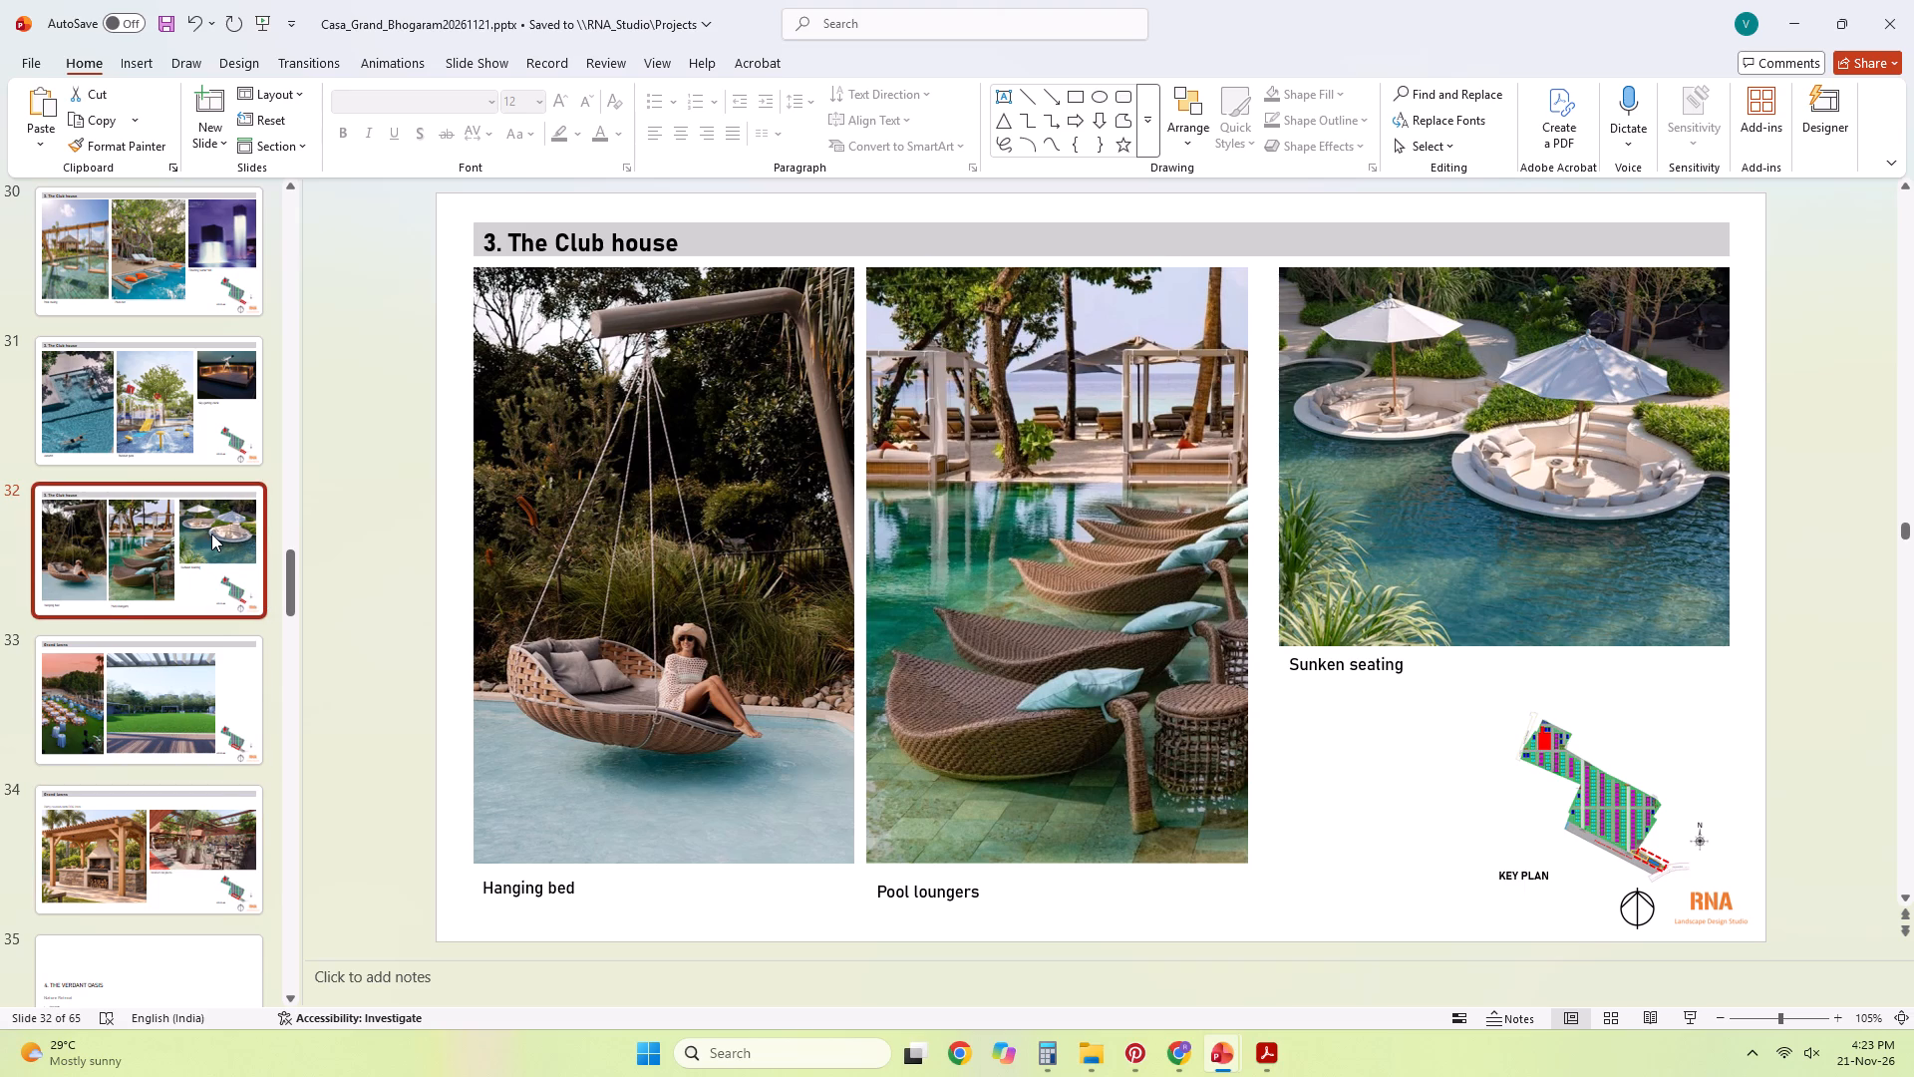
right_click(211, 534)
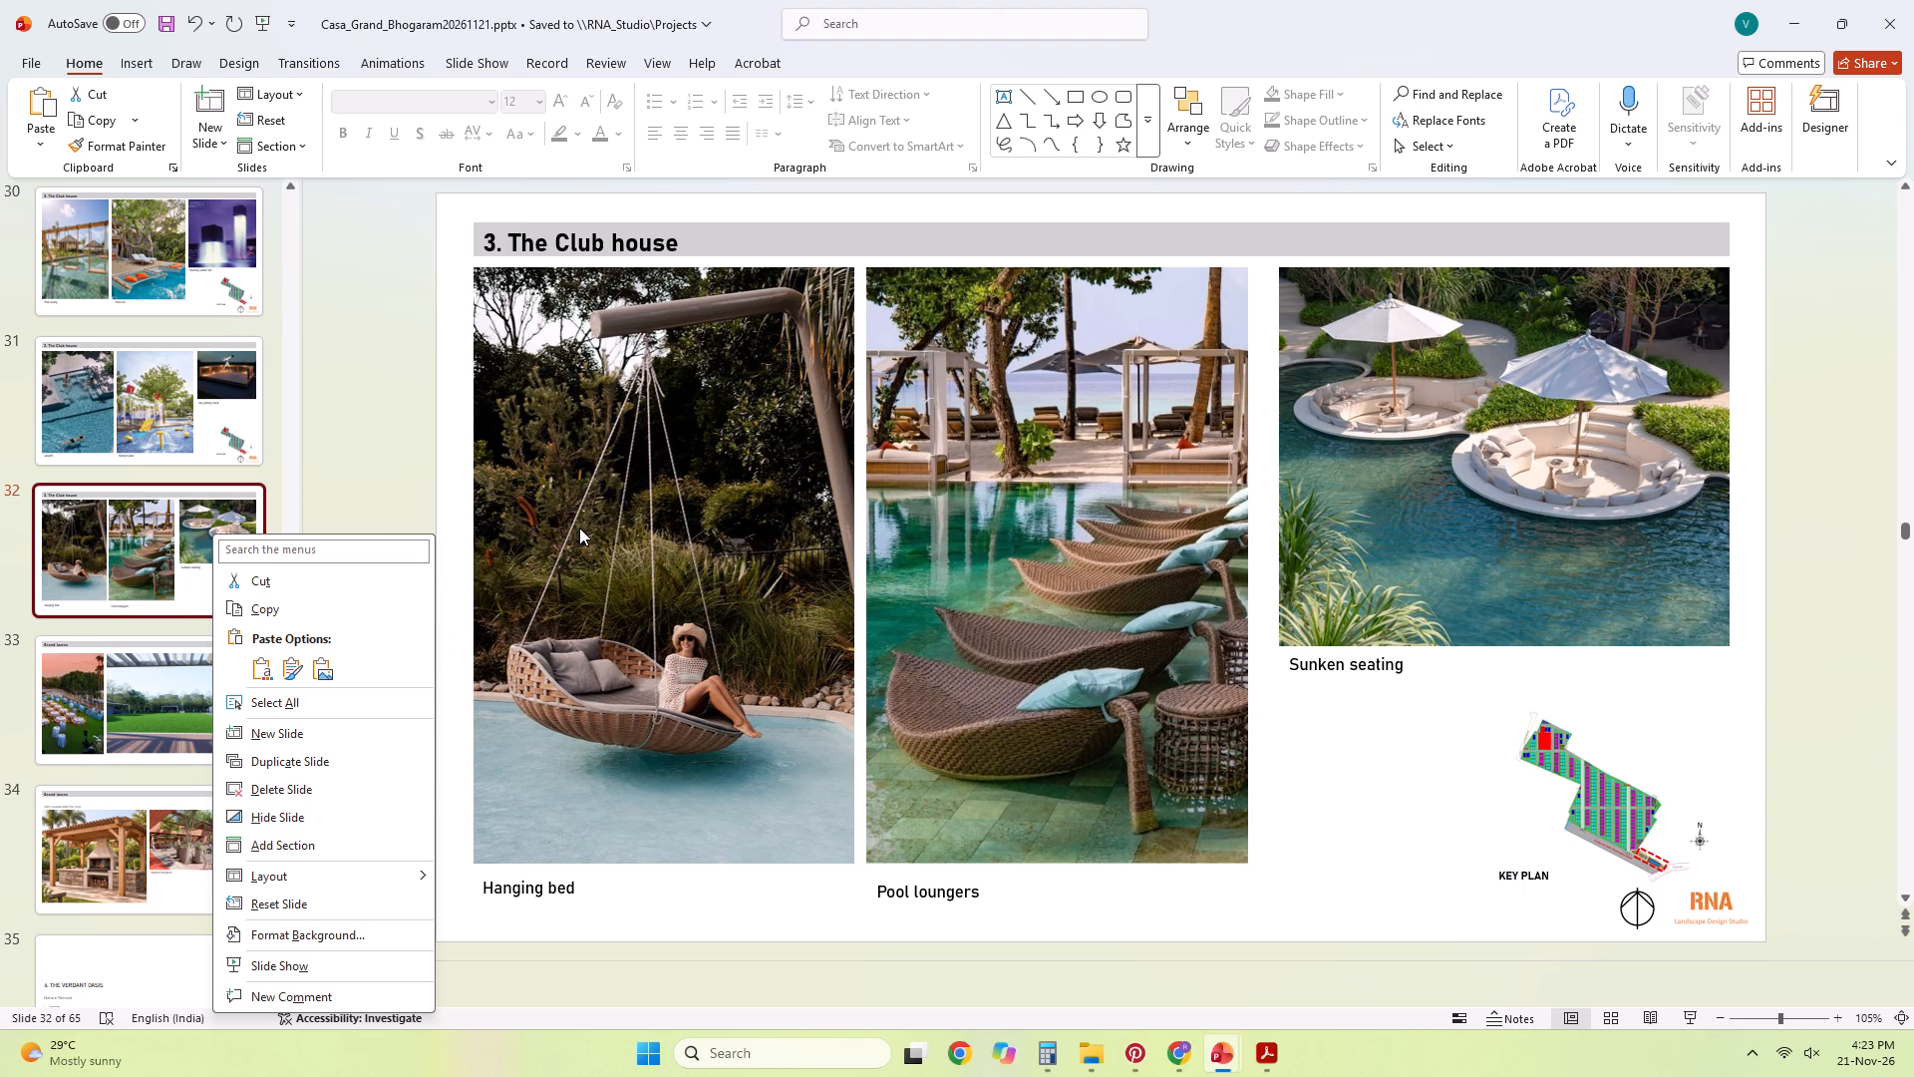
click(321, 758)
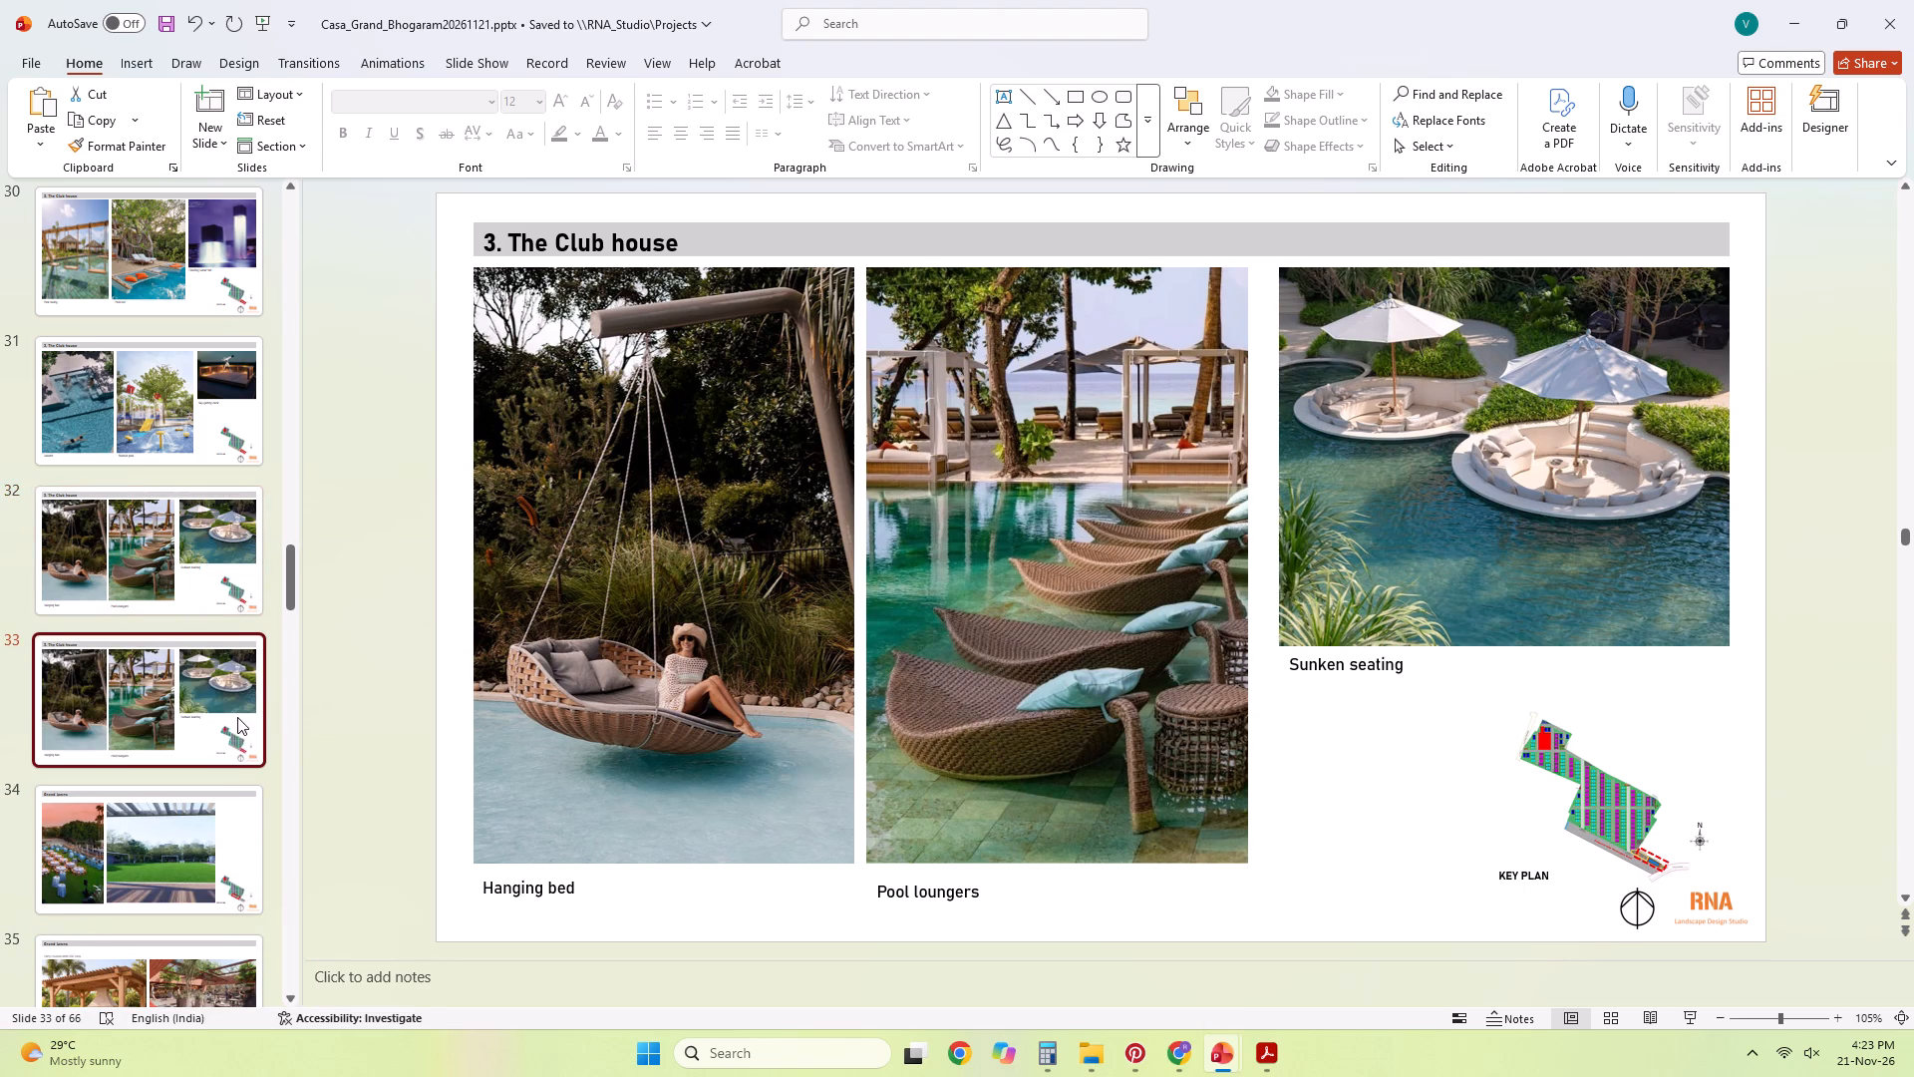
On the duplicated Club house slide, delete all three pictures and the "Sunken seating" and "Pool loungers" captions.
click(194, 695)
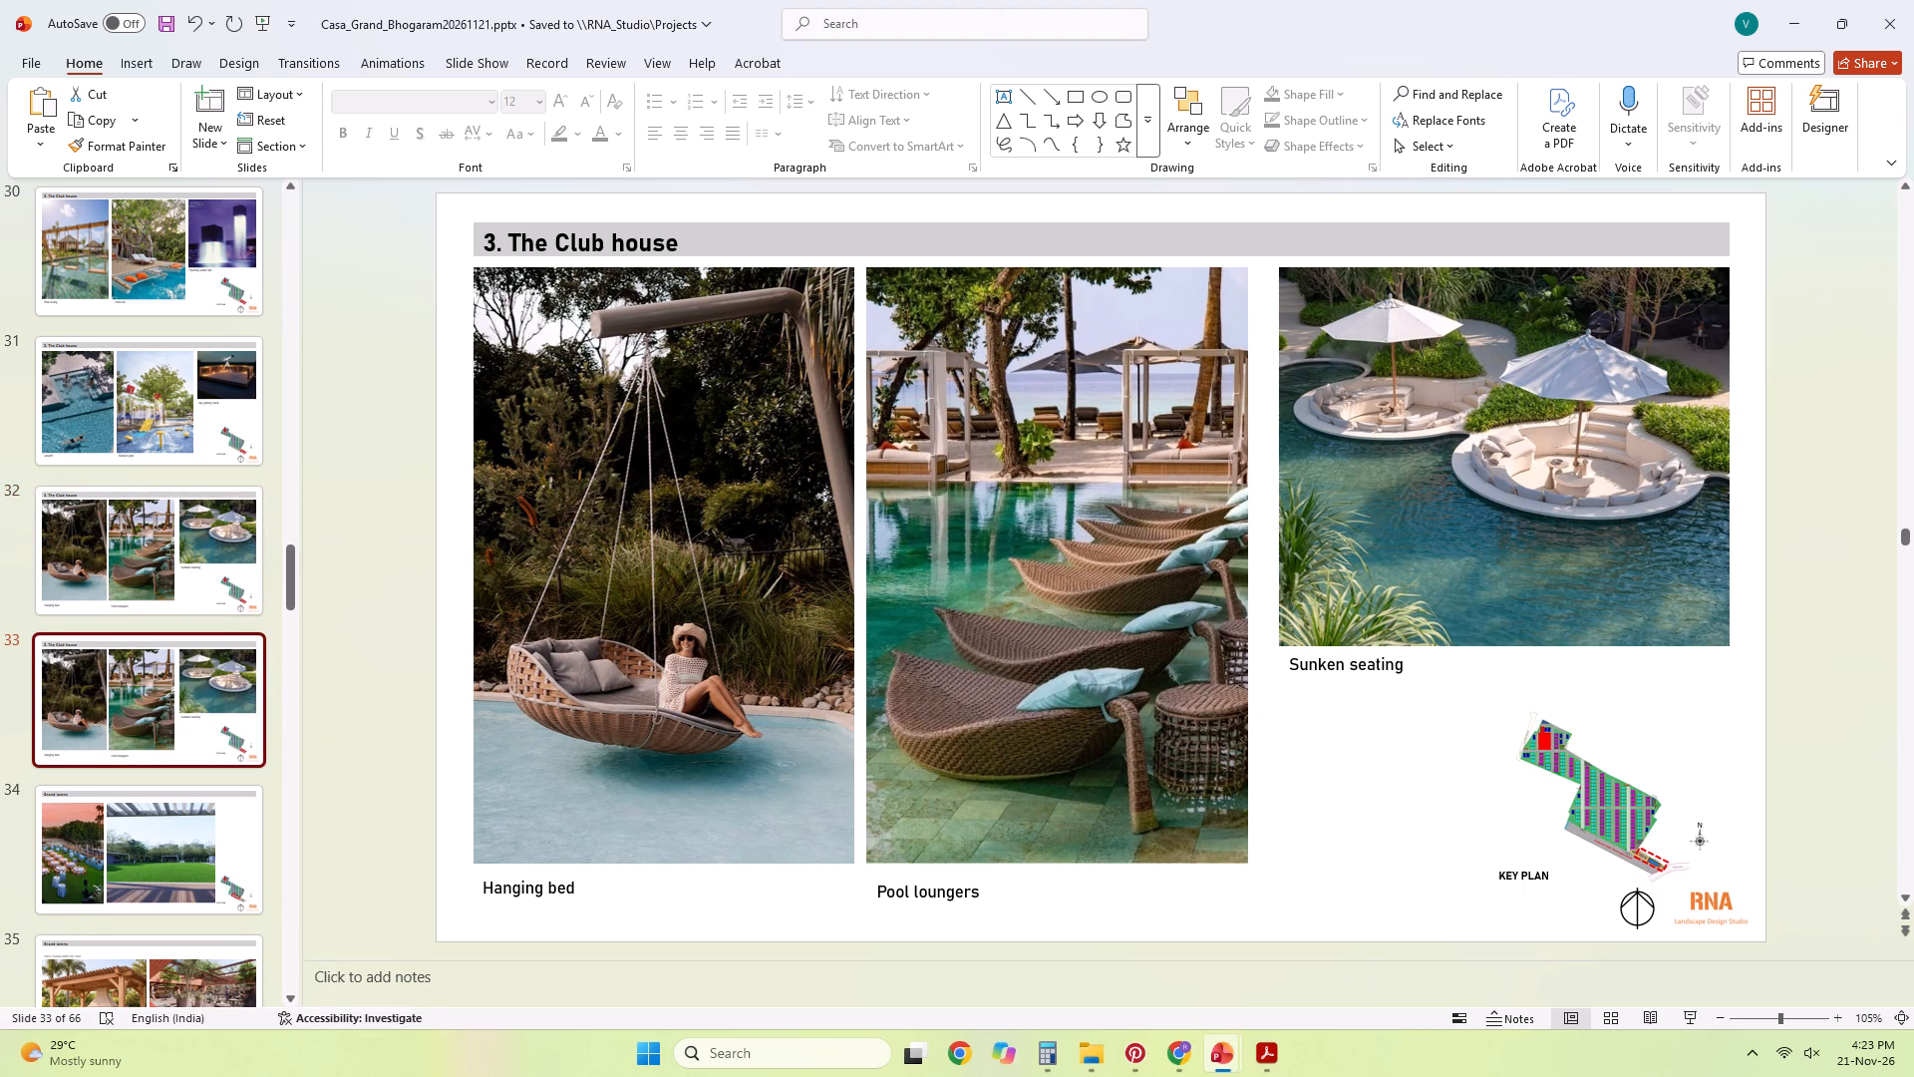
click(680, 832)
key(Delete)
click(973, 710)
key(Delete)
click(1449, 536)
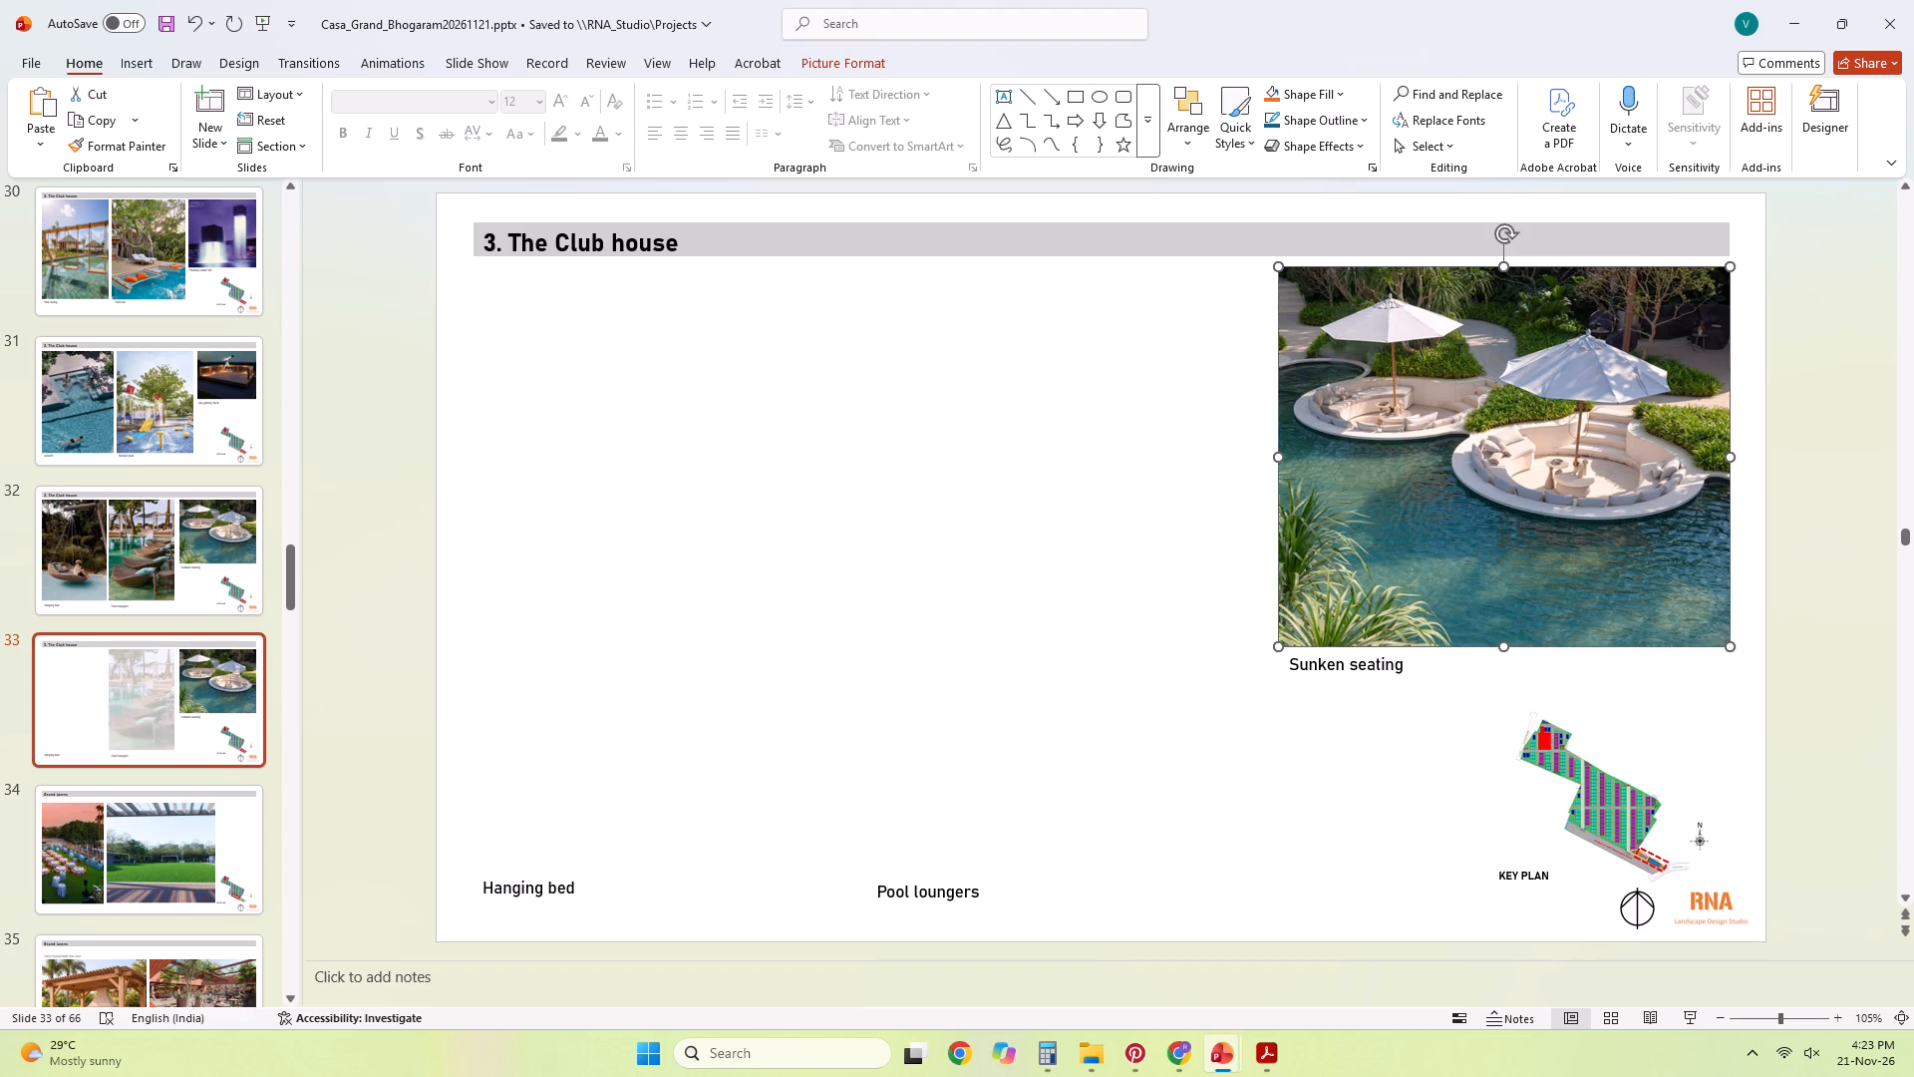
key(Delete)
click(1372, 677)
key(Delete)
click(974, 905)
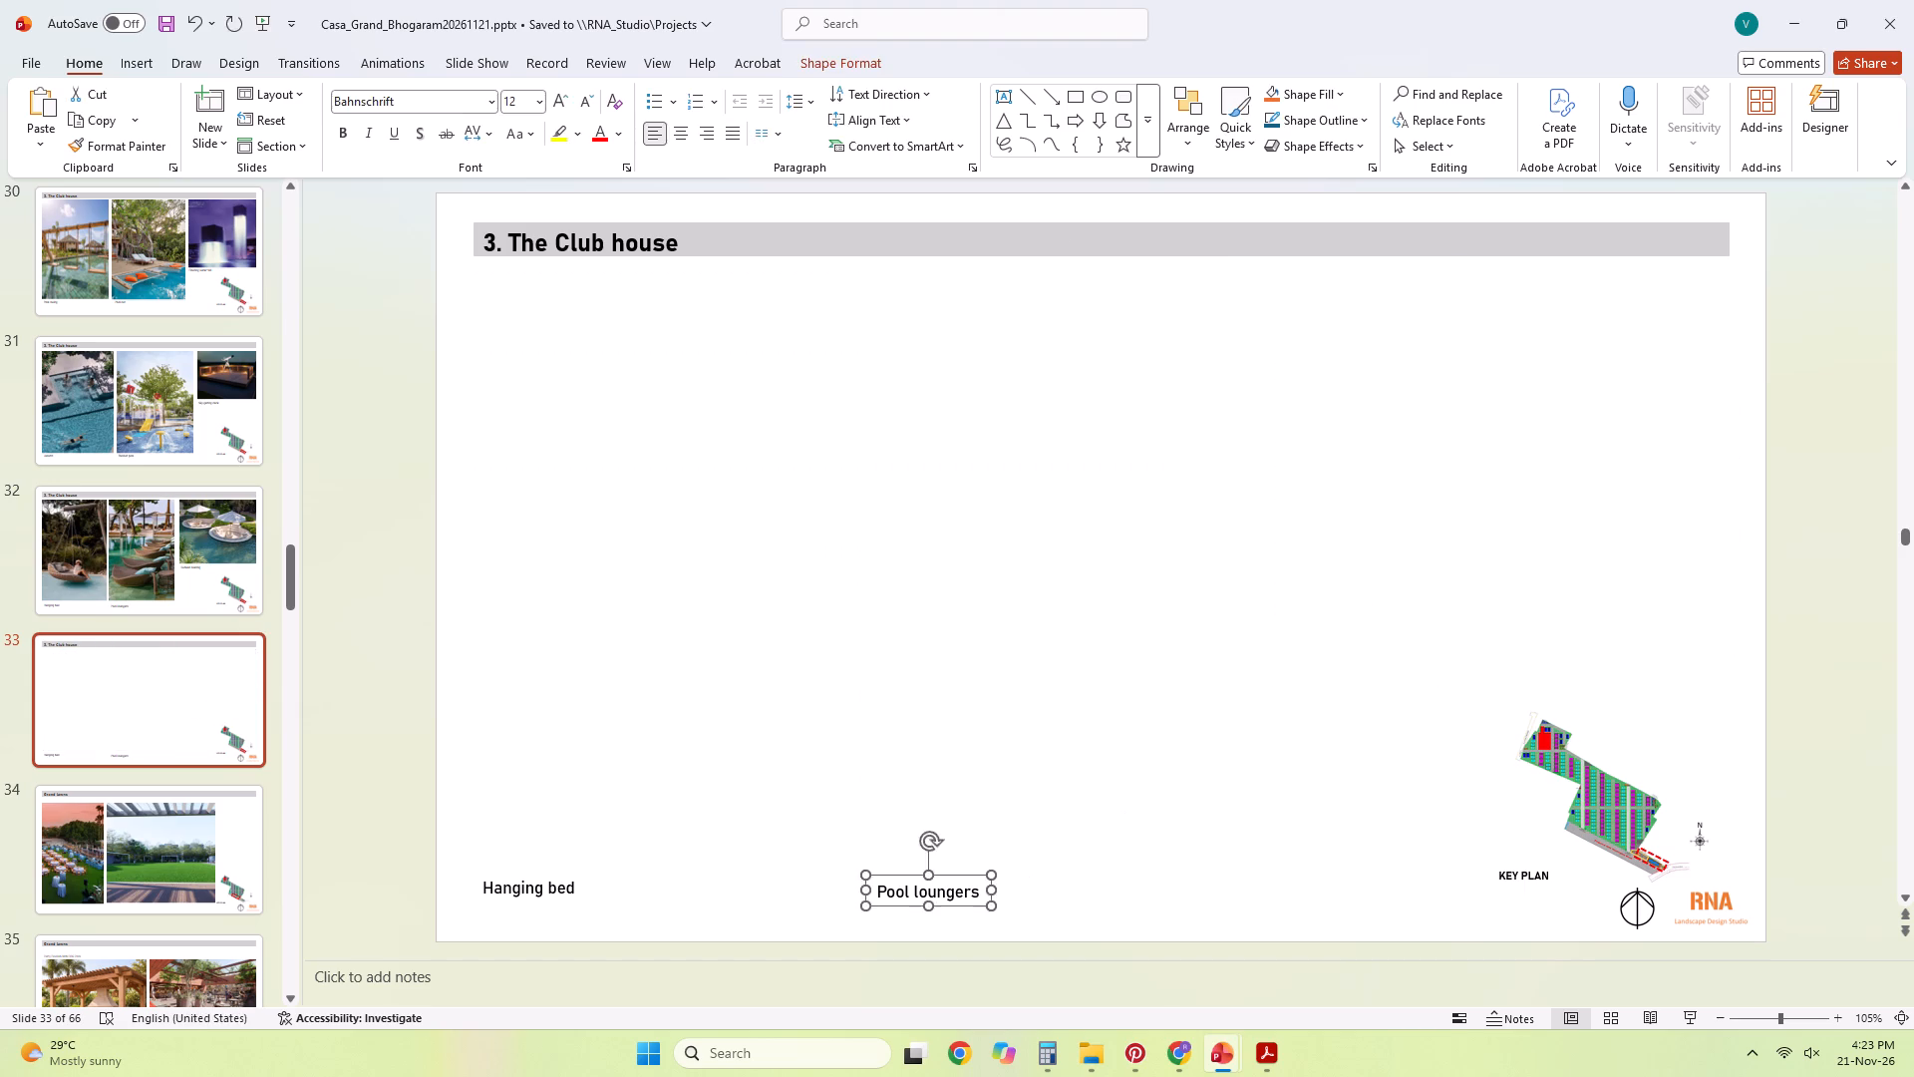
key(Delete)
Replace the "Hanging bed" caption text on the duplicated slide with "Open sky spa".
click(571, 888)
key(ctrl+a)
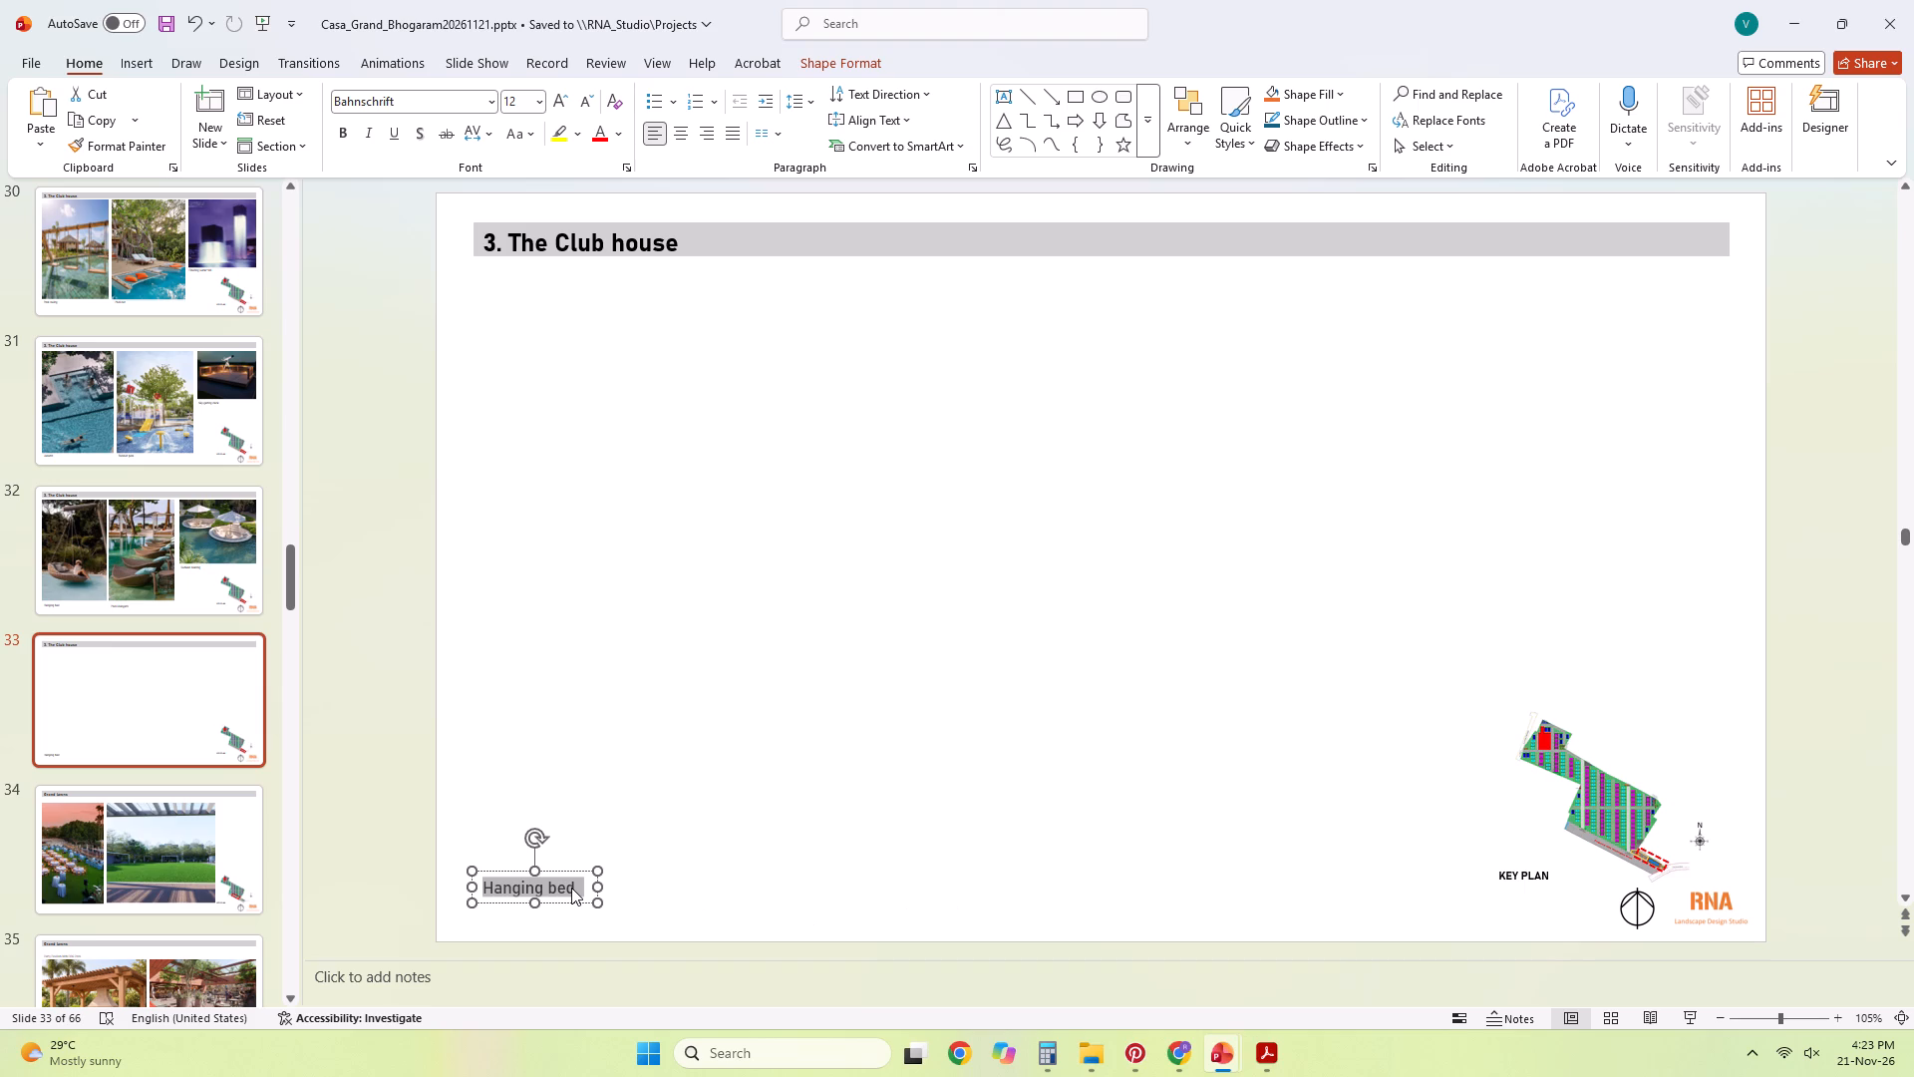
key(o)
text(pen)
key(space)
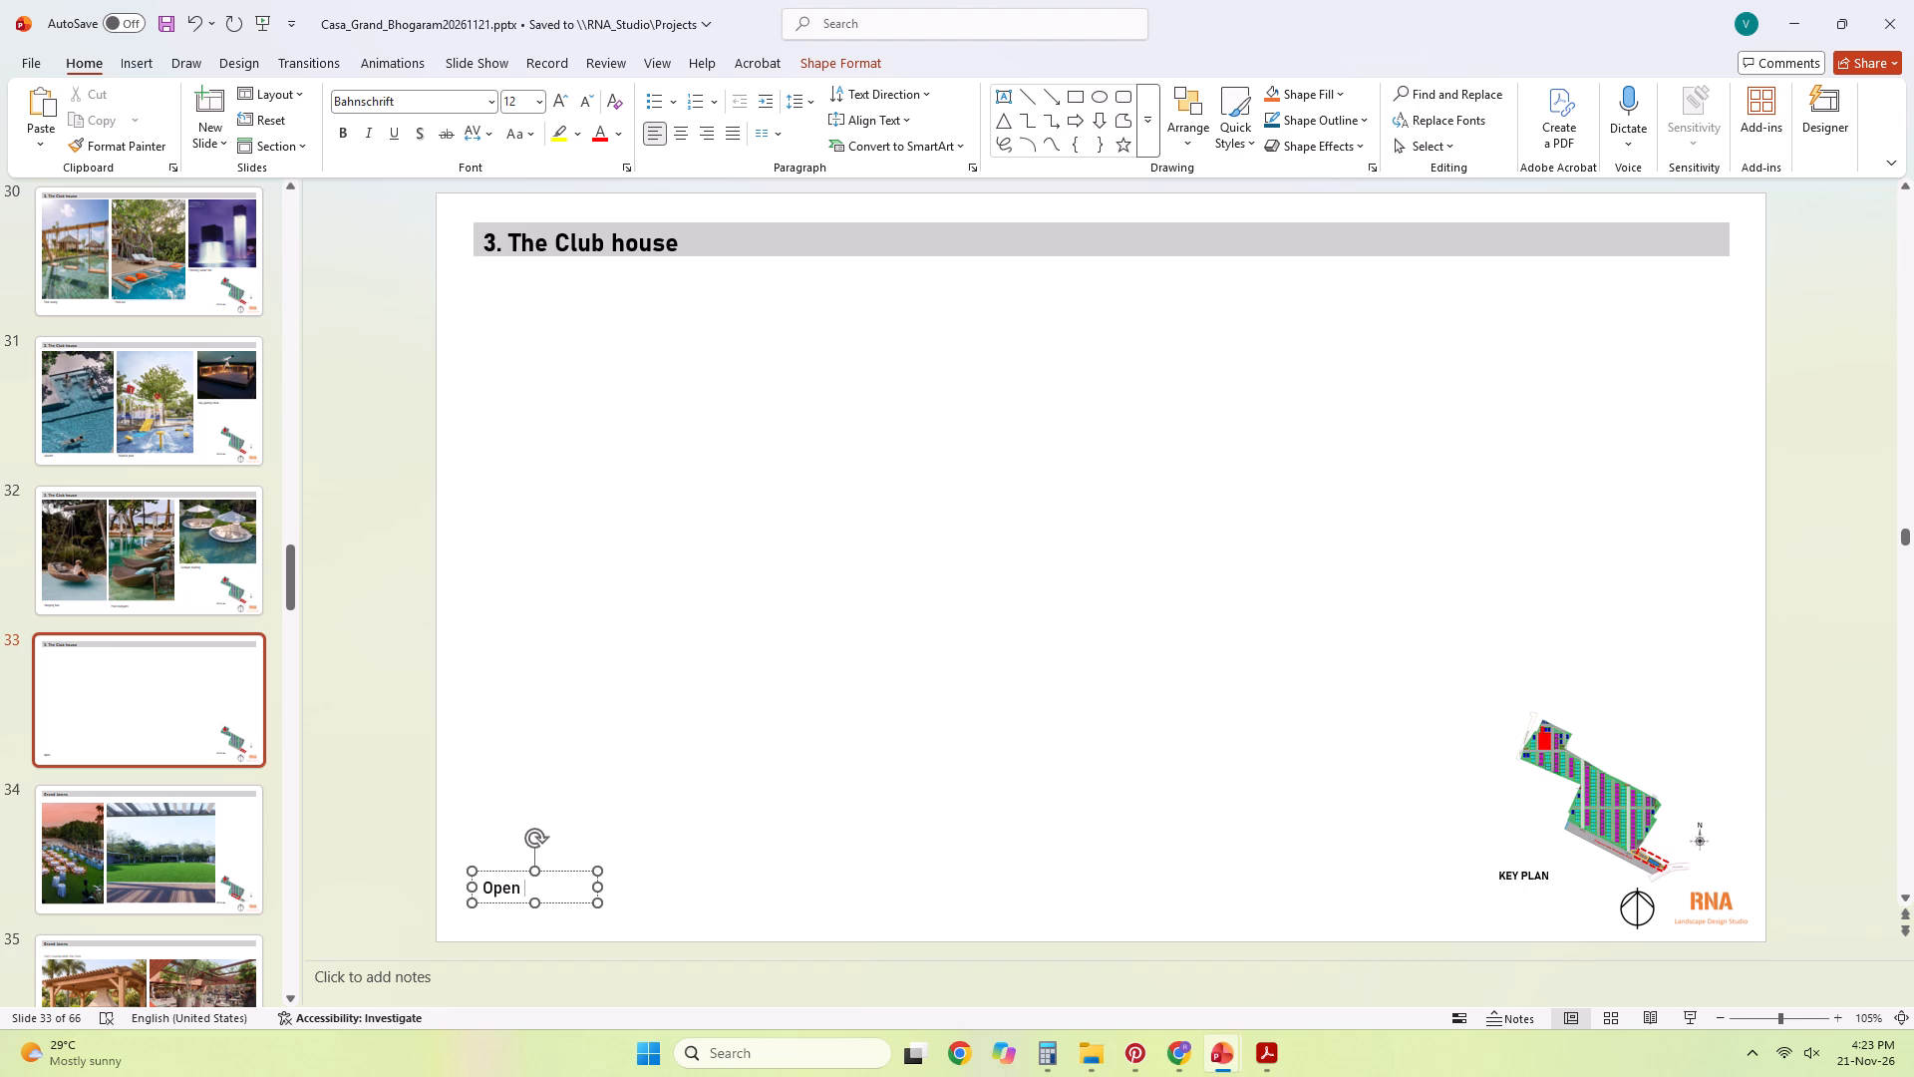
text(sky)
key(space)
text(spa)
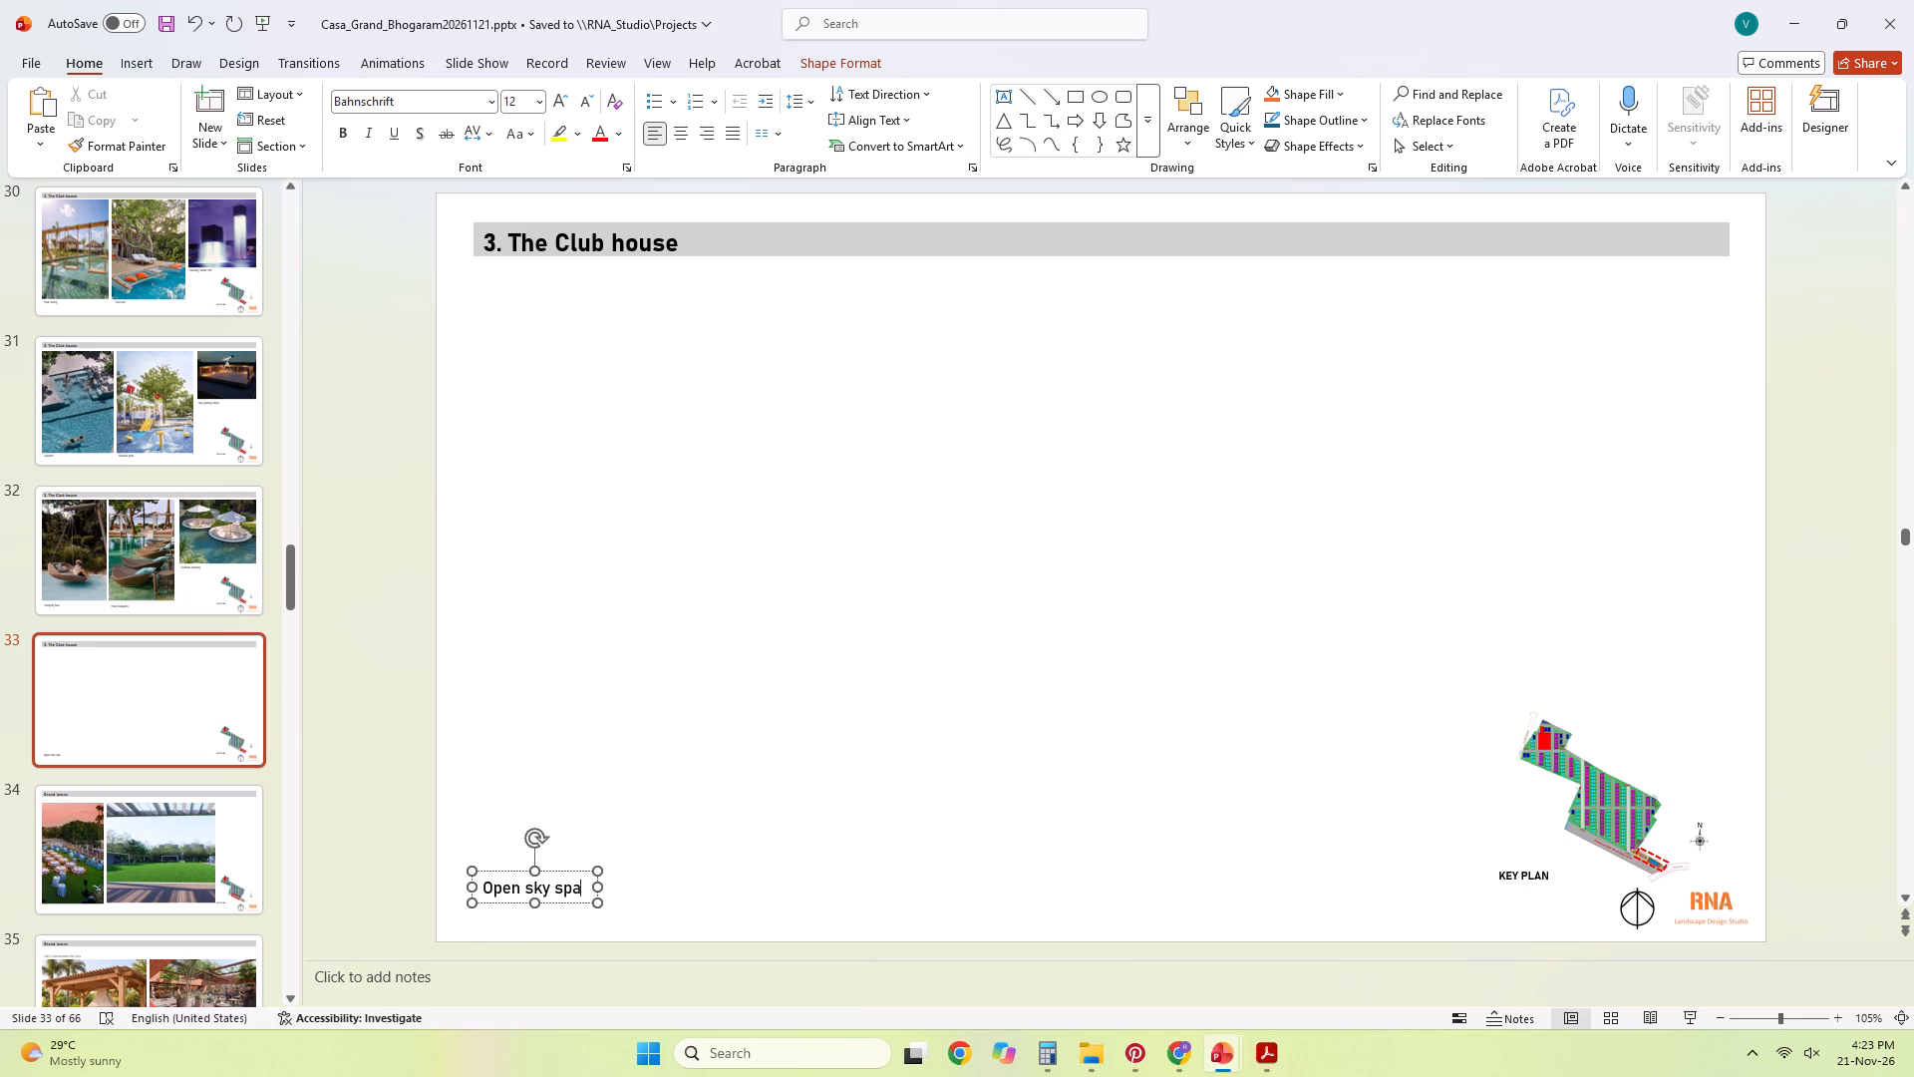
Replace the word "sky" in the spa caption with "air".
click(547, 895)
key(shift+BackSpace)
key(shift+BackSpace)
key(shift+BackSpace)
text(air)
Add the word "pavlion" at the end of the open air spa caption.
key(Right)
key(Right)
key(Right)
key(Right)
key(Right)
key(space)
text(pav)
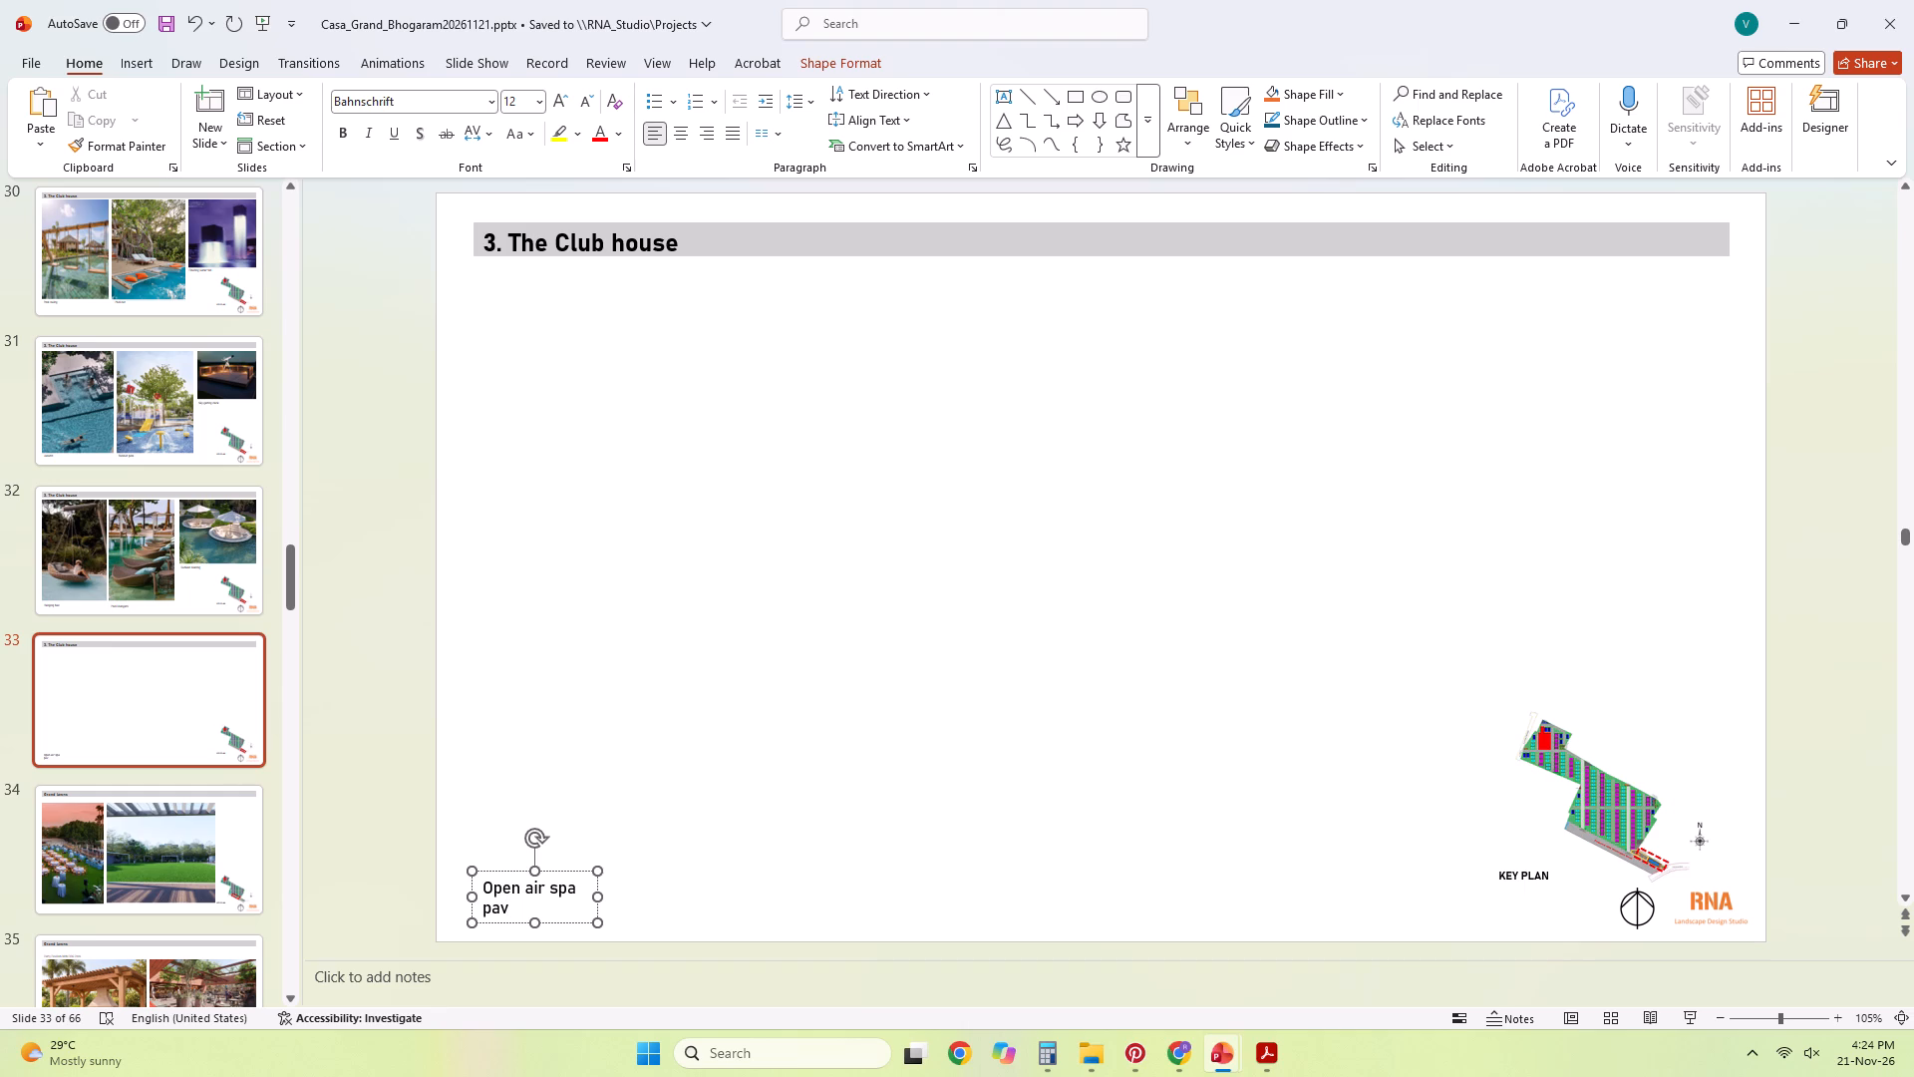
text(ILIO)
key(BackSpace)
key(BackSpace)
key(BackSpace)
text(ion)
click(978, 659)
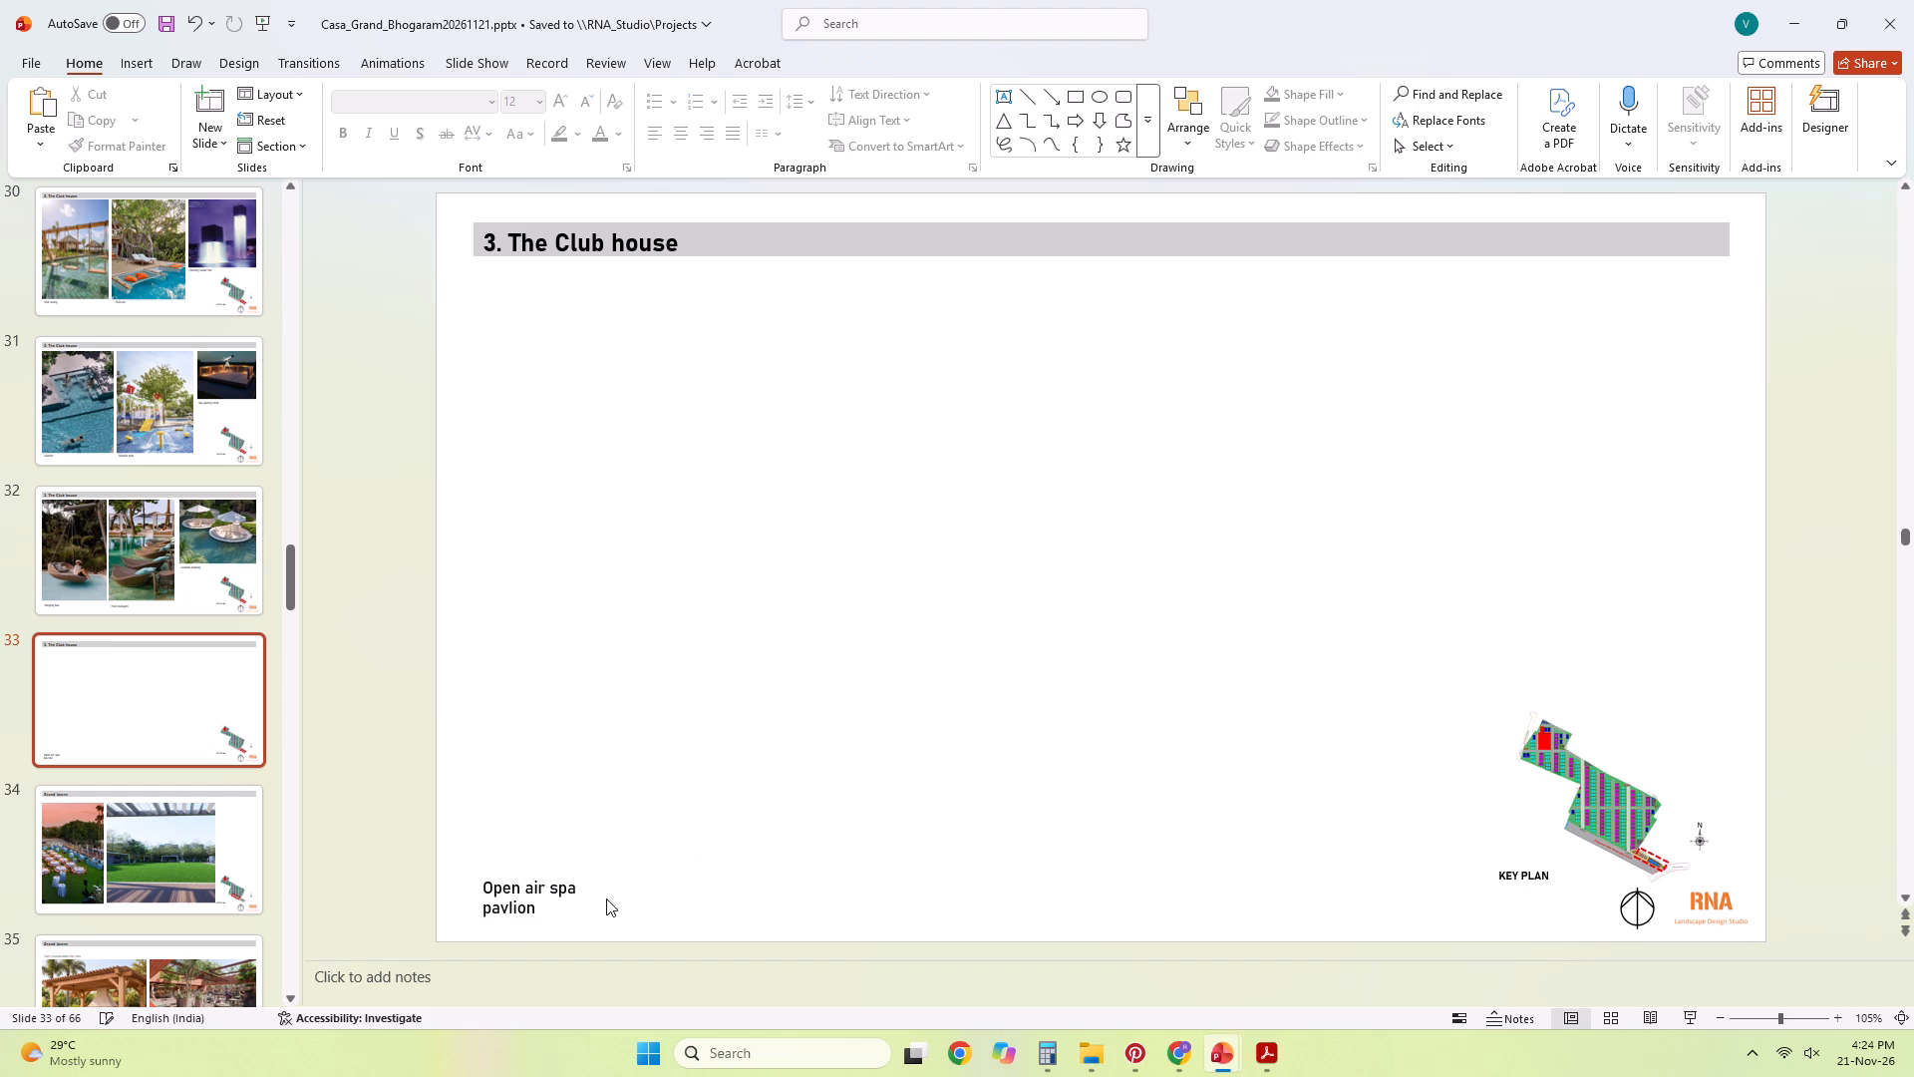
key(Escape)
key(Escape)
Paste the copied image of the two massage tables onto the new Club house slide as a picture.
right_click(812, 583)
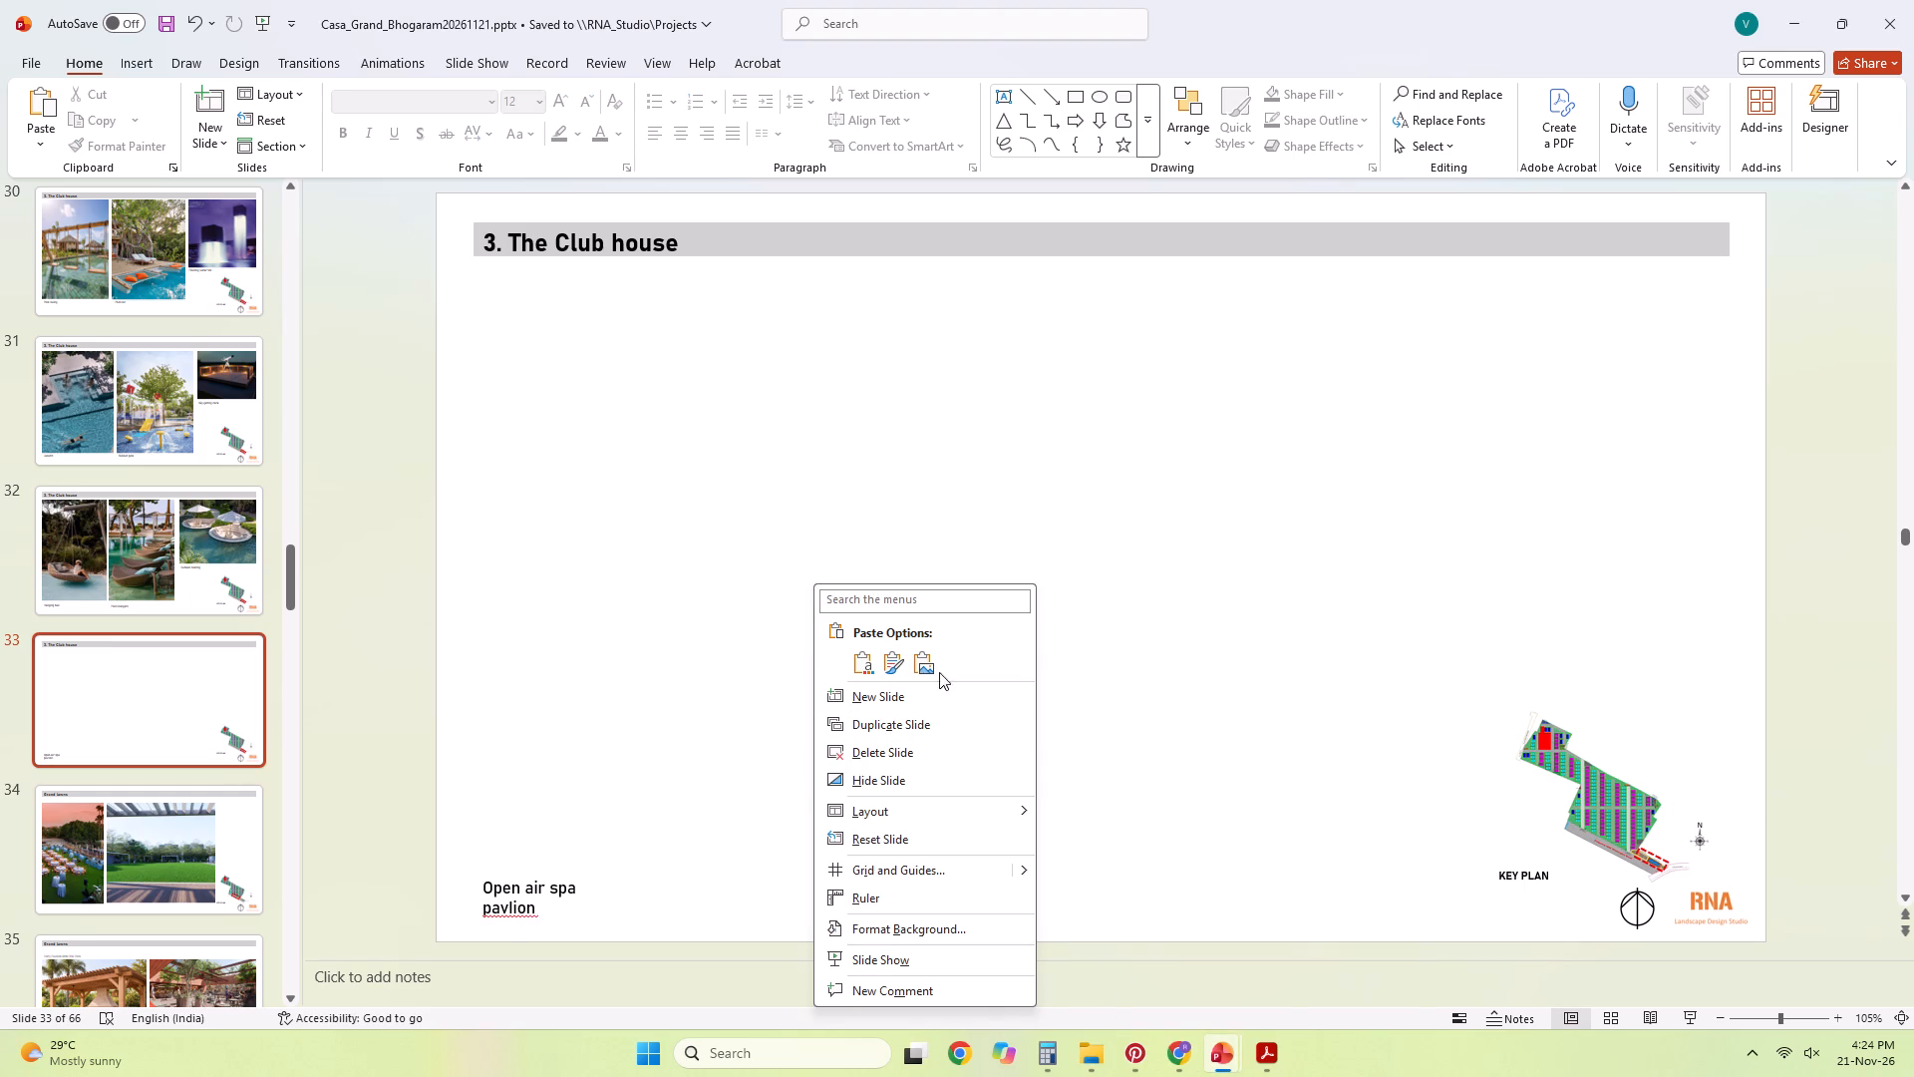
click(930, 669)
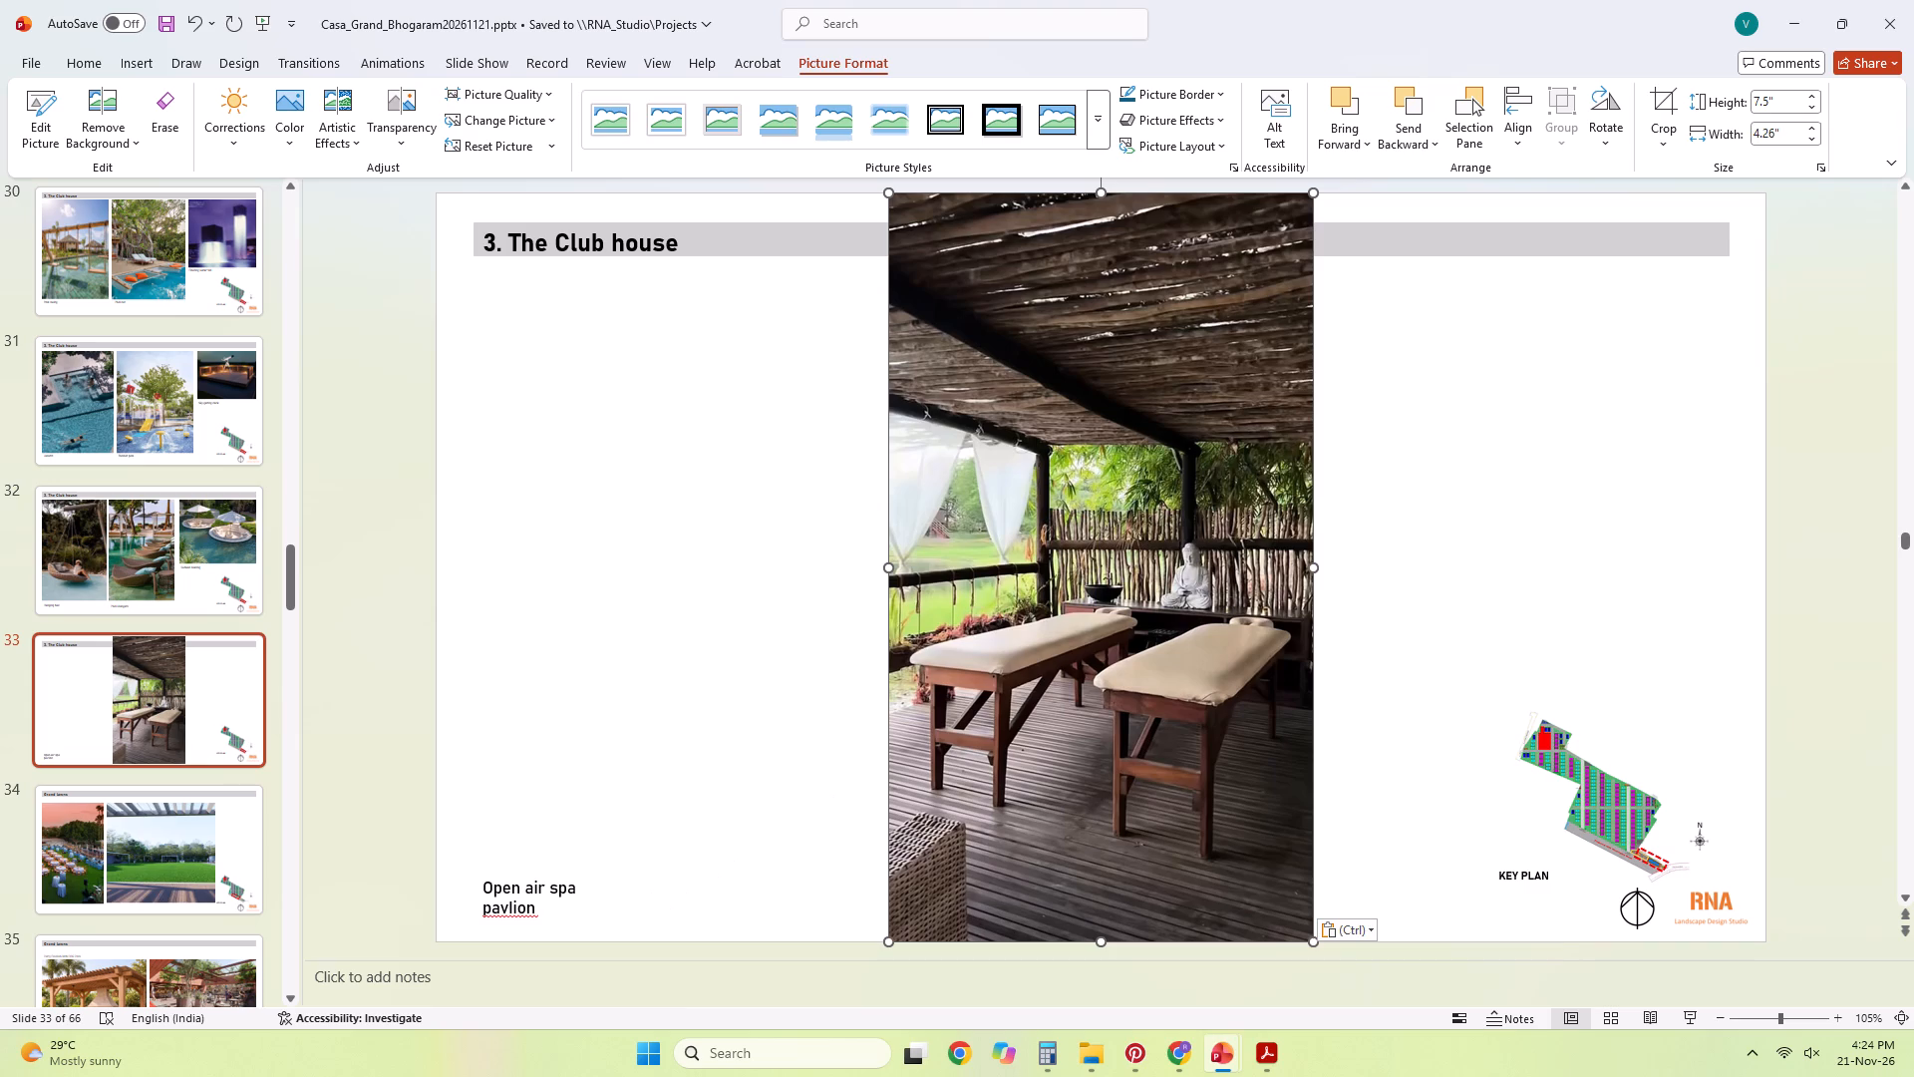
Correct the misspelled last word of the spa caption to "pavilion".
right_click(526, 916)
click(588, 939)
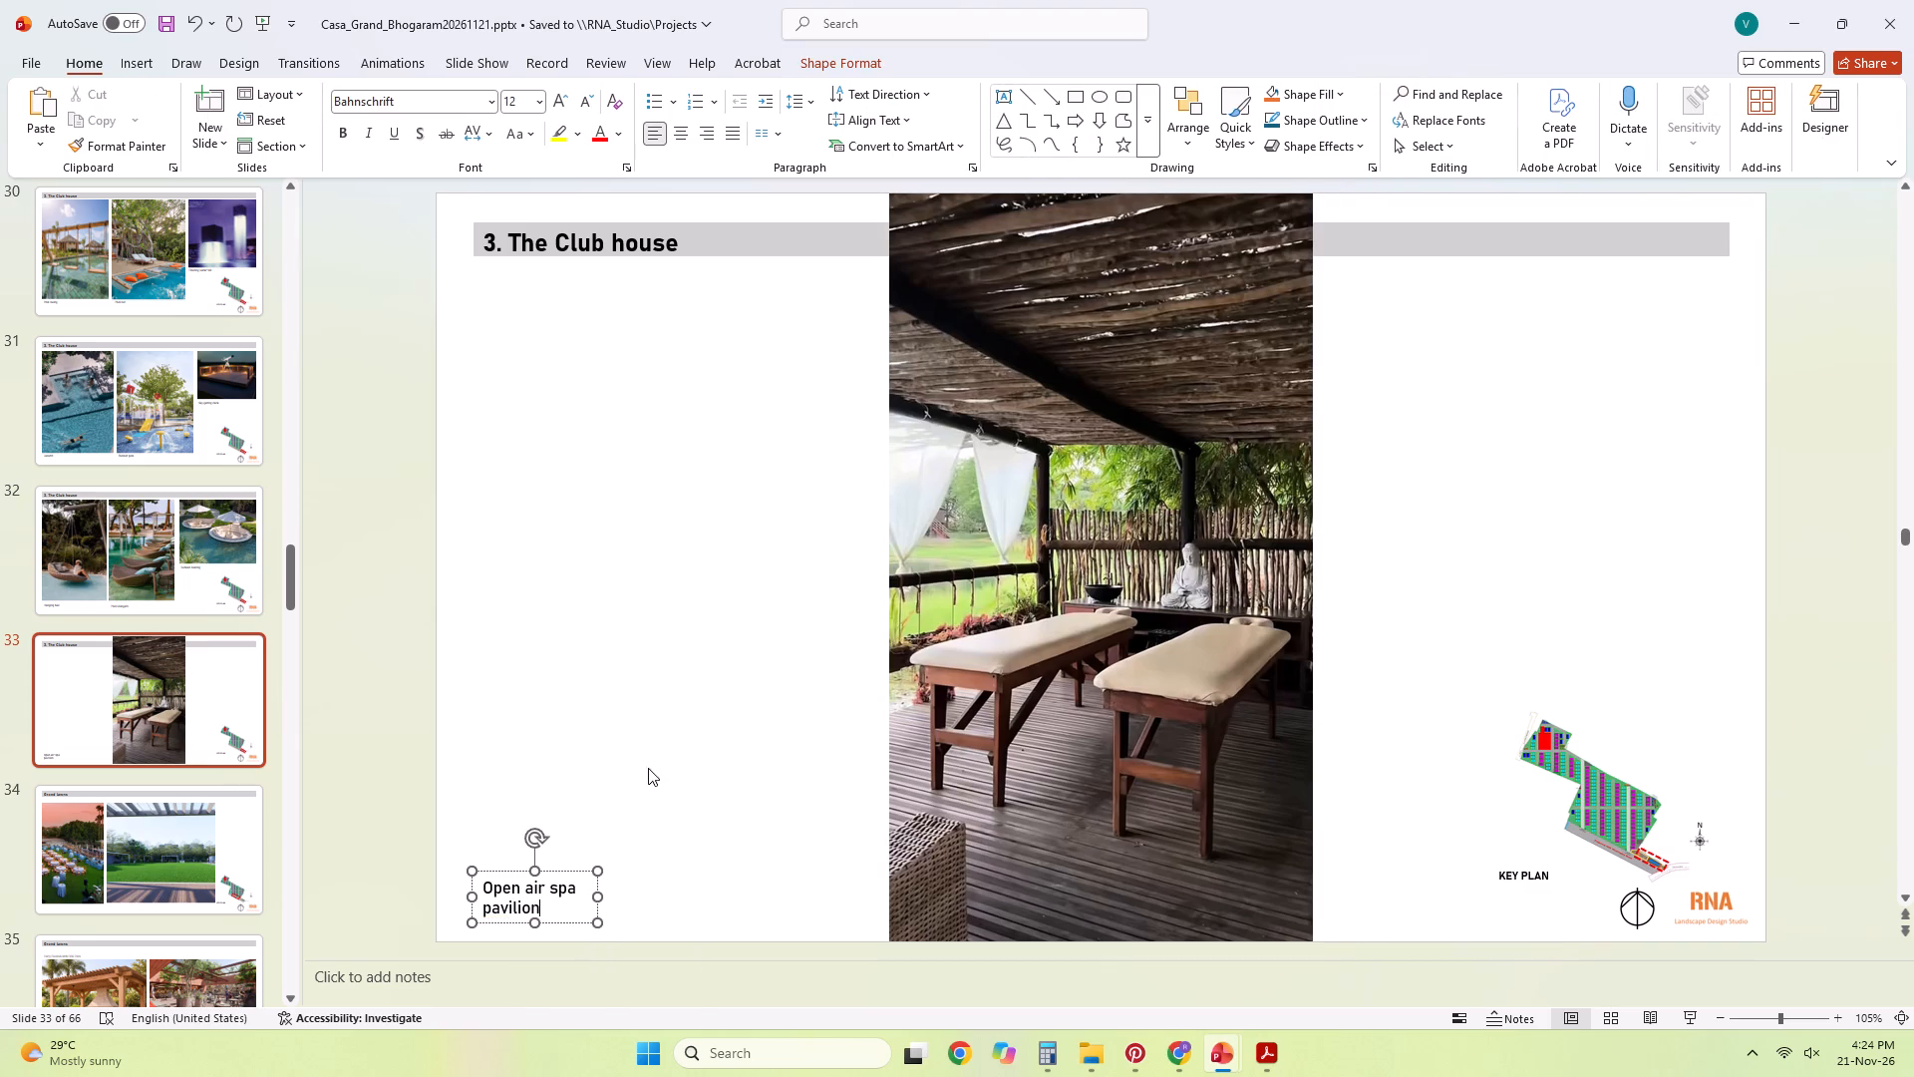
click(646, 702)
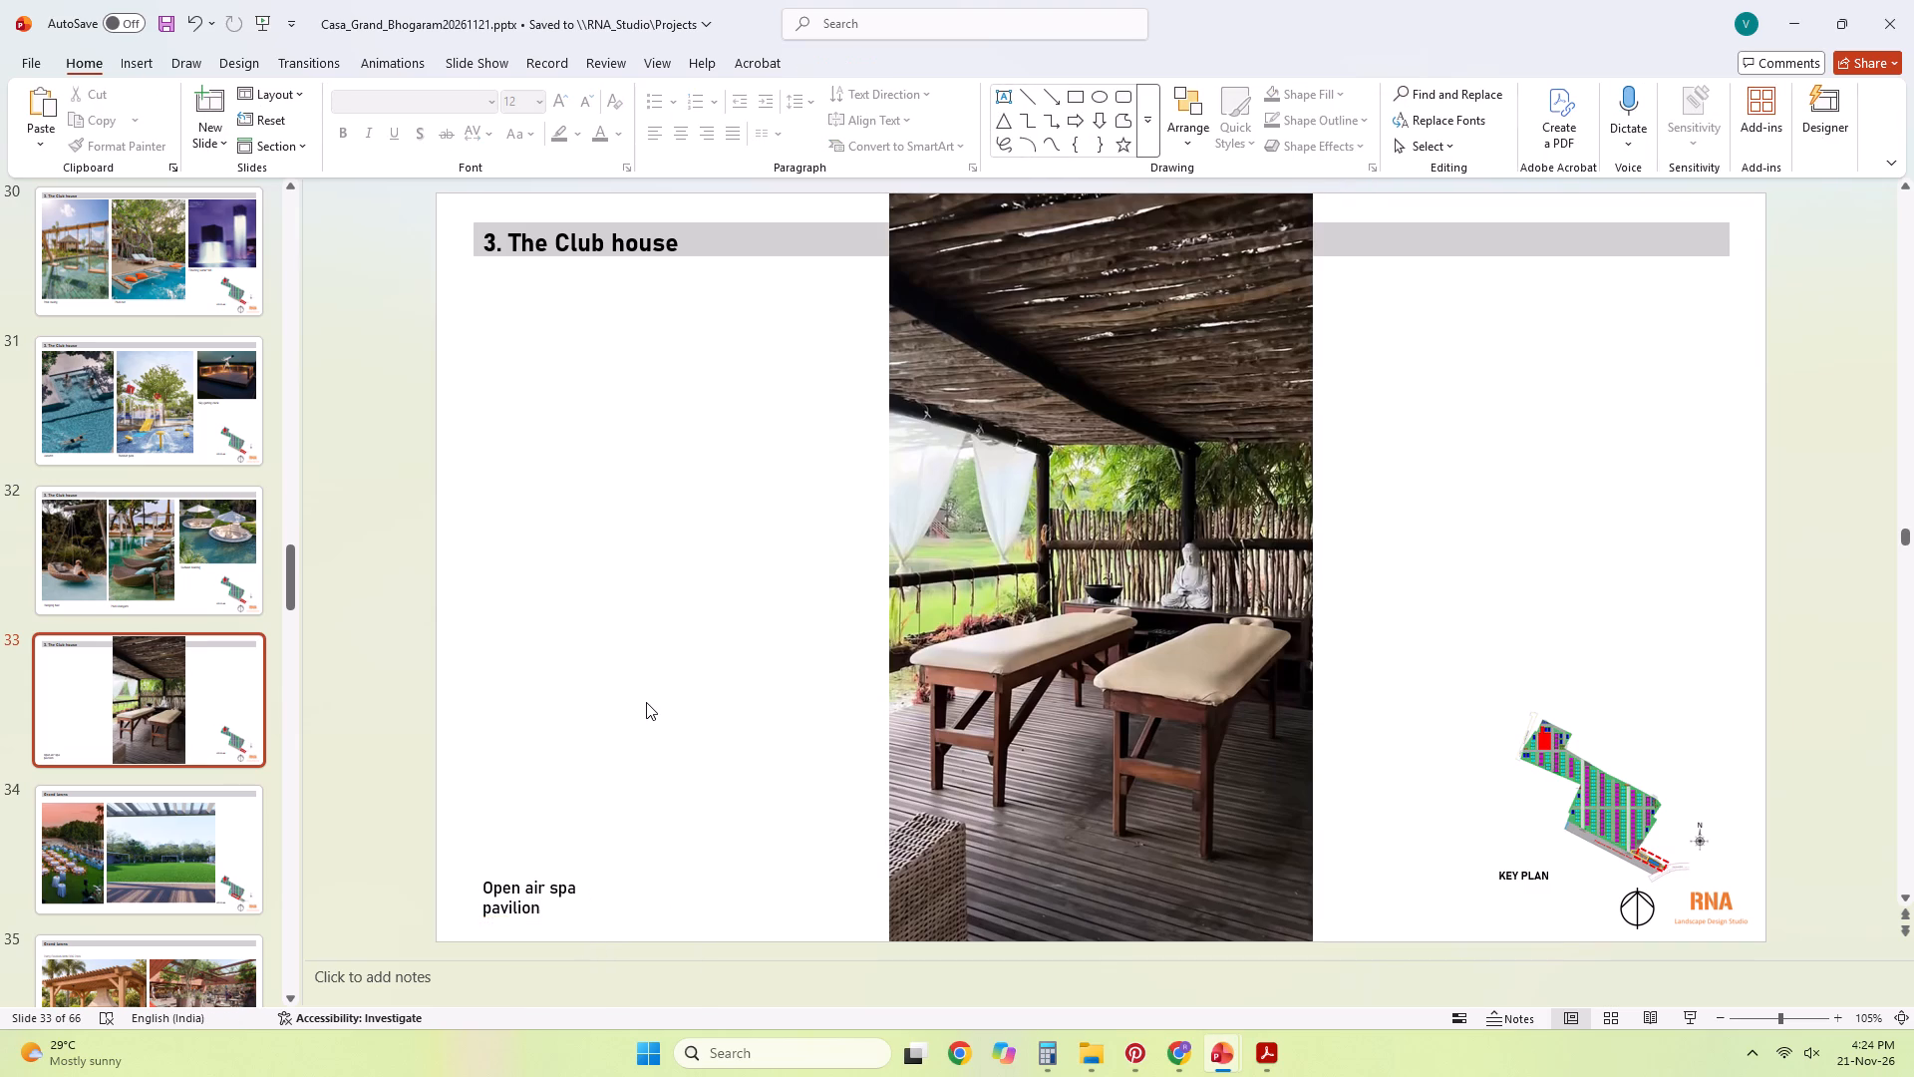
Crop about the upper quarter of the massage-table picture, cutting away most of the timber roof.
click(1053, 645)
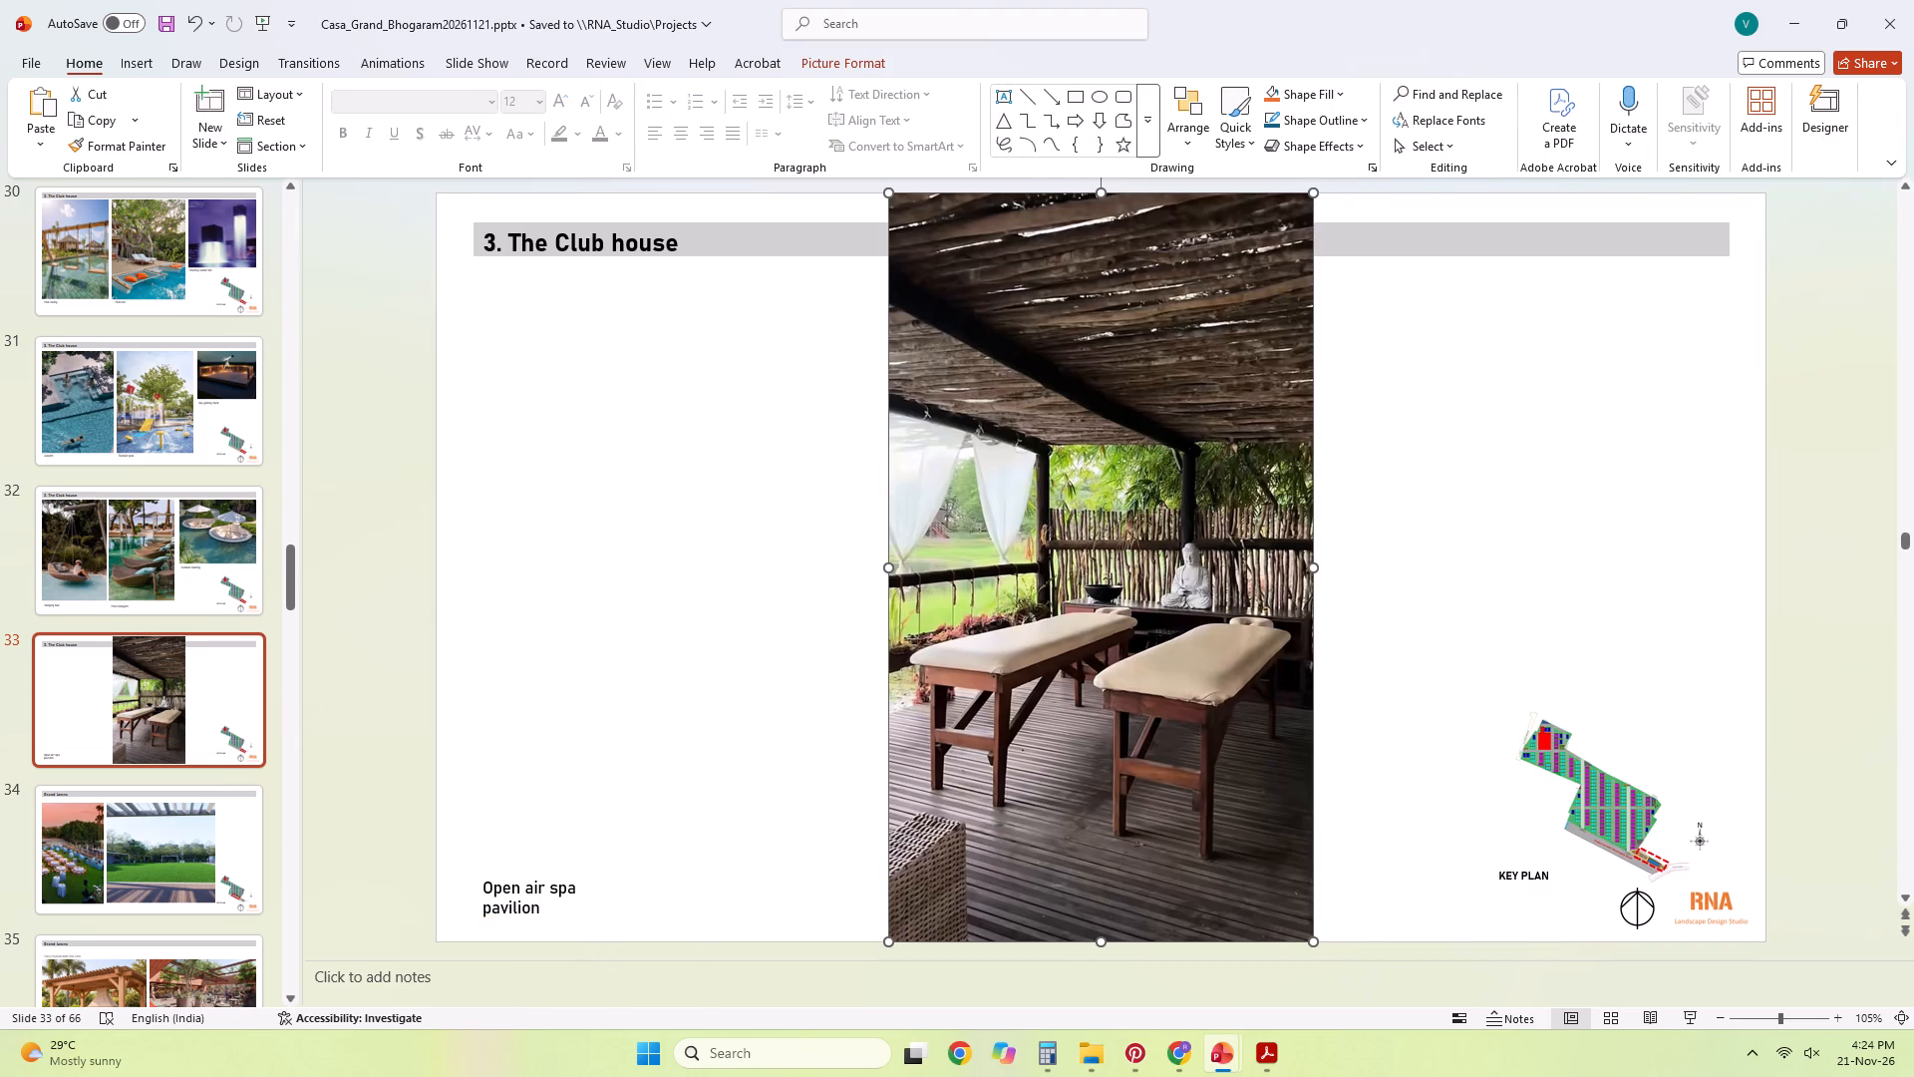
right_click(1053, 535)
click(1156, 480)
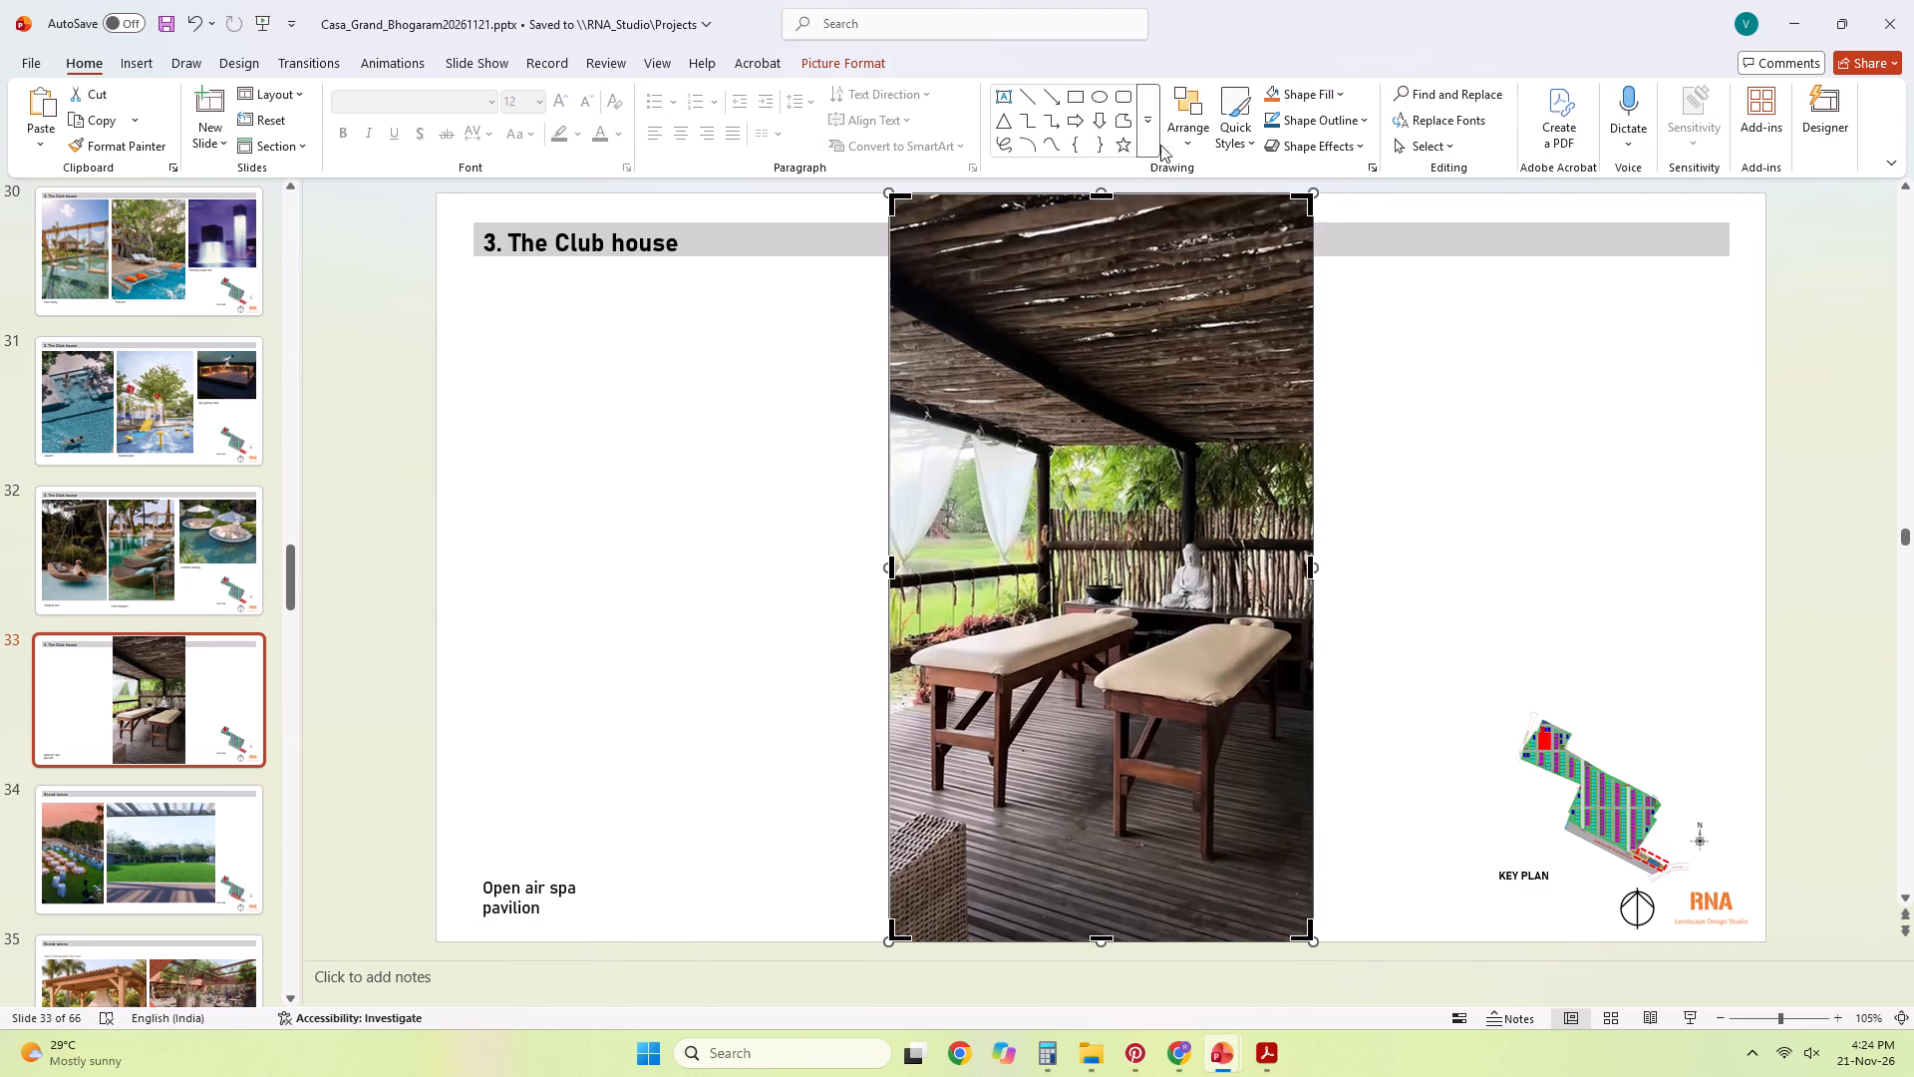
drag(1100, 195, 1133, 373)
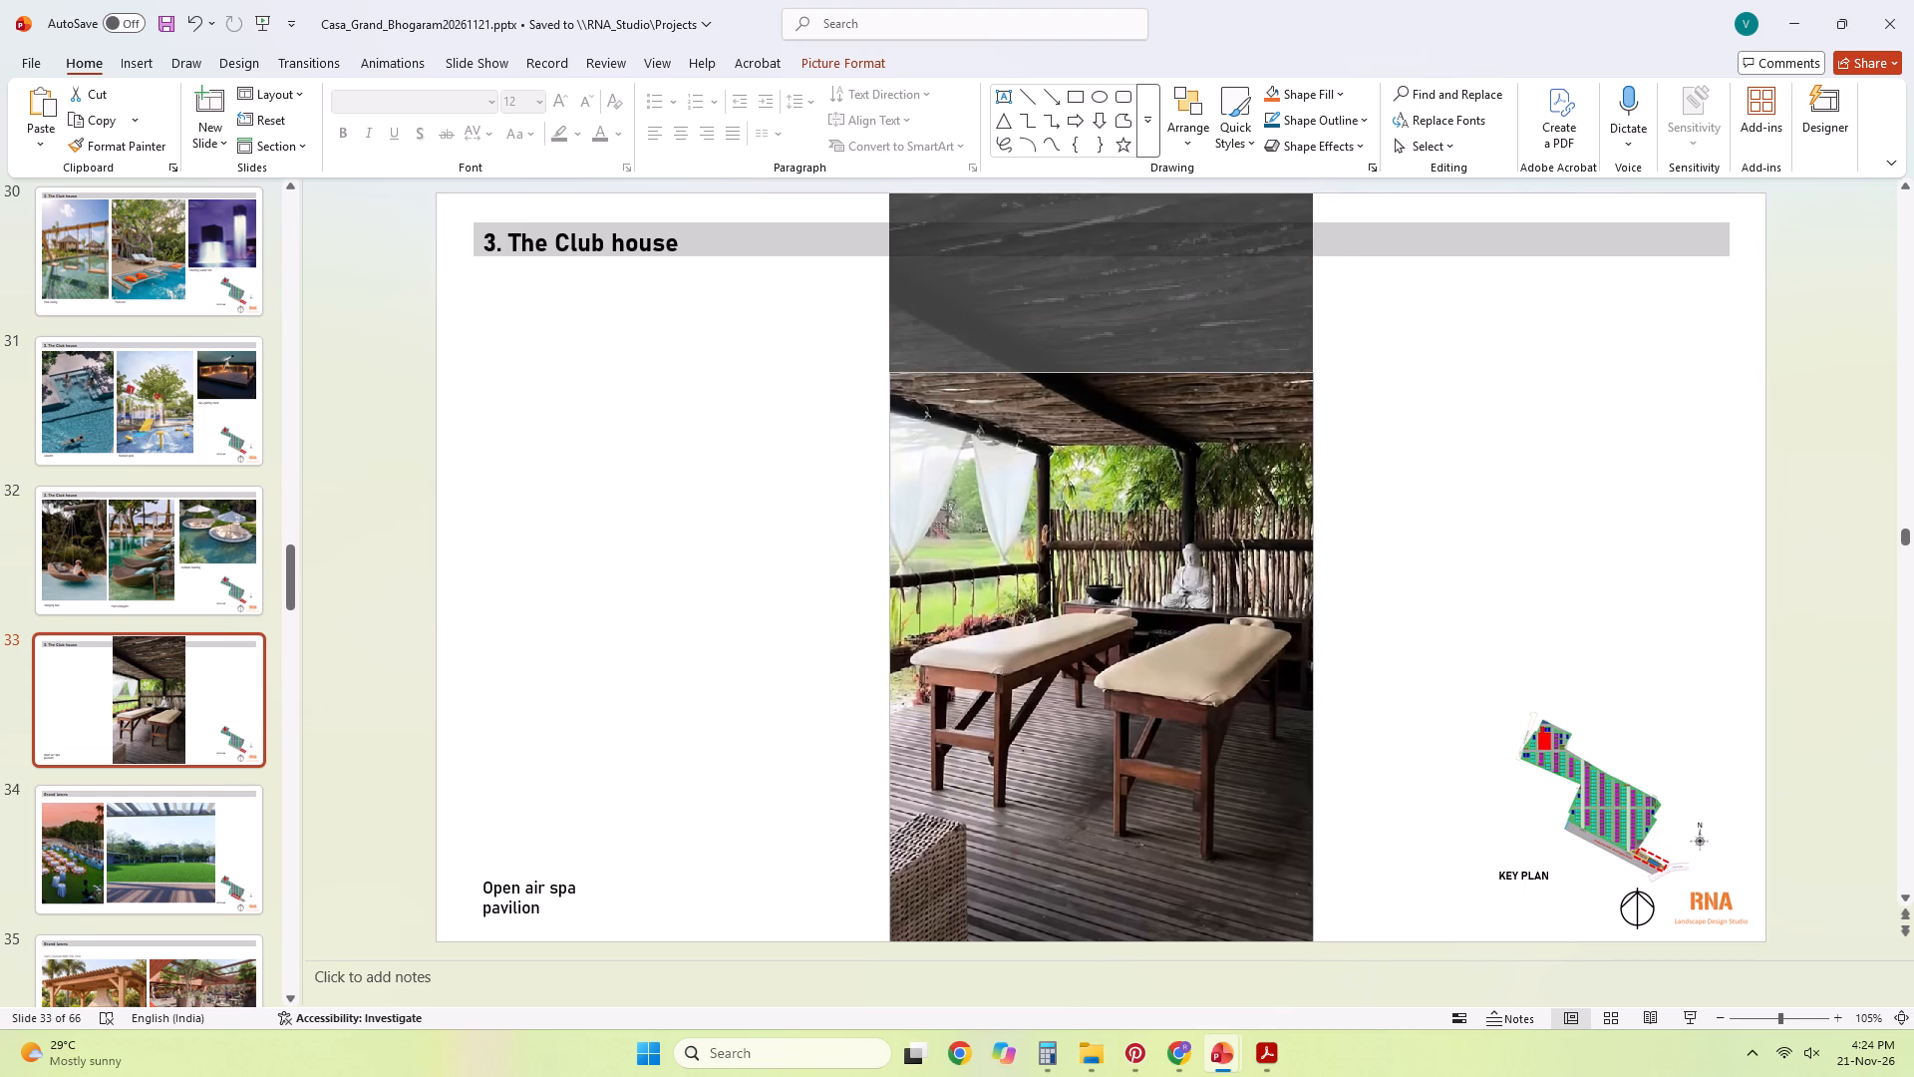
drag(1133, 373, 1133, 374)
click(1389, 564)
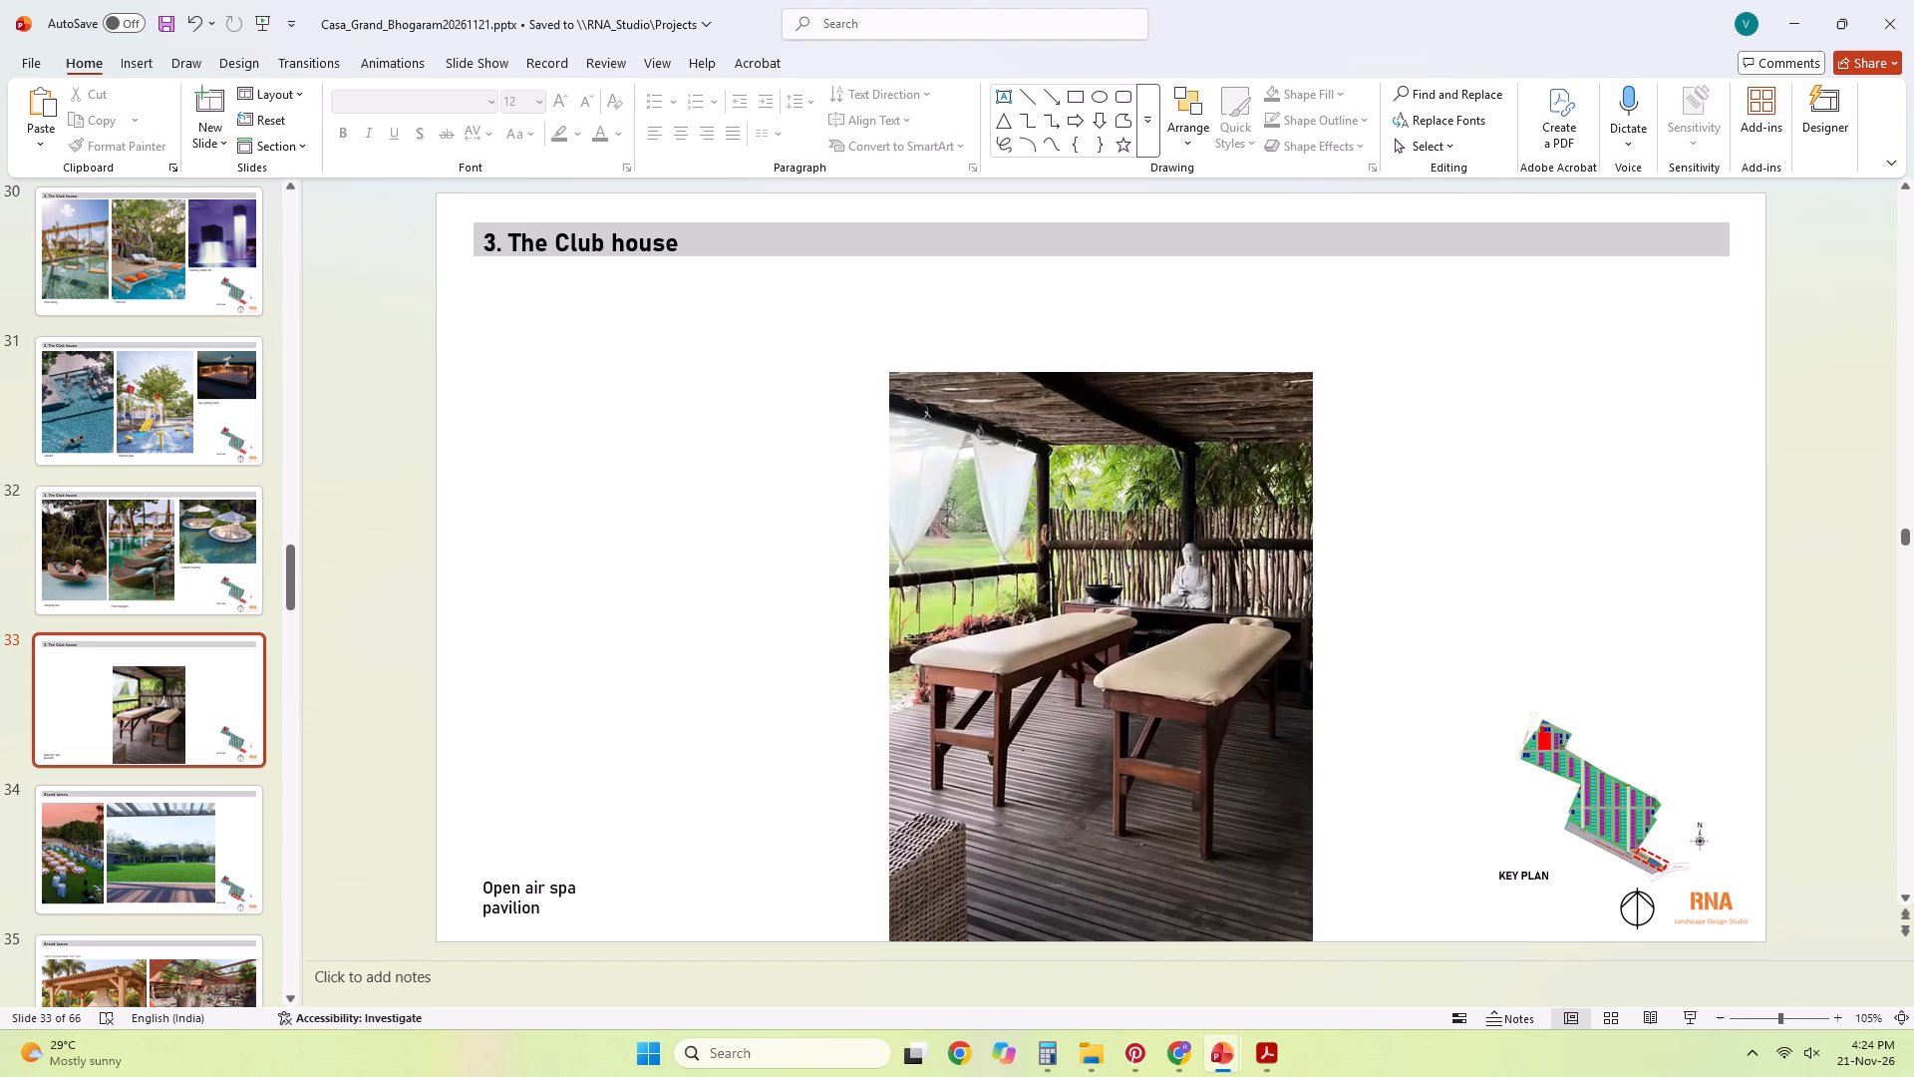
Move the cropped spa picture to the slide's left margin, between the Club house title bar and the caption.
click(1061, 597)
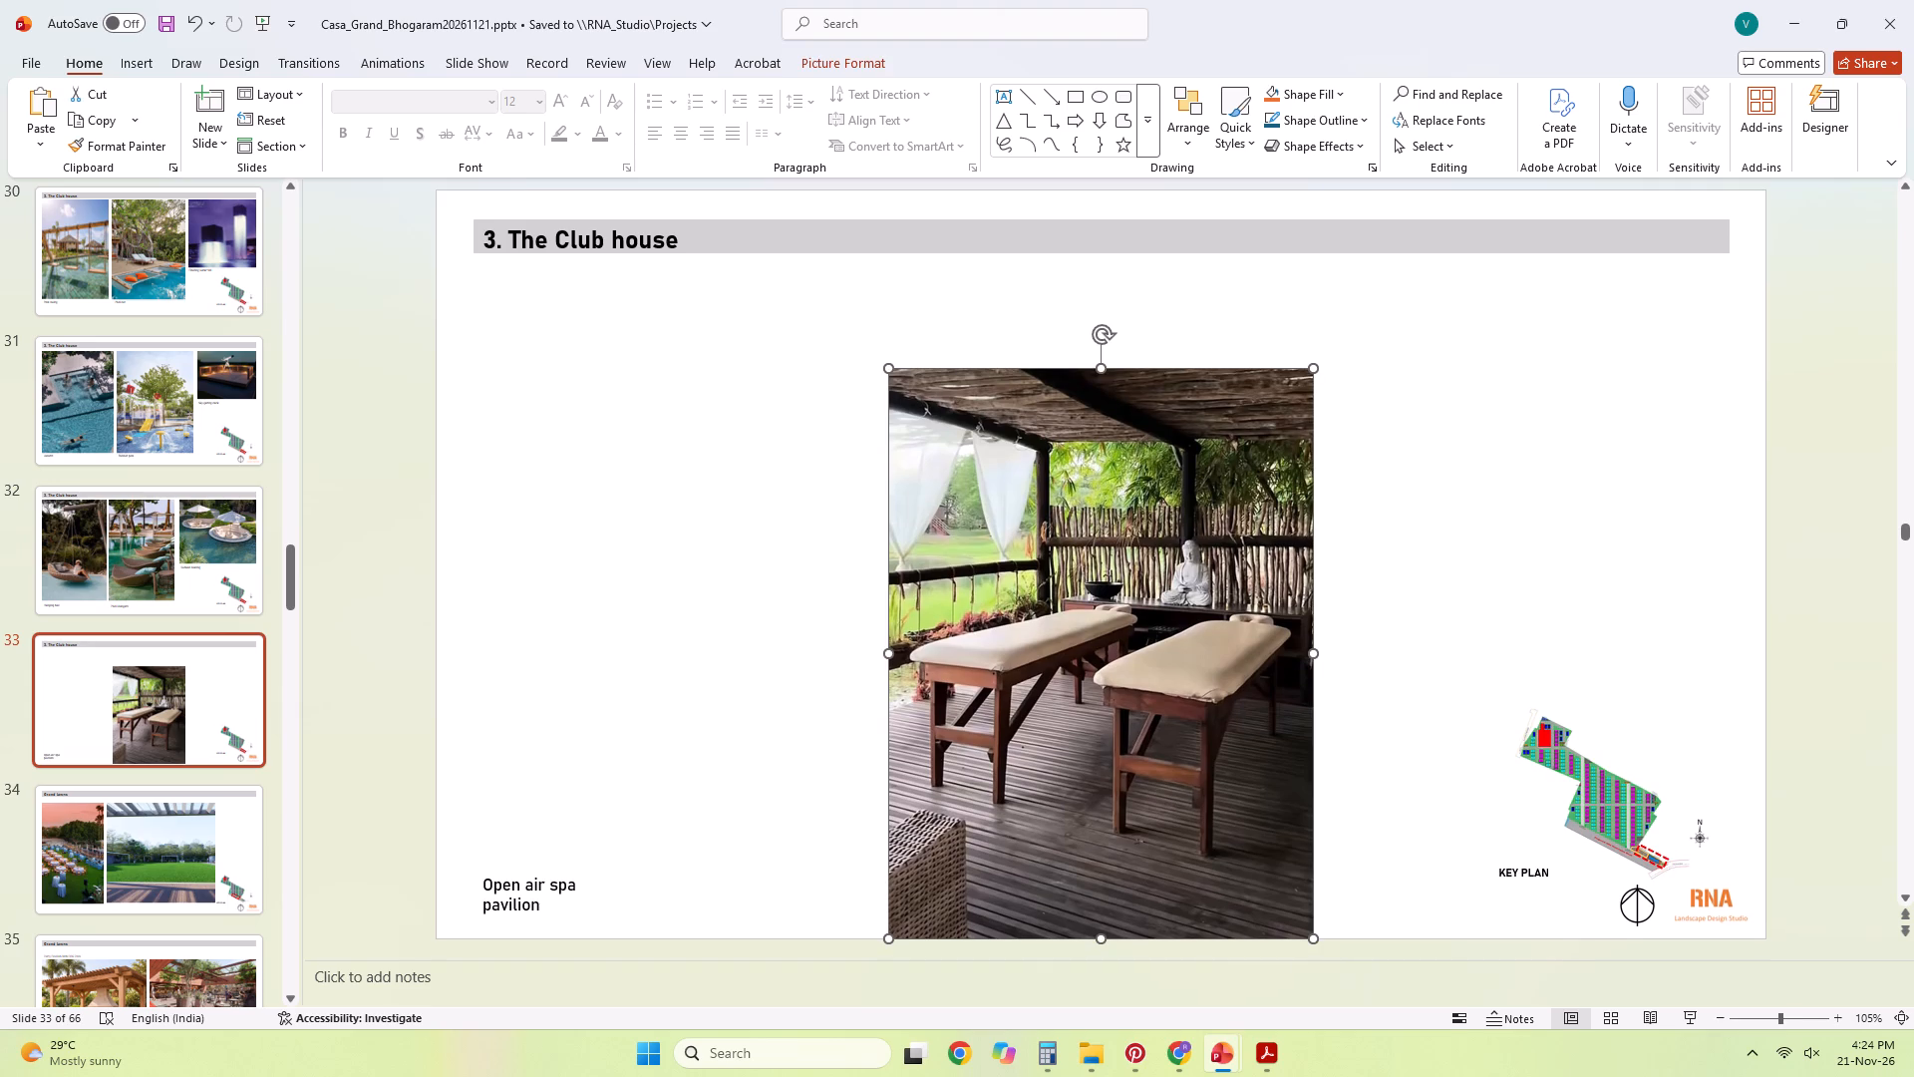
drag(1110, 601, 707, 522)
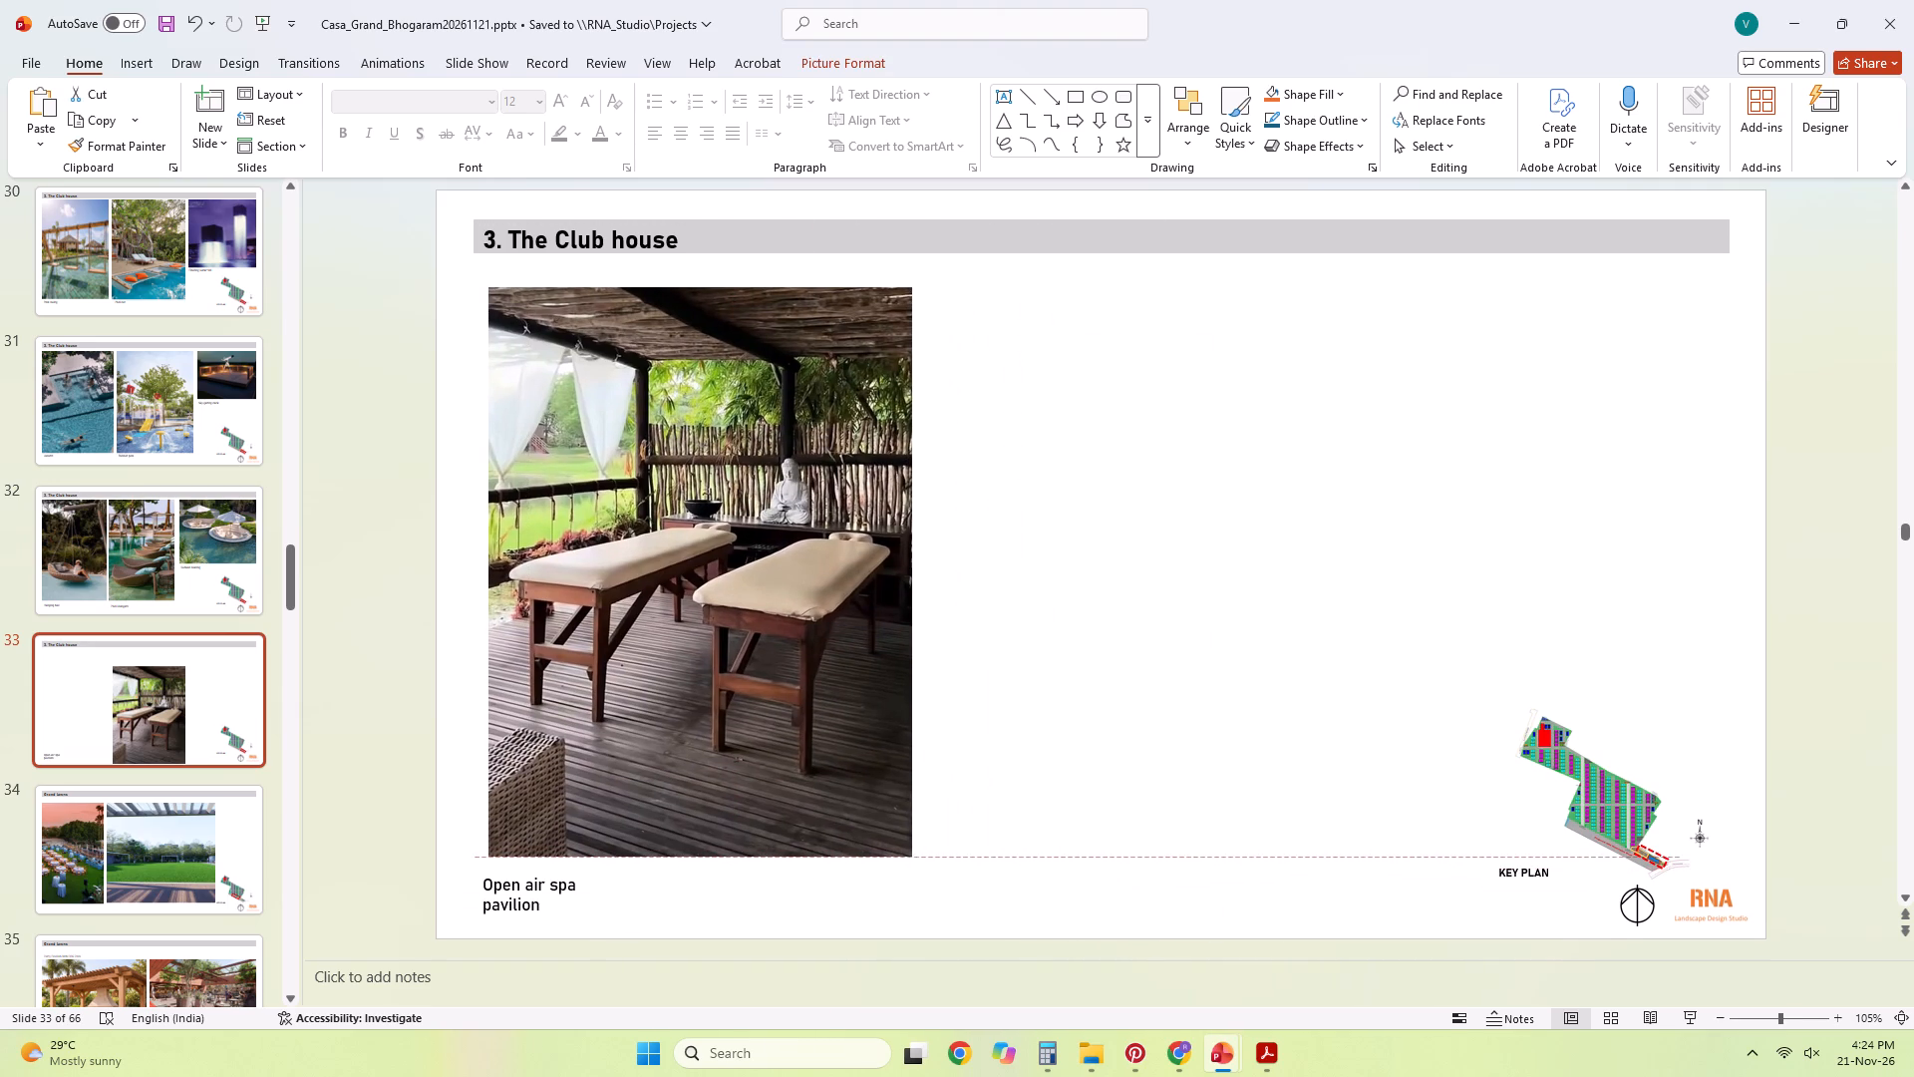
drag(707, 522, 699, 506)
Widen the spa caption's text box so that "Open air spa pavilion" fits on one line.
click(582, 895)
drag(599, 897, 675, 896)
click(816, 895)
click(949, 602)
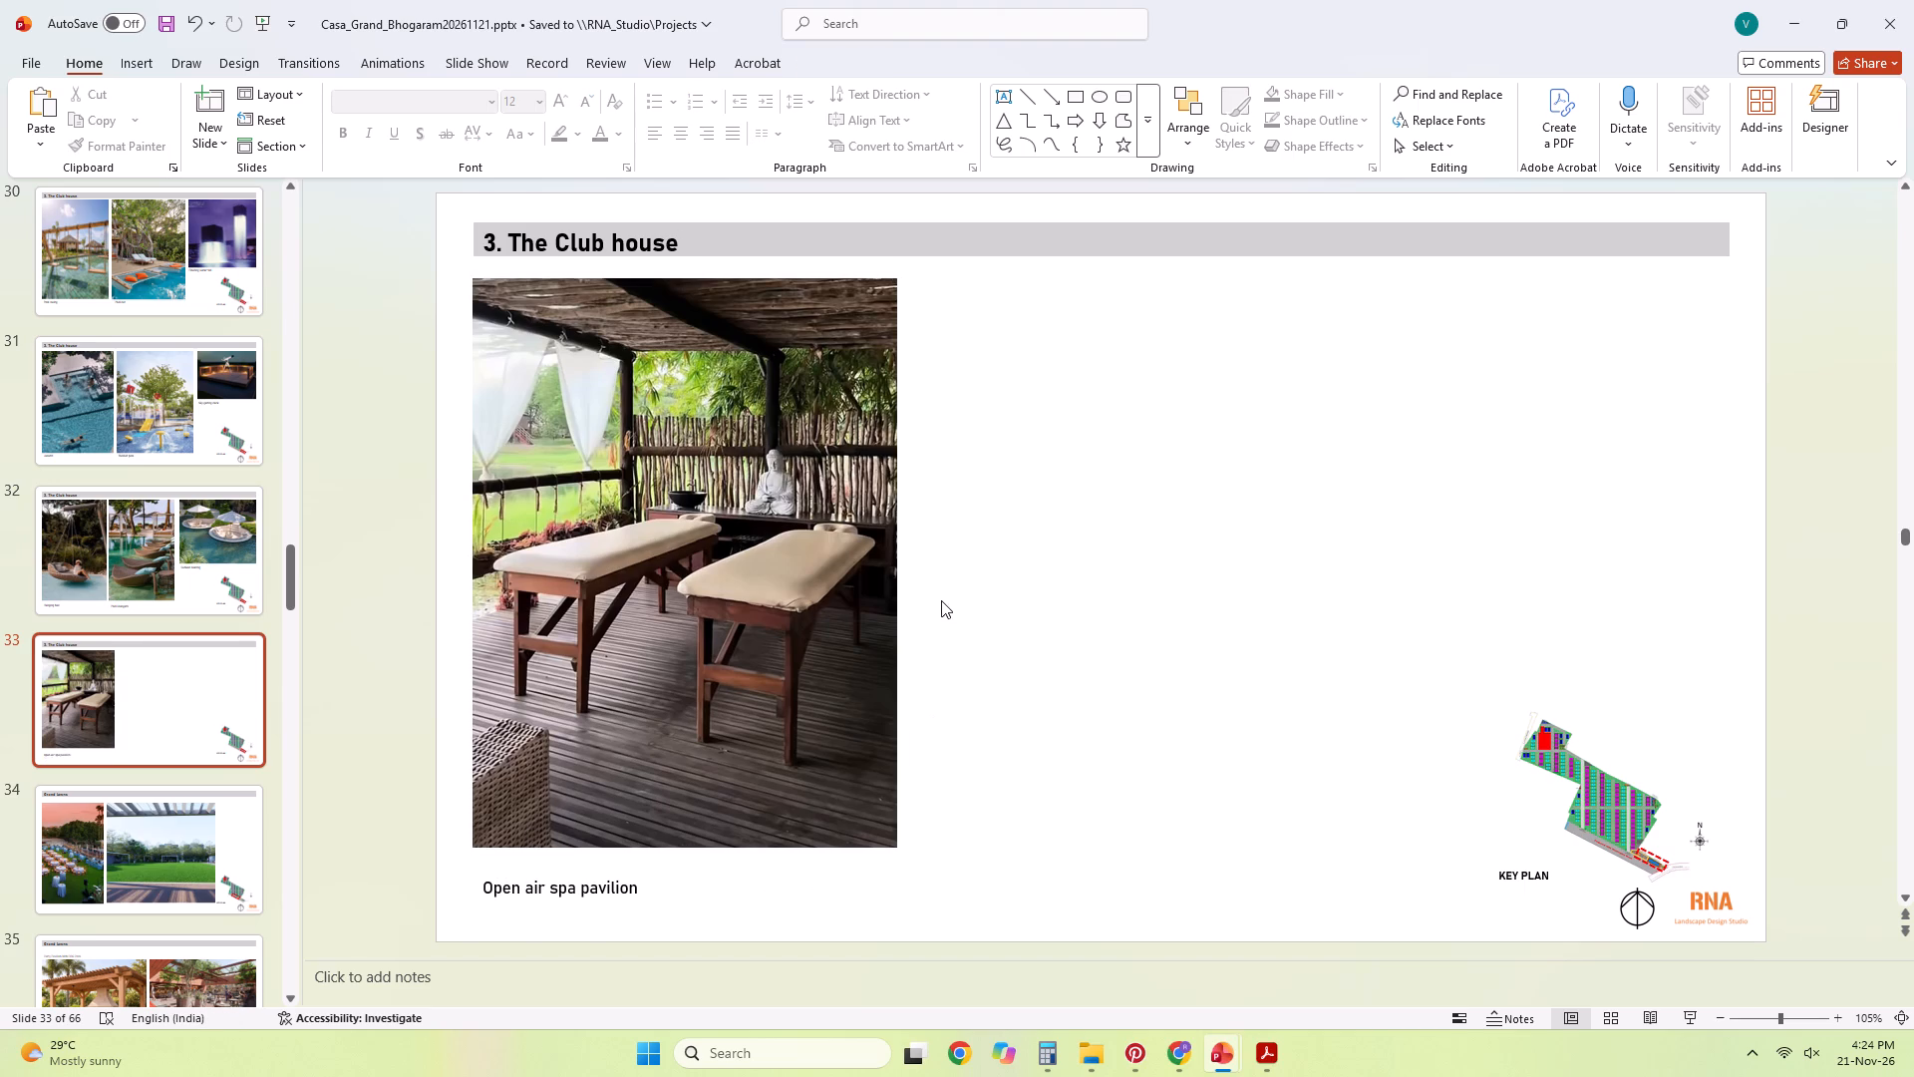
key(Escape)
key(Escape)
Switch to Pinterest and look through the pins related to the massage-table picture for another open air spa reference.
click(1213, 1060)
click(1128, 1068)
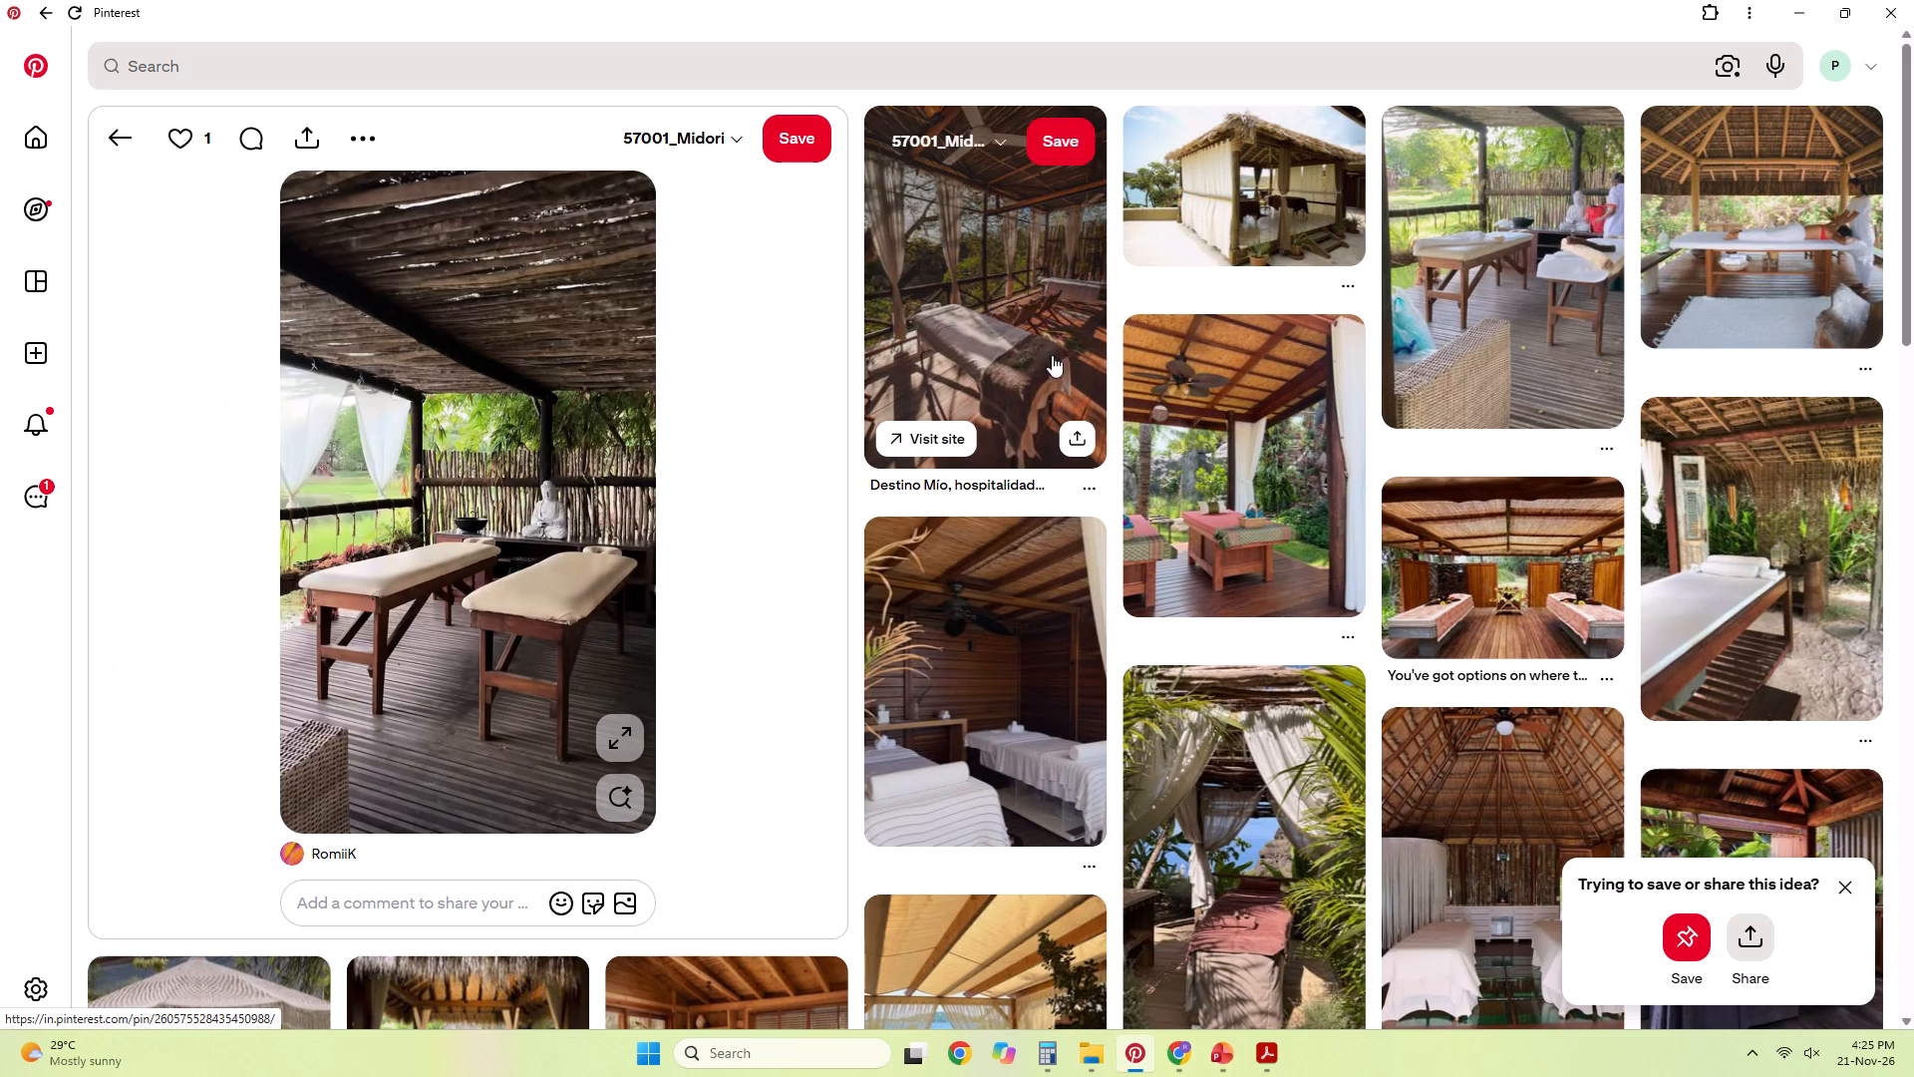
scroll(1268, 531, up, 5)
scroll(944, 631, up, 1)
scroll(944, 633, down, 4)
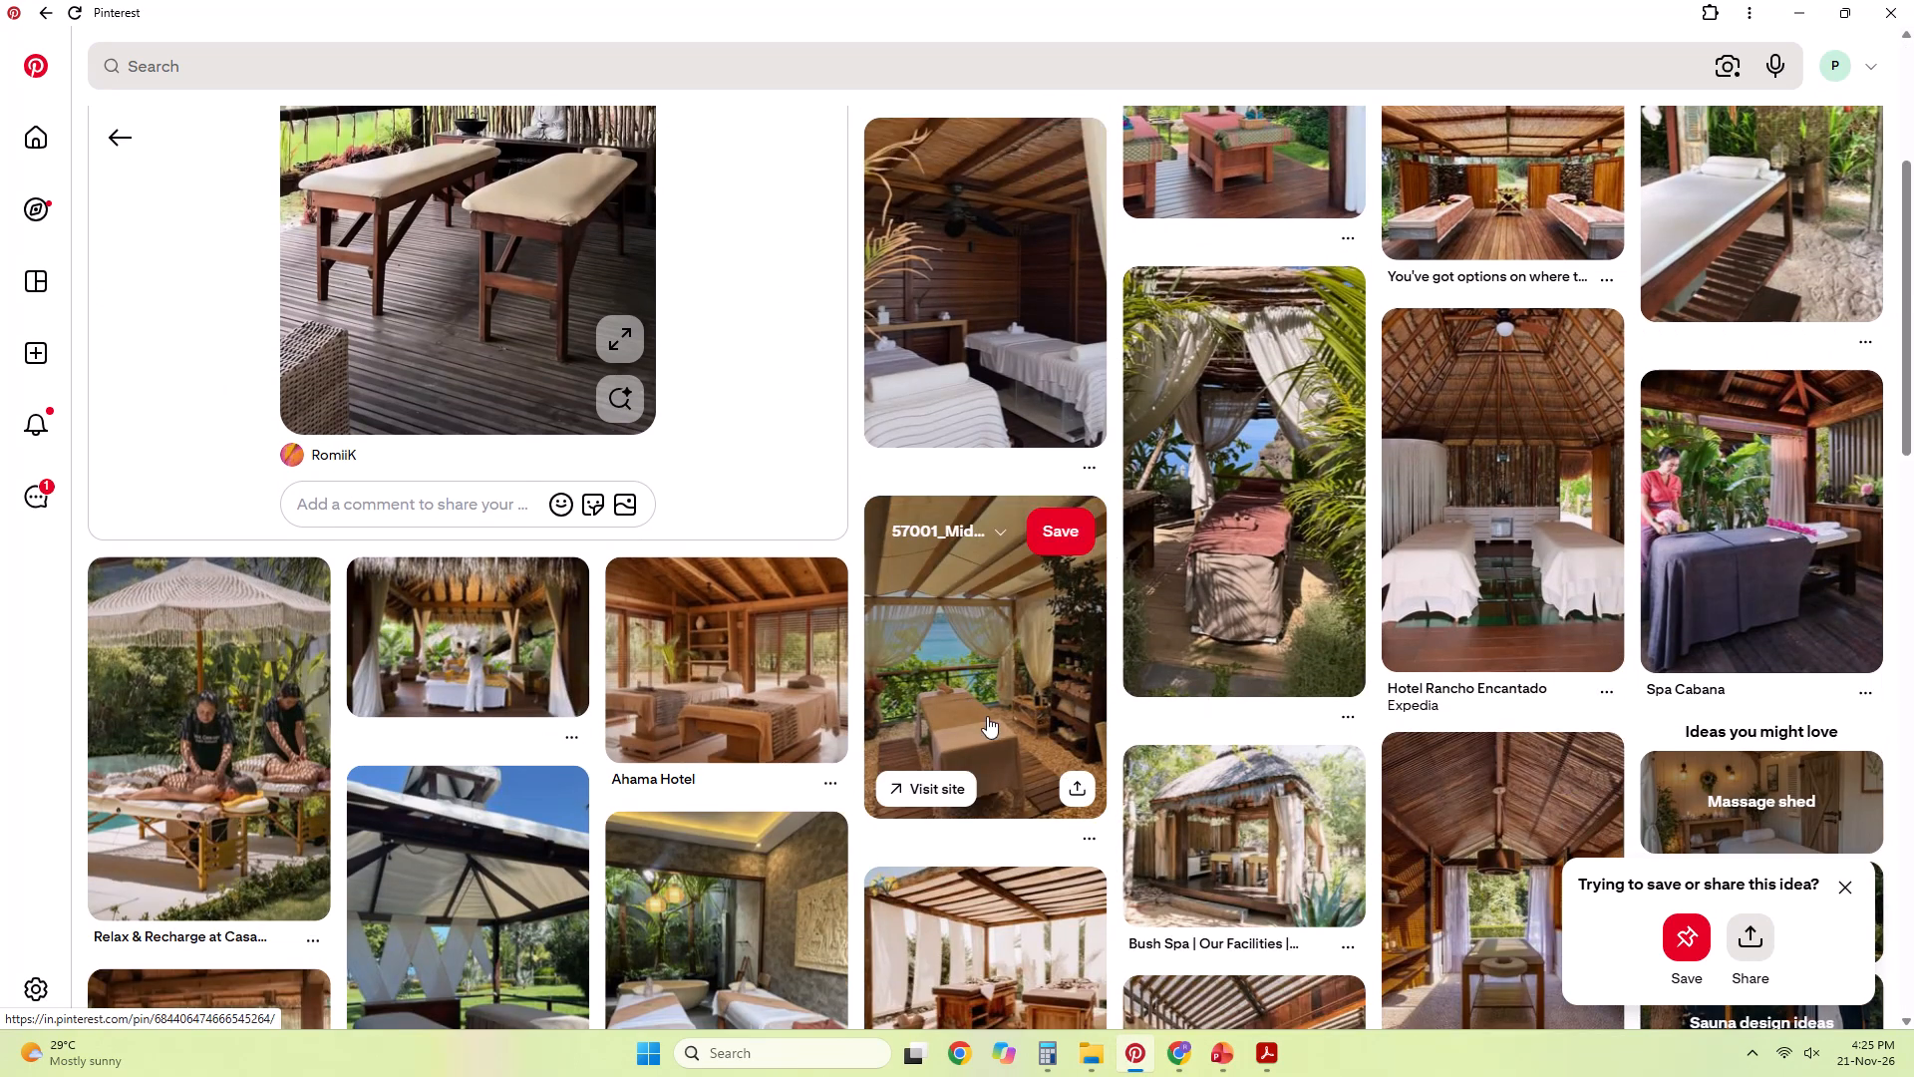
scroll(987, 716, down, 1)
scroll(88, 497, up, 1)
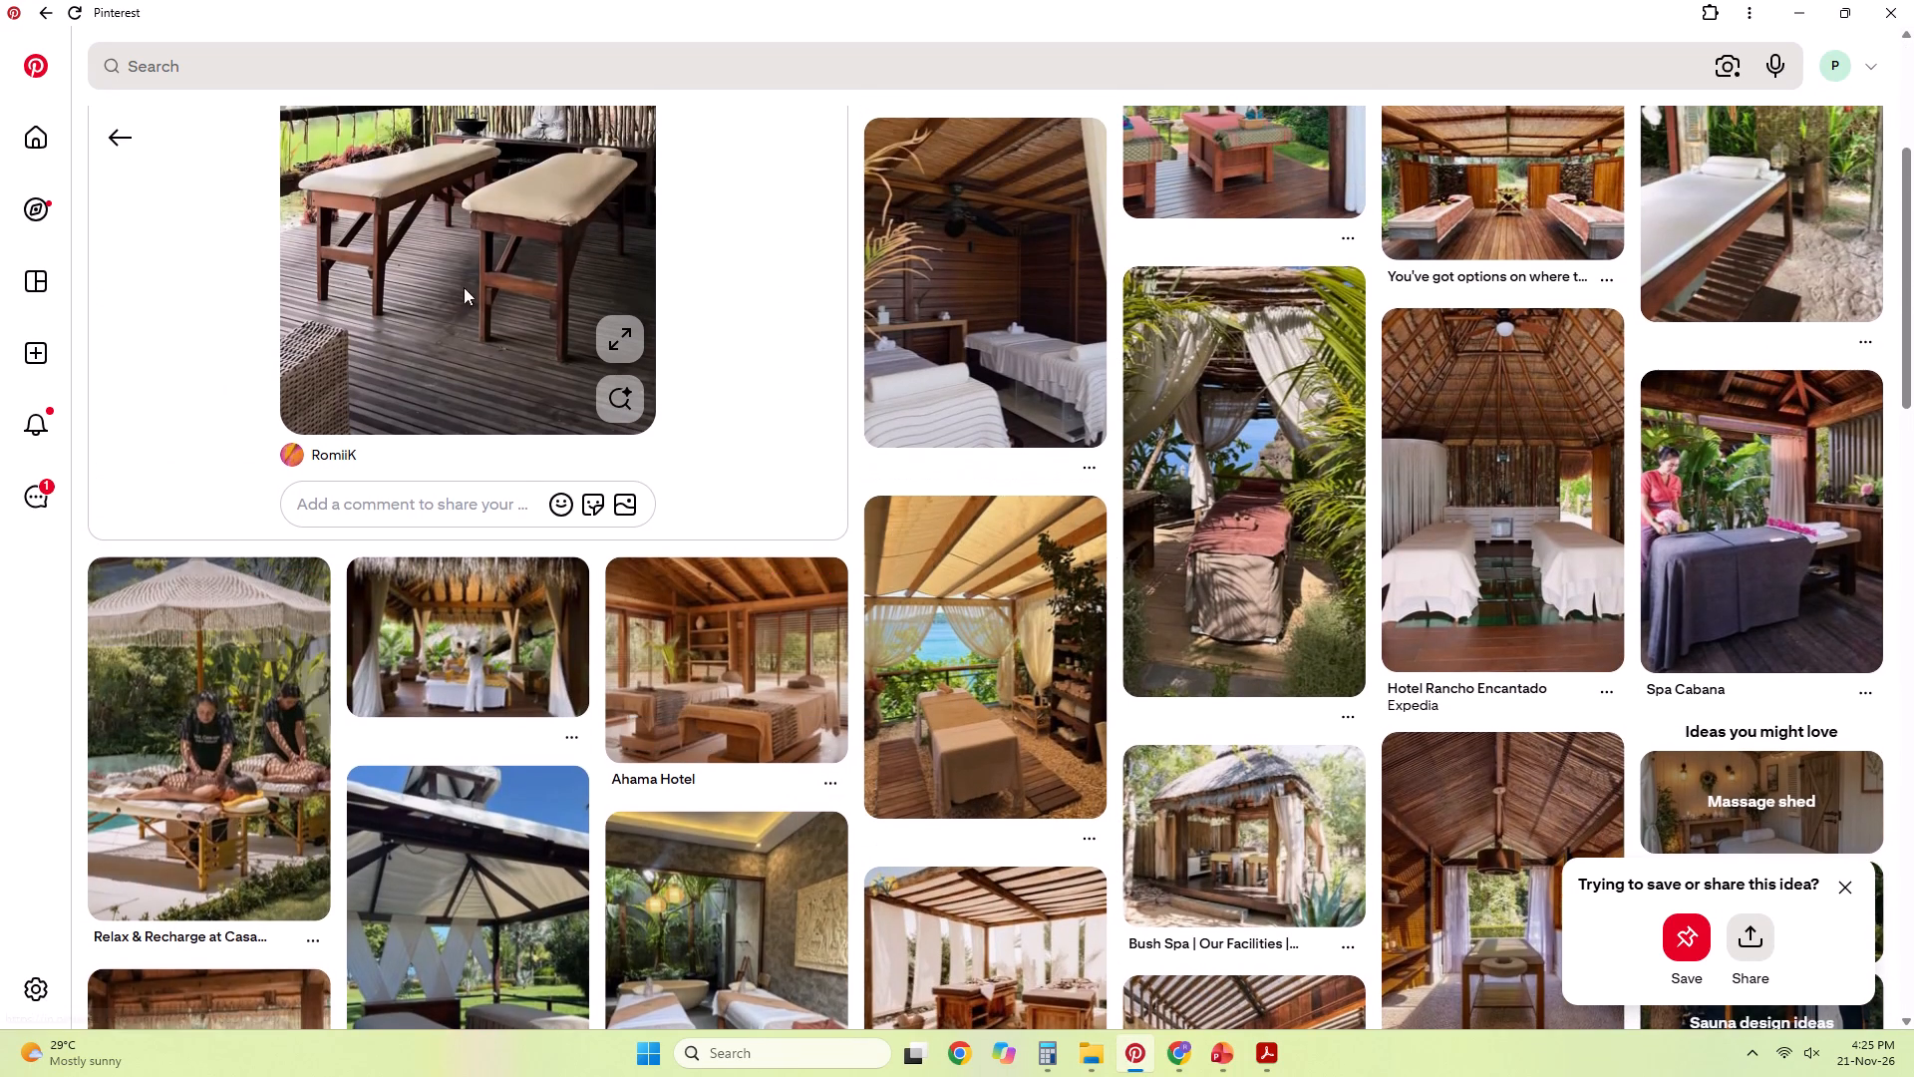
scroll(513, 274, down, 4)
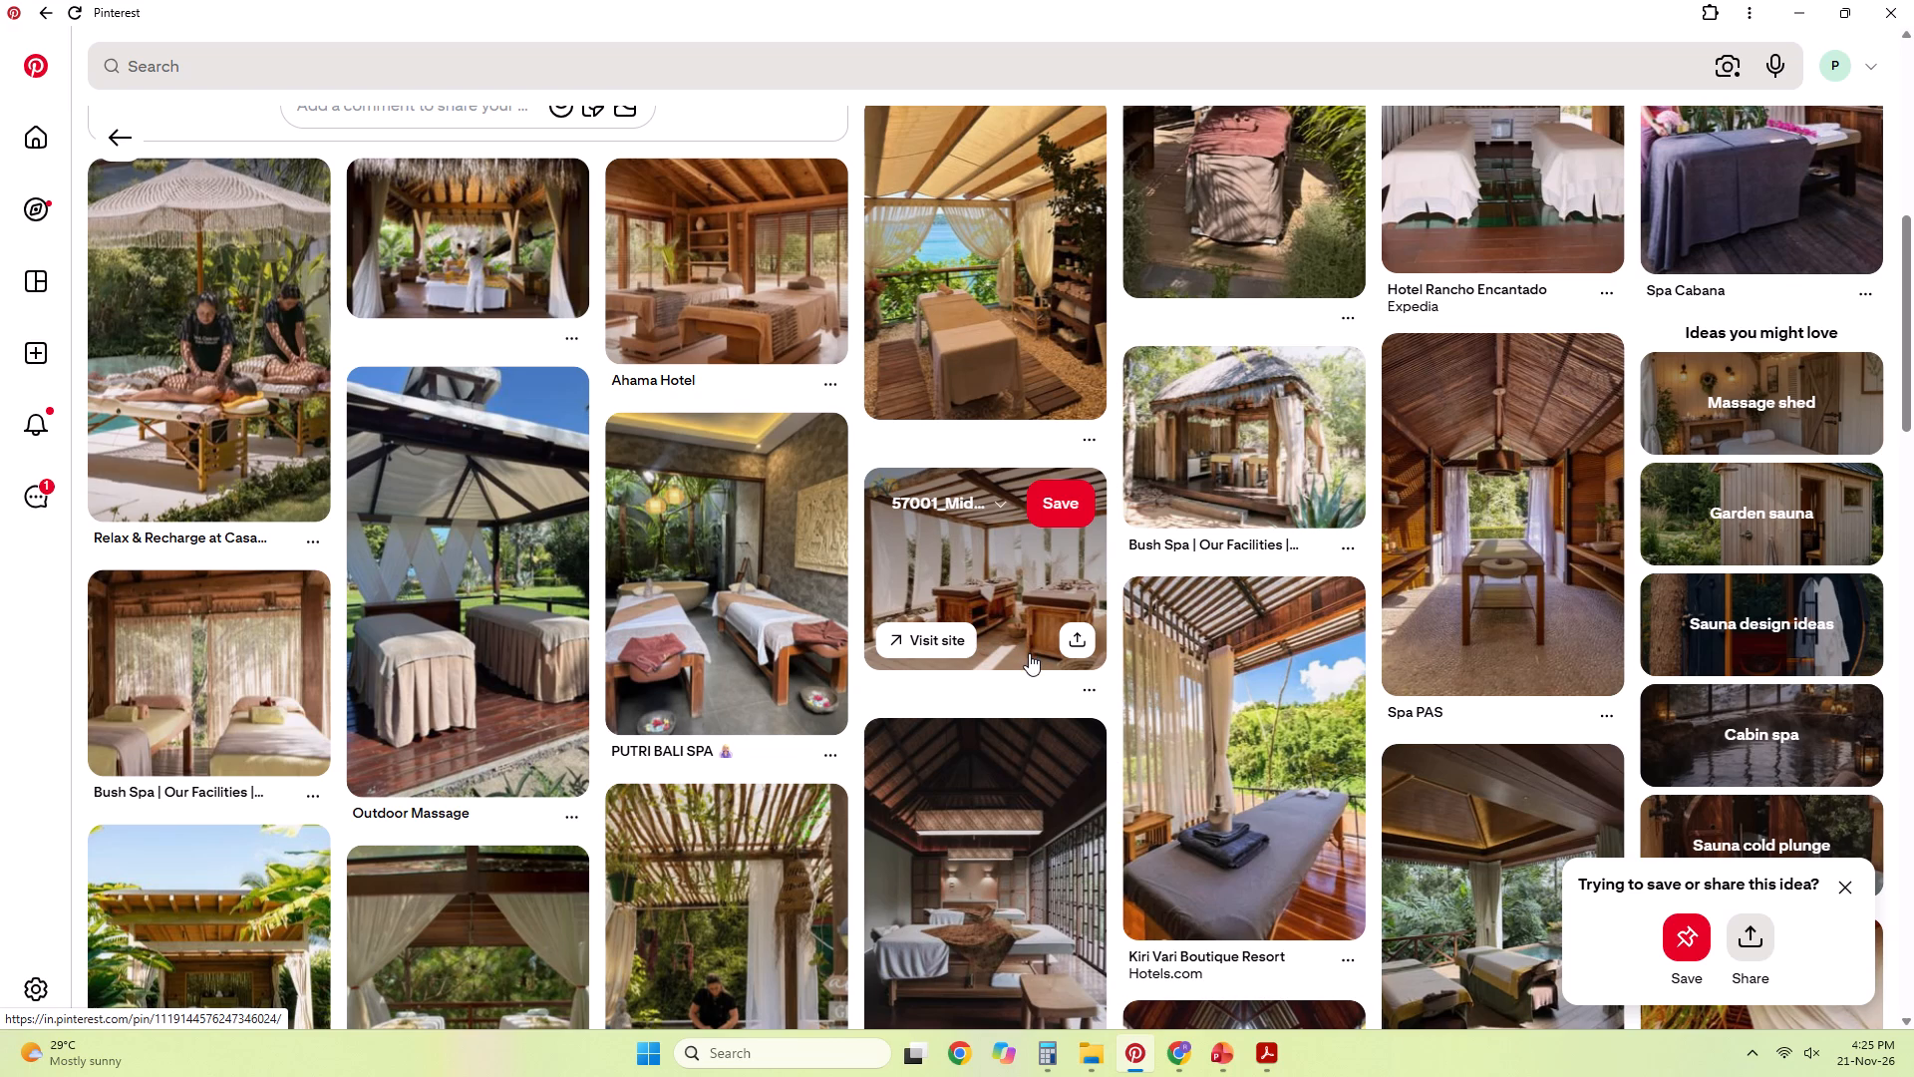
scroll(1473, 562, down, 2)
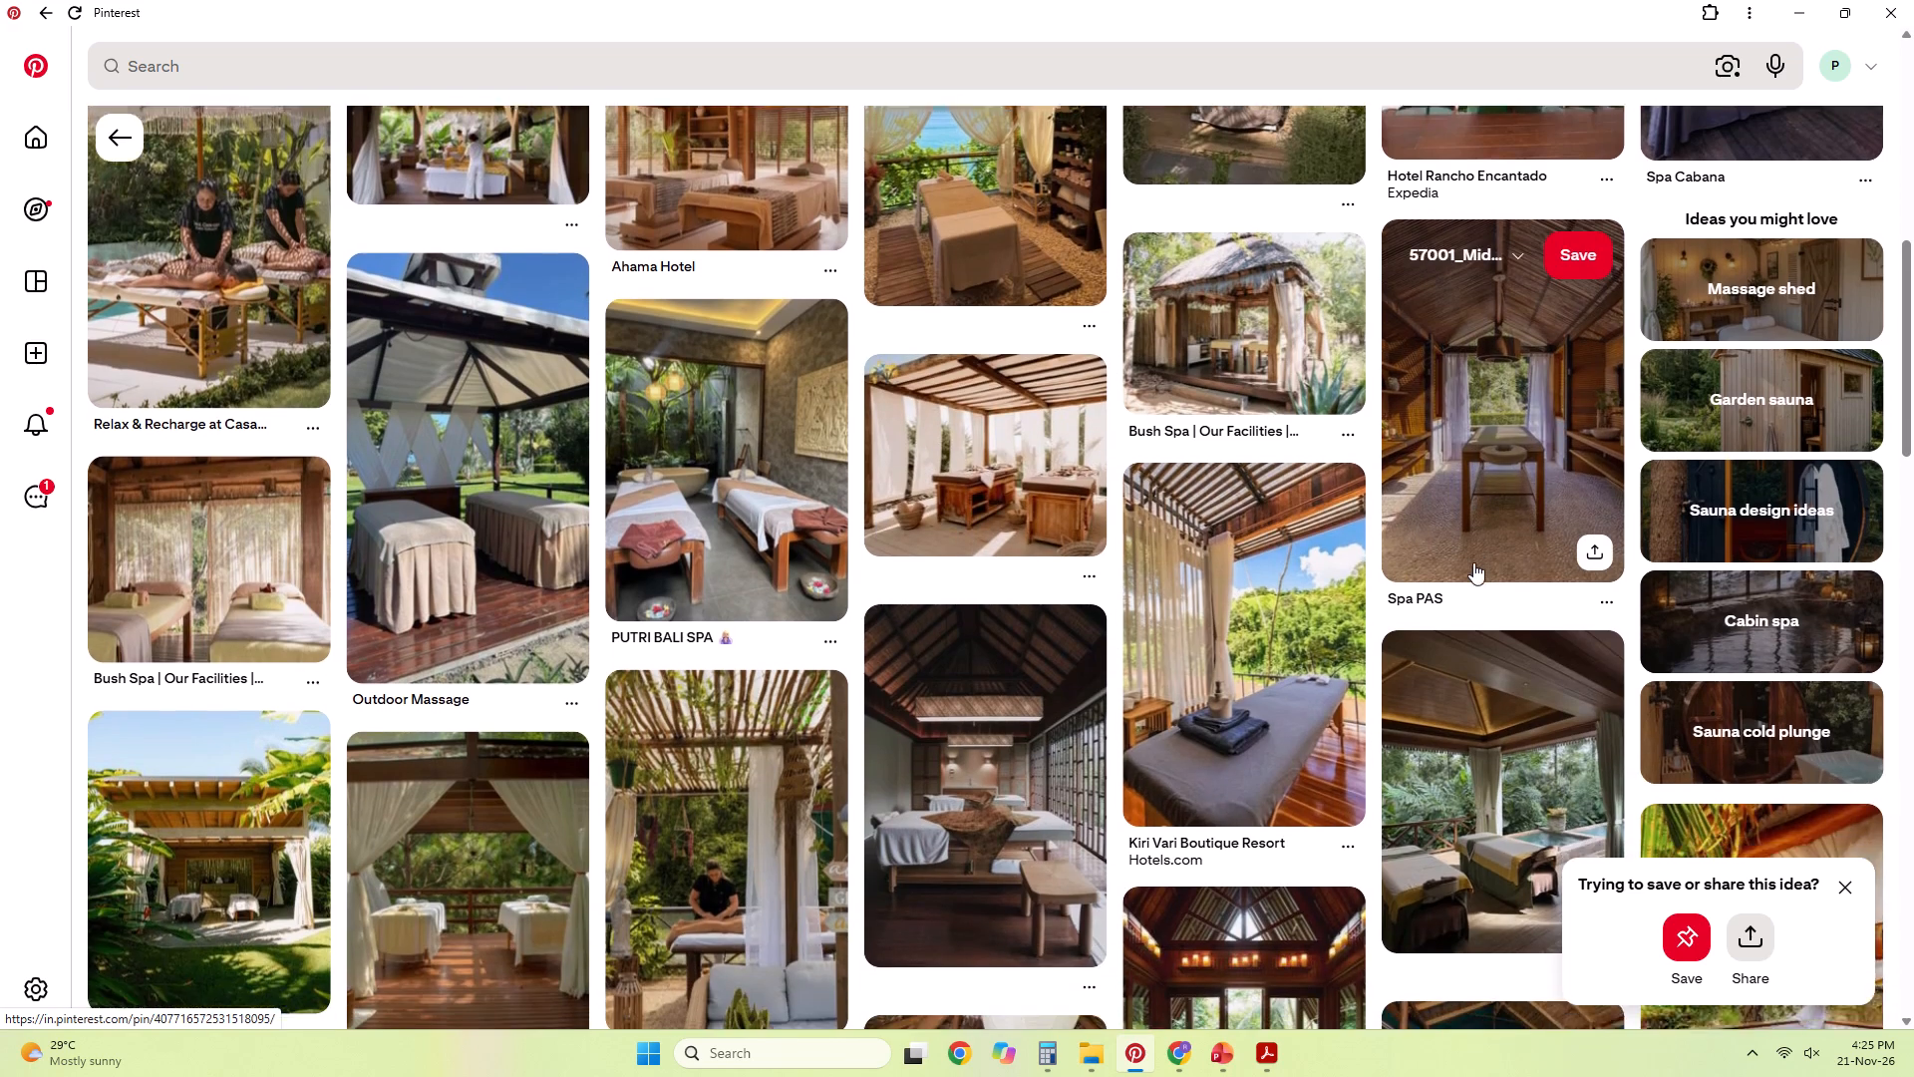
scroll(1473, 562, down, 1)
scroll(927, 651, up, 2)
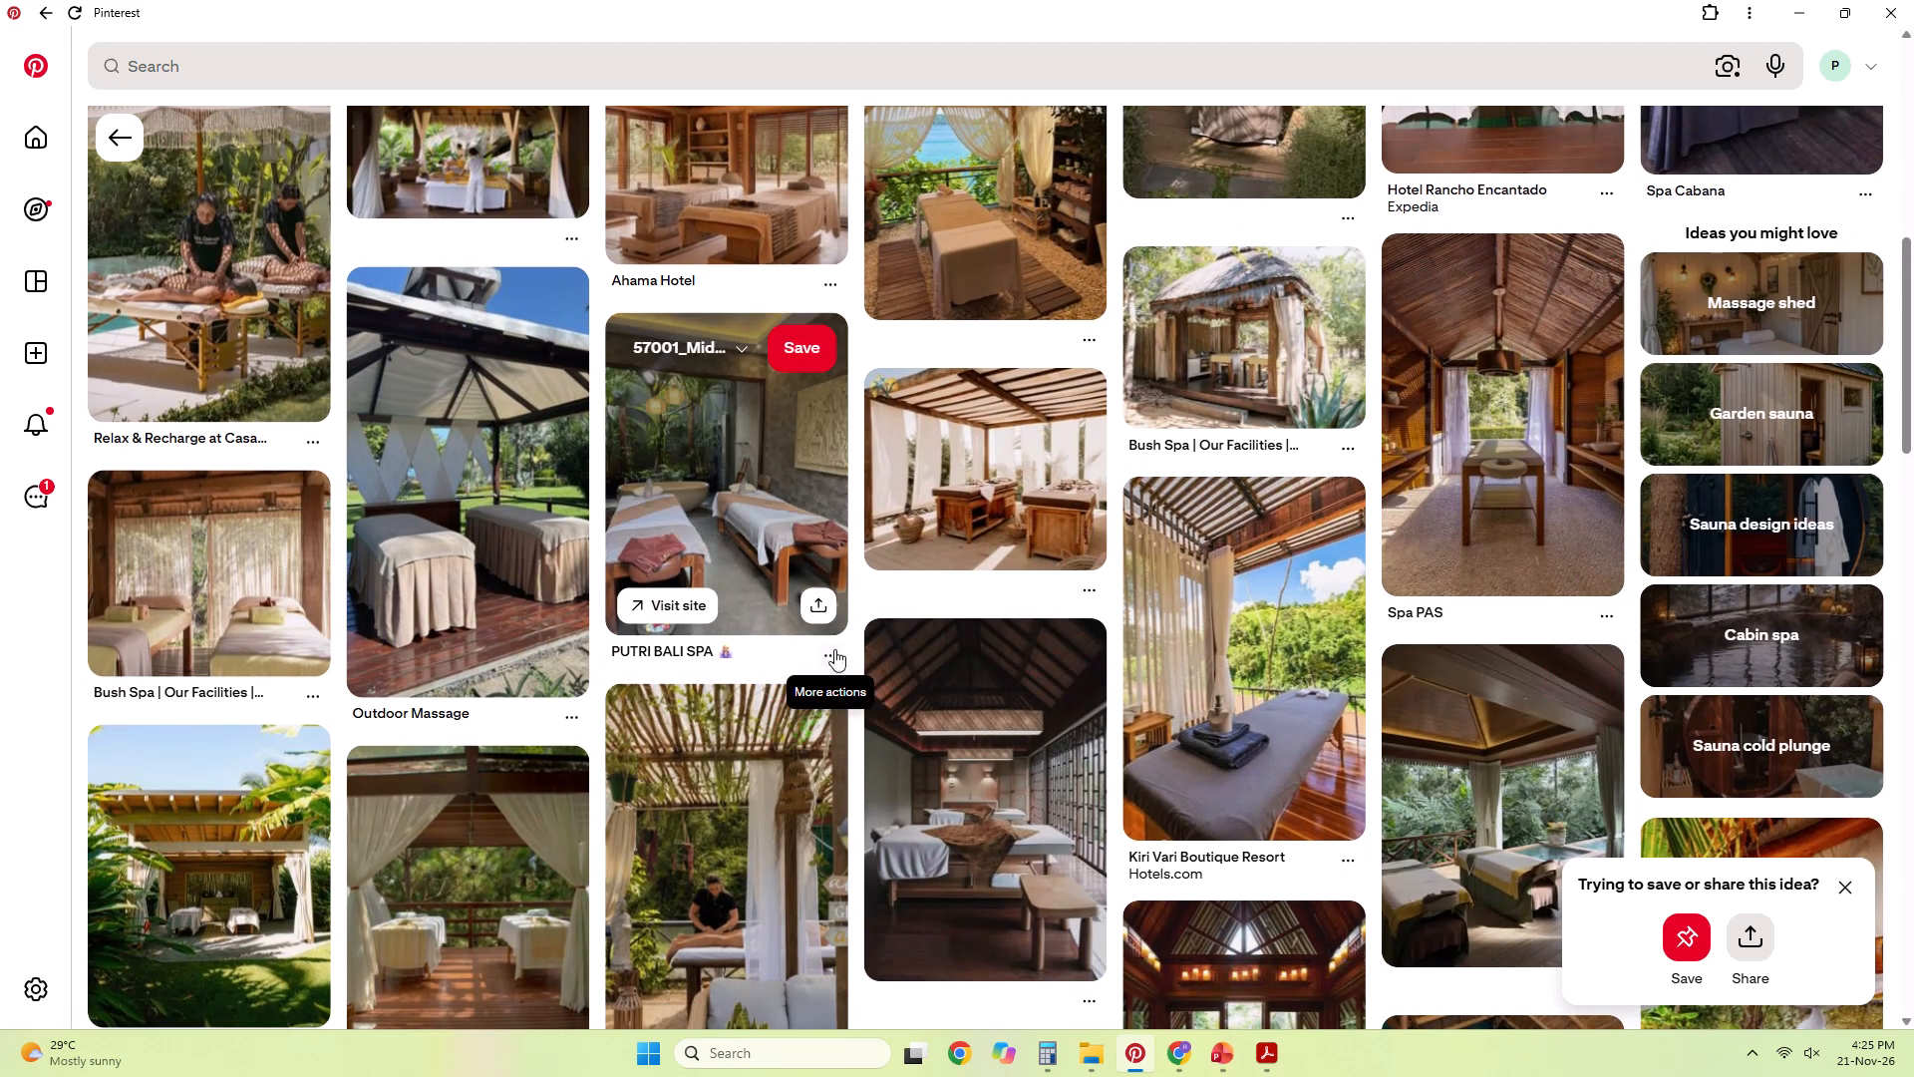
Open the pin of the white-curtained massage pavilion with two wooden tables and examine its related pins.
click(1010, 463)
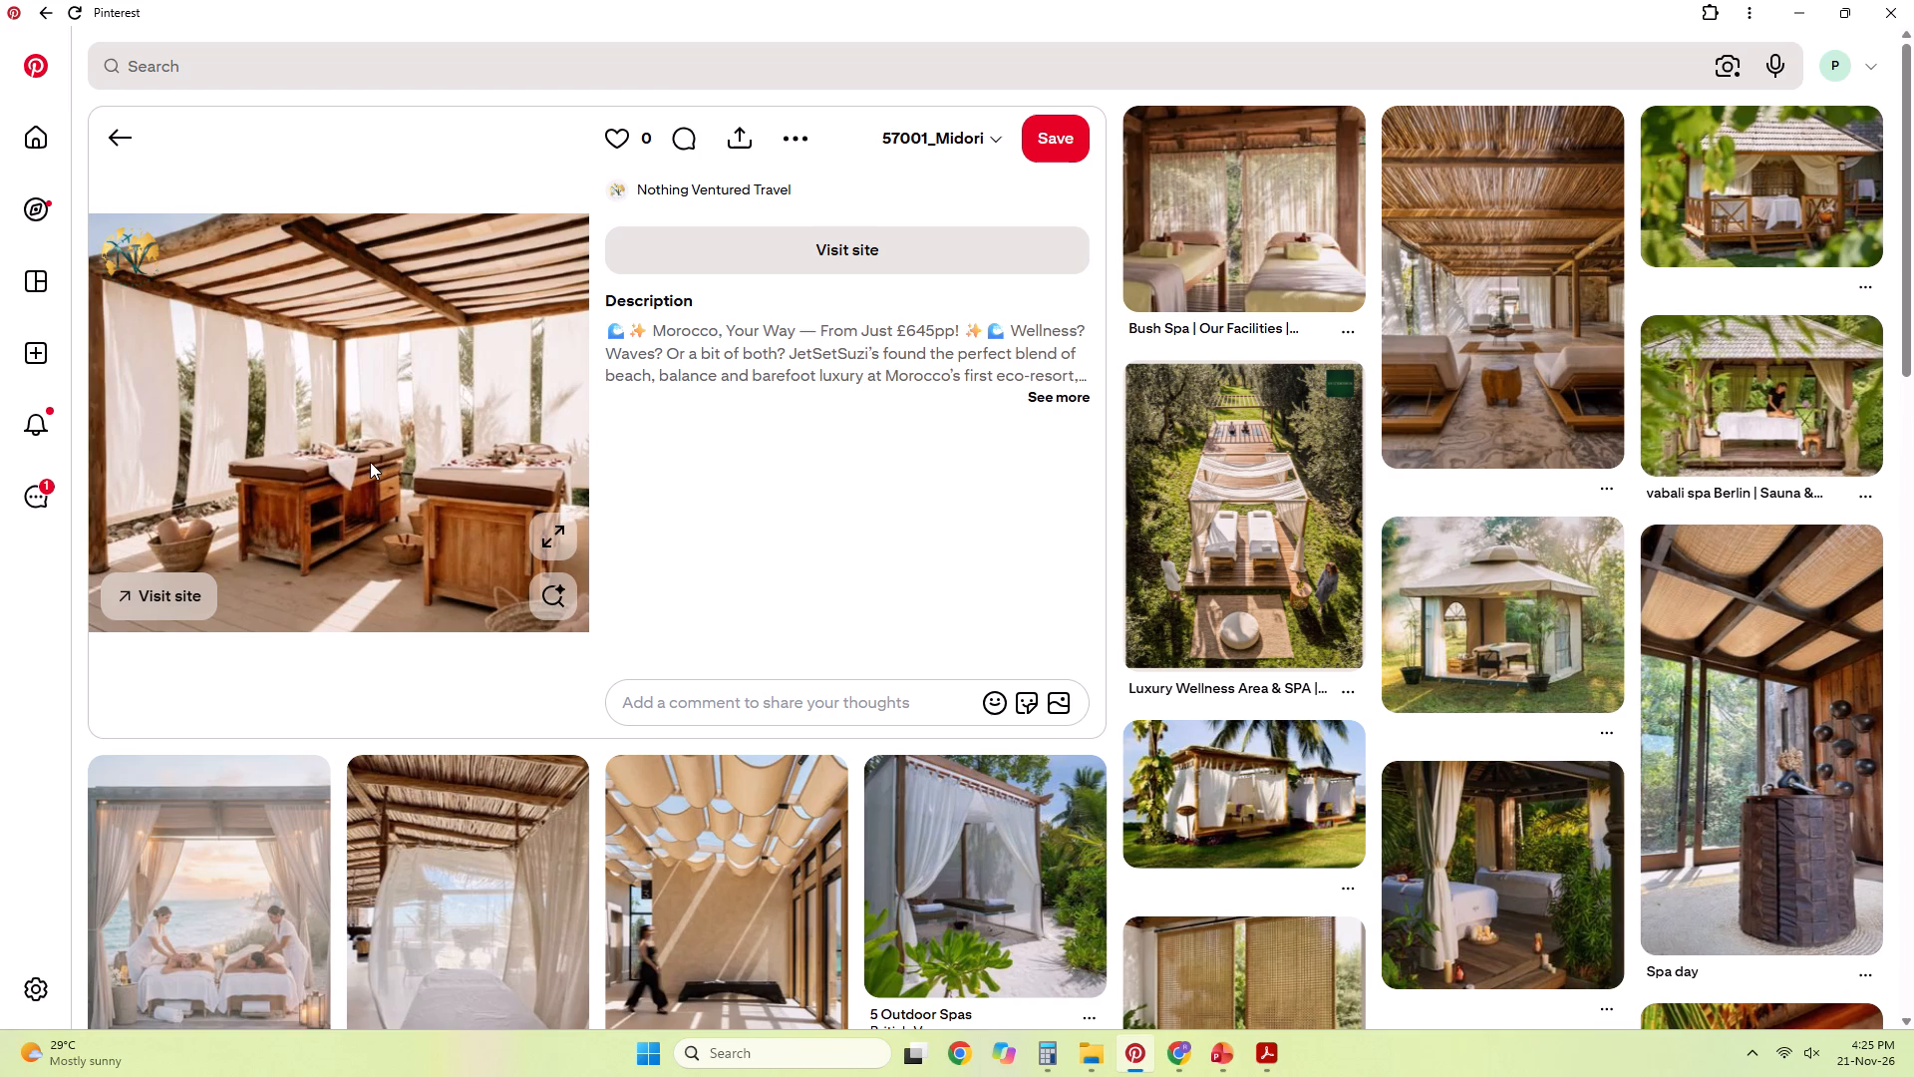
scroll(370, 462, down, 3)
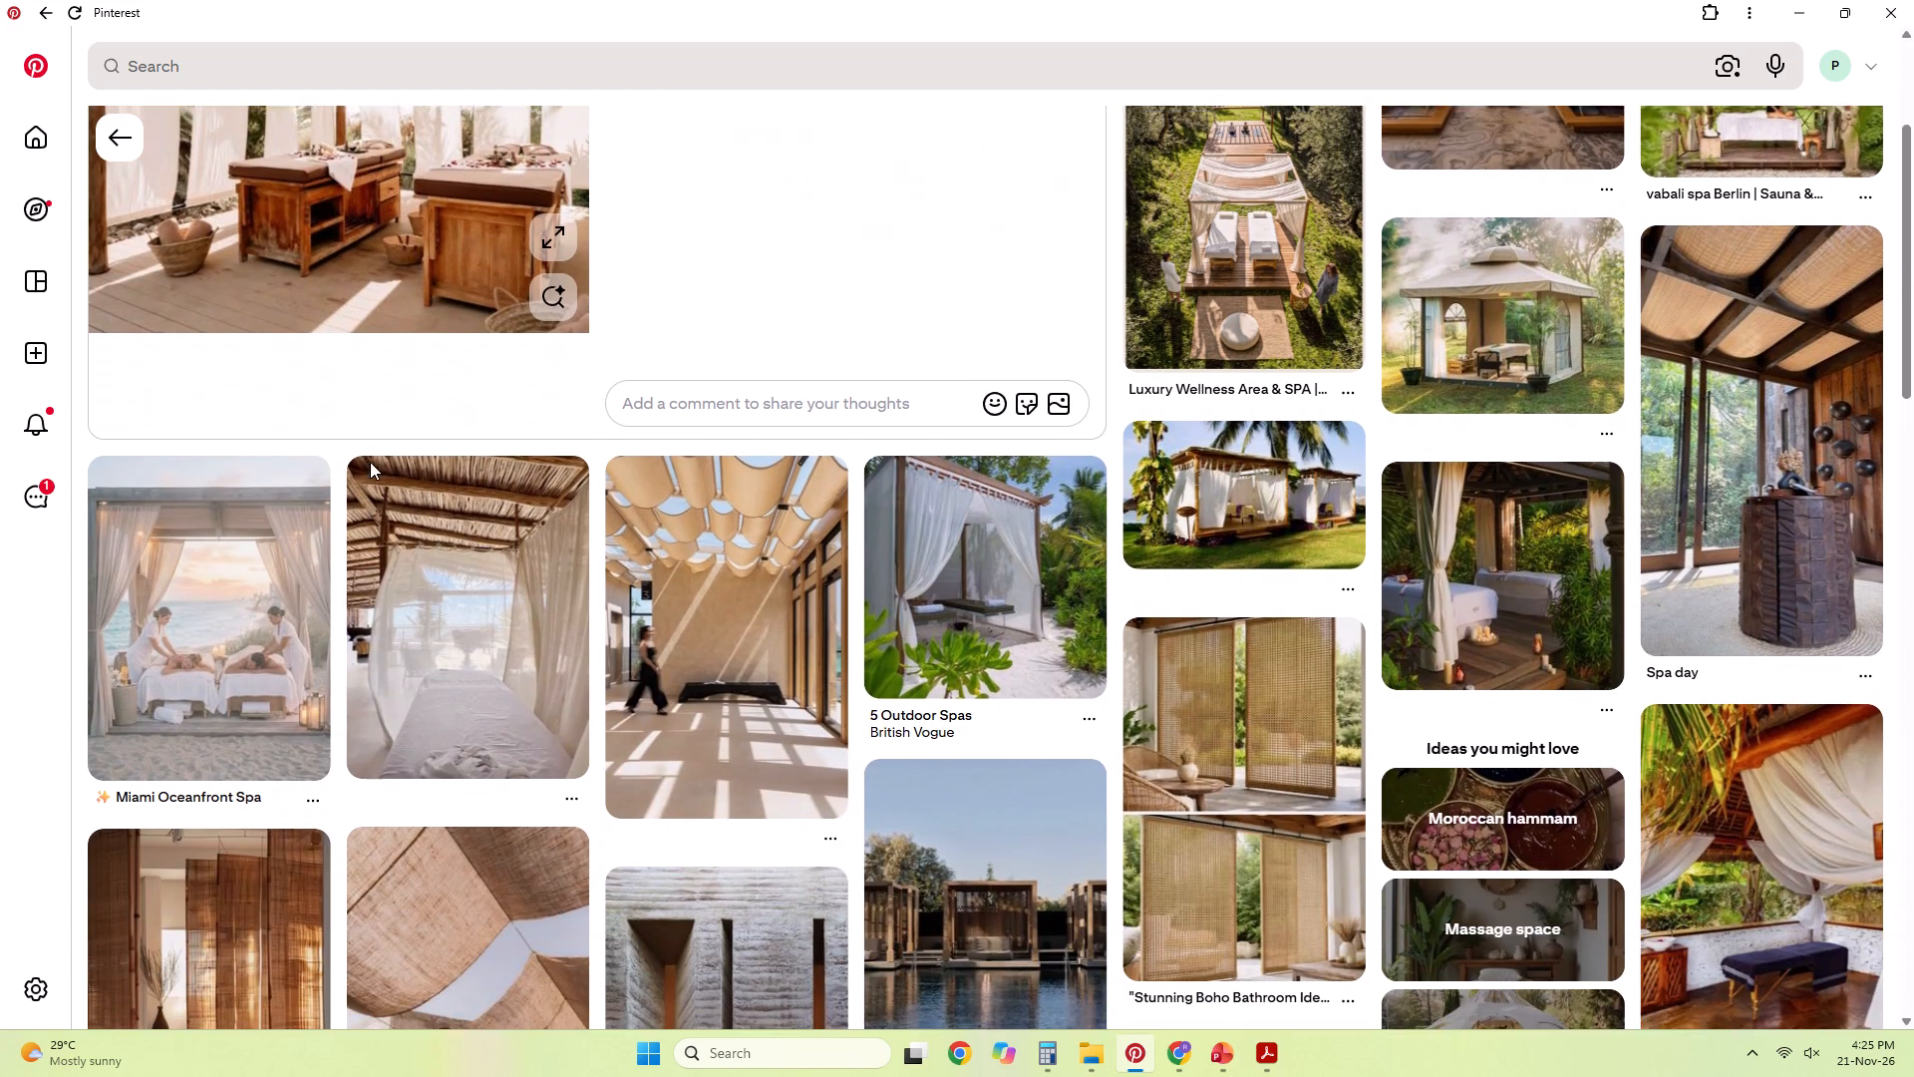
scroll(370, 462, down, 3)
scroll(370, 462, up, 7)
click(370, 462)
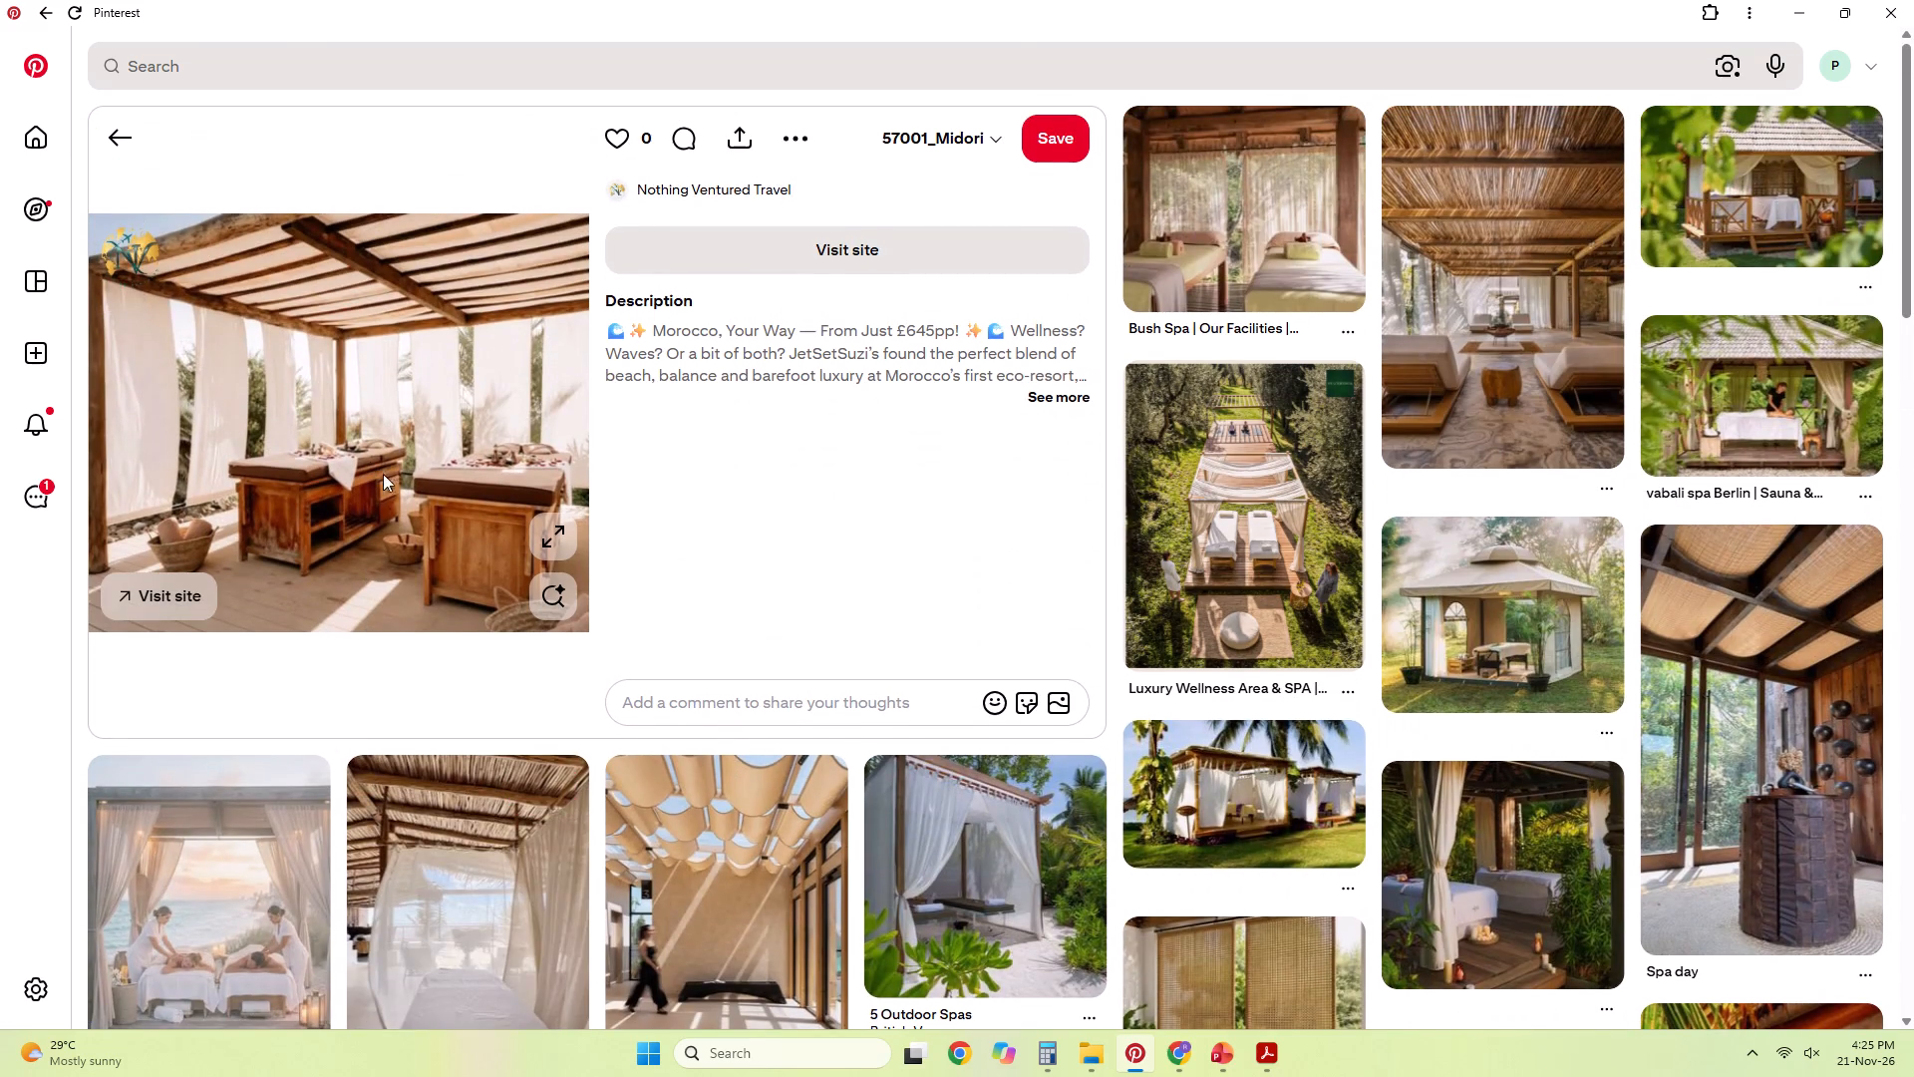
scroll(470, 456, down, 8)
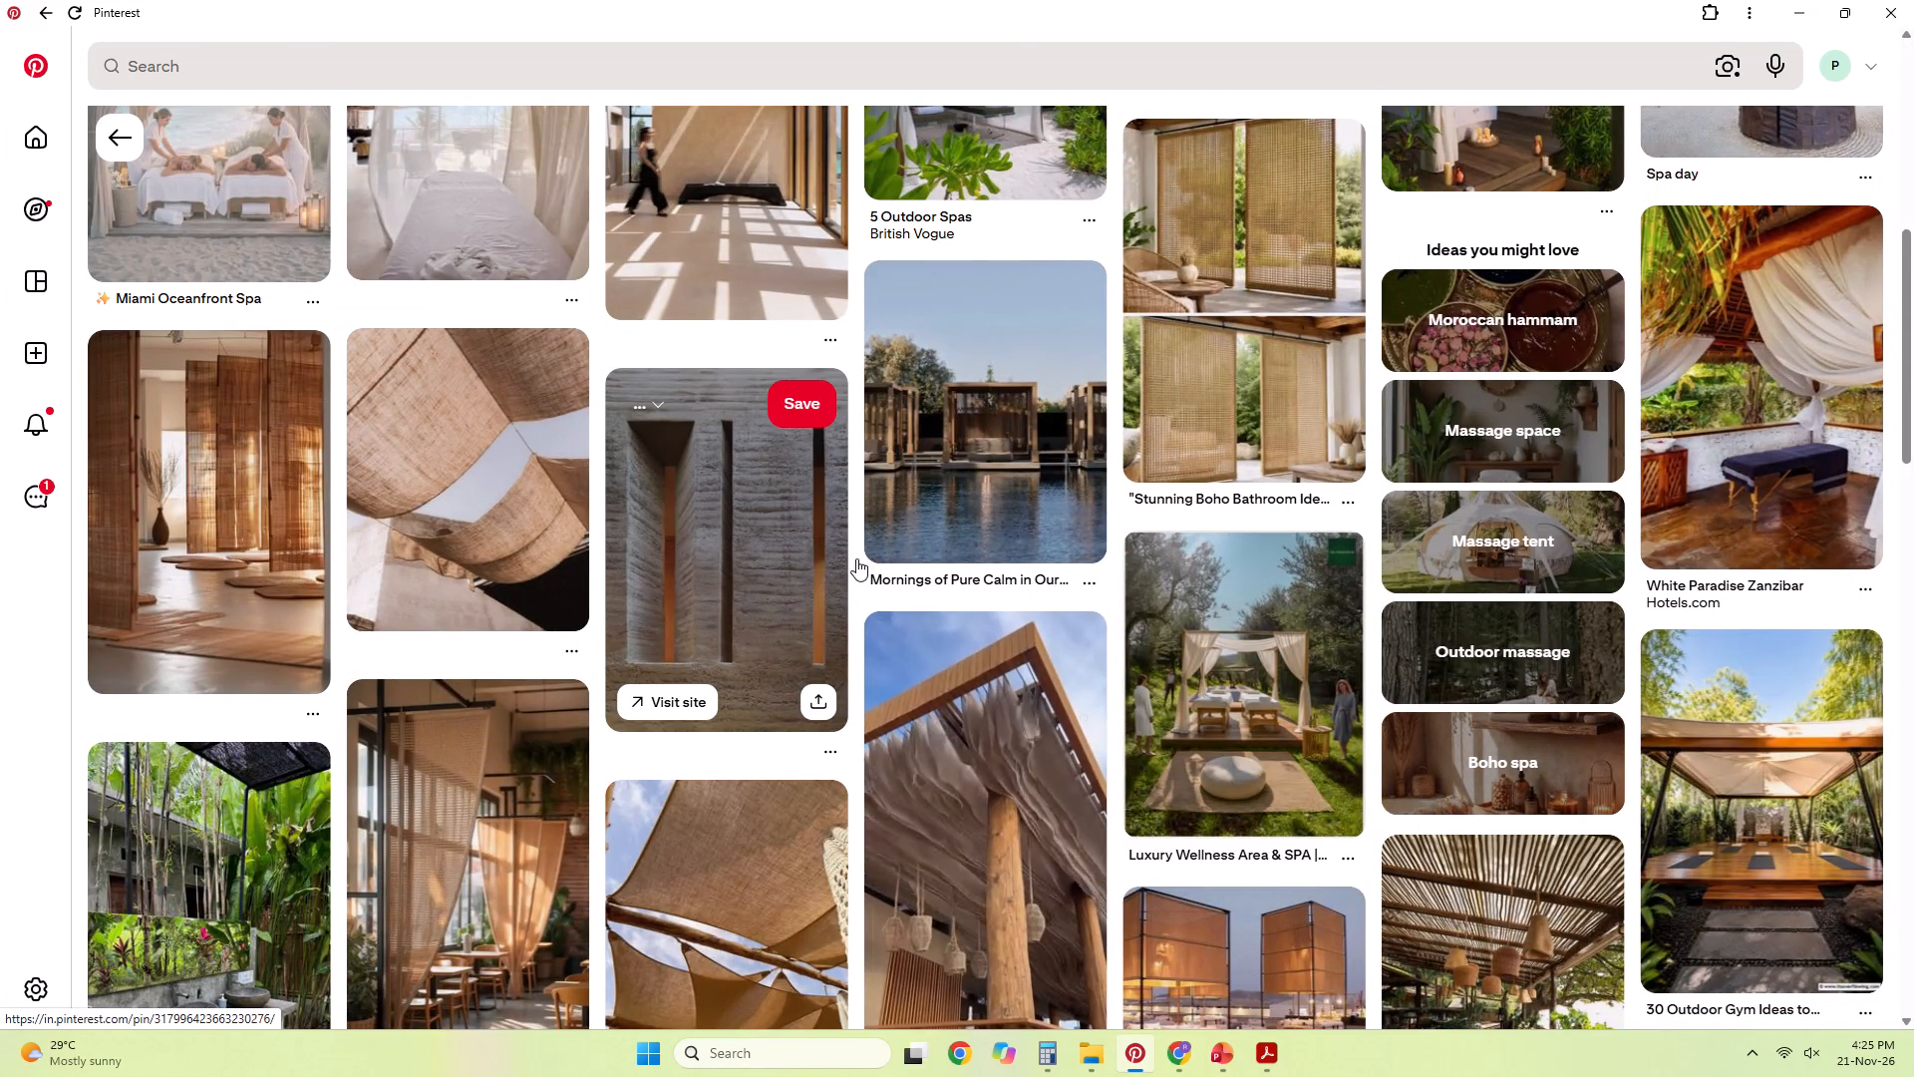
scroll(1004, 474, down, 3)
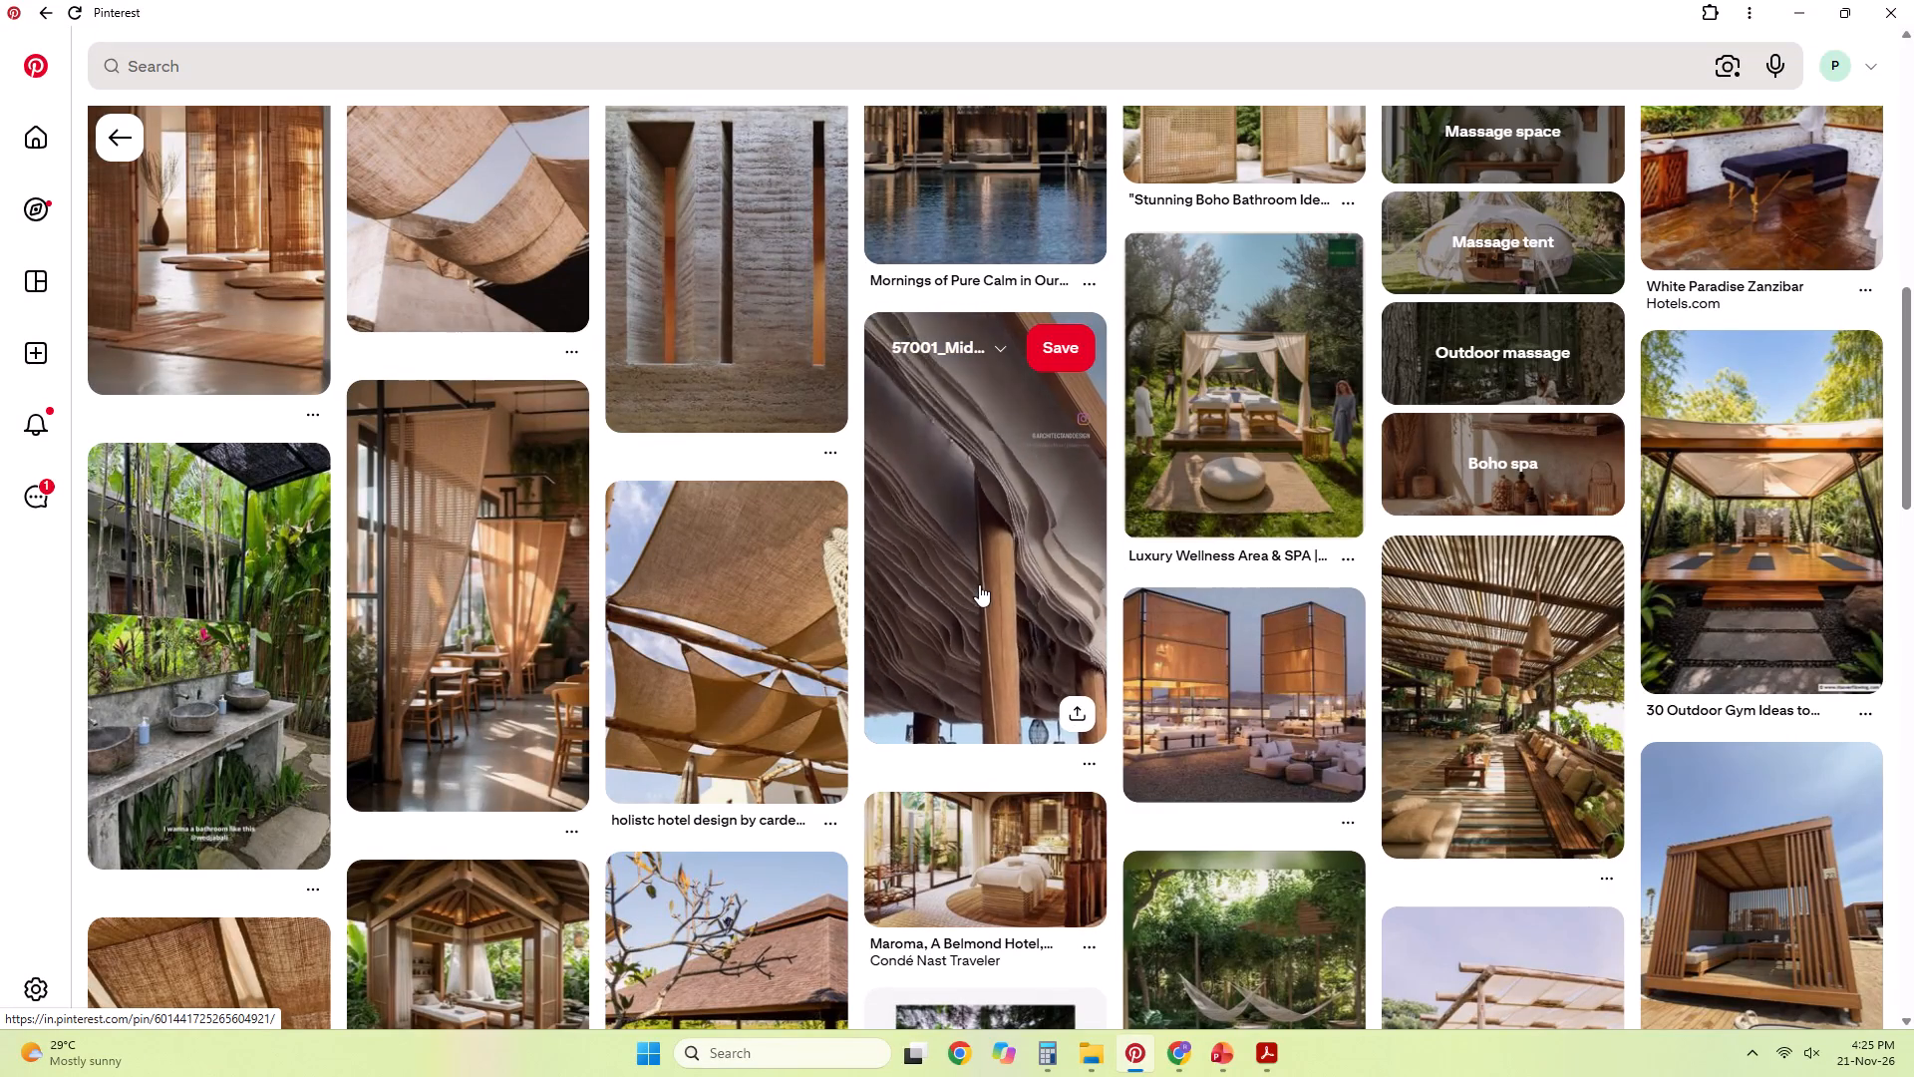
scroll(969, 571, down, 4)
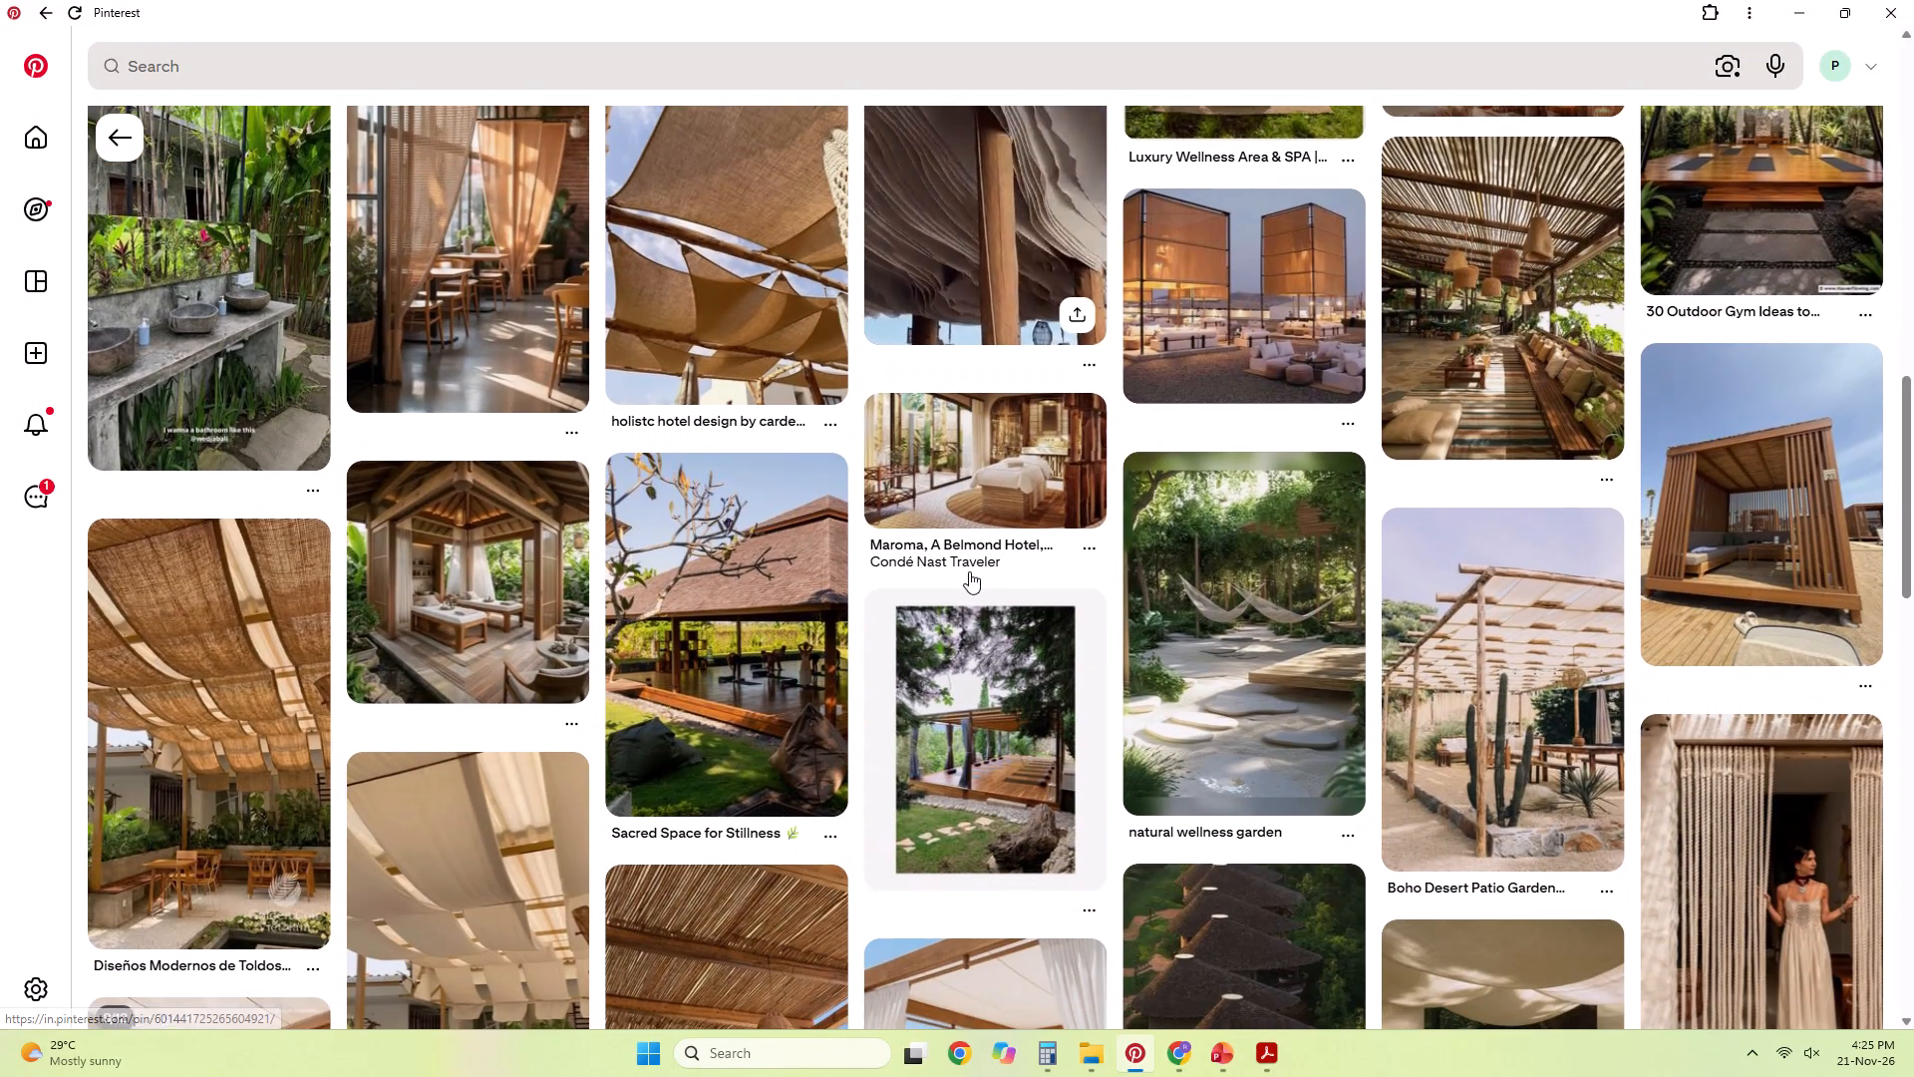
scroll(1032, 731, down, 1)
scroll(1761, 485, down, 1)
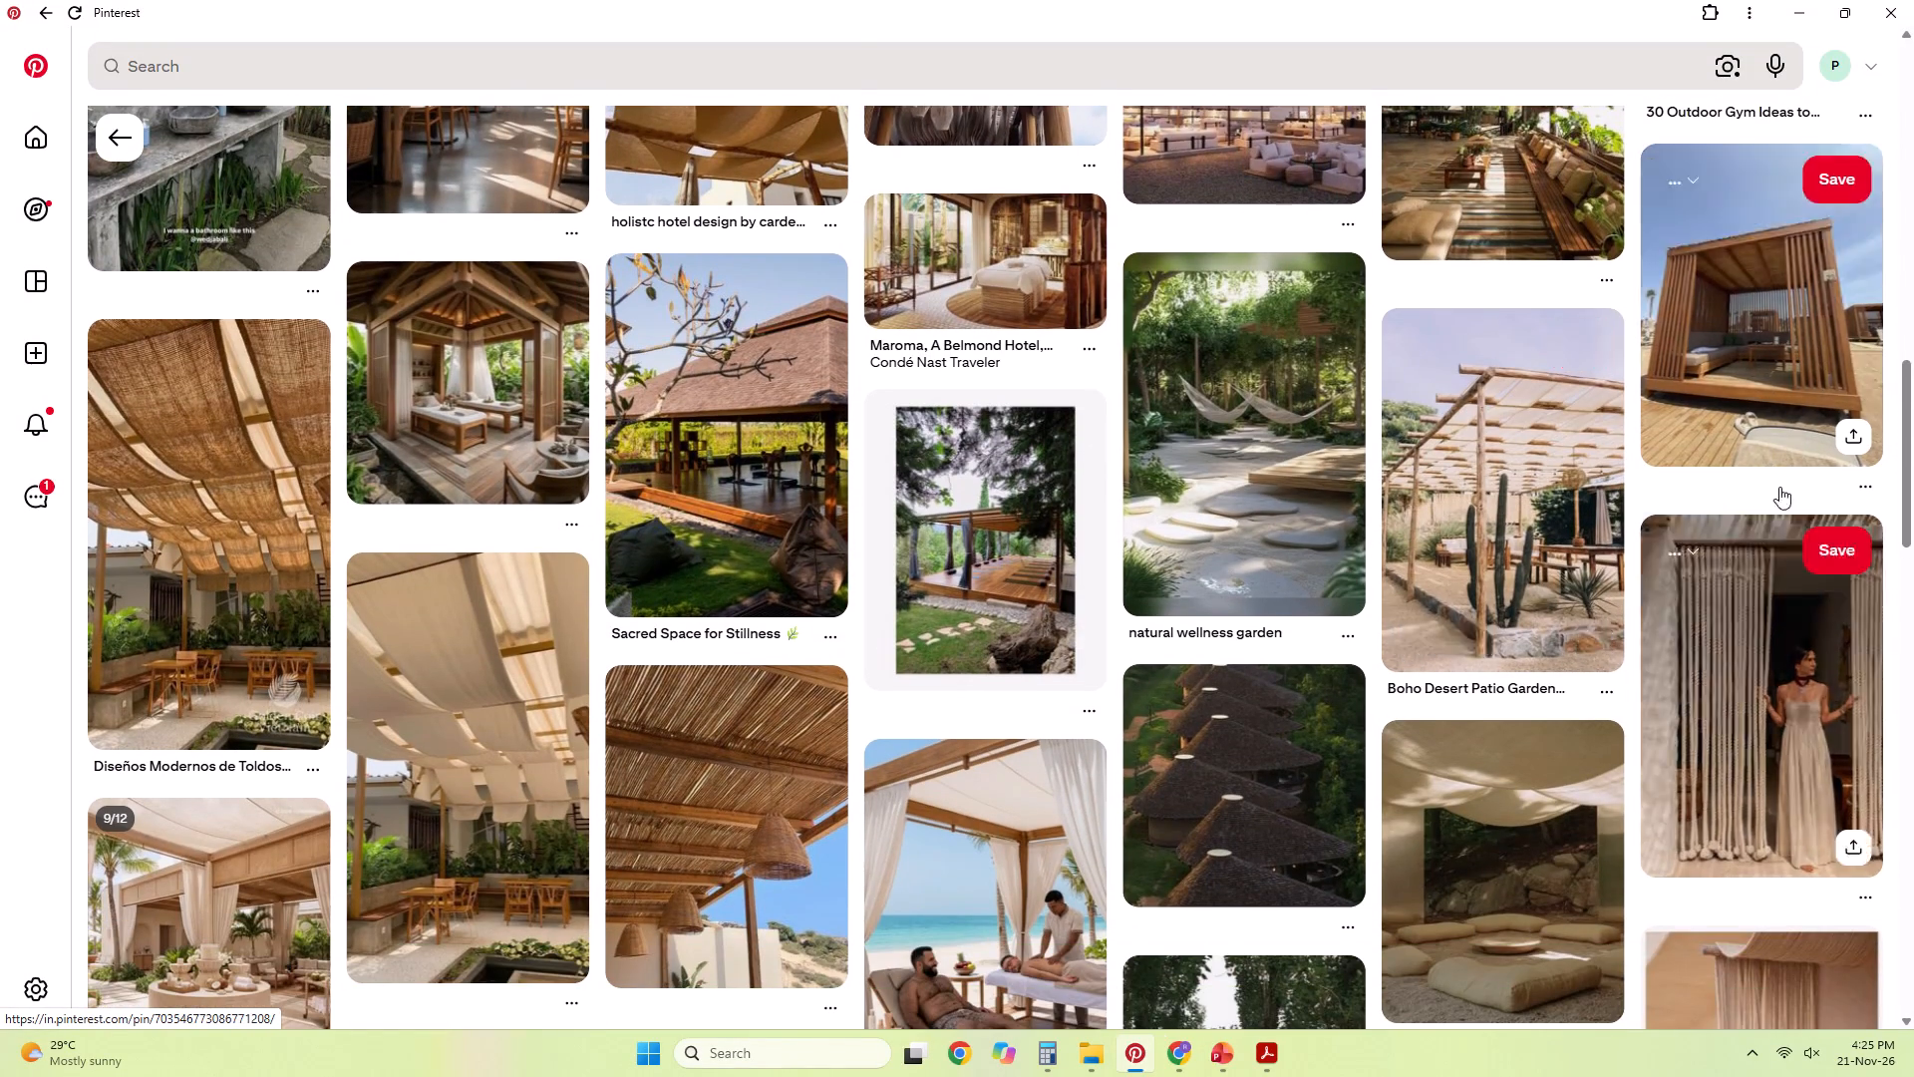
Open the pin of the slatted timber beach cabana and view its picture and related pins.
click(1777, 344)
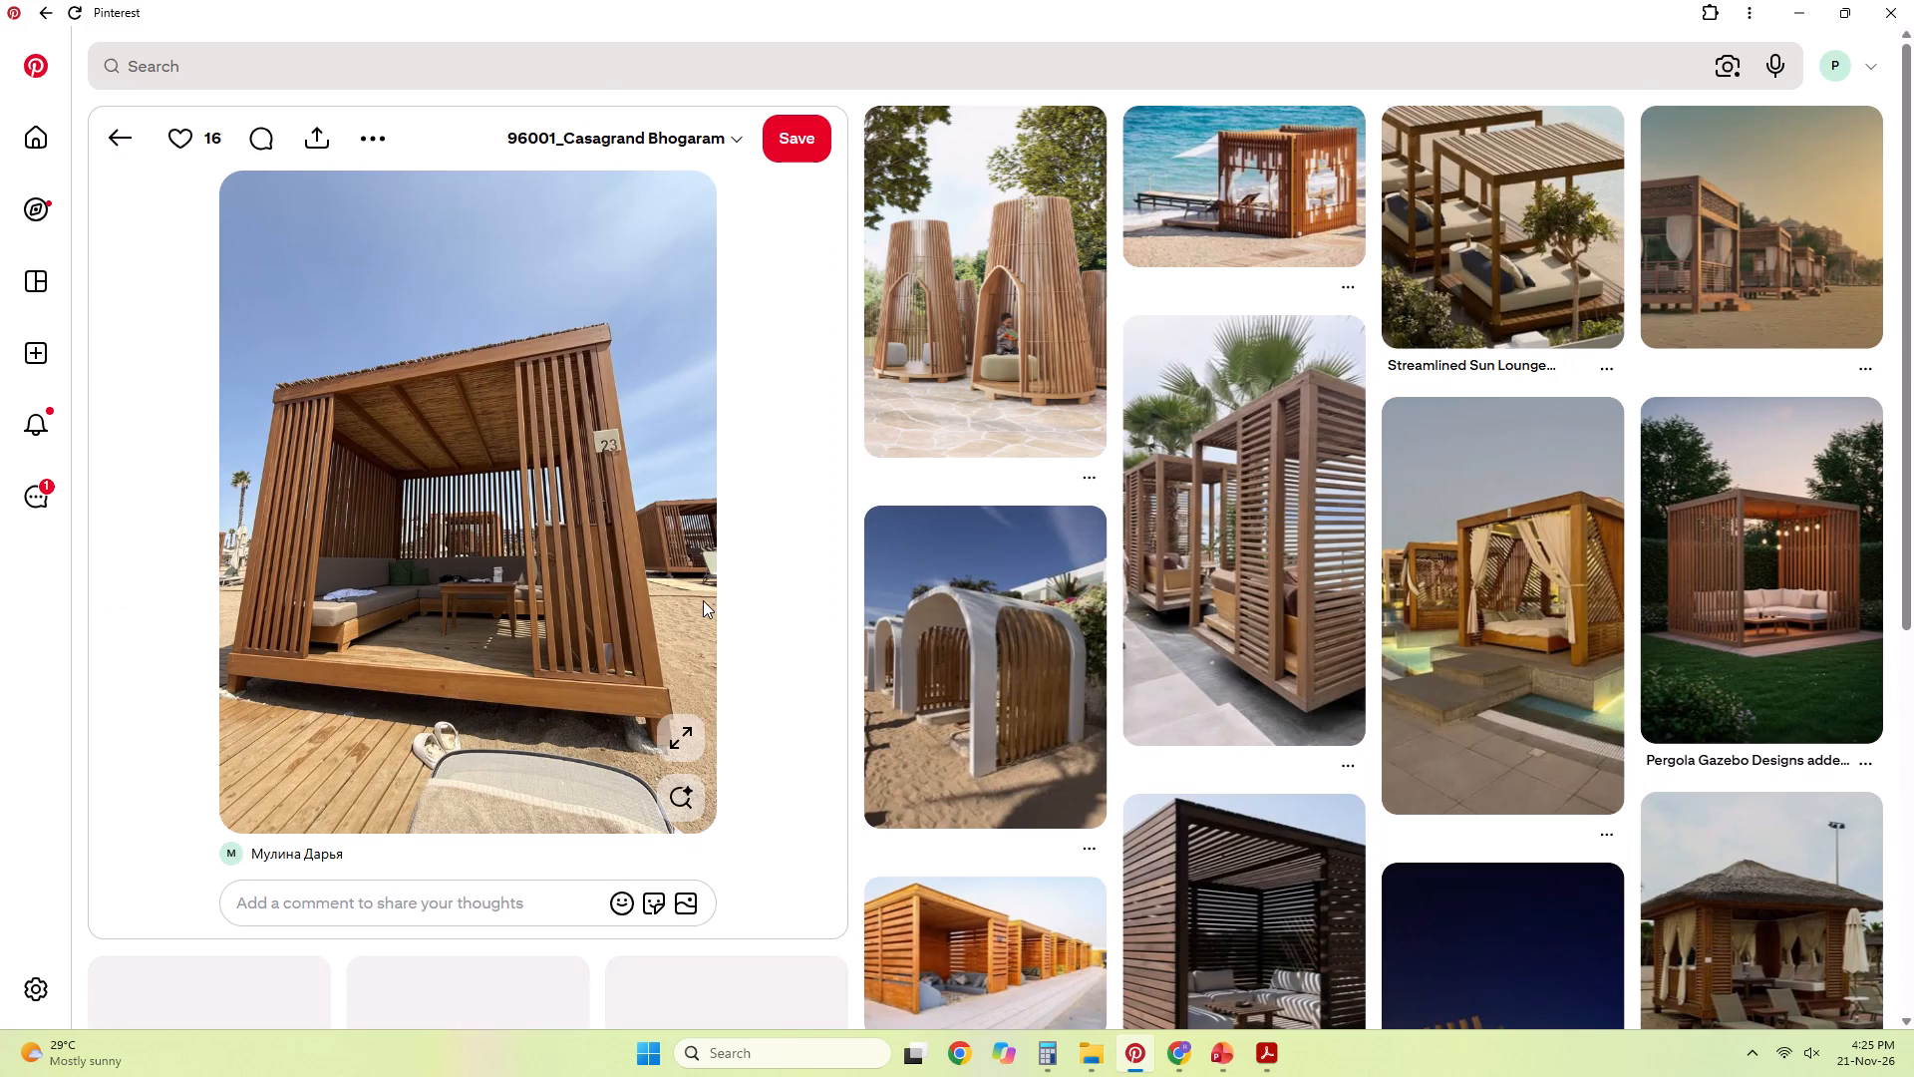
scroll(1122, 602, down, 1)
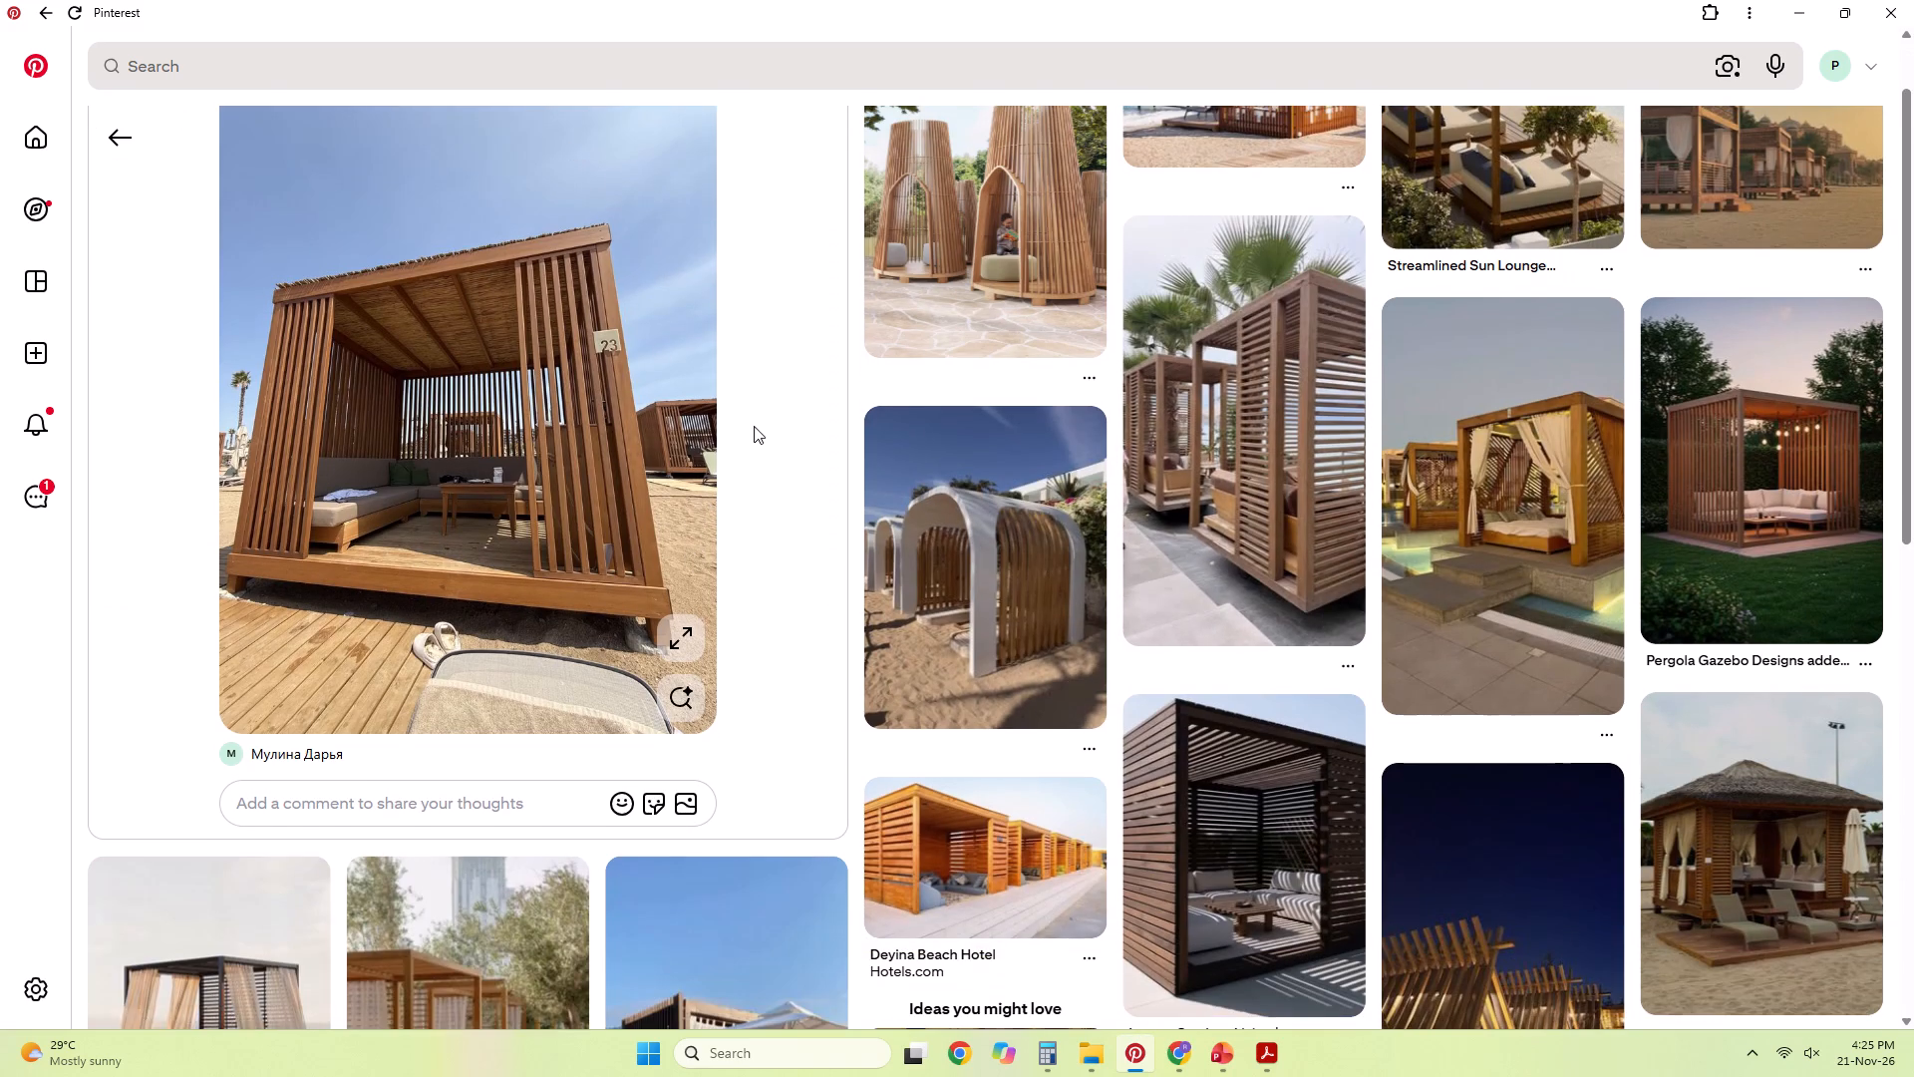
scroll(755, 426, up, 9)
Repeat the recent search "OPEN AIR SPA" and look over its first pins.
click(229, 64)
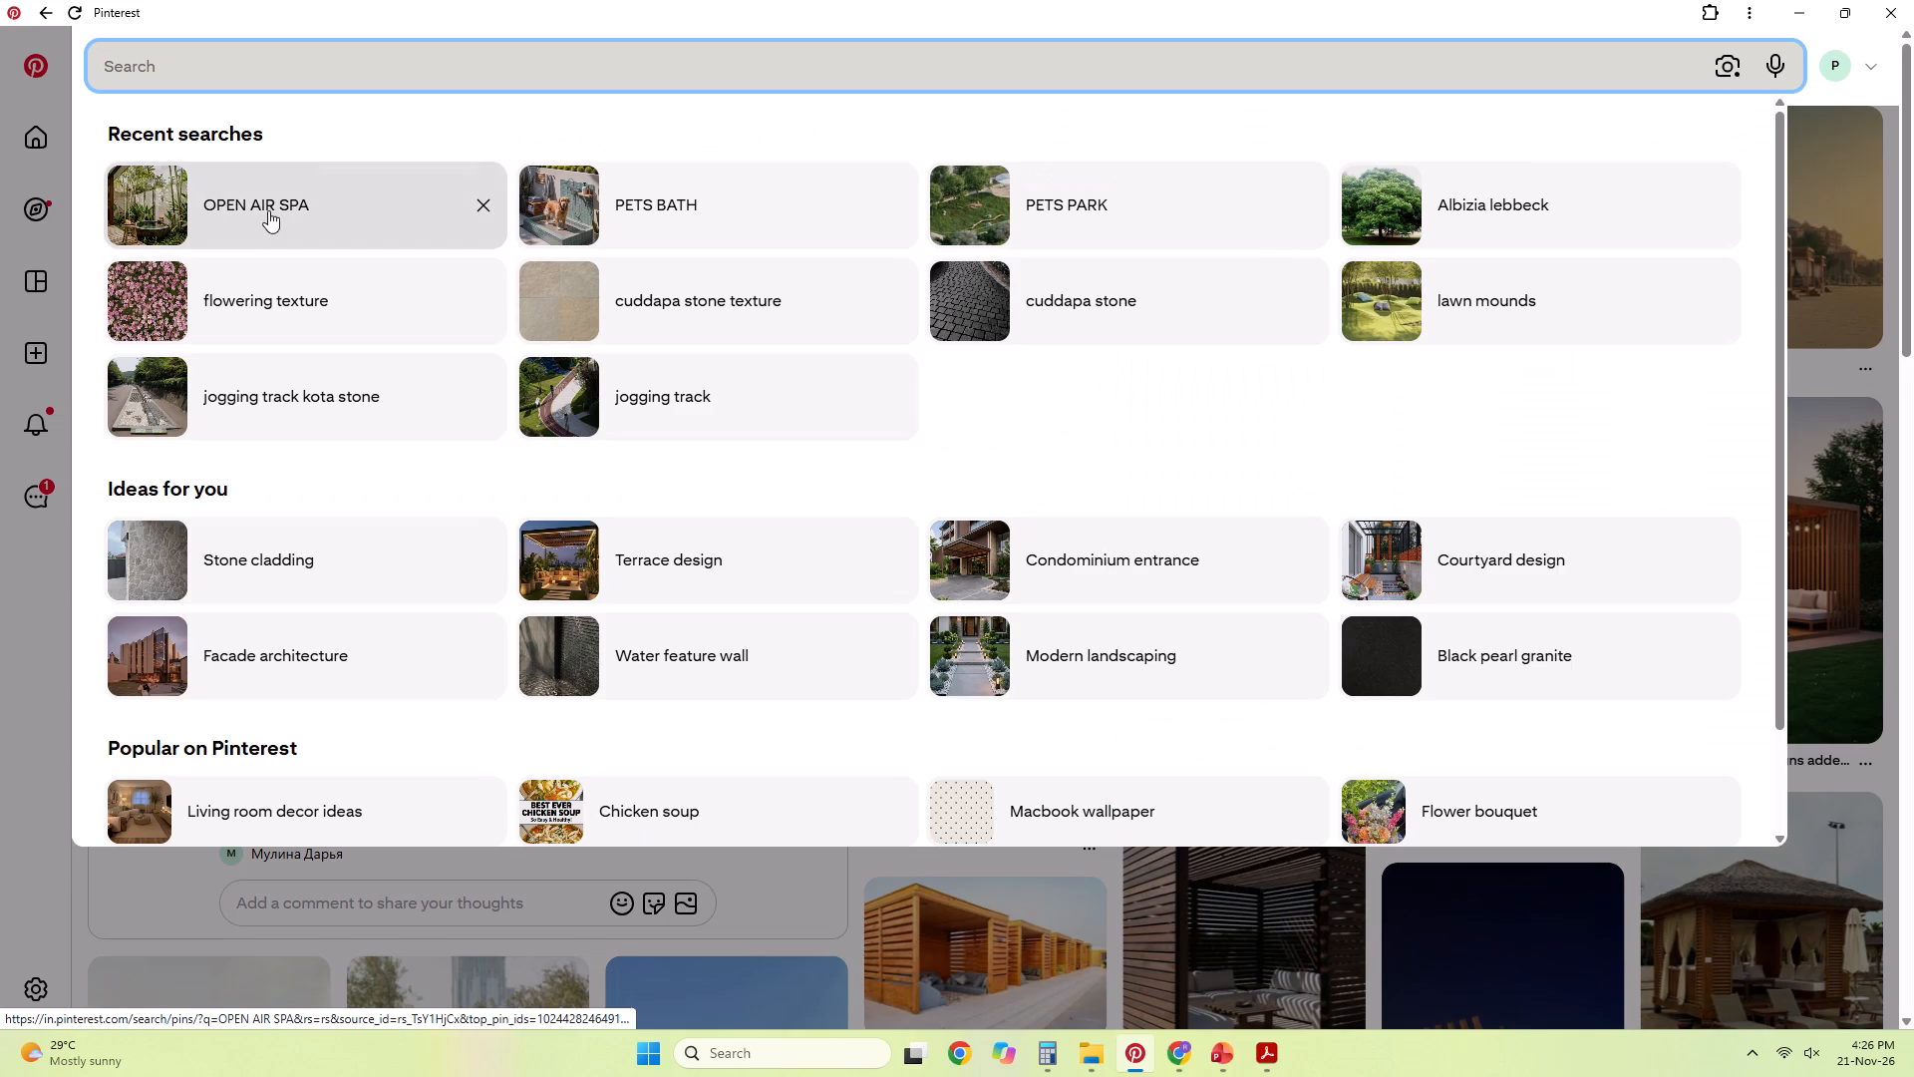
click(268, 210)
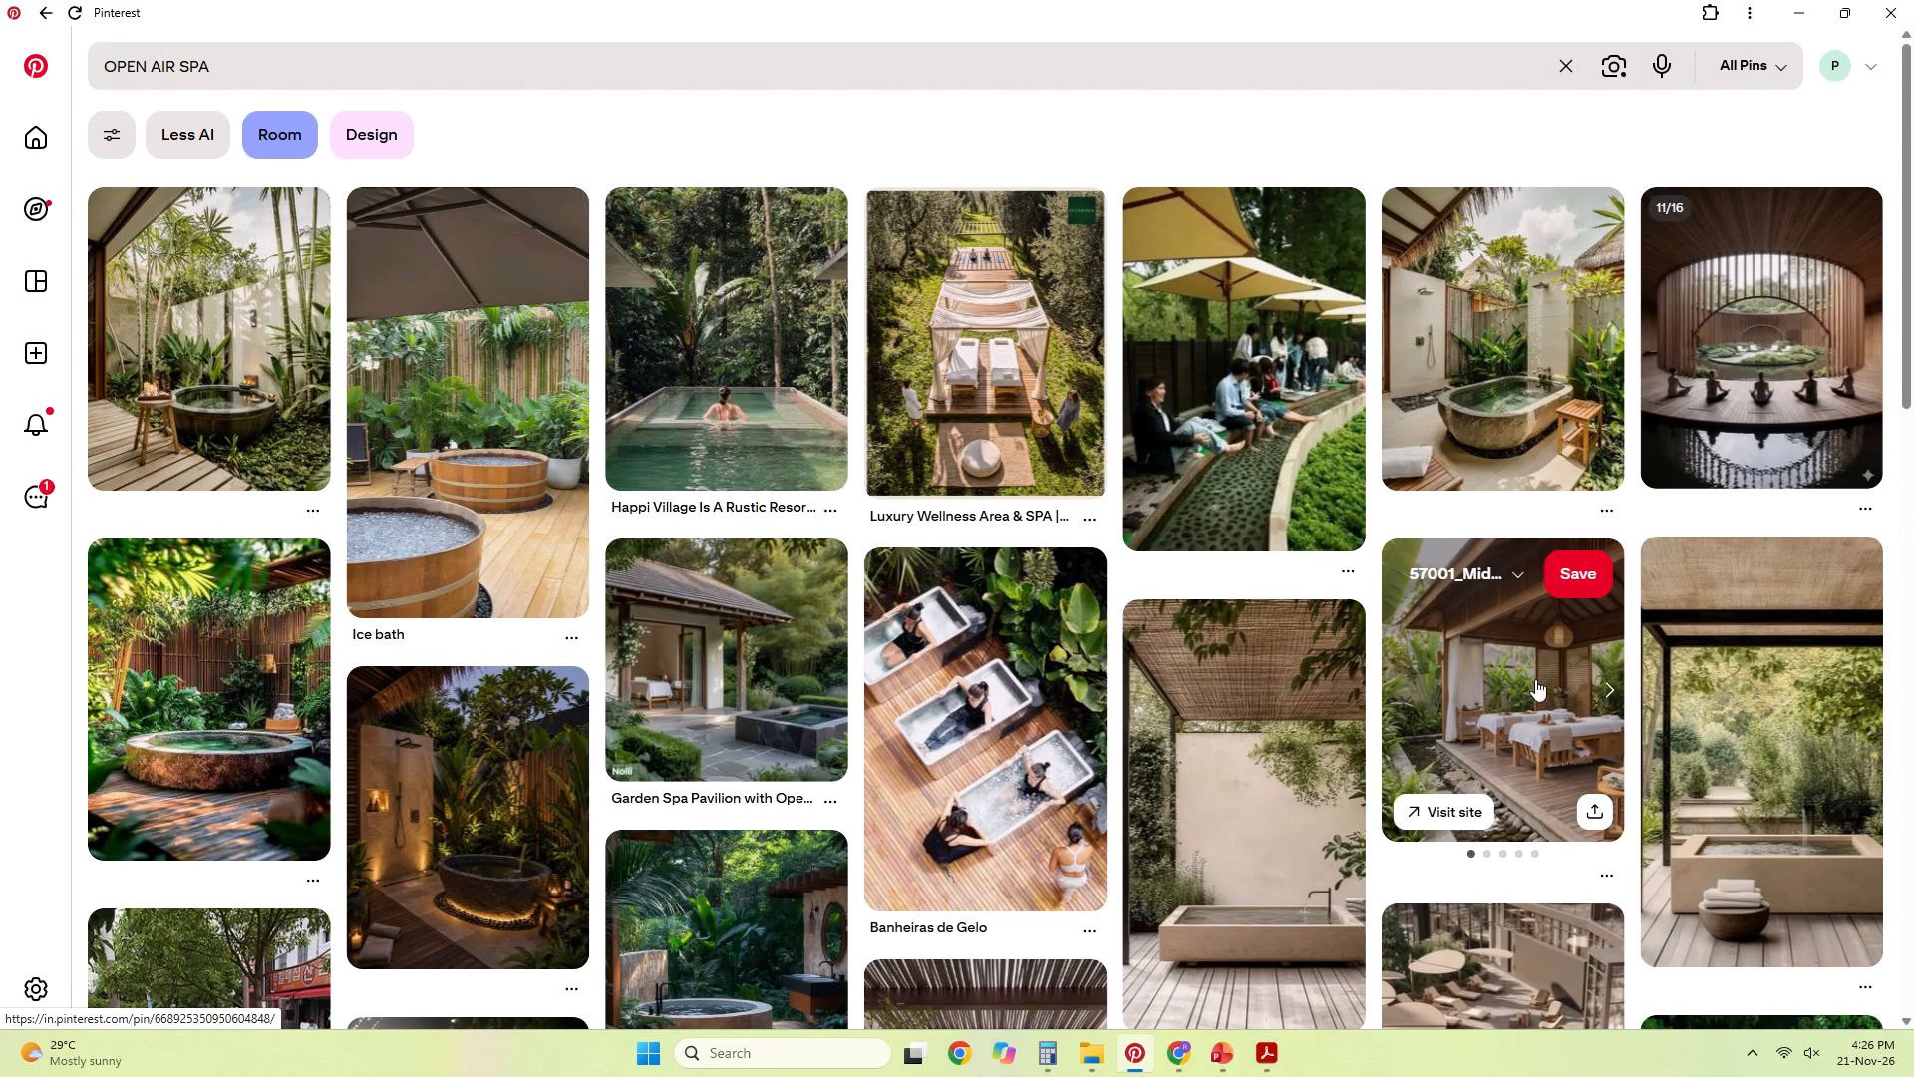
scroll(1522, 631, down, 2)
Refine the pin search to "OPEN AIR SPA ON TERRACE".
click(306, 80)
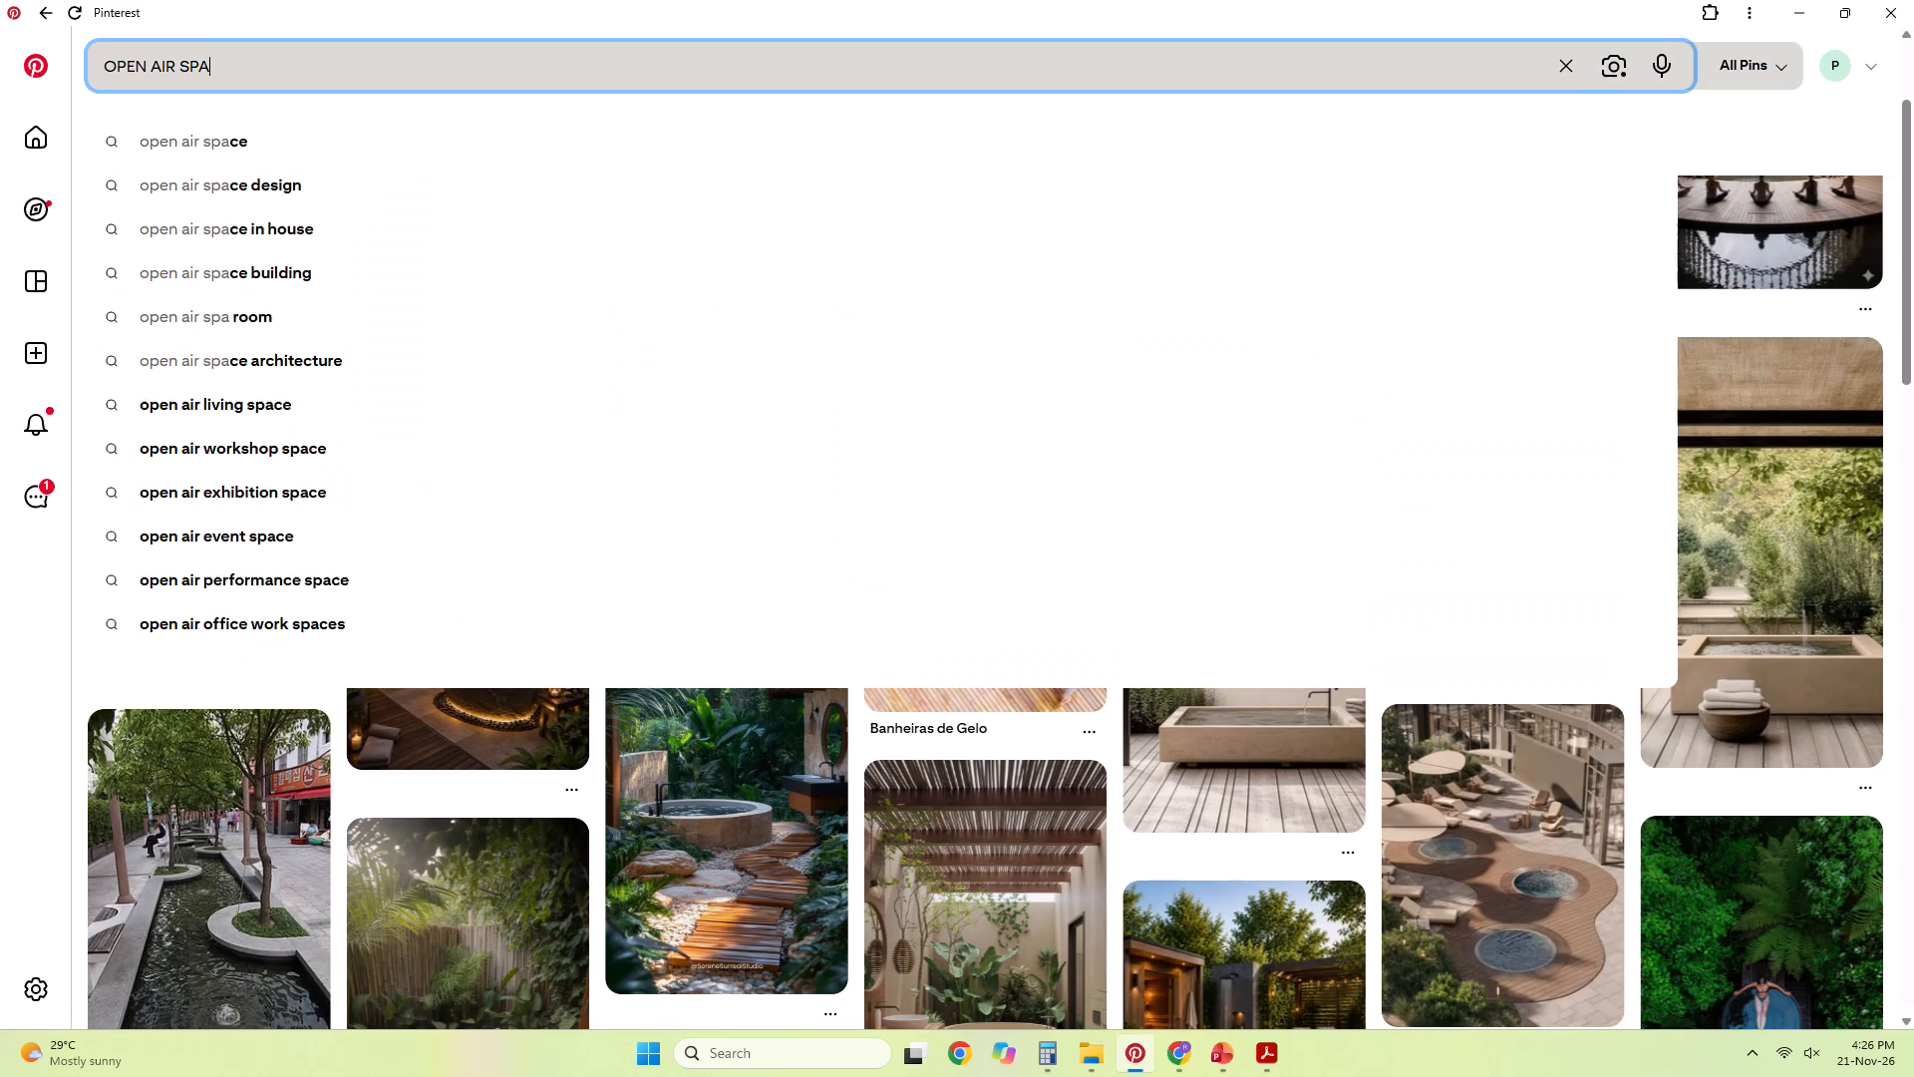
key(space)
text(ON TERRACE)
key(Return)
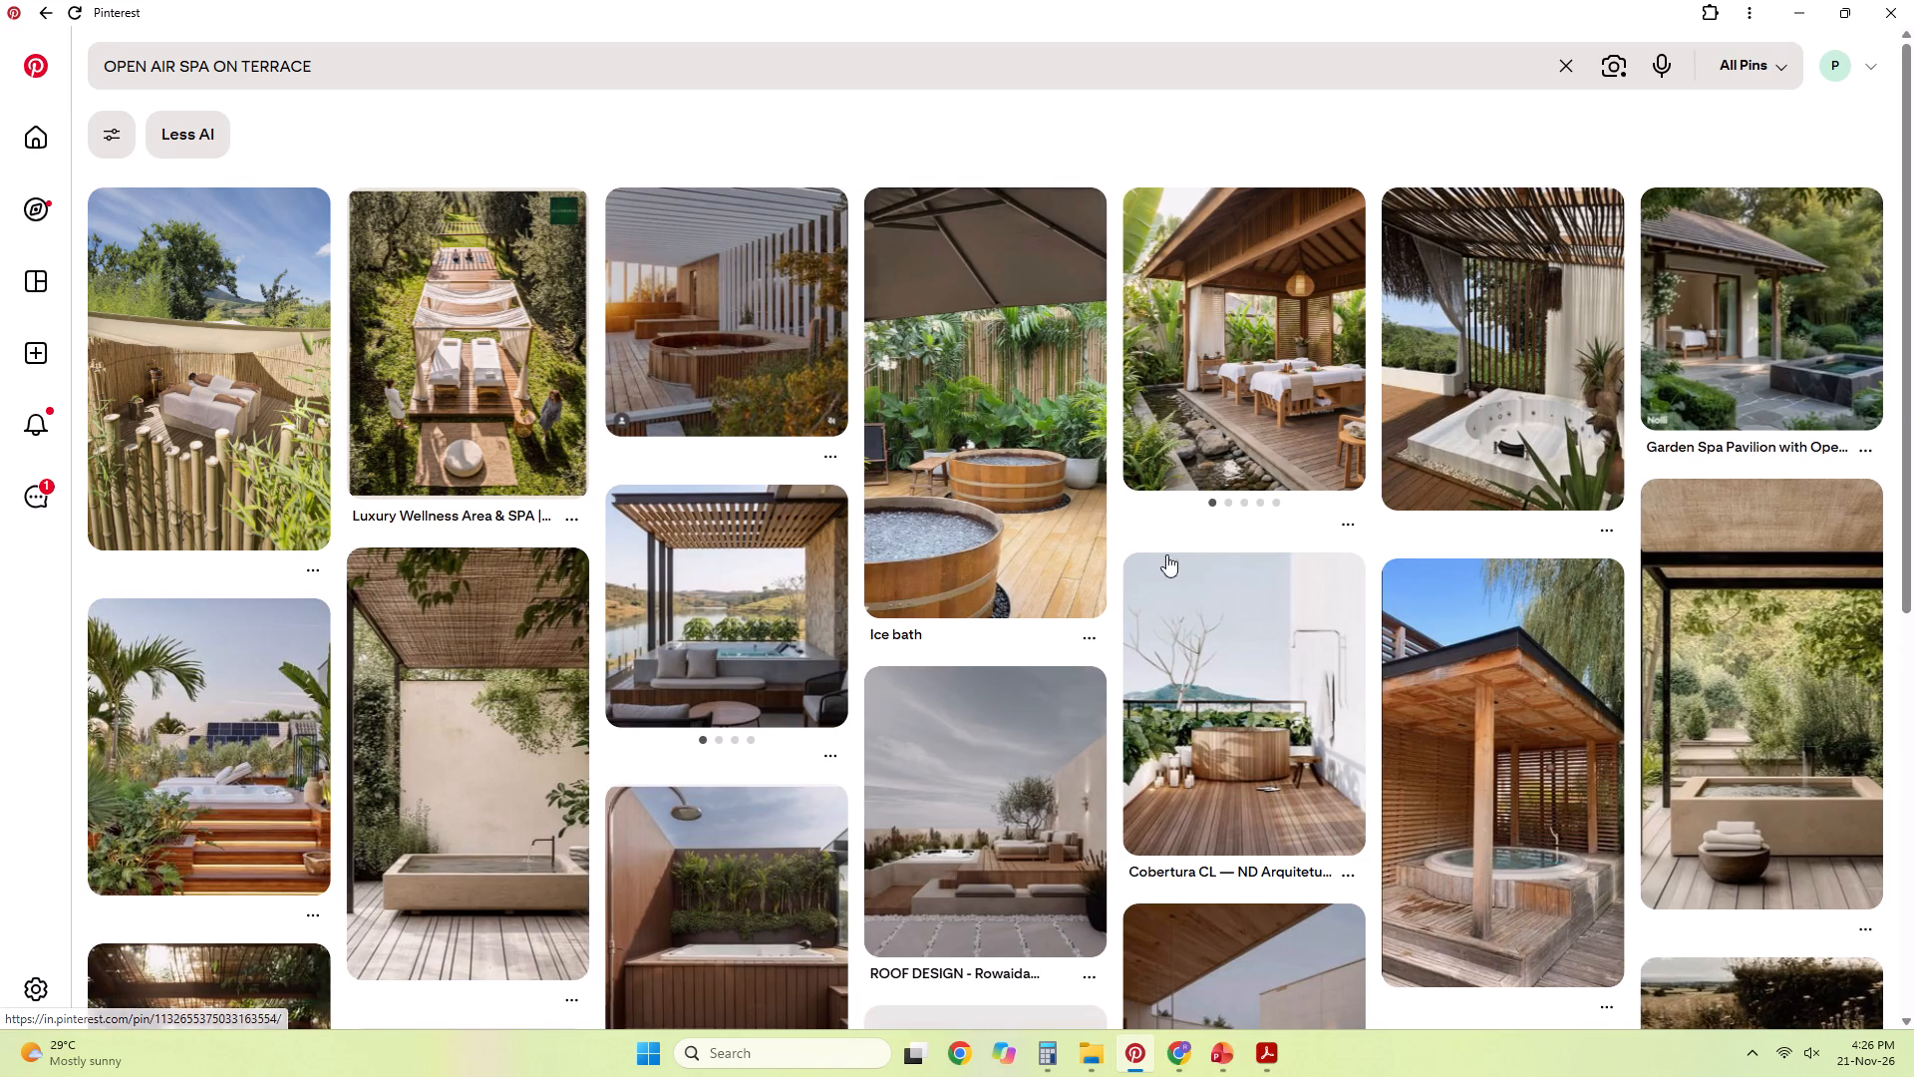
Examine the terrace spa pins for a suitable massage pavilion picture.
scroll(1458, 588, down, 2)
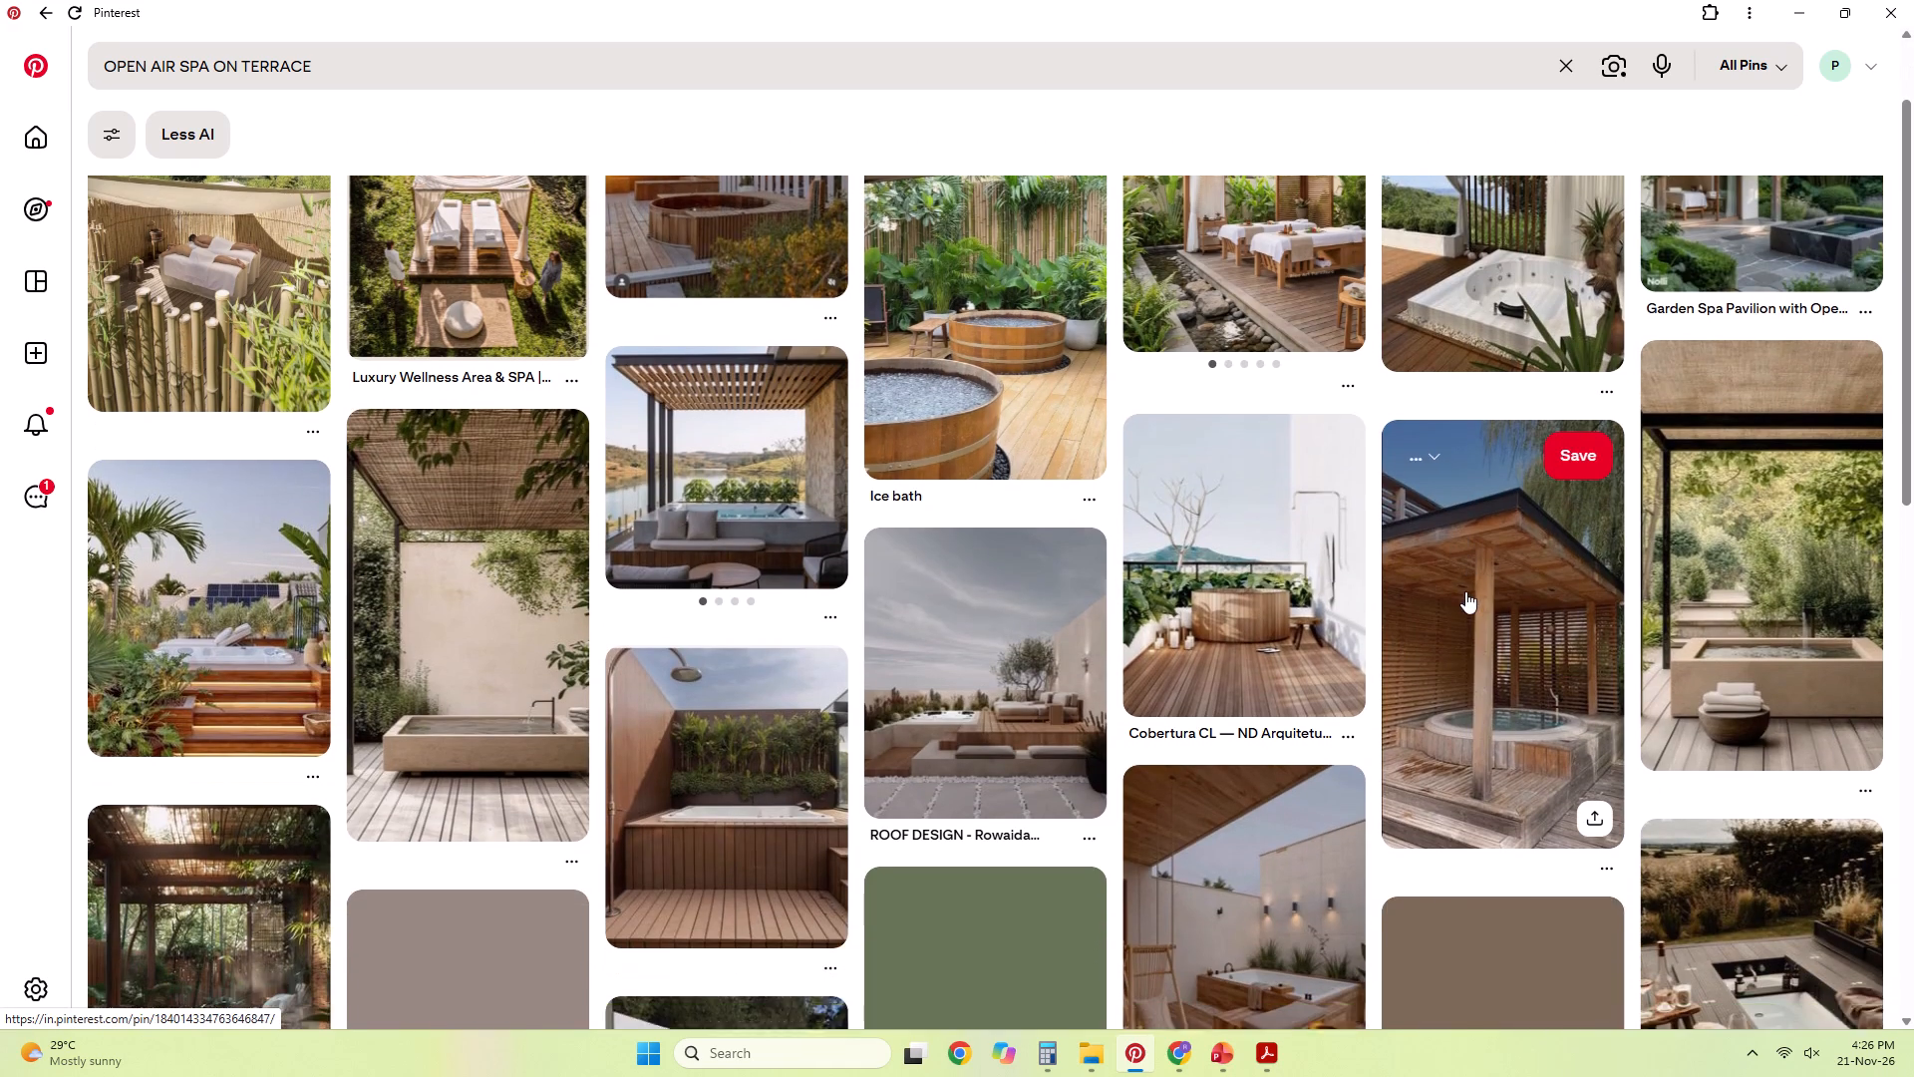
scroll(1465, 592, down, 2)
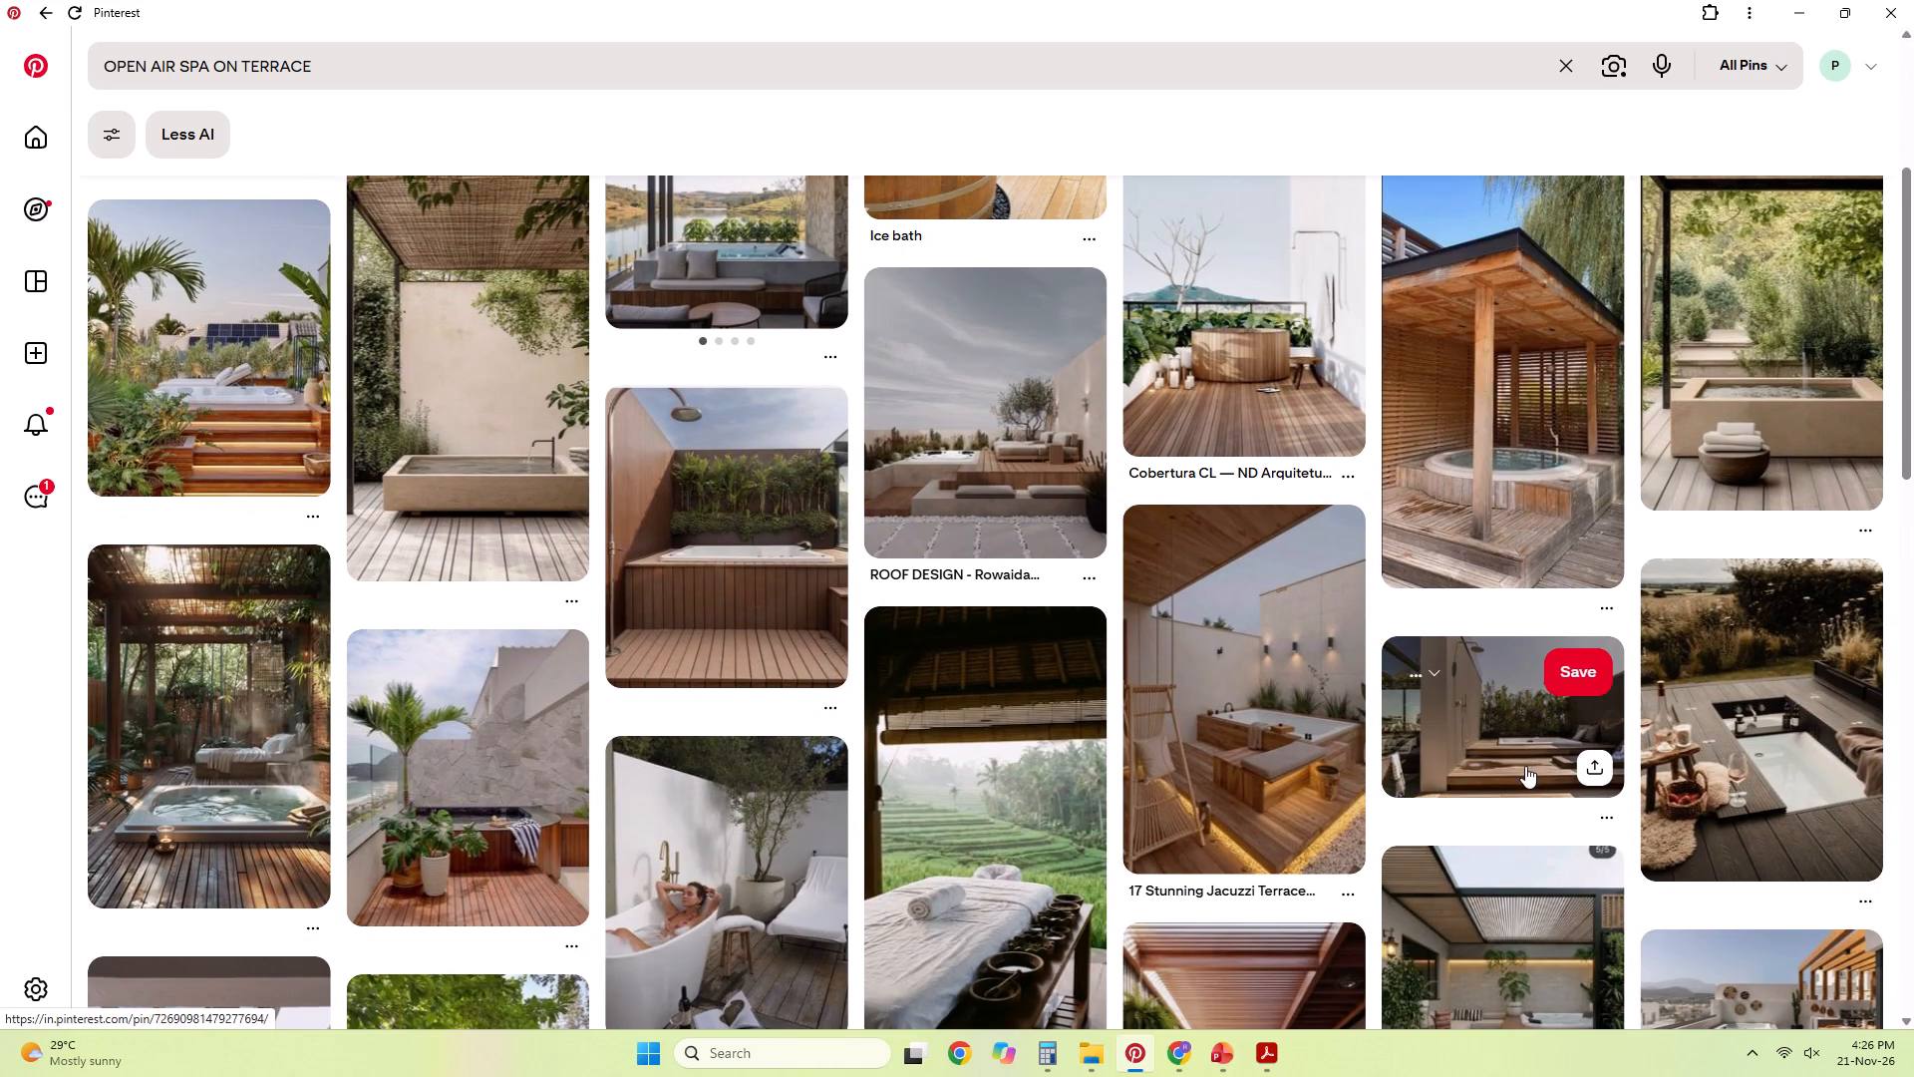
scroll(969, 389, down, 1)
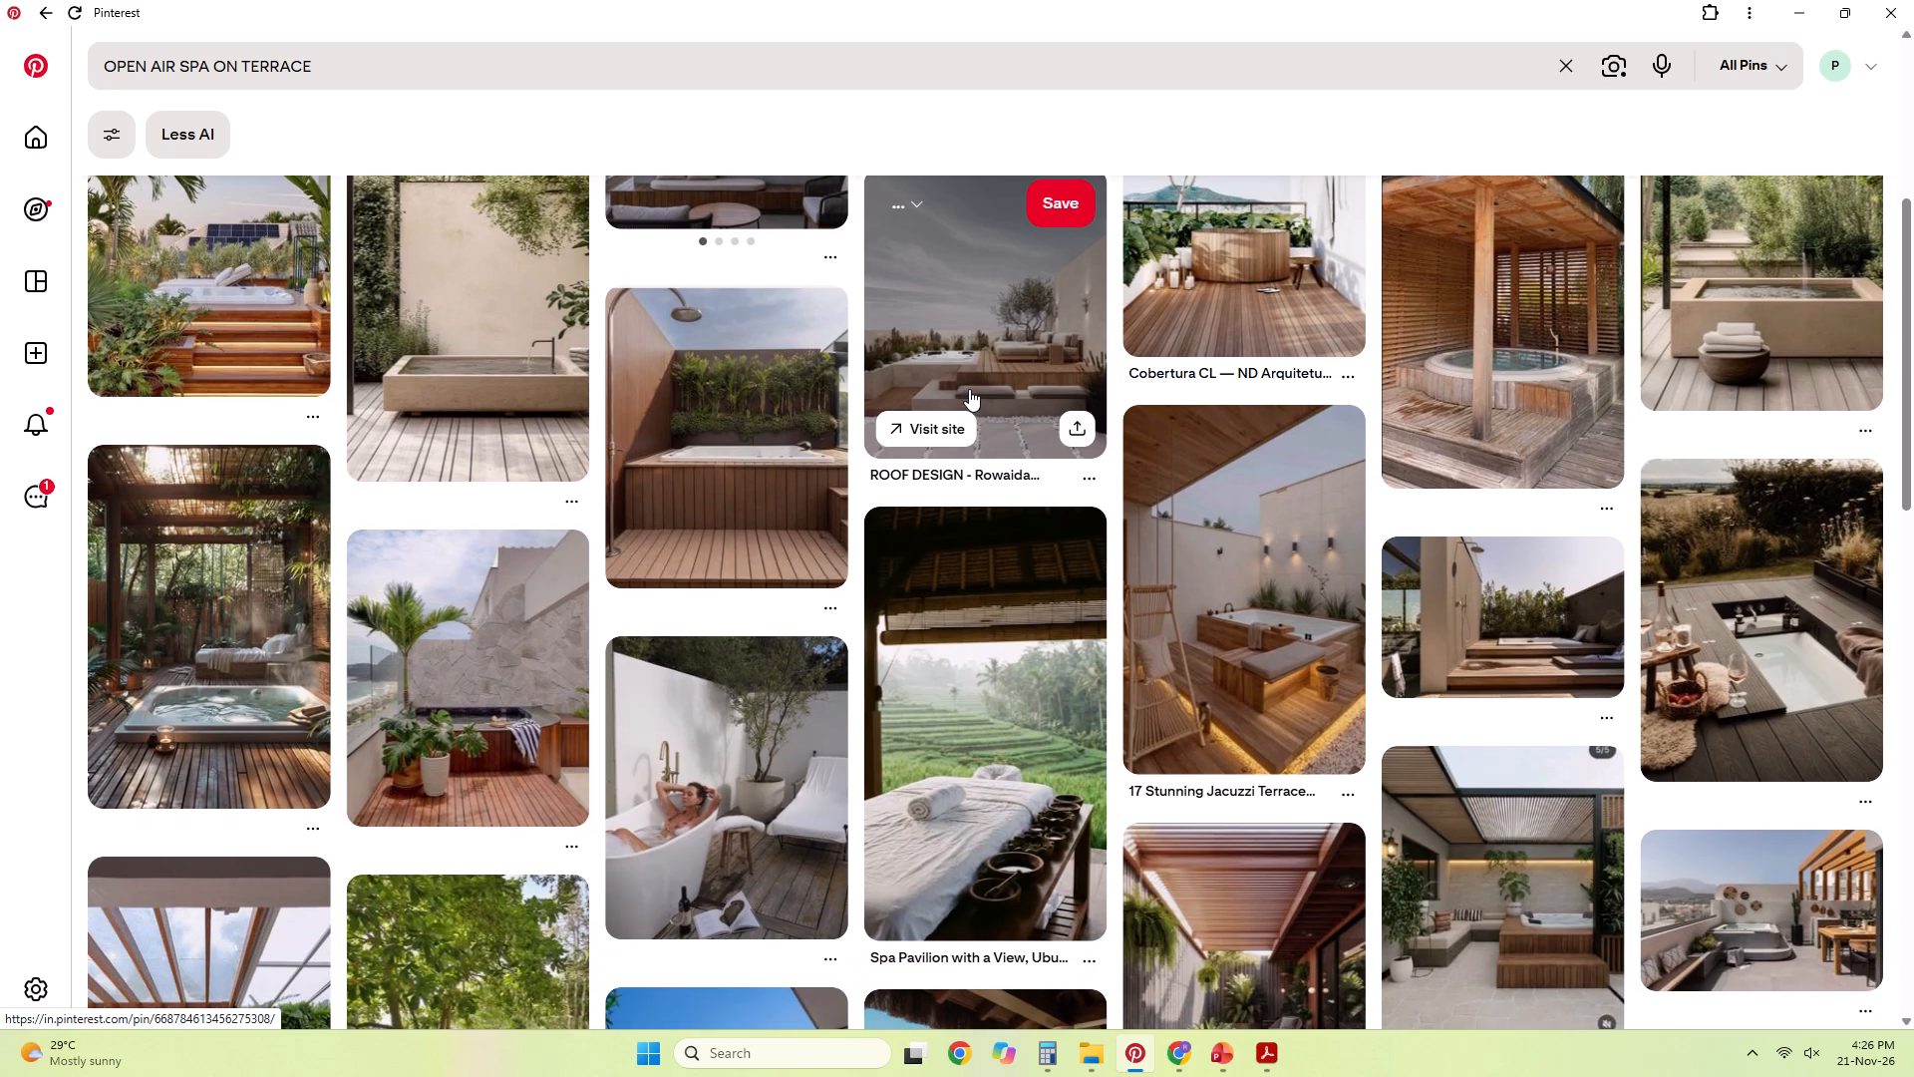
scroll(813, 573, down, 1)
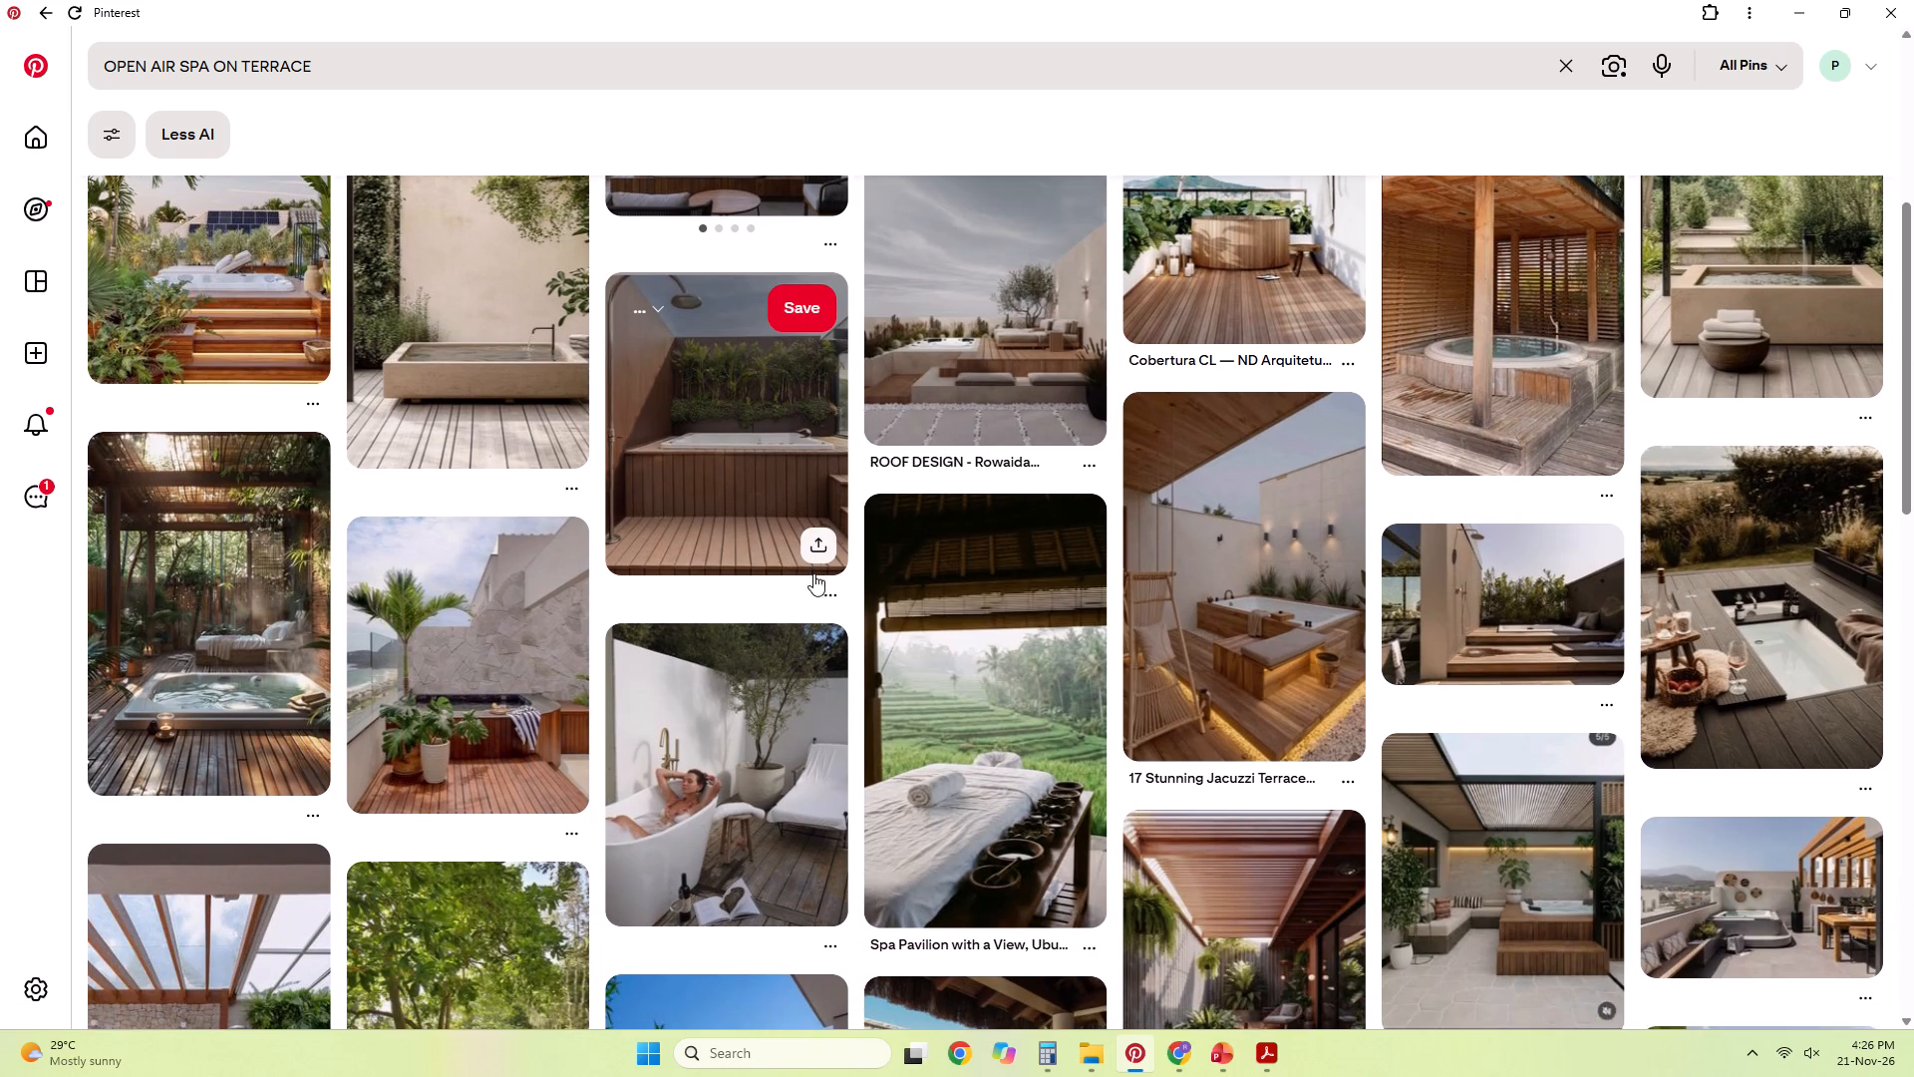
scroll(813, 573, down, 1)
scroll(910, 518, down, 2)
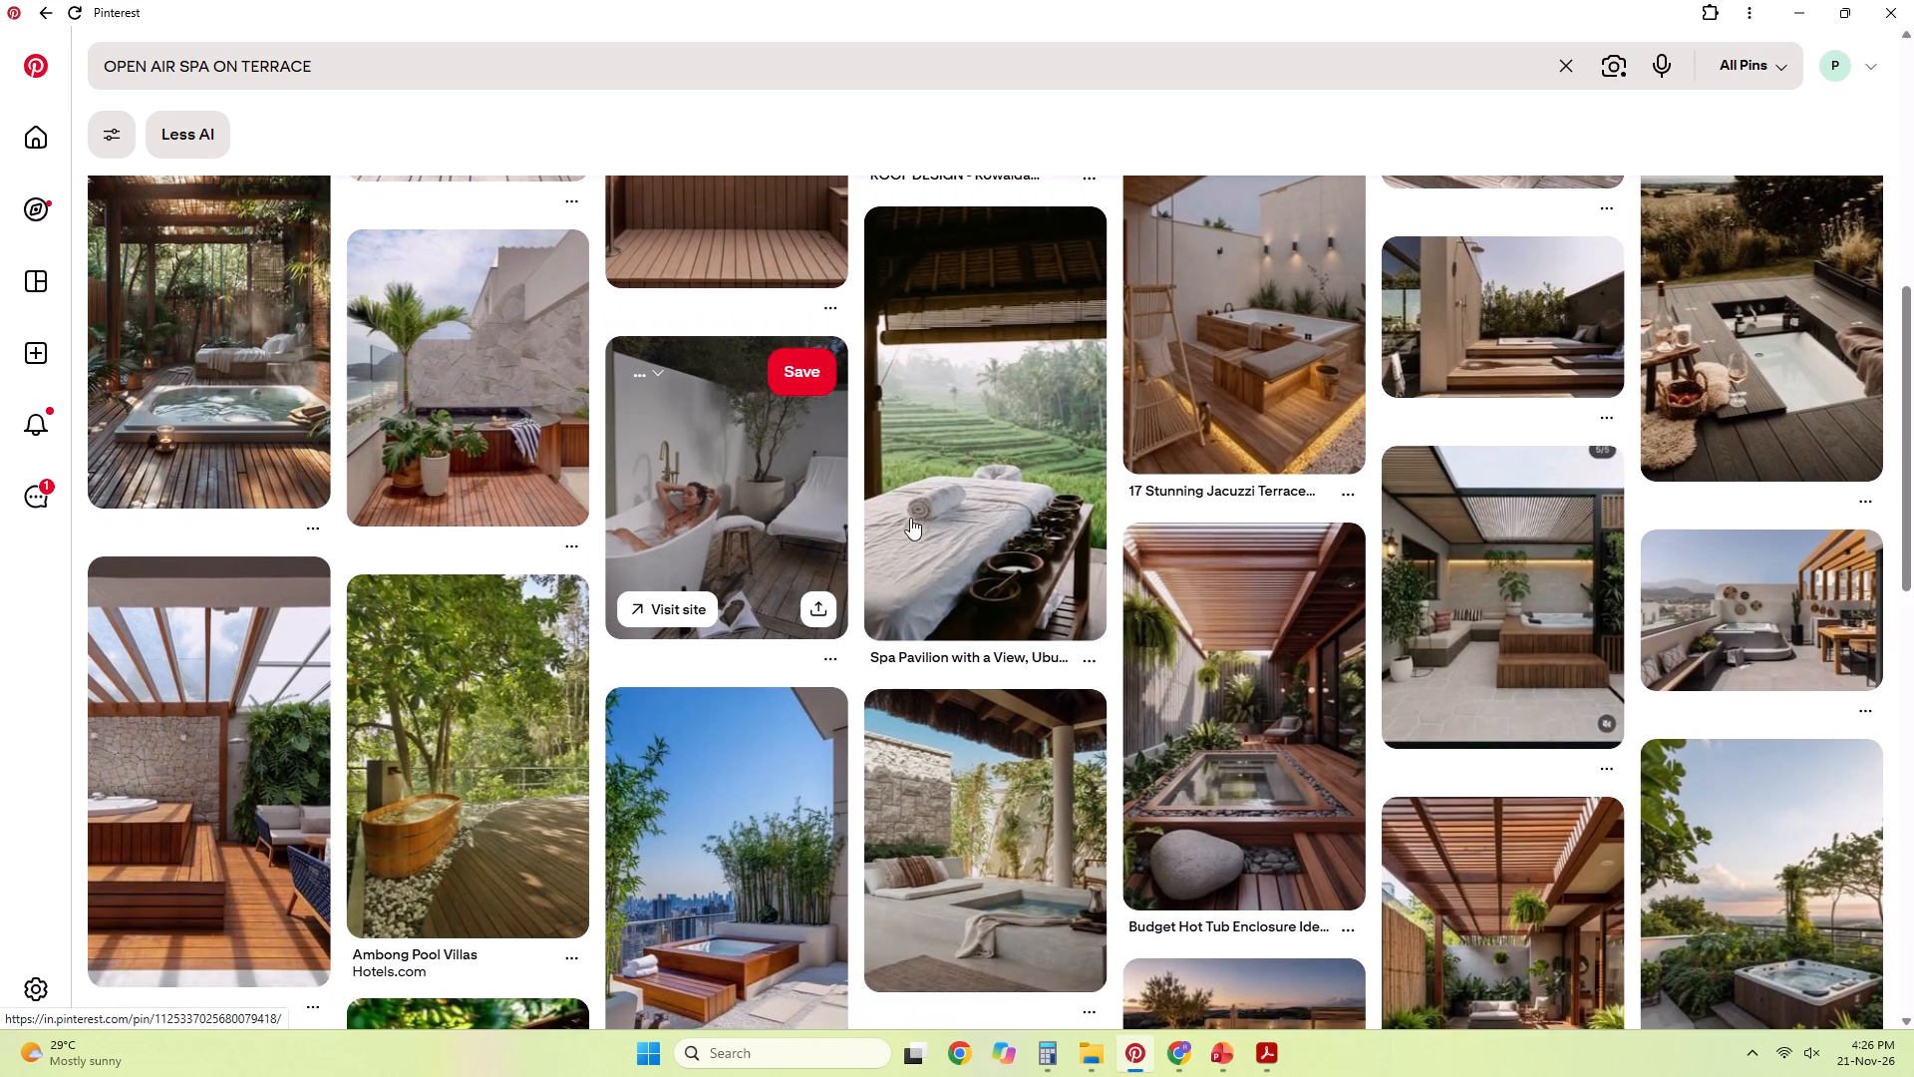
scroll(910, 518, down, 4)
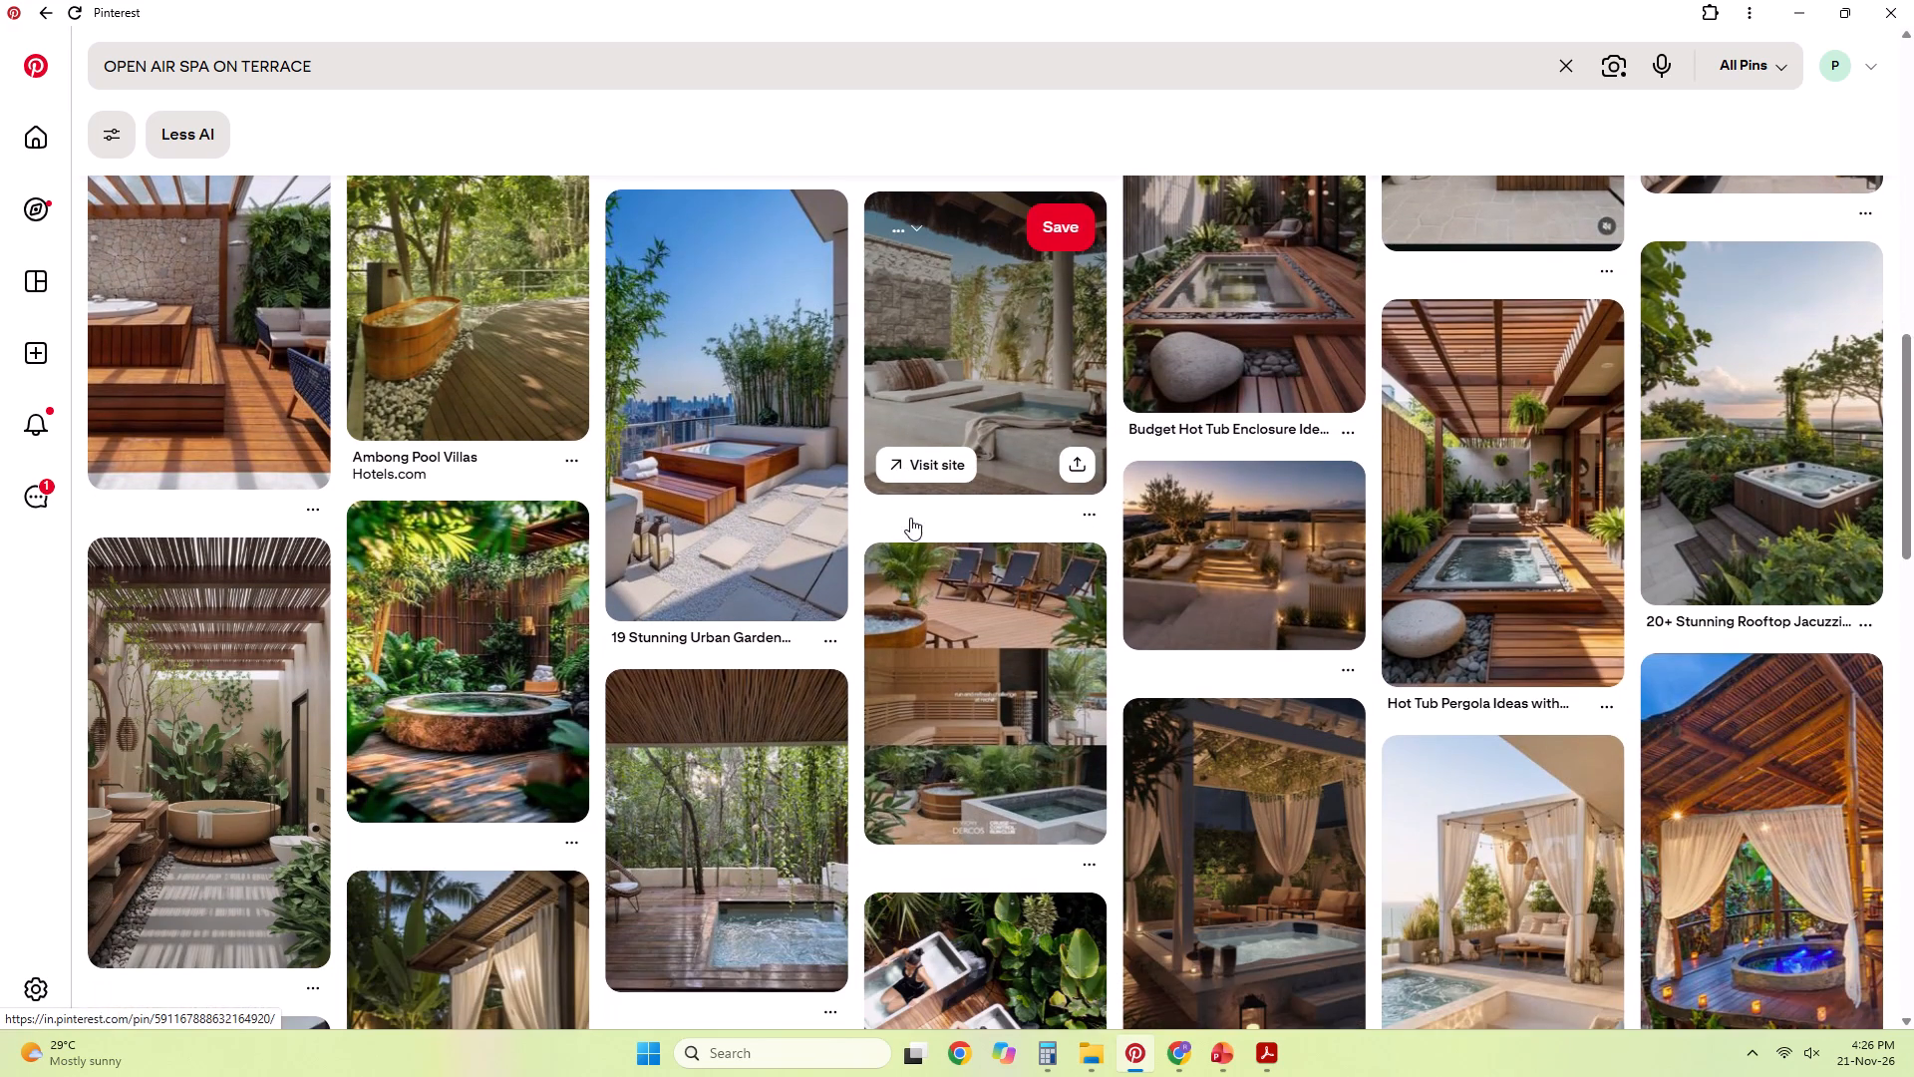
scroll(910, 518, down, 4)
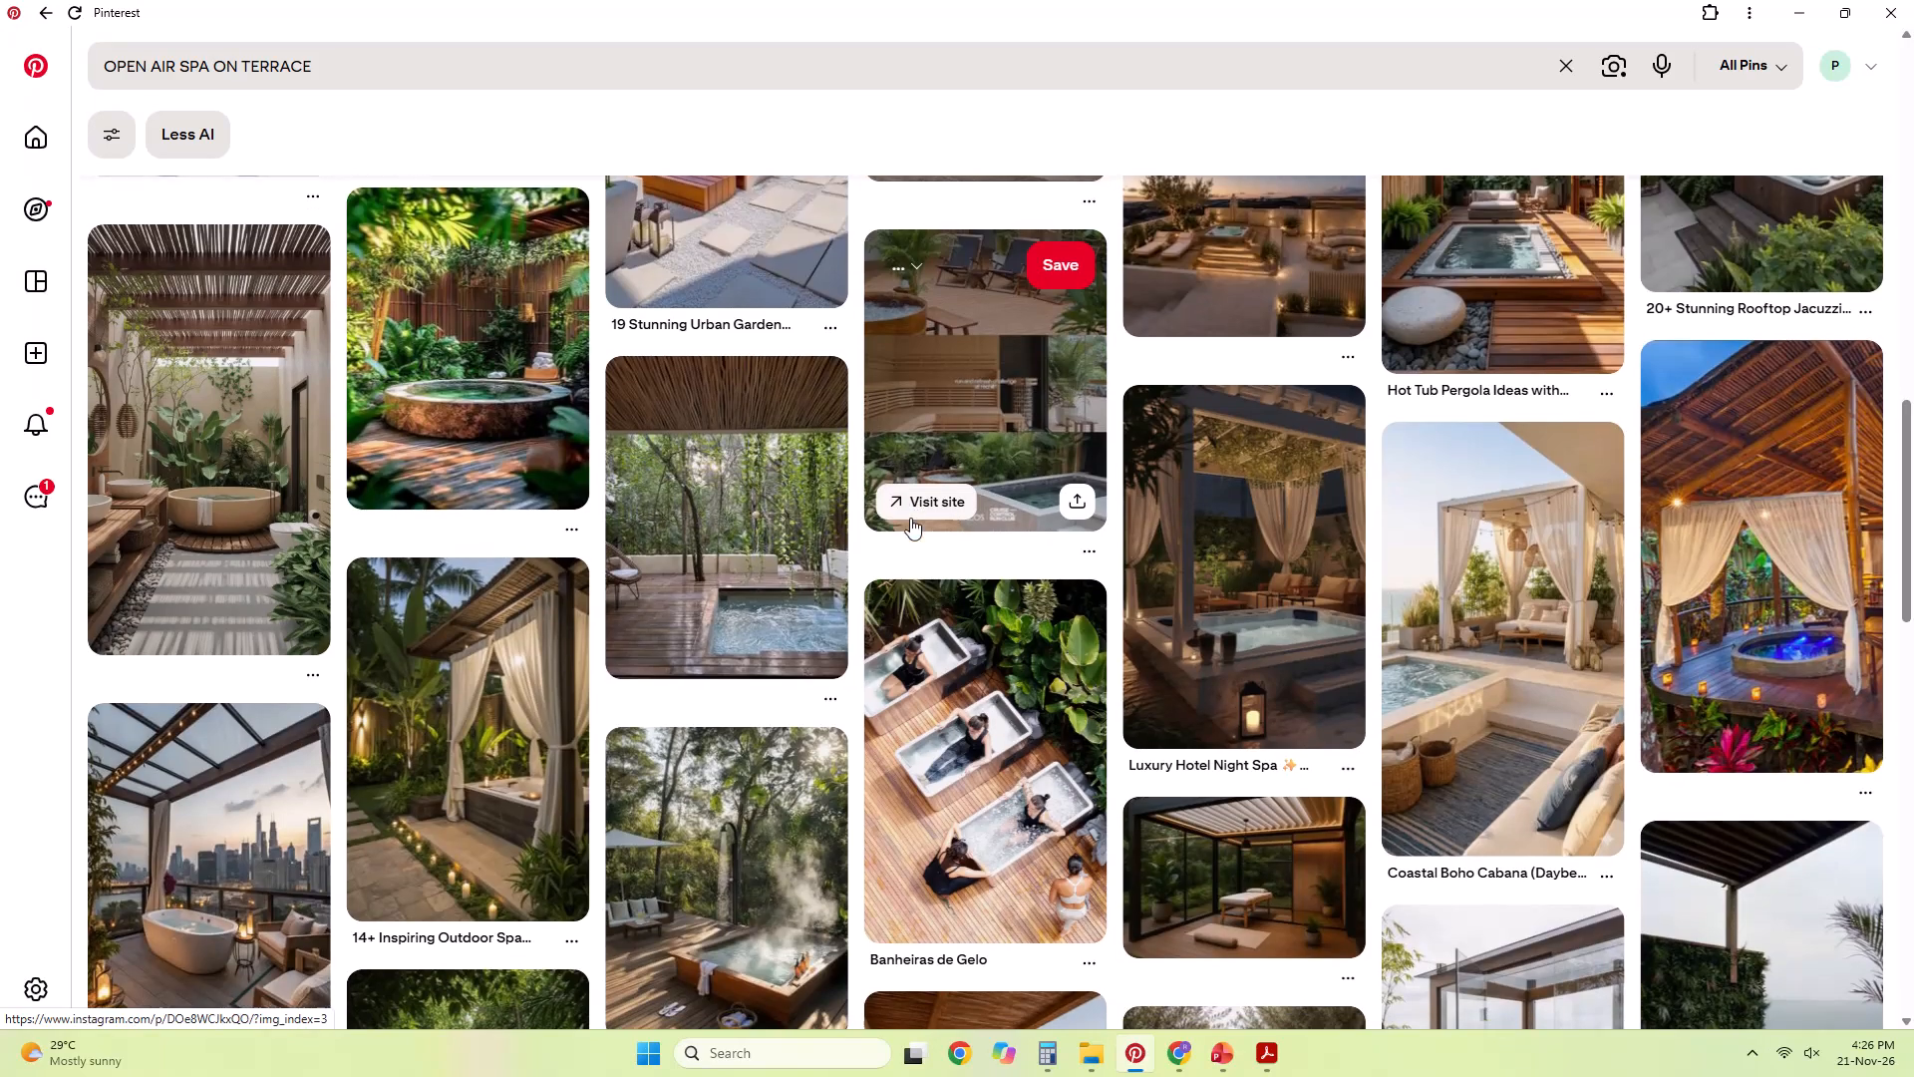
scroll(910, 518, down, 3)
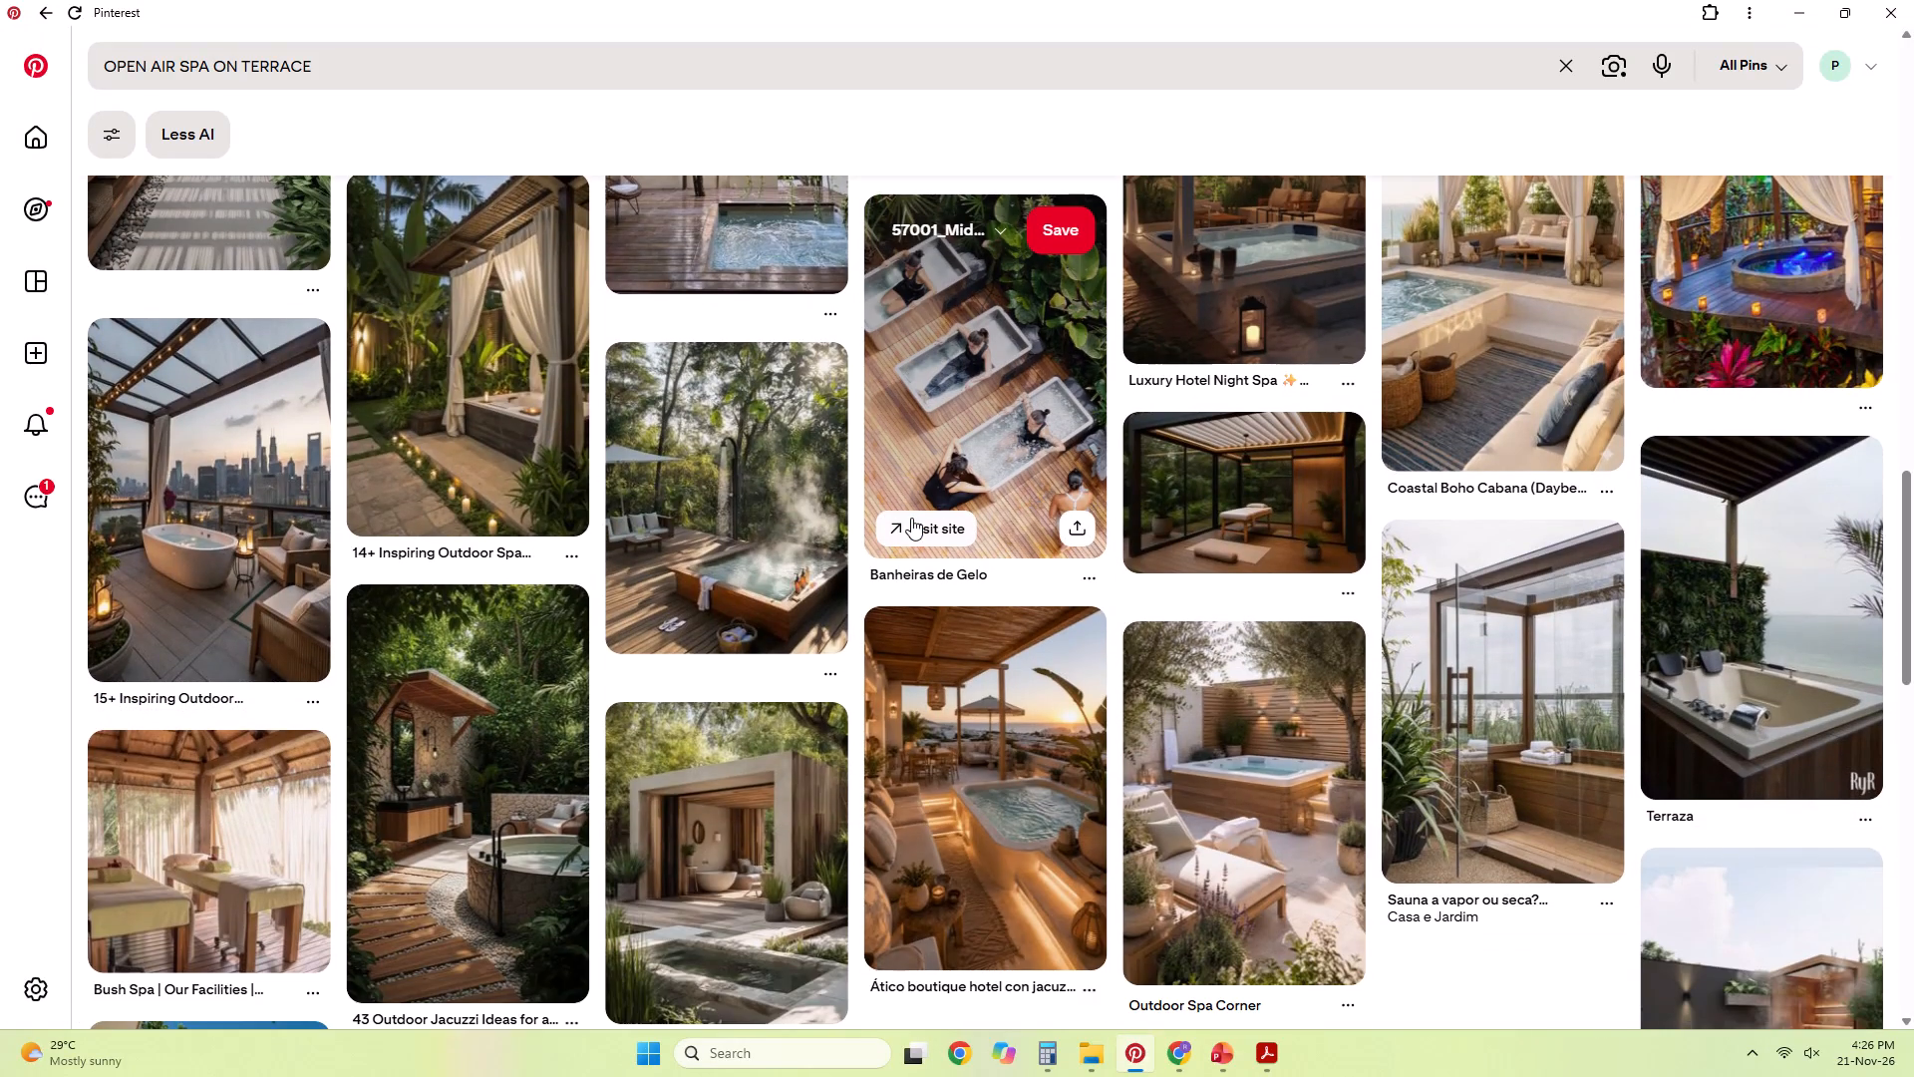
scroll(911, 518, down, 4)
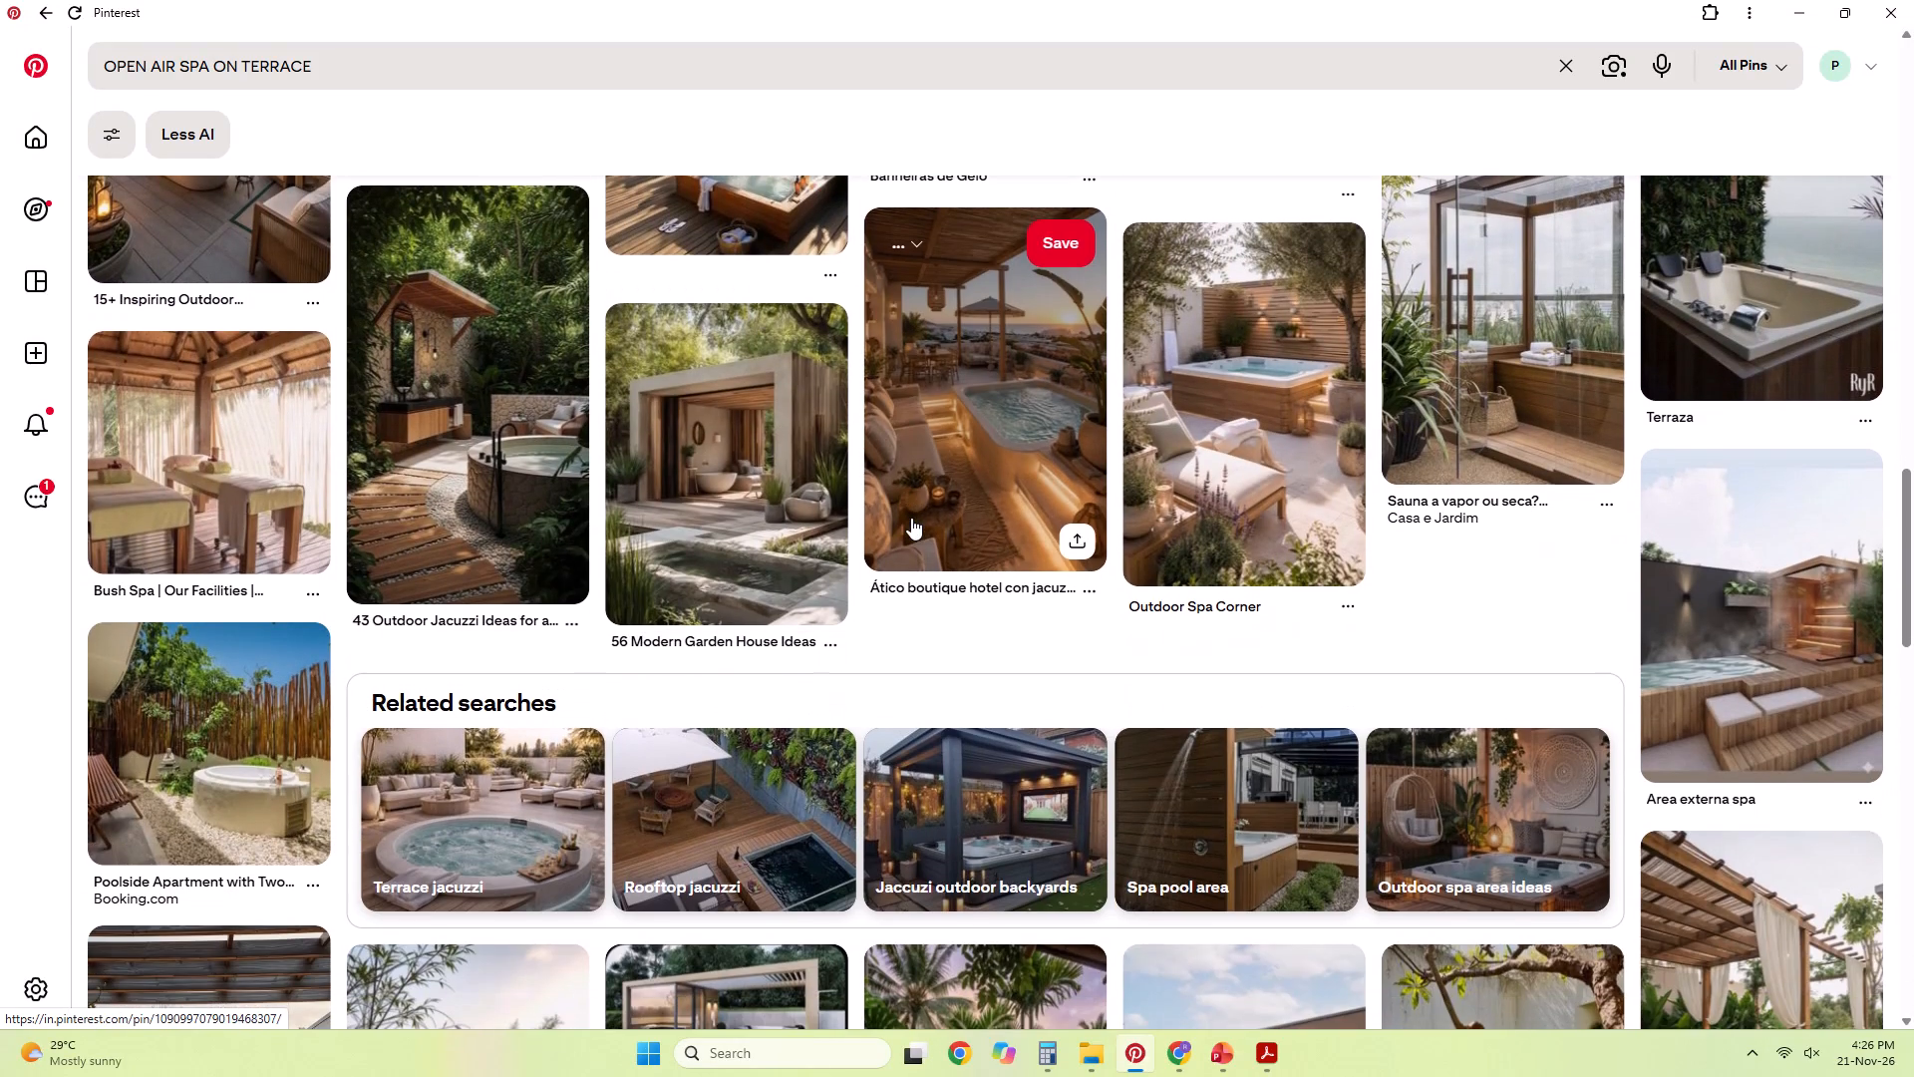
Open the "Bush Spa | Our Facilities | Jabulani" pin and copy its picture of two massage tables.
click(258, 461)
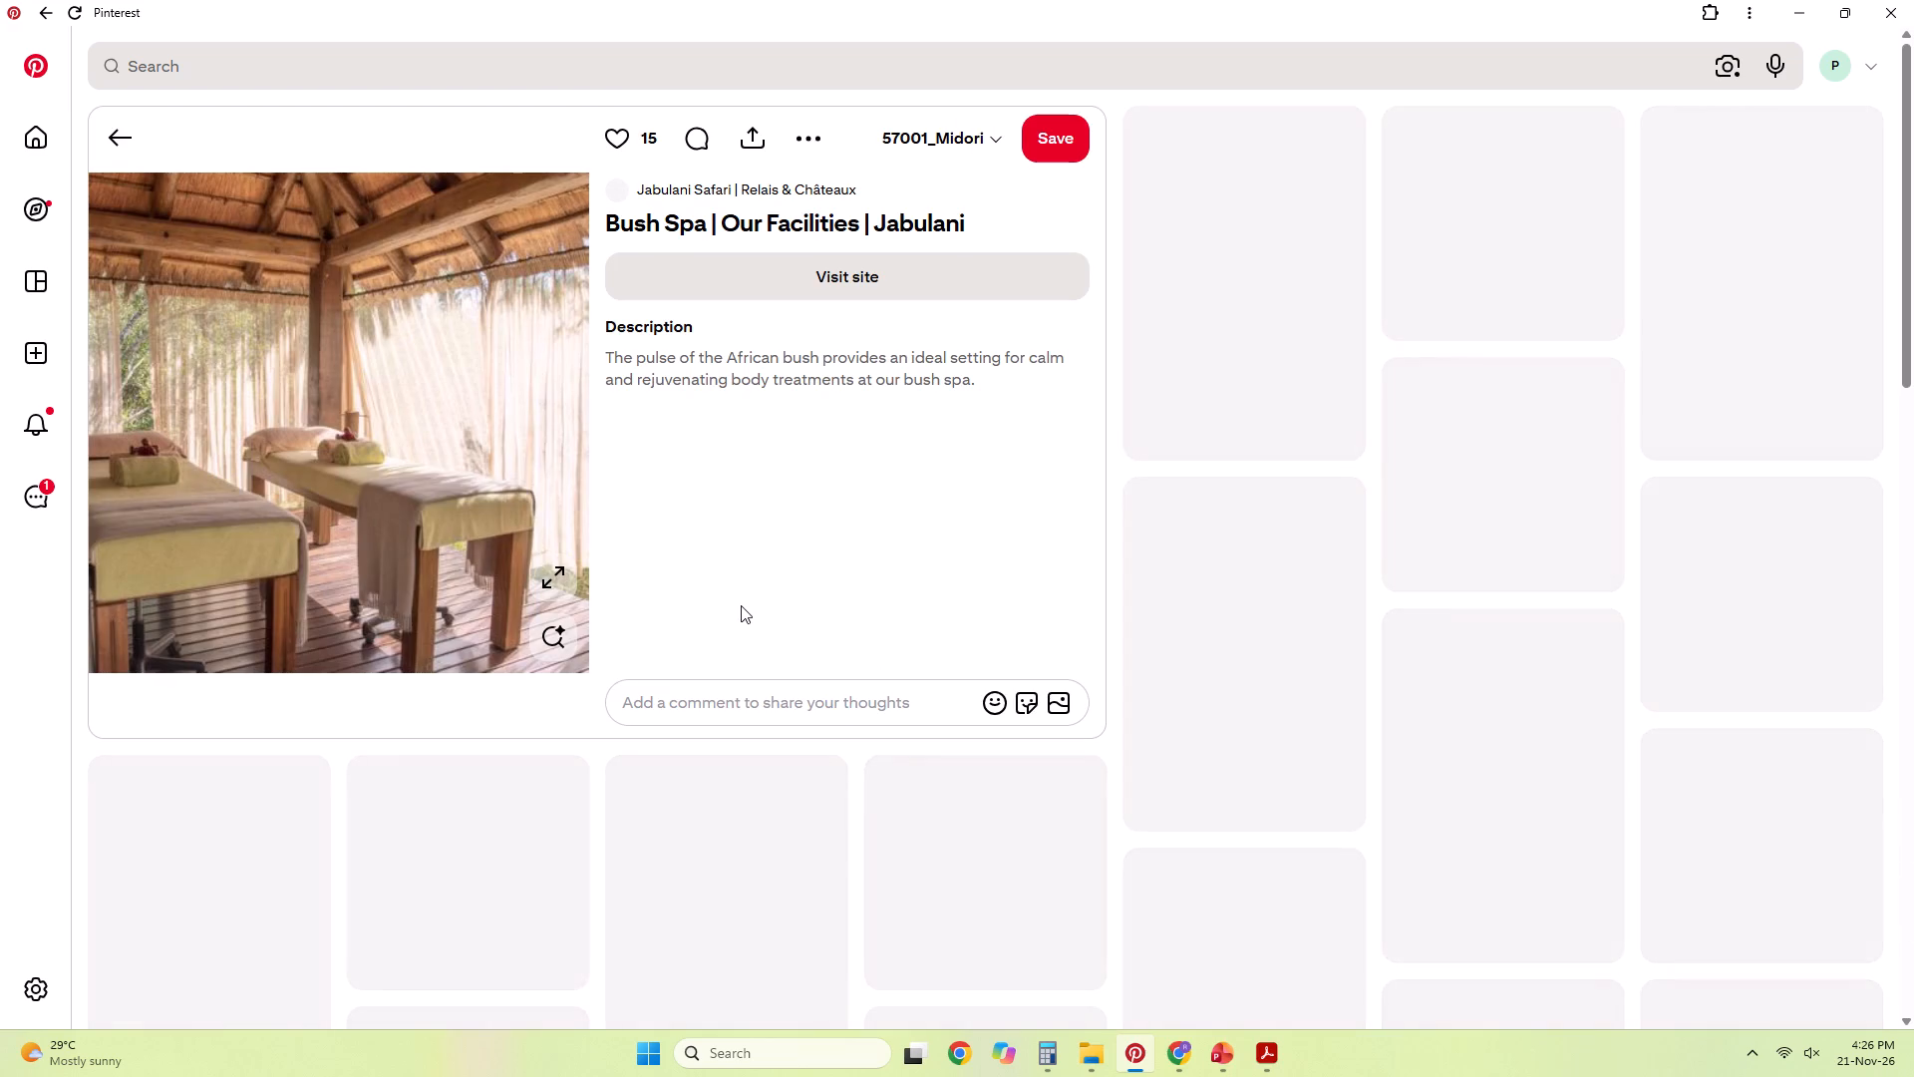
click(243, 467)
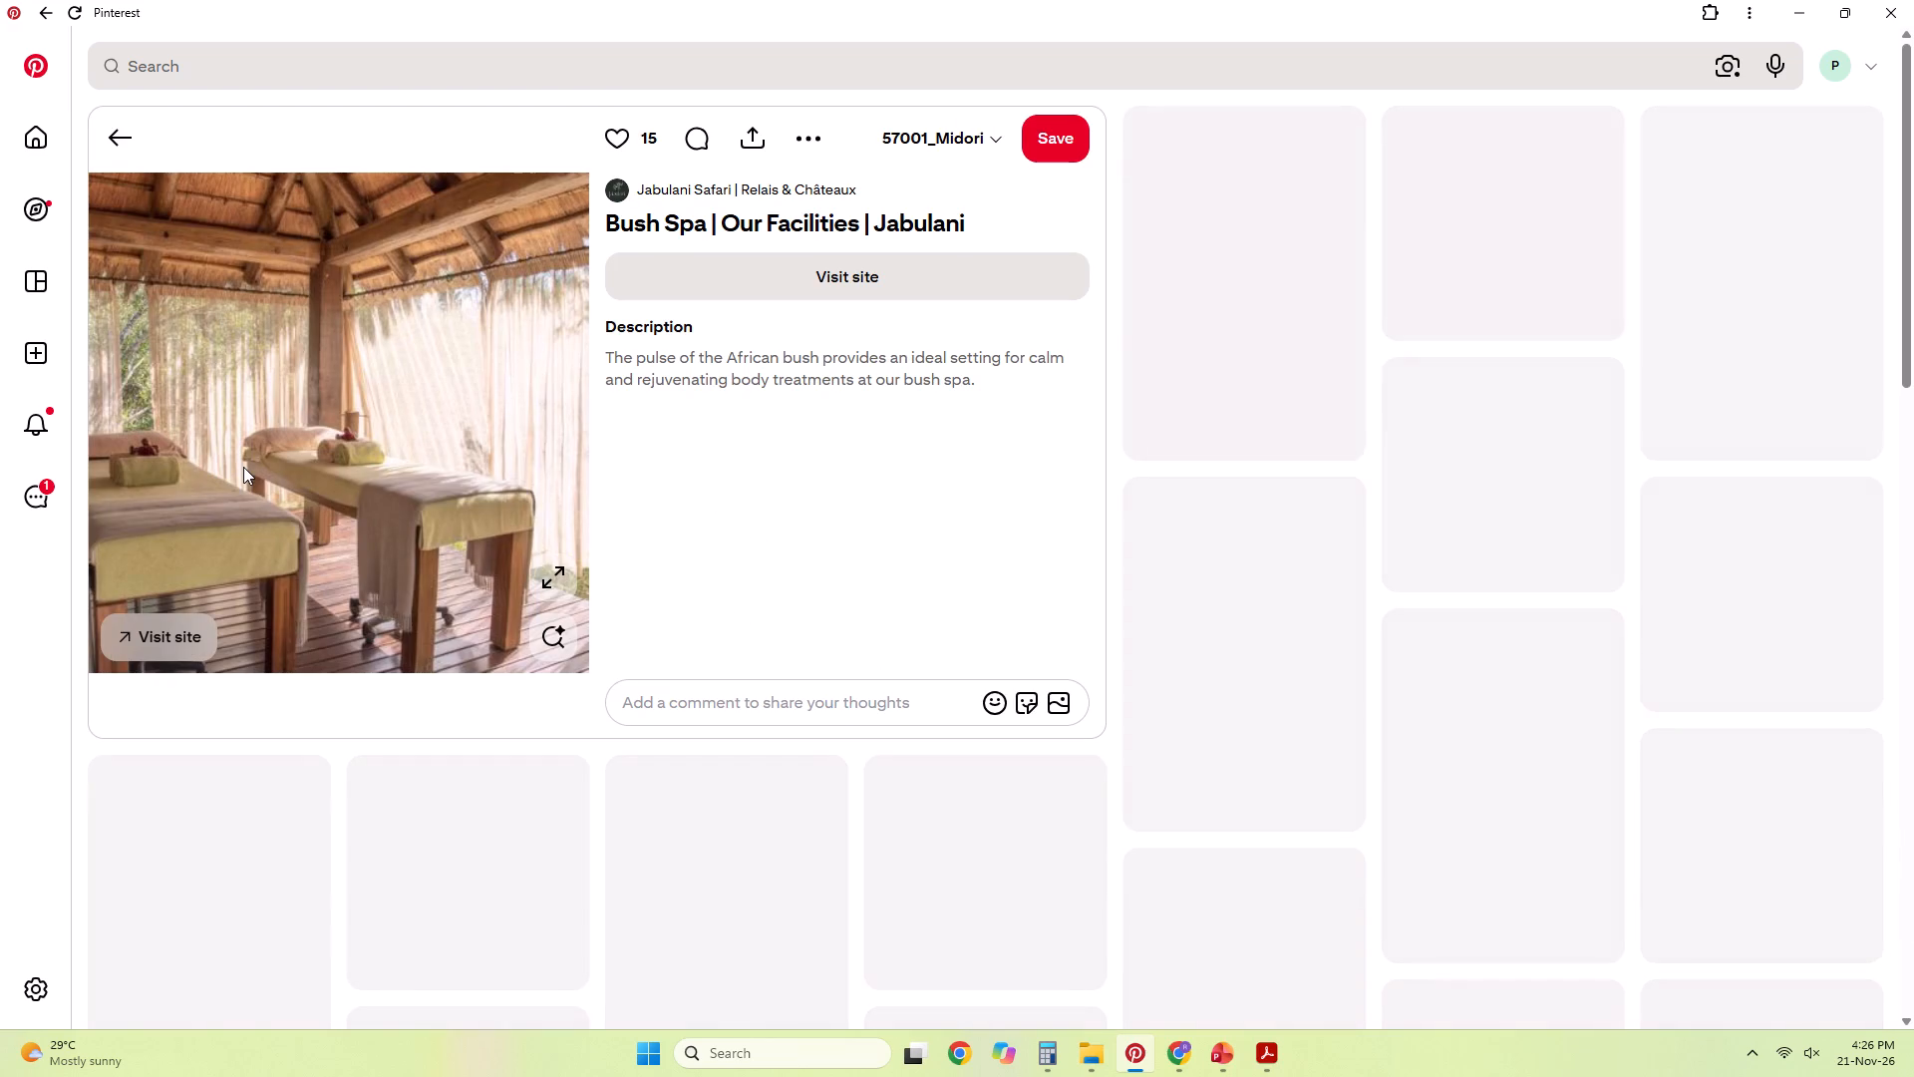
scroll(1154, 385, up, 2)
scroll(1156, 385, down, 2)
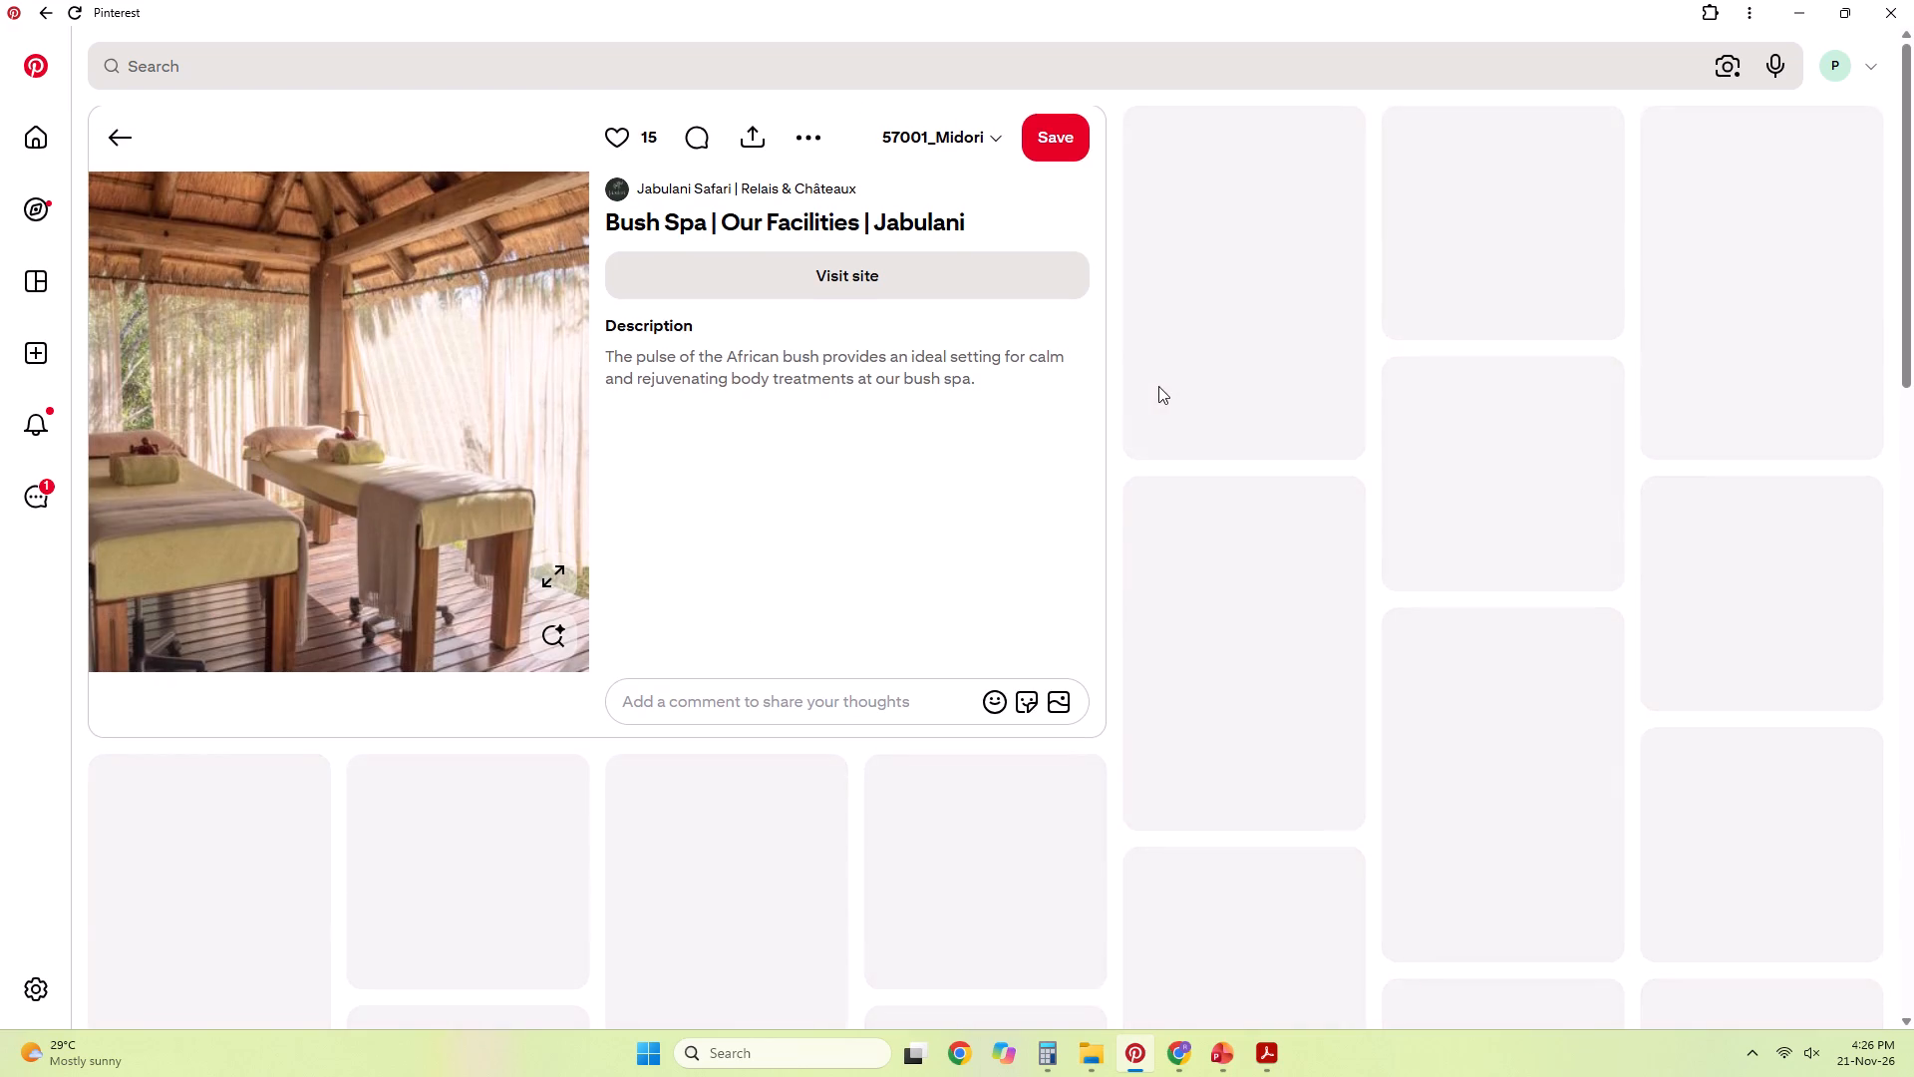
scroll(1158, 386, down, 4)
scroll(1197, 437, up, 6)
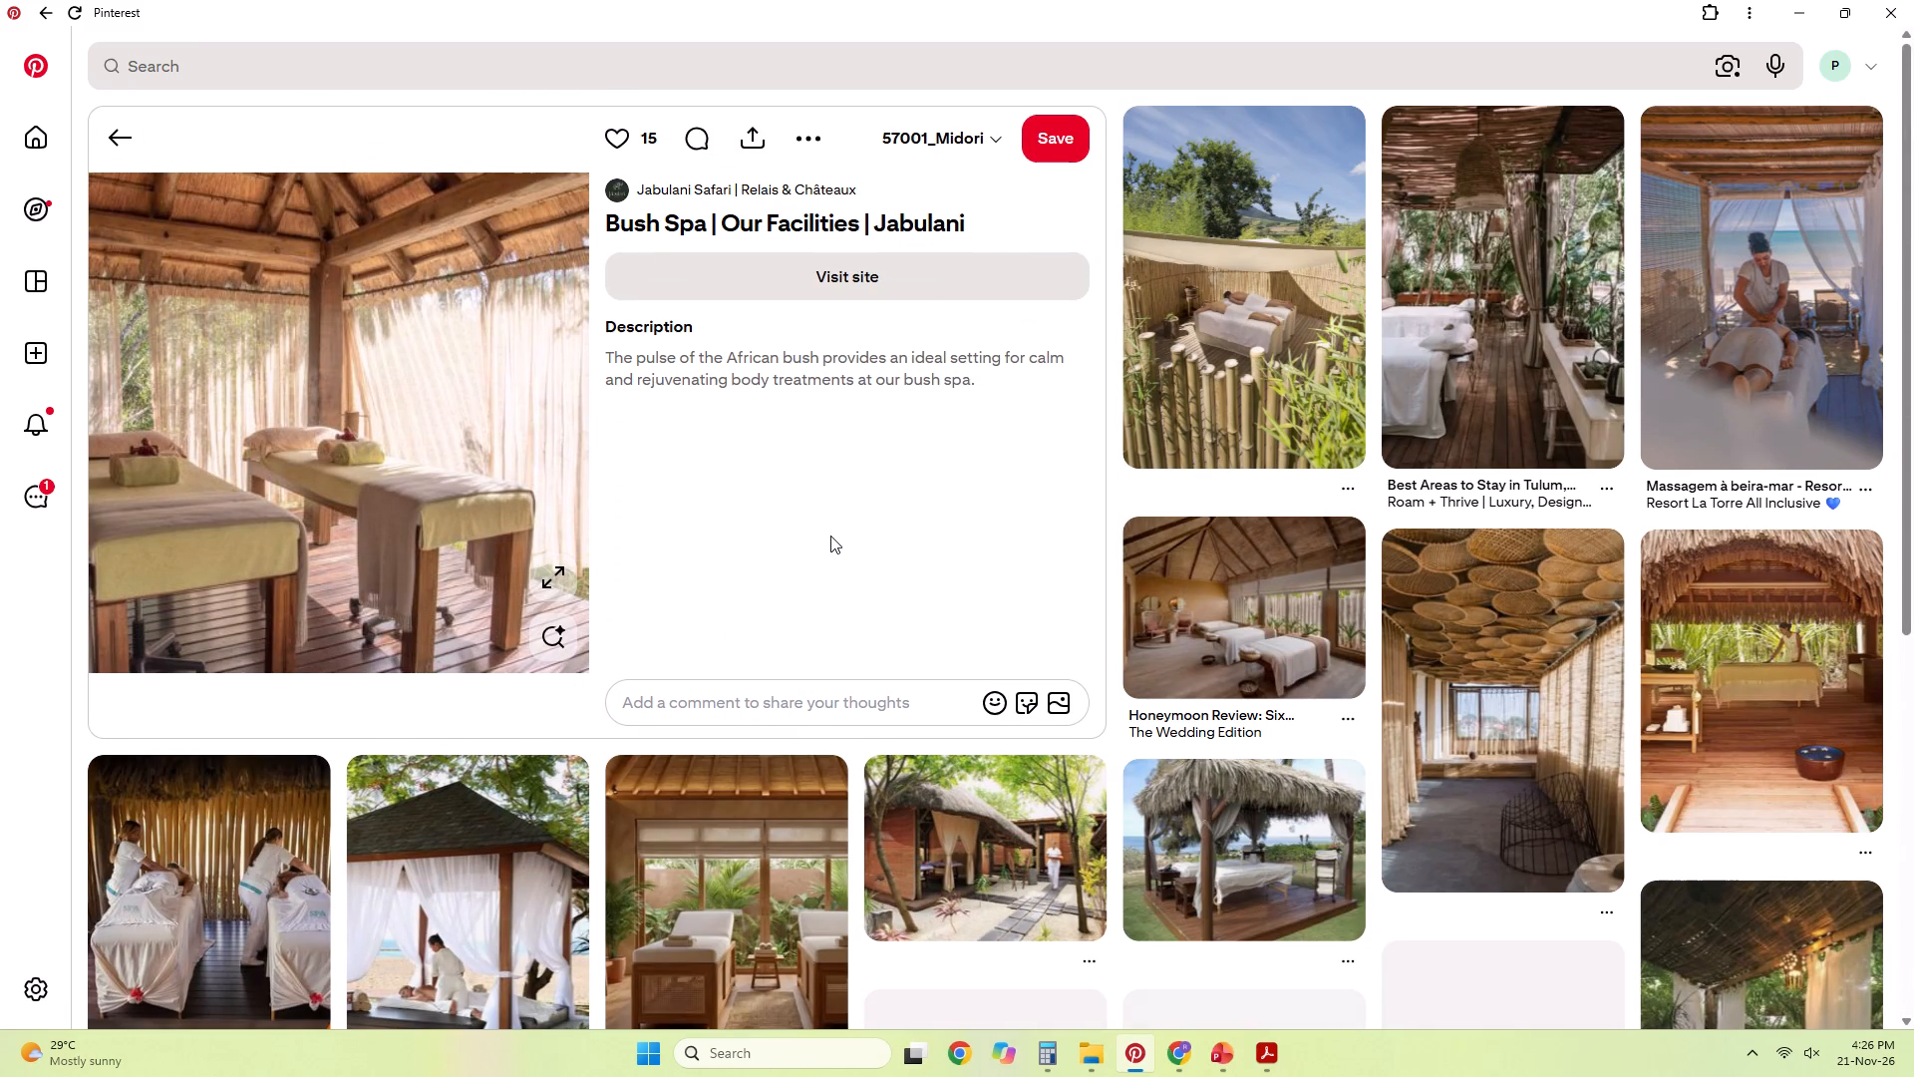
scroll(1265, 605, down, 1)
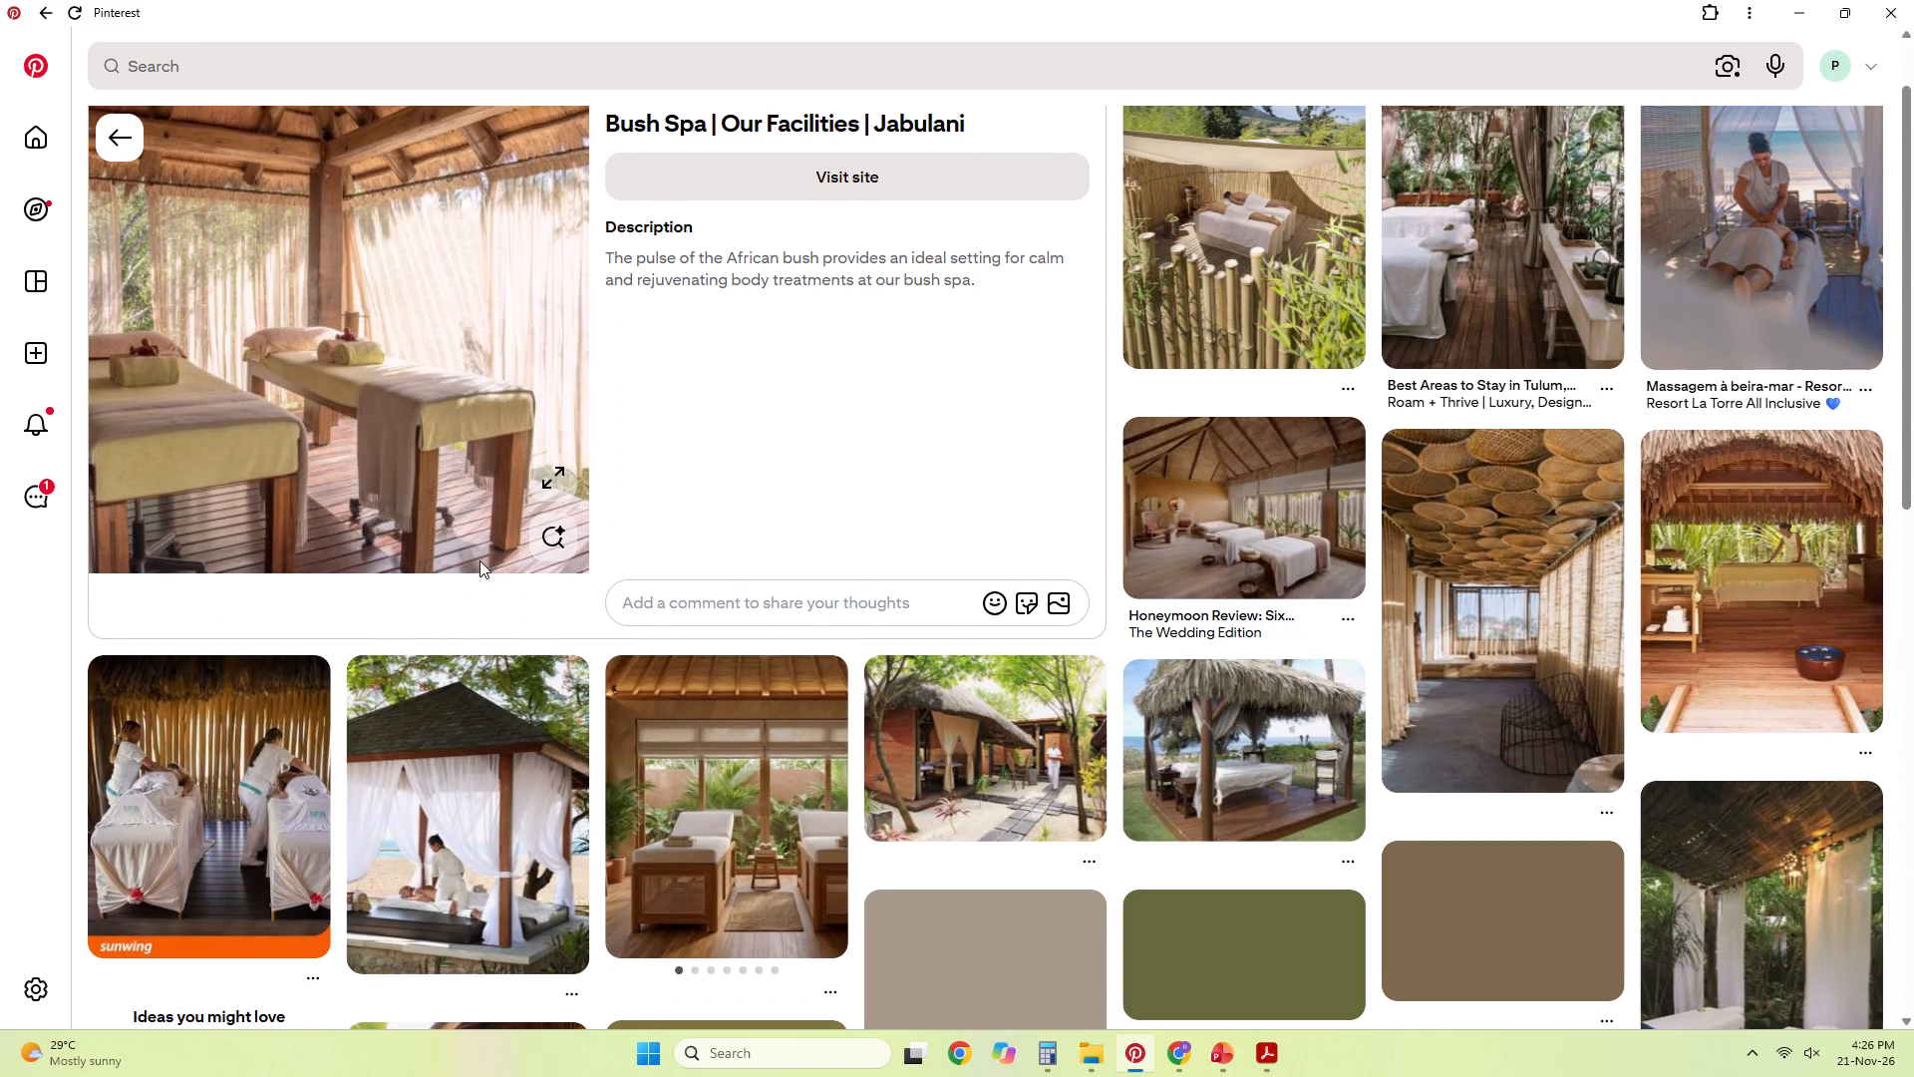
right_click(326, 391)
click(423, 476)
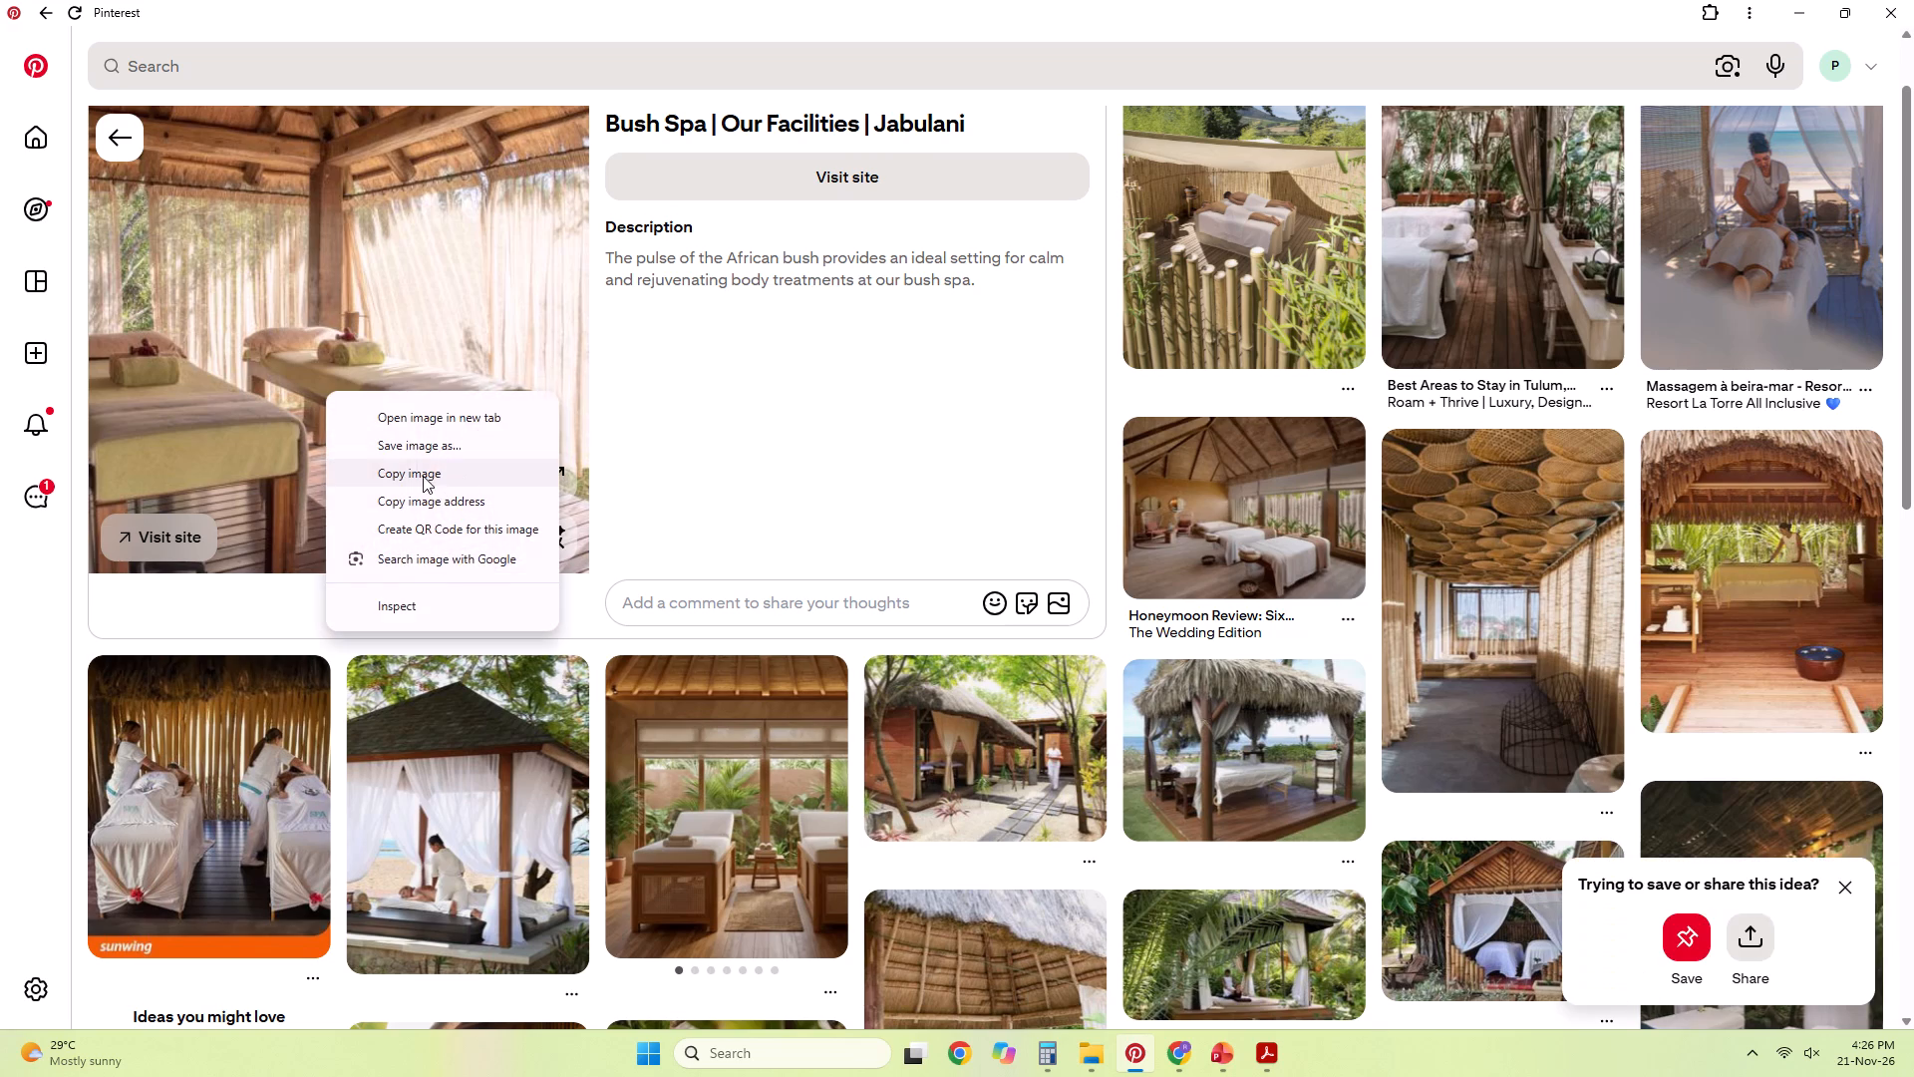
Paste the copied massage-table picture into the presentation beside the open air spa pavilion picture, align their tops and enlarge it to 5.72" square.
scroll(1154, 639, down, 5)
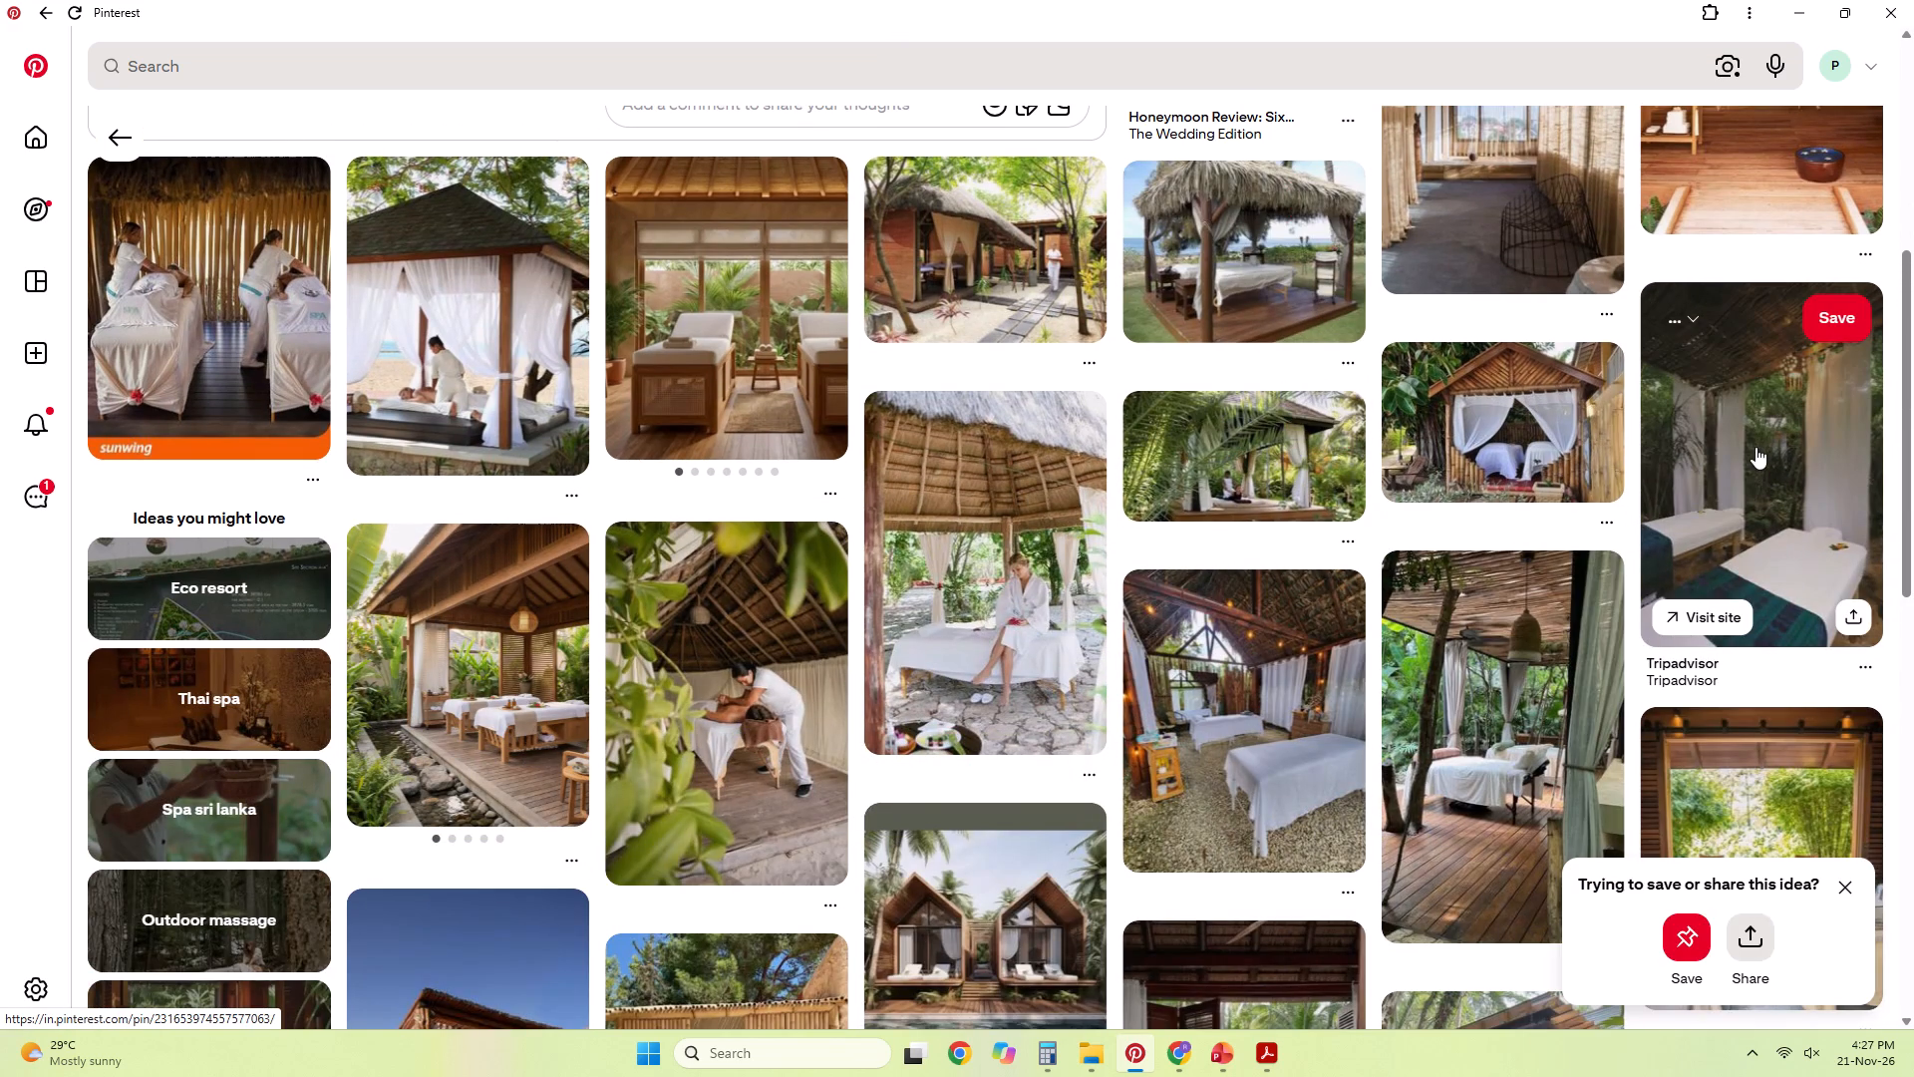
click(1221, 1041)
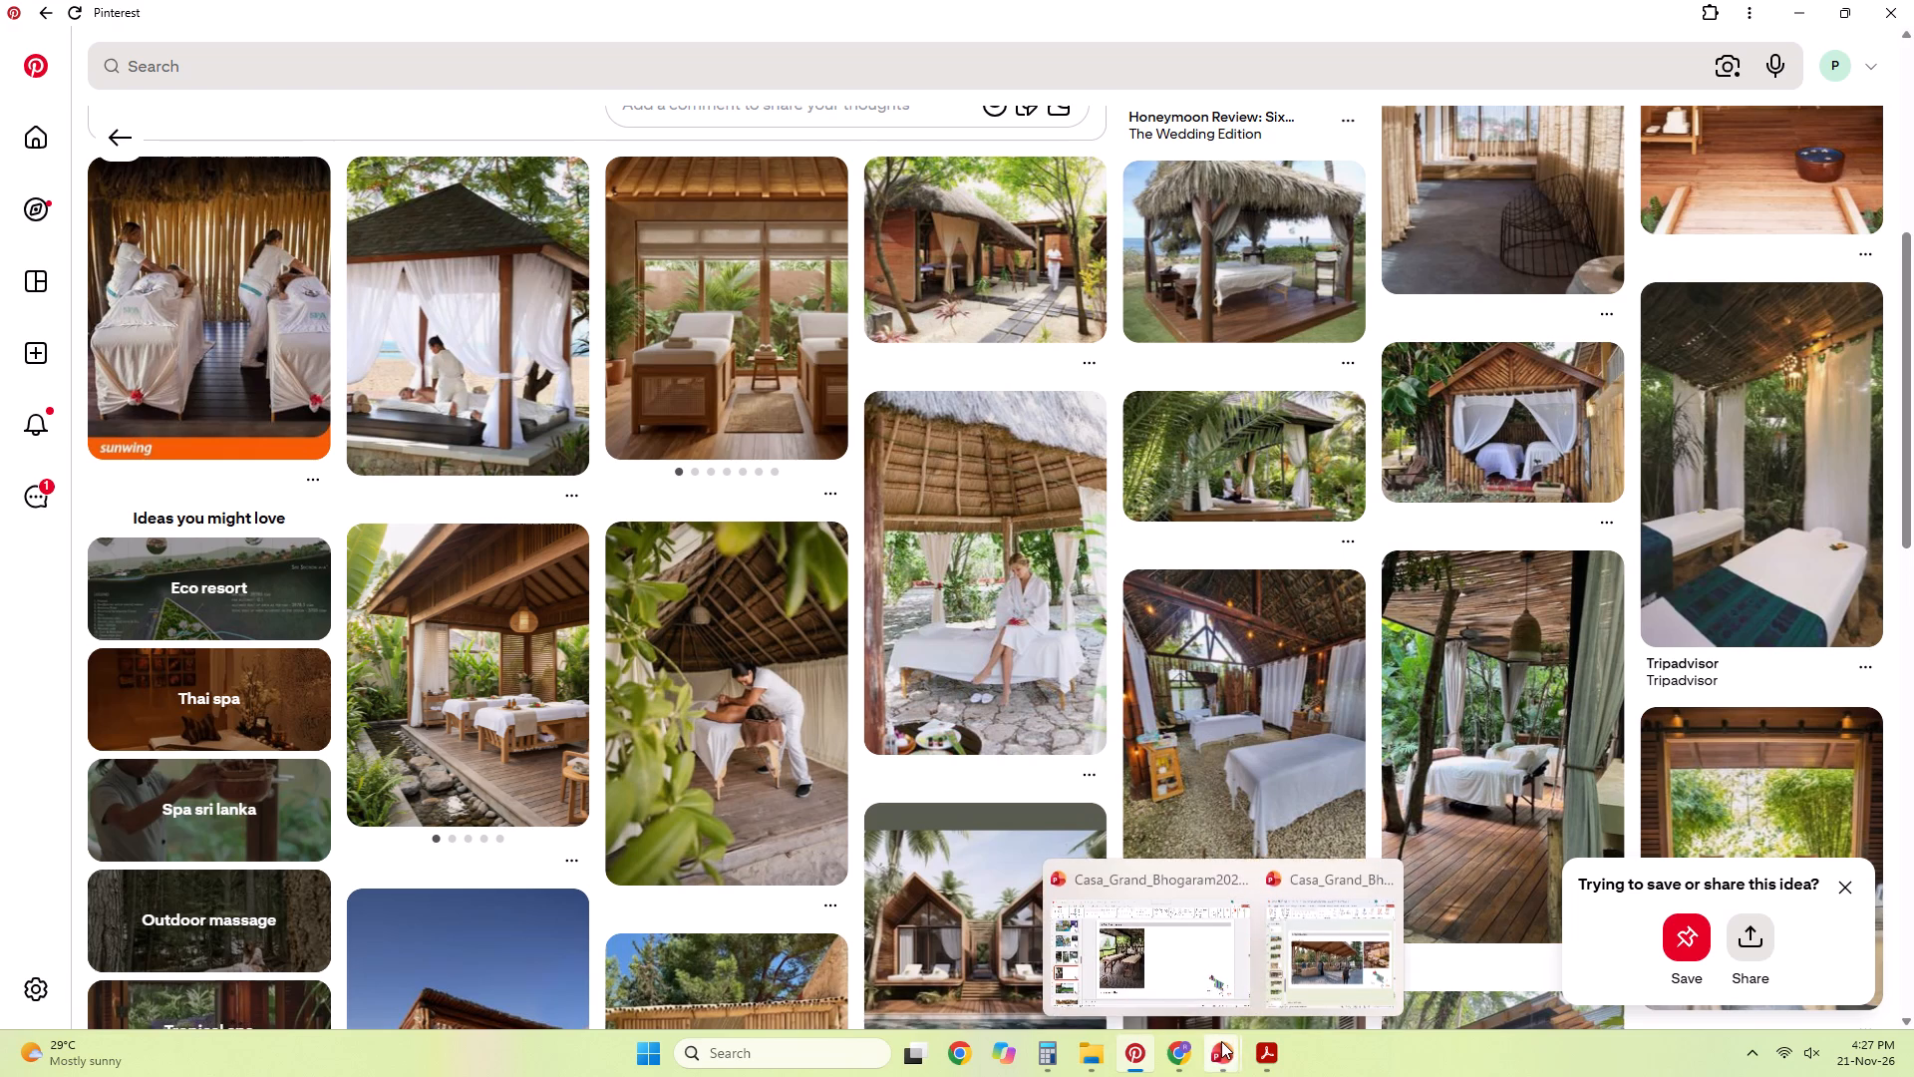
click(1125, 950)
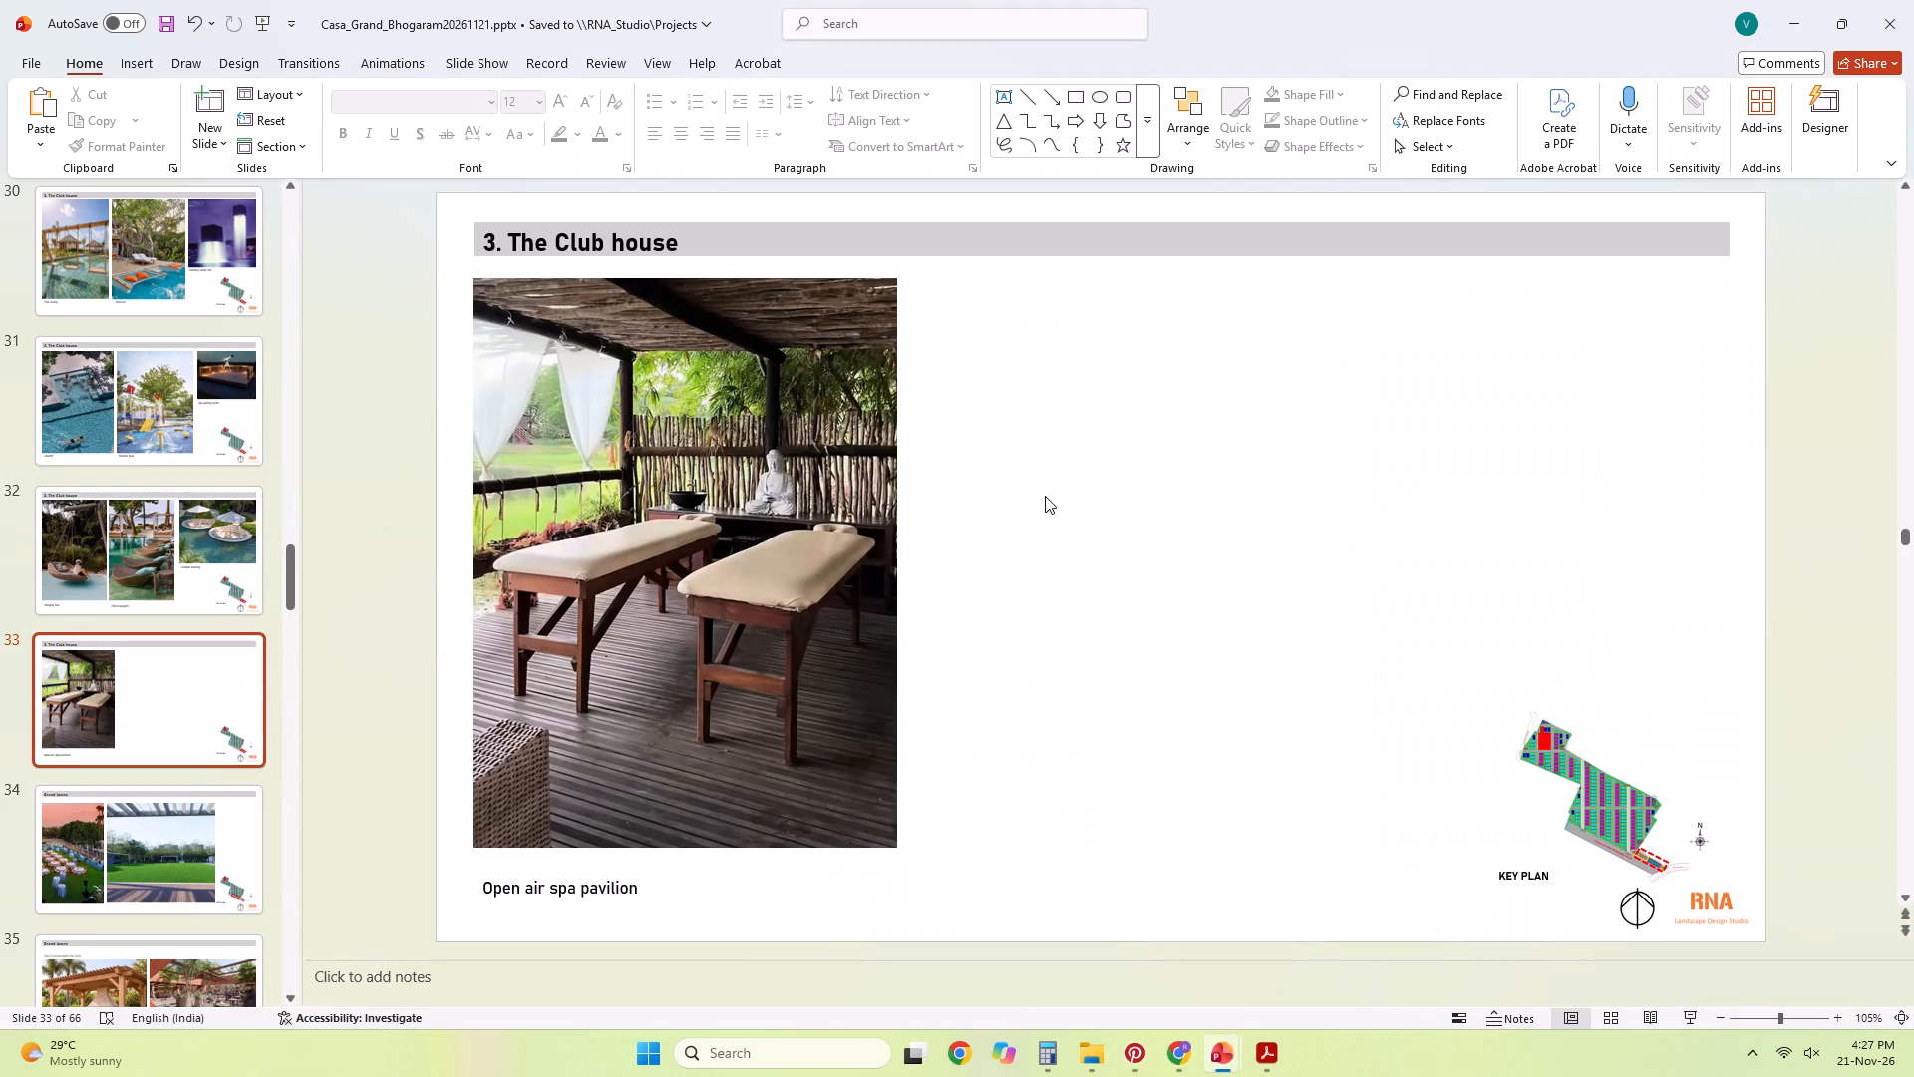
key(ctrl+v)
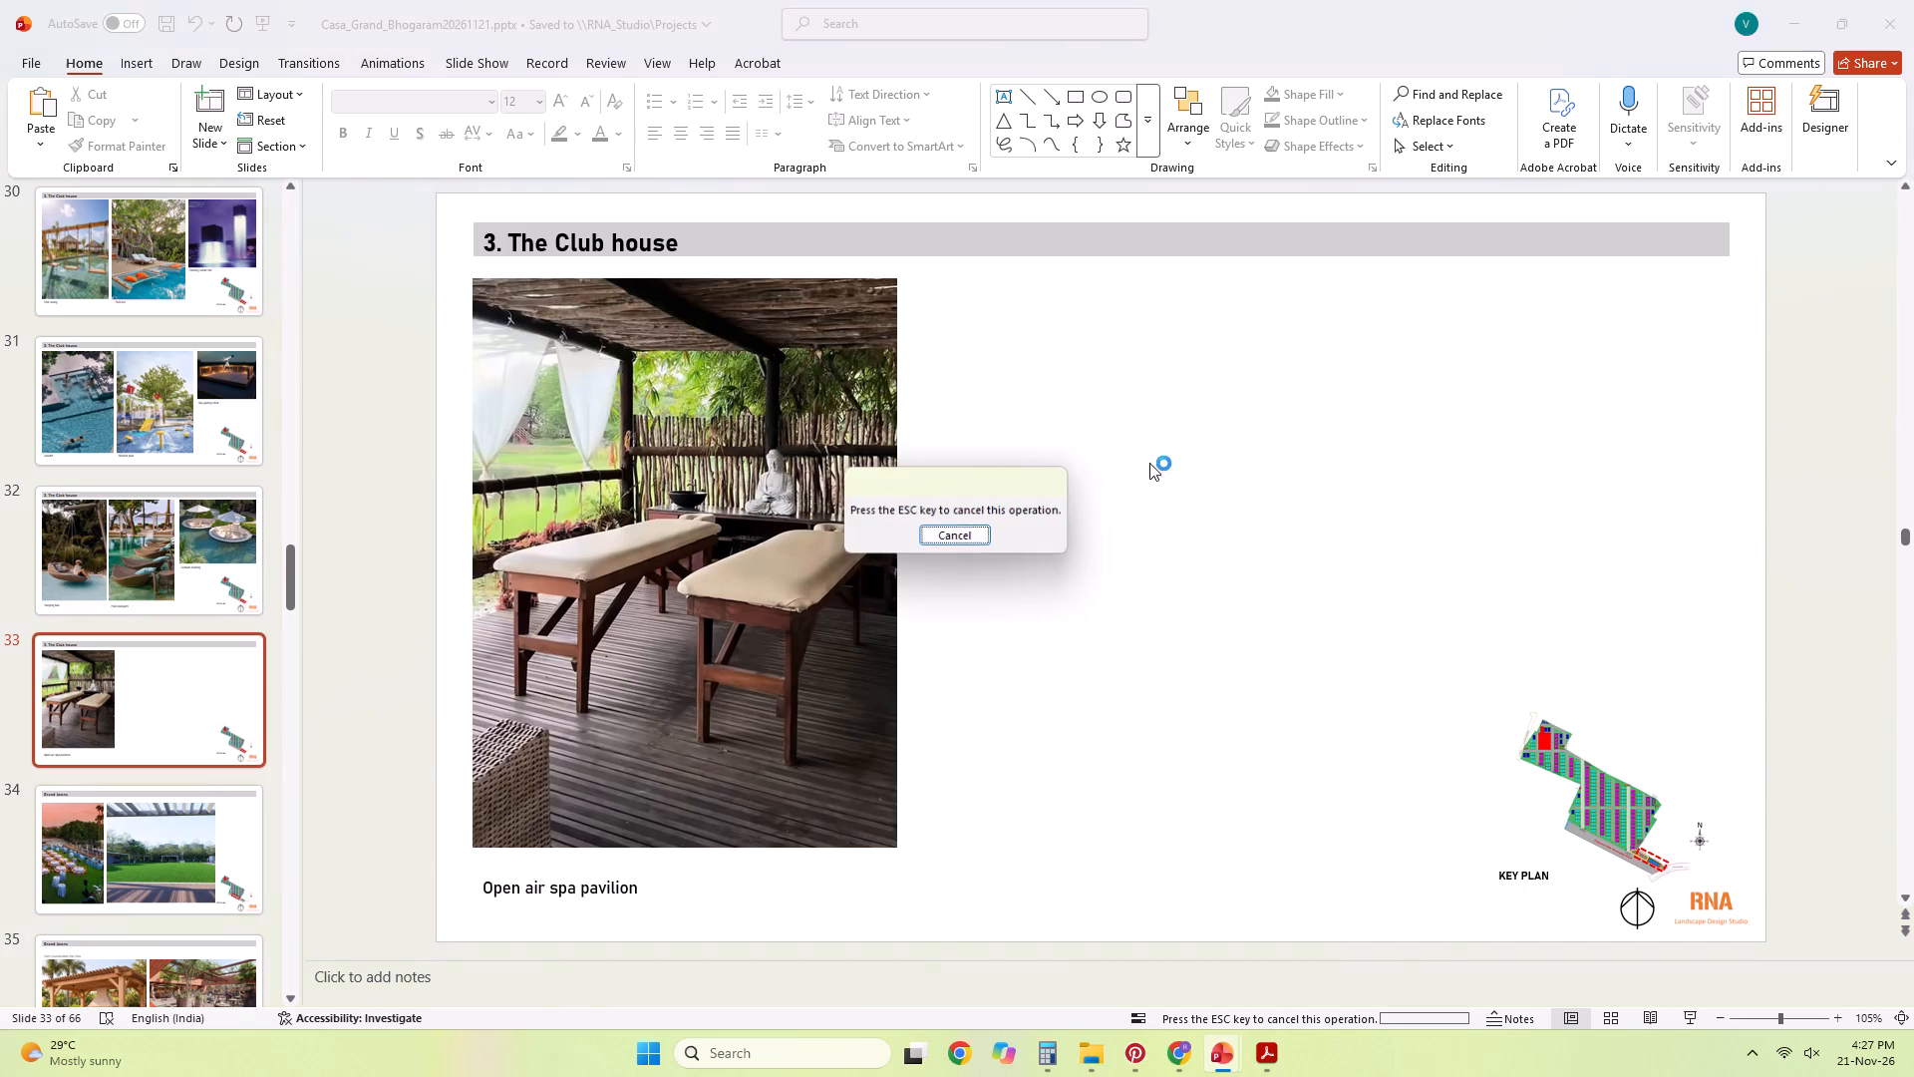
click(975, 541)
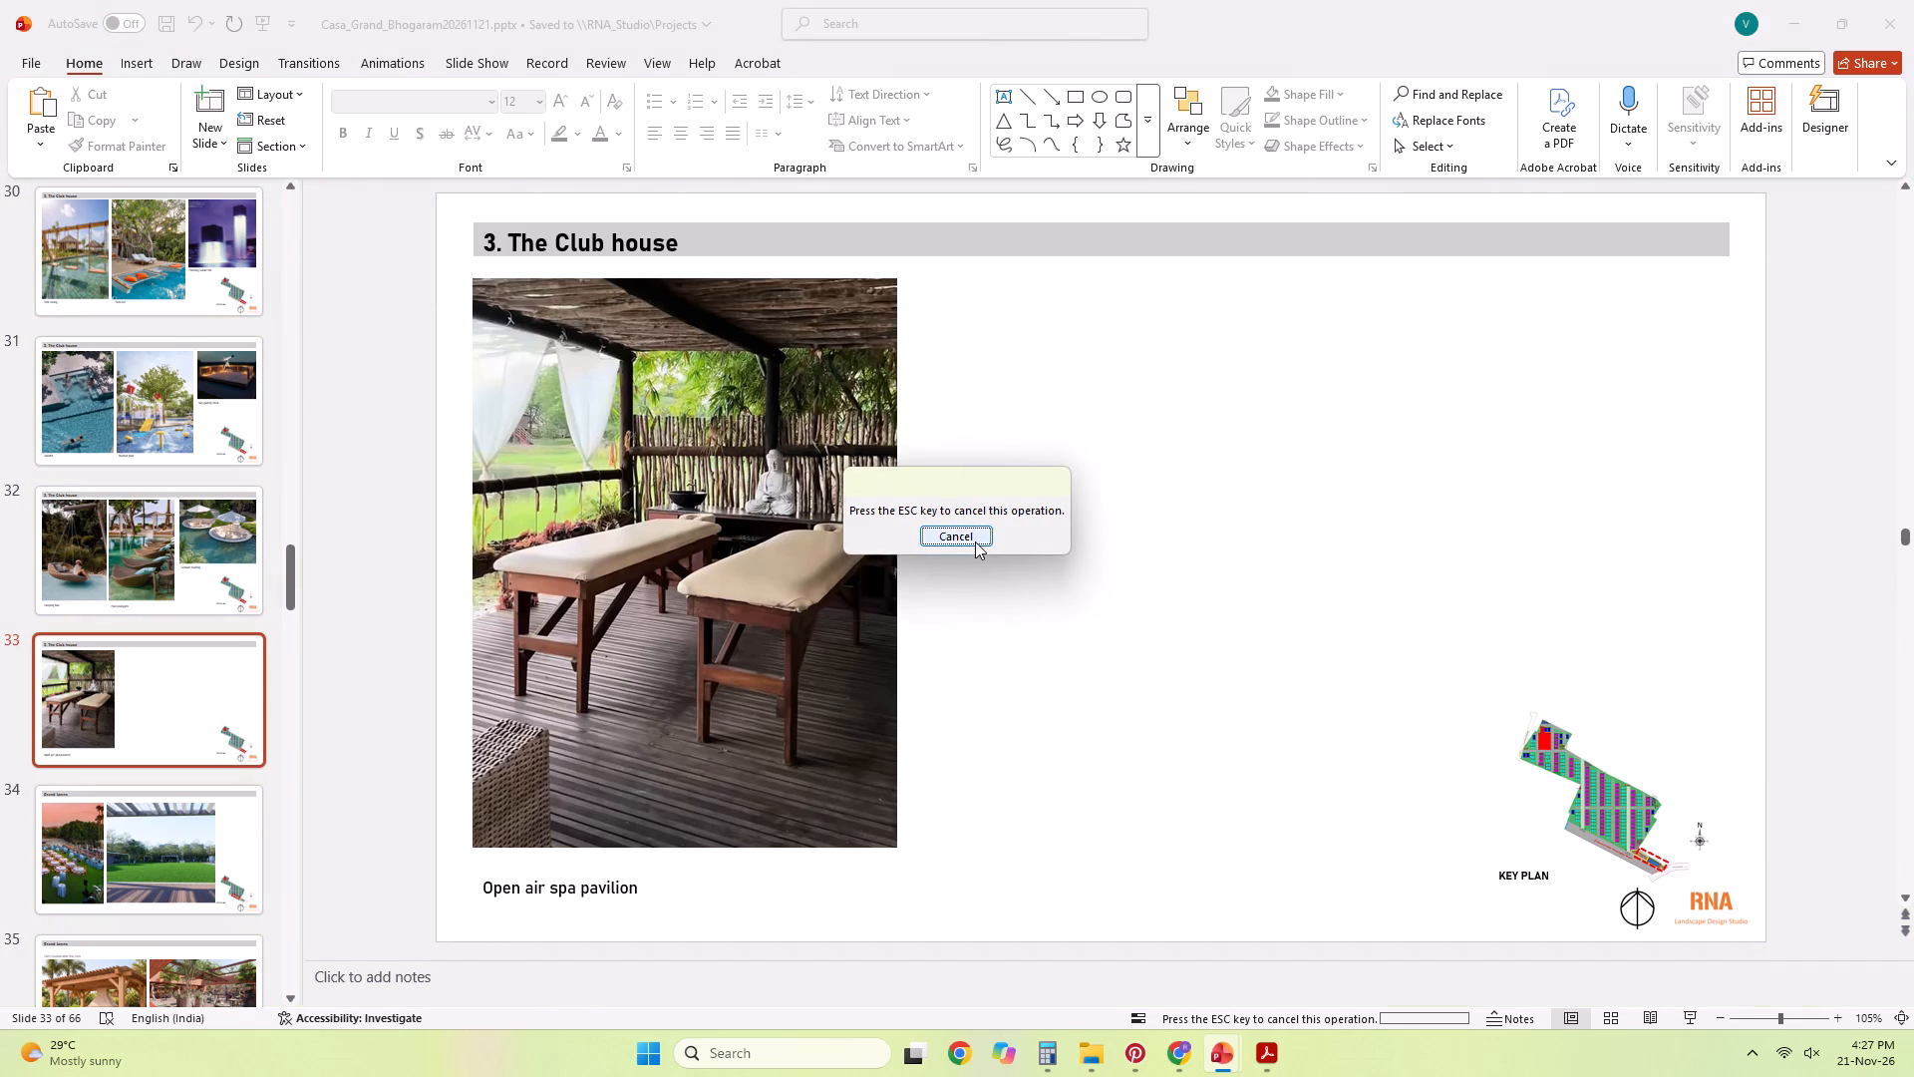
drag(1088, 587, 1139, 510)
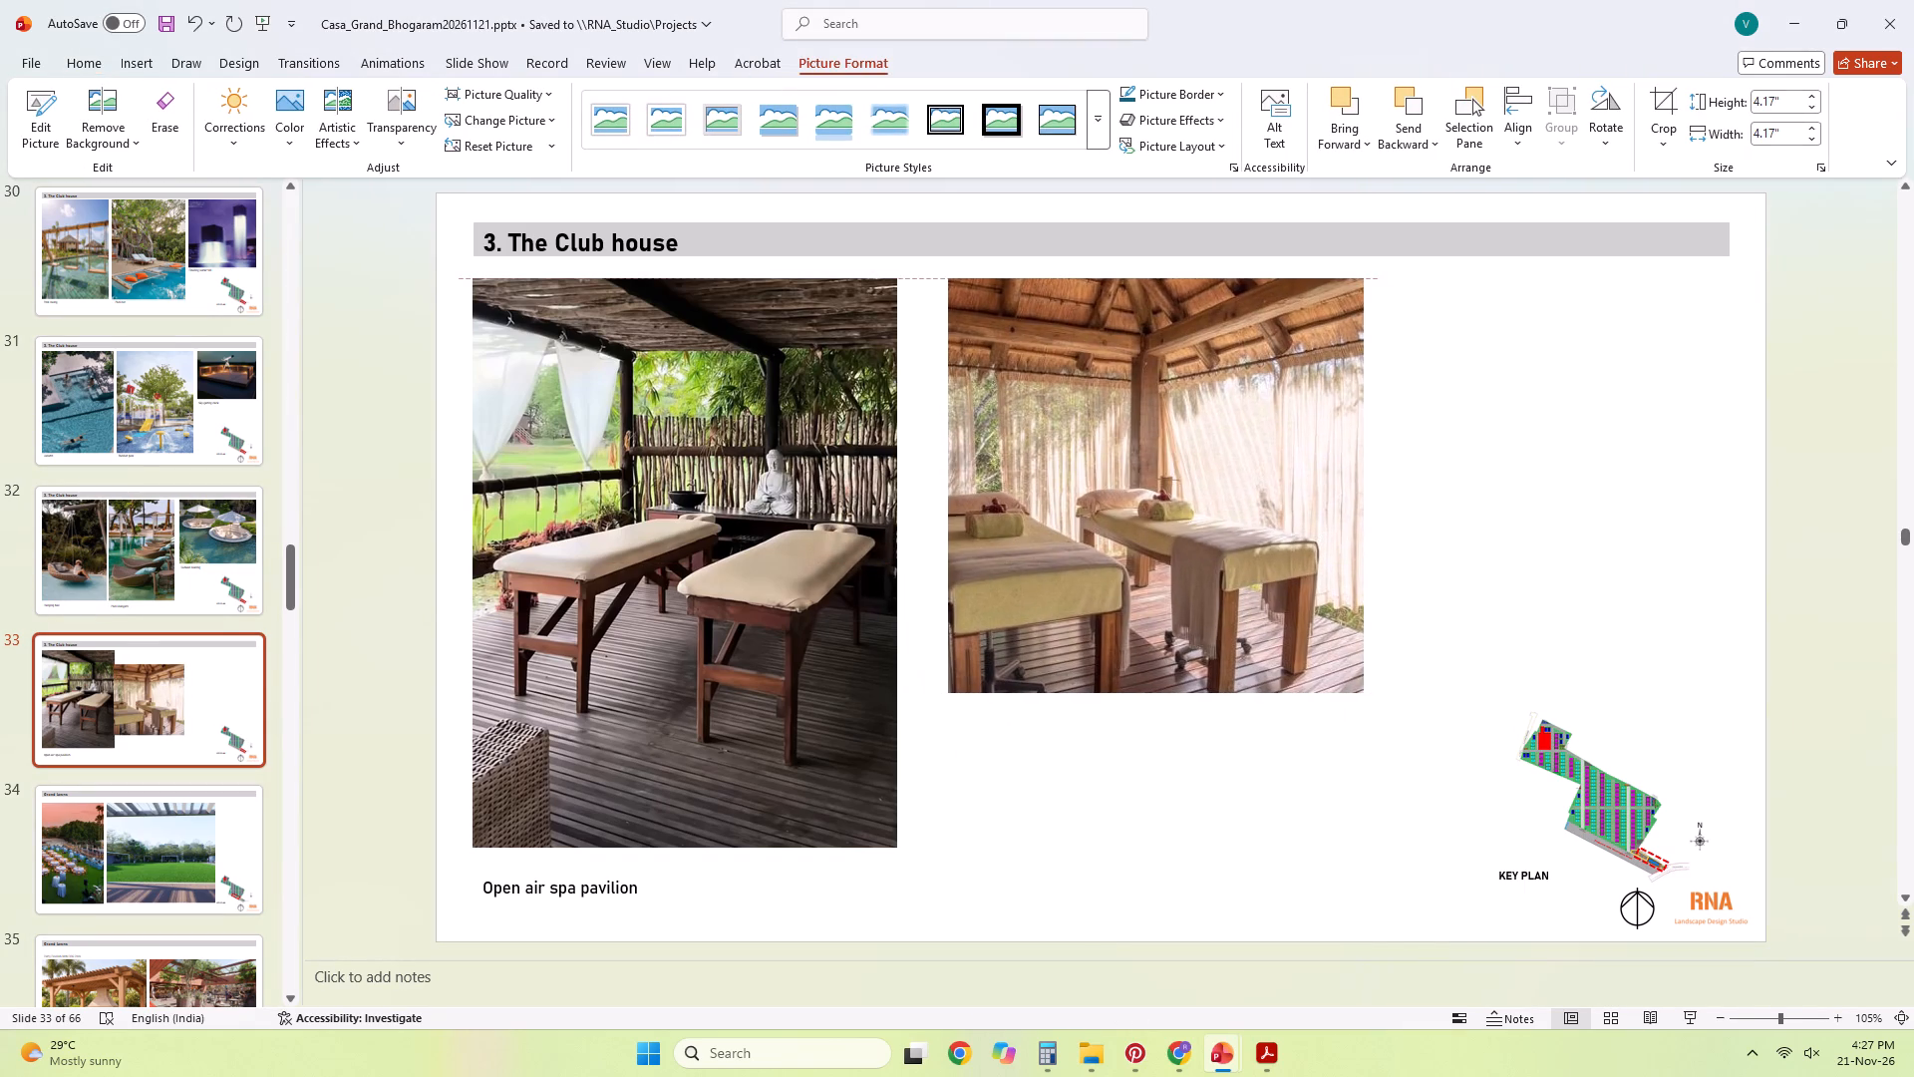
drag(1139, 510, 1118, 503)
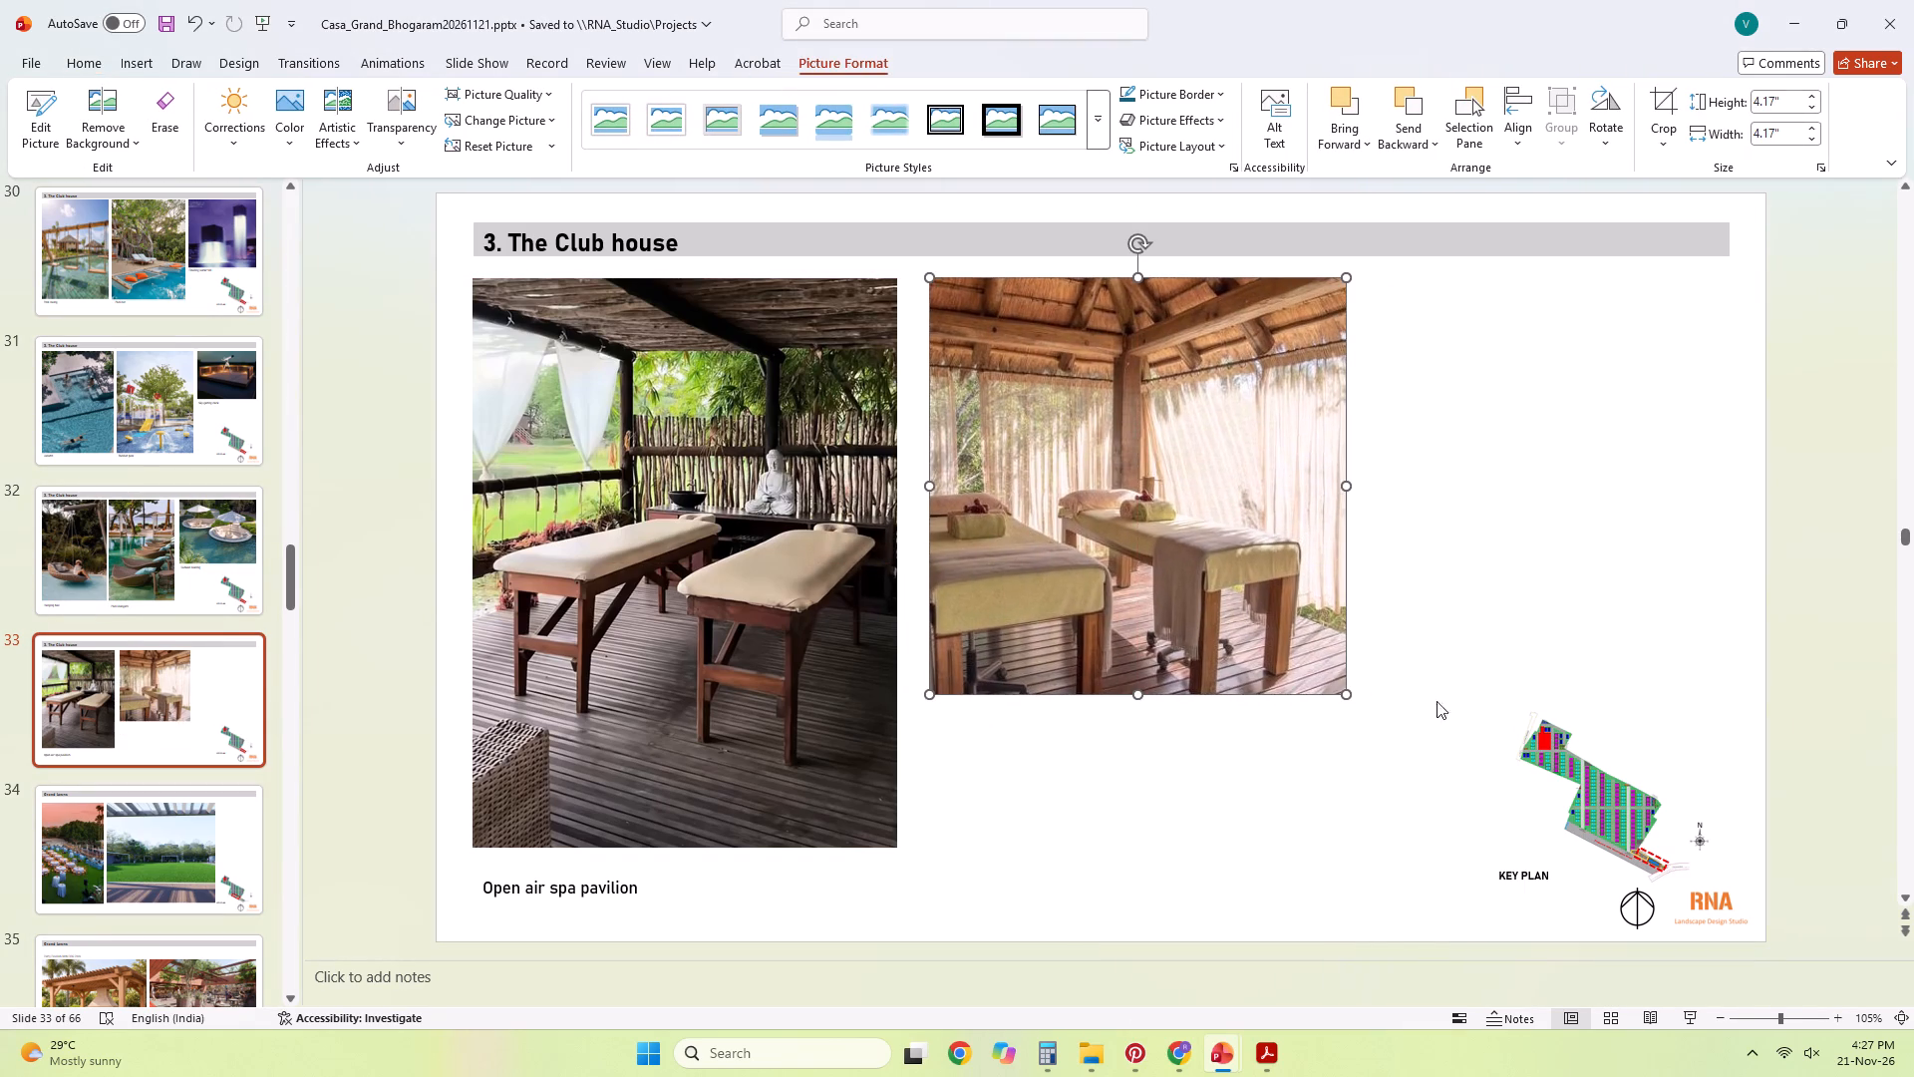
drag(1346, 694, 1446, 768)
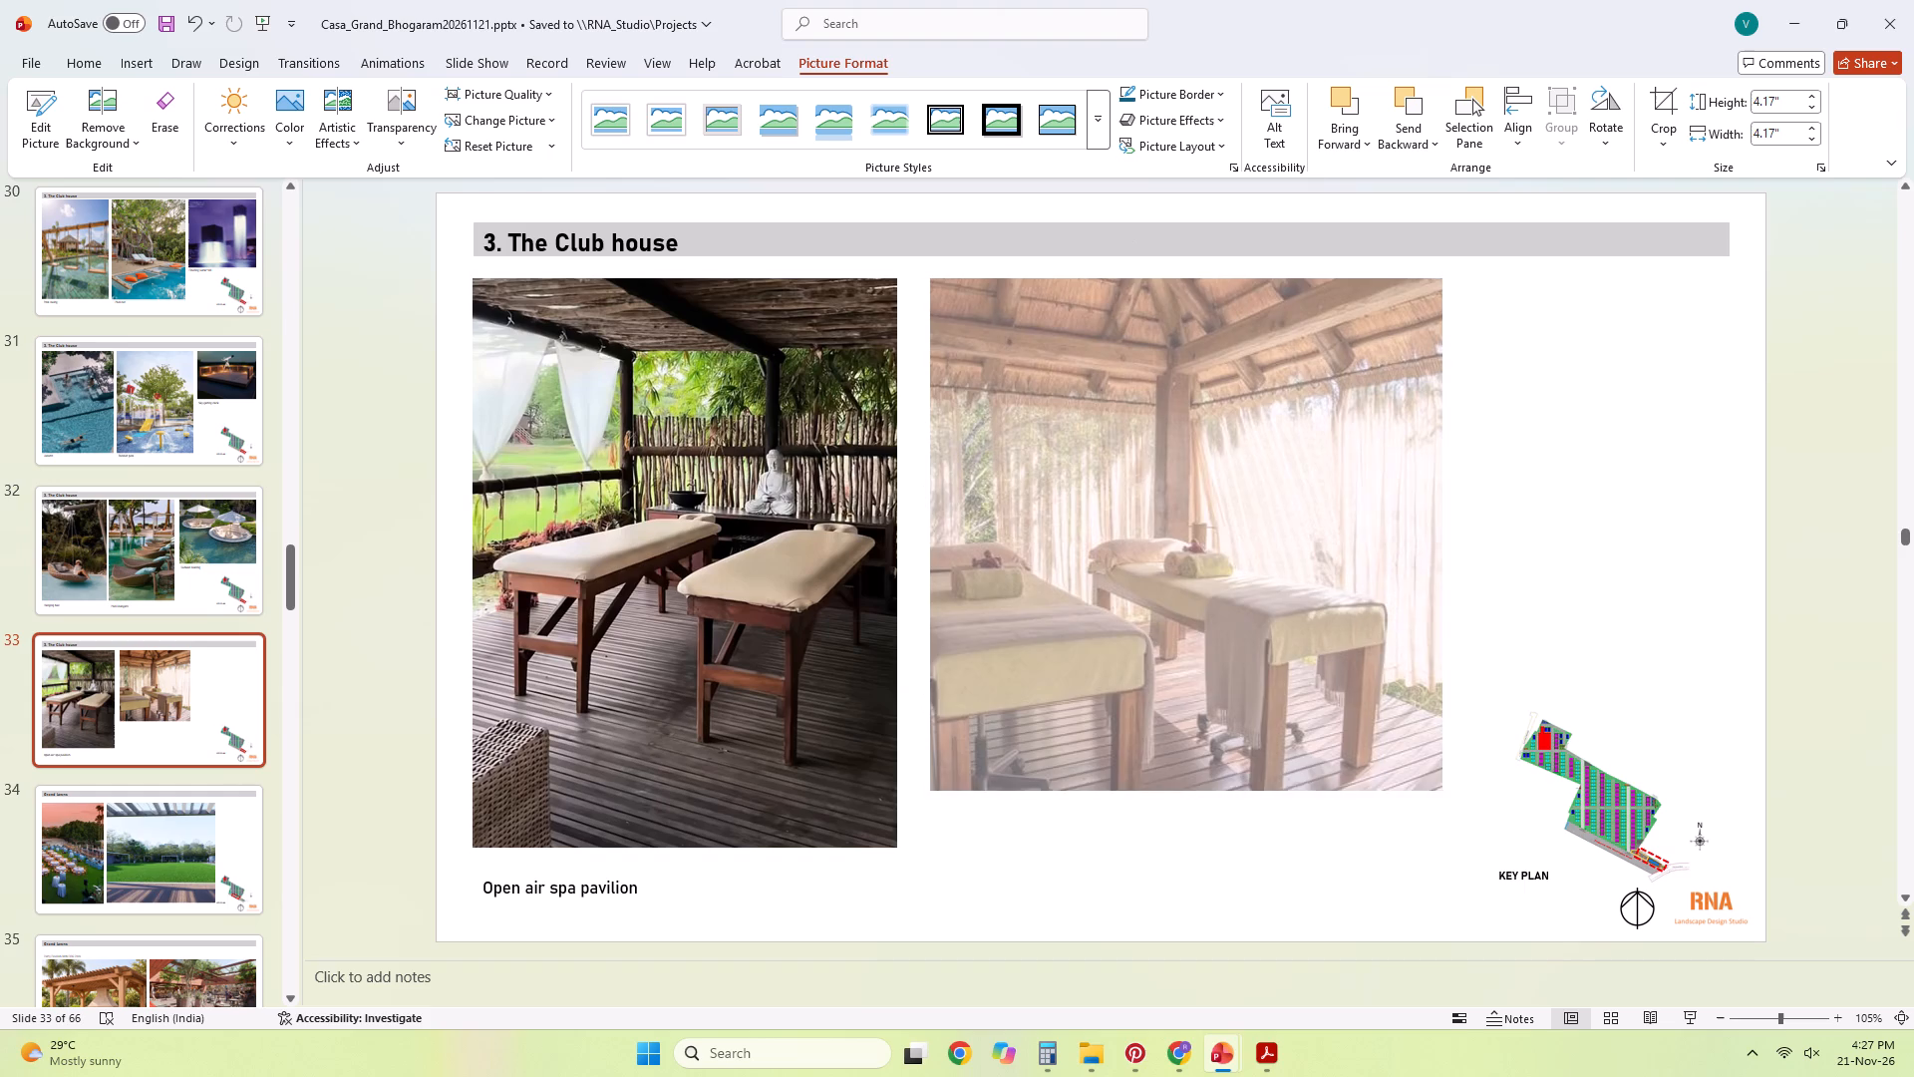
drag(1446, 768, 1500, 829)
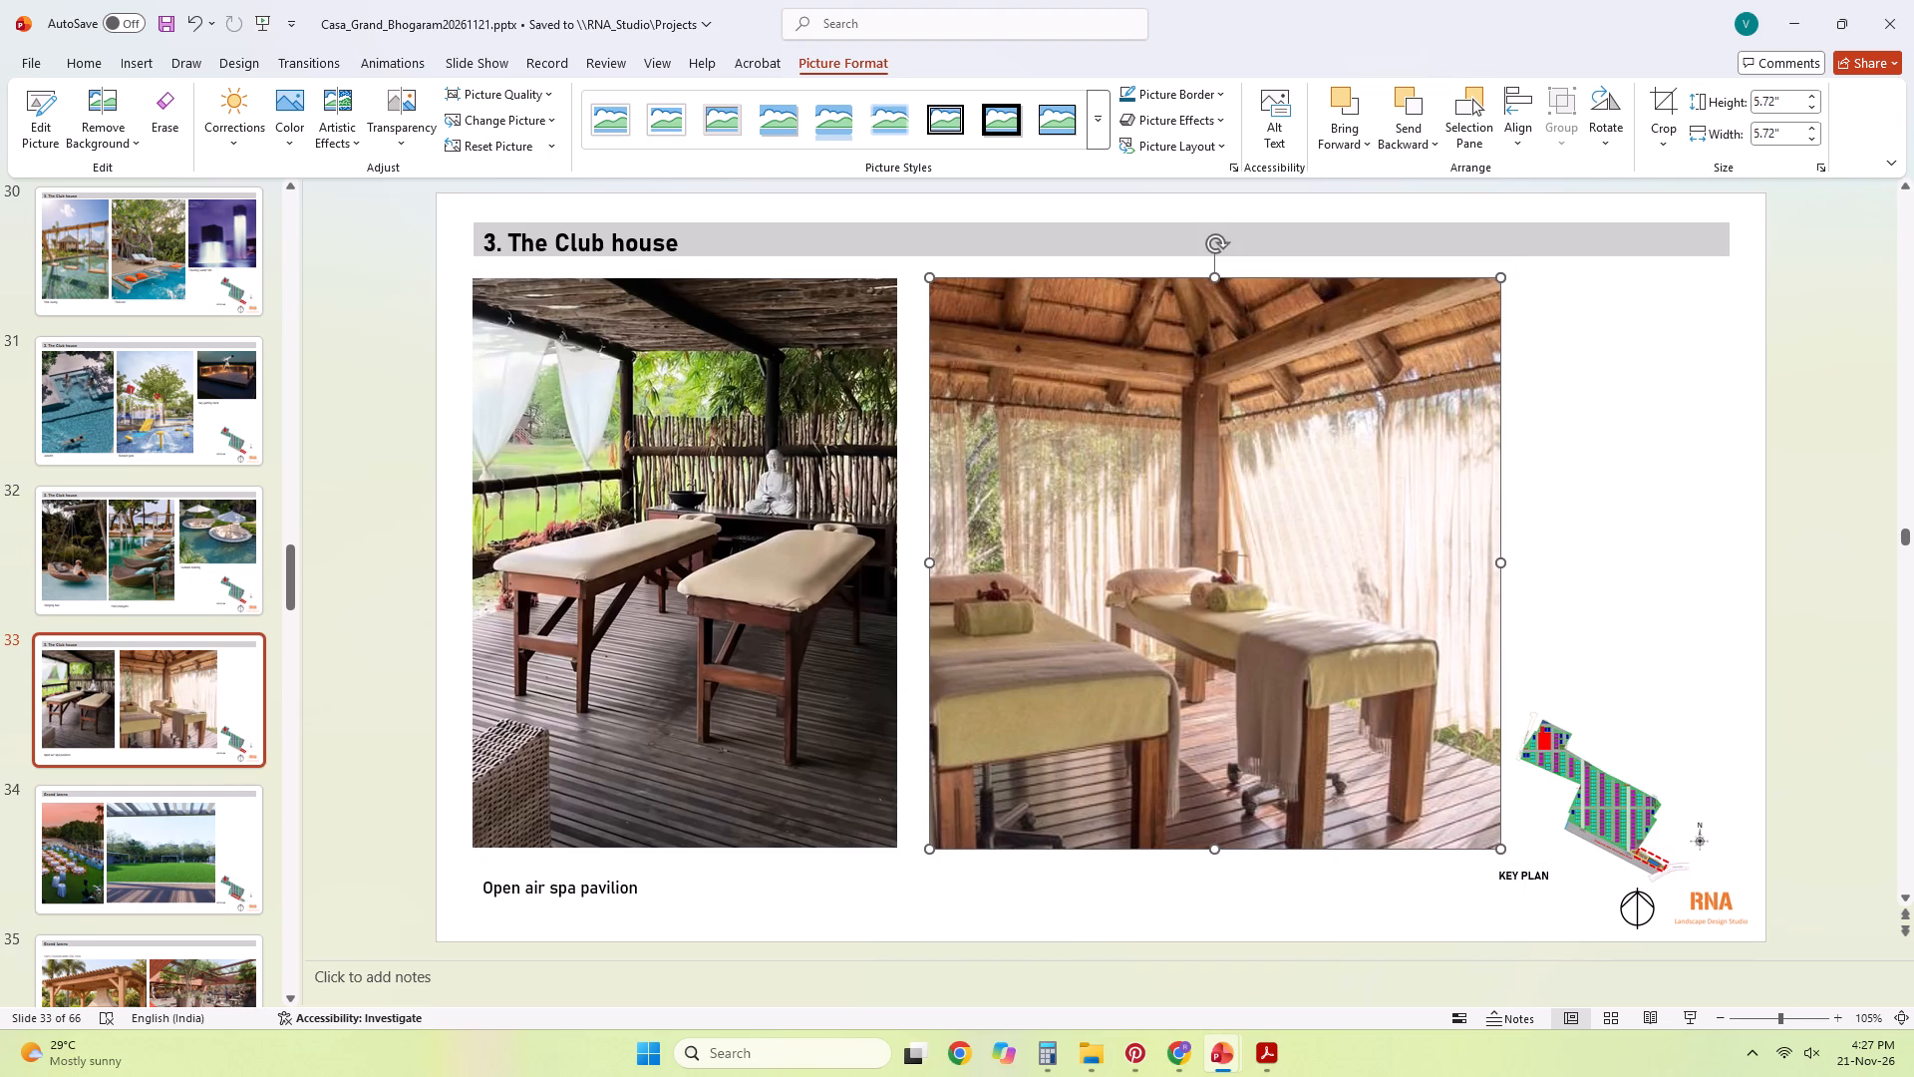
click(913, 945)
key(Escape)
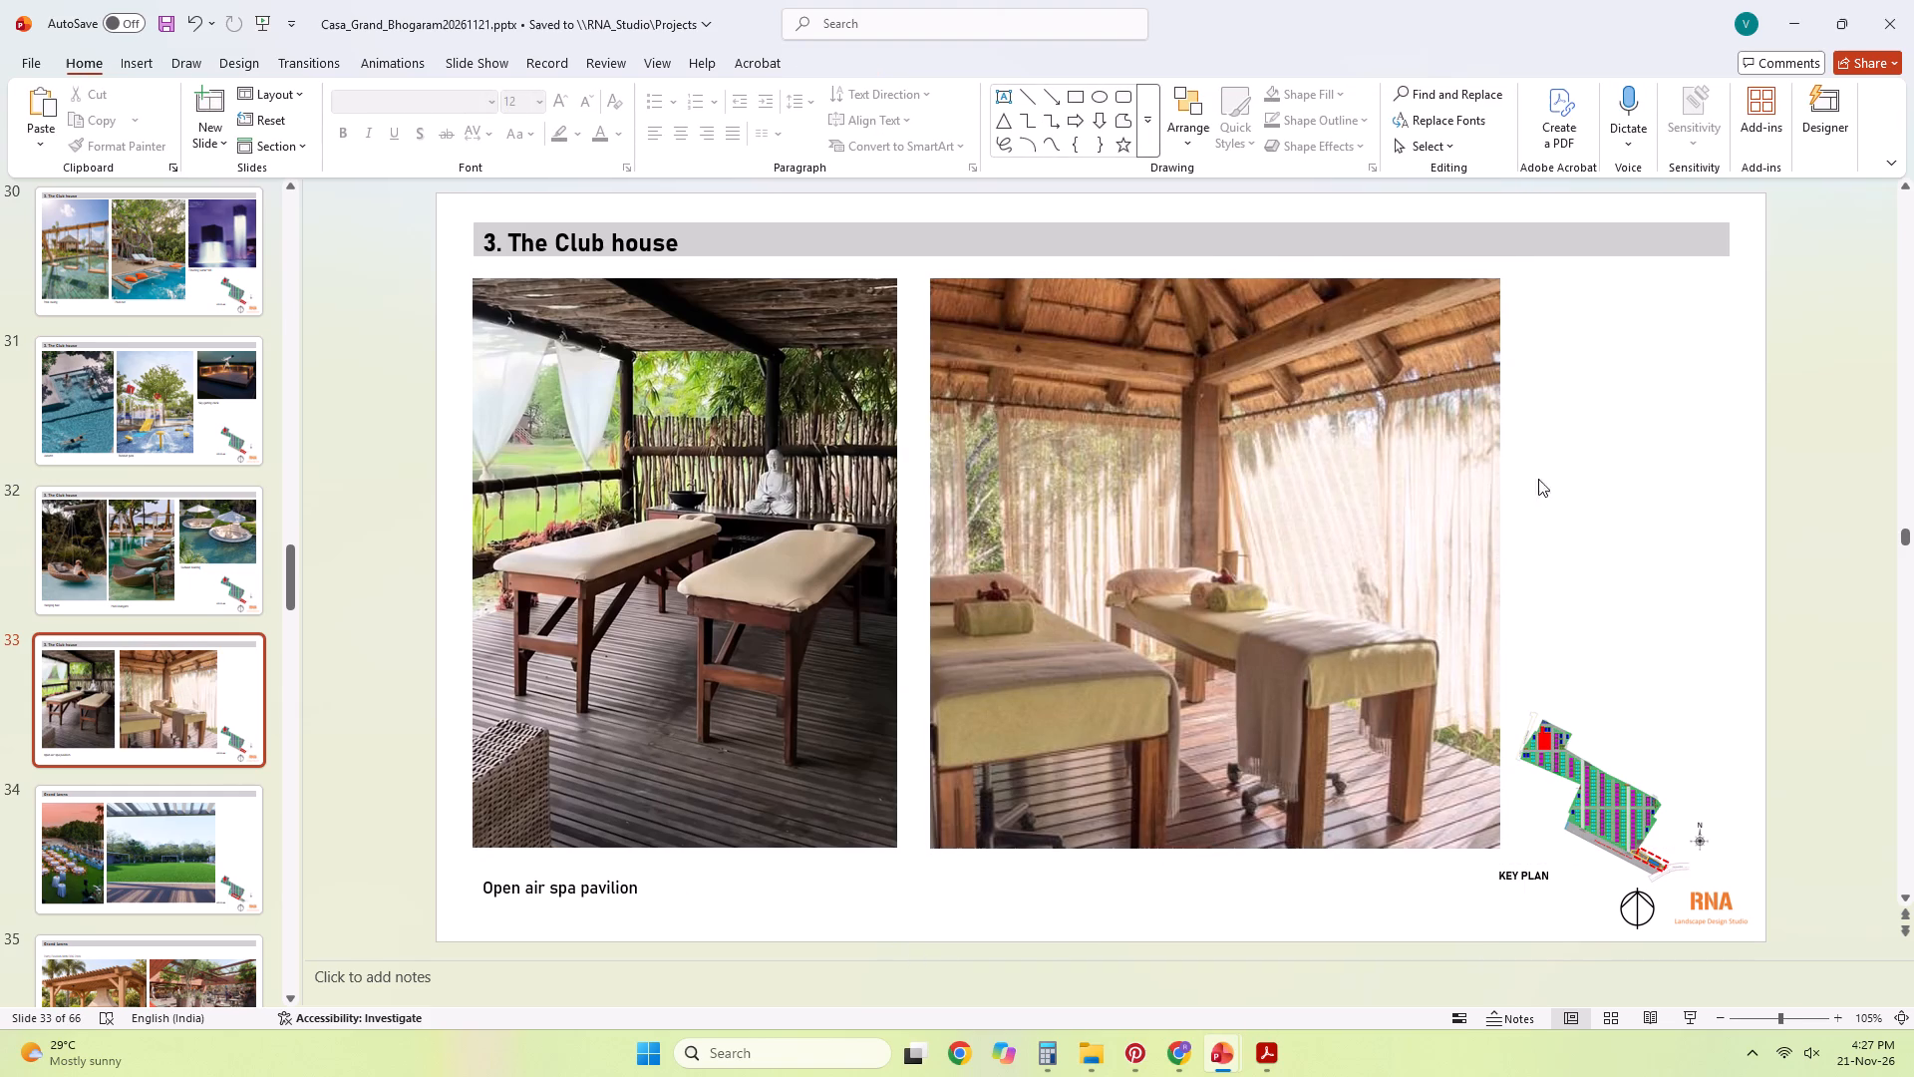
click(1605, 527)
key(Escape)
Look back through the Club house slides and examine the List of Amenities, Hangout Zone and Club House contents slides.
scroll(635, 688, up, 3)
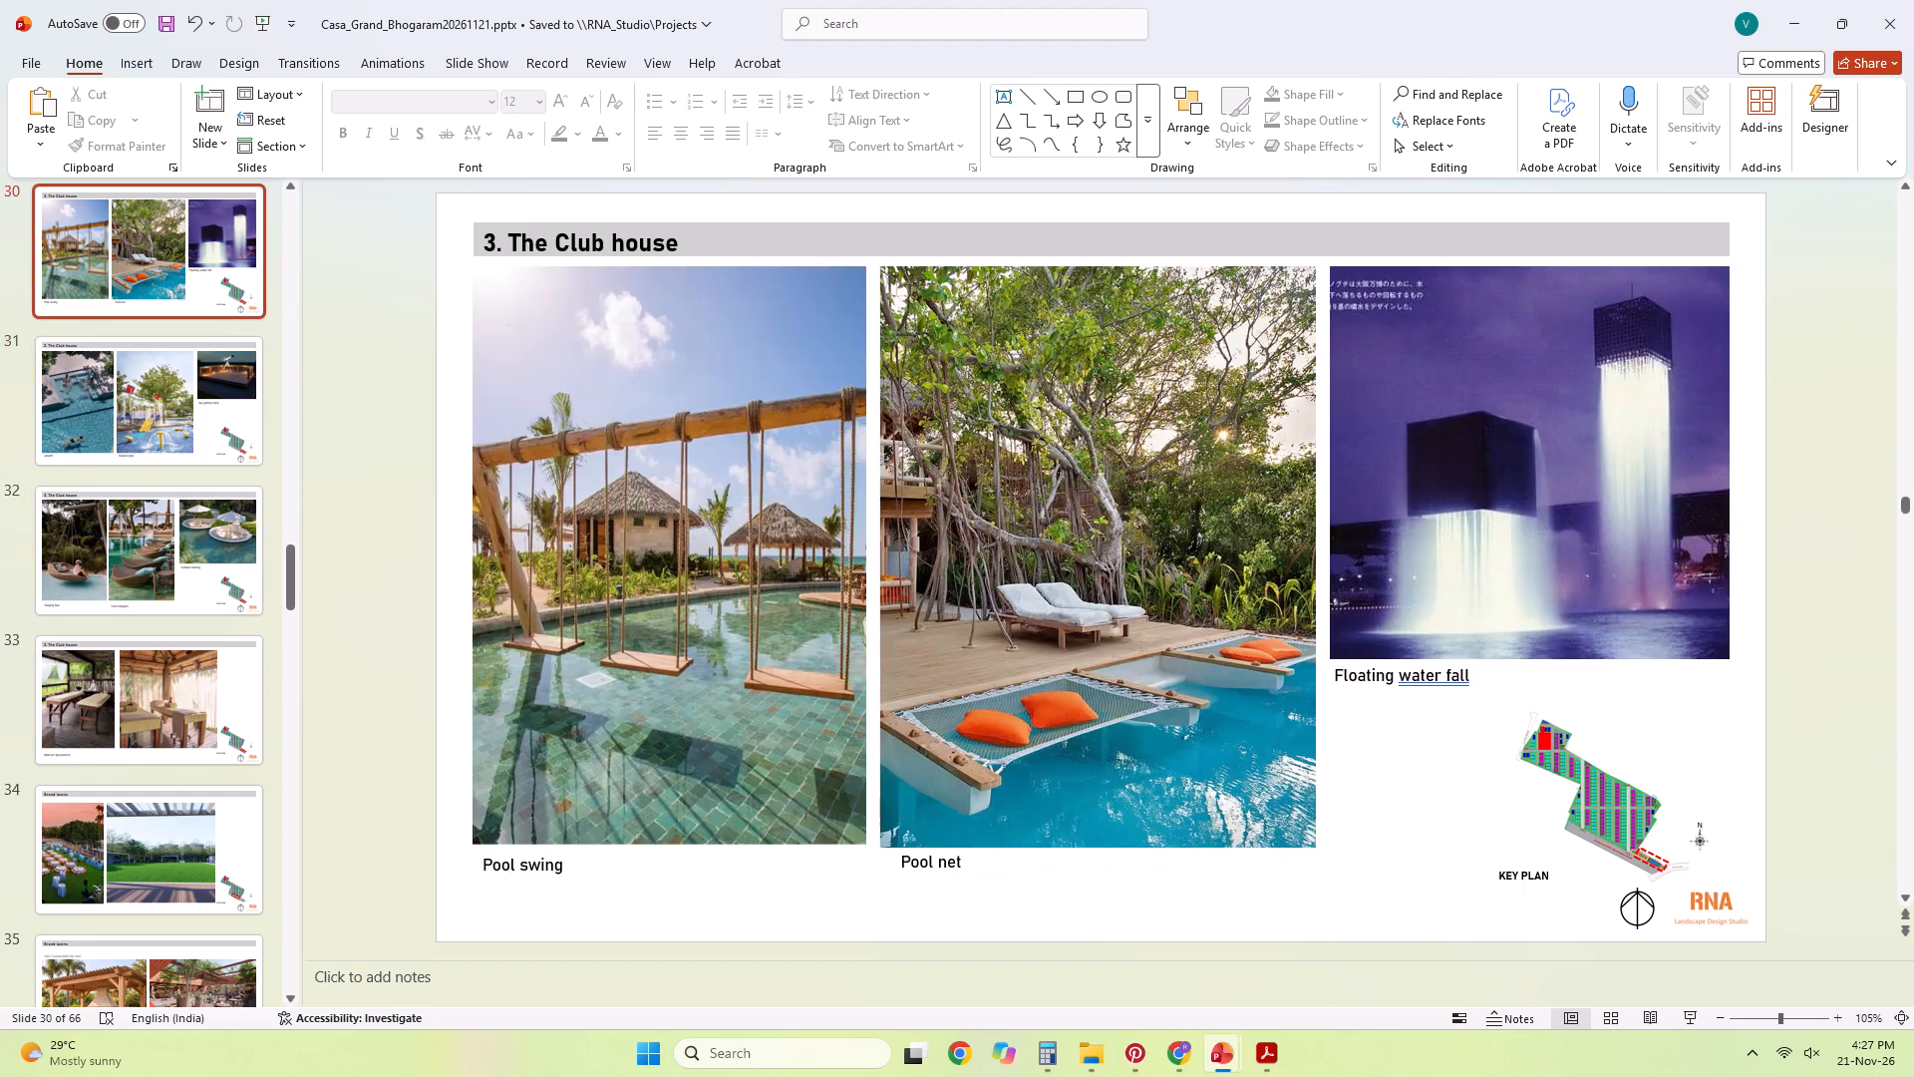
scroll(635, 688, up, 6)
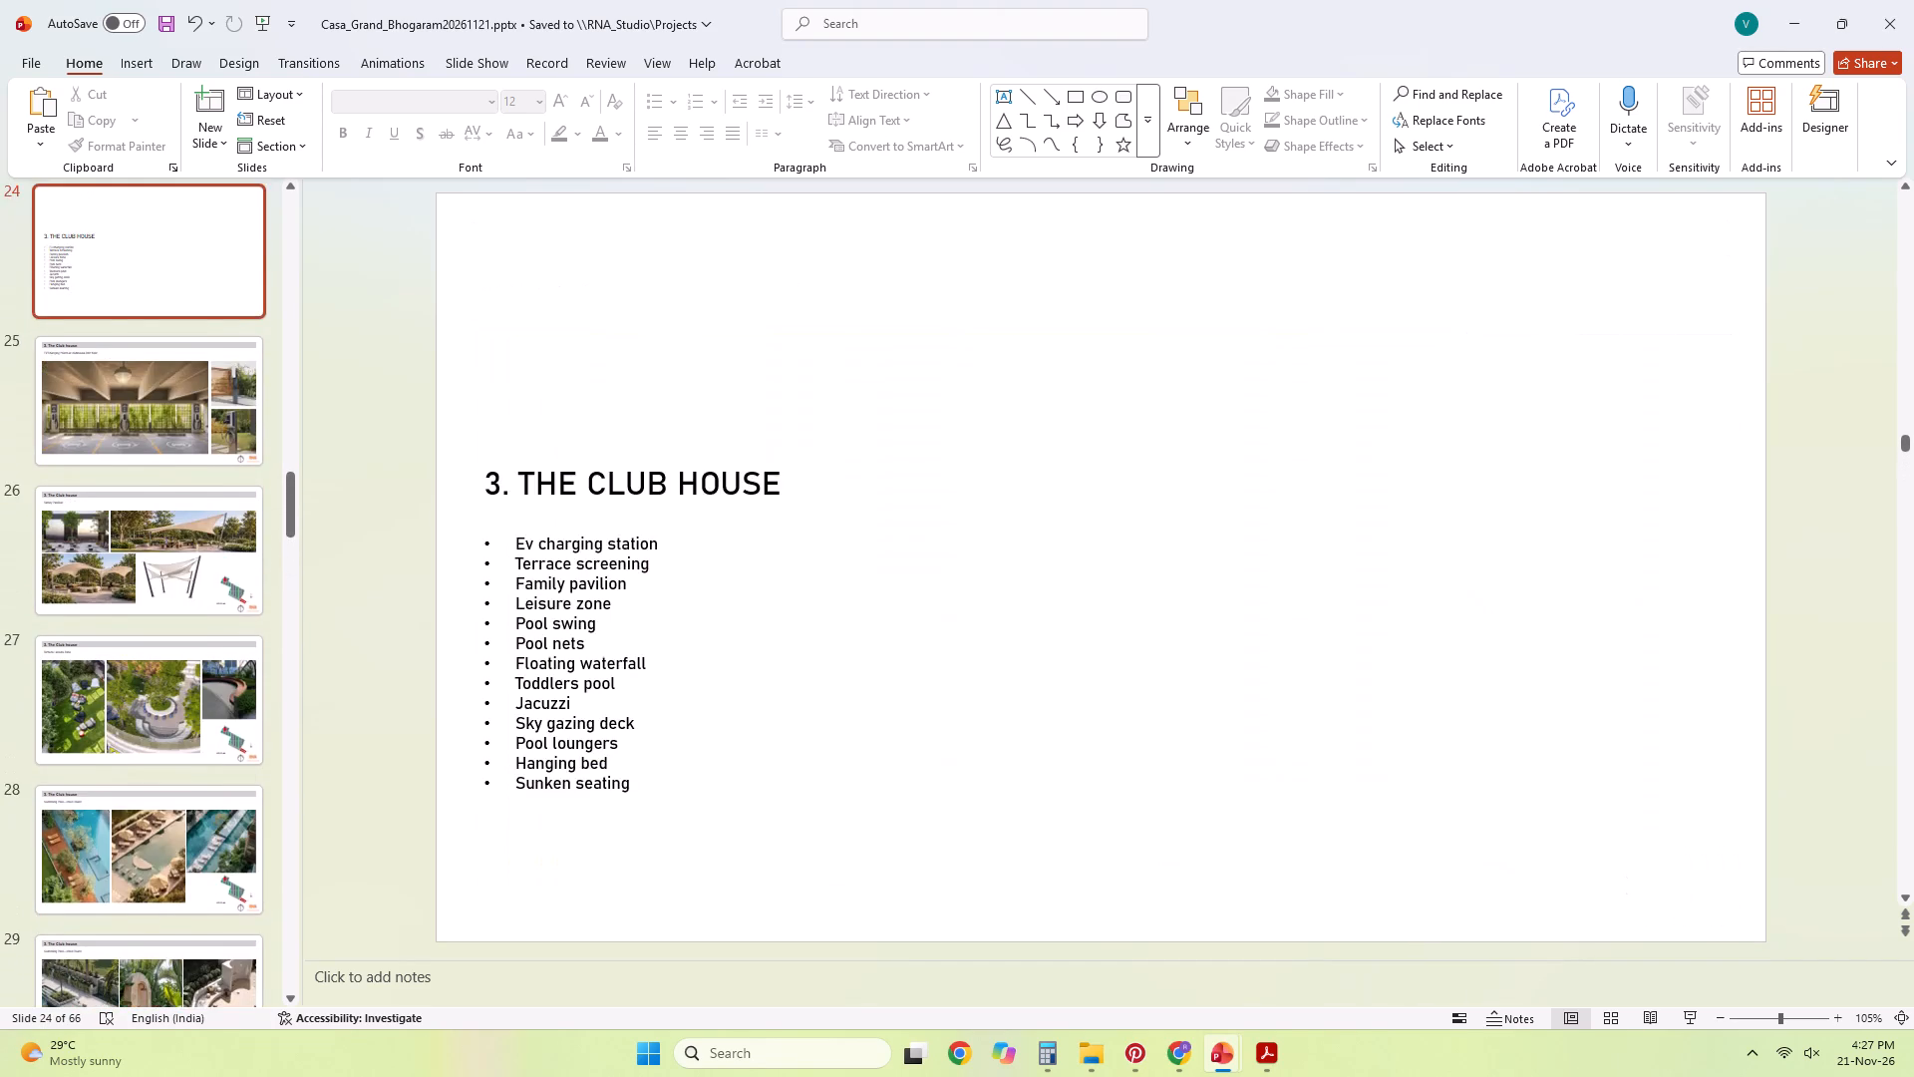
scroll(635, 688, up, 2)
scroll(635, 688, down, 1)
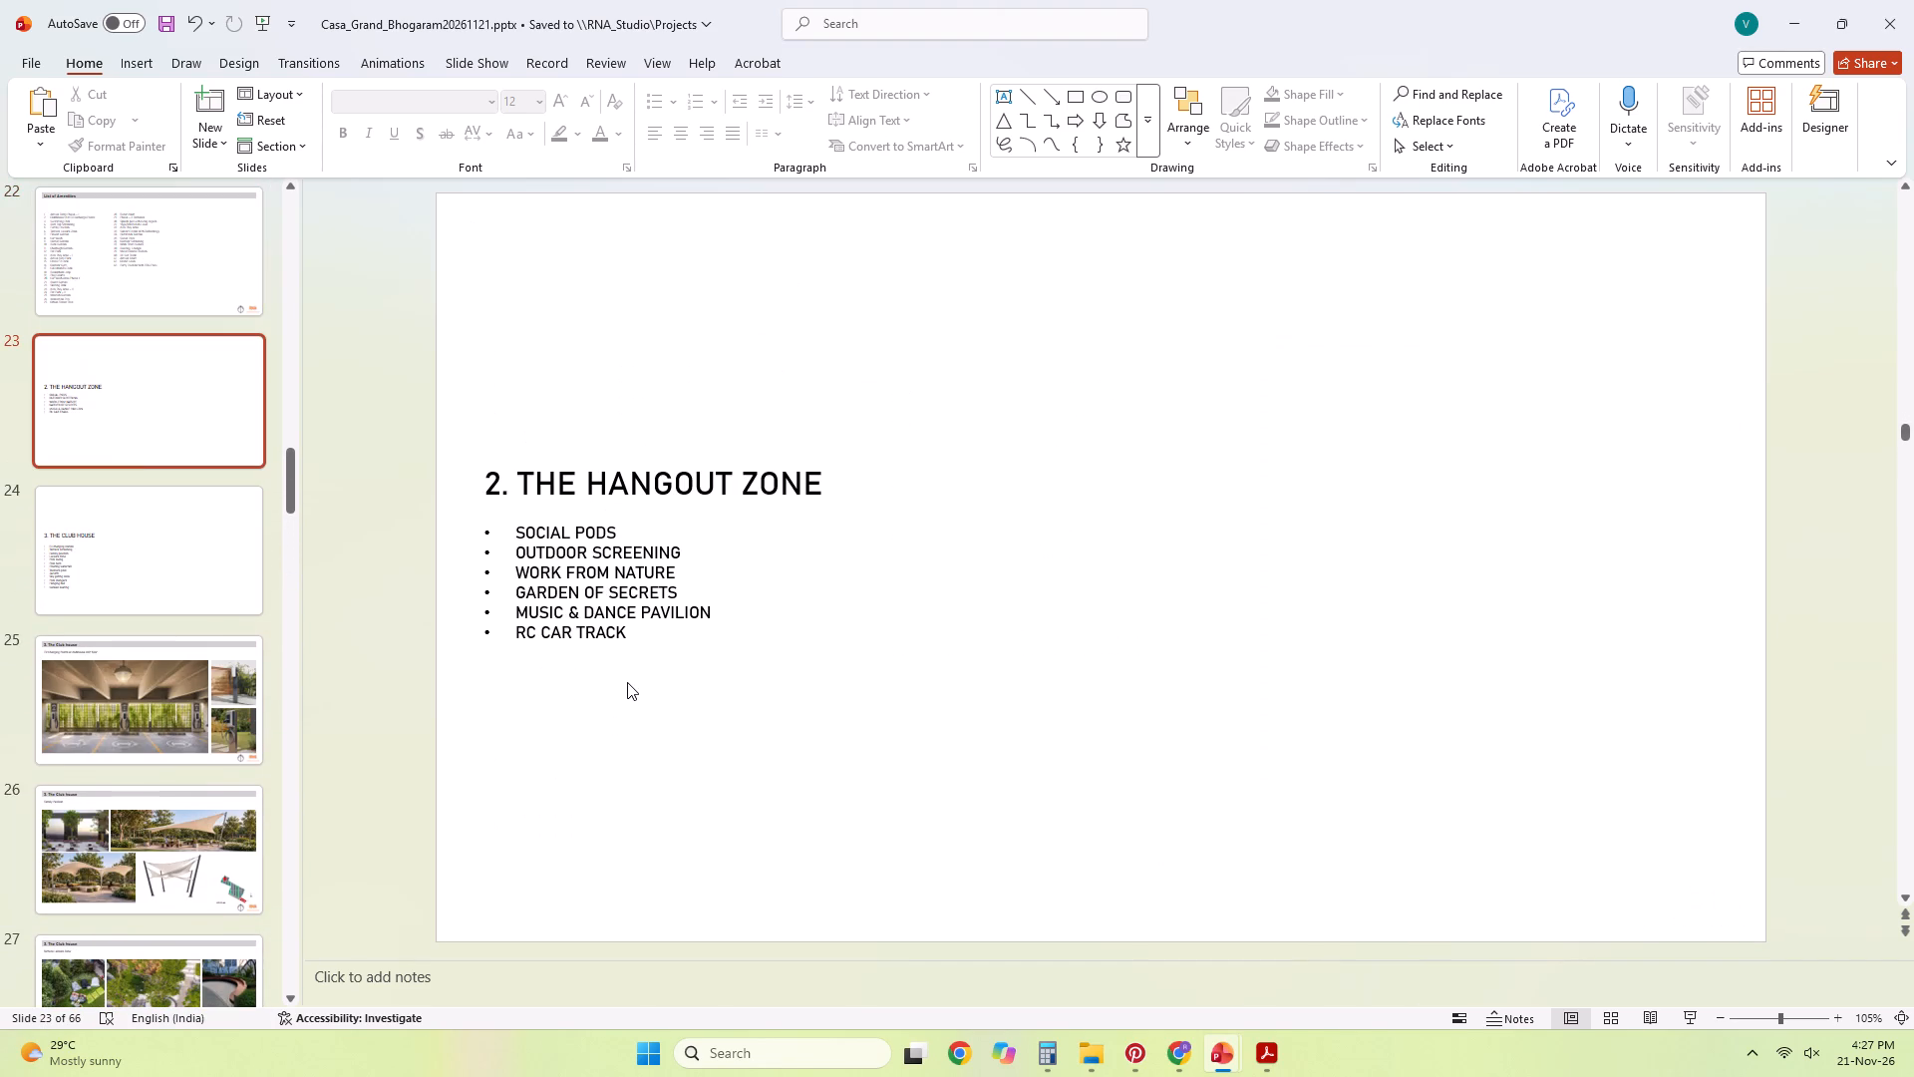
scroll(625, 677, down, 1)
scroll(625, 677, up, 4)
scroll(625, 677, down, 1)
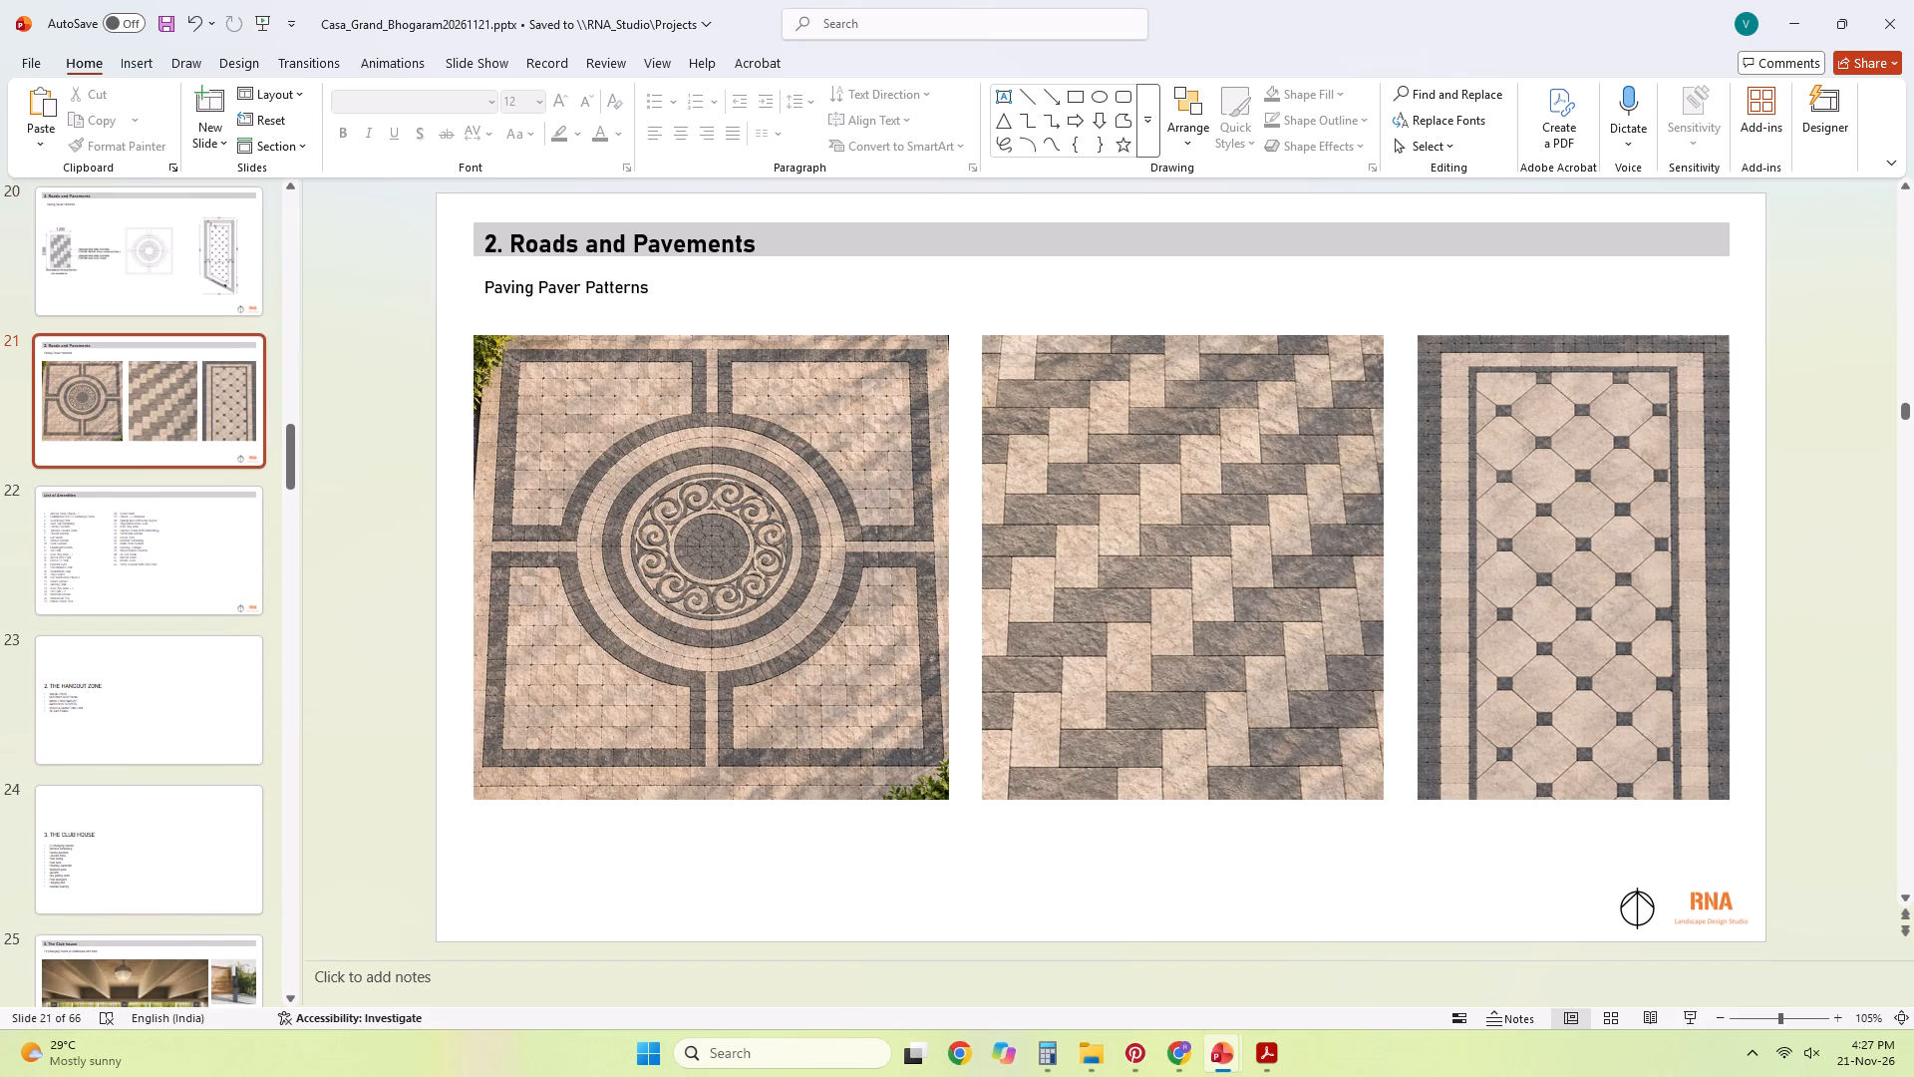
scroll(675, 526, down, 1)
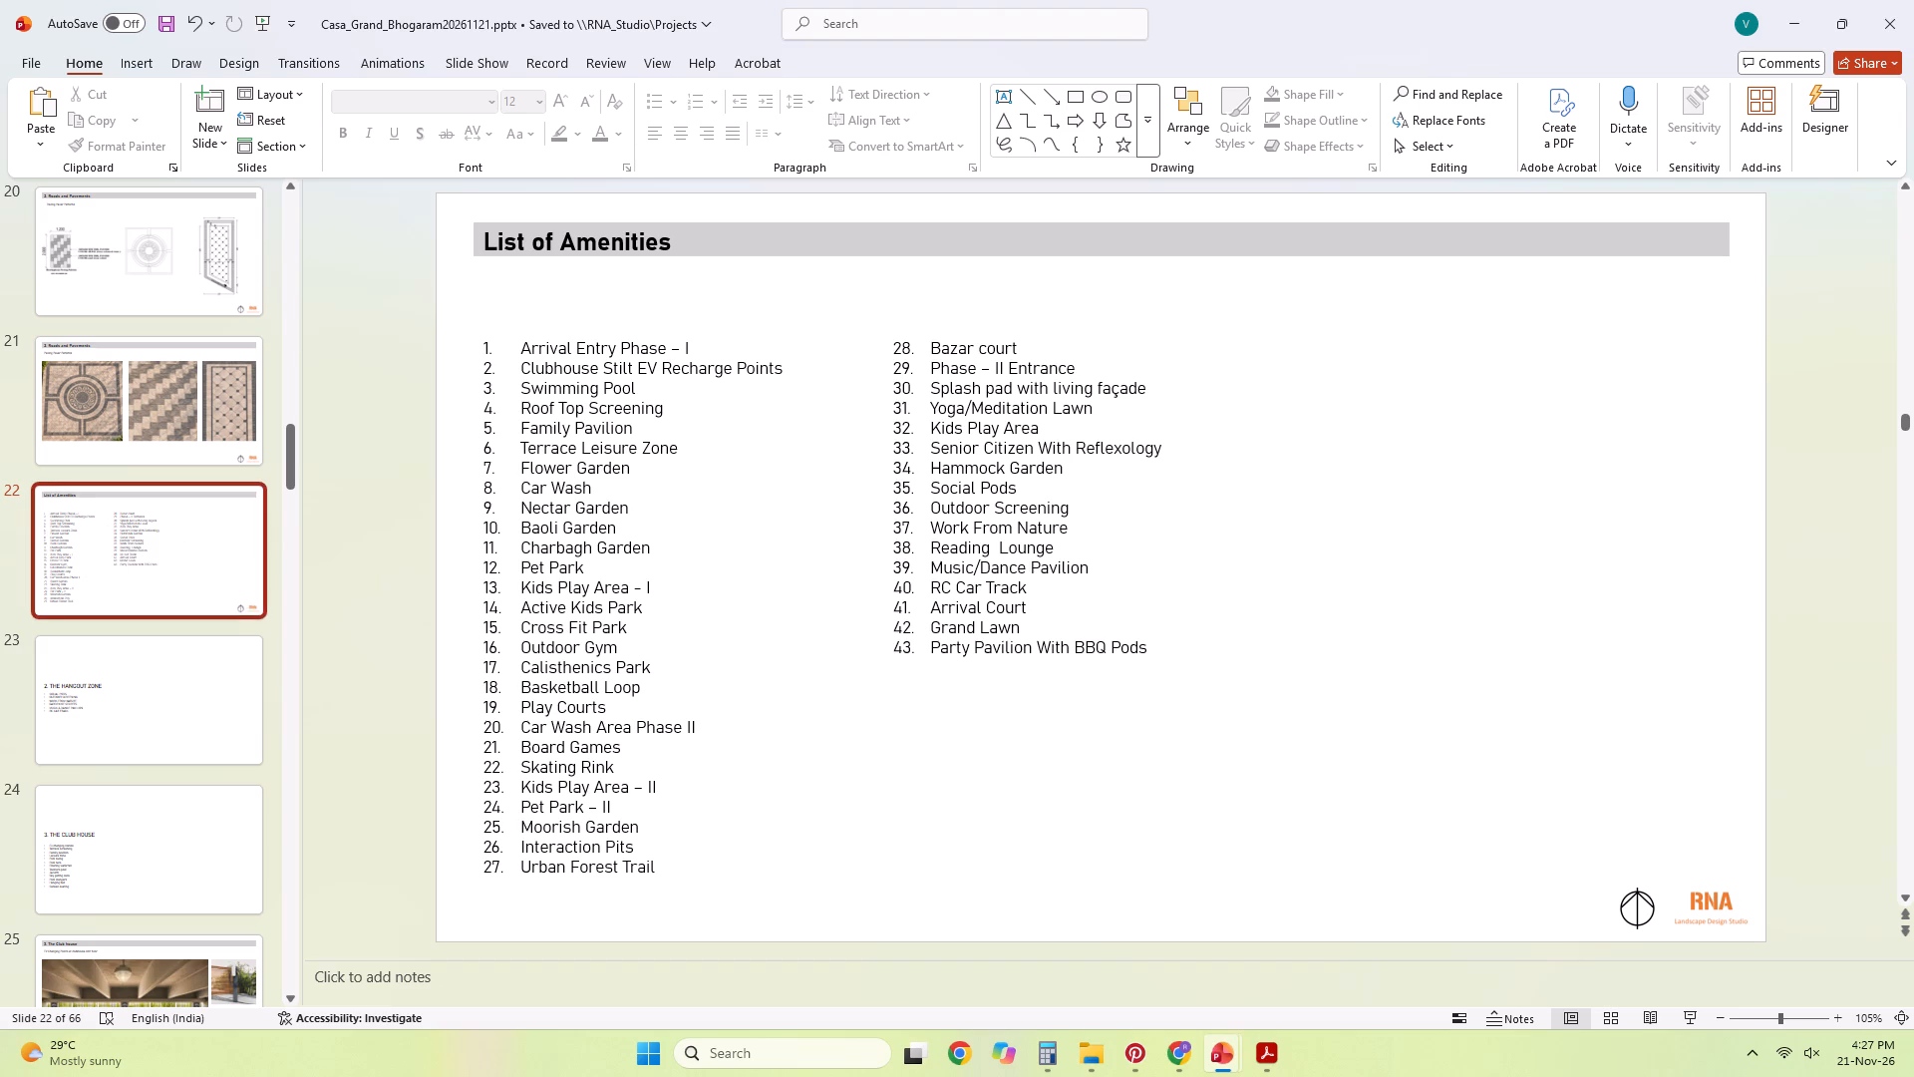
click(1023, 782)
click(1476, 649)
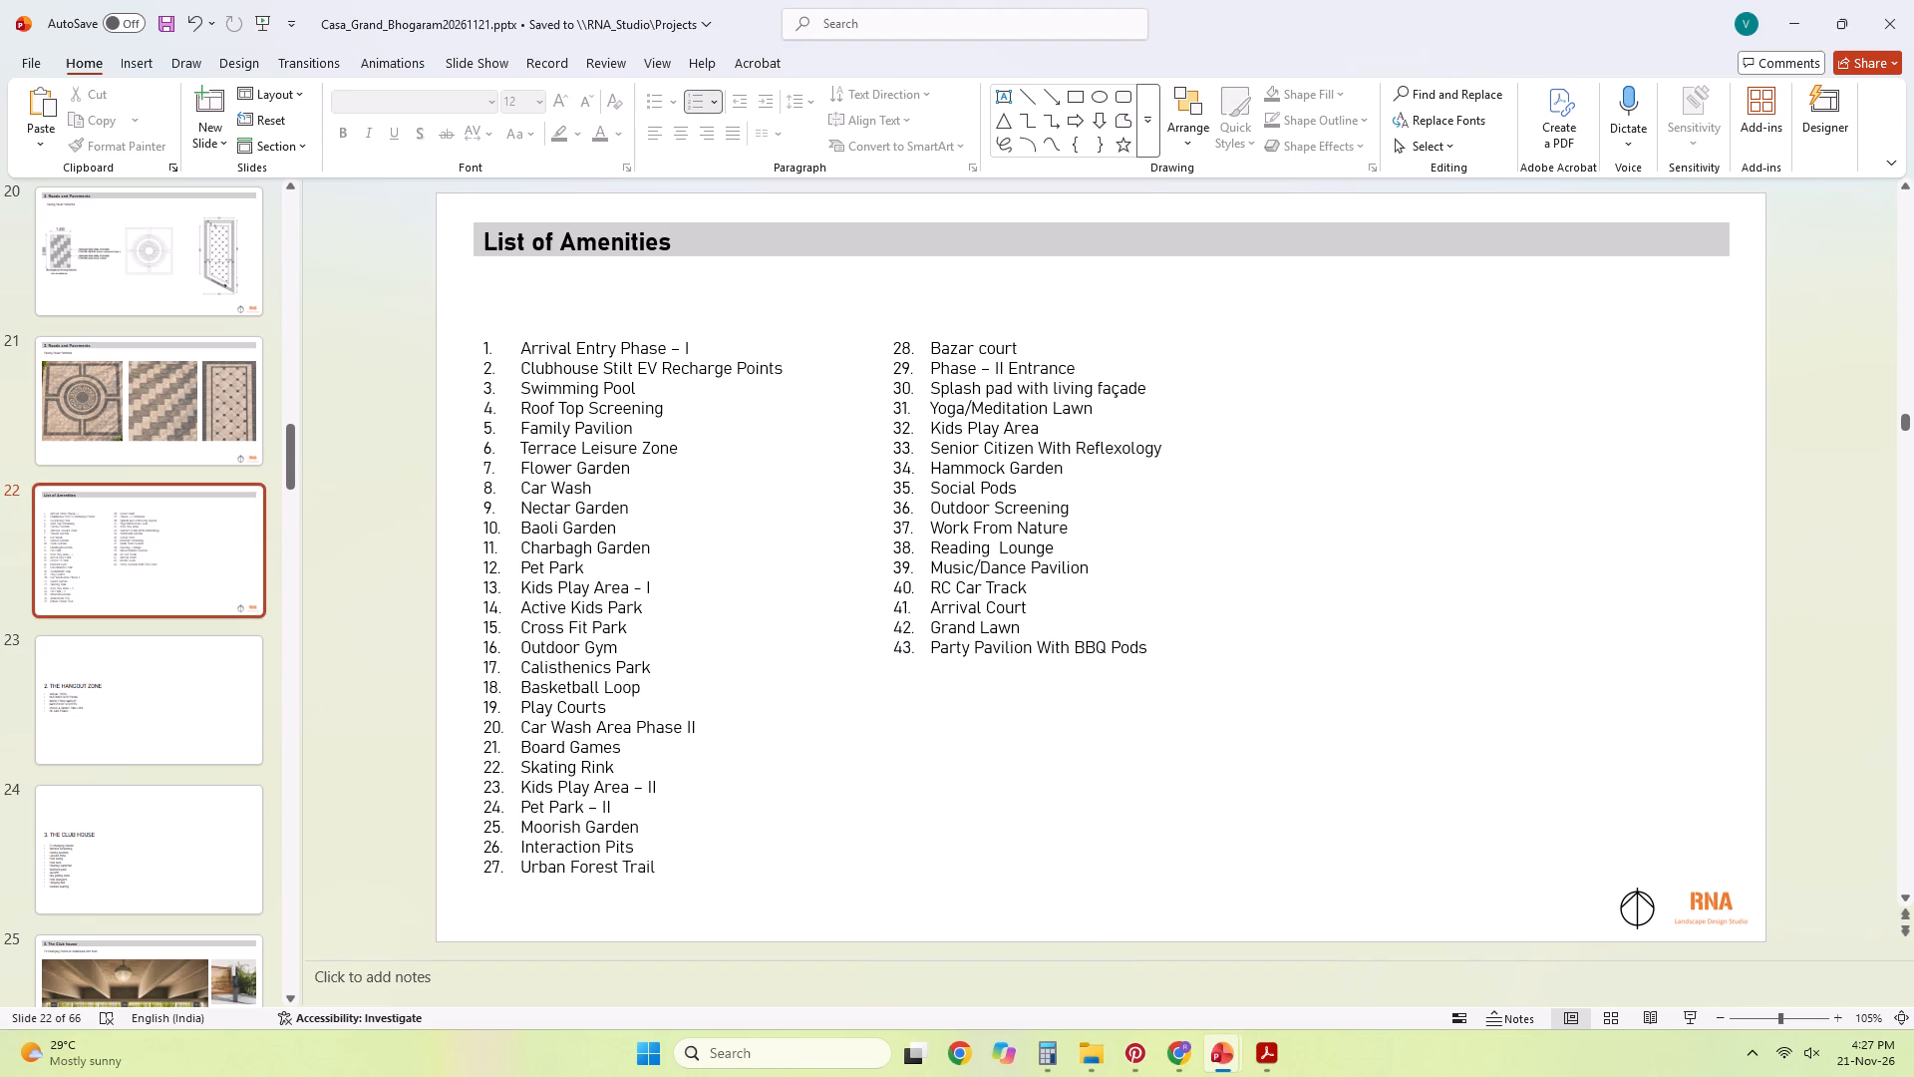
click(206, 714)
click(638, 502)
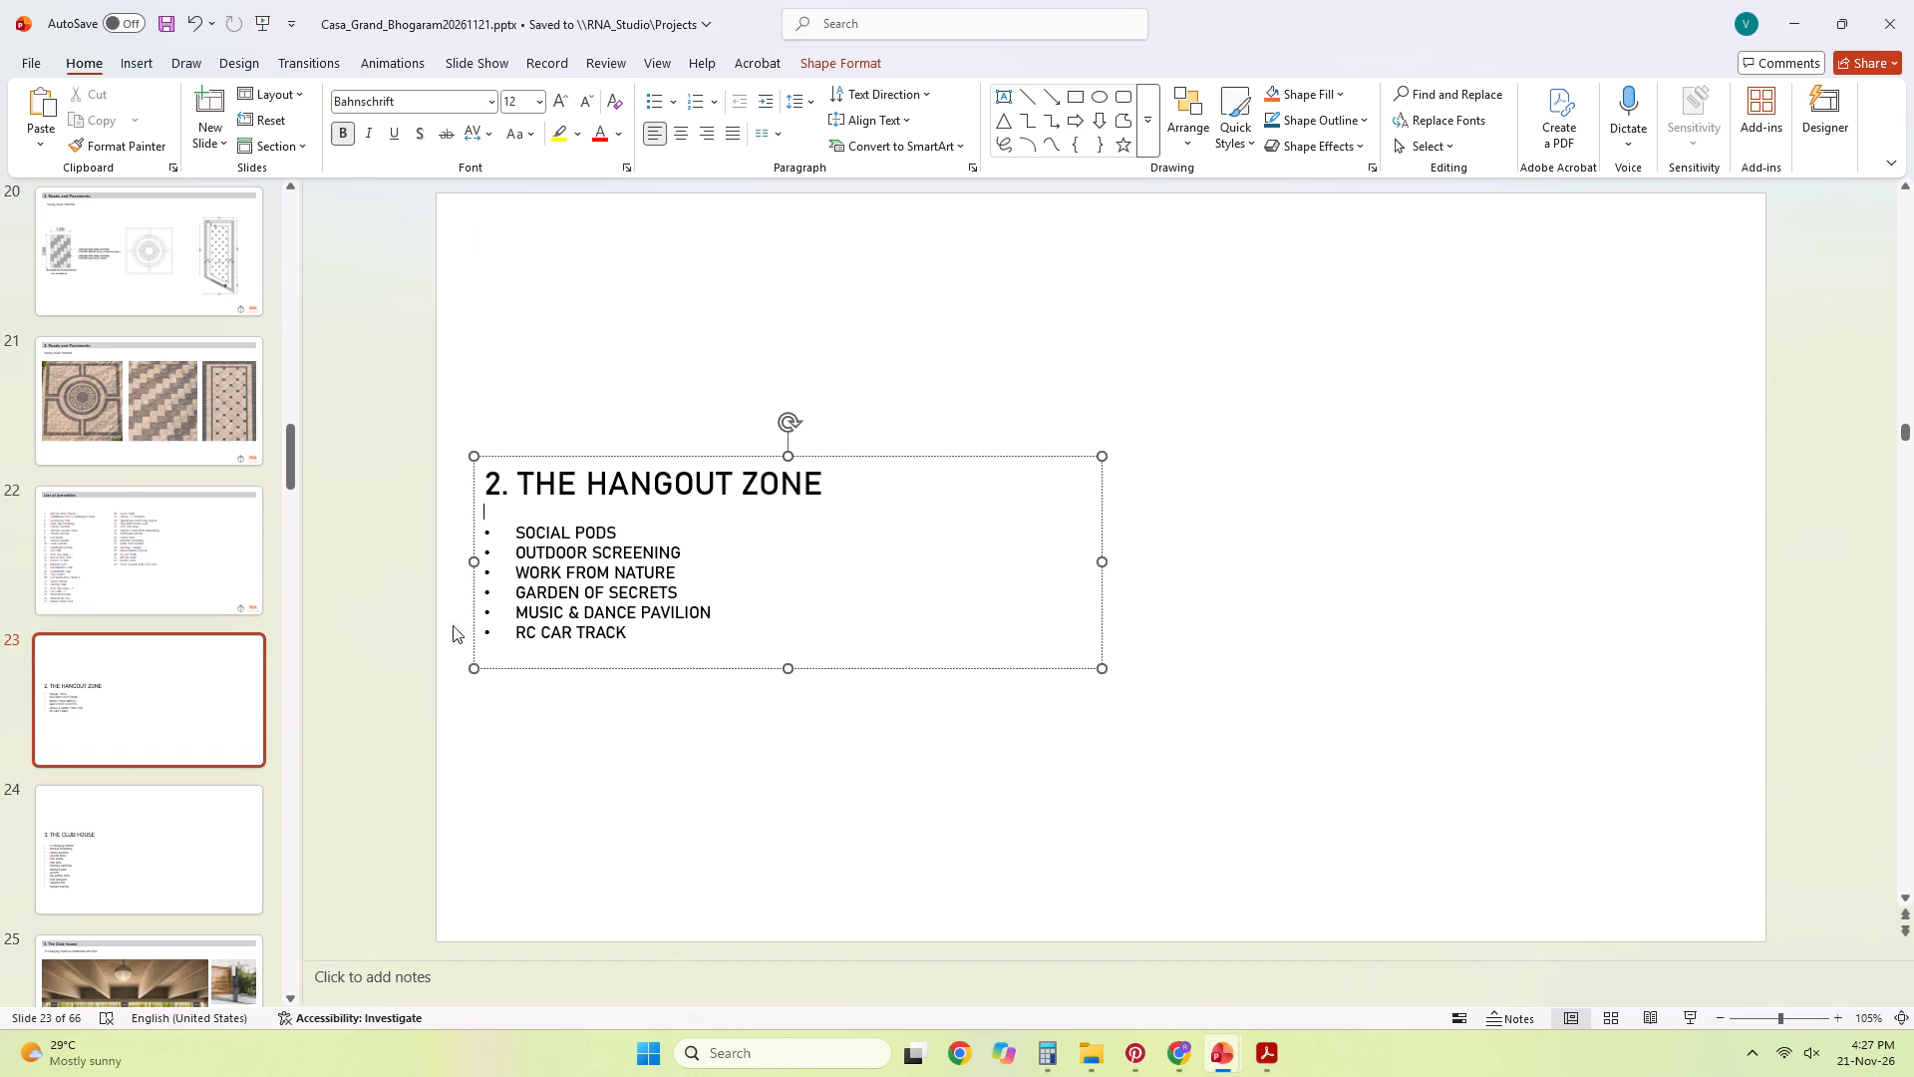
Review the slides from the Club house EV charging page through to the Landscape Elements lighting and beige/cream material pages.
scroll(182, 711, down, 4)
click(162, 747)
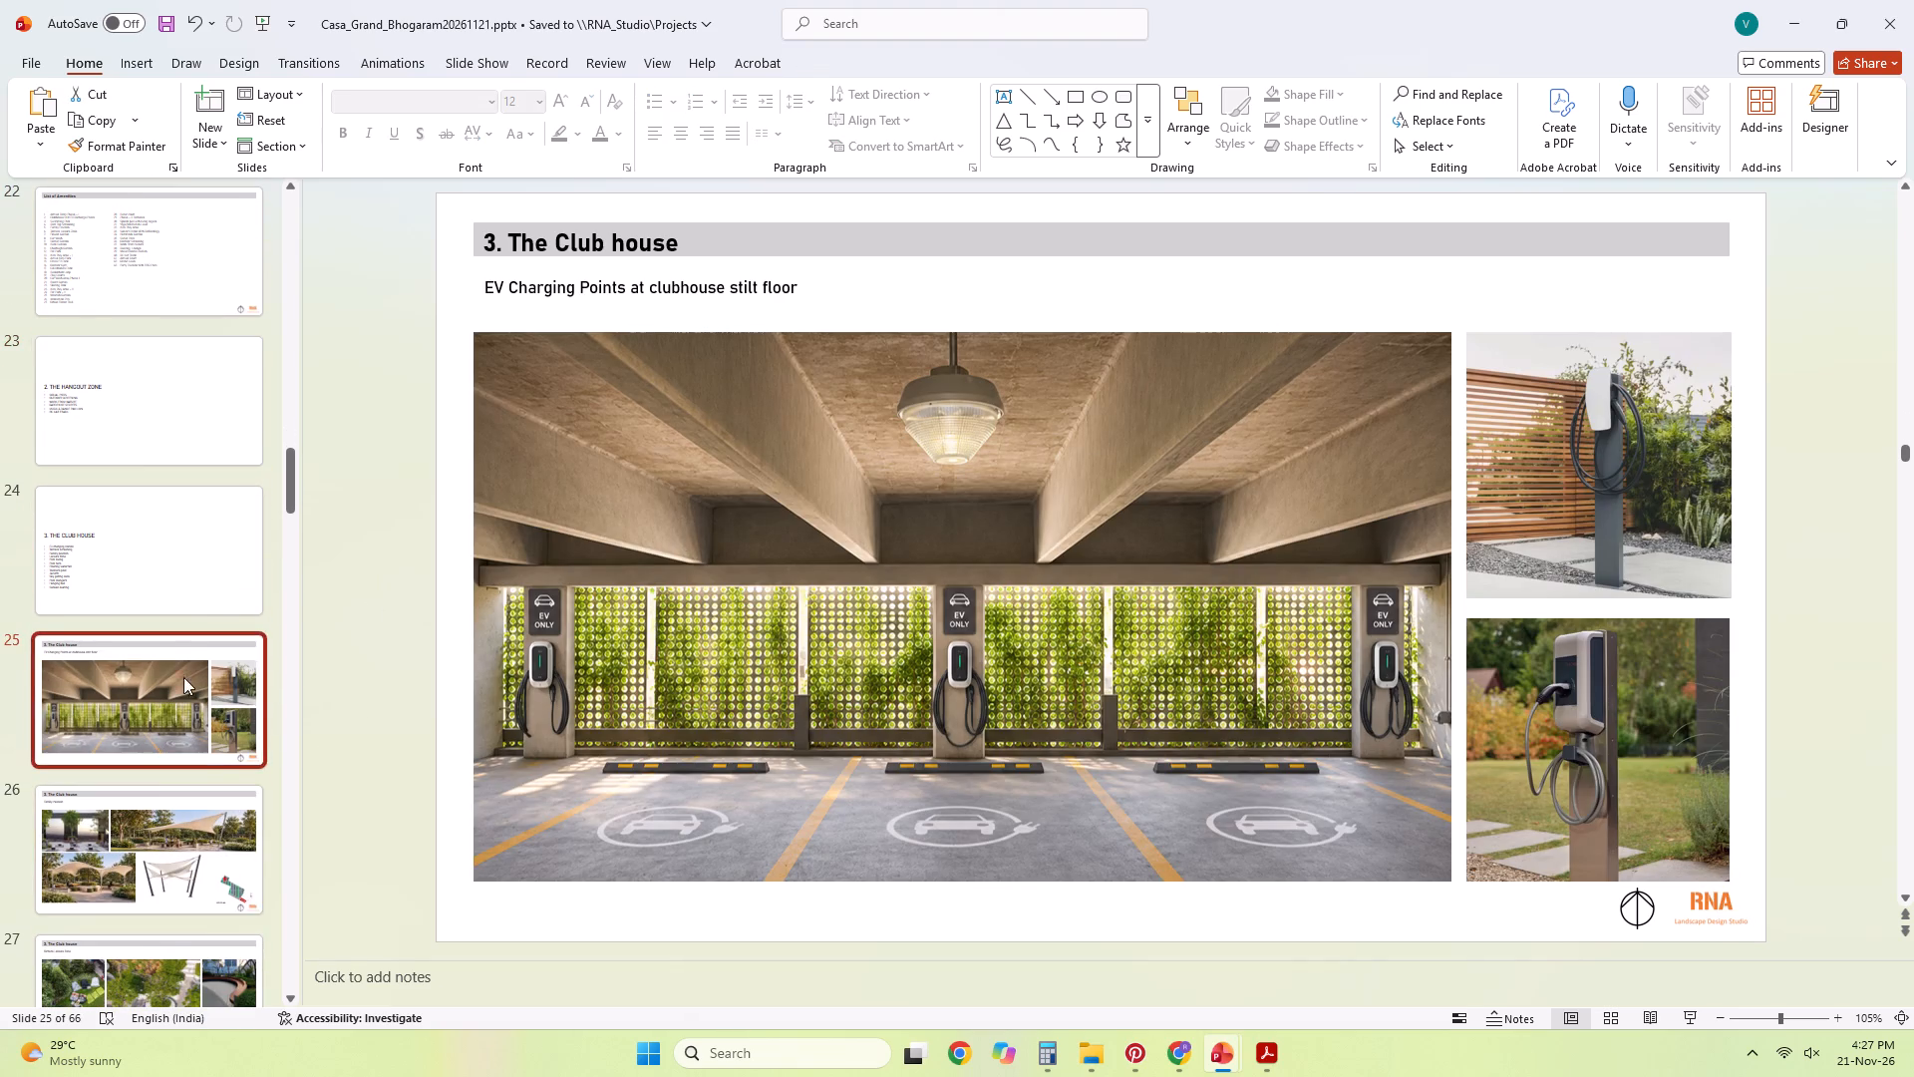
scroll(188, 653, down, 3)
scroll(188, 653, down, 20)
scroll(188, 653, down, 5)
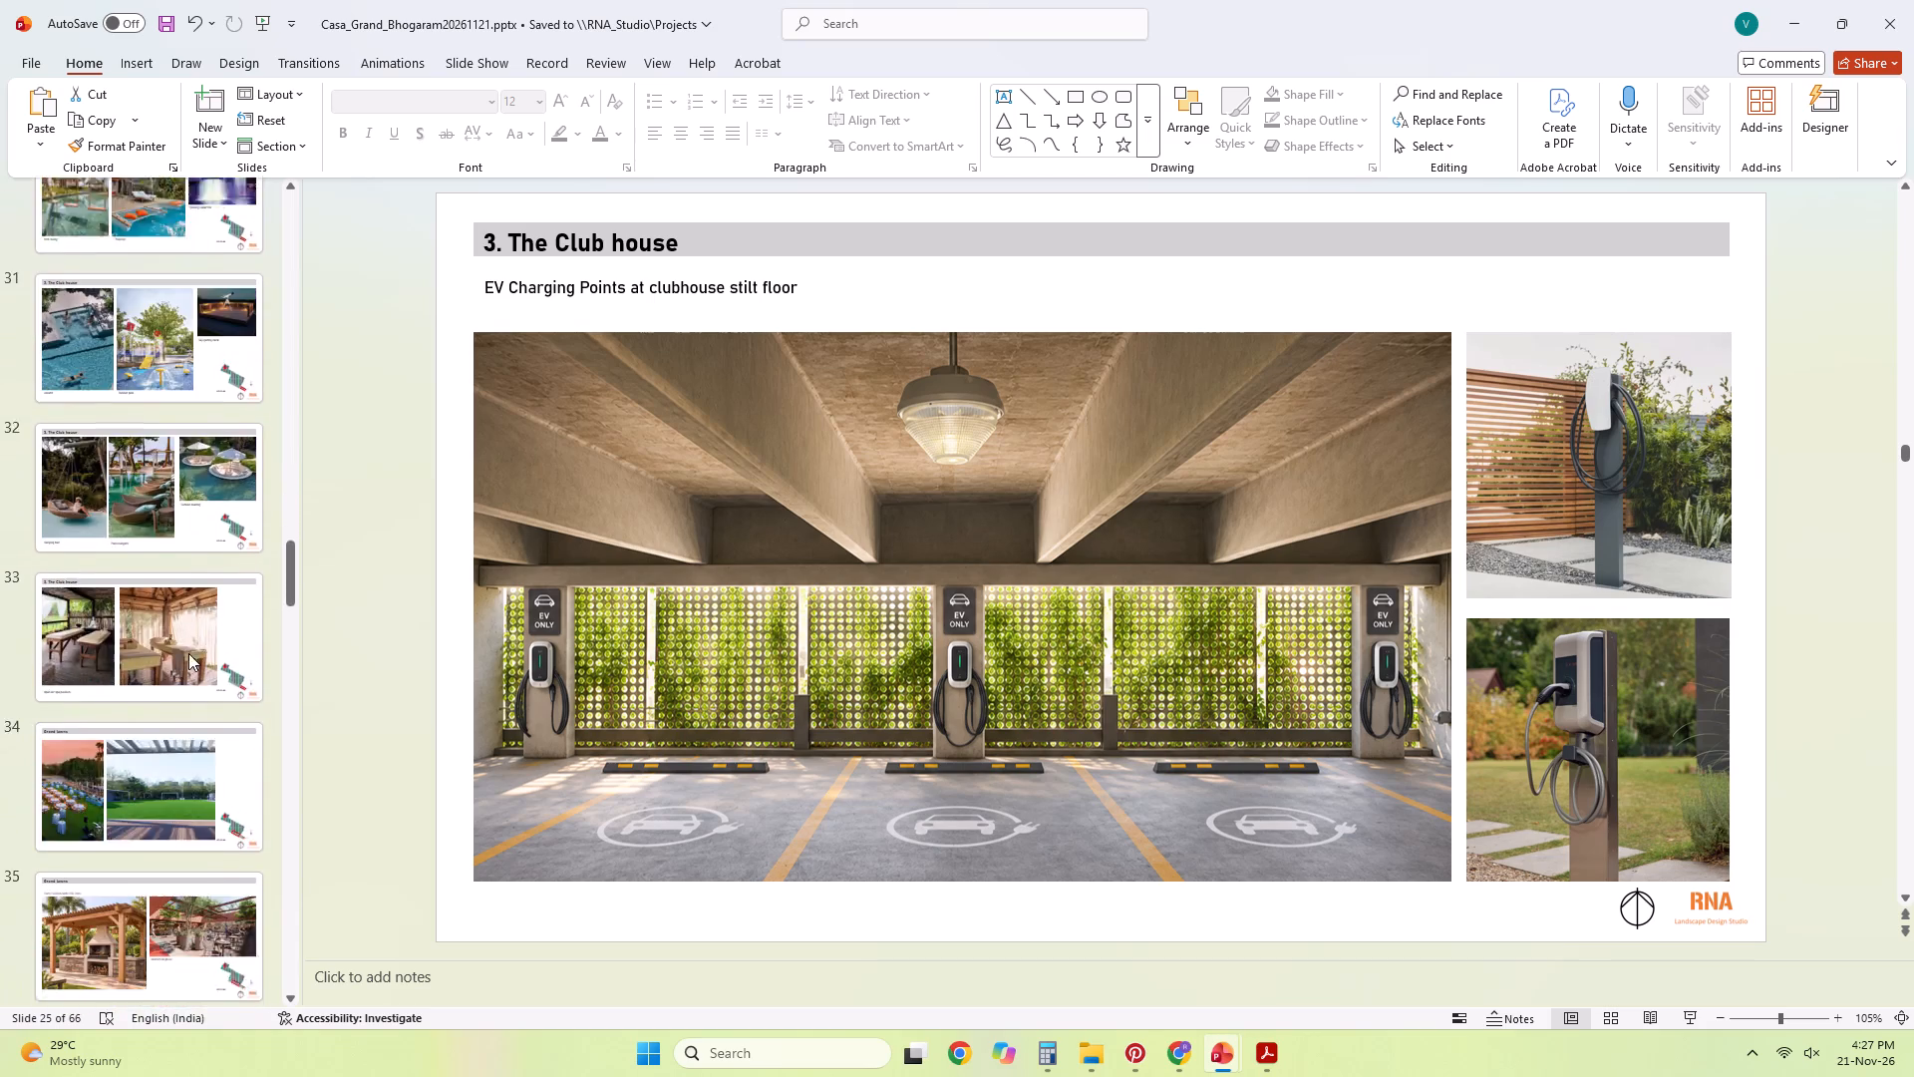
scroll(188, 653, down, 20)
scroll(188, 653, down, 20)
scroll(188, 653, down, 1)
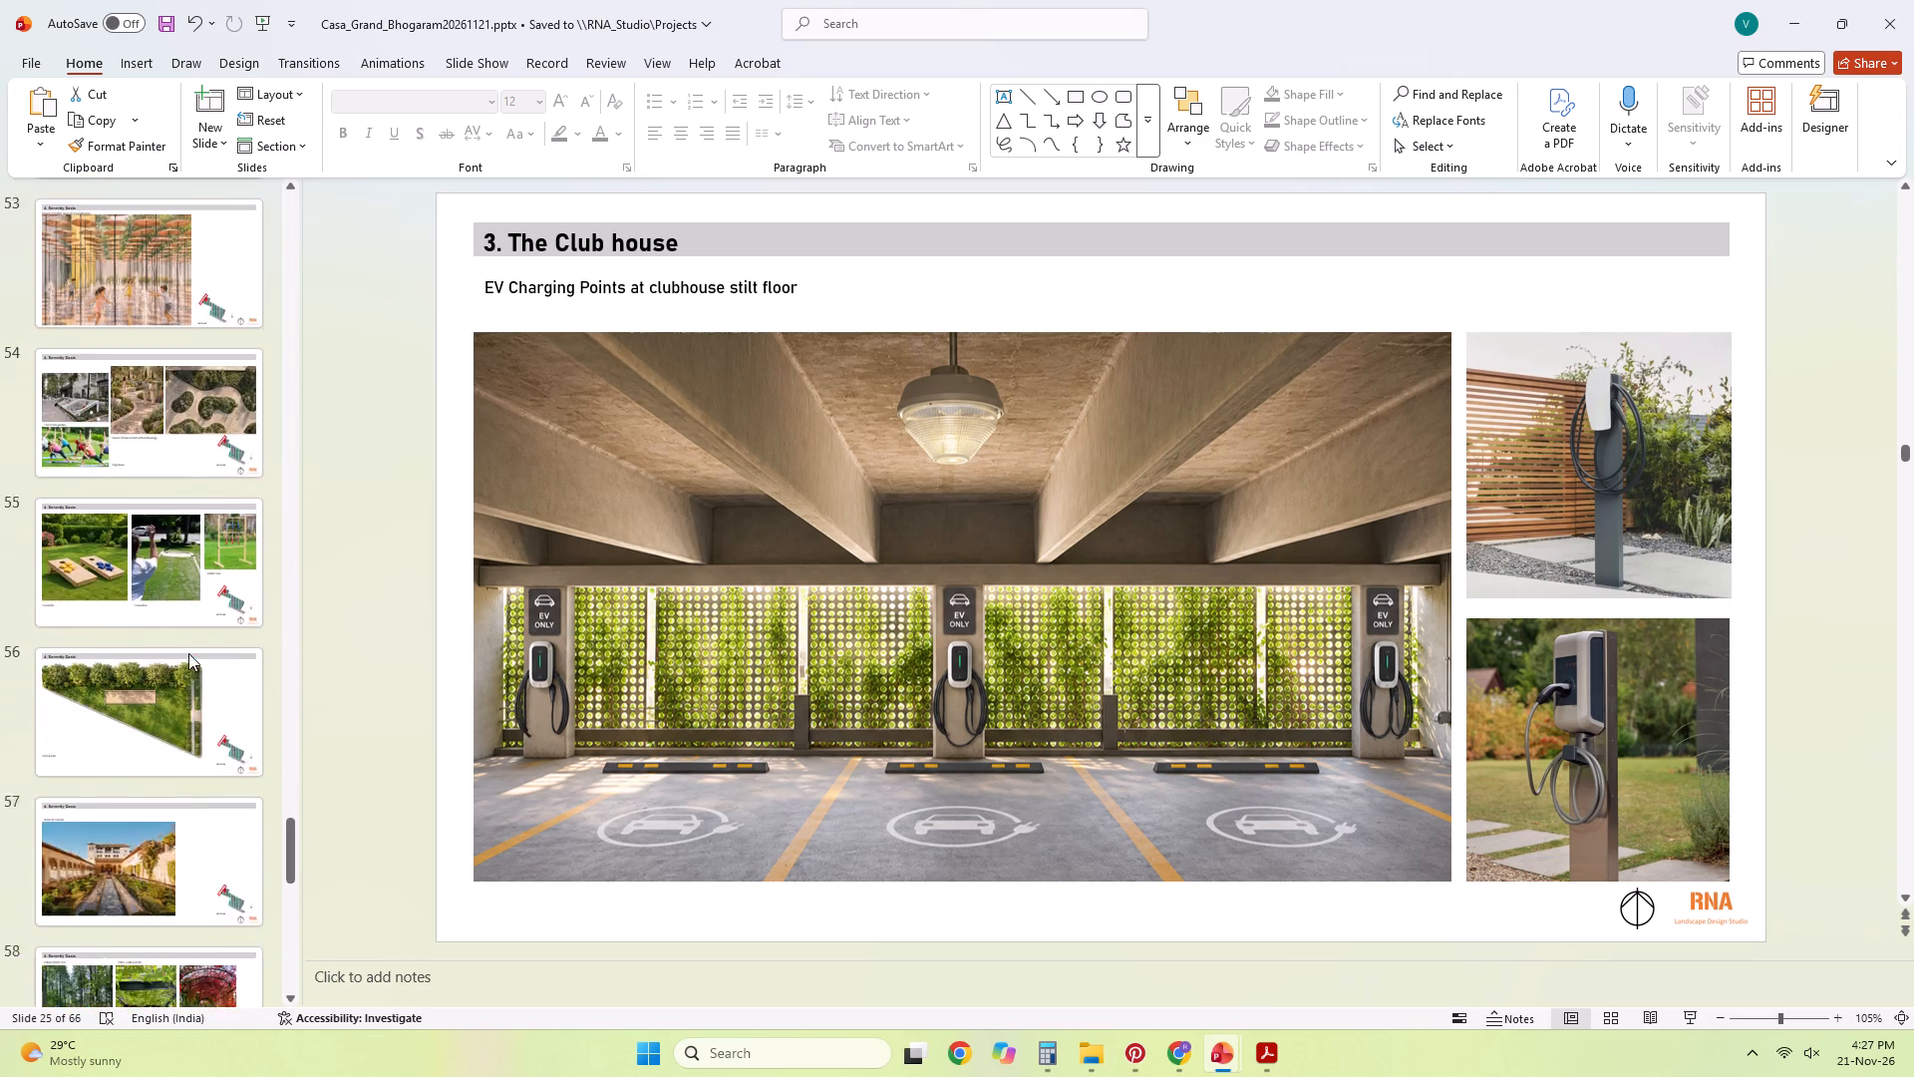
scroll(188, 653, down, 14)
scroll(188, 653, down, 9)
scroll(217, 667, up, 7)
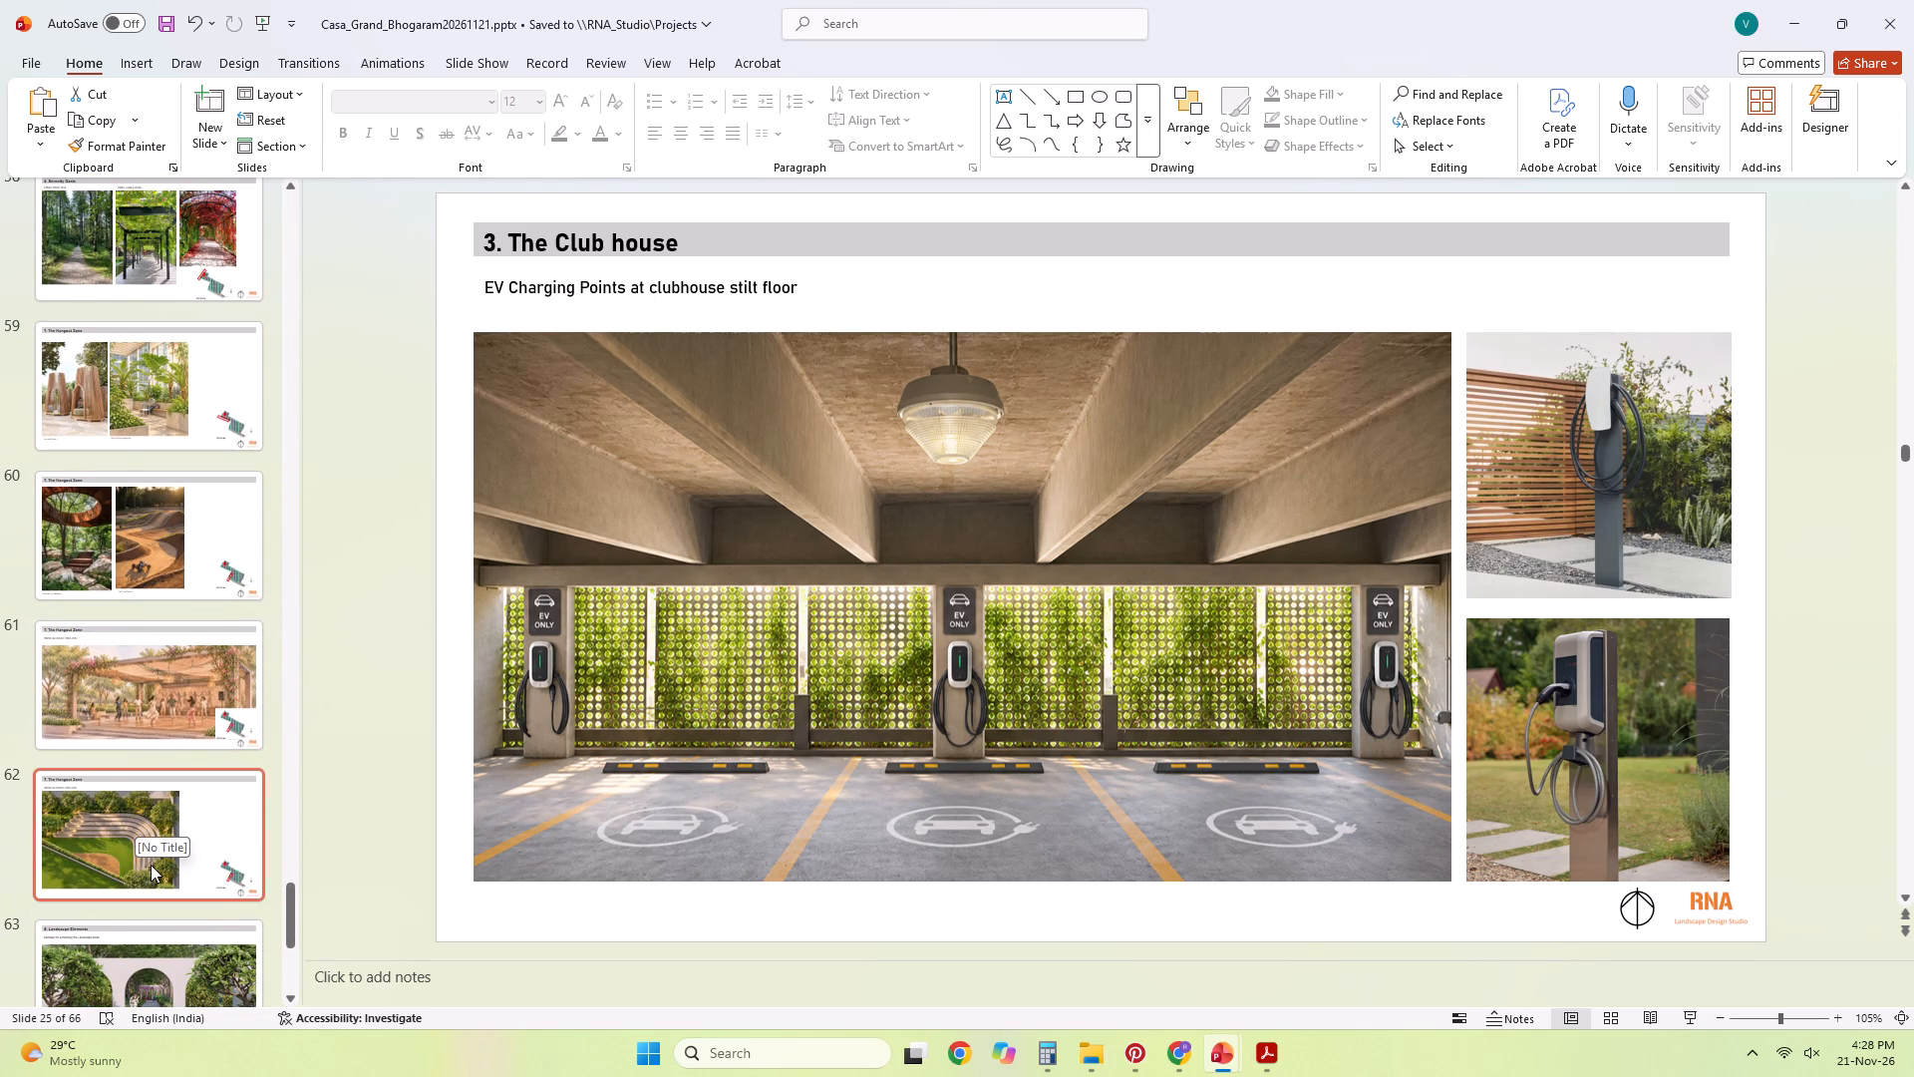
scroll(128, 757, down, 6)
scroll(164, 899, down, 3)
click(161, 766)
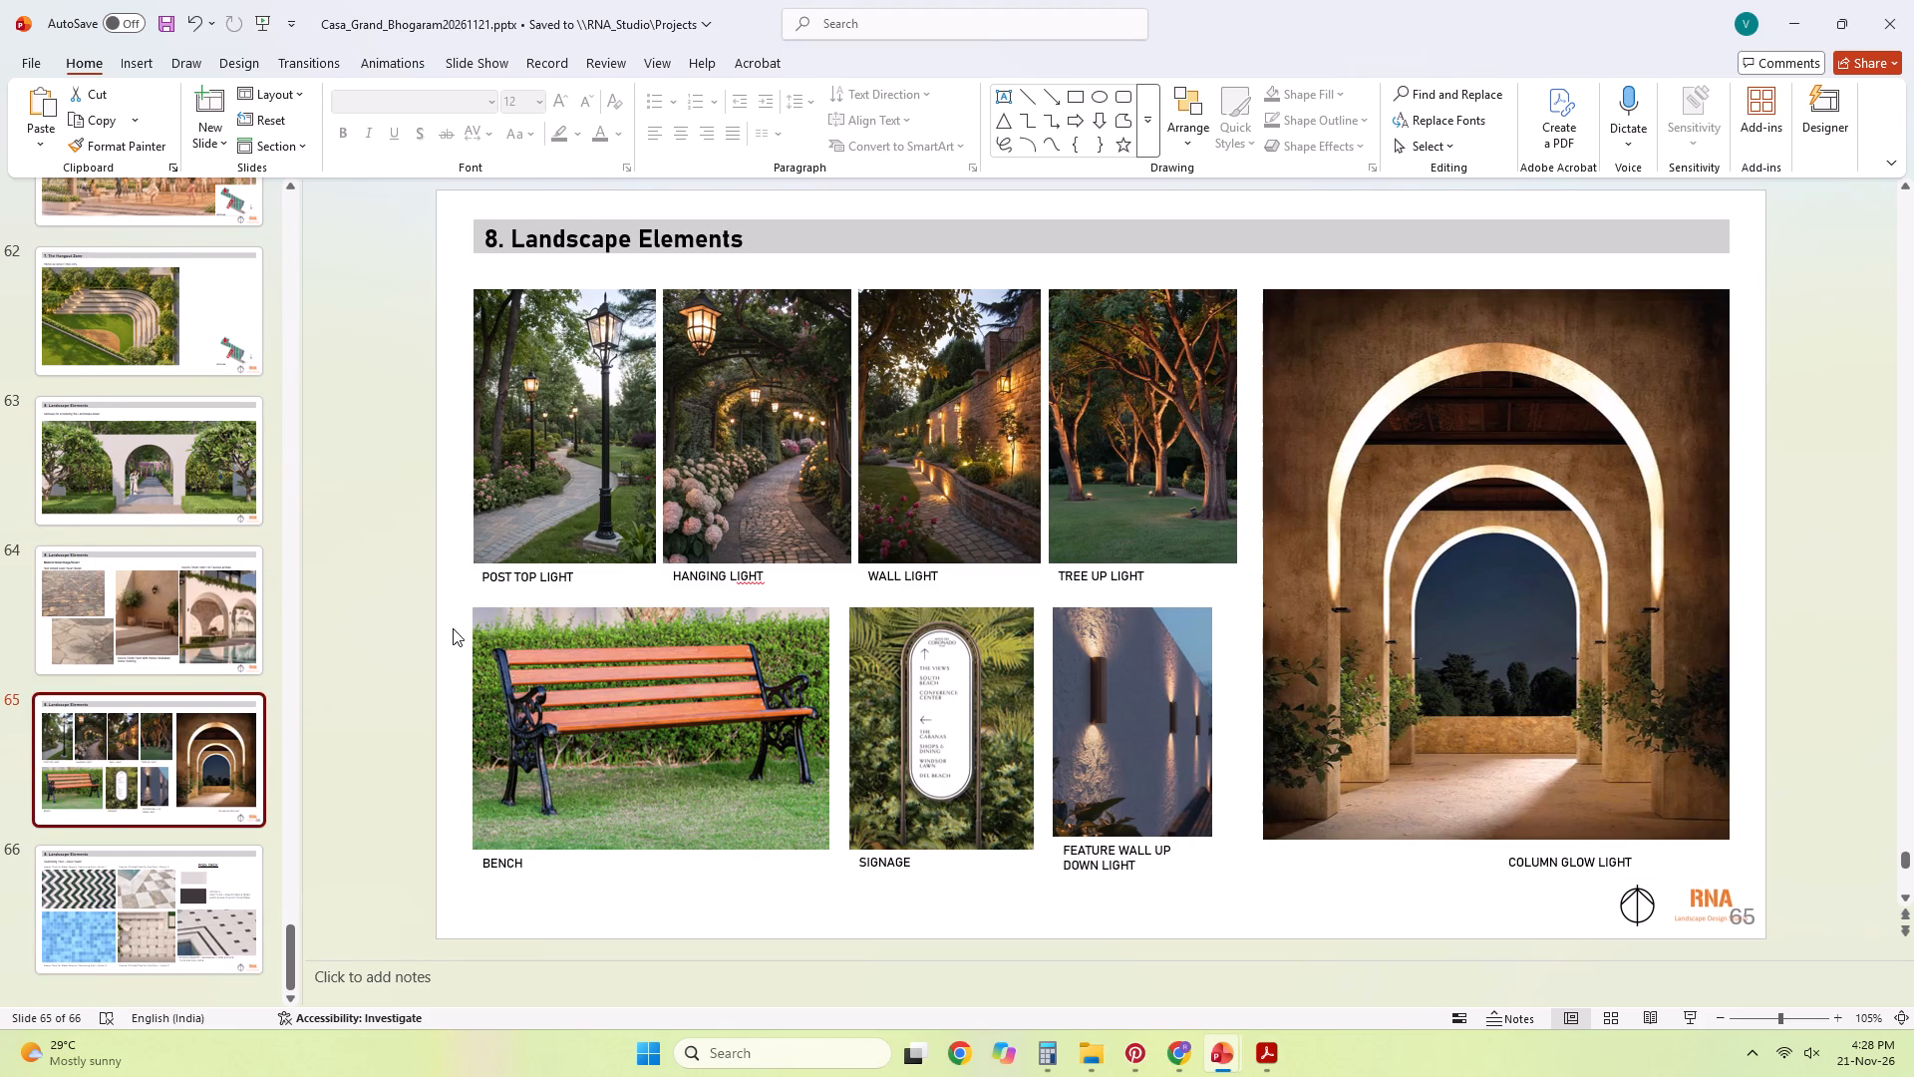
click(217, 625)
scroll(152, 583, up, 1)
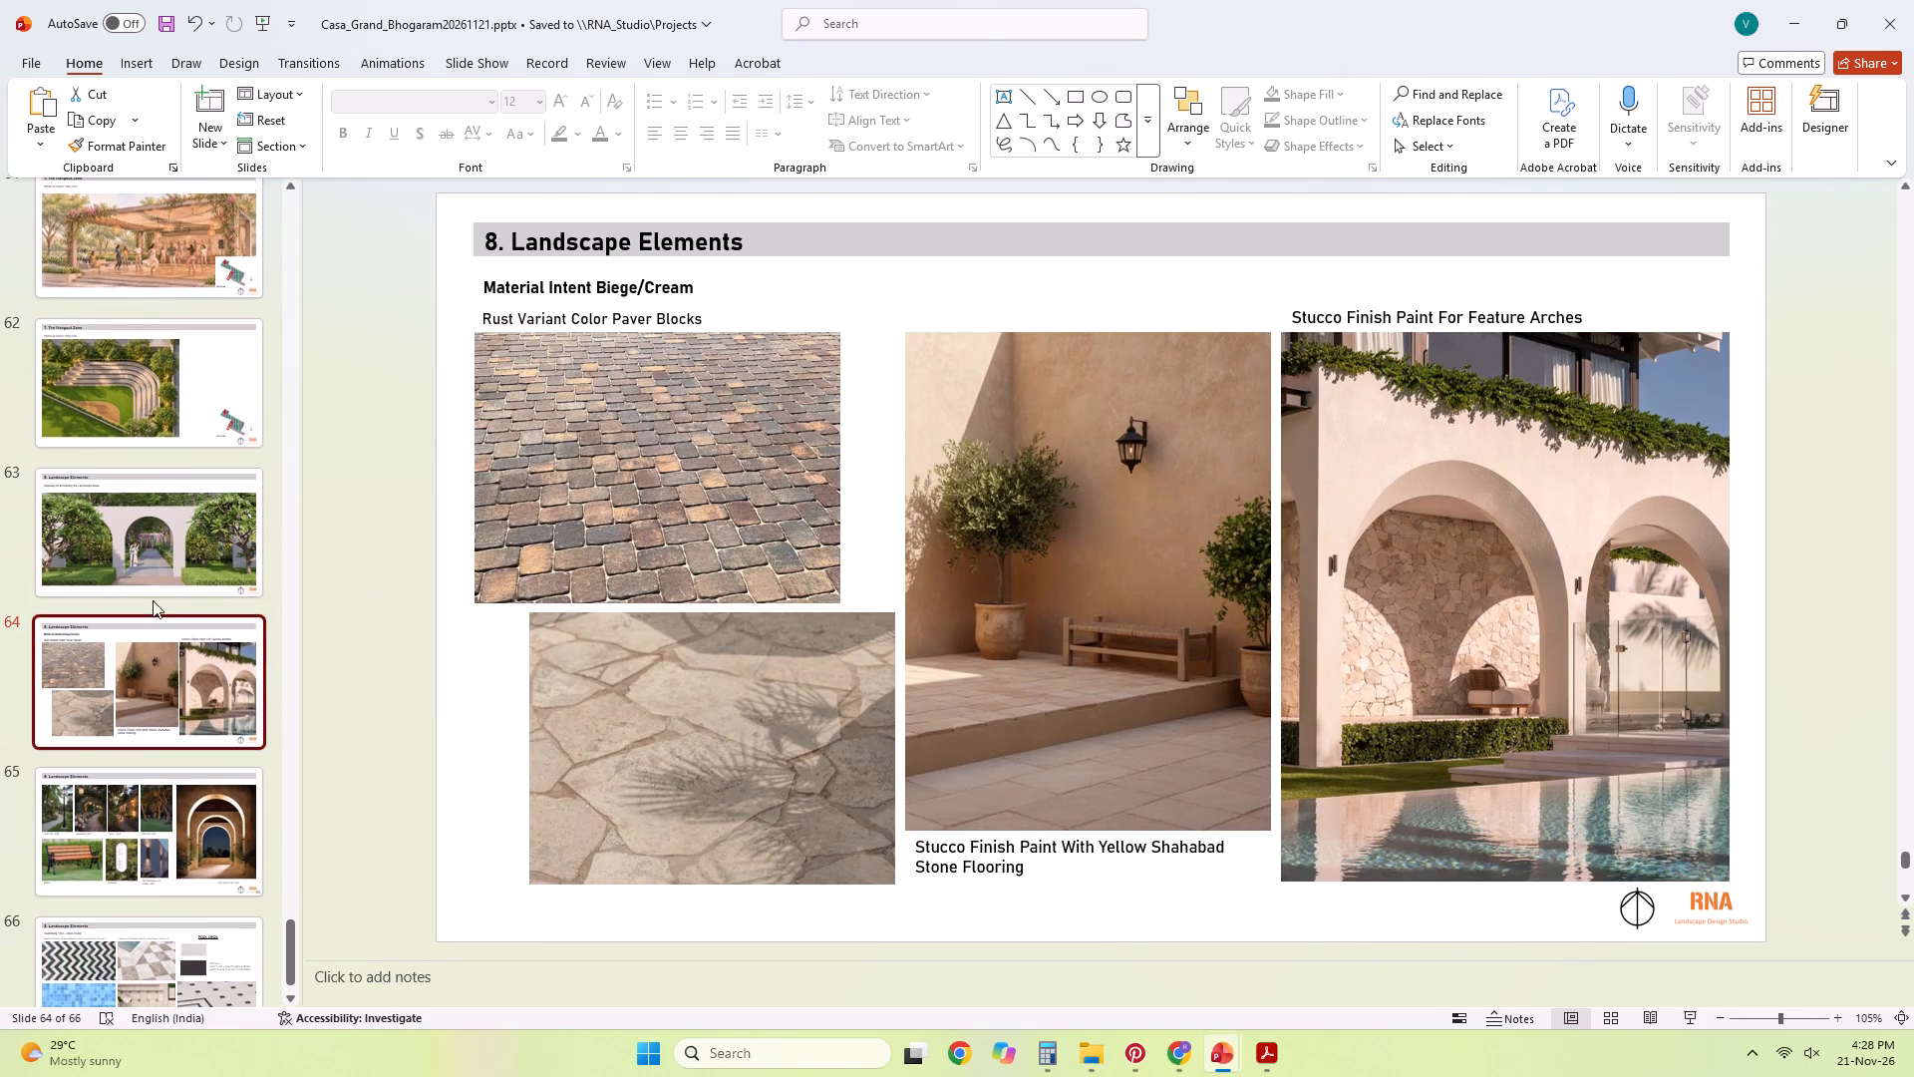
click(127, 689)
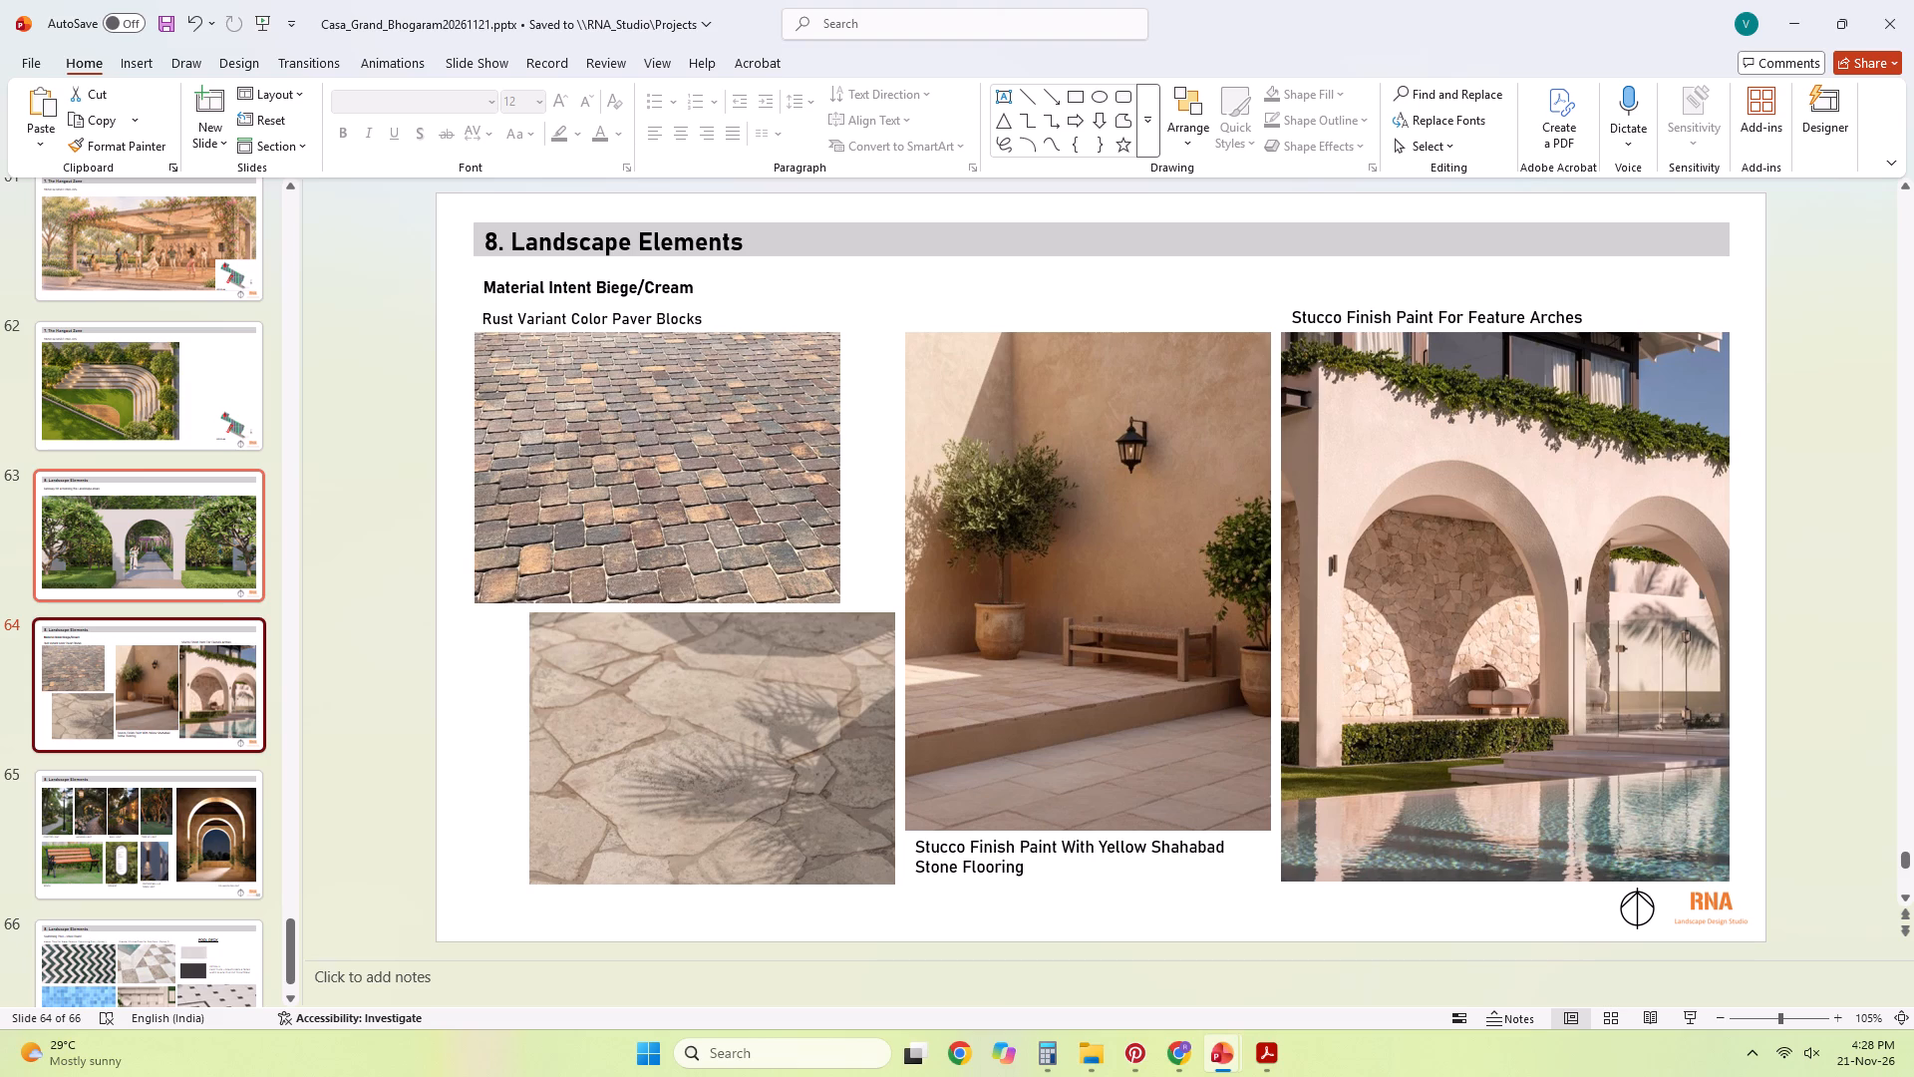
right_click(133, 666)
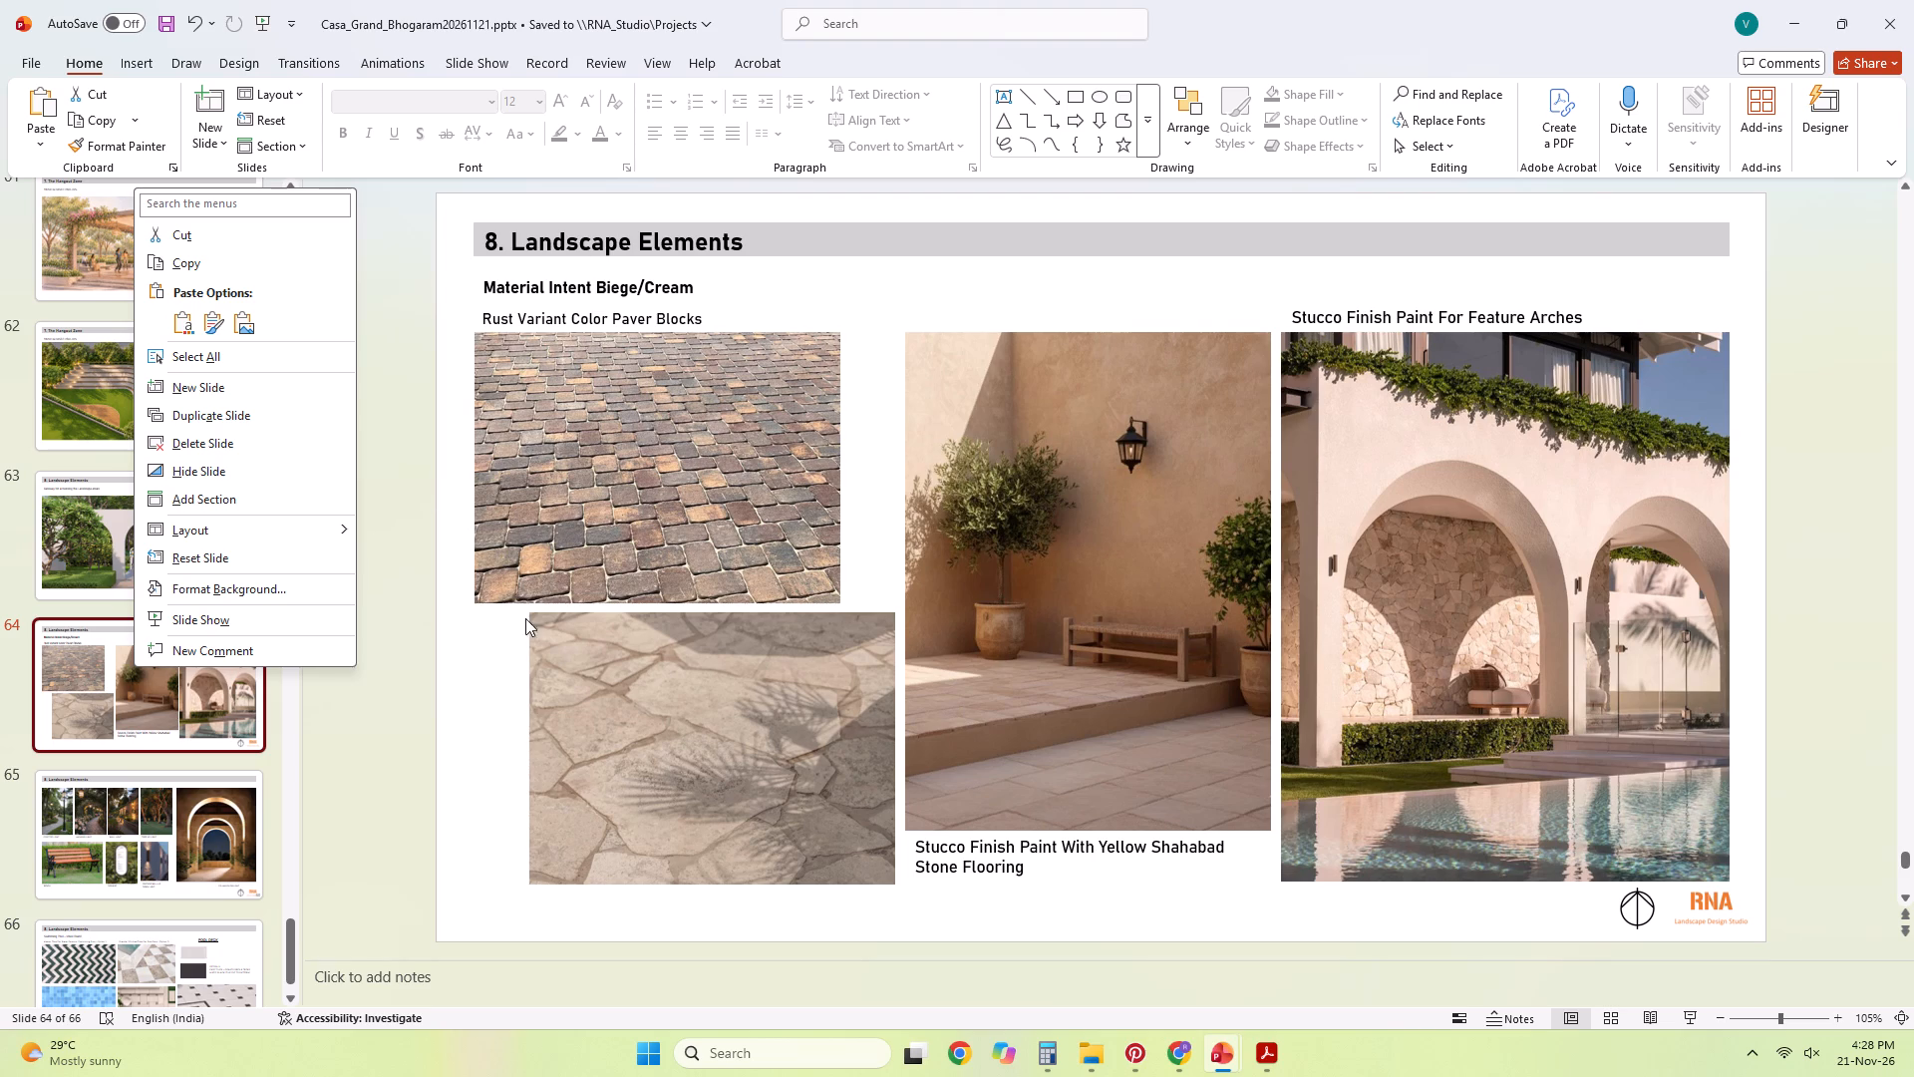
click(469, 704)
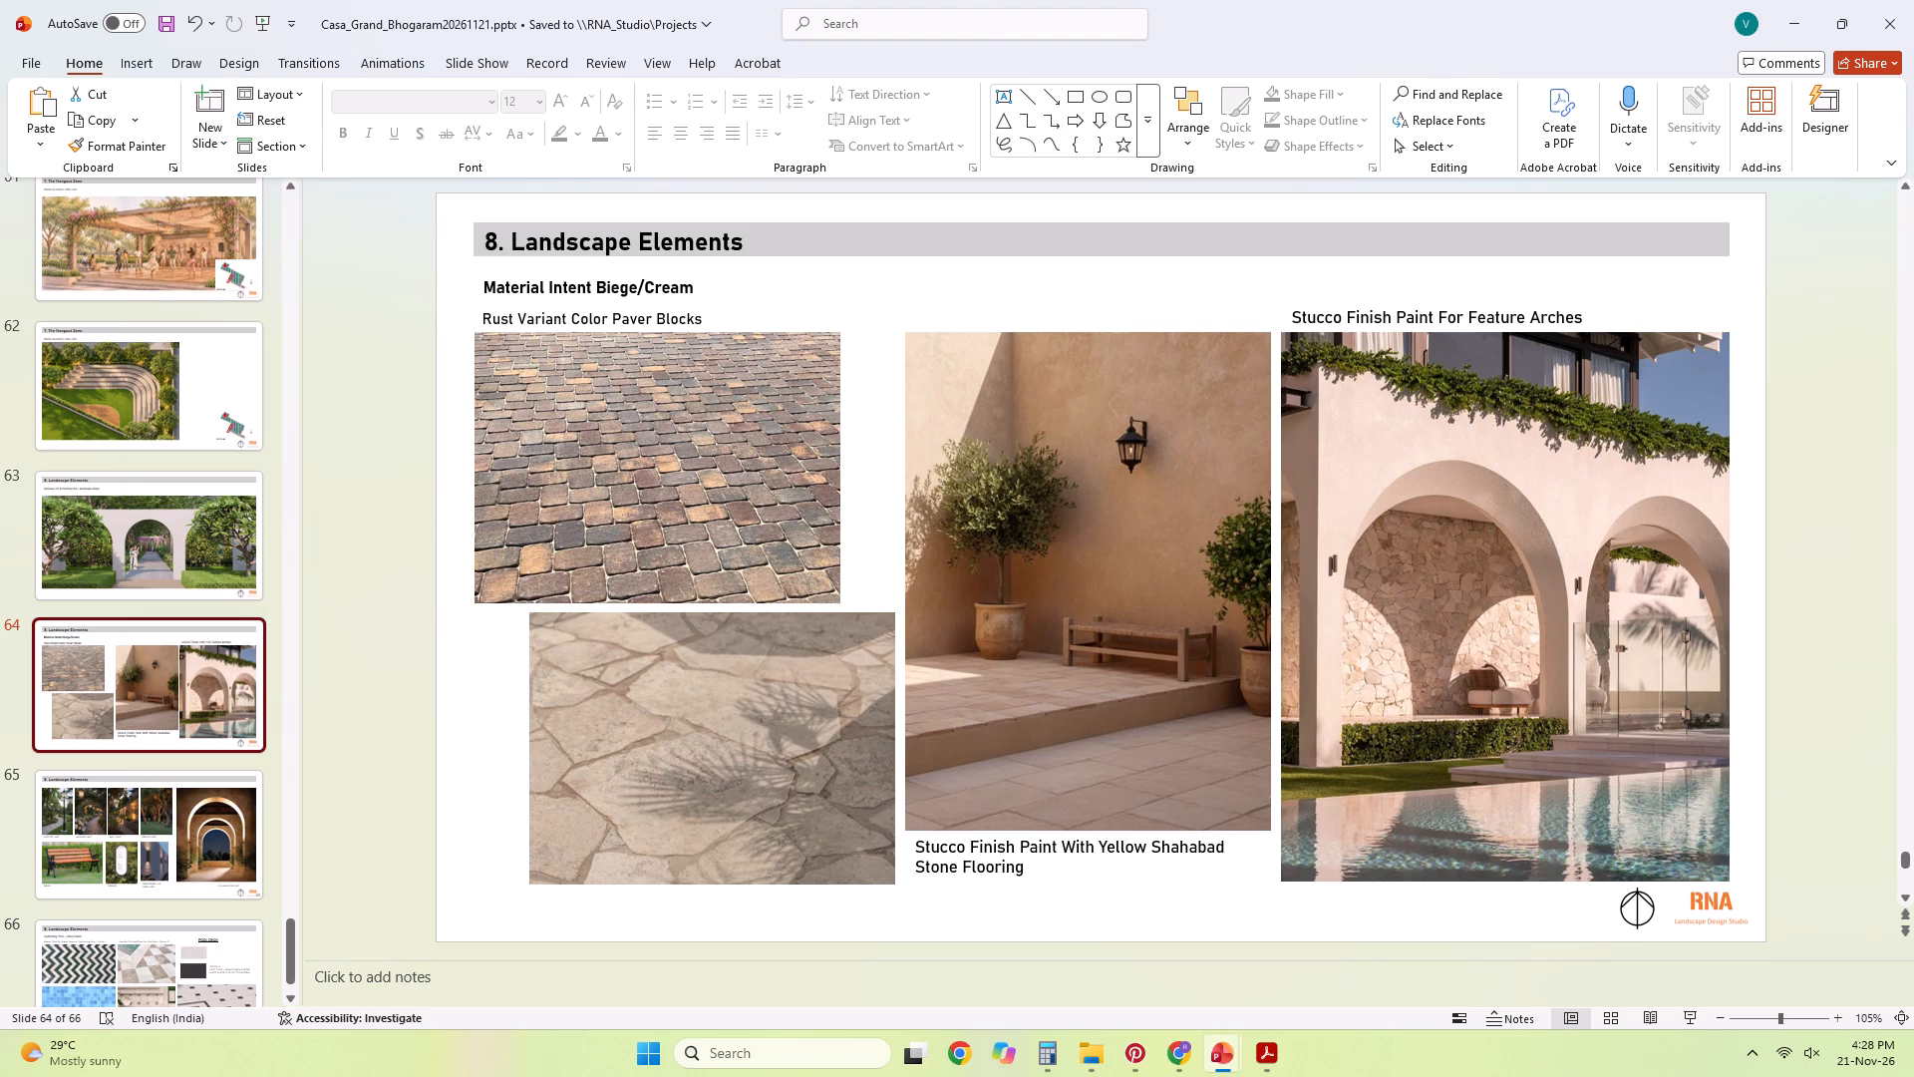
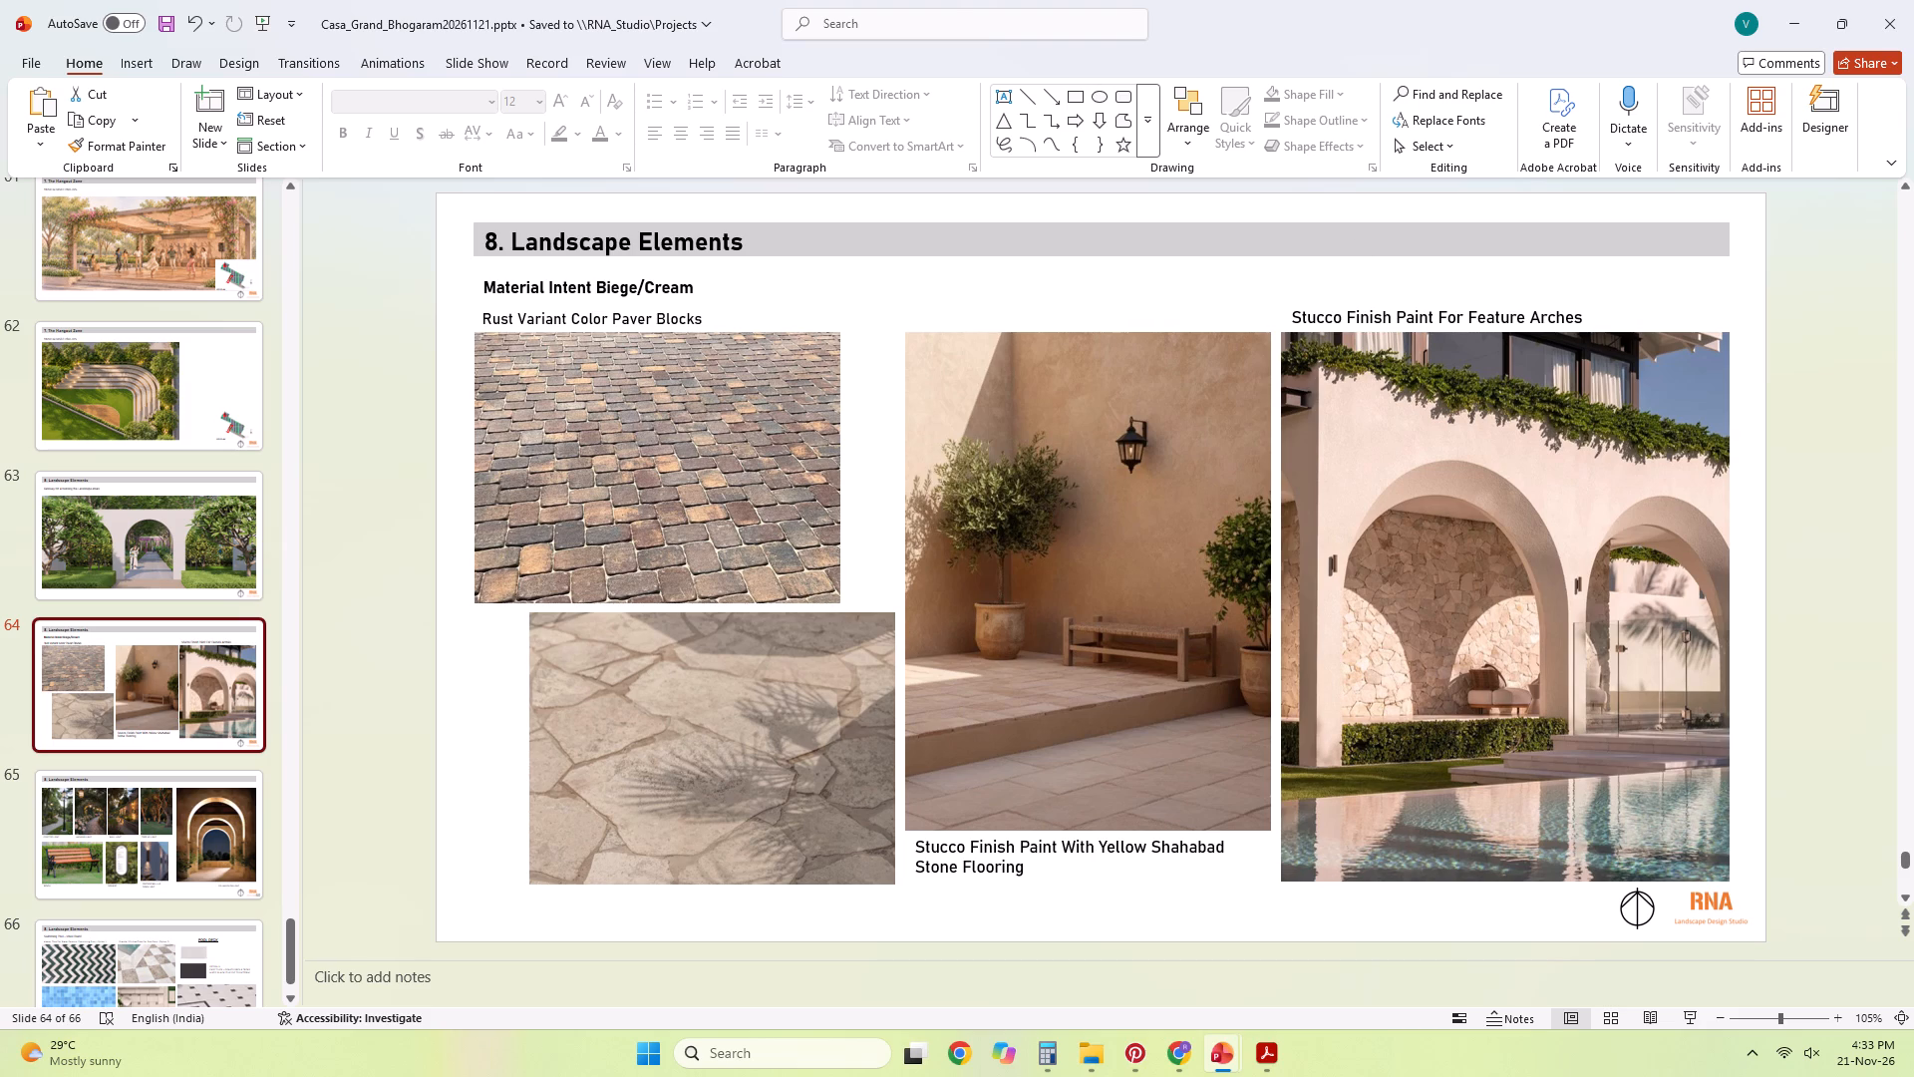
Review the Landscape Elements lighting and street furniture slide and the Swimming Pool mood board slide at the end of the presentation.
scroll(639, 737, down, 1)
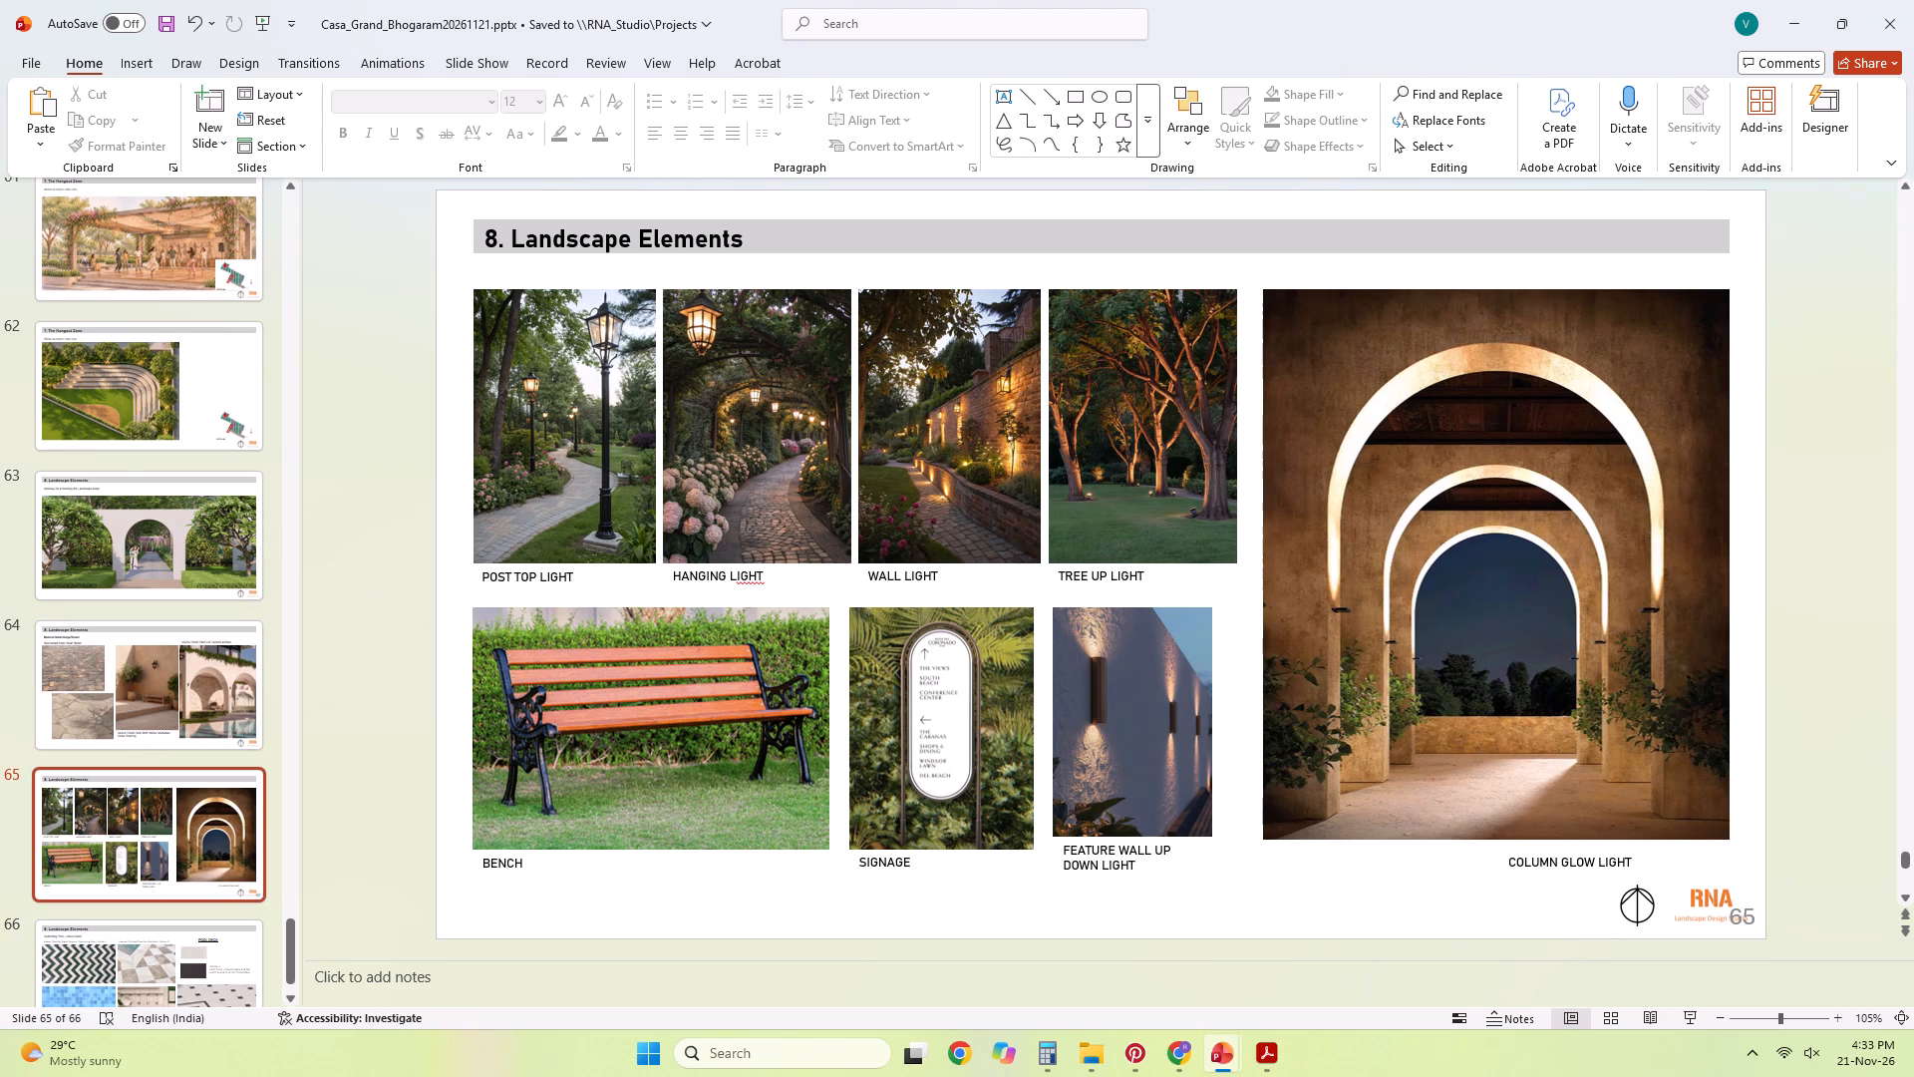
scroll(322, 795, down, 4)
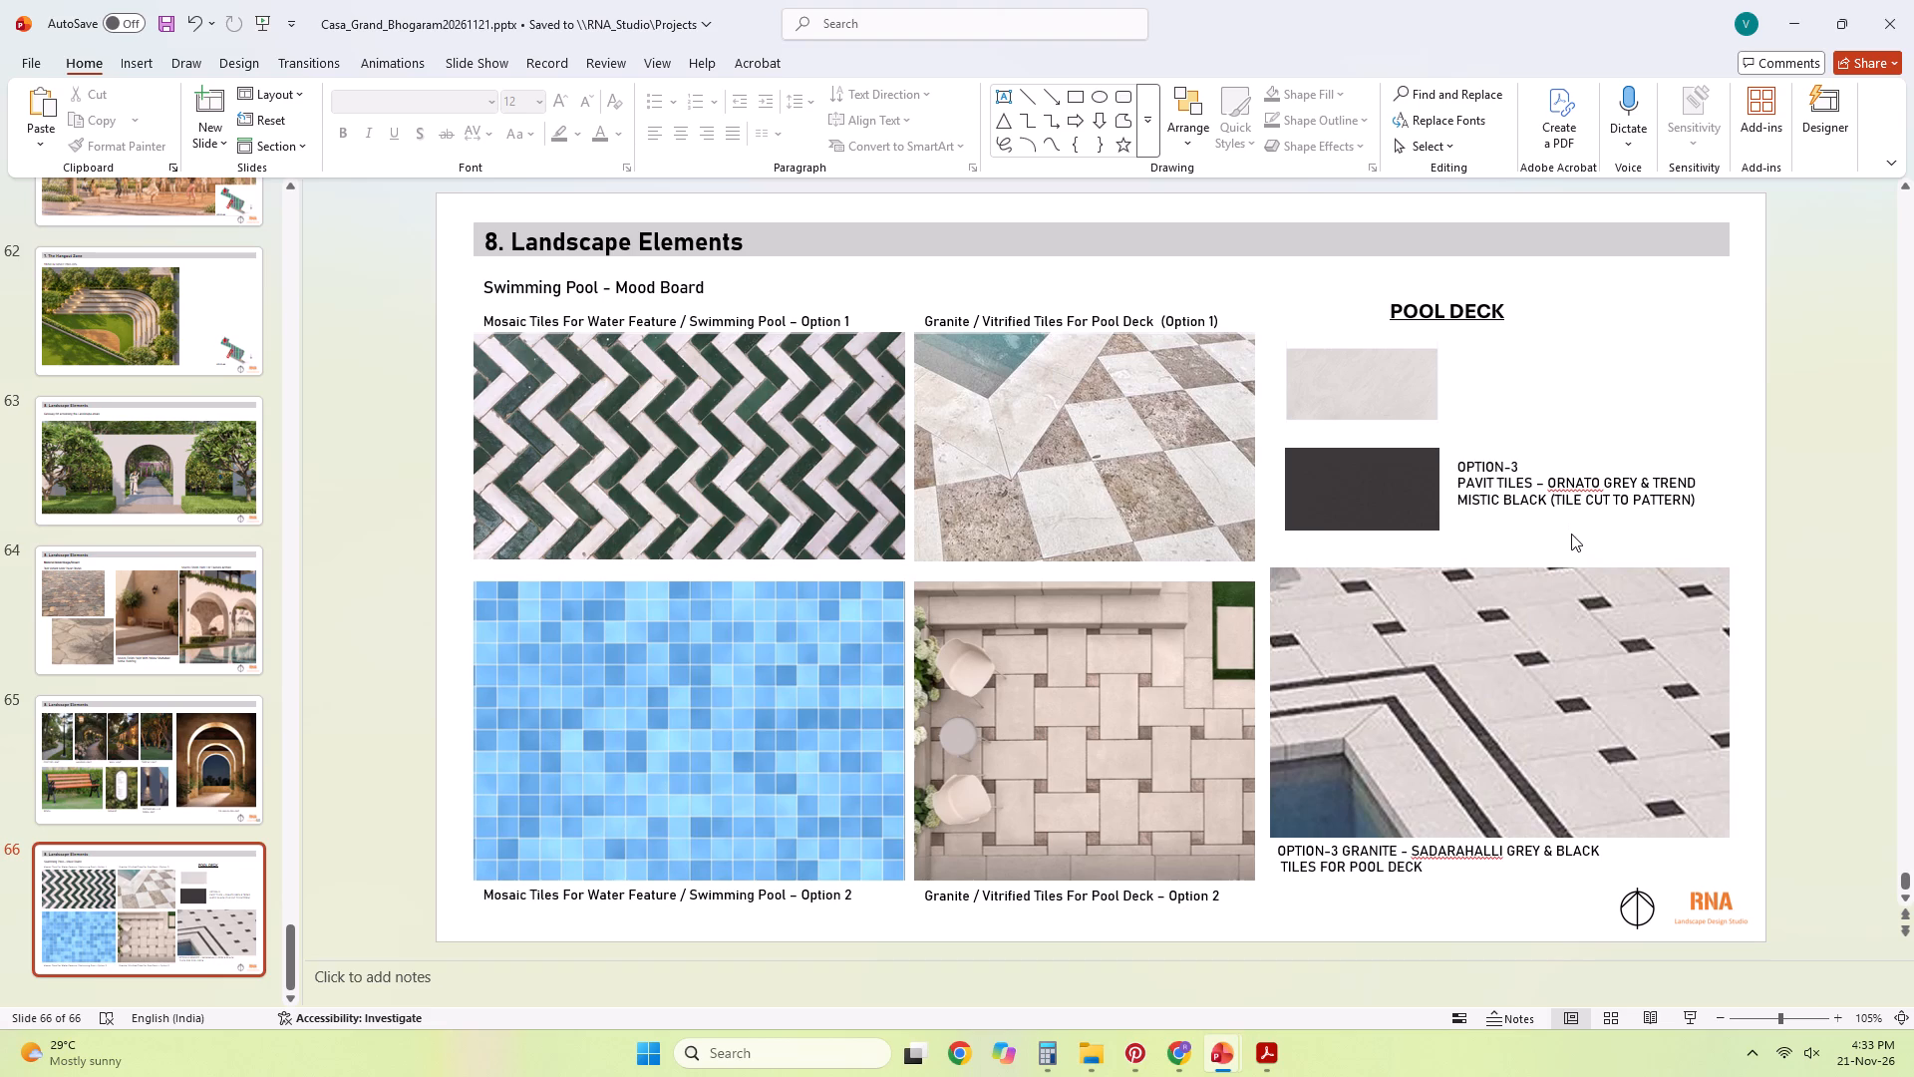
click(1572, 467)
click(1802, 437)
scroll(312, 815, down, 3)
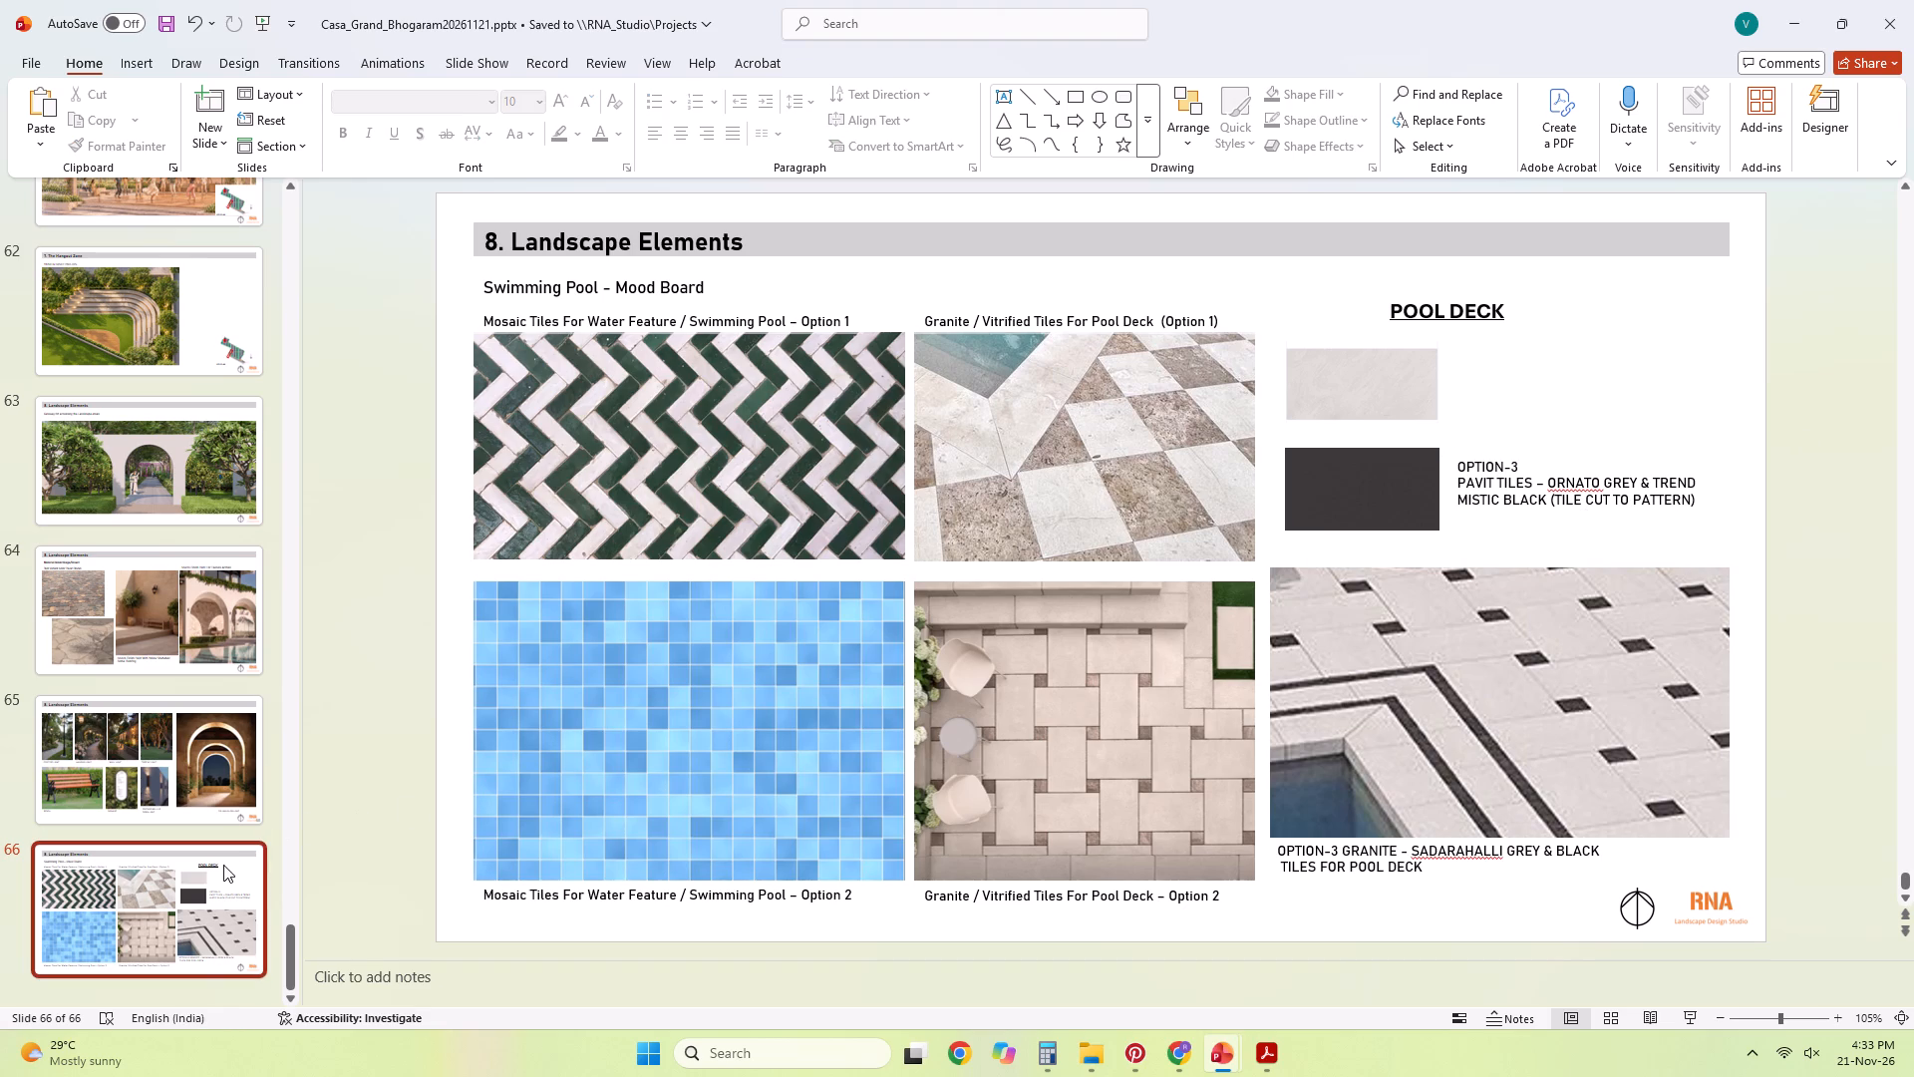
Look back through the Landscape Elements and Hangout Zone picture slides as far as the Serenity Oasis trail slide.
click(170, 771)
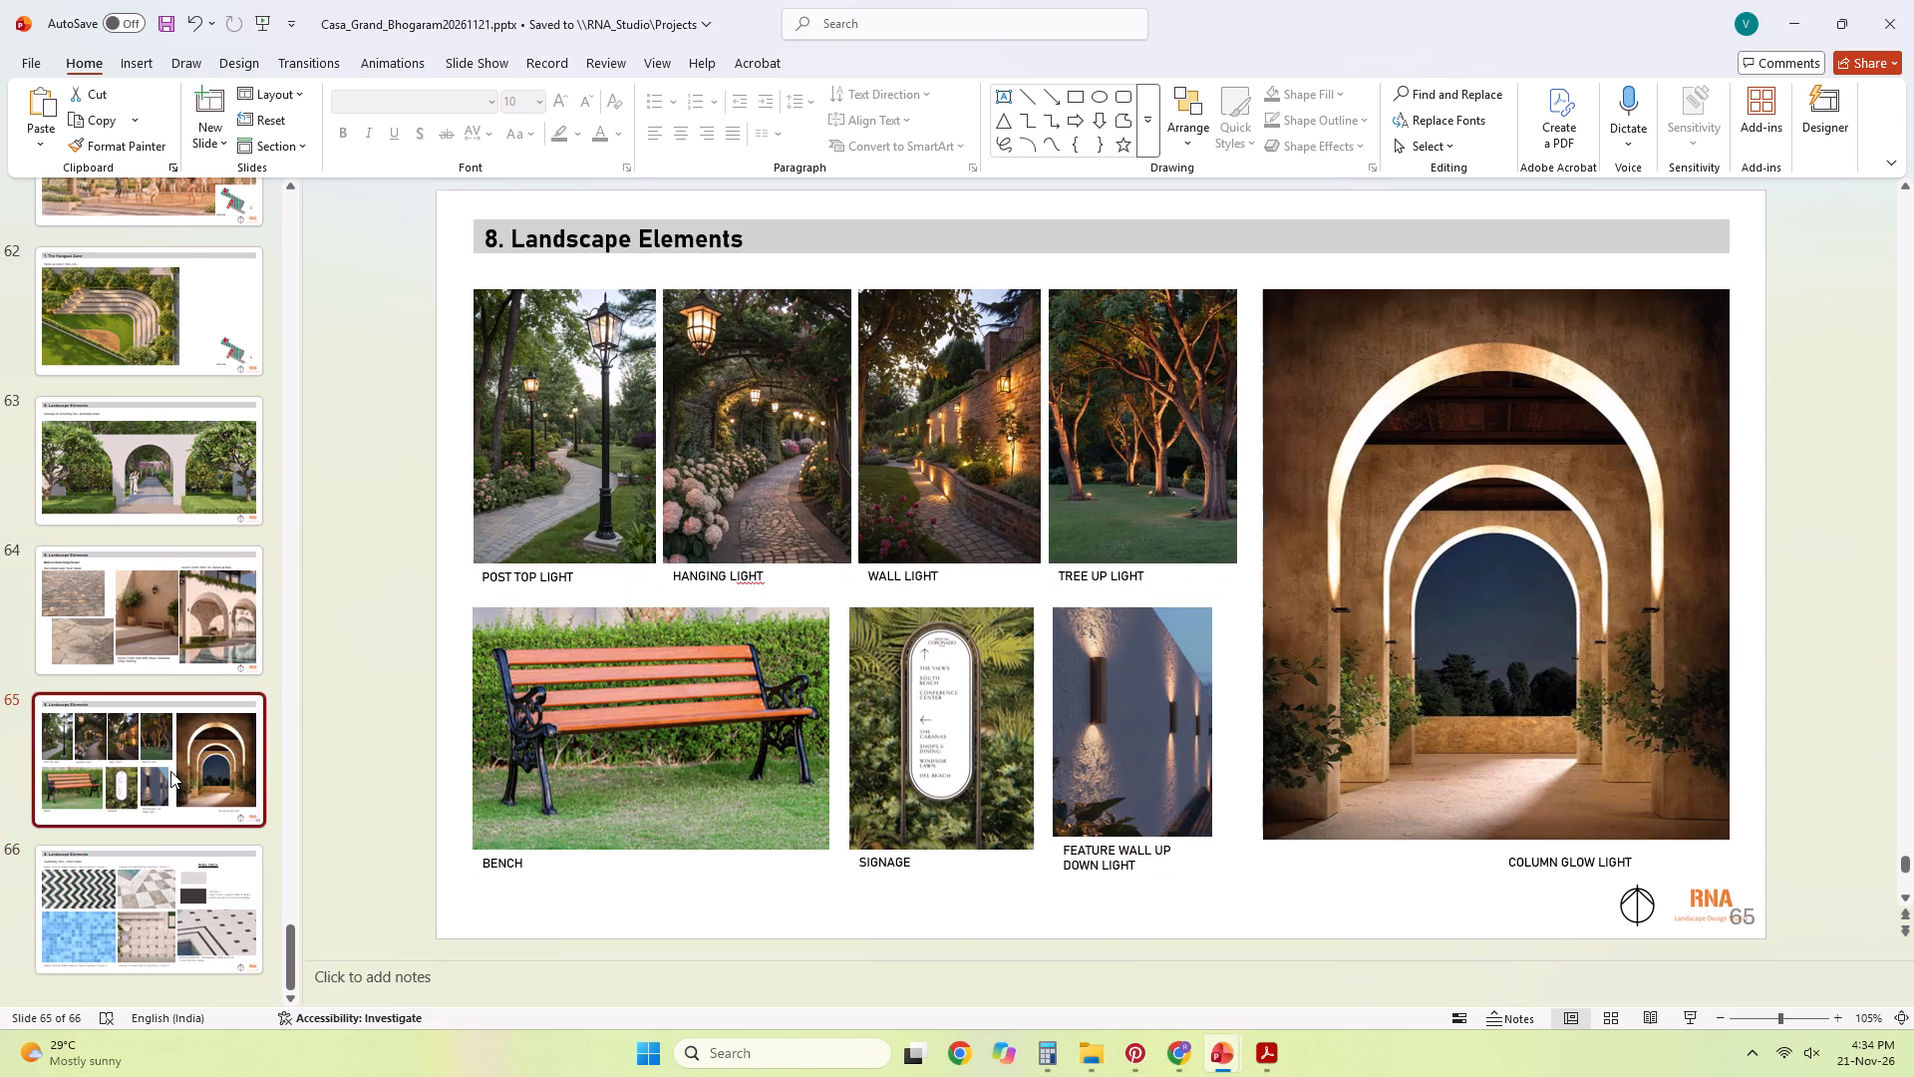
click(196, 596)
click(184, 429)
click(178, 319)
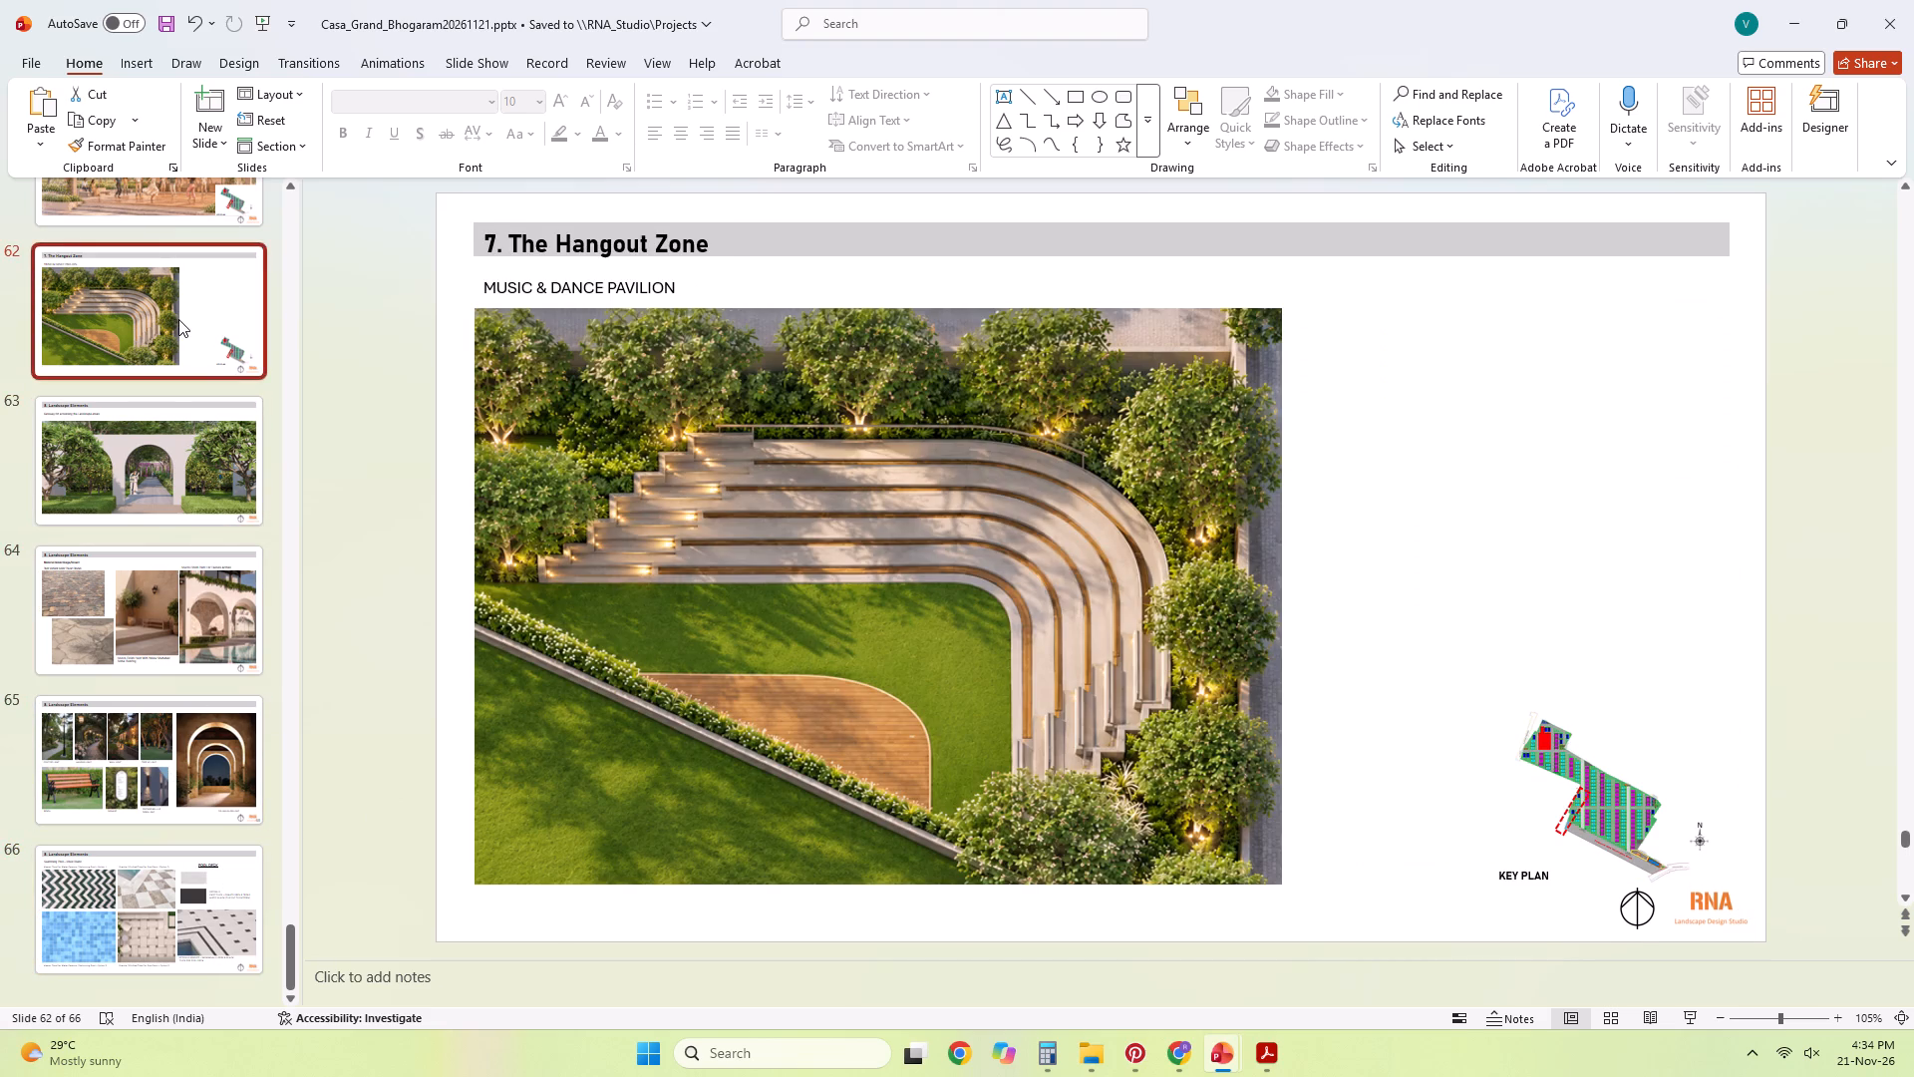
scroll(157, 325, up, 2)
click(166, 352)
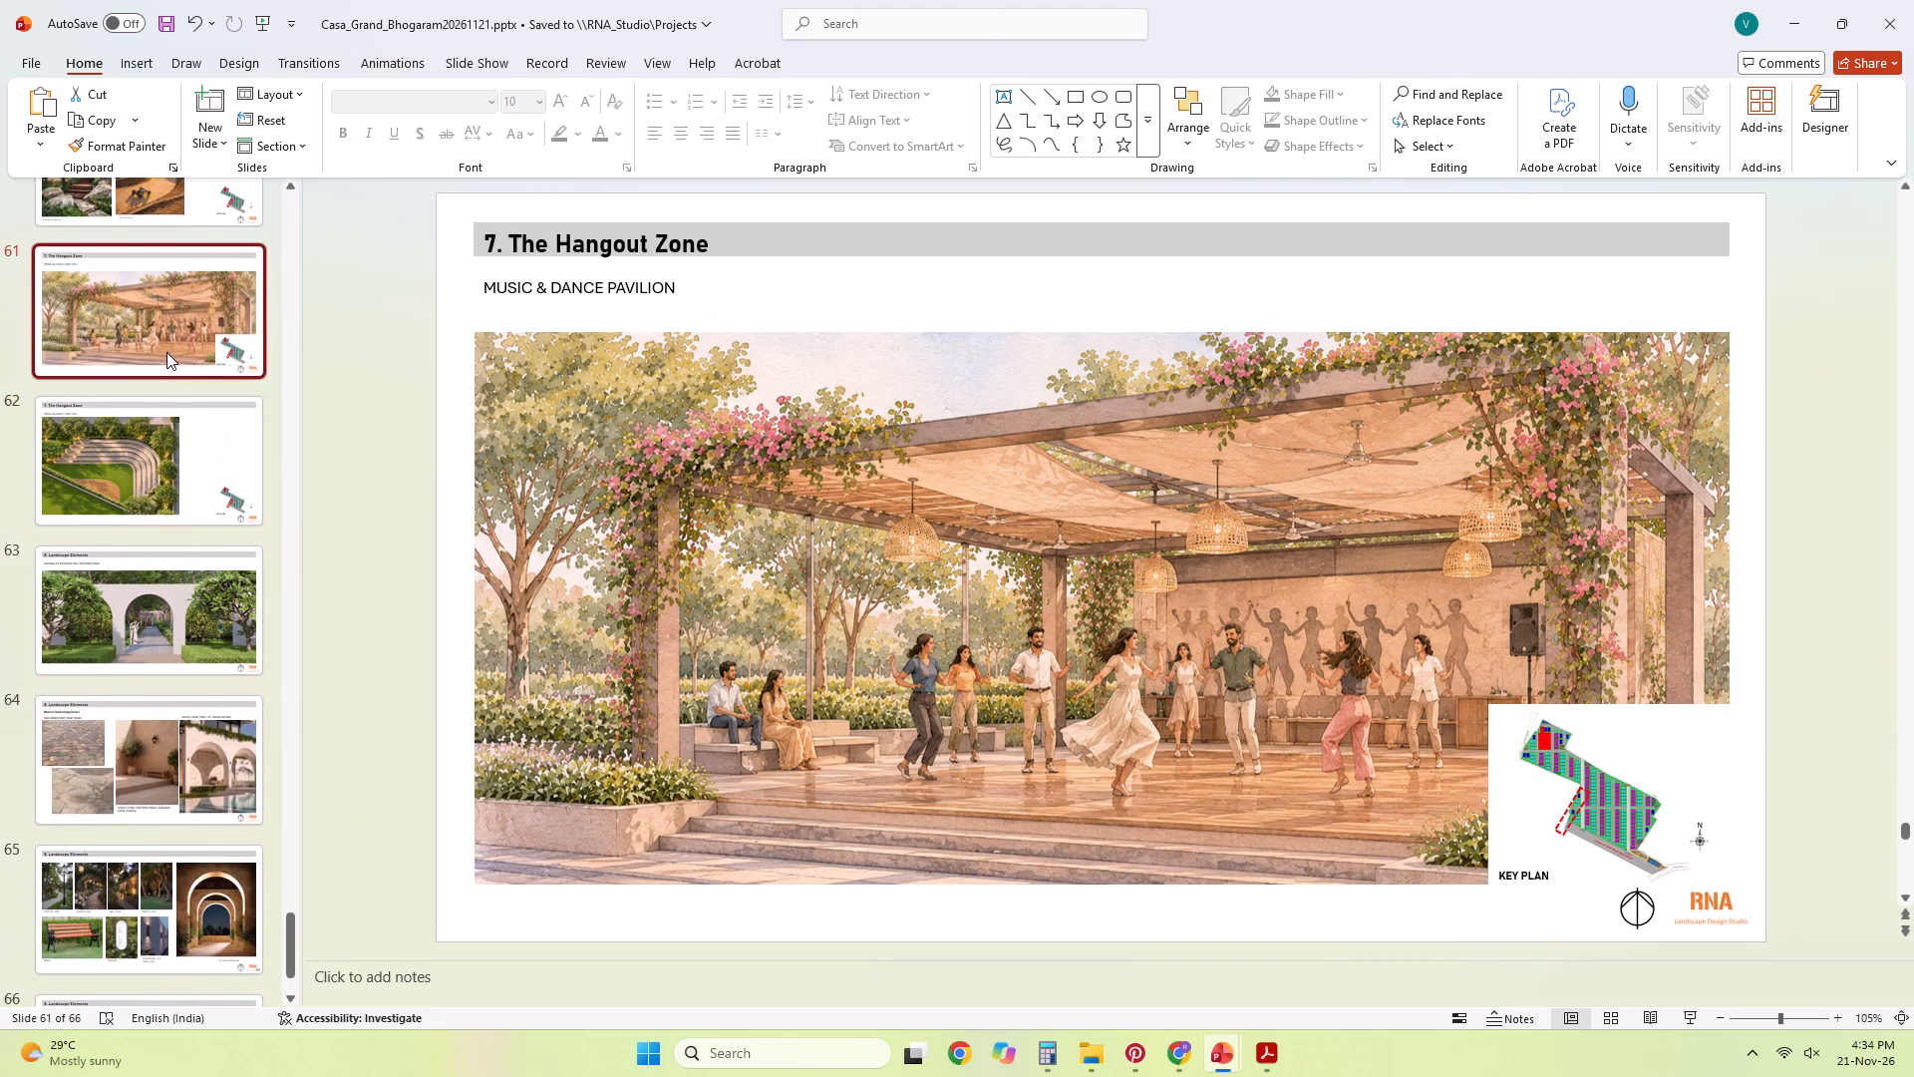
scroll(166, 421, up, 2)
click(122, 320)
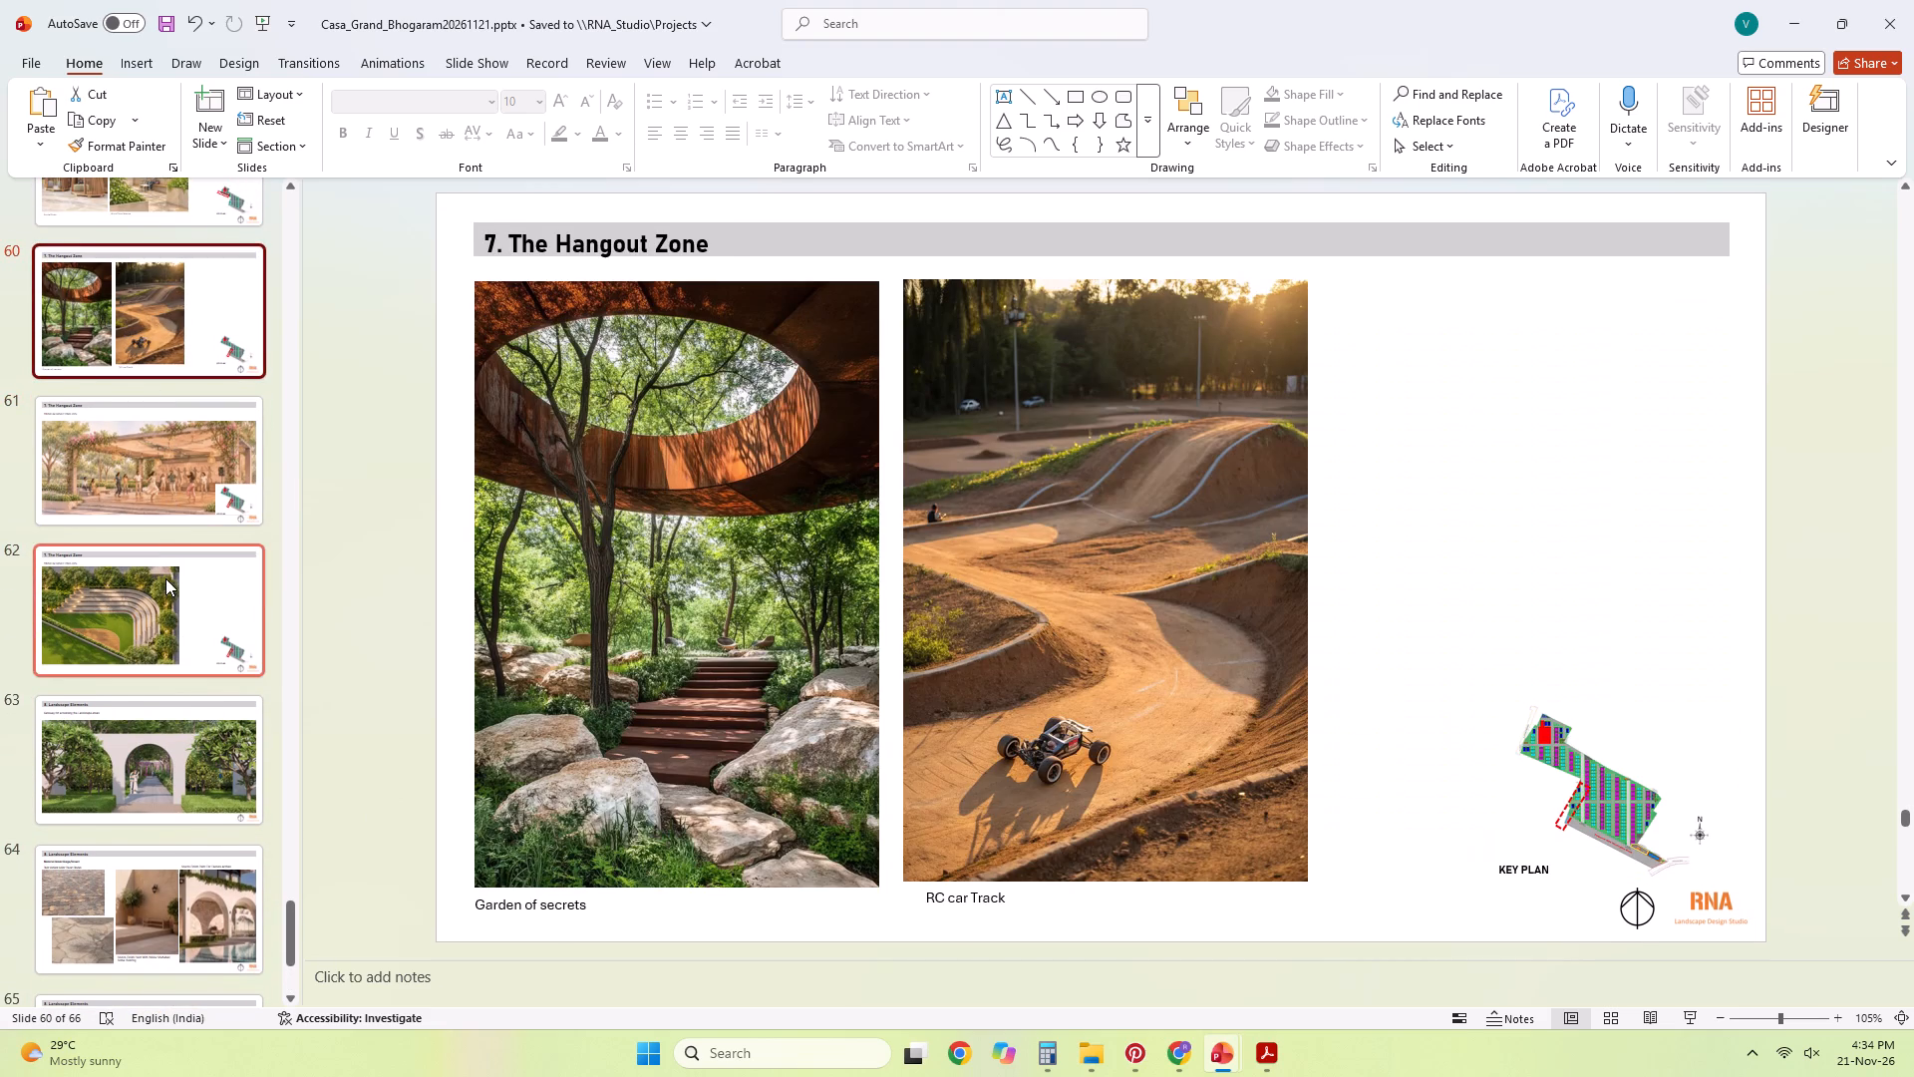
scroll(165, 578, up, 2)
click(165, 285)
scroll(156, 568, up, 1)
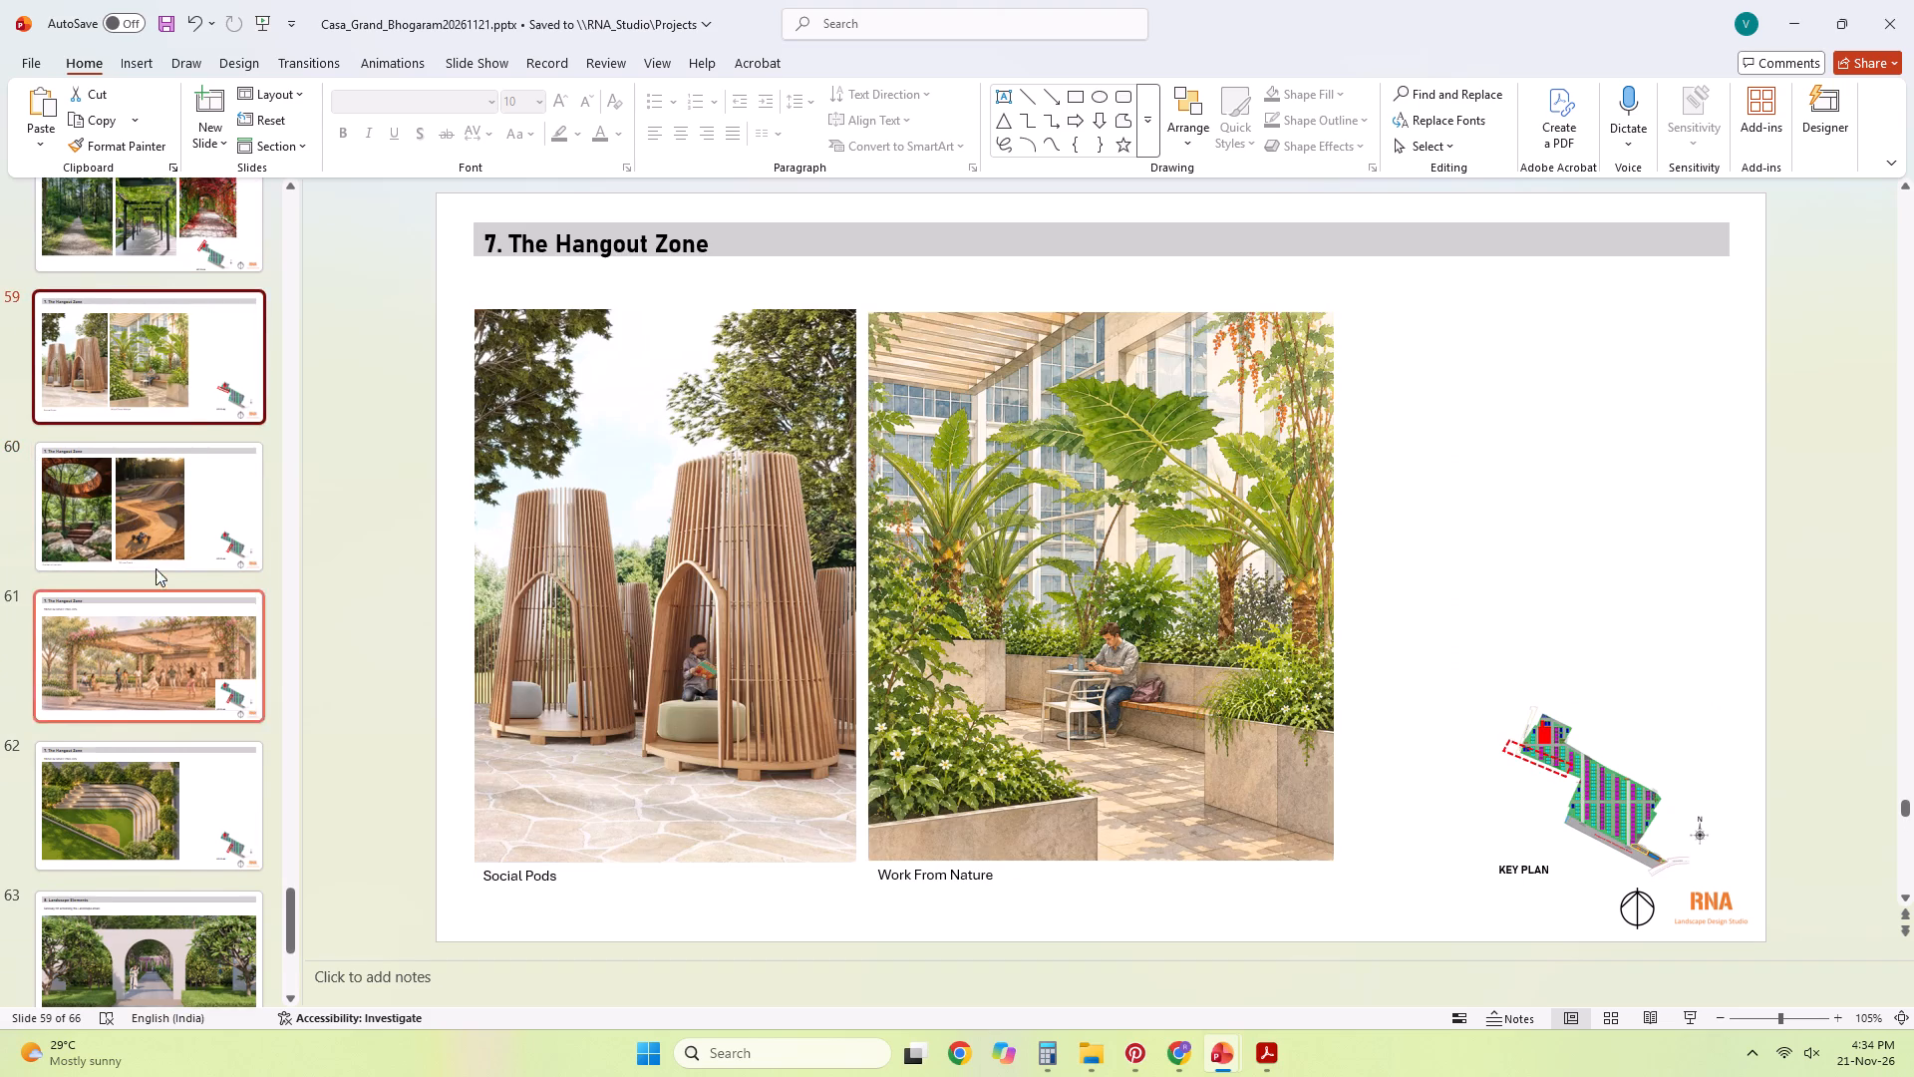
scroll(156, 568, up, 1)
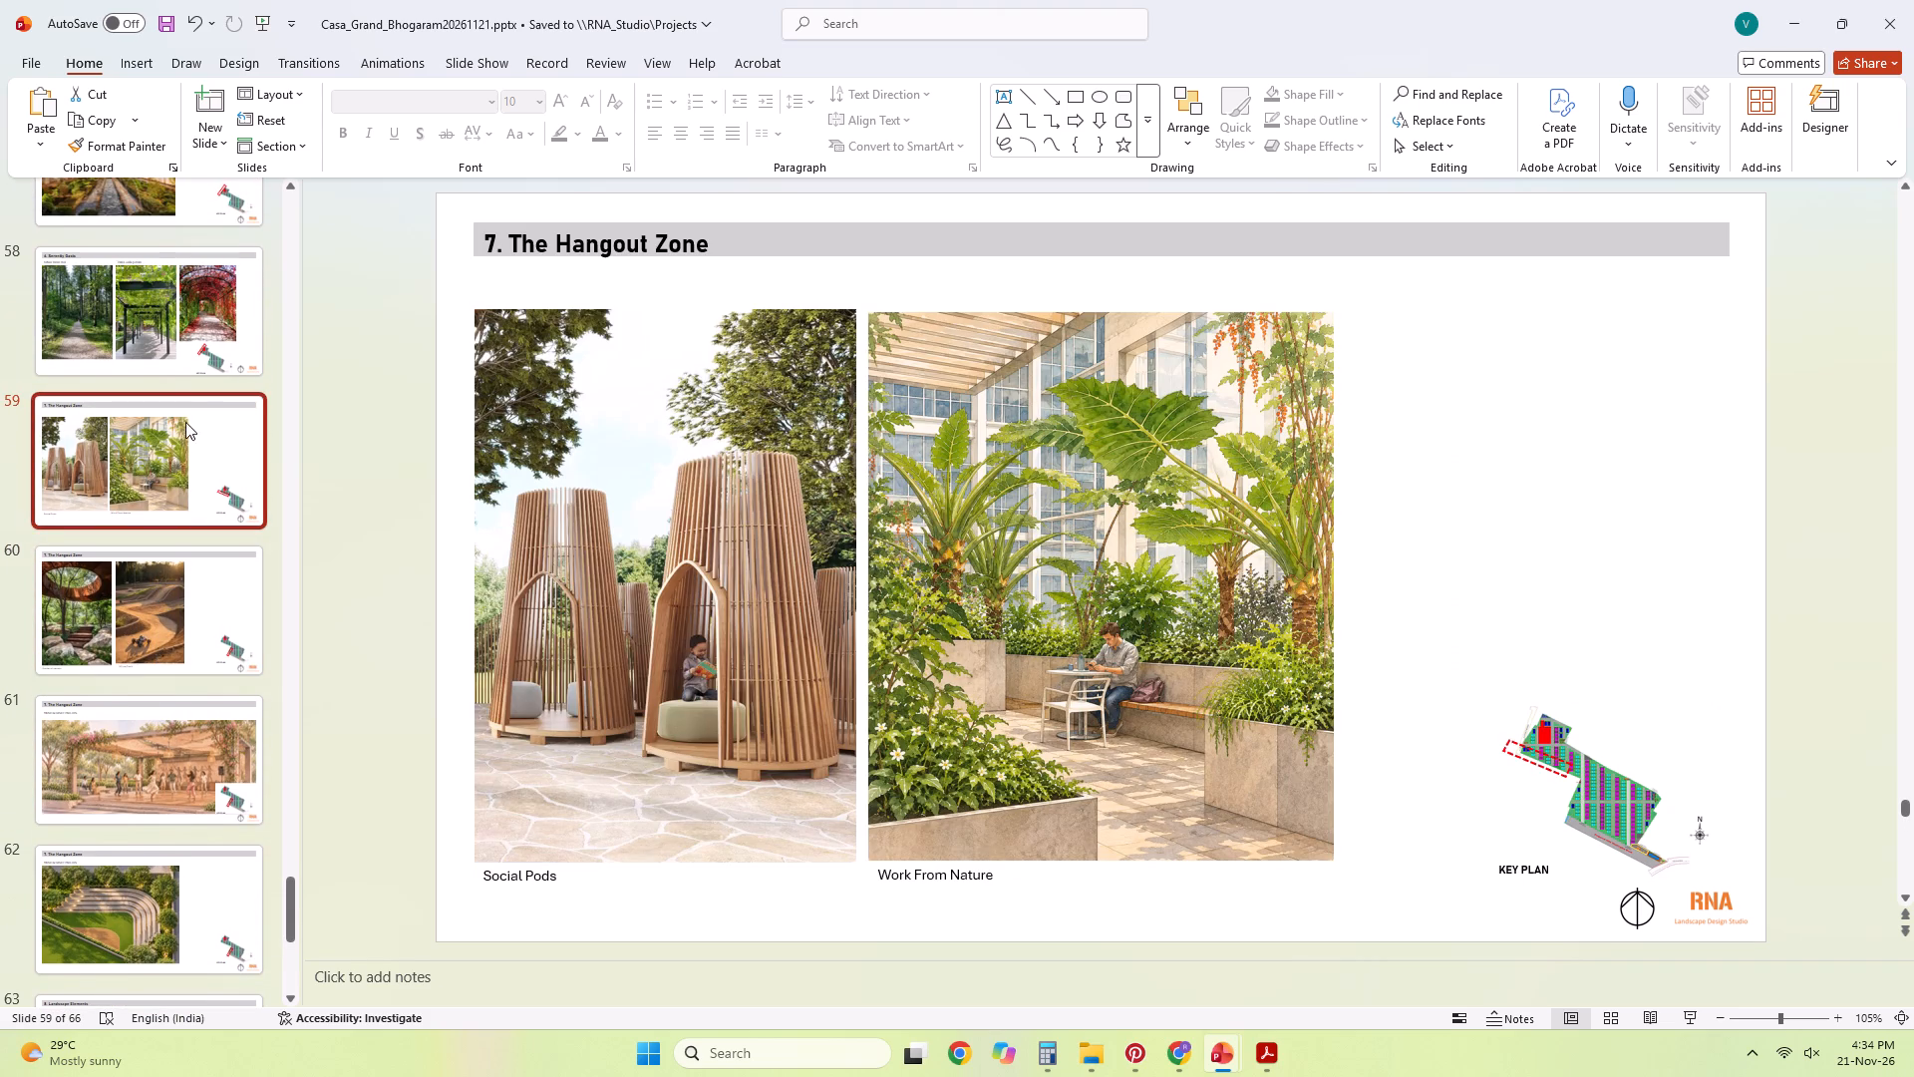
click(193, 449)
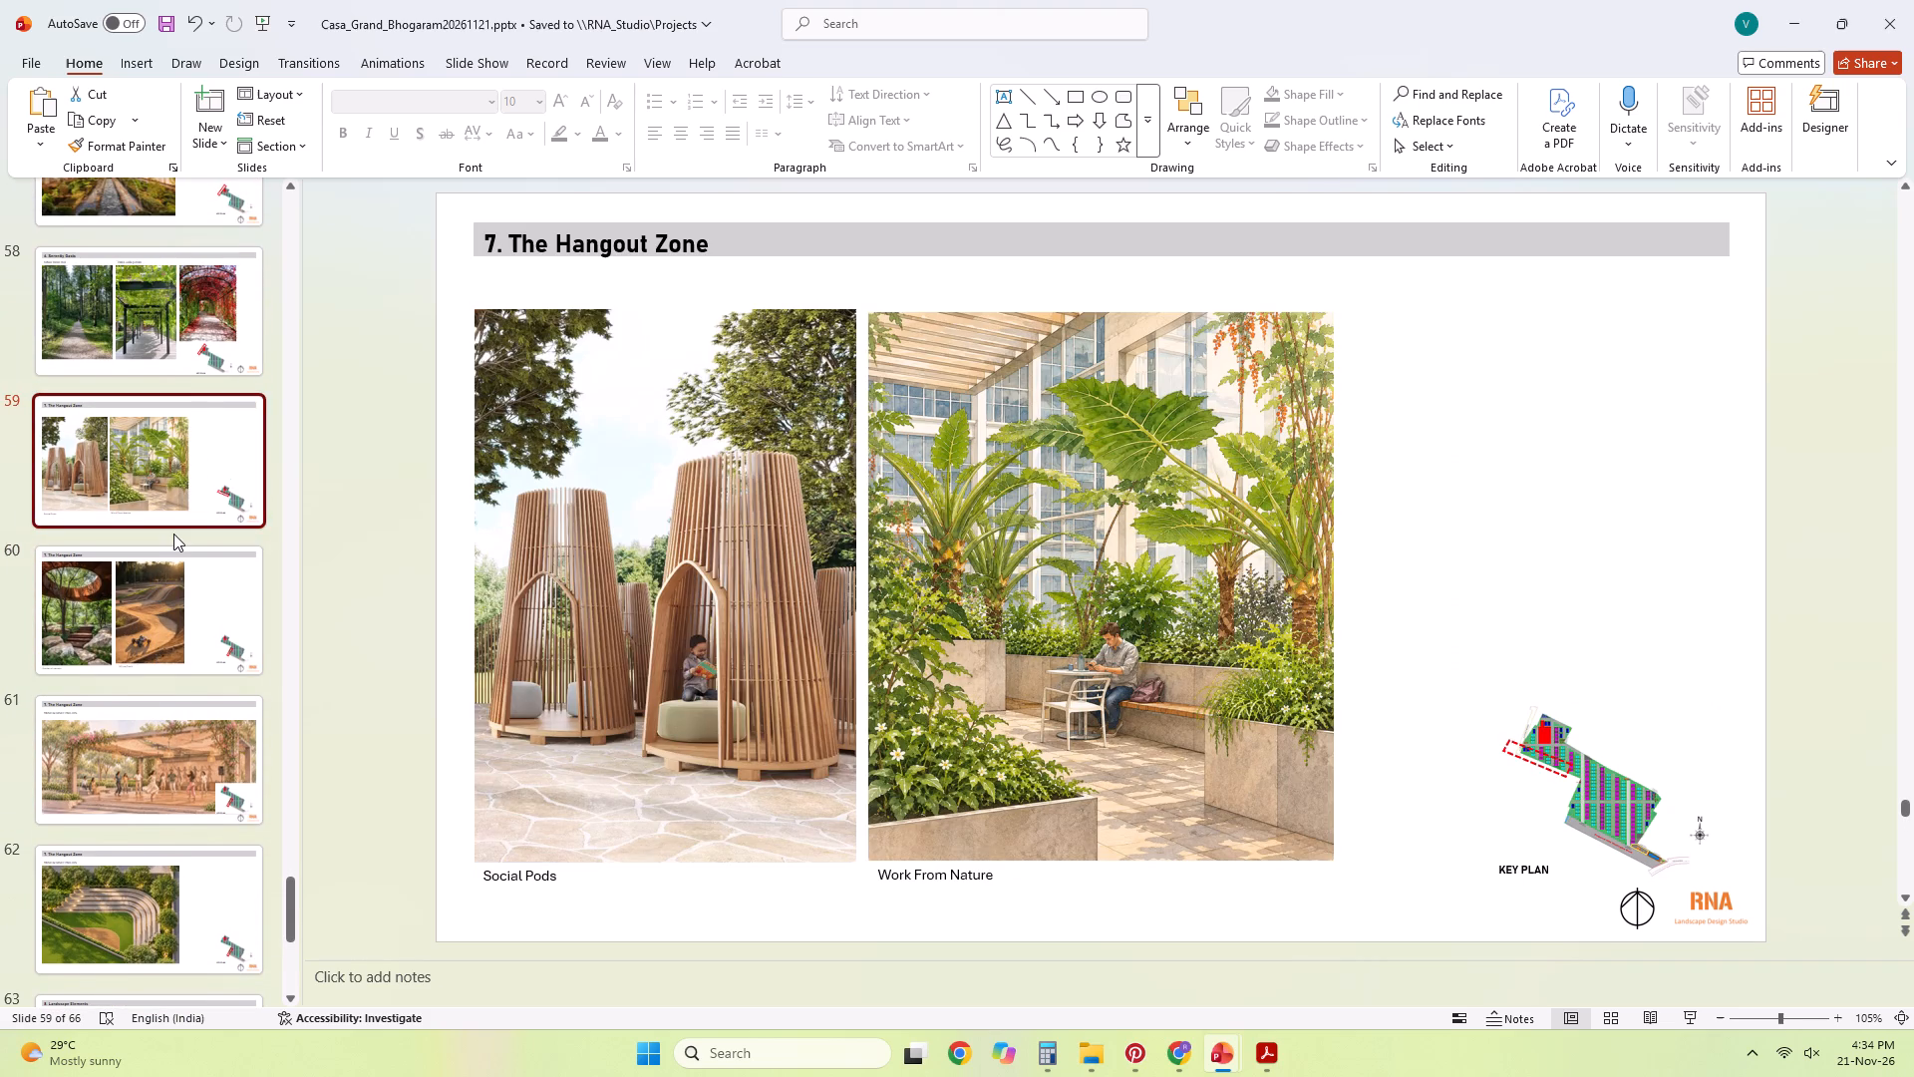
scroll(114, 455, up, 2)
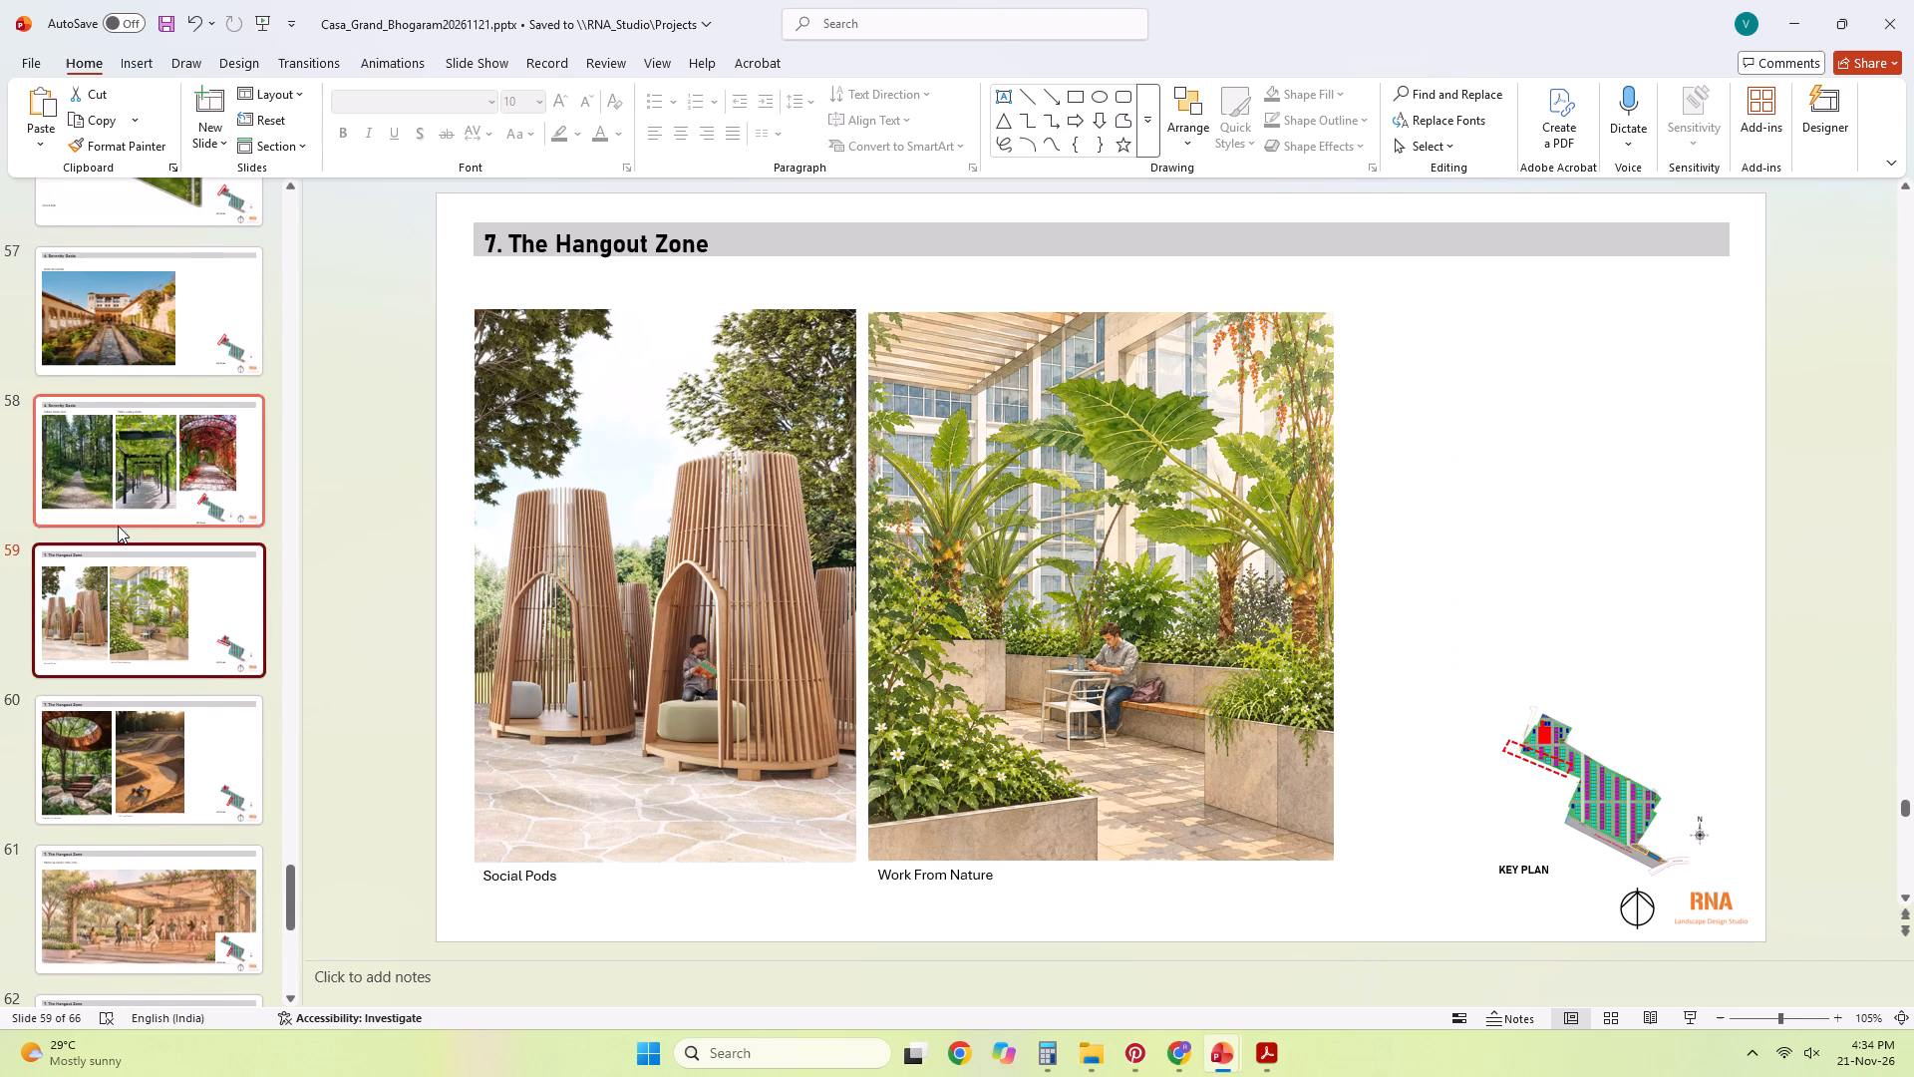
click(101, 598)
click(112, 437)
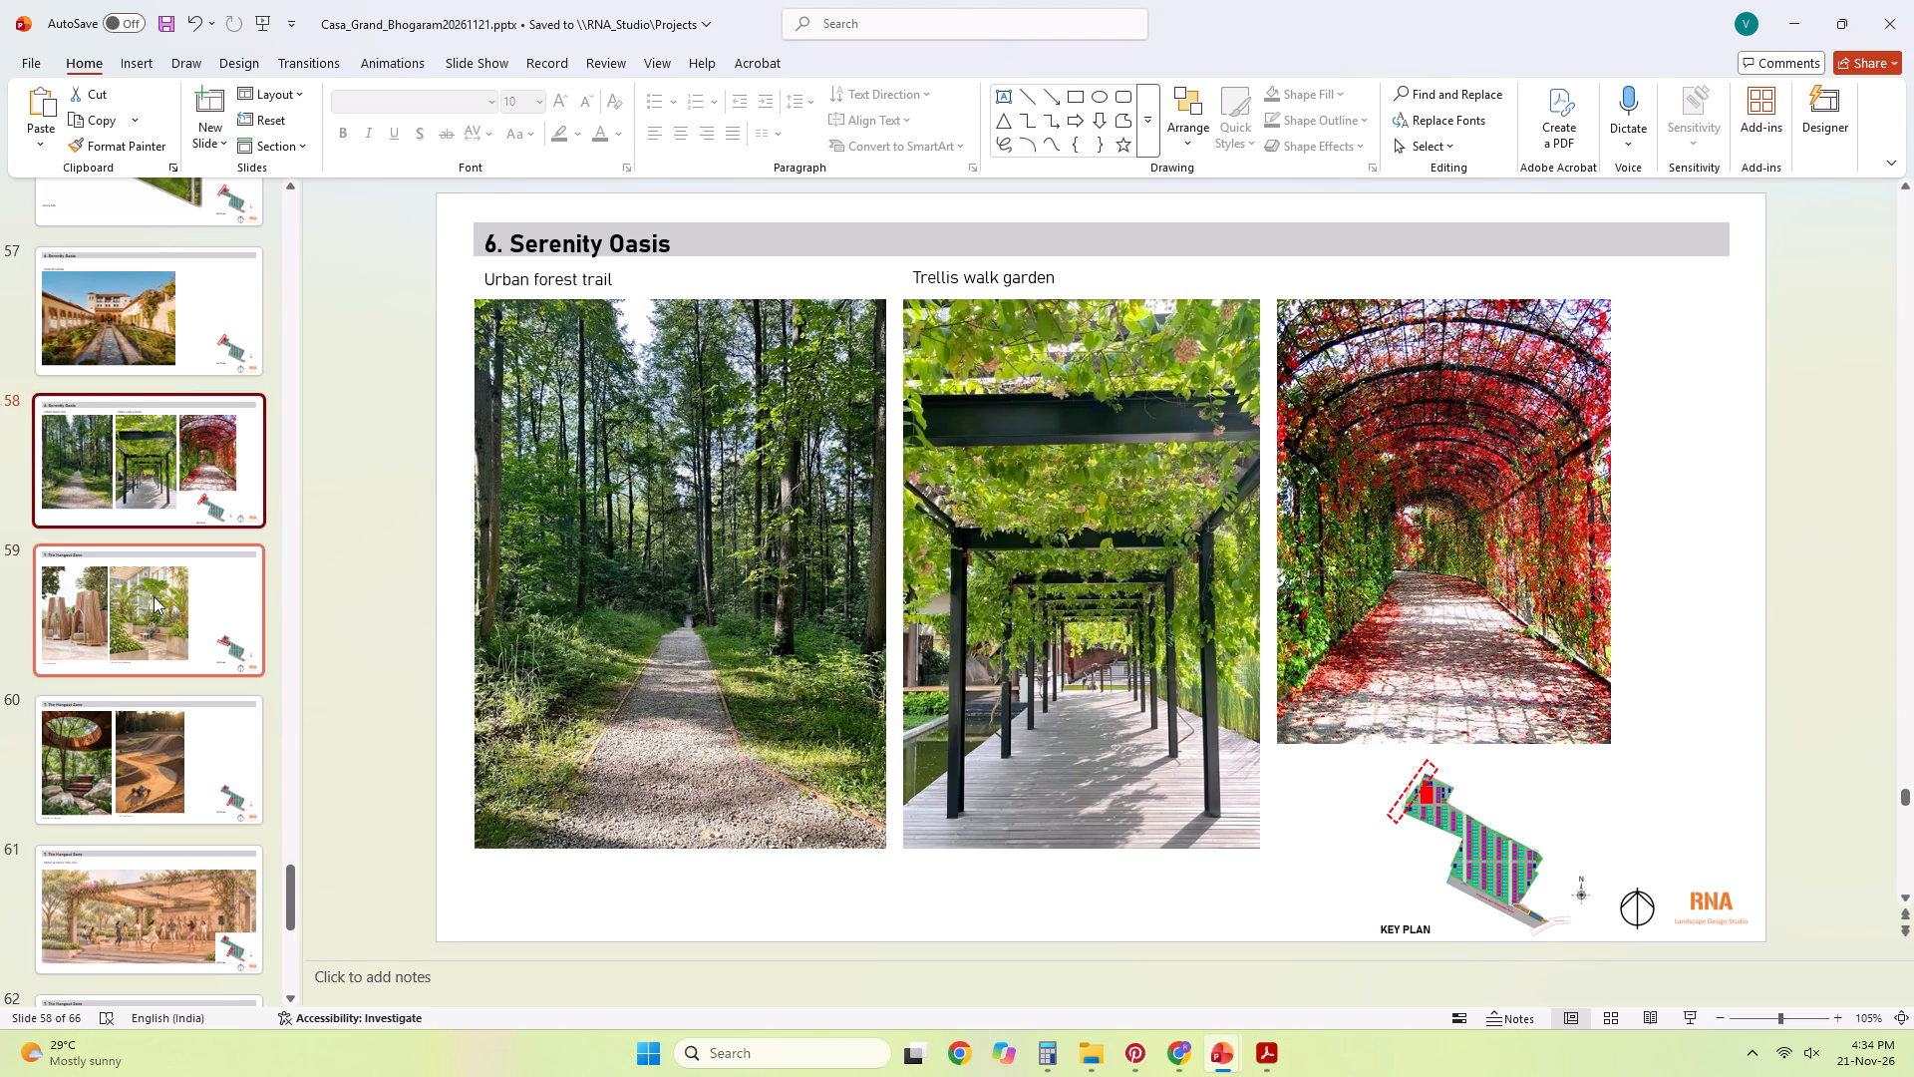
click(140, 631)
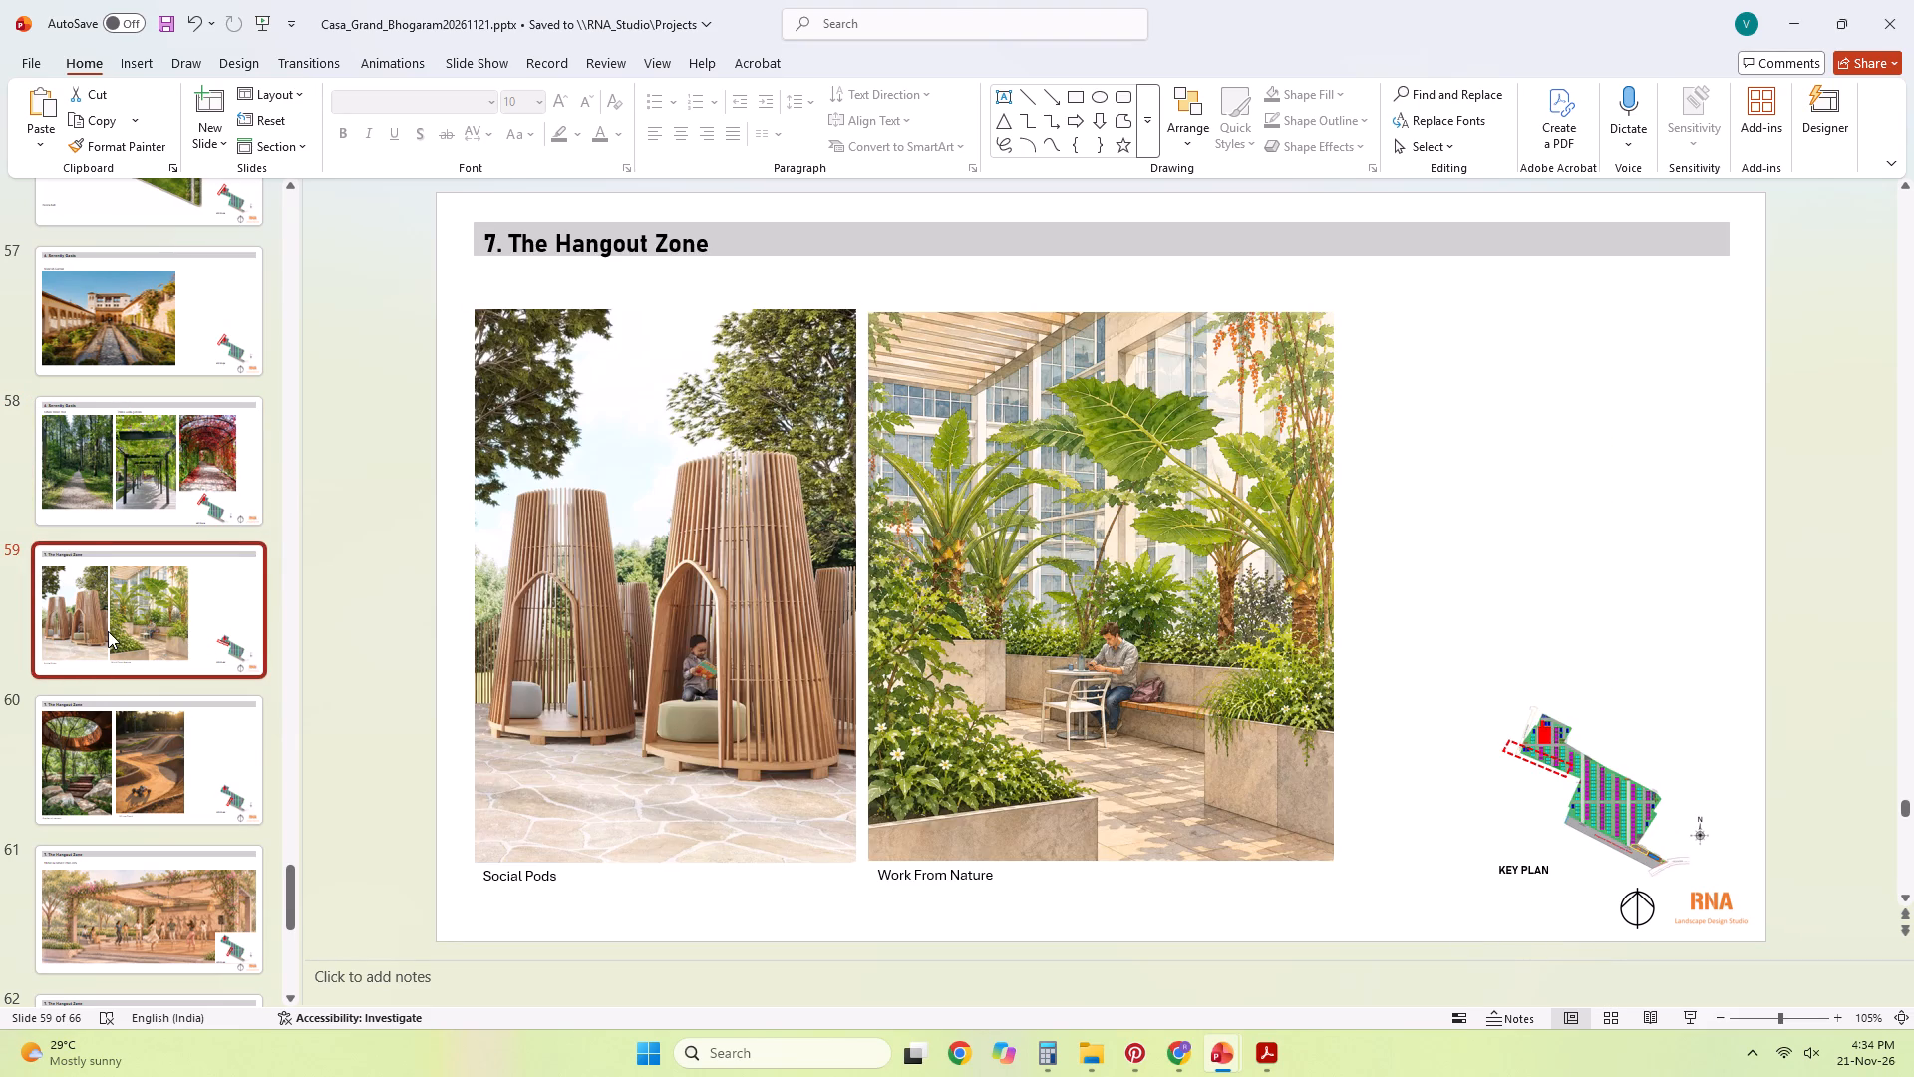
Examine the contents slides for The Play Field, The Club House and The Hangout Zone.
scroll(108, 631, up, 19)
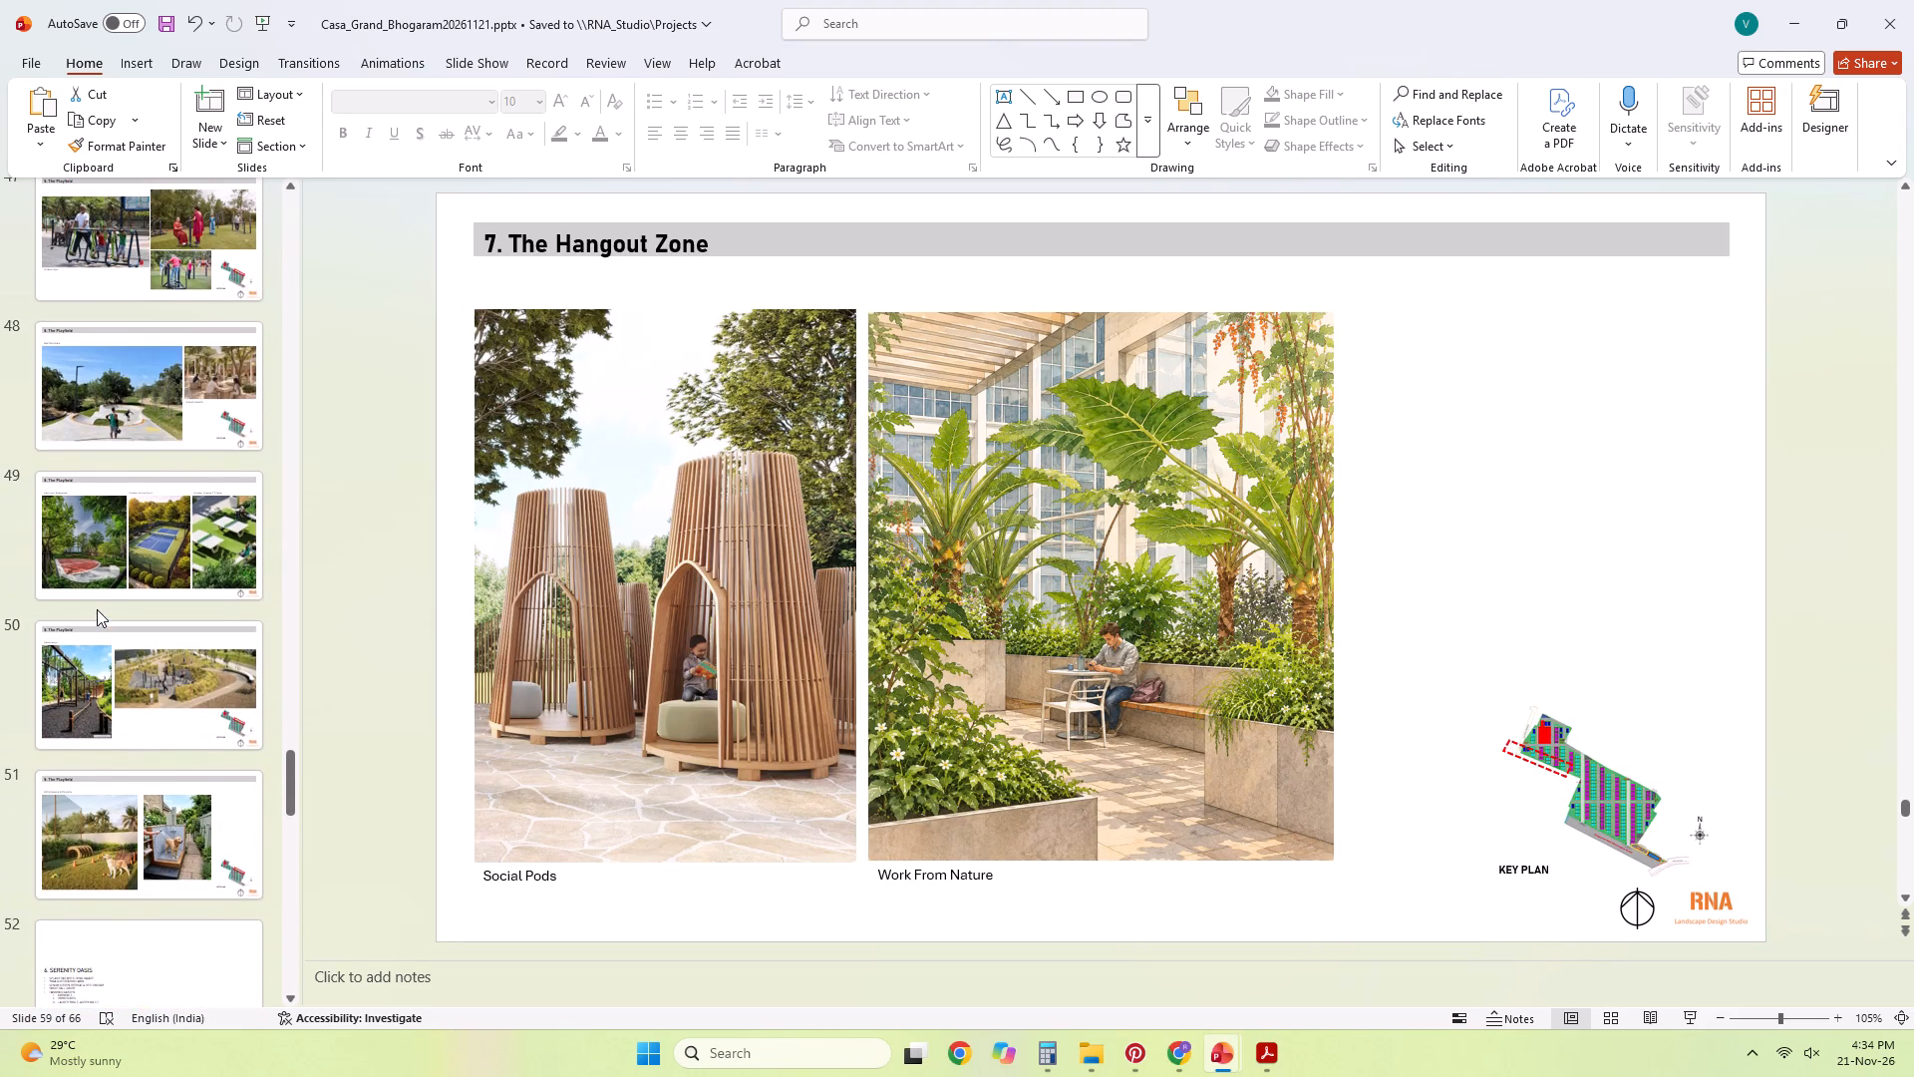
scroll(97, 609, up, 9)
click(130, 338)
scroll(135, 342, up, 4)
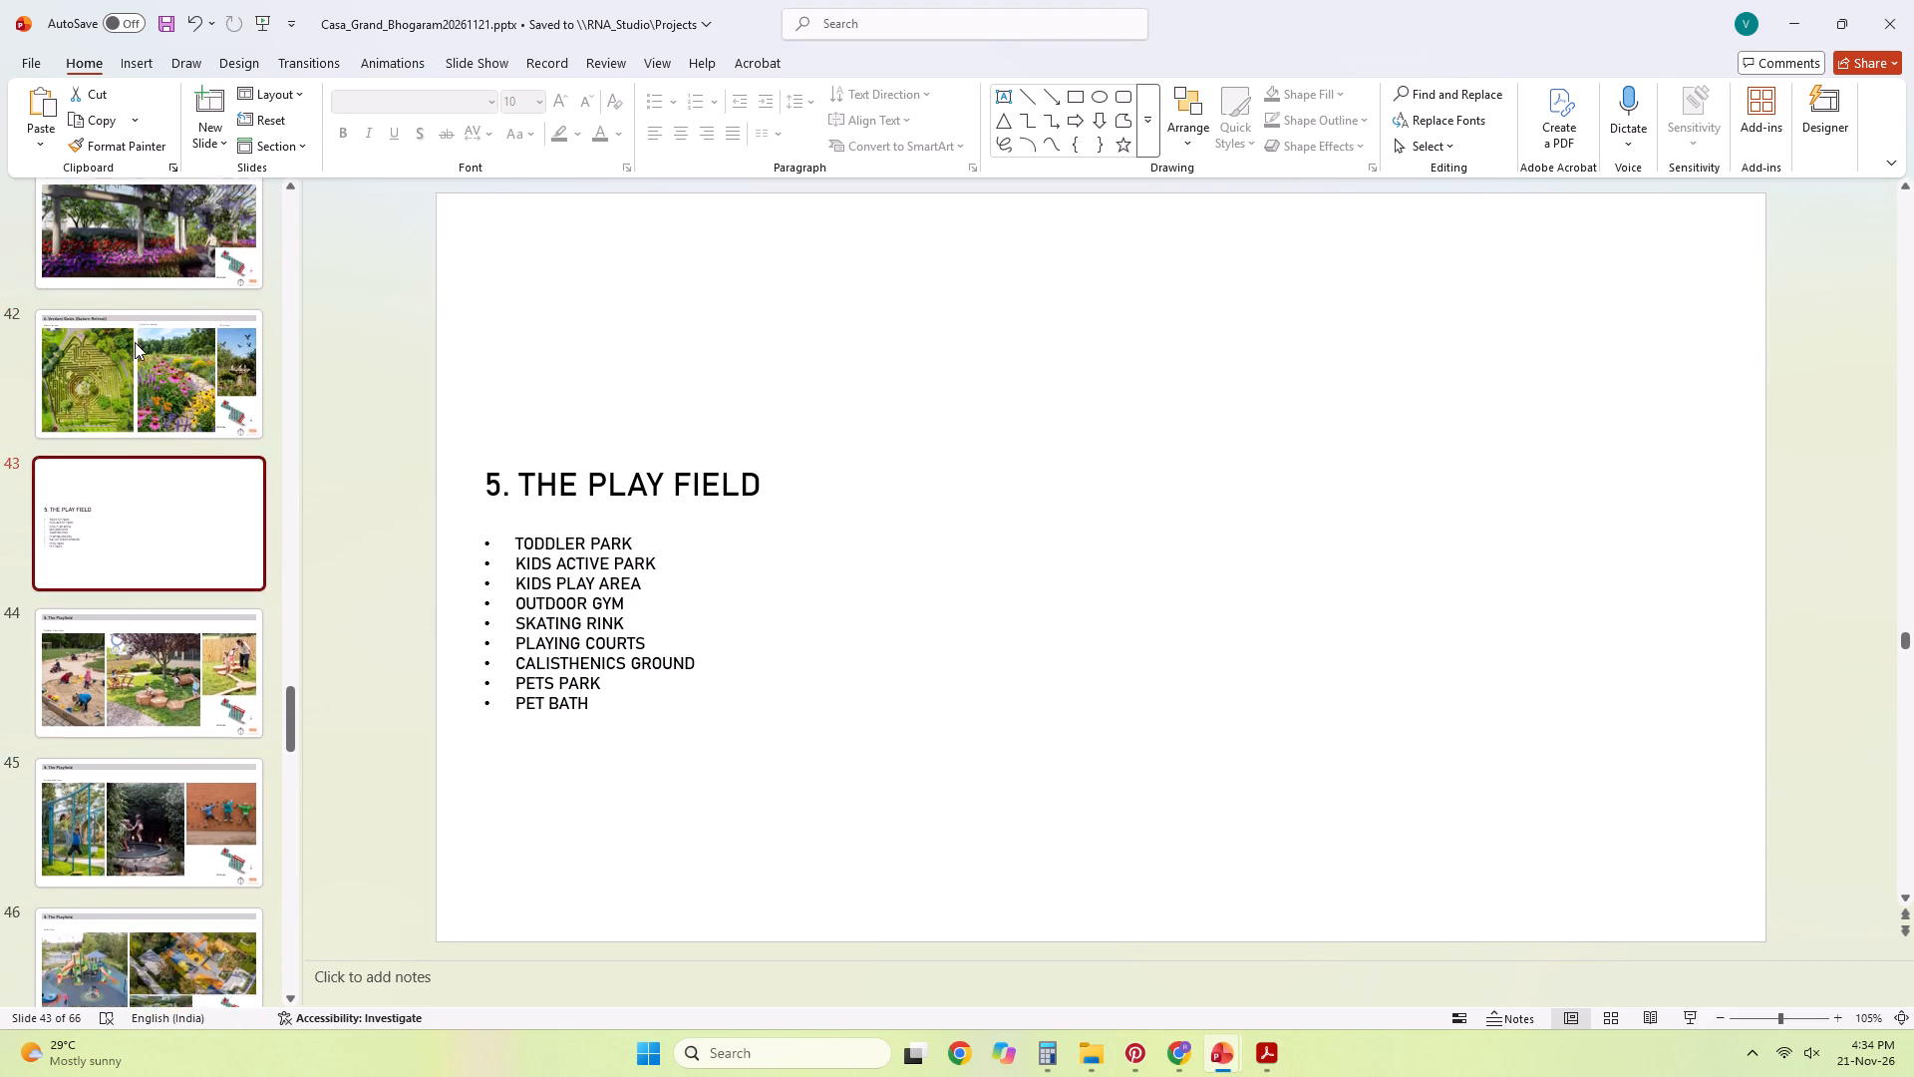
scroll(135, 342, up, 19)
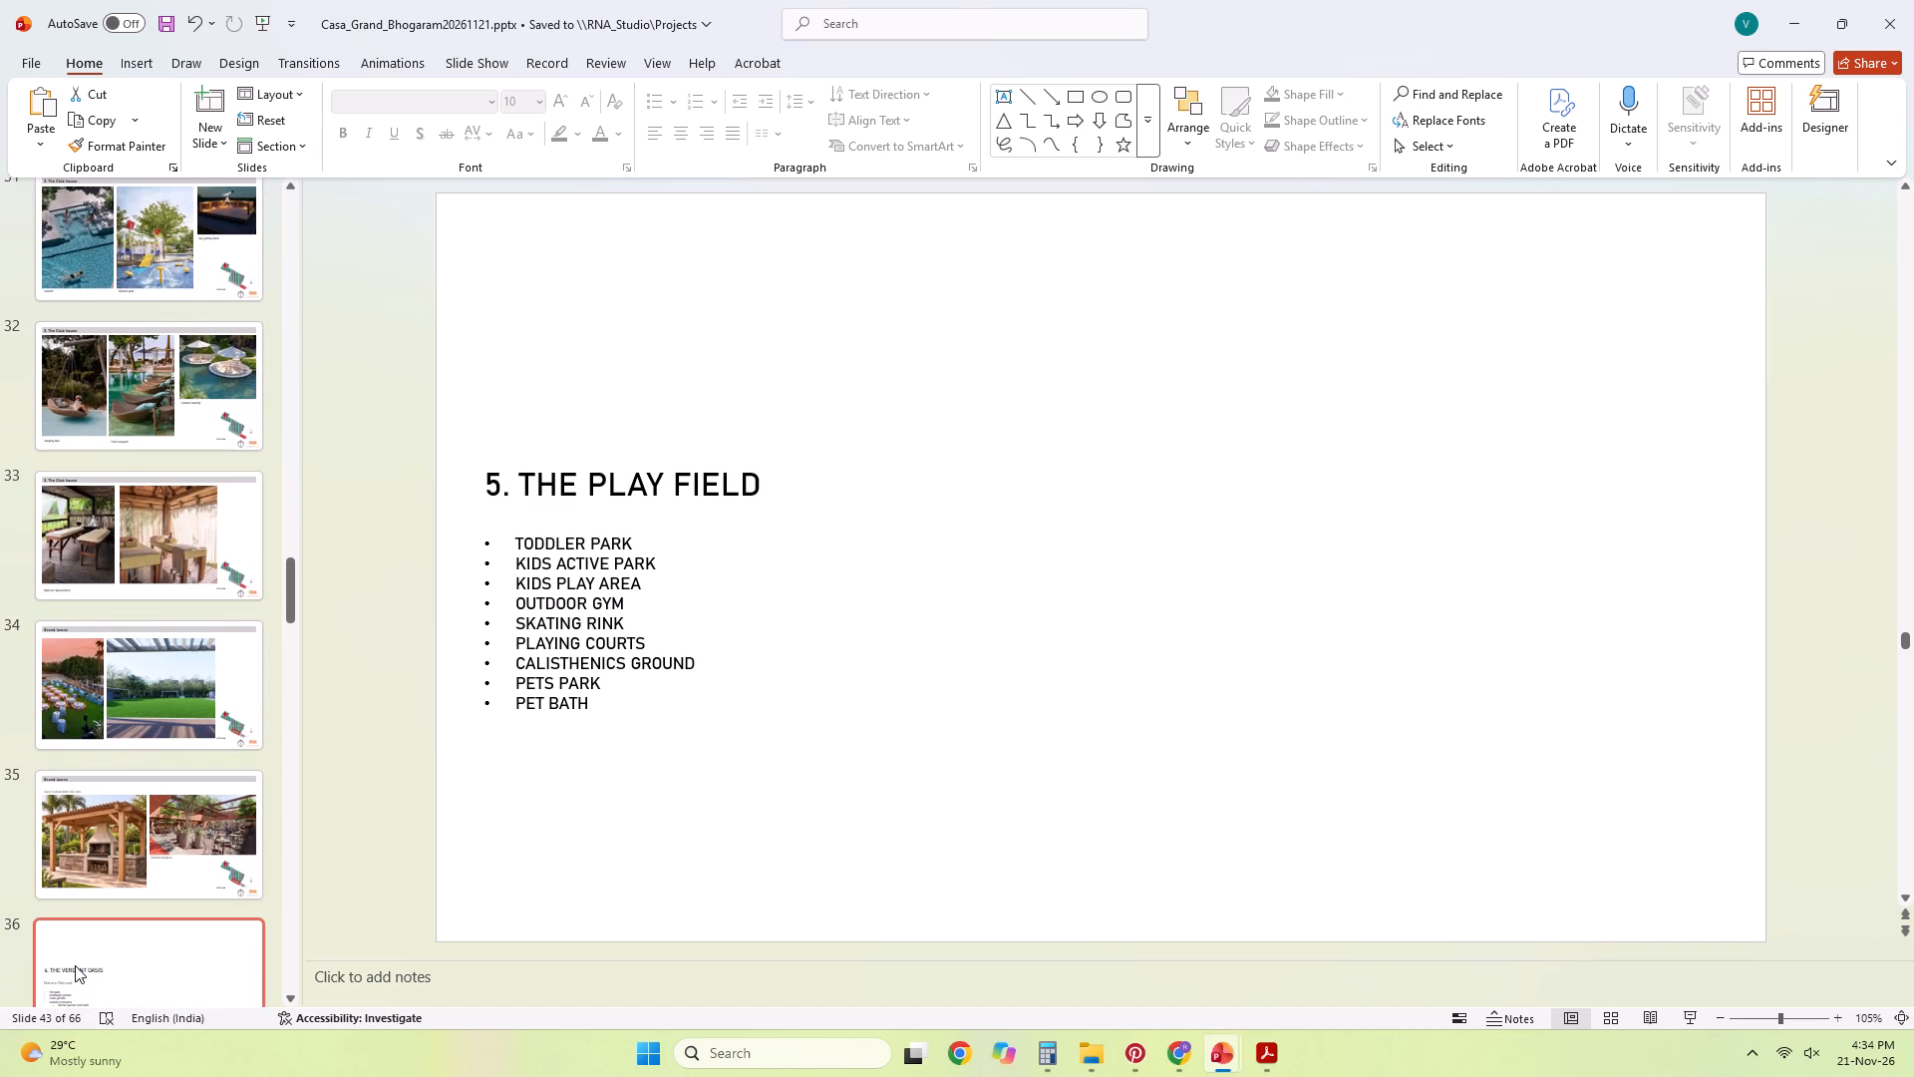
scroll(158, 453, up, 18)
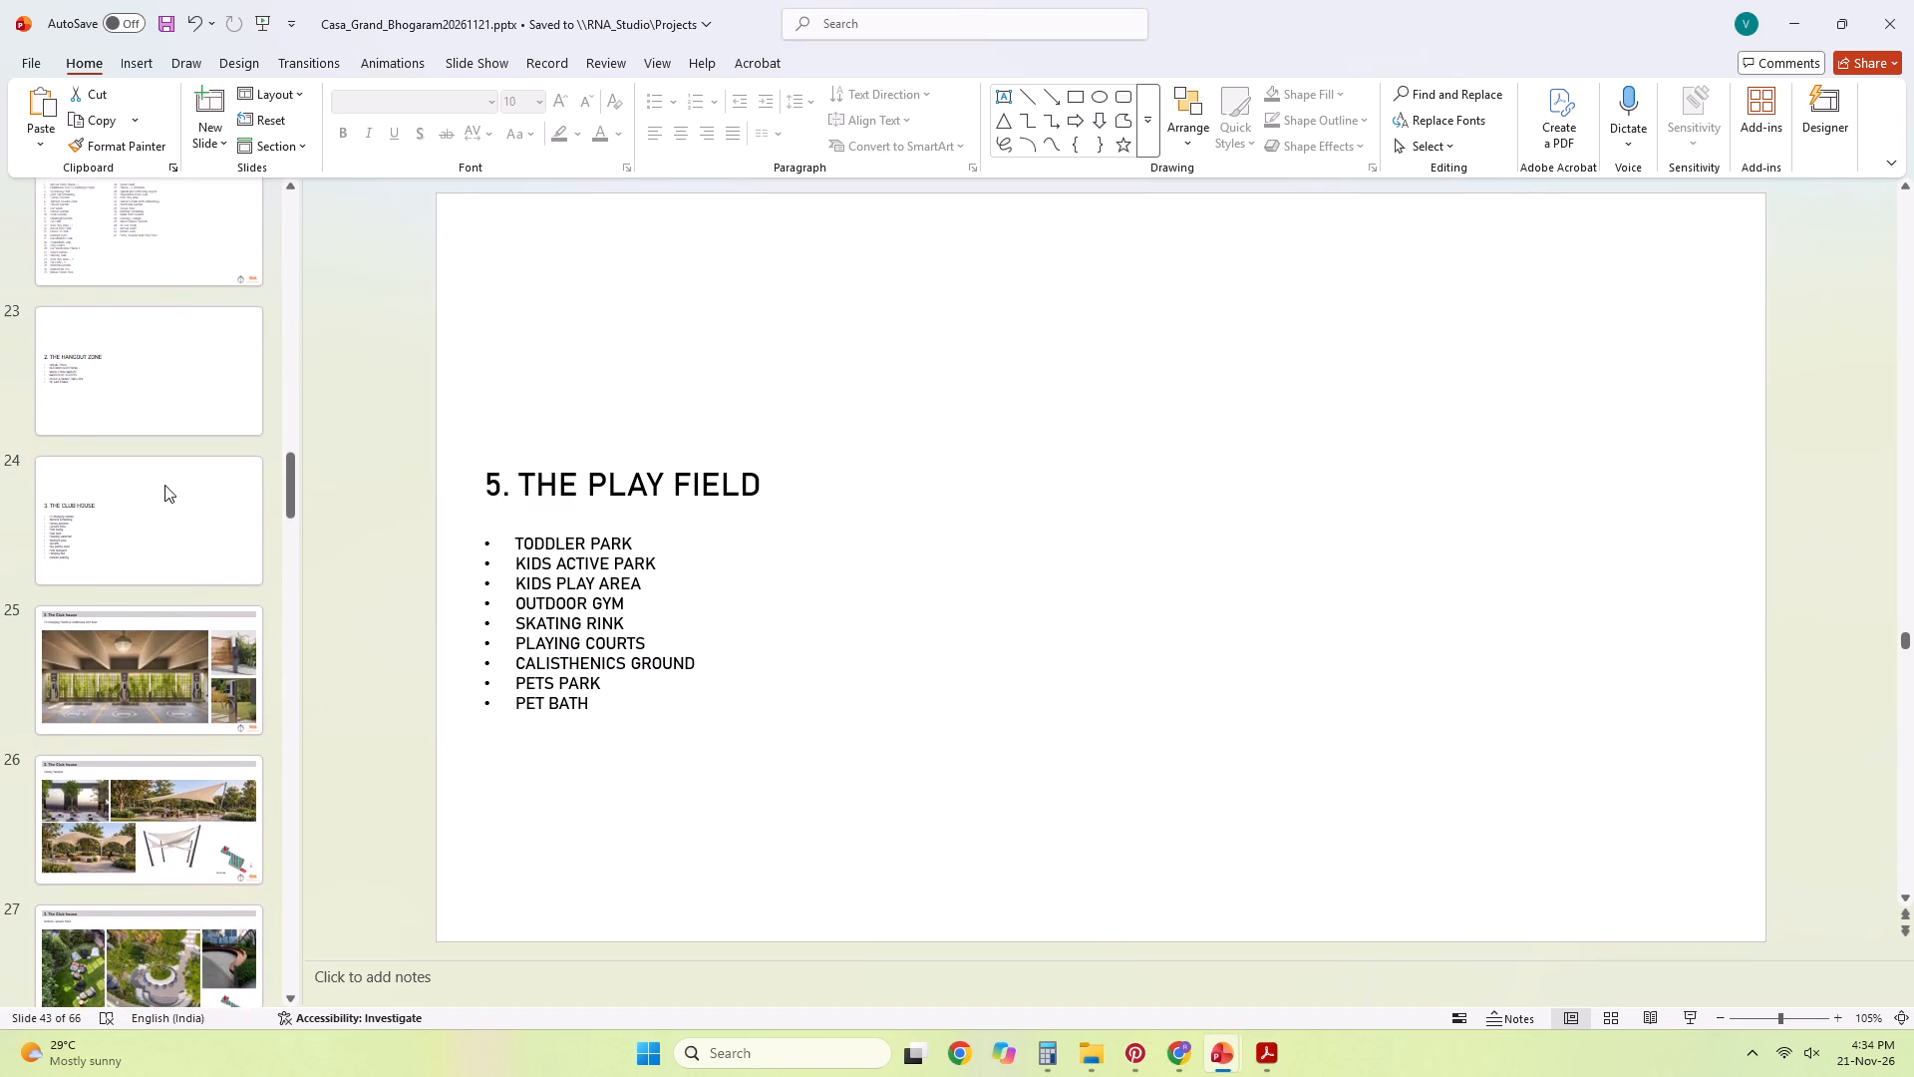
click(154, 519)
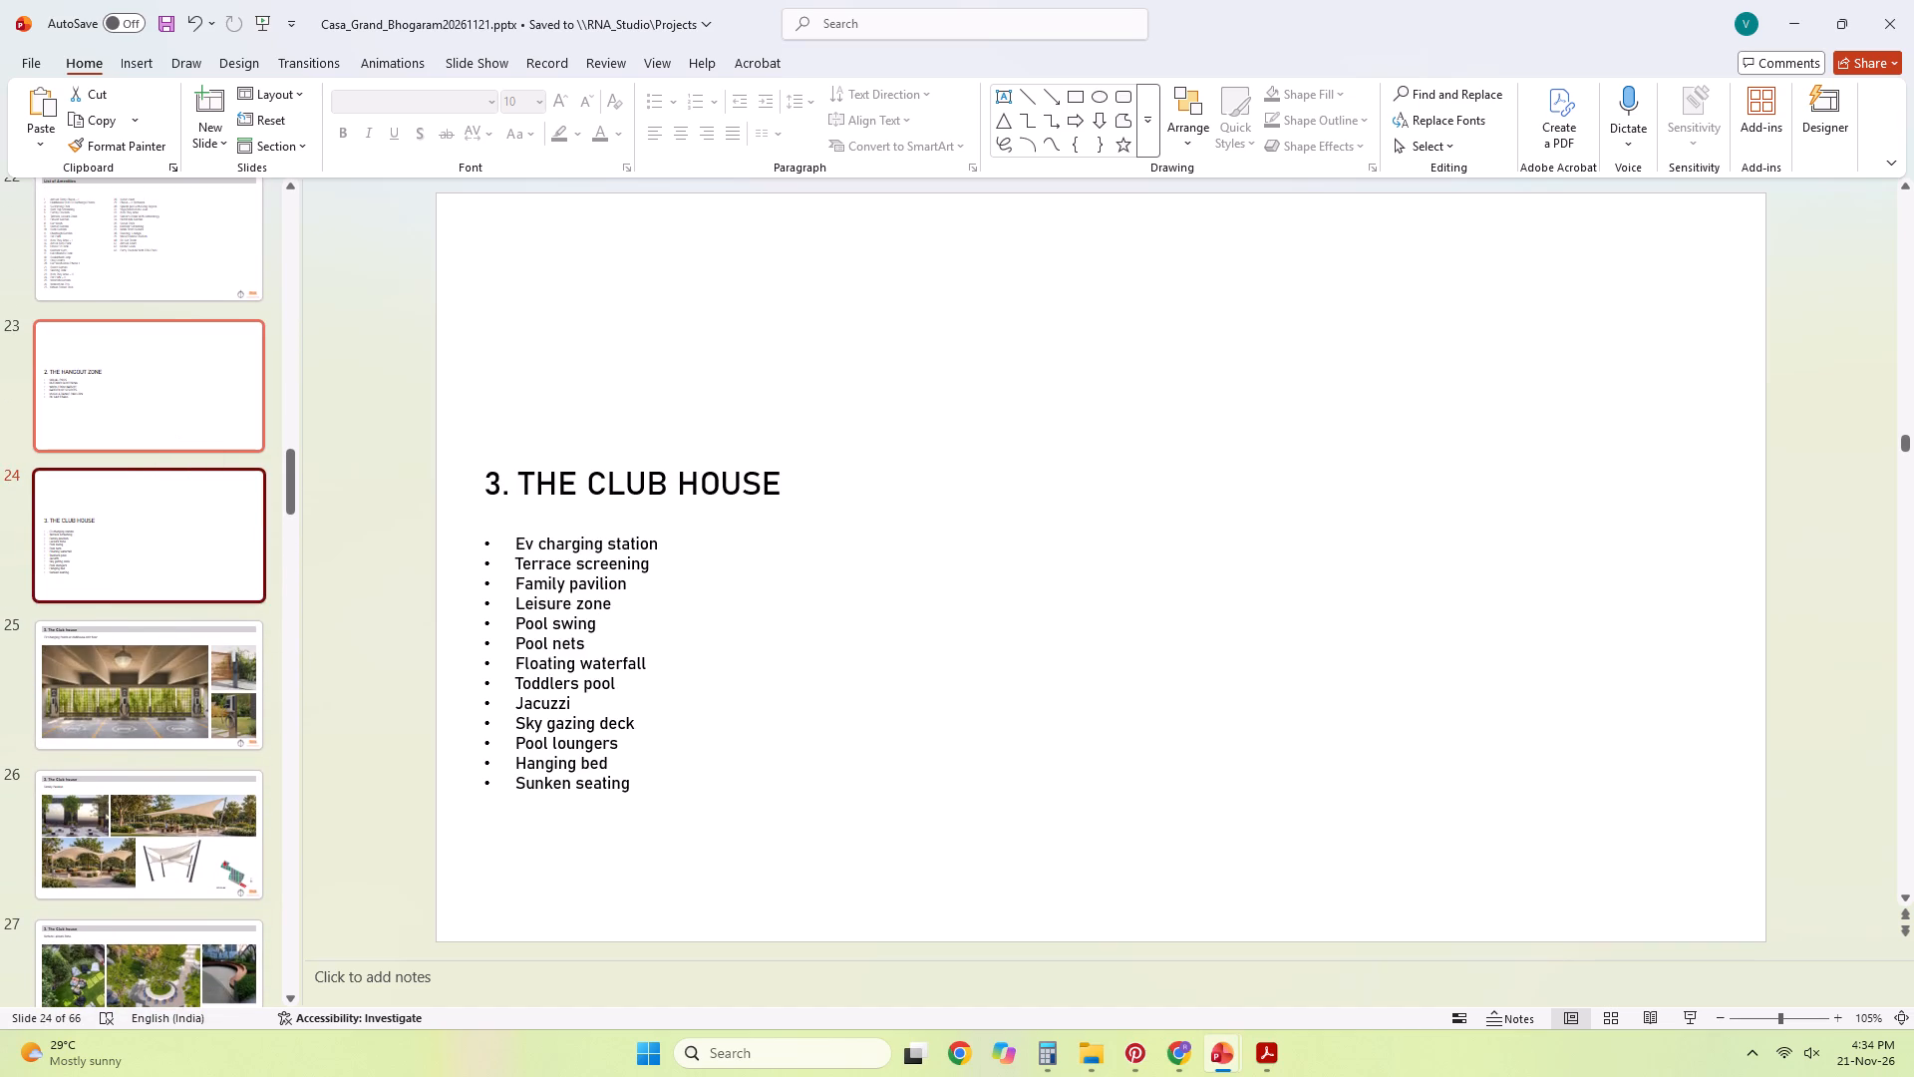
click(186, 361)
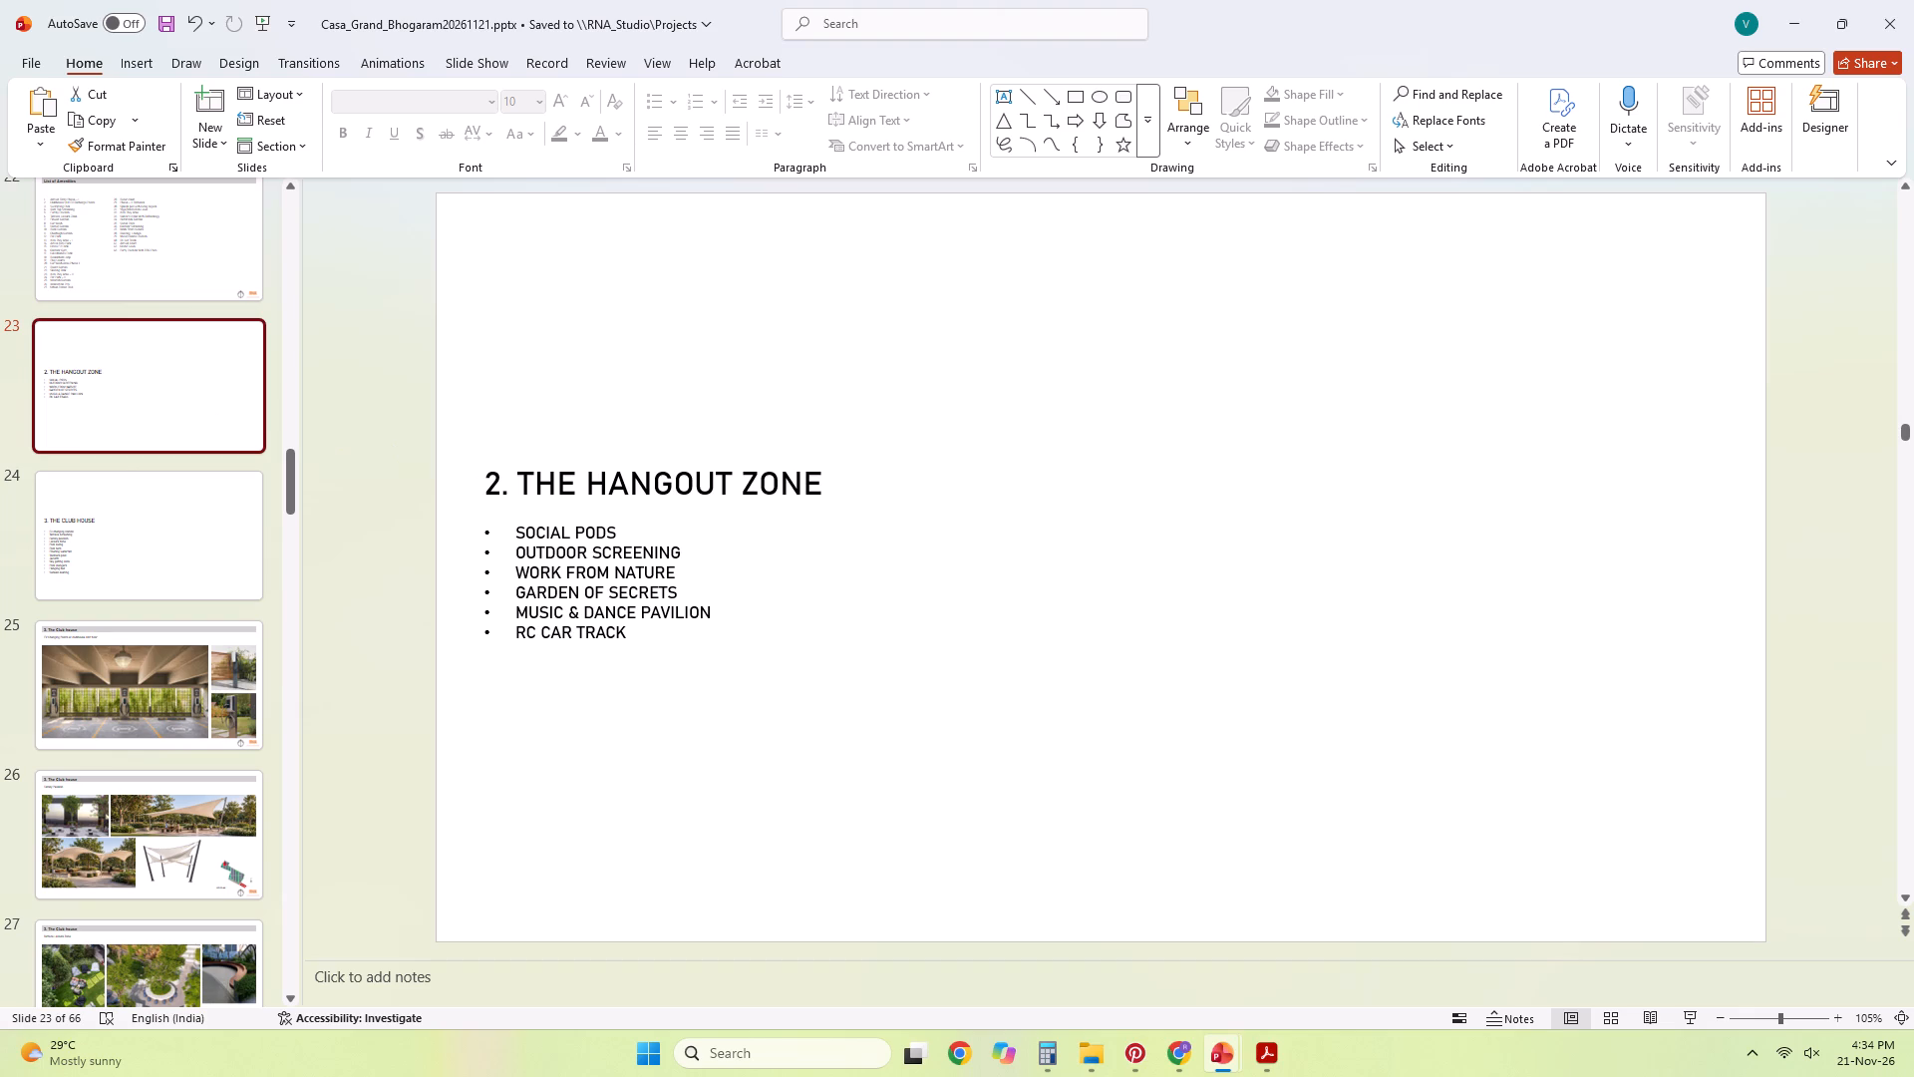
Move the four Hangout Zone picture slides, 59 to 62, to directly after The Hangout Zone contents slide.
scroll(177, 376, down, 11)
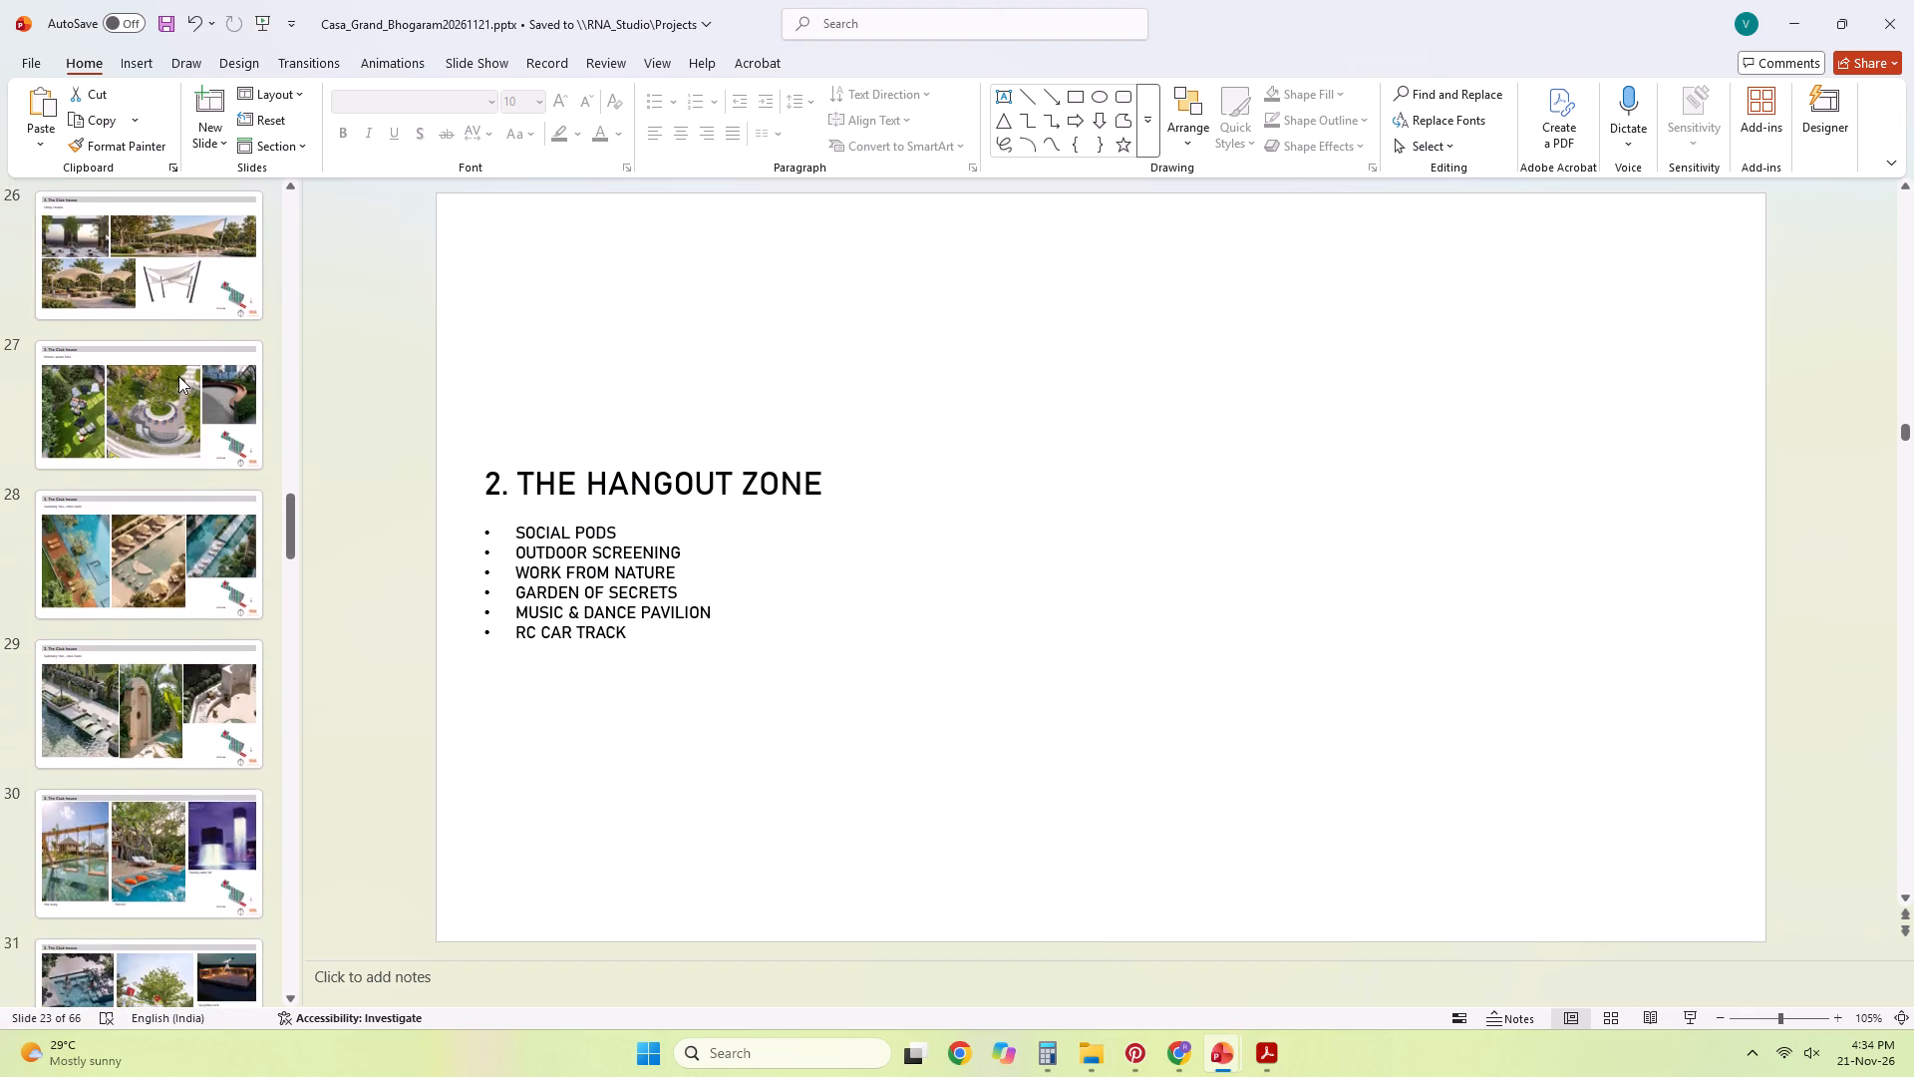
scroll(178, 376, down, 20)
scroll(178, 376, down, 16)
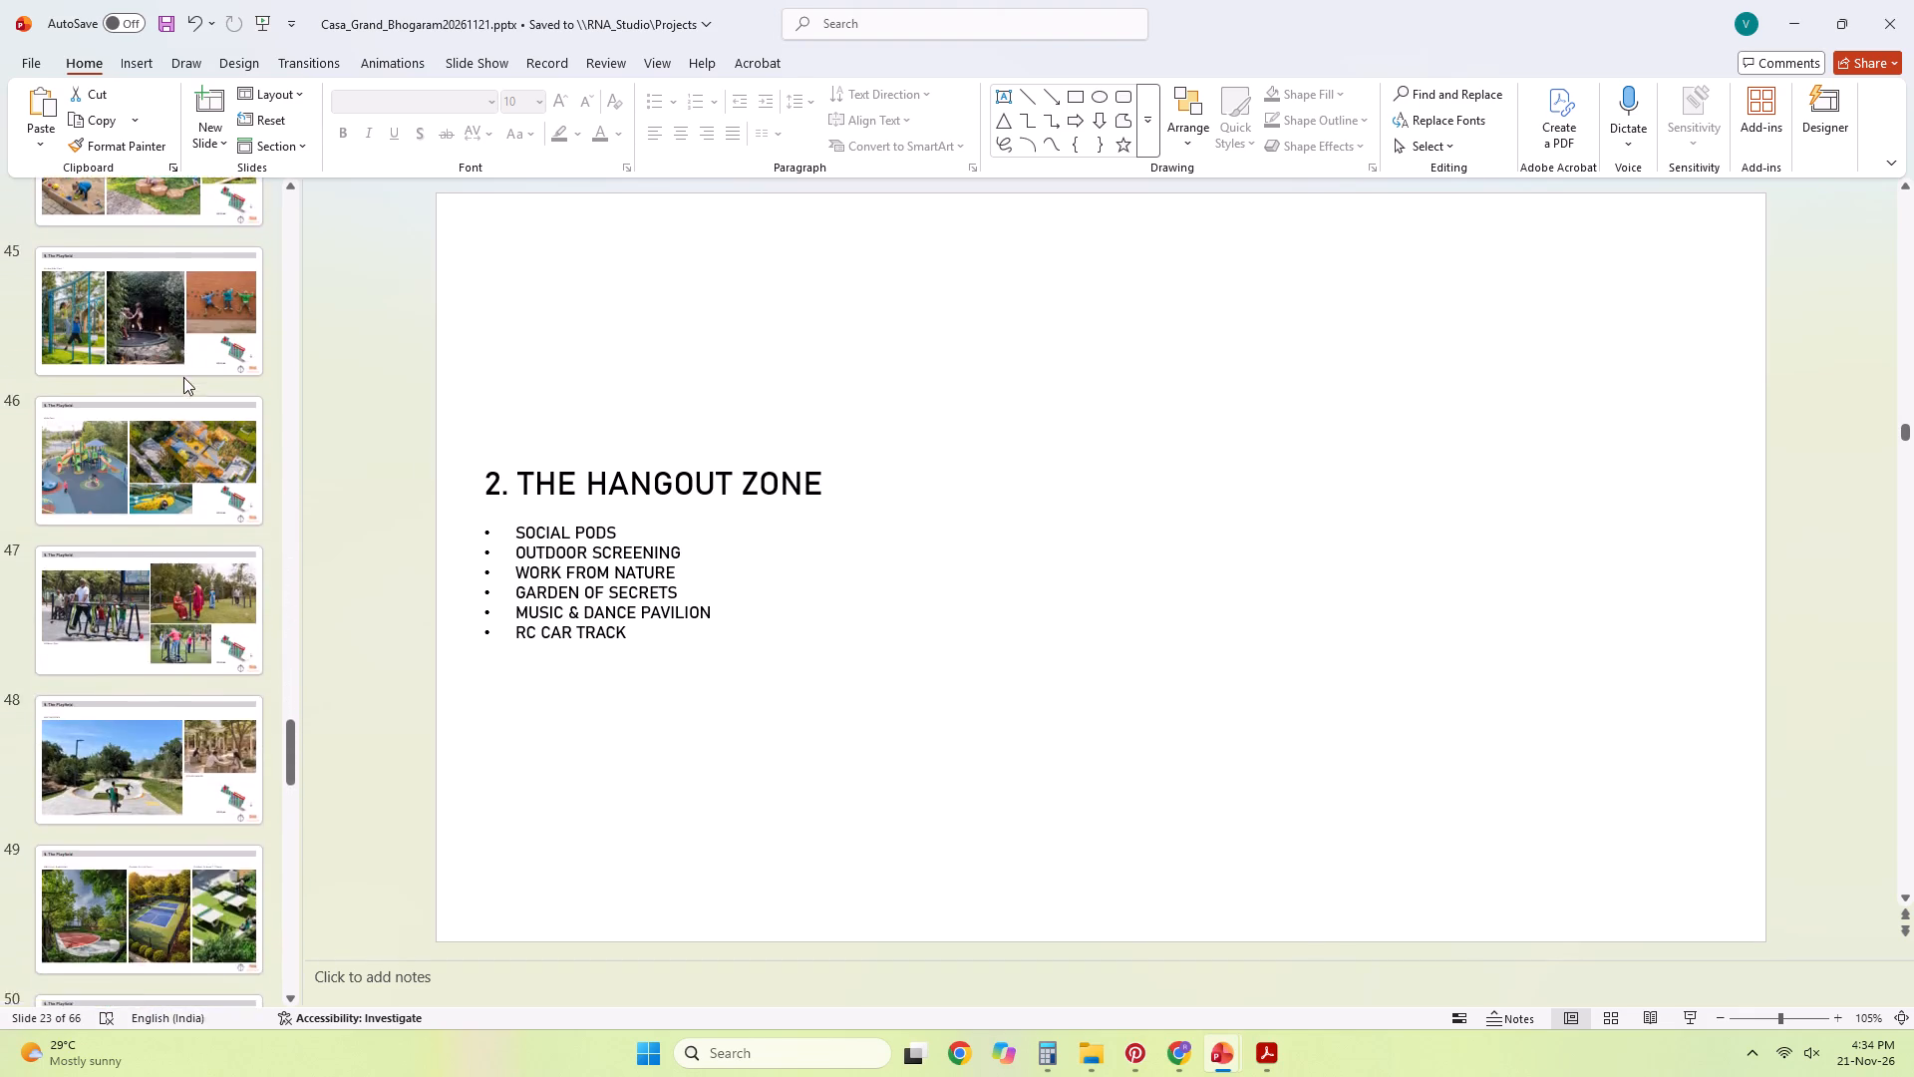
scroll(183, 377, down, 16)
scroll(183, 377, down, 8)
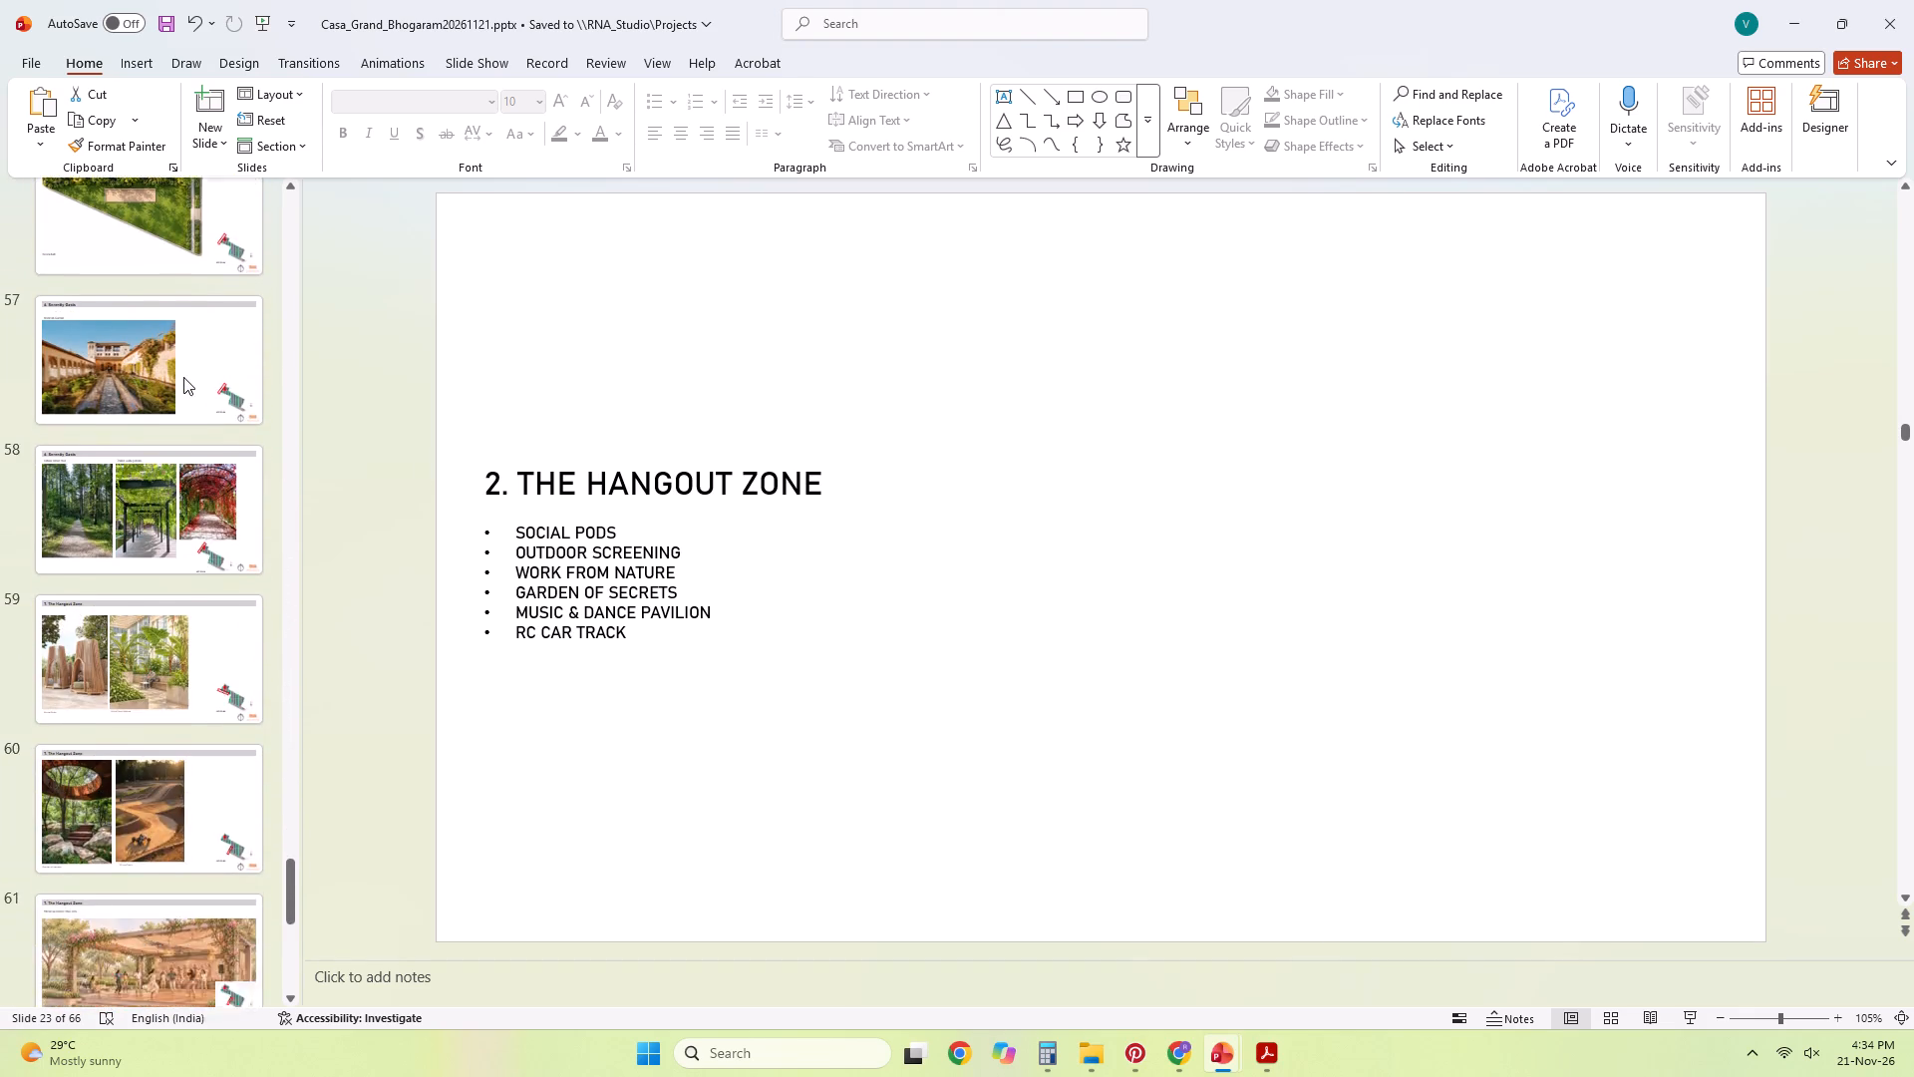
scroll(183, 377, down, 7)
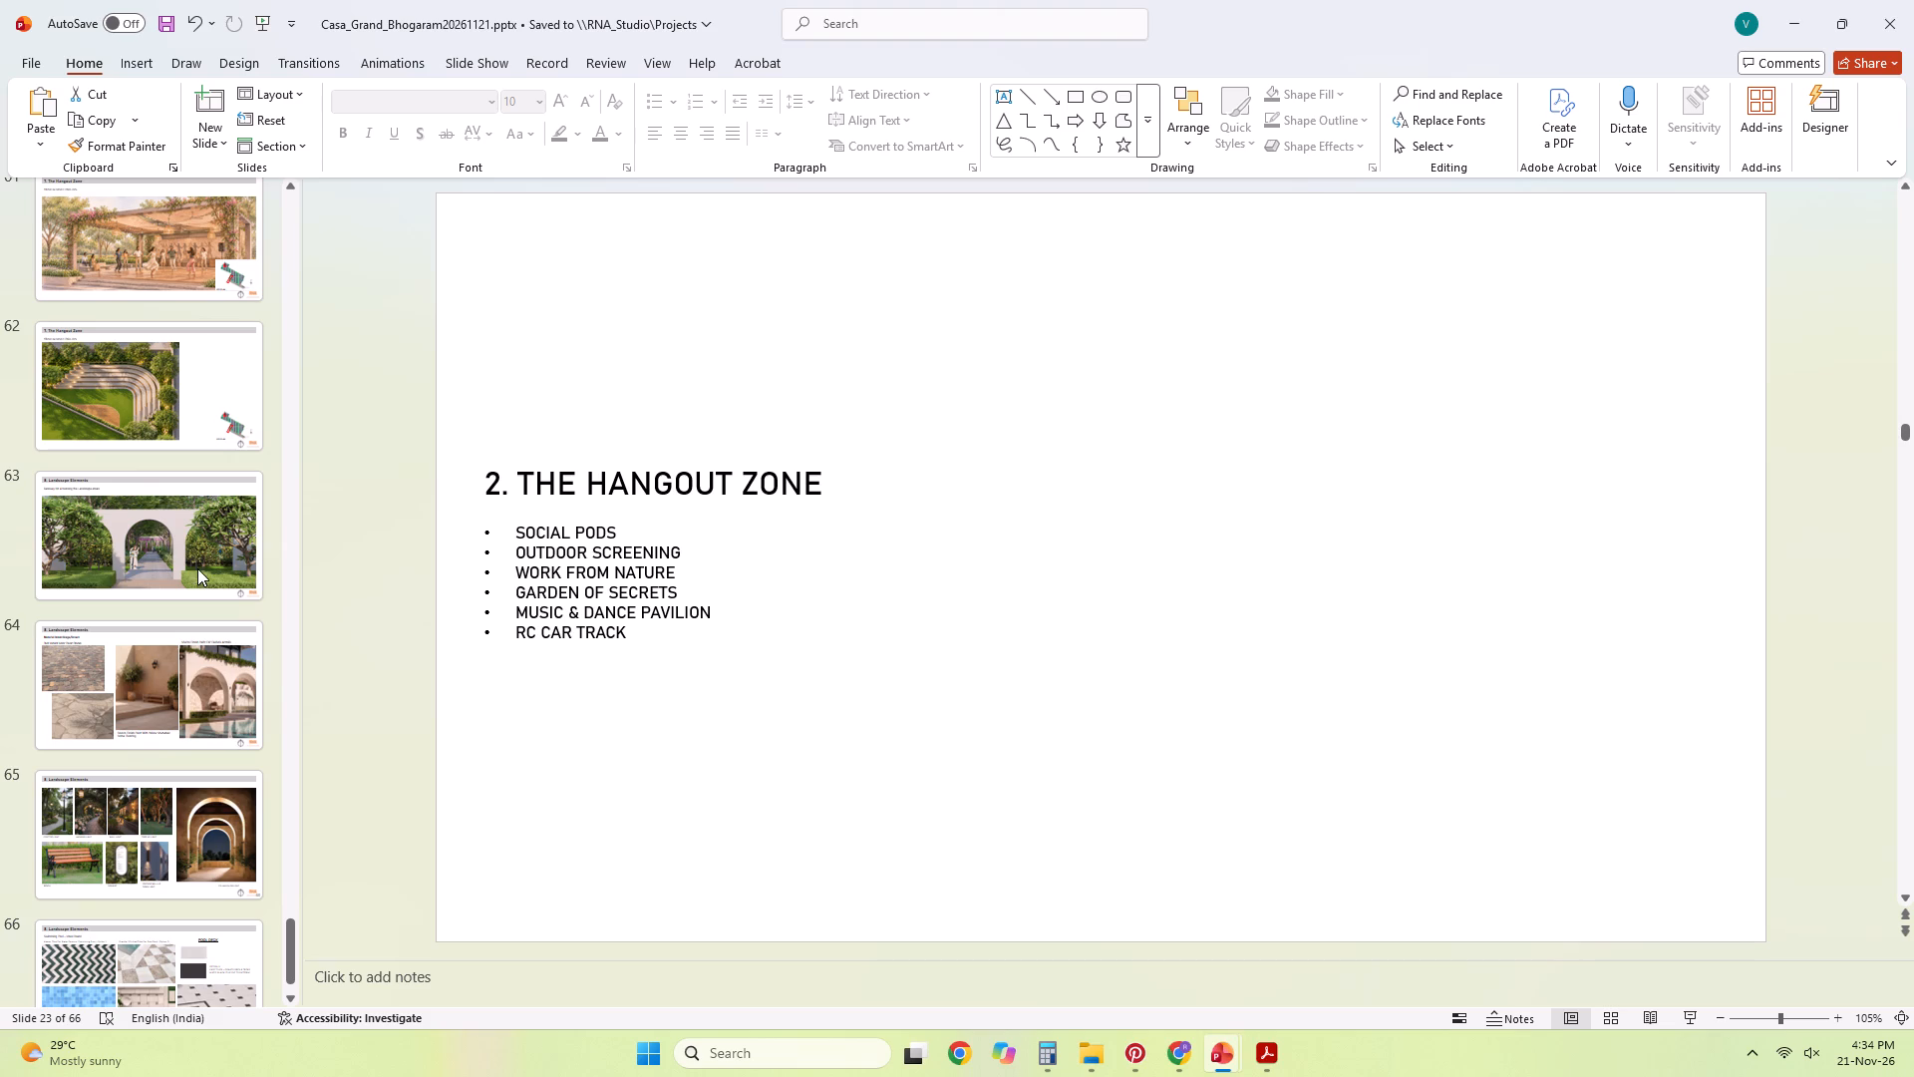
scroll(41, 652, down, 10)
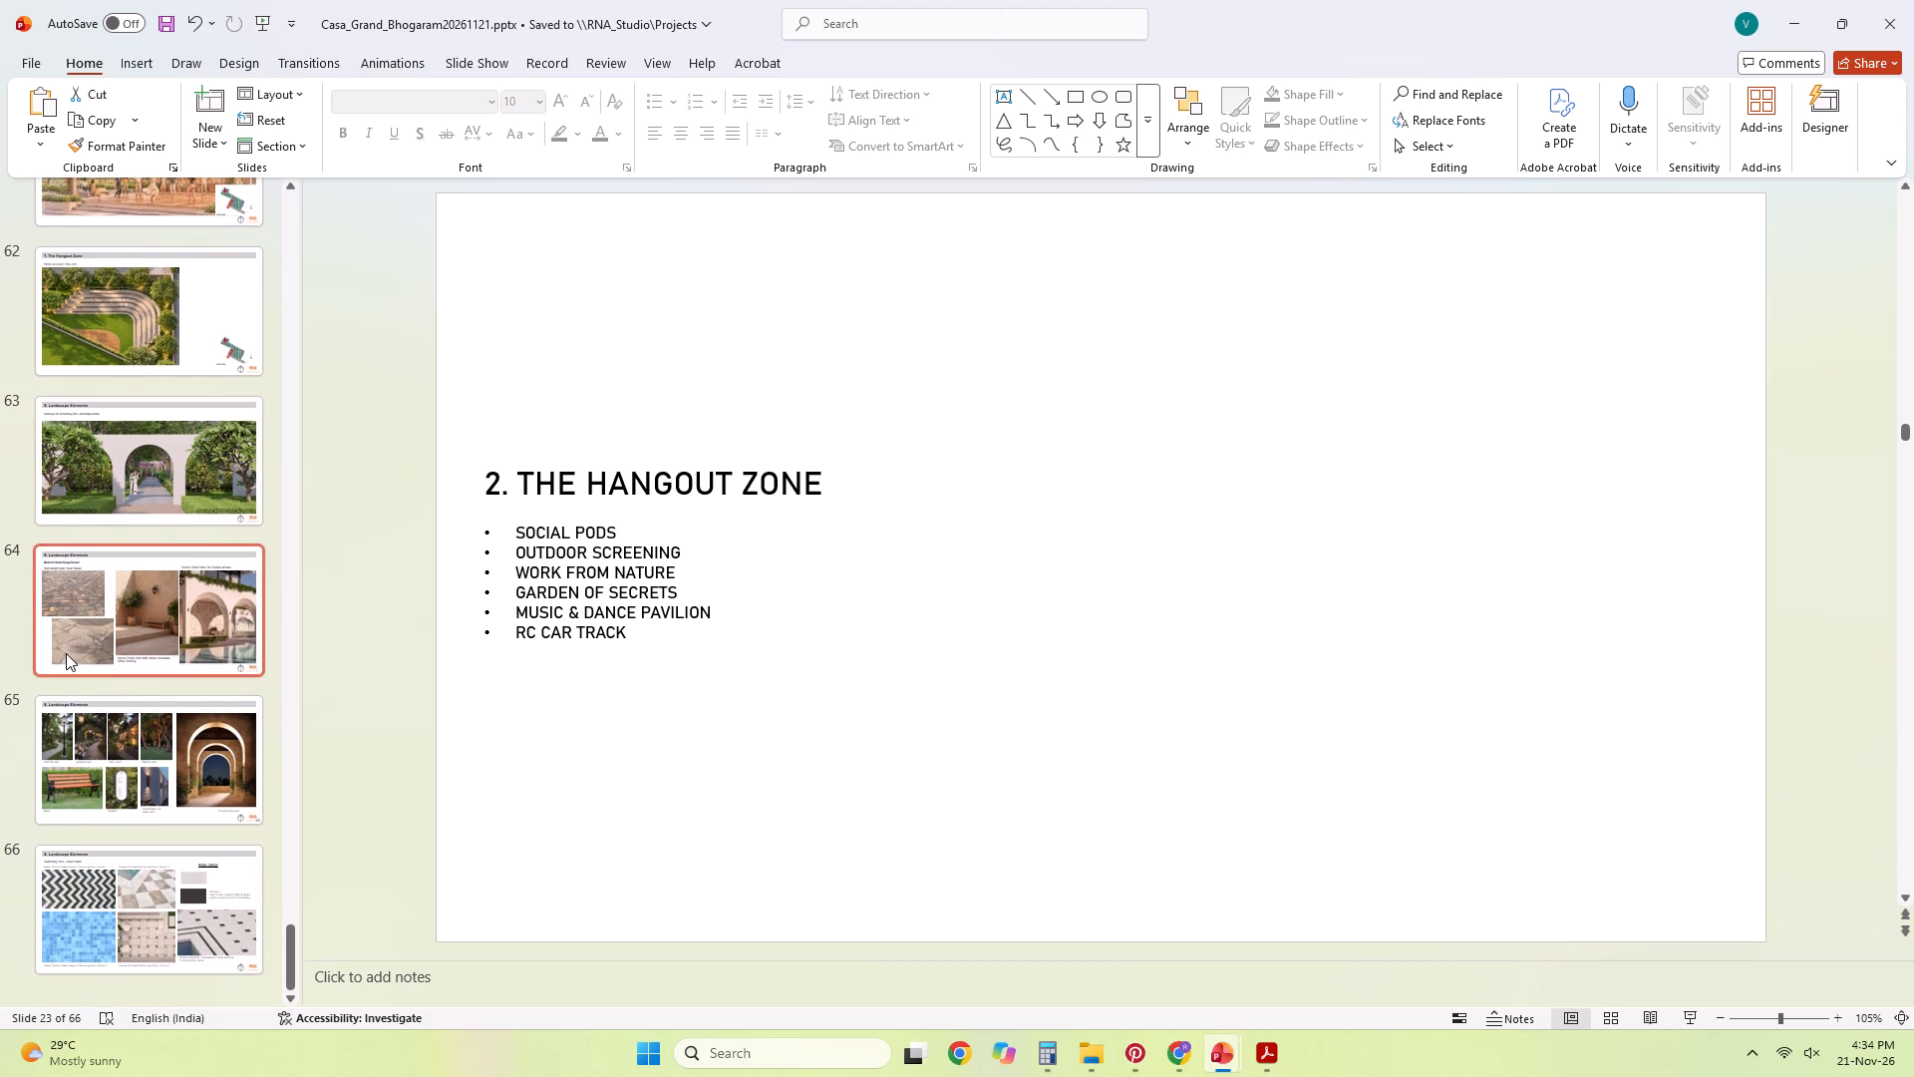
scroll(121, 601, up, 5)
scroll(129, 403, up, 4)
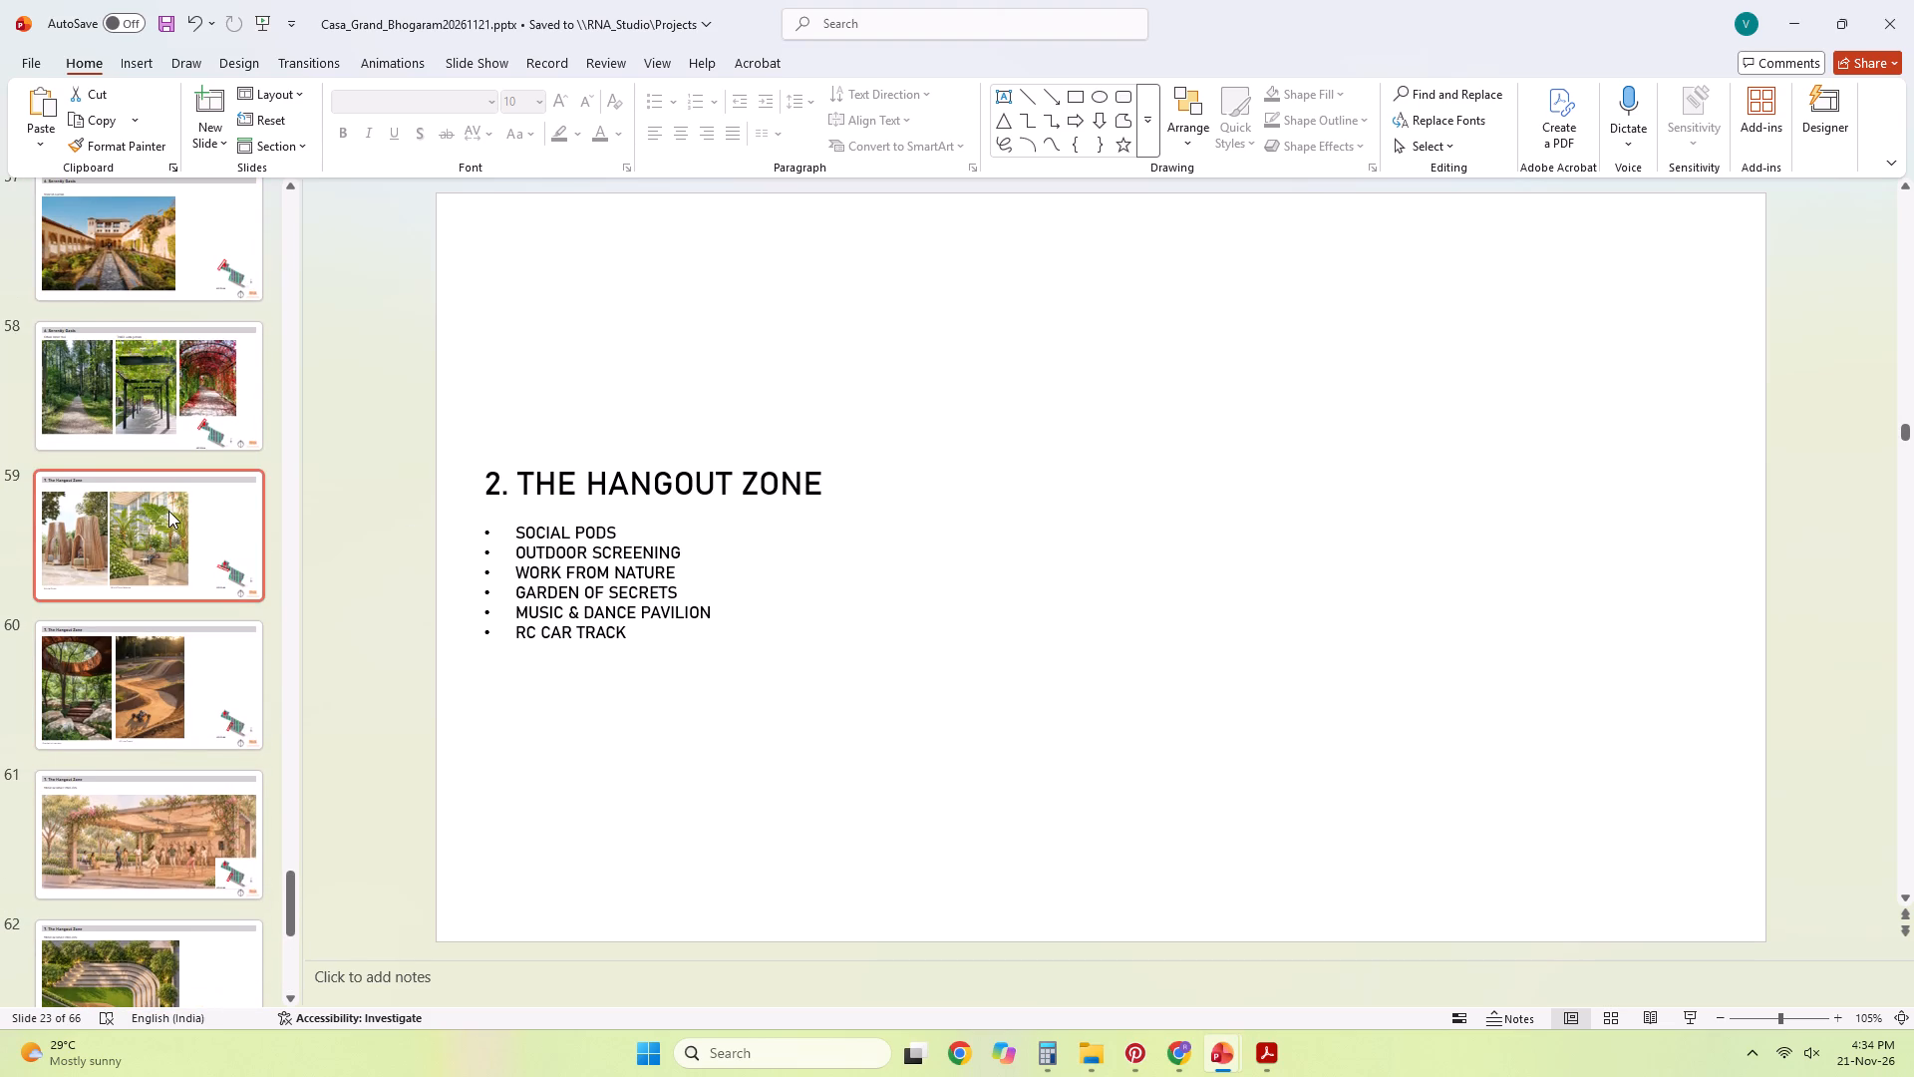
scroll(52, 479, up, 1)
click(89, 570)
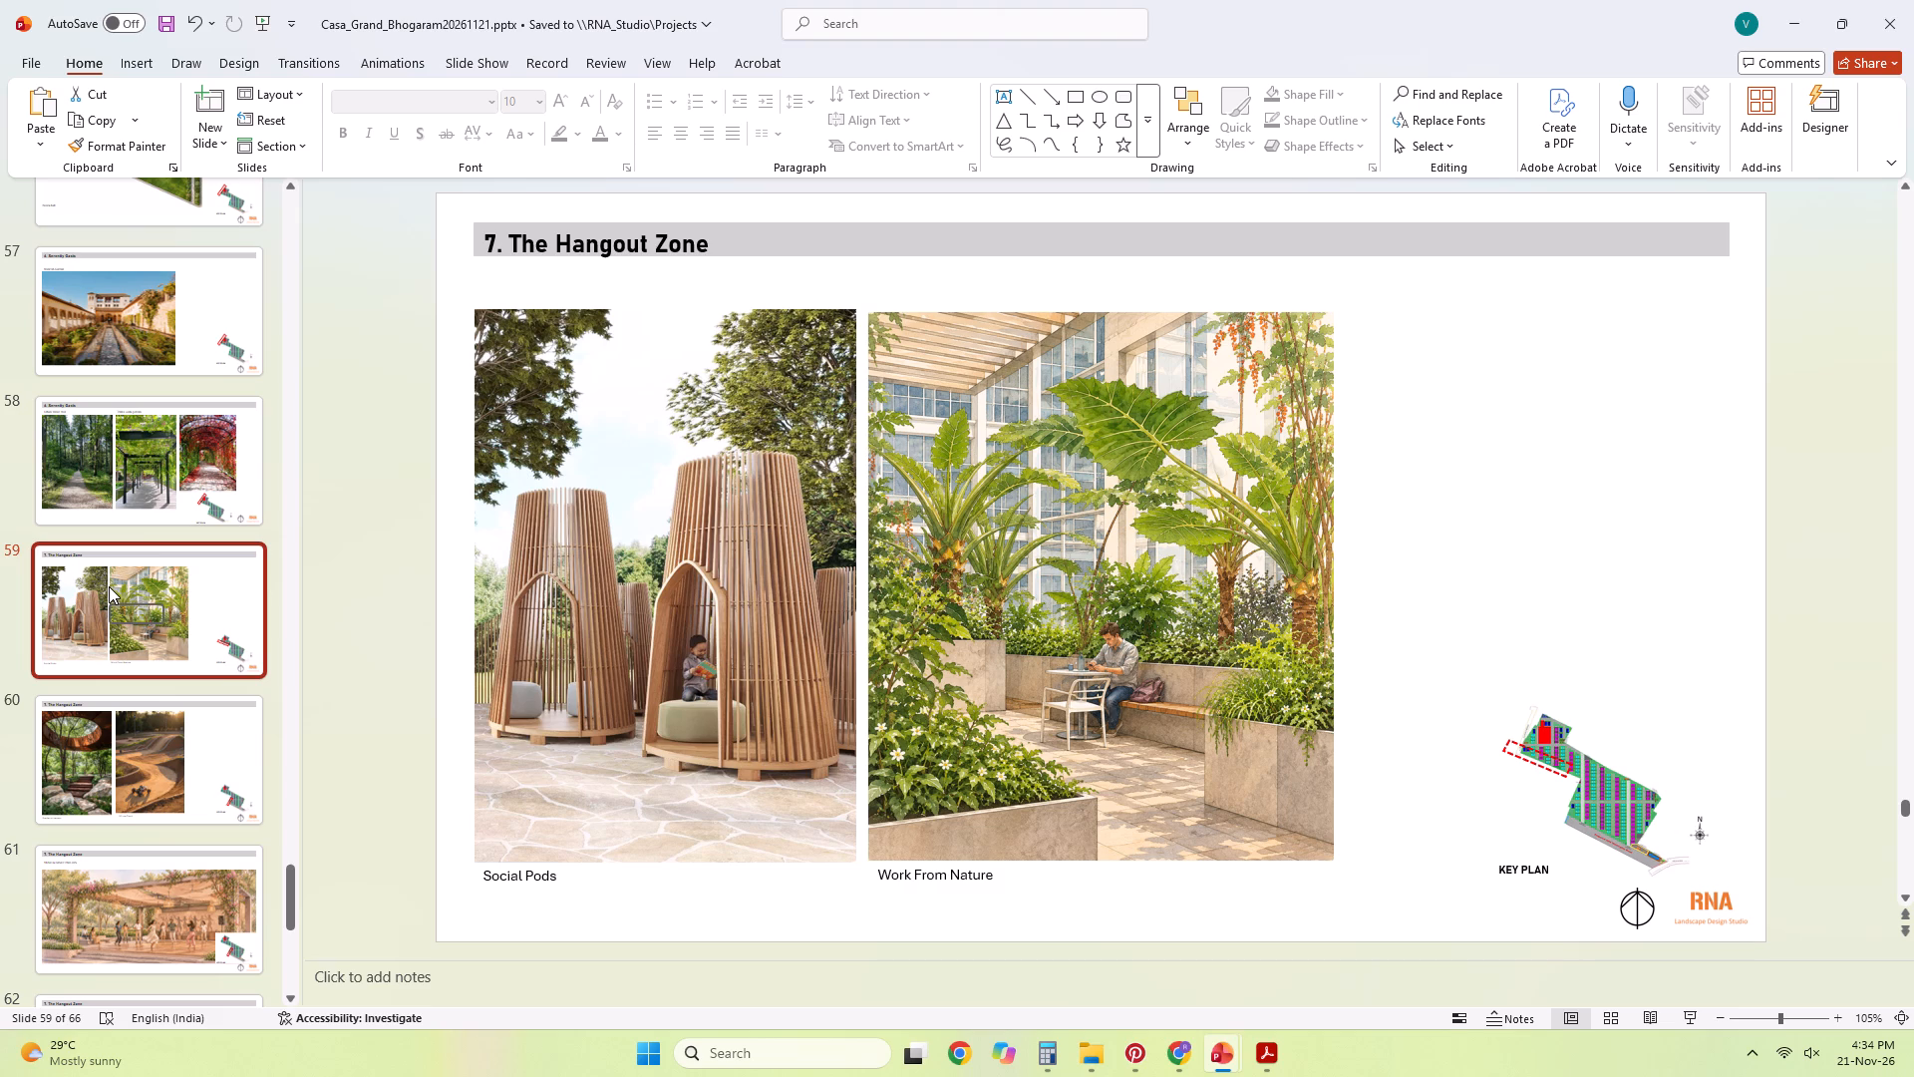
click(106, 595)
scroll(128, 550, down, 2)
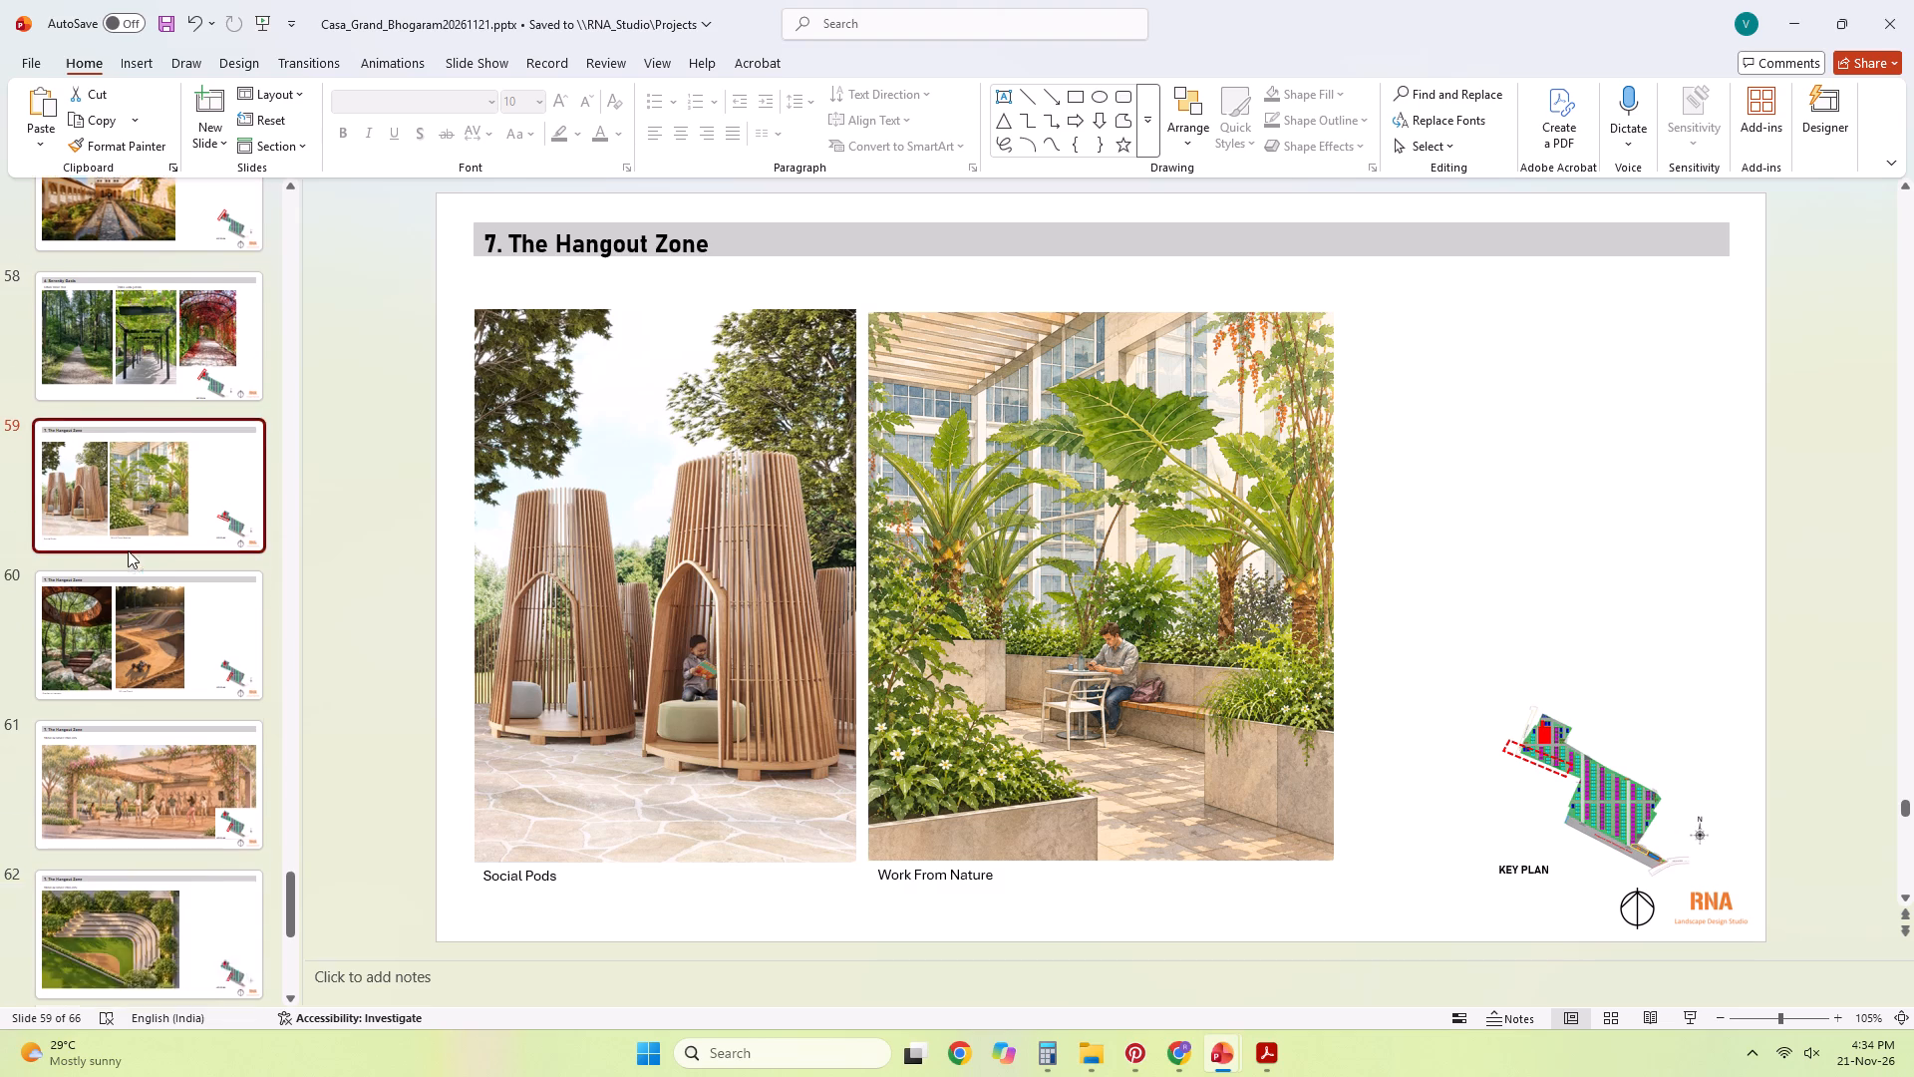
scroll(128, 550, down, 5)
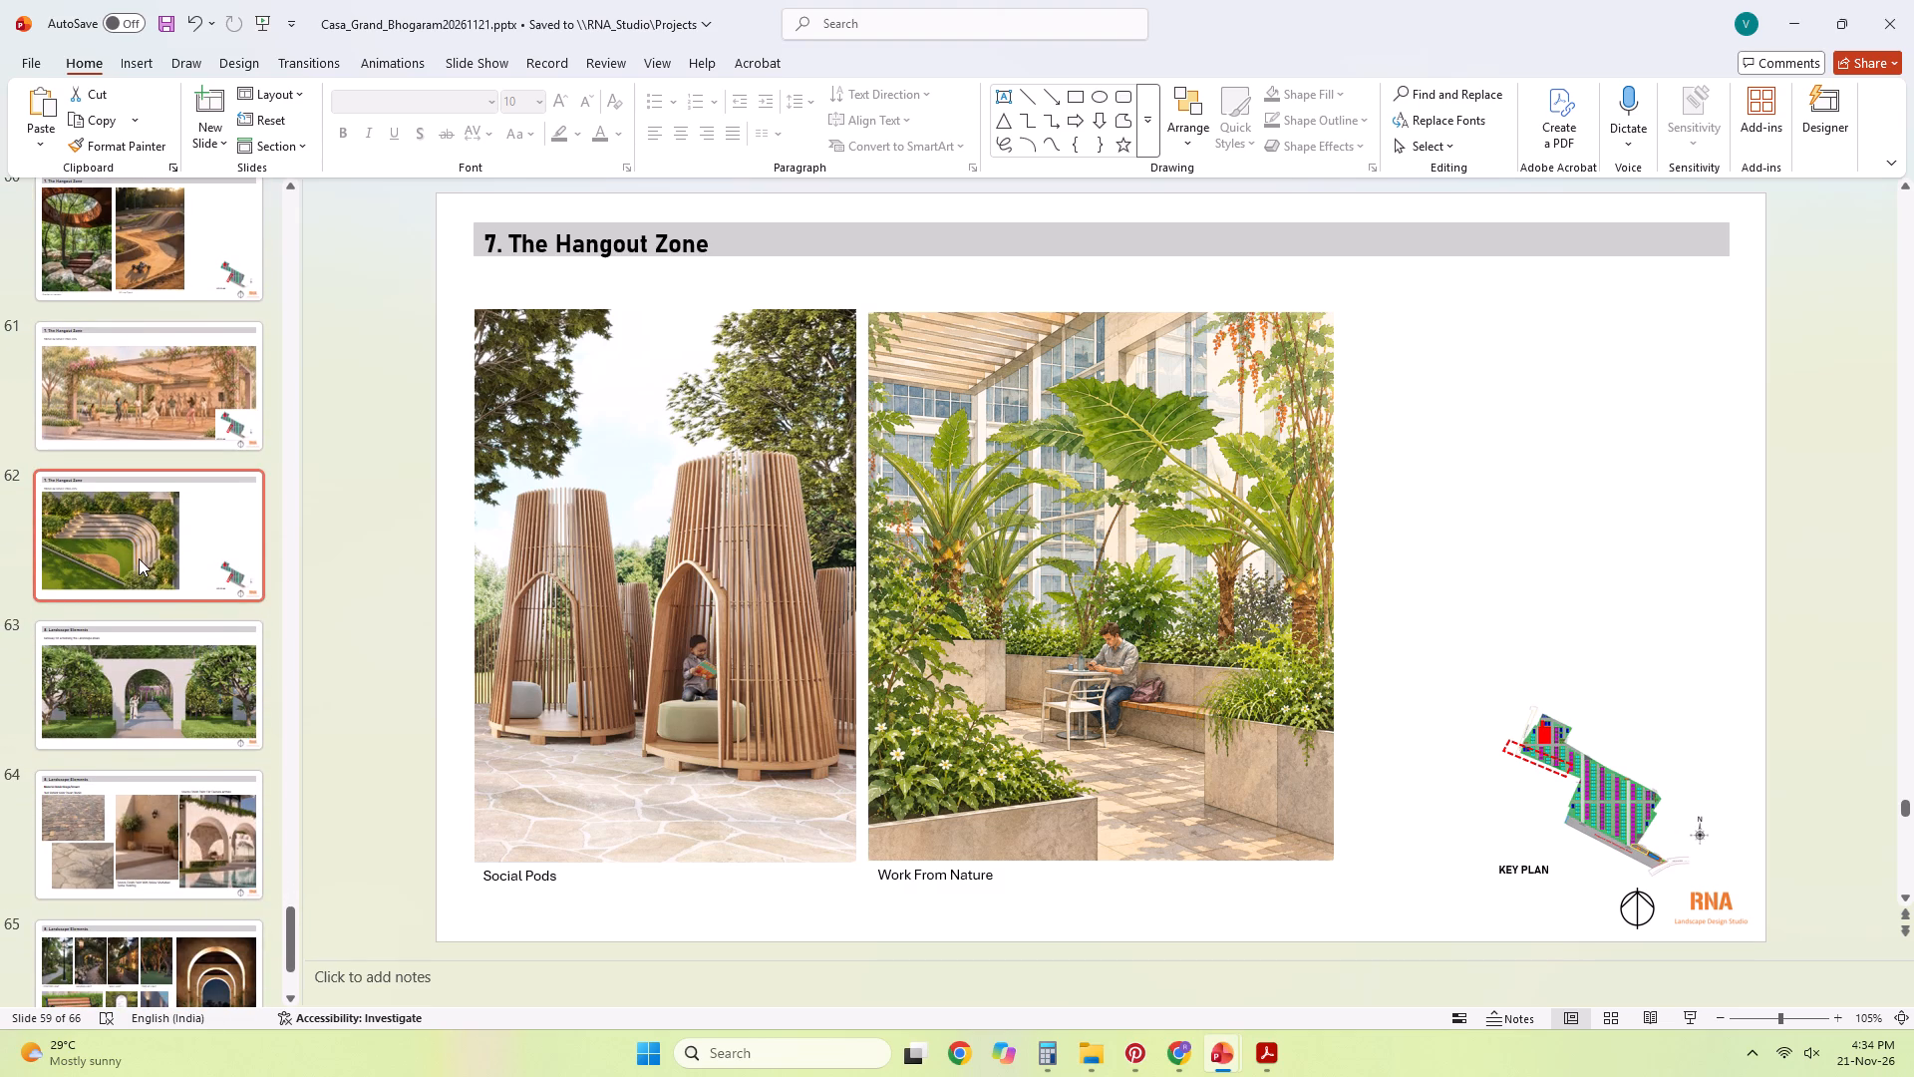
shift+click(139, 558)
right_click(139, 558)
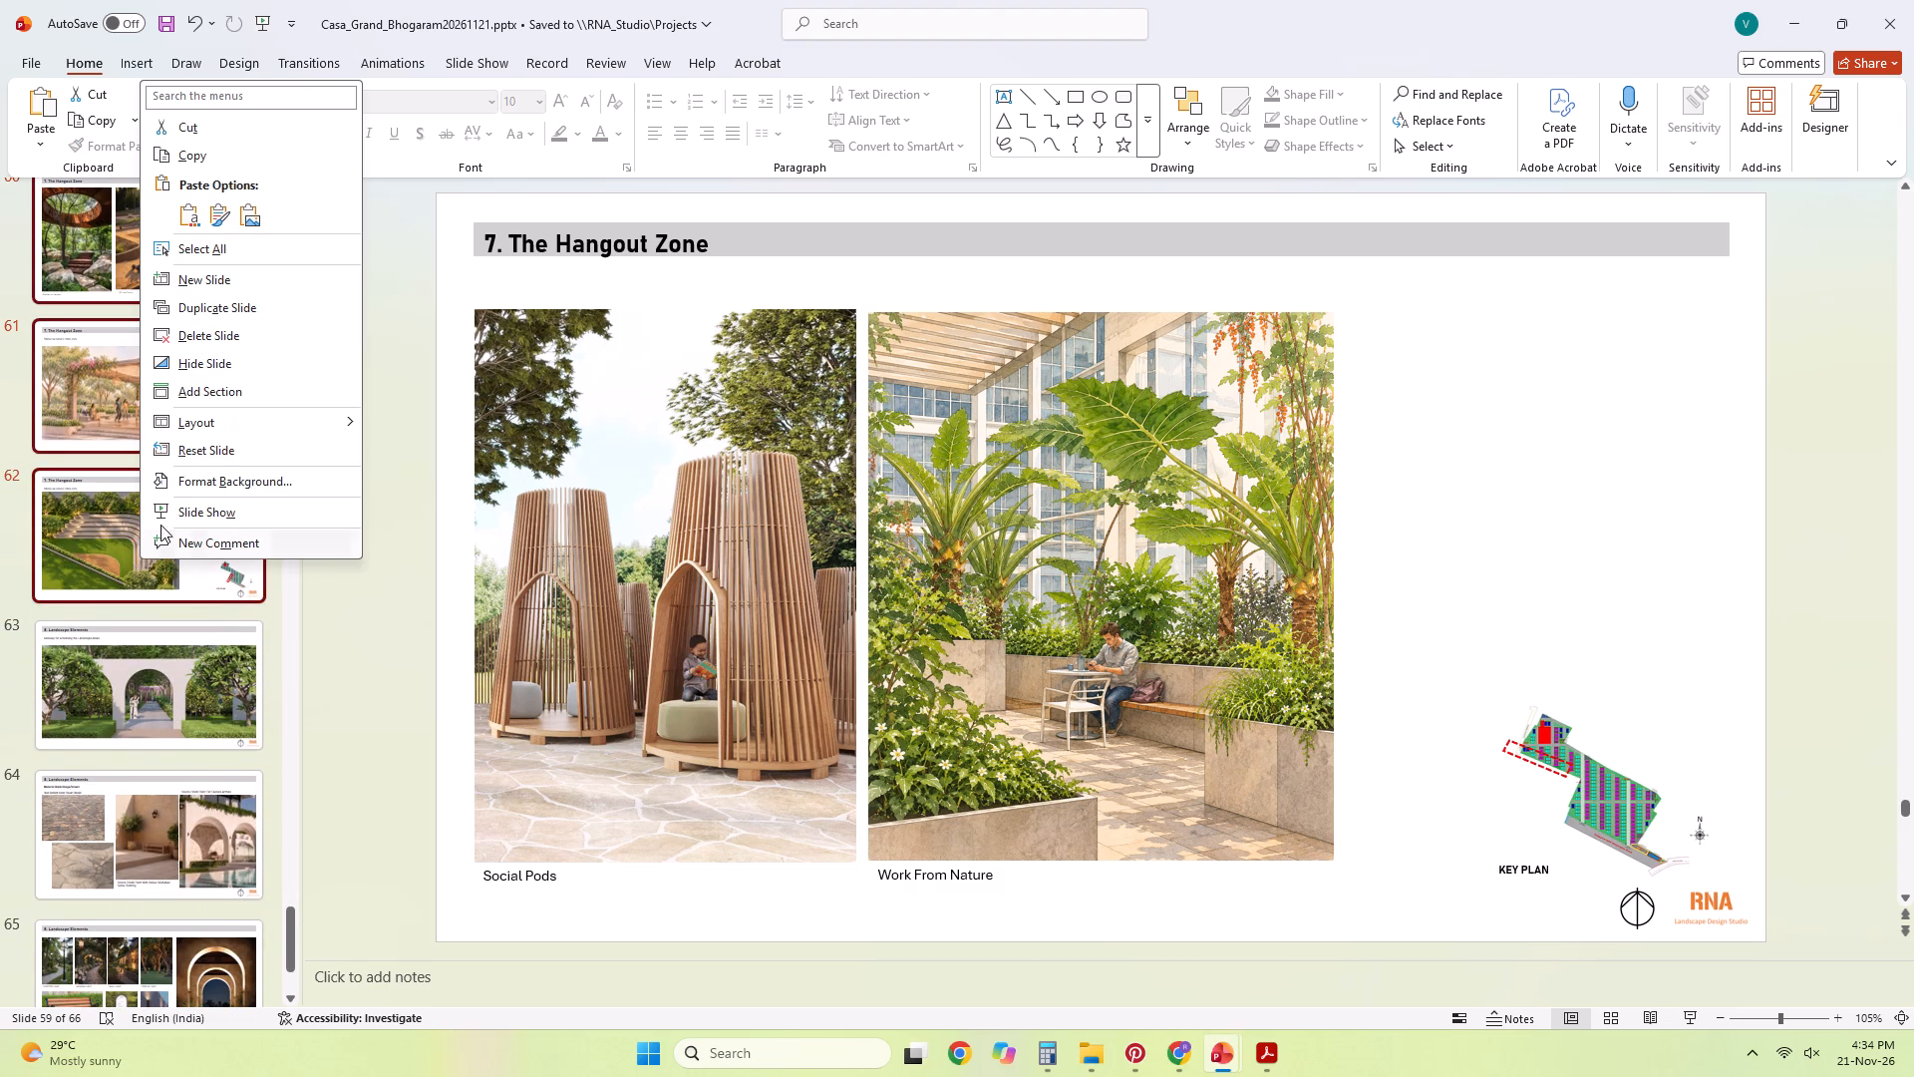
scroll(64, 697, down, 2)
scroll(133, 525, down, 2)
click(316, 667)
scroll(159, 589, up, 3)
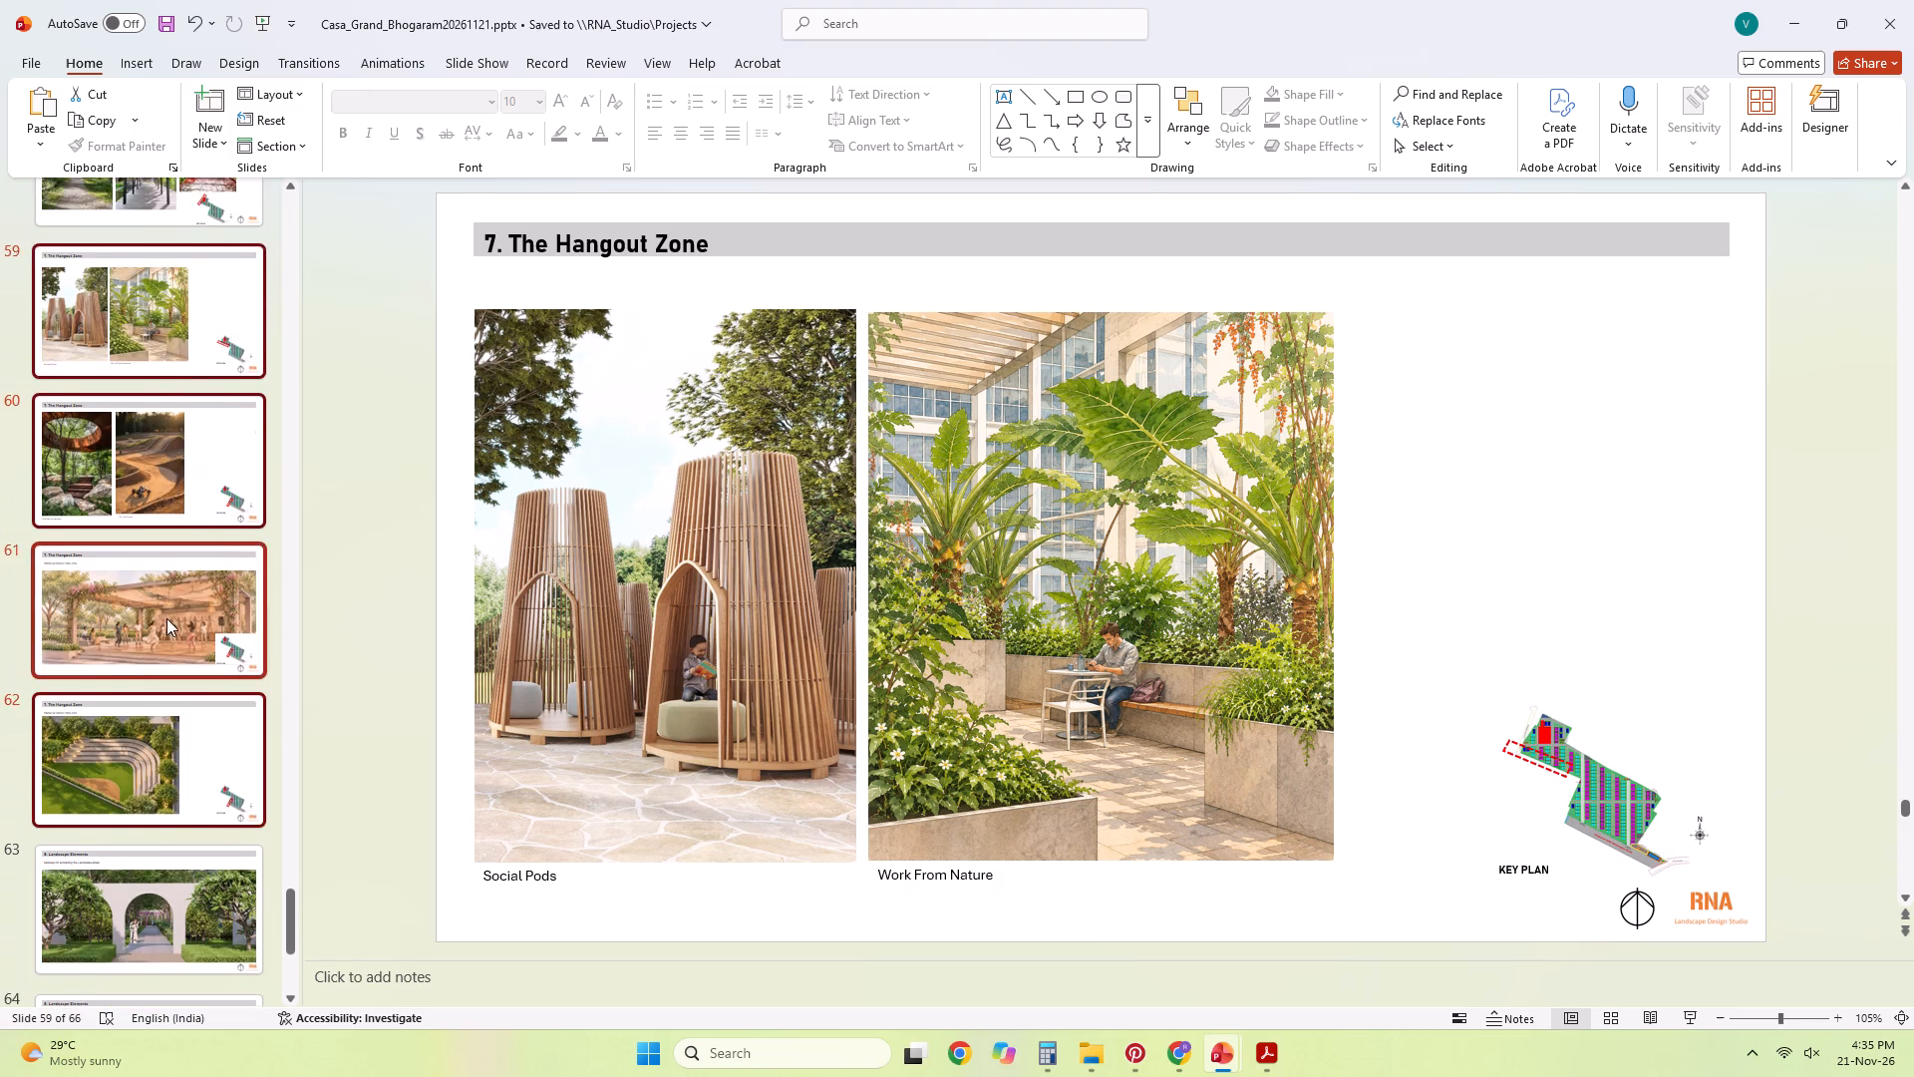
scroll(166, 618, up, 5)
drag(146, 682, 144, 630)
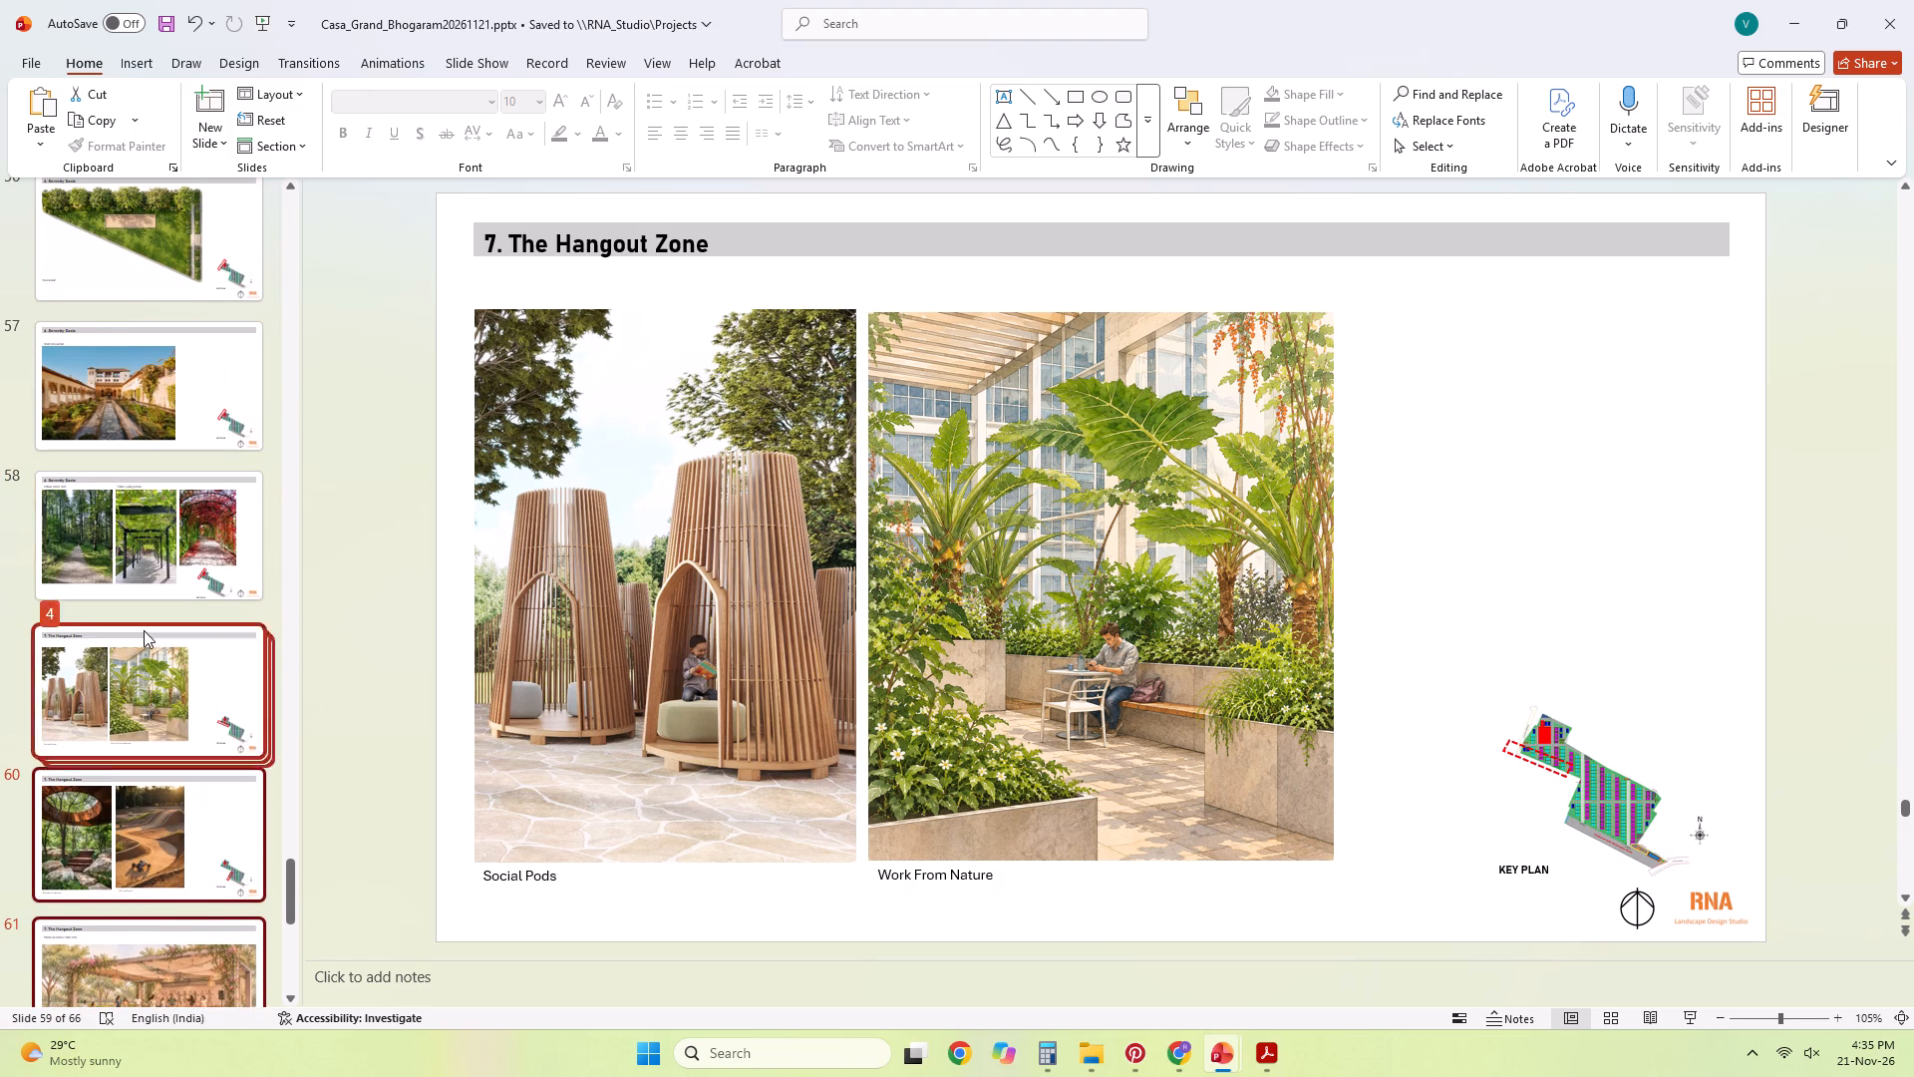
drag(144, 630, 143, 159)
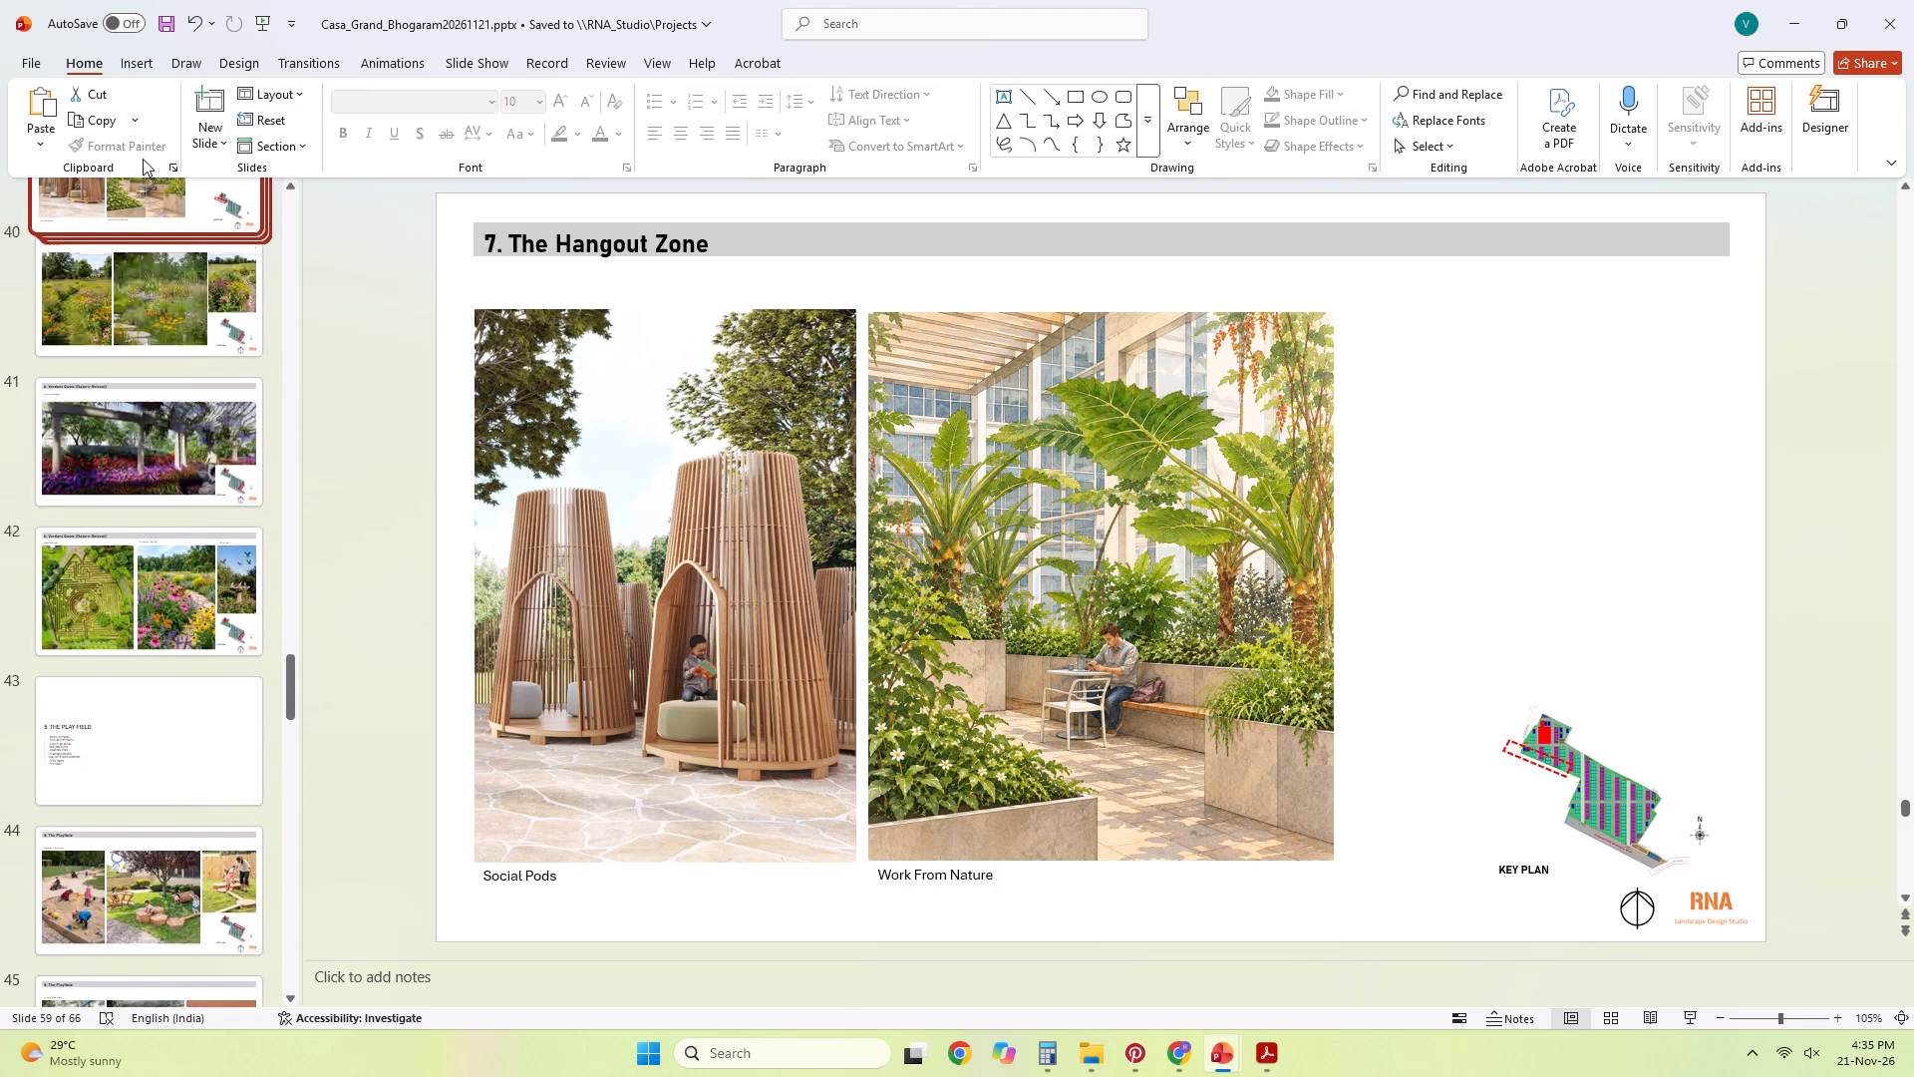
drag(143, 159, 149, 499)
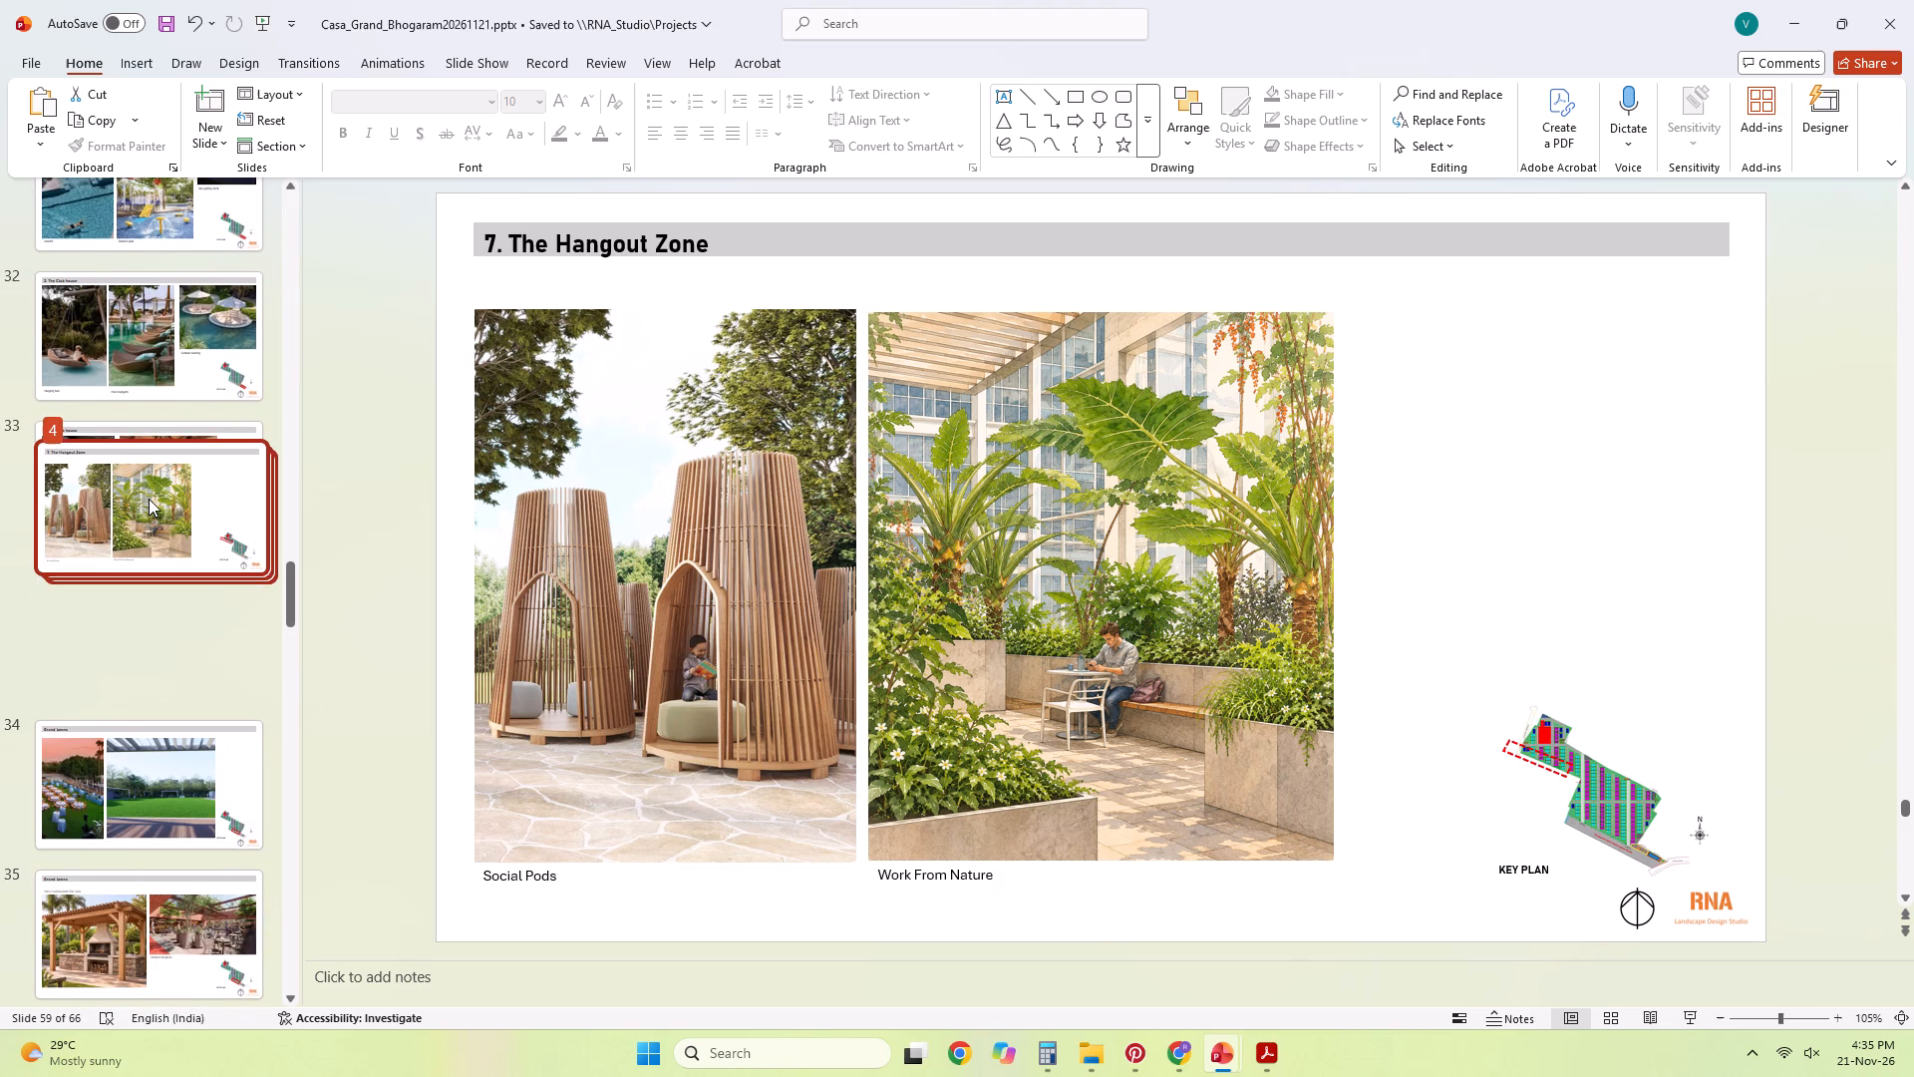
drag(149, 499, 141, 675)
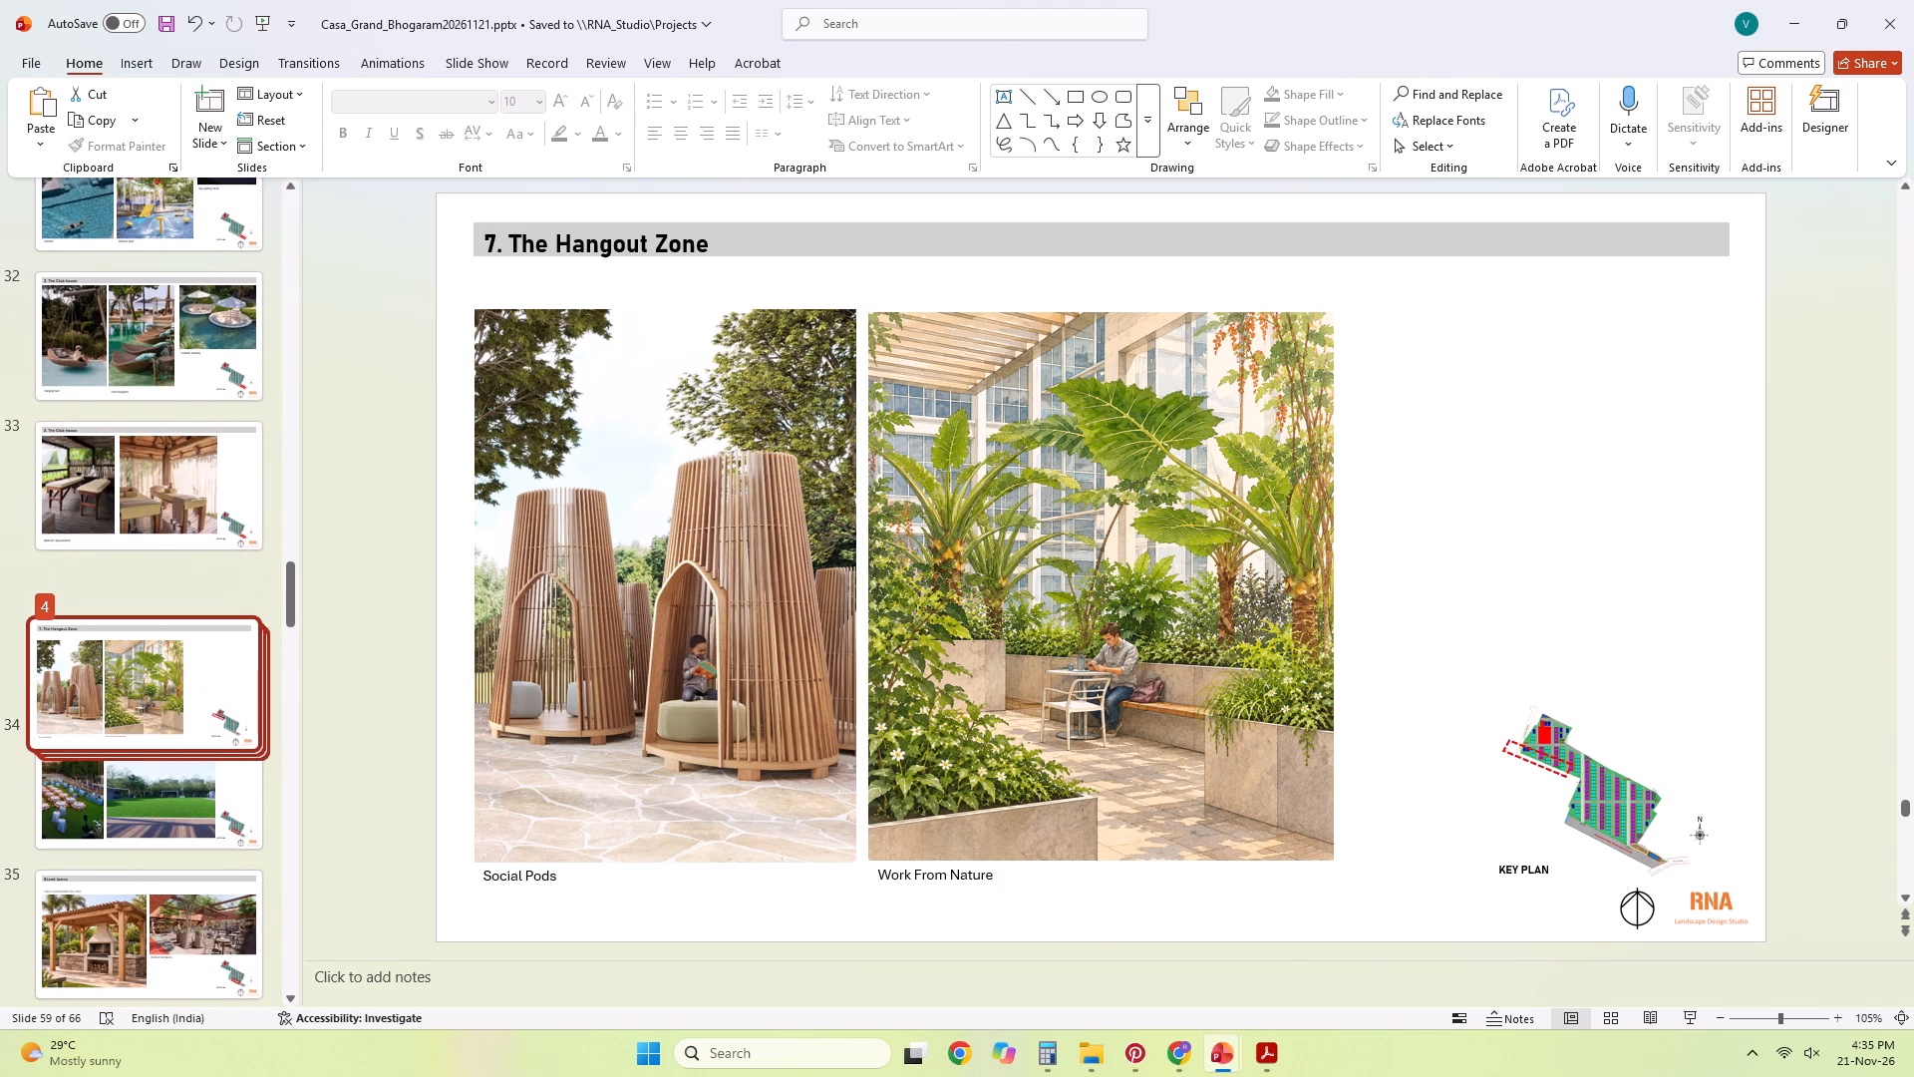
drag(141, 675, 139, 542)
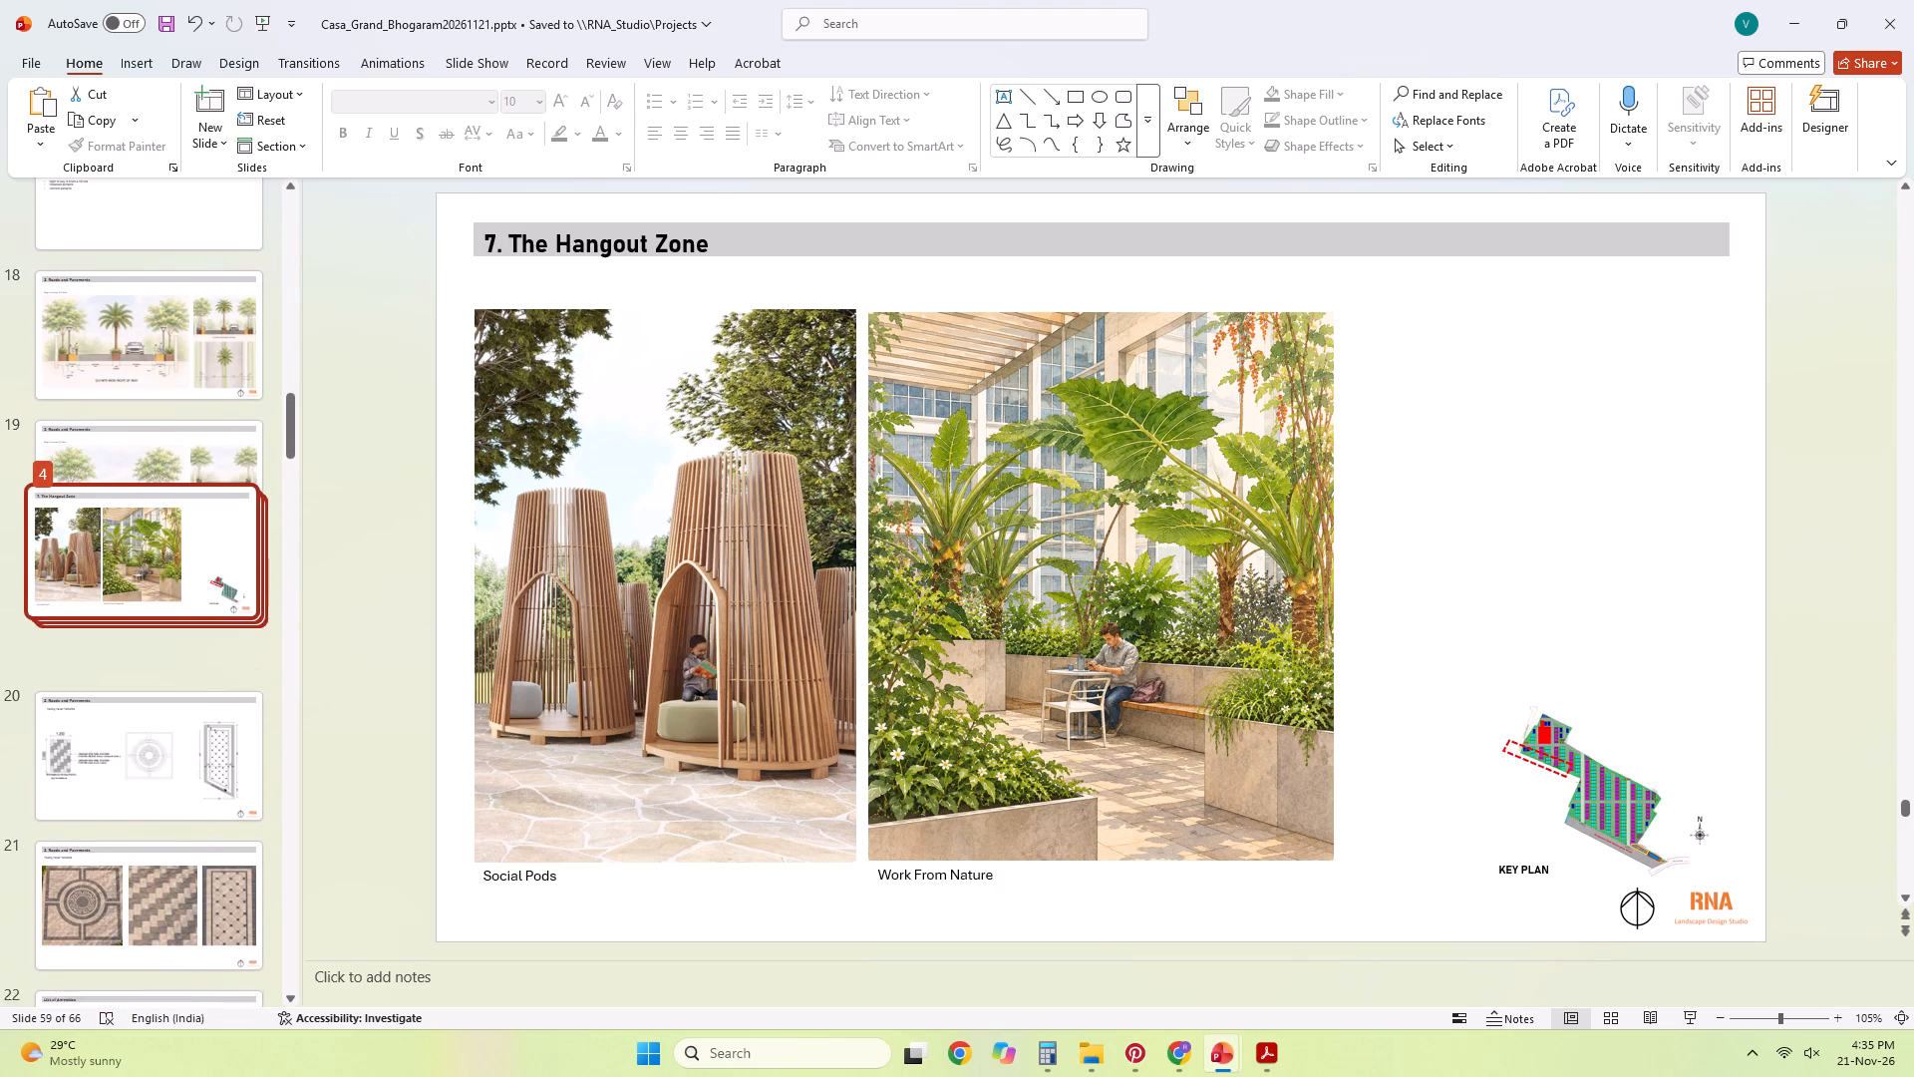
drag(139, 542, 161, 1022)
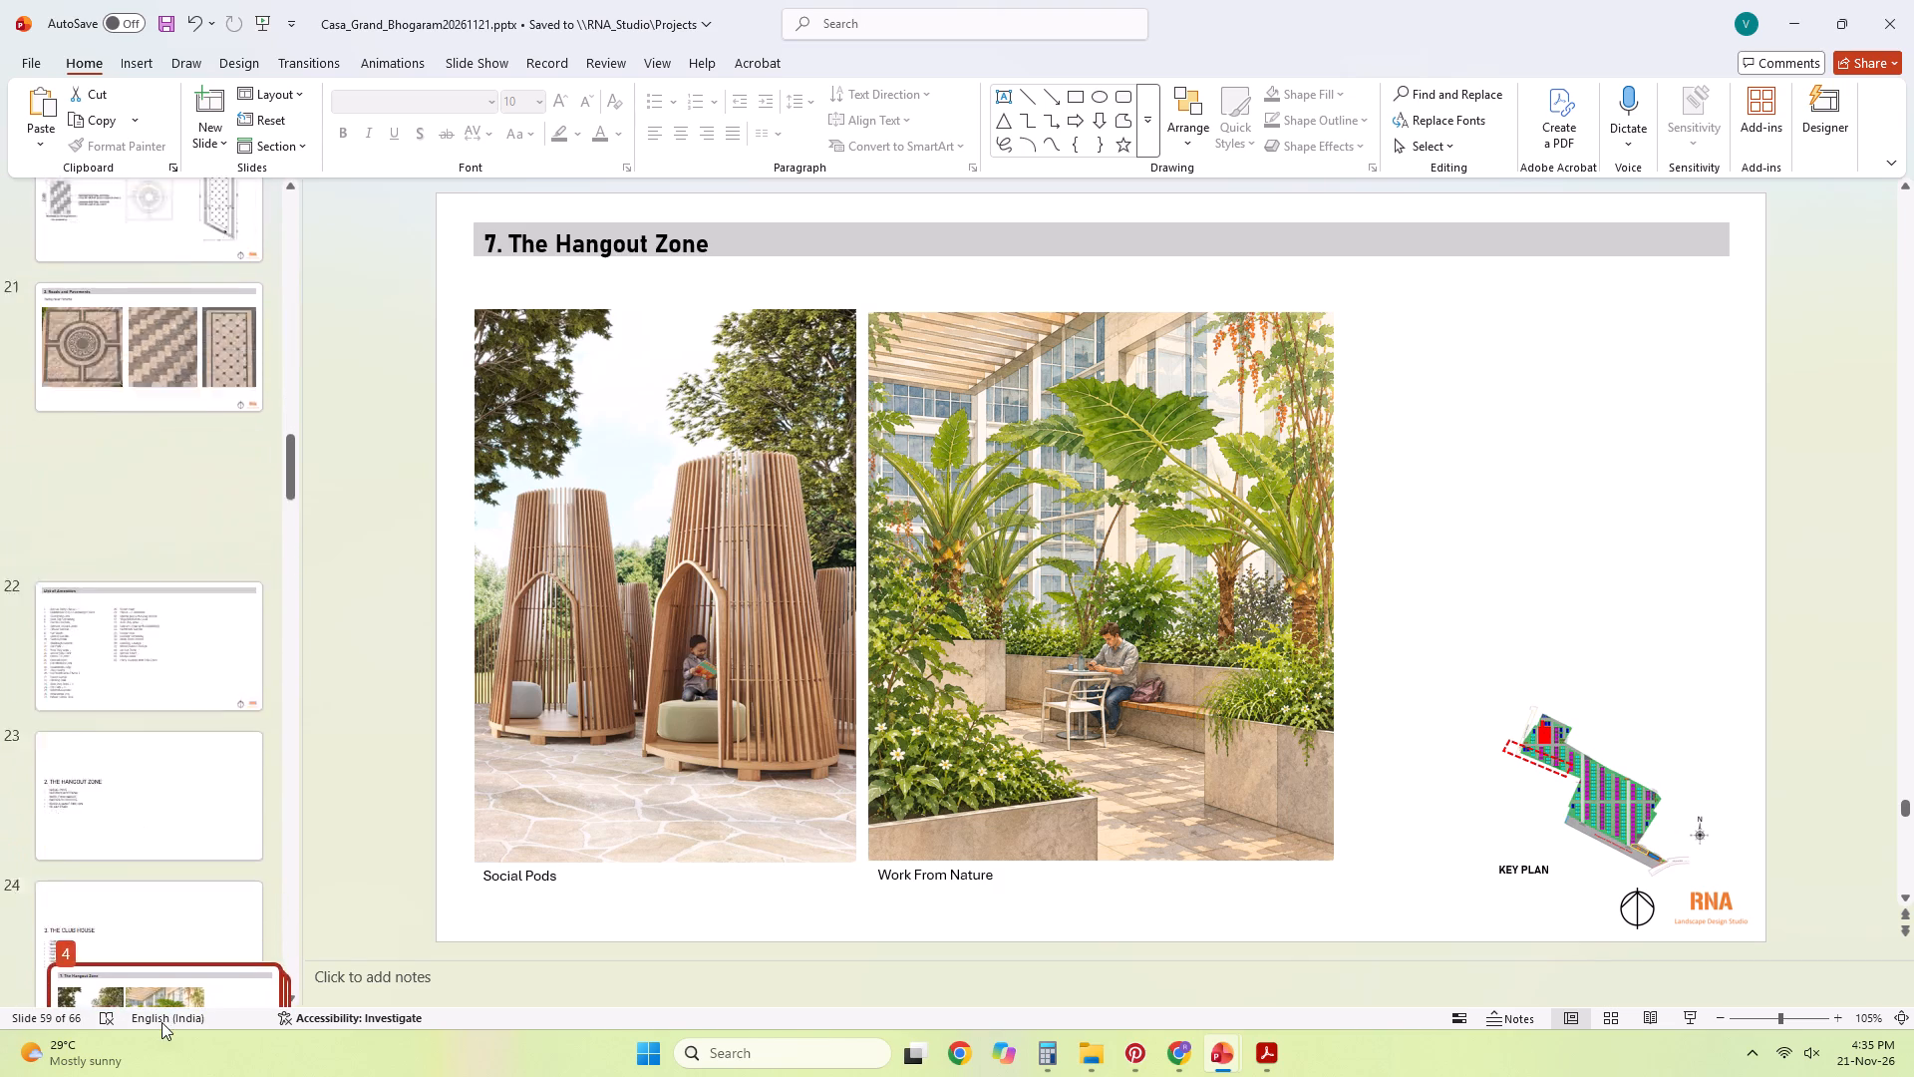
drag(161, 1022, 142, 446)
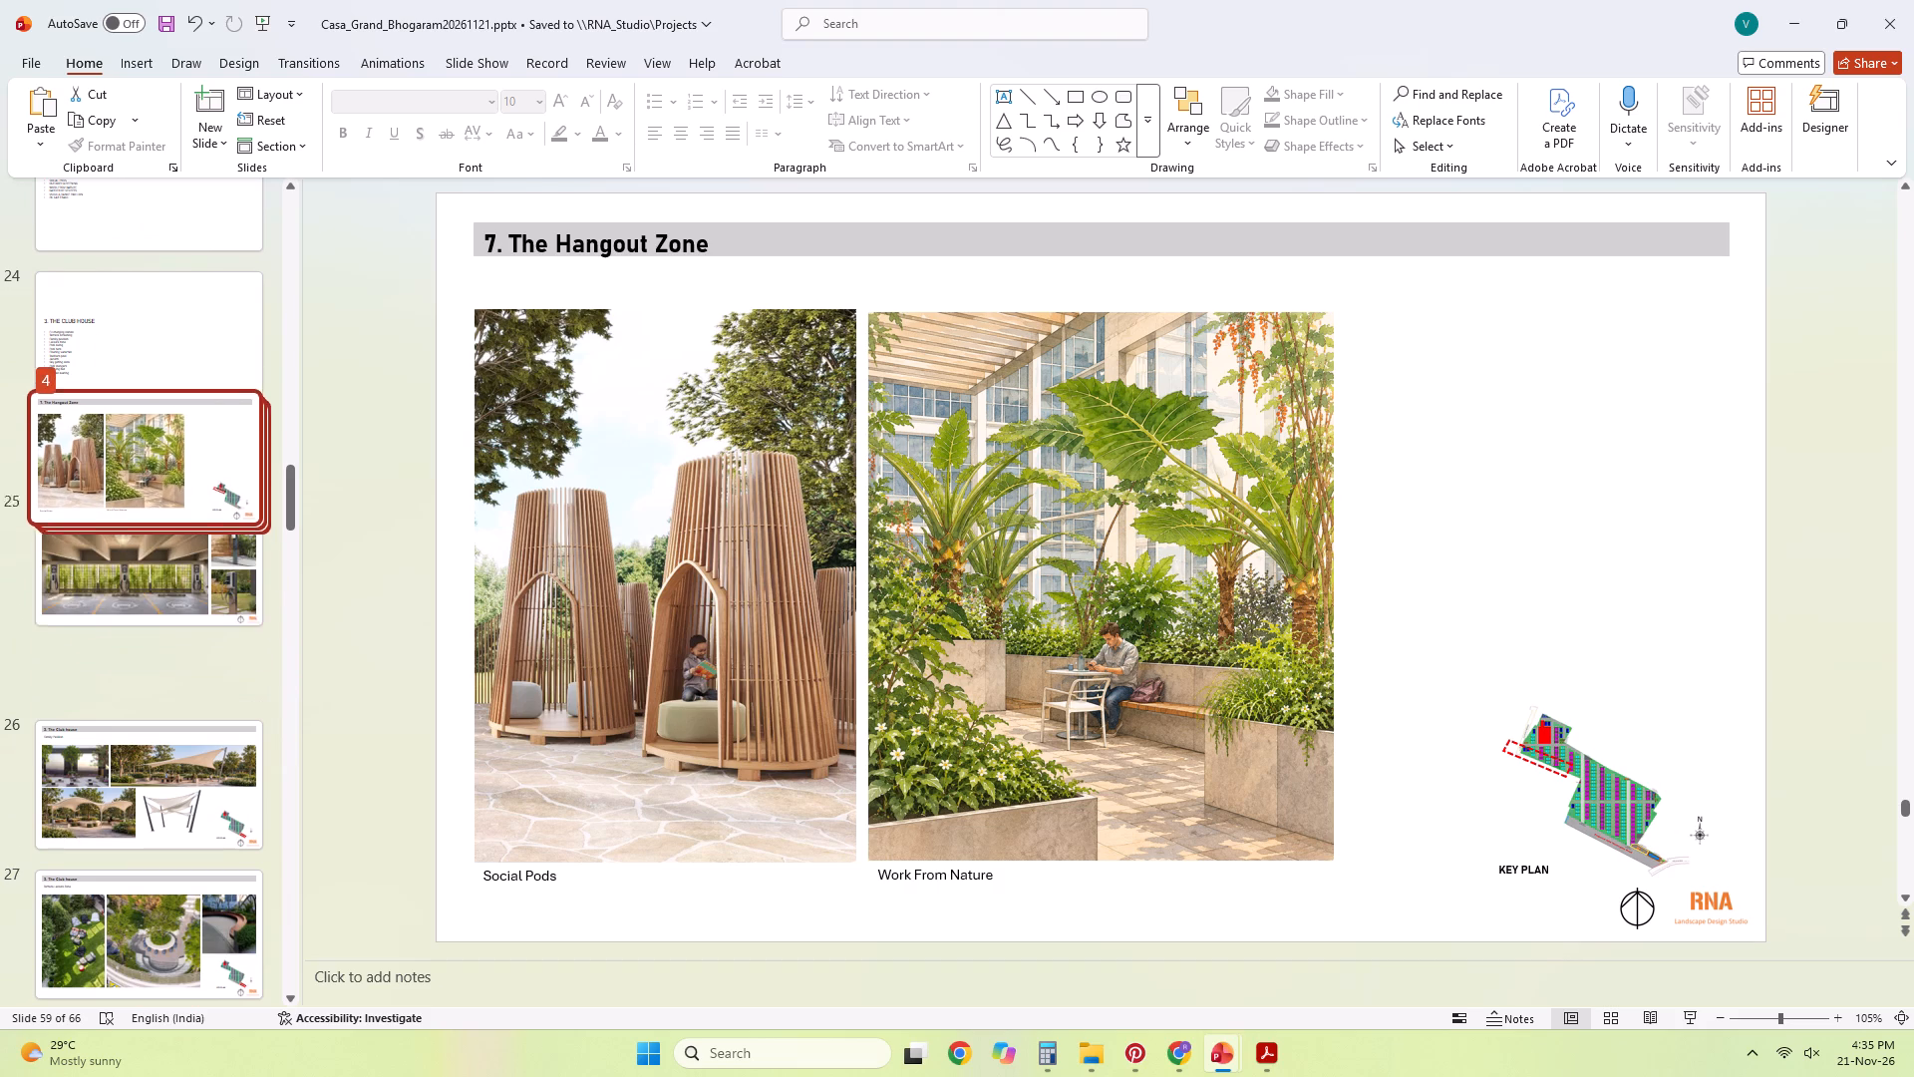
drag(142, 446, 141, 338)
scroll(47, 360, up, 2)
Change the section number in the title of the Garden of secrets and RC car Track slide to 2.
click(111, 354)
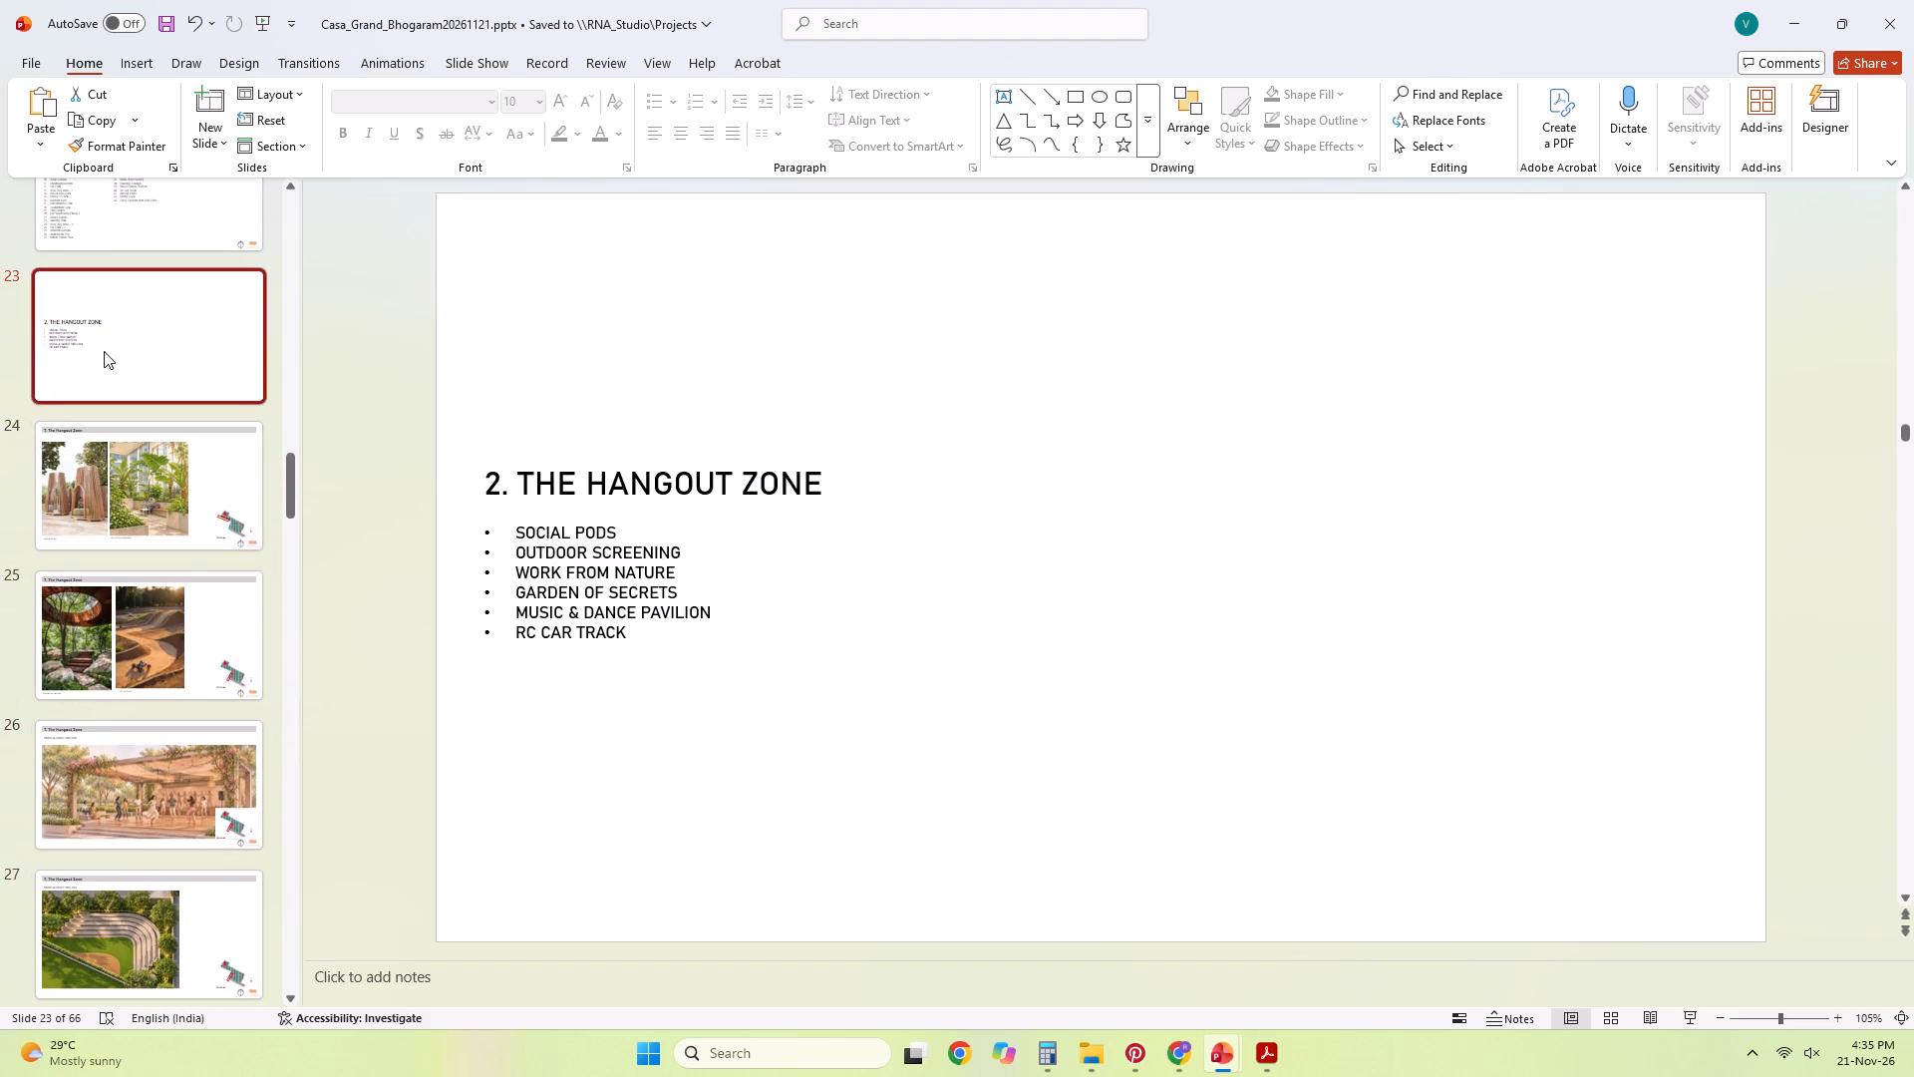
click(150, 634)
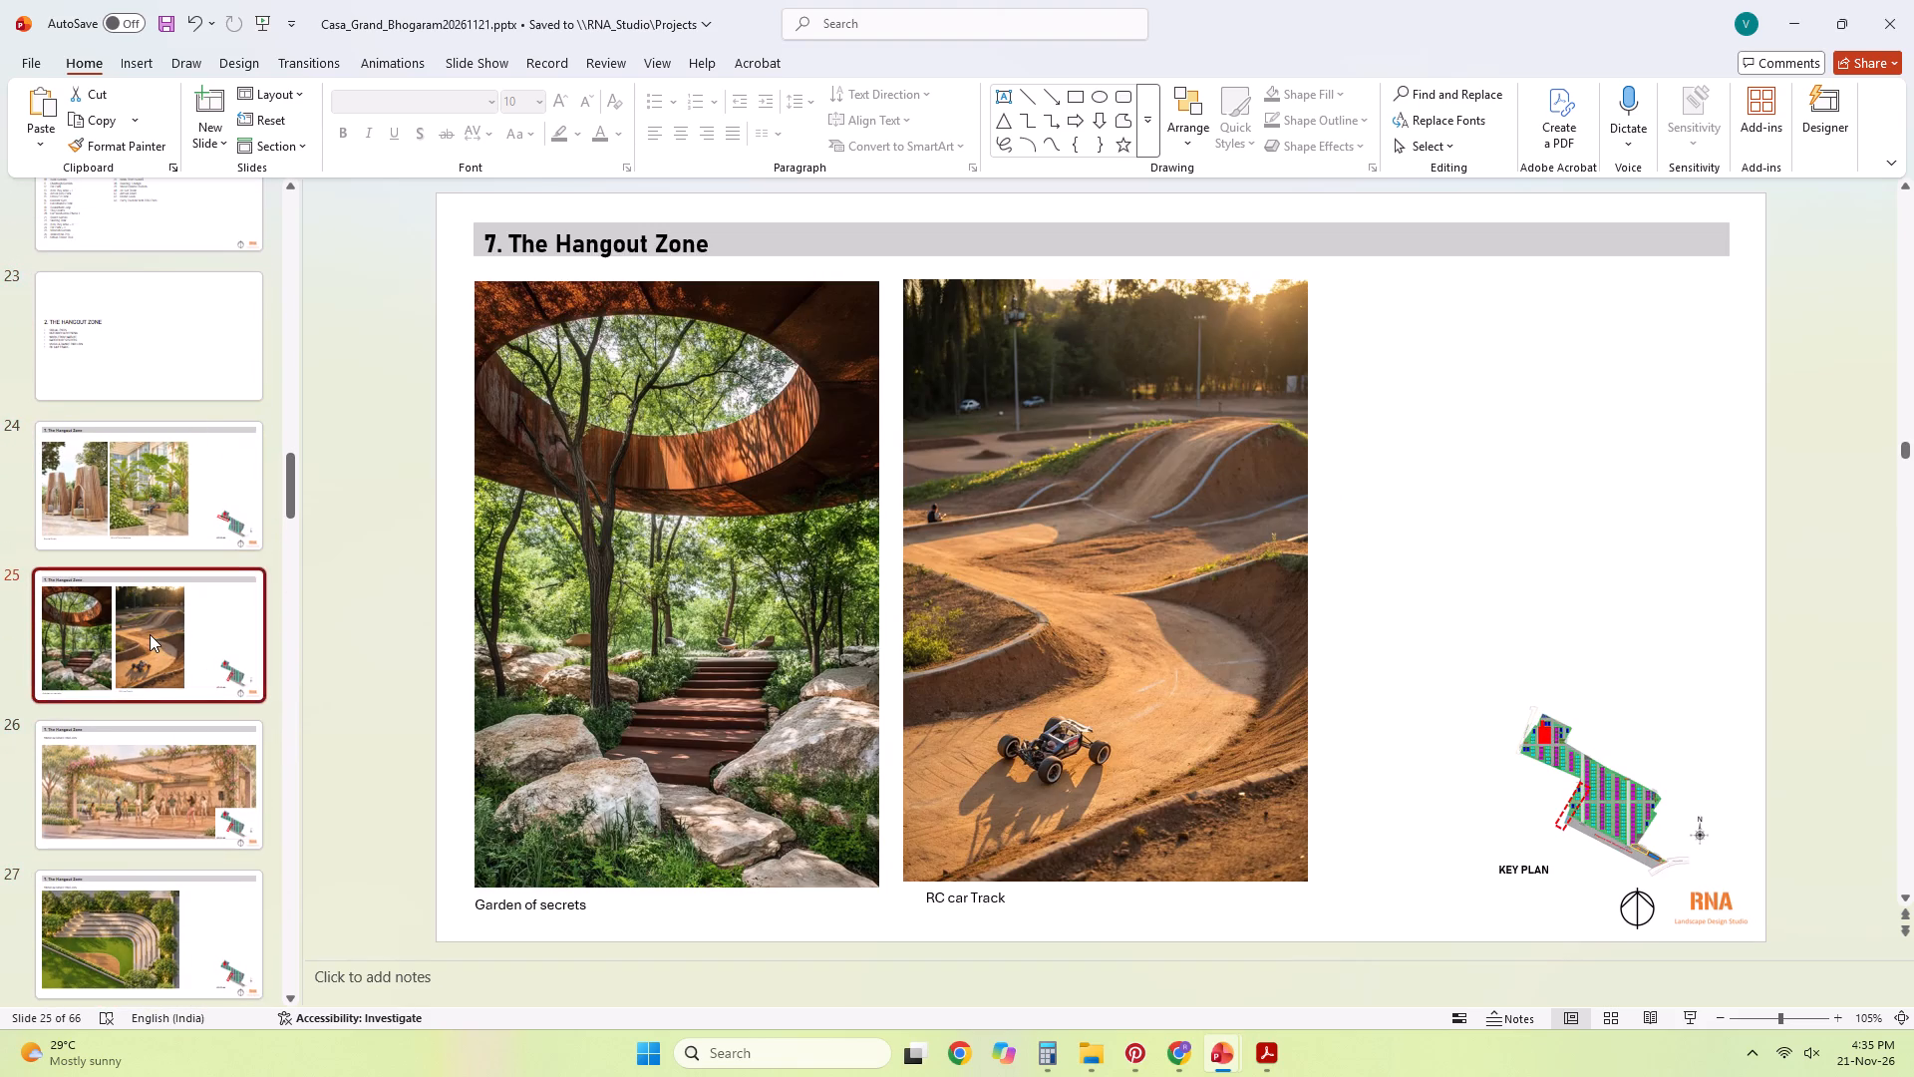
click(490, 239)
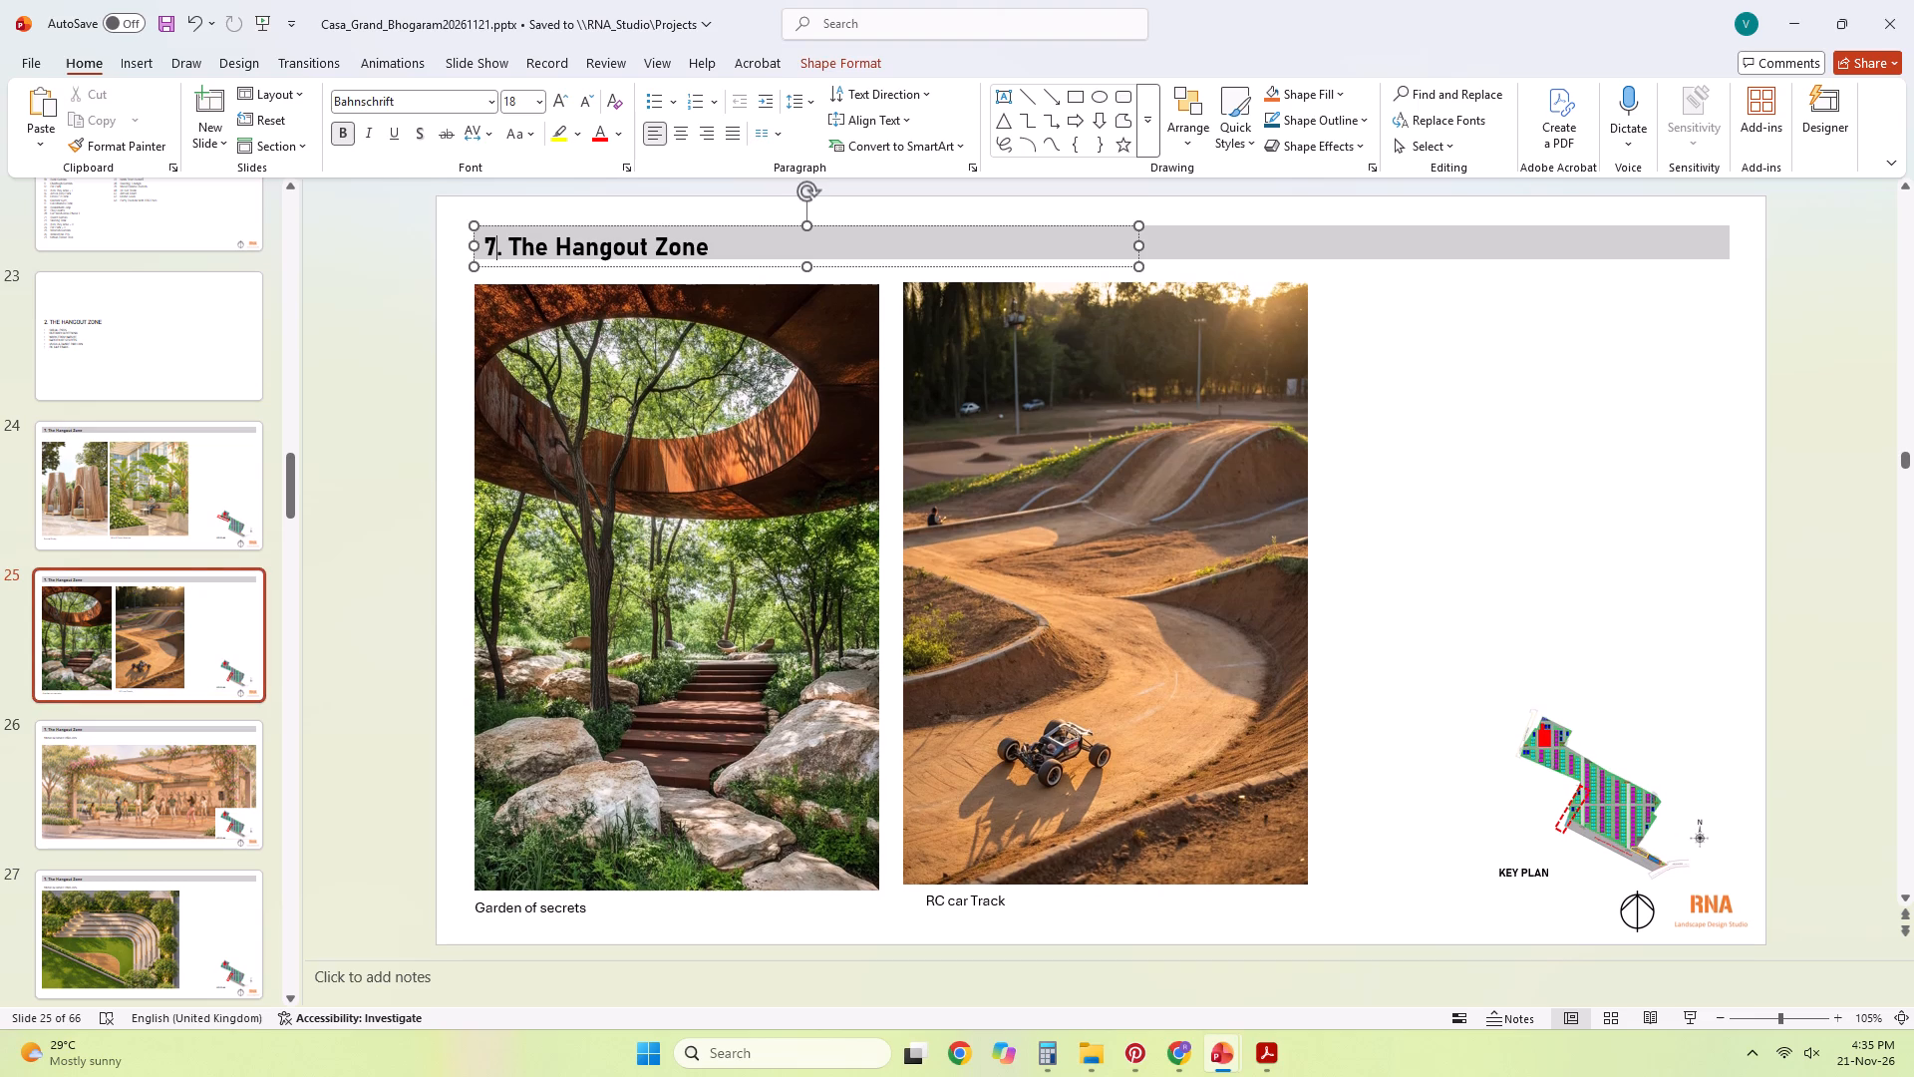
key(BackSpace)
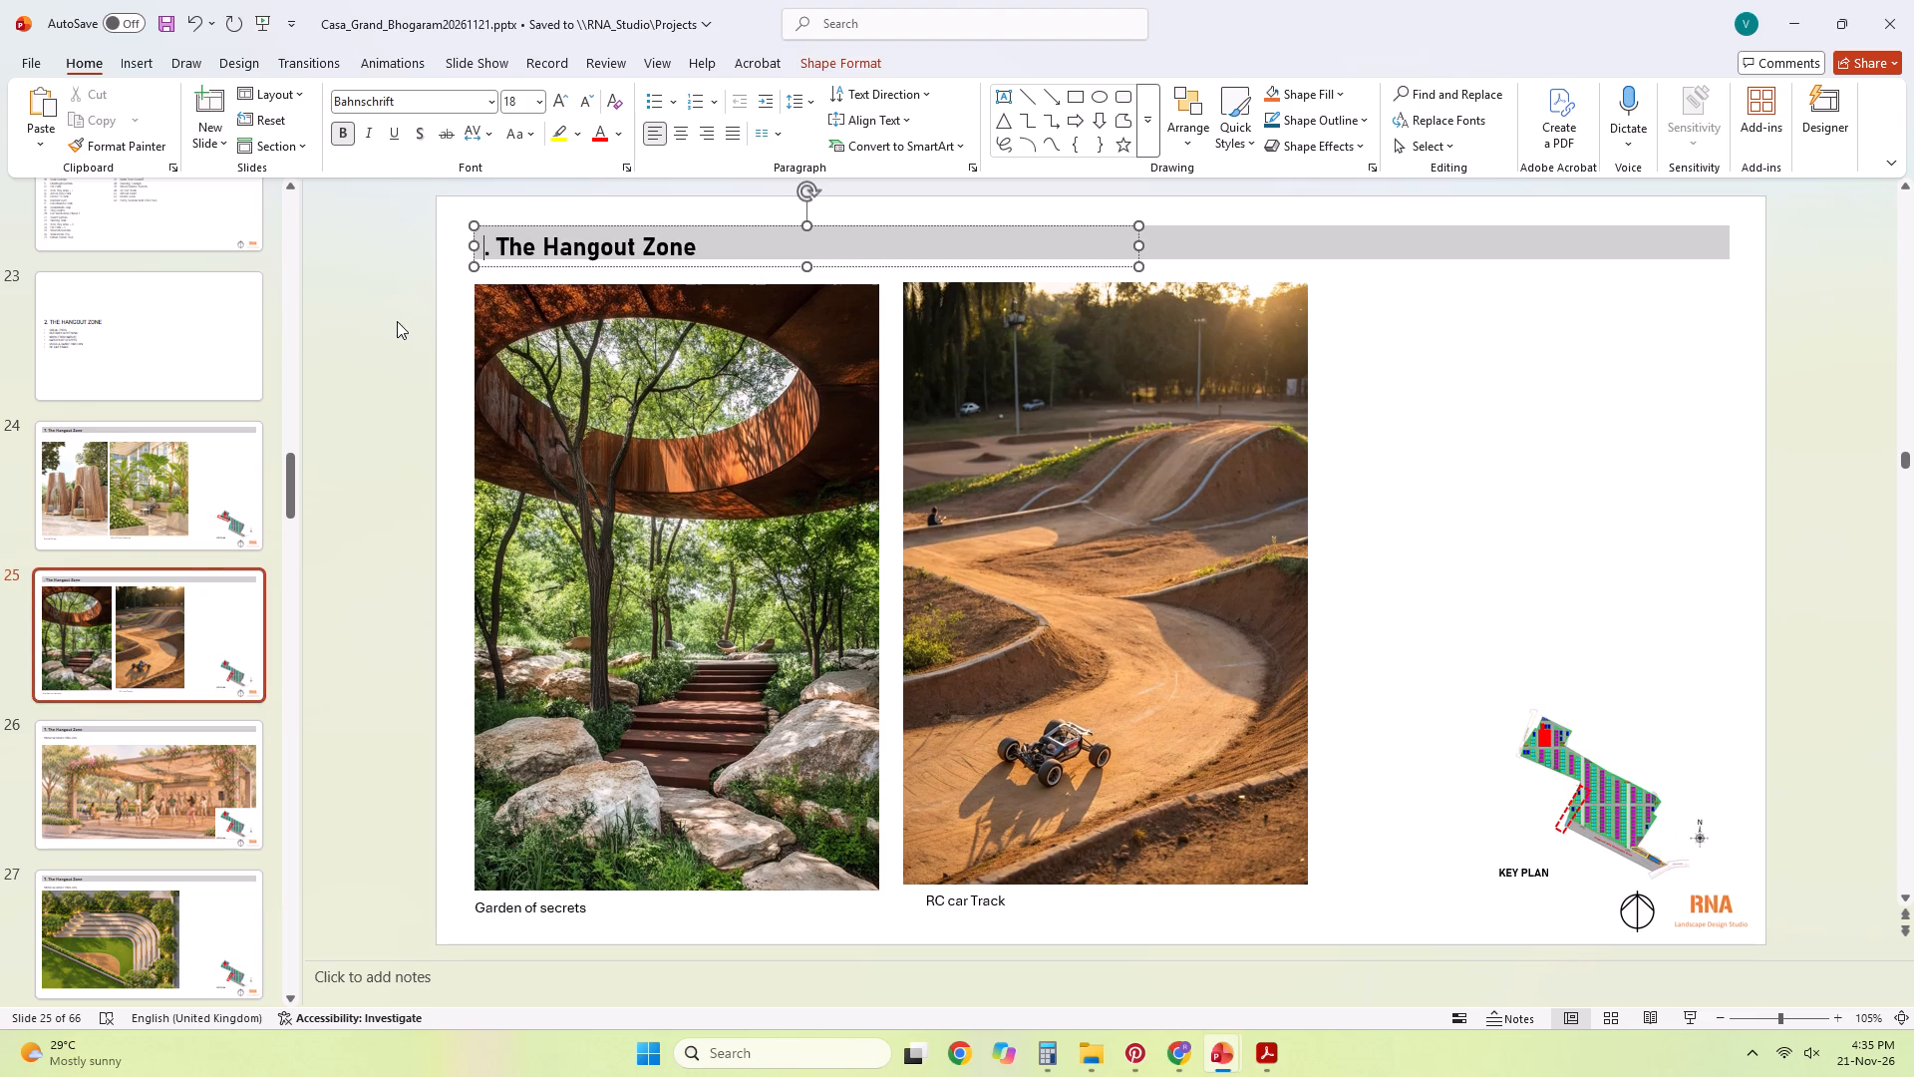
key(2)
click(365, 341)
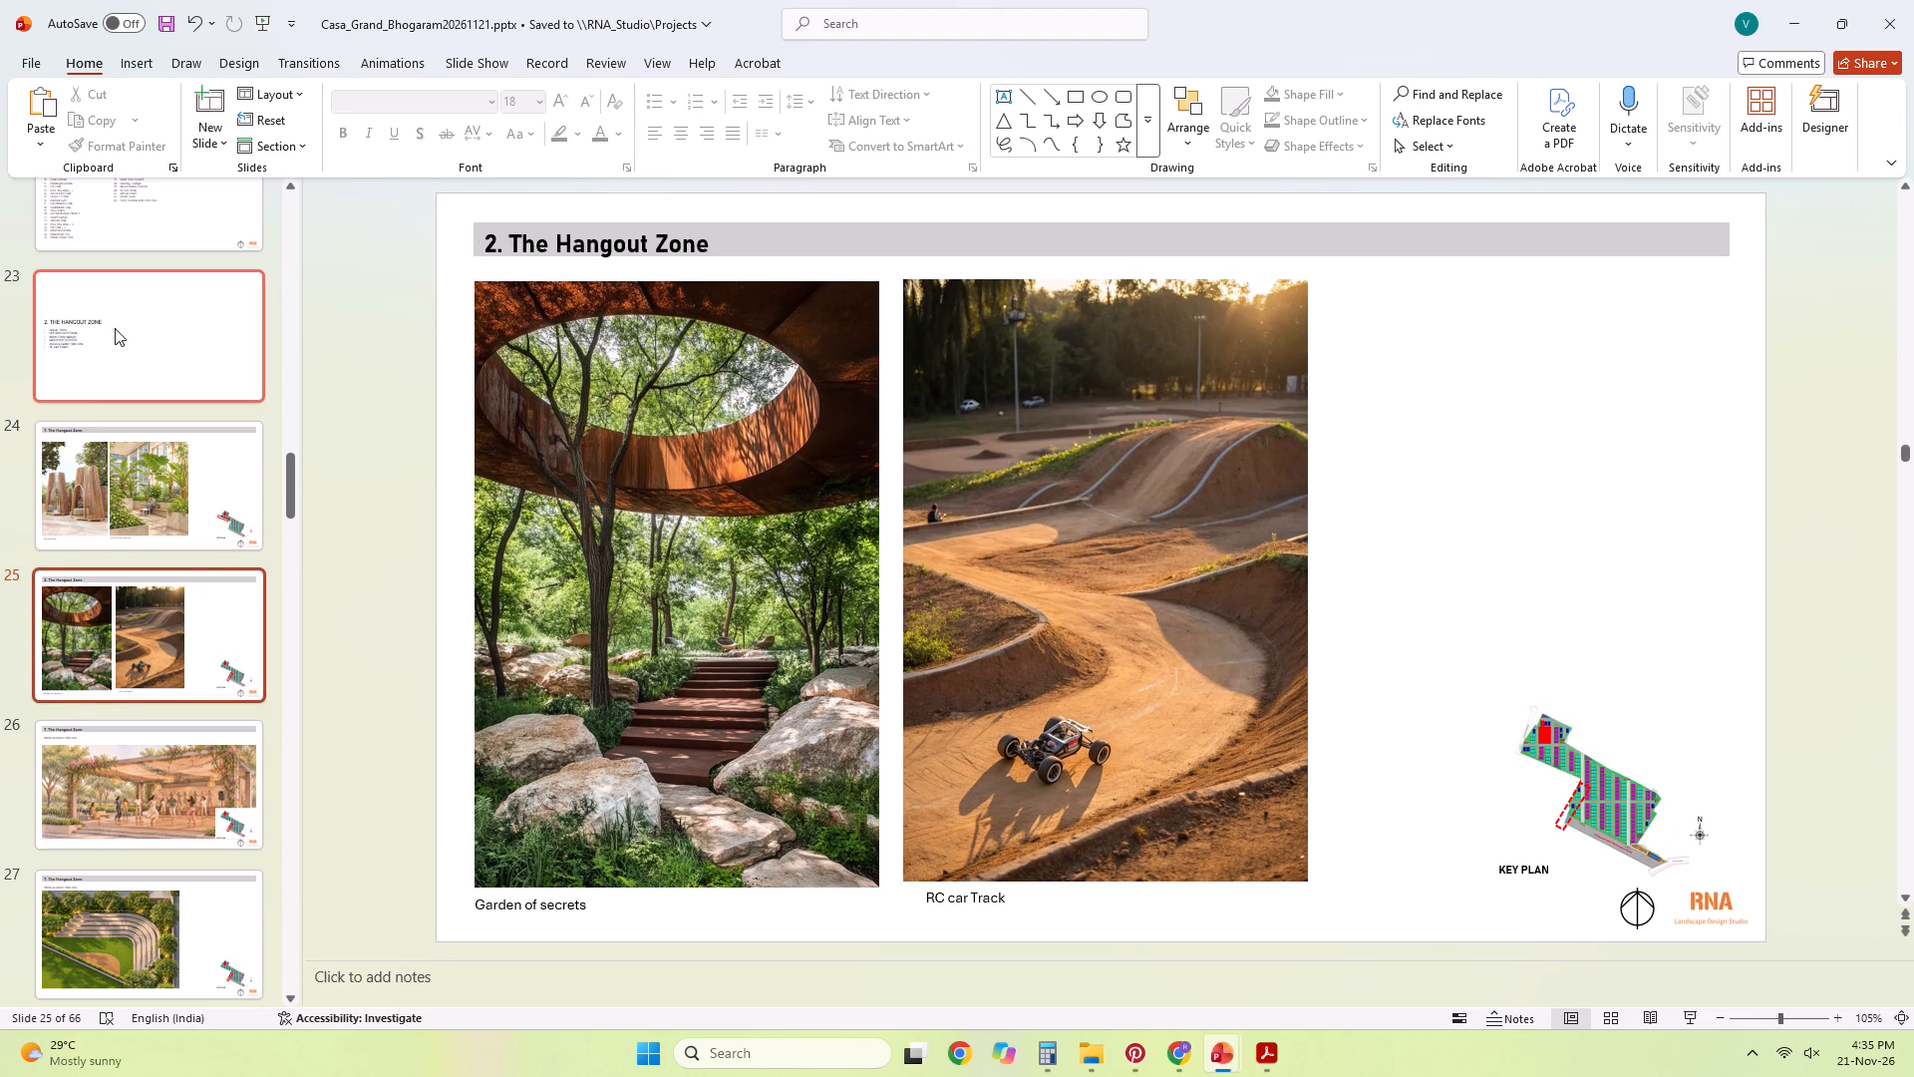
Compare the List of Amenities slide with The Hangout Zone contents slide.
click(144, 312)
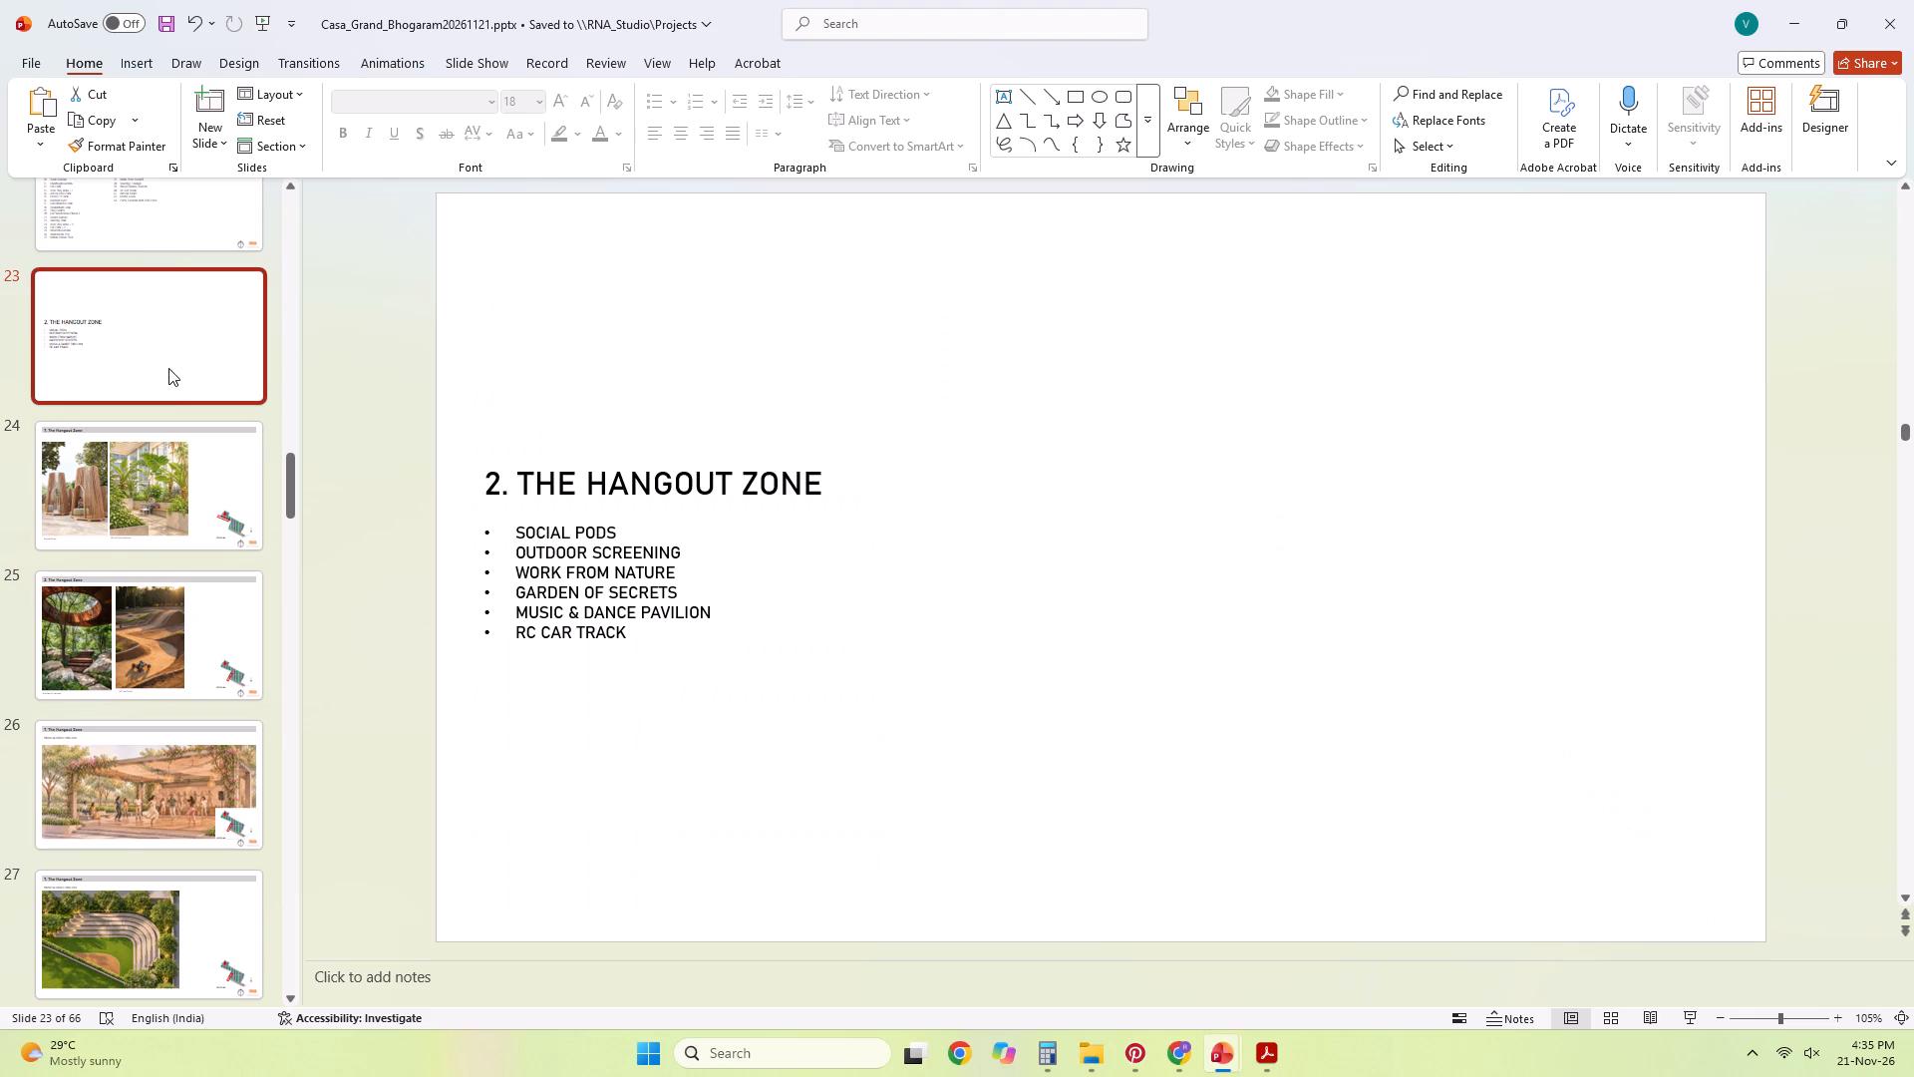
scroll(152, 470, up, 2)
click(123, 366)
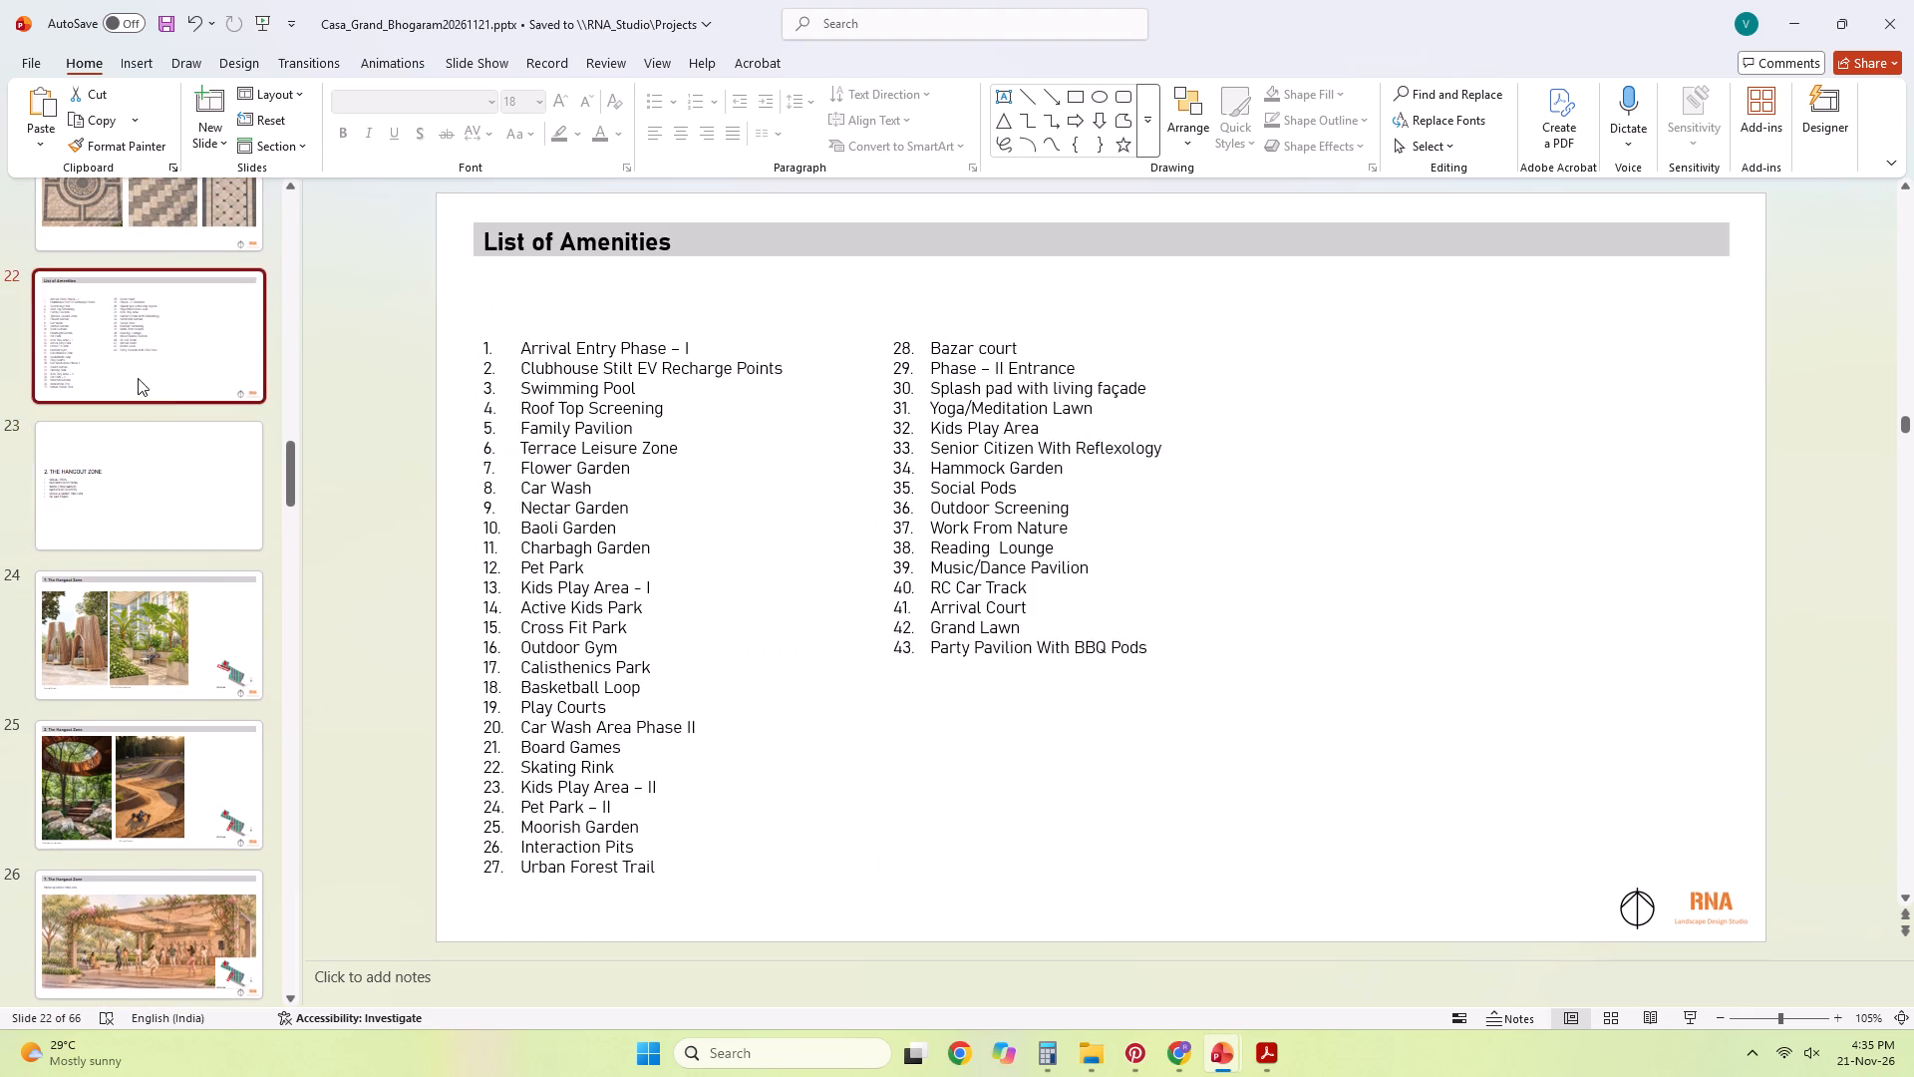
click(125, 487)
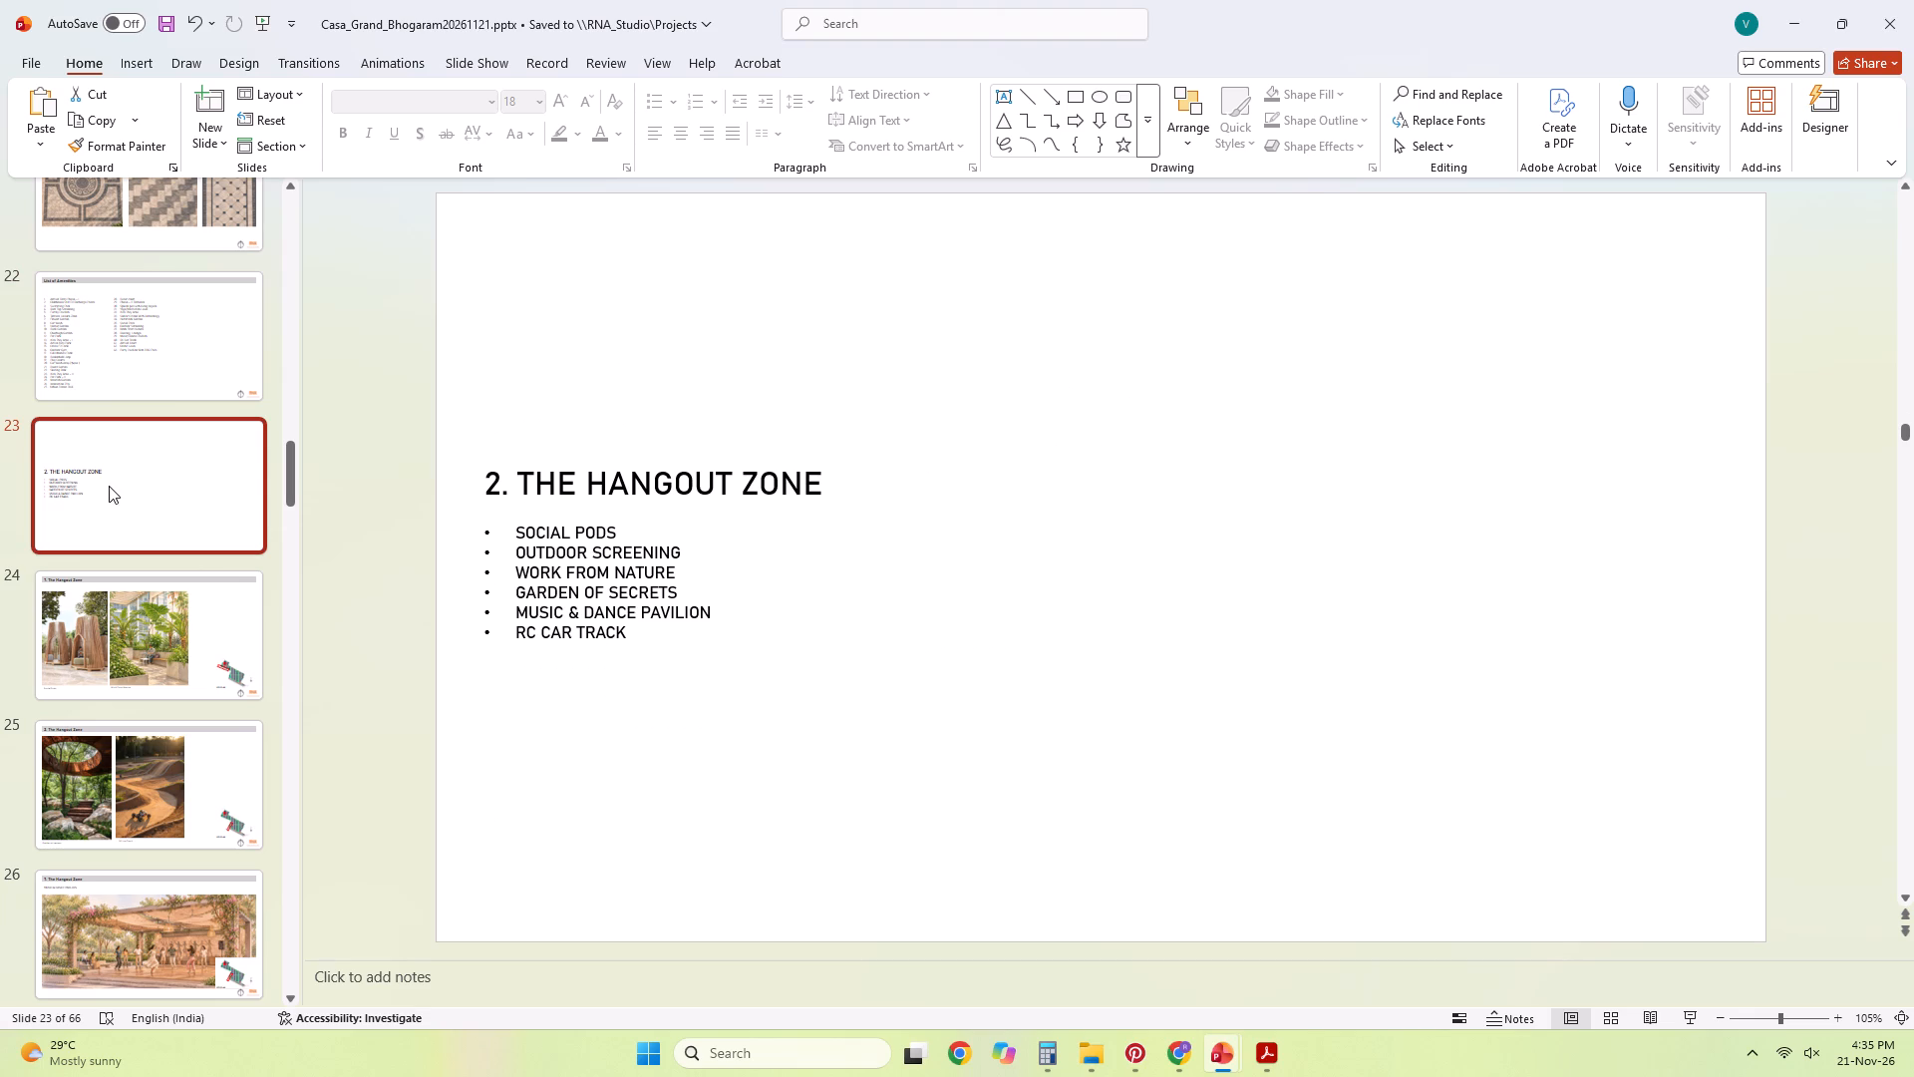
click(109, 486)
scroll(56, 335, up, 2)
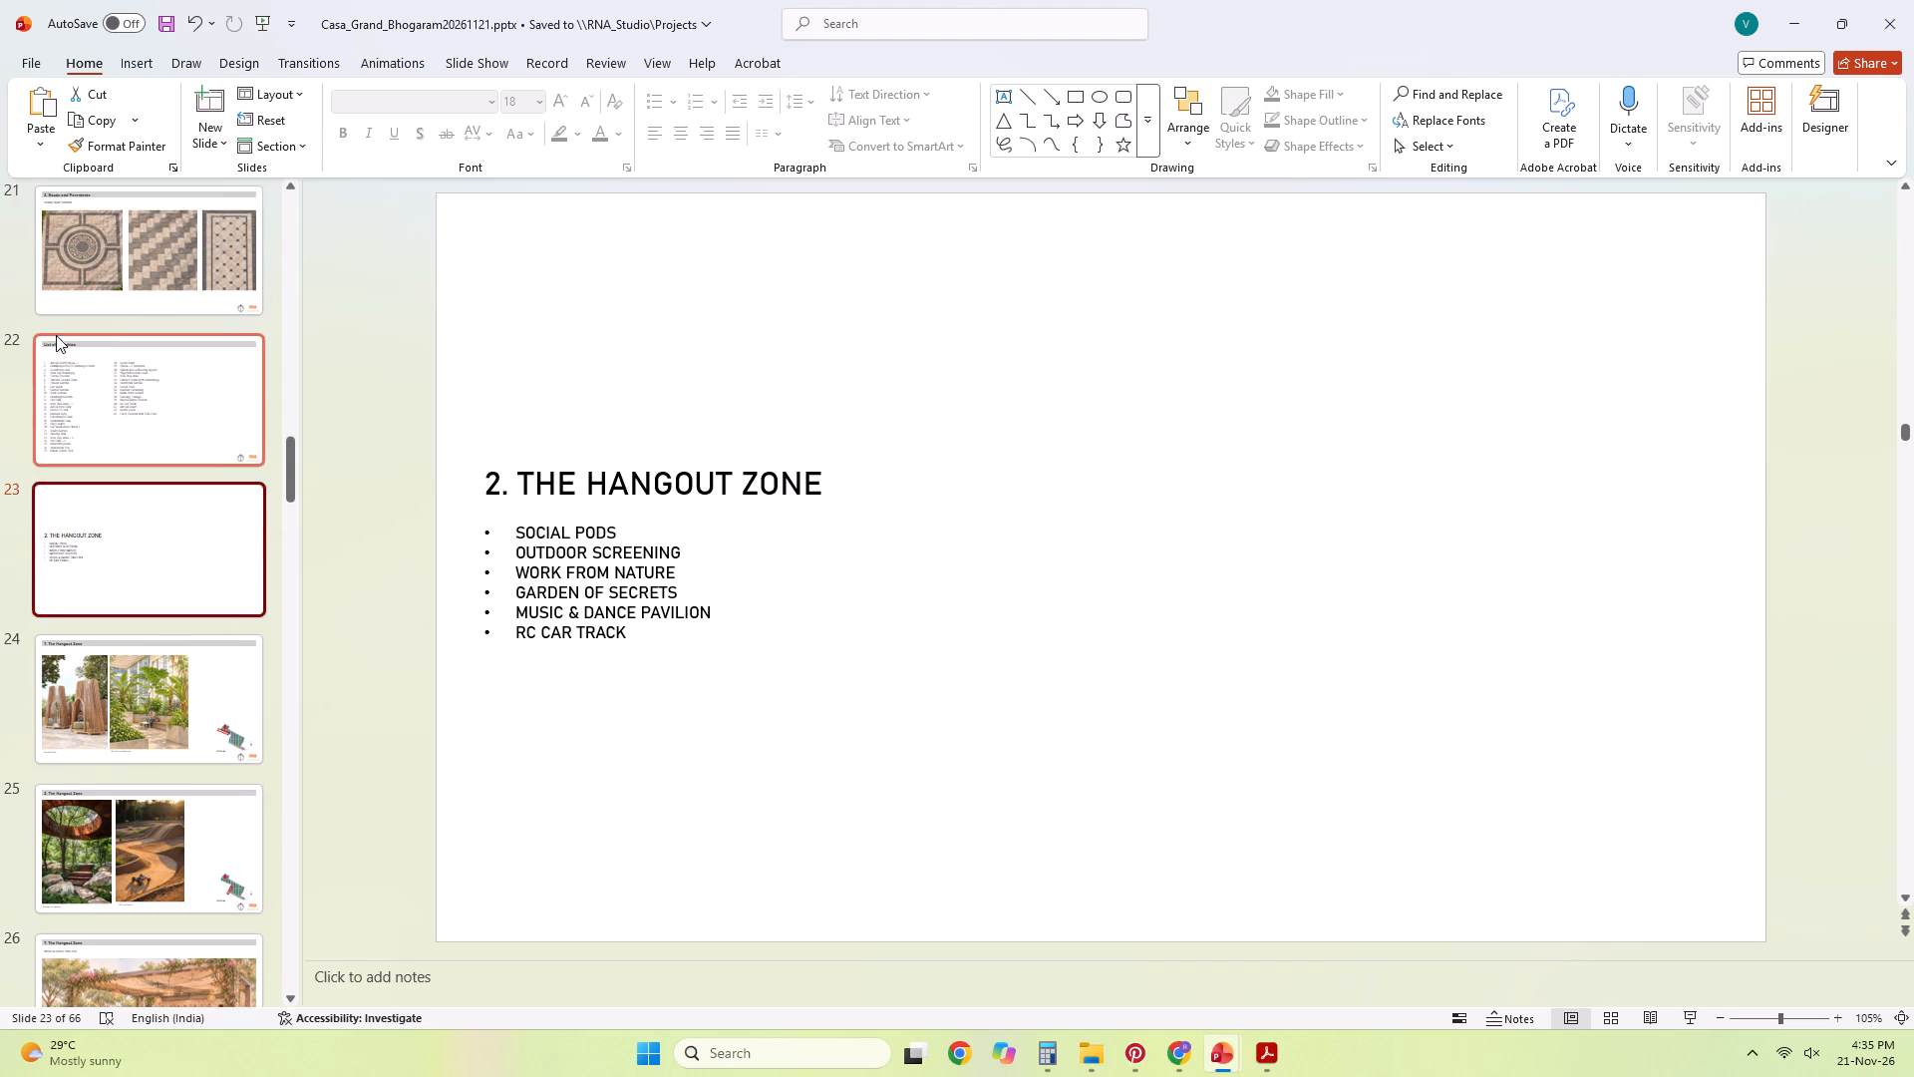
click(99, 461)
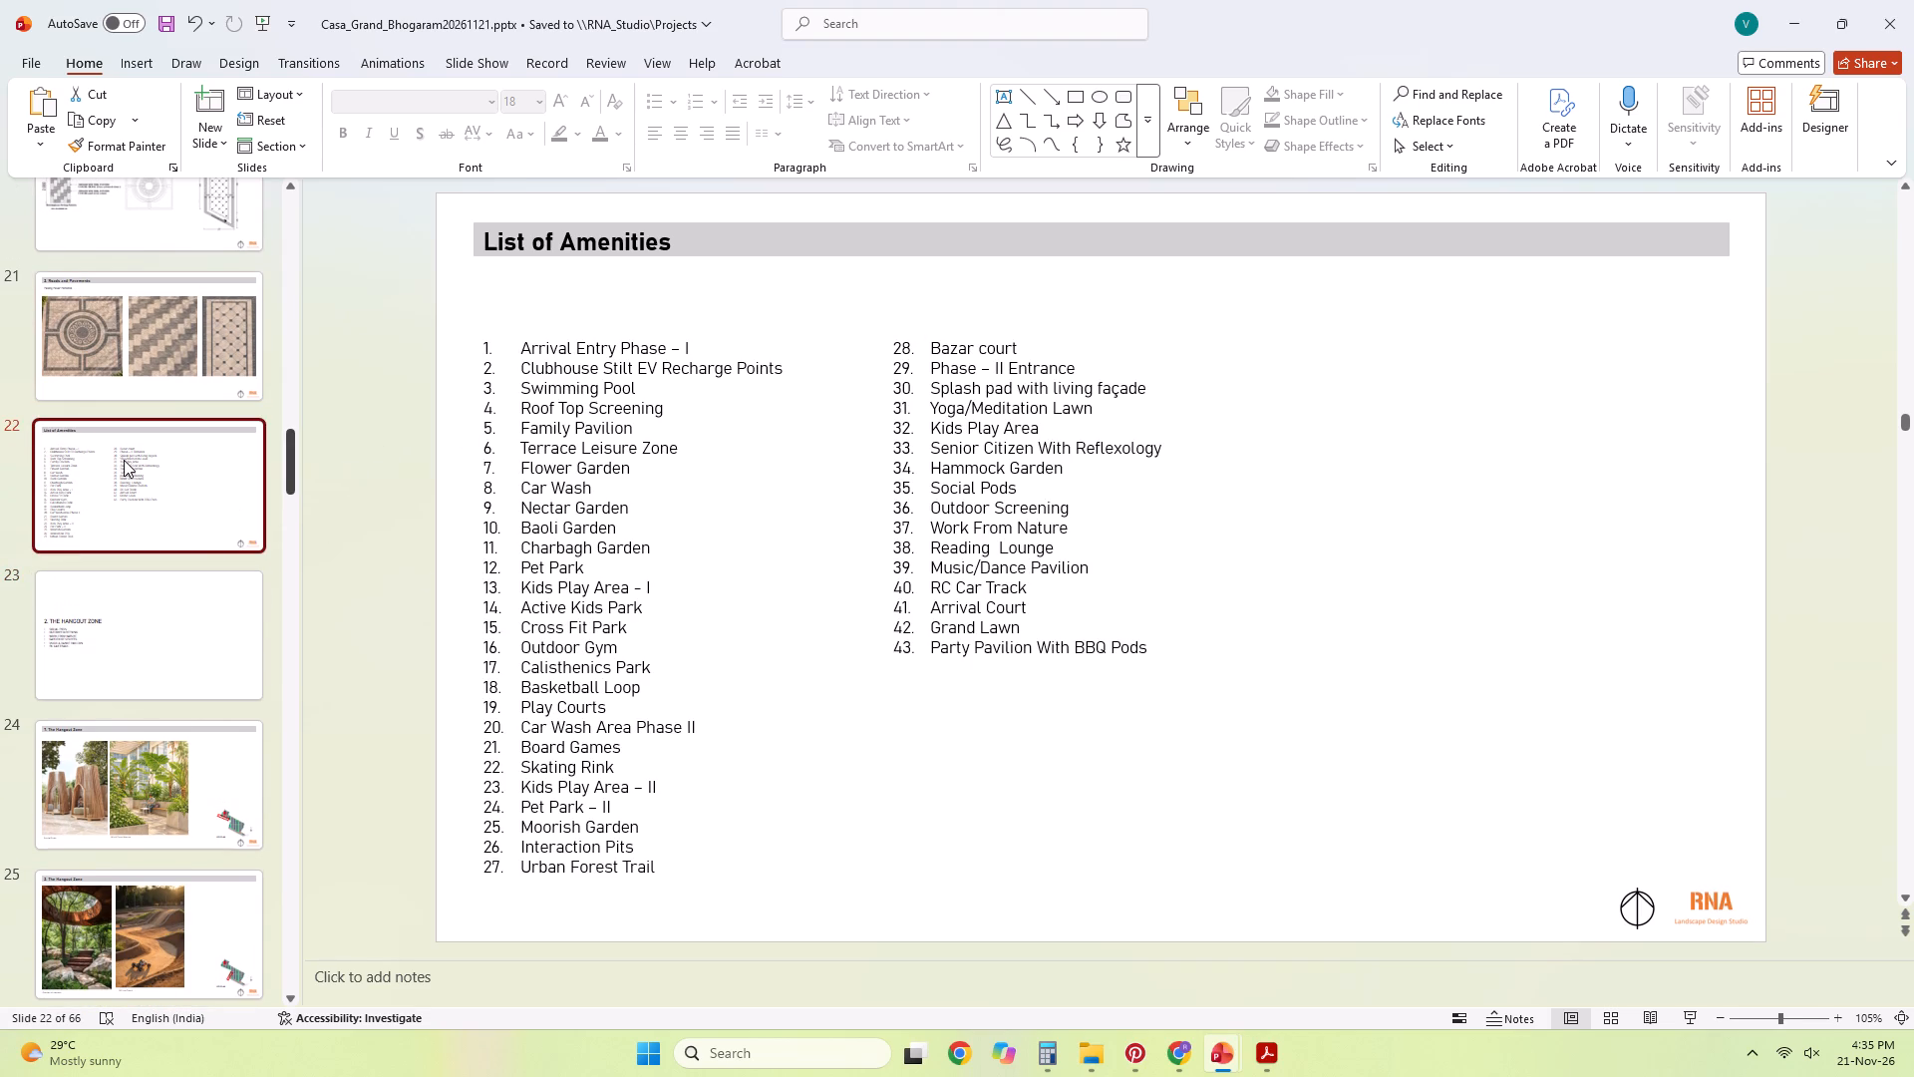
scroll(108, 431, up, 1)
scroll(106, 304, up, 1)
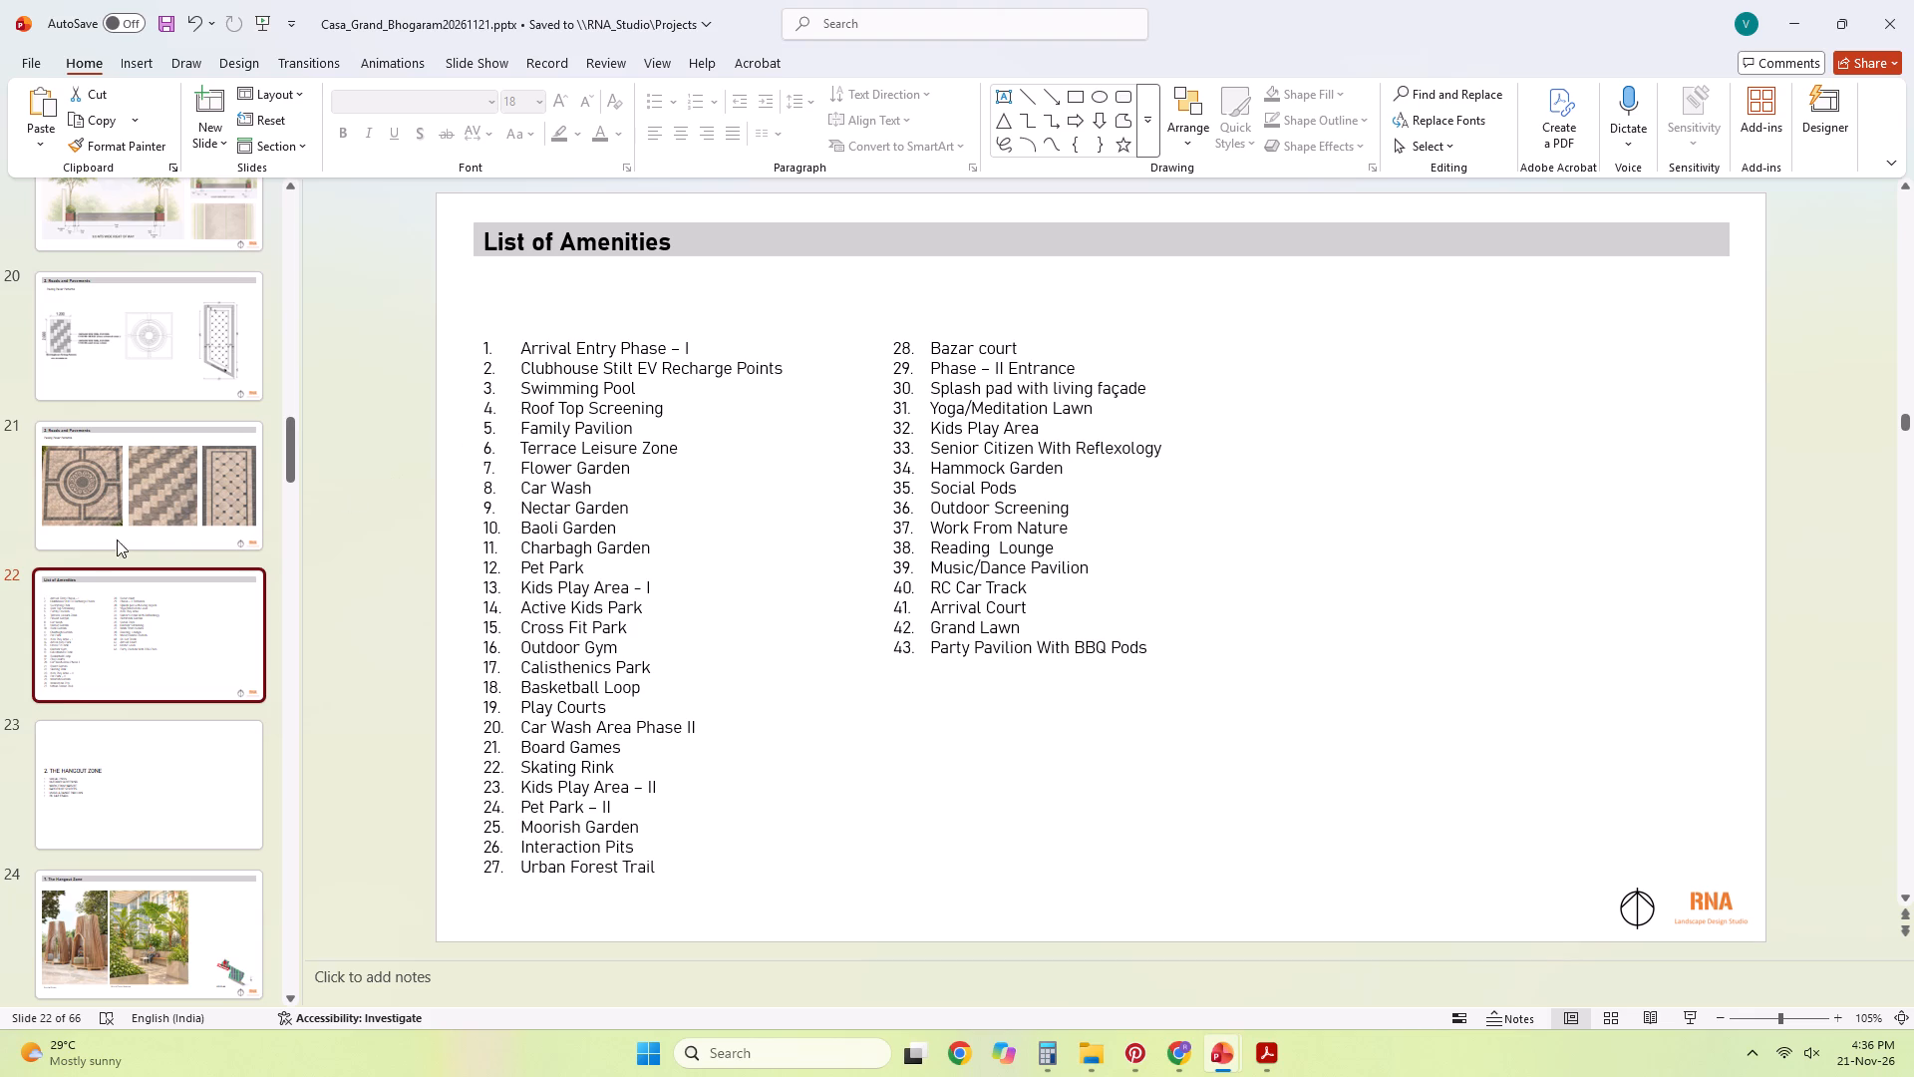
scroll(98, 543, down, 1)
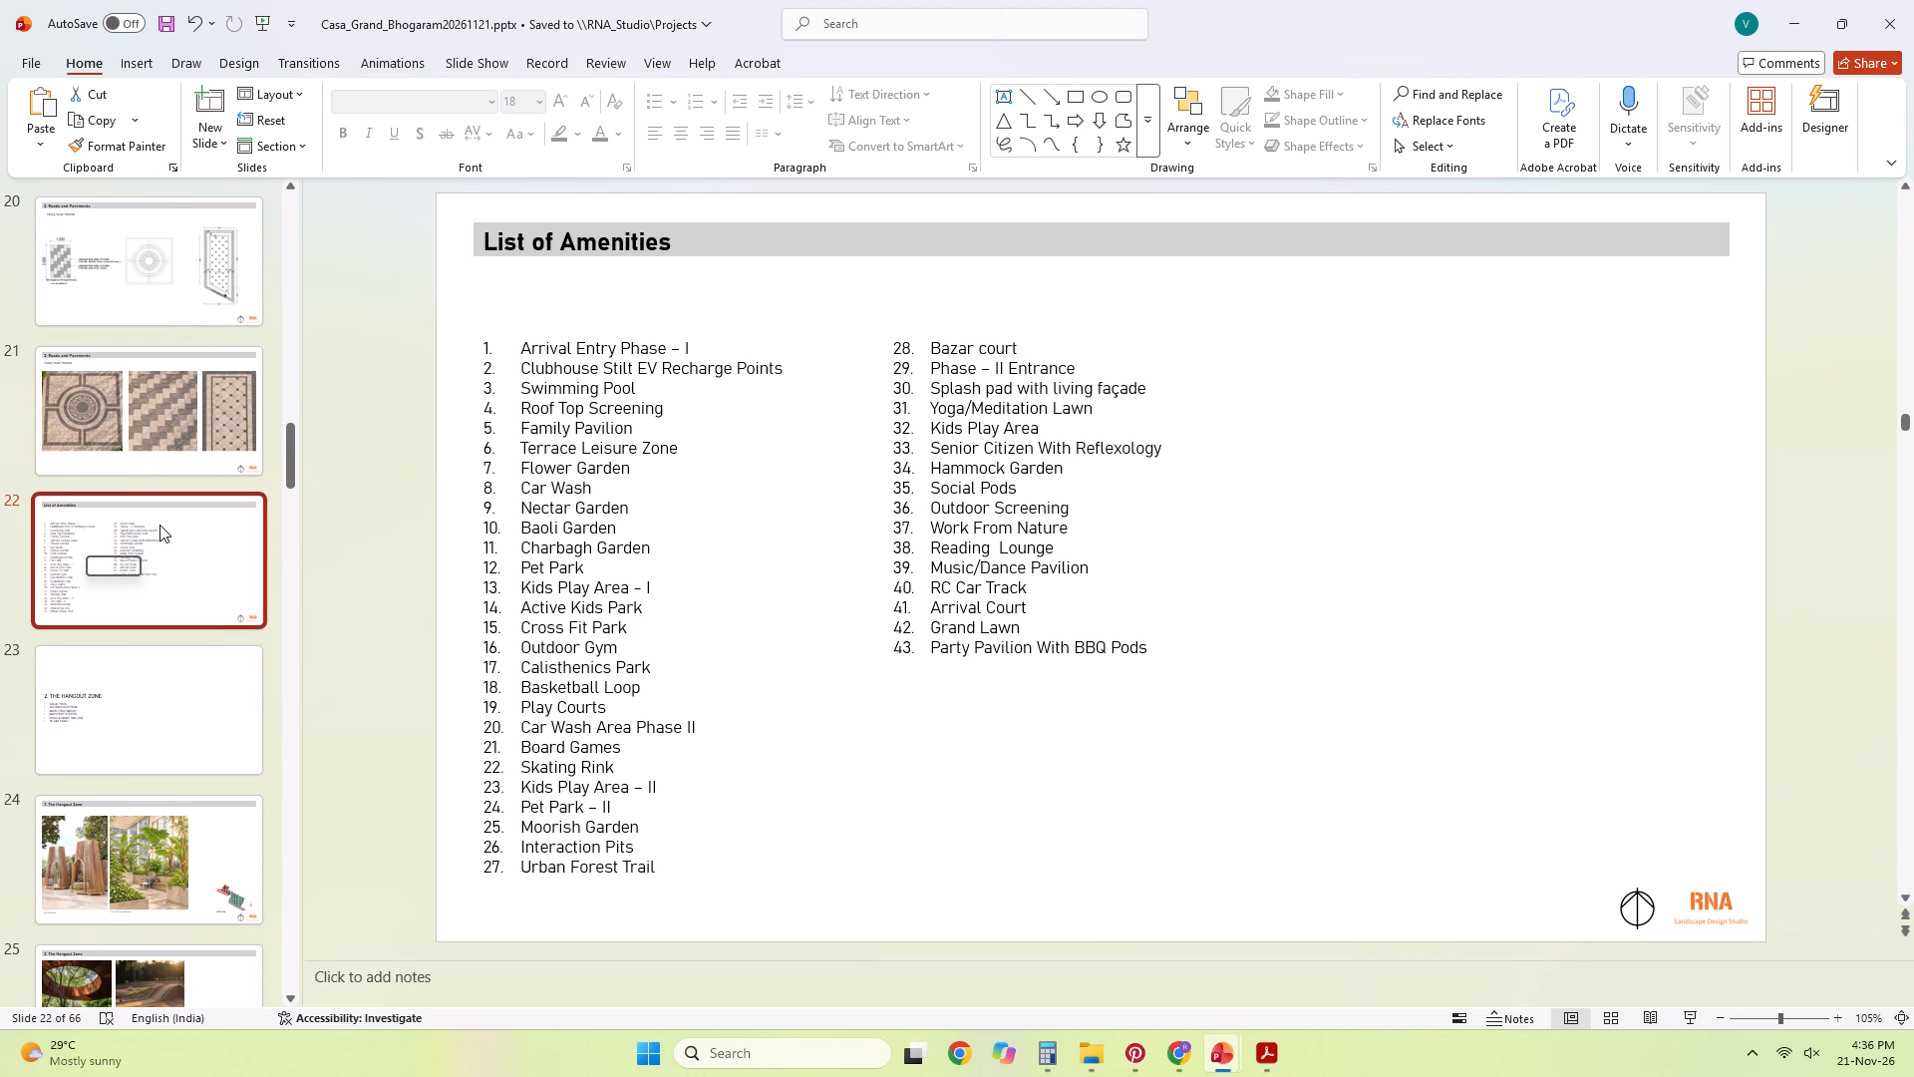
scroll(151, 517, down, 1)
scroll(119, 634, down, 1)
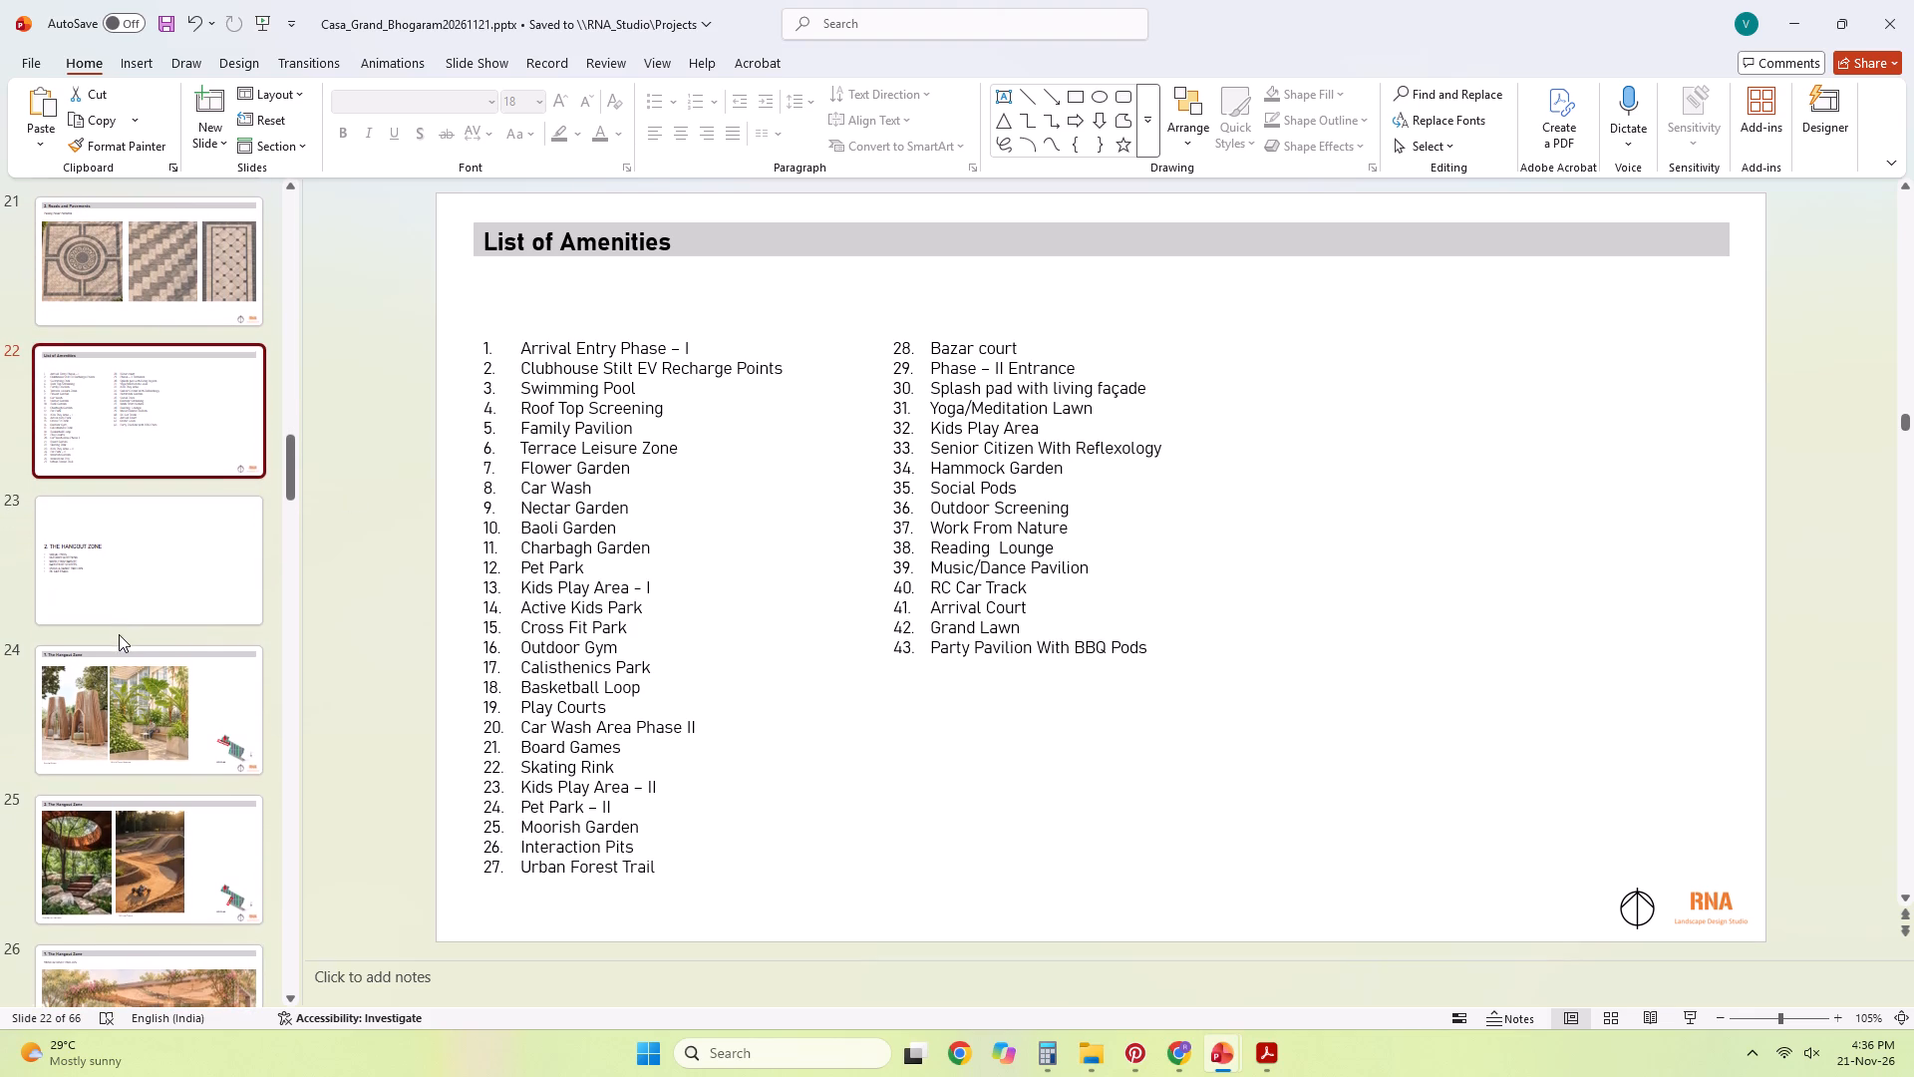
click(1045, 808)
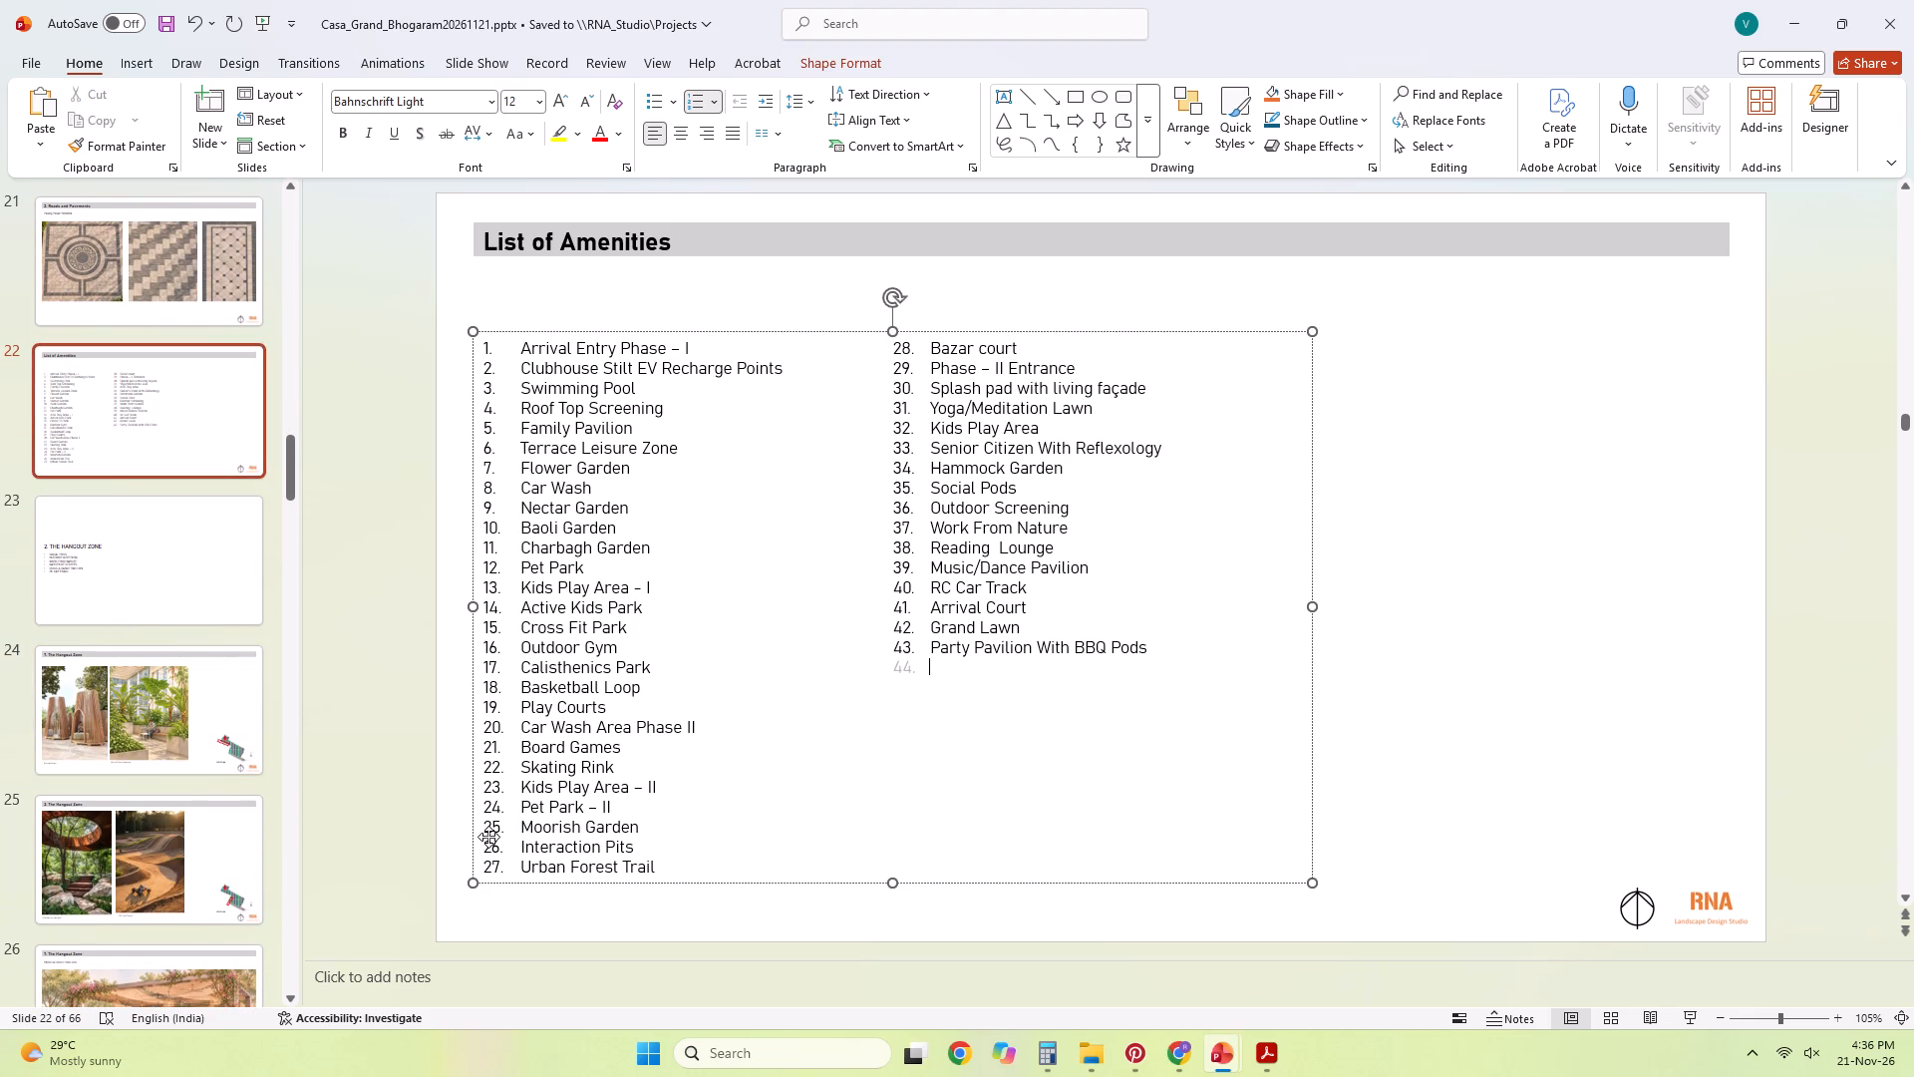
click(493, 917)
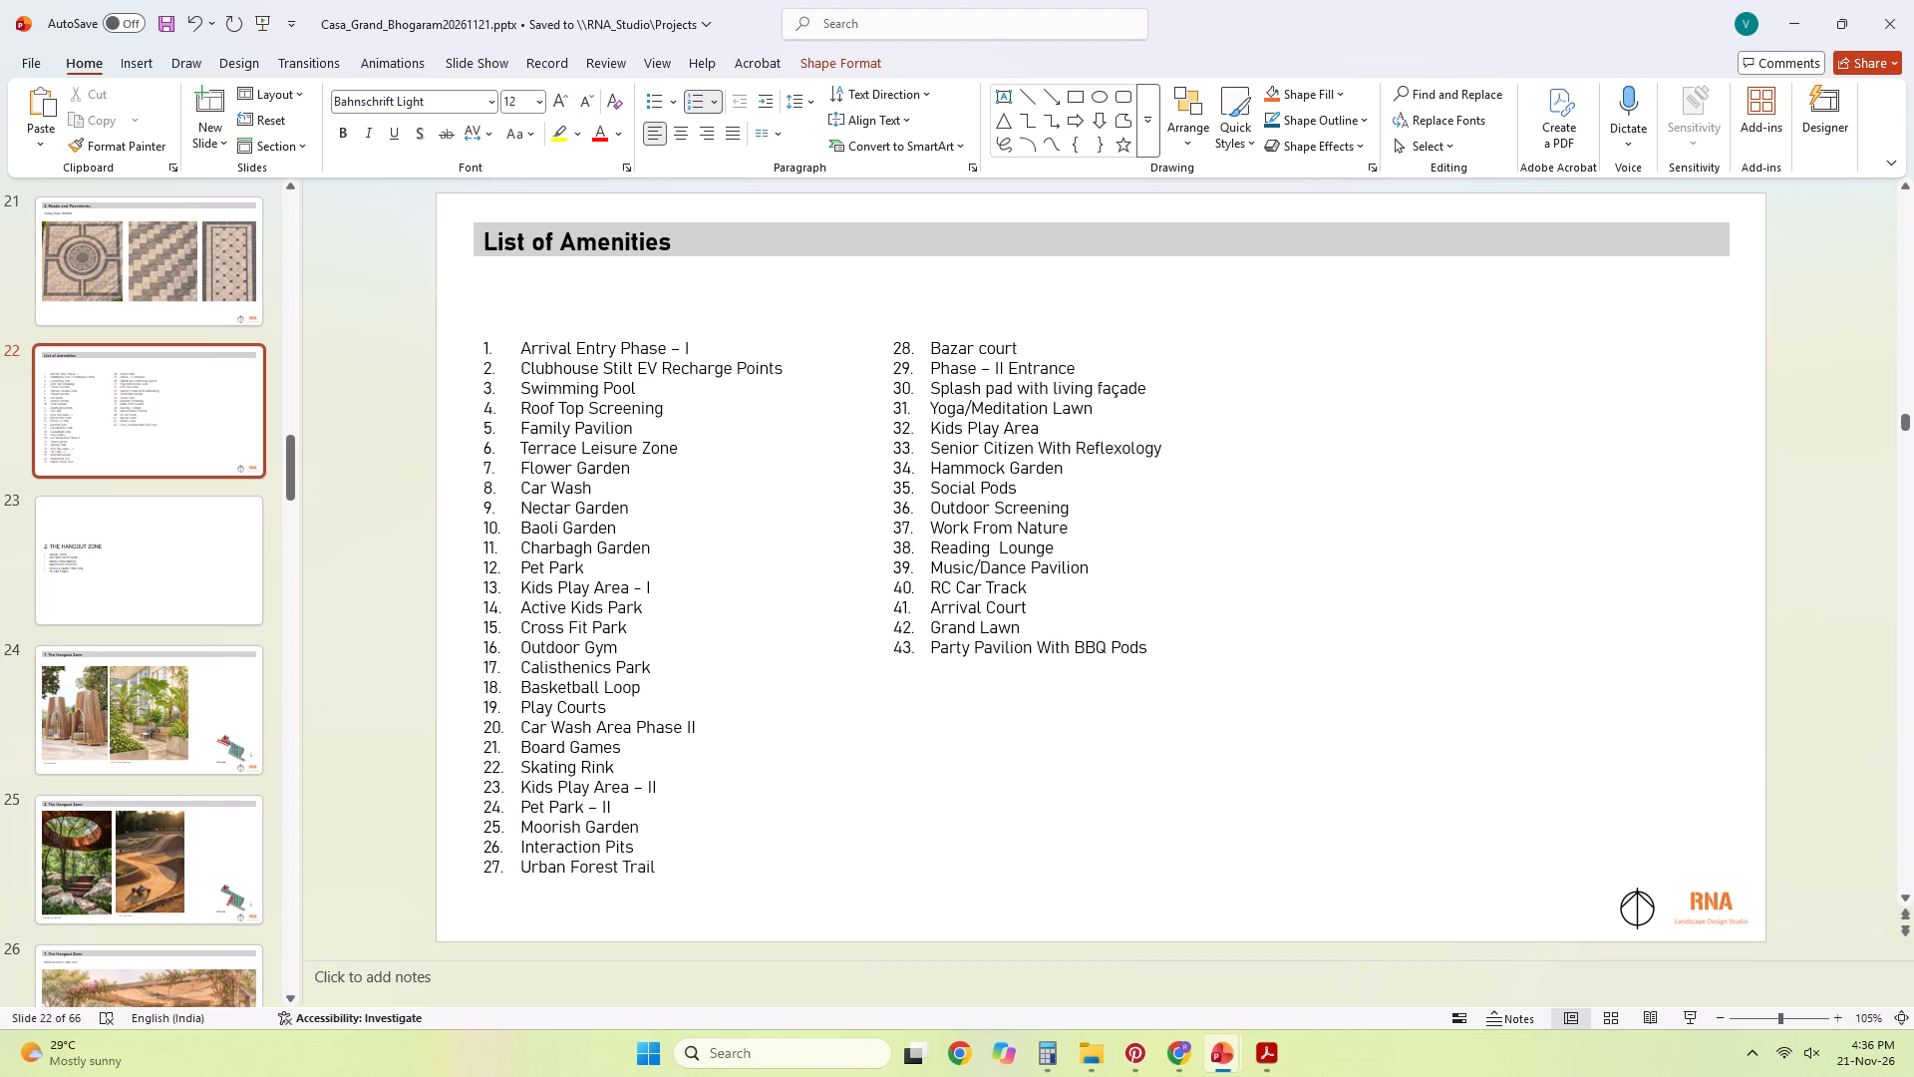
scroll(846, 496, down, 1)
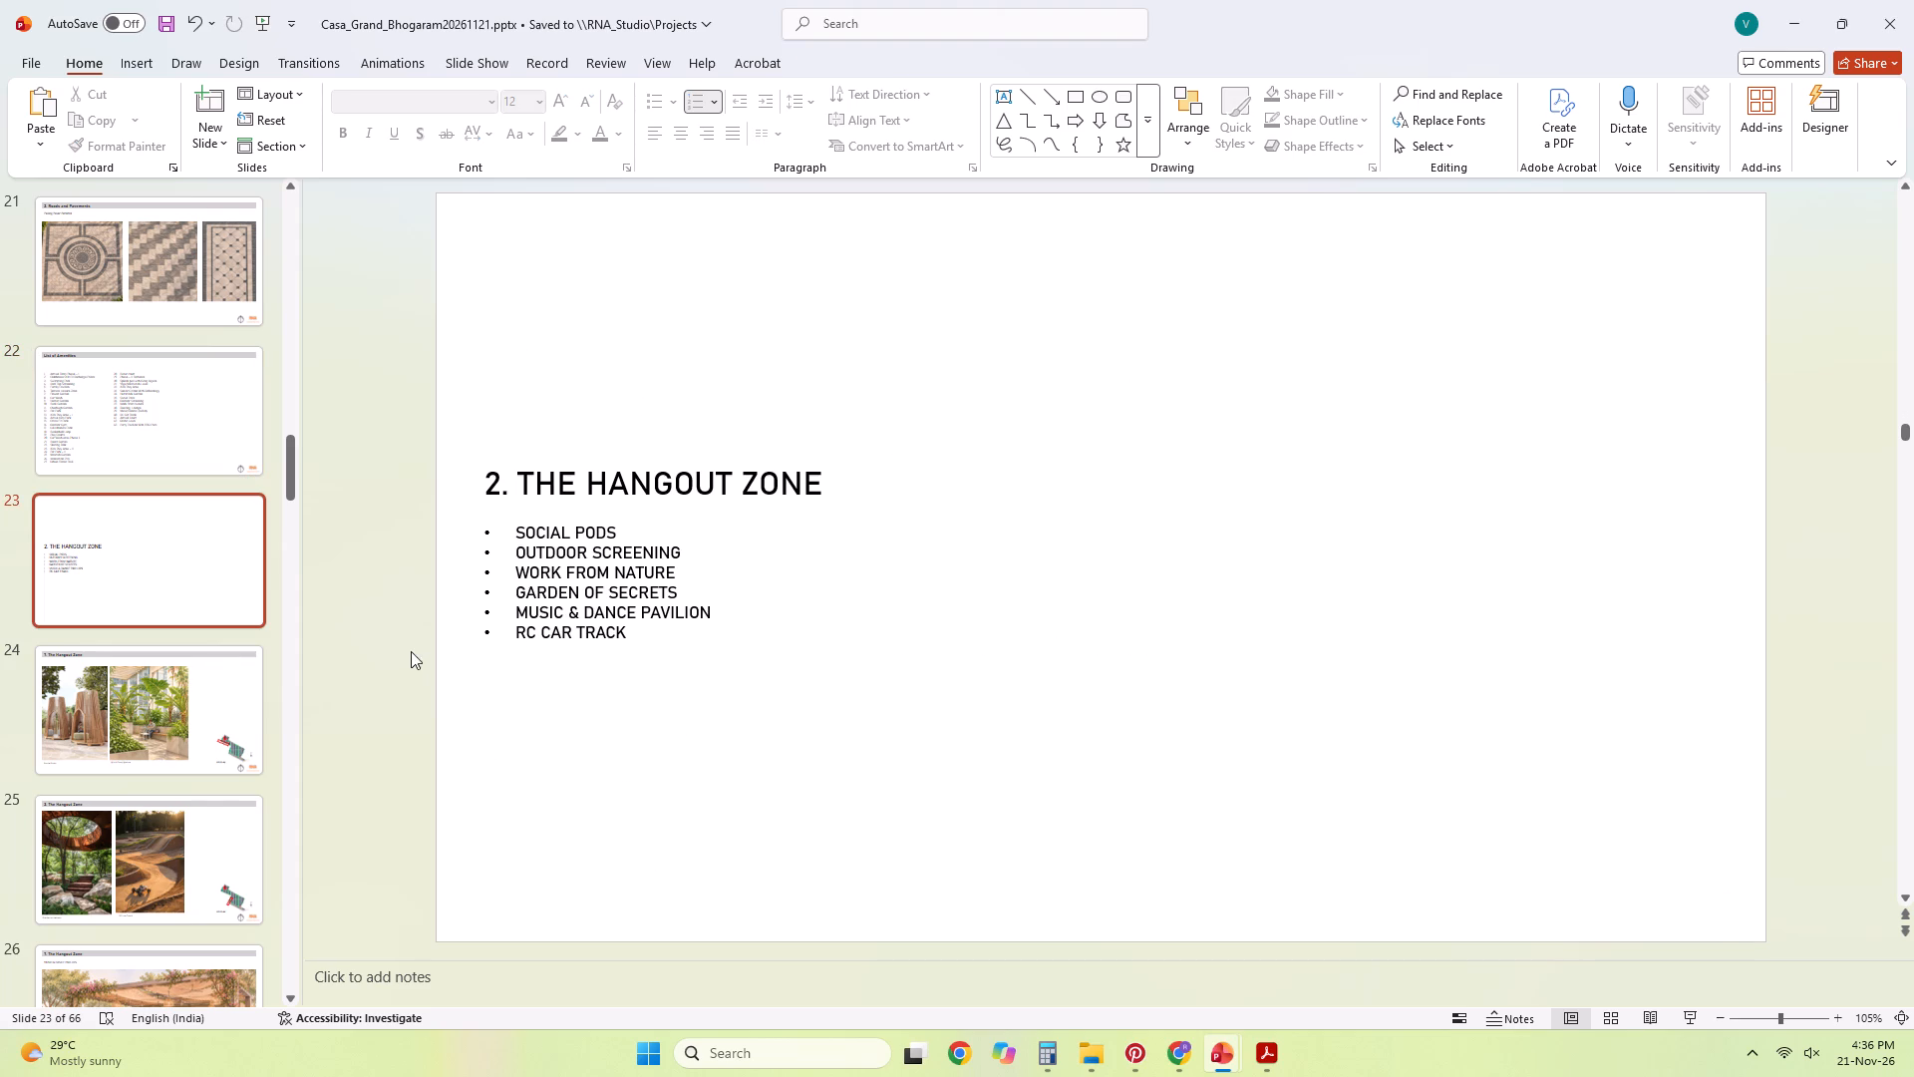
Change the section number in the title of the illustrated Music & Dance Pavilion slide to 2.
scroll(572, 432, down, 8)
scroll(579, 435, up, 5)
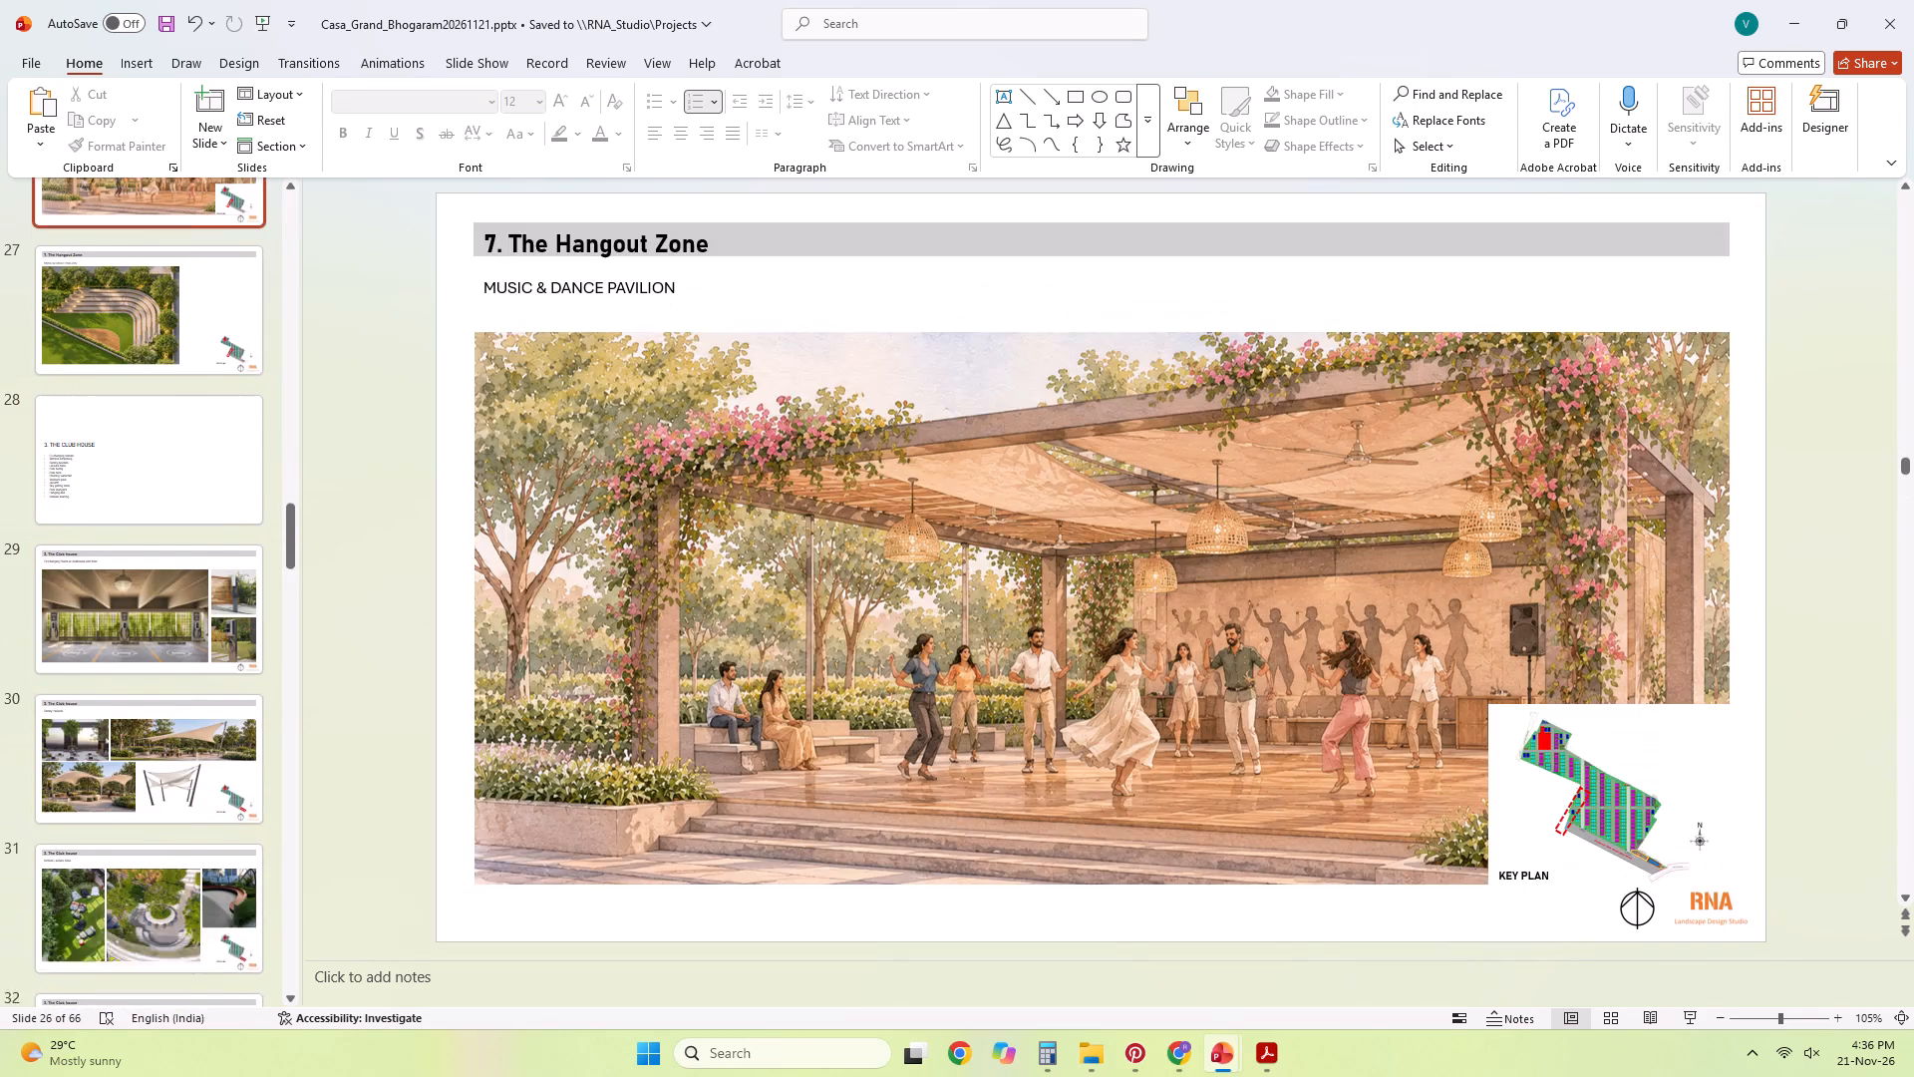
scroll(621, 412, up, 1)
scroll(575, 449, down, 1)
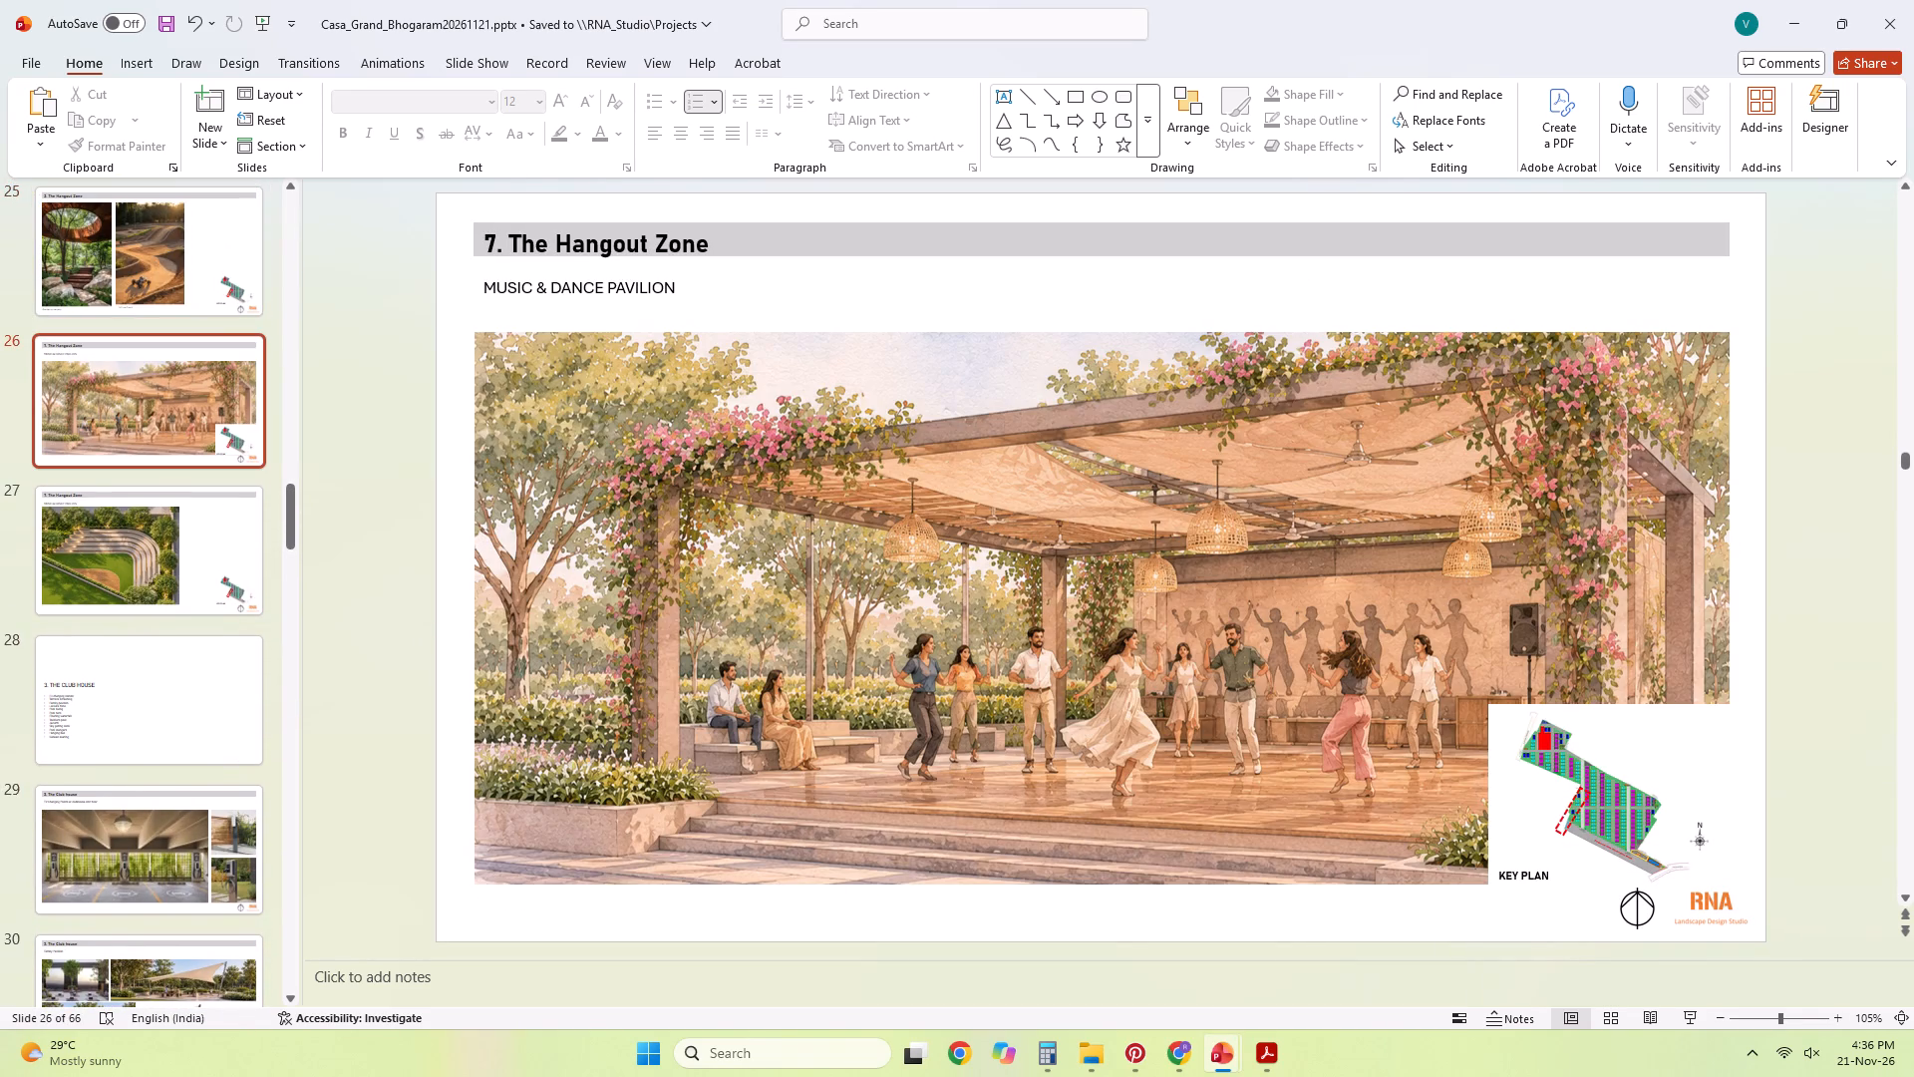
click(498, 247)
key(BackSpace)
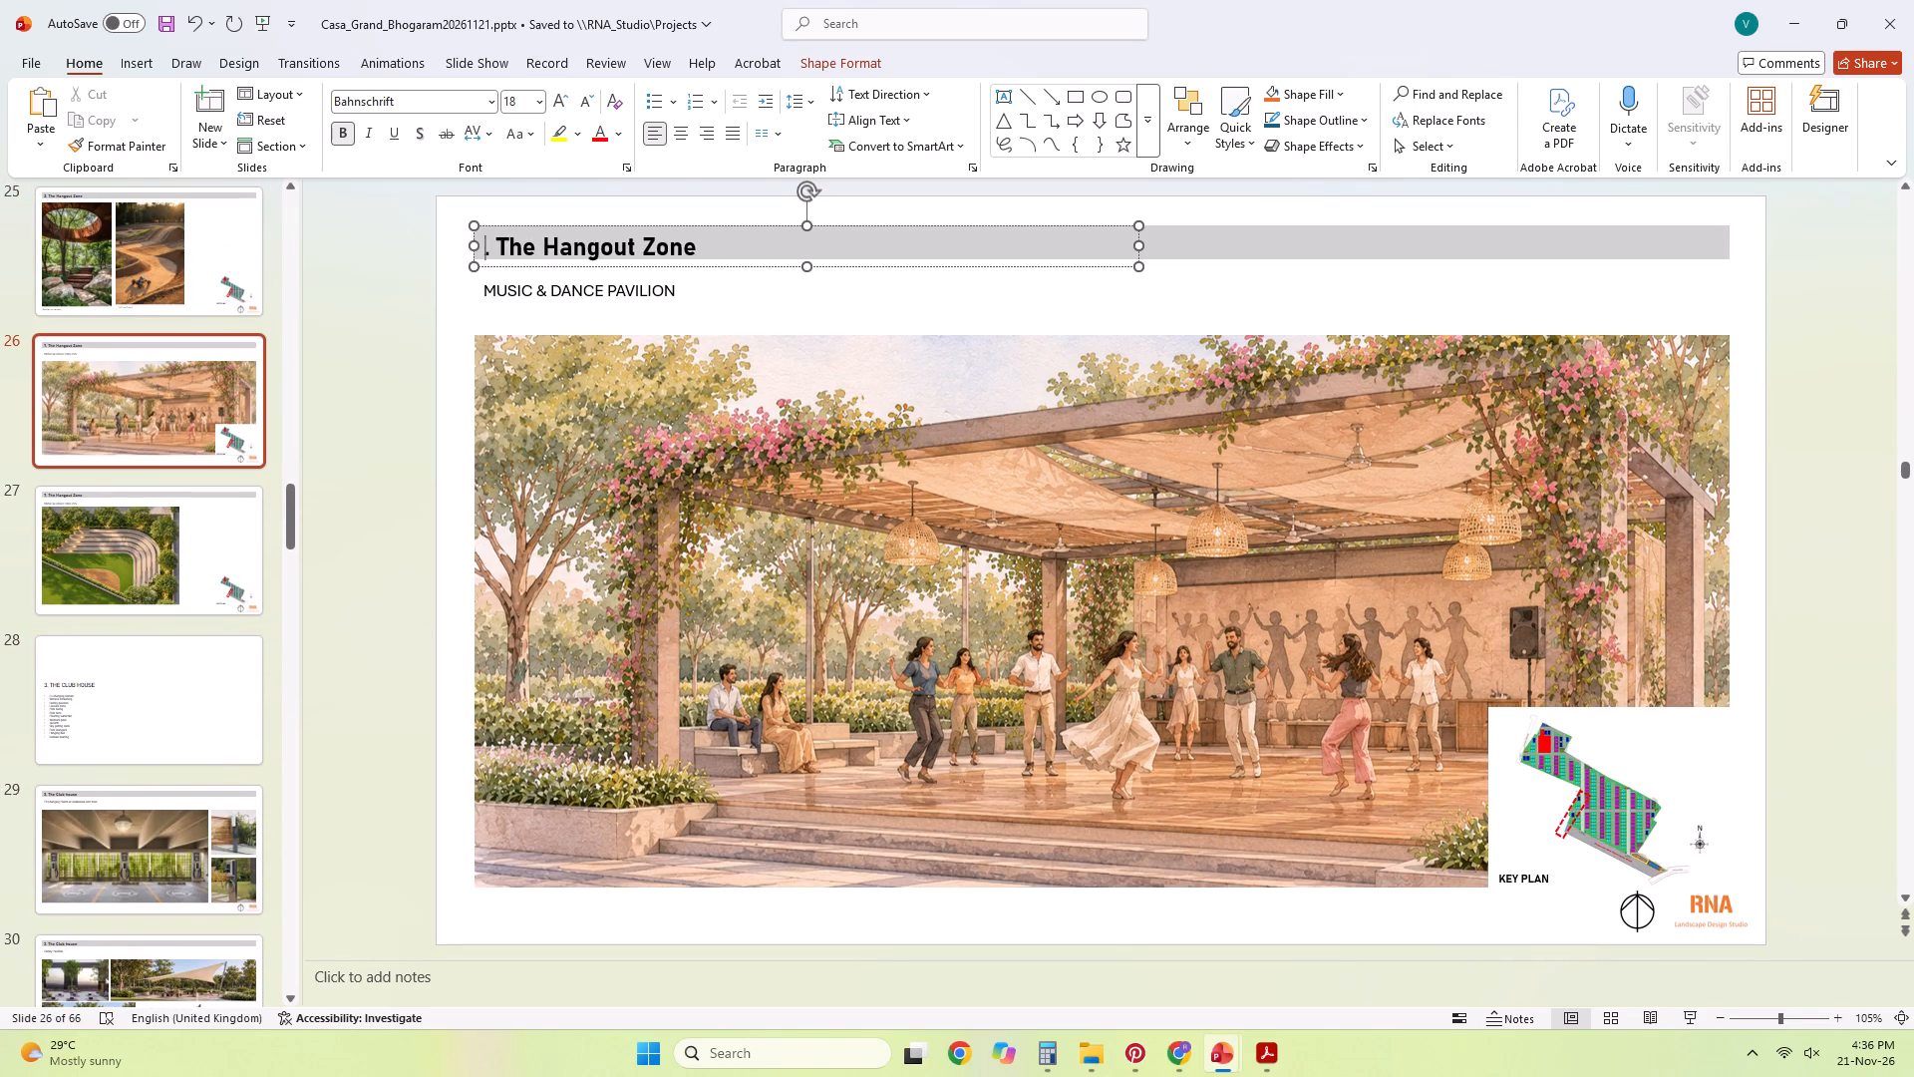
key(2)
click(372, 513)
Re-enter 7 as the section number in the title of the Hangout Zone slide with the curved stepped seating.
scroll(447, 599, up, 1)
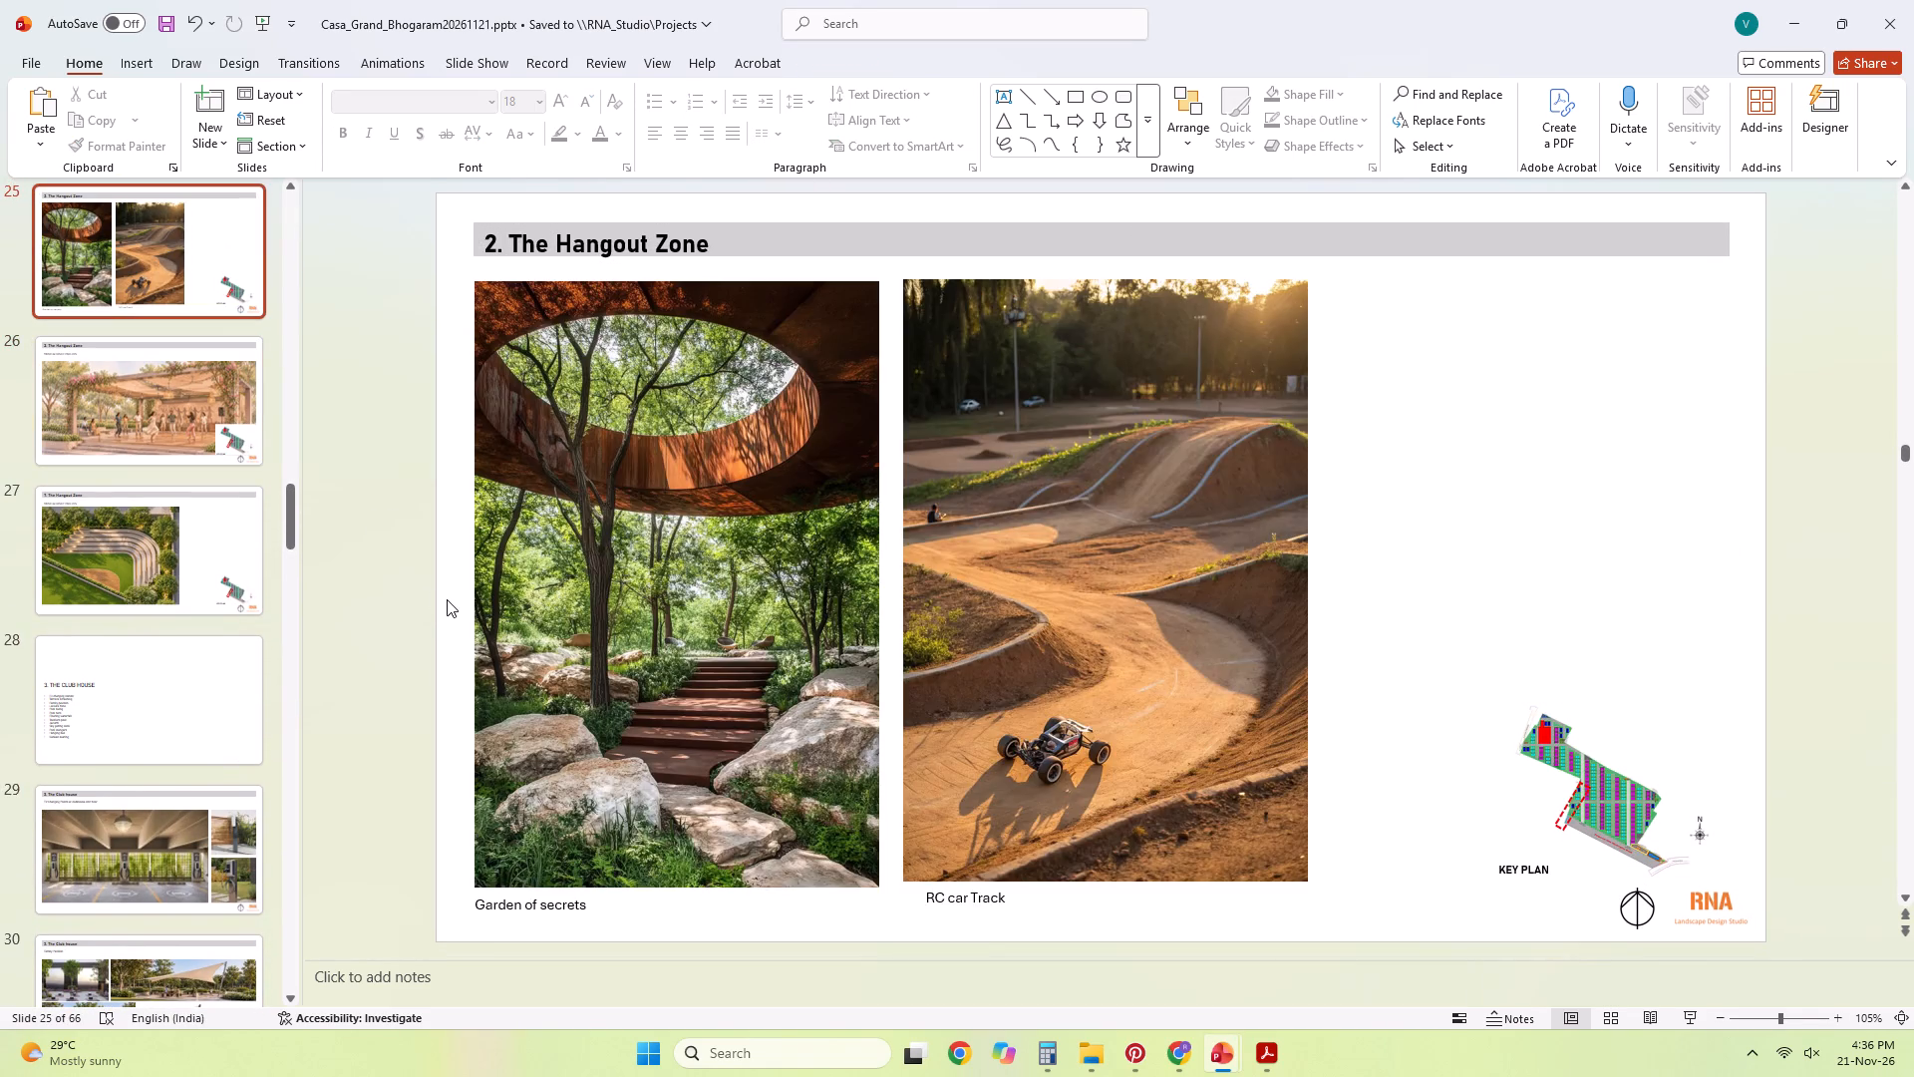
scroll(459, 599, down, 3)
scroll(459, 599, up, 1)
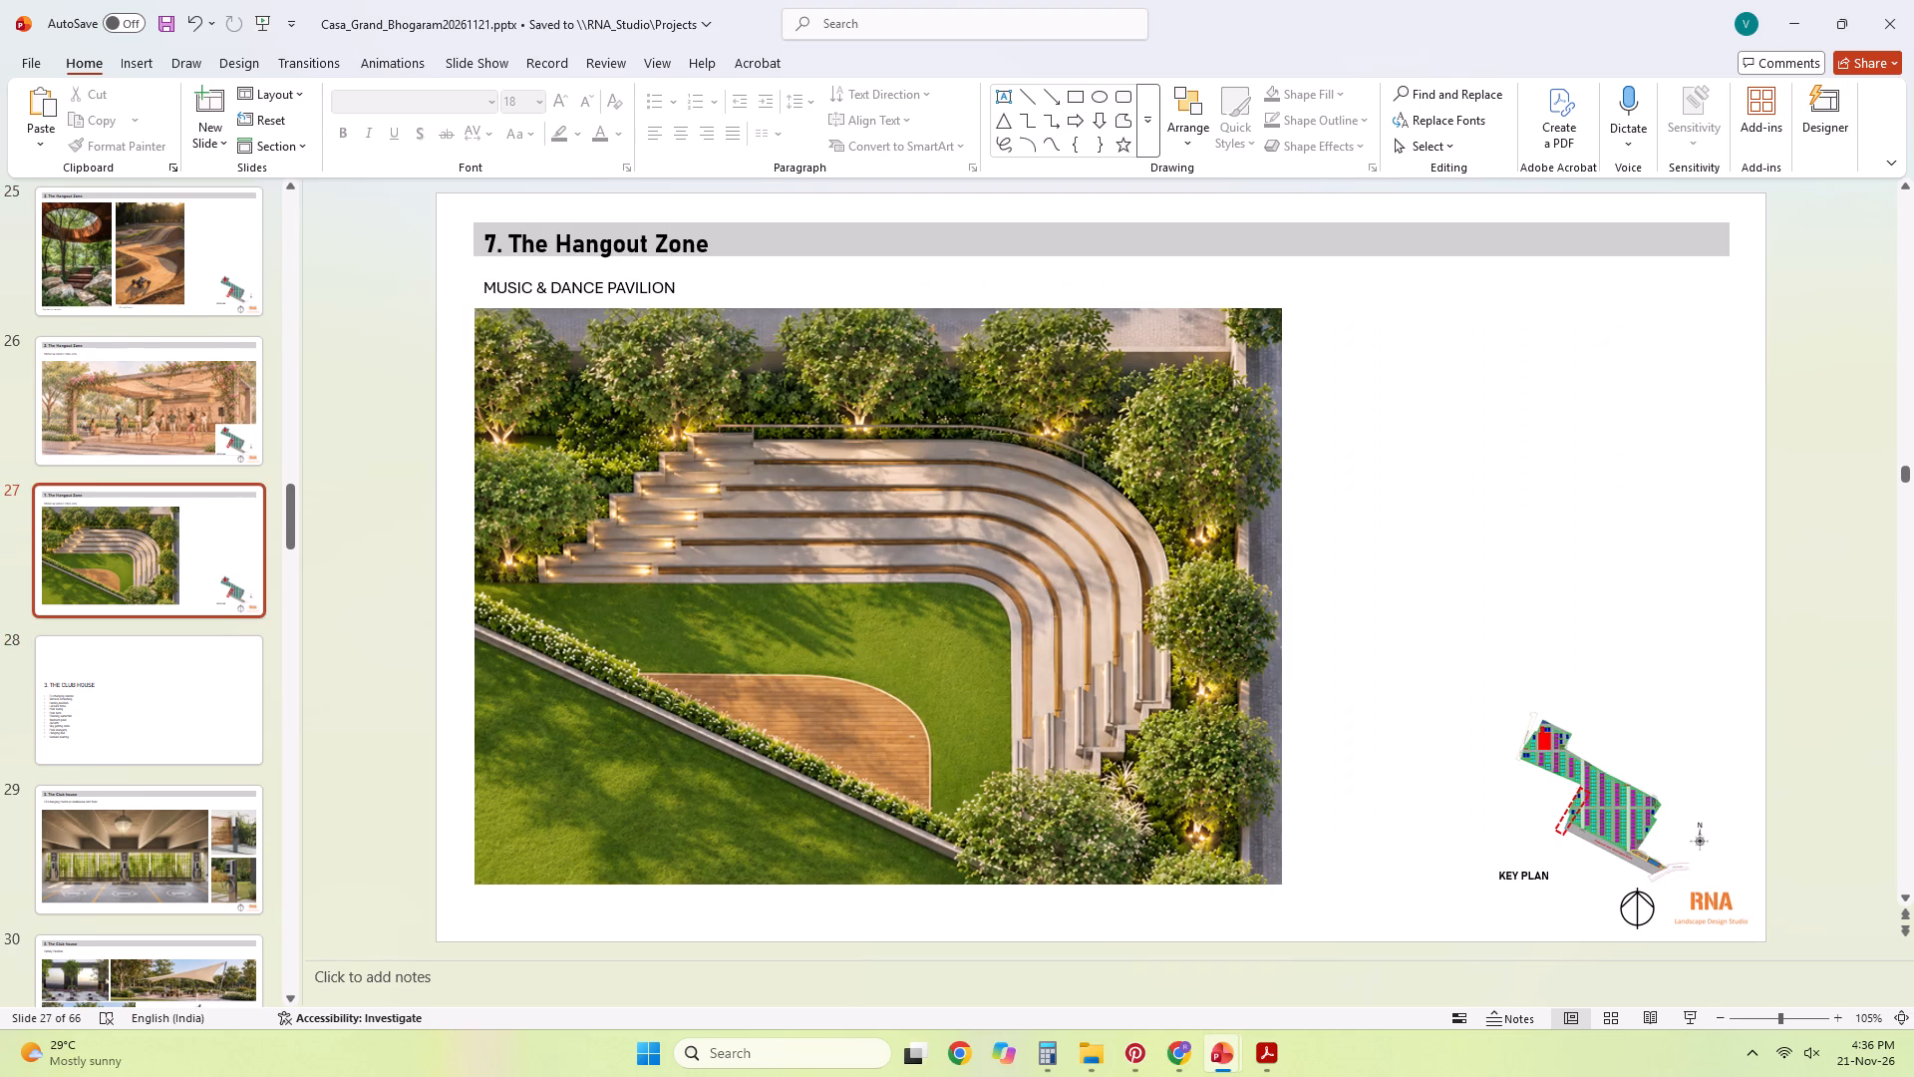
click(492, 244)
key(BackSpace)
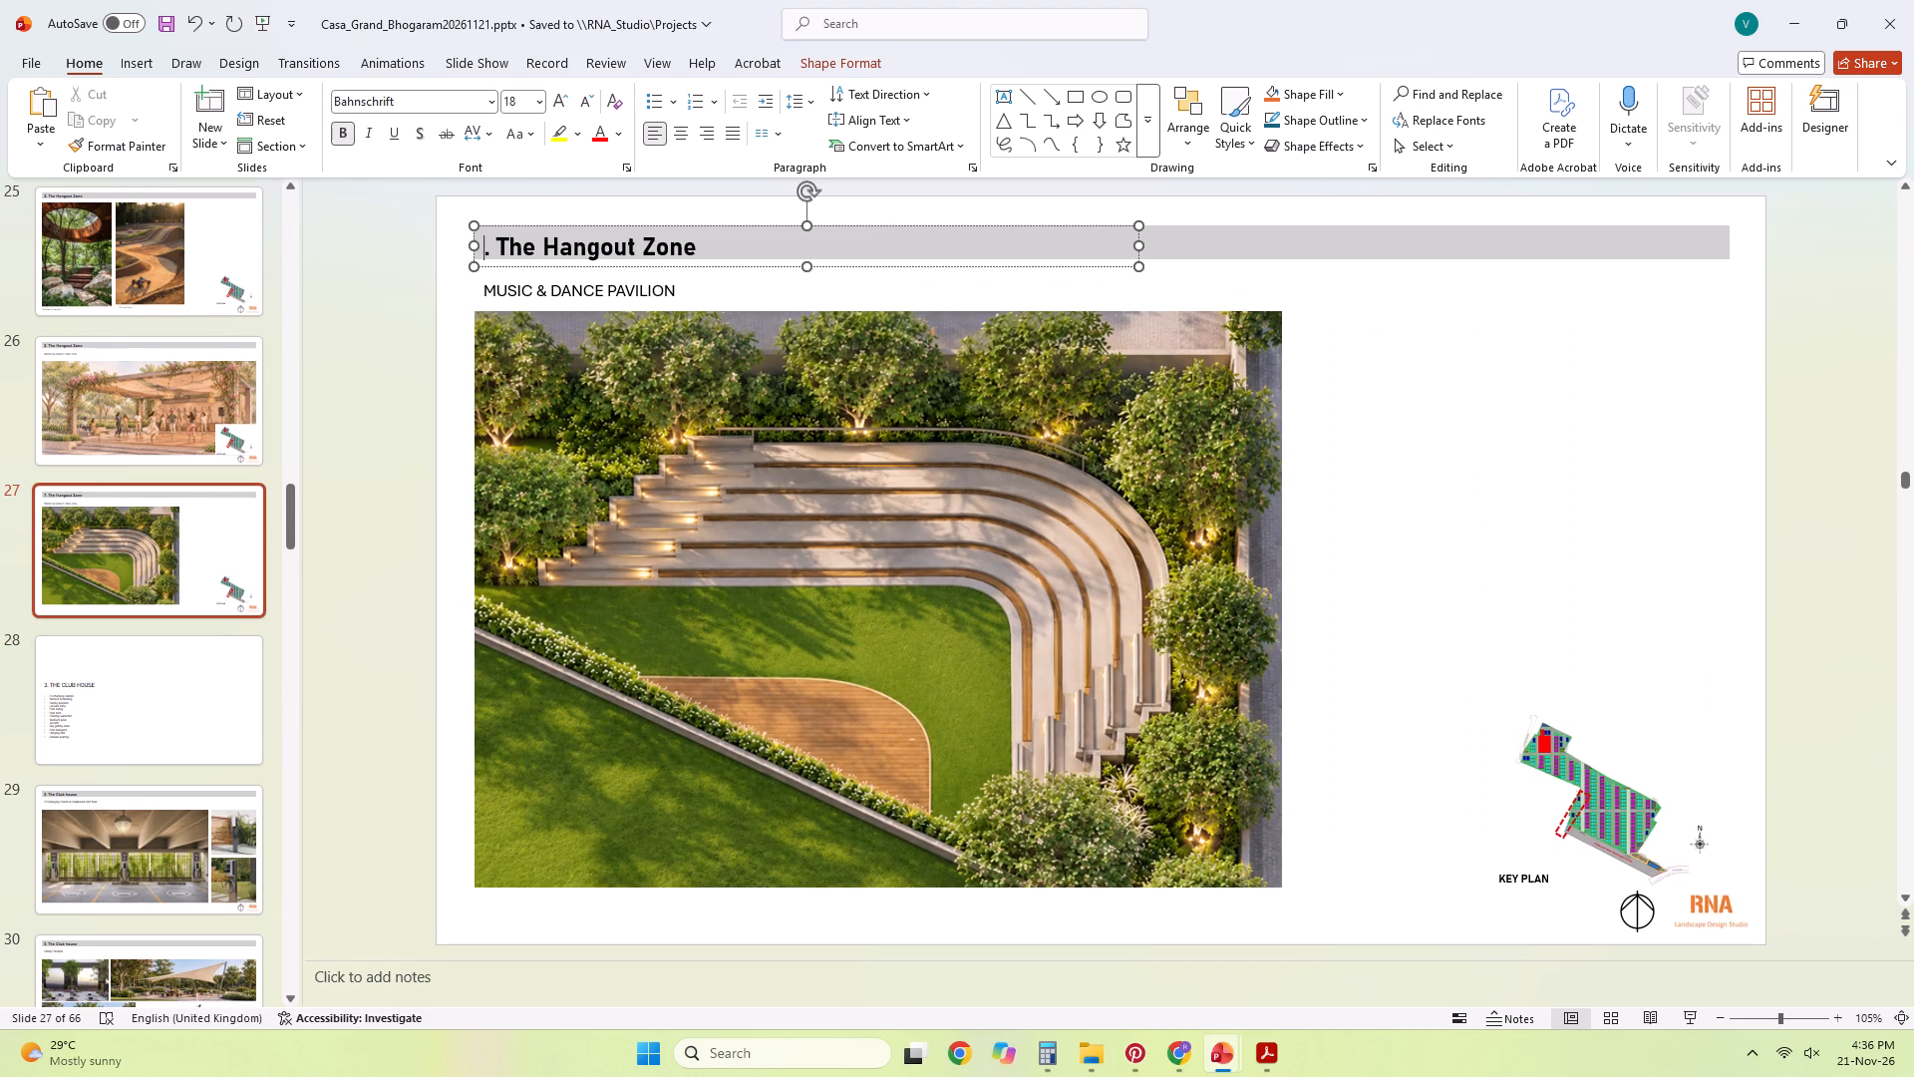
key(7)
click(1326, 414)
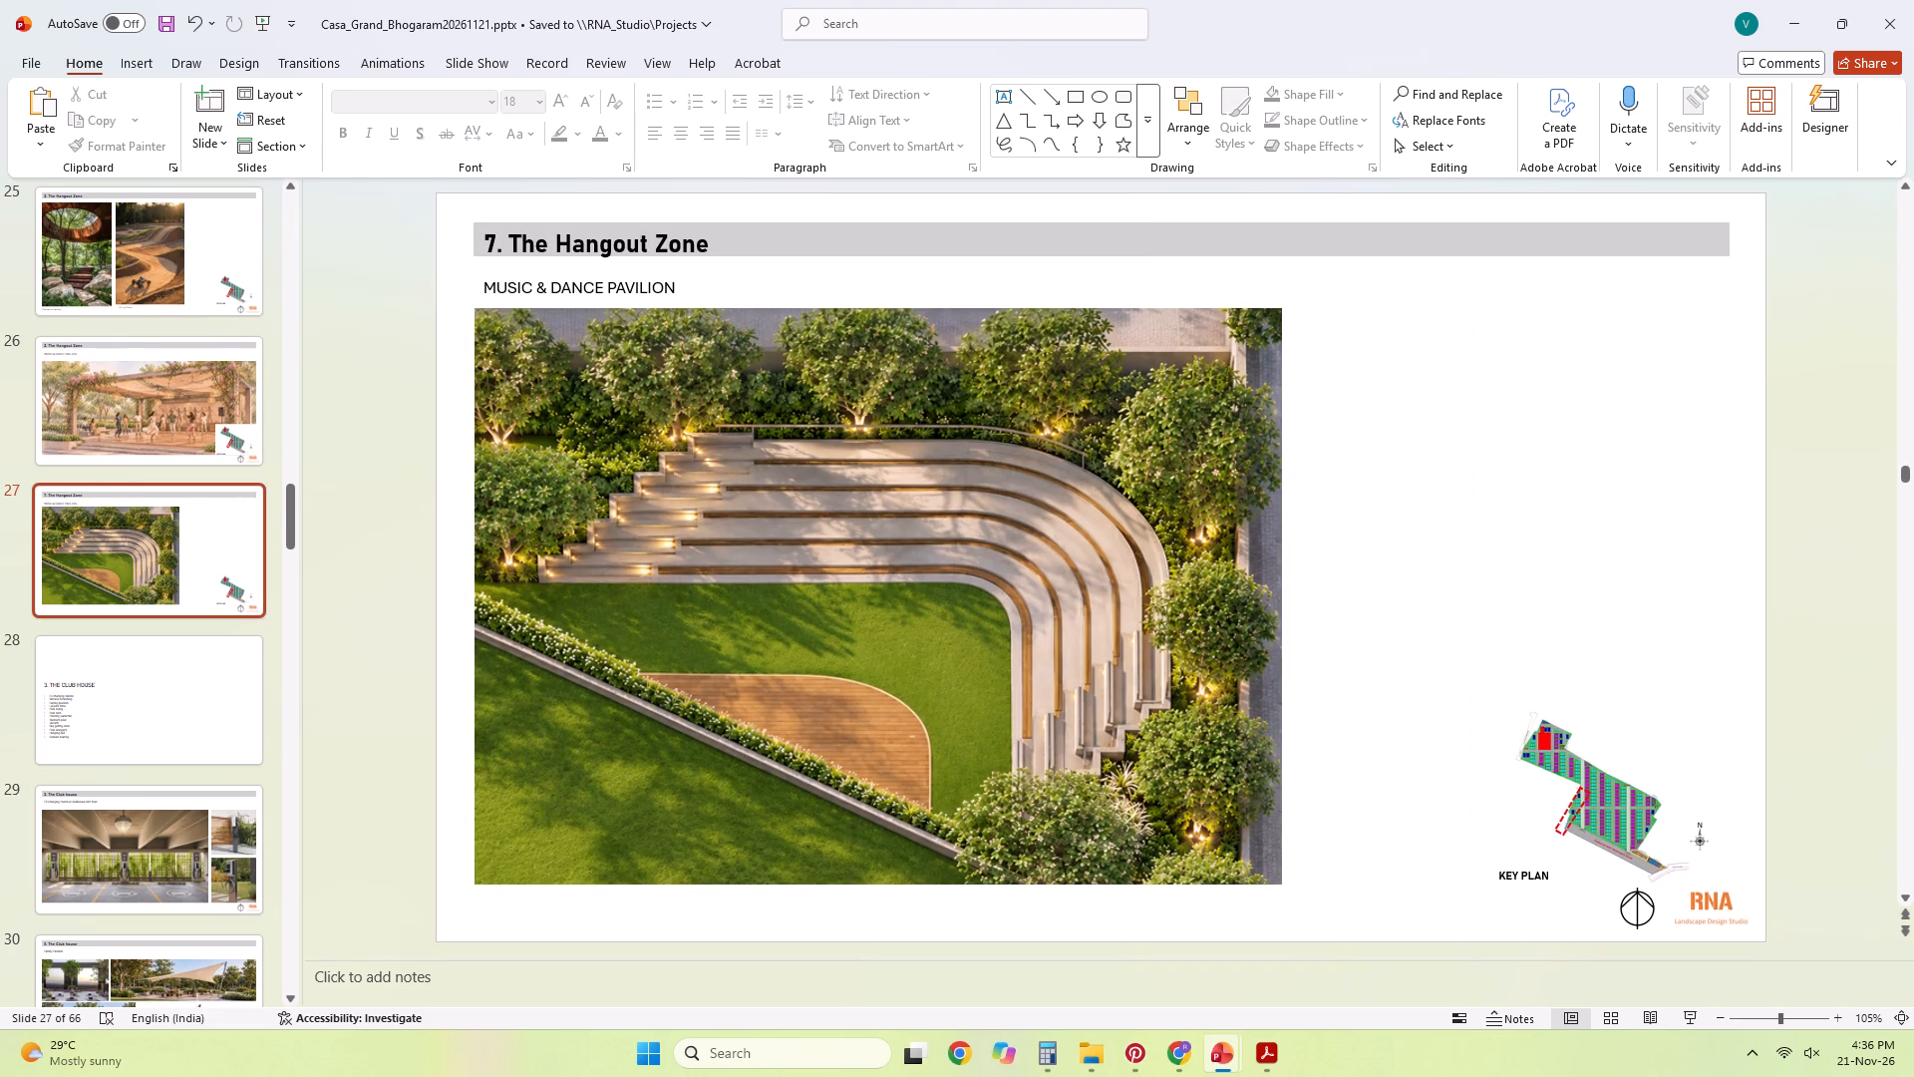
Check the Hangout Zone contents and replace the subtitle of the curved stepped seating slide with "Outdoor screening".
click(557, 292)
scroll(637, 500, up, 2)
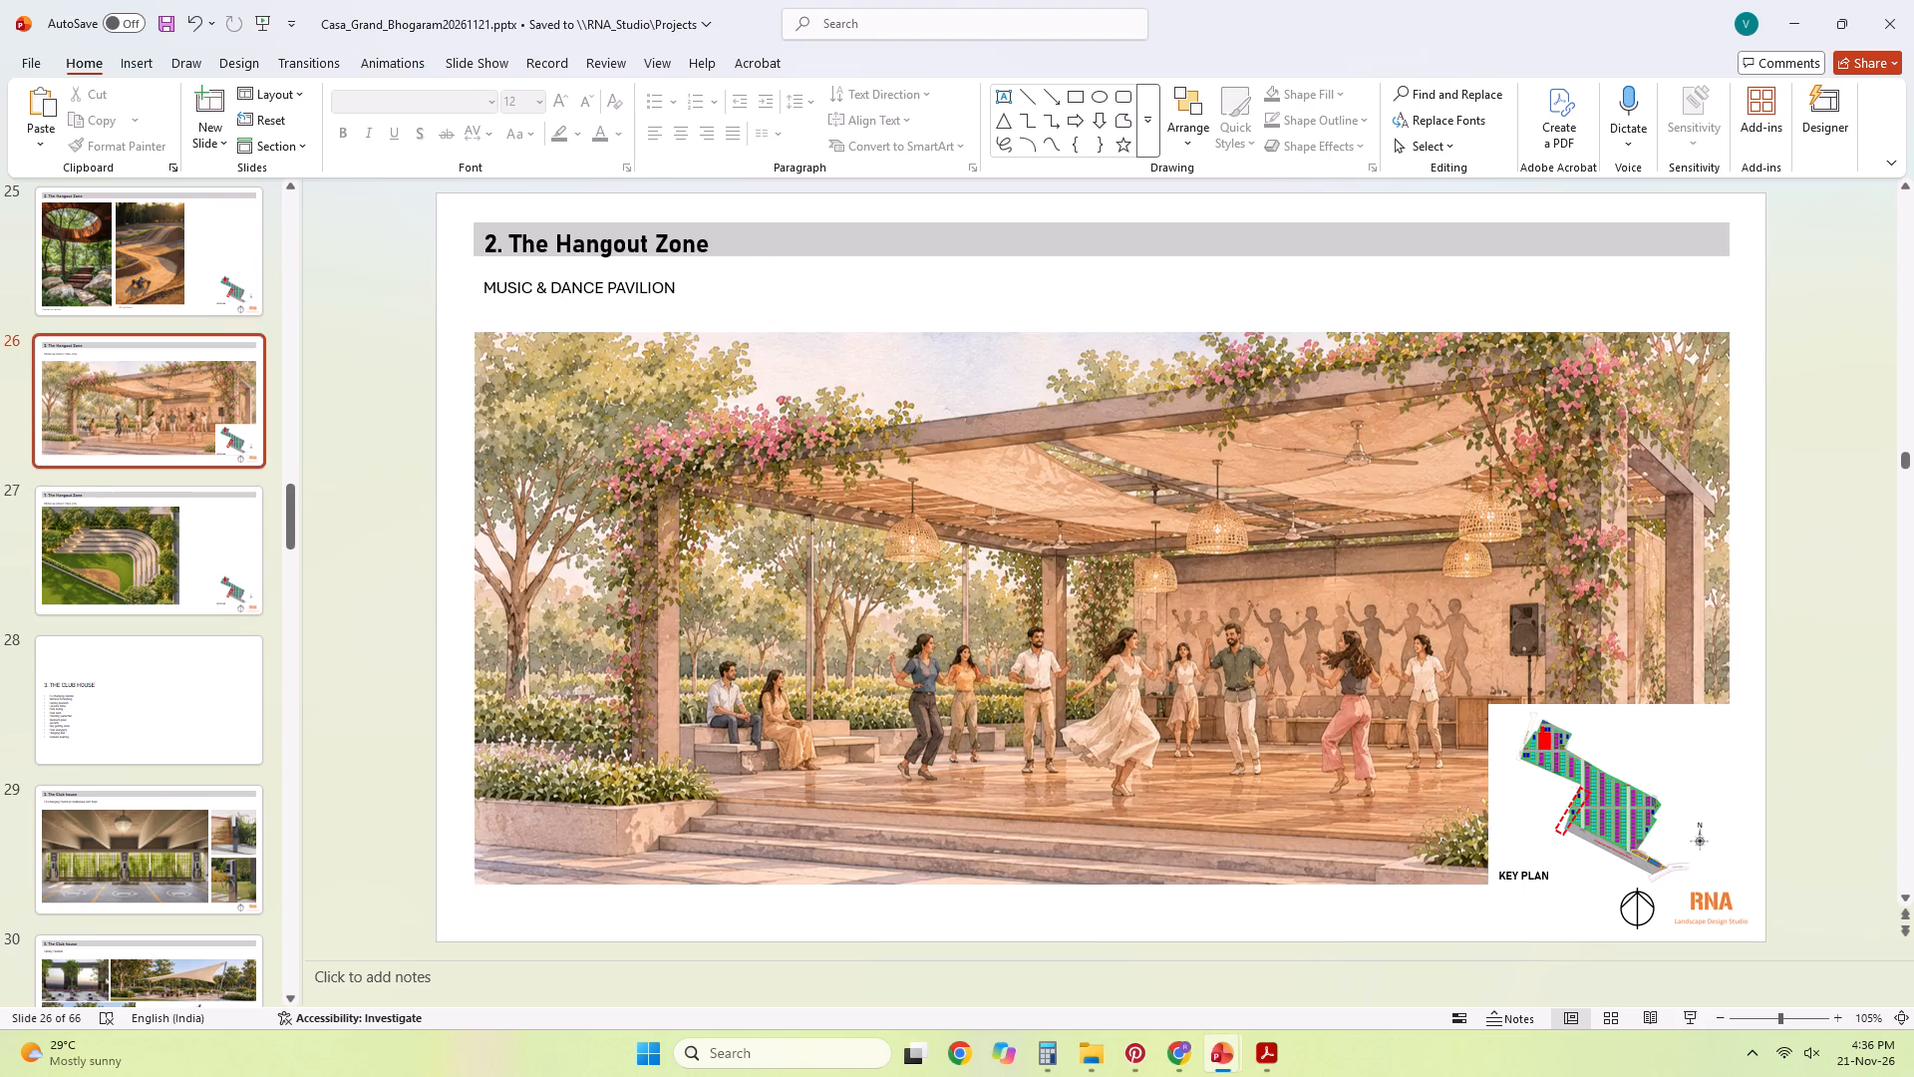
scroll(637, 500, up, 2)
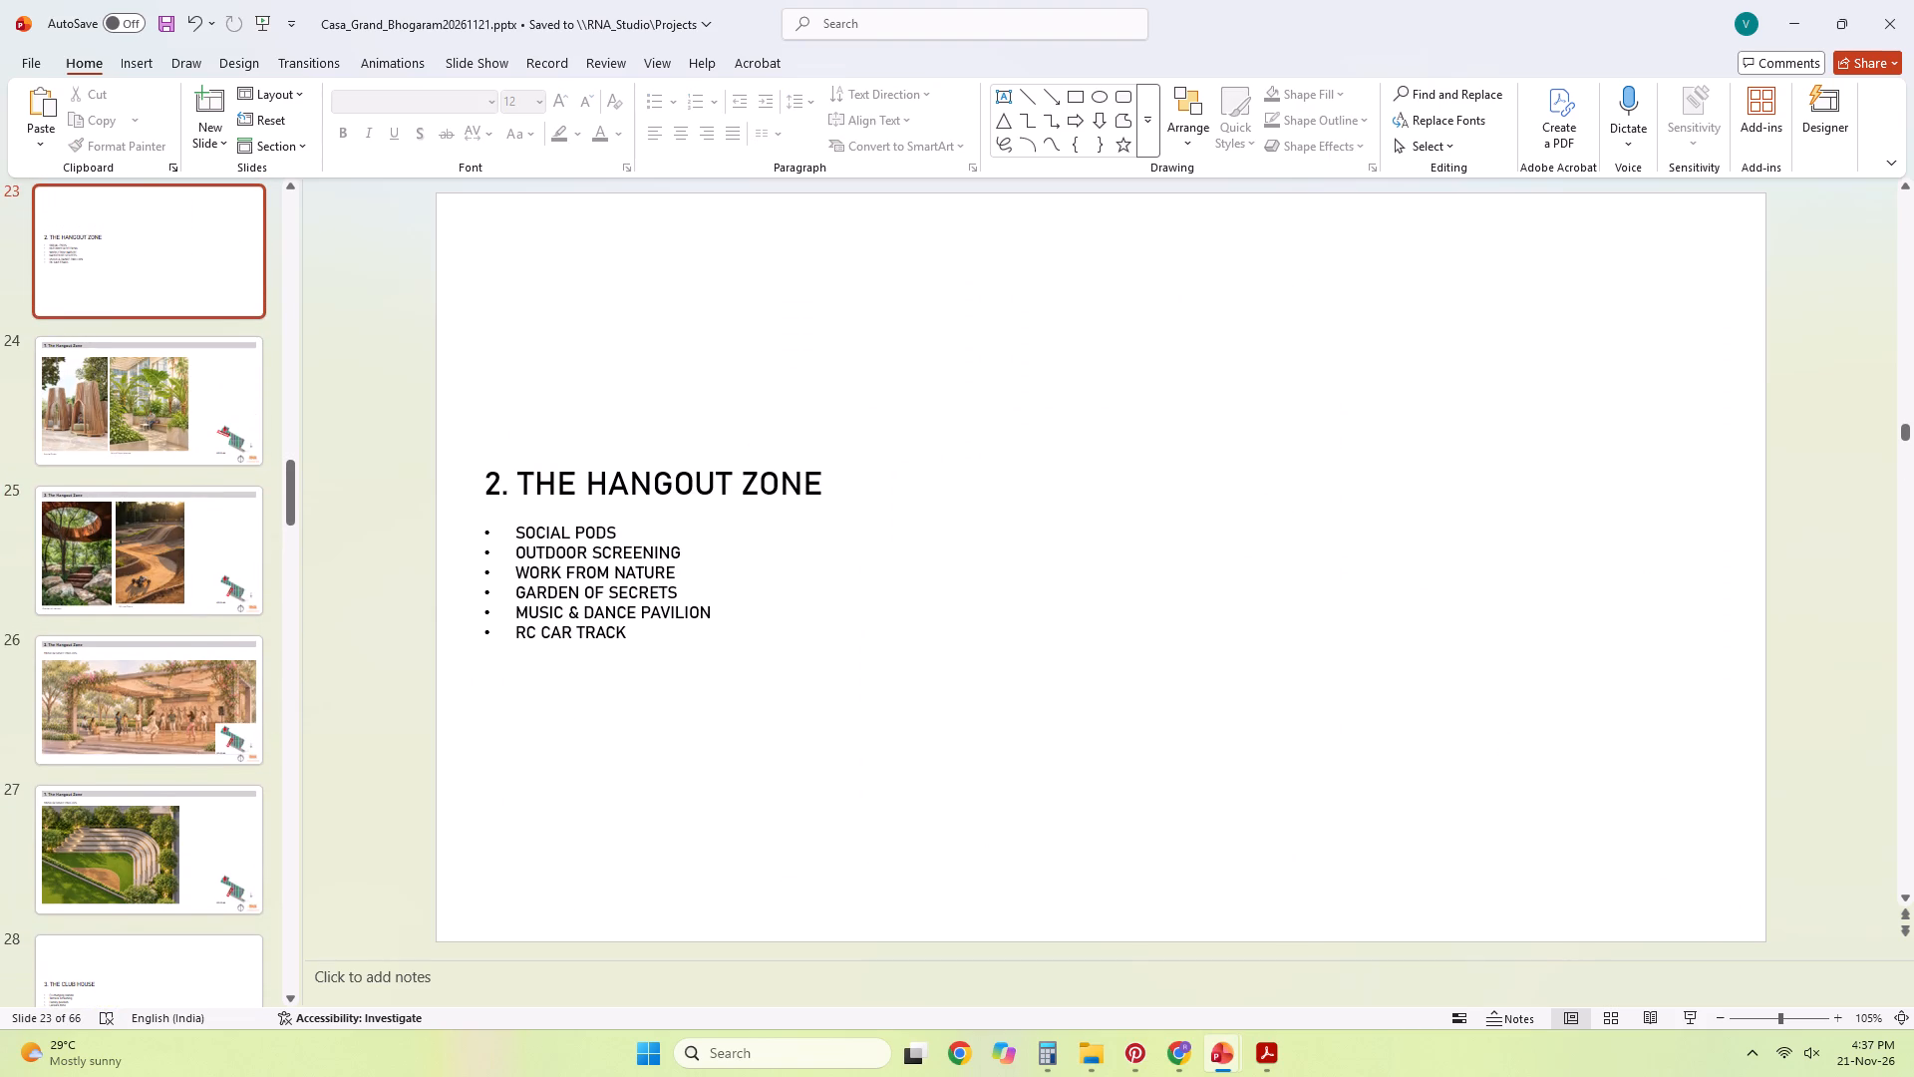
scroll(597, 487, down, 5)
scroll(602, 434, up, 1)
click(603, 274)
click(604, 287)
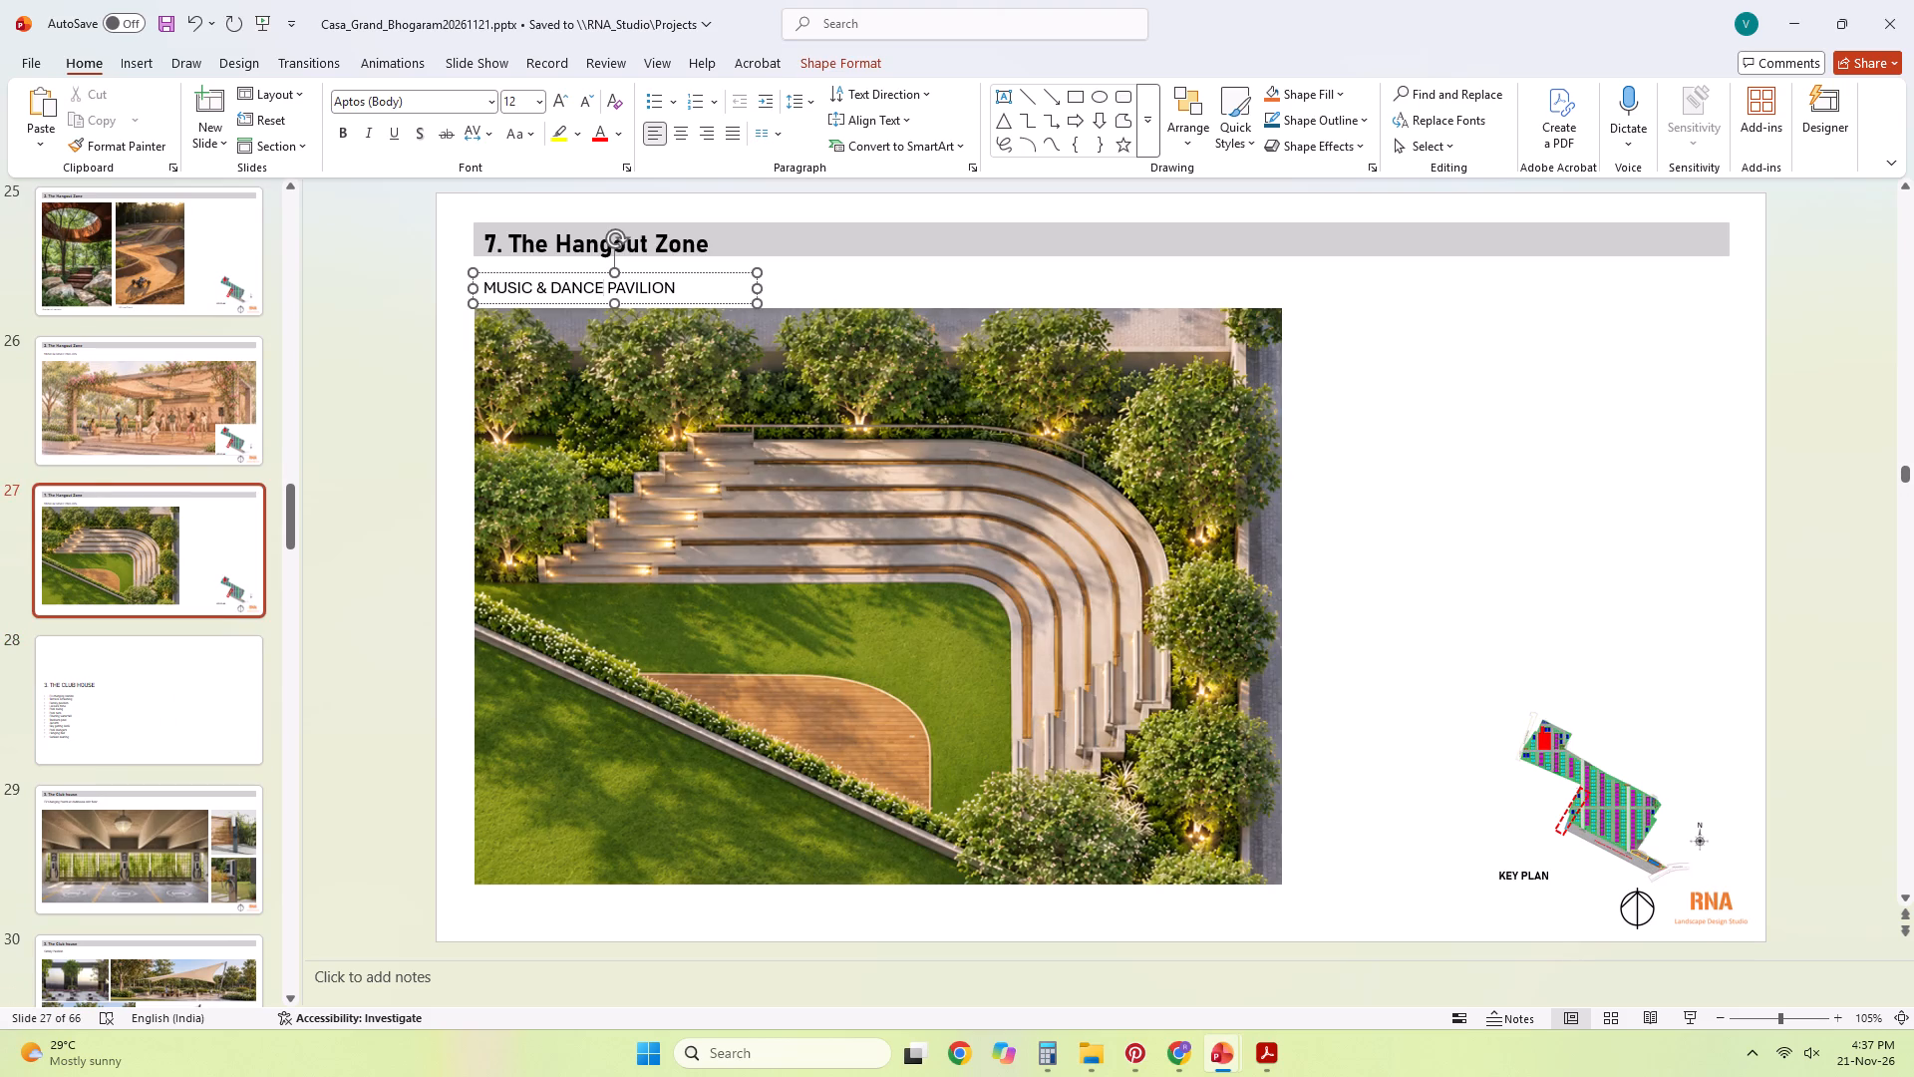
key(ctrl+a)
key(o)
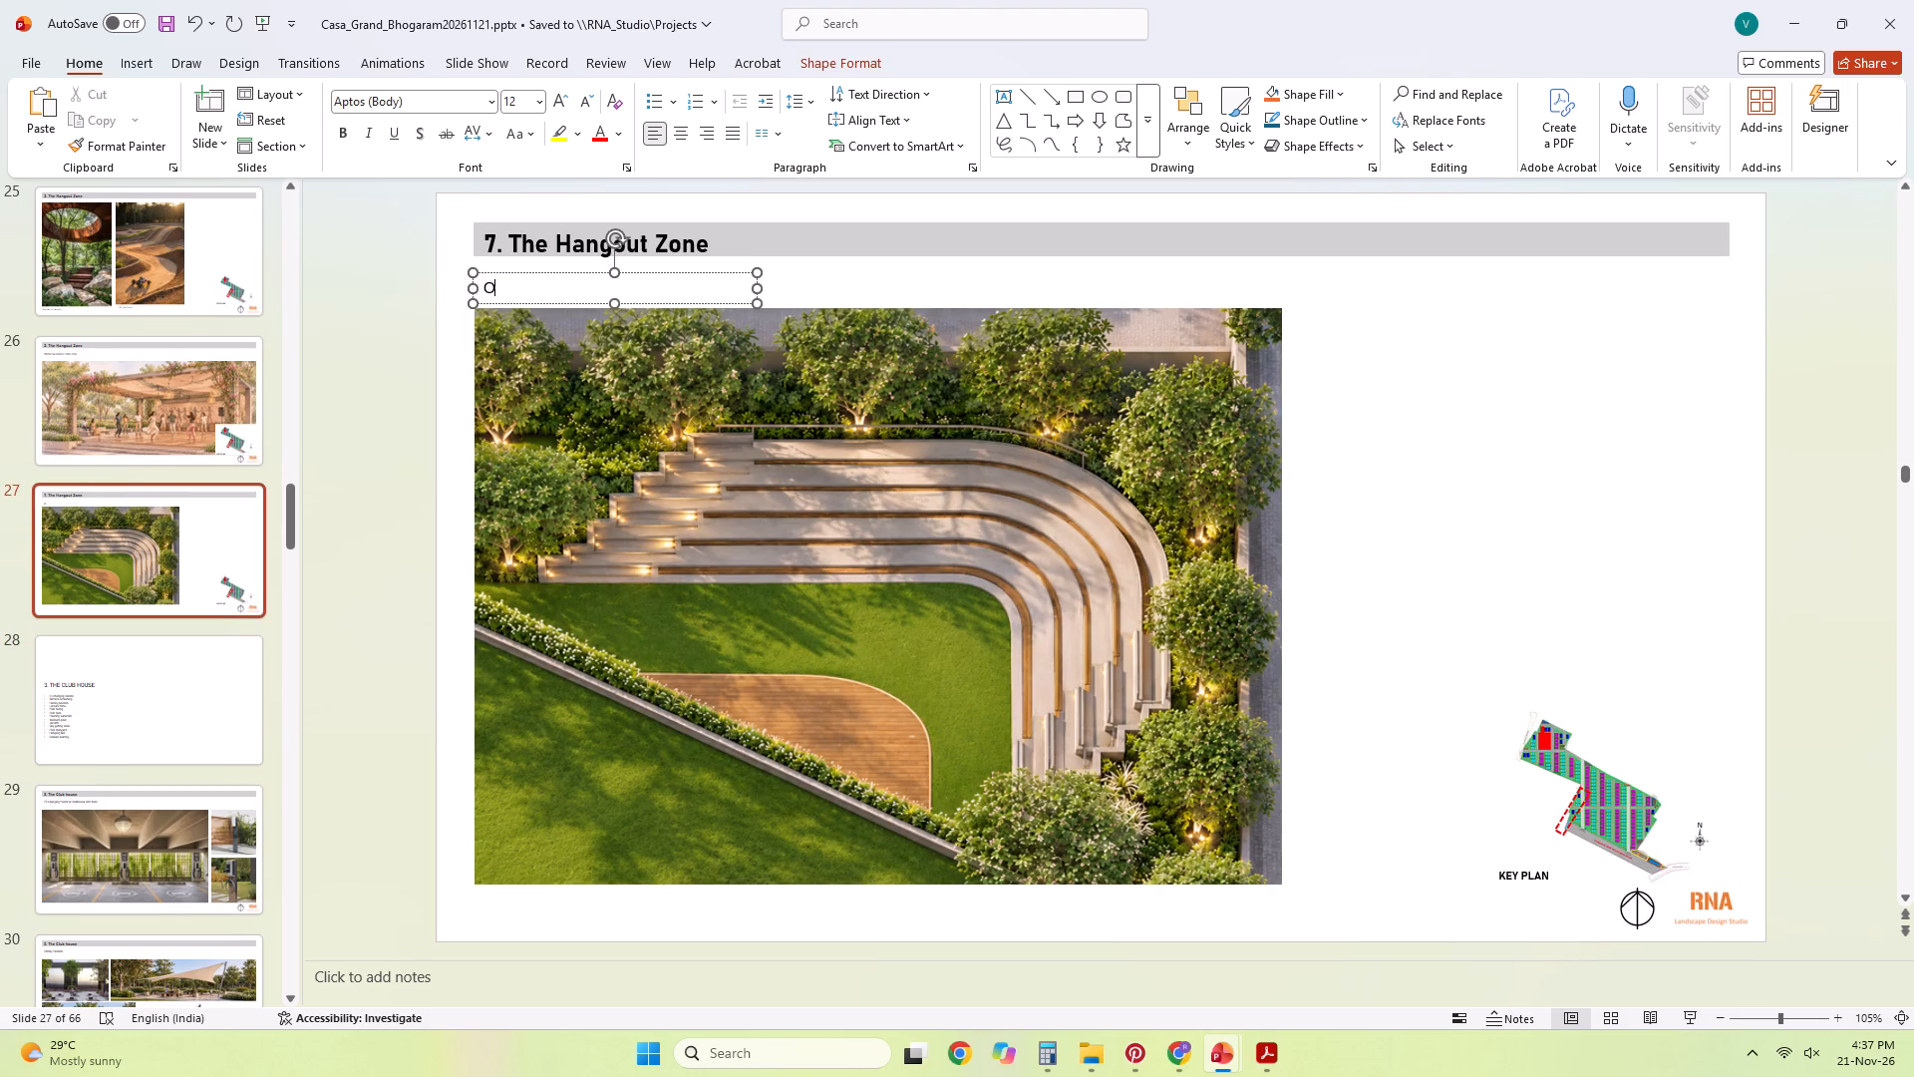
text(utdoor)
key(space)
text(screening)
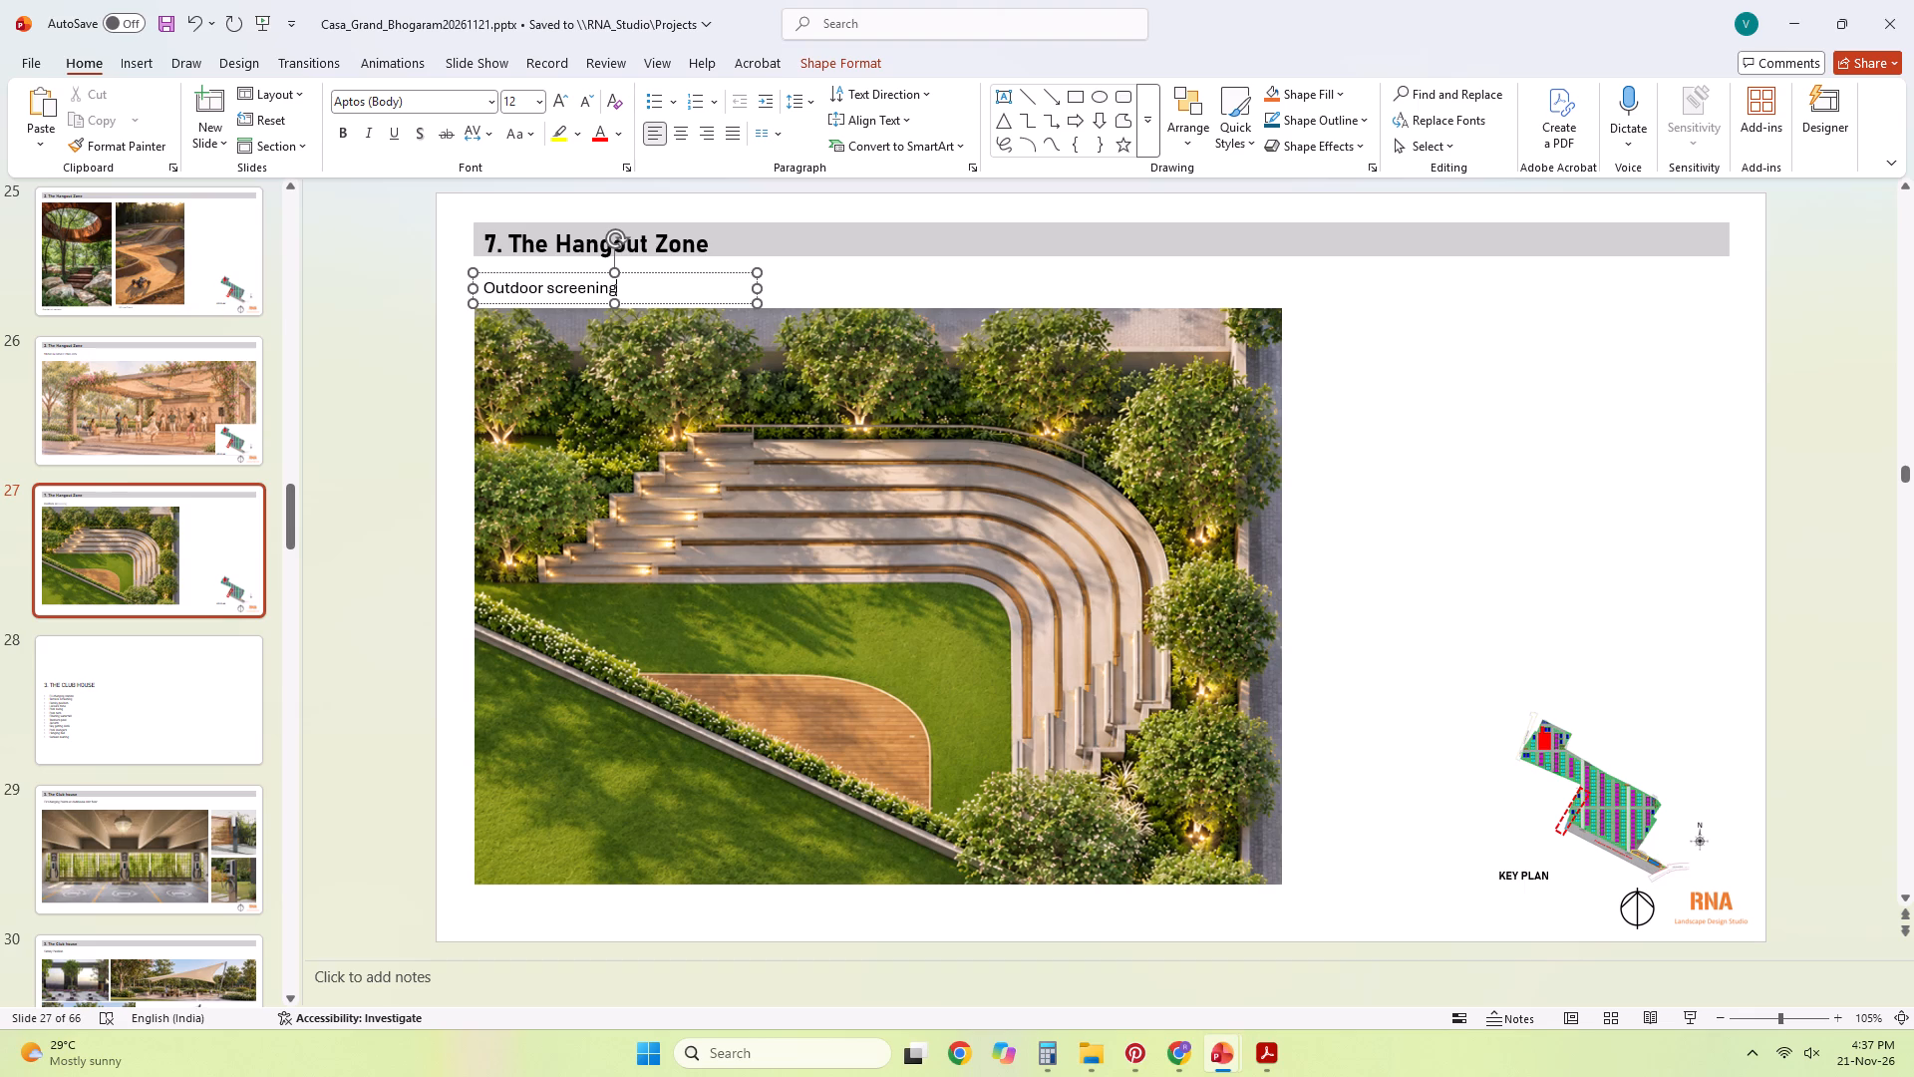
Rewrite the subtitle of the curved stepped seating slide in capitals as "OUTDOOR SCREENING", matching the Music & Dance Pavilion slide's style.
scroll(766, 388, up, 1)
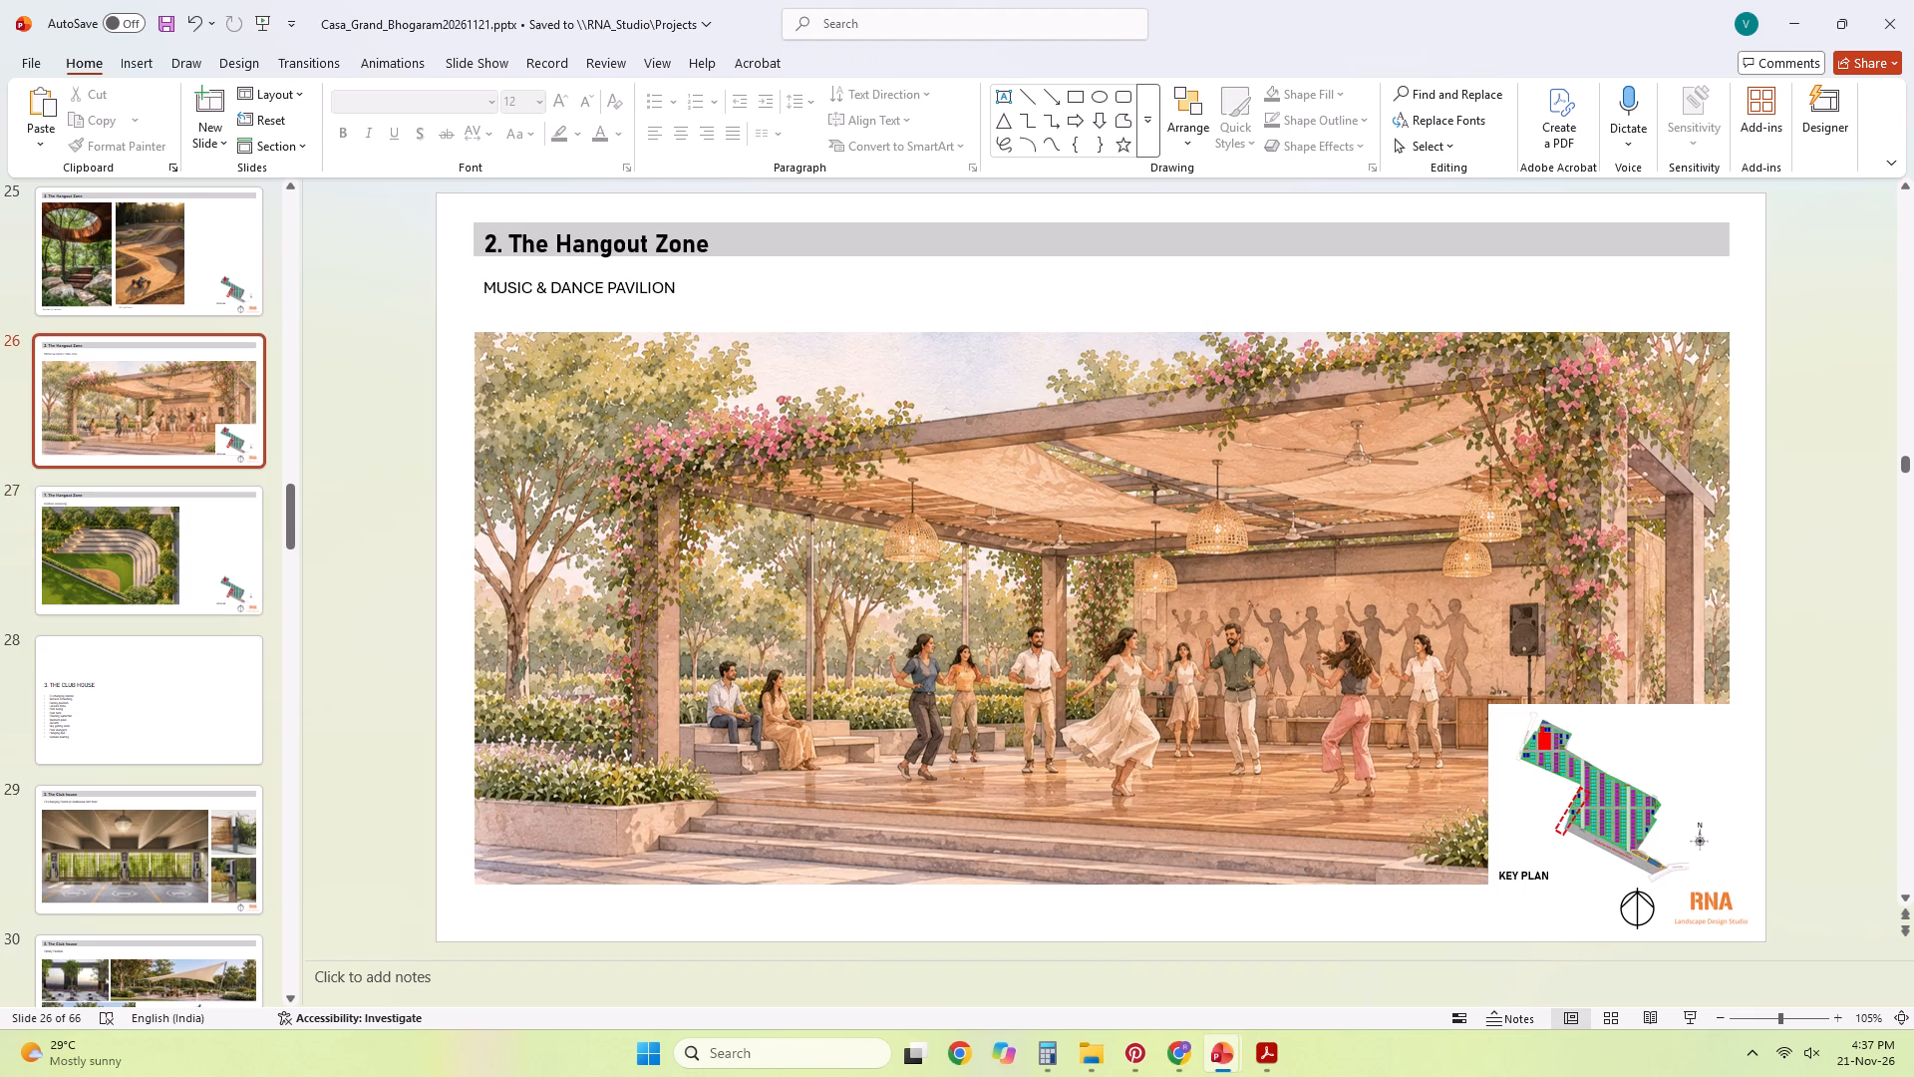
scroll(766, 388, down, 1)
click(615, 292)
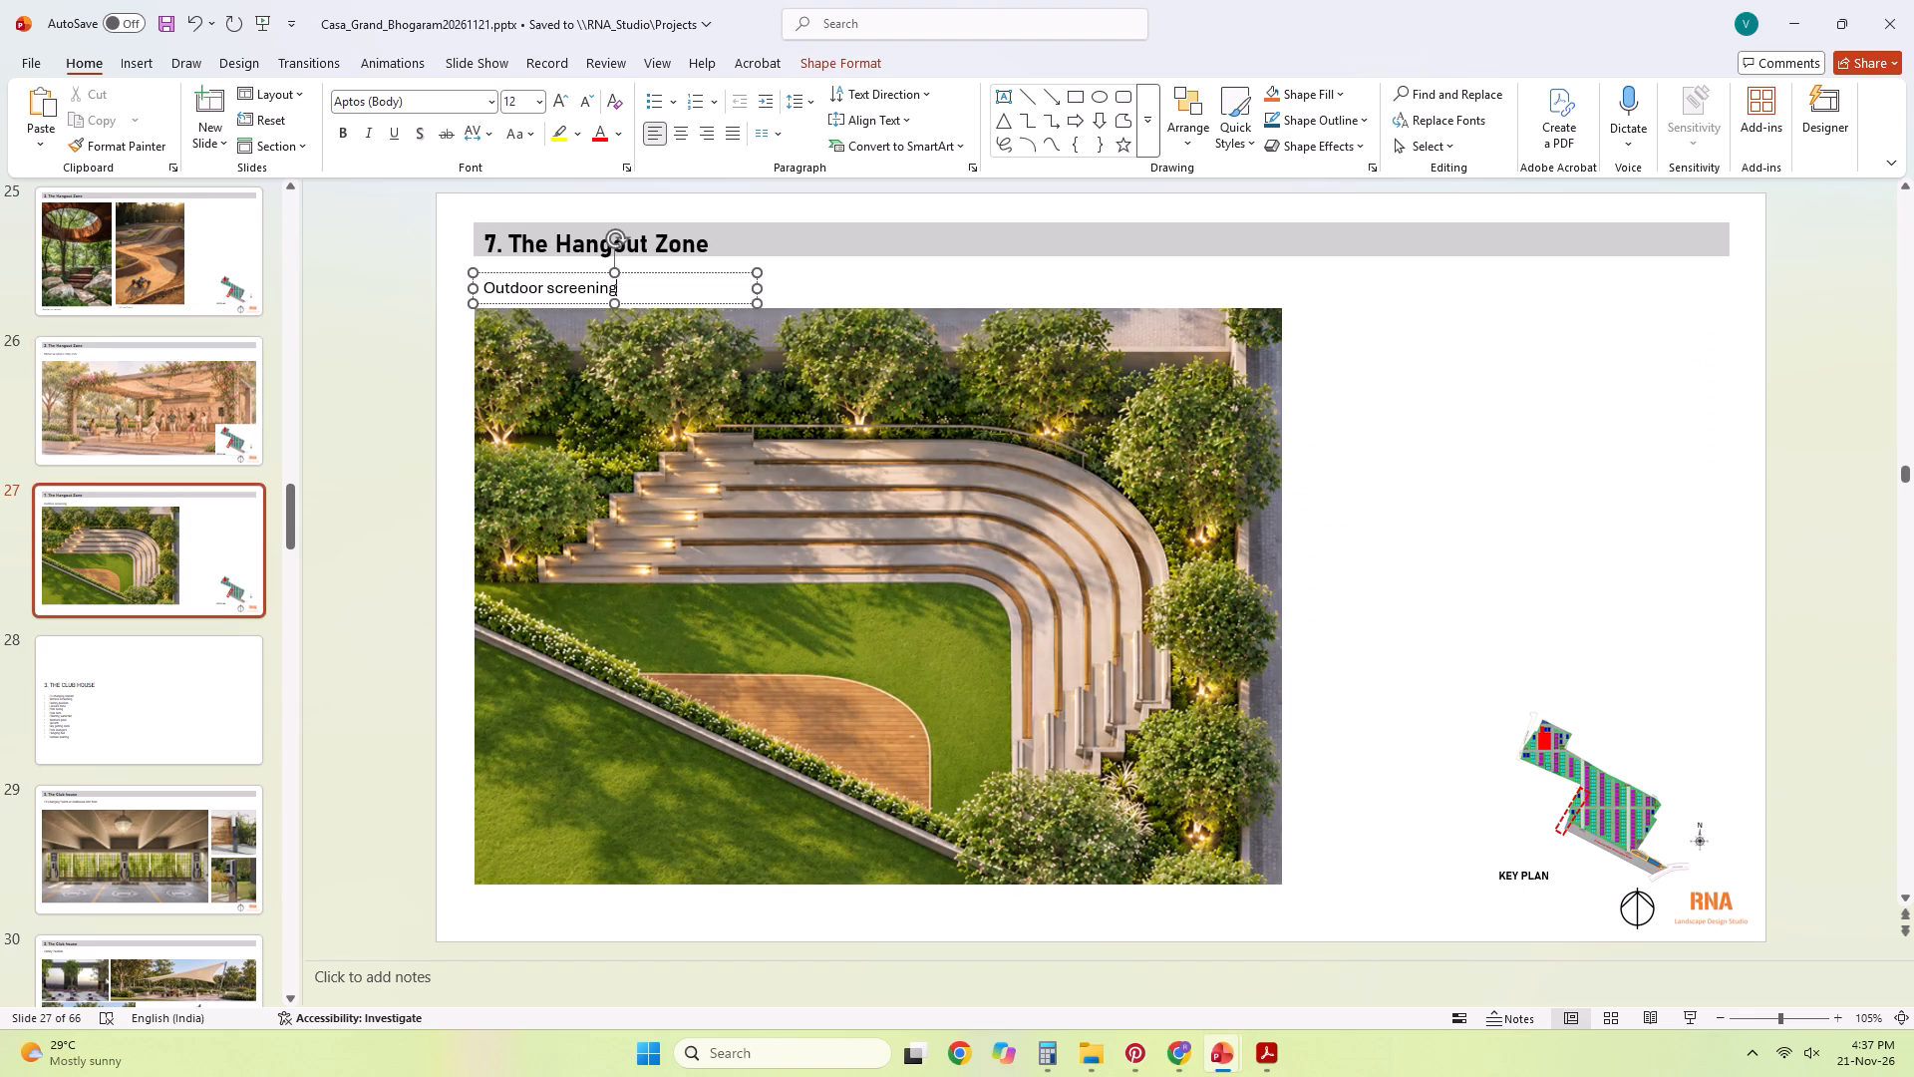
drag(614, 291, 532, 287)
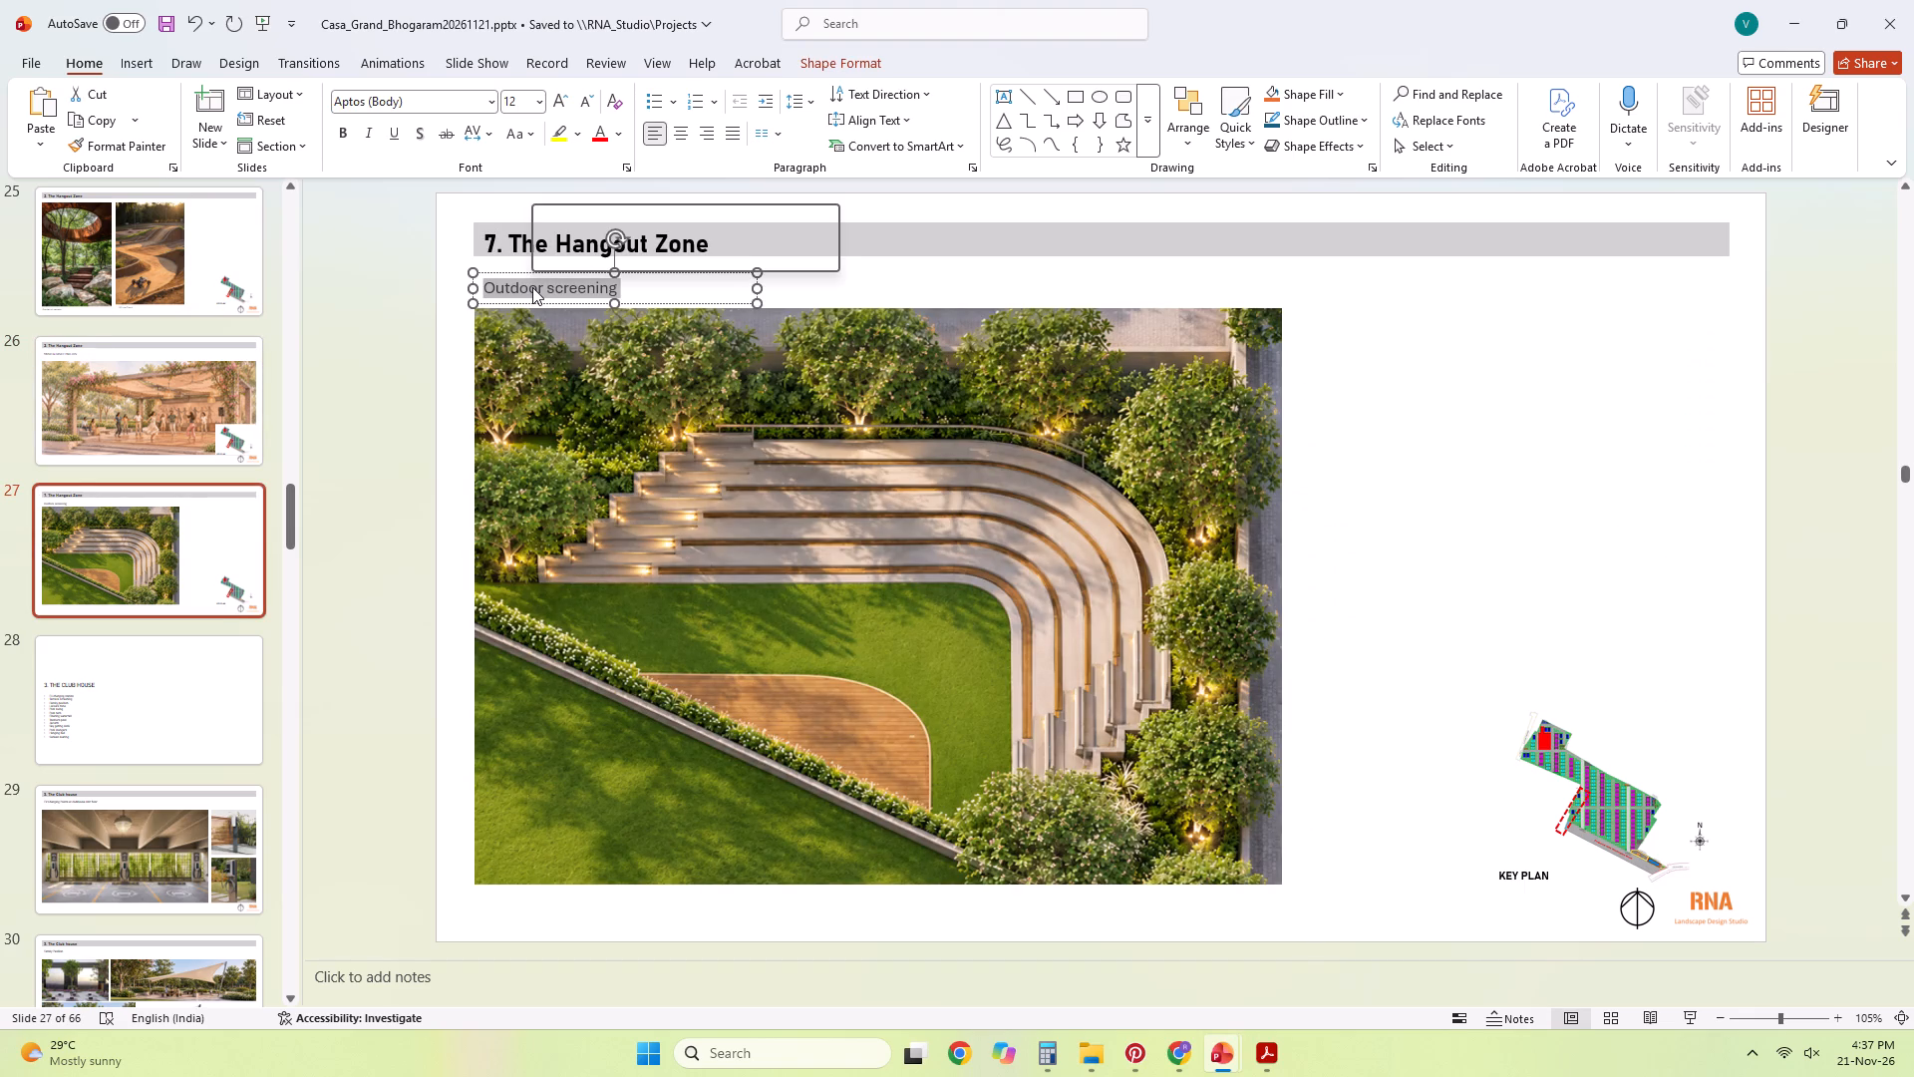
text(OUT)
key(space)
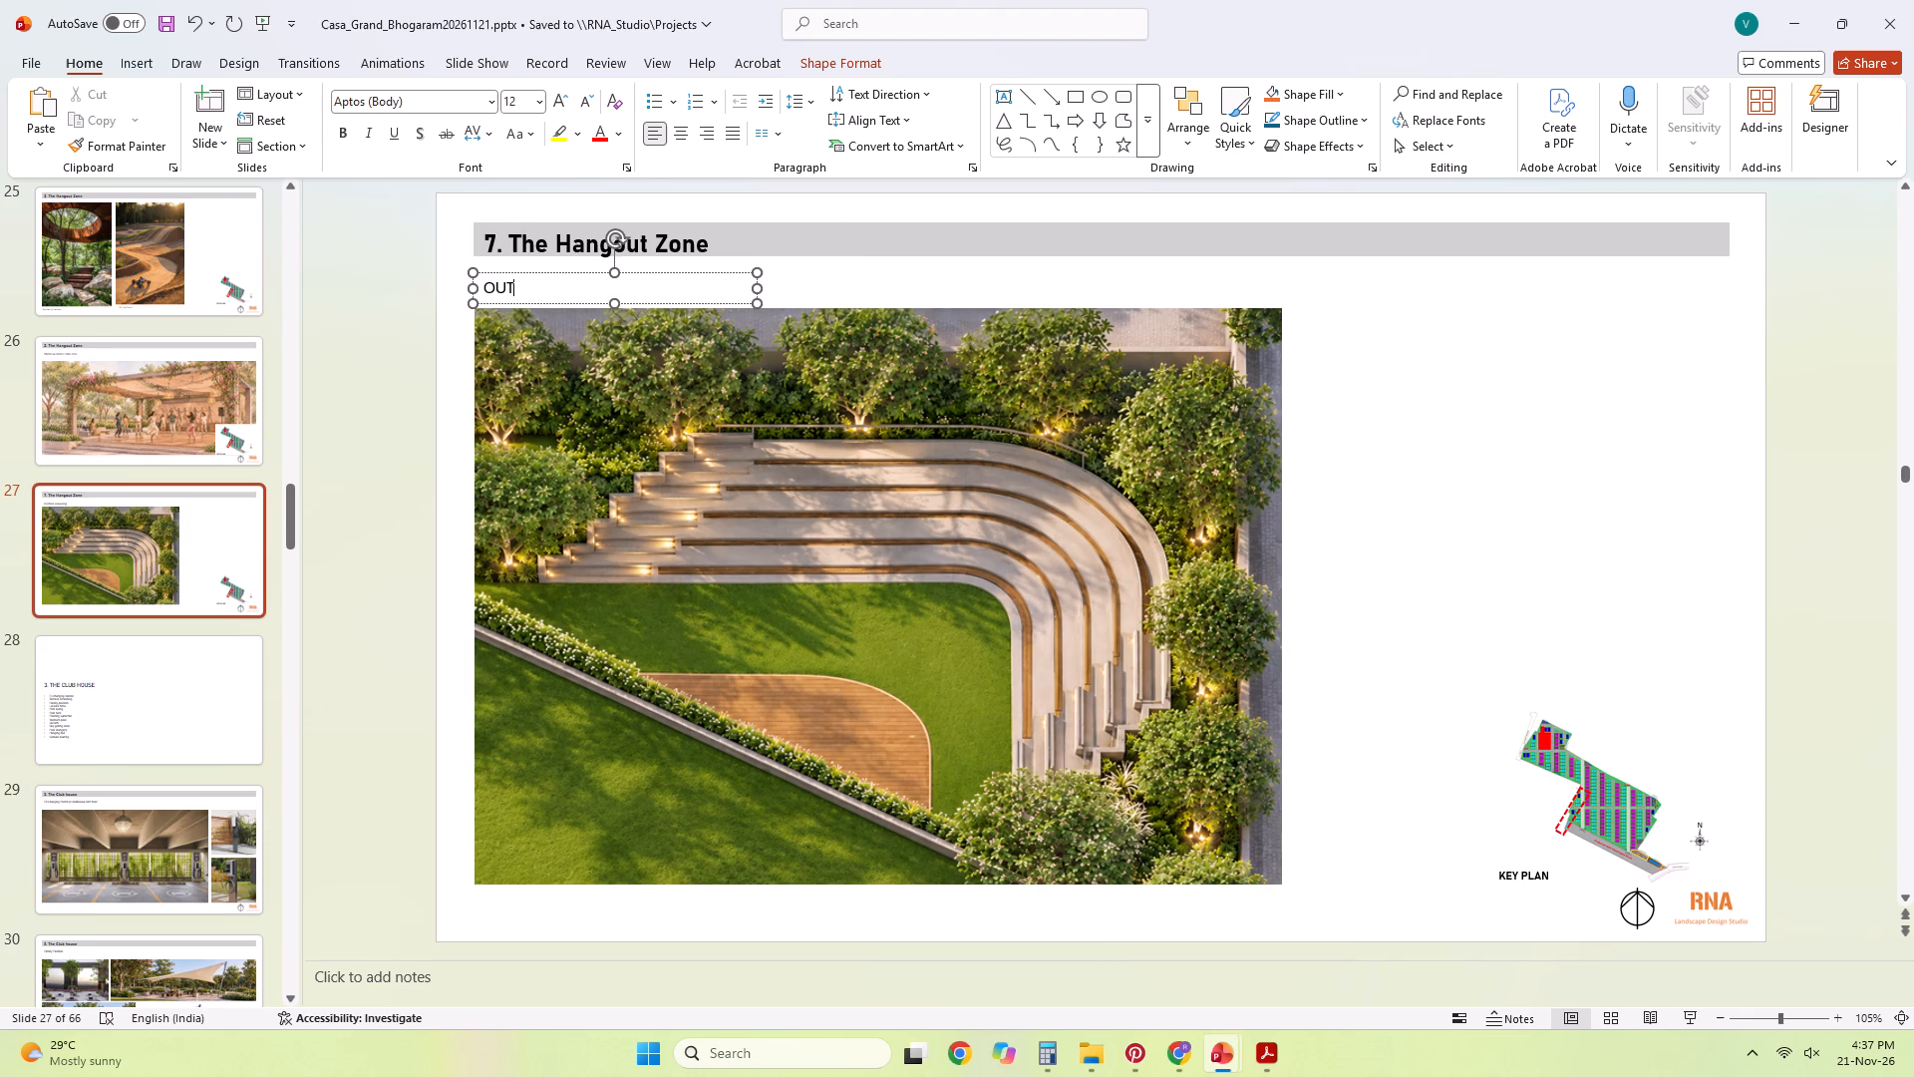
key(BackSpace)
key(d)
text(OOR SCREENING)
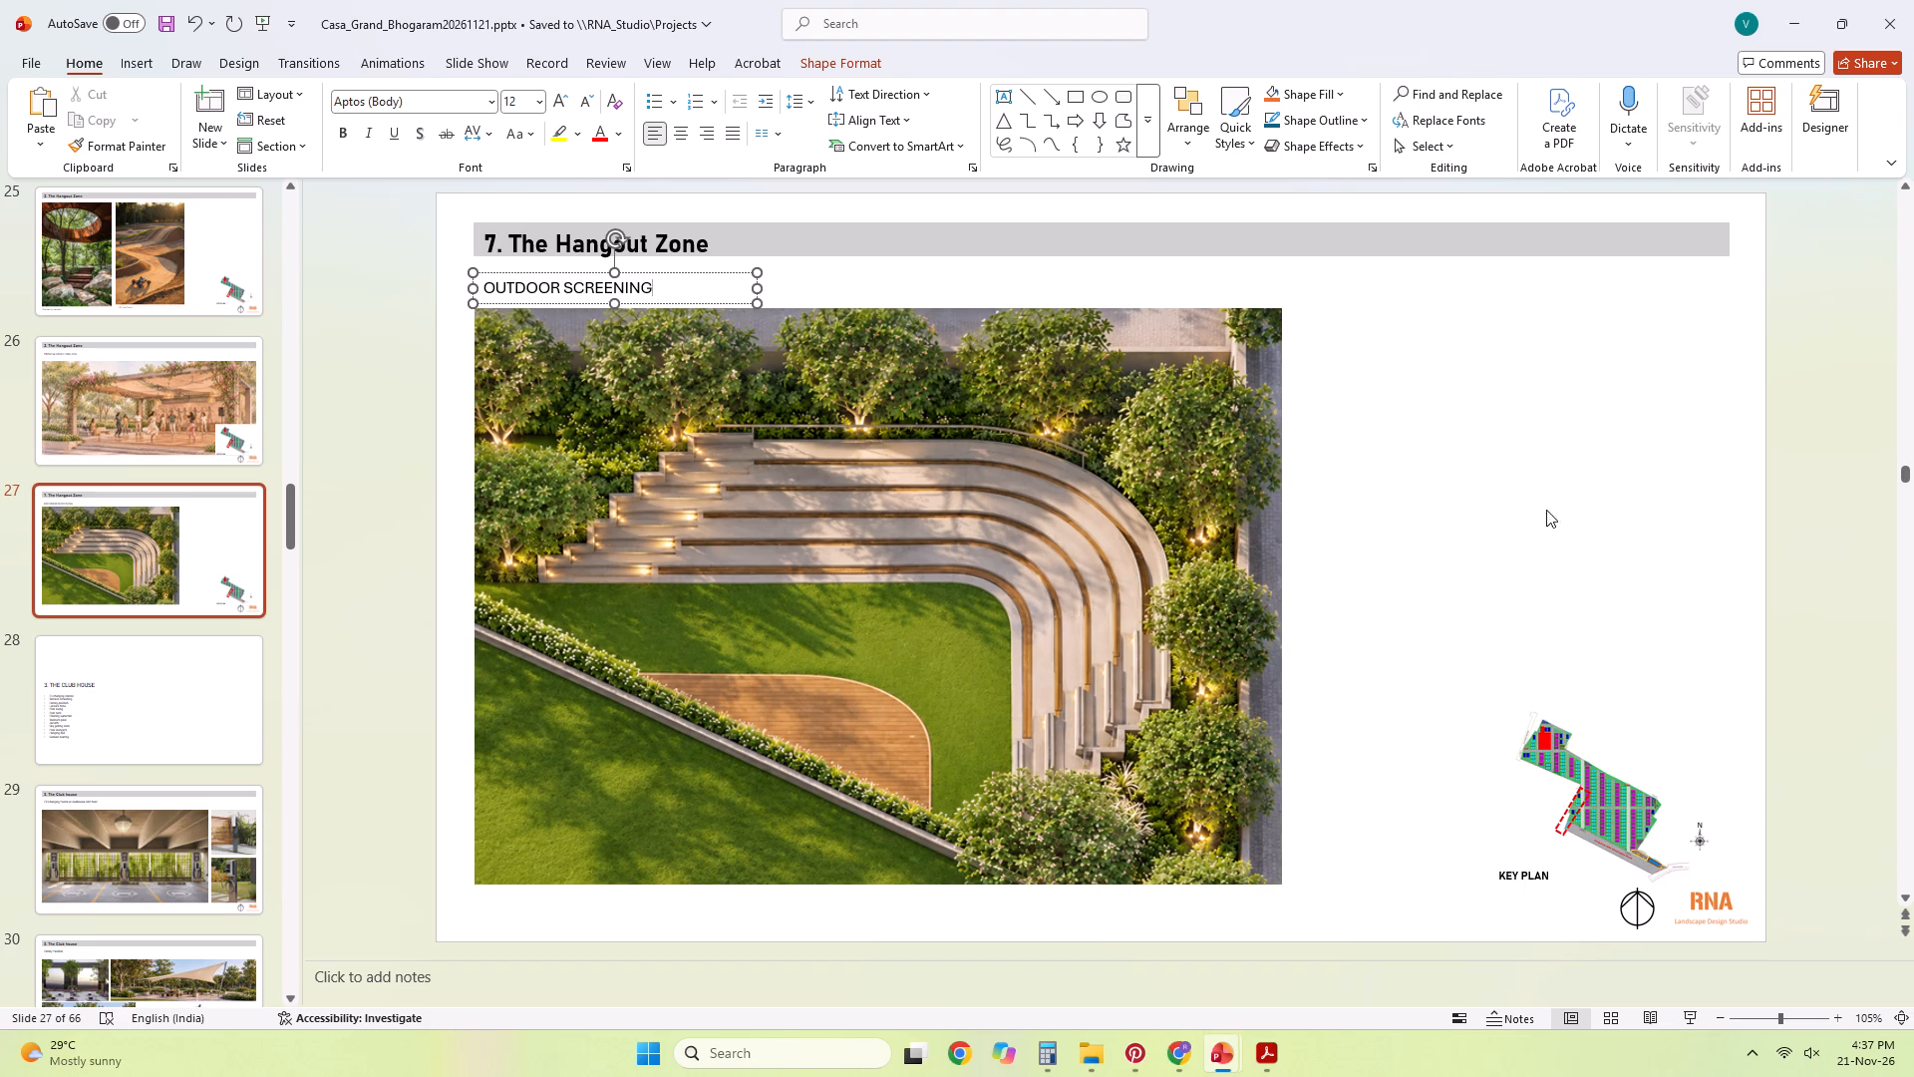
click(1554, 506)
Change the section number in the title of the Social Pods and Work From Nature slide to 2.
scroll(662, 549, up, 2)
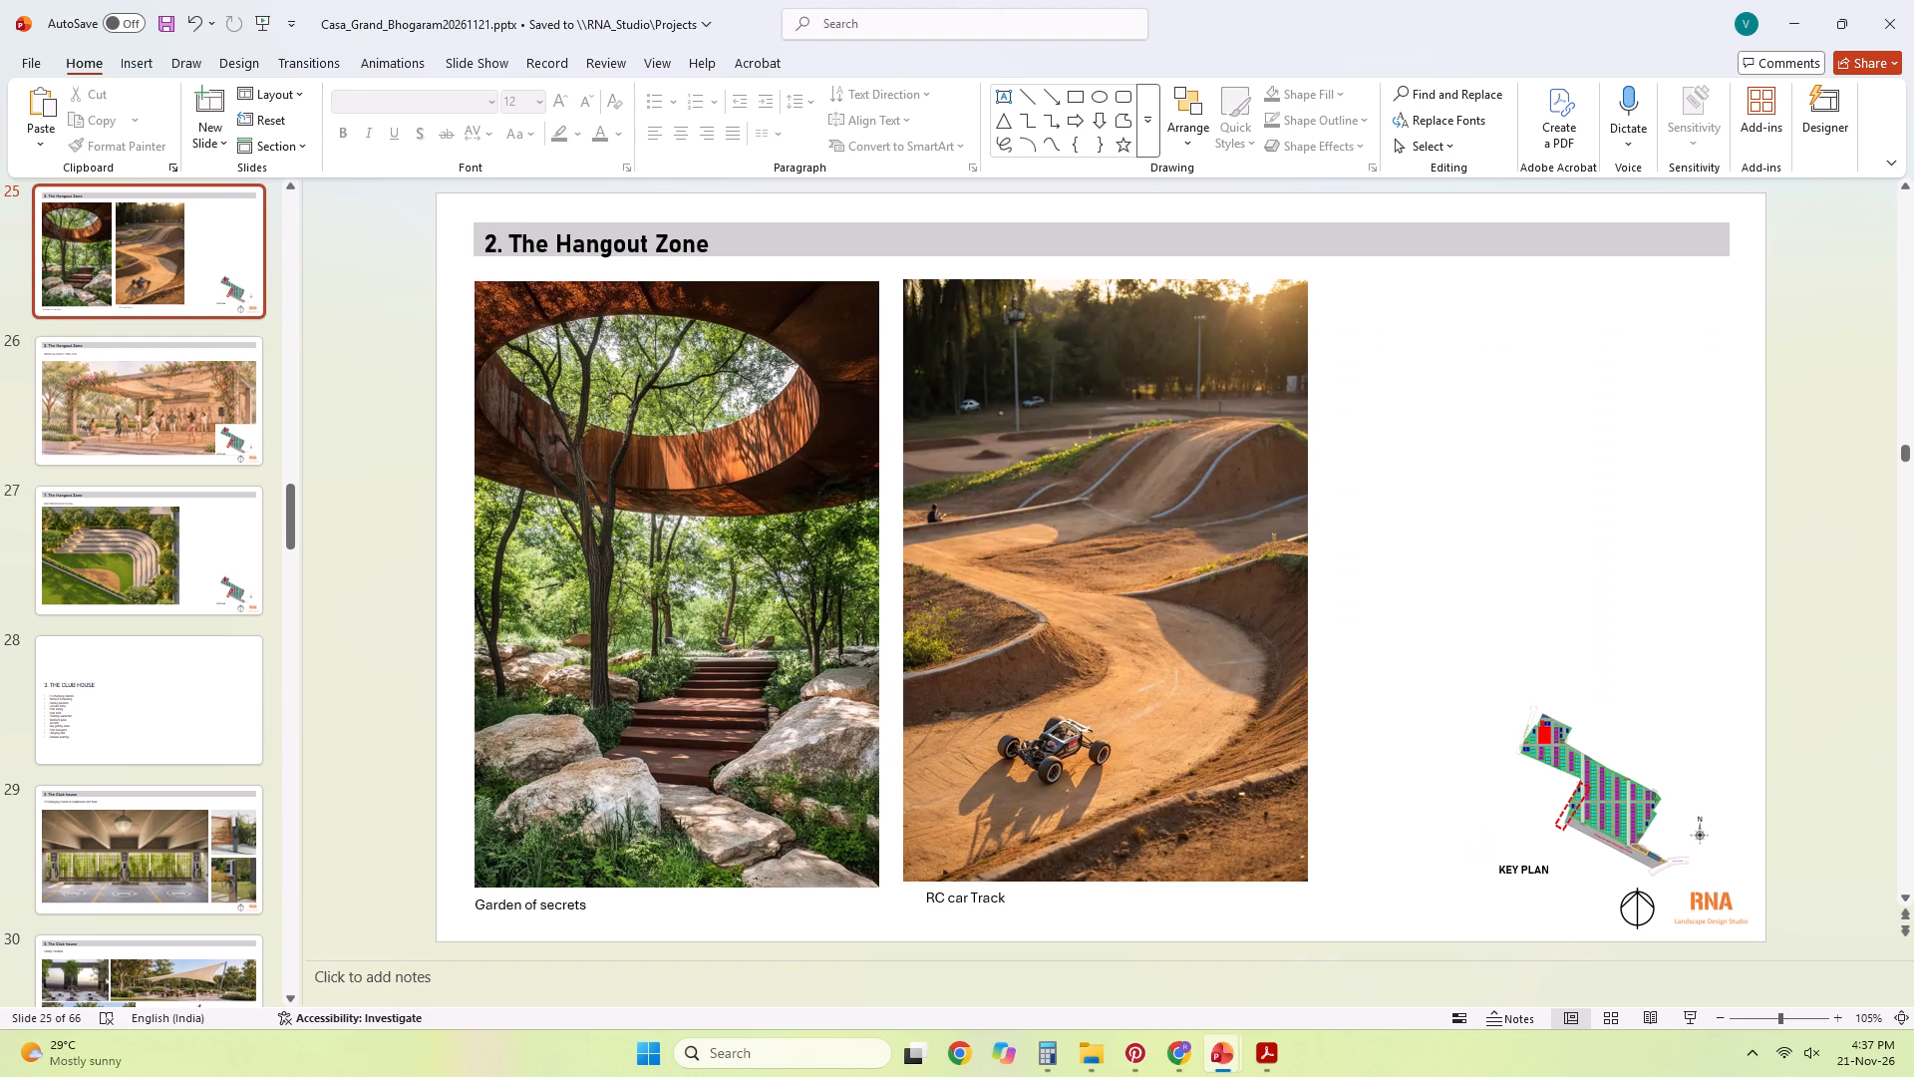
scroll(580, 678, up, 2)
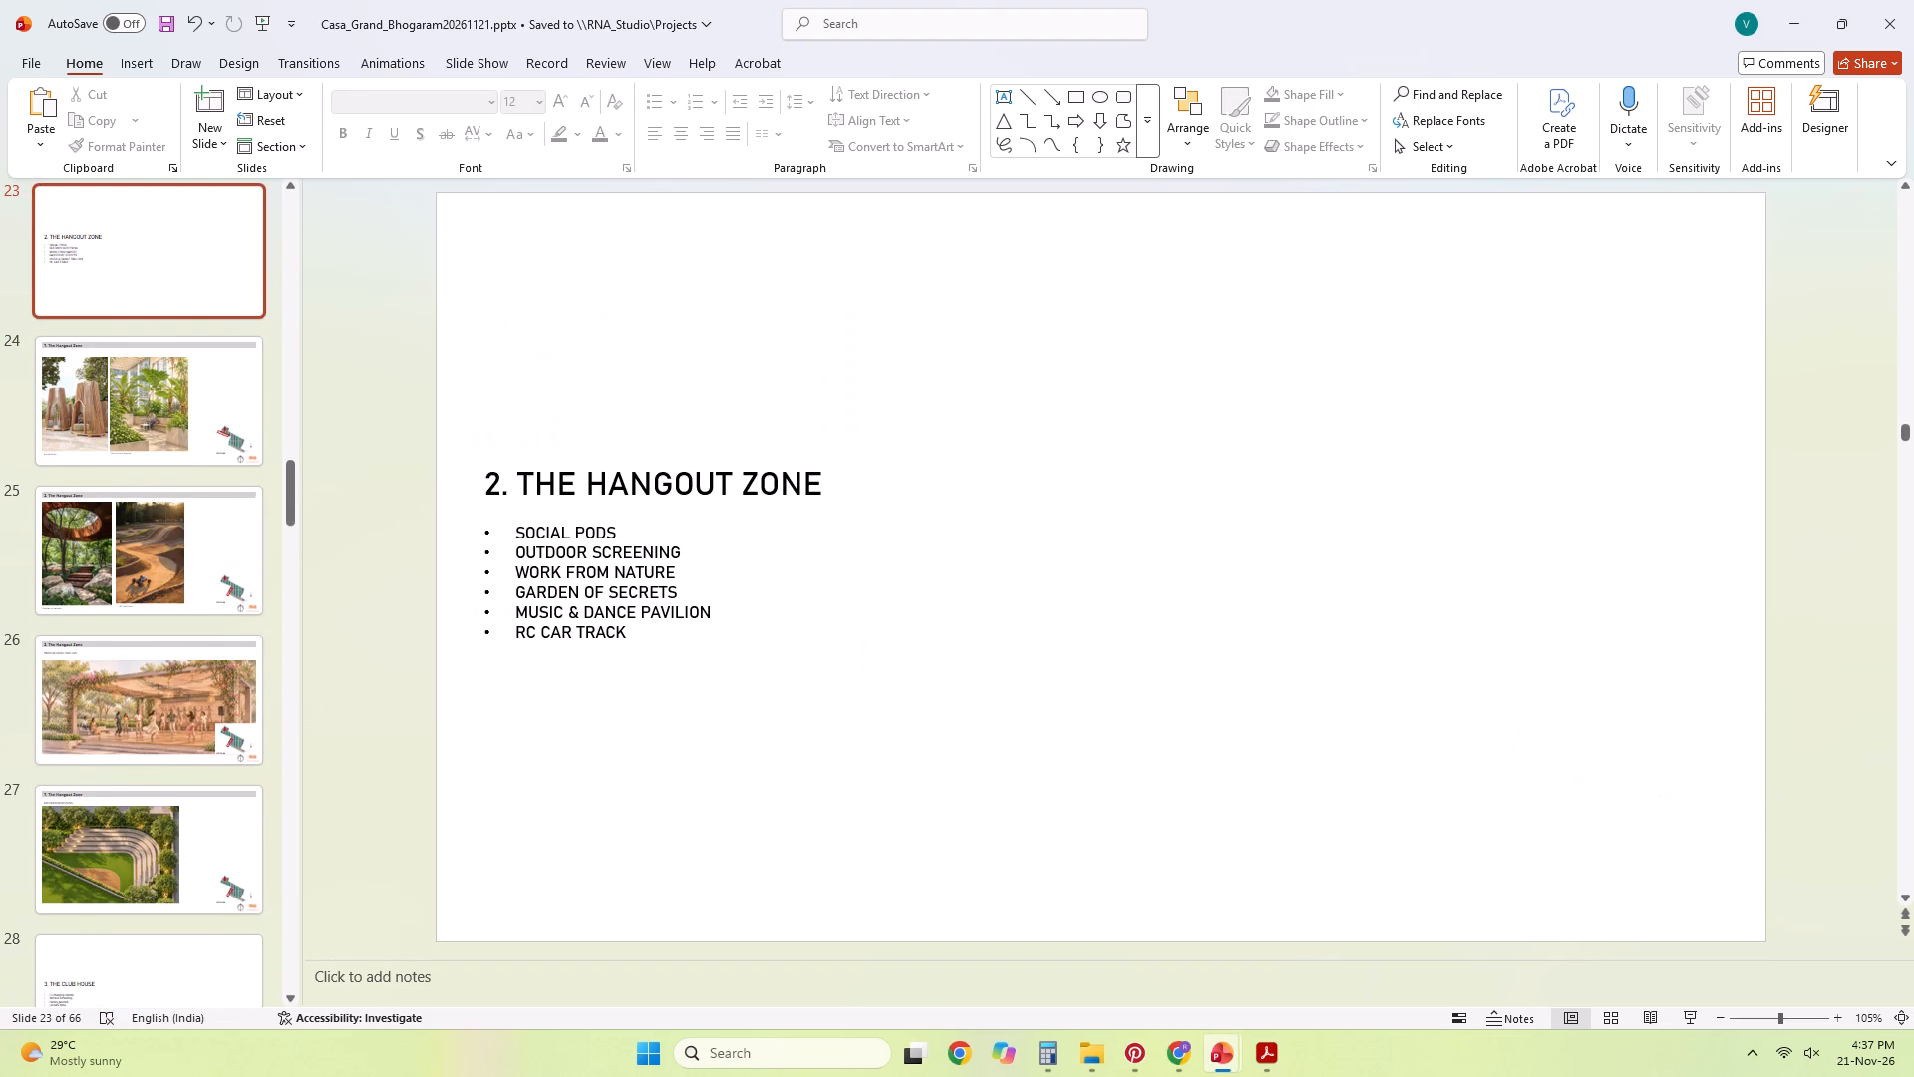
scroll(529, 594, up, 1)
scroll(529, 594, down, 2)
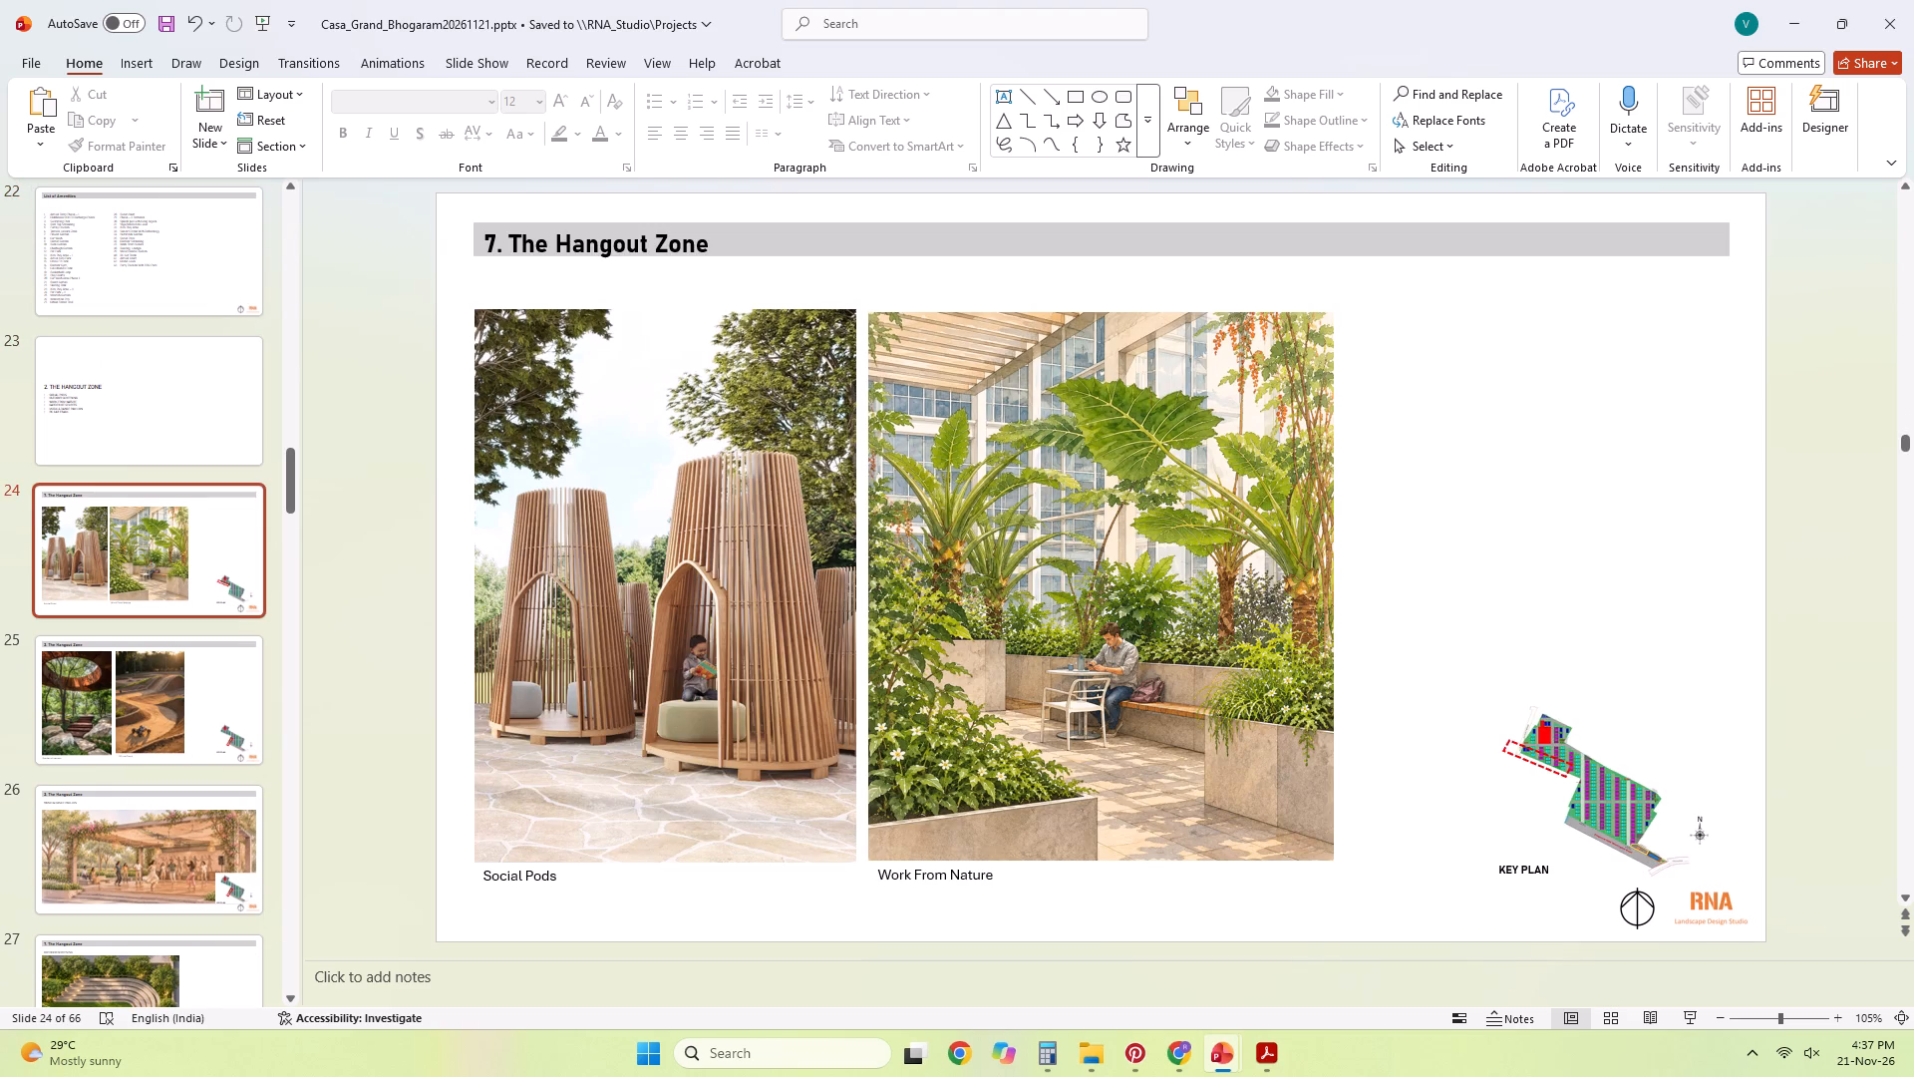
click(493, 249)
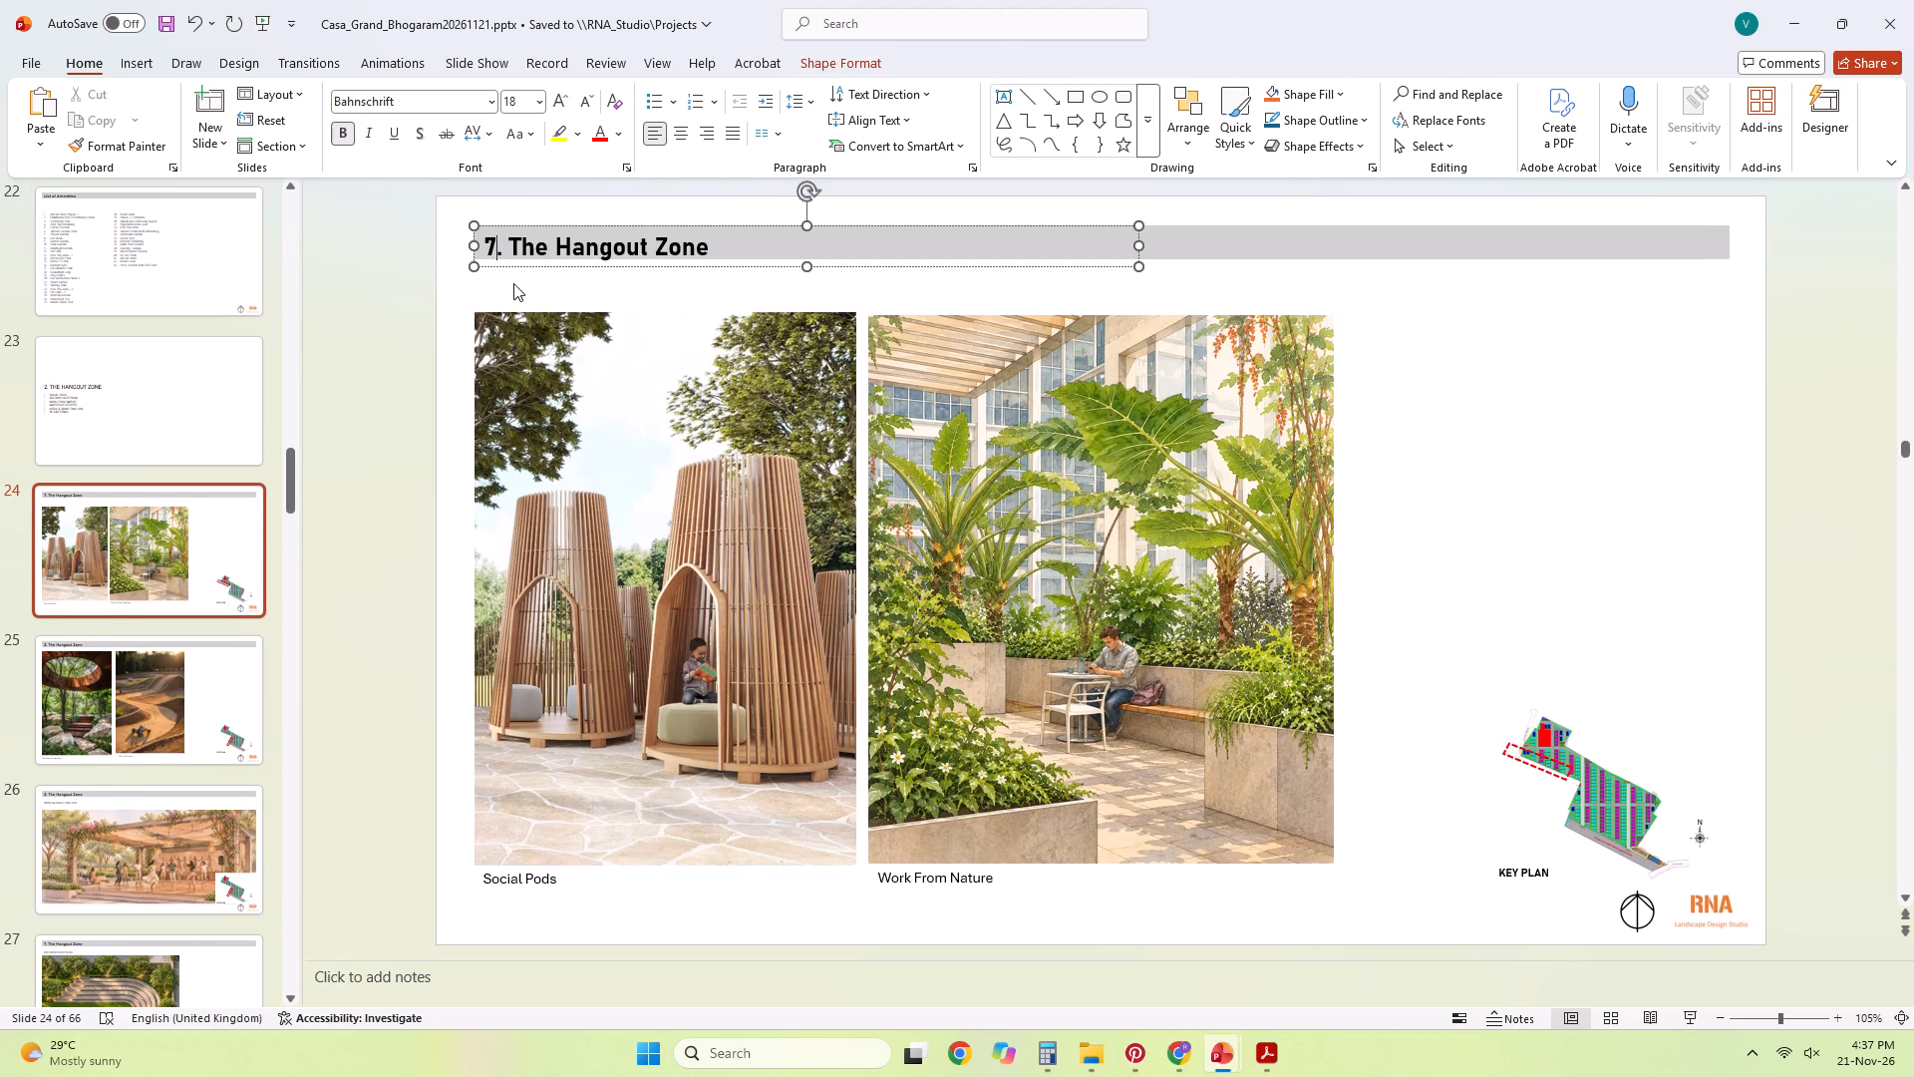
key(BackSpace)
key(2)
Change the section number in the title of the OUTDOOR SCREENING slide to 2.
scroll(1010, 699, down, 1)
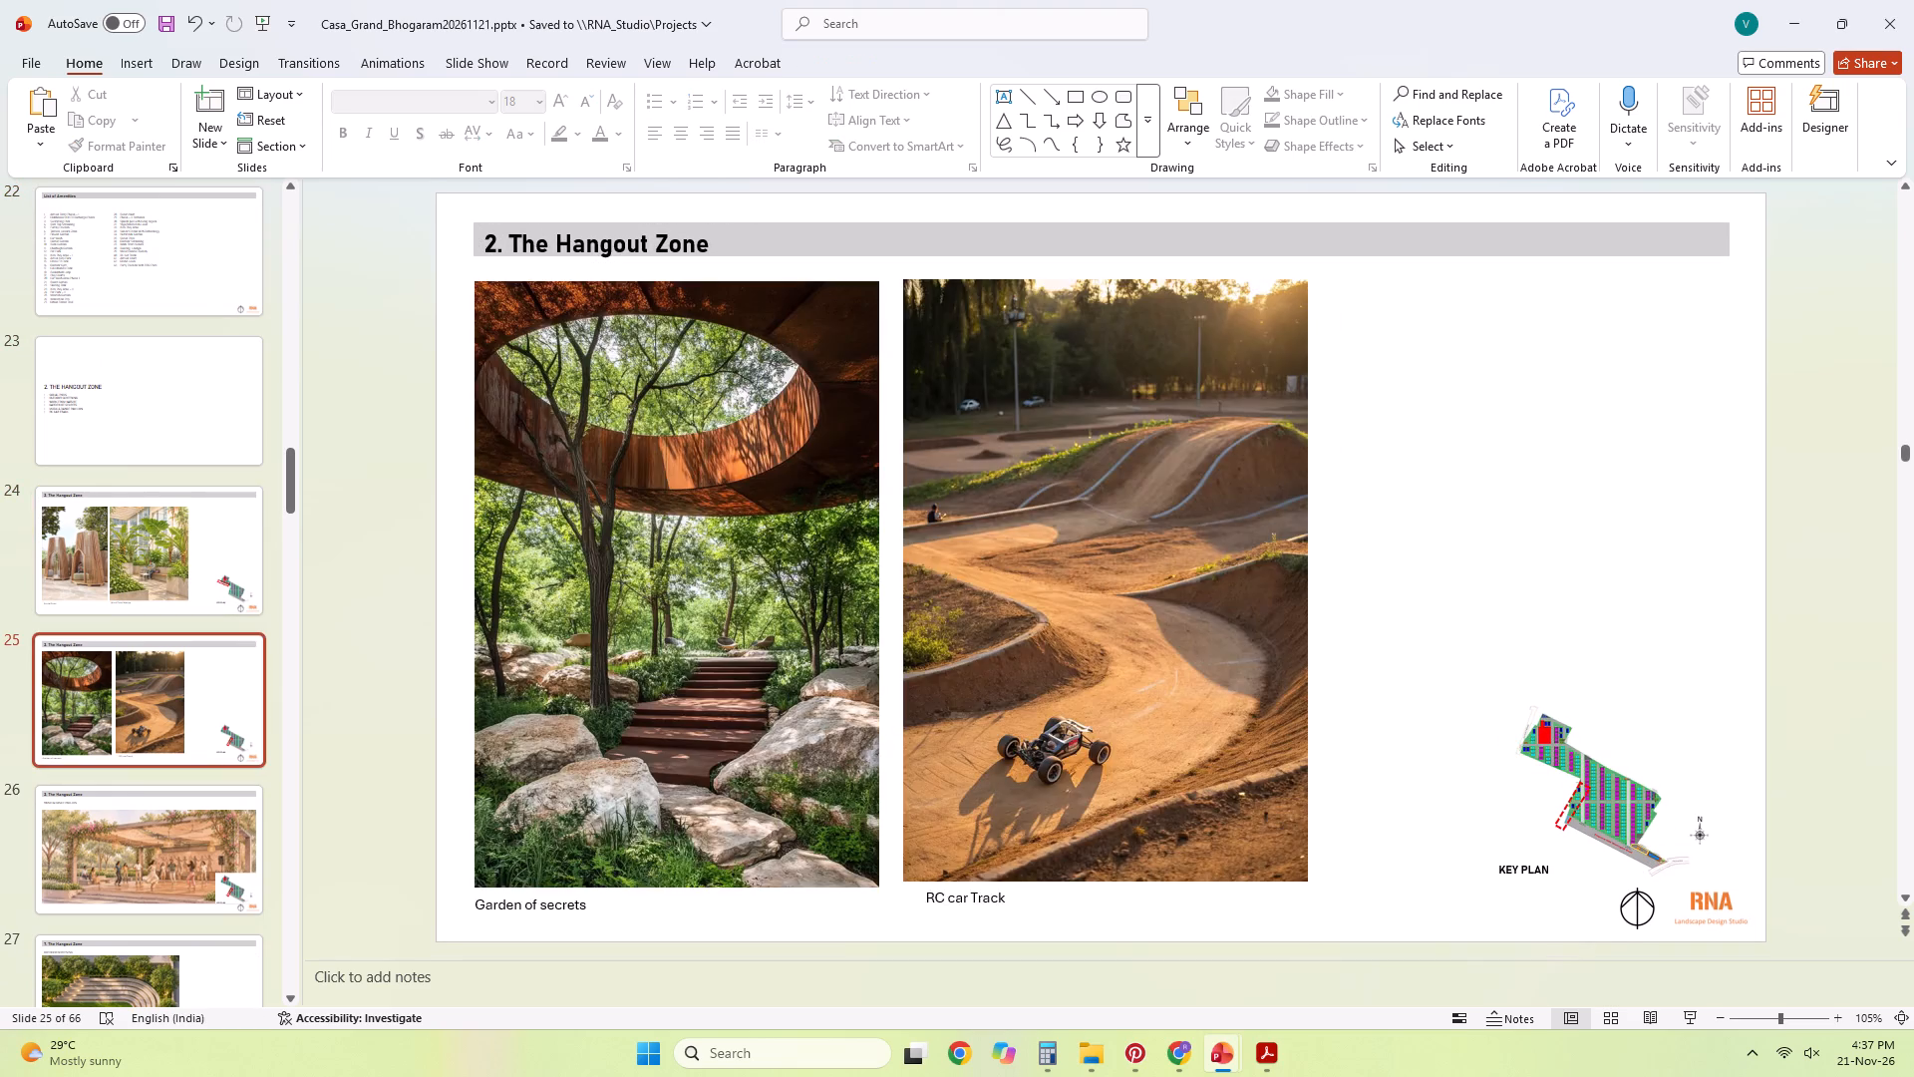
scroll(1008, 699, down, 2)
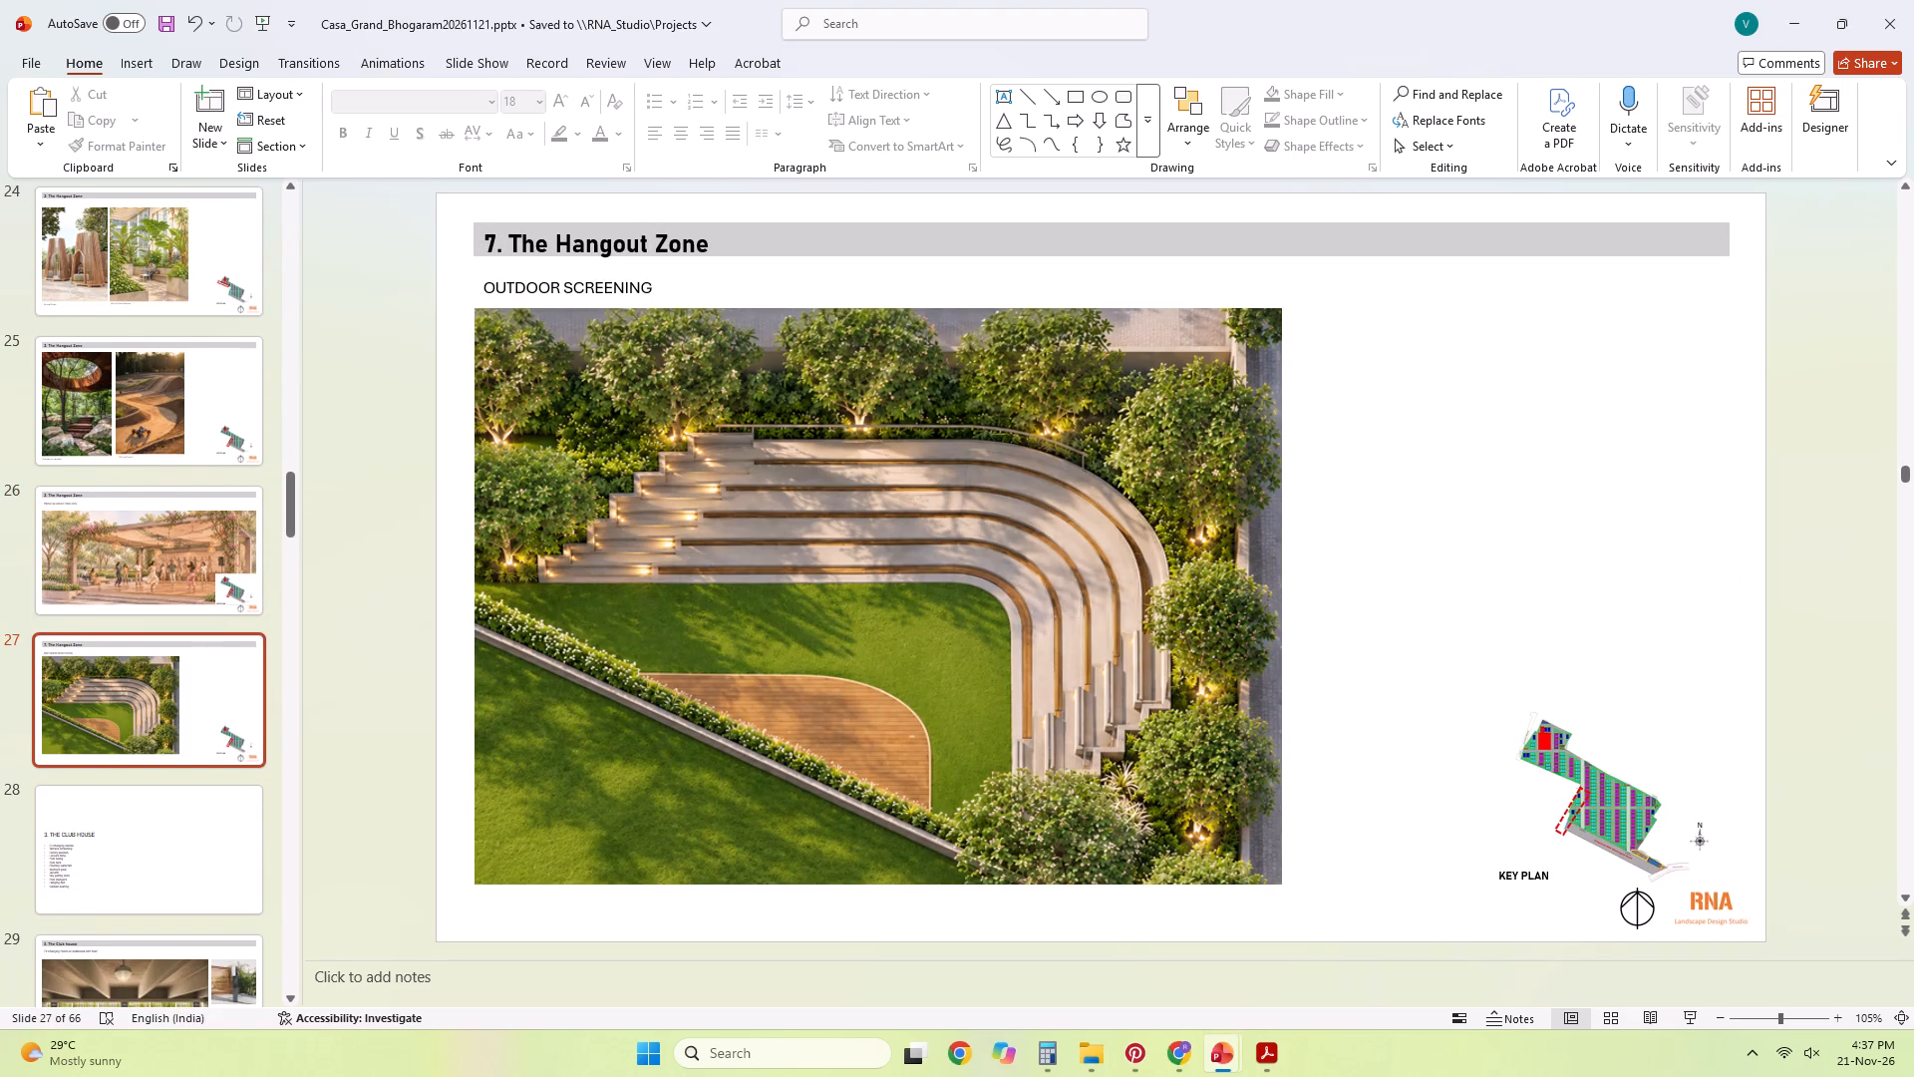
click(490, 242)
key(BackSpace)
key(2)
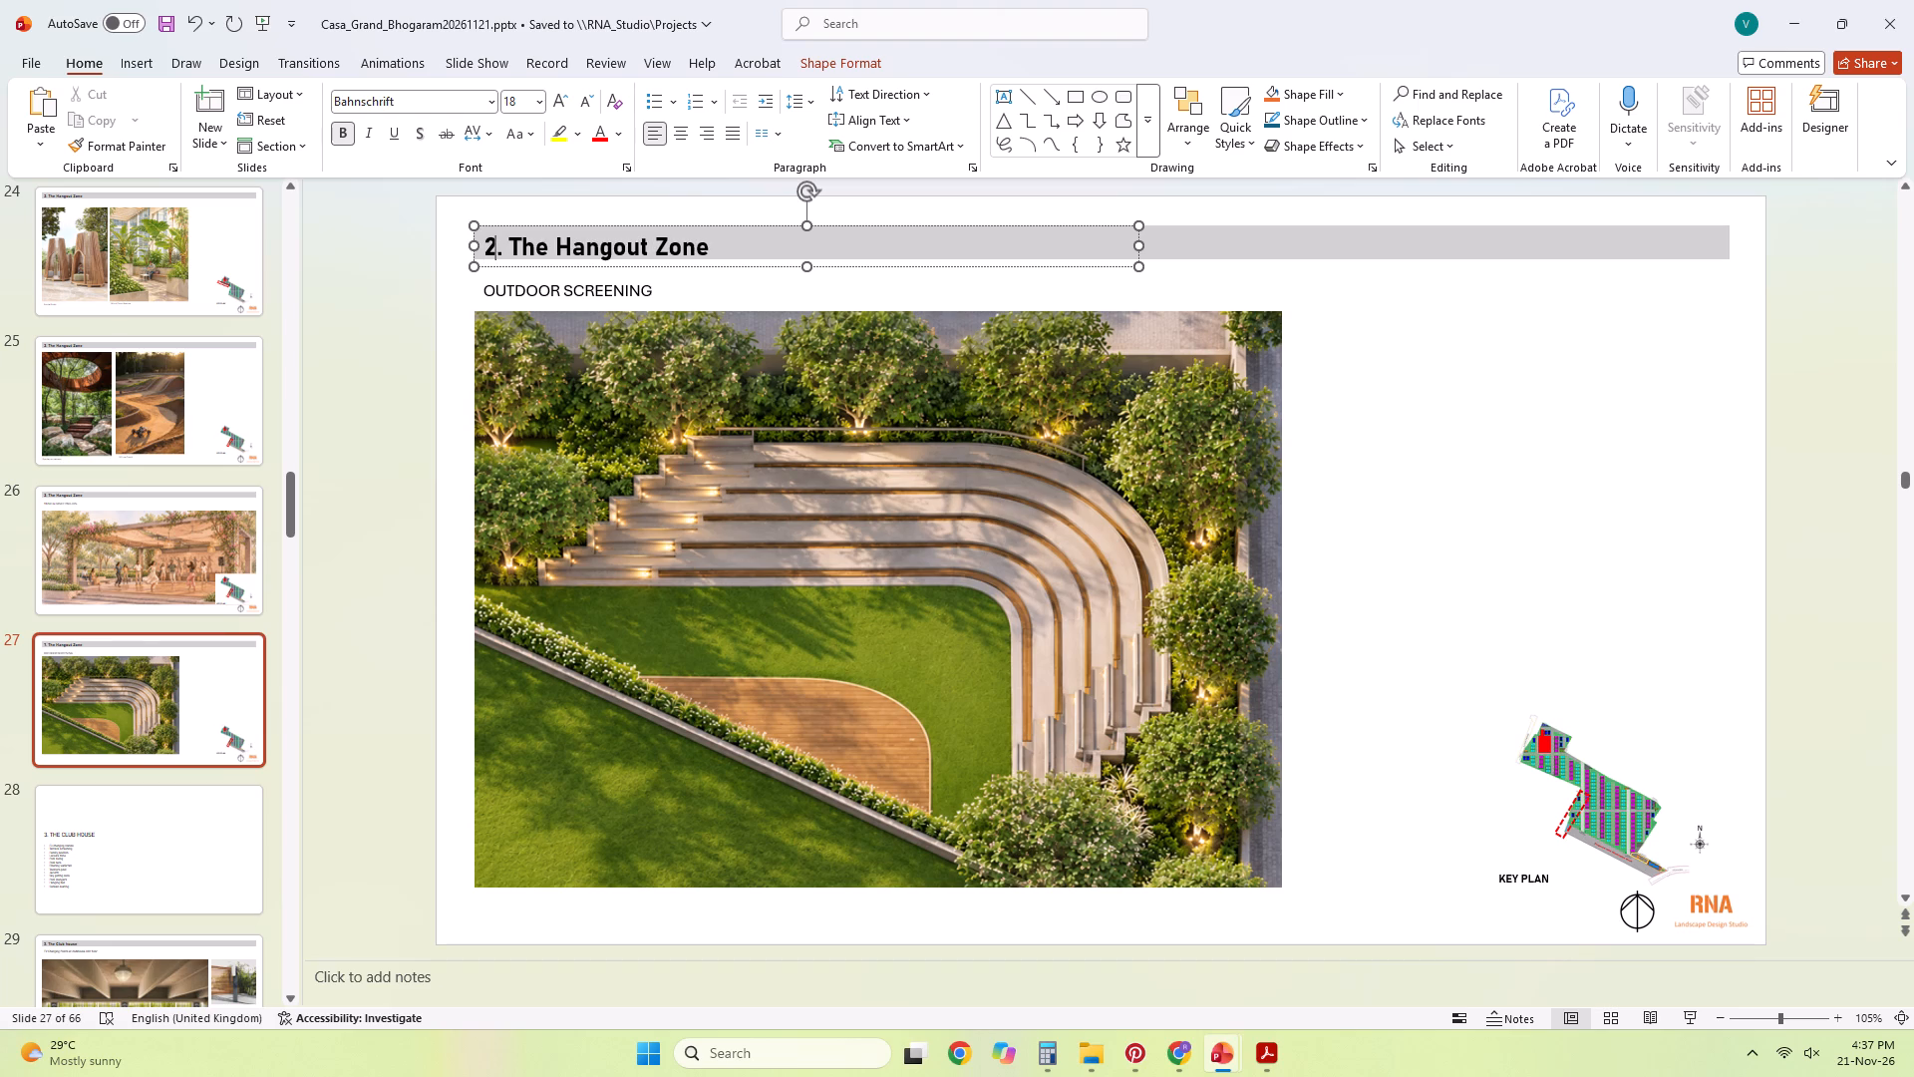
Review the Club House picture slides and delete the Grand lawns slide showing Party Pavilion With BBQ Pods and Interaction plaza.
scroll(490, 381, down, 2)
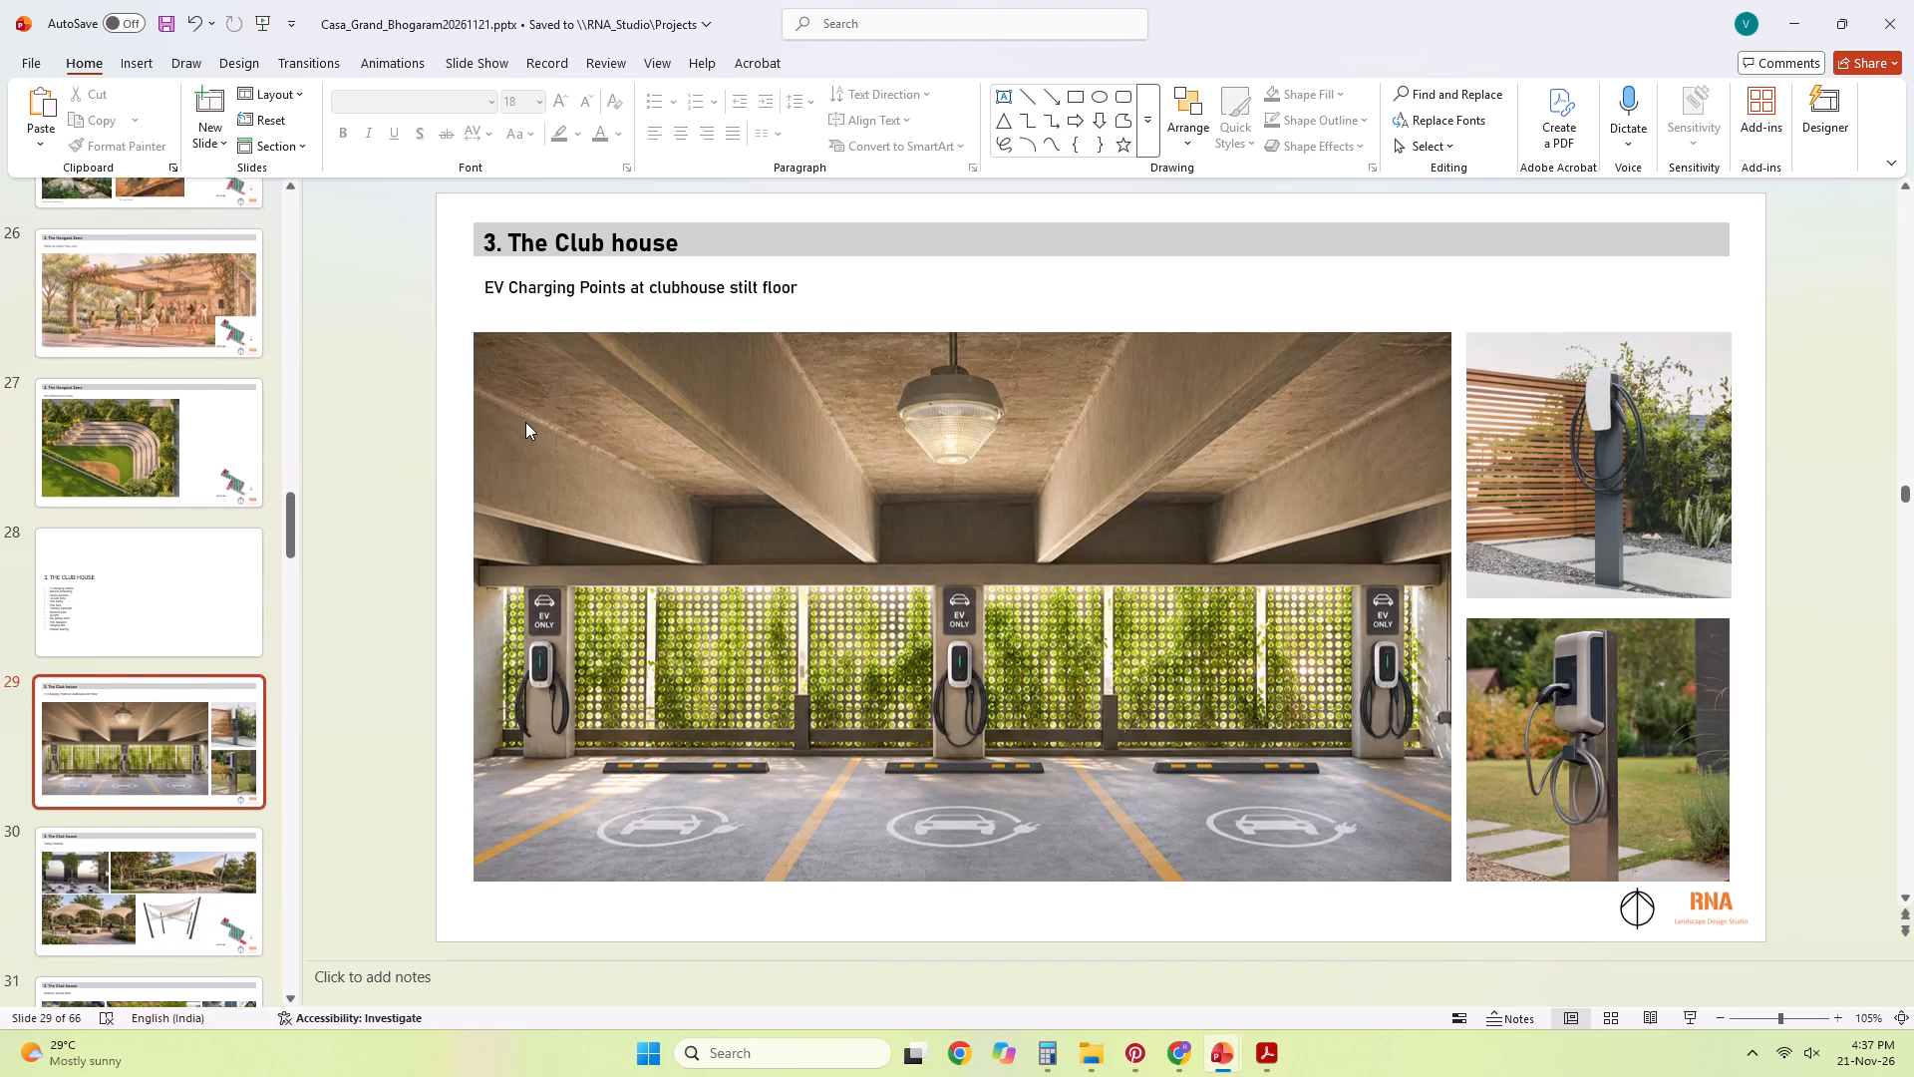
scroll(525, 422, down, 5)
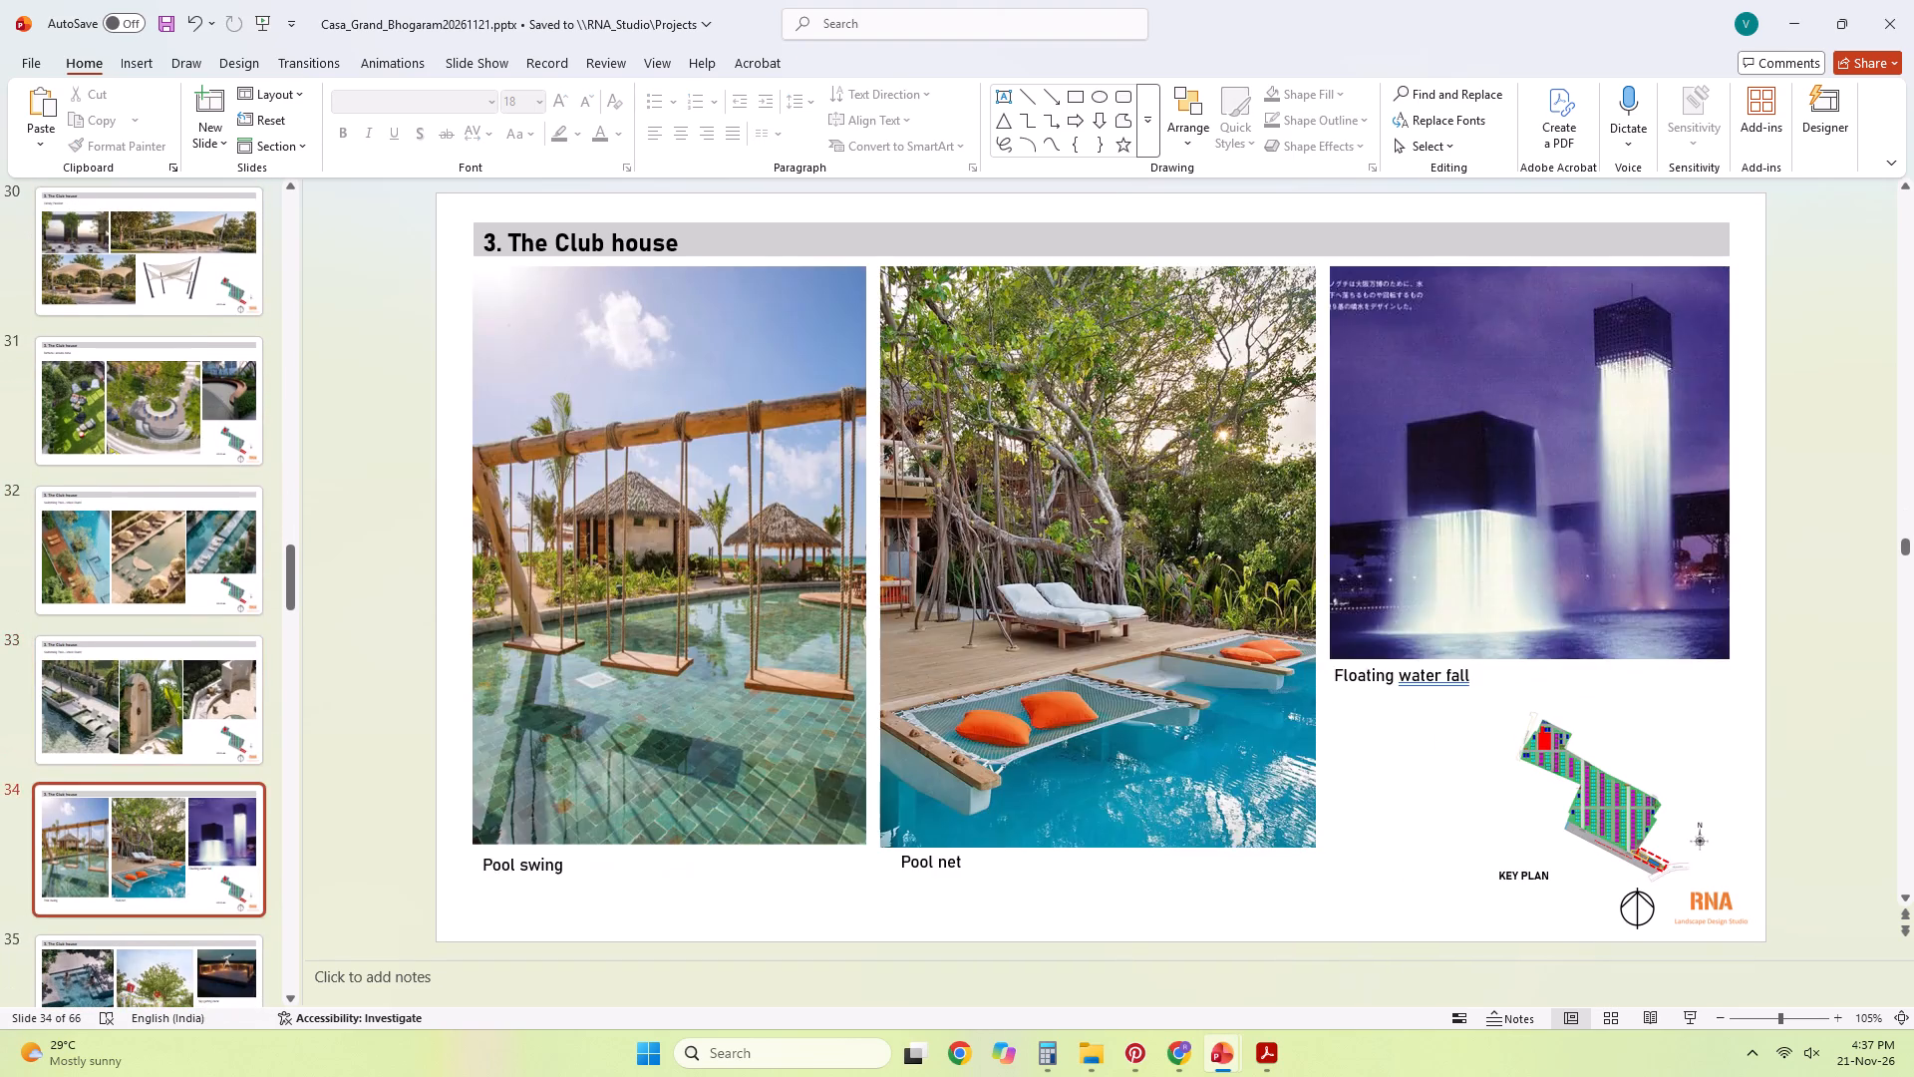
scroll(525, 422, down, 5)
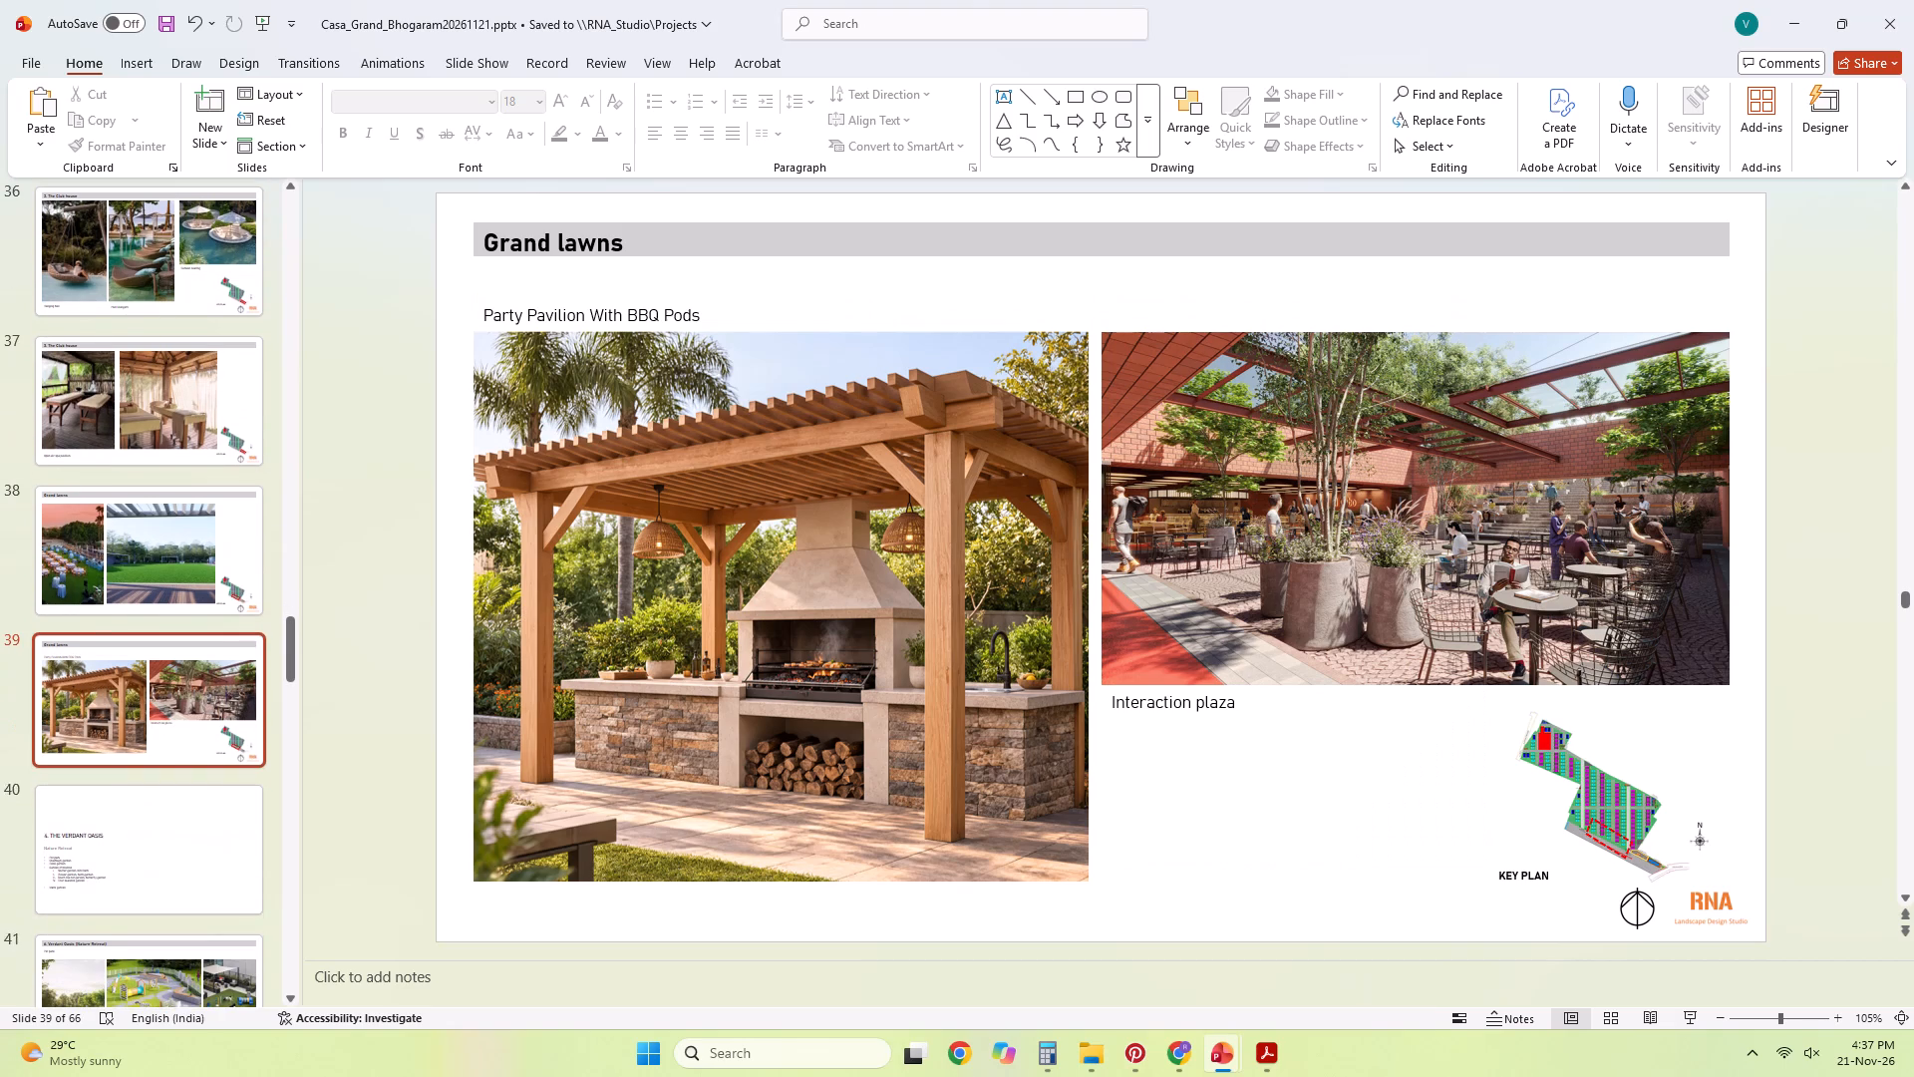
scroll(525, 422, down, 1)
scroll(525, 422, up, 1)
right_click(124, 702)
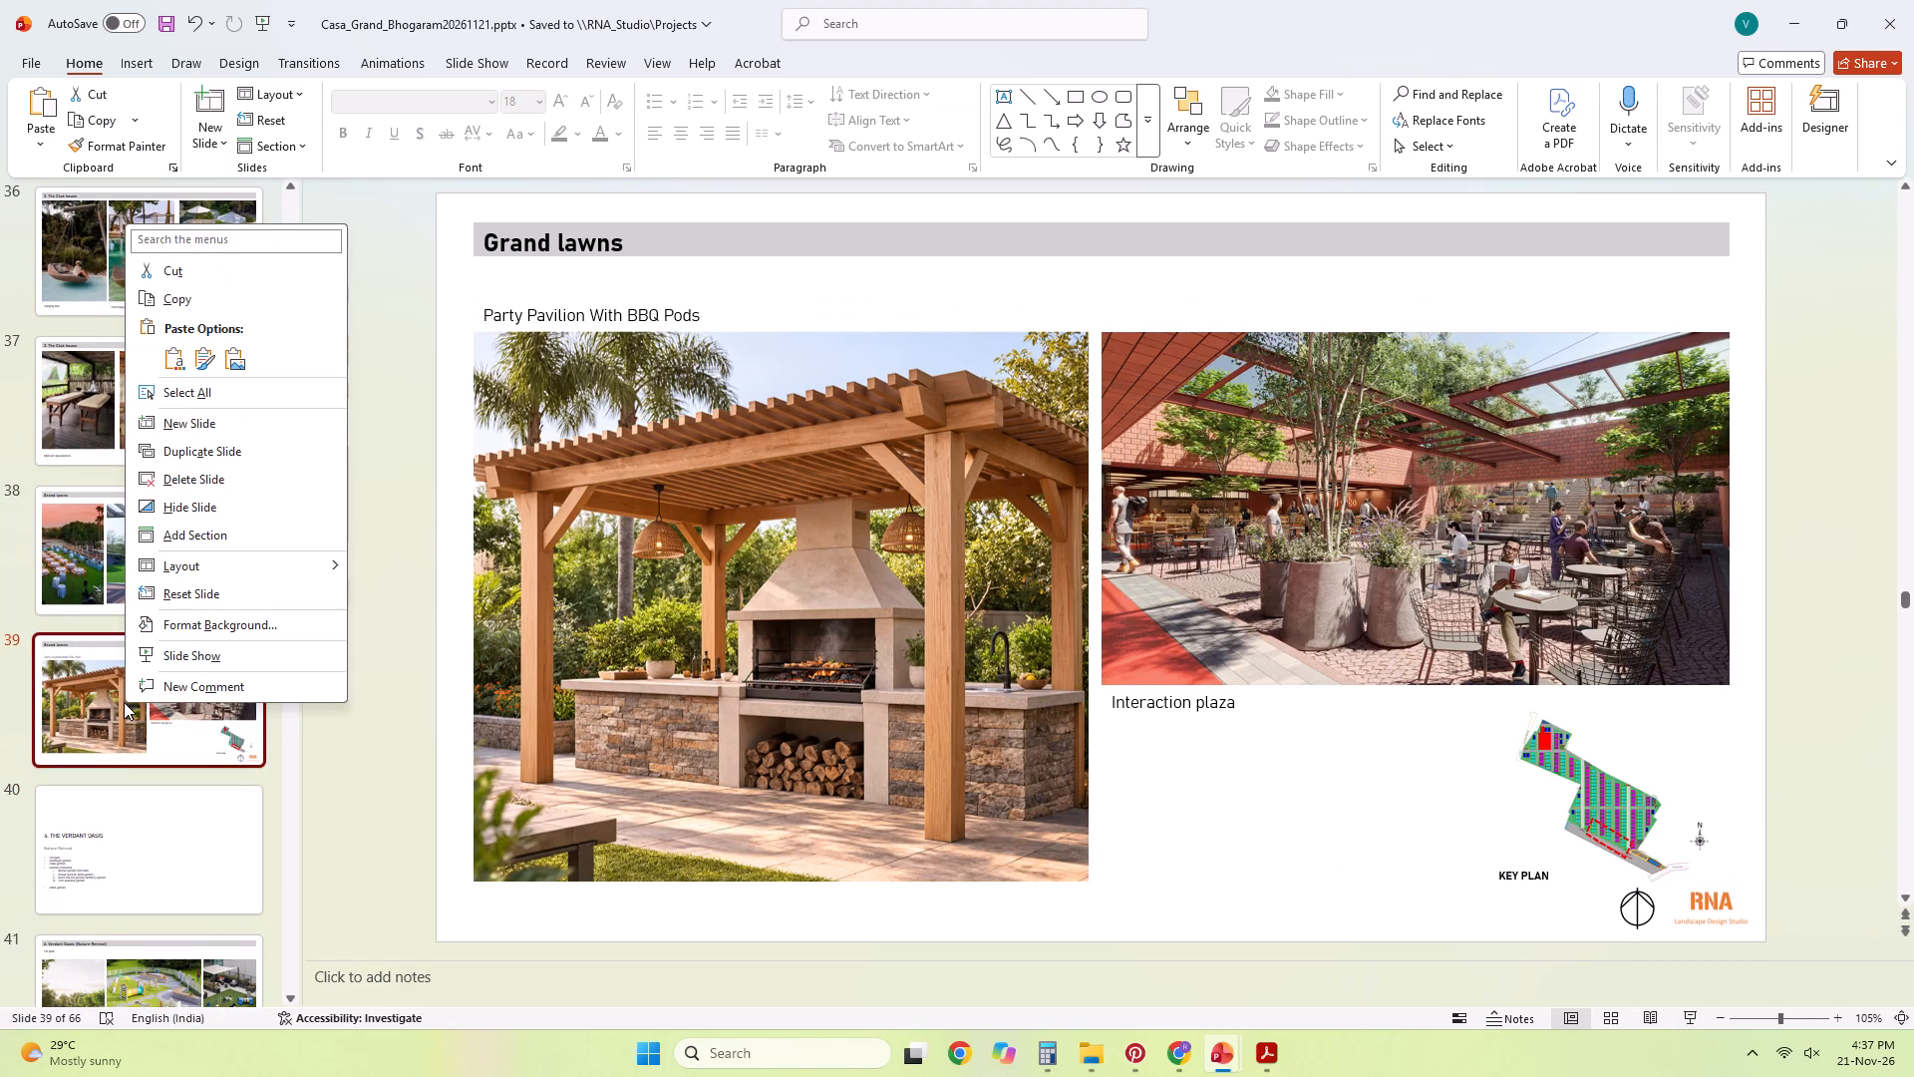
click(227, 483)
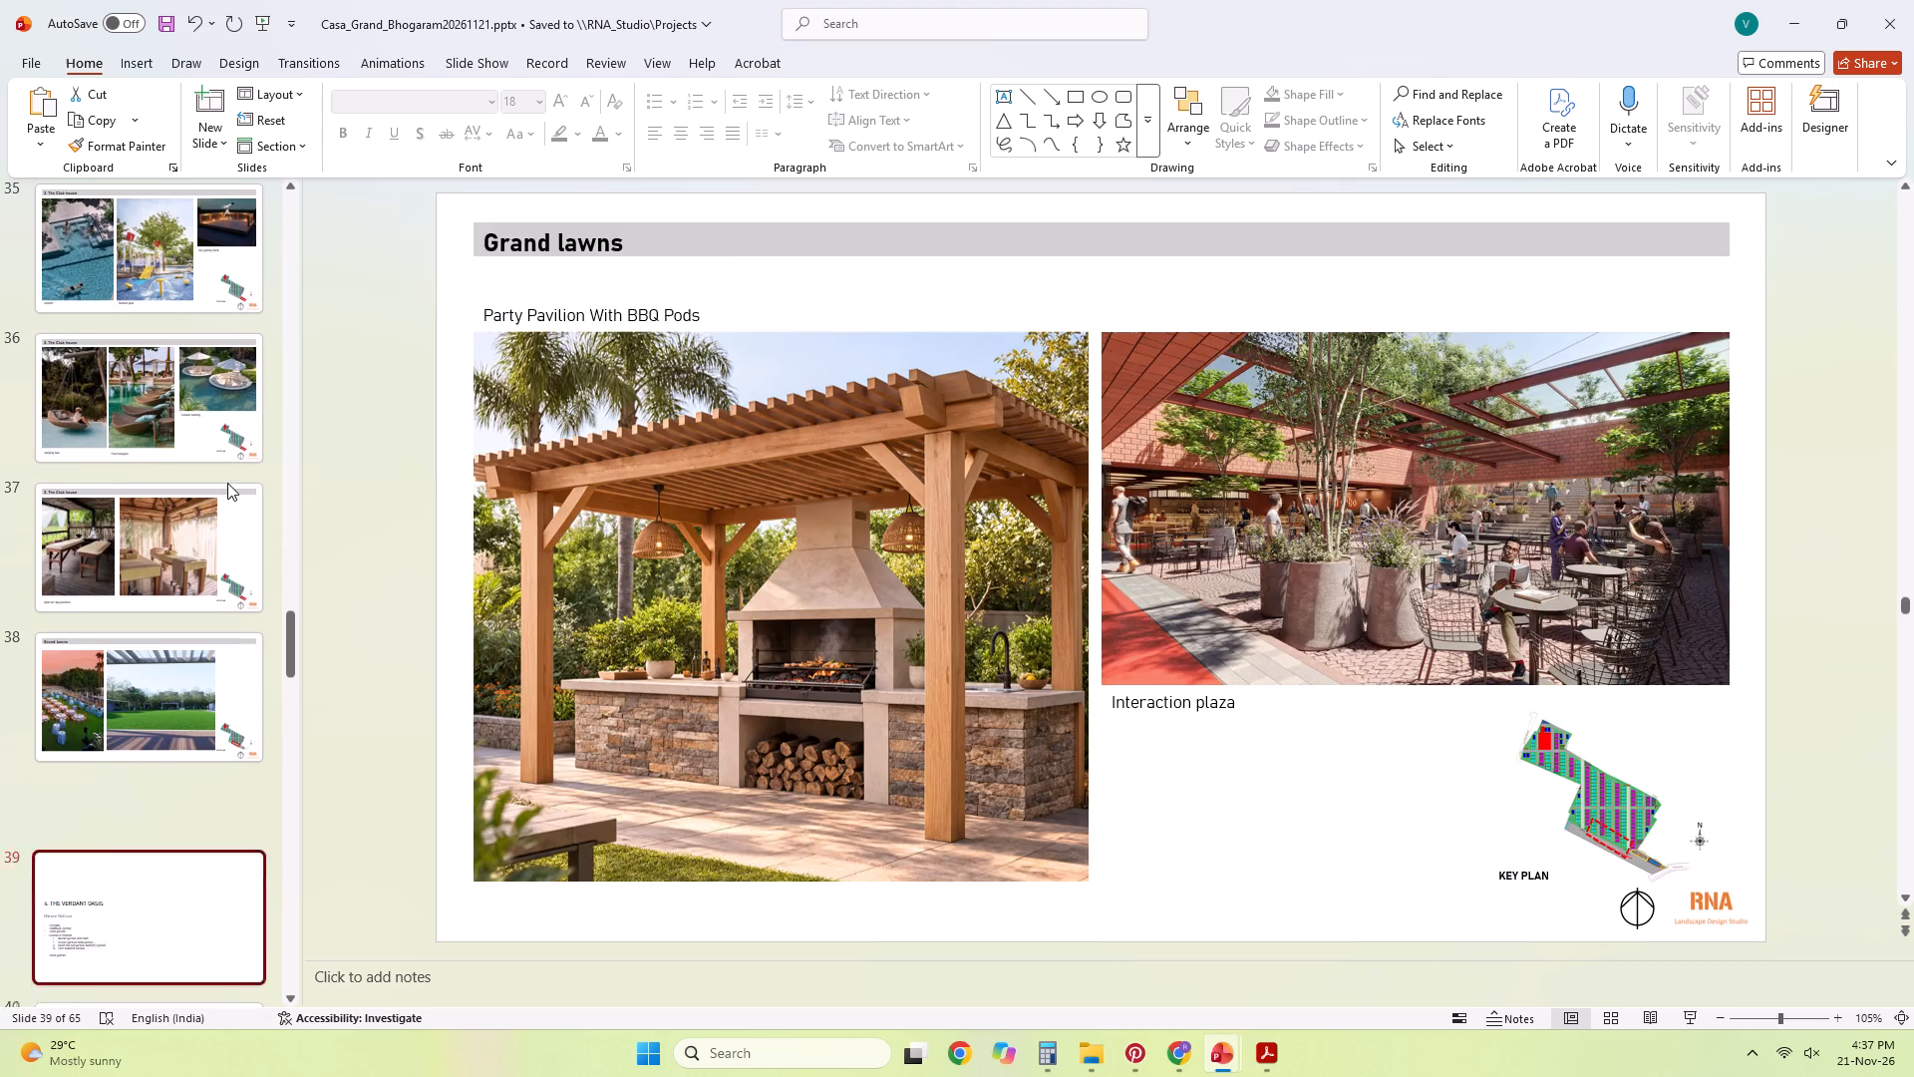
Delete the remaining Grand lawns slide with the evening banquet and open lawn pictures, just before The Verdant Oasis contents slide.
click(165, 531)
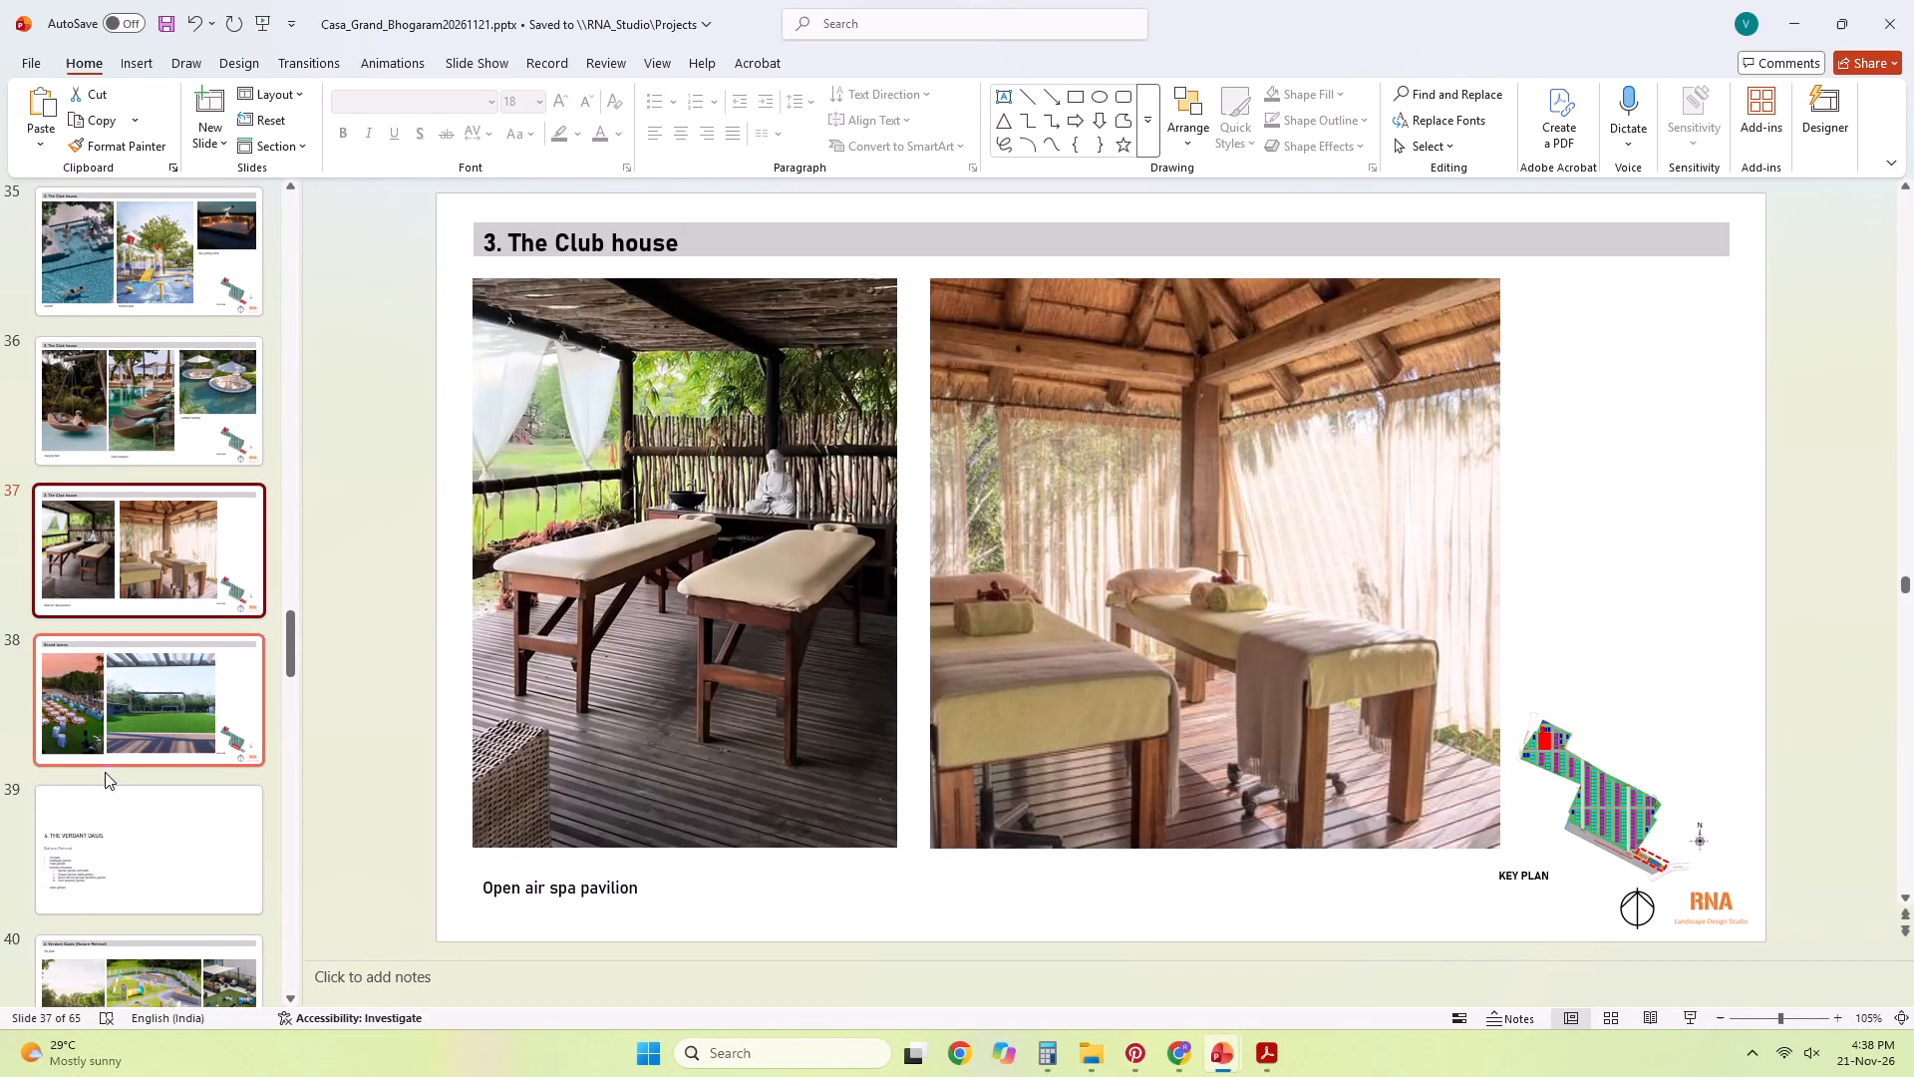
click(96, 868)
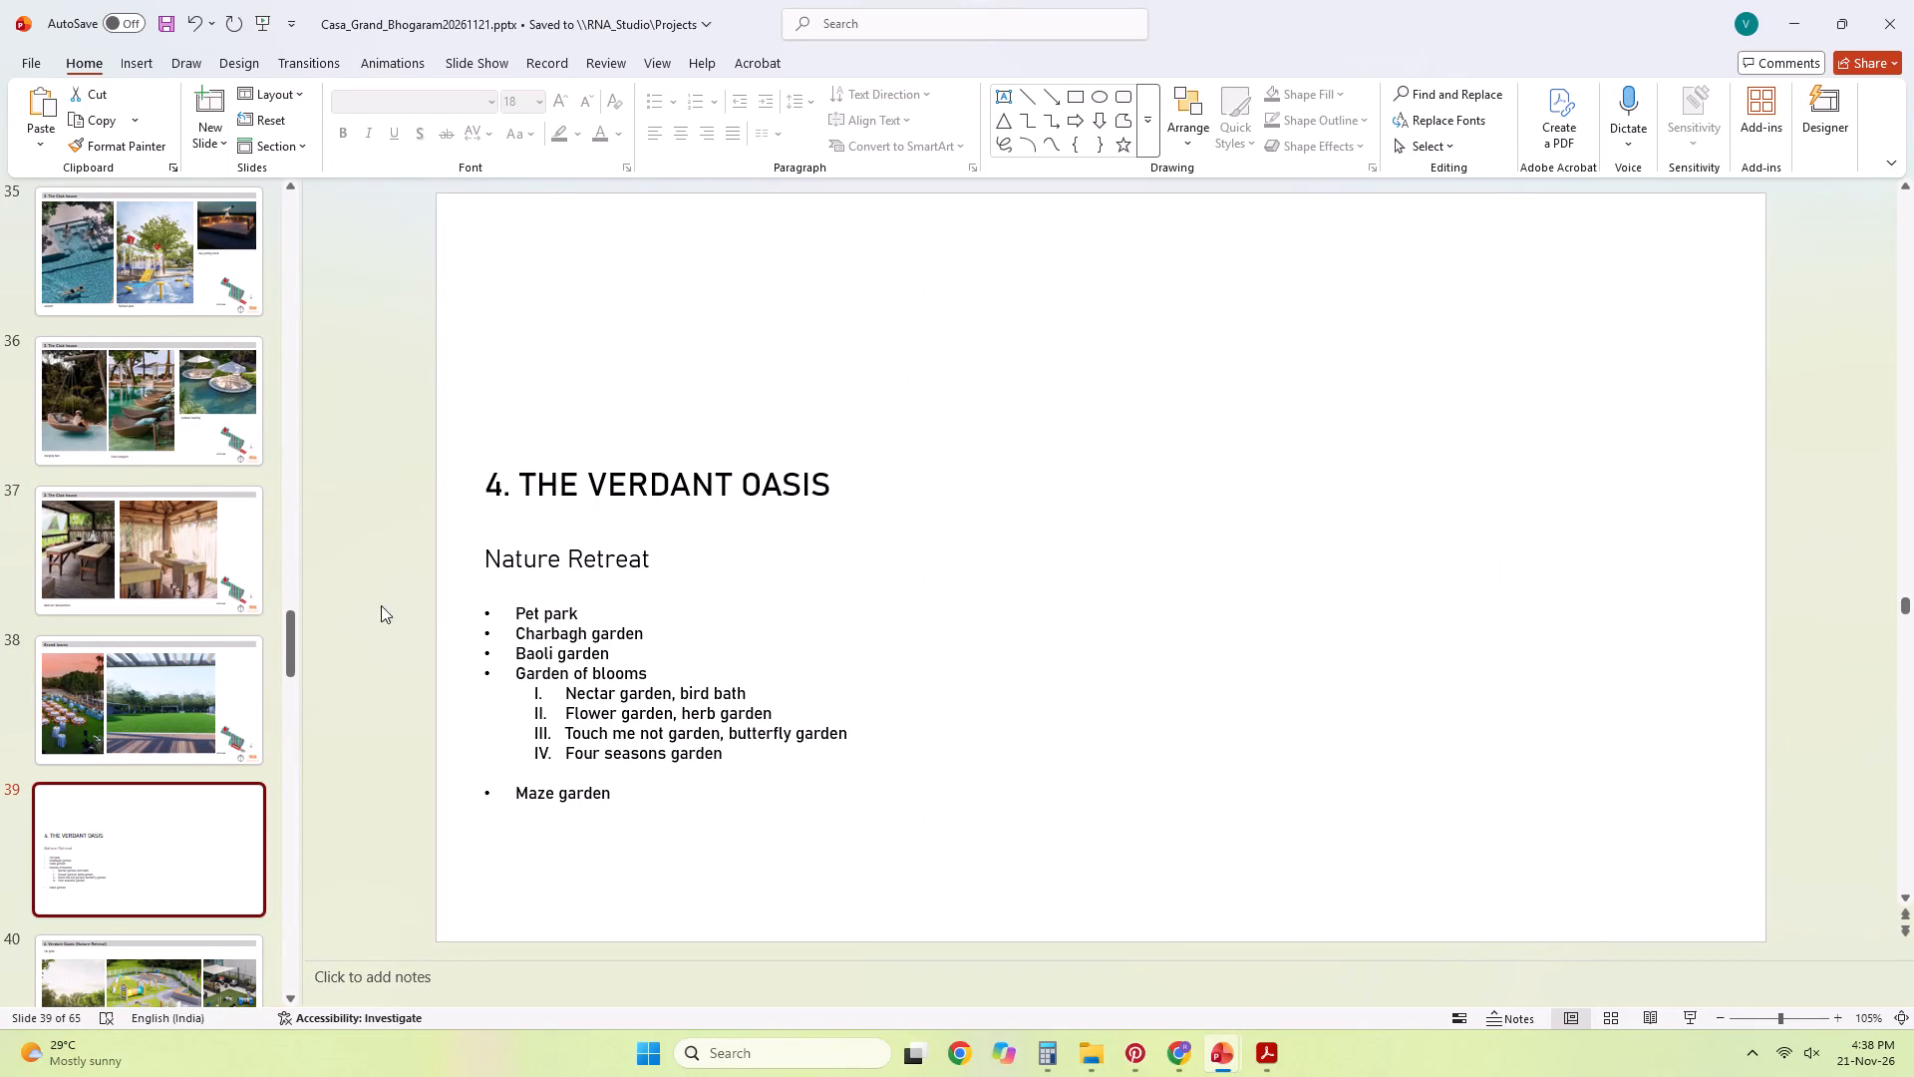
click(158, 695)
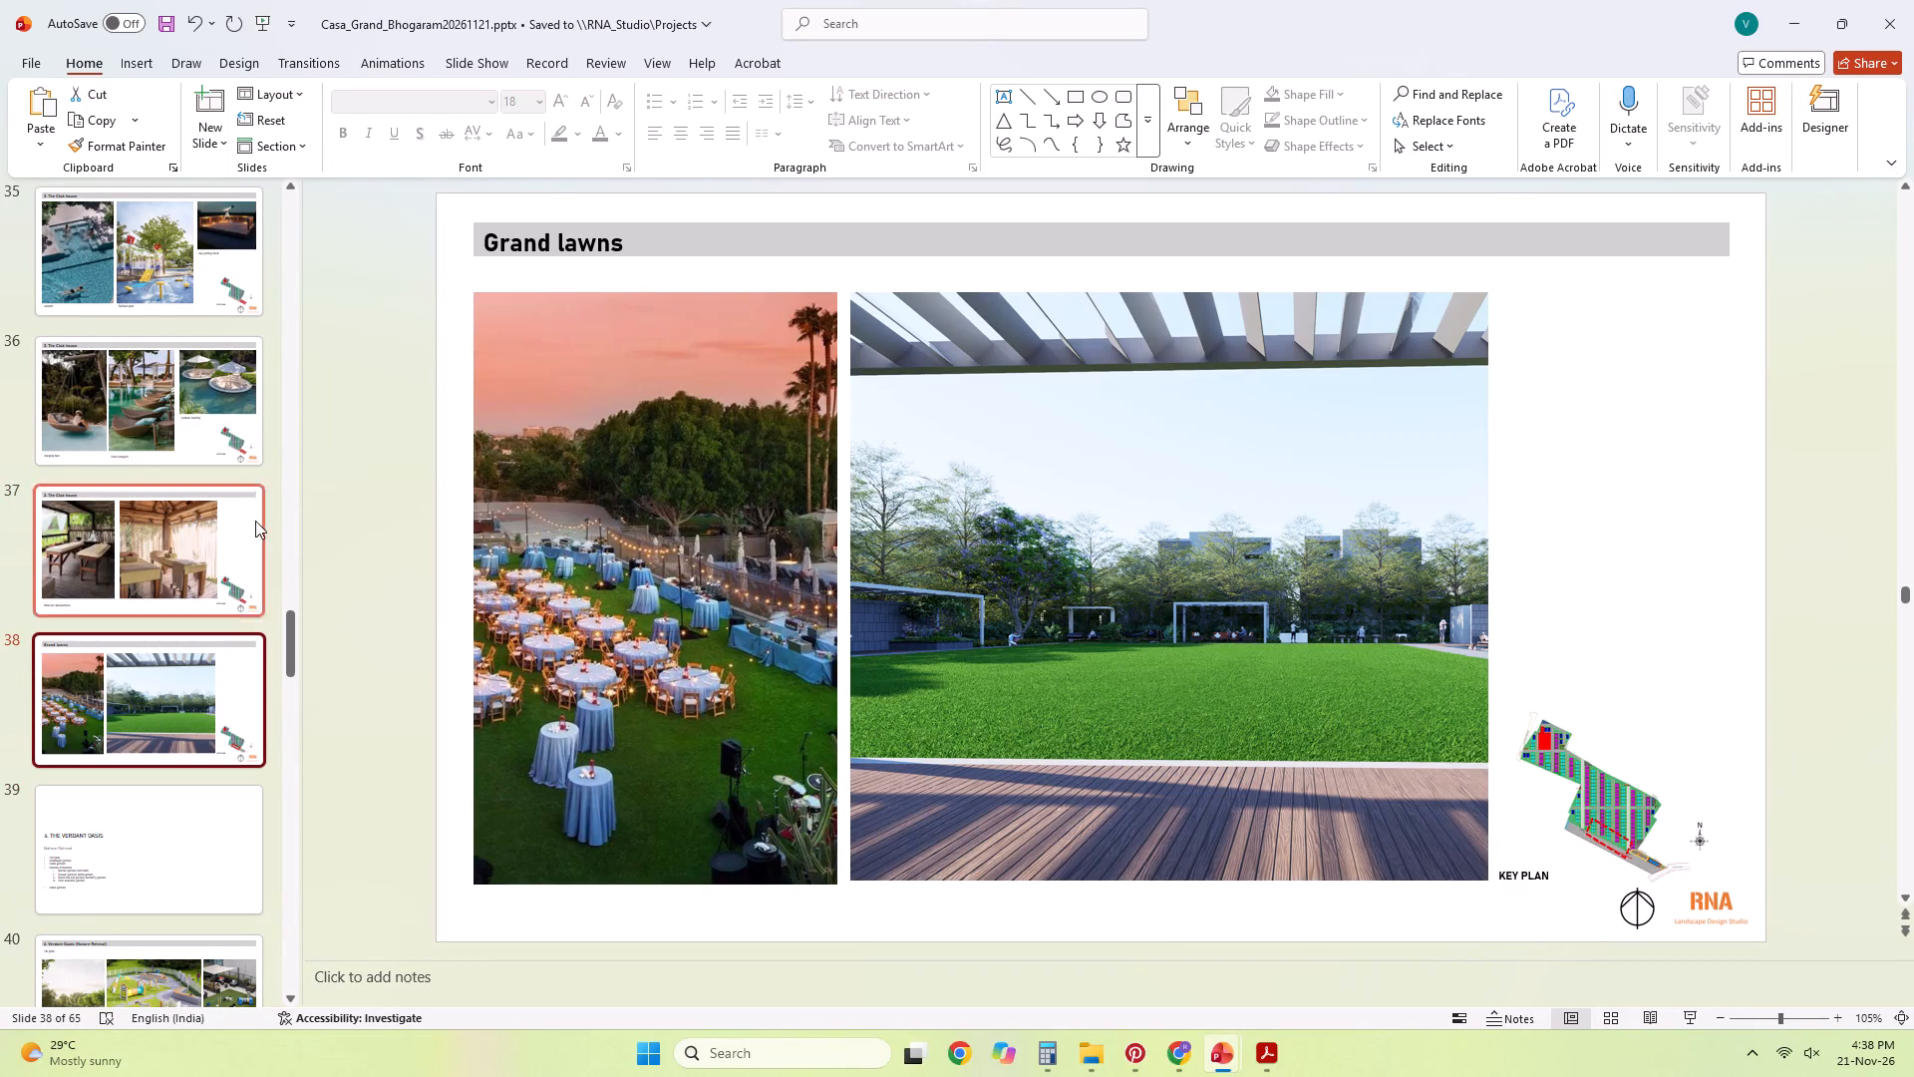
right_click(112, 681)
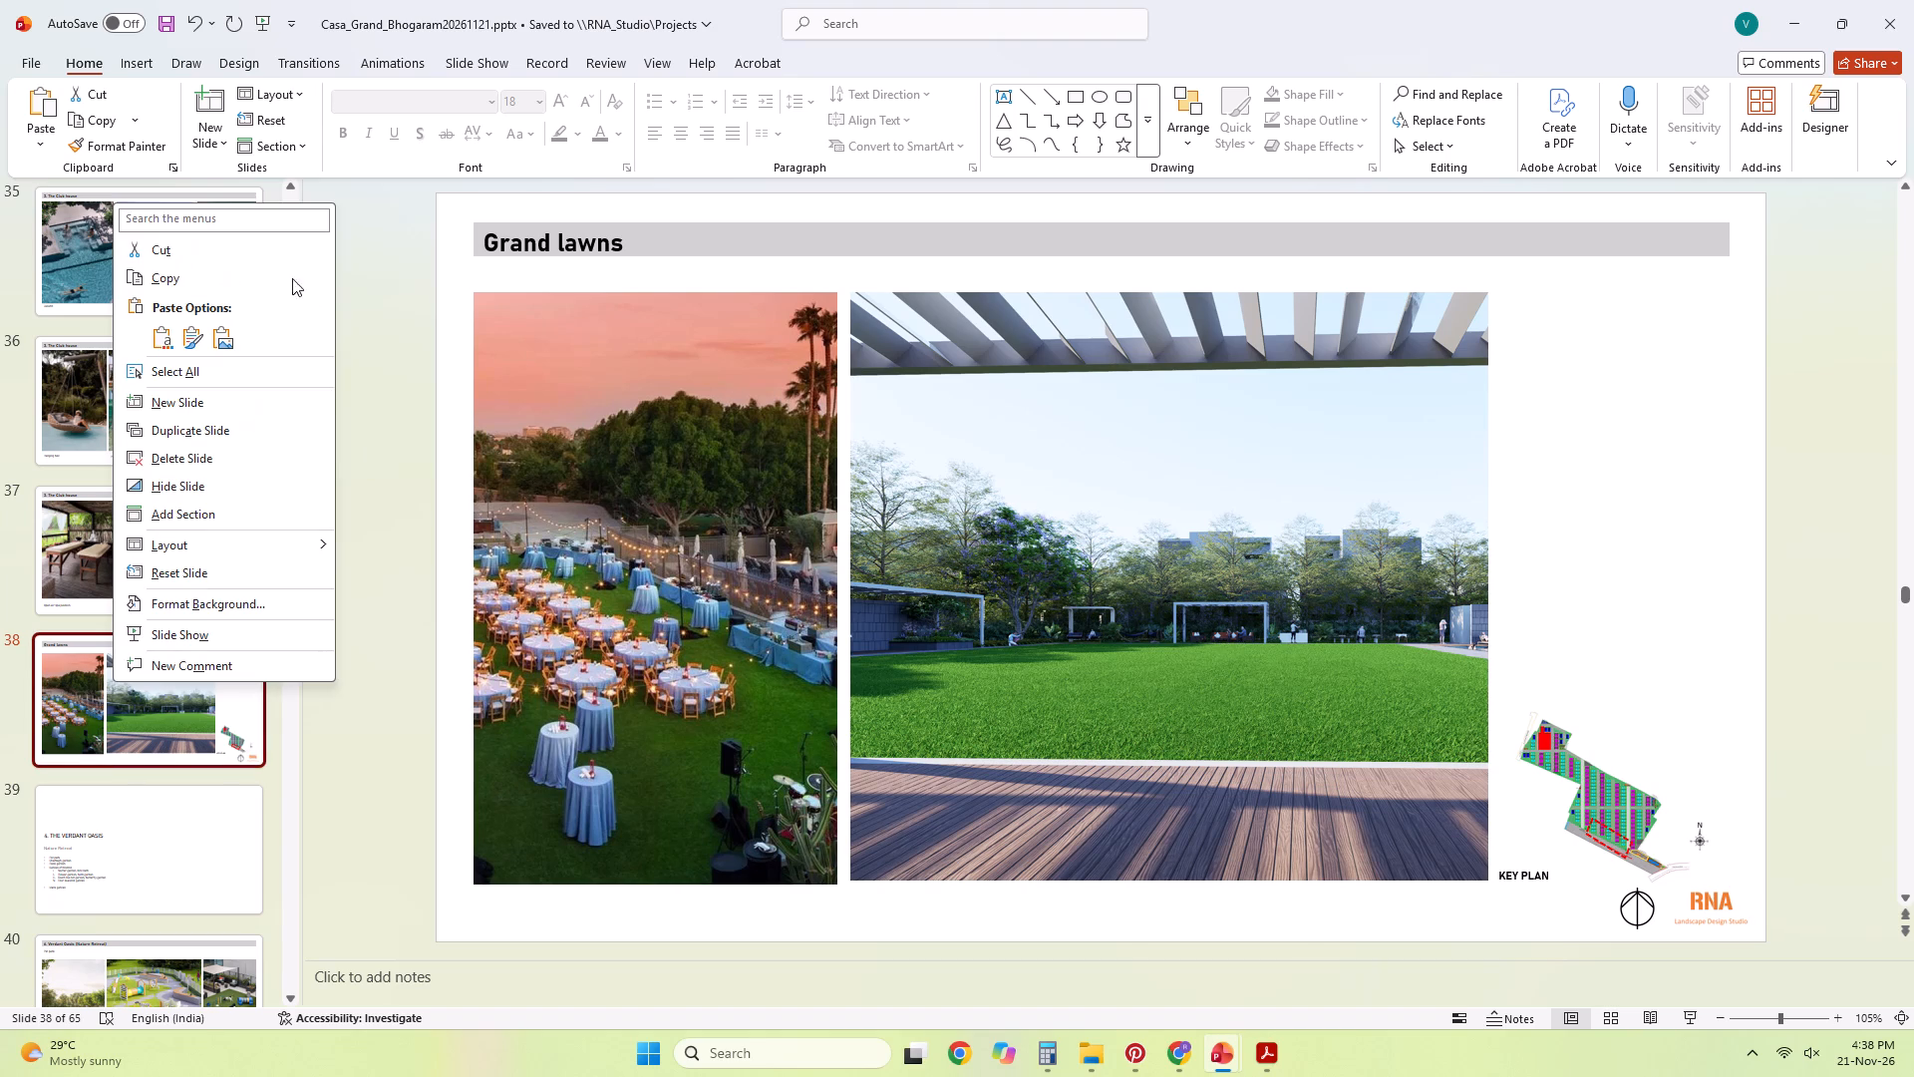
click(197, 449)
key(Escape)
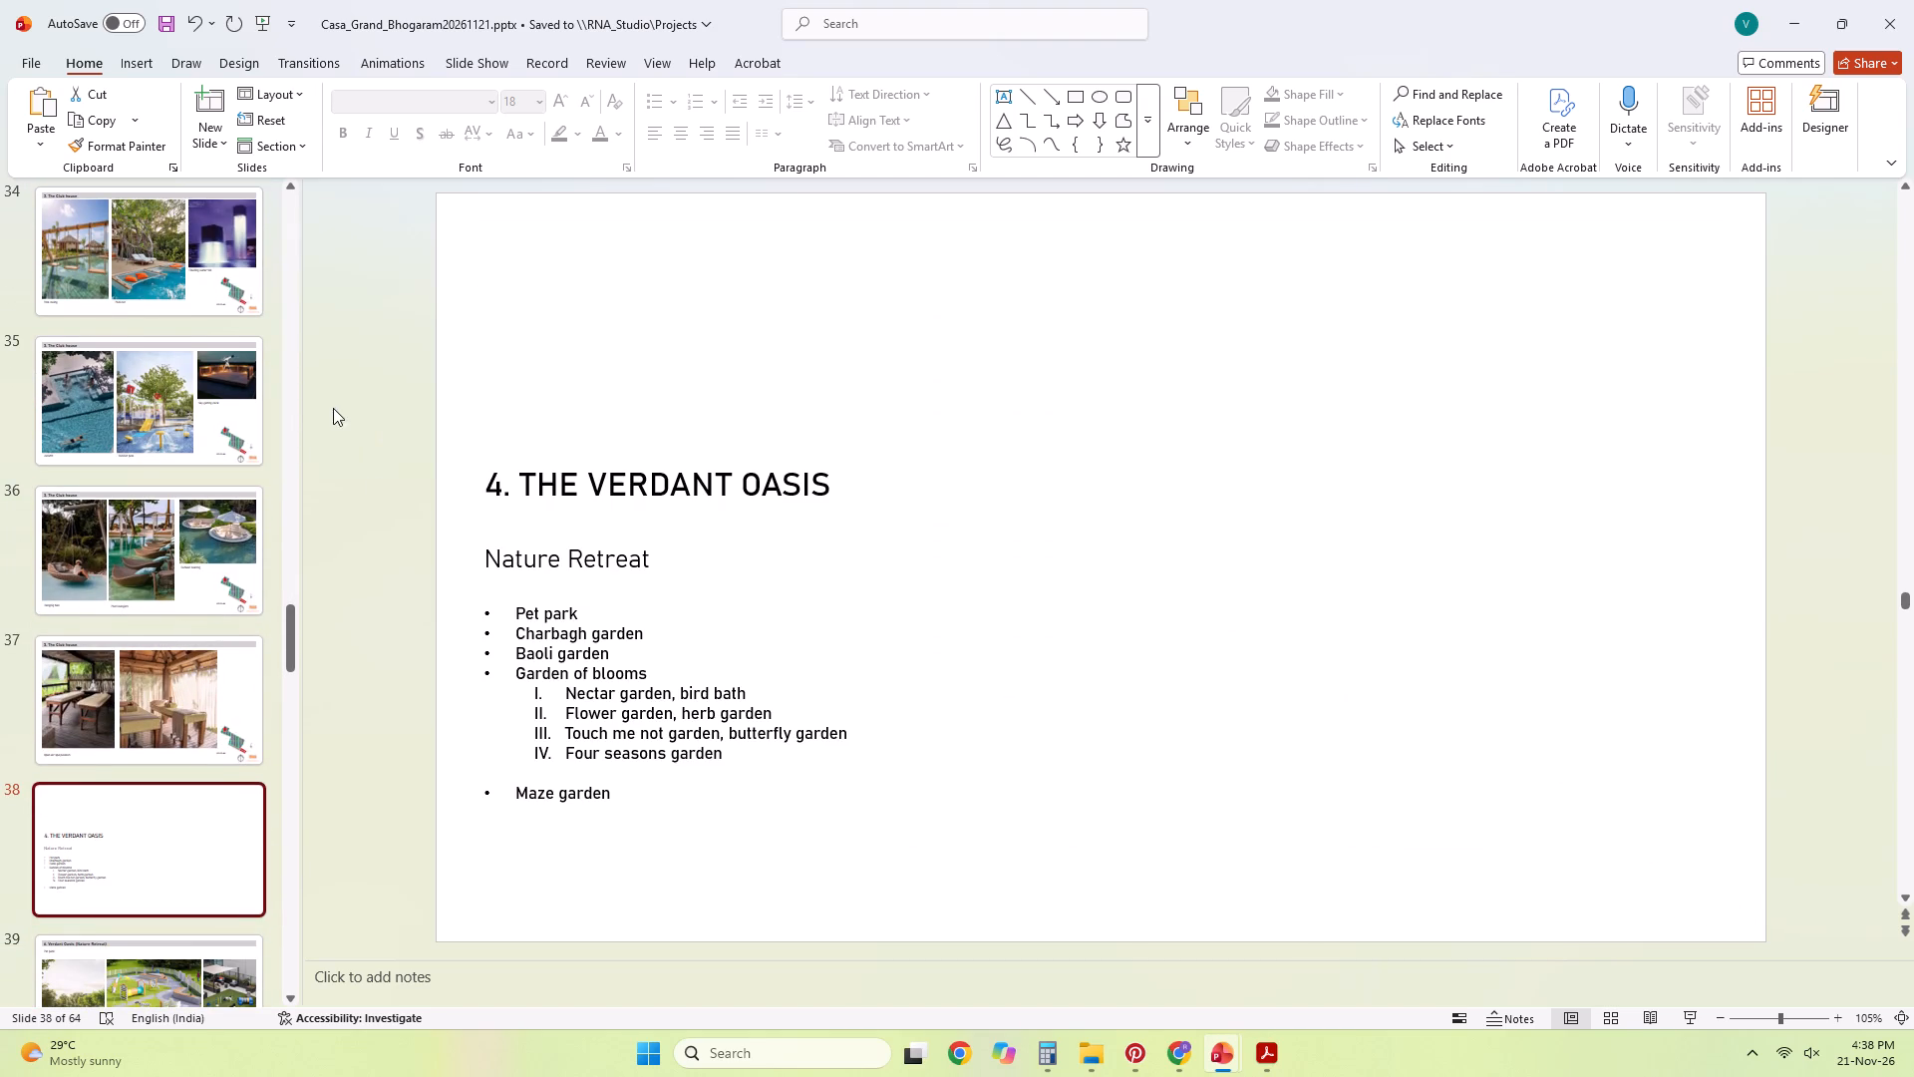
Check the Club House picture slides against the amenities listed on the 3. THE CLUB HOUSE contents slide.
scroll(148, 698, up, 2)
scroll(229, 665, up, 1)
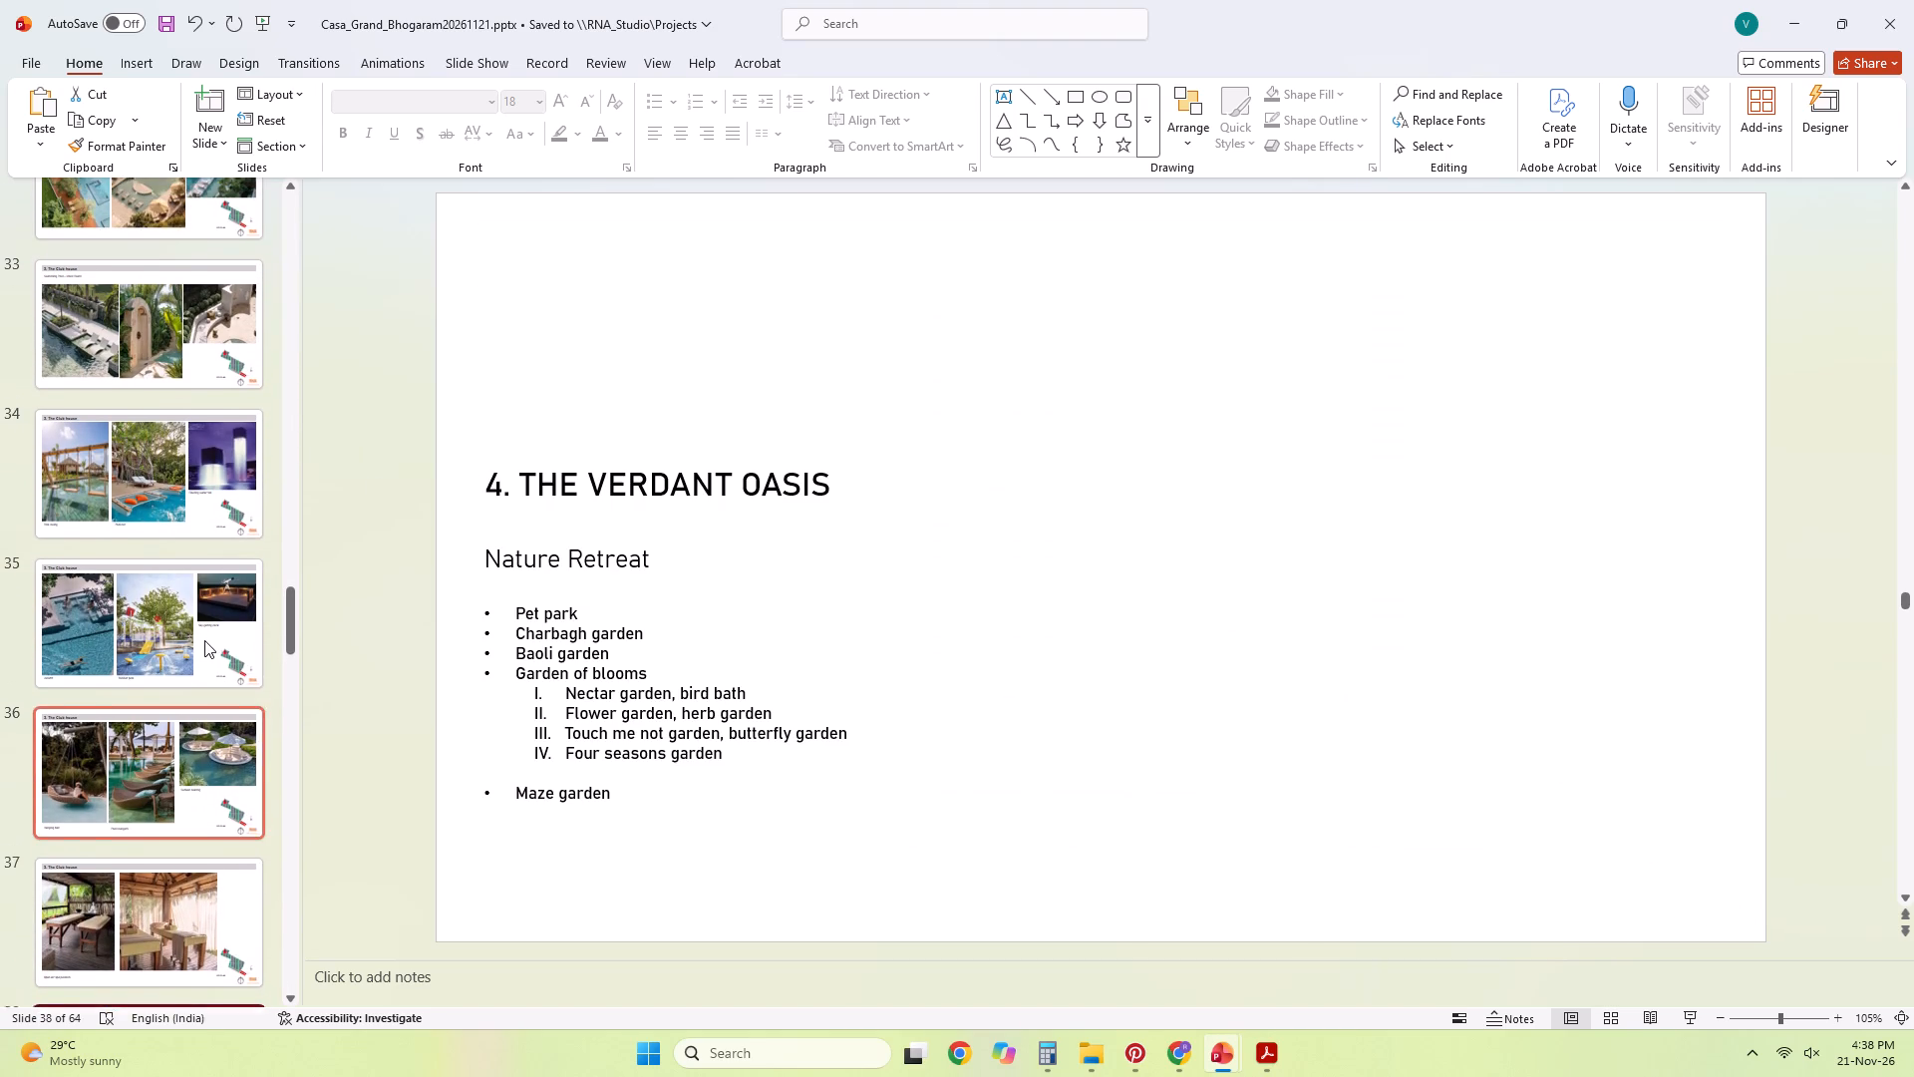
click(204, 640)
click(165, 467)
click(162, 348)
click(156, 225)
scroll(173, 580, up, 6)
click(142, 449)
scroll(196, 354, up, 3)
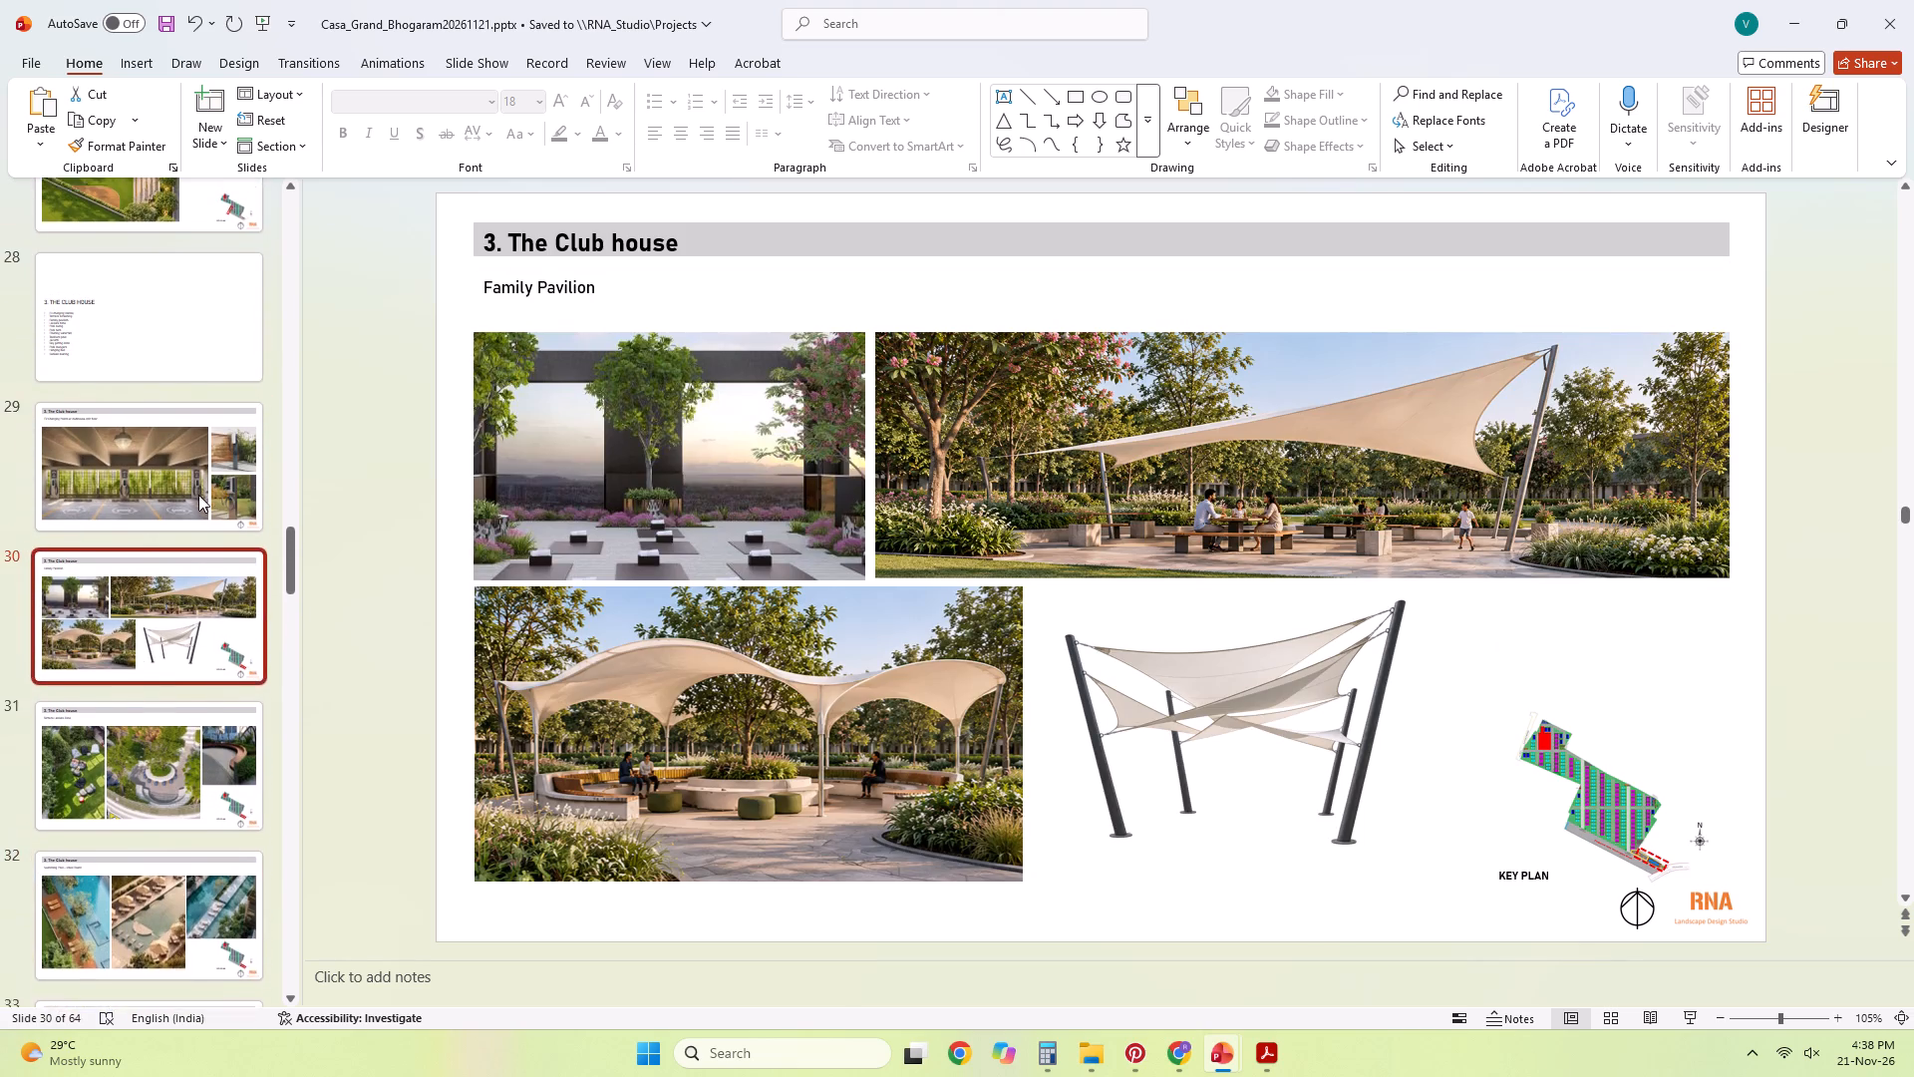
scroll(198, 495, up, 2)
click(171, 499)
click(177, 503)
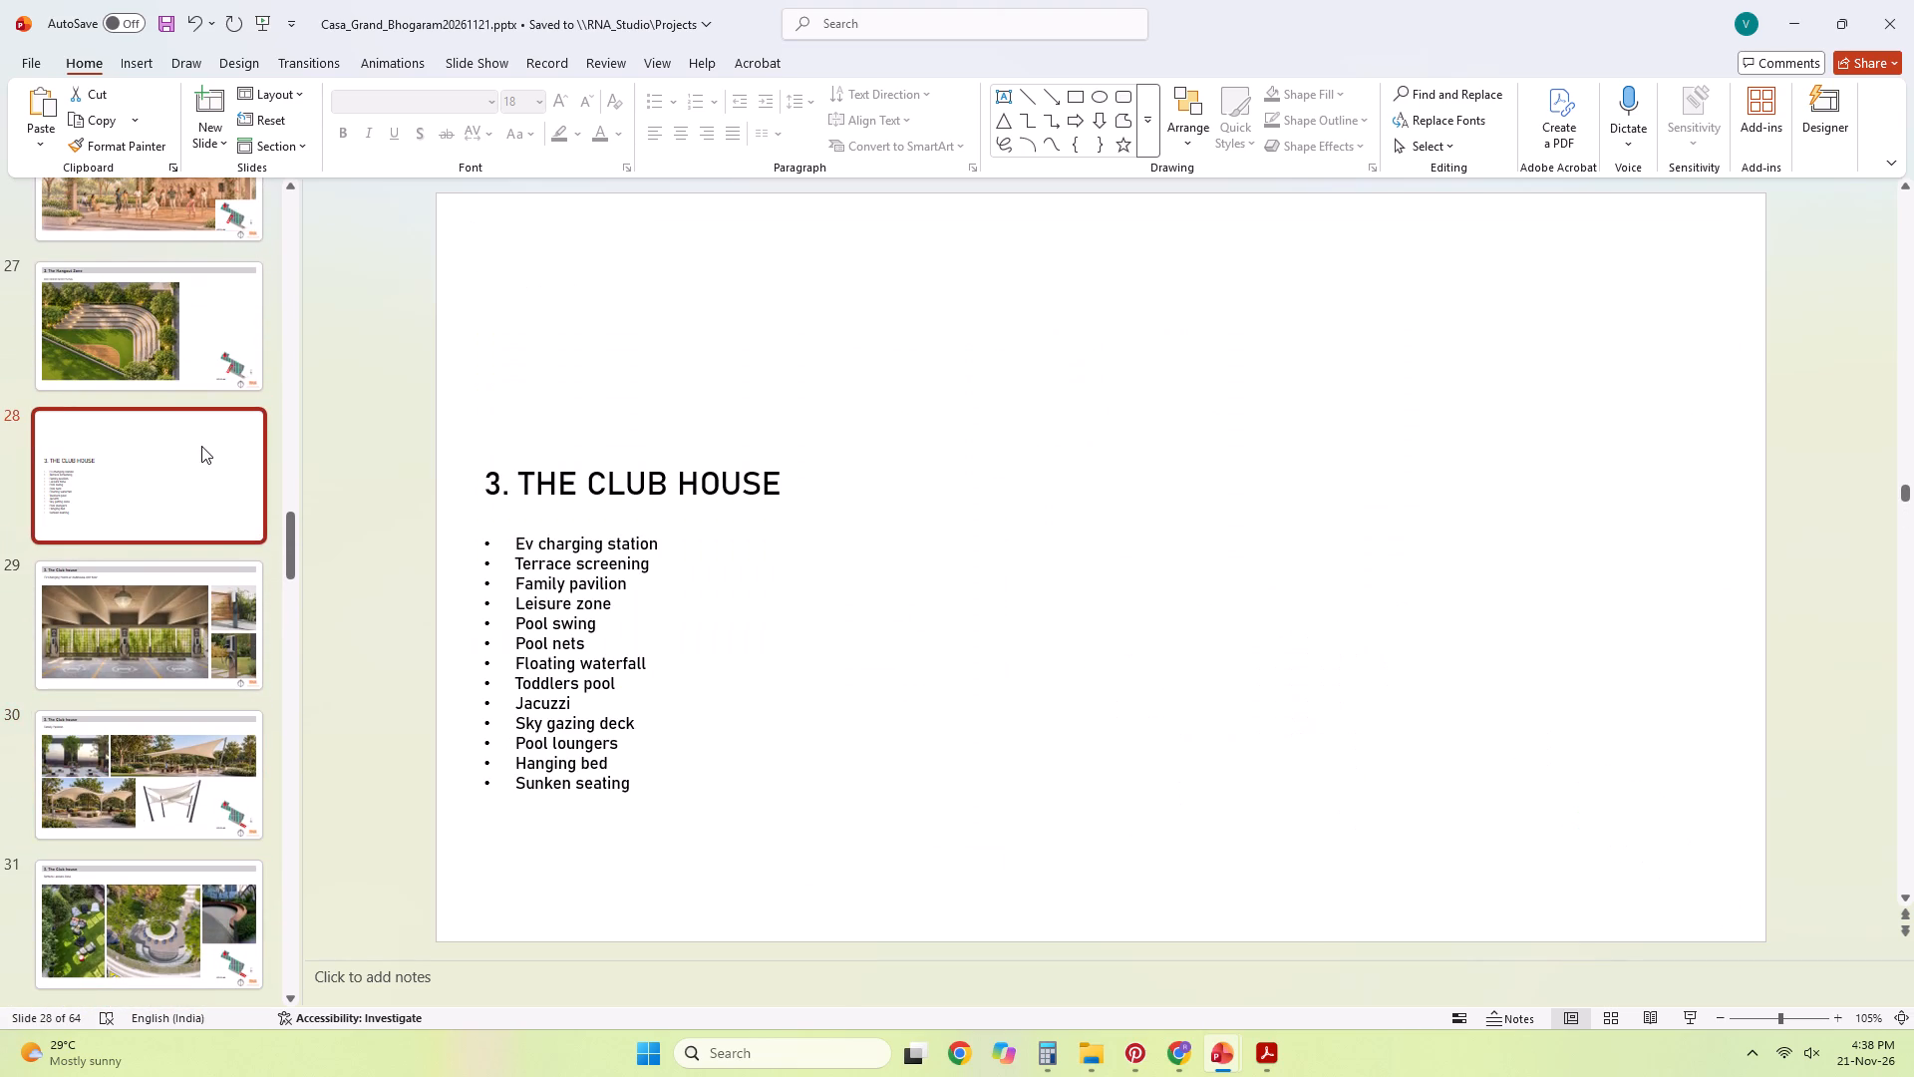
click(526, 867)
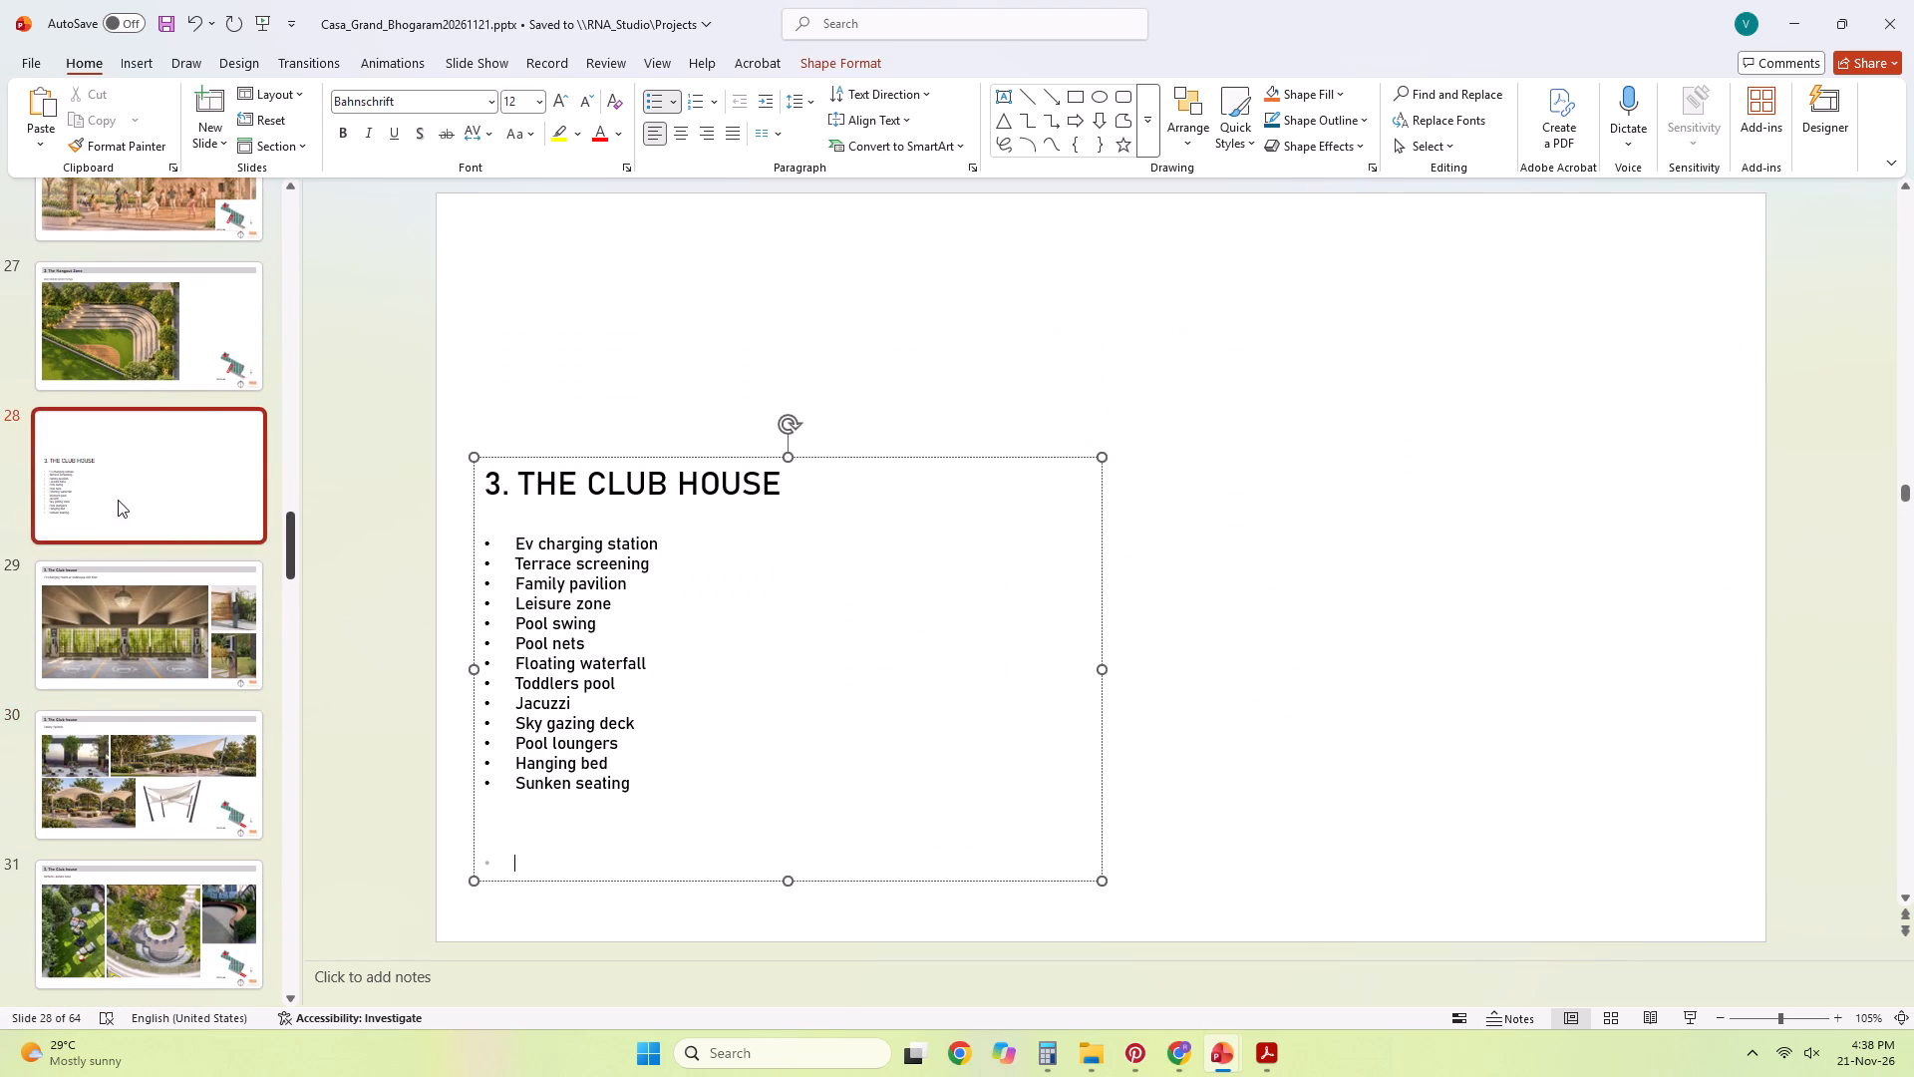
Review the Hangout Zone picture slides, their contents slide, and the preceding List of Amenities and Roads and Pavements slides.
scroll(102, 496, up, 2)
click(148, 497)
scroll(184, 341, up, 2)
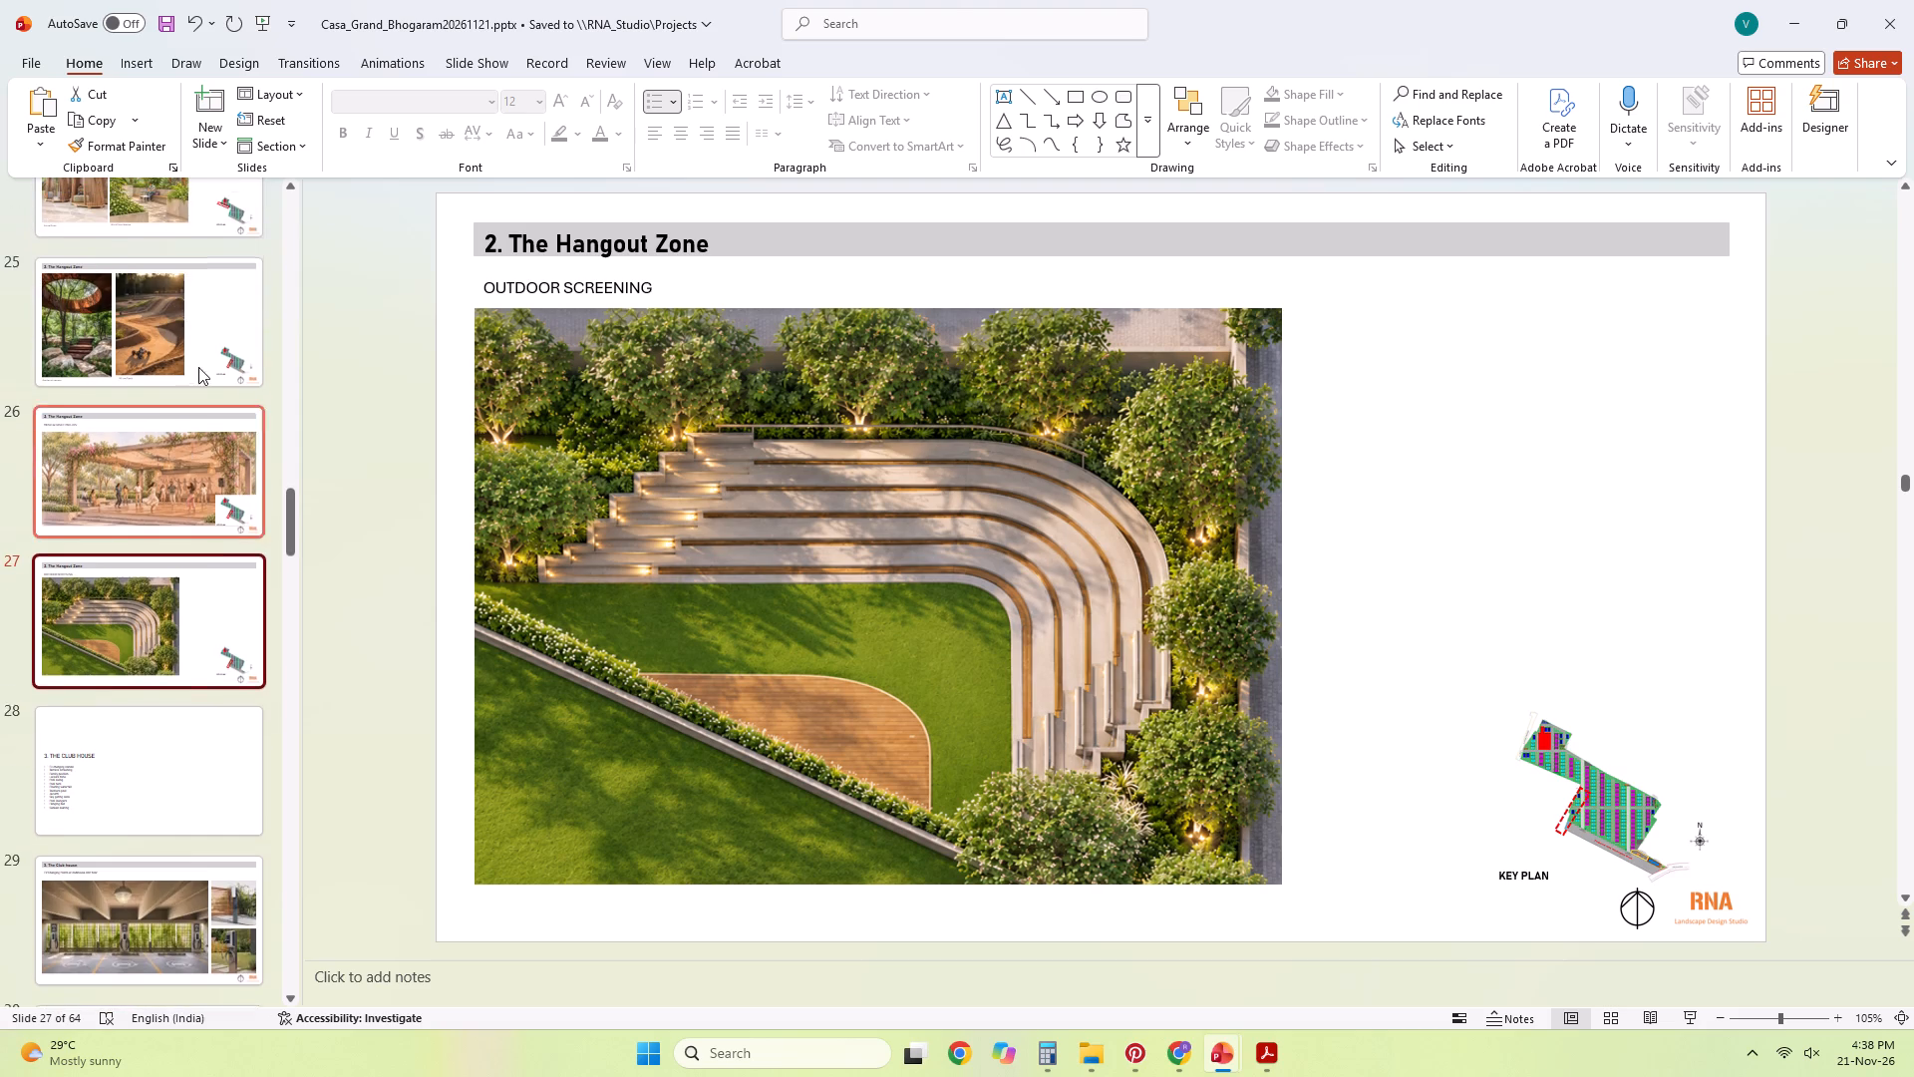
scroll(200, 368, up, 2)
key(Escape)
scroll(127, 469, up, 3)
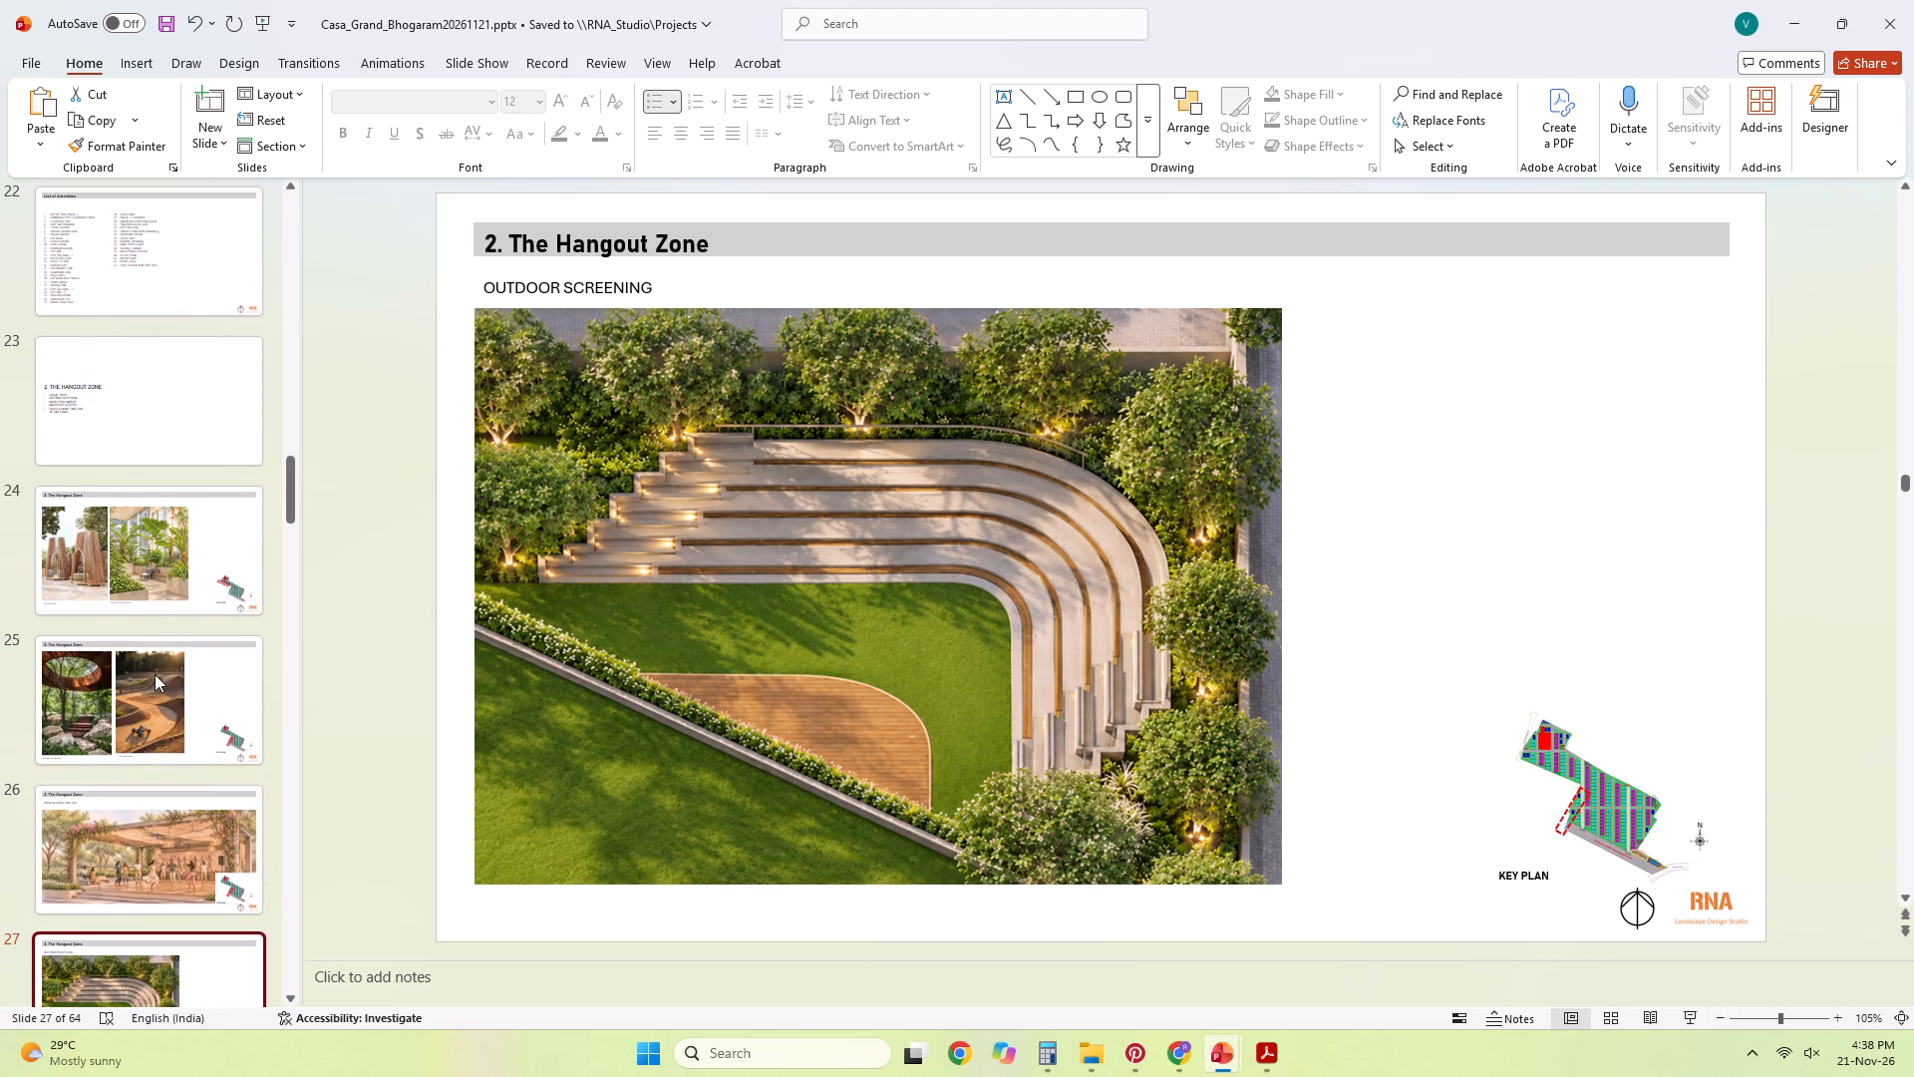
click(176, 556)
click(164, 387)
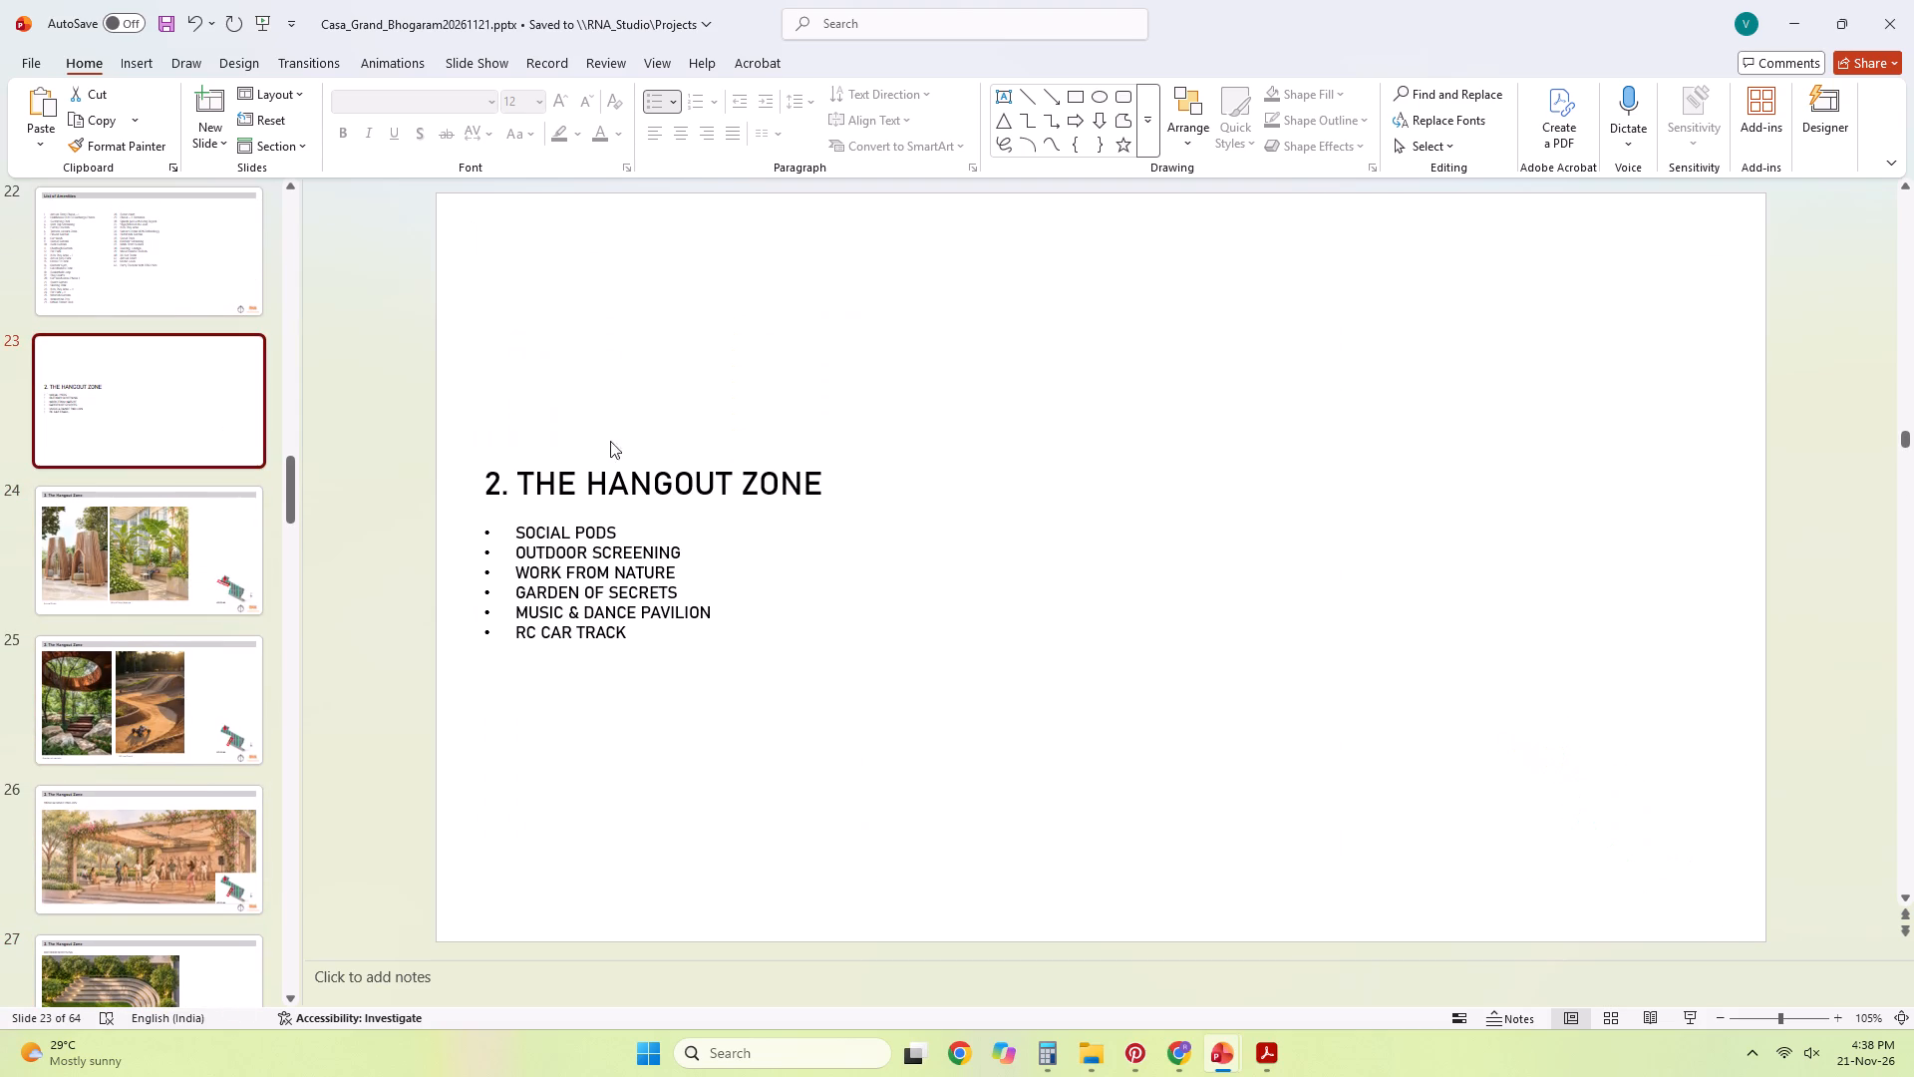
click(241, 290)
scroll(314, 619, up, 1)
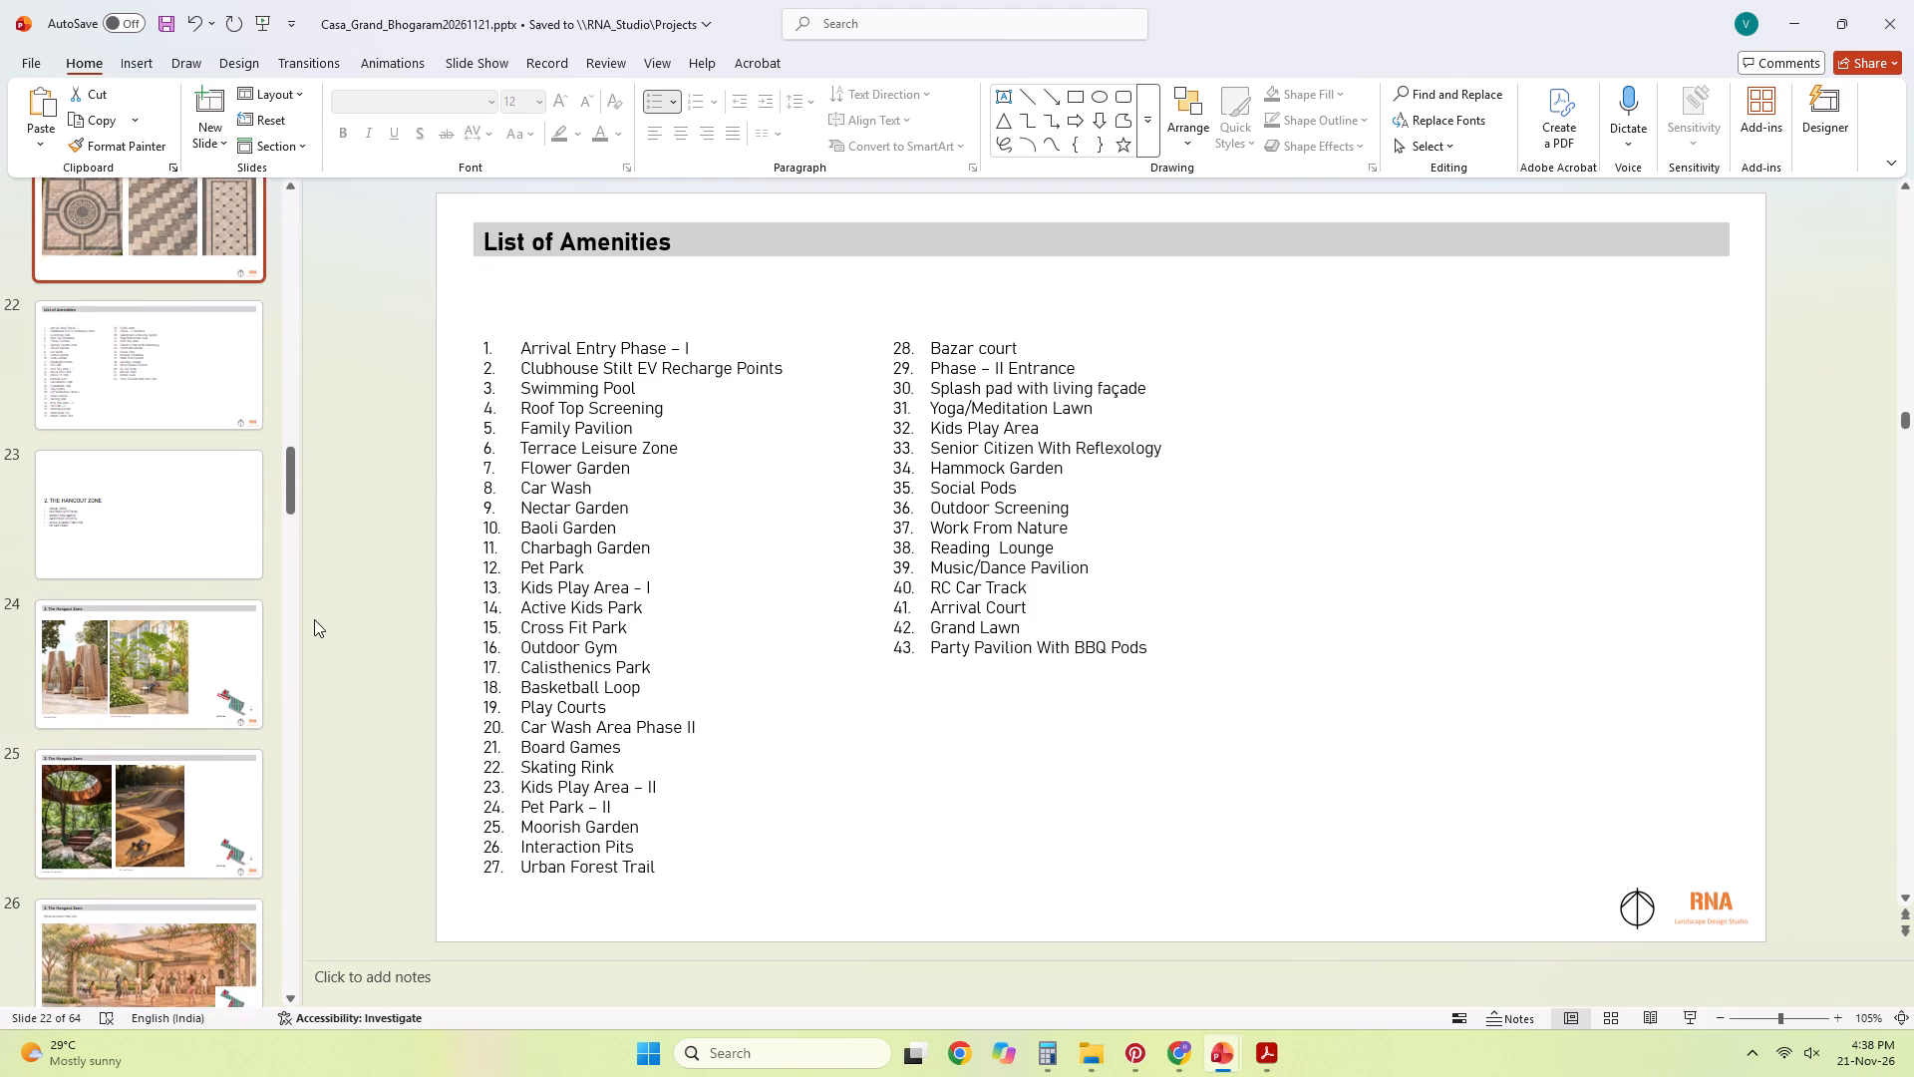
scroll(315, 621, up, 1)
scroll(213, 403, down, 8)
key(Escape)
key(Escape)
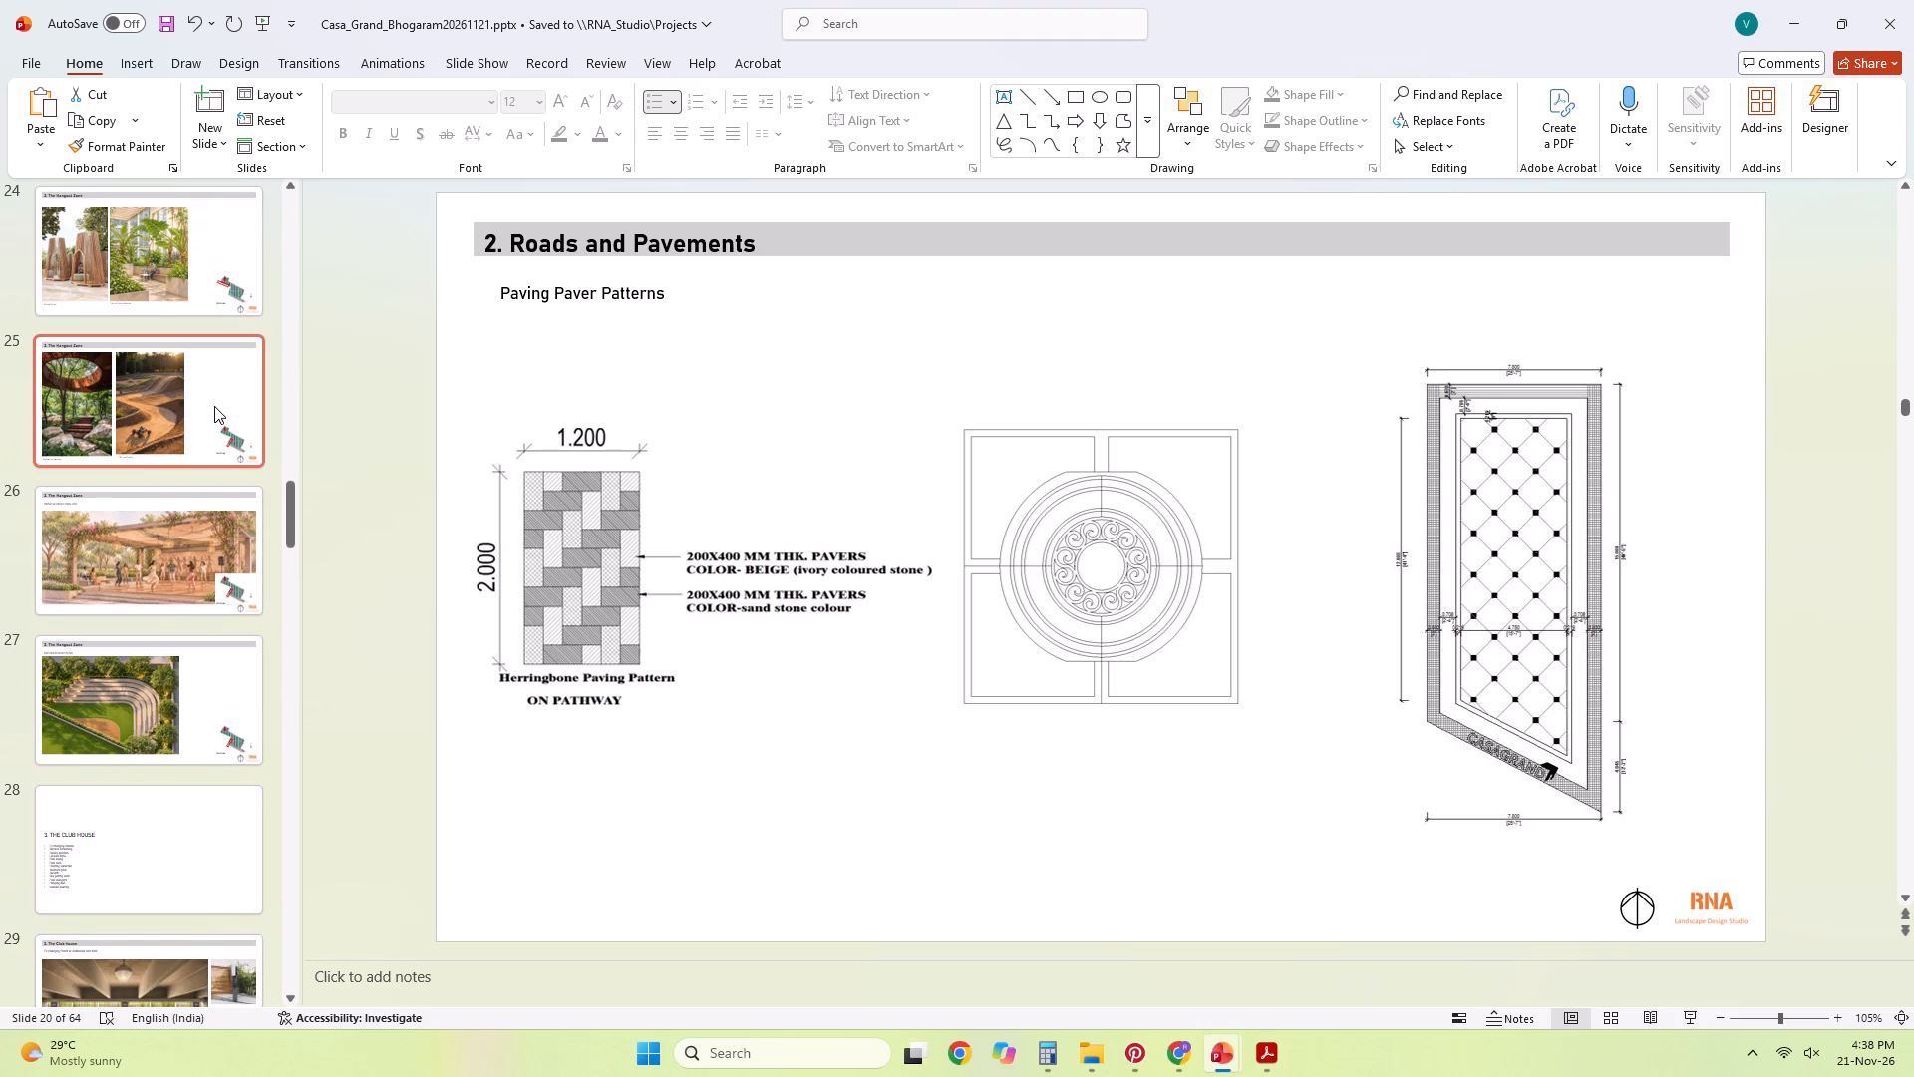
scroll(543, 525, down, 4)
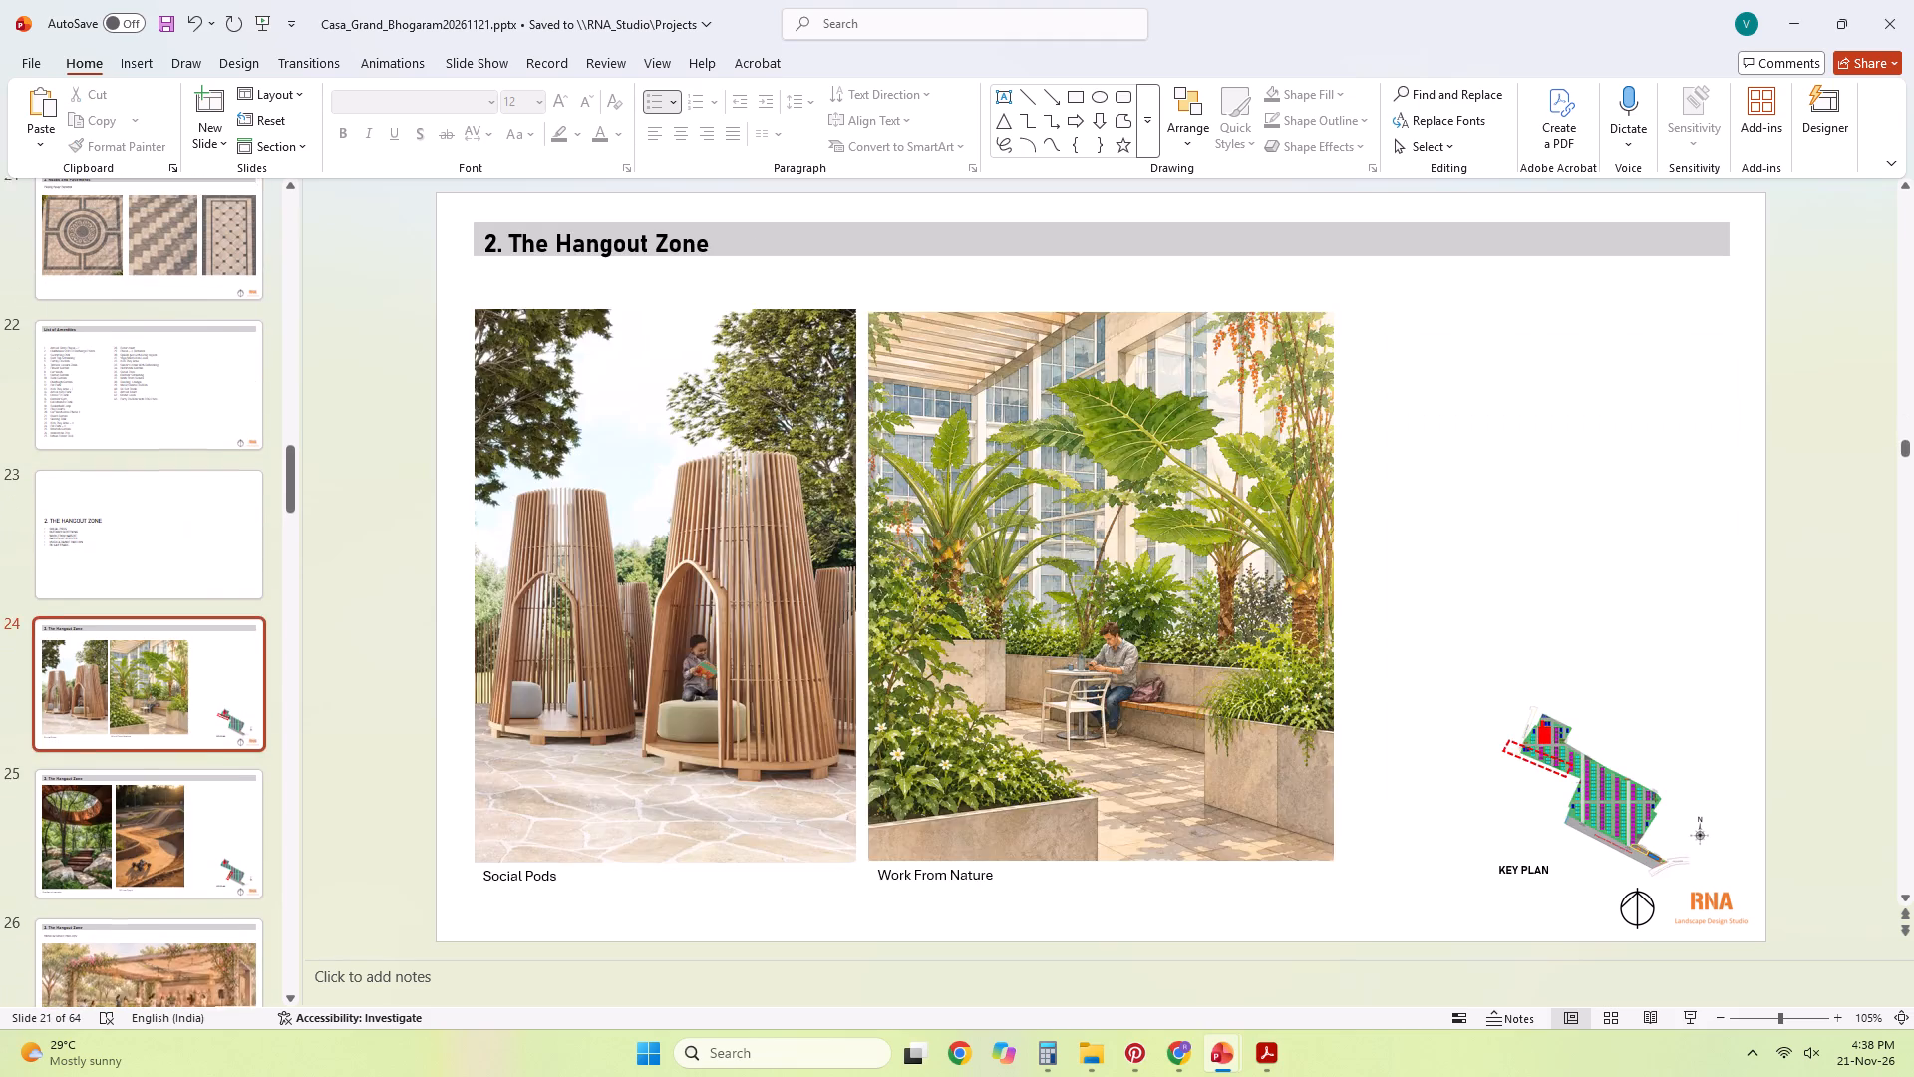
scroll(545, 529, down, 1)
click(258, 543)
click(341, 542)
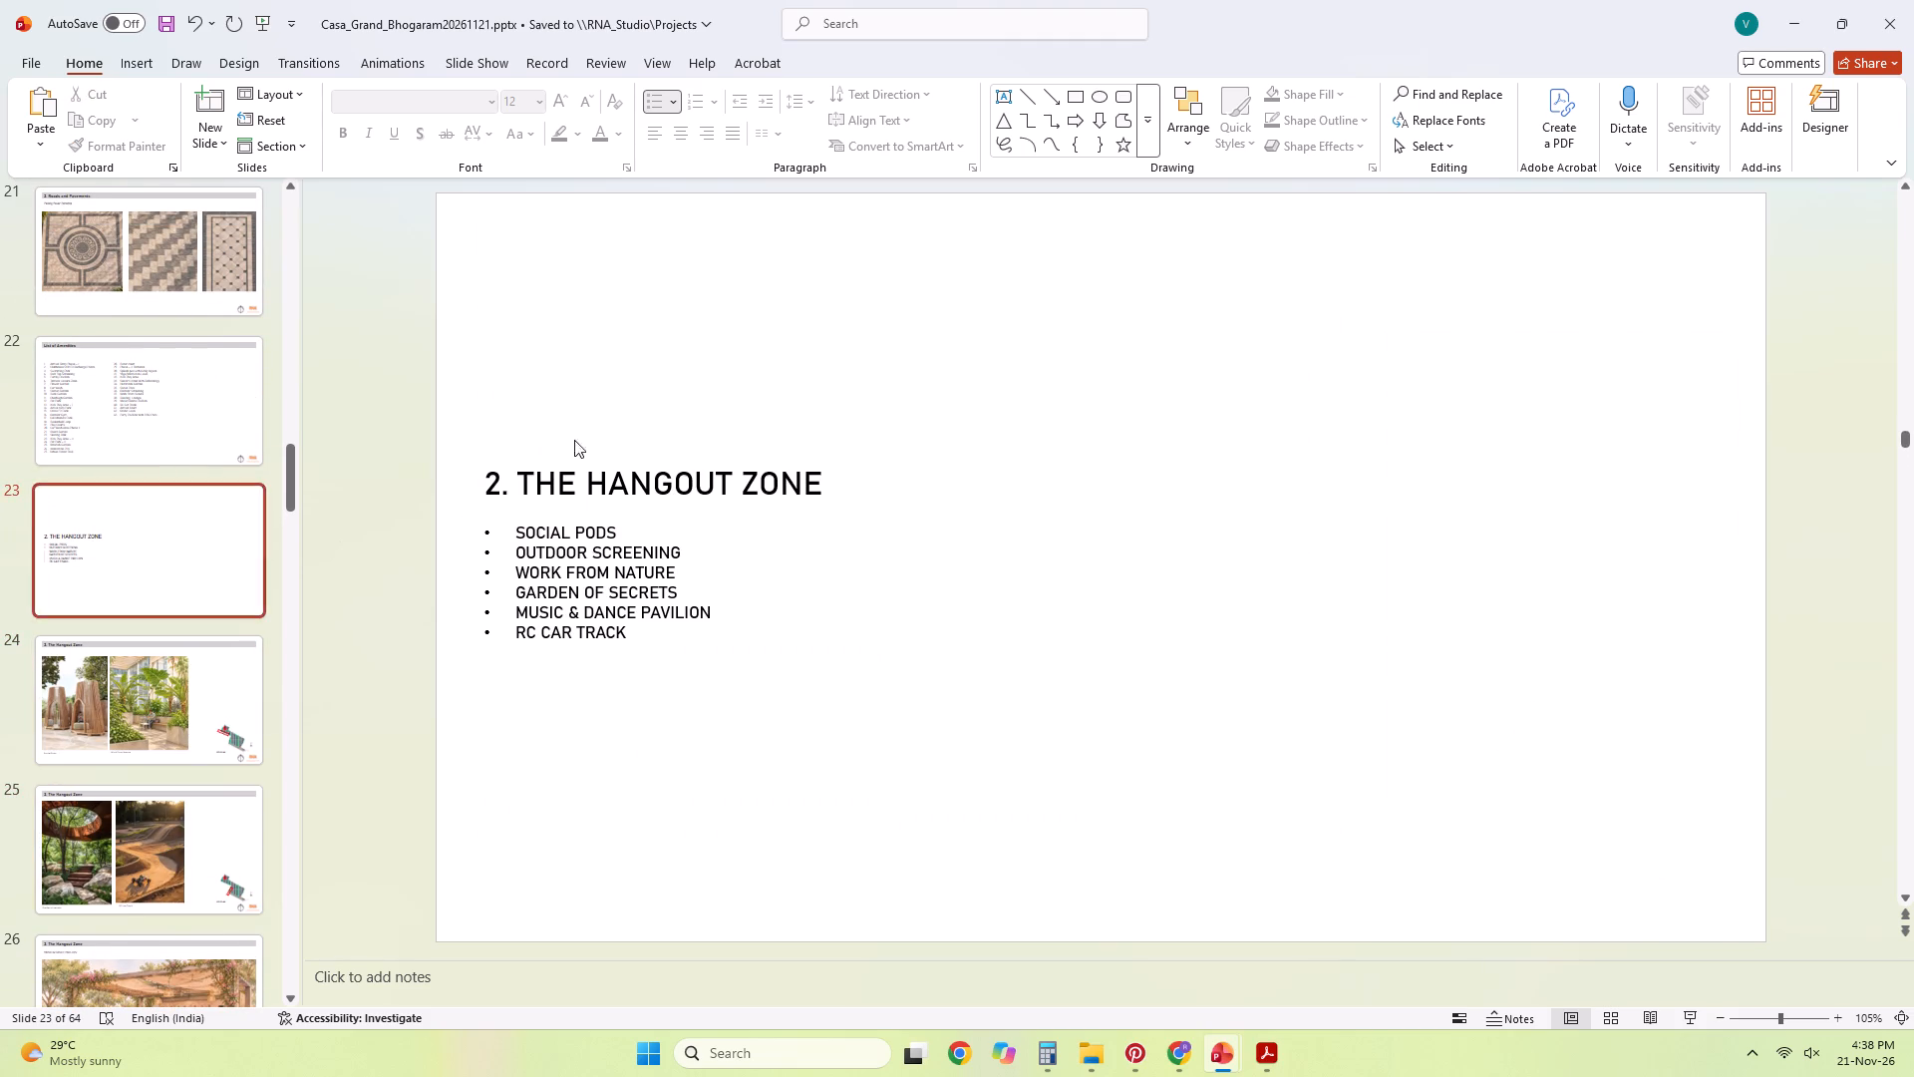
Delete the Swimming Pool – Mood Board slide at the end of the Landscape Elements section.
scroll(574, 440, down, 15)
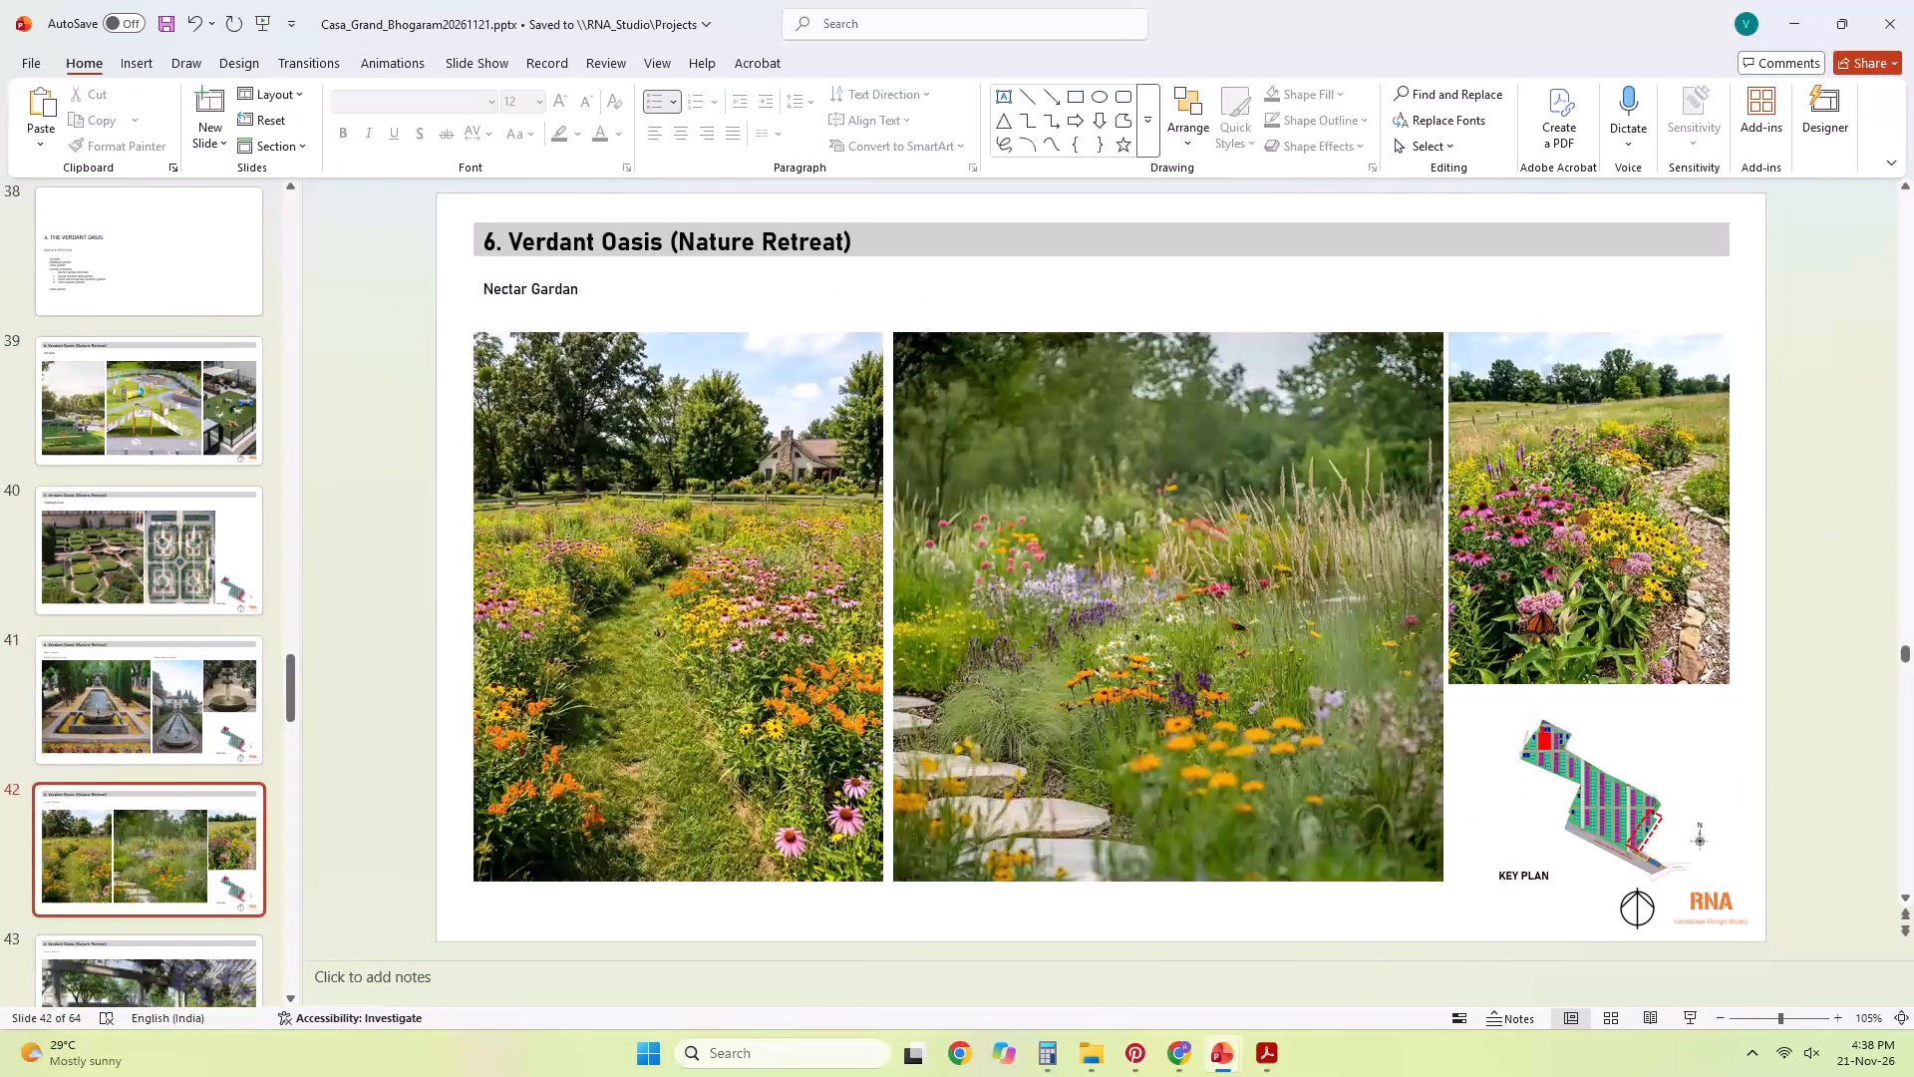
scroll(573, 439, down, 15)
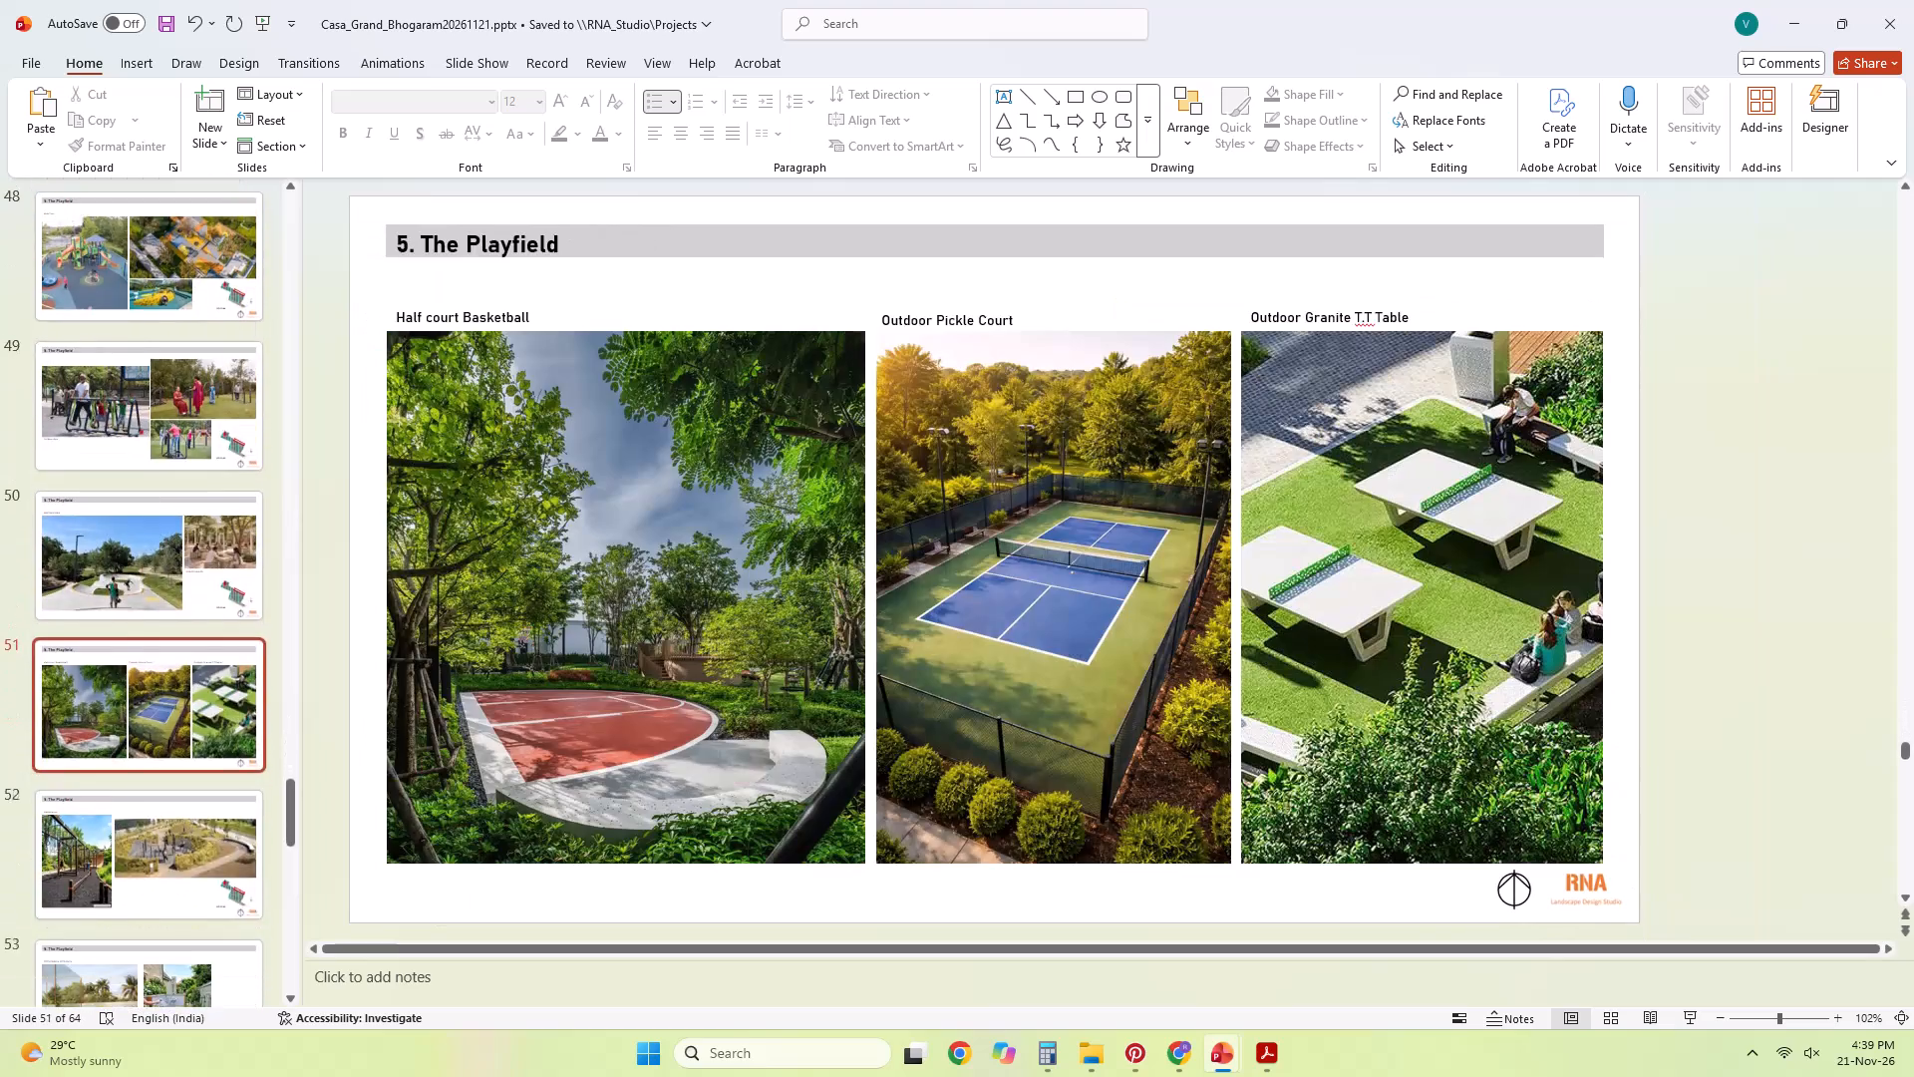
scroll(573, 439, down, 11)
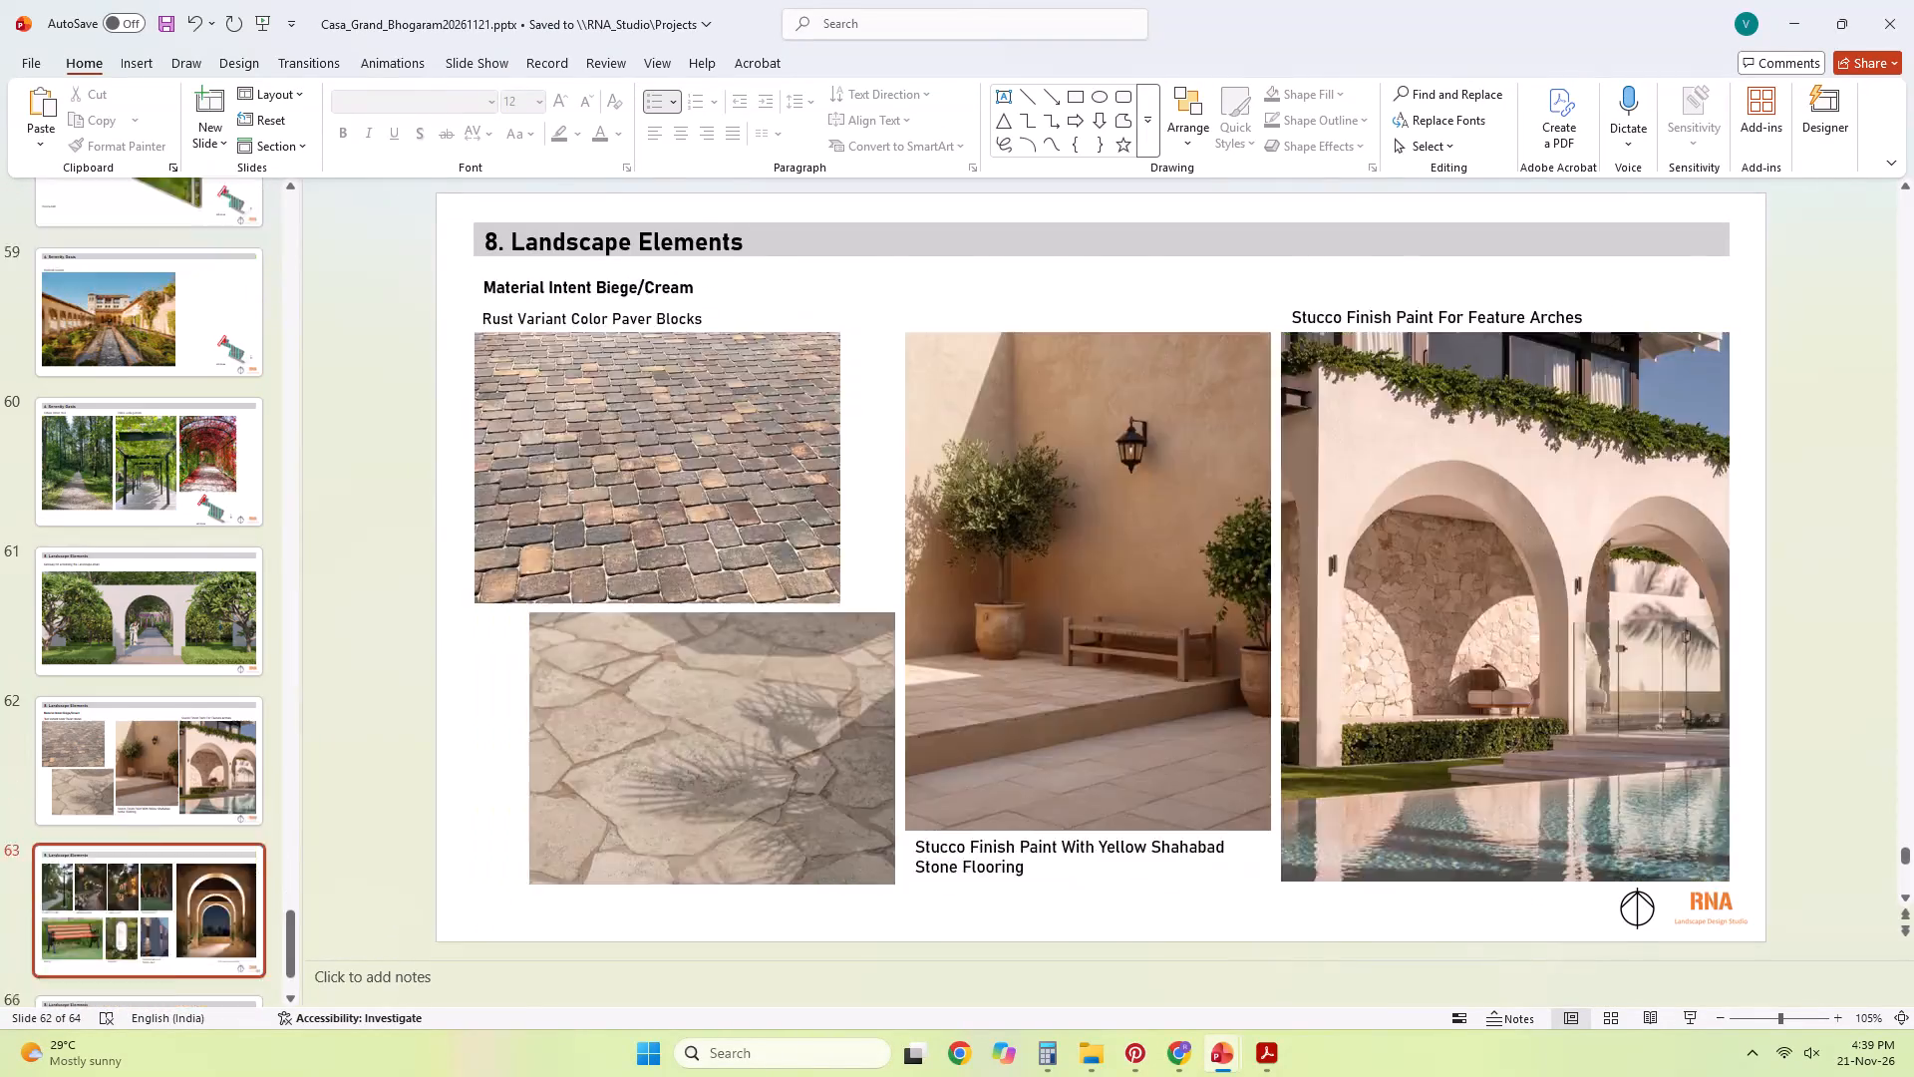
scroll(573, 439, down, 5)
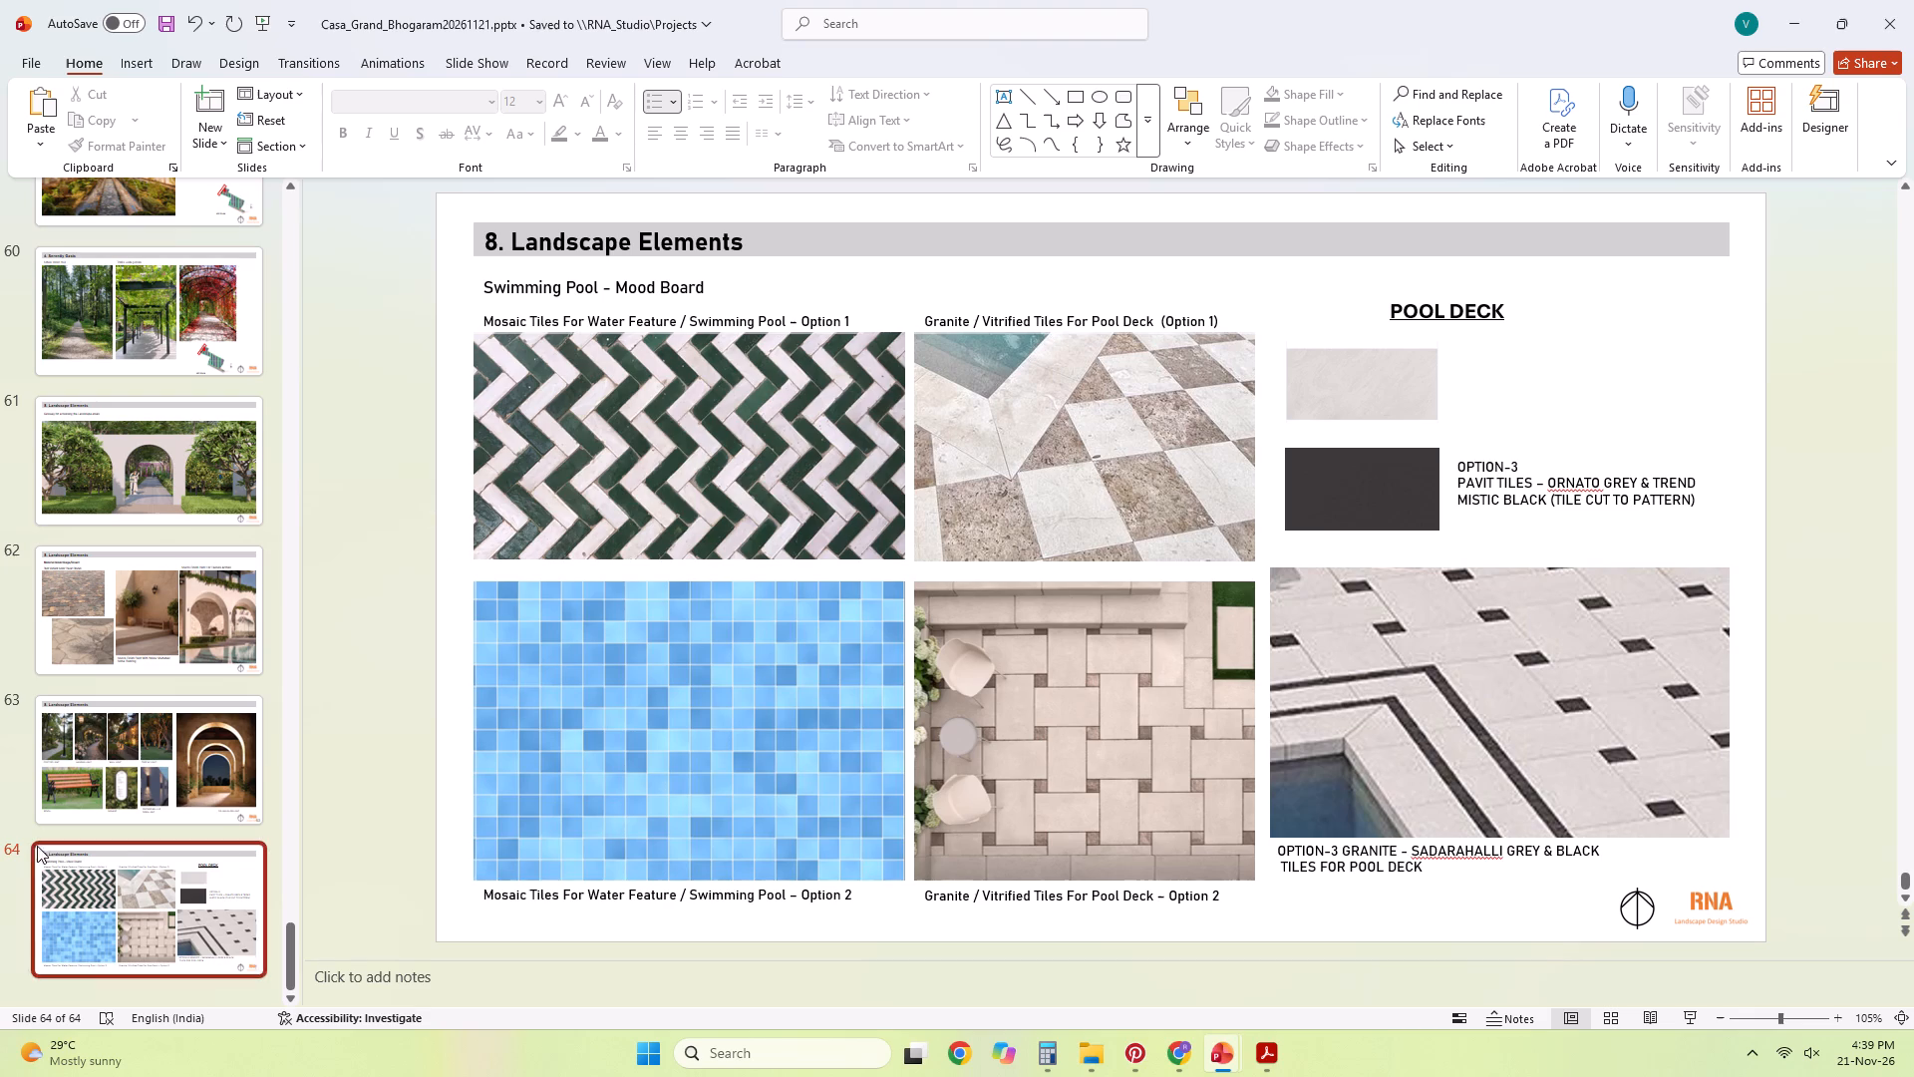
right_click(62, 899)
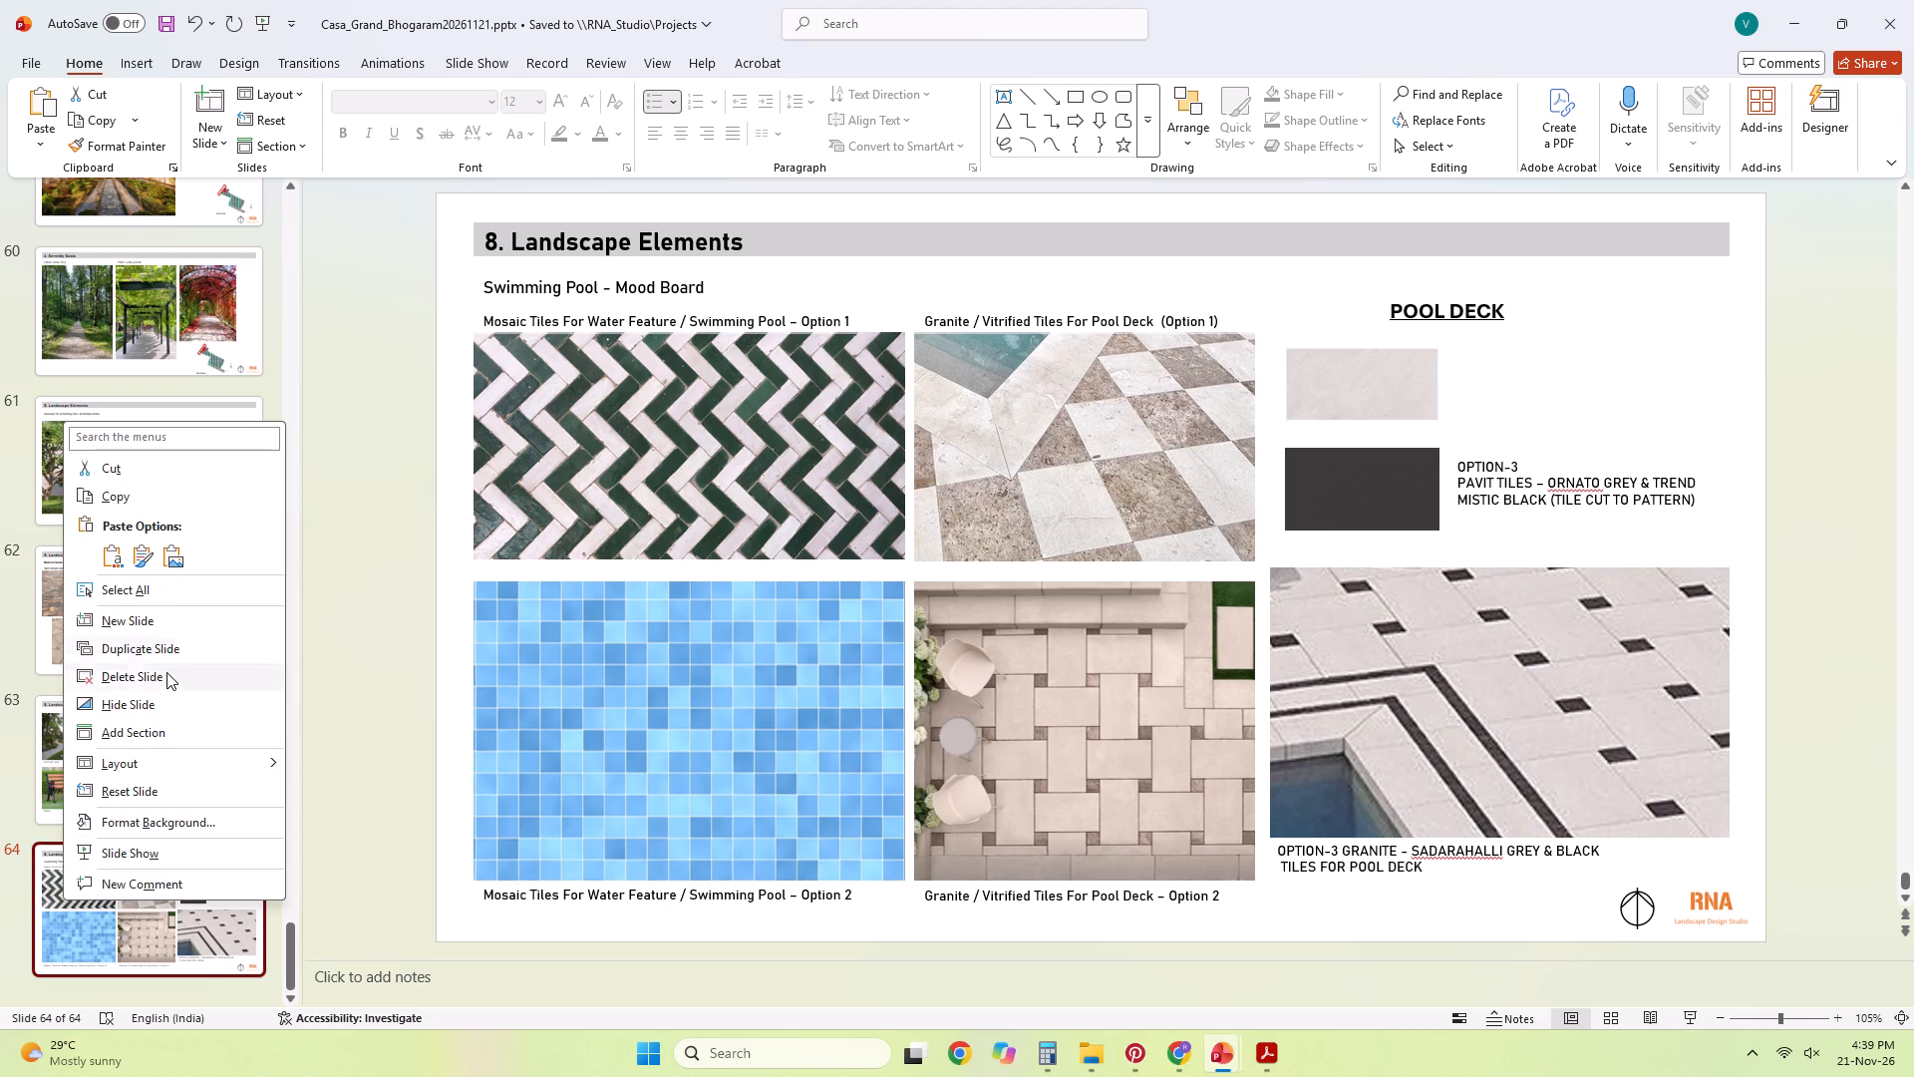
click(166, 677)
Check the numbering of the closing slides and change the Landscape Elements gateway slide's section number to 7.
click(130, 892)
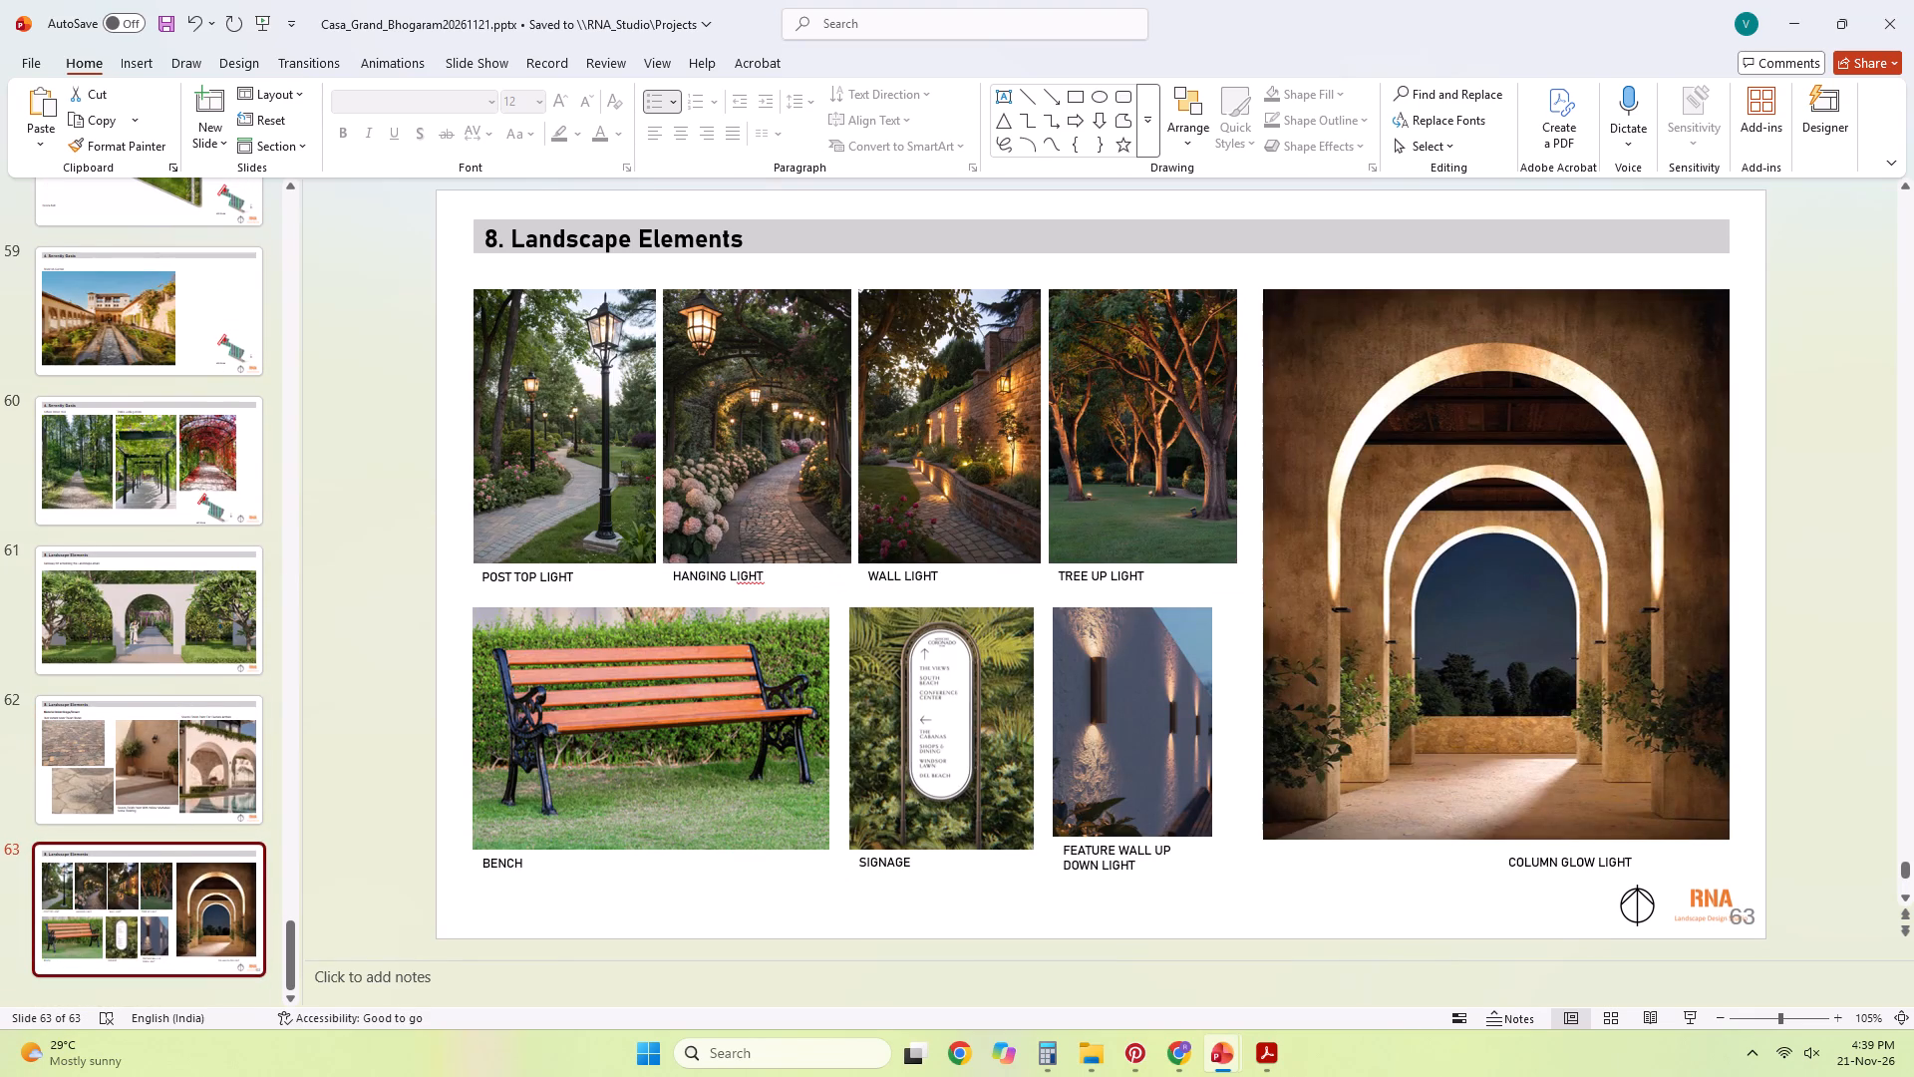
click(181, 776)
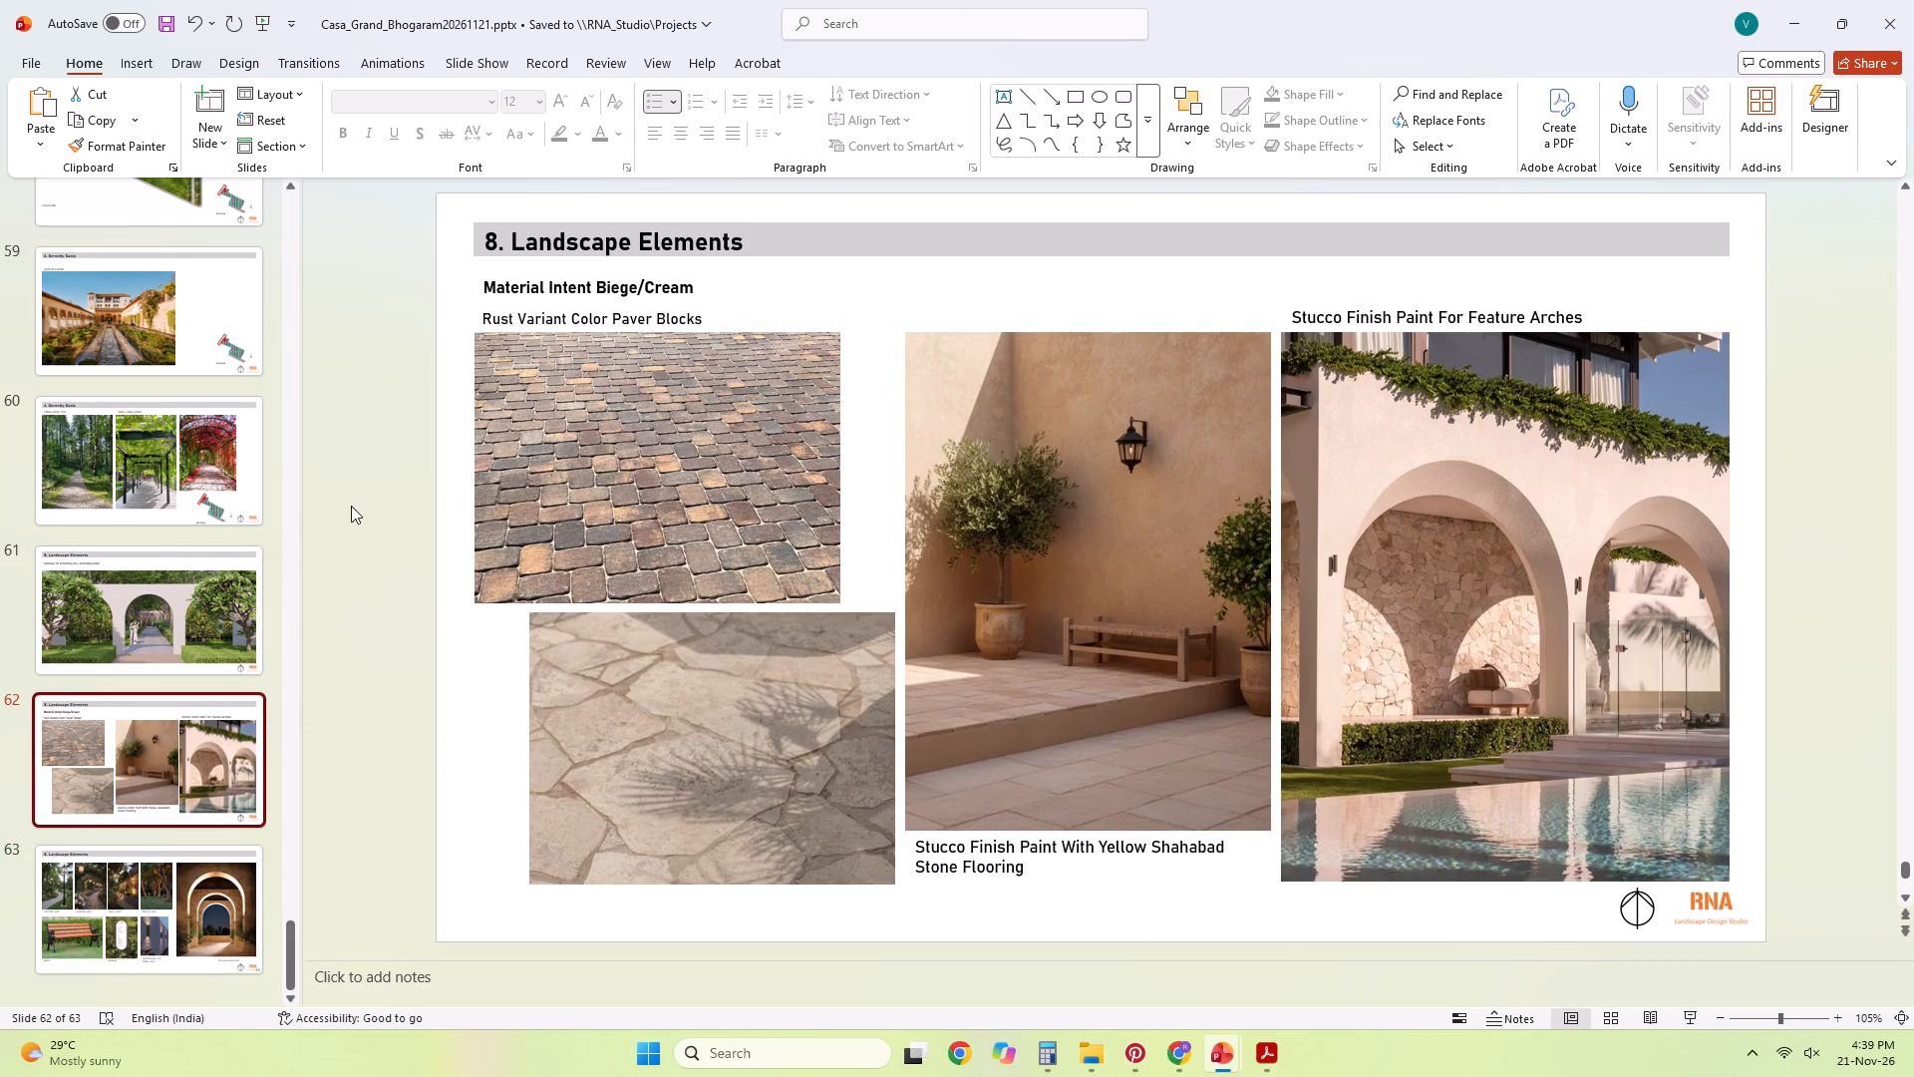
click(121, 625)
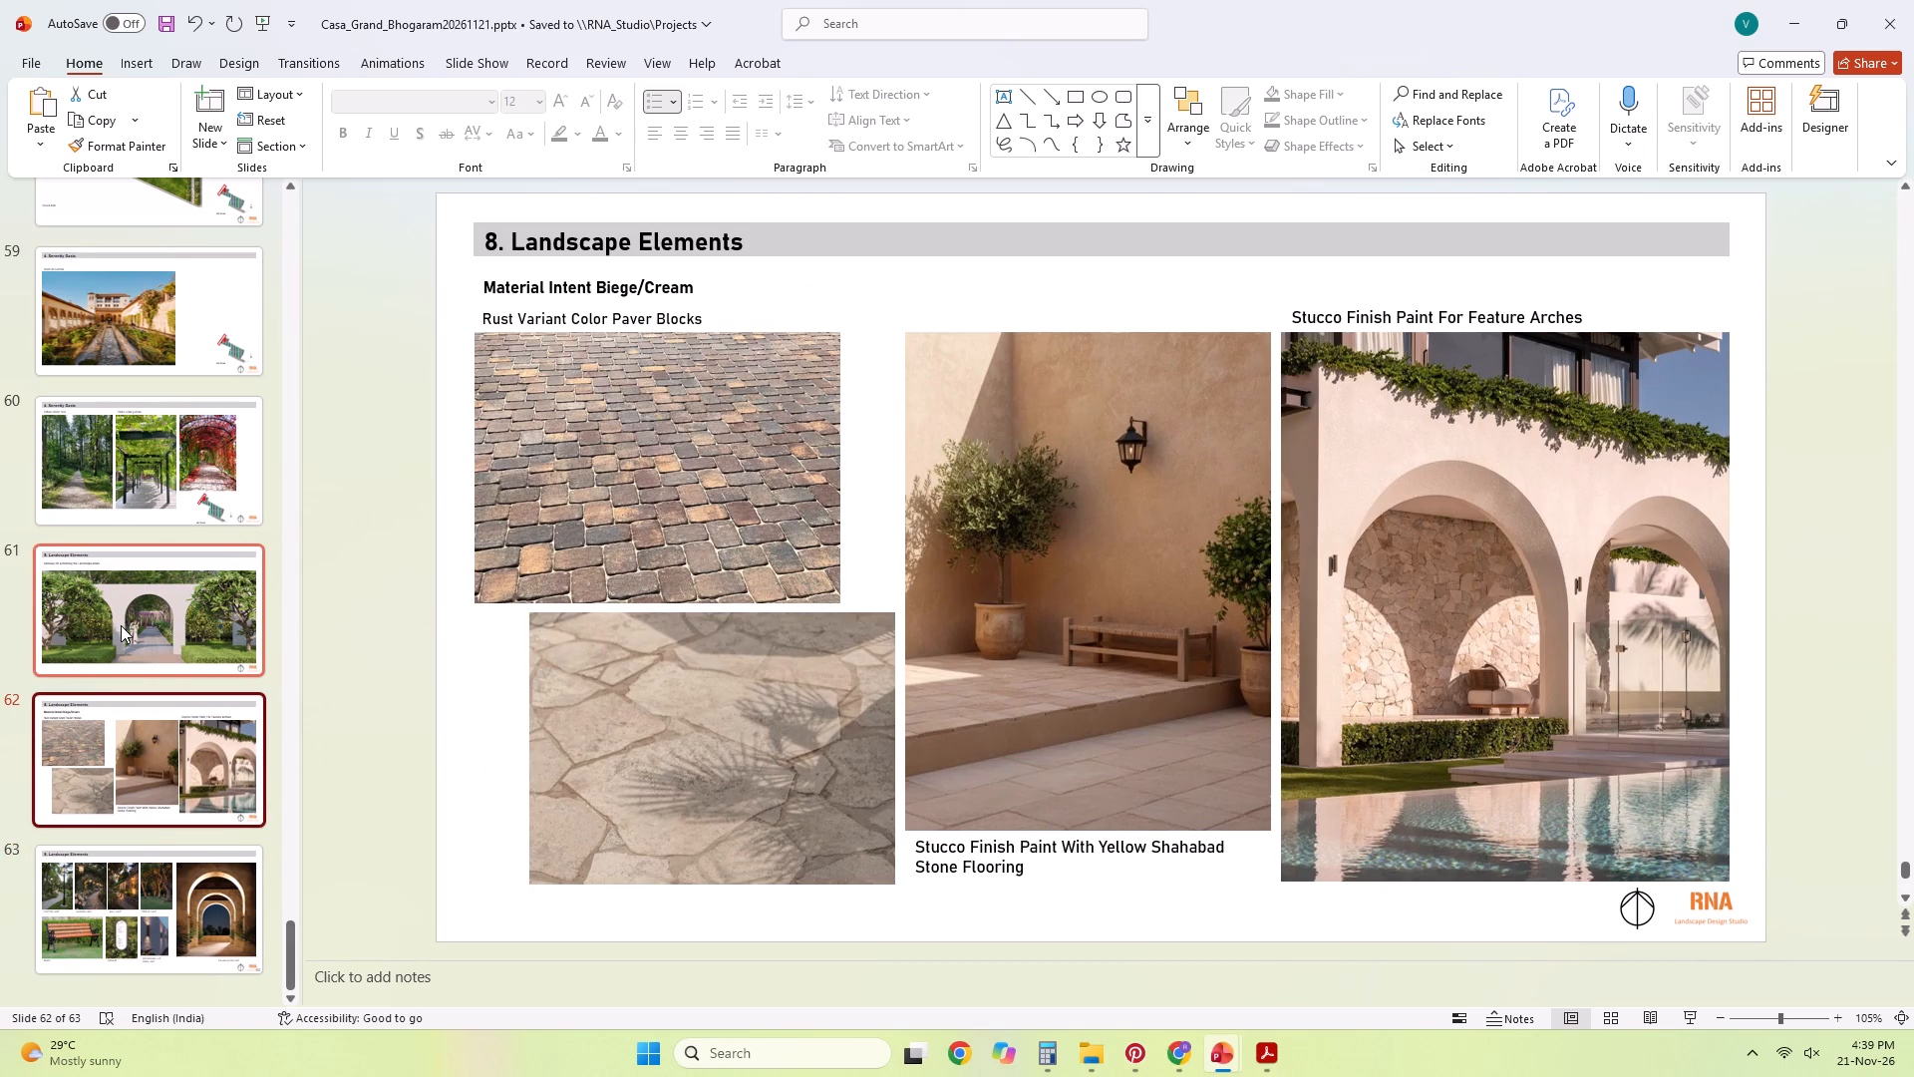
click(169, 515)
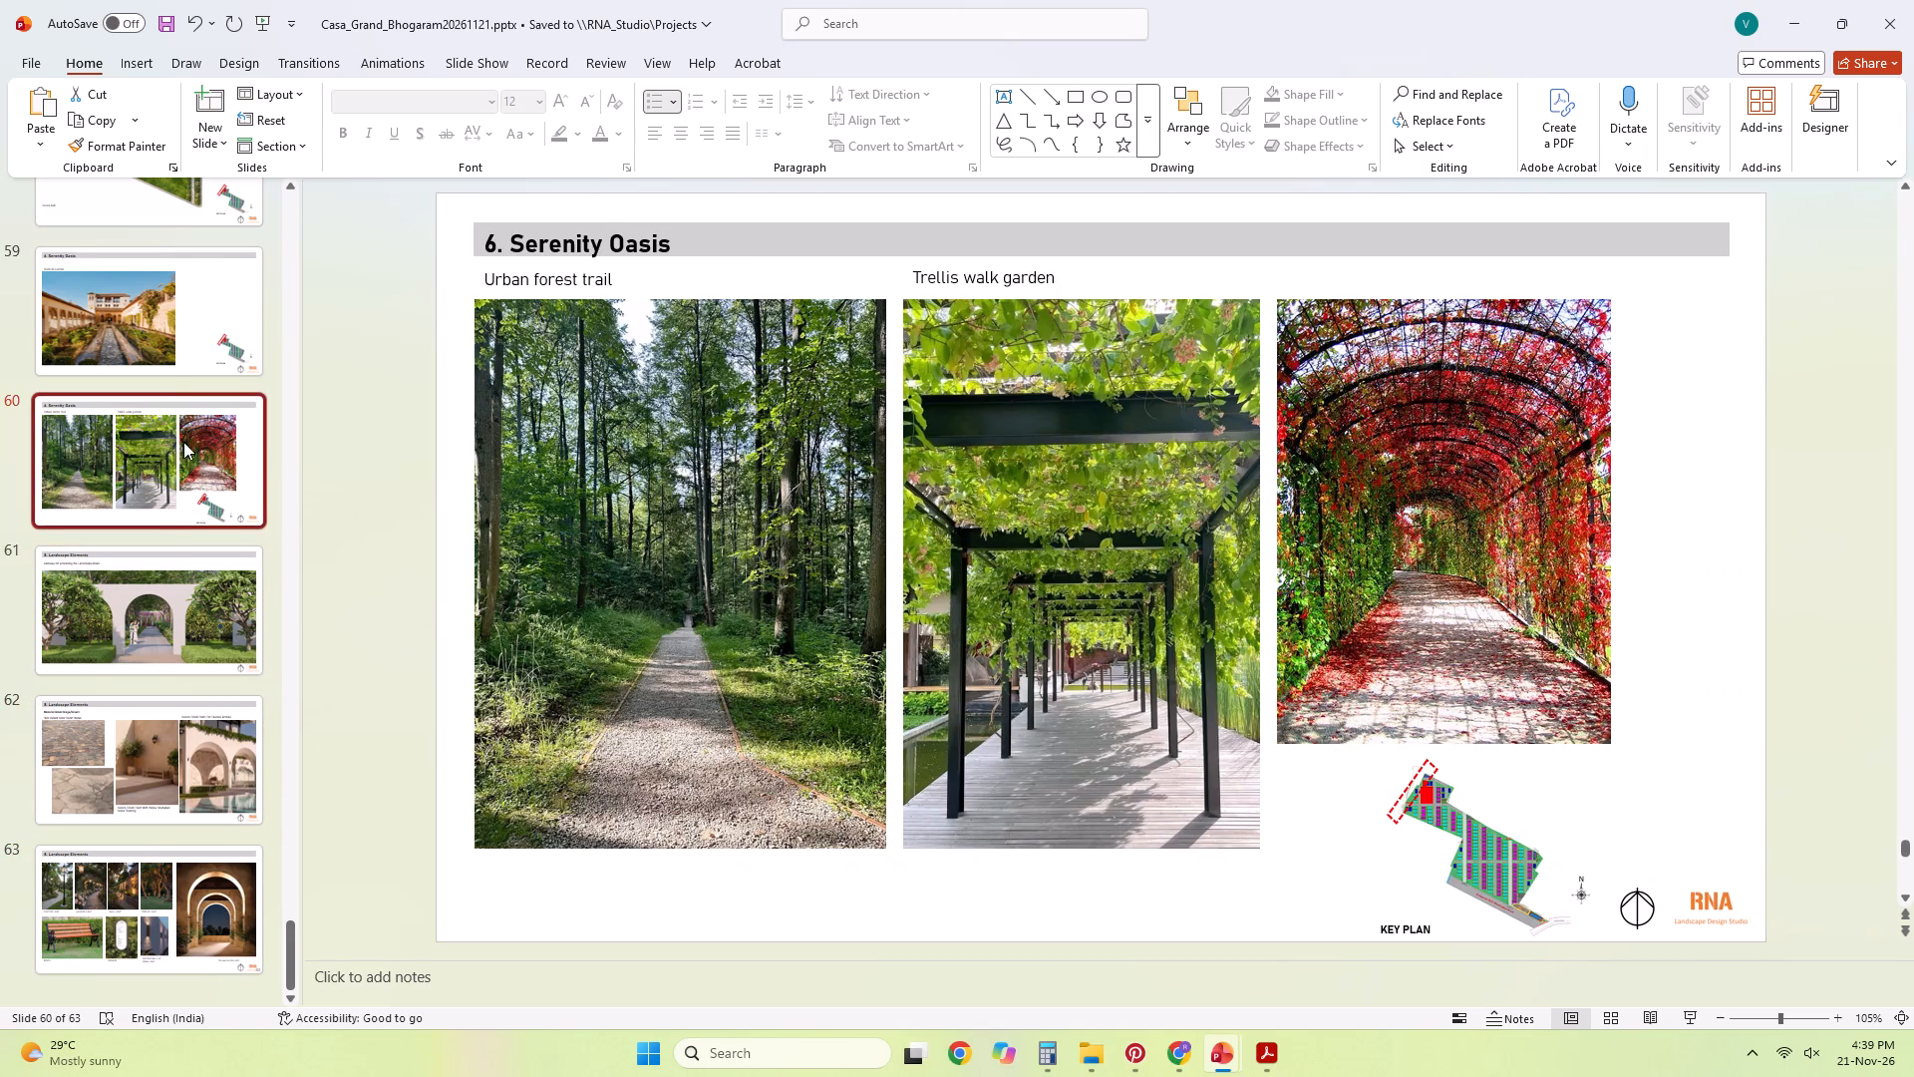
click(40, 587)
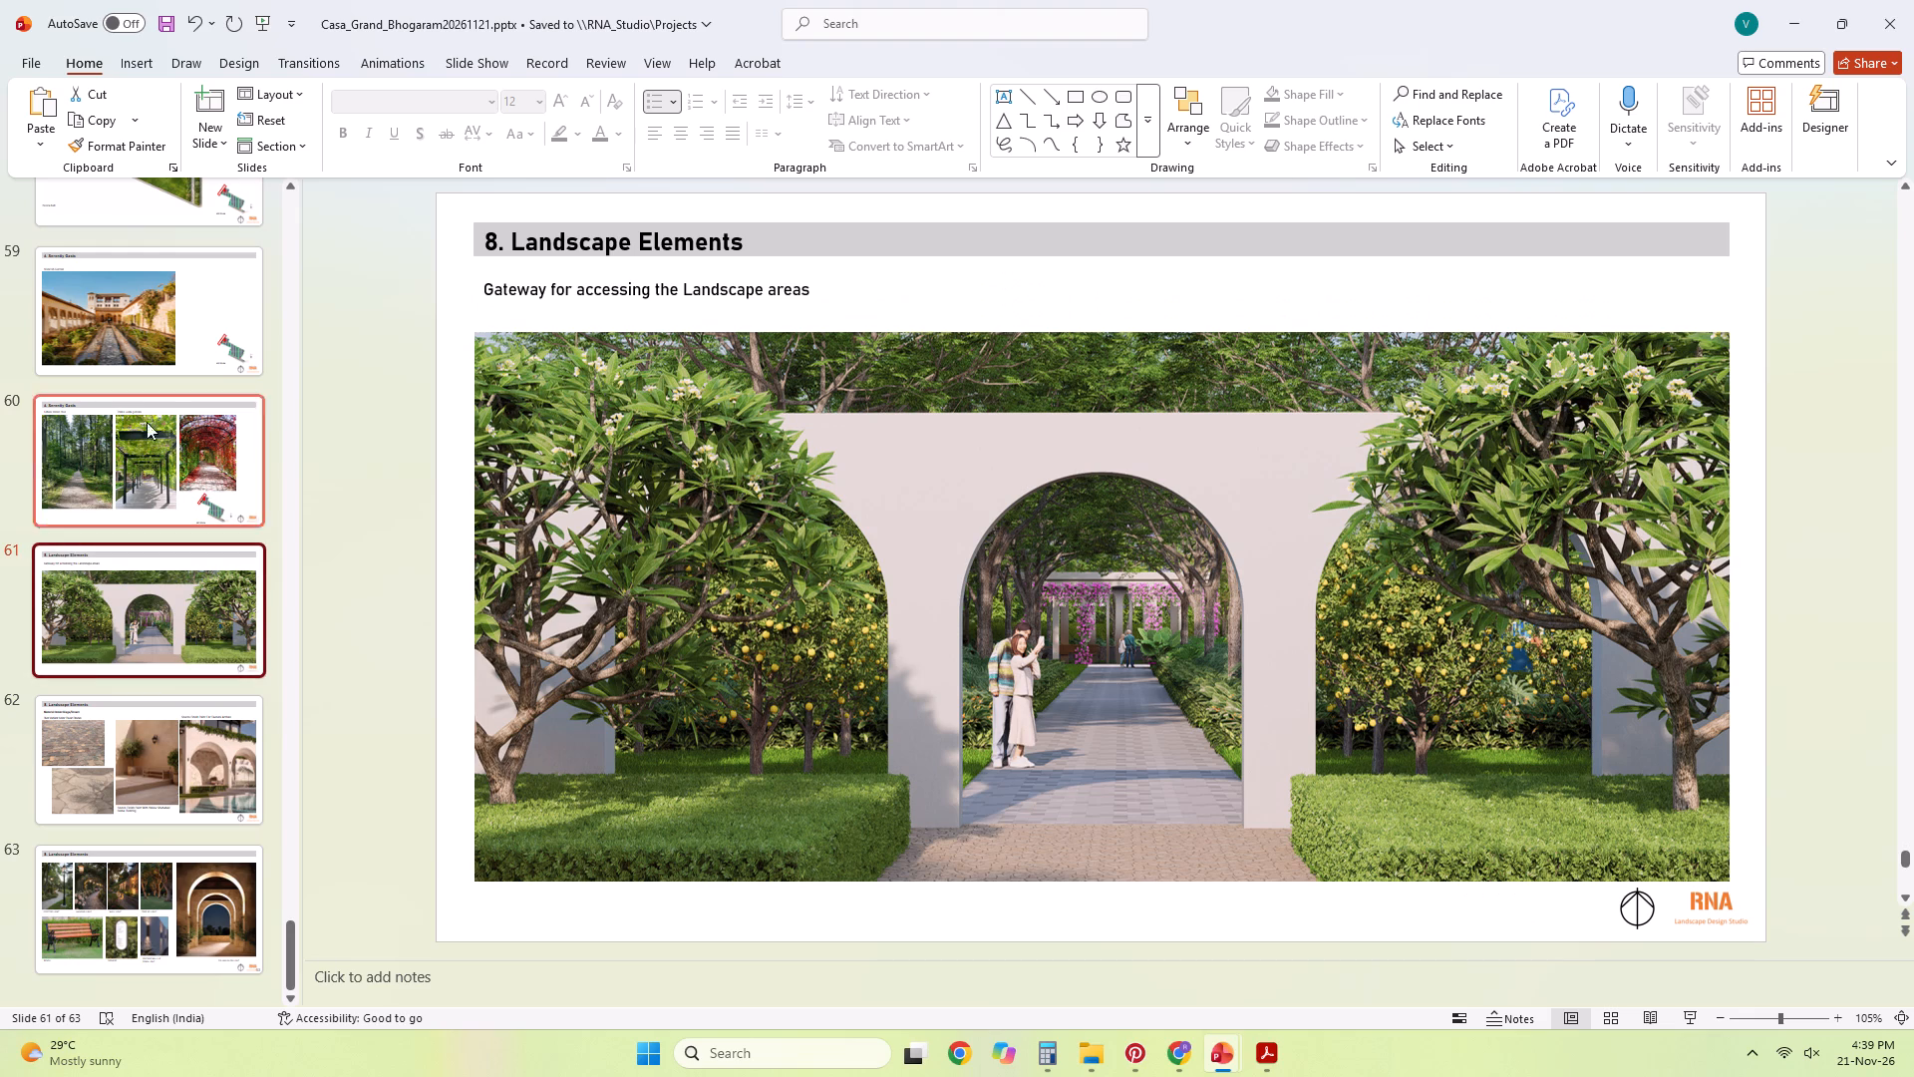
click(494, 234)
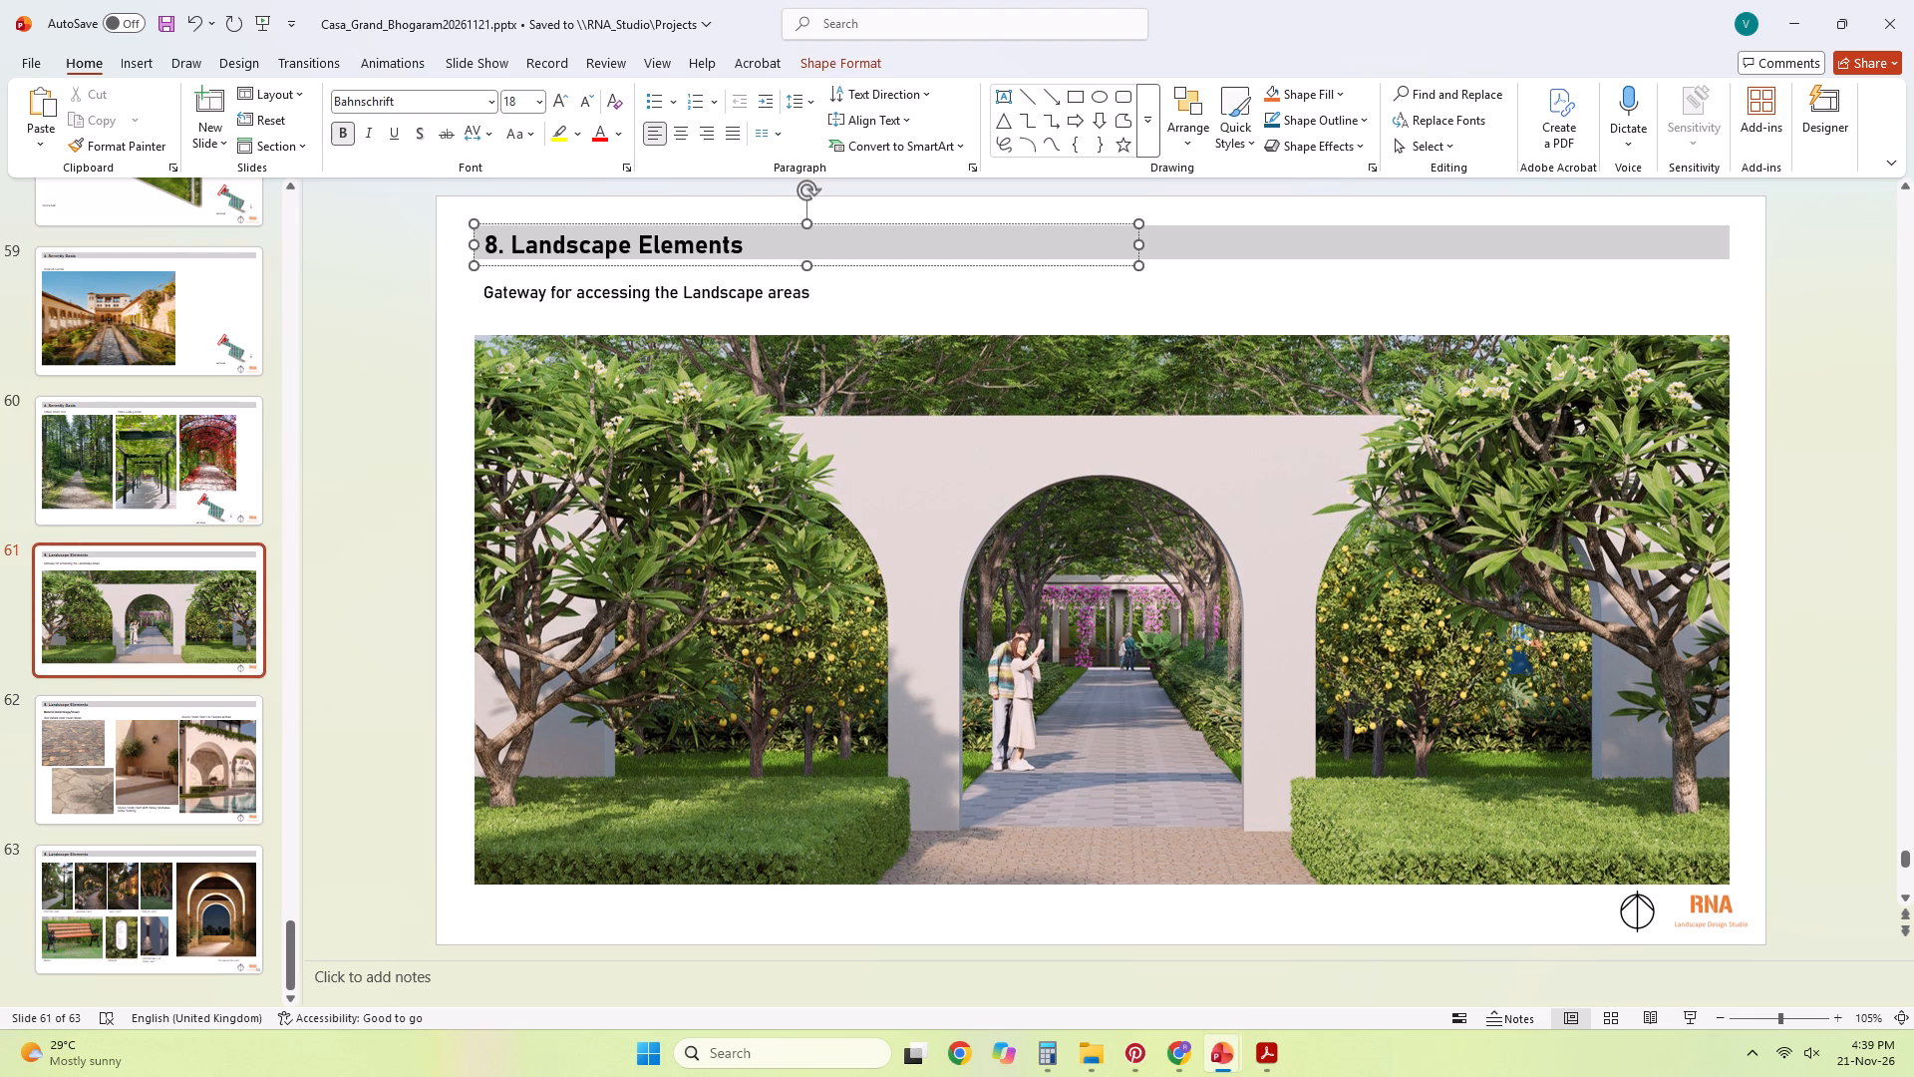
key(BackSpace)
key(7)
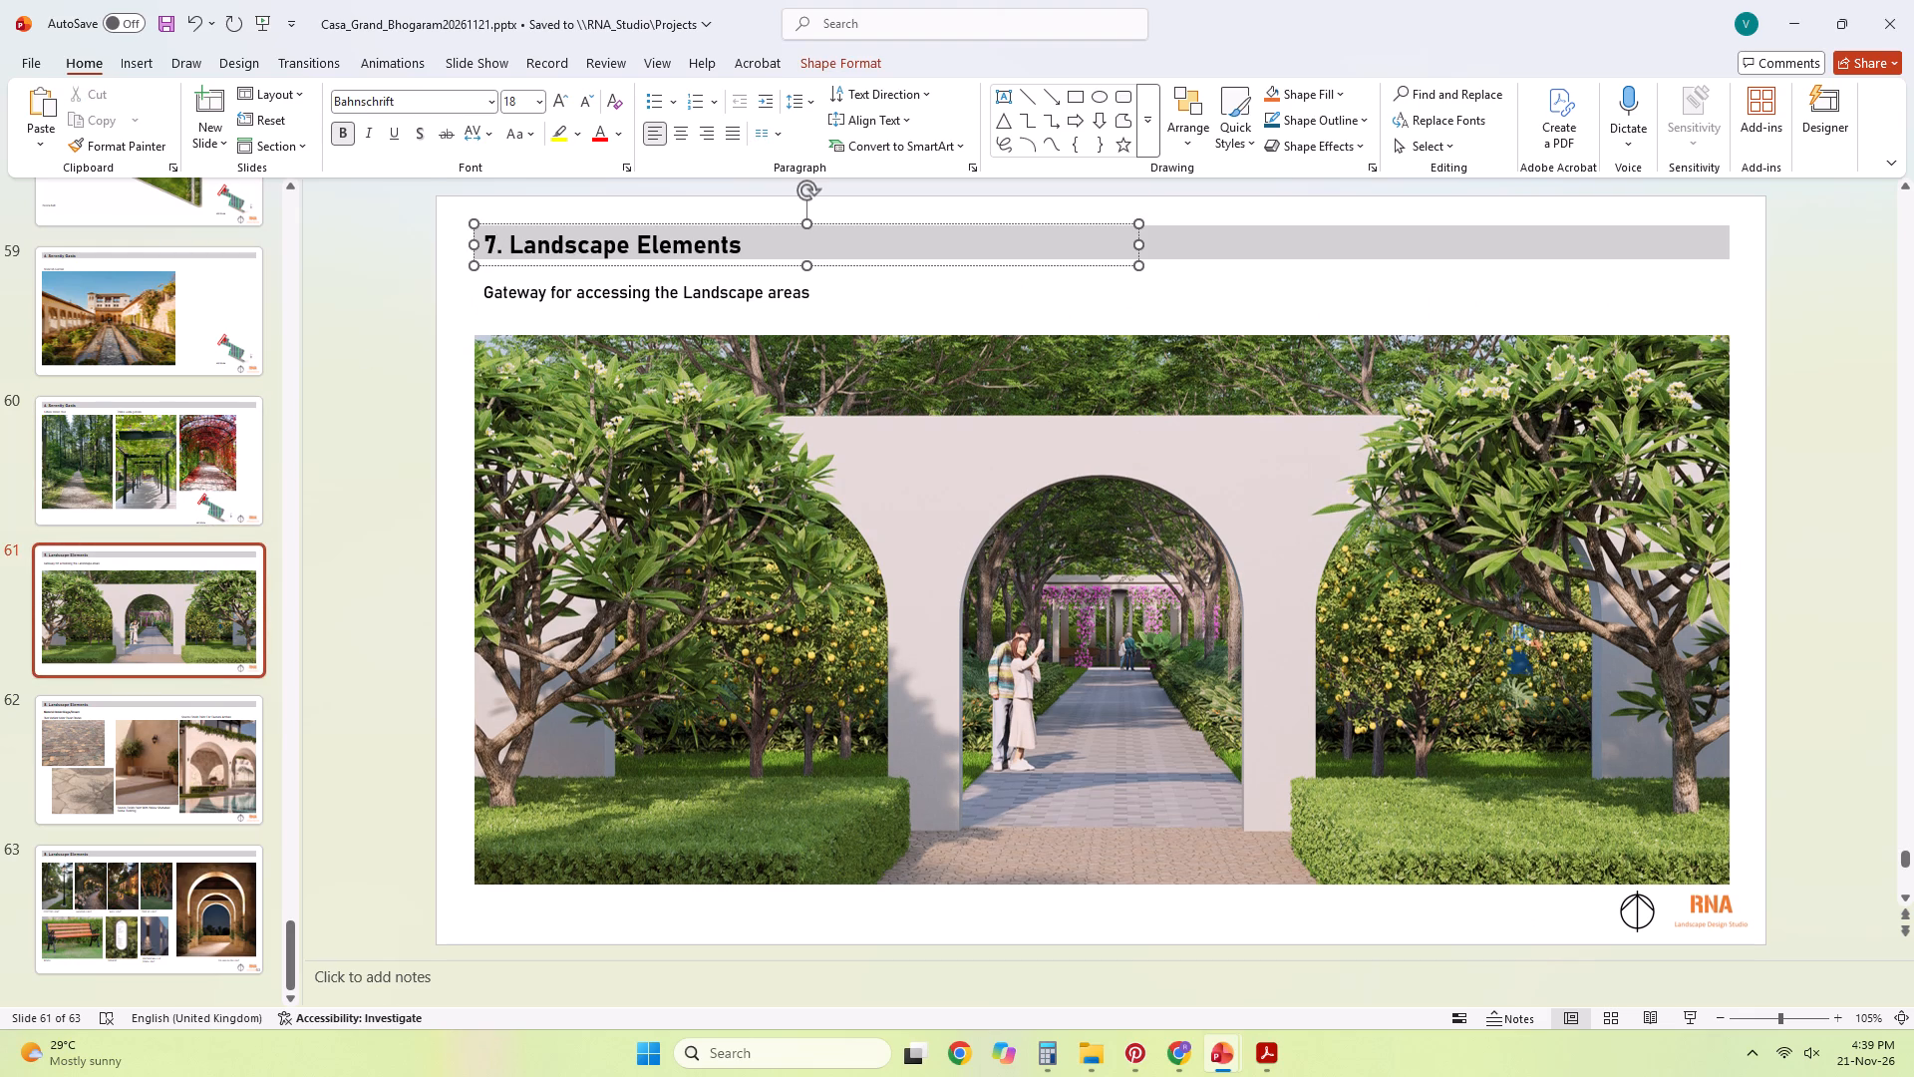
Change the section number in the title of the Material Intent Biege/Cream slide to 7.
click(199, 755)
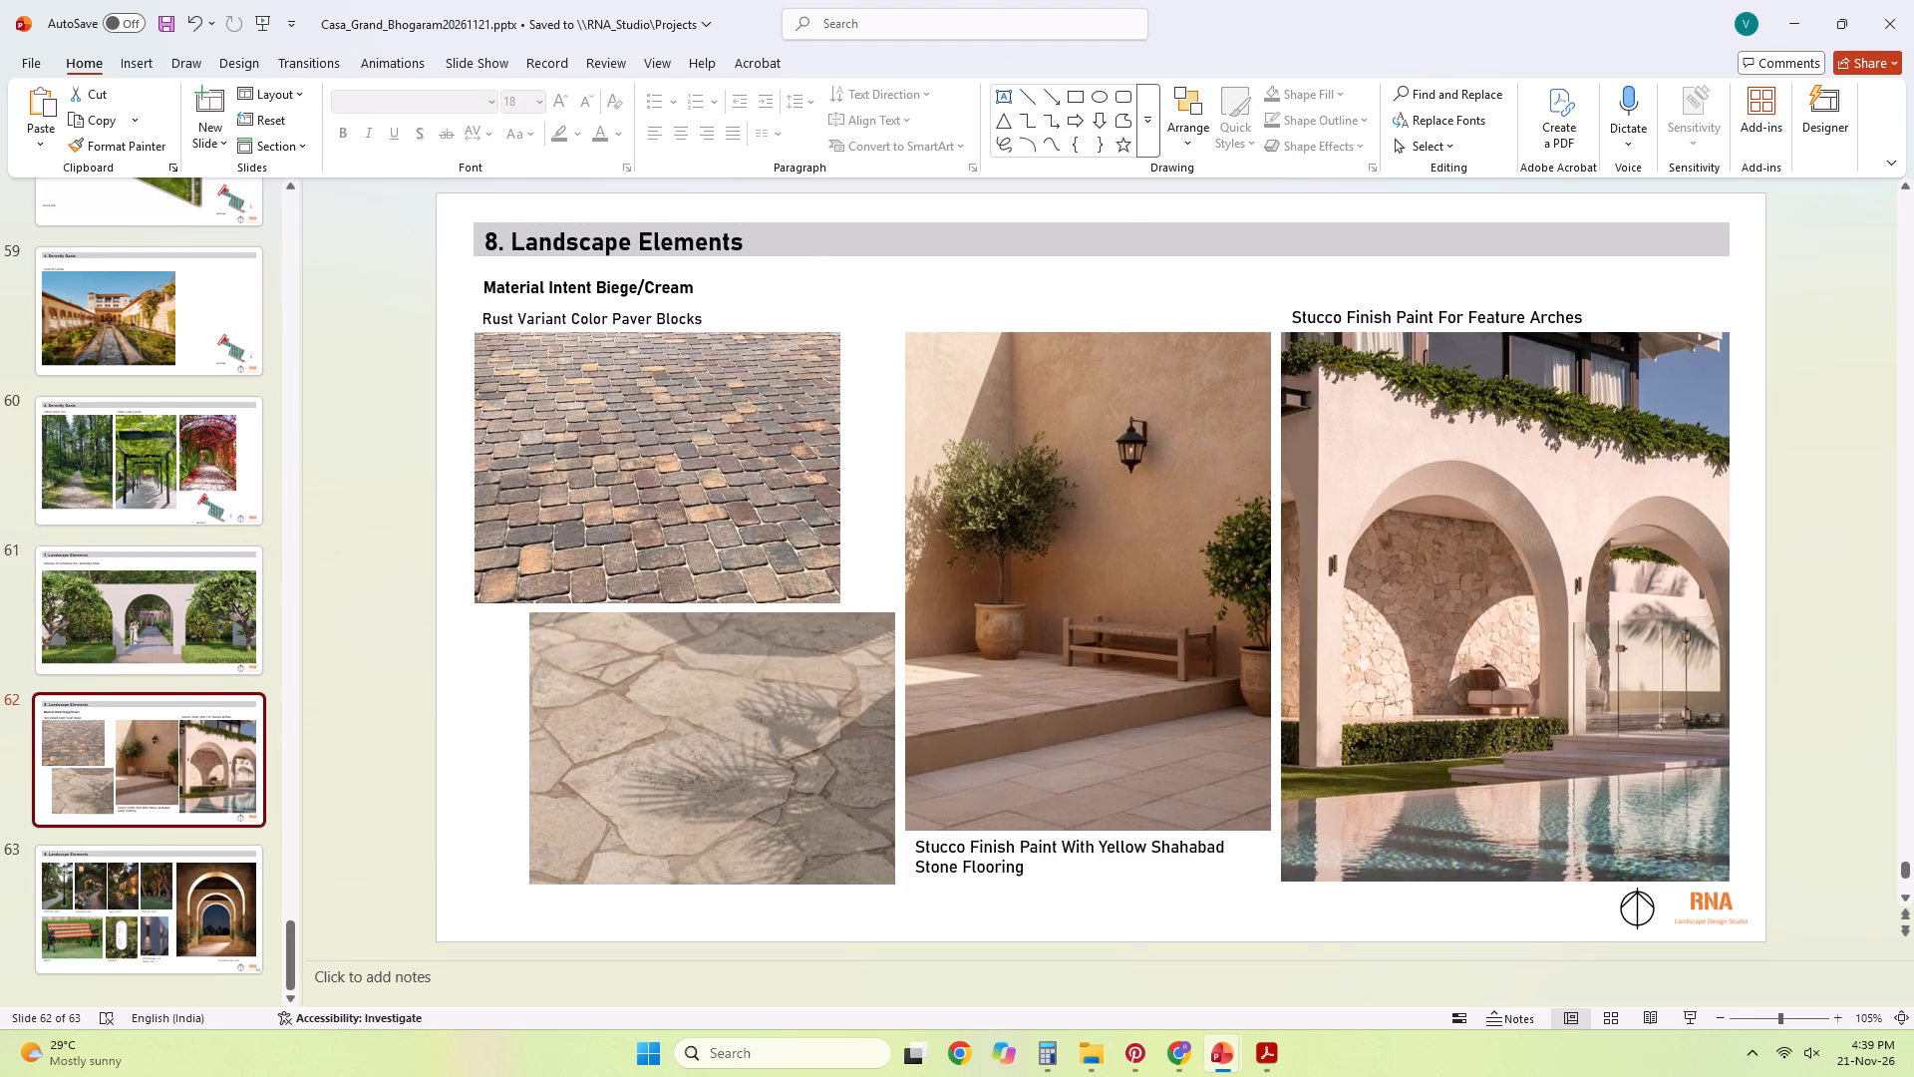
click(492, 239)
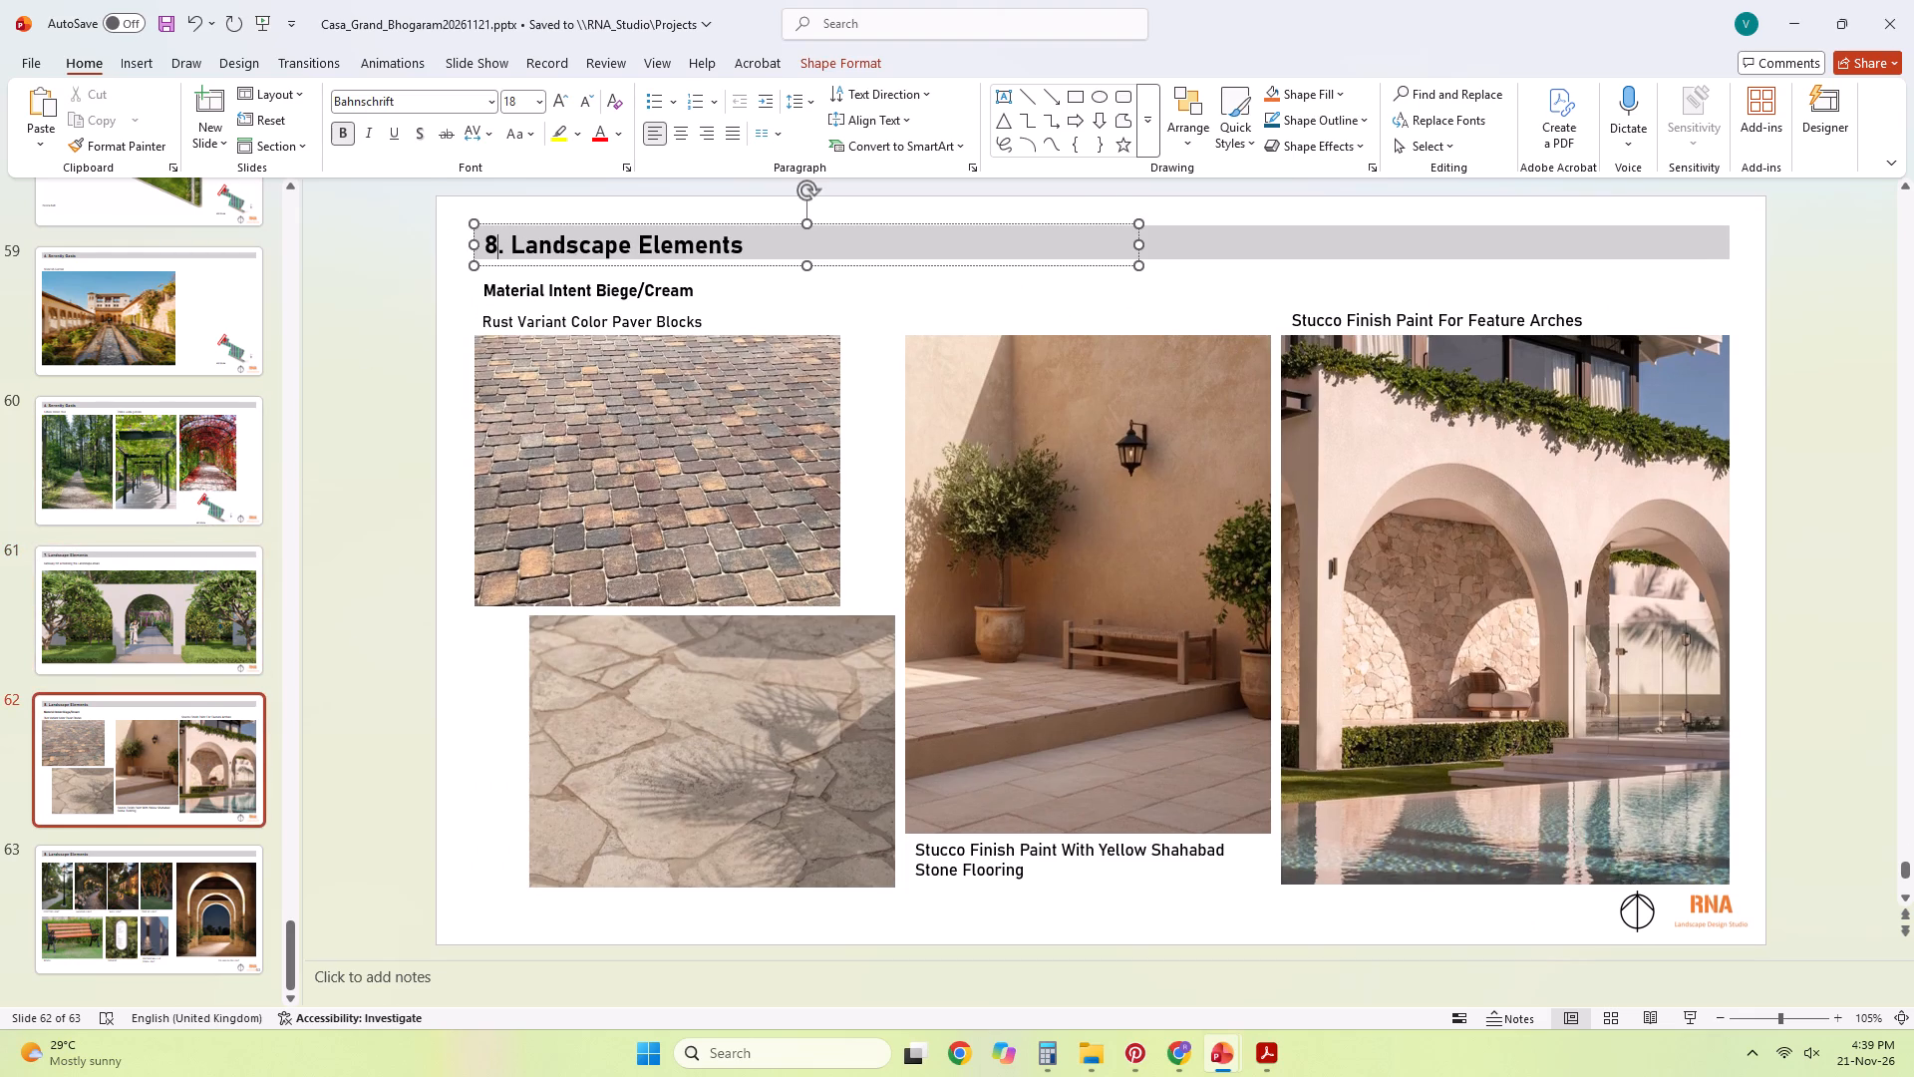
key(BackSpace)
key(7)
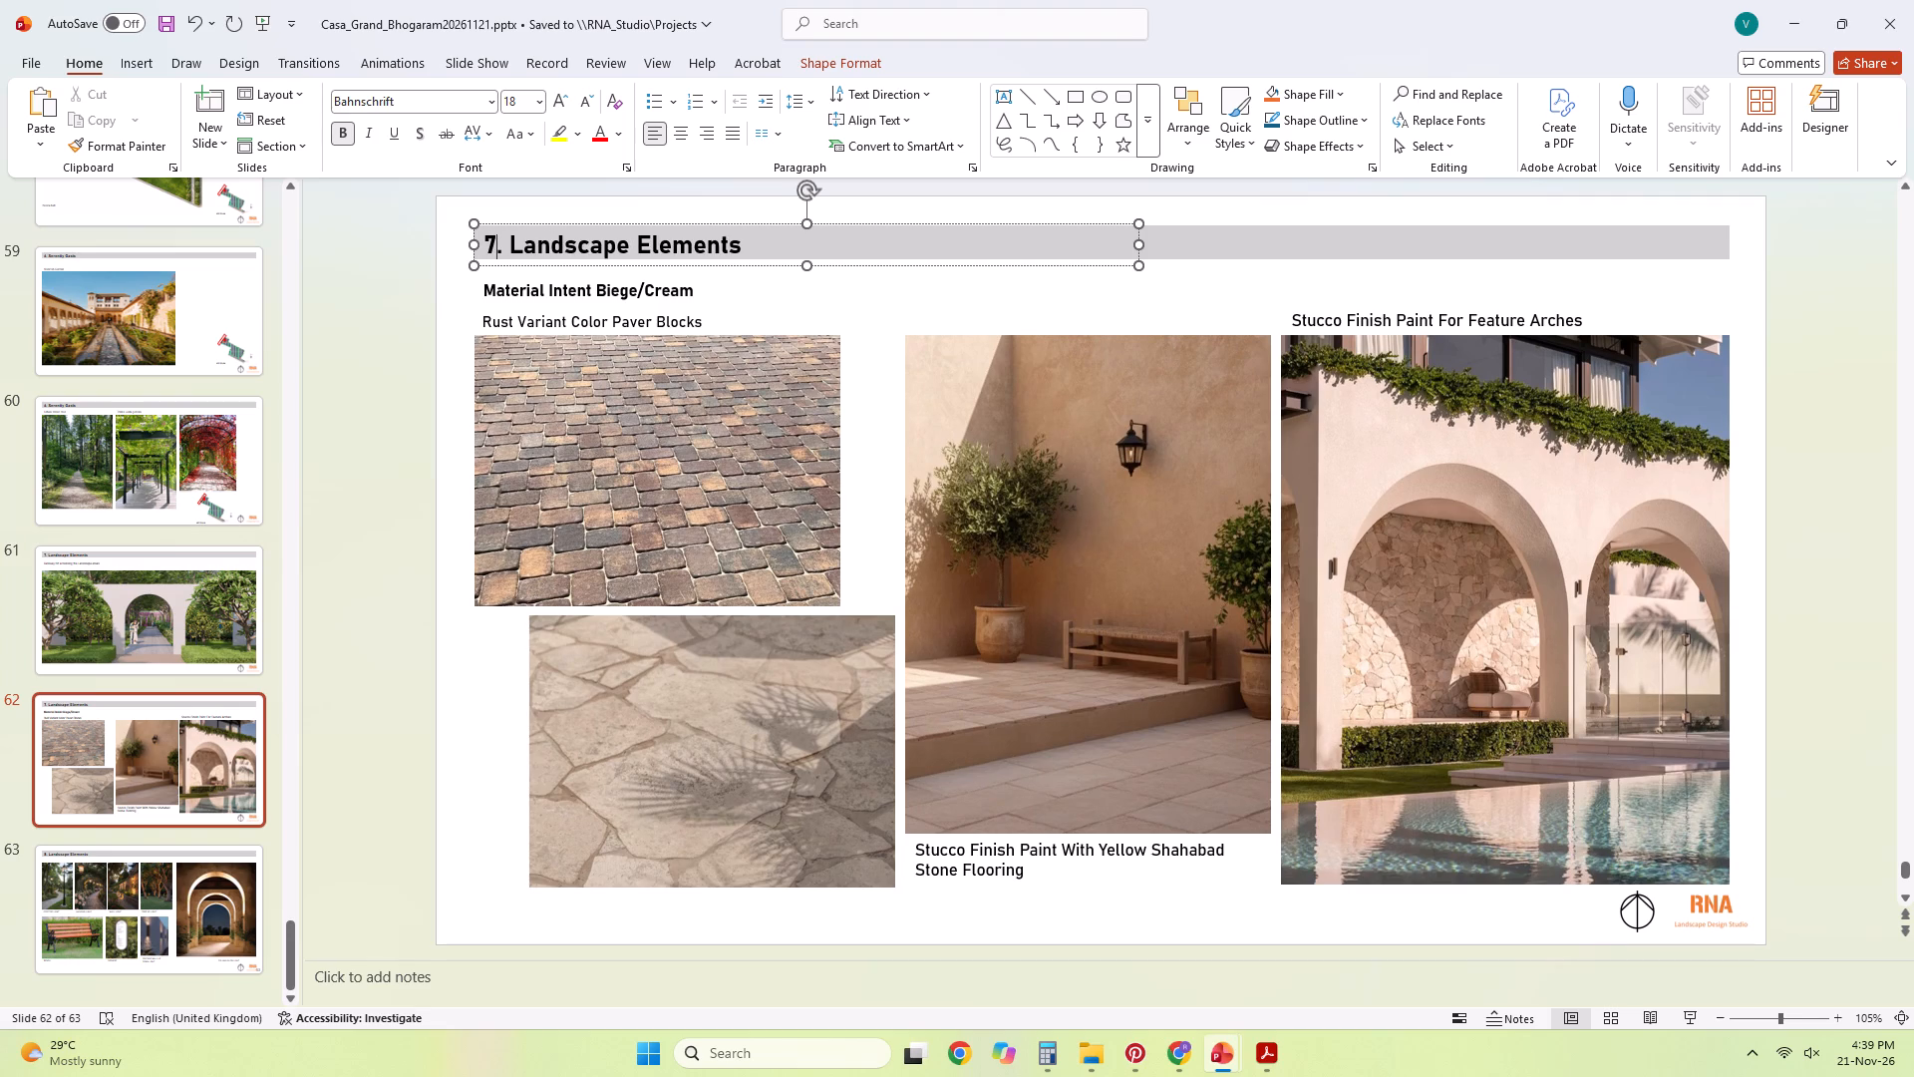
Replace the title of the last slide, with the lights, bench and signage, with a copy of the Material Intent slide's "7. Landscape Elements" title.
key(ctrl+c)
click(319, 329)
click(689, 247)
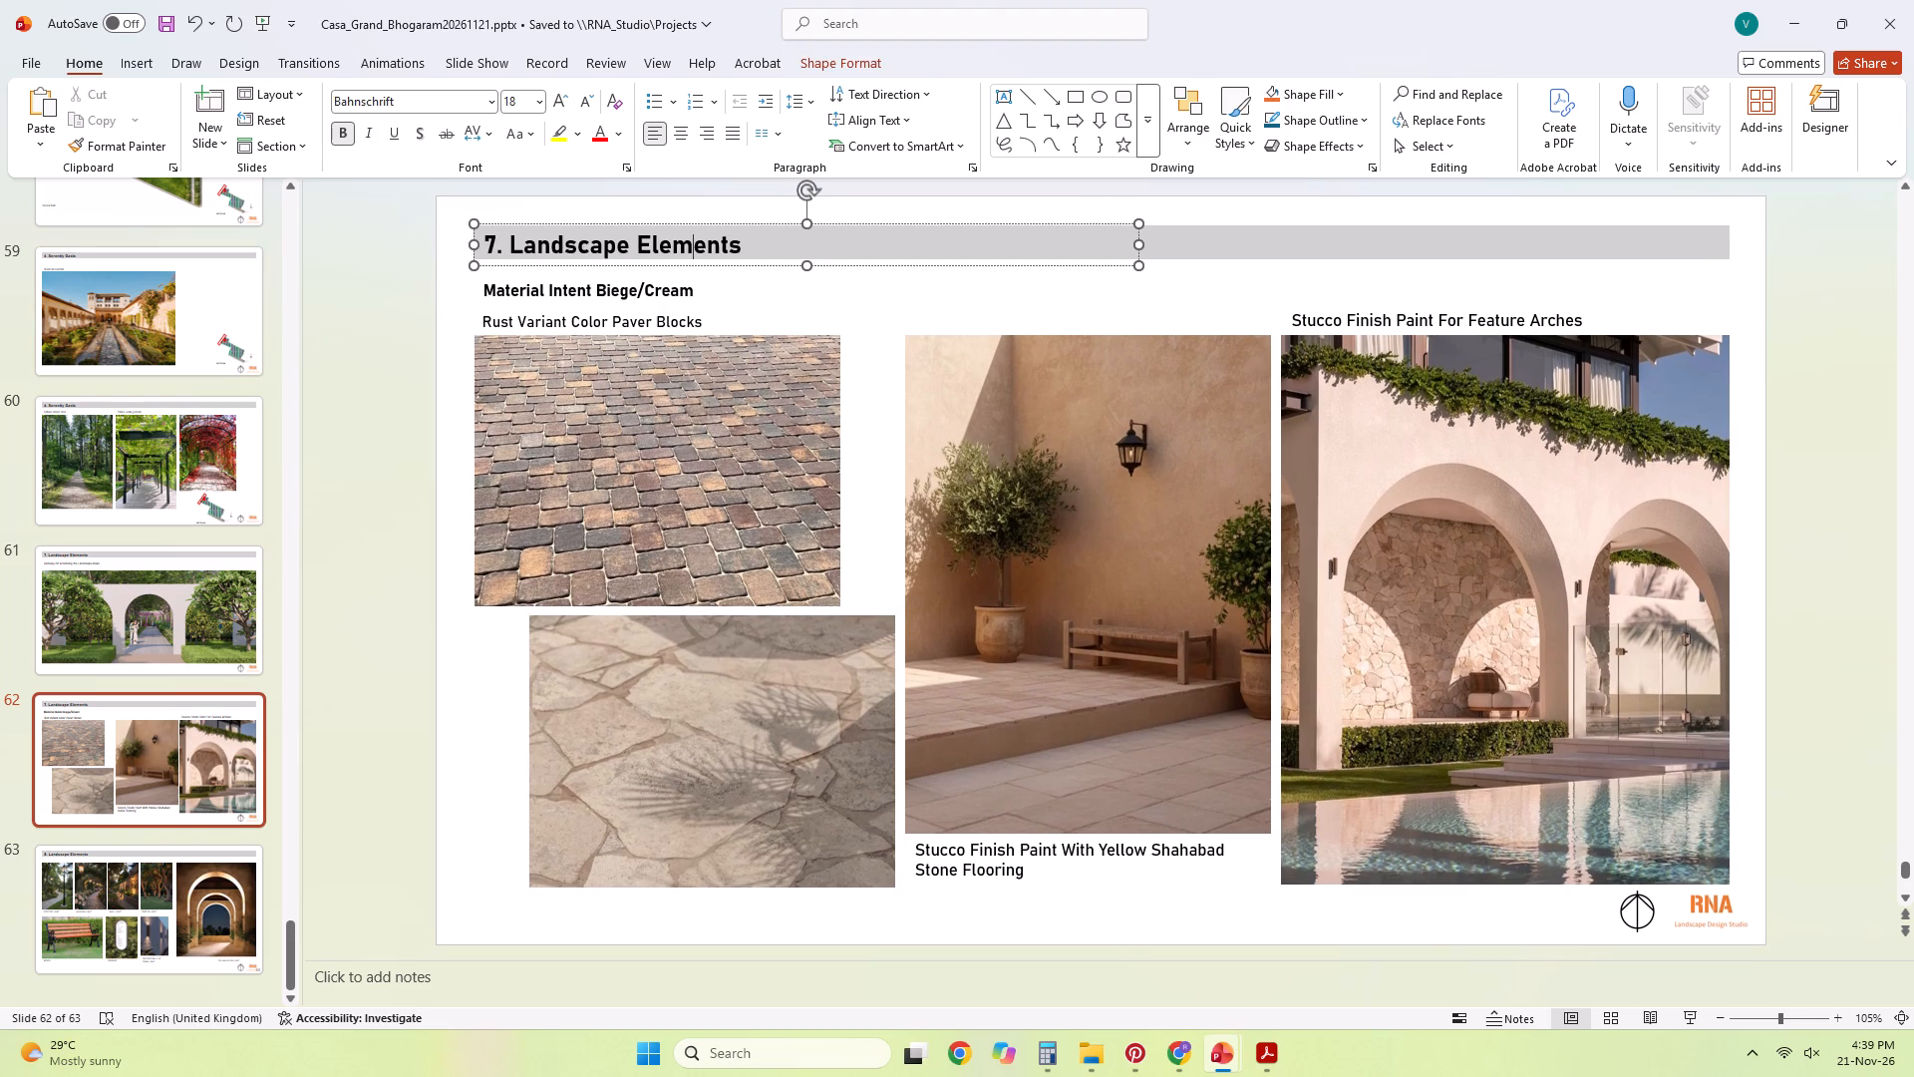
click(784, 266)
key(ctrl+c)
click(164, 897)
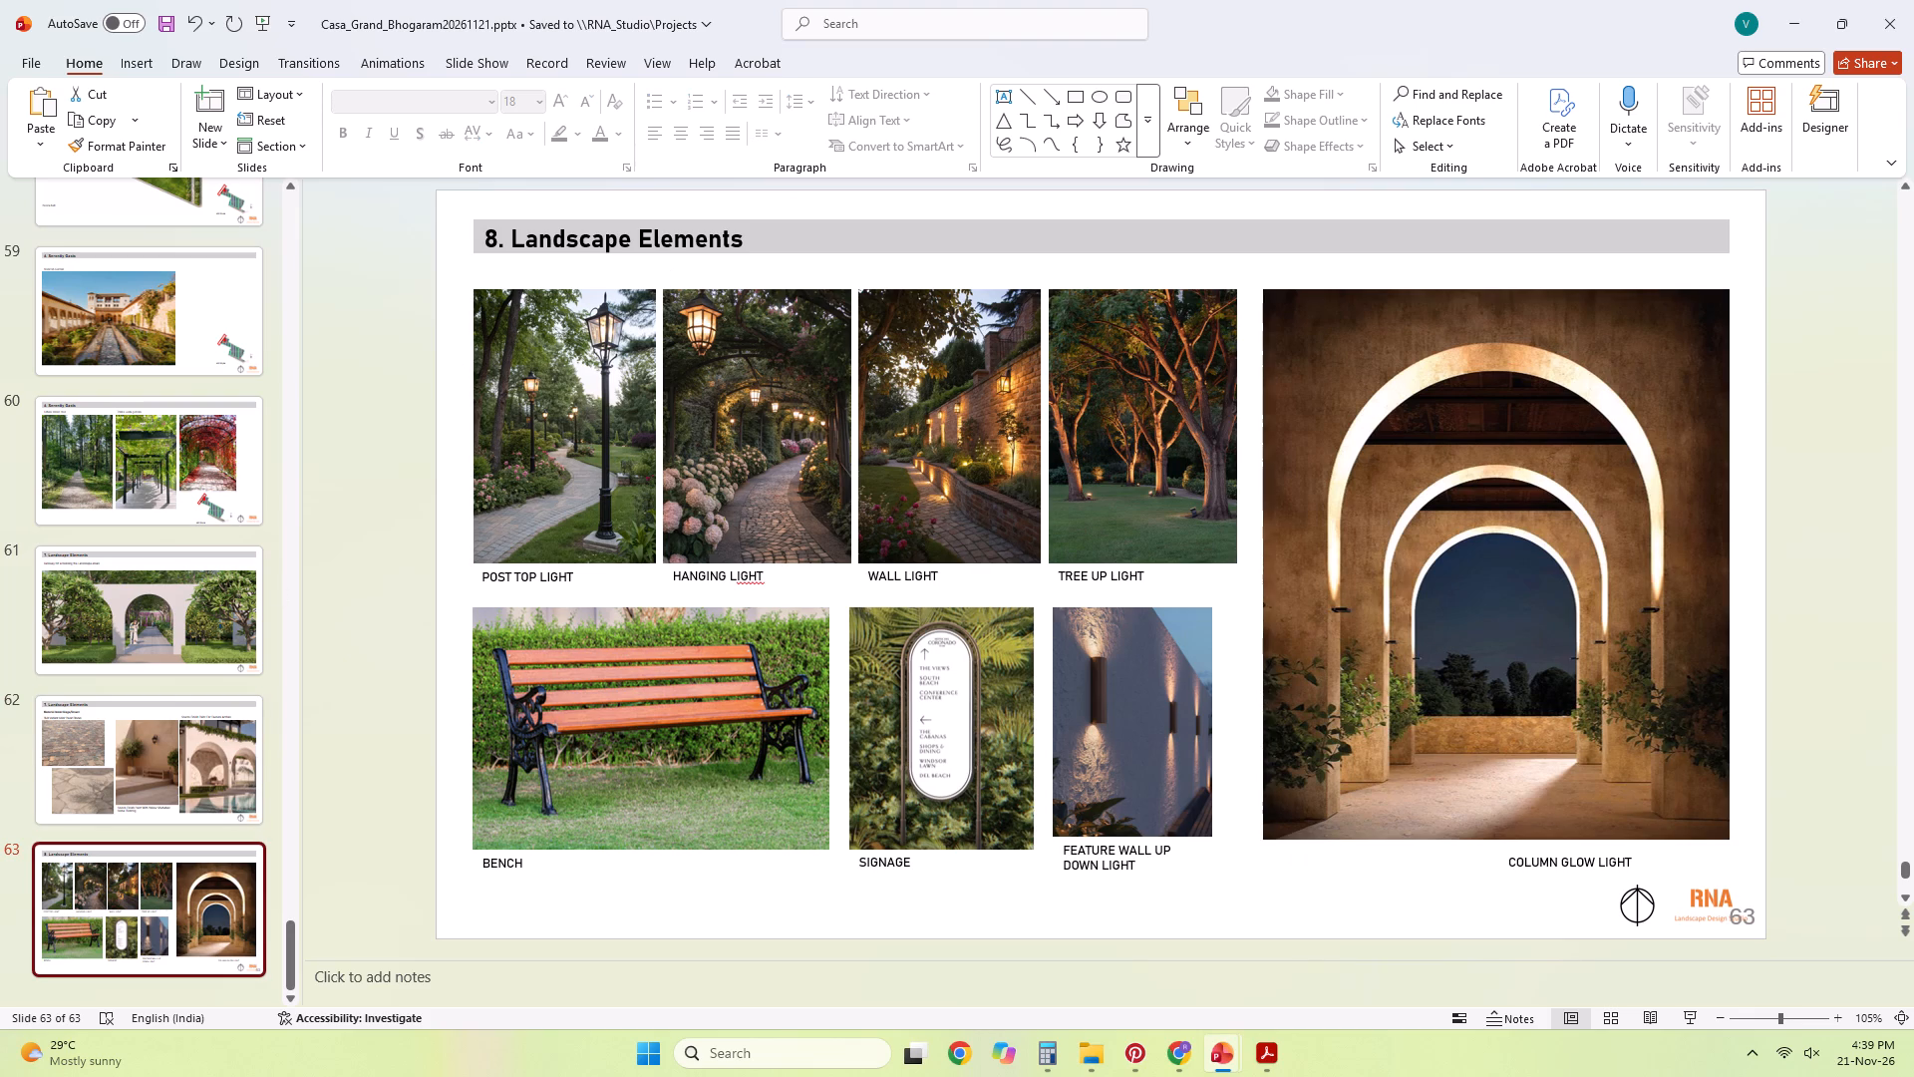
click(688, 229)
click(697, 214)
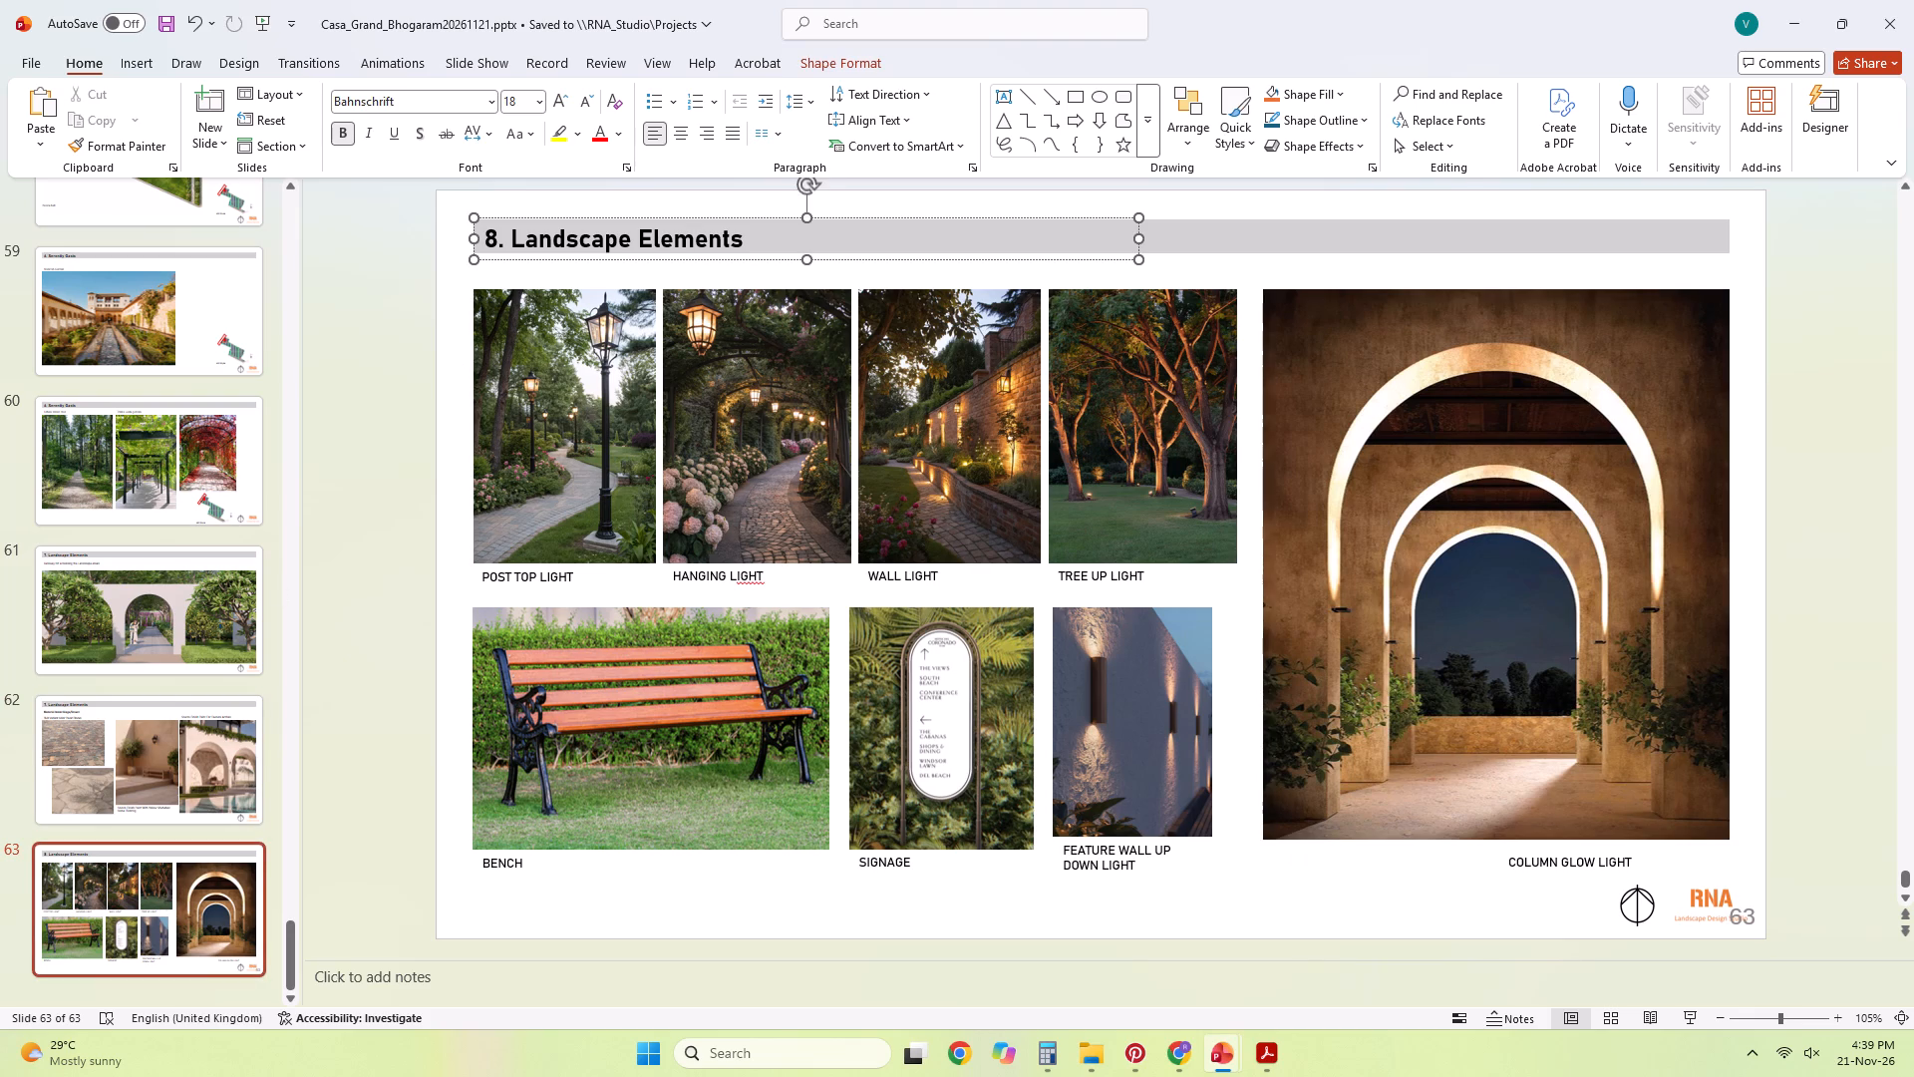
key(Delete)
key(ctrl+v)
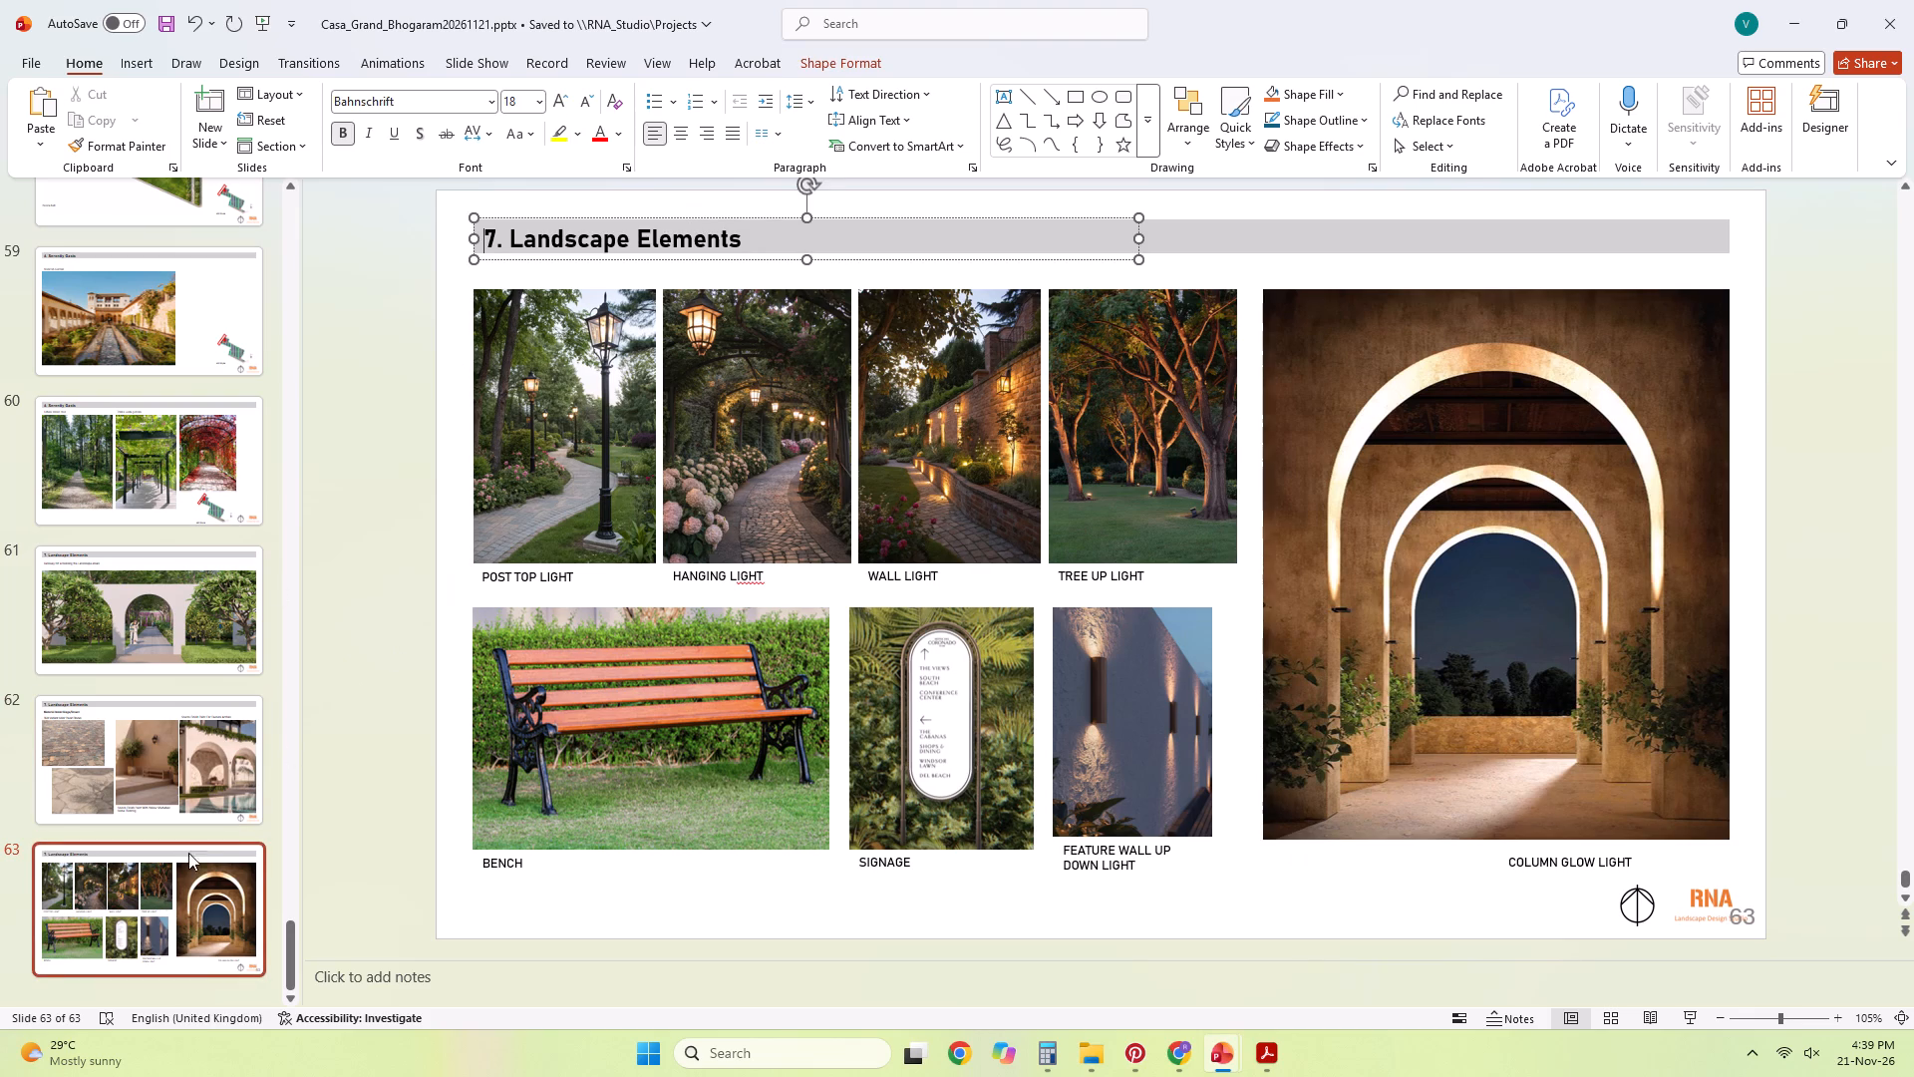
Check the section numbers and order of the closing Serenity Oasis and Landscape Elements slides through to the end of the deck.
scroll(184, 858, down, 1)
click(168, 884)
click(180, 791)
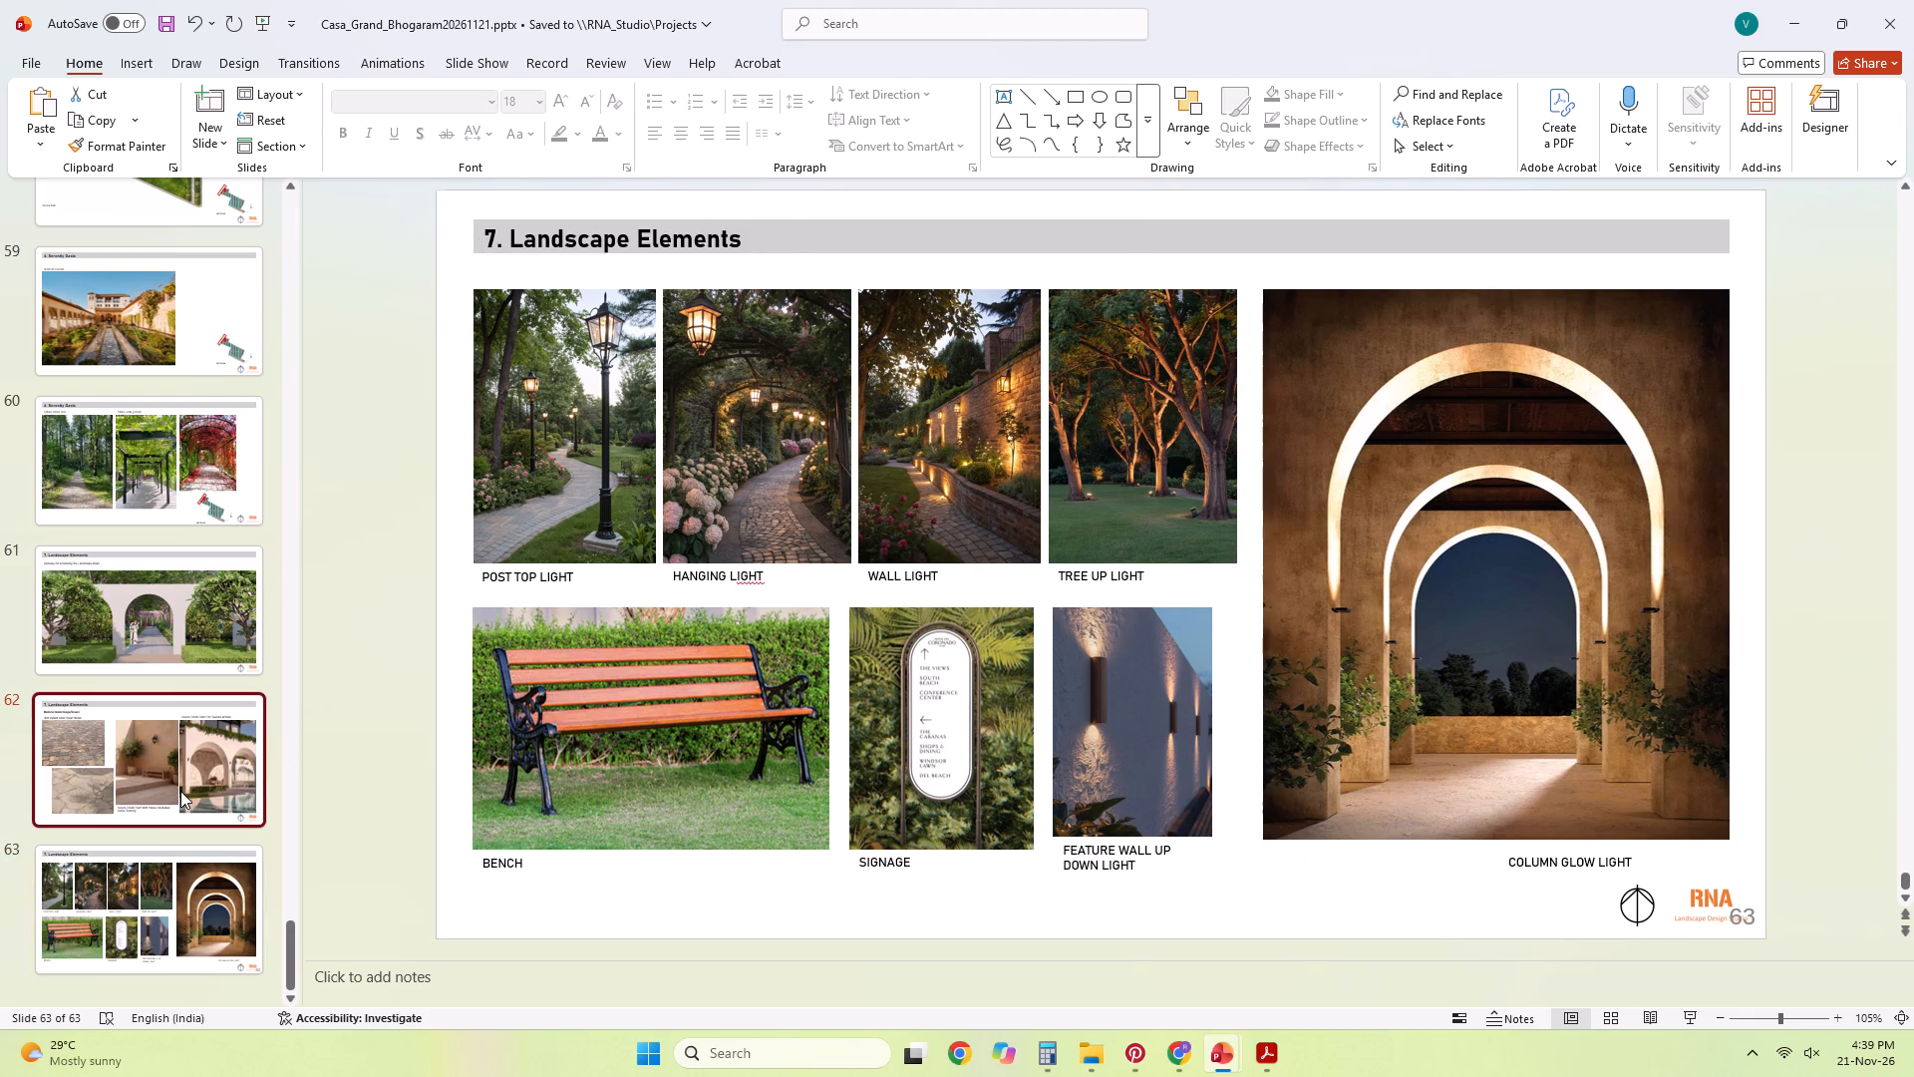
click(162, 625)
click(198, 469)
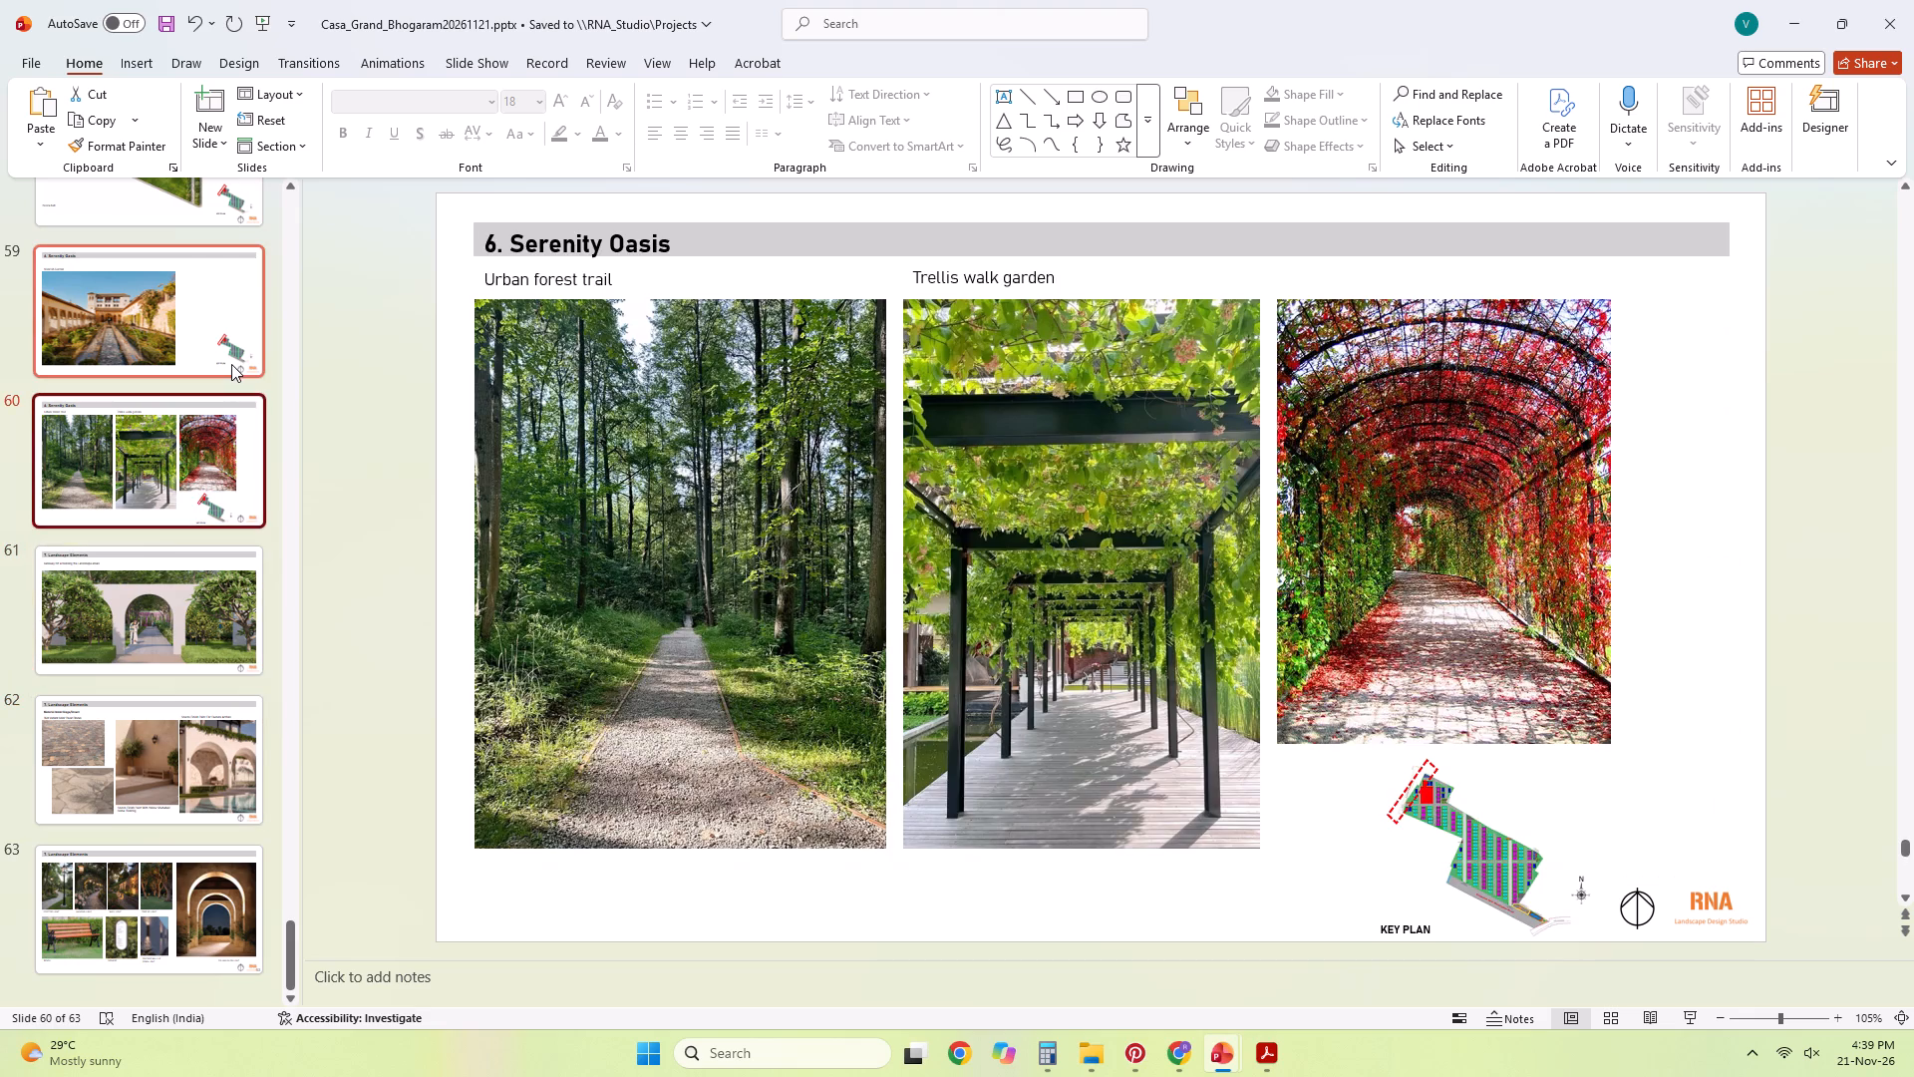
click(406, 525)
key(Escape)
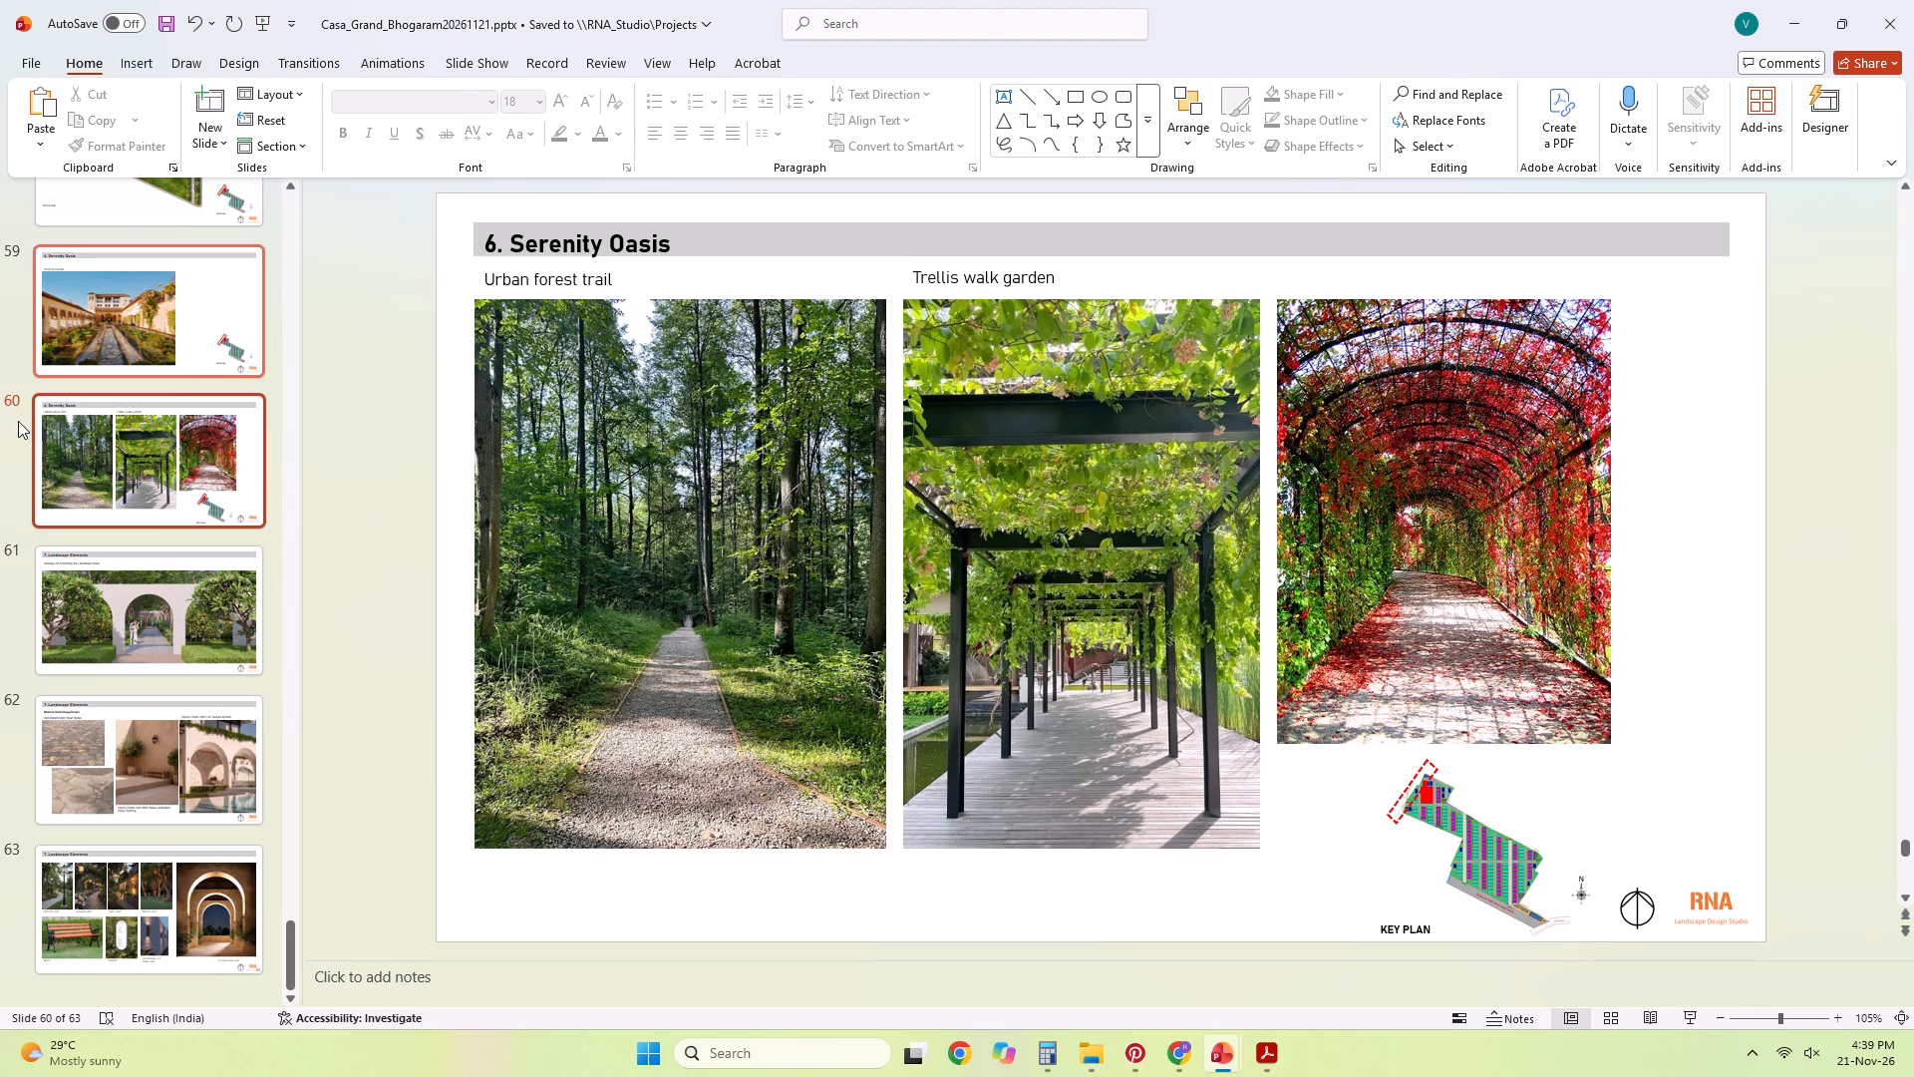
scroll(71, 840, down, 1)
scroll(112, 687, down, 1)
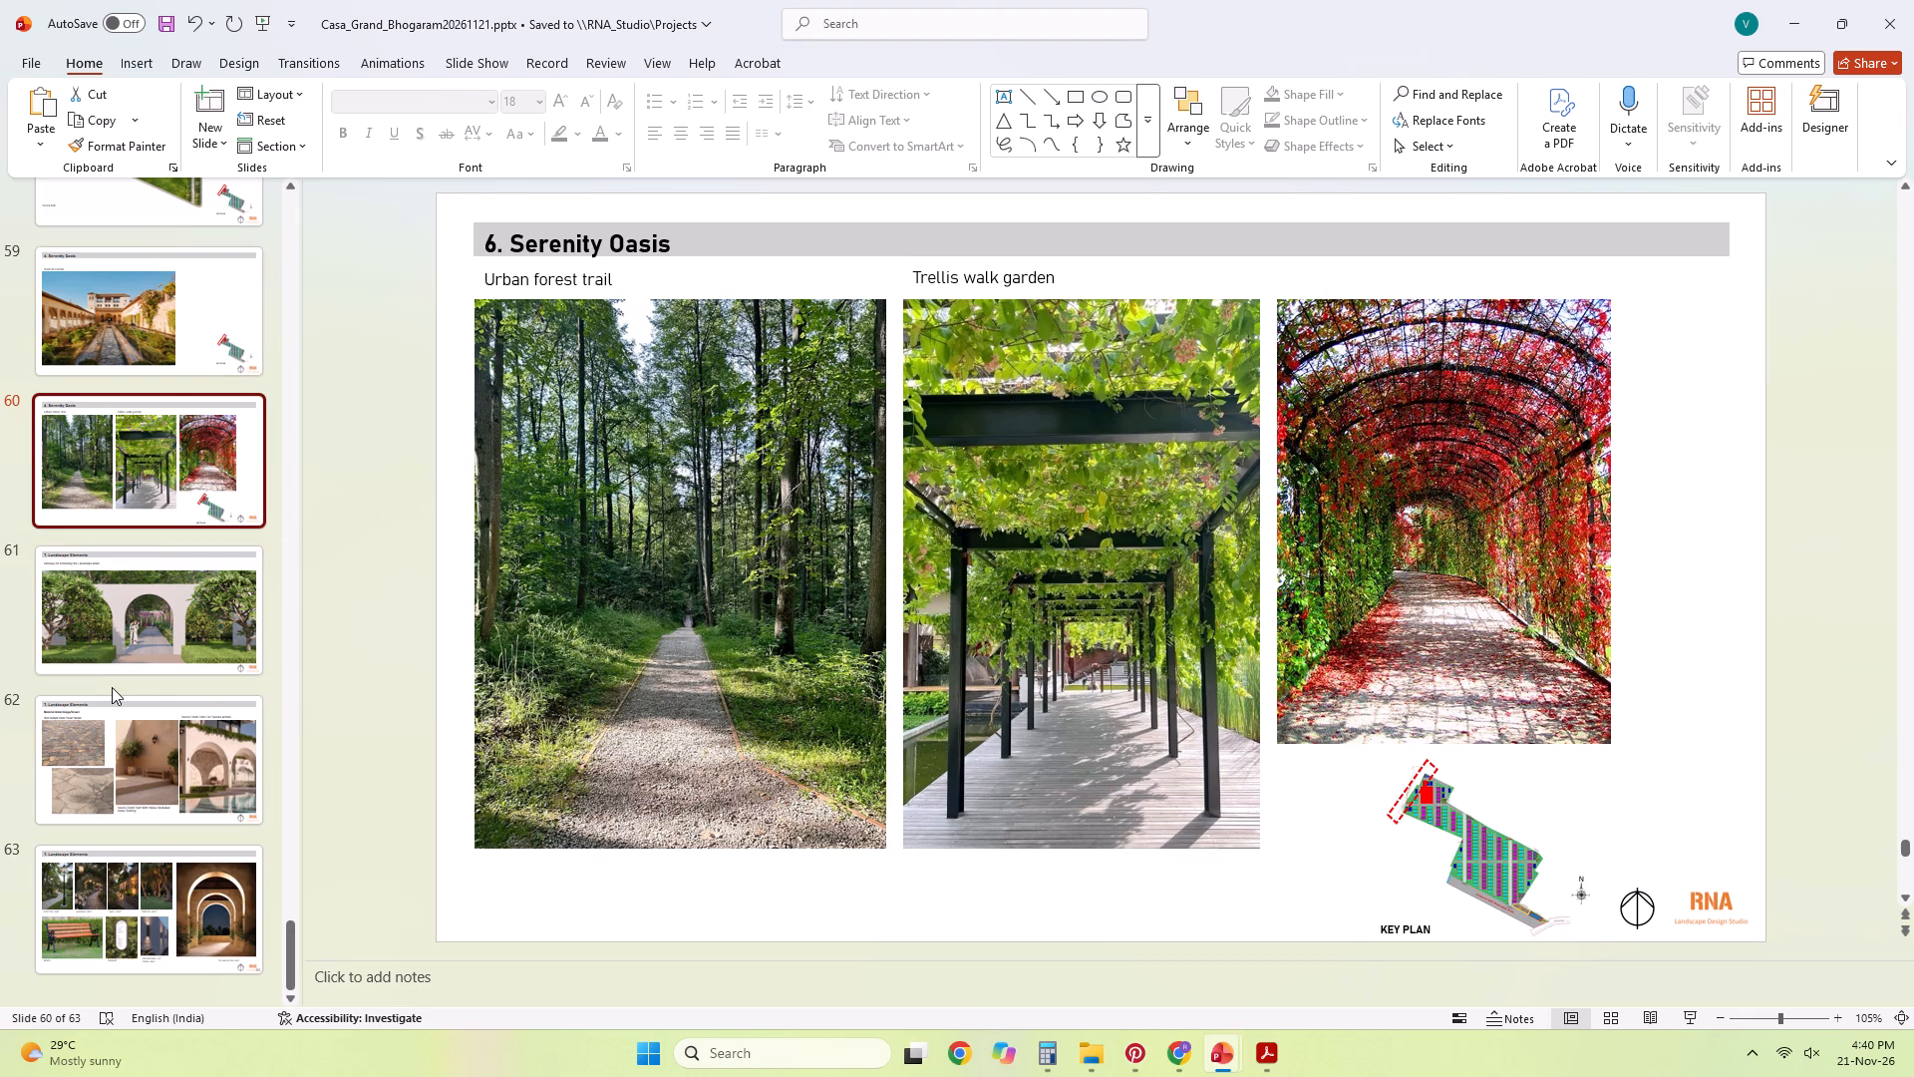
click(153, 893)
scroll(178, 673, down, 3)
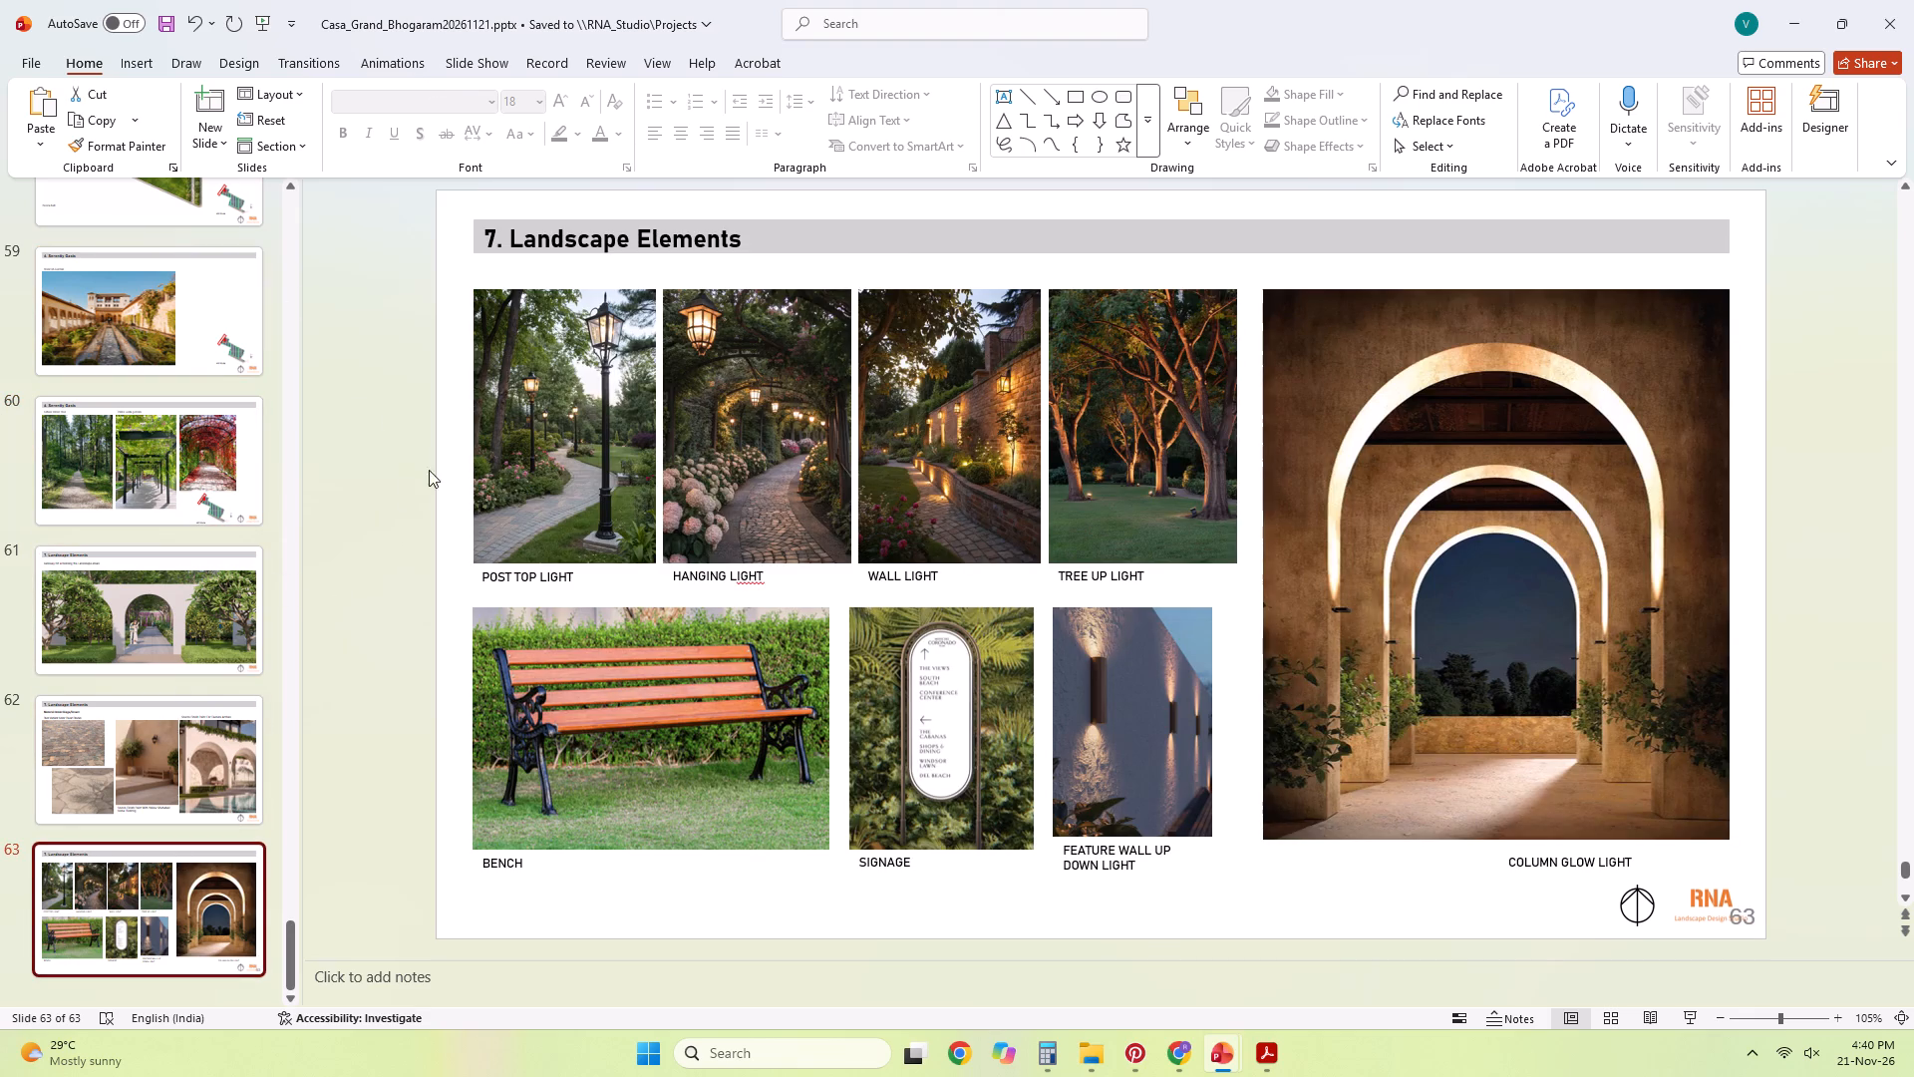
scroll(204, 758, down, 1)
Save the presentation.
key(Escape)
key(ctrl+s)
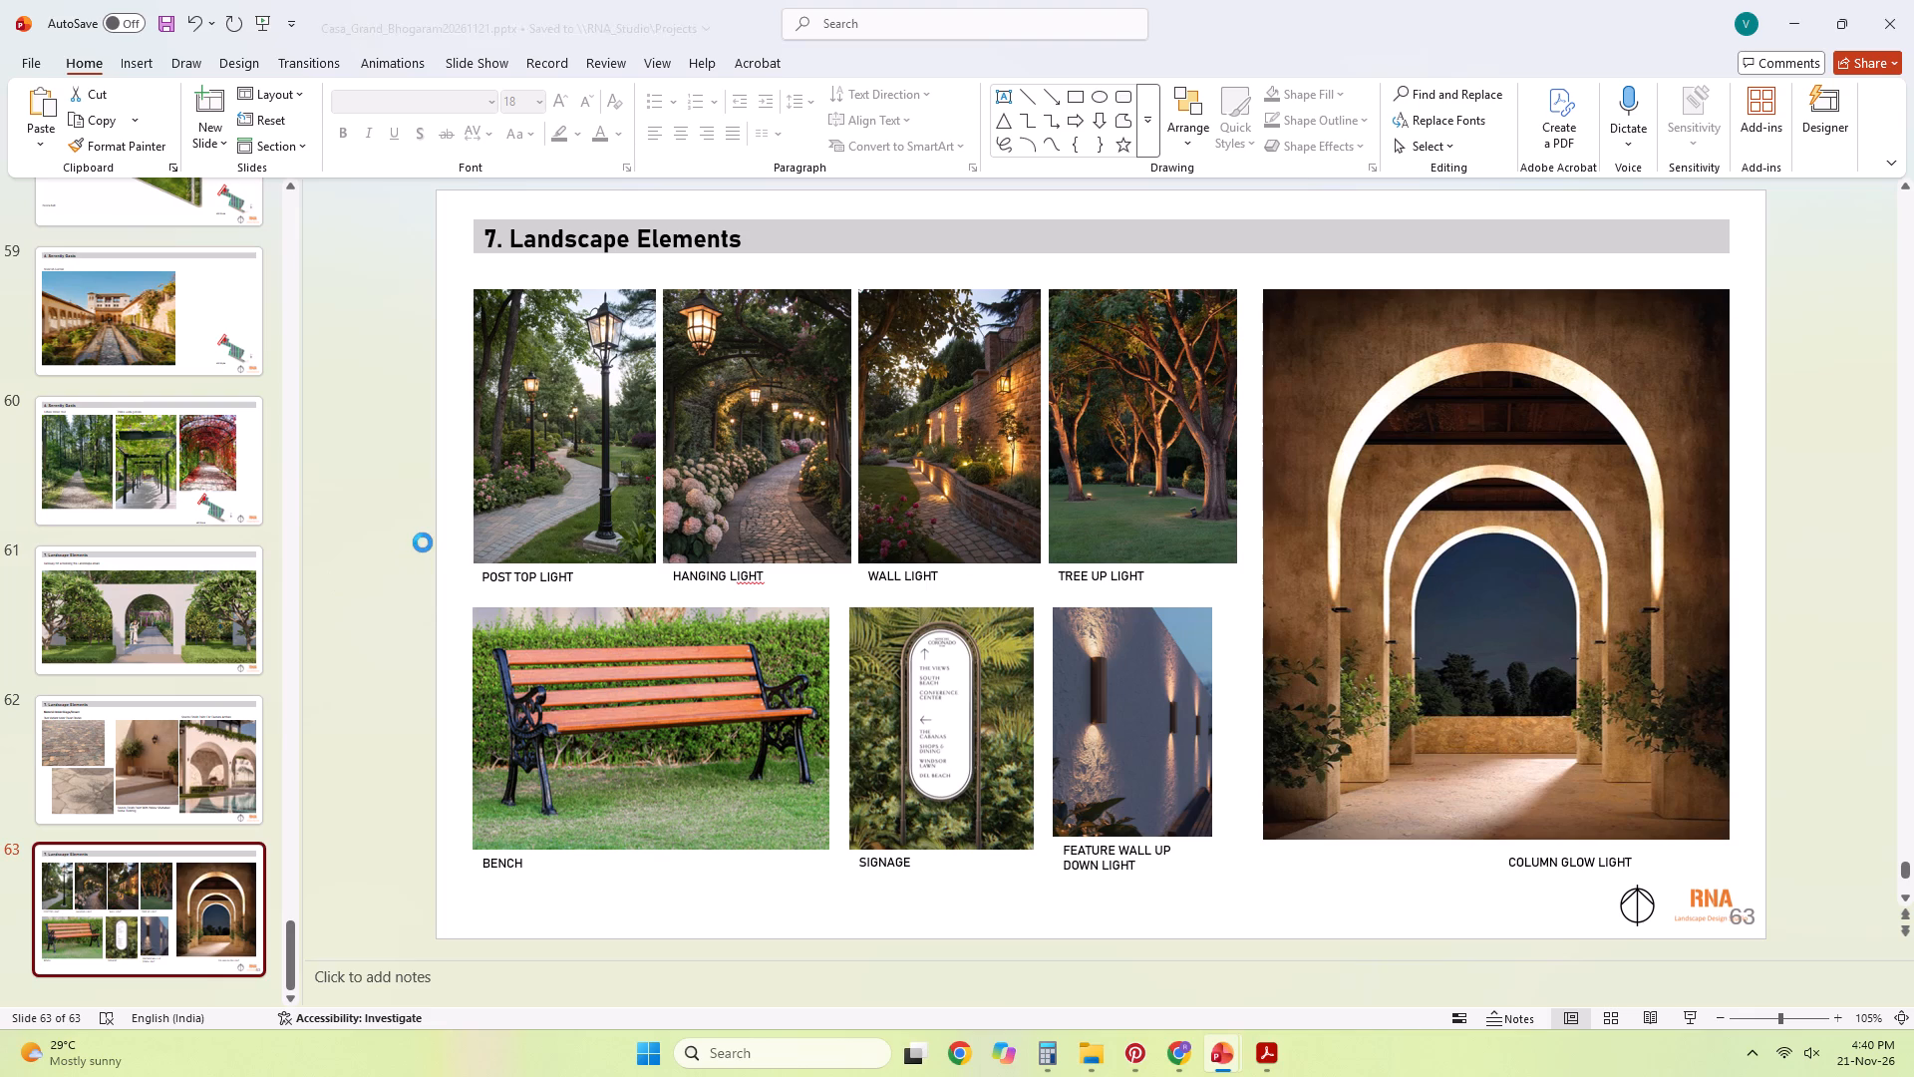
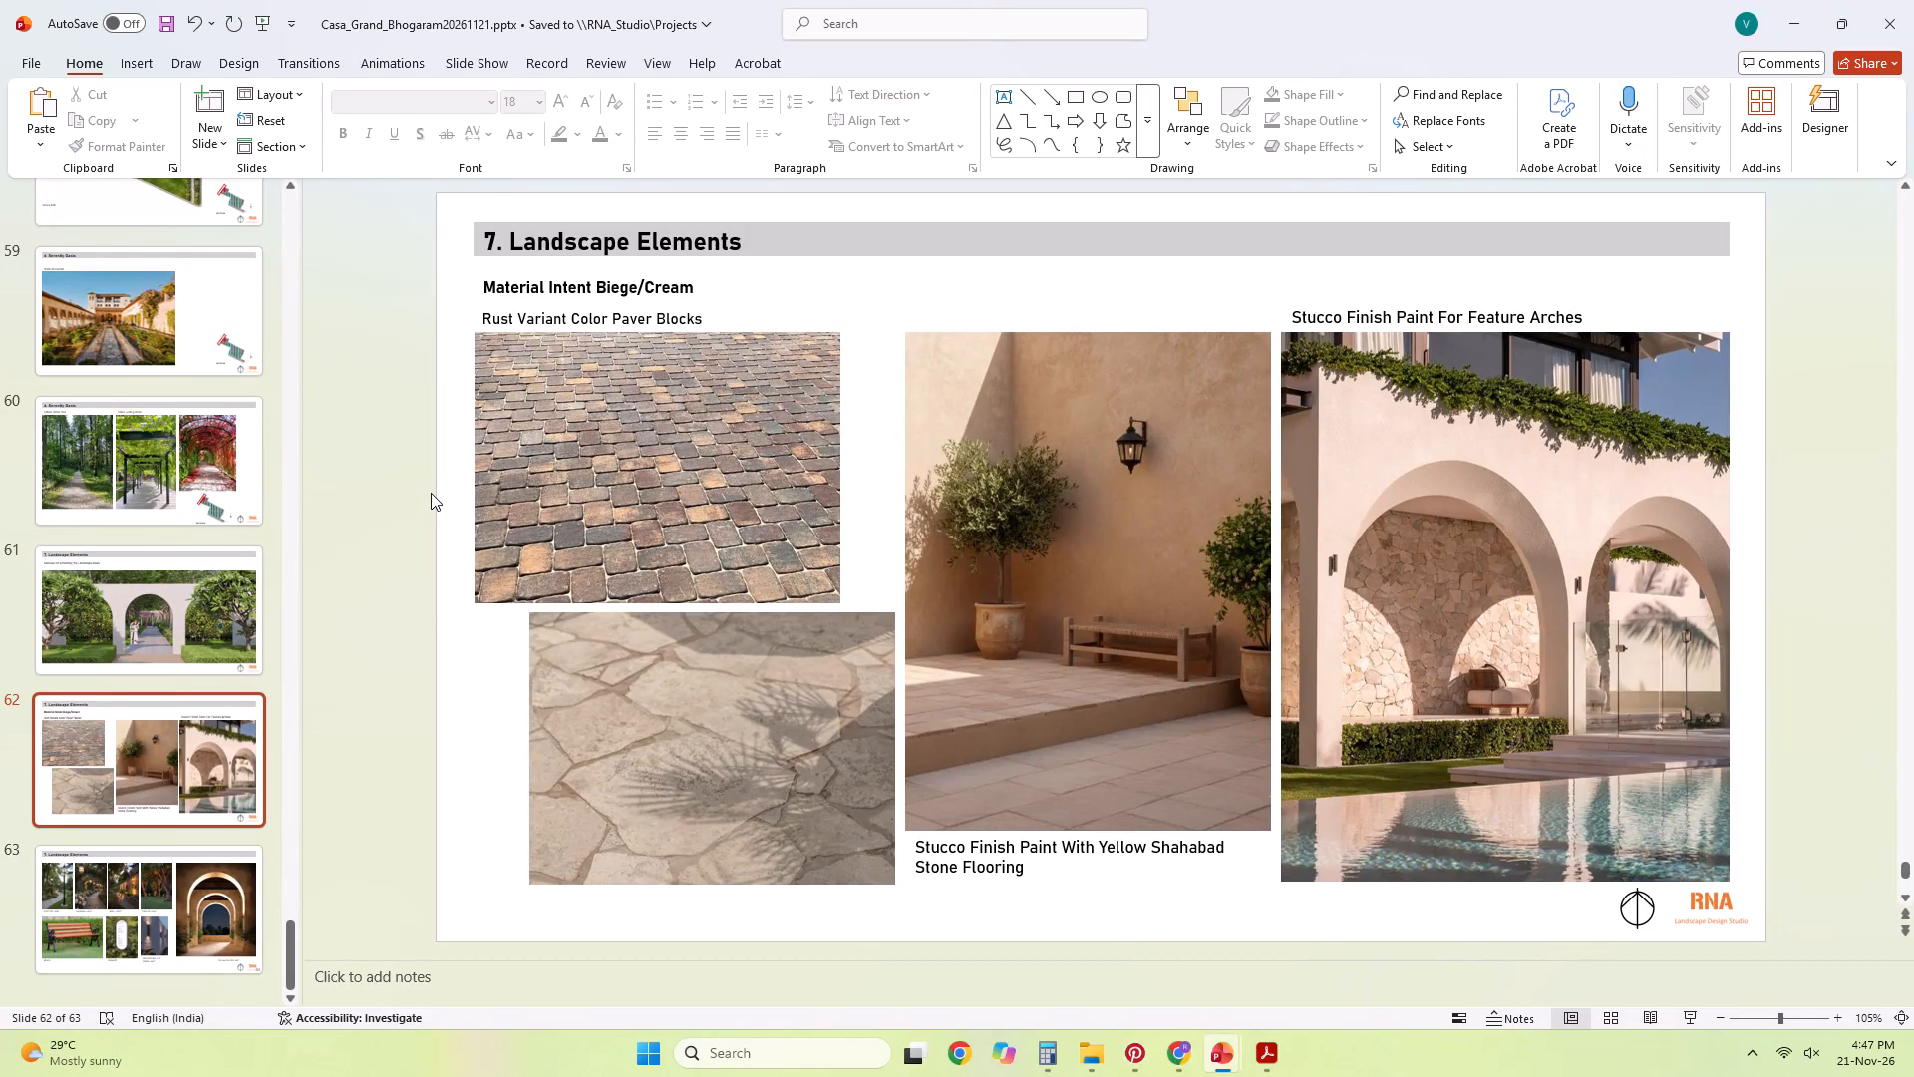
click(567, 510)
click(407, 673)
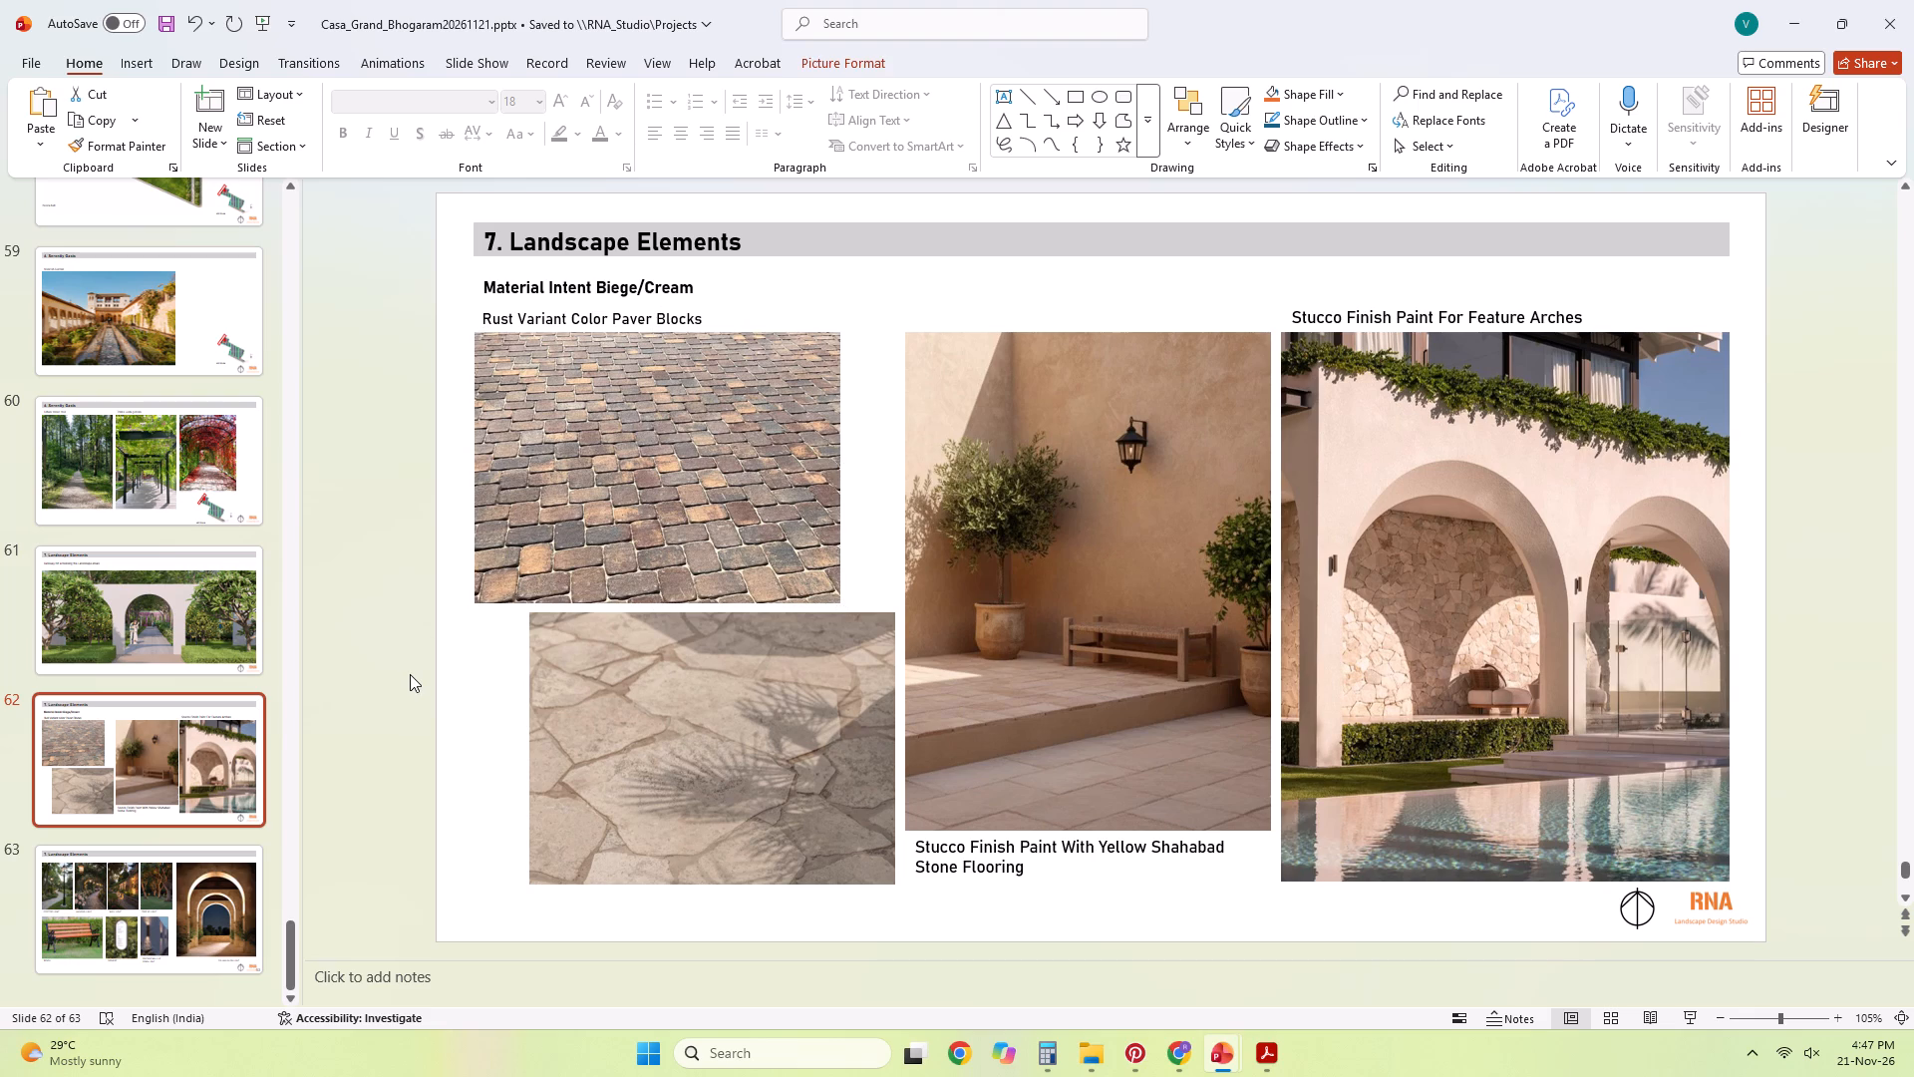
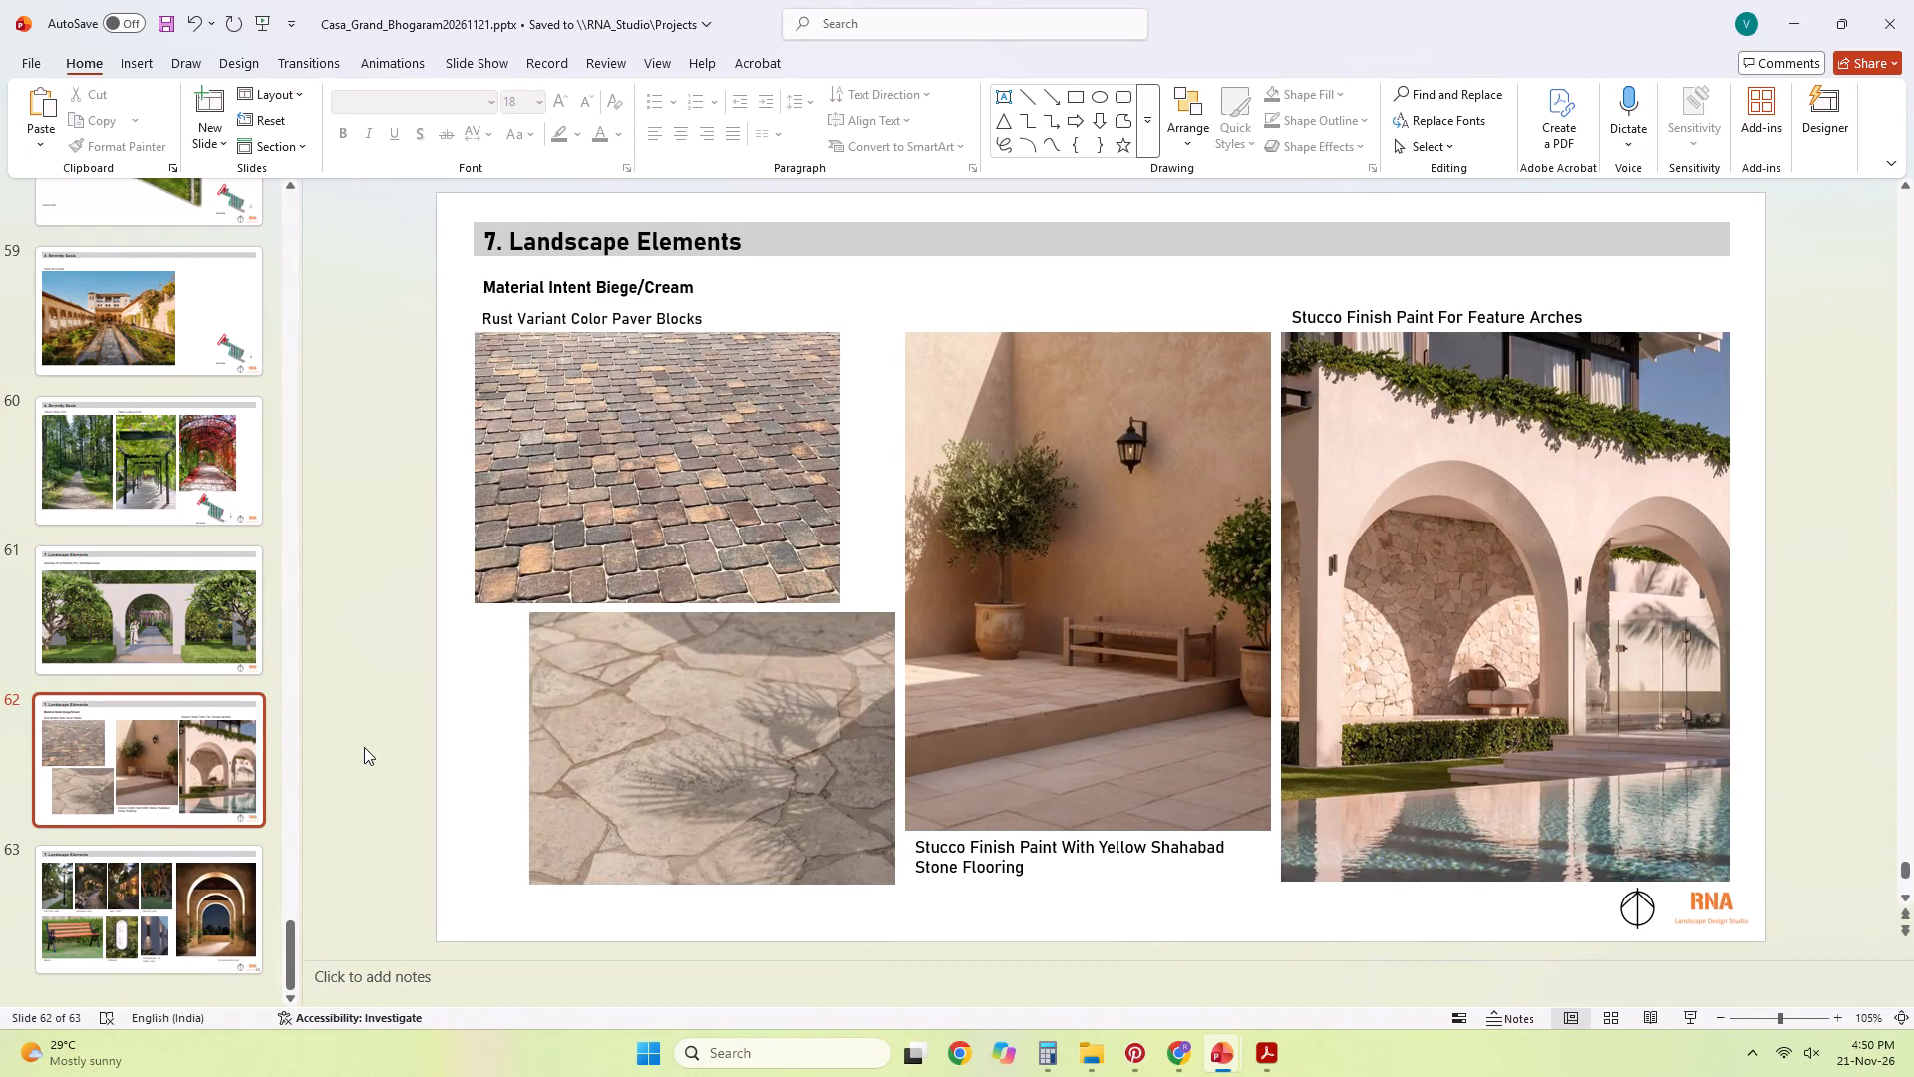
Glance through the Bogaram landscape design reference PDF, and return to the final Landscape Elements slide of the presentation.
scroll(366, 748, down, 2)
click(1257, 1065)
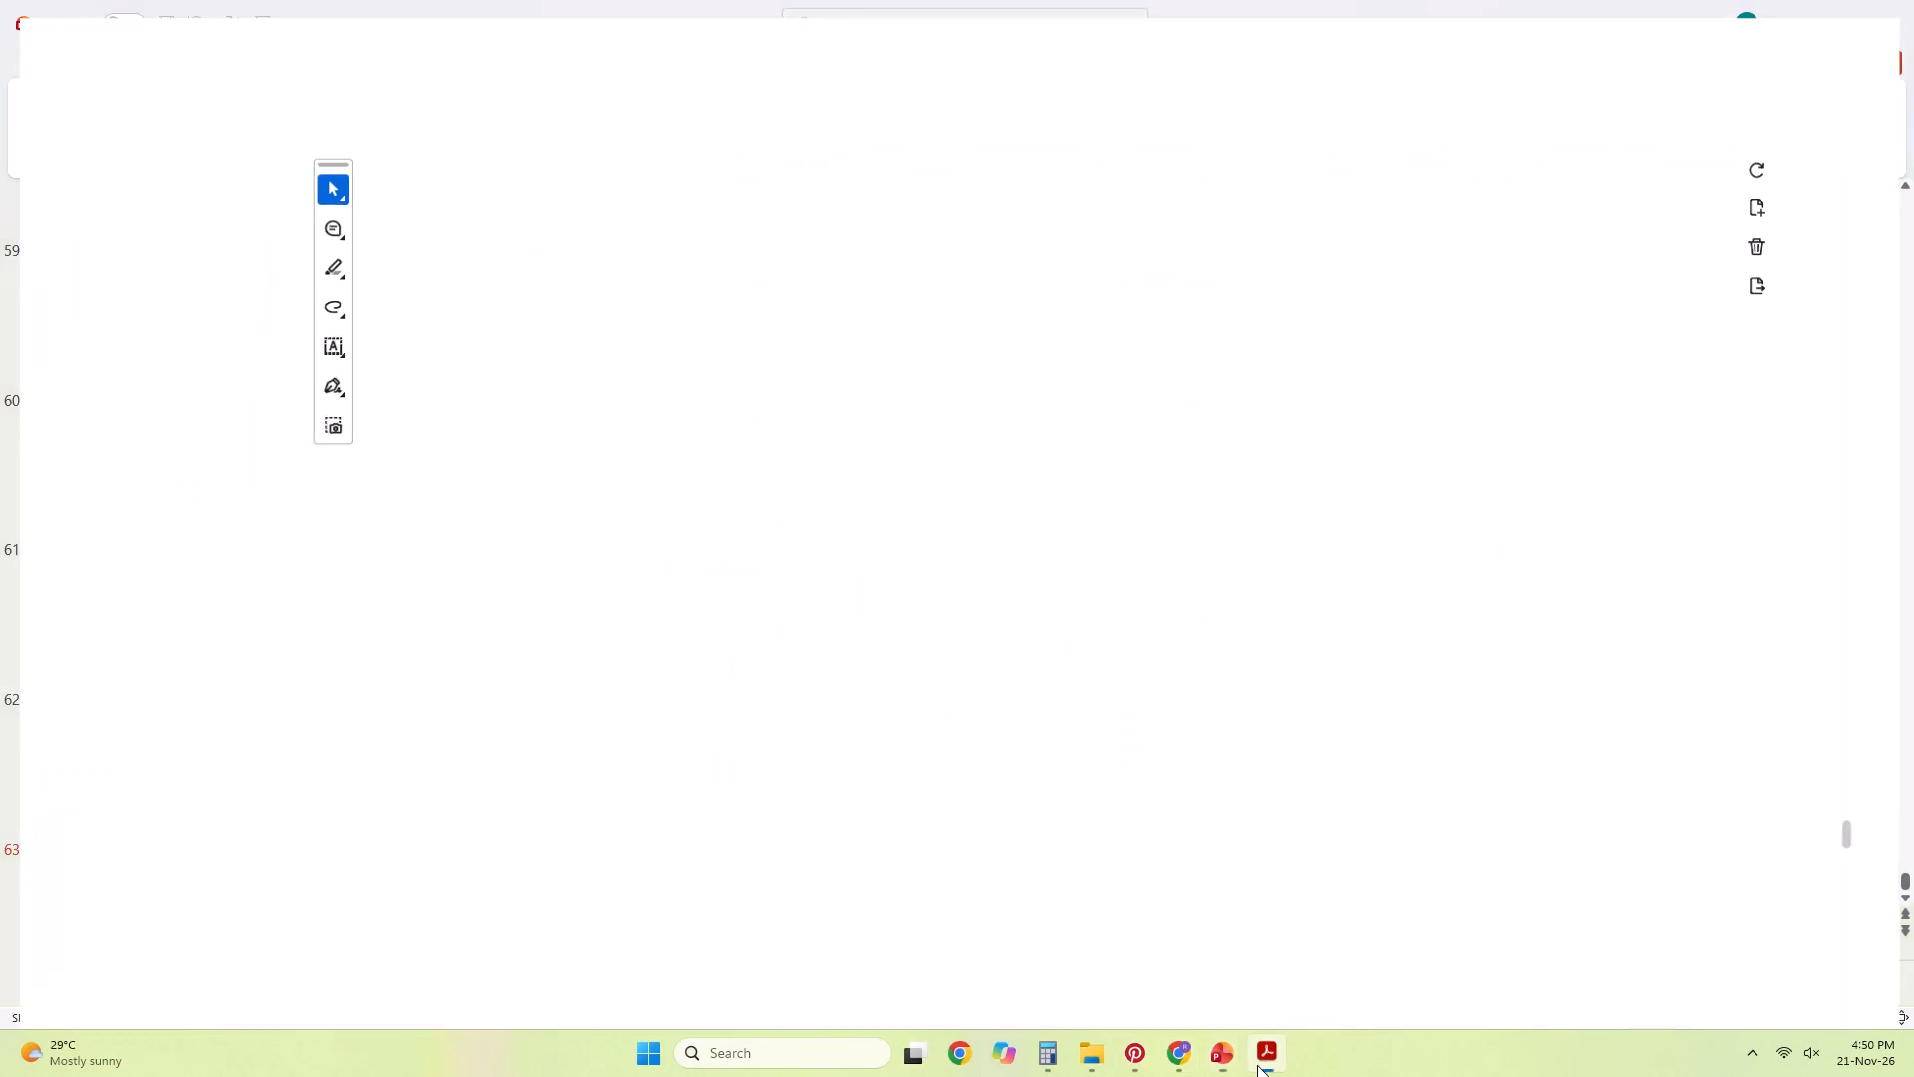
scroll(875, 502, down, 2)
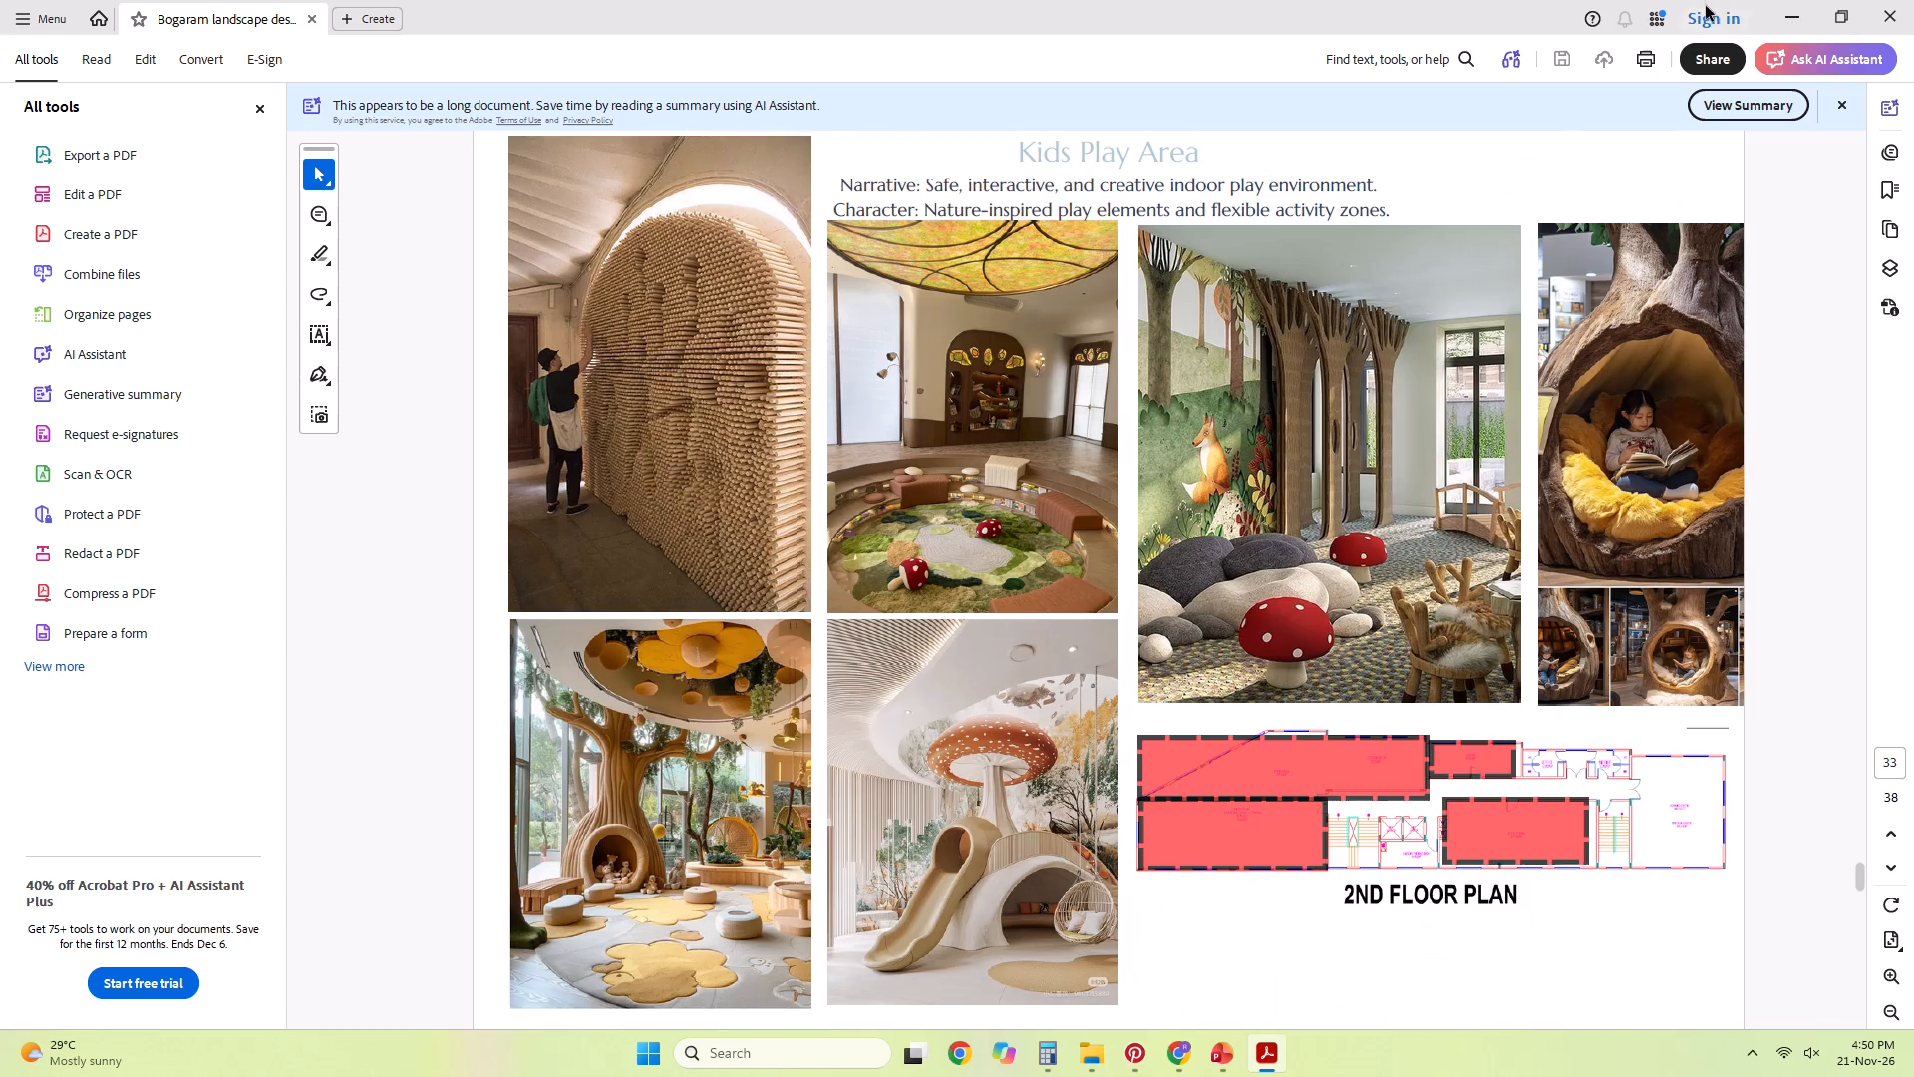
click(1800, 20)
key(Escape)
click(1335, 893)
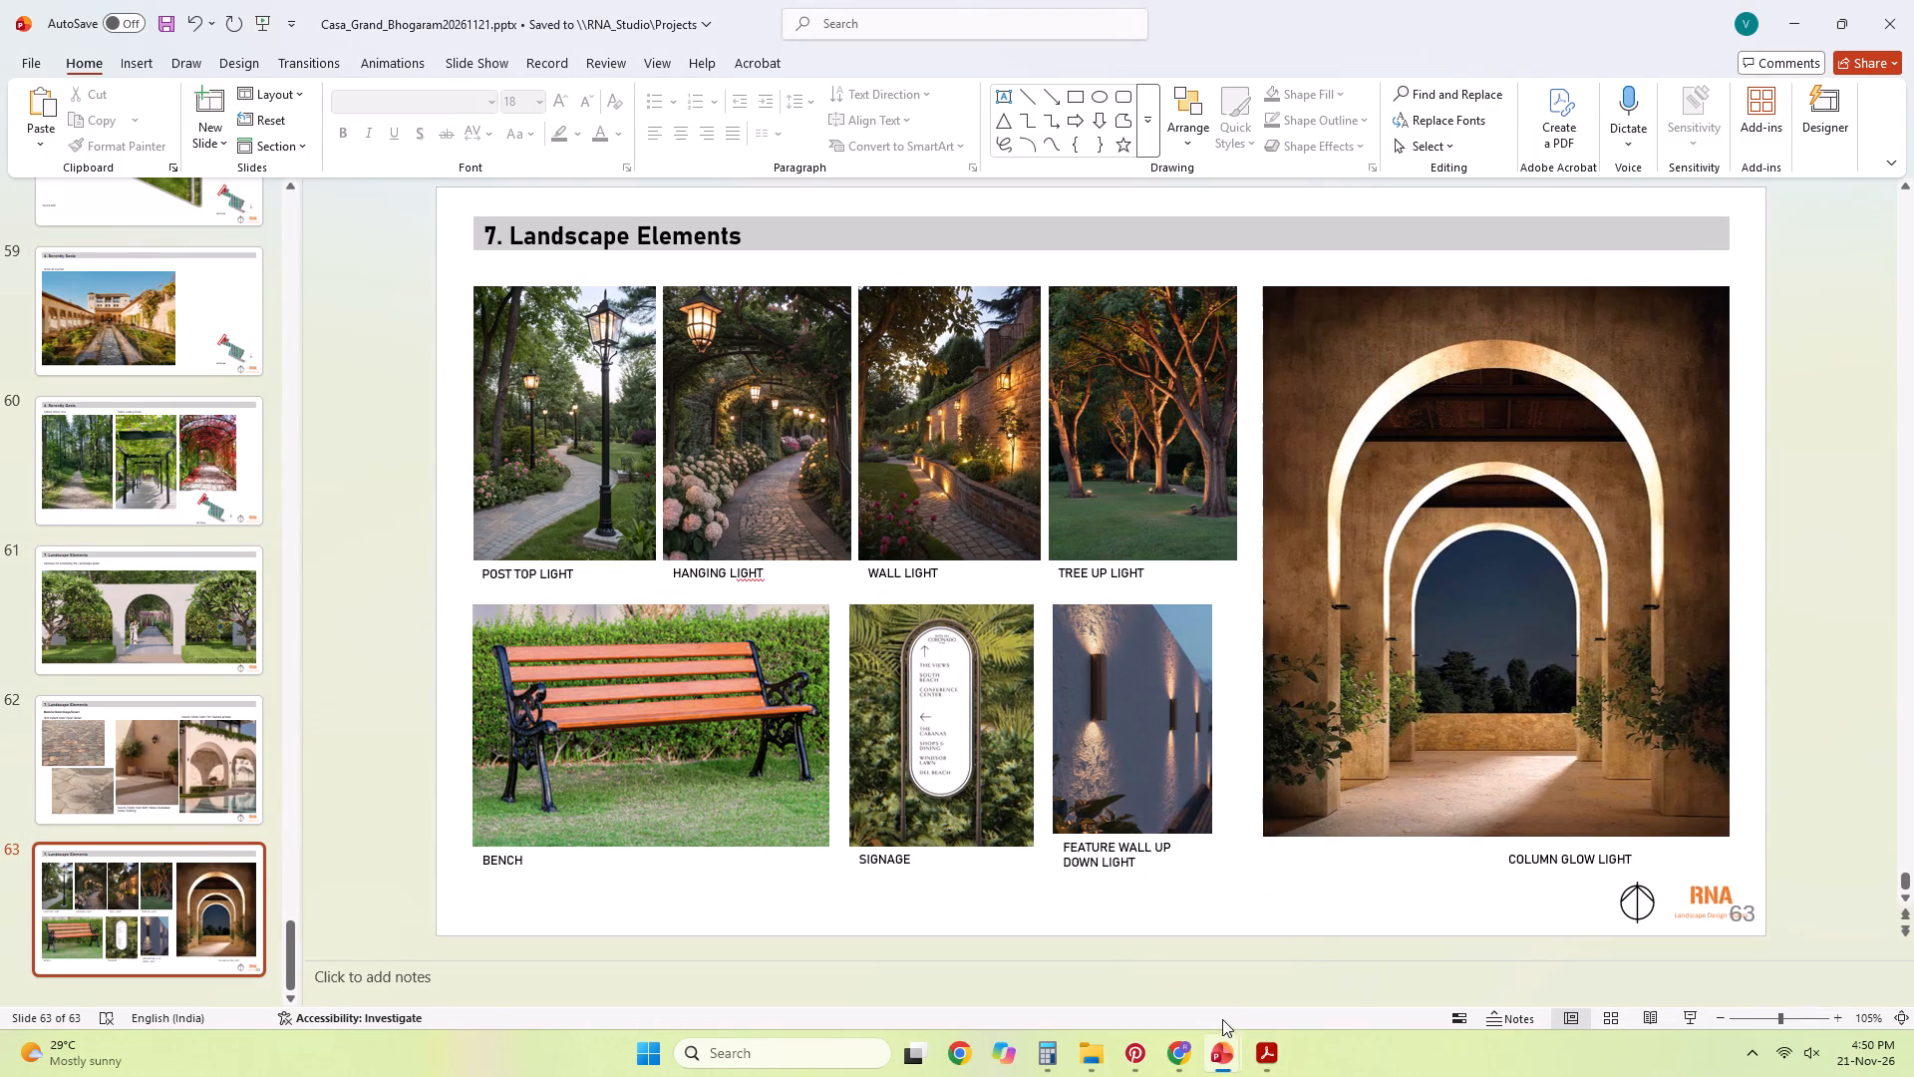
key(Escape)
Cut the six JPG images from the 20261120_Masterplan_Final folder under Source In, leaving the landscape layout drawing files.
click(1090, 1052)
click(439, 716)
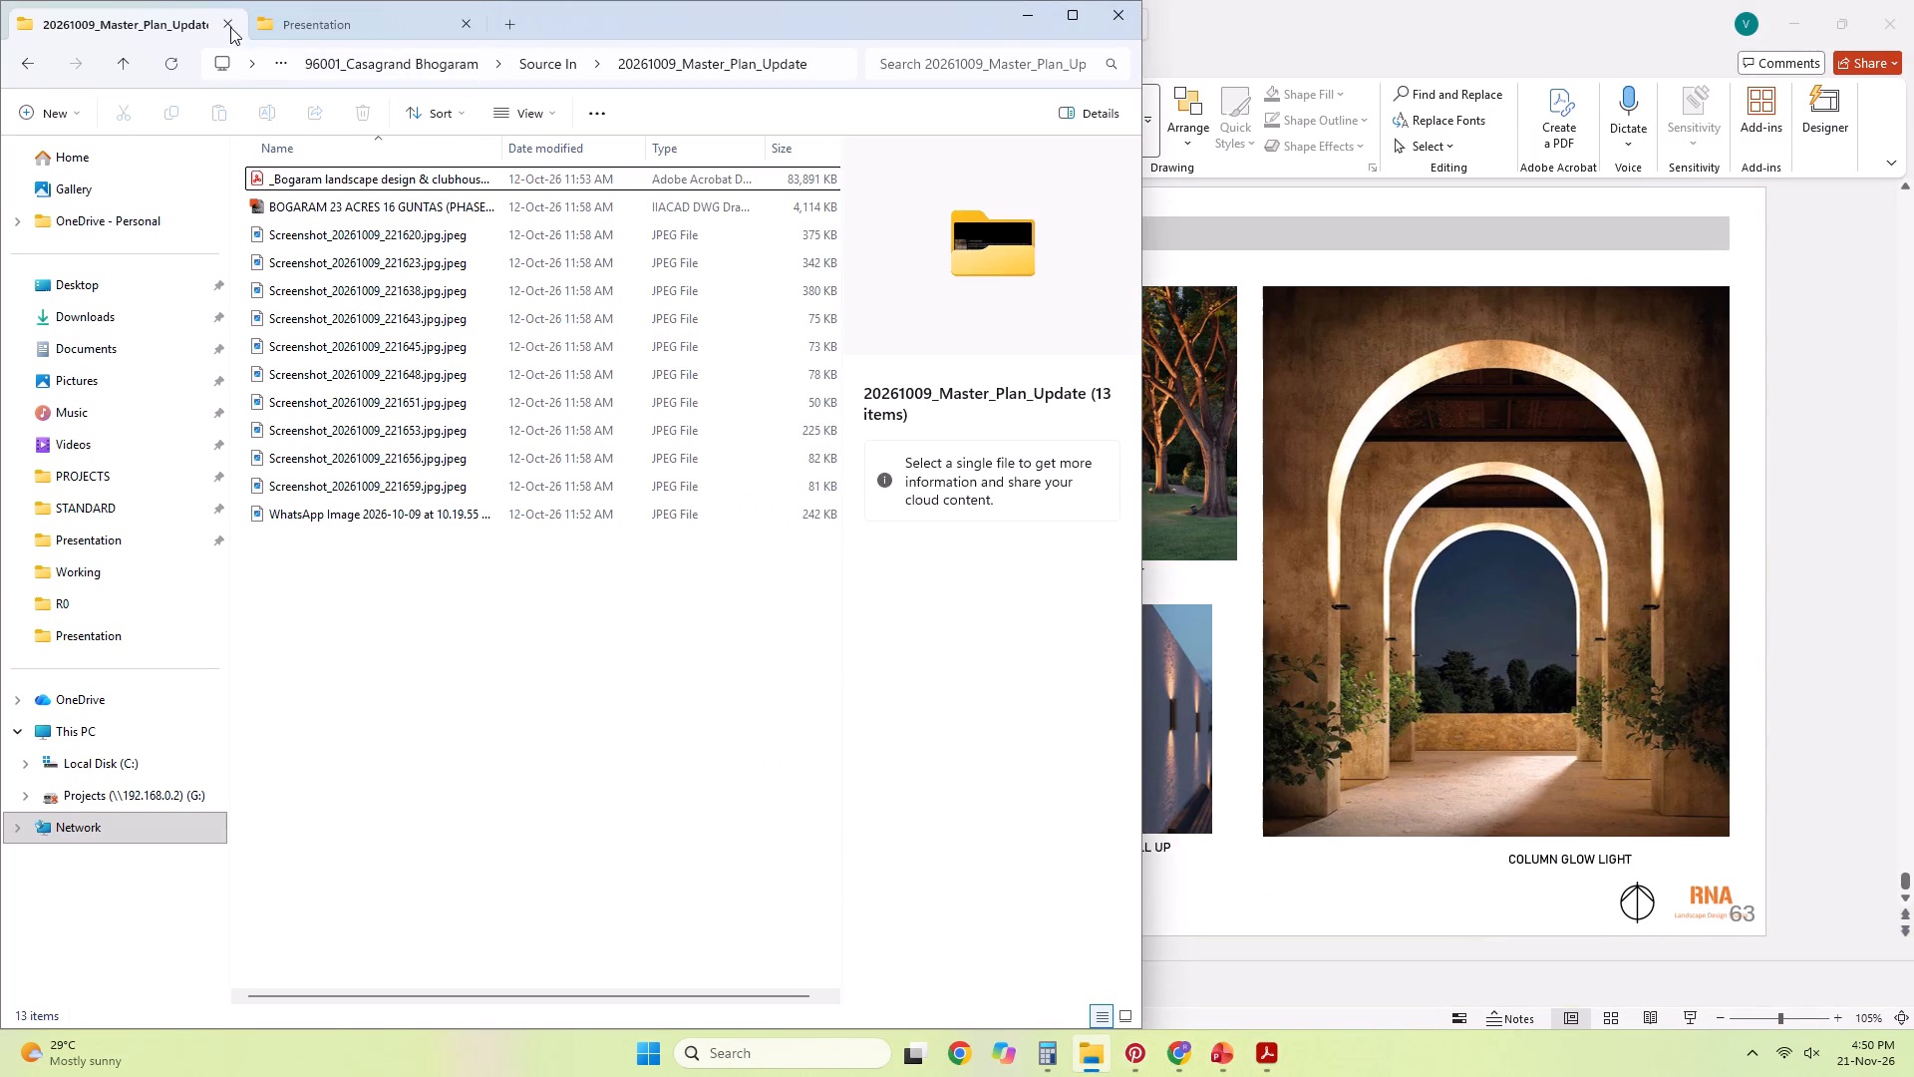
click(118, 72)
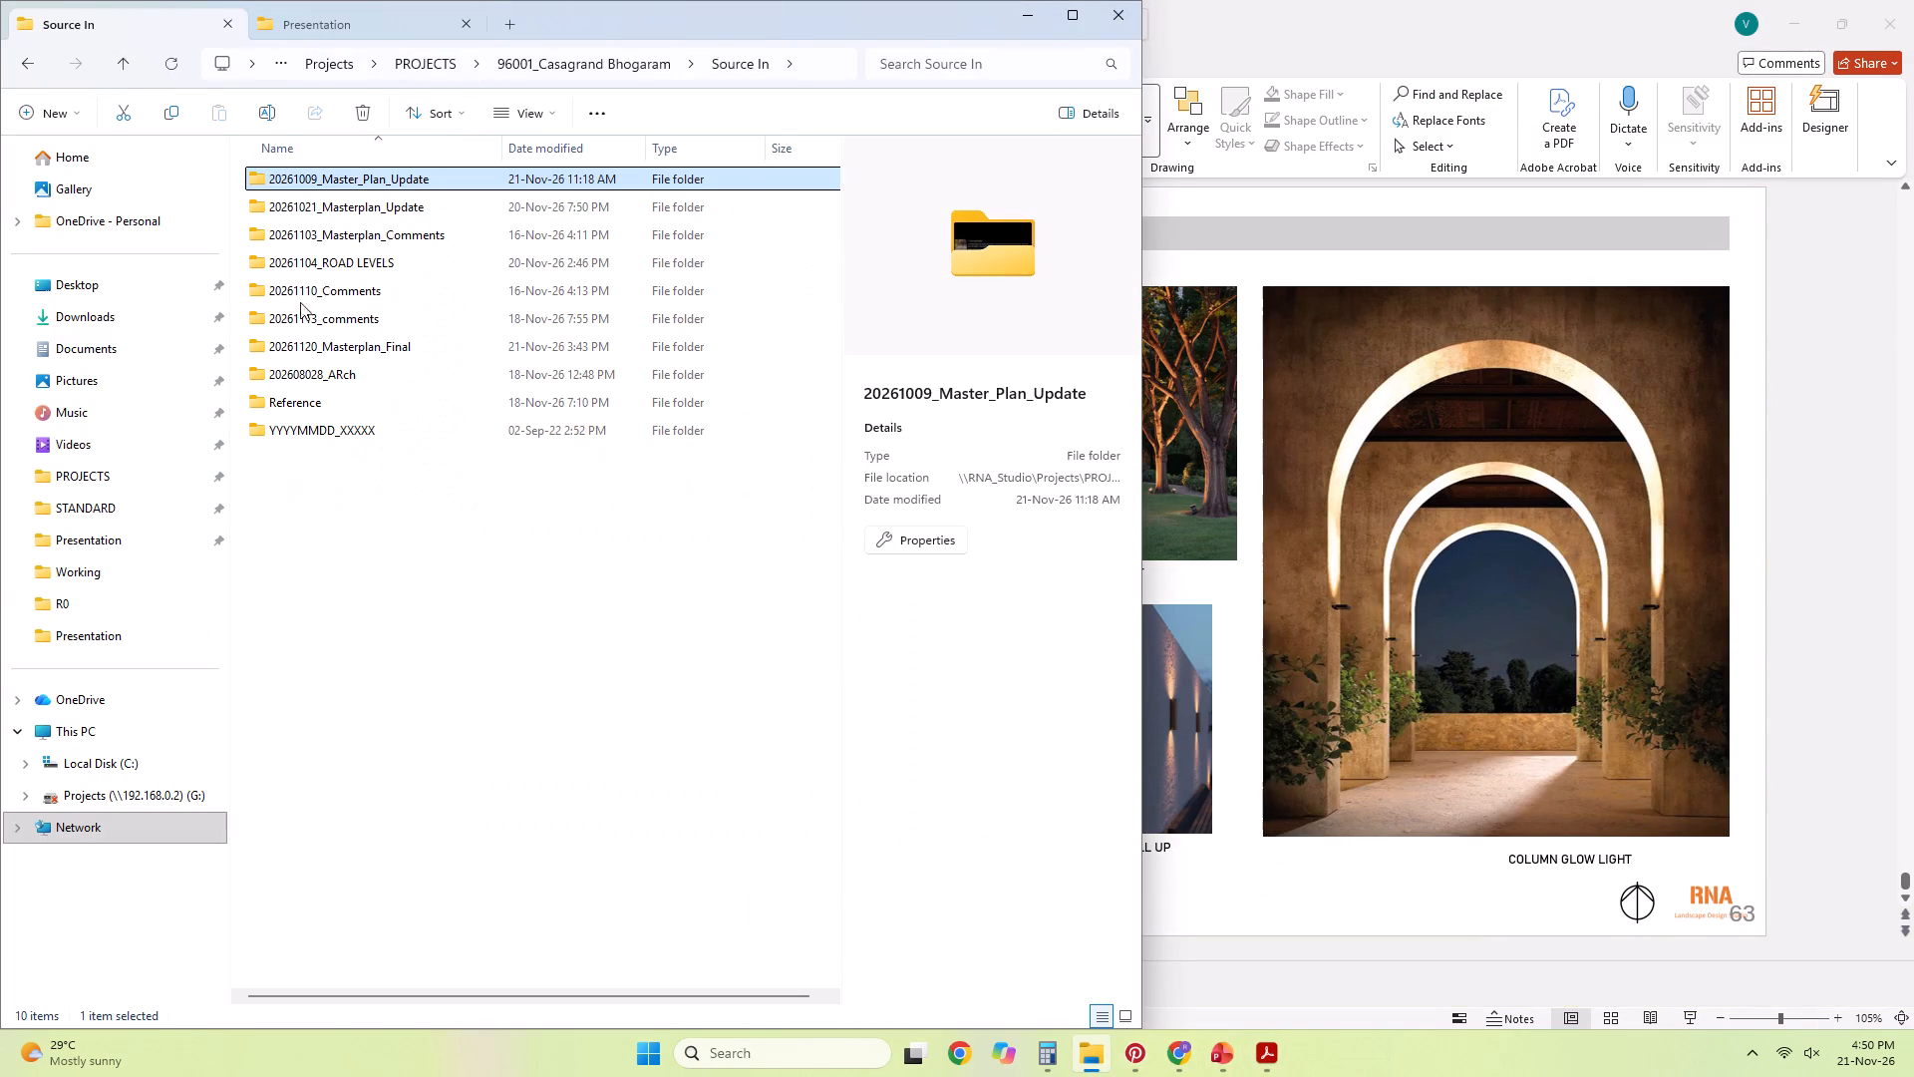
drag(366, 521, 357, 484)
double_click(384, 345)
drag(390, 523, 384, 503)
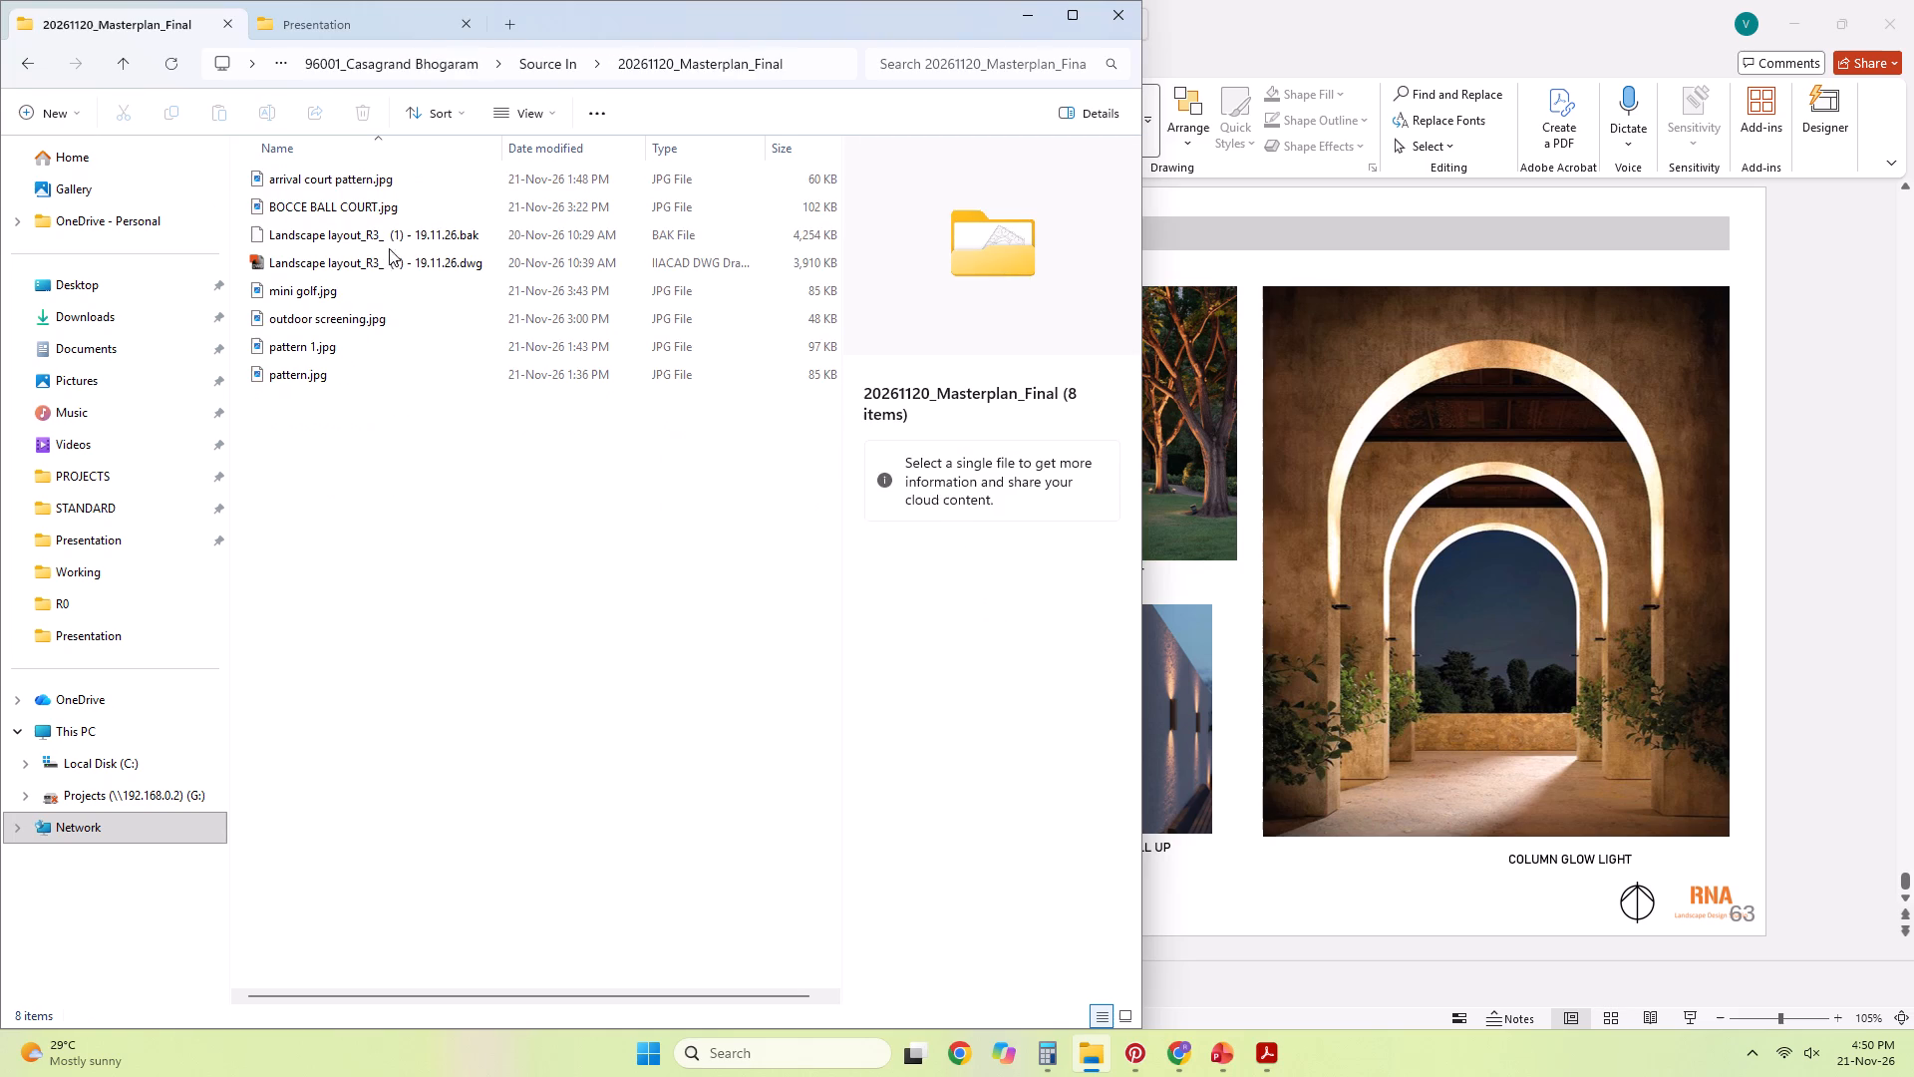
drag(378, 436, 312, 284)
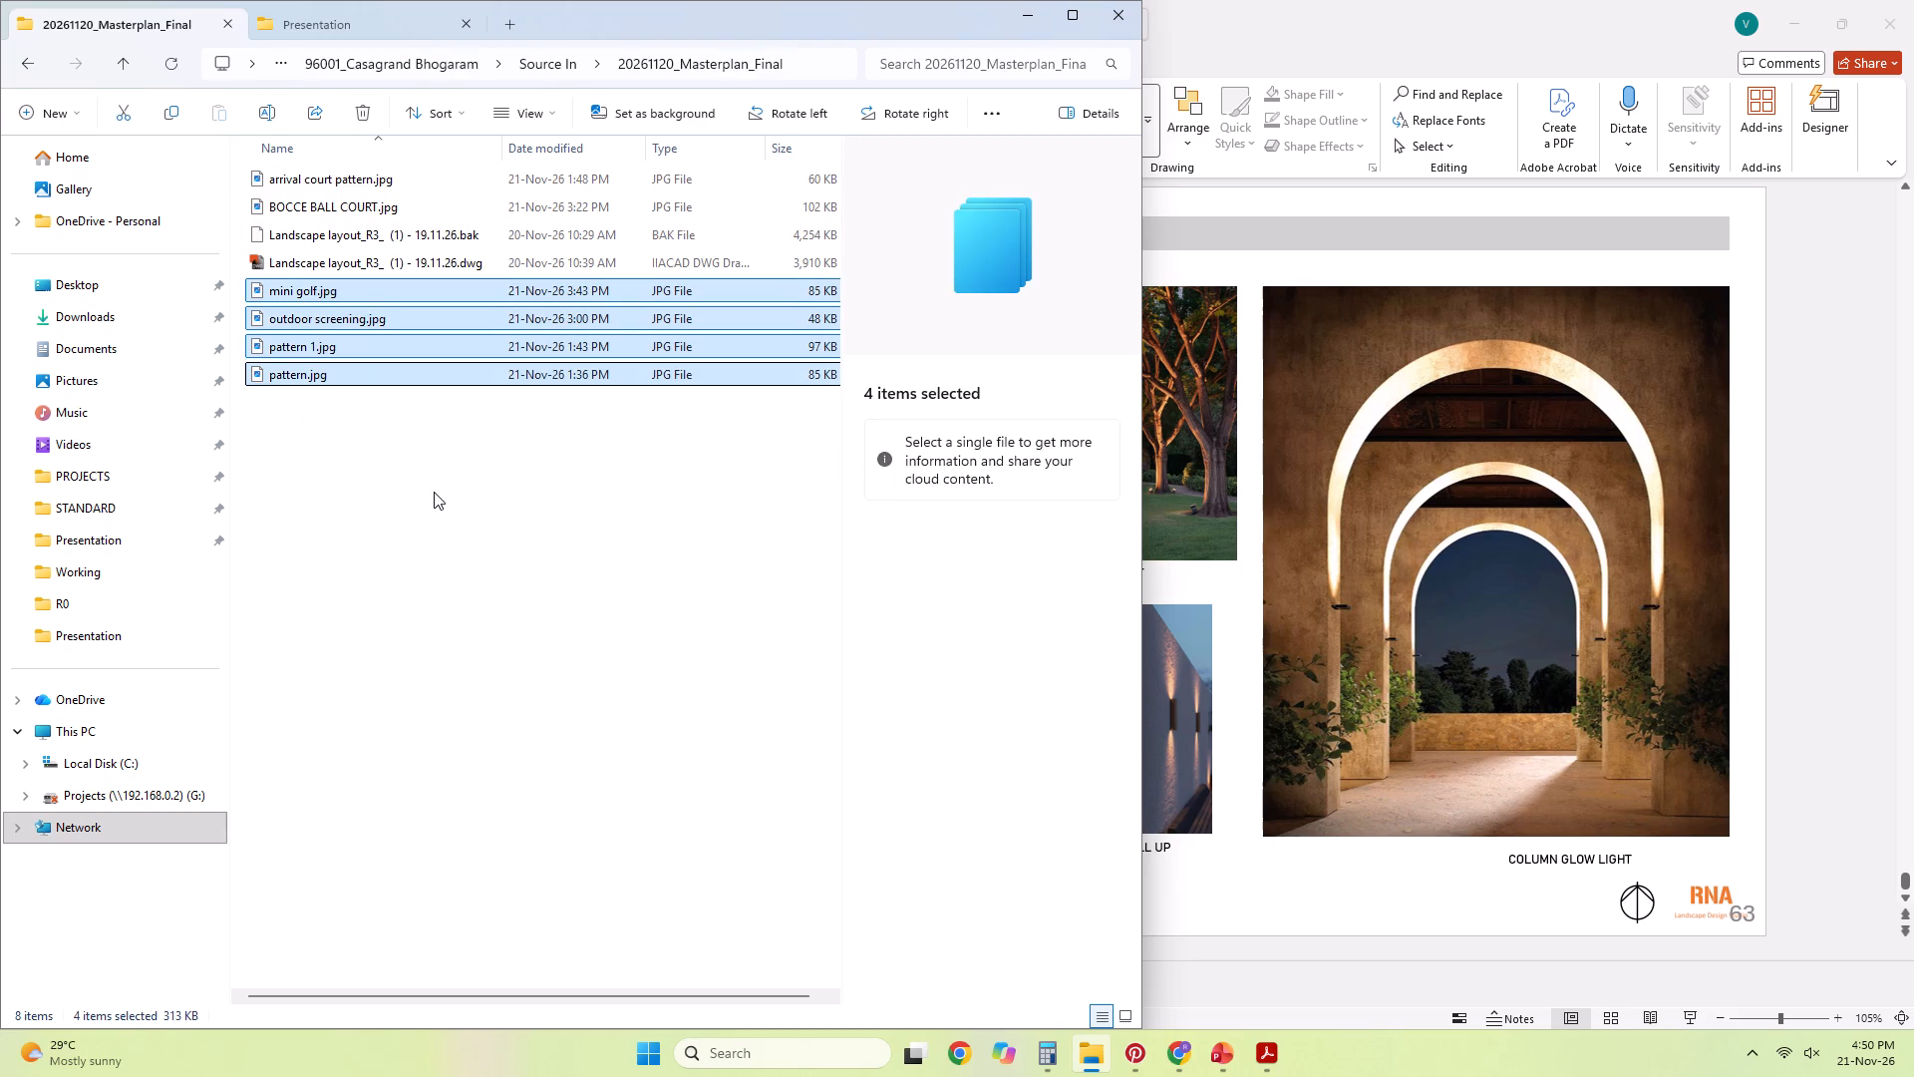
ctrl+click(333, 211)
ctrl+click(324, 185)
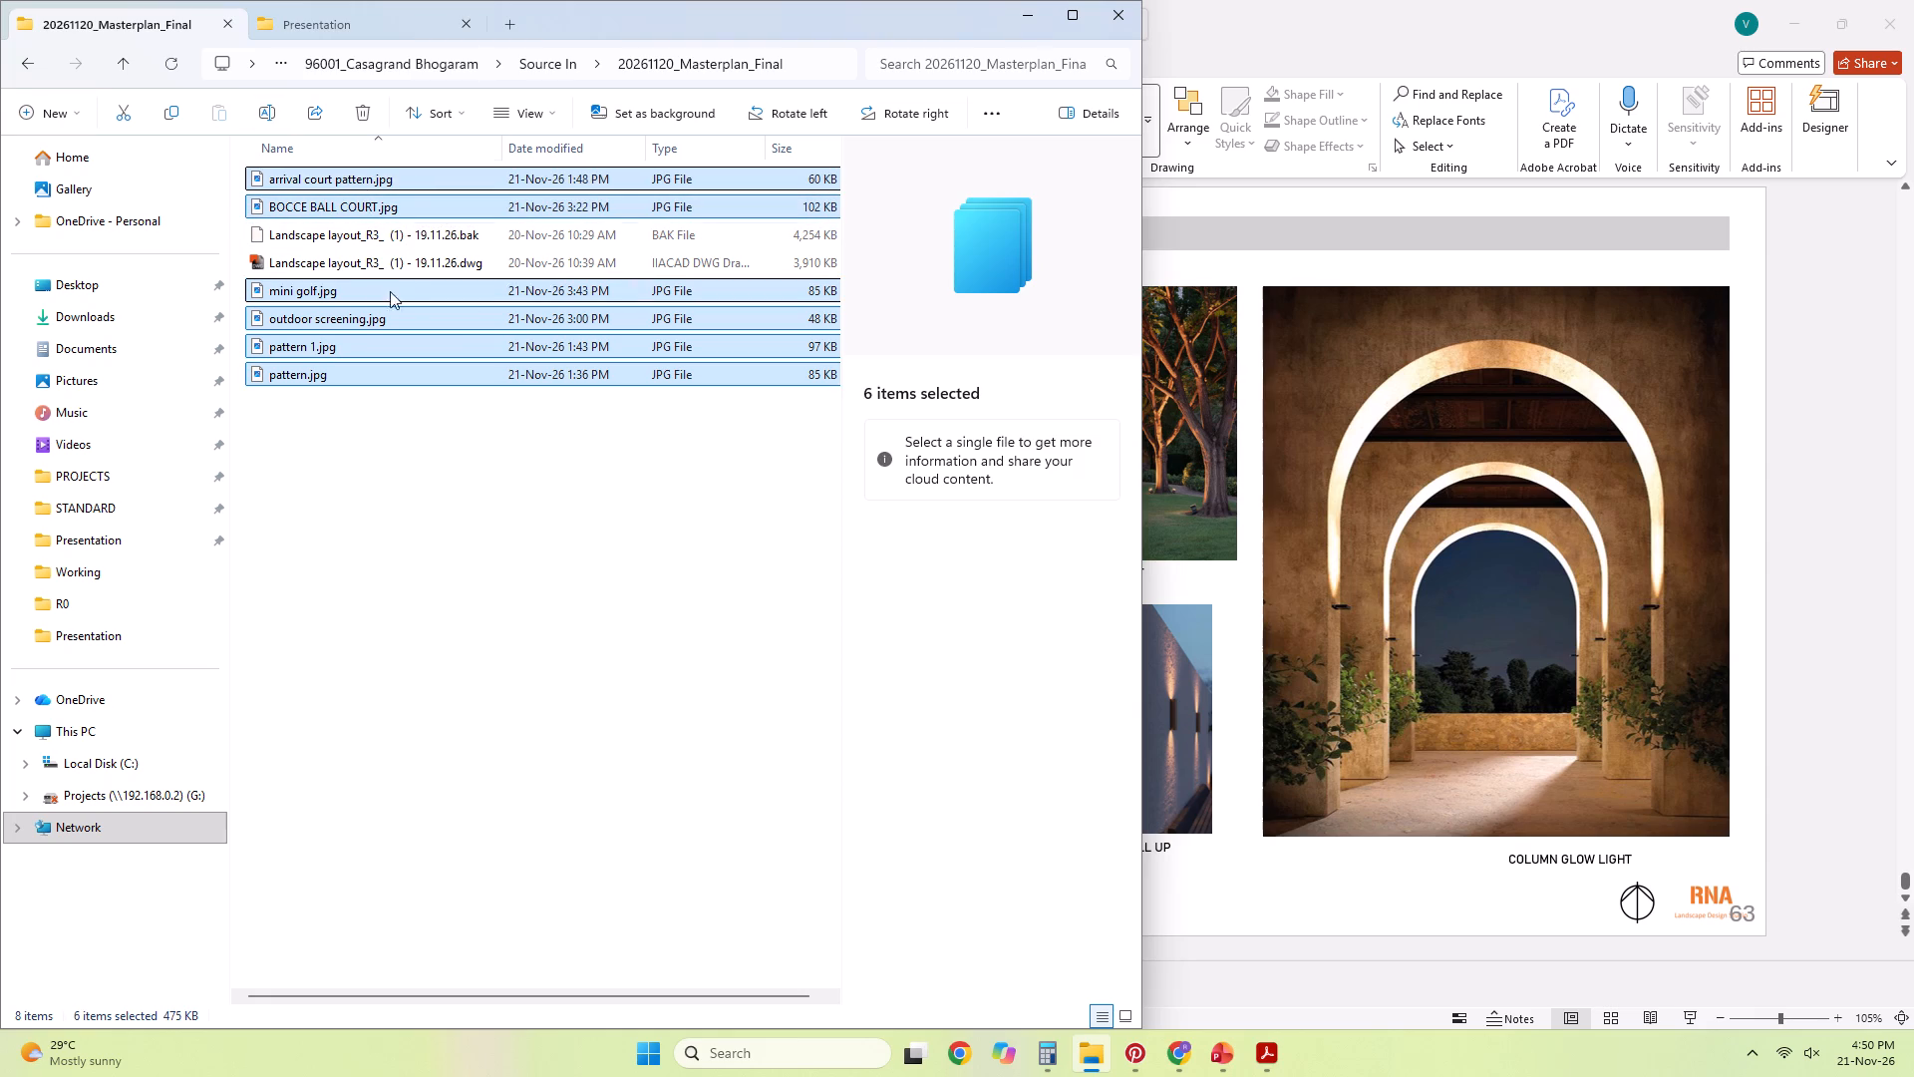
click(125, 116)
Create a new folder with the default name inside the 96001_Casagrand Bhogaram project's Presentation folder.
click(123, 65)
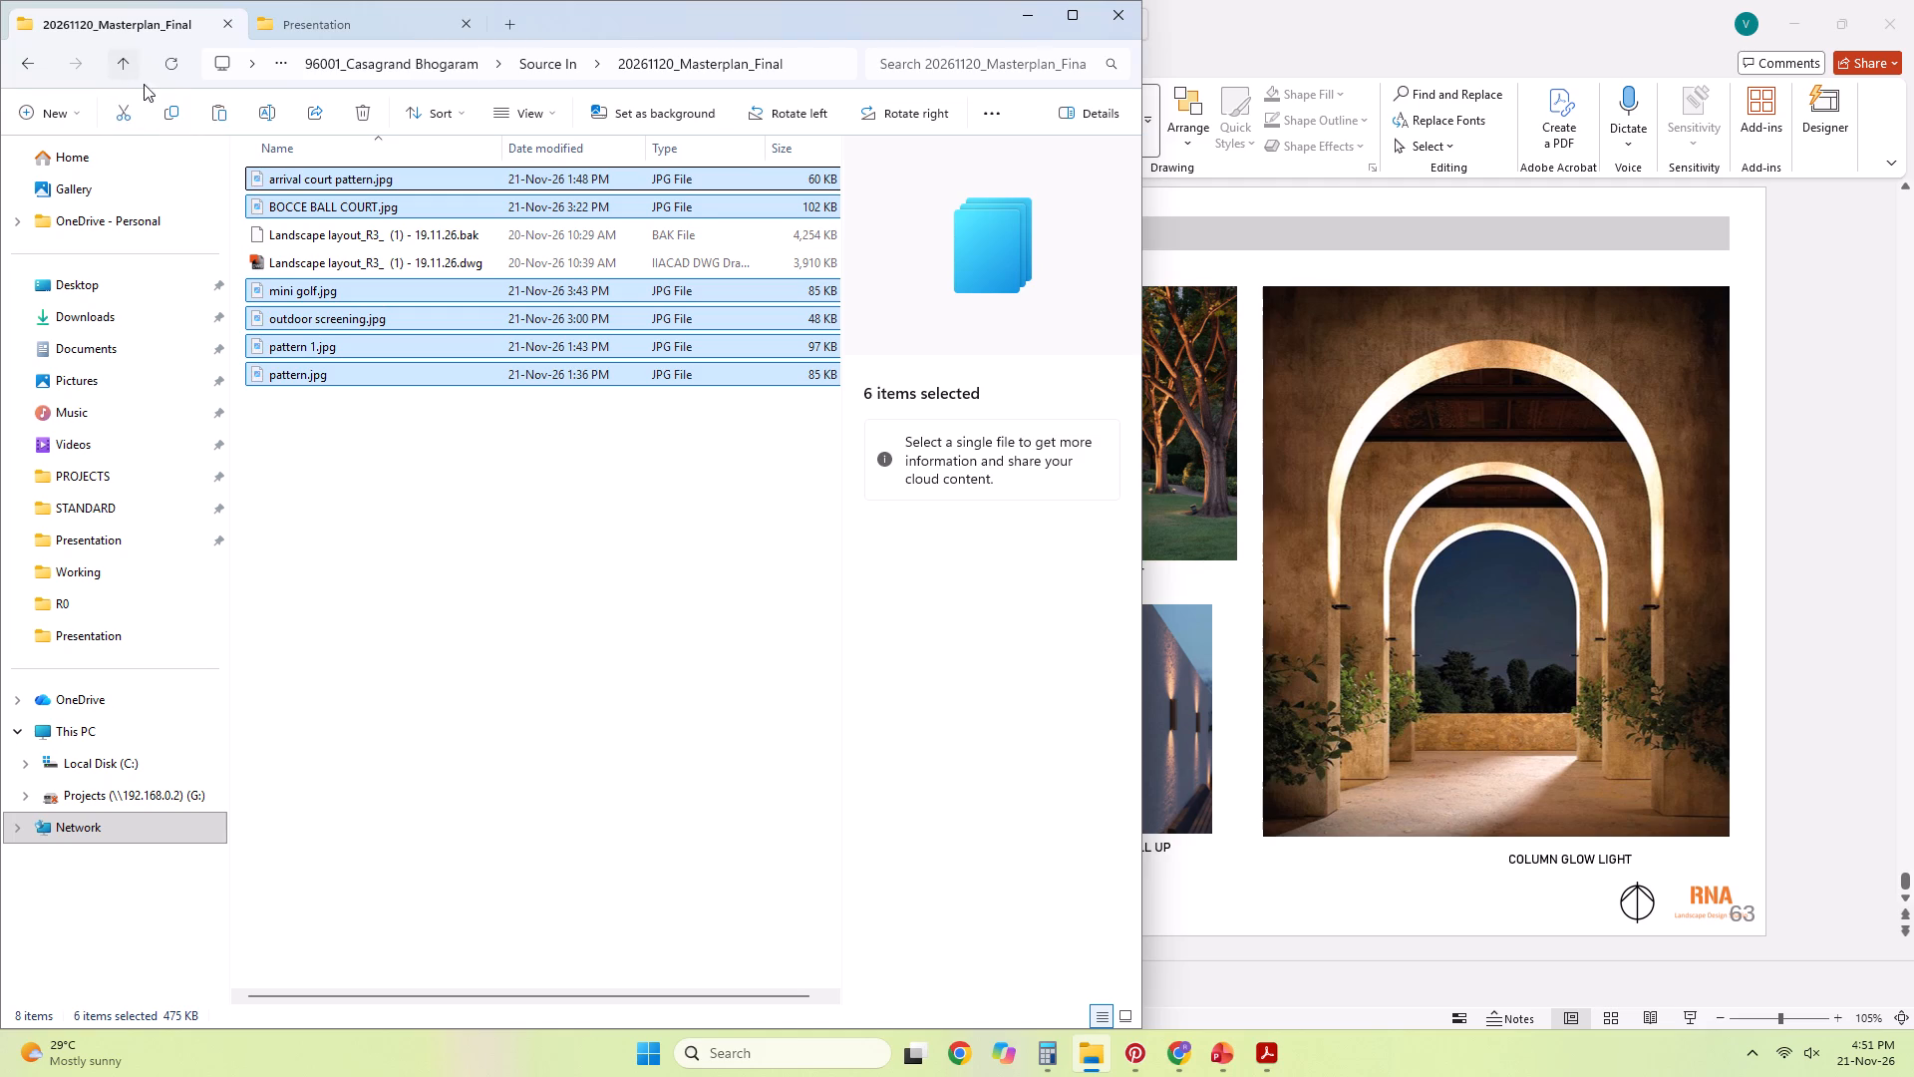
click(125, 55)
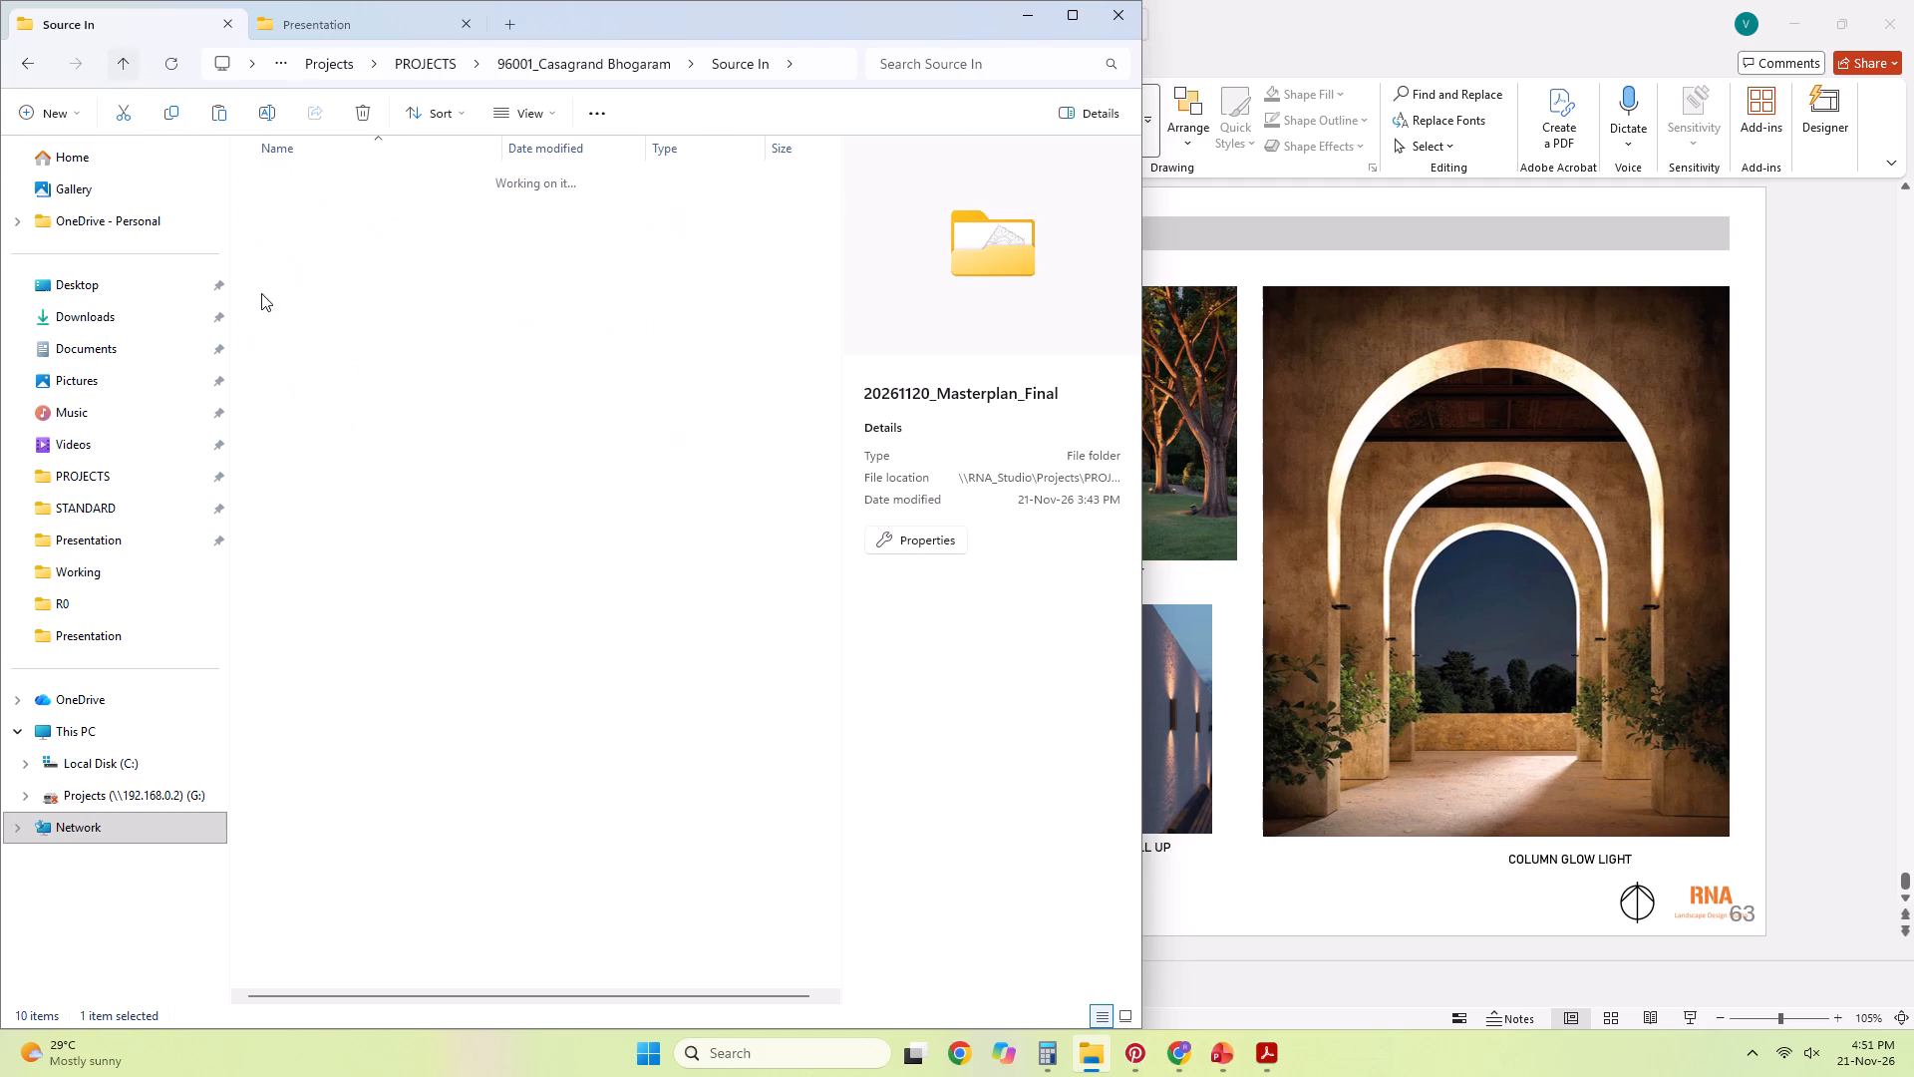
click(309, 242)
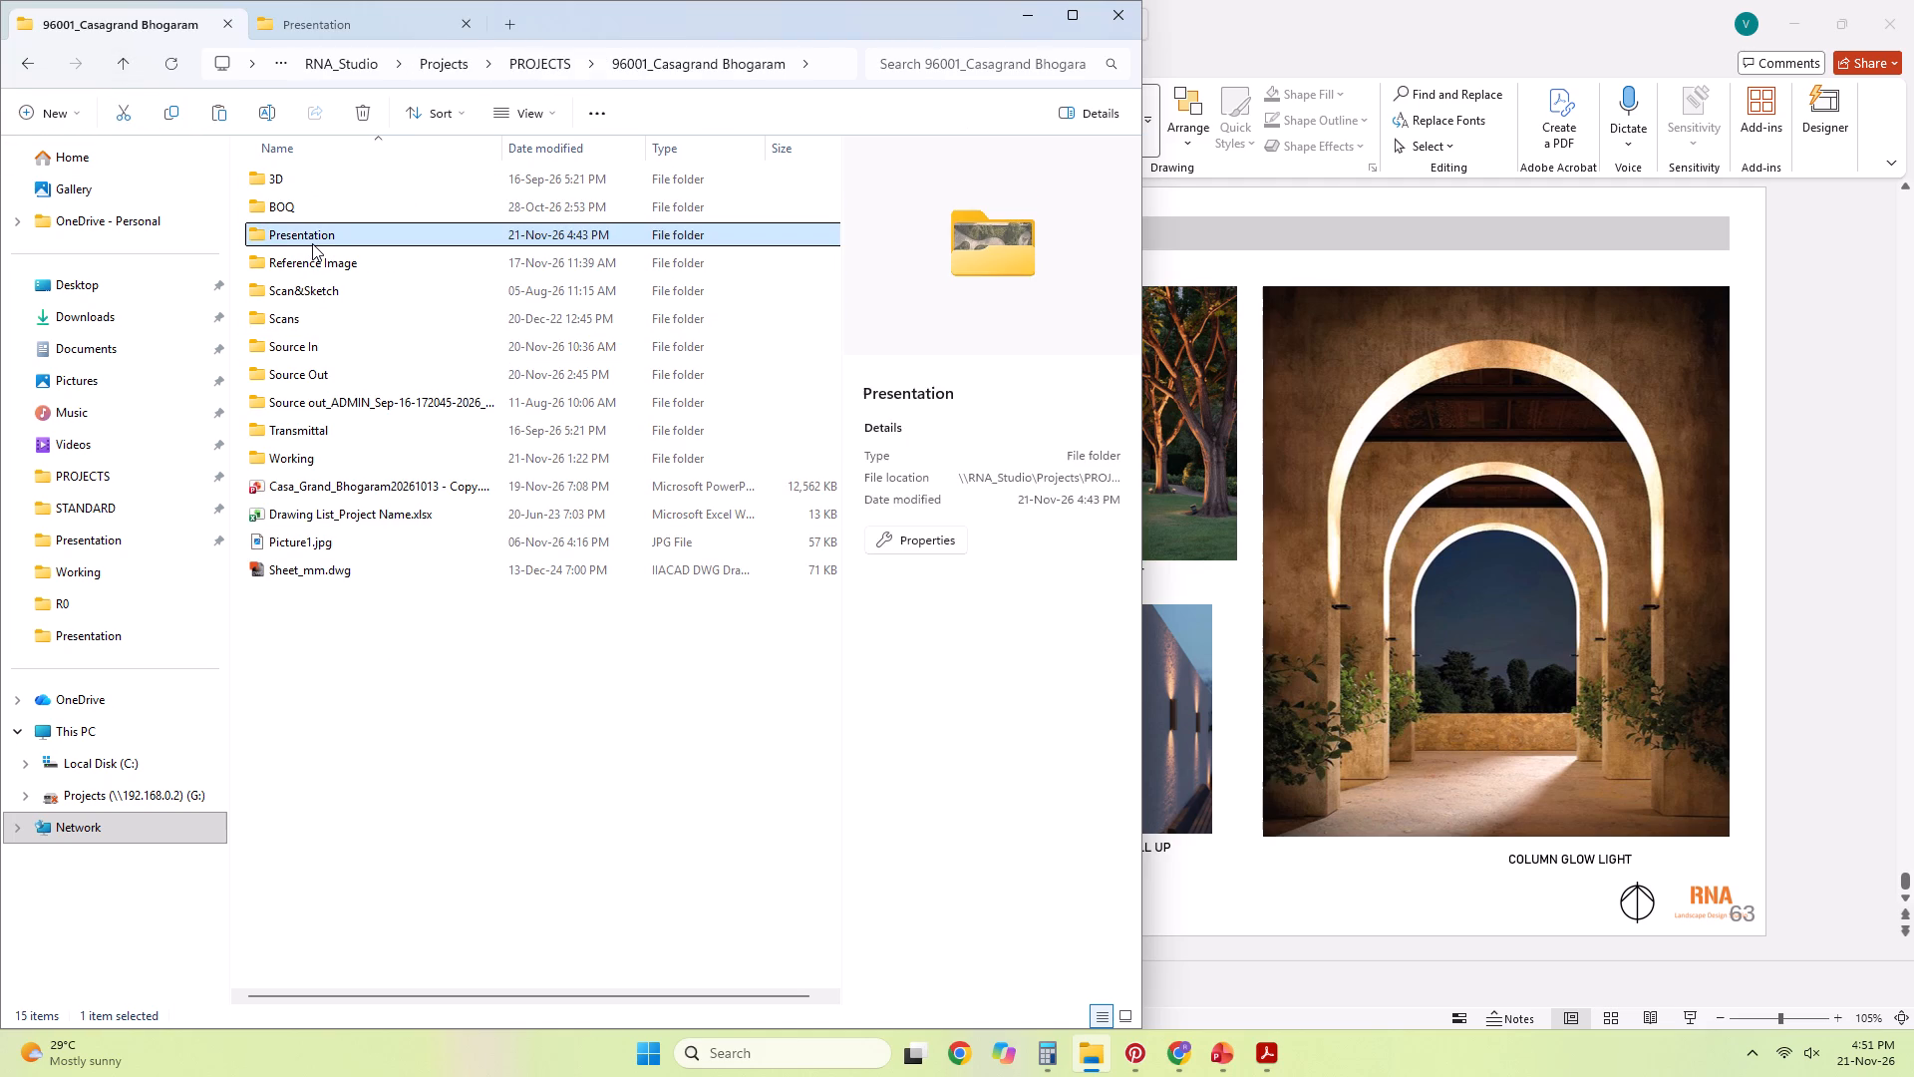
double_click(312, 236)
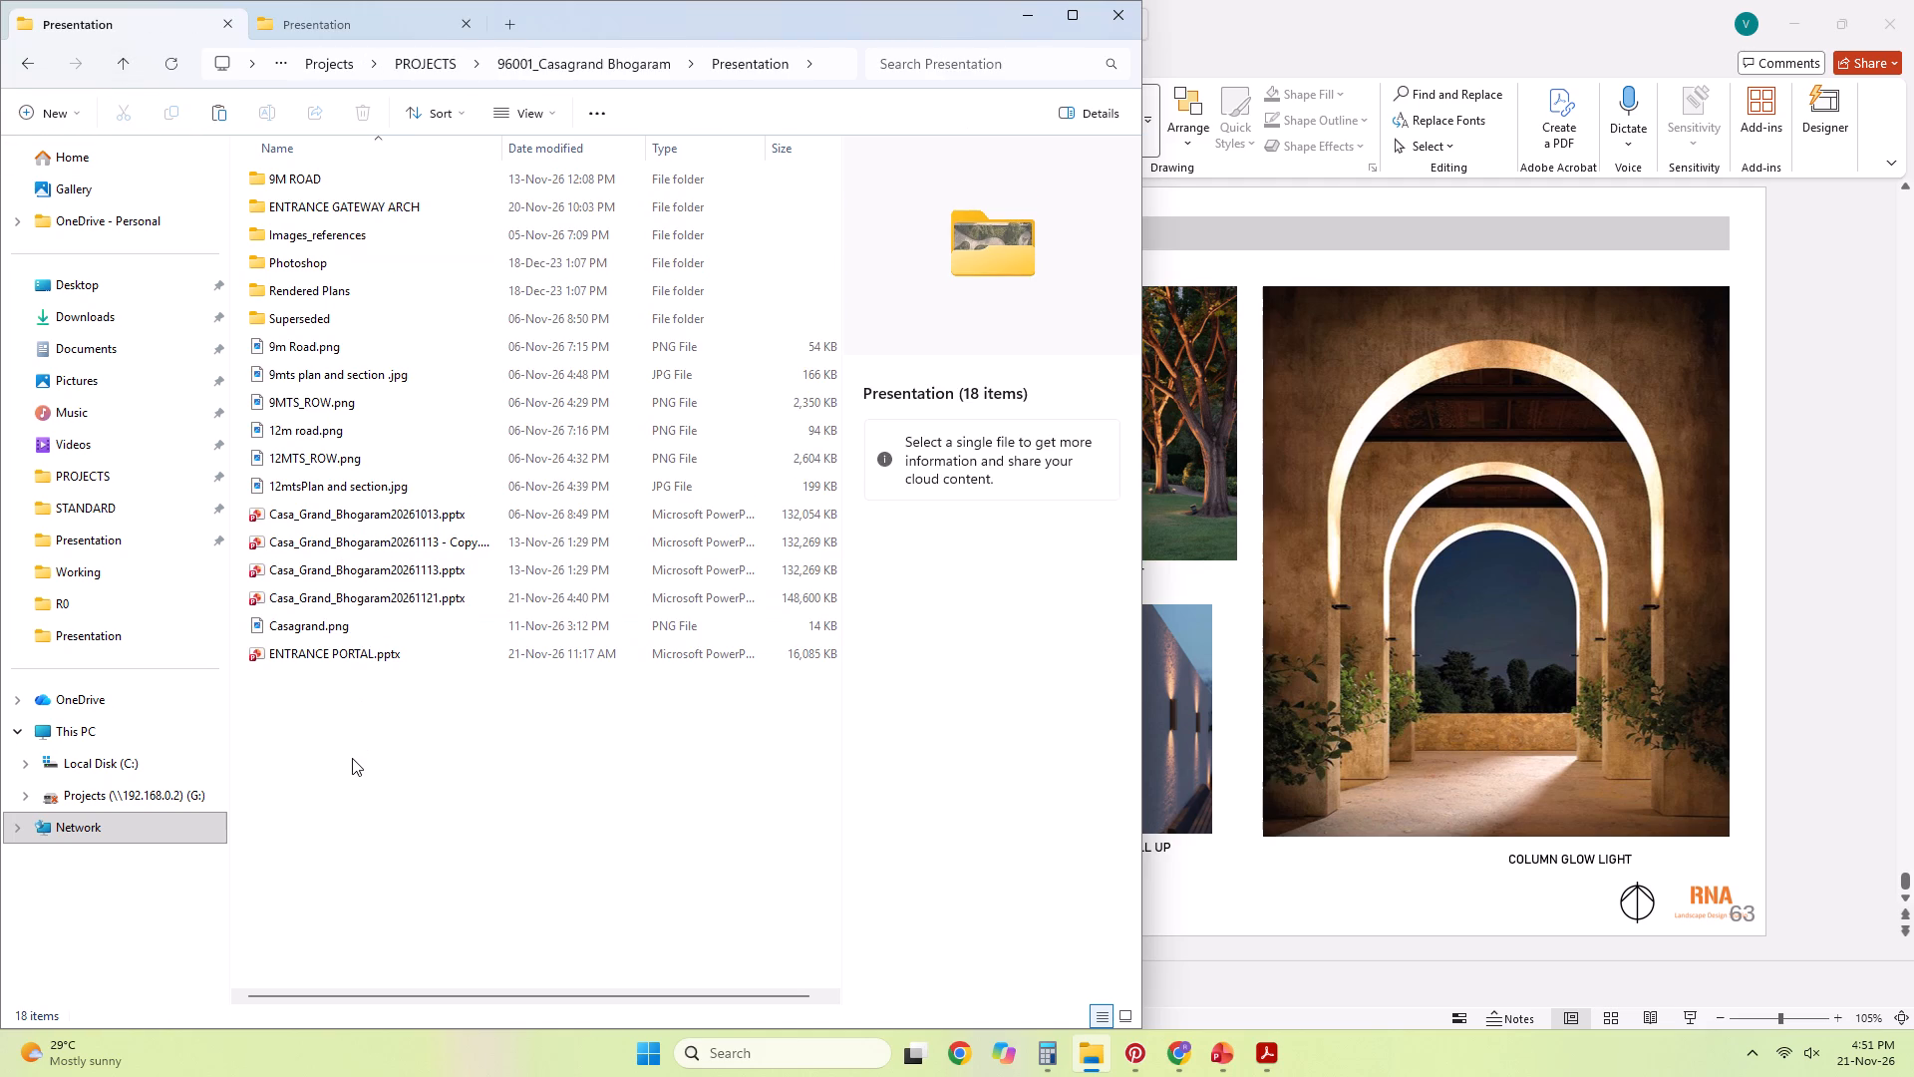
right_click(352, 758)
click(307, 728)
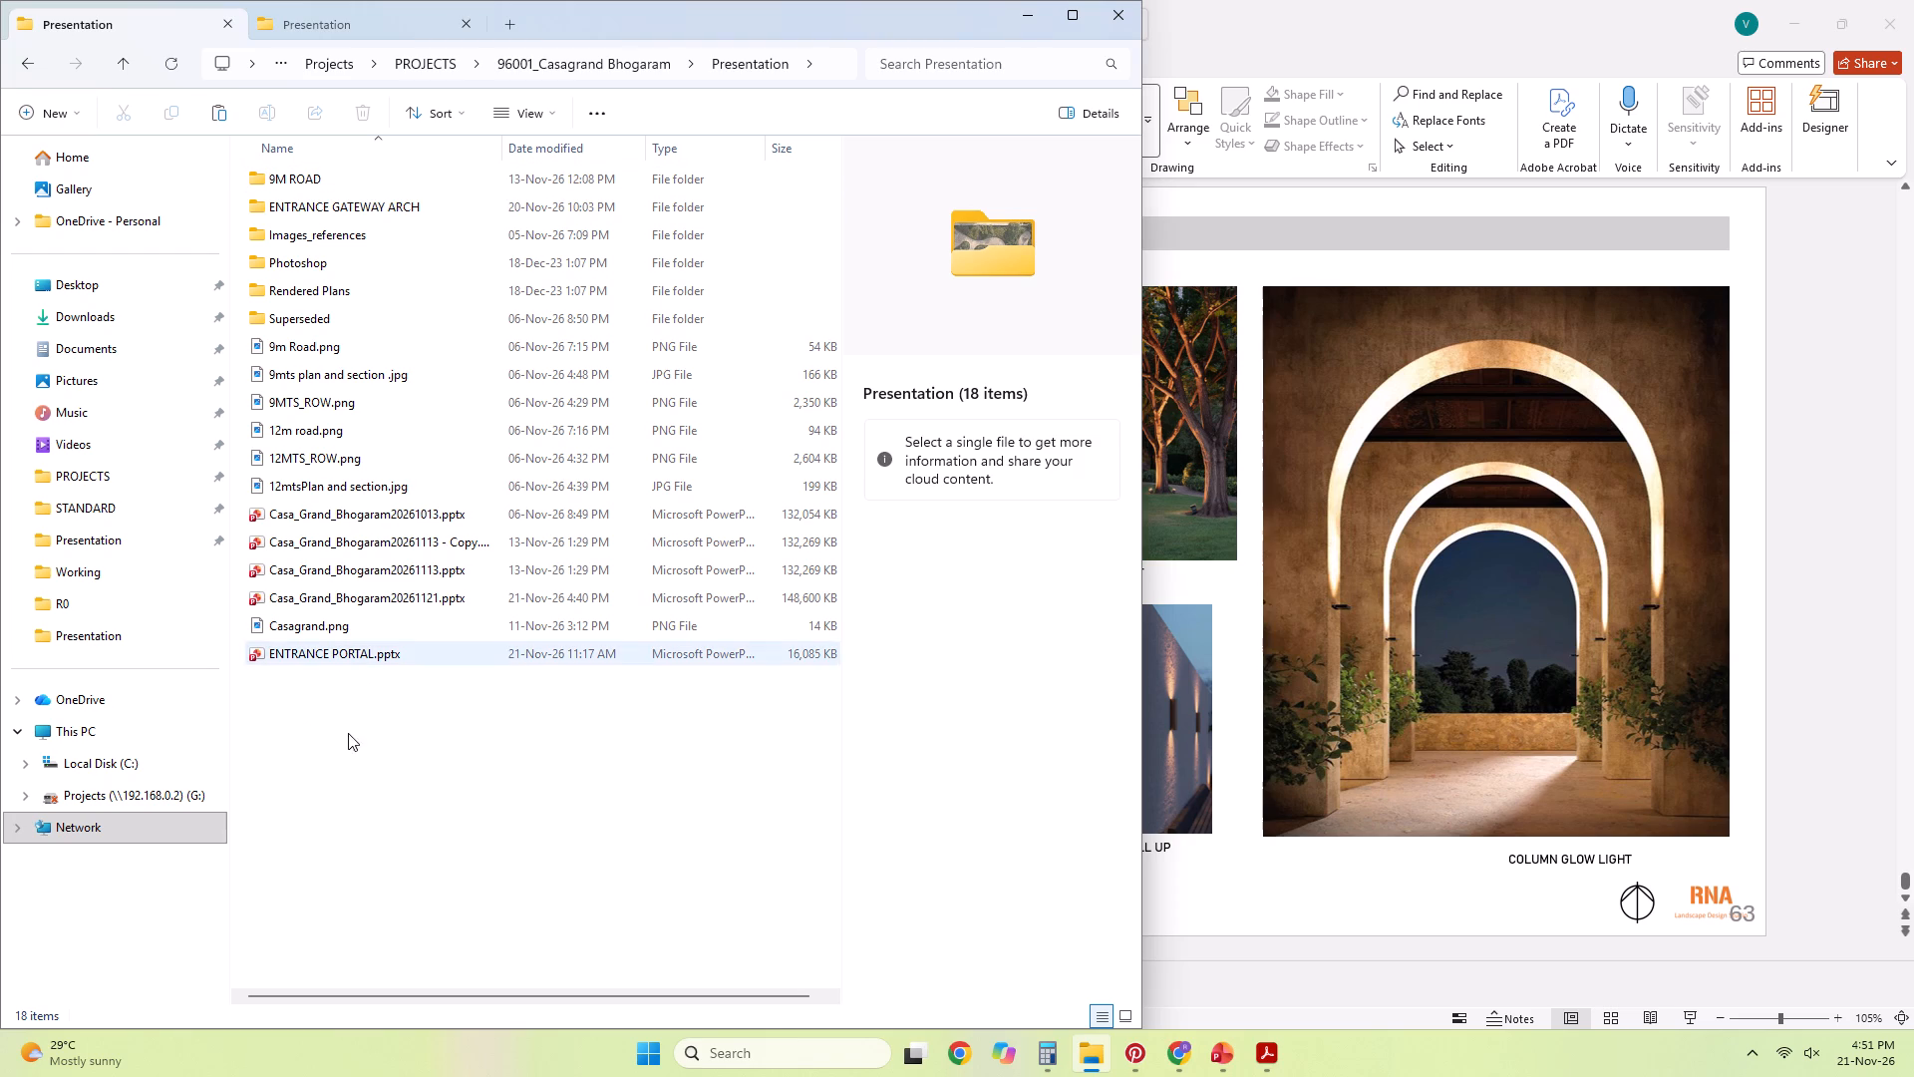
right_click(348, 733)
click(417, 594)
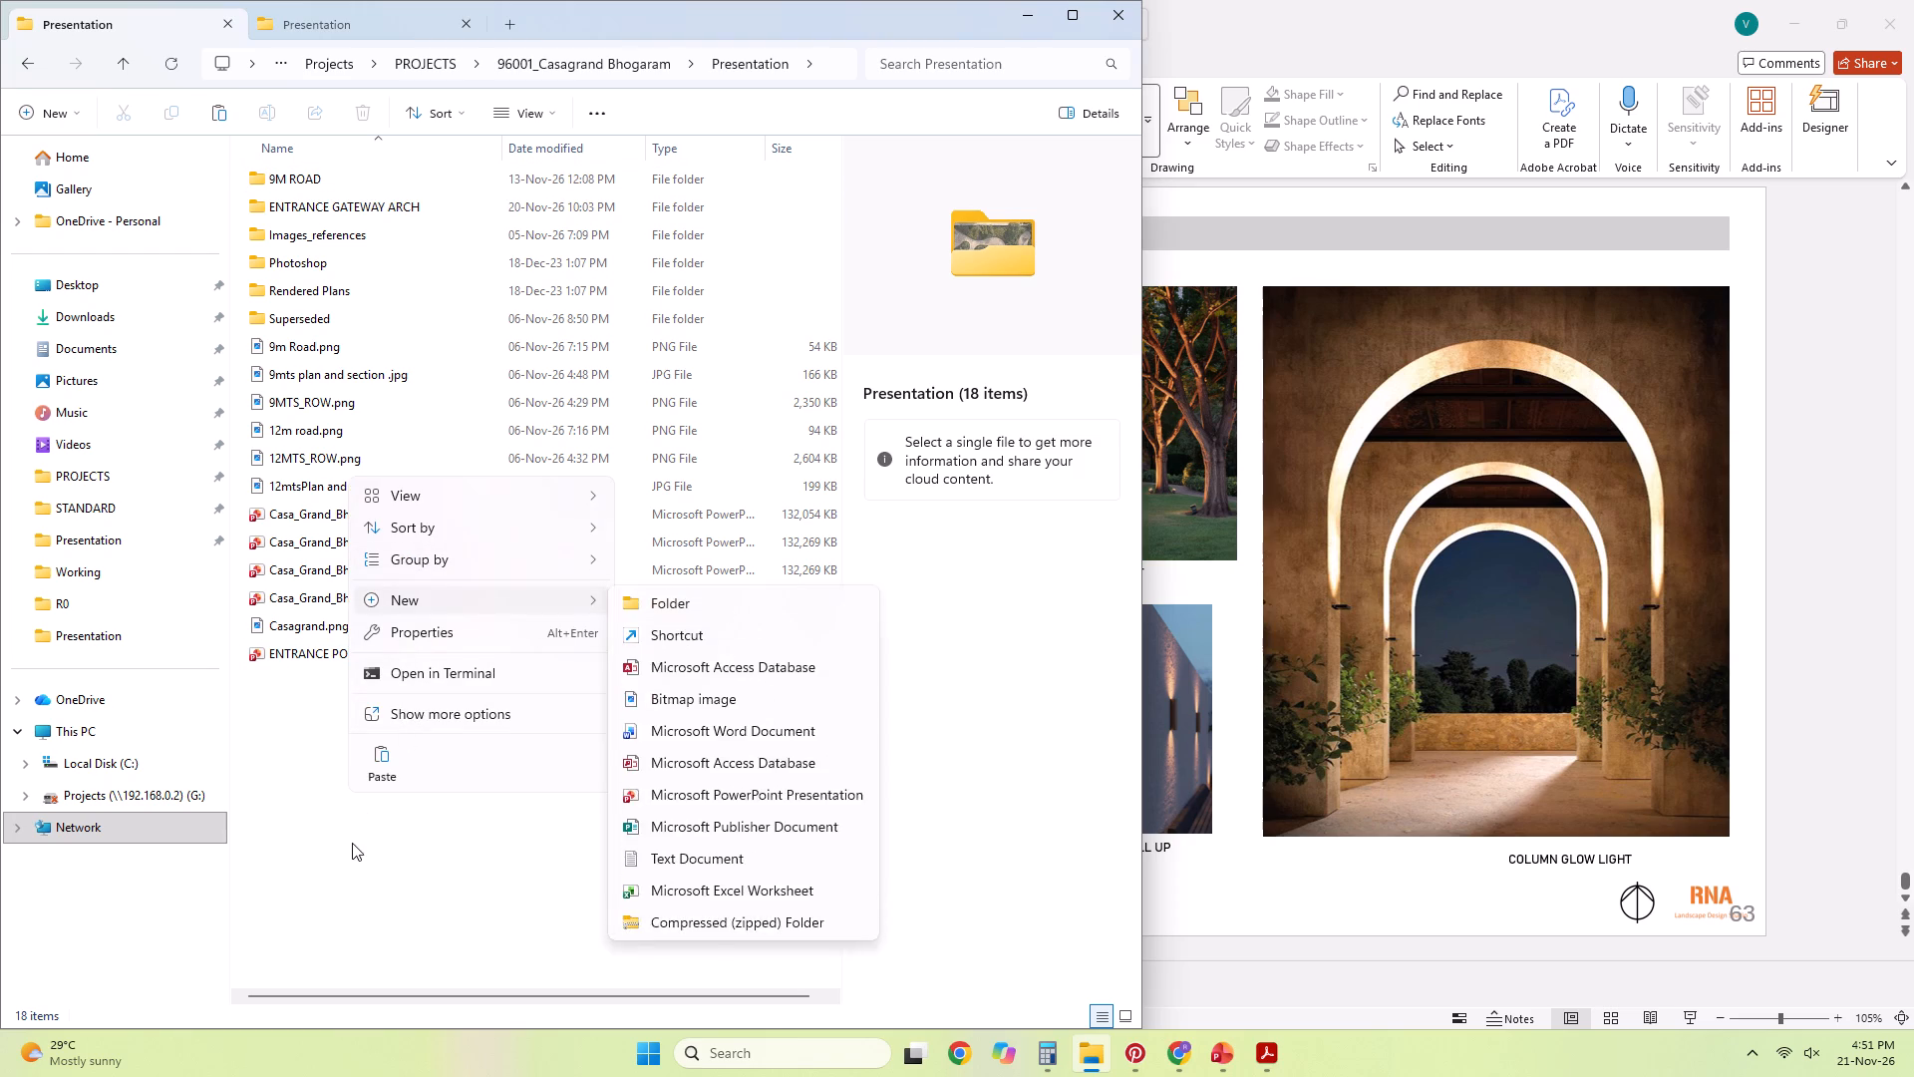
click(441, 599)
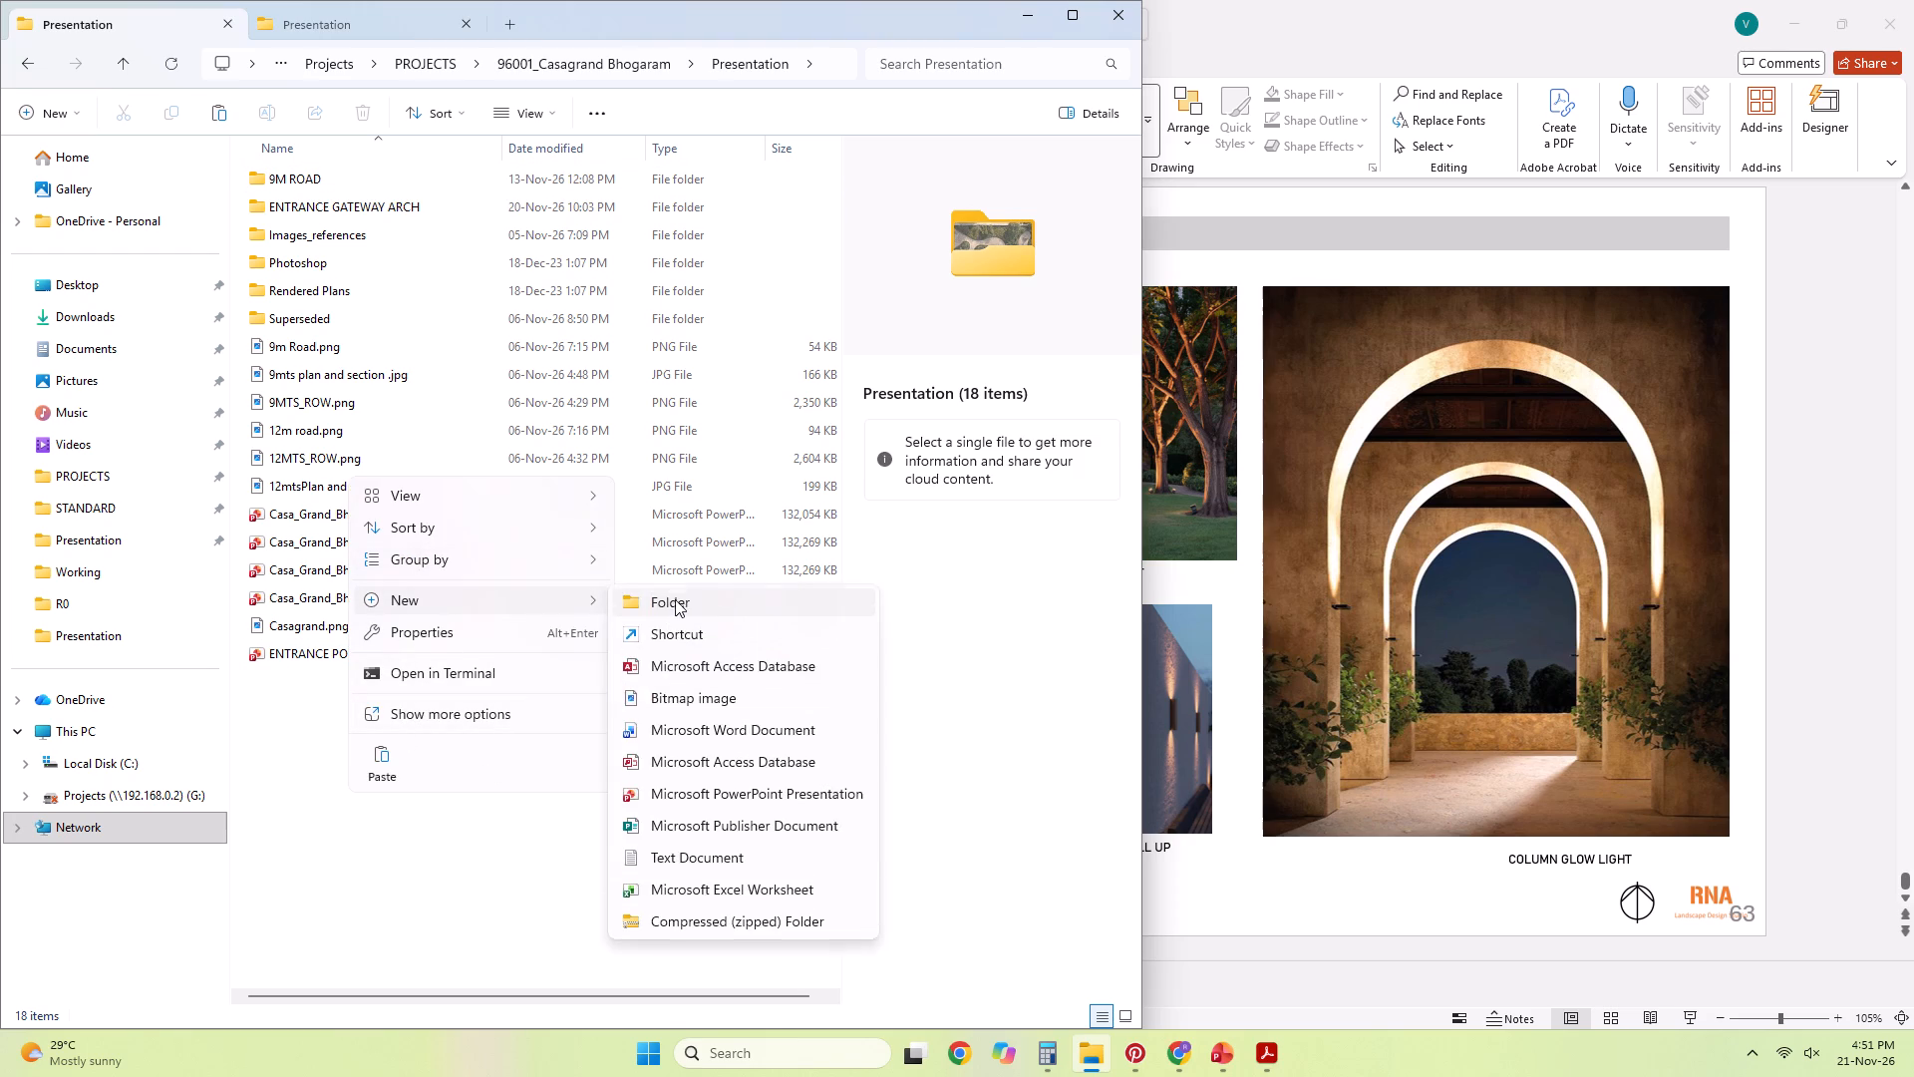
click(679, 598)
click(440, 832)
Paste the six cut JPG images into the new folder.
double_click(366, 689)
right_click(387, 724)
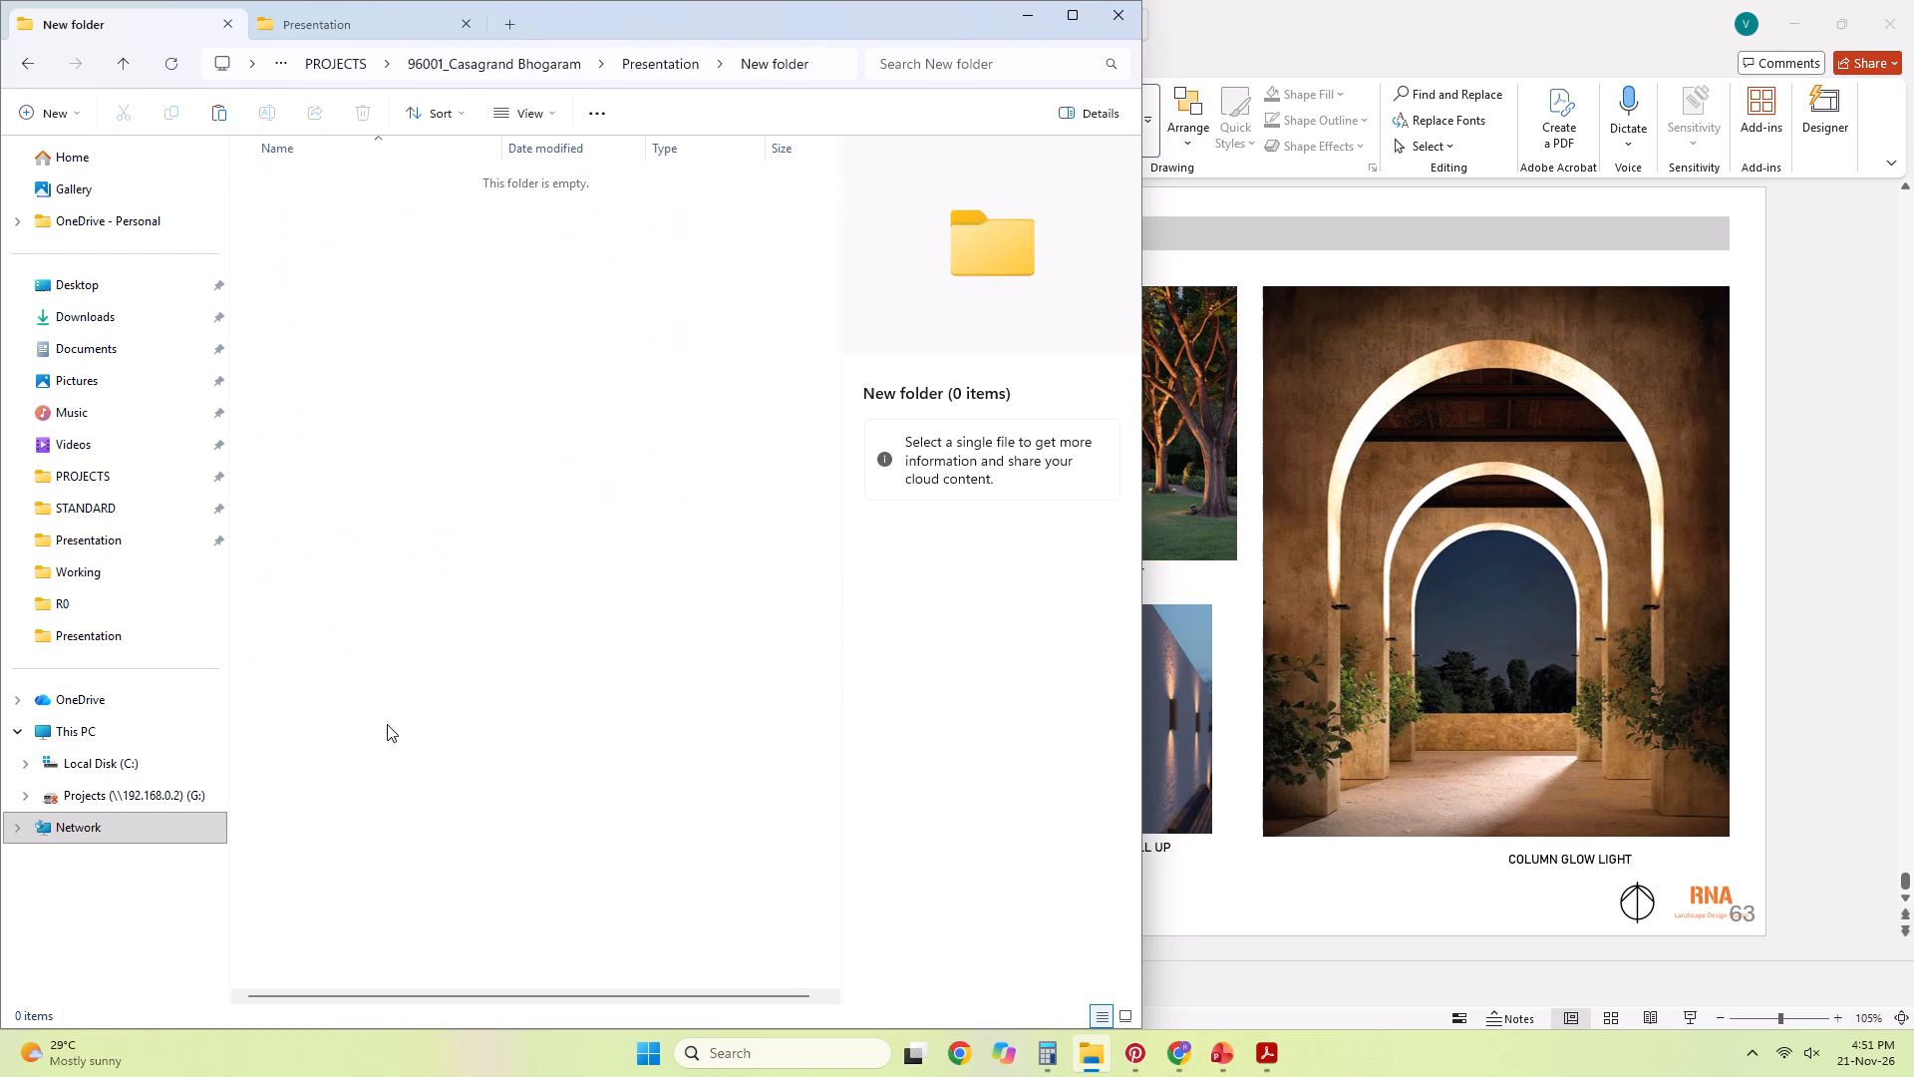
click(416, 754)
click(476, 402)
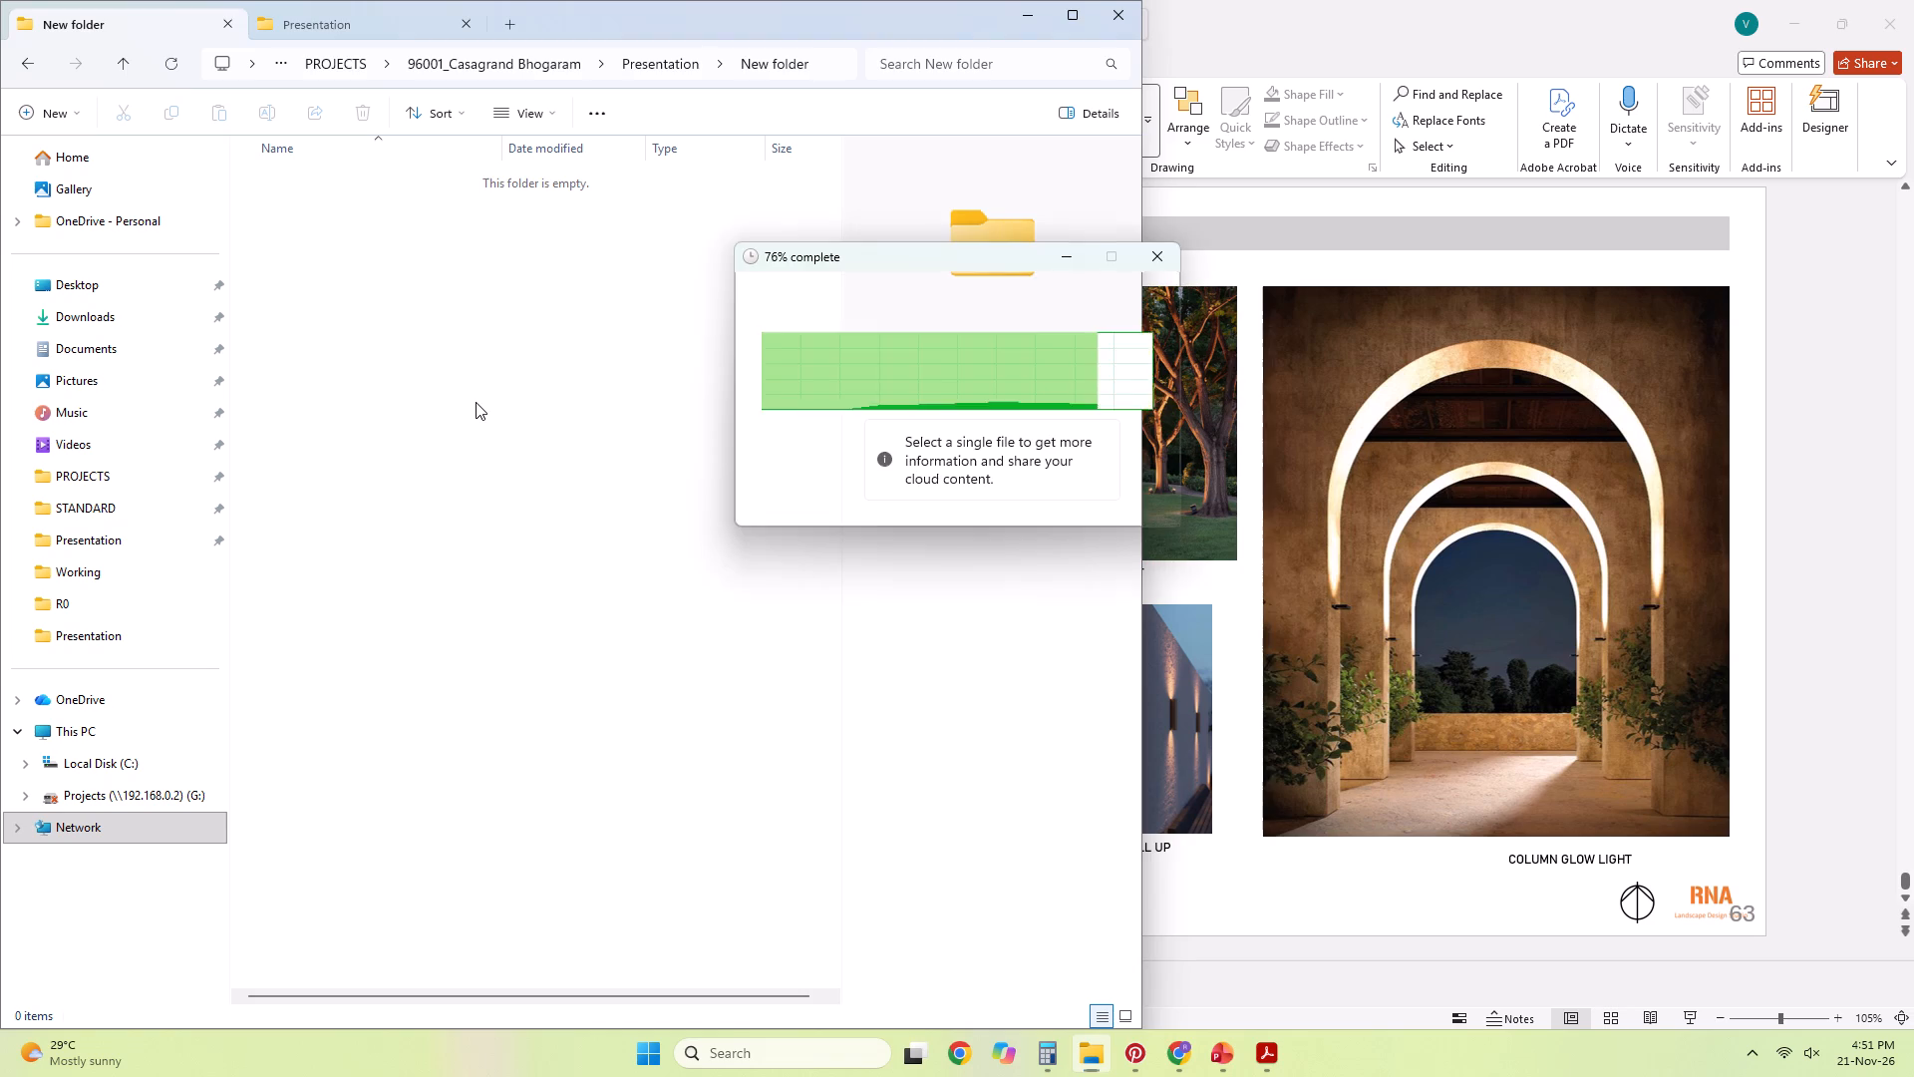
click(472, 507)
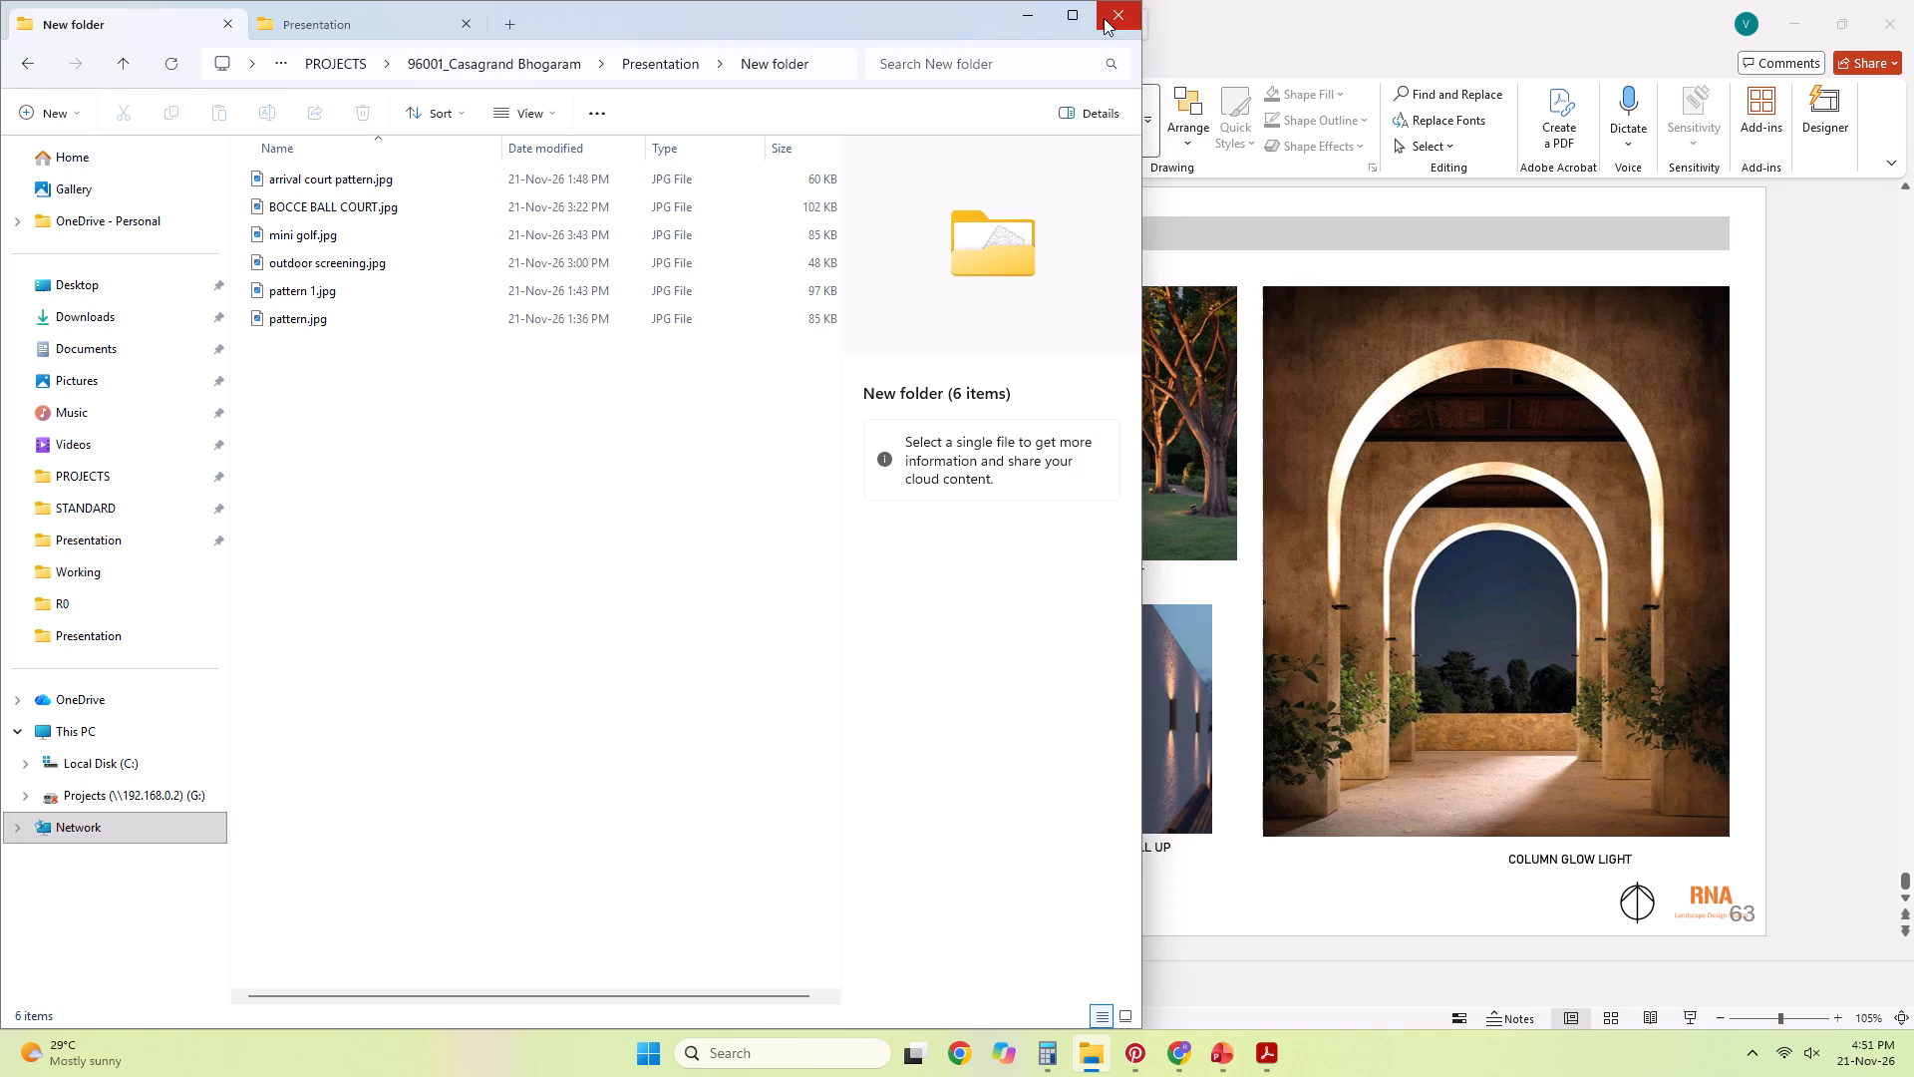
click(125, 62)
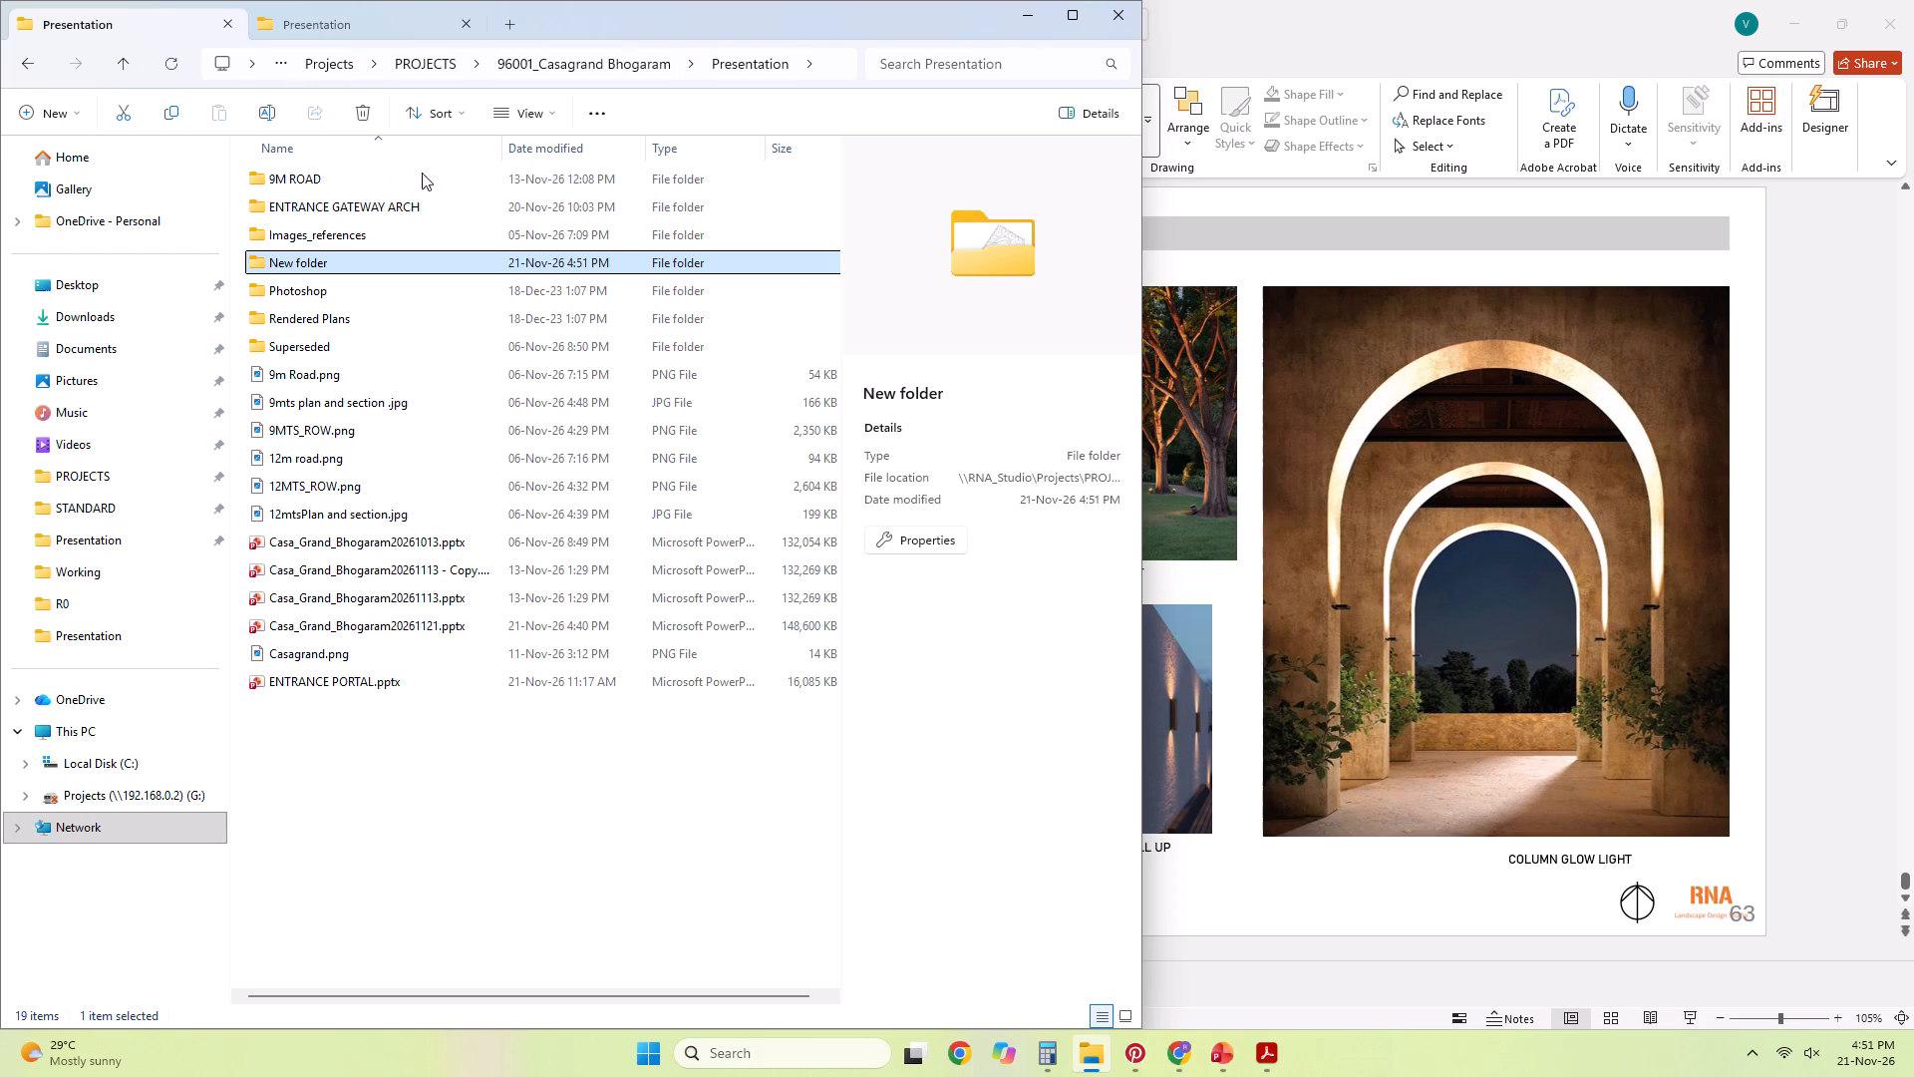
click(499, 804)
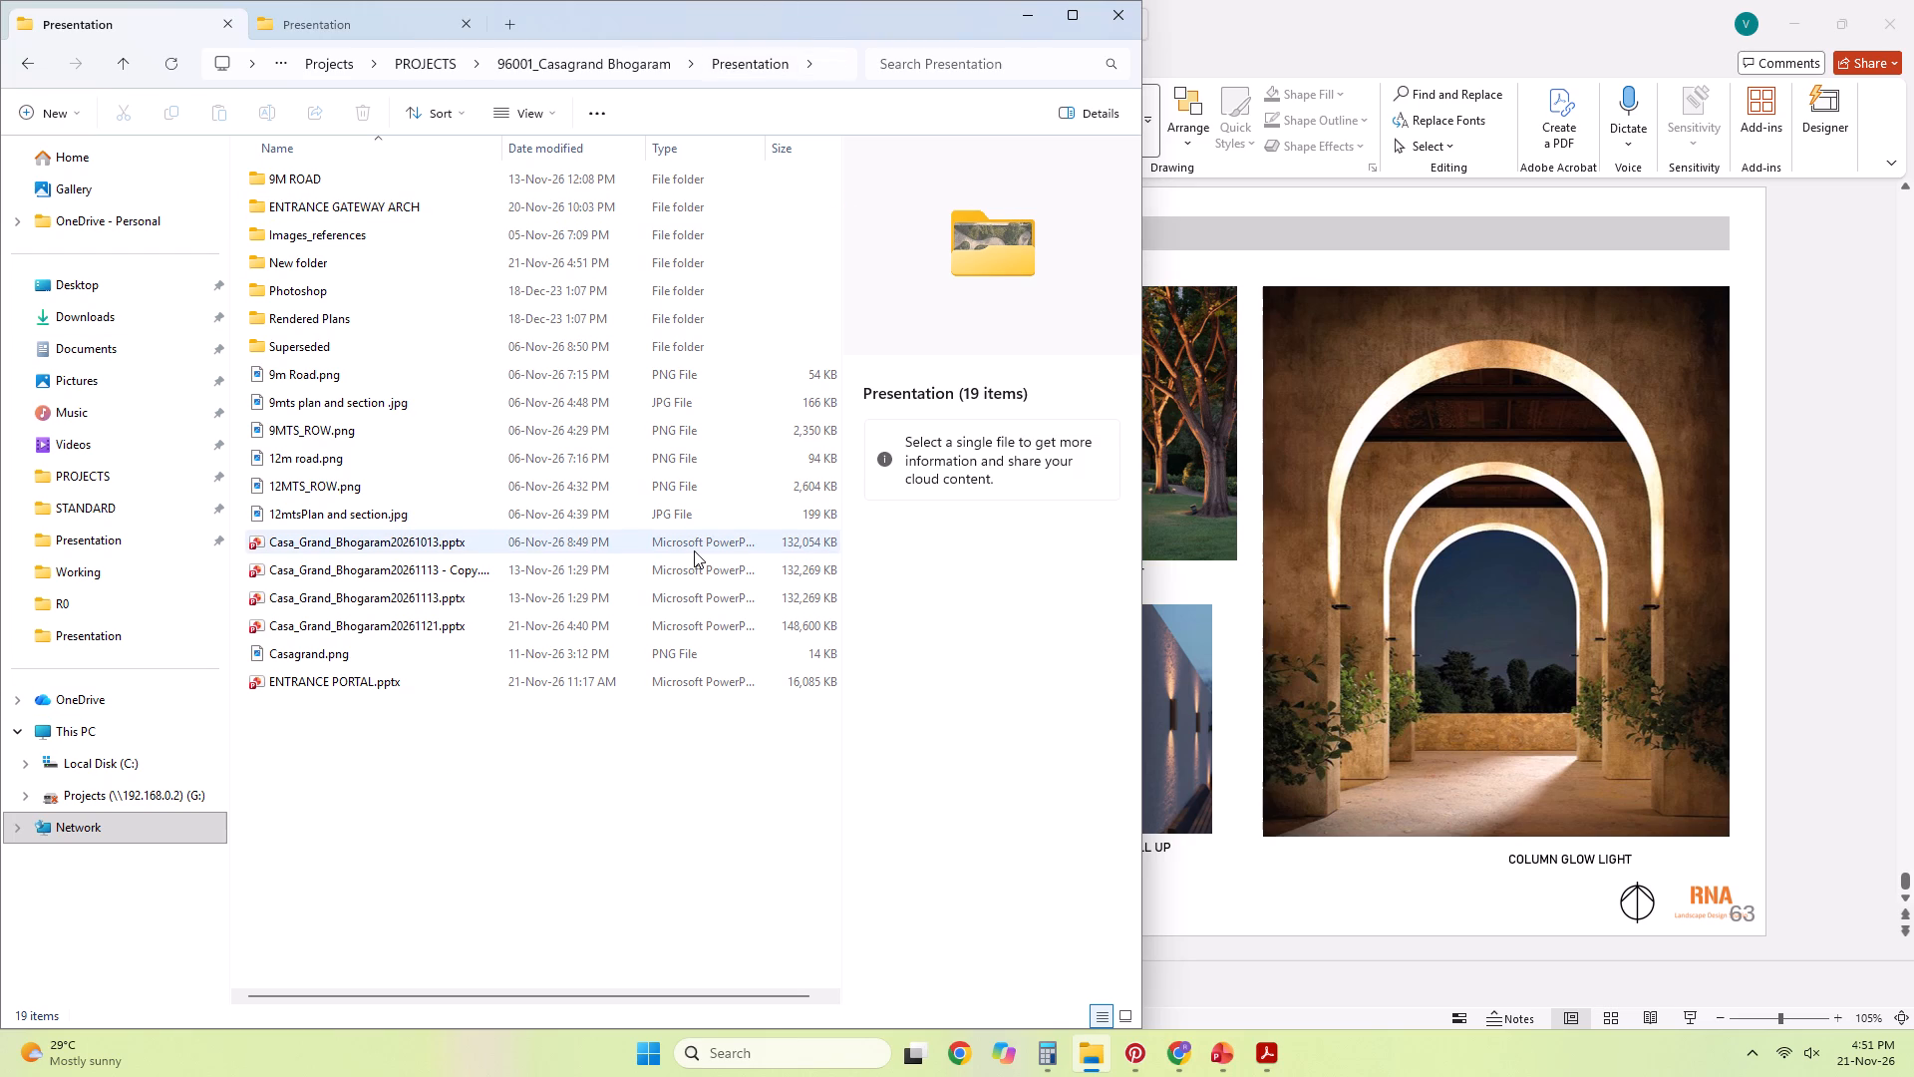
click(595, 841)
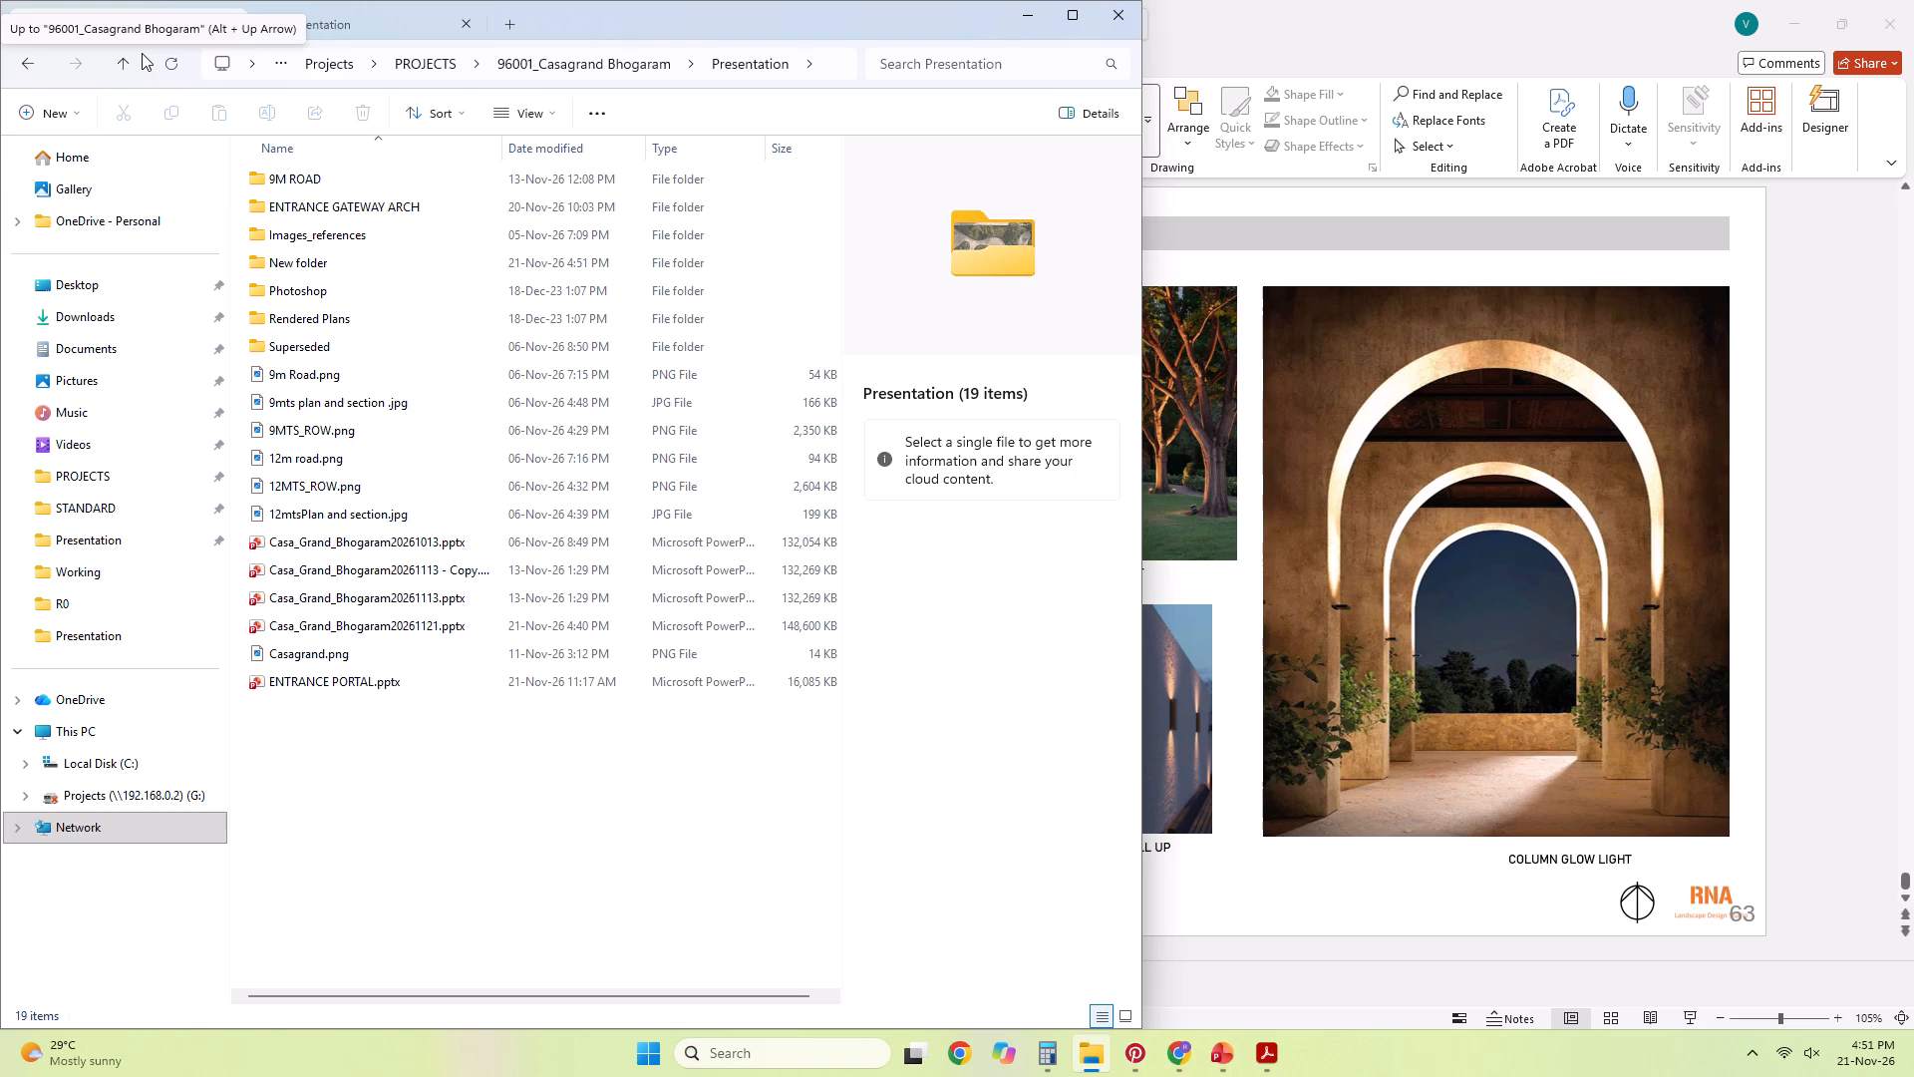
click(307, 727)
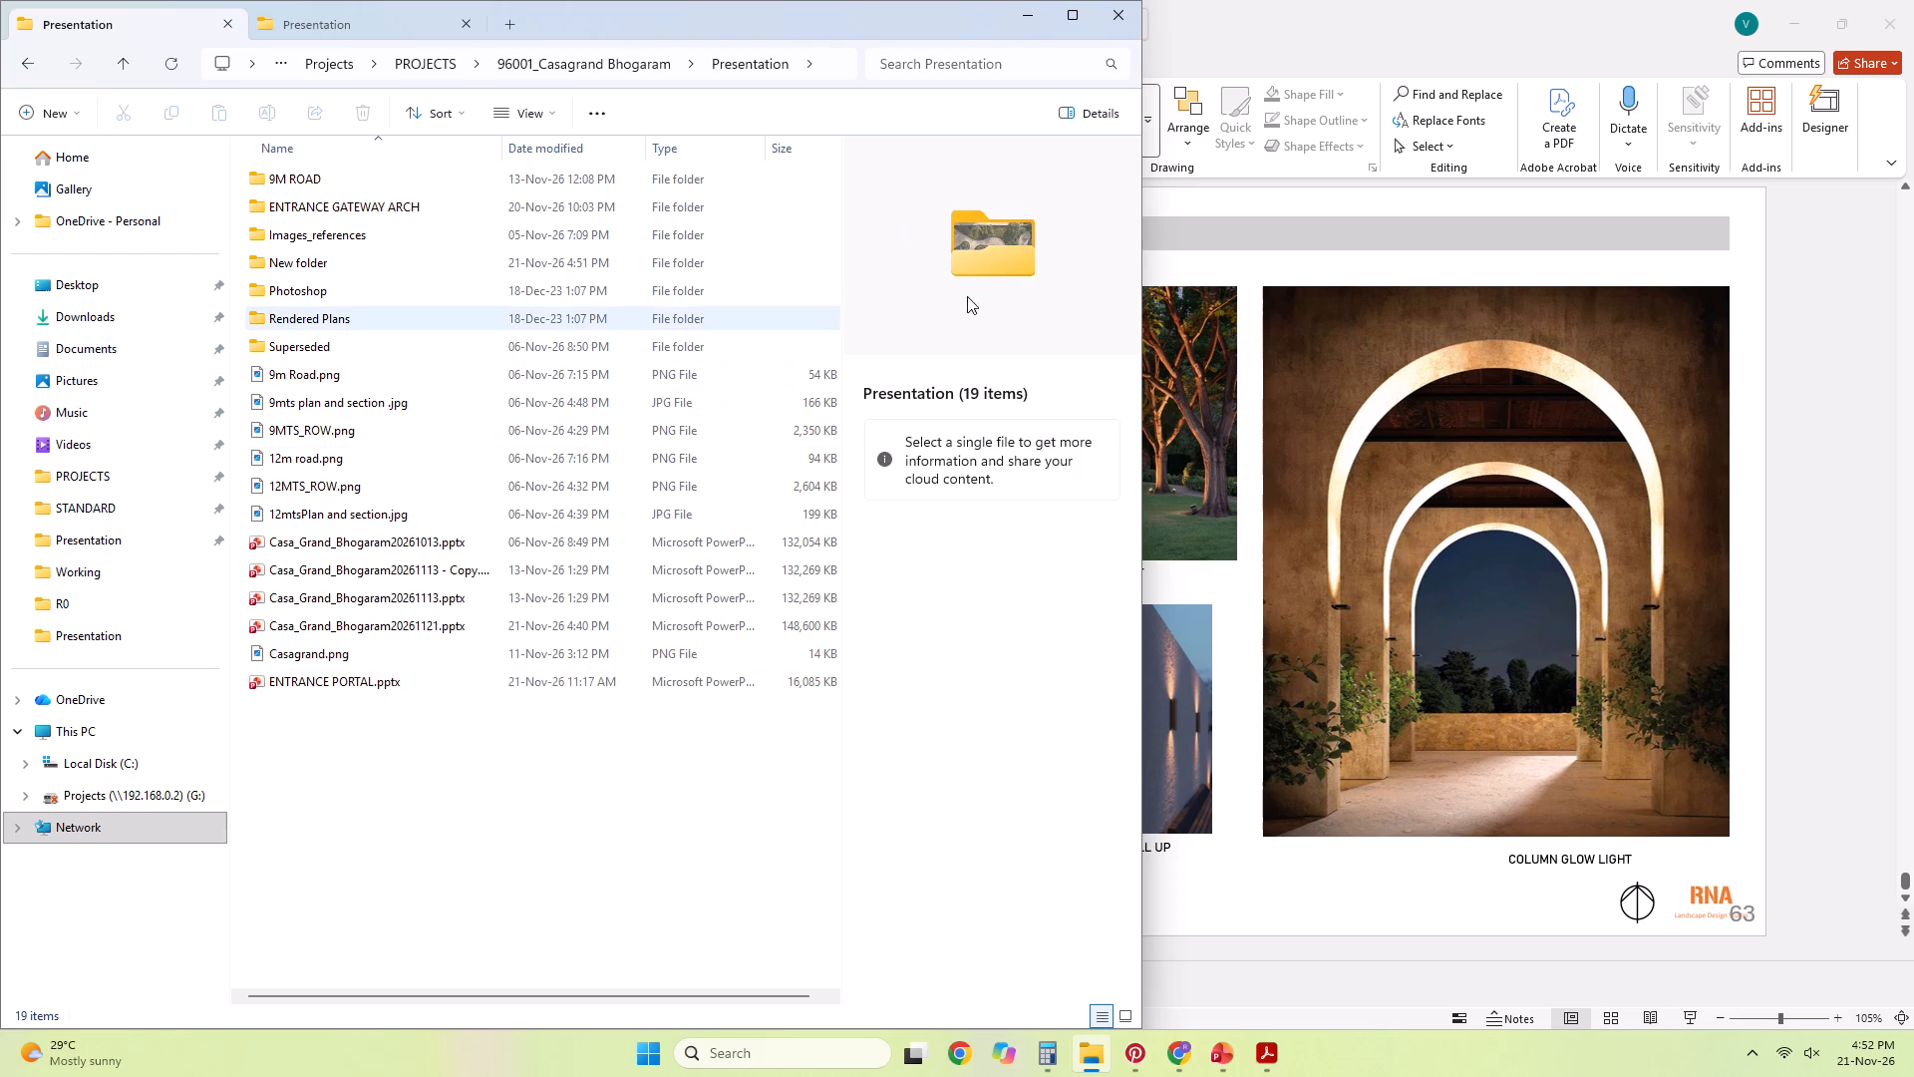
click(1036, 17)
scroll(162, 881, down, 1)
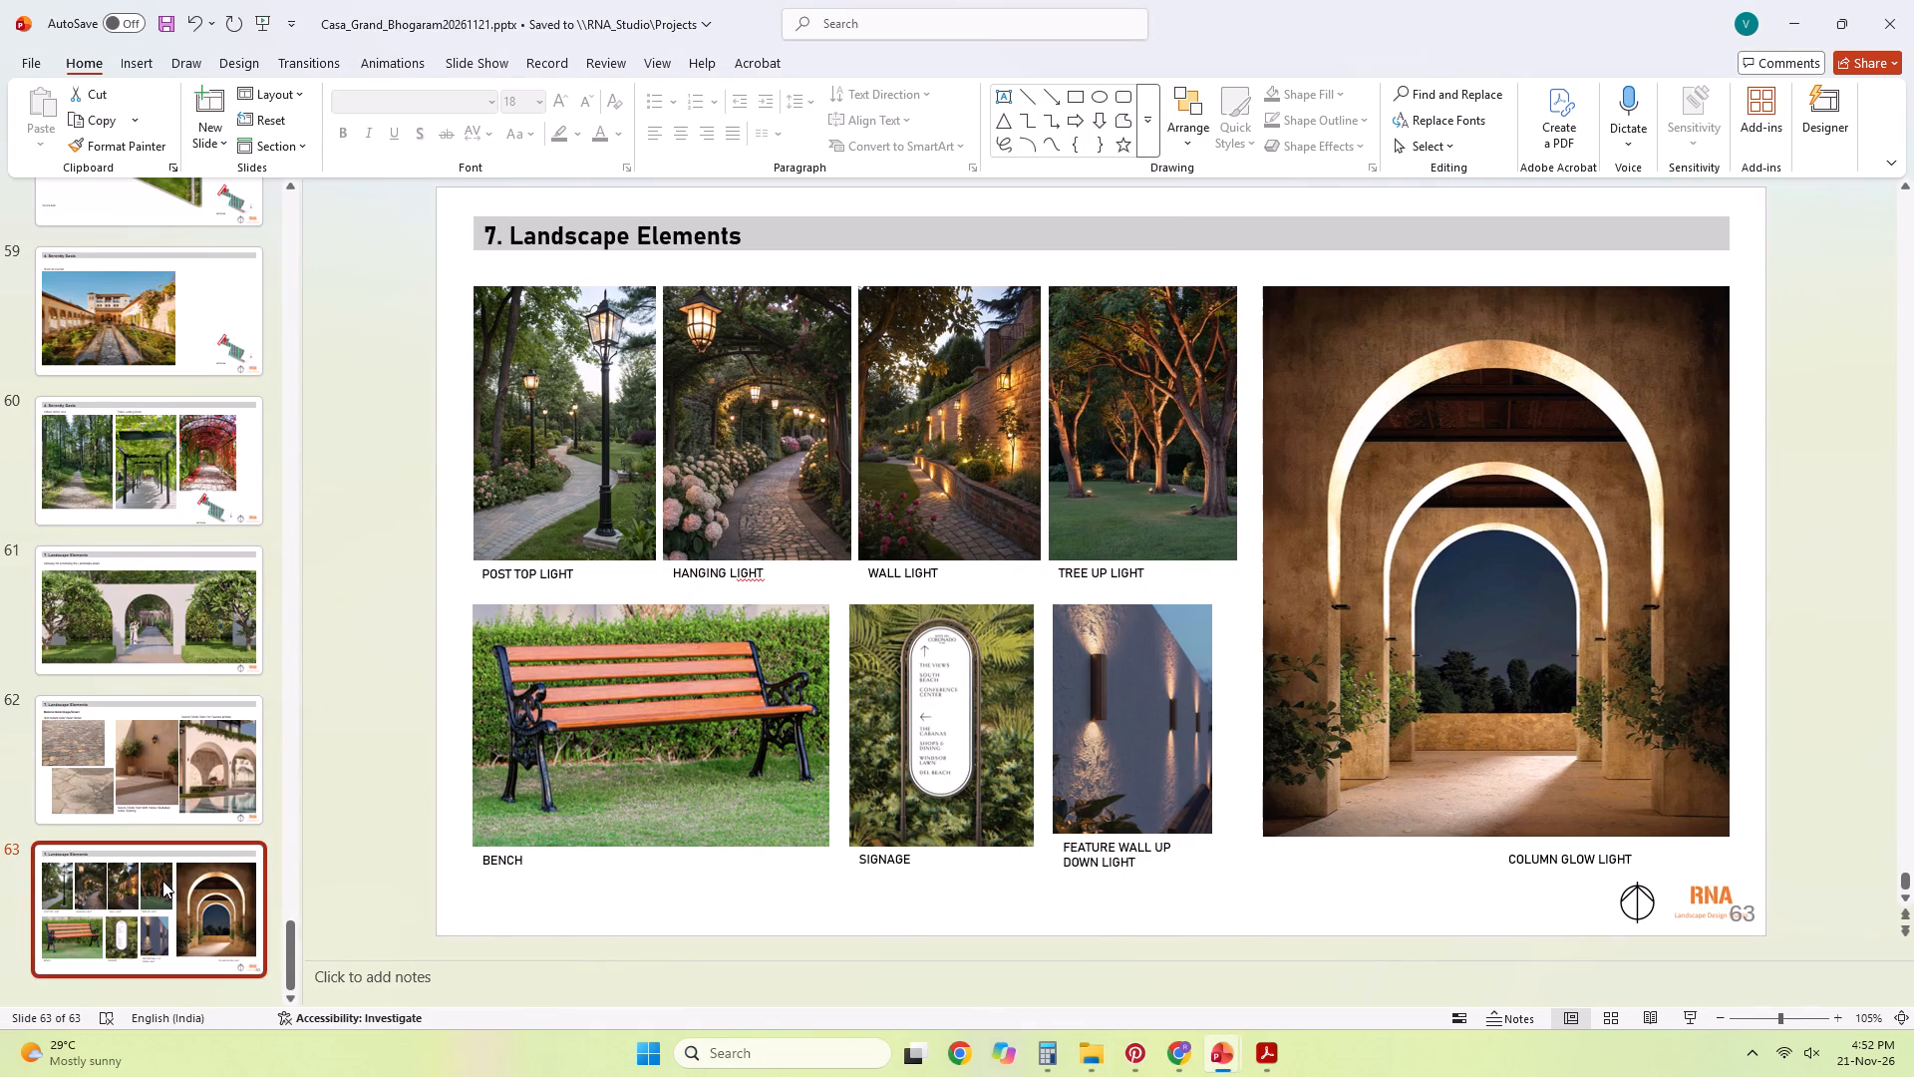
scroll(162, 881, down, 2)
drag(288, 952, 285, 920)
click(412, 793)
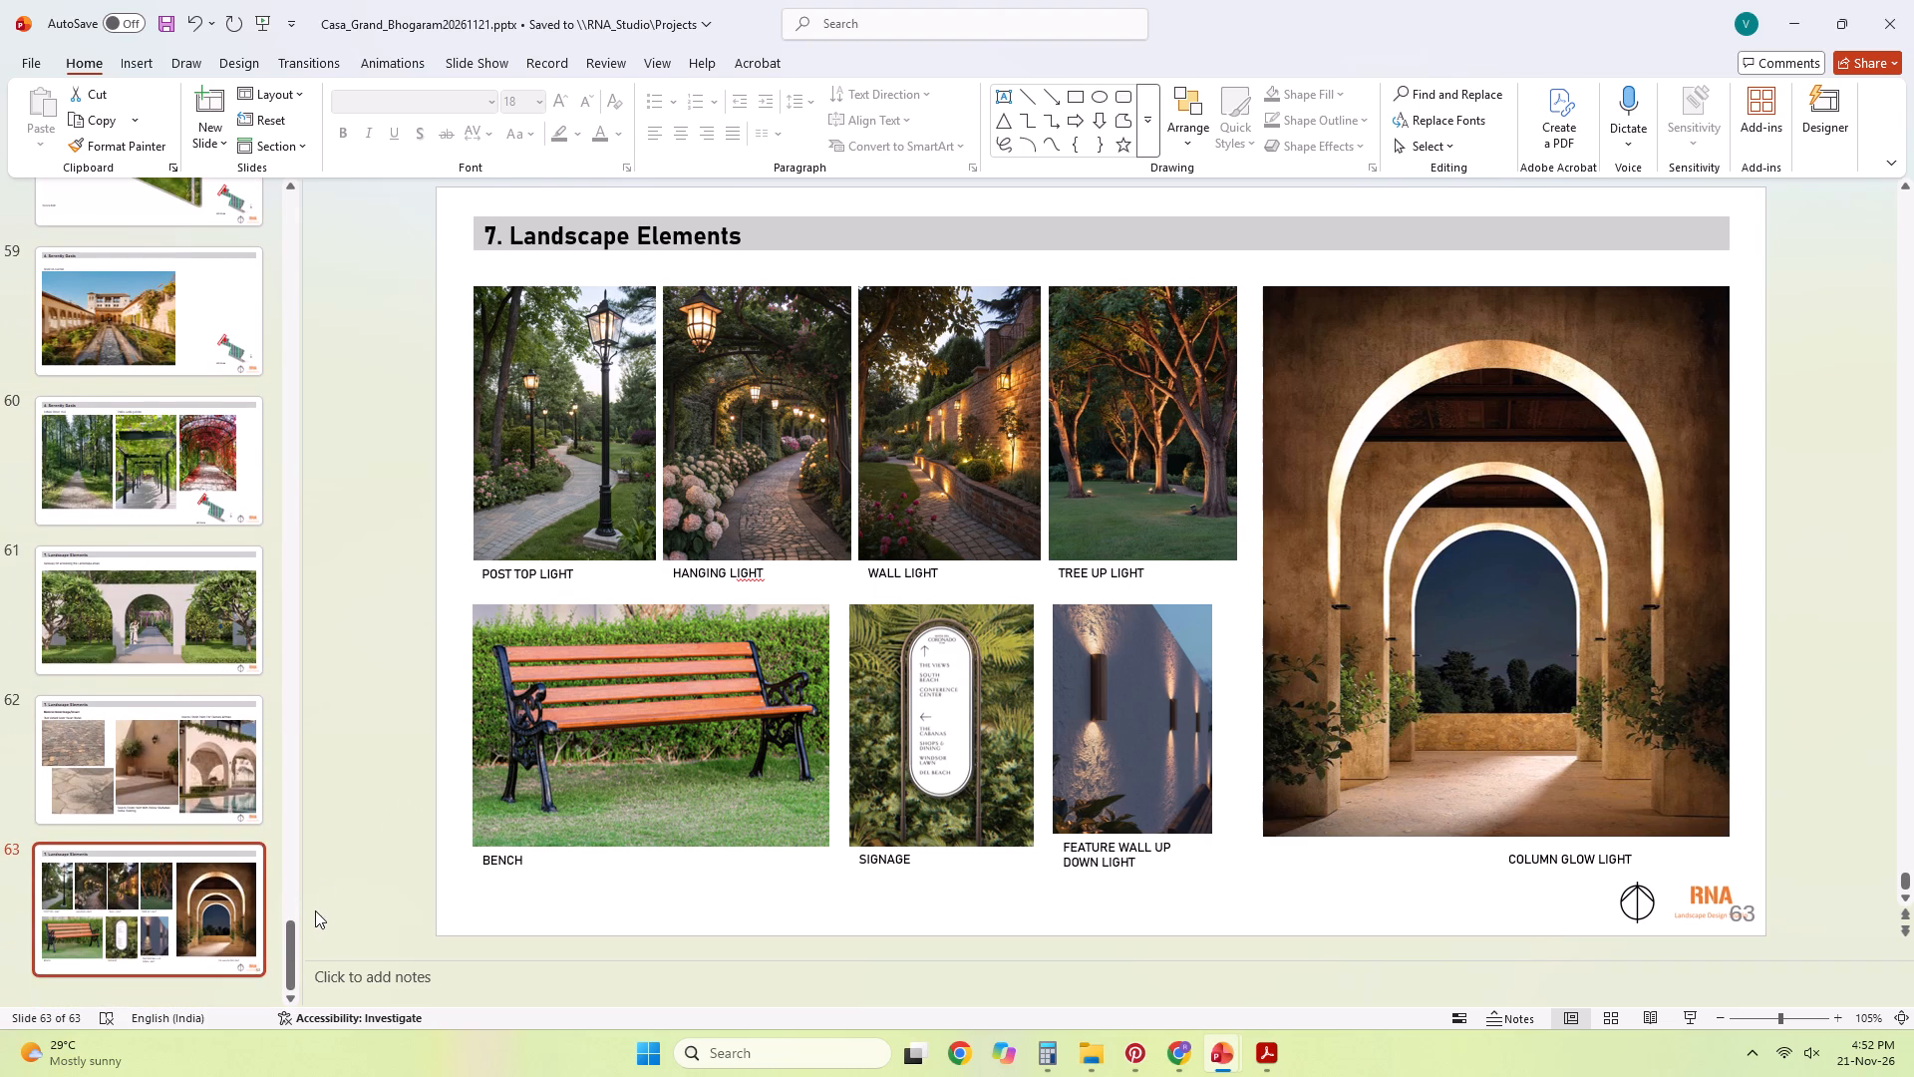
Delete the three picture-less slides 8 to 10, from Security cabin up to the one before the BBQ party zone.
scroll(566, 610, up, 1)
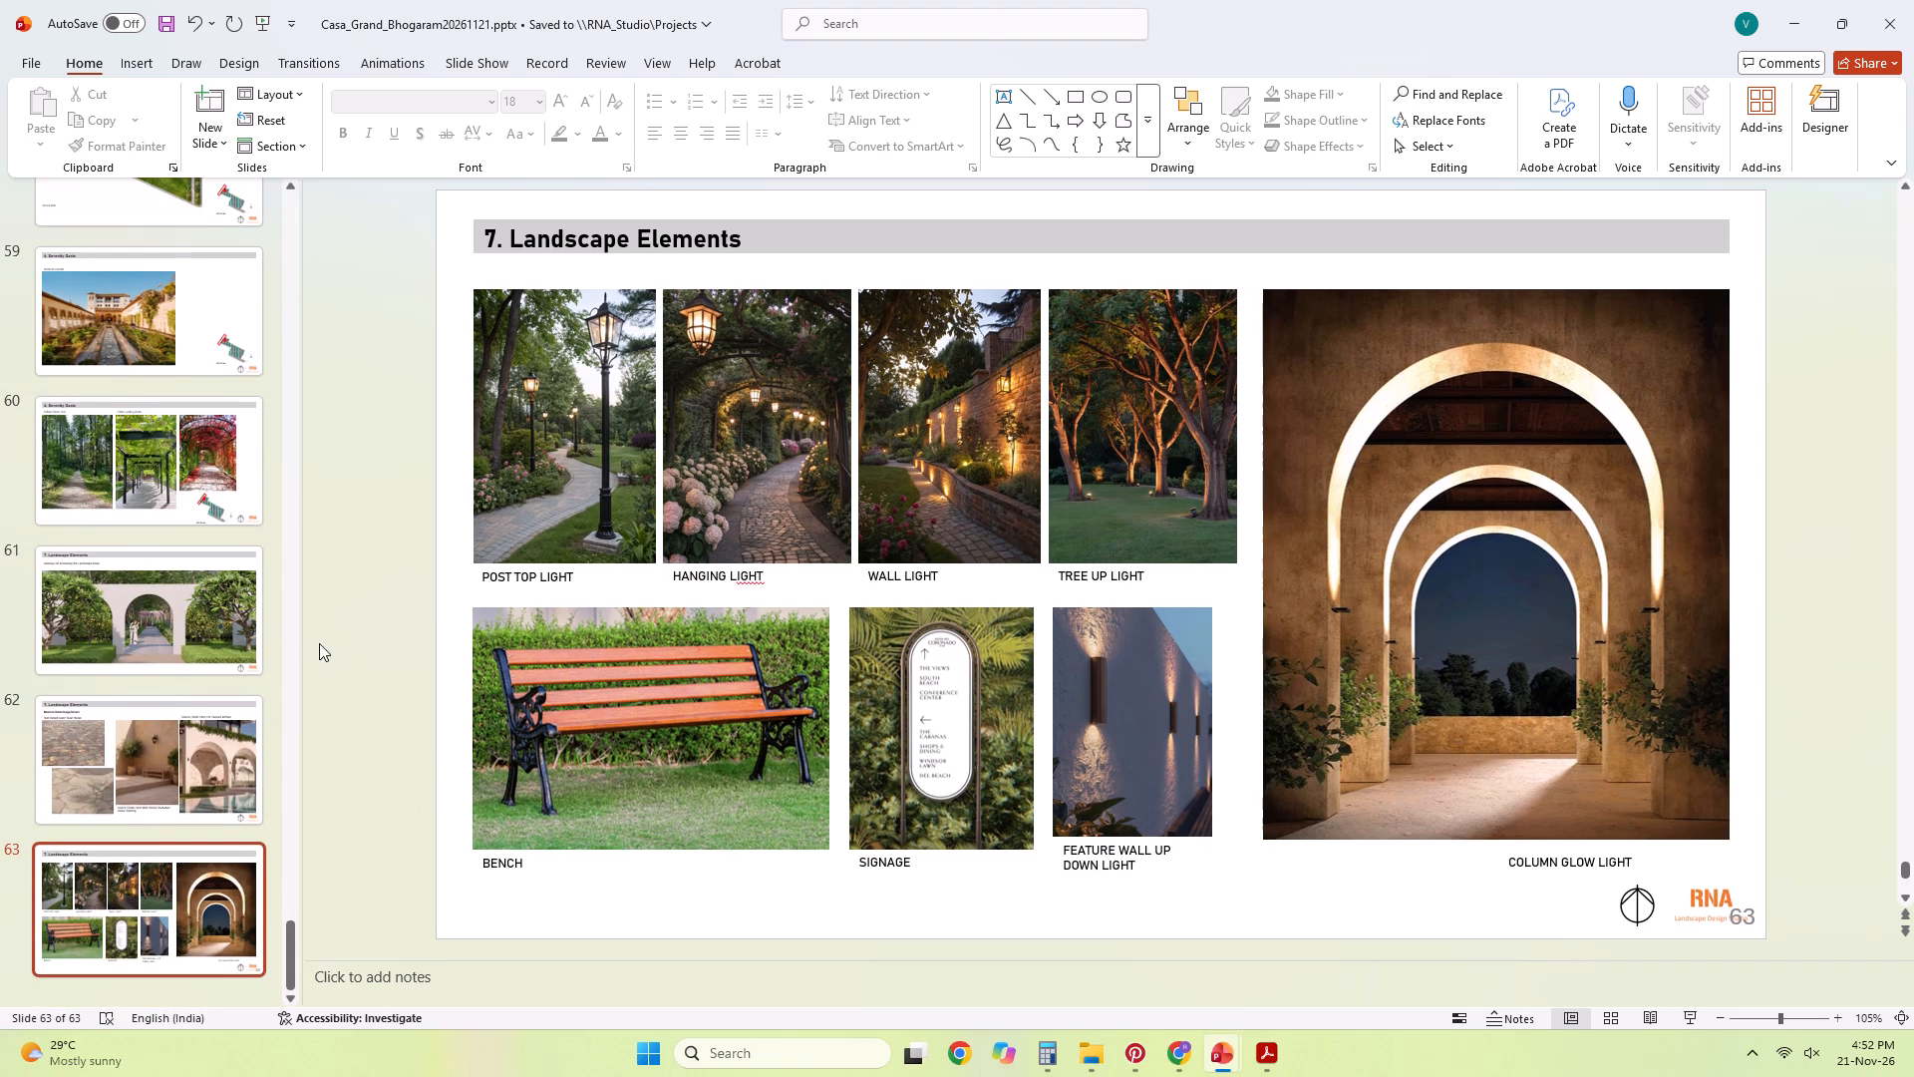
scroll(120, 460, up, 20)
scroll(120, 460, up, 20)
scroll(120, 460, up, 4)
middle_click(155, 471)
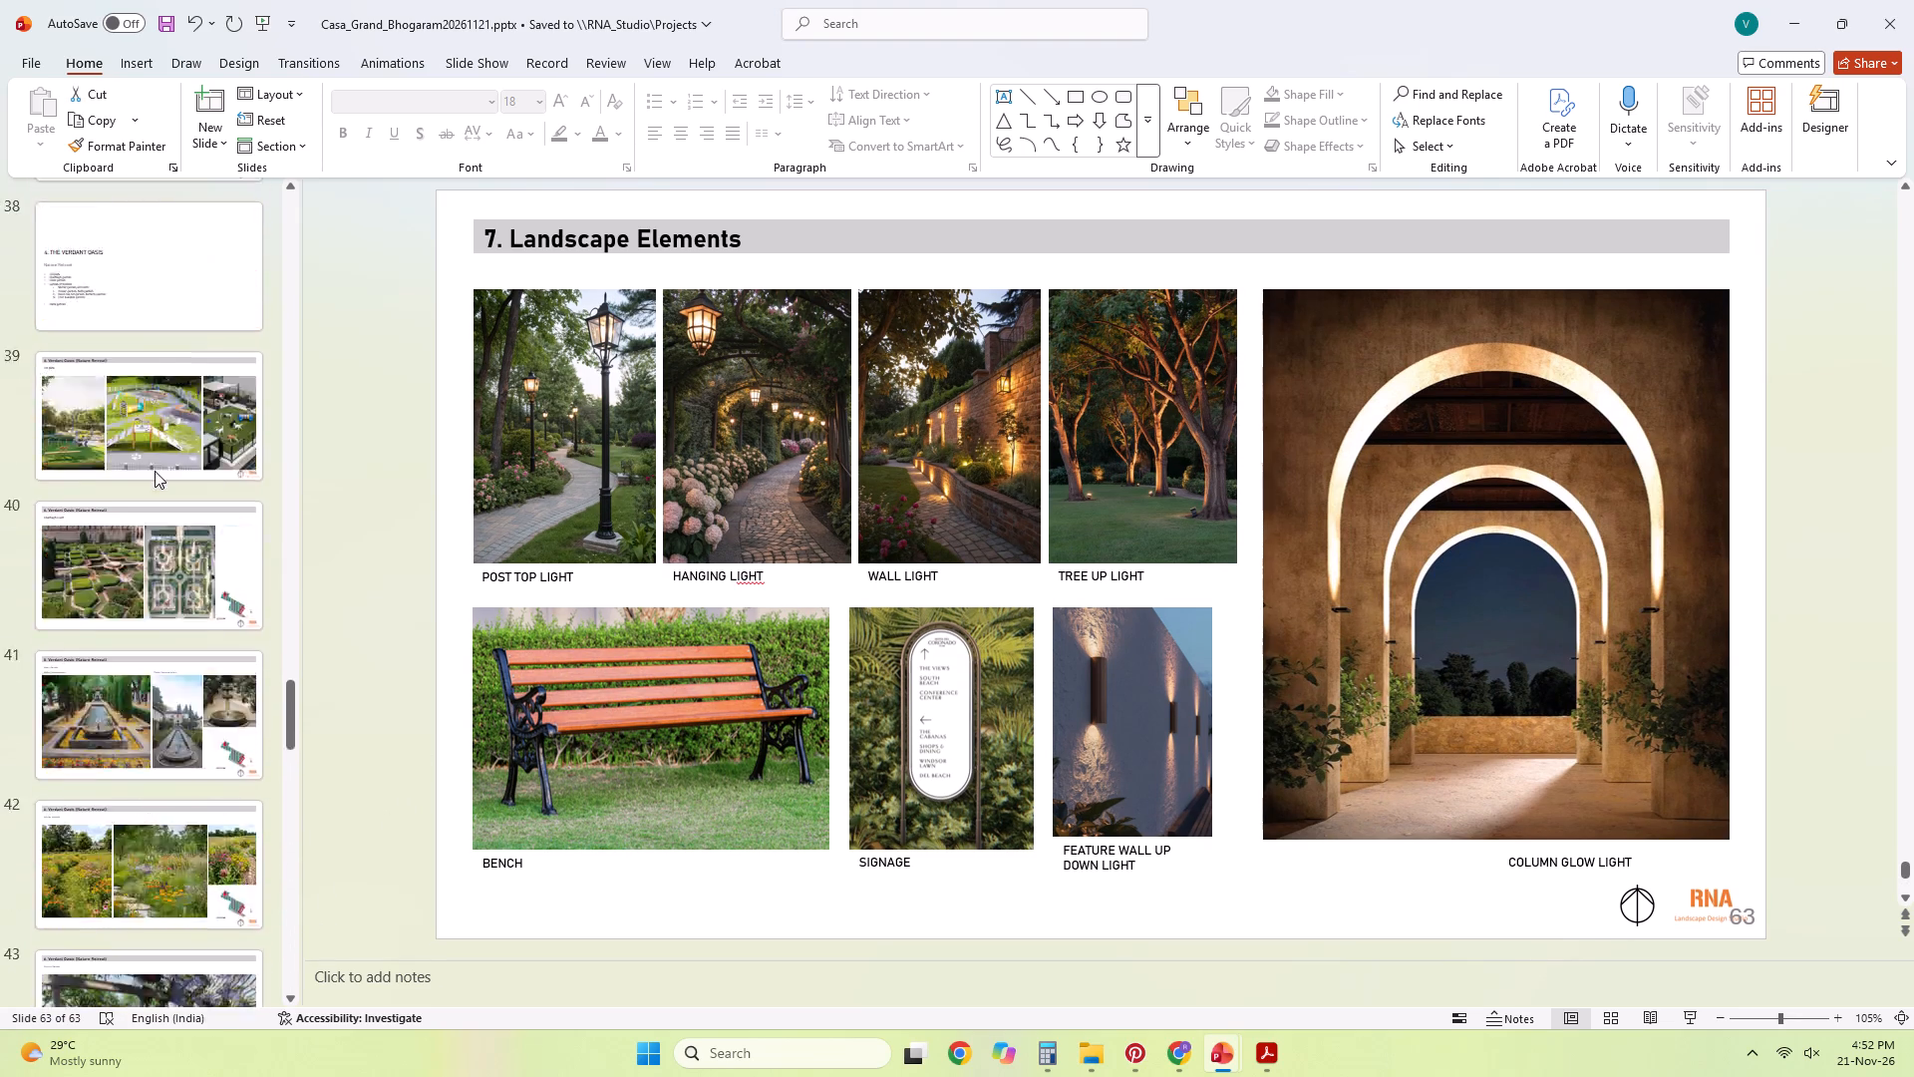
scroll(155, 471, up, 20)
scroll(155, 471, up, 20)
scroll(155, 471, up, 7)
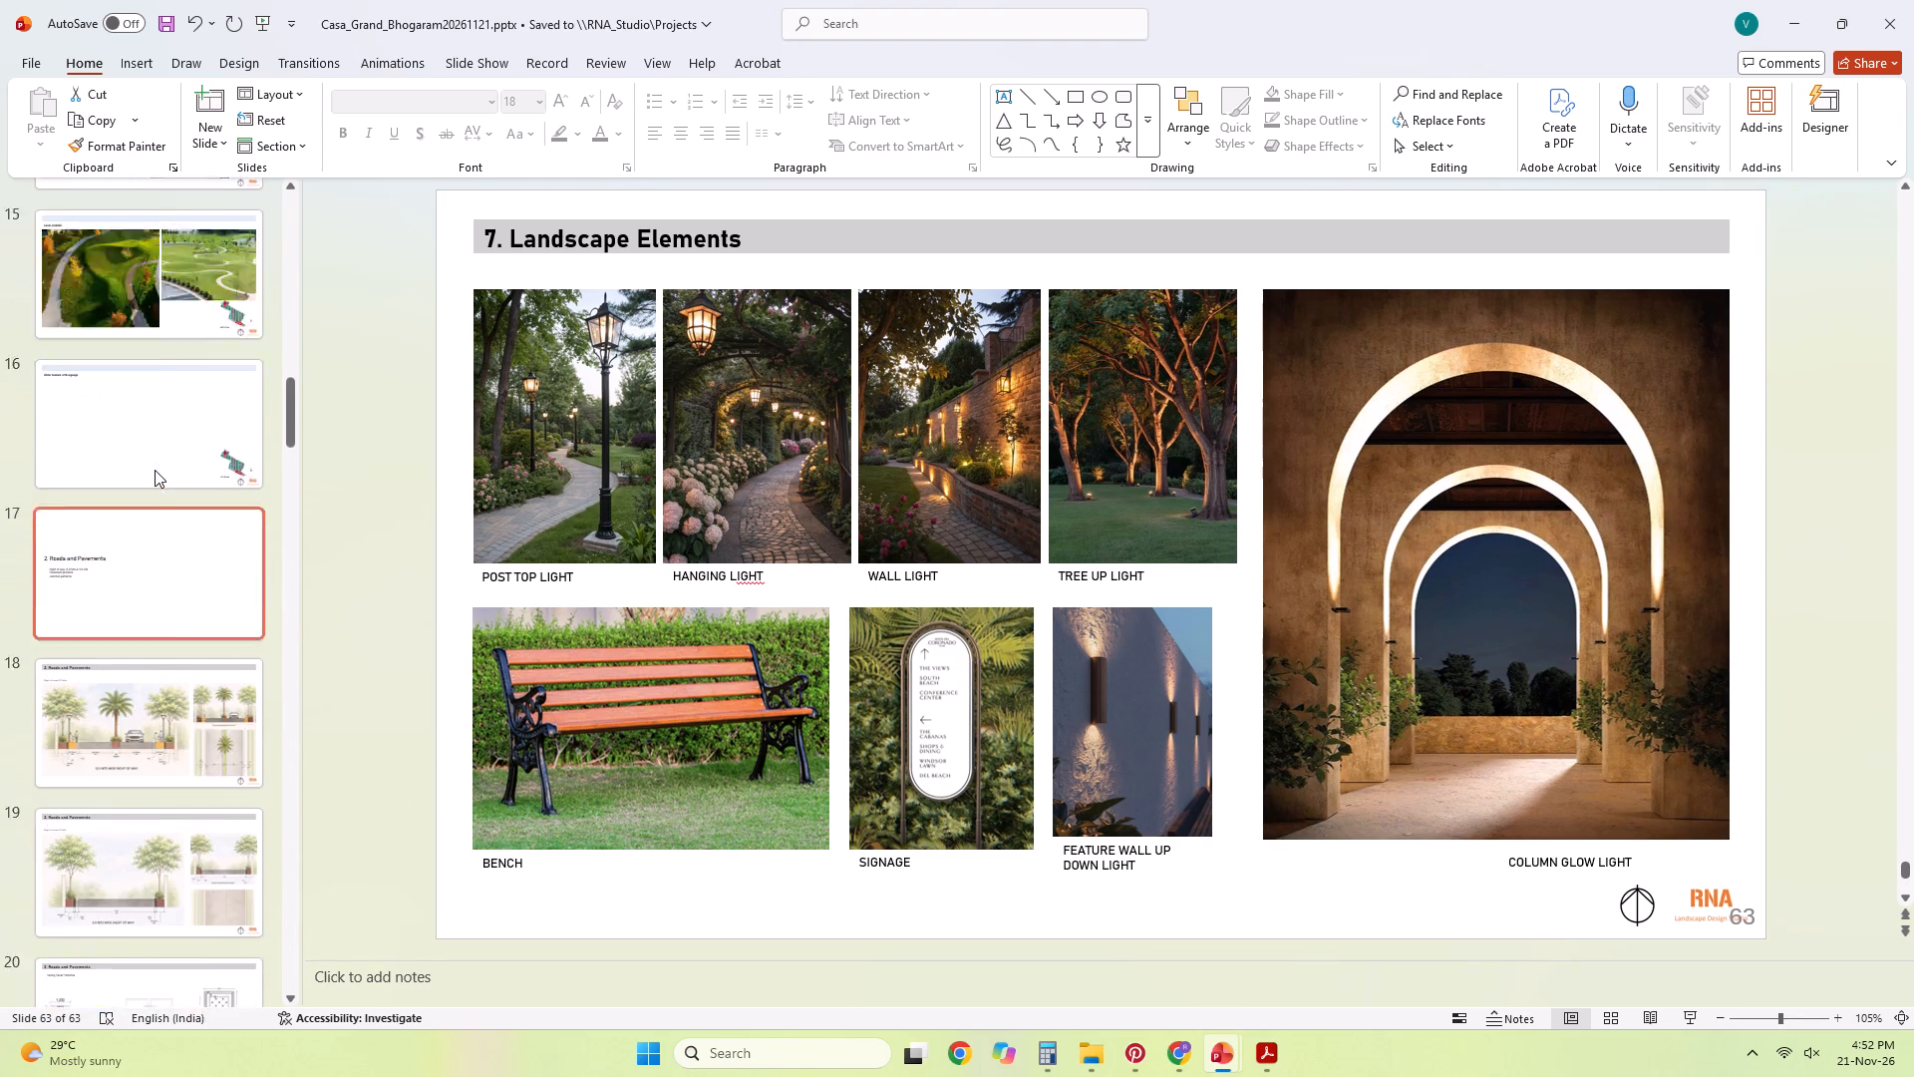
scroll(155, 470, up, 16)
scroll(136, 558, up, 4)
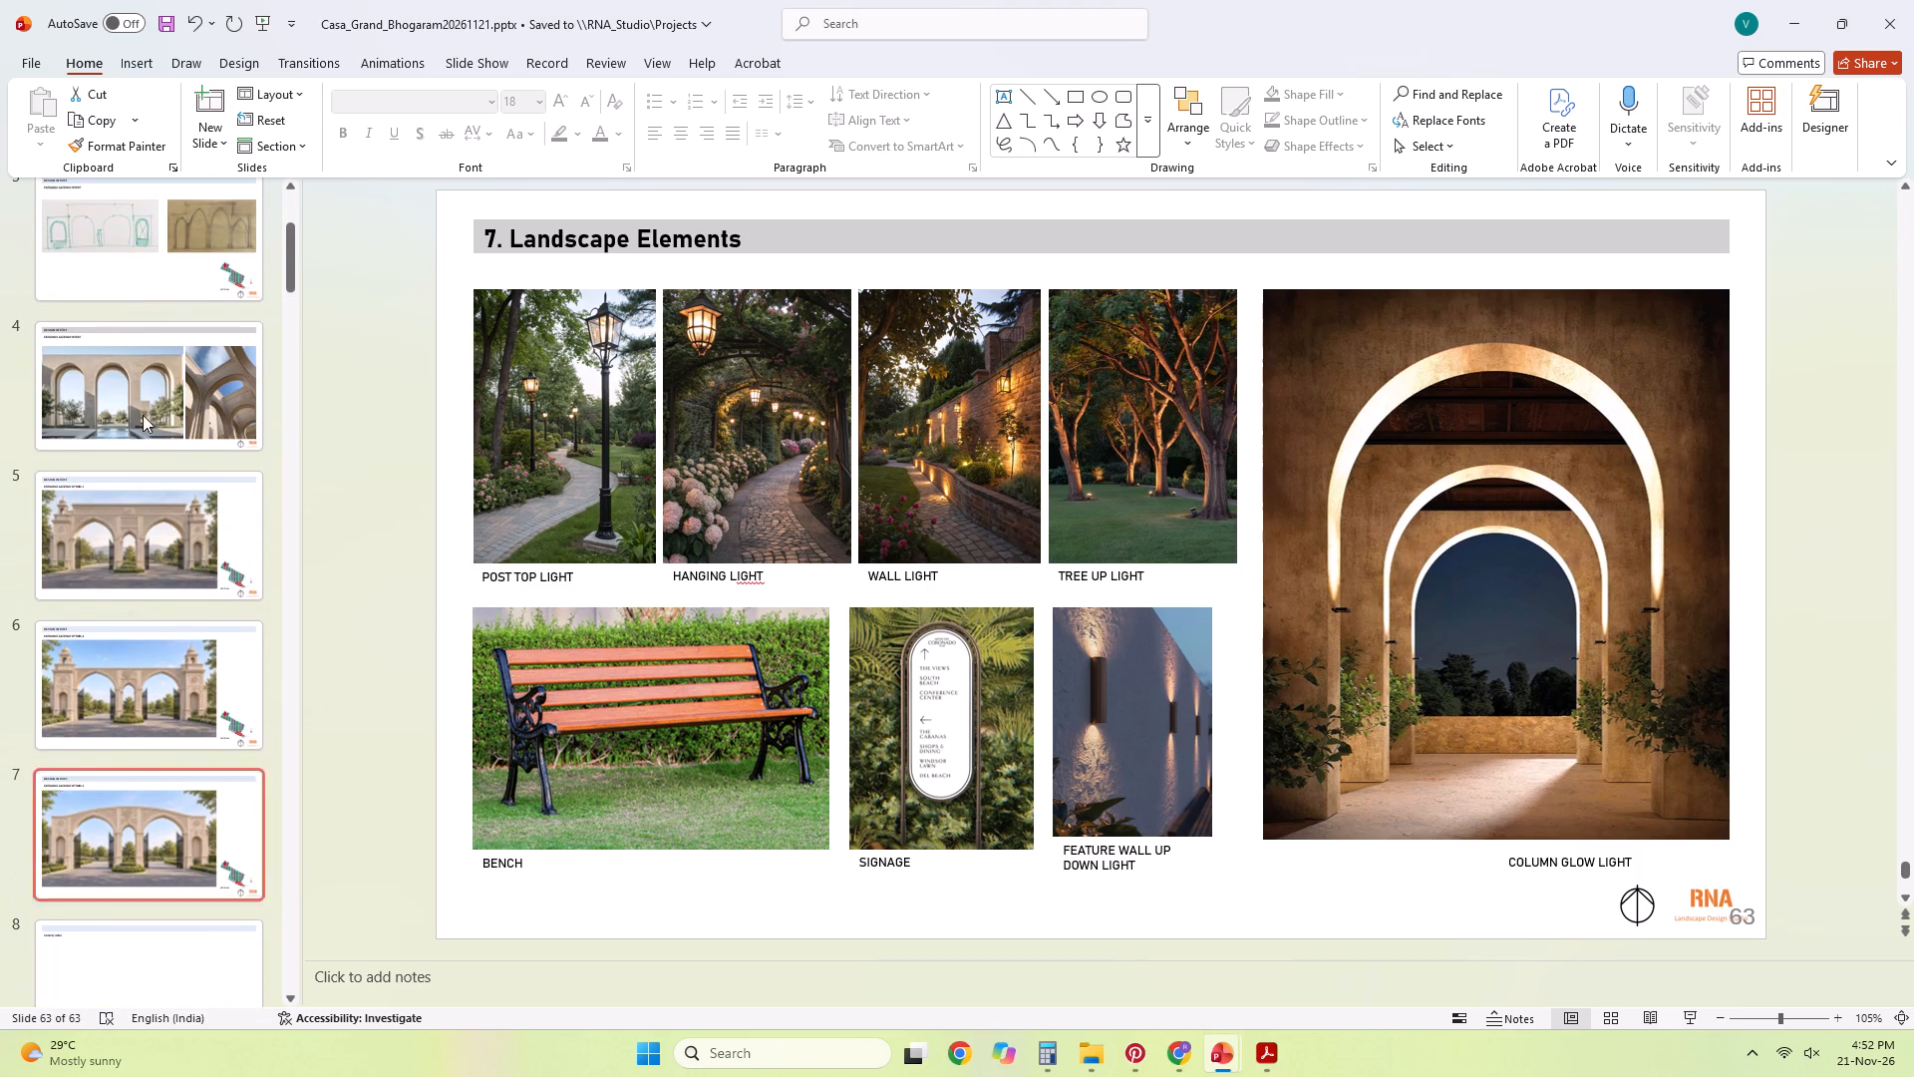
scroll(152, 391, down, 4)
click(107, 717)
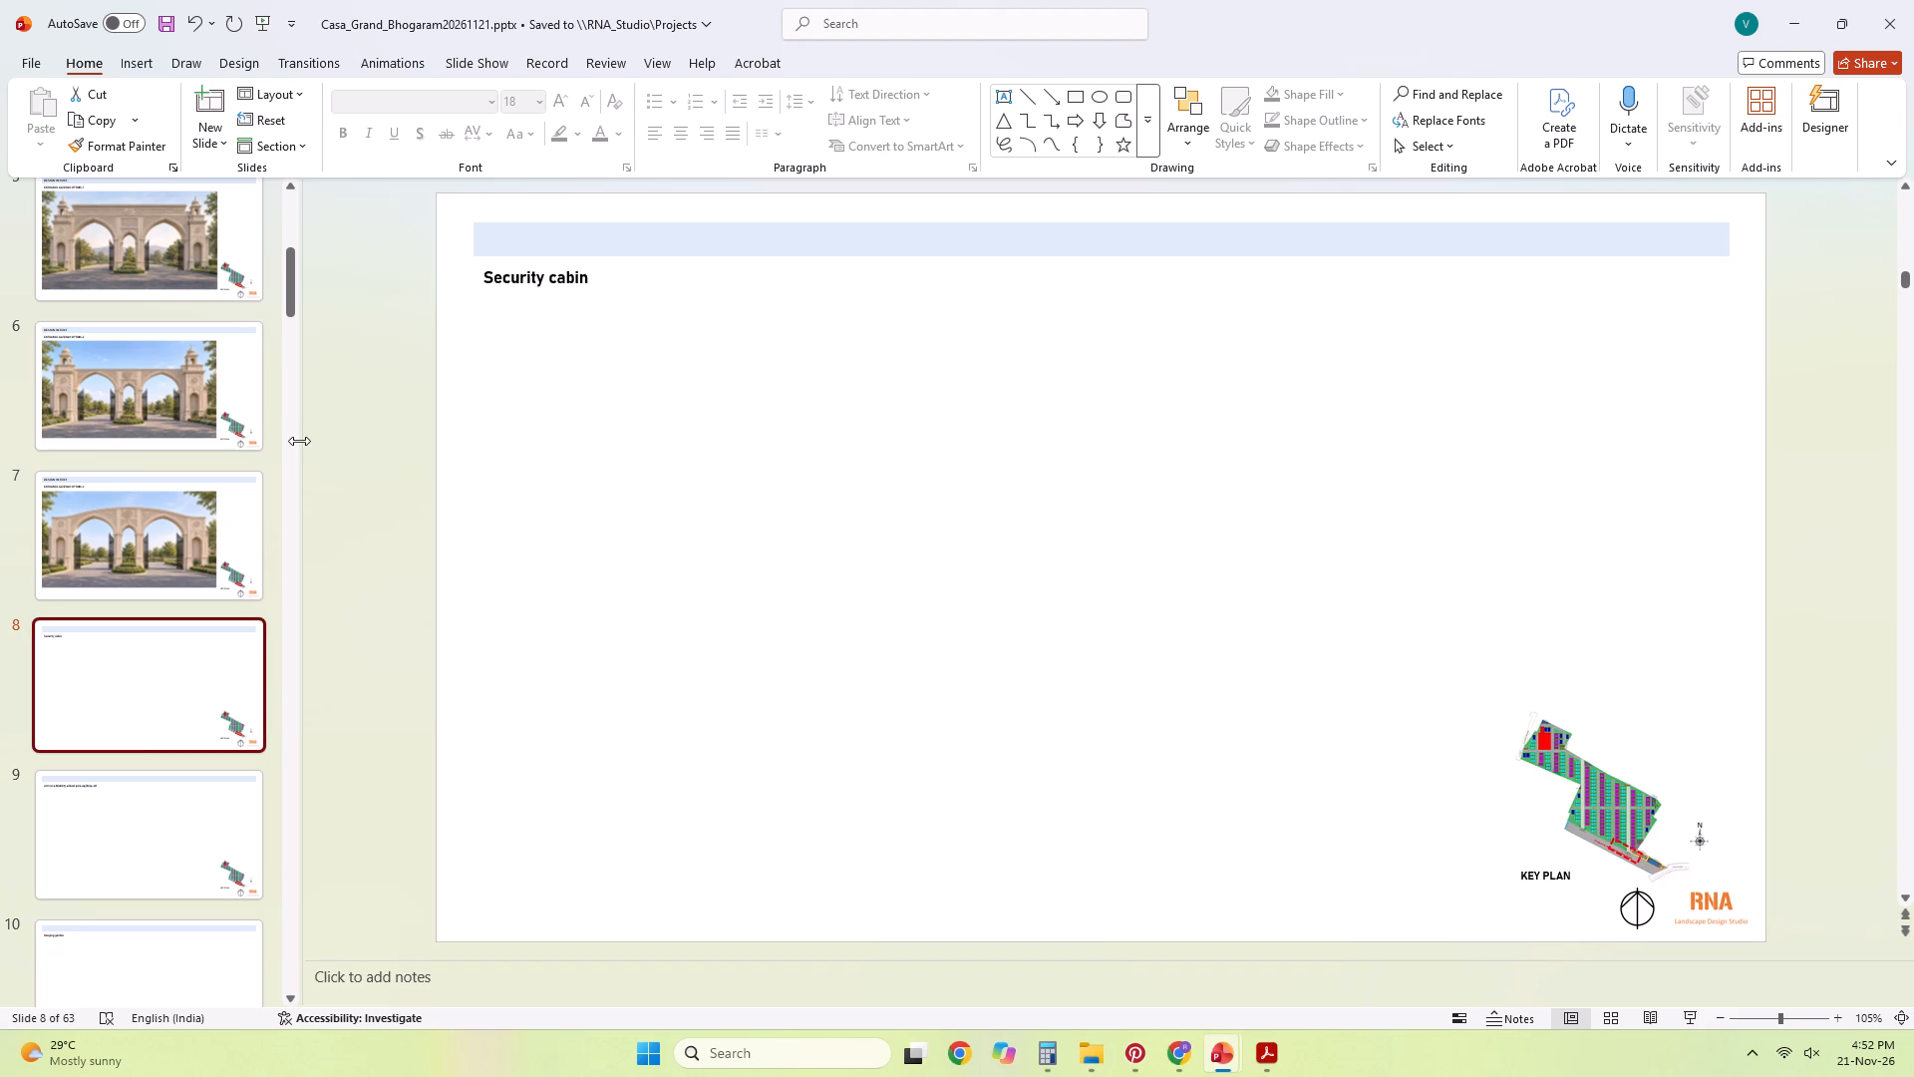
scroll(187, 532, down, 1)
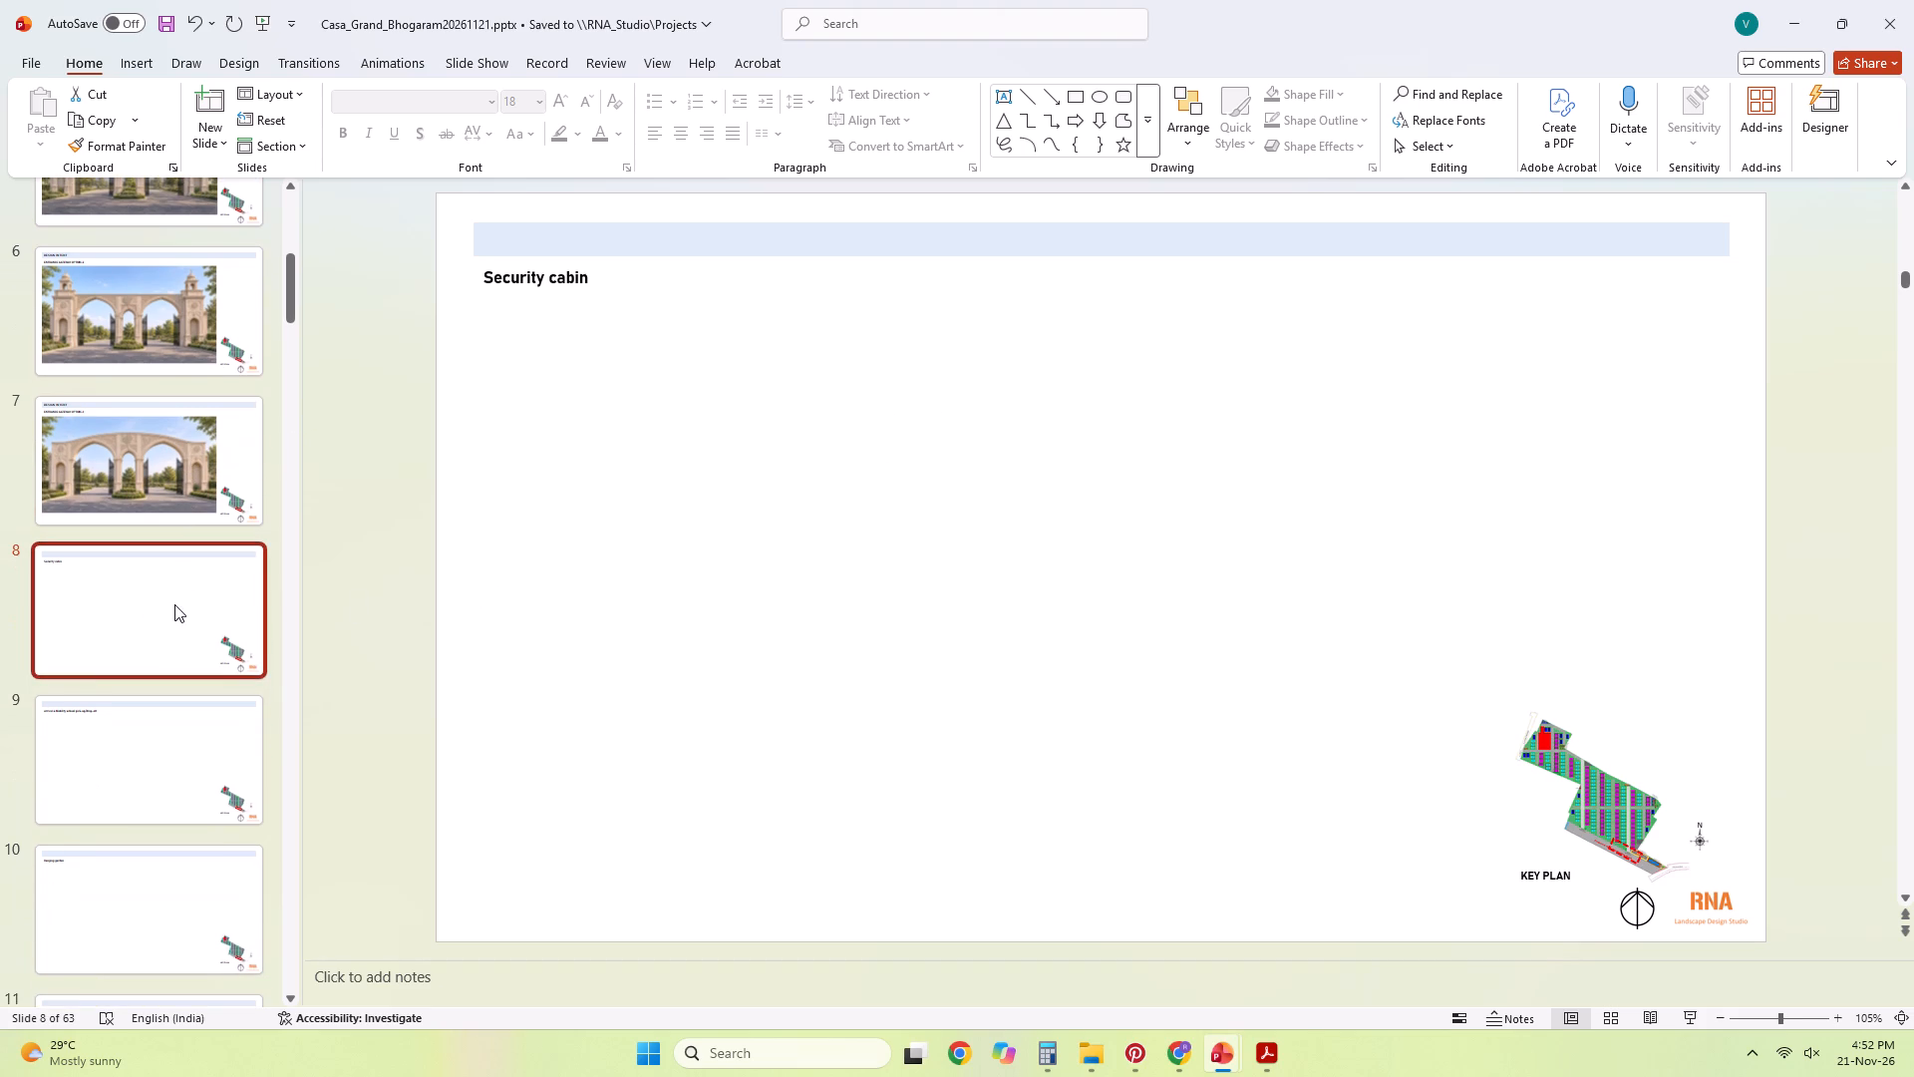
scroll(150, 524, down, 1)
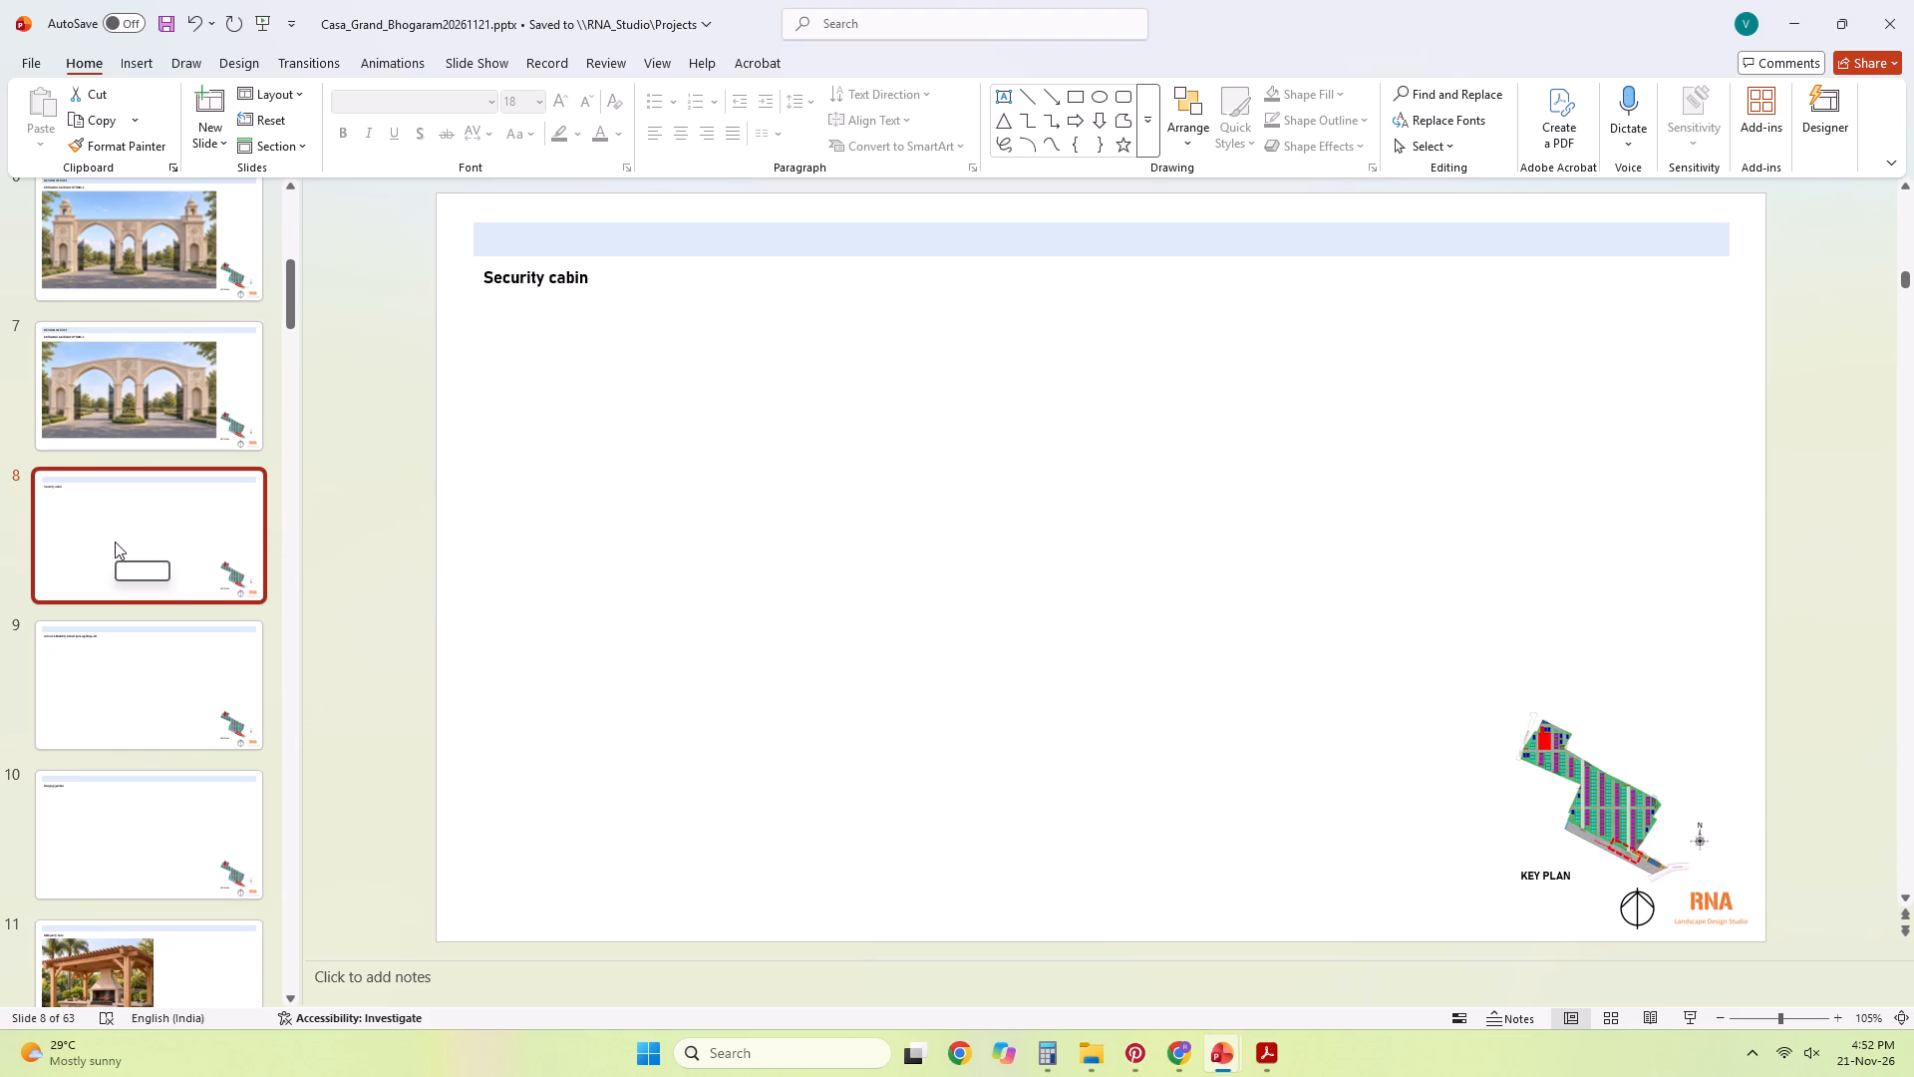
click(115, 541)
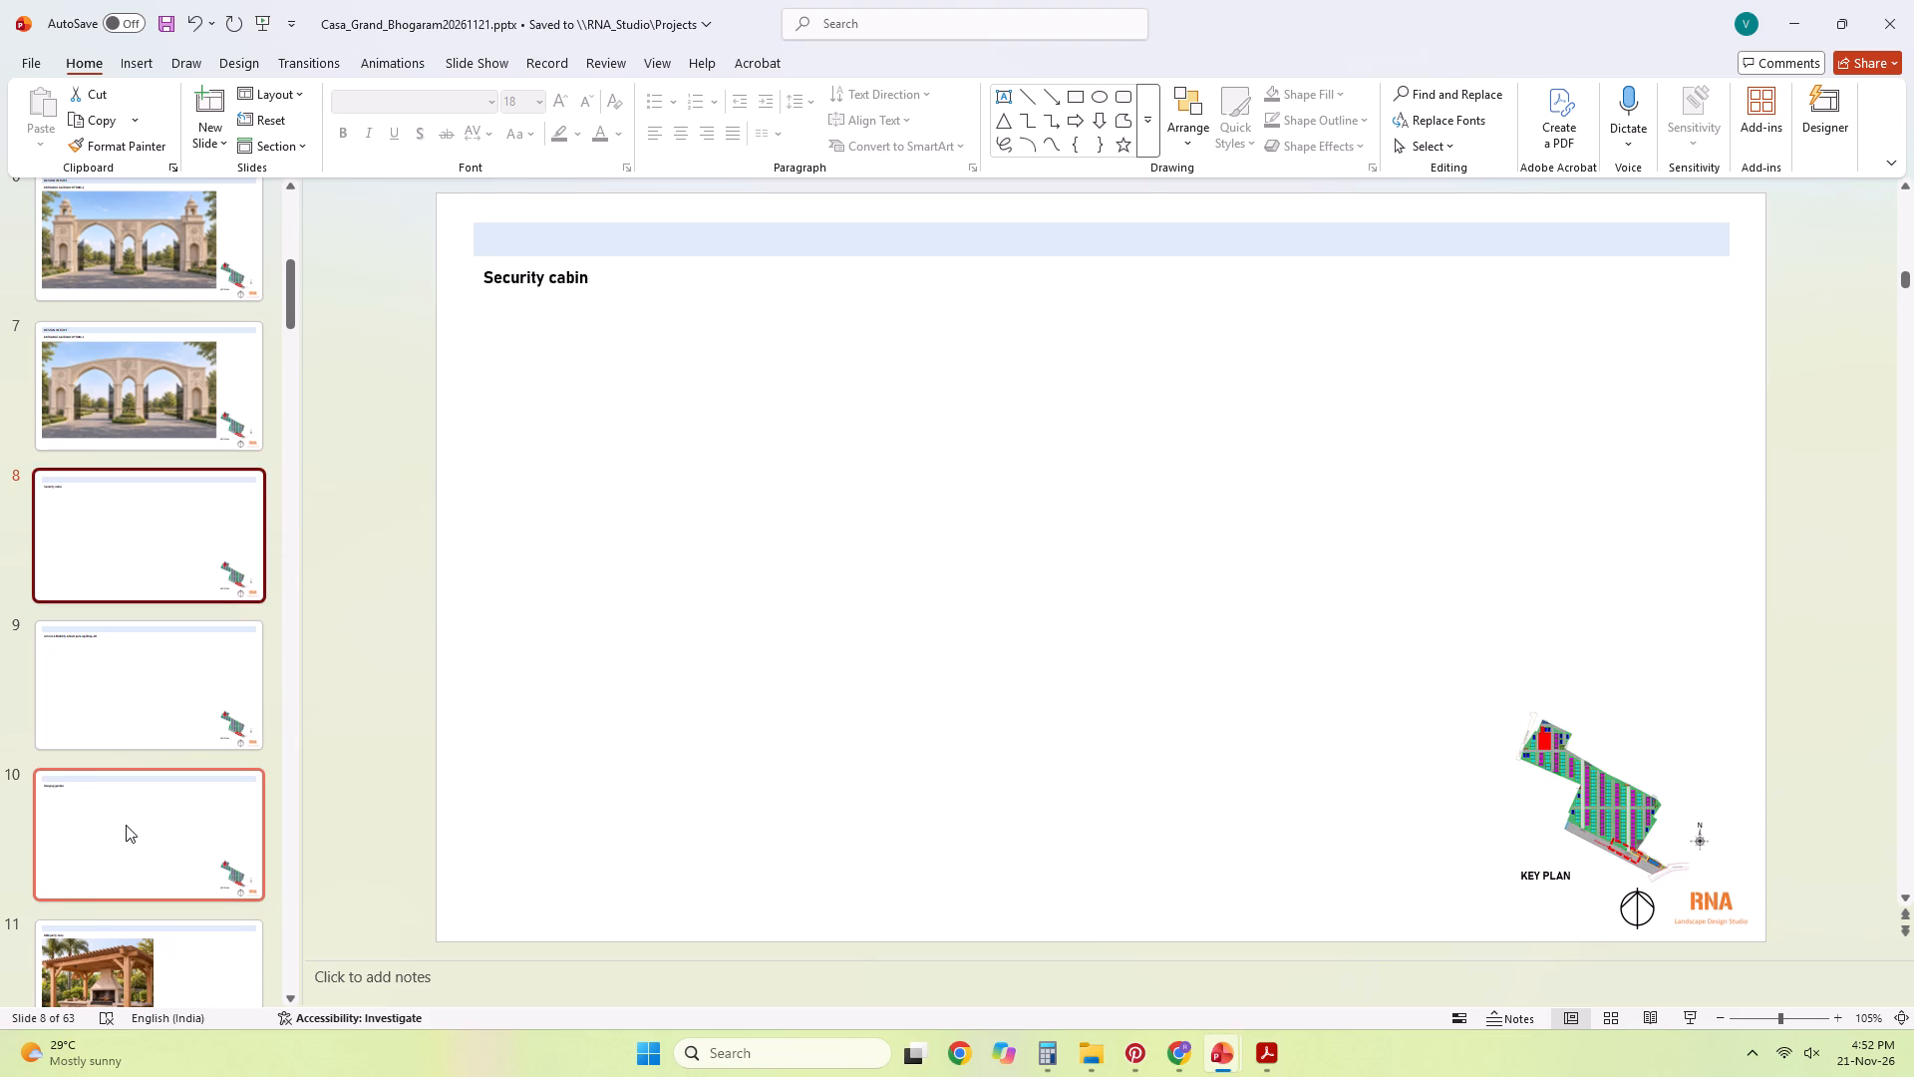
shift+click(126, 825)
key(Delete)
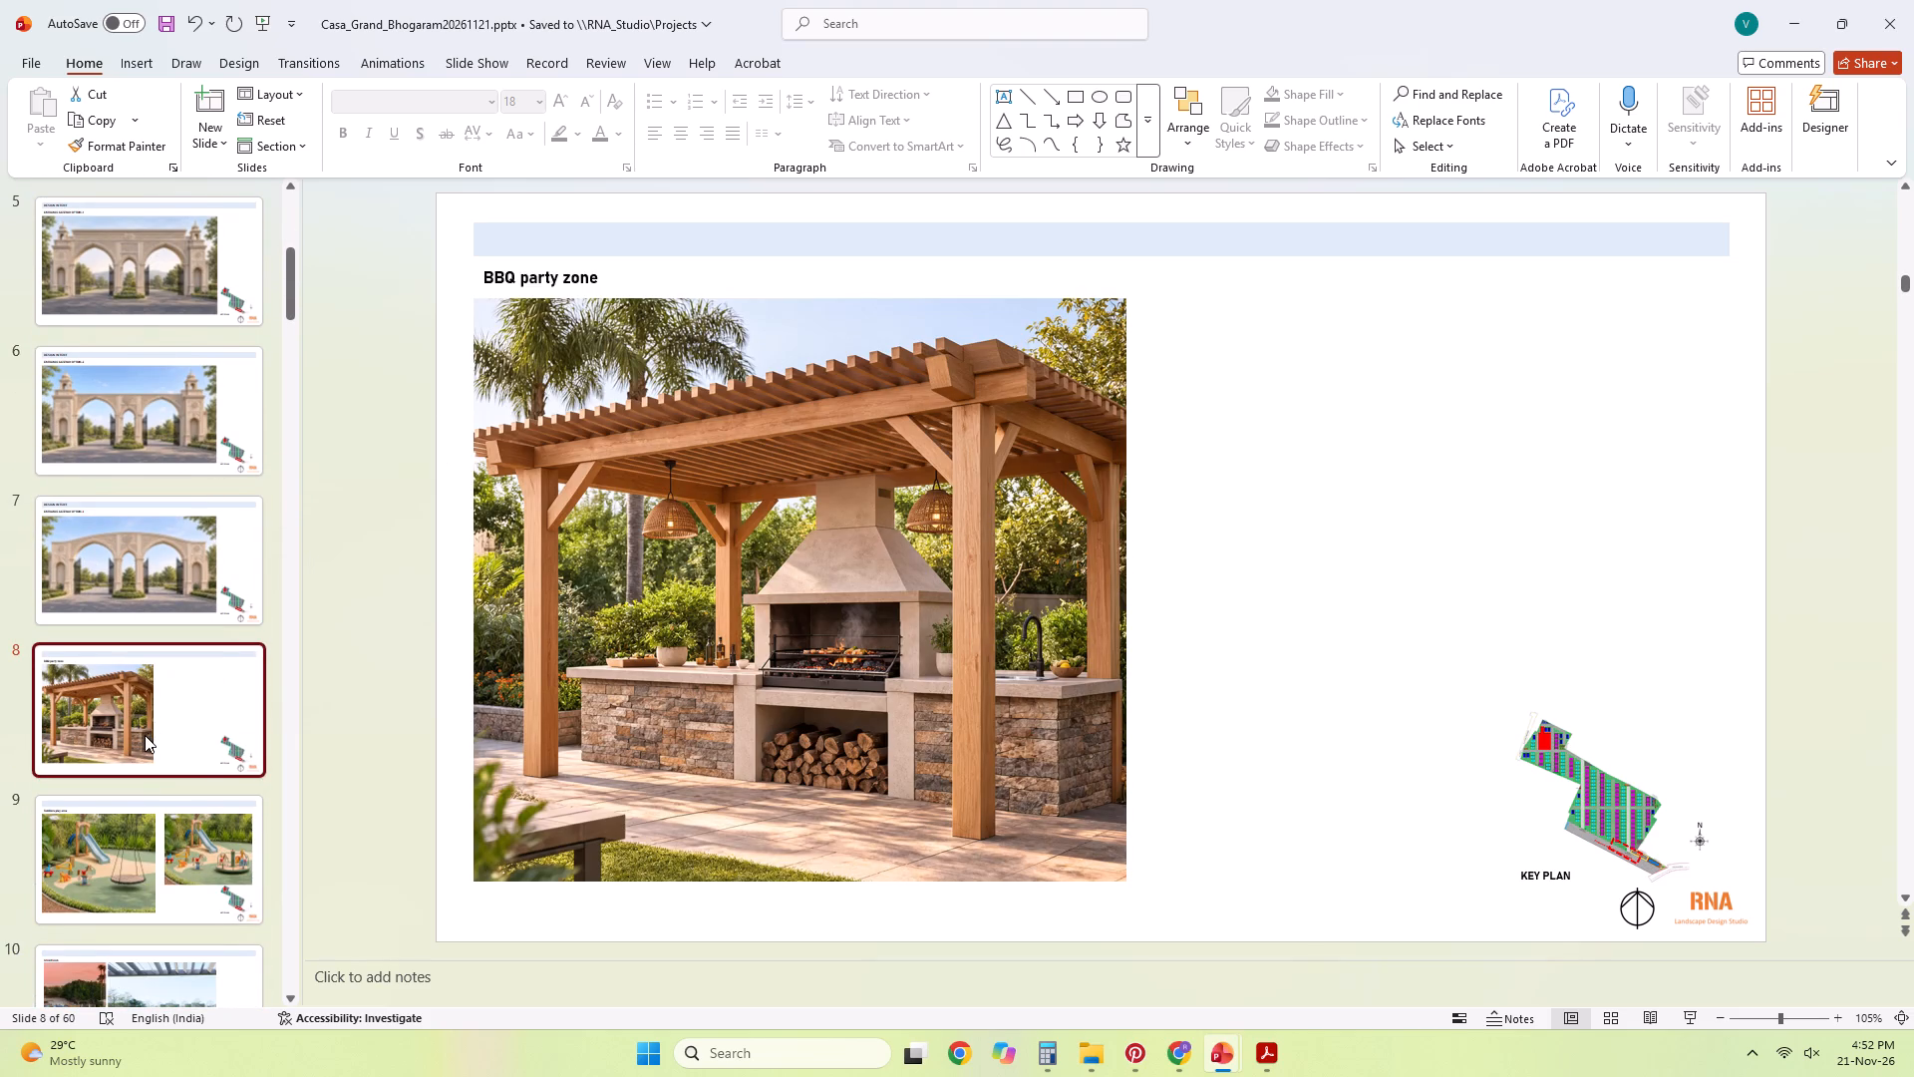
right_click(145, 735)
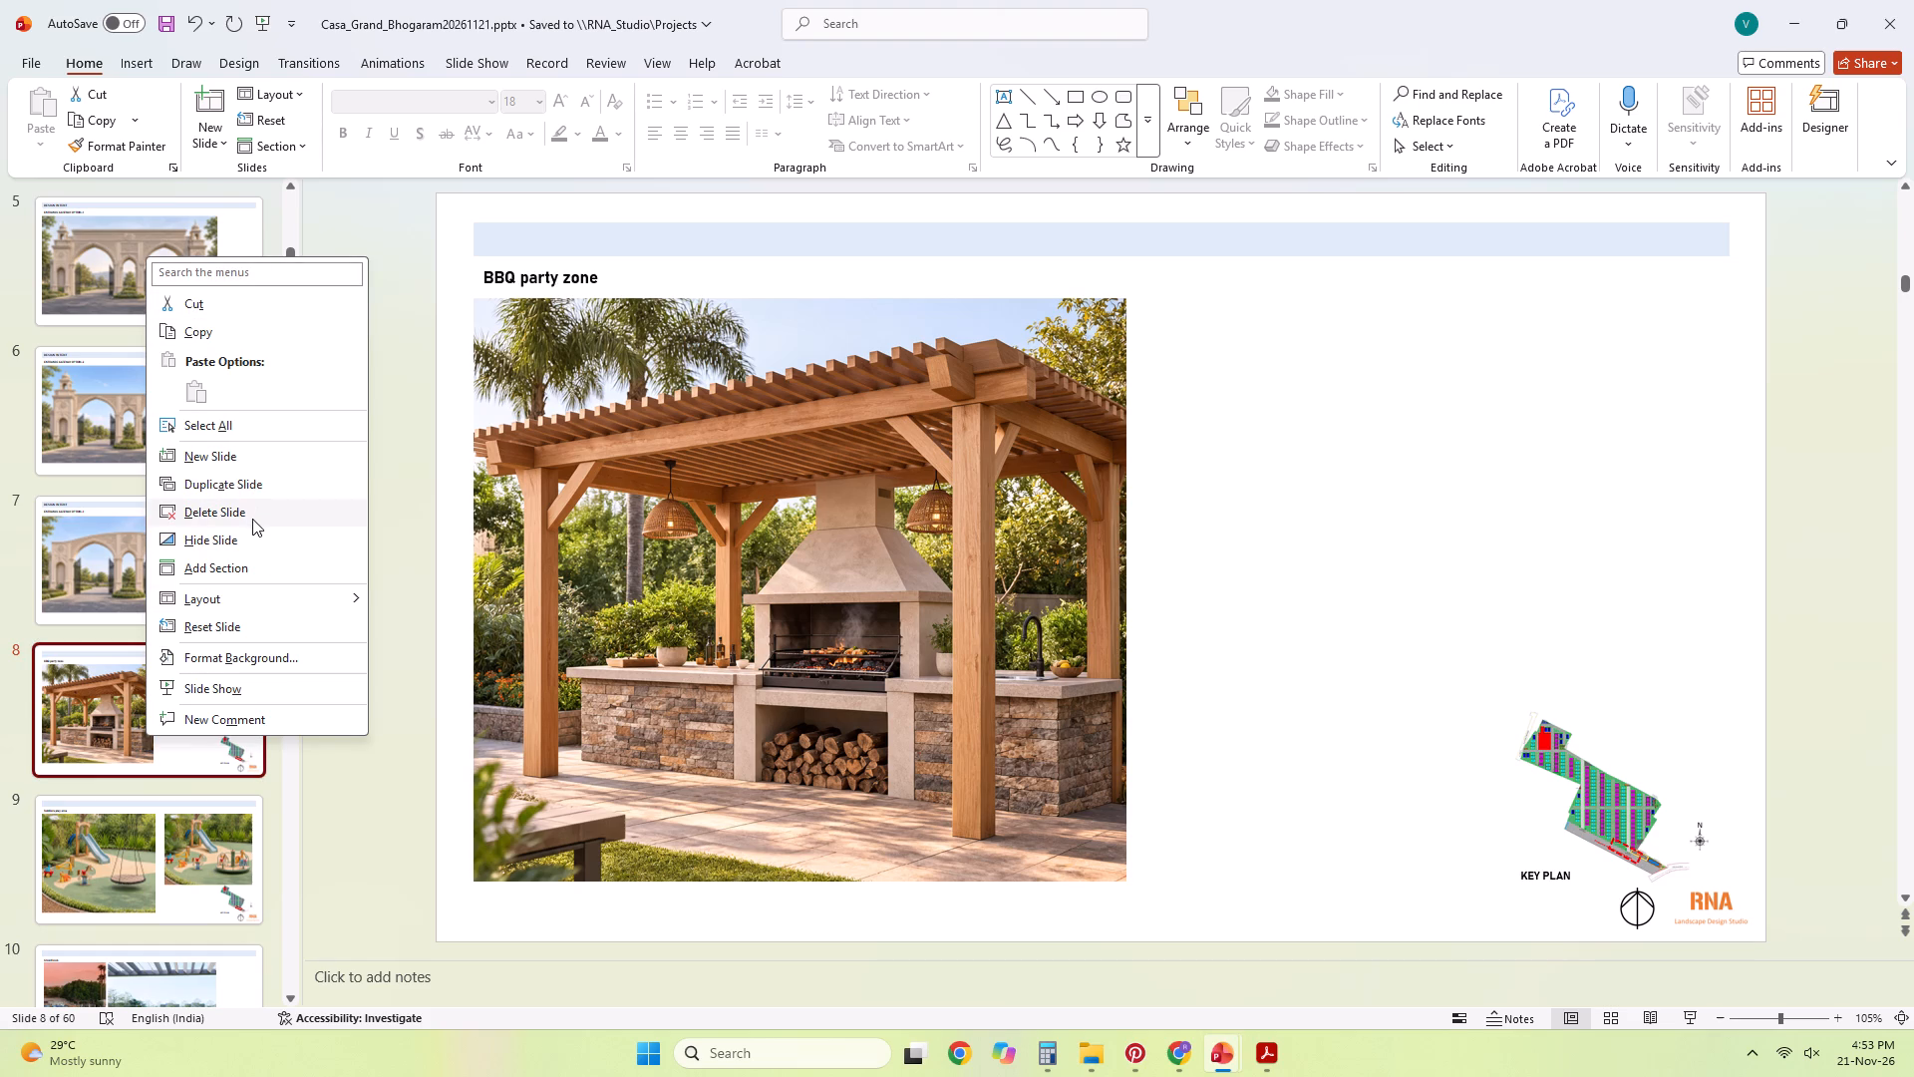
click(1397, 497)
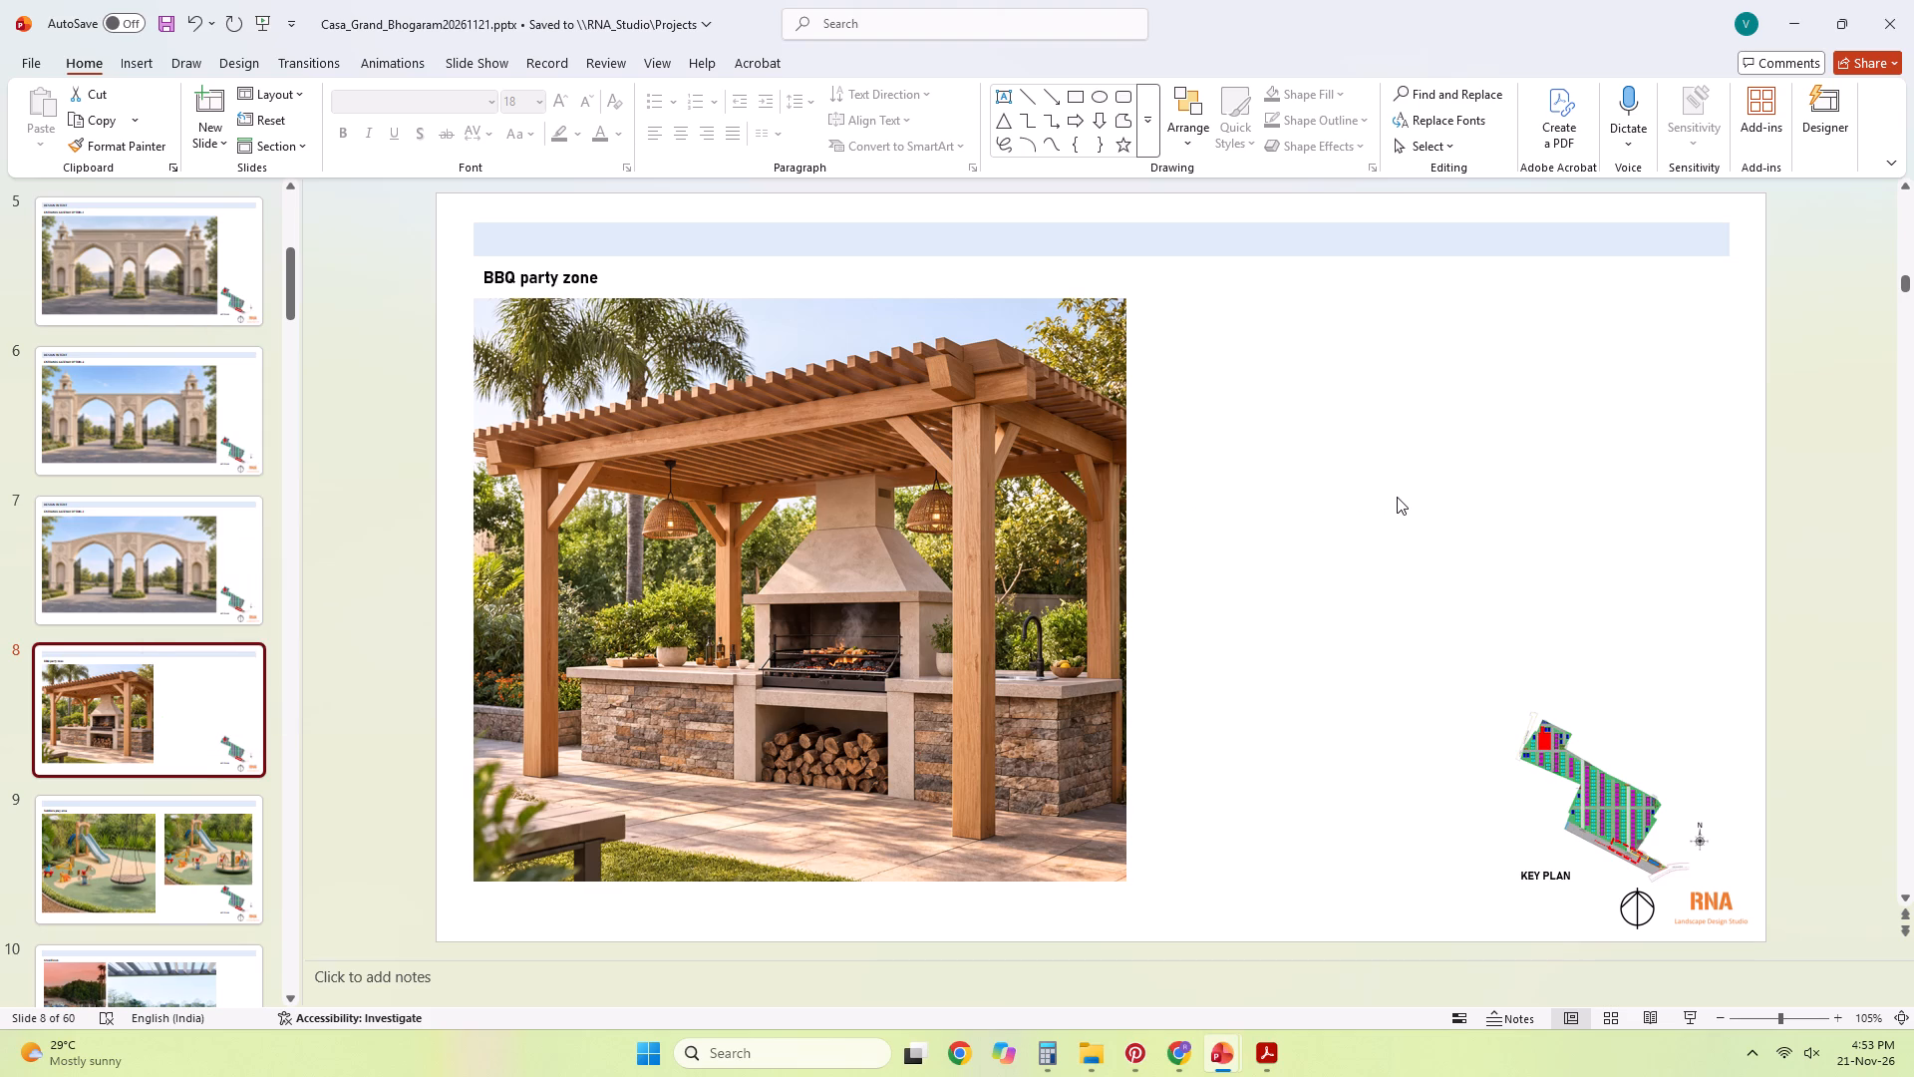
Review the slides after the BBQ party zone, from Toddlers play area and Grand lawn through to the Roads and Pavements section.
scroll(134, 568, down, 3)
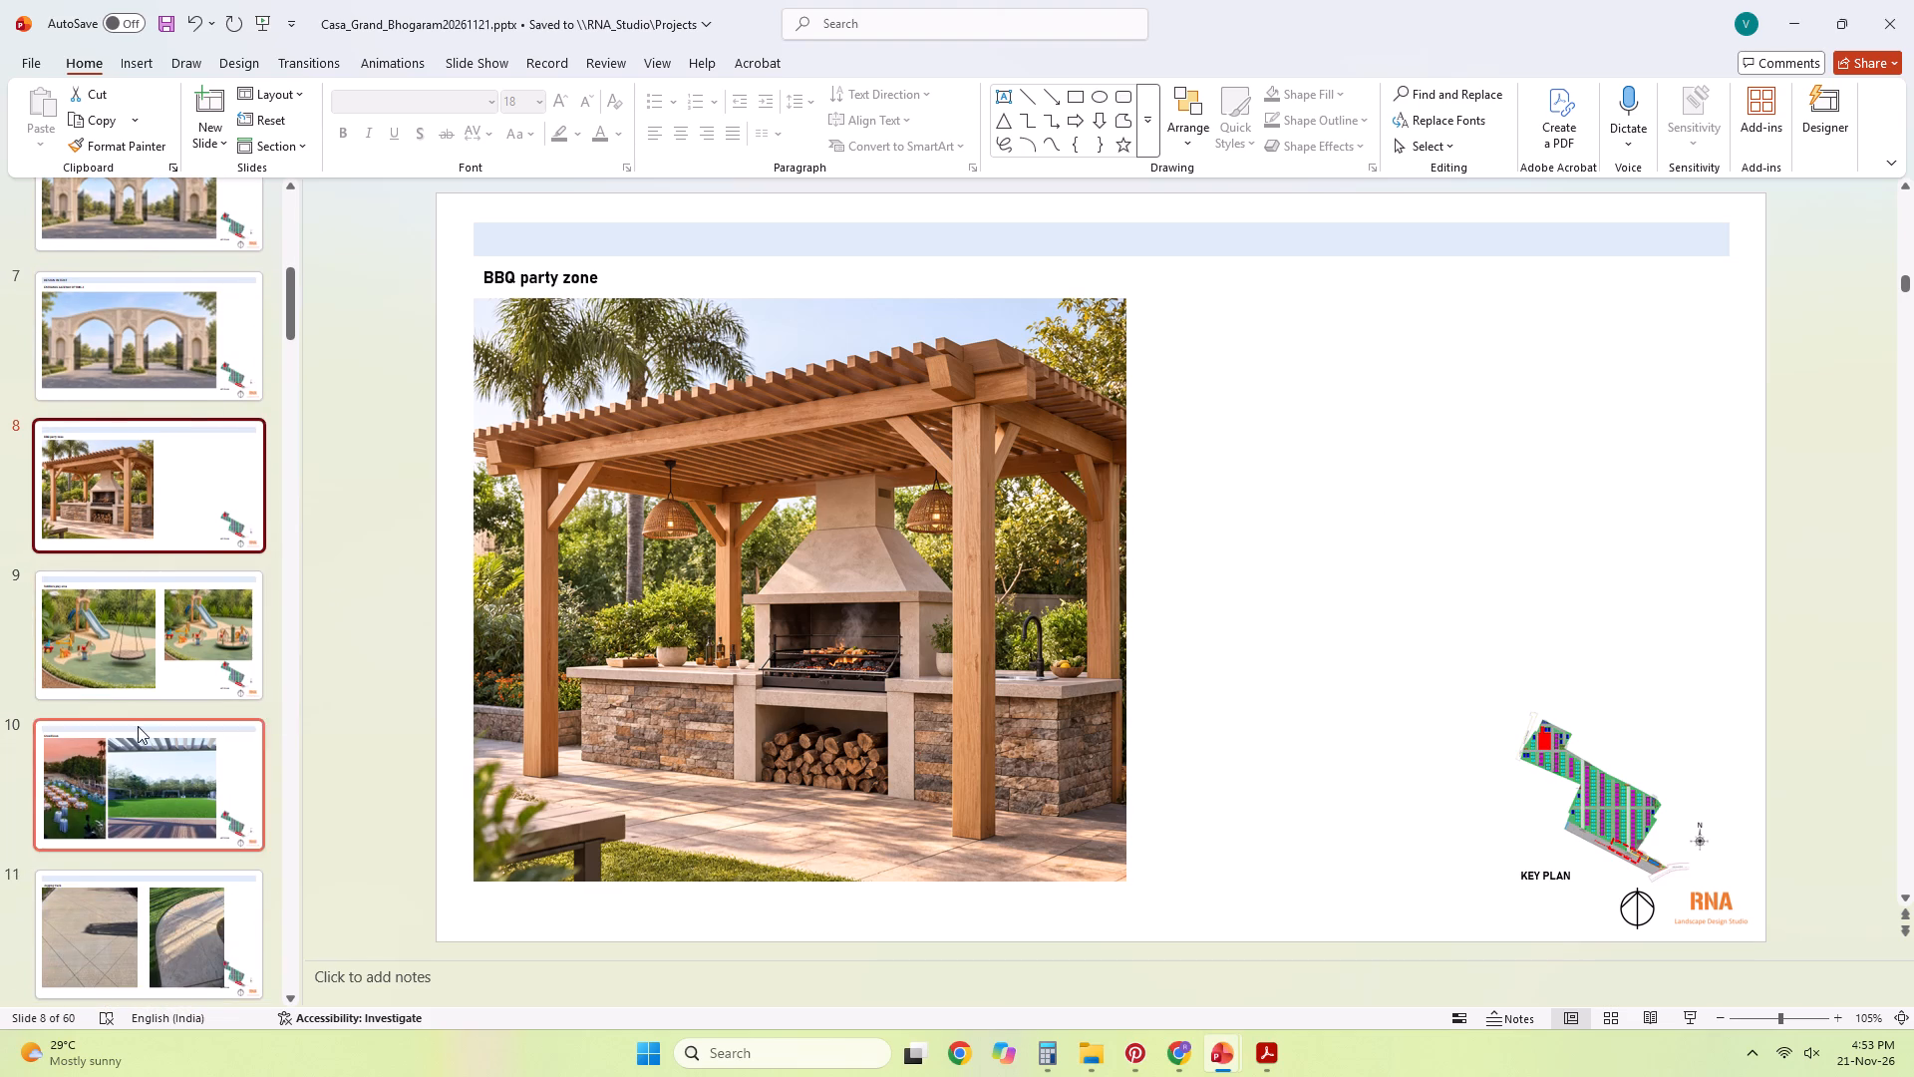
click(167, 646)
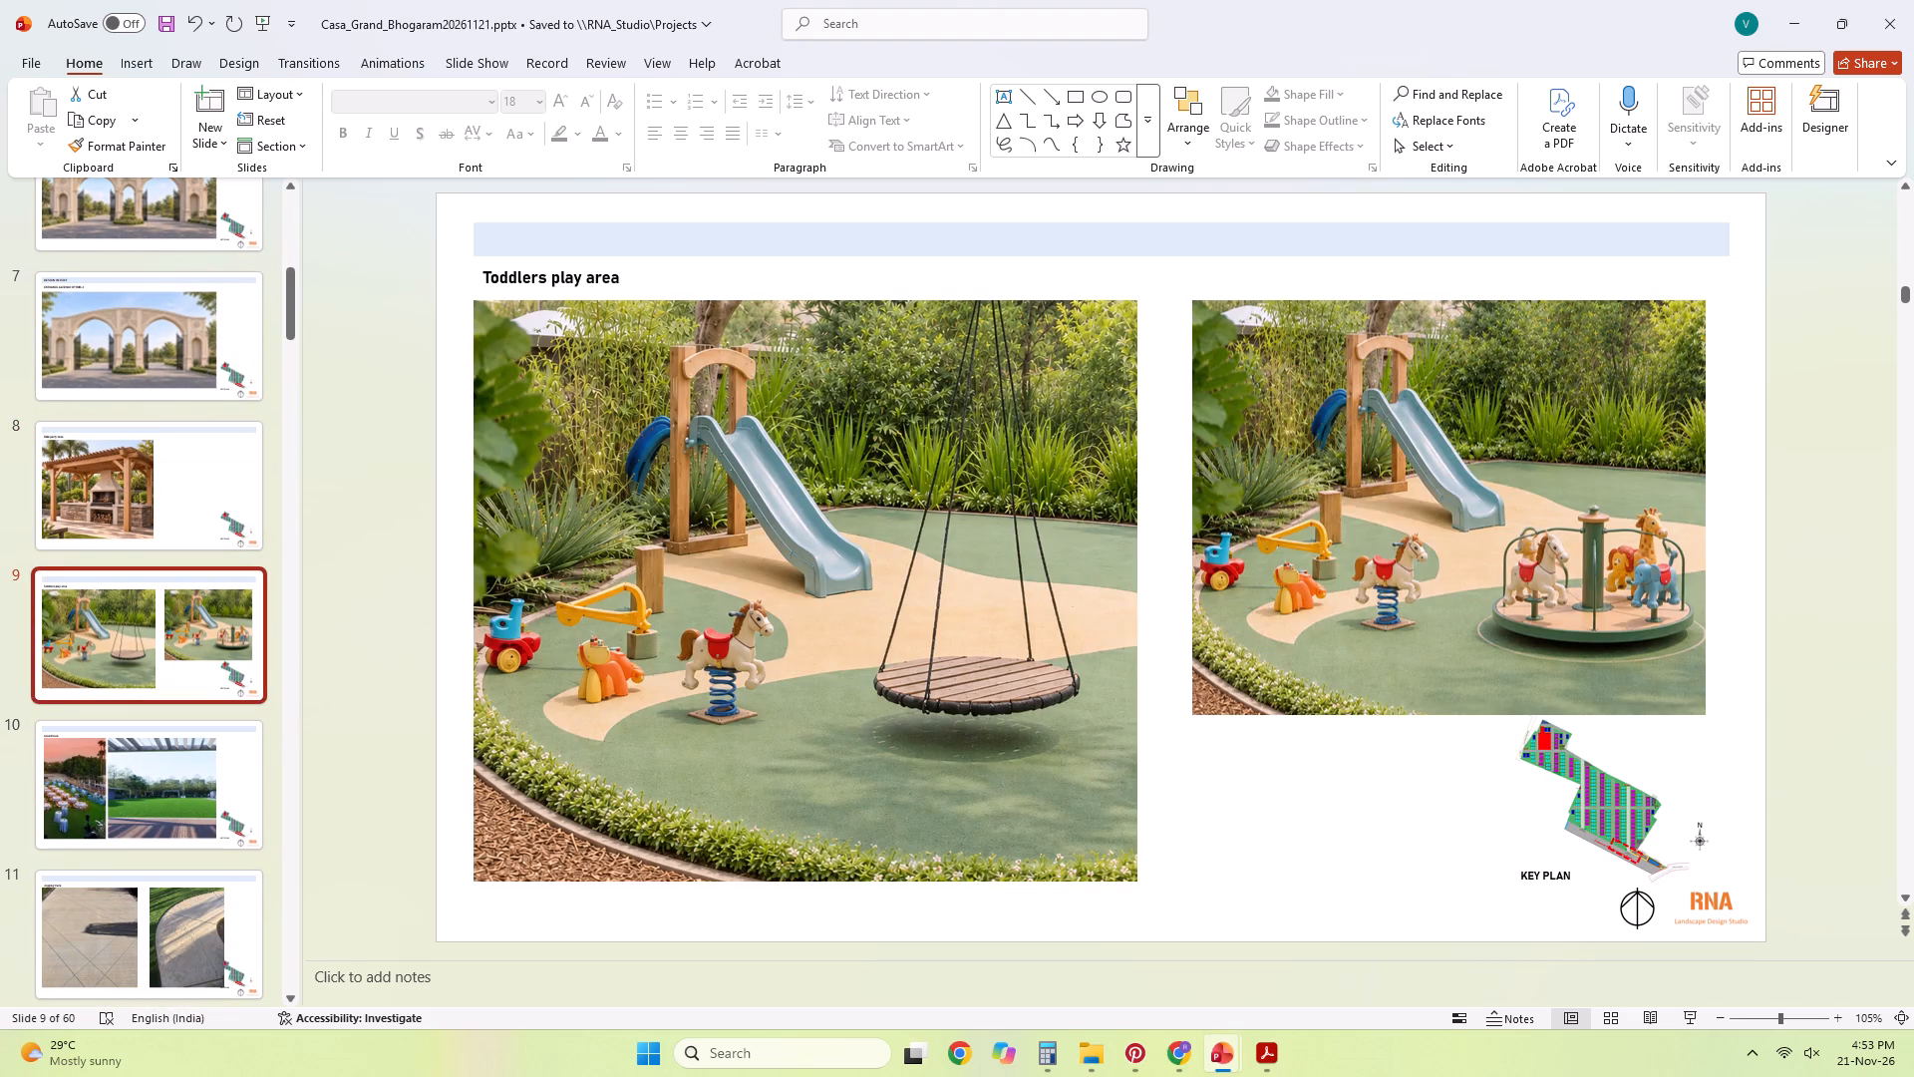
click(1371, 447)
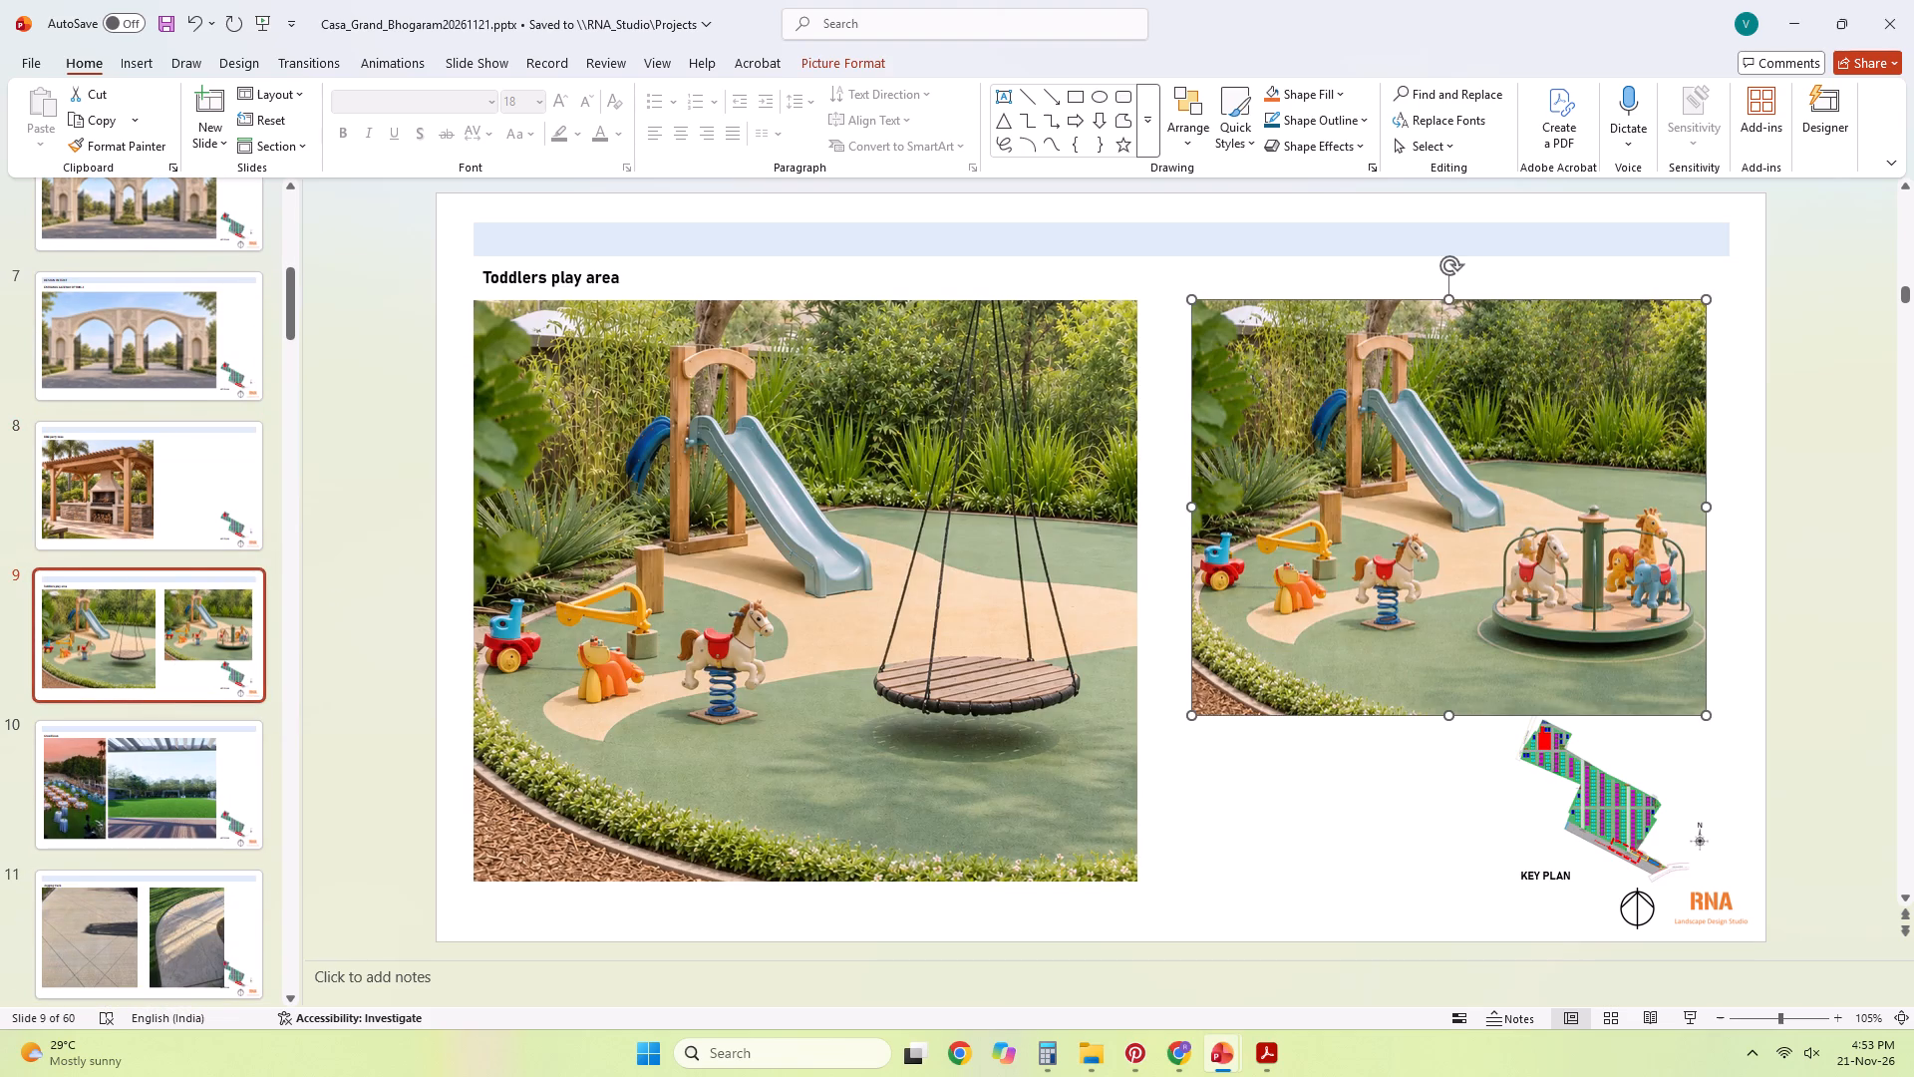
scroll(146, 658, down, 5)
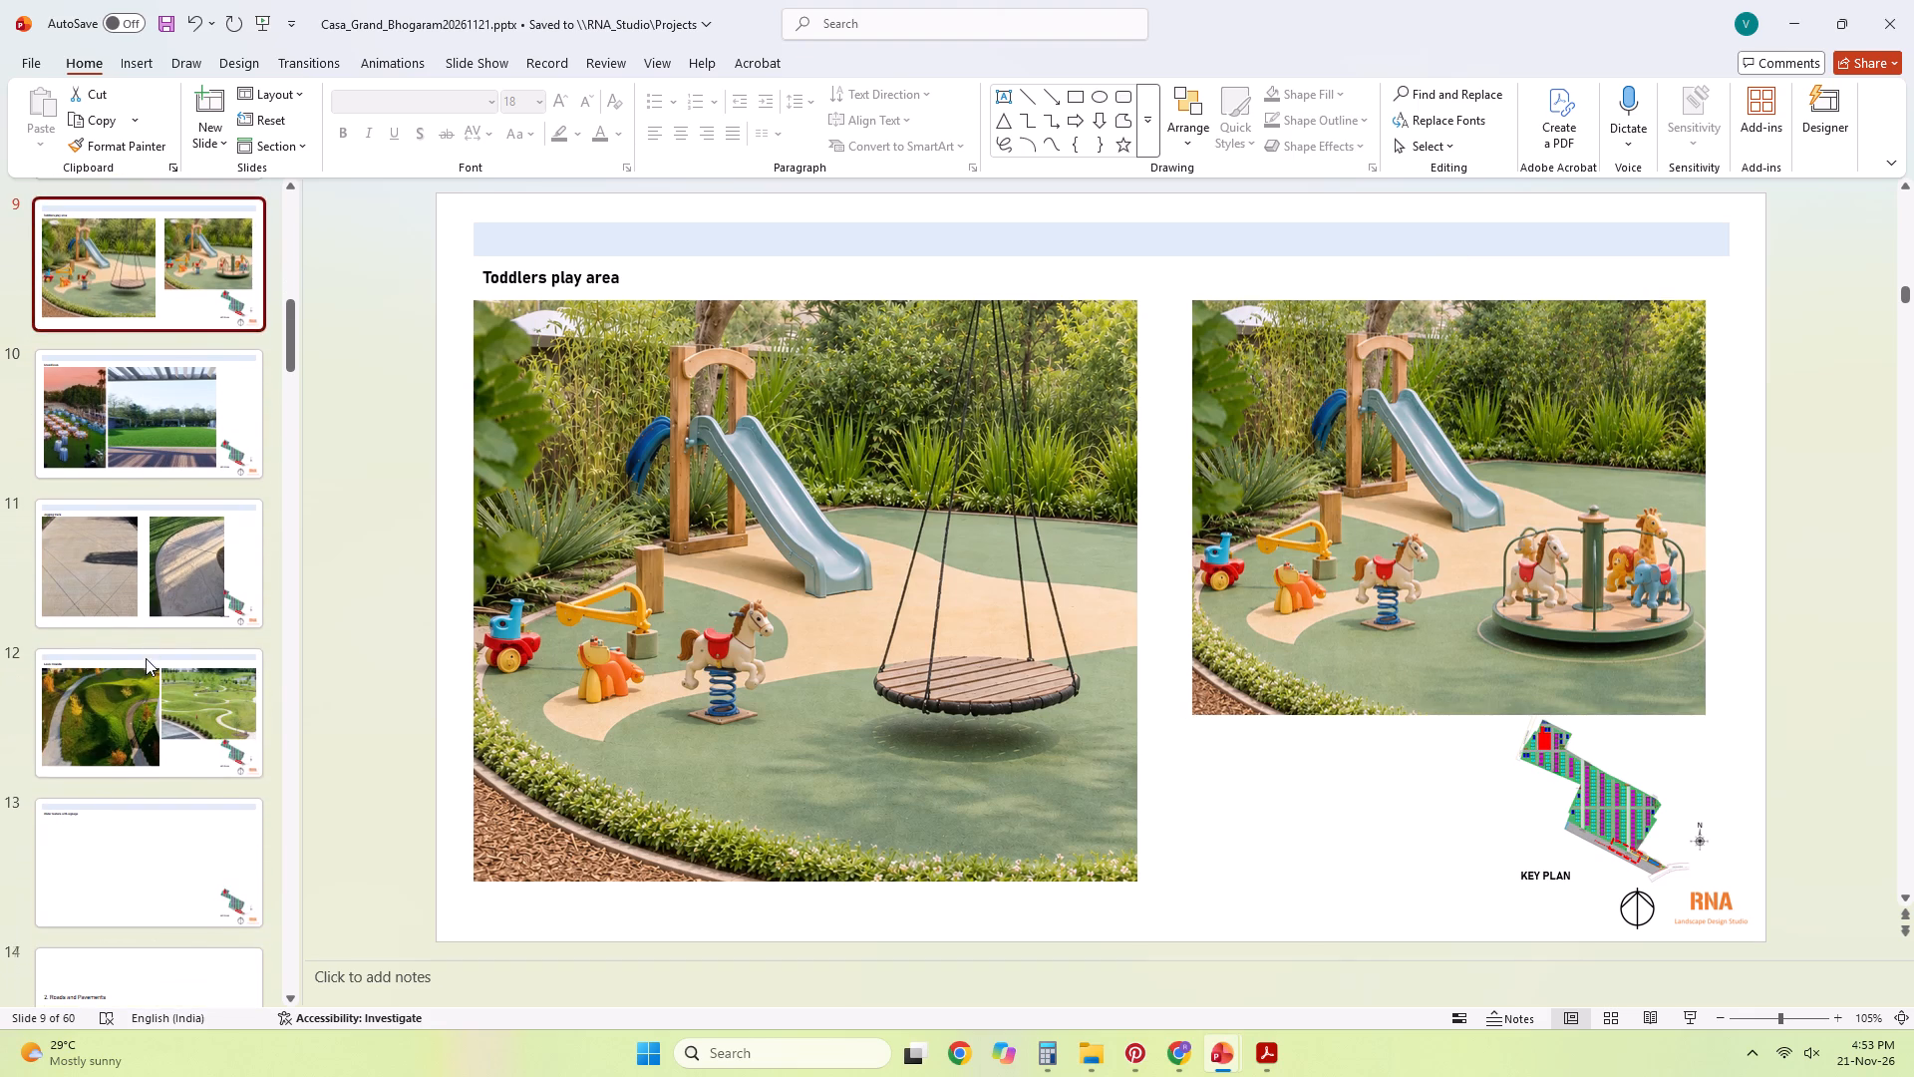
click(160, 563)
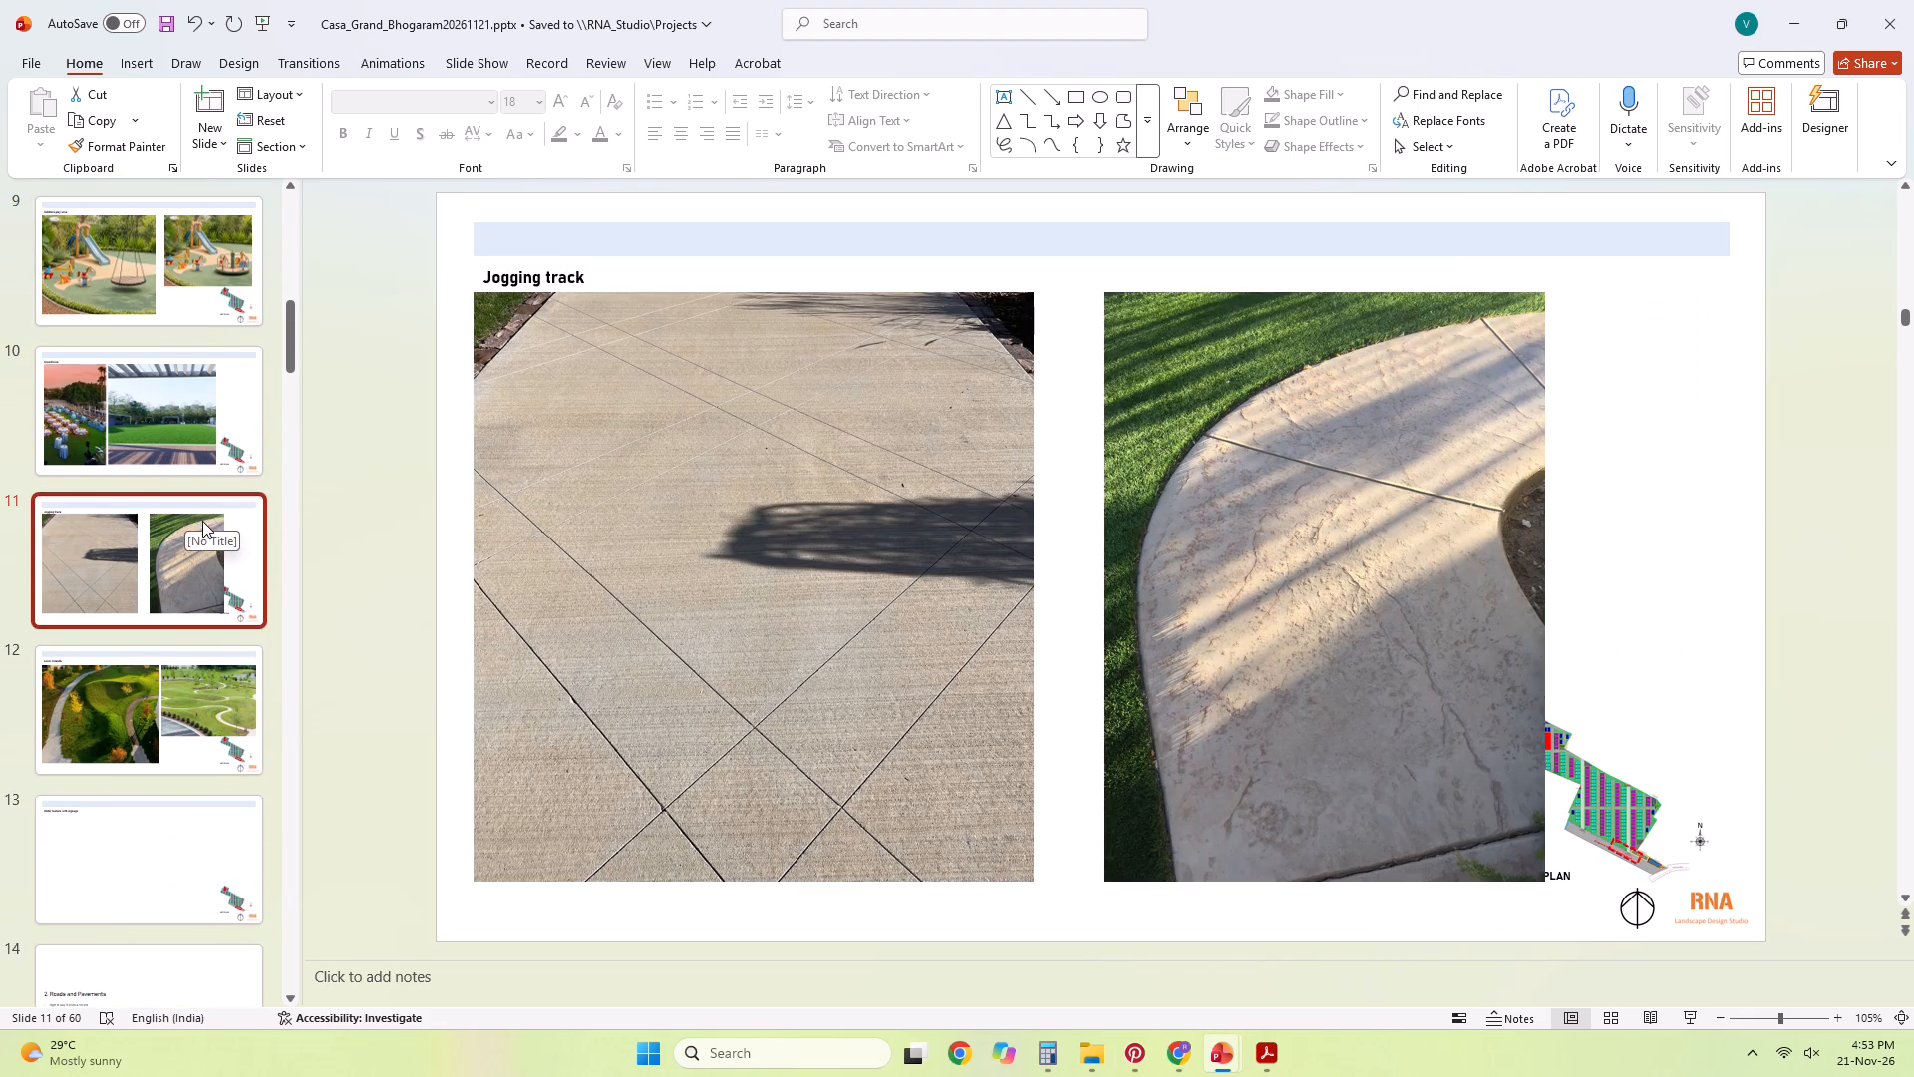
click(103, 410)
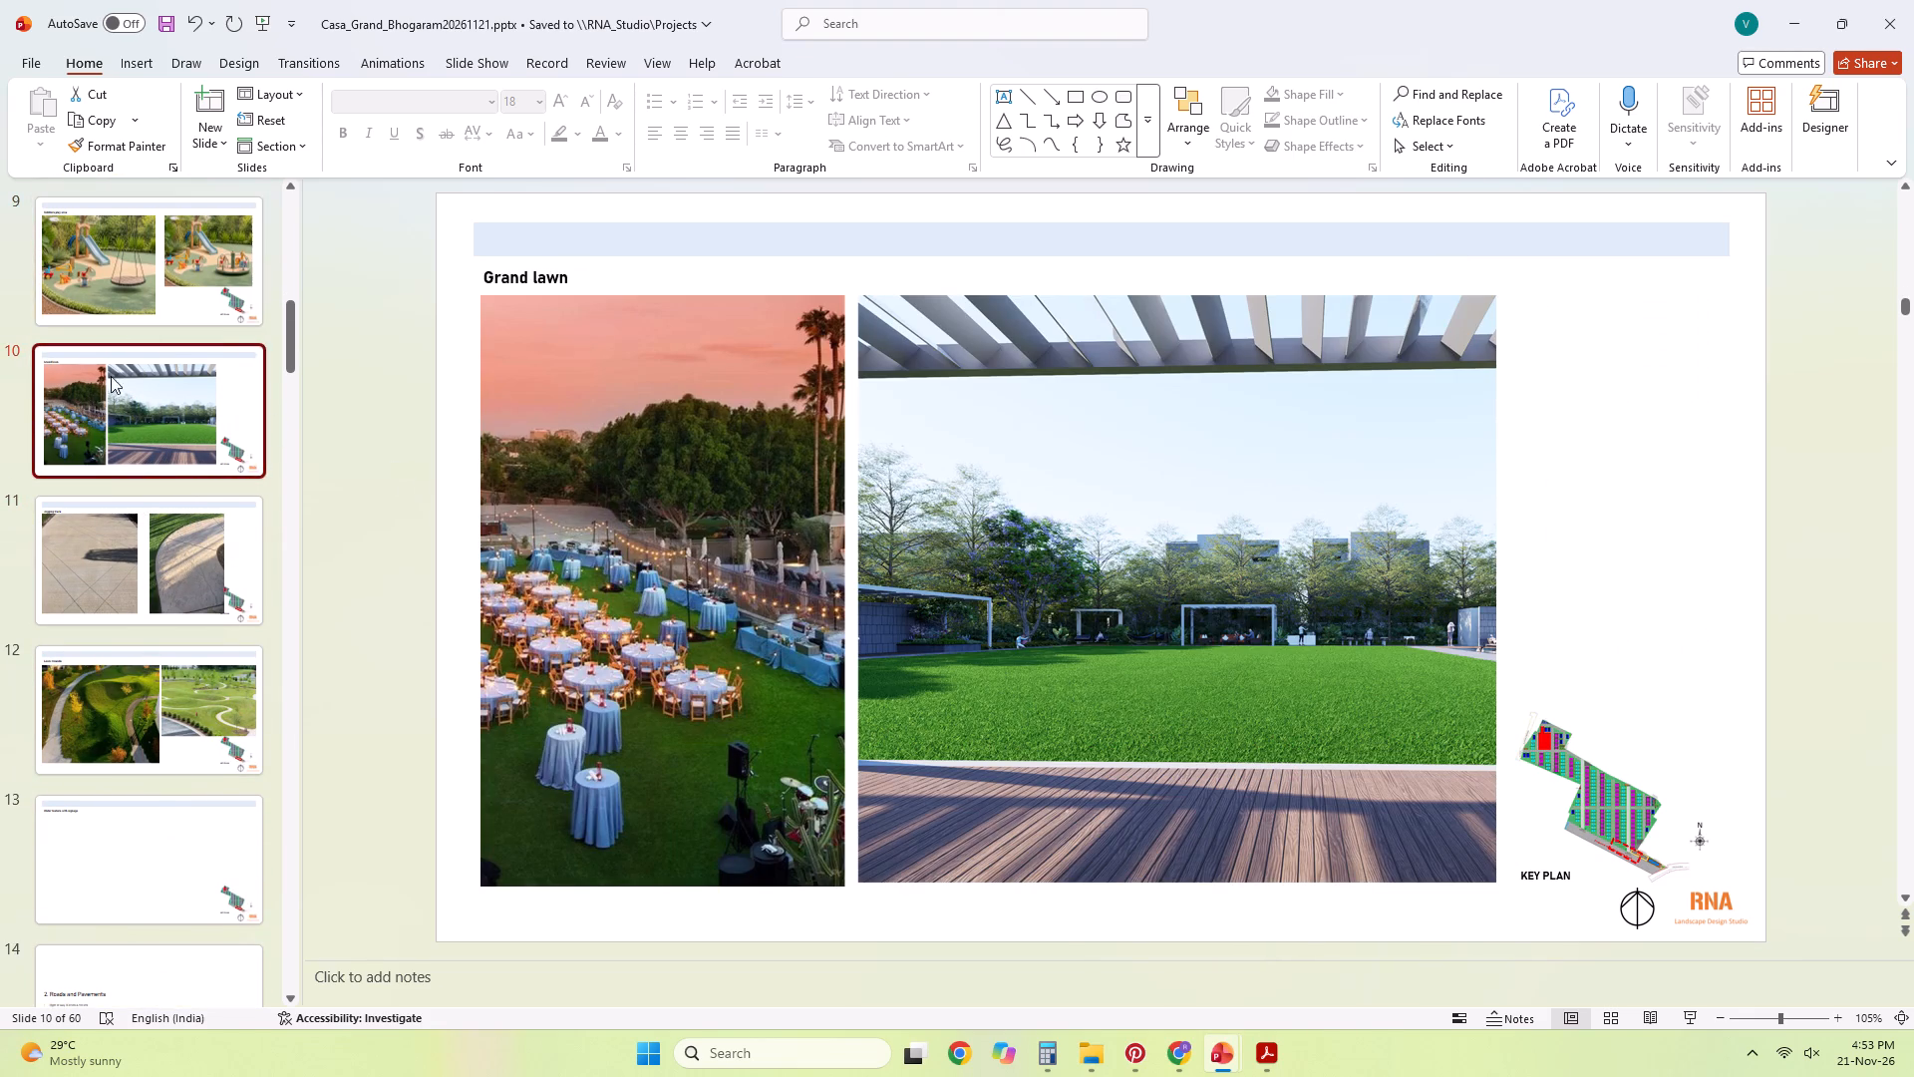
scroll(115, 405, up, 2)
click(124, 409)
scroll(112, 338, up, 10)
scroll(107, 378, down, 8)
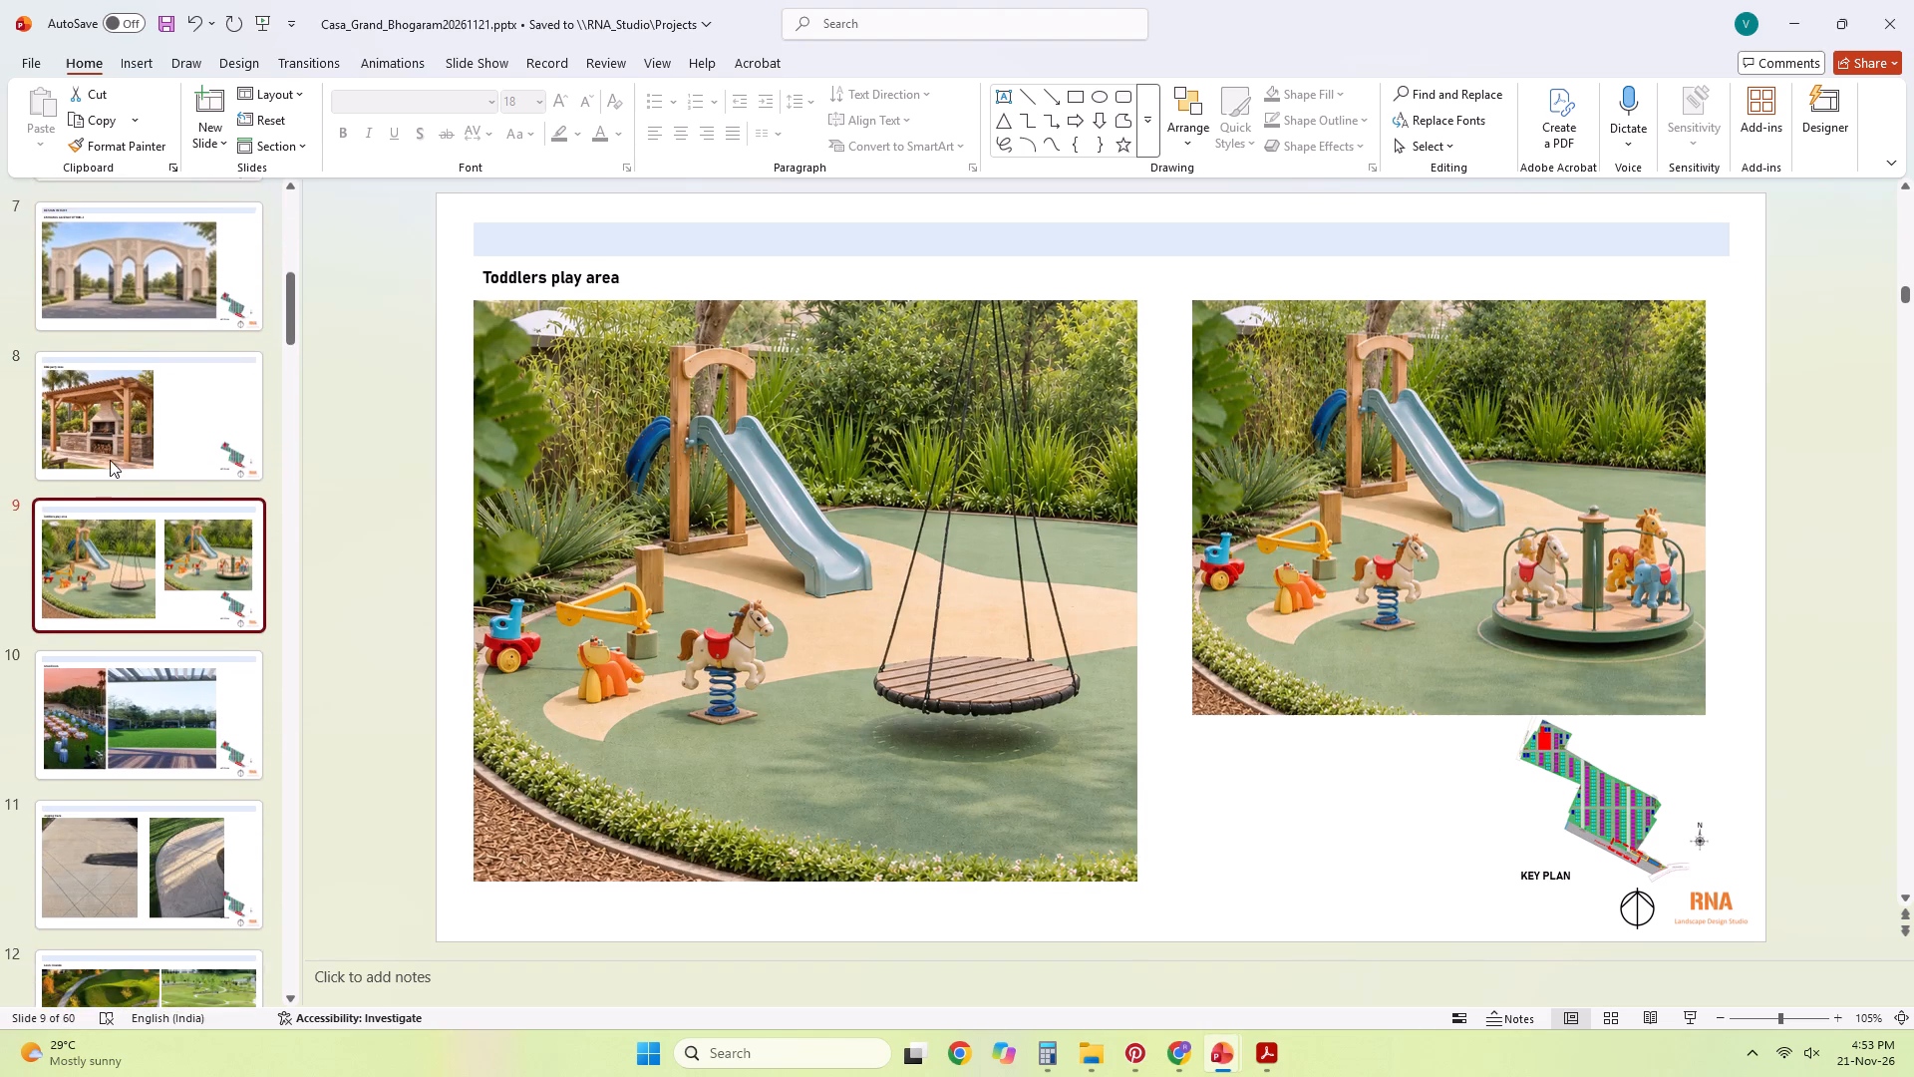
scroll(110, 460, down, 5)
click(104, 607)
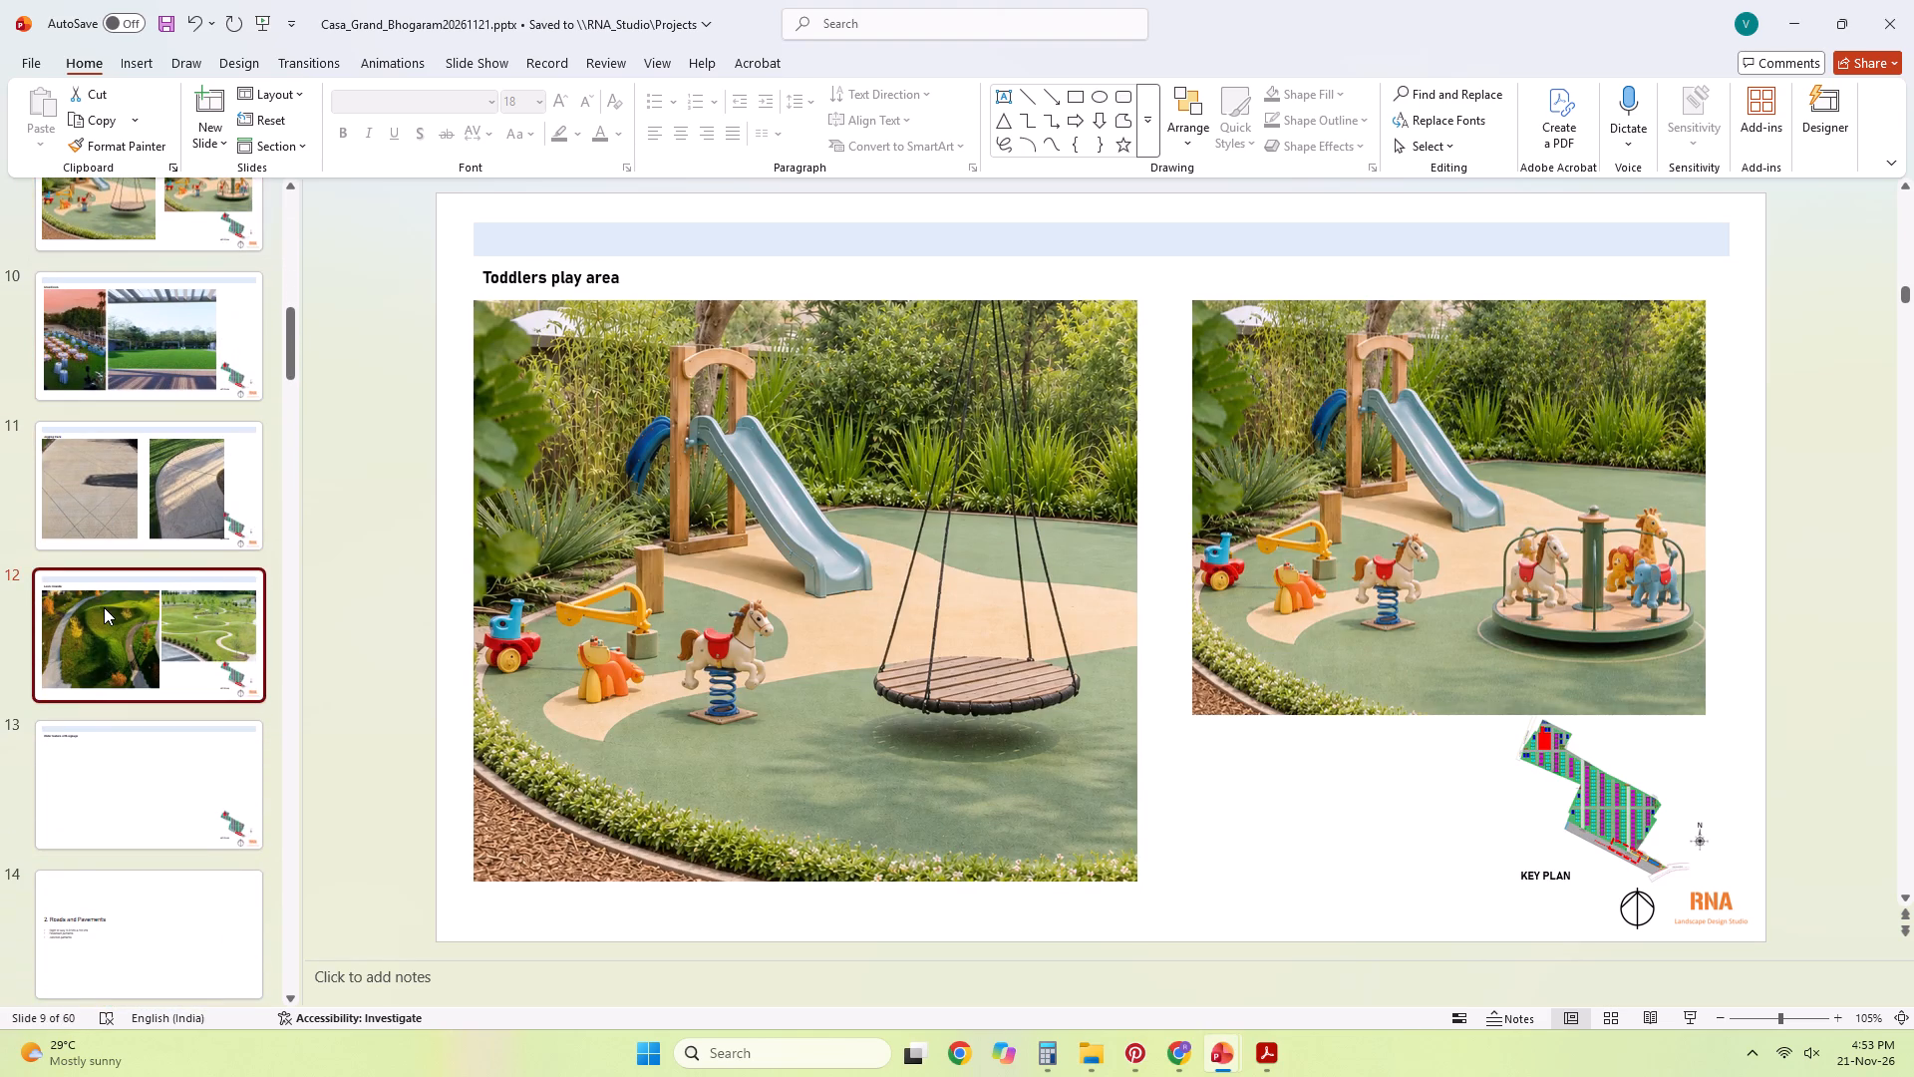
scroll(160, 531, down, 4)
click(131, 603)
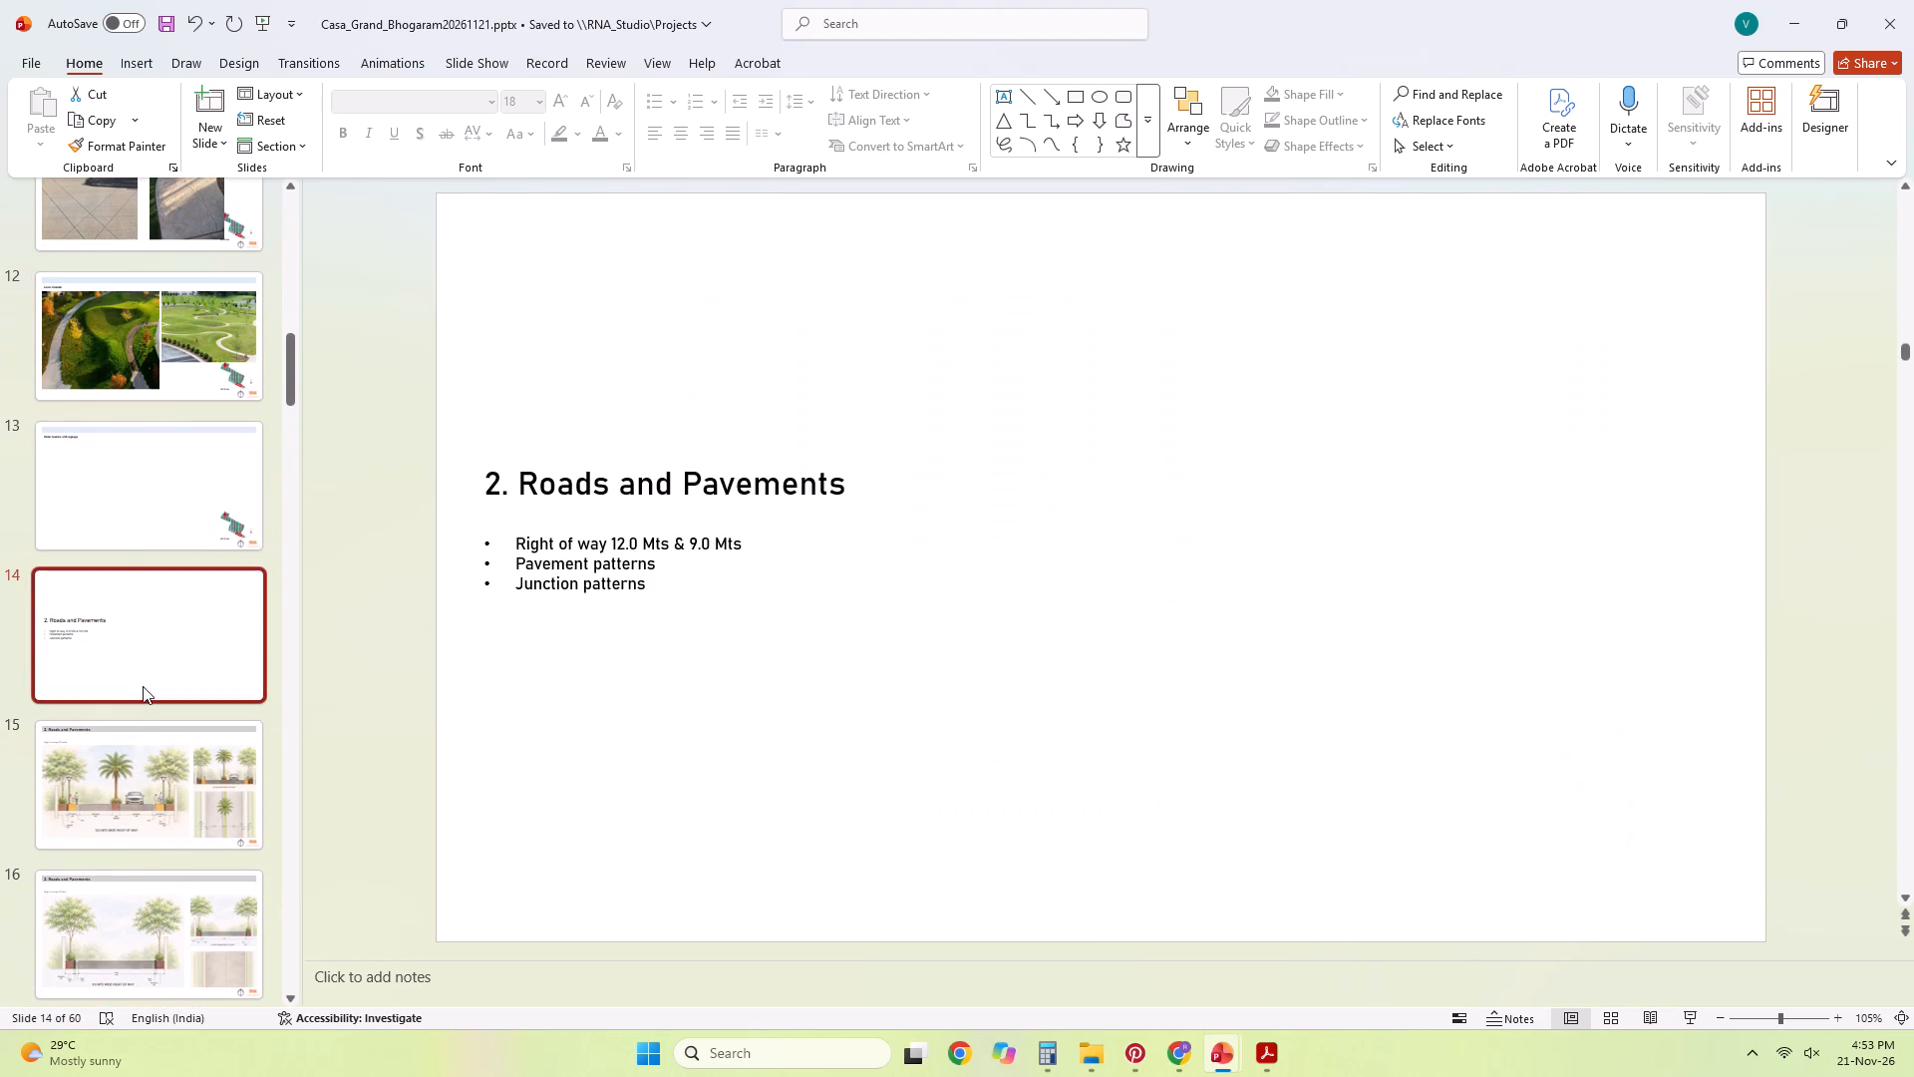
scroll(109, 486, up, 2)
scroll(149, 528, down, 3)
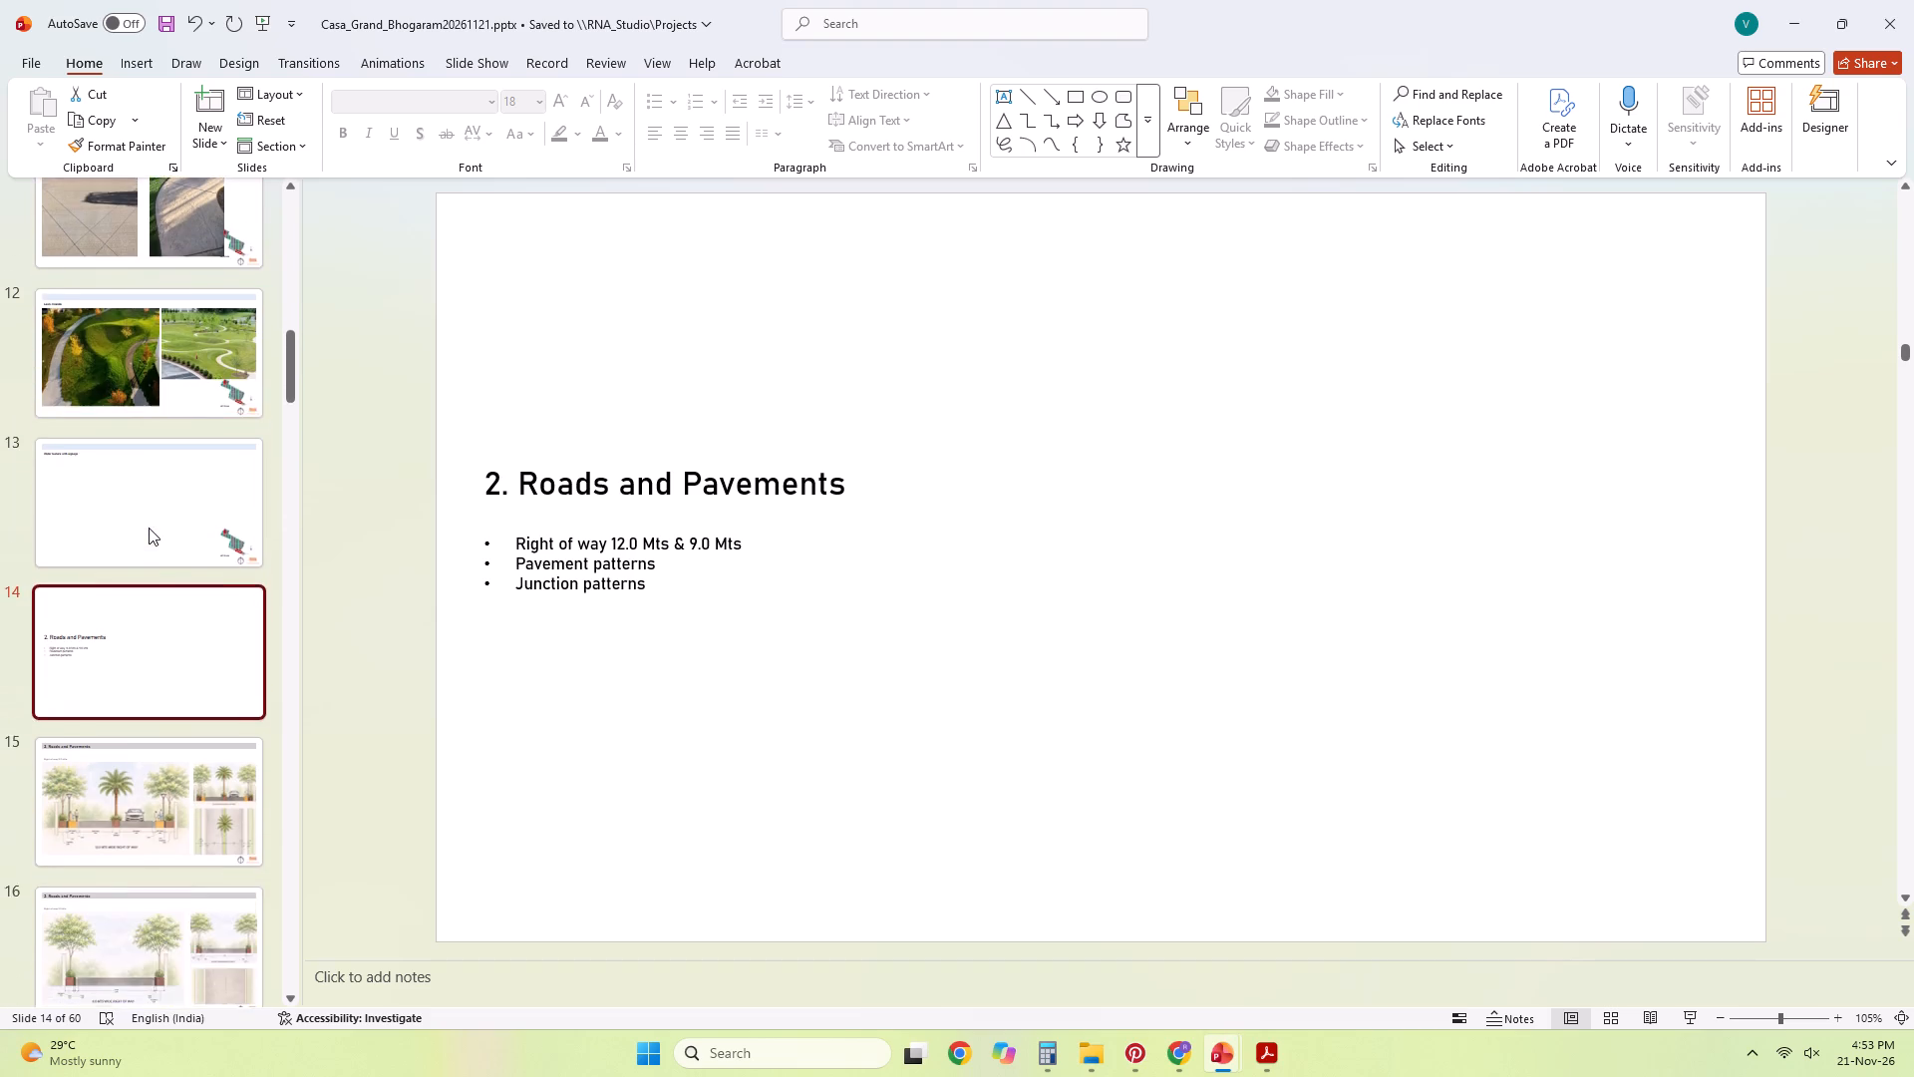
scroll(149, 528, down, 9)
Move the List of Amenities slide to directly after the cover slide, ahead of the Arrival Phase divider.
click(134, 583)
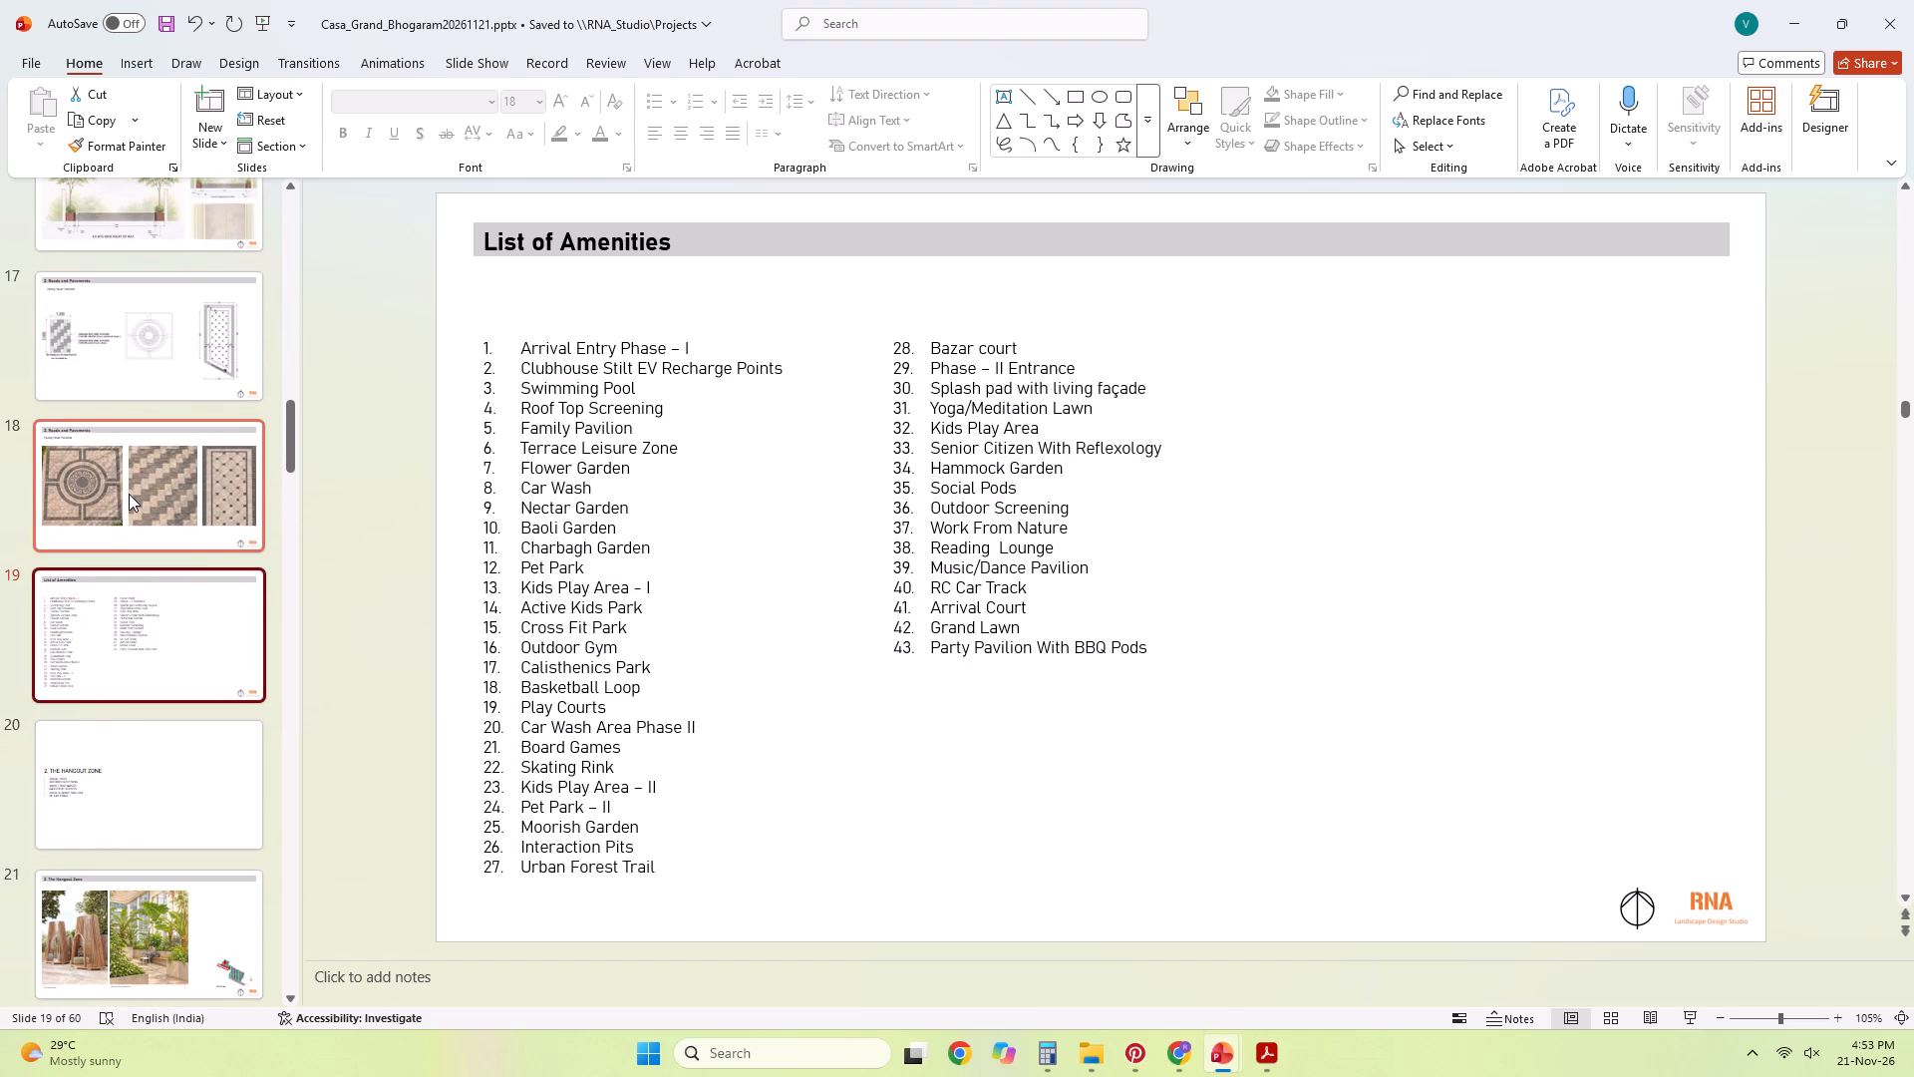
click(187, 738)
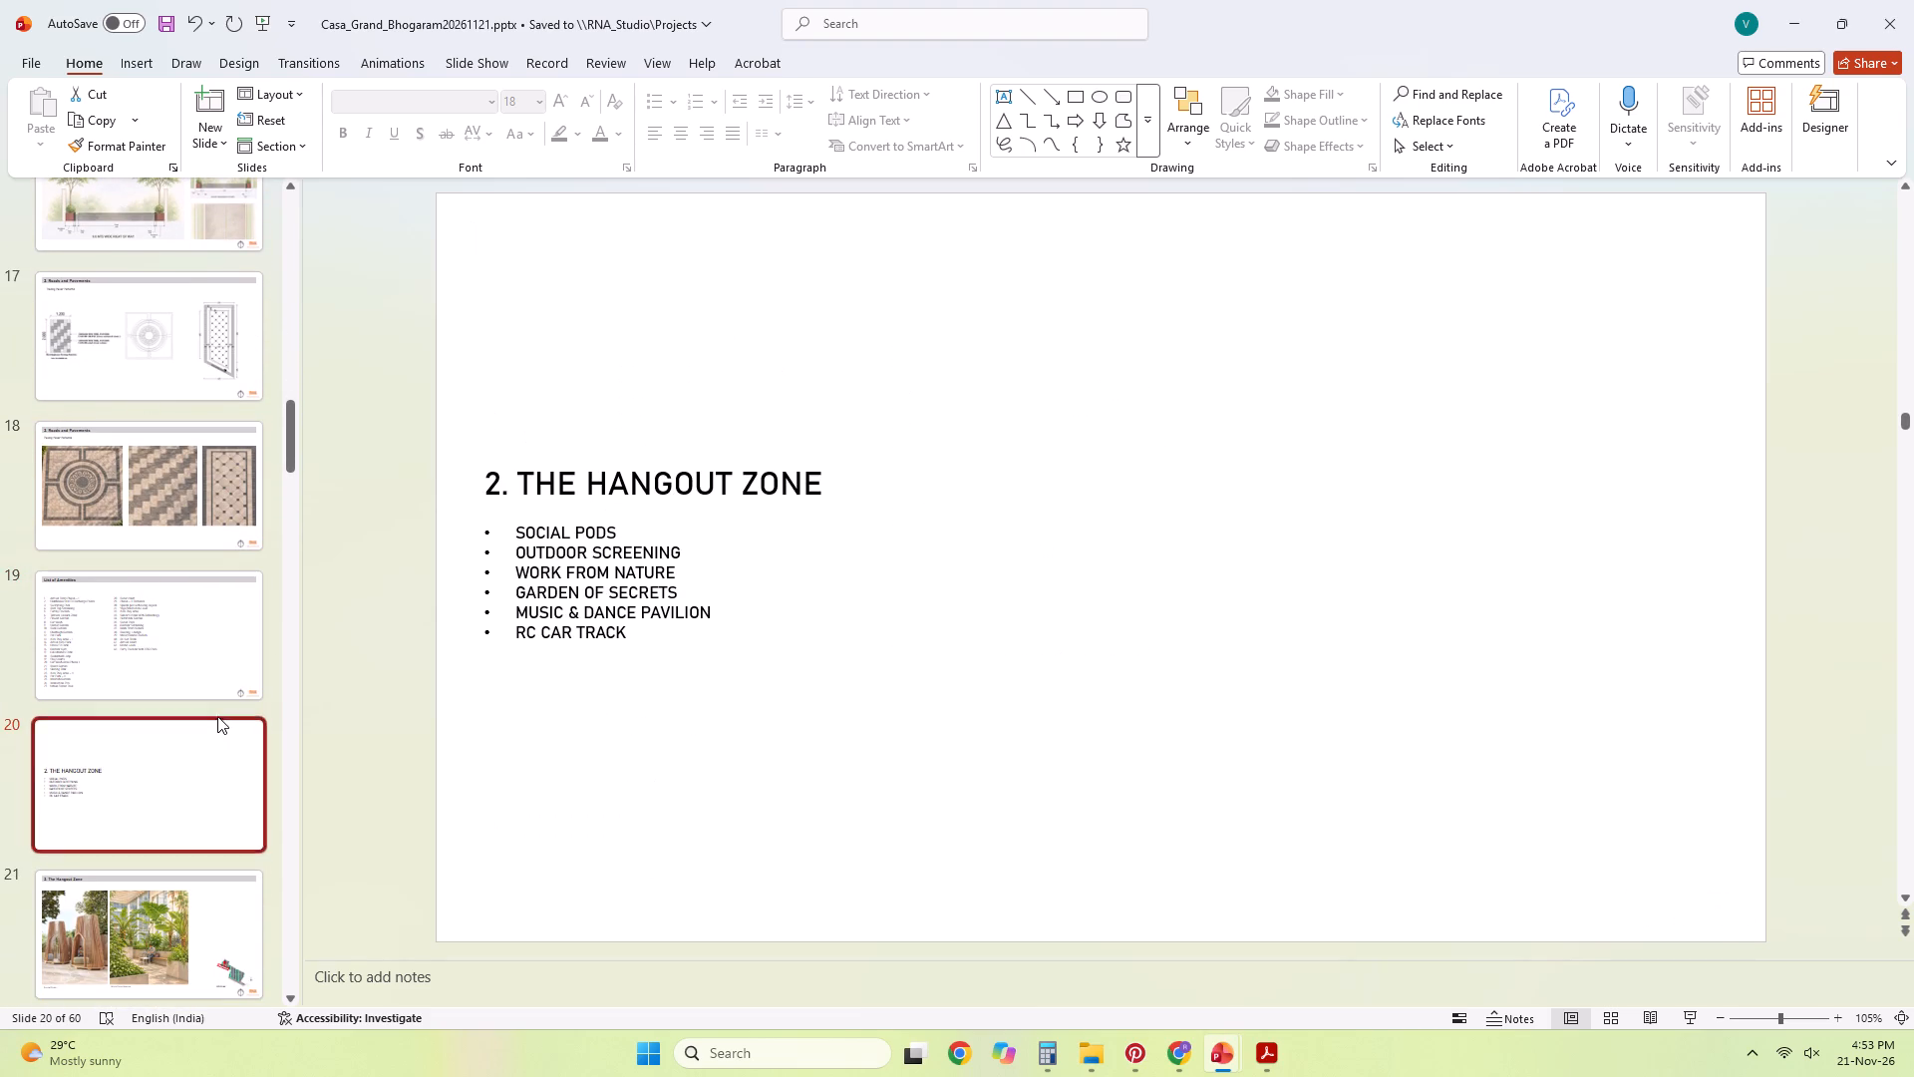
click(149, 619)
drag(168, 662, 194, 165)
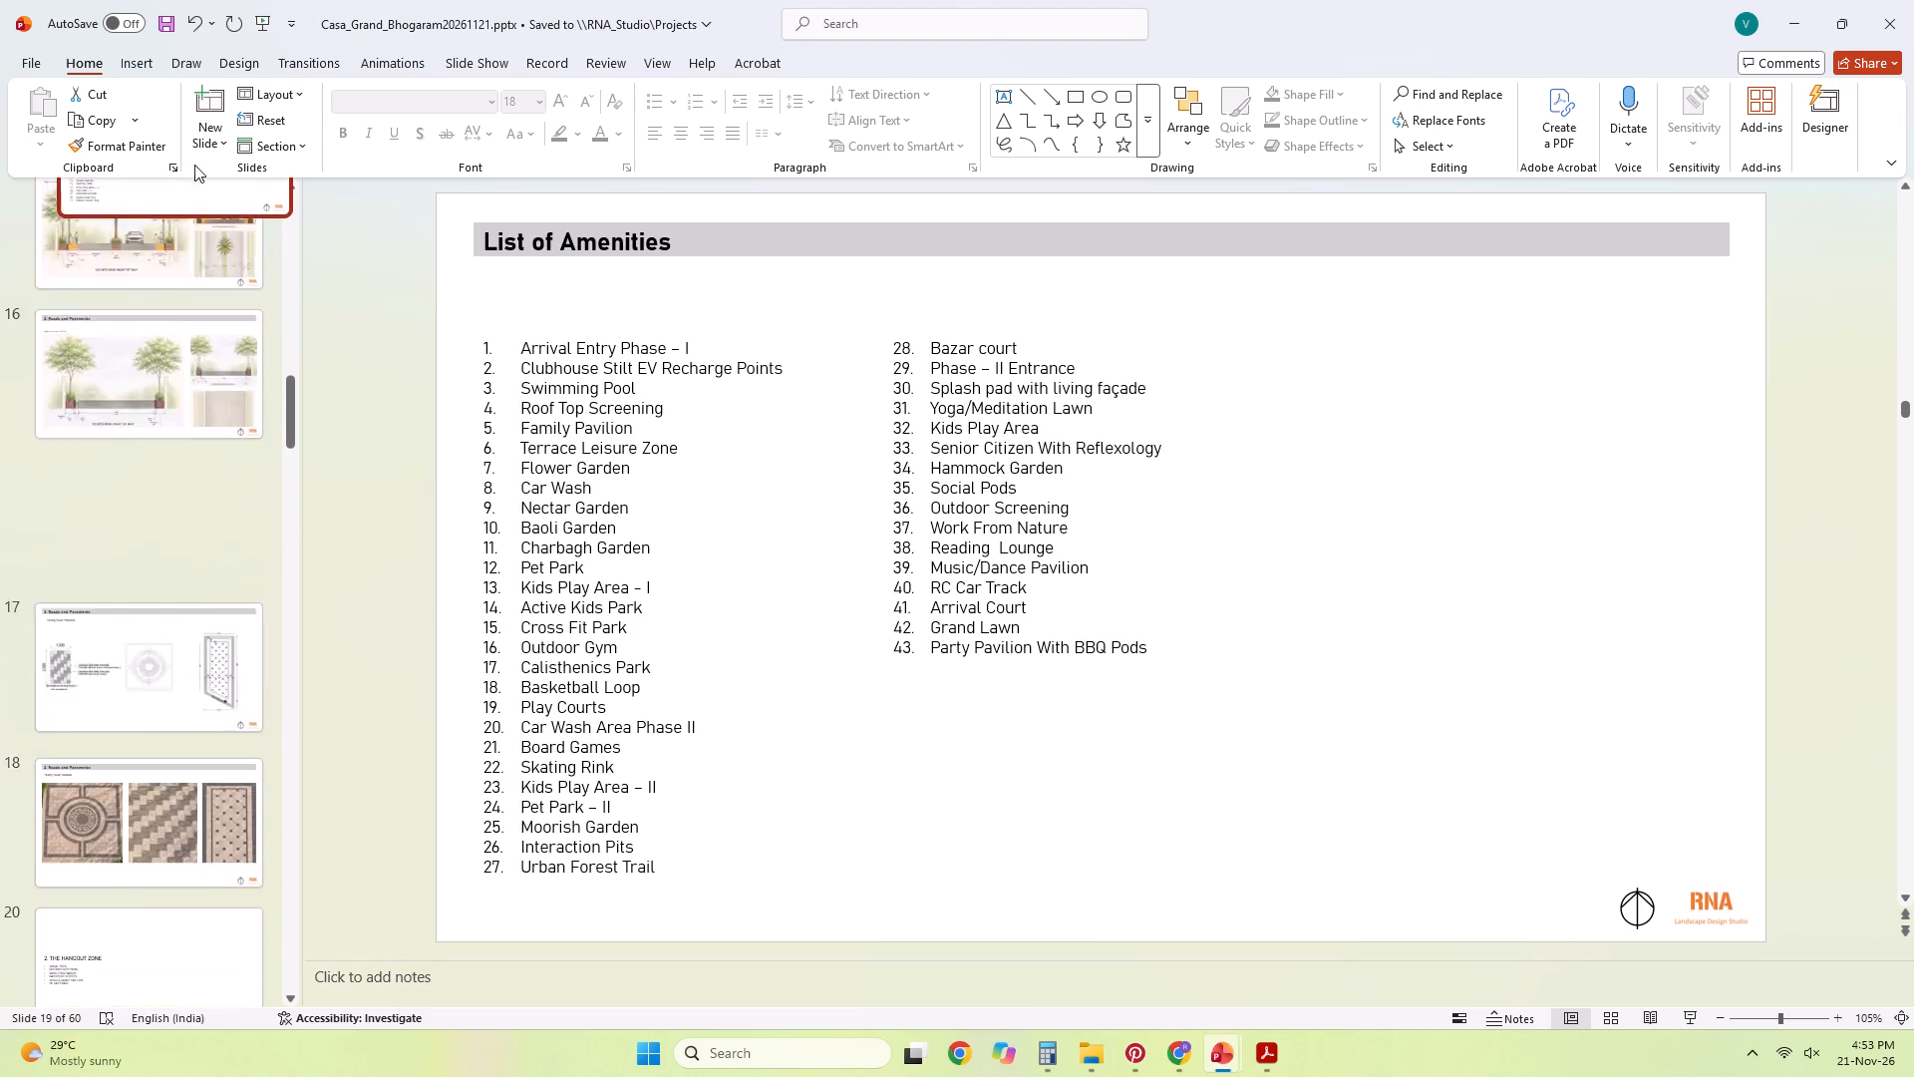
drag(194, 165, 148, 39)
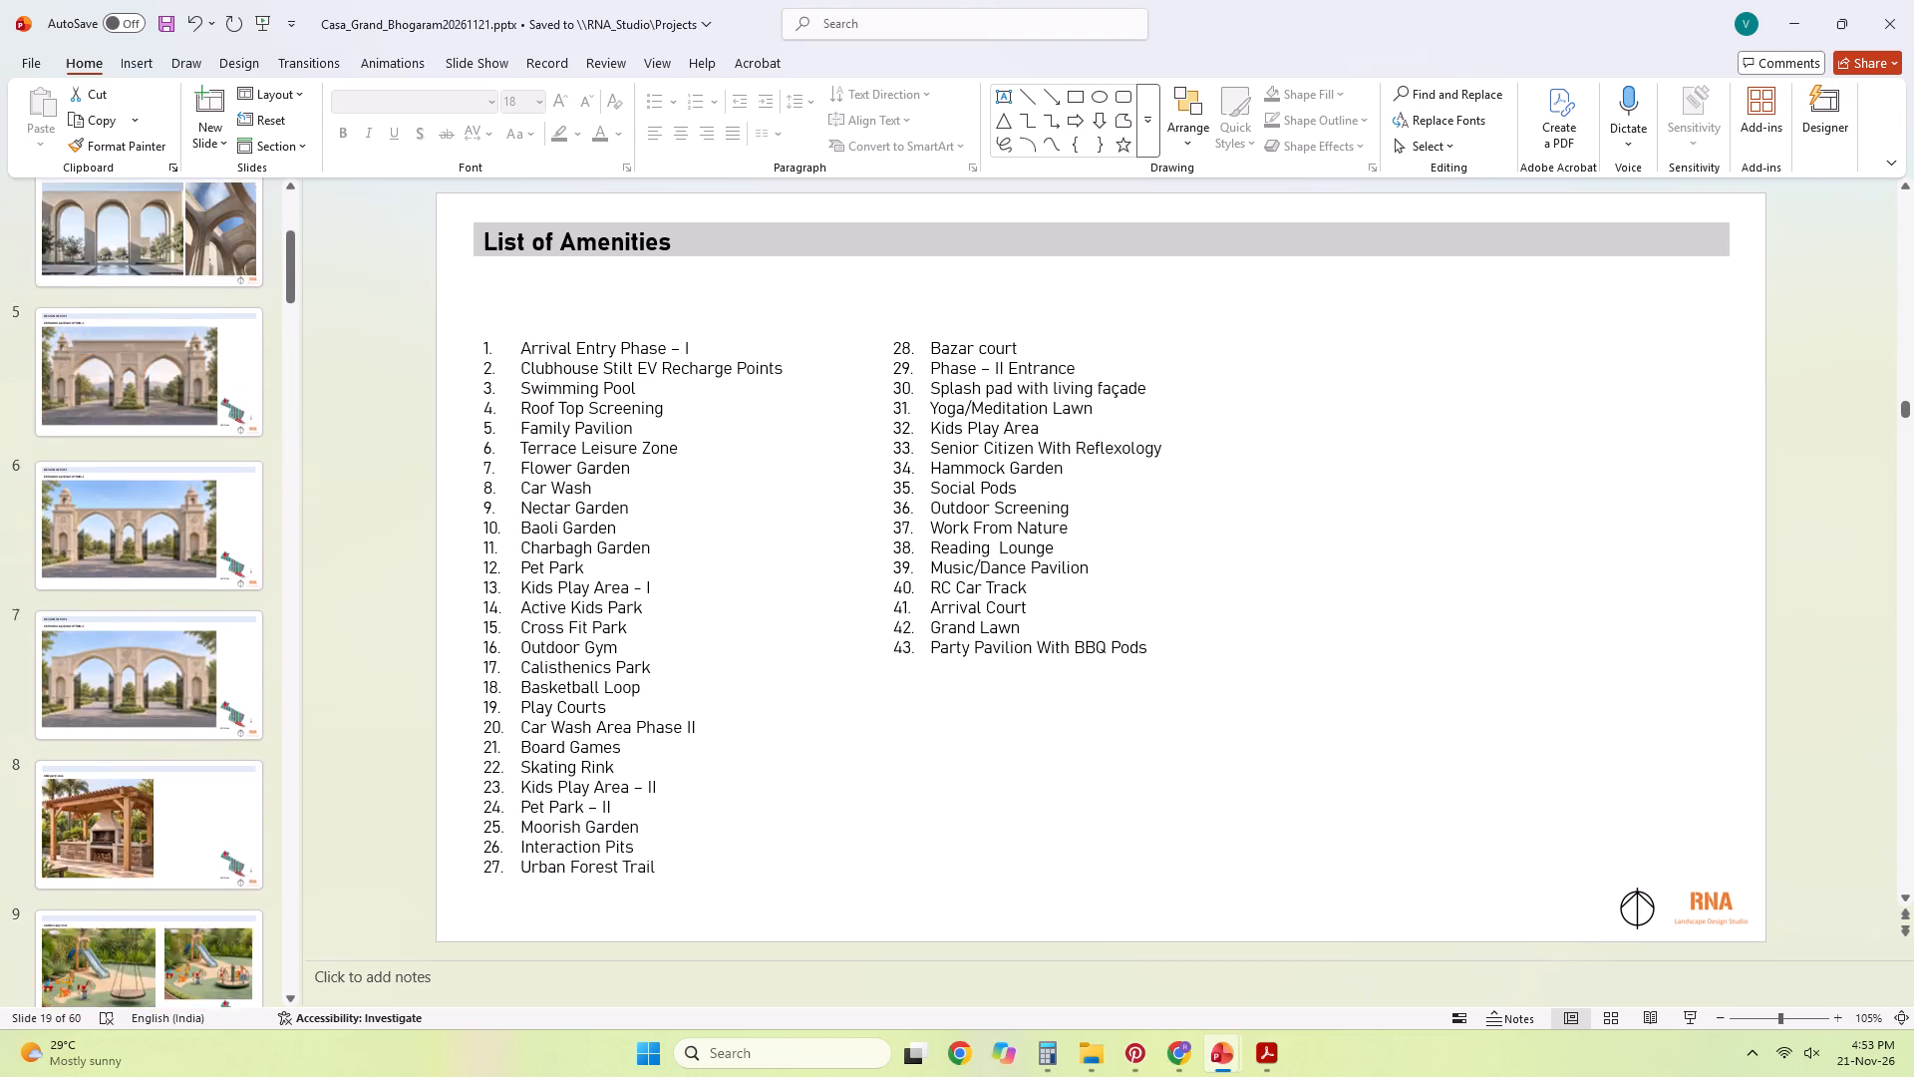
drag(148, 39, 151, 475)
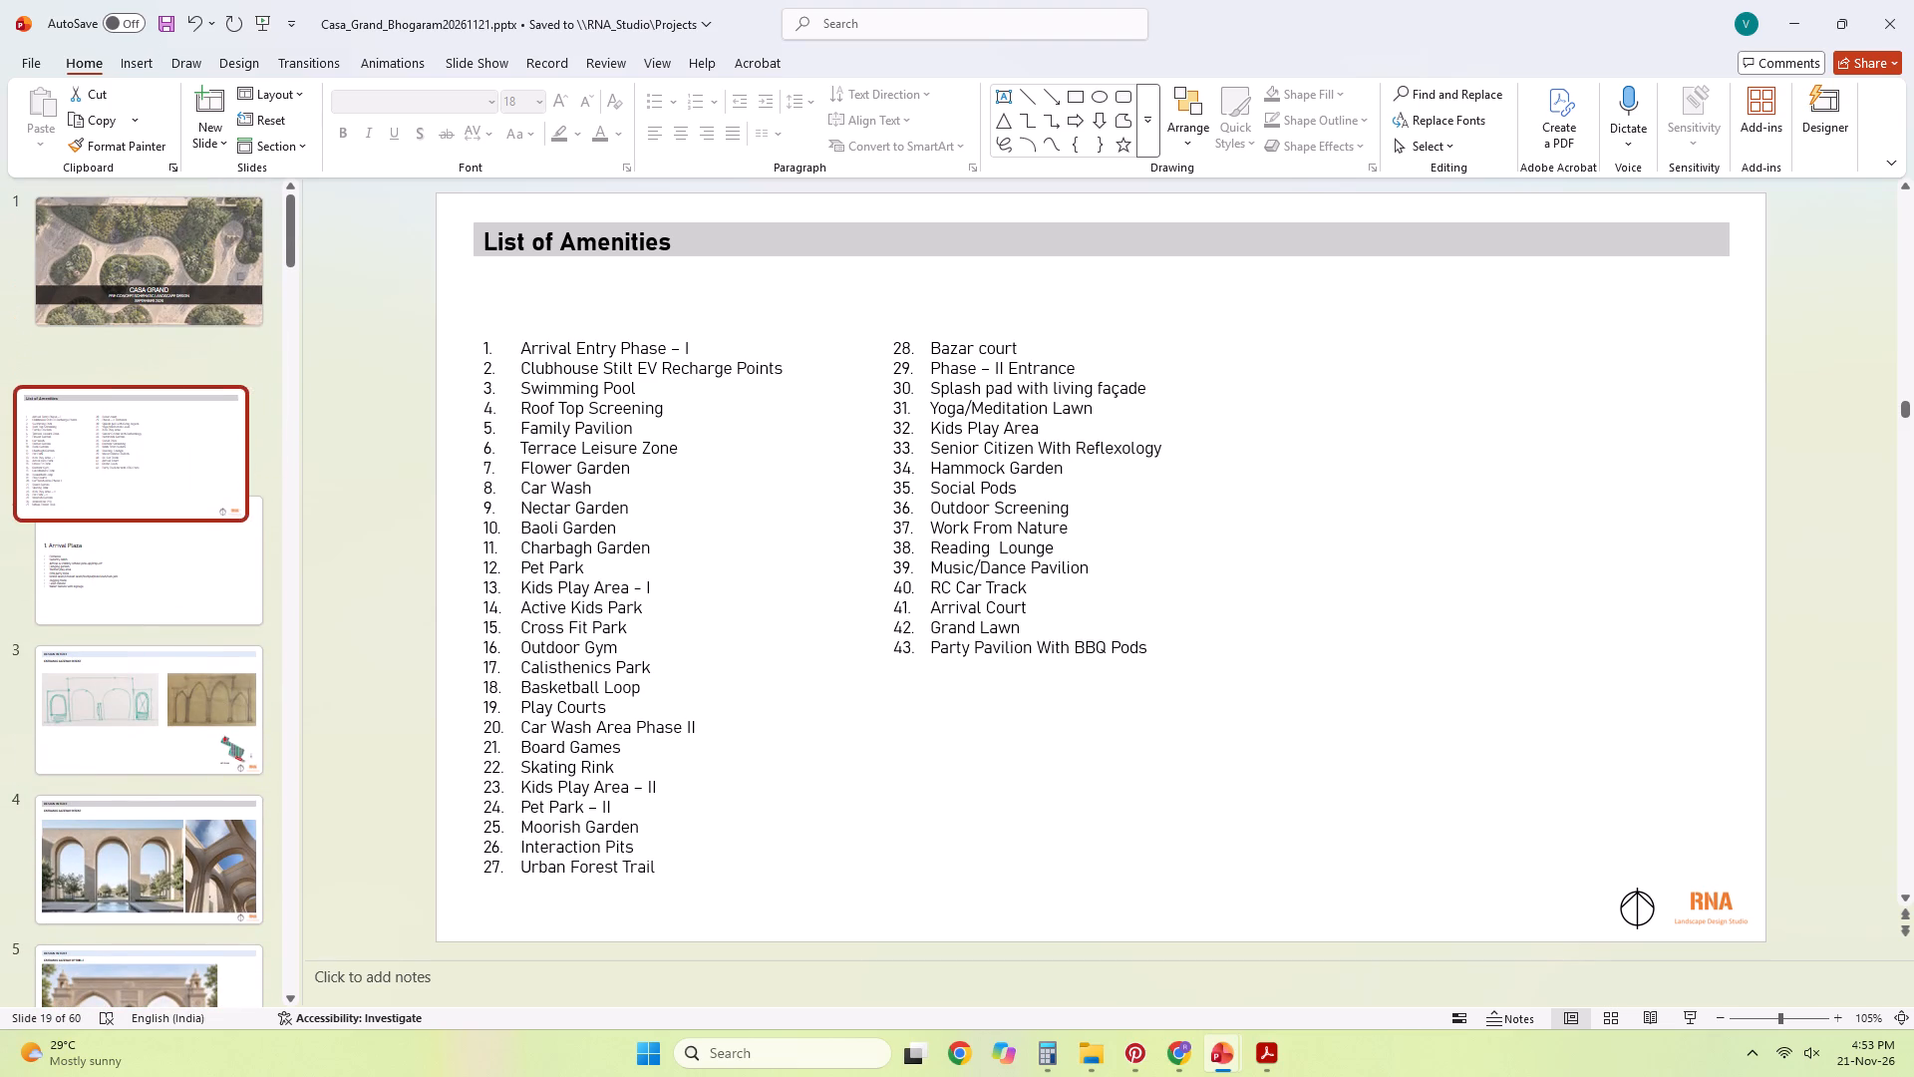
drag(151, 475, 164, 427)
Check the opening slides, from the List of Amenities through the entrance gateway intent and gateway option slides.
click(98, 680)
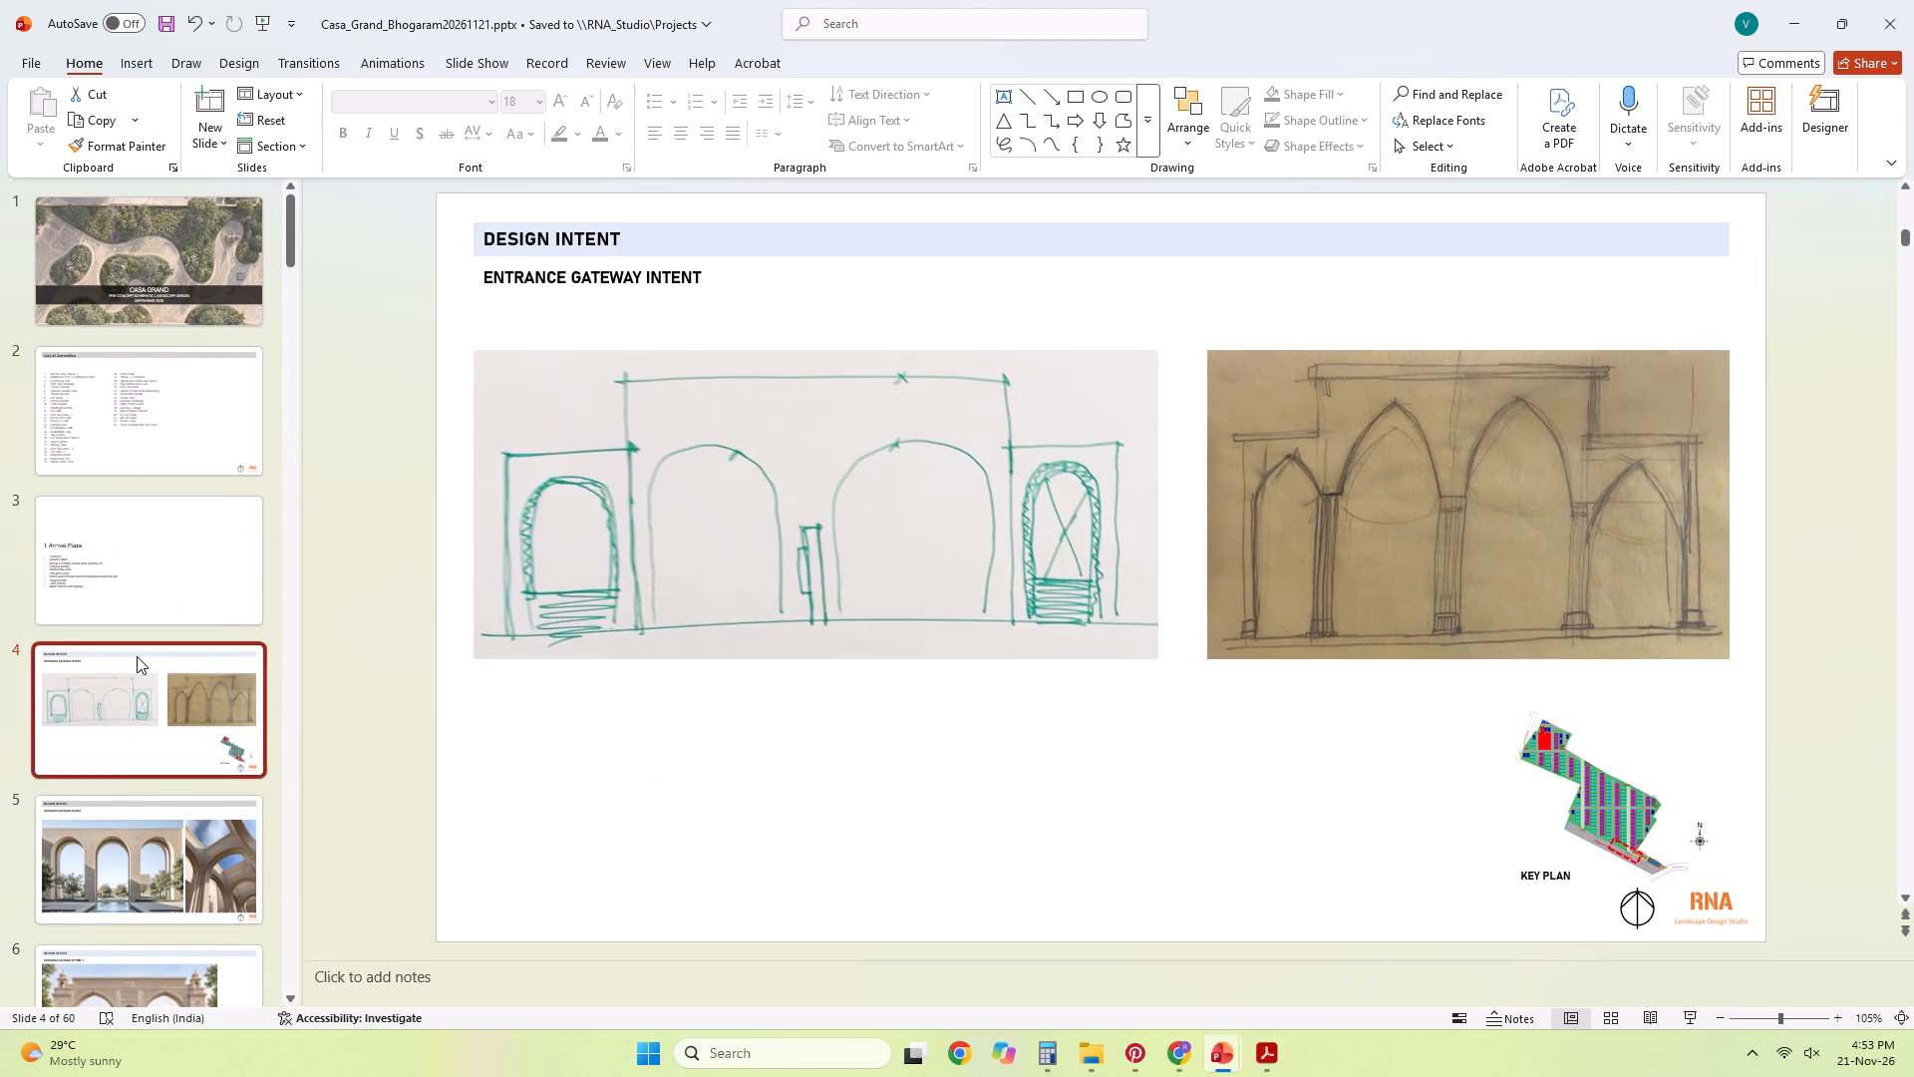
click(118, 396)
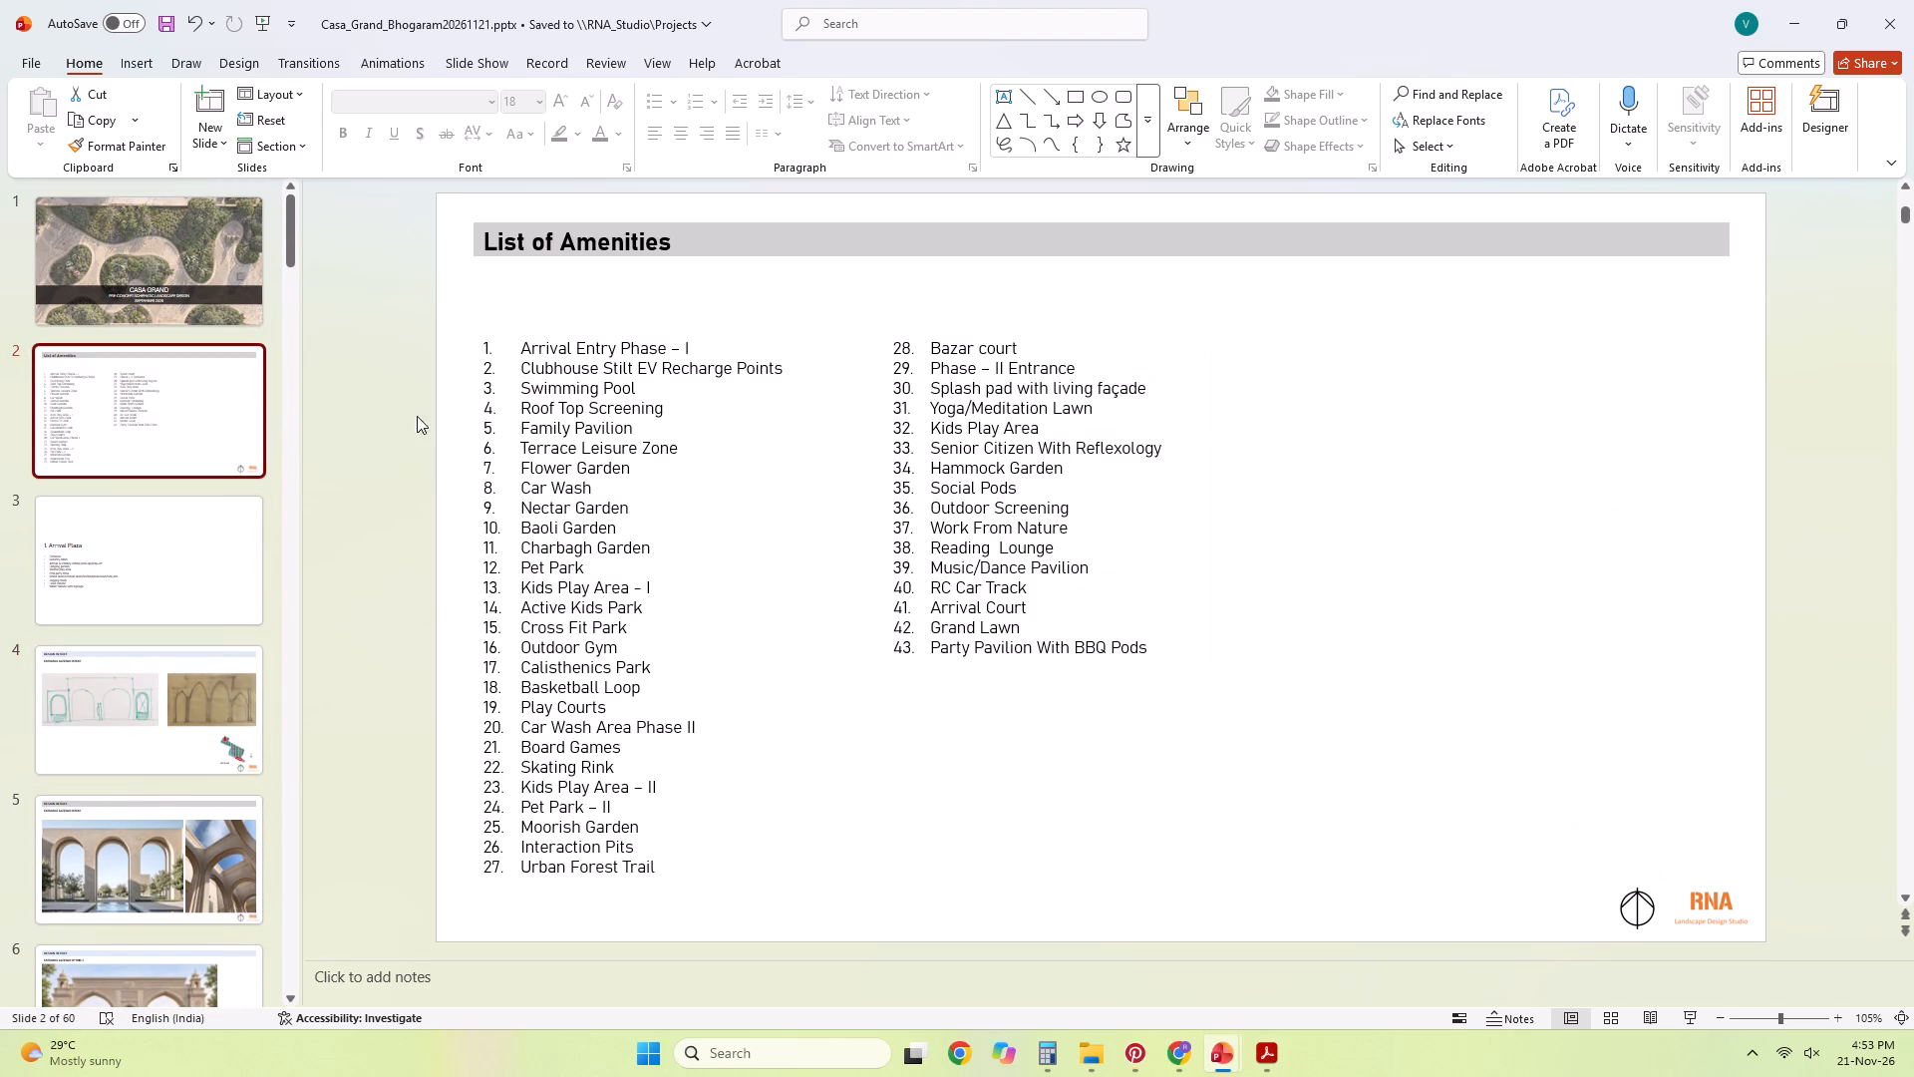
click(98, 664)
click(132, 810)
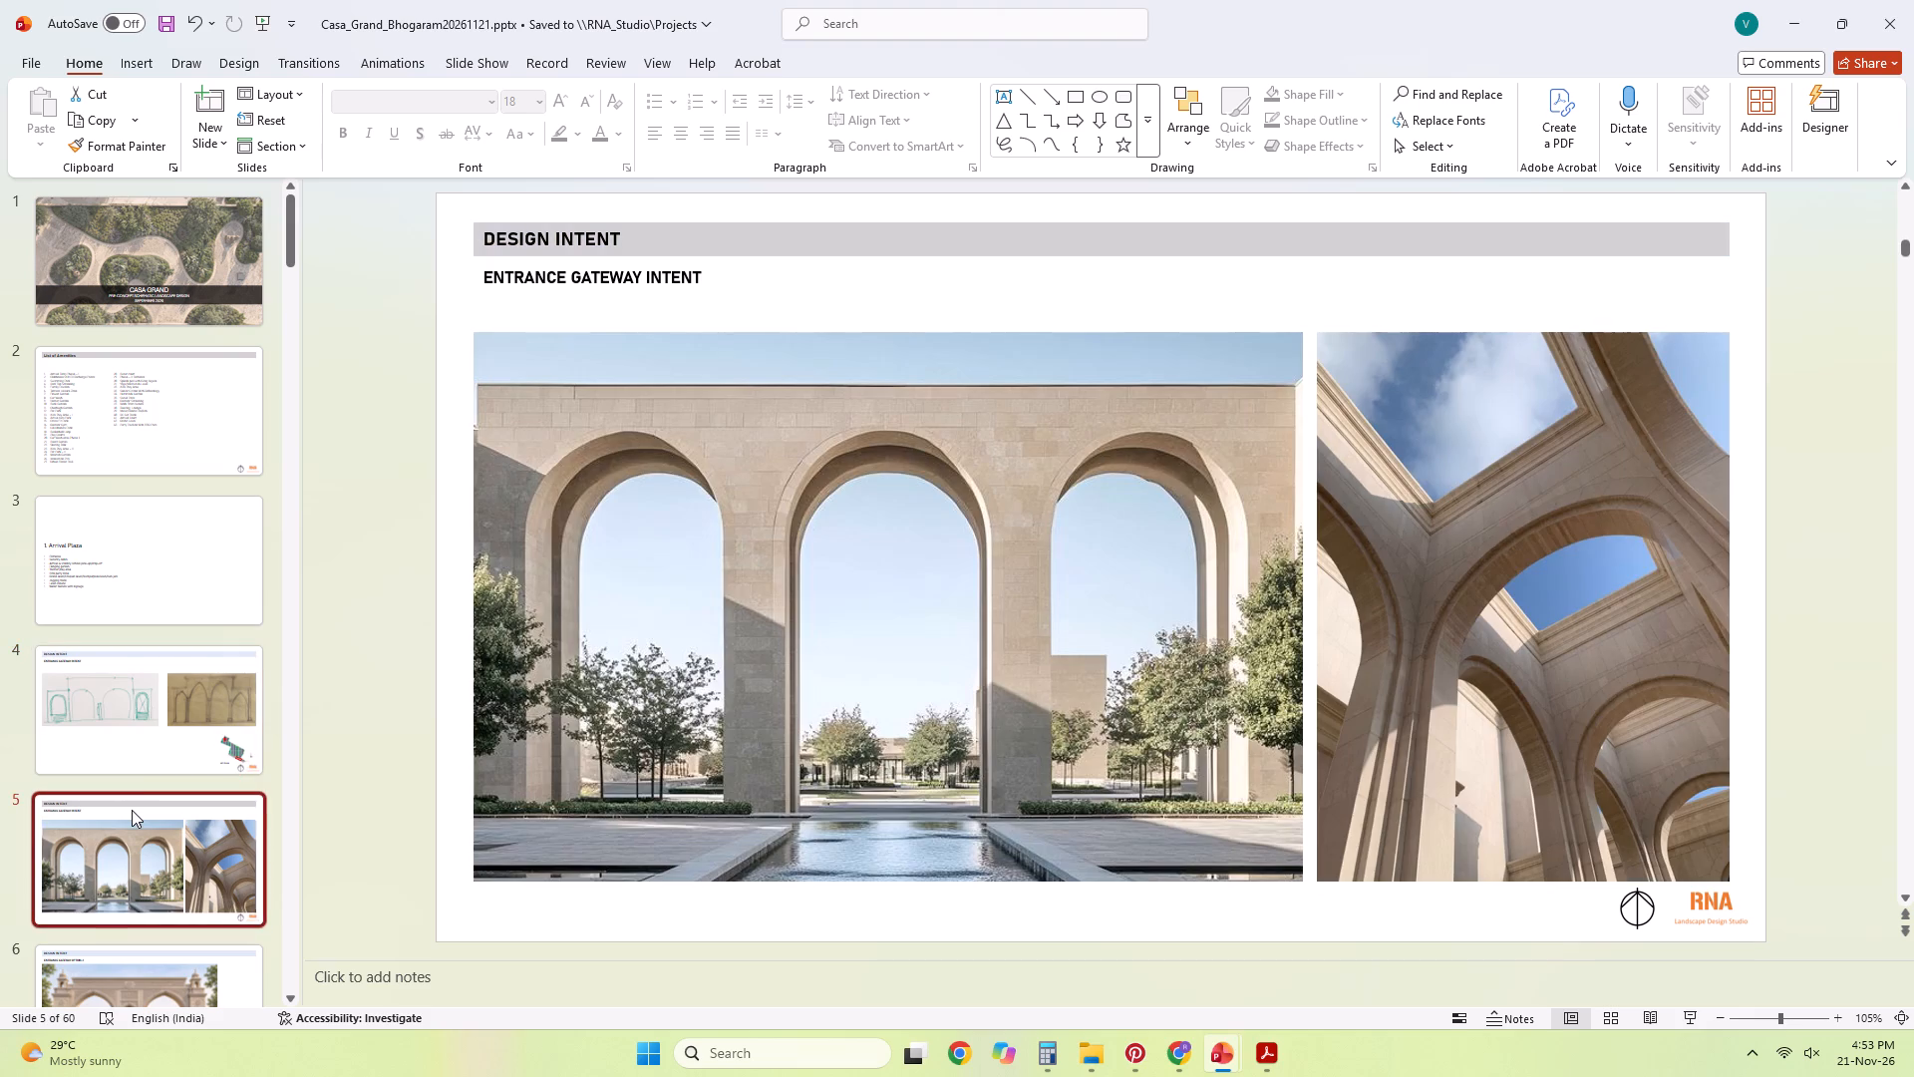
scroll(140, 696, down, 6)
click(130, 734)
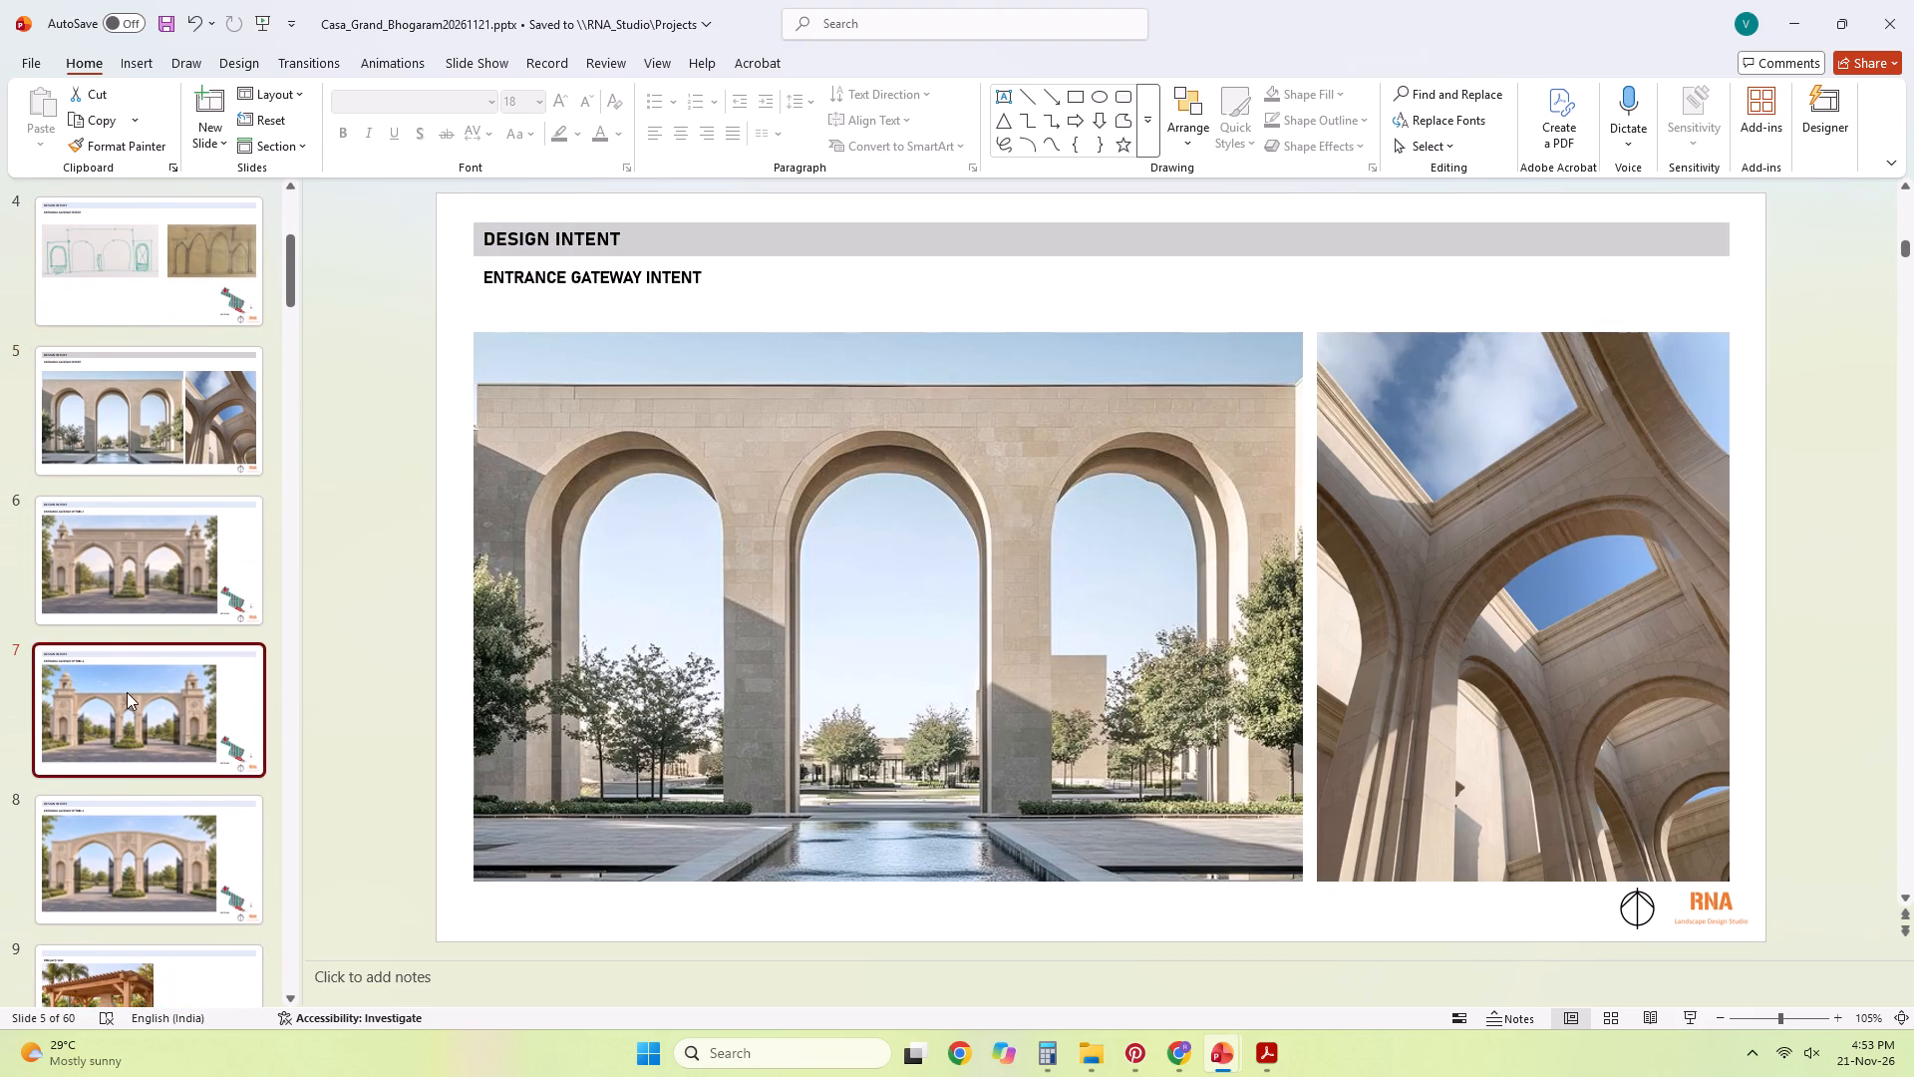
scroll(141, 828, down, 5)
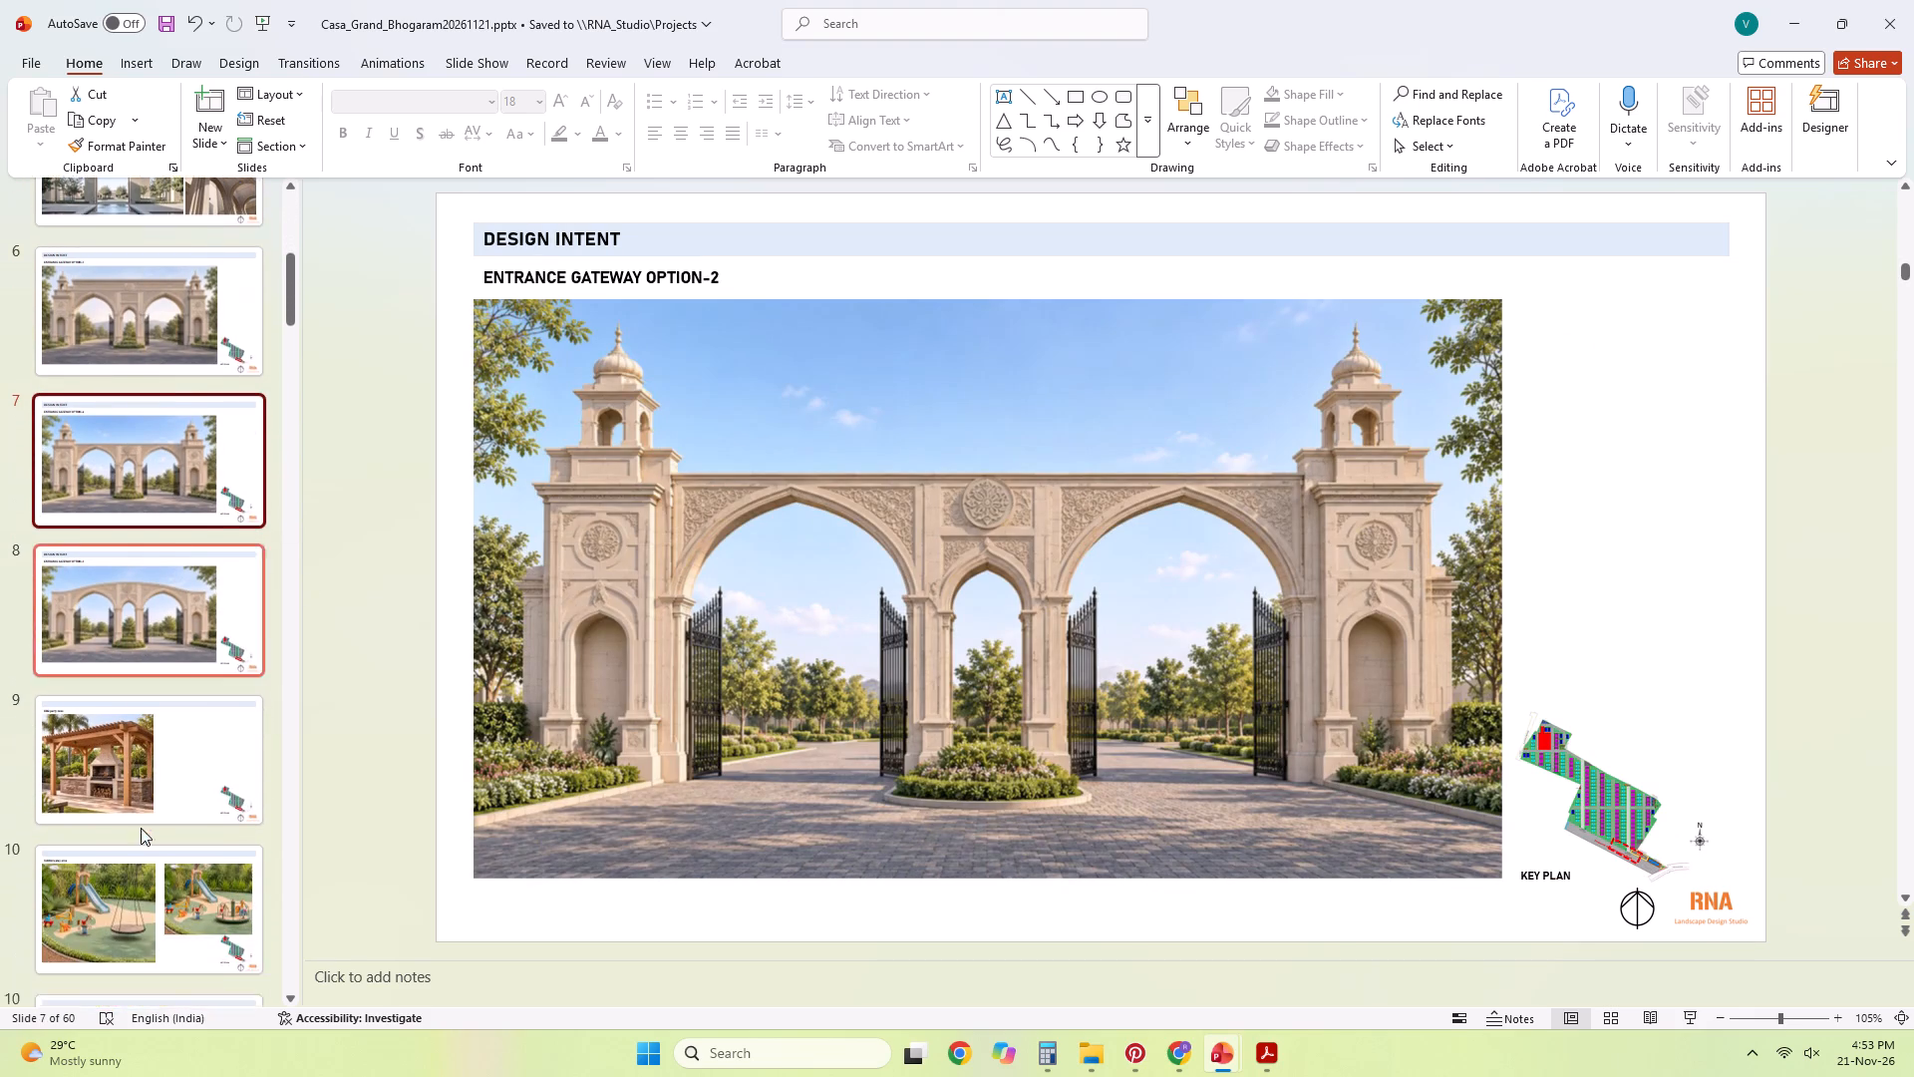
scroll(141, 828, down, 1)
Delete the larger picture with the round hanging swing from the Toddlers play area slide, keeping the merry-go-round picture.
click(146, 768)
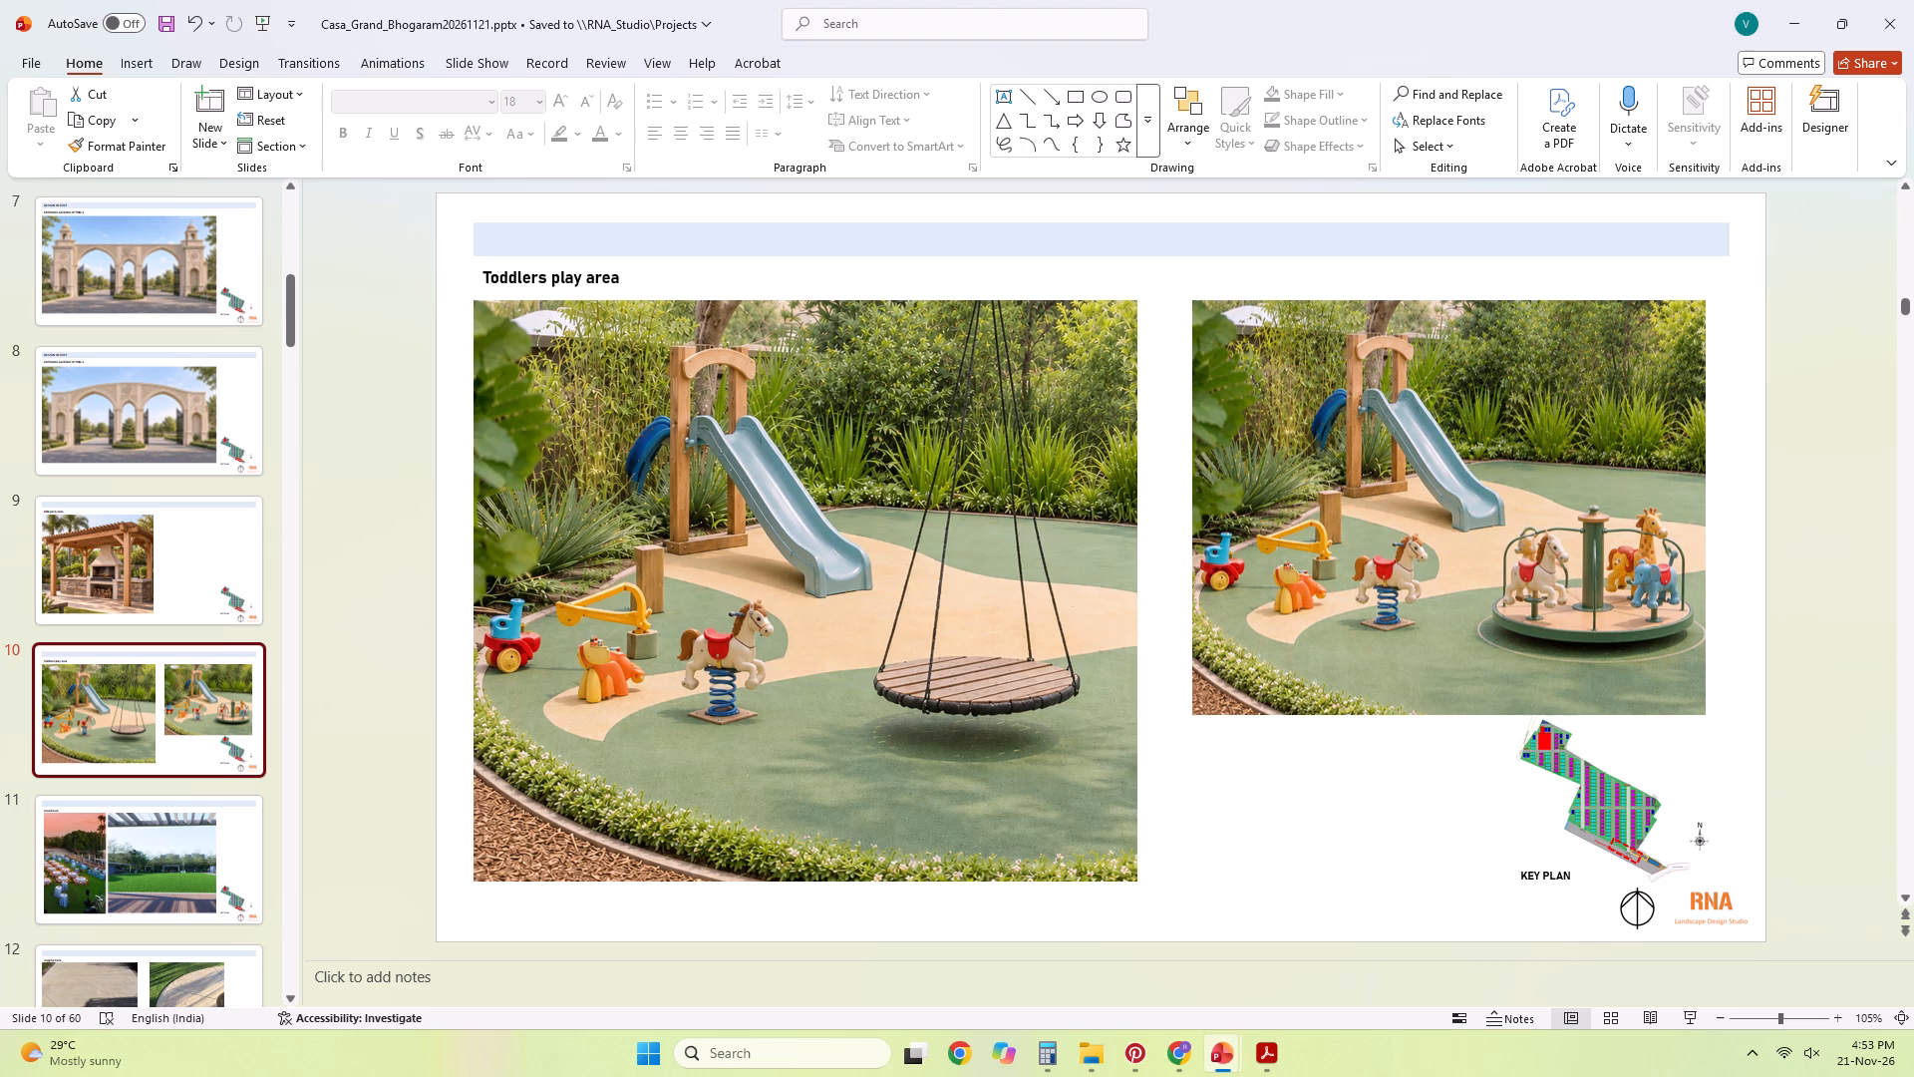
click(1319, 854)
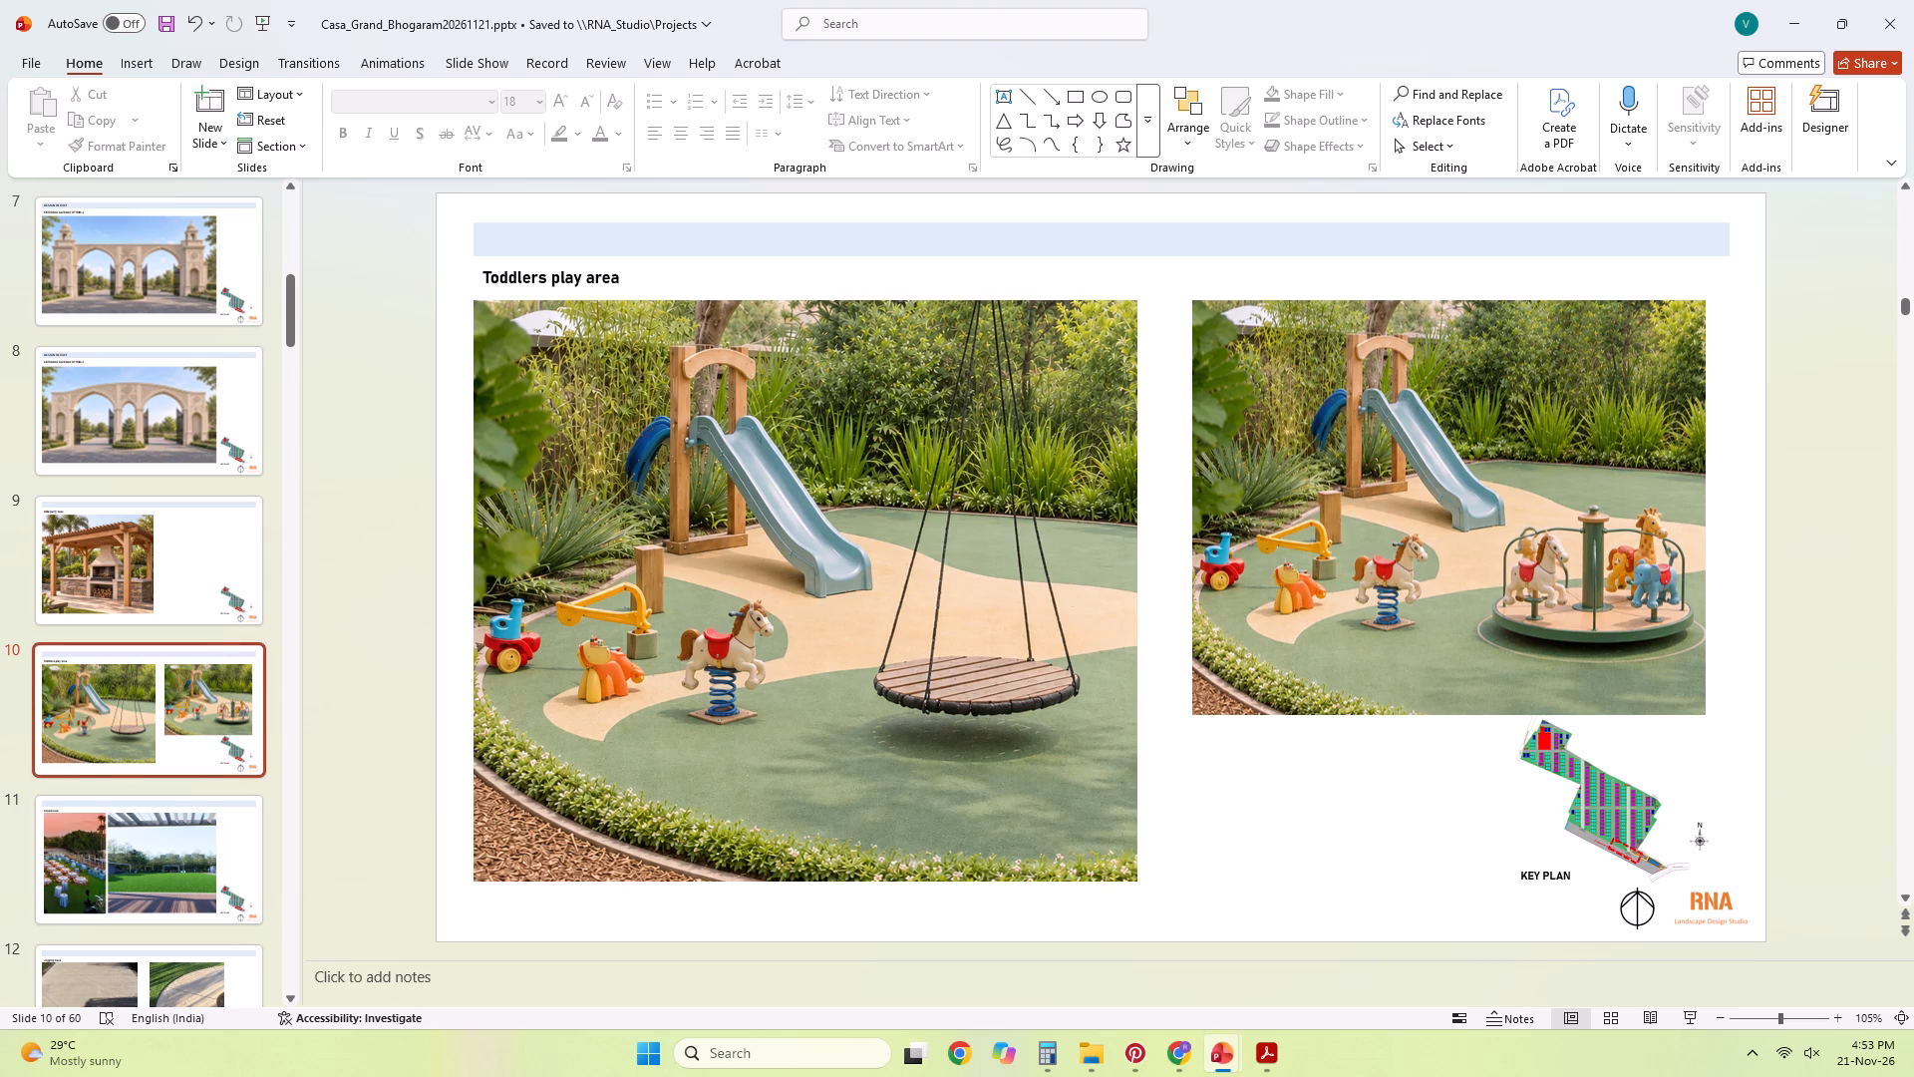
scroll(207, 553, down, 3)
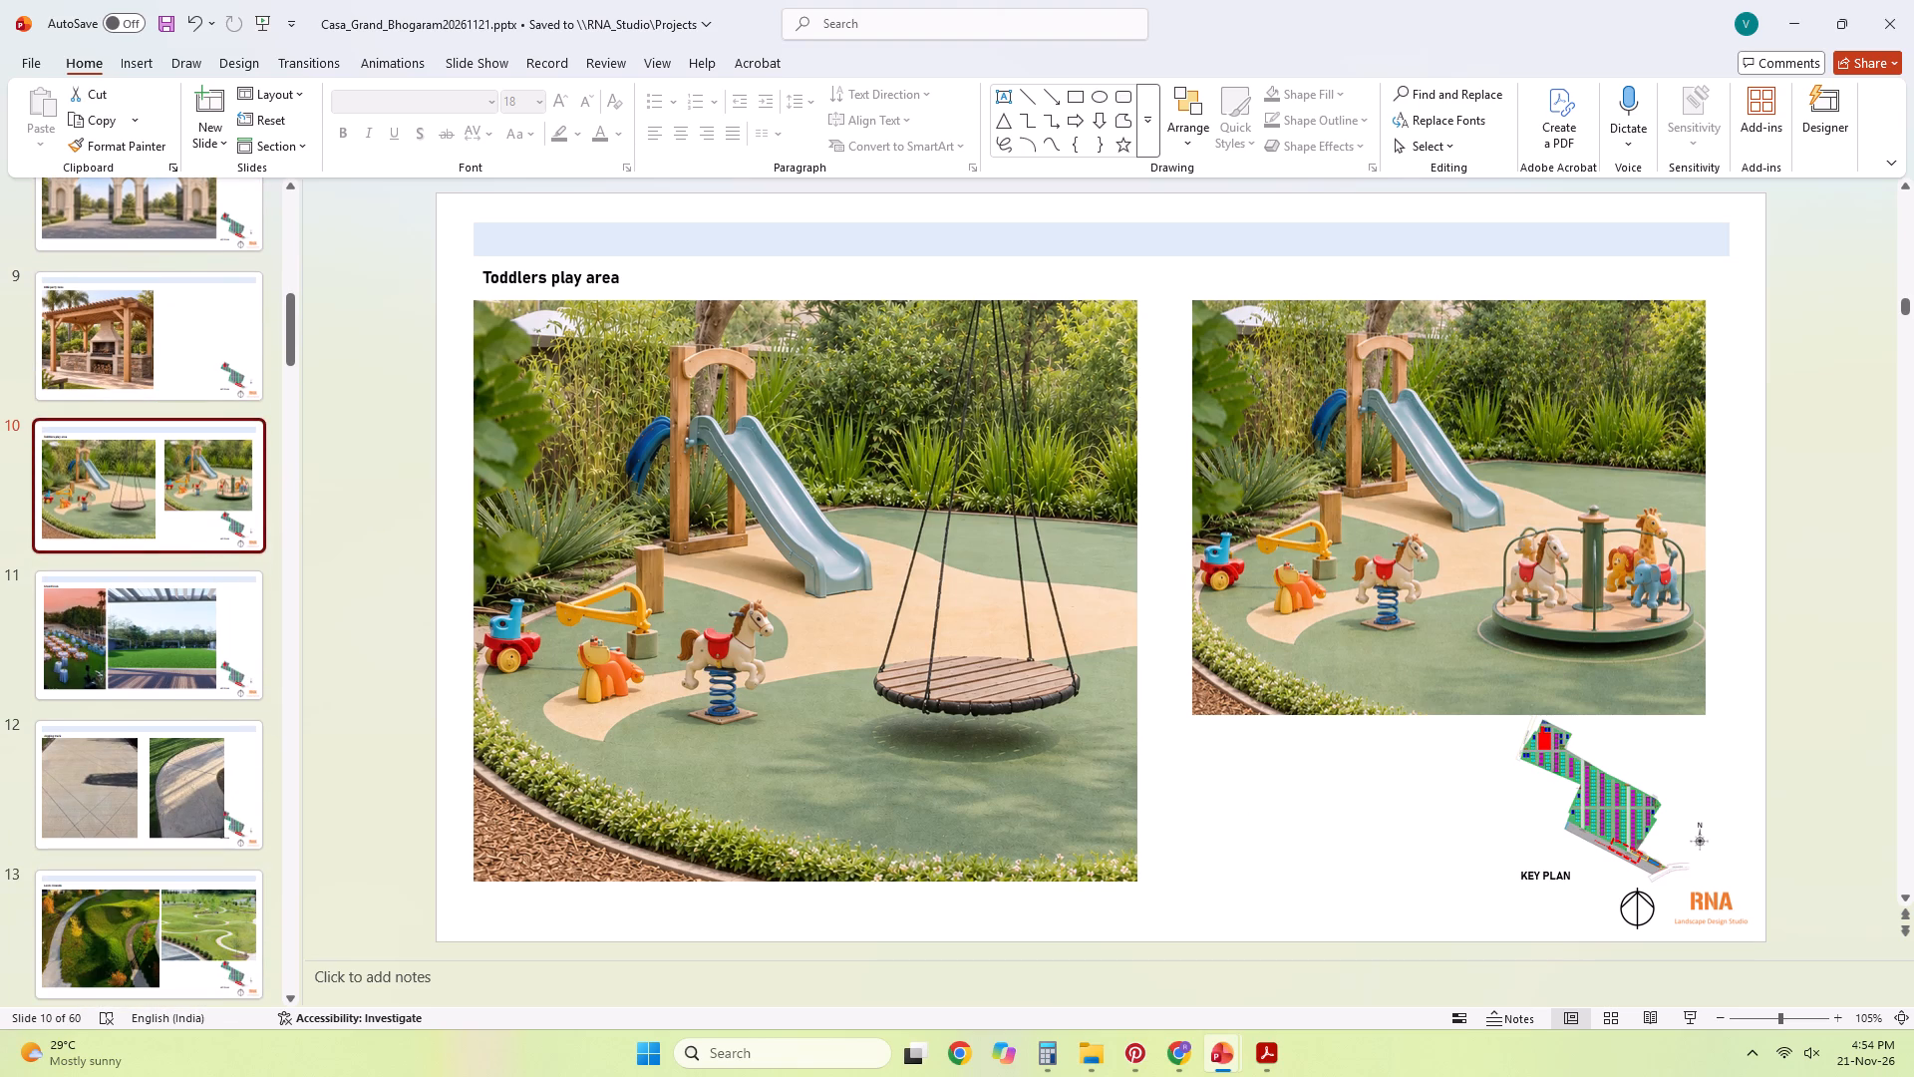
click(828, 647)
key(Delete)
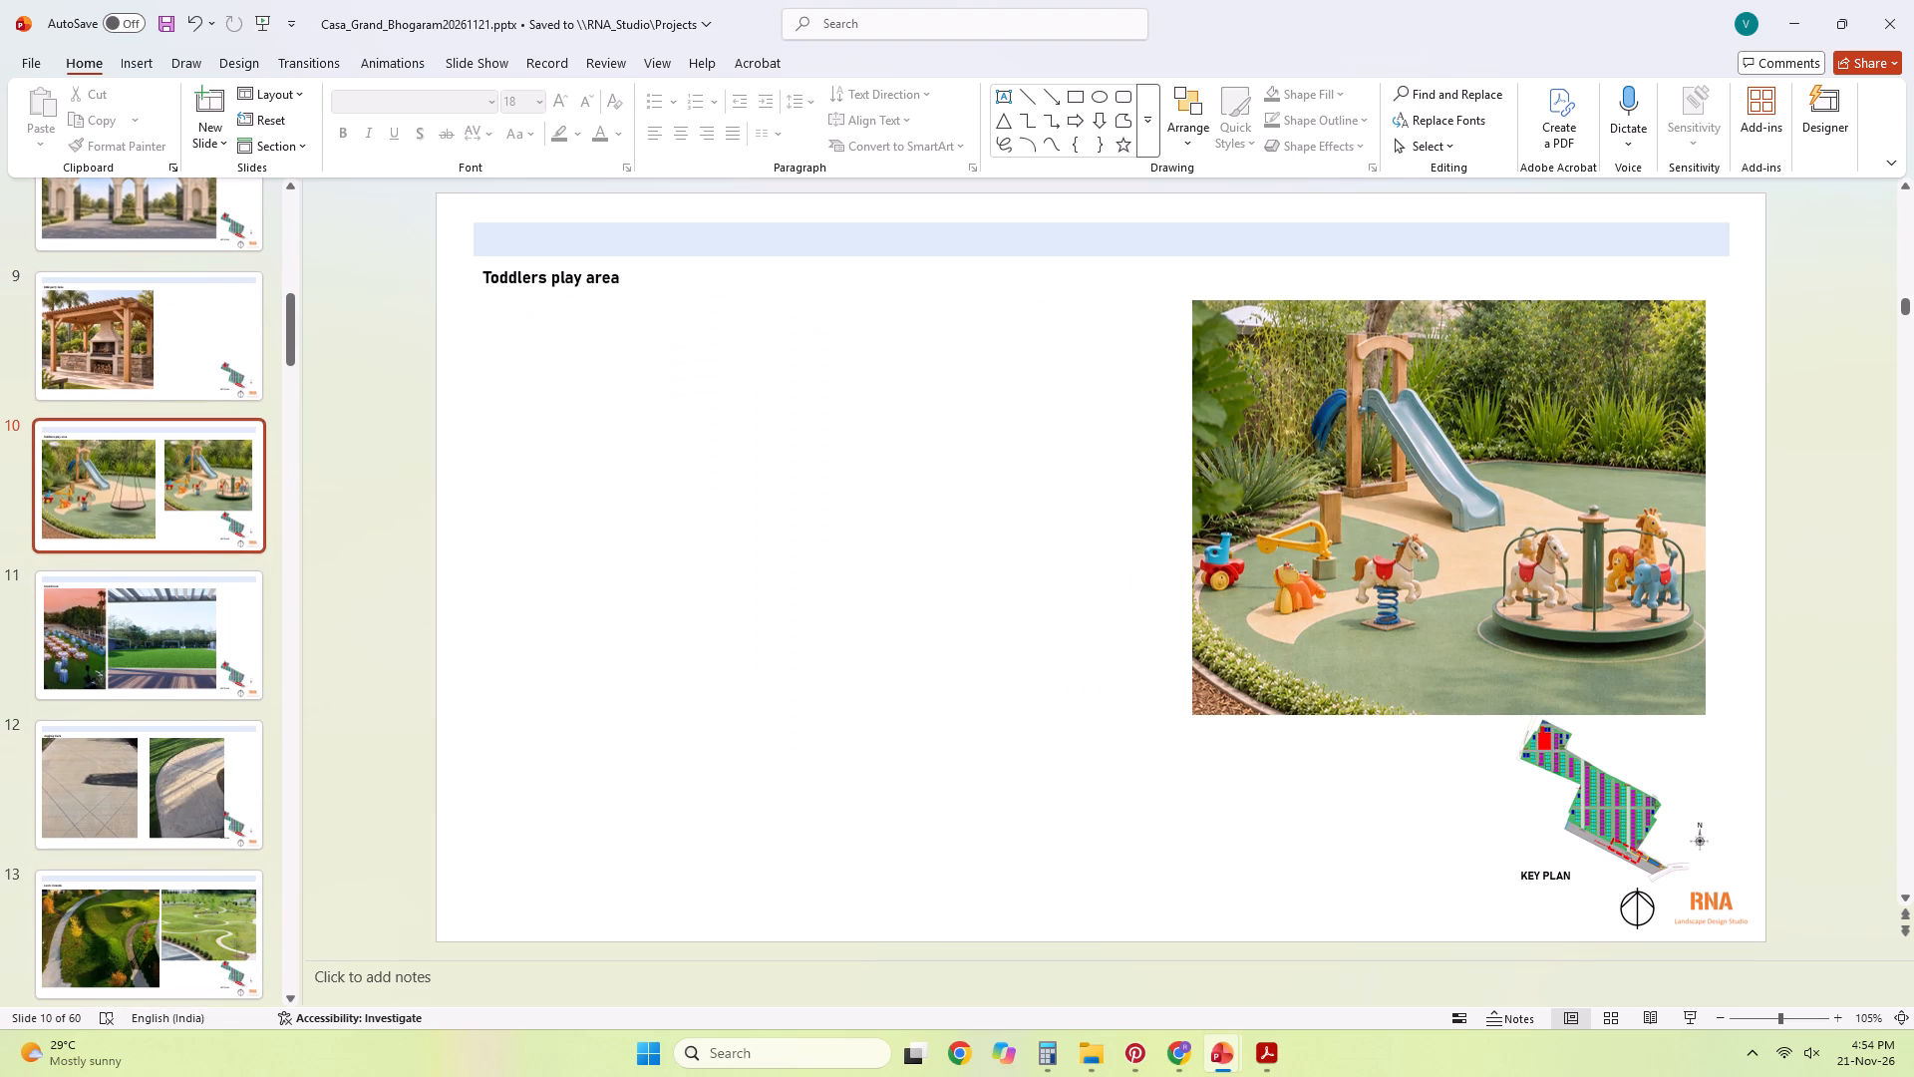
click(524, 695)
key(Escape)
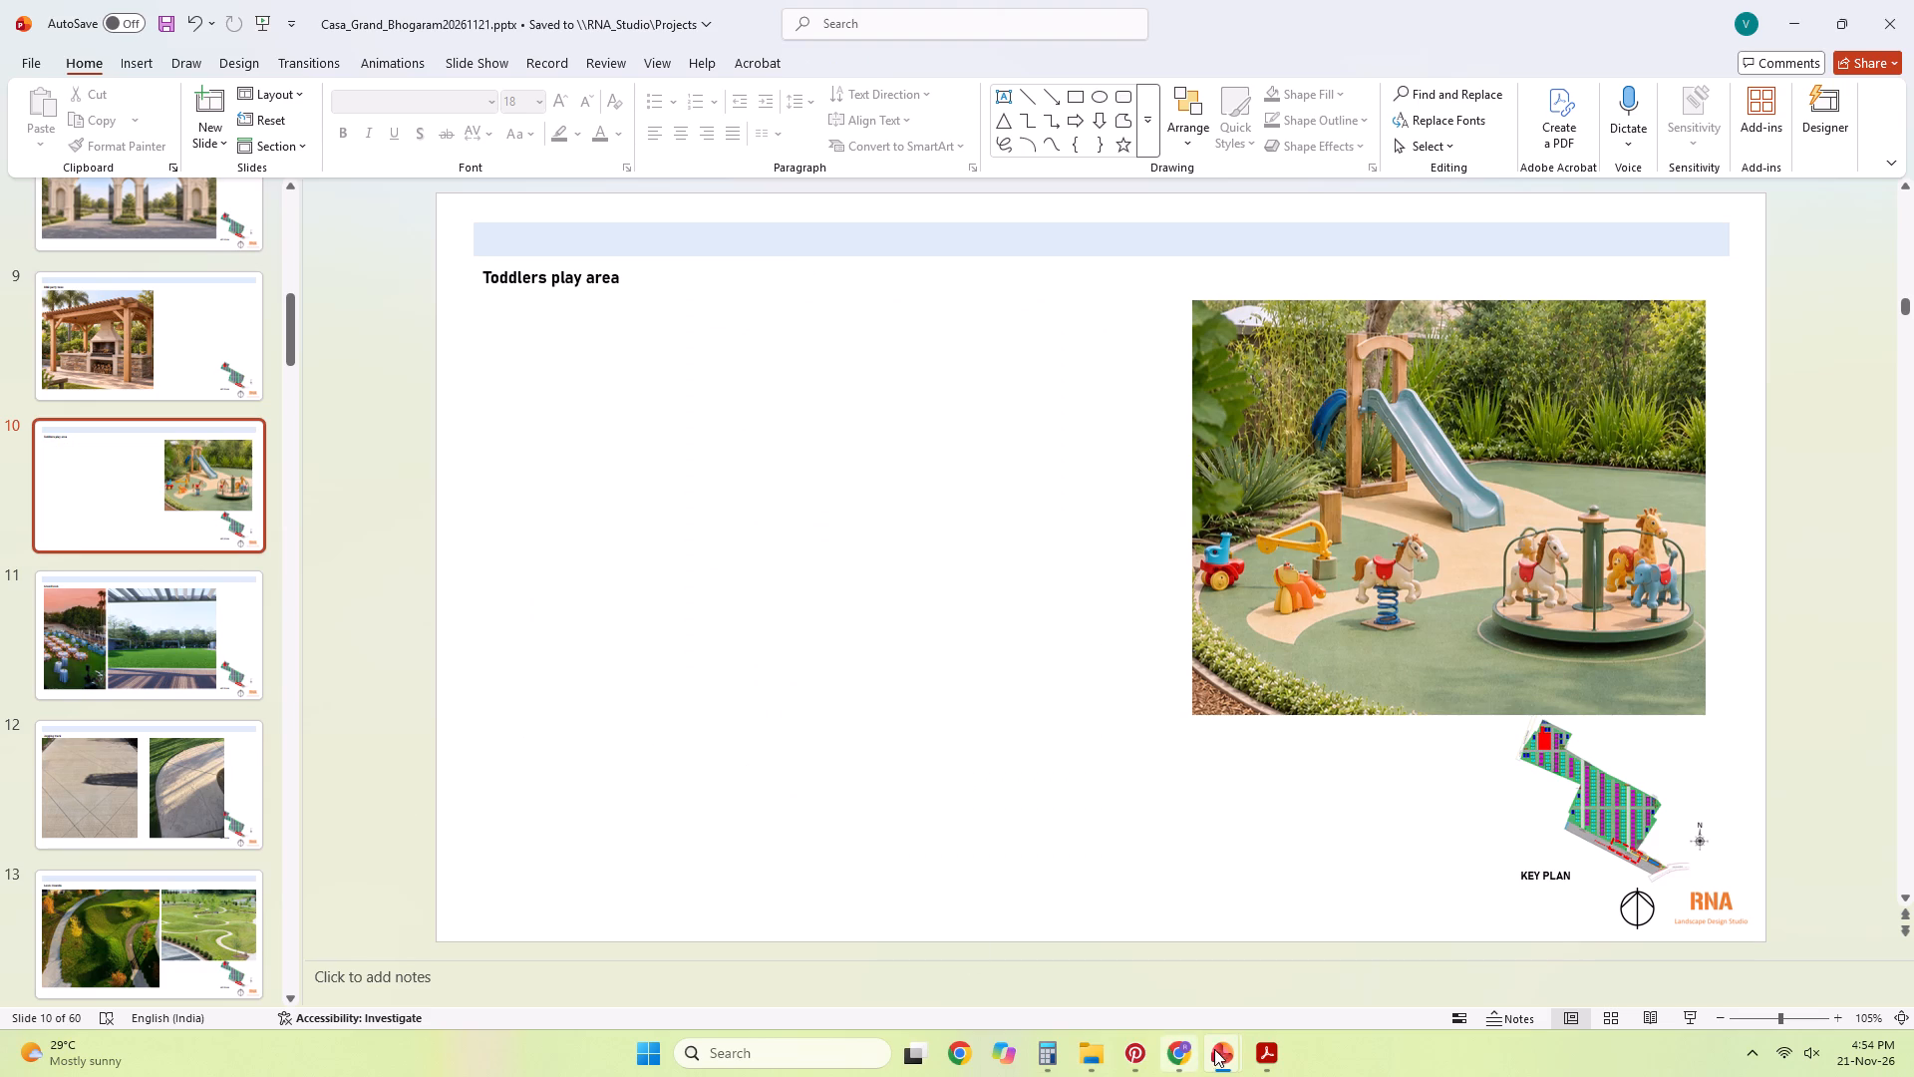
Switch to the Casa_Grand_Bhogaram20261113 presentation and examine the children's play slides in its The Playfield section.
click(1222, 1052)
click(1318, 943)
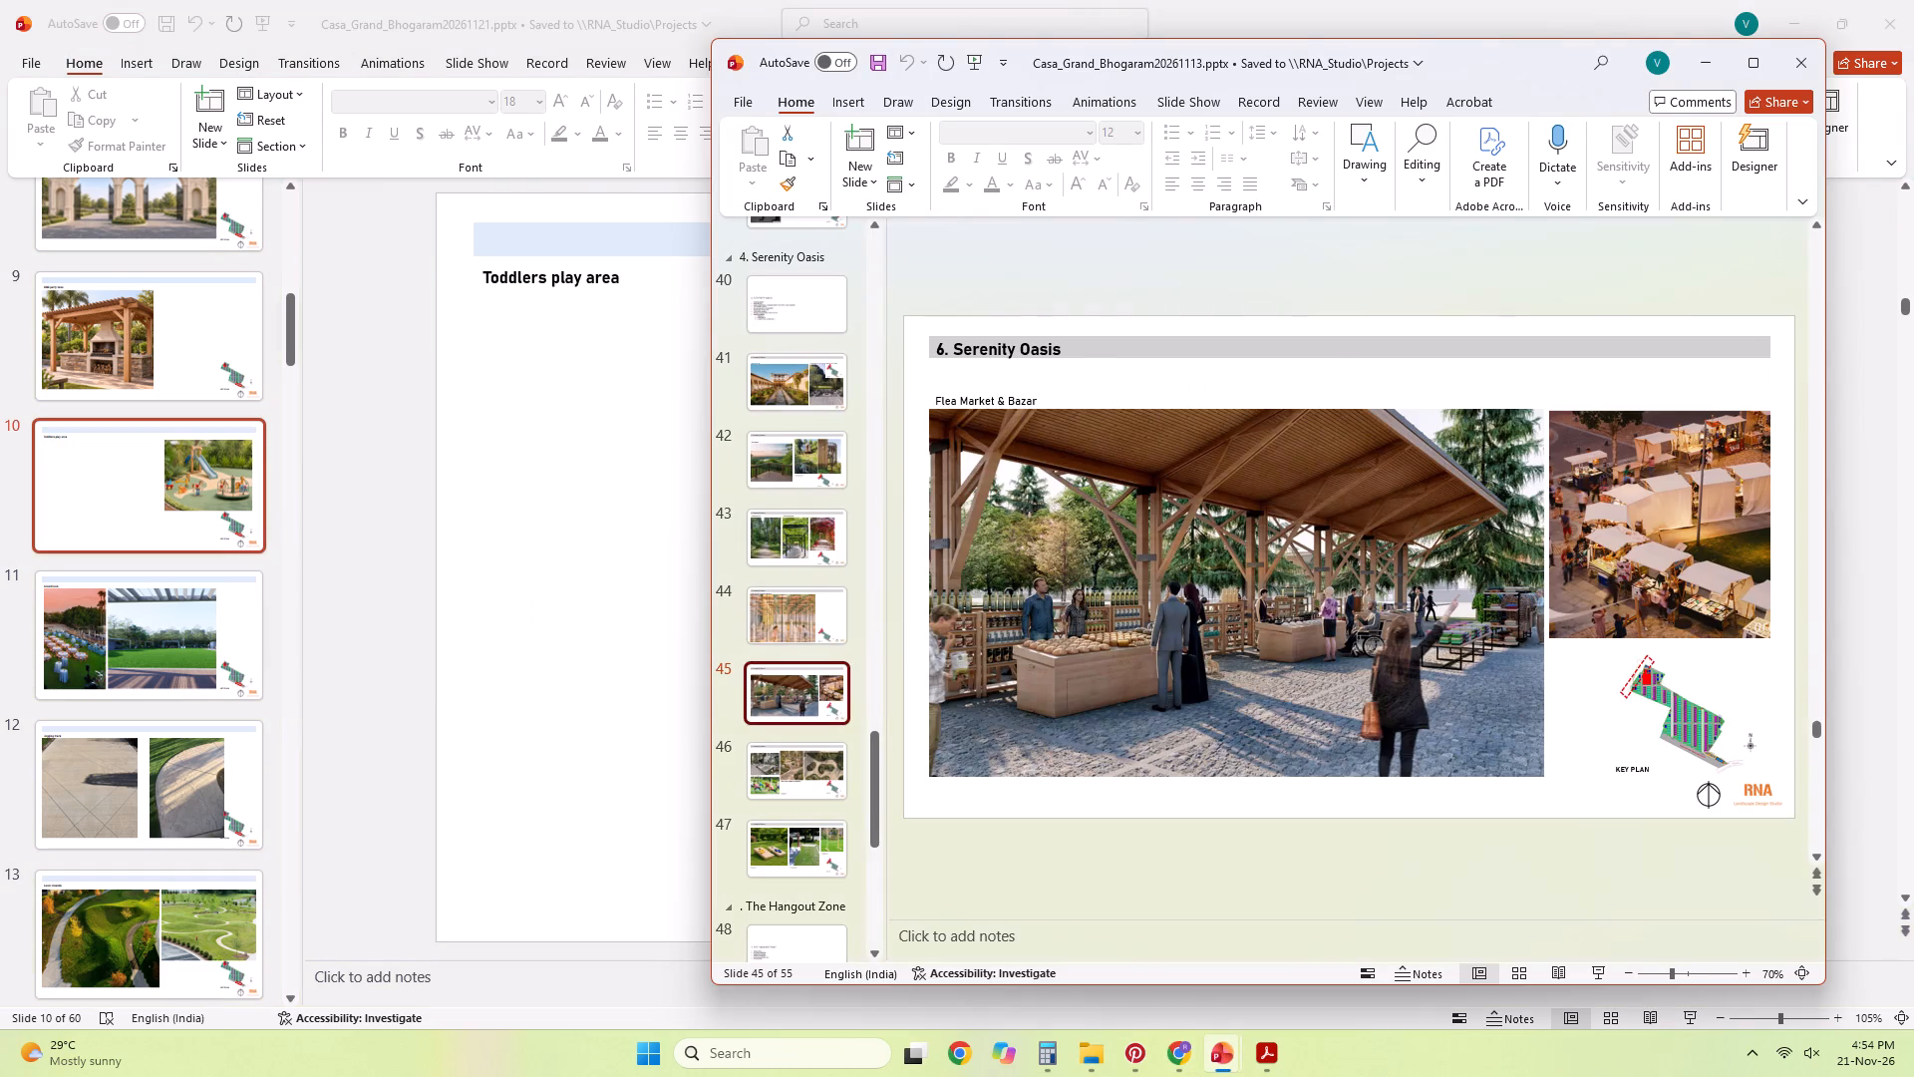
scroll(1110, 590, up, 18)
scroll(1136, 599, down, 3)
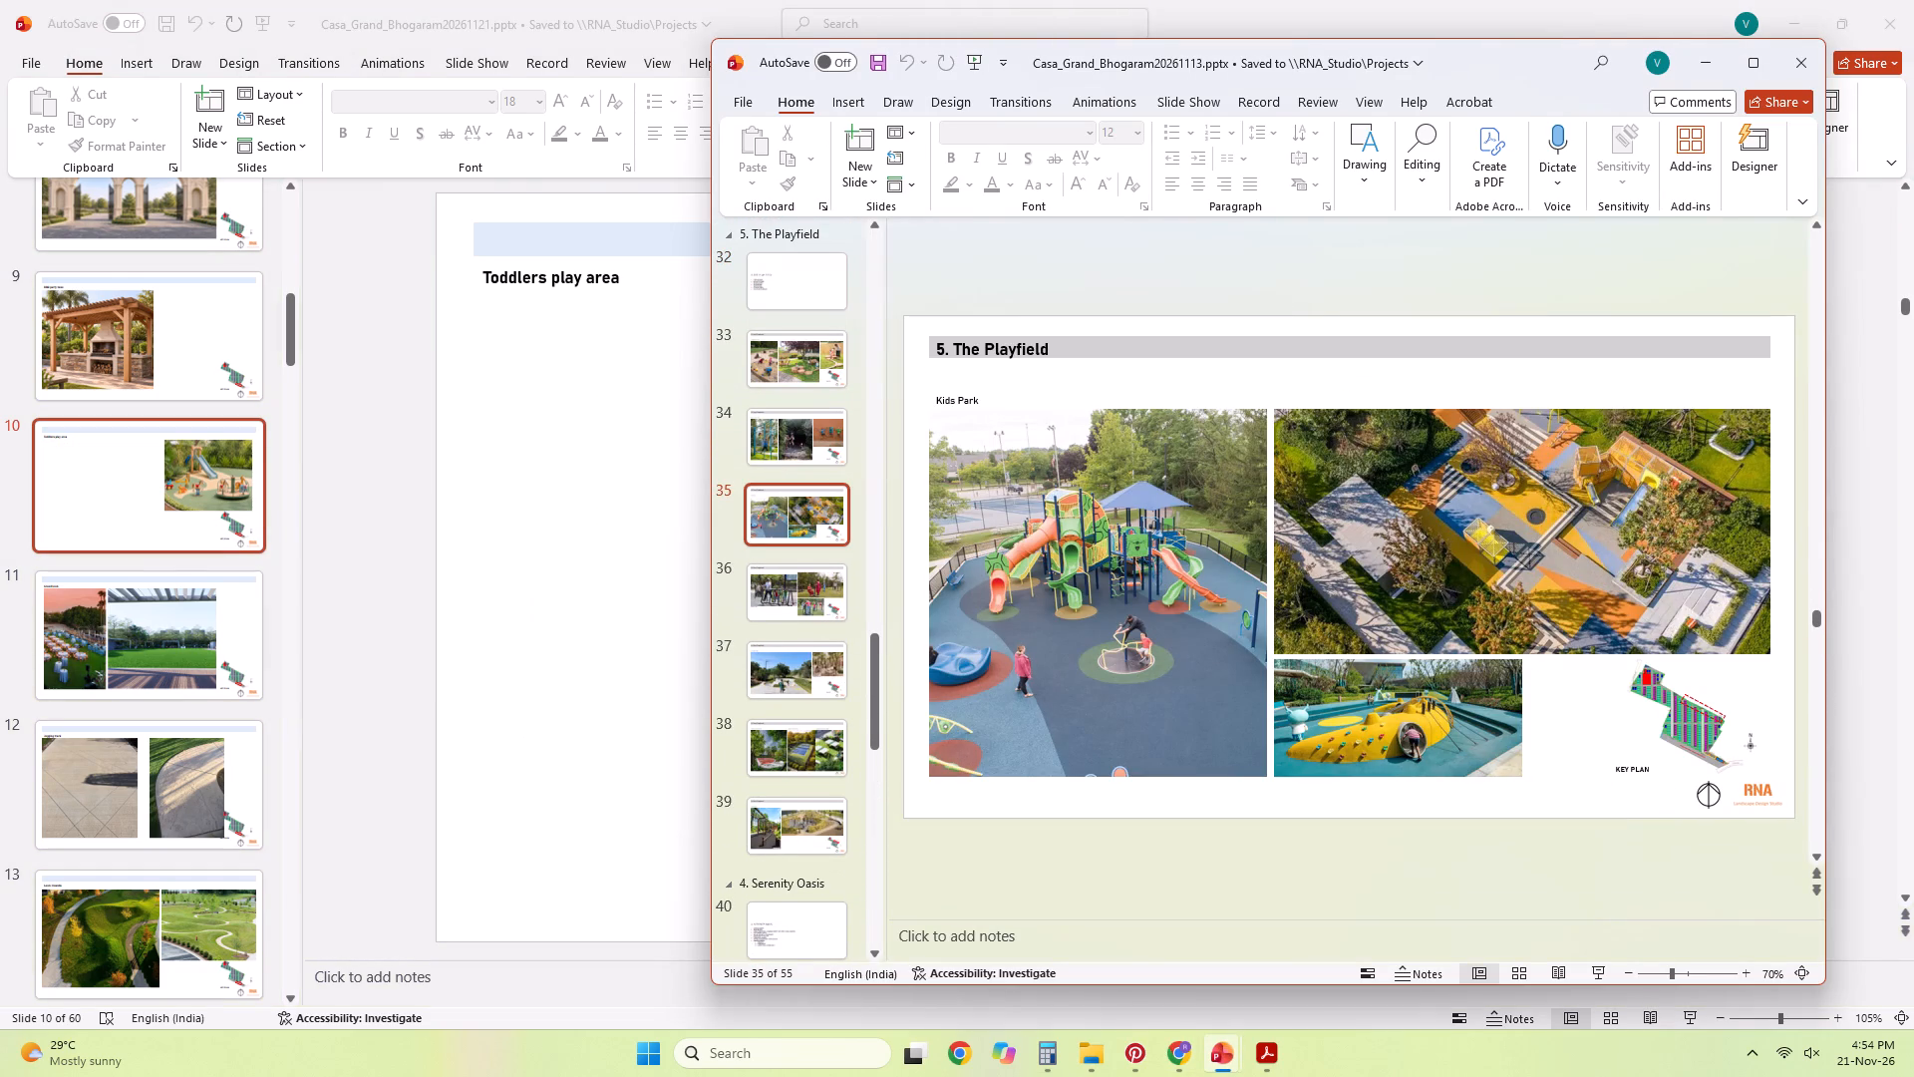
scroll(1375, 678, down, 1)
scroll(1359, 688, up, 2)
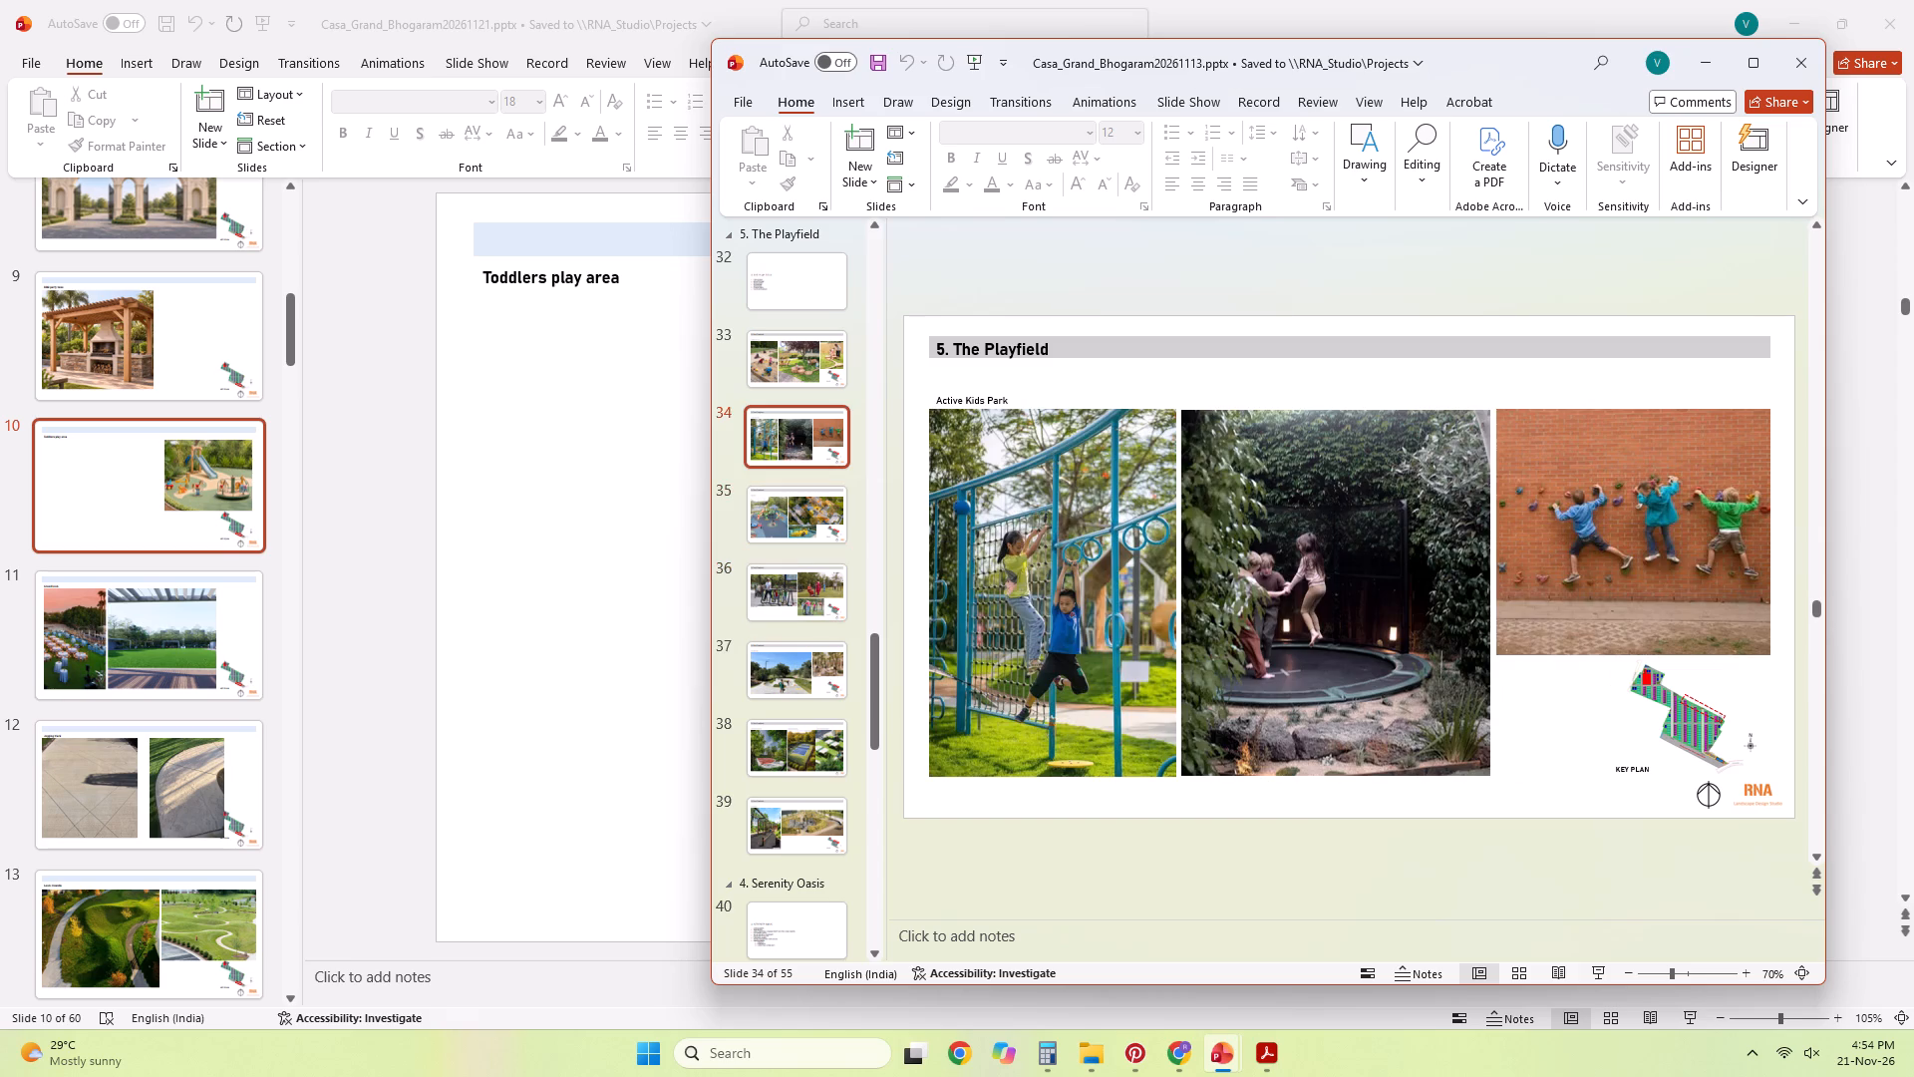
scroll(1358, 687, up, 2)
scroll(1358, 687, down, 1)
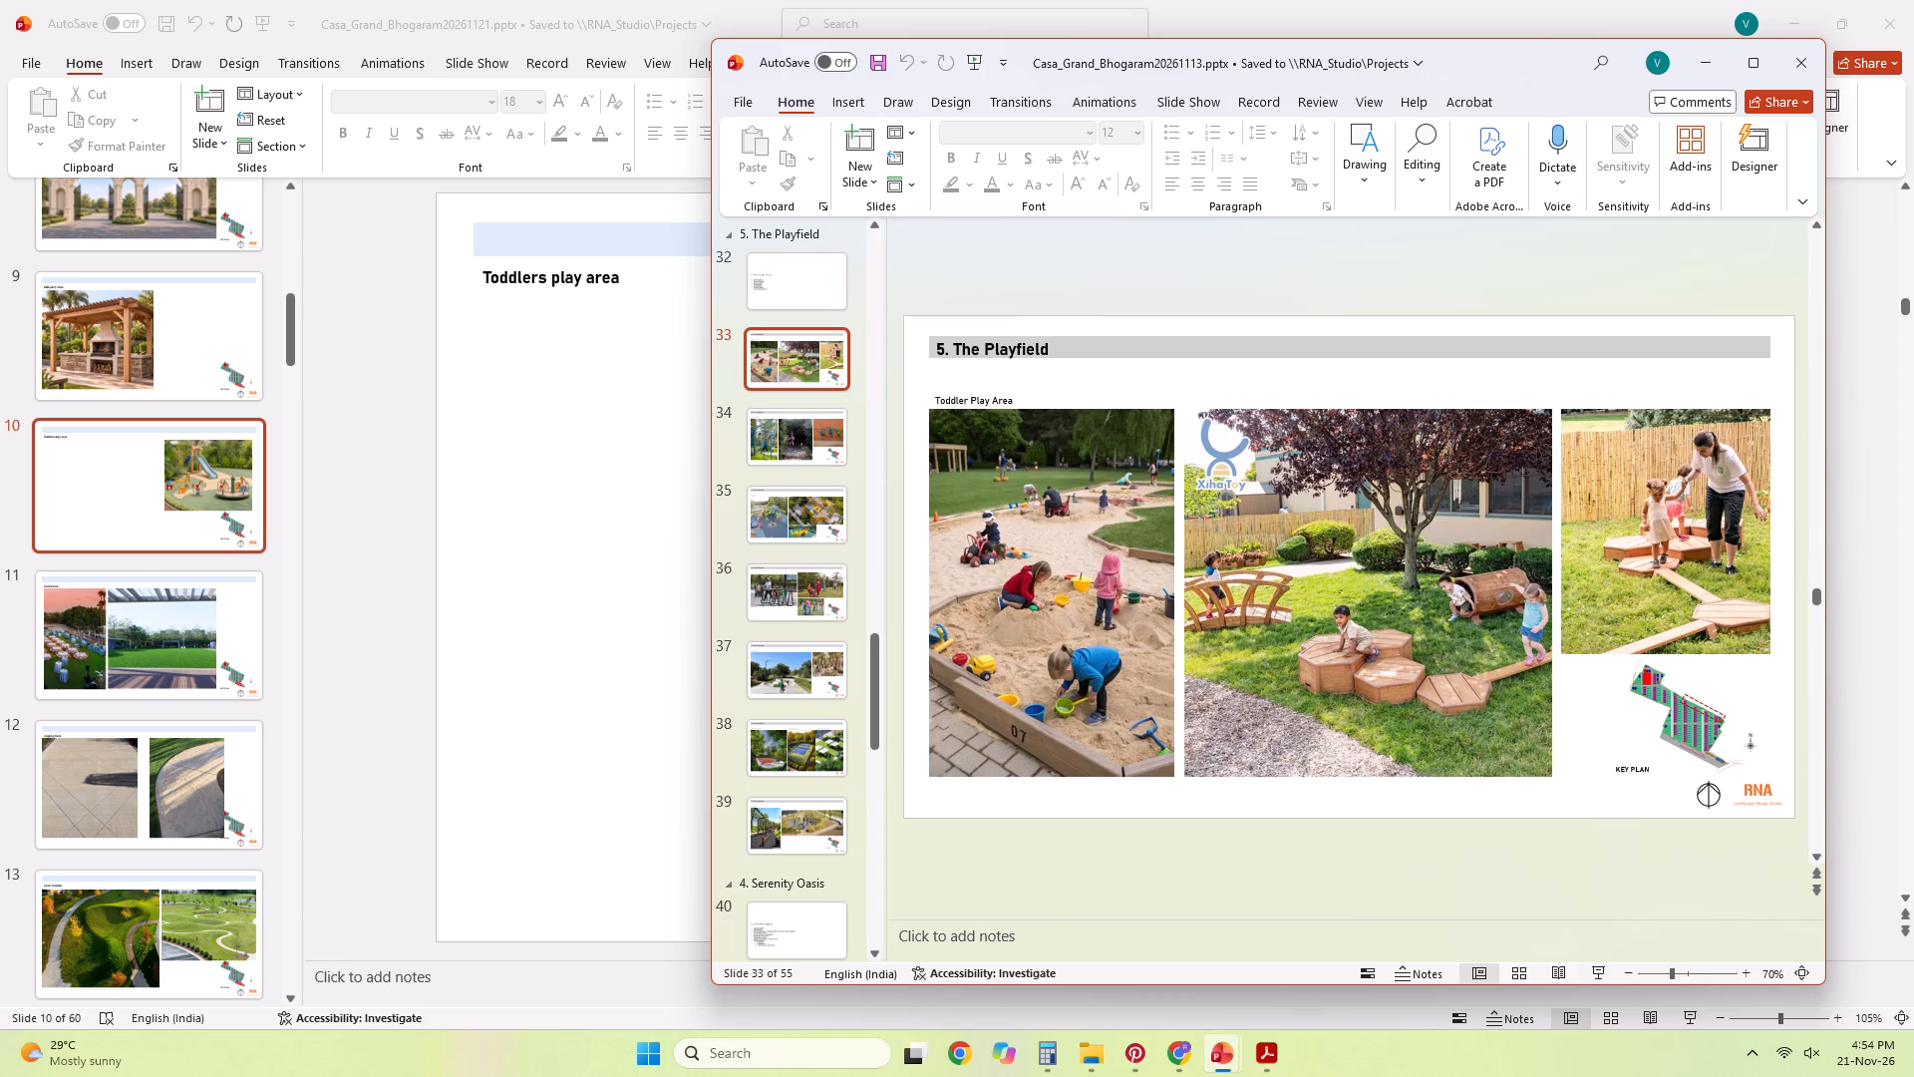
Look back through the earlier presentation, from The Playfield section through Nature Retreat and The Club House to the paving slides.
scroll(1032, 666, up, 11)
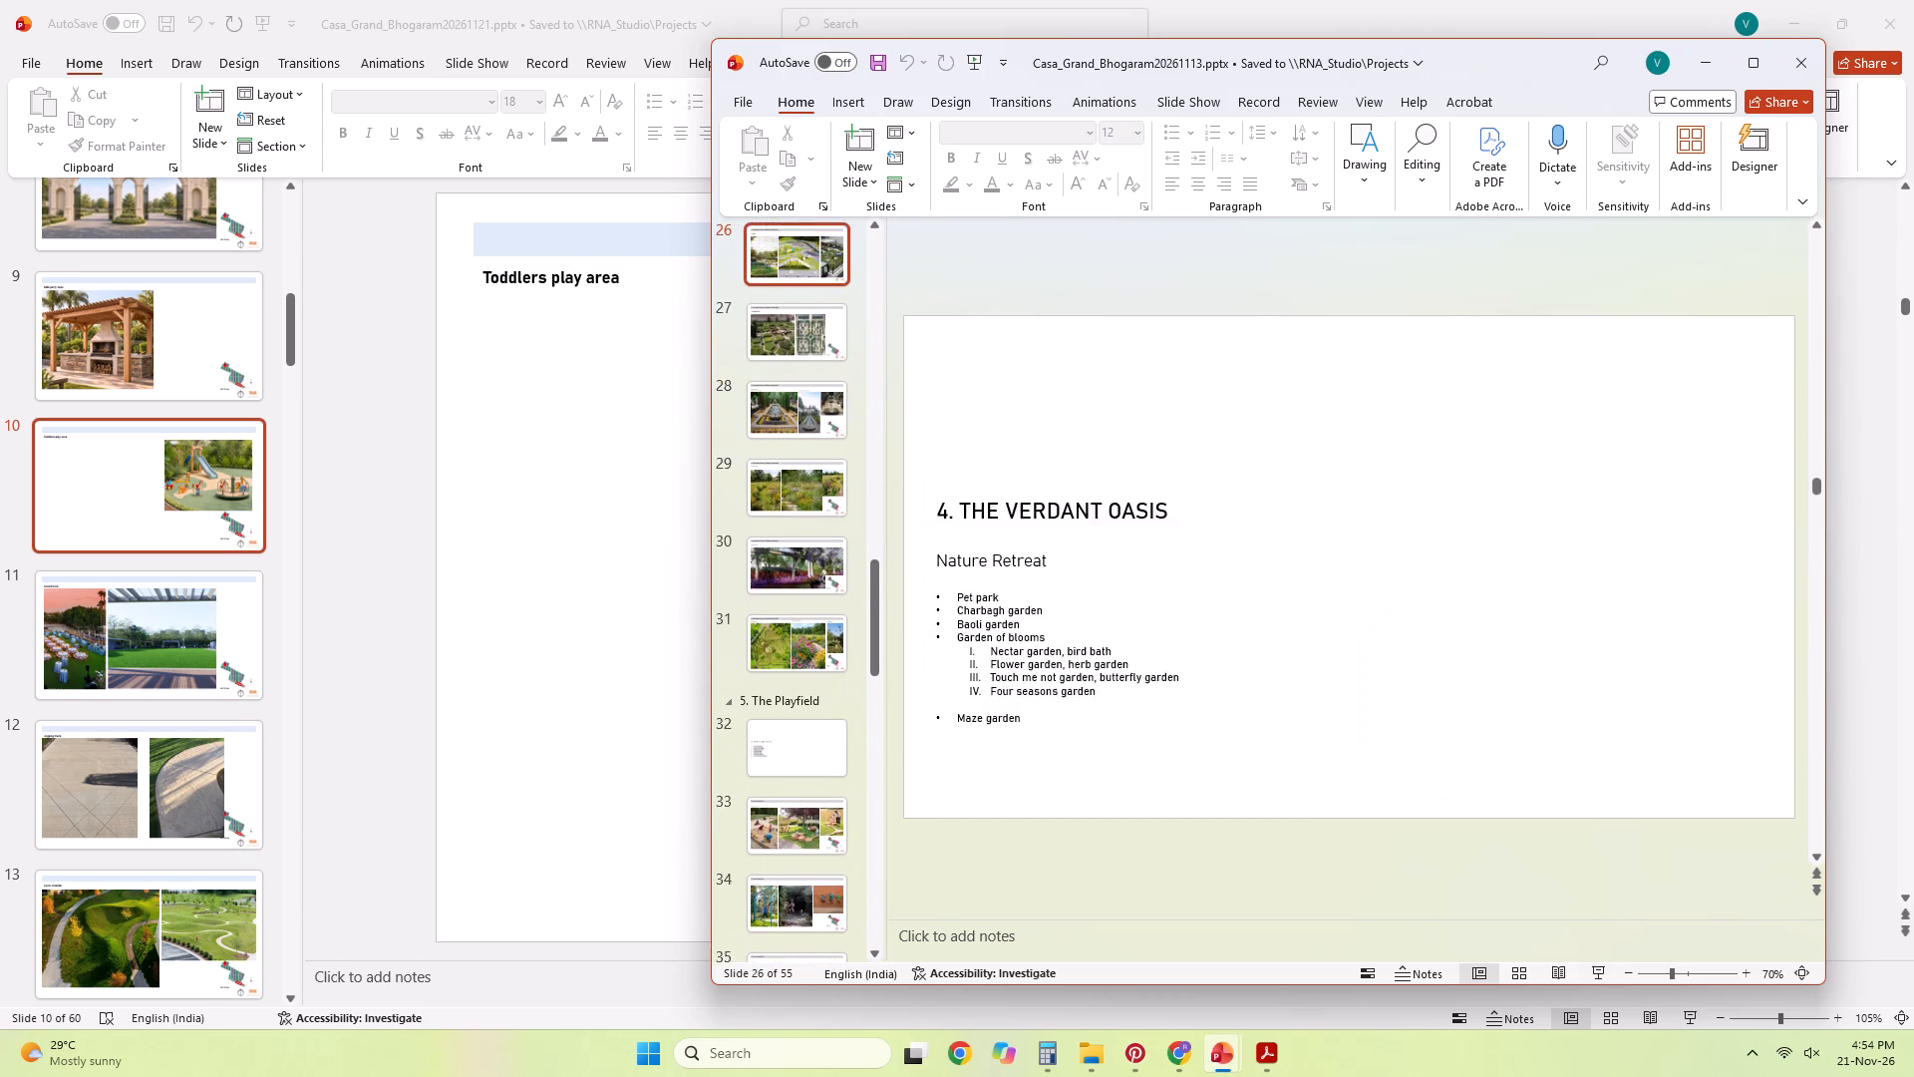
scroll(1136, 650, down, 4)
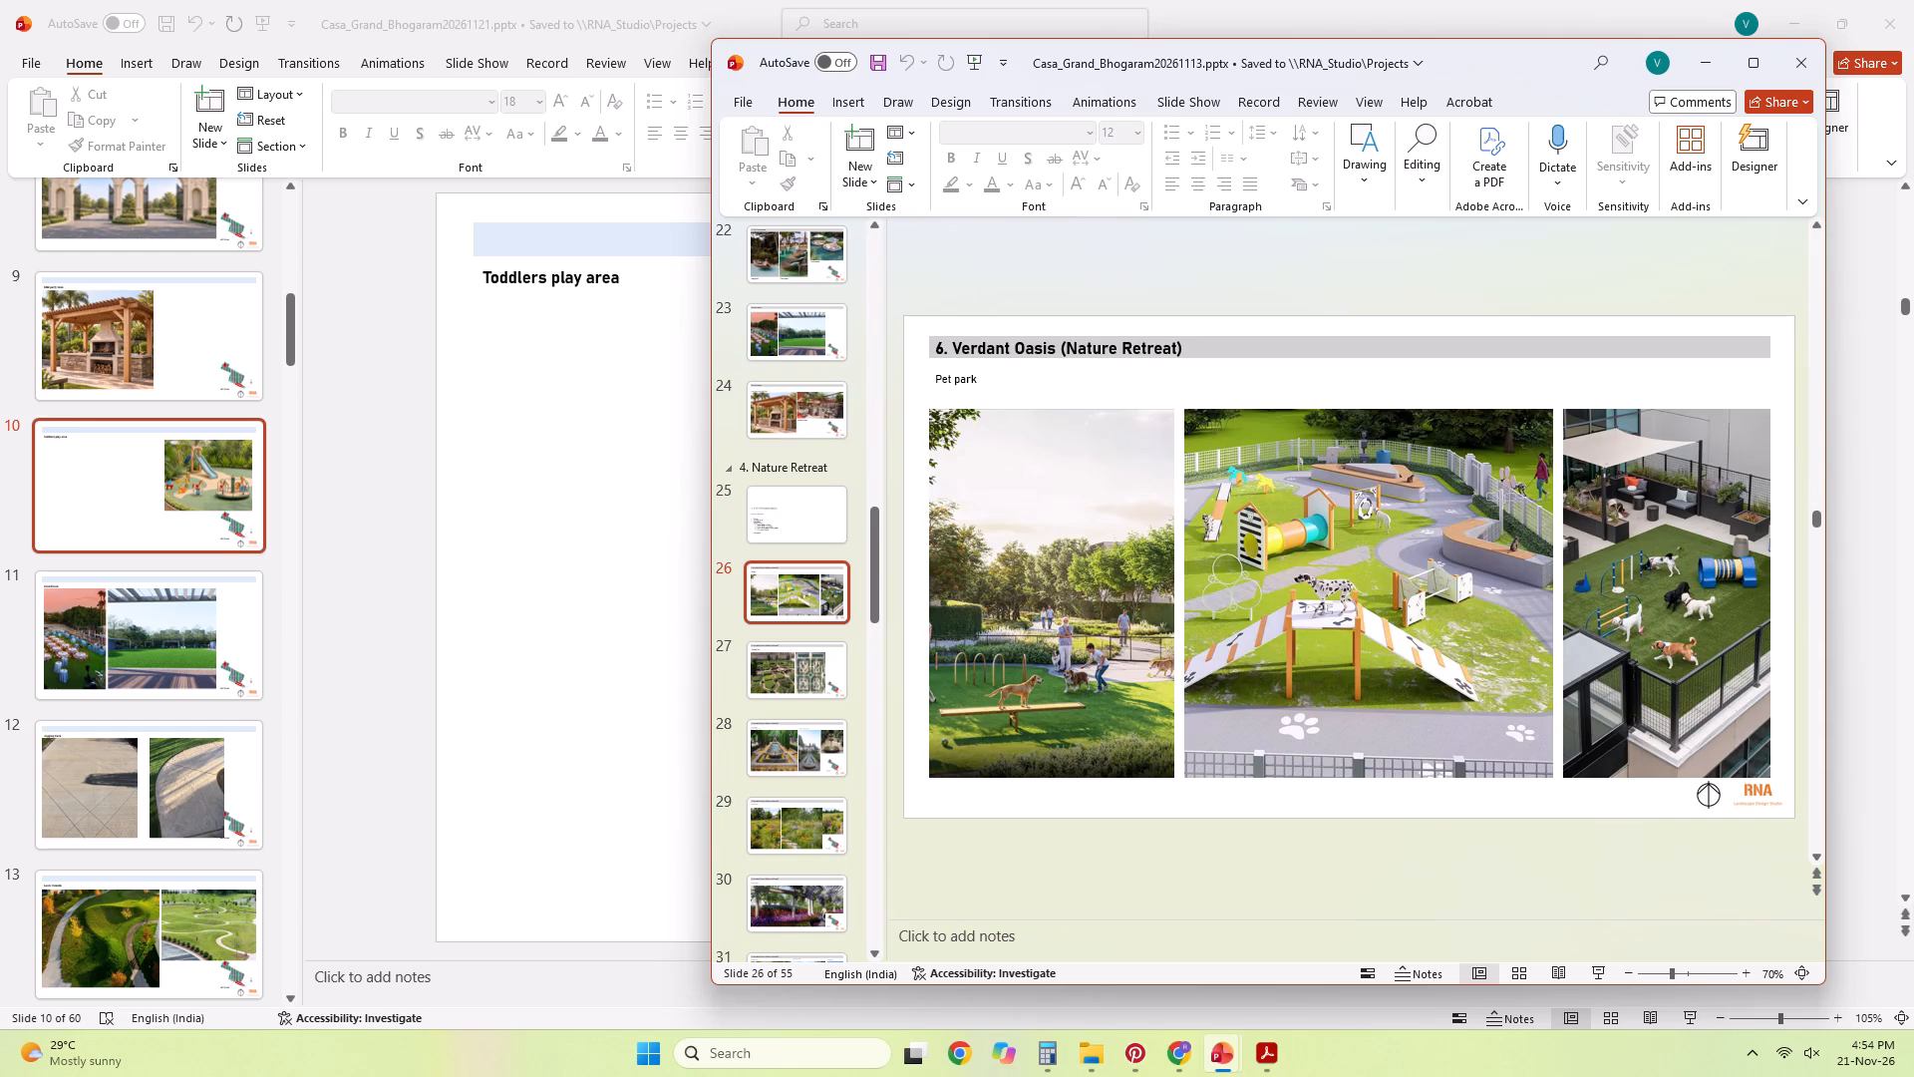
scroll(1288, 589, up, 1)
scroll(928, 661, up, 3)
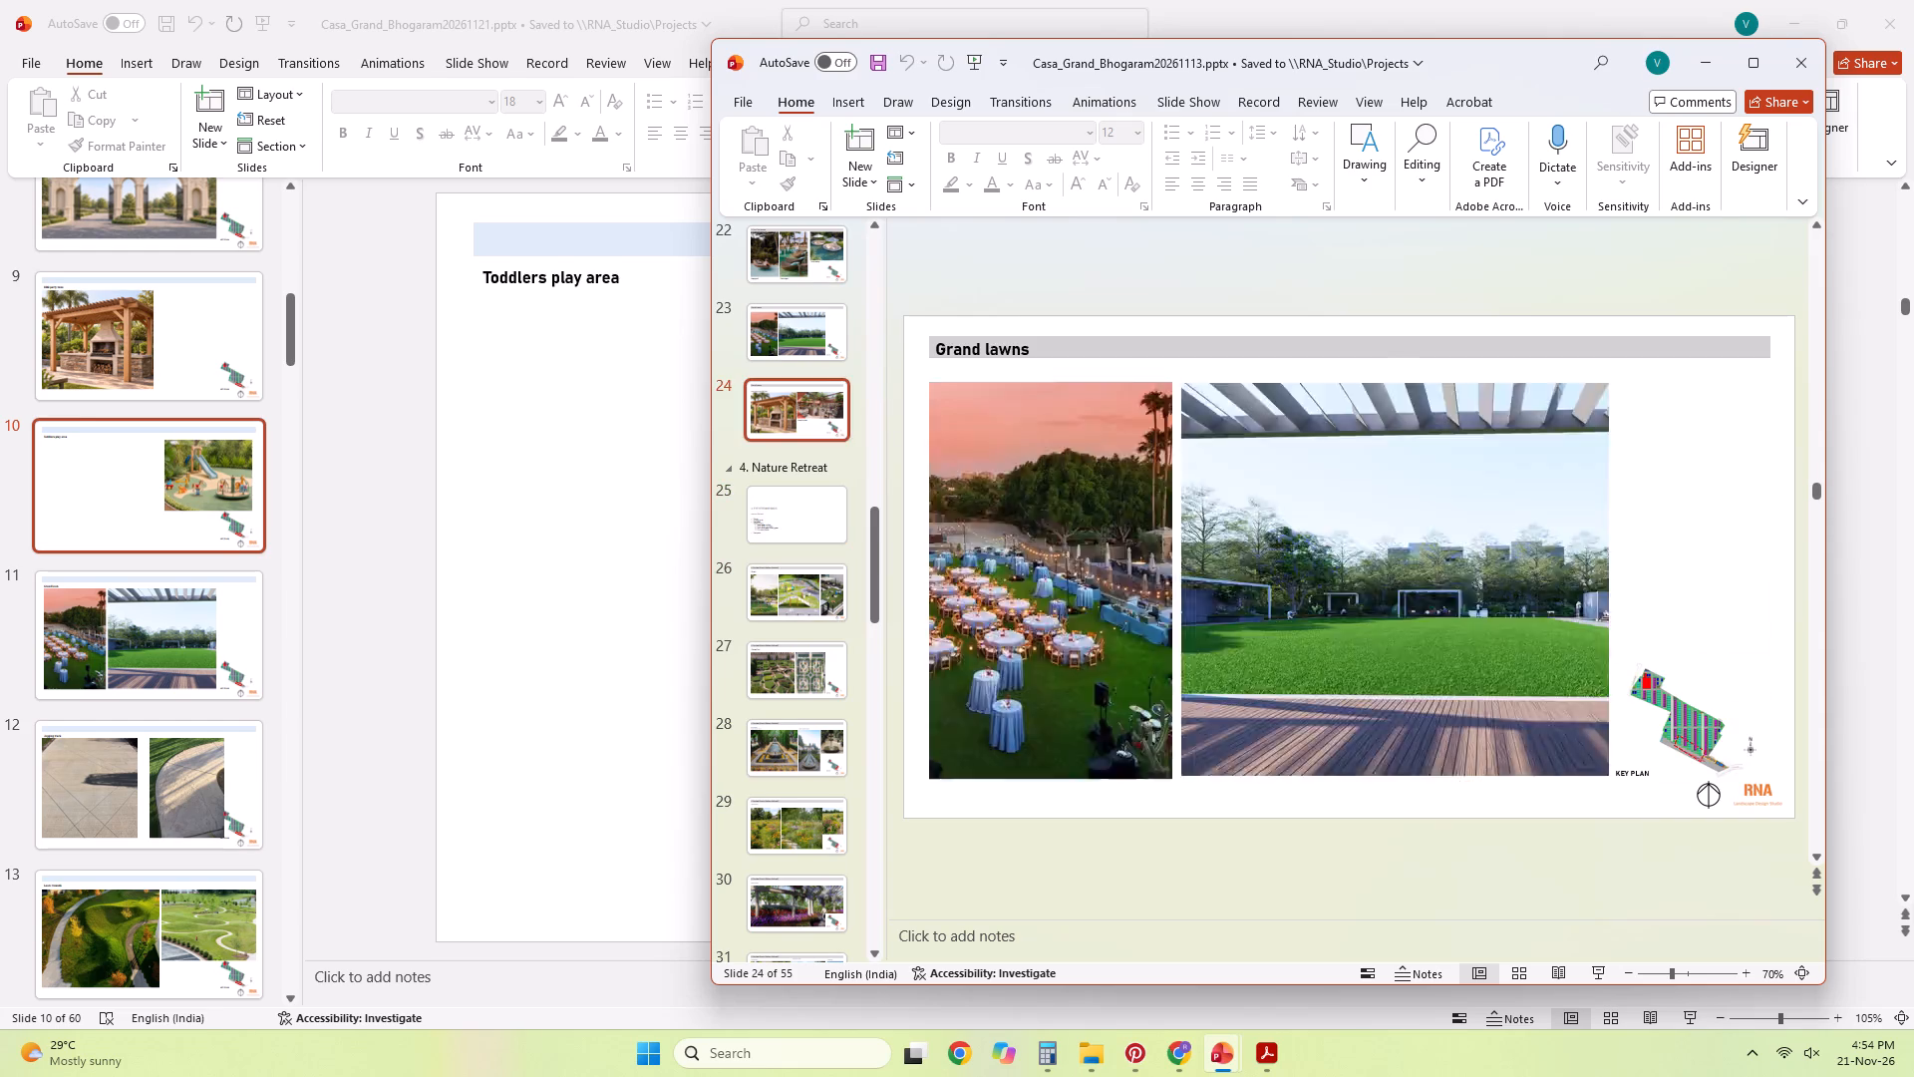
scroll(1127, 632, up, 20)
scroll(1127, 632, up, 7)
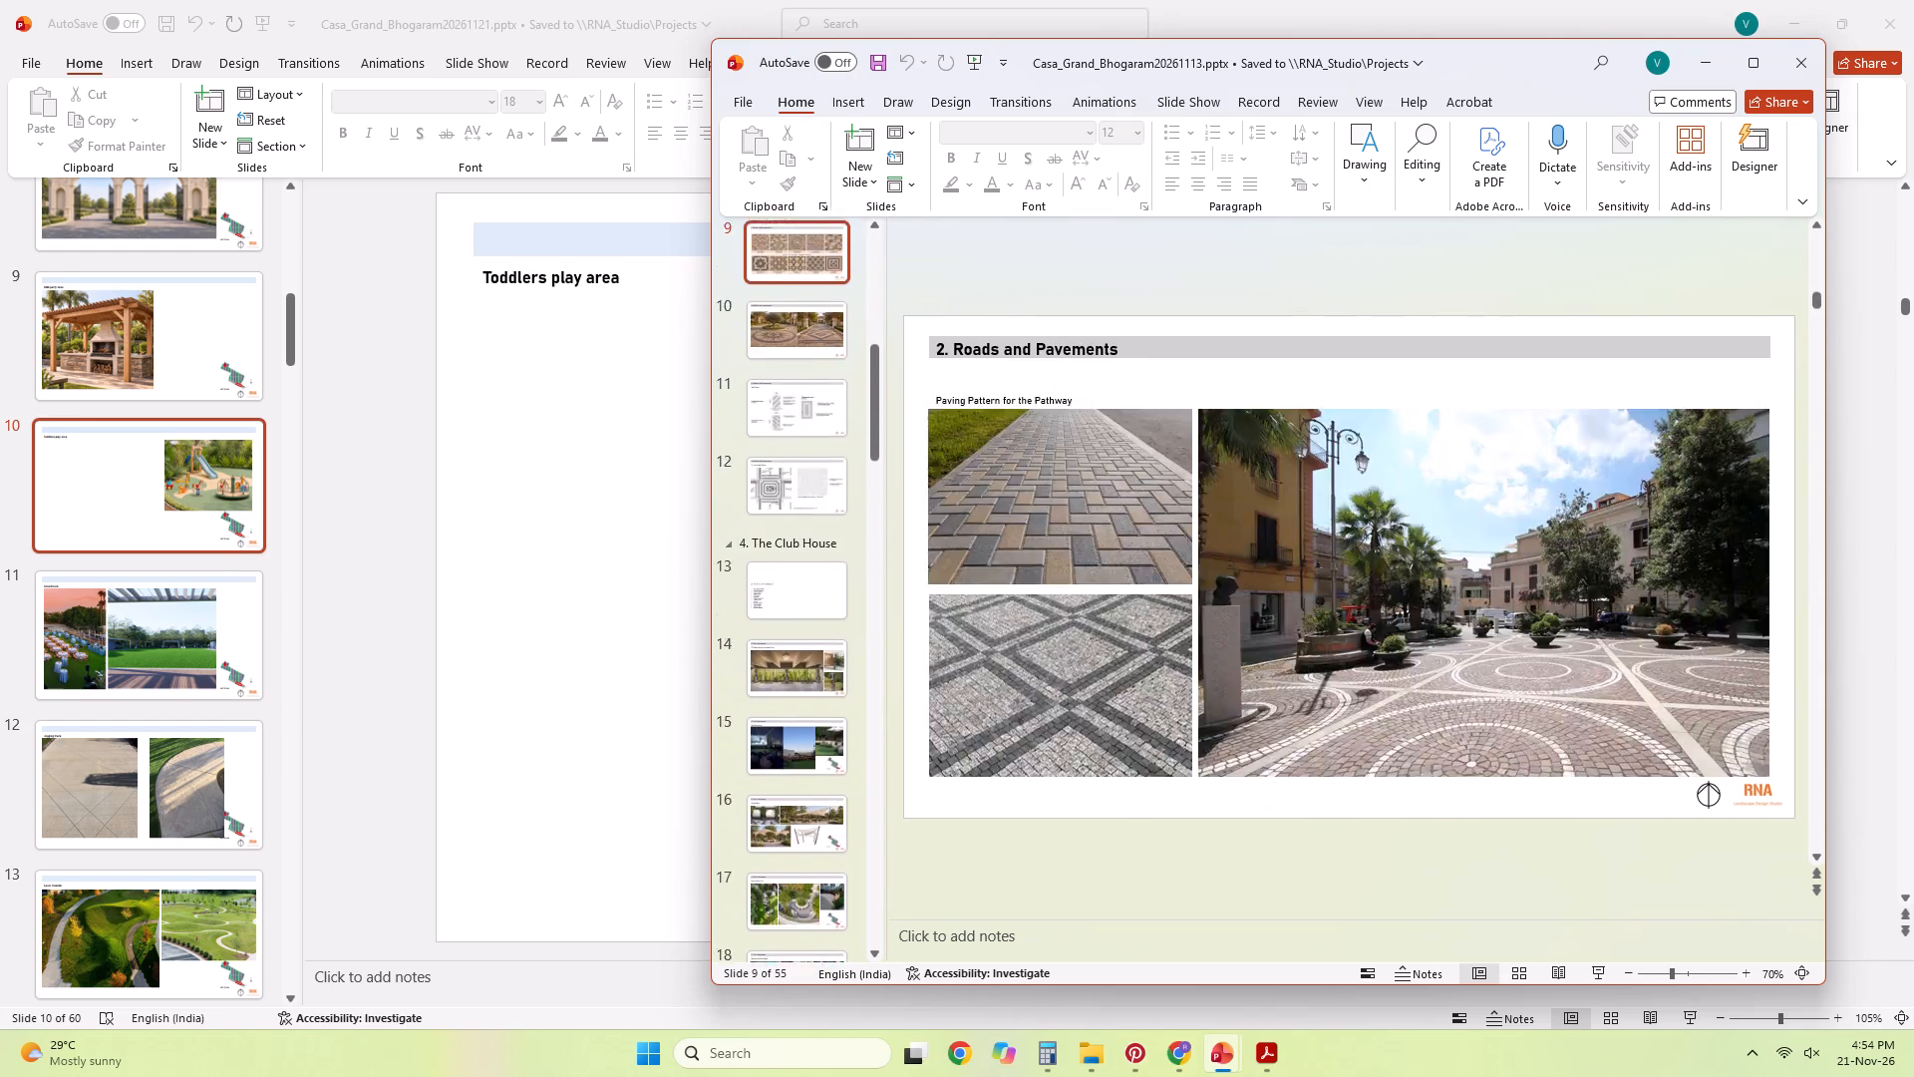
scroll(1136, 632, up, 10)
Review the earlier presentation's slides from Roads and Pavements through The Club House and Nature Retreat to the Toddler Play Area slide.
scroll(1136, 632, down, 12)
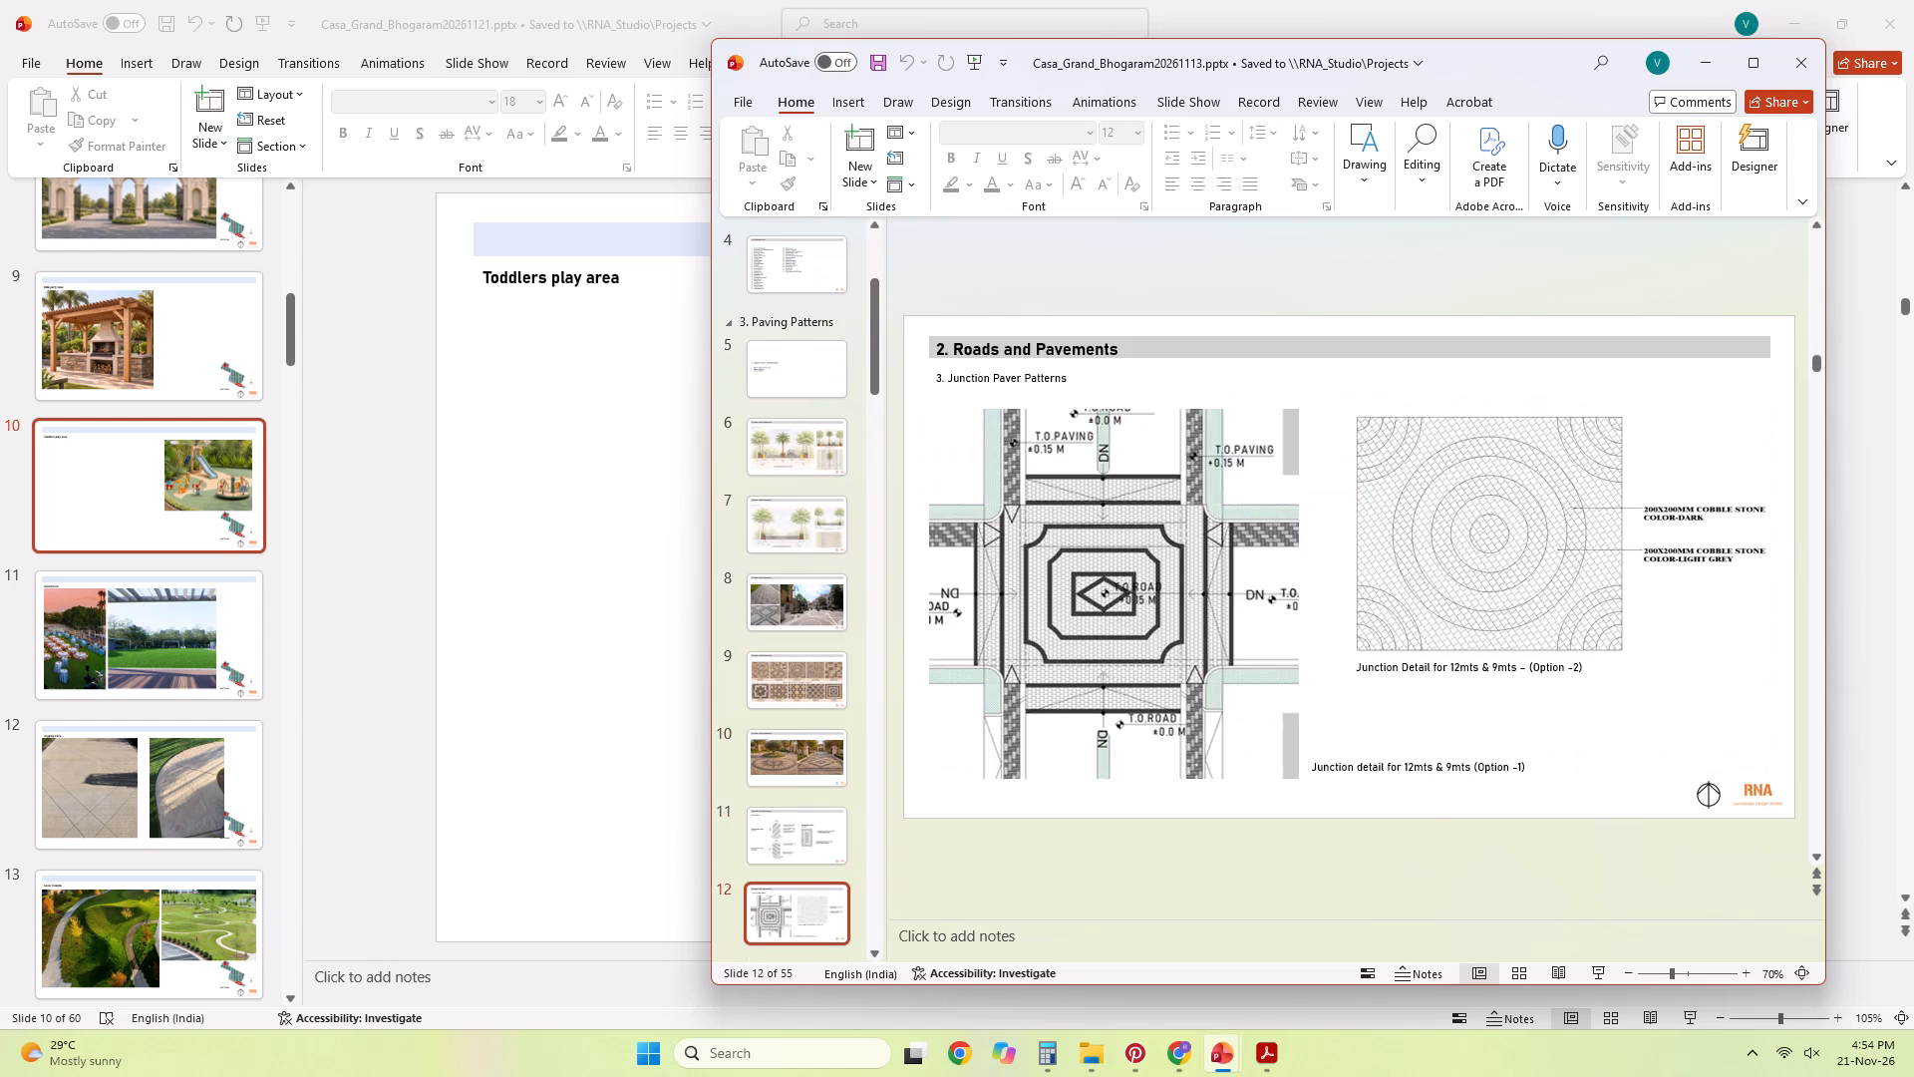
scroll(1136, 632, down, 9)
scroll(1139, 631, up, 1)
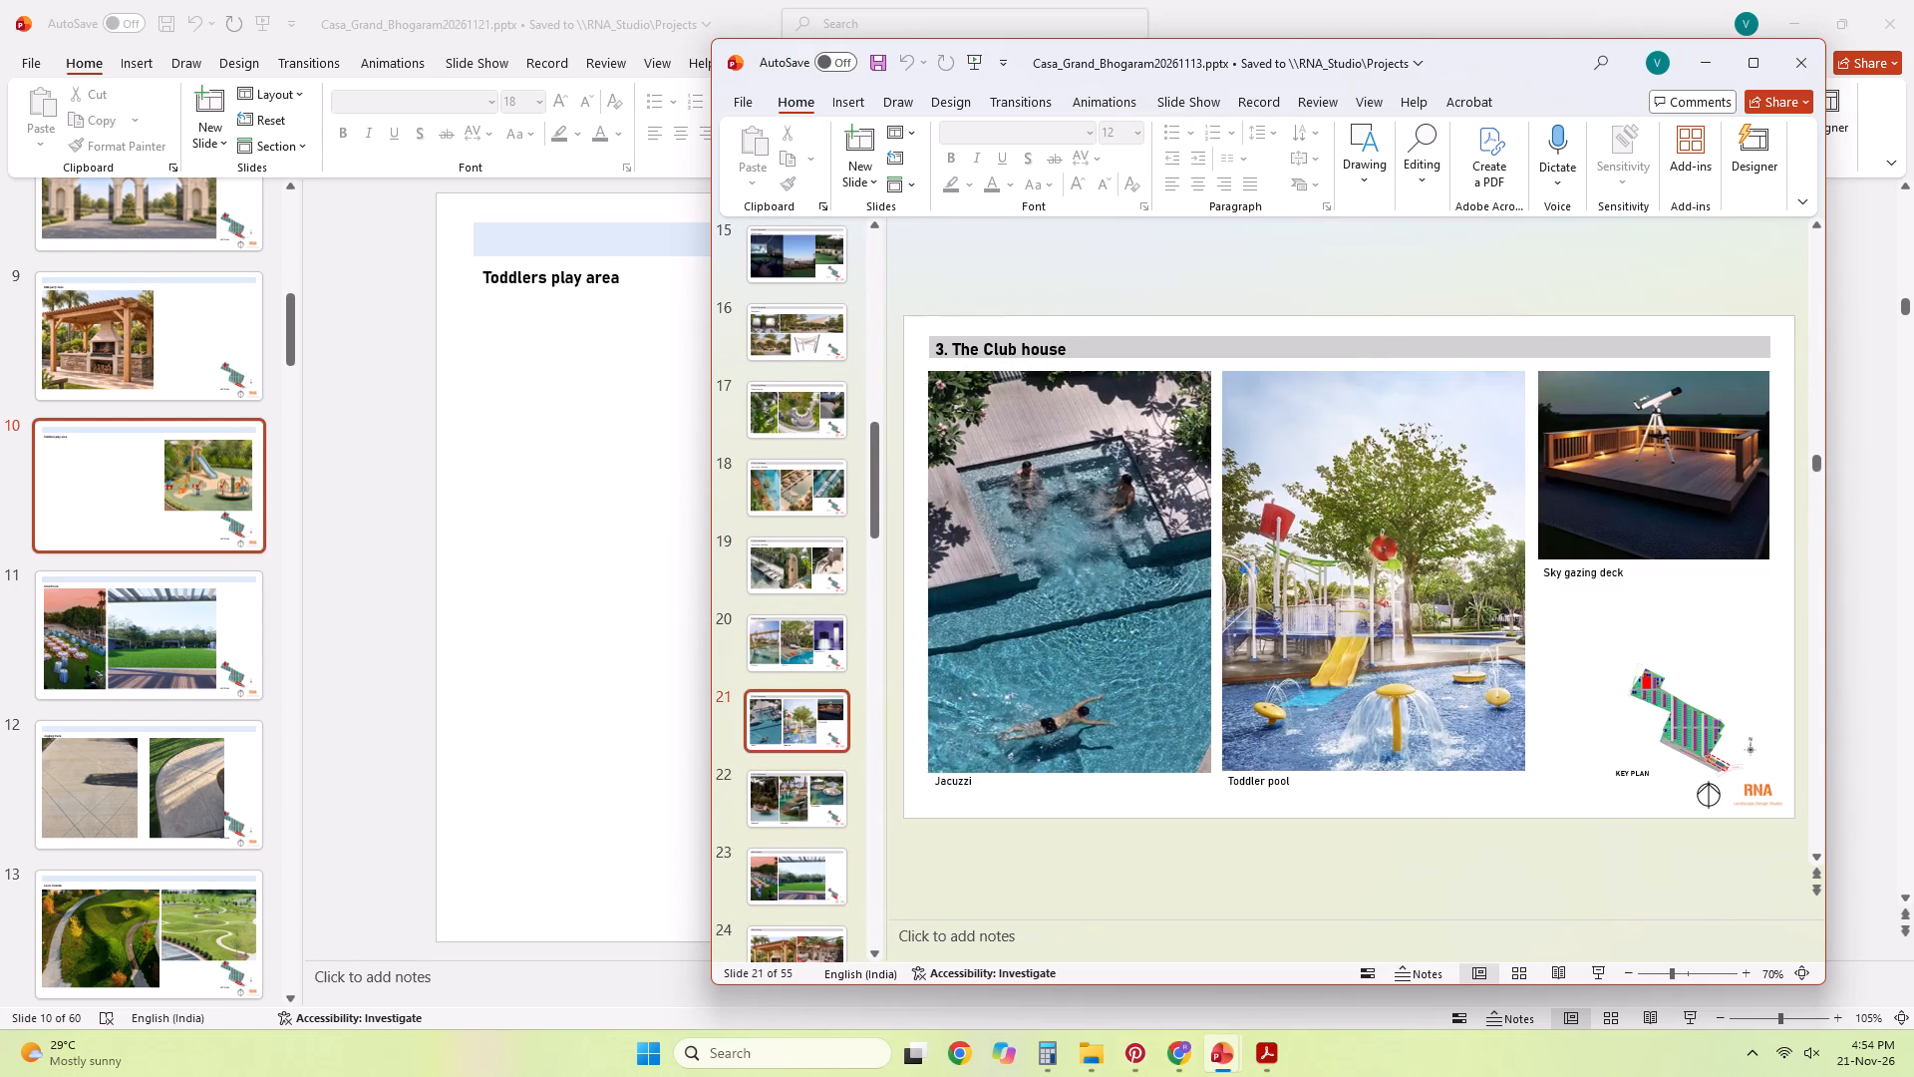
scroll(1139, 631, down, 5)
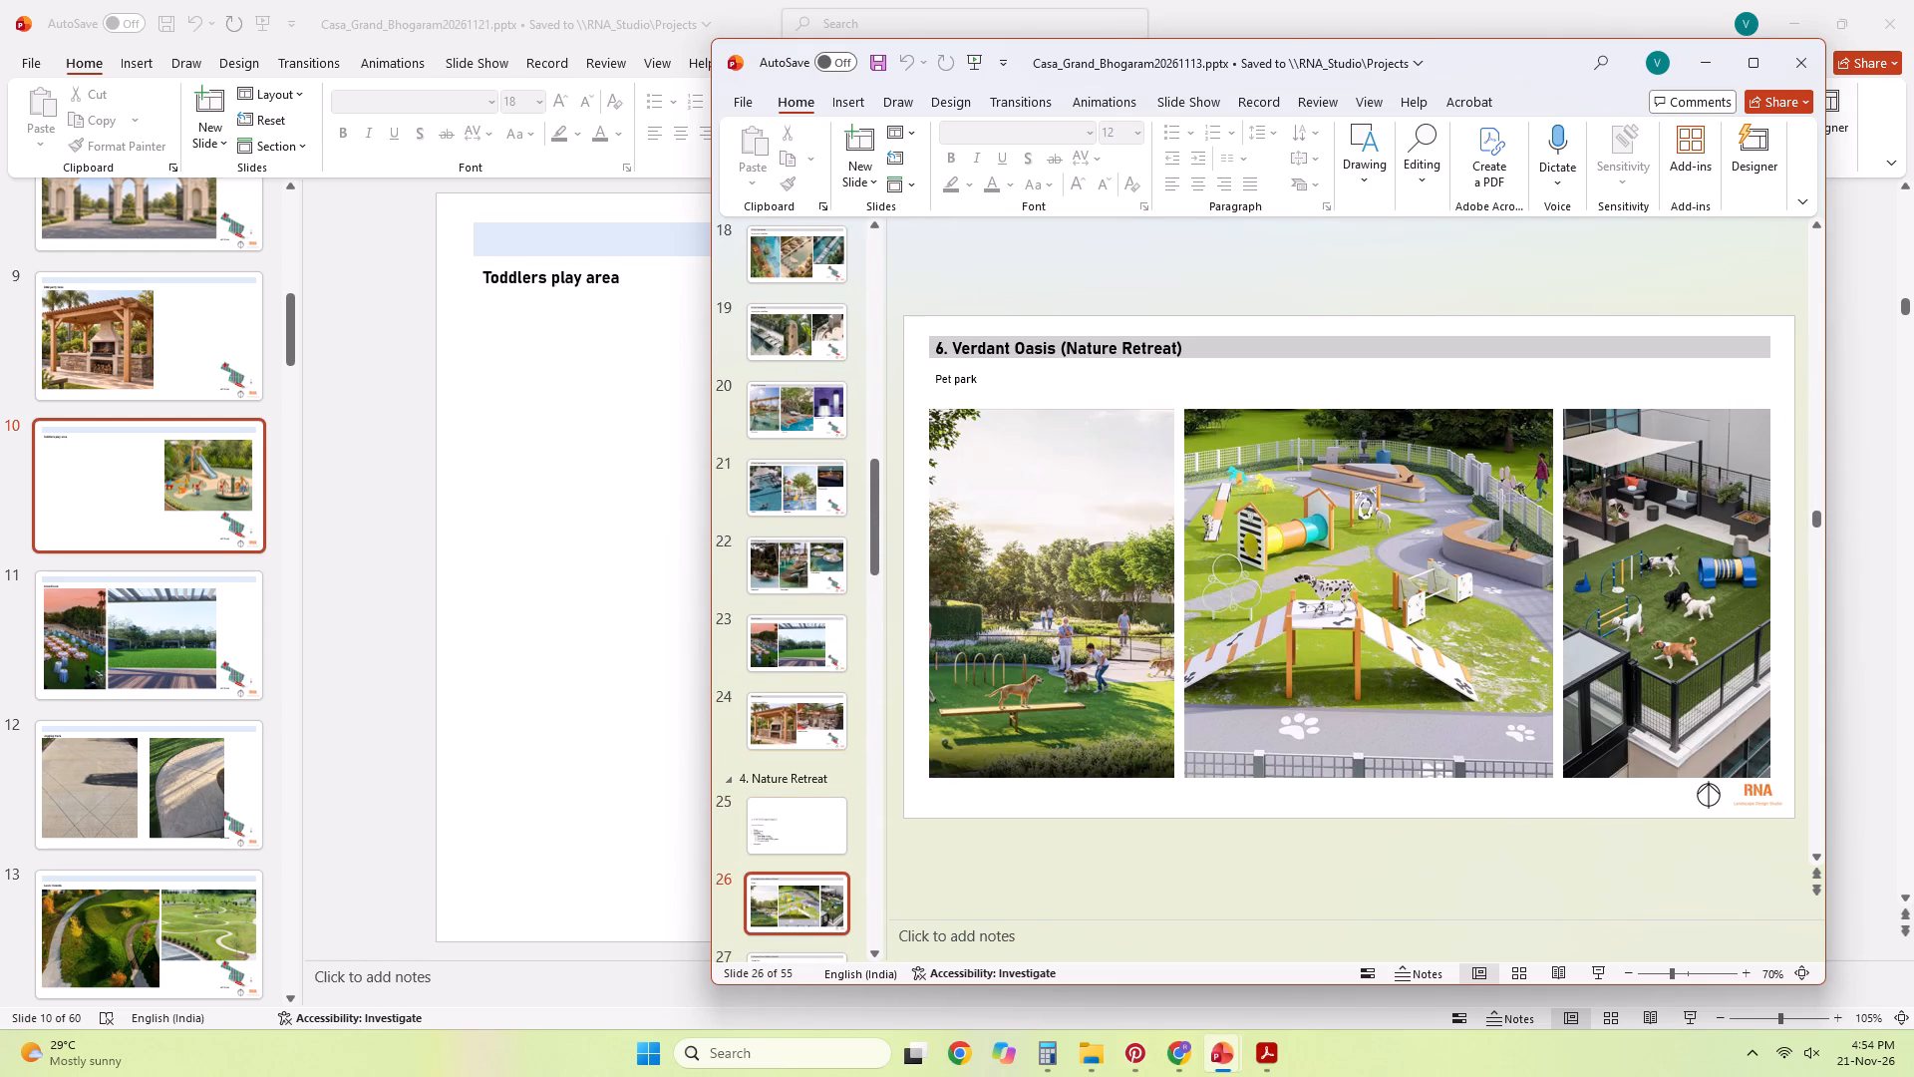
scroll(1139, 631, down, 5)
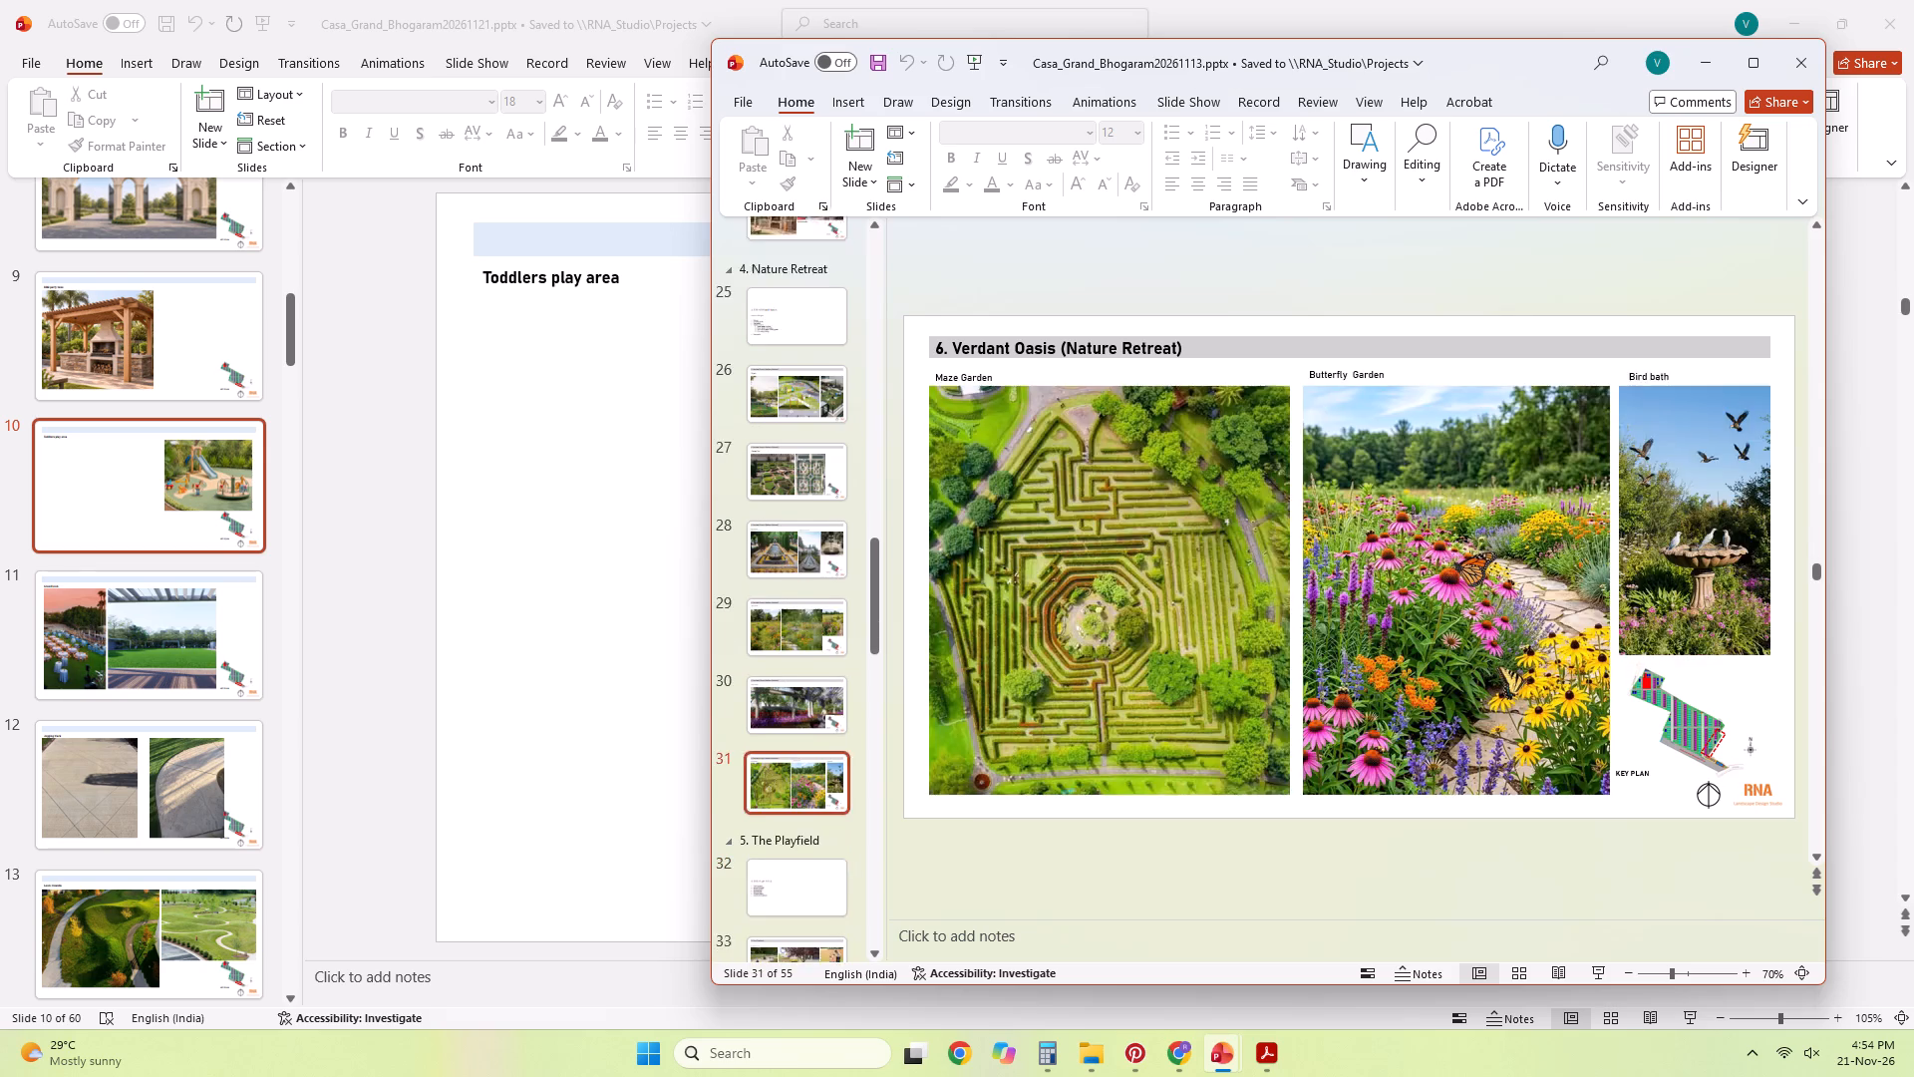
scroll(1139, 631, down, 4)
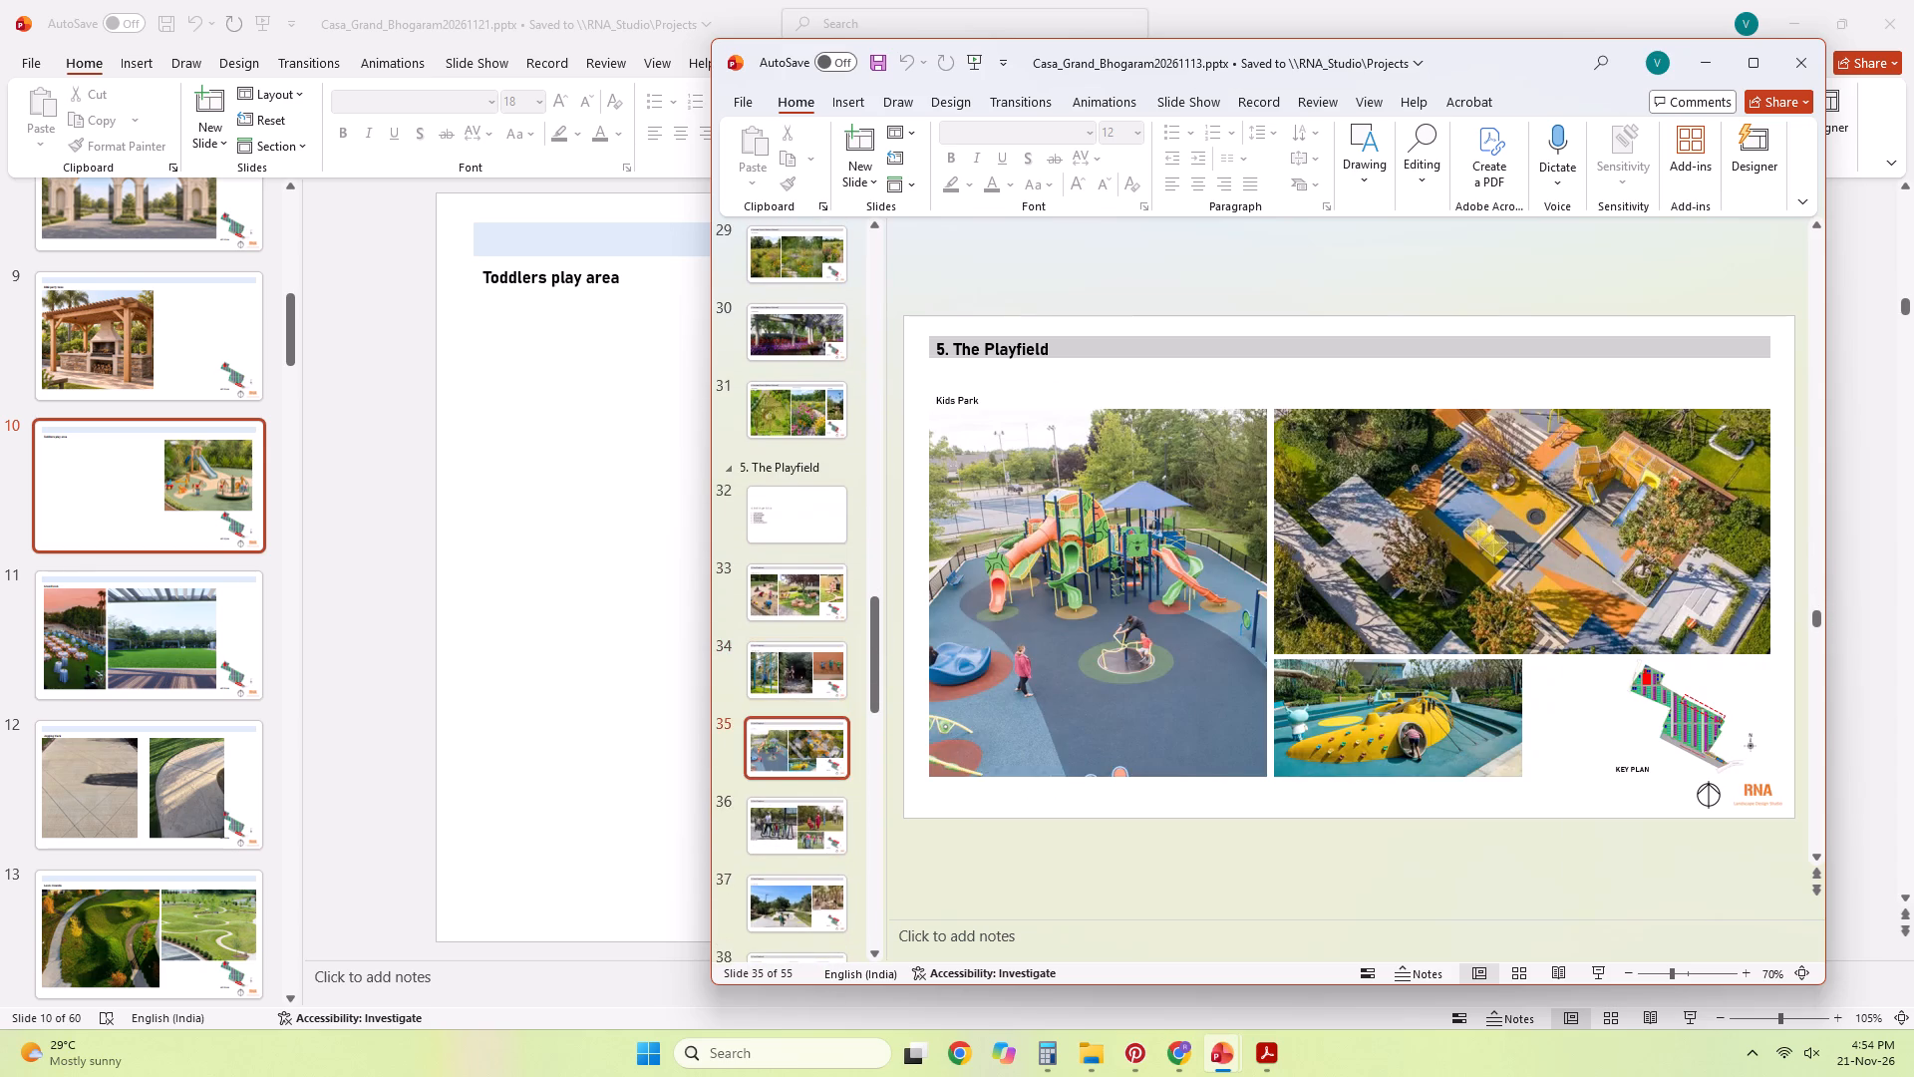
scroll(1139, 631, up, 2)
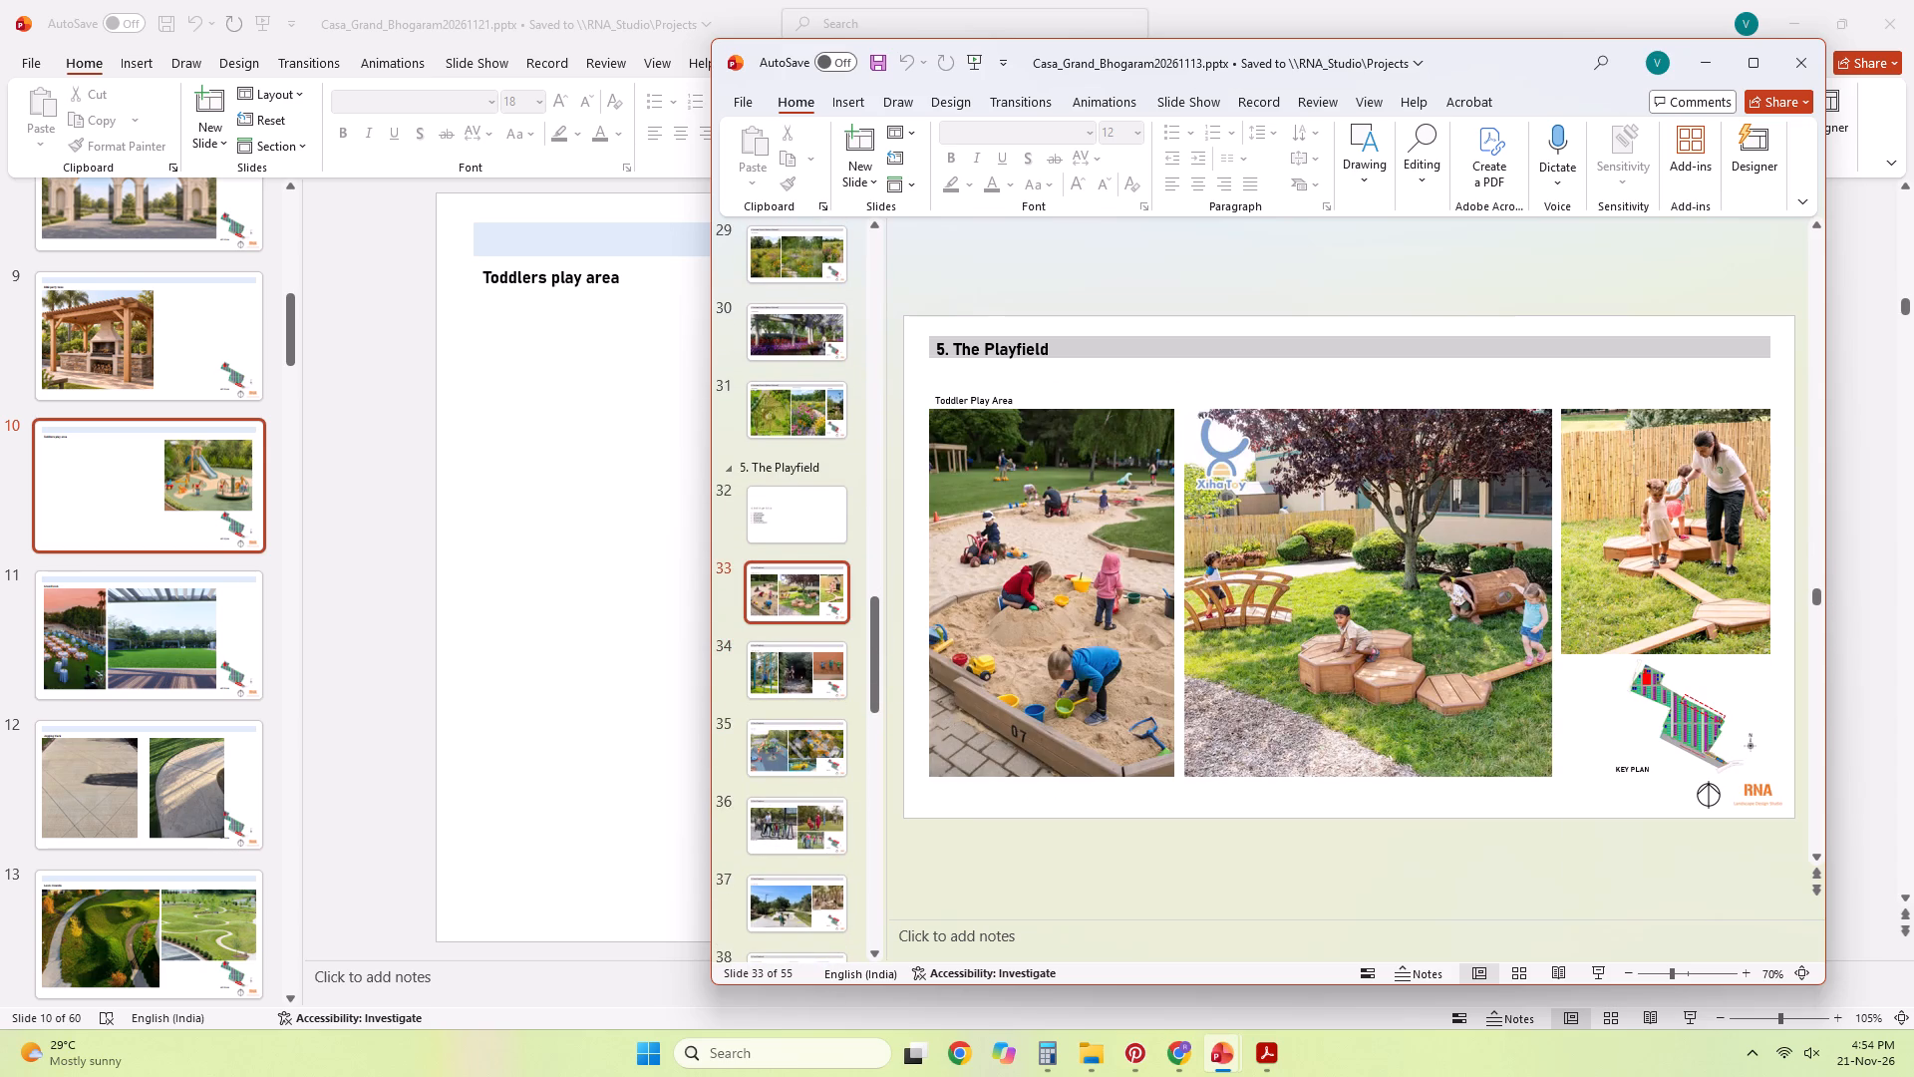
Copy the middle picture with hexagonal wooden steps from the Toddler Play Area slide and paste it as a picture into Casa_Grand_Bhogaram20261121's Toddlers play area slide.
click(1396, 647)
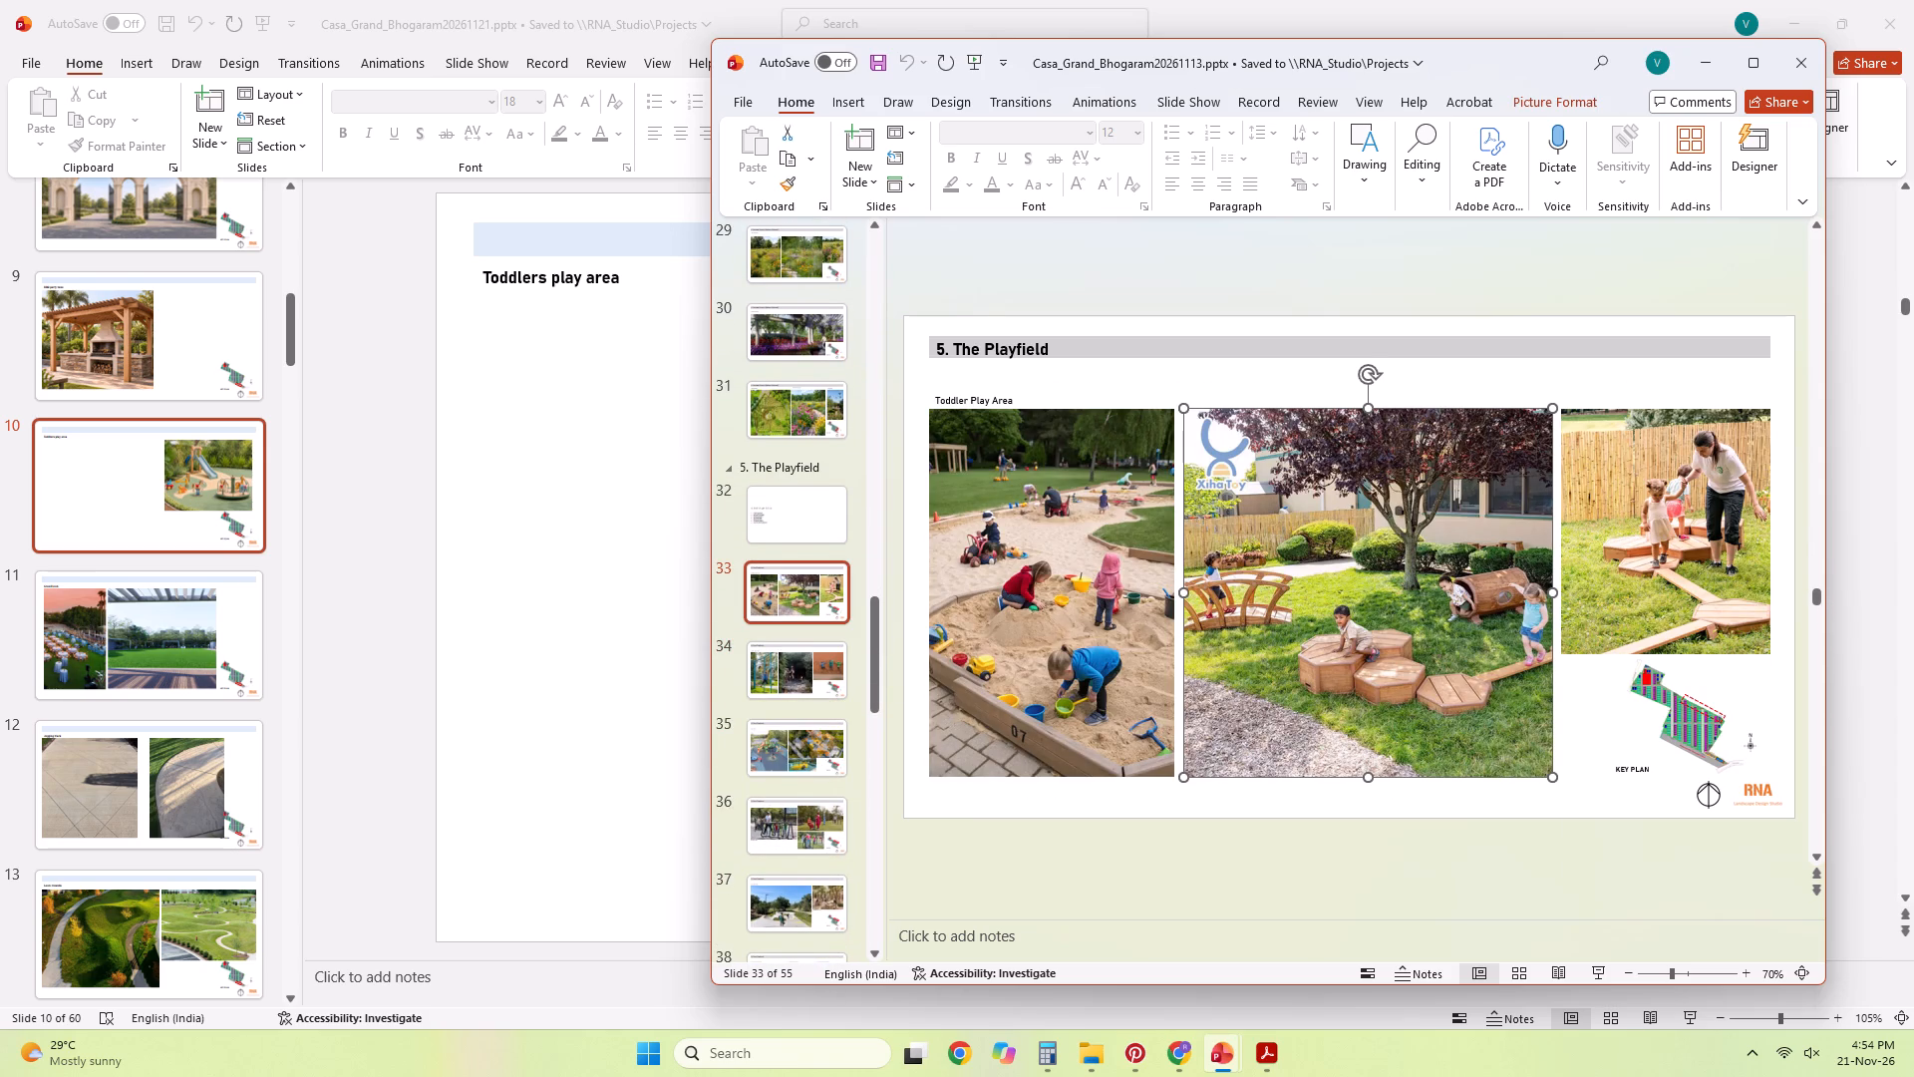
right_click(1341, 606)
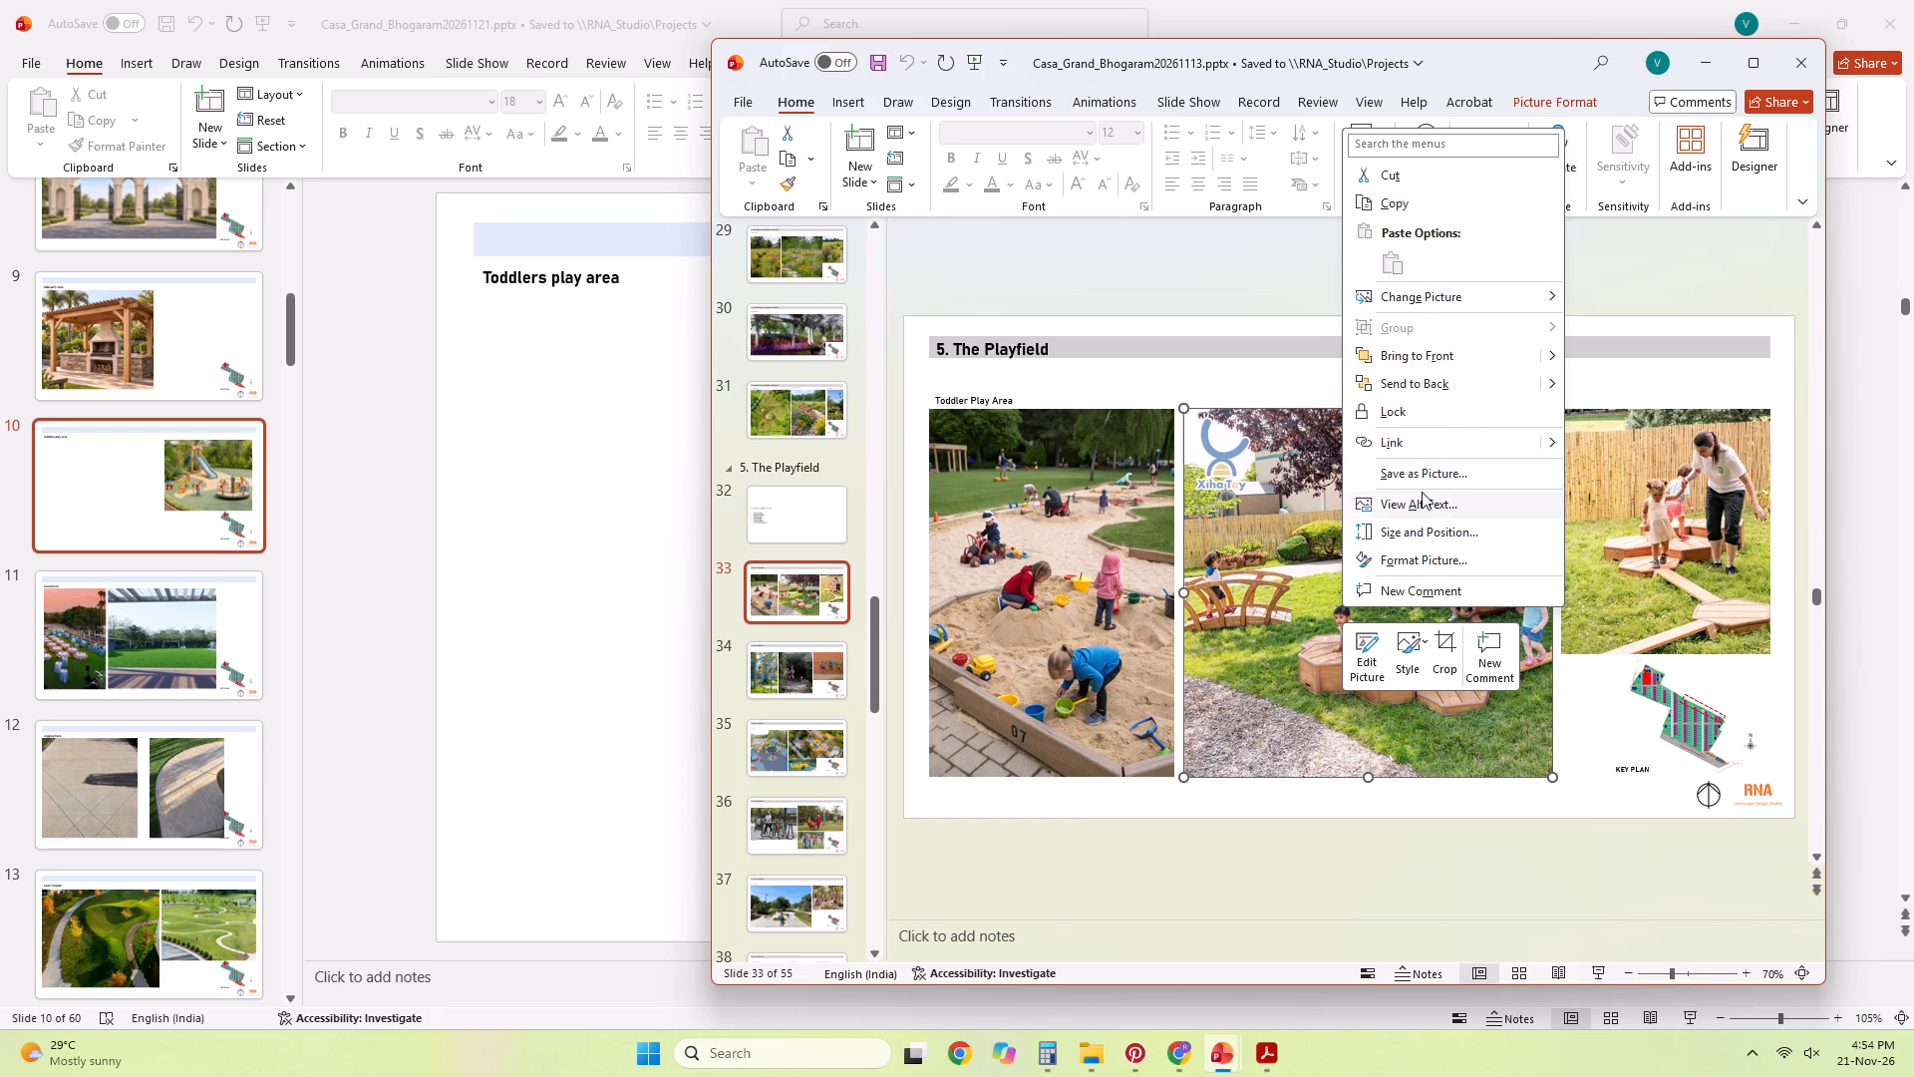
click(1395, 205)
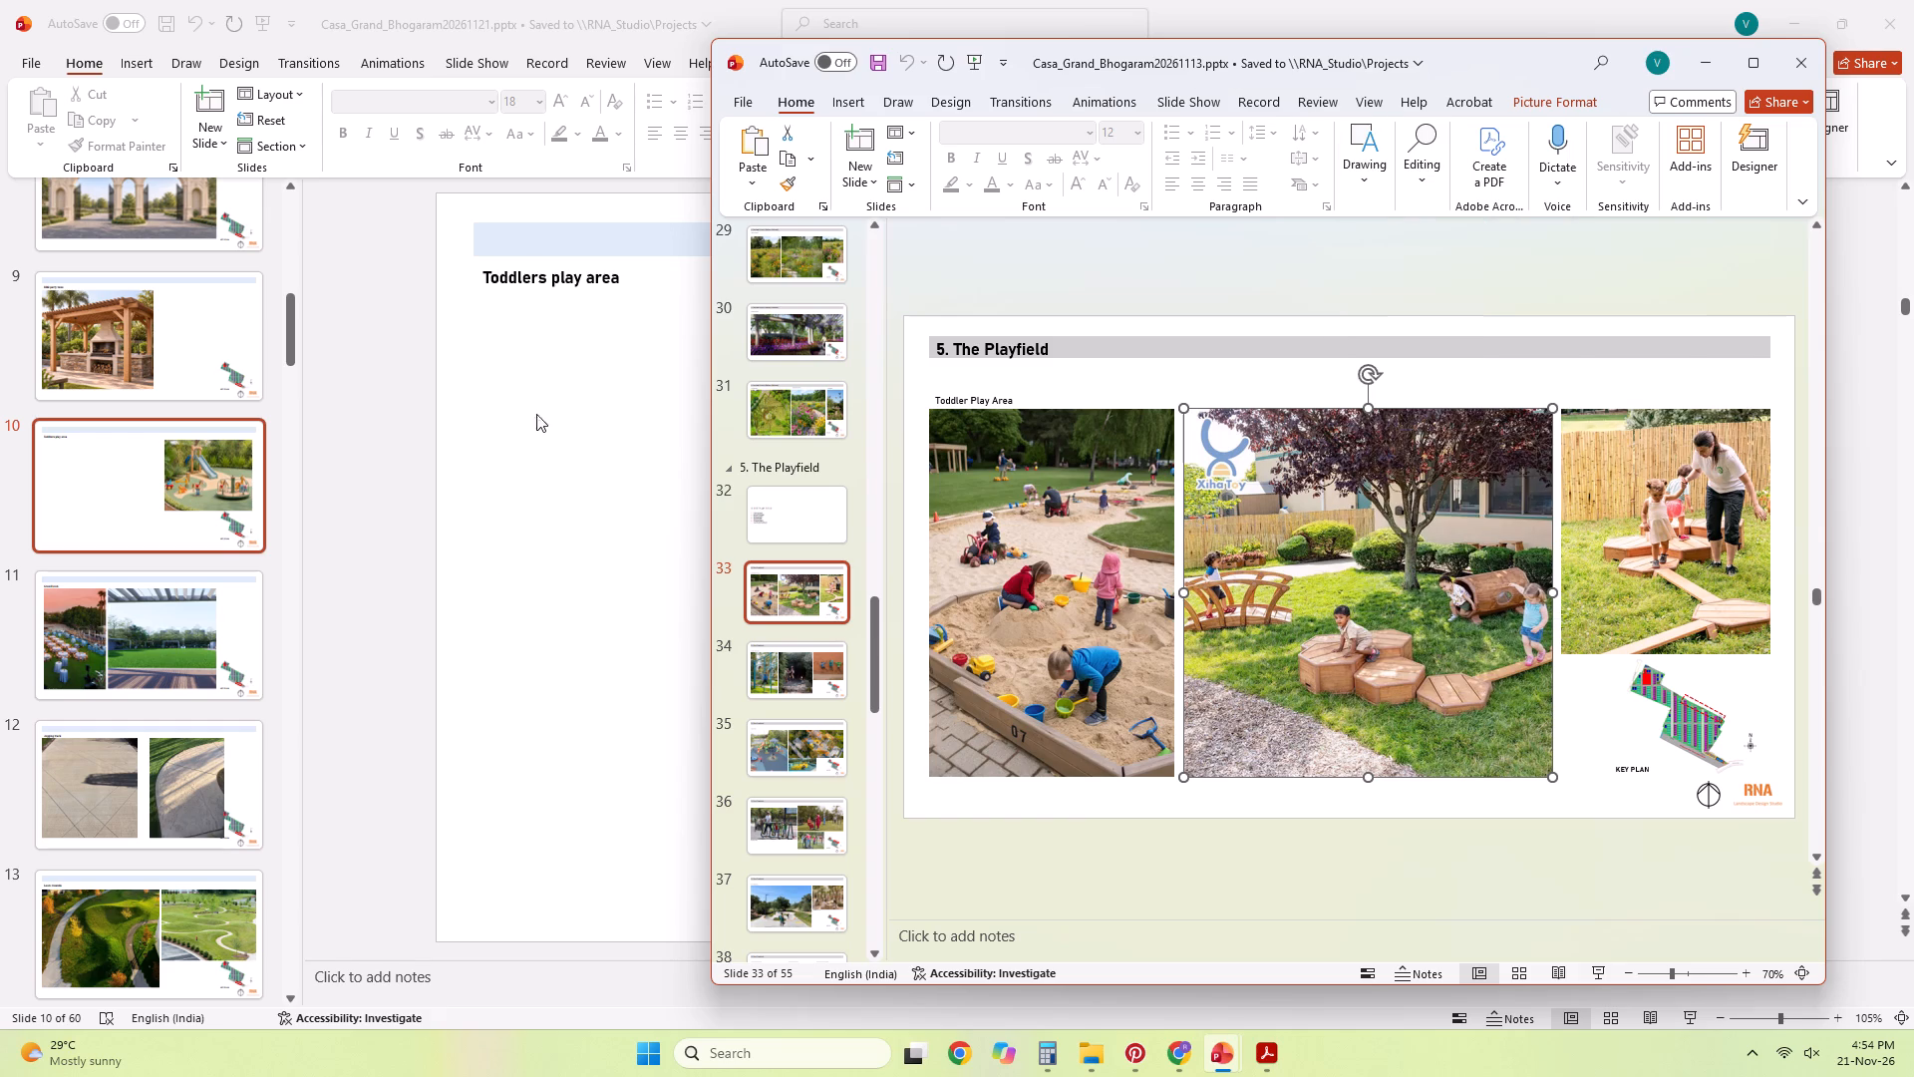
click(576, 538)
right_click(775, 586)
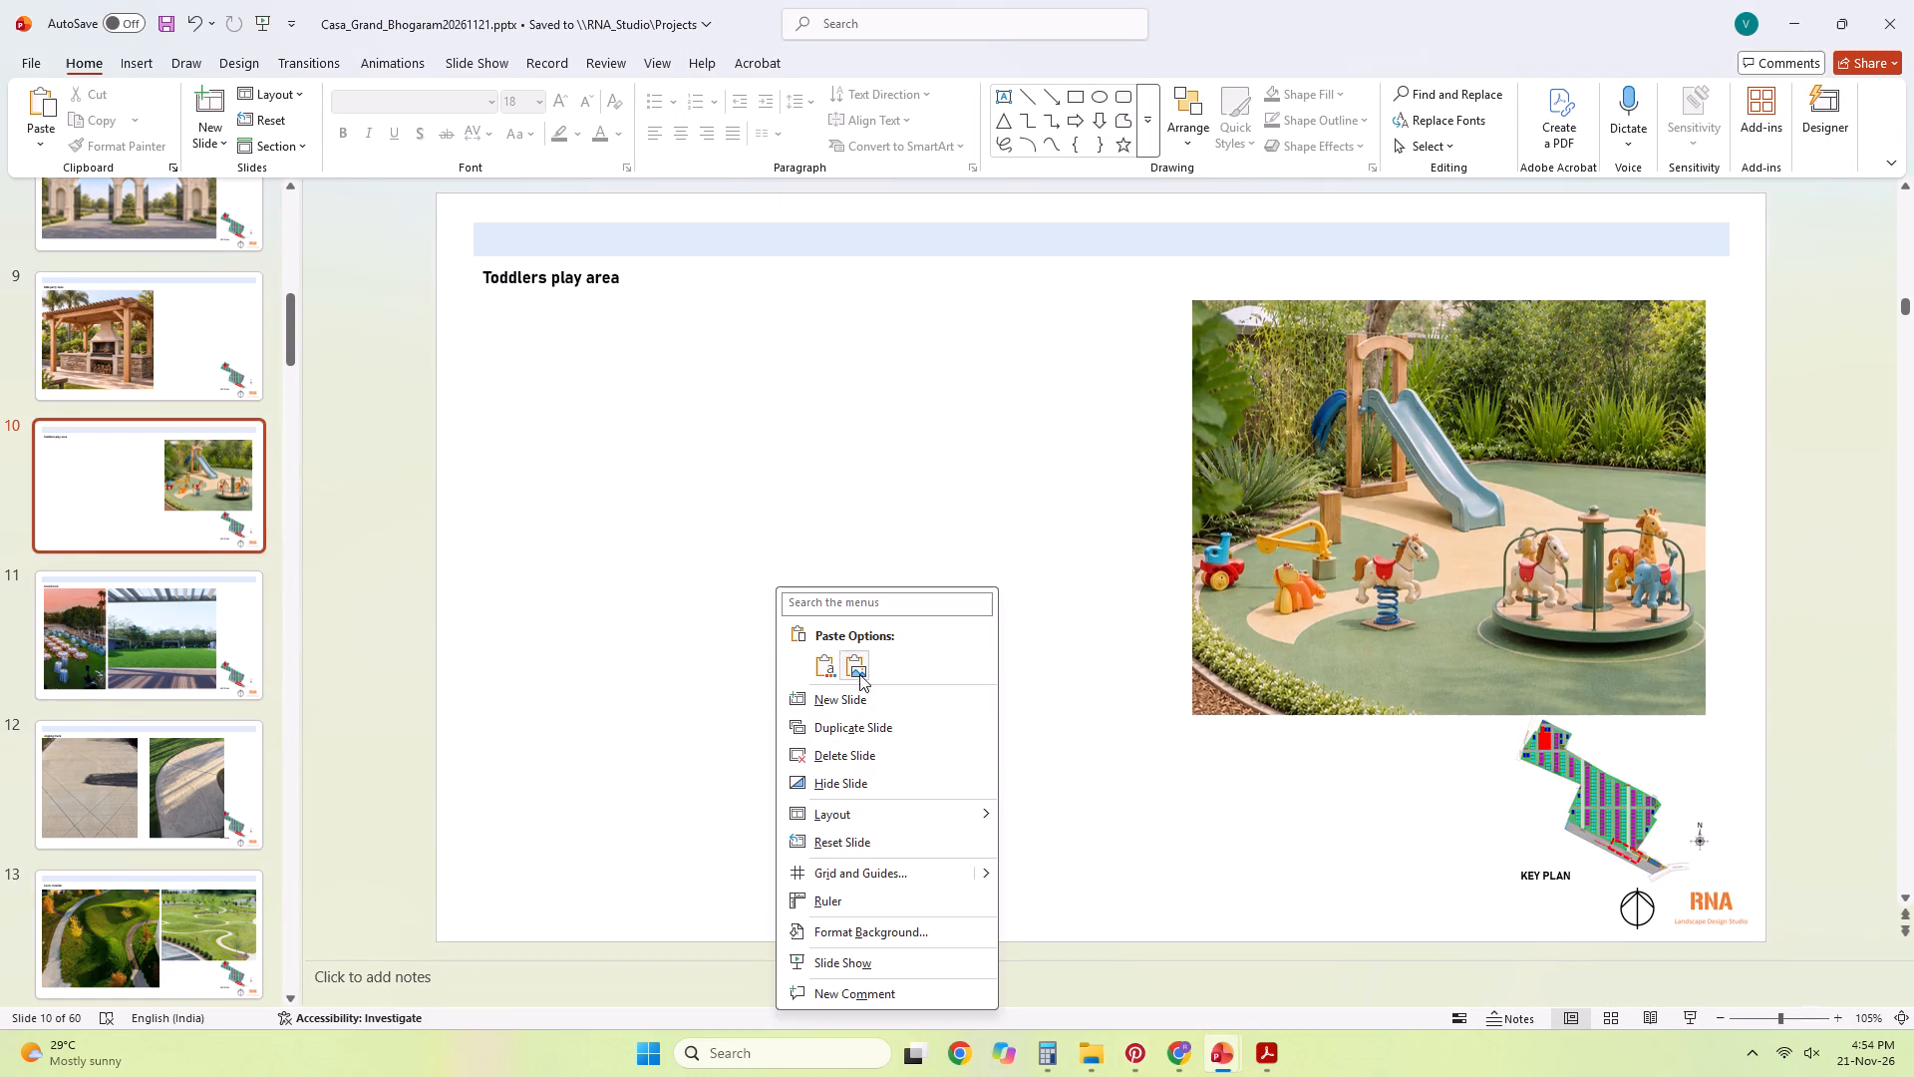
click(854, 671)
Place the pasted picture under the Toddlers play area caption, flush with the header bar's left end, and enlarge it to about 5.7 in square.
click(1150, 632)
drag(1096, 558, 782, 622)
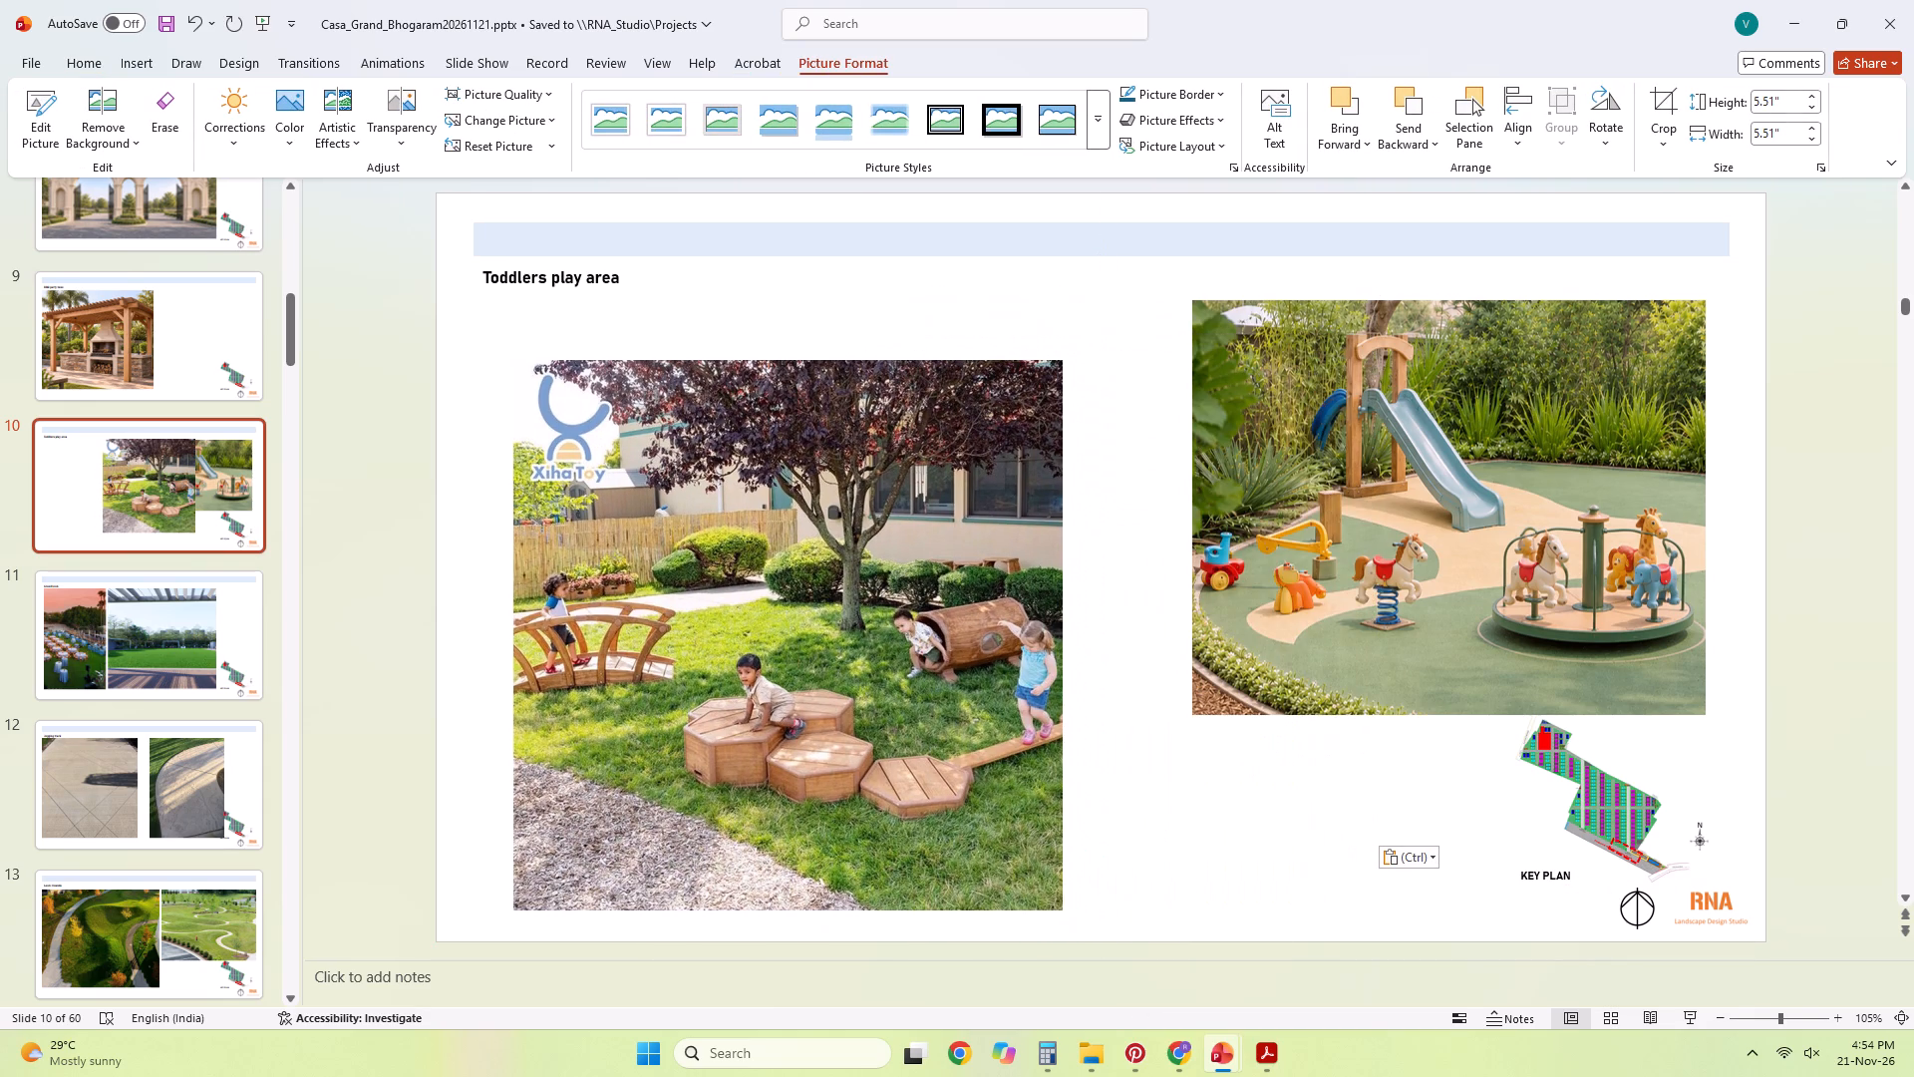
drag(782, 622, 742, 562)
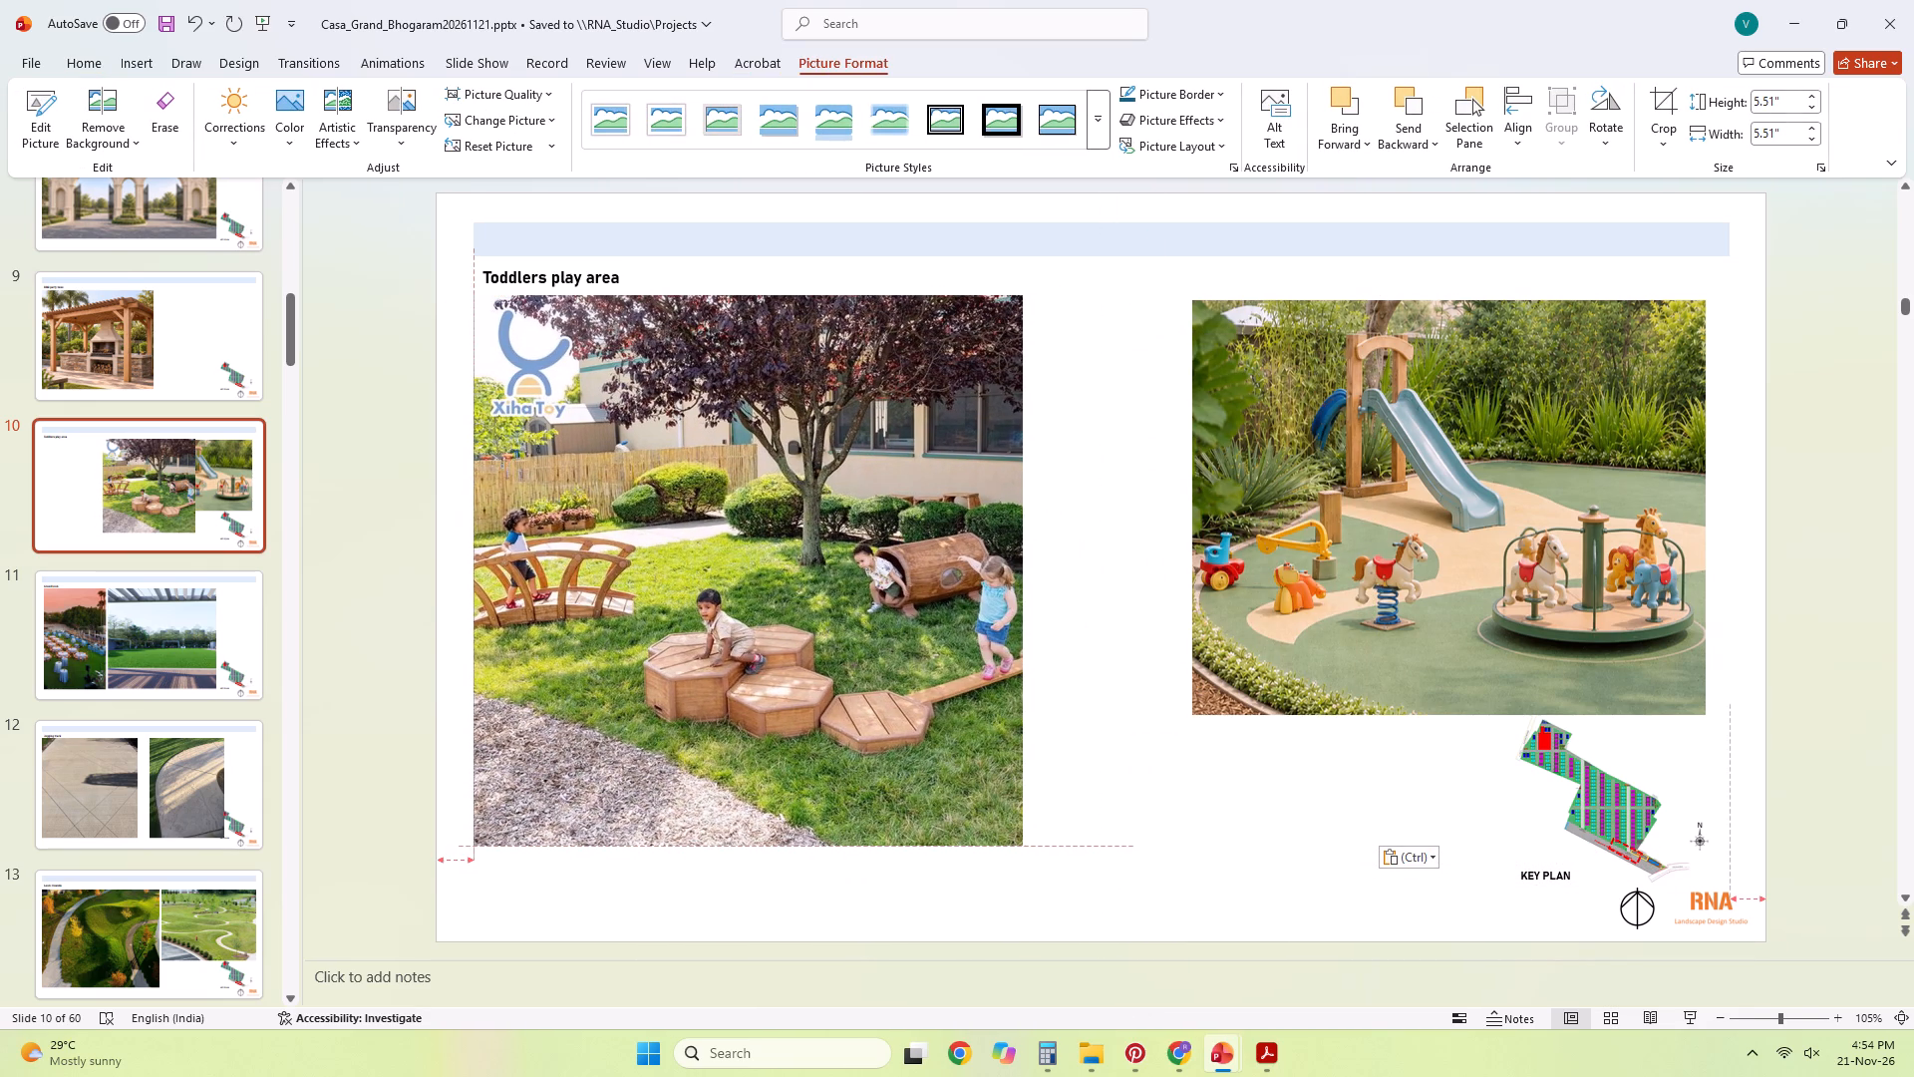
drag(742, 562, 740, 562)
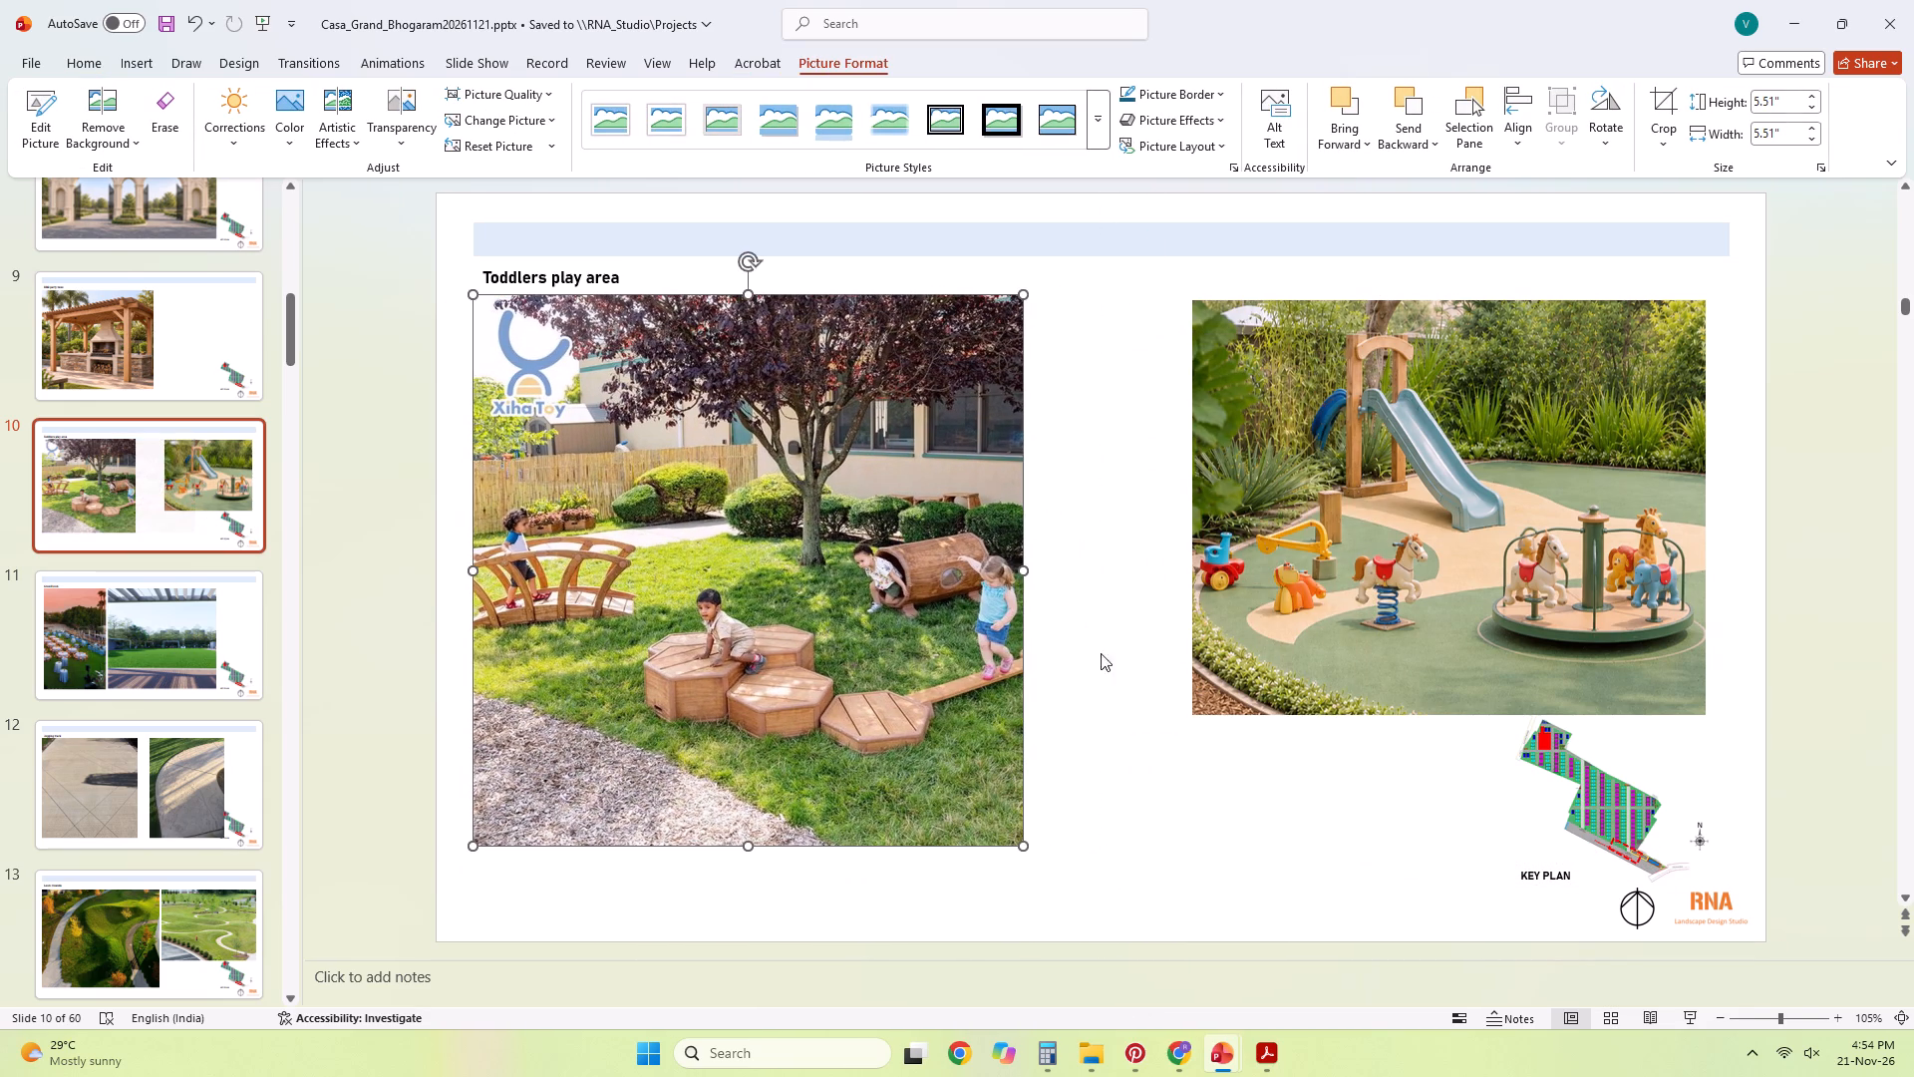
drag(1028, 851, 1041, 860)
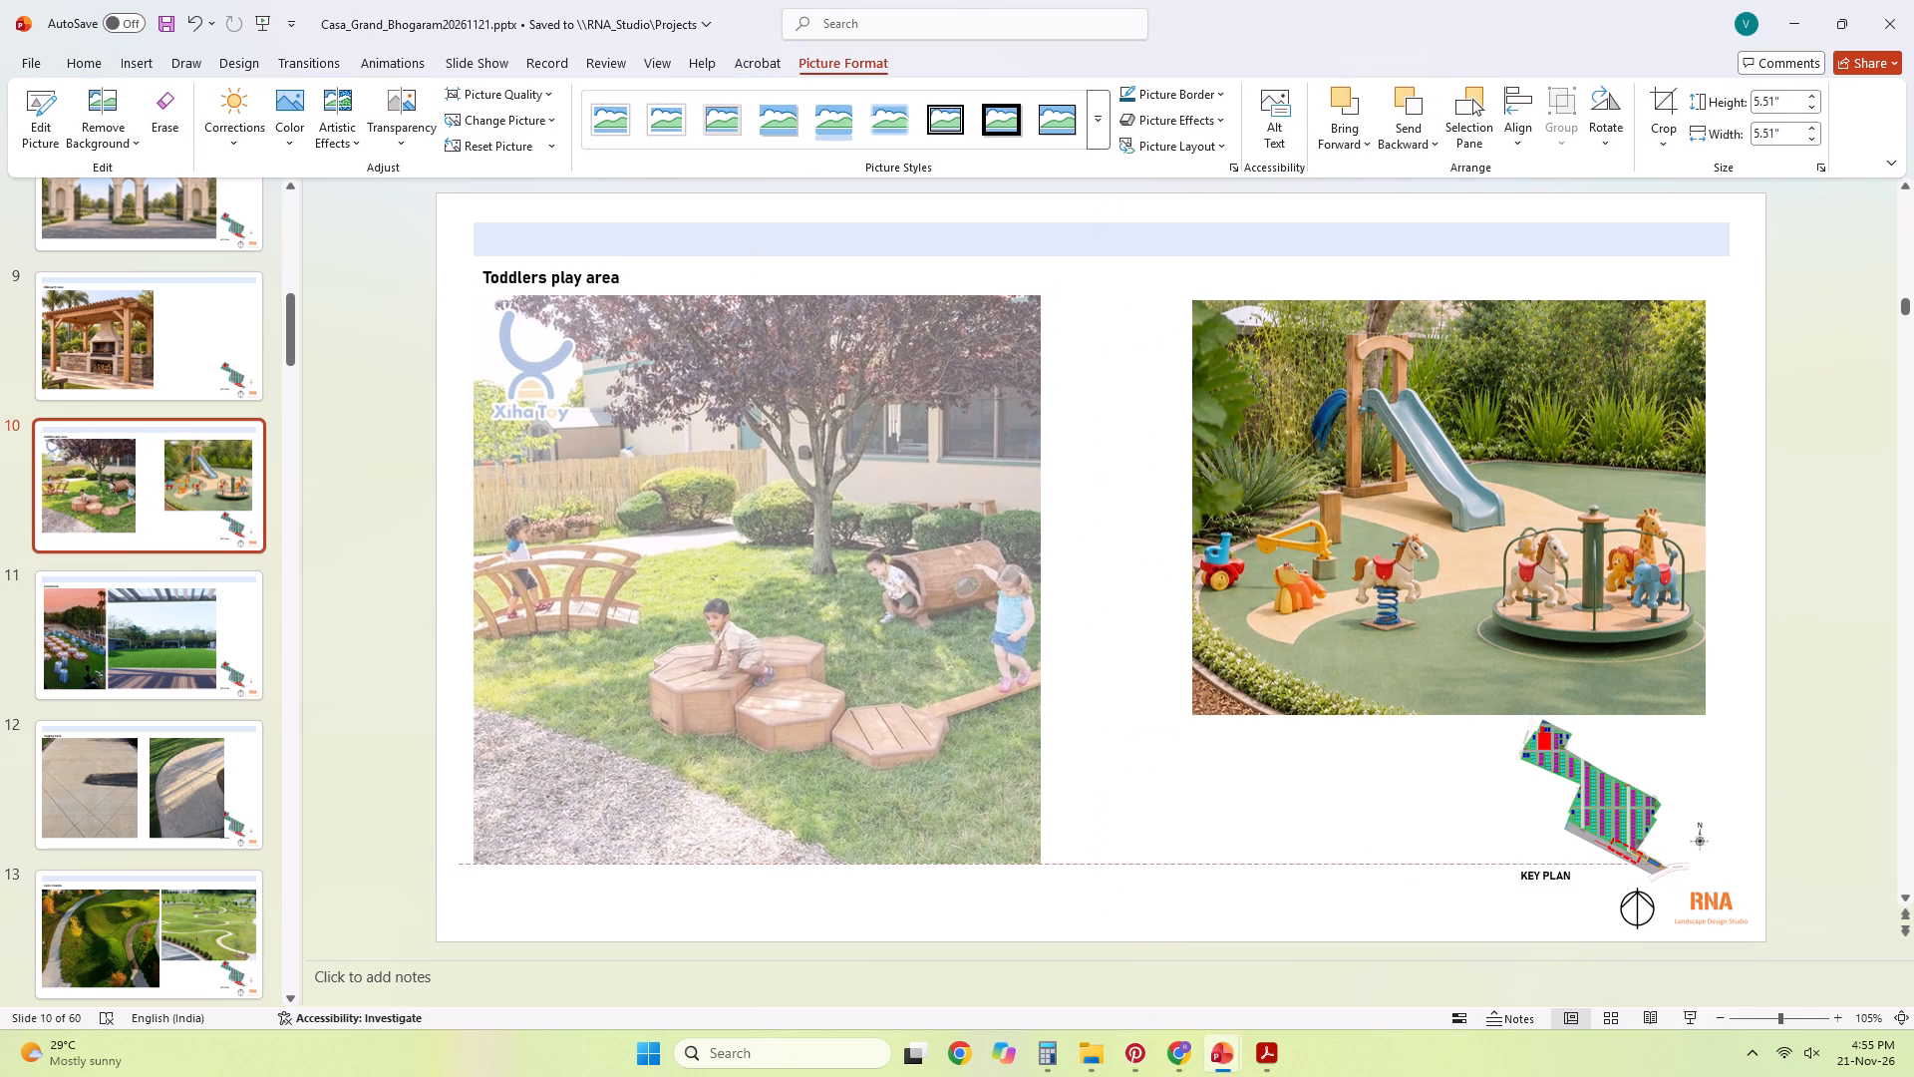
drag(1041, 860, 1039, 860)
Move the merry-go-round picture closer to the pasted picture, leaving a small gap and aligning their top edges.
click(1301, 621)
drag(1377, 559, 1314, 560)
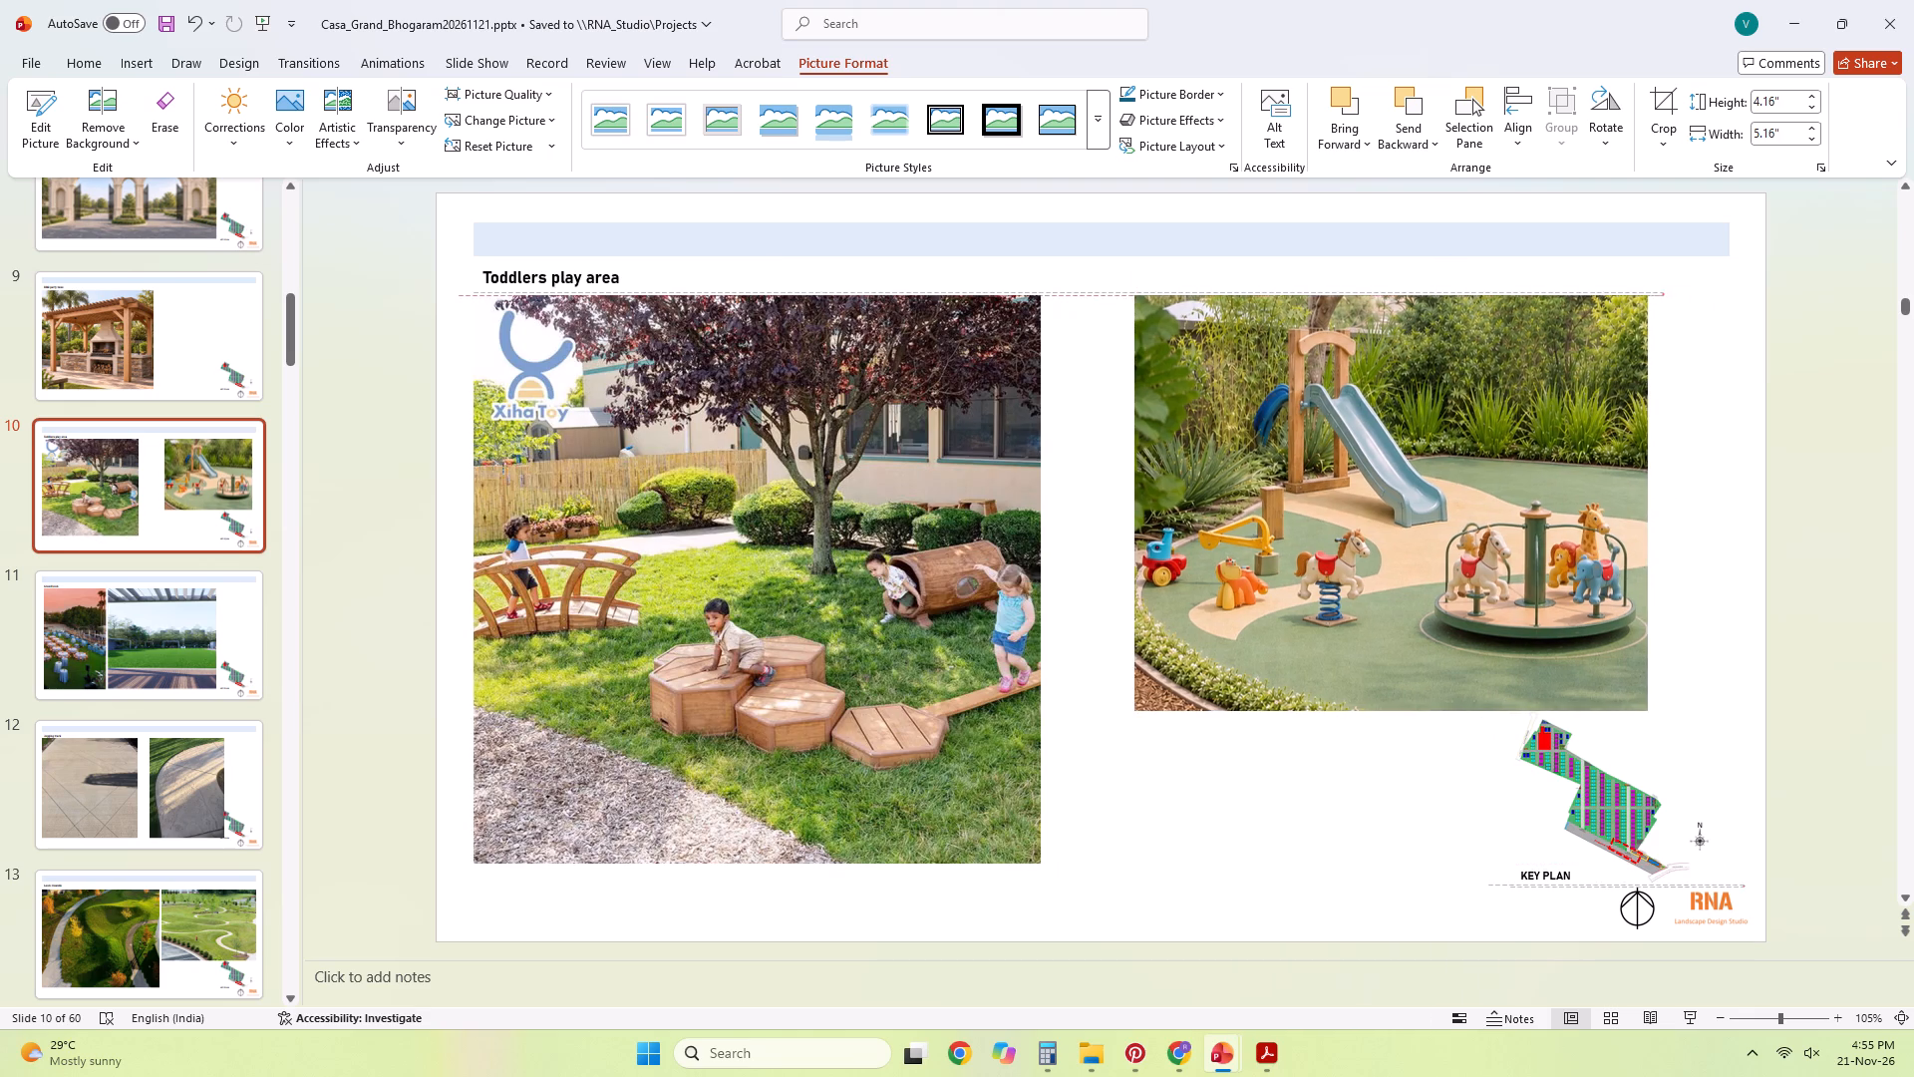
drag(1314, 560, 1280, 560)
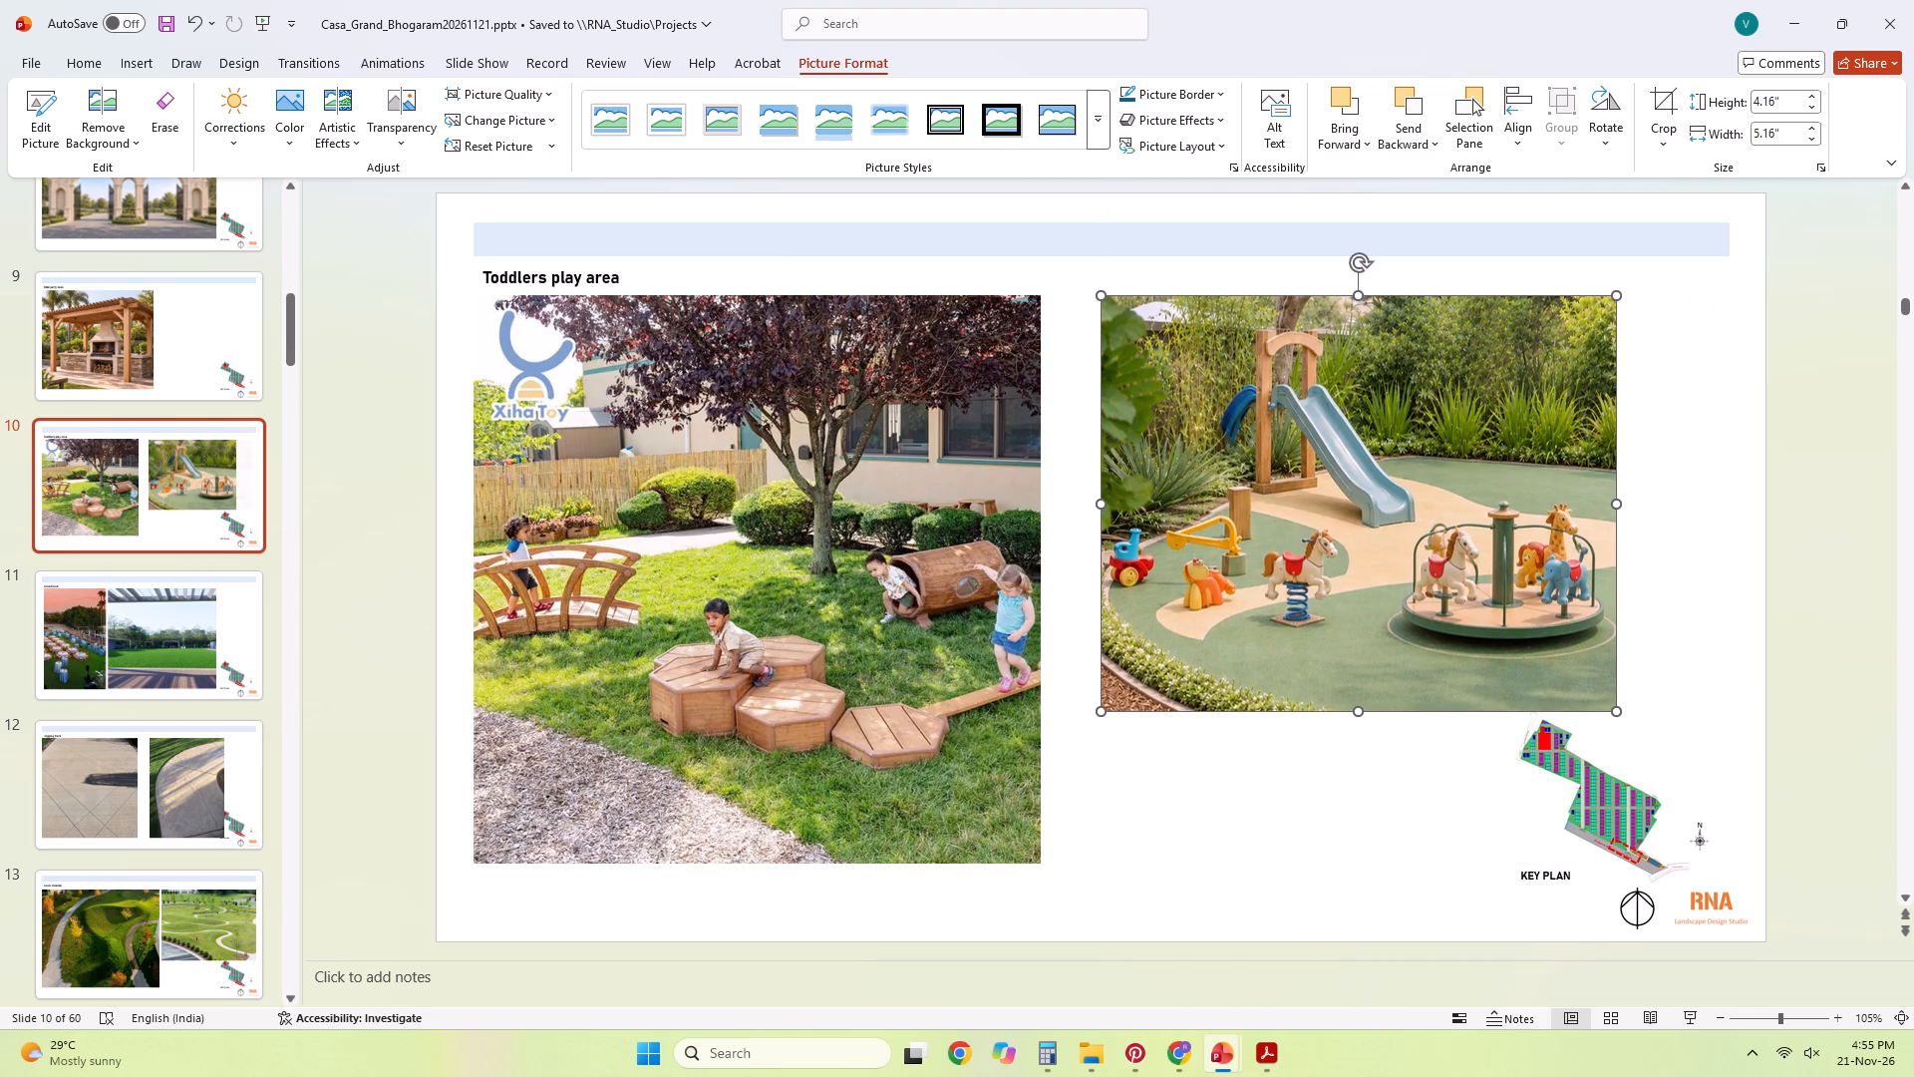
Deselect the pictures and save the Casa_Grand_Bhogaram20261121 presentation.
click(1023, 575)
click(939, 618)
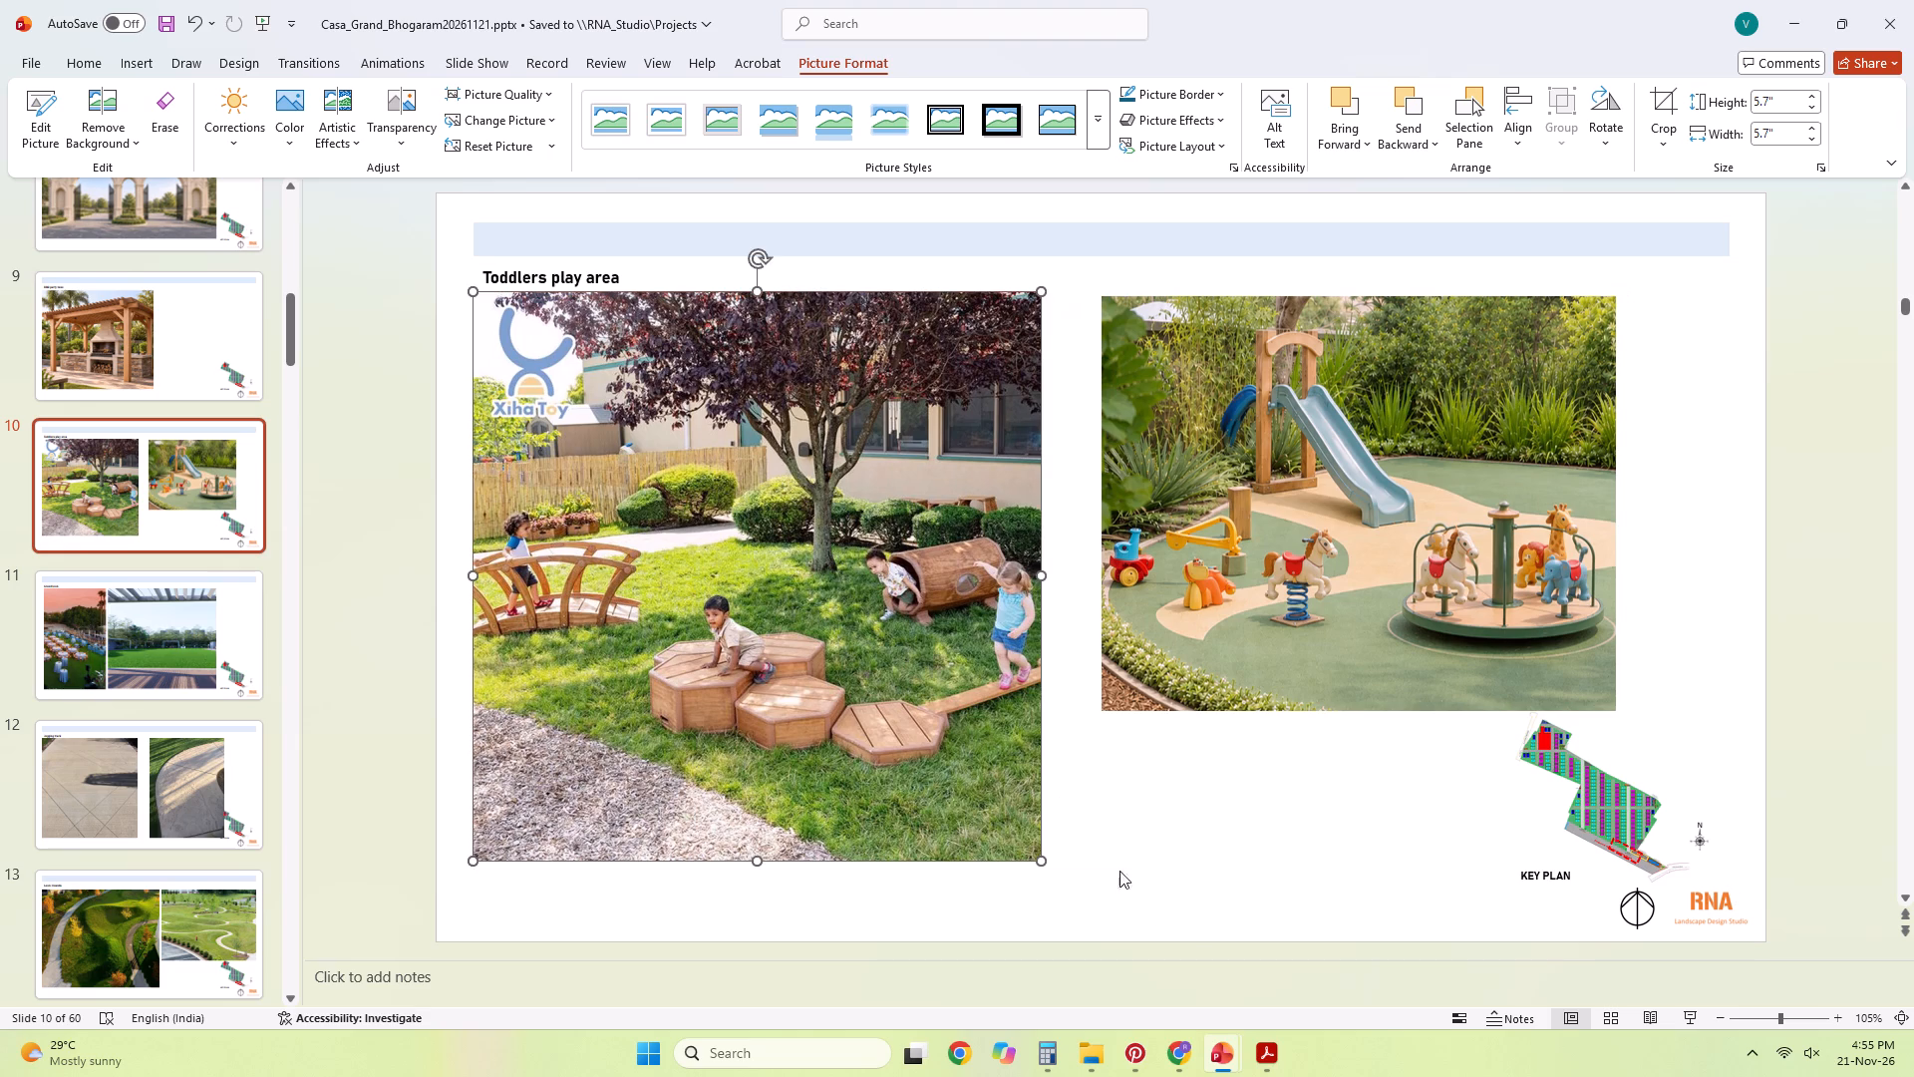
click(1187, 943)
key(Escape)
key(Escape)
key(ctrl+s)
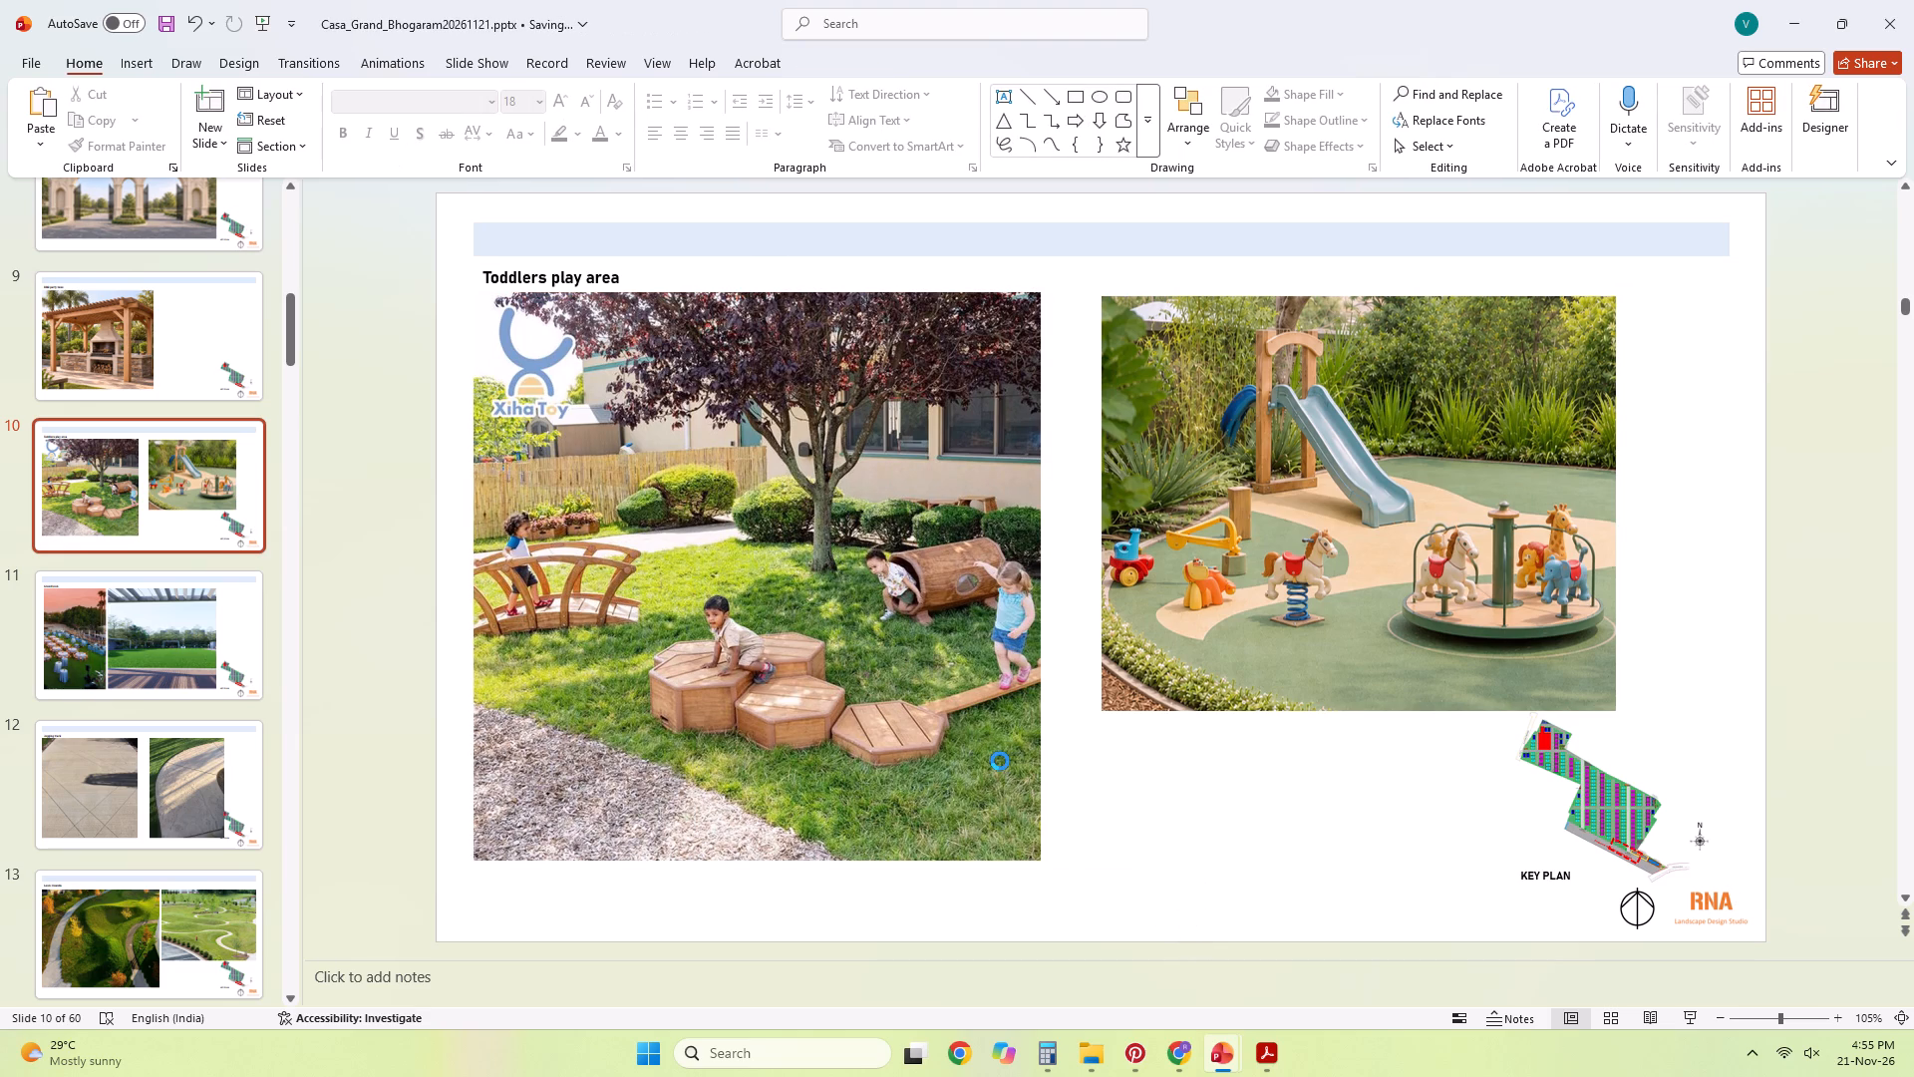
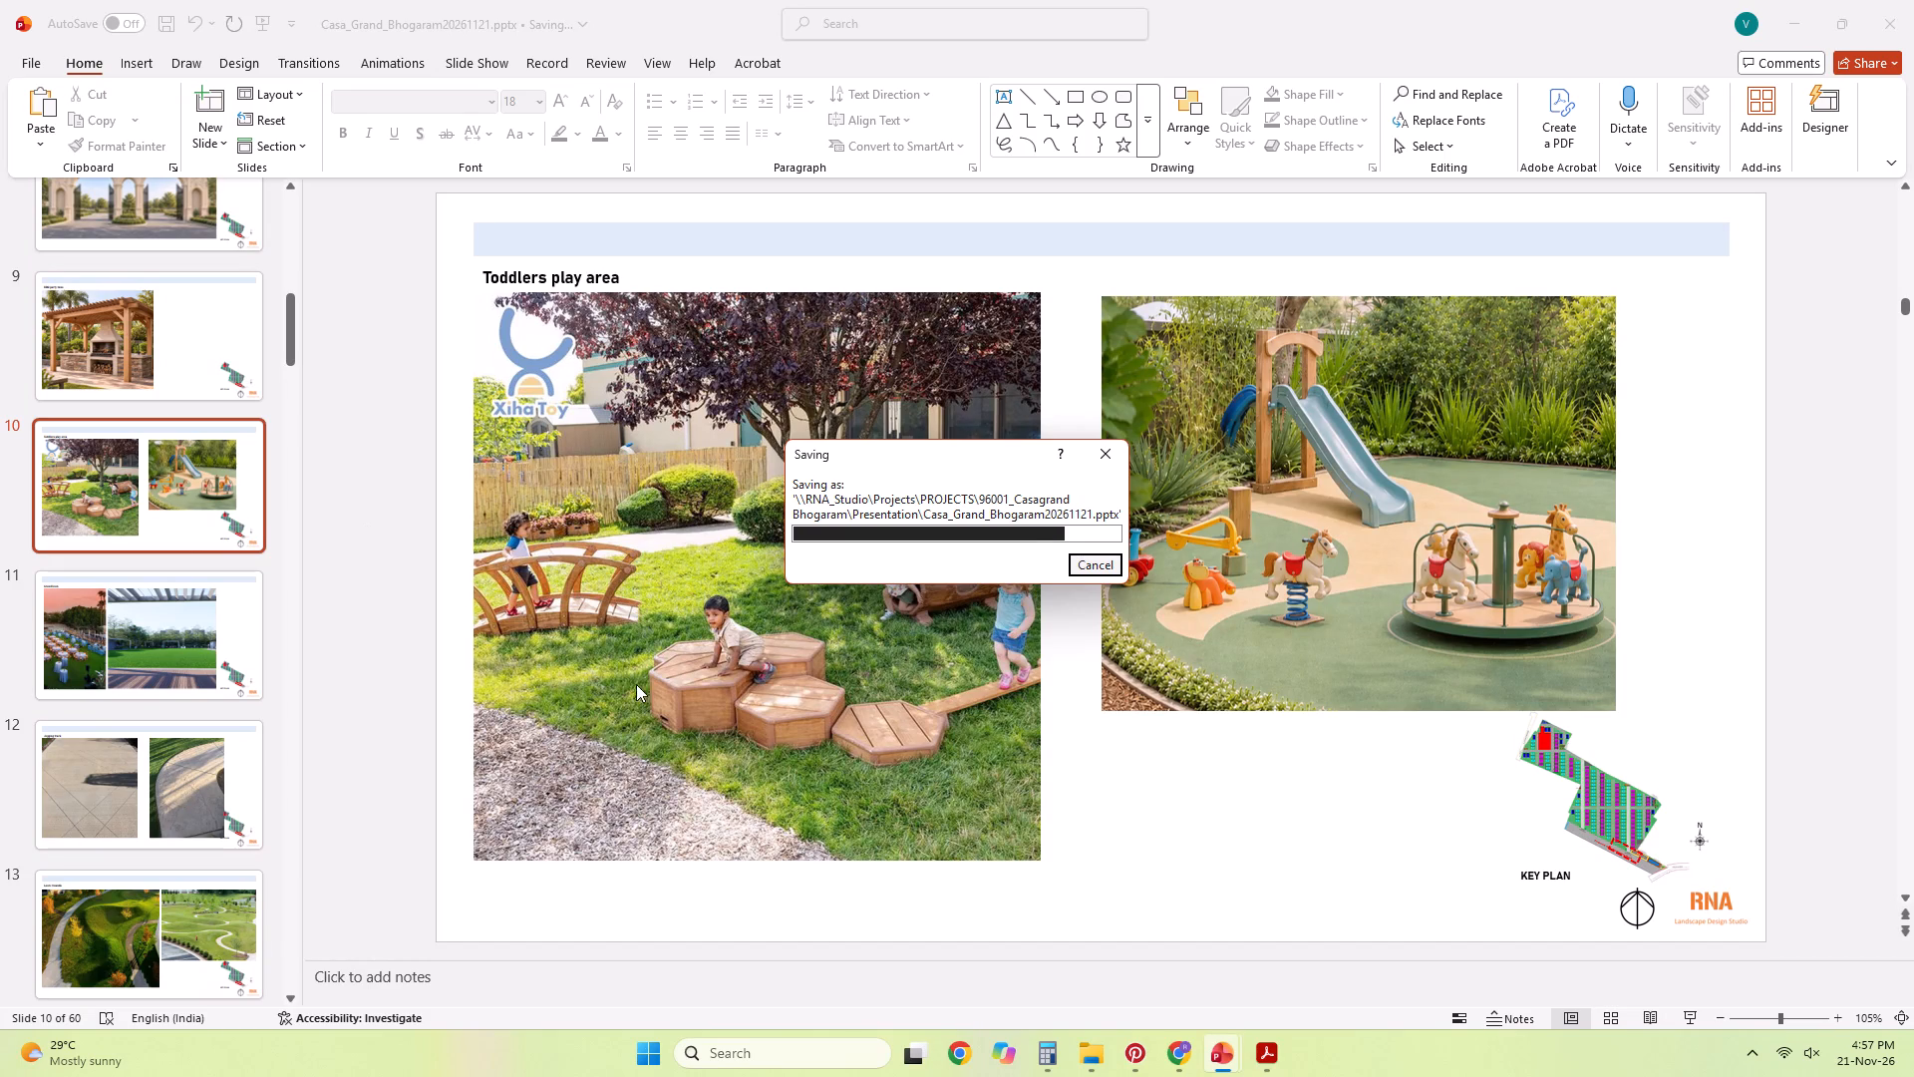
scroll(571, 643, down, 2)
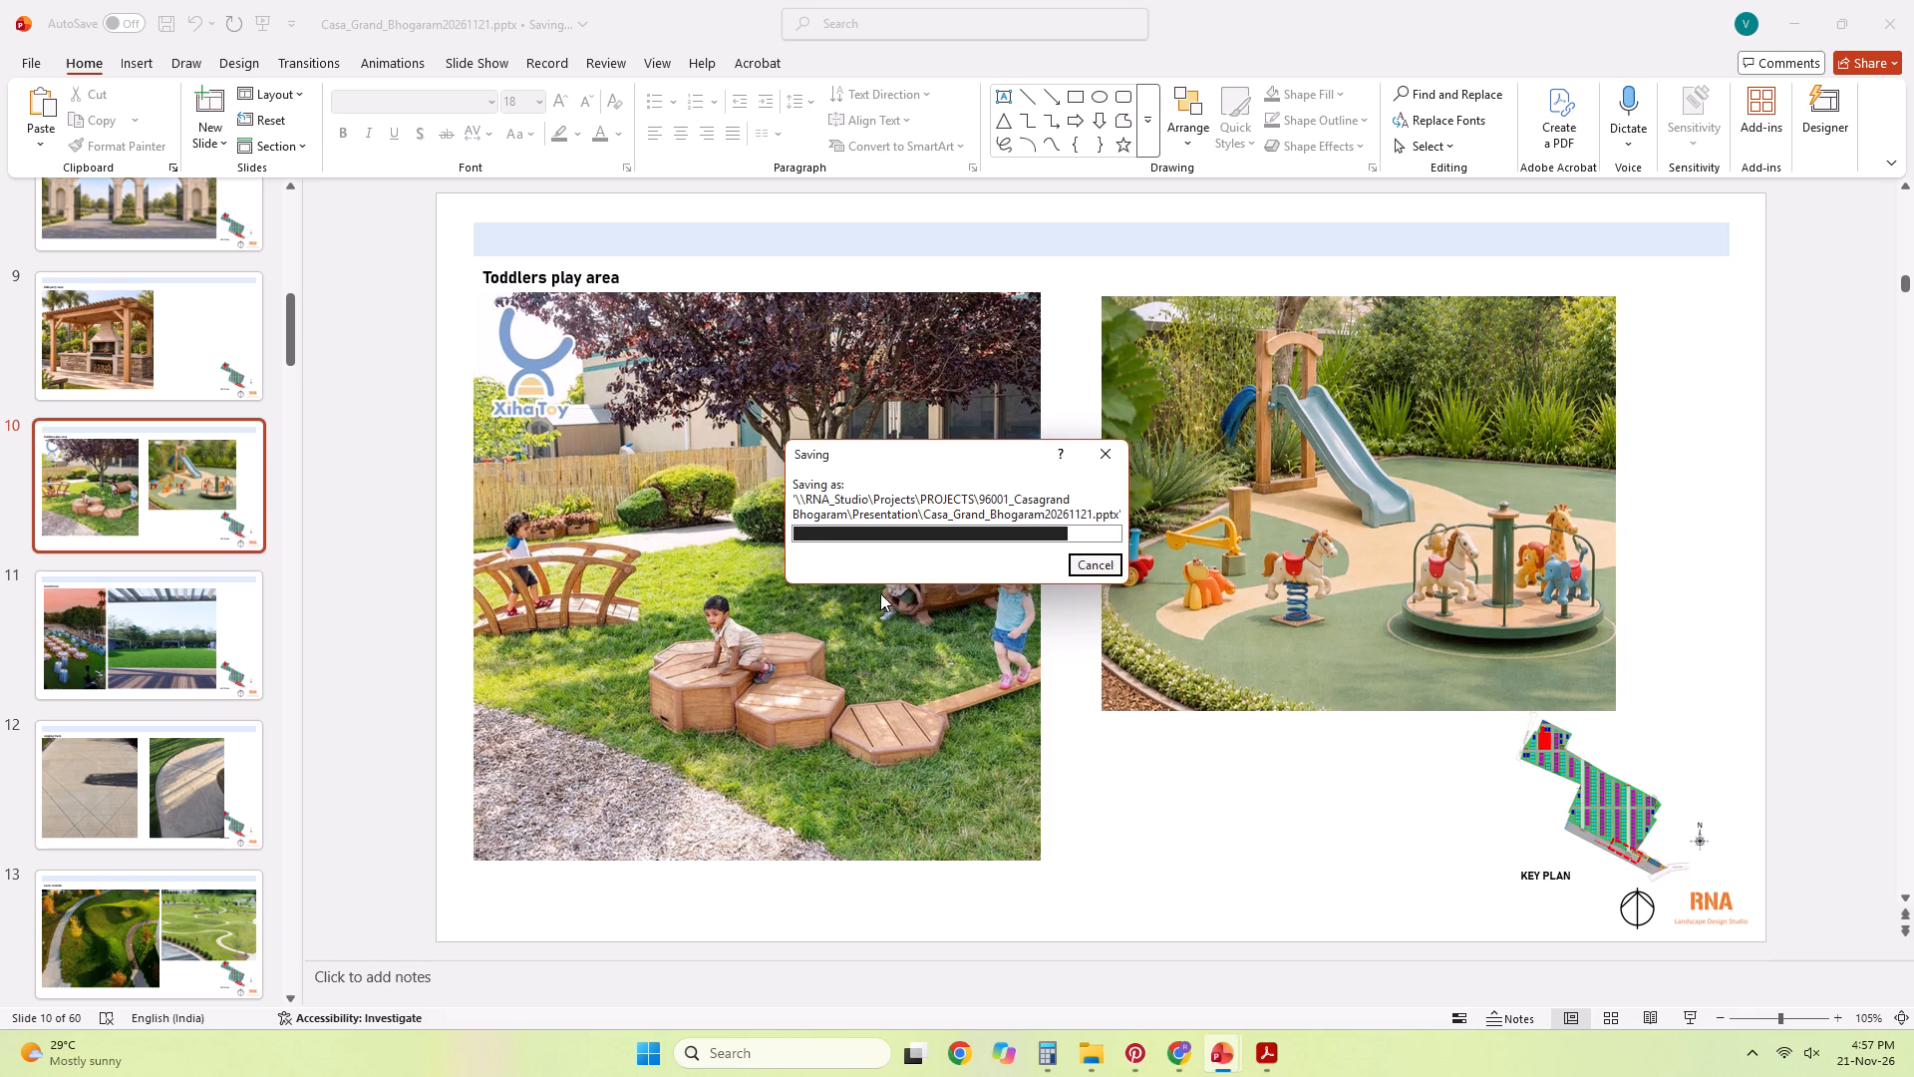
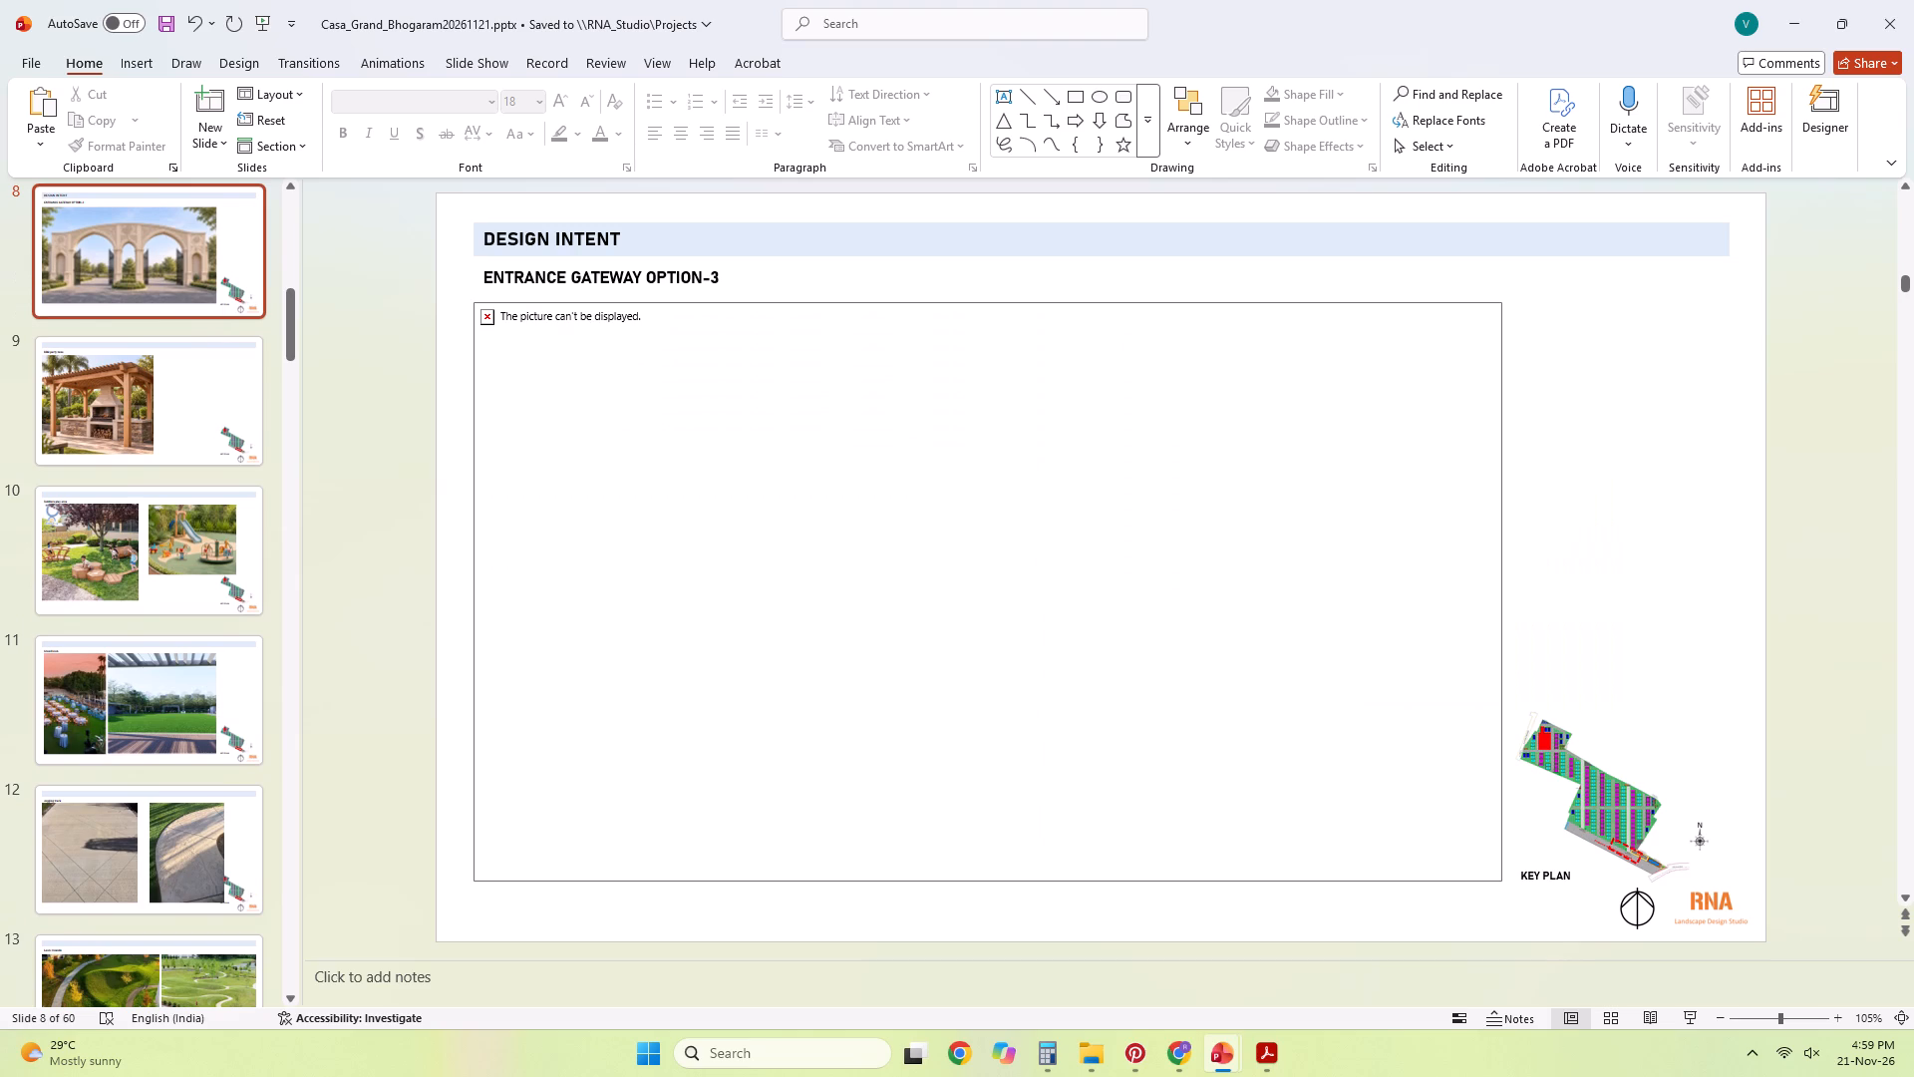
Review the opening slides, from the List of Amenities through the entrance gateway options to the play area and lawn slides.
click(418, 458)
scroll(609, 535, up, 3)
scroll(563, 401, down, 3)
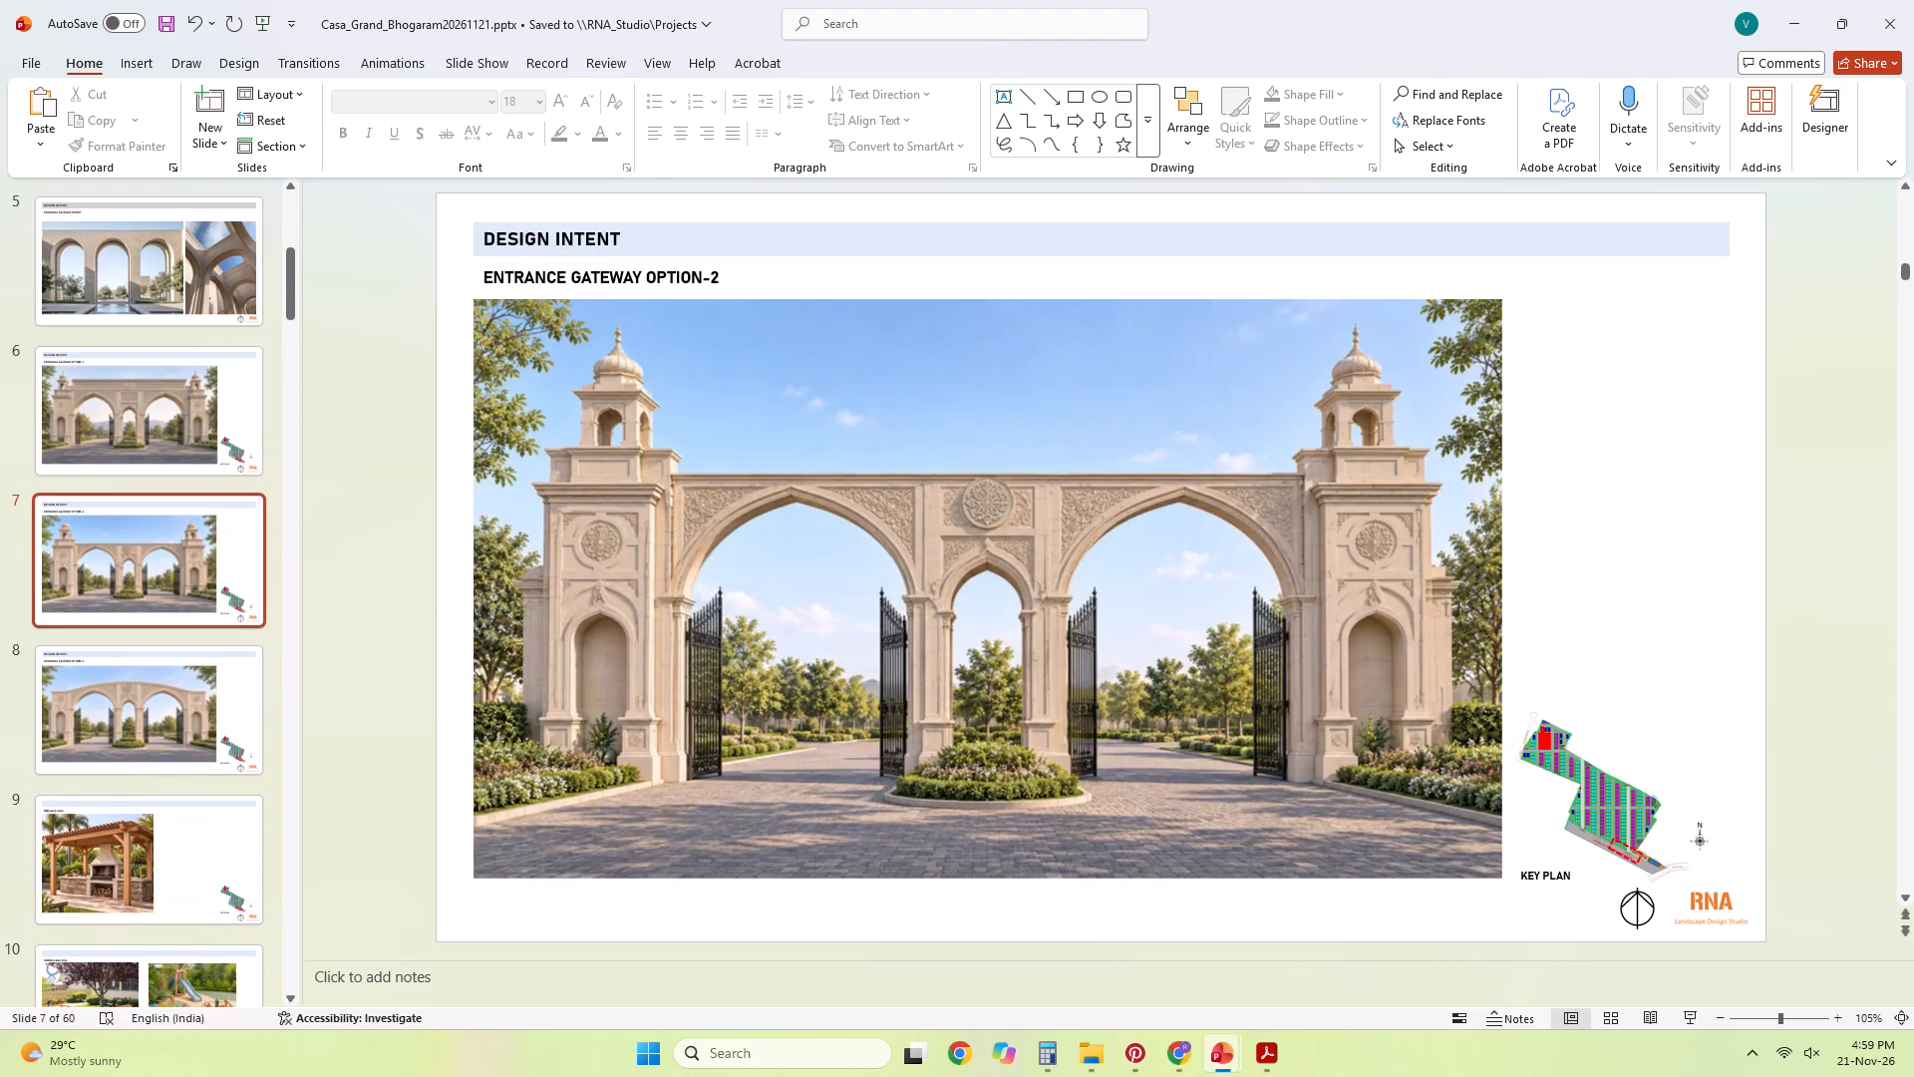
scroll(627, 482, up, 3)
scroll(642, 501, down, 8)
scroll(642, 501, up, 2)
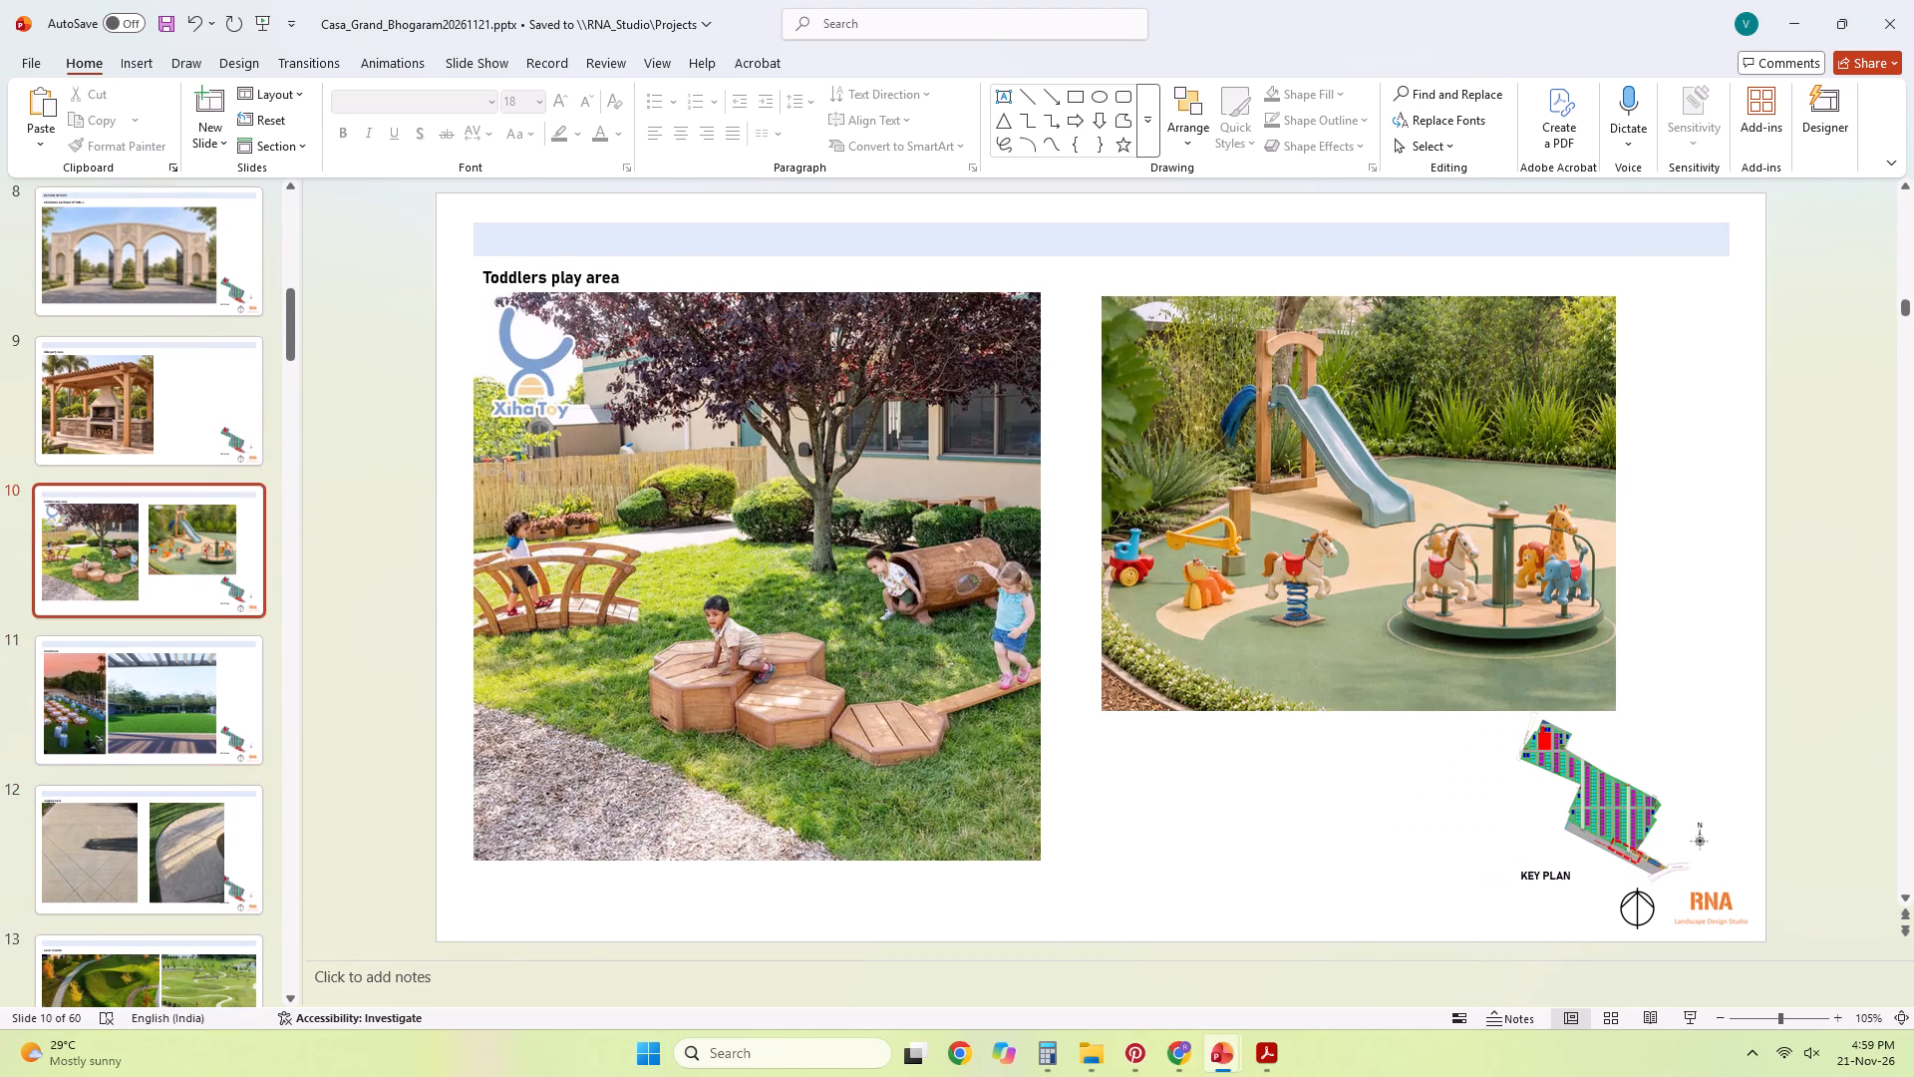
key(Escape)
click(1226, 790)
key(Escape)
scroll(639, 589, up, 3)
scroll(651, 597, down, 1)
scroll(651, 597, up, 1)
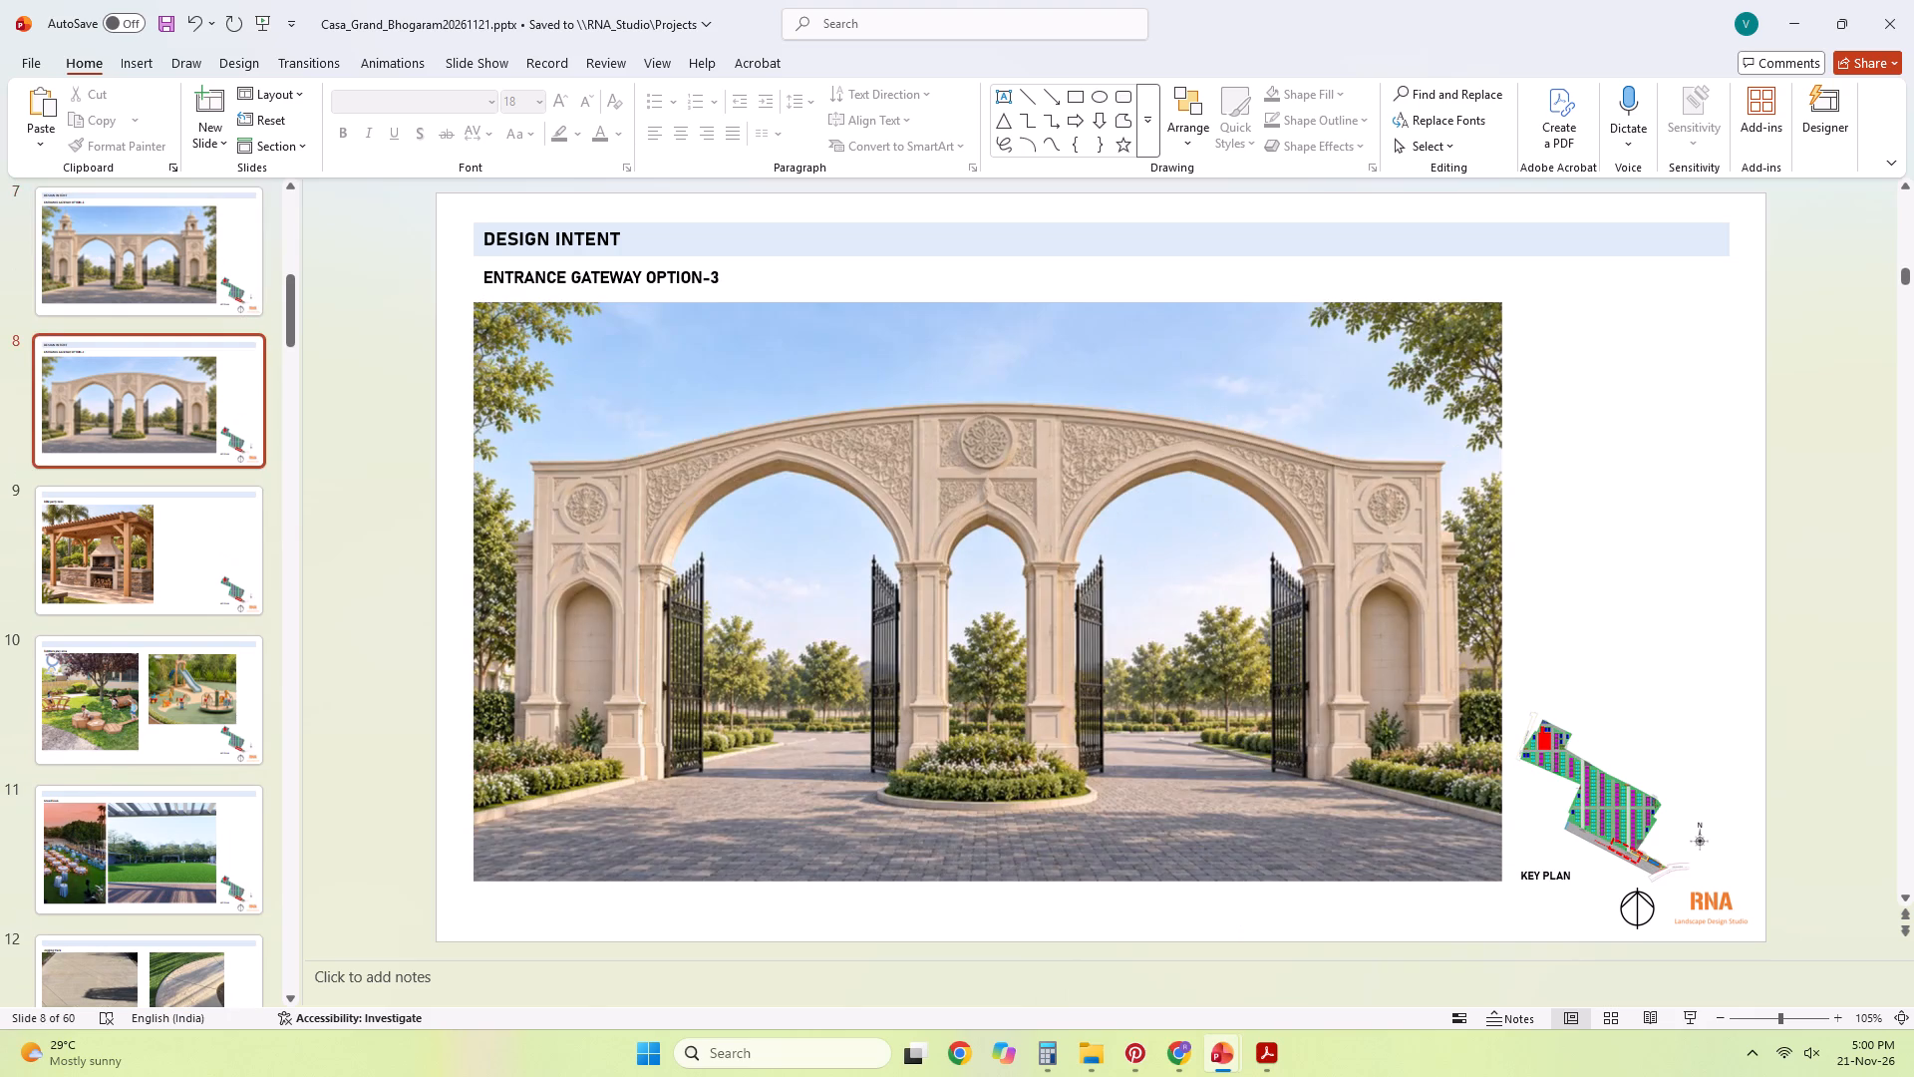
scroll(651, 597, up, 5)
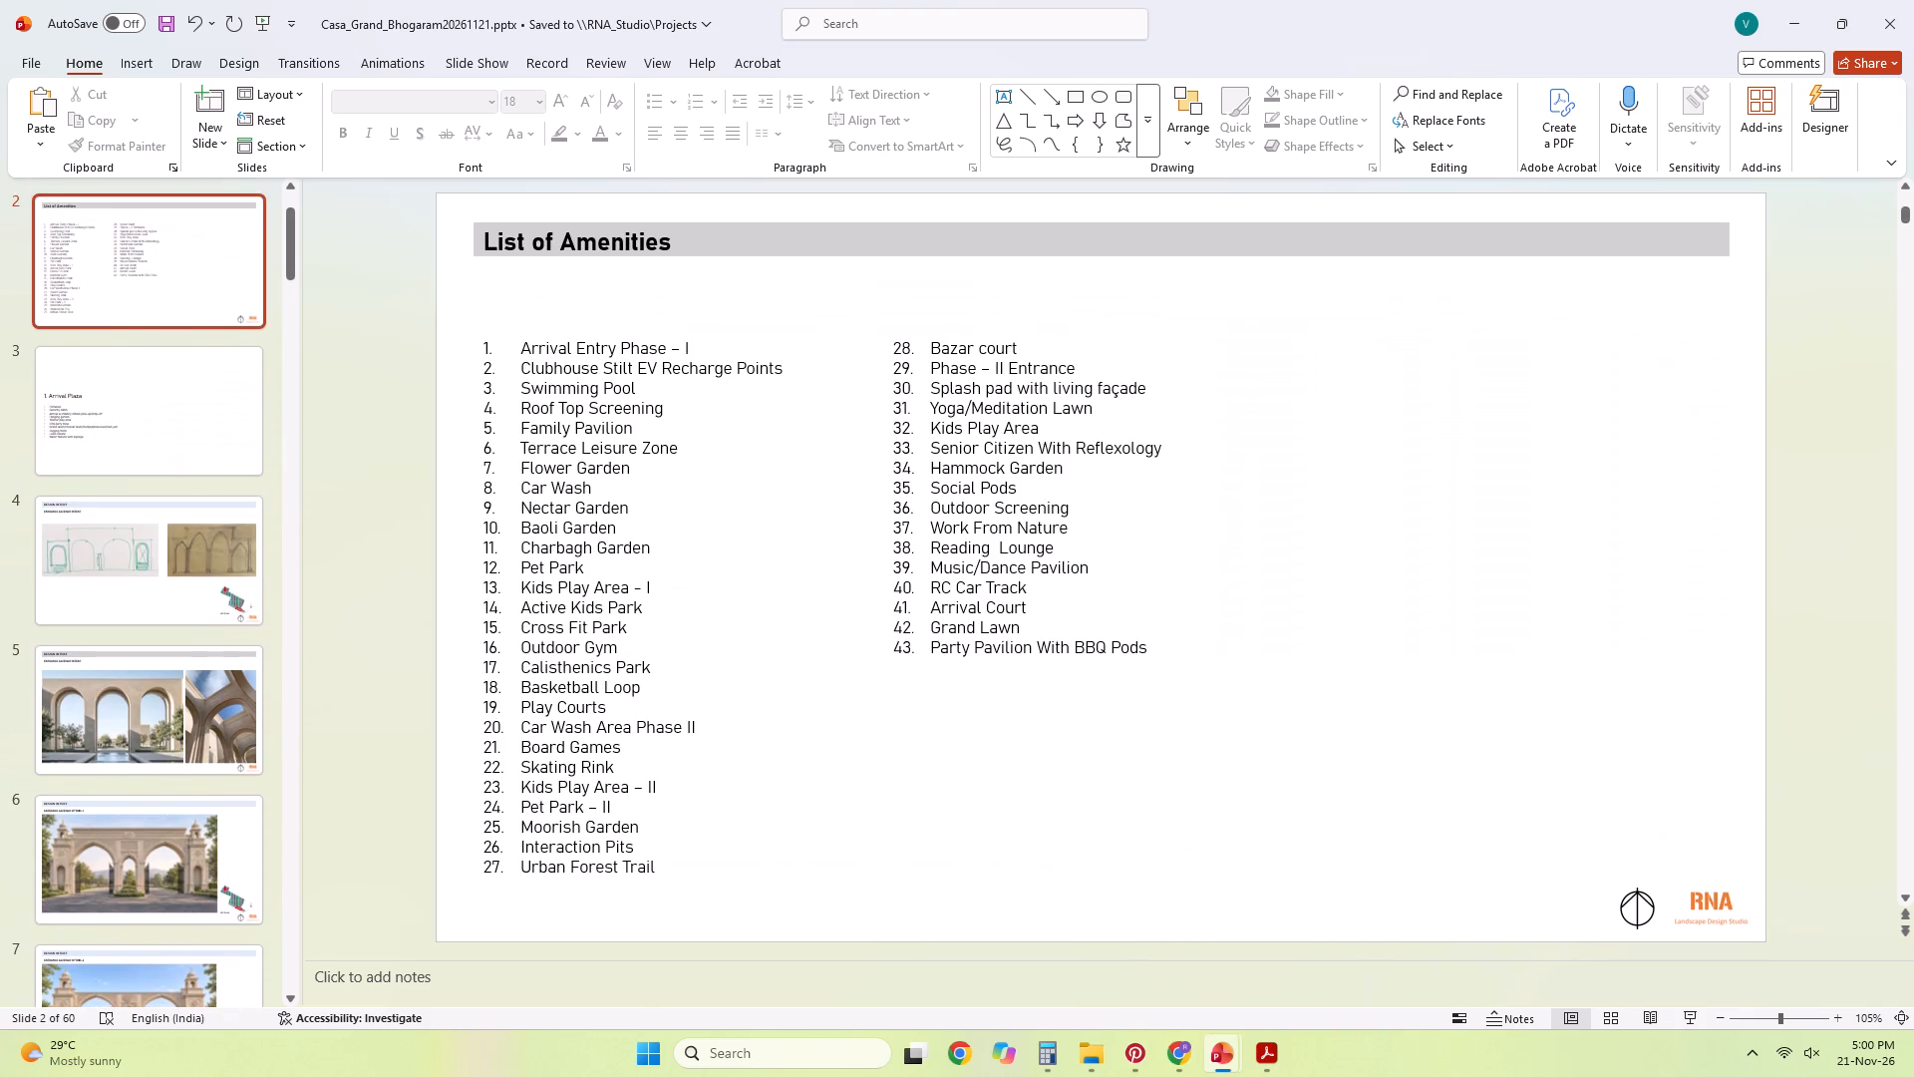
scroll(658, 602, up, 1)
scroll(658, 602, down, 1)
click(559, 352)
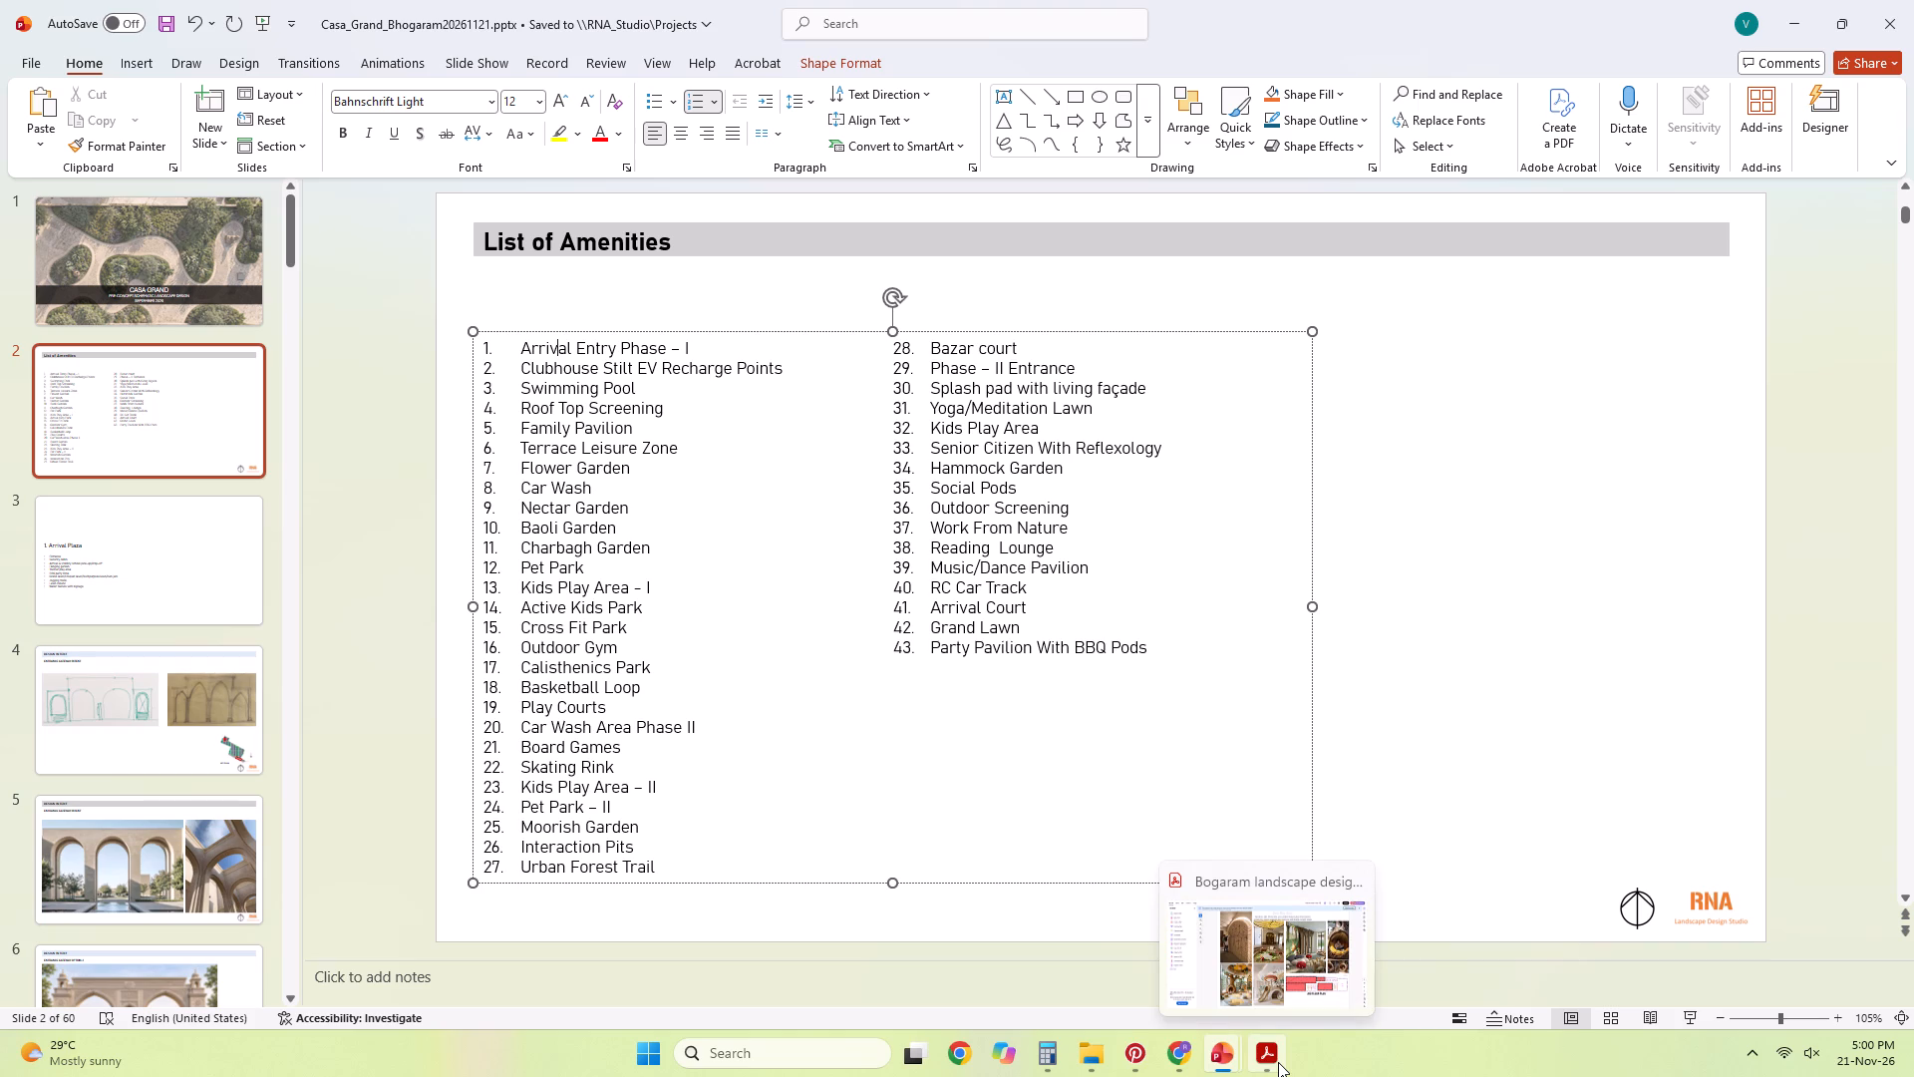
click(1480, 486)
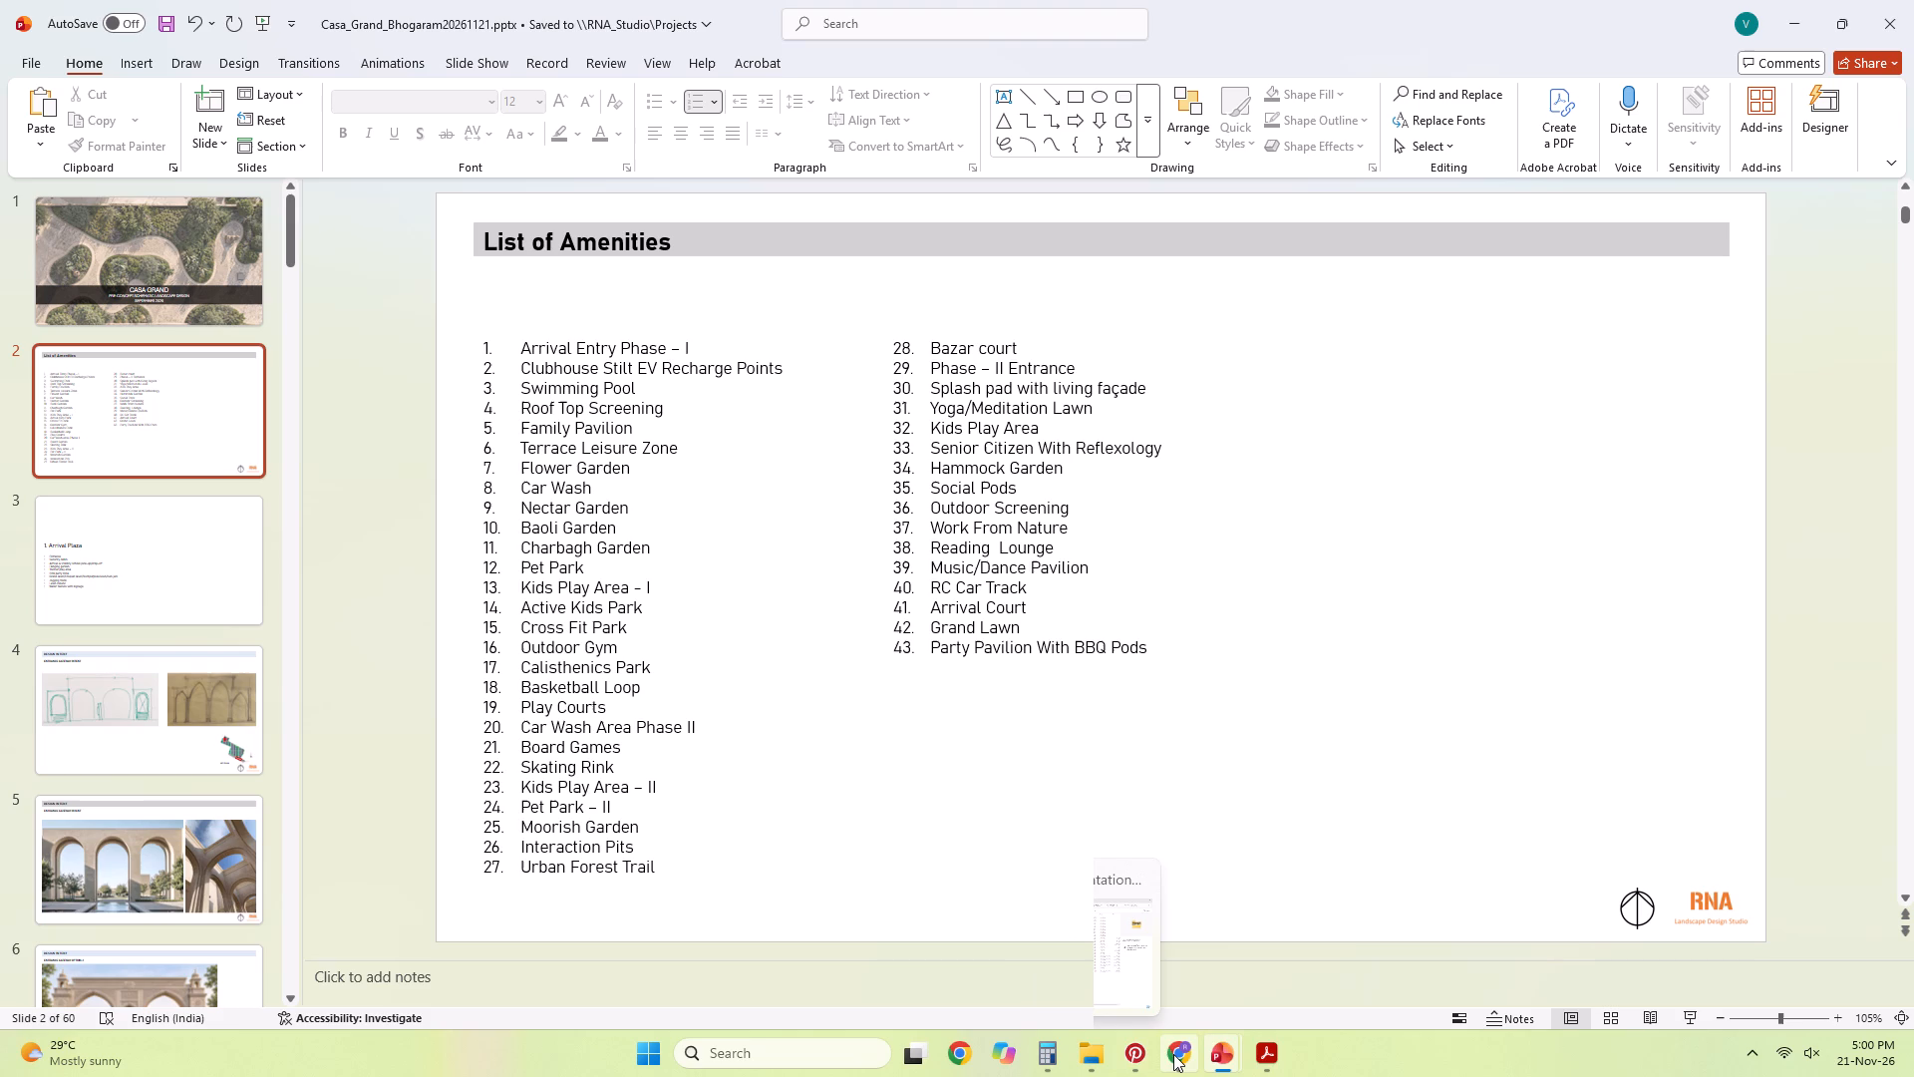
Close the unneeded Pinterest, Bogaram landscape design PDF and Calculator windows.
click(1133, 1057)
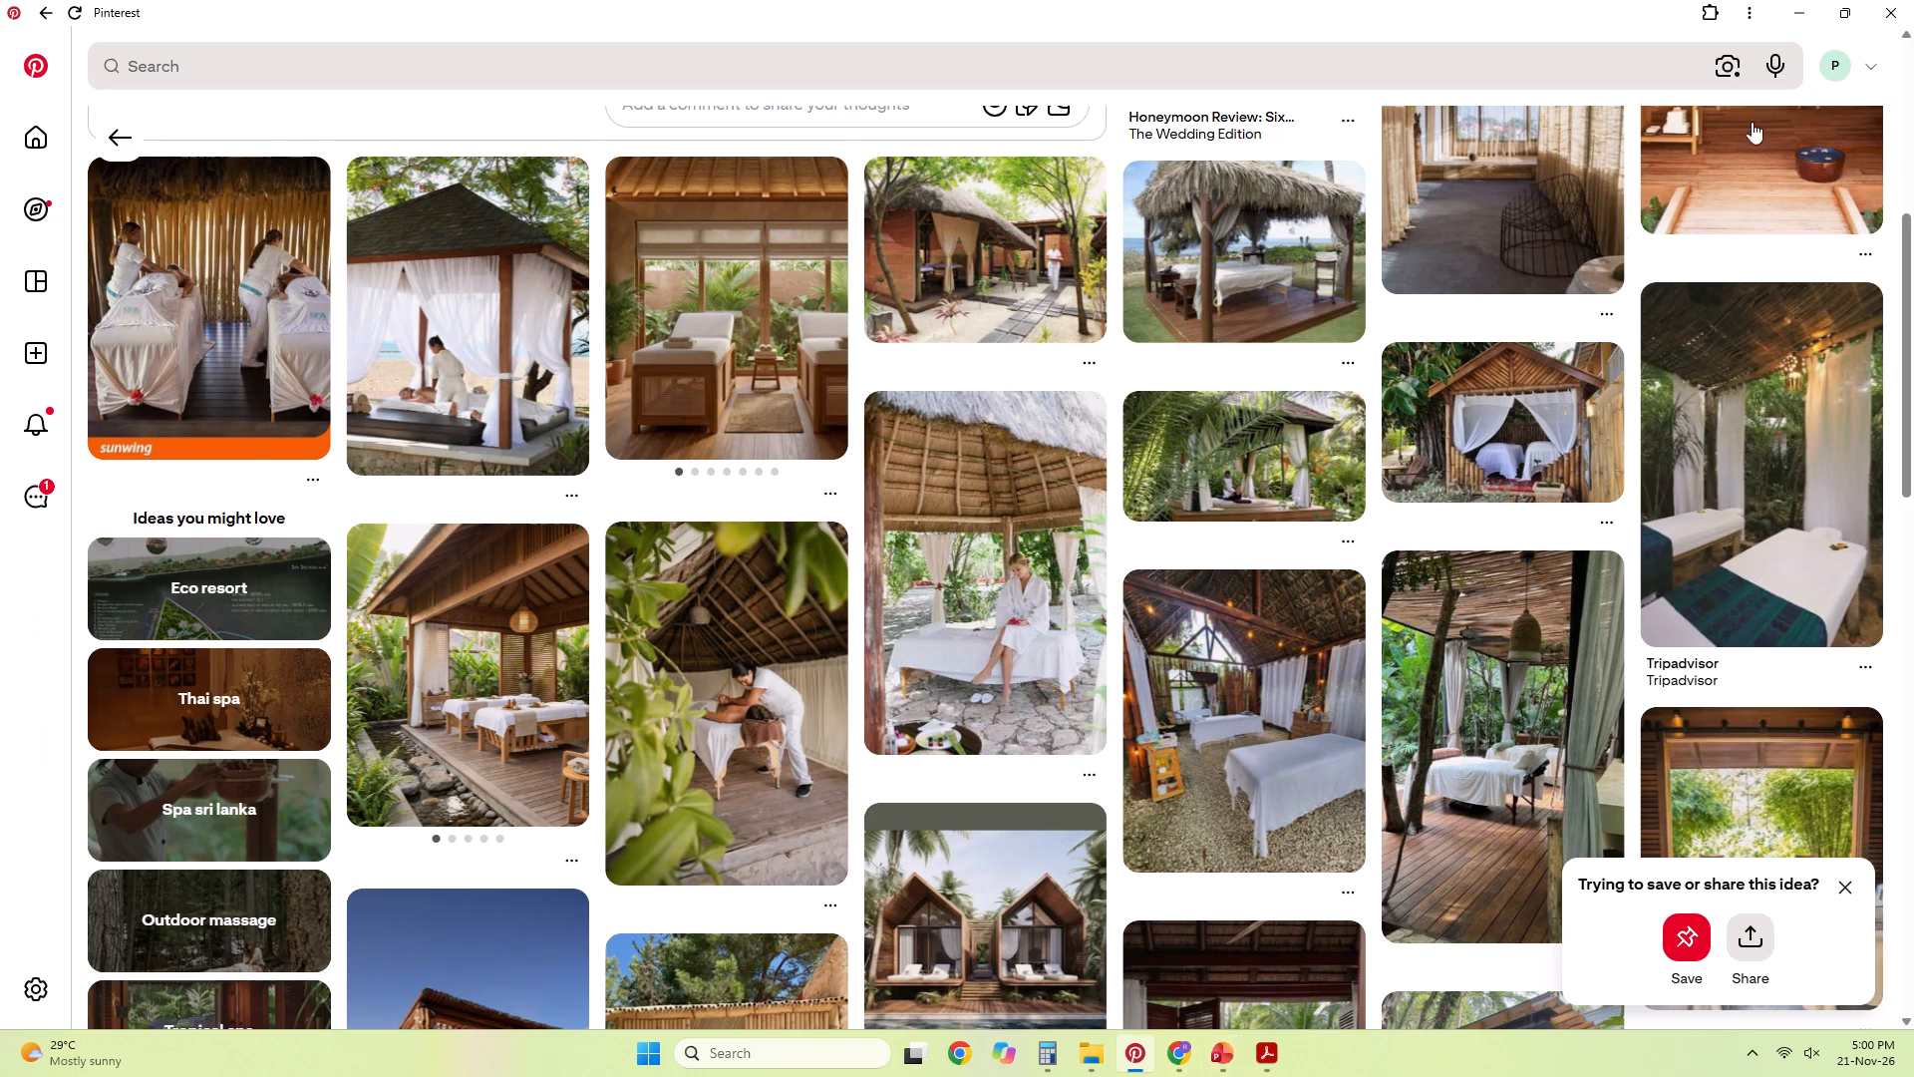
click(1907, 0)
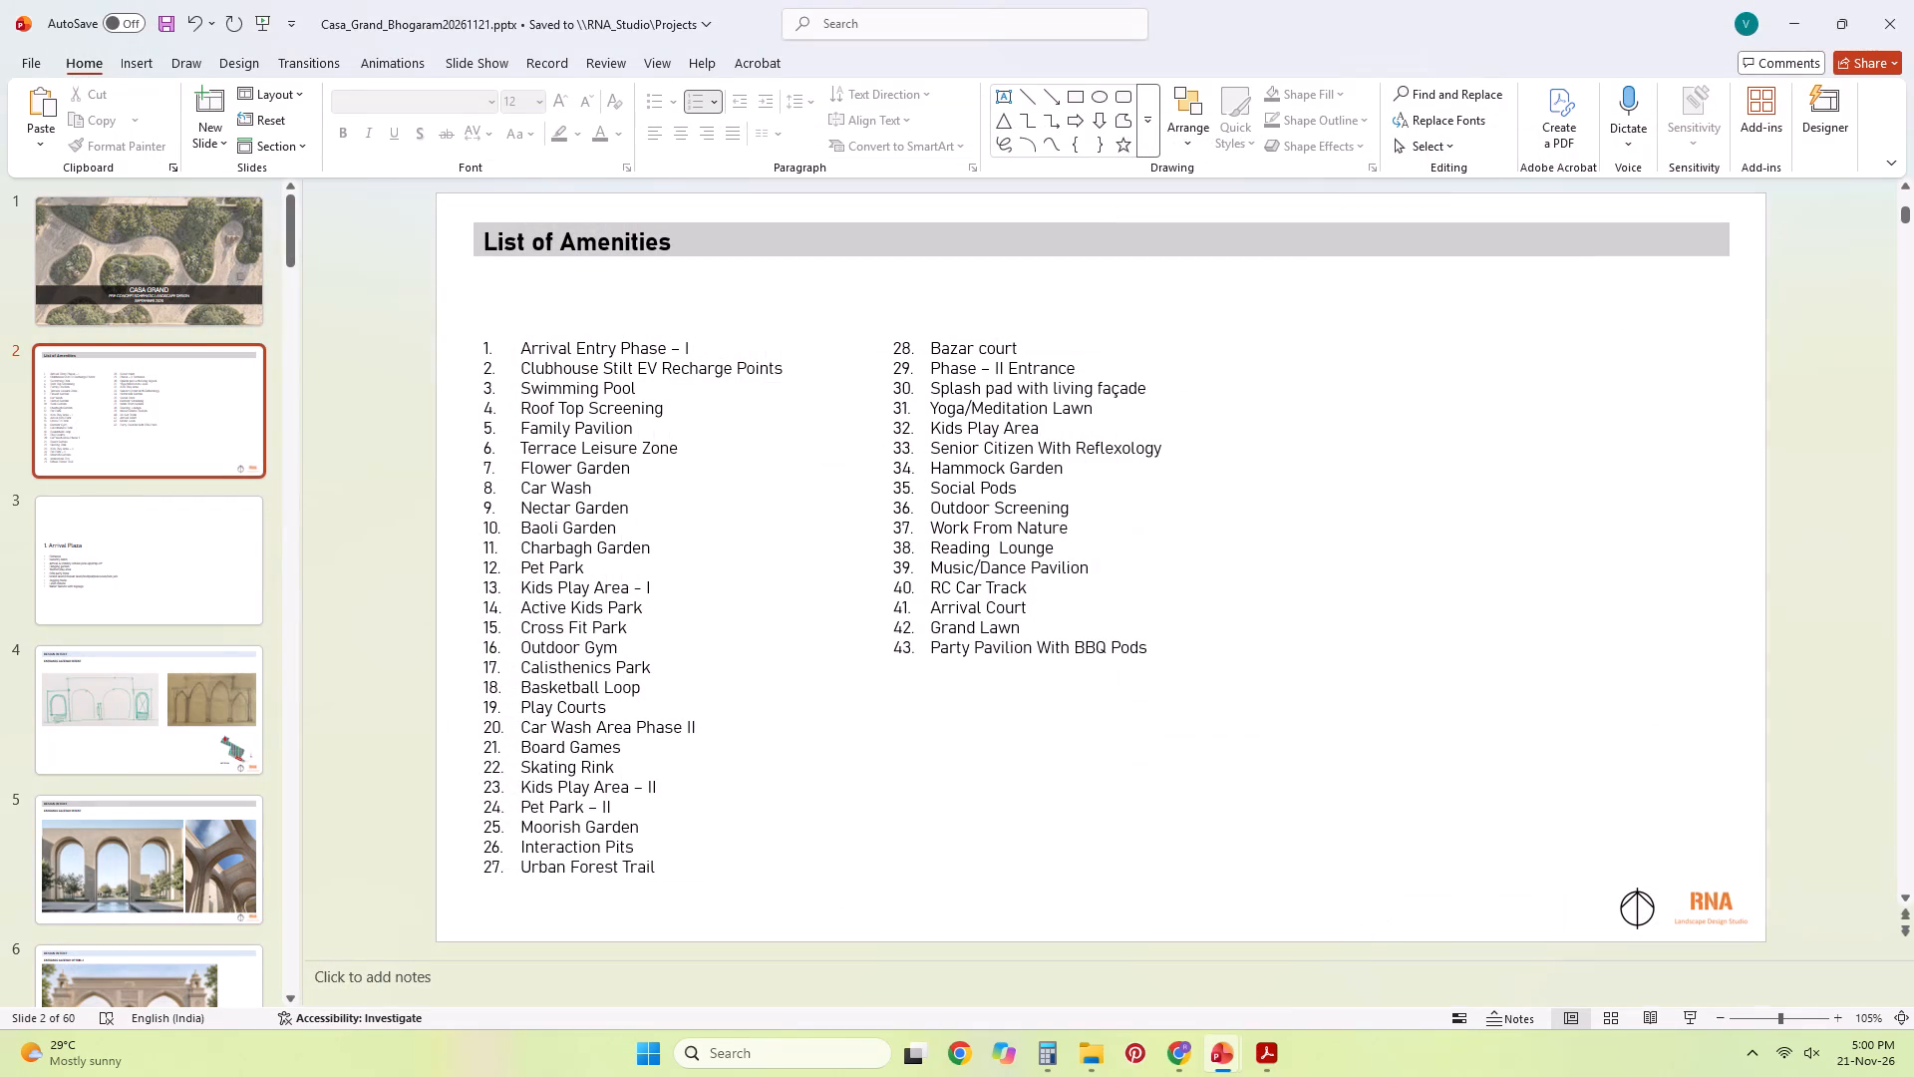
click(1256, 1060)
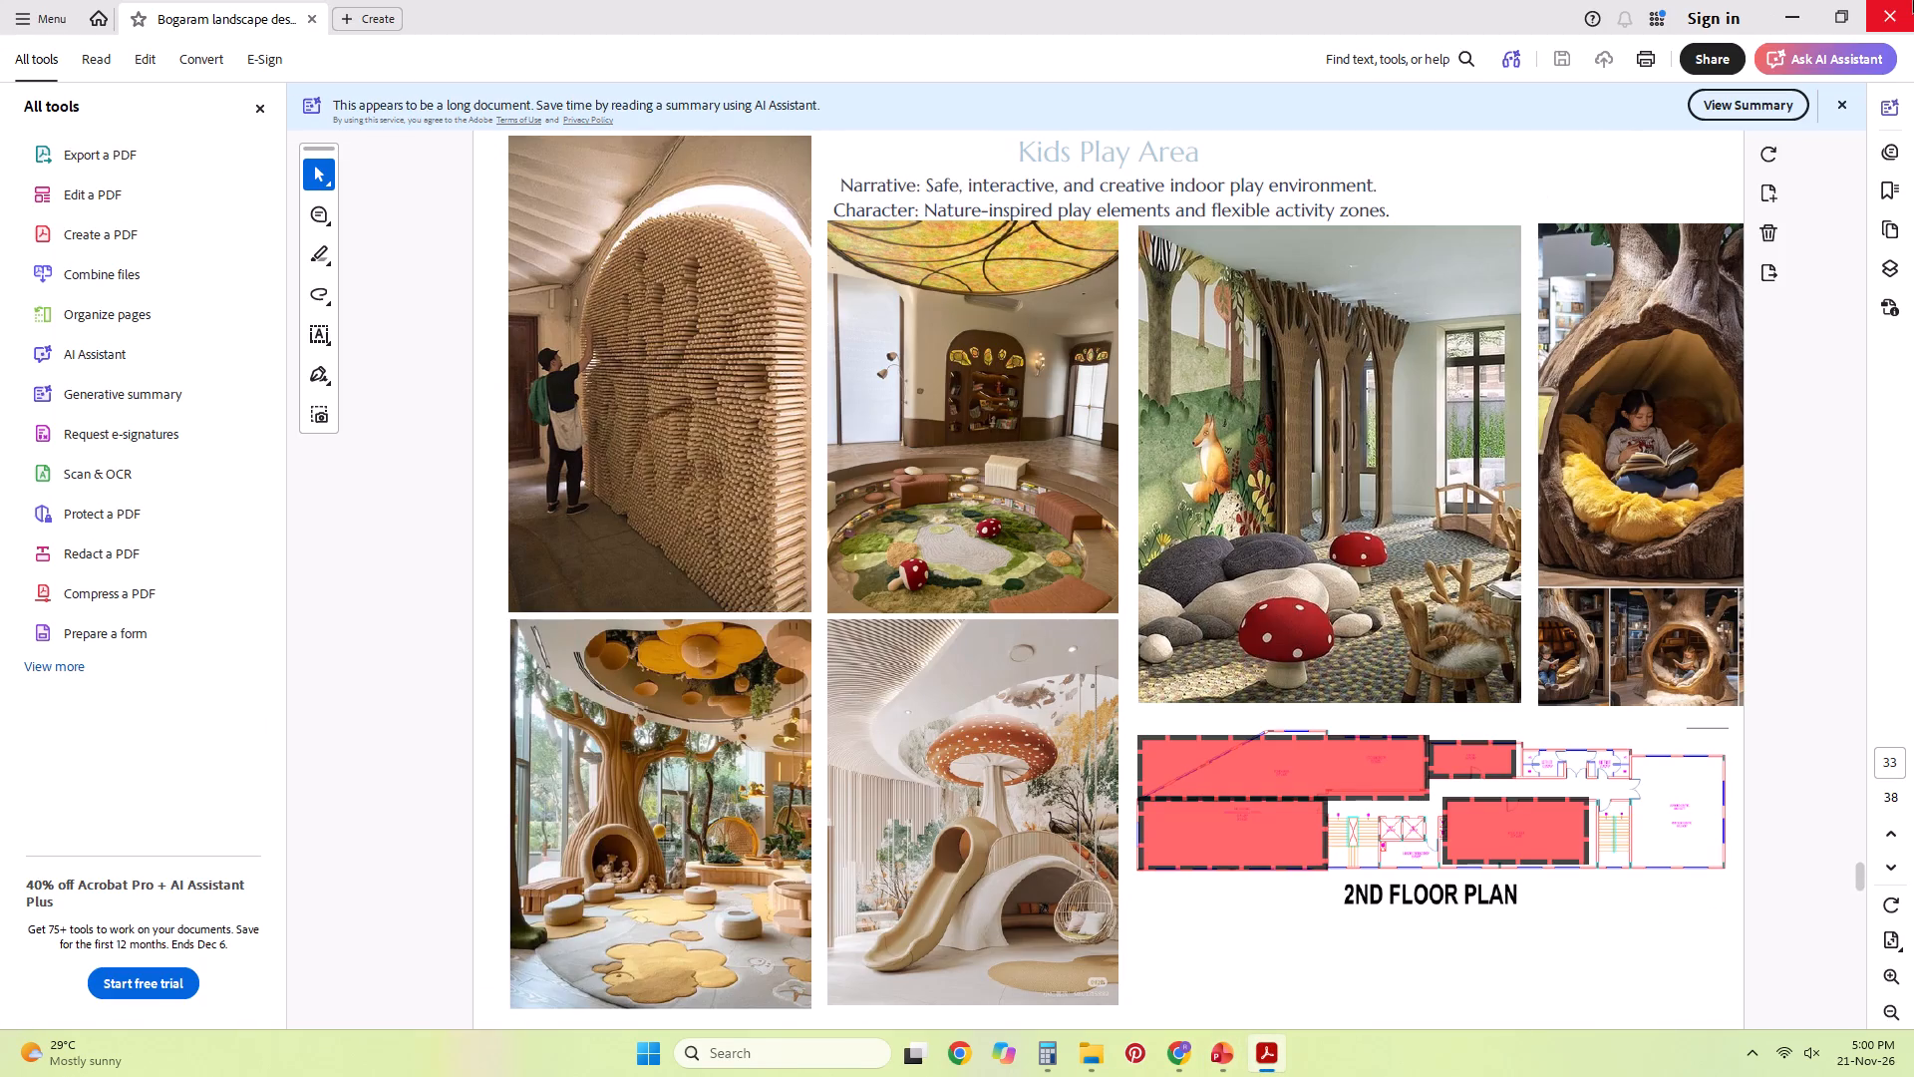
click(1913, 0)
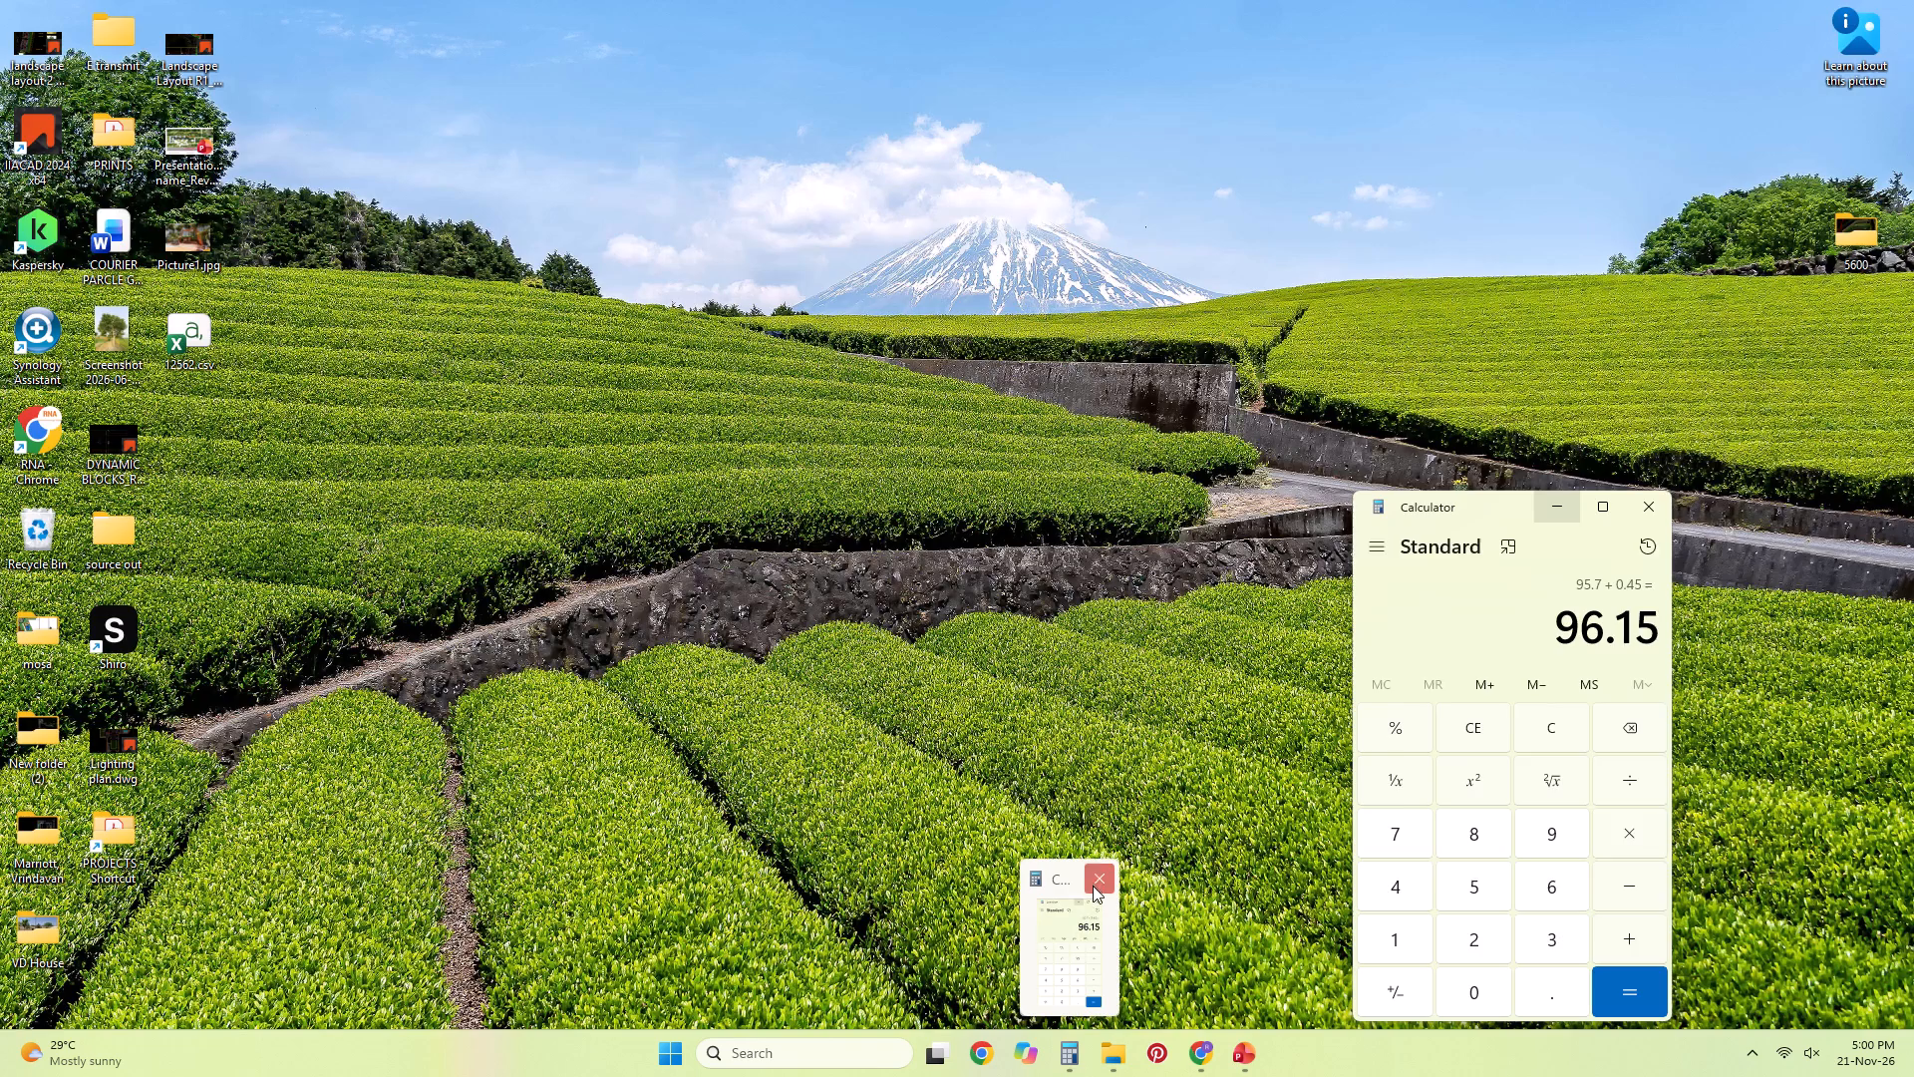
click(1093, 883)
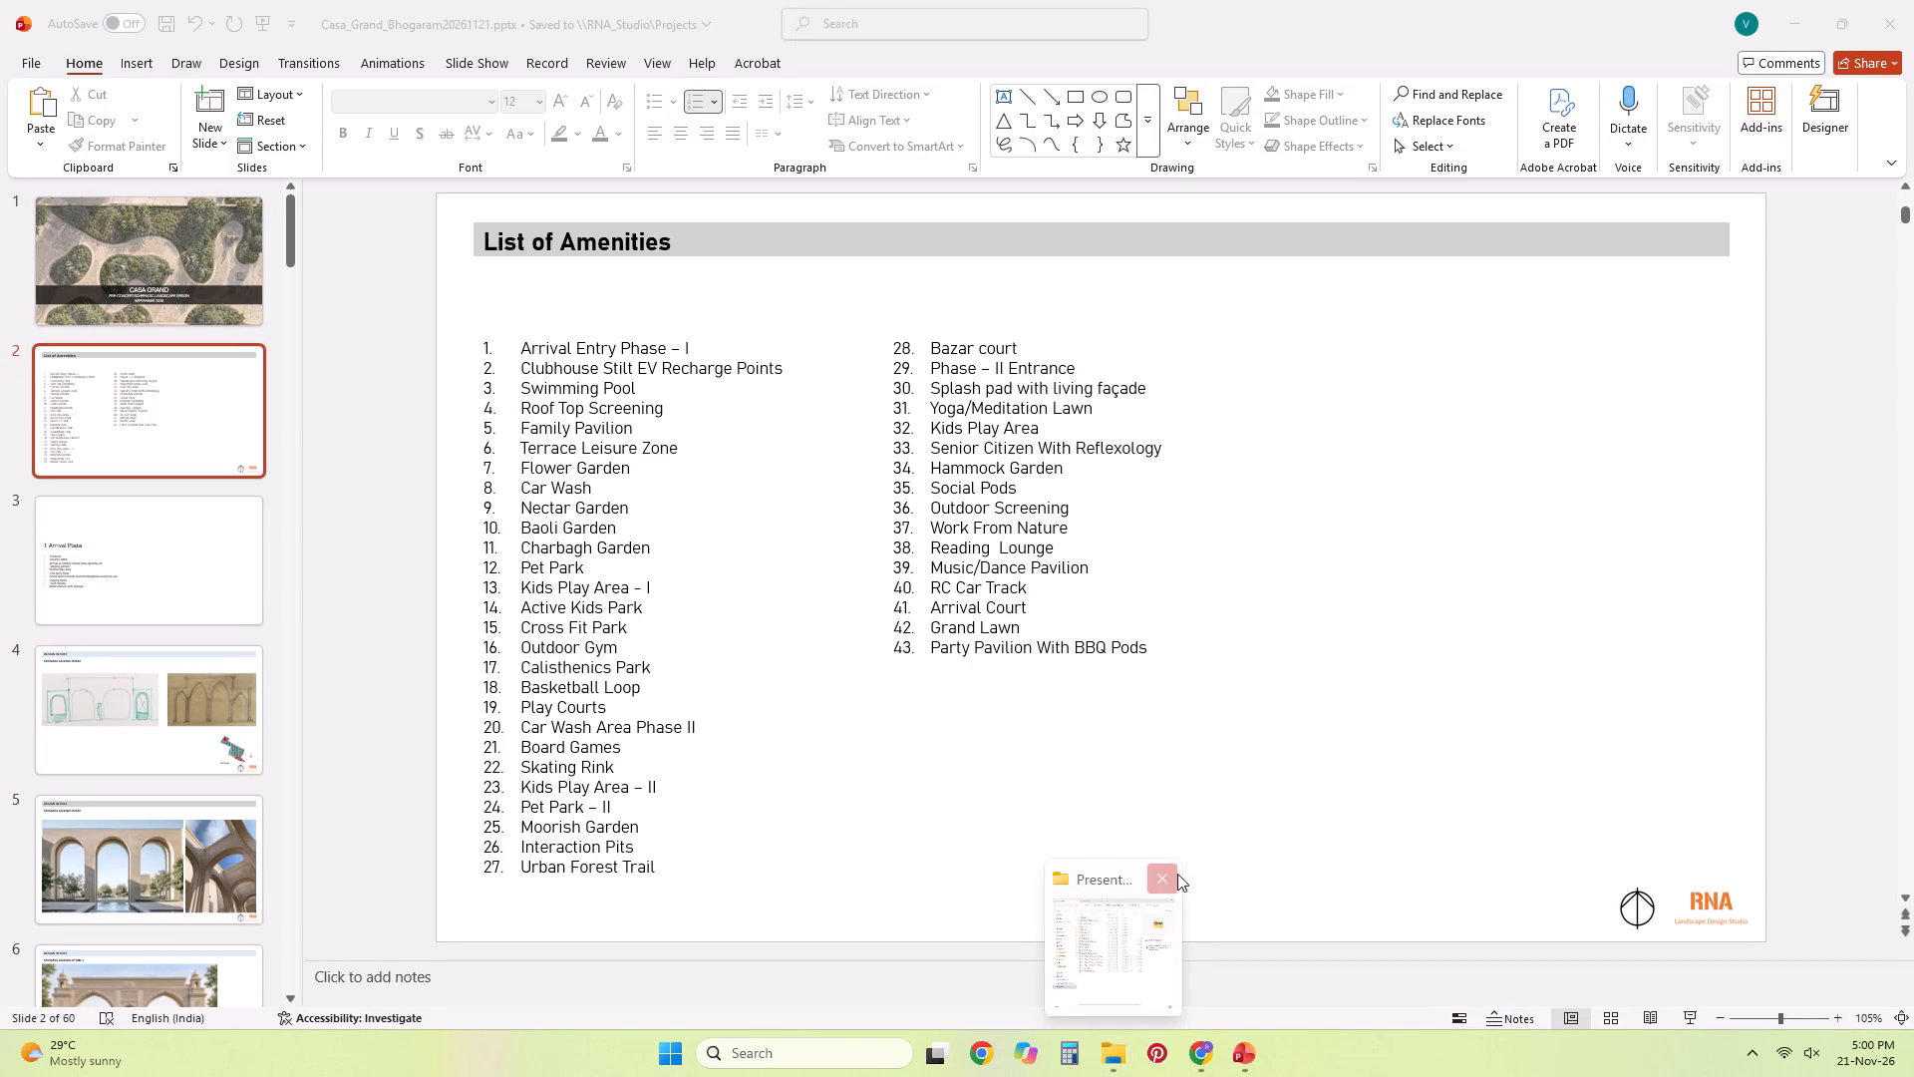
Close the earlier Casa_Grand_Bhogaram20261113 presentation, keeping Casa_Grand_Bhogaram20261121 open.
click(1391, 820)
click(1241, 1057)
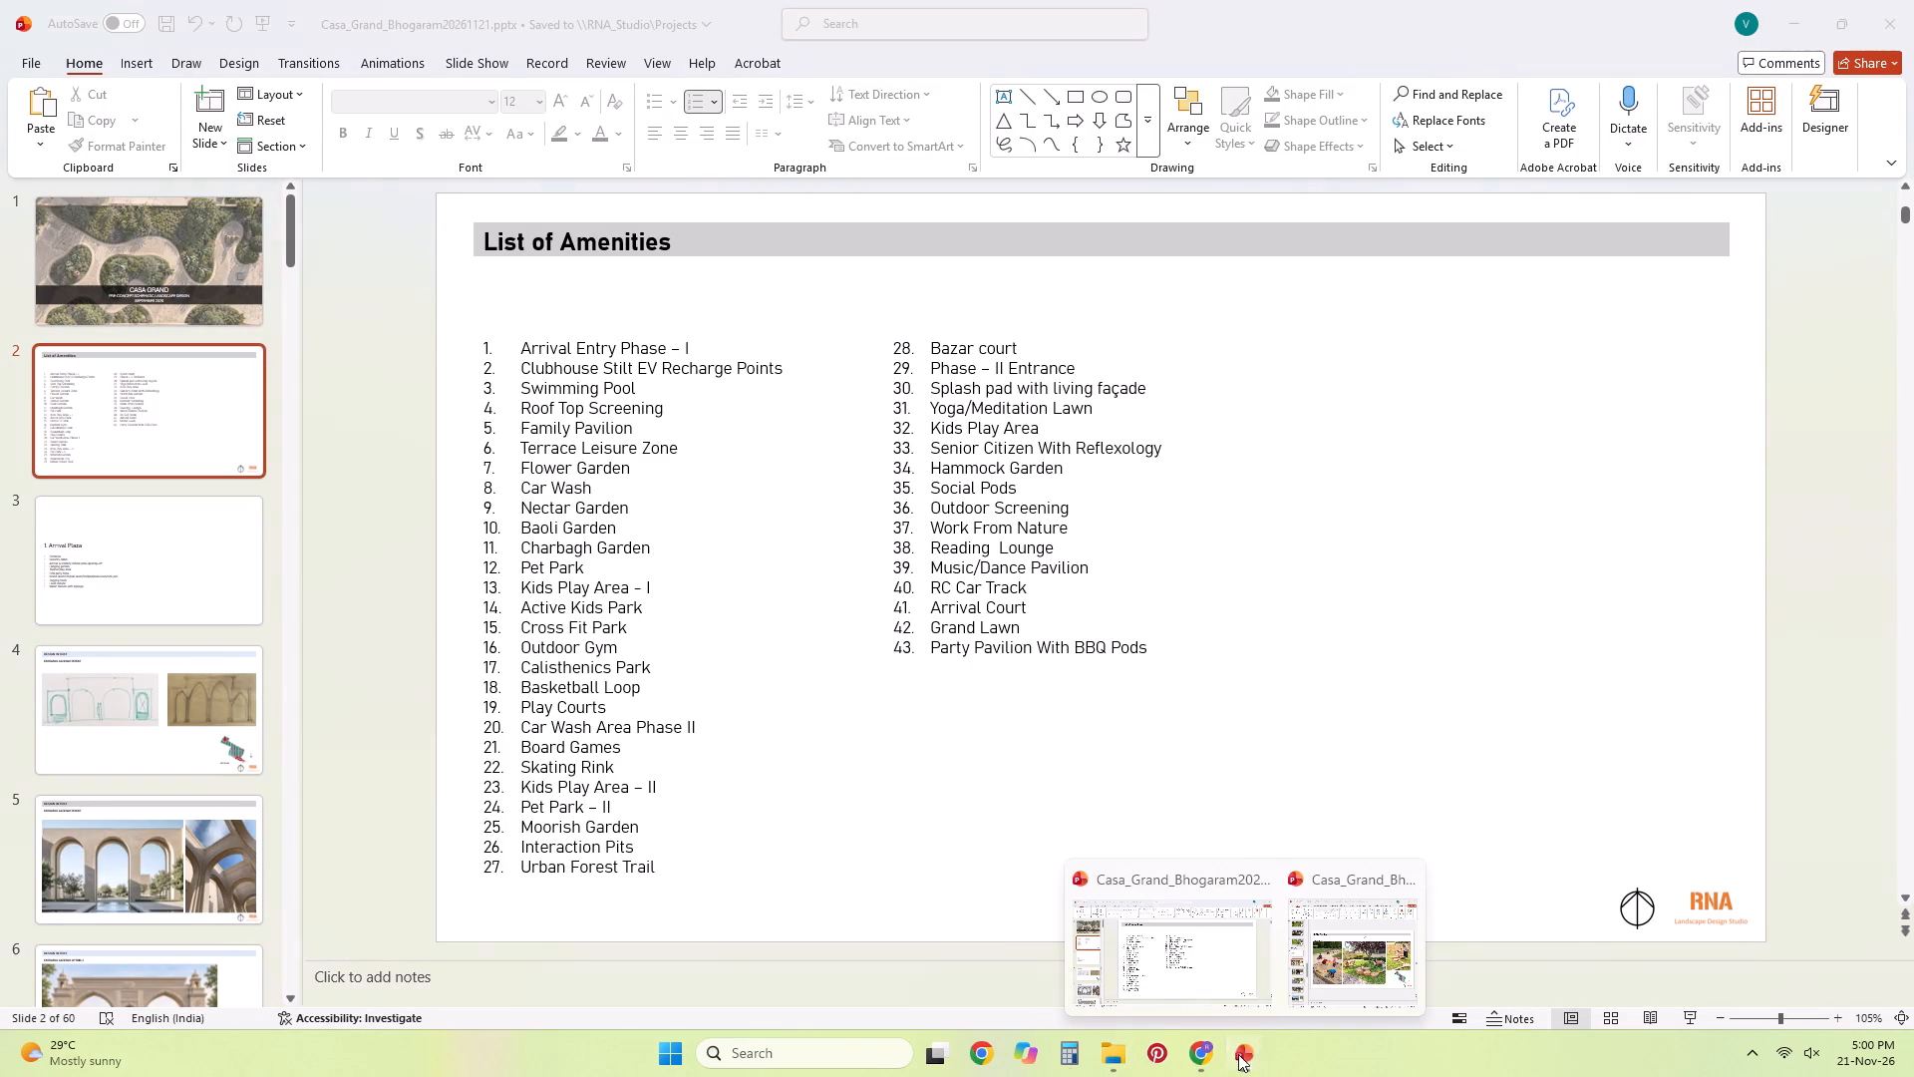
click(1175, 964)
click(1245, 1064)
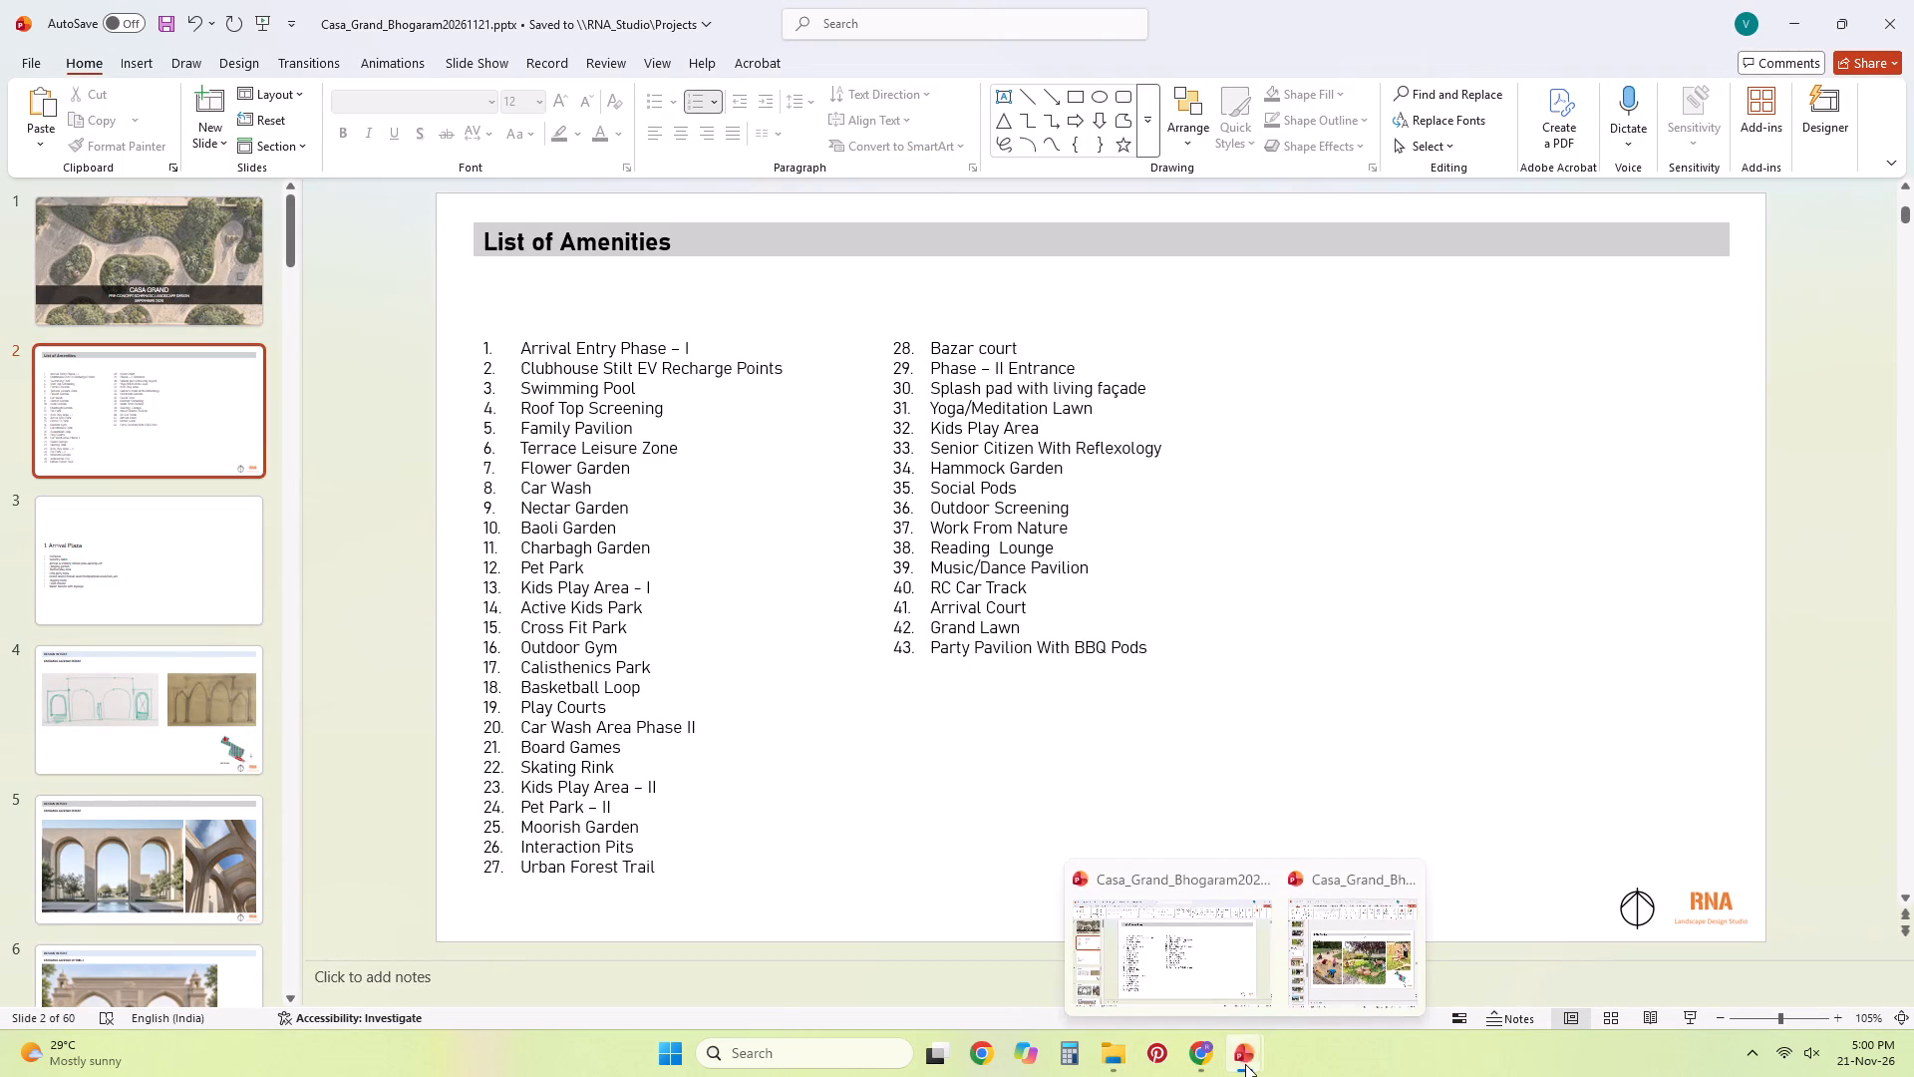
click(1354, 942)
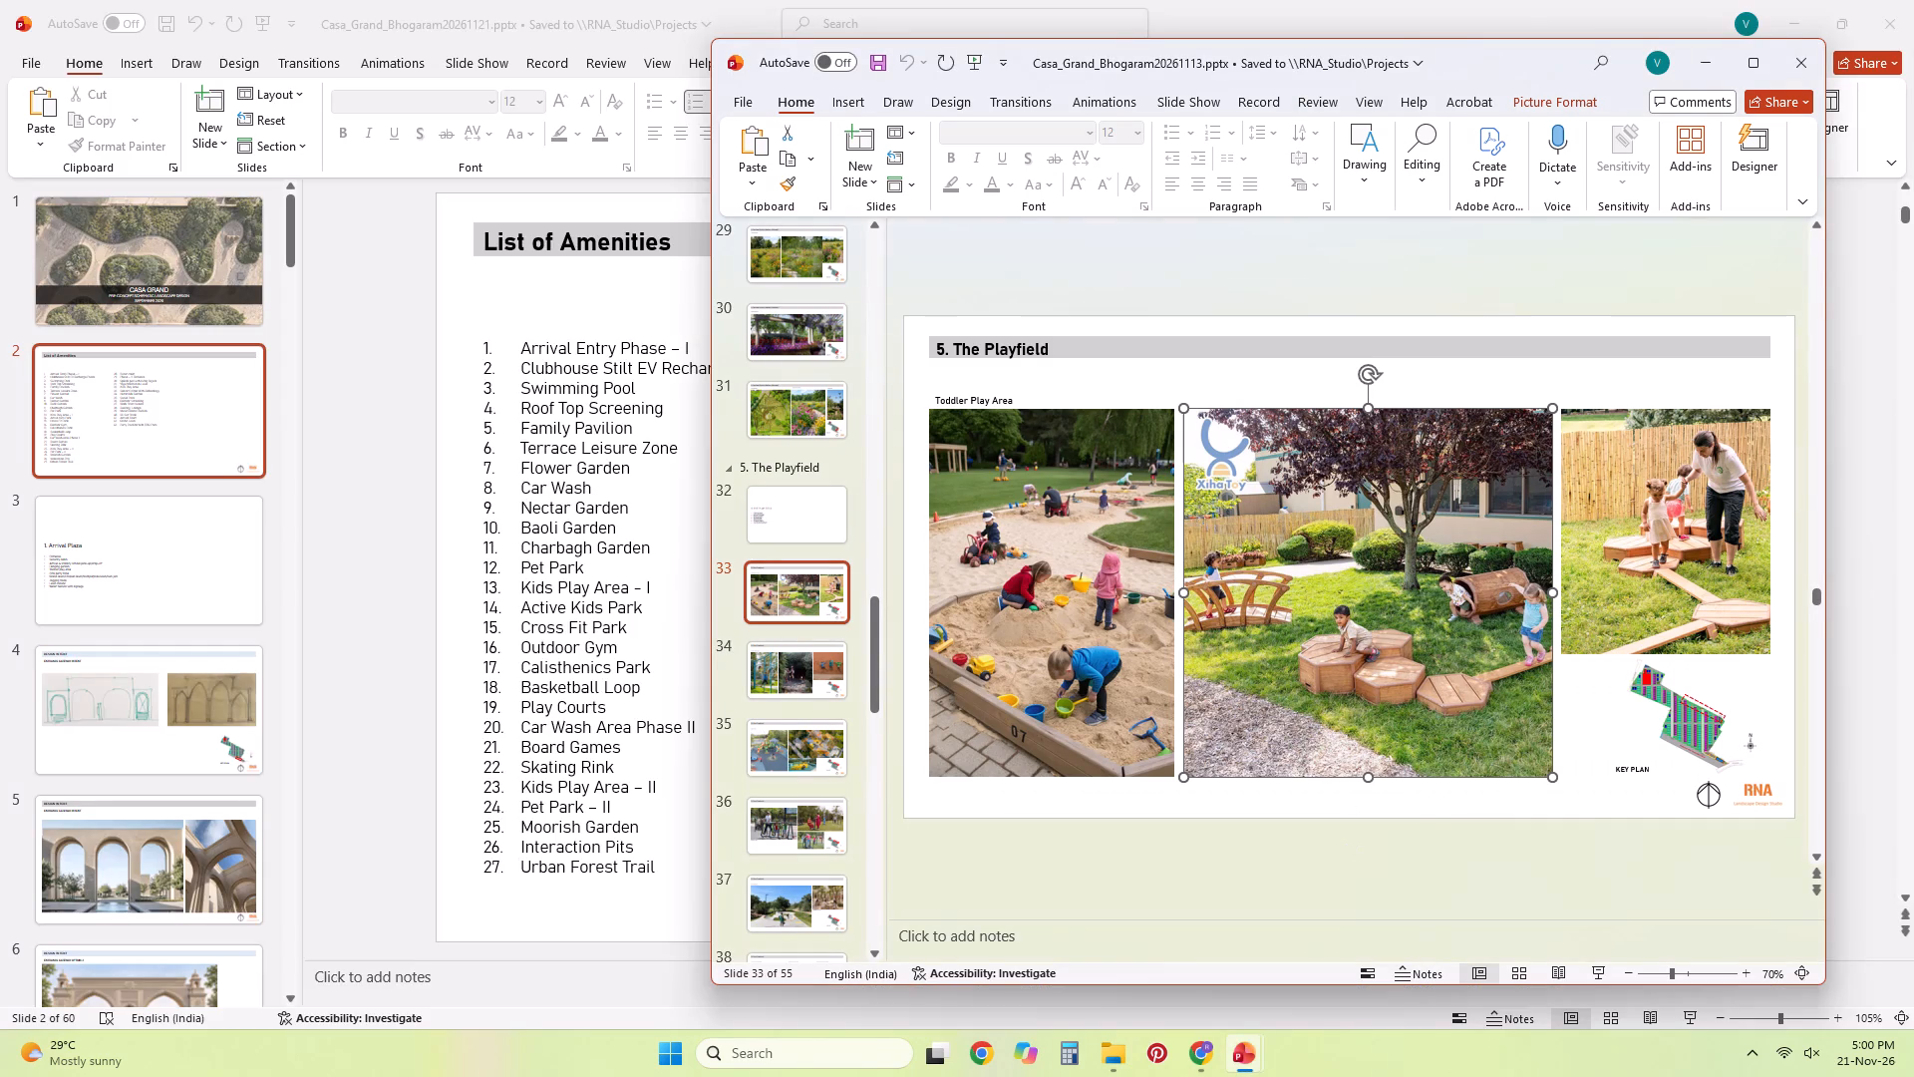
click(1805, 61)
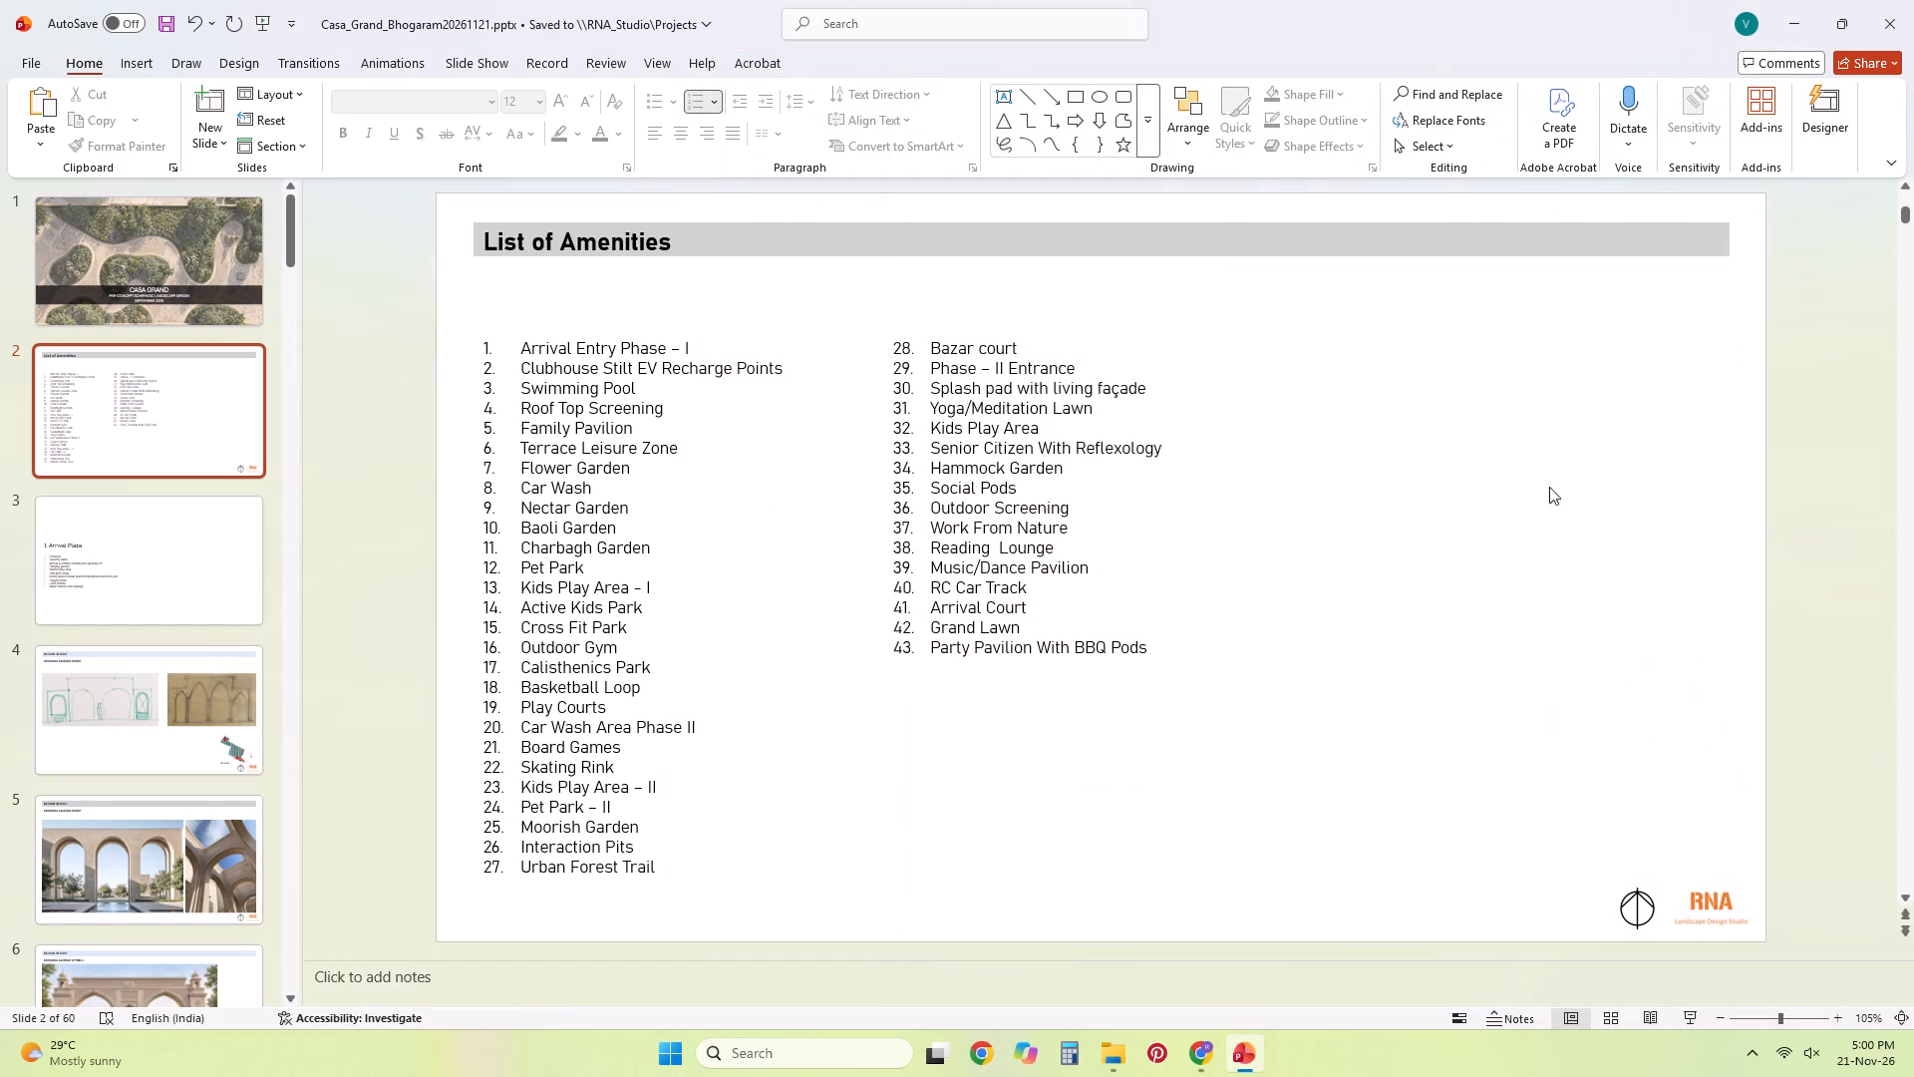
Read through the List of Amenities and compare it with the slides that follow in the arrival section.
click(1258, 802)
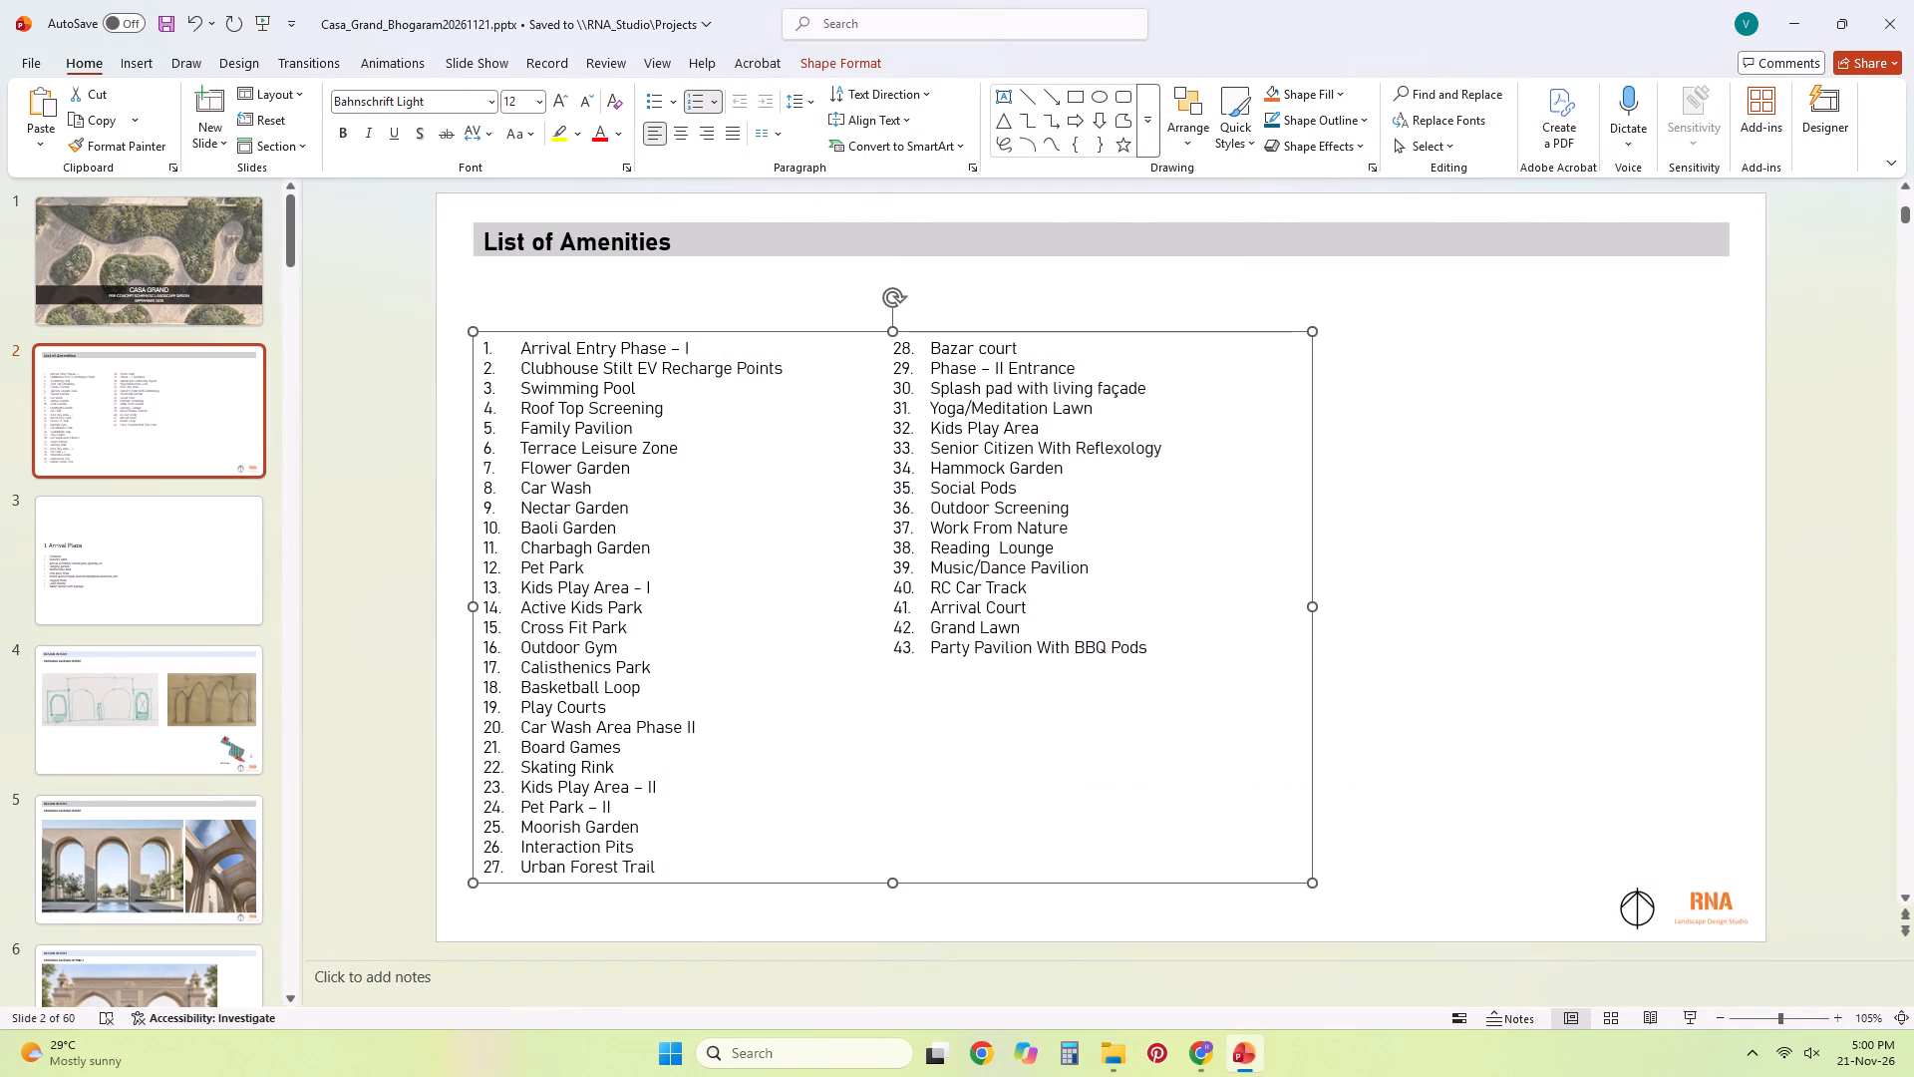
click(604, 355)
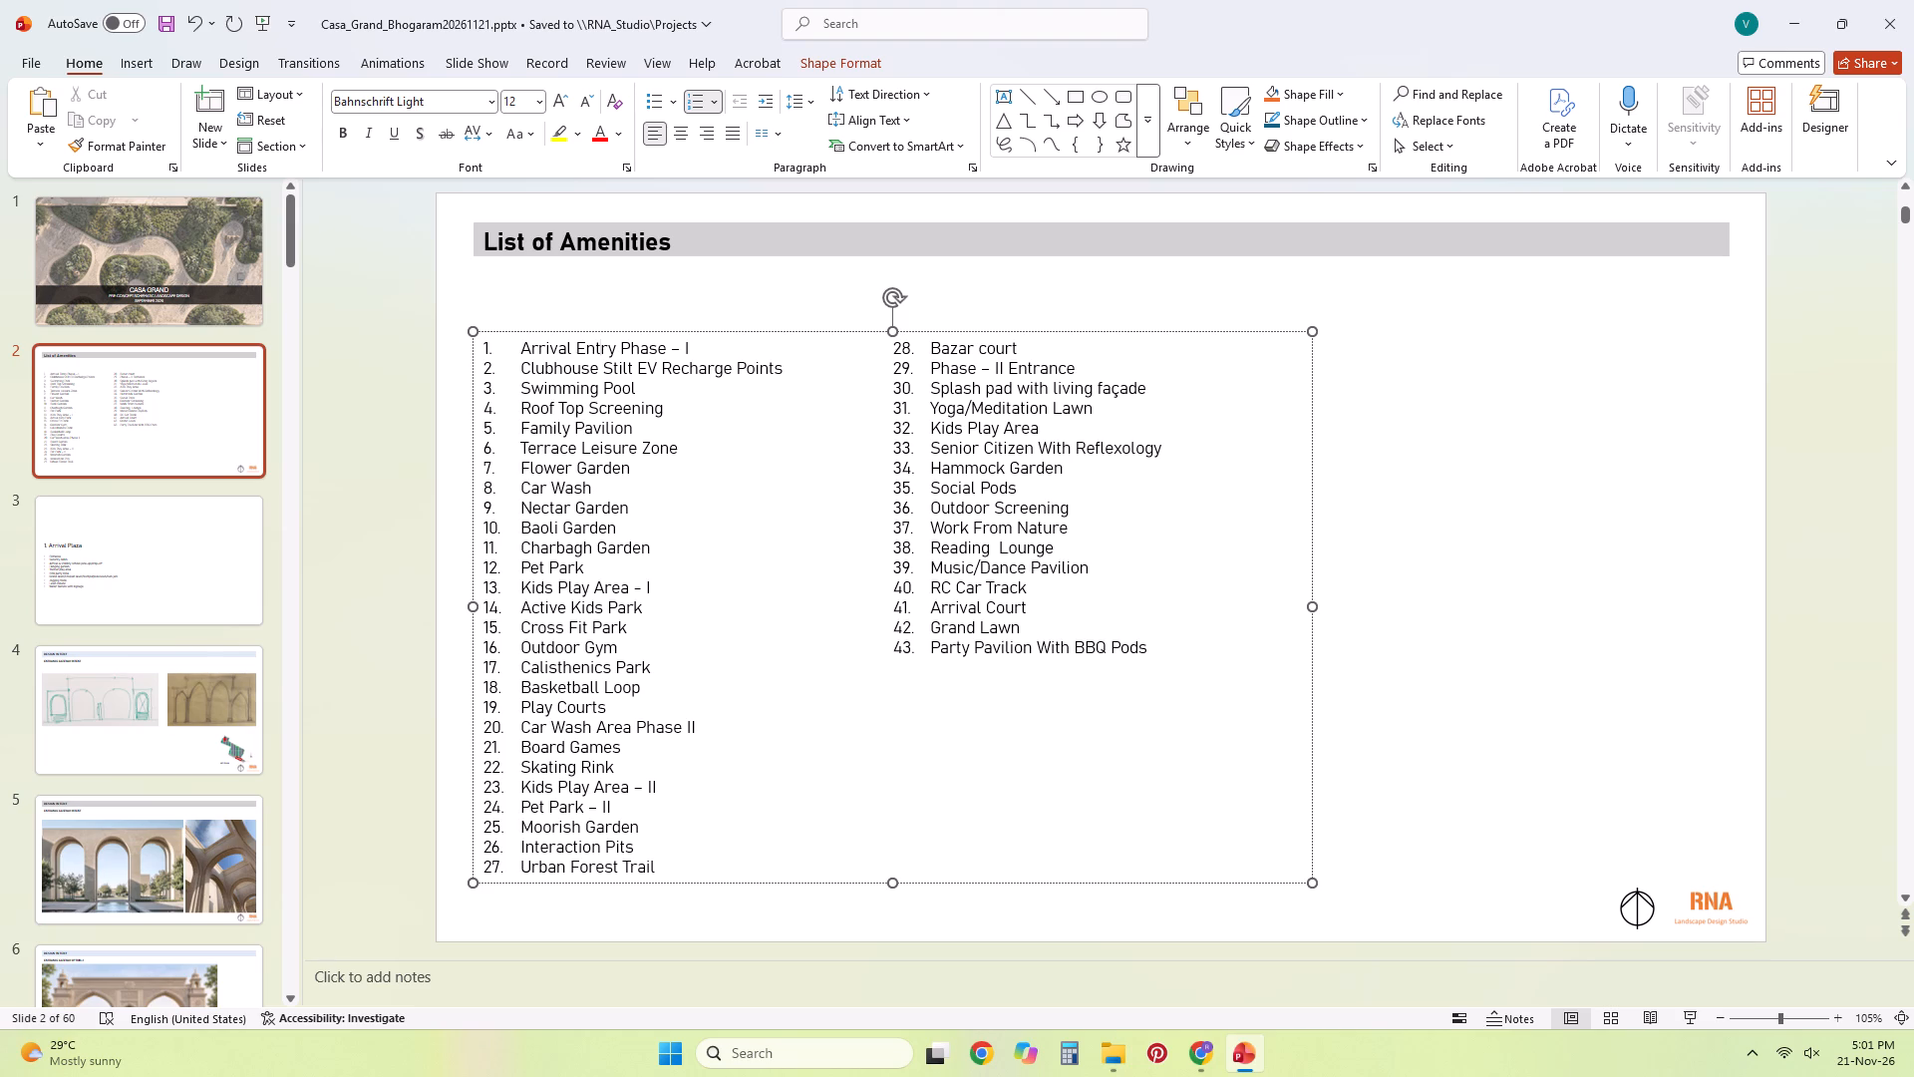
scroll(701, 468, down, 5)
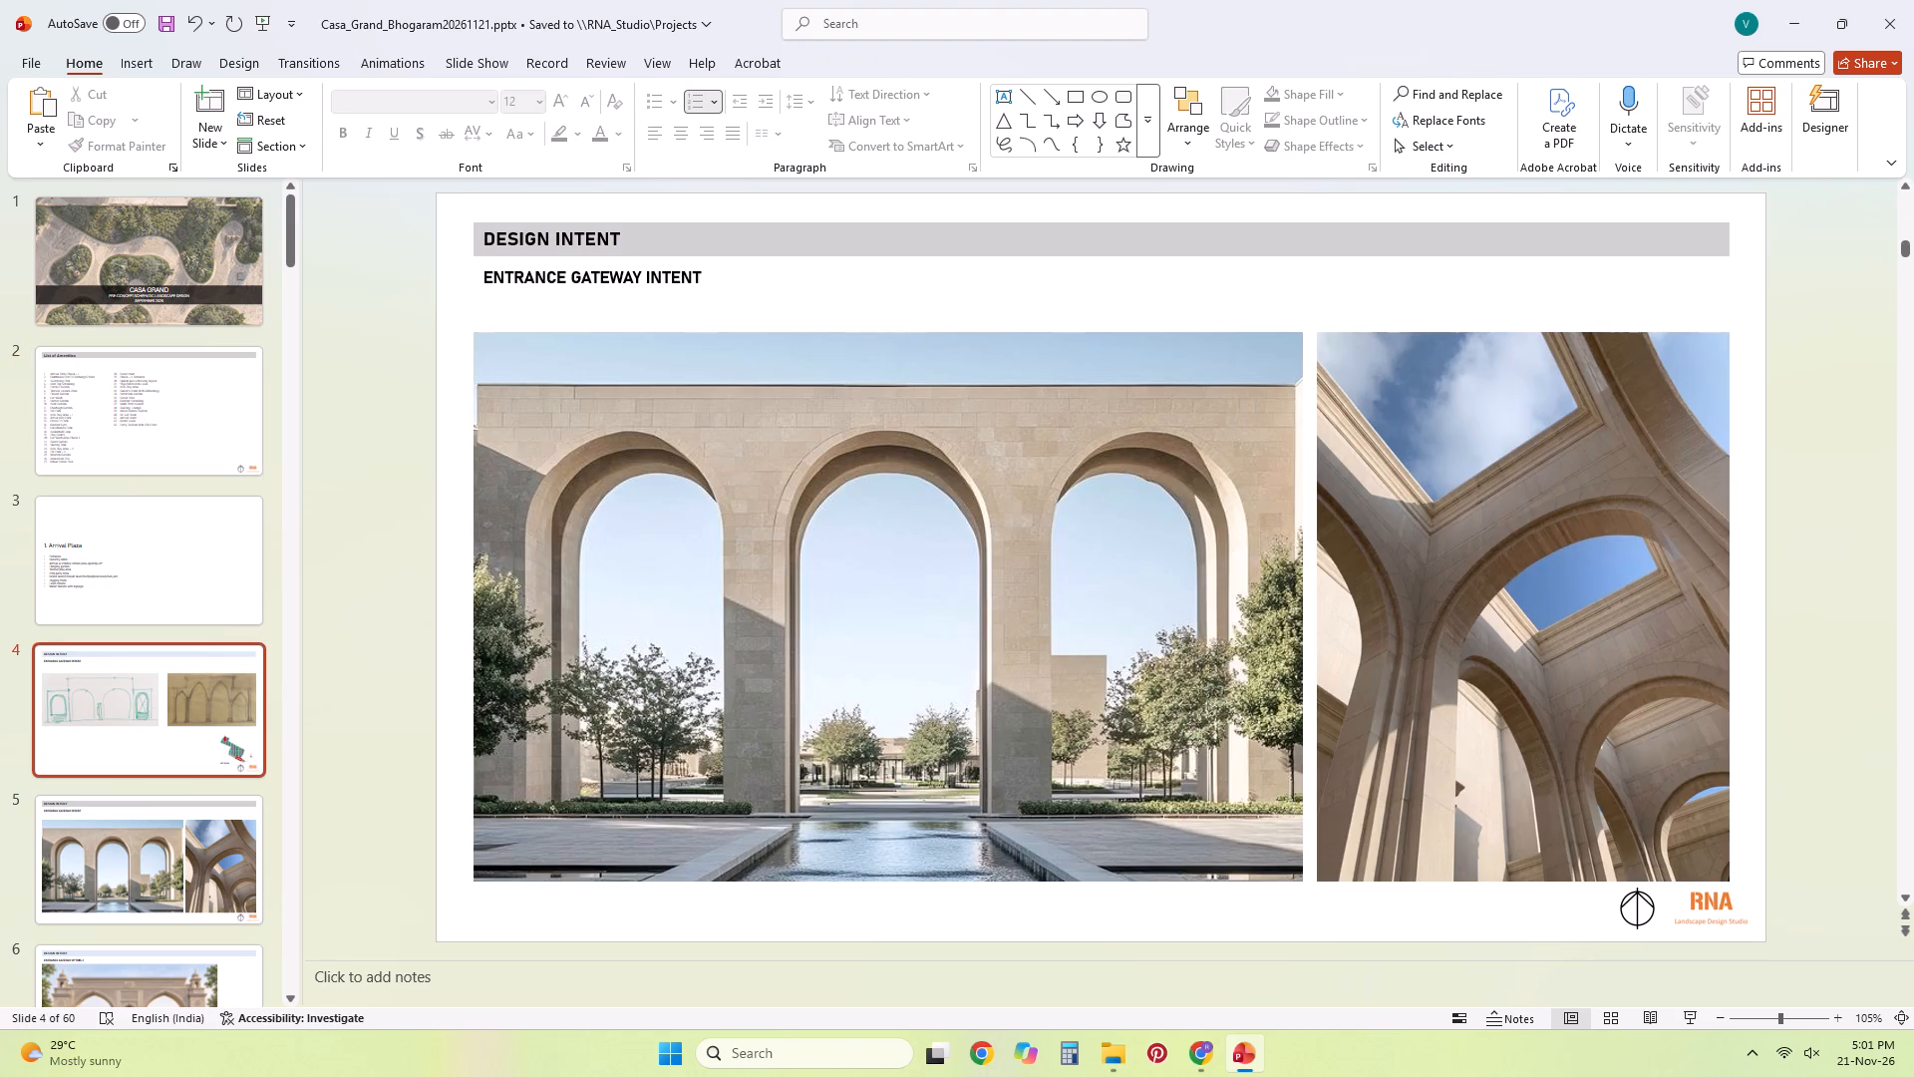
scroll(711, 526, down, 2)
scroll(992, 630, down, 3)
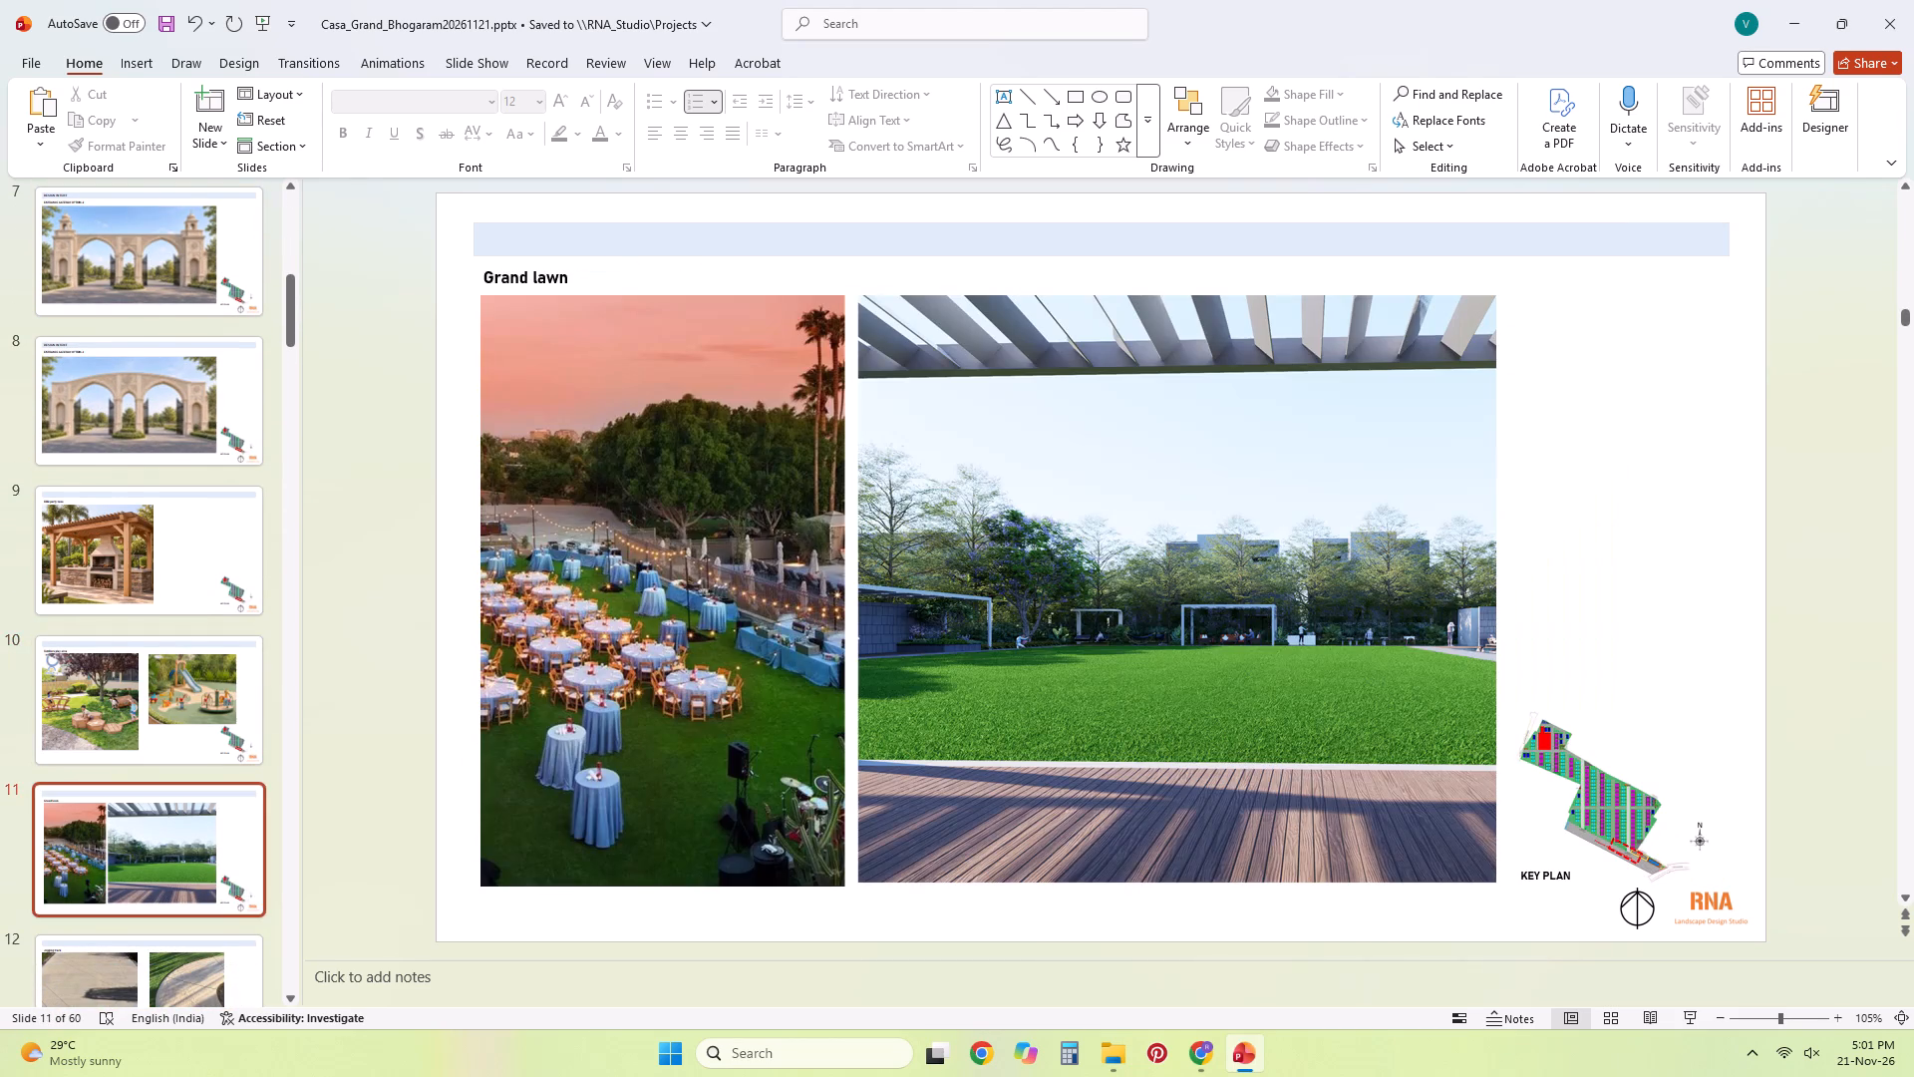
scroll(146, 537, down, 9)
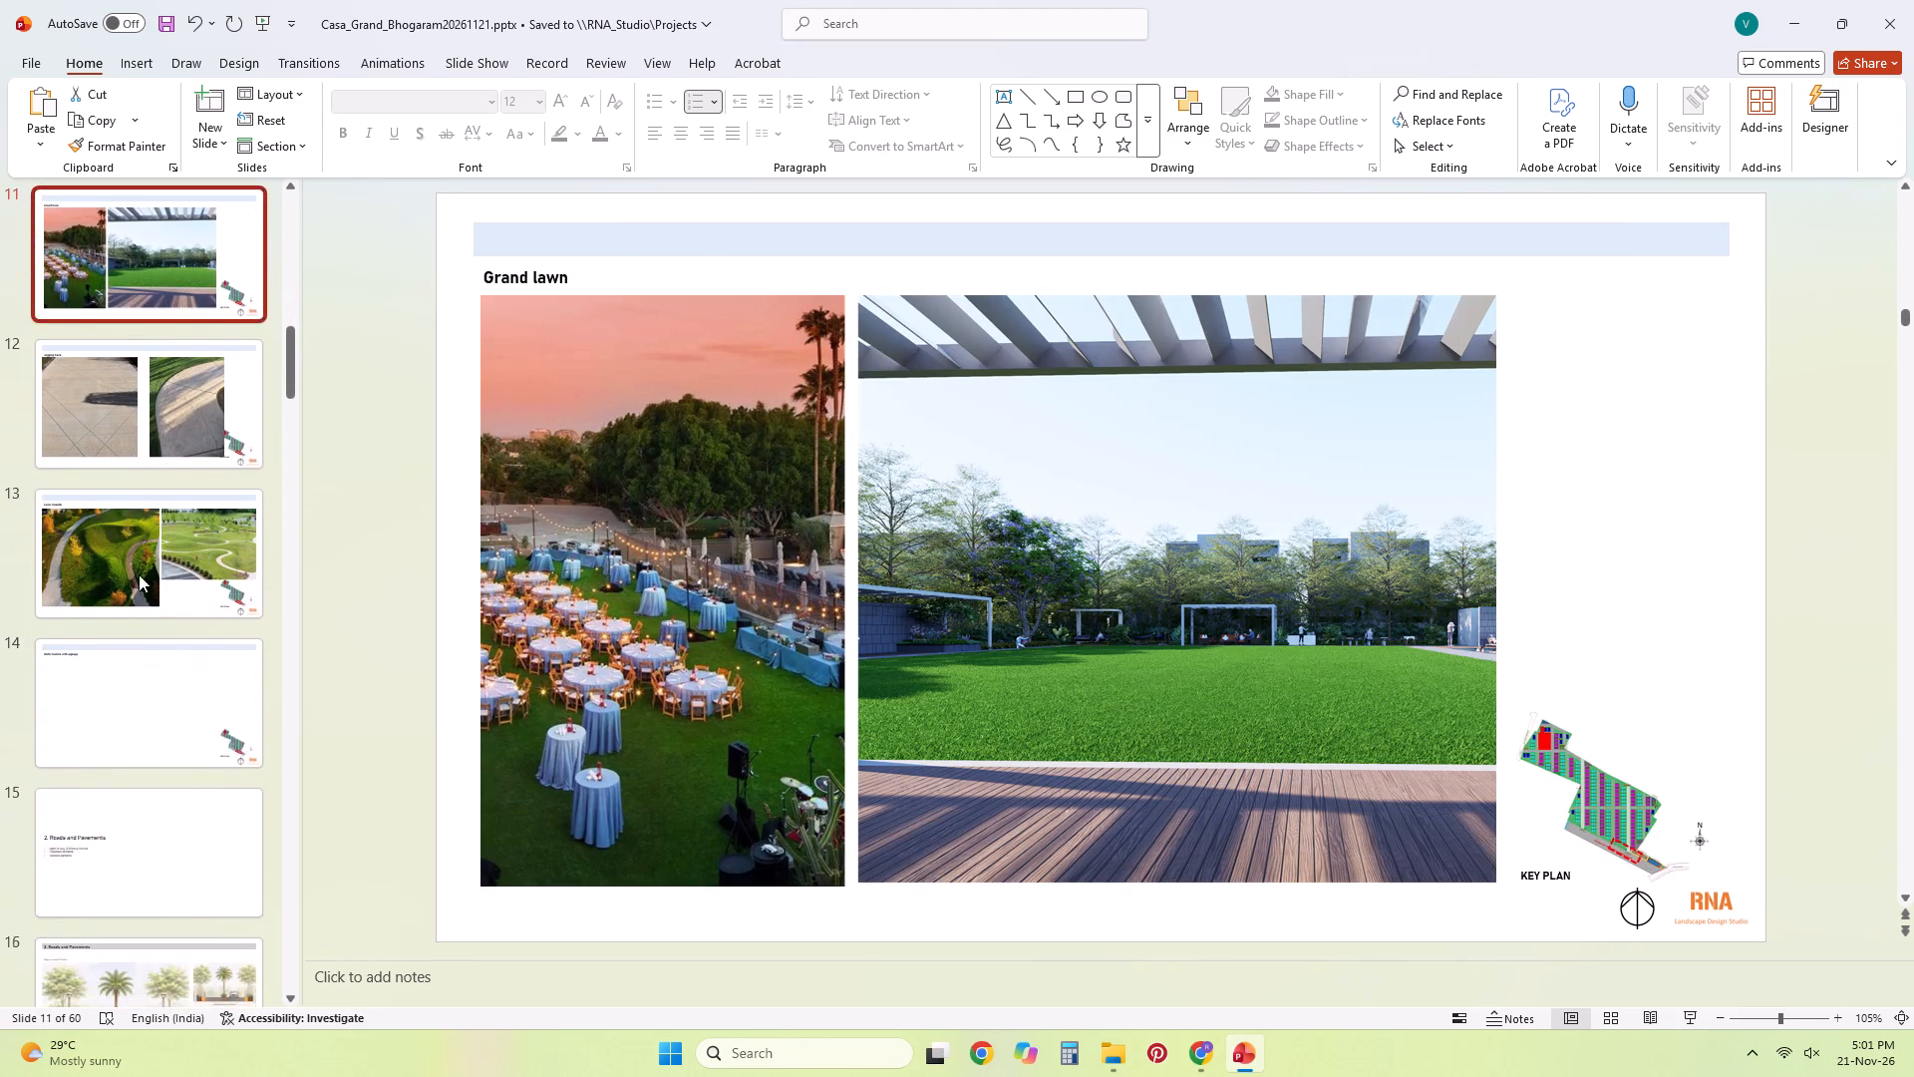
Delete the empty "Water feature with signage" slide just before the Roads and Pavements section.
scroll(139, 574, down, 3)
click(140, 353)
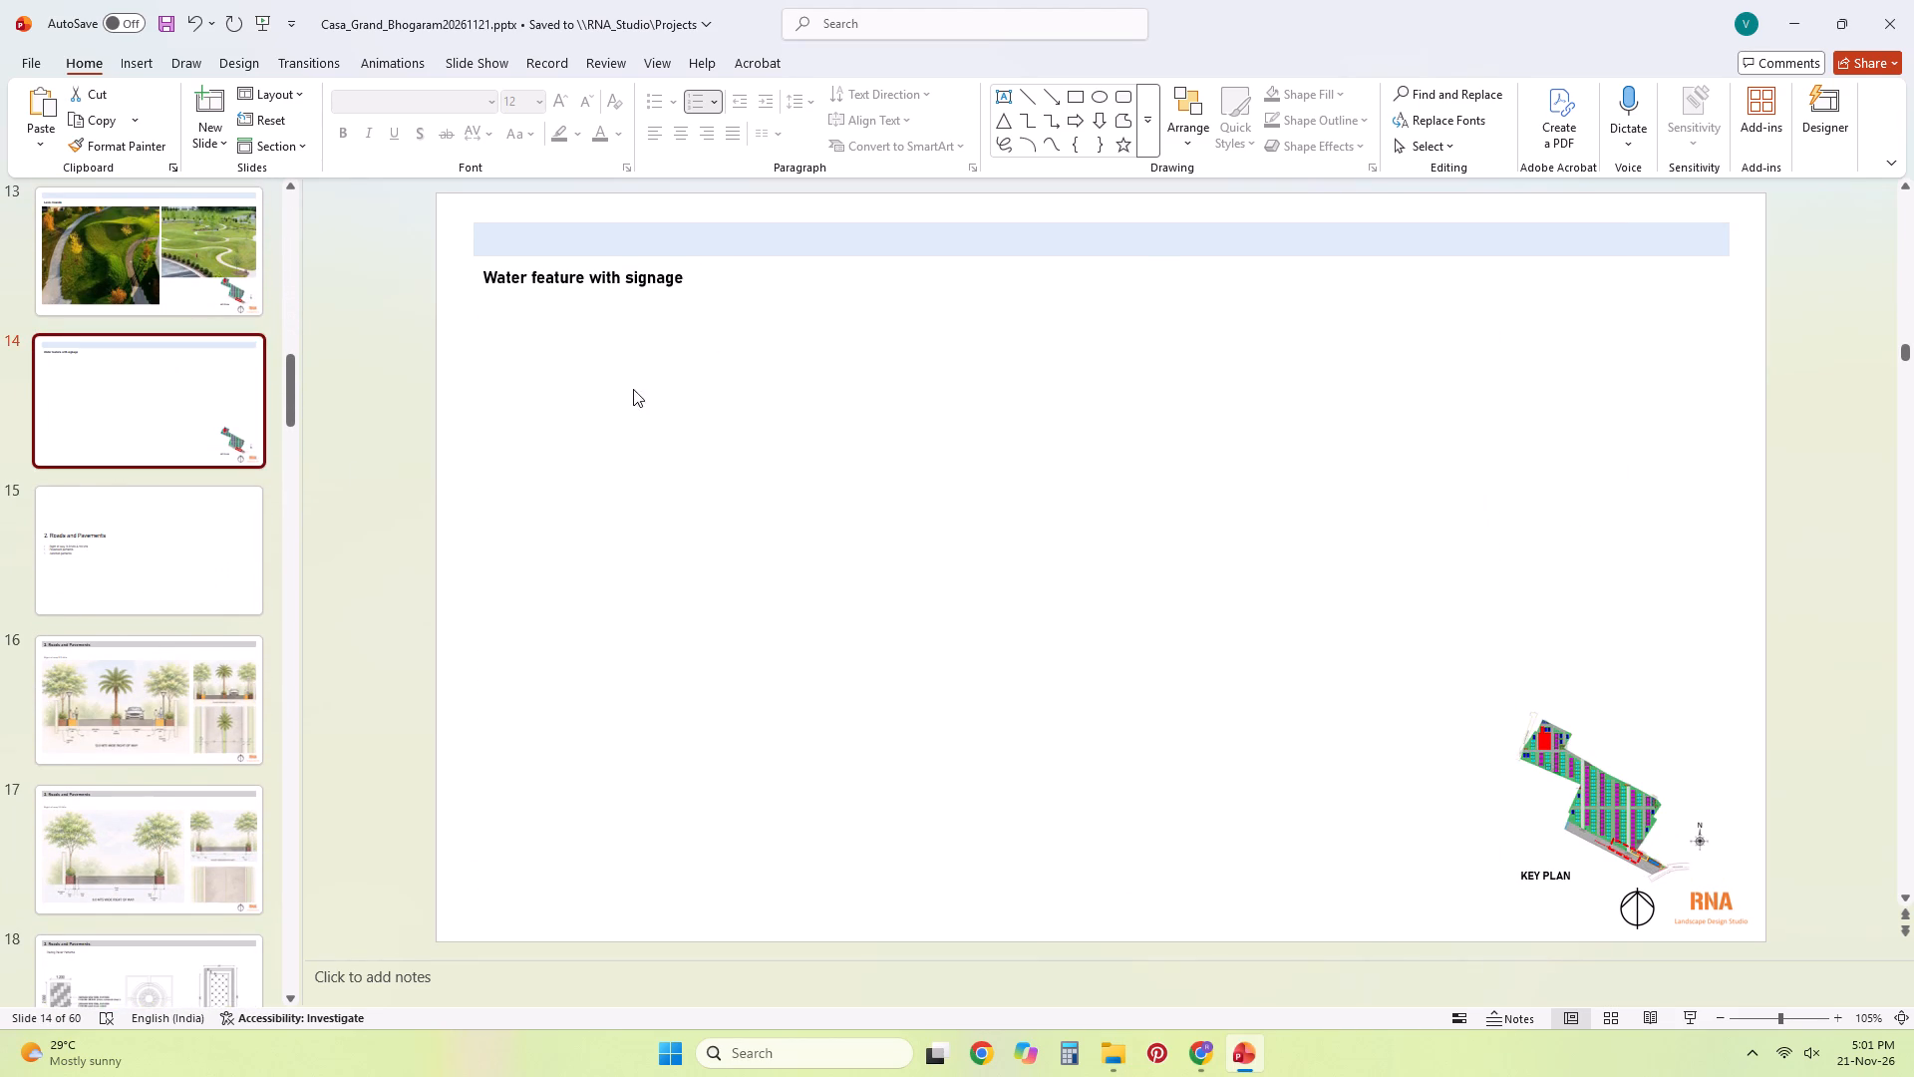
scroll(631, 405, up, 1)
click(161, 409)
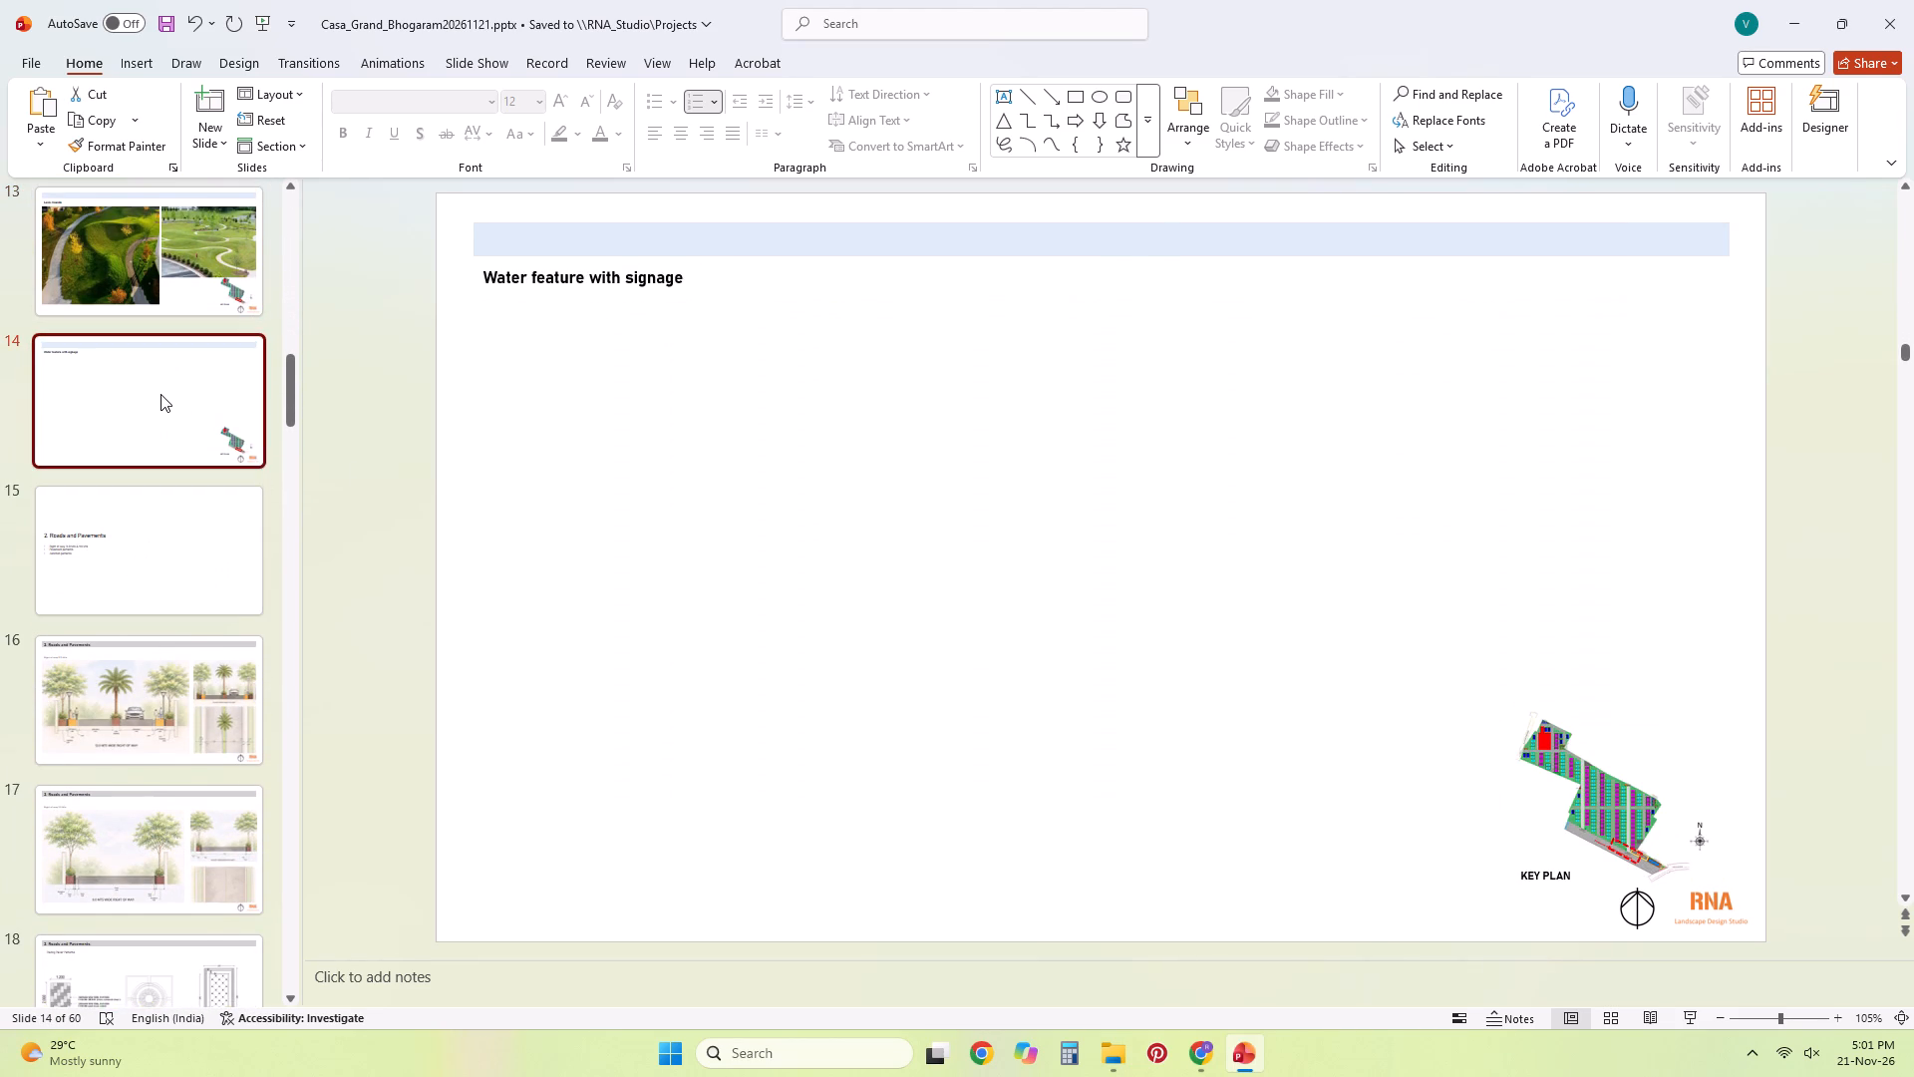
right_click(154, 394)
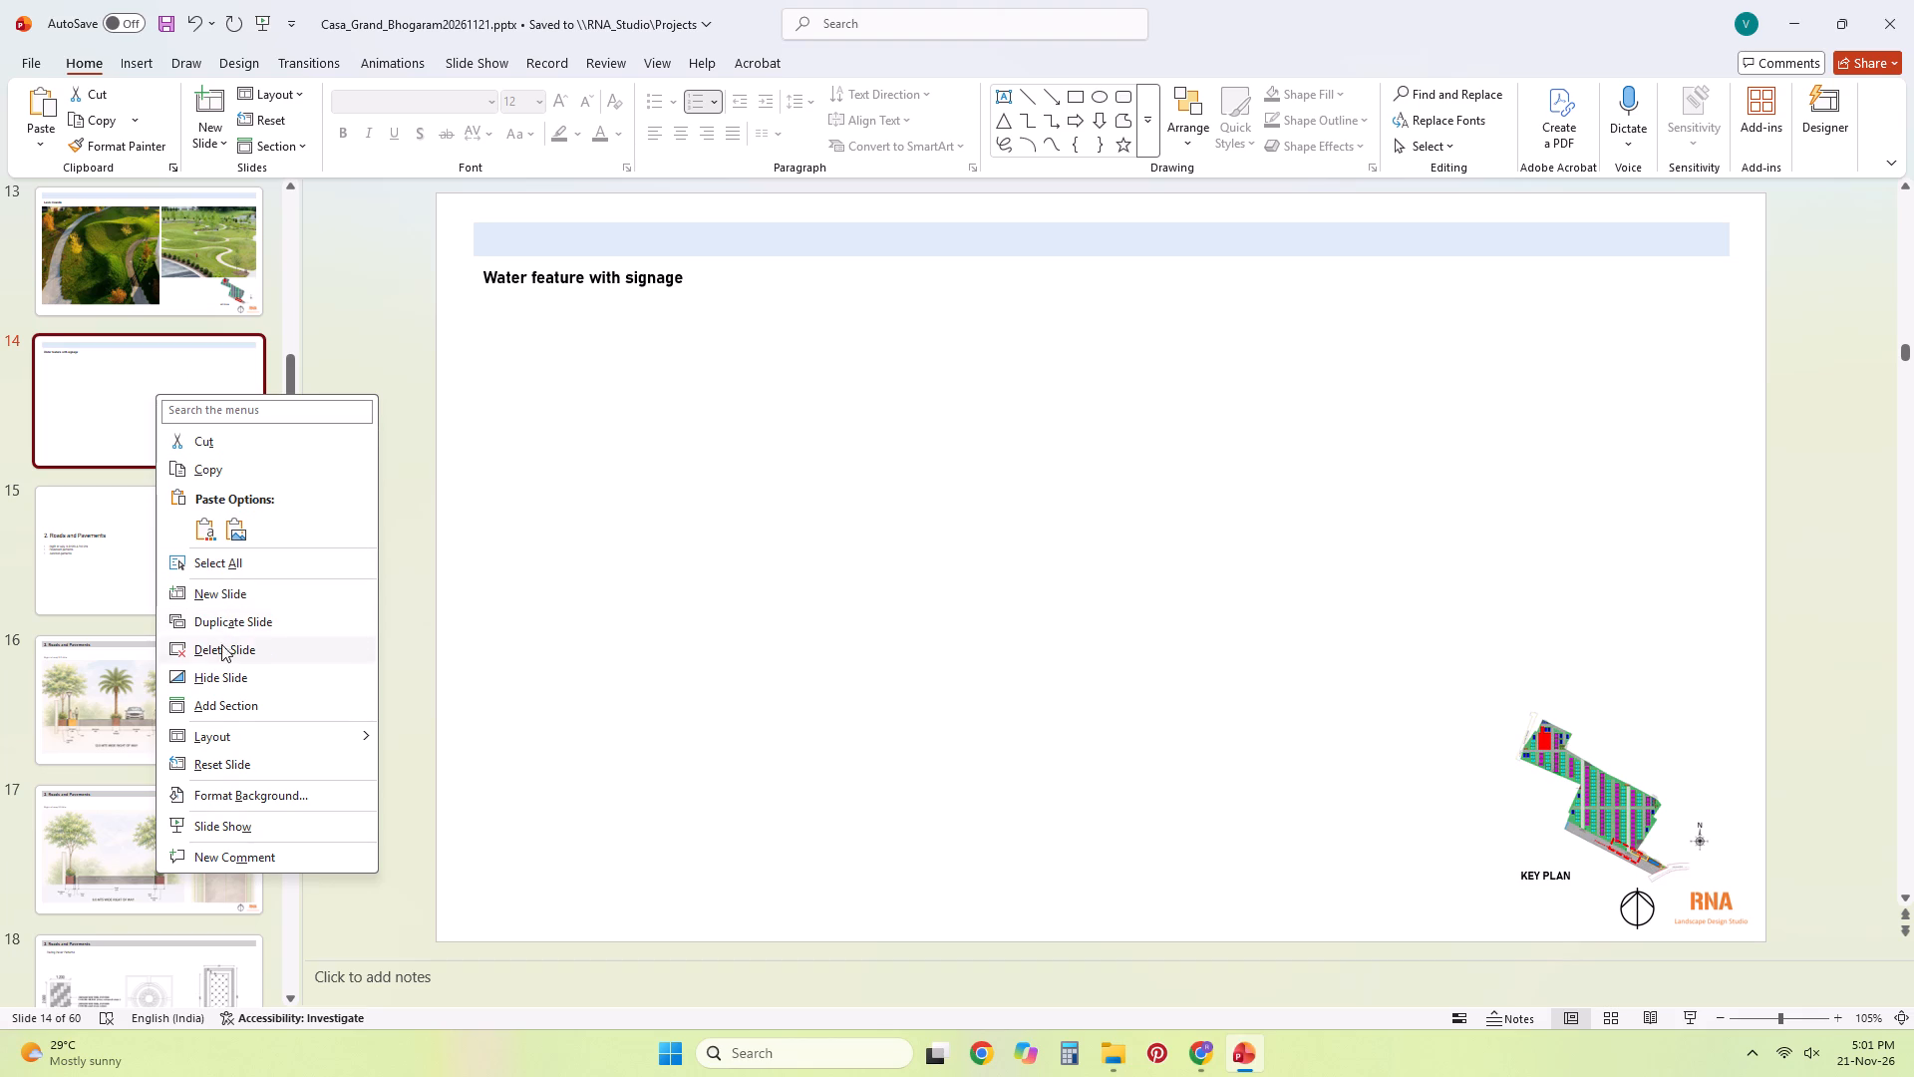
click(217, 656)
Move the Toddlers play area and Grand lawn slides ahead of the BBQ party zone slide, in that order.
scroll(128, 543, up, 6)
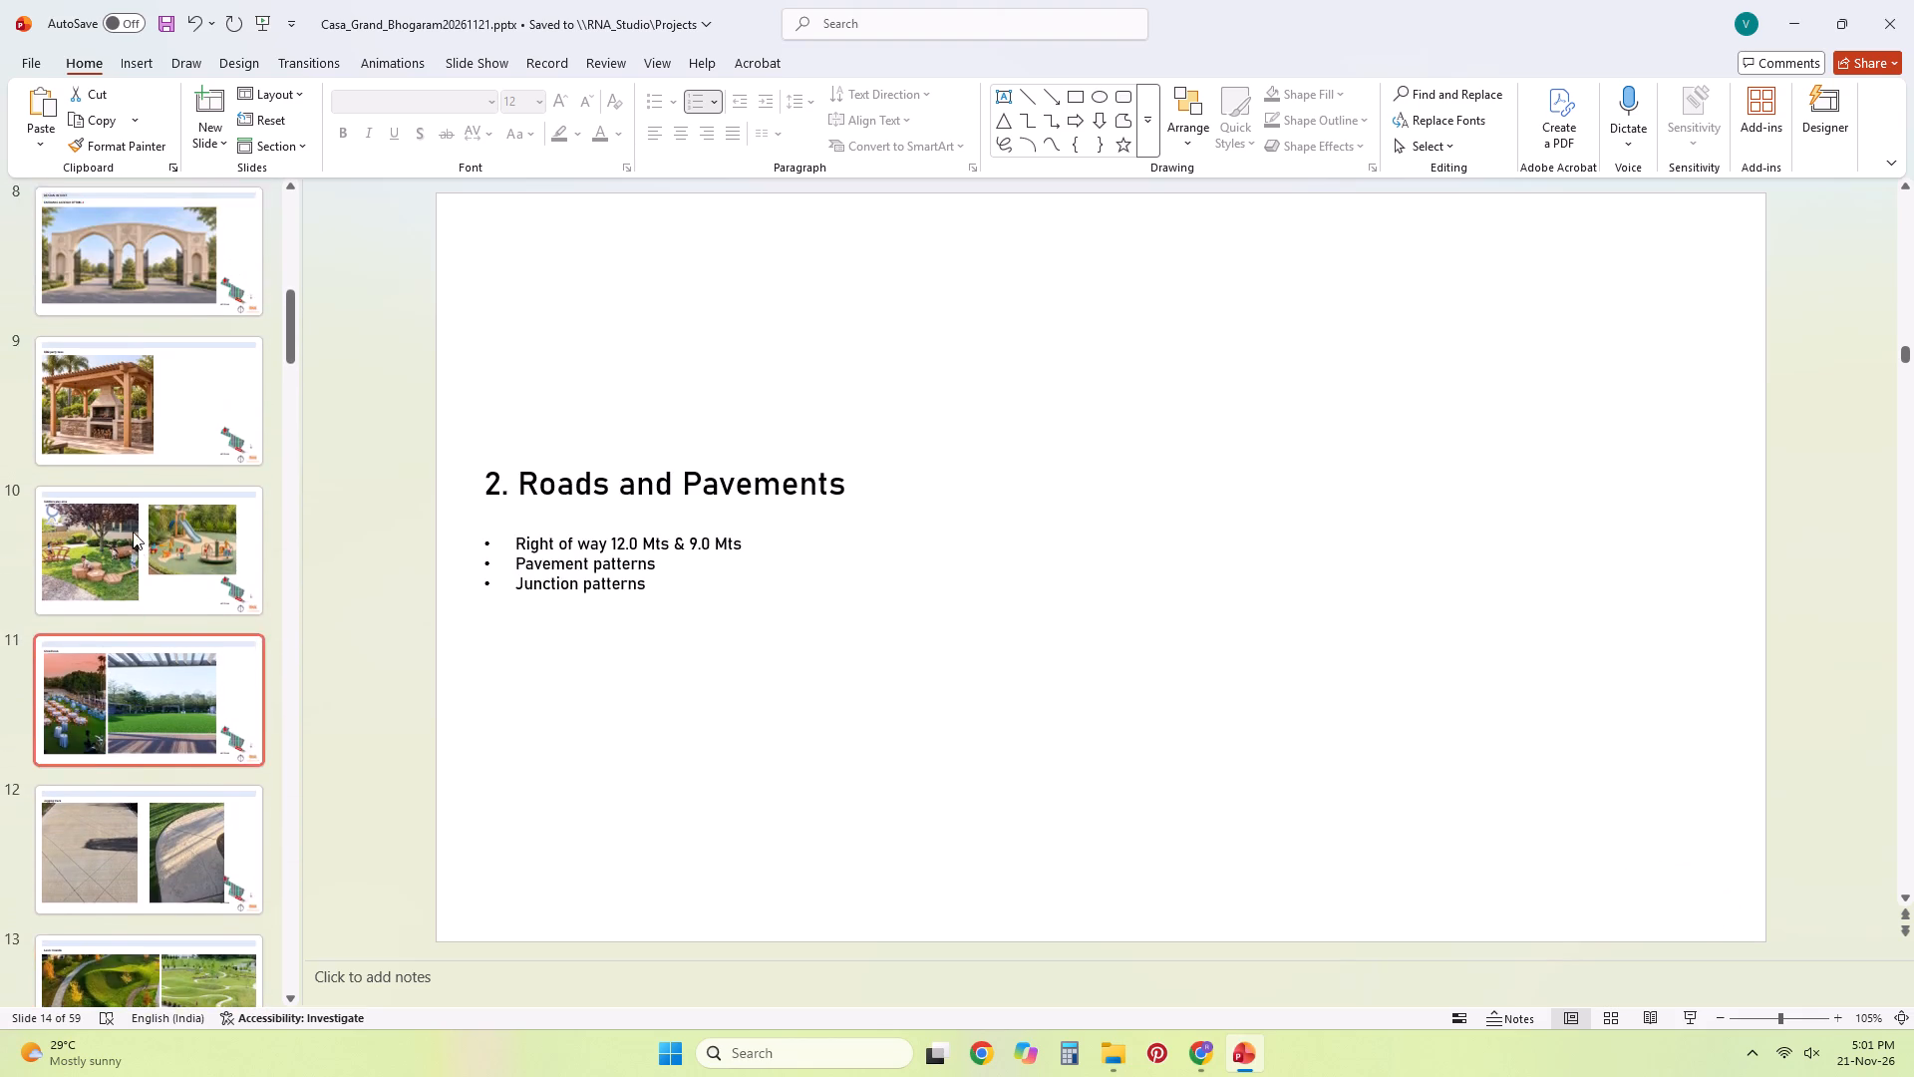
scroll(133, 532, up, 5)
click(205, 767)
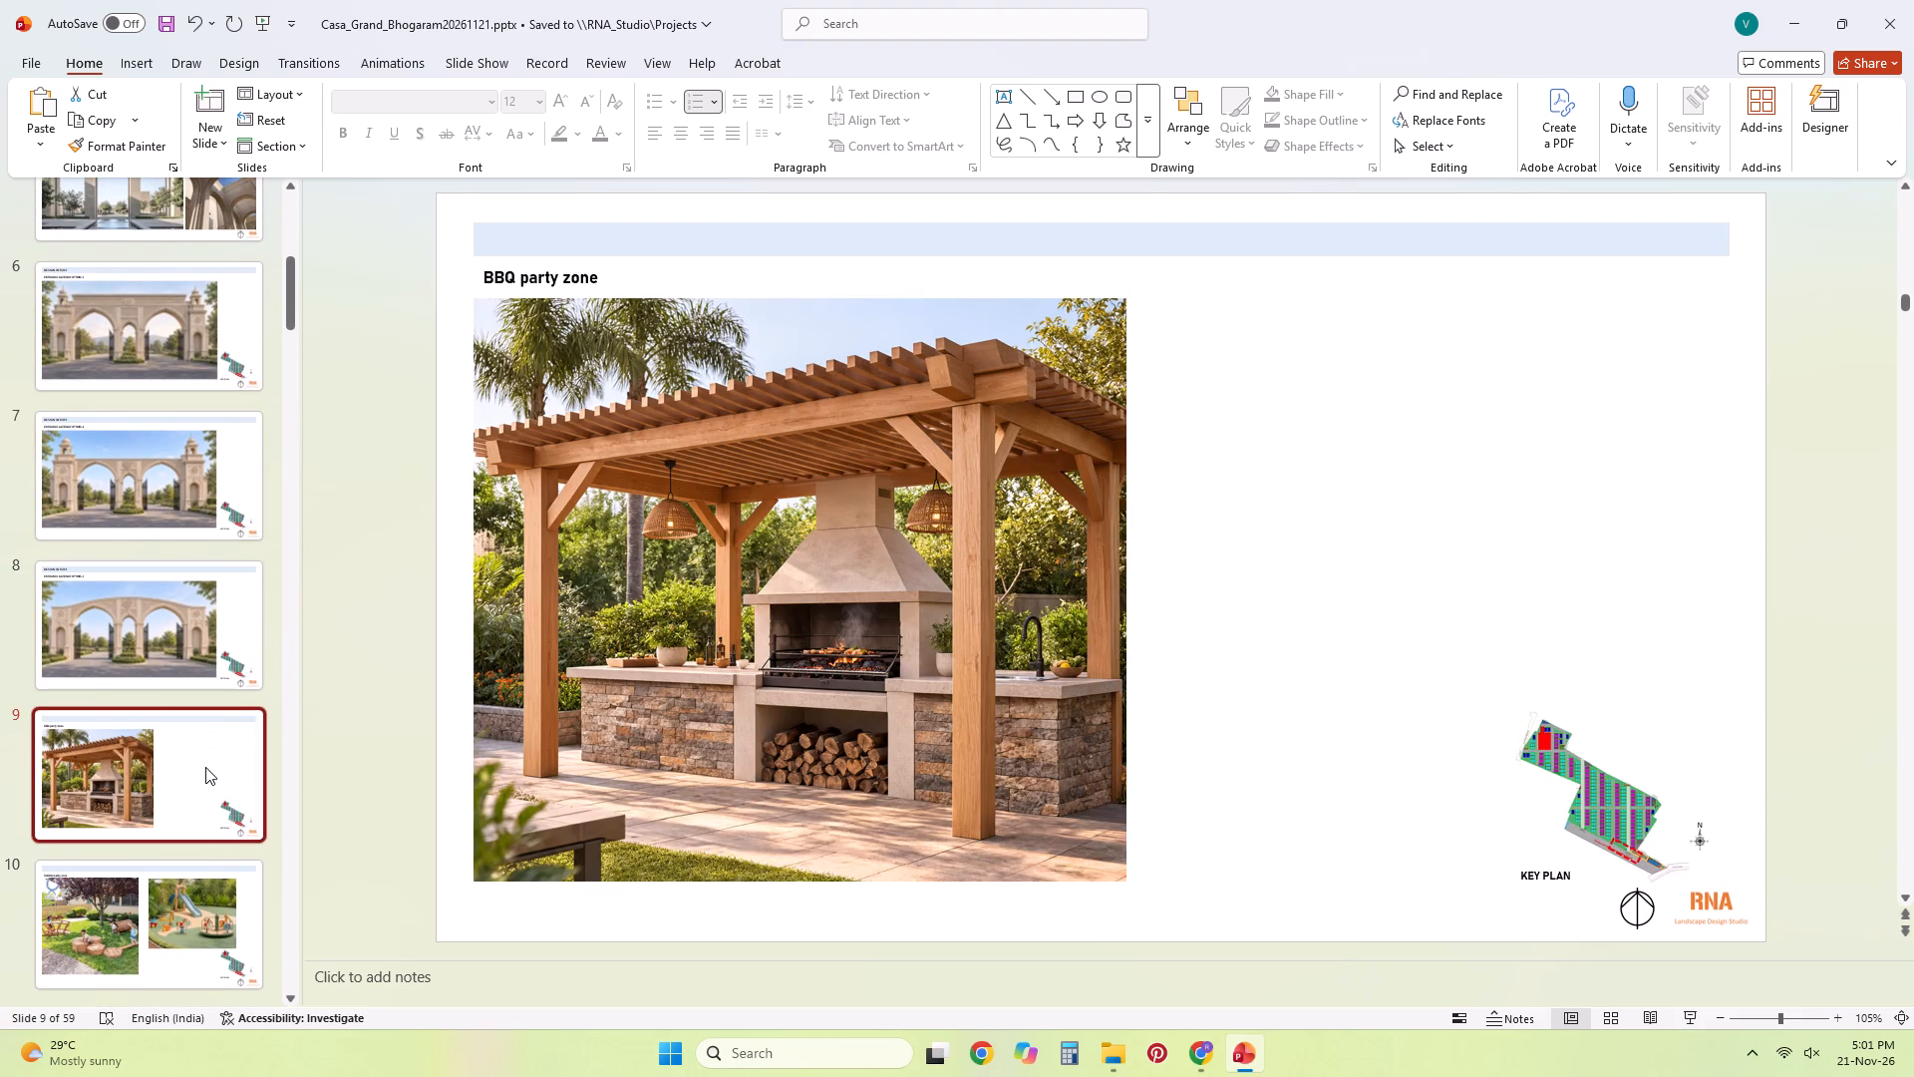
scroll(168, 799, down, 1)
click(144, 855)
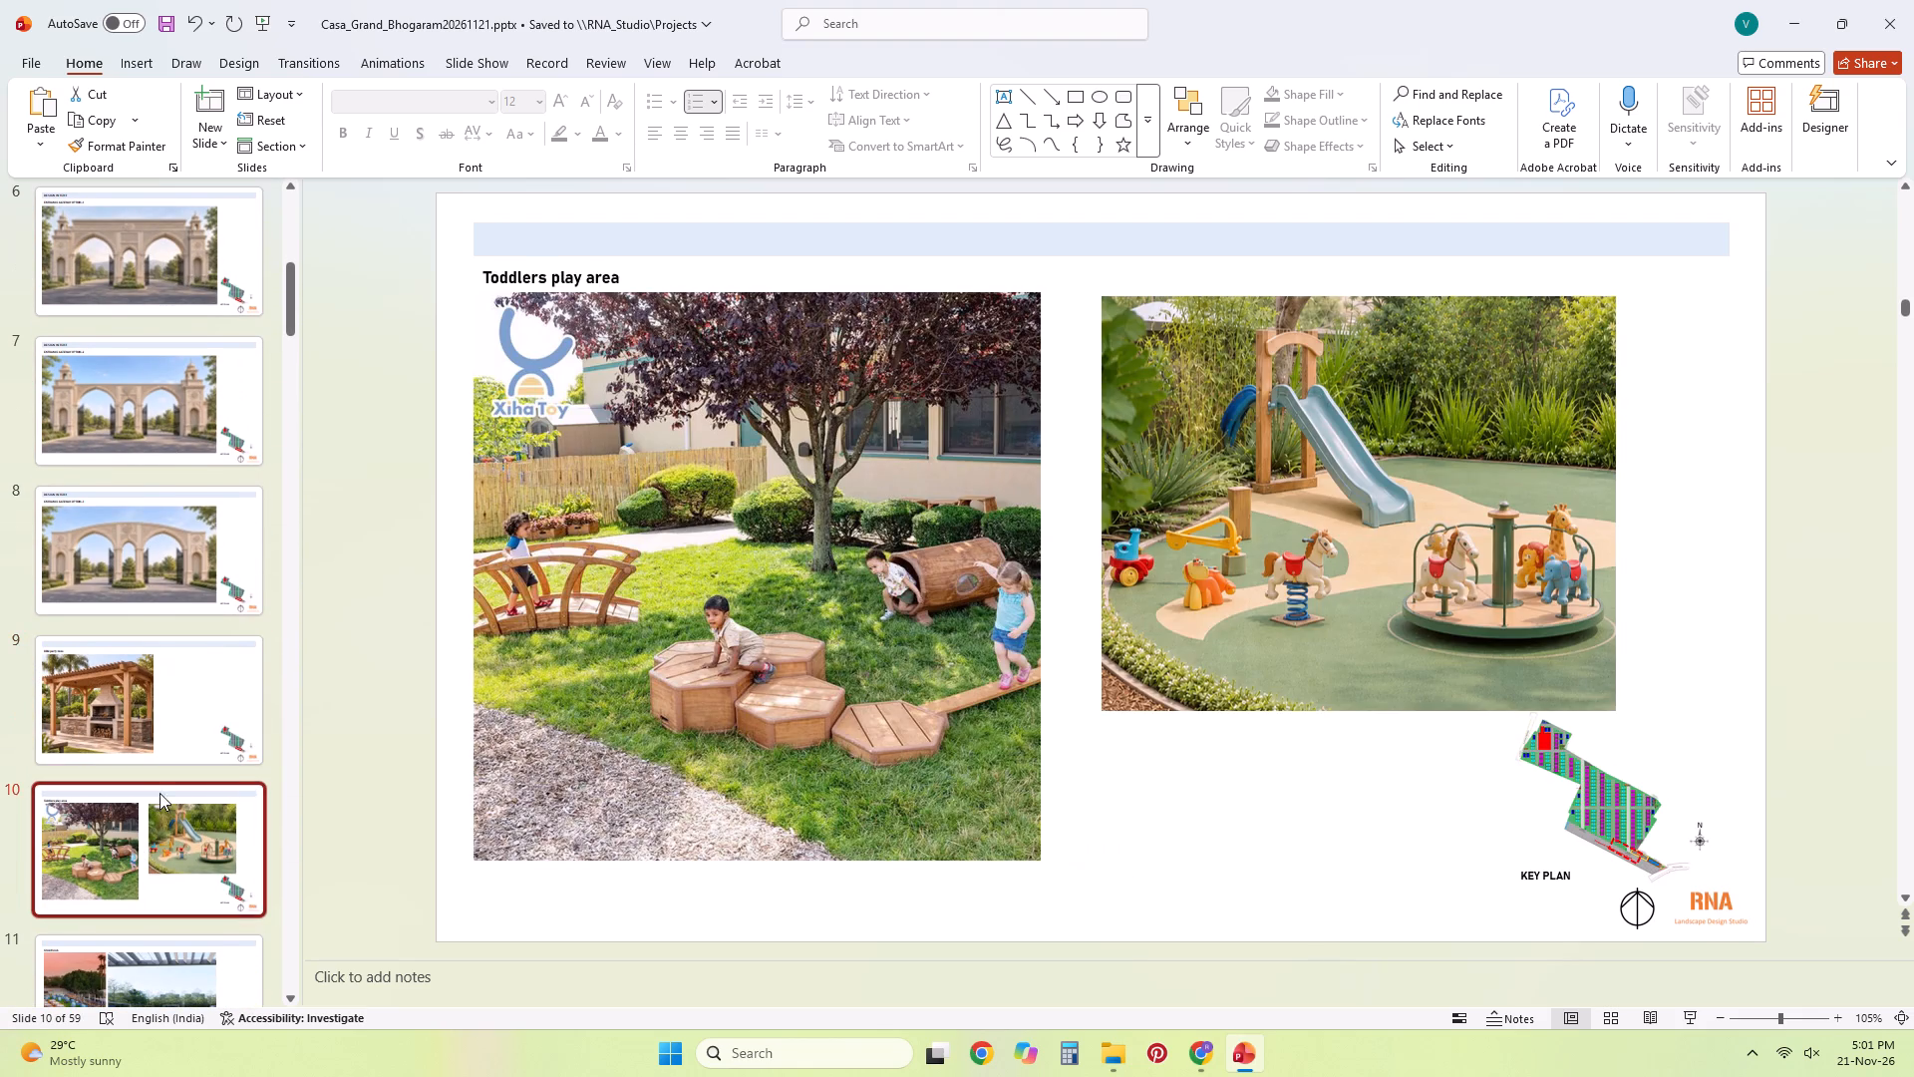
drag(169, 886, 169, 790)
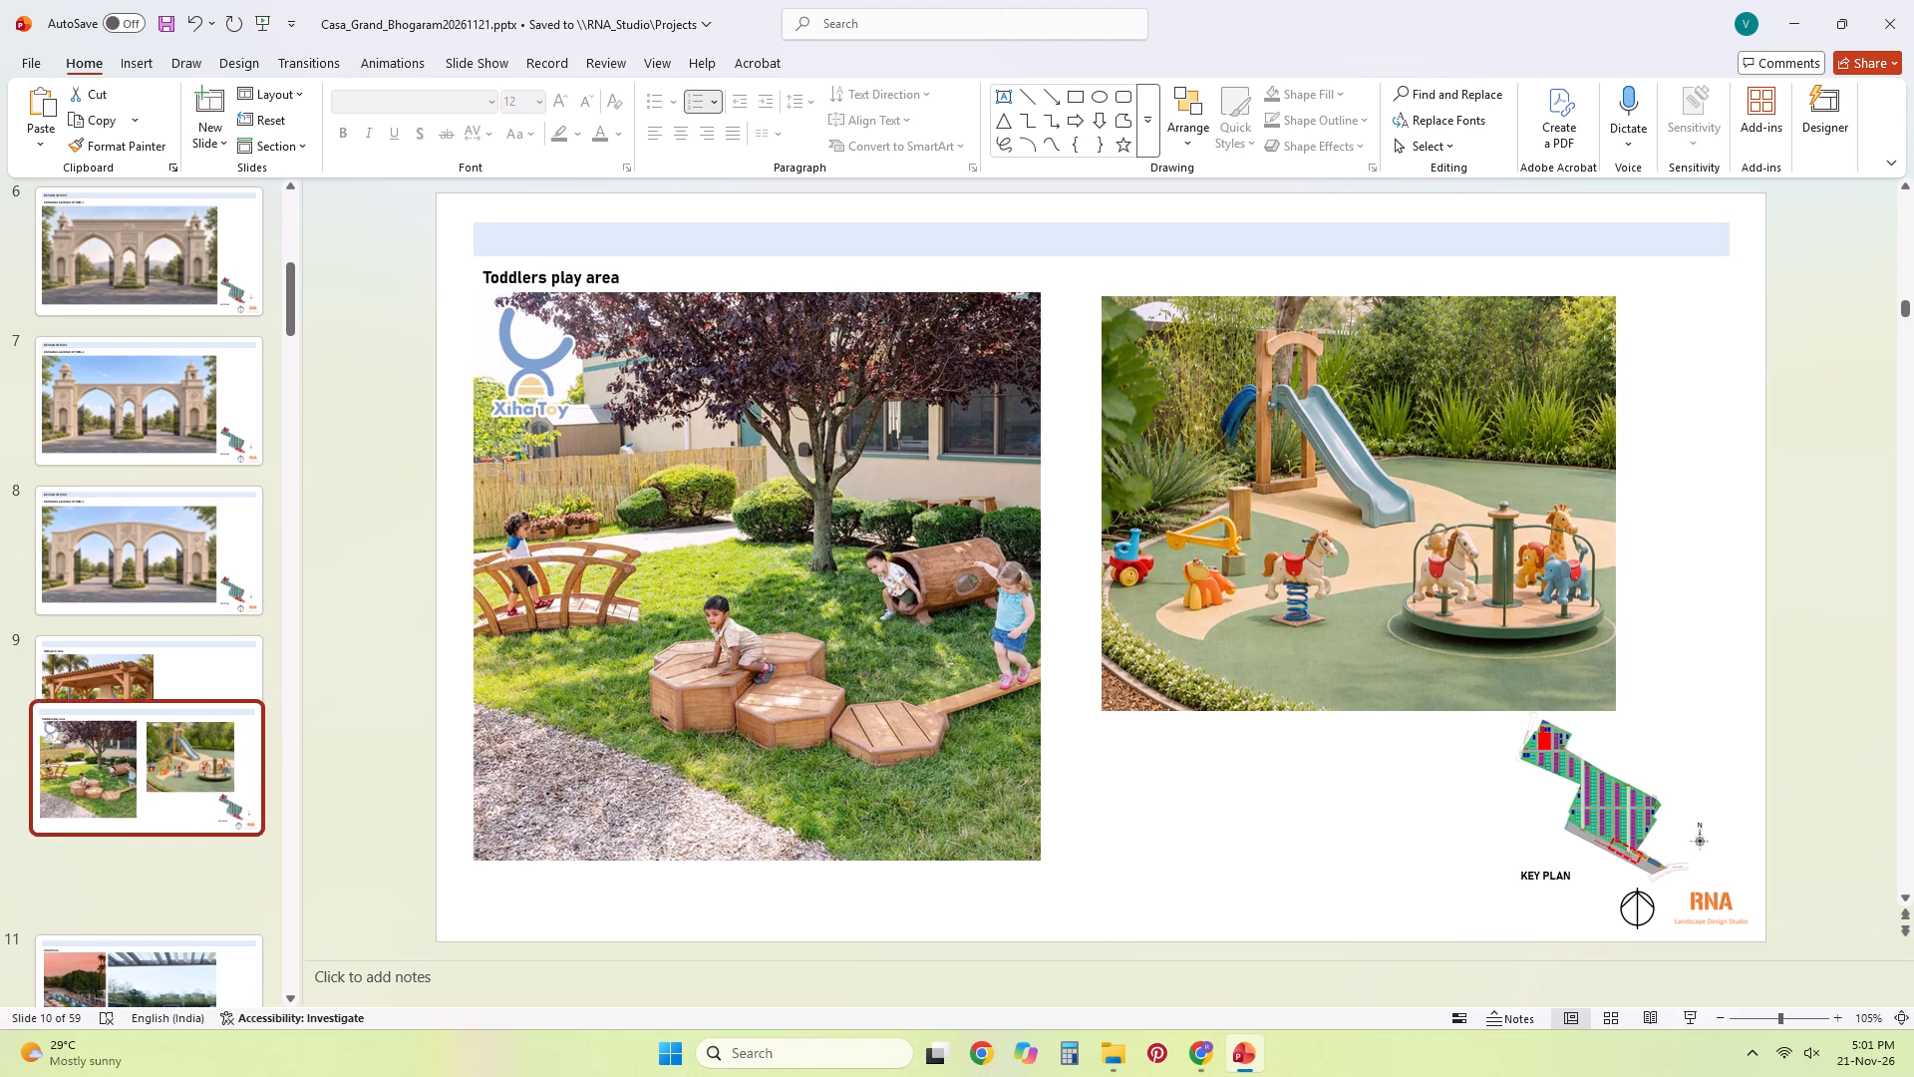
drag(169, 790, 167, 712)
scroll(170, 859, down, 1)
click(144, 927)
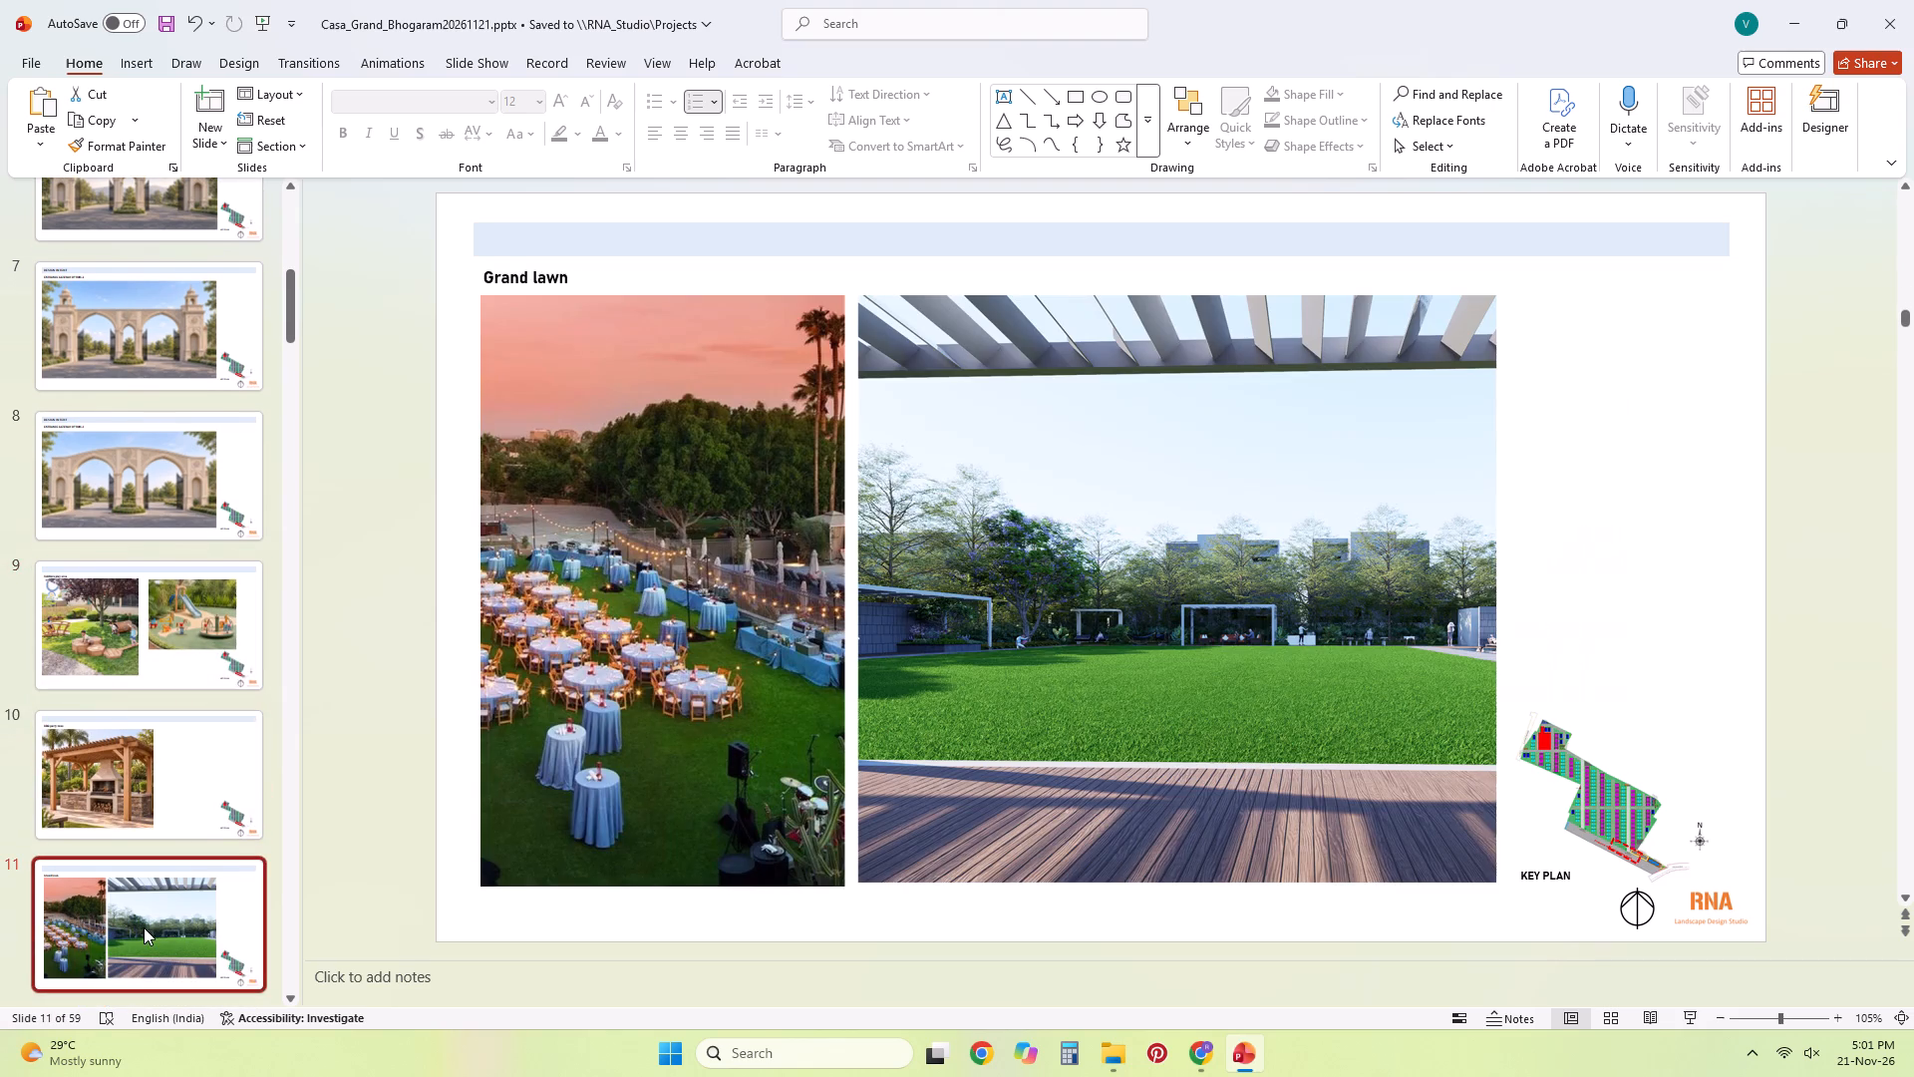
drag(159, 951, 154, 780)
Move the Jogging track slide and the following winding-path slide ahead of the BBQ party zone slide.
scroll(231, 481, down, 2)
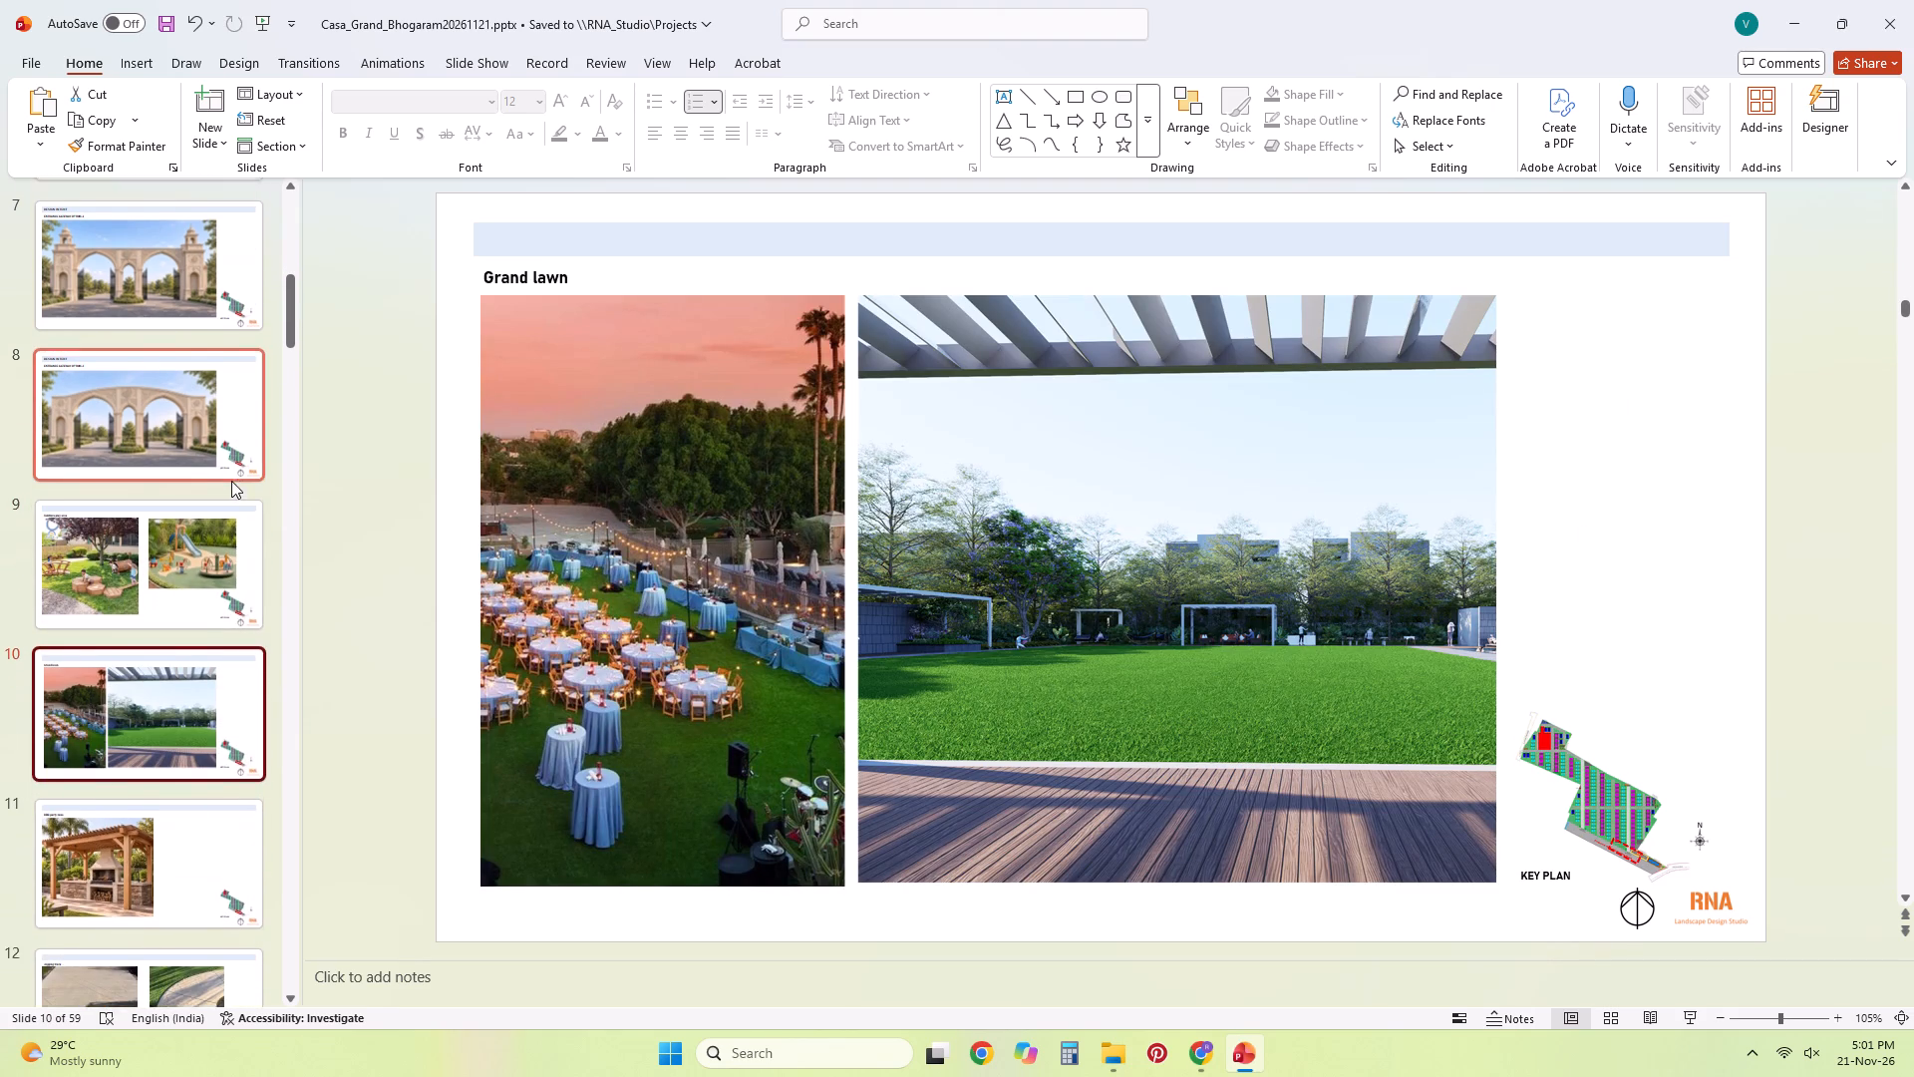
scroll(231, 481, down, 1)
click(135, 828)
drag(139, 866, 136, 715)
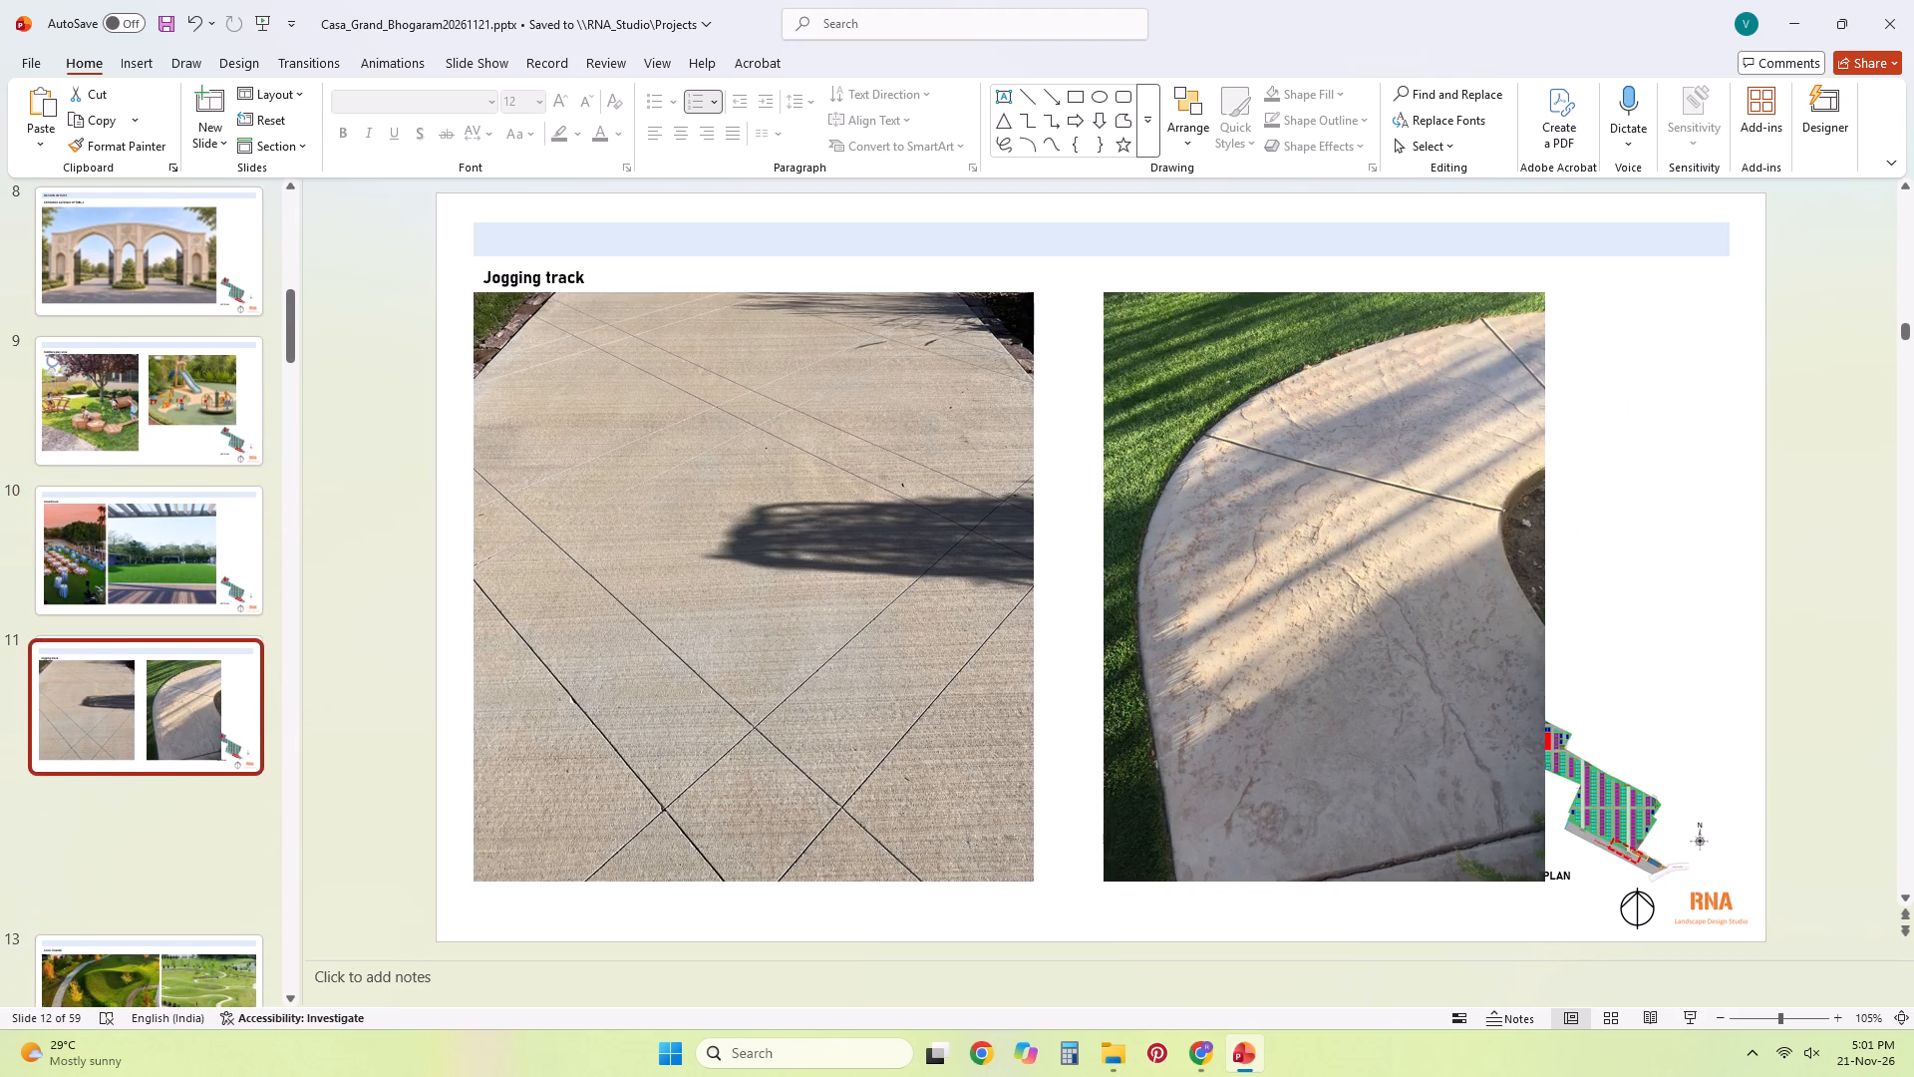
drag(136, 715, 136, 696)
scroll(136, 696, down, 2)
drag(132, 865, 135, 712)
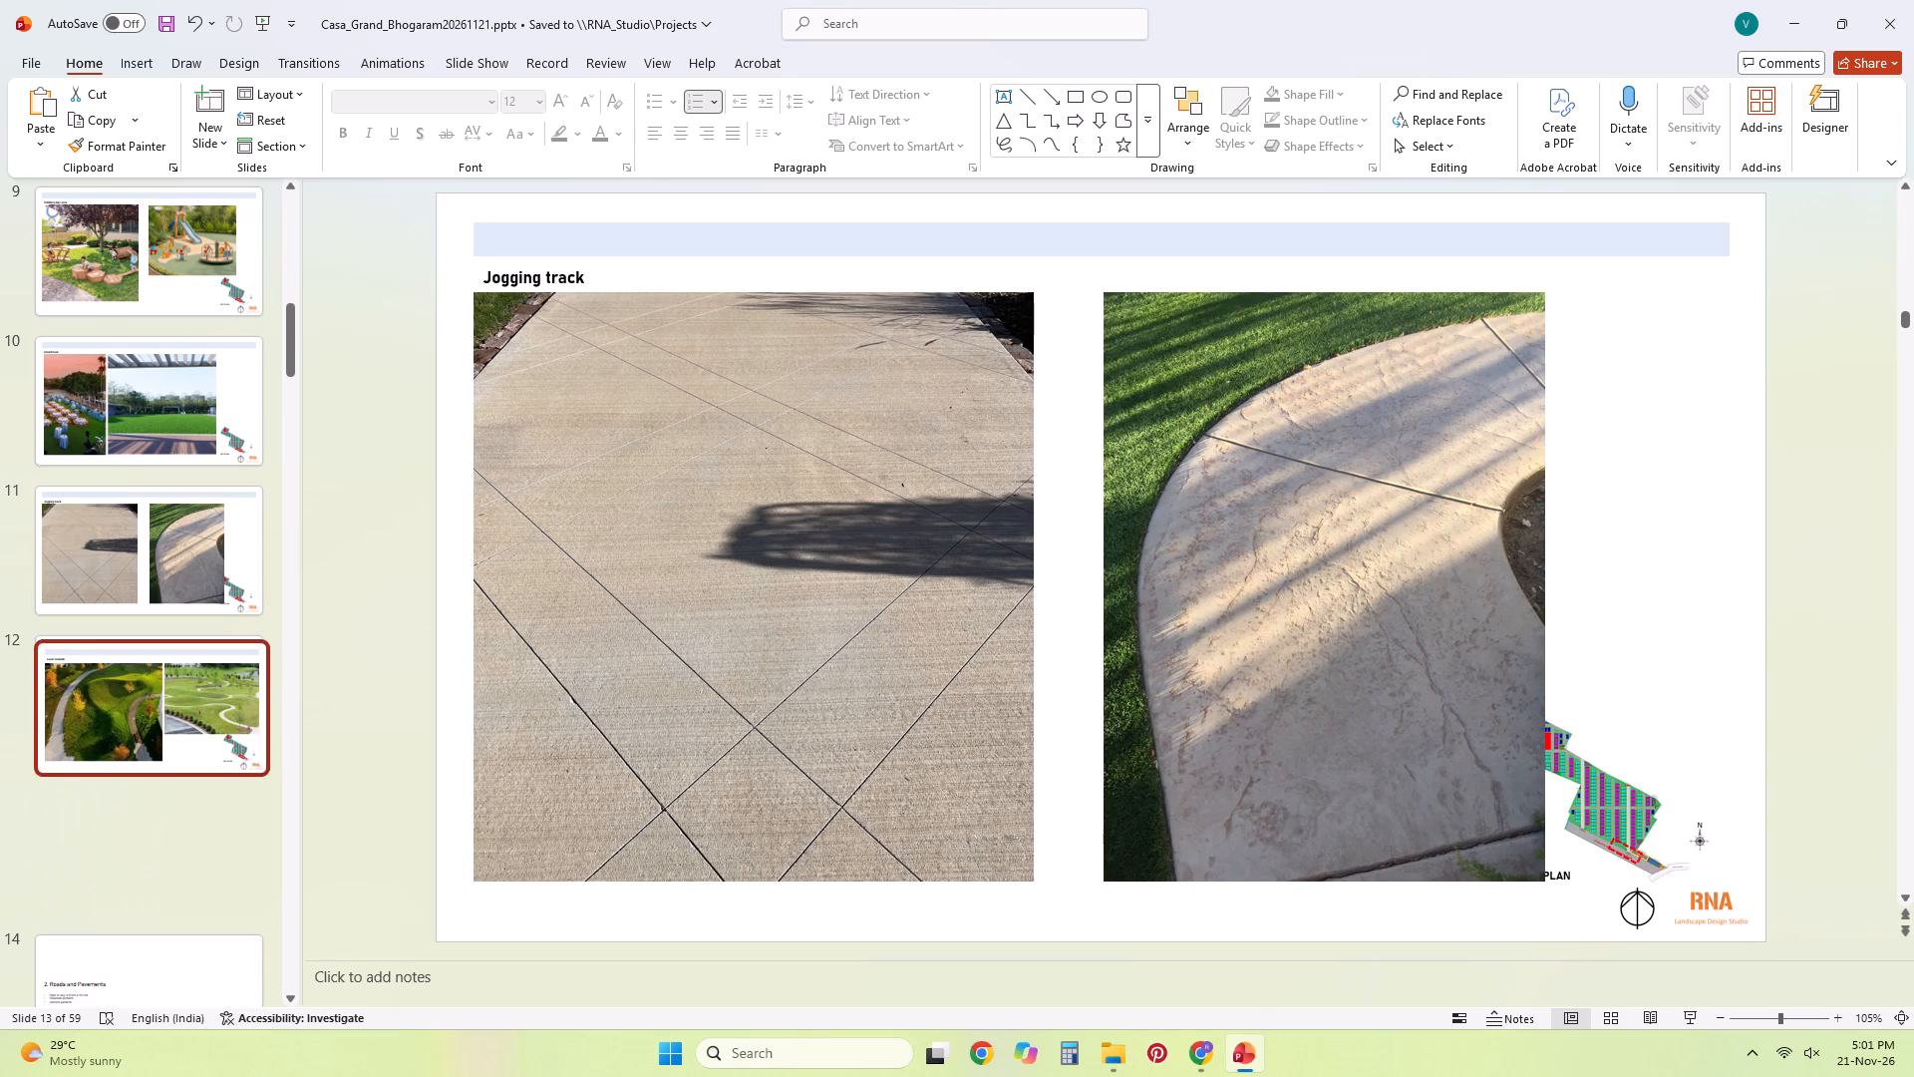
drag(135, 712, 134, 699)
Copy the "2. Roads and Pavements" title from the 12.0 Mts right-of-way slide onto the BBQ party zone and Lawn mounds slides.
scroll(134, 713, down, 2)
scroll(117, 803, down, 2)
click(108, 831)
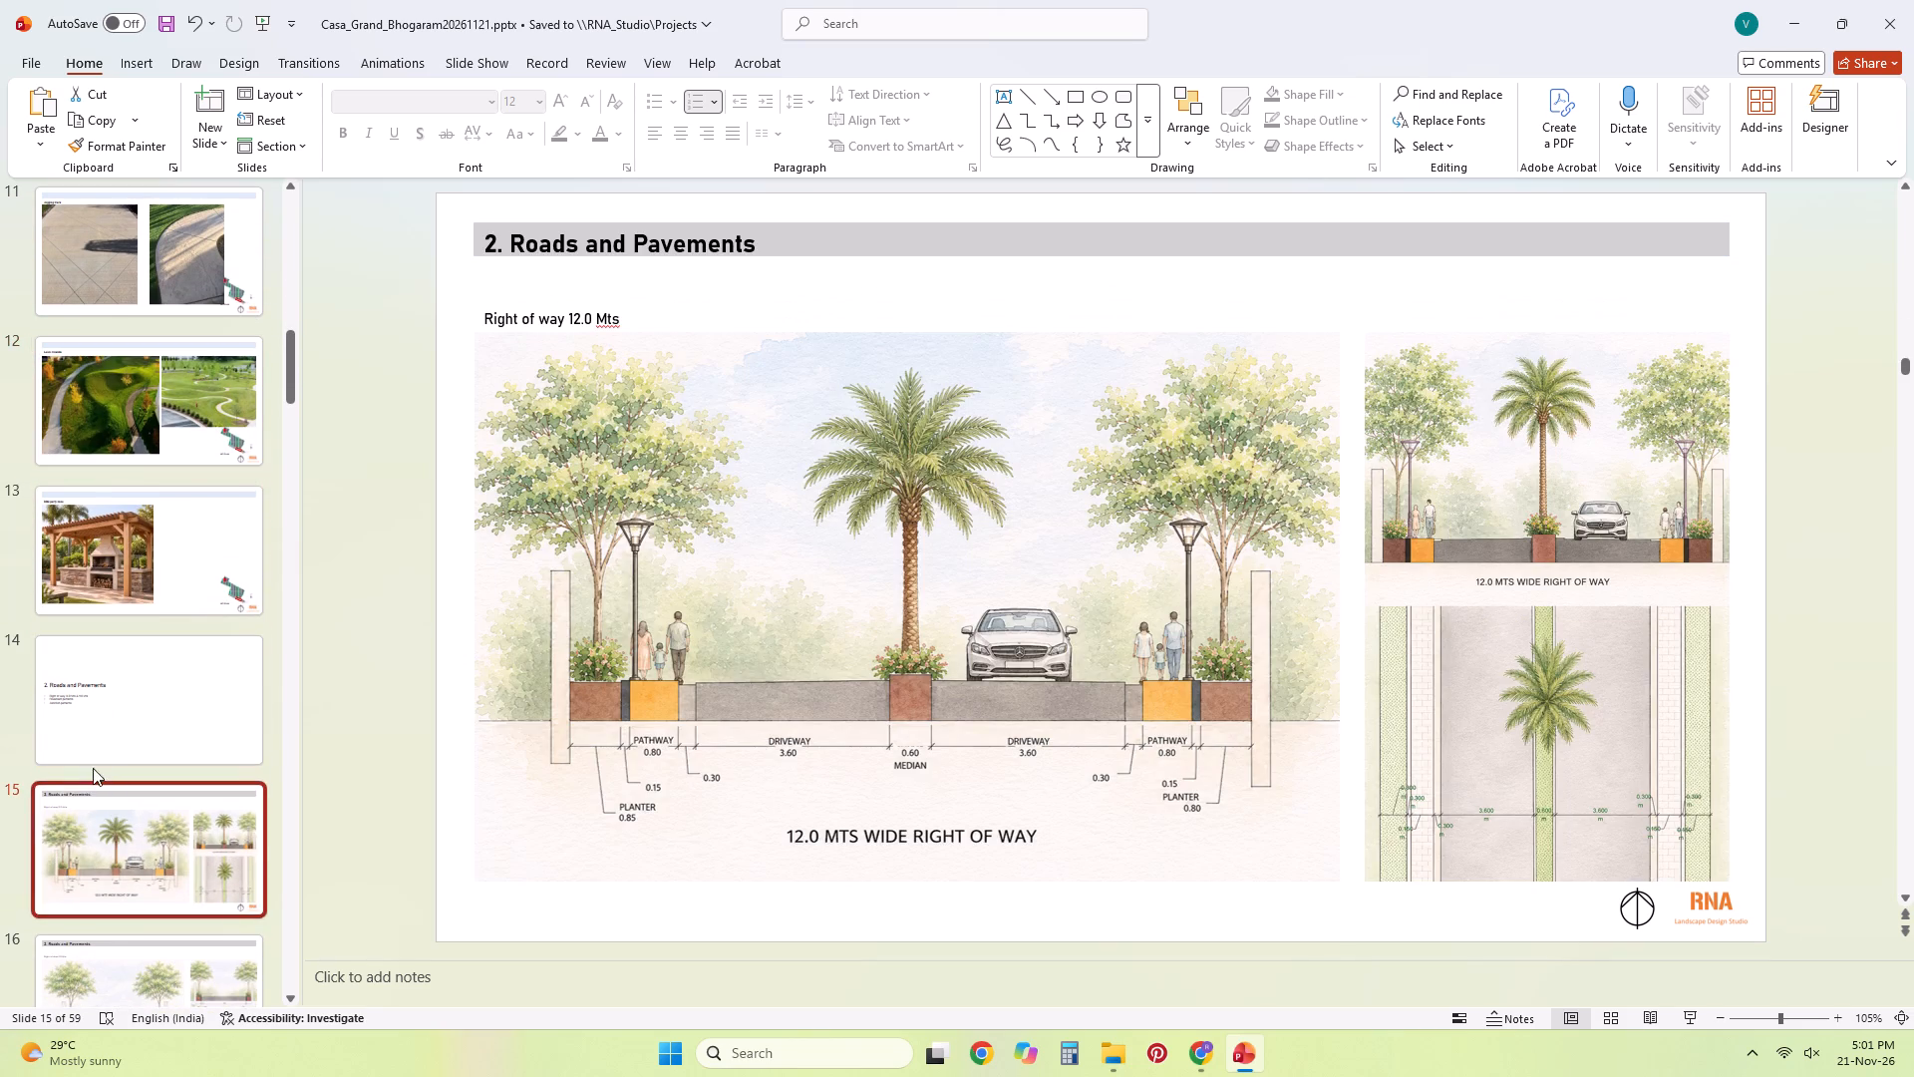
click(568, 252)
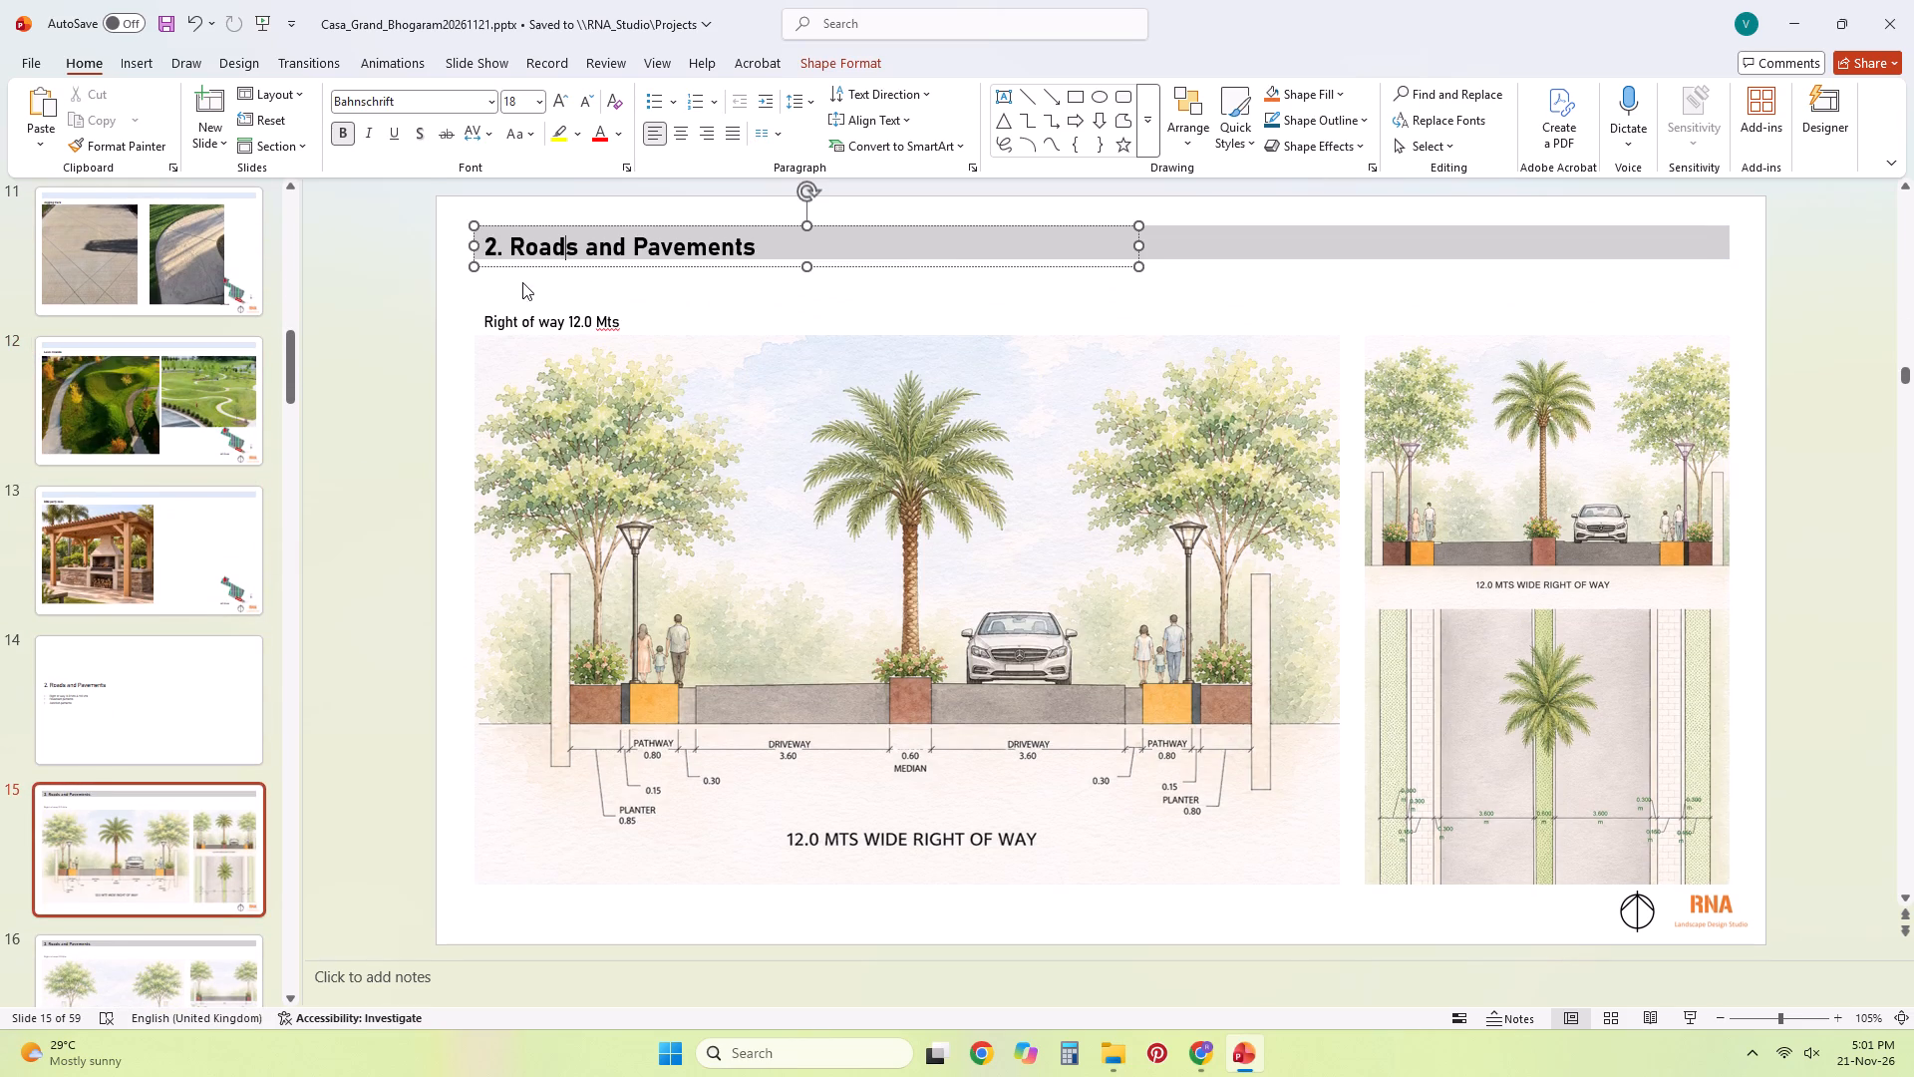
click(527, 264)
key(ctrl+c)
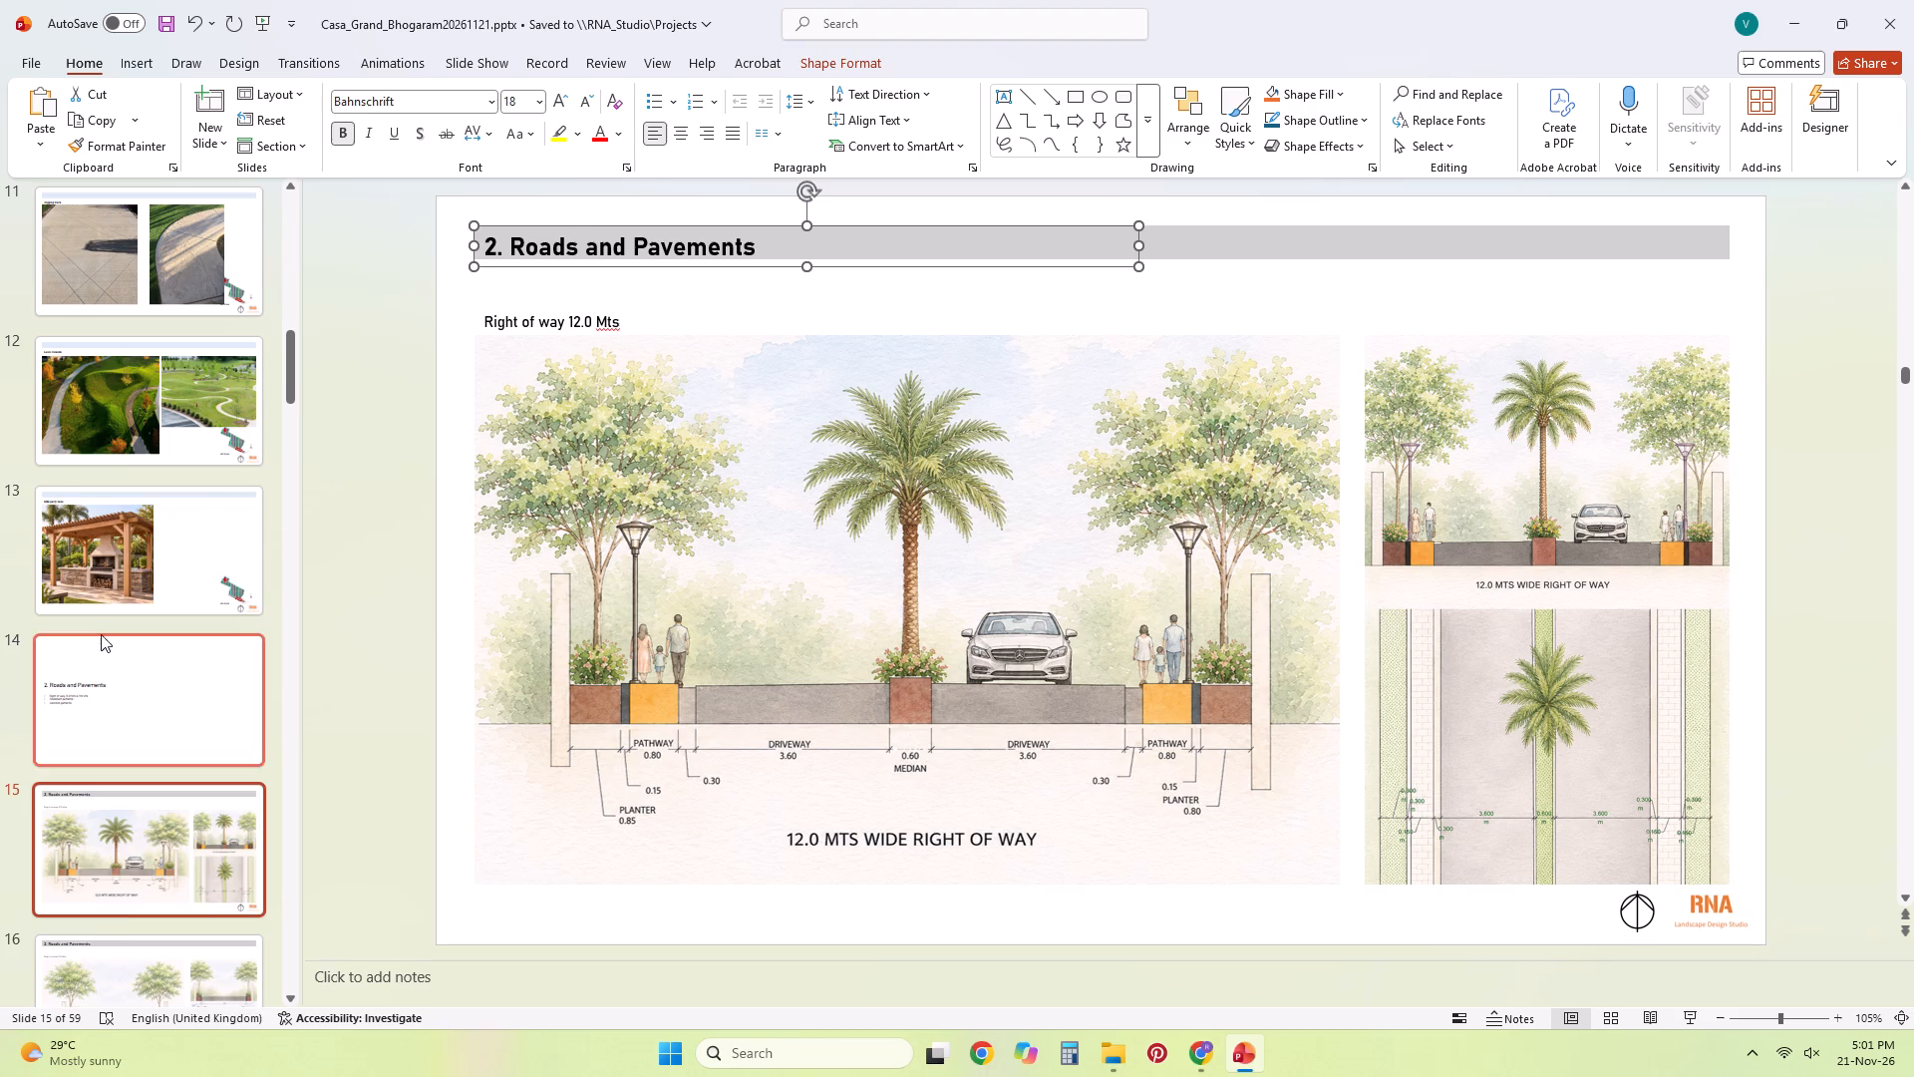
scroll(102, 626, up, 1)
click(121, 614)
key(ctrl+v)
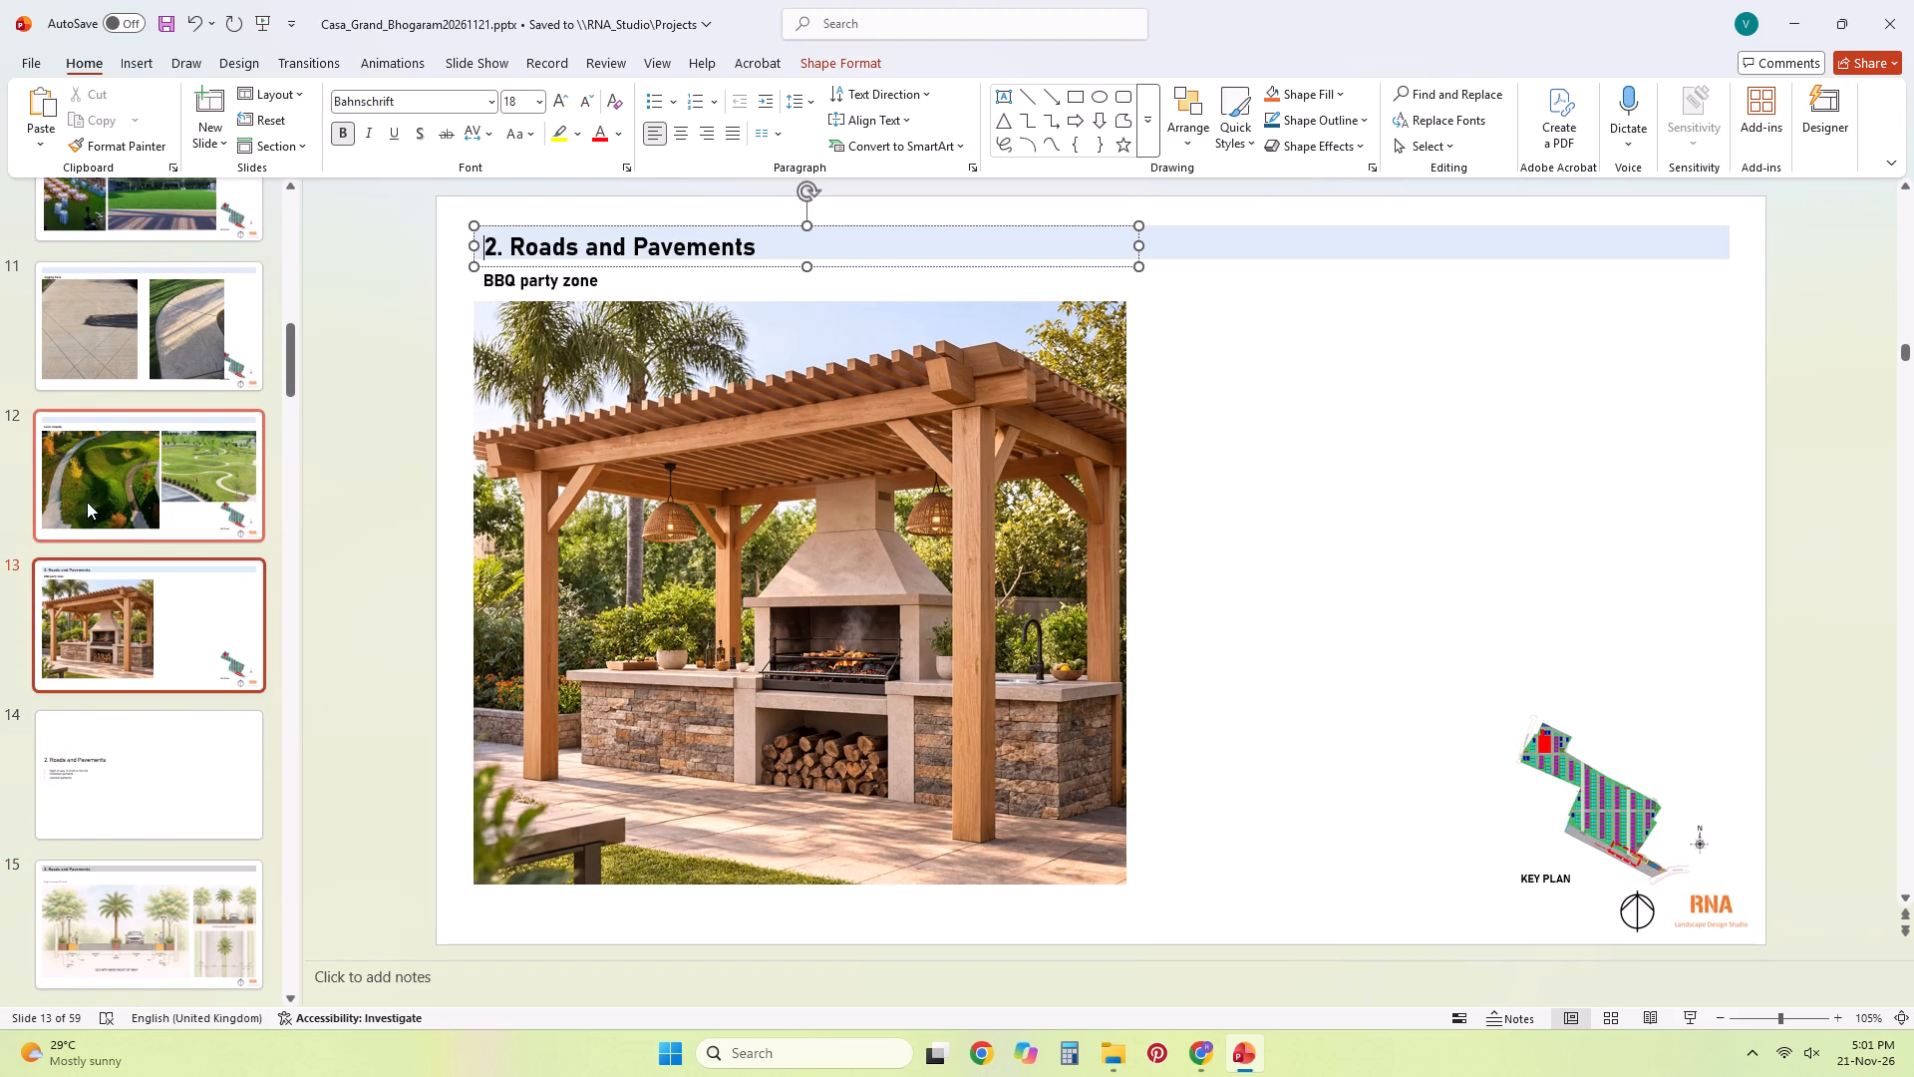
click(118, 476)
key(ctrl+v)
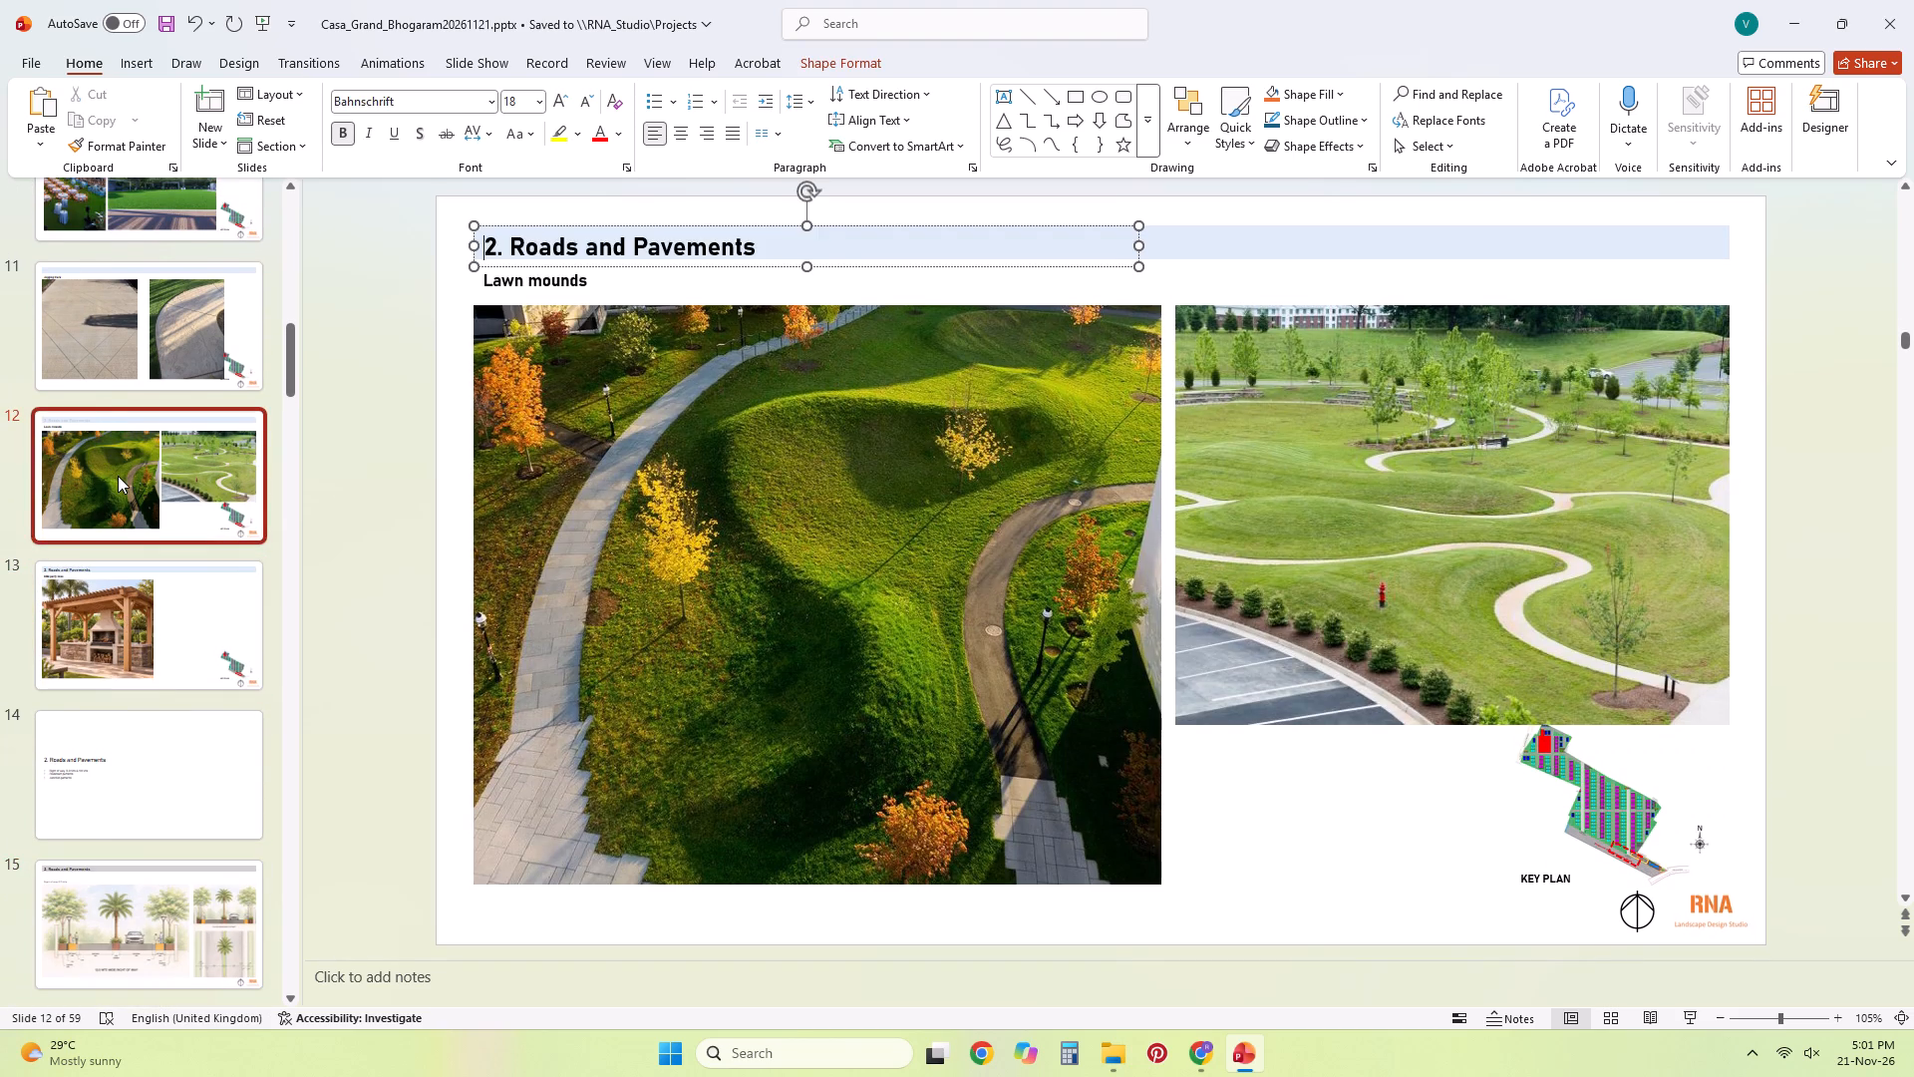
scroll(103, 438, up, 1)
scroll(108, 454, down, 1)
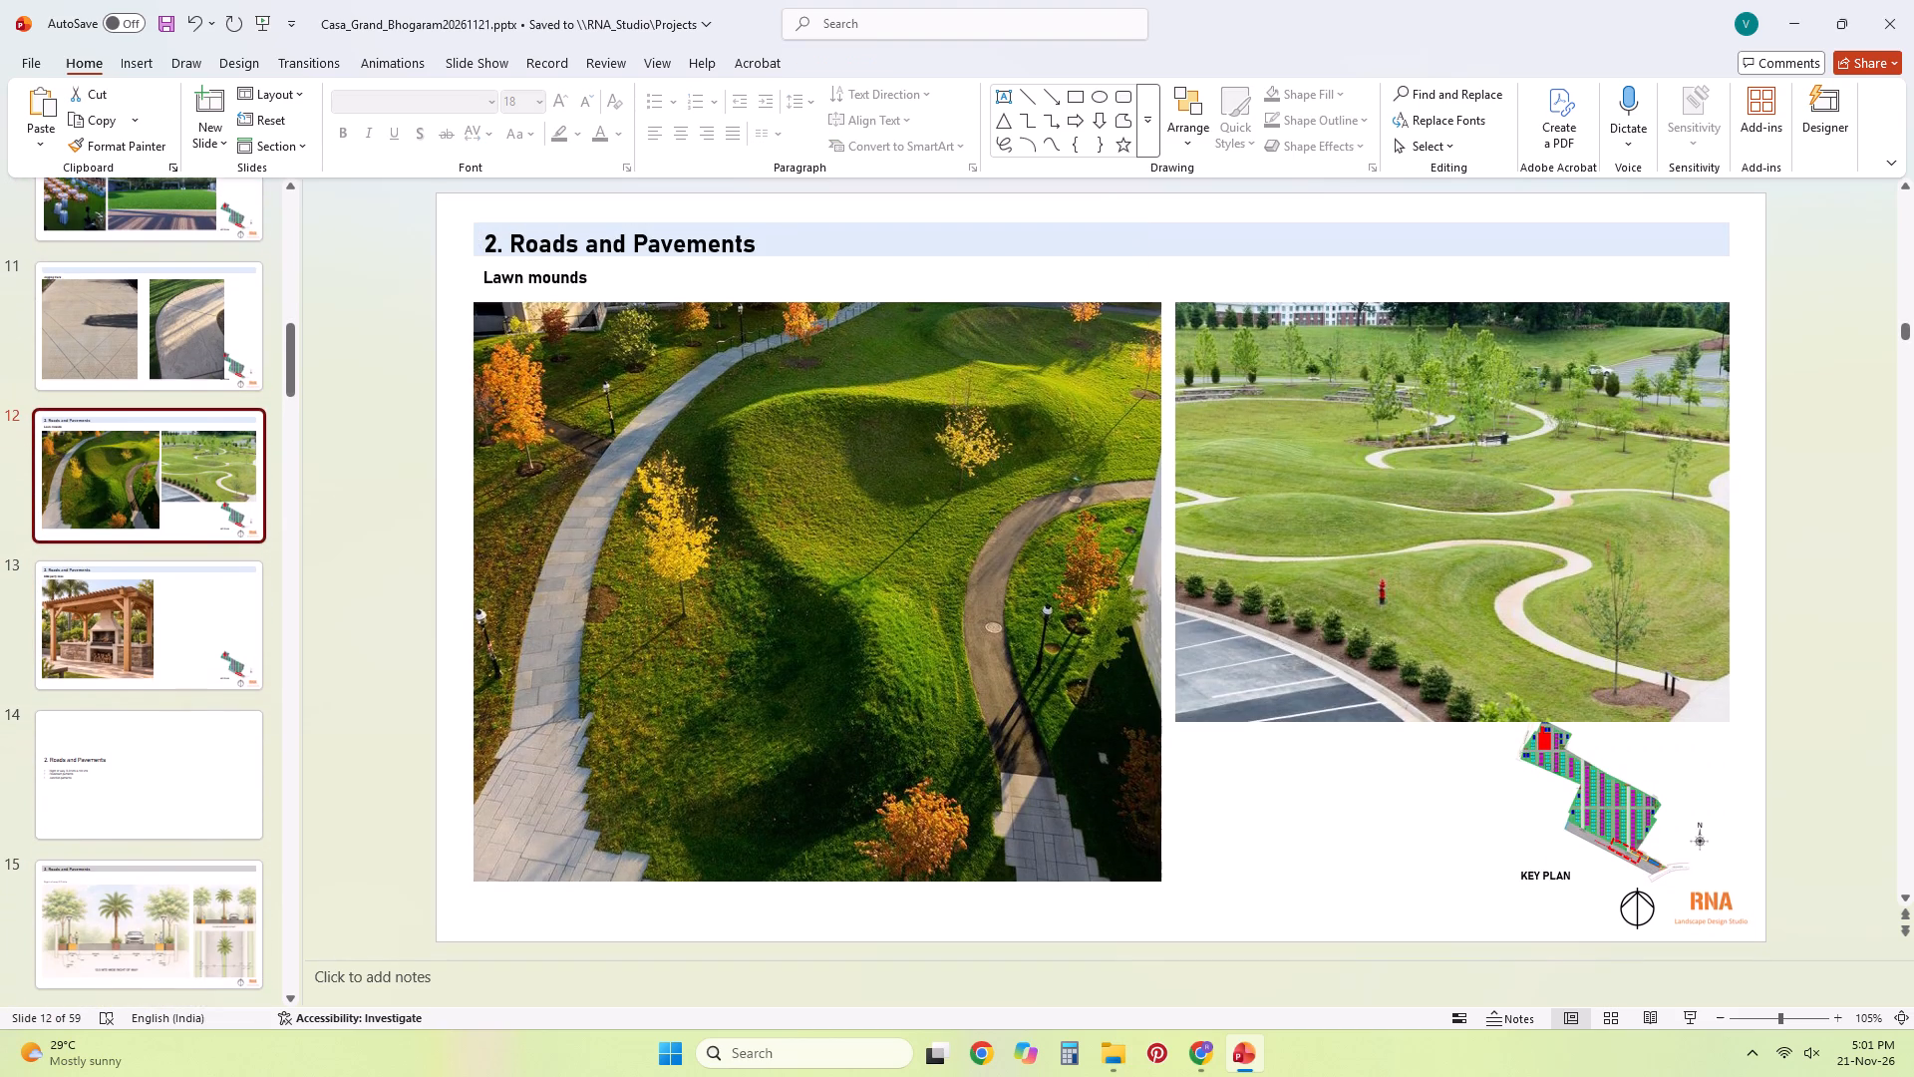
Change the section number in the BBQ party zone slide's title to 1.
click(179, 648)
click(494, 245)
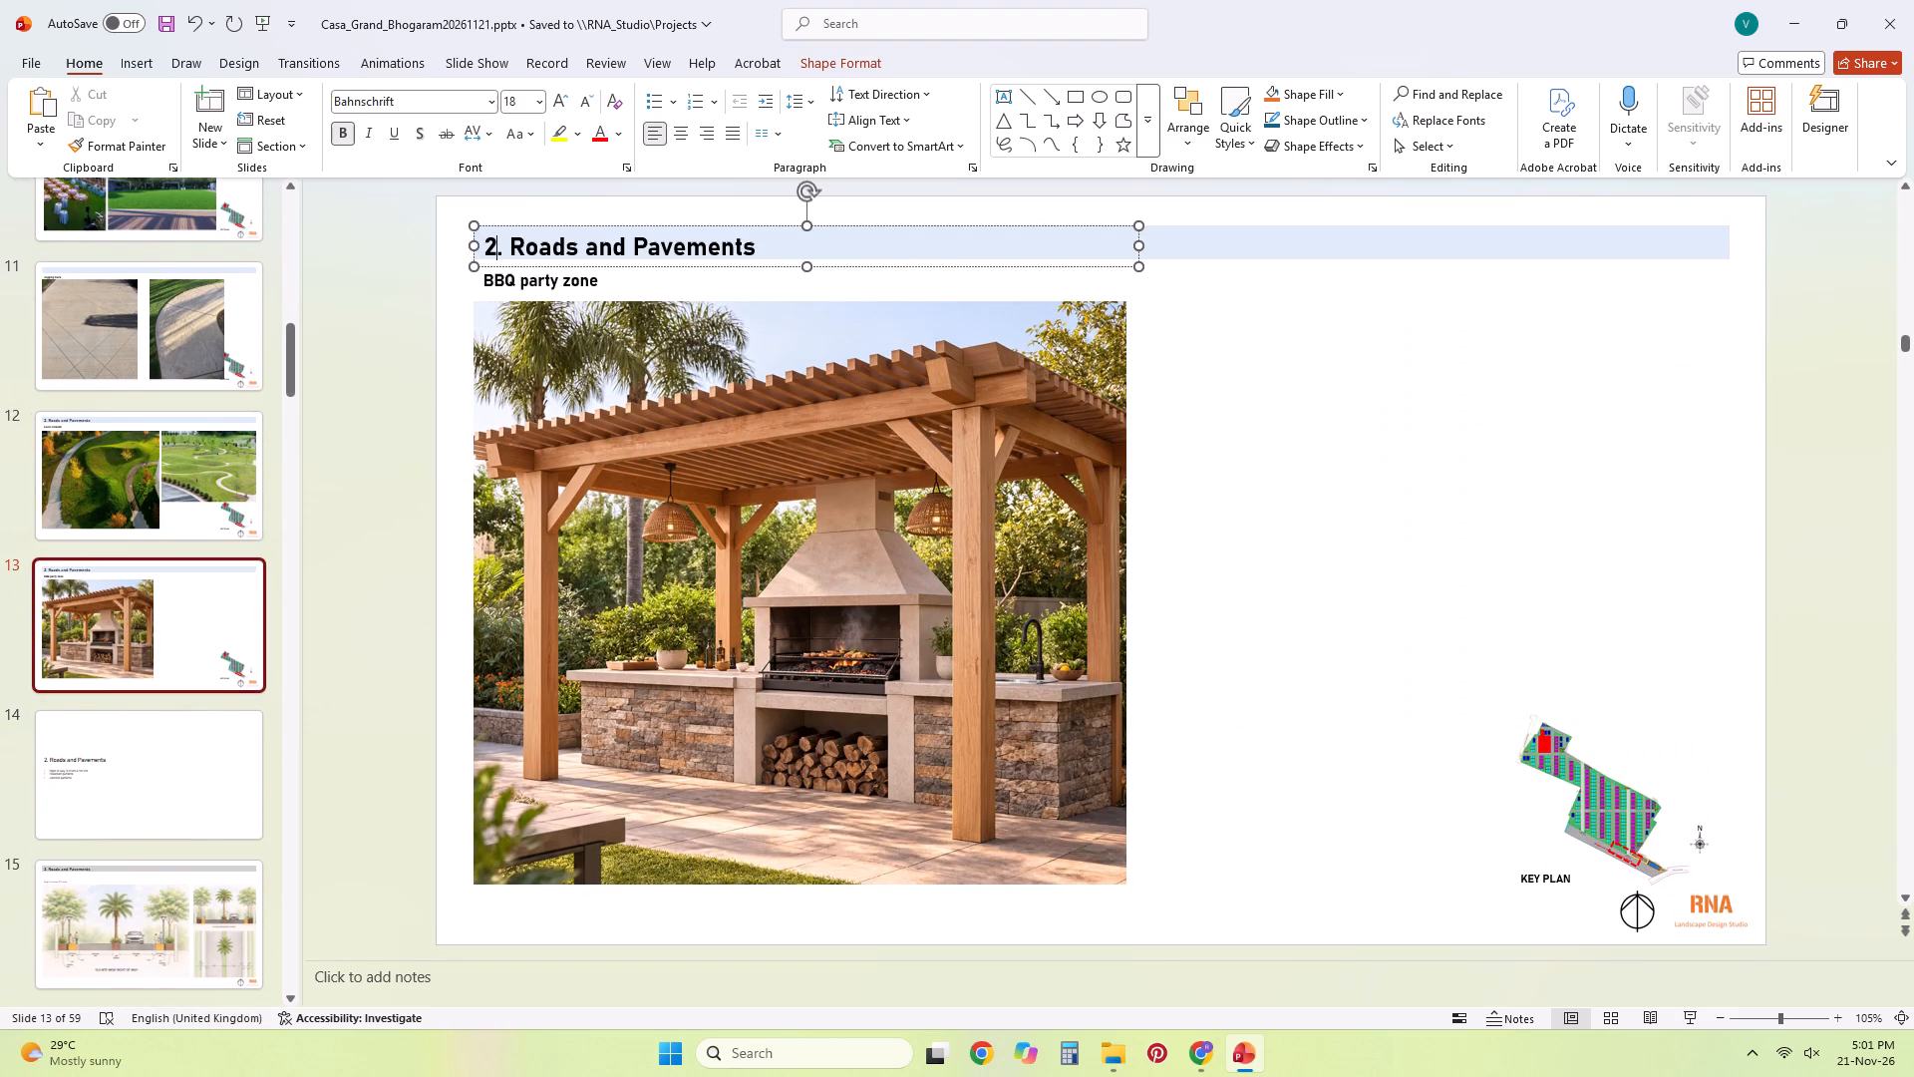
key(BackSpace)
key(1)
key(Right)
key(Right)
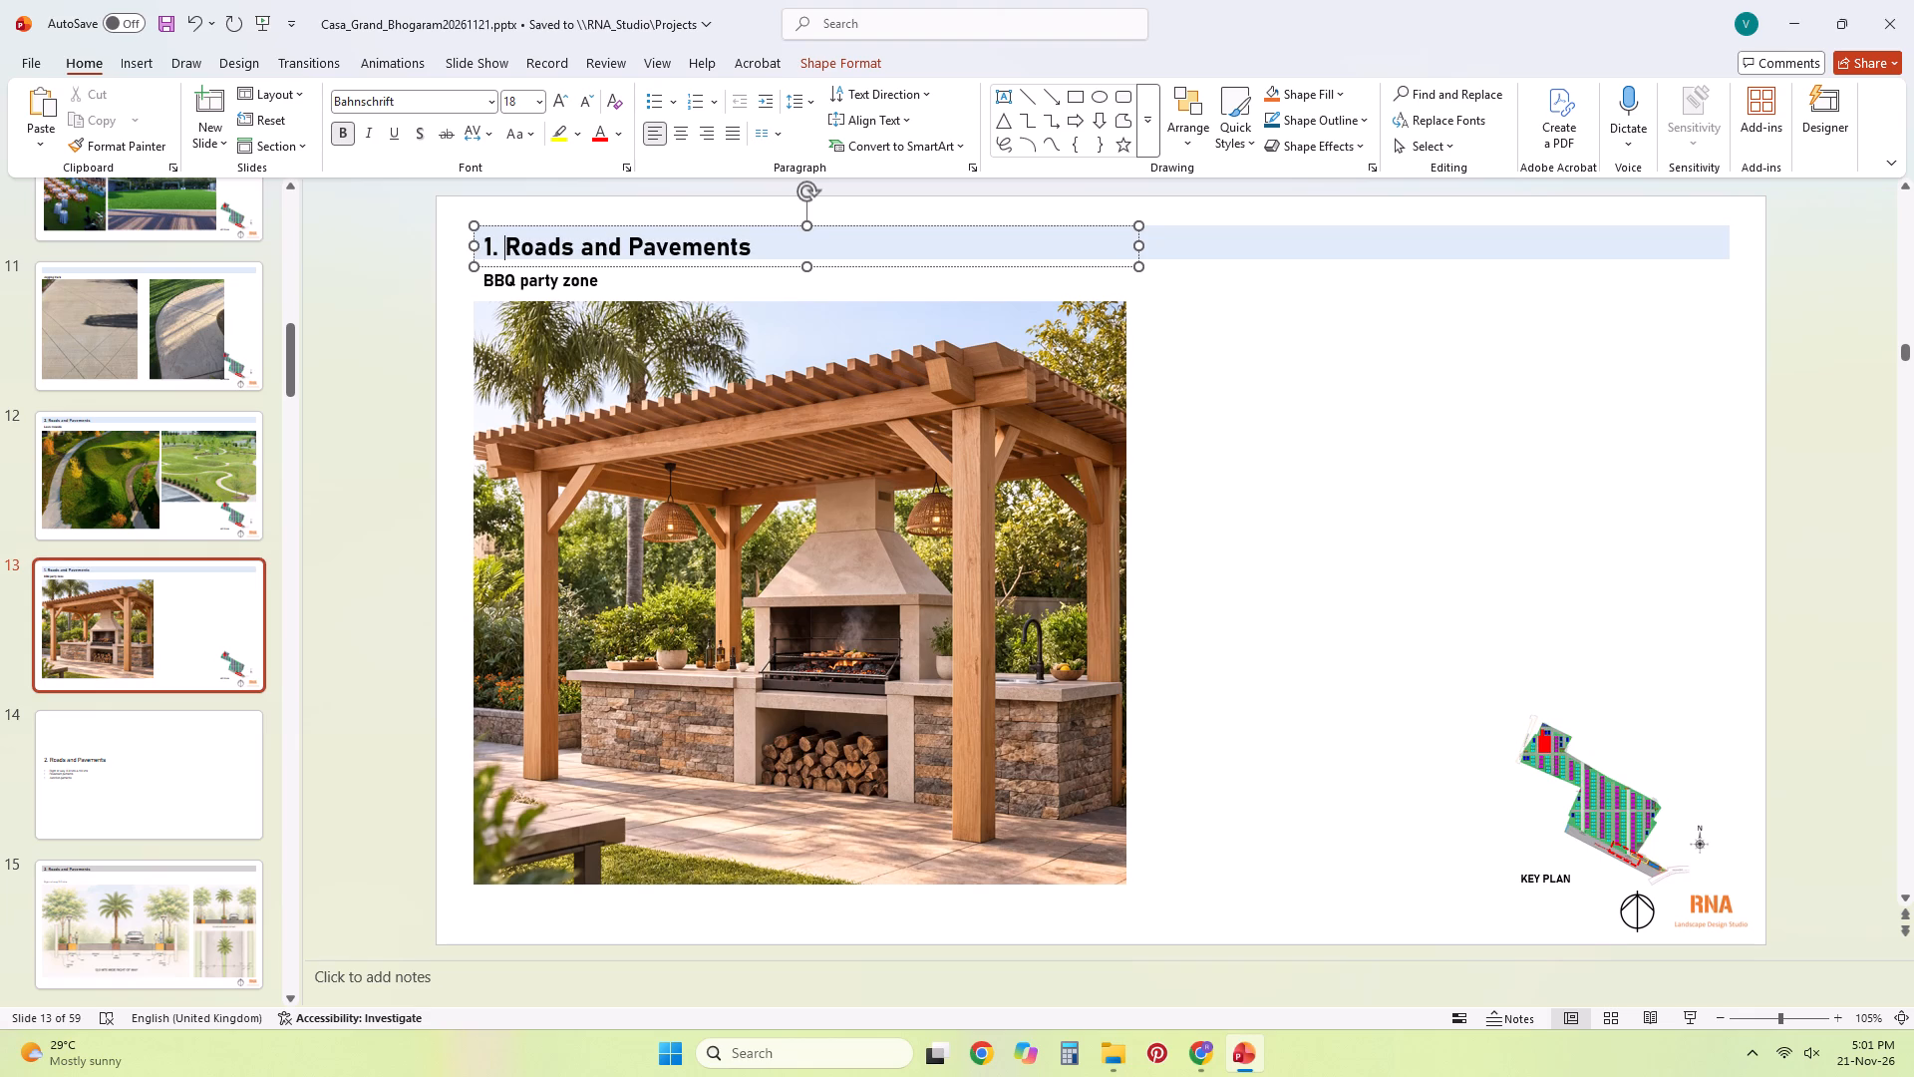
key(shift+Right)
key(shift+Right)
Replace the "DESIGN INTENT" title on the Entrance Gateway Intent slide with the copied "2. Roads and Pavements" title.
scroll(148, 408, up, 2)
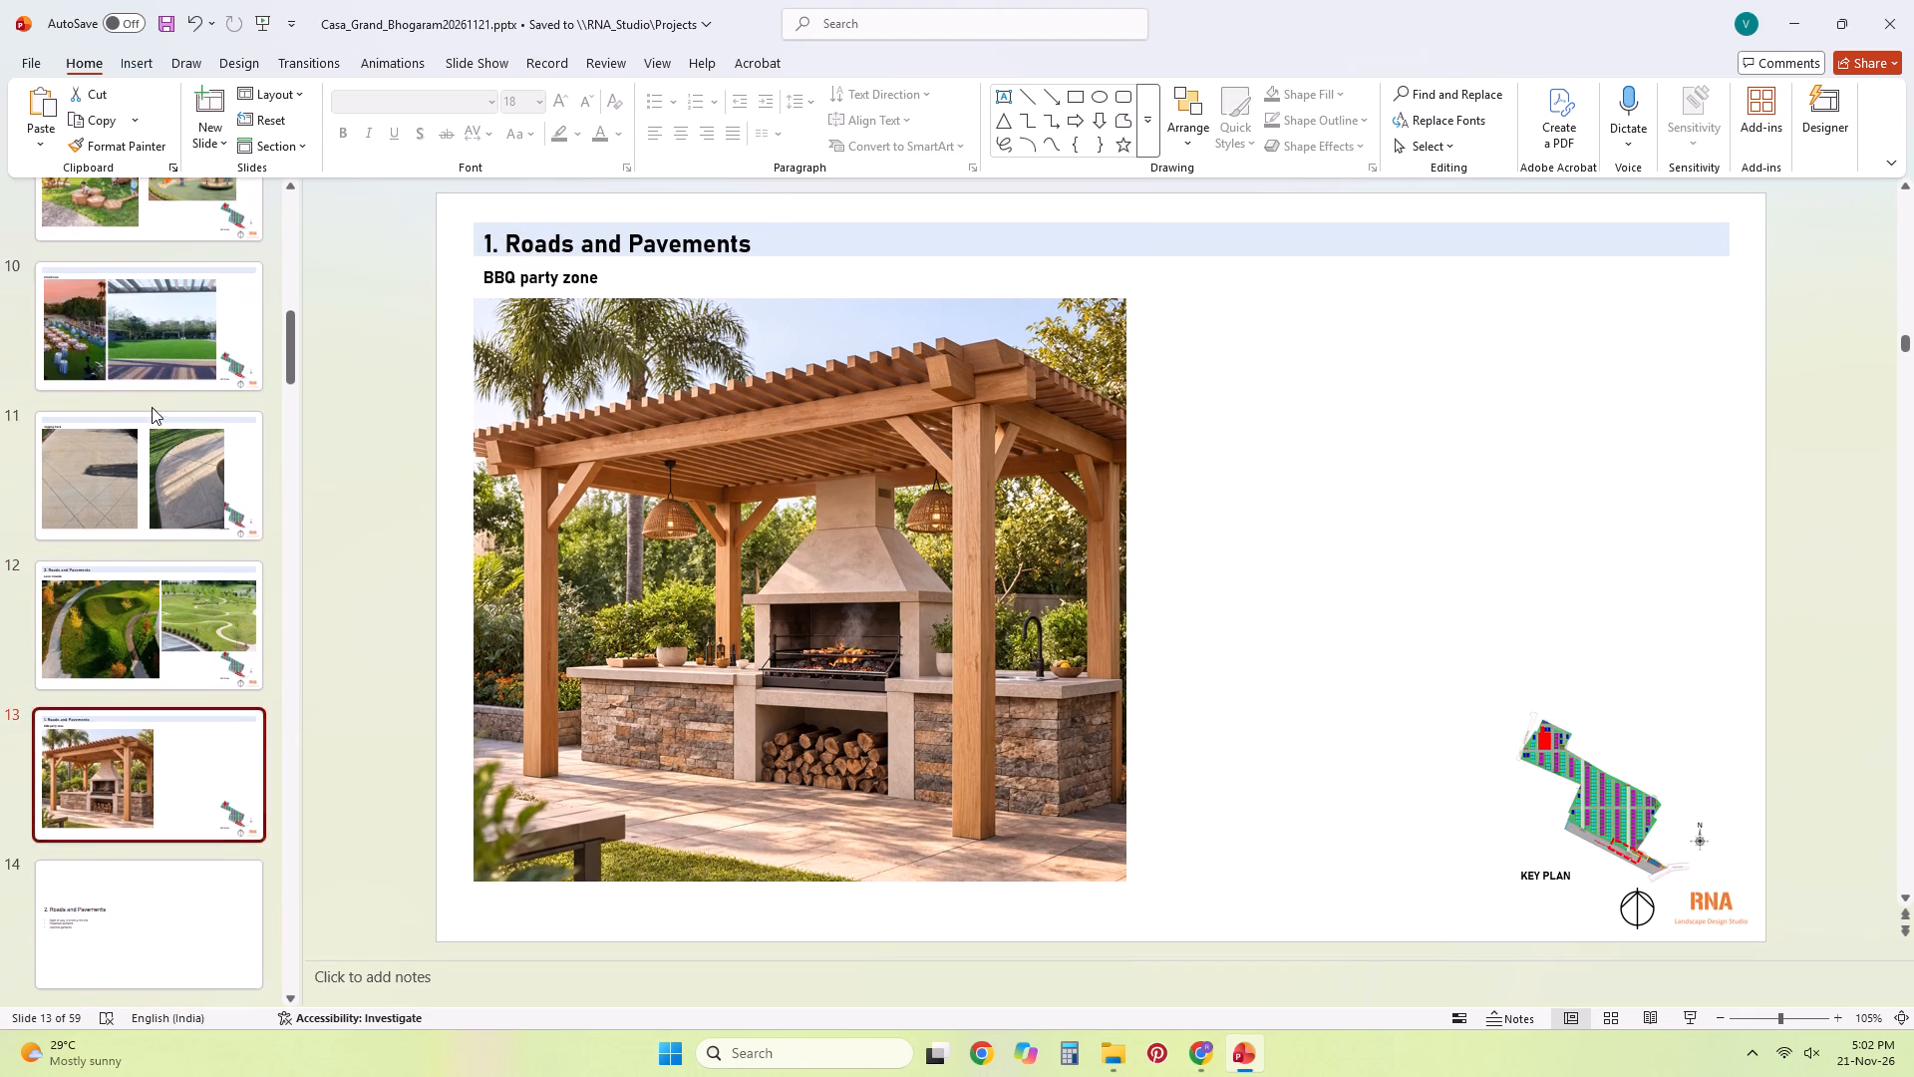
scroll(152, 407, up, 15)
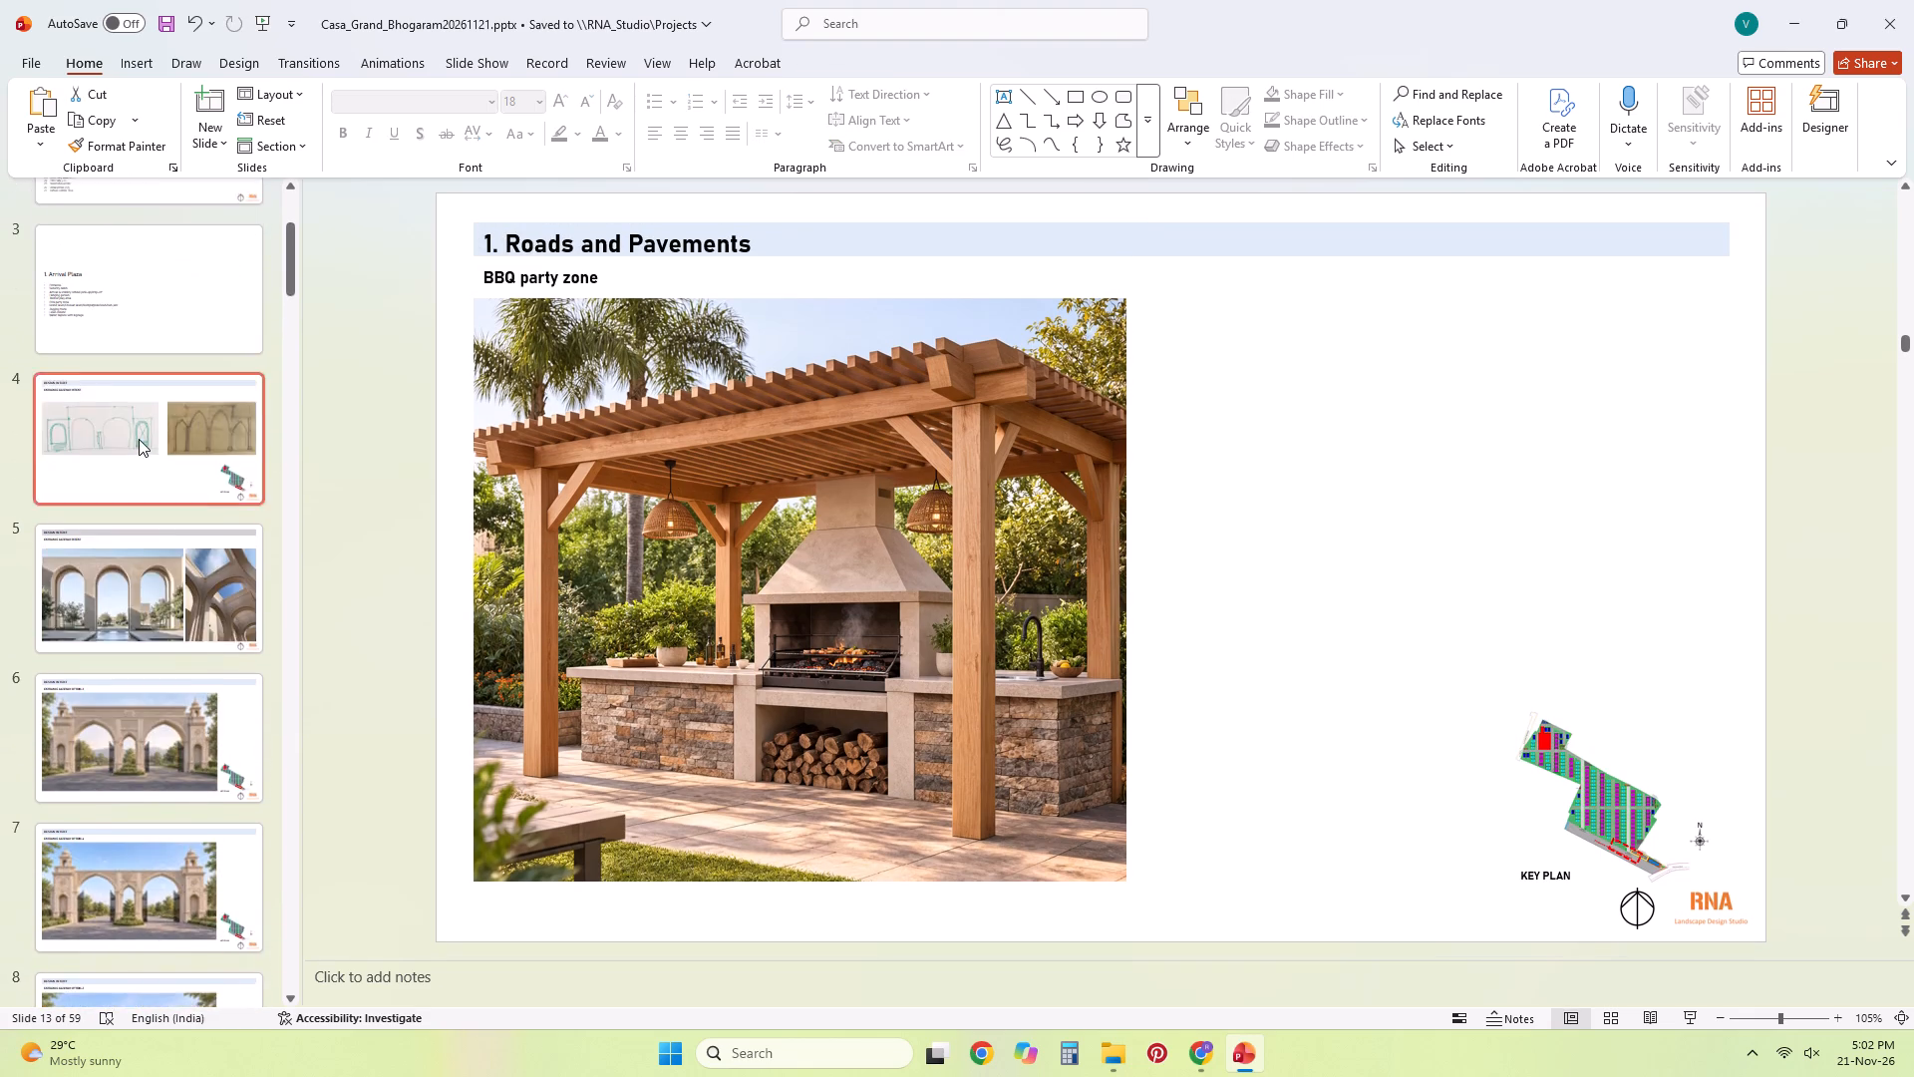
scroll(139, 439, up, 1)
click(139, 439)
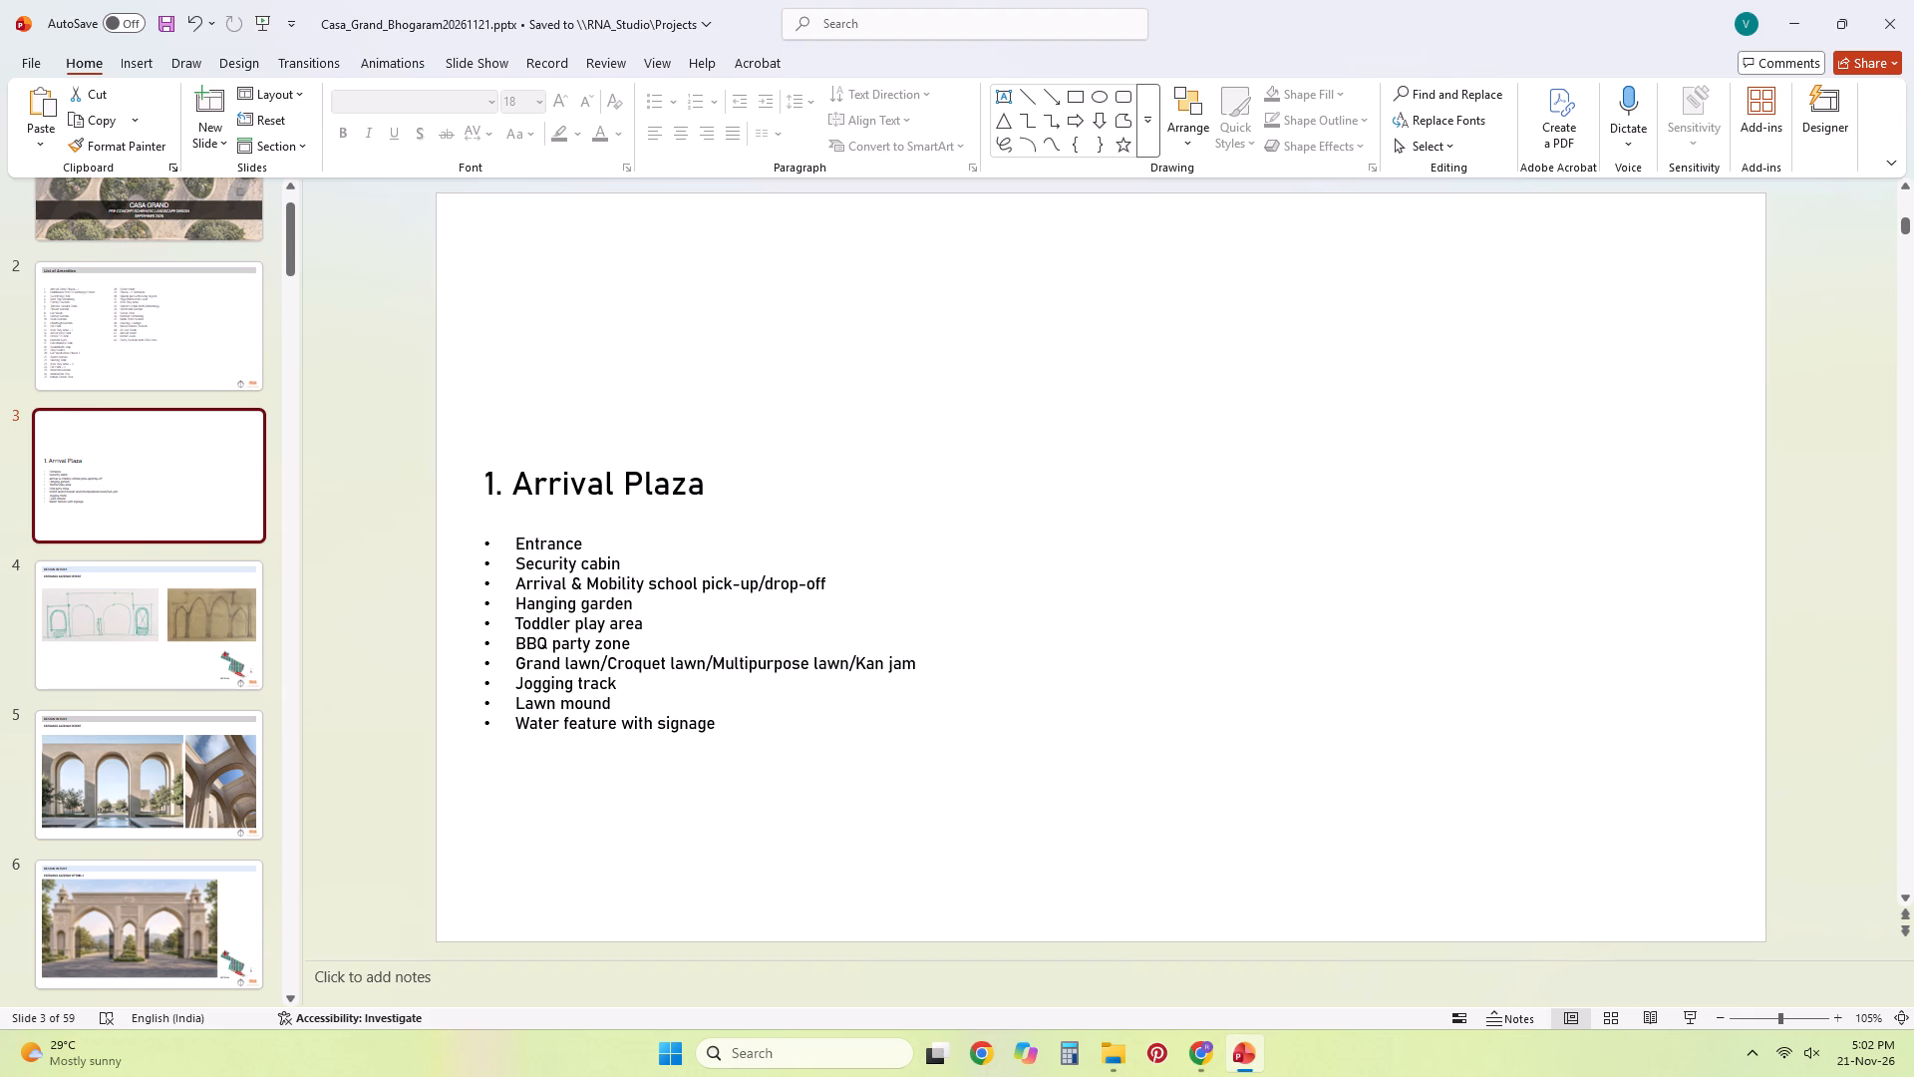
click(193, 806)
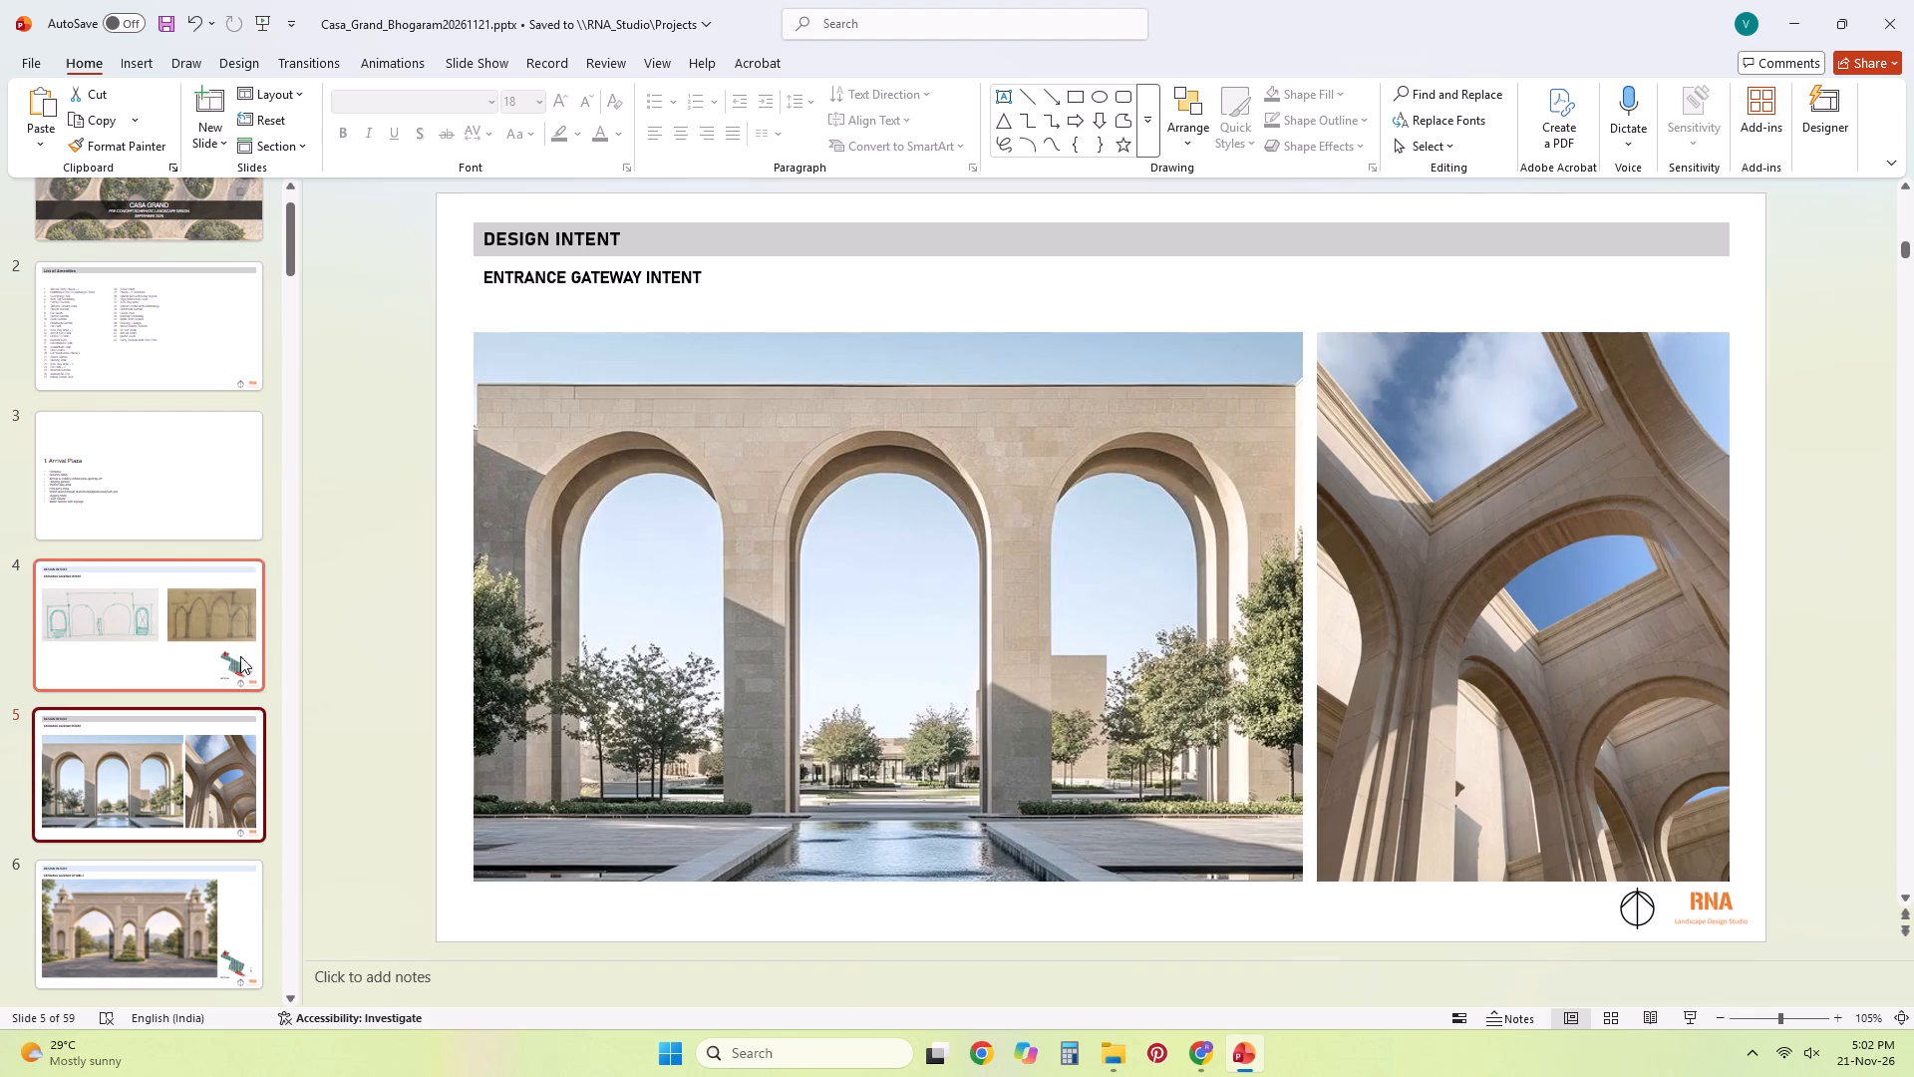
click(630, 244)
click(642, 261)
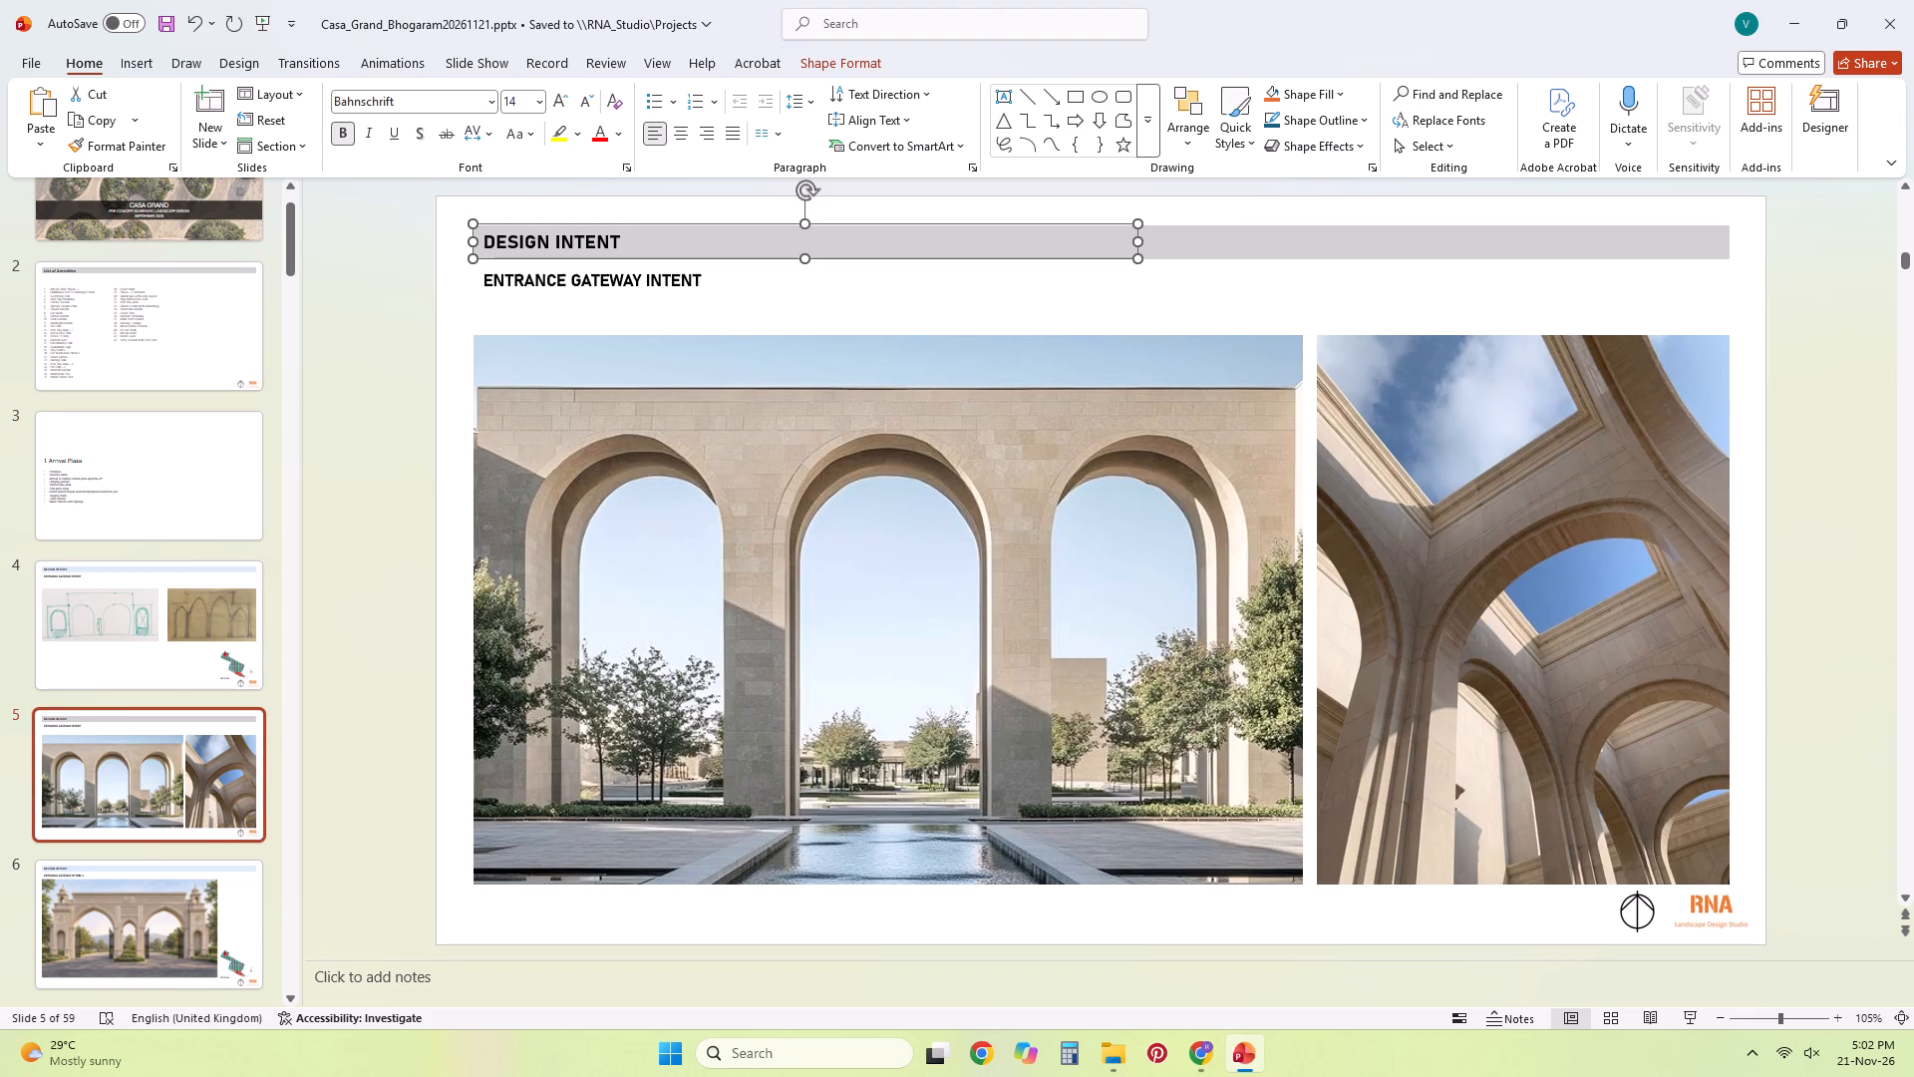
key(Delete)
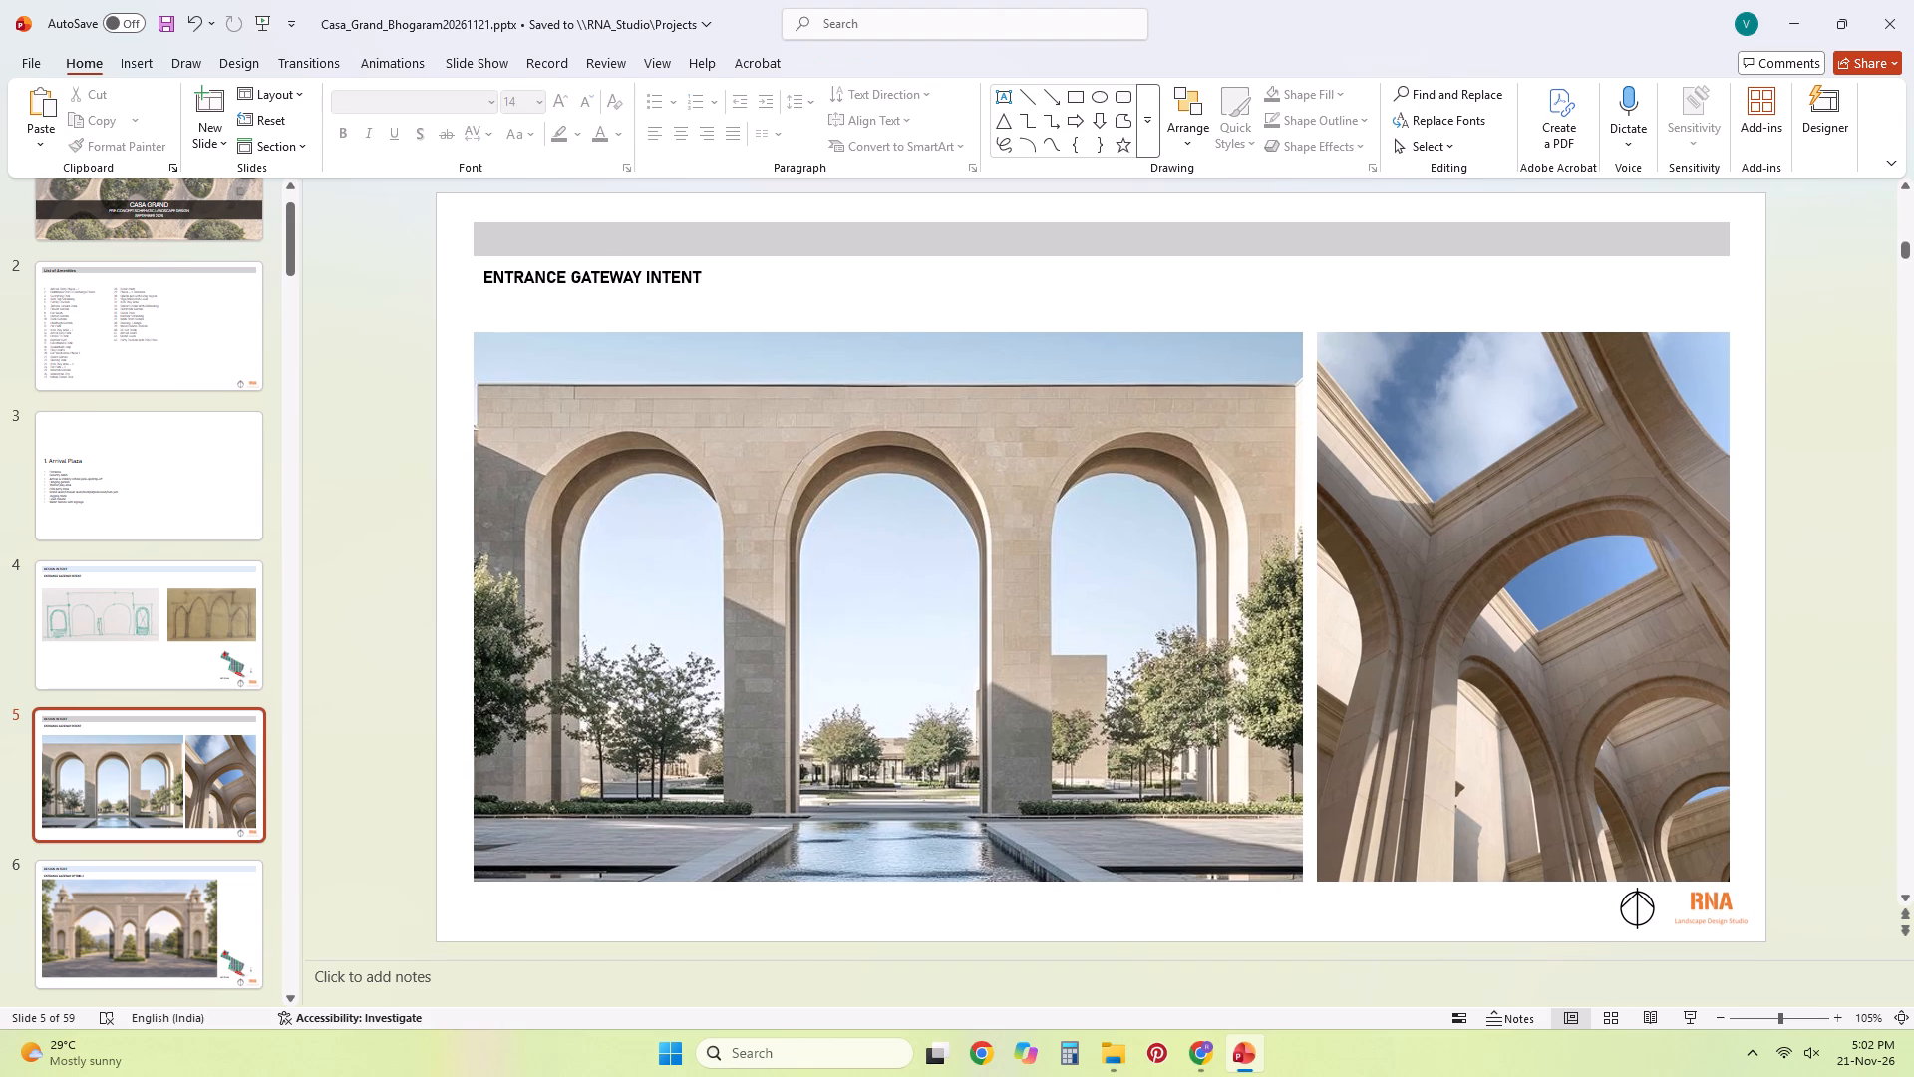
key(ctrl+v)
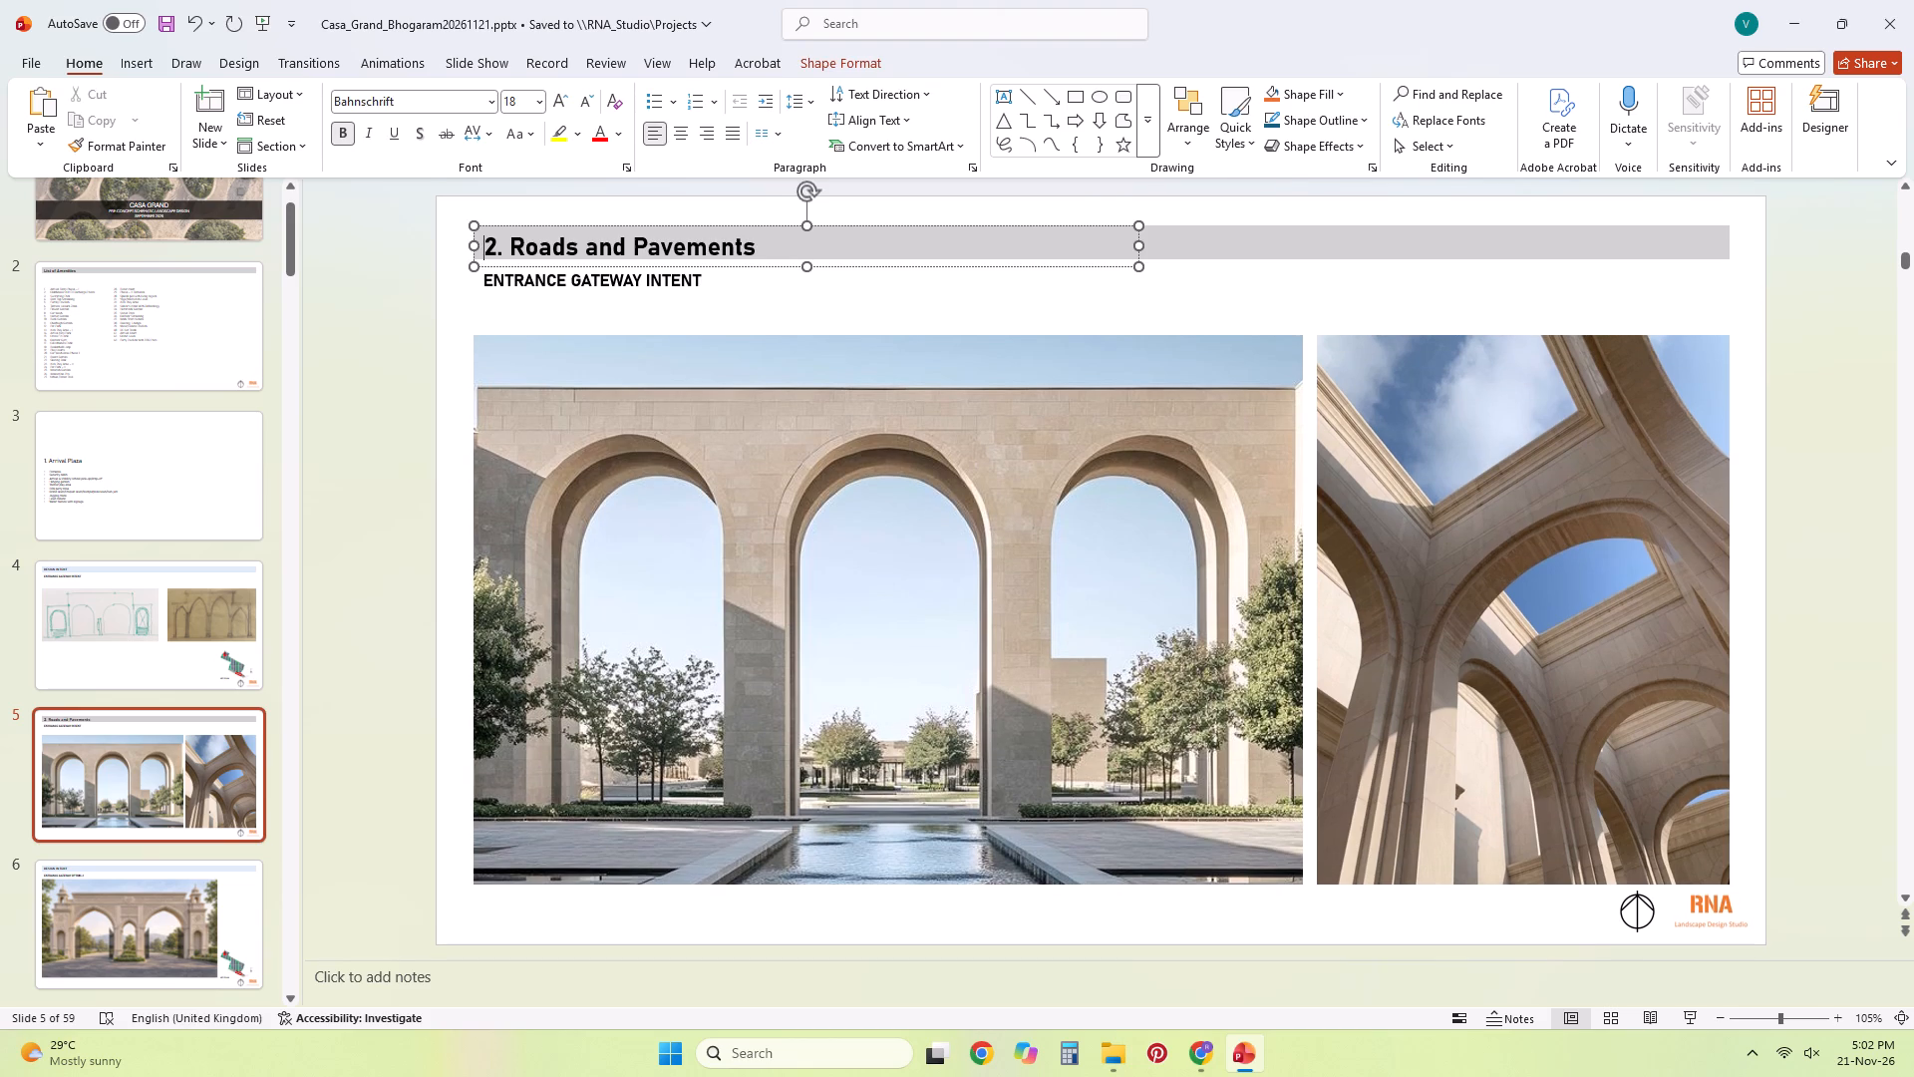
Change the pasted title on the Entrance Gateway Intent slide to read "1. Arrival Plaza".
click(495, 241)
key(BackSpace)
key(1)
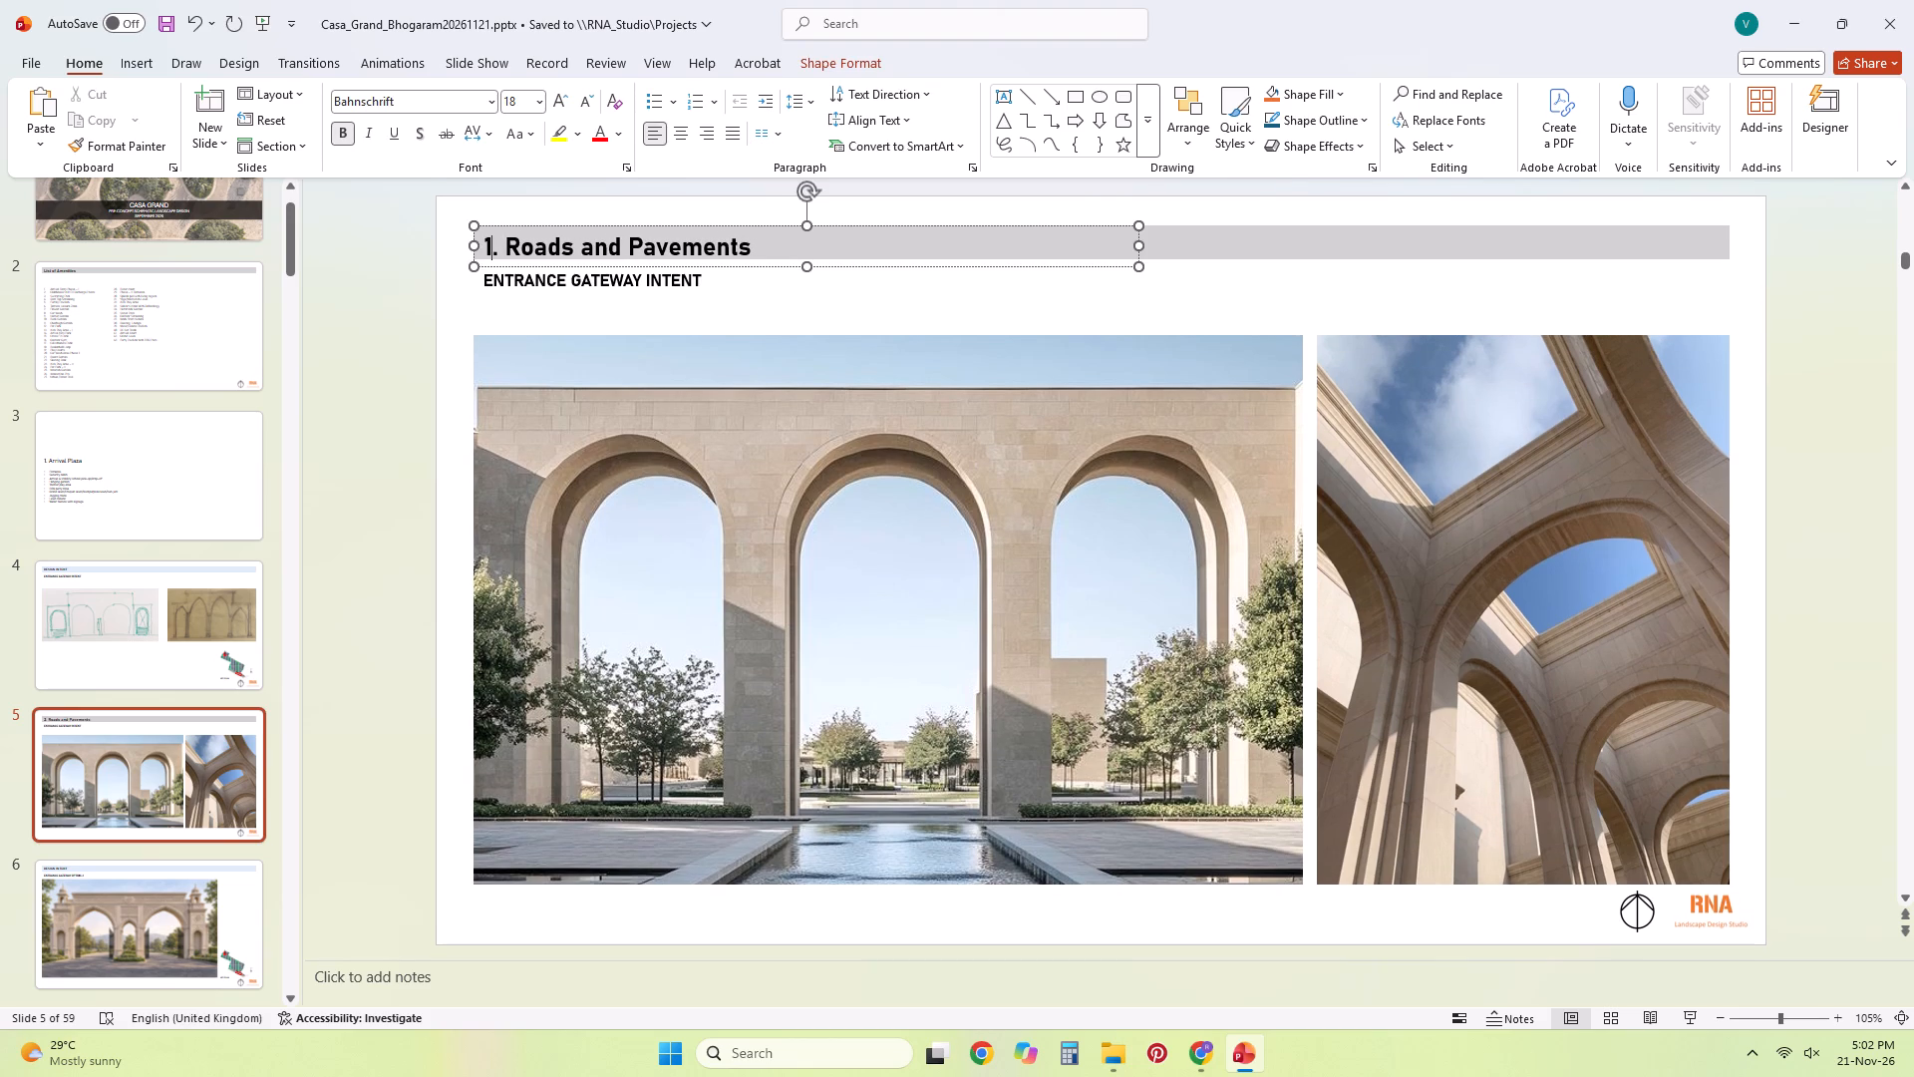
key(Right)
key(Right)
key(shift+Right)
key(shift+Right)
key(shift+Right)
key(shift+Right)
key(shift+Right)
key(shift+Right)
key(shift+Right)
key(shift+Right)
key(shift+Right)
key(shift+Right)
key(shift+Right)
key(shift+Right)
key(shift+Right)
key(shift+Right)
key(shift+Right)
key(shift+Right)
key(shift+Right)
key(shift+Right)
key(shift+Right)
key(shift+Right)
key(shift+Right)
key(shift+Right)
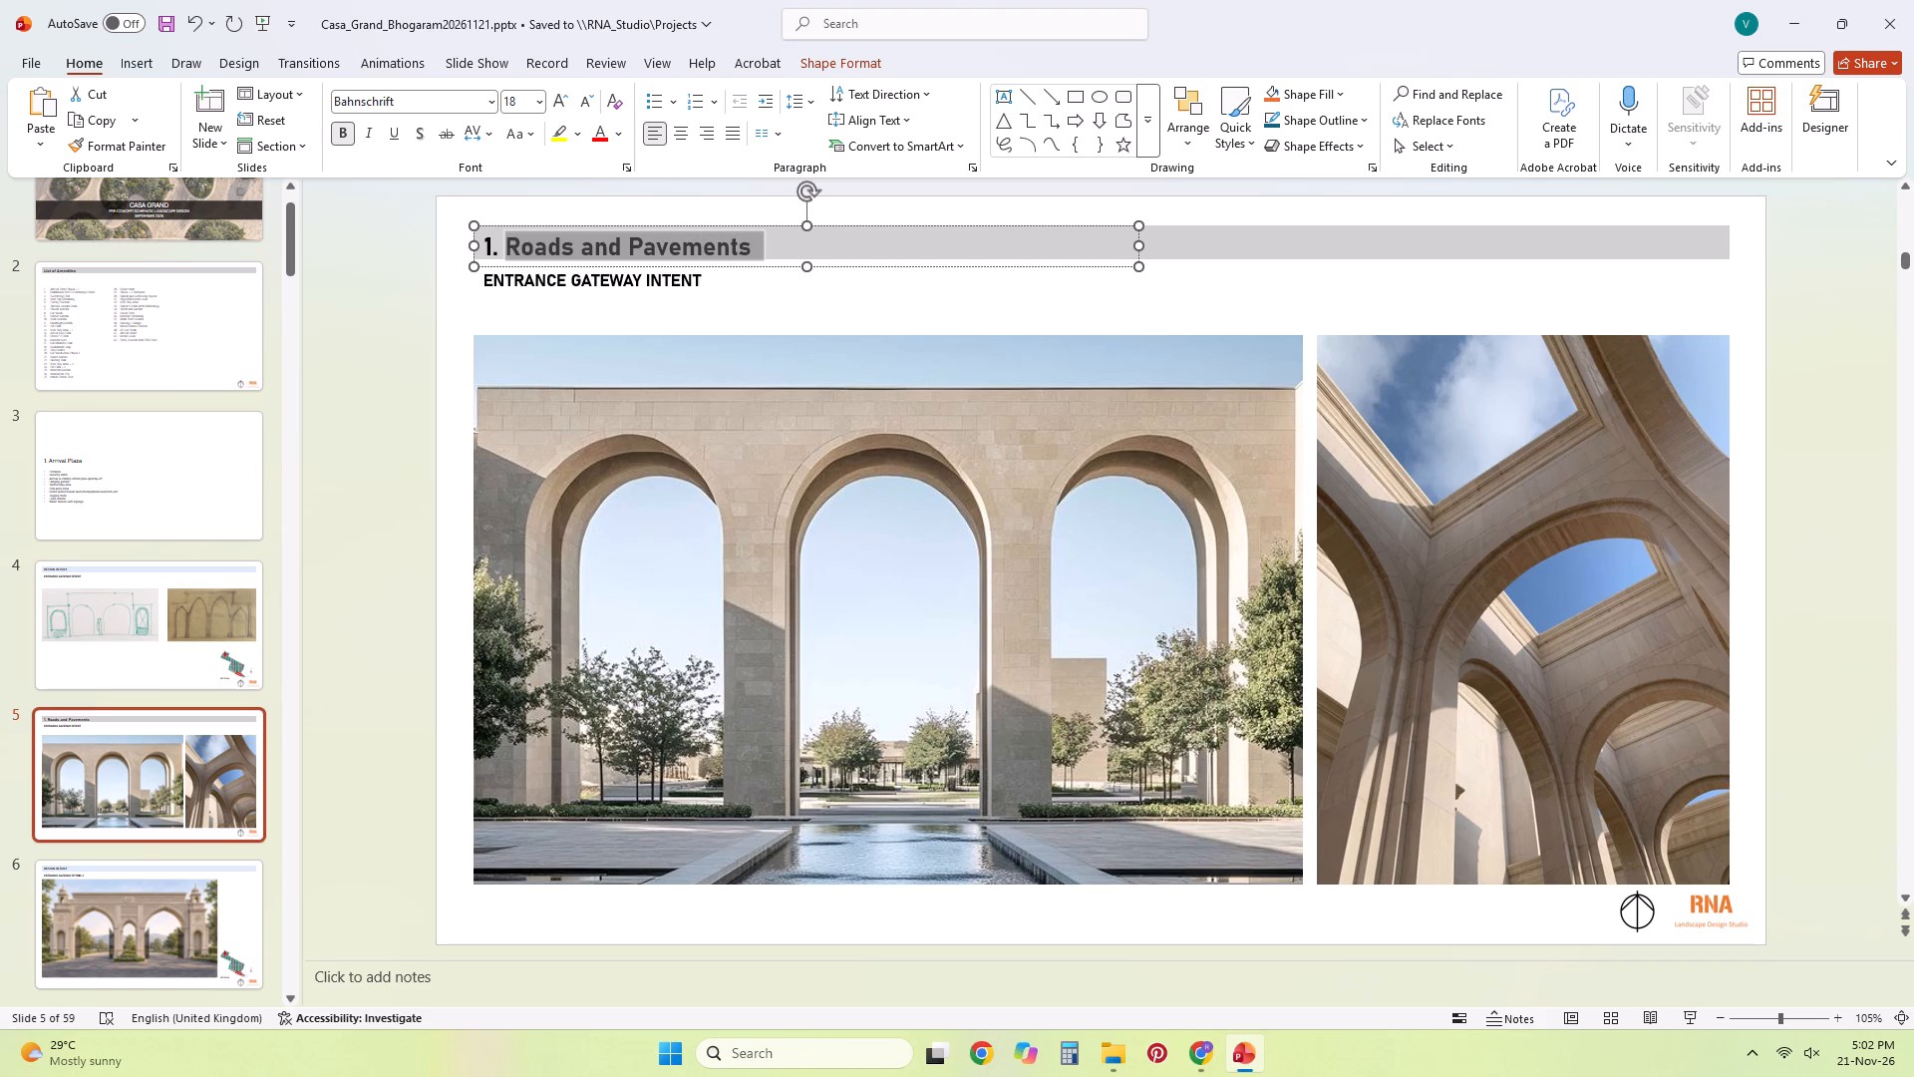
key(shift+Left)
key(shift+Right)
key(shift+Right)
key(shift+Right)
key(shift+Right)
key(a)
text(rrival)
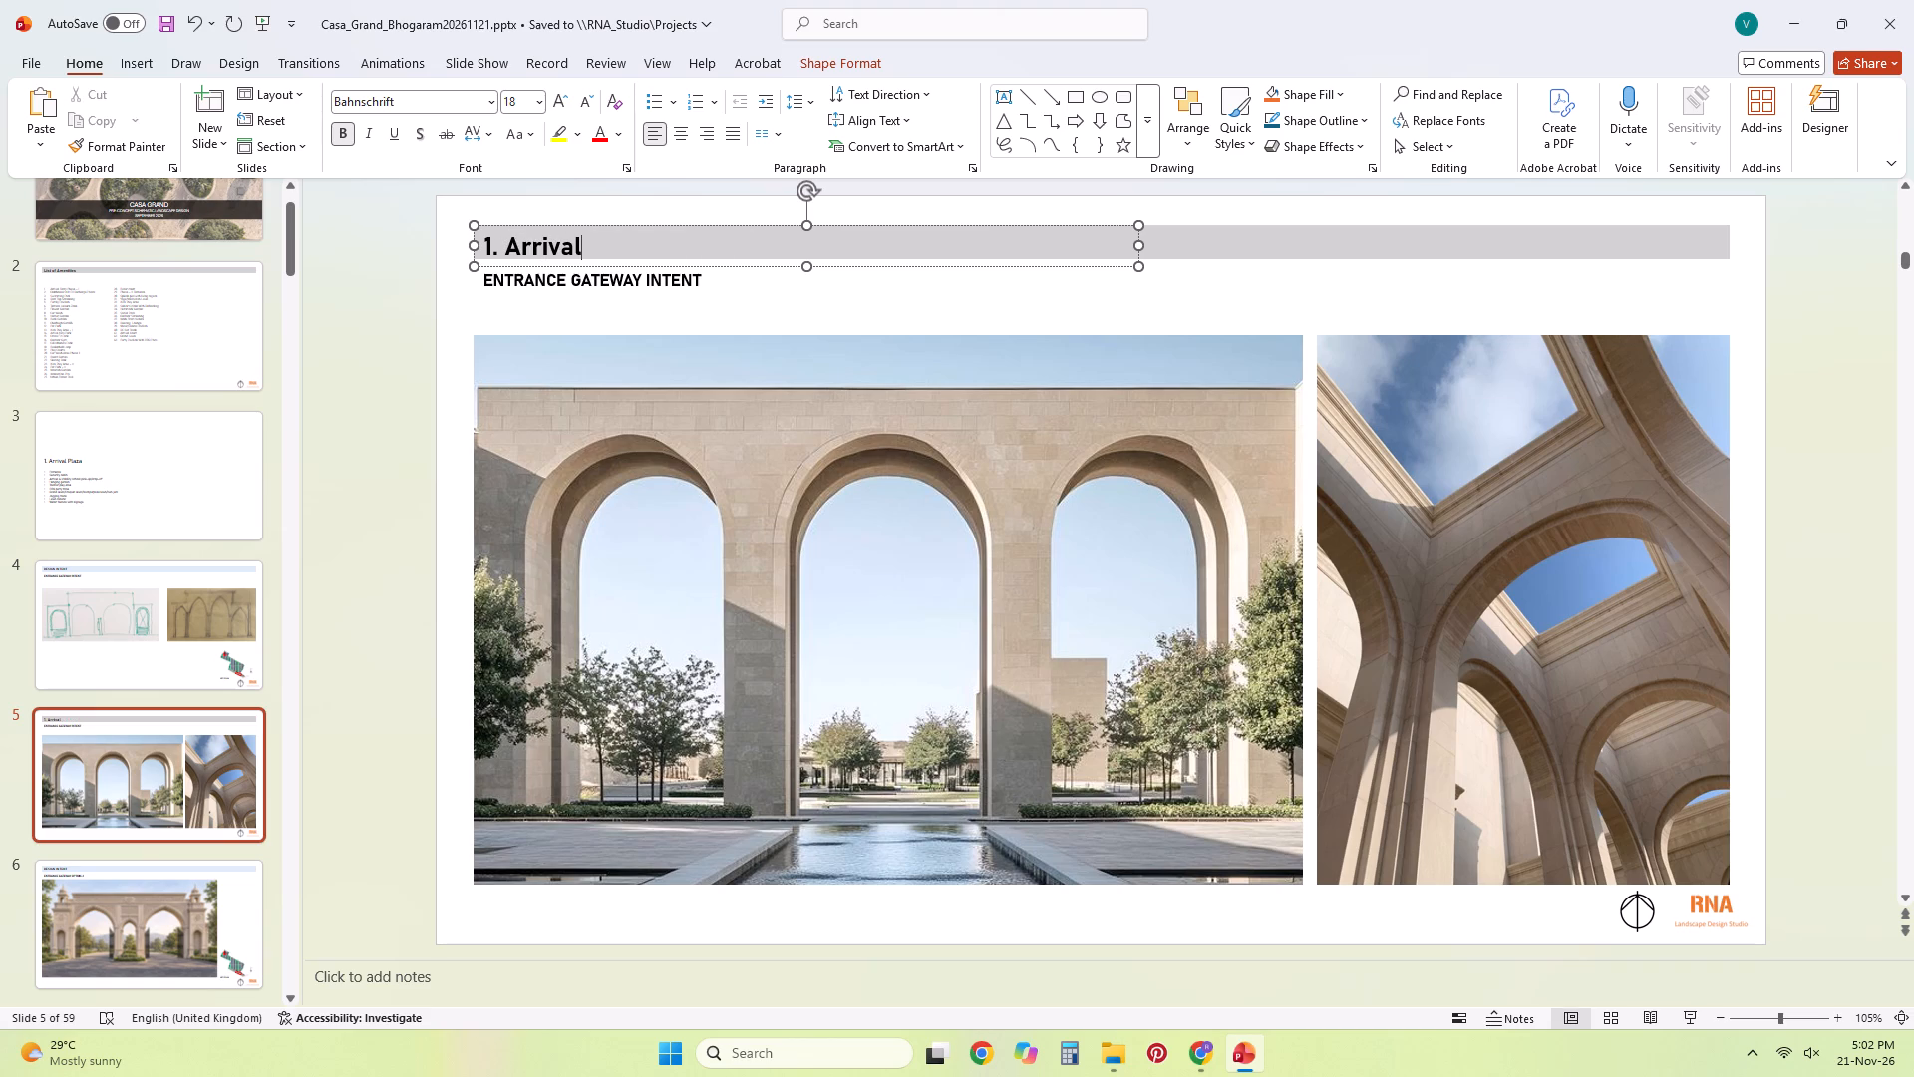
key(space)
key(p)
text(laza)
click(408, 402)
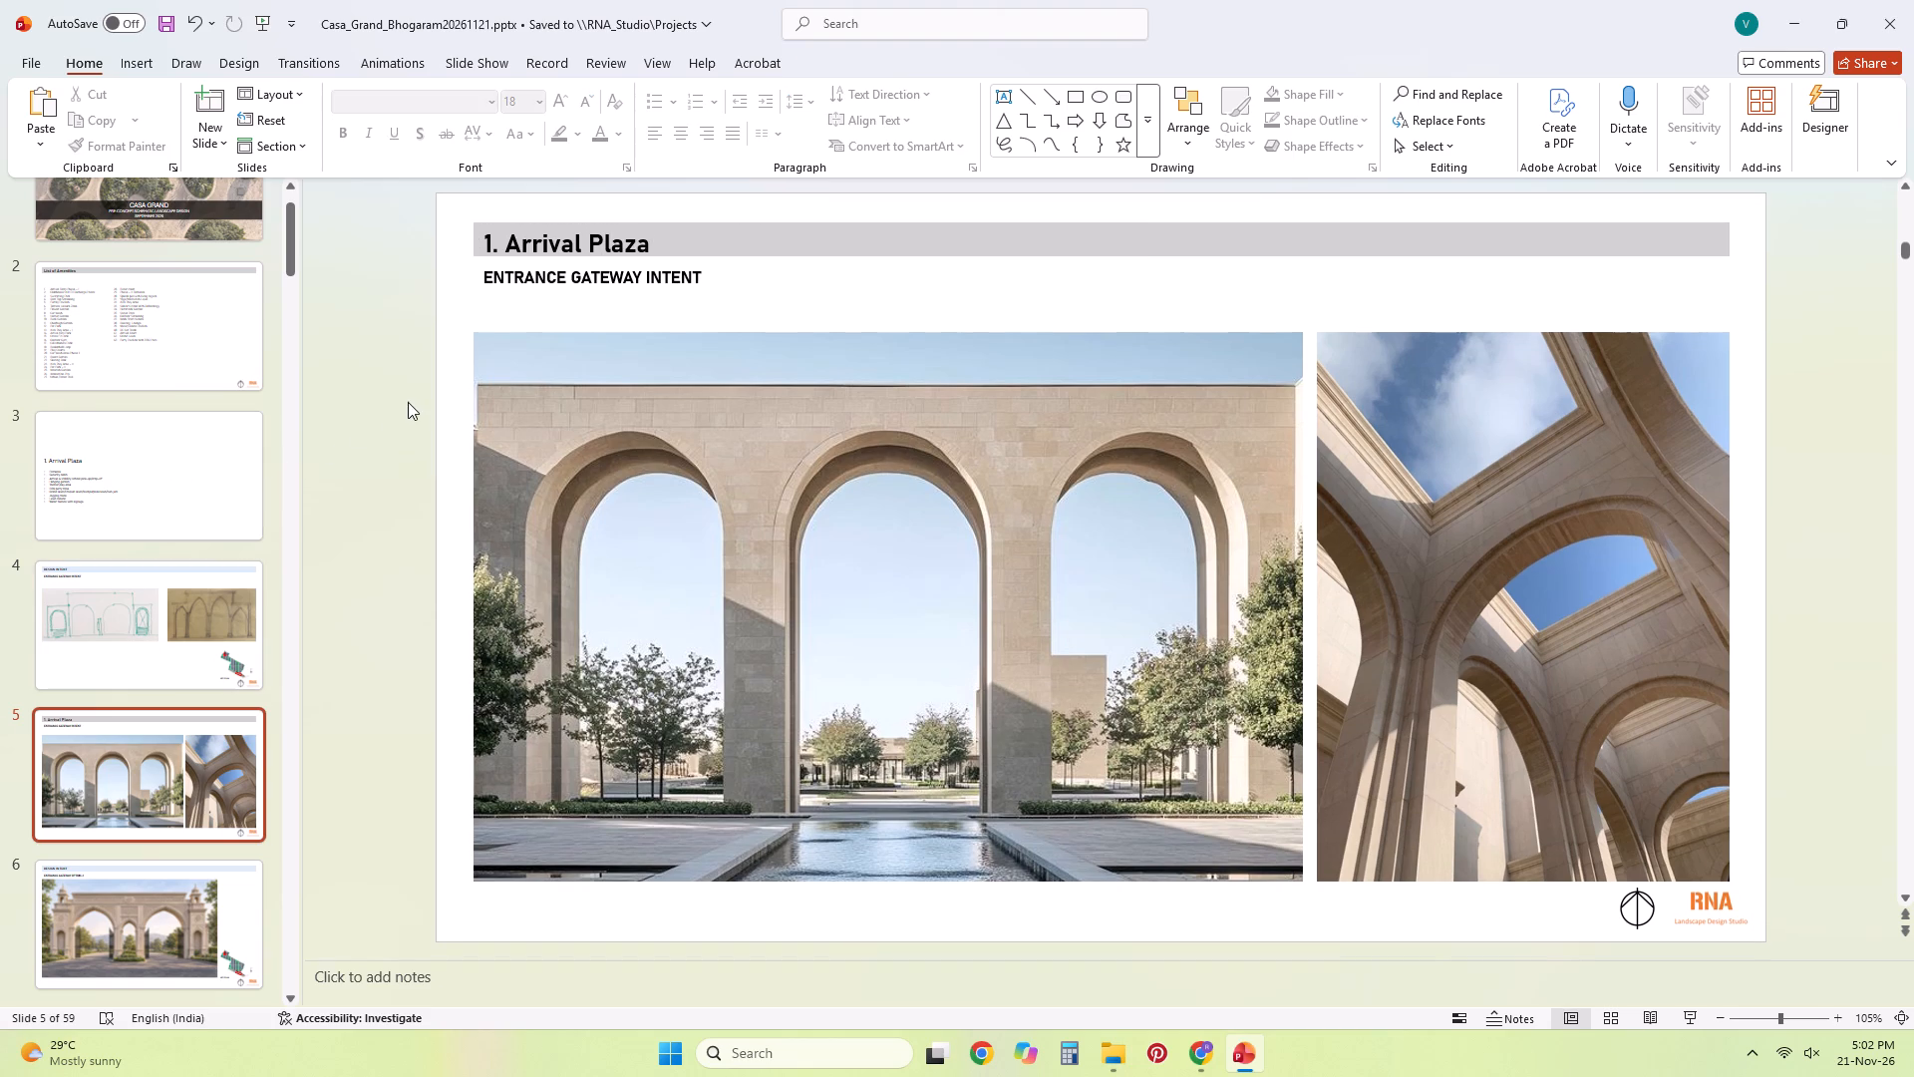
click(553, 293)
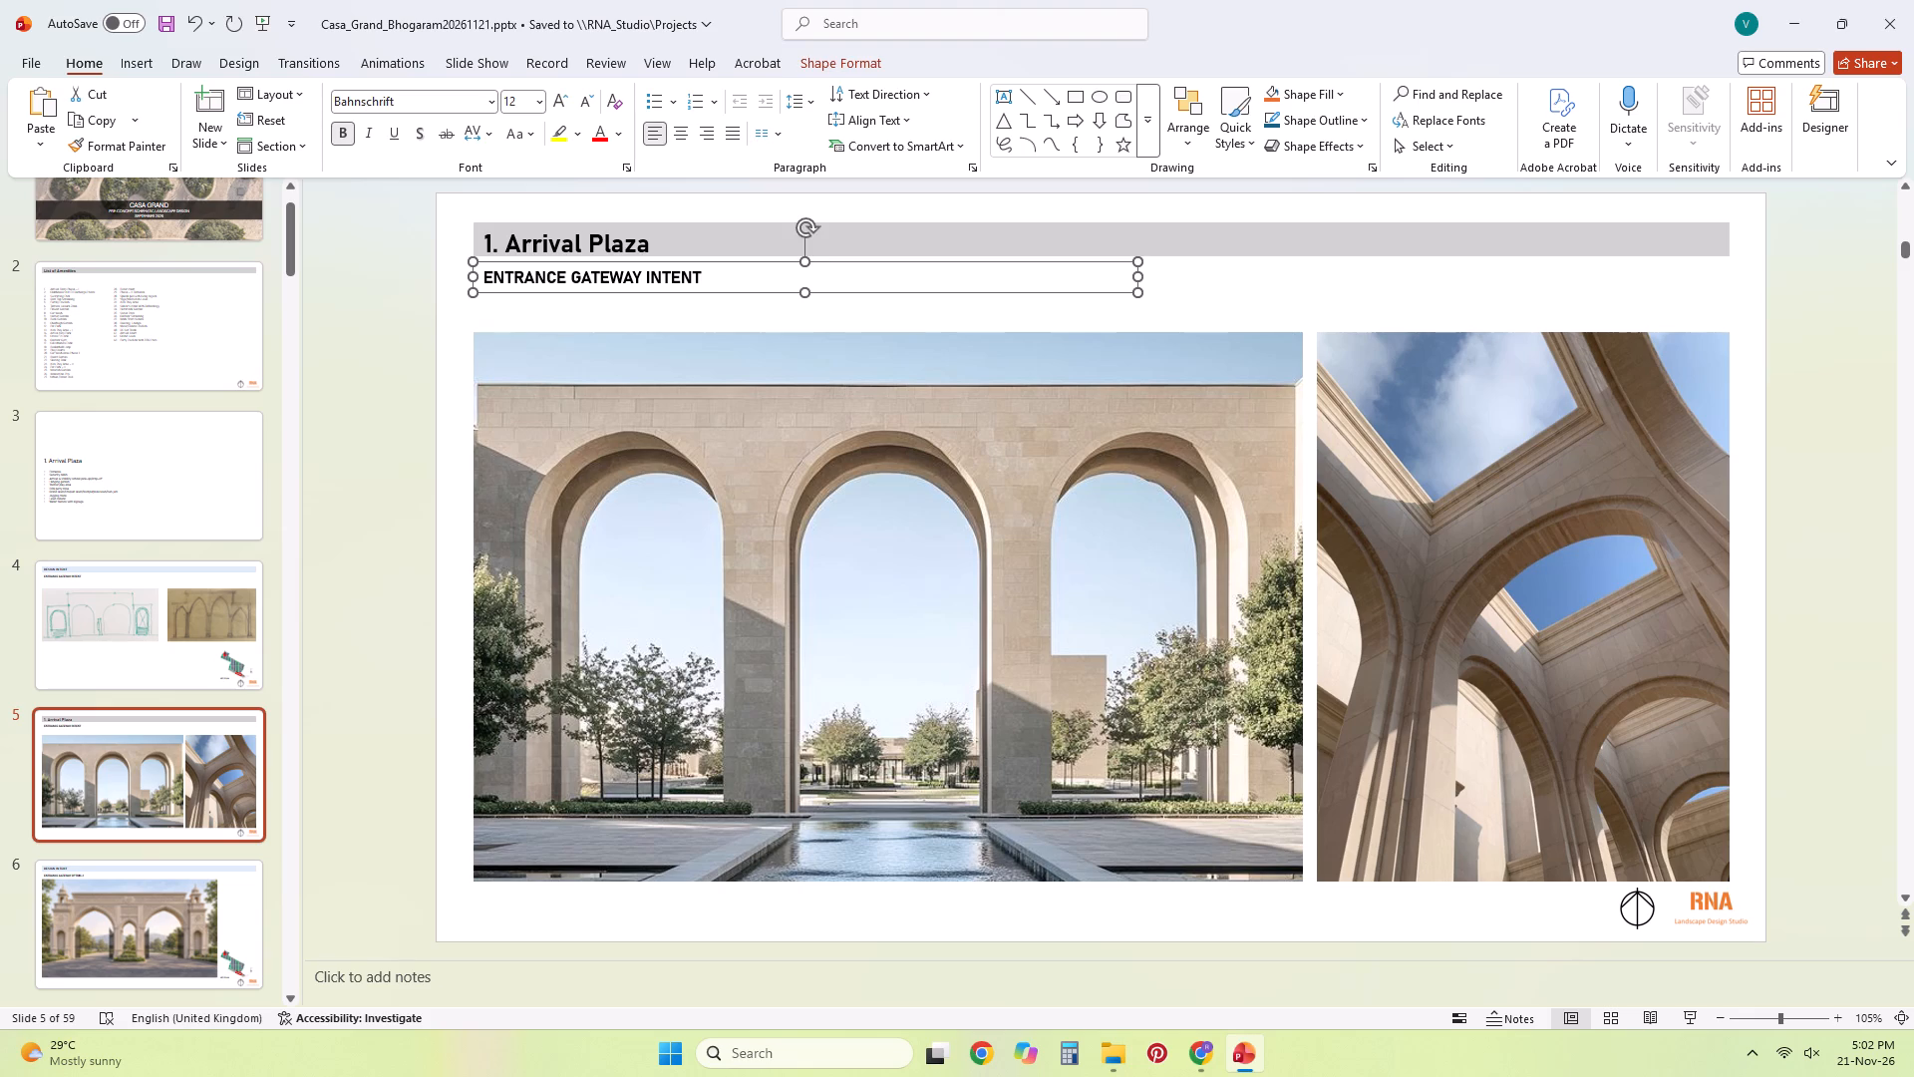
click(374, 425)
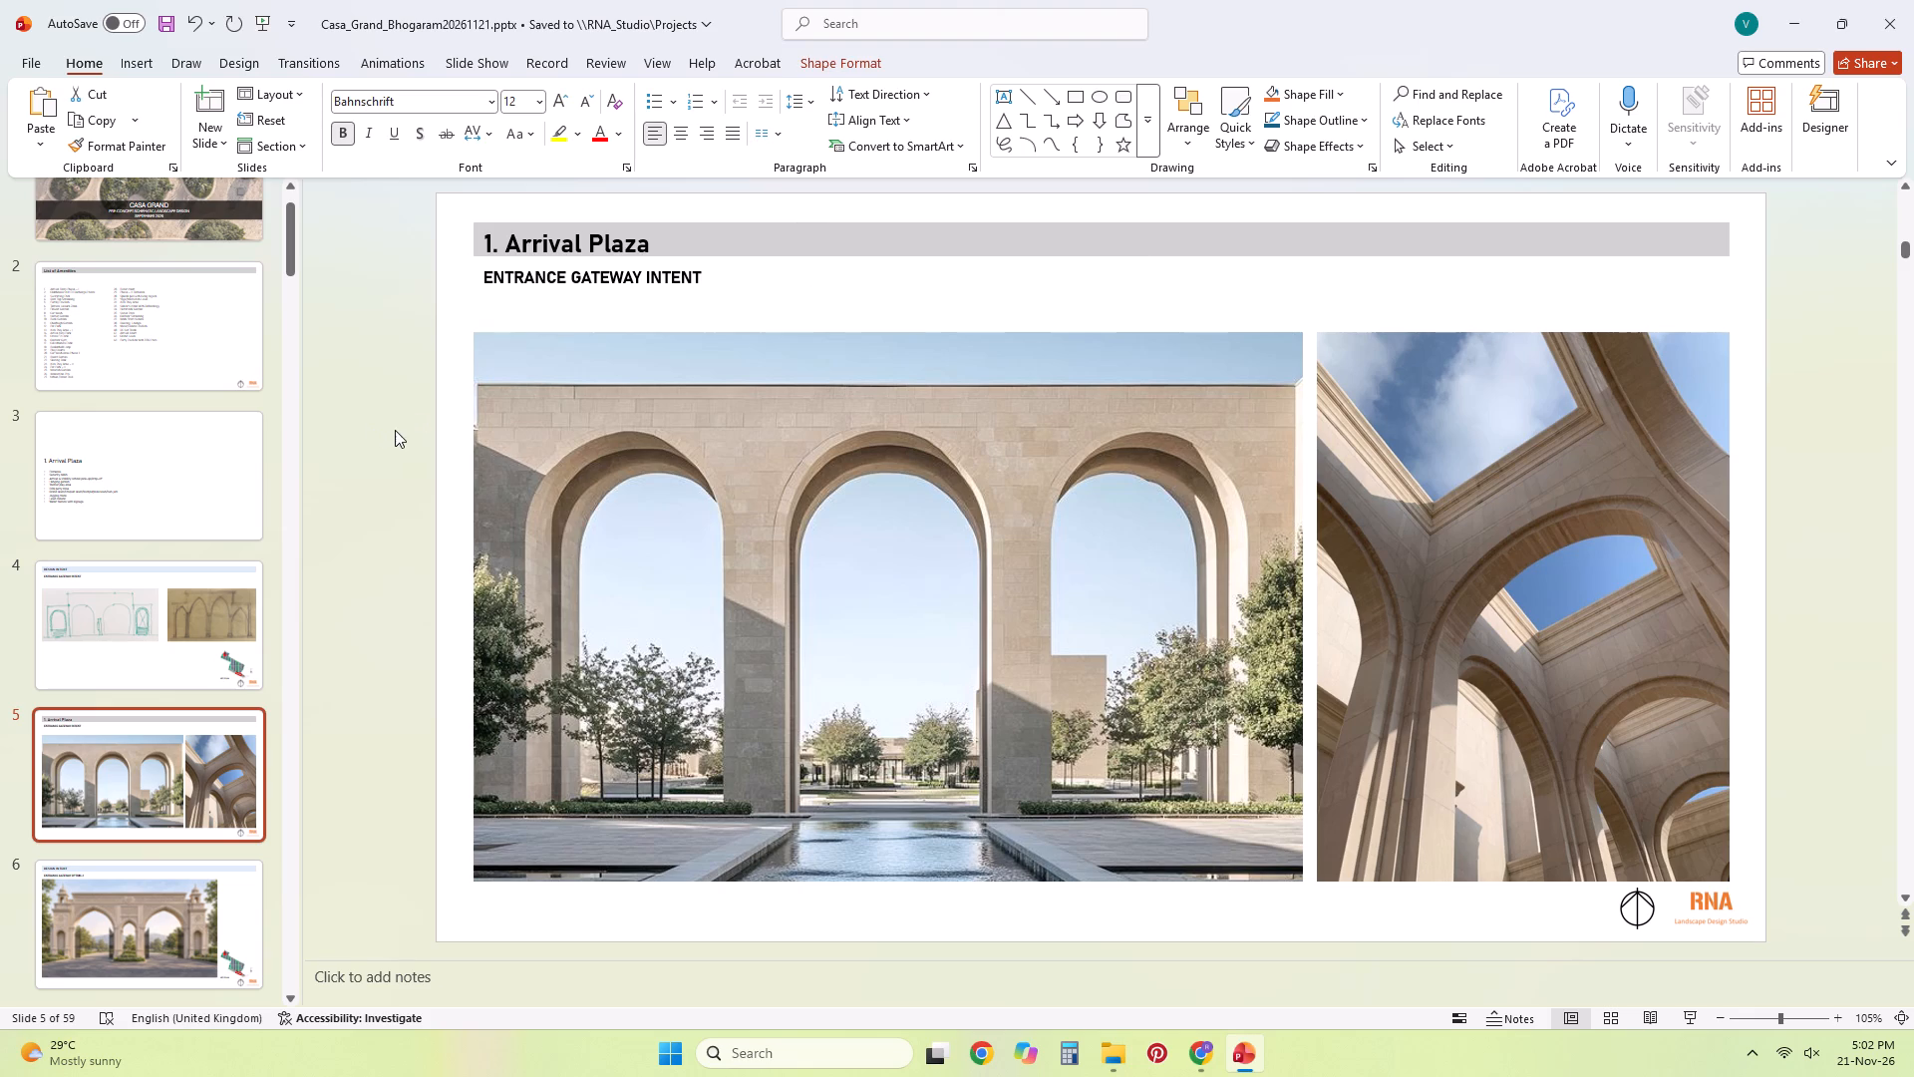
Replace the "DESIGN INTENT" title on the Entrance Gateway Option-1 slide with a copy of the "1. Arrival Plaza" title.
click(711, 220)
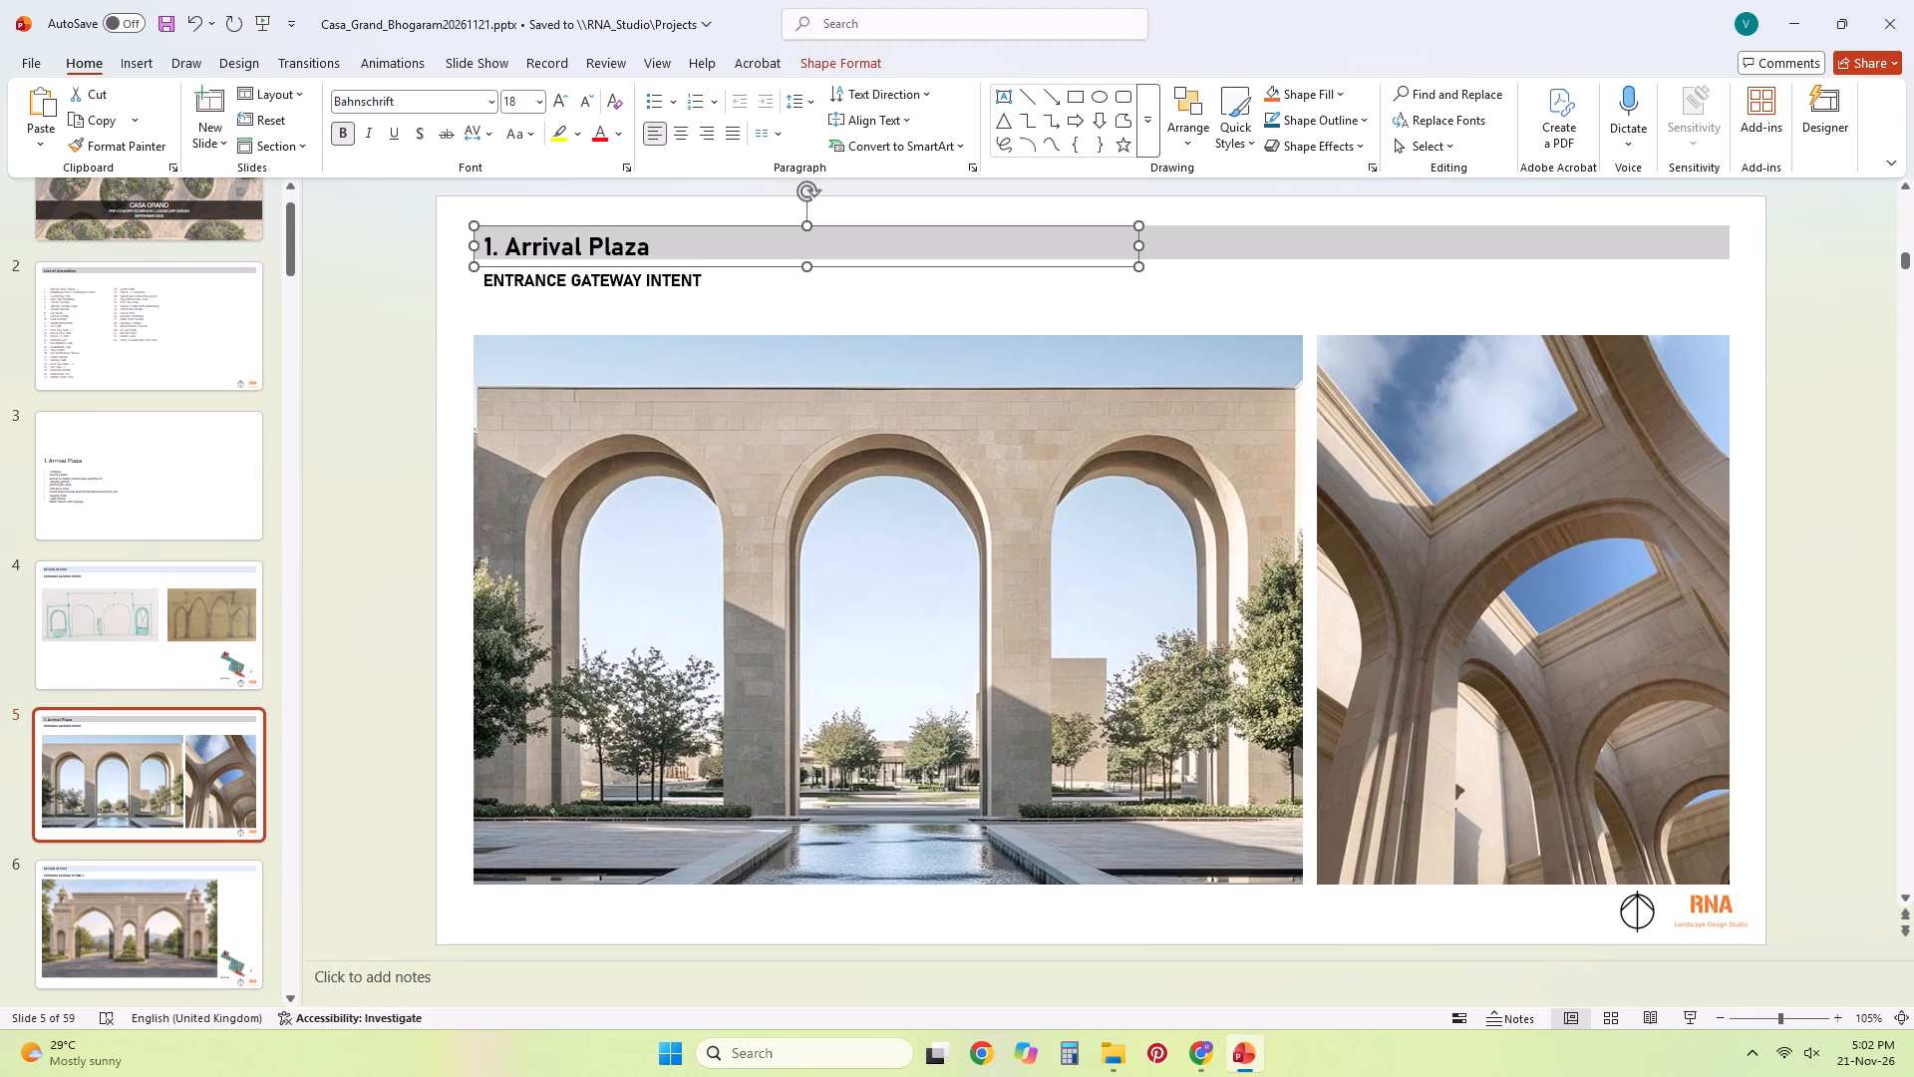
key(ctrl+c)
scroll(428, 406, down, 1)
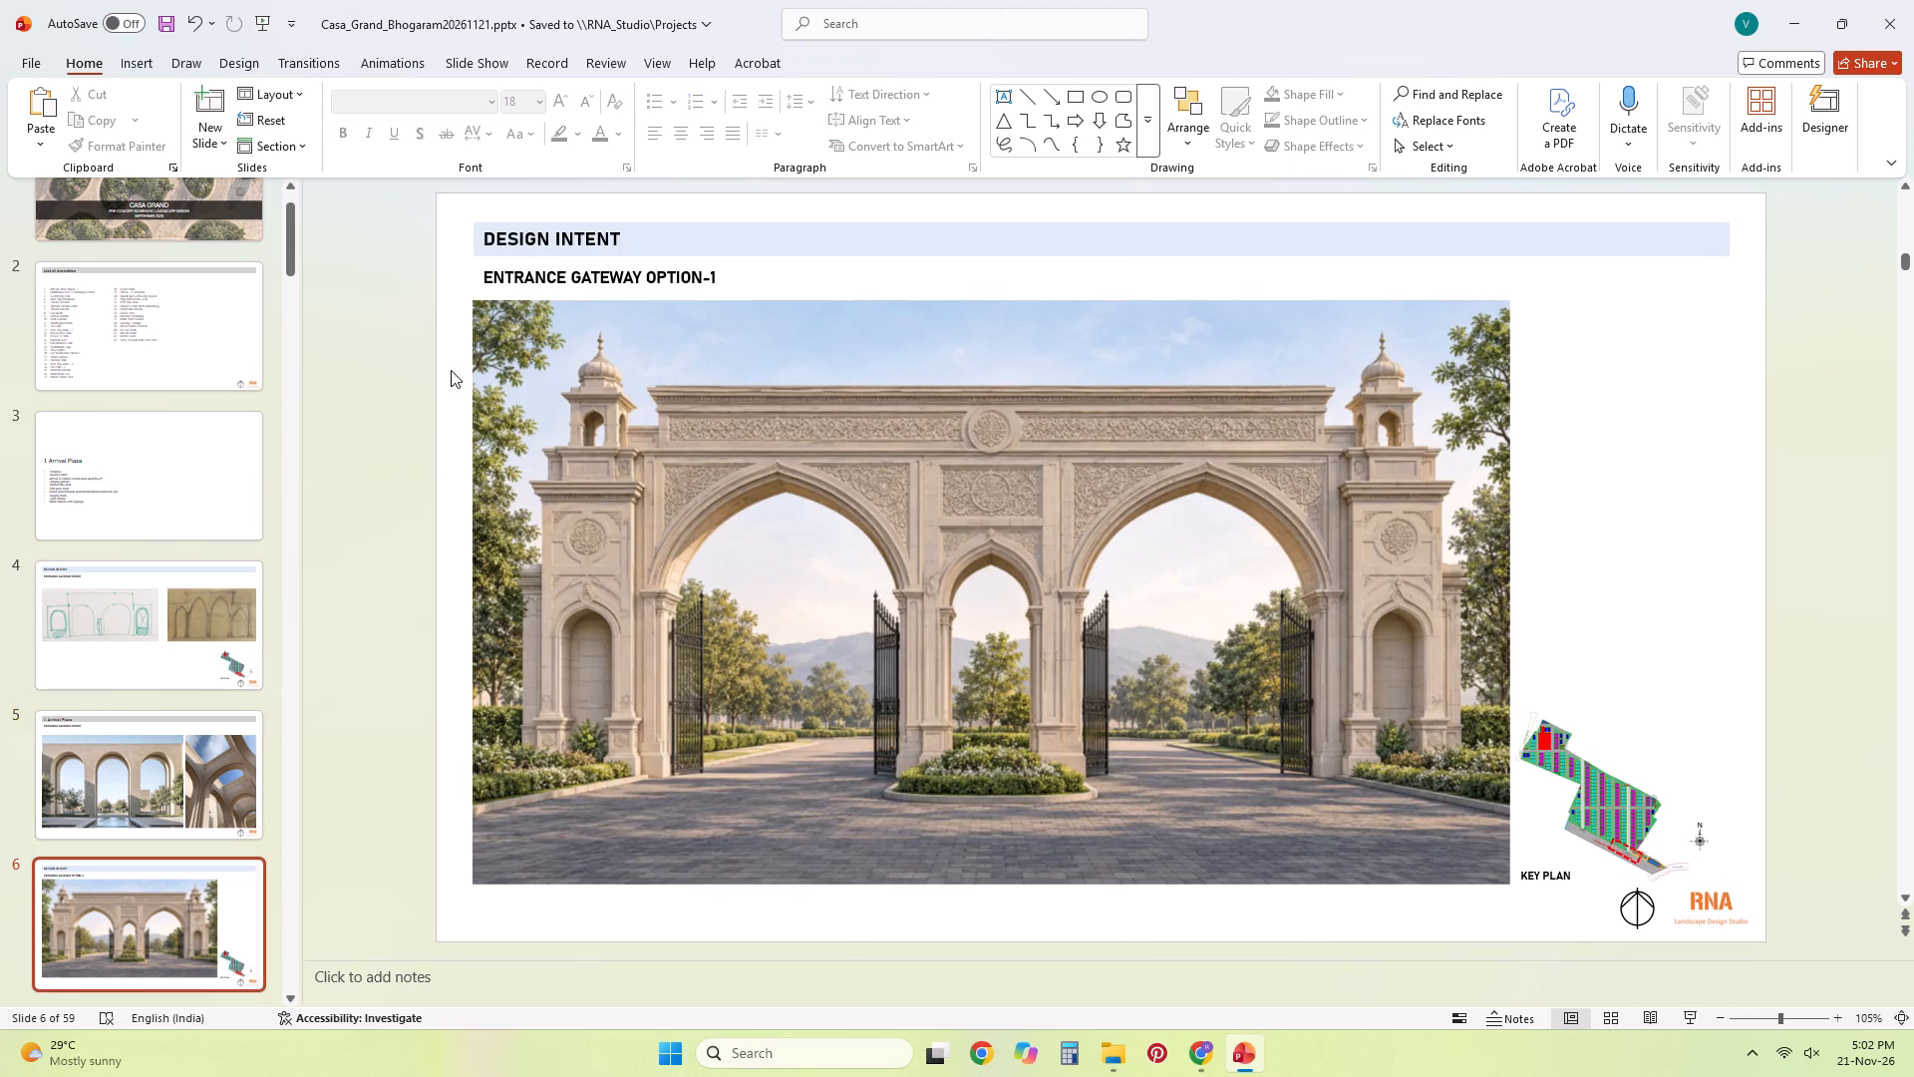
click(545, 251)
key(Delete)
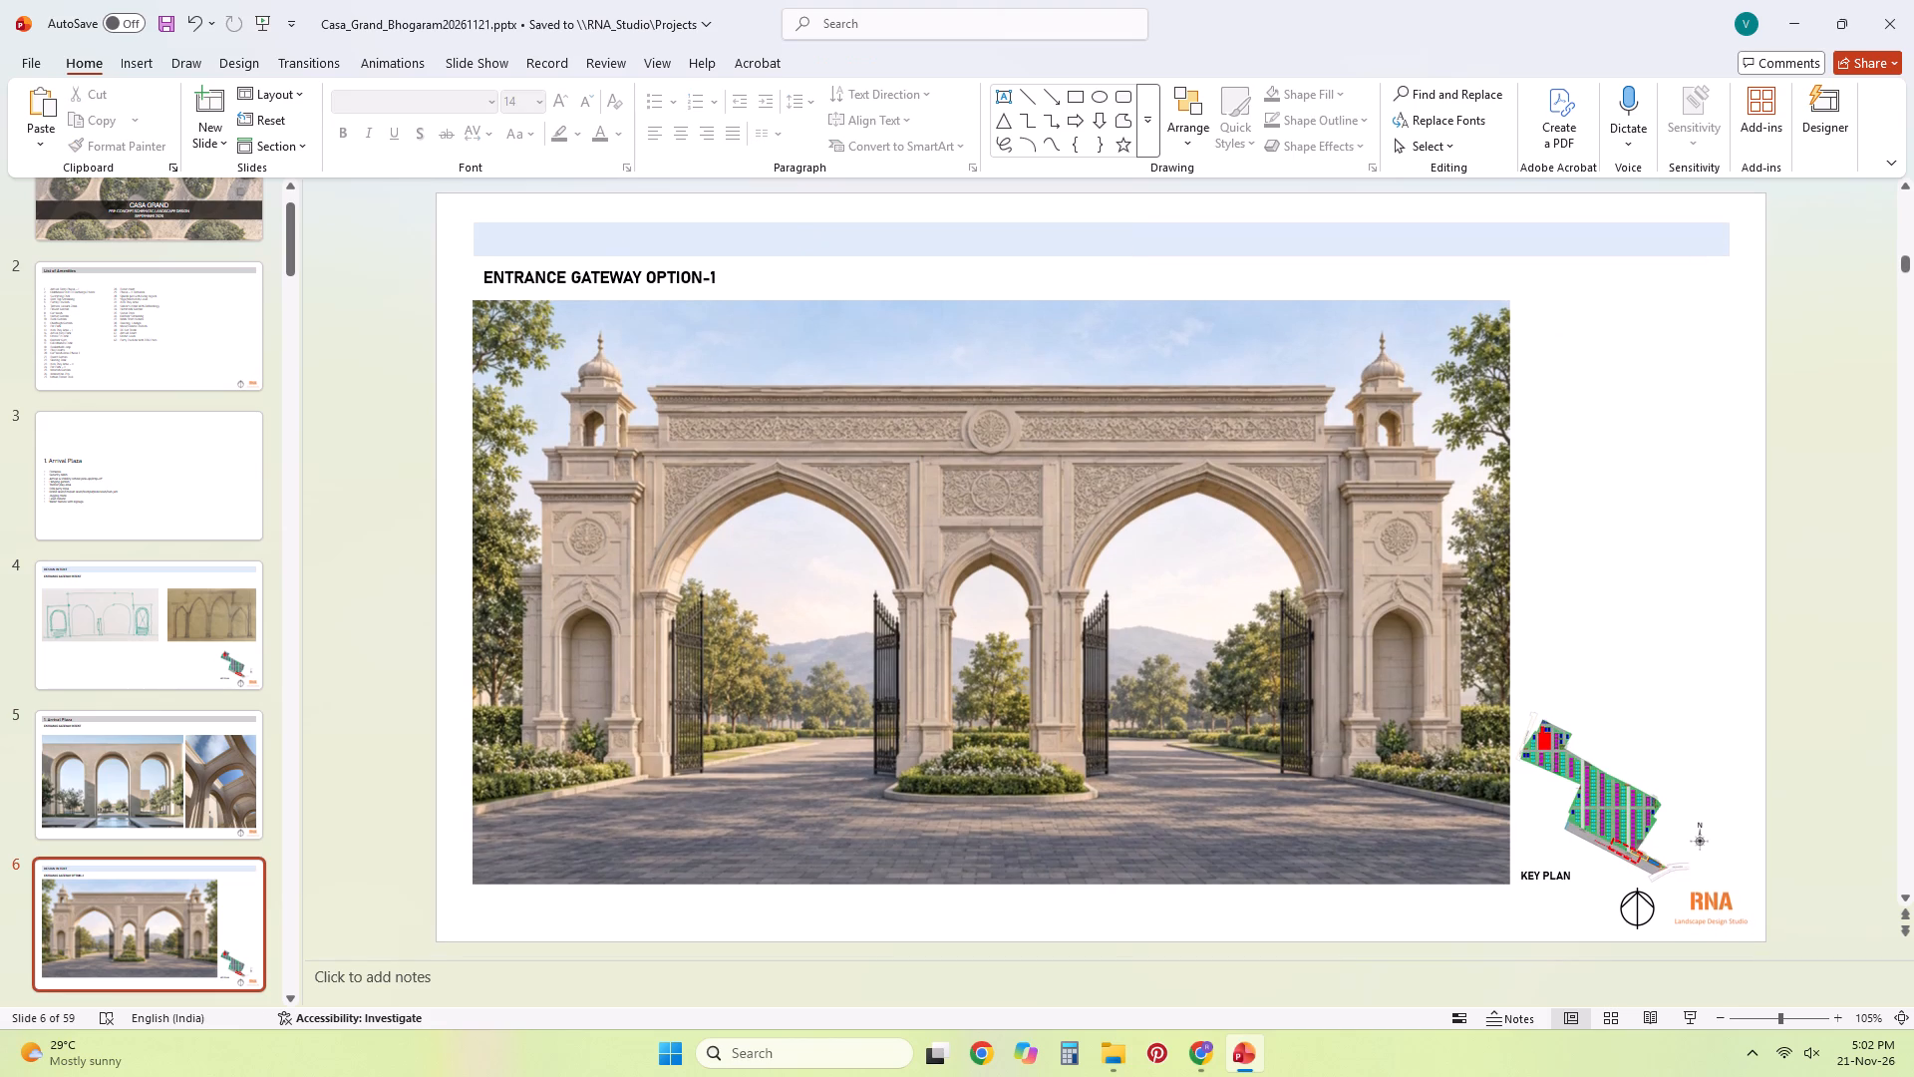
key(ctrl+v)
click(419, 434)
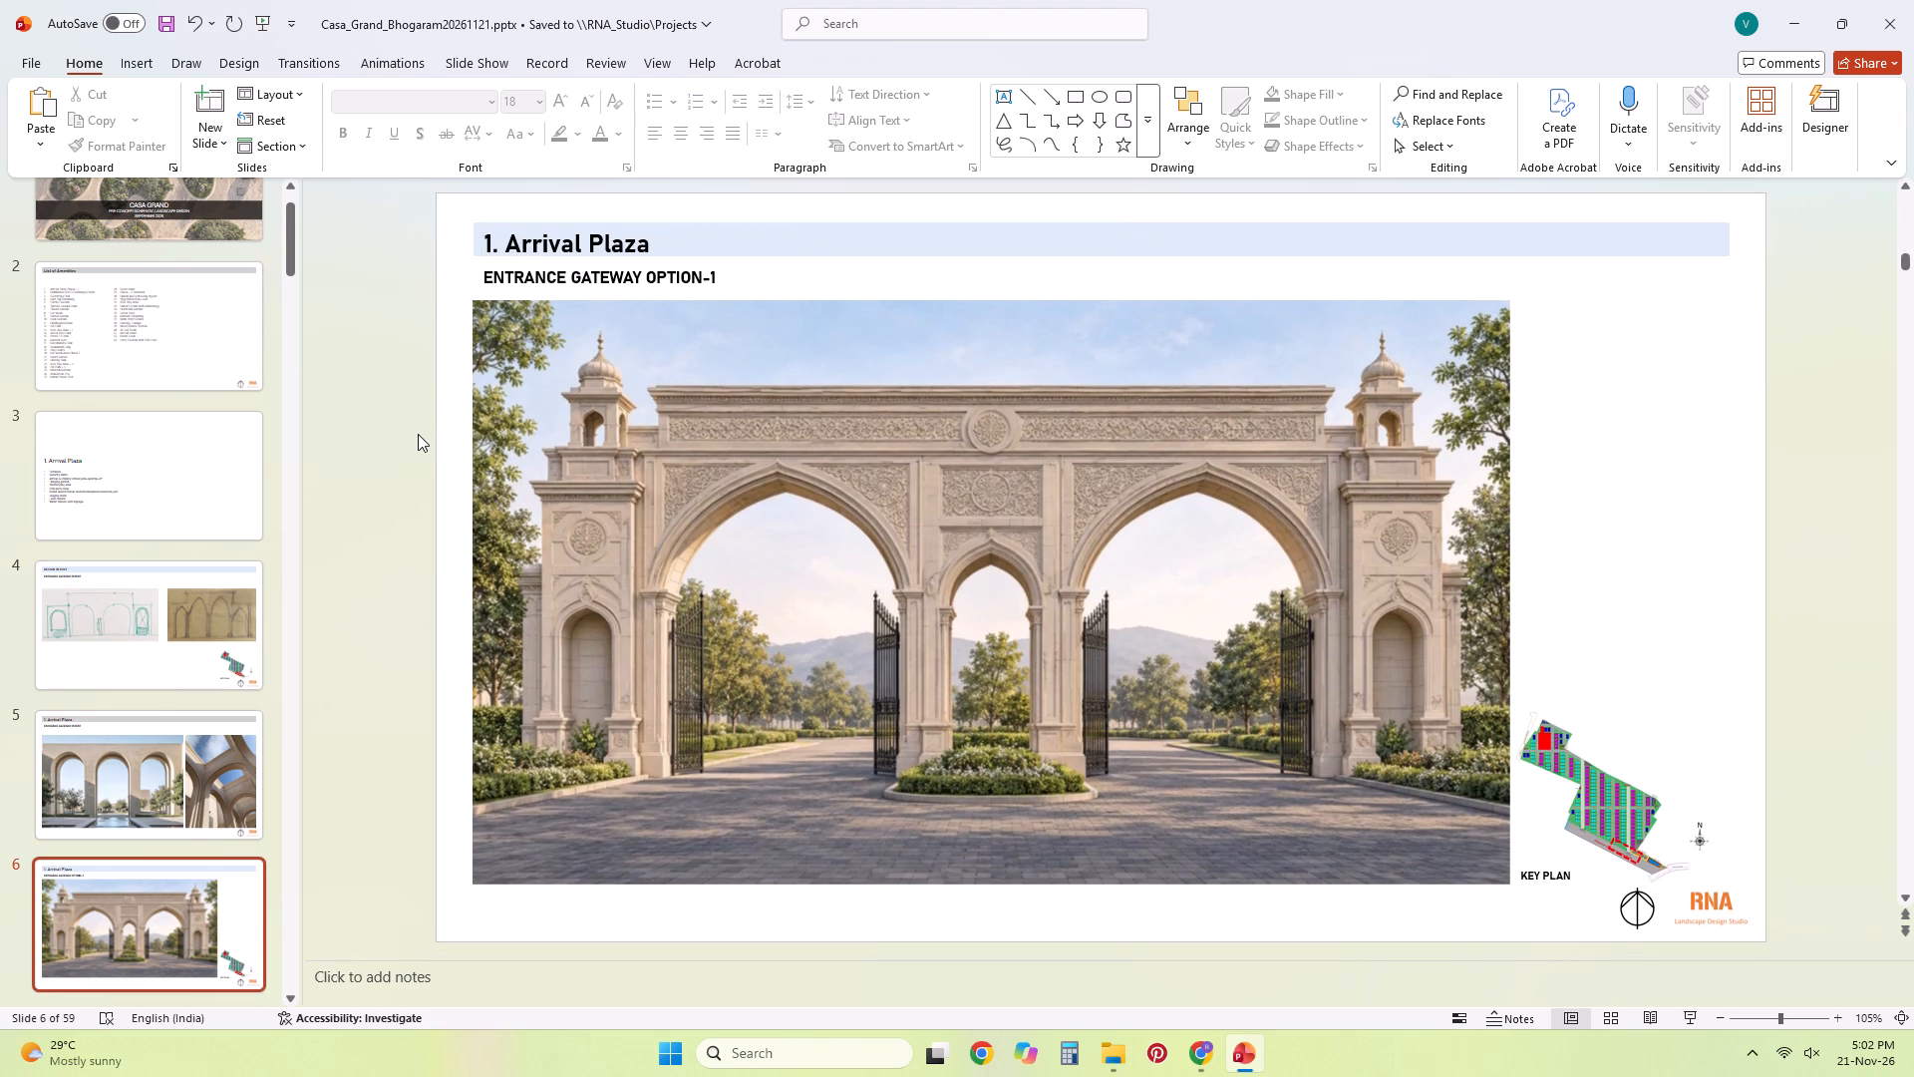
Replace the "DESIGN INTENT" title on the Entrance Gateway Option-2 slide with the copied "1. Arrival Plaza" title.
scroll(418, 434, down, 1)
click(532, 242)
click(530, 259)
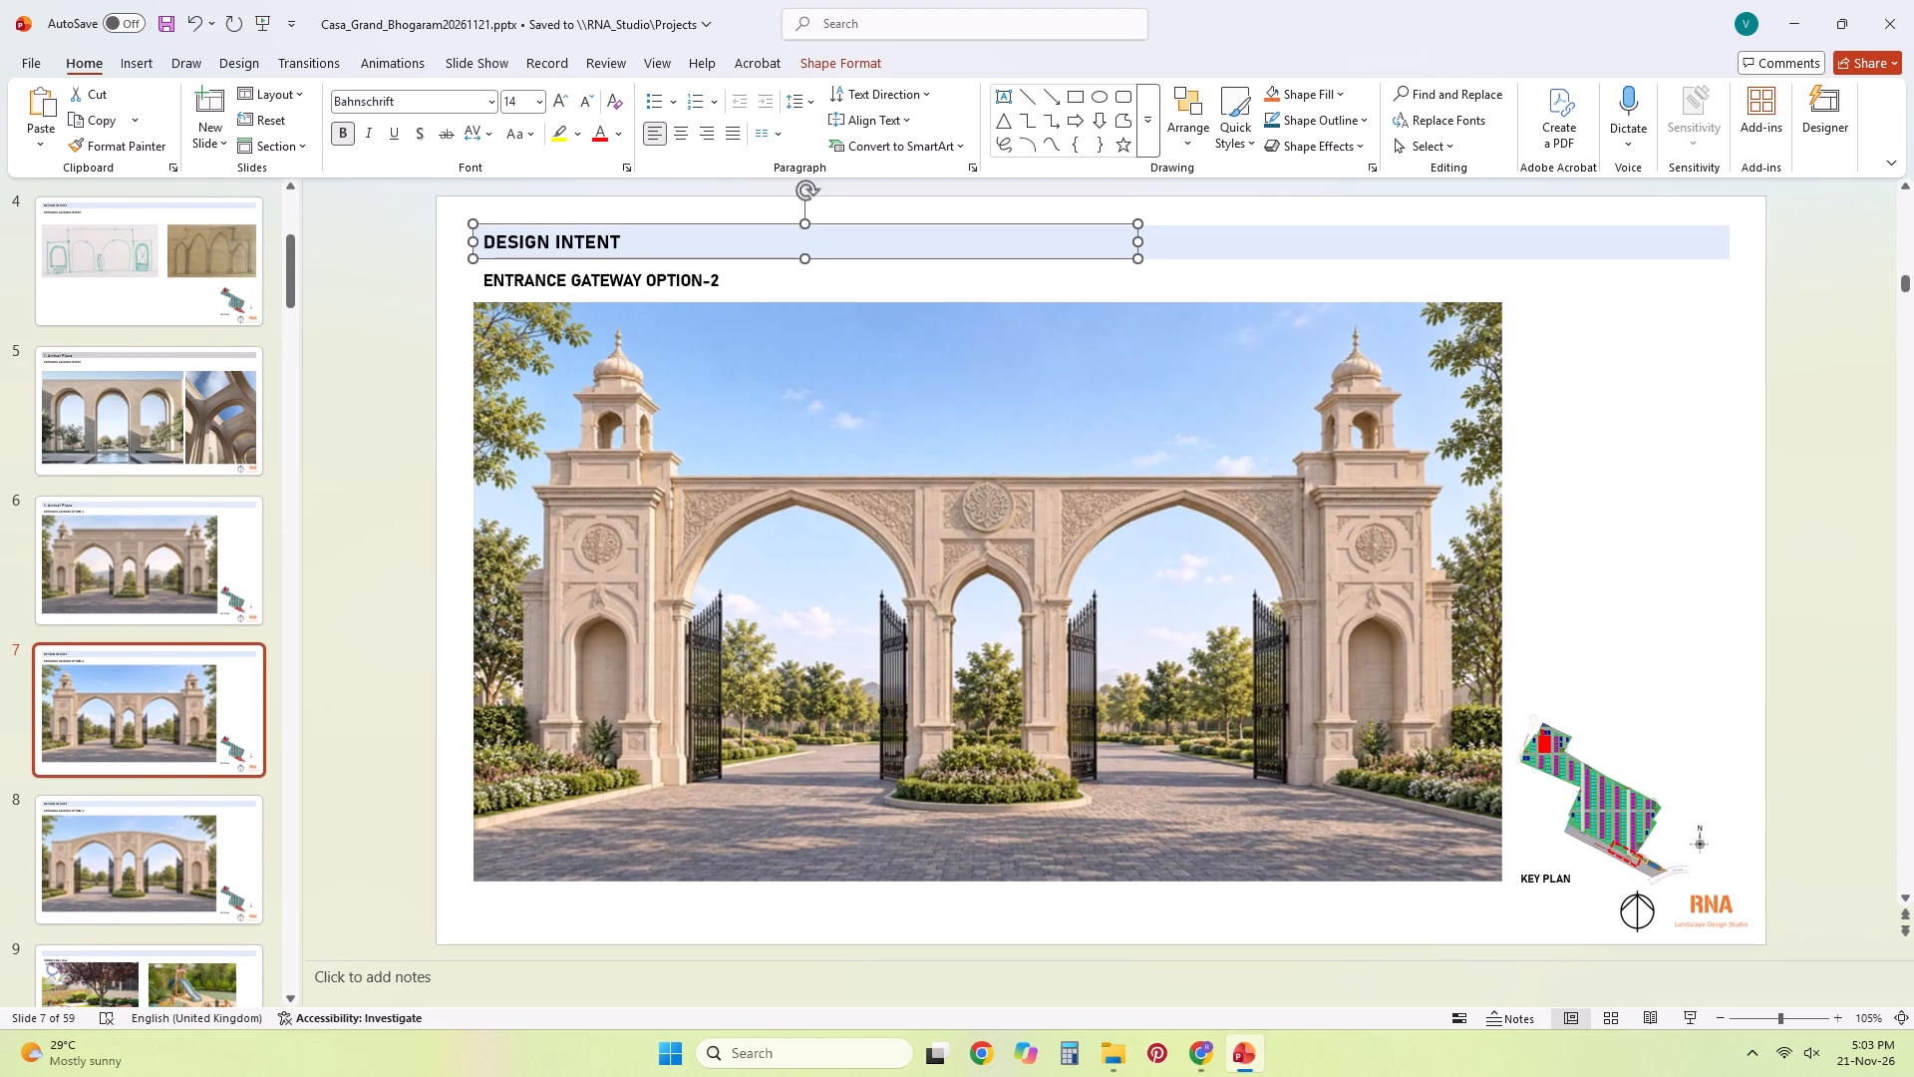
key(Delete)
key(ctrl+v)
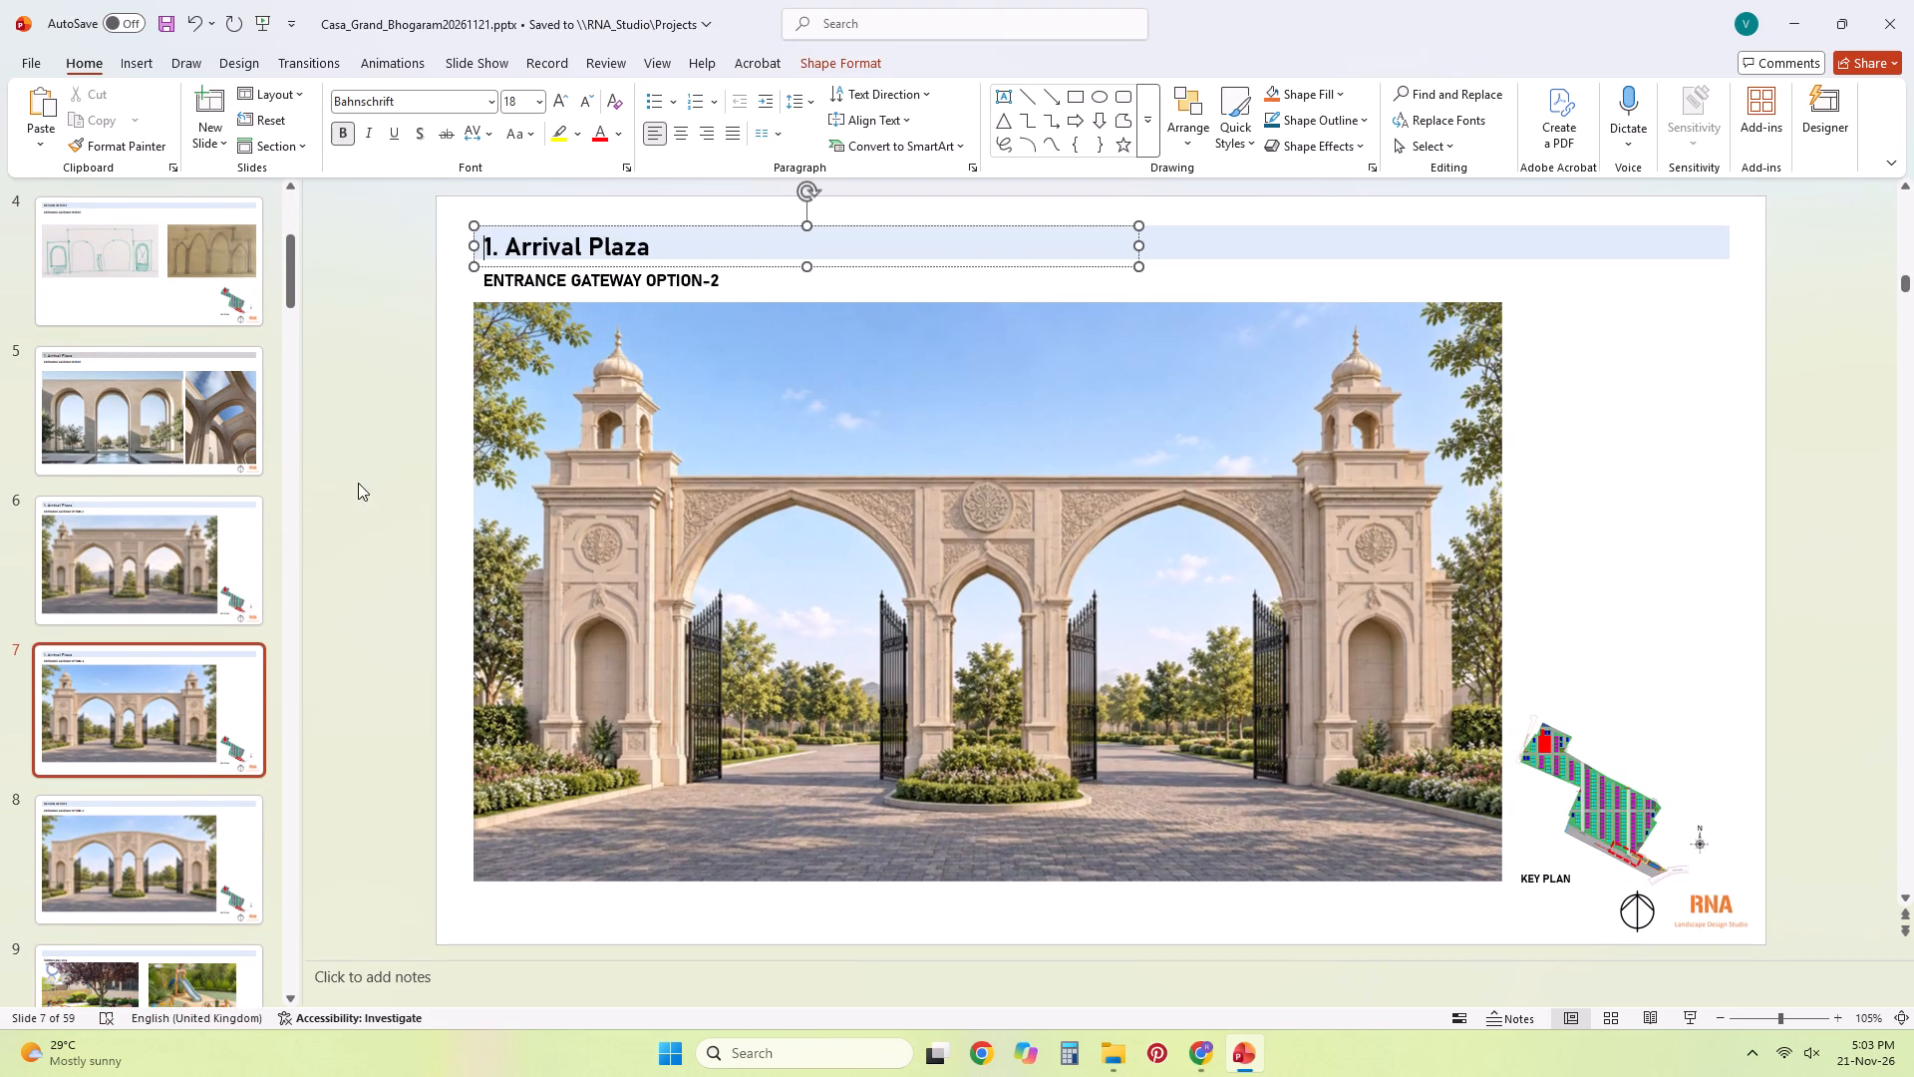
click(358, 483)
Replace the "DESIGN INTENT" title on the Entrance Gateway Option-3 slide with the copied "1. Arrival Plaza" title.
scroll(370, 499, down, 1)
click(540, 248)
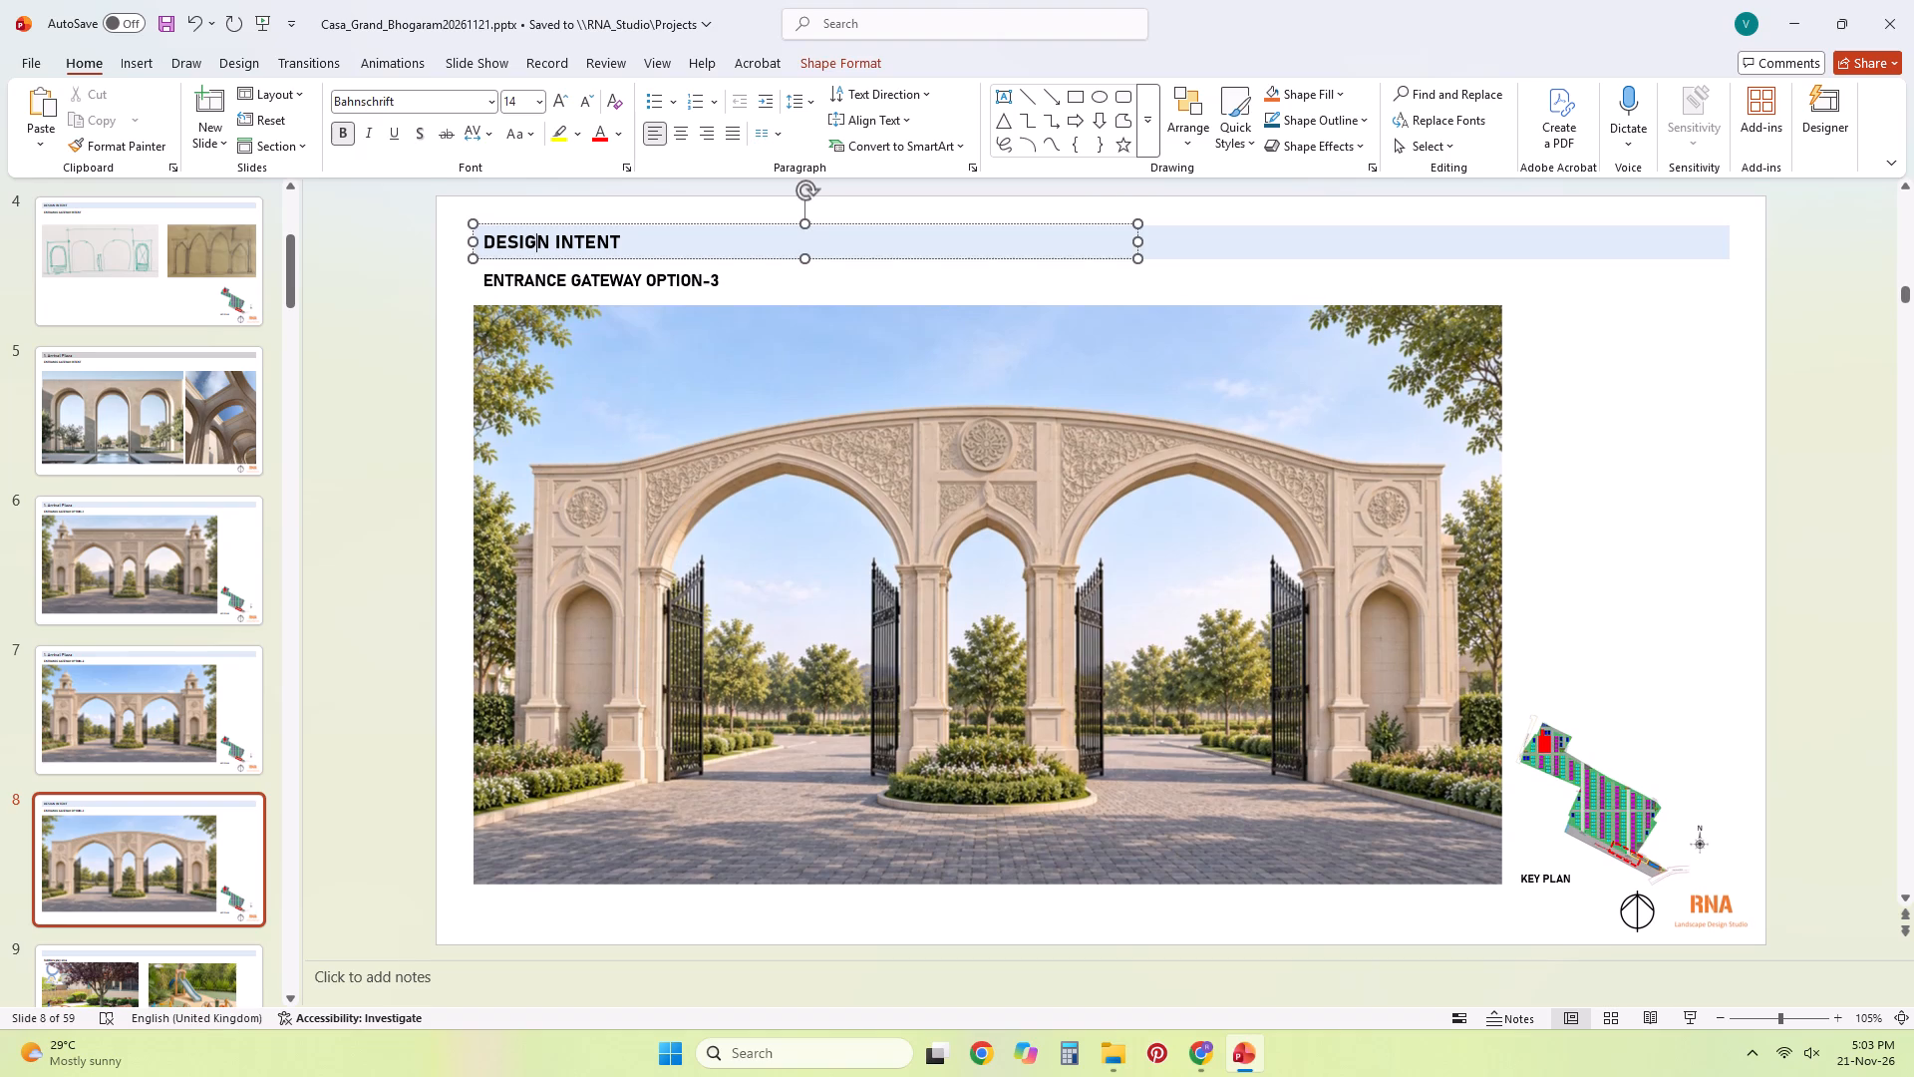
click(540, 260)
key(Delete)
key(ctrl+v)
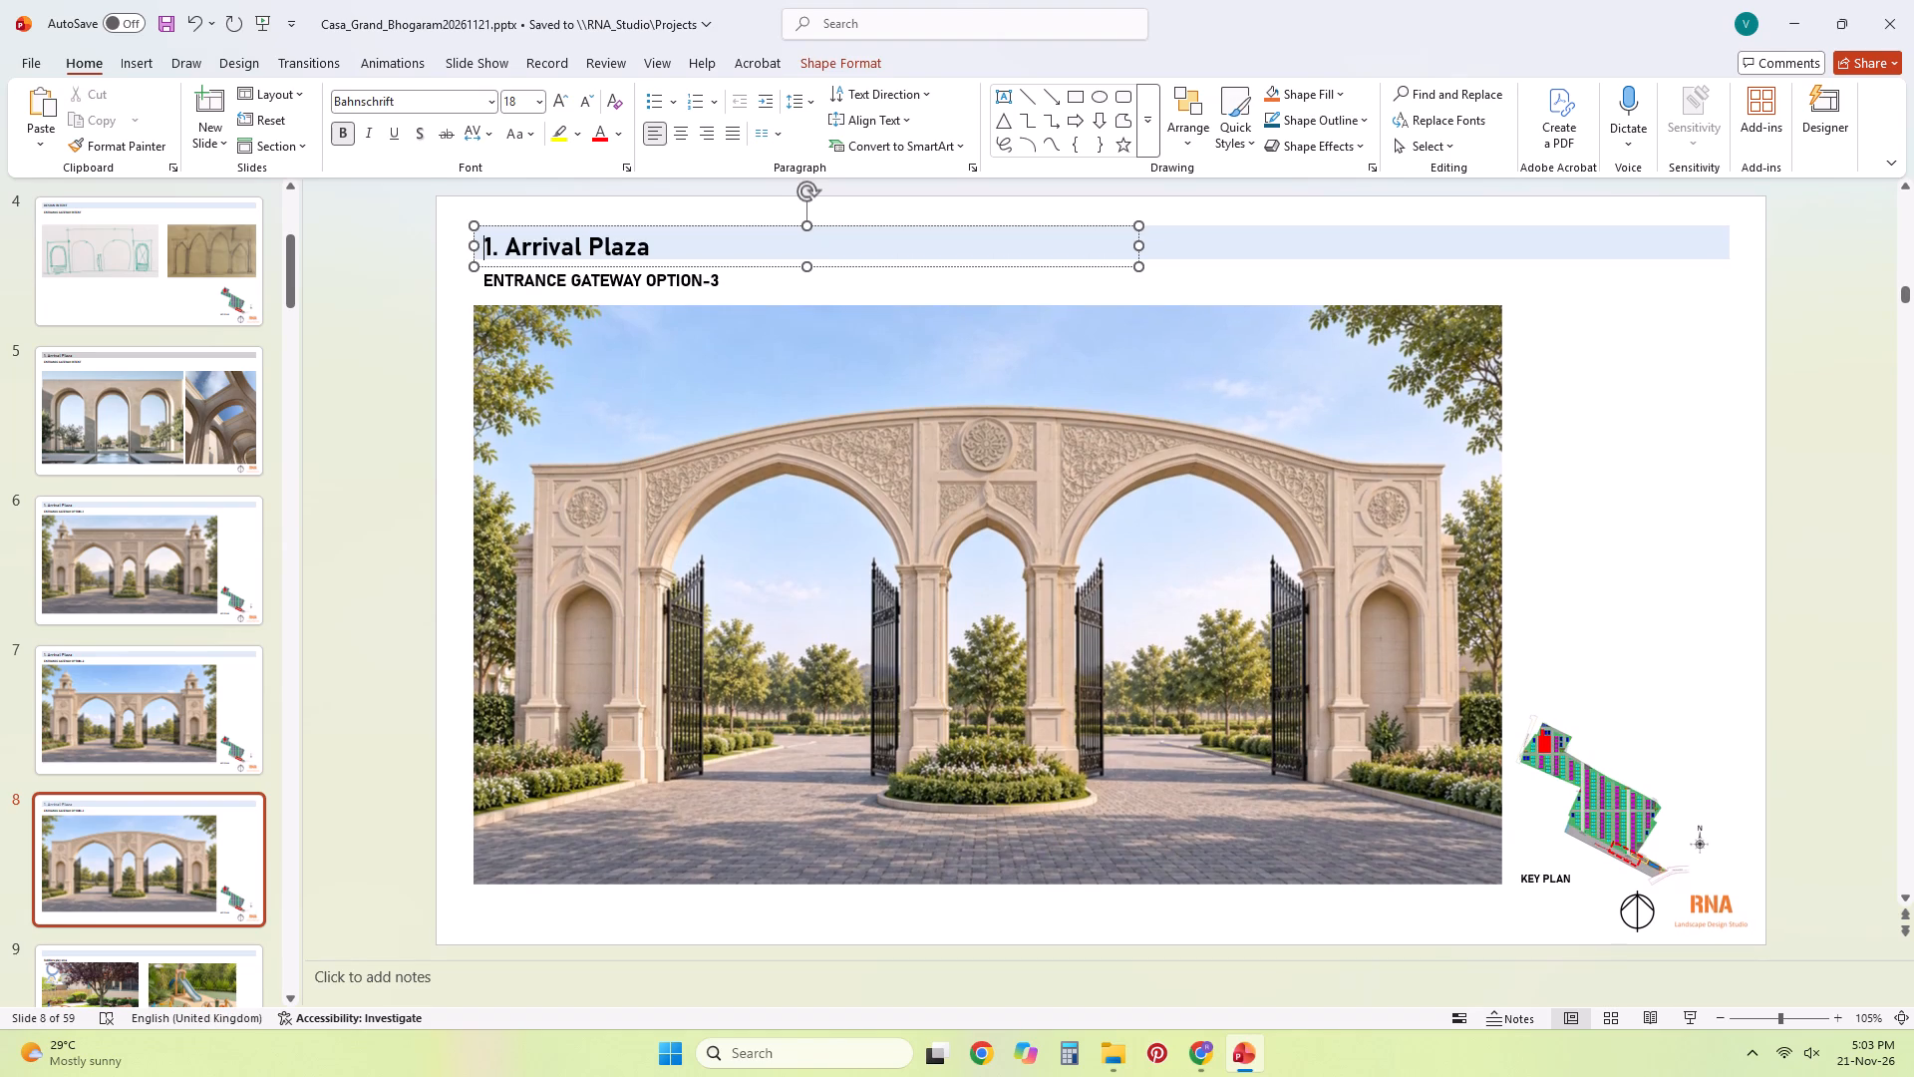
Paste the copied "1. Arrival Plaza" title onto slides 9 to 11, from Toddlers play area through Jogging track.
scroll(498, 412, down, 1)
key(ctrl+v)
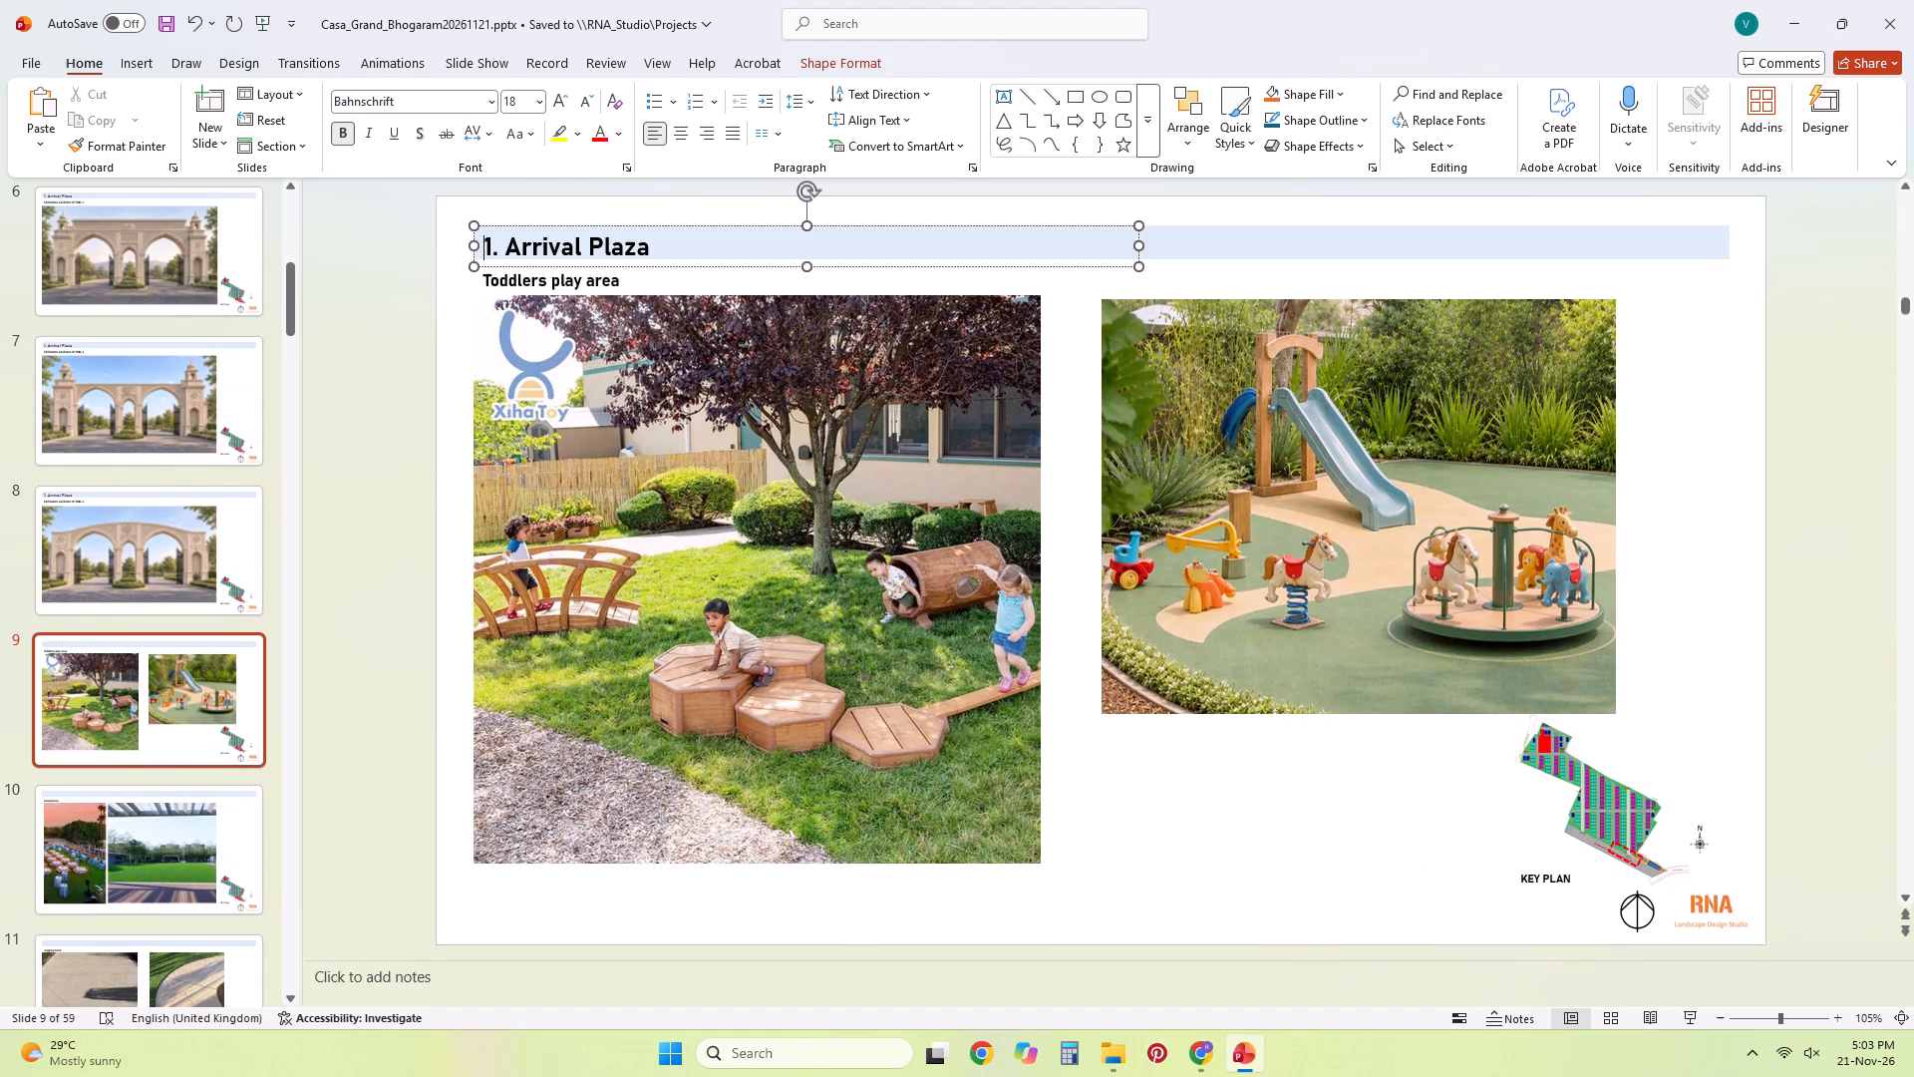
scroll(443, 494, down, 1)
key(ctrl+v)
scroll(448, 495, down, 1)
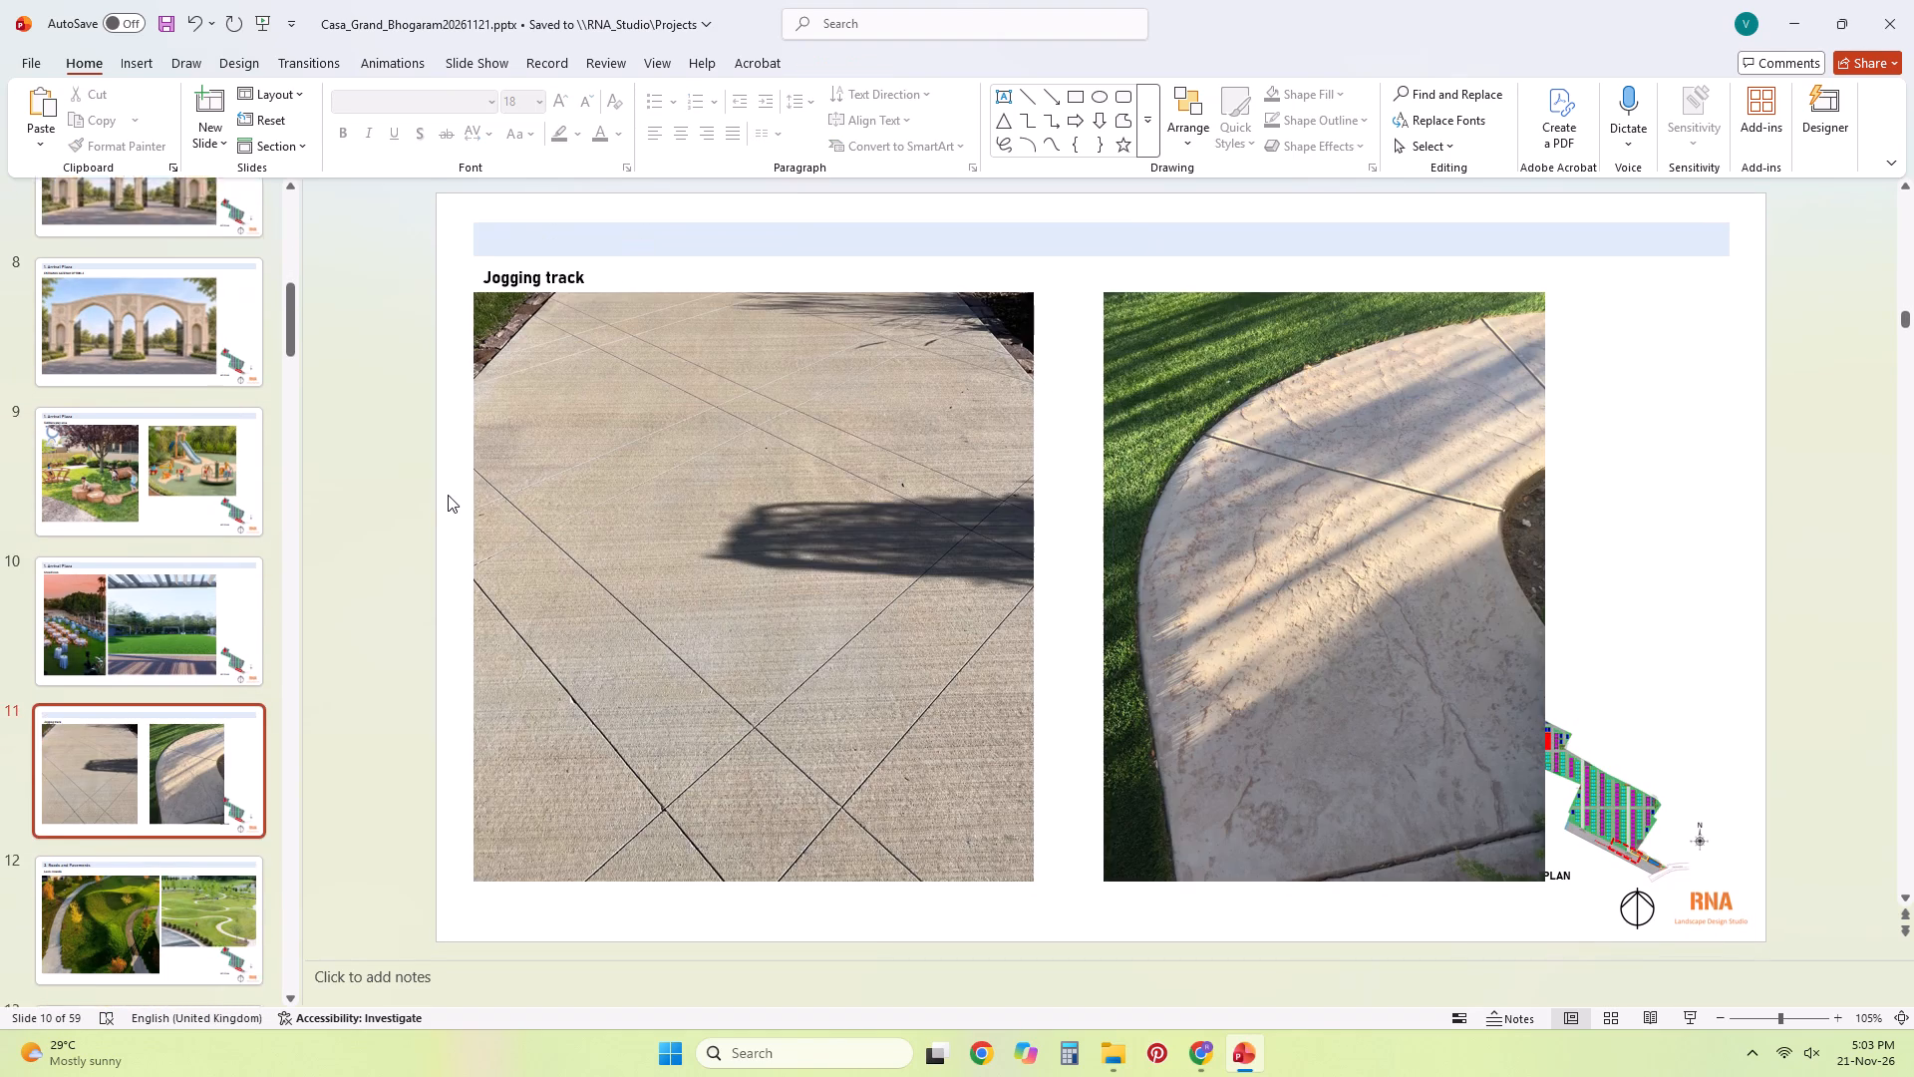
key(ctrl+v)
Replace the "2. Roads and Pavements" title on the Lawn mounds slide with the copied "1. Arrival Plaza" title, positioned in the header band.
scroll(466, 535, down, 1)
key(ctrl+v)
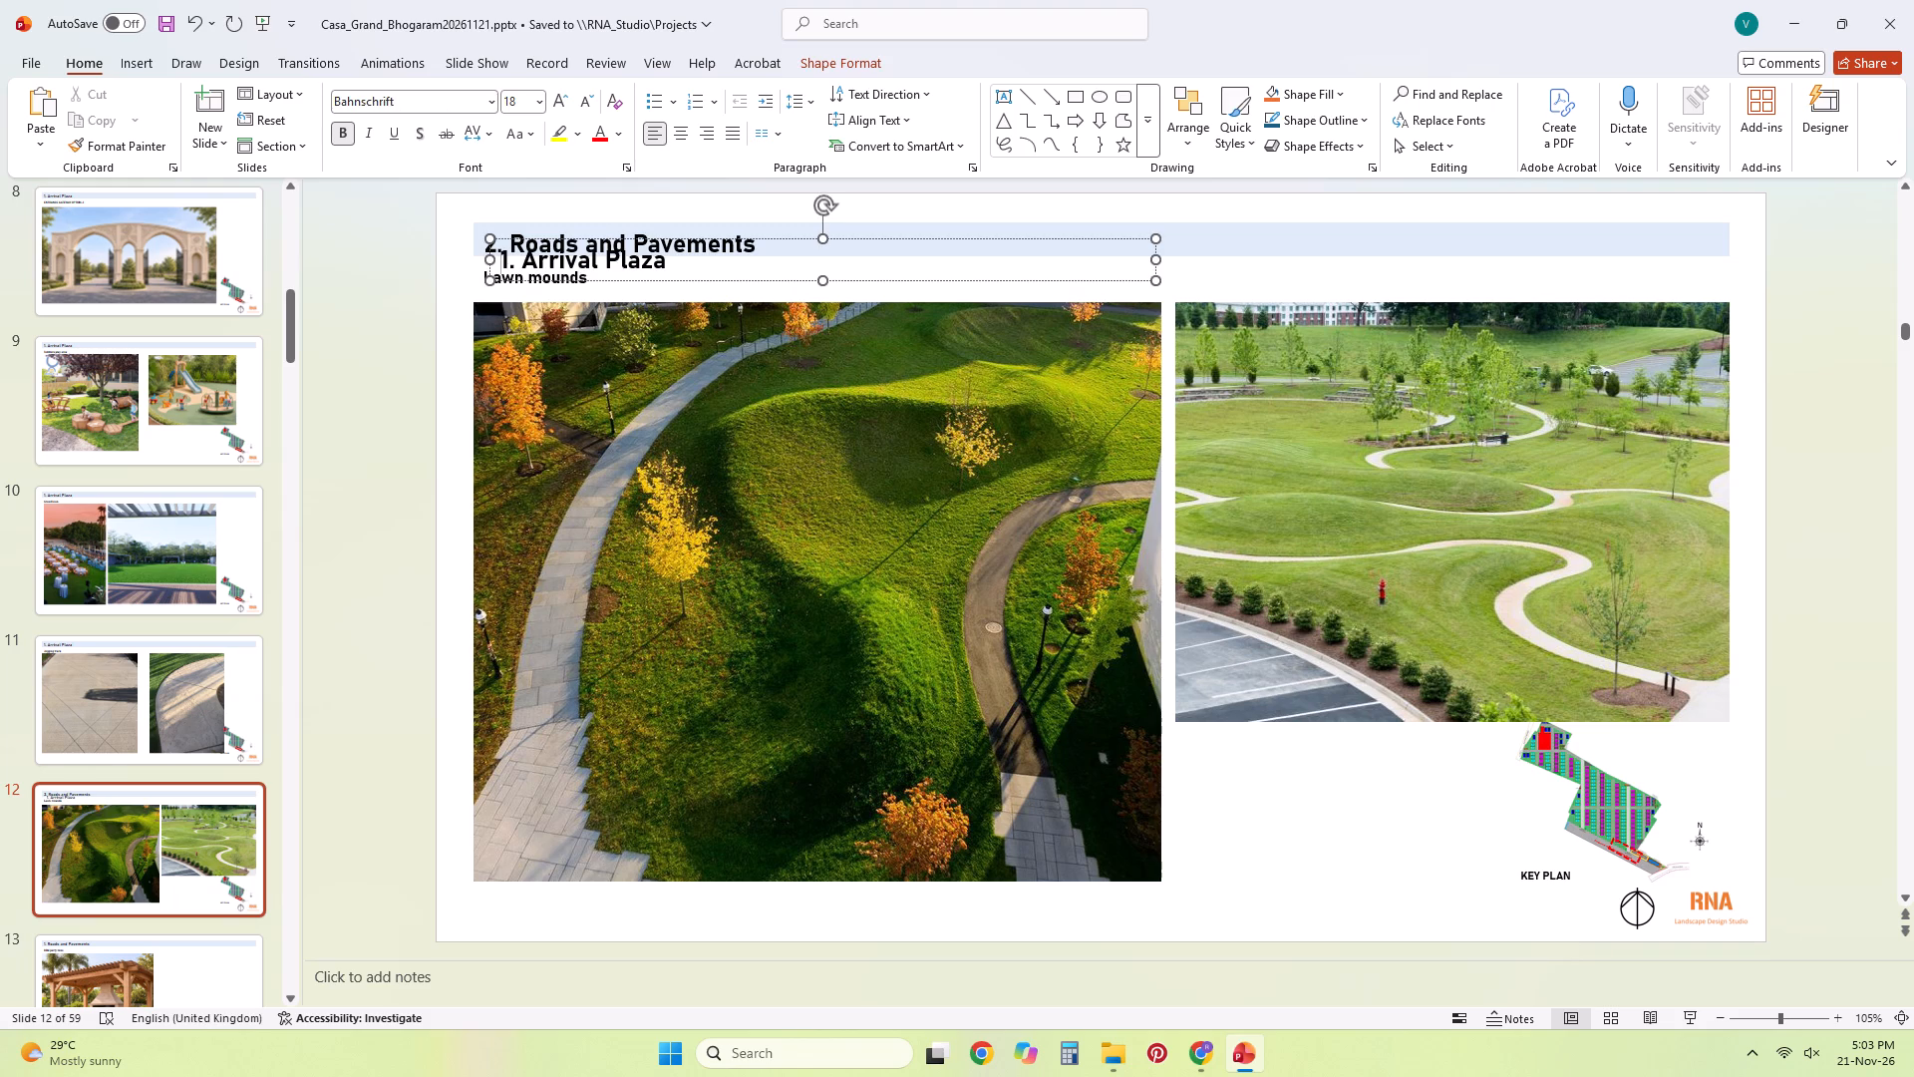
click(516, 226)
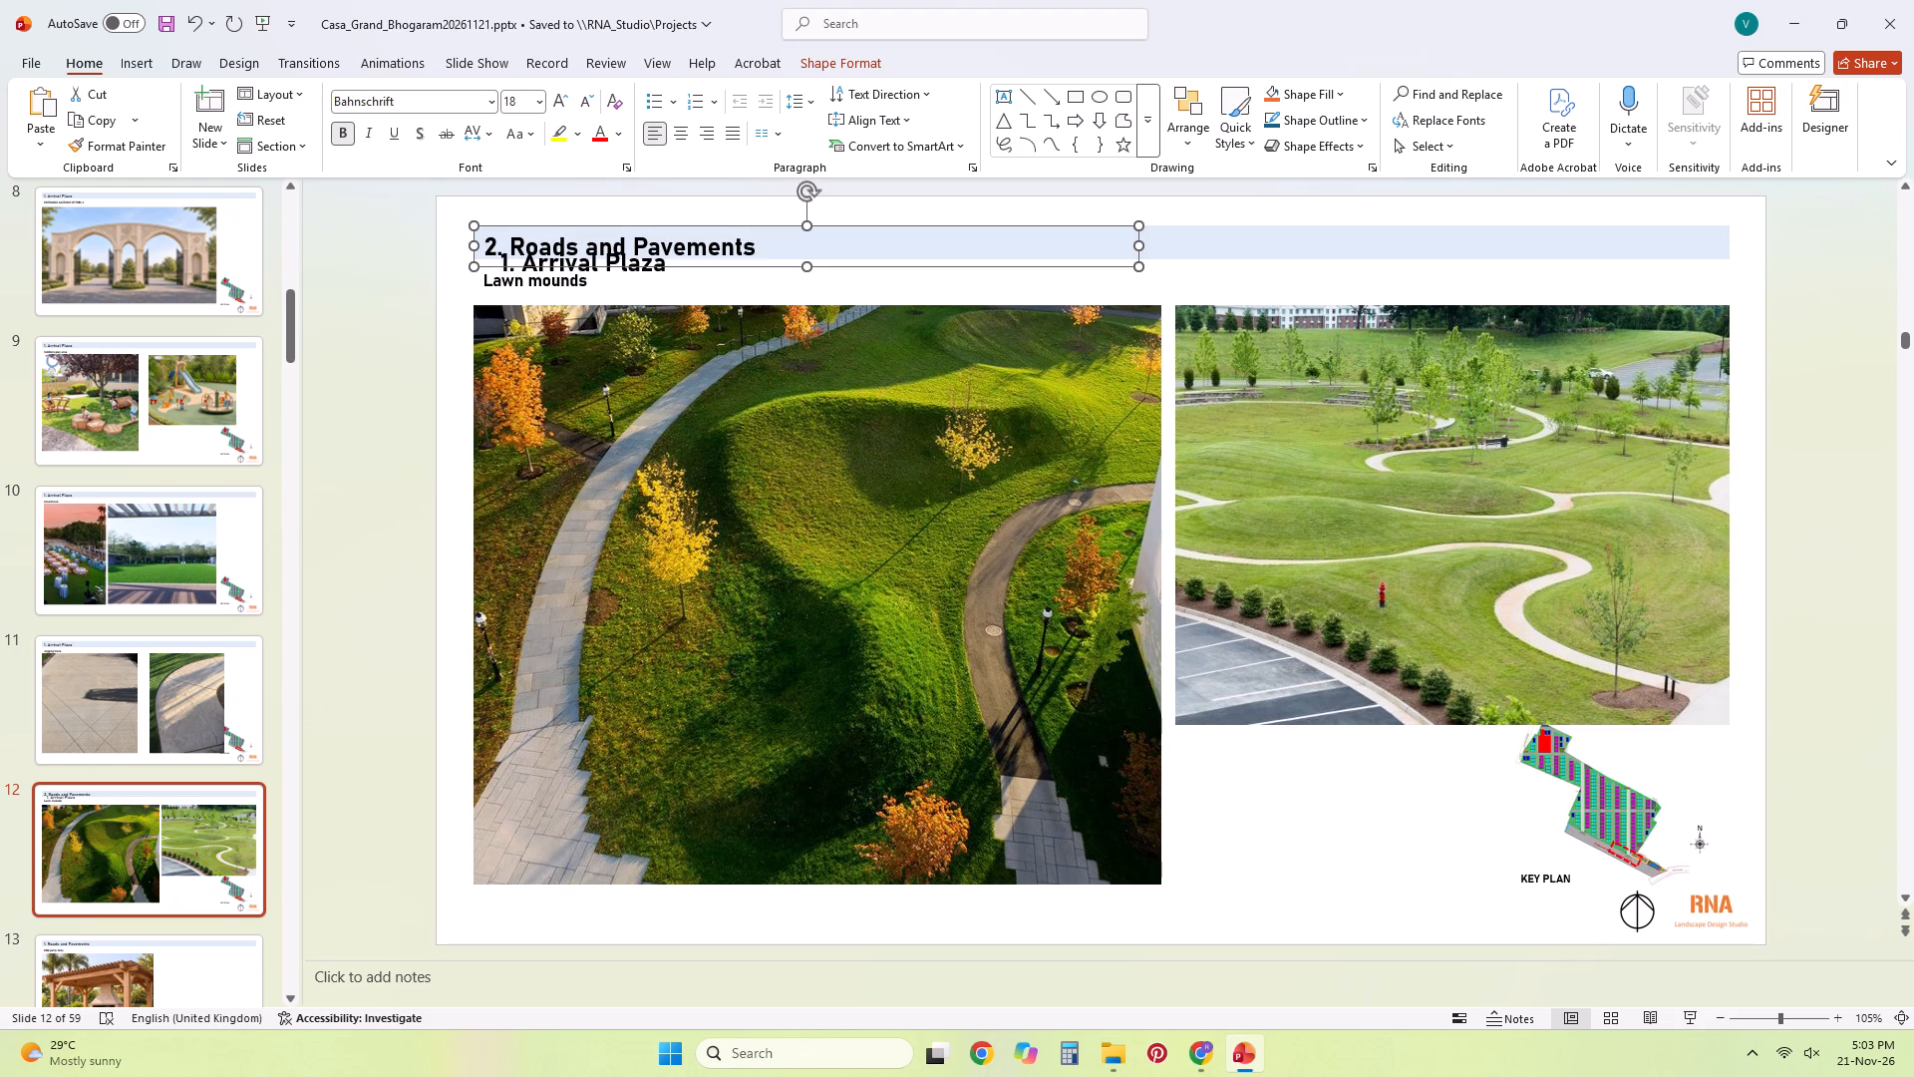
key(Delete)
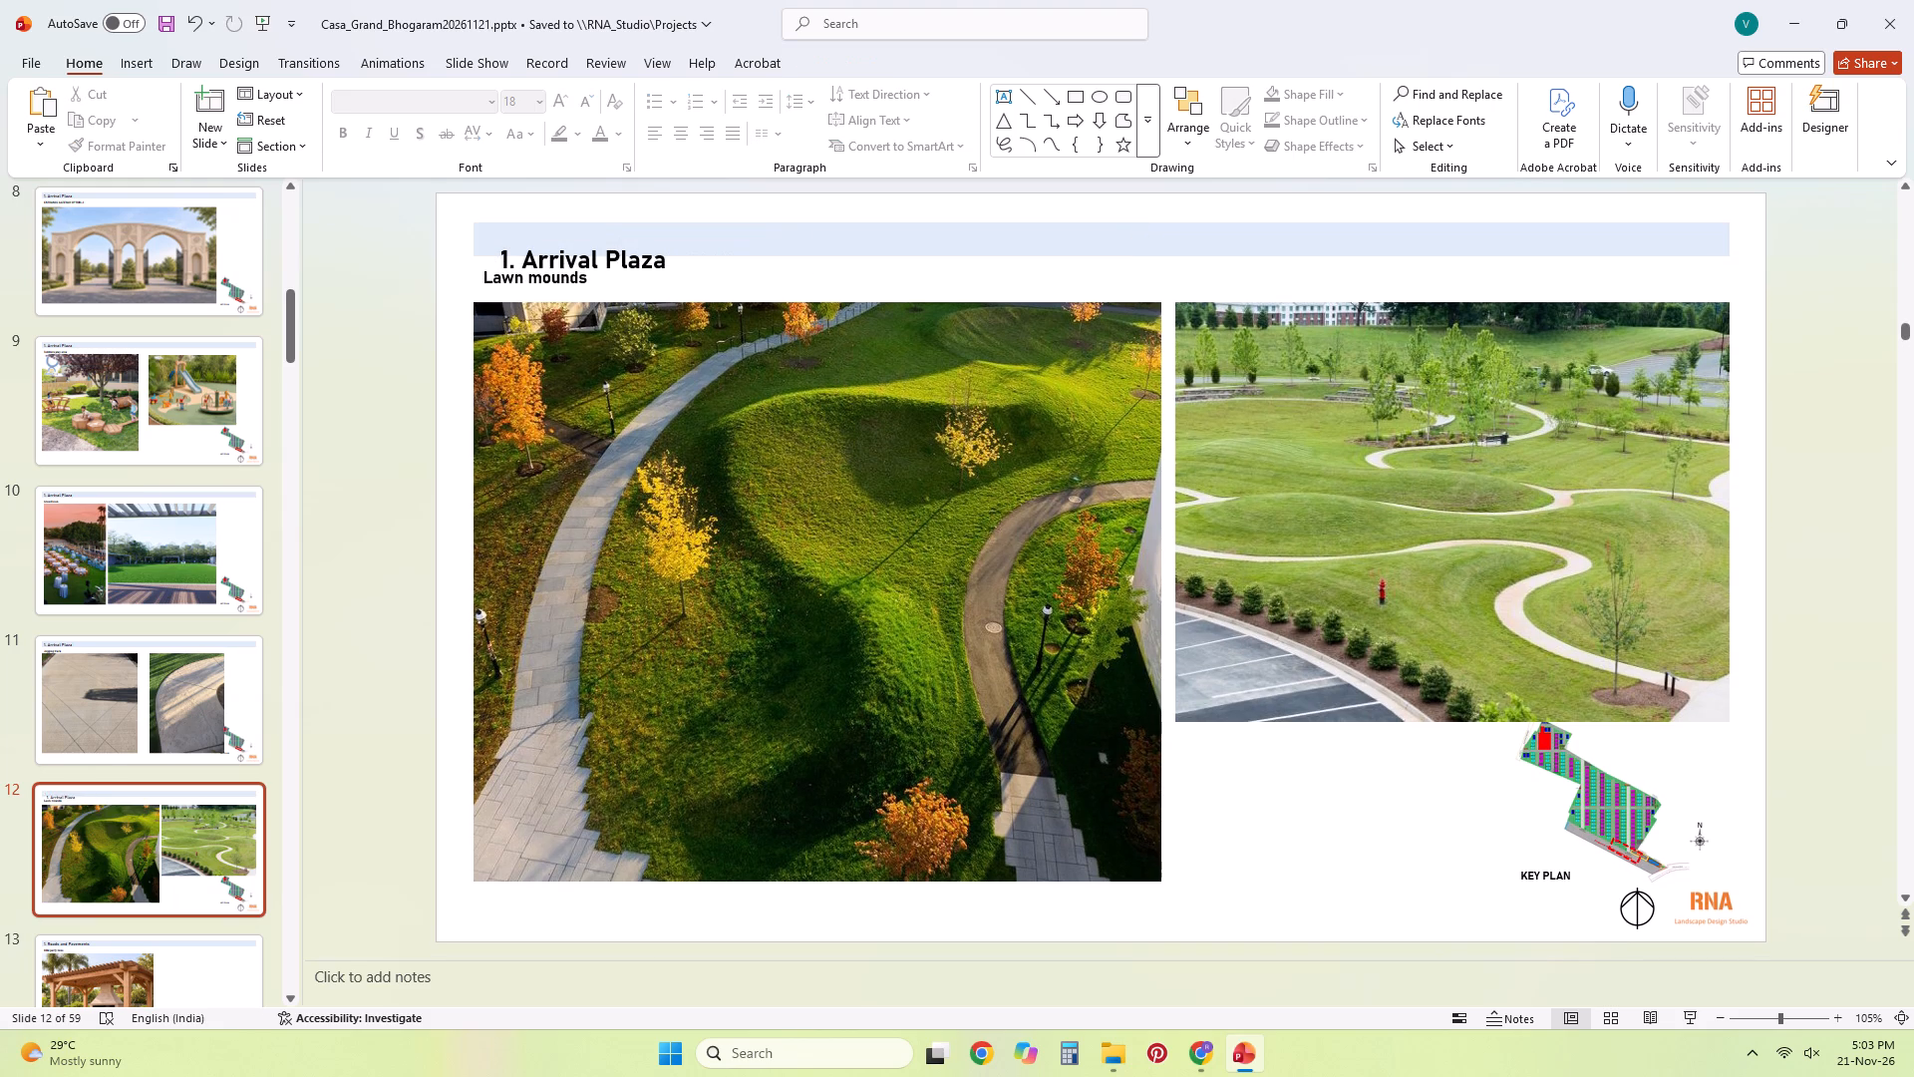
click(669, 268)
click(671, 280)
drag(674, 281, 666, 265)
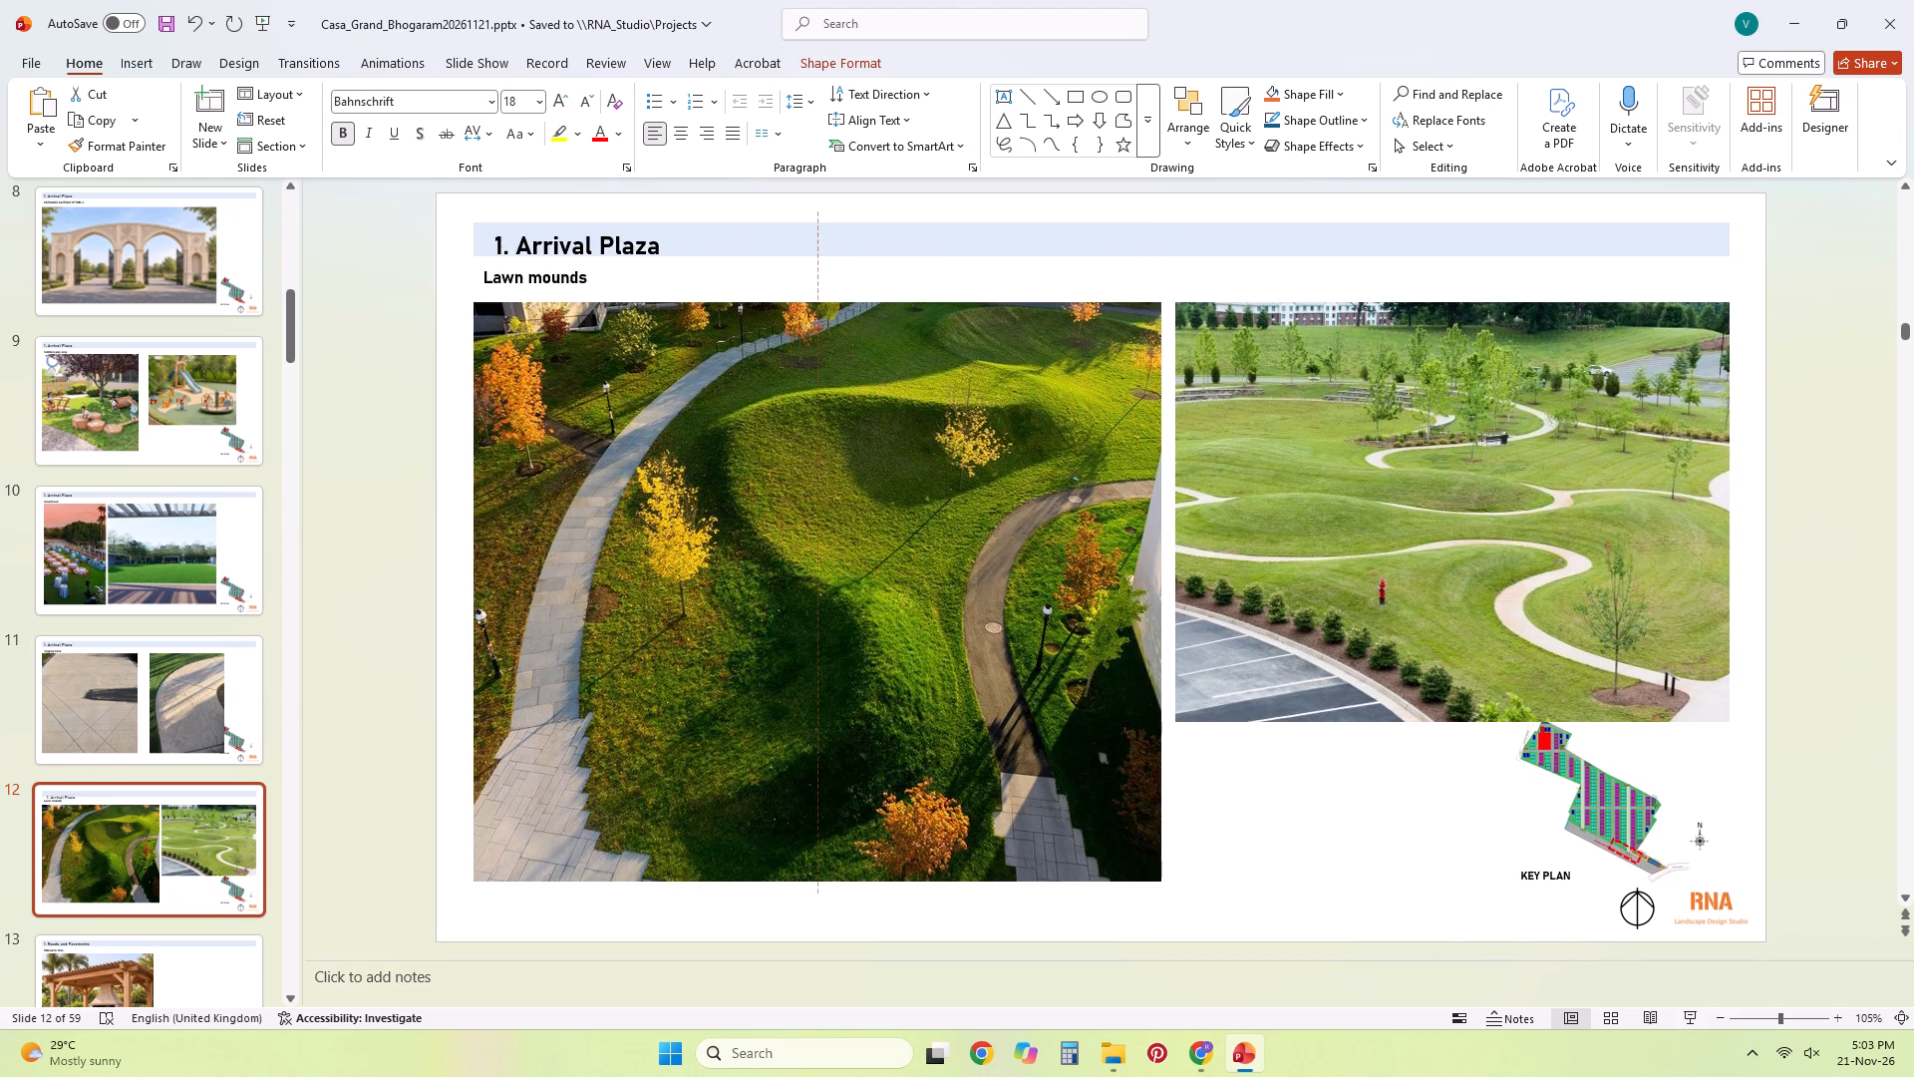
drag(666, 265, 666, 267)
drag(666, 267, 663, 262)
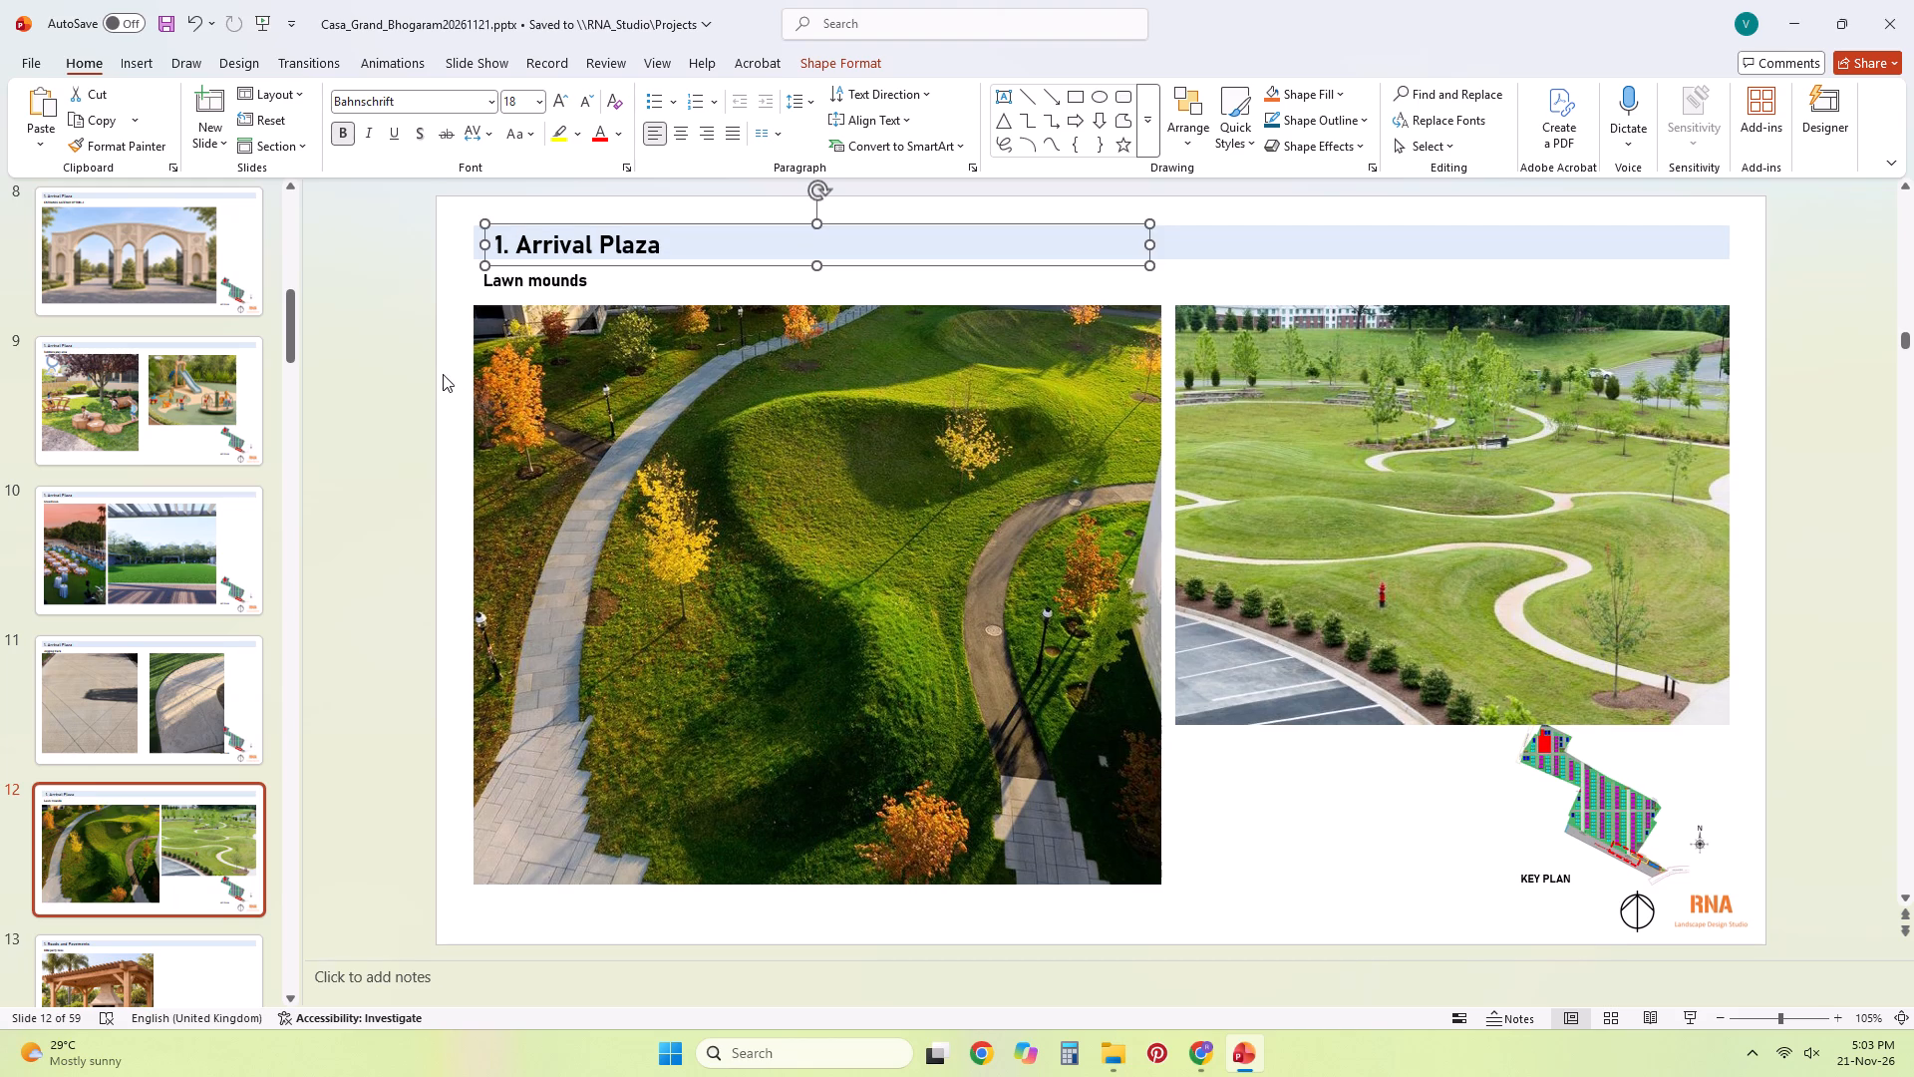
click(442, 374)
Replace the "1. Roads and Pavements" title on the BBQ party zone slide with the copied "1. Arrival Plaza" title.
scroll(504, 312, down, 1)
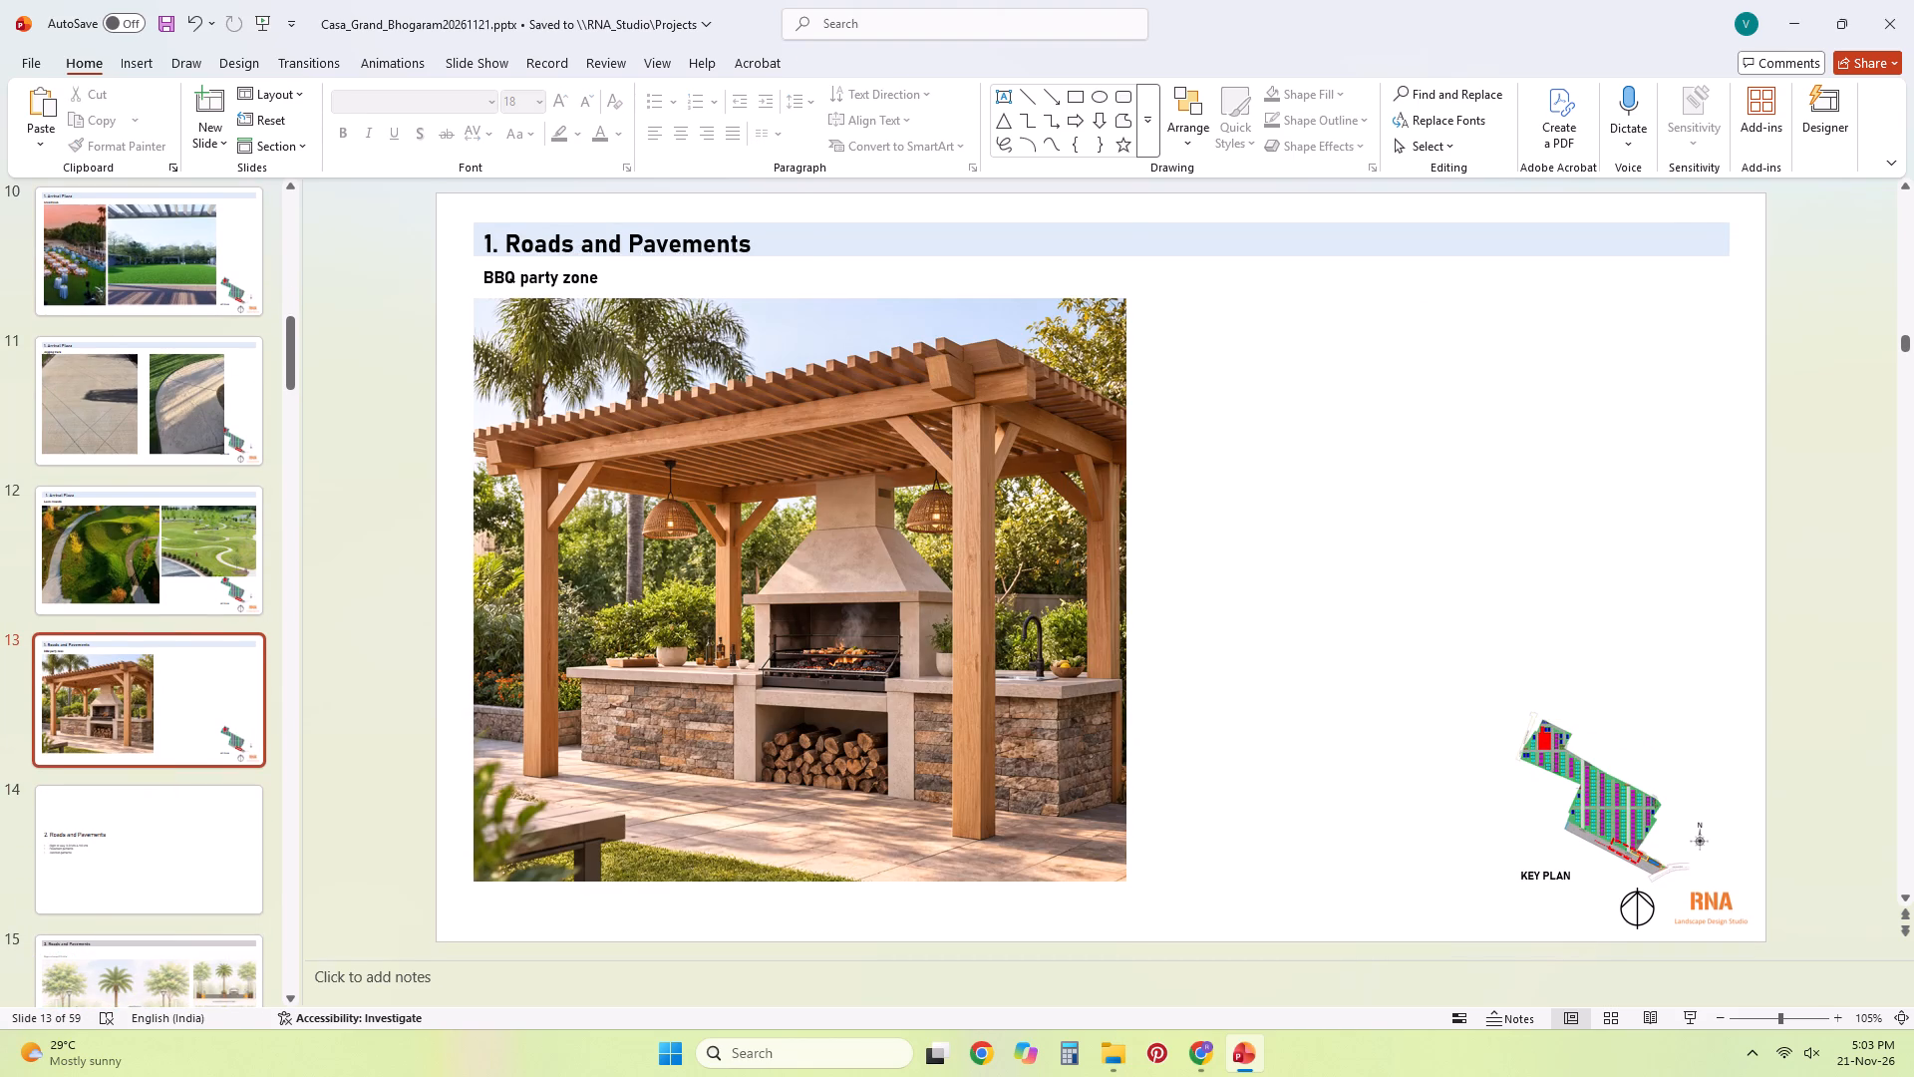
click(600, 228)
click(609, 224)
key(Delete)
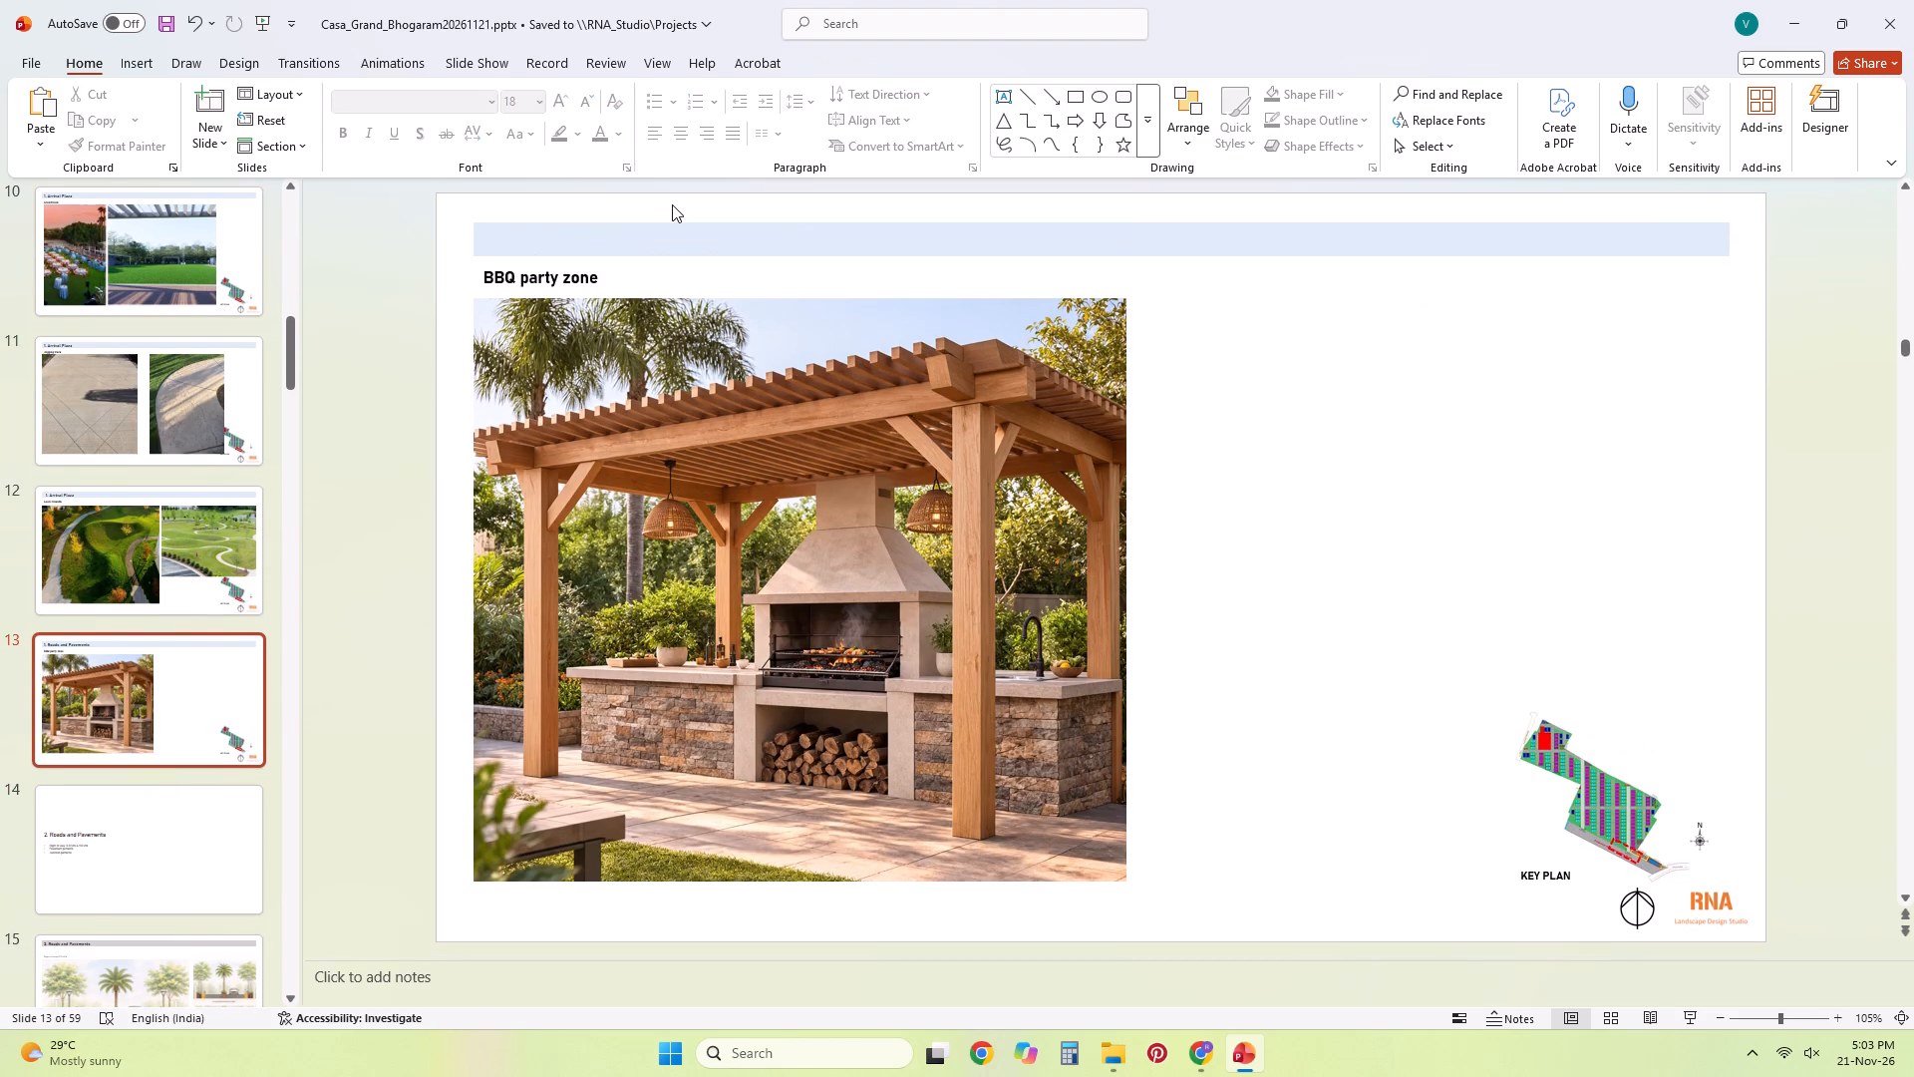
key(ctrl+v)
click(411, 397)
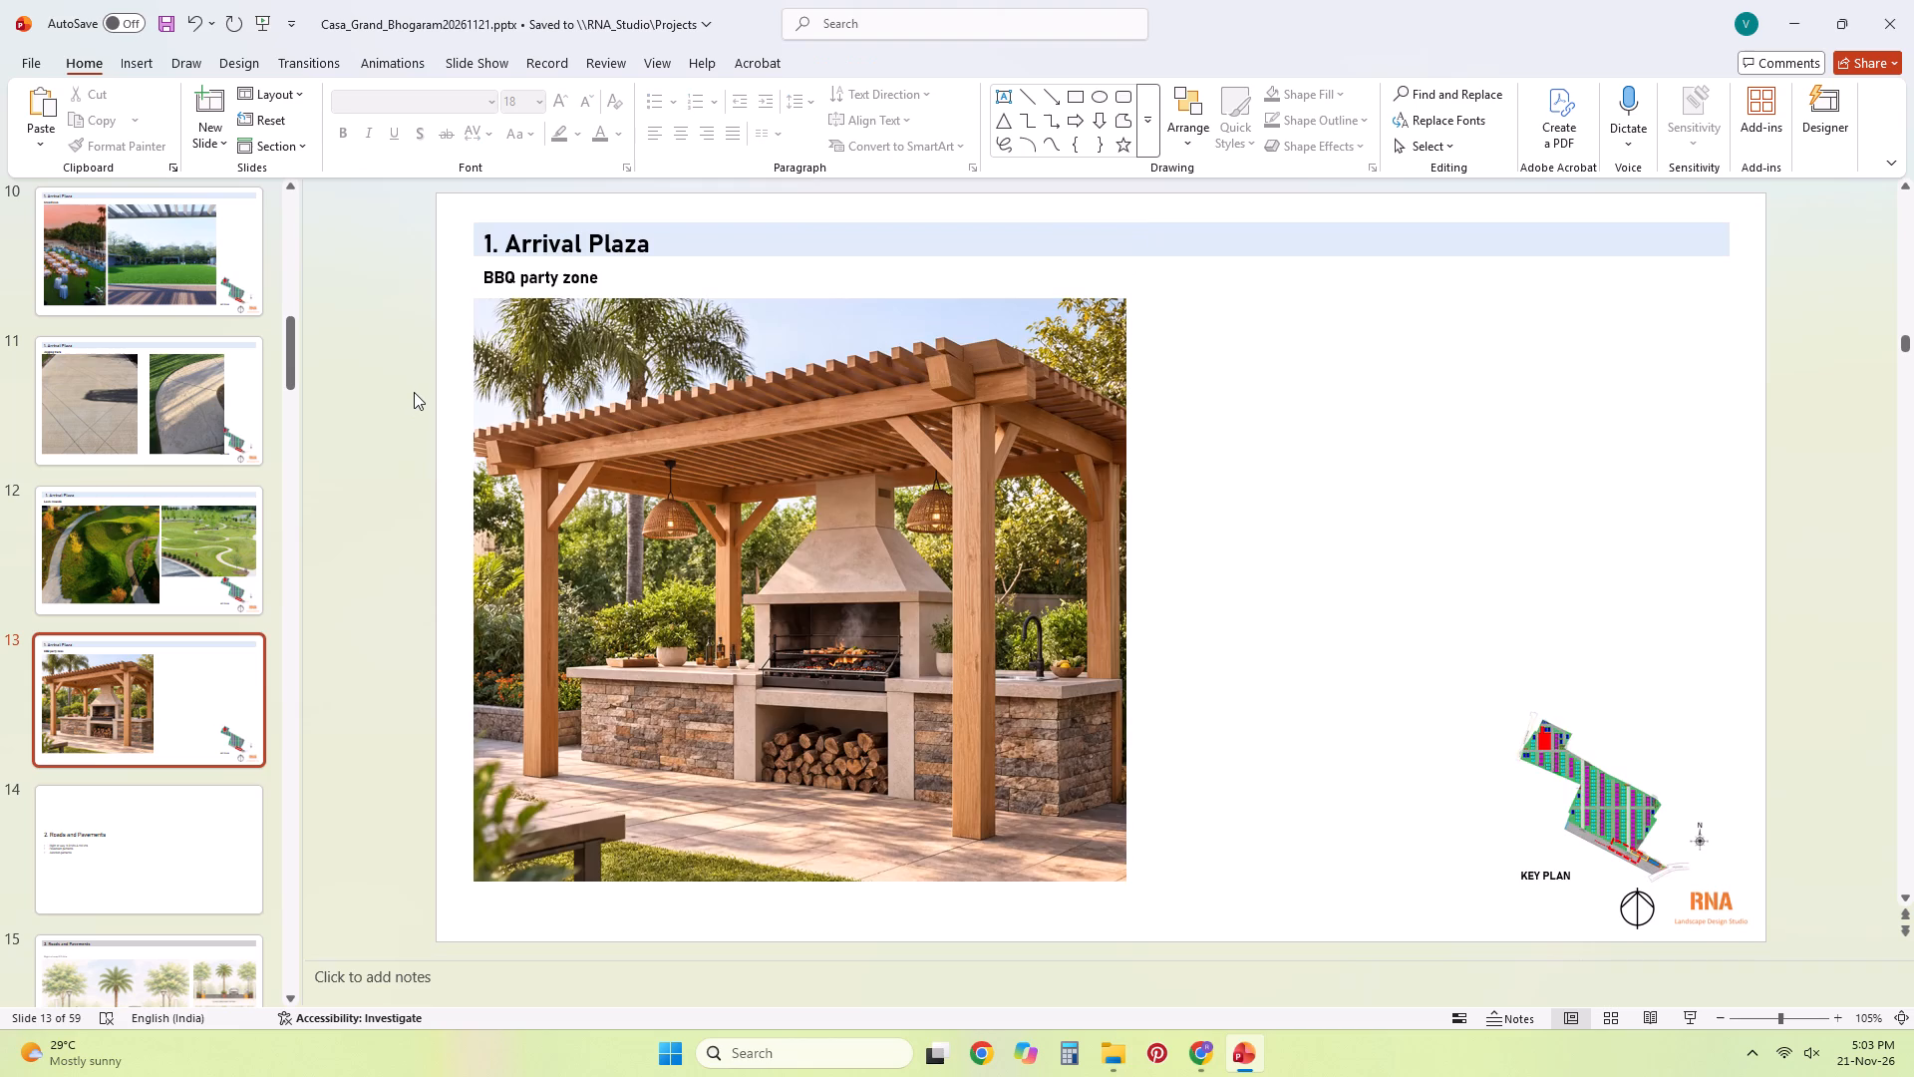
Review the retitled Arrival Plaza slides back to the section's opening slide, checking the titles and the list of features.
scroll(415, 391, down, 1)
scroll(439, 405, up, 1)
scroll(195, 701, up, 1)
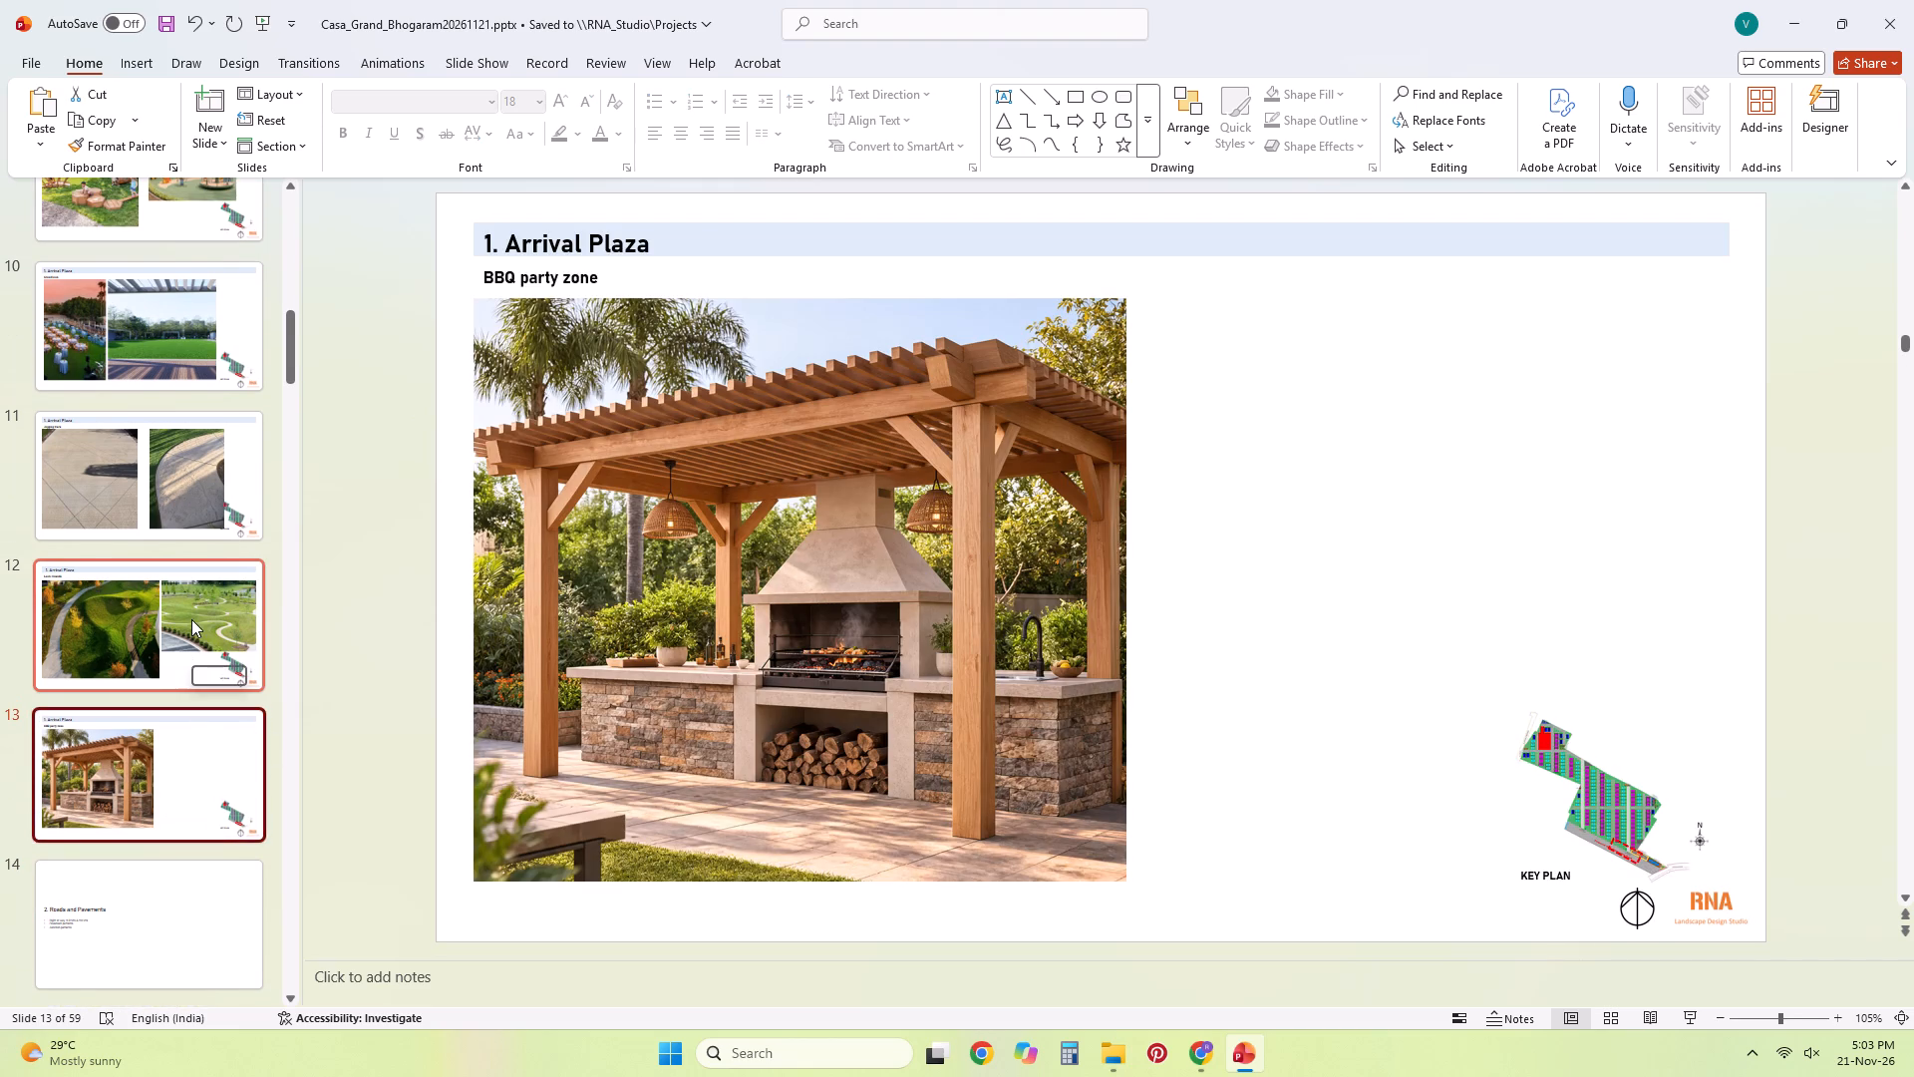
click(191, 619)
scroll(132, 597, up, 1)
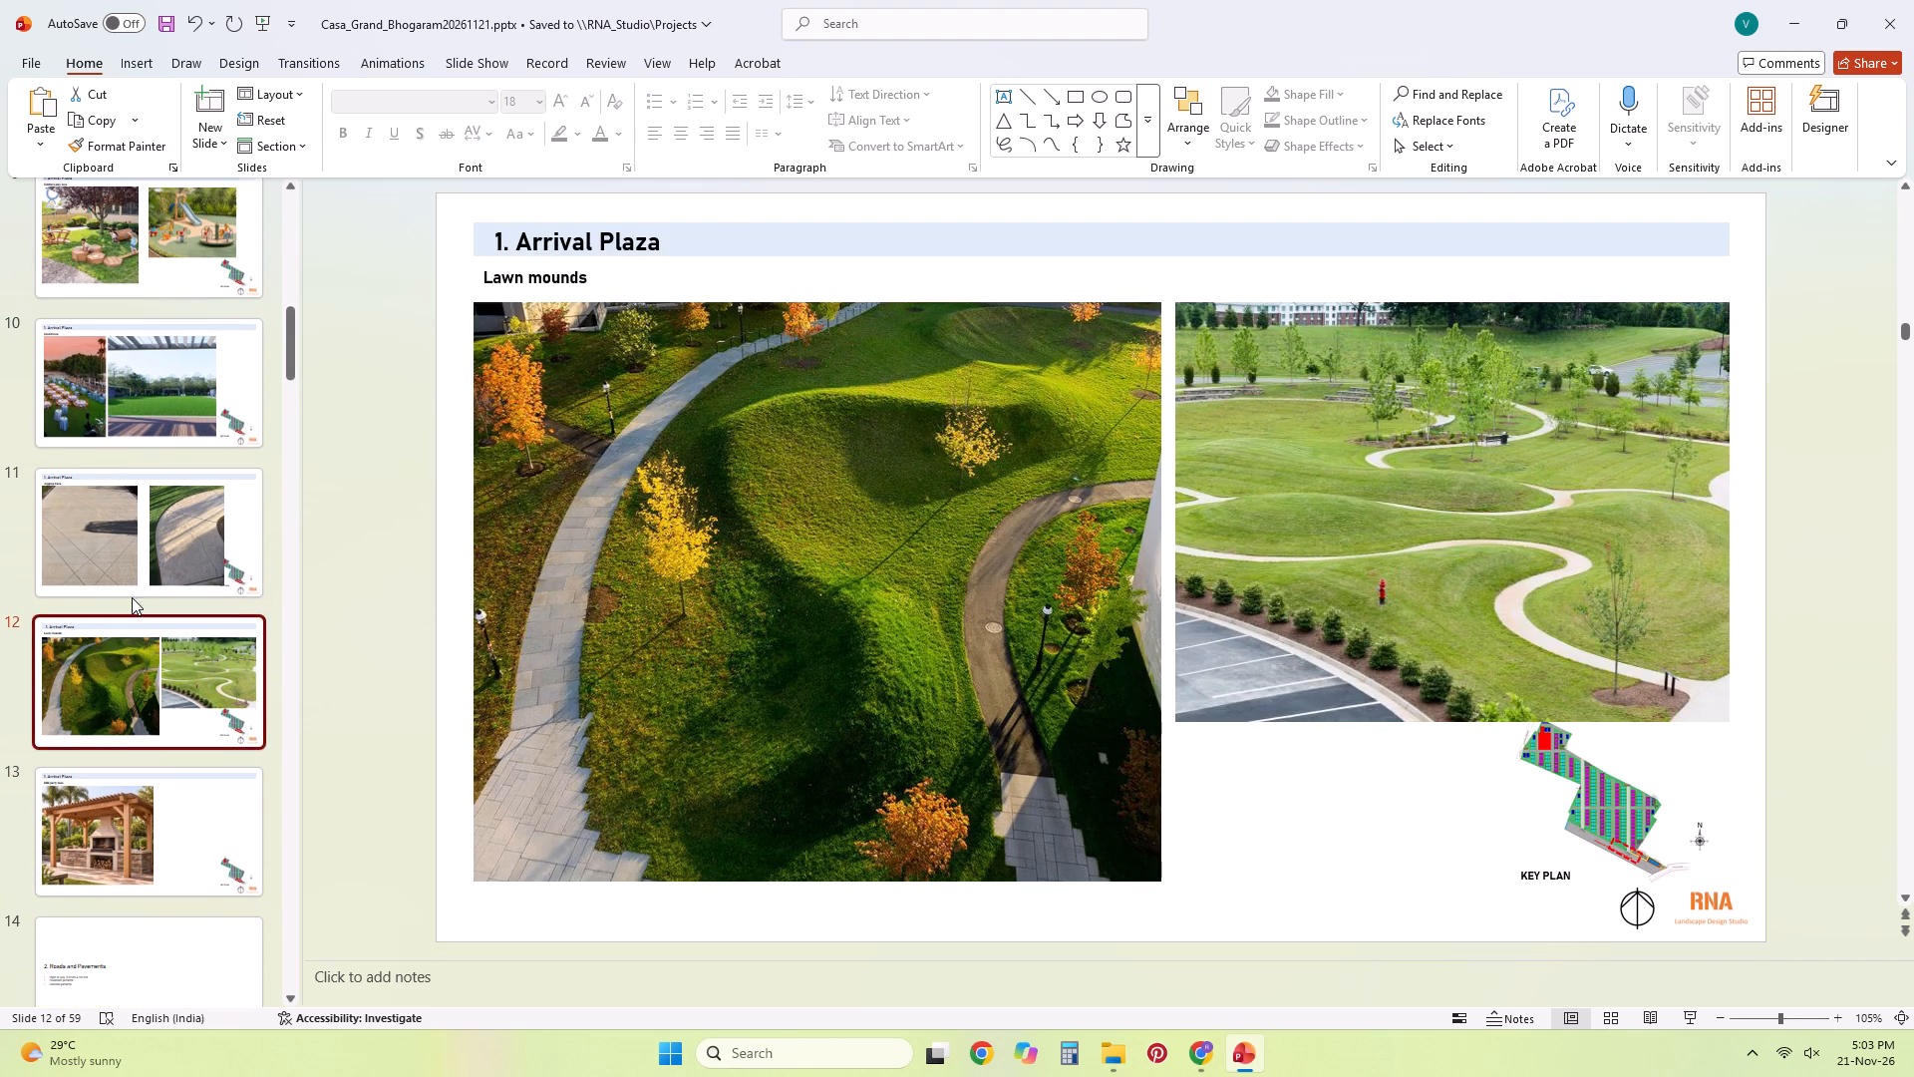
click(132, 584)
scroll(142, 417, up, 1)
click(114, 510)
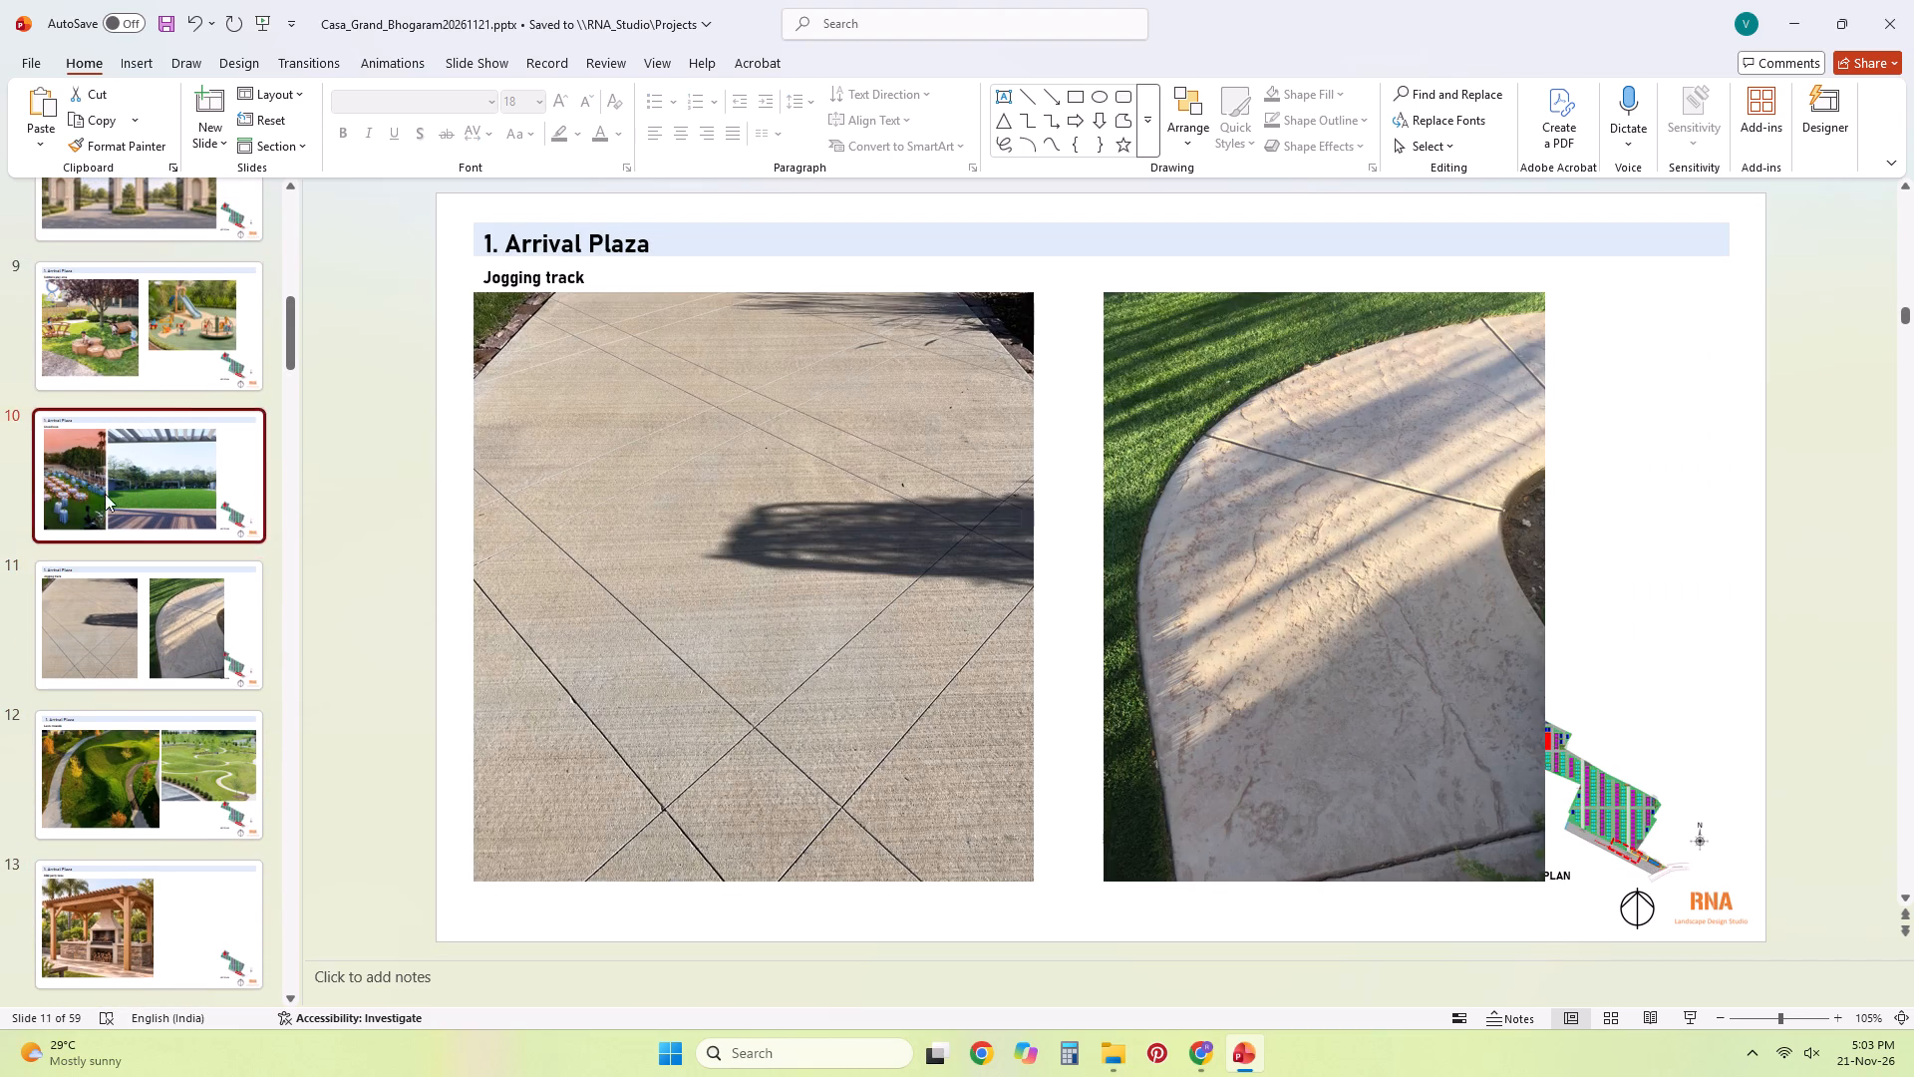
click(135, 358)
click(131, 232)
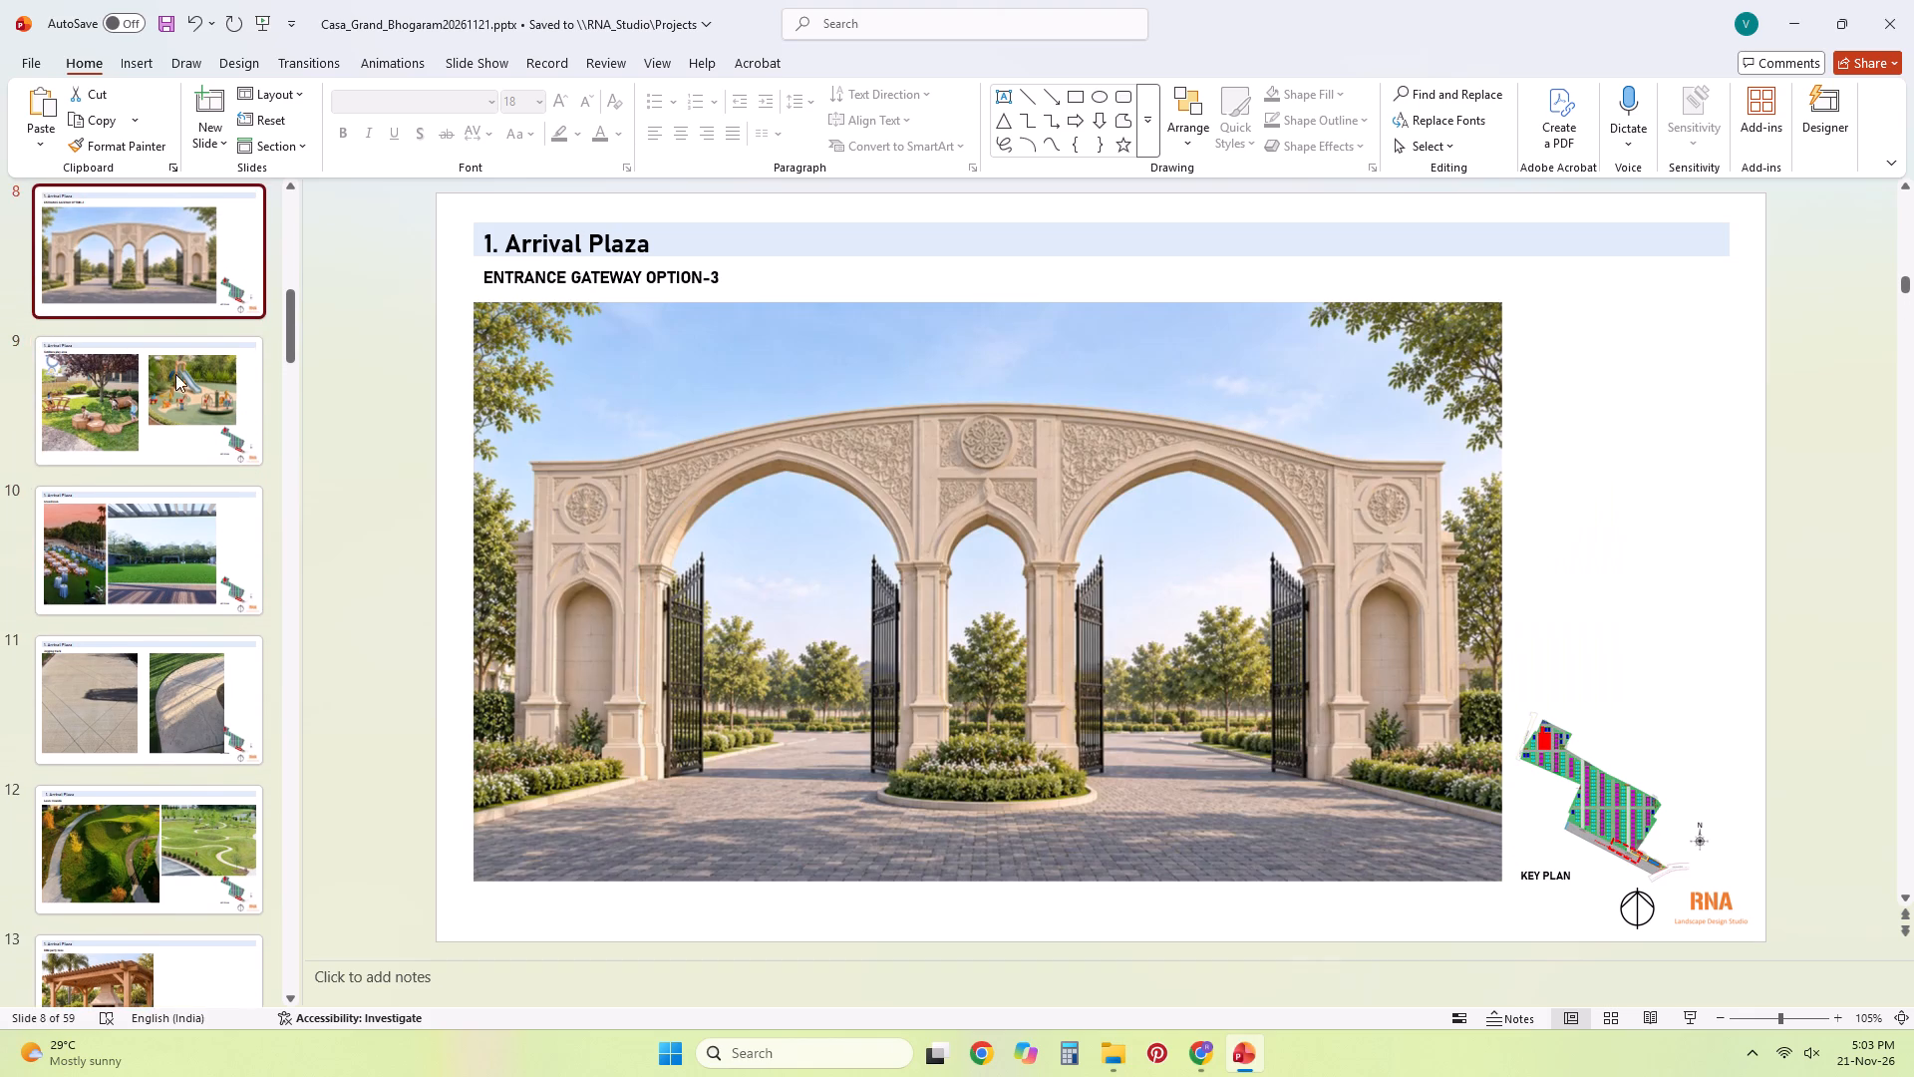
scroll(176, 380, up, 14)
click(123, 558)
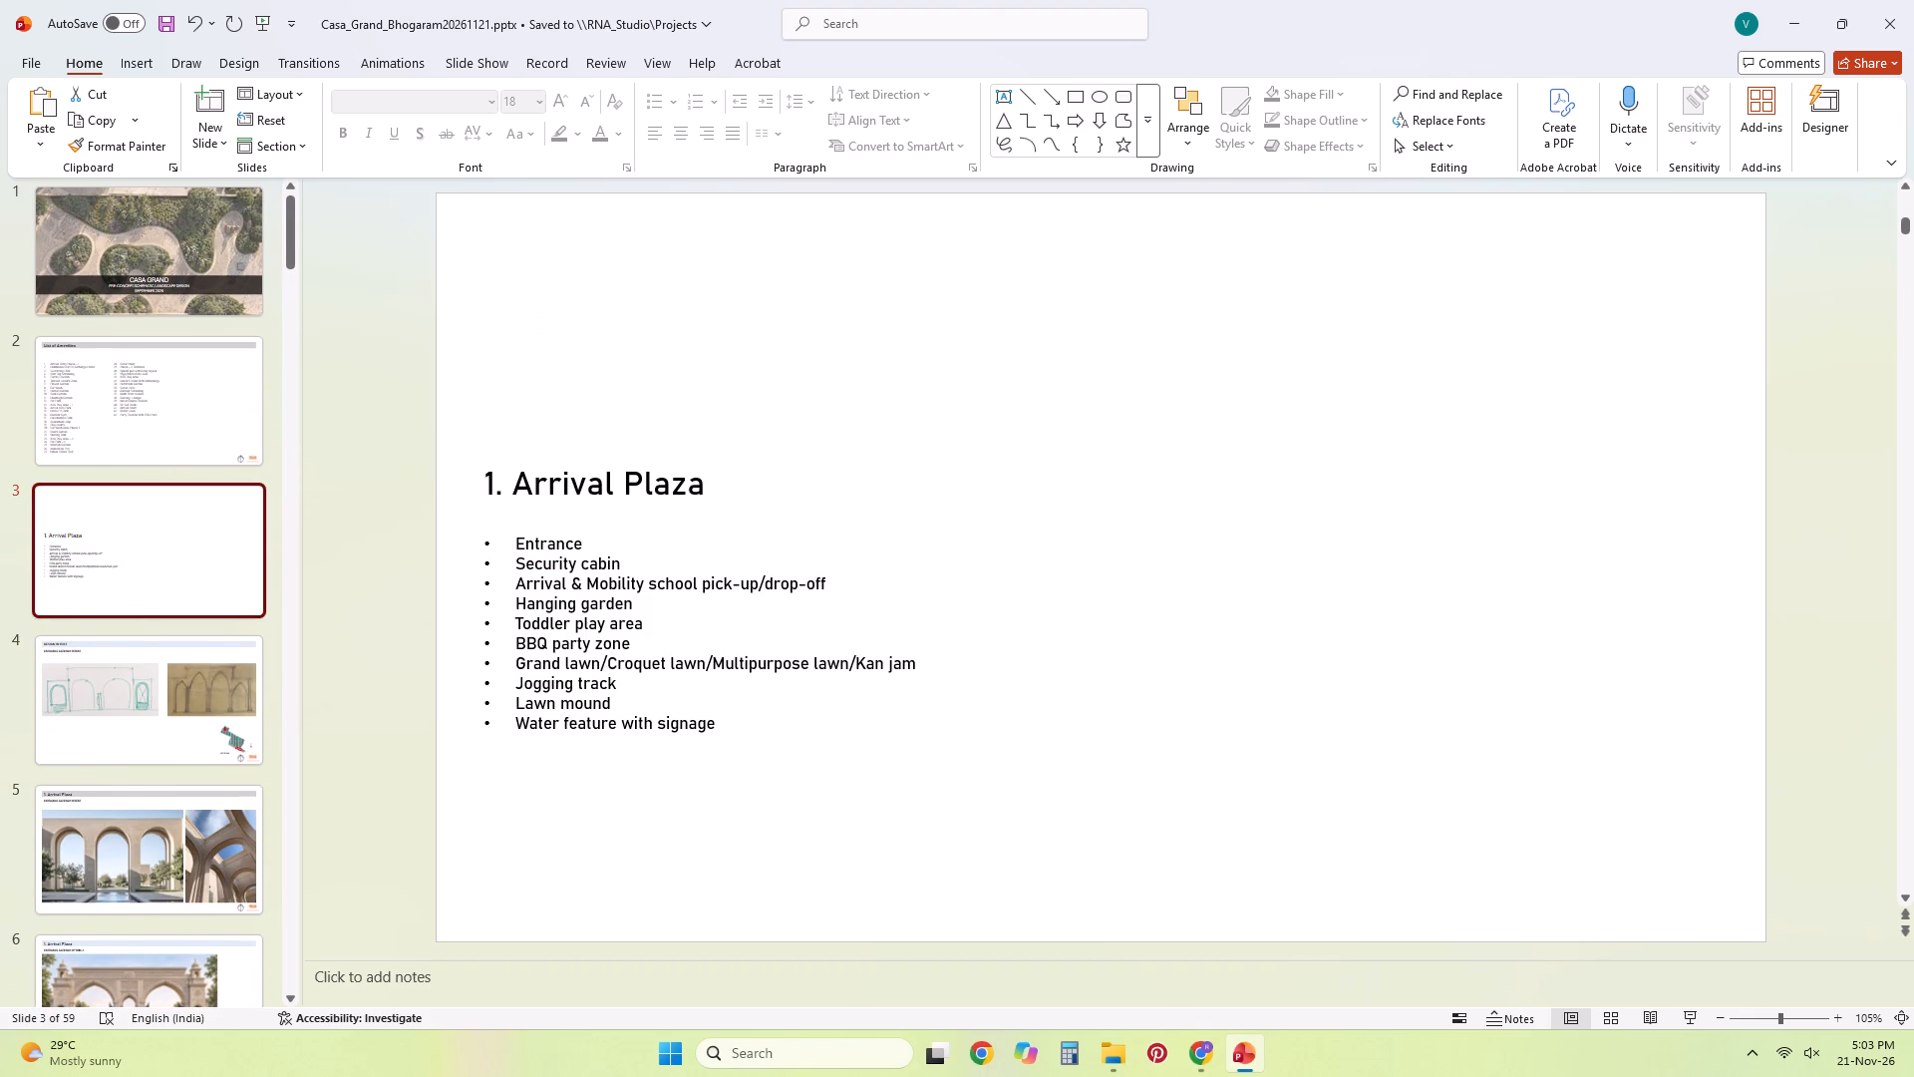
click(780, 379)
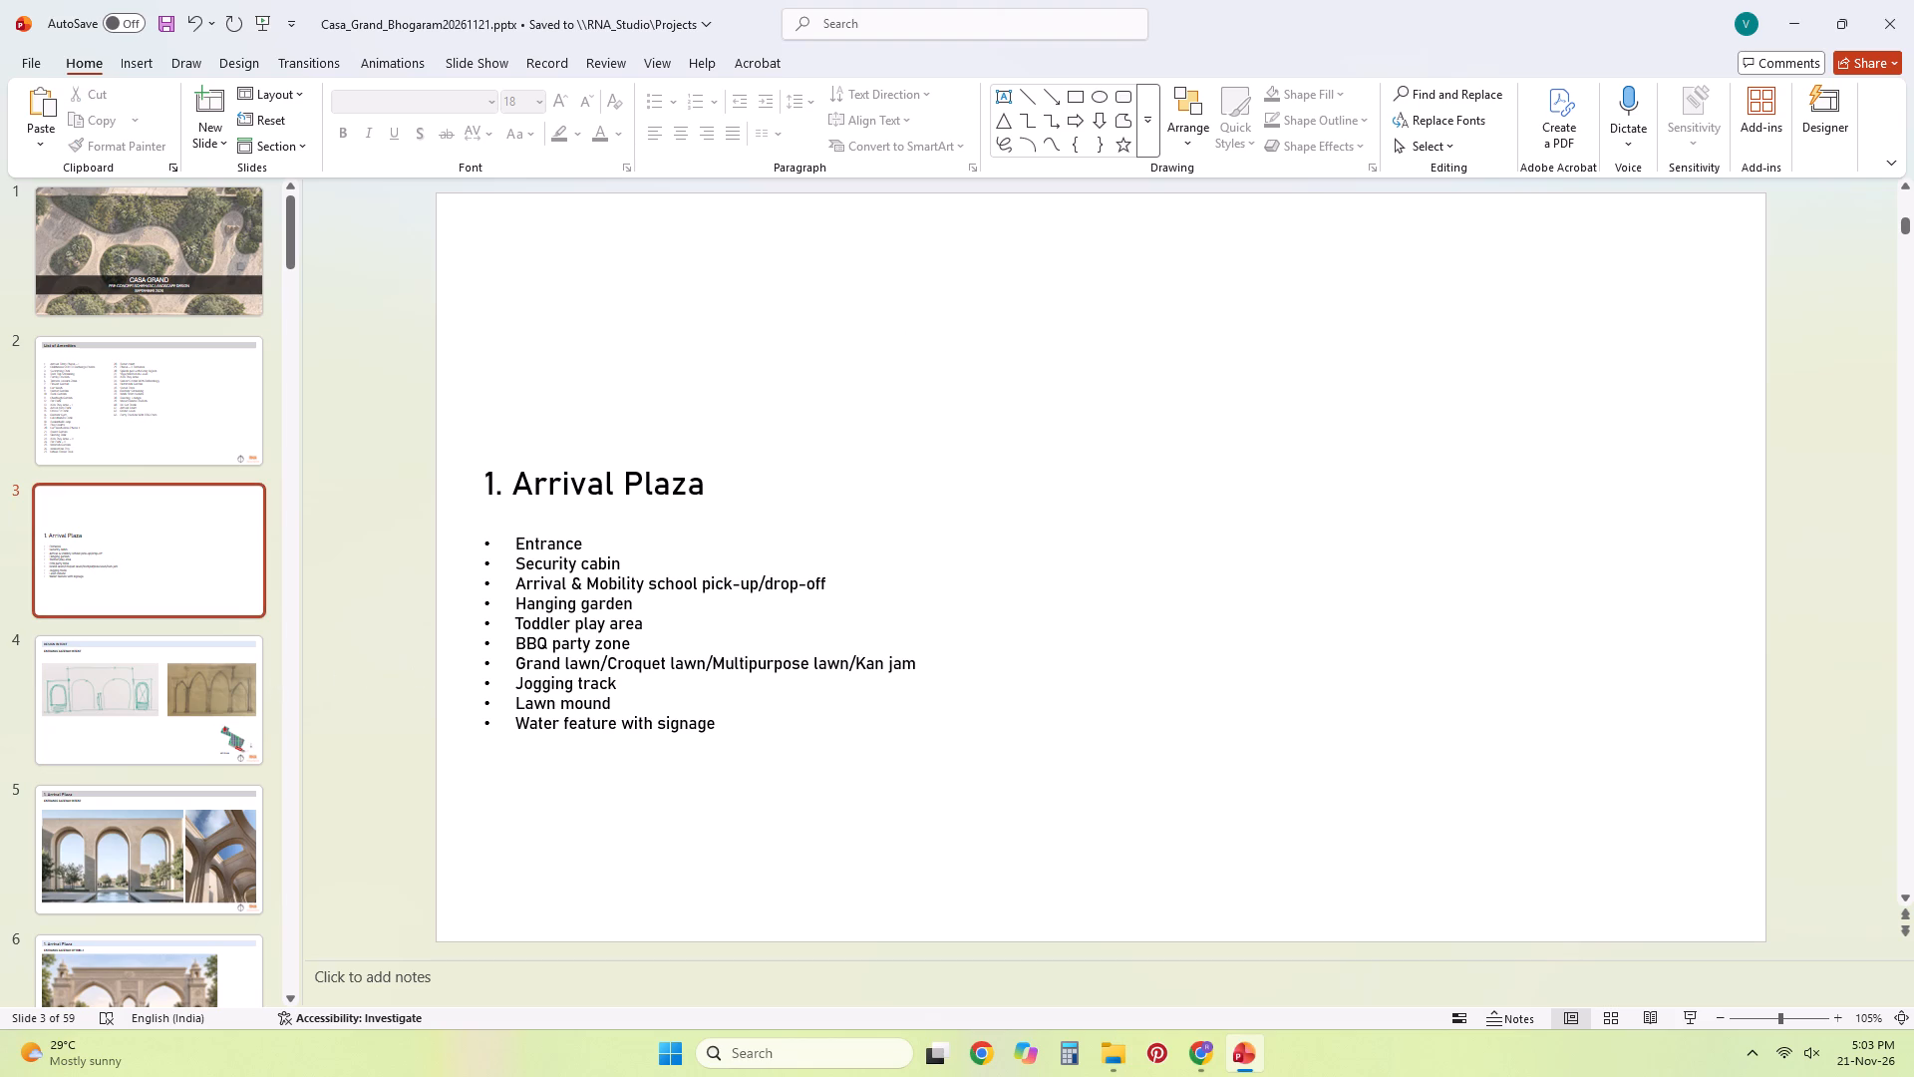
Review the Roads and Pavements and Hangout Zone slides through to the Club House opening slide, checking section numbers and titles.
scroll(219, 446, down, 9)
scroll(179, 553, down, 13)
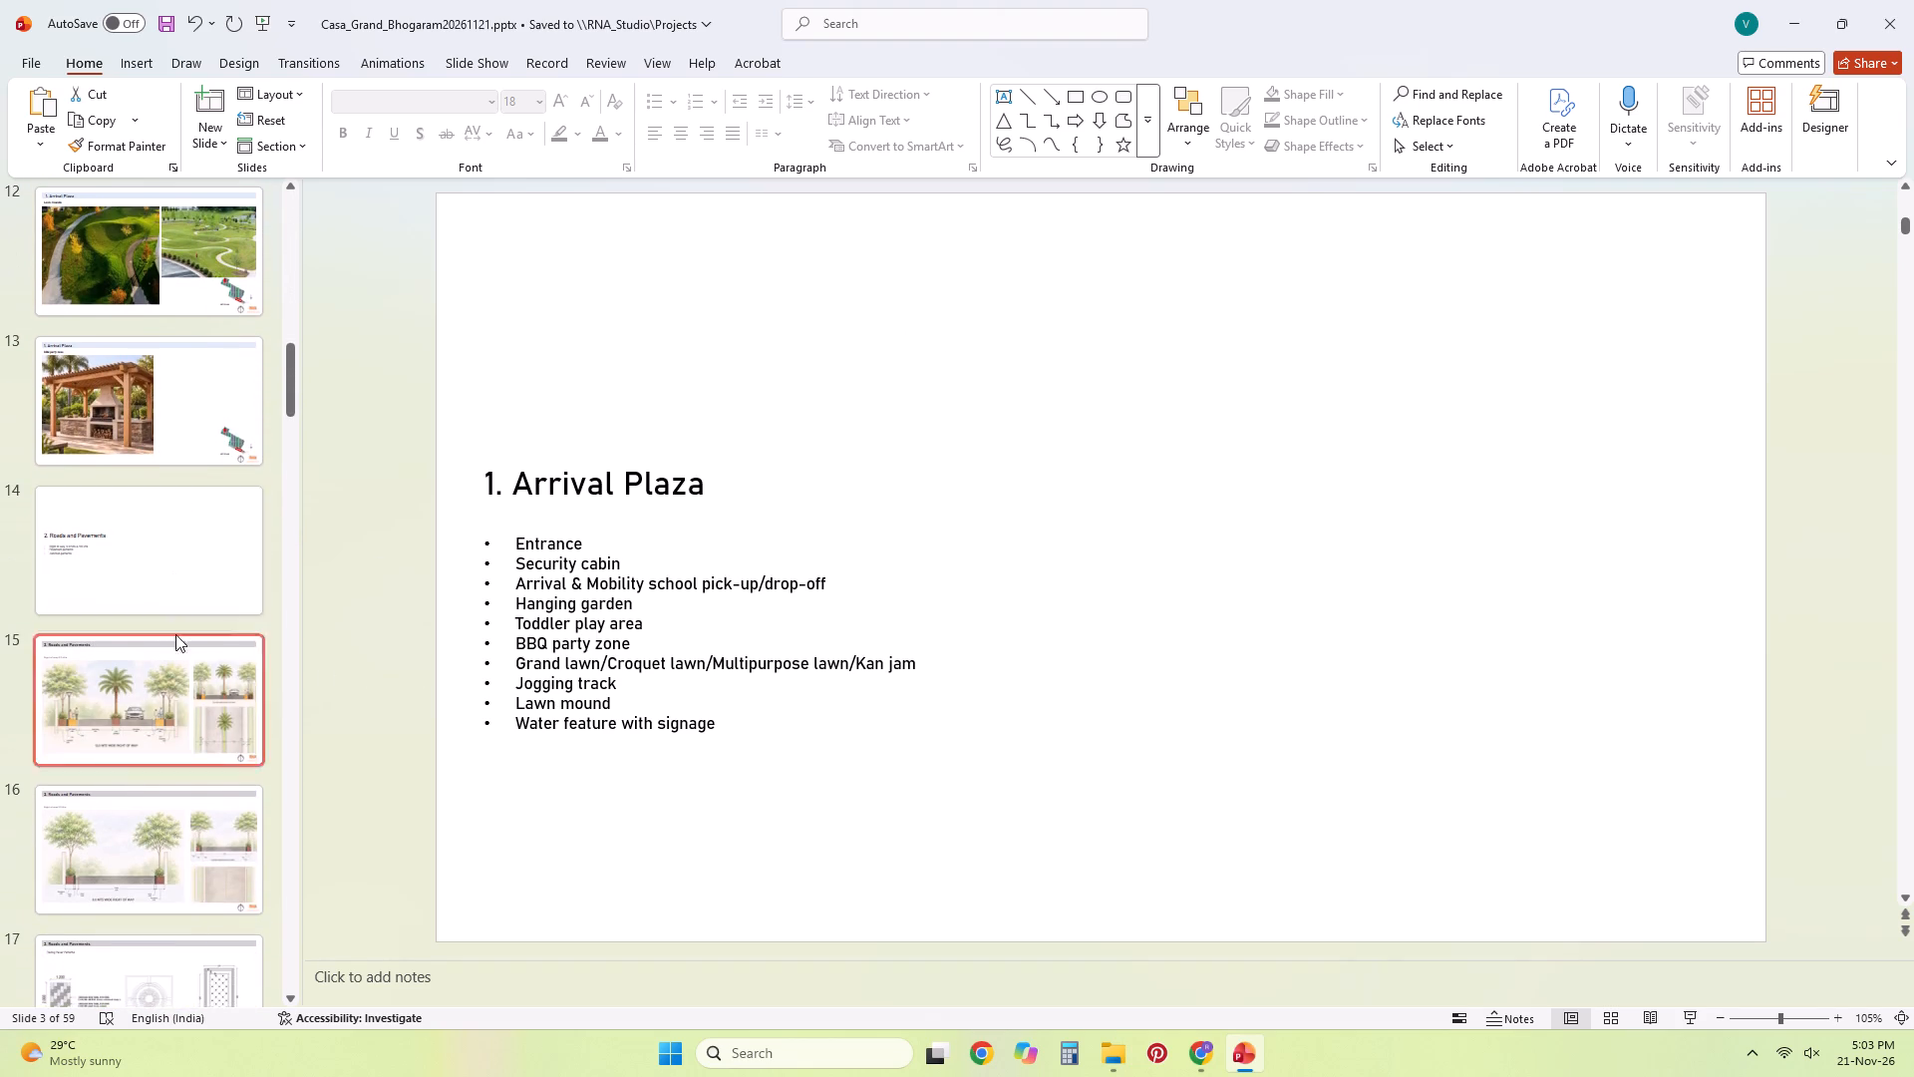
scroll(217, 497, down, 11)
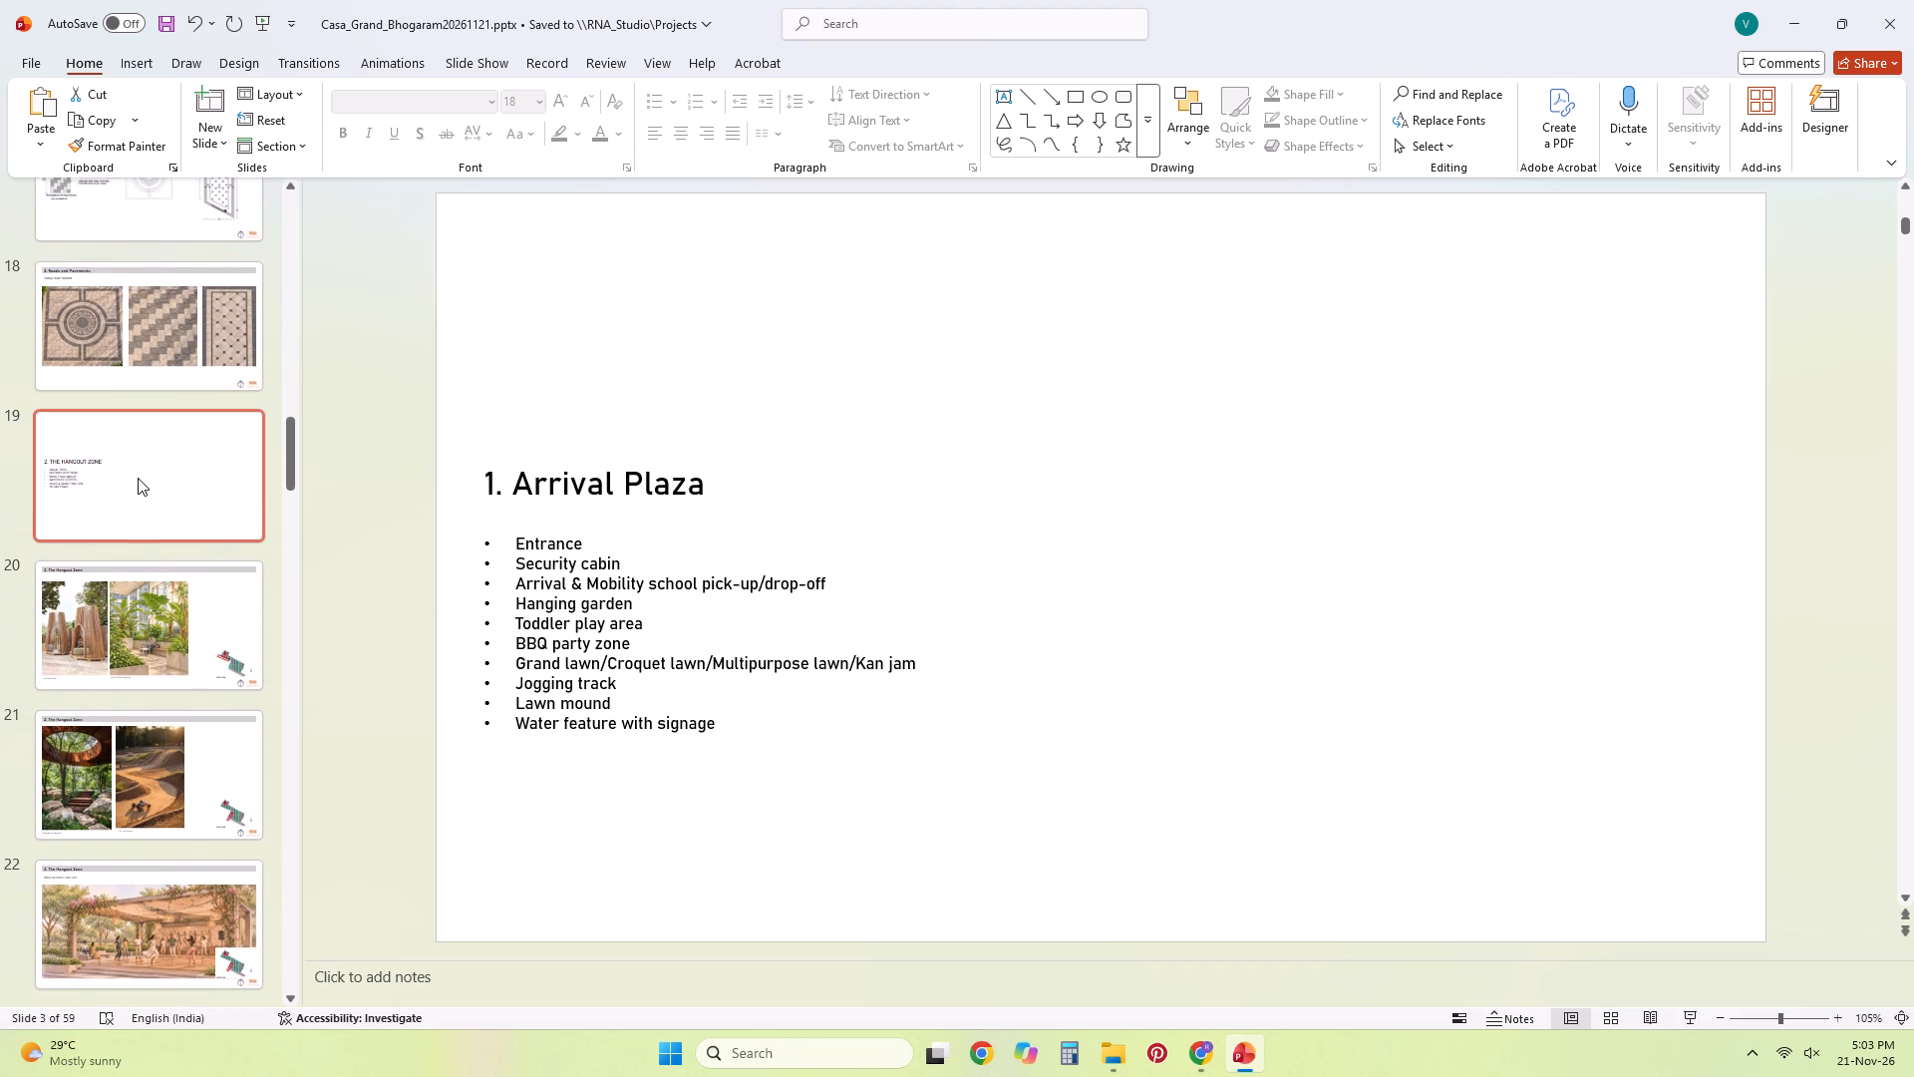
click(138, 473)
click(242, 636)
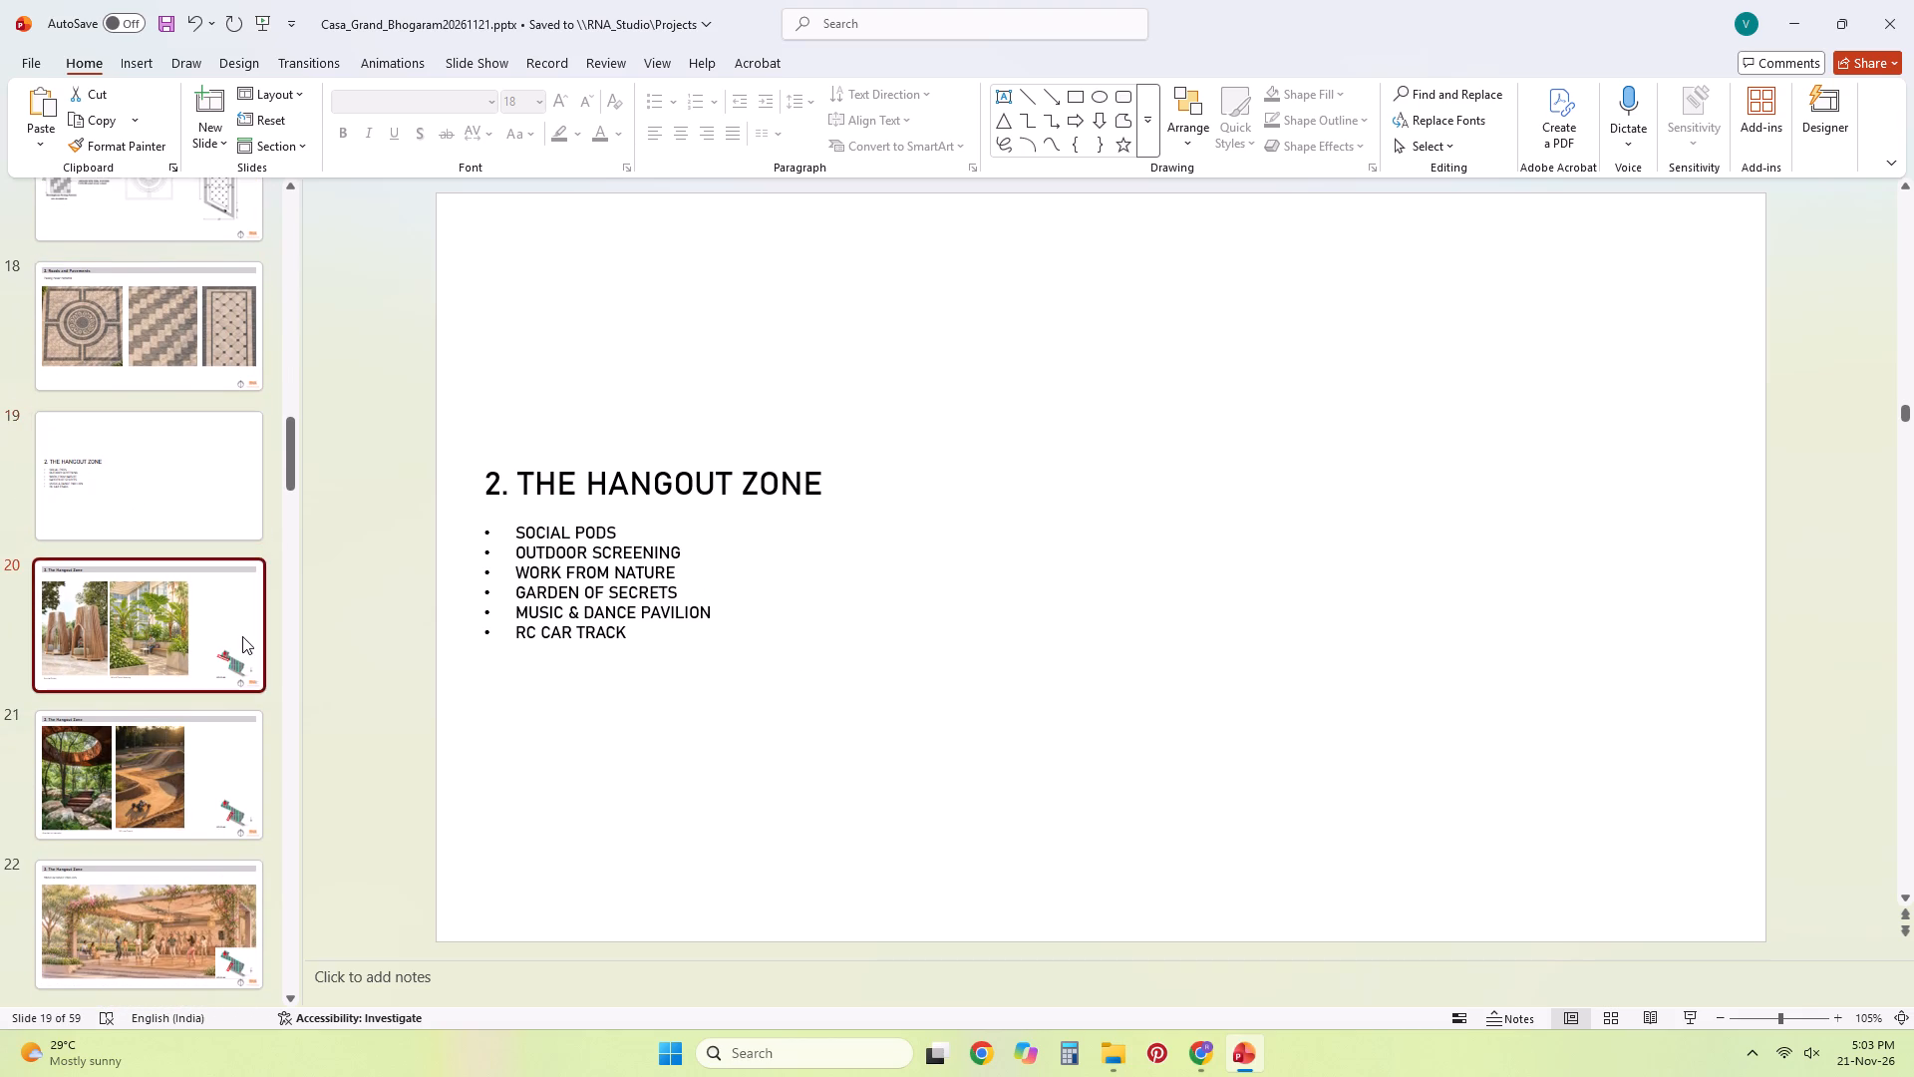
scroll(132, 623, down, 4)
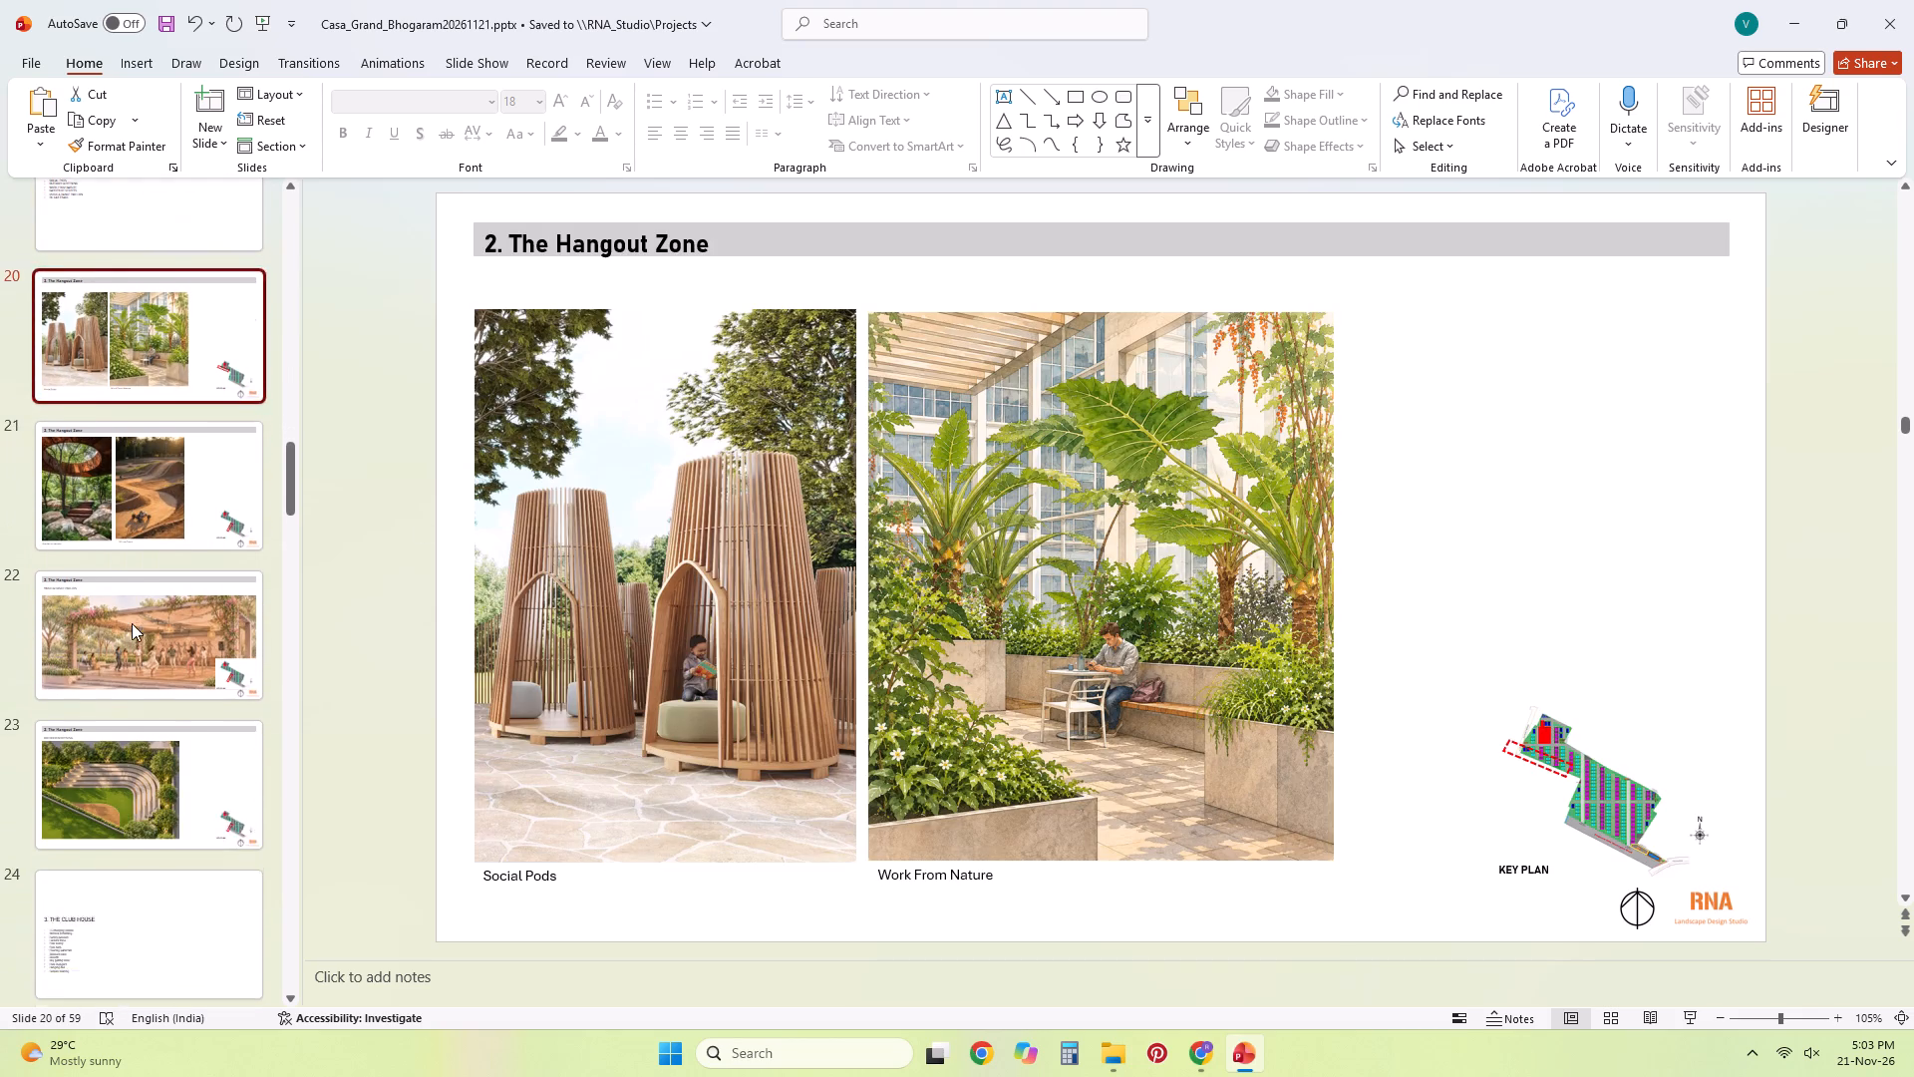
scroll(132, 623, down, 4)
click(135, 649)
scroll(148, 678, down, 4)
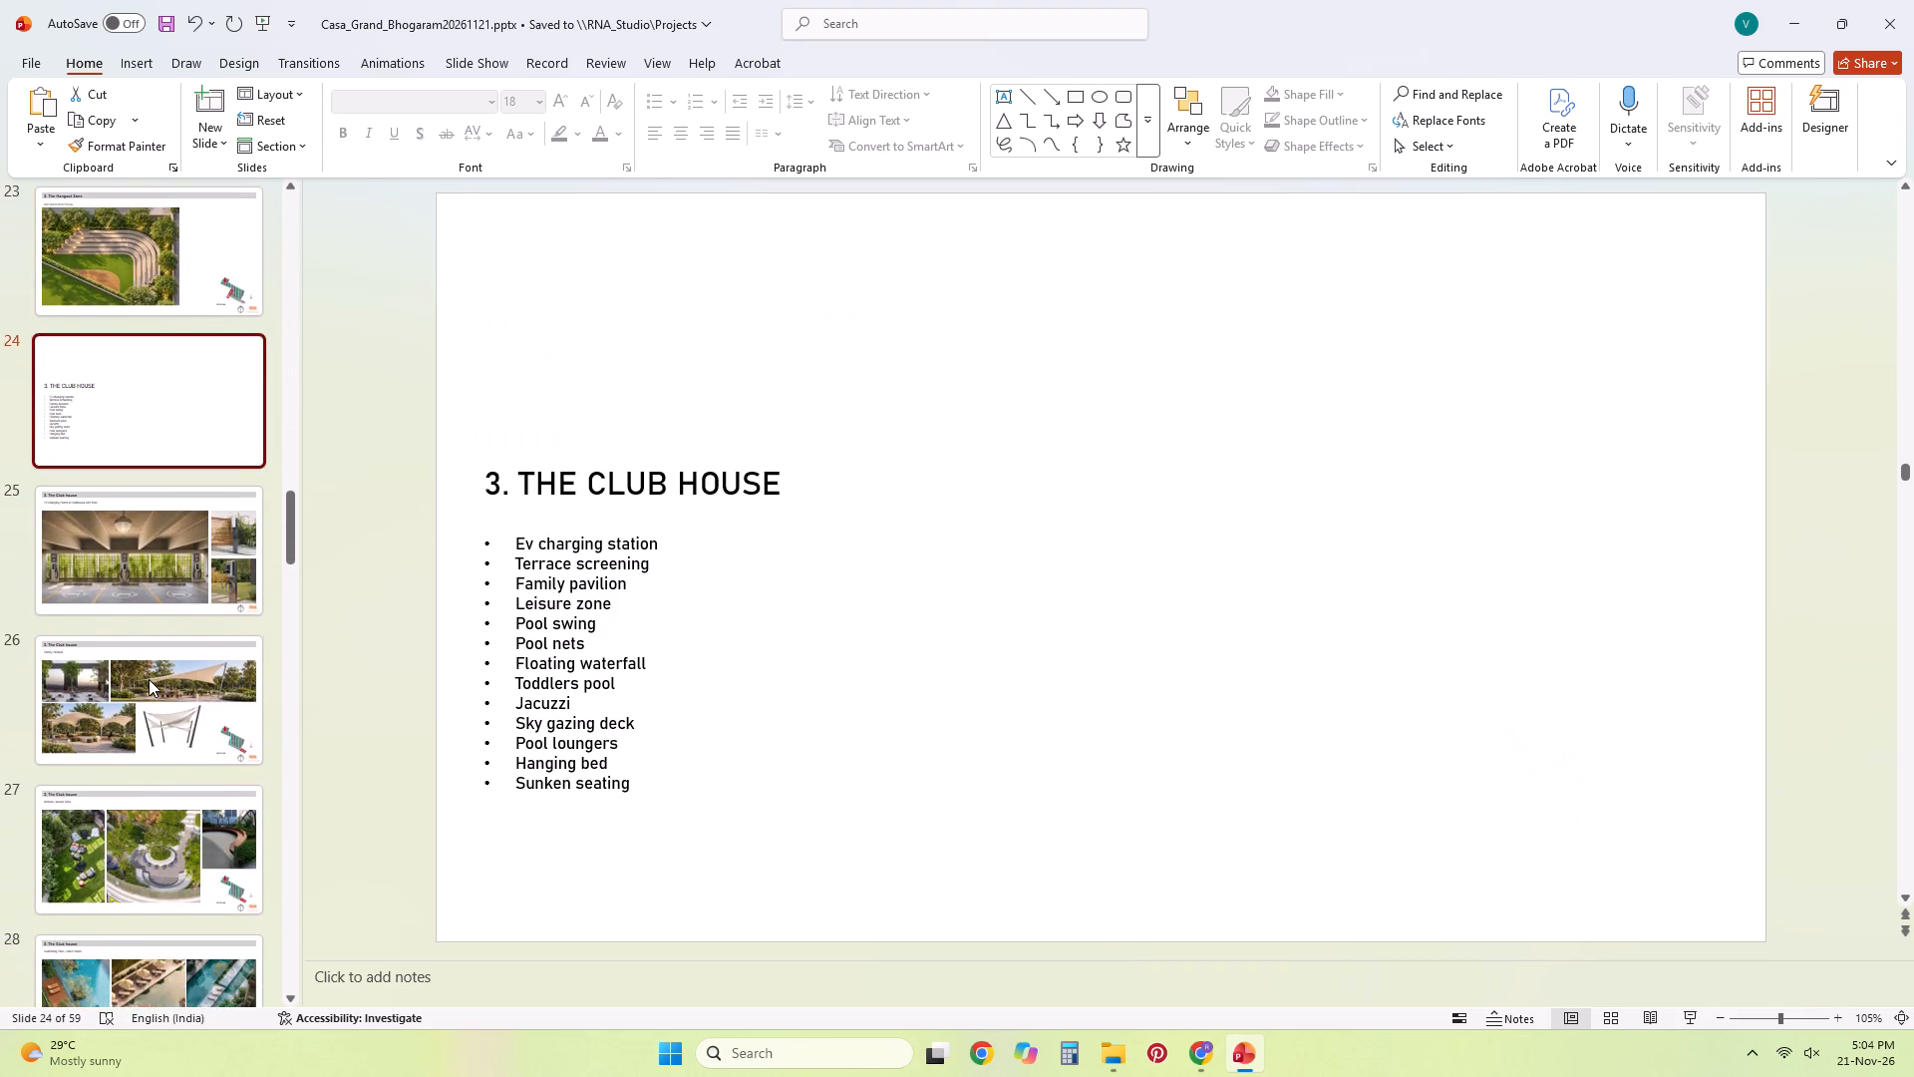
Review the Club House, Verdant Oasis, Play Field and Serenity Oasis slides, checking their section numbering, titles and feature lists.
scroll(149, 679, down, 9)
scroll(150, 593, down, 2)
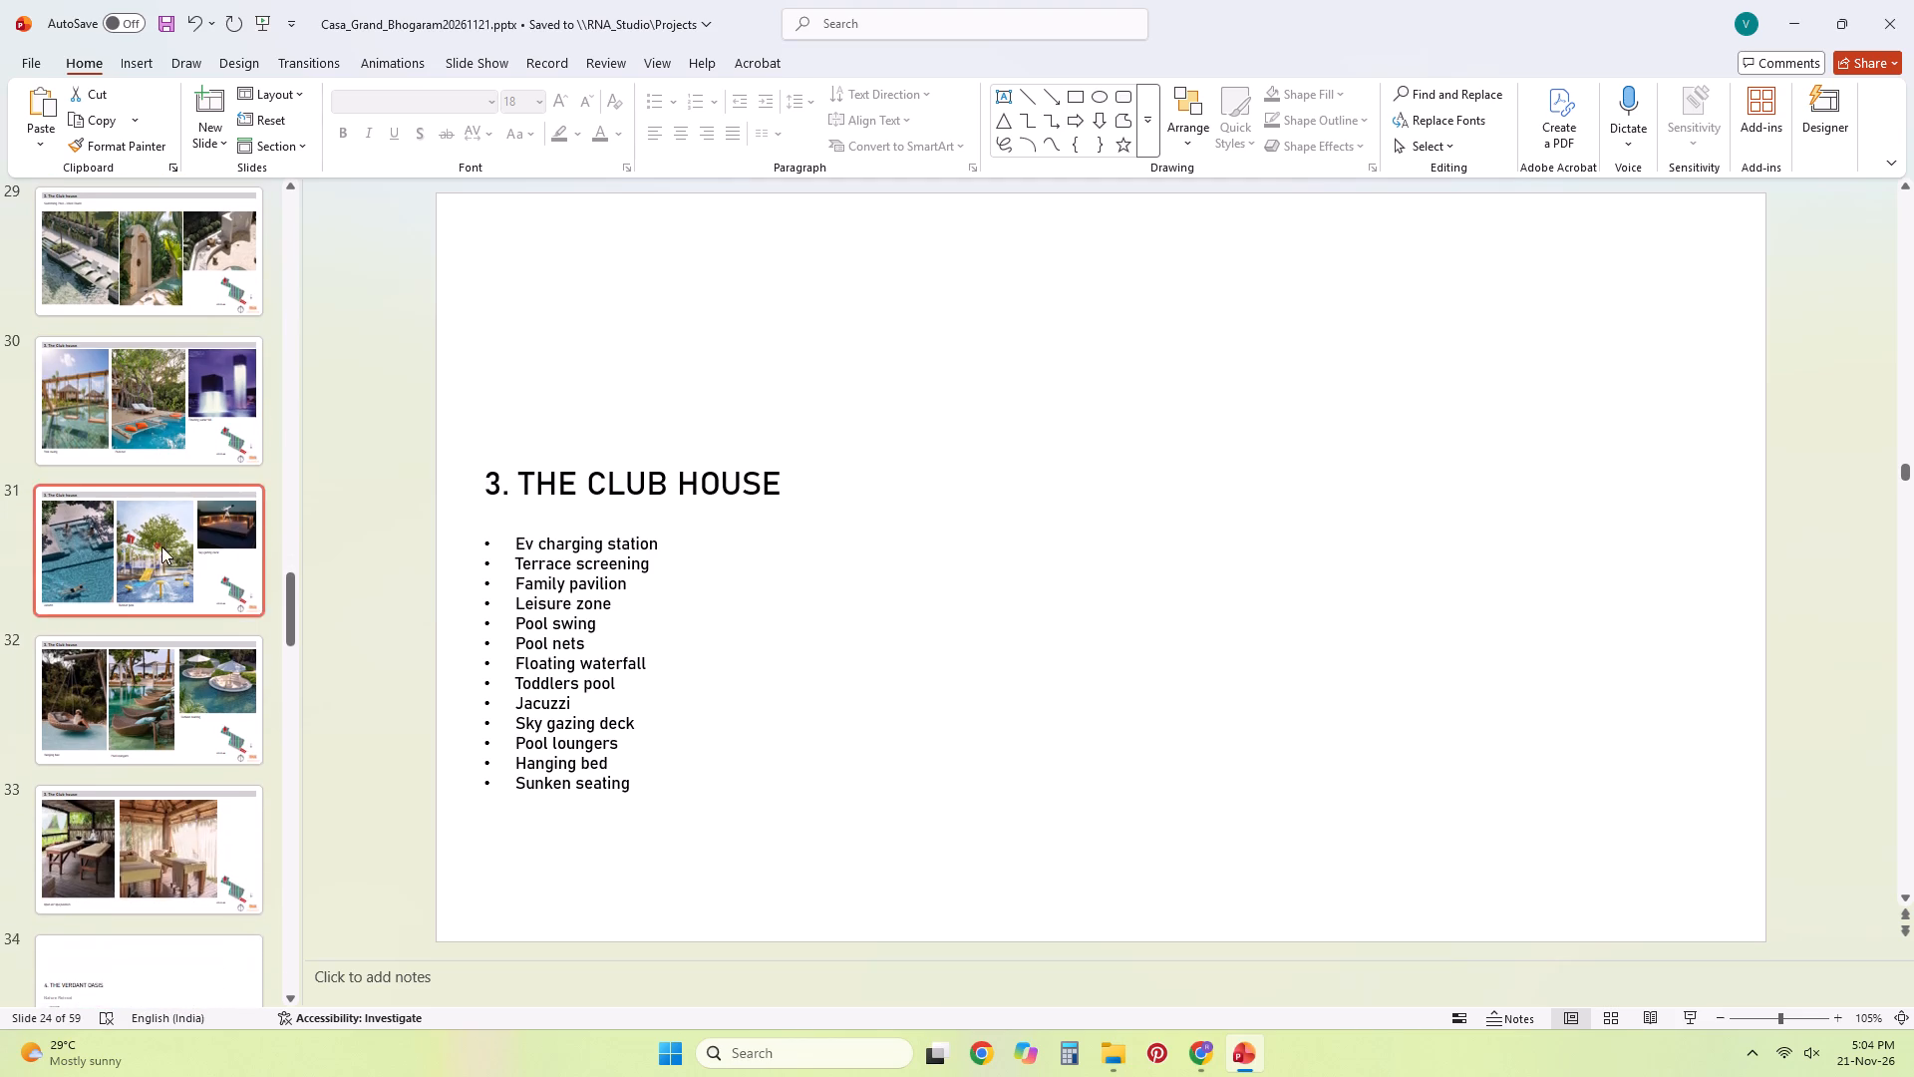
scroll(161, 546, down, 5)
click(146, 618)
scroll(160, 690, down, 6)
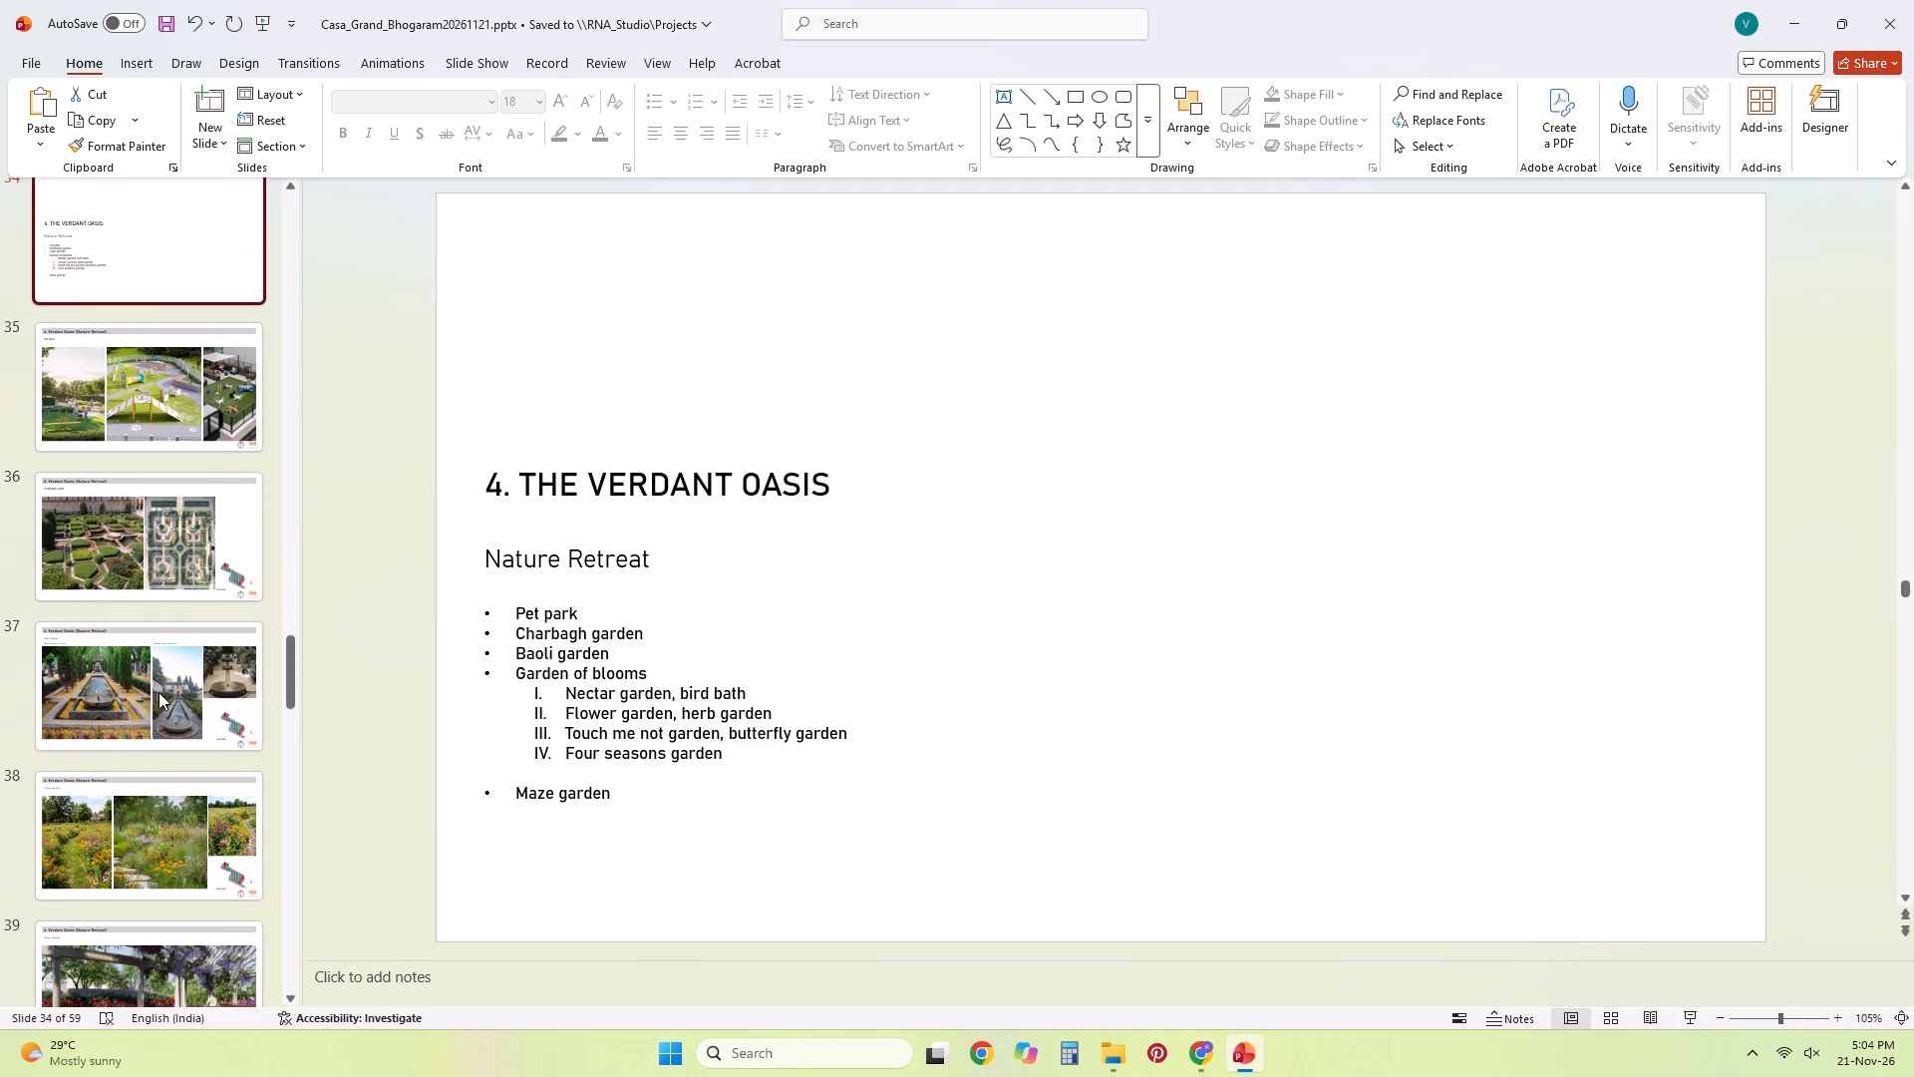
scroll(159, 483, down, 7)
click(173, 678)
scroll(198, 543, down, 3)
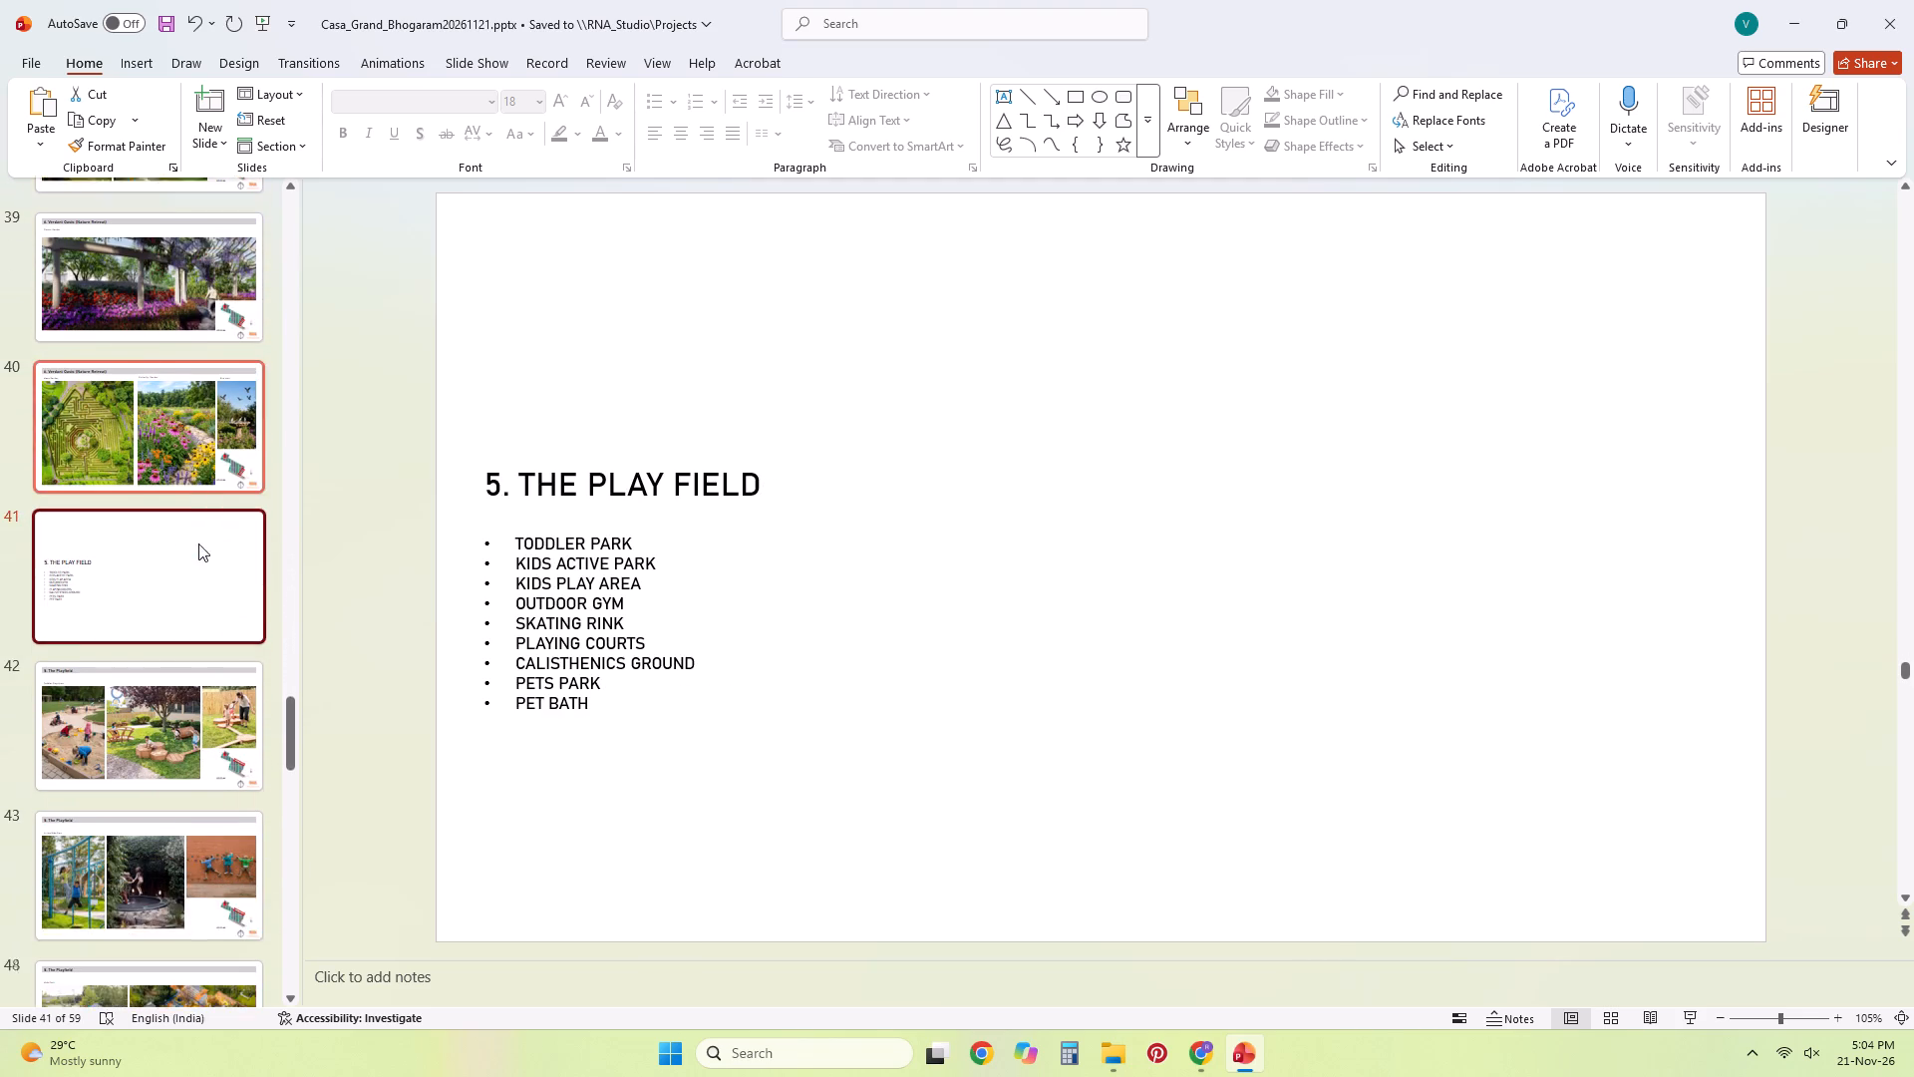
scroll(197, 426, down, 3)
scroll(193, 549, down, 2)
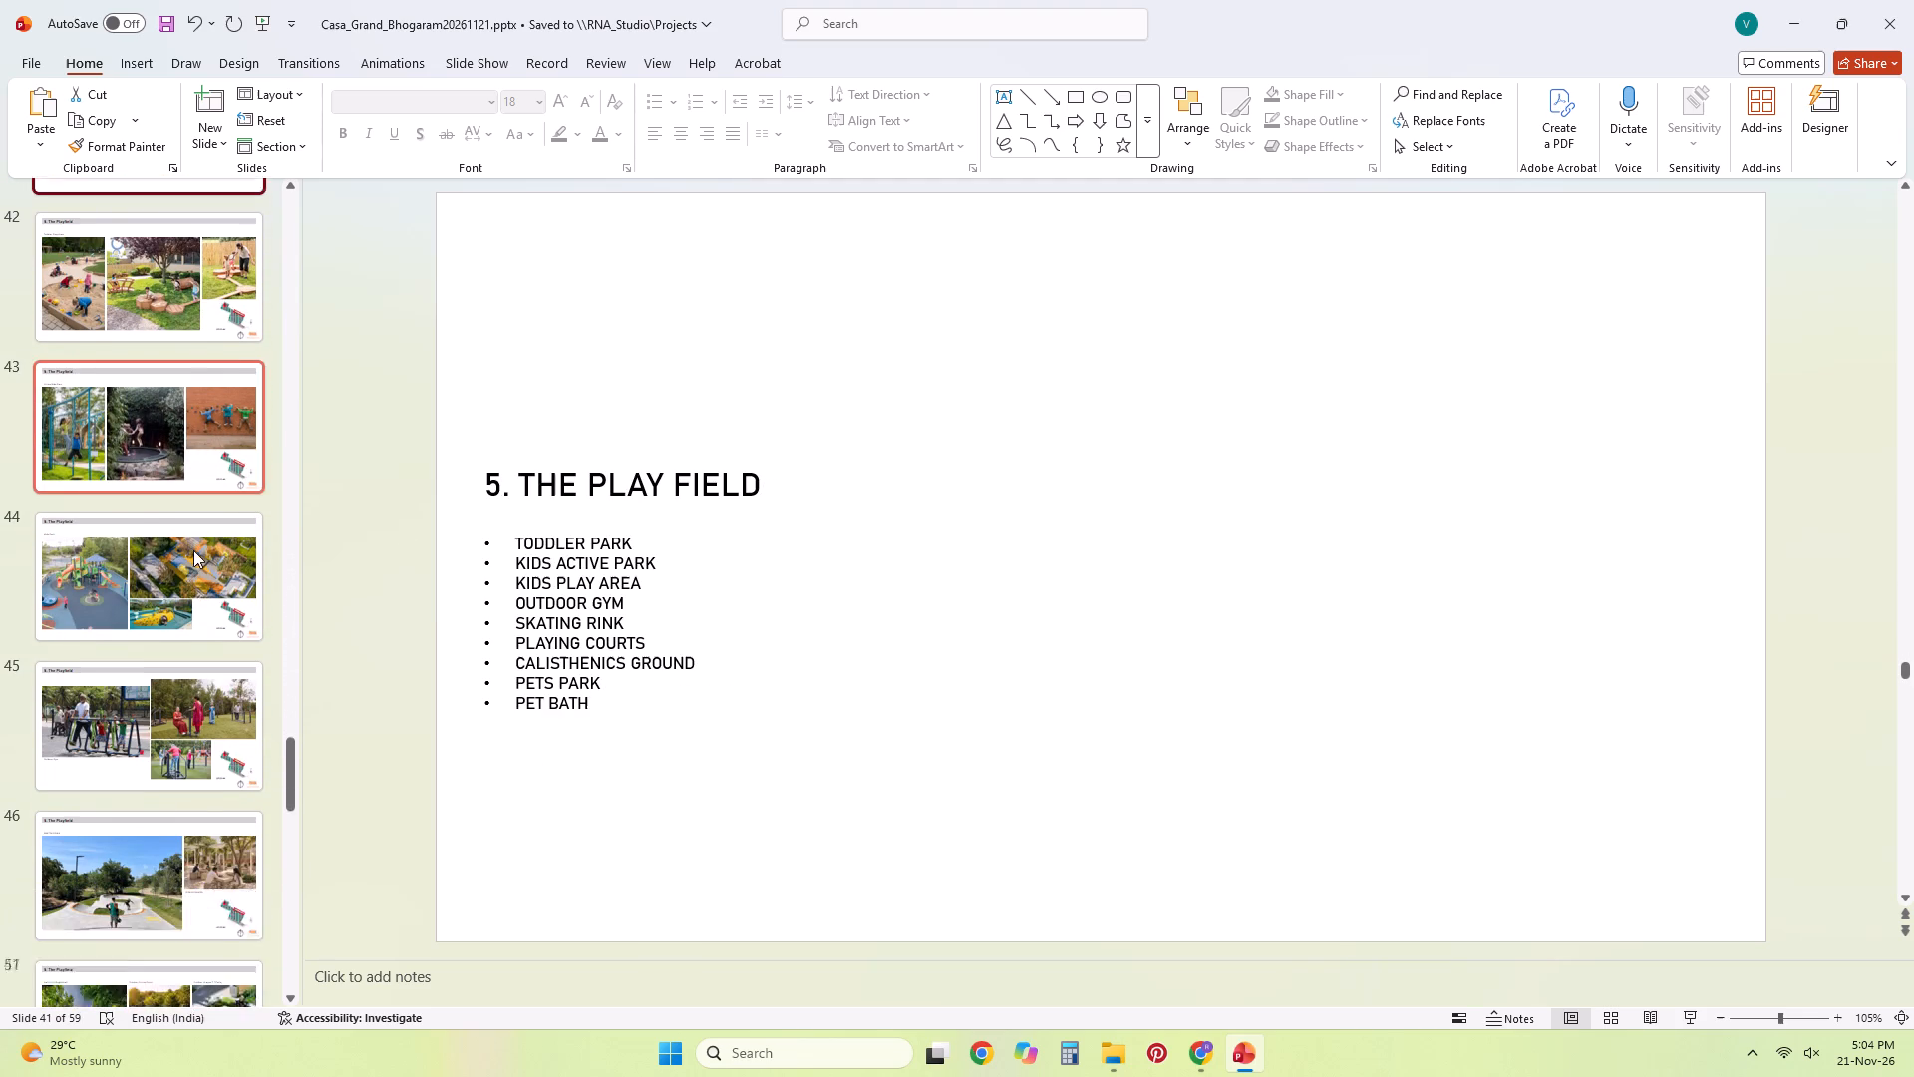
scroll(193, 550, down, 3)
scroll(175, 680, down, 8)
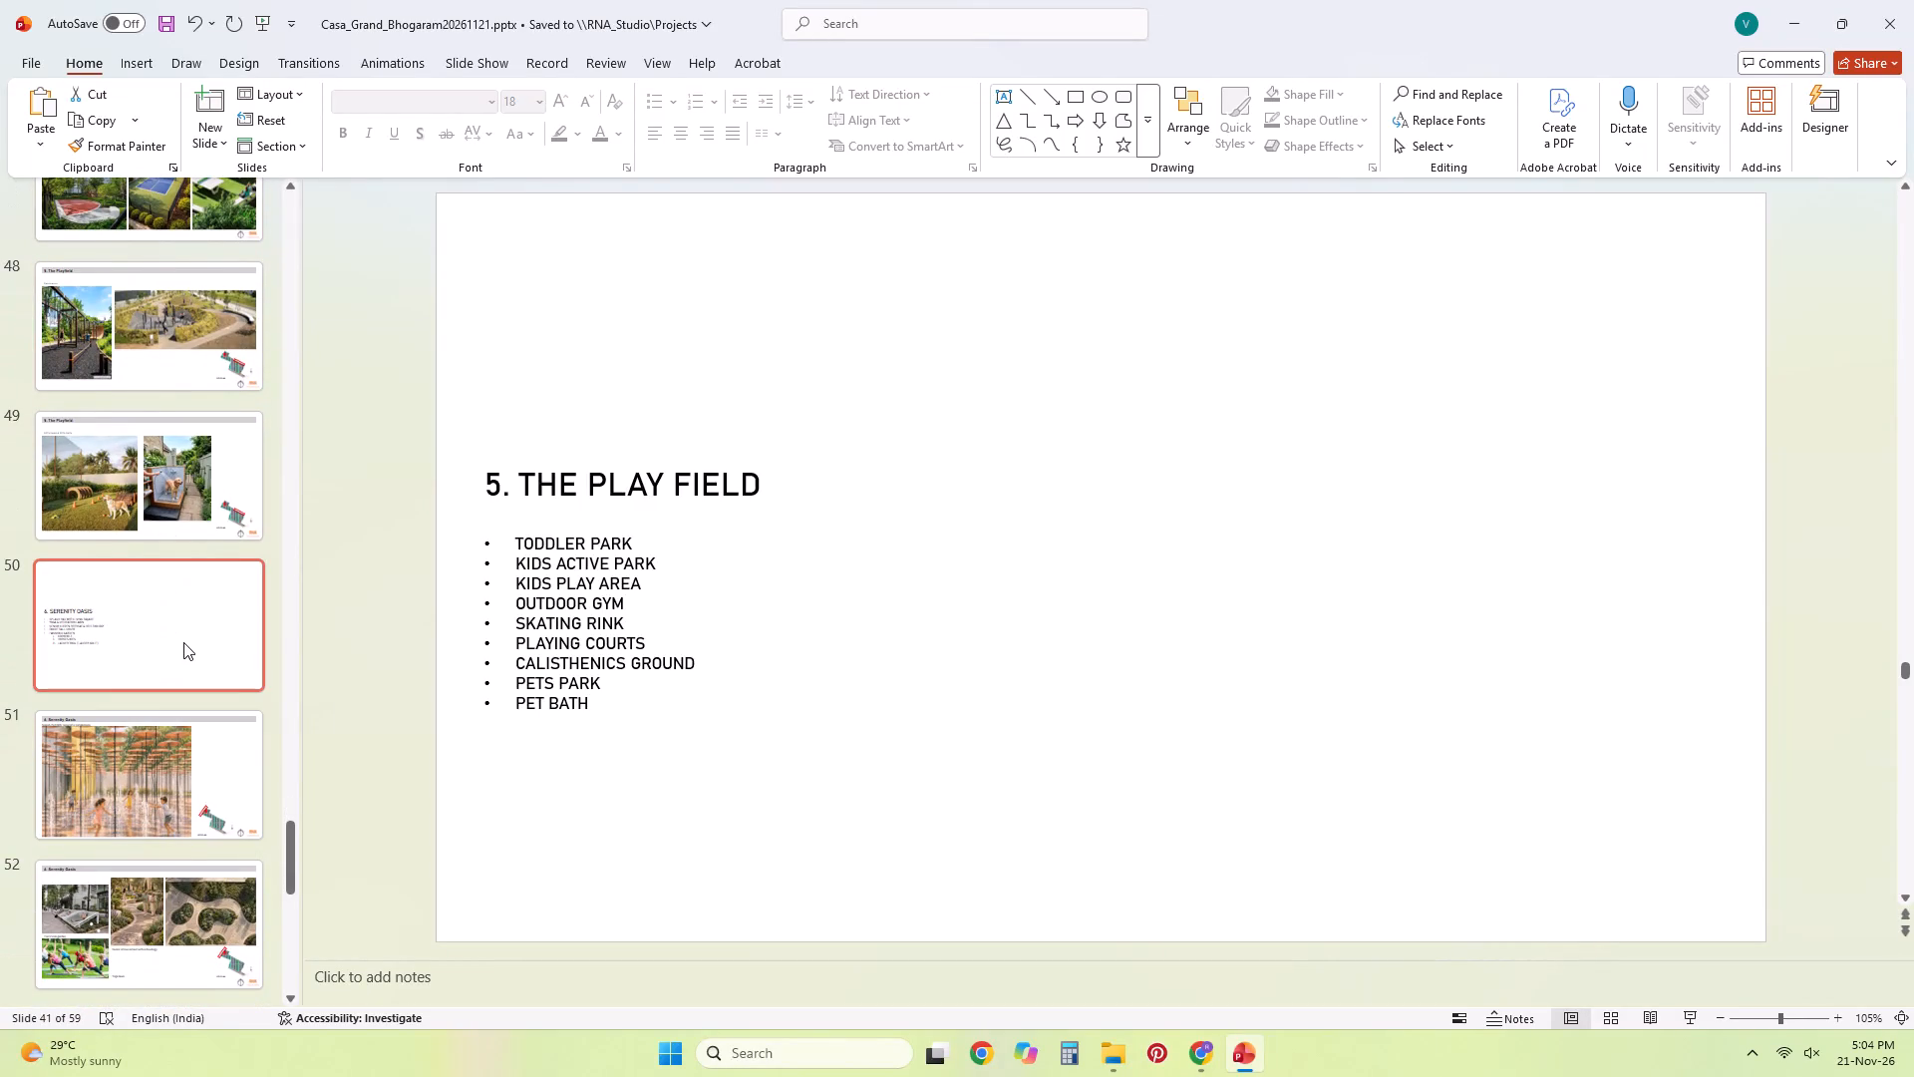
click(183, 642)
scroll(93, 637, down, 1)
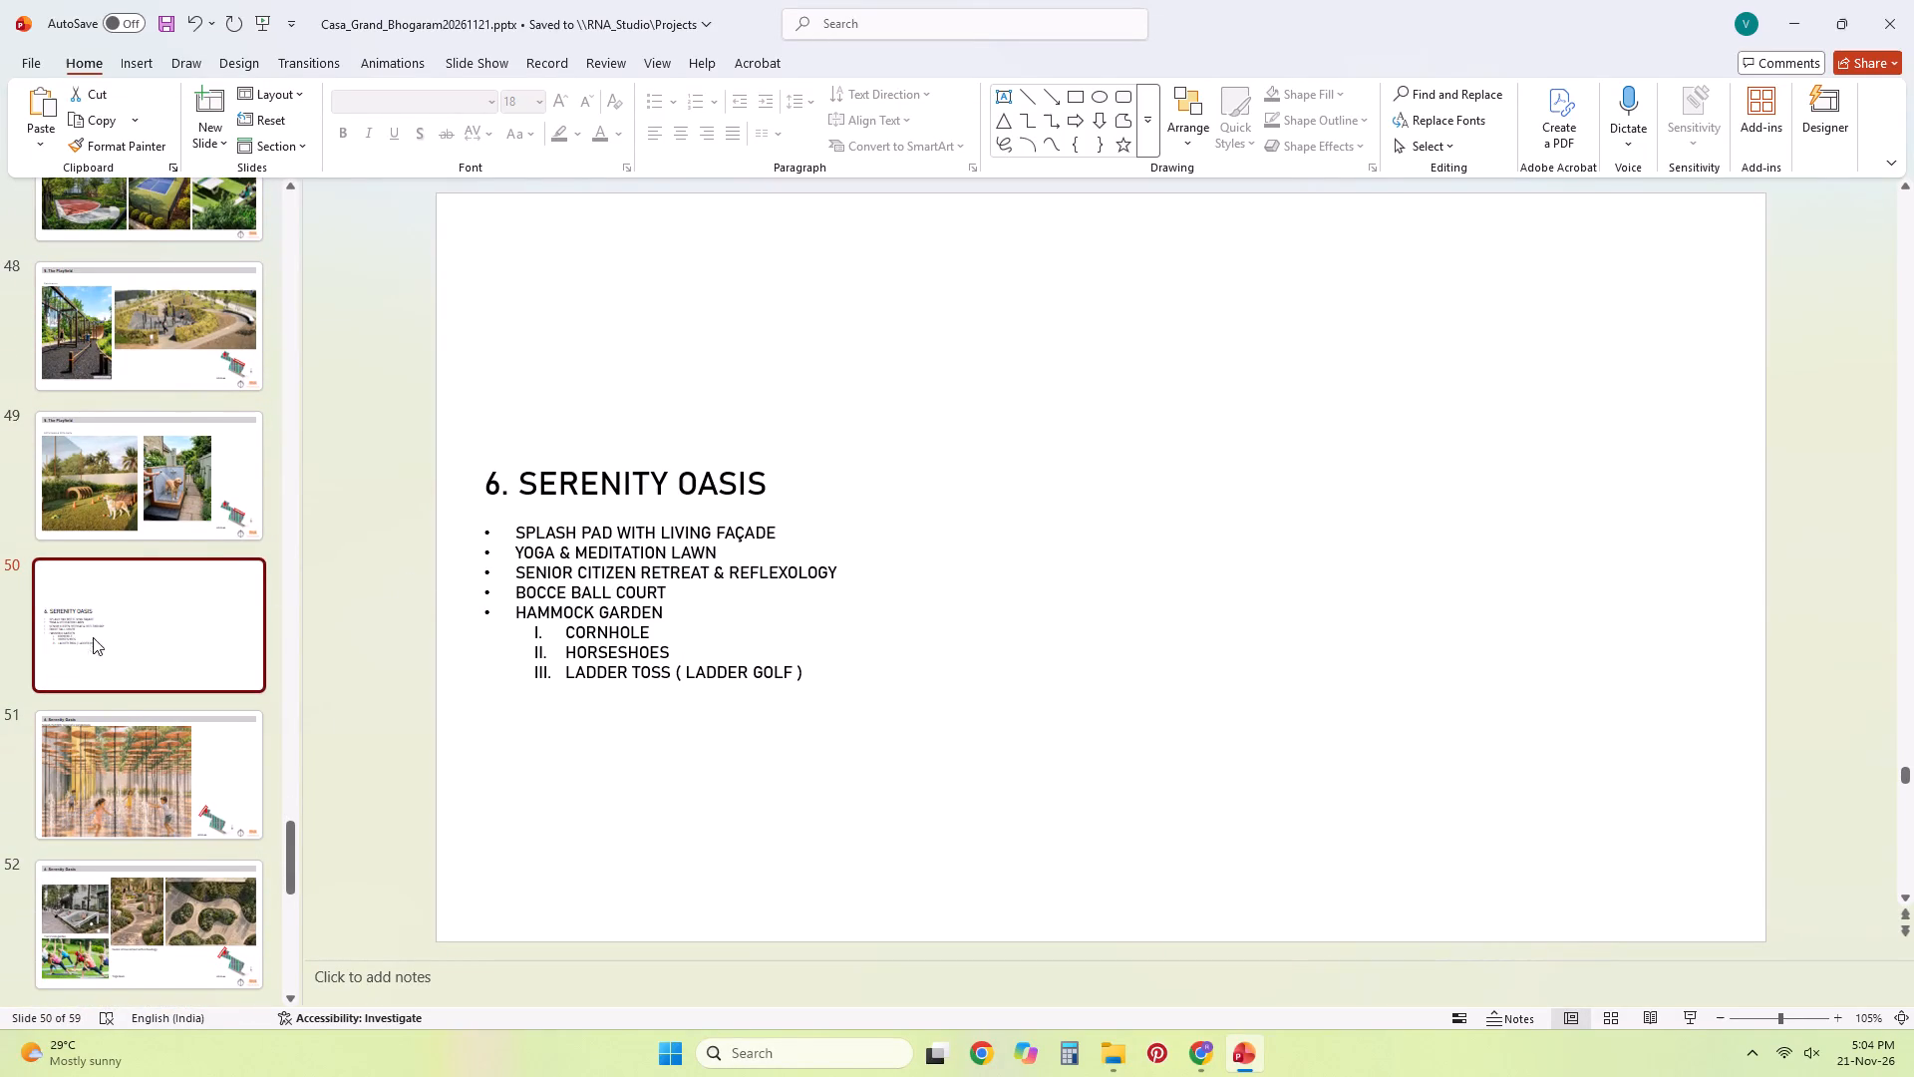
scroll(93, 637, down, 7)
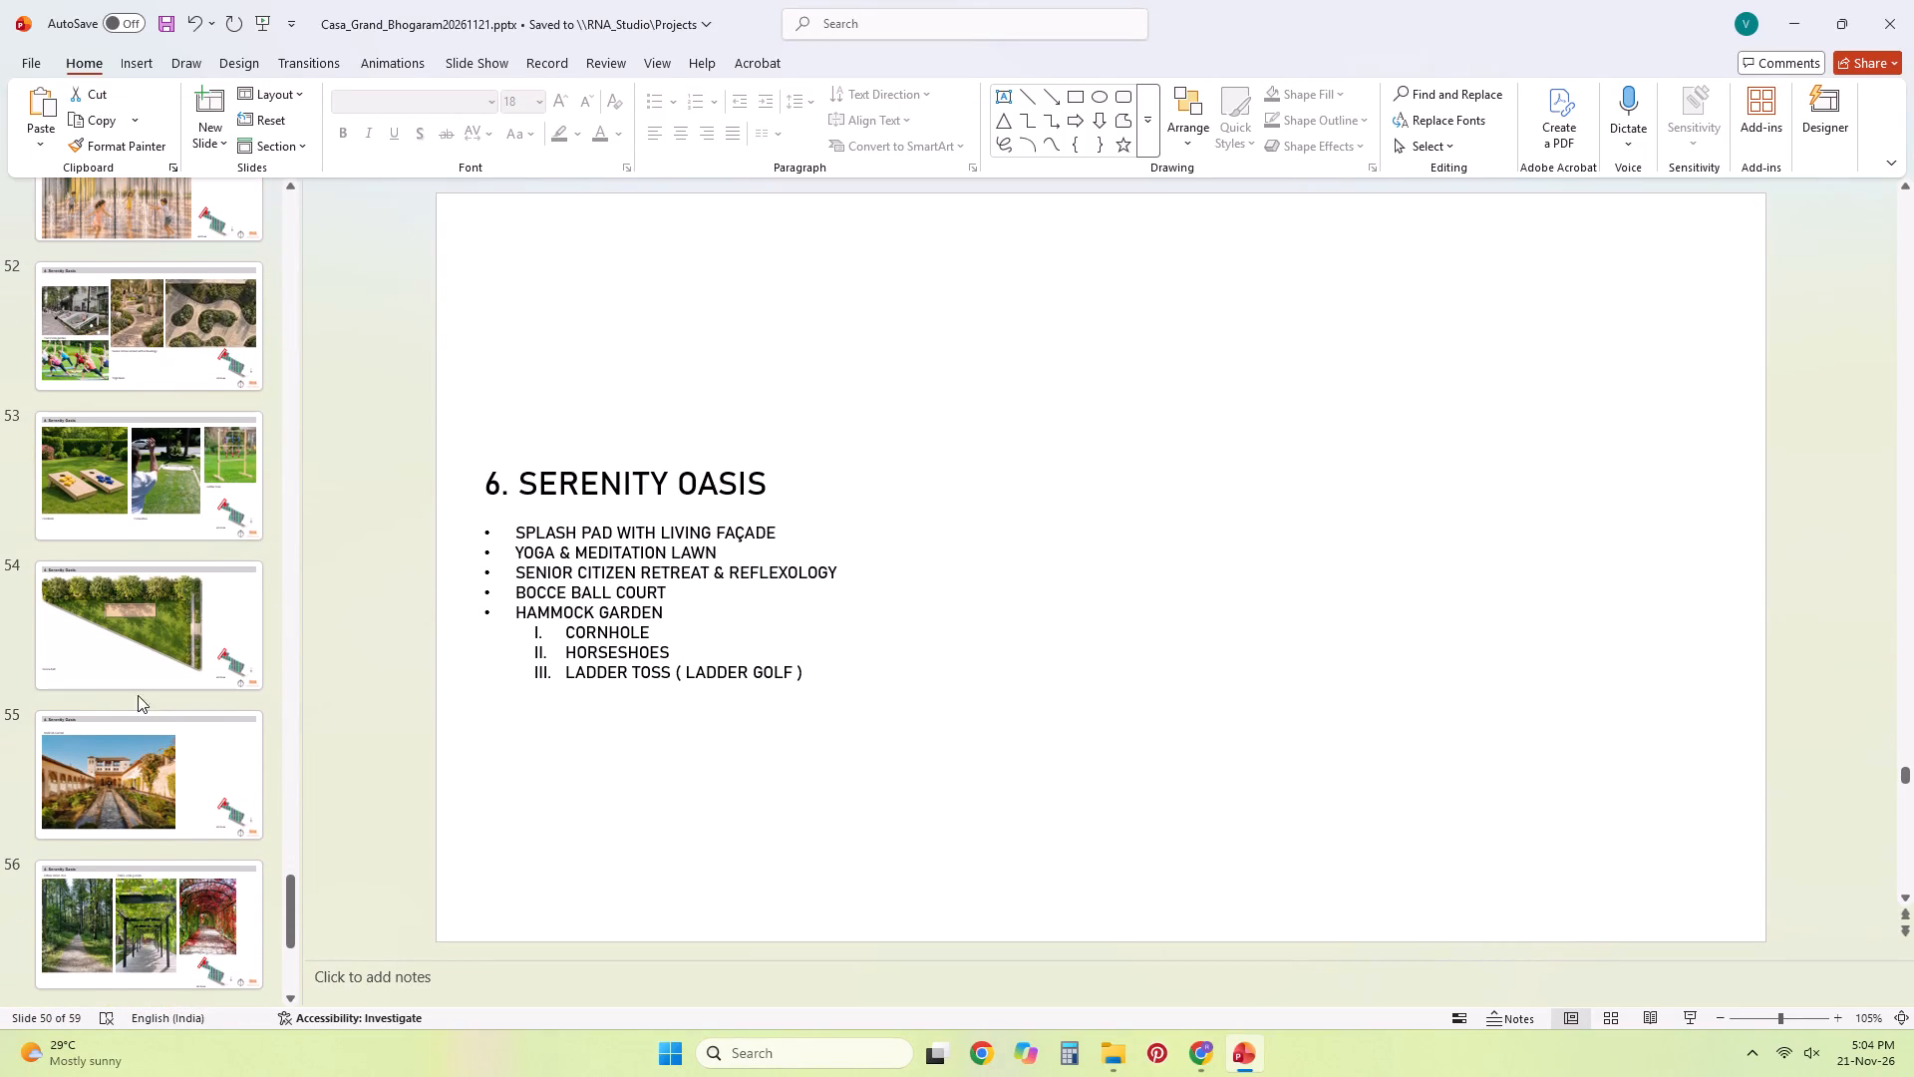
scroll(137, 705, down, 1)
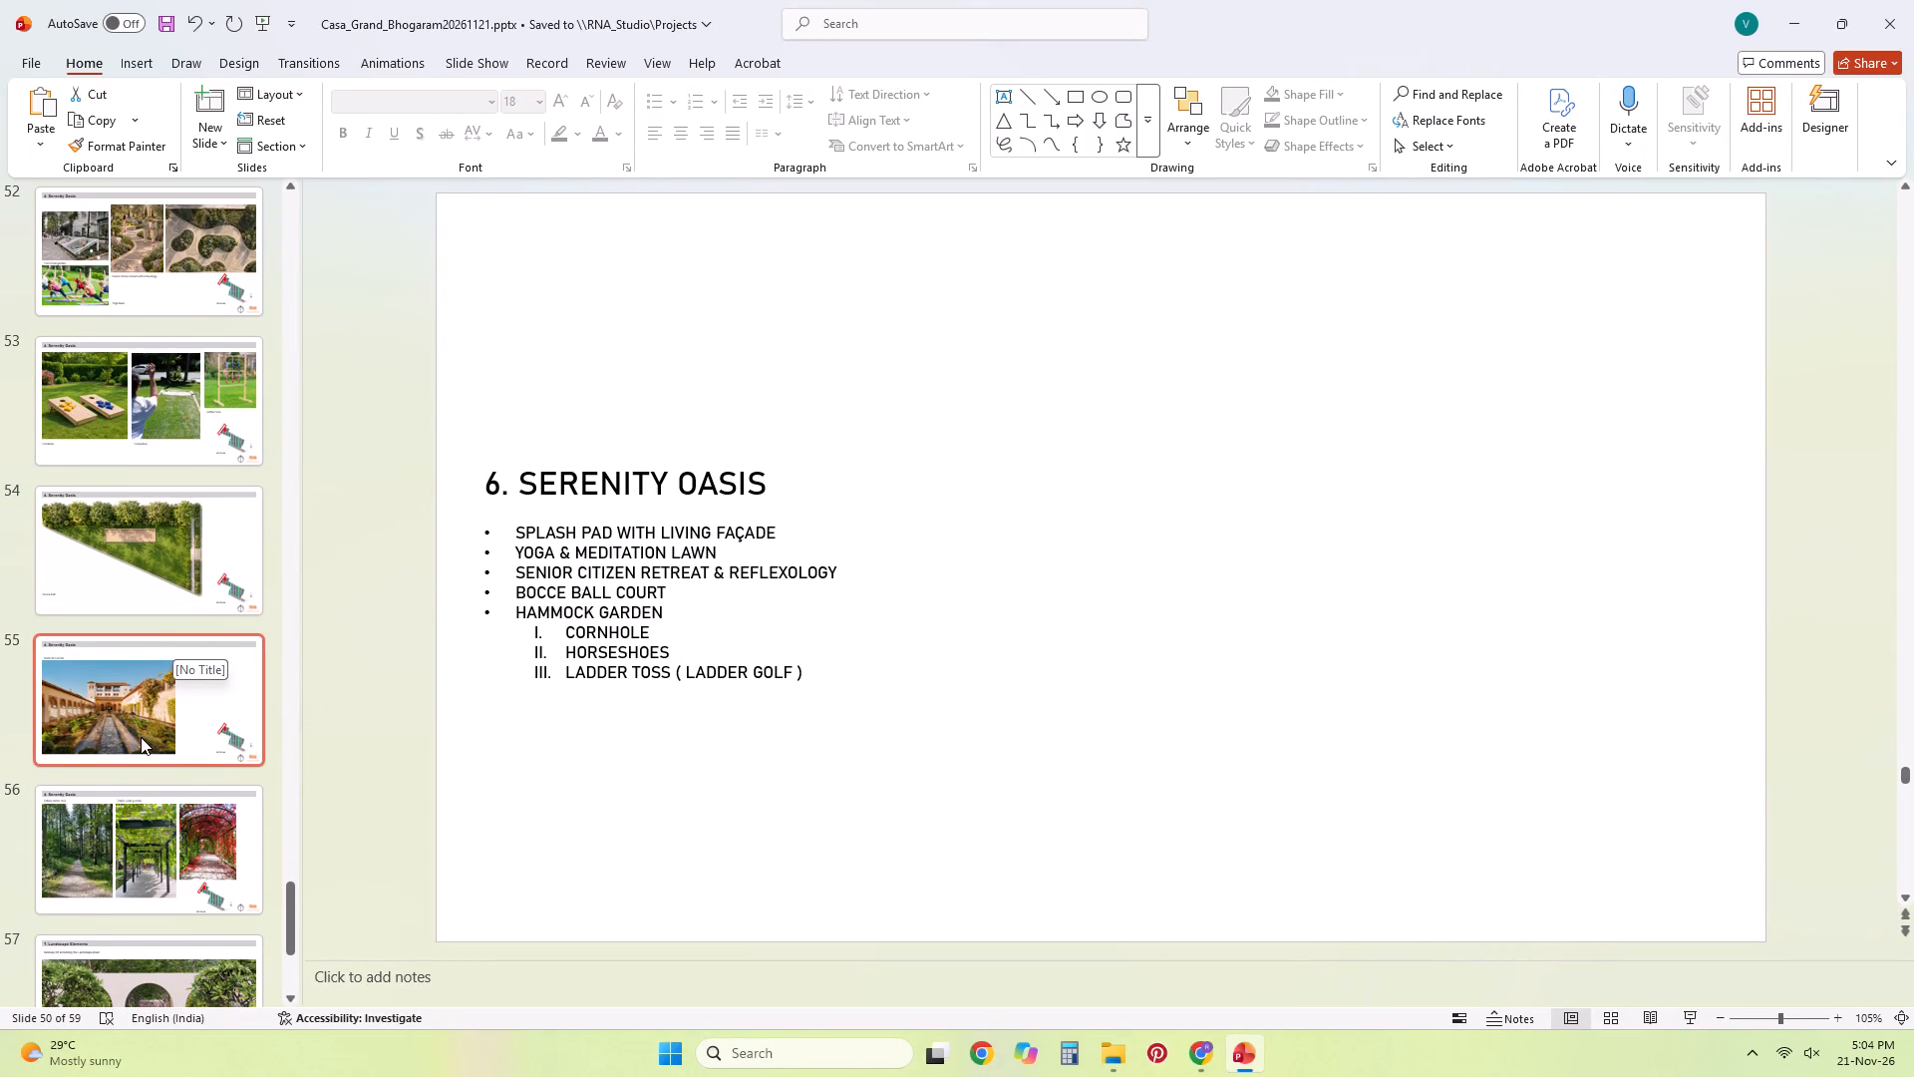
Shift the Moorish Garden picture together with its caption to the right on slide 55, away from the title bar's left edge.
click(196, 725)
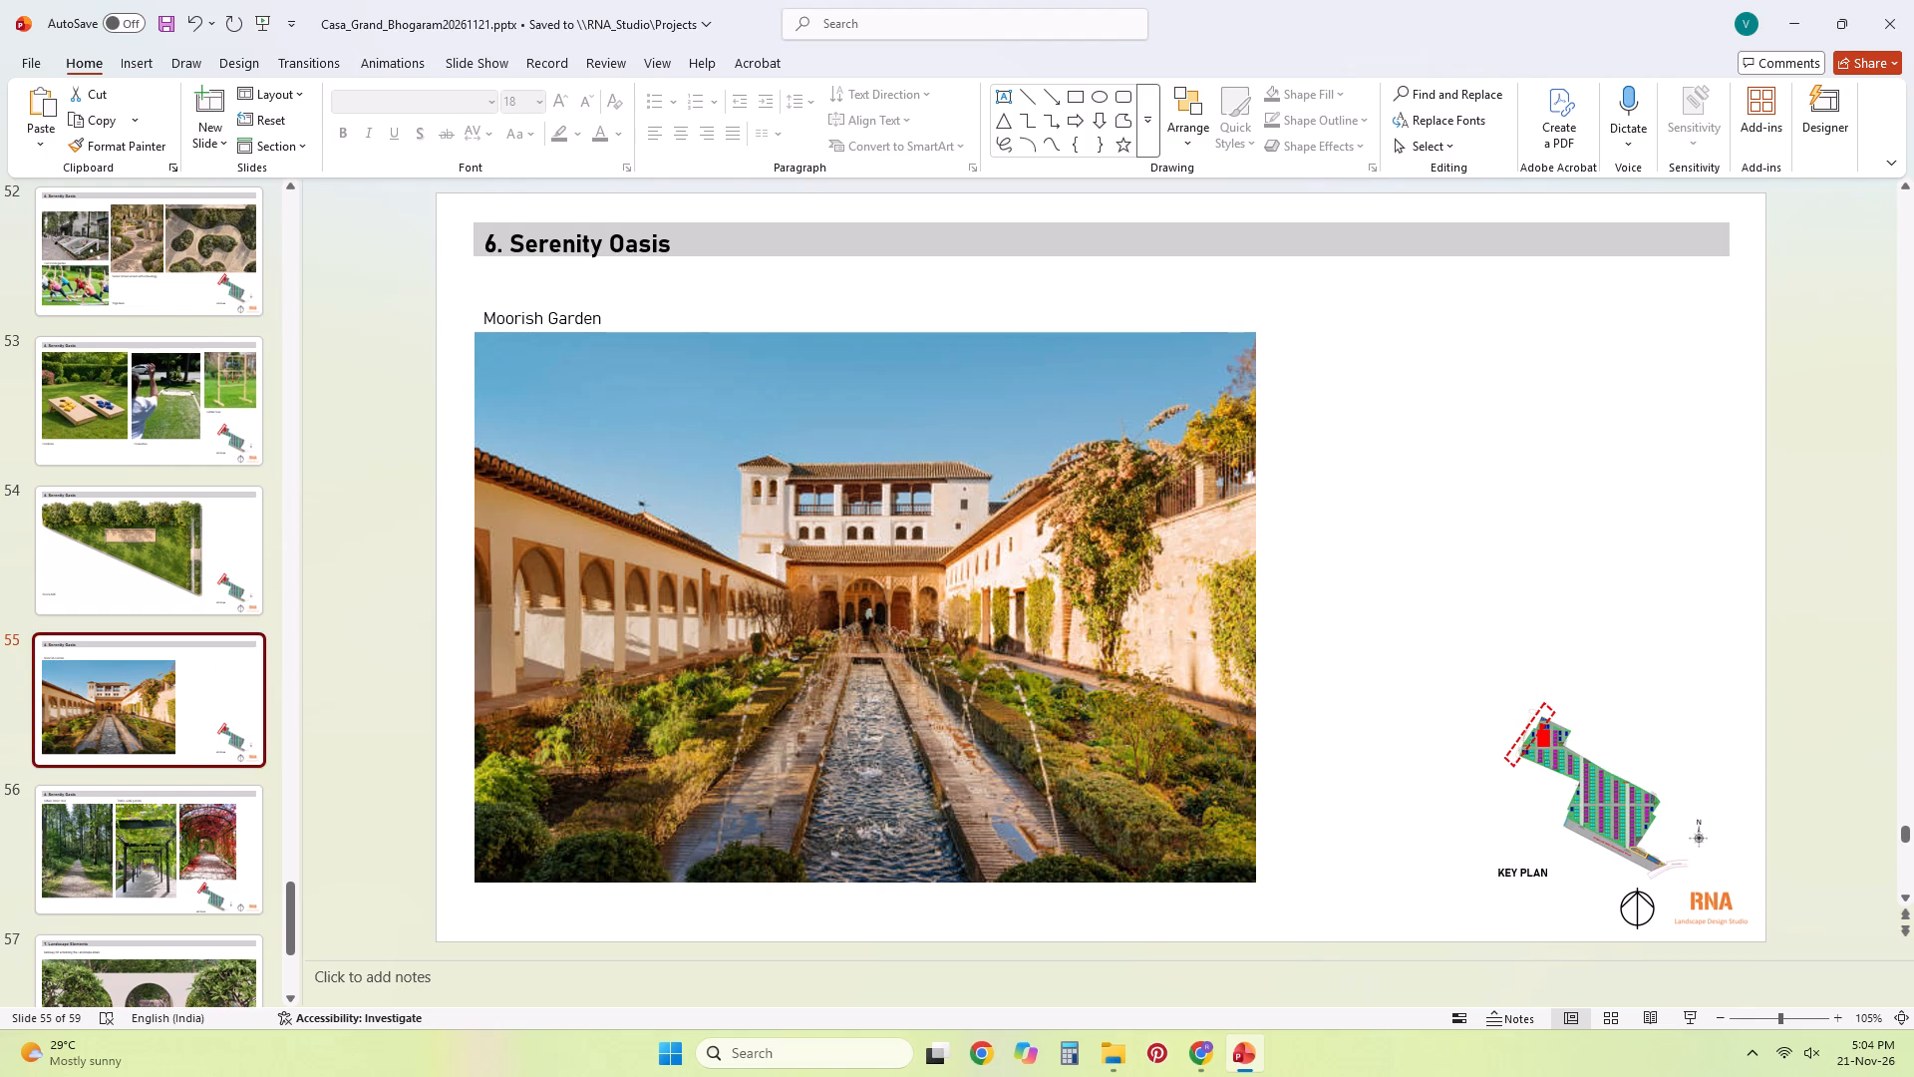
click(631, 304)
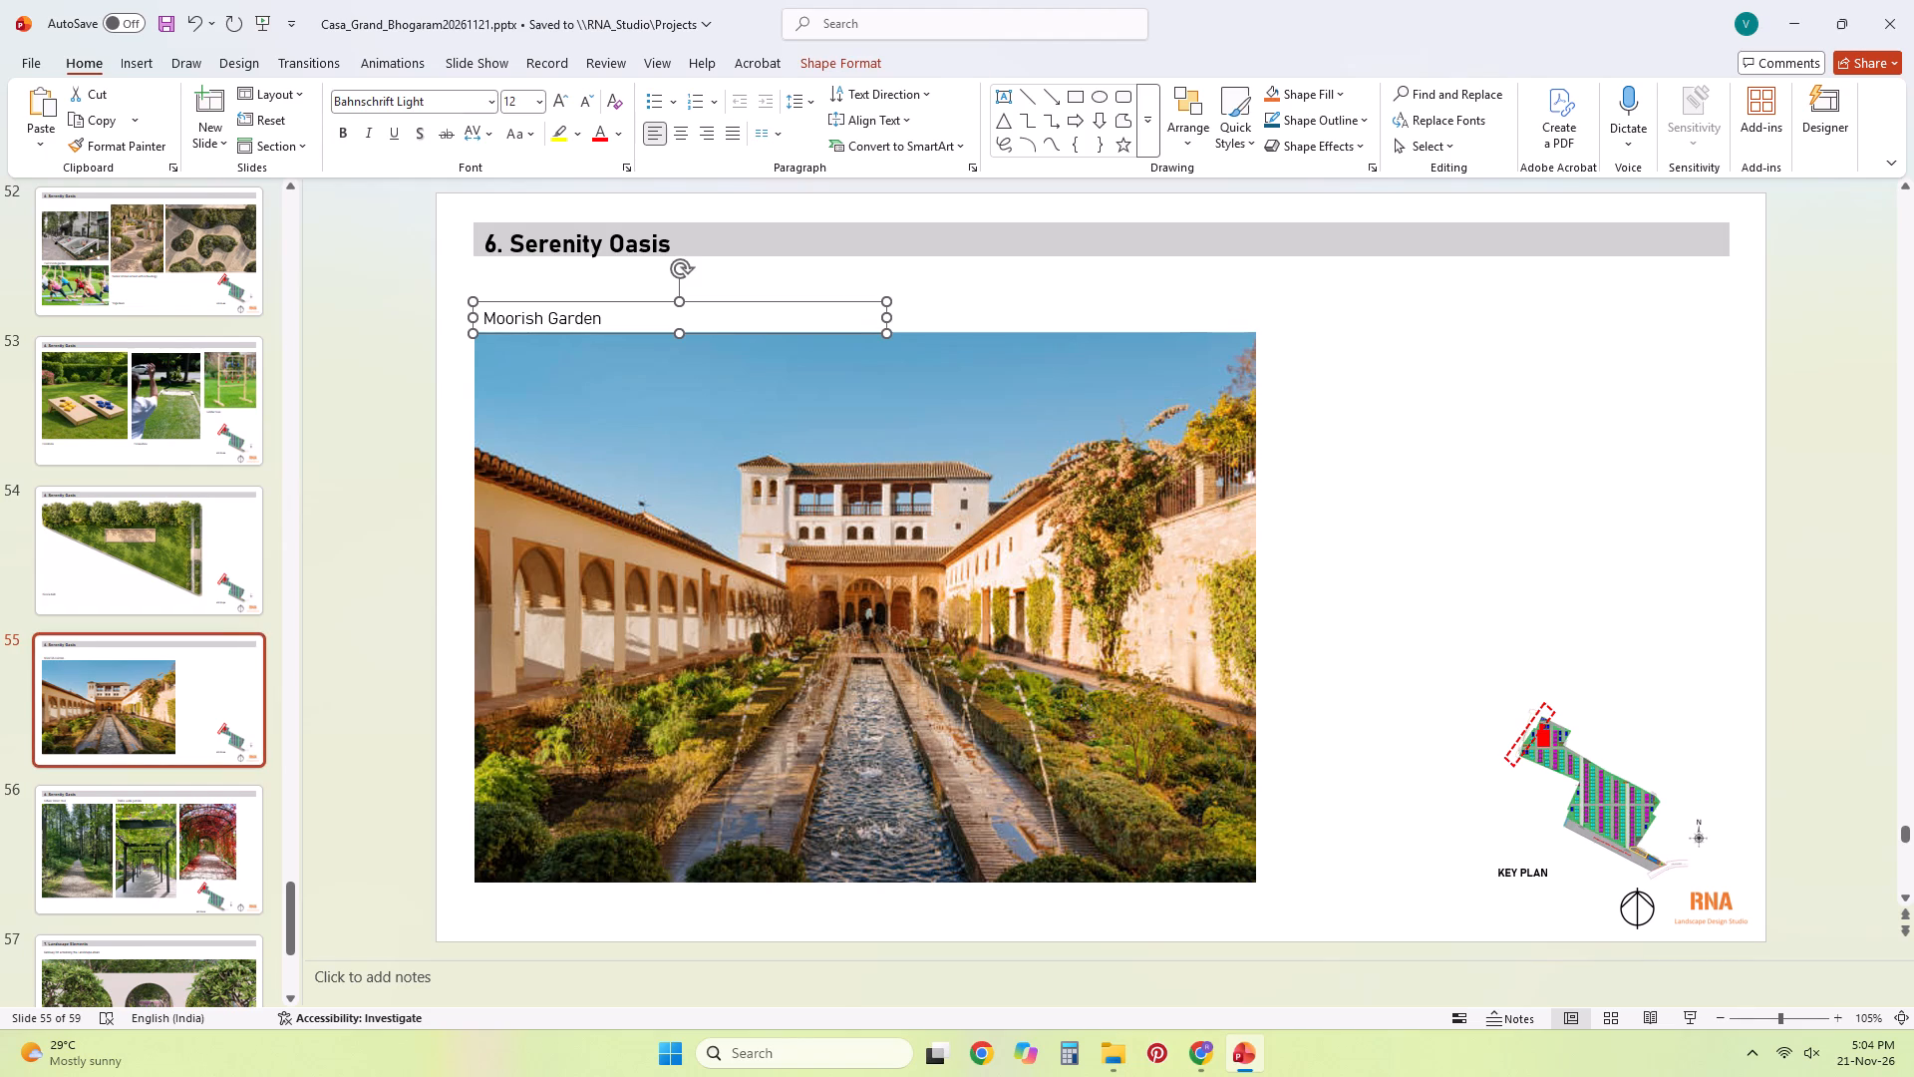
ctrl+click(783, 555)
key(Right)
key(Down)
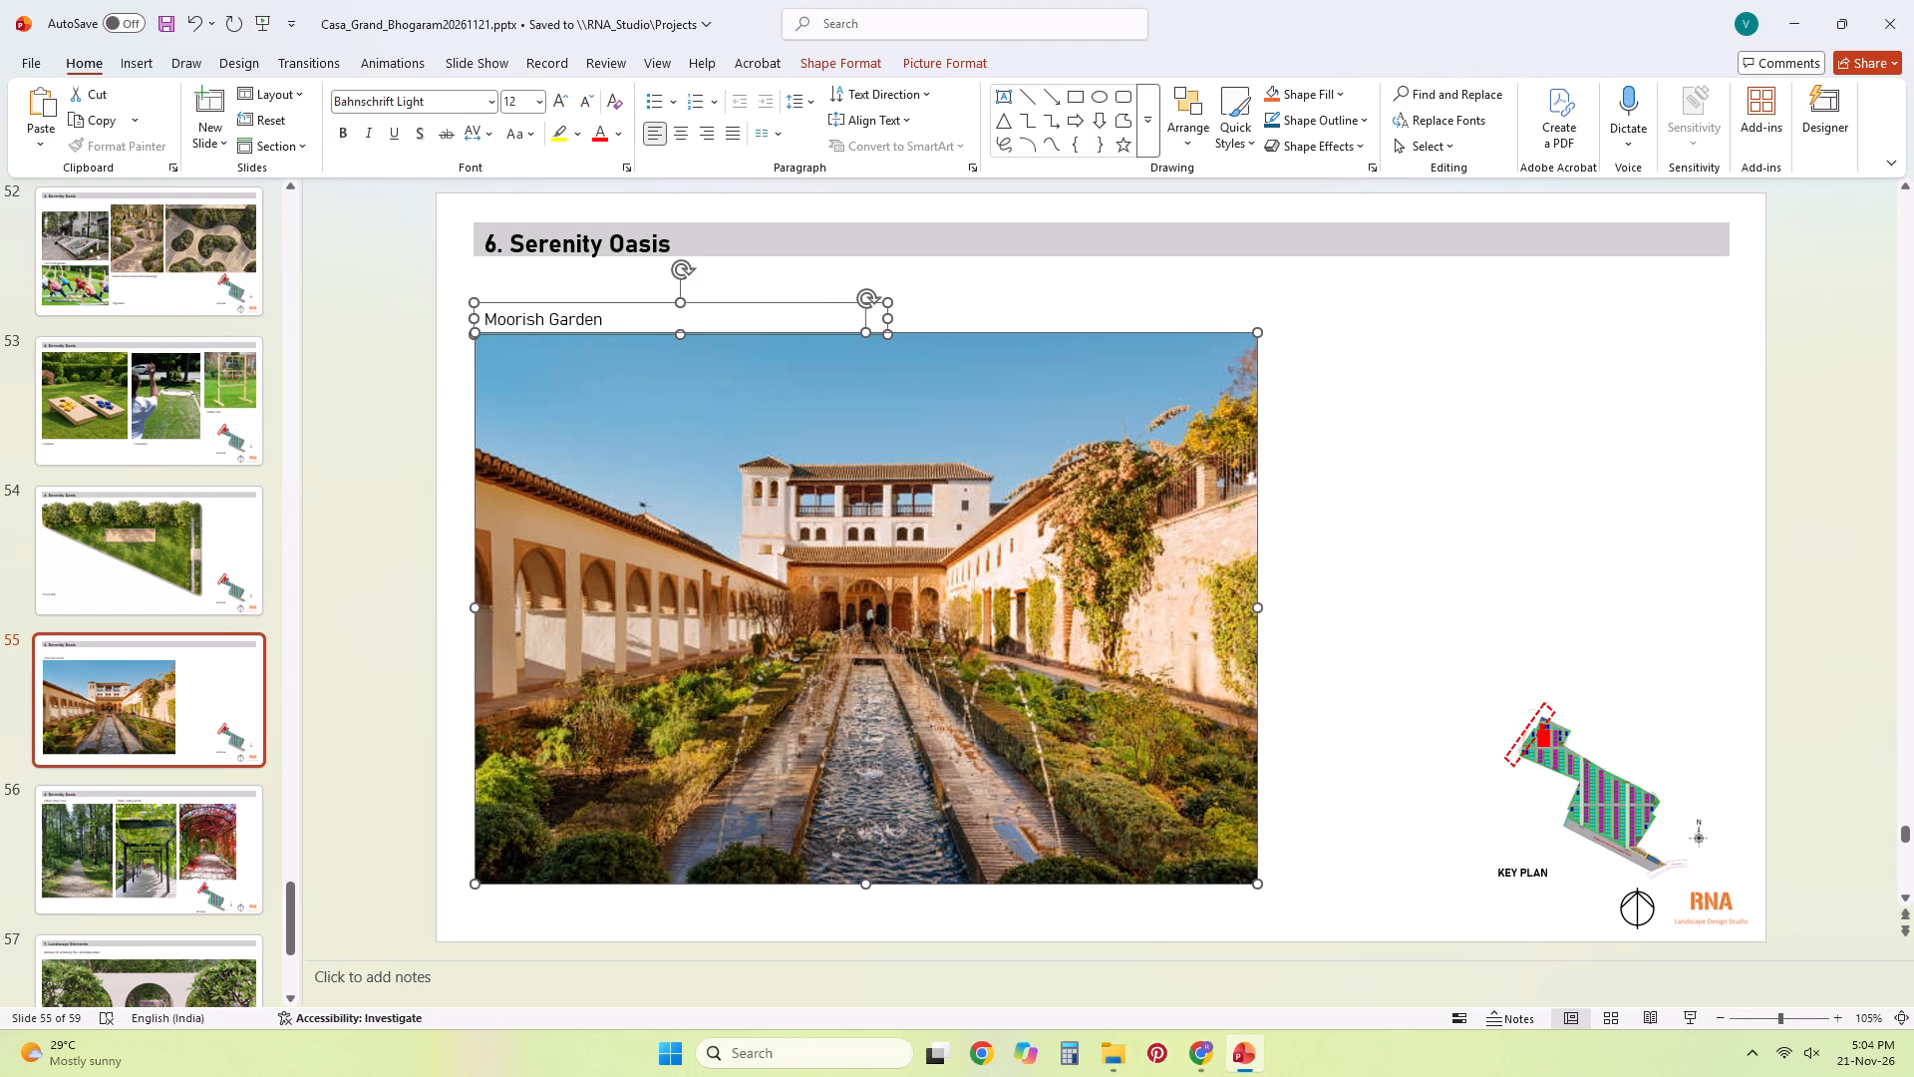
key(Right)
key(Right)
key(Right)
key(Right)
key(Right)
key(Right)
key(Right)
key(Right)
key(Right)
key(Right)
key(Right)
key(Right)
key(Right)
key(Right)
key(Right)
key(Right)
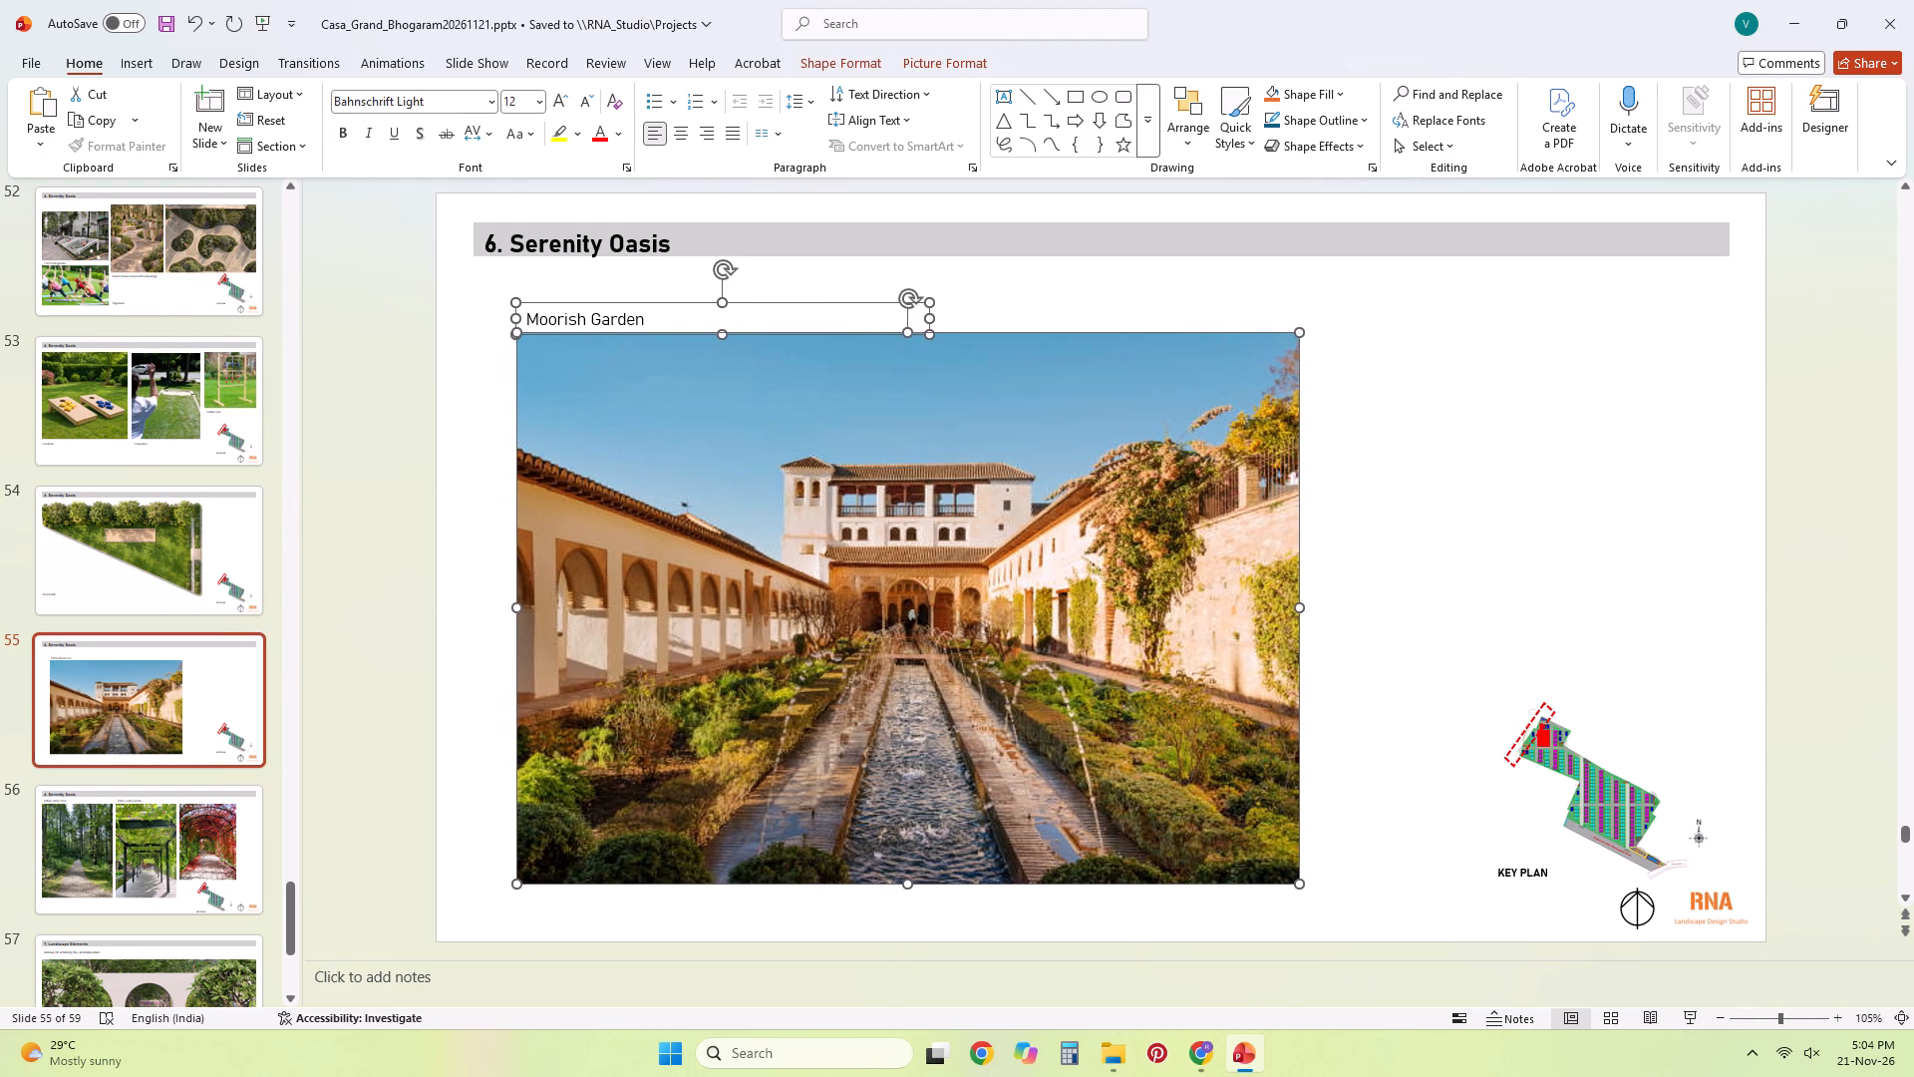
key(Right)
key(Right)
key(Right)
key(Right)
key(Right)
key(Right)
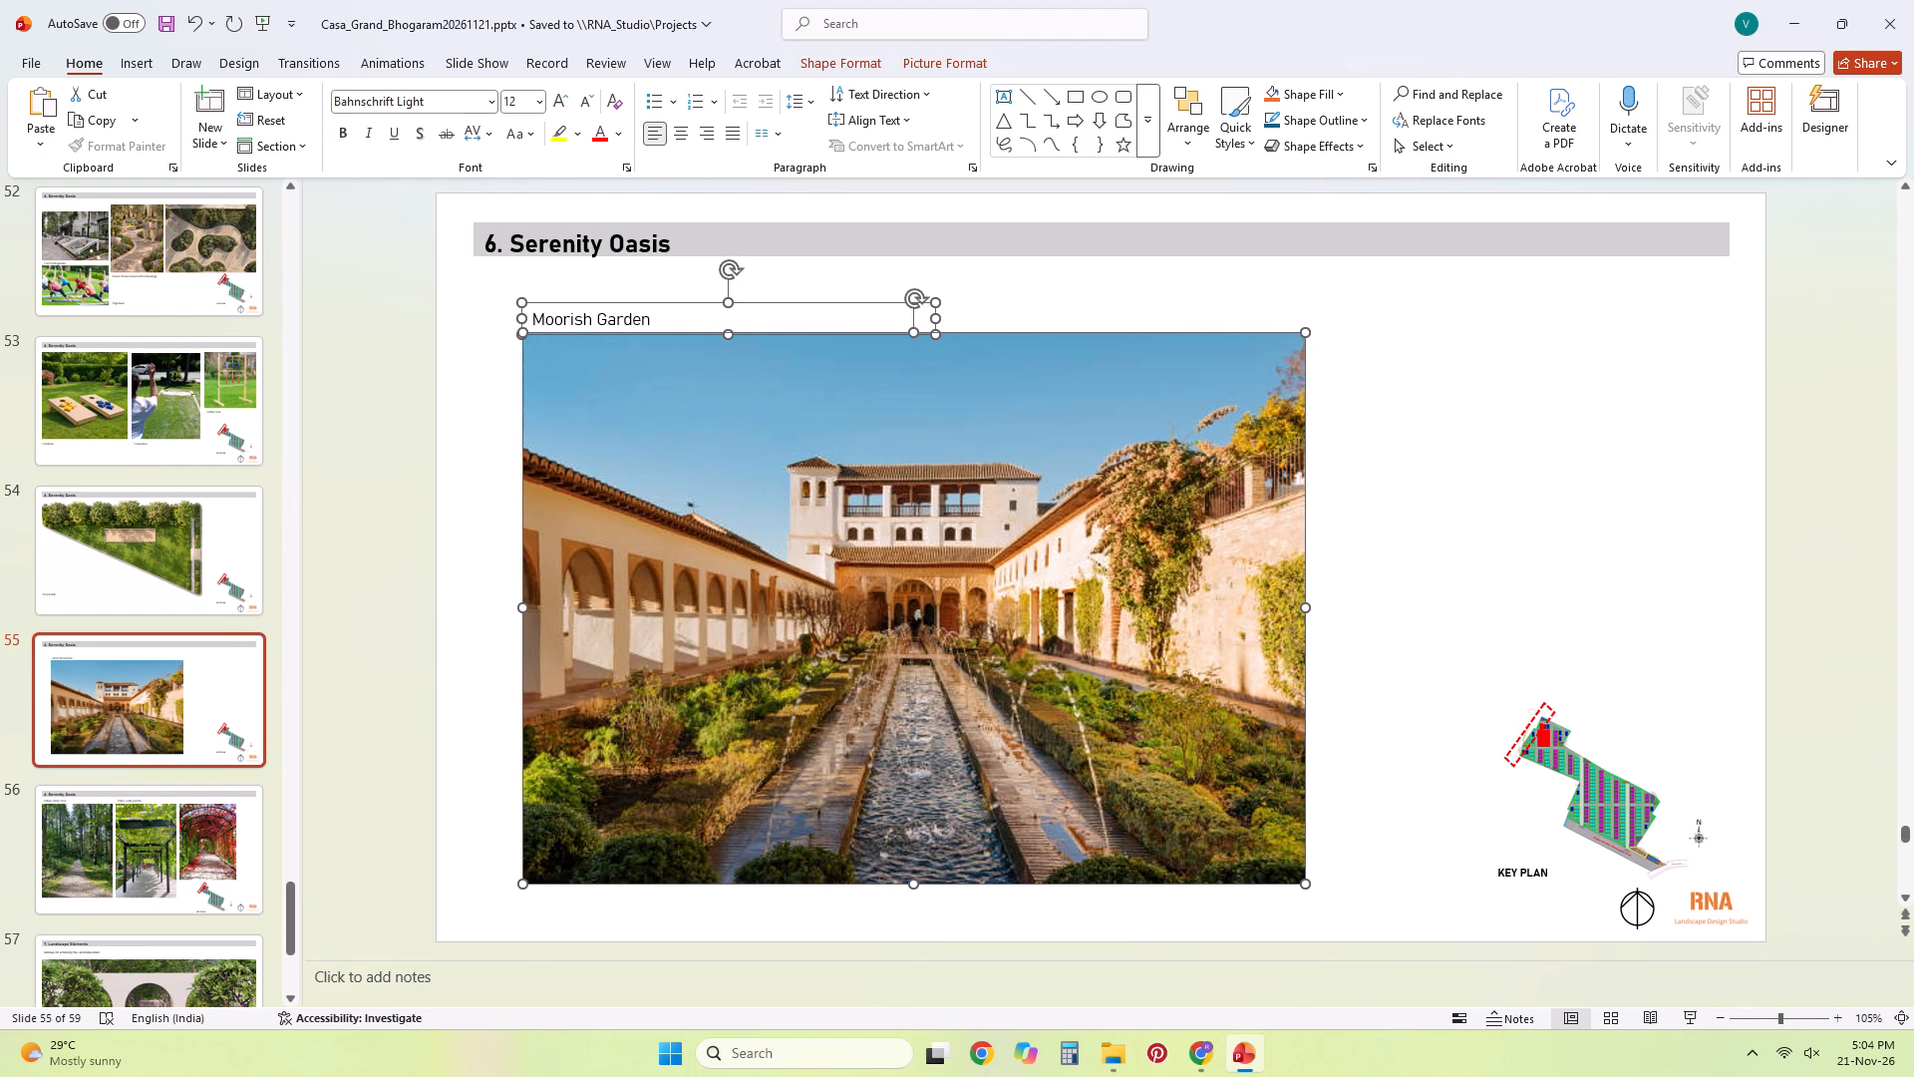
click(431, 651)
key(Escape)
Review the last Serenity Oasis slides and the Landscape Elements slides through to slide 59, checking section numbers, titles and captions.
scroll(188, 541, down, 1)
click(144, 724)
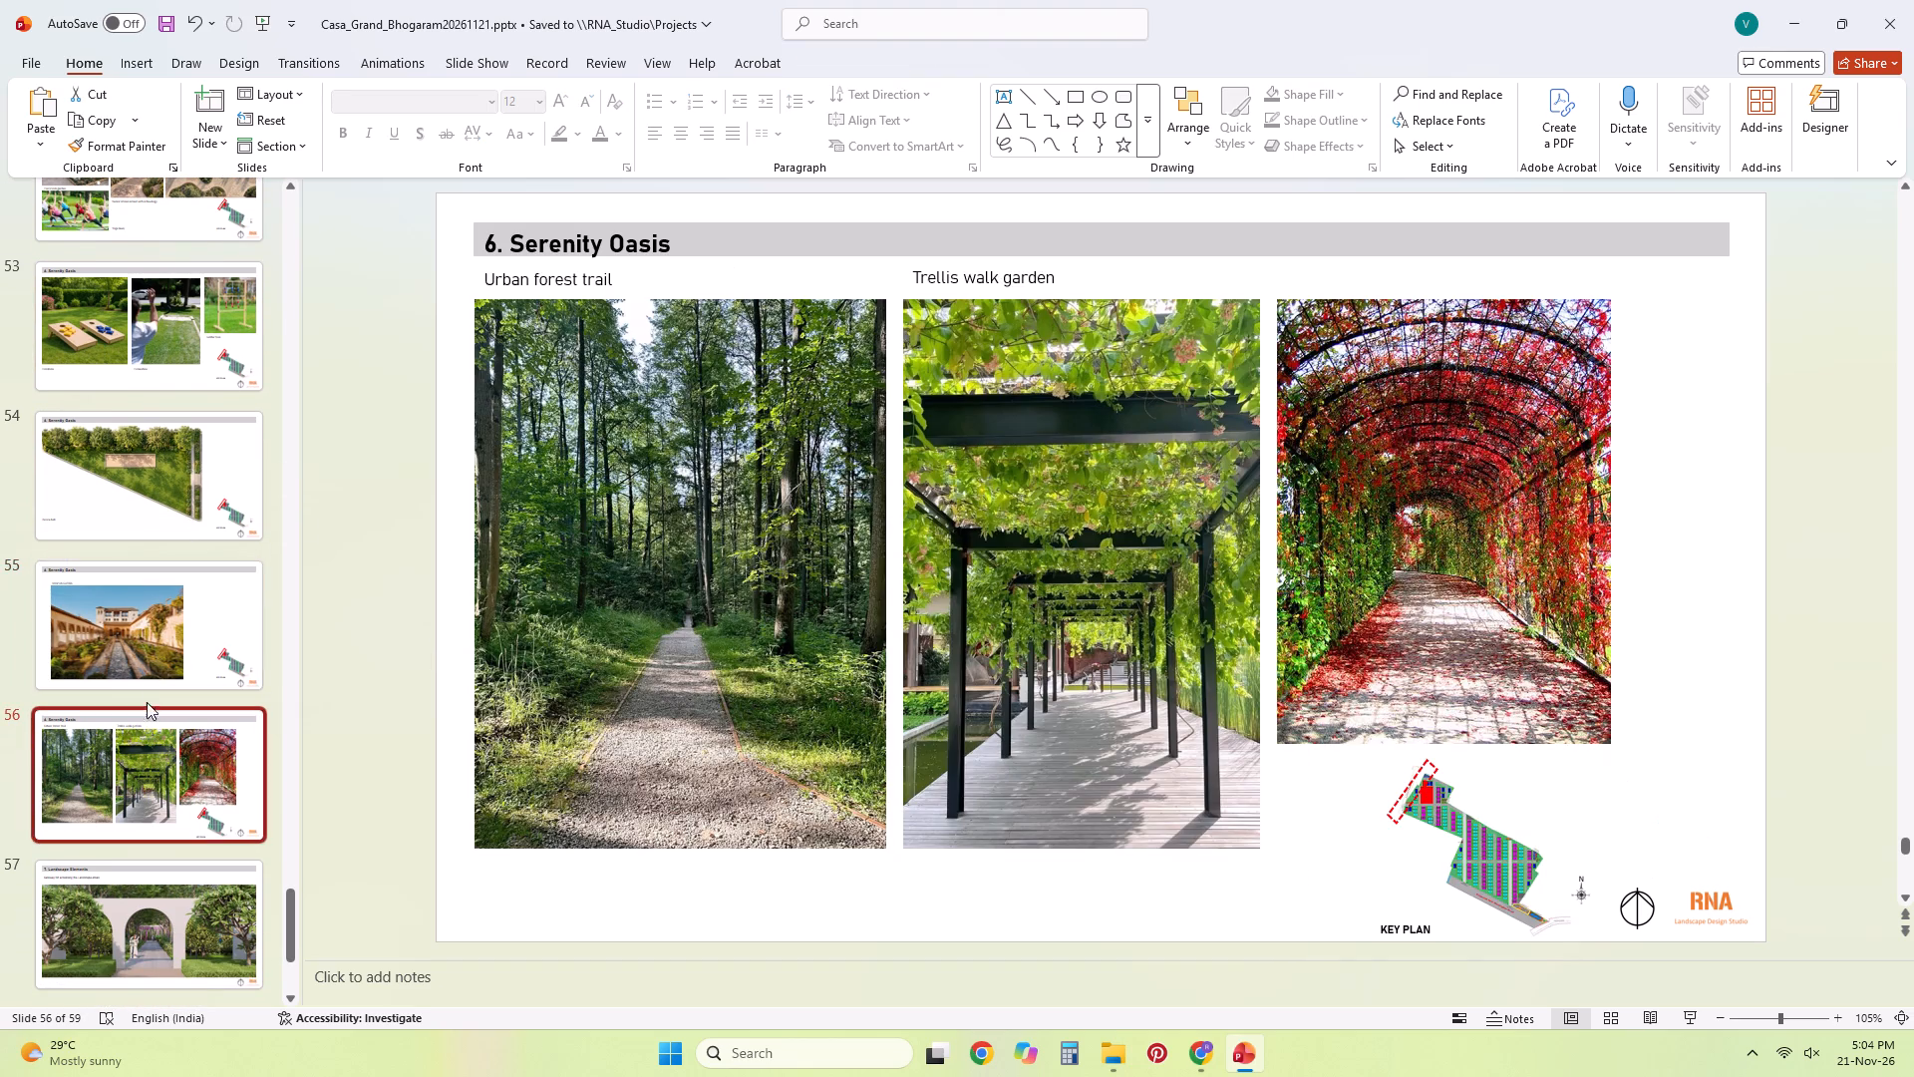
scroll(252, 367, down, 2)
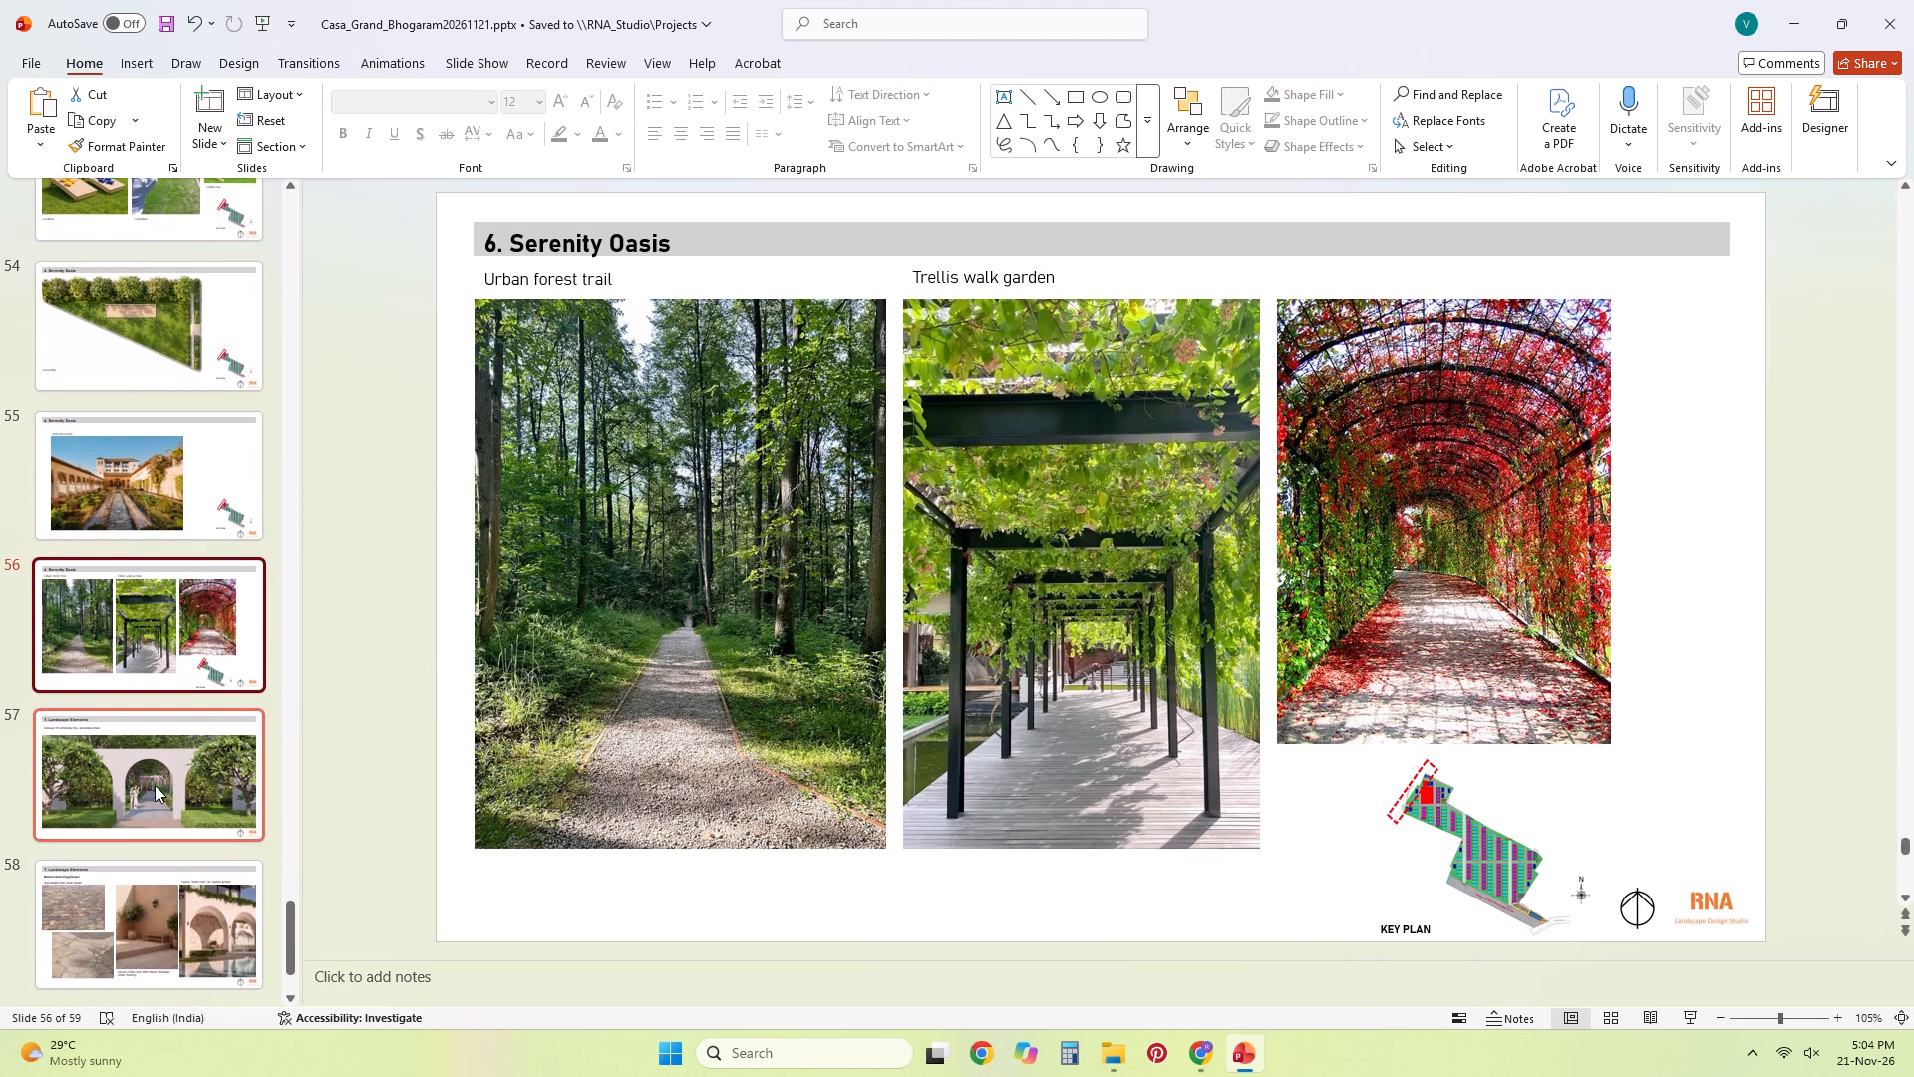
click(155, 785)
scroll(155, 561, down, 1)
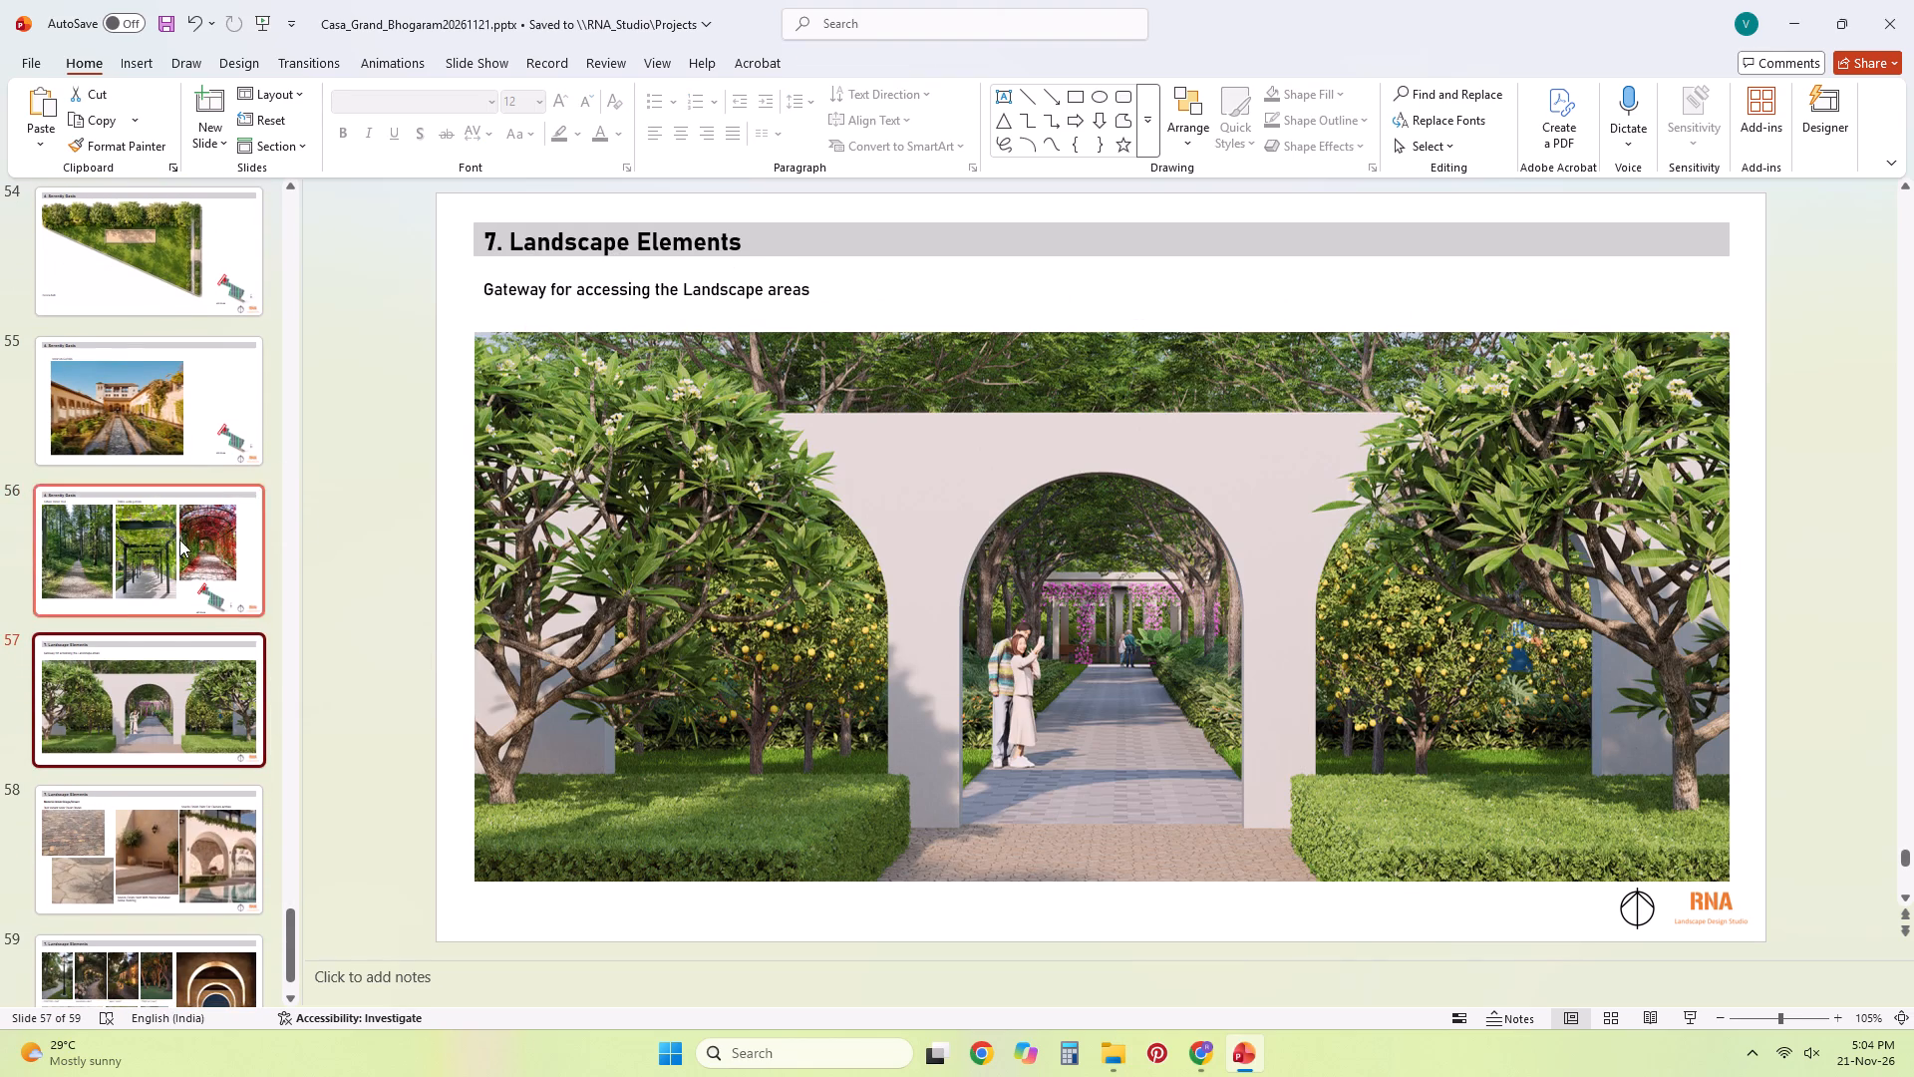
click(142, 409)
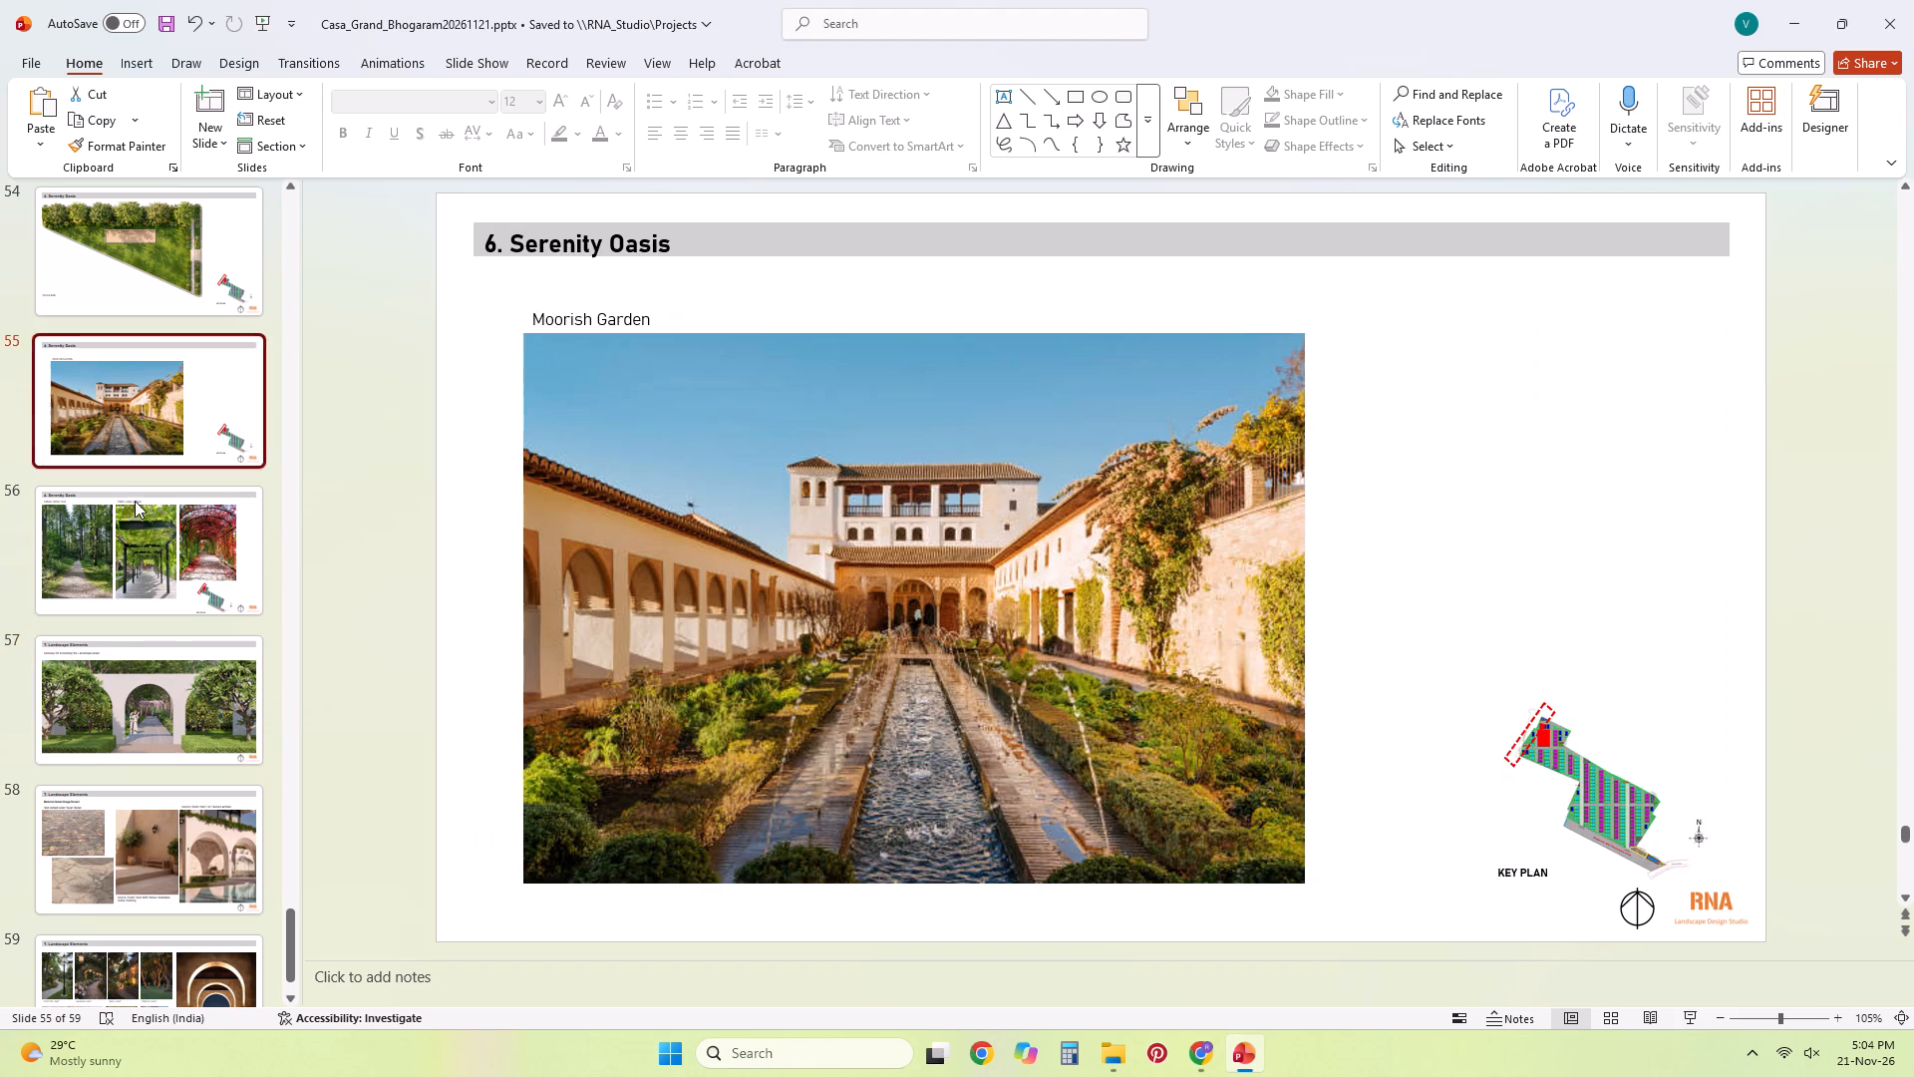
click(133, 563)
click(111, 743)
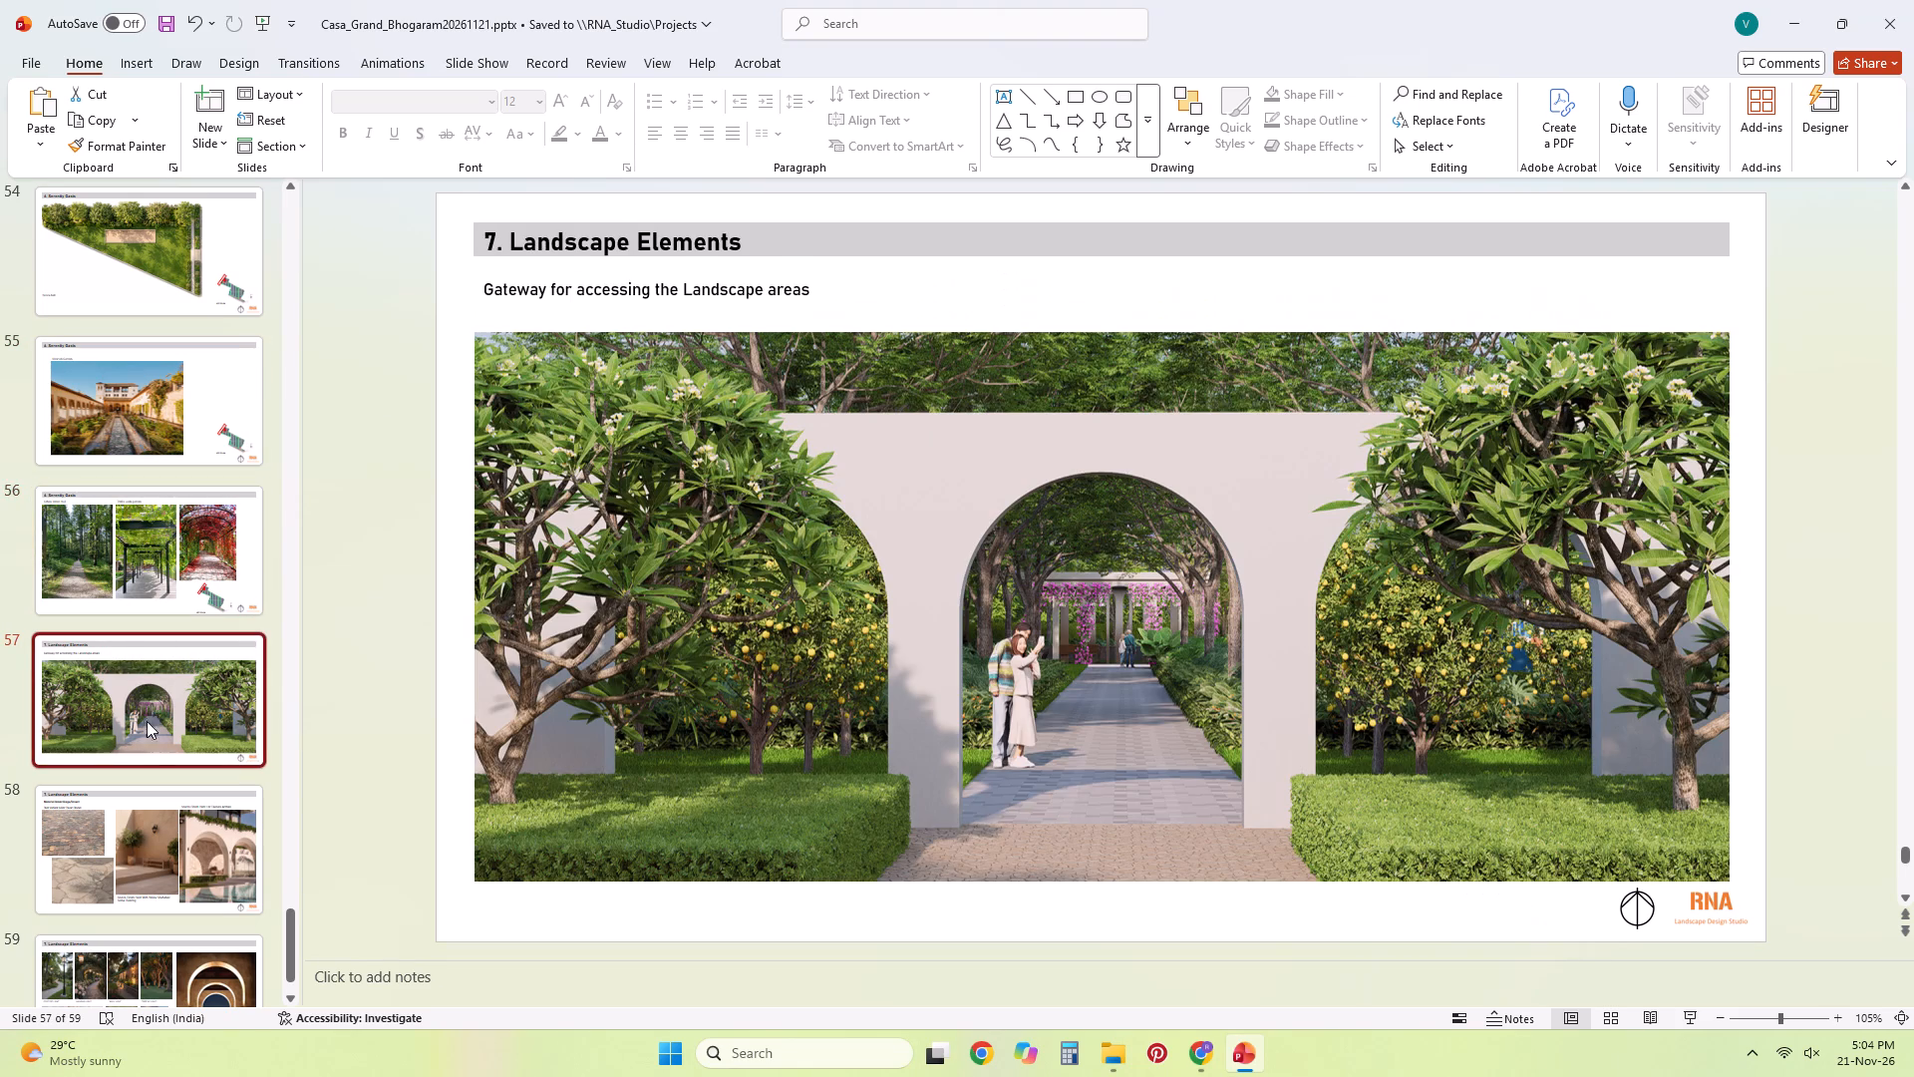
click(104, 816)
scroll(86, 864, down, 2)
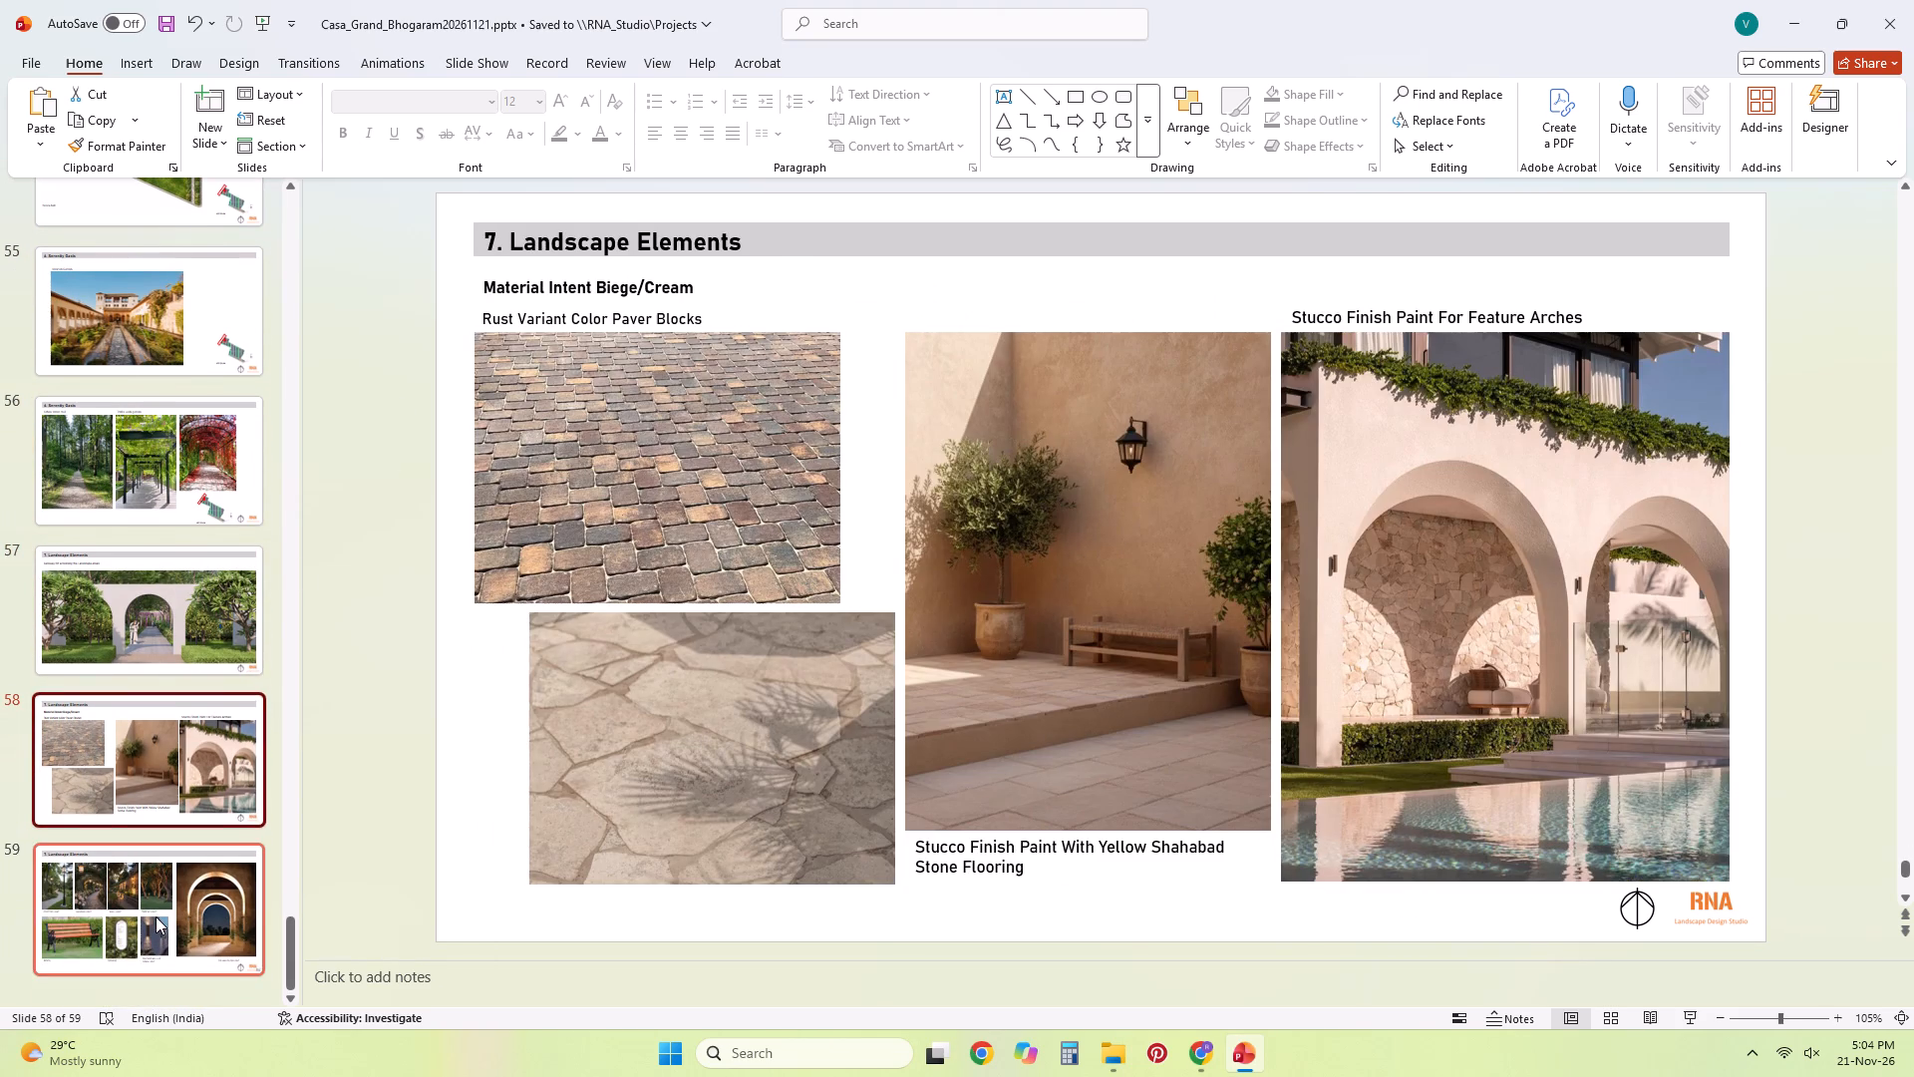
click(156, 916)
scroll(501, 324, down, 5)
click(373, 783)
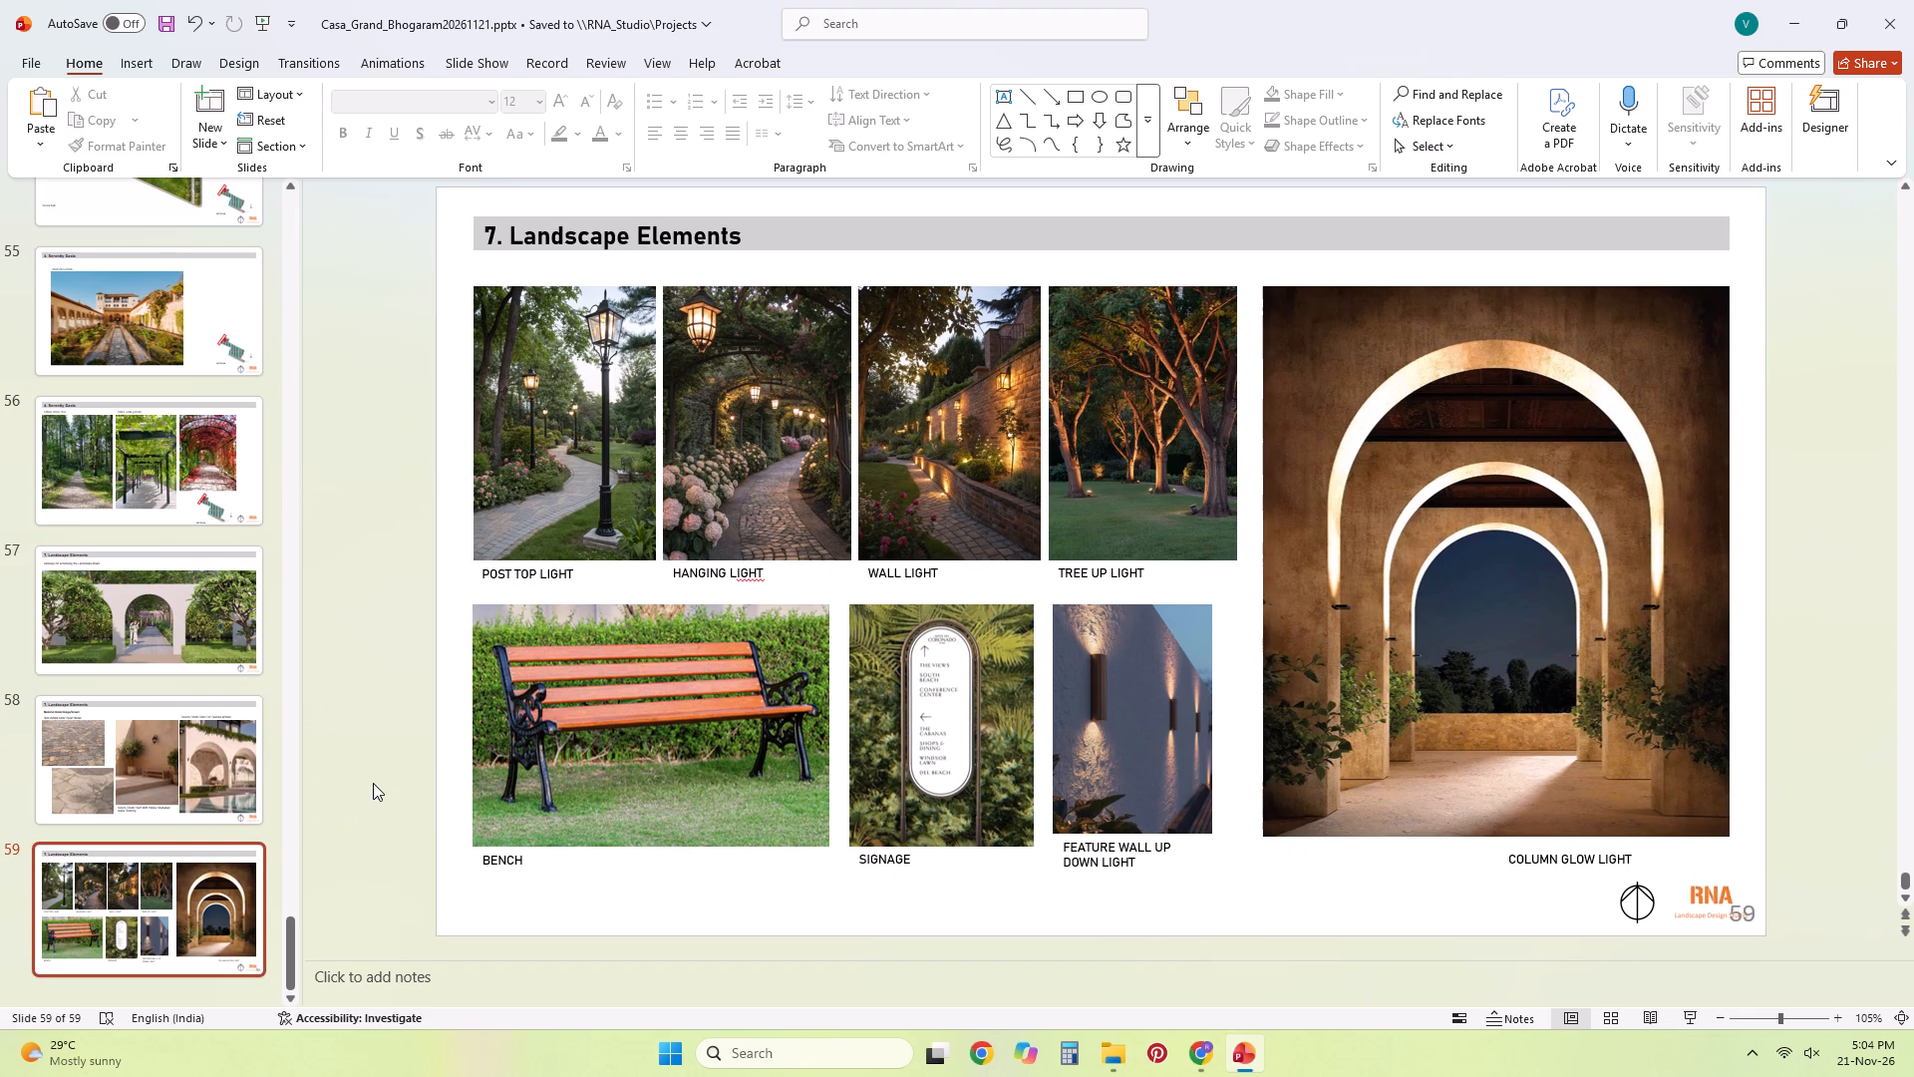
key(Escape)
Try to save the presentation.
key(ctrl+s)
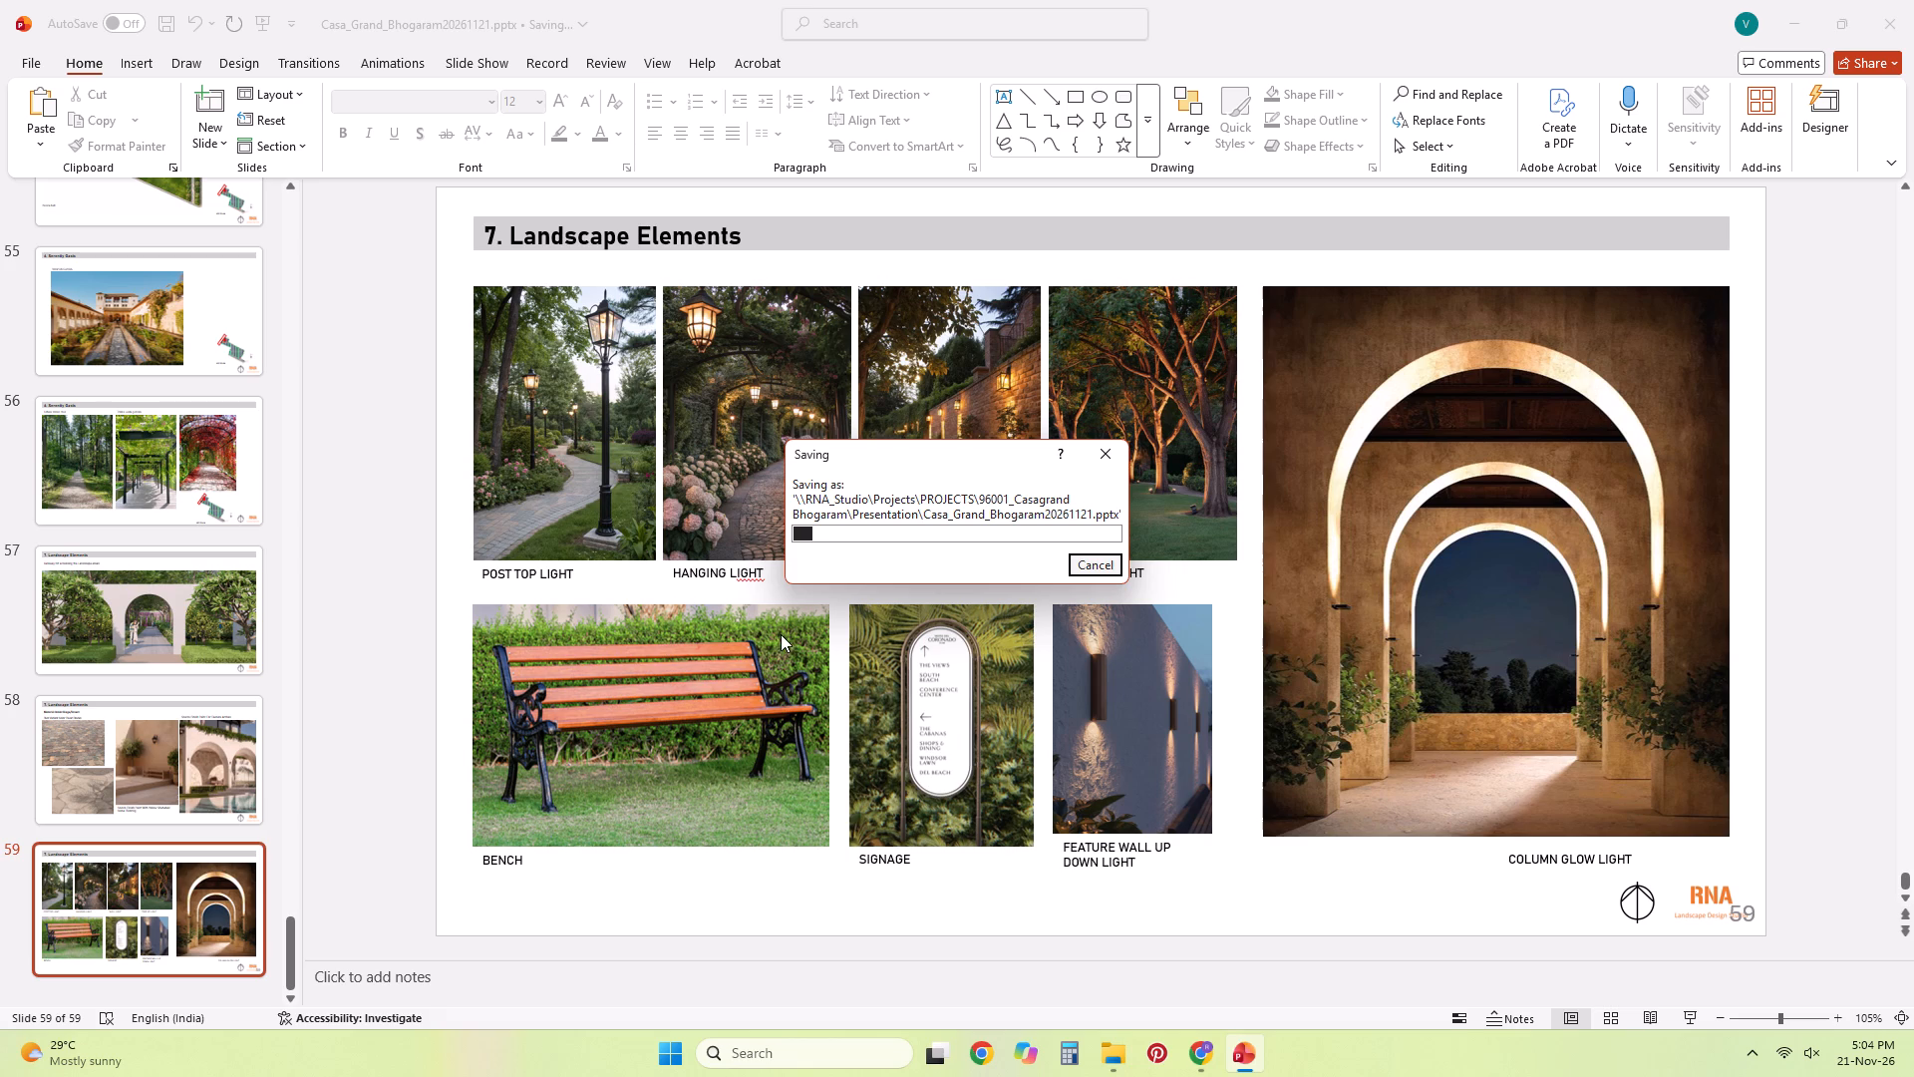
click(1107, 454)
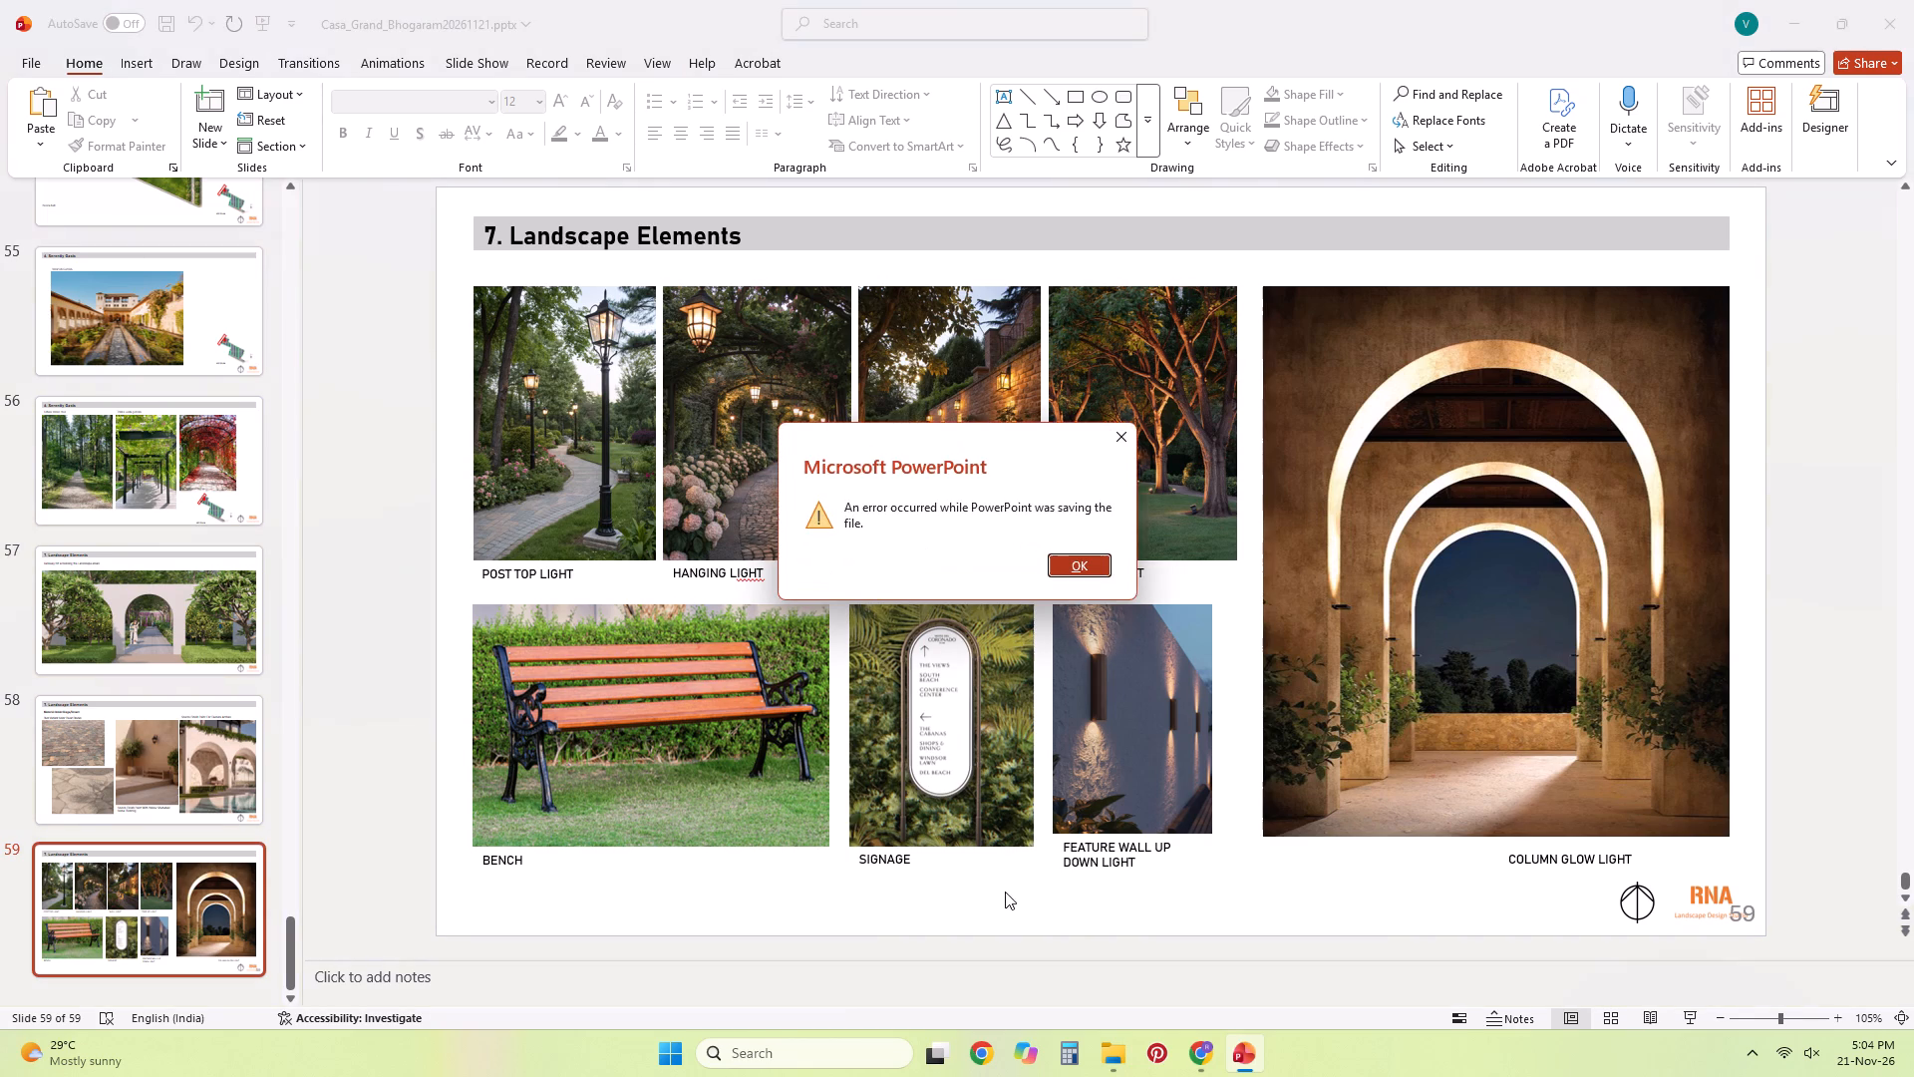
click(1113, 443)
Go back through the deck to the List of Amenities slide and examine its numbered list.
scroll(938, 743, up, 5)
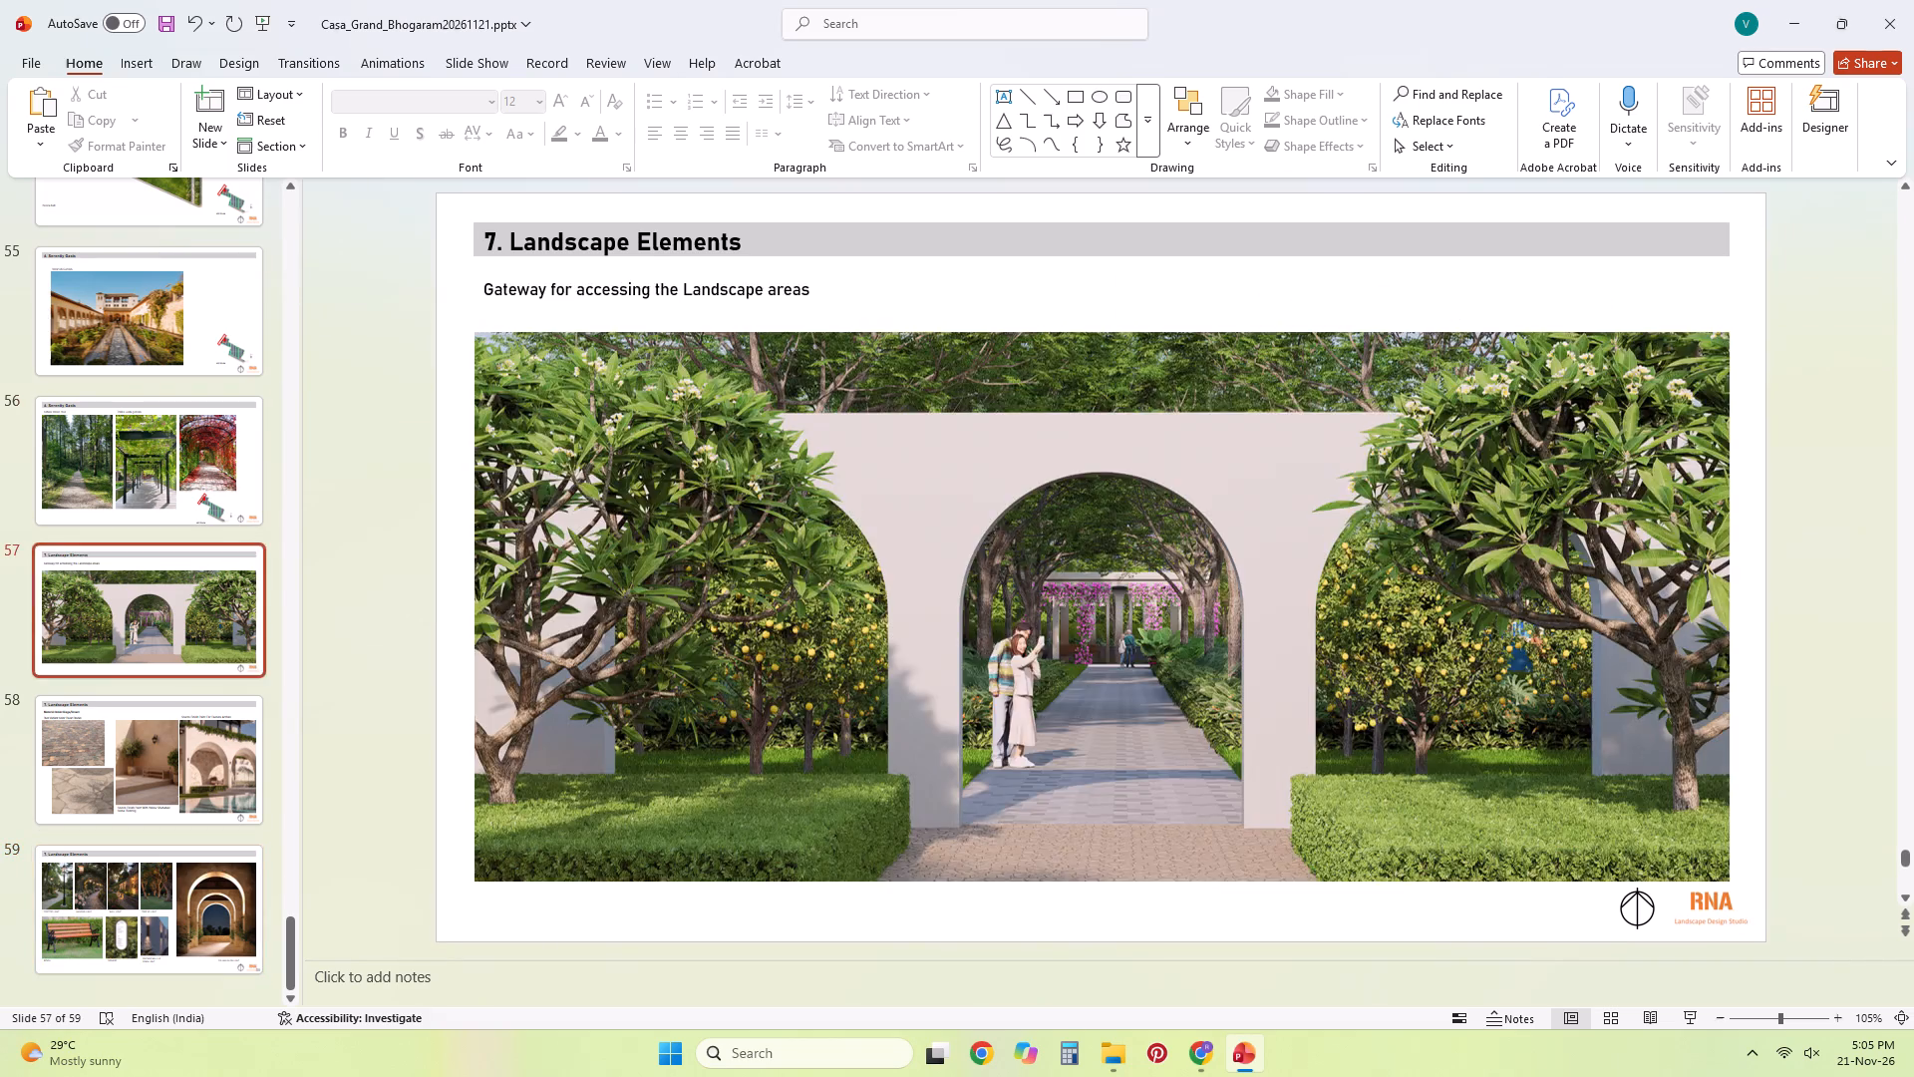
scroll(938, 743, up, 20)
scroll(938, 743, up, 10)
middle_click(936, 741)
middle_click(936, 741)
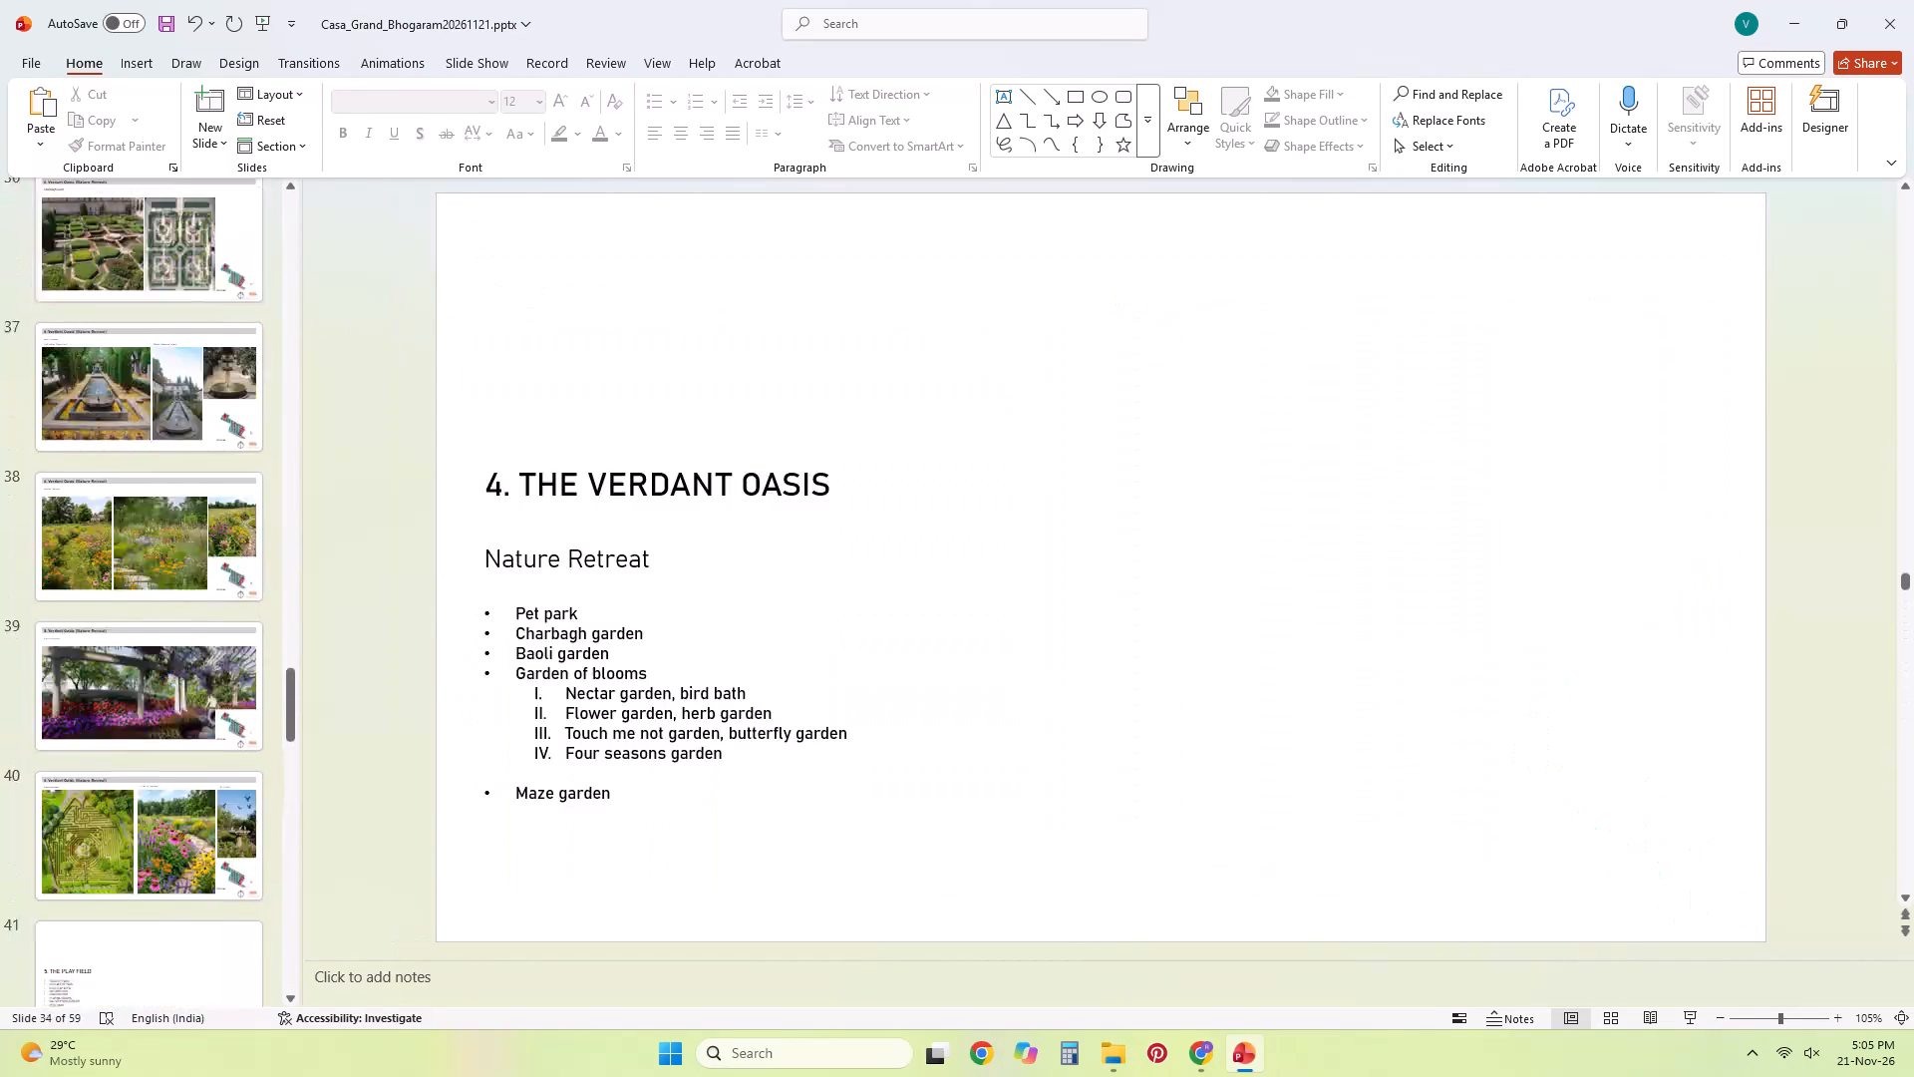
scroll(936, 741, up, 16)
scroll(930, 672, up, 10)
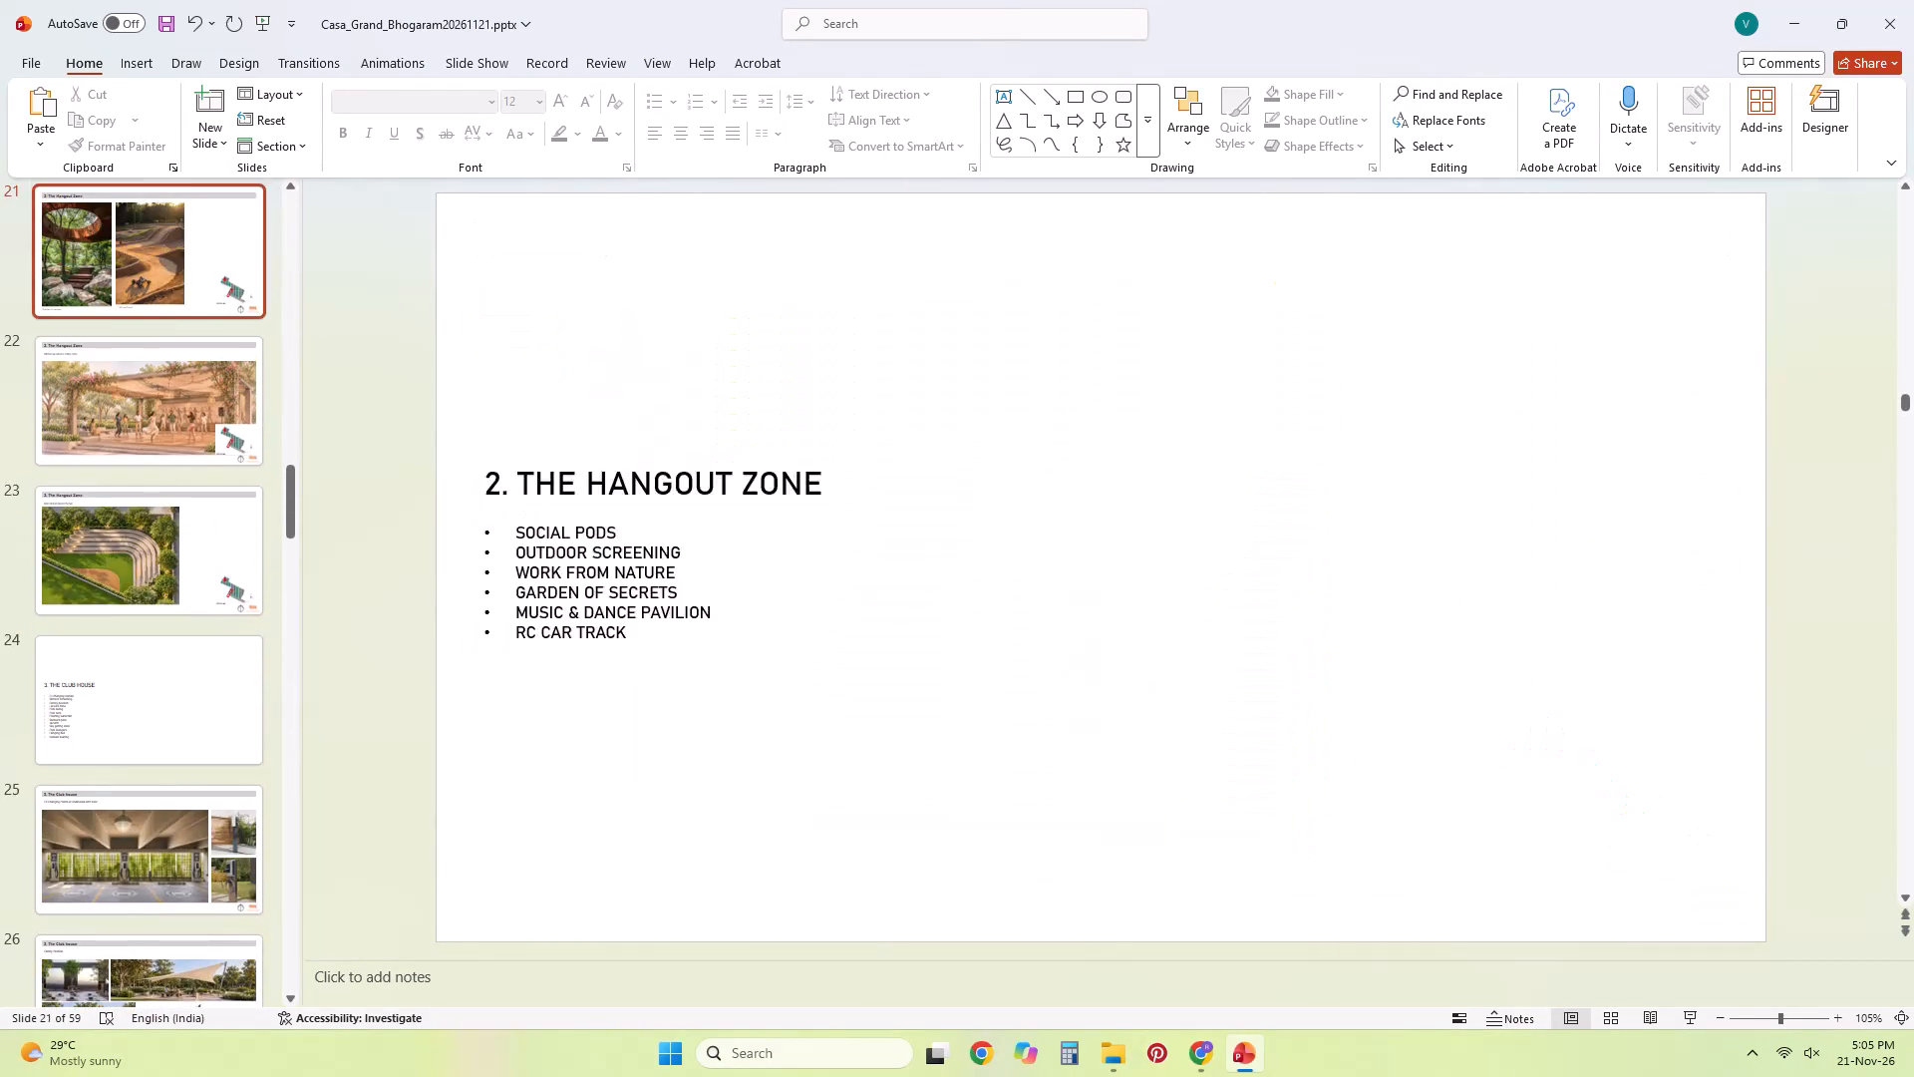
scroll(929, 671, up, 18)
scroll(928, 671, up, 4)
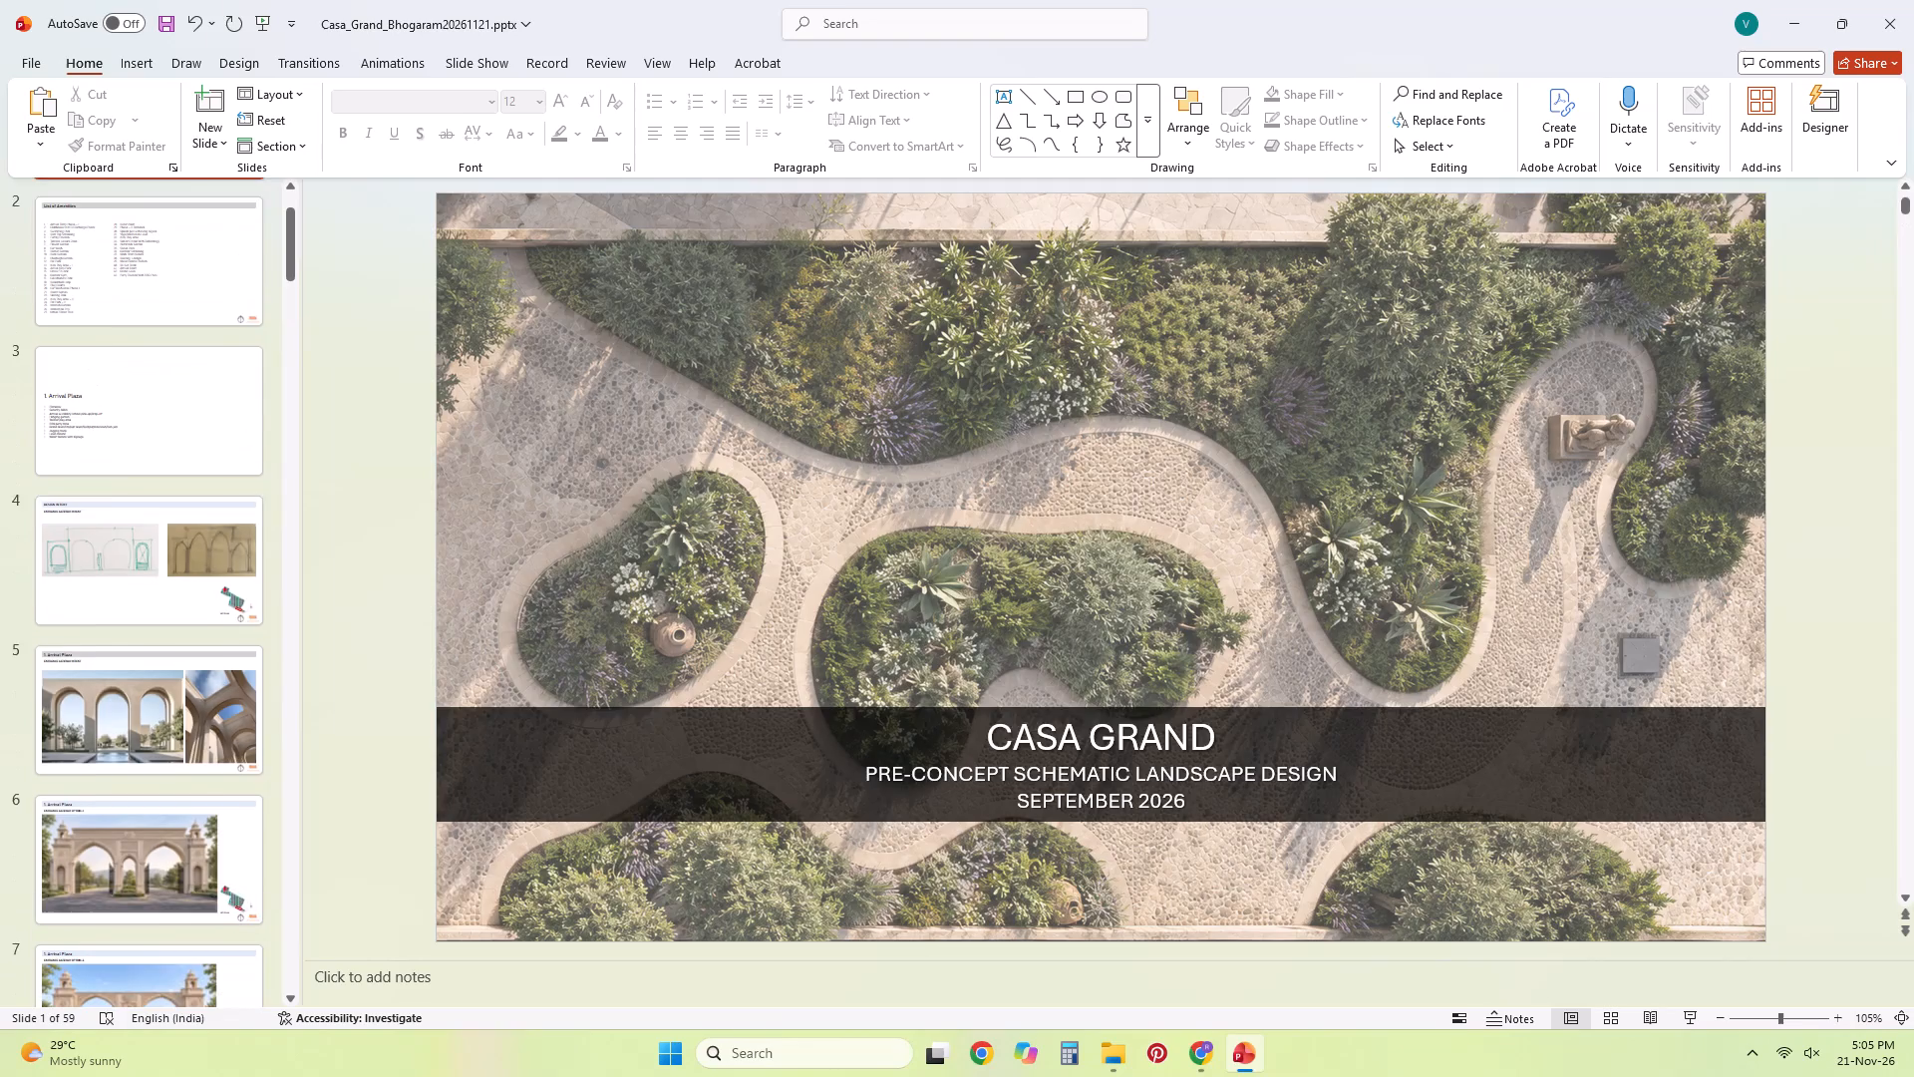
scroll(928, 671, down, 1)
click(1299, 803)
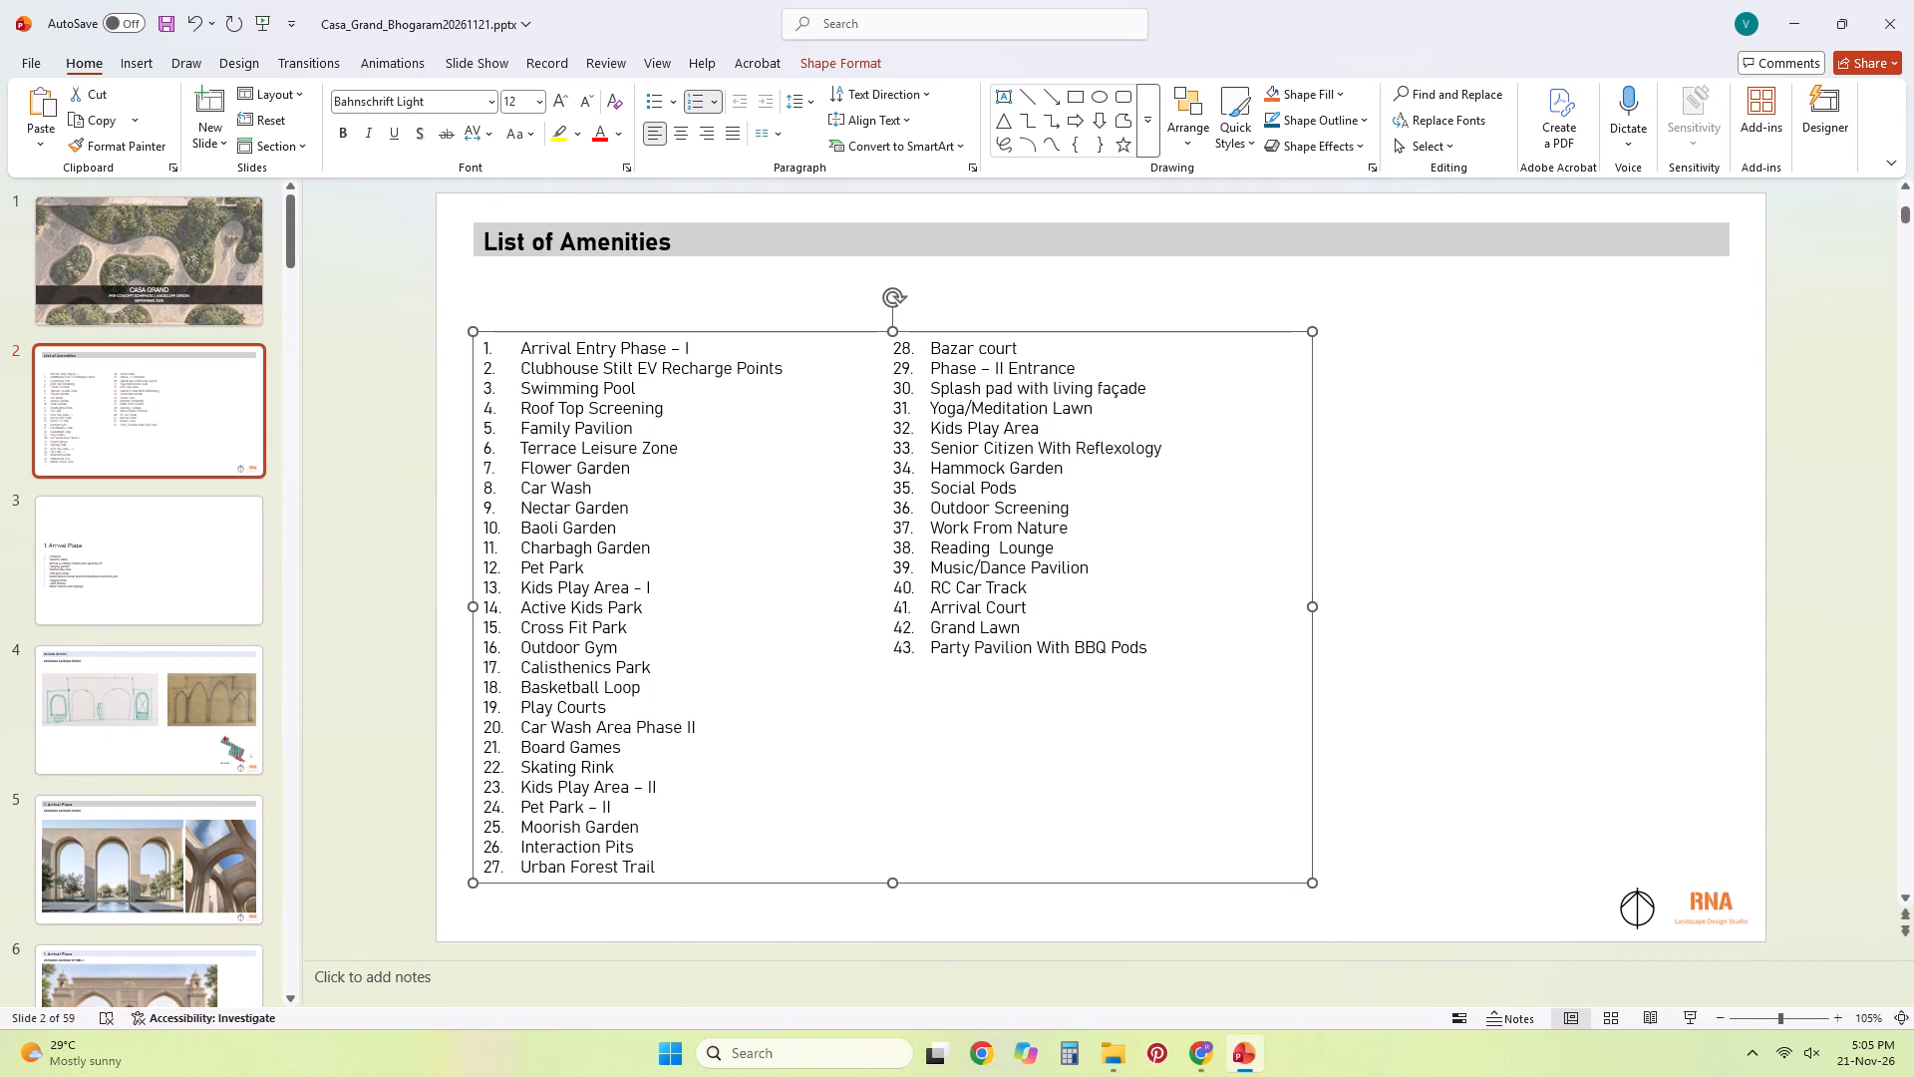
click(1375, 949)
Switch to File Explorer and open the 20261120_Masterplan_Final folder inside the Casagrand Bhogaram project's Source In folder.
click(1104, 1053)
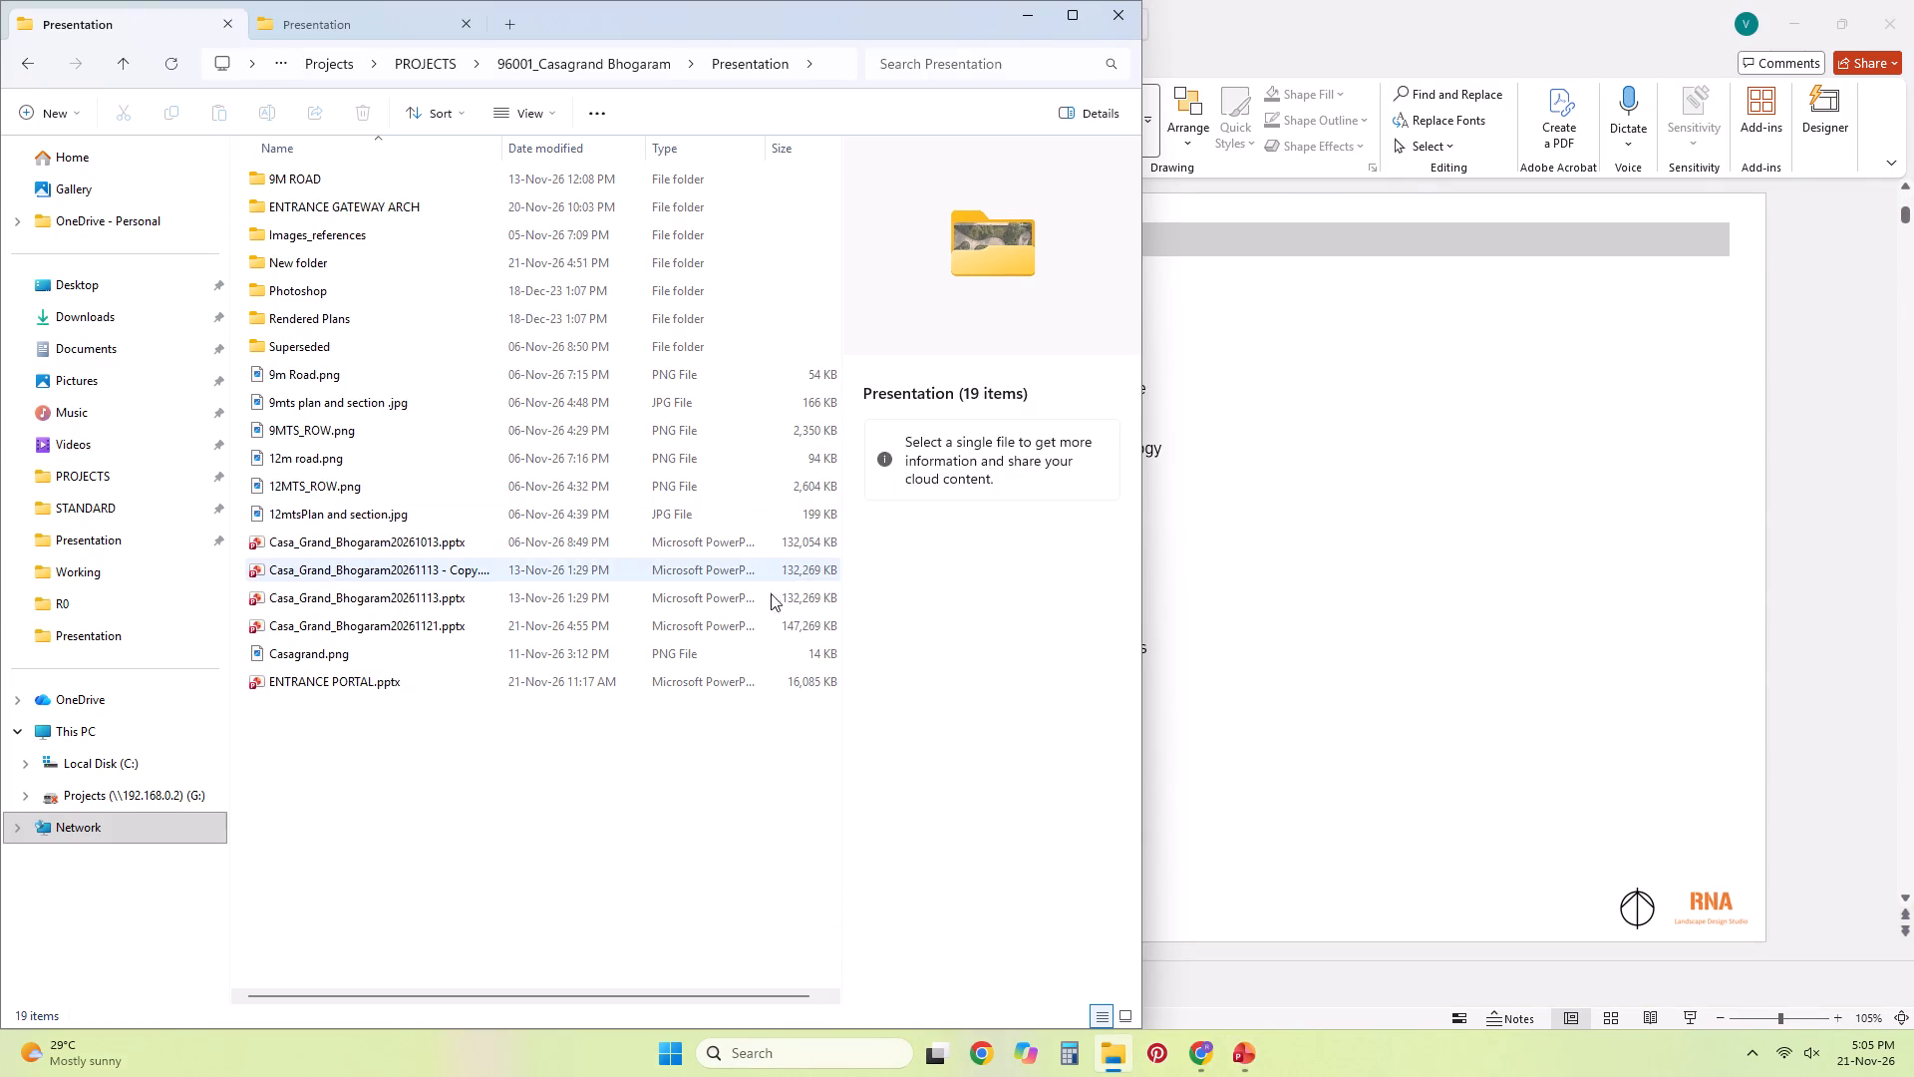
click(573, 815)
click(606, 68)
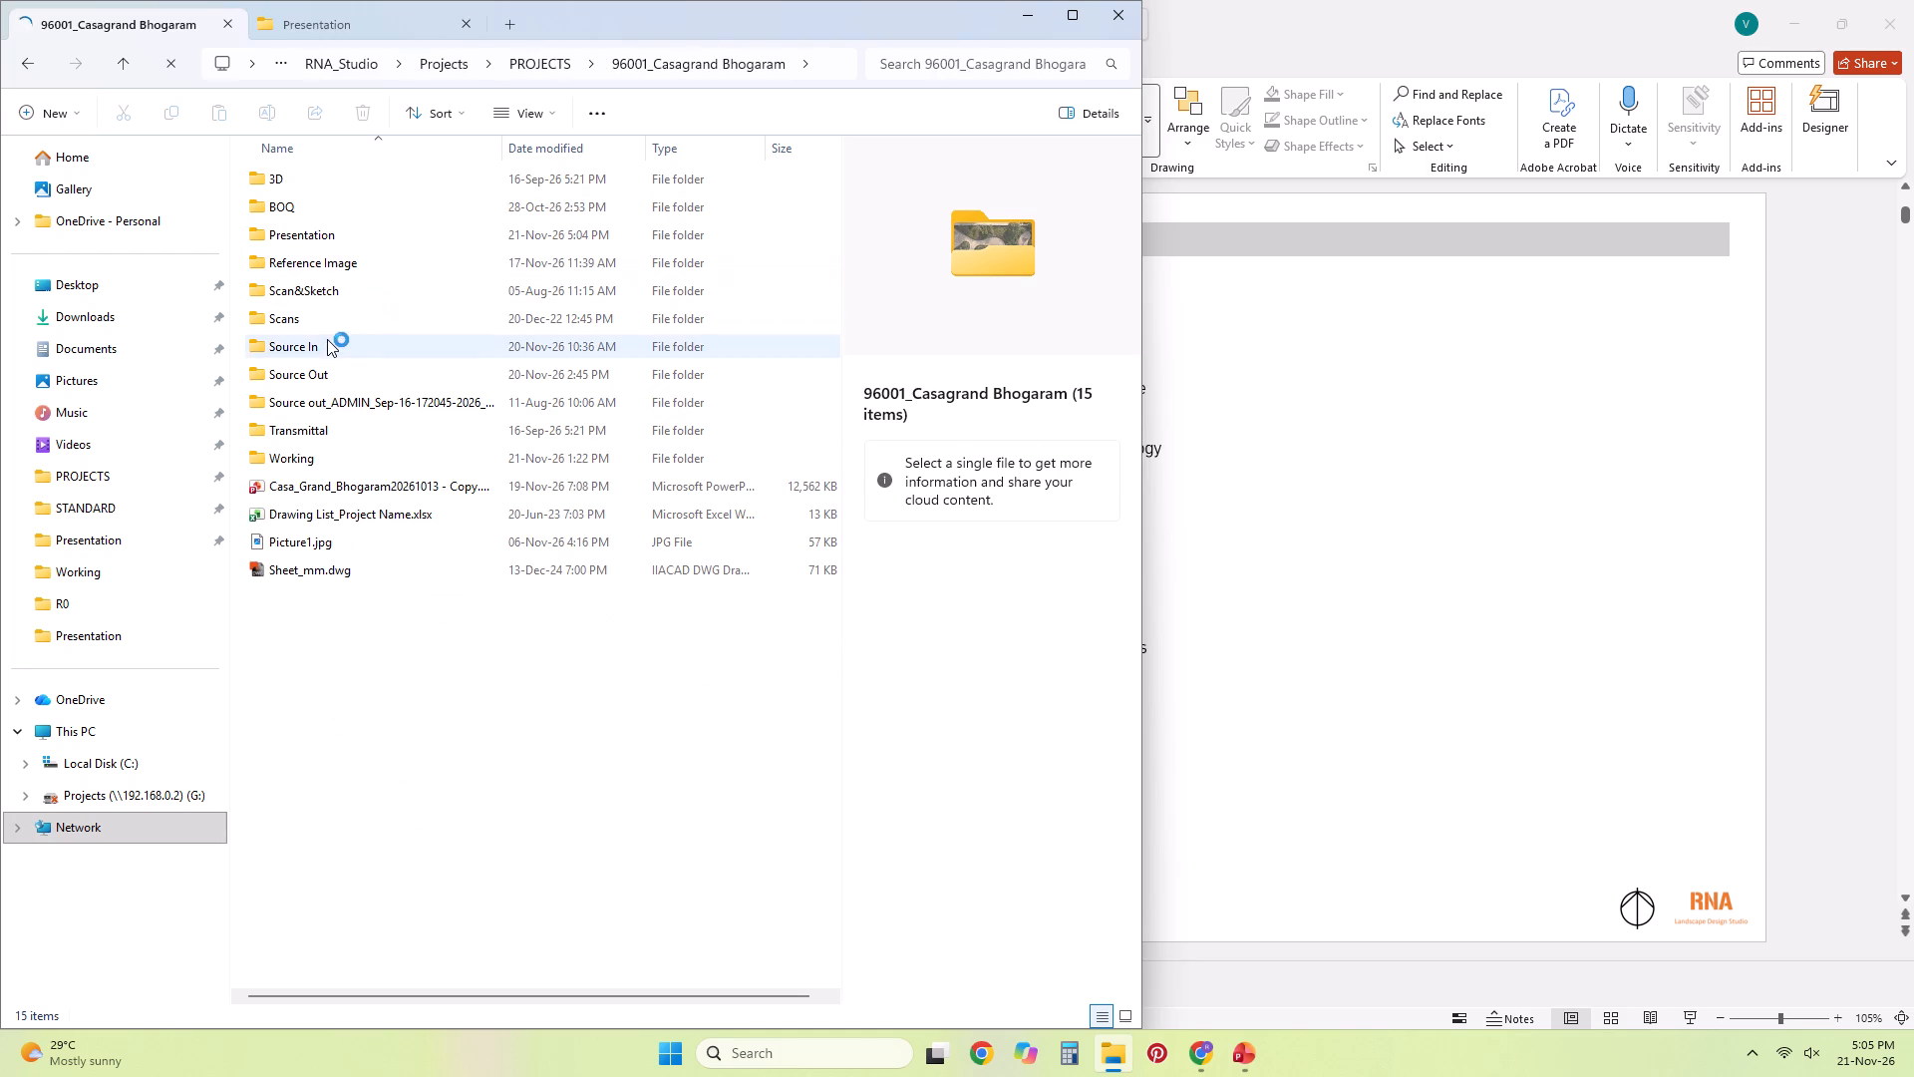
double_click(326, 339)
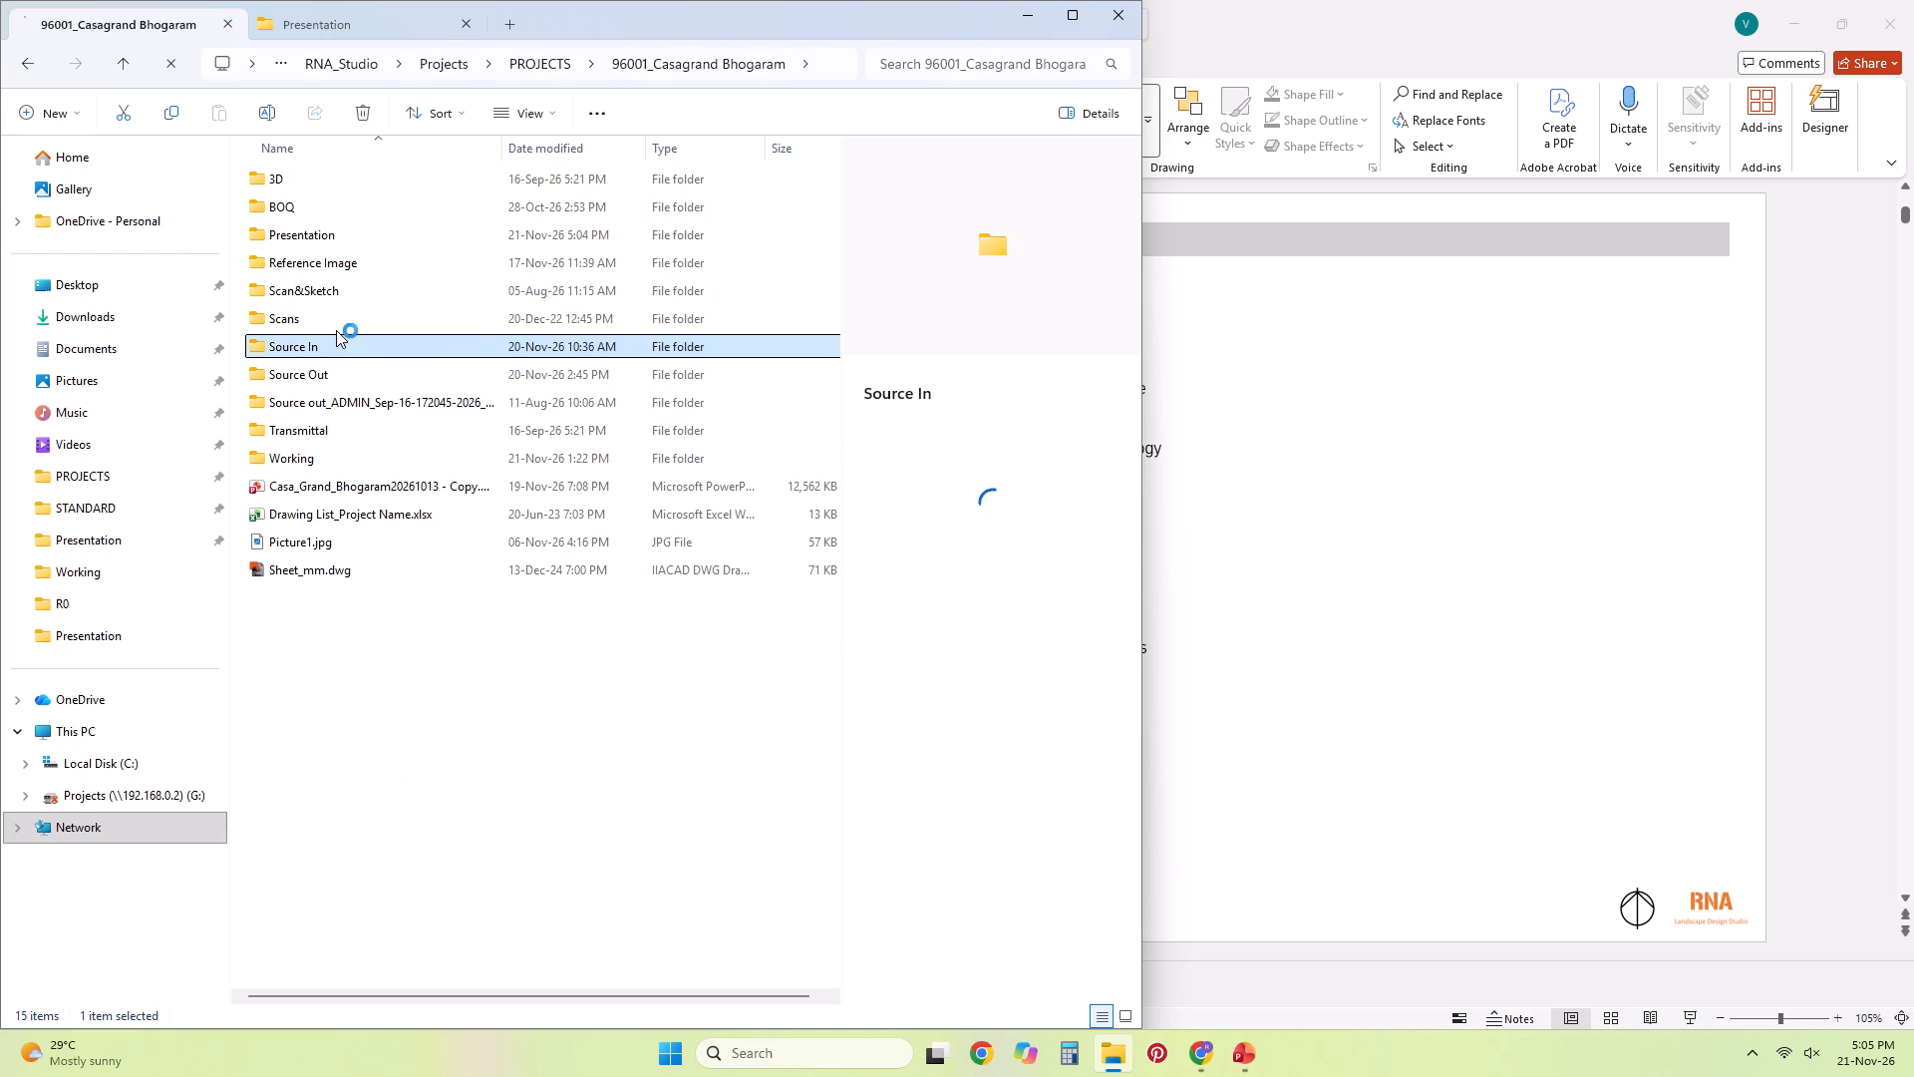
double_click(328, 348)
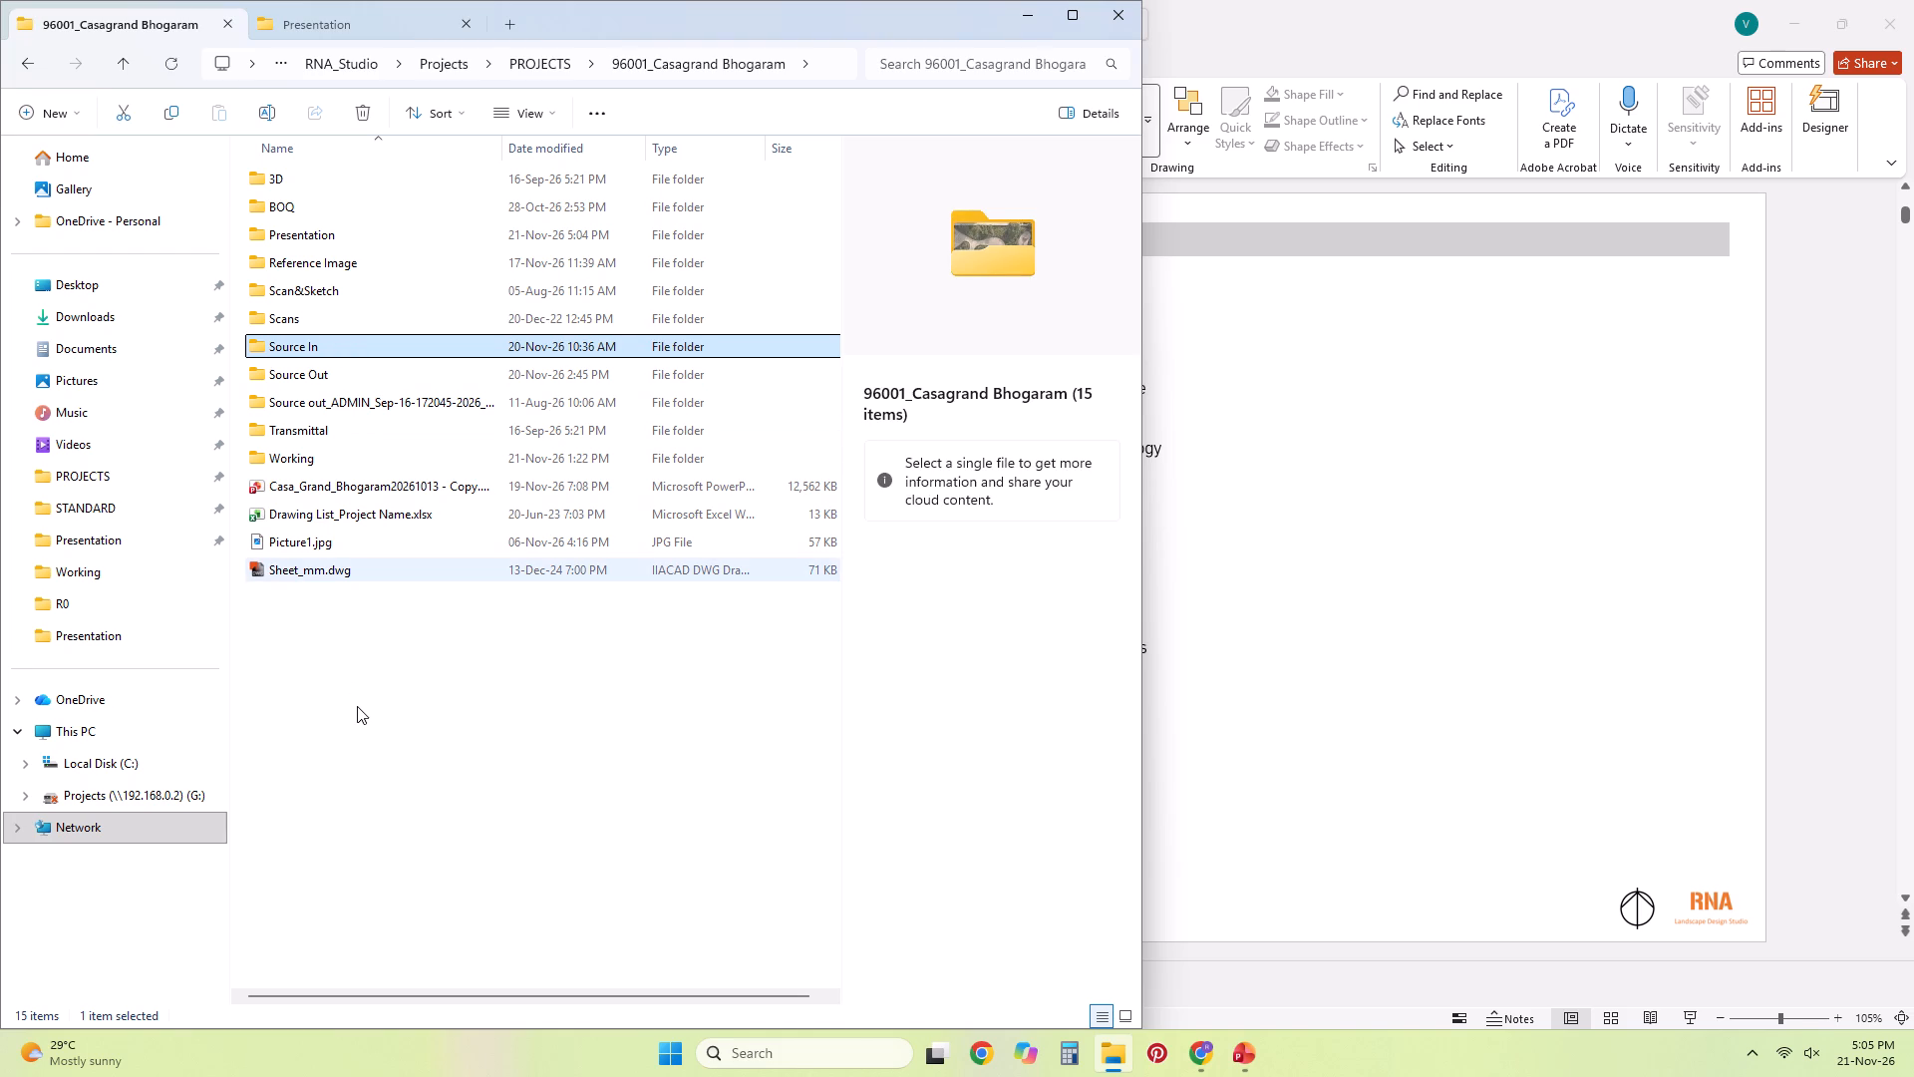
click(360, 722)
double_click(332, 351)
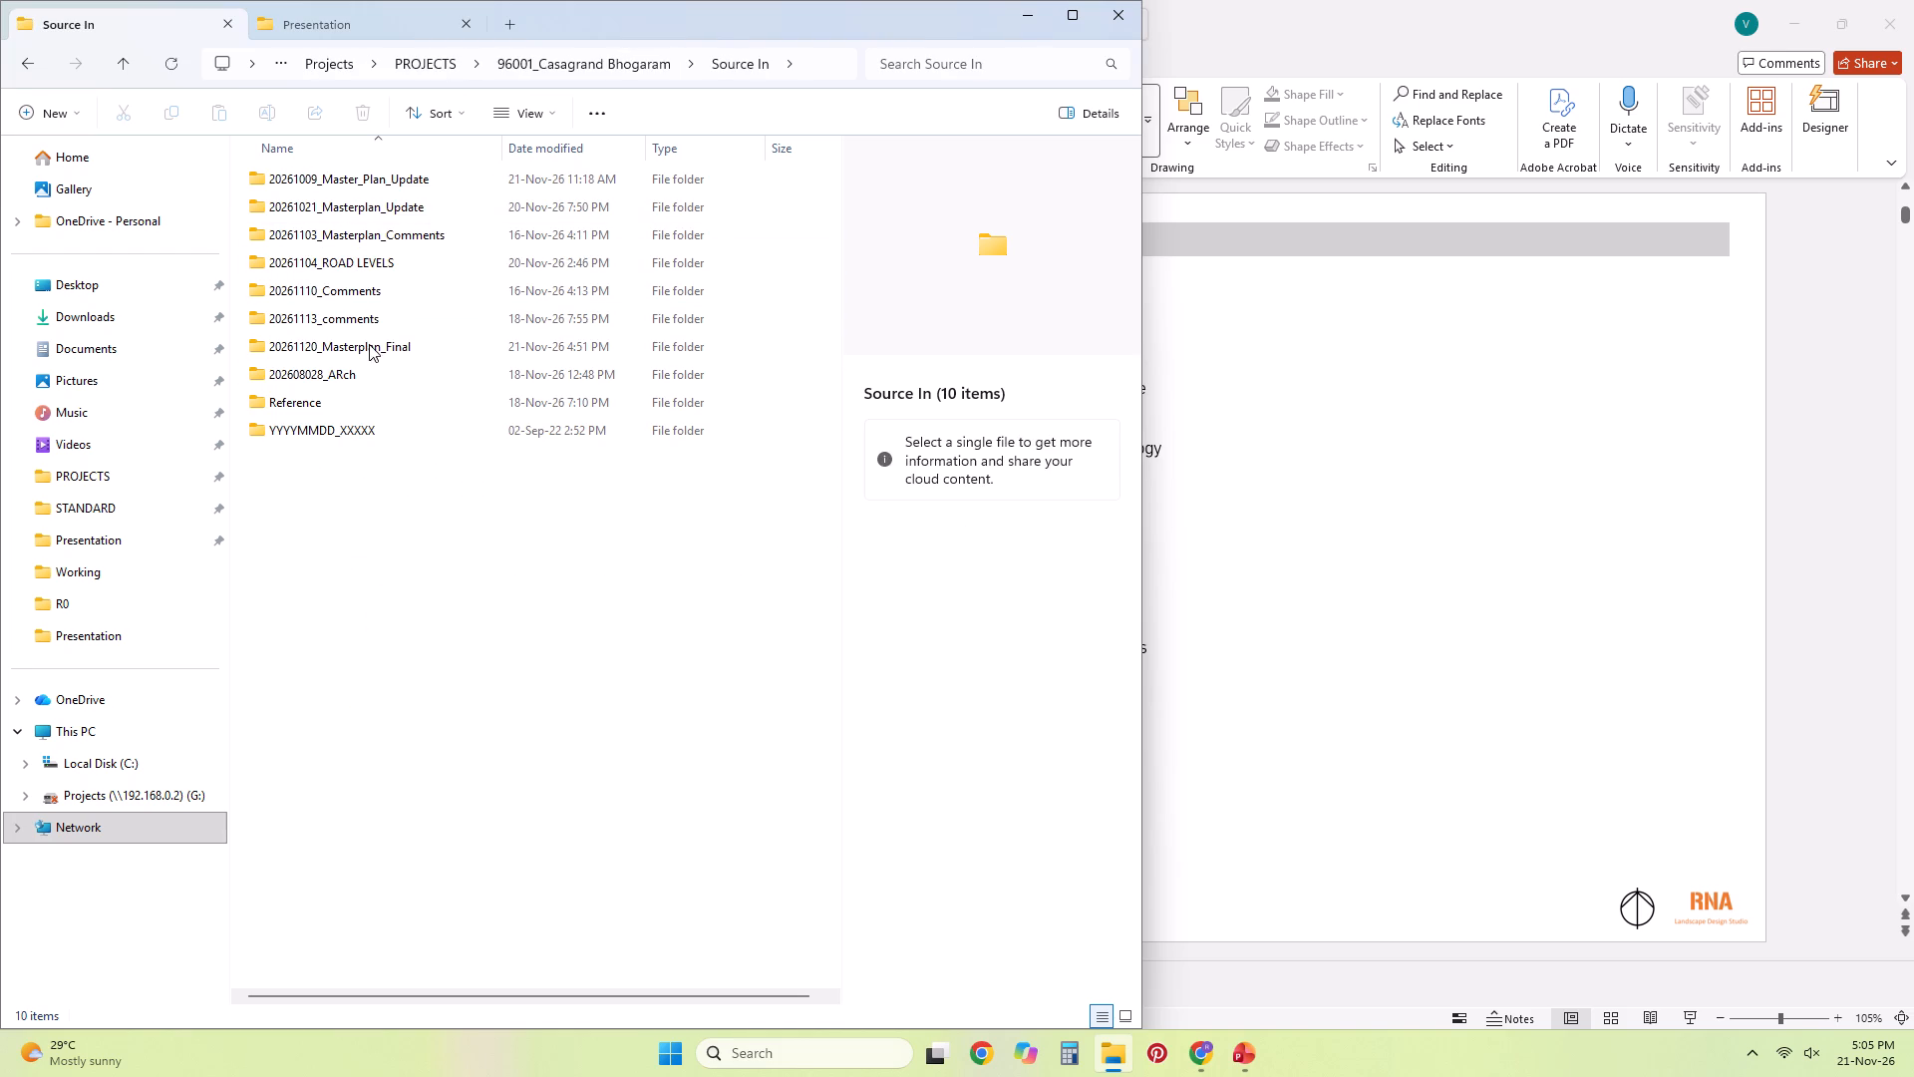
double_click(372, 345)
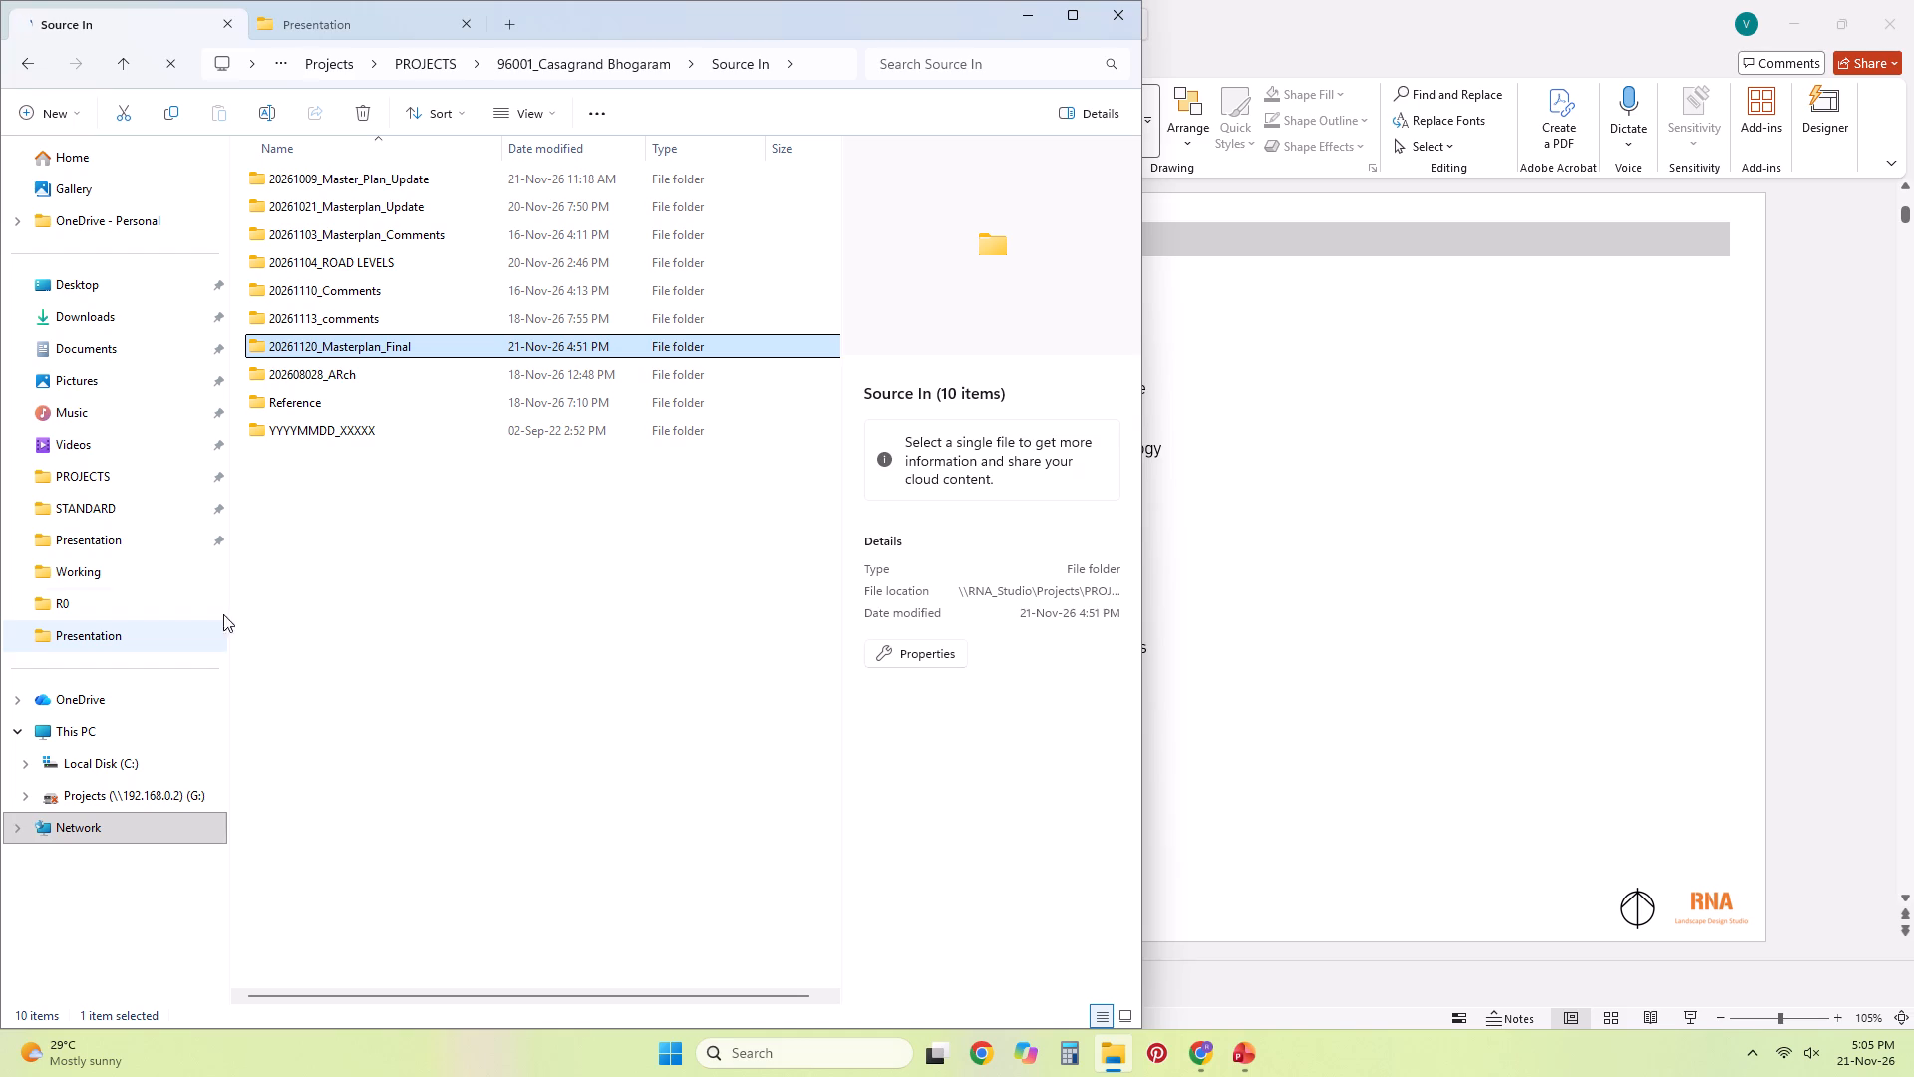
click(392, 575)
triple_click(439, 610)
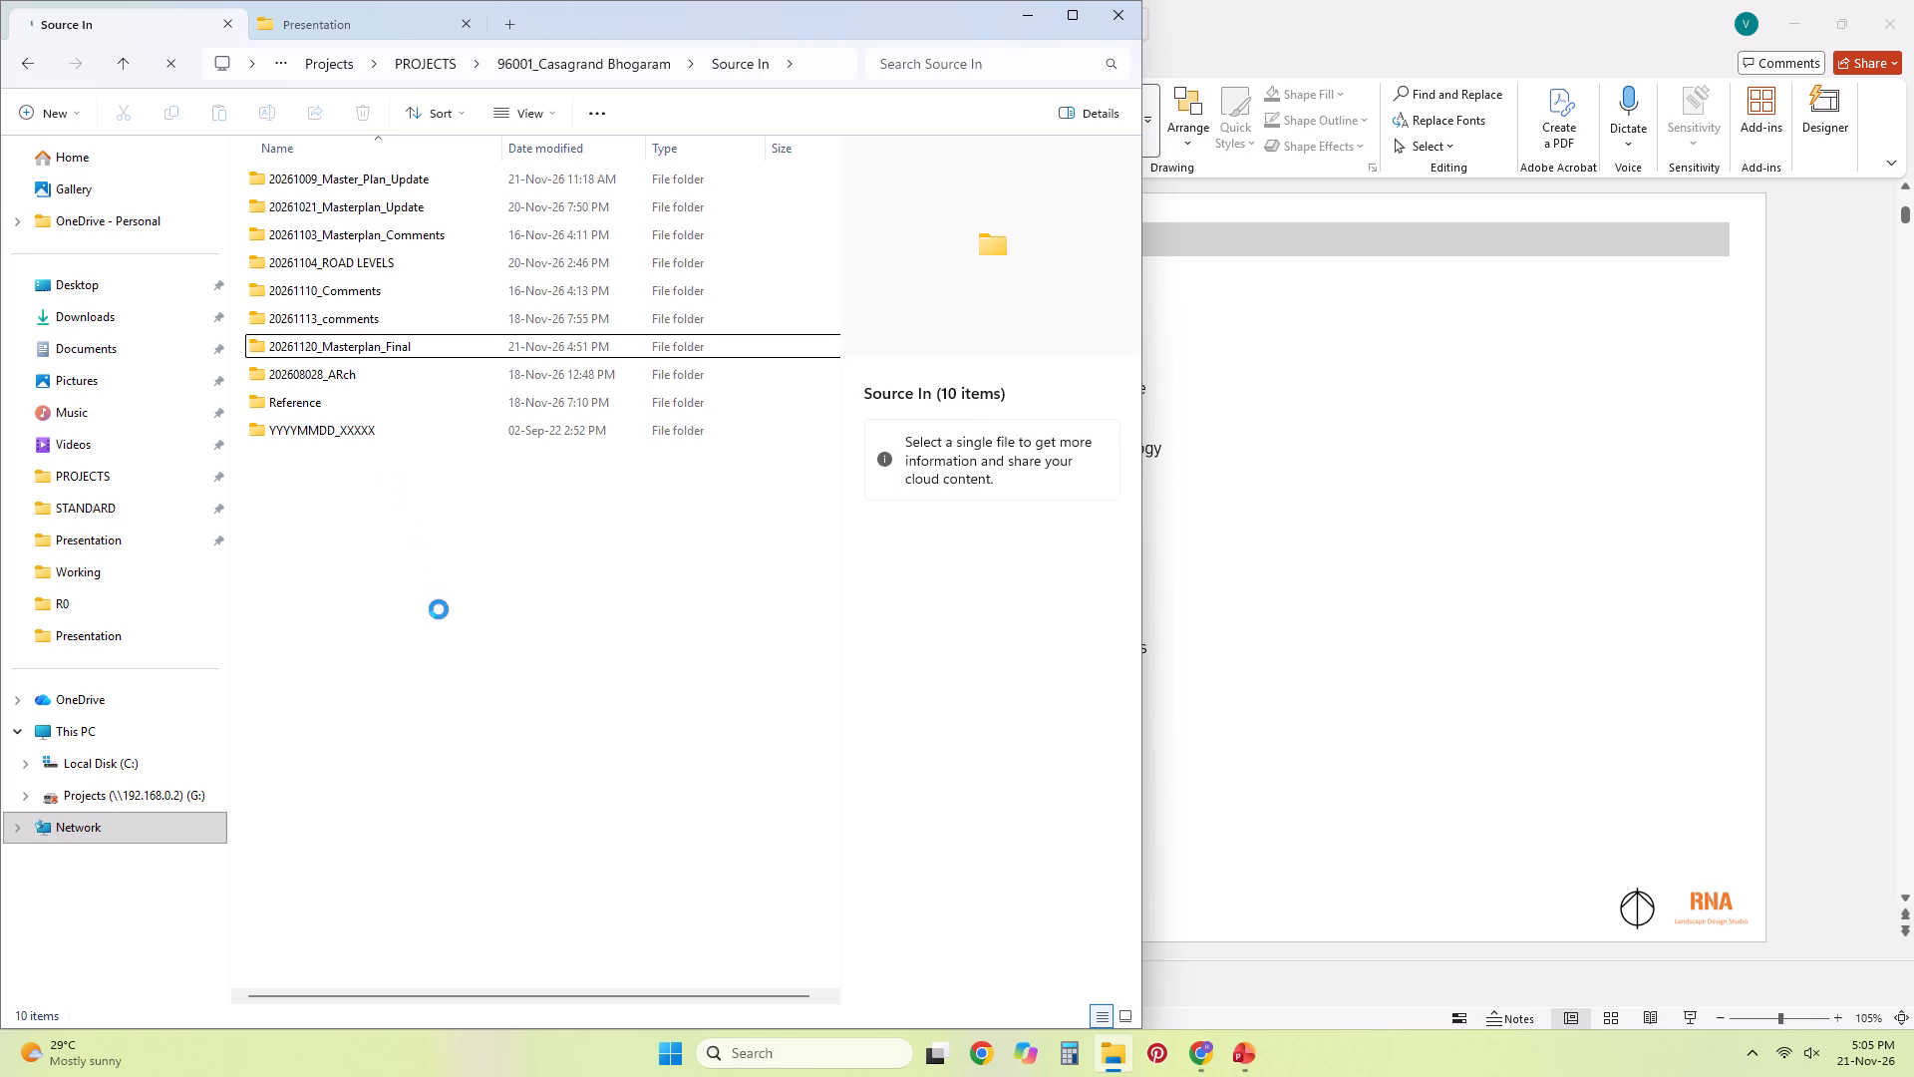
double_click(439, 606)
click(434, 597)
right_click(434, 597)
click(412, 447)
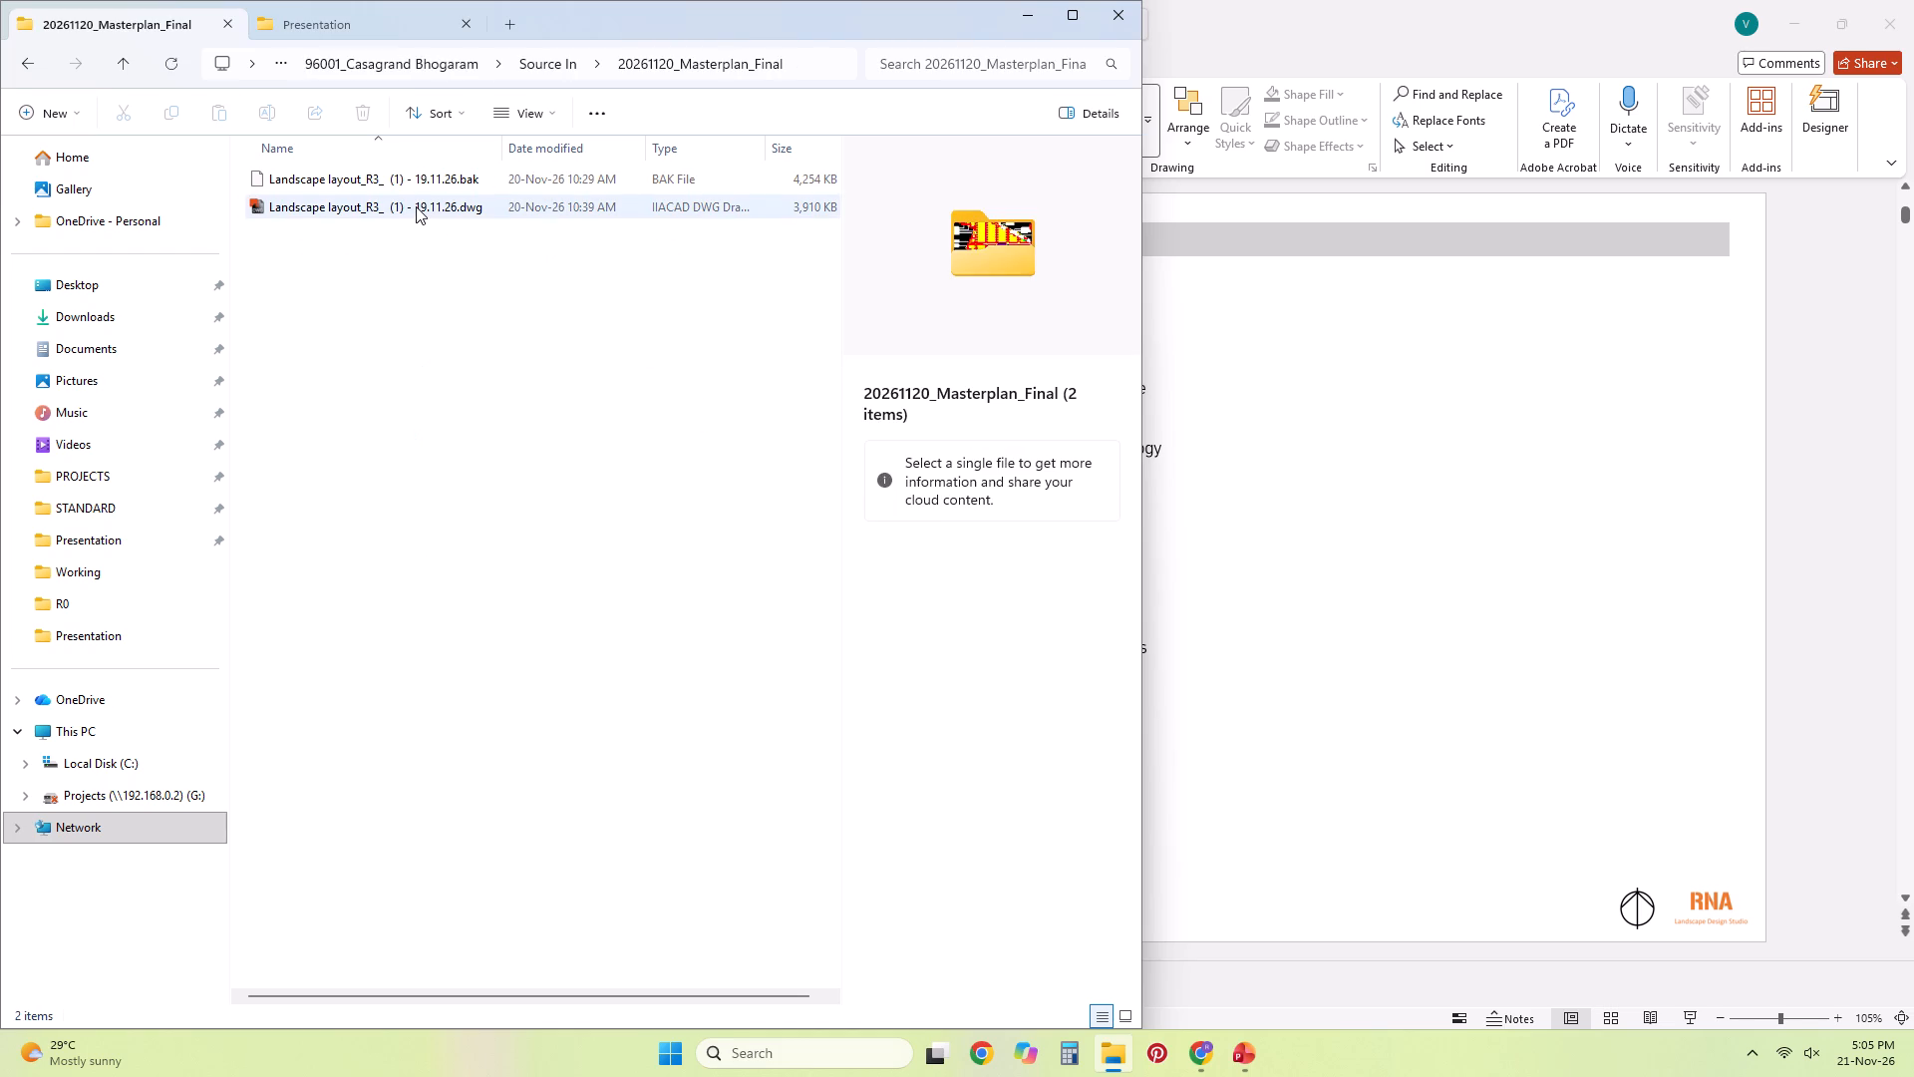
Open the drawing "Landscape layout_R3_ (1) - 19.11.26.dwg" from the final masterplan folder.
double_click(416, 206)
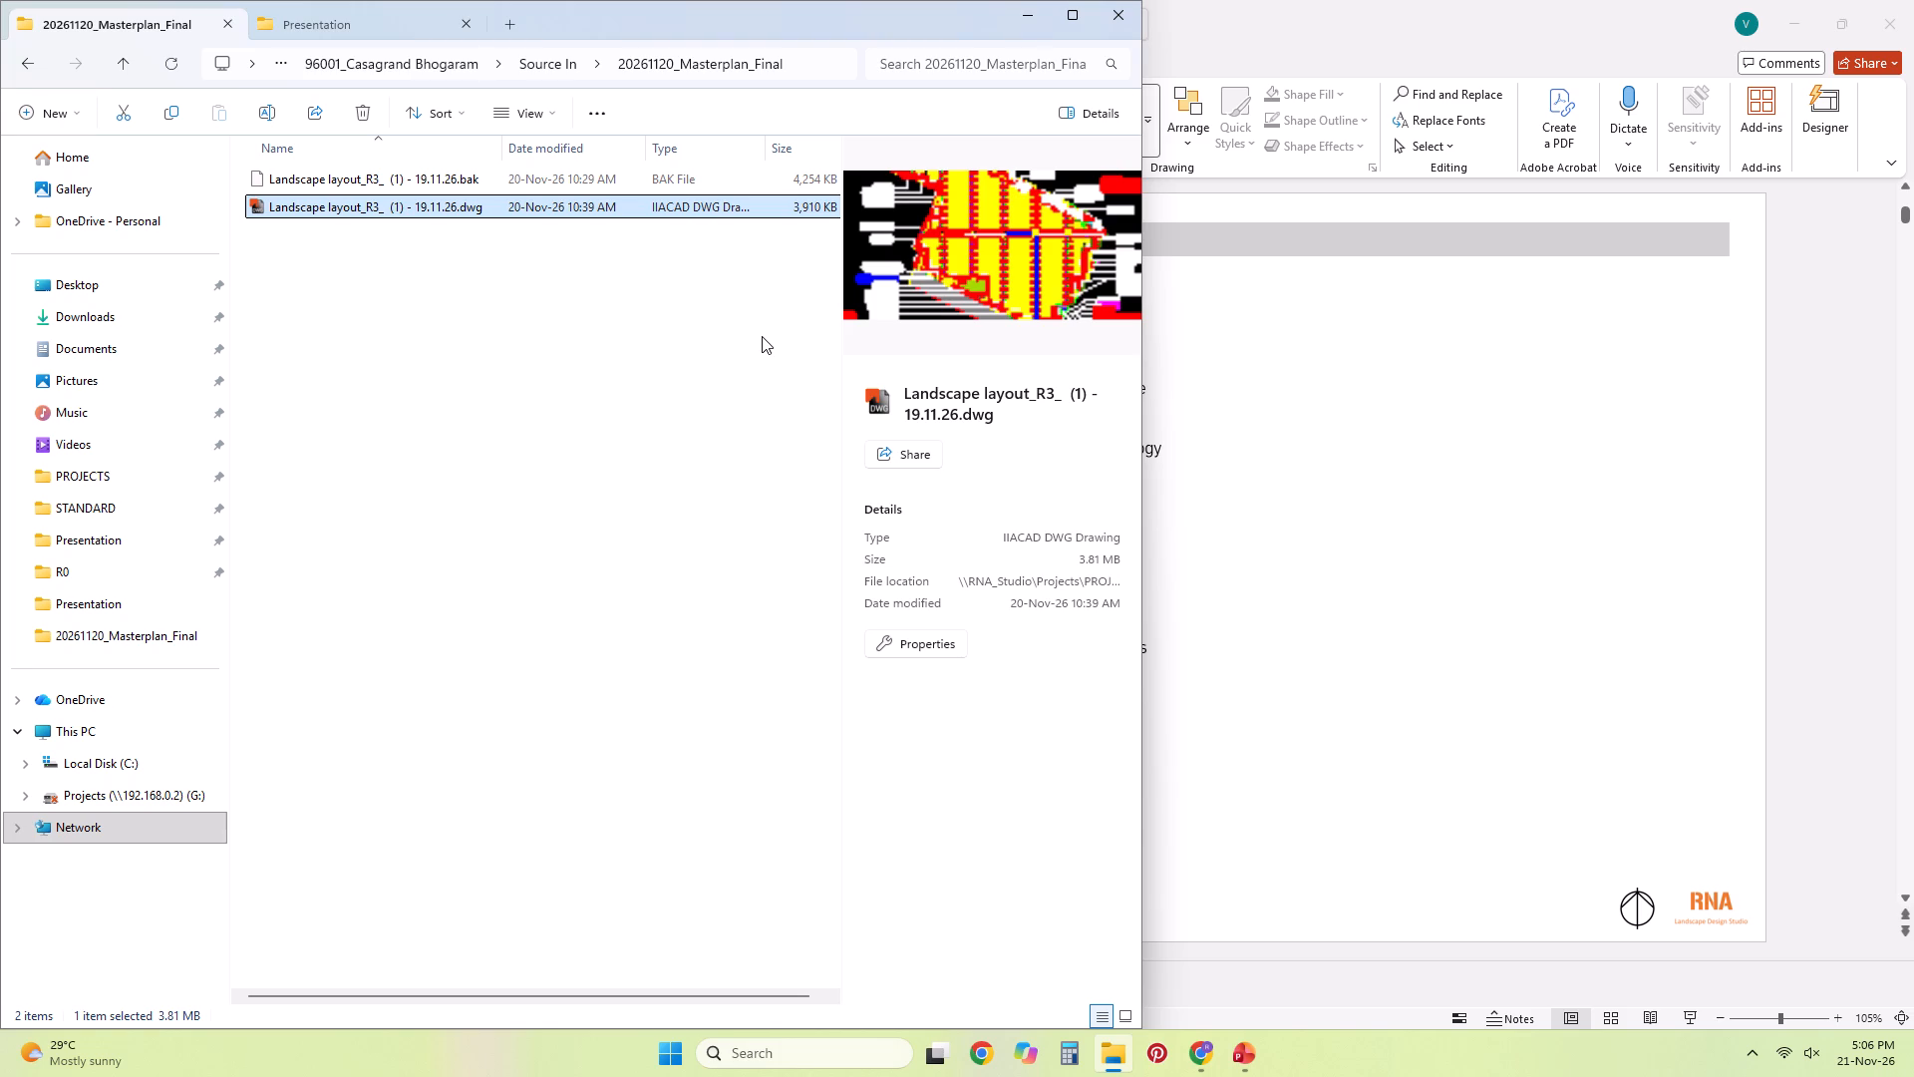
click(720, 398)
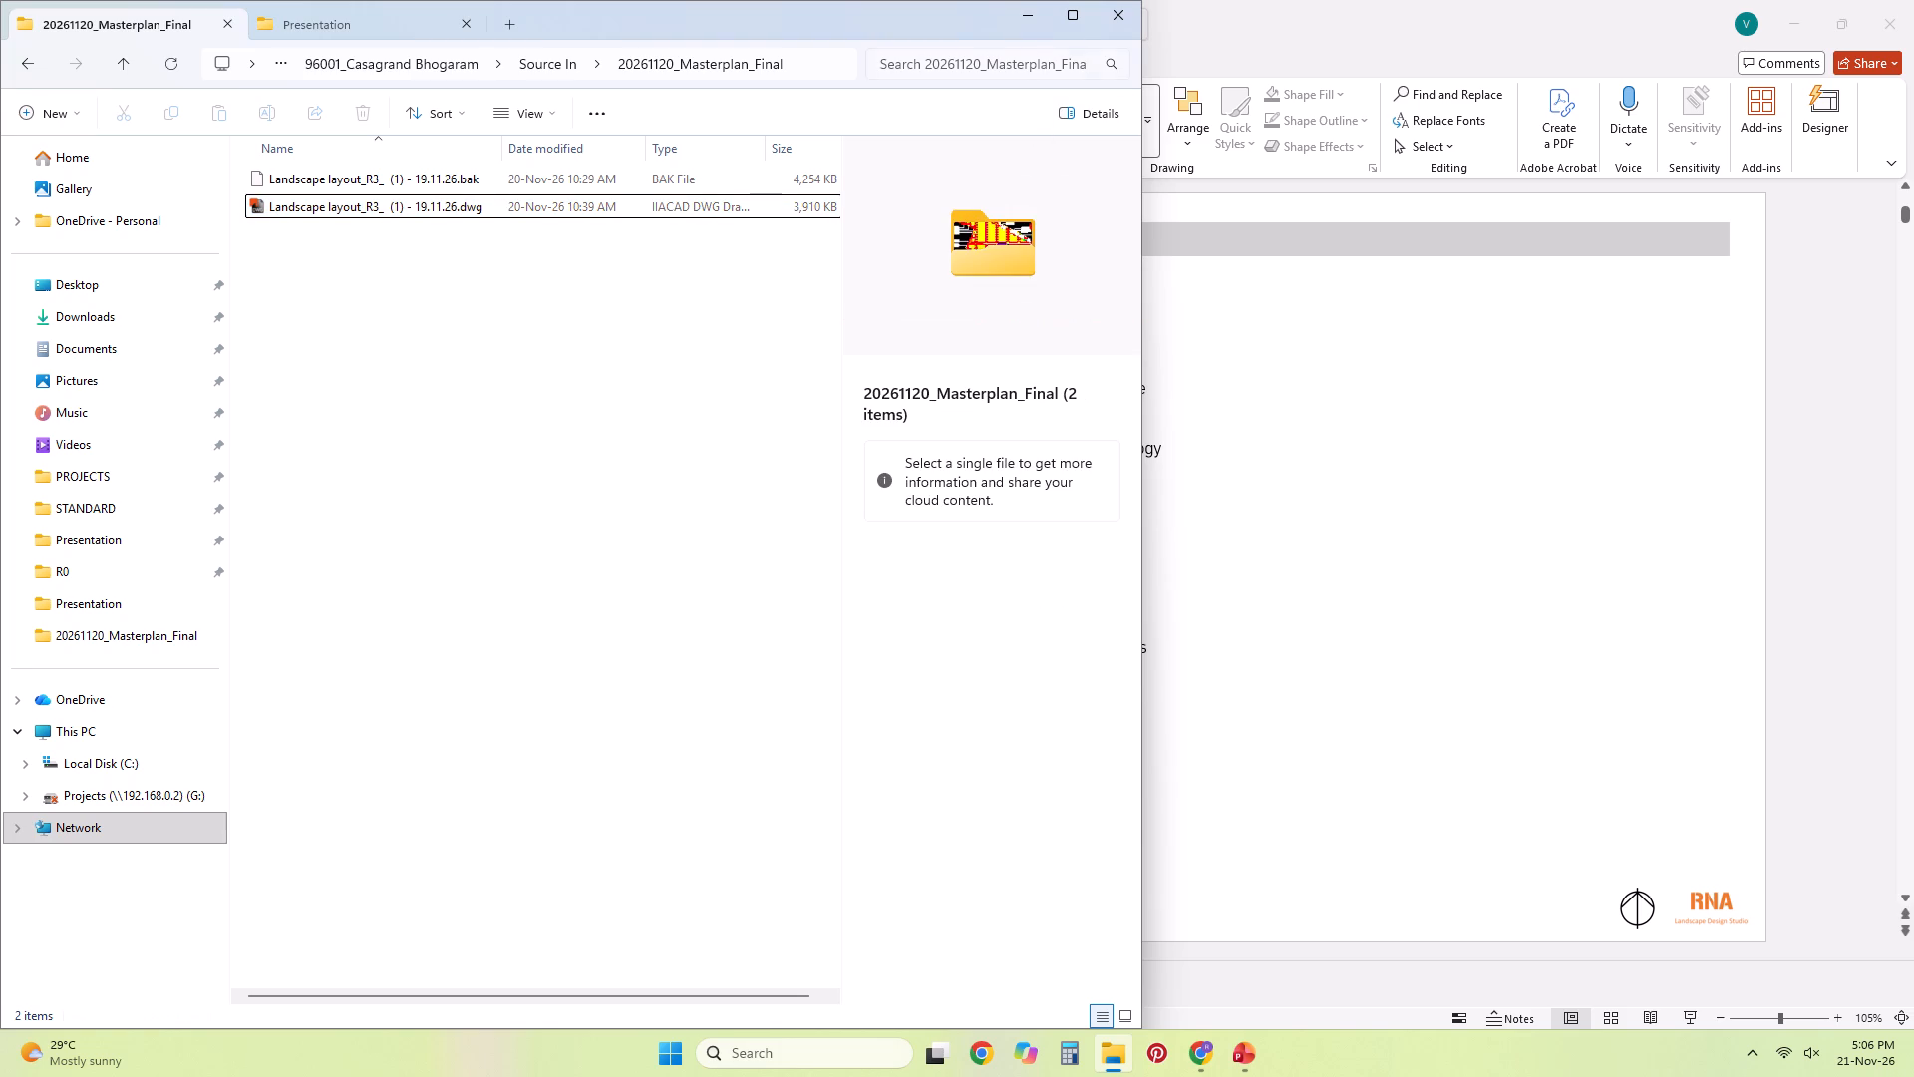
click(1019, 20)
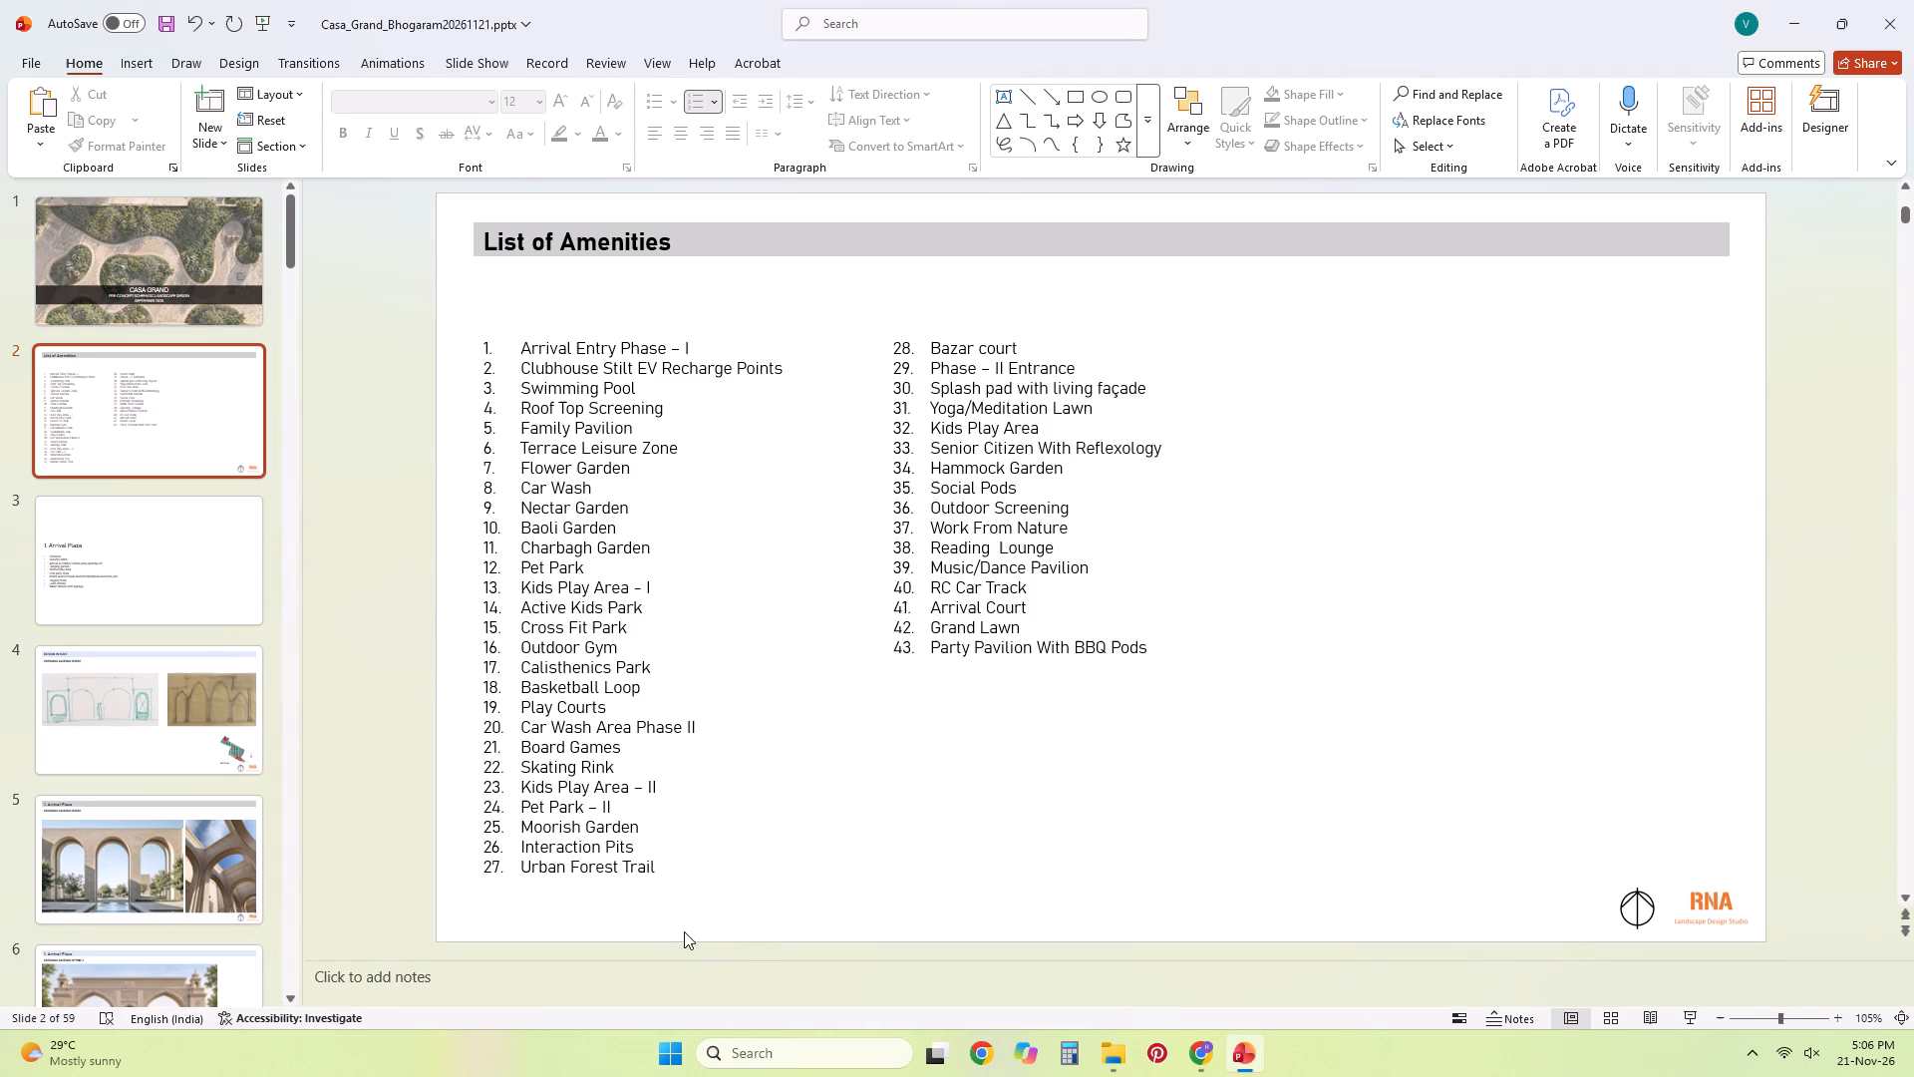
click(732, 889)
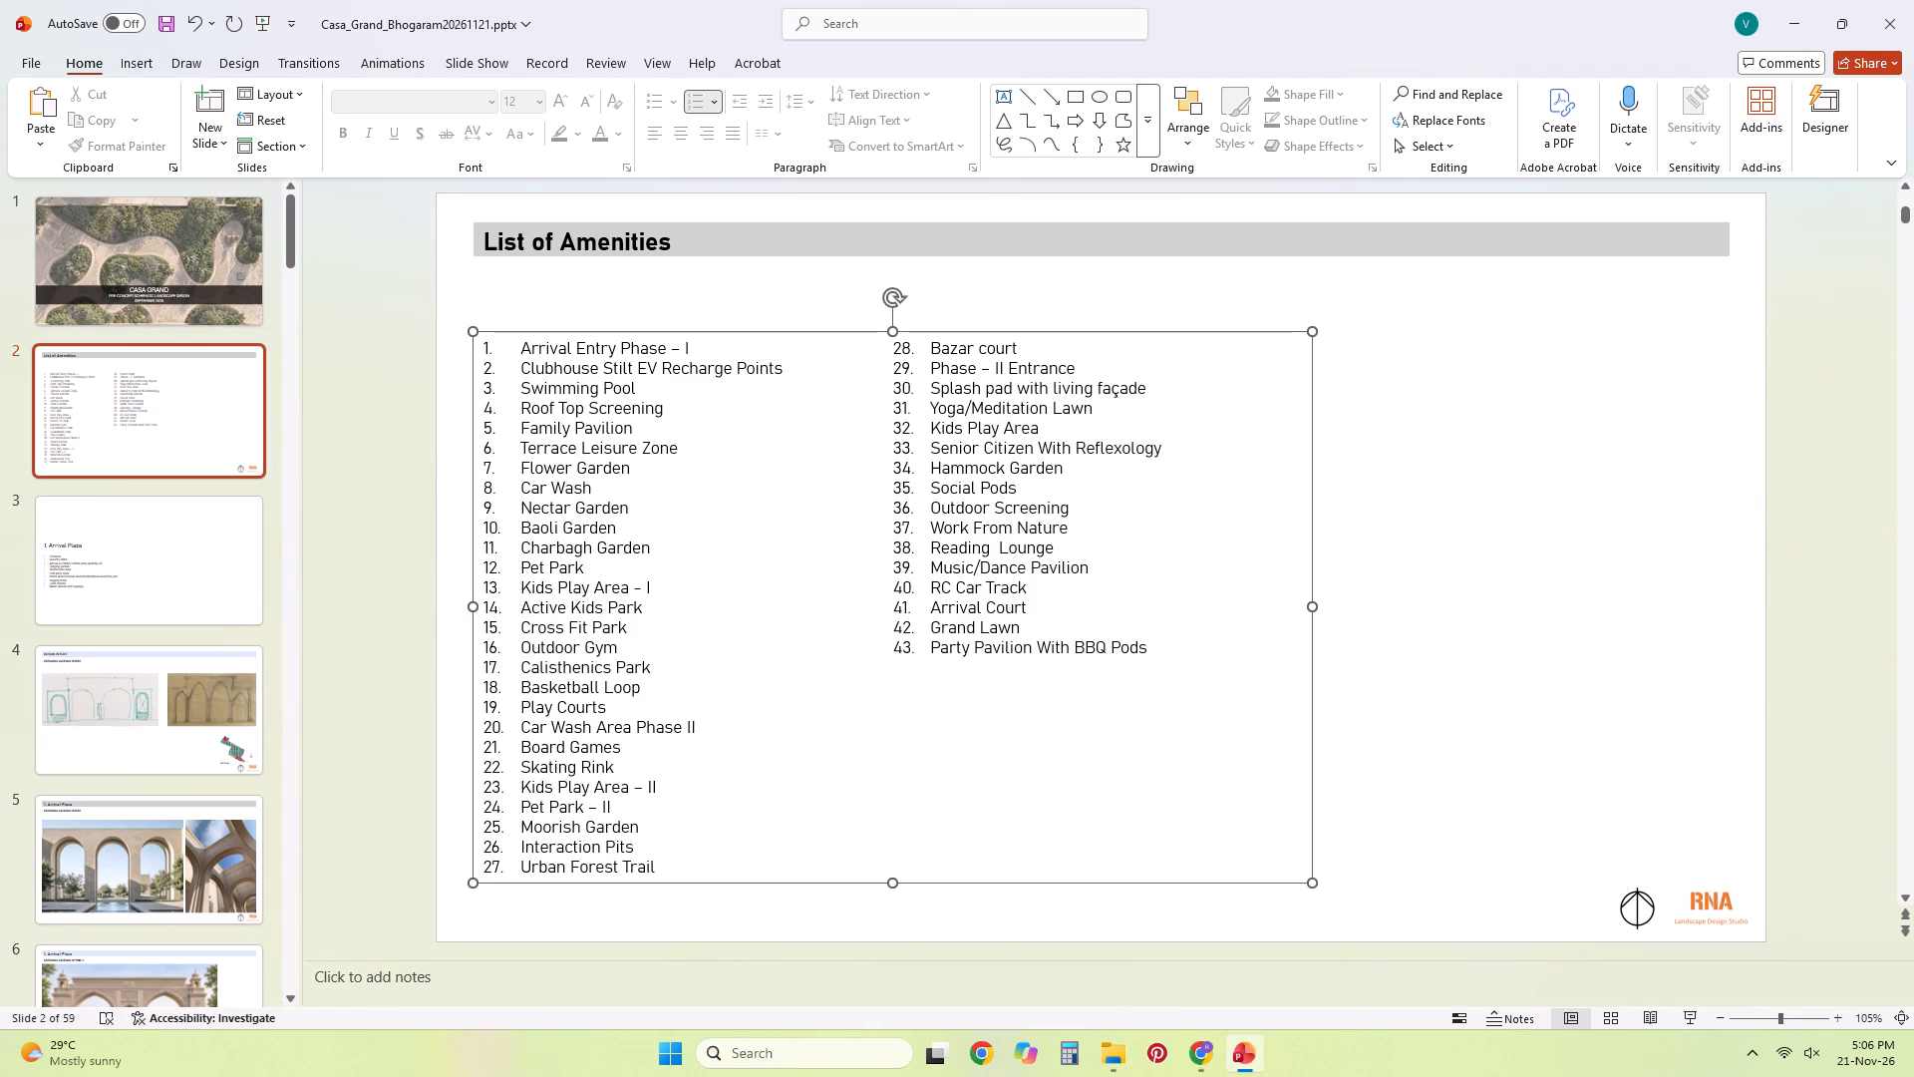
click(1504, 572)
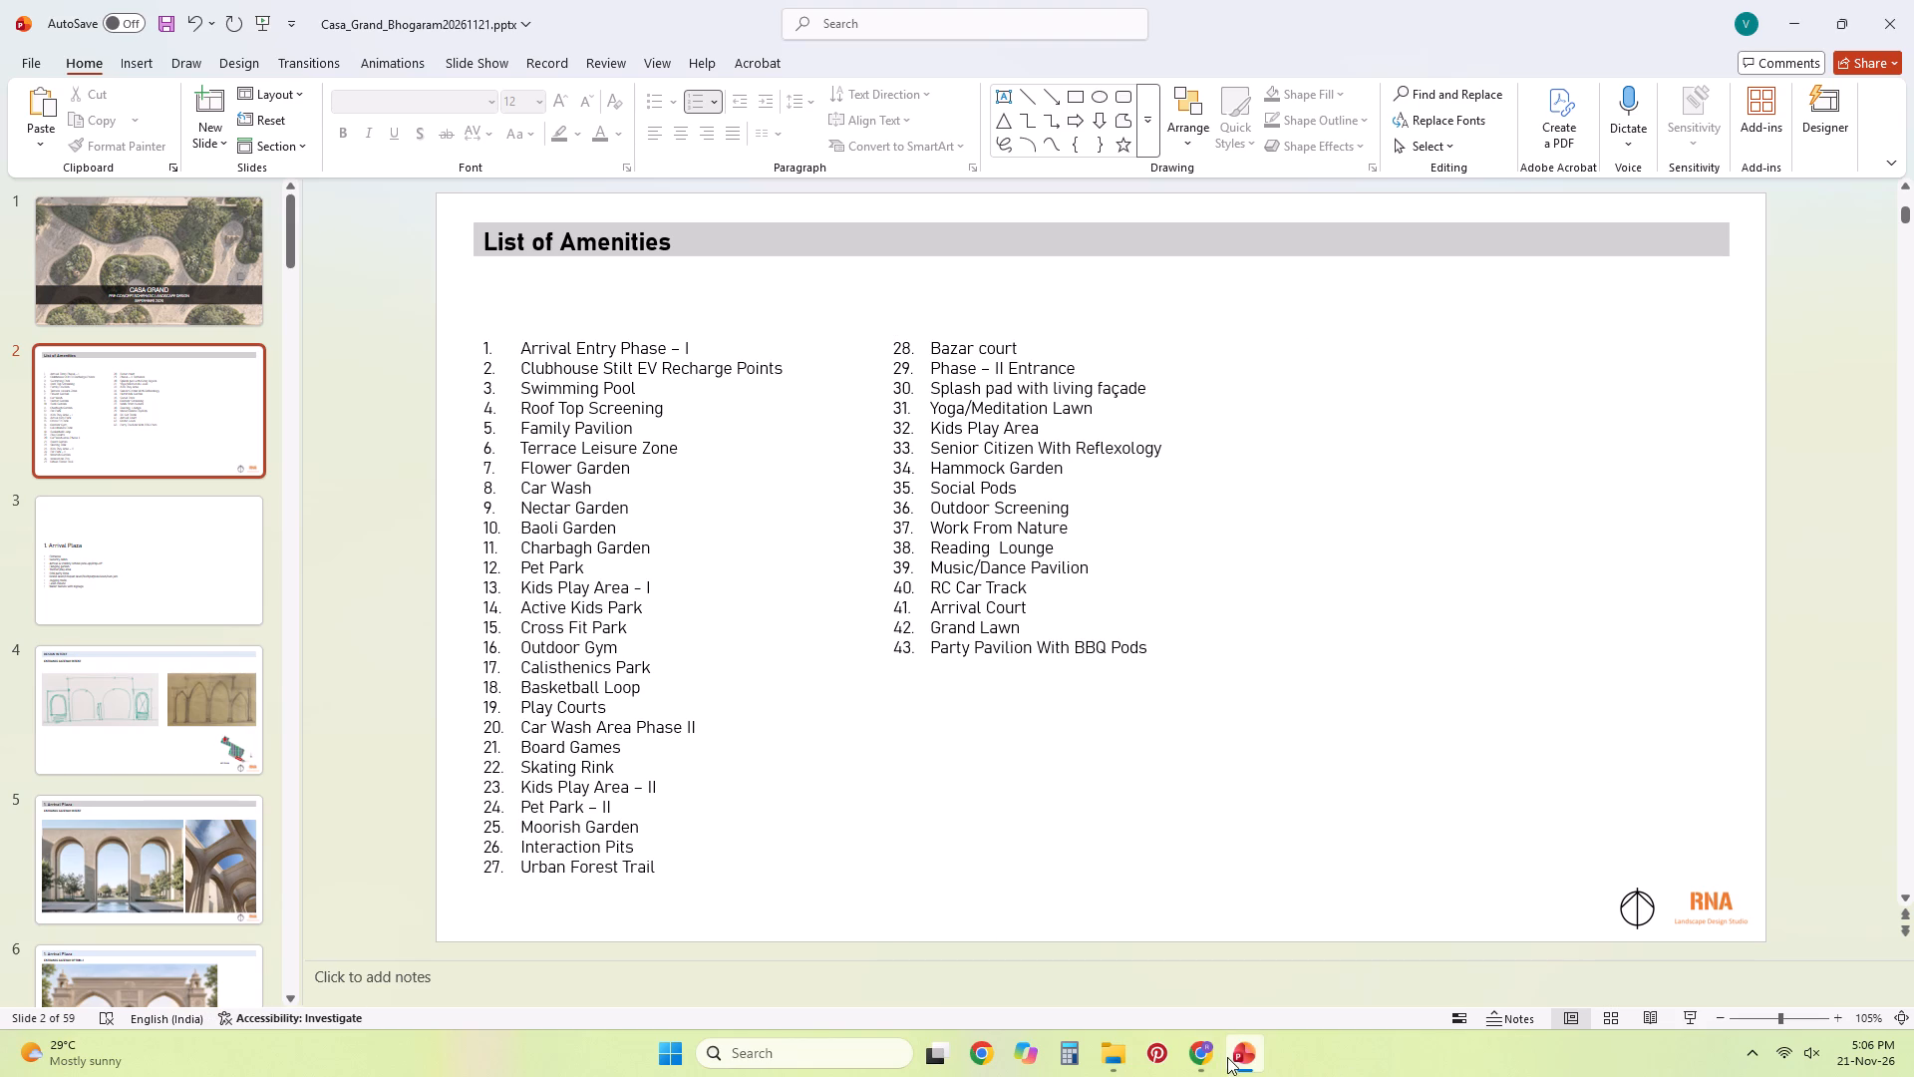
Switch to File Explorer and permanently delete the backup file "Landscape layout_R3_ (1) - 19.11.26.bak" from the 20261120_Masterplan_Final folder.
click(1121, 1054)
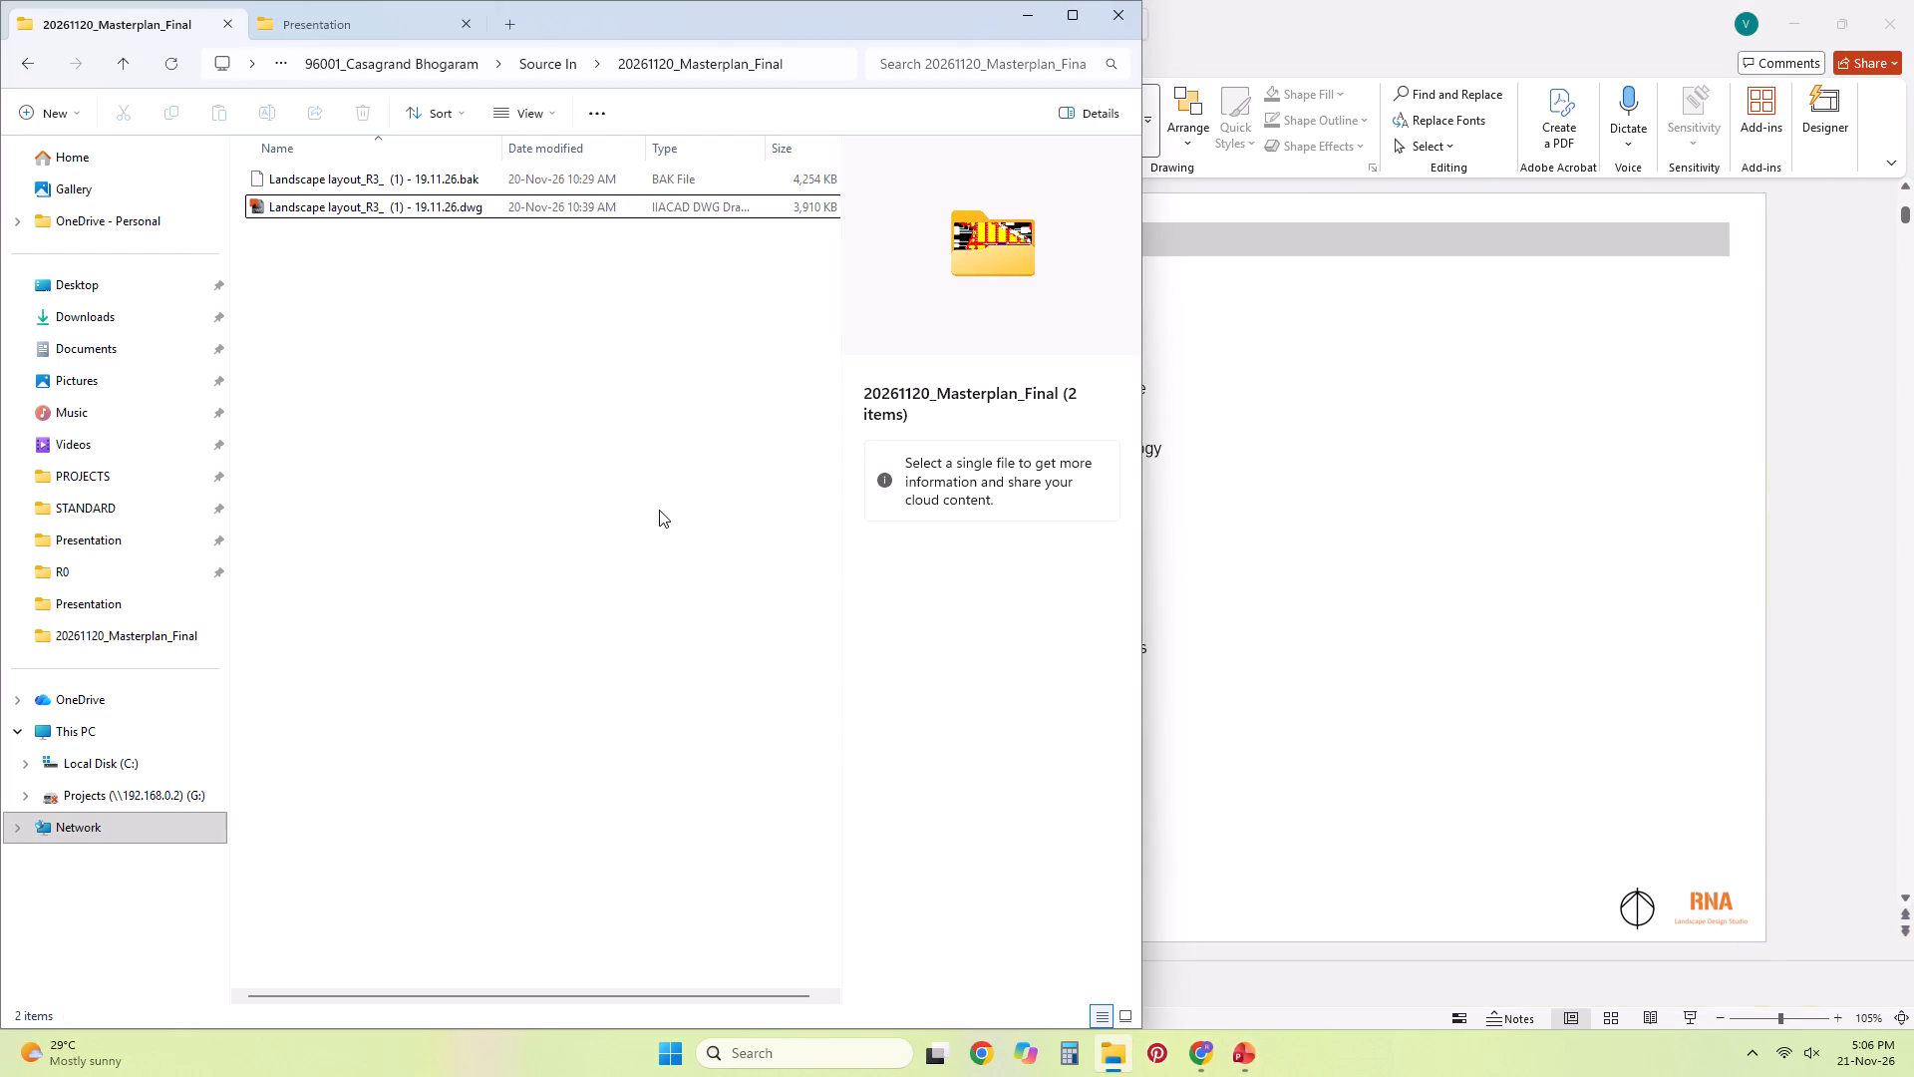
click(659, 510)
click(1072, 13)
drag(675, 499, 659, 465)
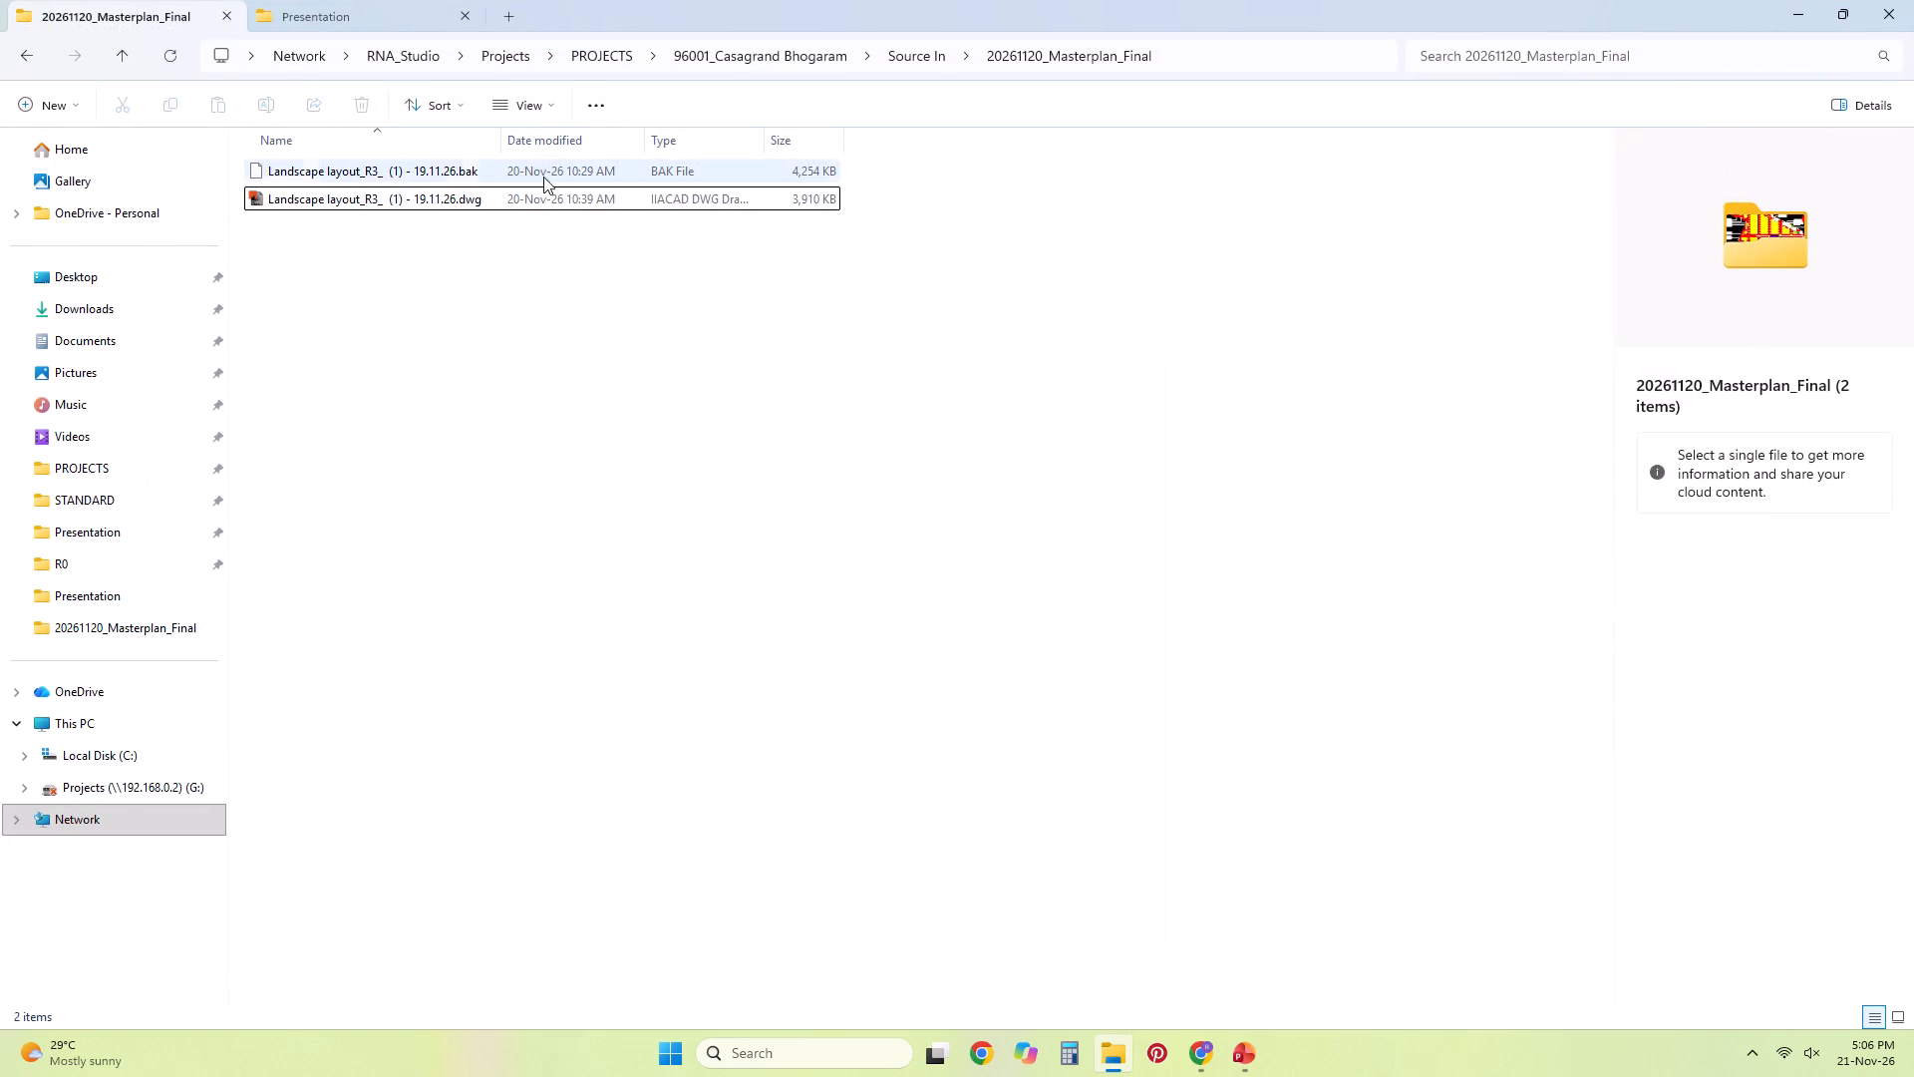
click(541, 175)
key(Delete)
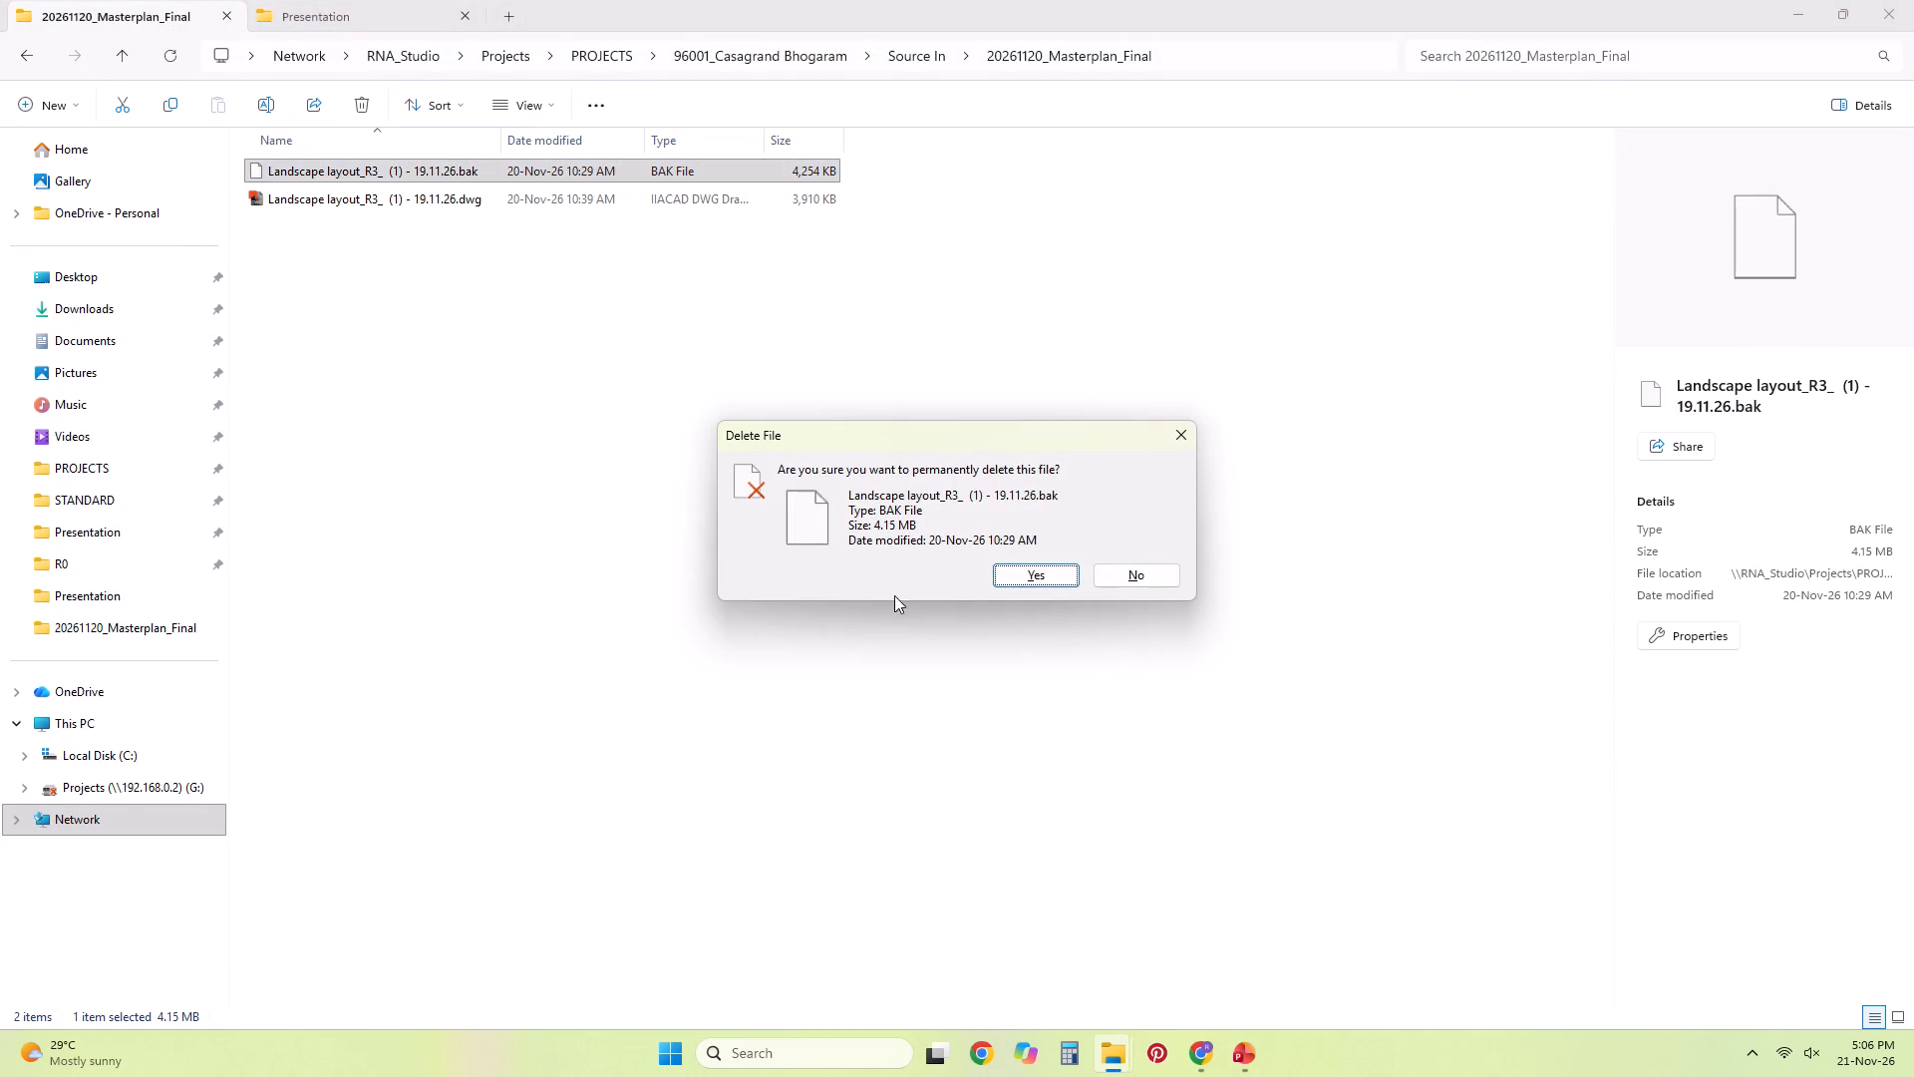
click(1021, 589)
click(1010, 580)
drag(763, 535, 752, 528)
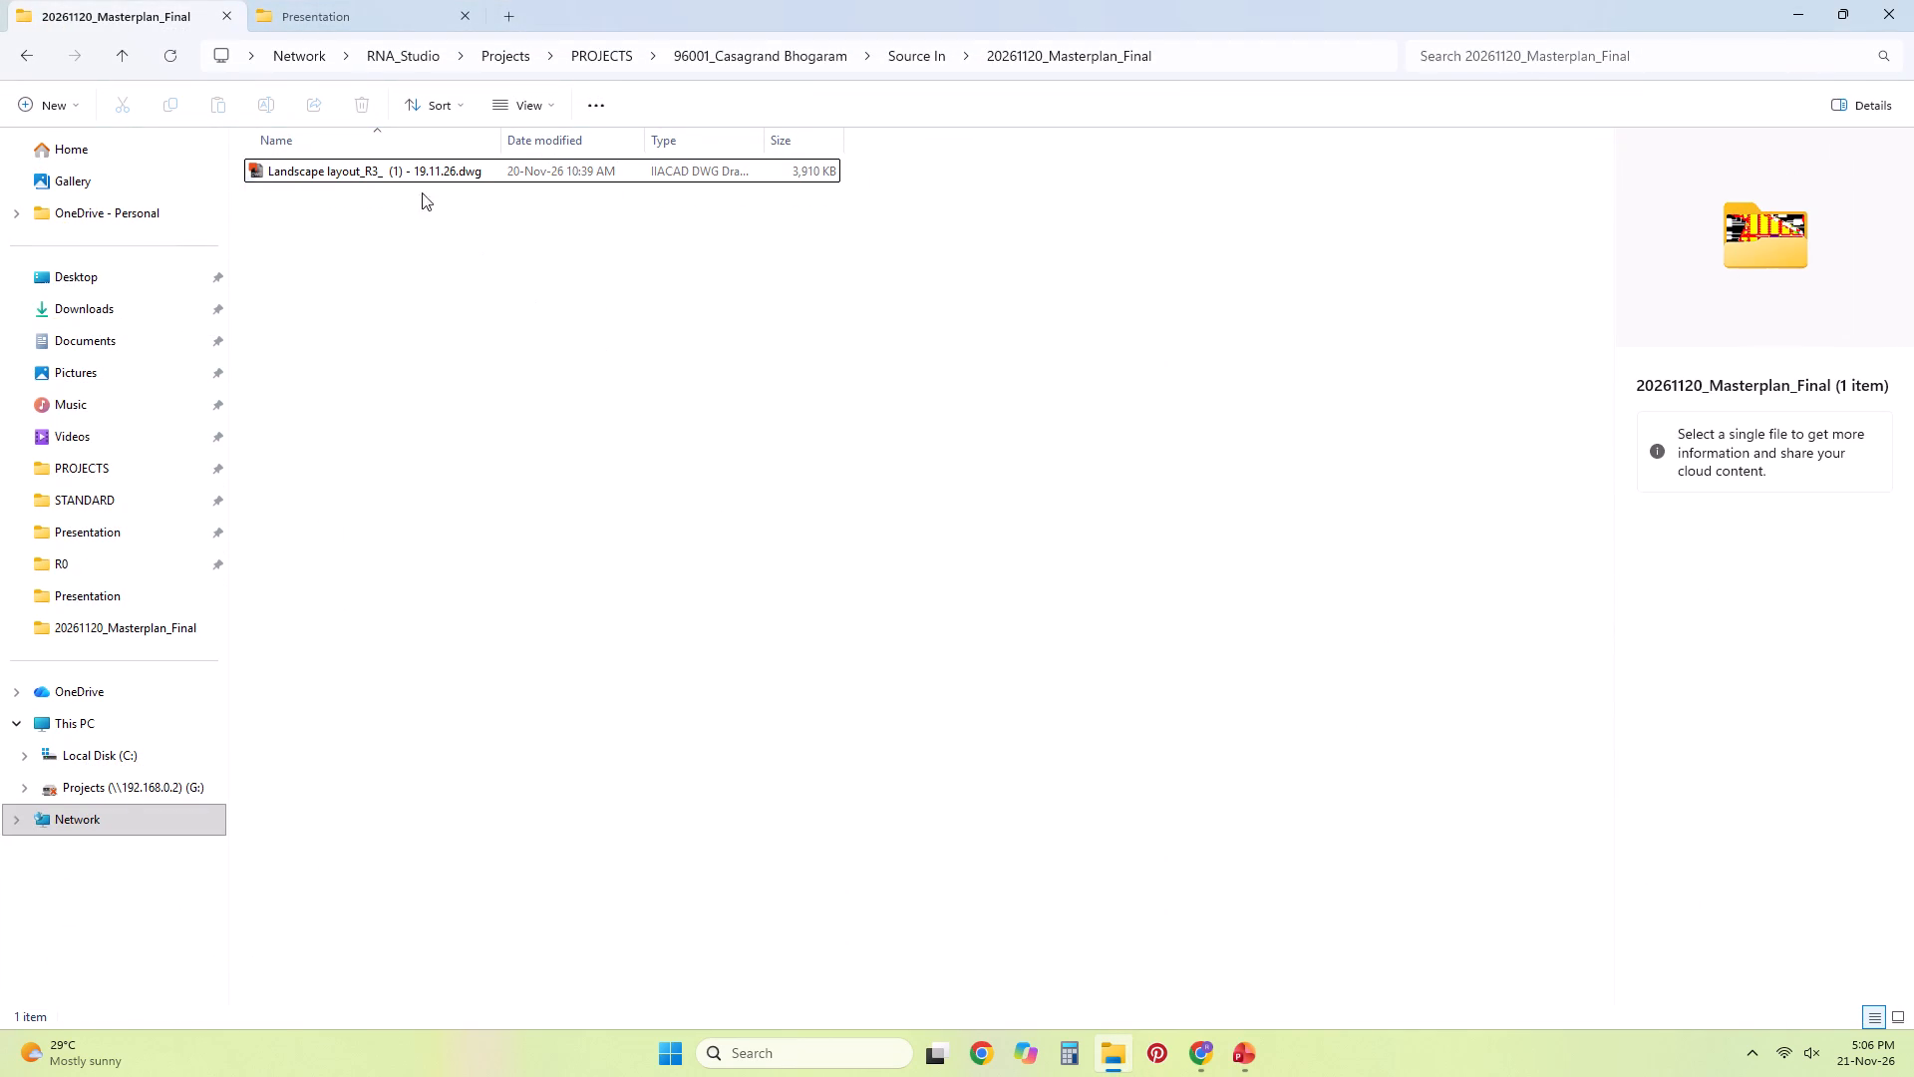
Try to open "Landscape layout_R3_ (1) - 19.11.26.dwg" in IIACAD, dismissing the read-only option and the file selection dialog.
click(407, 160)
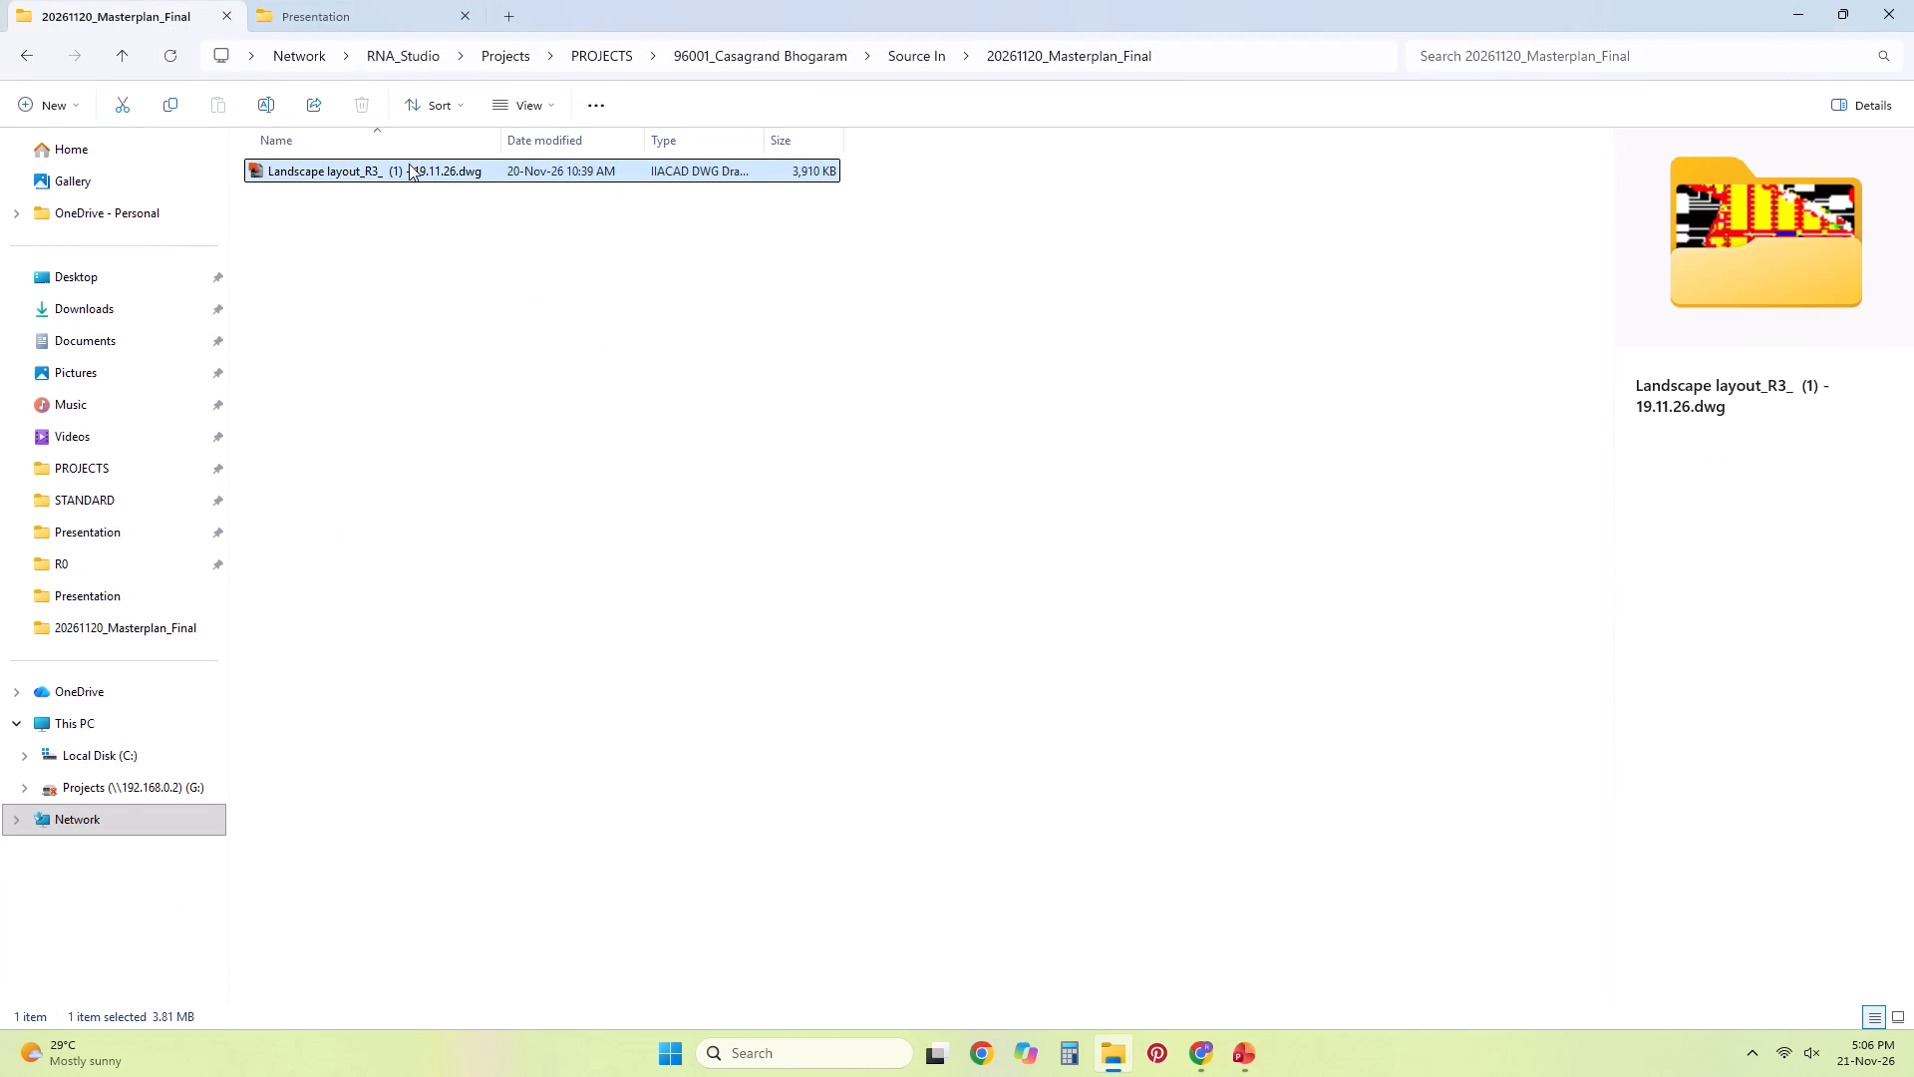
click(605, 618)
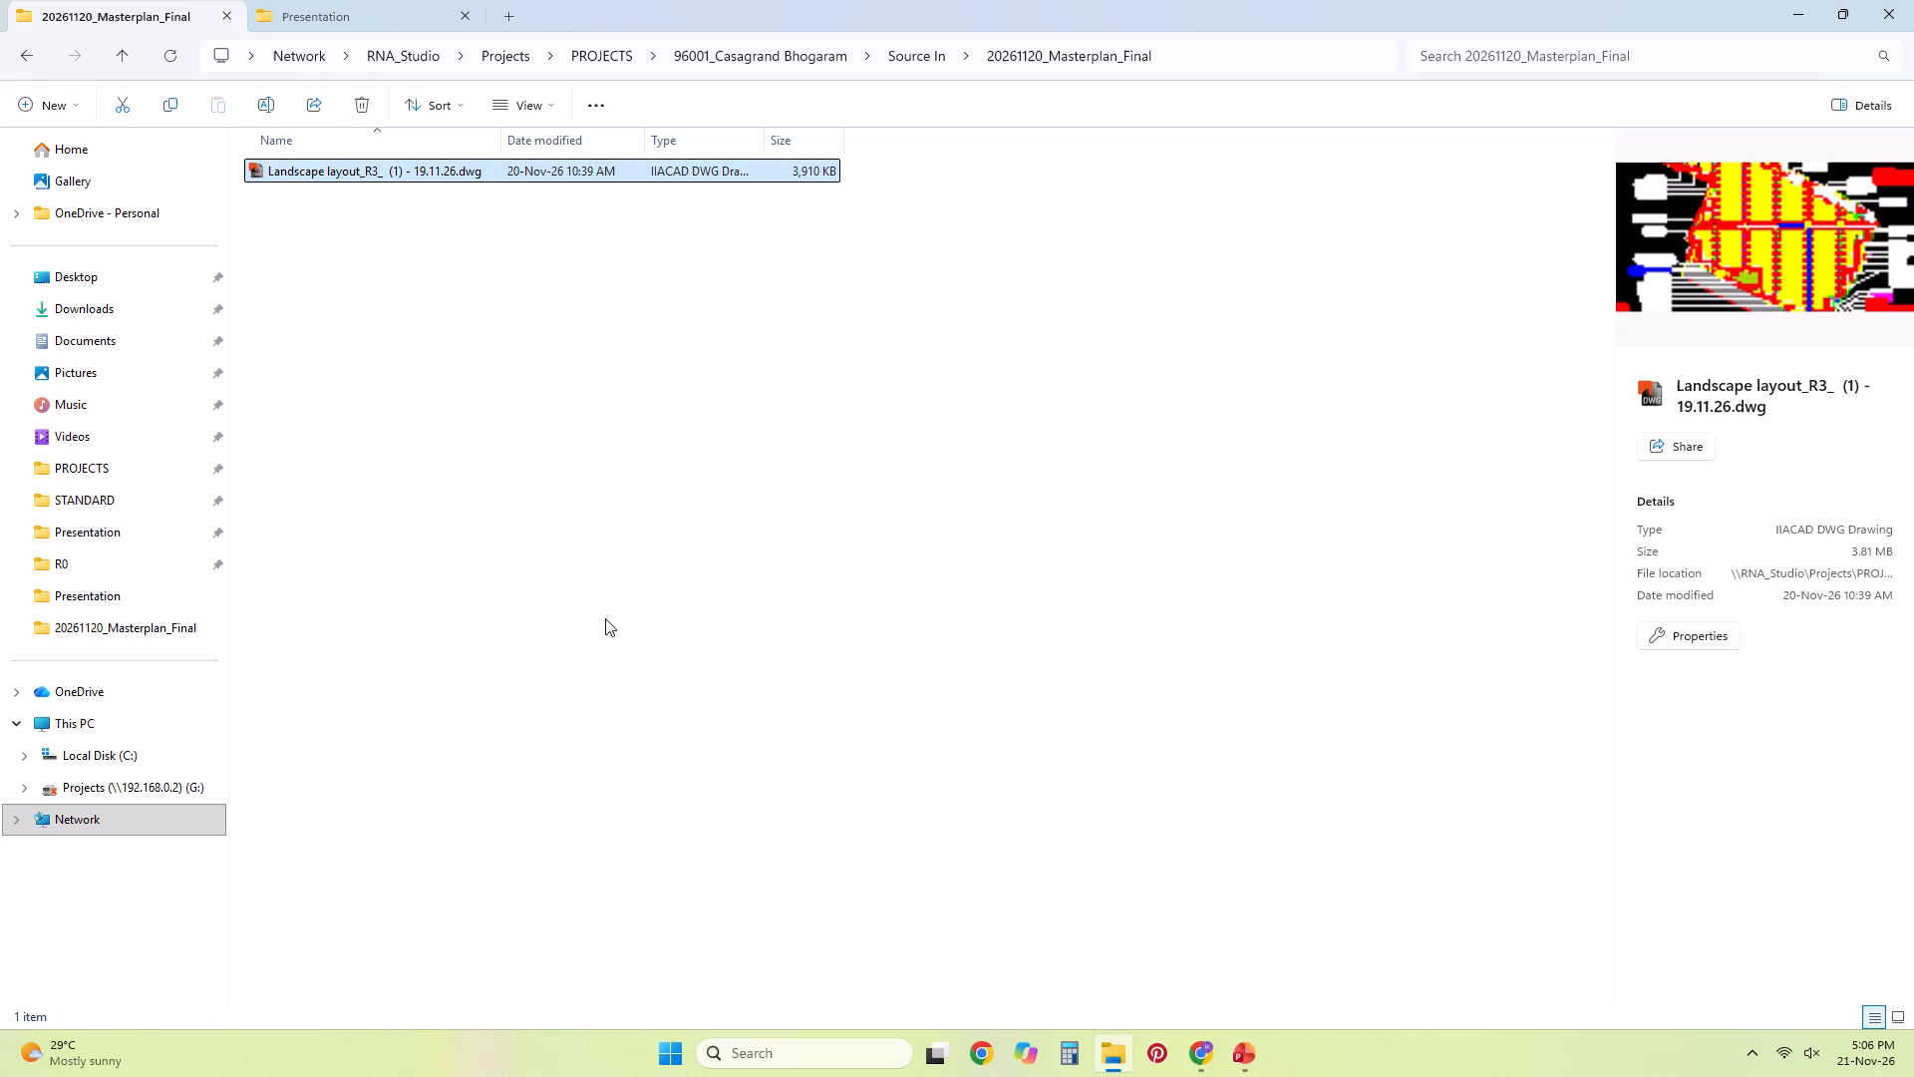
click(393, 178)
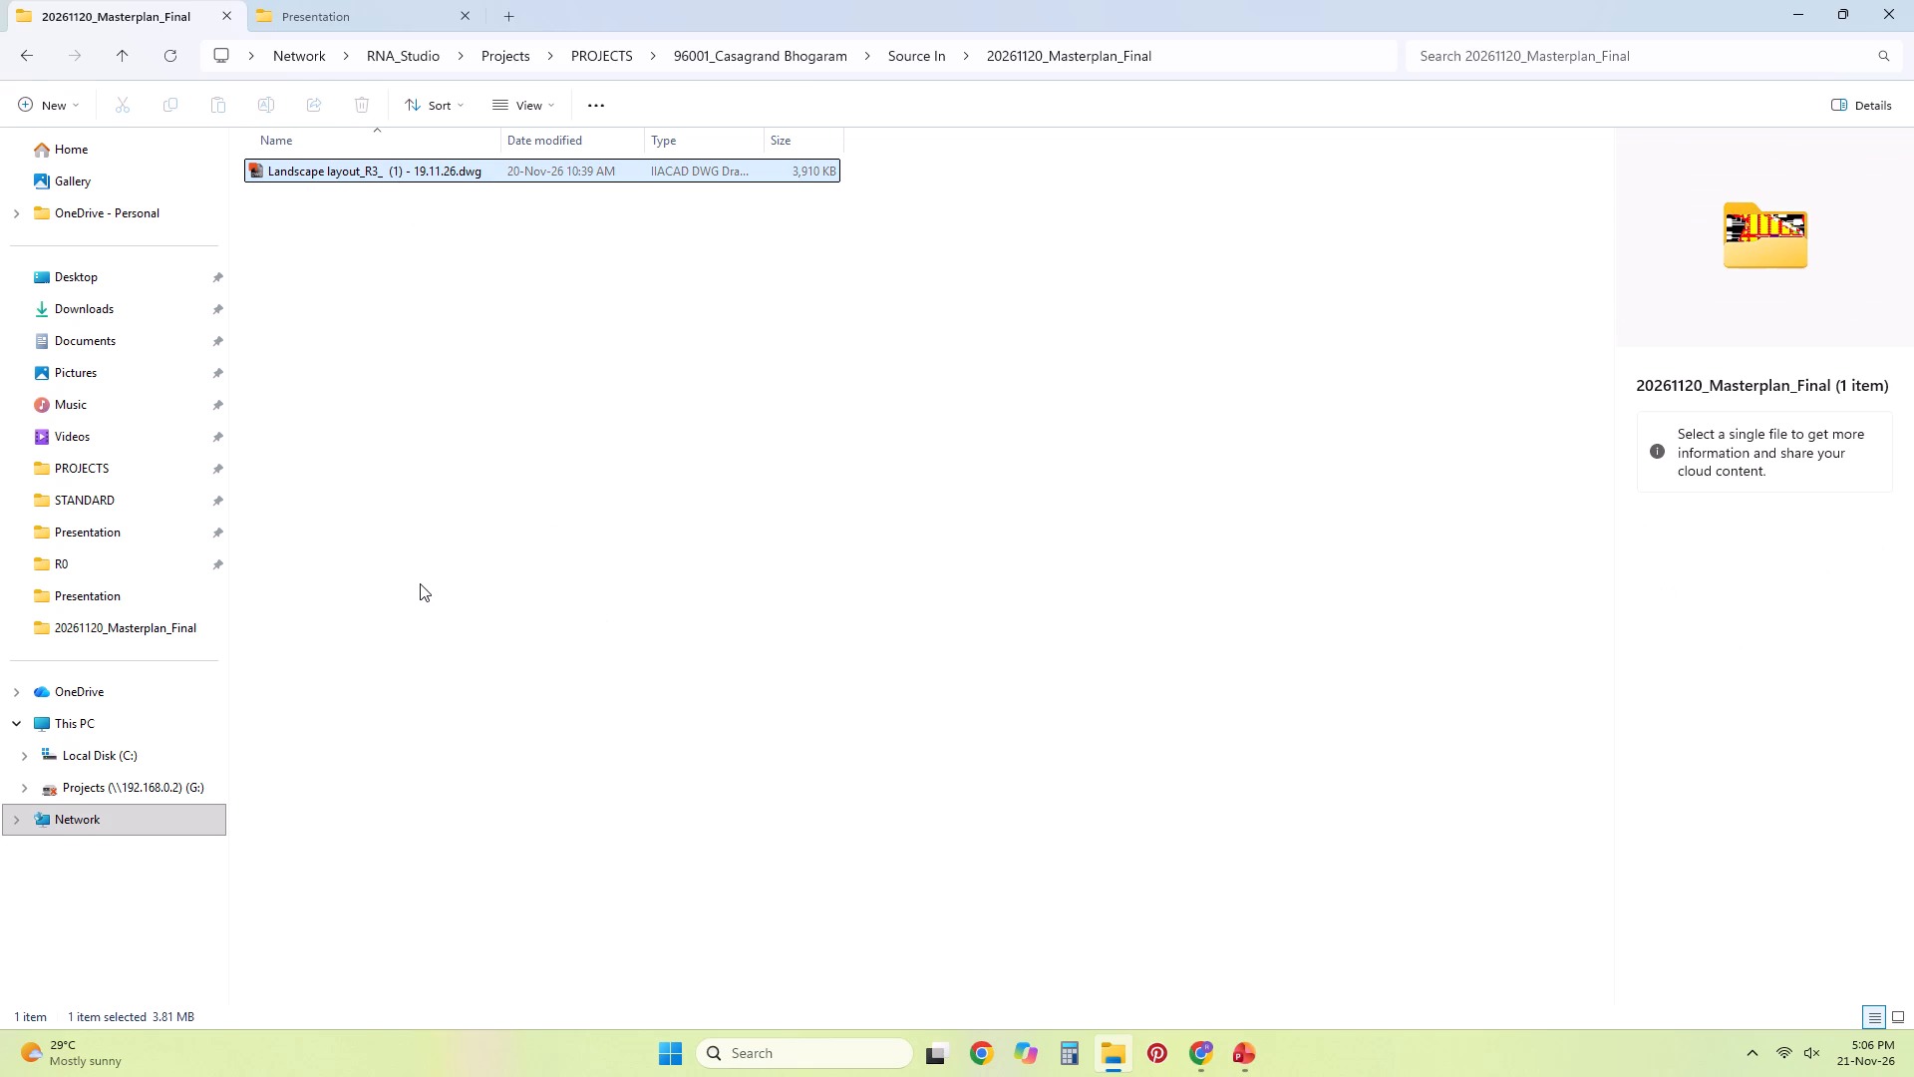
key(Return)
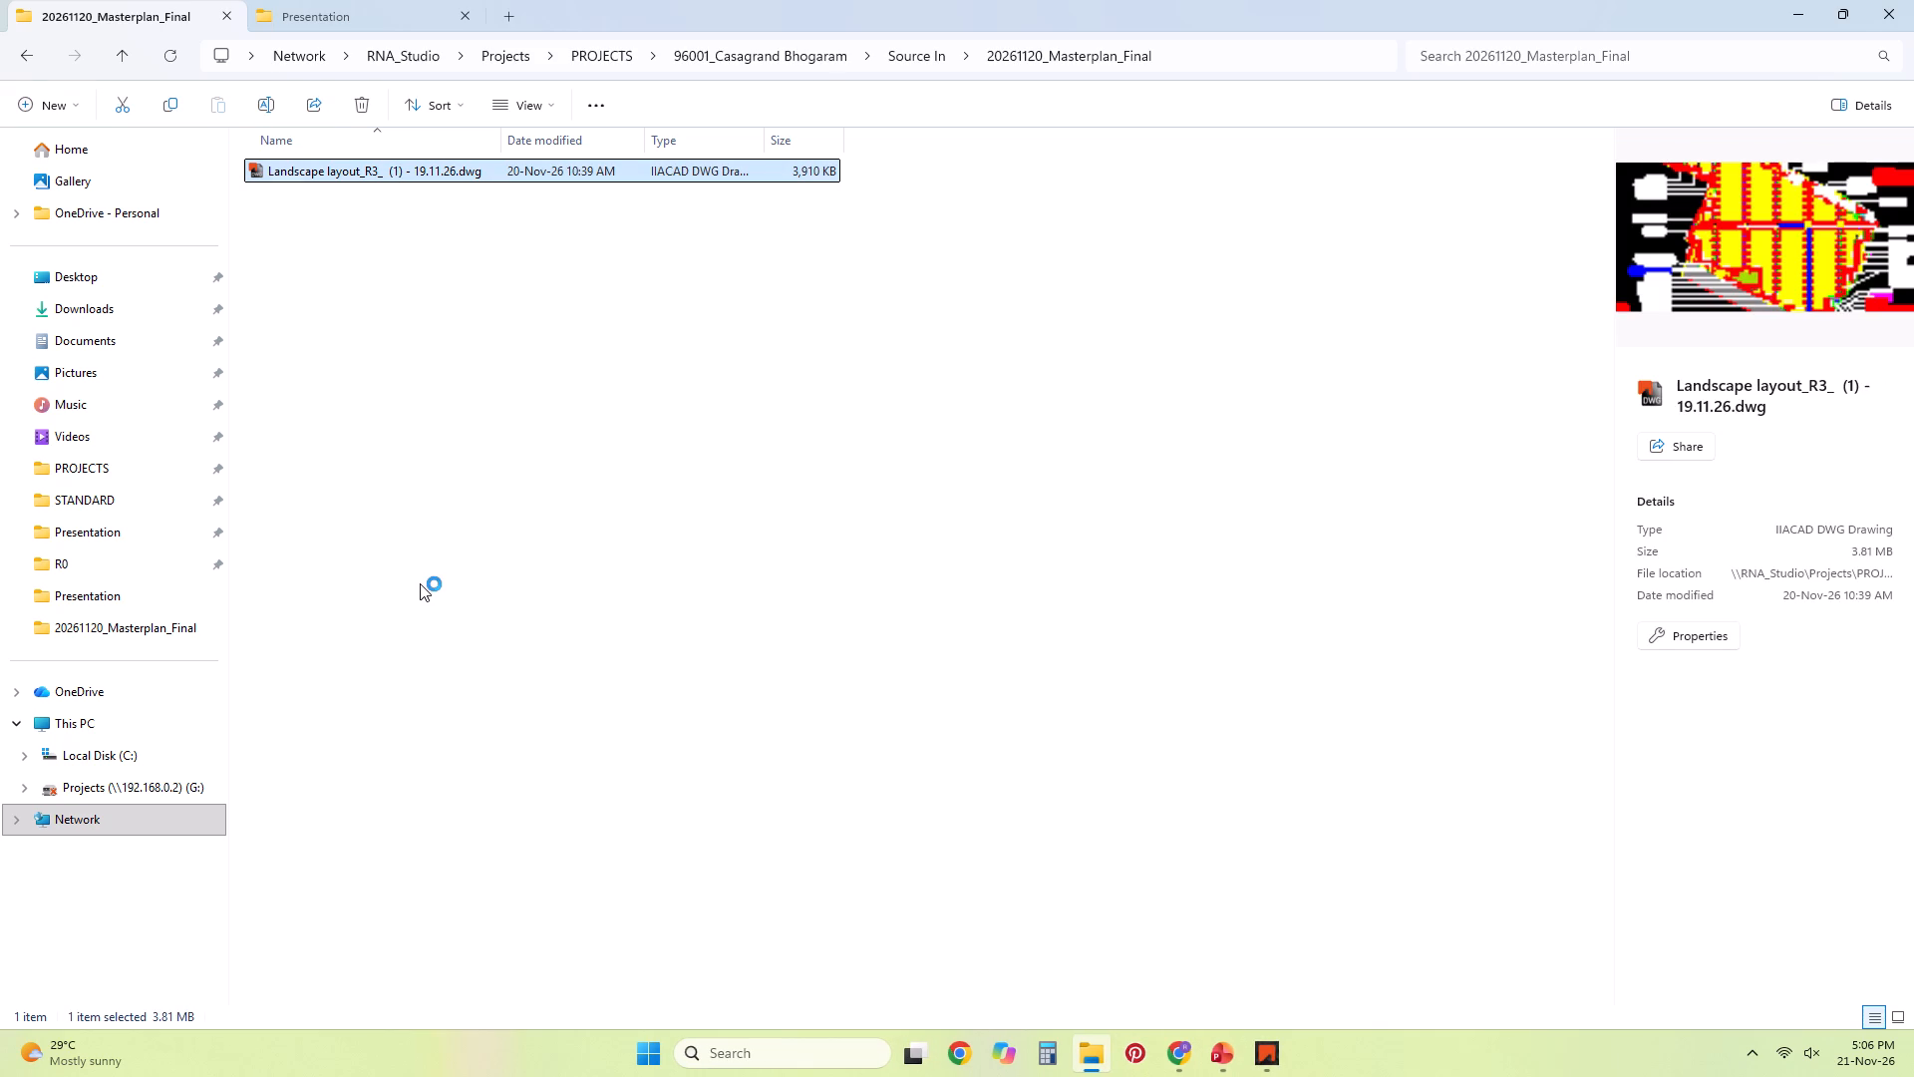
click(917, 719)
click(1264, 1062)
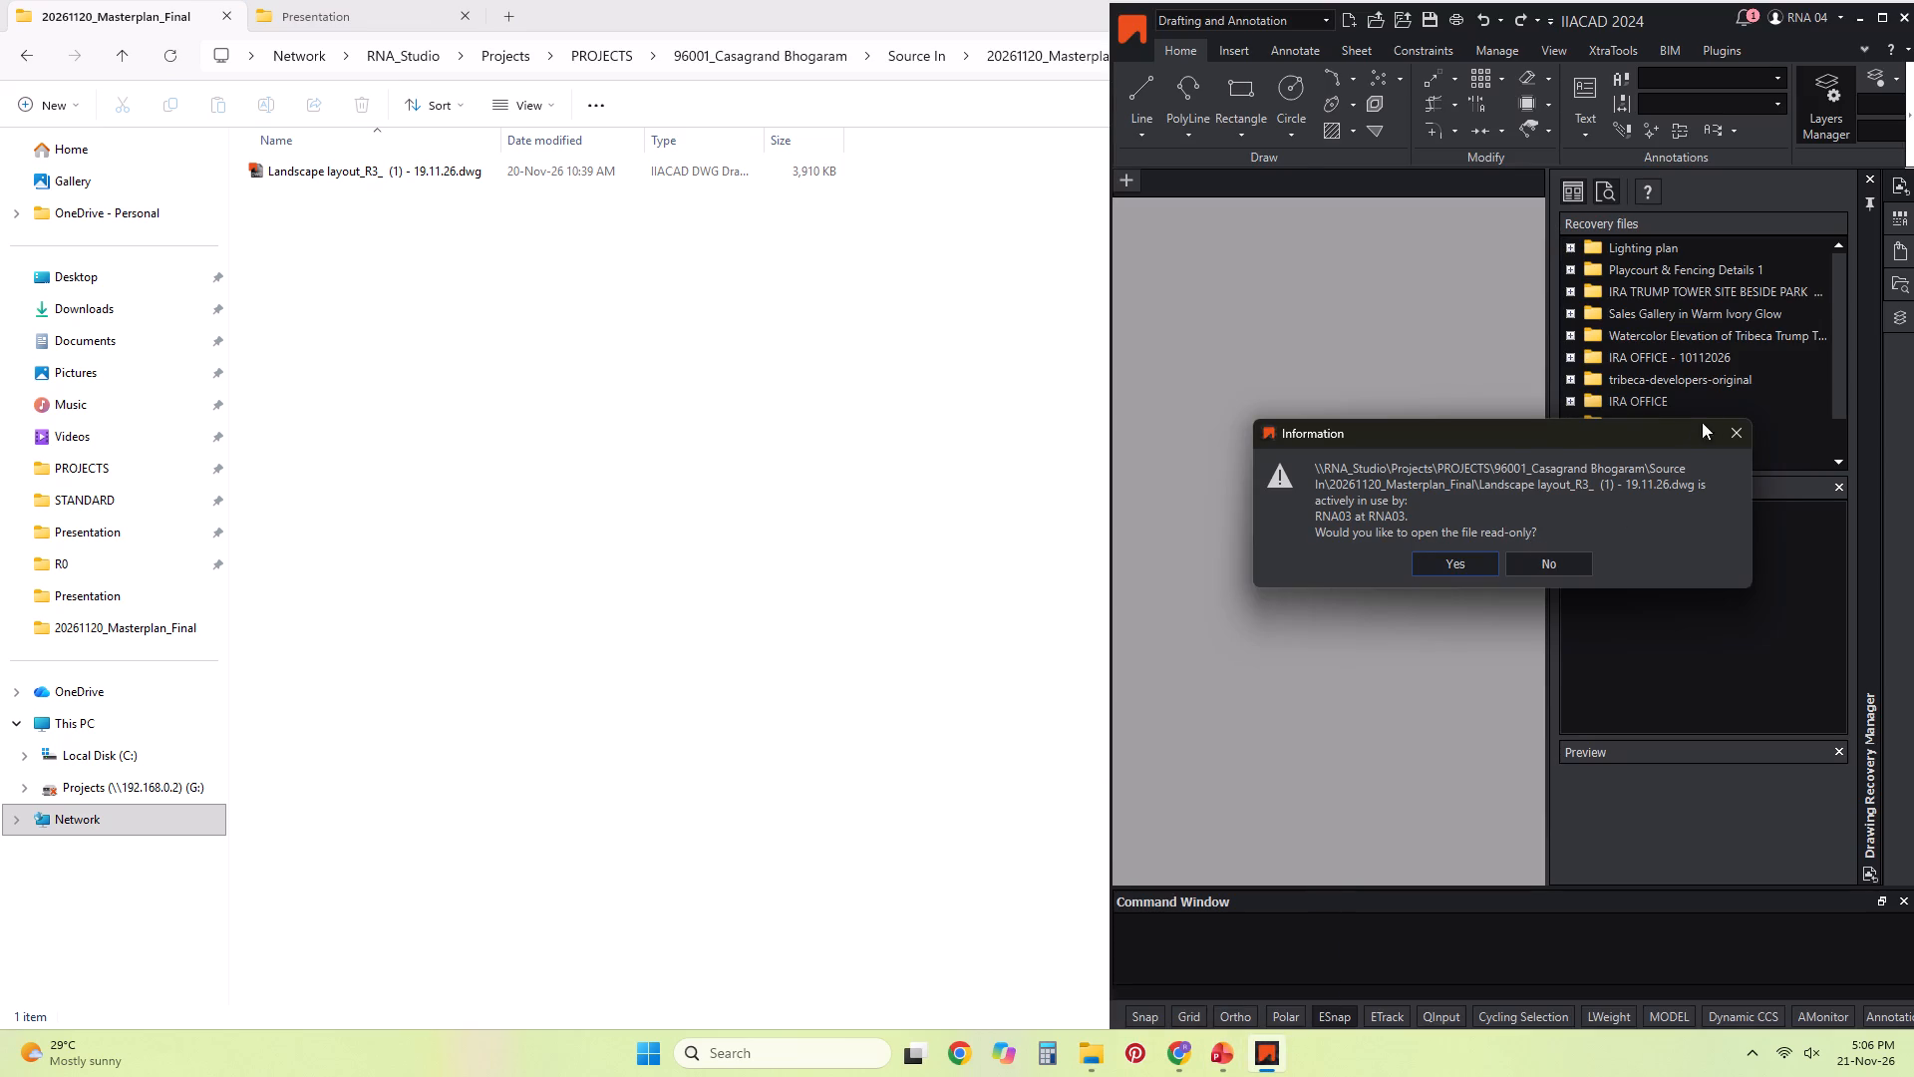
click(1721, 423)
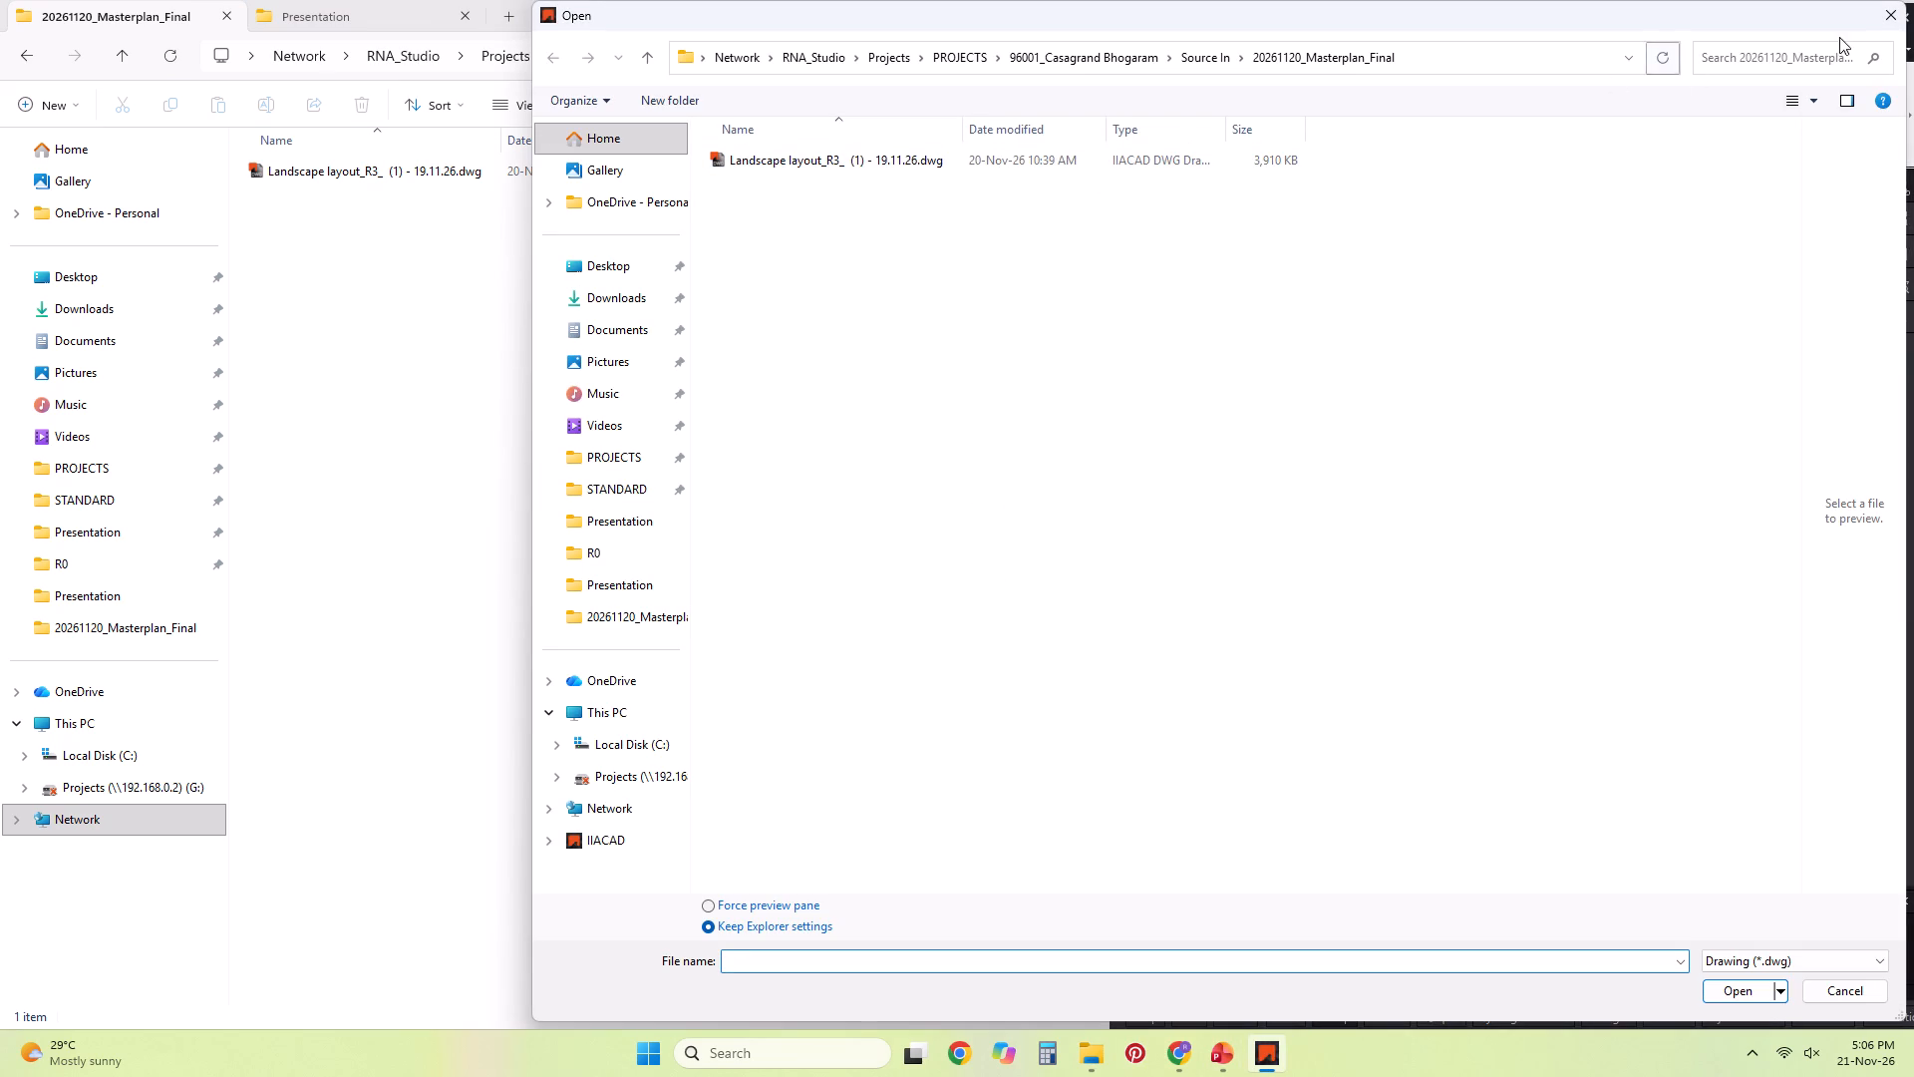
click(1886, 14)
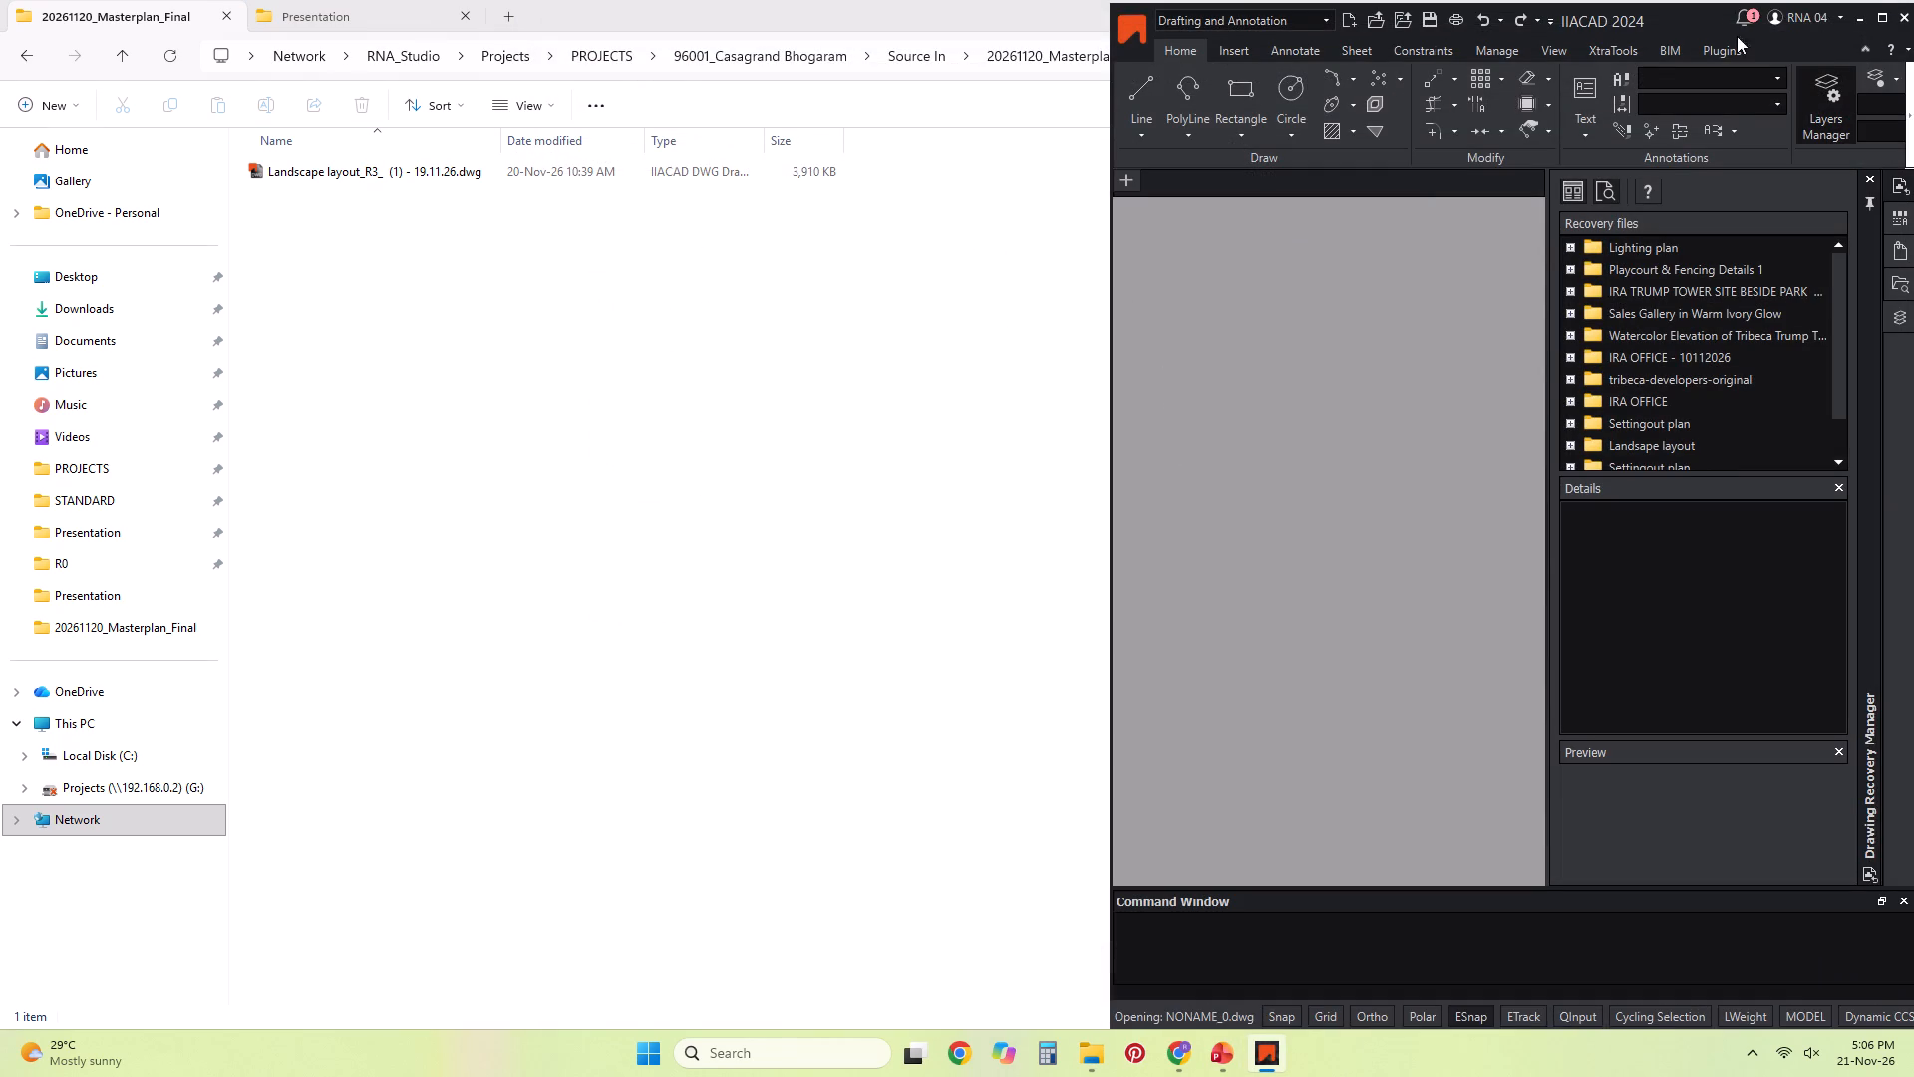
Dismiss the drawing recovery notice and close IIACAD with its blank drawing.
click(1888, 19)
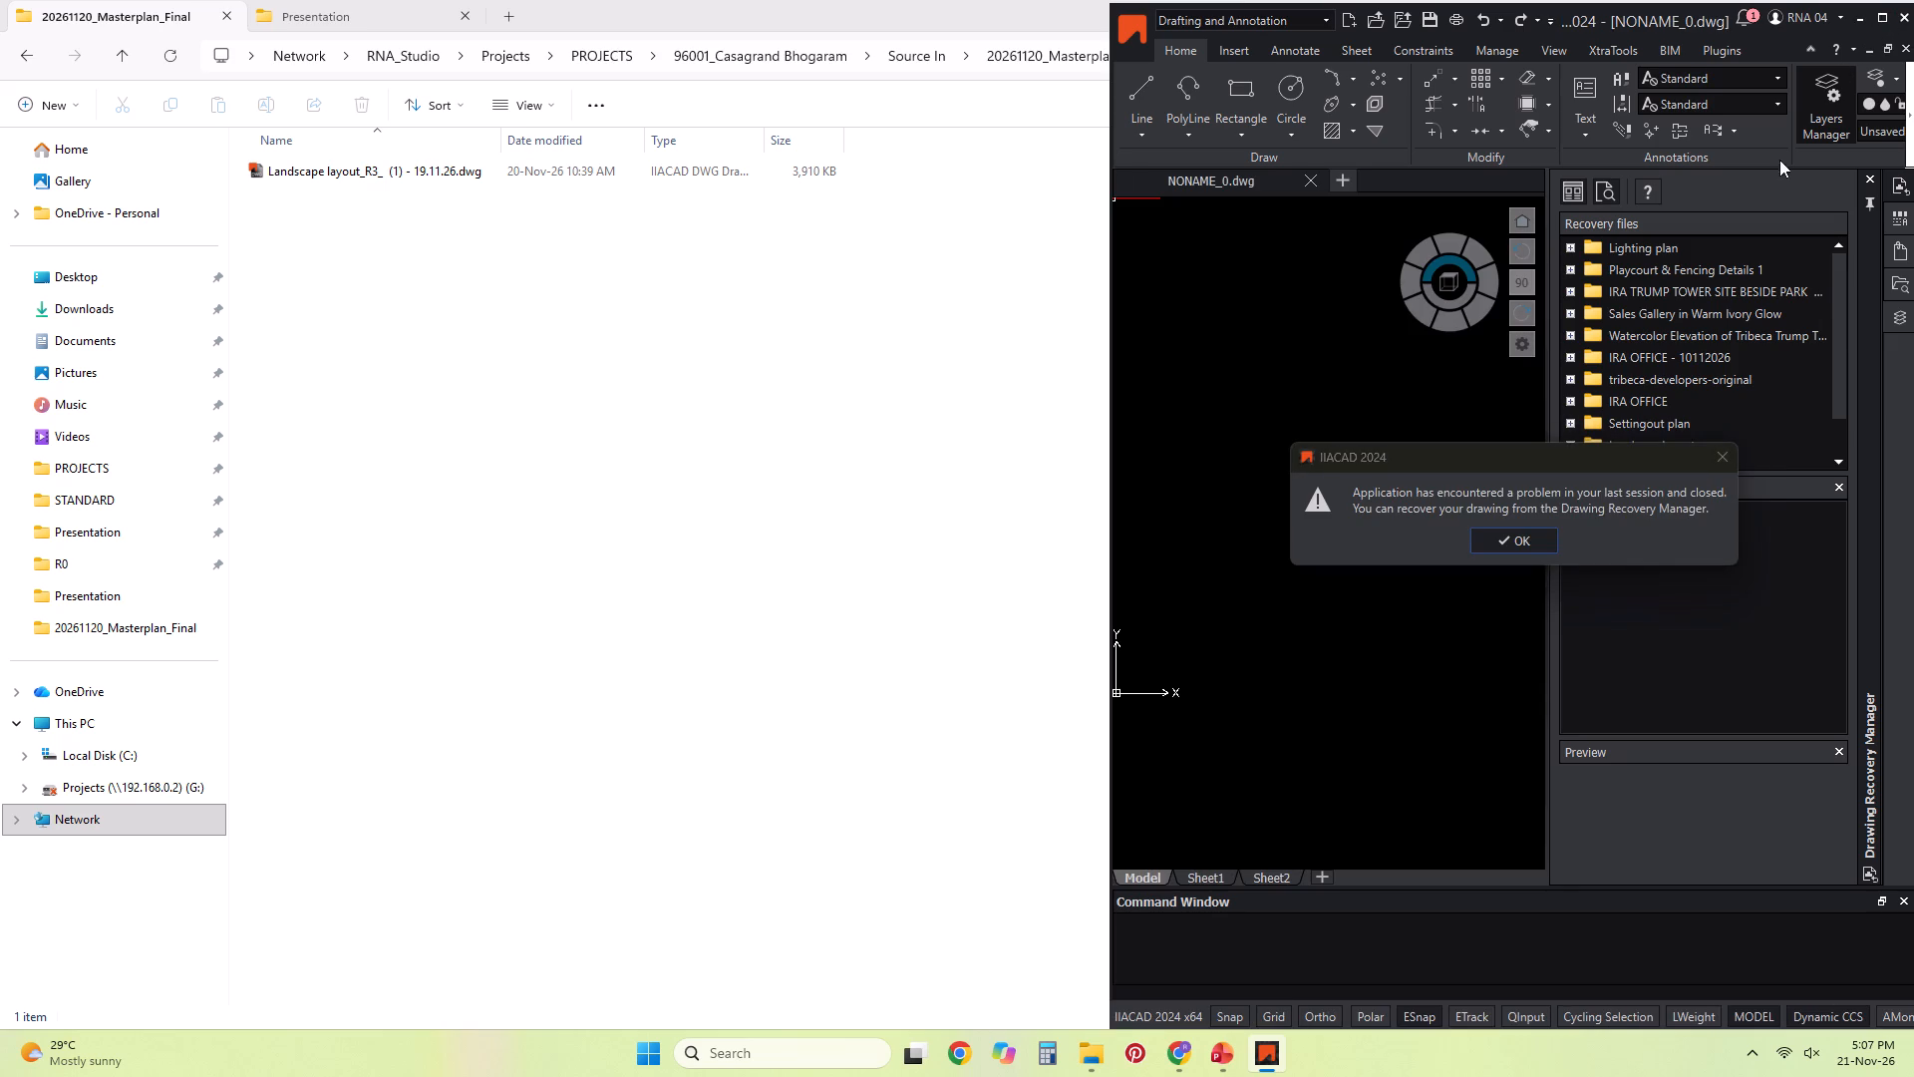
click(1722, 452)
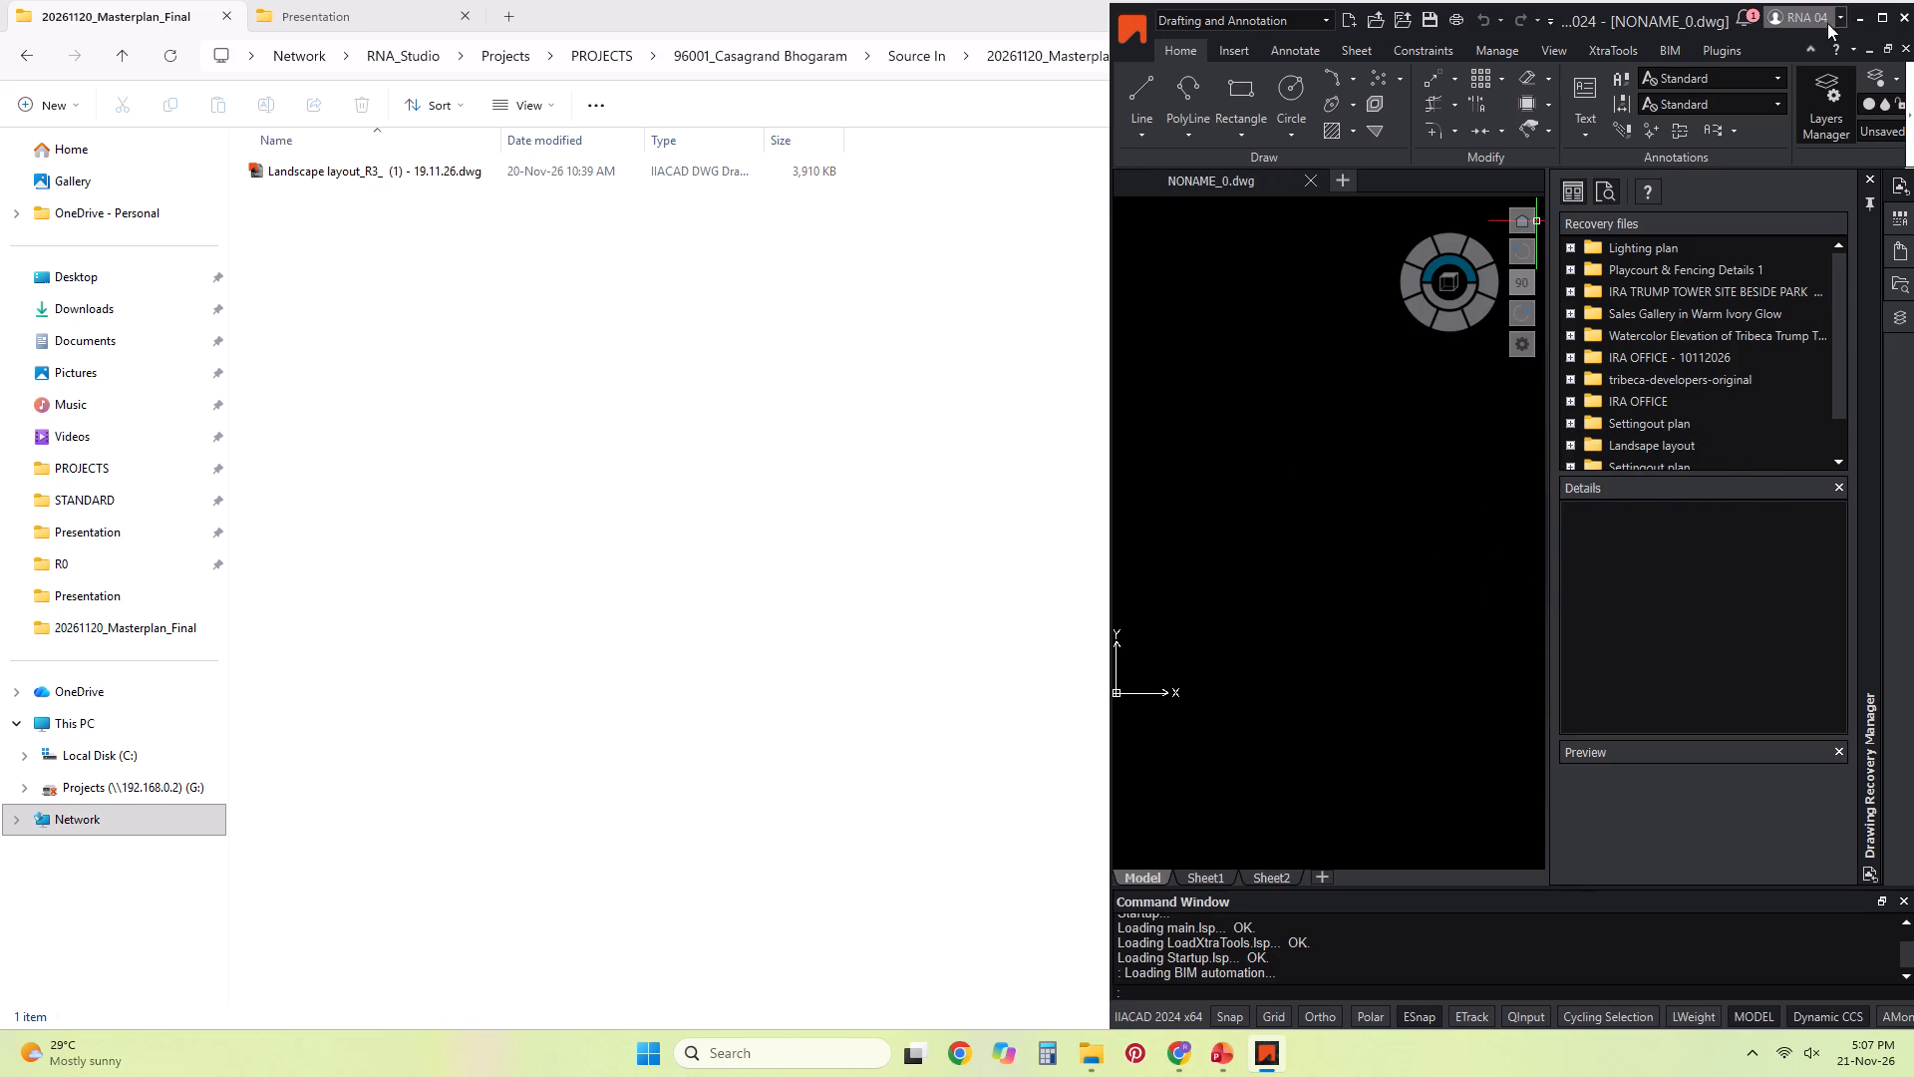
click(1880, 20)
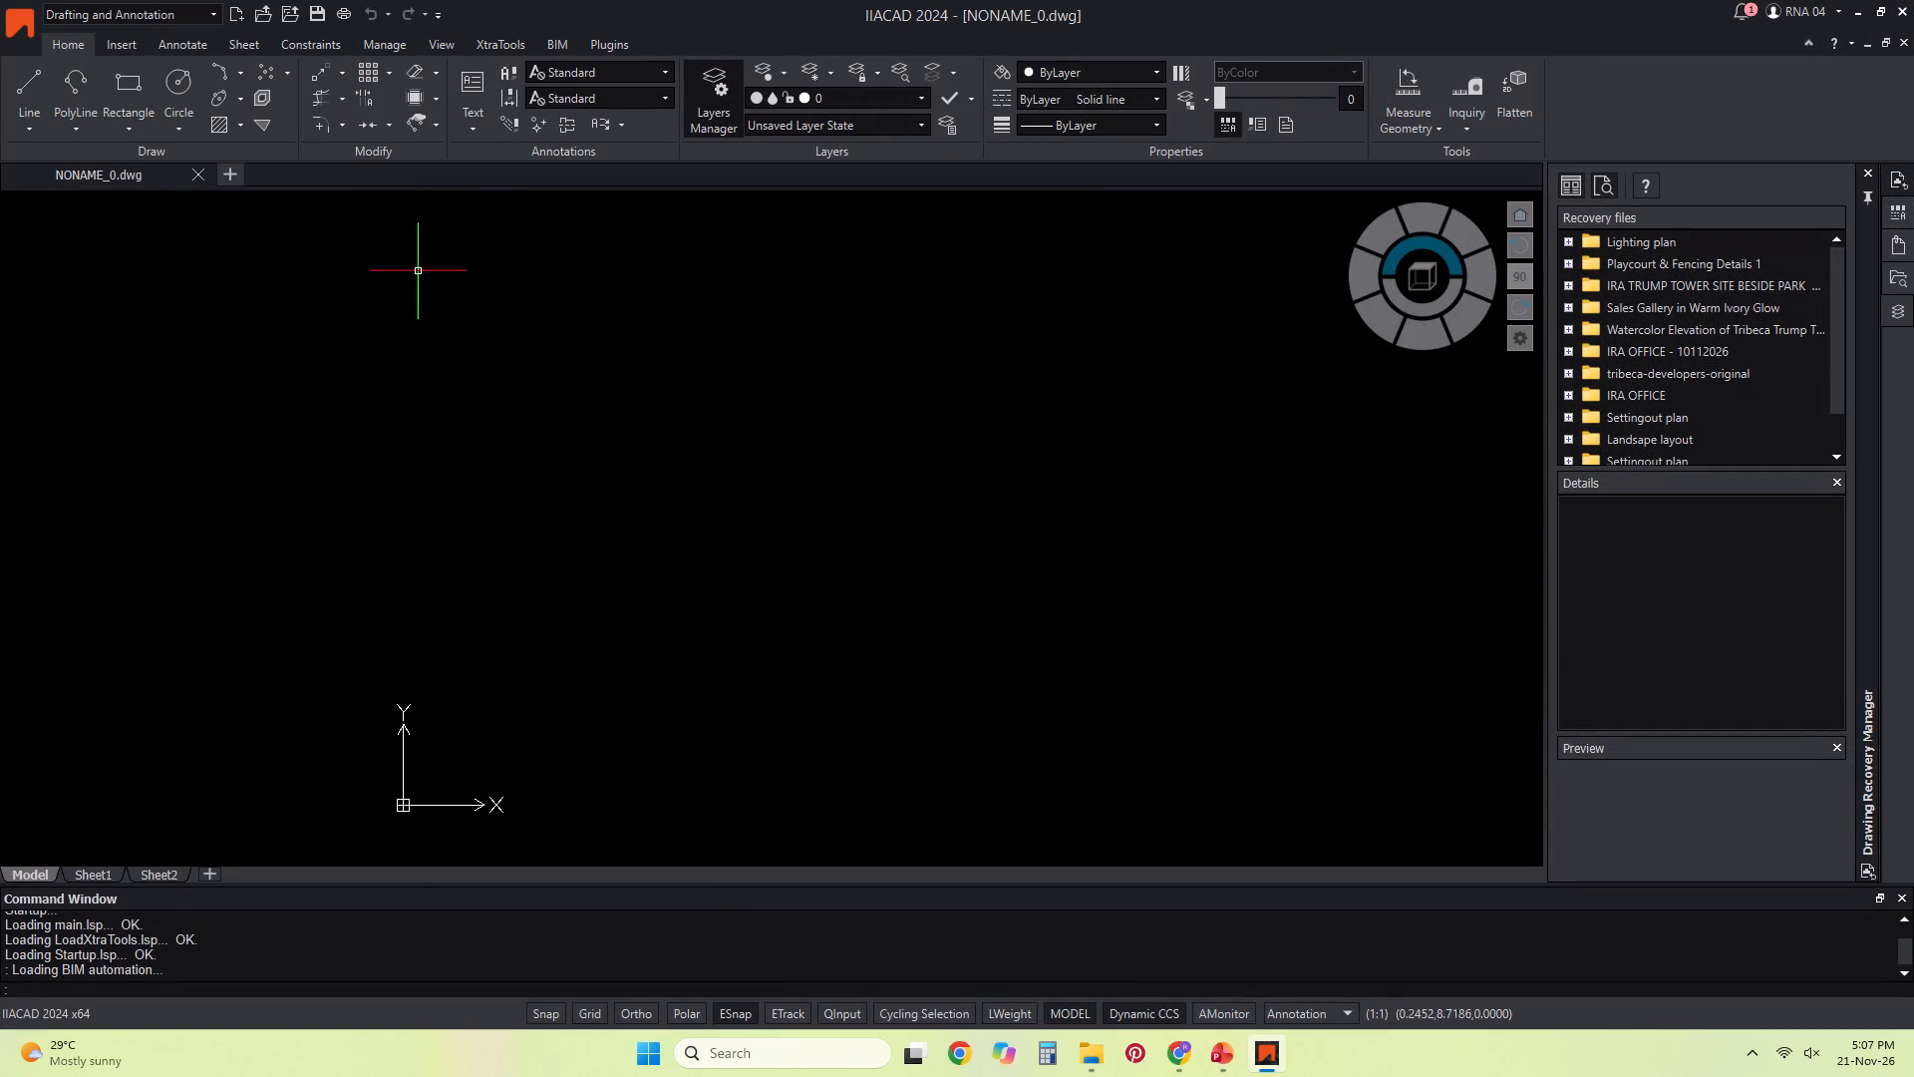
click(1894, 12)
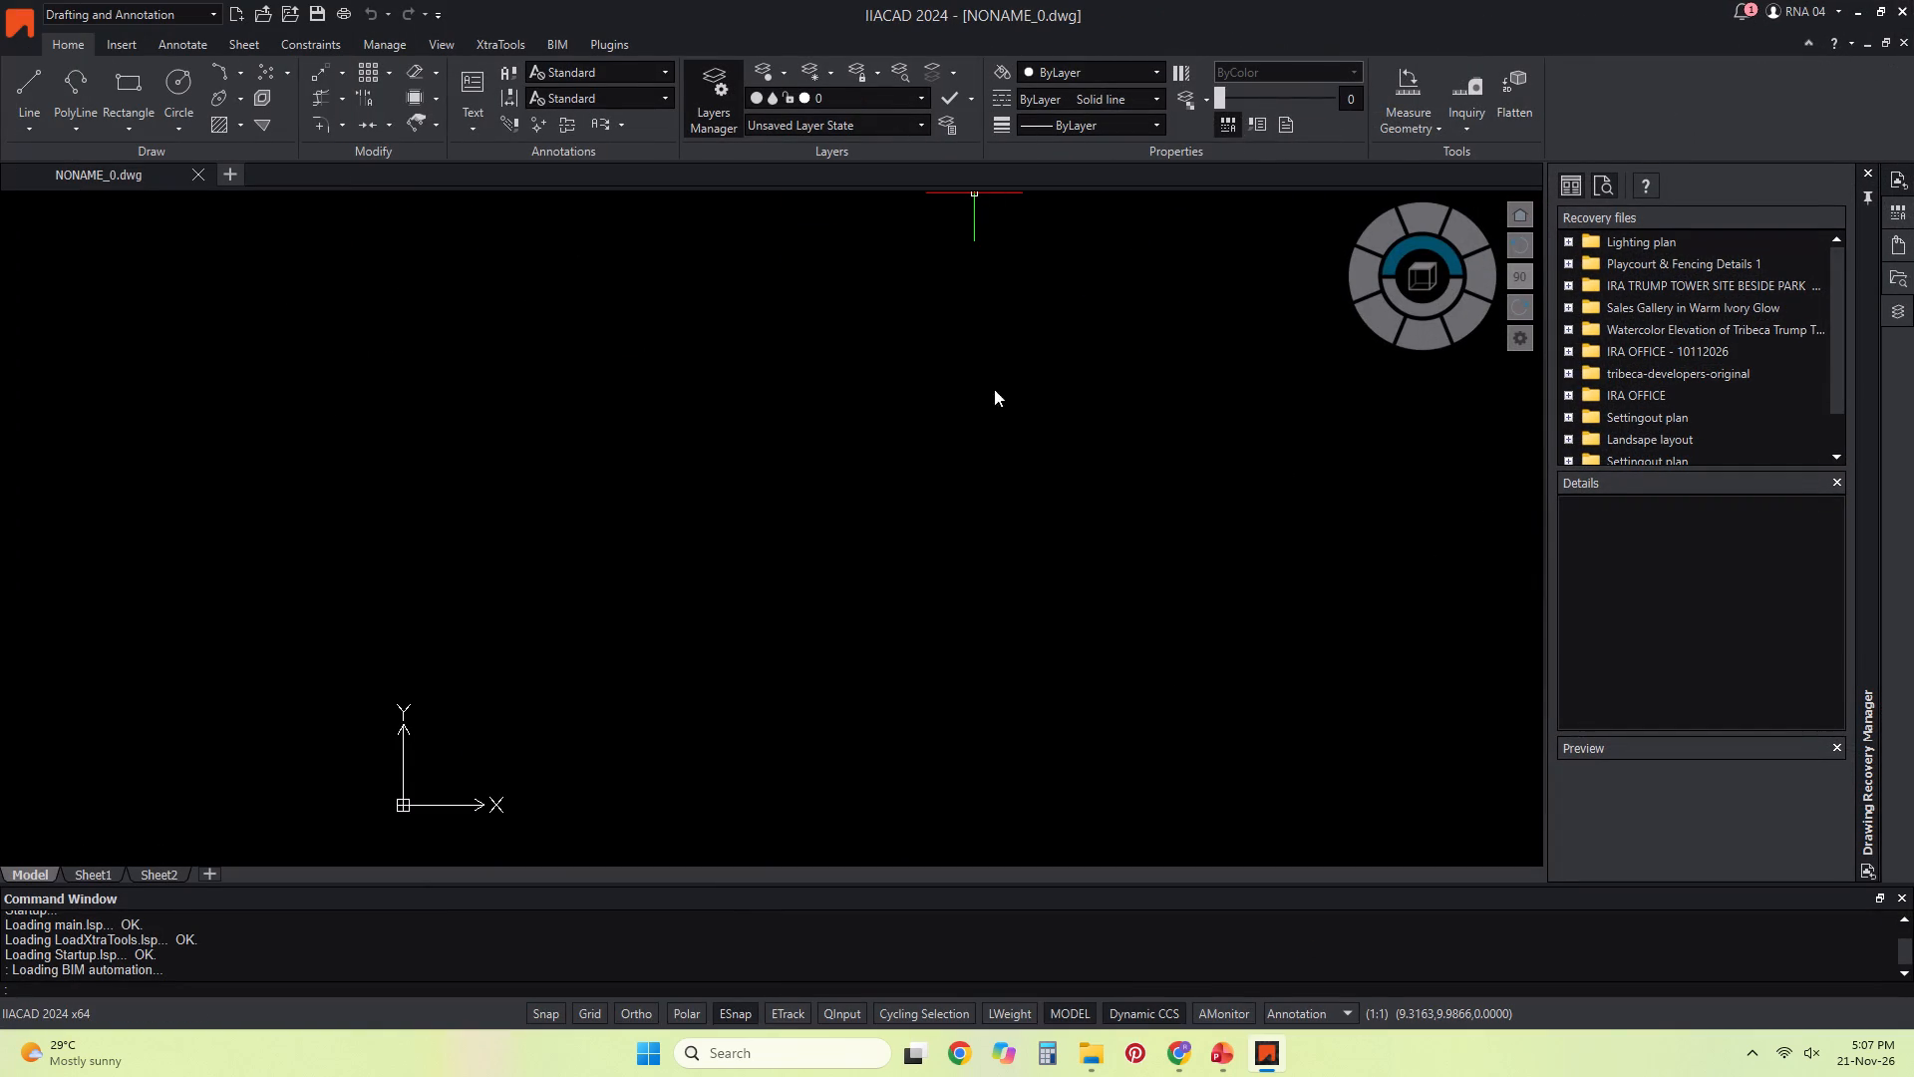
Open "Landscape layout_R3_ (1) - 19.11.26.dwg" again from the 20261120_Masterplan_Final folder.
click(343, 181)
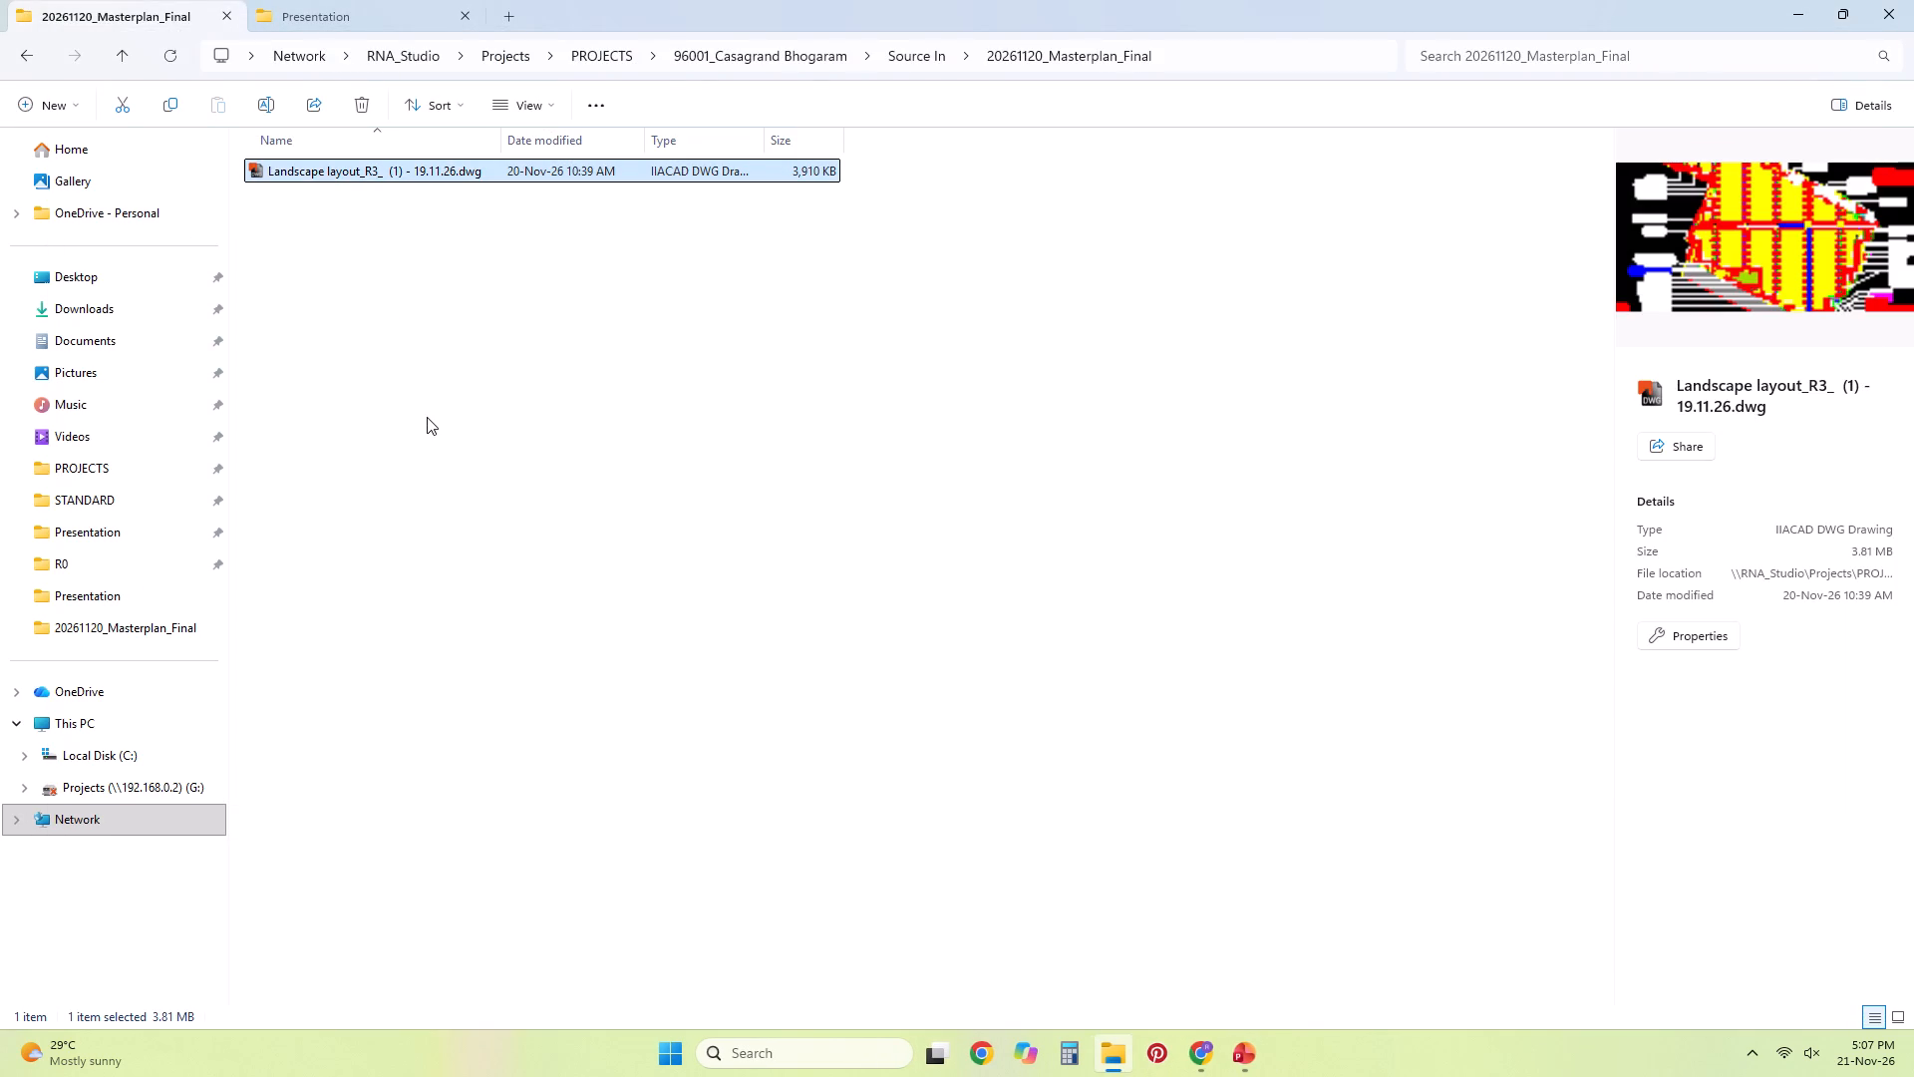
key(Return)
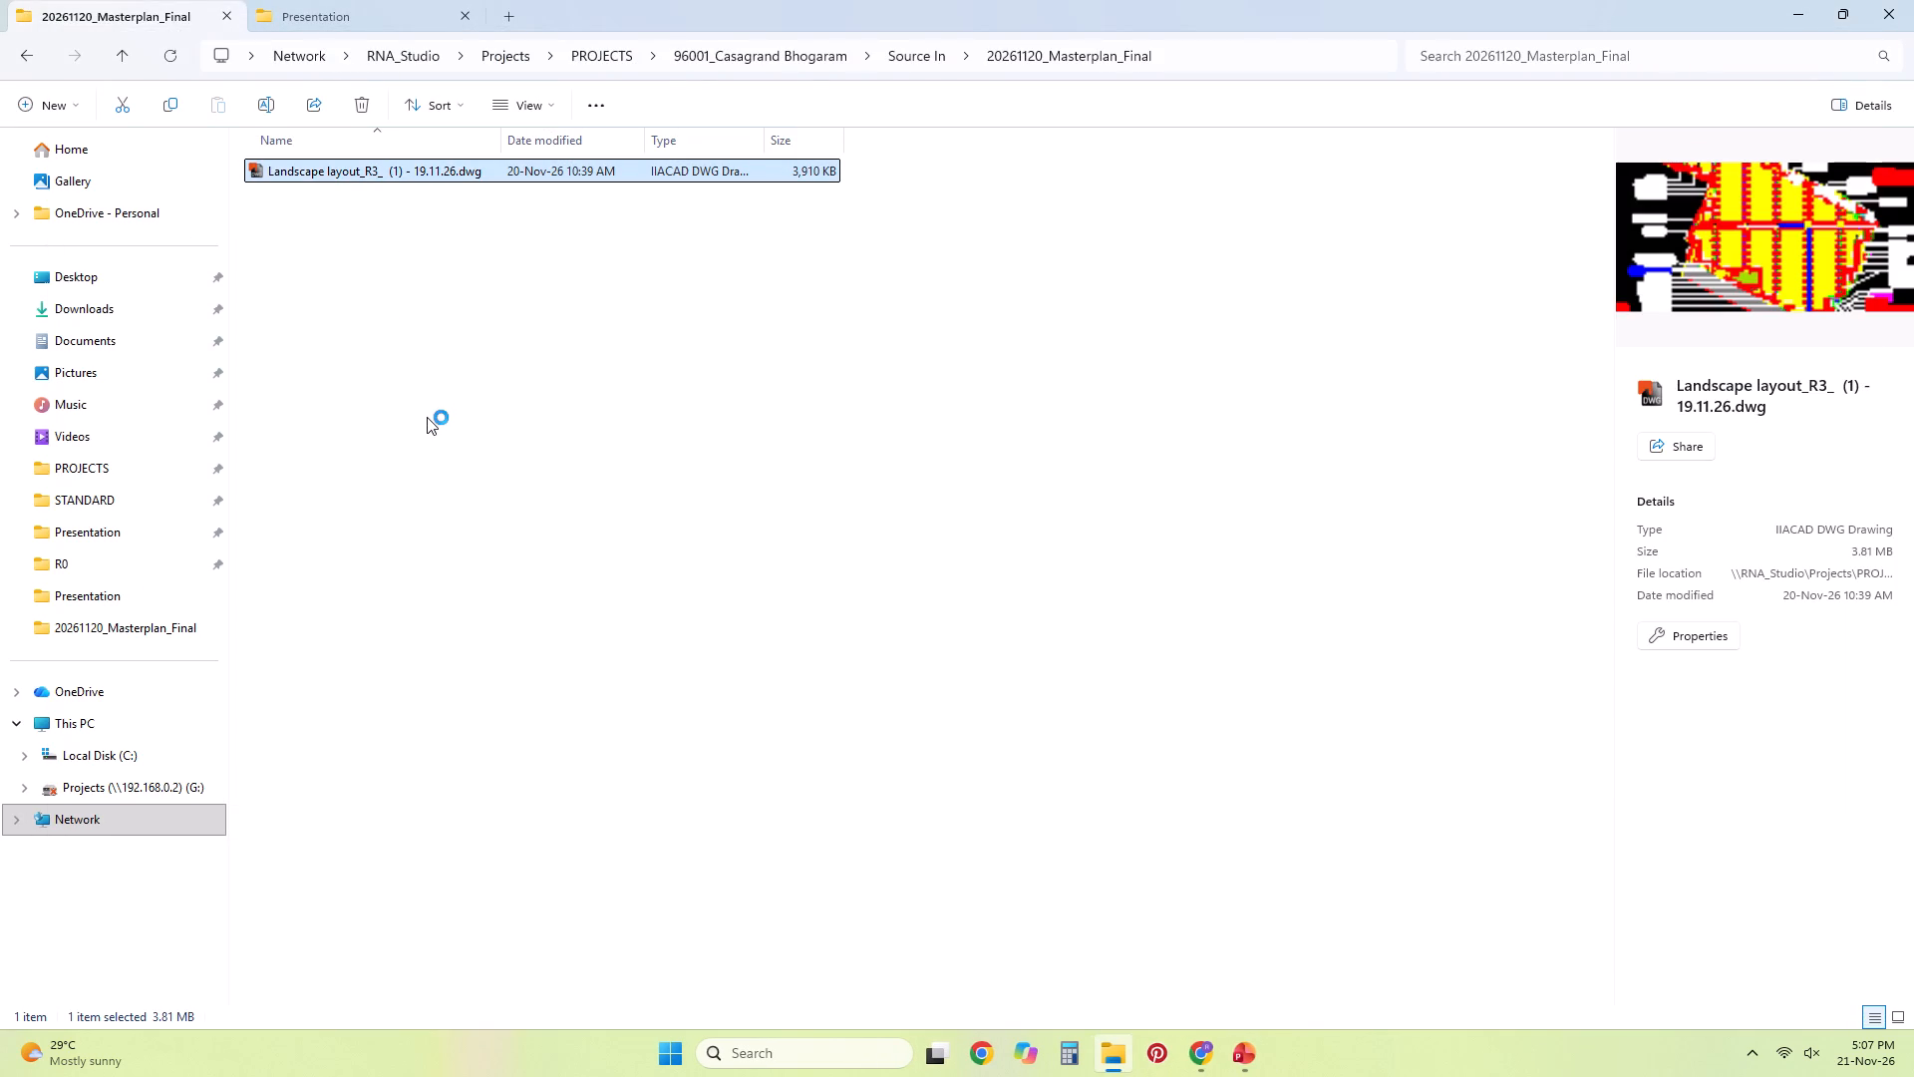
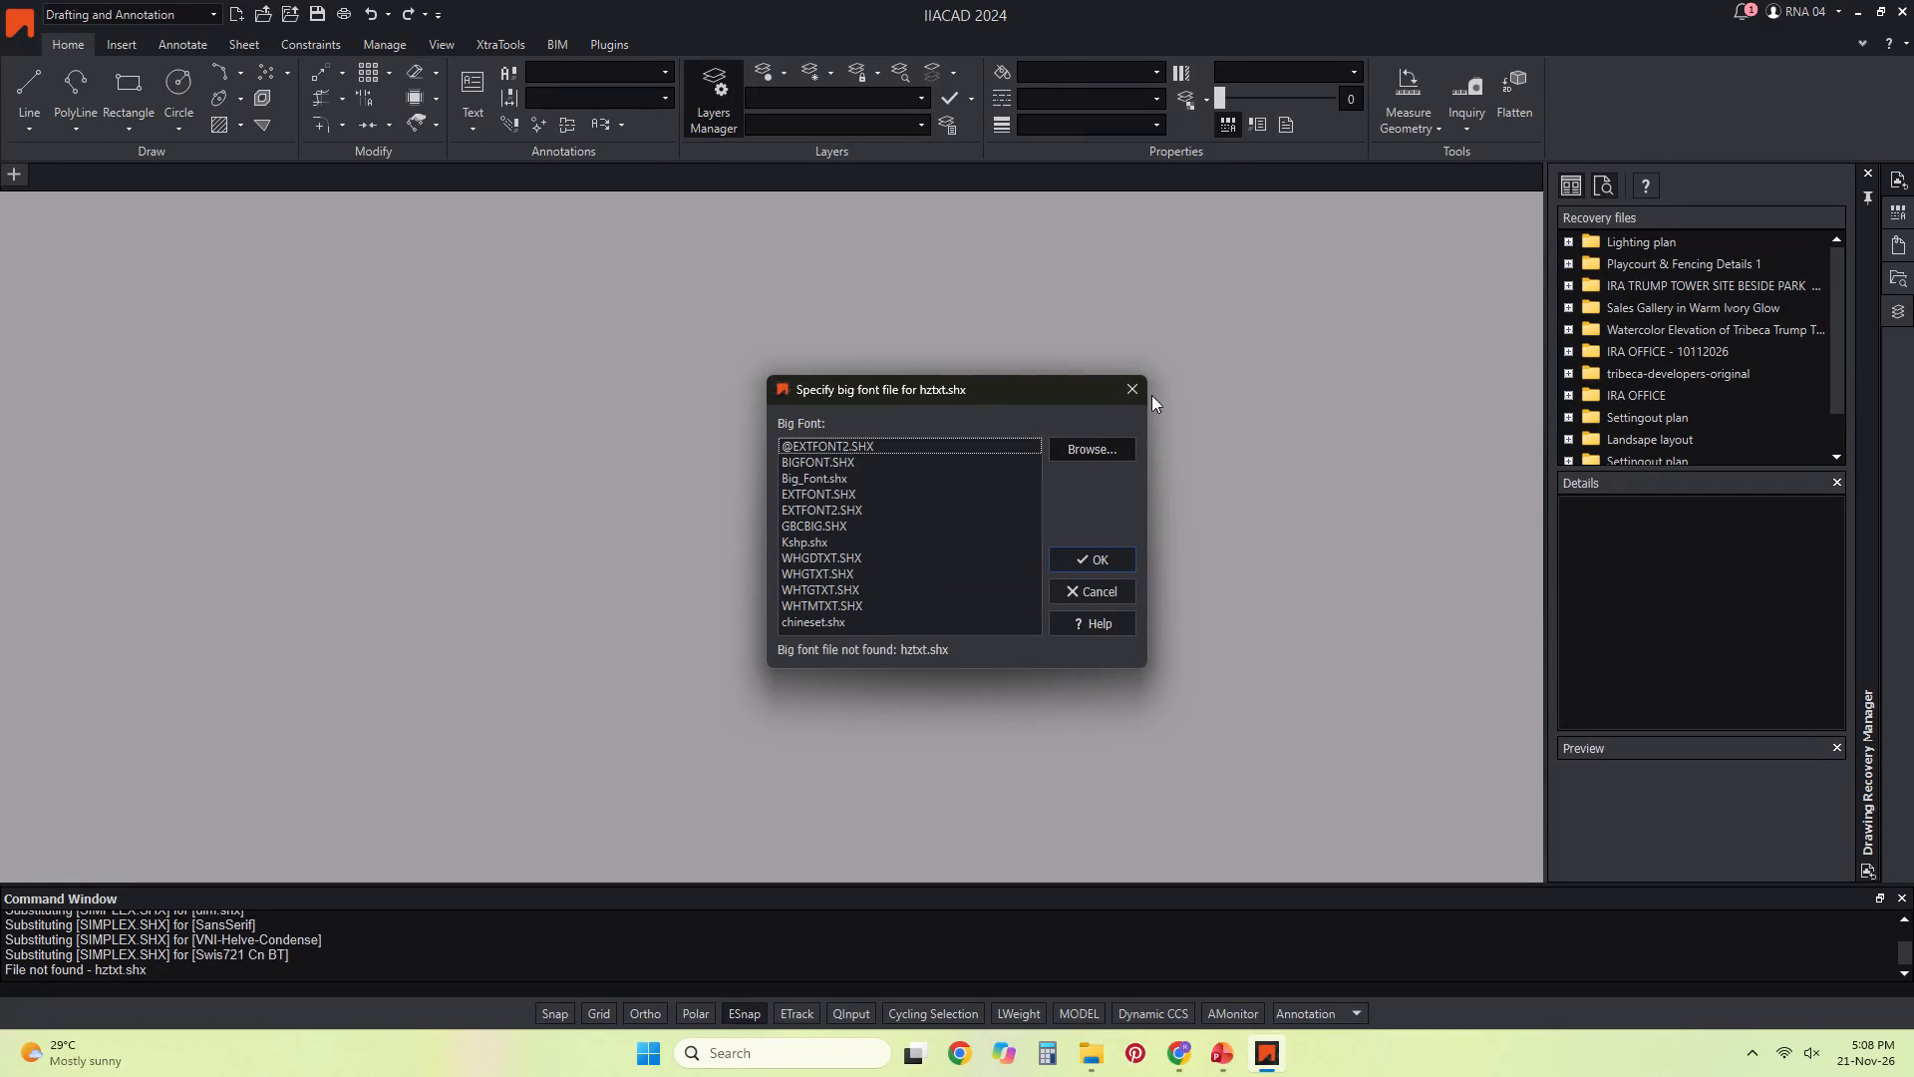
Skip the big font substitution for hztxt.shx and dismiss the external reference notice to finish opening the landscape layout drawing.
click(1129, 381)
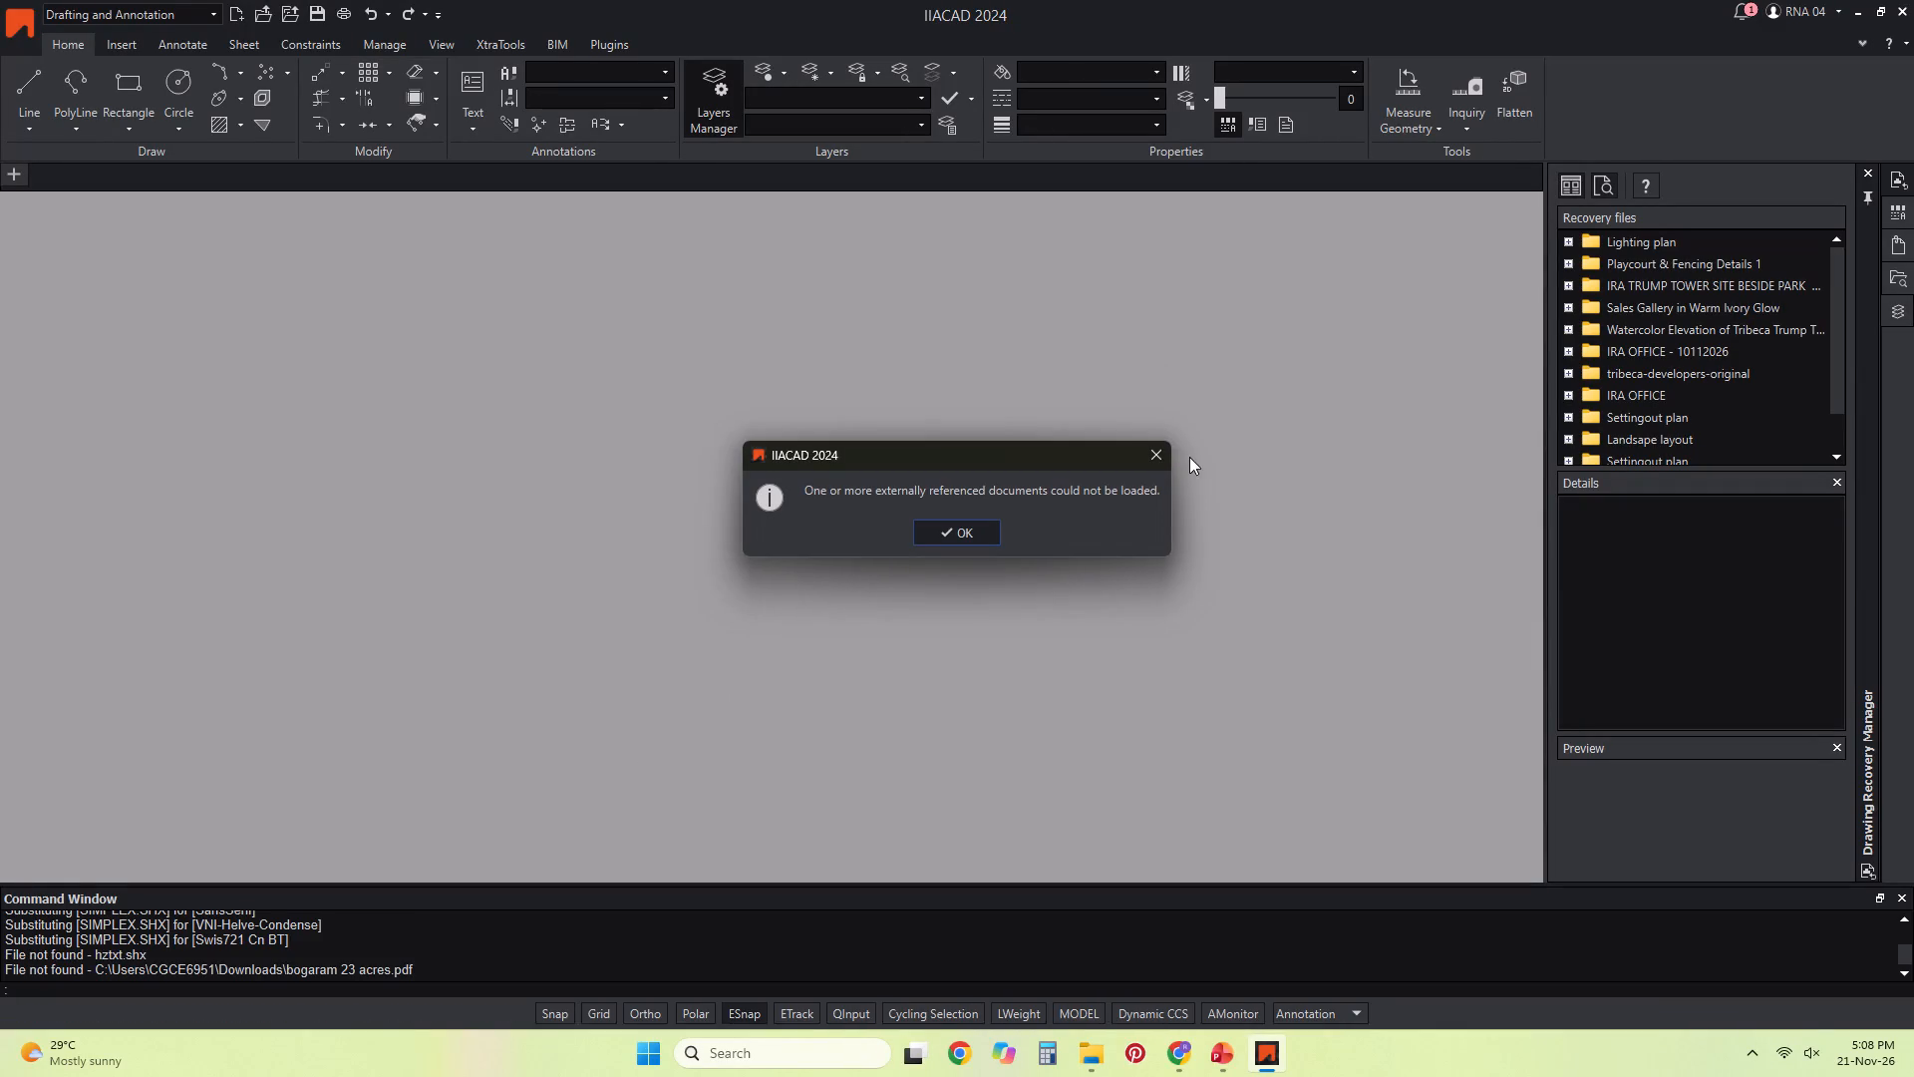
click(1155, 440)
click(1159, 445)
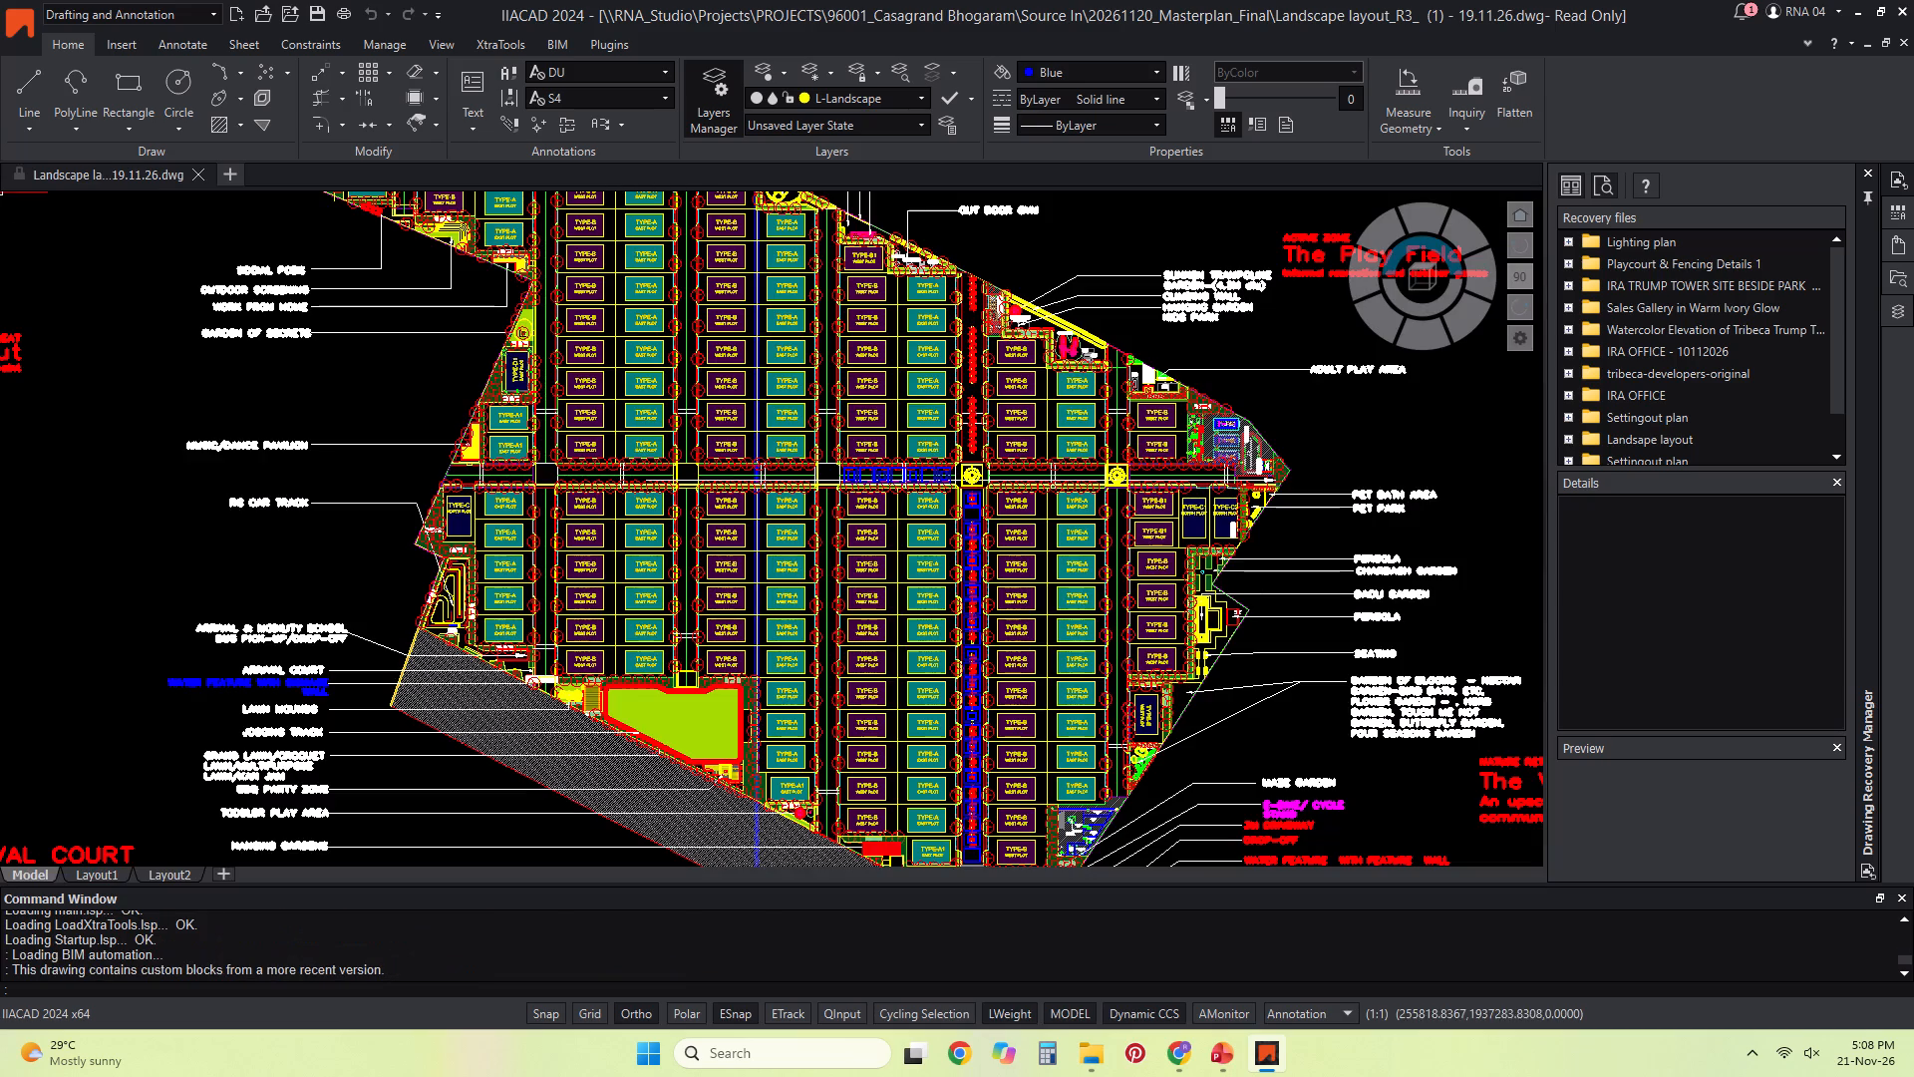
scroll(1053, 438, down, 1)
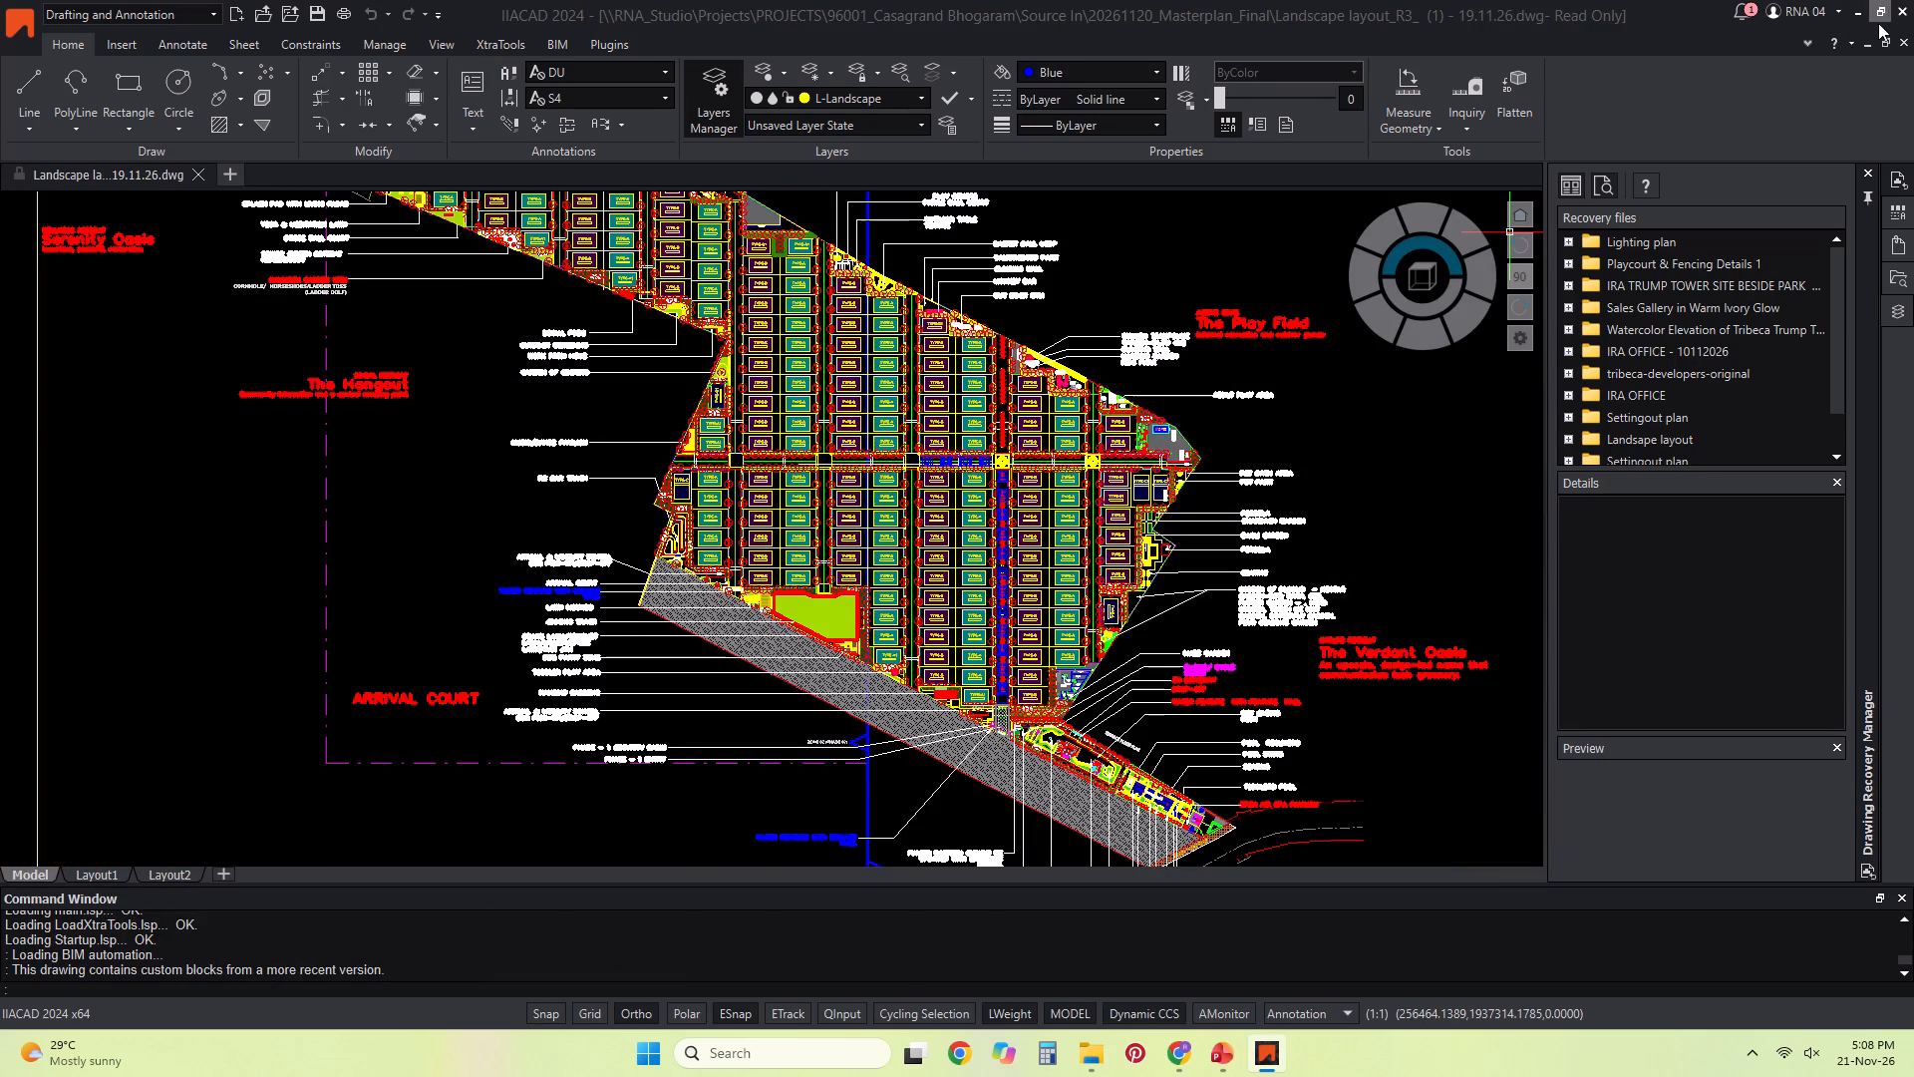
Switch to the PowerPoint amenities list and arrange it side by side with the IIACAD drawing, giving the presentation the wider share.
click(1218, 1054)
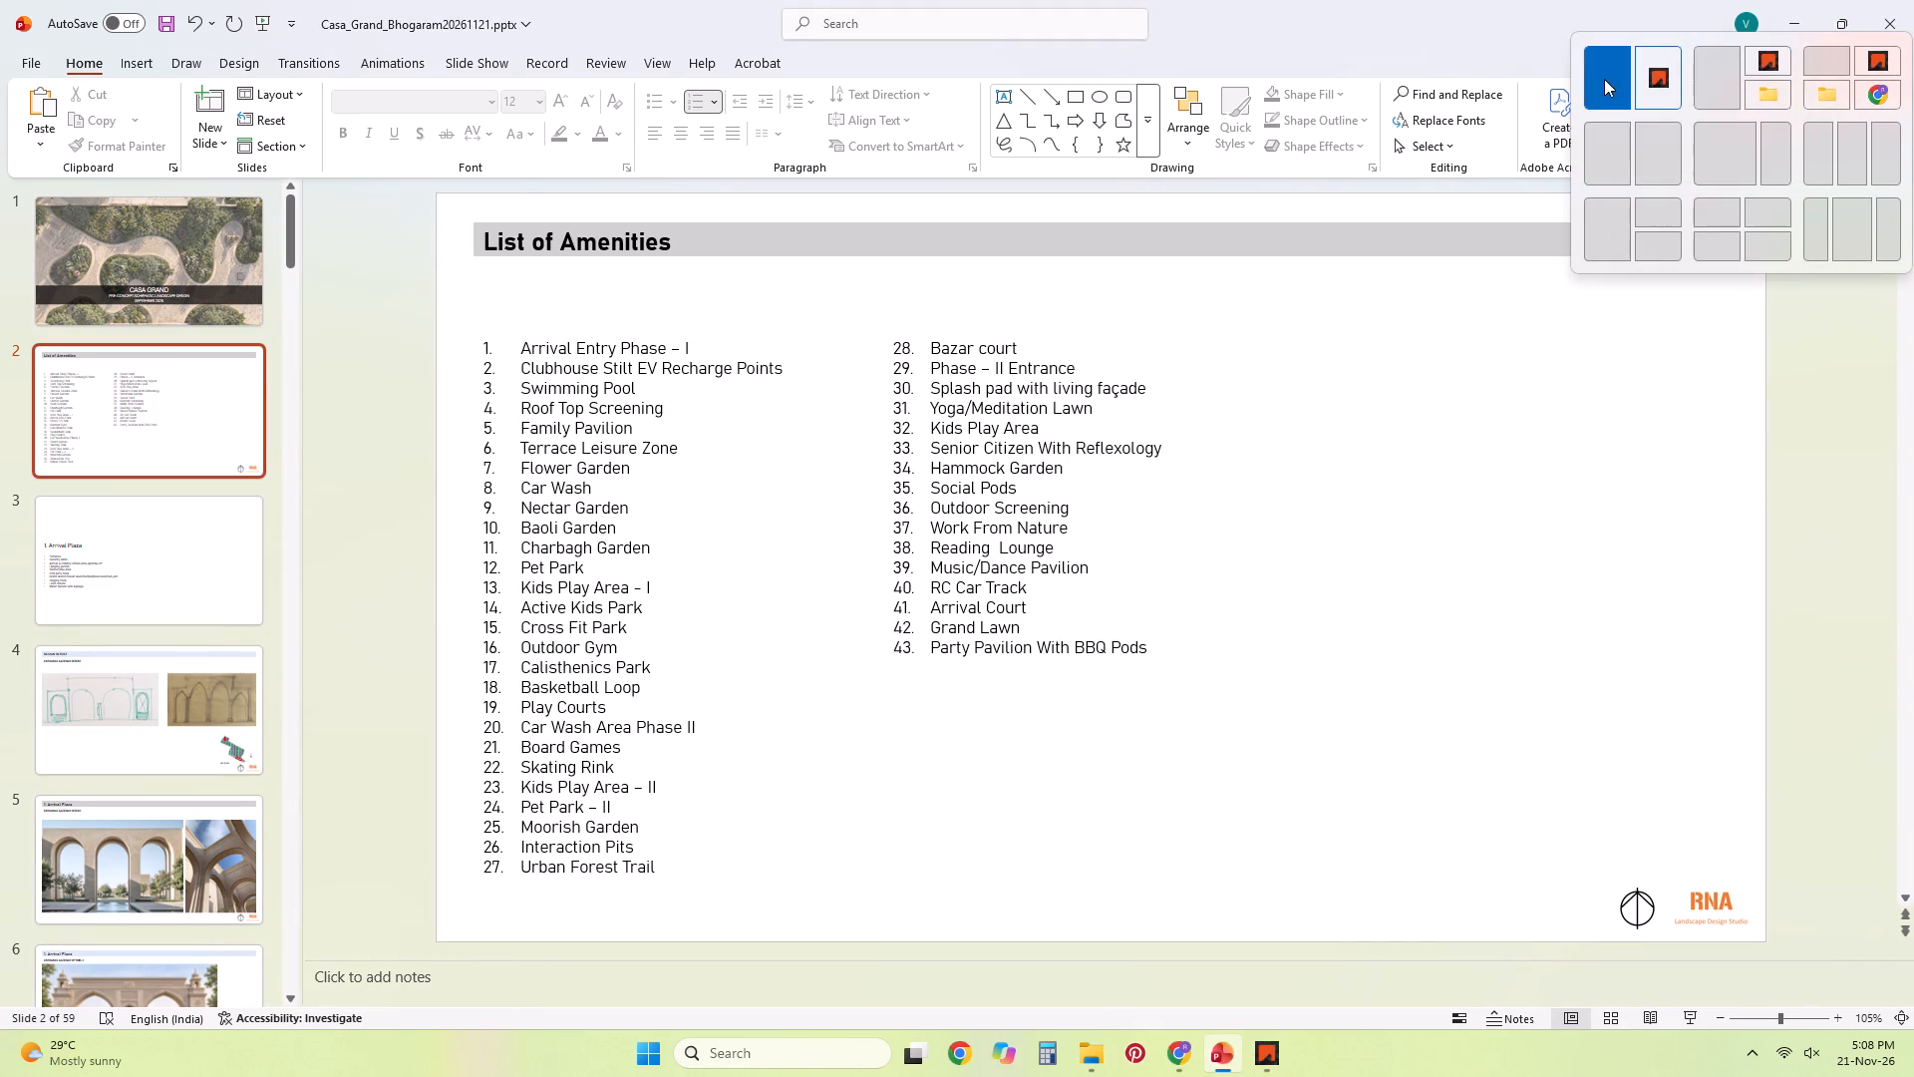
click(1599, 79)
drag(962, 503, 961, 503)
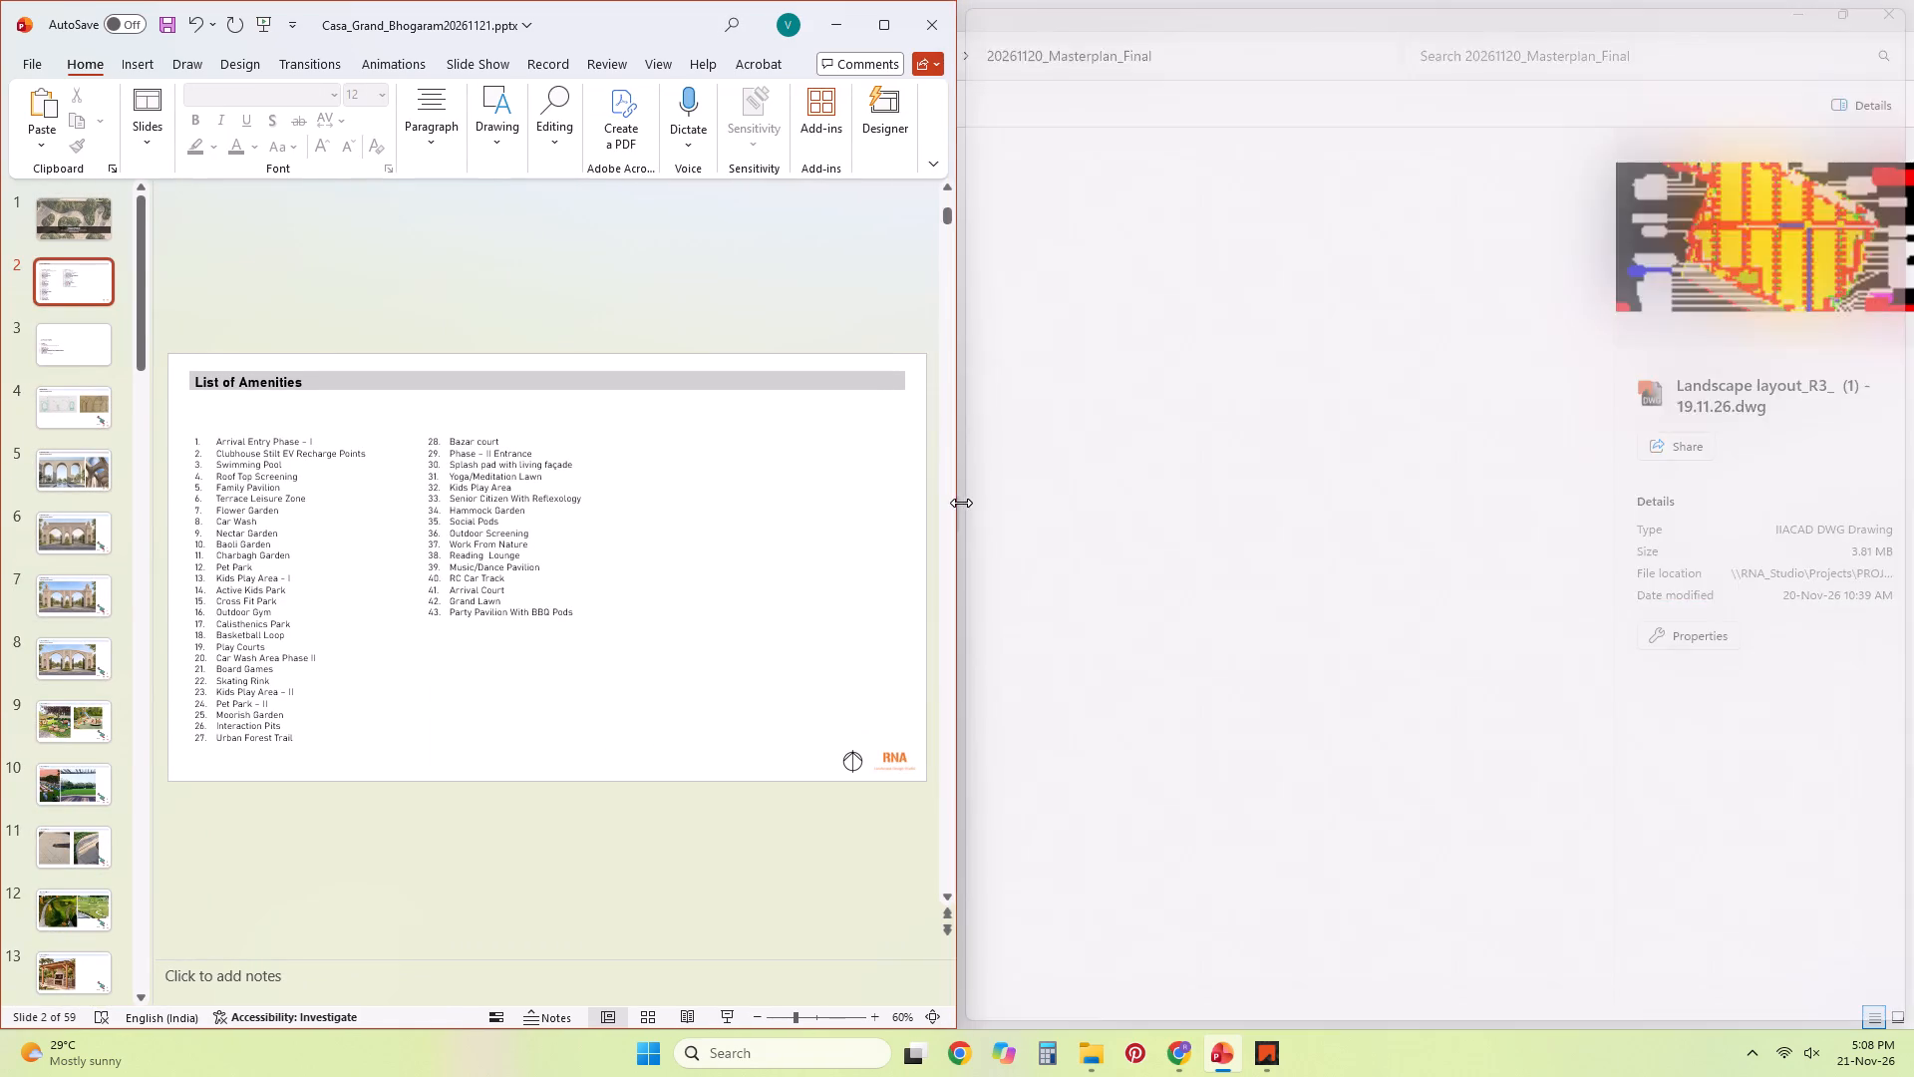
drag(961, 503, 1106, 501)
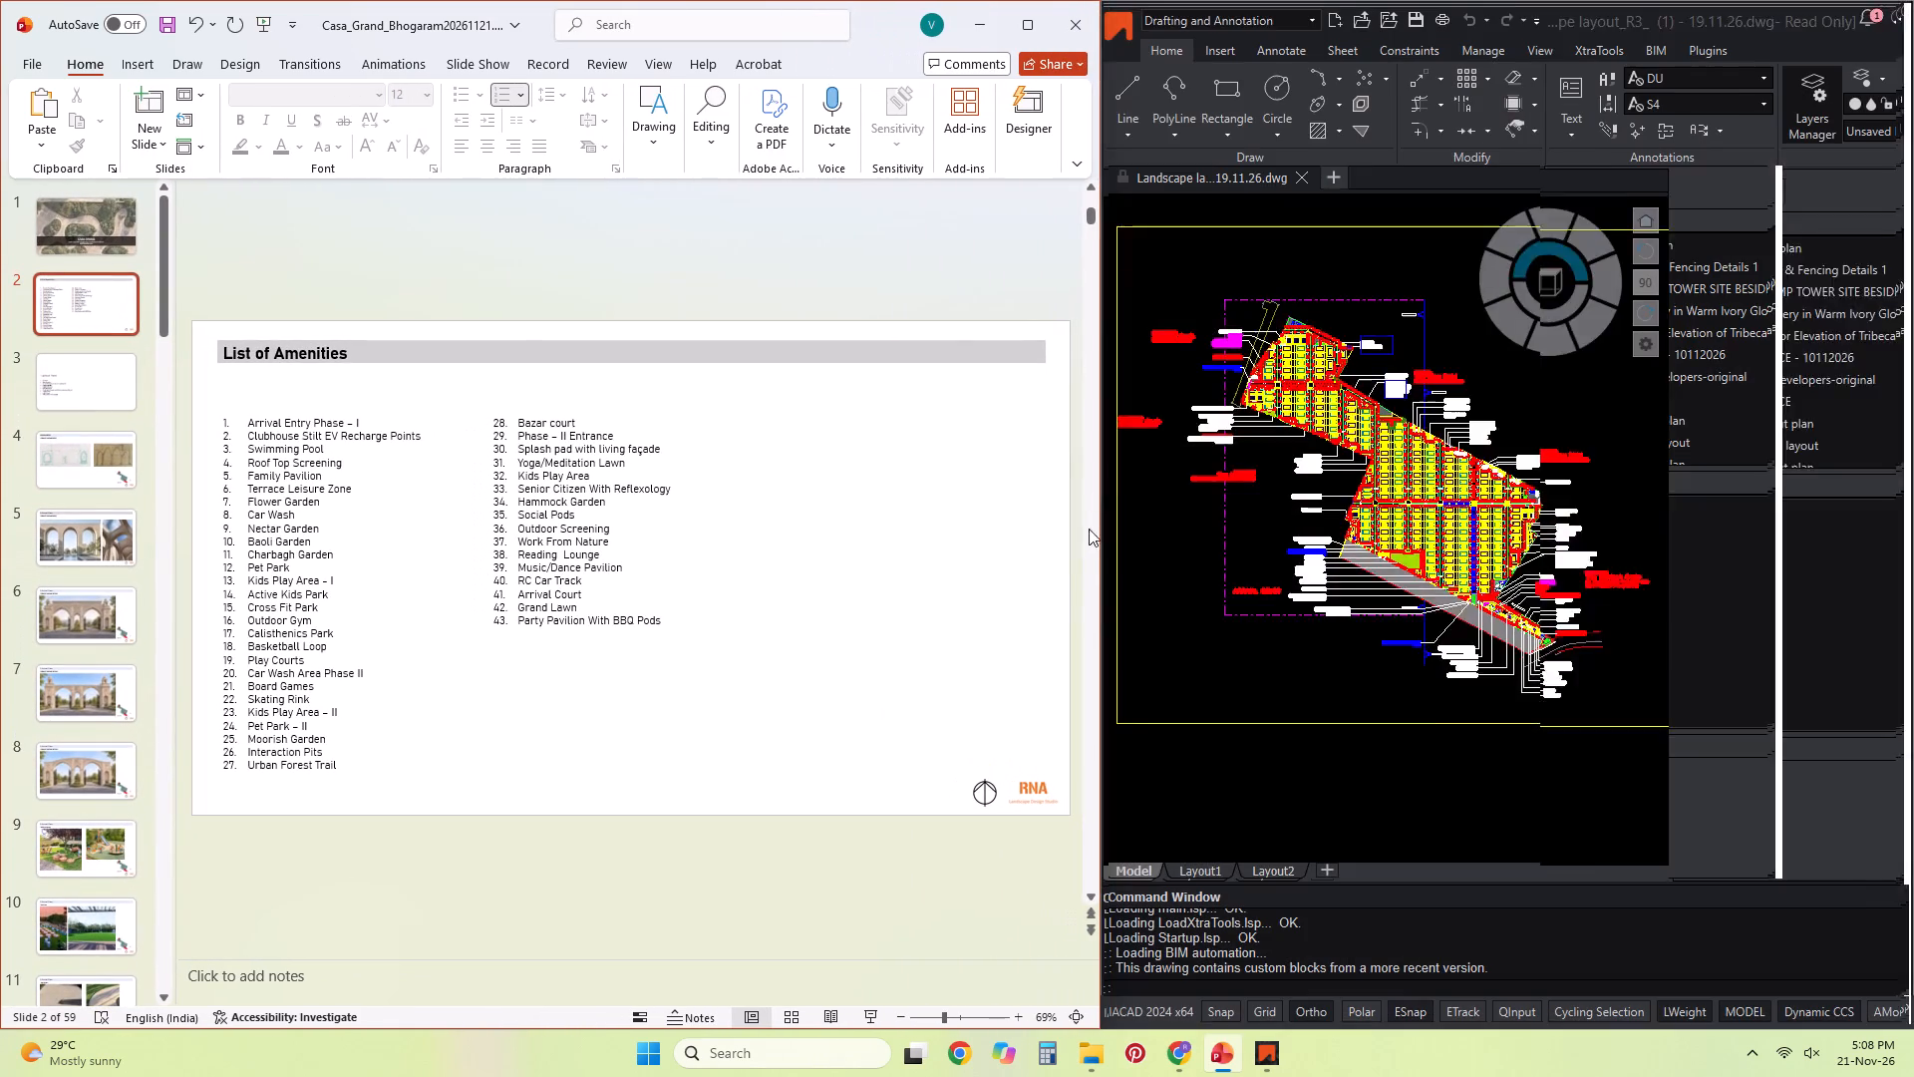
Examine the drawing's Phase 1 arrival court and terrace labels against the List of Amenities slide.
scroll(1210, 427, up, 2)
middle_drag(1342, 759, 1115, 445)
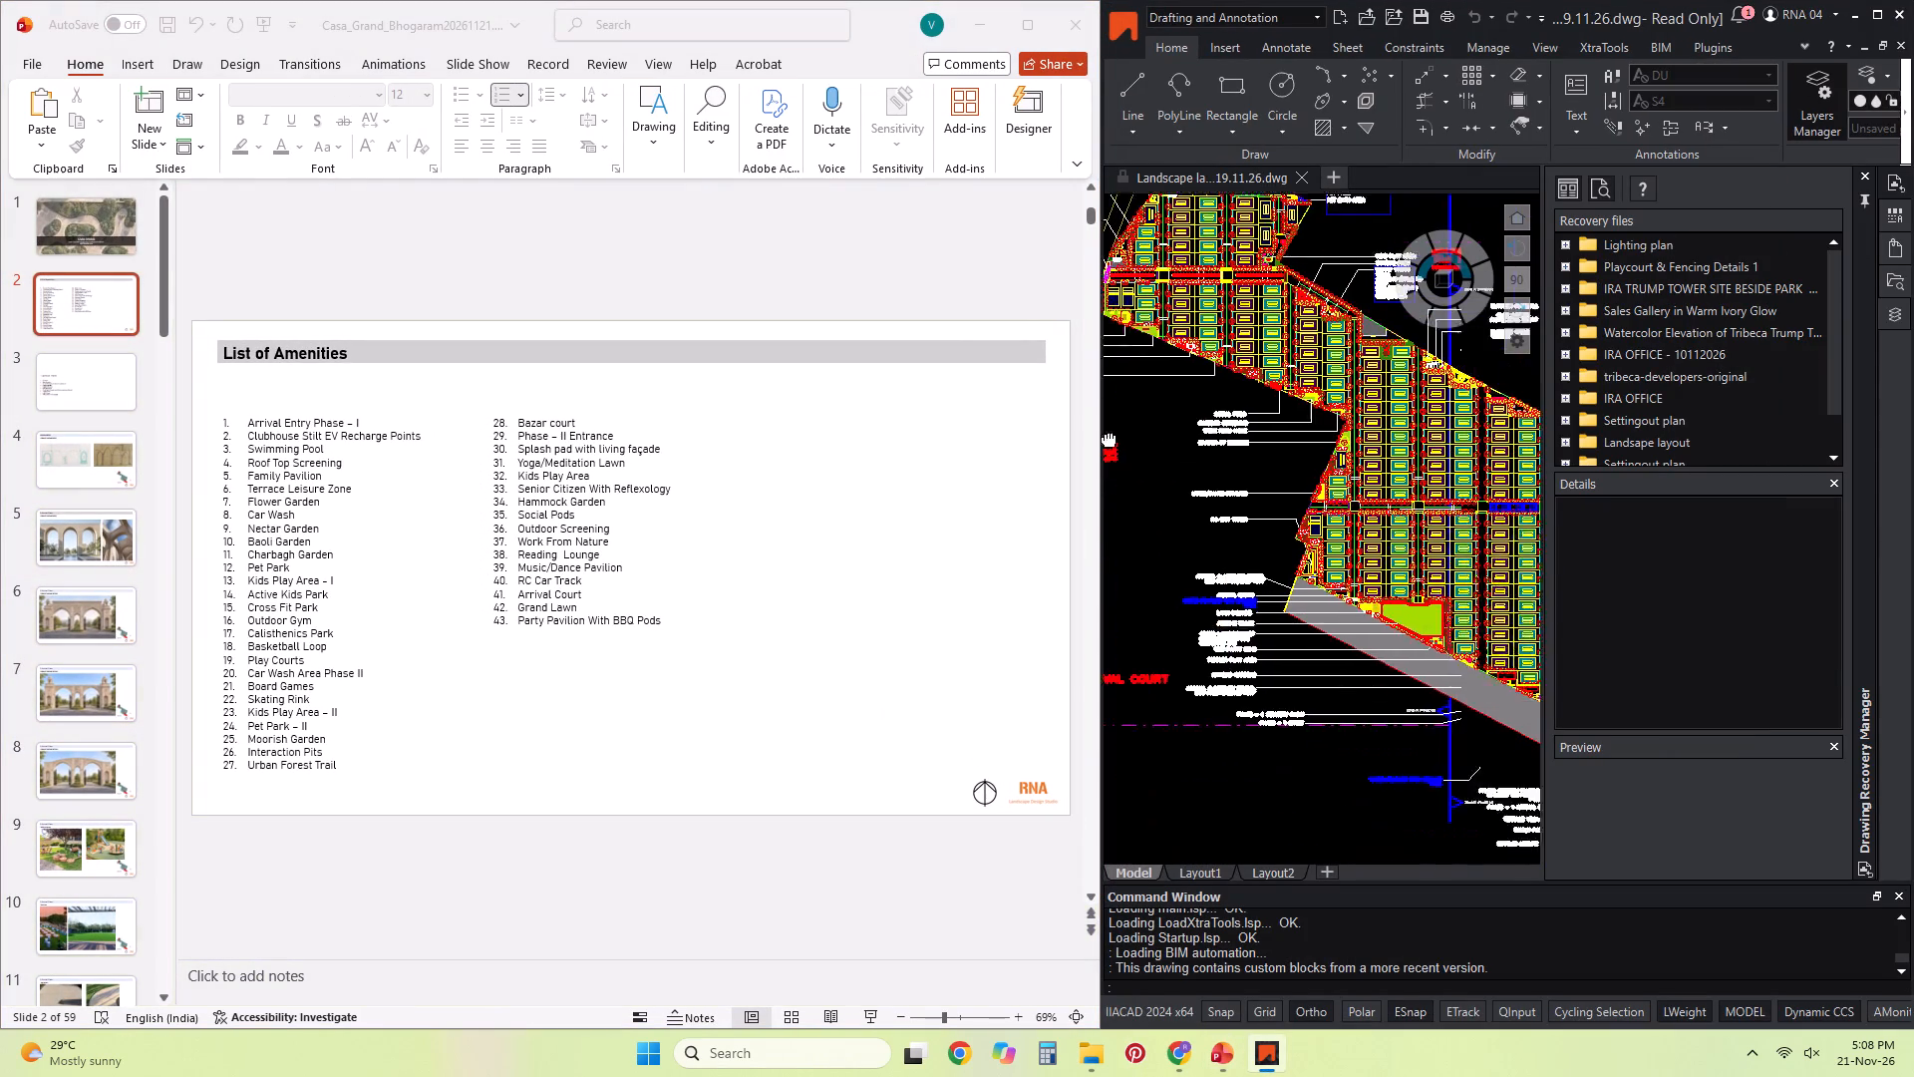
middle_drag(1115, 445, 1102, 419)
scroll(1446, 666, up, 3)
middle_drag(1323, 436, 1331, 453)
scroll(1323, 436, down, 1)
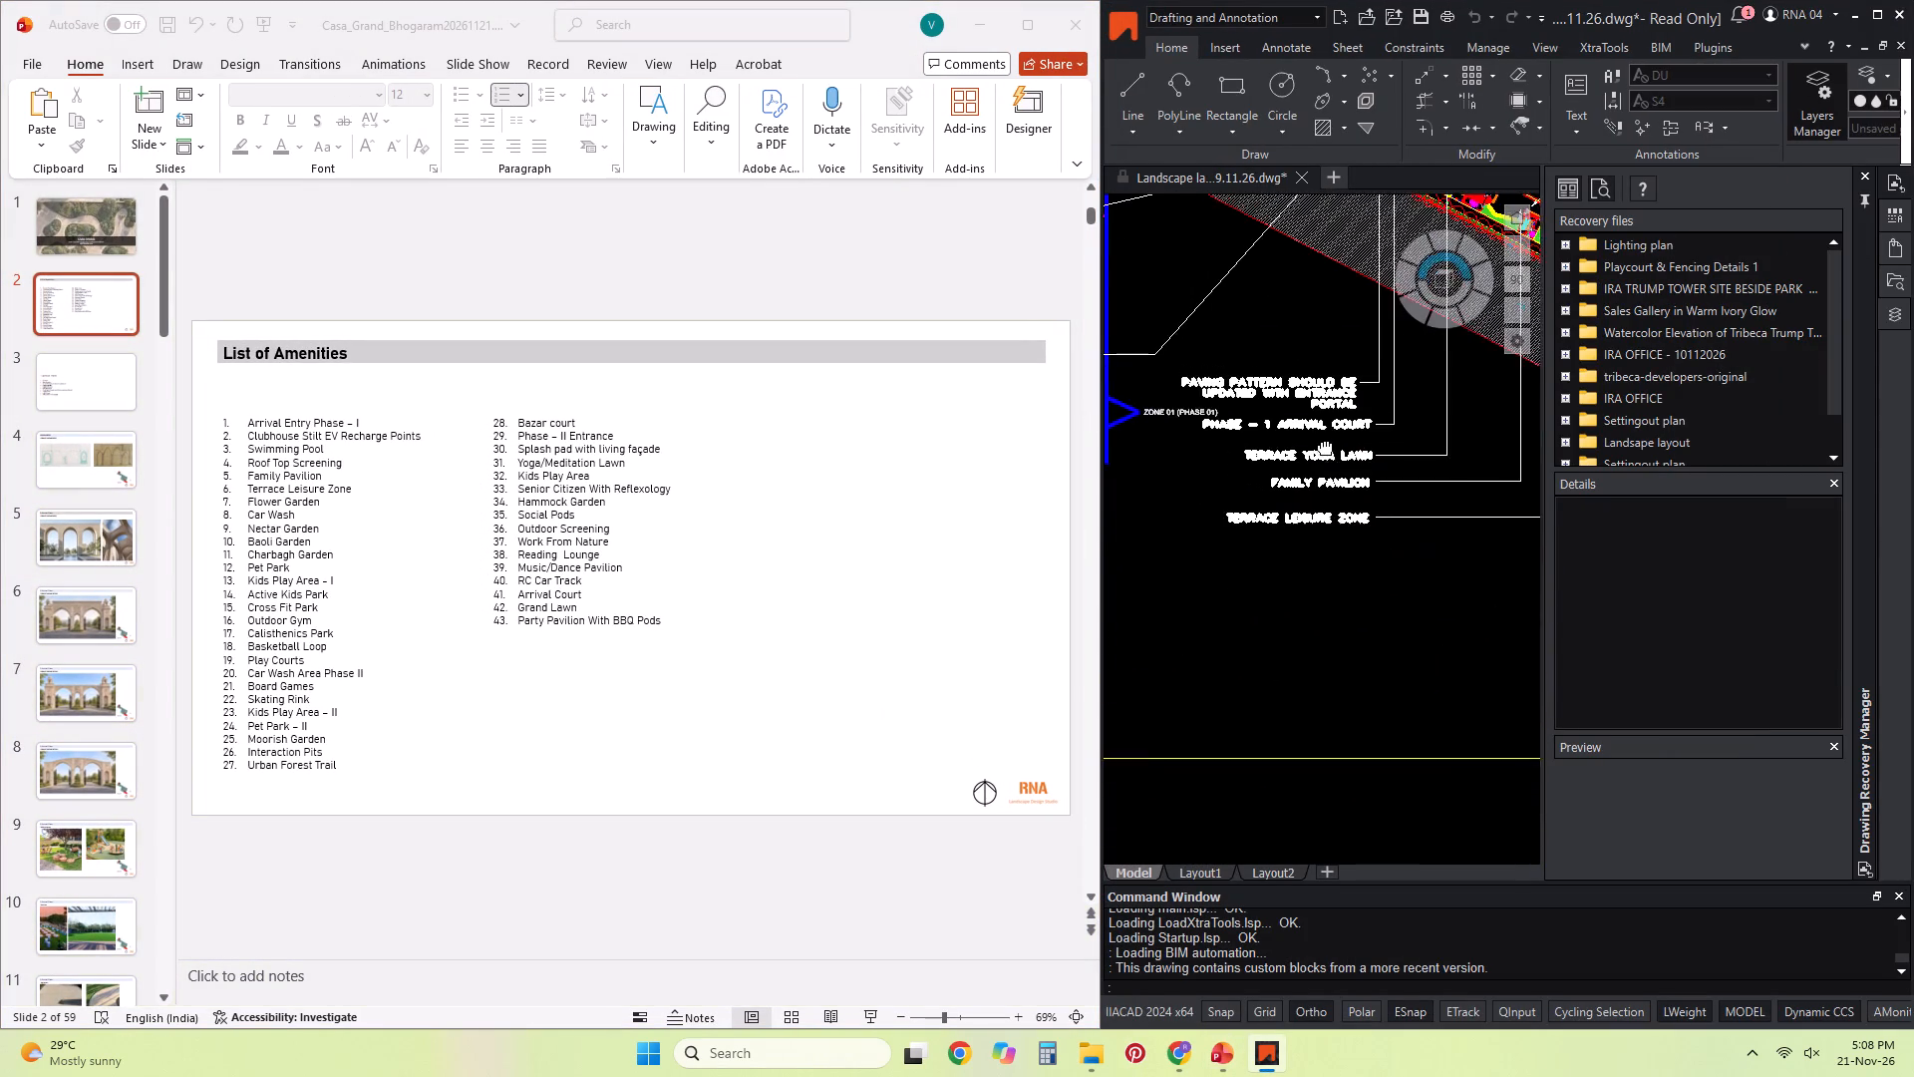
middle_drag(1331, 453, 1353, 567)
scroll(1288, 518, up, 1)
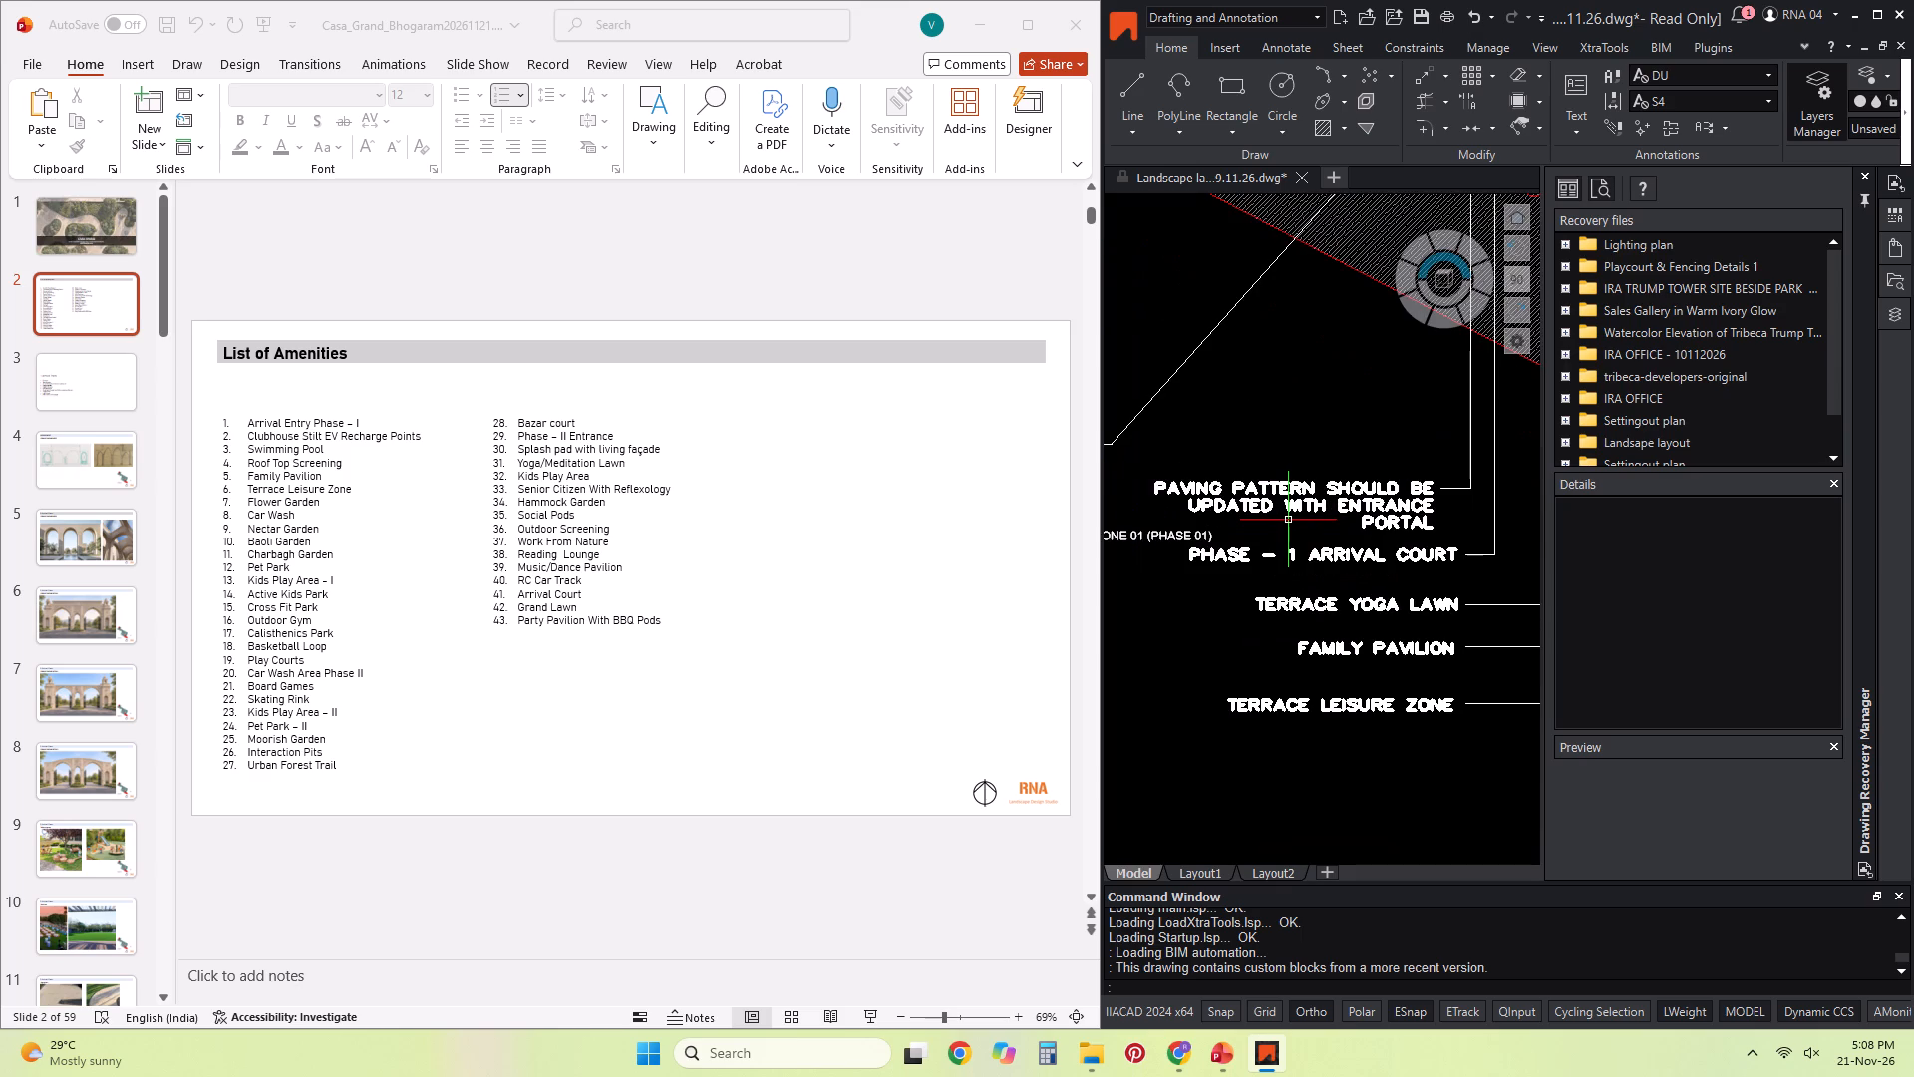
middle_drag(1362, 717, 1324, 662)
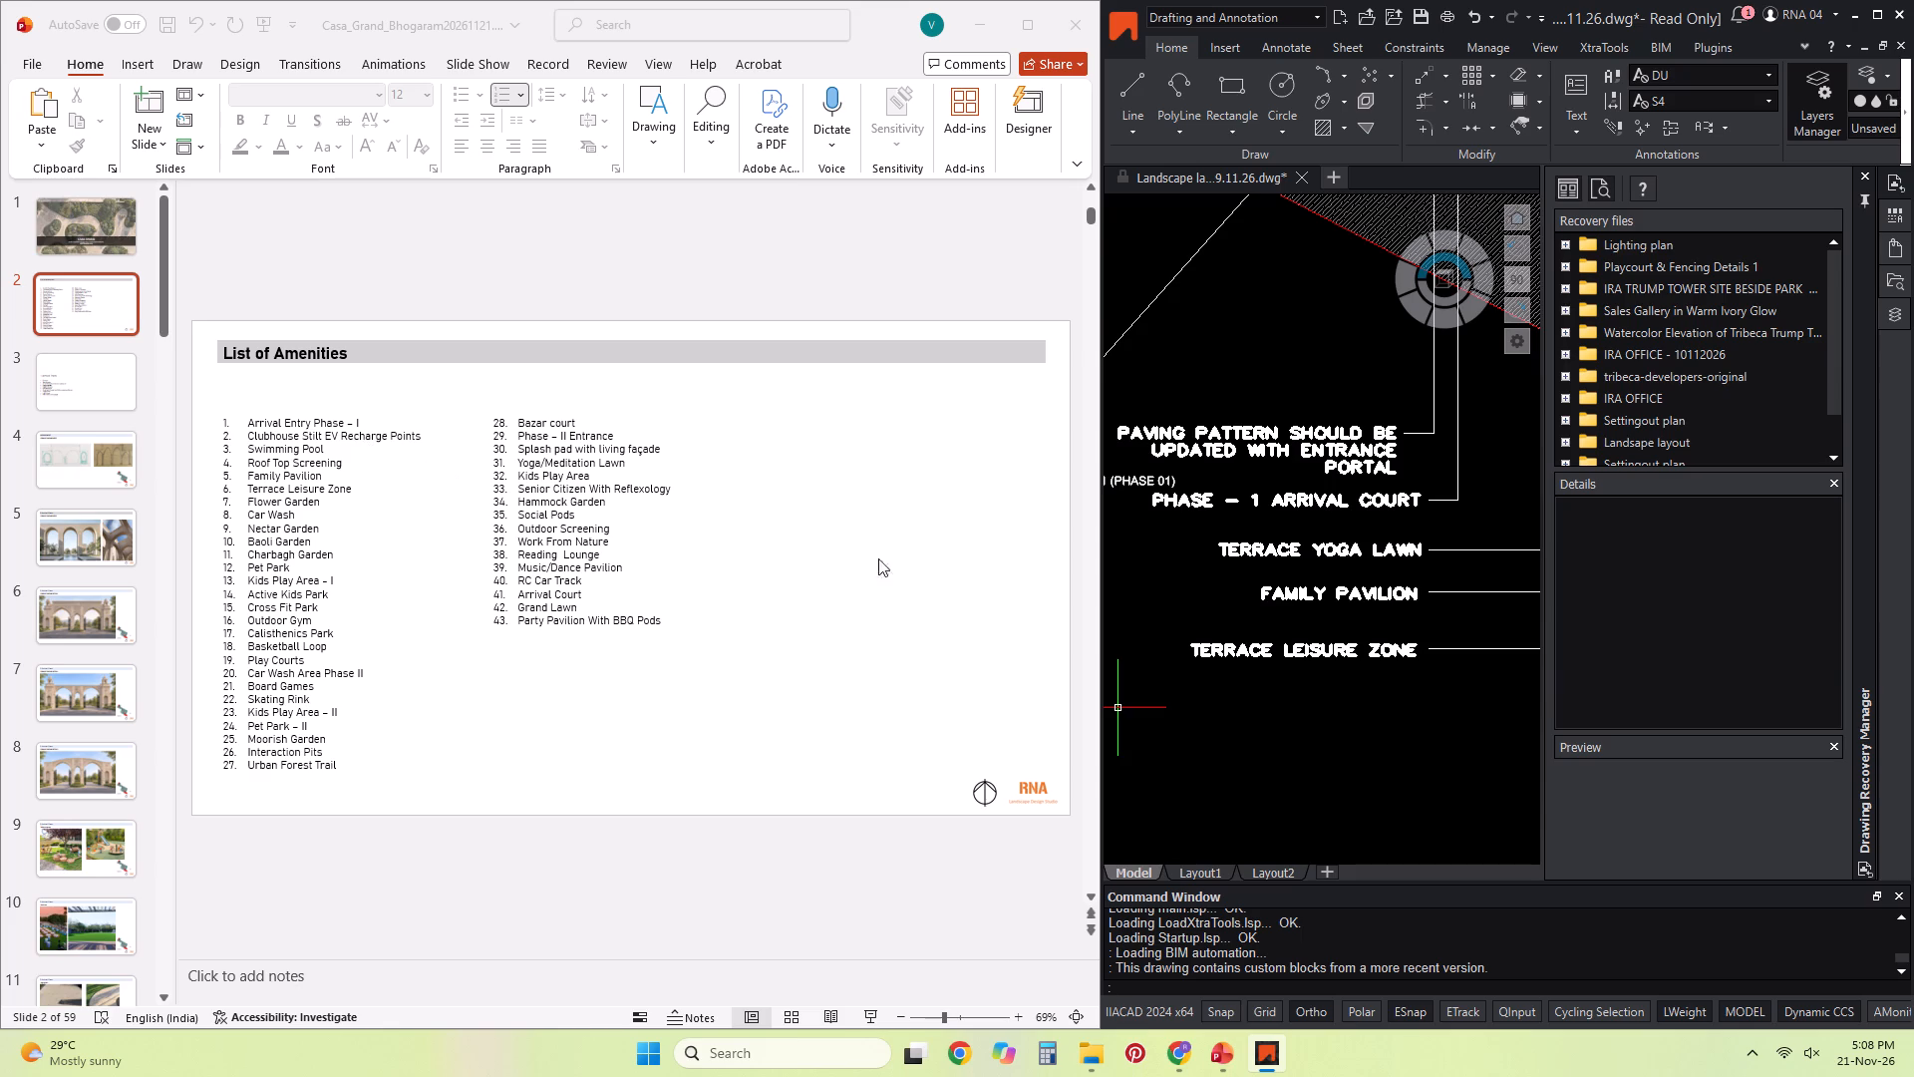
scroll(1241, 561, down, 1)
scroll(1251, 489, up, 1)
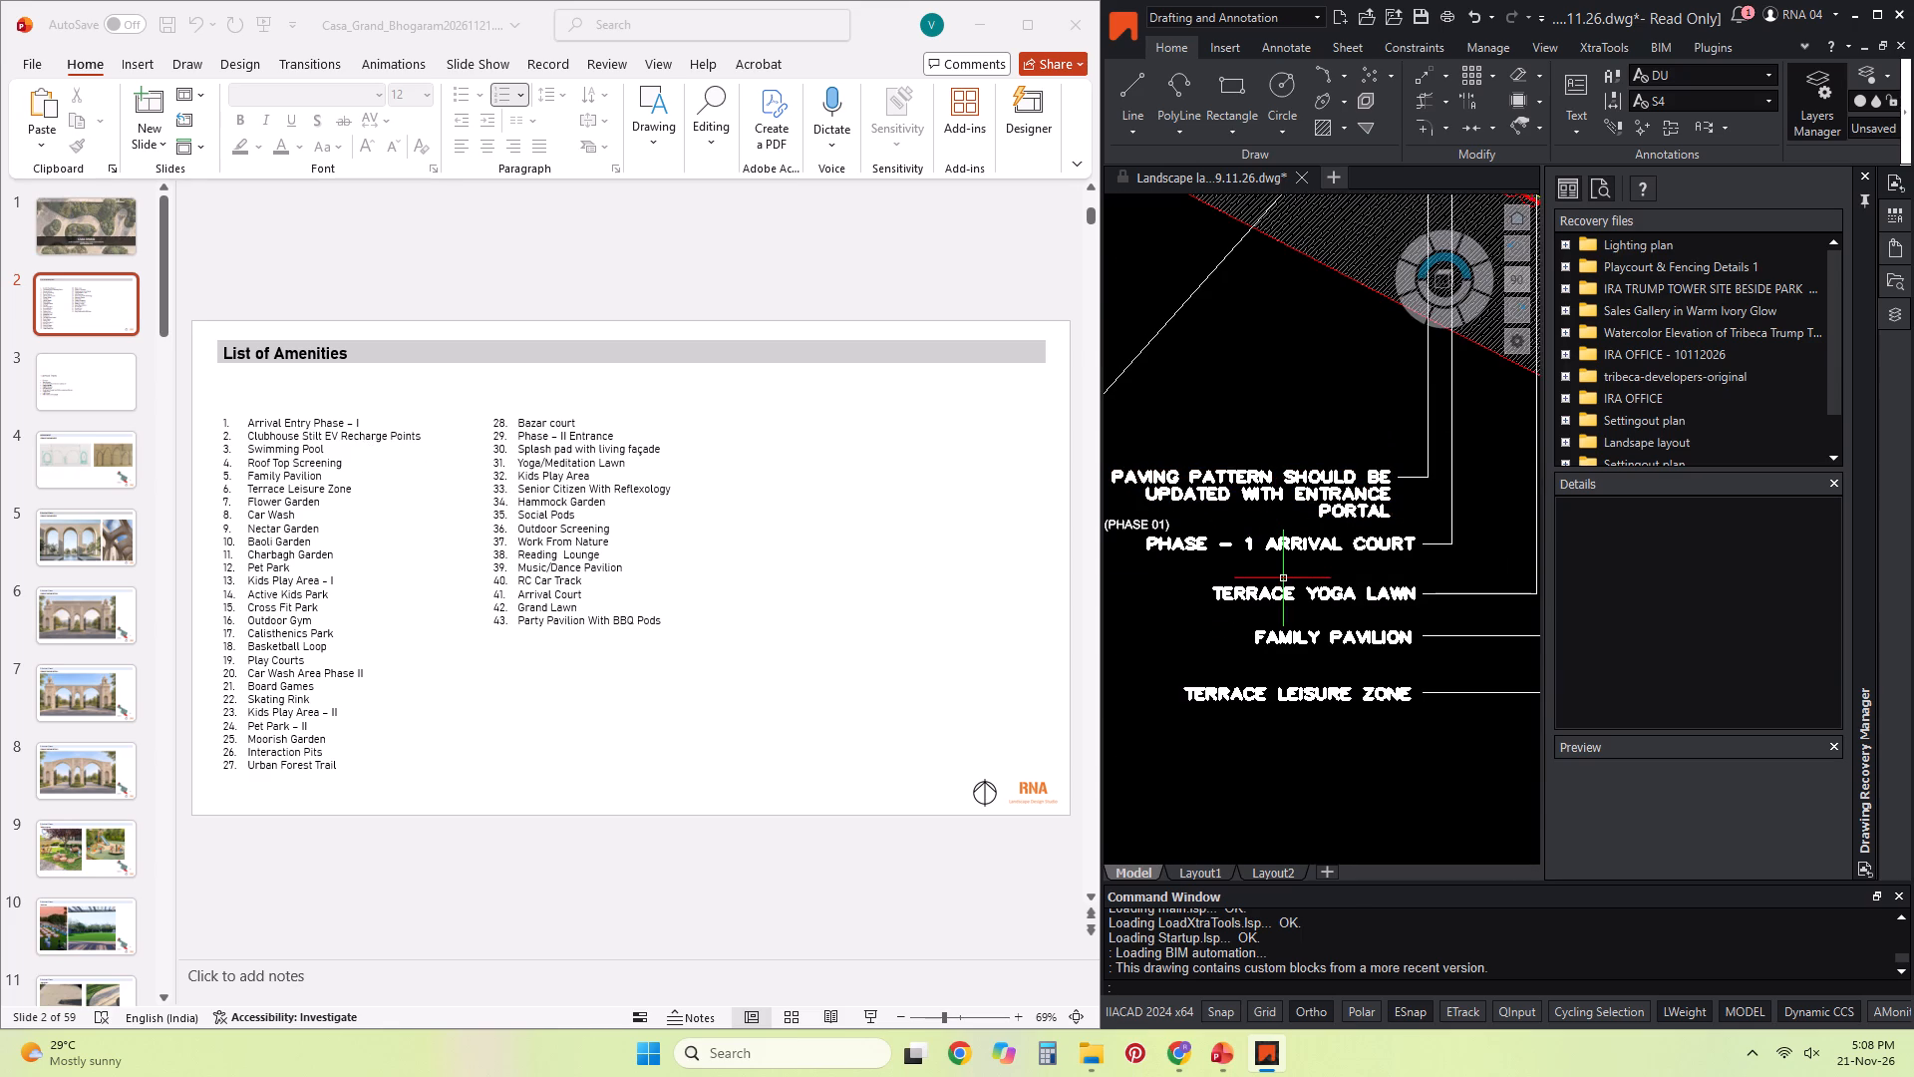
Examine the swimming pool area labels near the road widening in the masterplan against the List of Amenities slide.
scroll(1240, 576, down, 3)
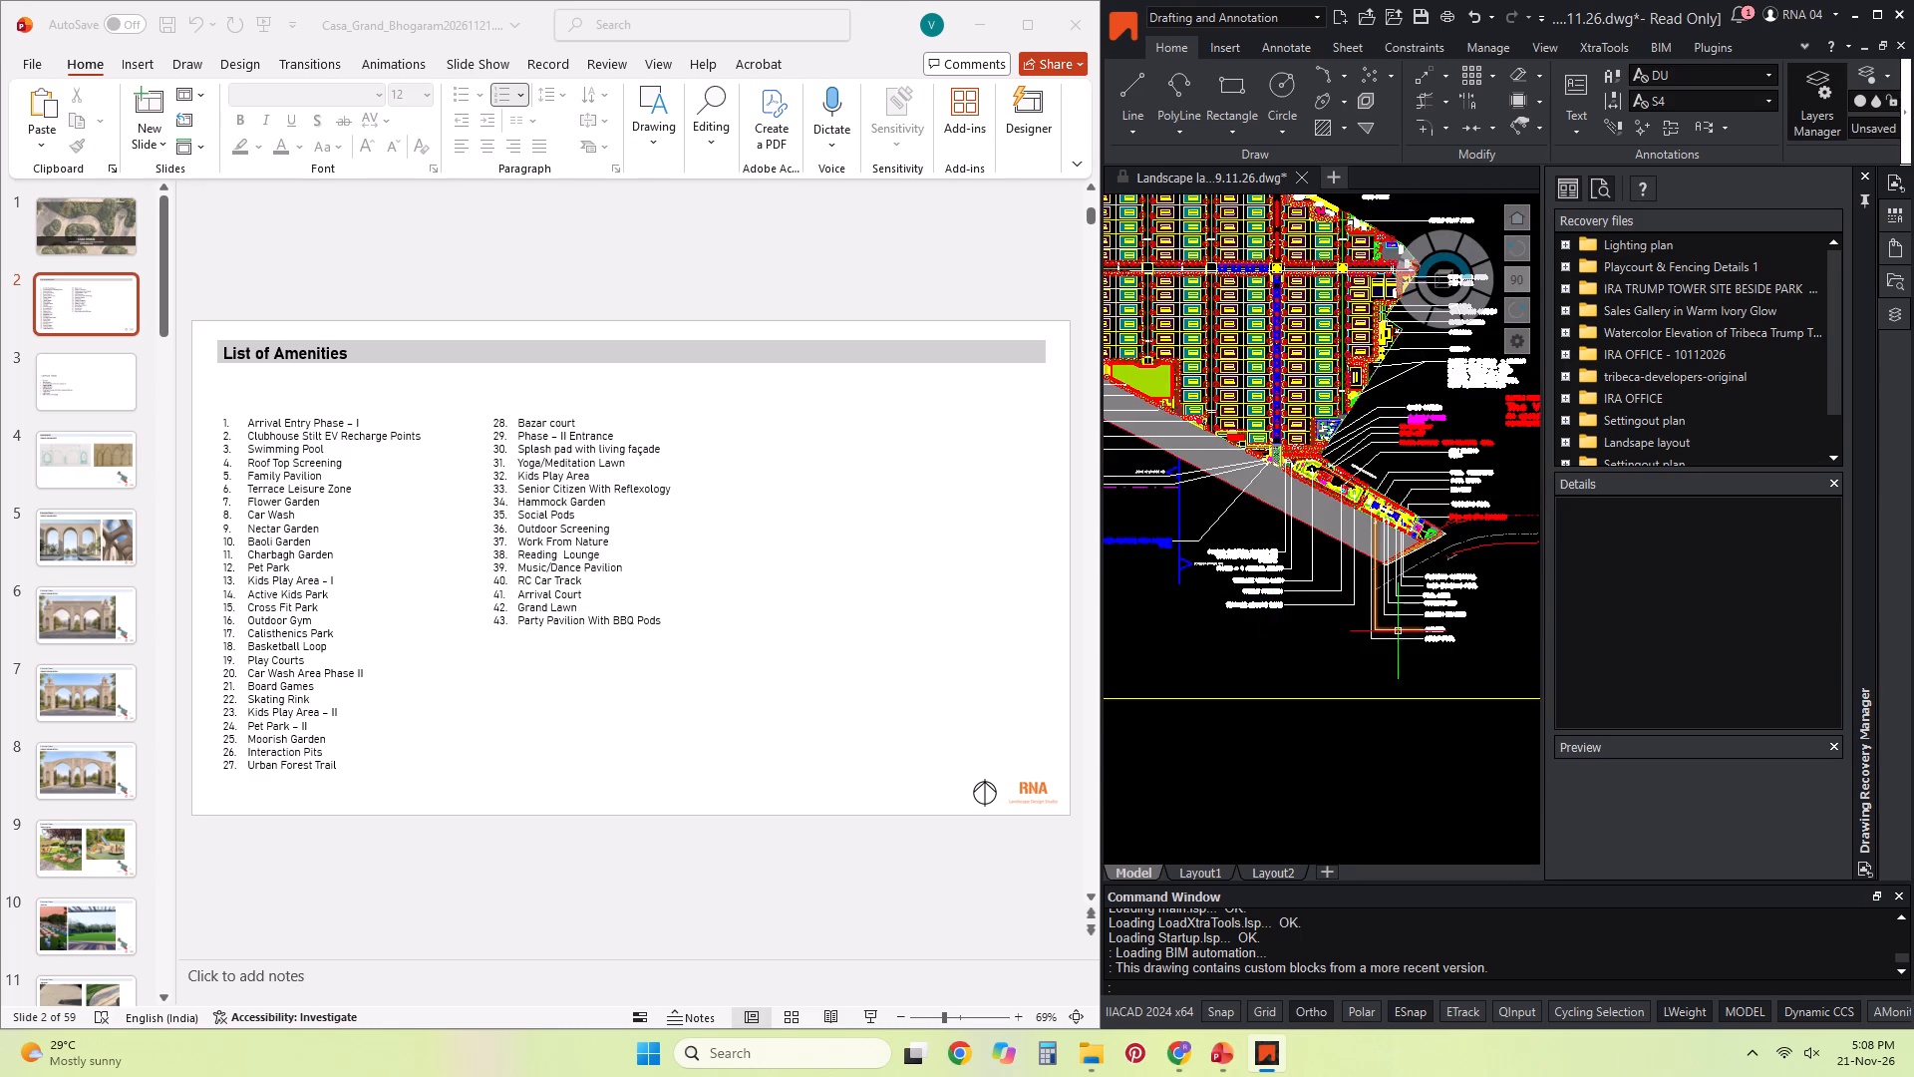
scroll(1430, 641, up, 3)
middle_drag(1444, 670, 1304, 728)
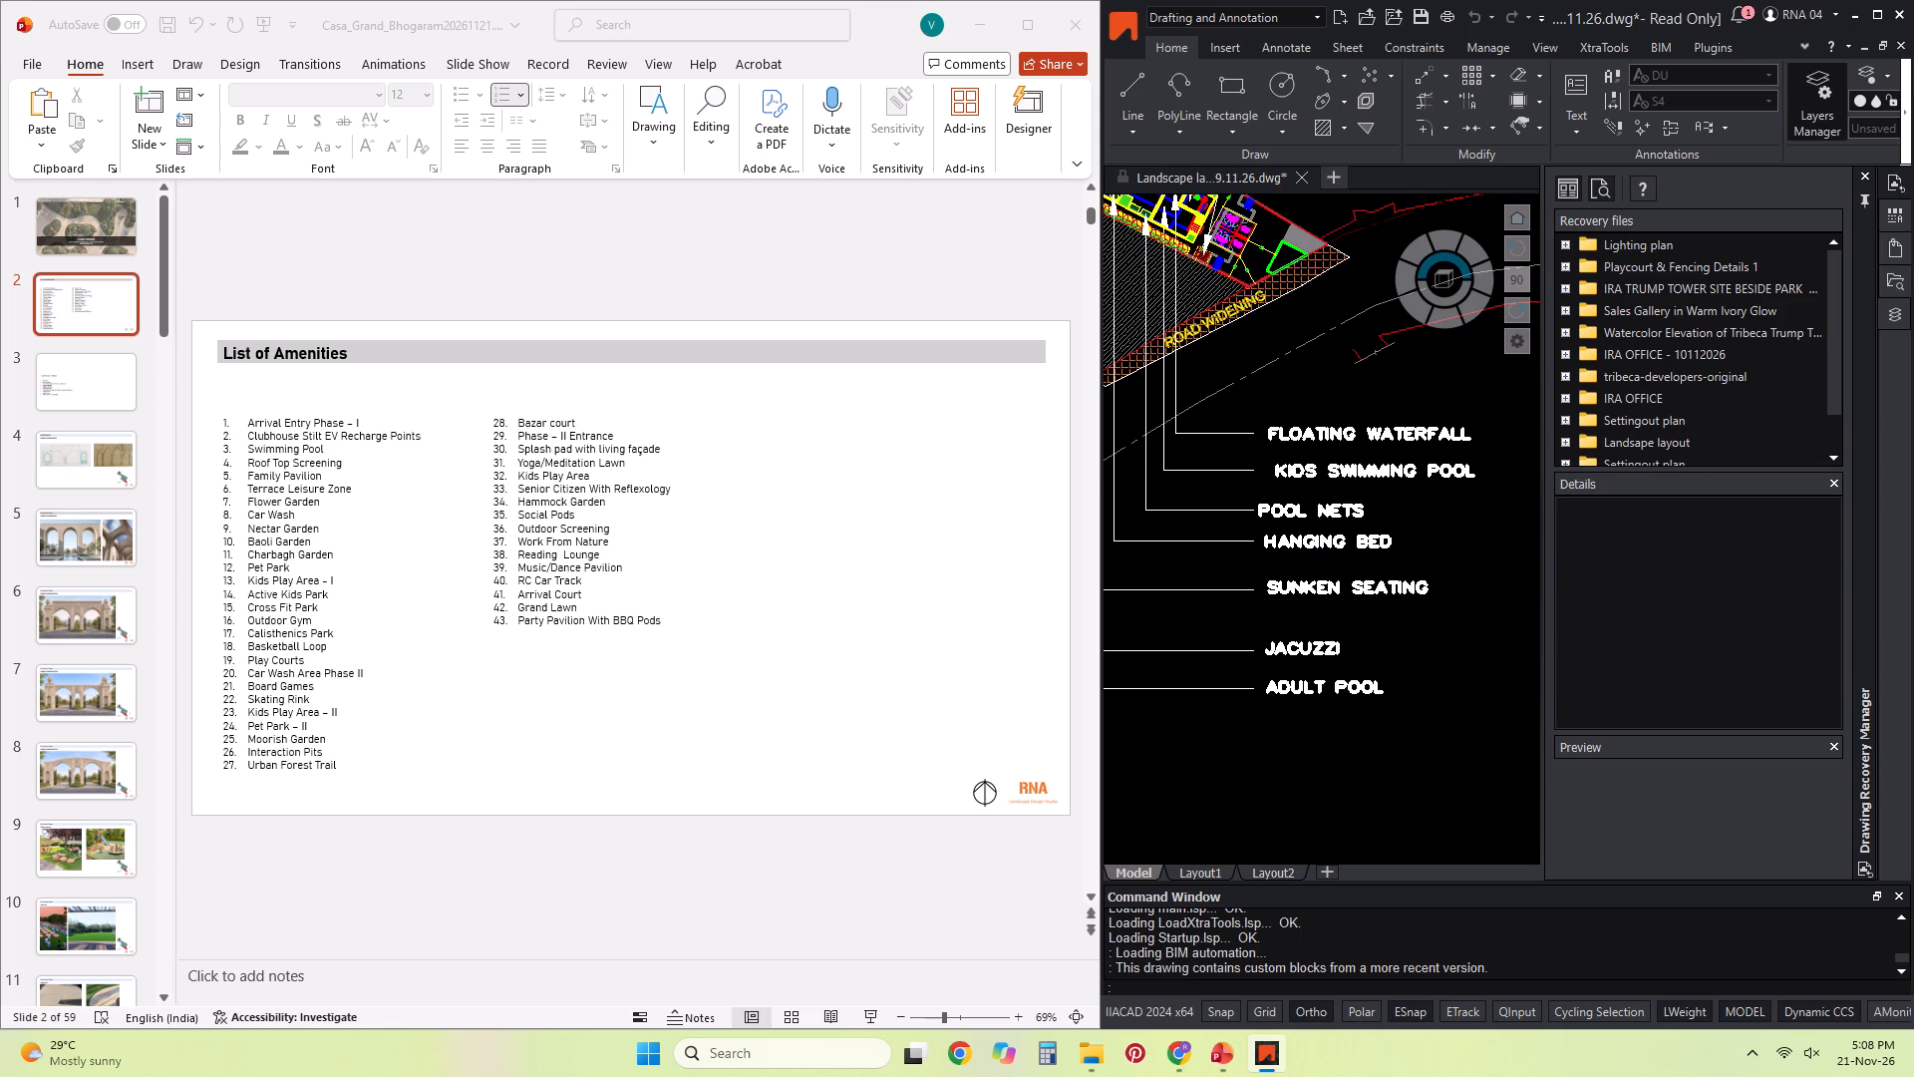
scroll(1304, 728, down, 1)
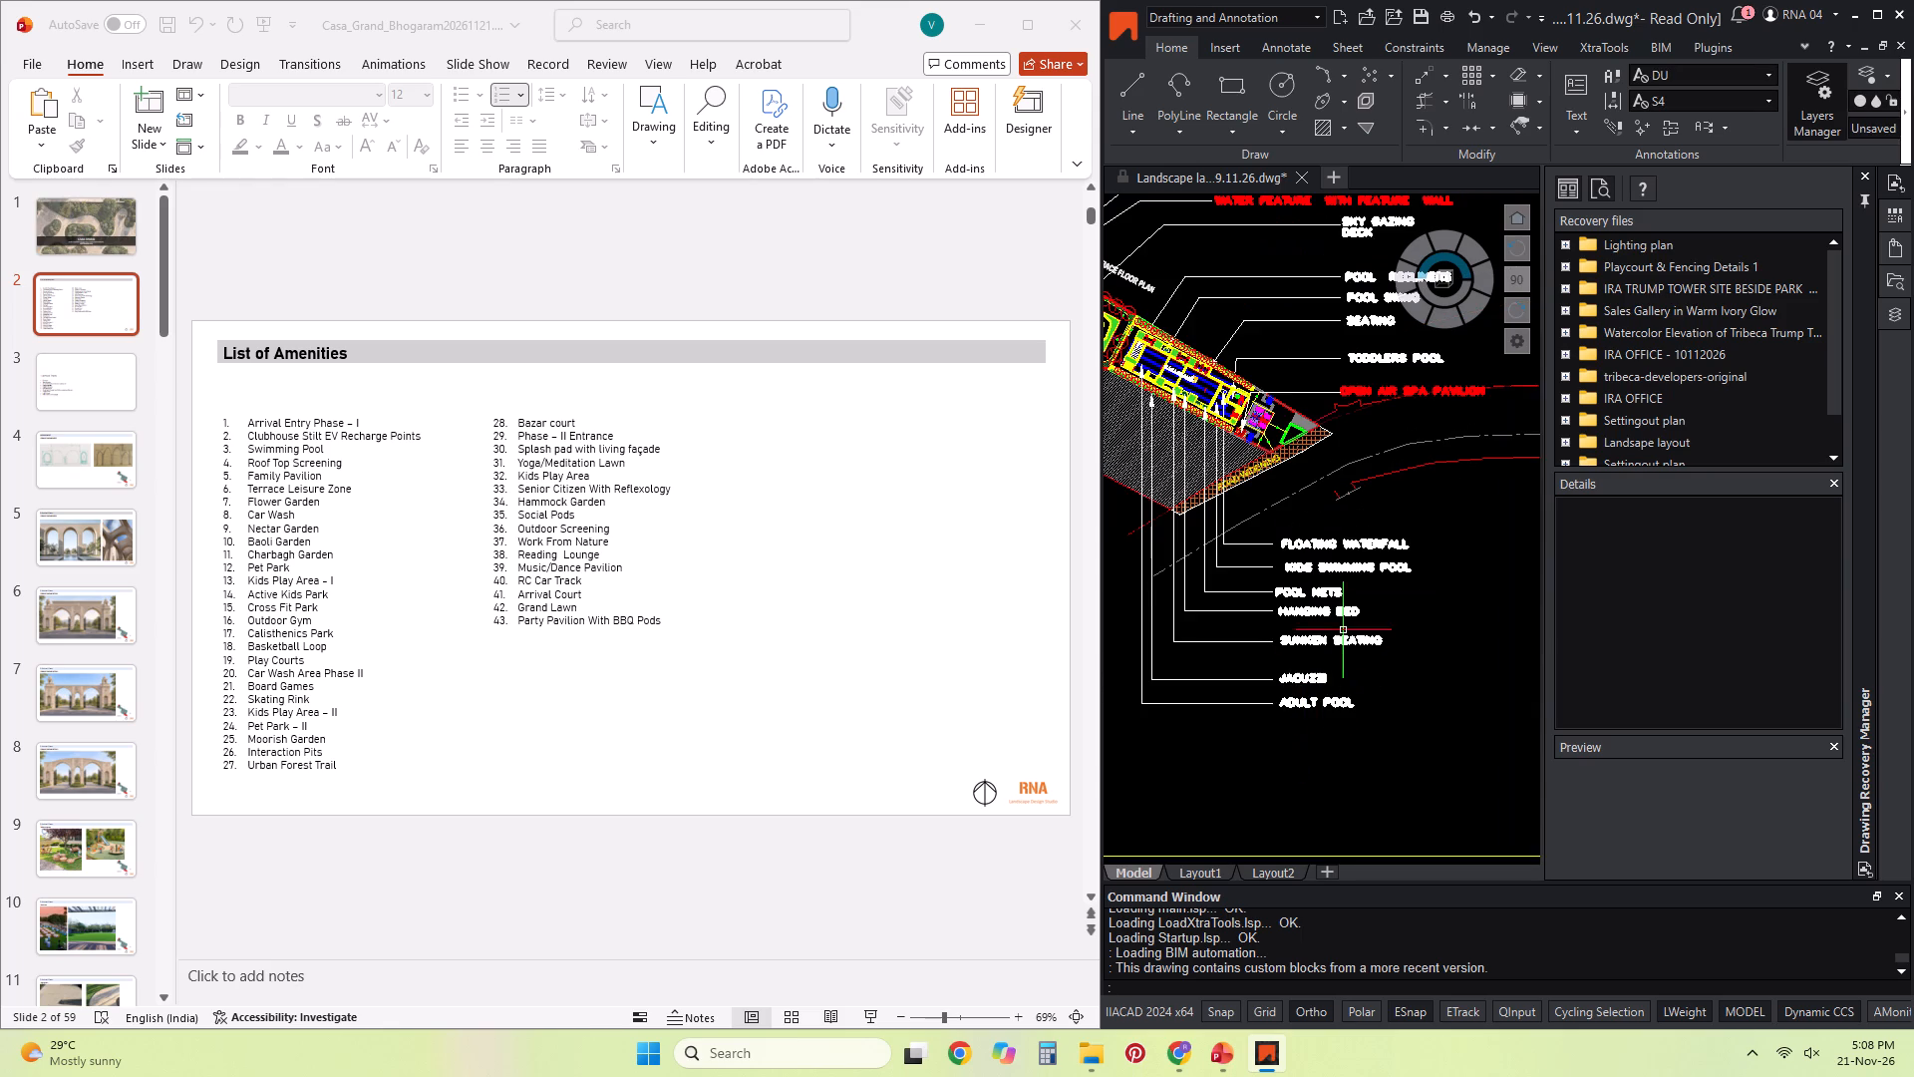
scroll(1371, 550, up, 1)
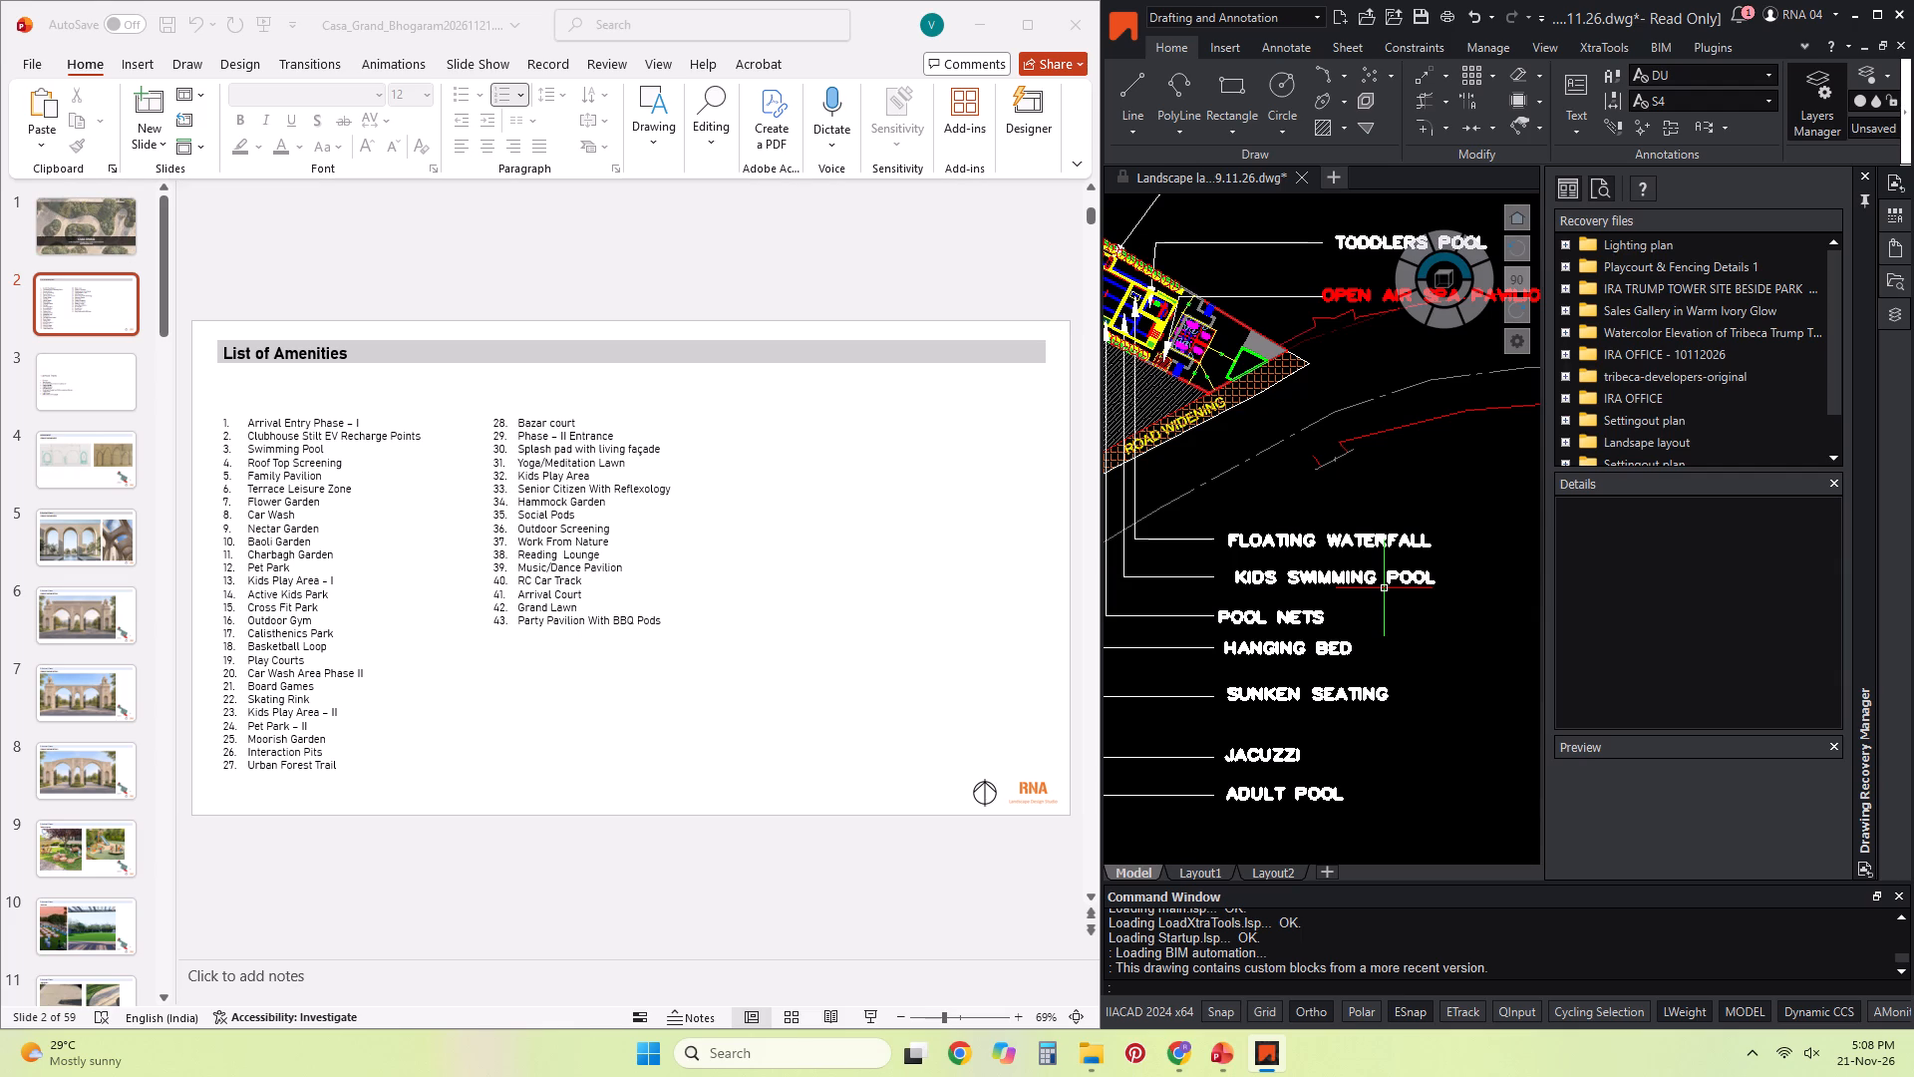
scroll(1385, 587, down, 1)
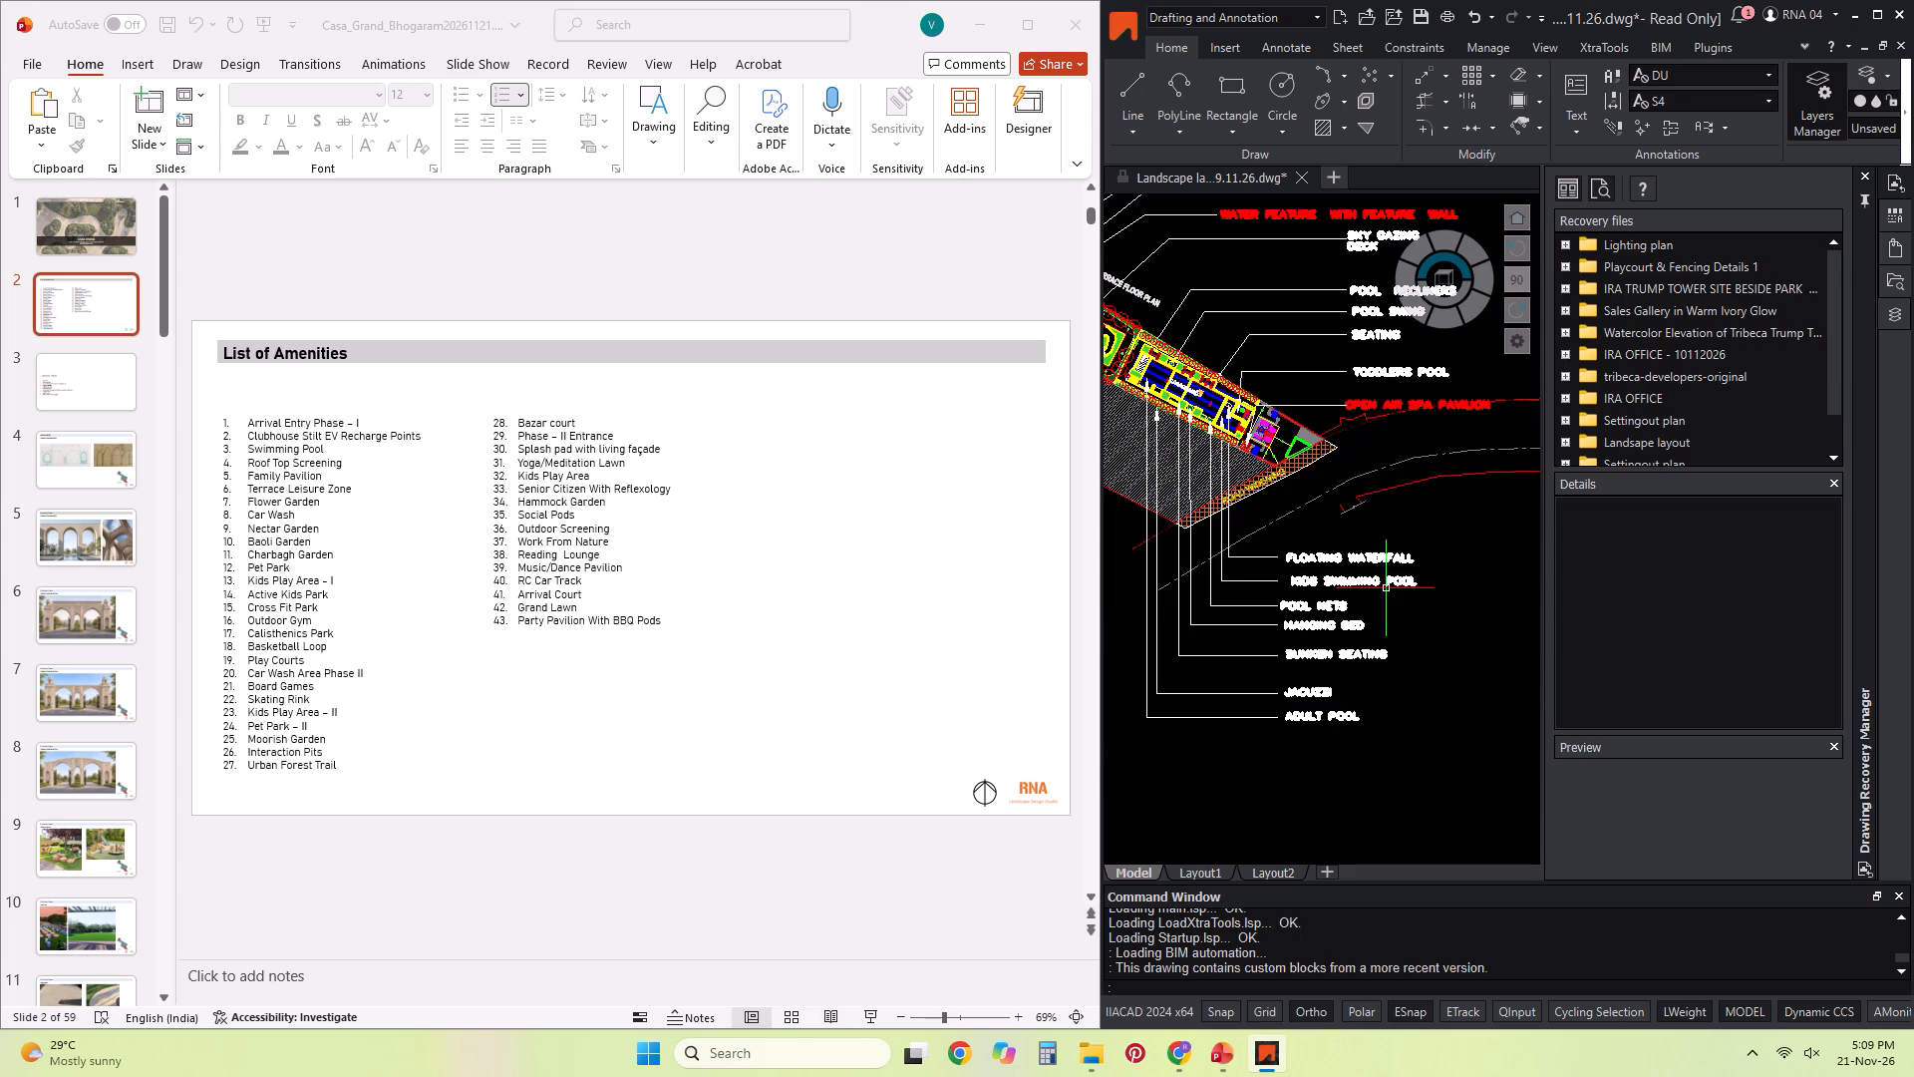
scroll(1360, 570, down, 1)
scroll(1348, 587, up, 3)
middle_drag(1354, 565, 1298, 459)
scroll(1298, 459, down, 1)
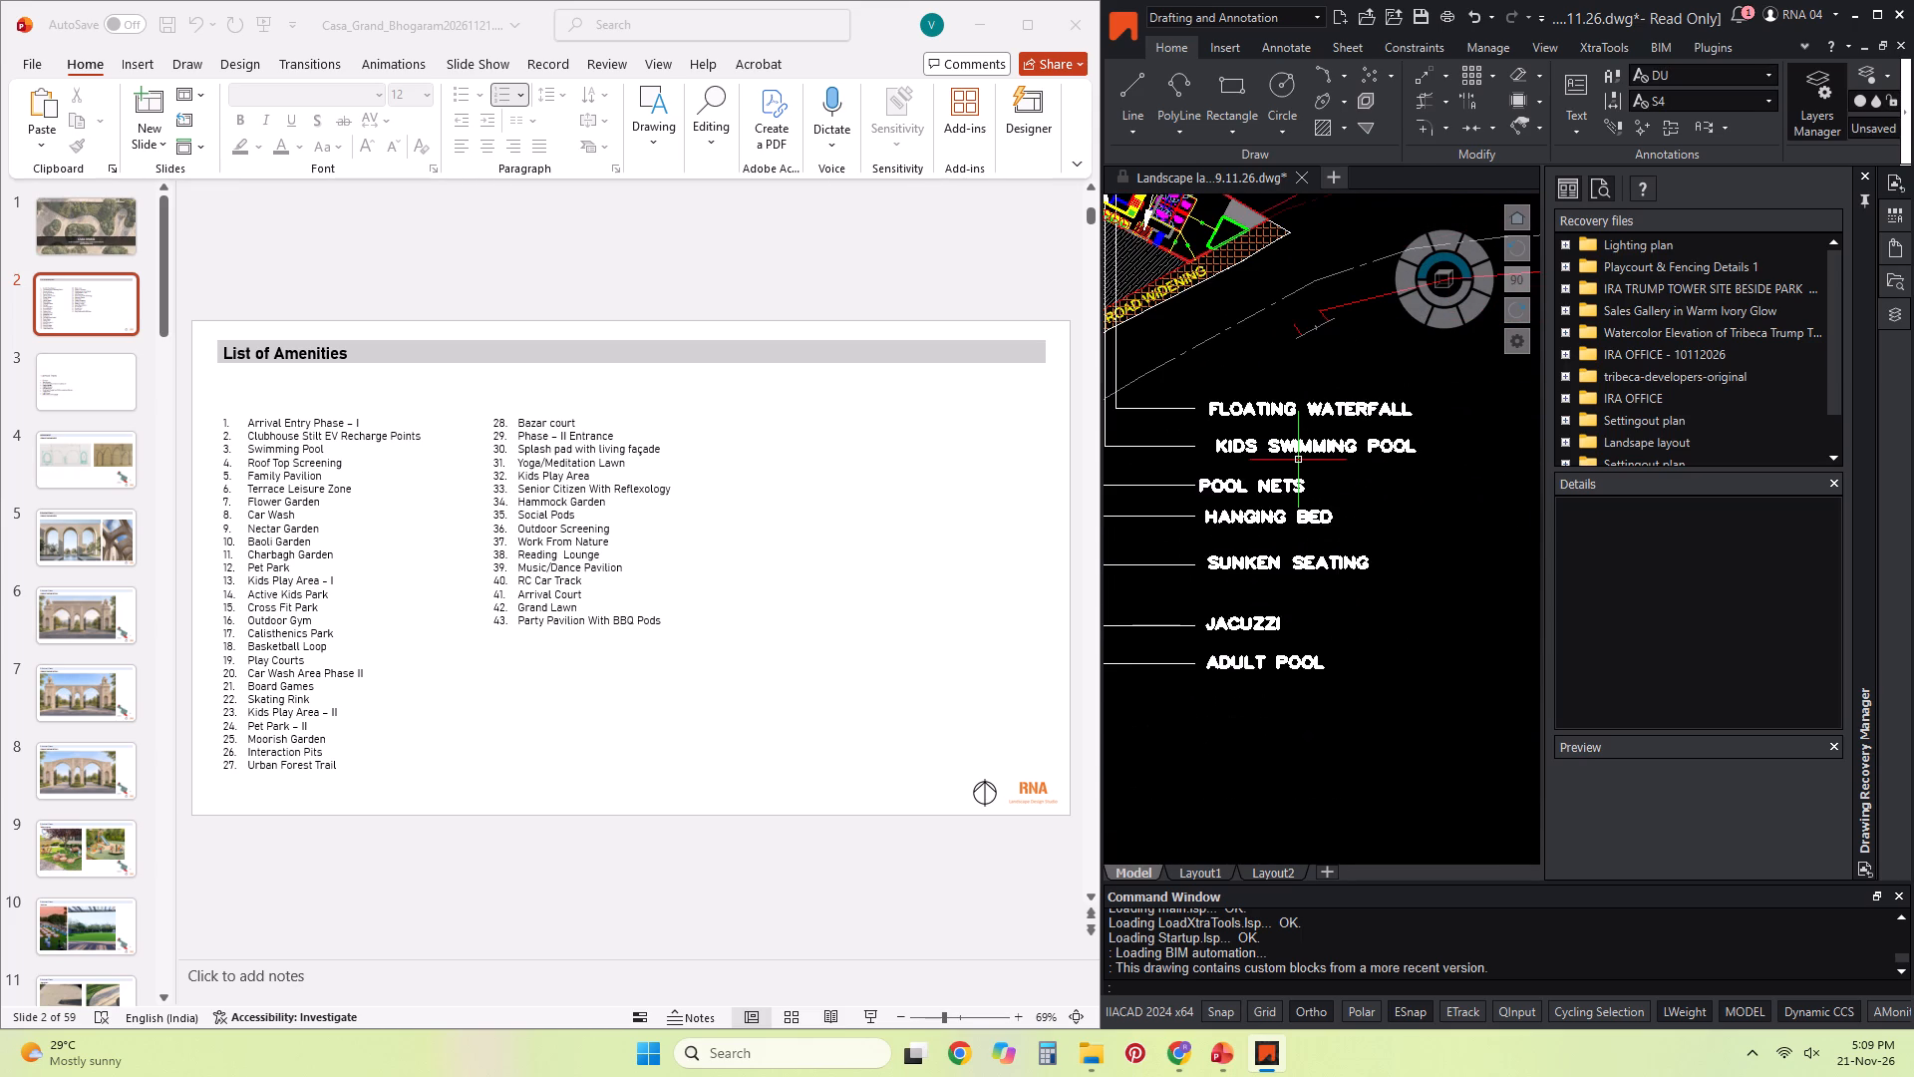
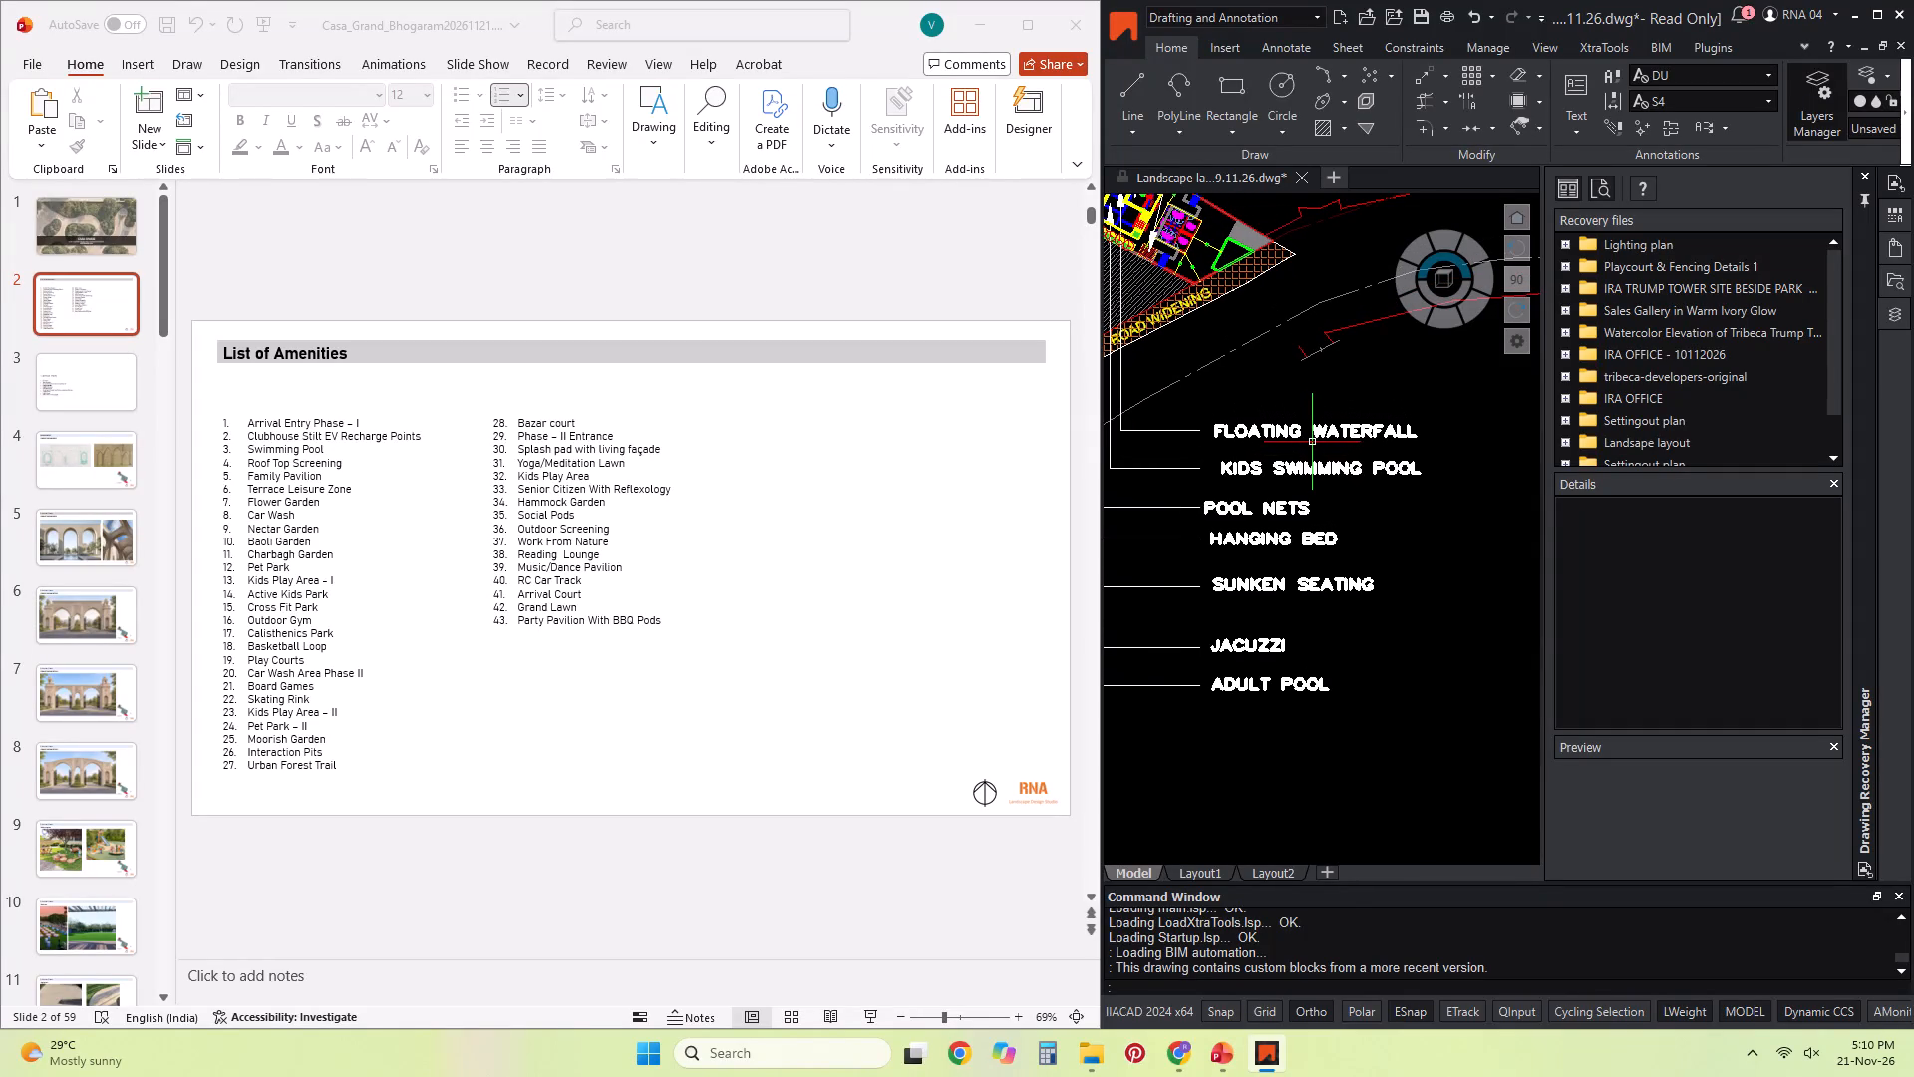
Examine the pool and terrace labels from the open air spa pavilion to the sky gazing deck against the List of Amenities slide.
scroll(1262, 740, down, 1)
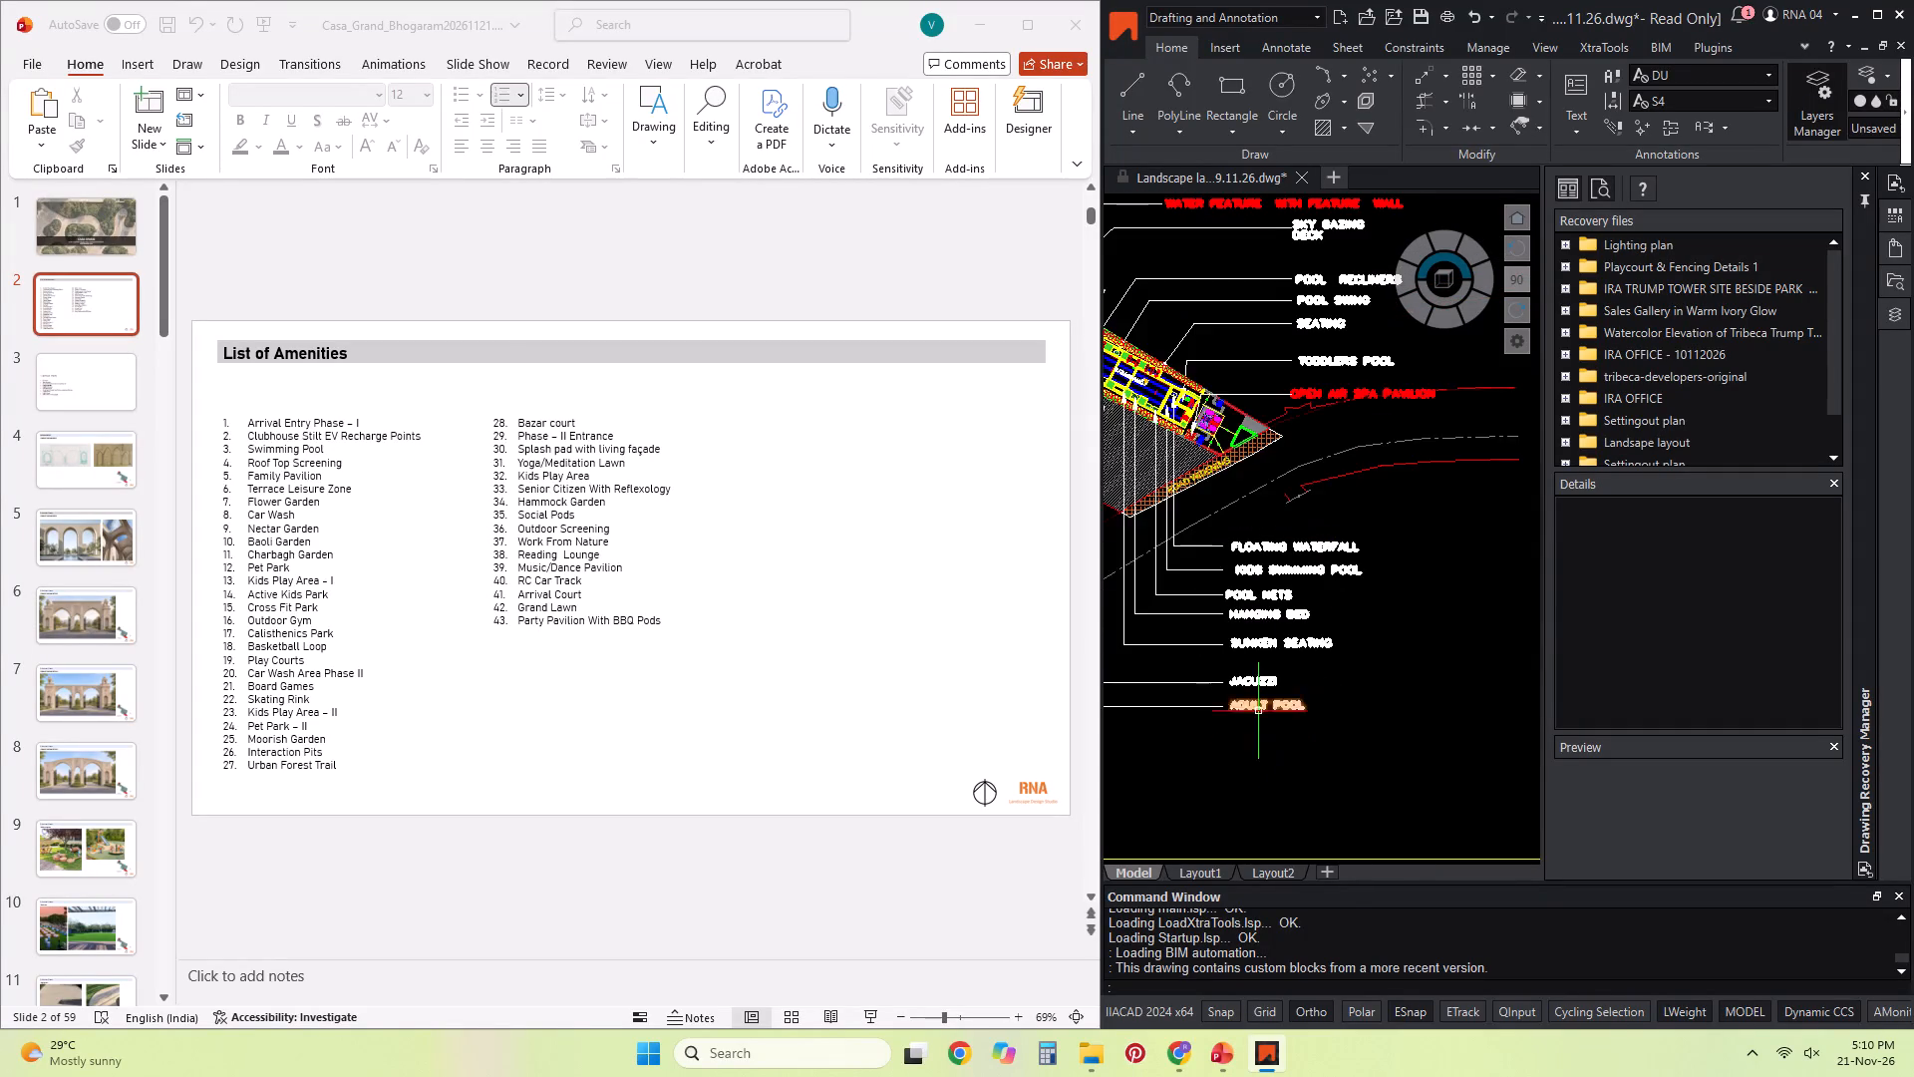
middle_drag(1389, 394, 1325, 596)
scroll(1267, 601, up, 1)
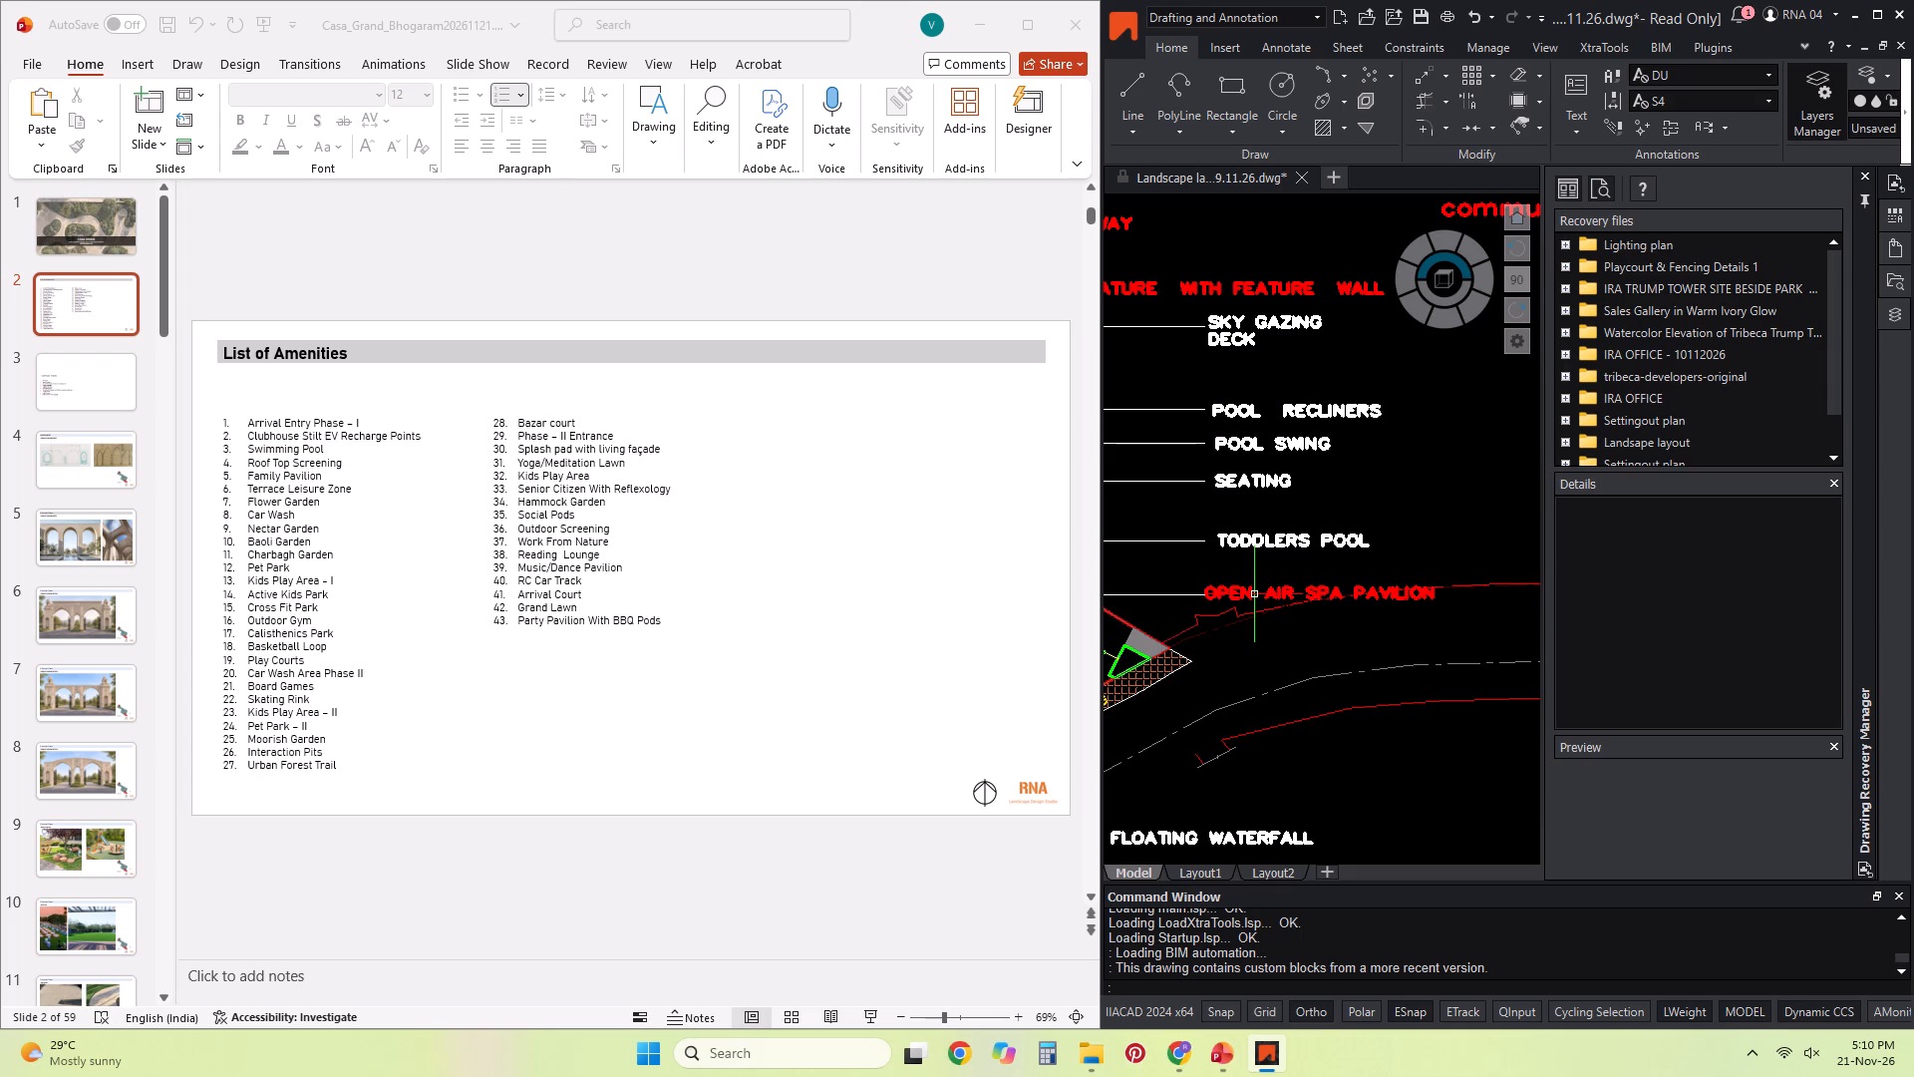
middle_drag(1284, 464, 1323, 572)
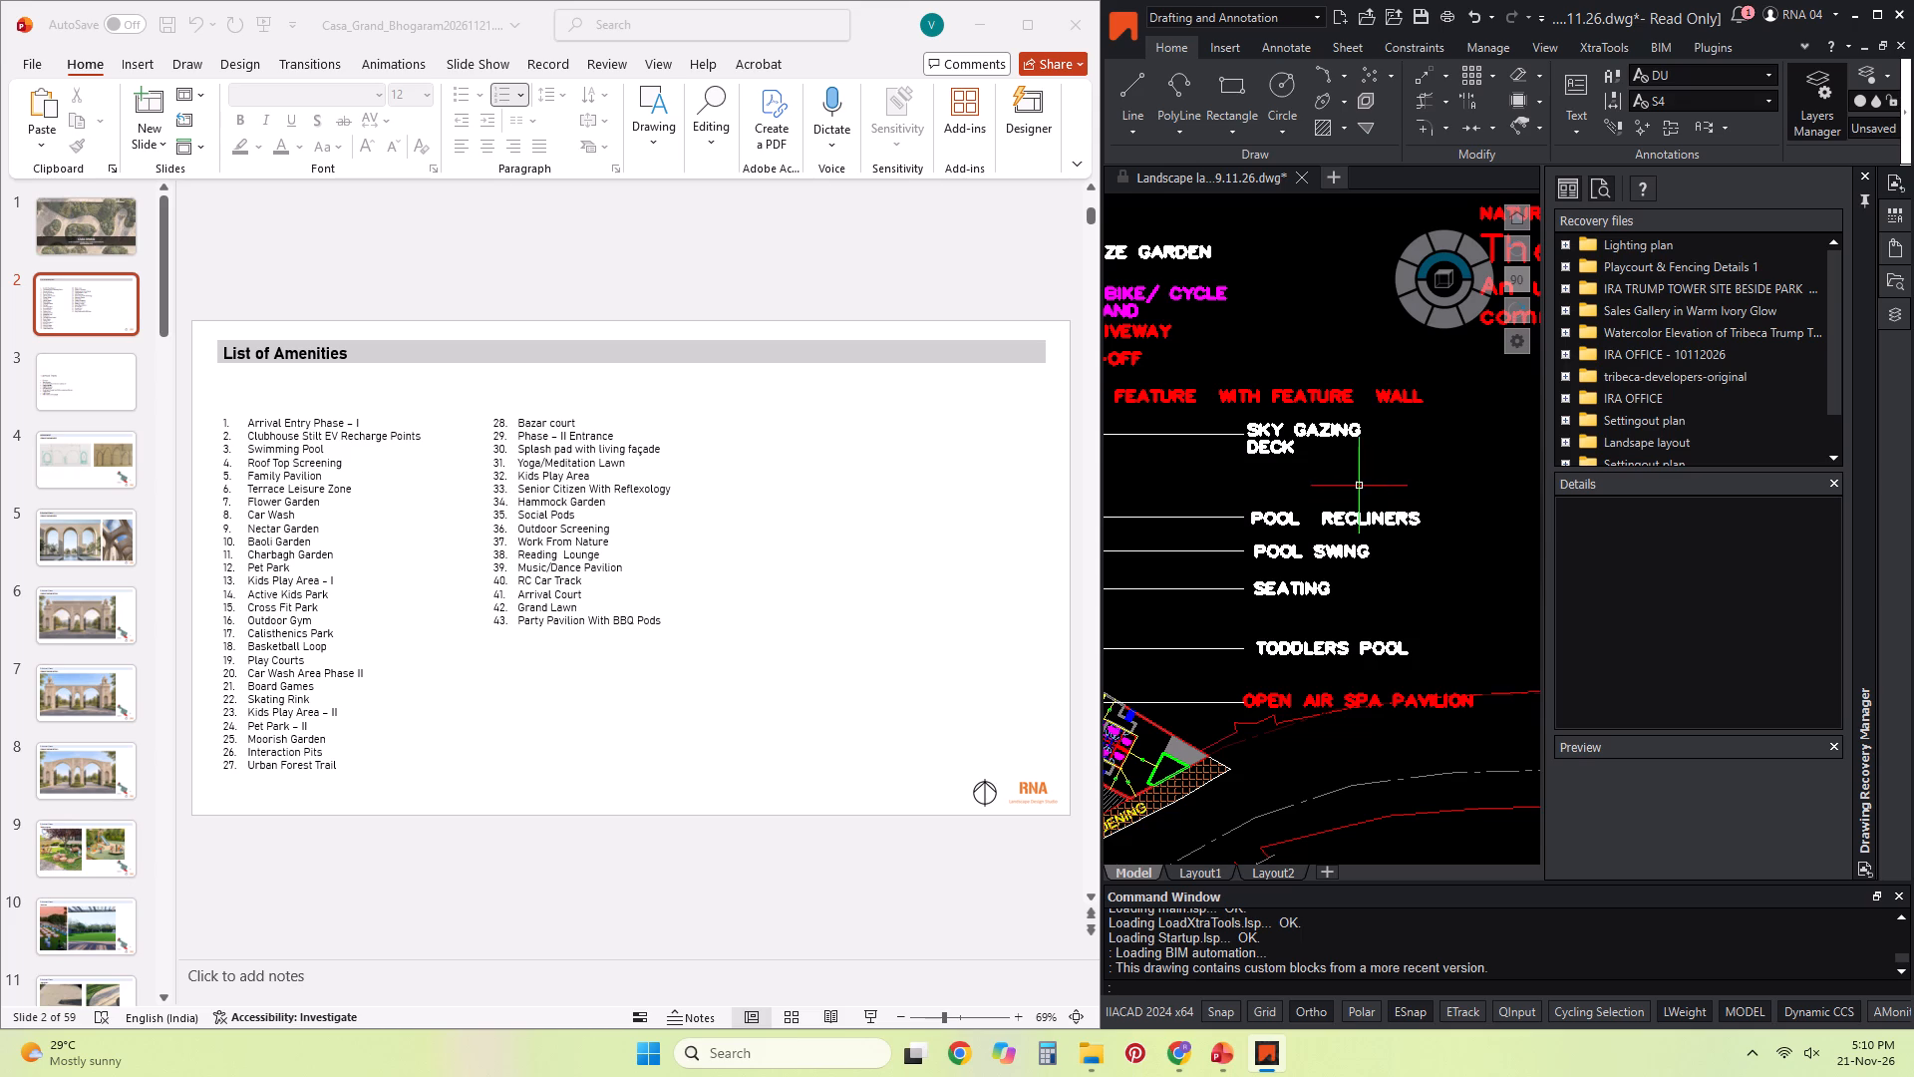
scroll(1360, 485, down, 1)
scroll(1220, 426, up, 2)
middle_drag(1236, 460, 1254, 472)
scroll(1250, 470, down, 2)
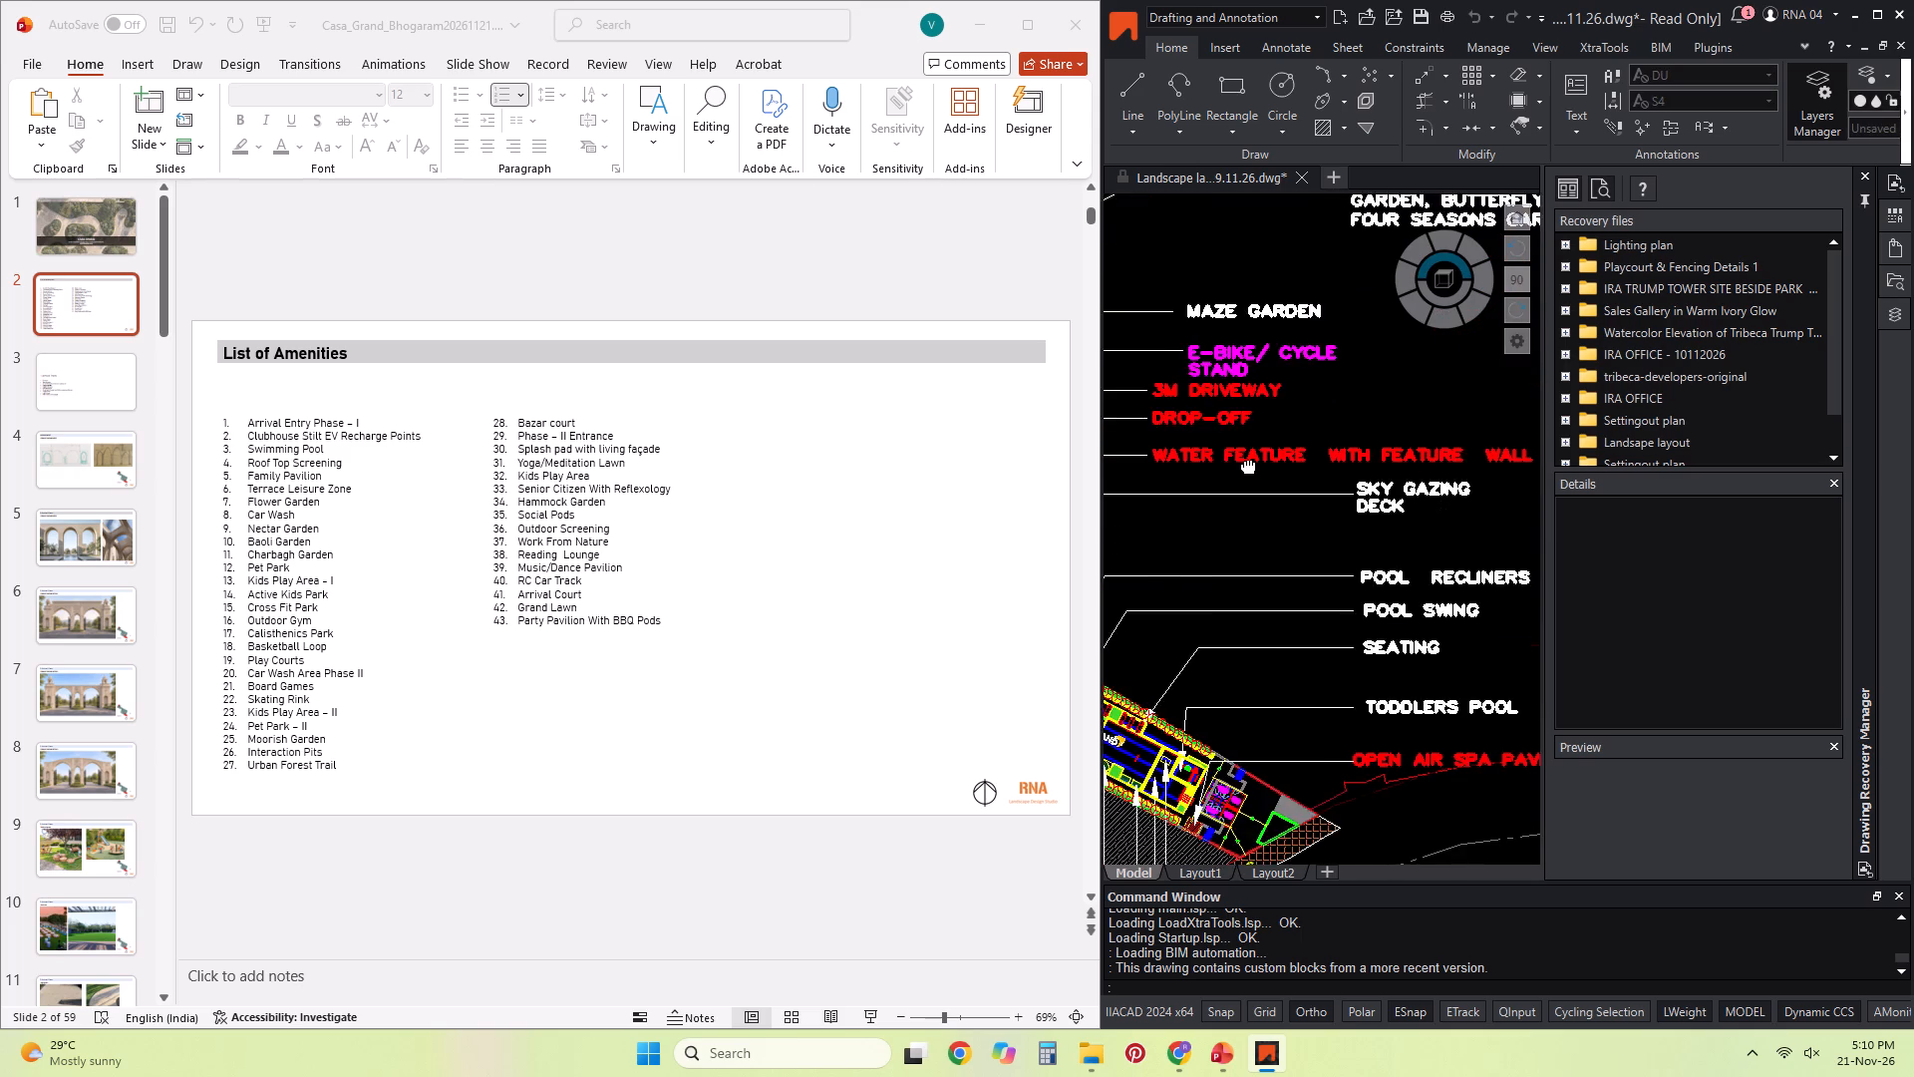
scroll(1254, 472, down, 1)
middle_drag(1254, 472, 1336, 492)
Trace the leader of the Water Feature with Feature Wall label to its location beside the terrace floor plan.
click(1281, 489)
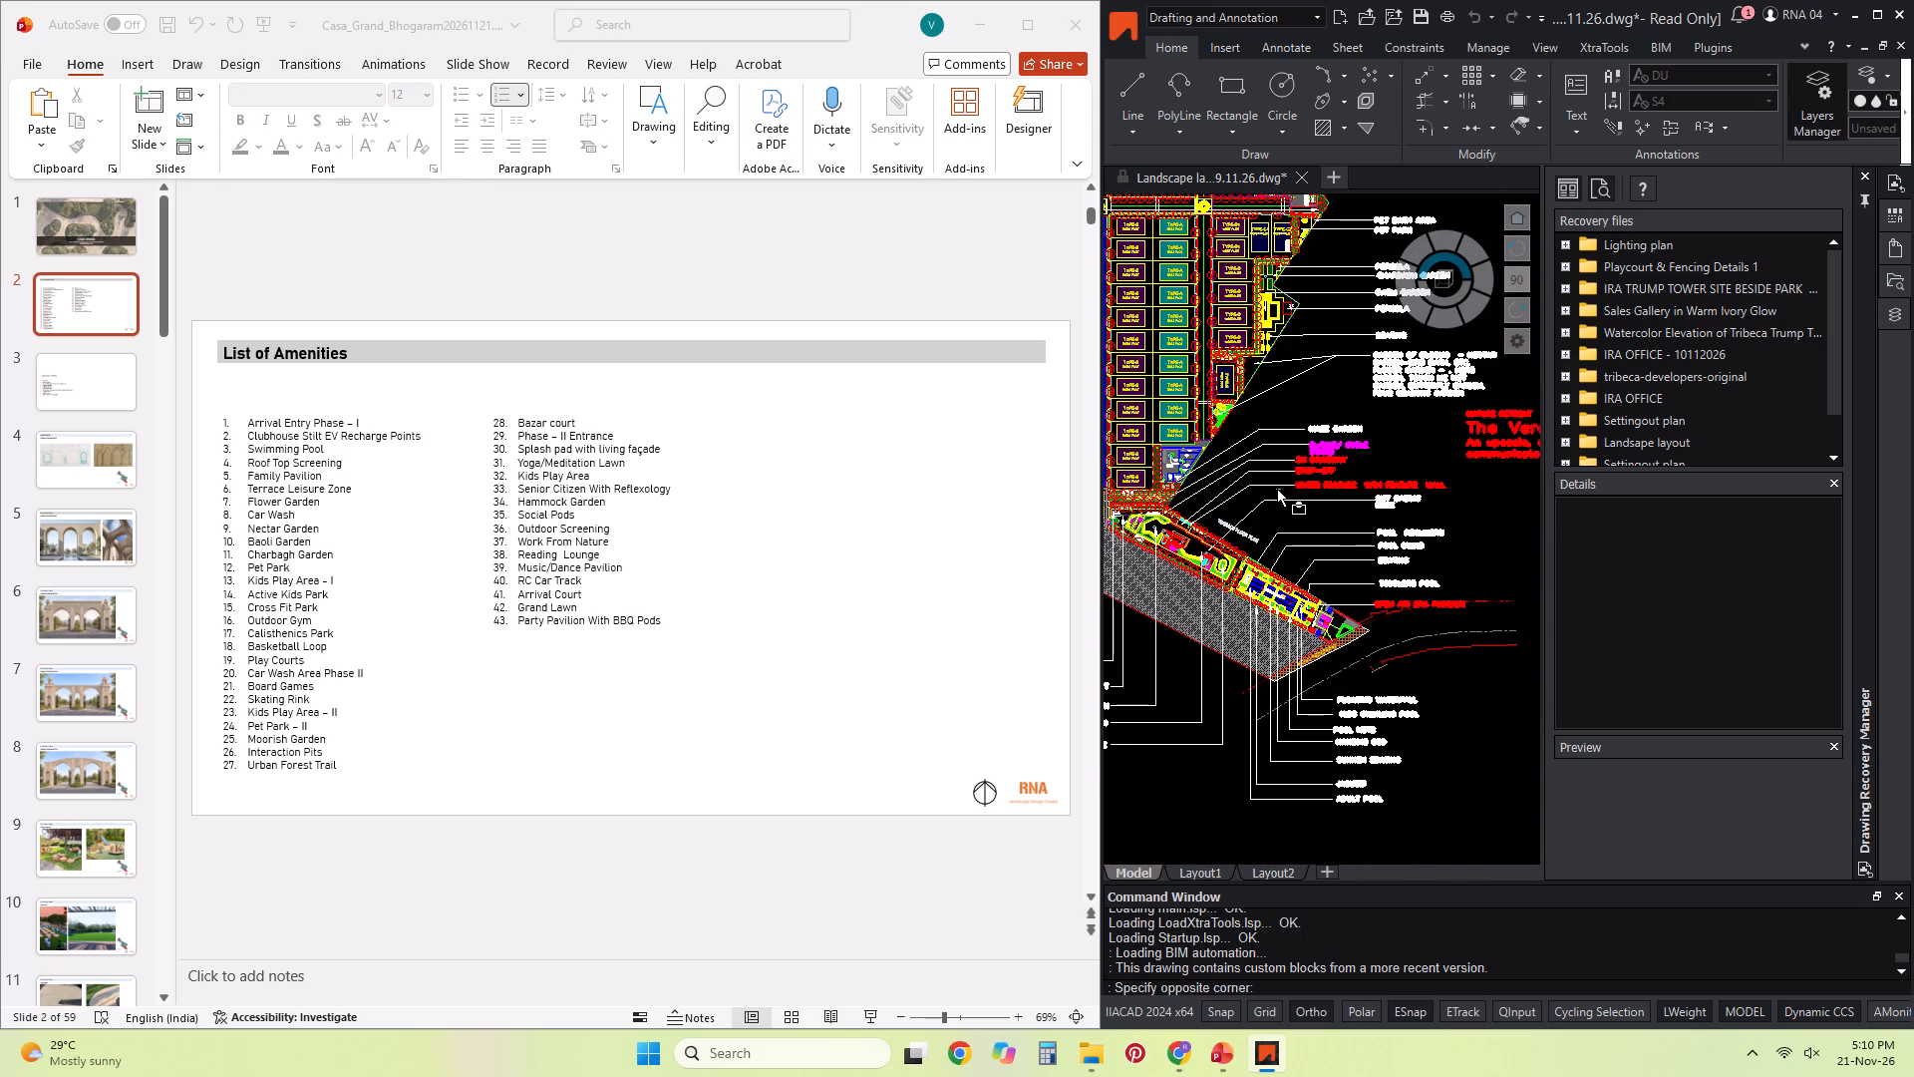
click(1267, 482)
scroll(1188, 550, up, 3)
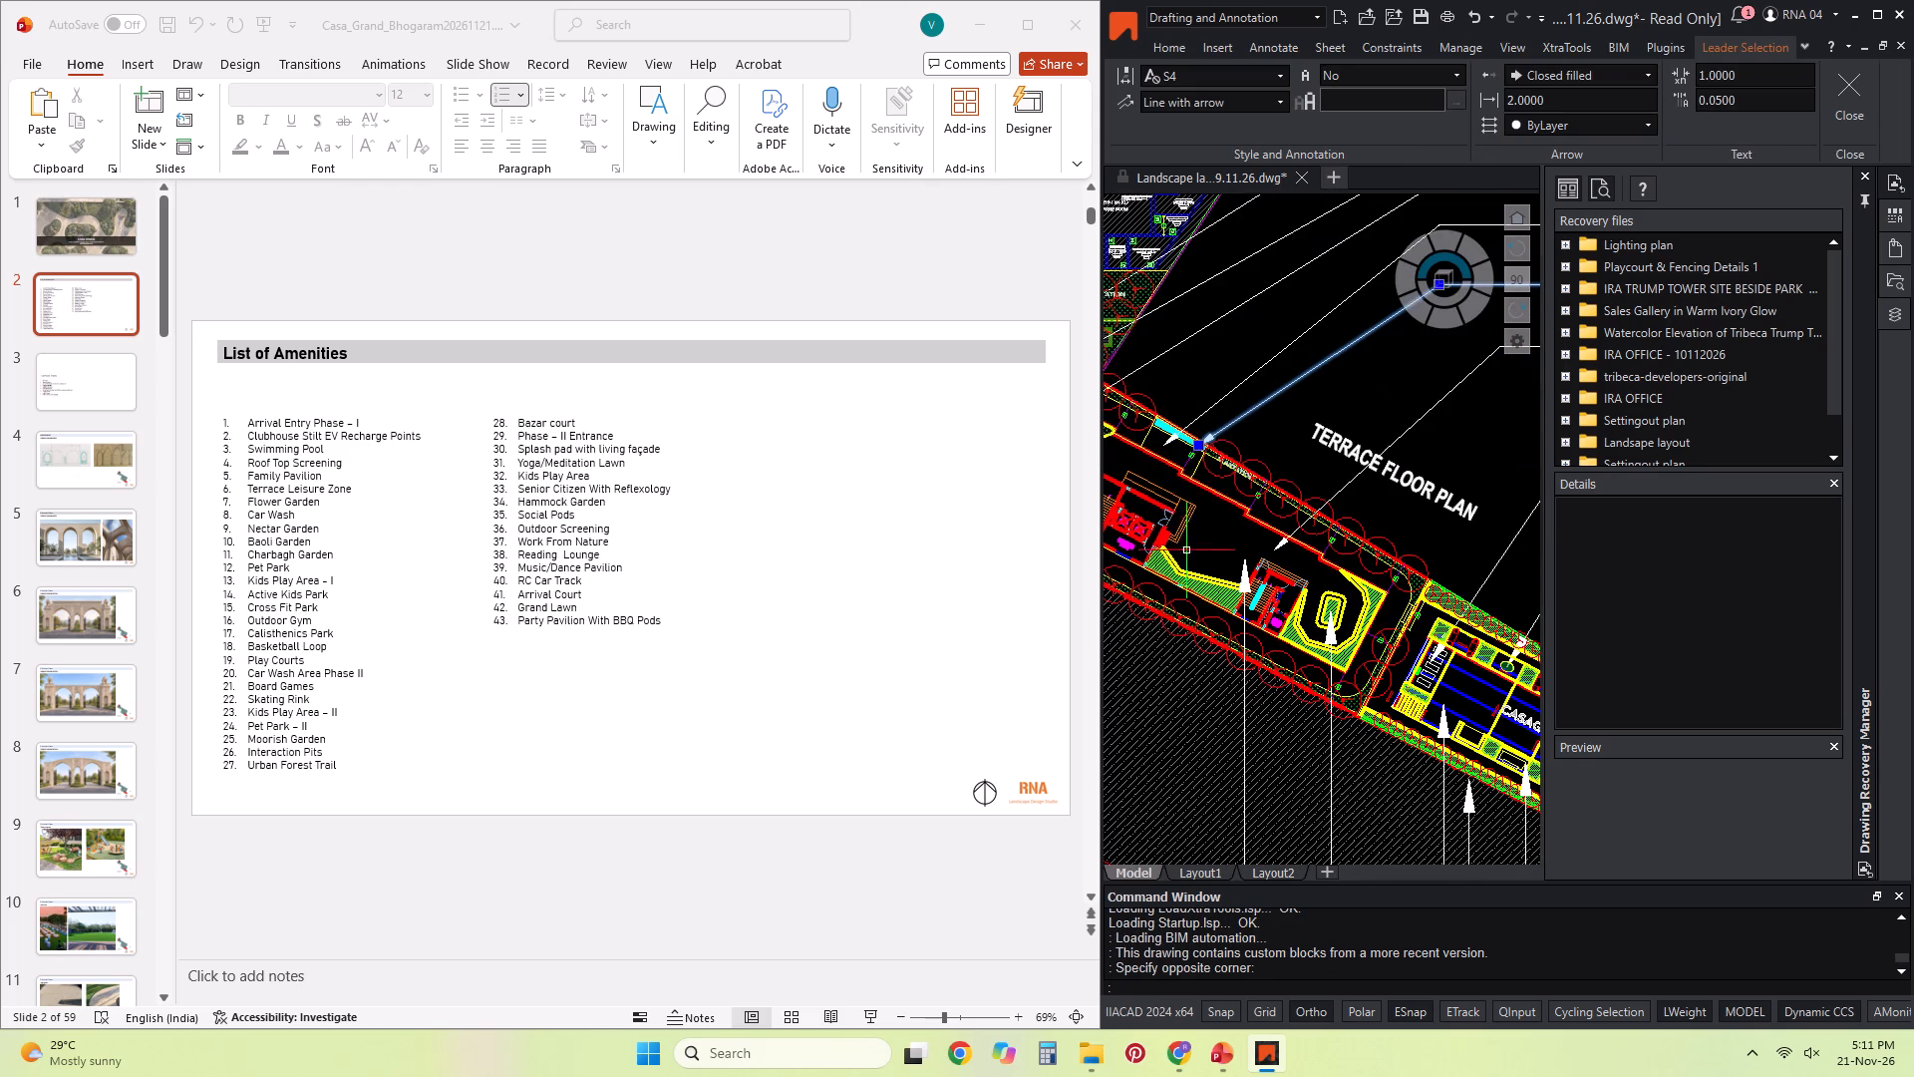
scroll(1195, 436, up, 2)
scroll(1178, 618, down, 3)
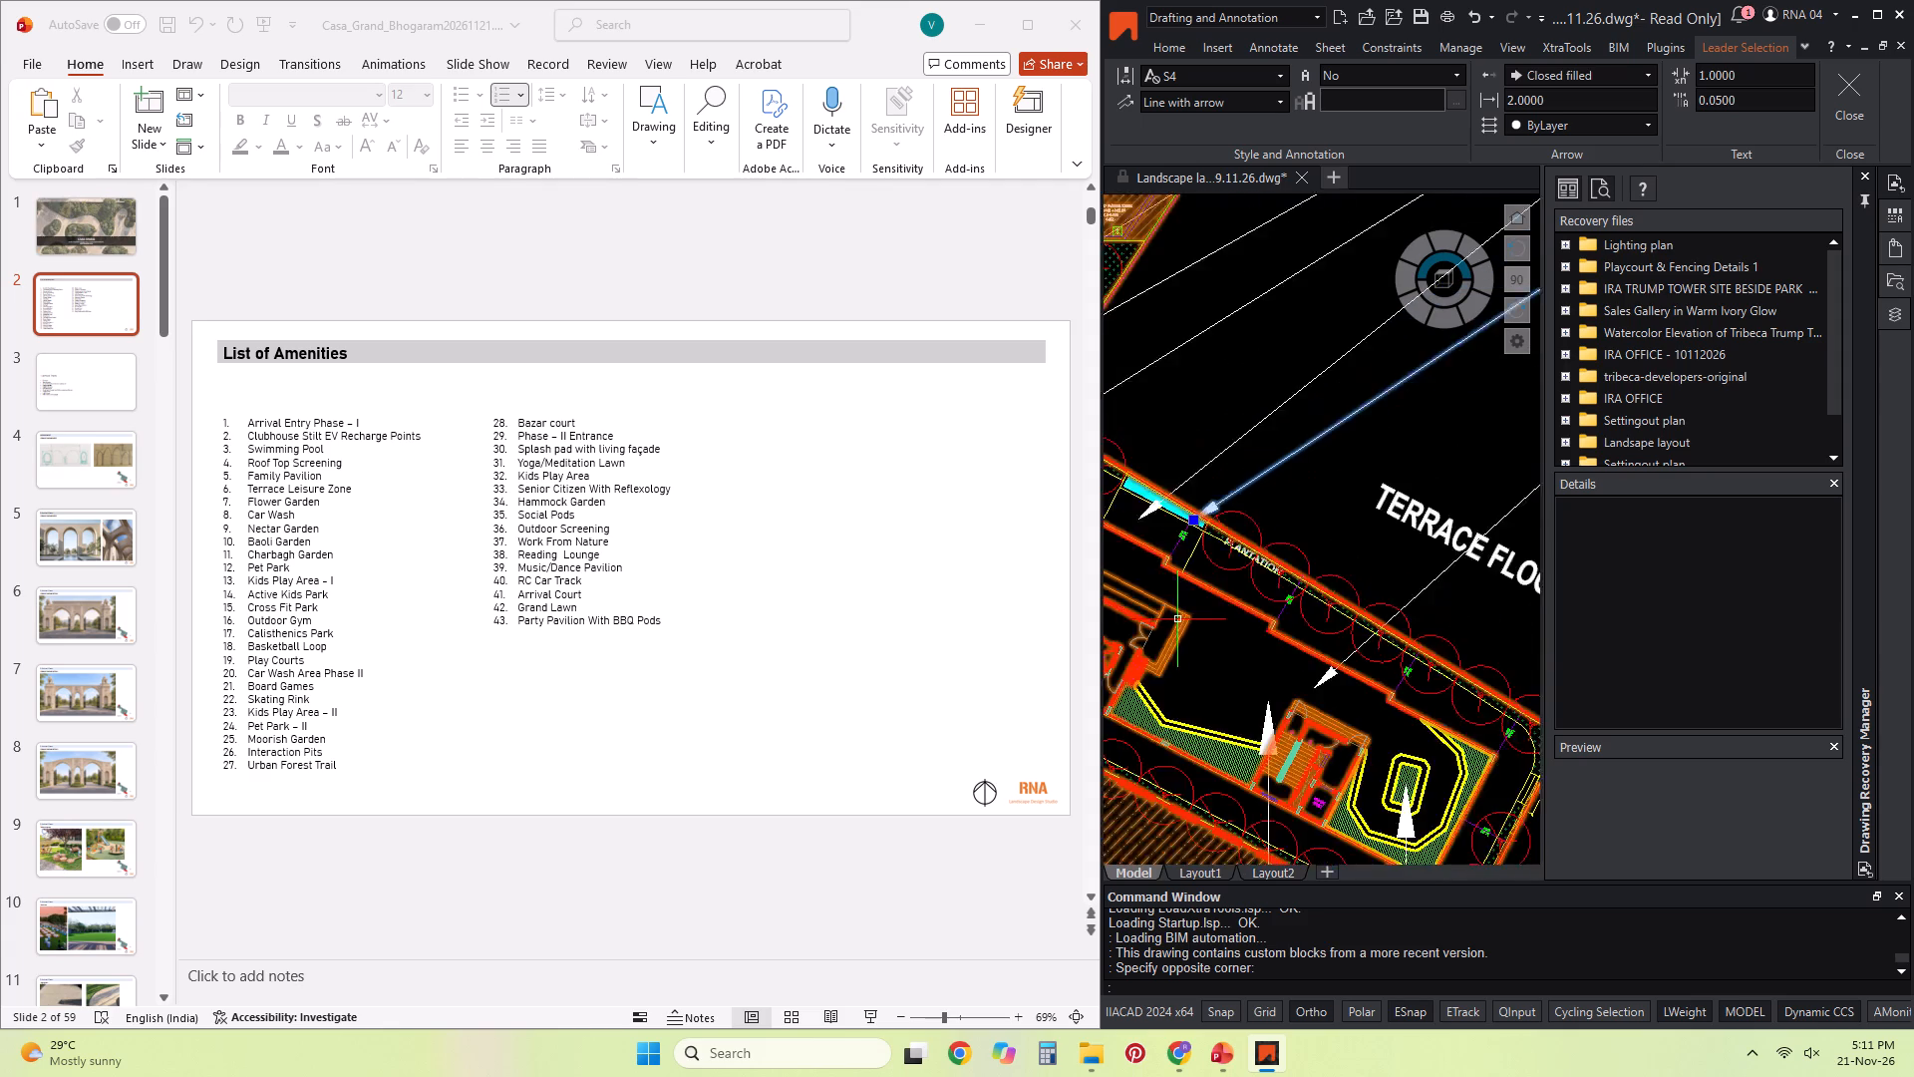
scroll(1177, 605, down, 1)
scroll(1373, 538, up, 2)
scroll(1272, 536, down, 2)
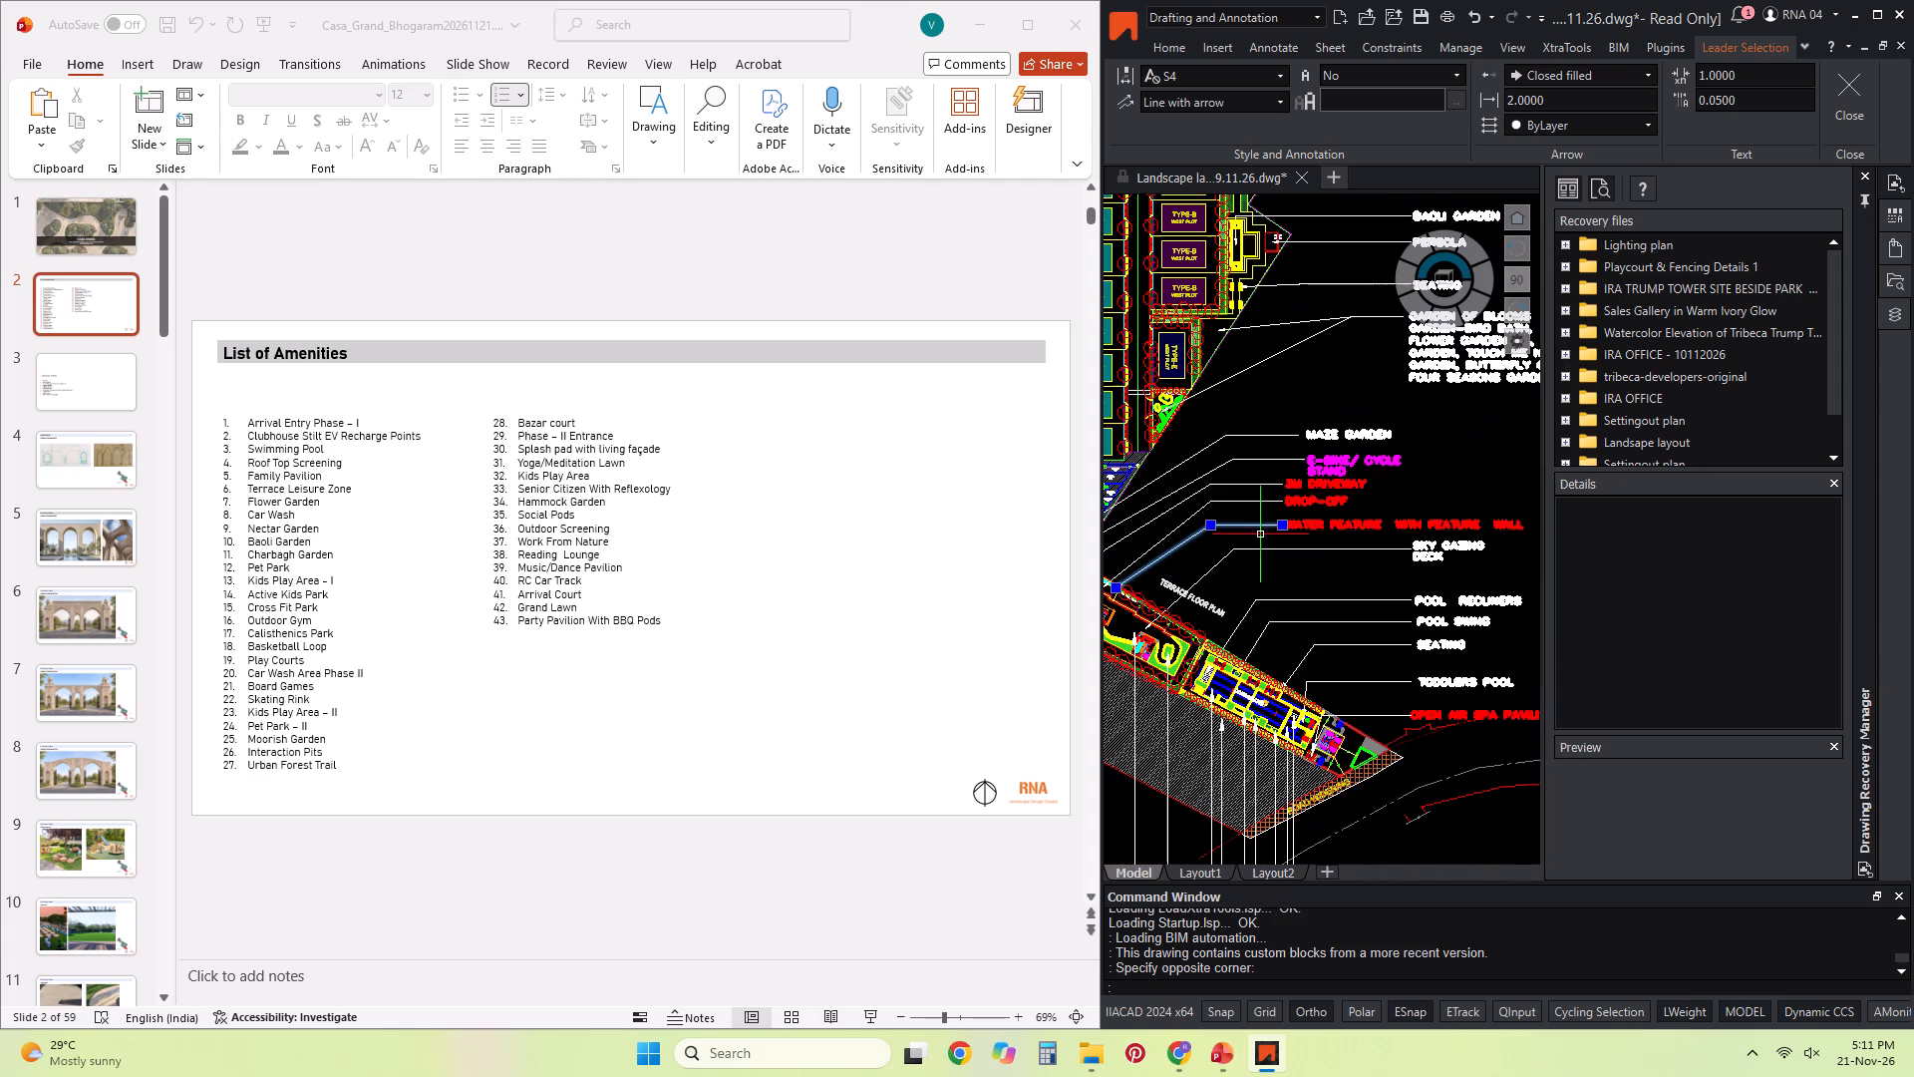
key(Escape)
Examine the masterplan labels from the drop-off and maze garden through the themed gardens to the pet park against the List of Amenities slide.
scroll(1410, 538, up, 1)
middle_drag(1410, 538, 1352, 523)
scroll(1410, 538, down, 1)
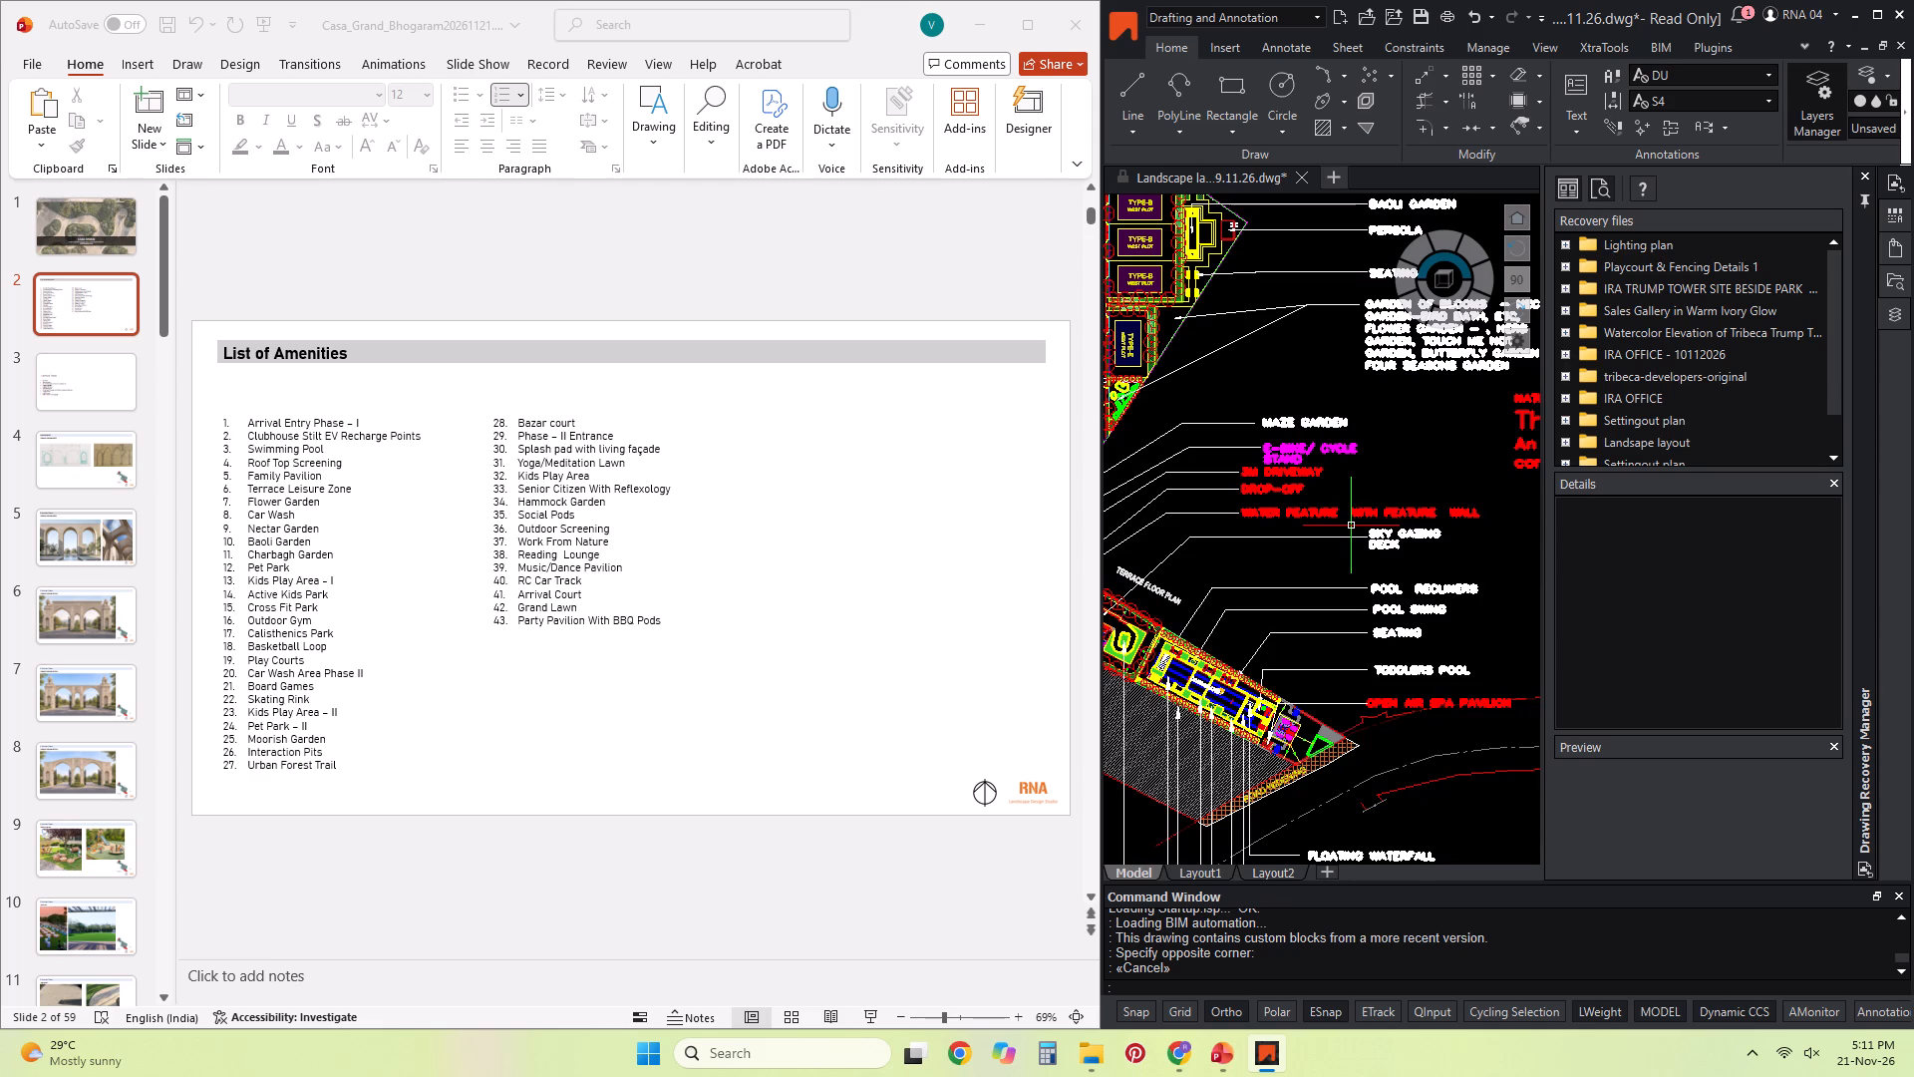
scroll(1275, 474, up, 1)
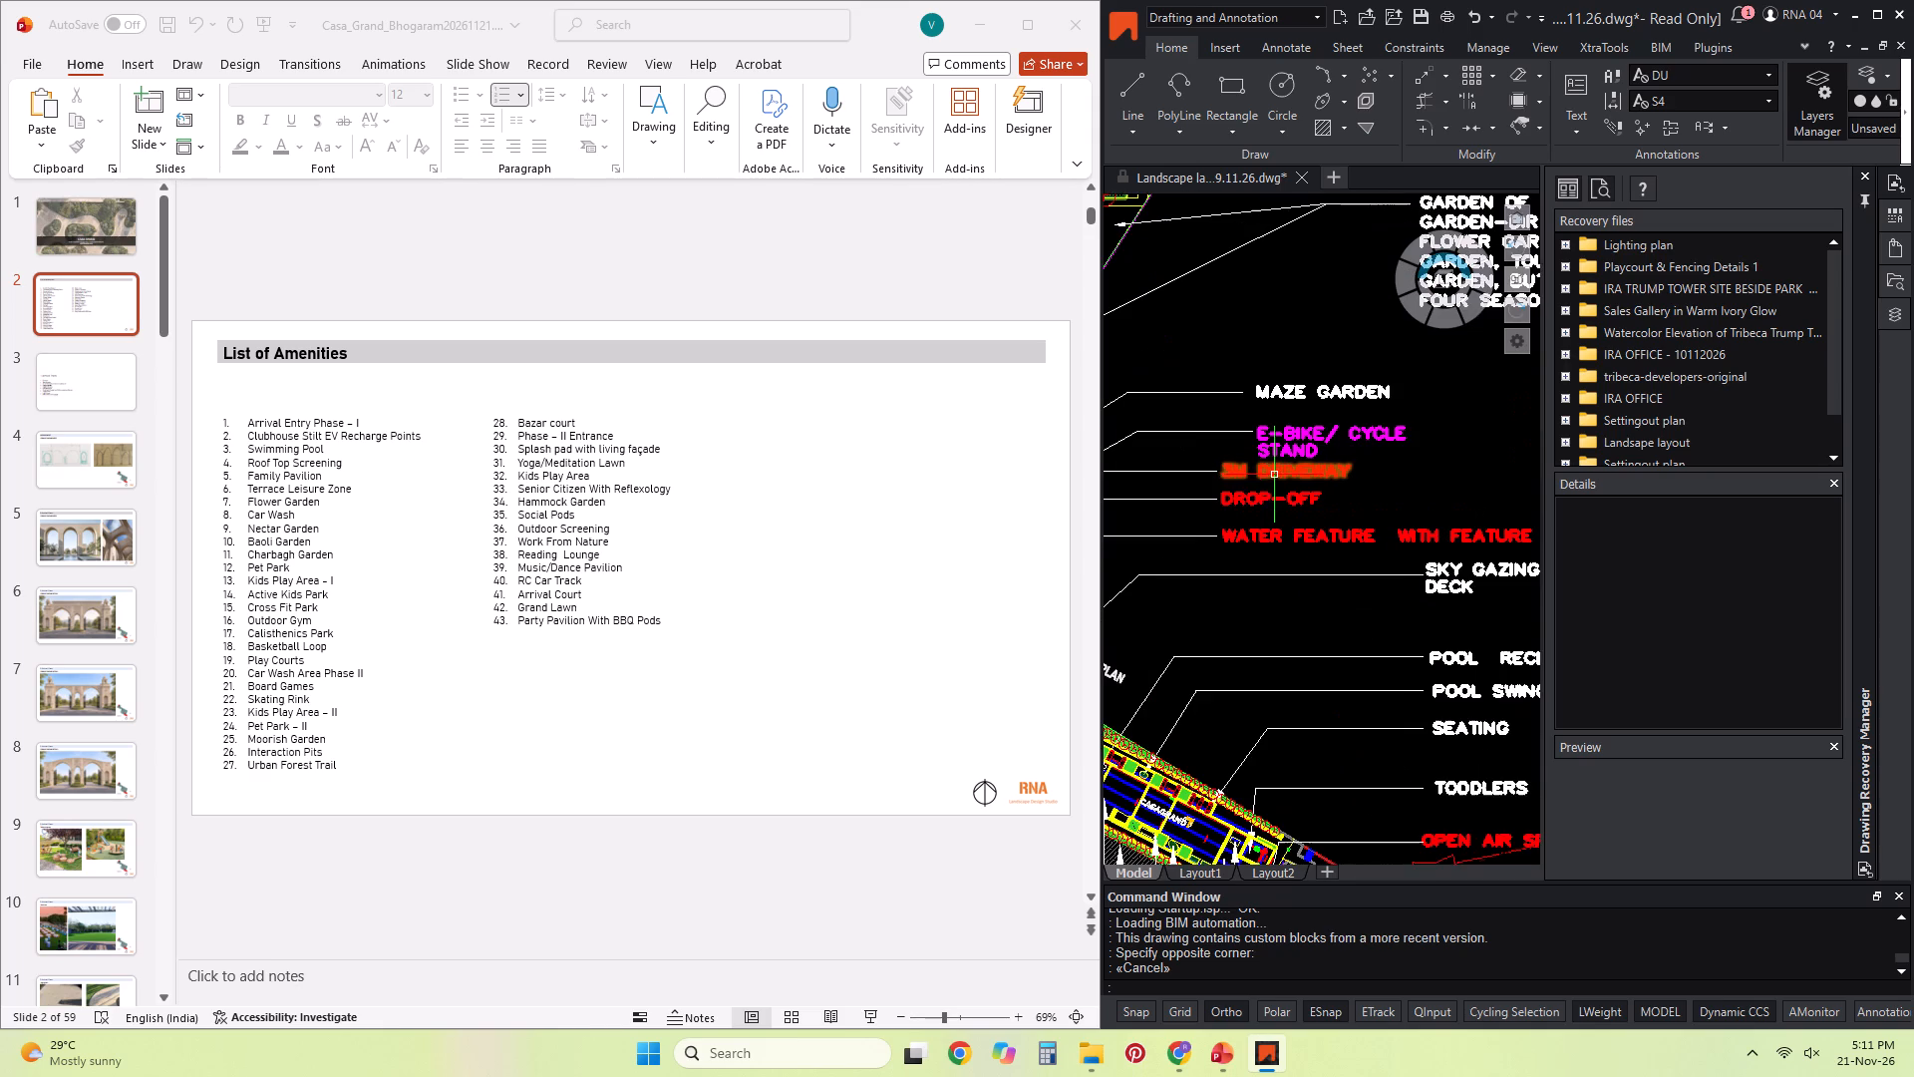
middle_drag(1285, 480, 1316, 581)
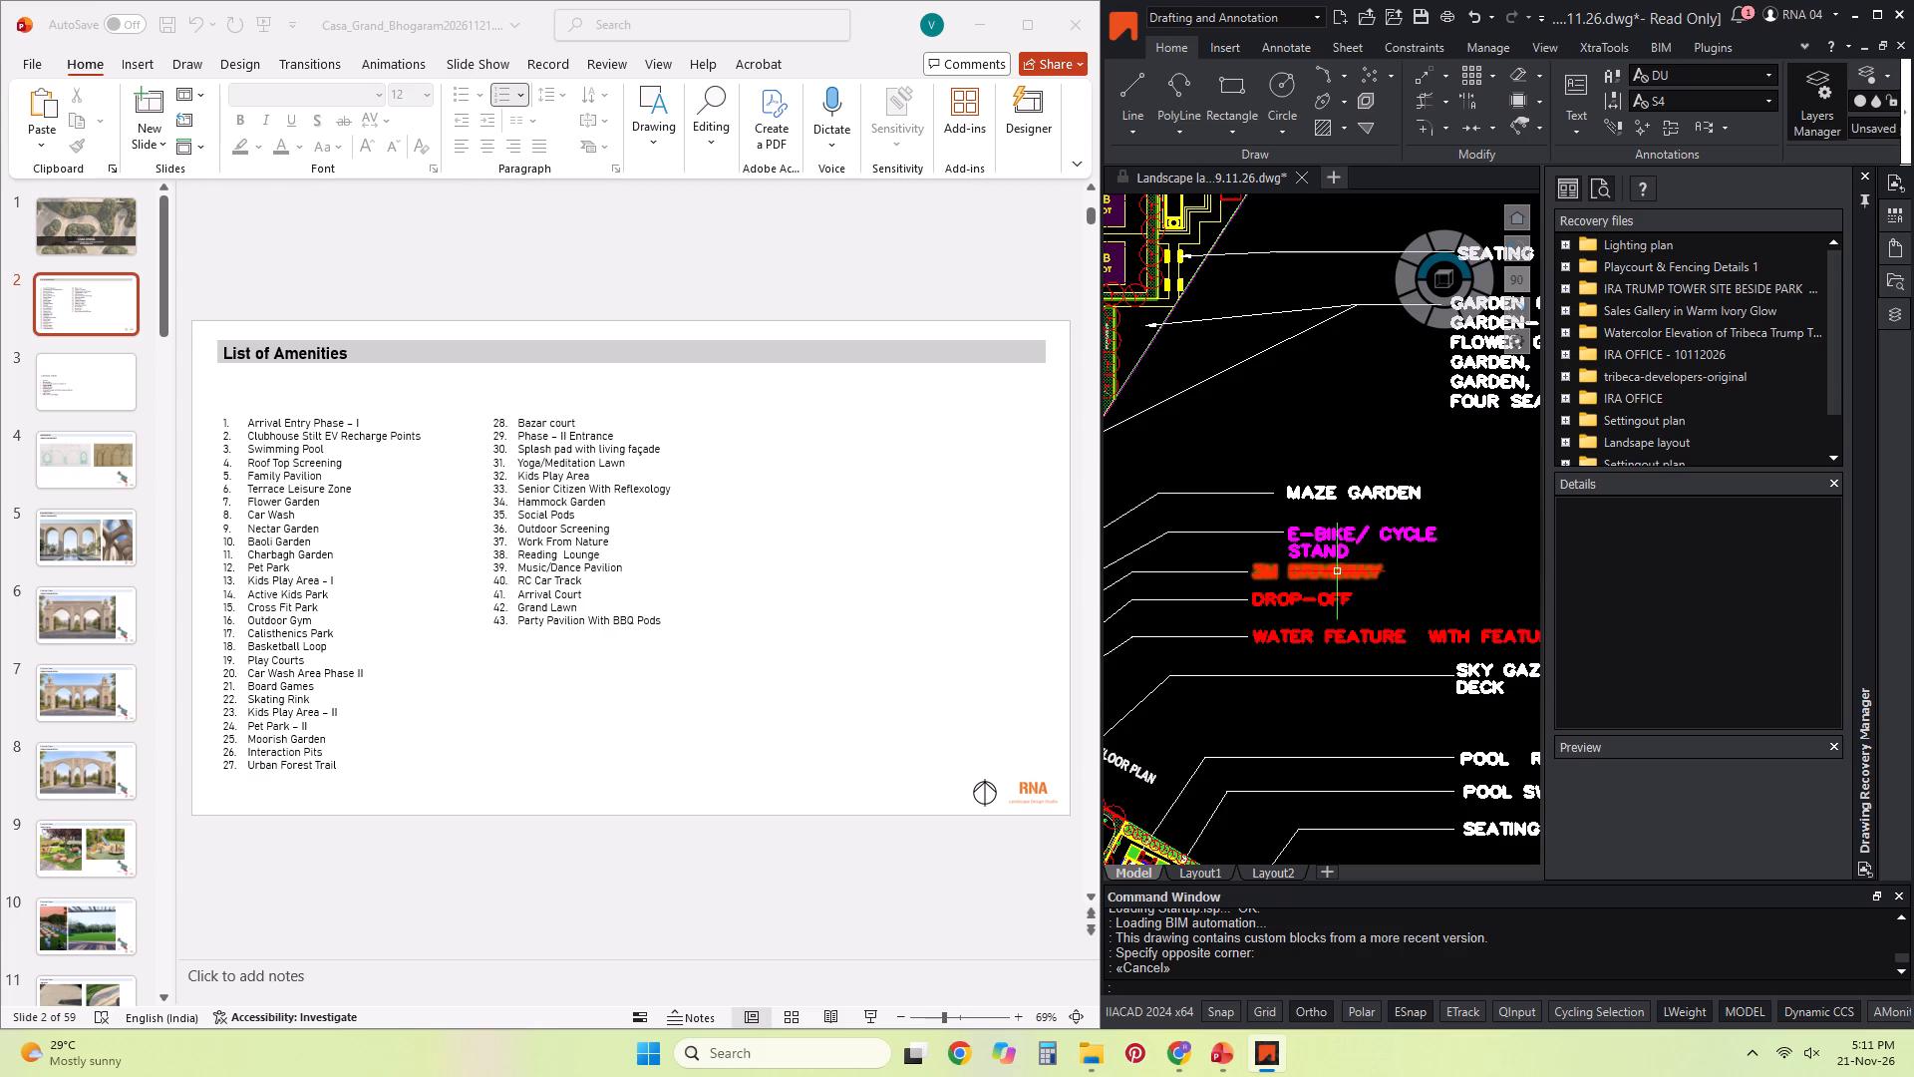
scroll(1271, 563, down, 1)
middle_drag(1414, 496, 1284, 596)
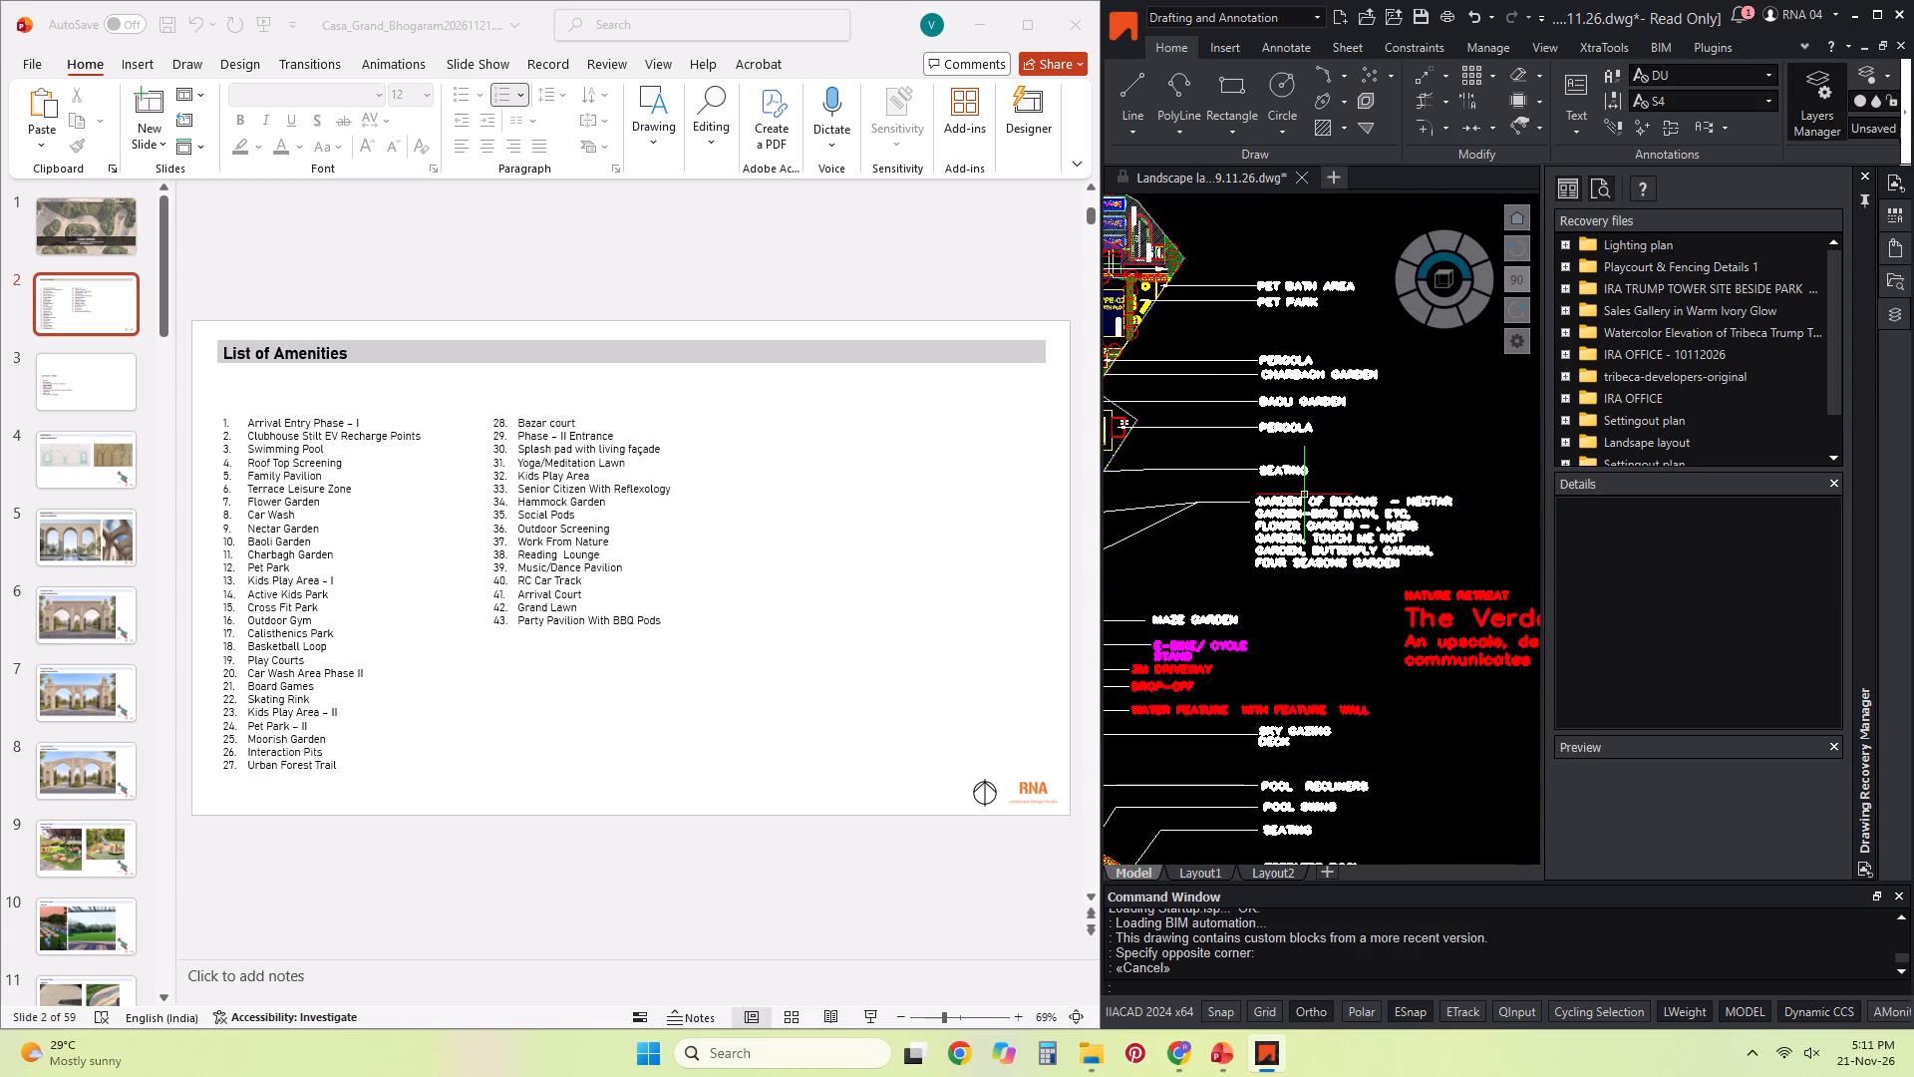
scroll(1305, 494, up, 2)
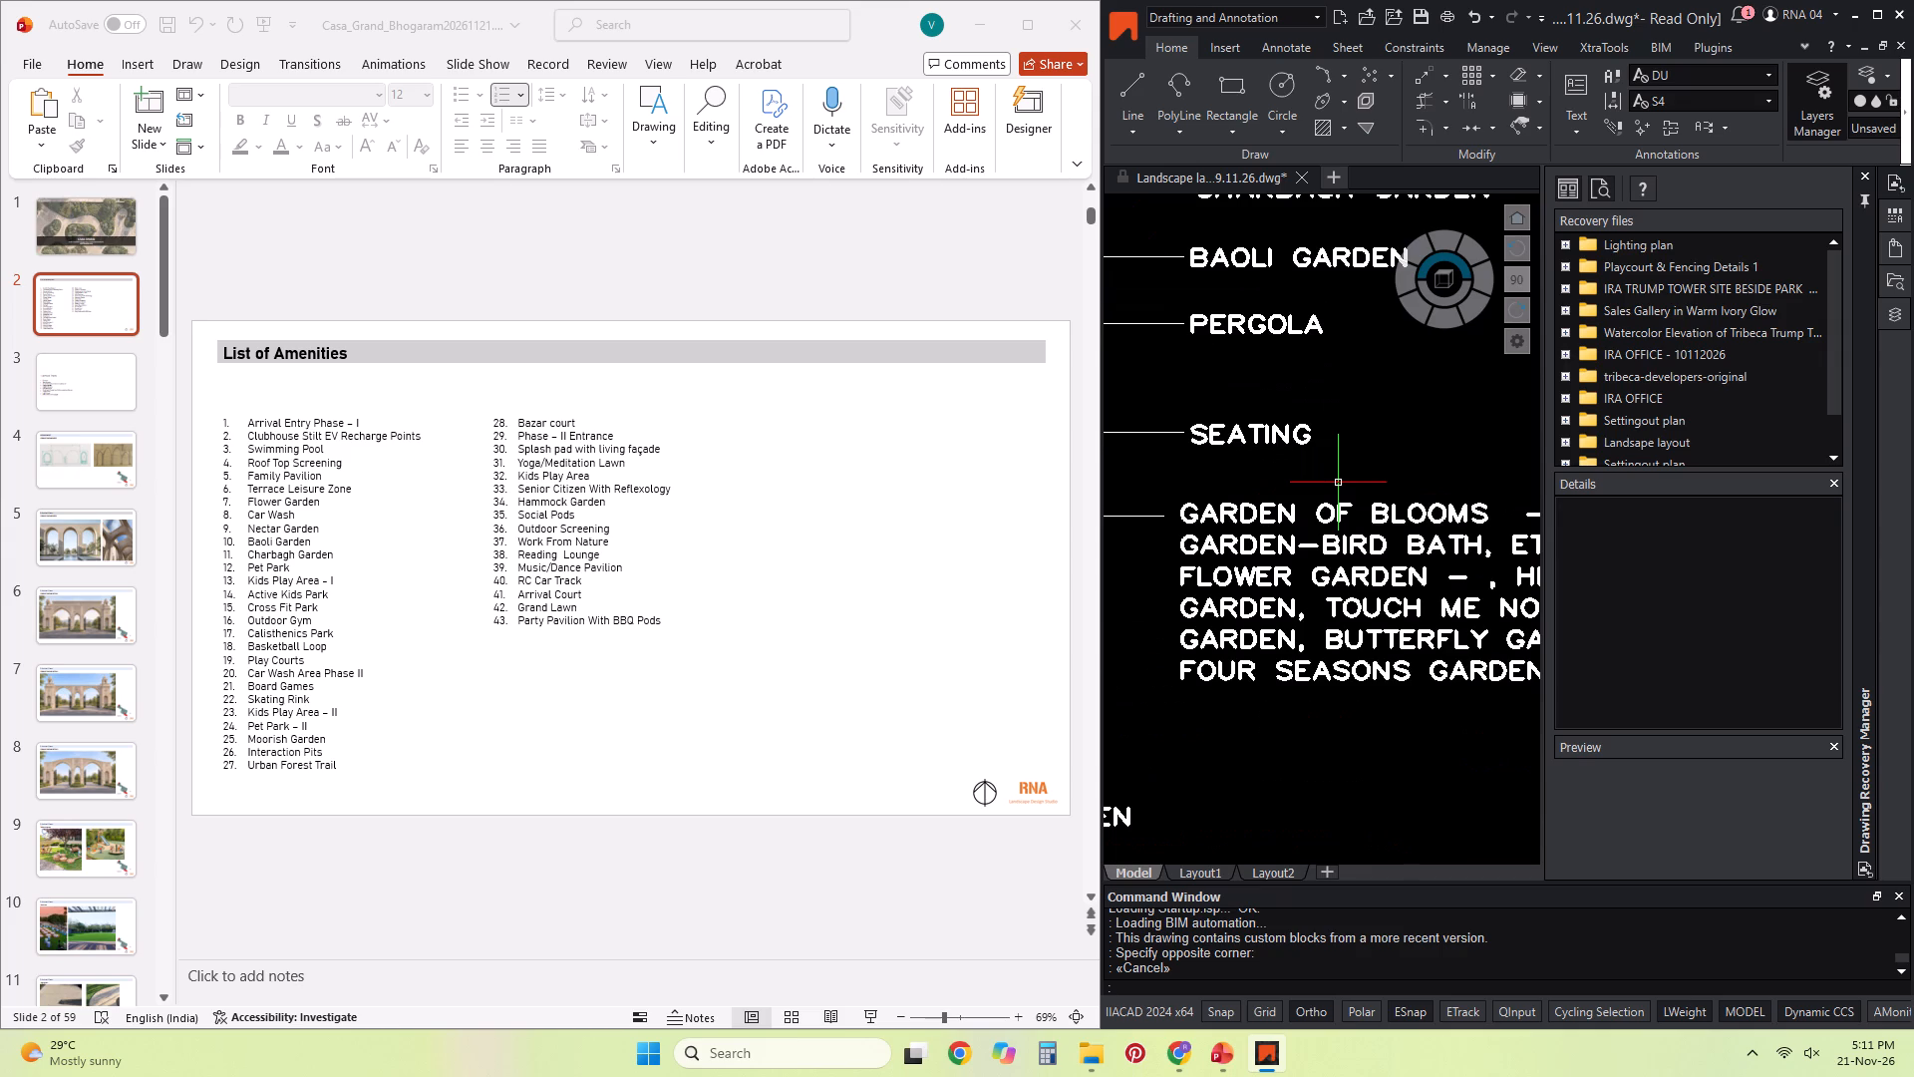
middle_drag(1305, 367, 1334, 615)
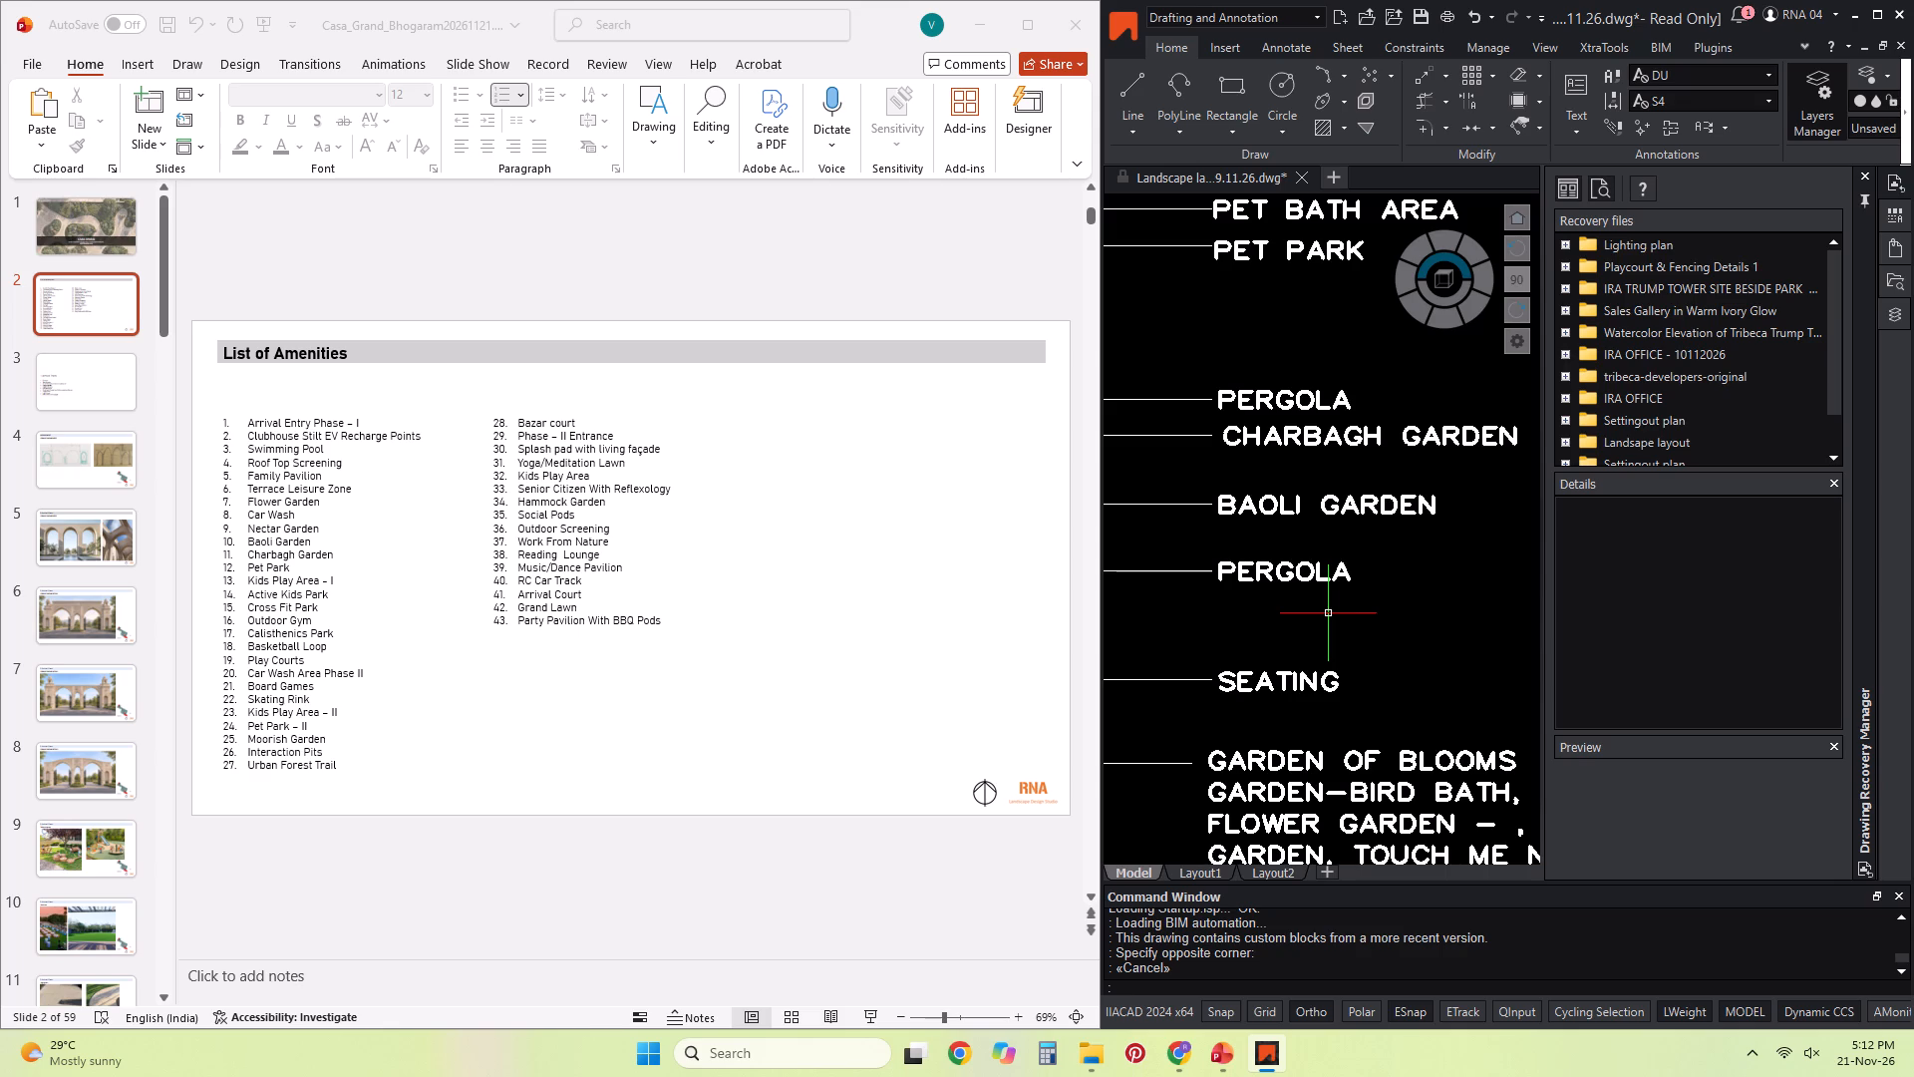
middle_drag(1335, 383, 1340, 739)
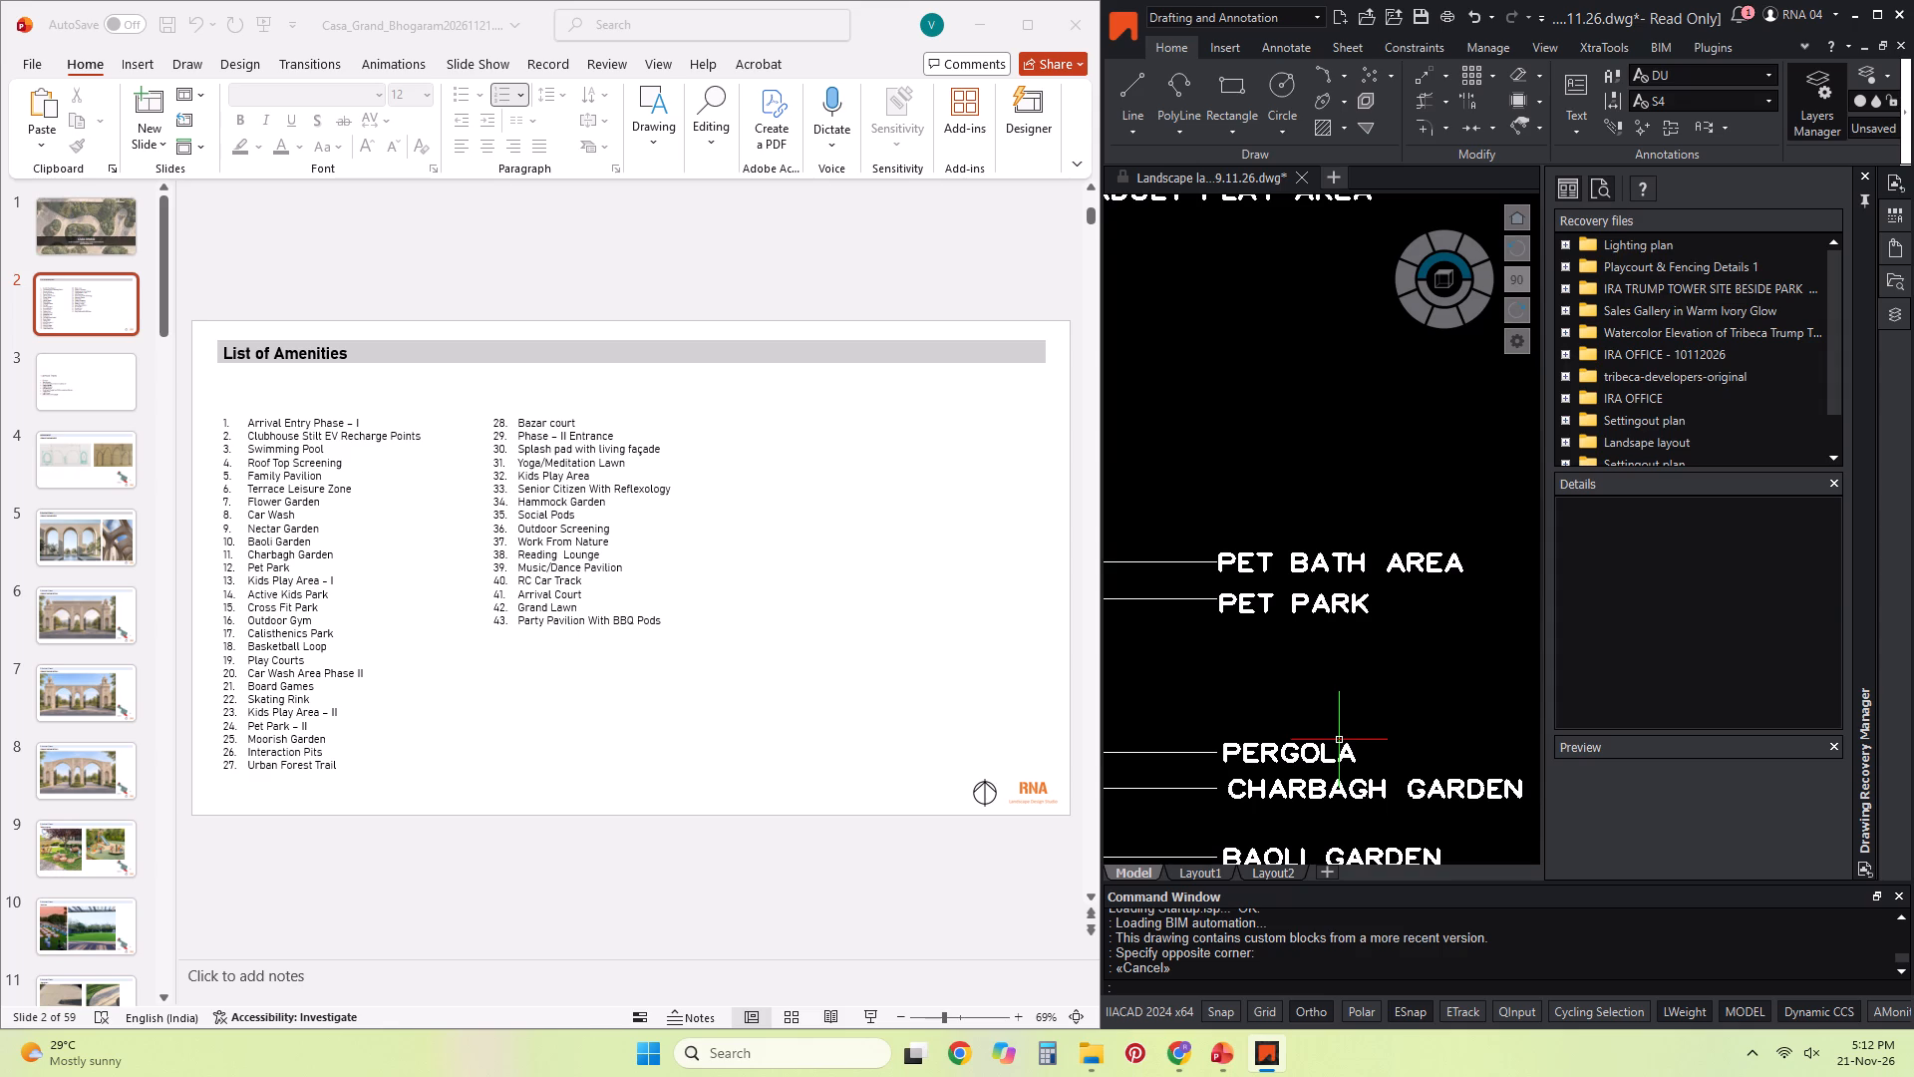
Examine the active zone's adult play area, sunken trampoline, climbing wall and kids park labels and locations against the List of Amenities slide.
scroll(1363, 671, down, 3)
scroll(1310, 544, up, 2)
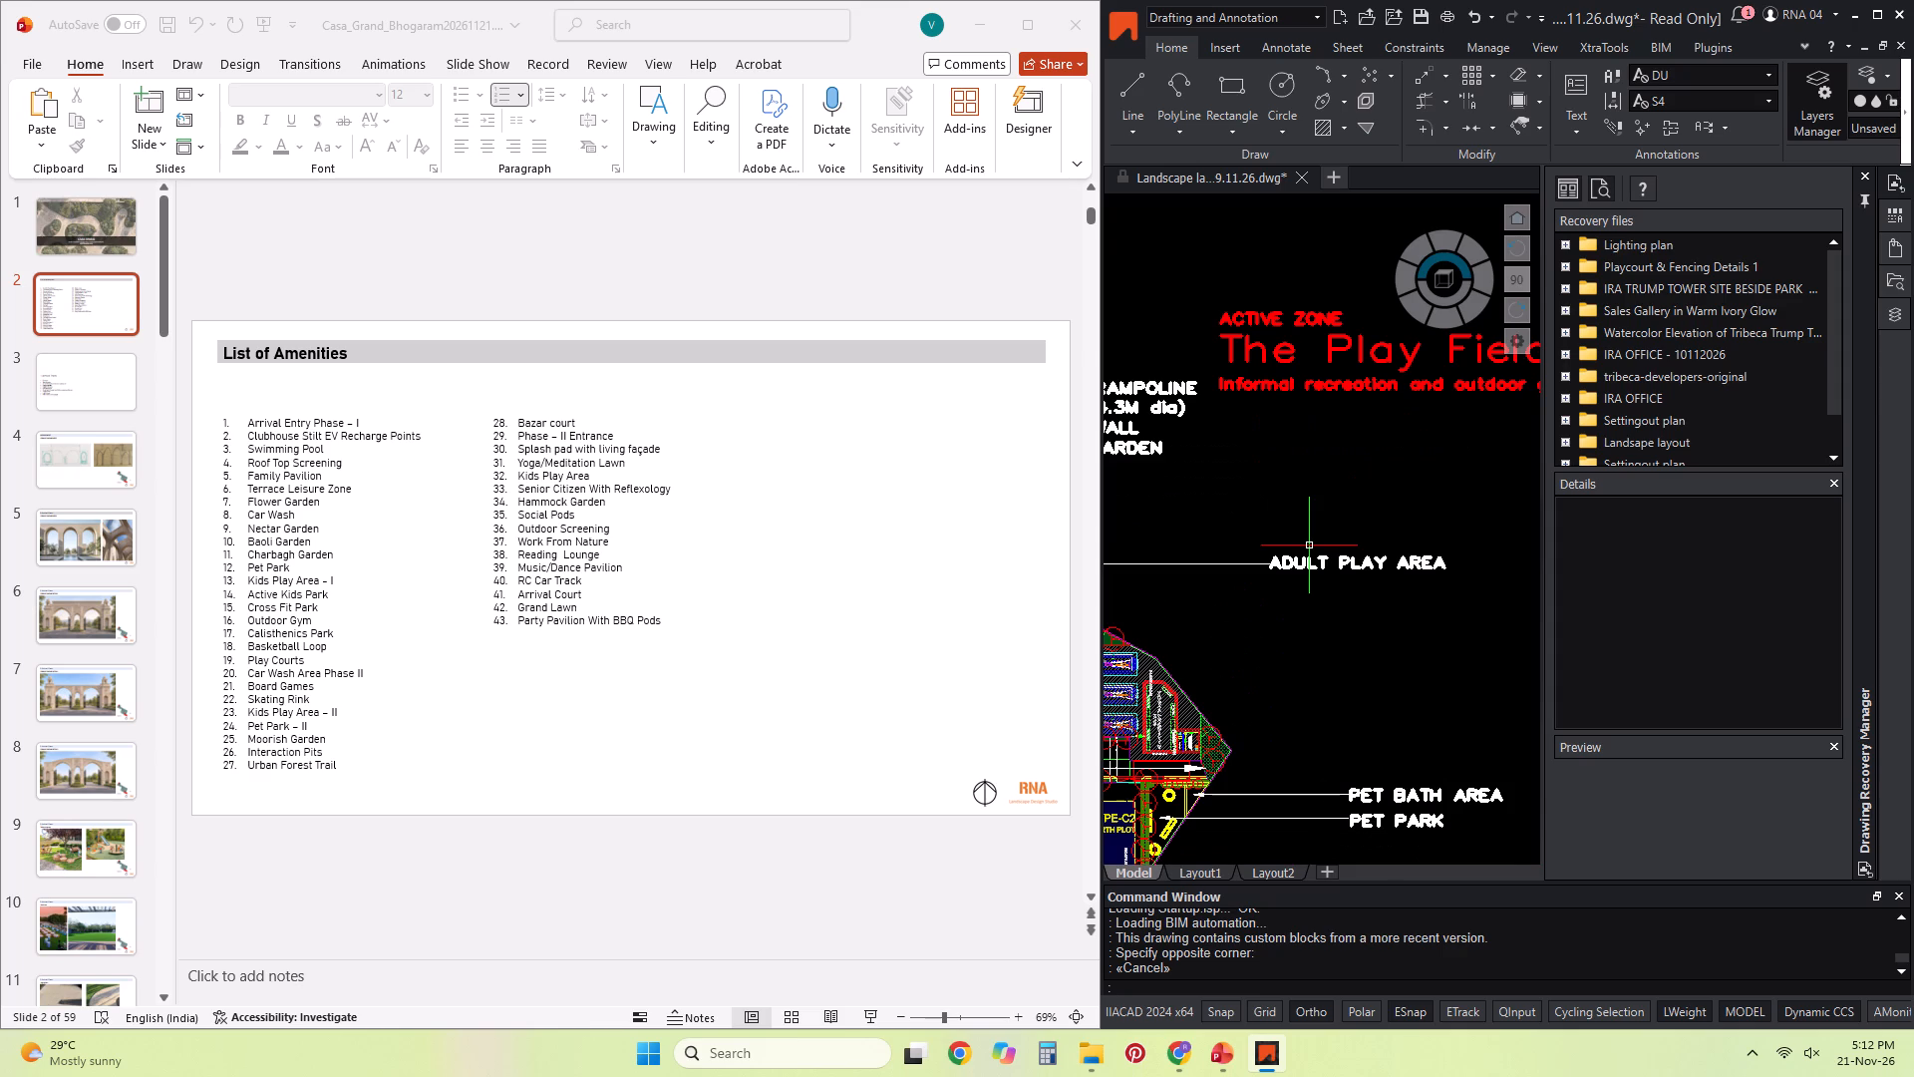
middle_drag(1298, 328, 1495, 599)
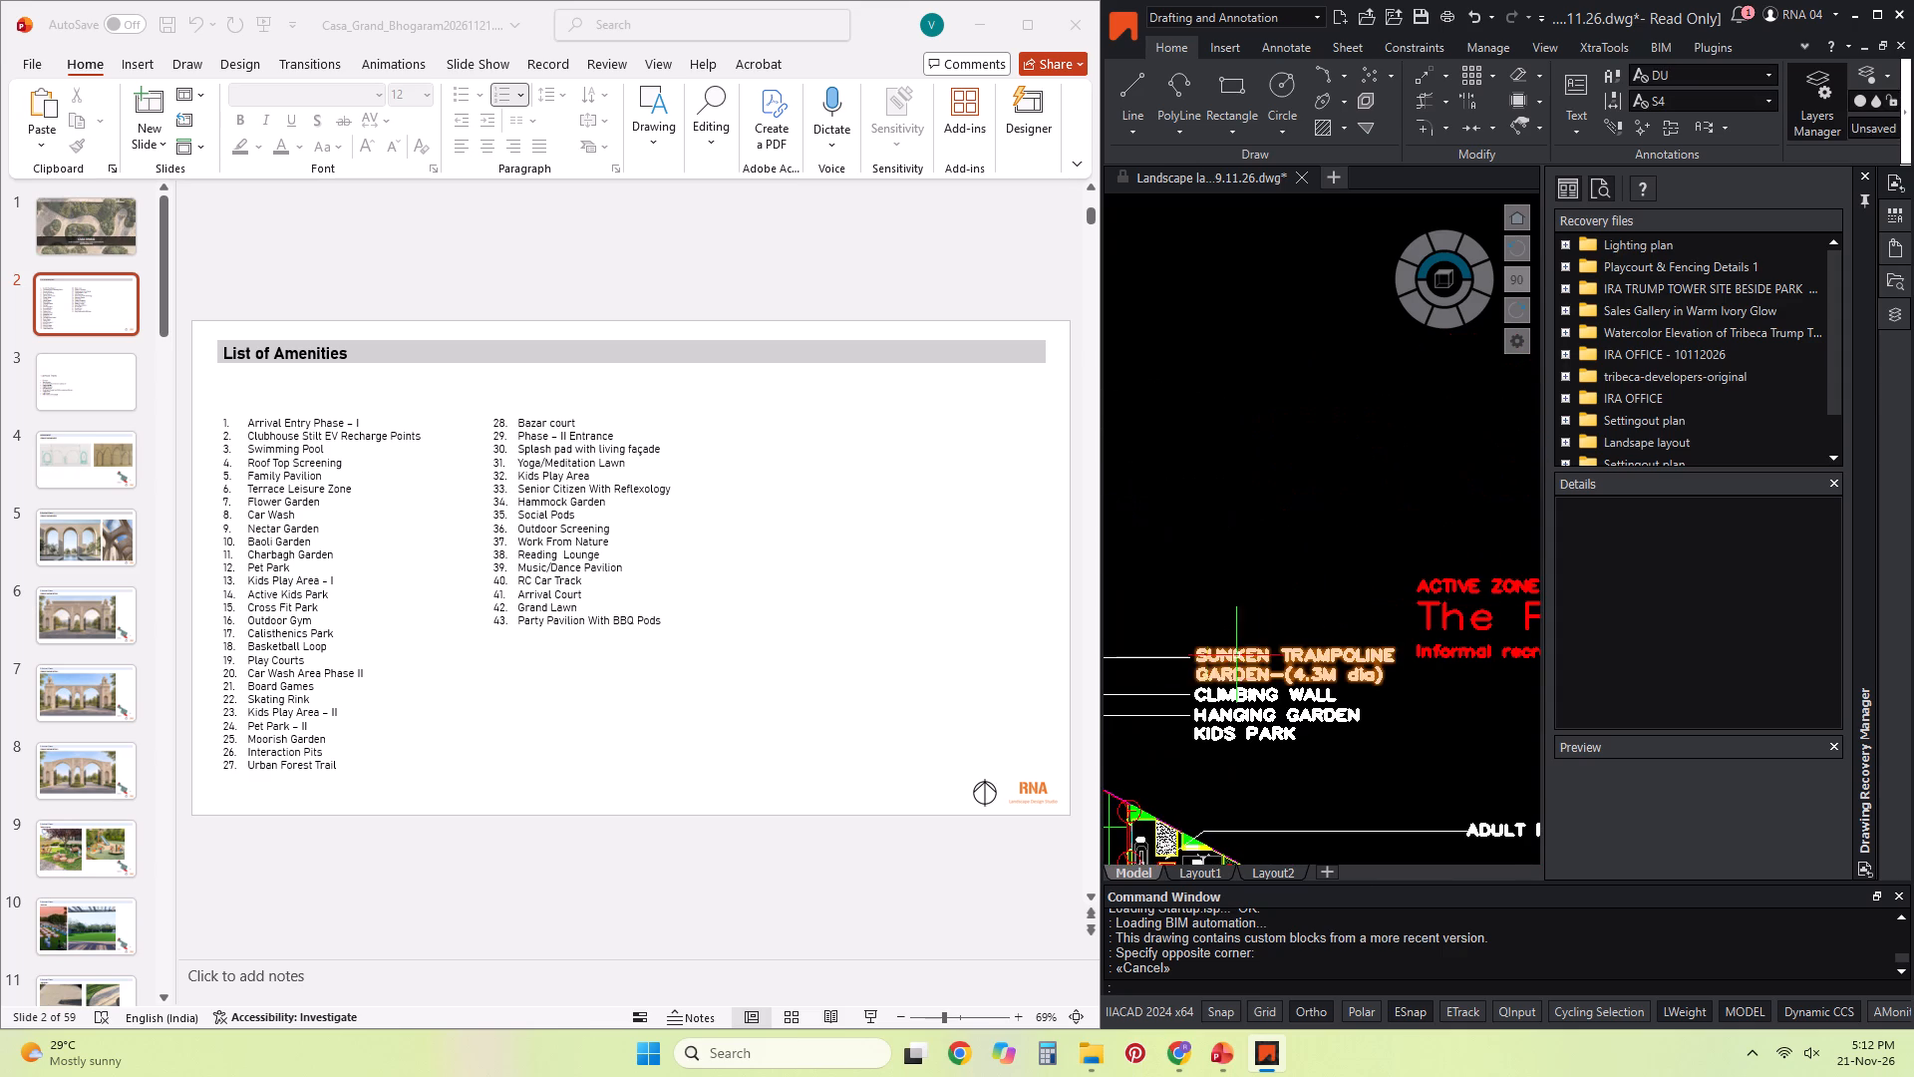
middle_drag(1190, 705, 1285, 501)
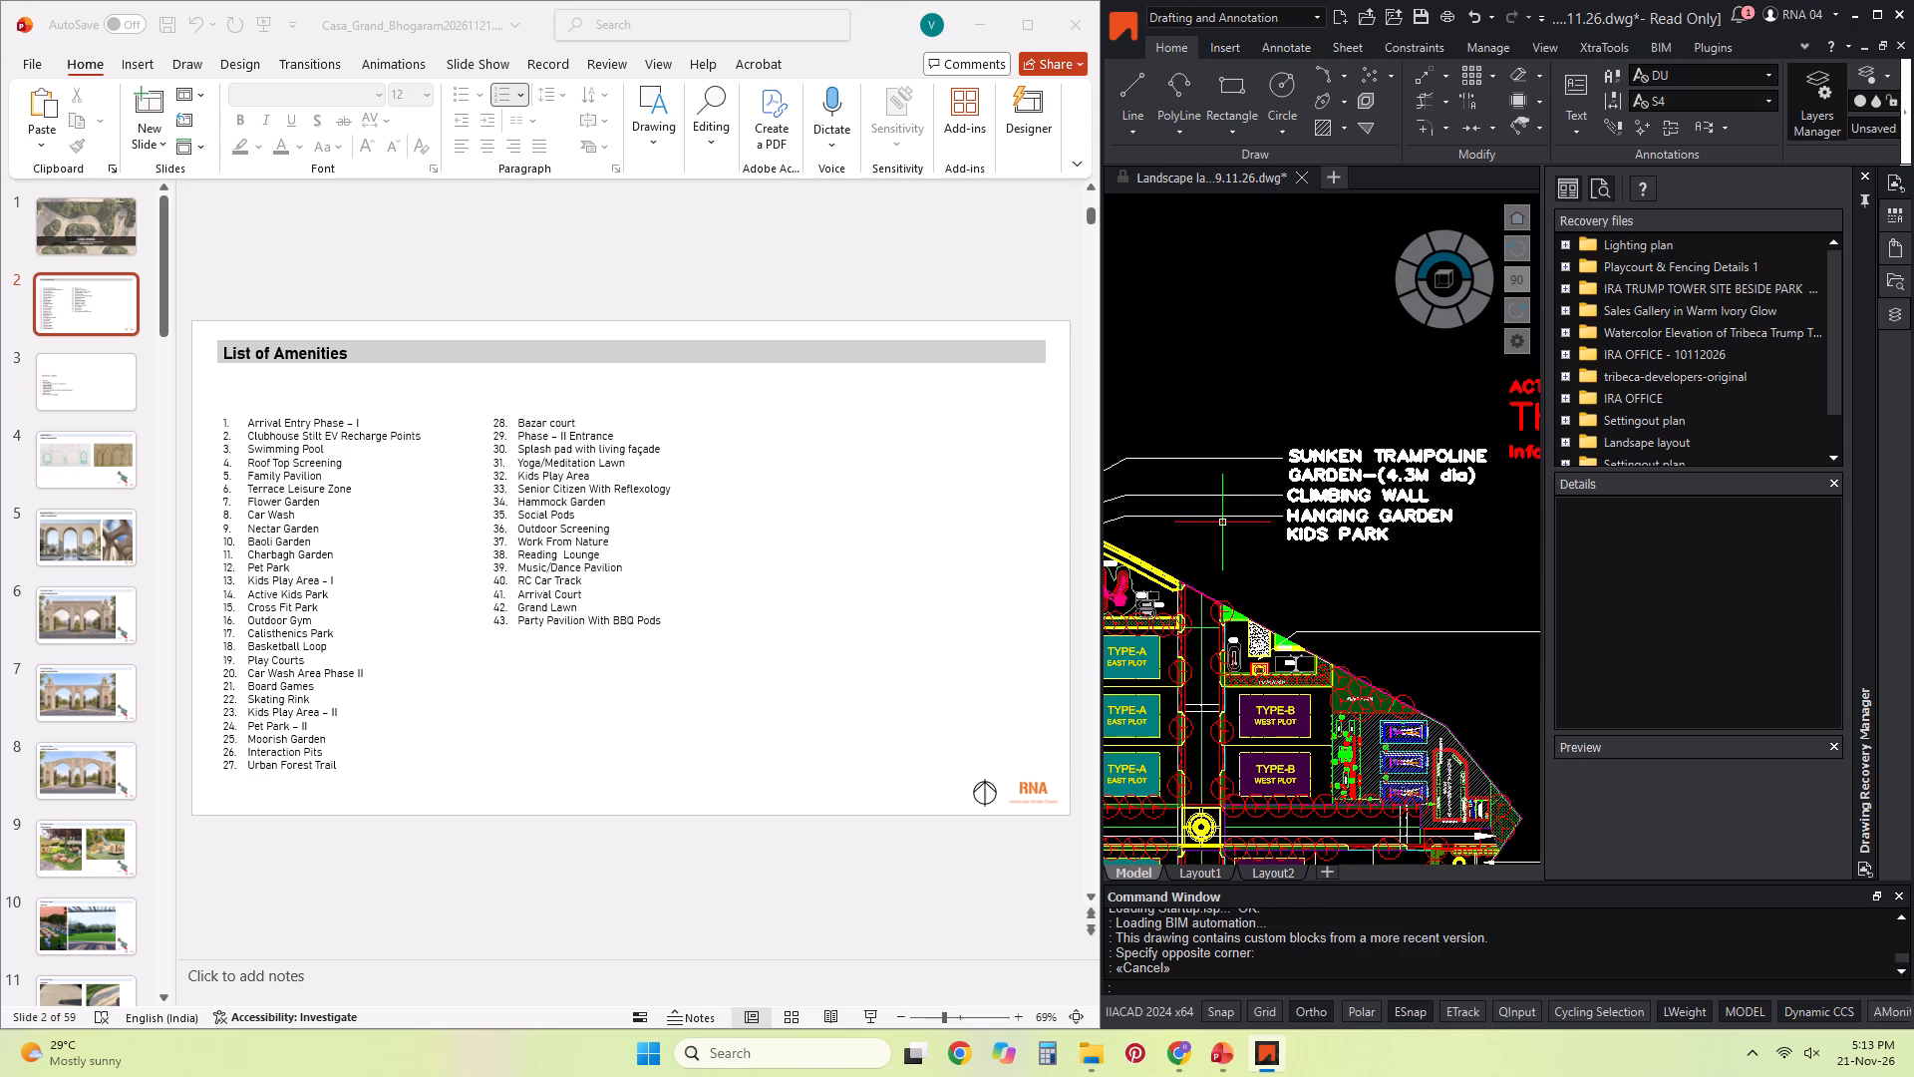
scroll(1385, 572, down, 2)
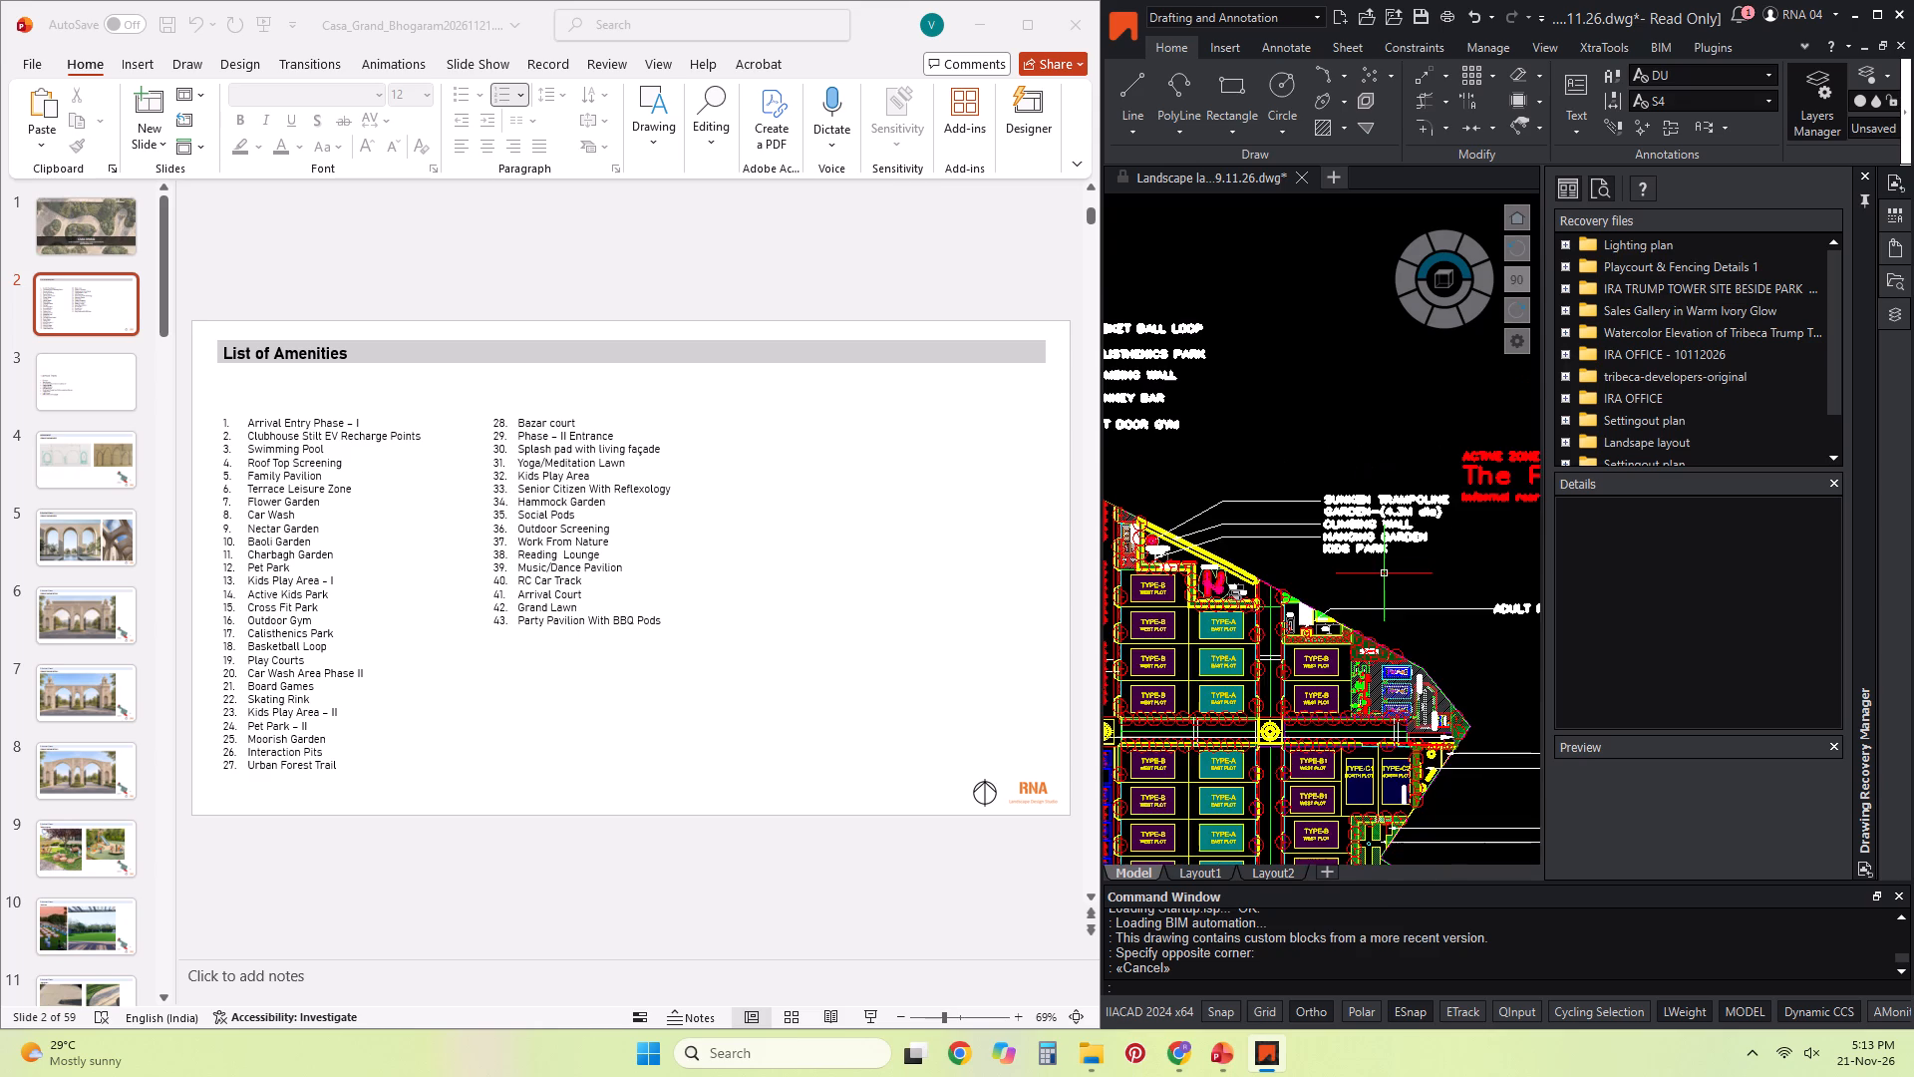
scroll(1264, 551, up, 3)
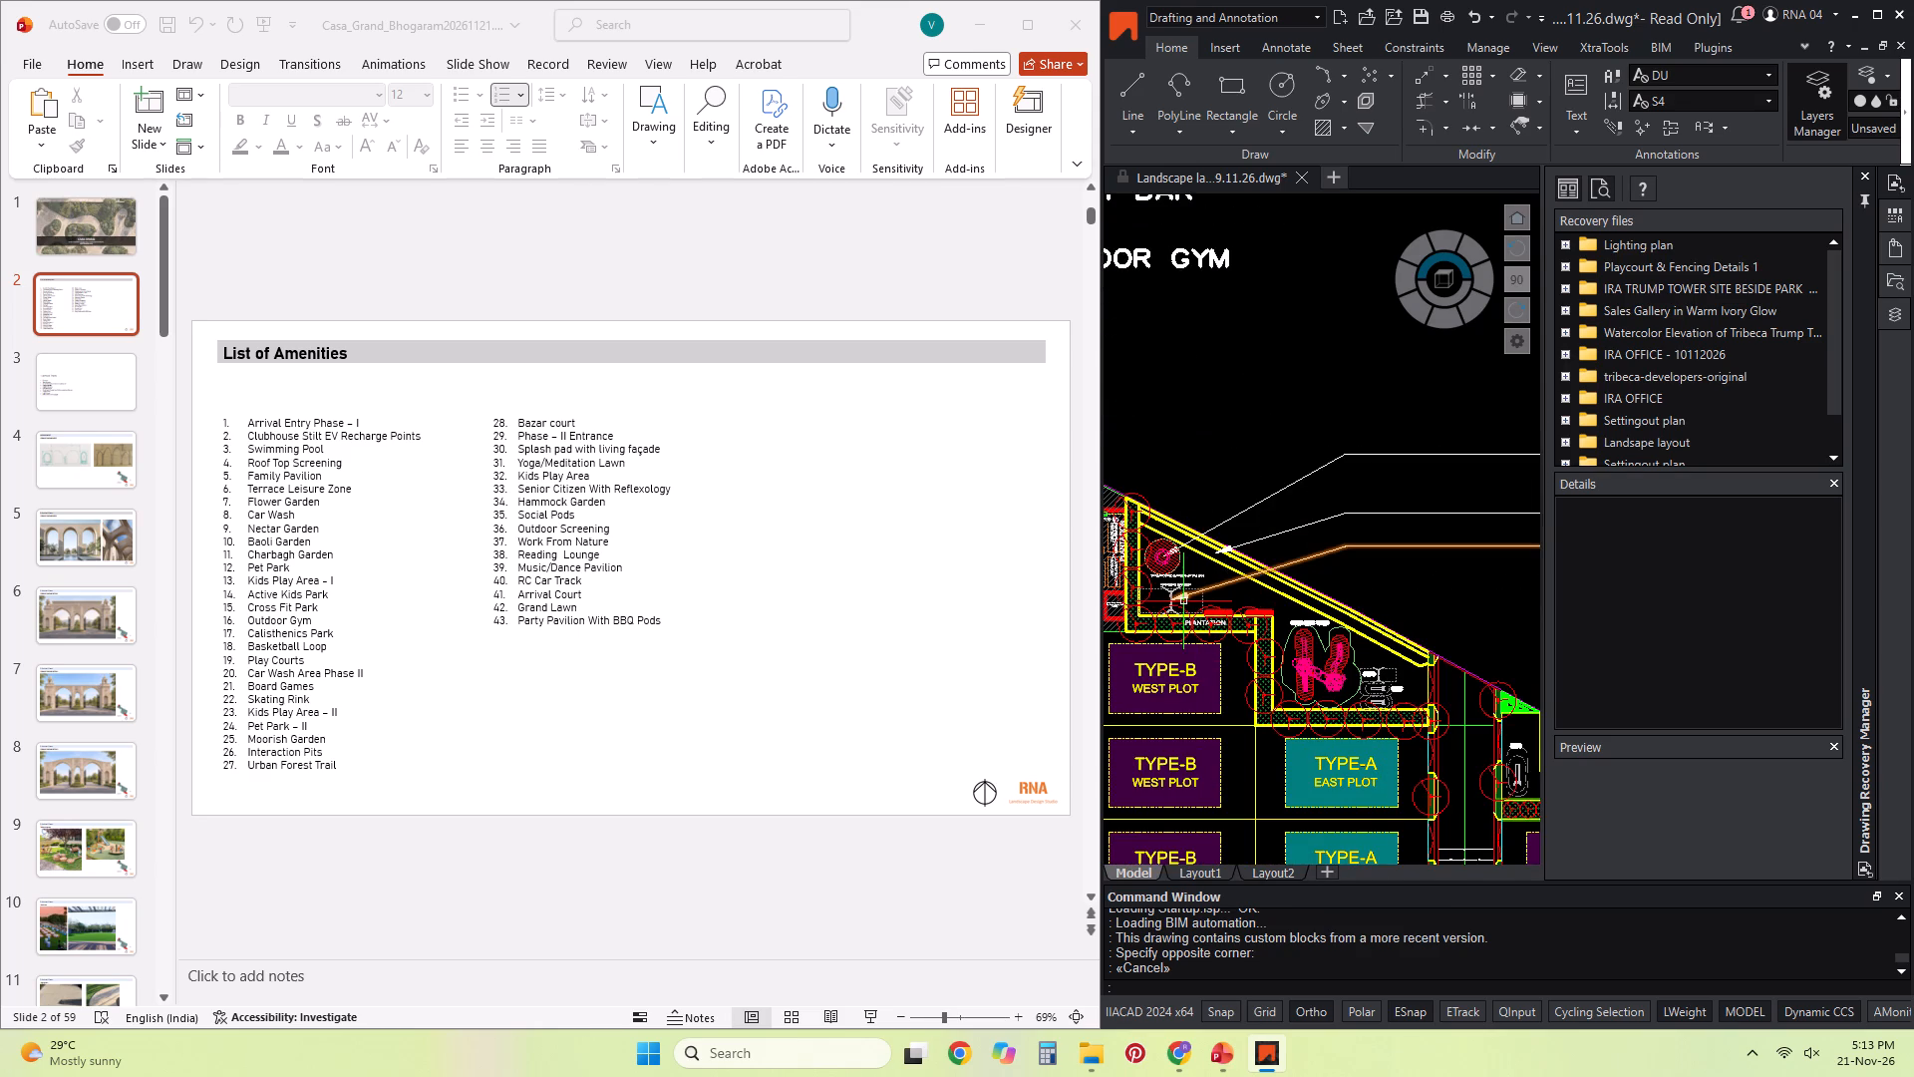
scroll(1155, 581, down, 2)
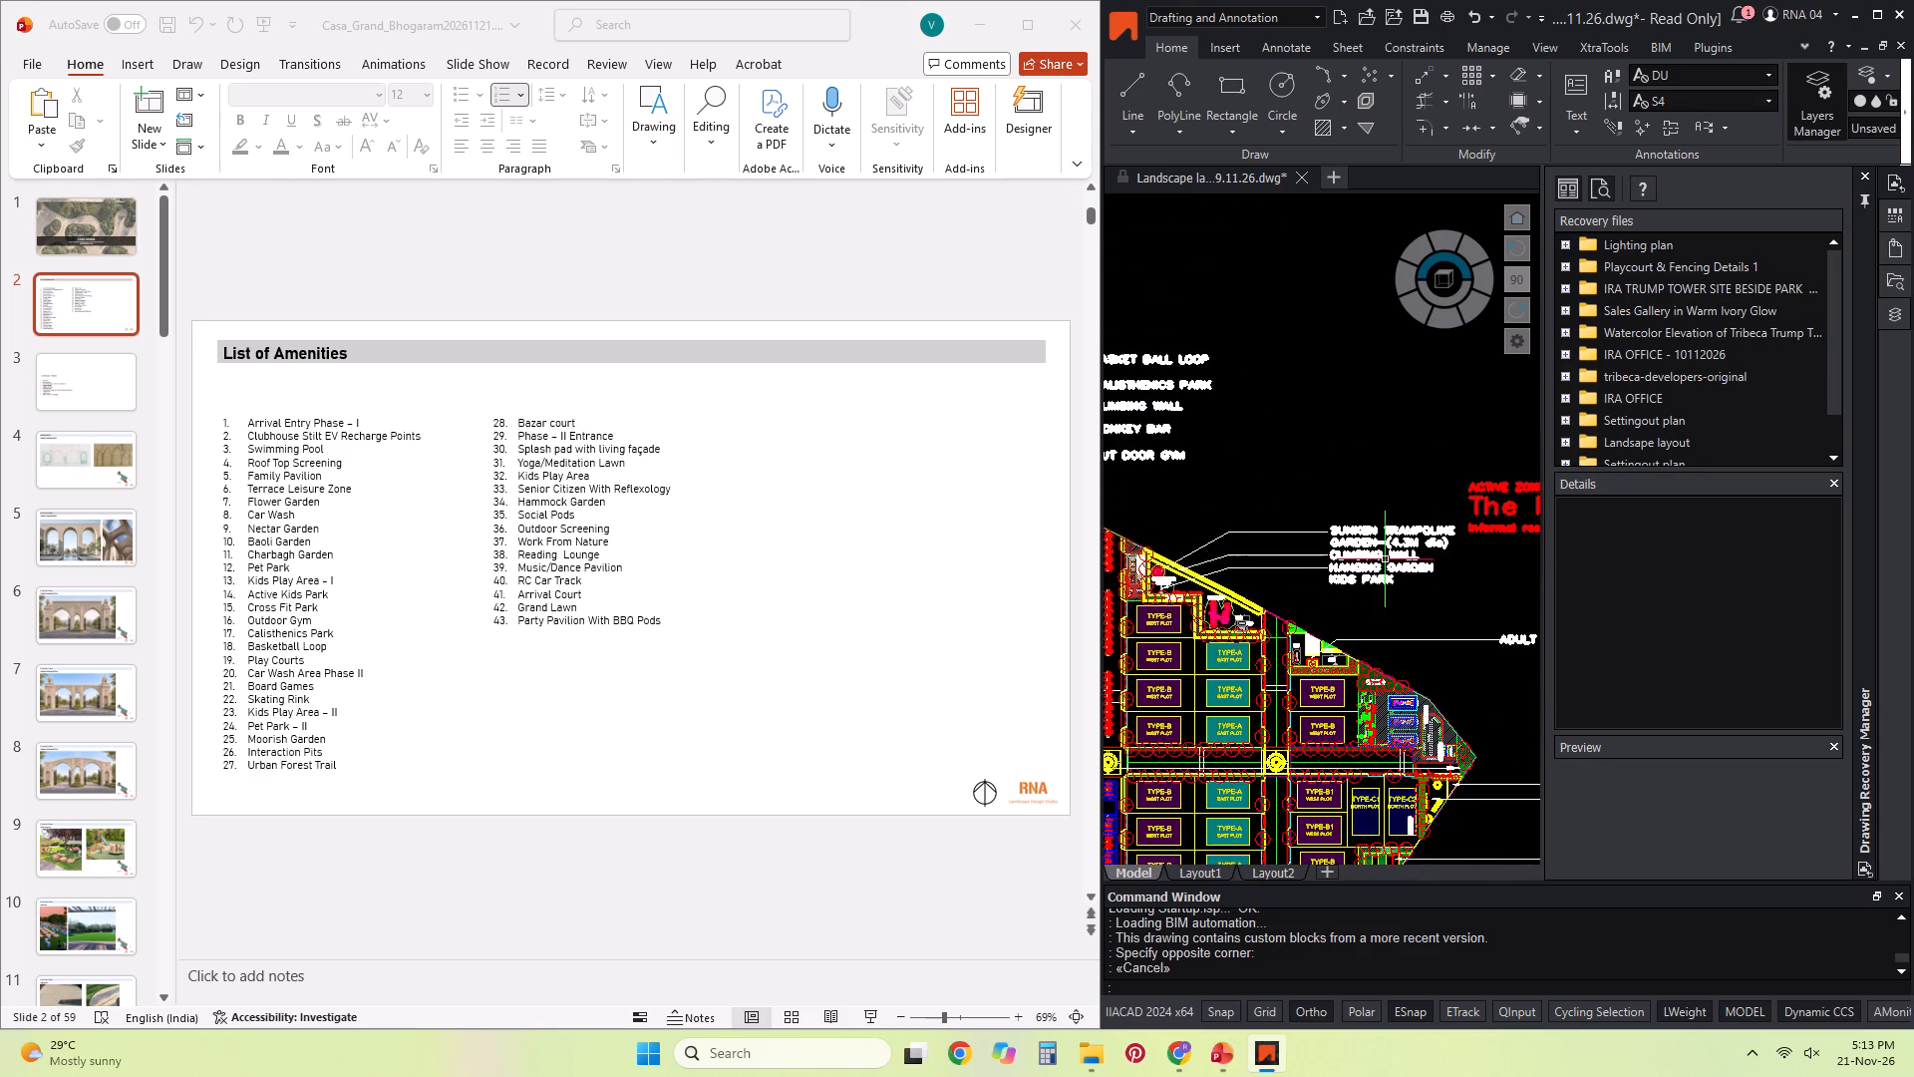
scroll(1438, 563, up, 2)
scroll(1419, 572, down, 1)
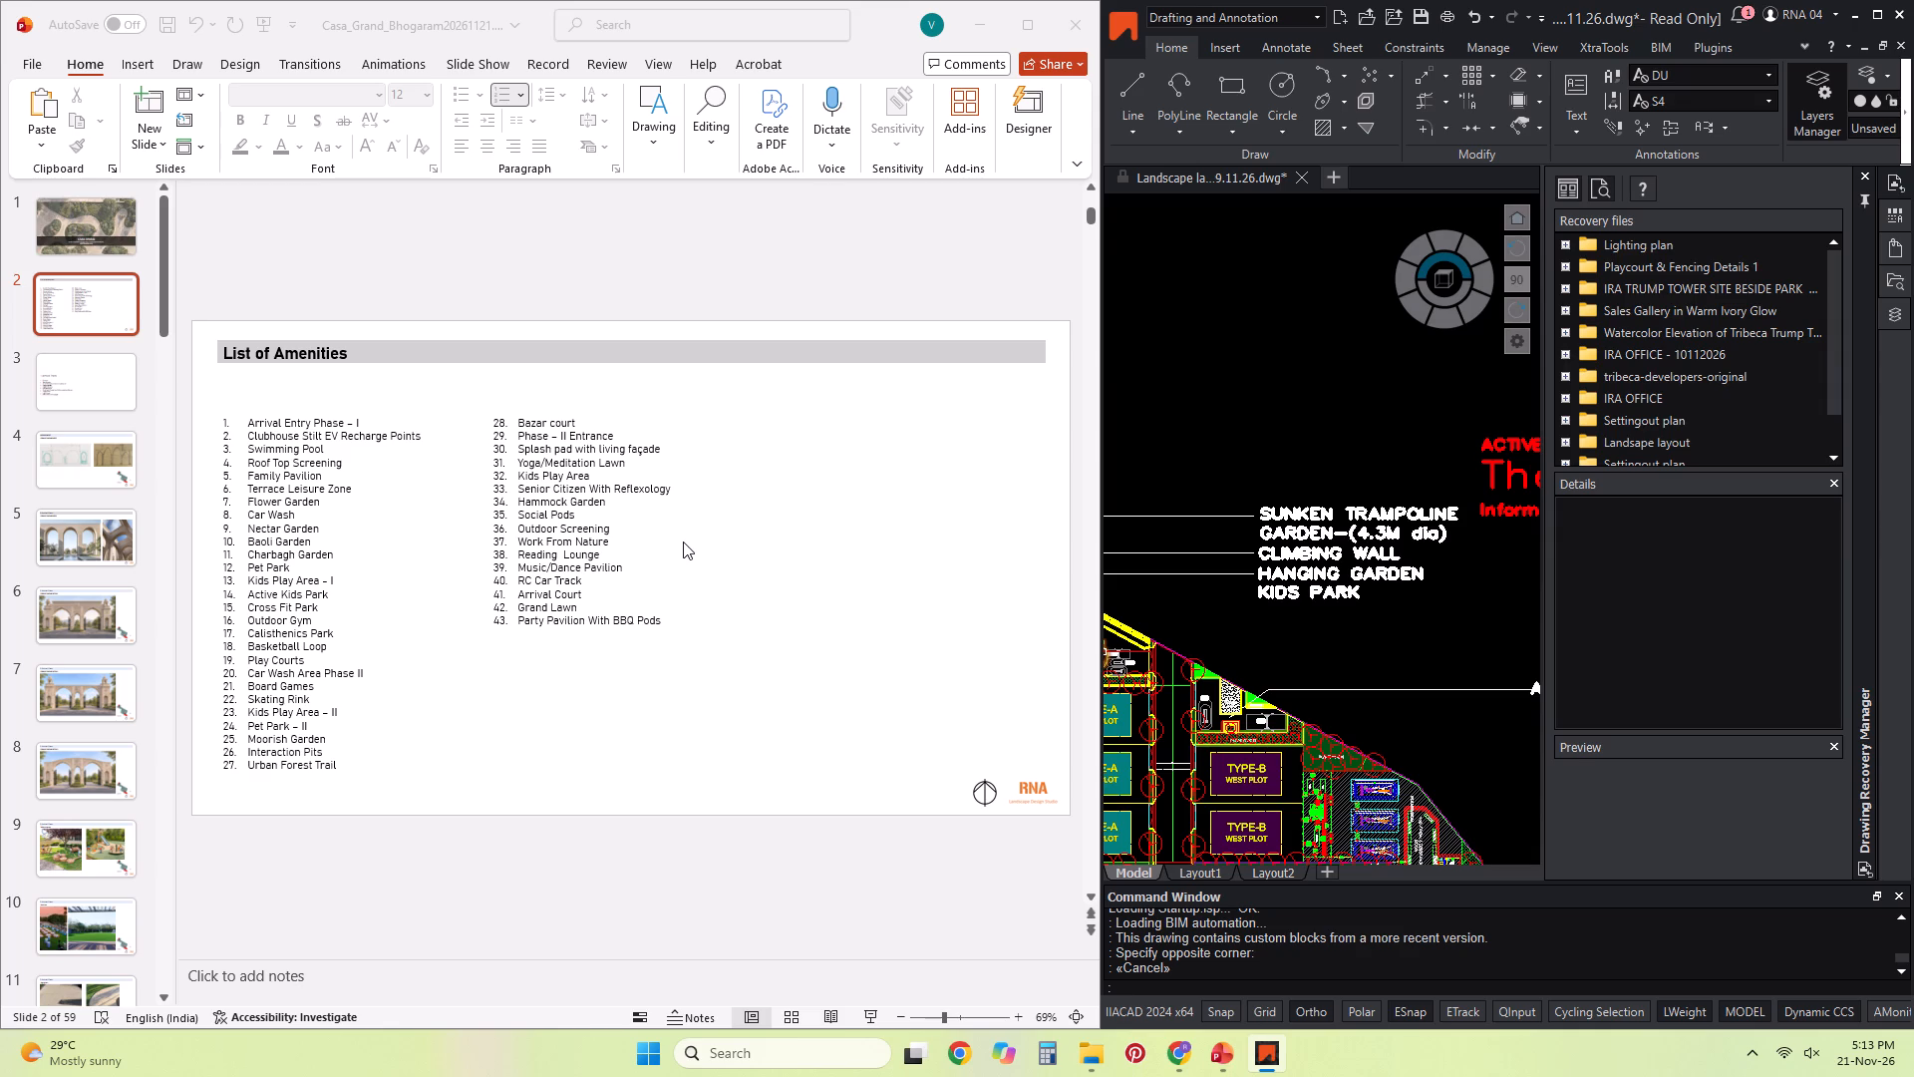
scroll(1366, 554, down, 2)
scroll(1220, 565, up, 2)
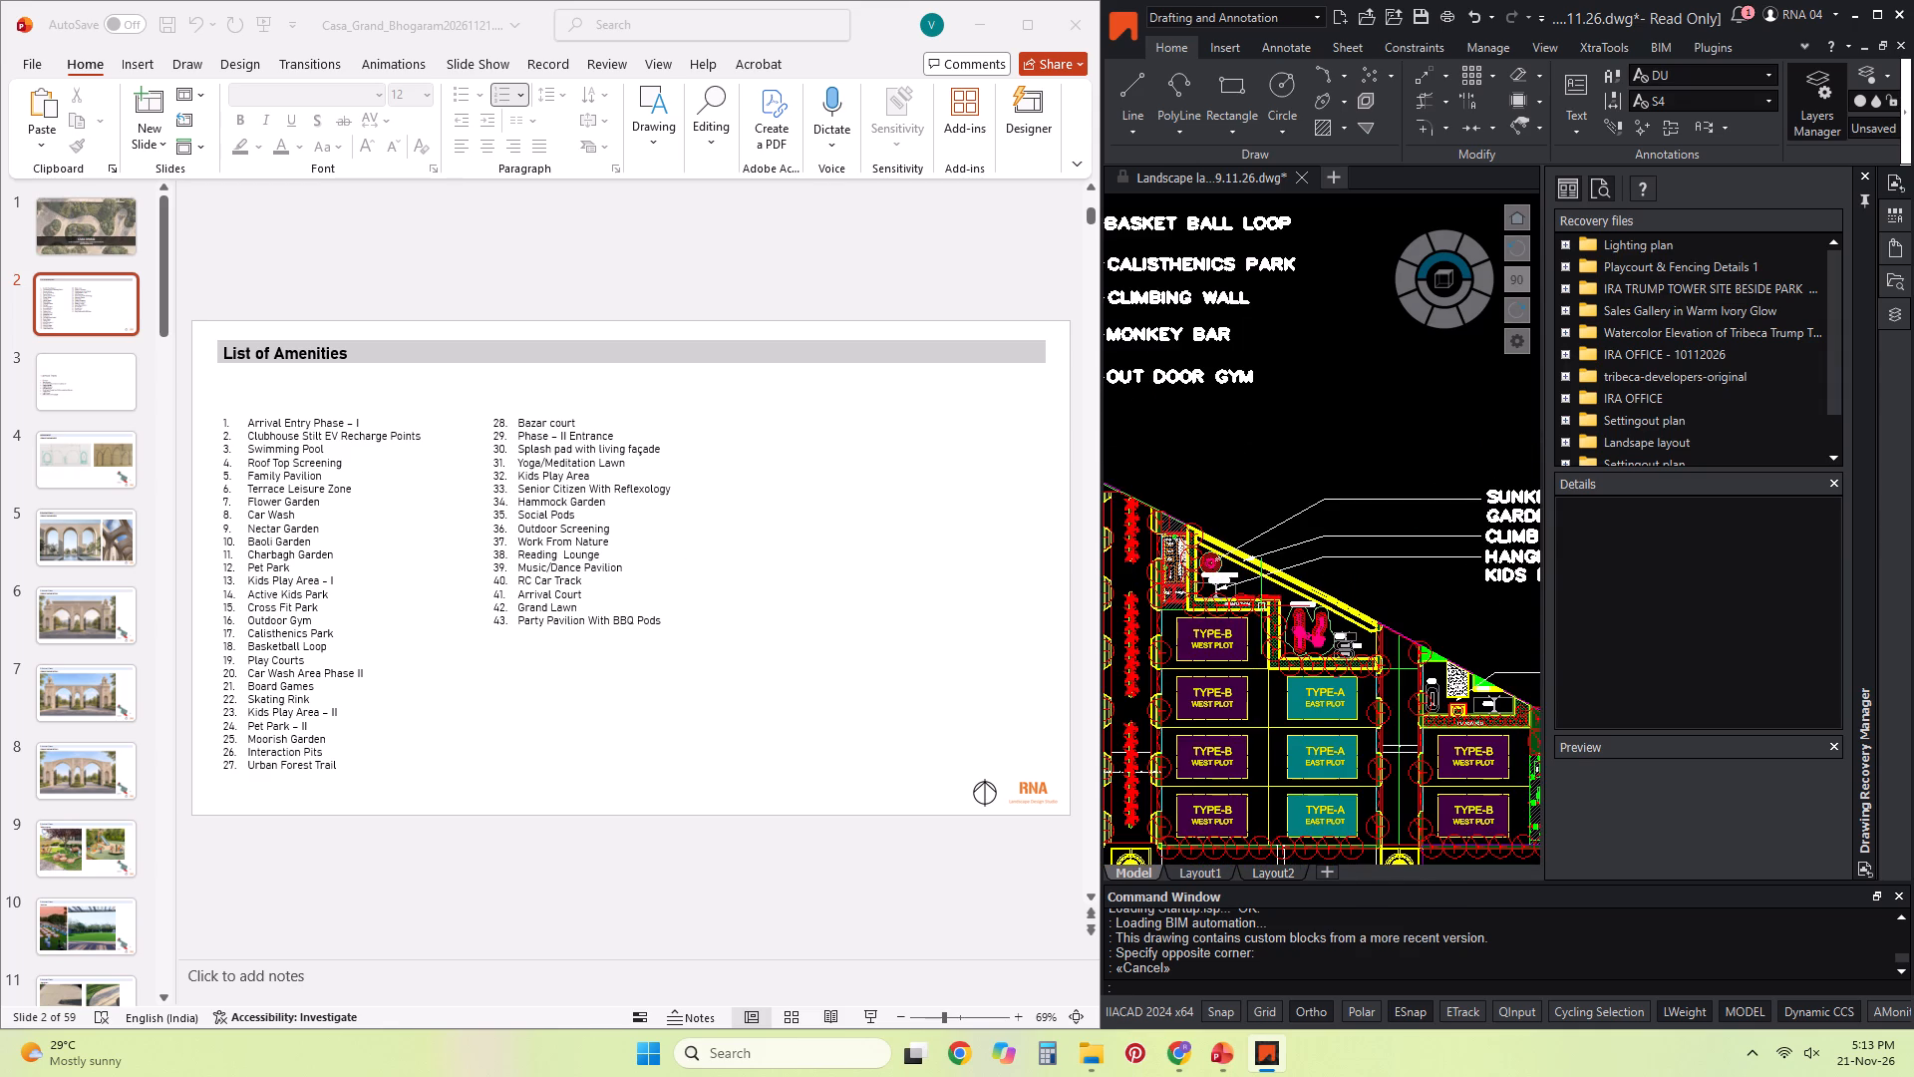
scroll(1176, 569, down, 1)
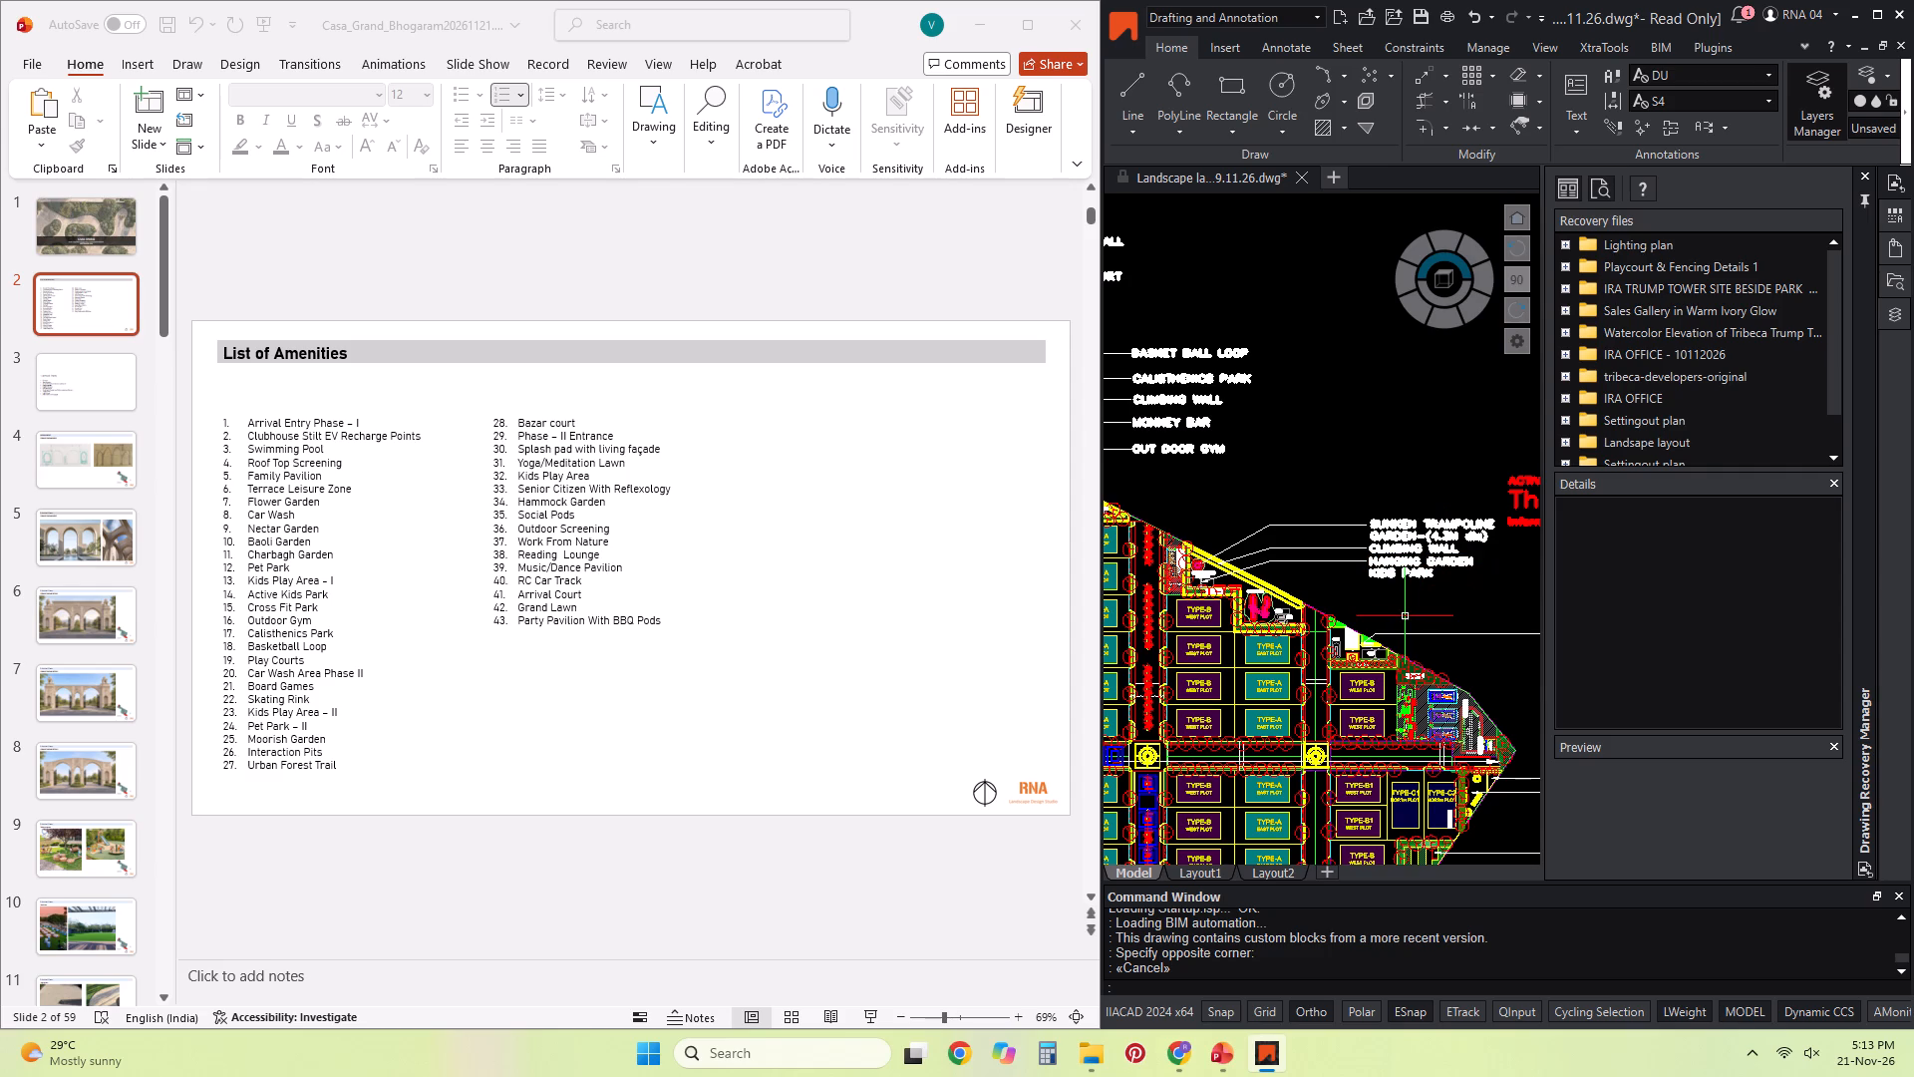
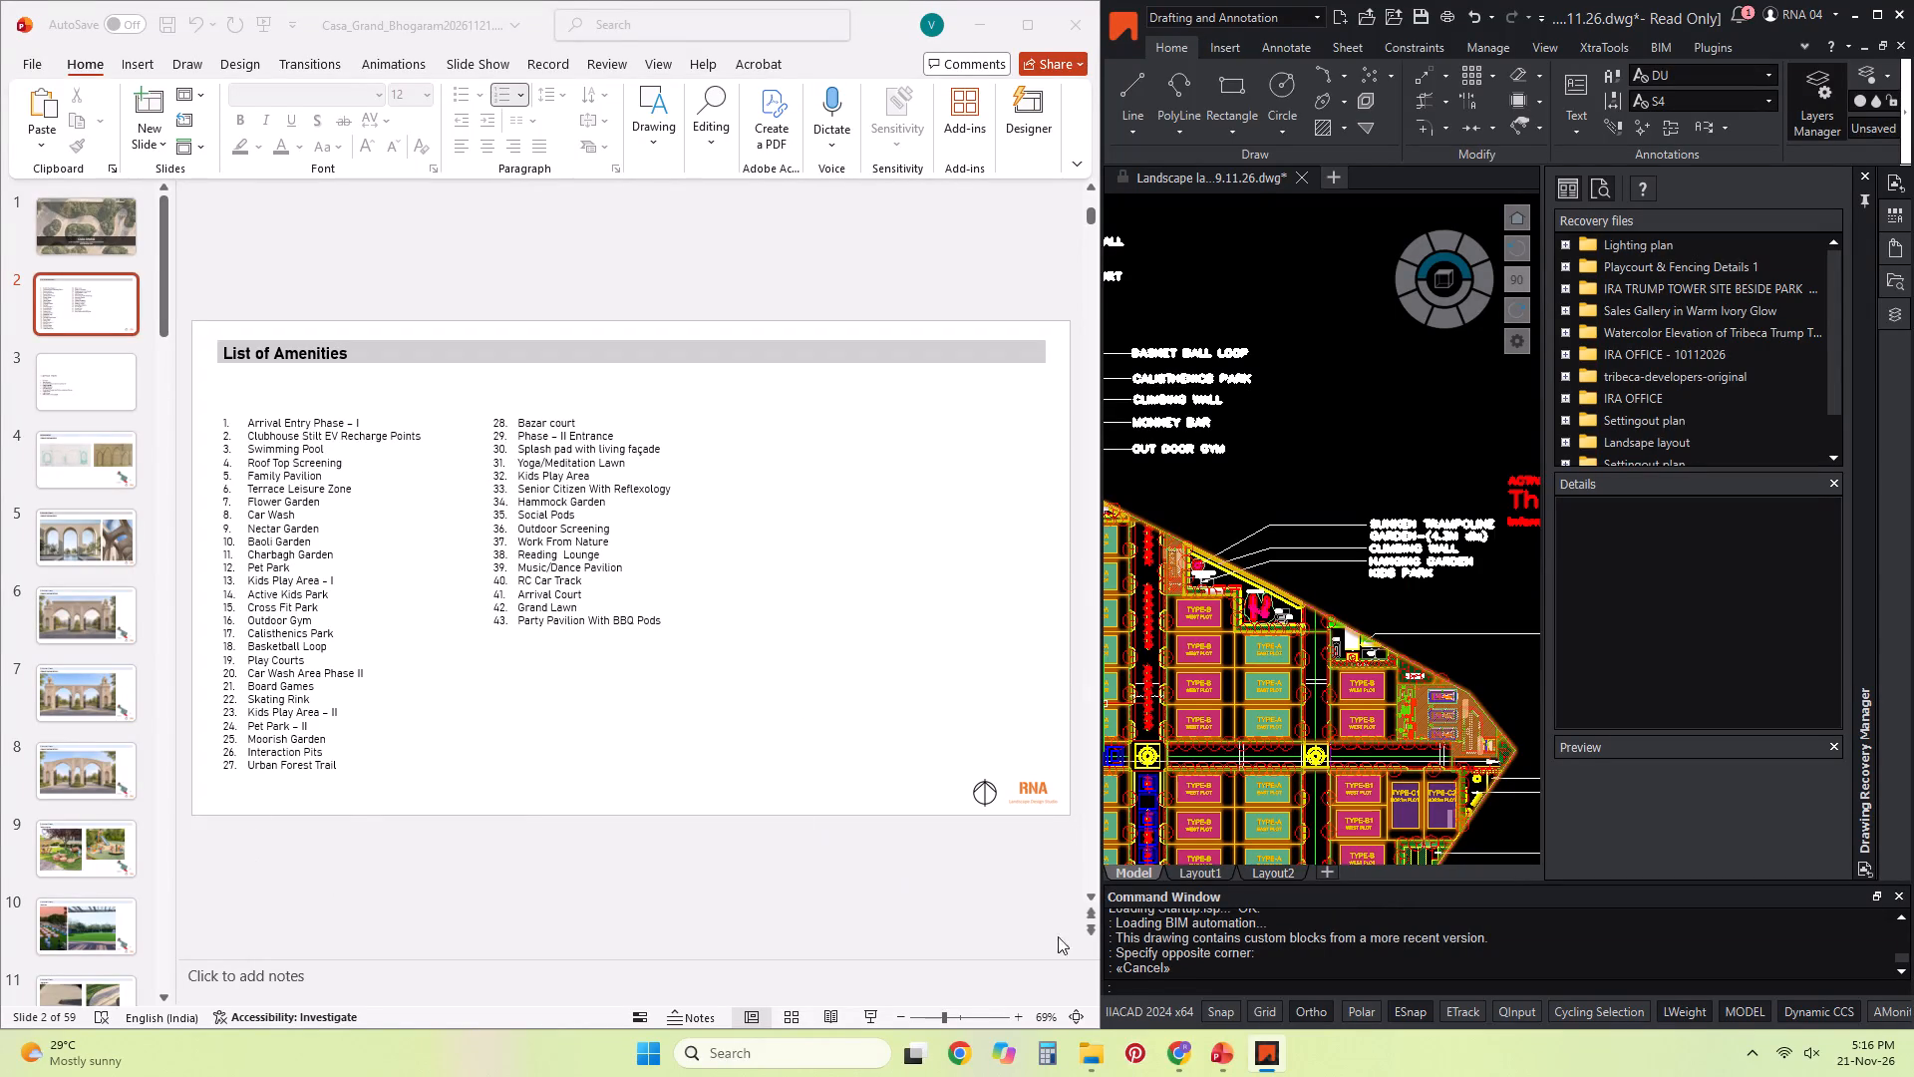
Examine the masterplan's active zone labels from the sunken trampoline and outdoor gym to the play courts and outdoor foosball against the List of Amenities slide.
scroll(1427, 581, up, 1)
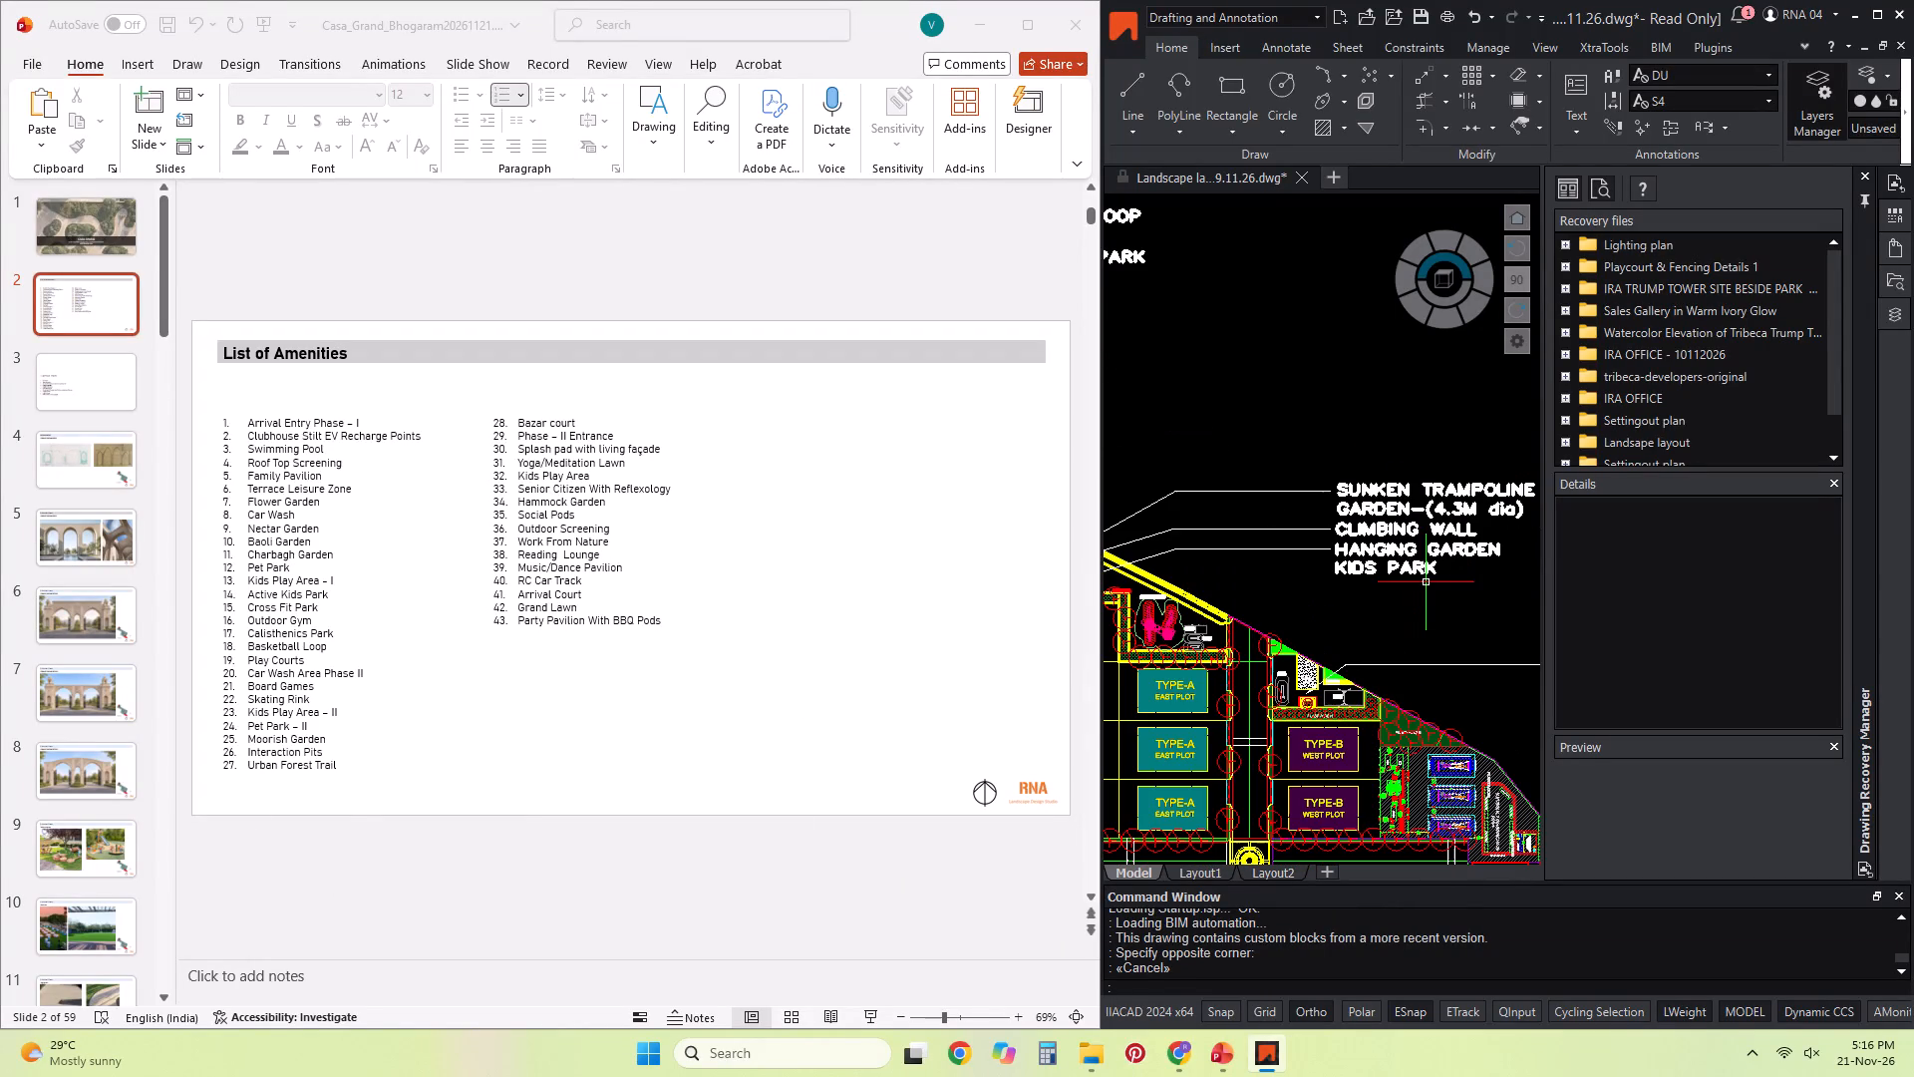
scroll(1388, 535, down, 2)
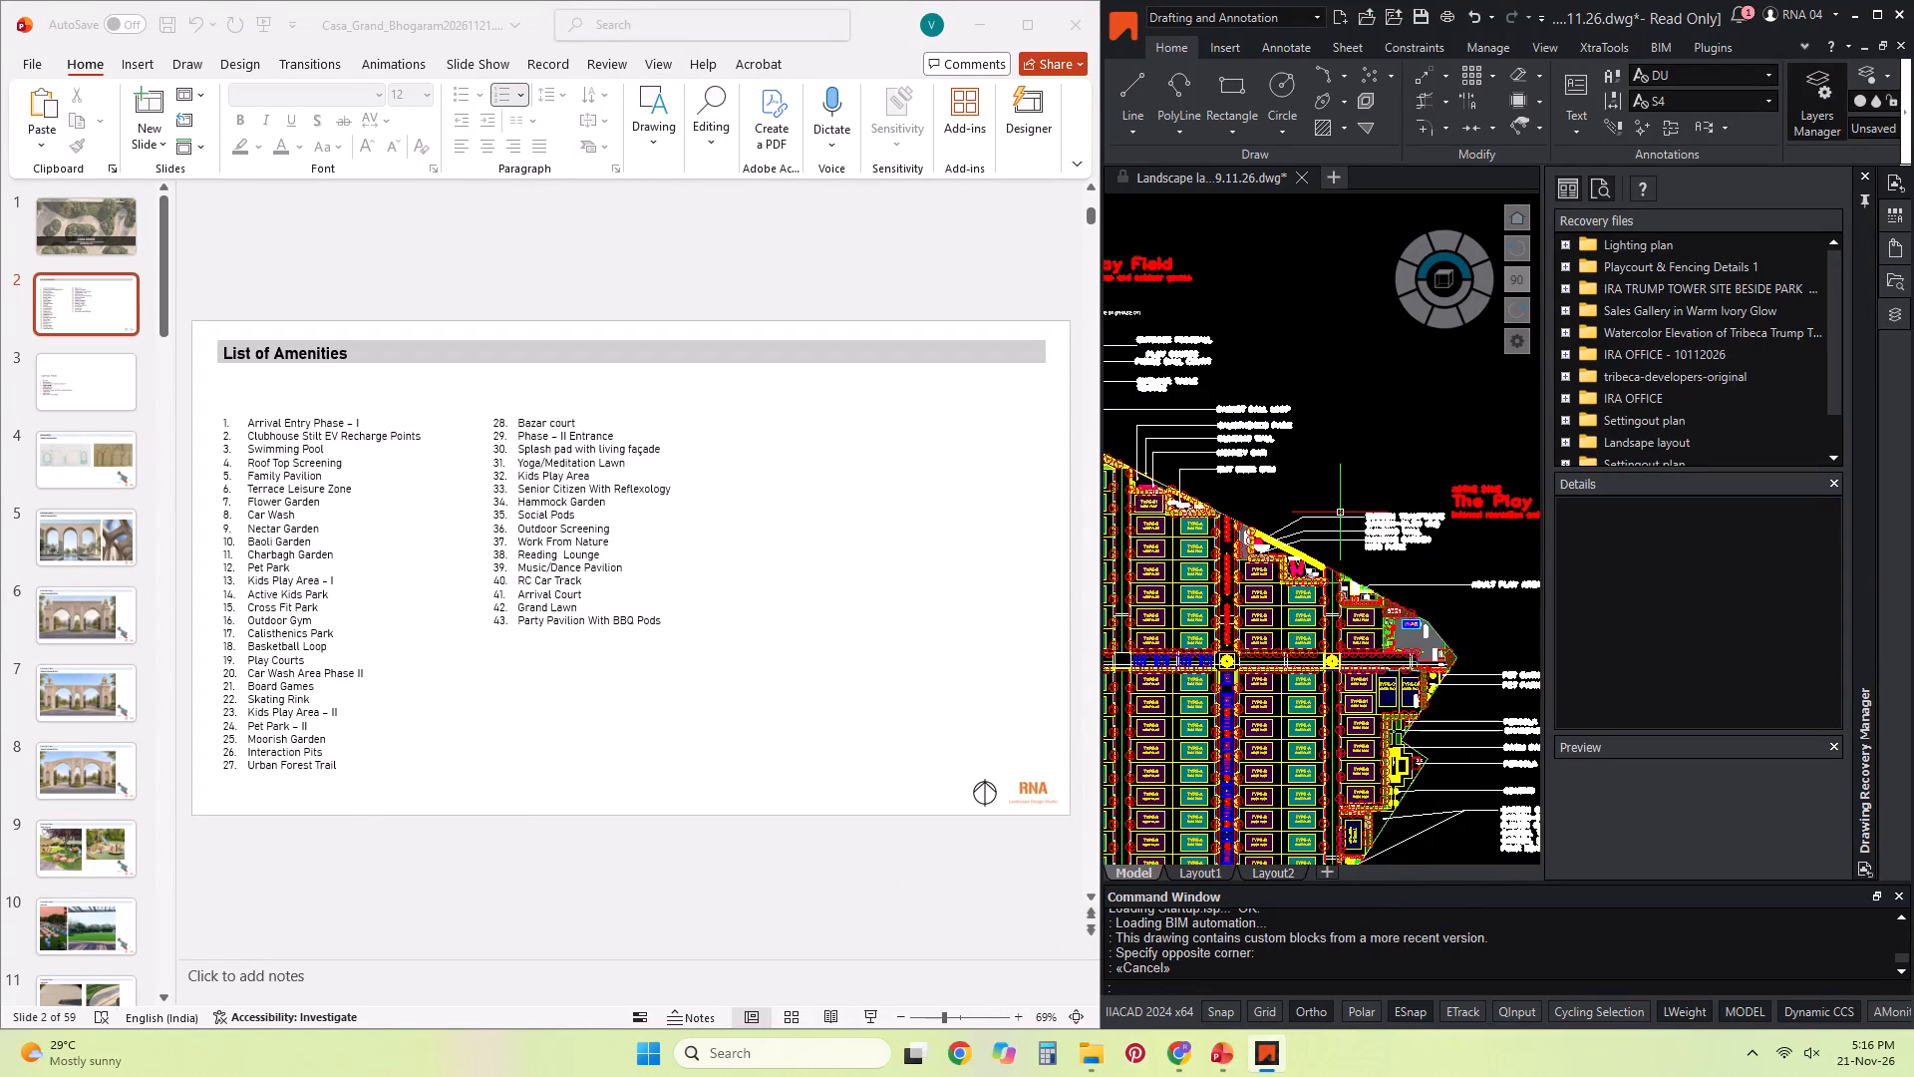
scroll(1434, 585, up, 1)
middle_drag(1453, 620, 1443, 616)
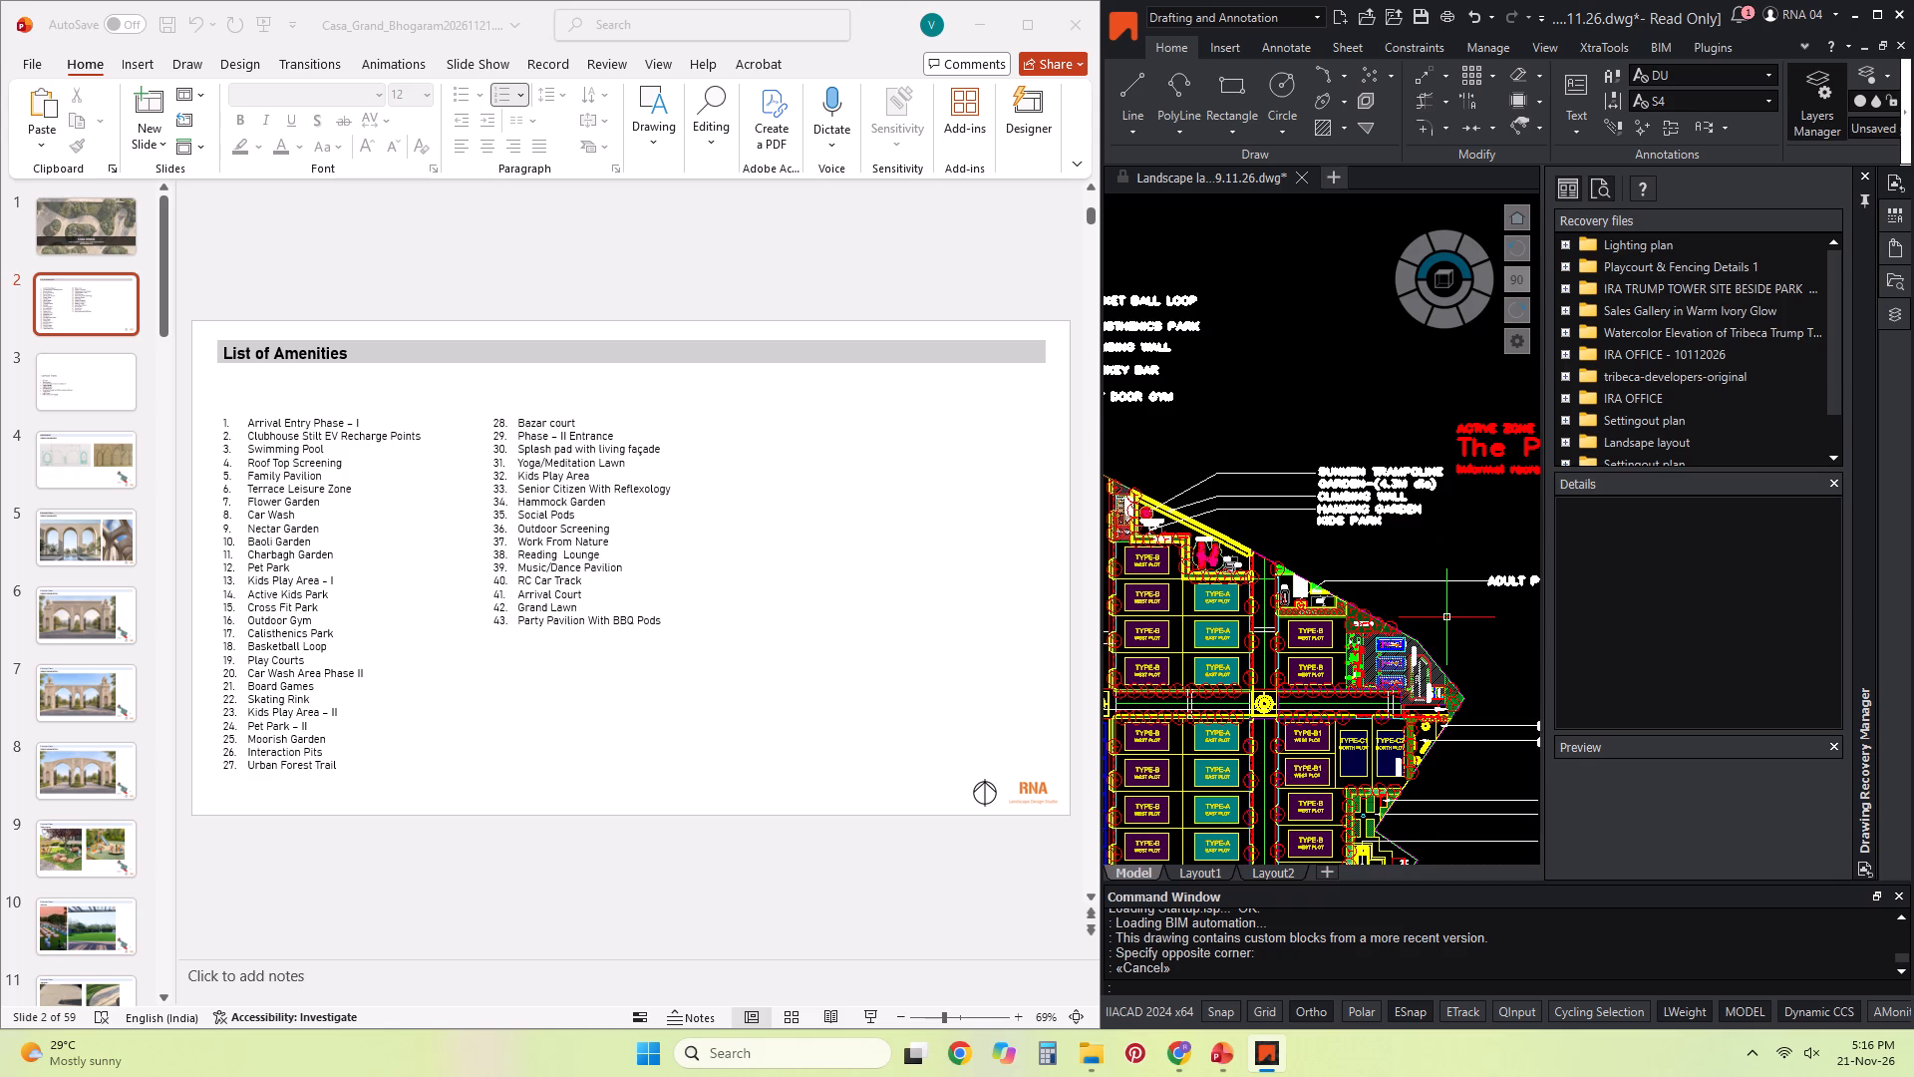
scroll(1447, 616, down, 1)
scroll(1221, 410, up, 2)
scroll(1351, 635, down, 1)
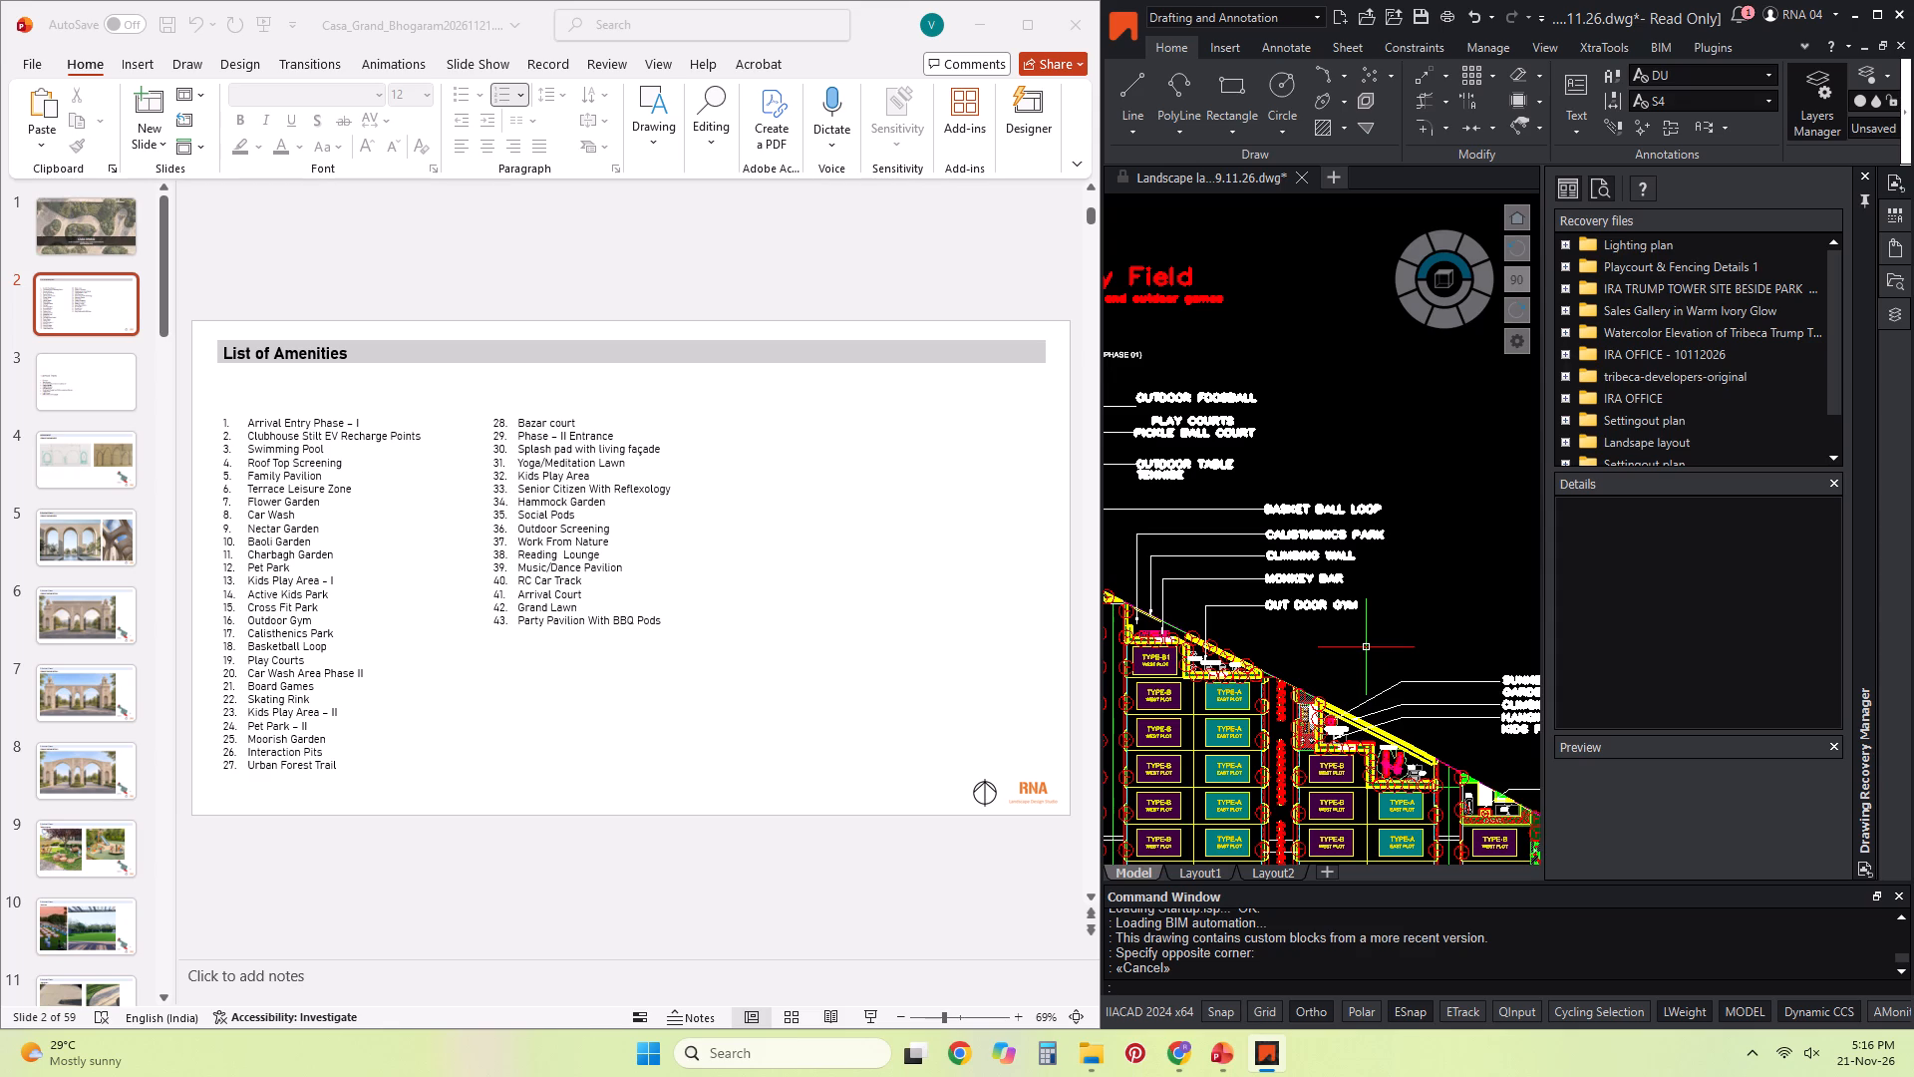
scroll(1293, 601, up, 2)
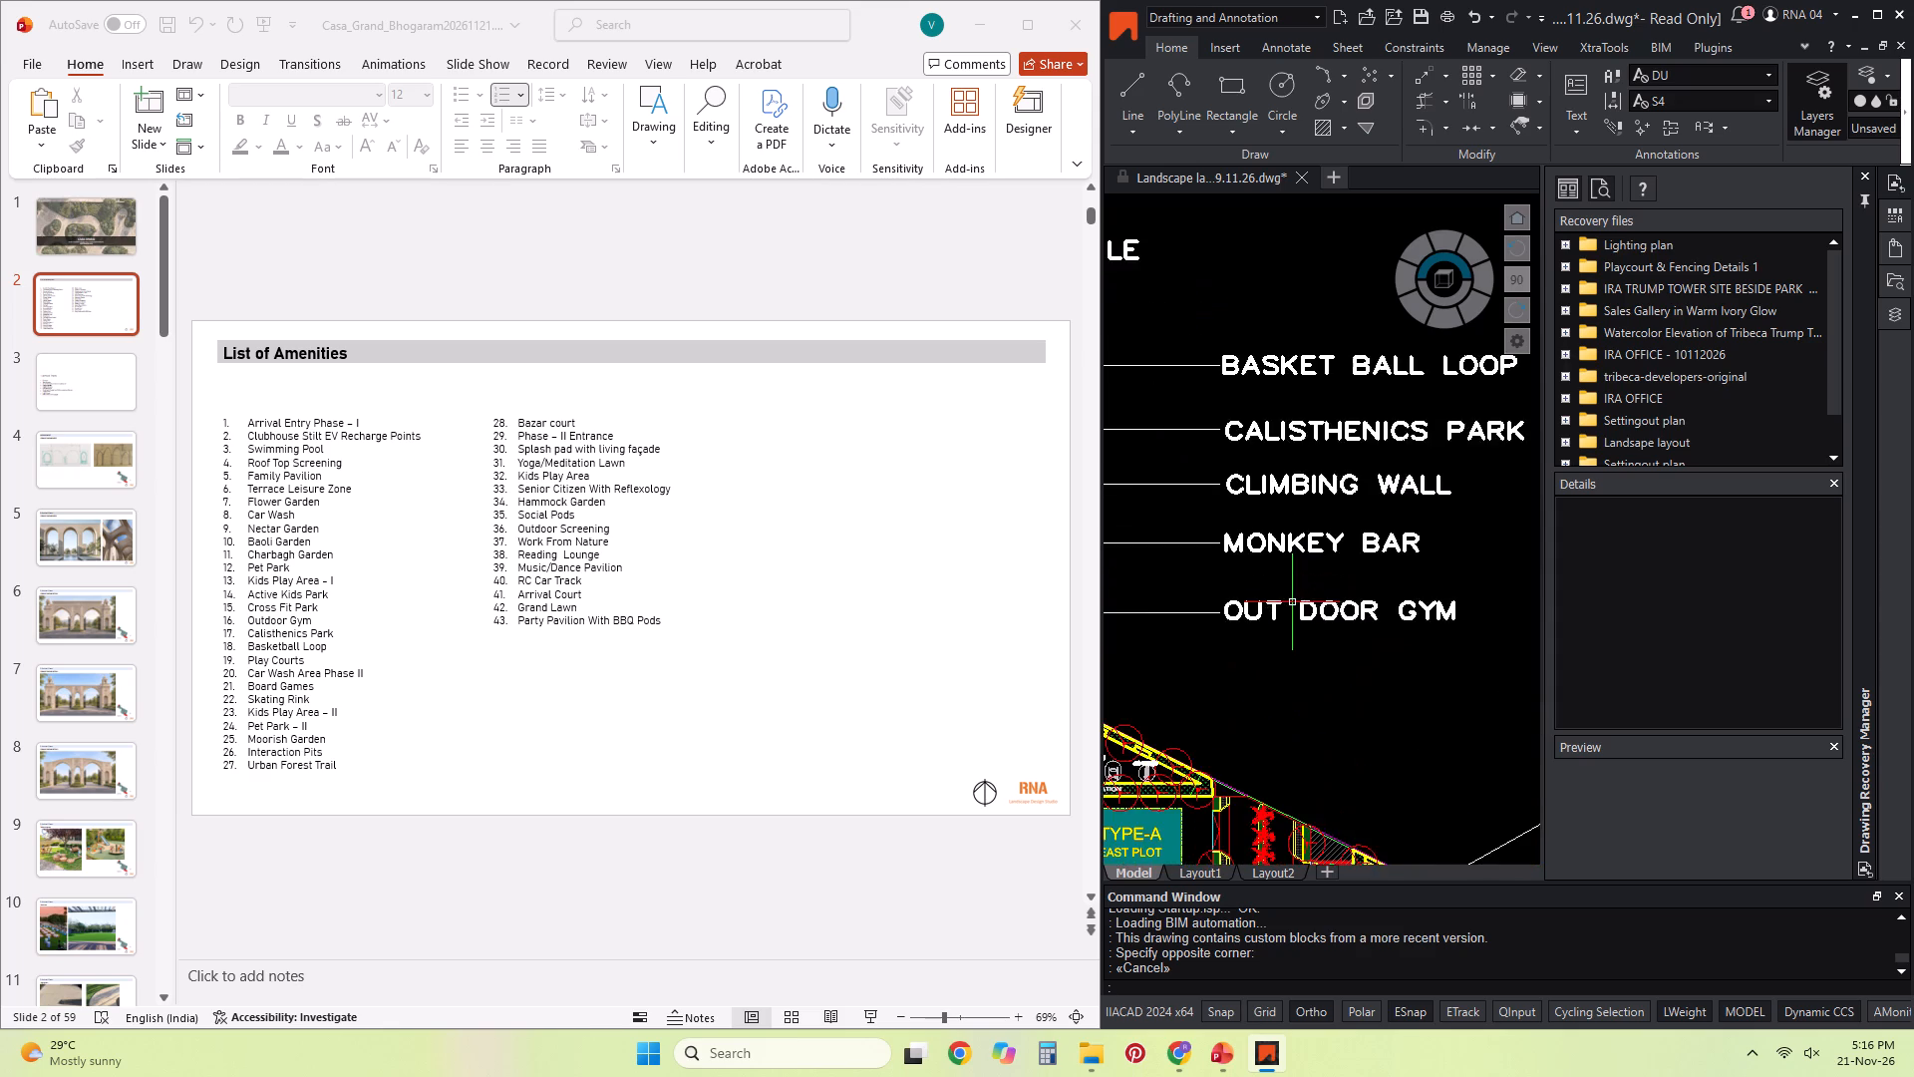
scroll(1305, 604, down, 2)
middle_drag(1355, 613, 1411, 629)
scroll(1389, 589, up, 1)
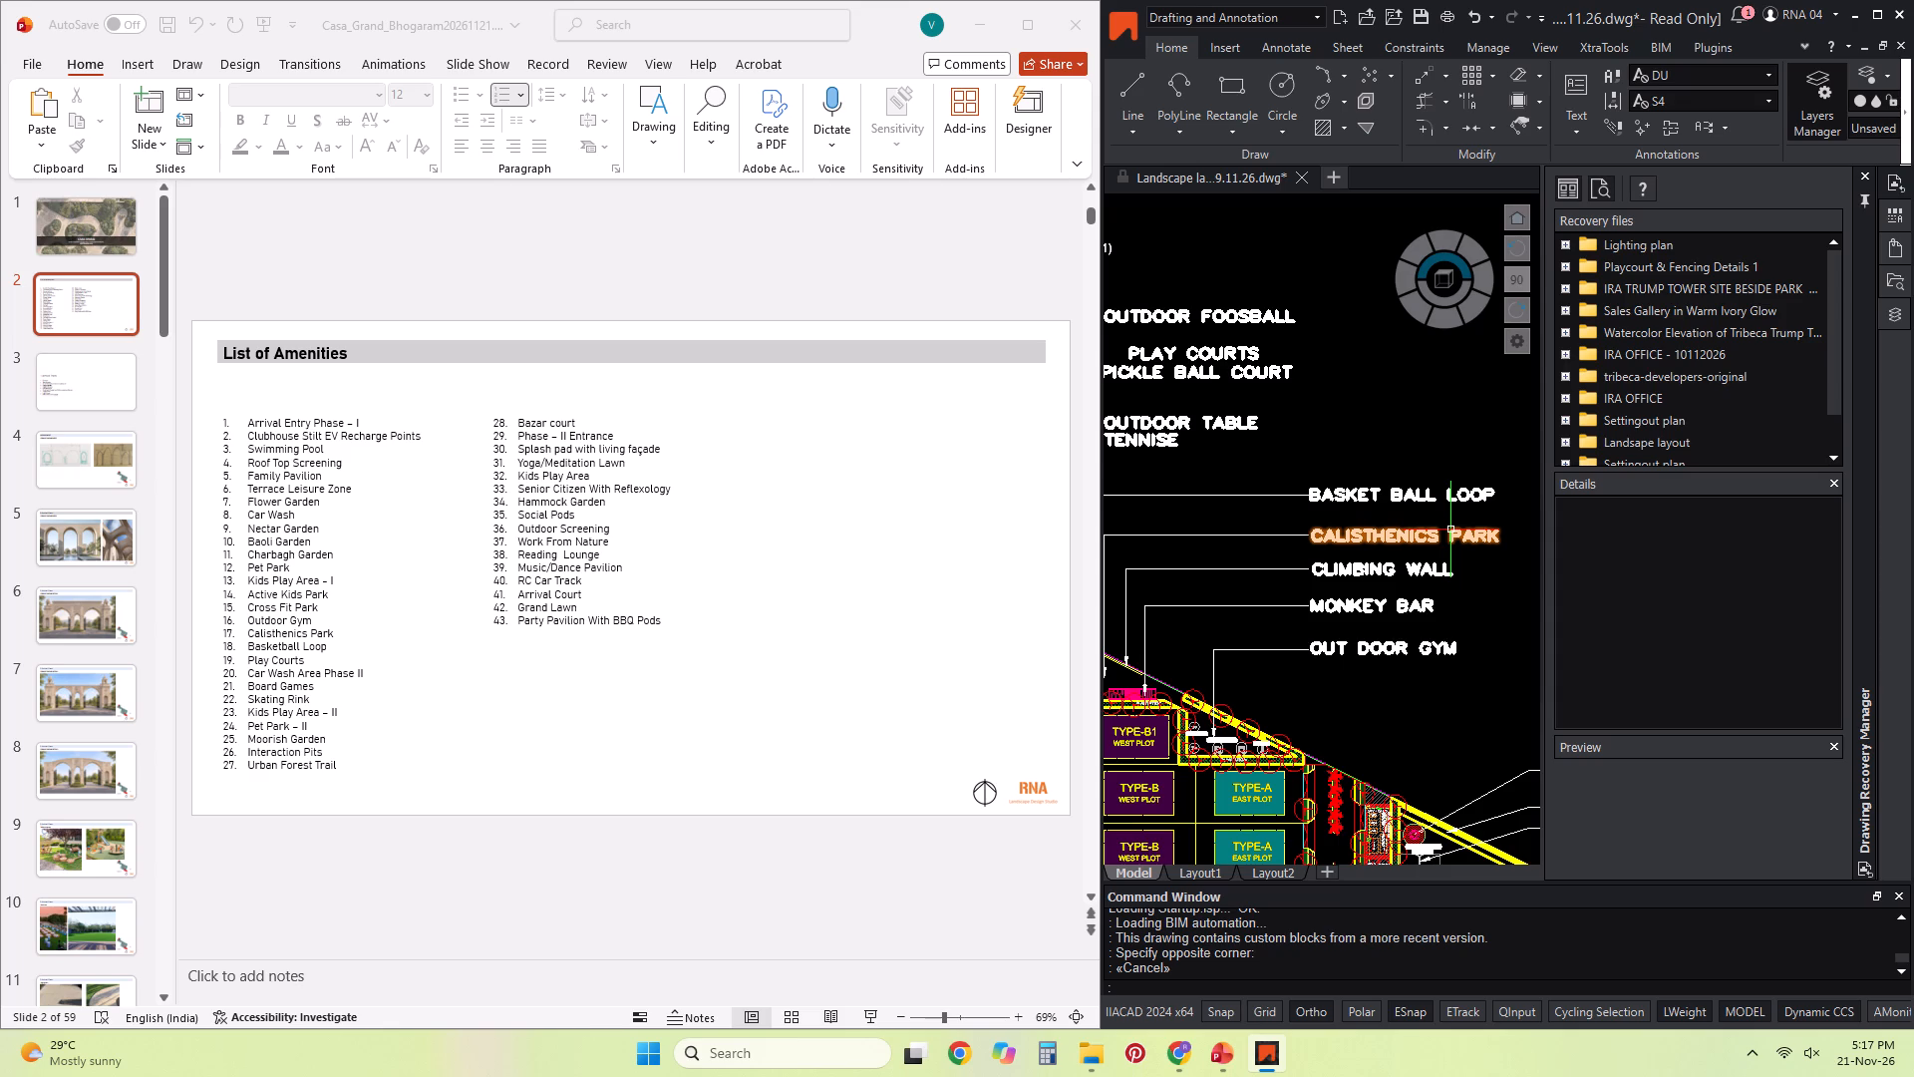
scroll(1326, 525, down, 1)
middle_drag(1326, 525, 1464, 587)
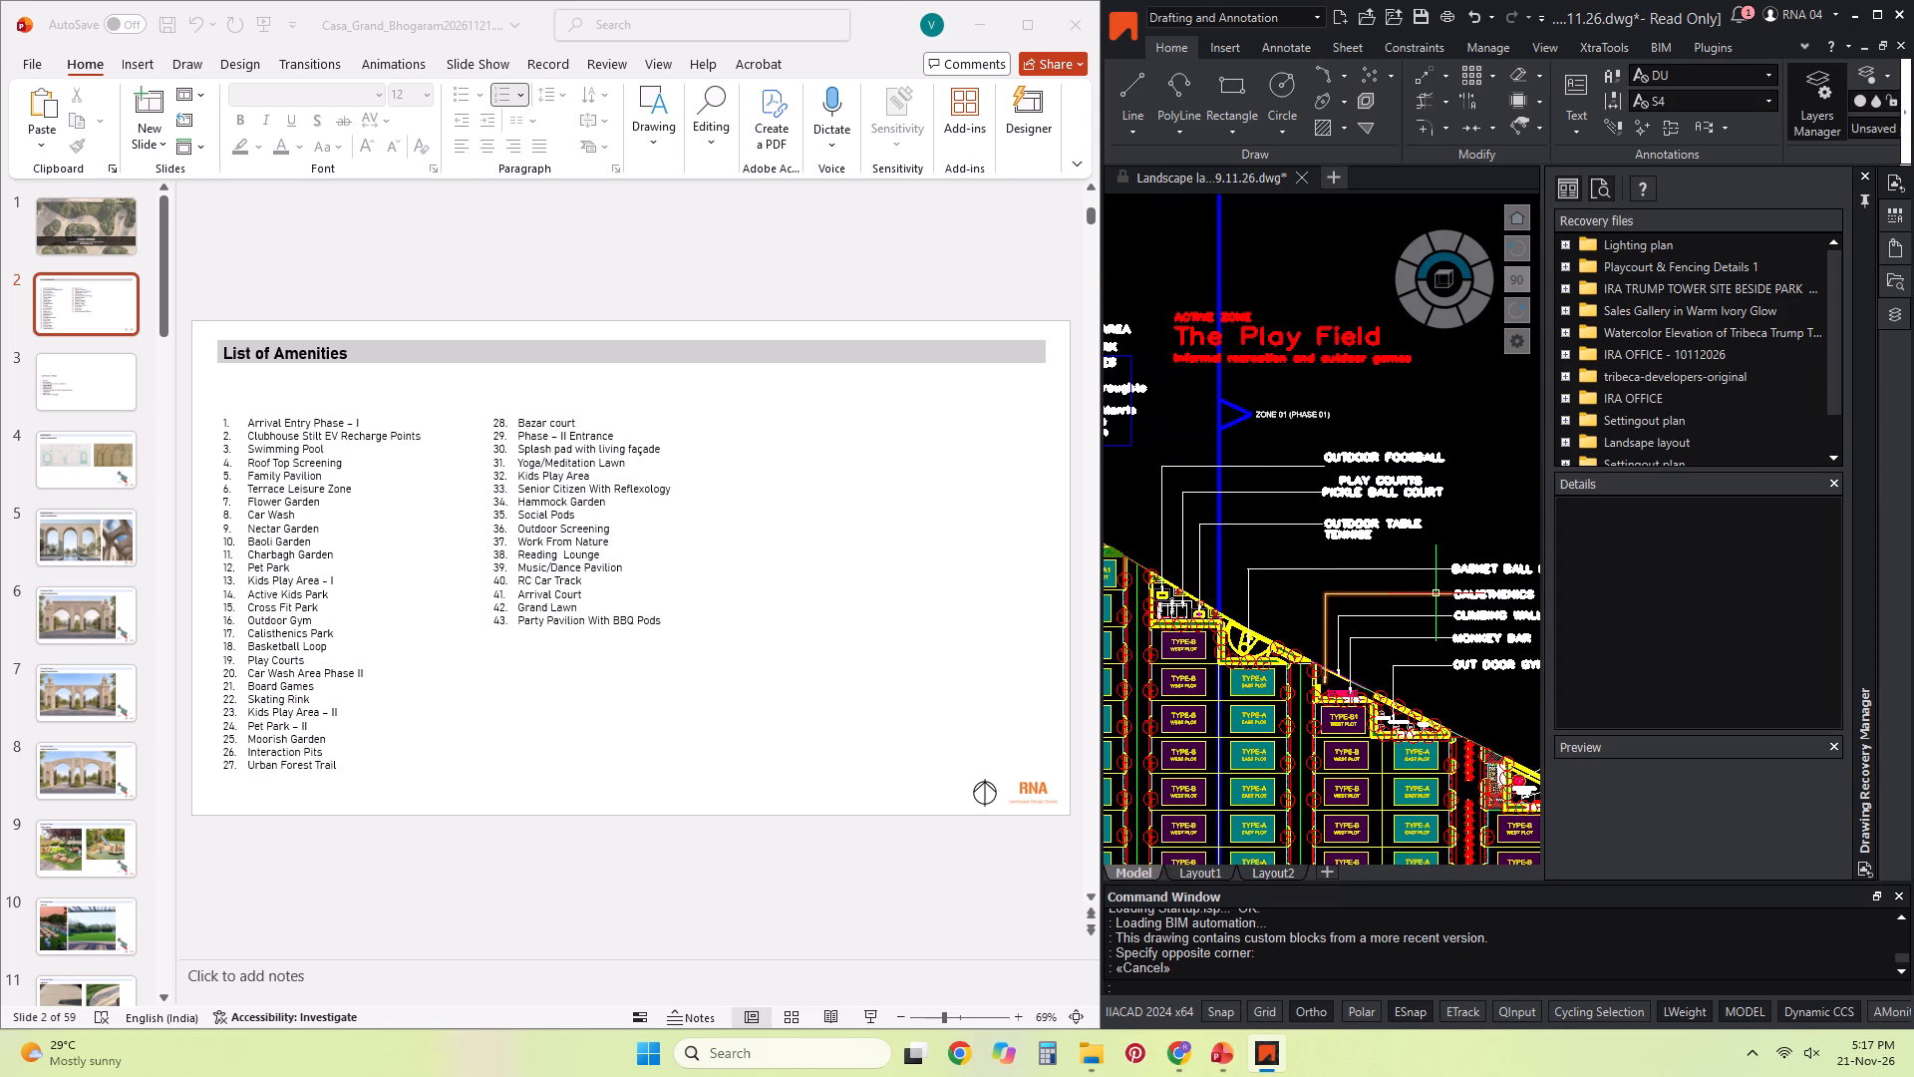
scroll(1436, 592, up, 1)
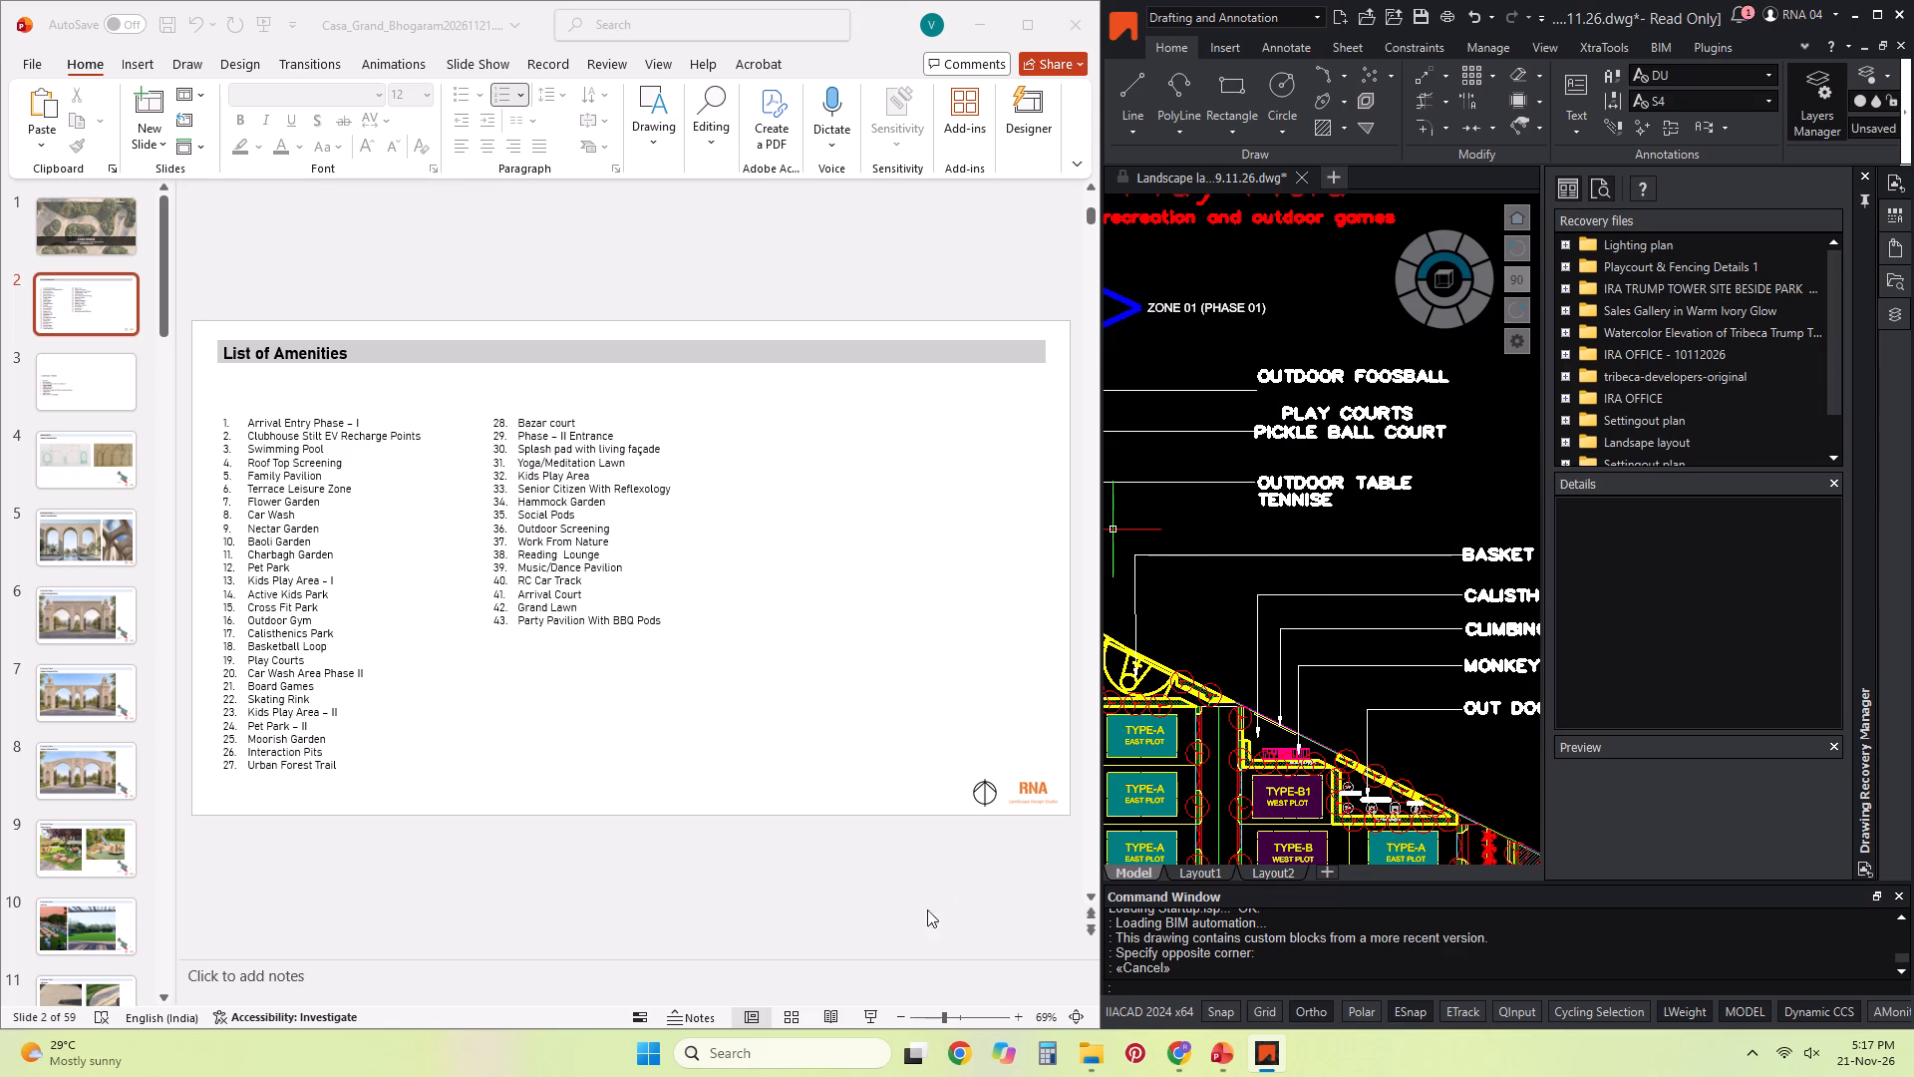
Skim the presentation from the List of Amenities through Roads and Pavements and back to the opening slides.
scroll(847, 672, down, 20)
scroll(847, 672, down, 1)
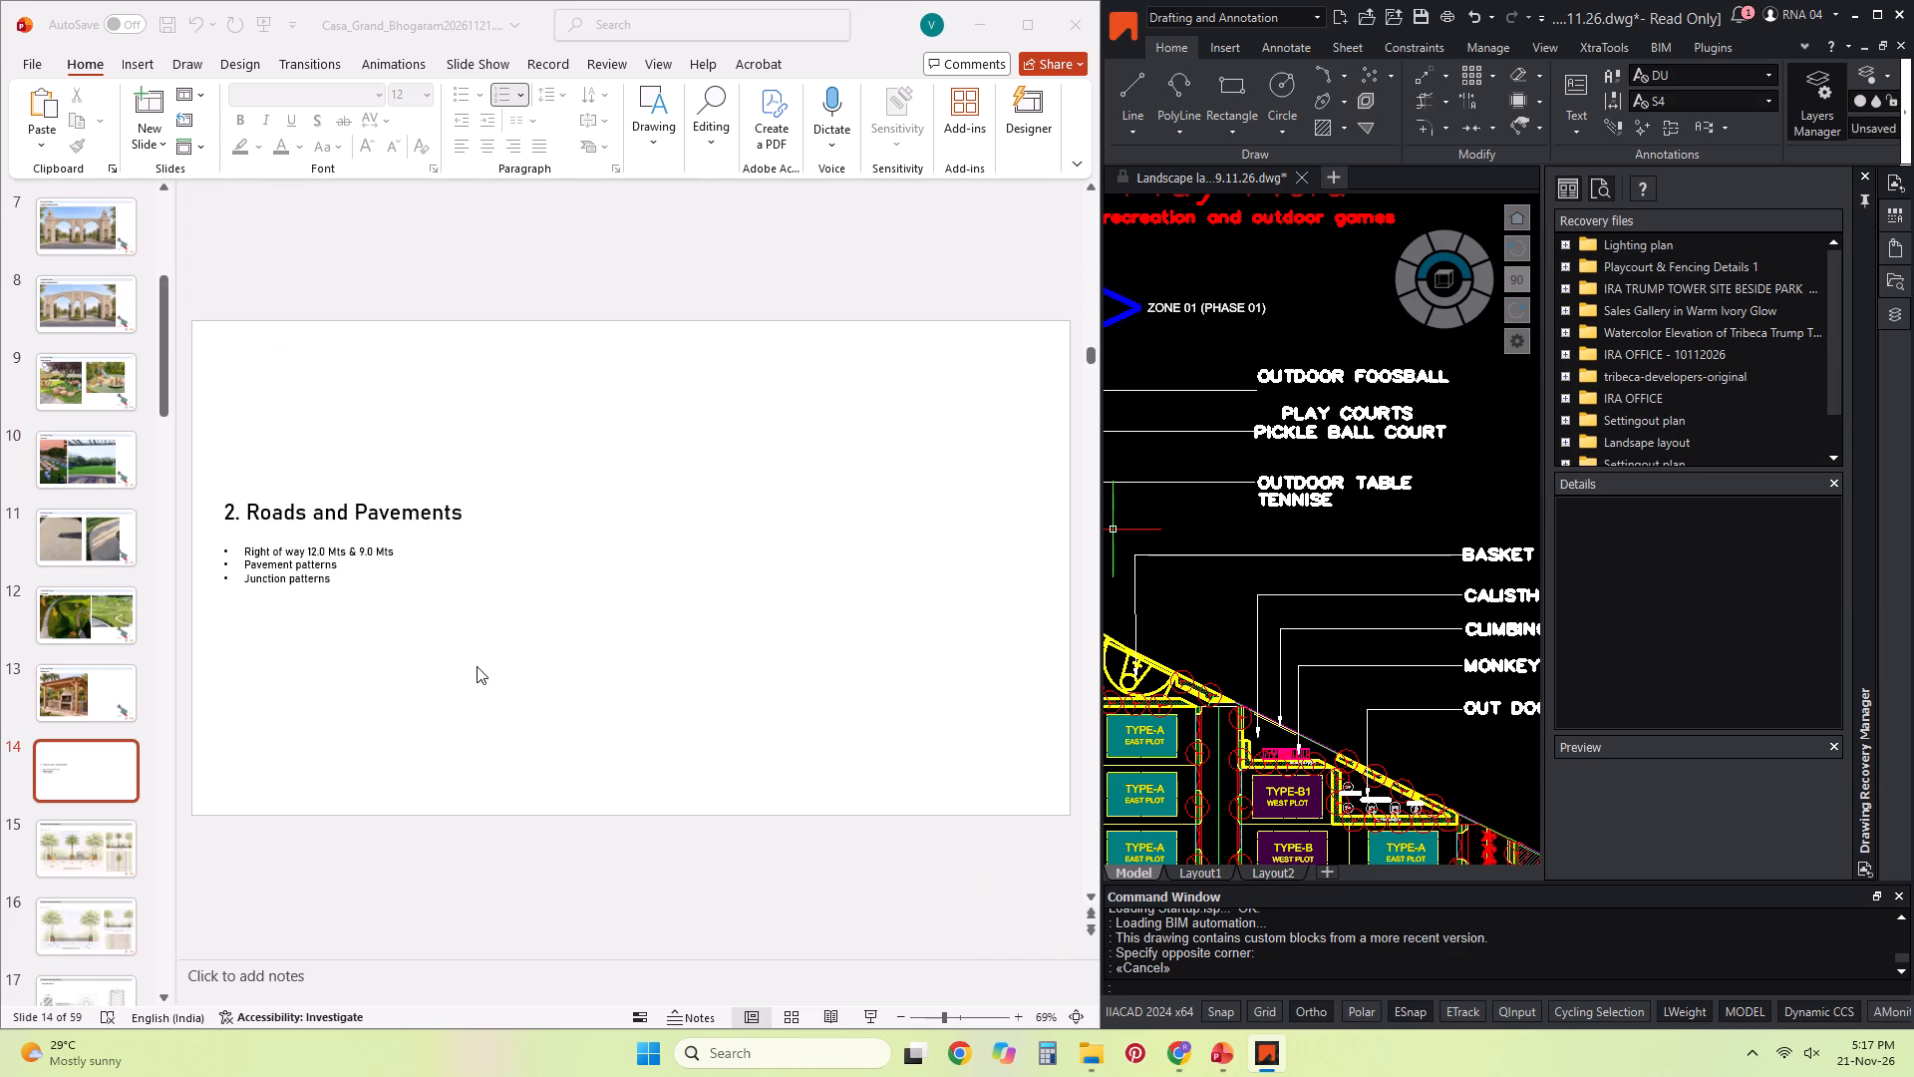
scroll(477, 666, down, 17)
middle_click(477, 674)
scroll(475, 674, up, 15)
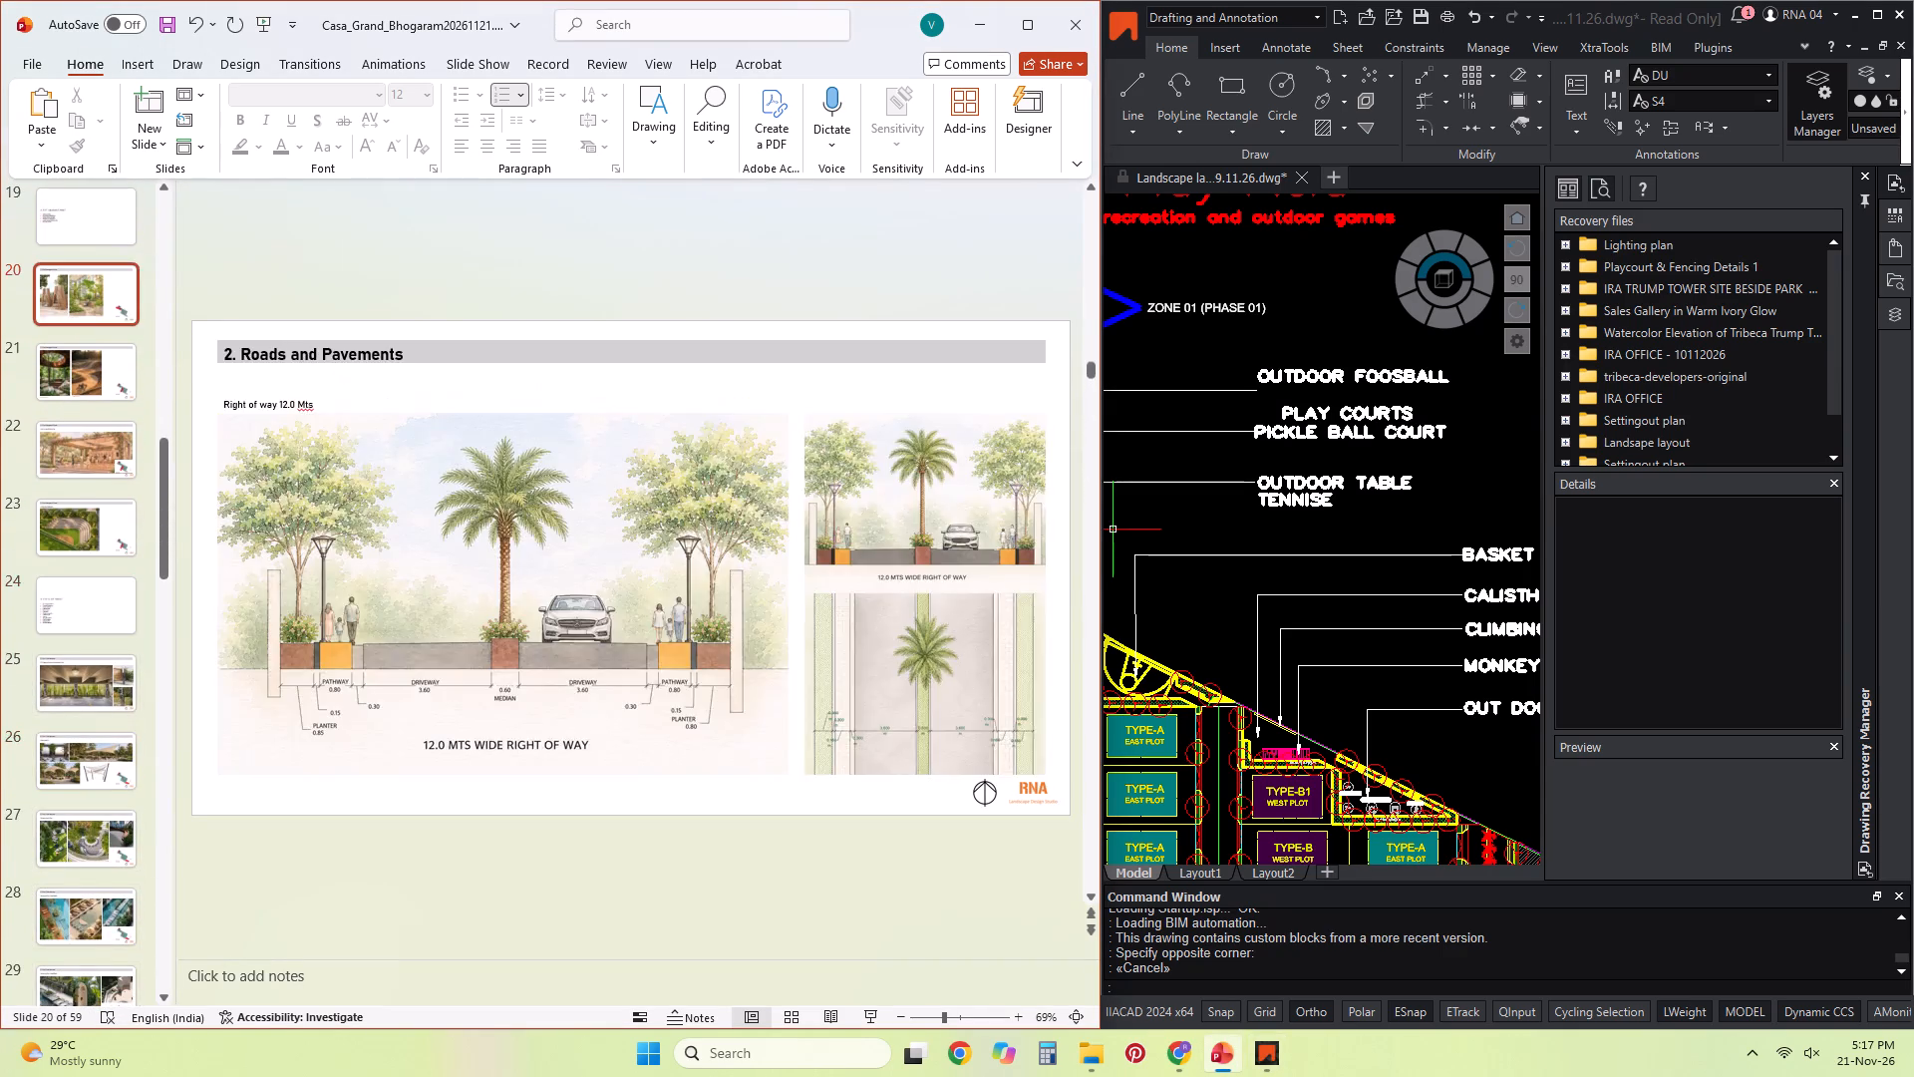
scroll(478, 669, up, 9)
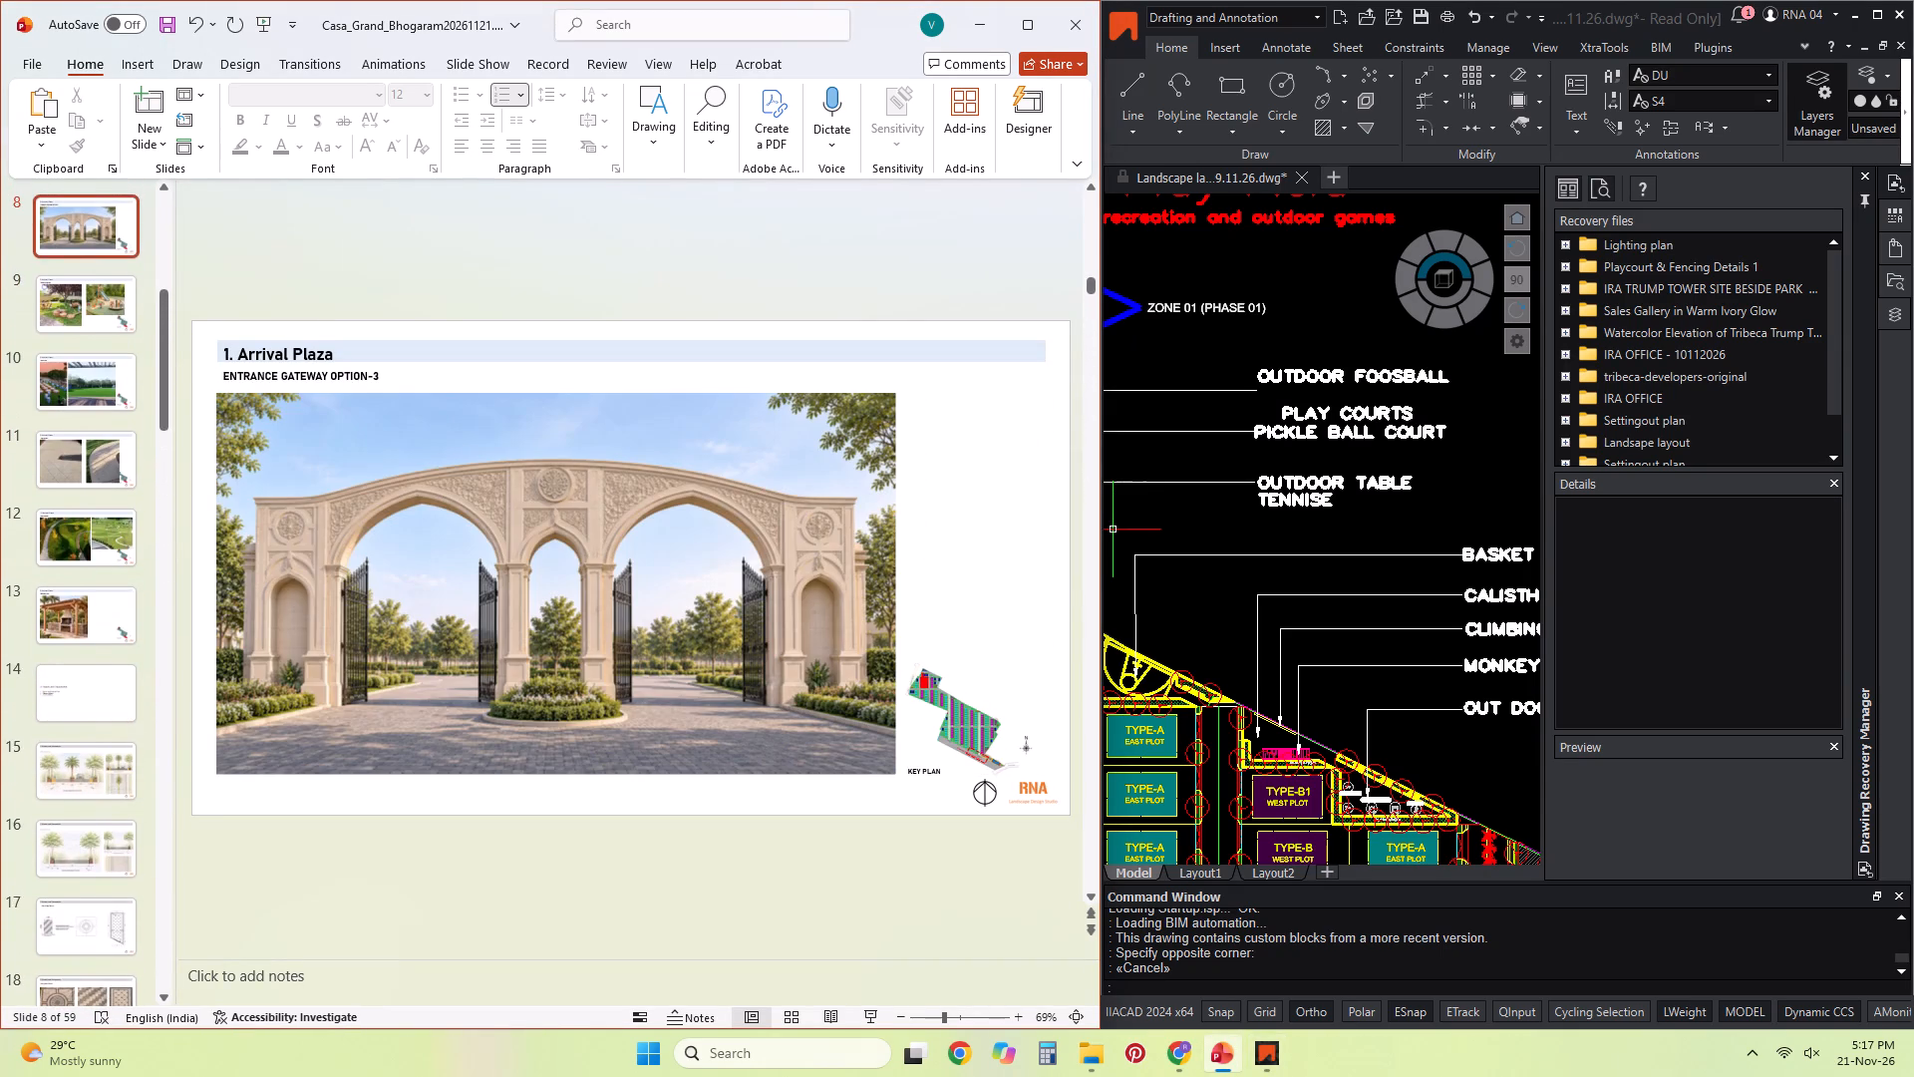
scroll(470, 670, up, 11)
Delete the Design Intent slide showing the two entrance gateway sketches.
scroll(470, 671, down, 2)
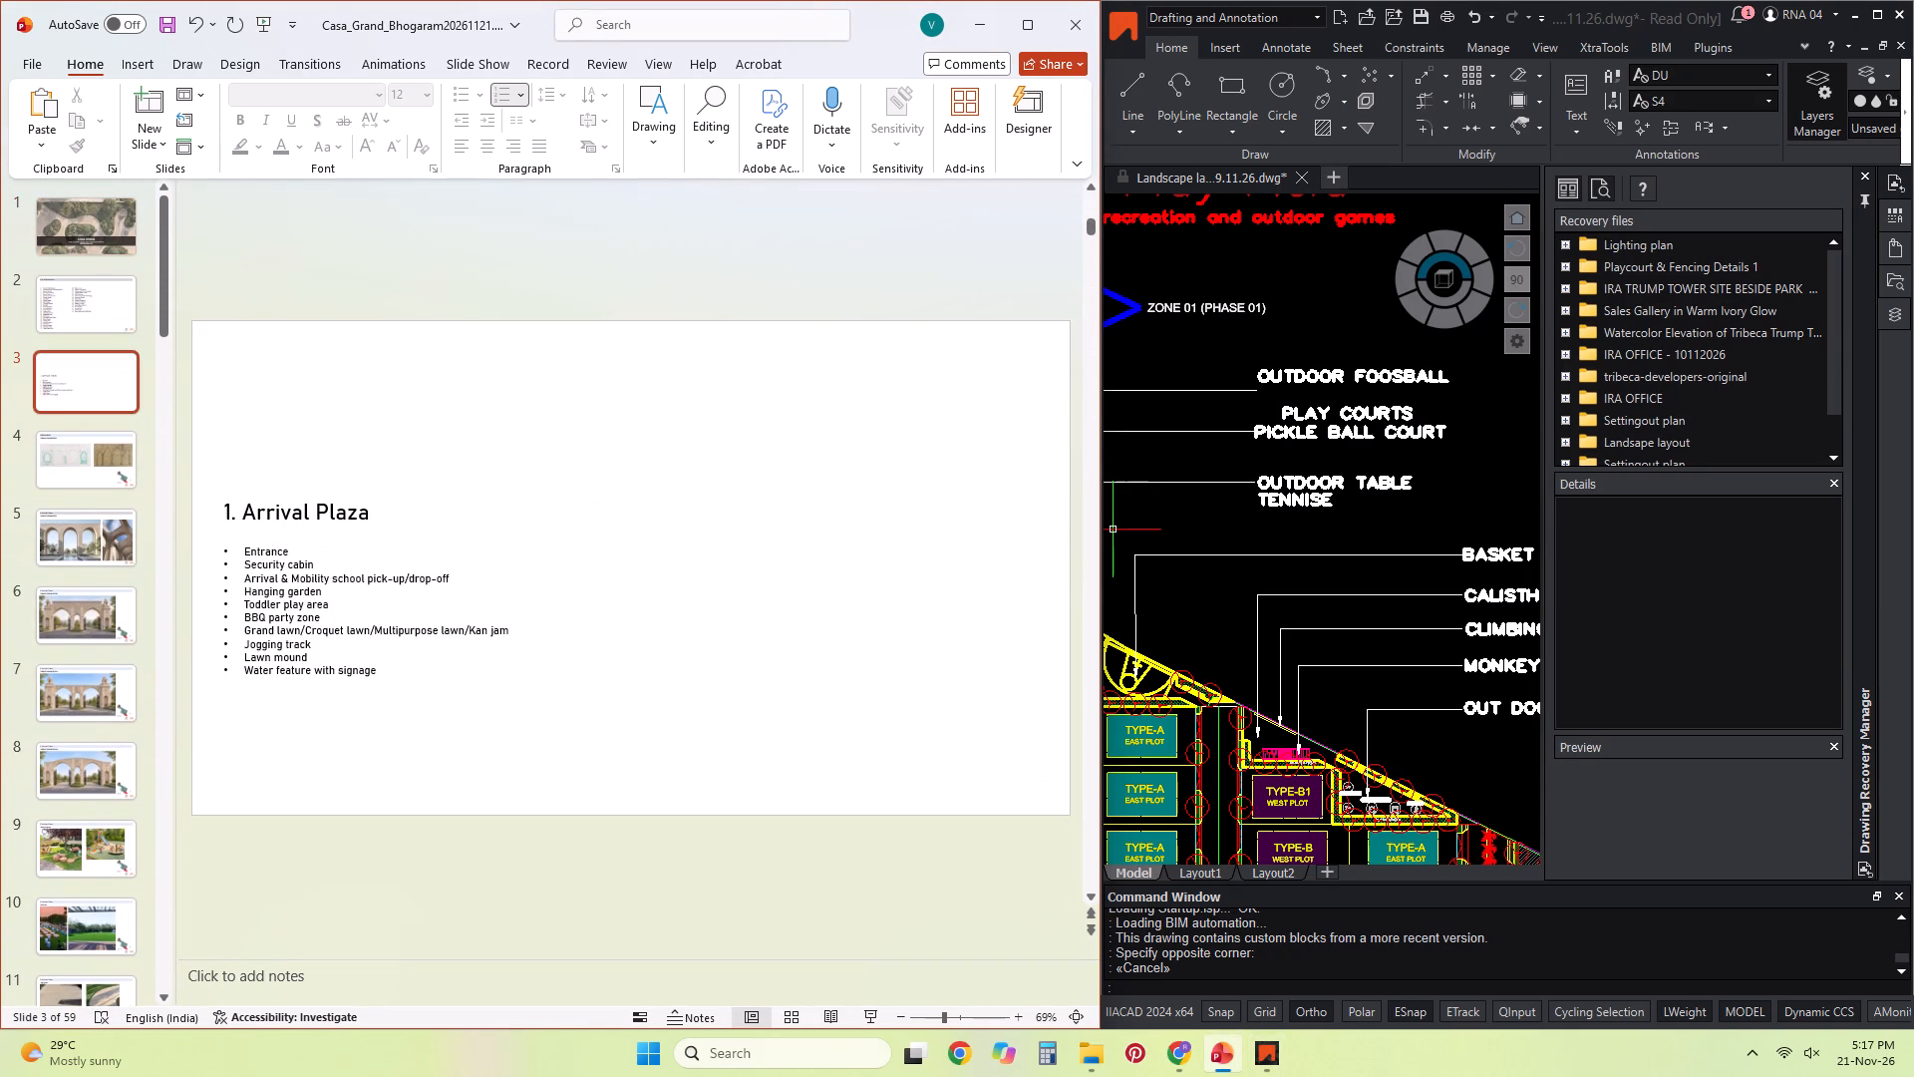
scroll(470, 671, down, 1)
scroll(470, 671, up, 1)
scroll(470, 671, down, 1)
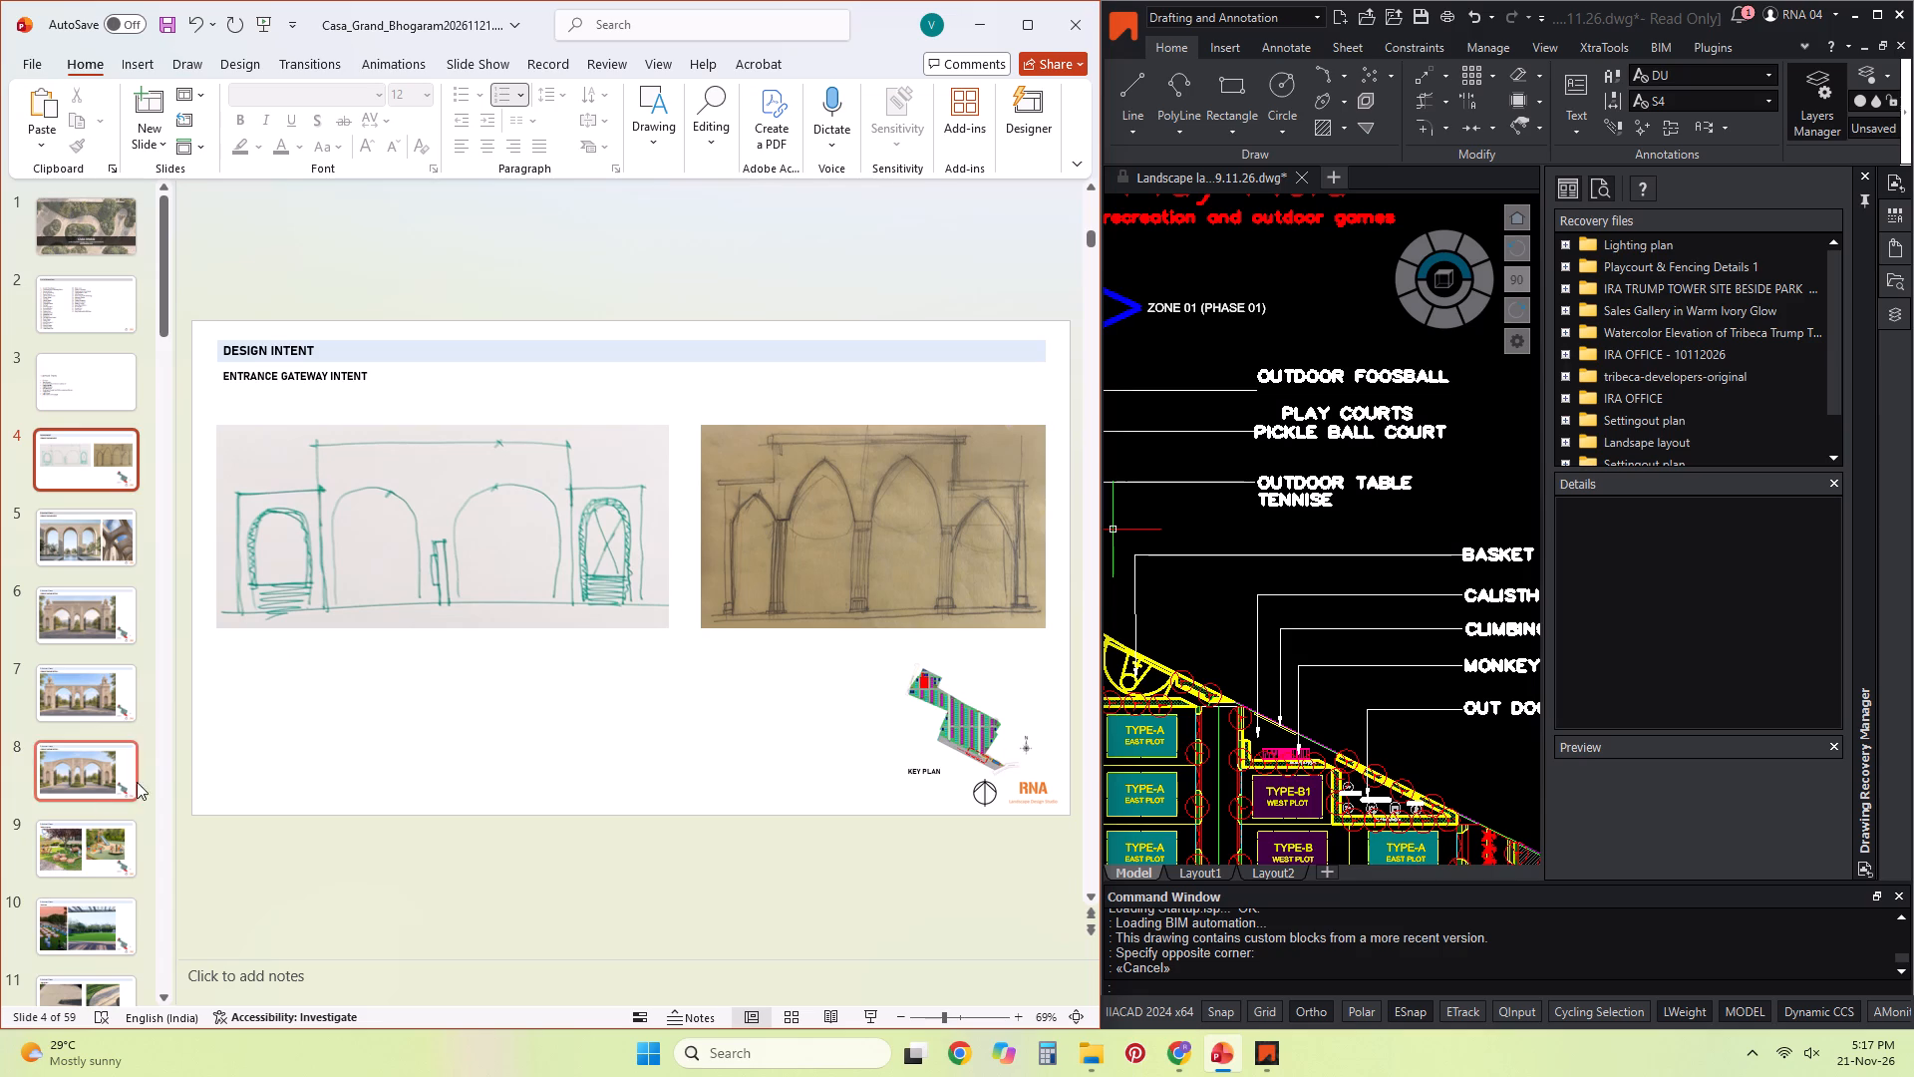
right_click(66, 460)
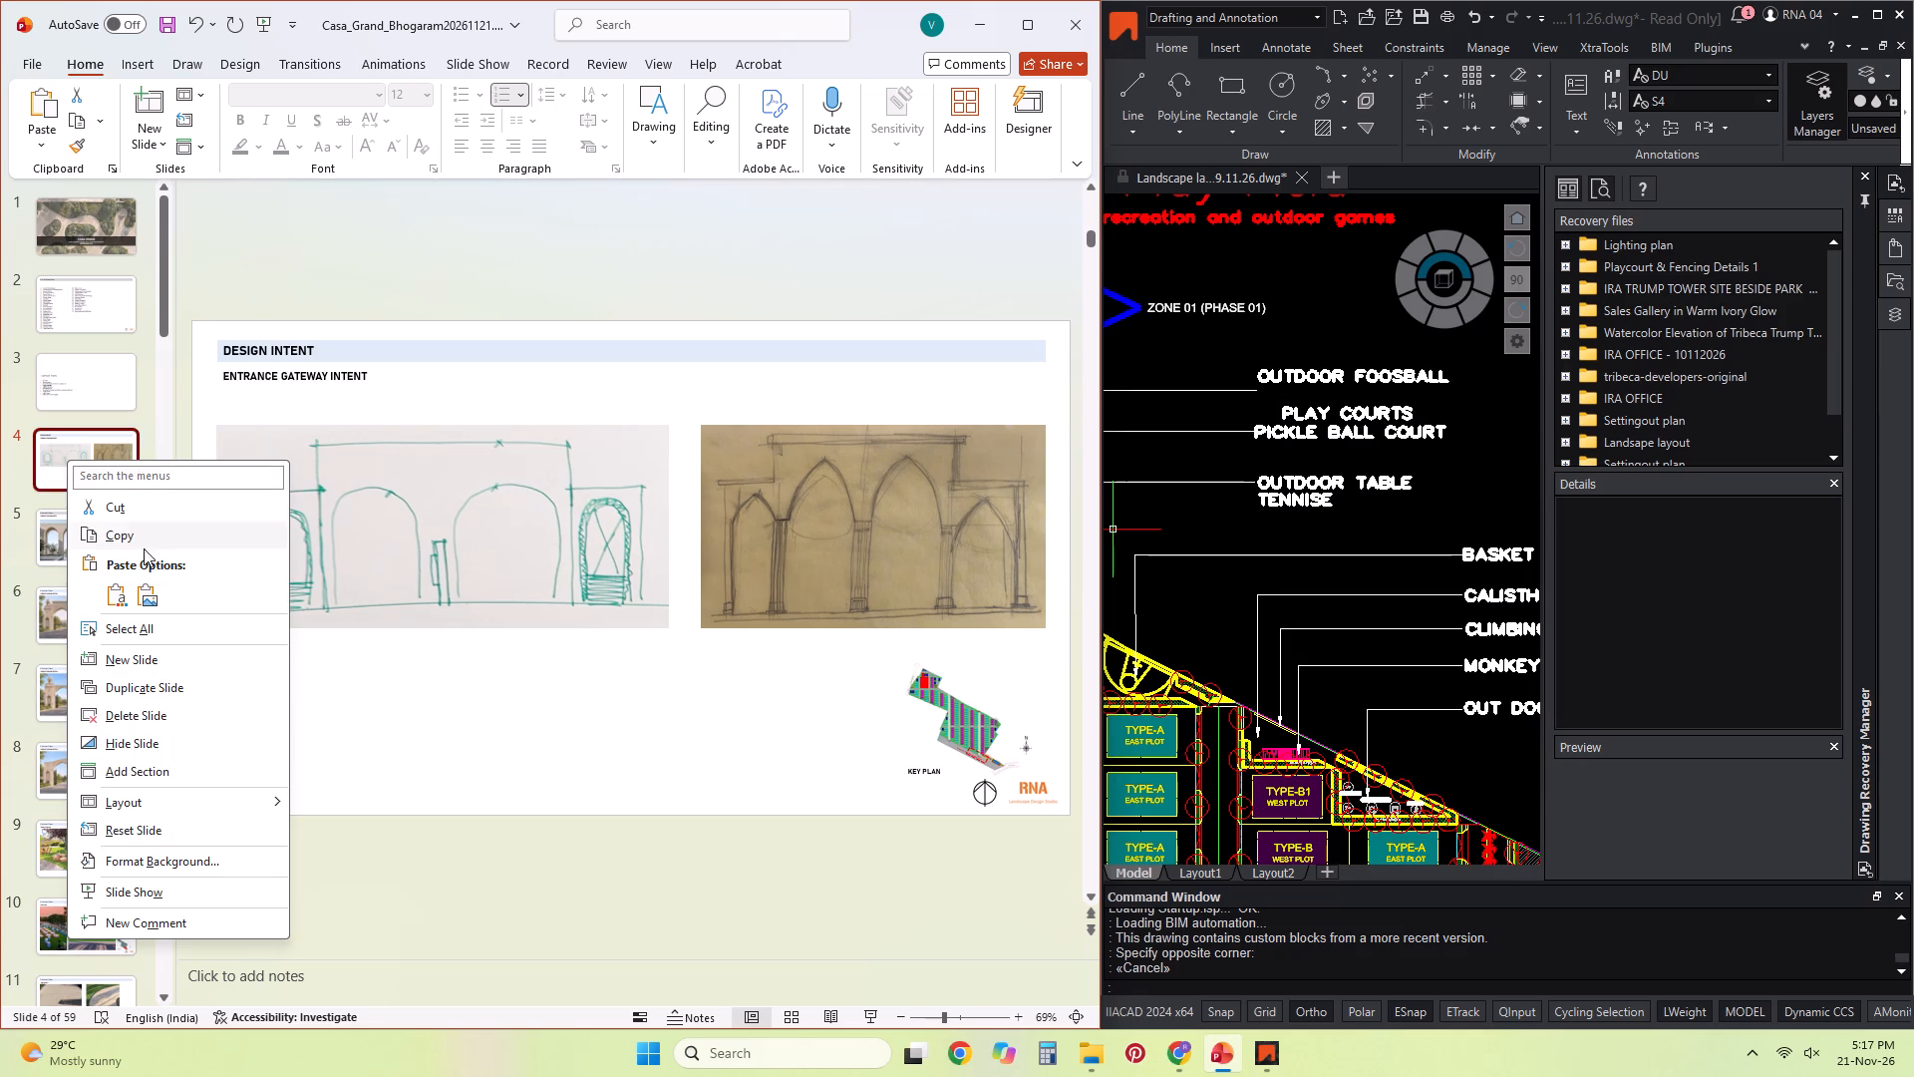
click(153, 710)
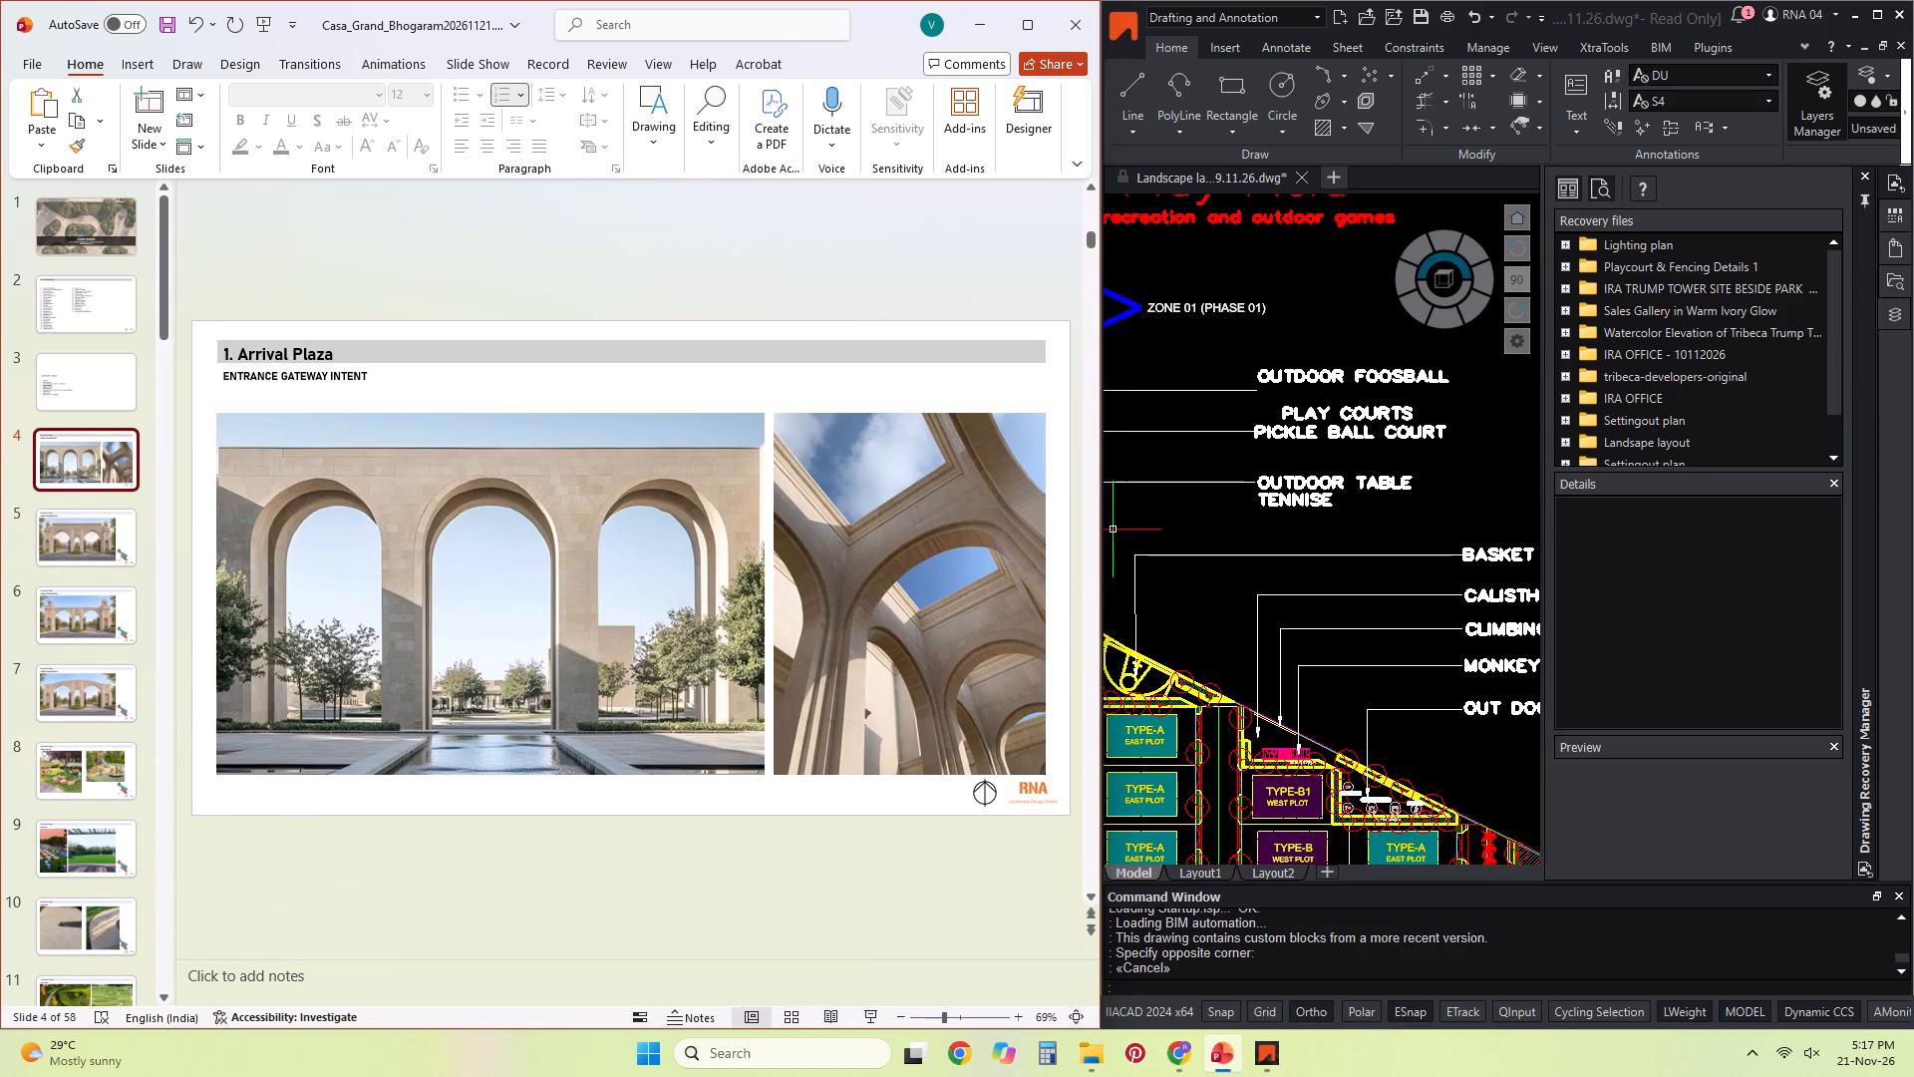
Review the remaining slides from Arrival Plaza through The Club house and Serenity Oasis to the closing Landscape Elements slides.
scroll(345, 539, down, 14)
scroll(838, 506, down, 11)
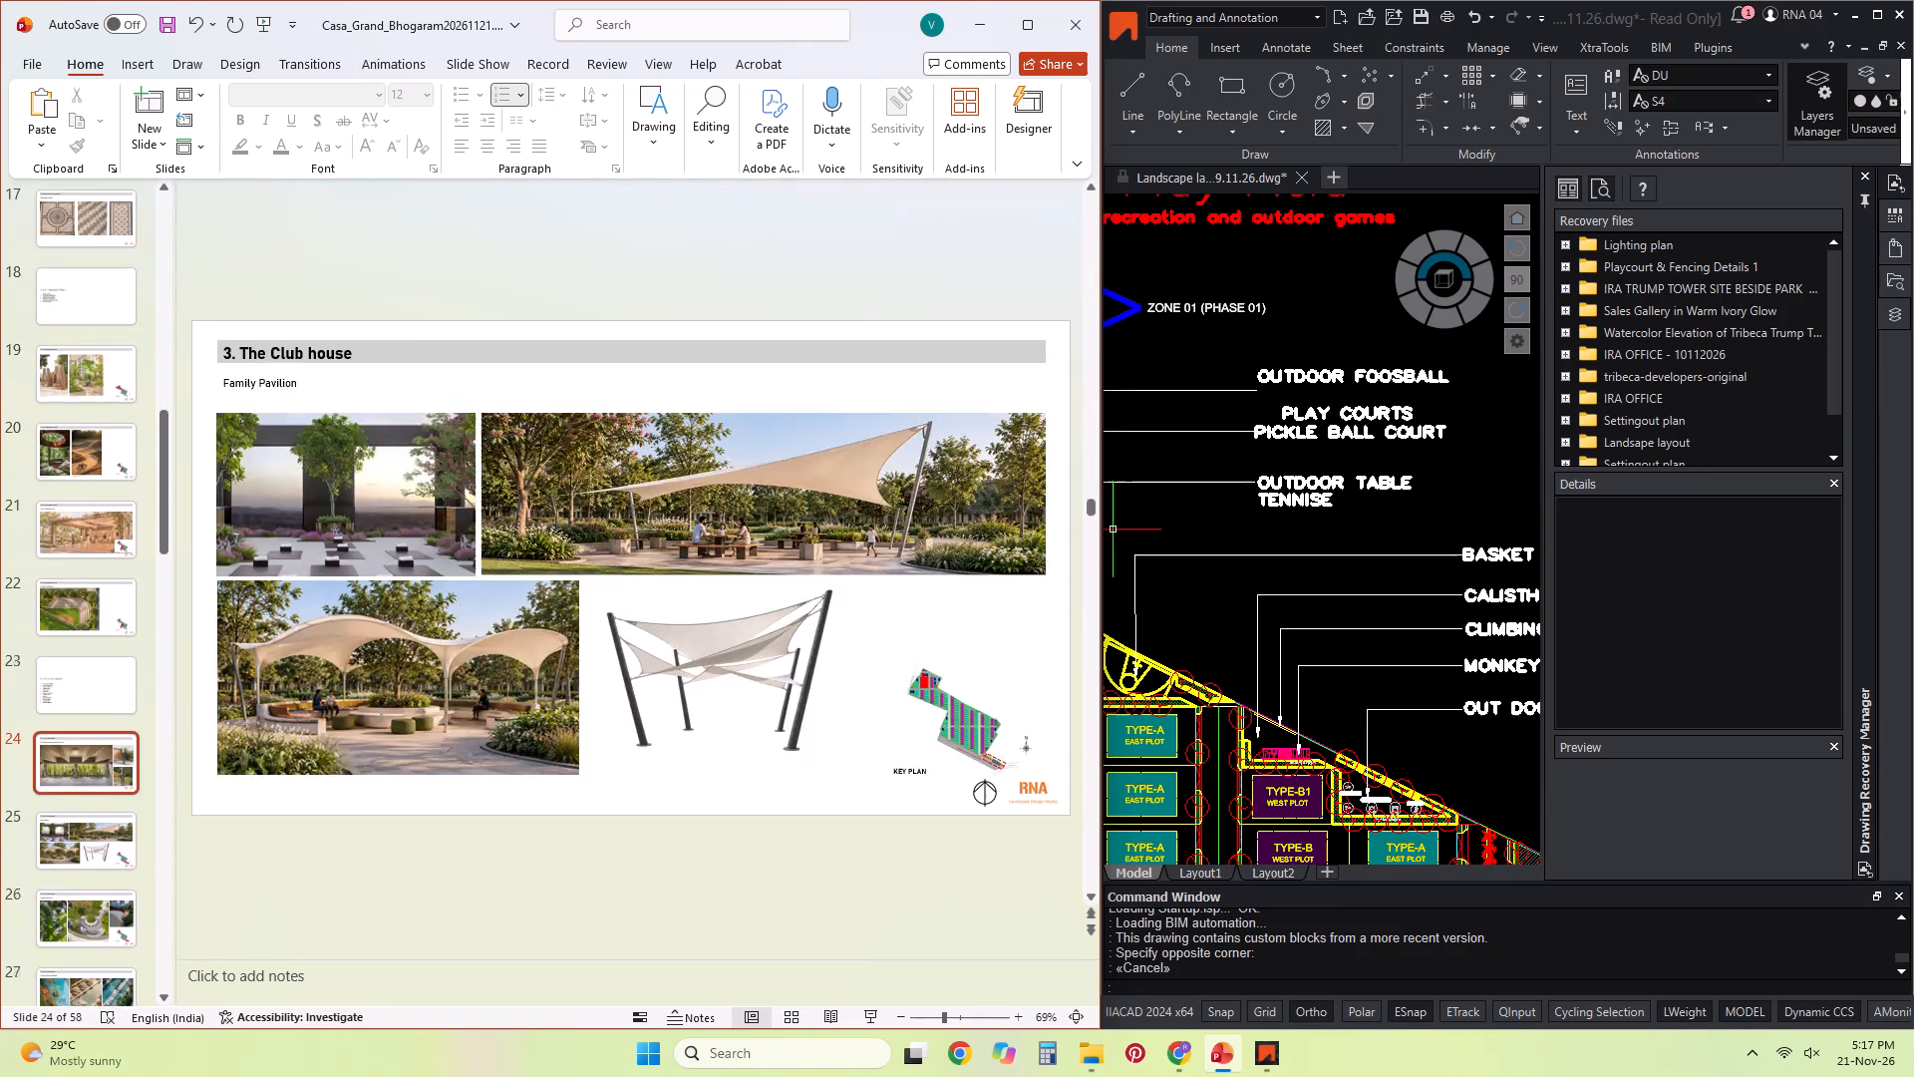
scroll(773, 633, down, 20)
scroll(773, 633, down, 15)
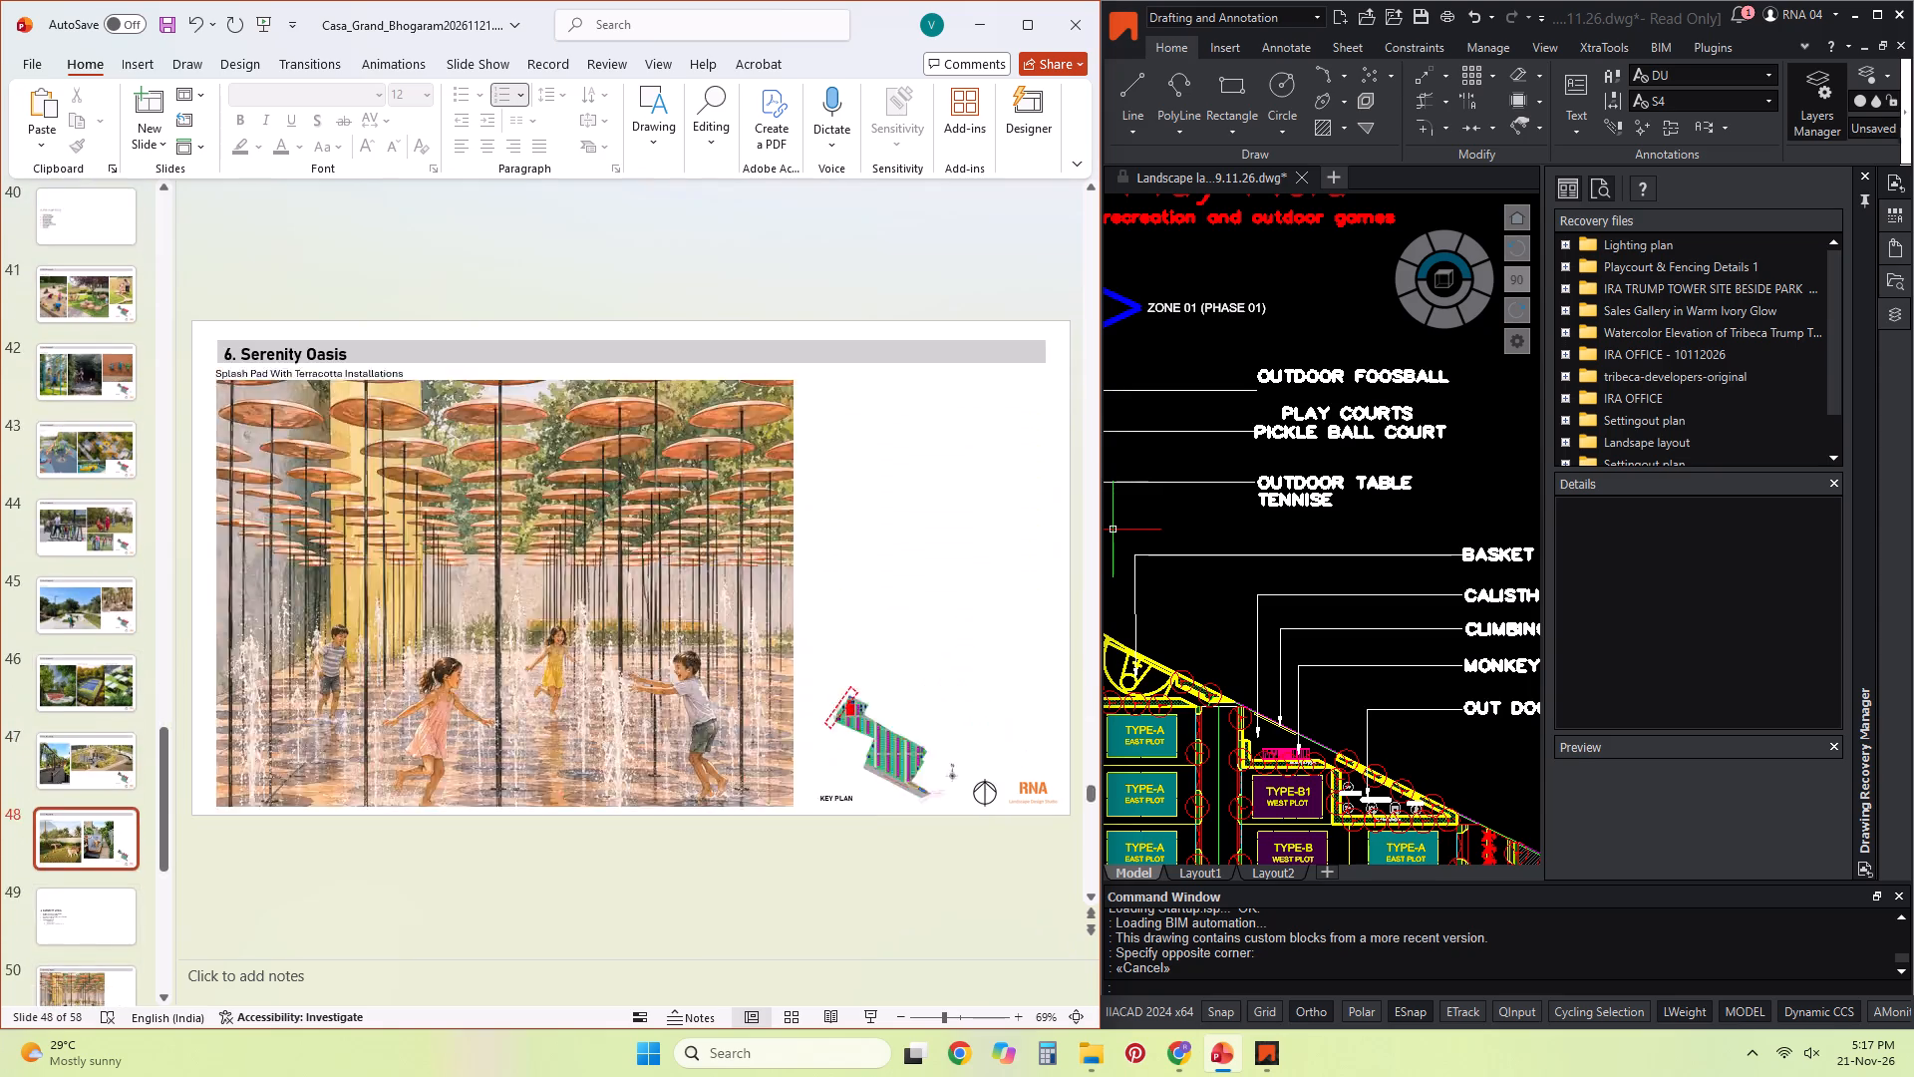
scroll(507, 609, down, 20)
scroll(507, 609, down, 6)
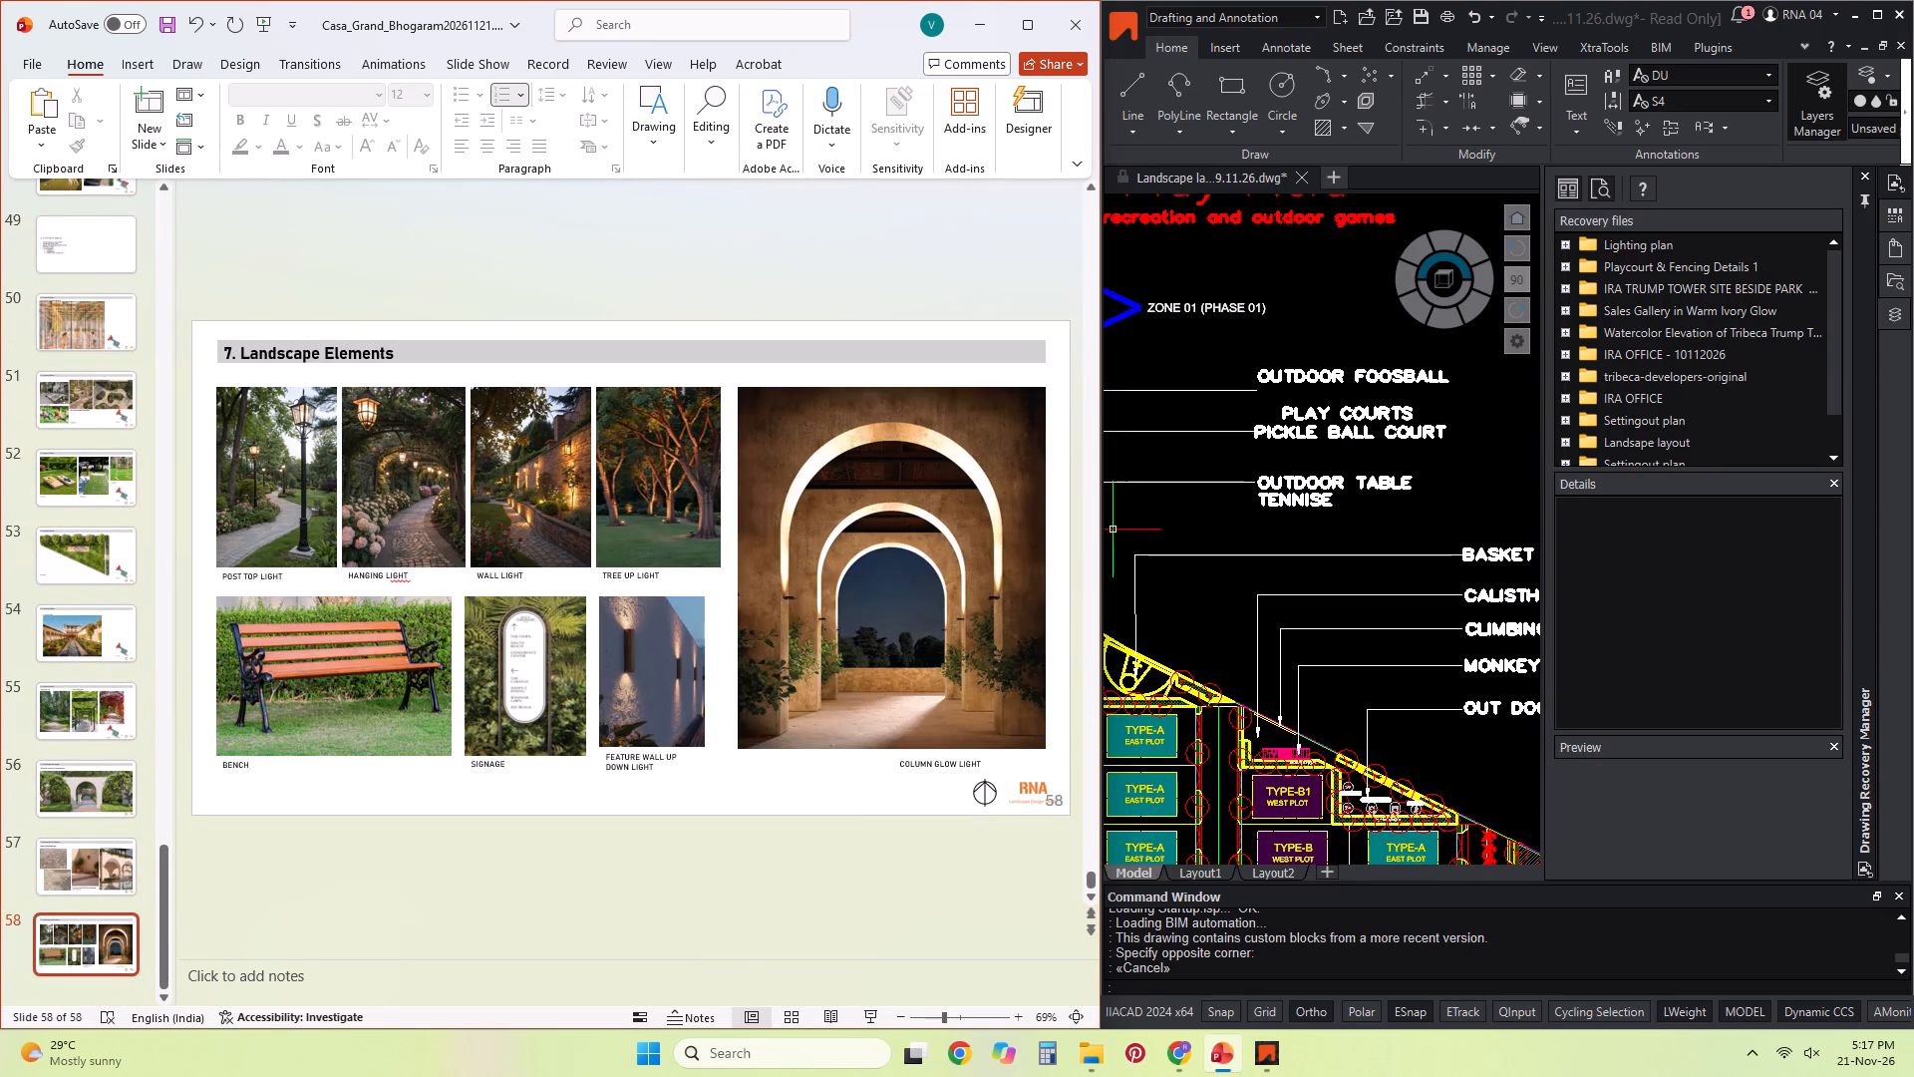
scroll(507, 666, up, 1)
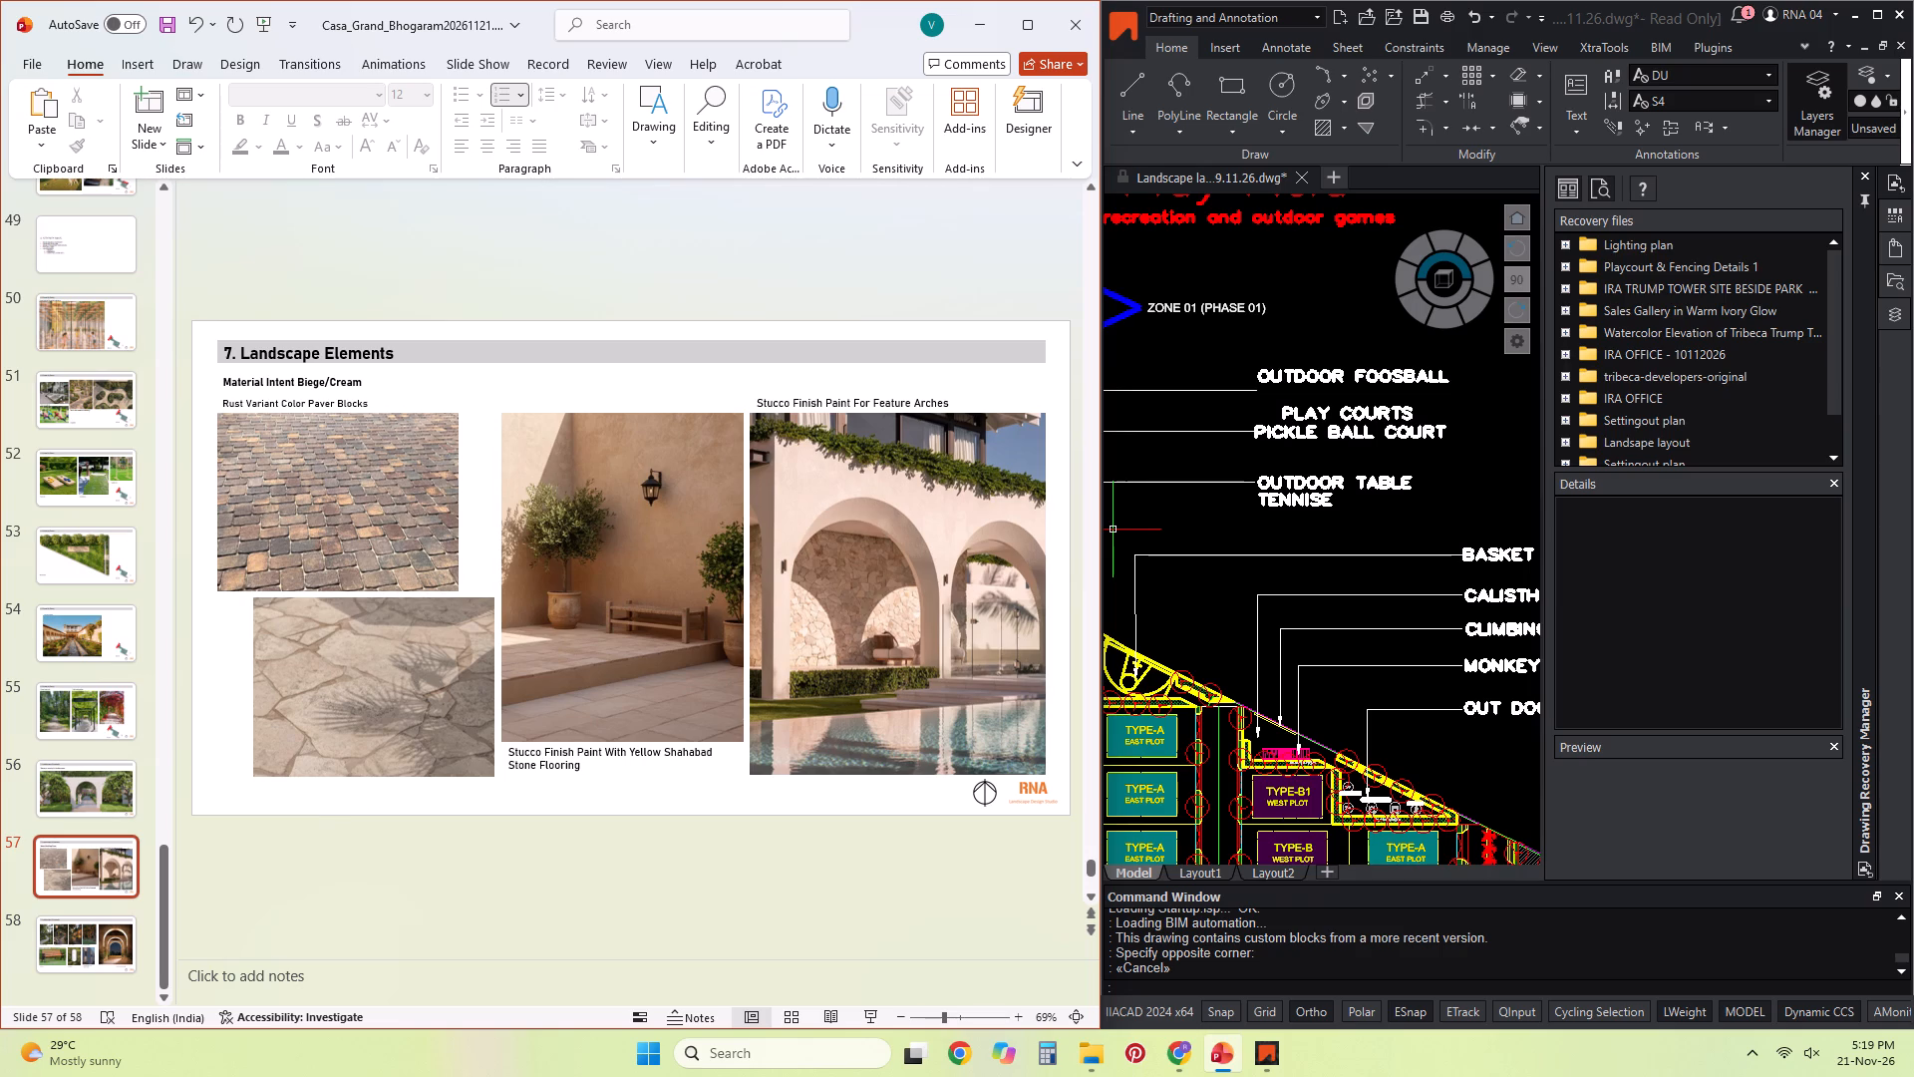
click(817, 902)
click(689, 858)
Check the spelling of TENNIS for the masterplan's outdoor table tennis label using search suggestions in Chrome.
scroll(1233, 524, down, 1)
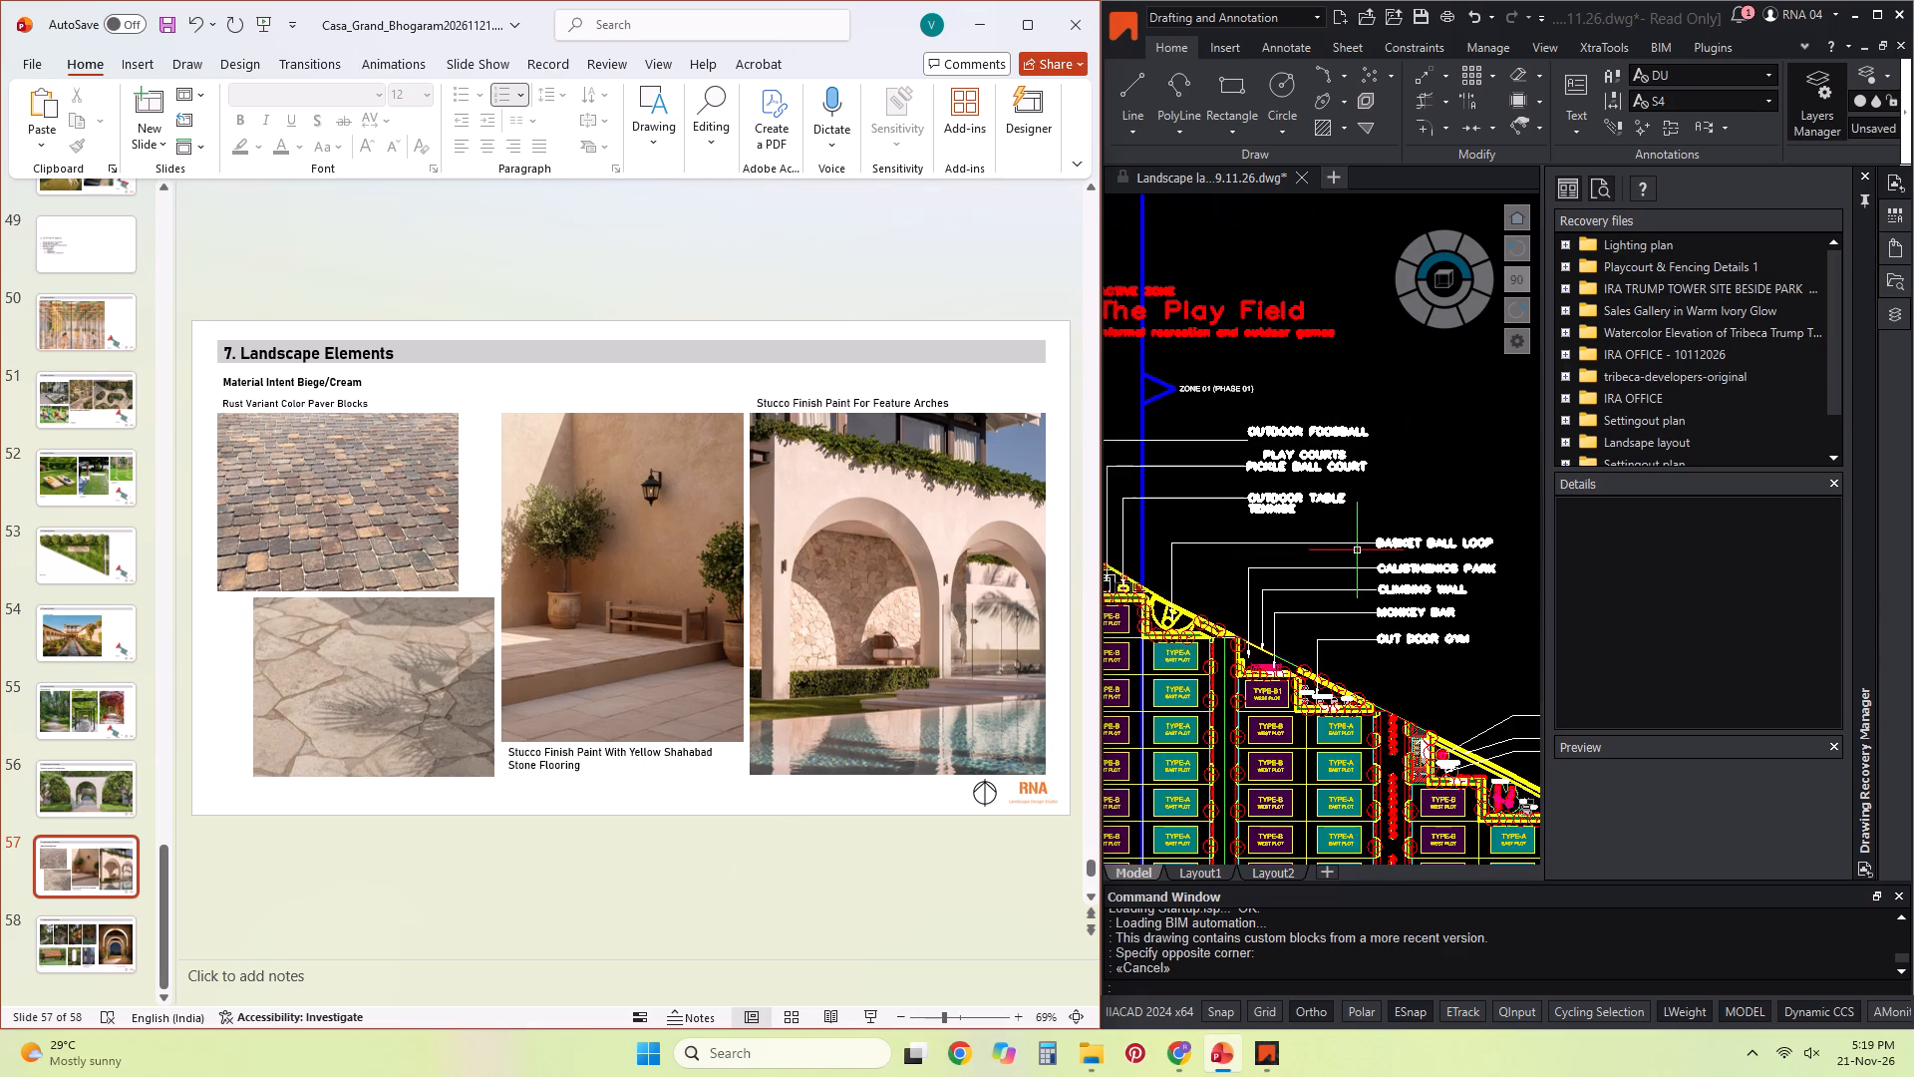
scroll(1295, 495, up, 3)
scroll(1353, 570, down, 1)
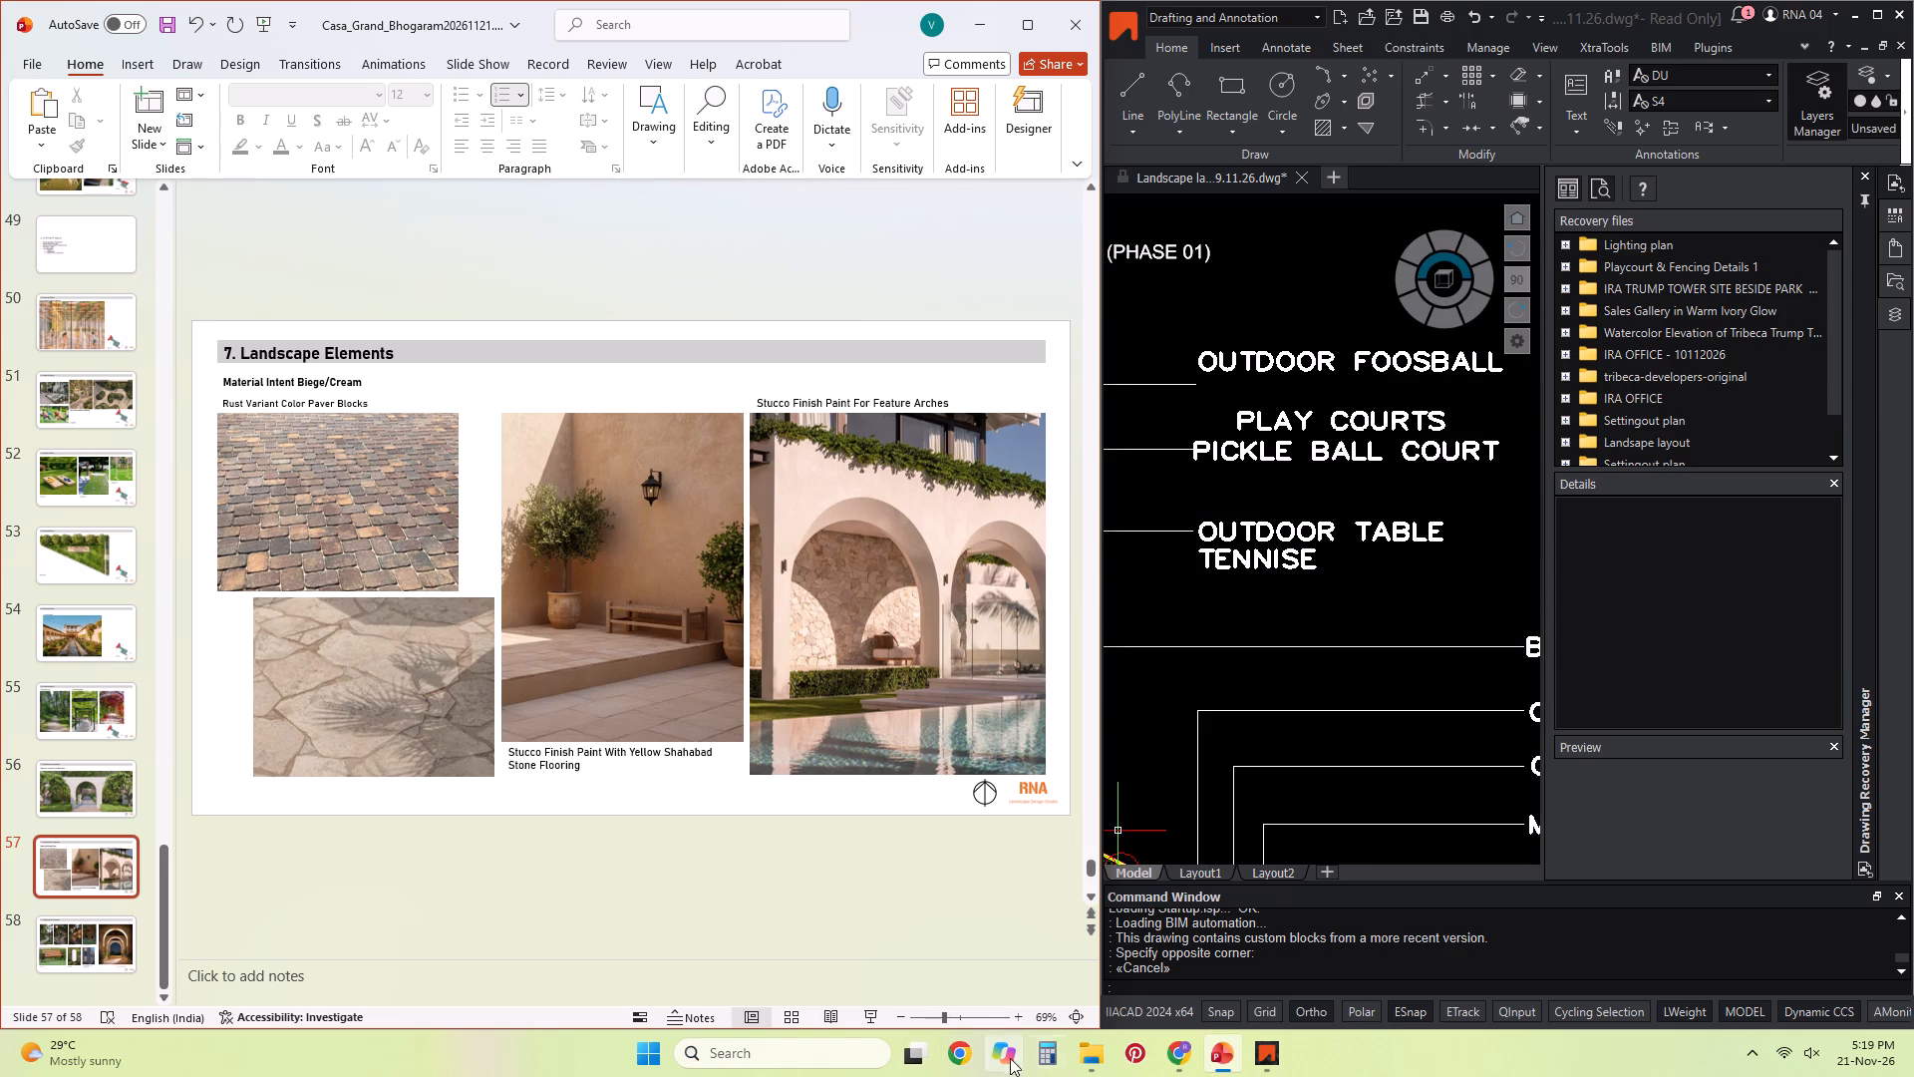
click(961, 1038)
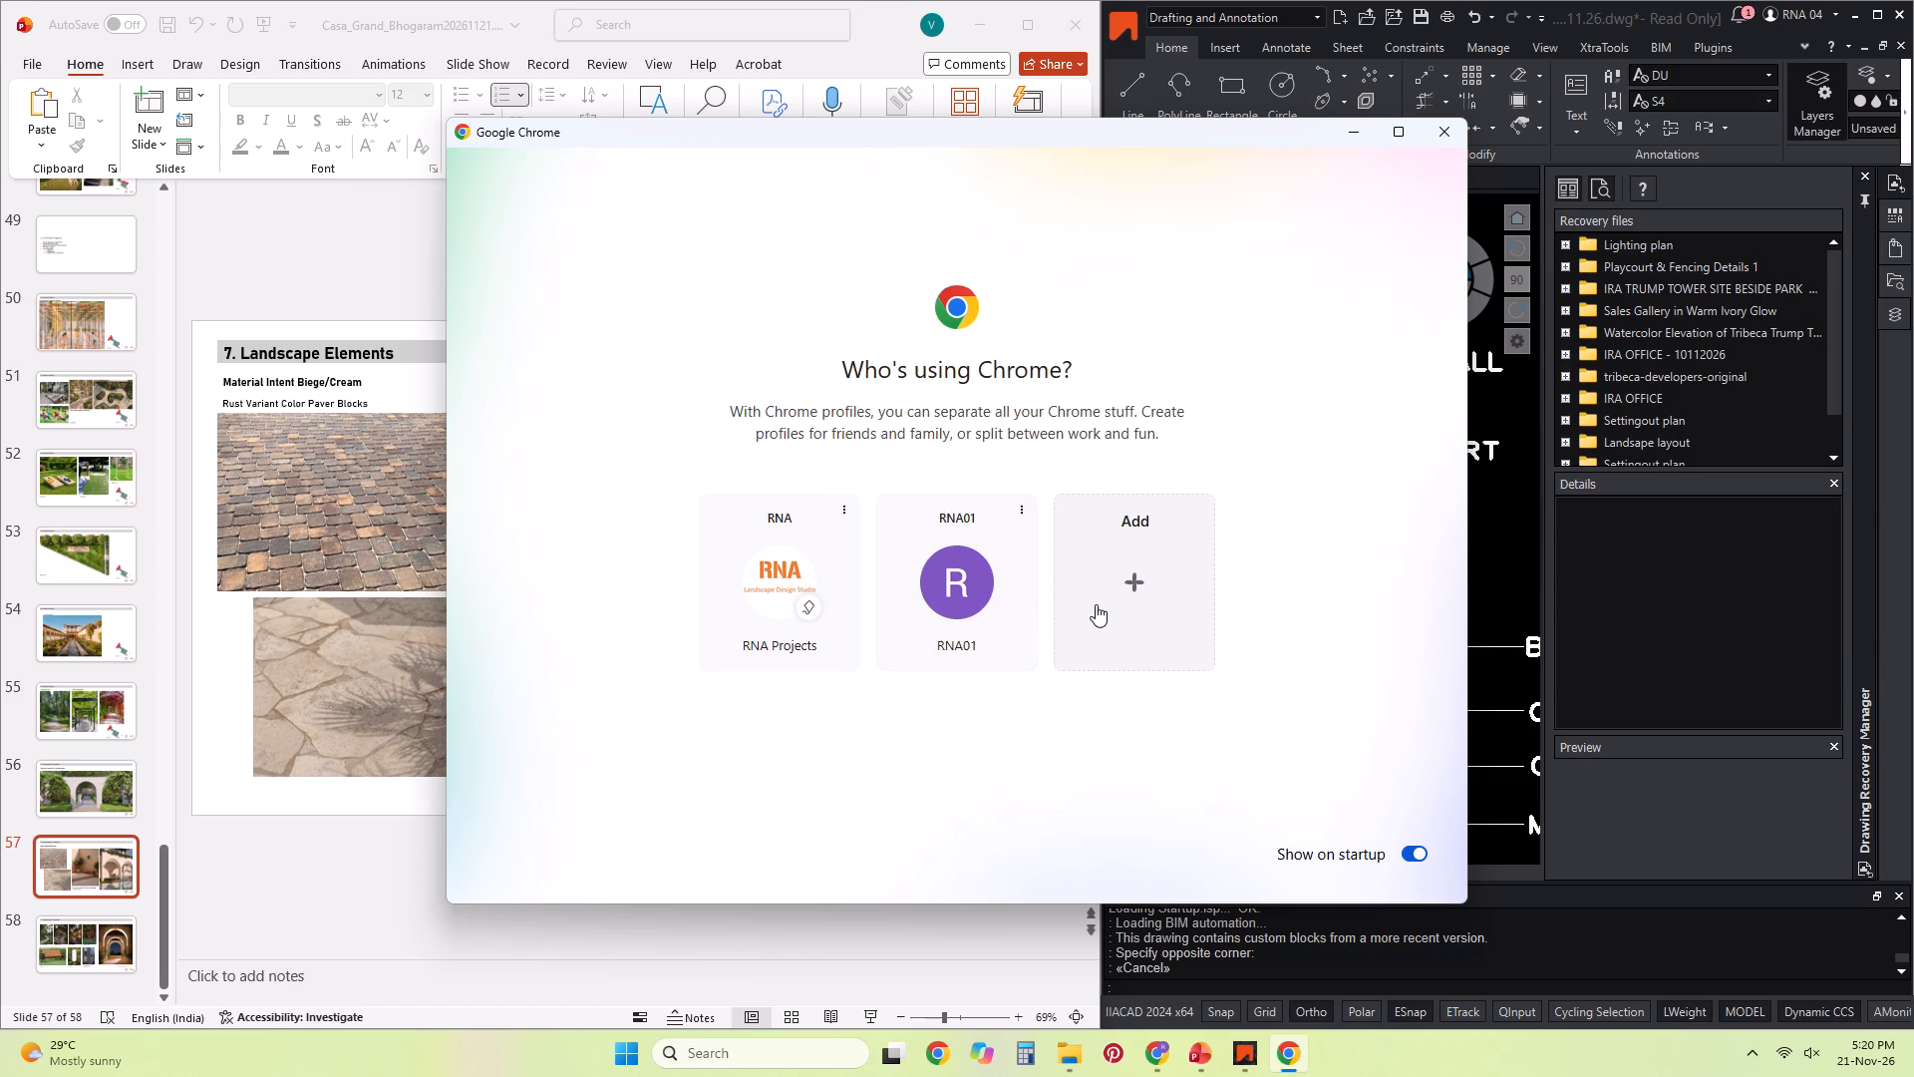
click(763, 656)
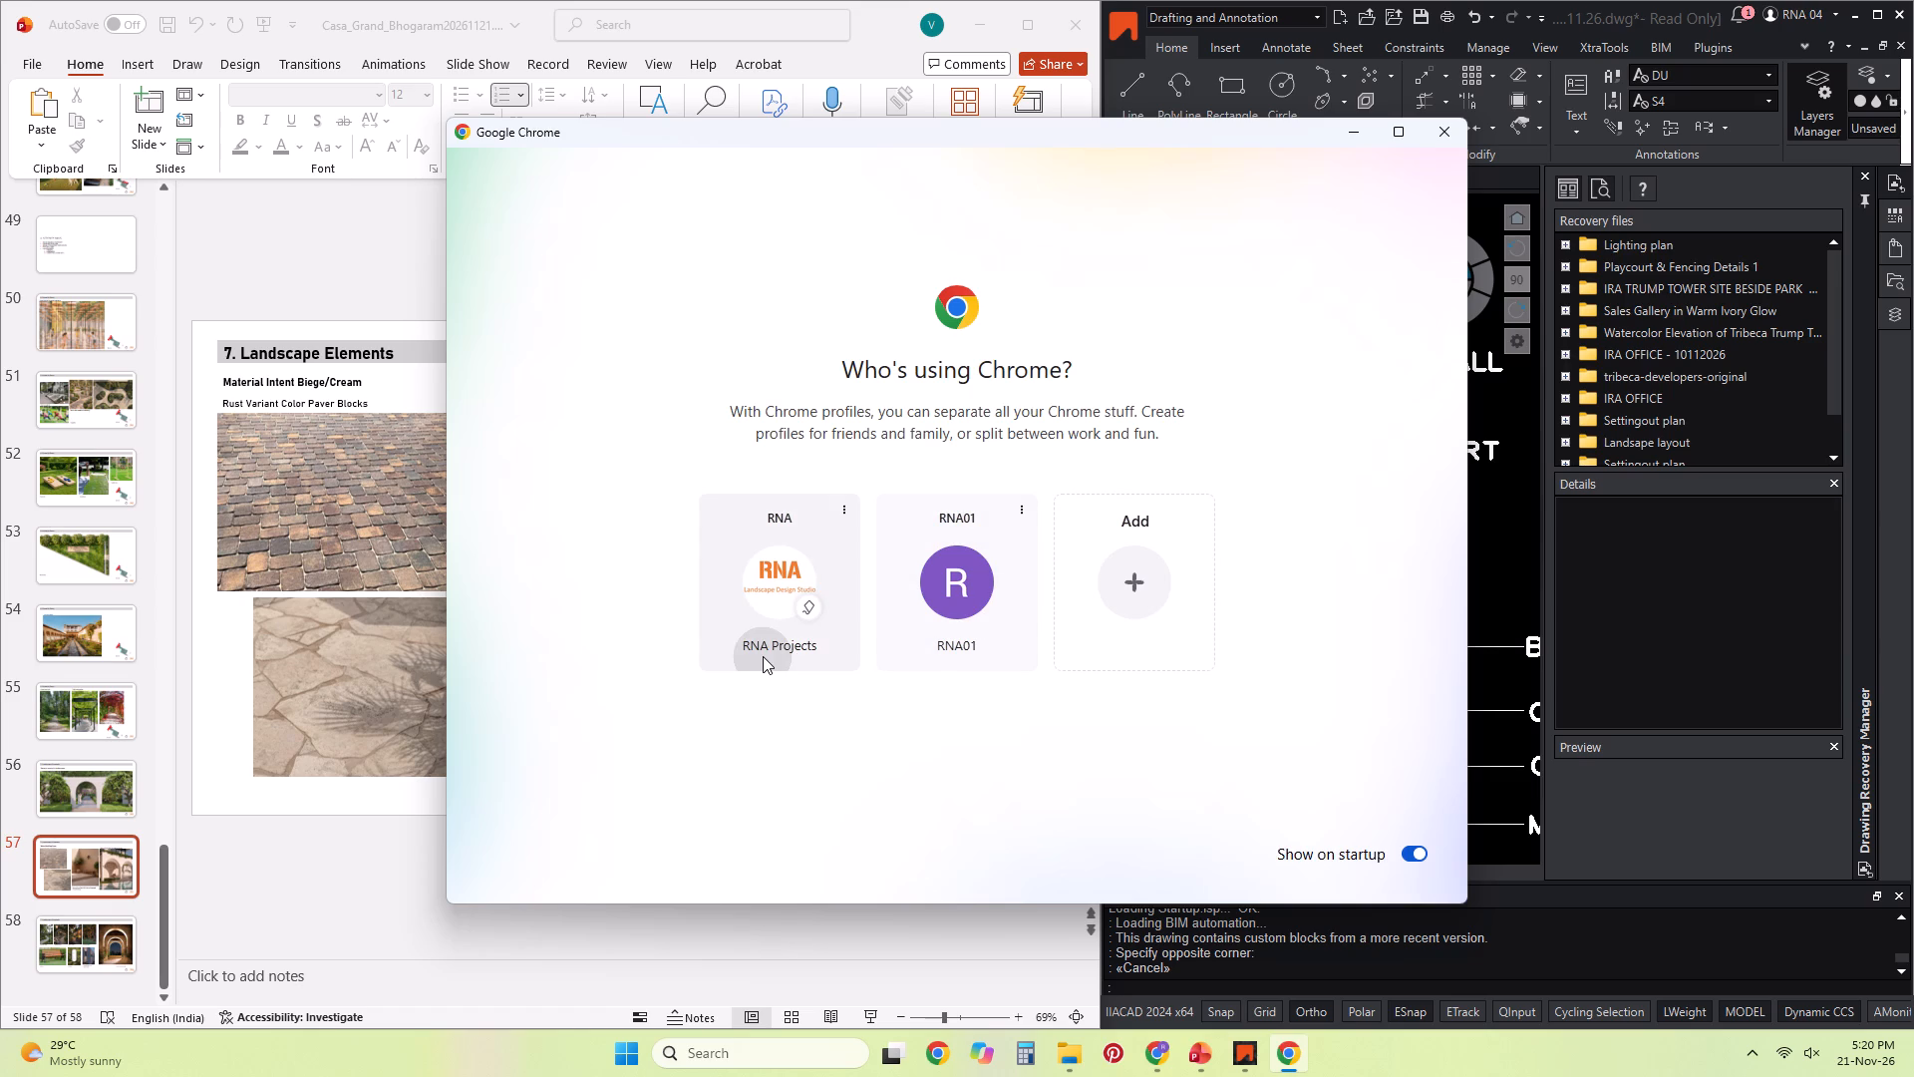
click(362, 63)
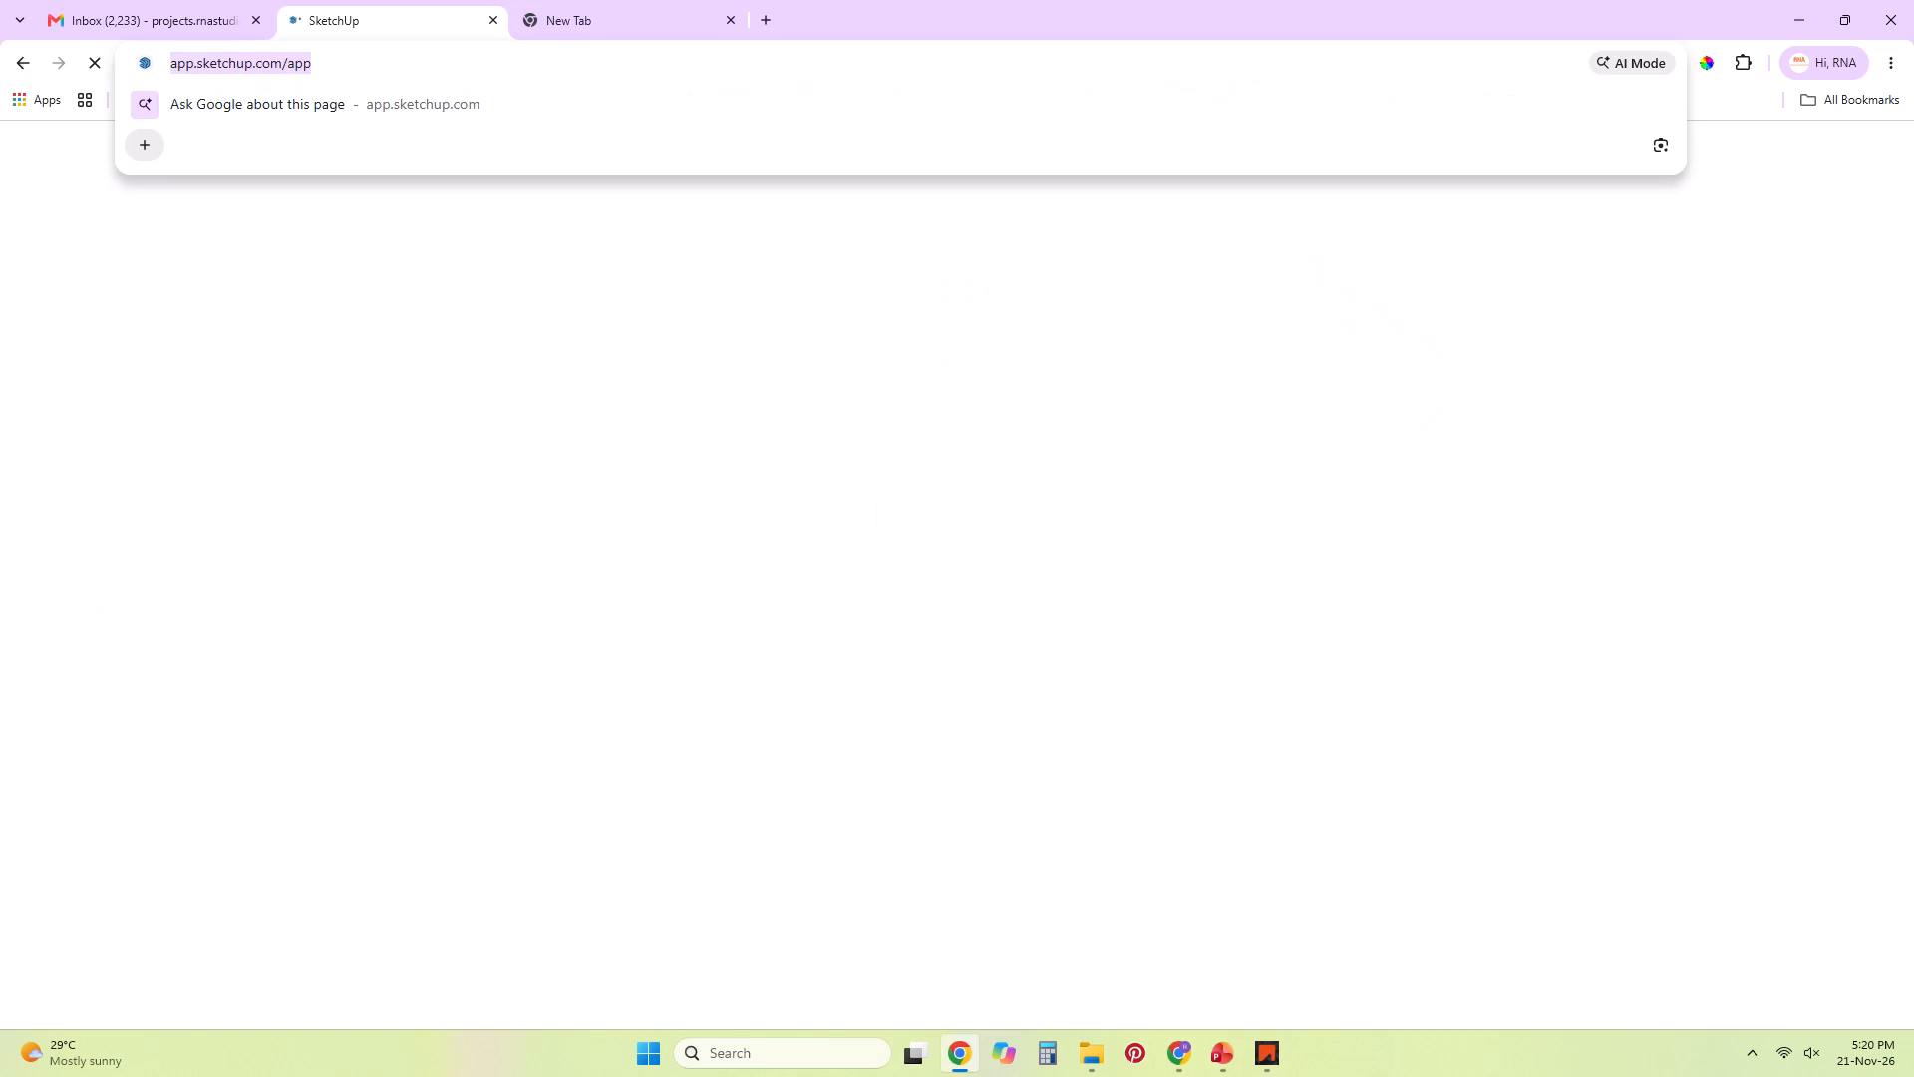
click(615, 29)
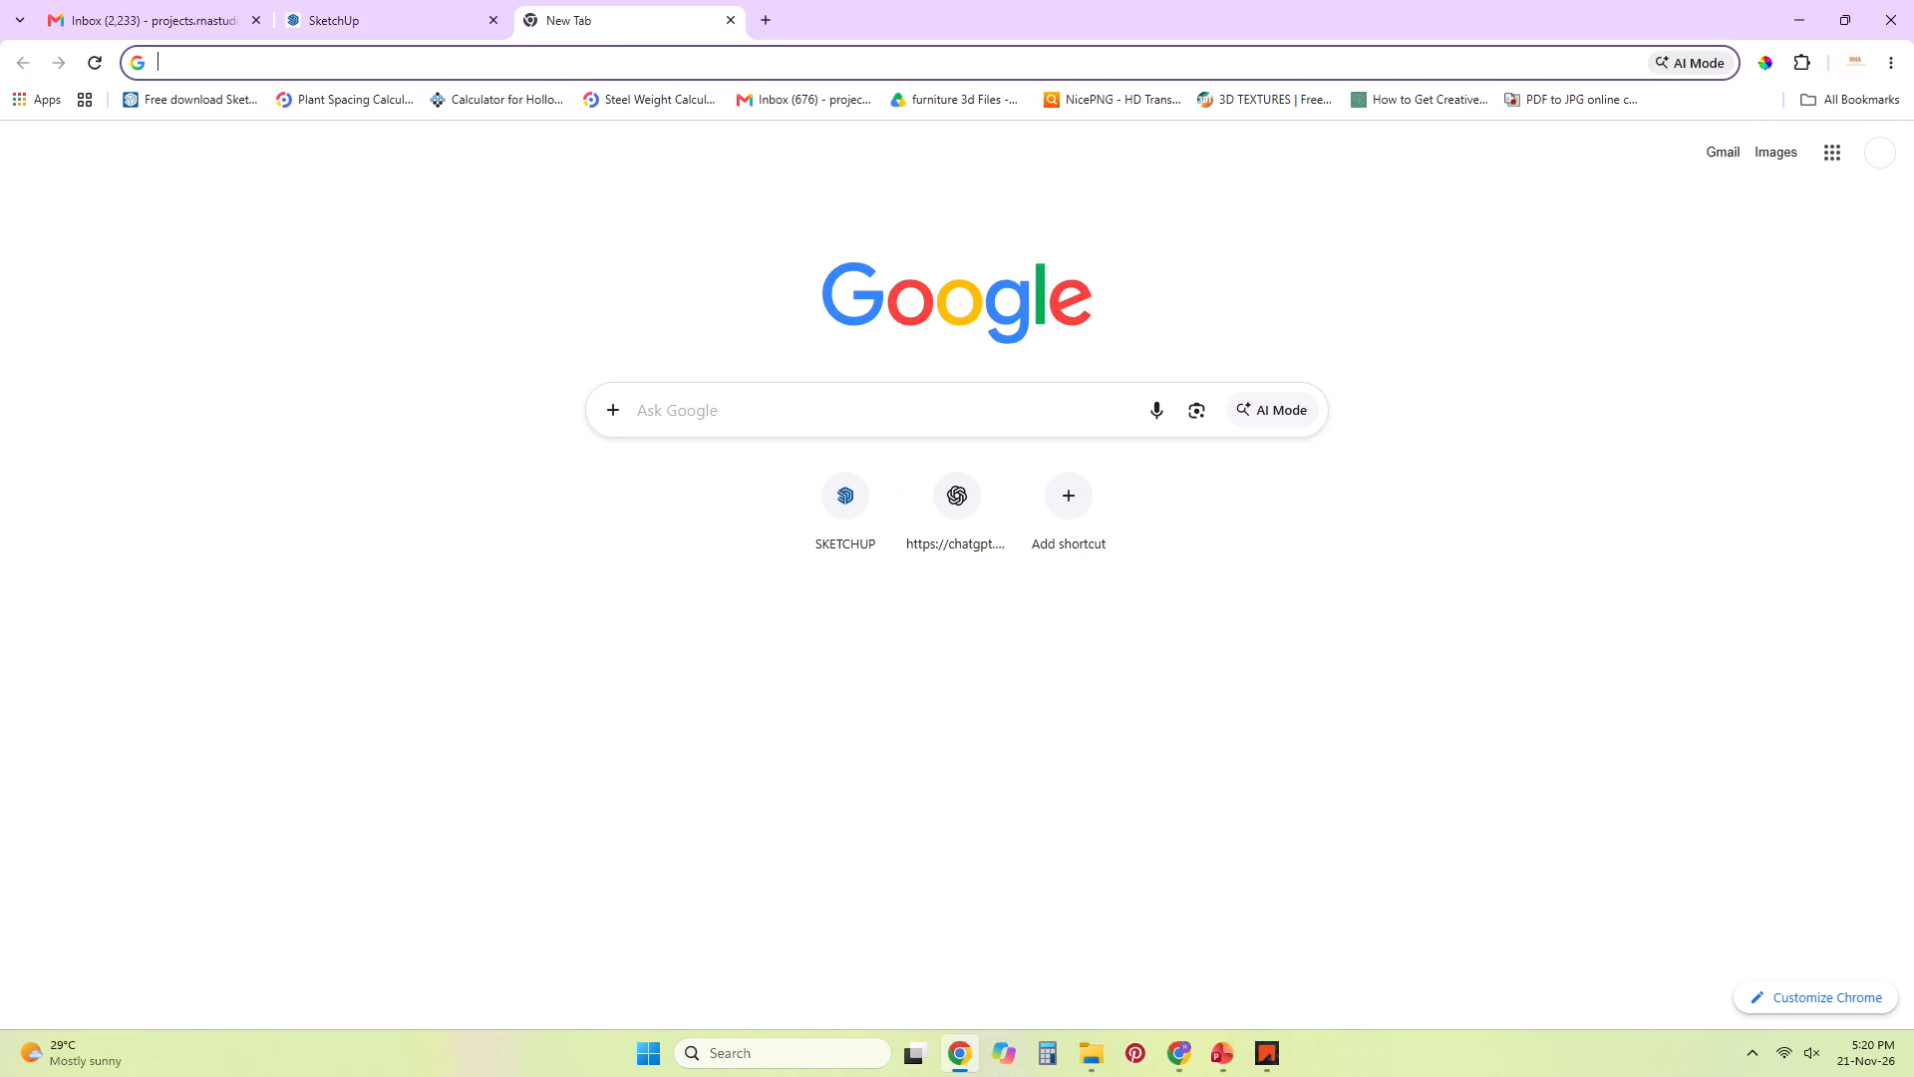
text(TENNIS)
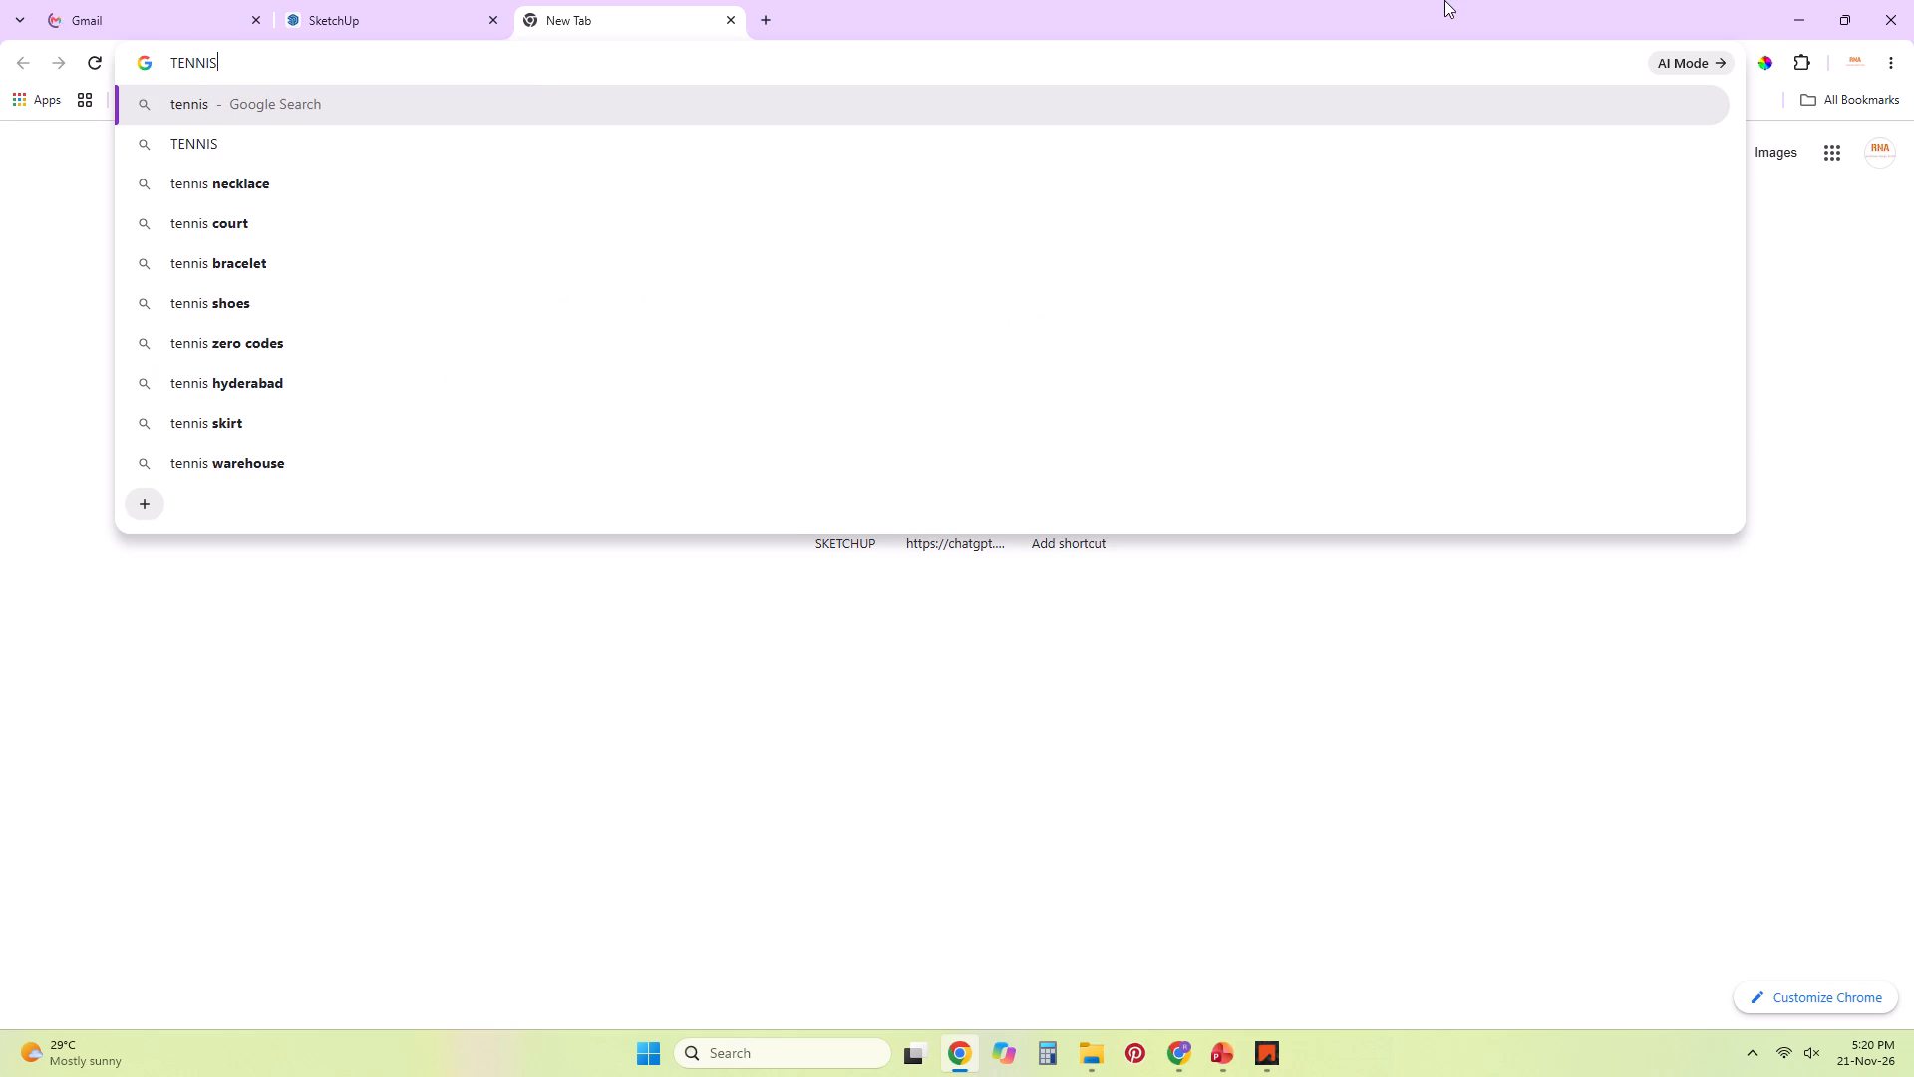
click(1884, 11)
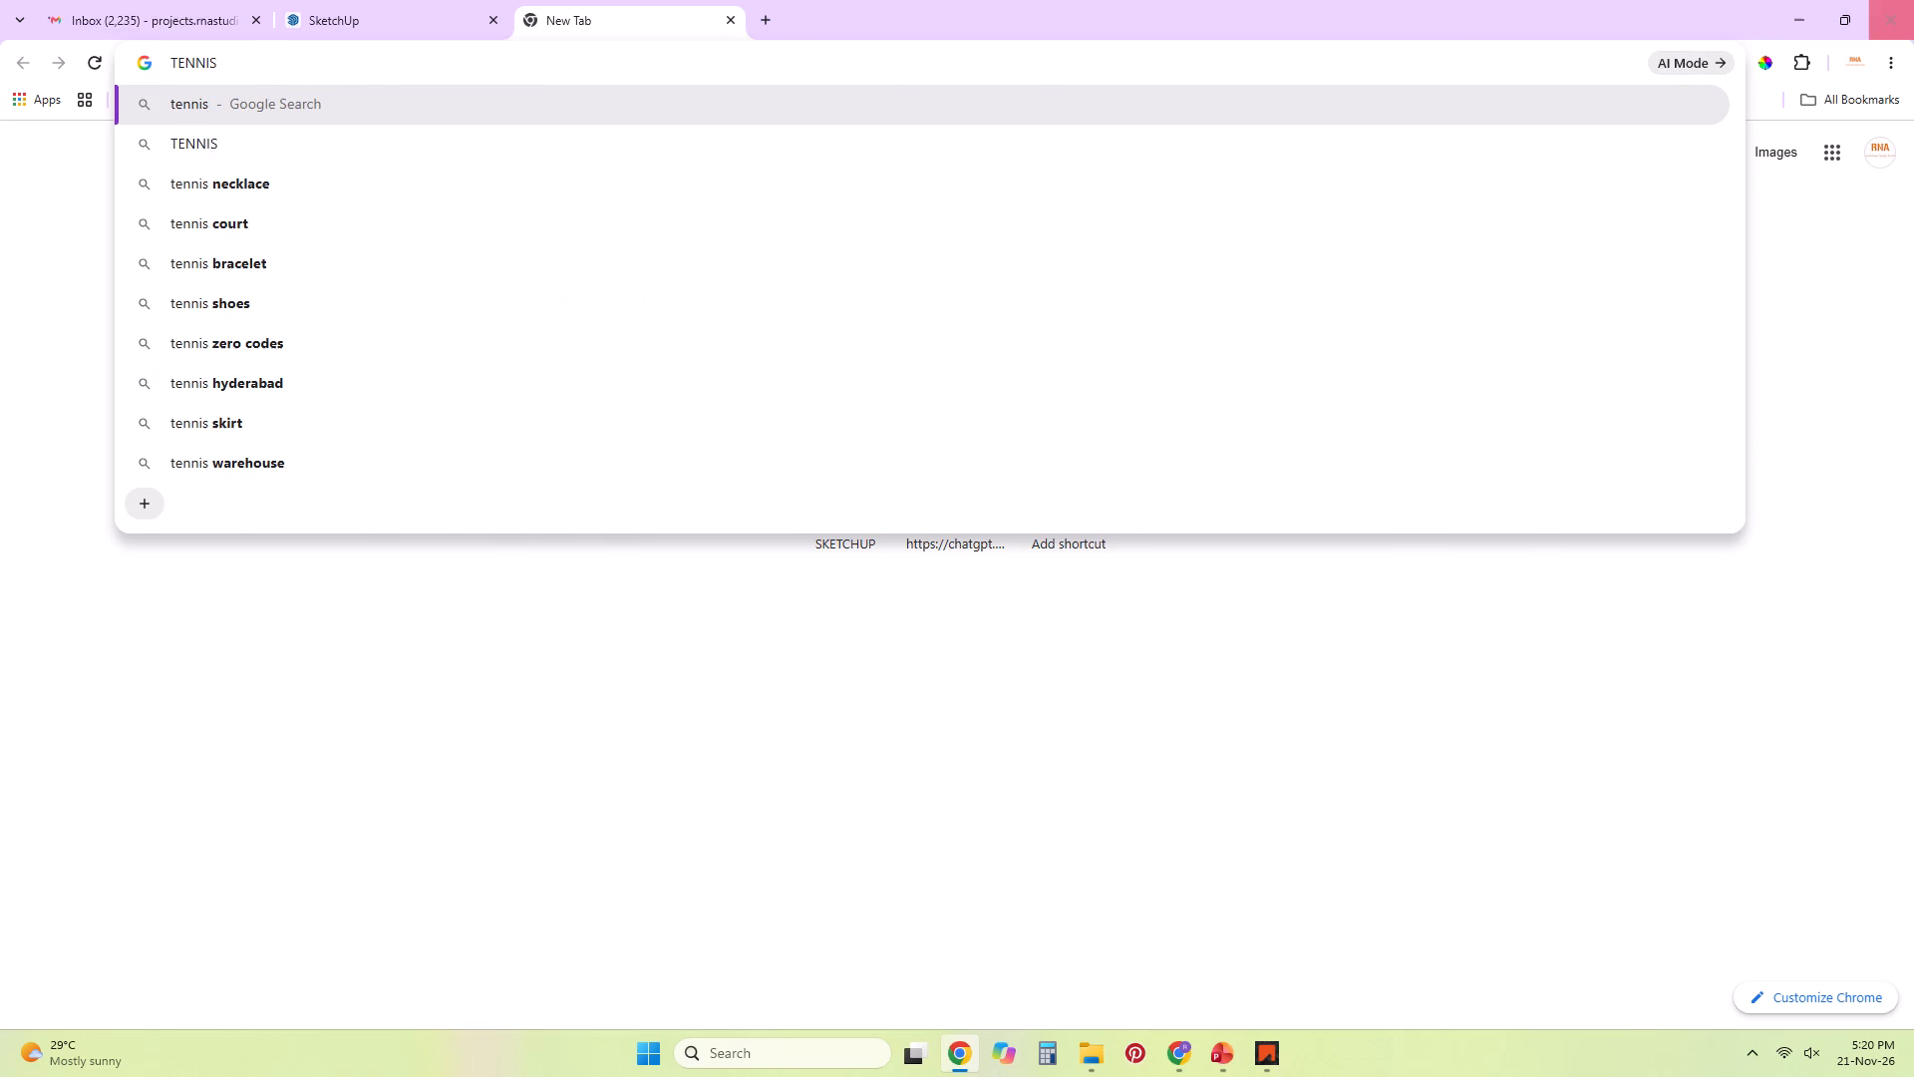
Correct the TENNISE spelling in the masterplan's play field label so it reads OUTDOOR TABLE TENNIS.
double_click(1315, 551)
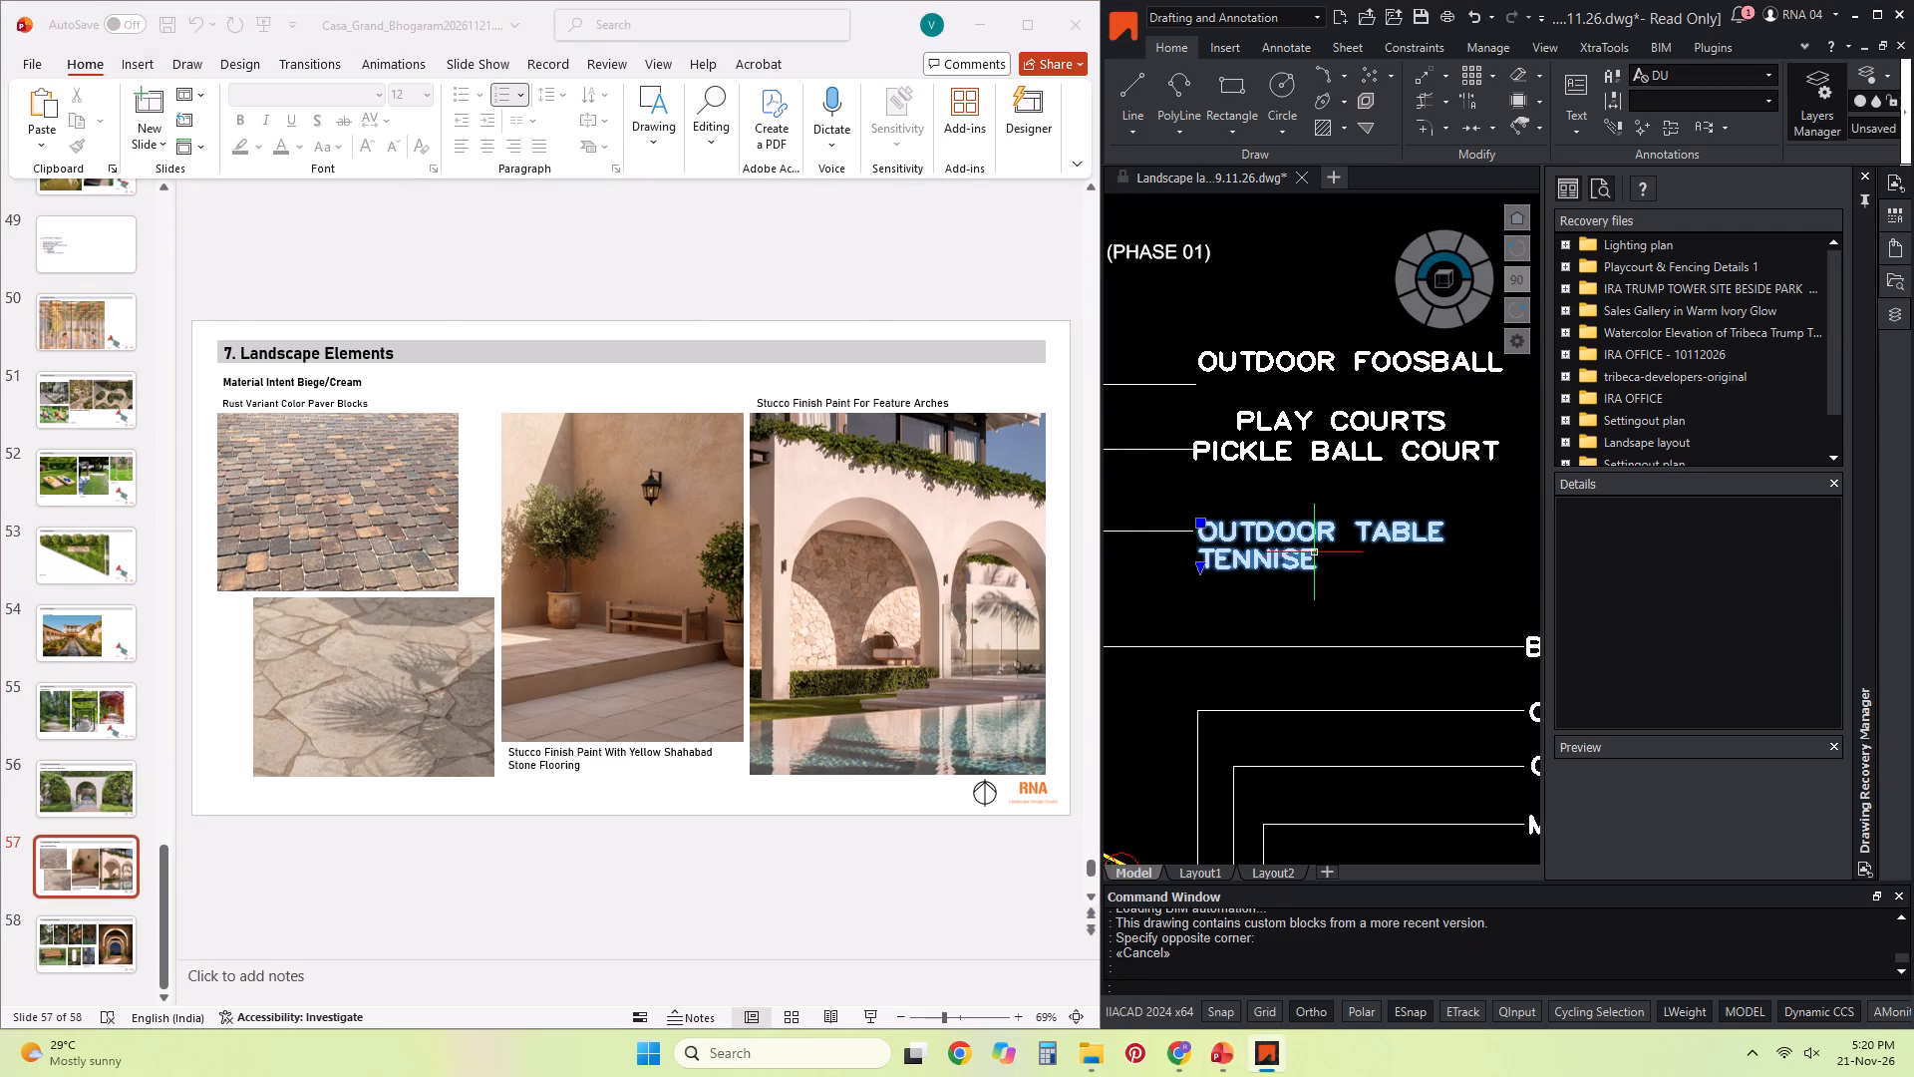
click(1315, 551)
click(1316, 557)
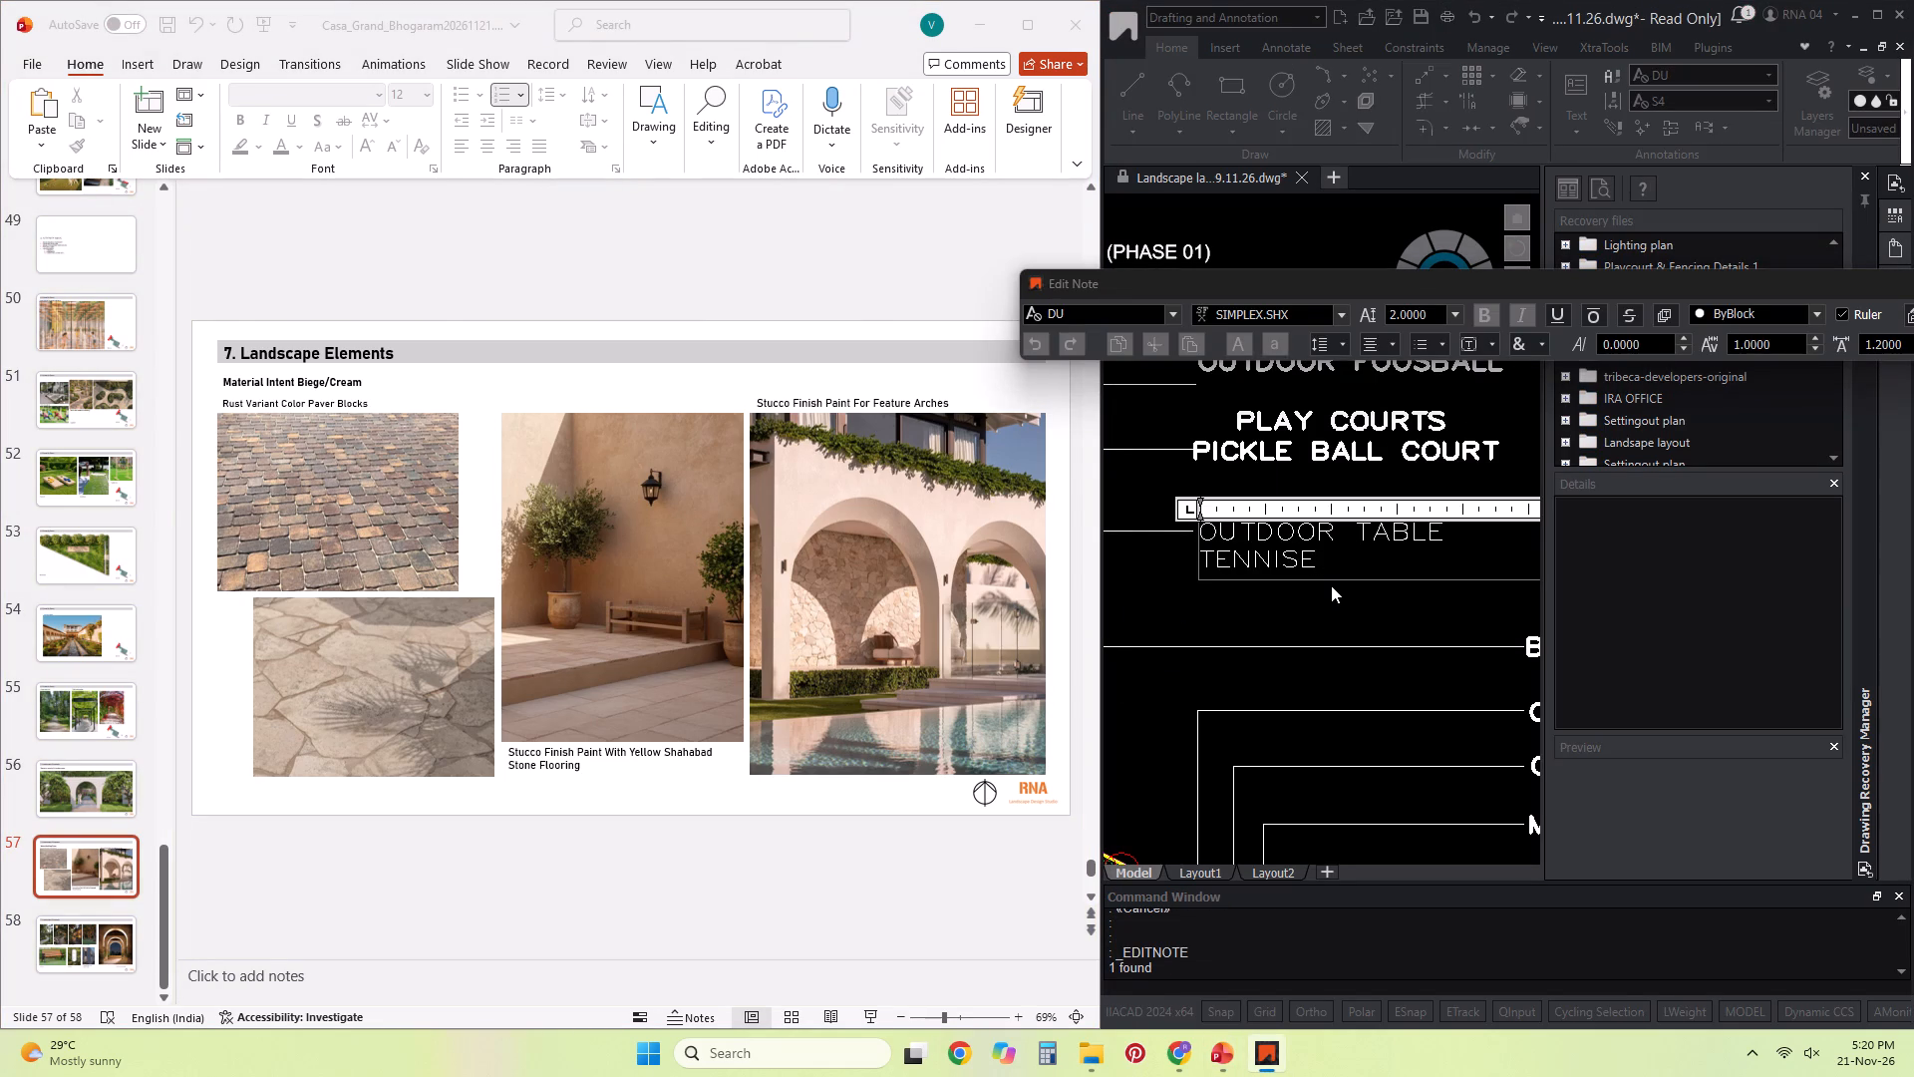
key(BackSpace)
click(1280, 612)
Examine the Play Field labels from outdoor foosball to the outdoor gym and where their leaders point on the masterplan.
scroll(1129, 557, down, 1)
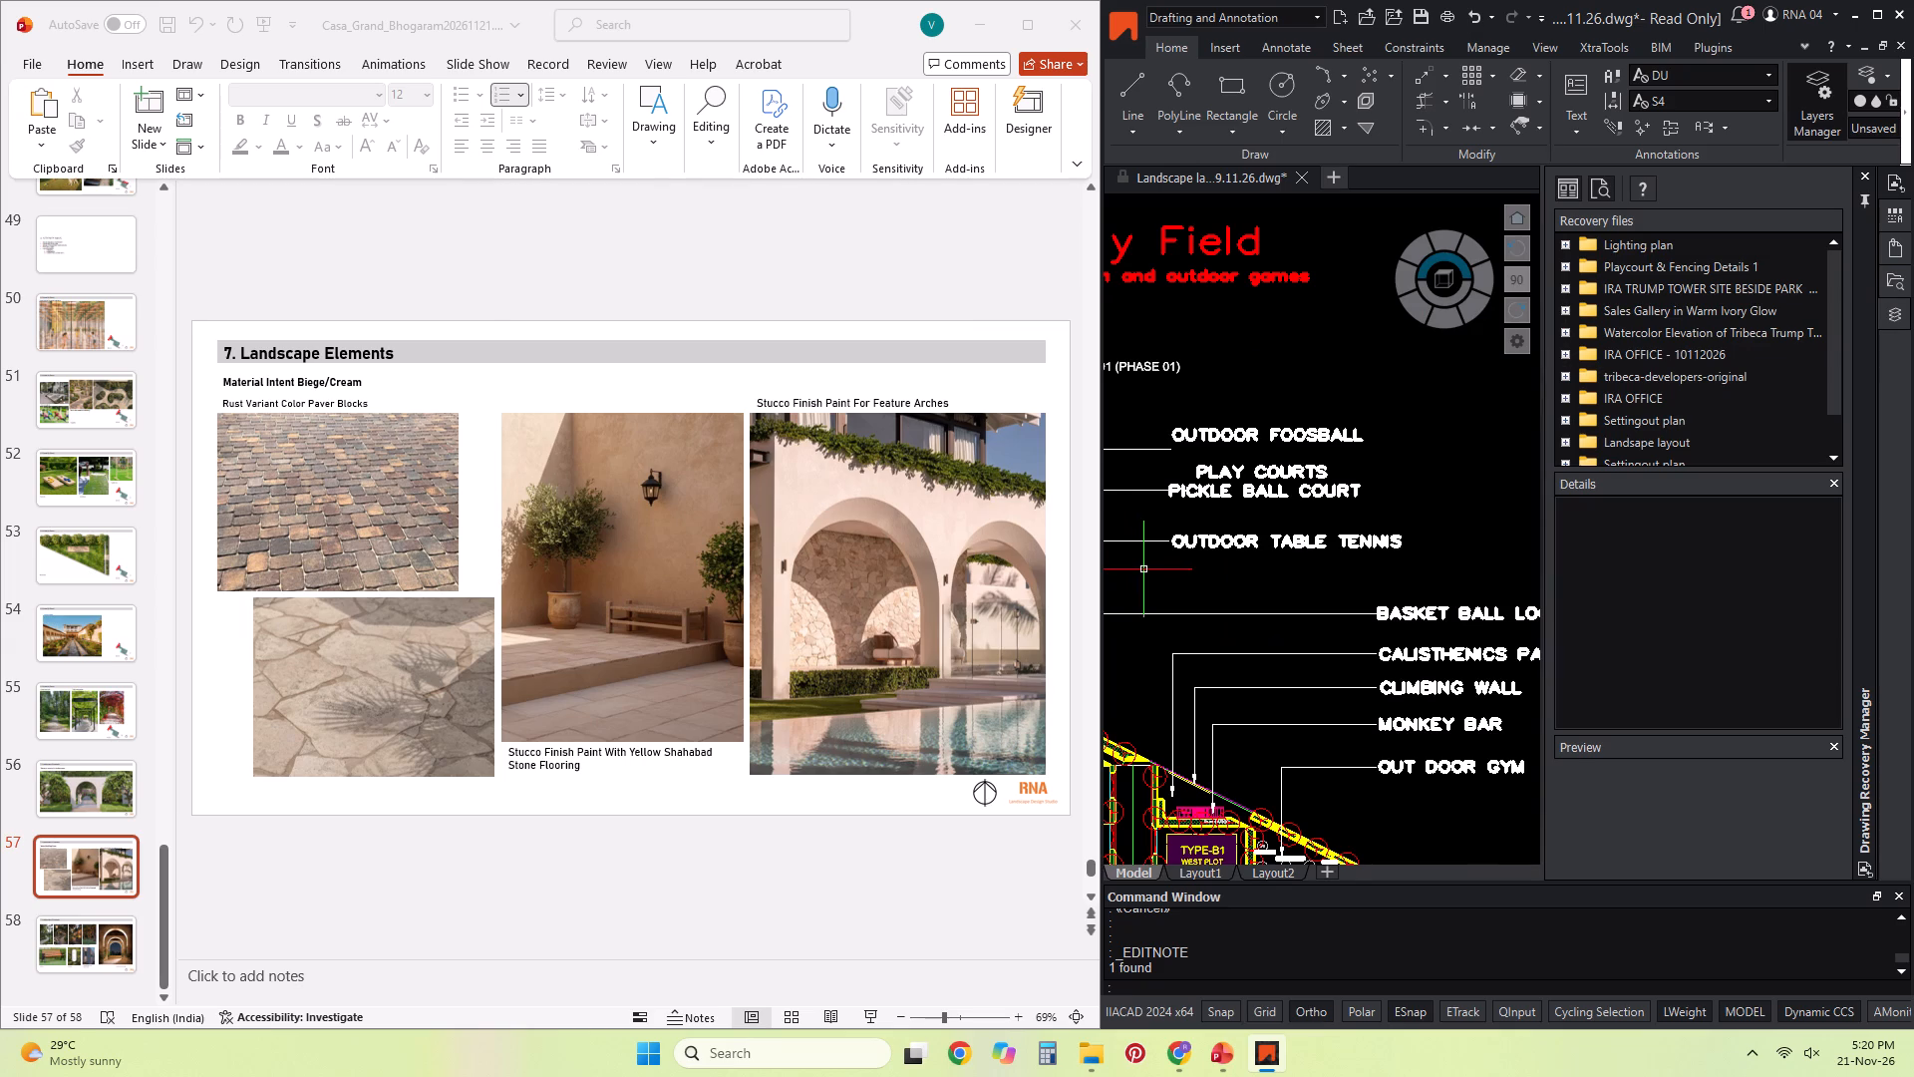
scroll(1235, 569, down, 1)
middle_drag(1264, 570, 1390, 582)
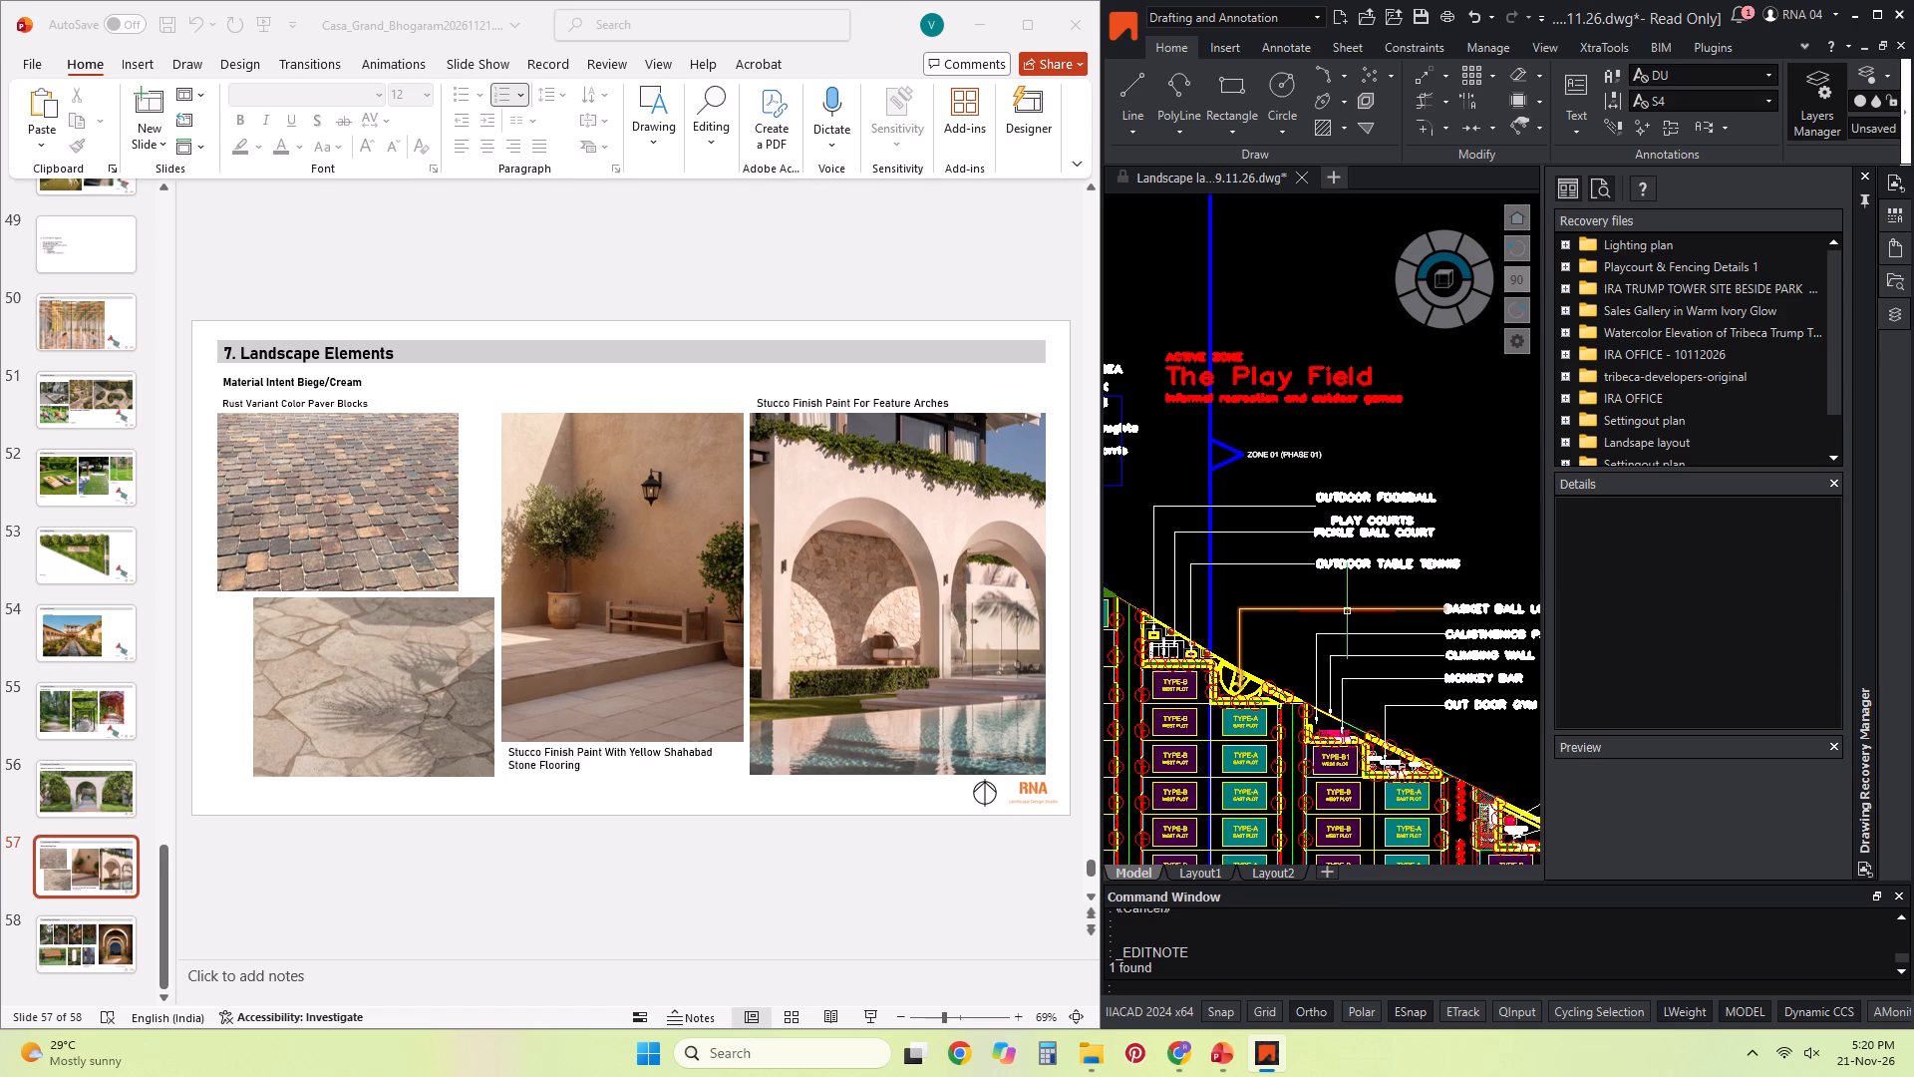
middle_drag(1396, 586, 1381, 586)
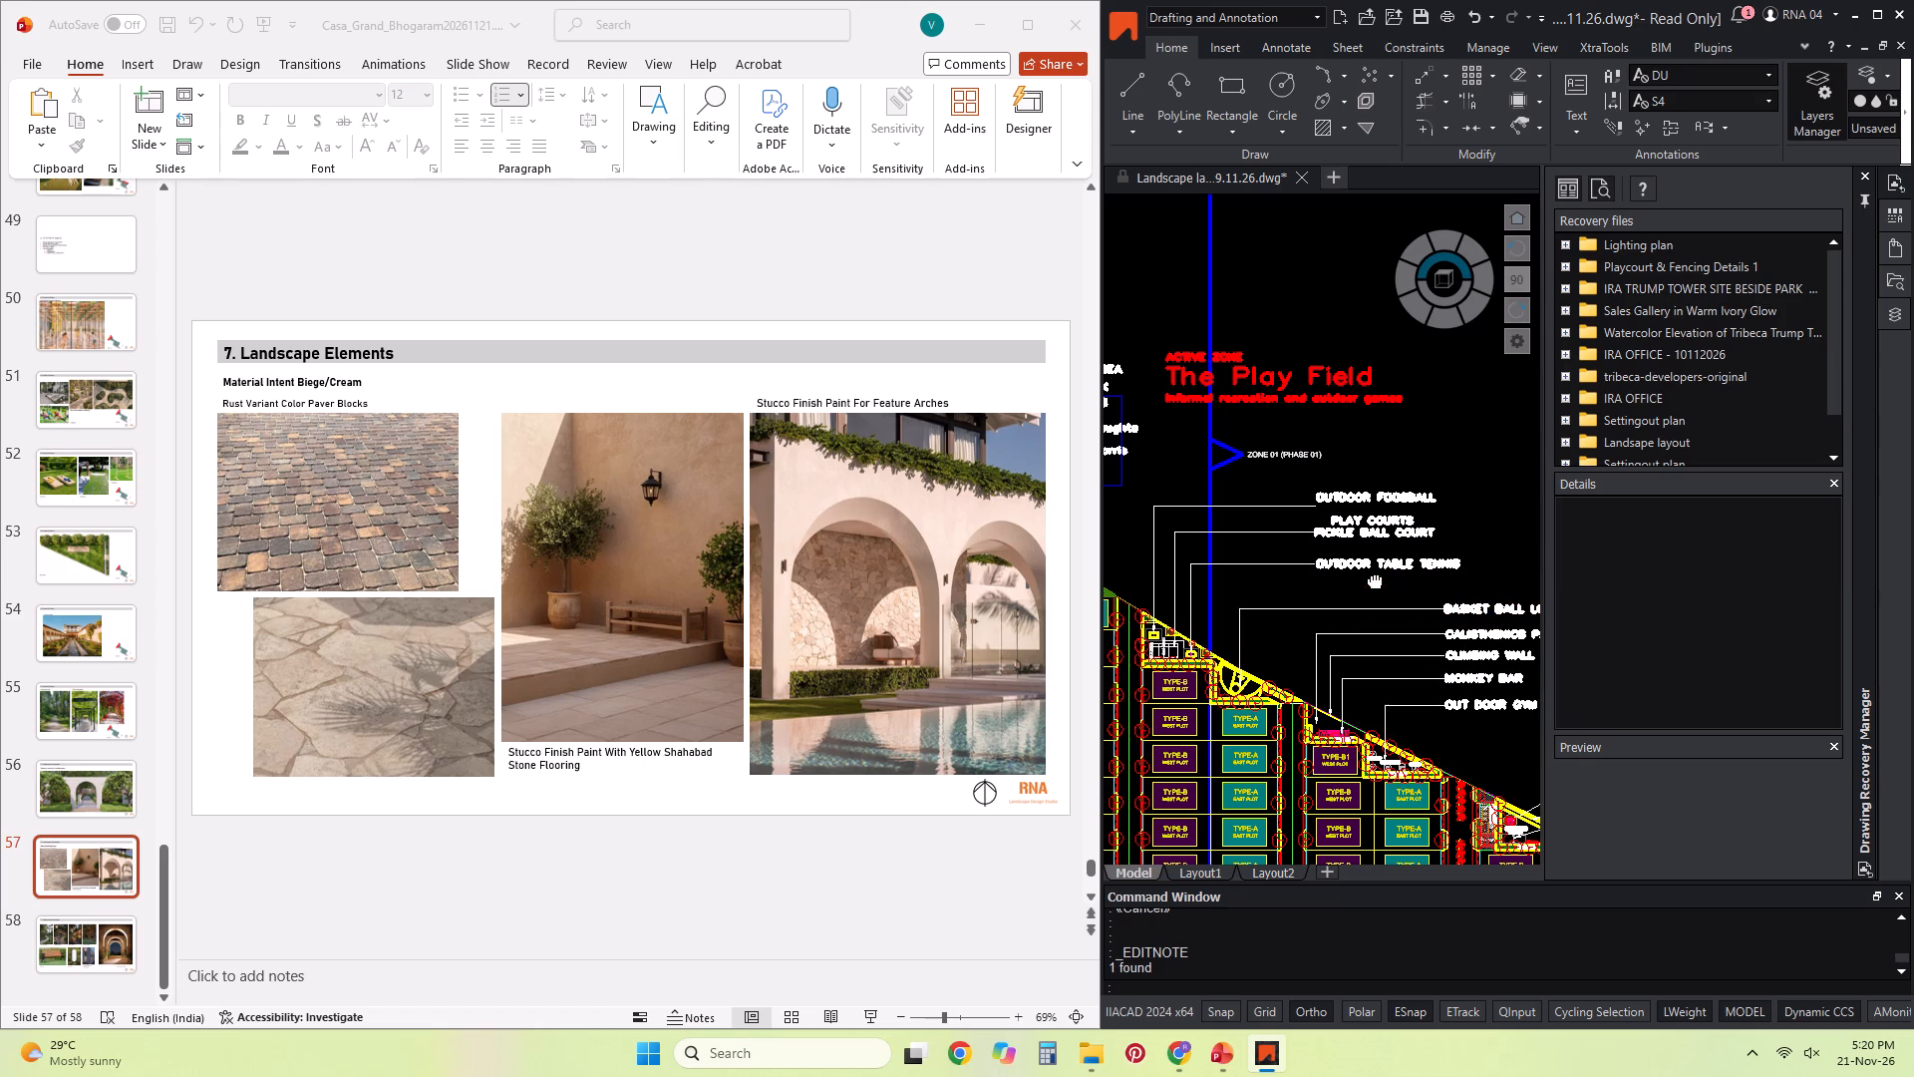
middle_drag(1381, 586, 1293, 578)
scroll(1306, 585, up, 1)
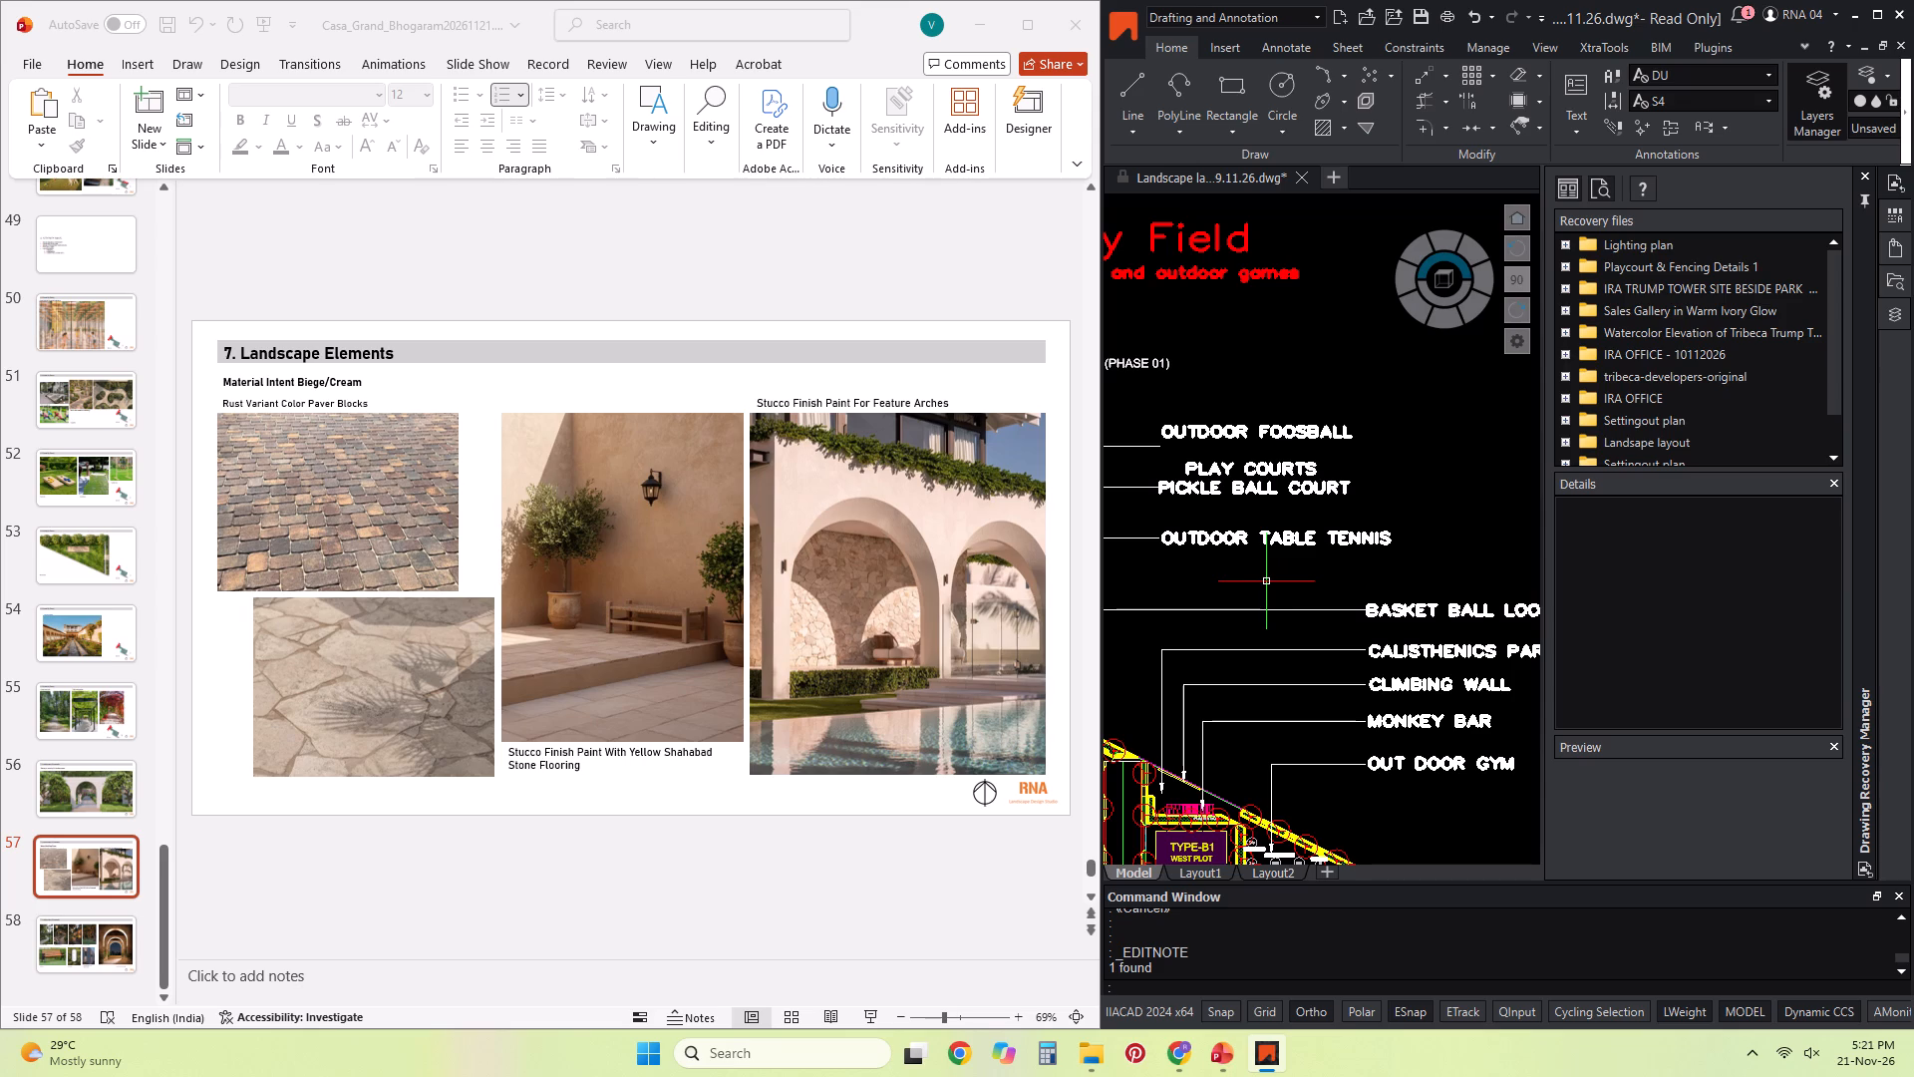
Return to the List of Amenities slide in the presentation.
scroll(307, 513, up, 4)
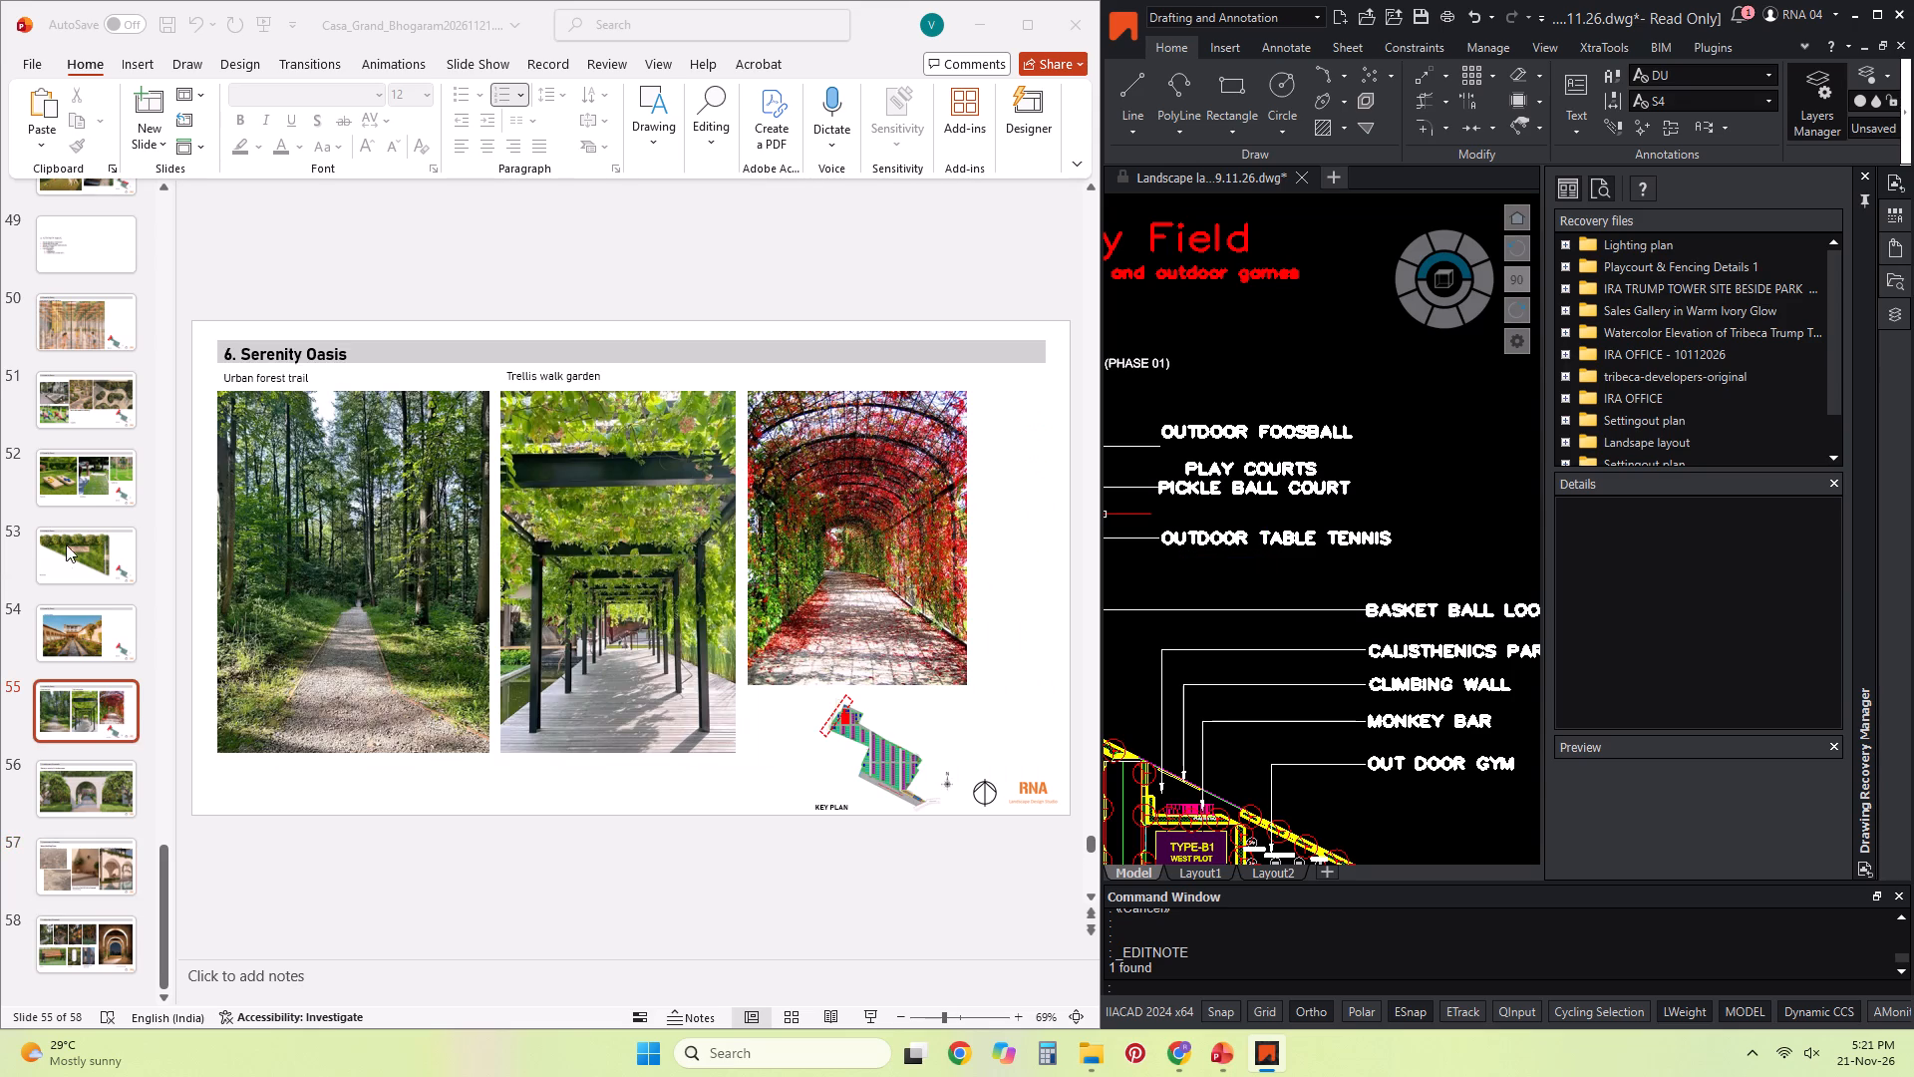
scroll(67, 544, up, 20)
scroll(67, 544, up, 17)
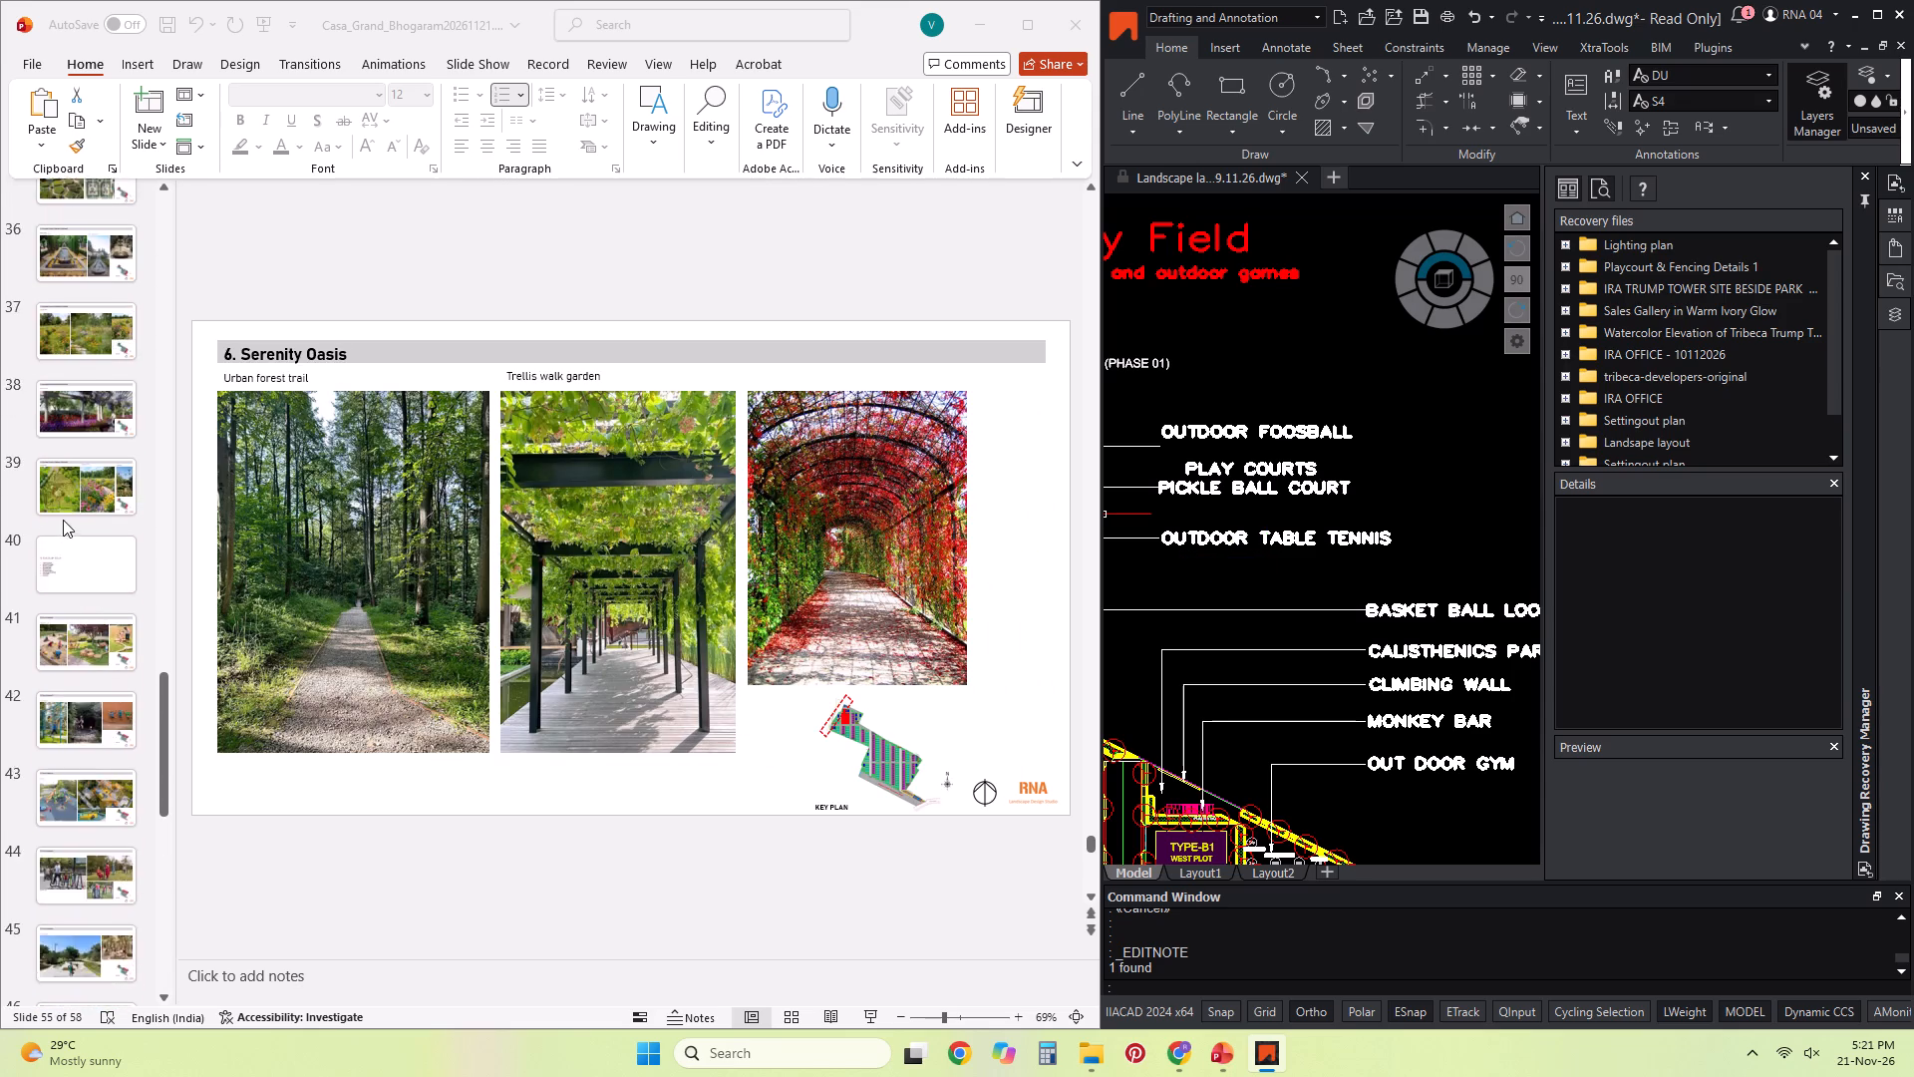
scroll(63, 520, up, 20)
scroll(63, 520, up, 14)
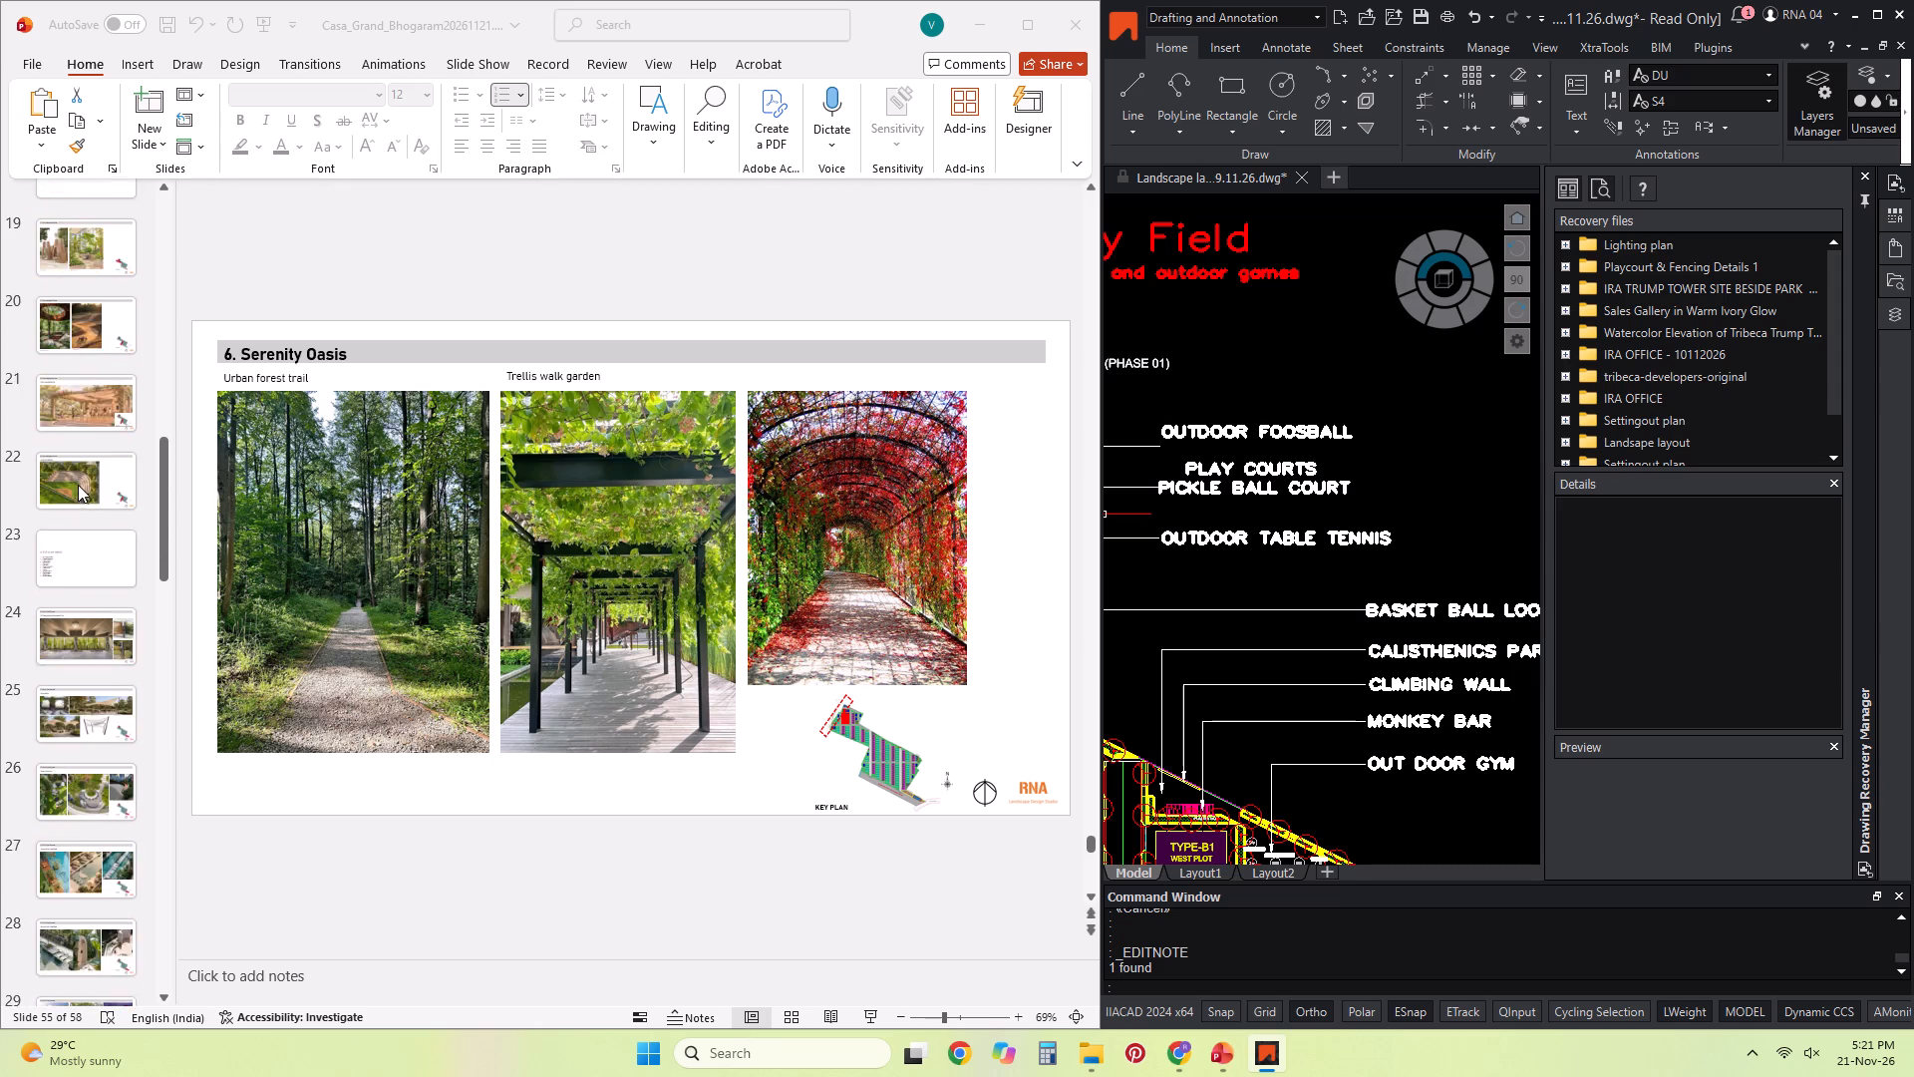
scroll(78, 485, up, 19)
scroll(96, 477, up, 17)
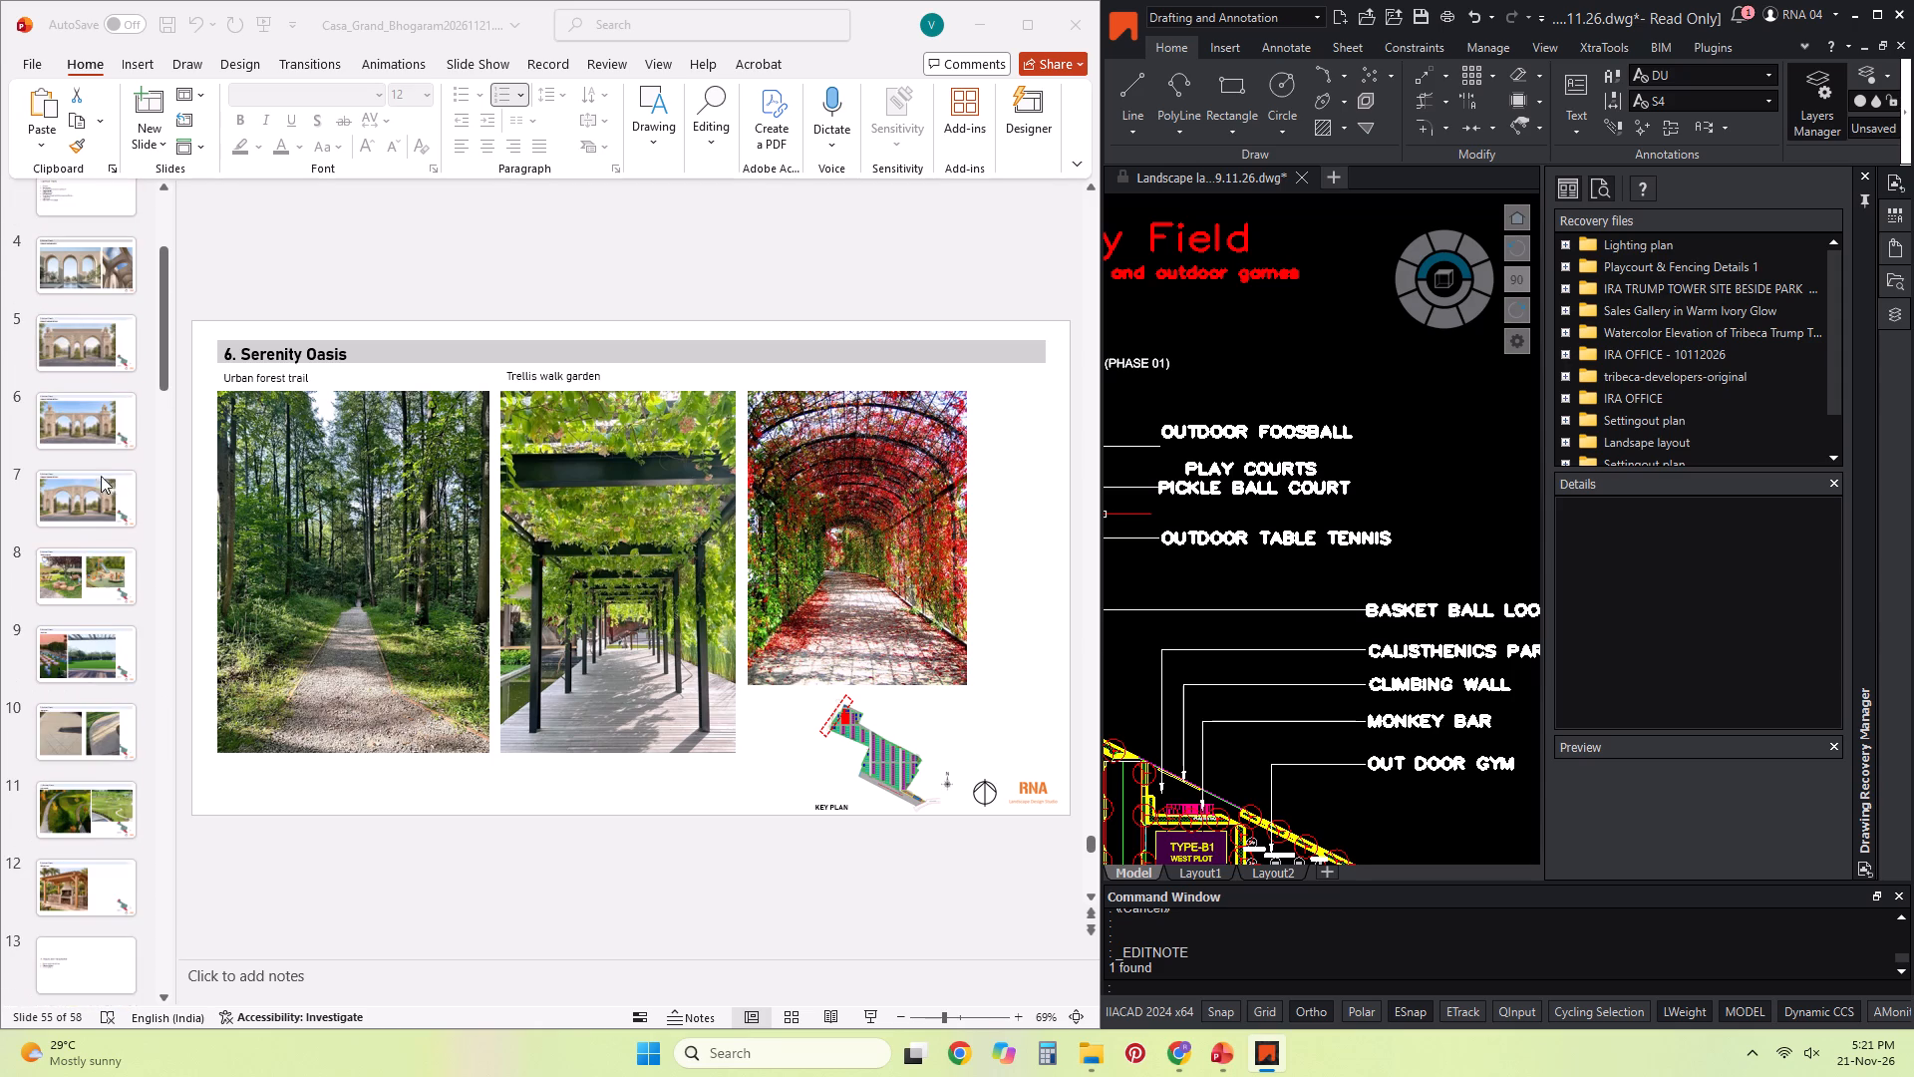
scroll(47, 458, up, 9)
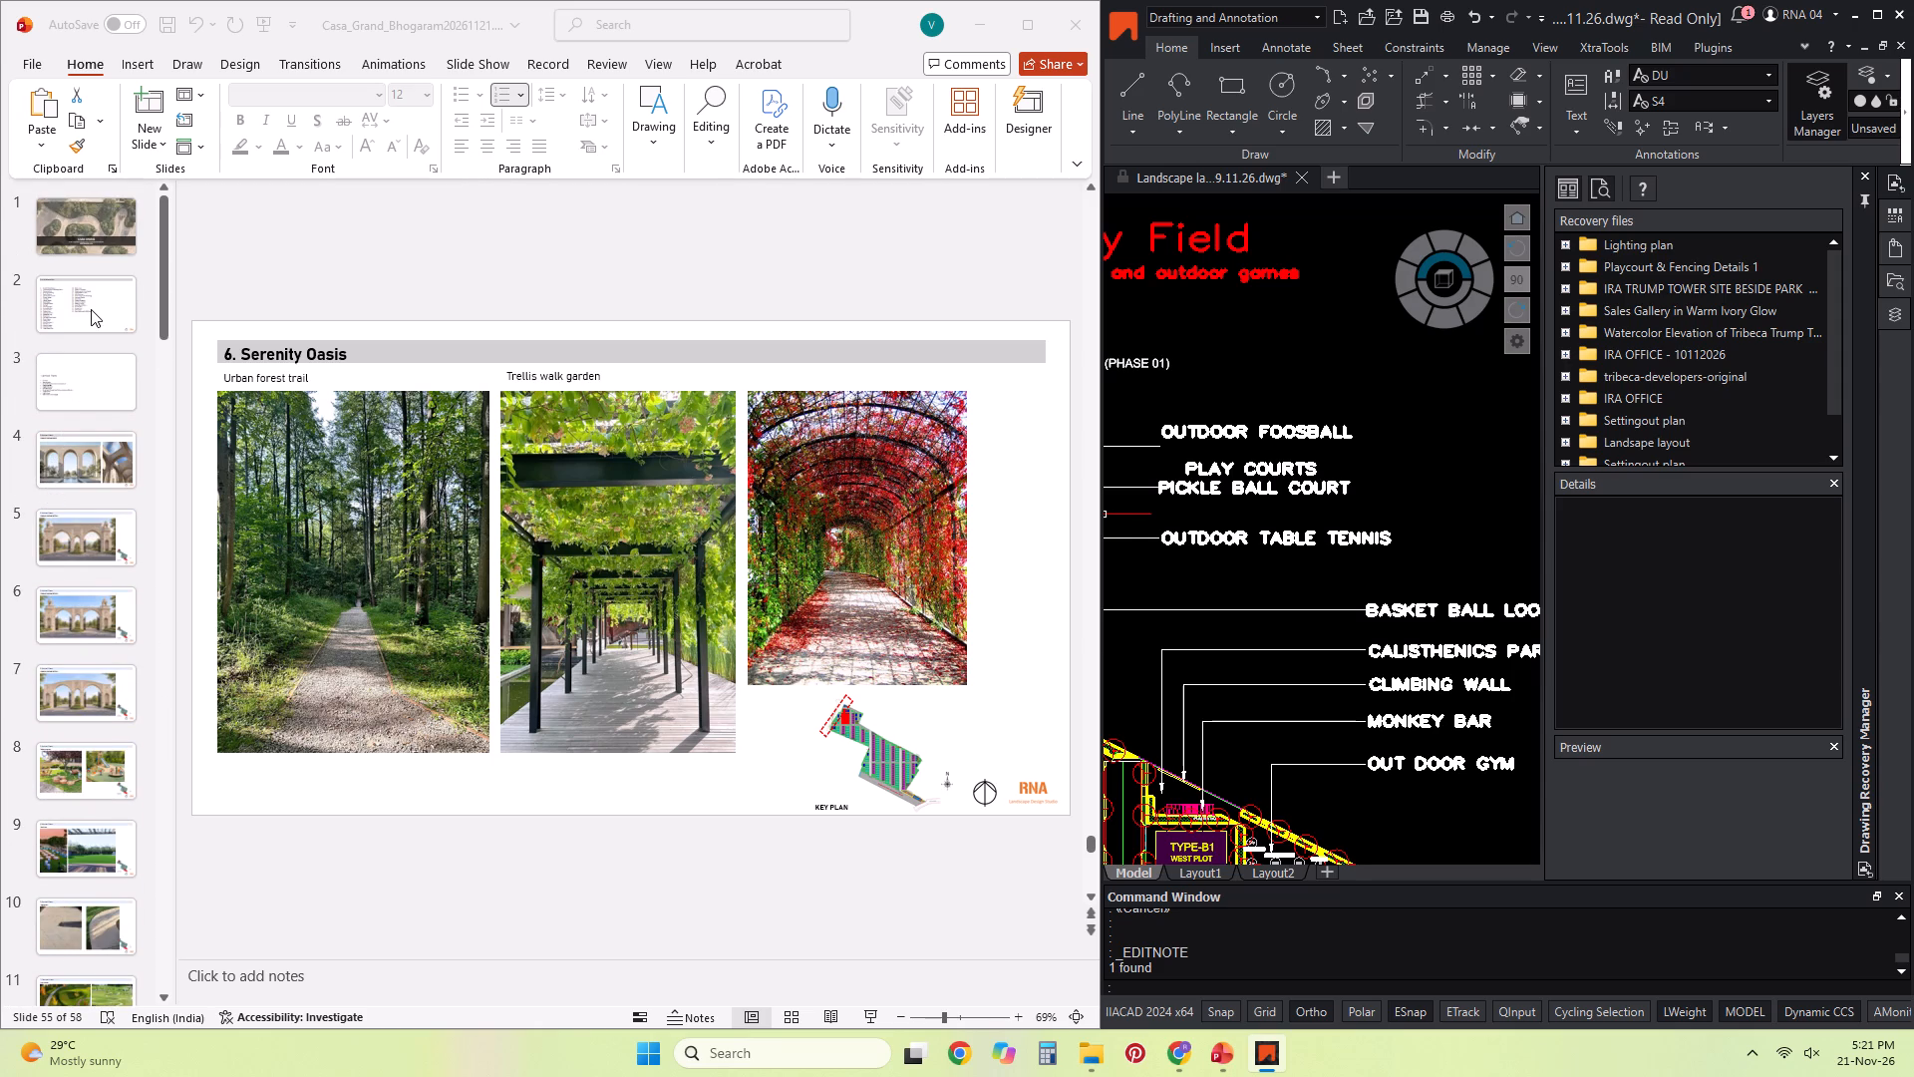
click(91, 307)
click(88, 311)
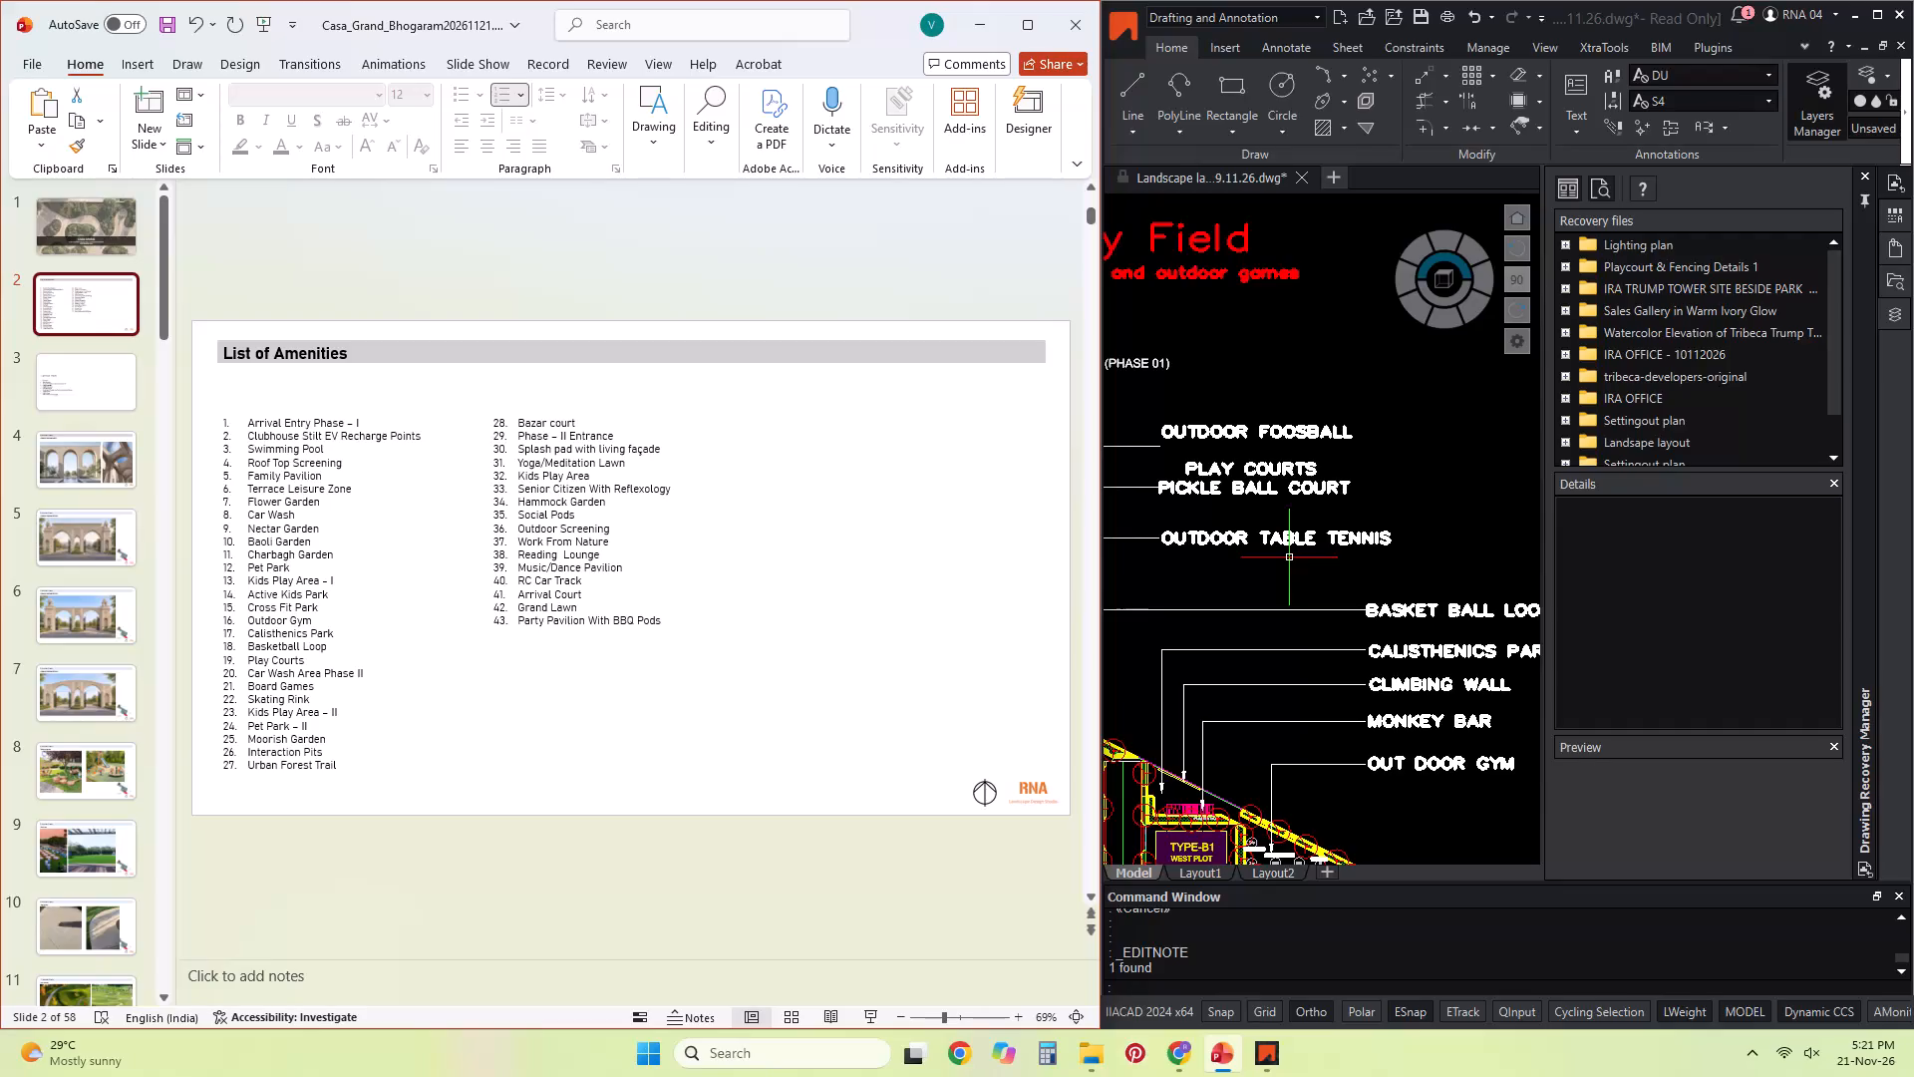
Compare the Play Field labels and their leaders on the masterplan in IIACAD with the List of Amenities slide.
scroll(1307, 507, down, 2)
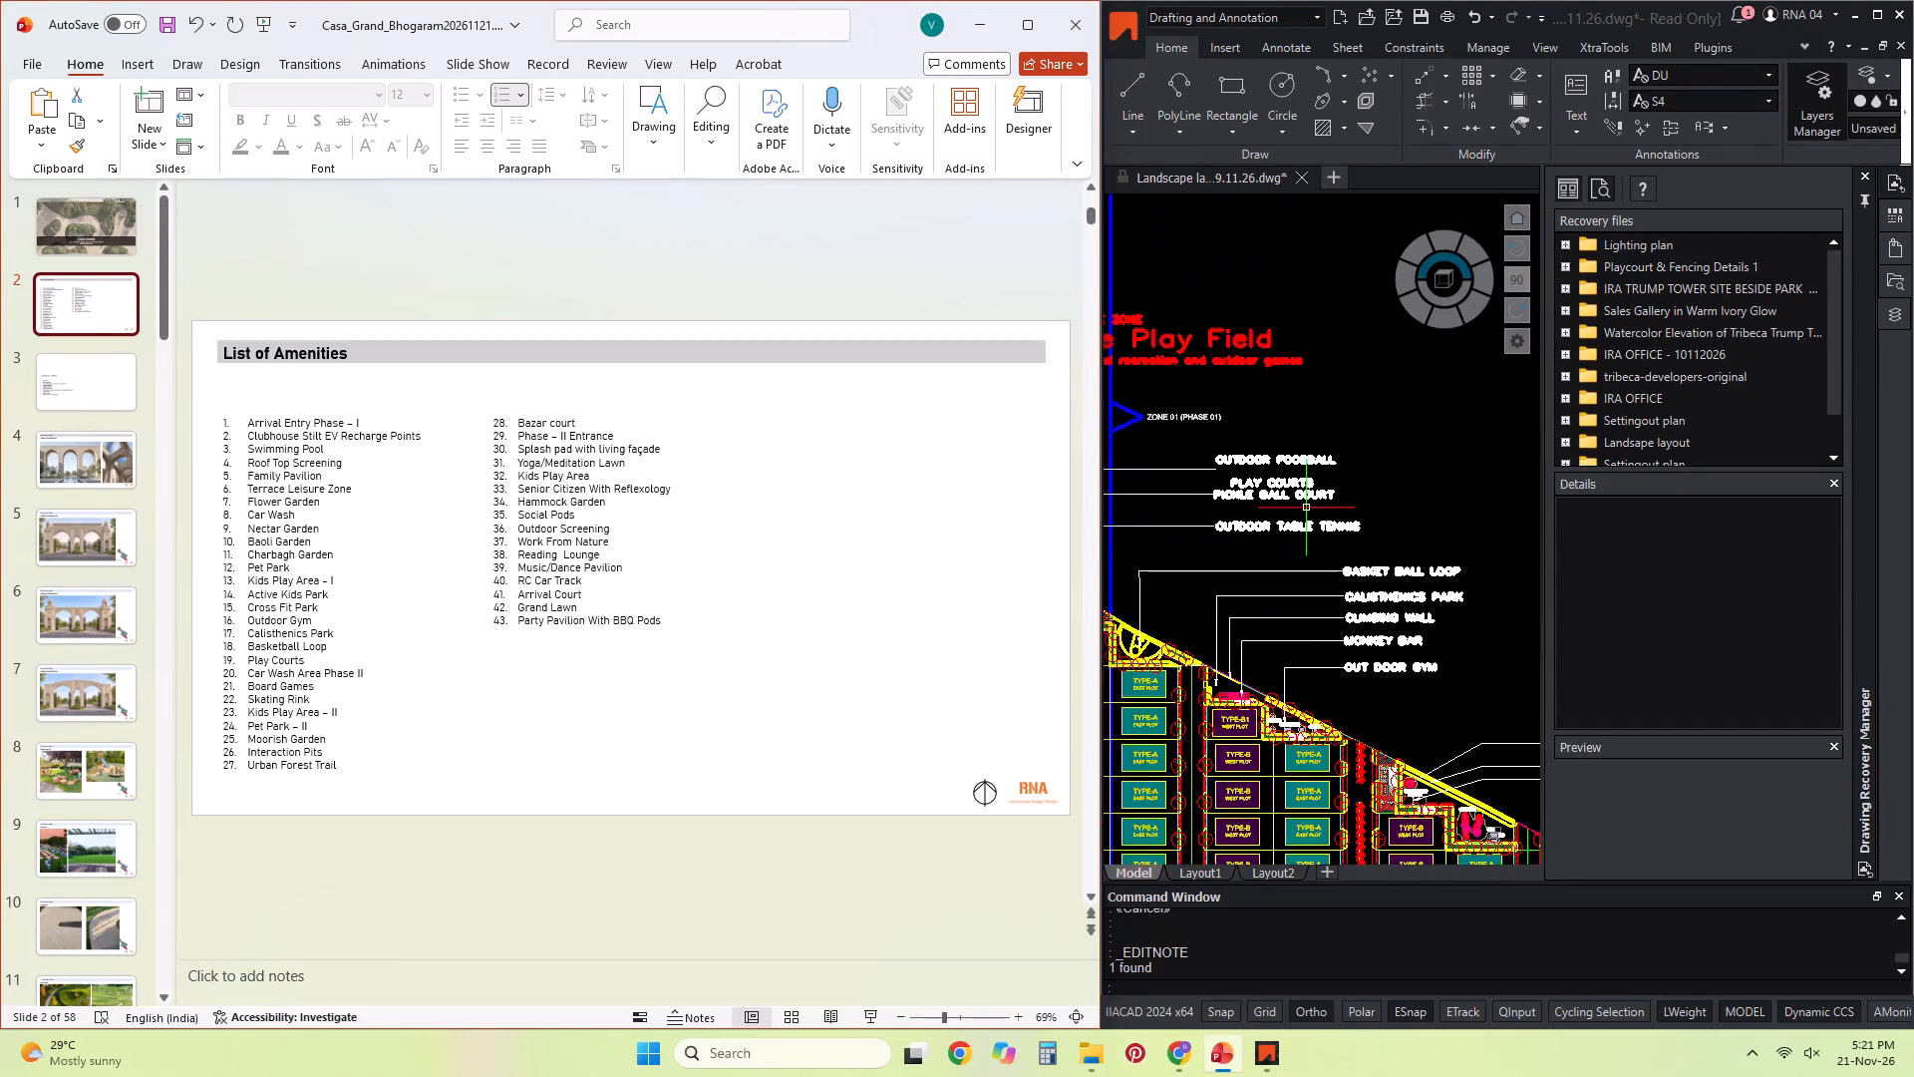
scroll(1154, 550, up, 3)
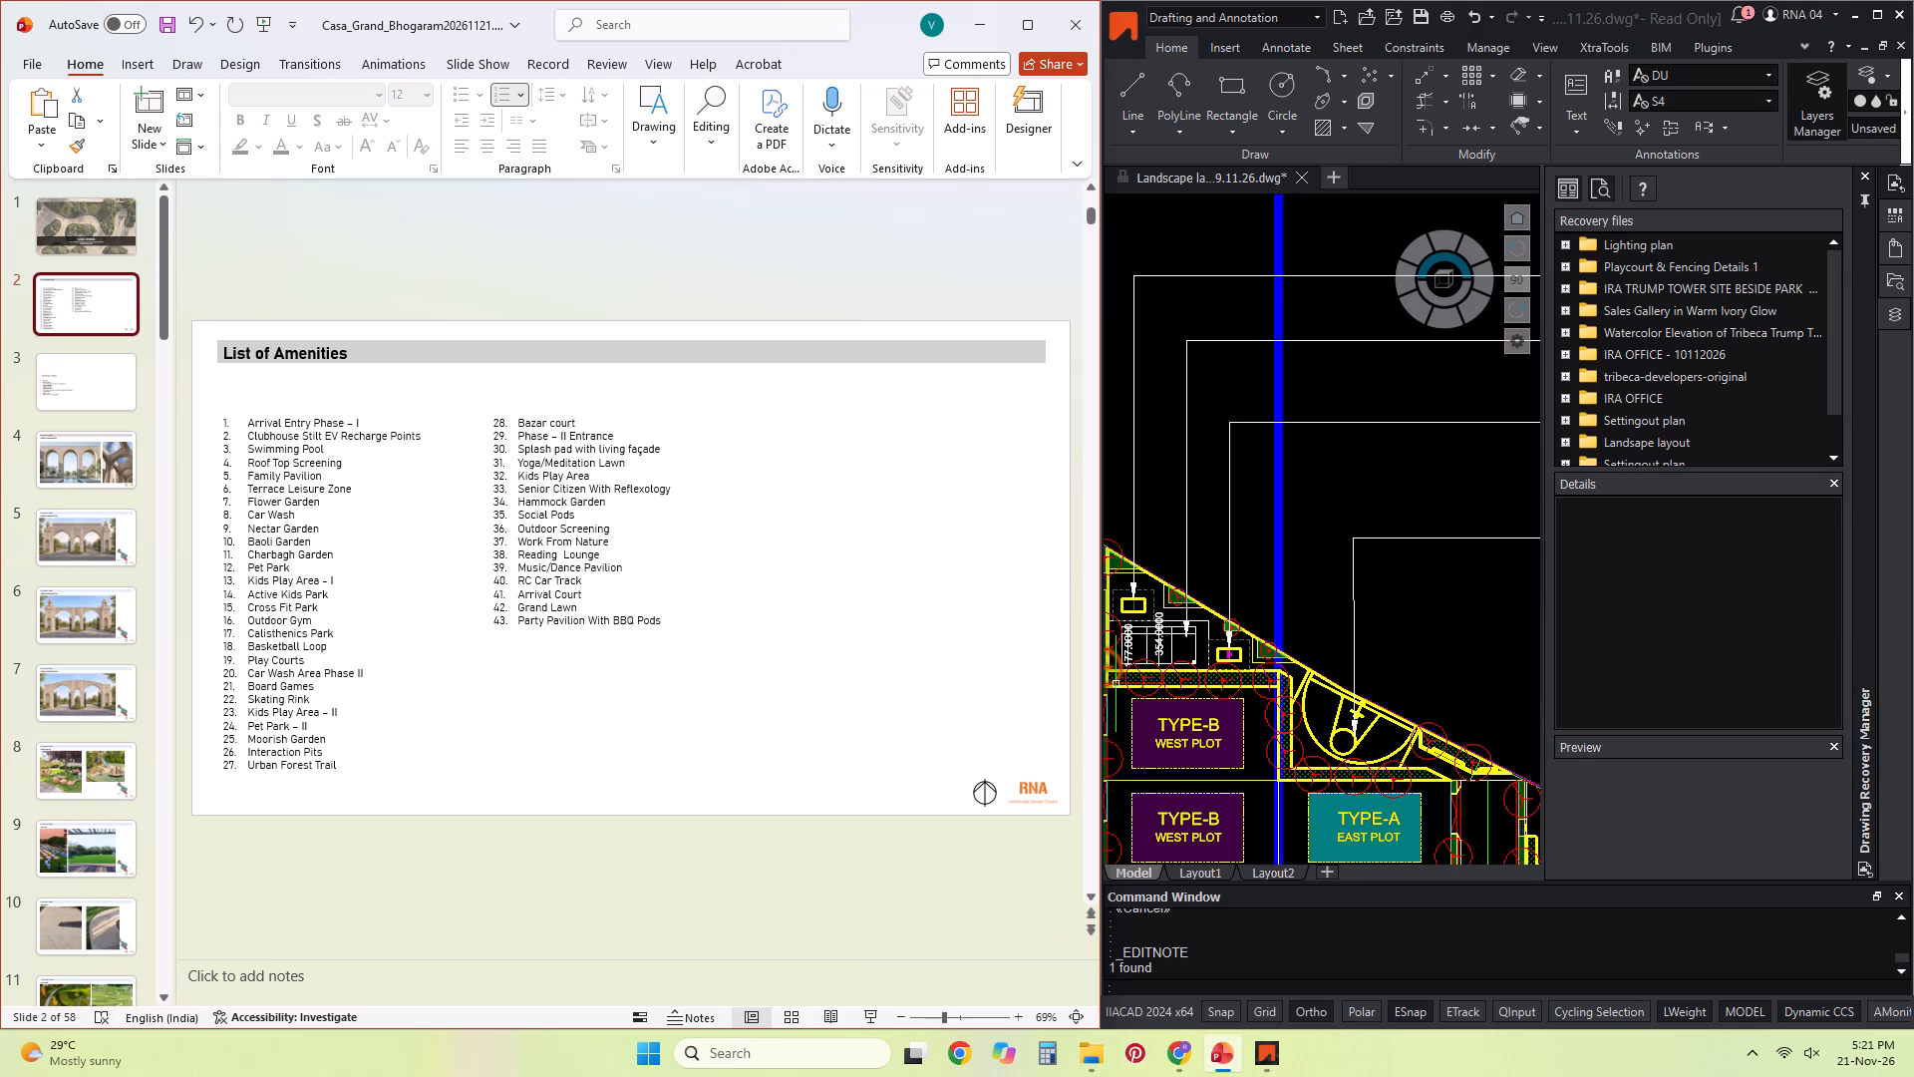
scroll(1283, 586, down, 2)
scroll(1403, 467, up, 1)
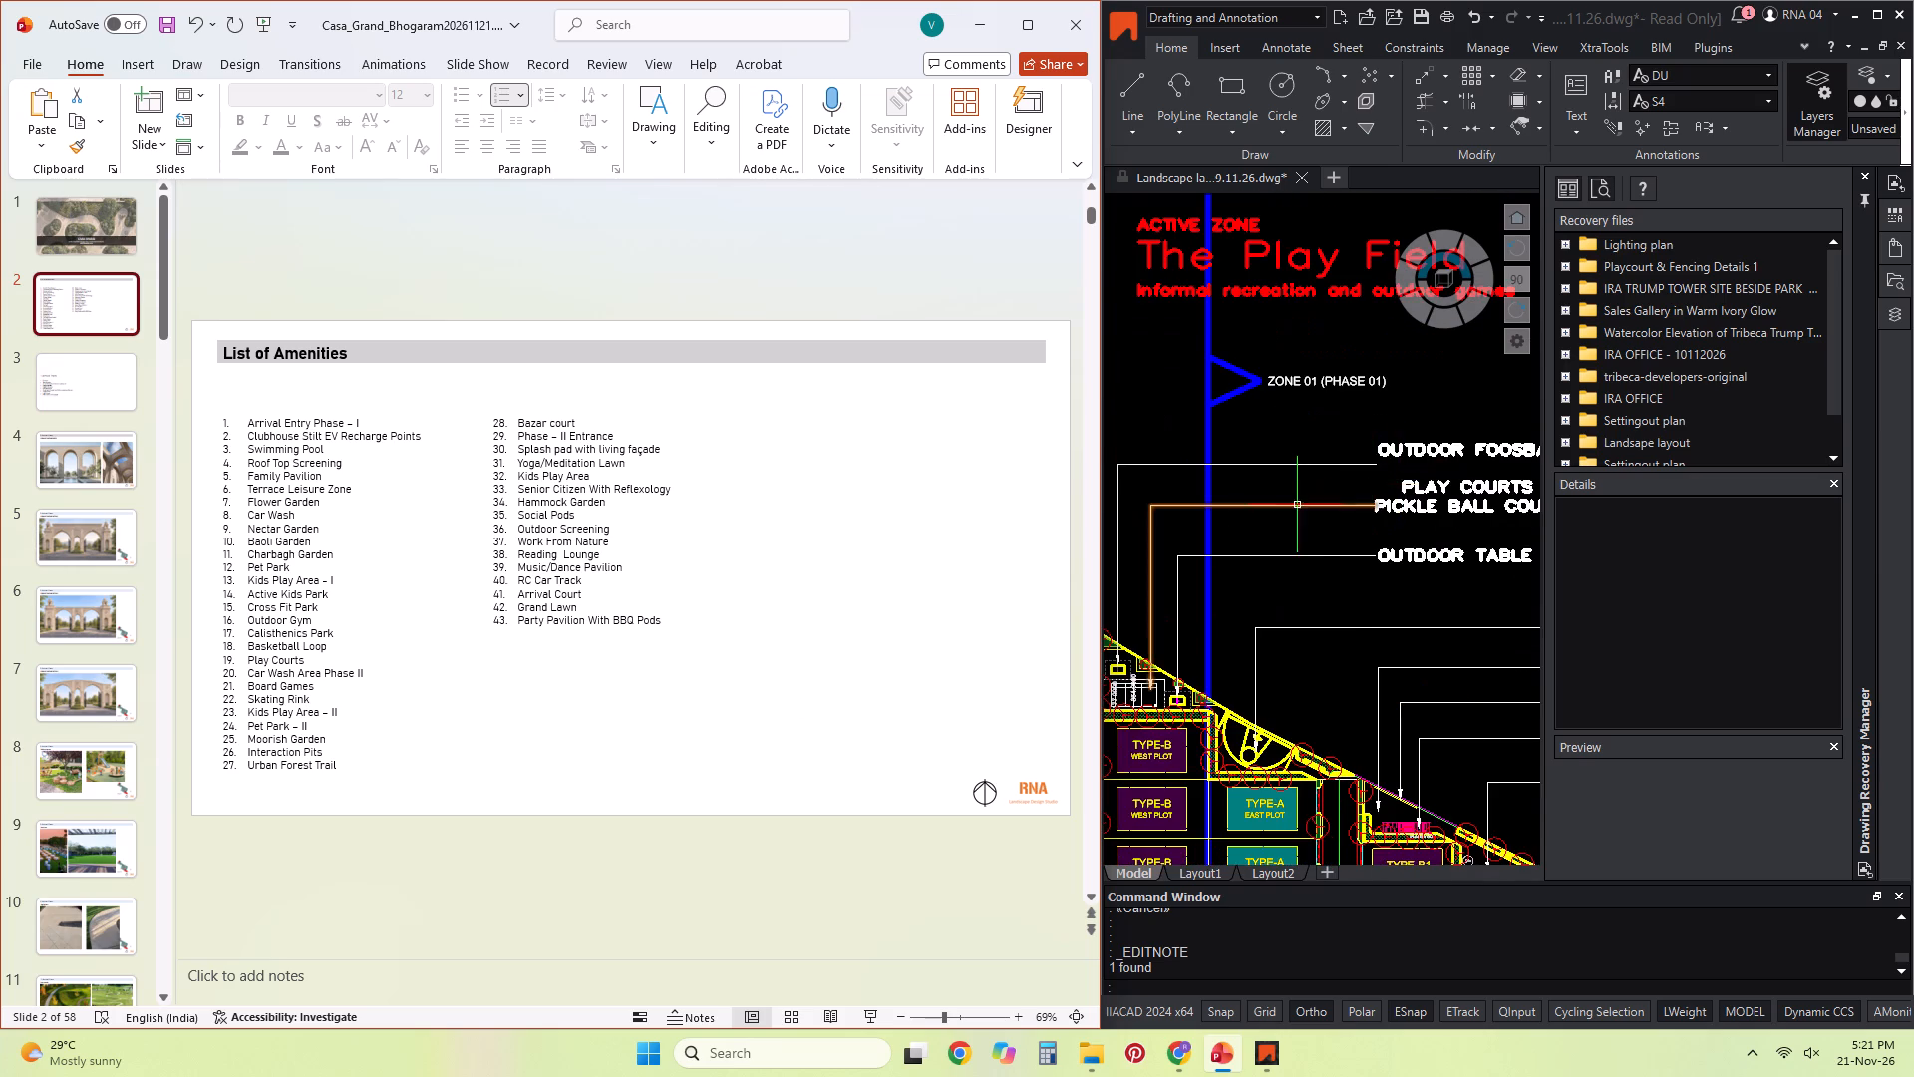
scroll(1282, 506, down, 1)
scroll(1396, 534, up, 1)
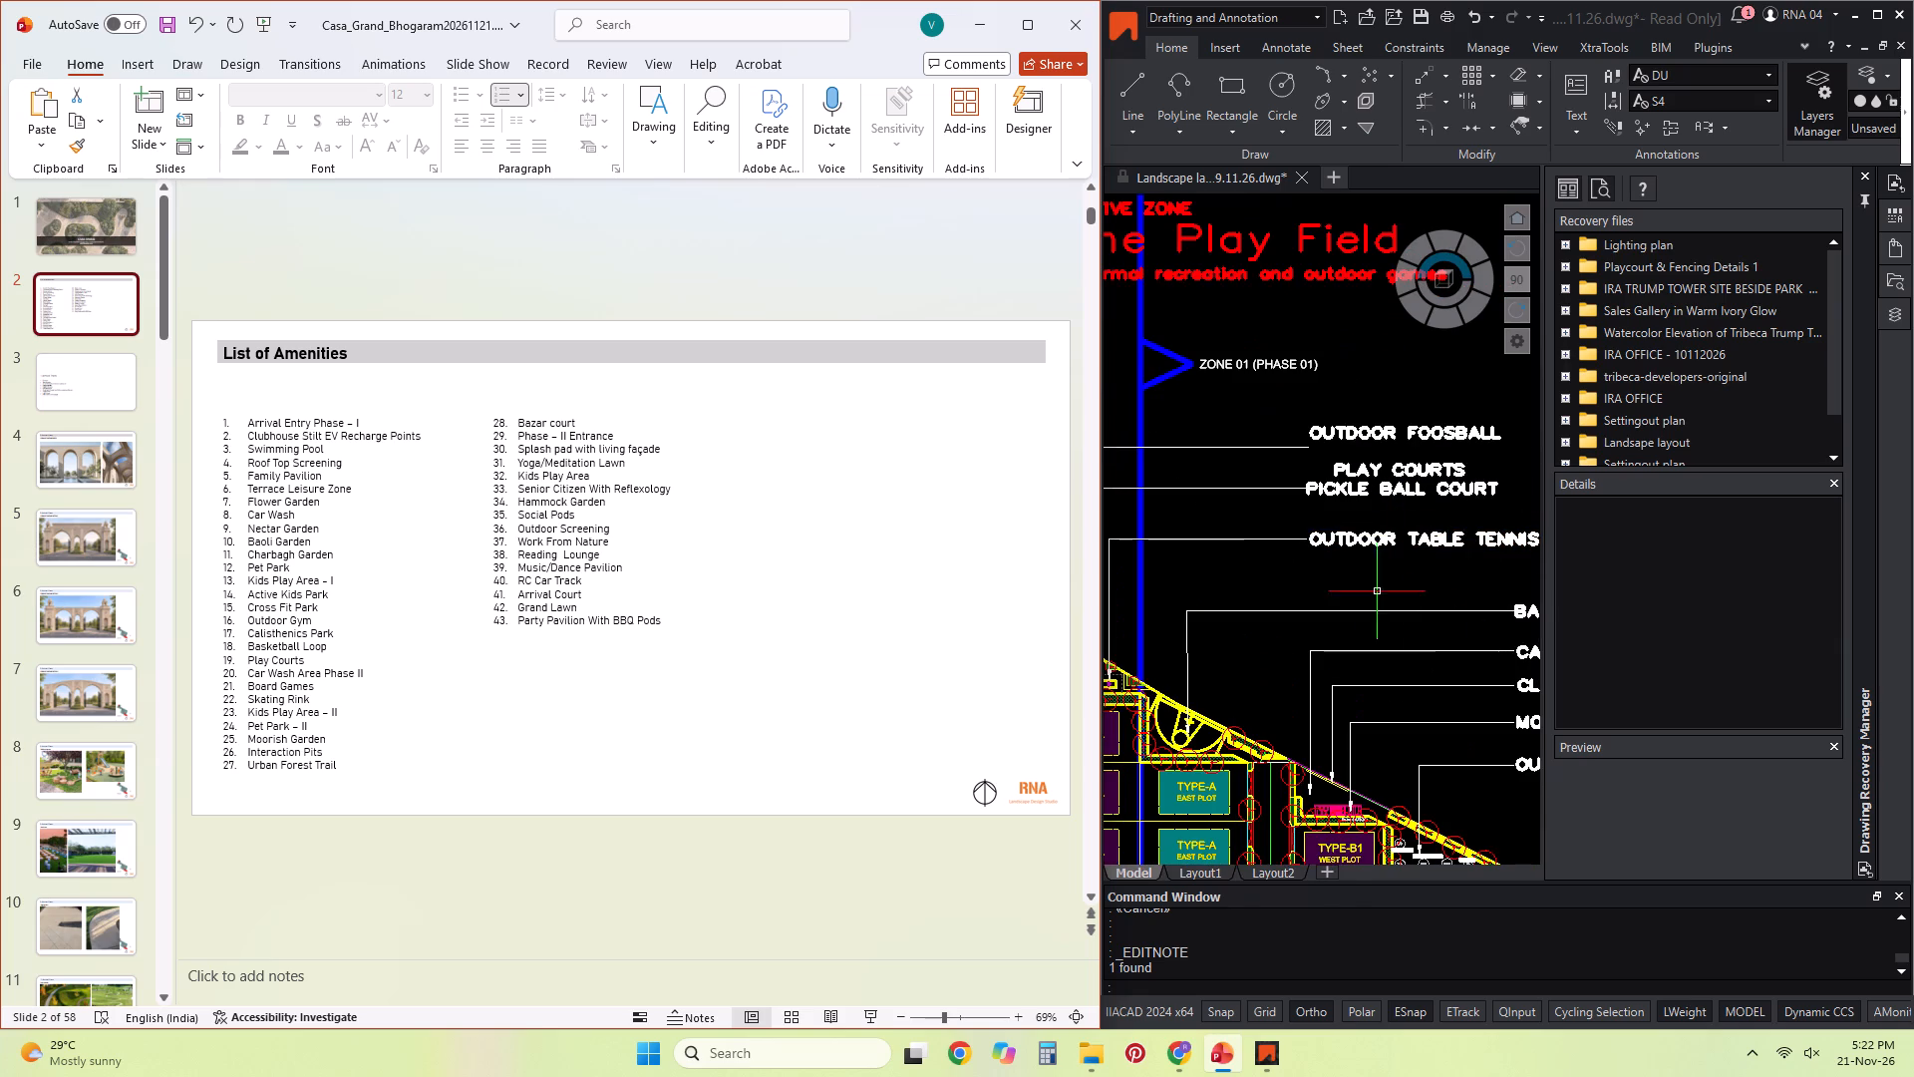
scroll(1344, 461, down, 1)
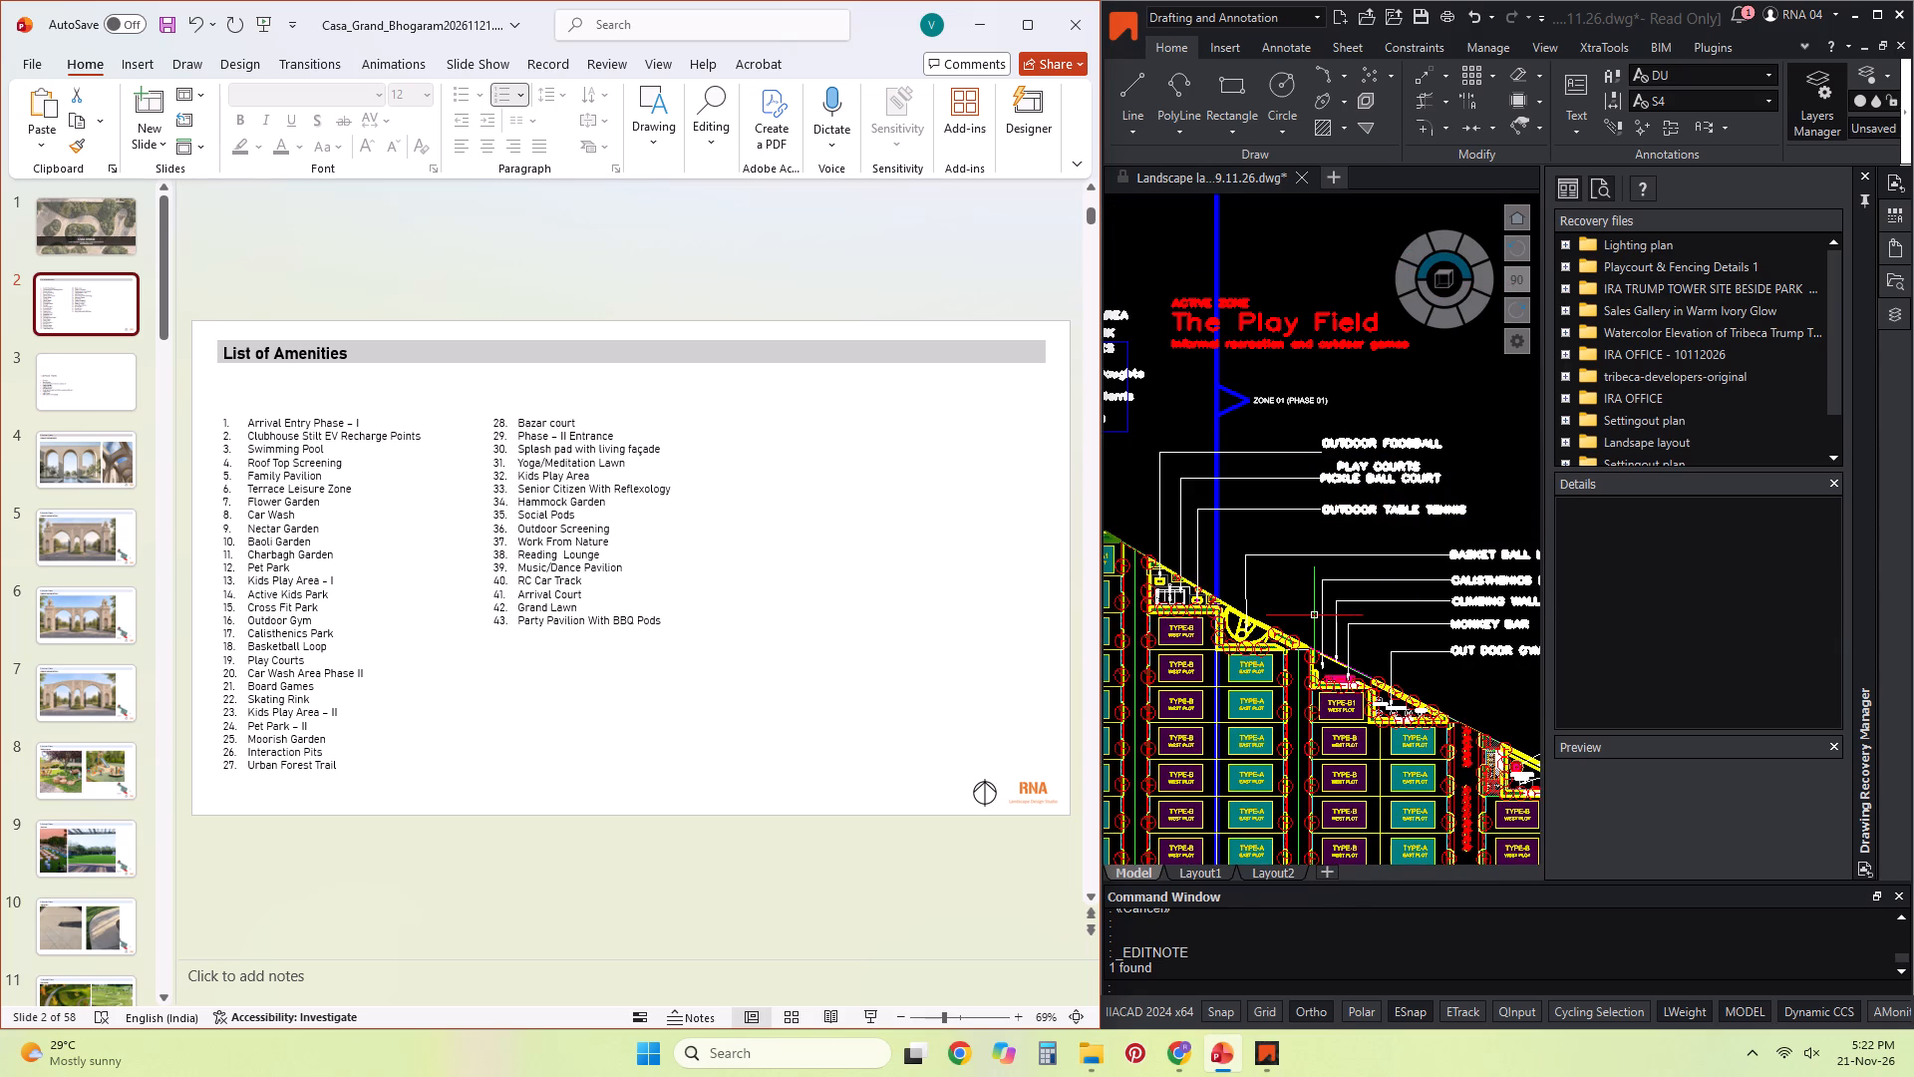
scroll(1462, 486, down, 1)
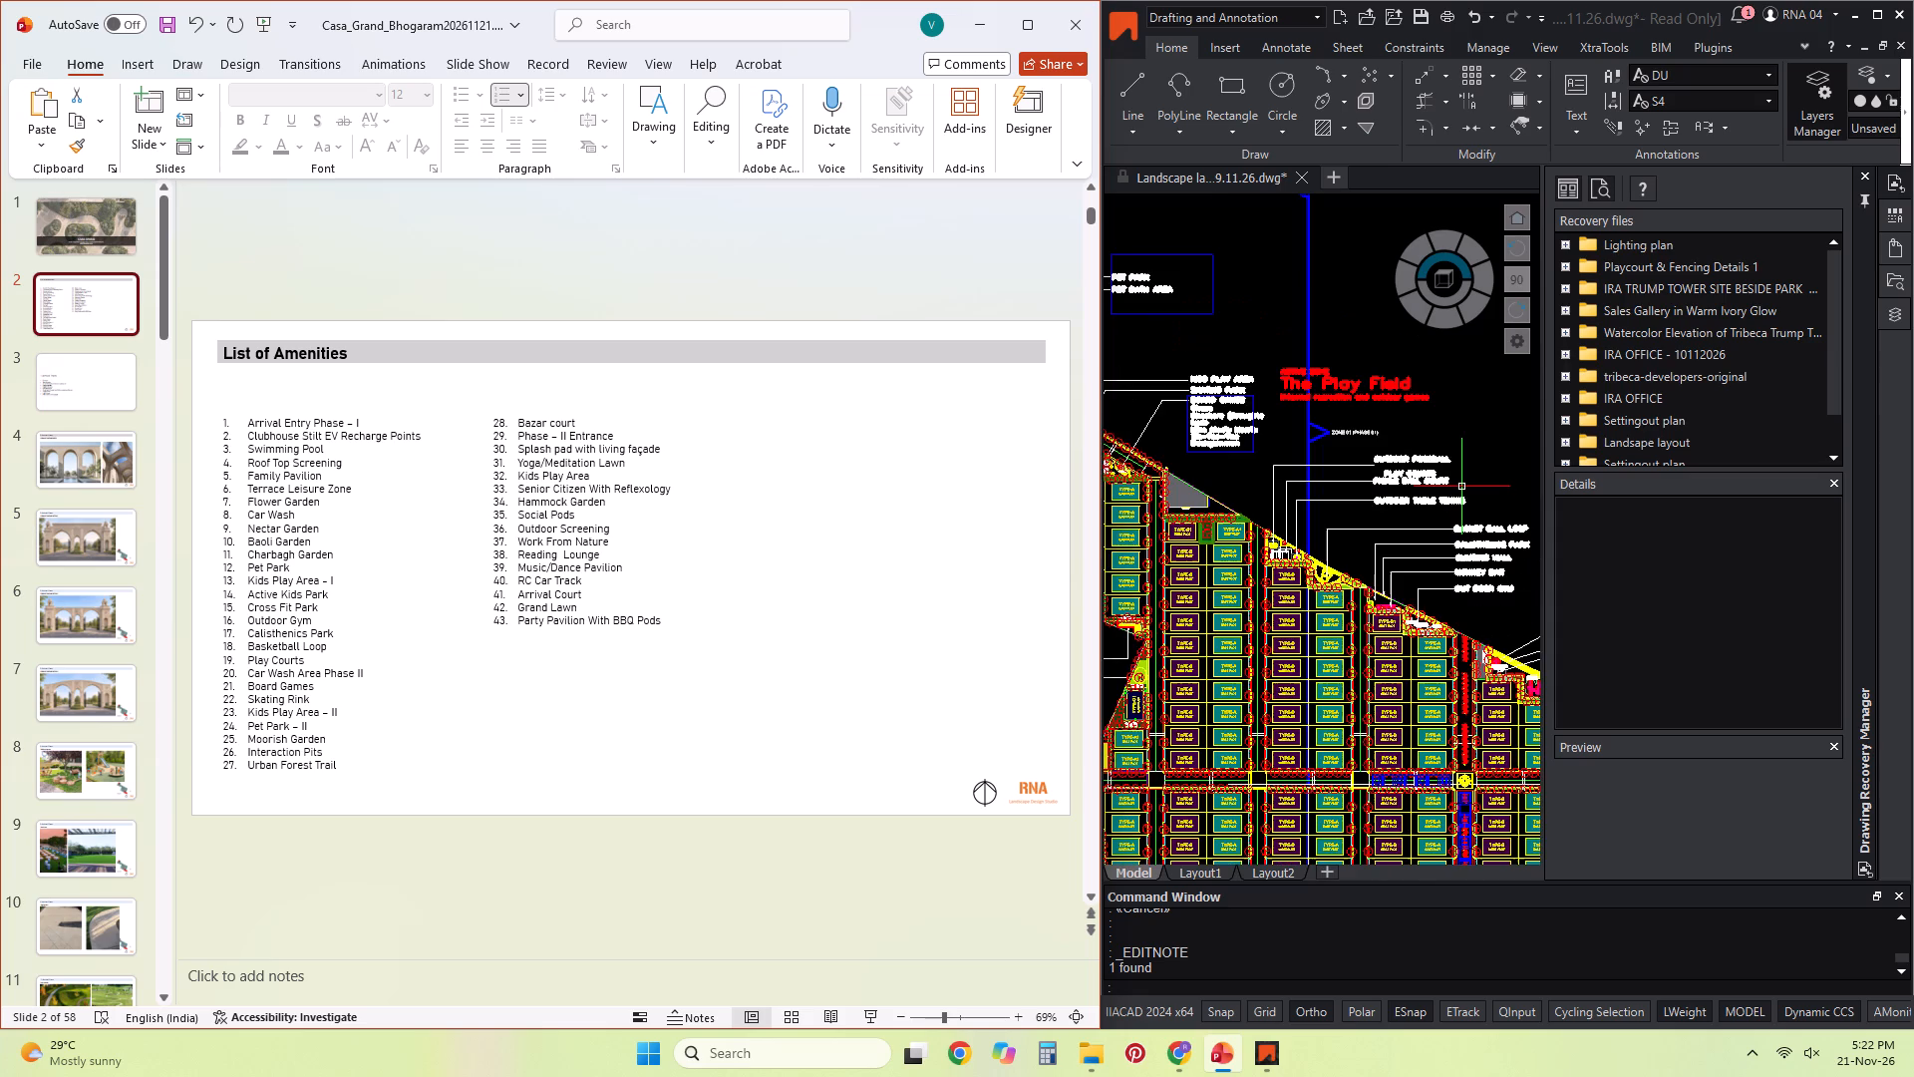
scroll(1462, 486, down, 1)
scroll(1399, 458, up, 3)
scroll(1397, 513, down, 1)
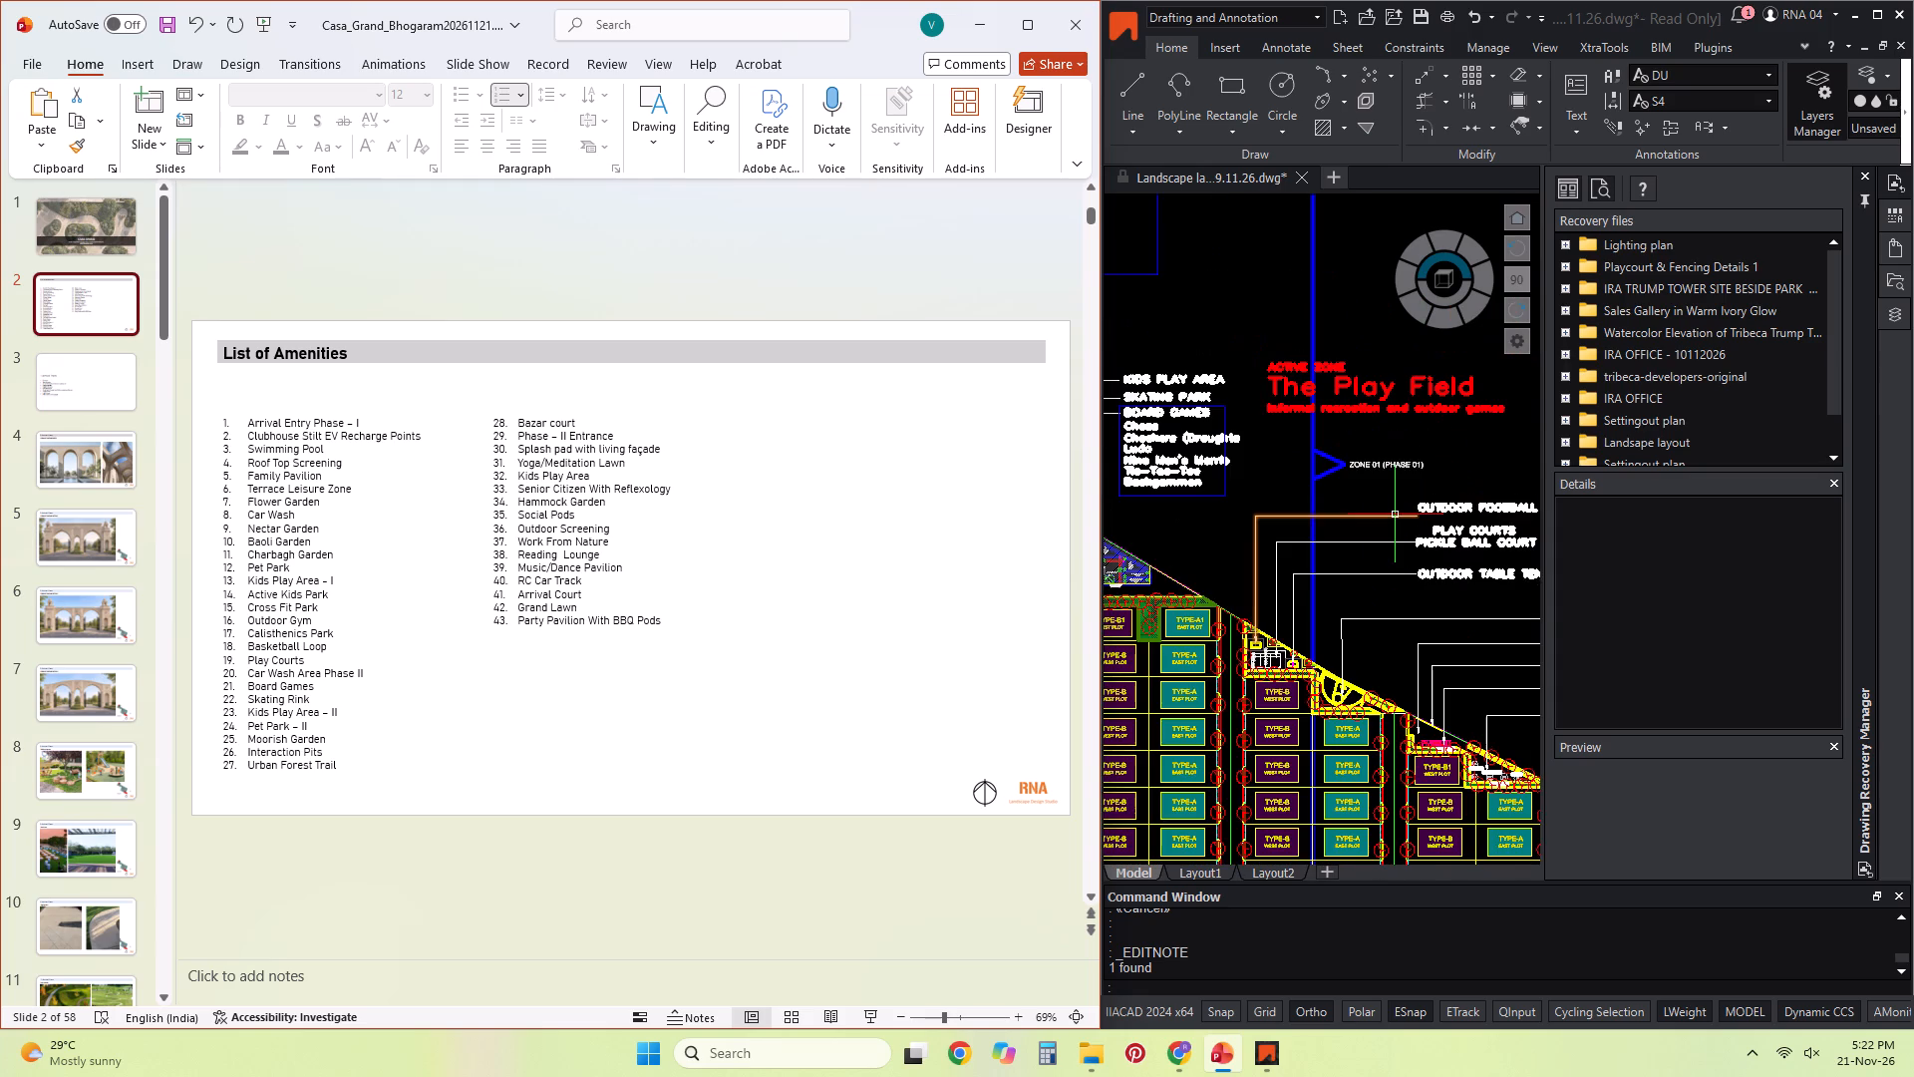
scroll(1510, 510, up, 3)
scroll(1347, 572, down, 4)
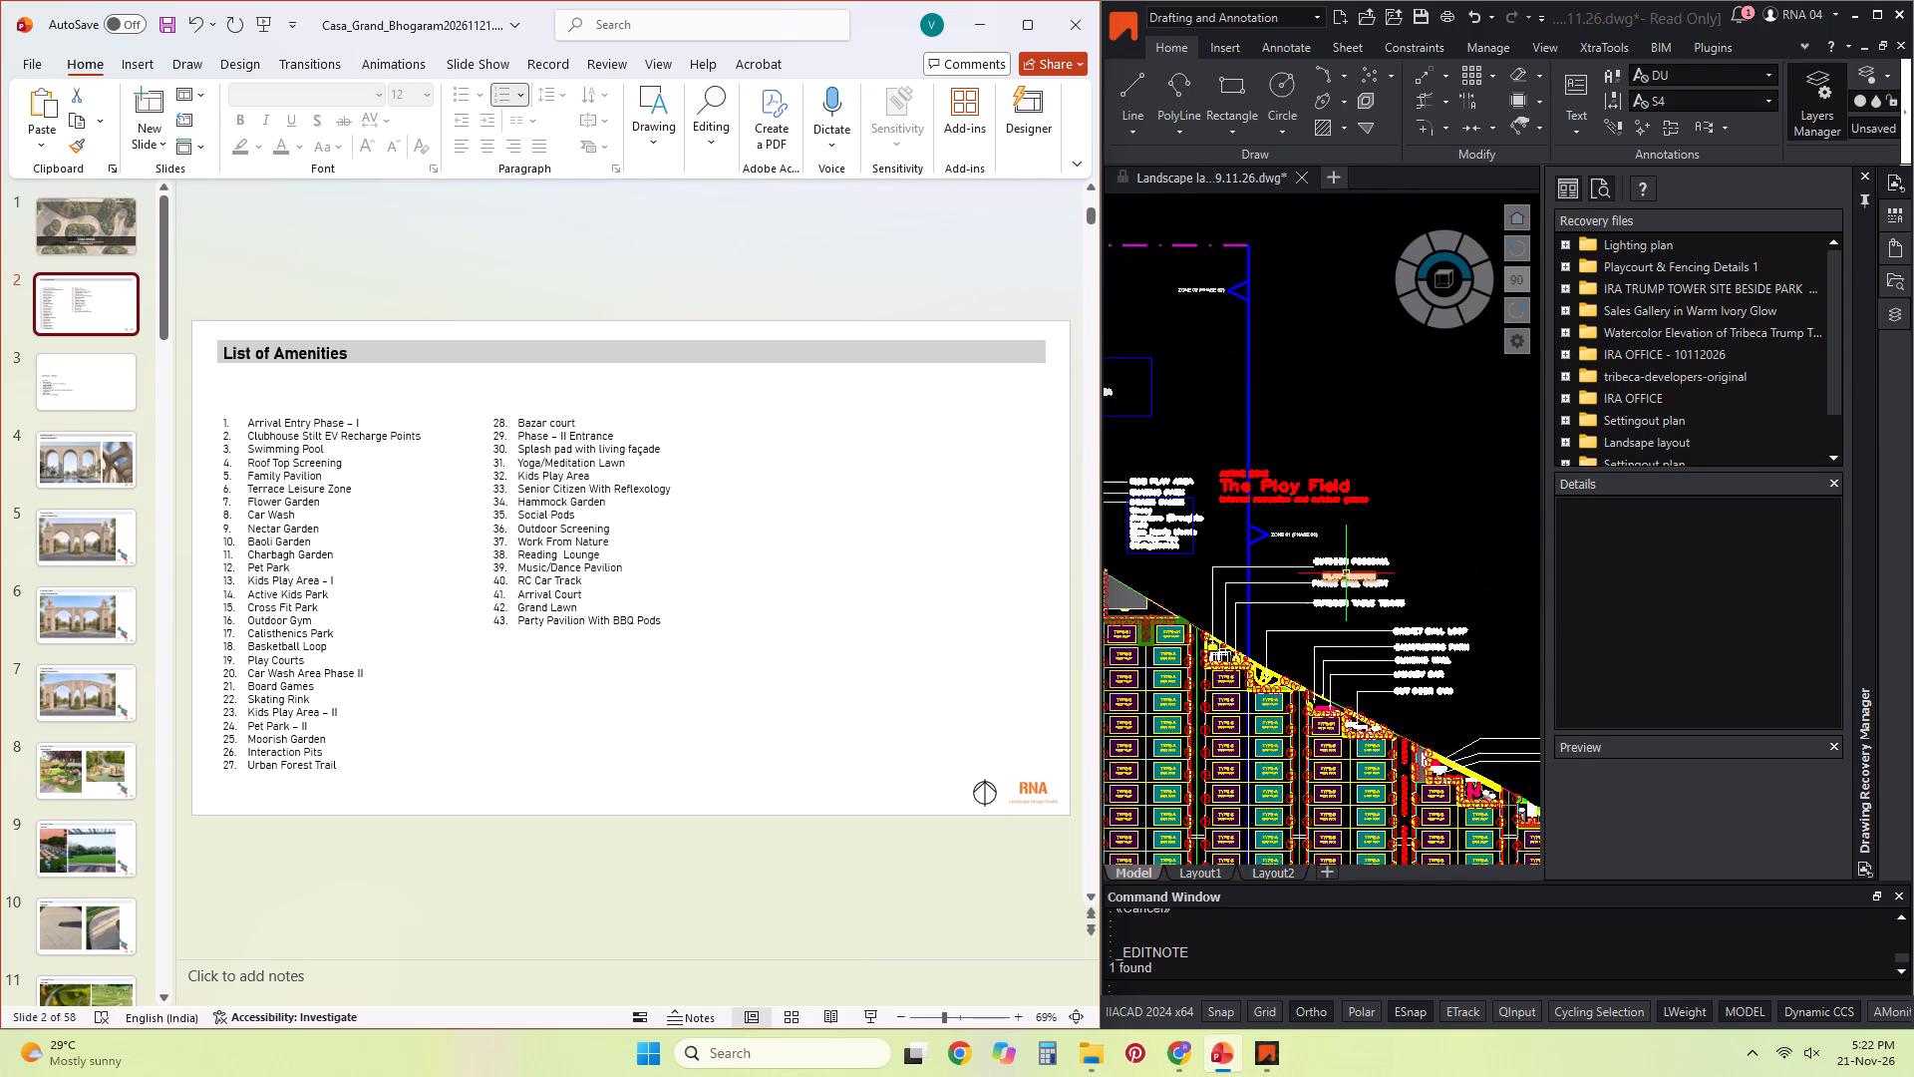
scroll(1347, 572, down, 1)
scroll(1267, 557, up, 3)
Check the masterplan's kids play area, skating park, board games and pet park labels, continuing to the mini golf and forest walk labels, against the amenities list.
middle_drag(1207, 596, 1531, 699)
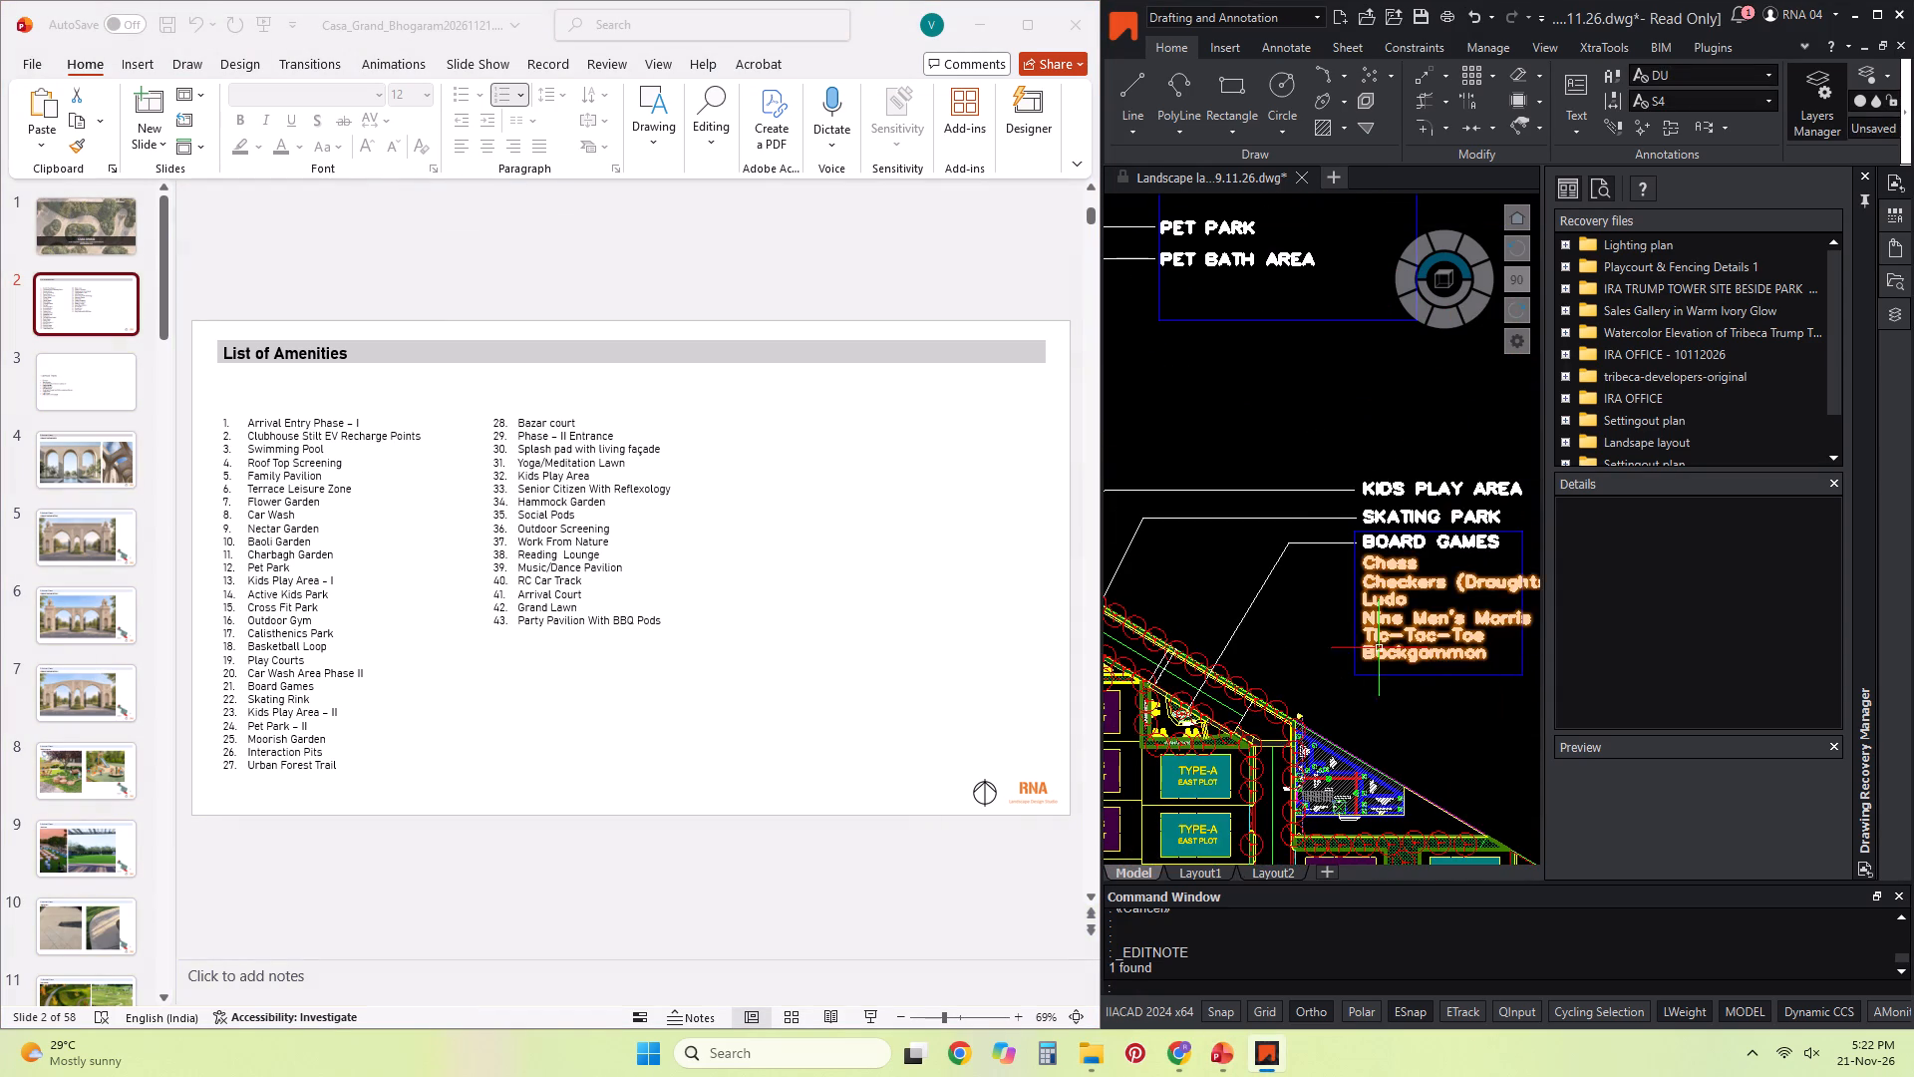
scroll(1199, 665, down, 1)
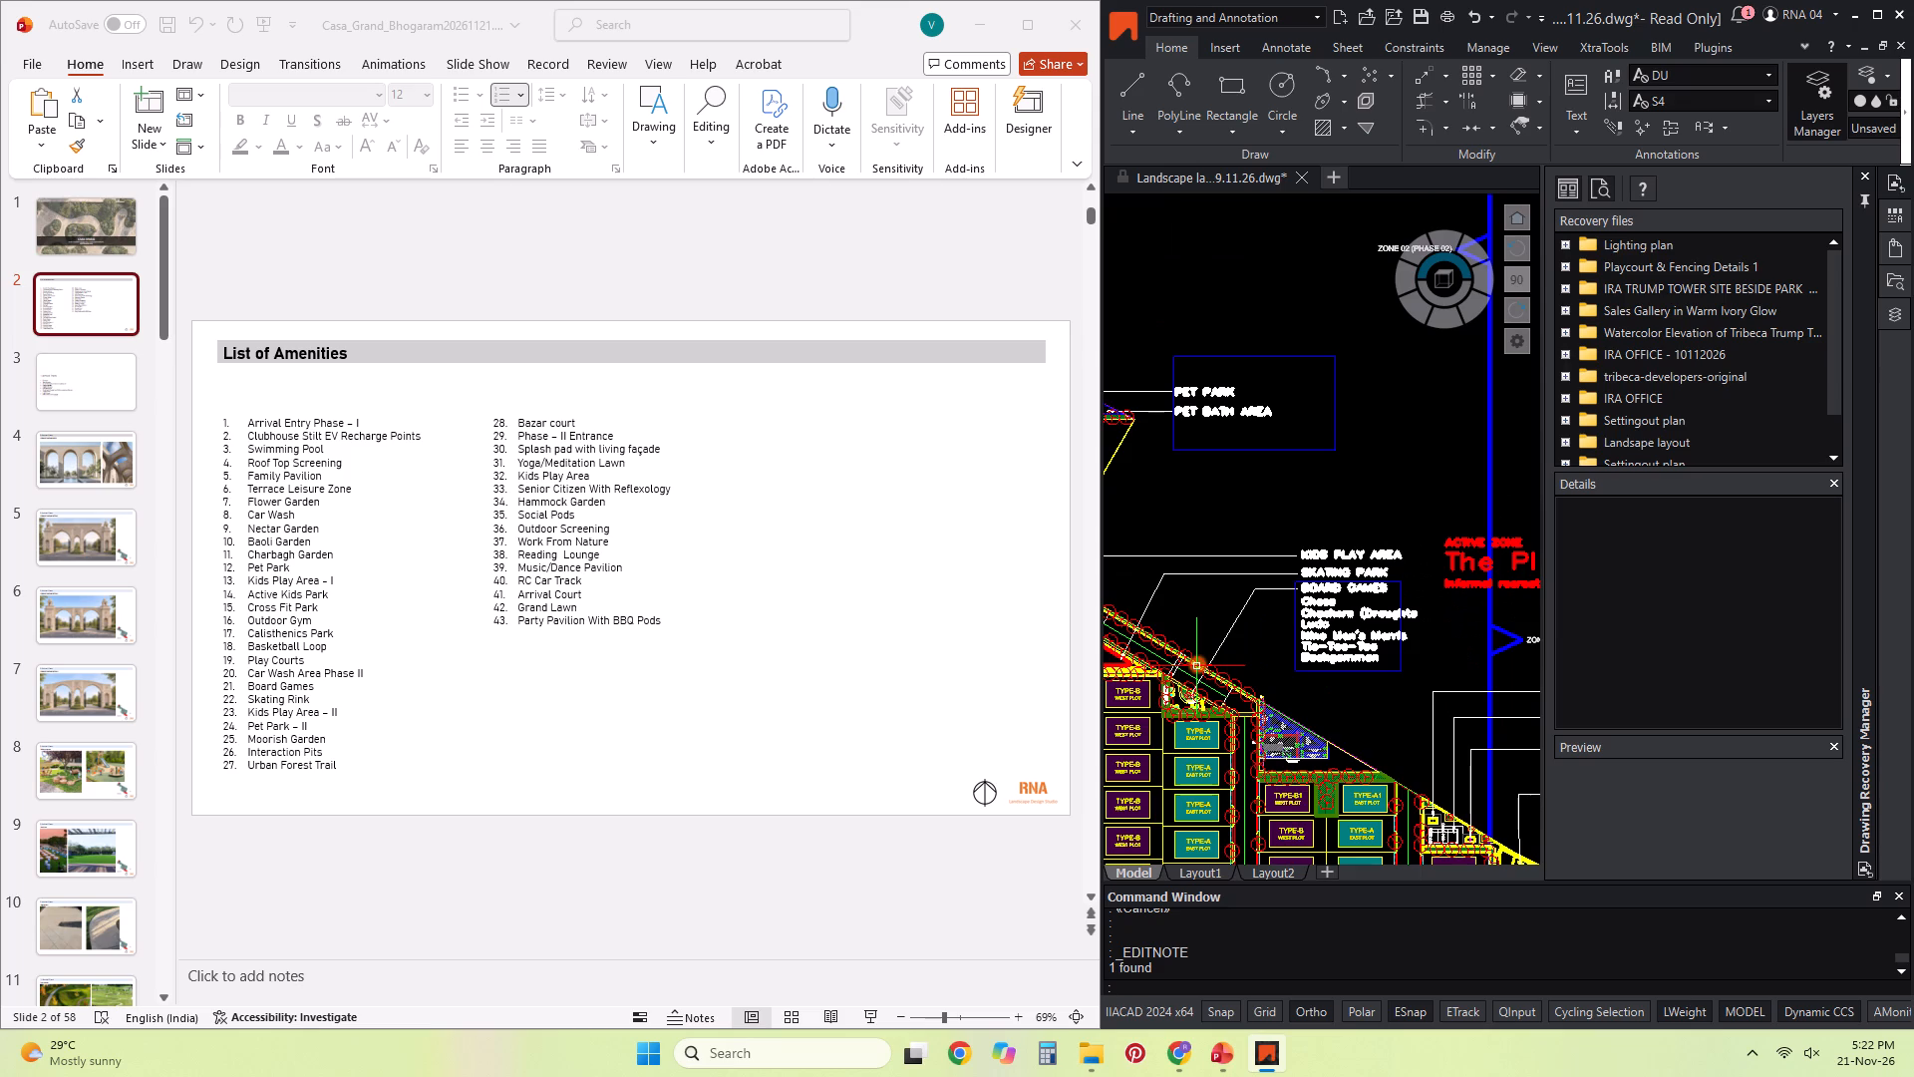
scroll(1349, 574, up, 1)
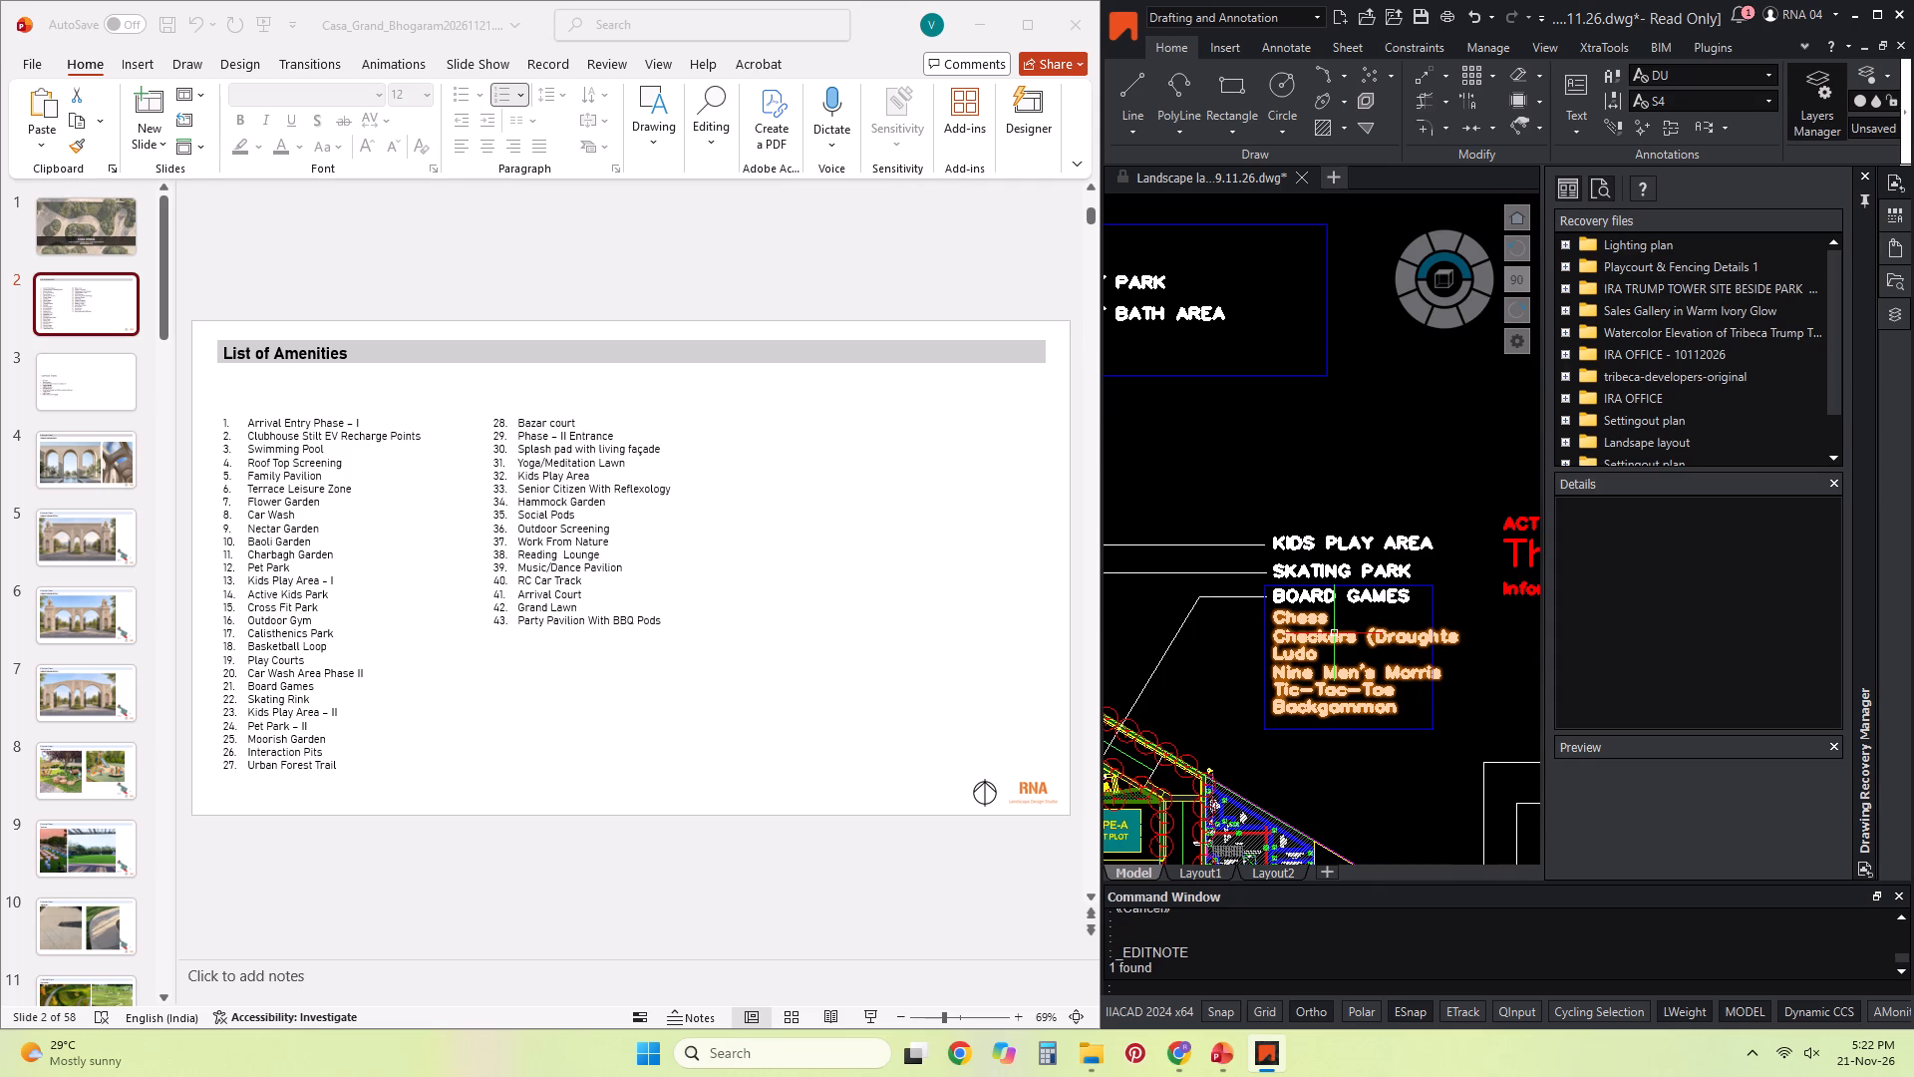
scroll(1462, 566, down, 2)
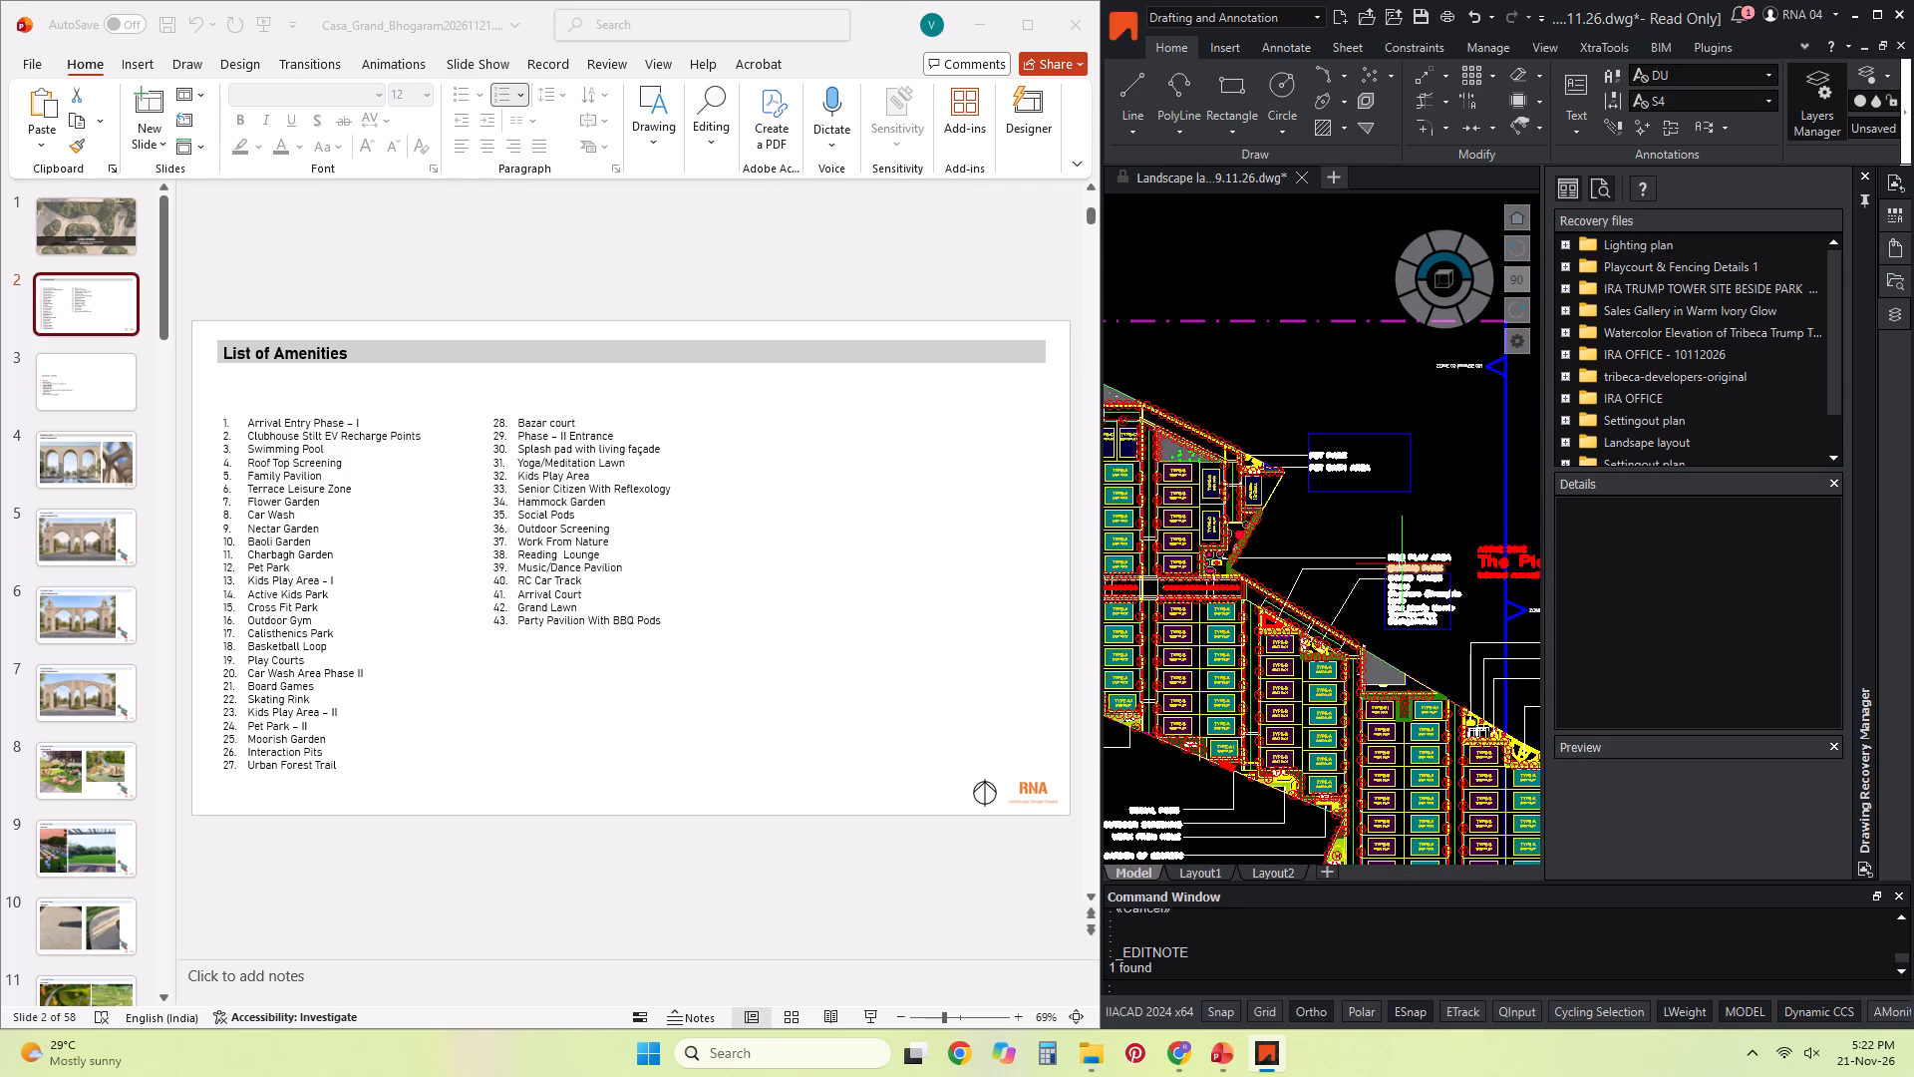
scroll(1306, 466, up, 3)
scroll(1261, 539, down, 3)
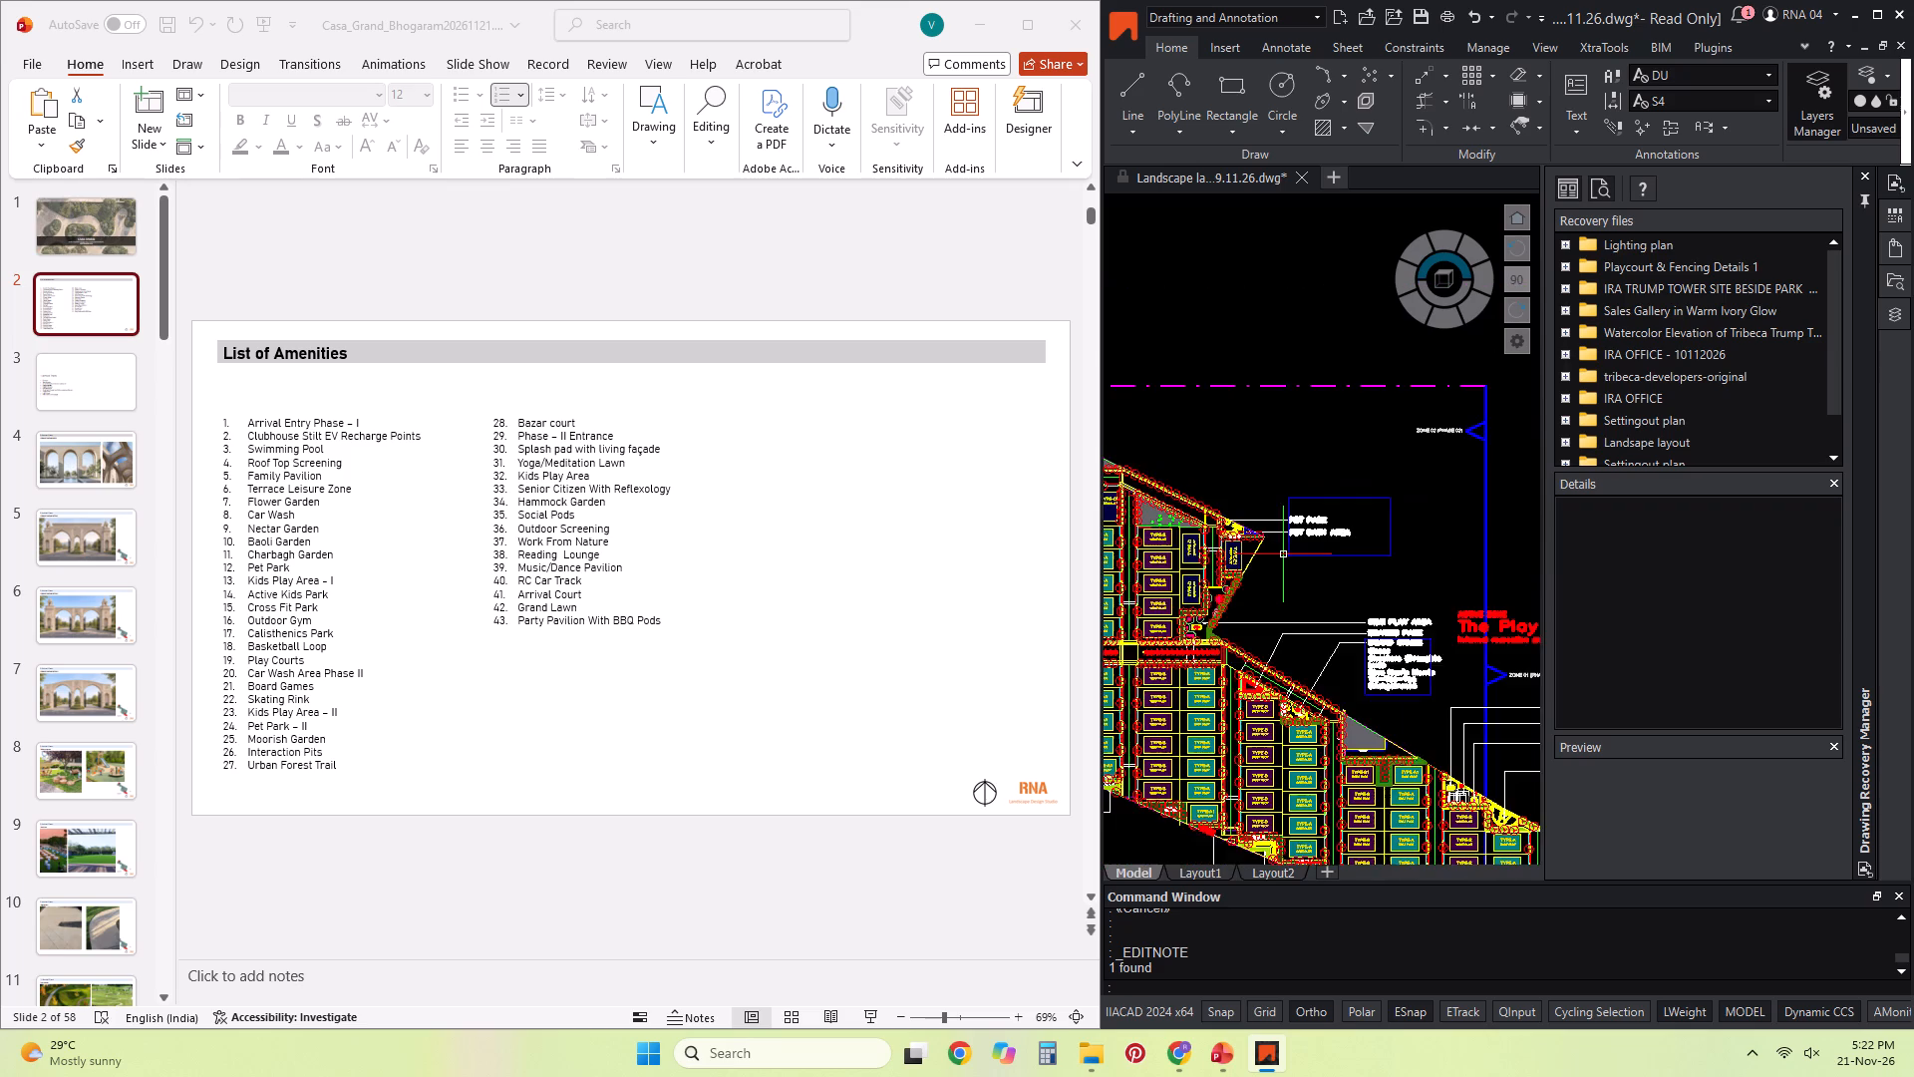
scroll(1284, 553, down, 2)
scroll(1150, 541, up, 3)
middle_drag(1137, 541, 1218, 557)
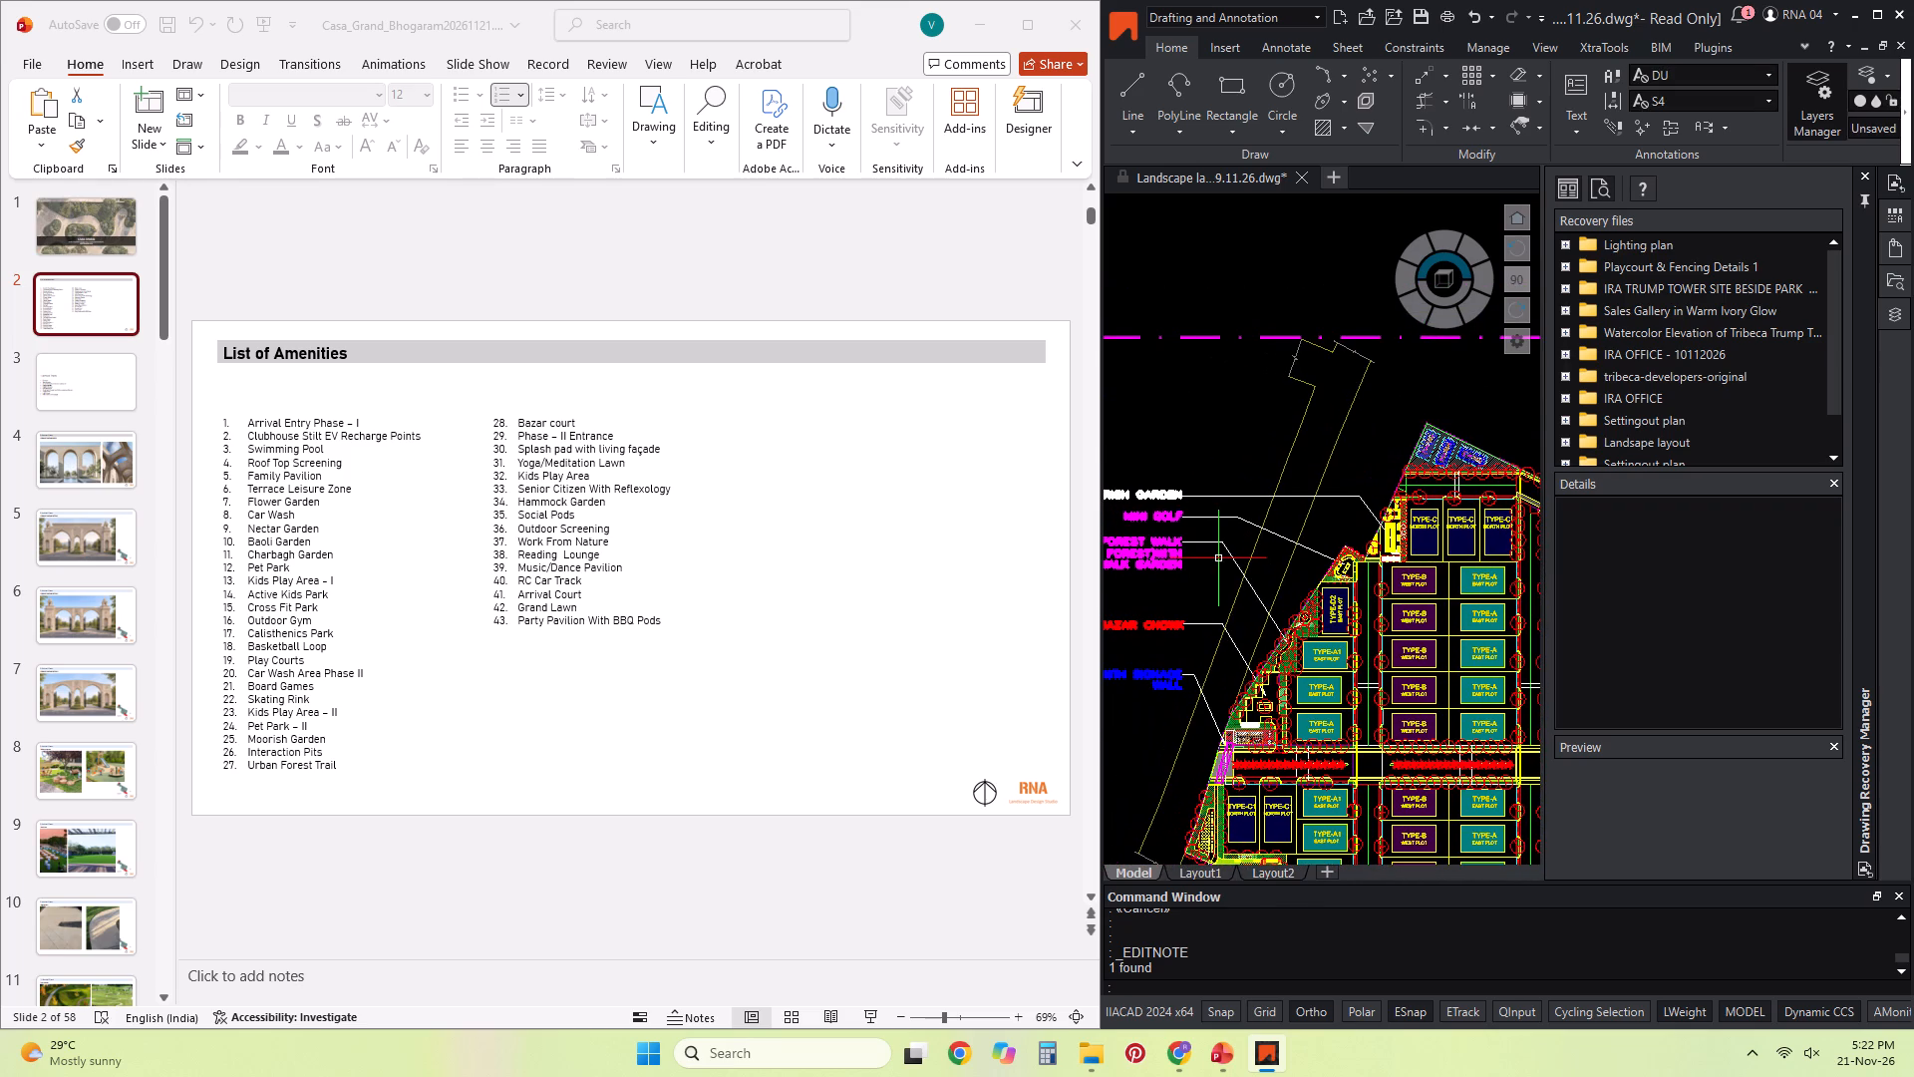
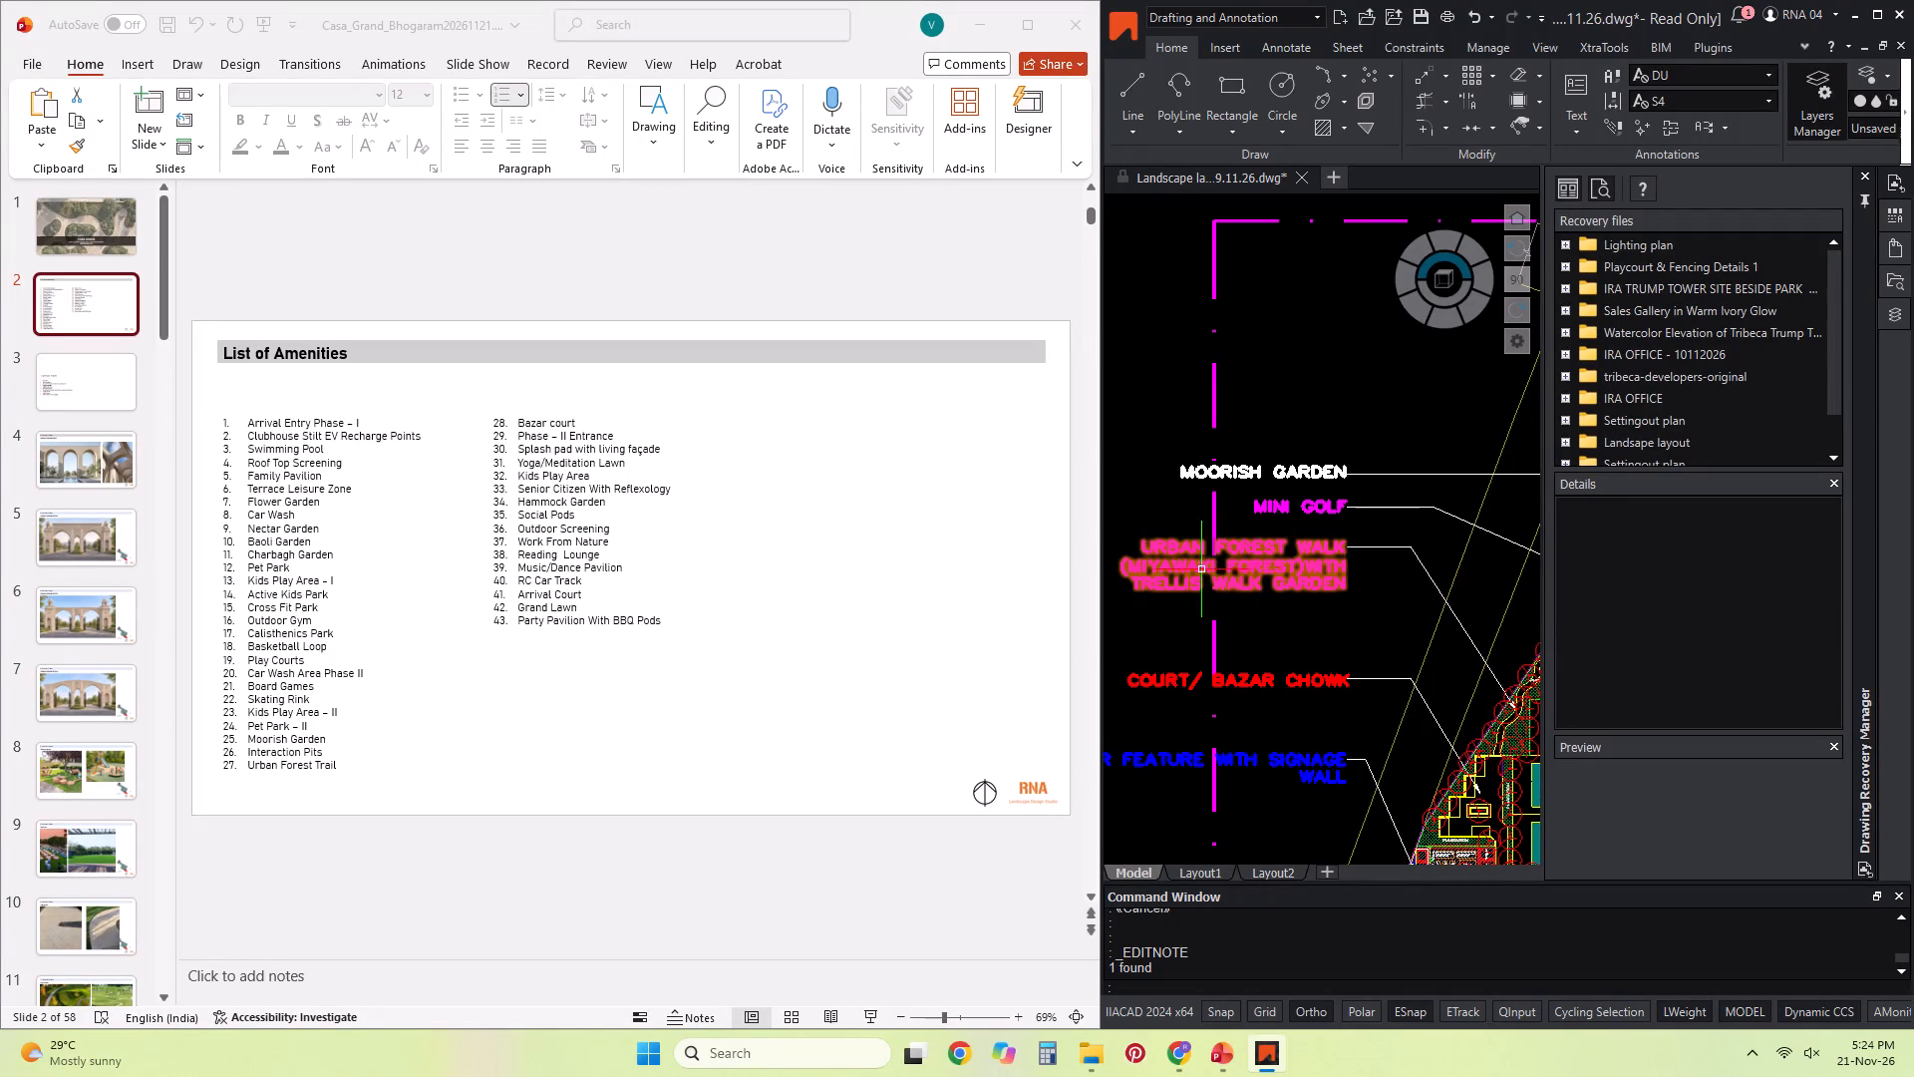
Compare the masterplan's Moorish garden, mini golf and urban forest walk labels and their leaders with the List of Amenities slide.
scroll(1188, 569, down, 2)
scroll(1421, 557, up, 2)
scroll(1292, 586, down, 2)
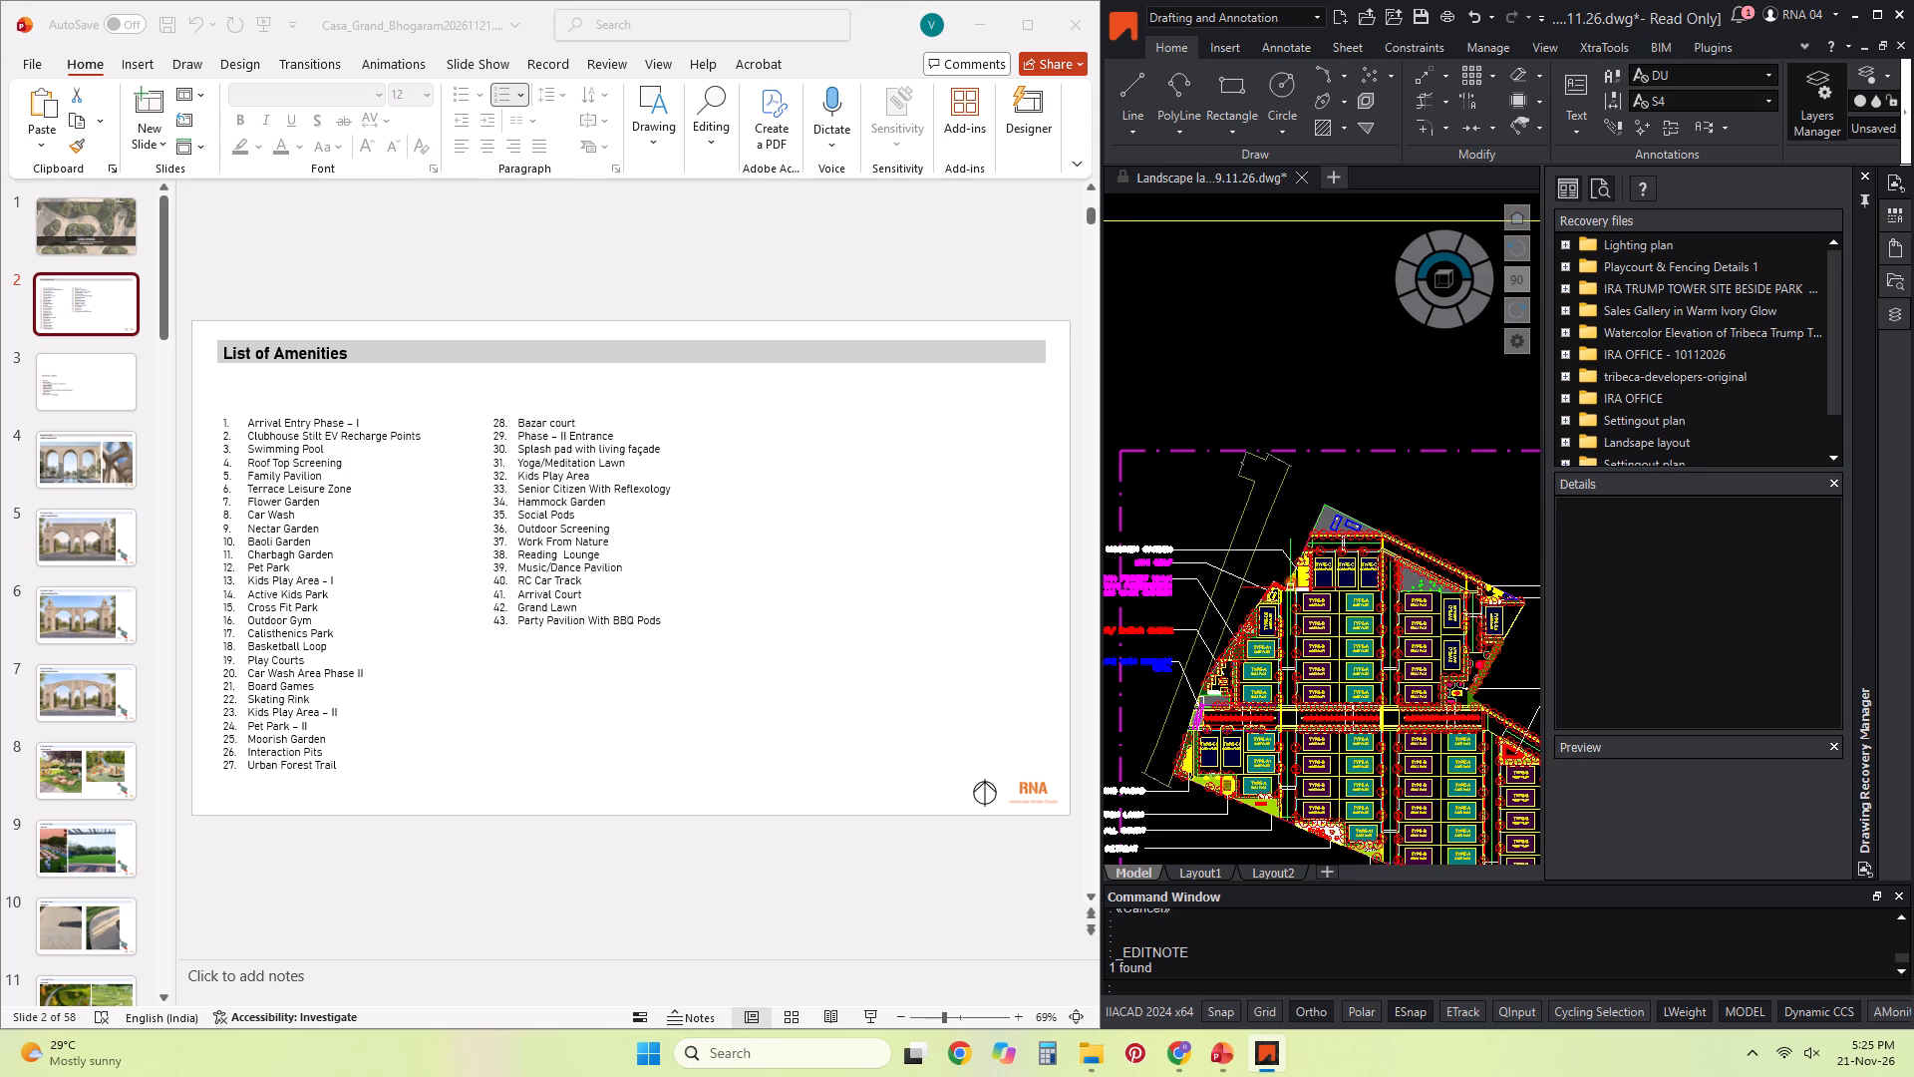
scroll(1174, 579, up, 2)
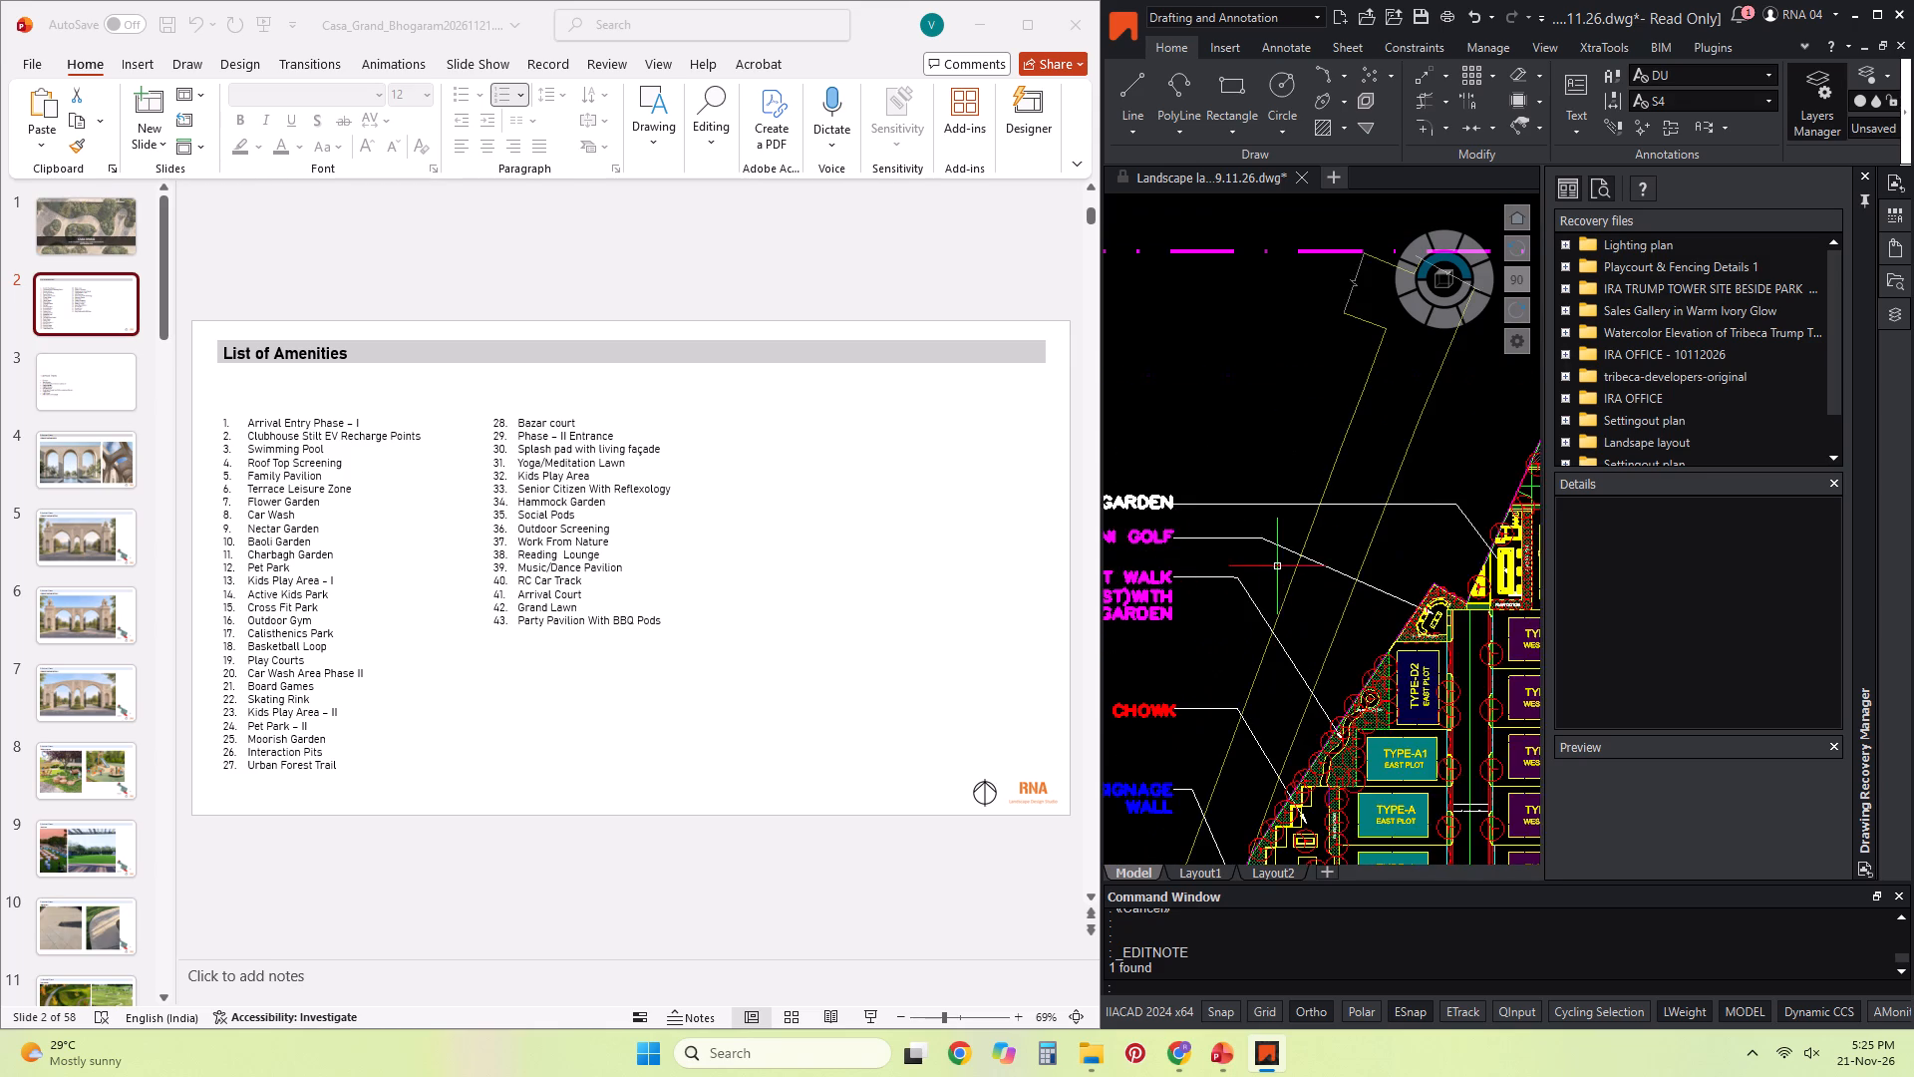
scroll(1283, 560, down, 1)
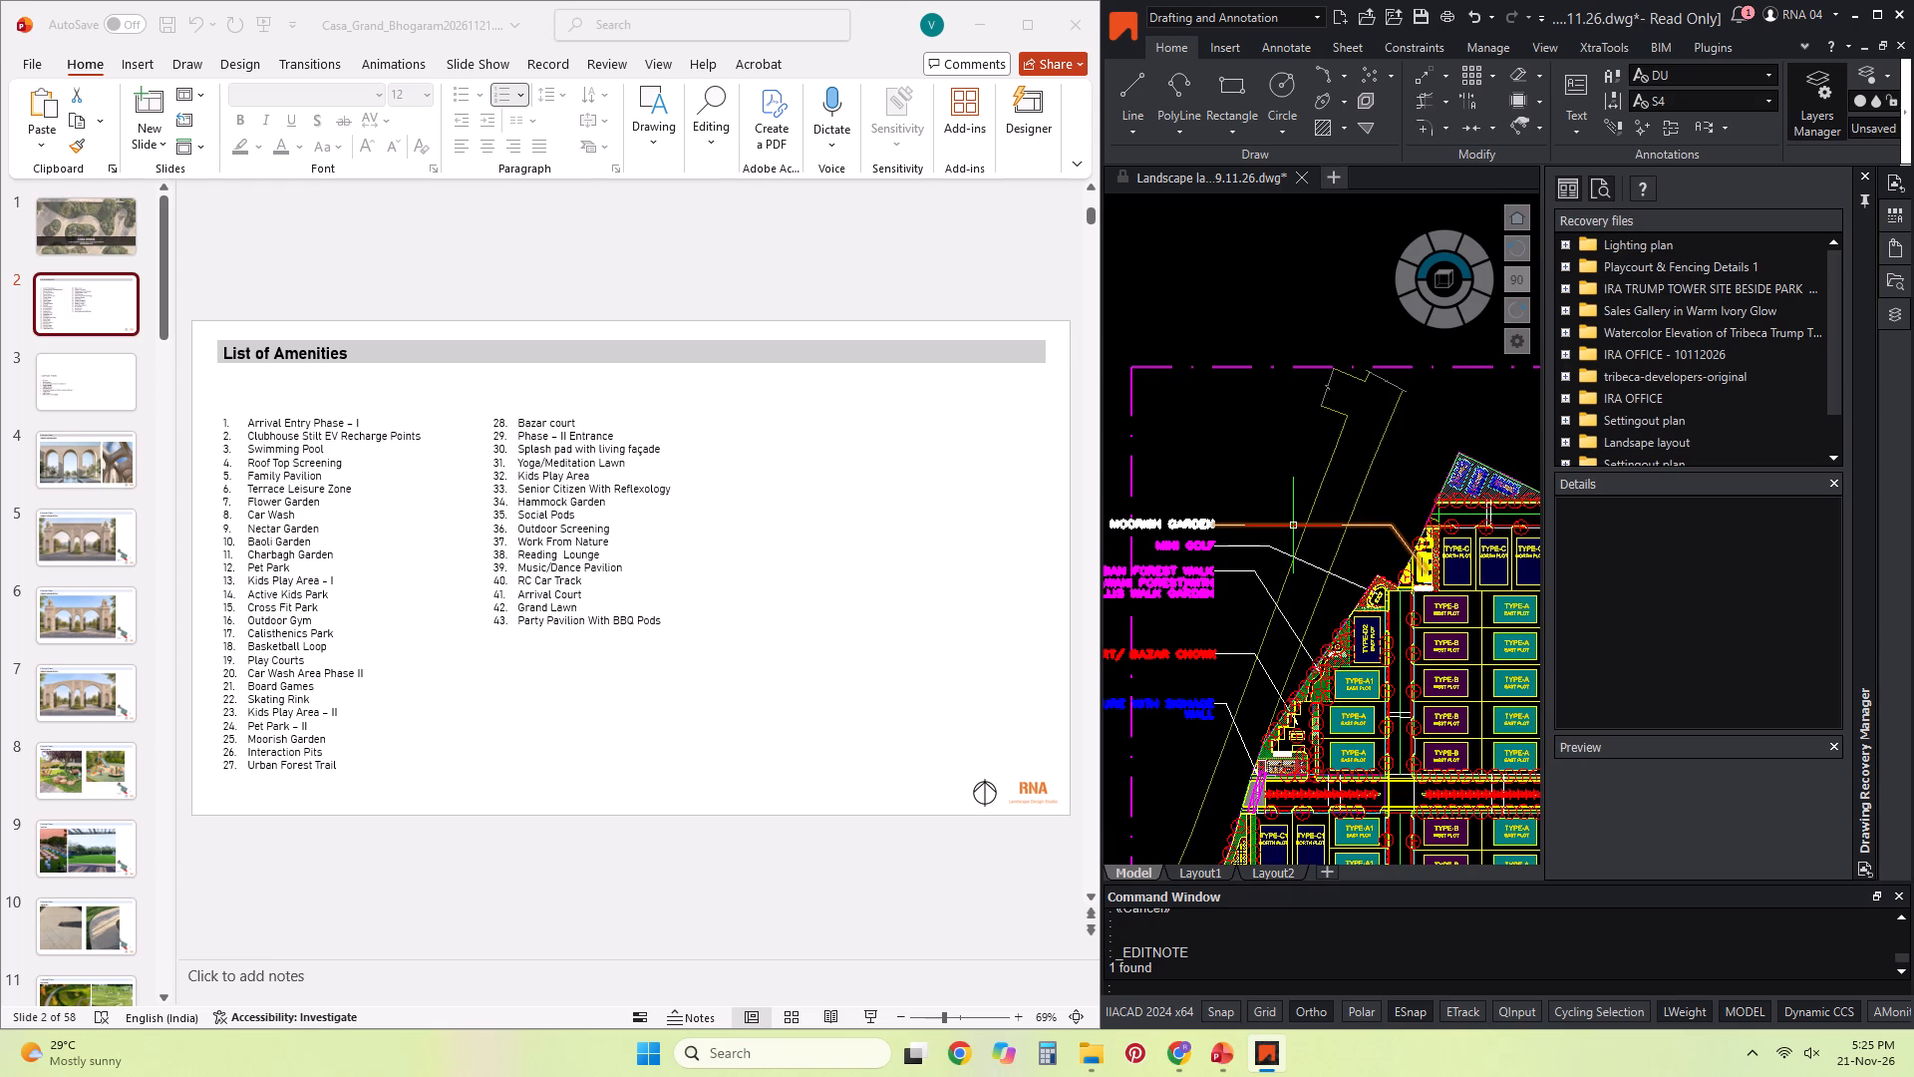
scroll(1162, 582, up, 2)
middle_click(1162, 582)
middle_drag(1177, 591, 1188, 598)
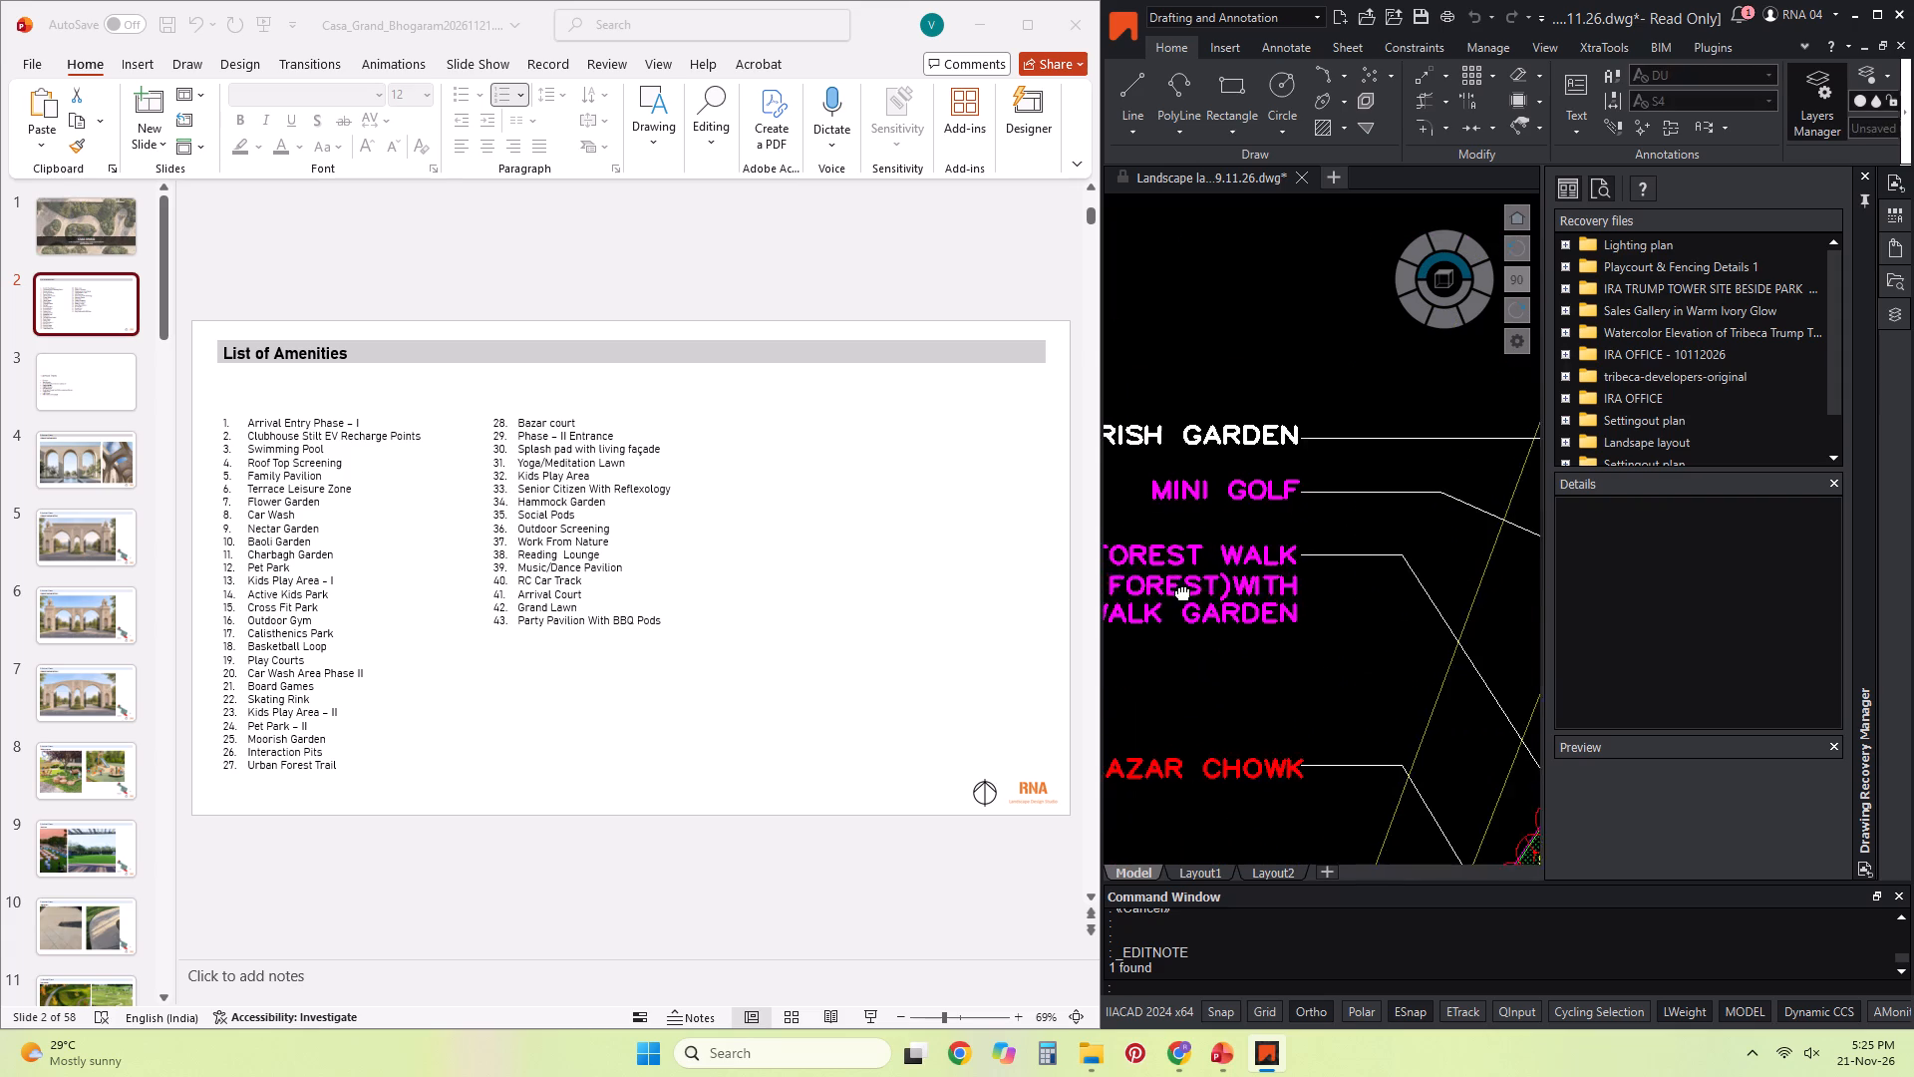
middle_drag(1188, 598, 1362, 598)
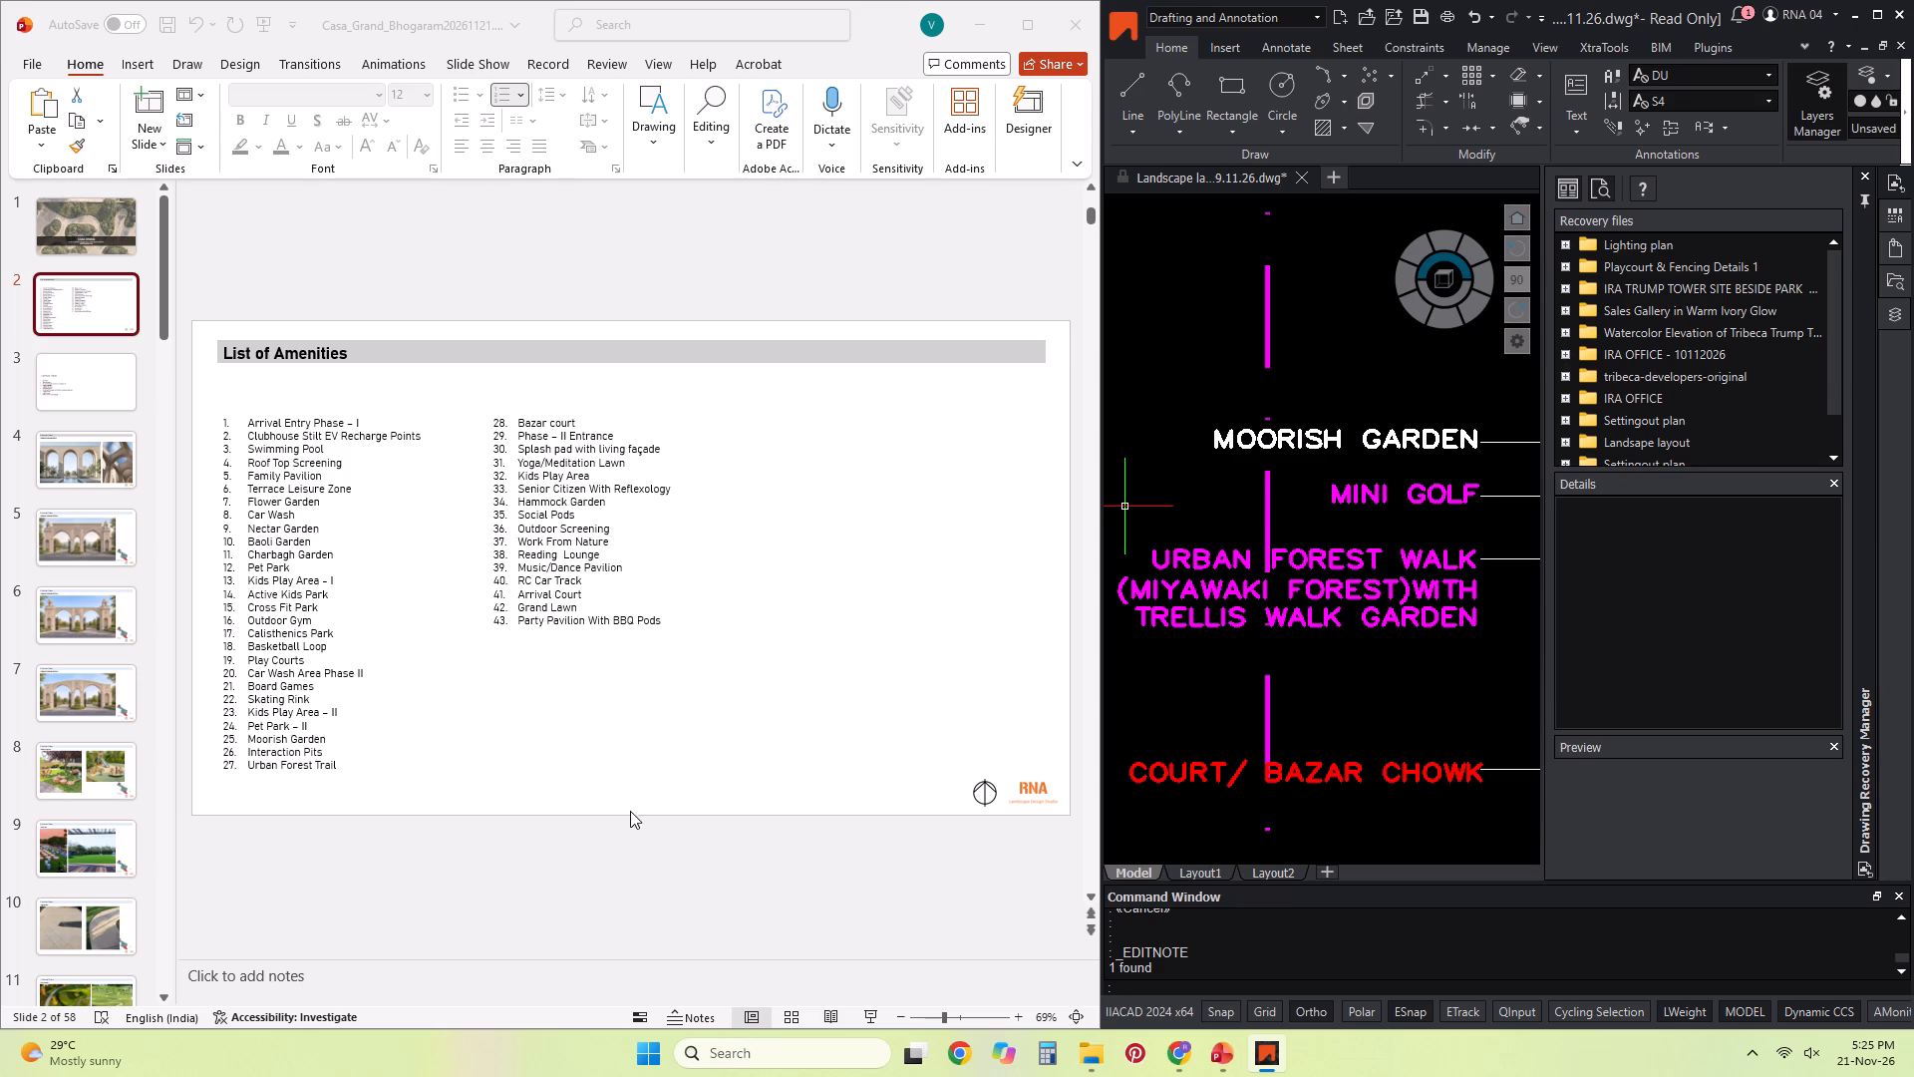
scroll(1253, 561, down, 2)
scroll(1249, 667, up, 2)
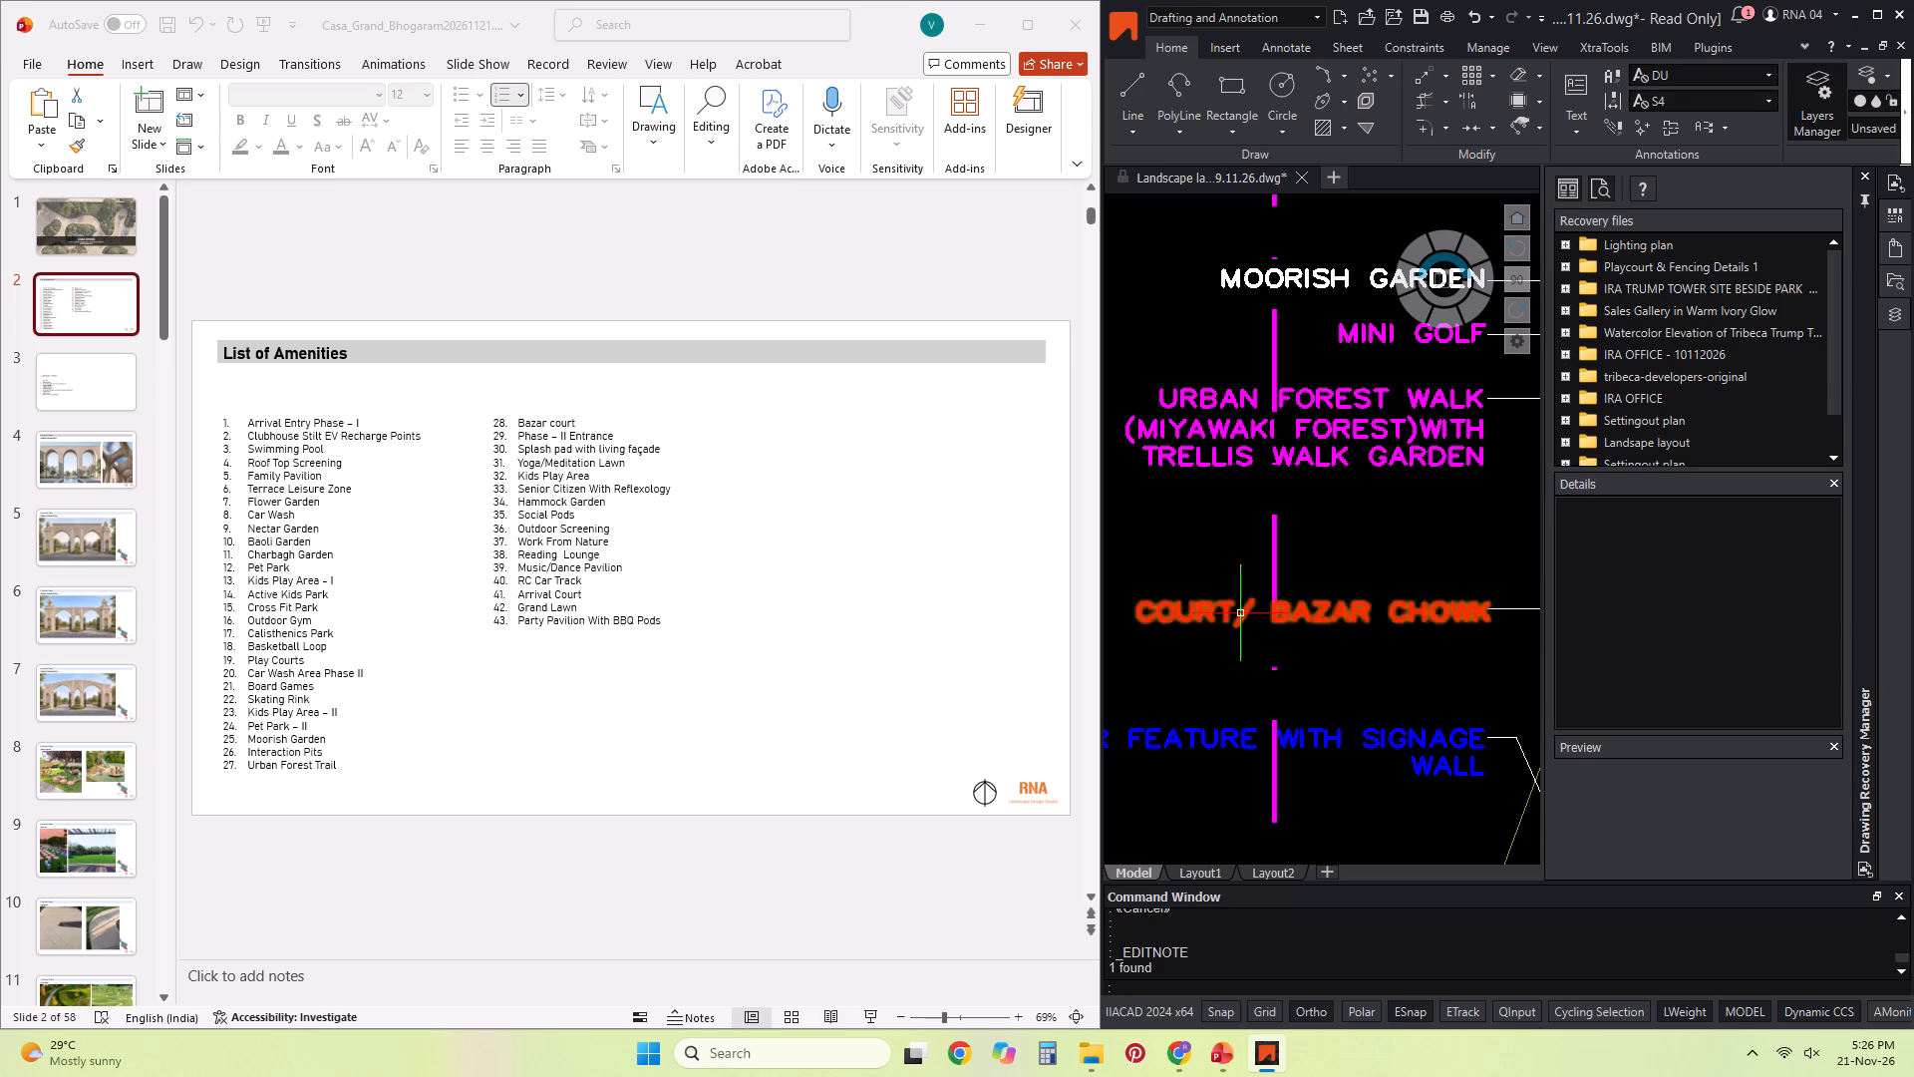
Check the masterplan's court/bazar chowk and water feature labels, continuing down to the splash pad label, against the amenities list.
scroll(1220, 519, down, 1)
middle_drag(1168, 733, 1227, 661)
scroll(1168, 733, down, 1)
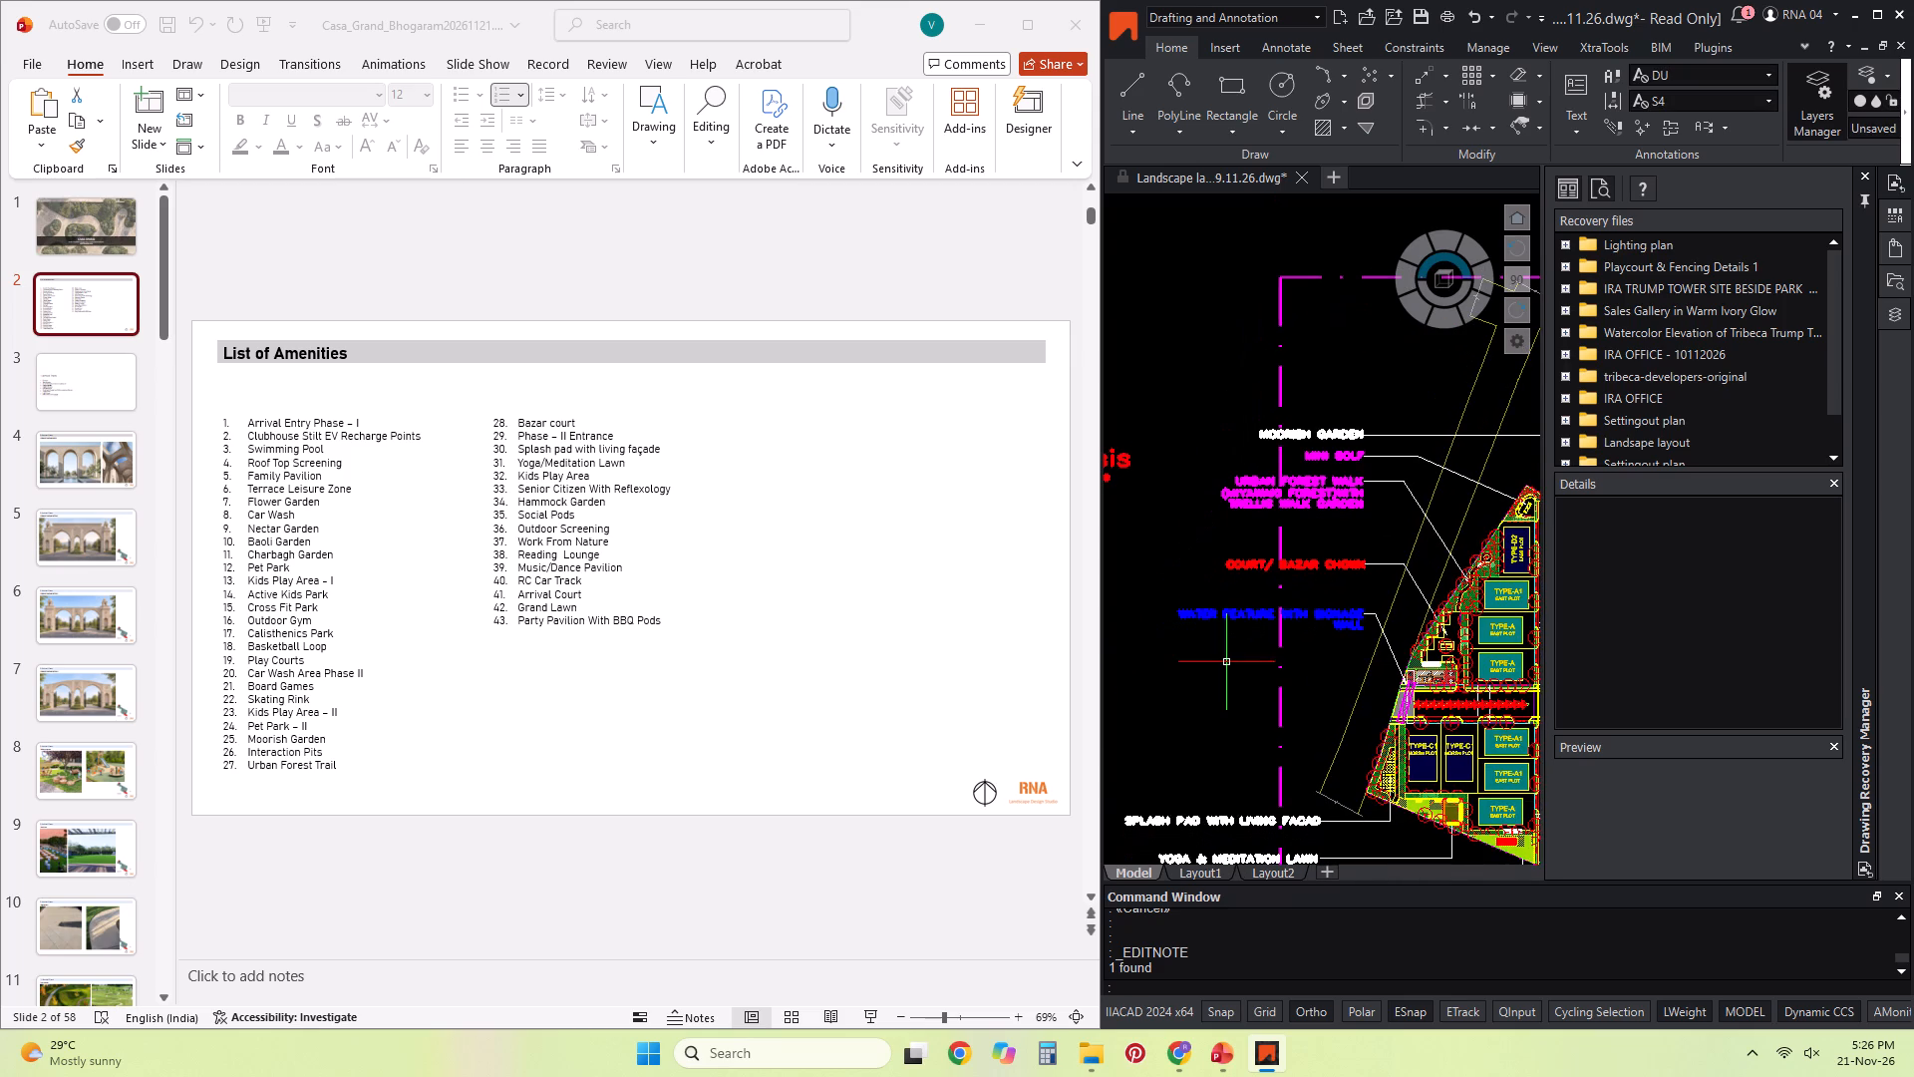
scroll(1381, 633, up, 2)
scroll(1303, 643, down, 1)
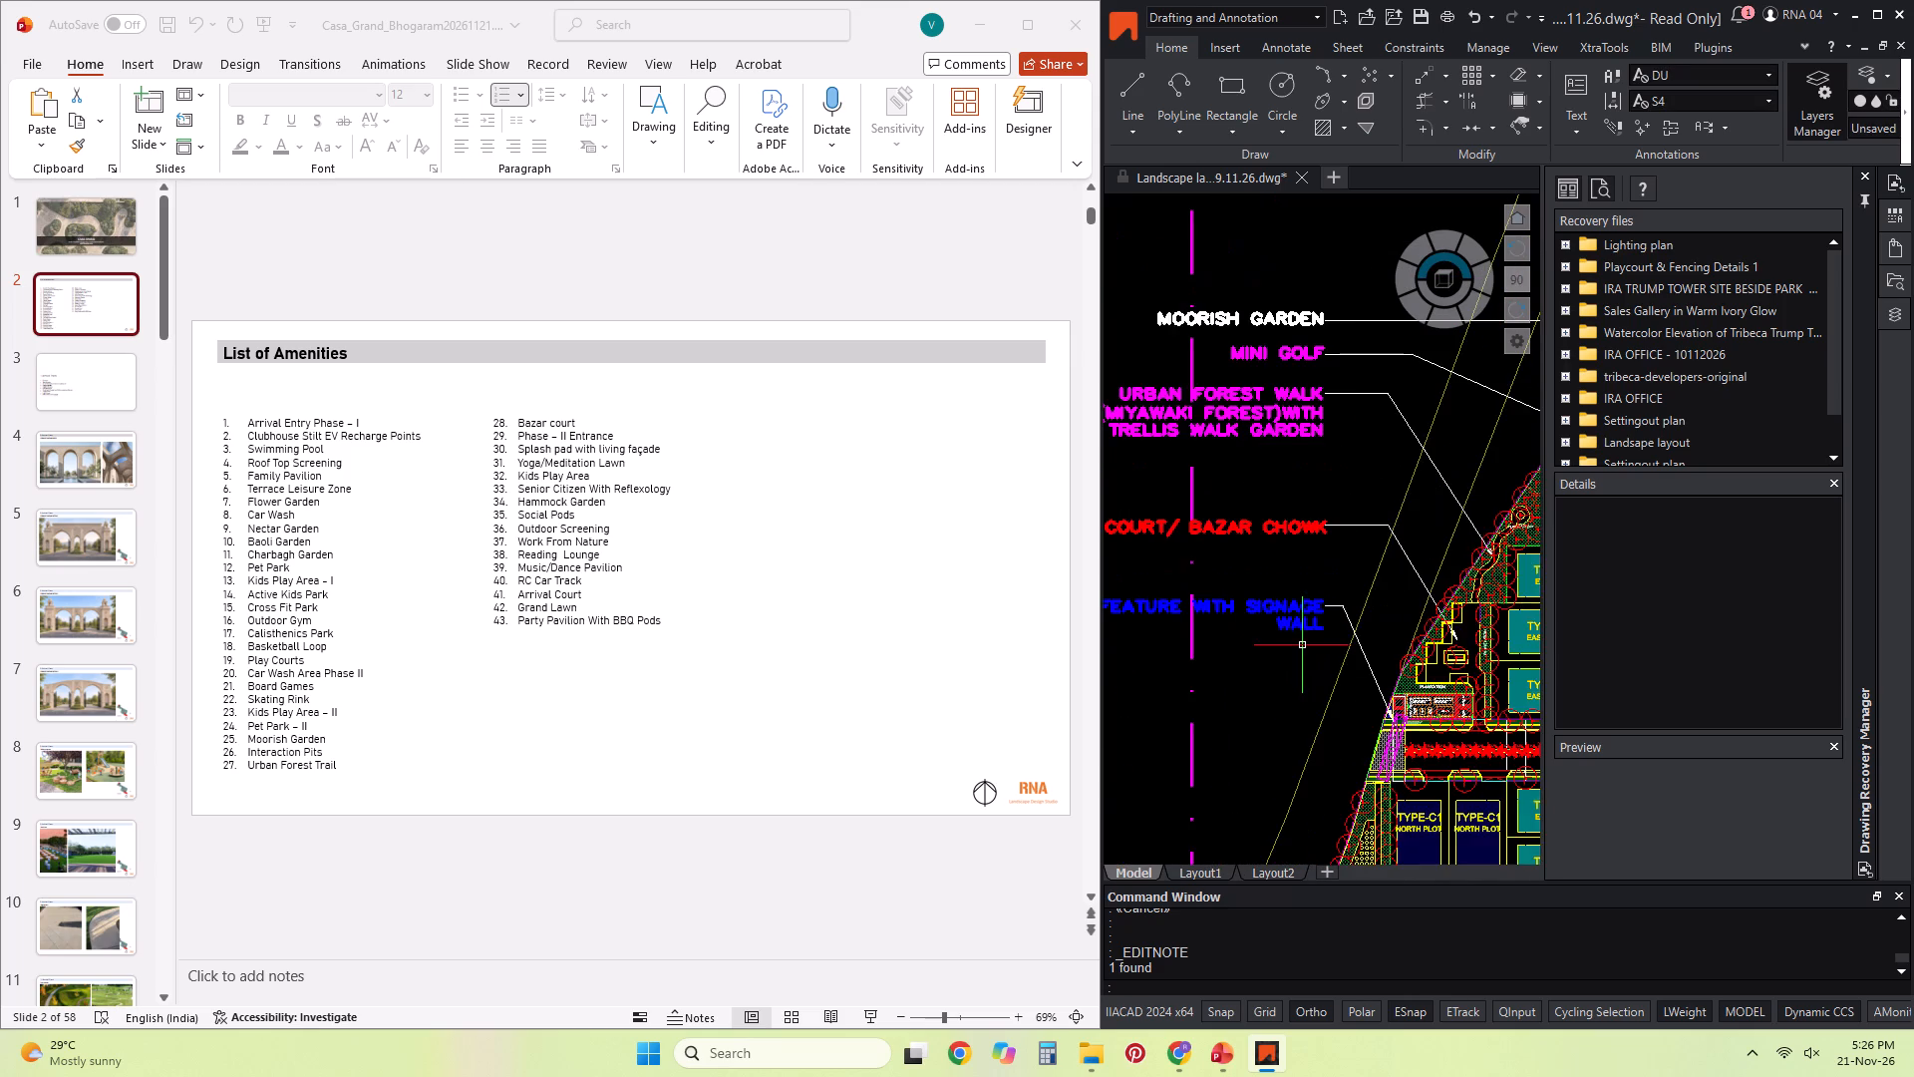
scroll(1242, 759, down, 1)
middle_drag(1242, 759, 1281, 572)
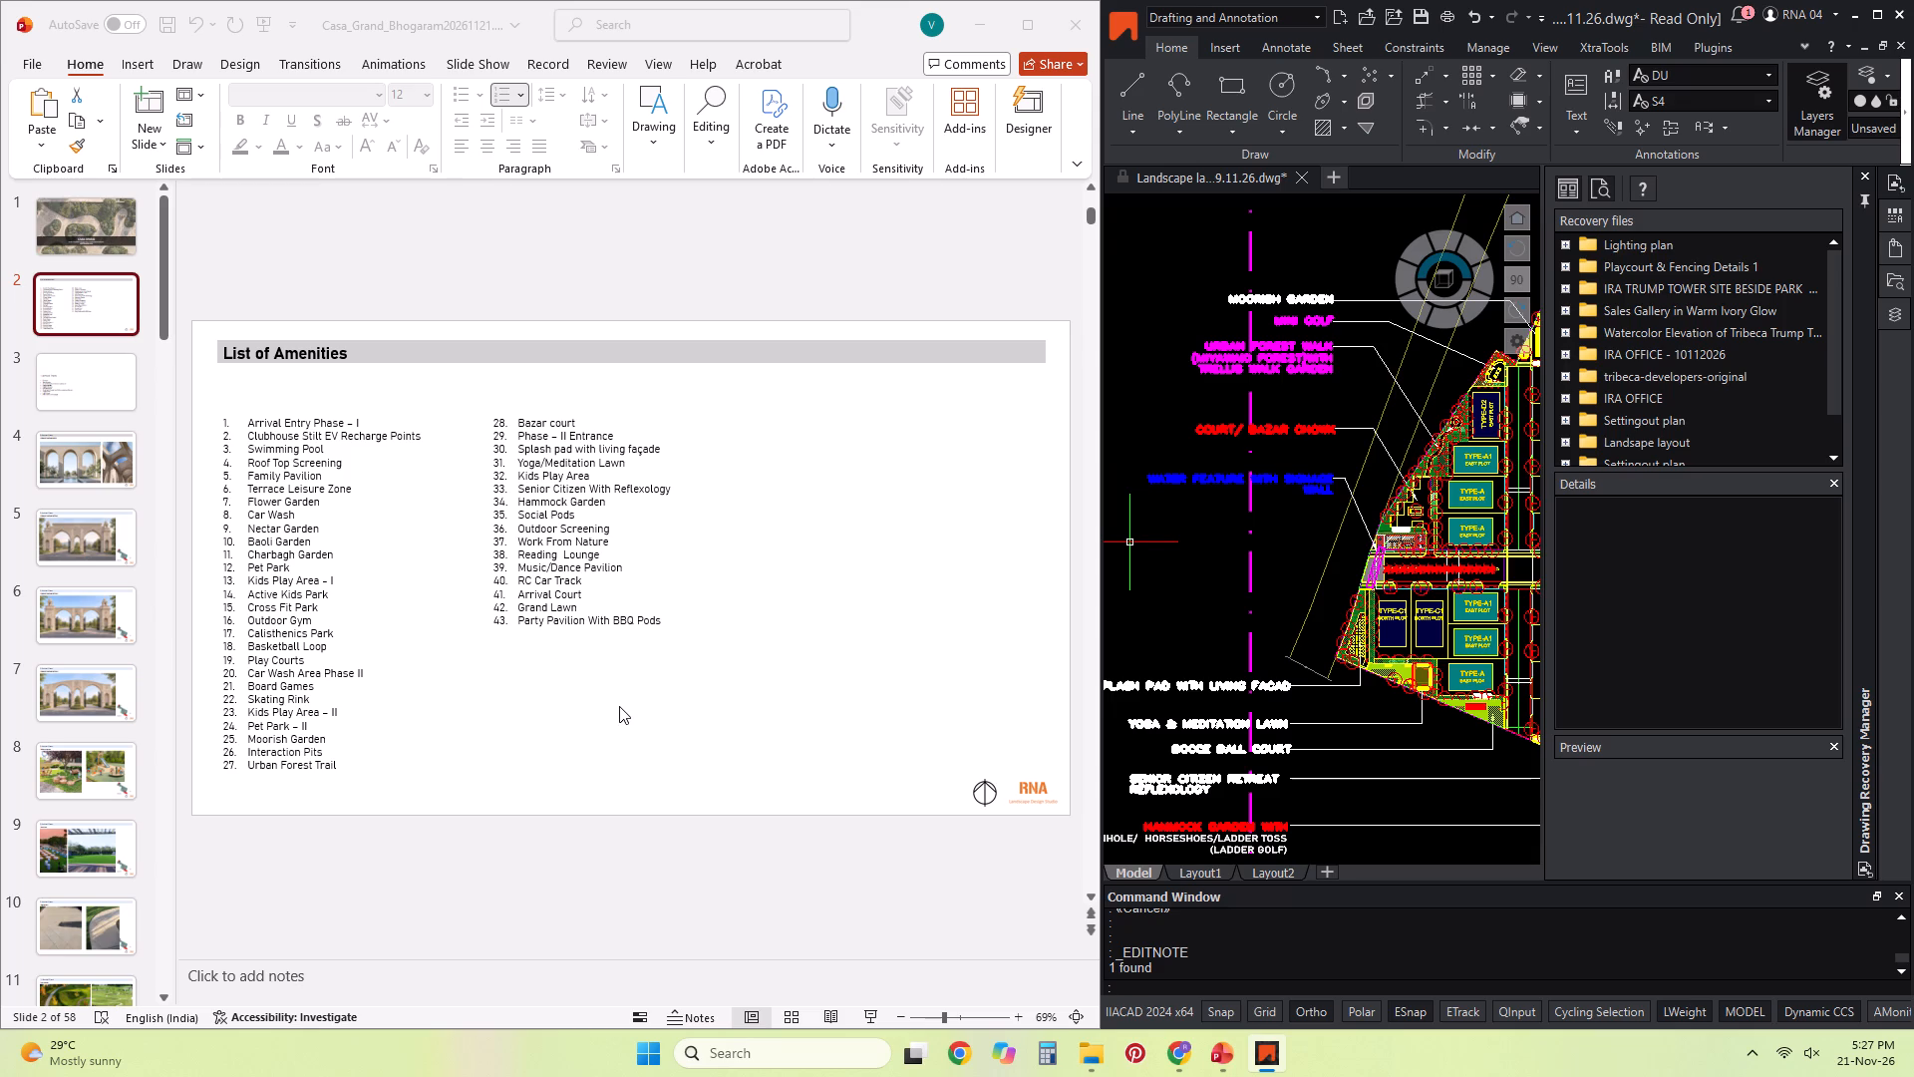
Switch to the presentation and look through its slides to the final Landscape Elements slide and back to Serenity Oasis.
scroll(96, 774, down, 6)
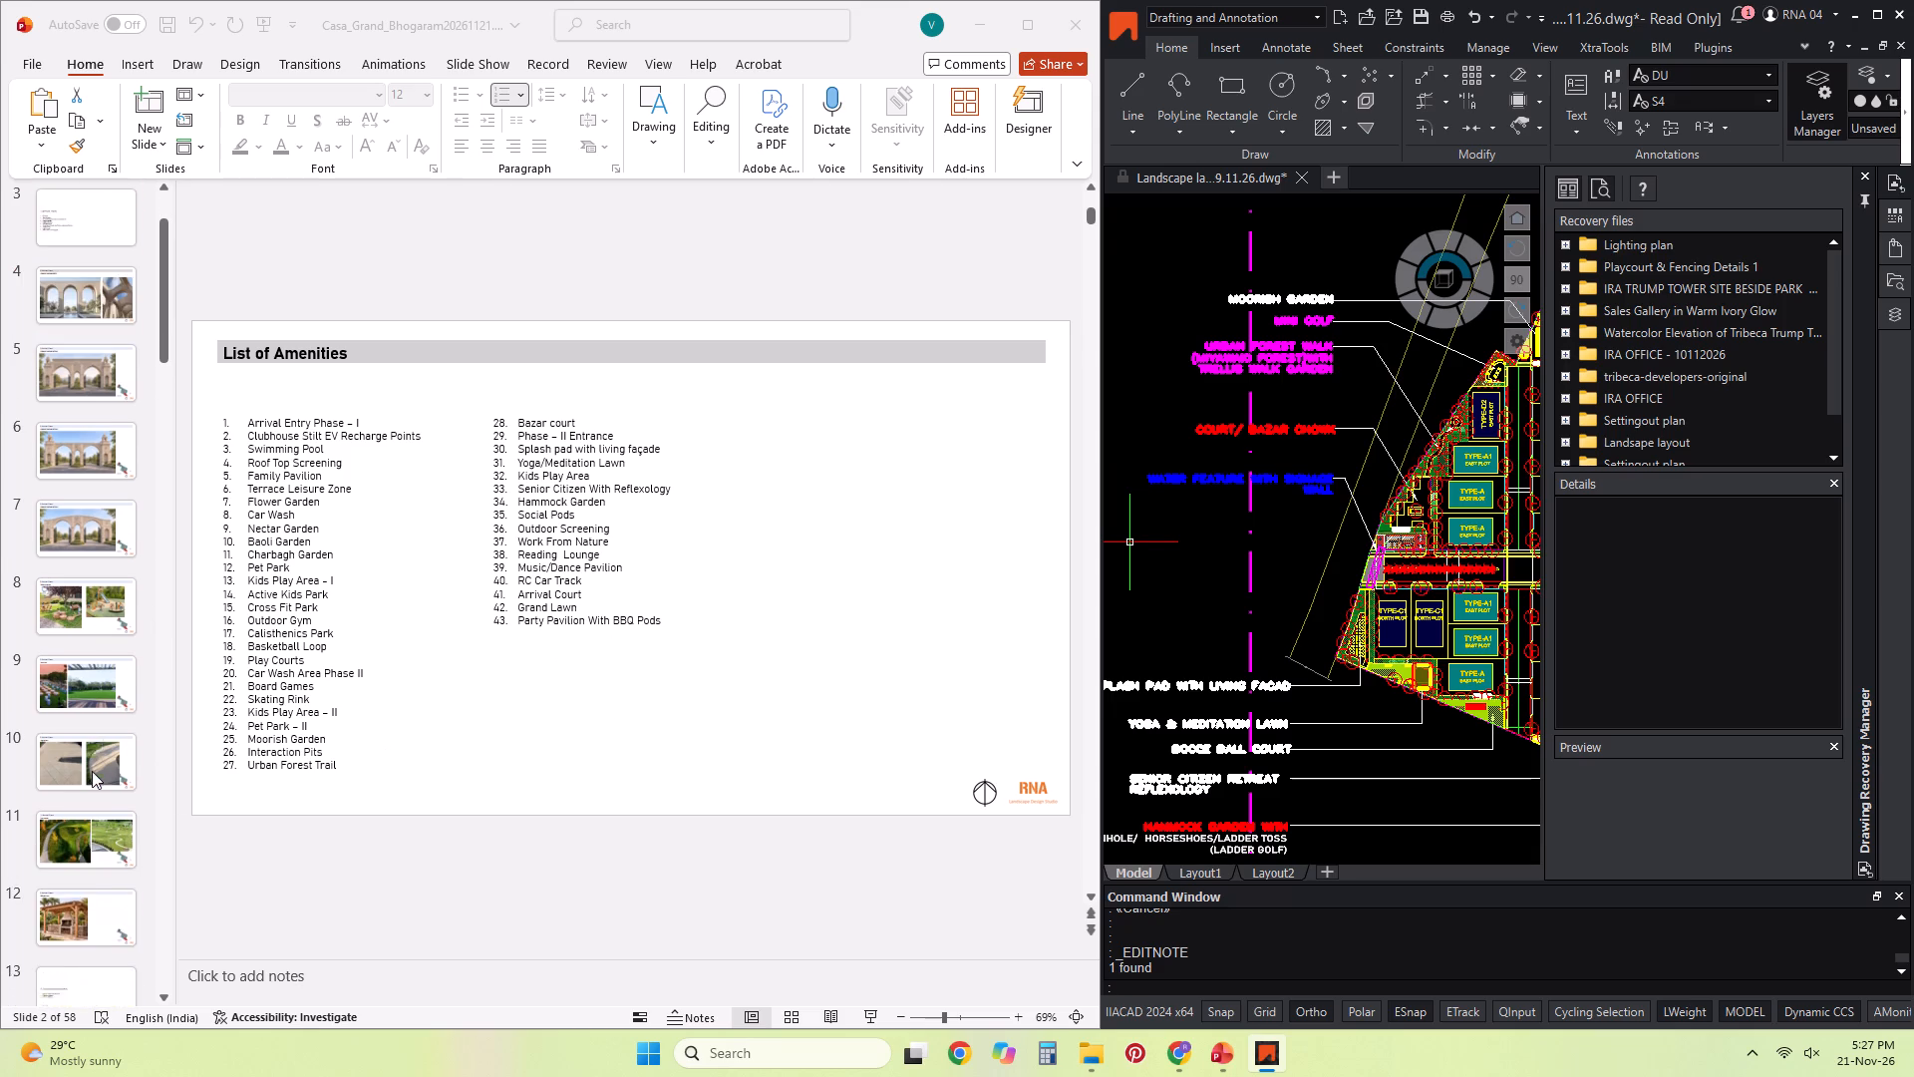
scroll(92, 771, down, 20)
scroll(92, 771, down, 9)
middle_click(84, 781)
scroll(84, 782, up, 1)
scroll(83, 781, down, 8)
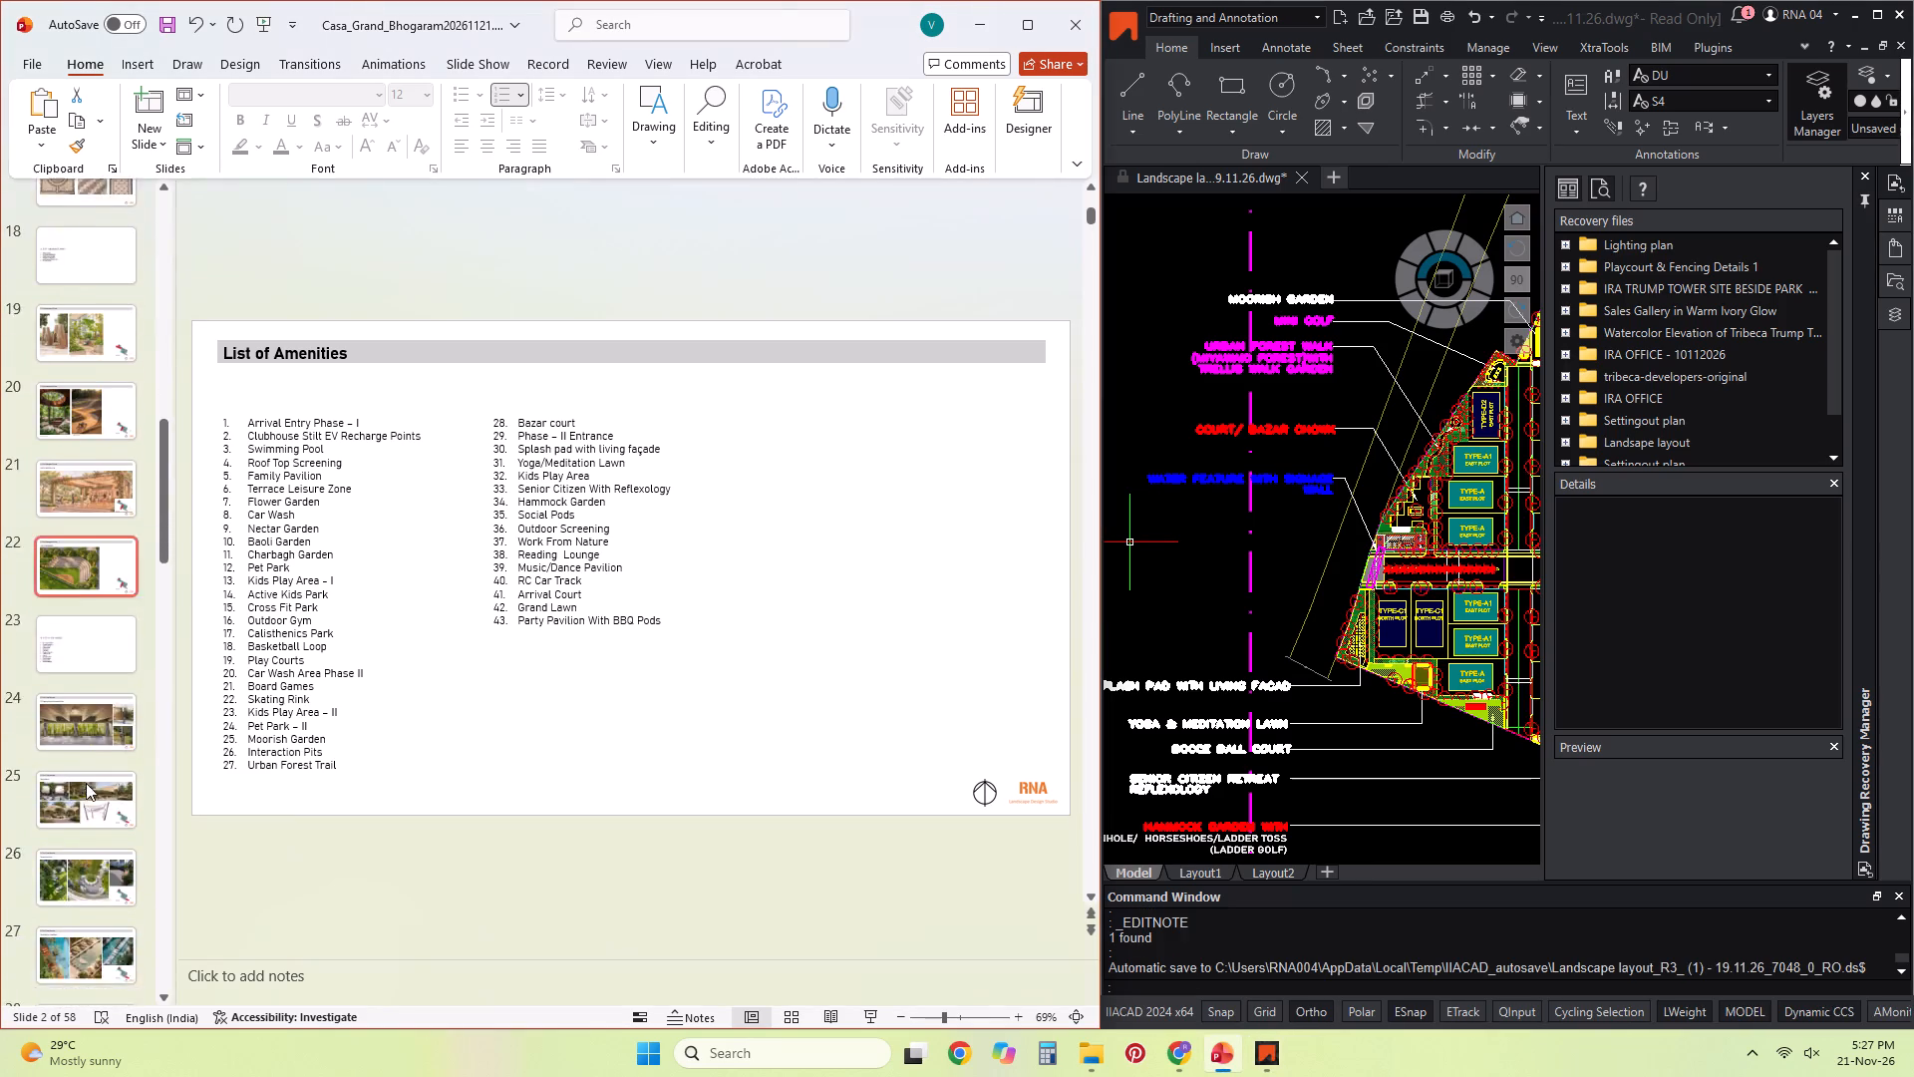
scroll(86, 783, down, 20)
scroll(86, 783, down, 10)
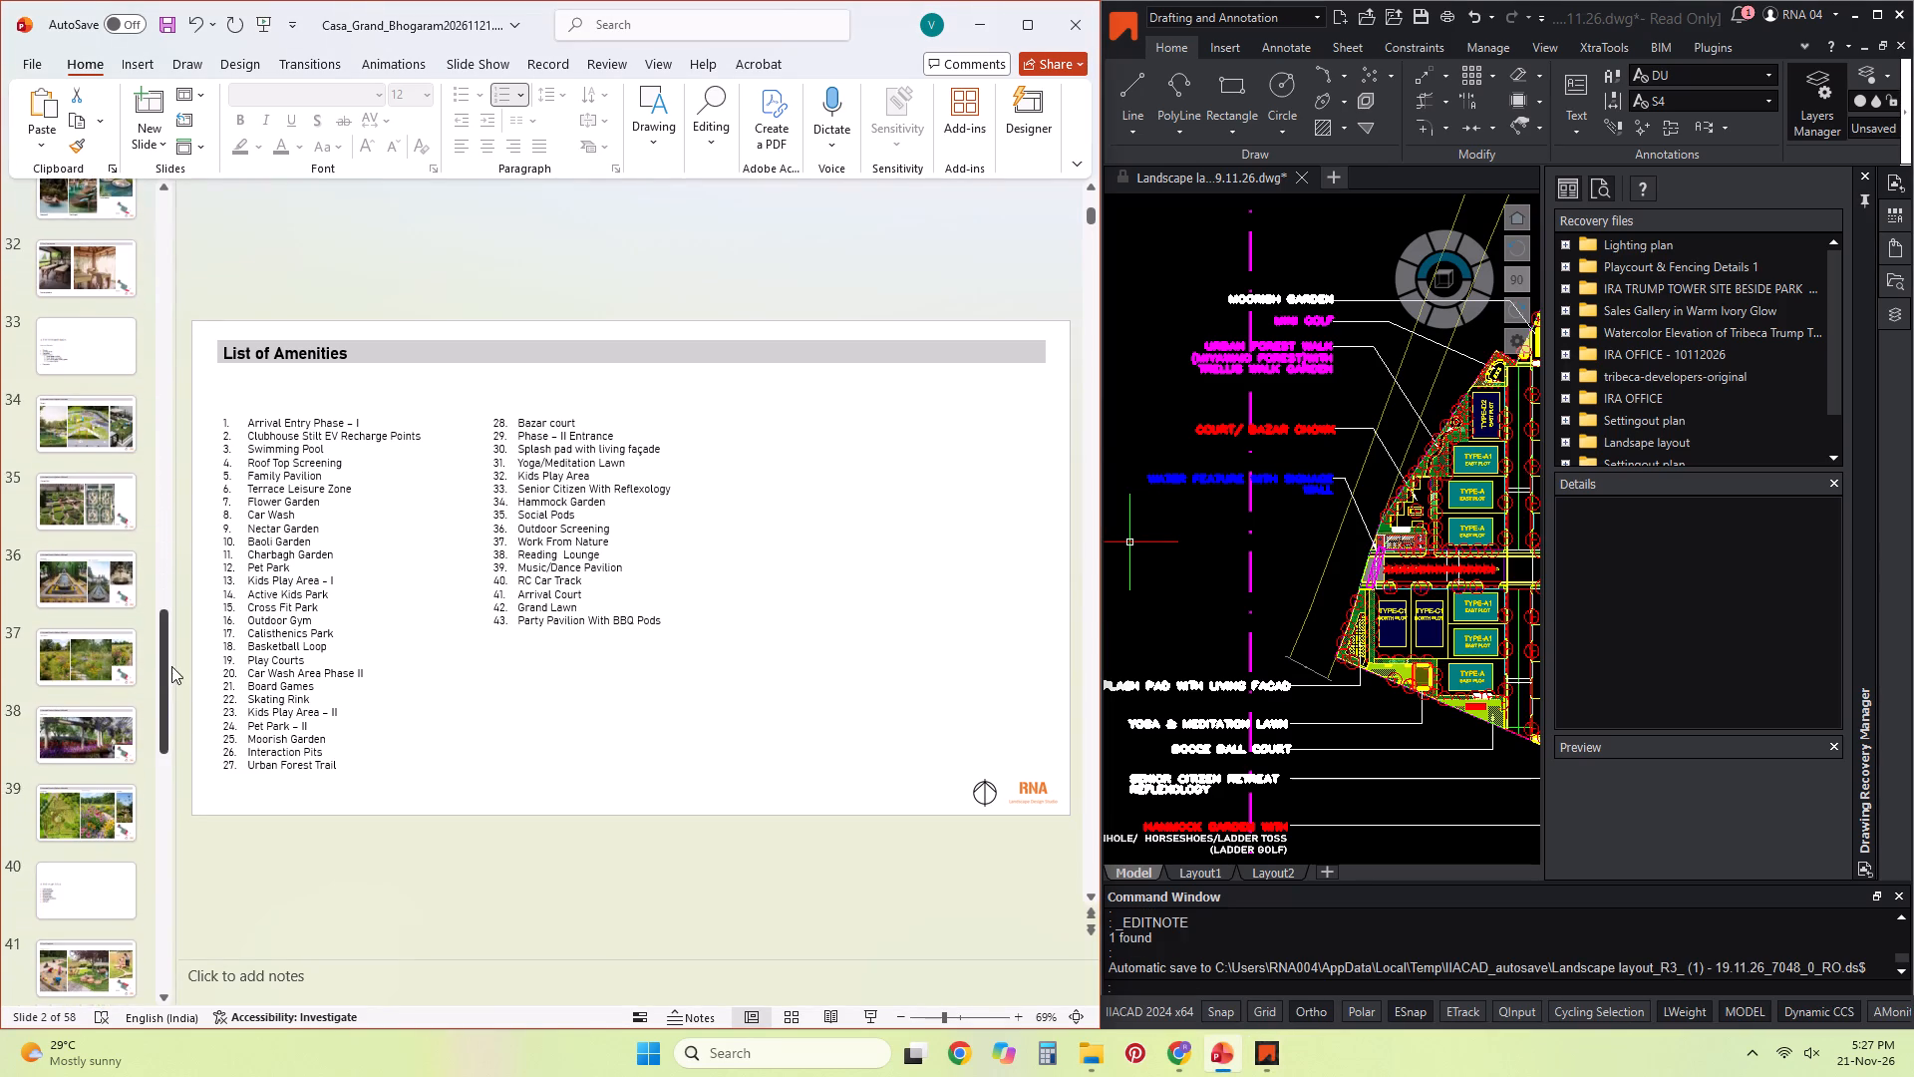
drag(162, 676, 179, 949)
click(117, 950)
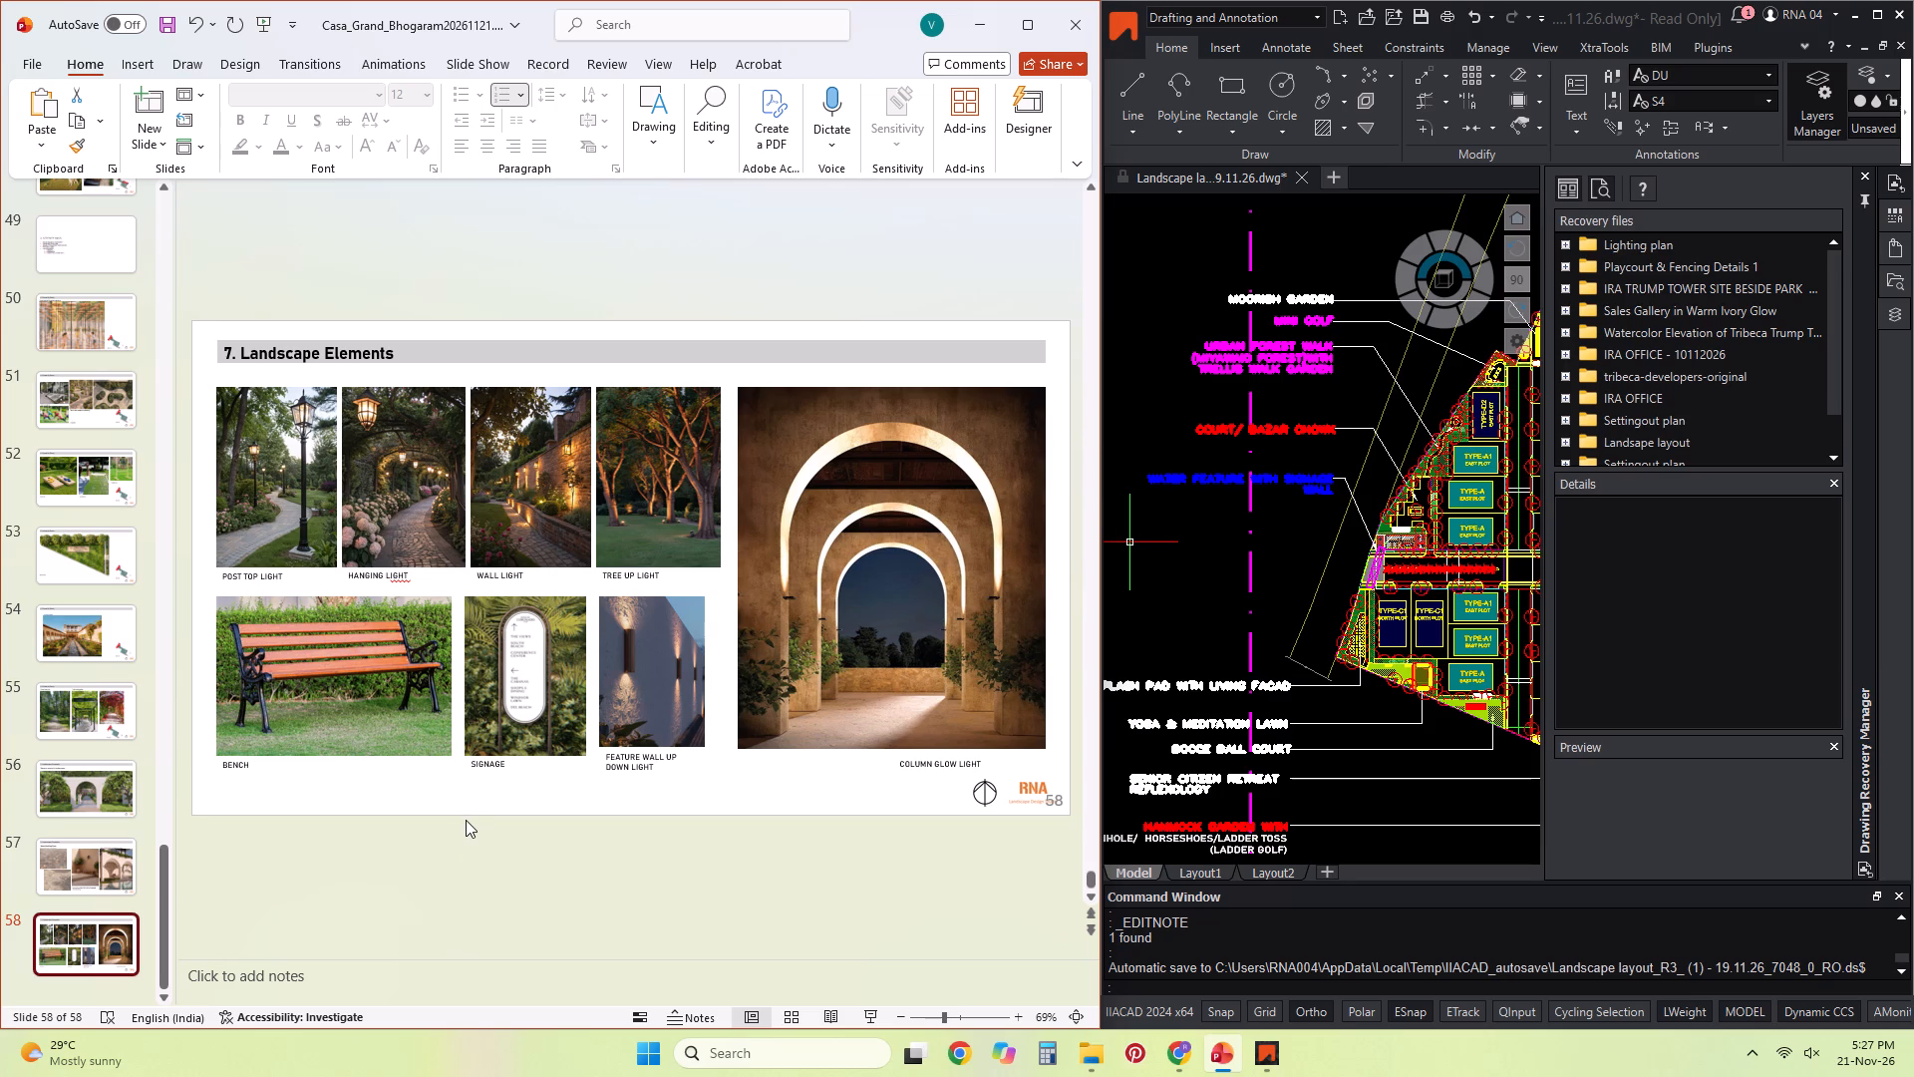
scroll(169, 886, down, 2)
scroll(186, 888, up, 3)
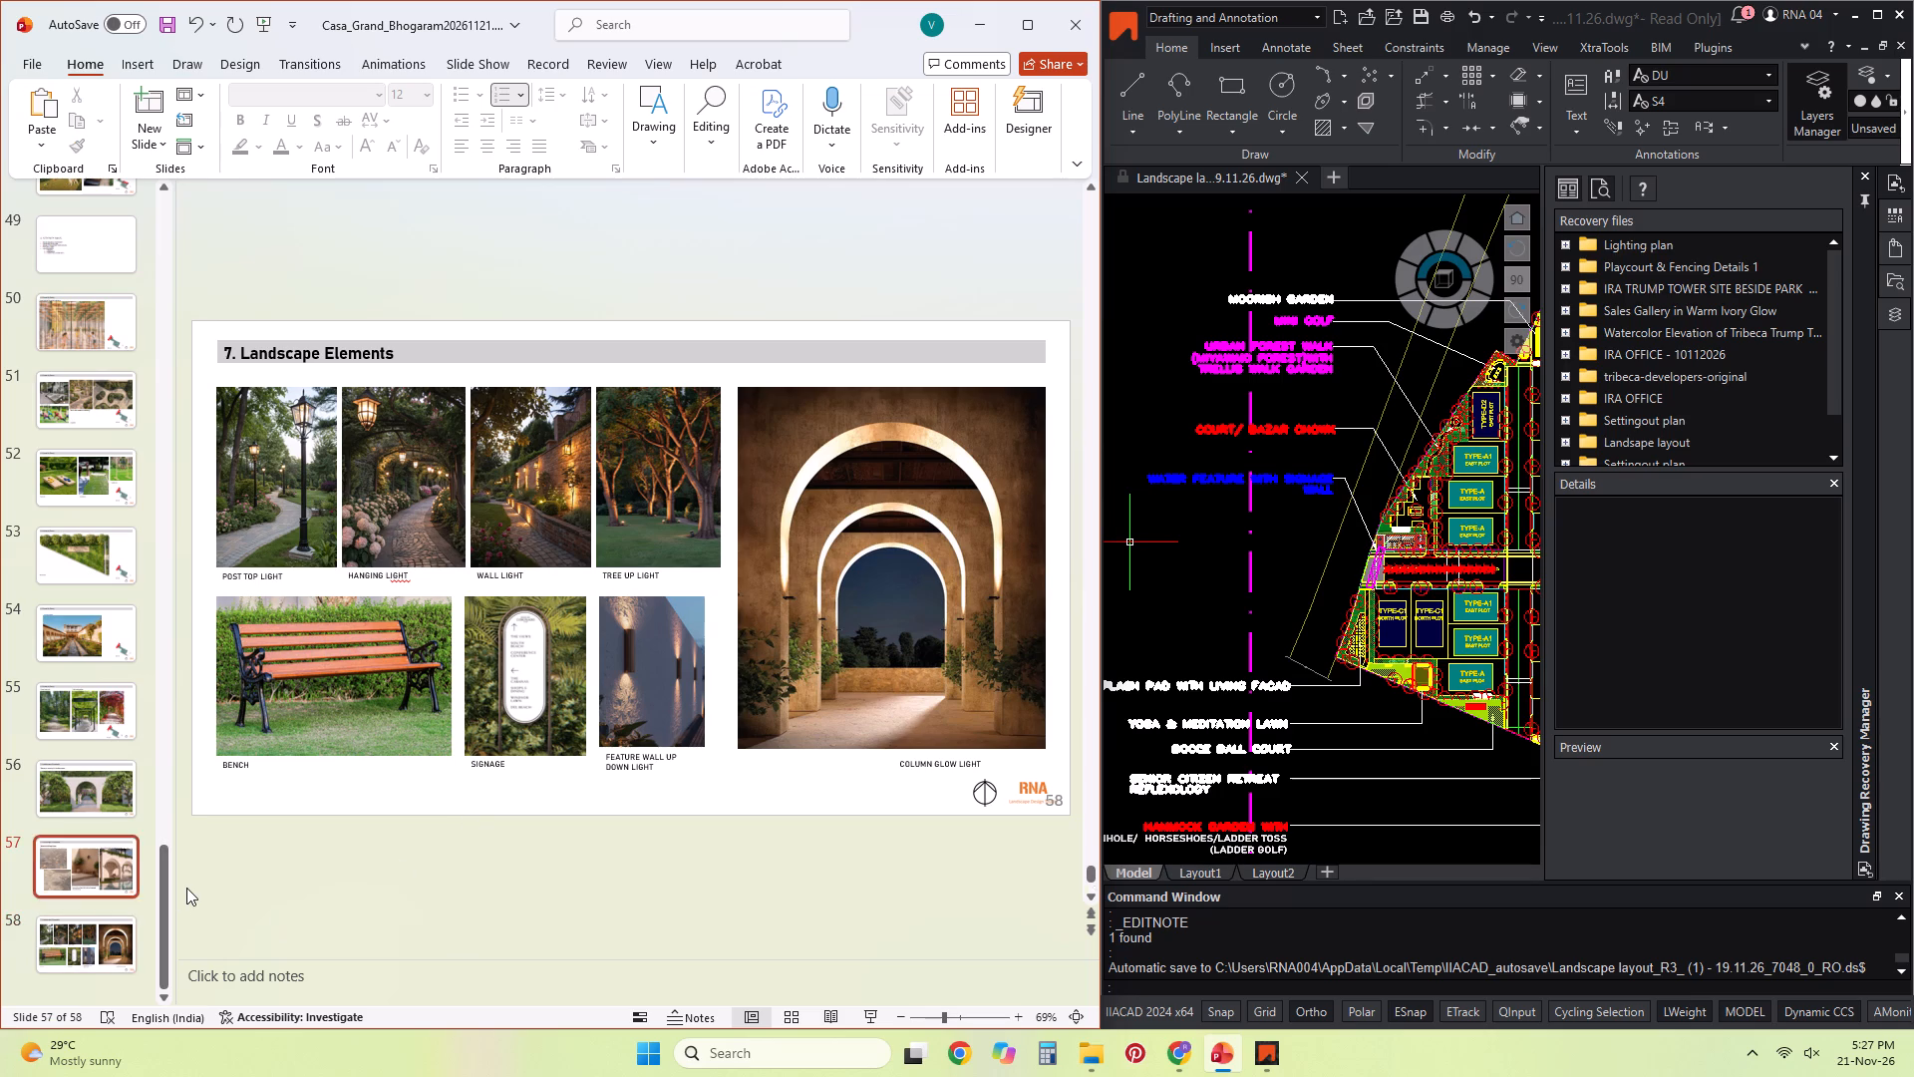
scroll(186, 888, up, 2)
Return to the List of Amenities slide in the presentation.
drag(158, 892, 226, 429)
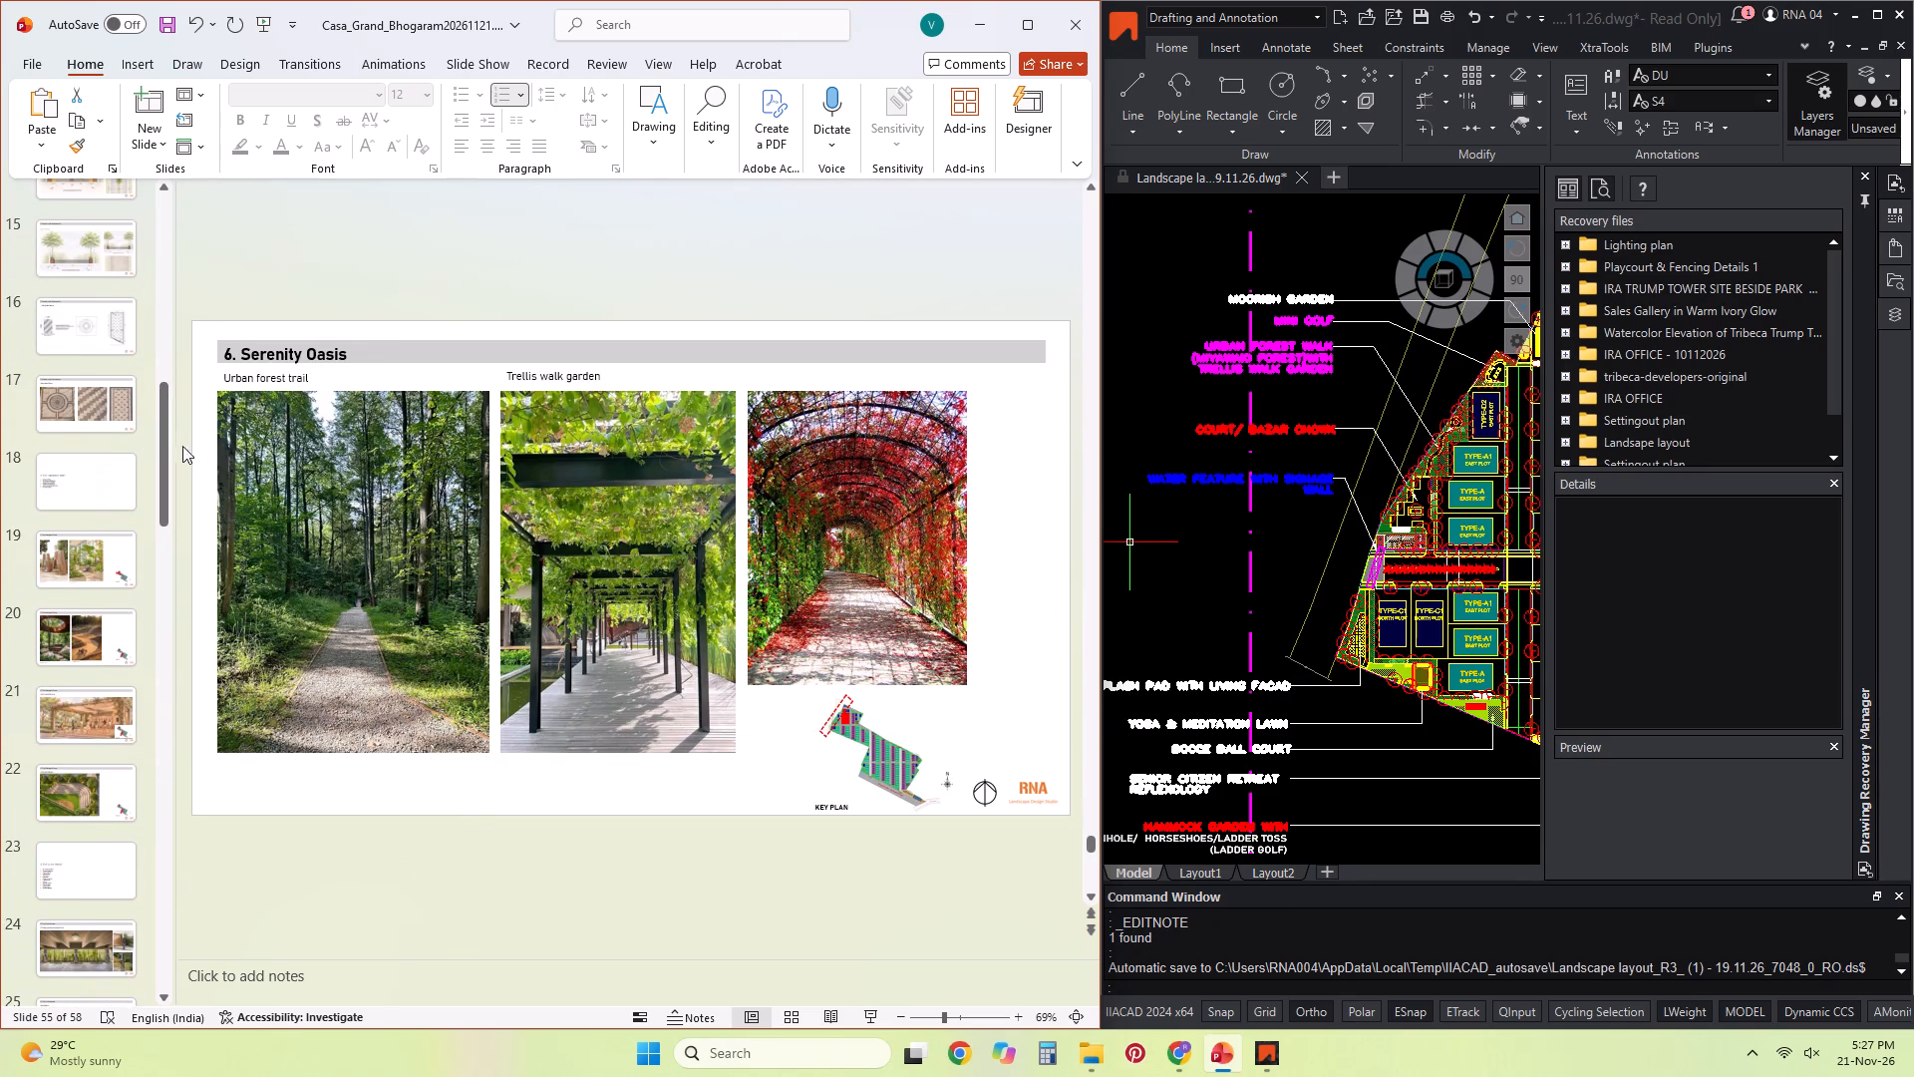
drag(159, 456, 153, 231)
click(92, 316)
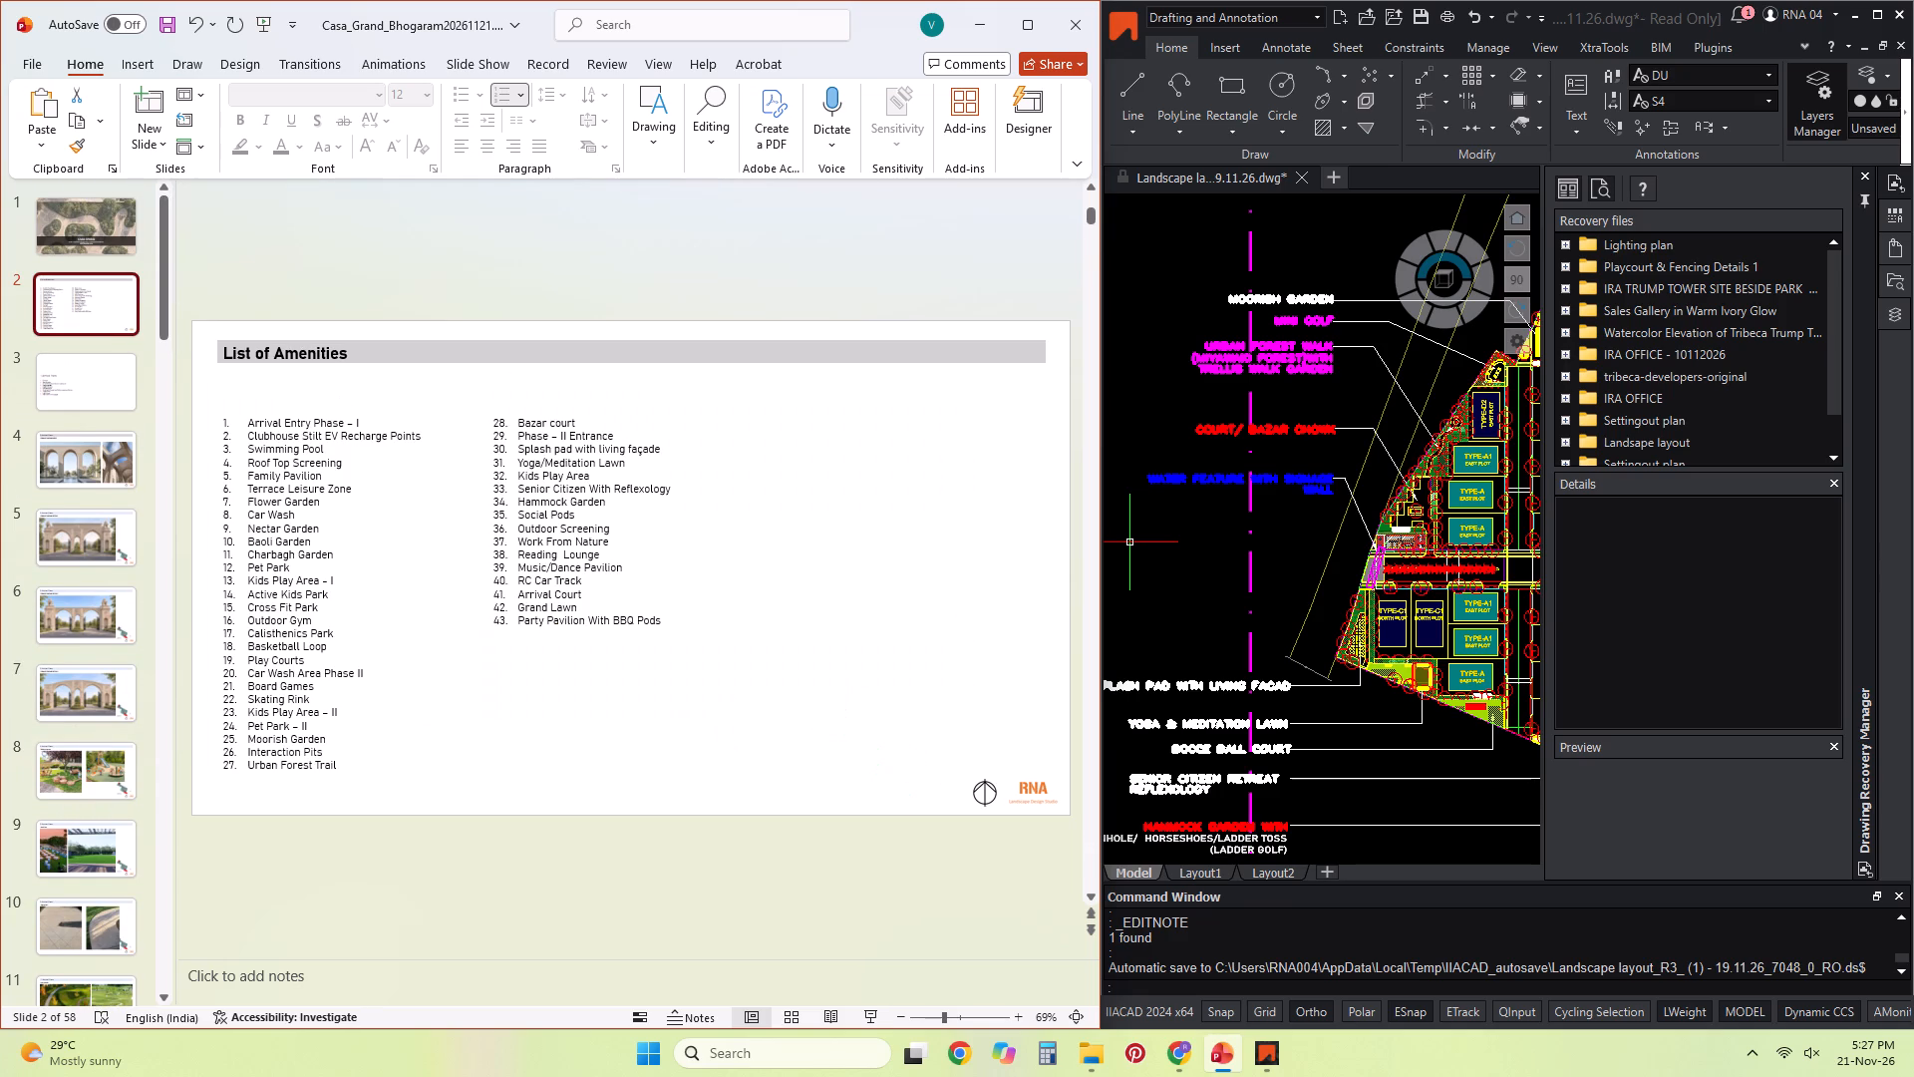
Compare the IIACAD masterplan labels from the splash pad with living facade to the hammock garden with the amenities list.
click(1280, 532)
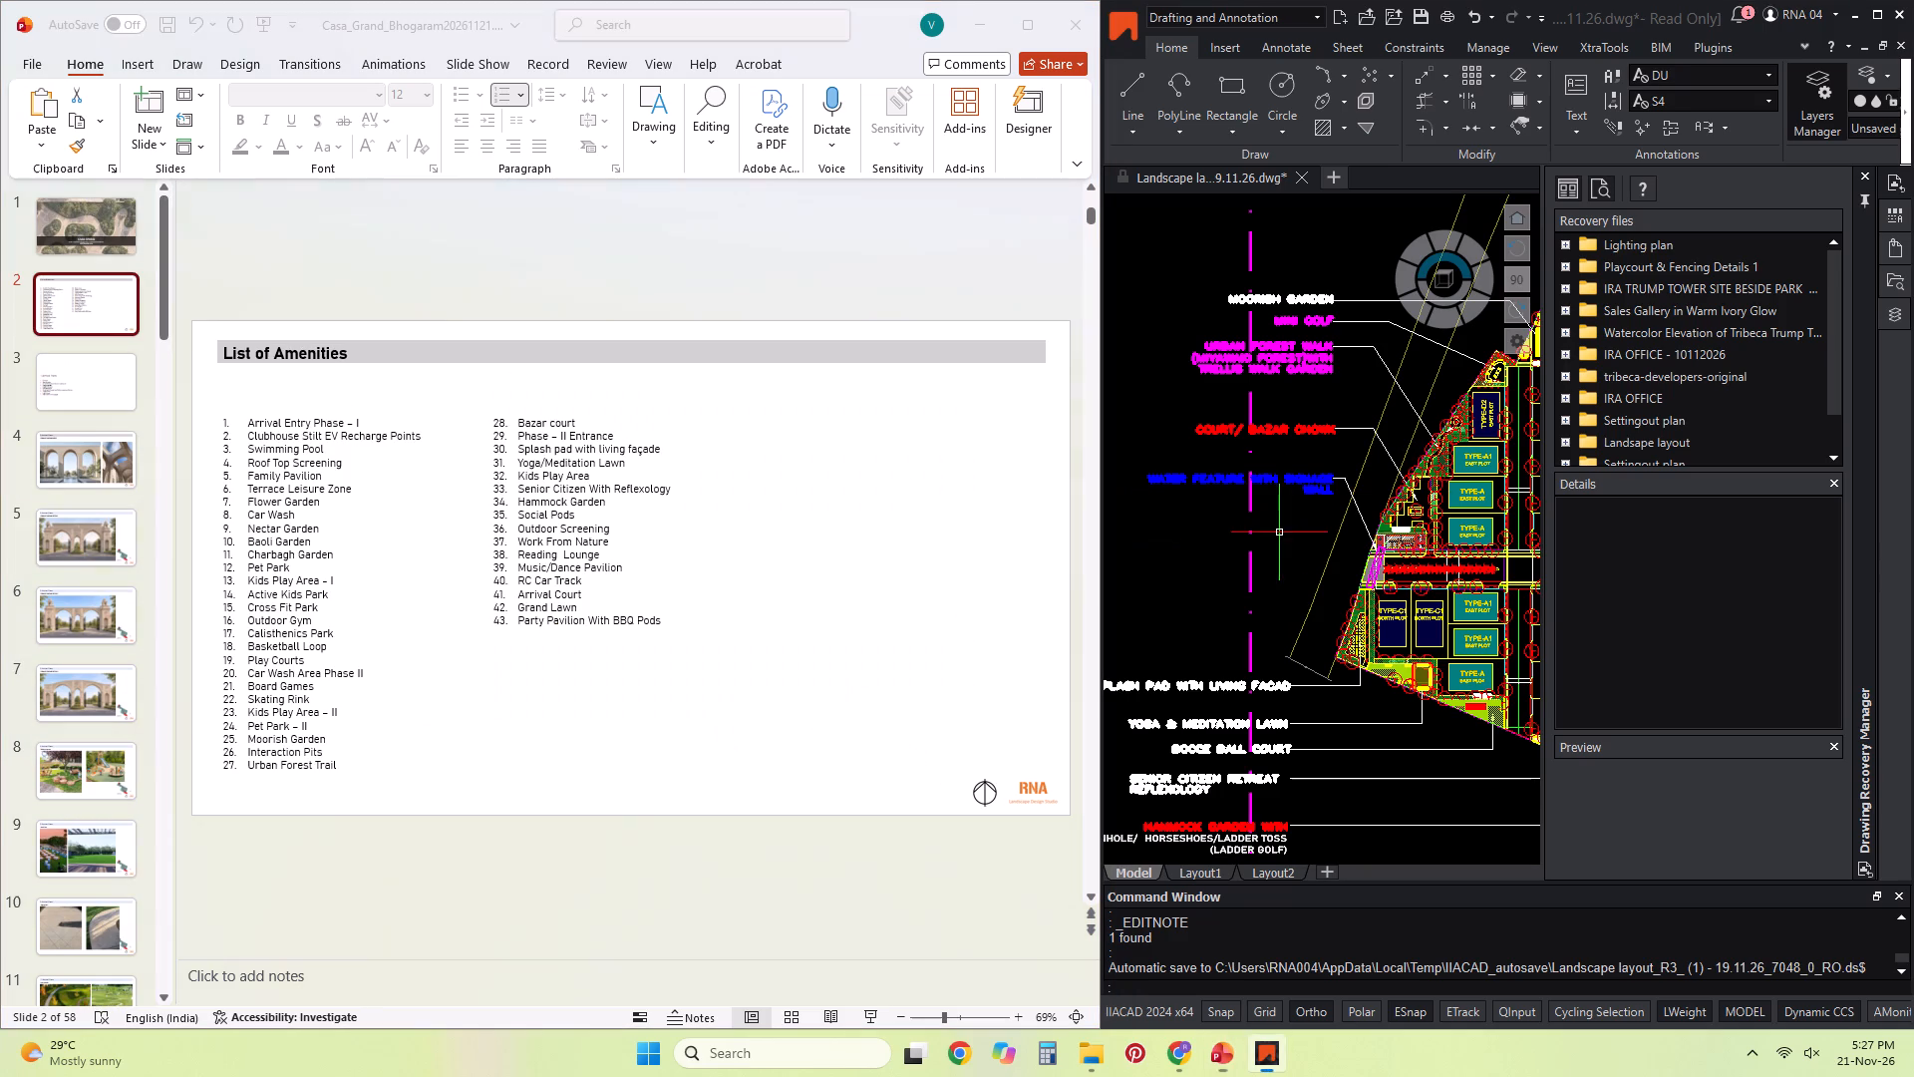
click(1280, 503)
middle_drag(1175, 739, 1281, 684)
scroll(1248, 651, up, 2)
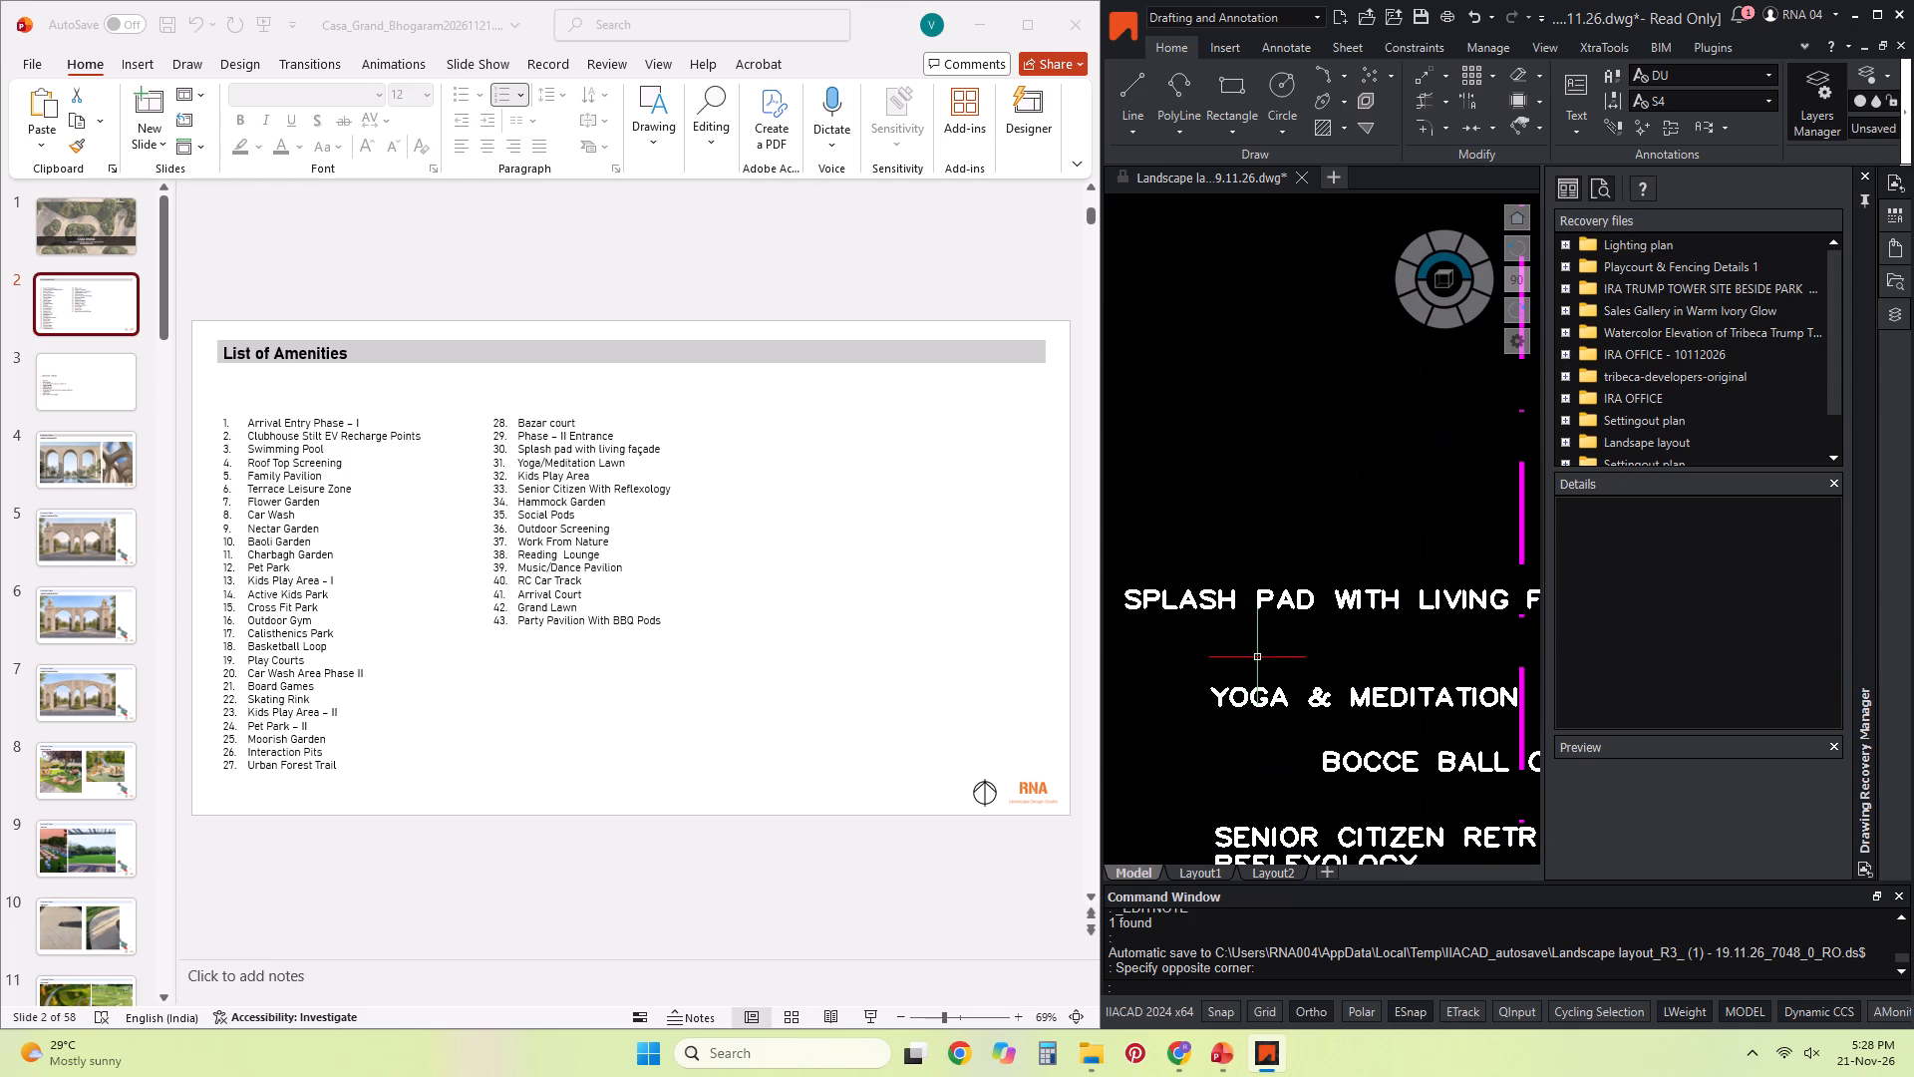
scroll(1360, 611, down, 2)
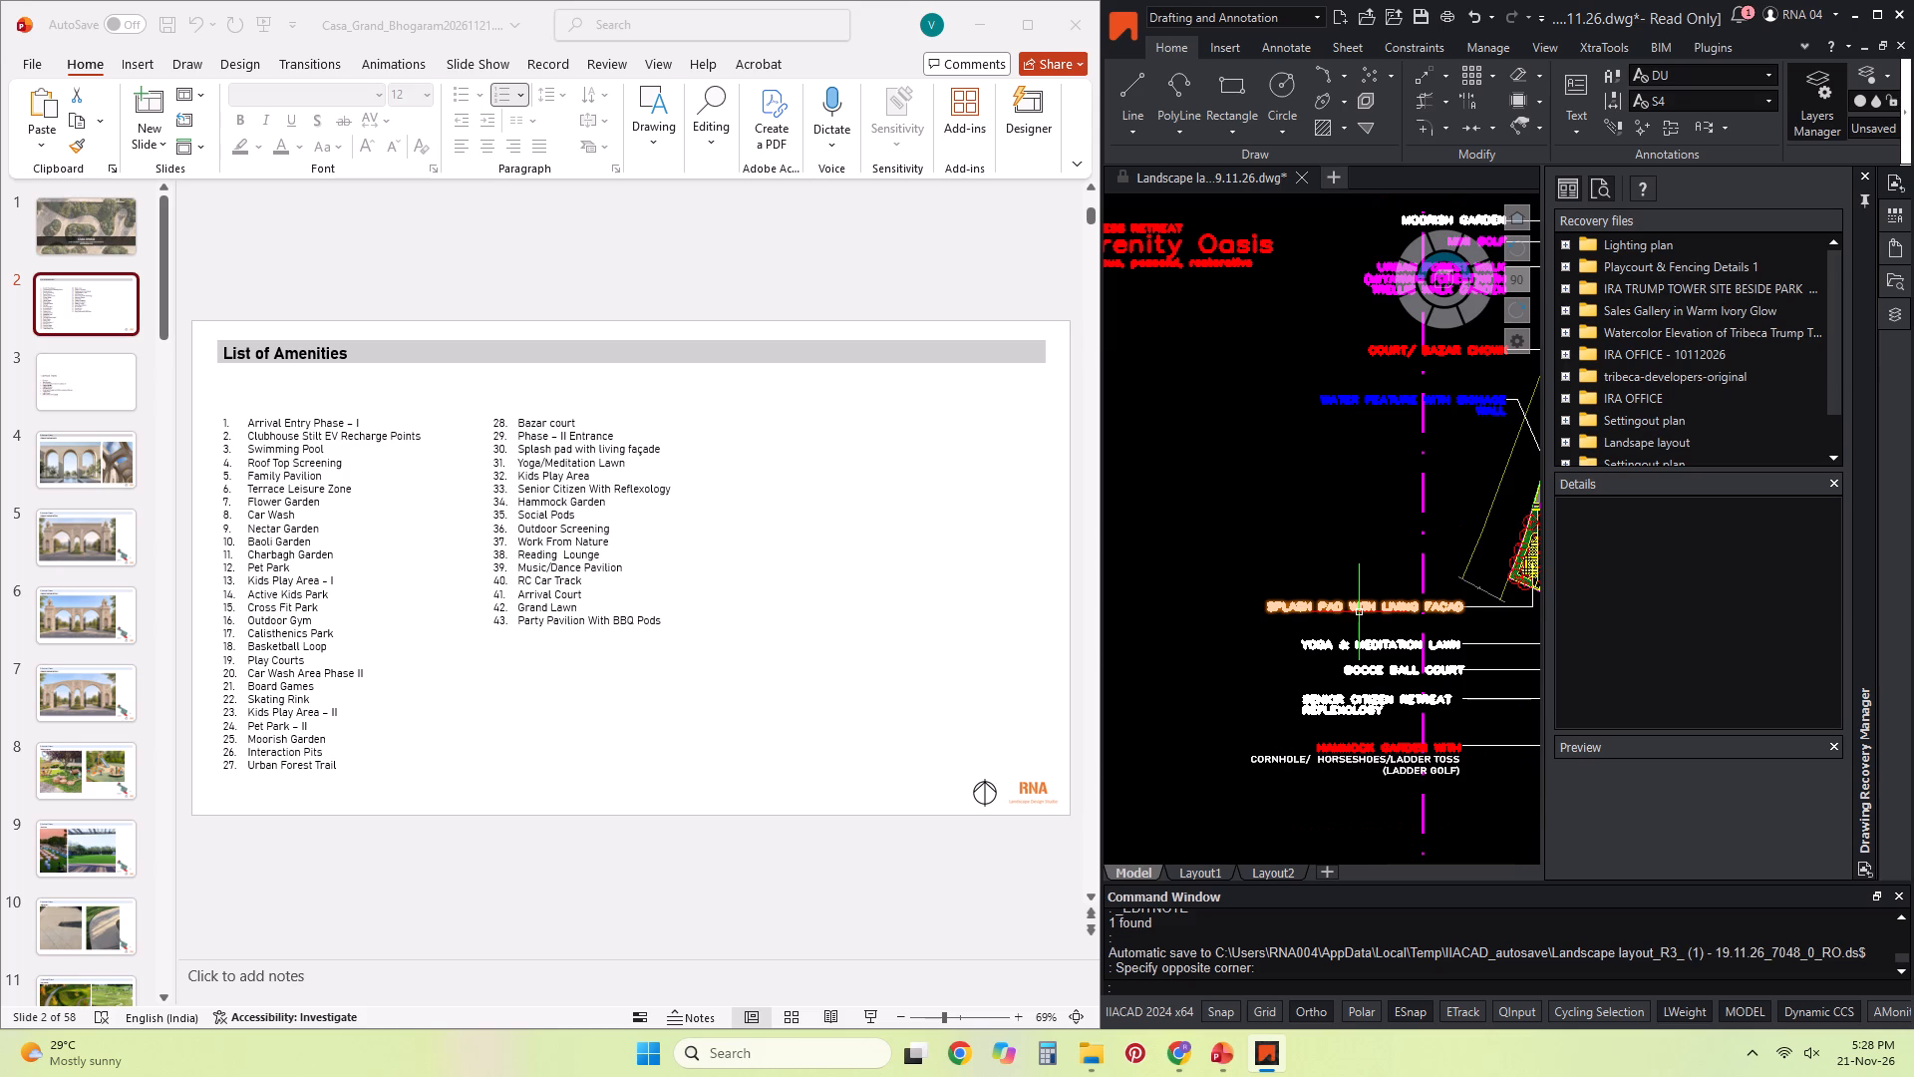
scroll(1455, 728, up, 2)
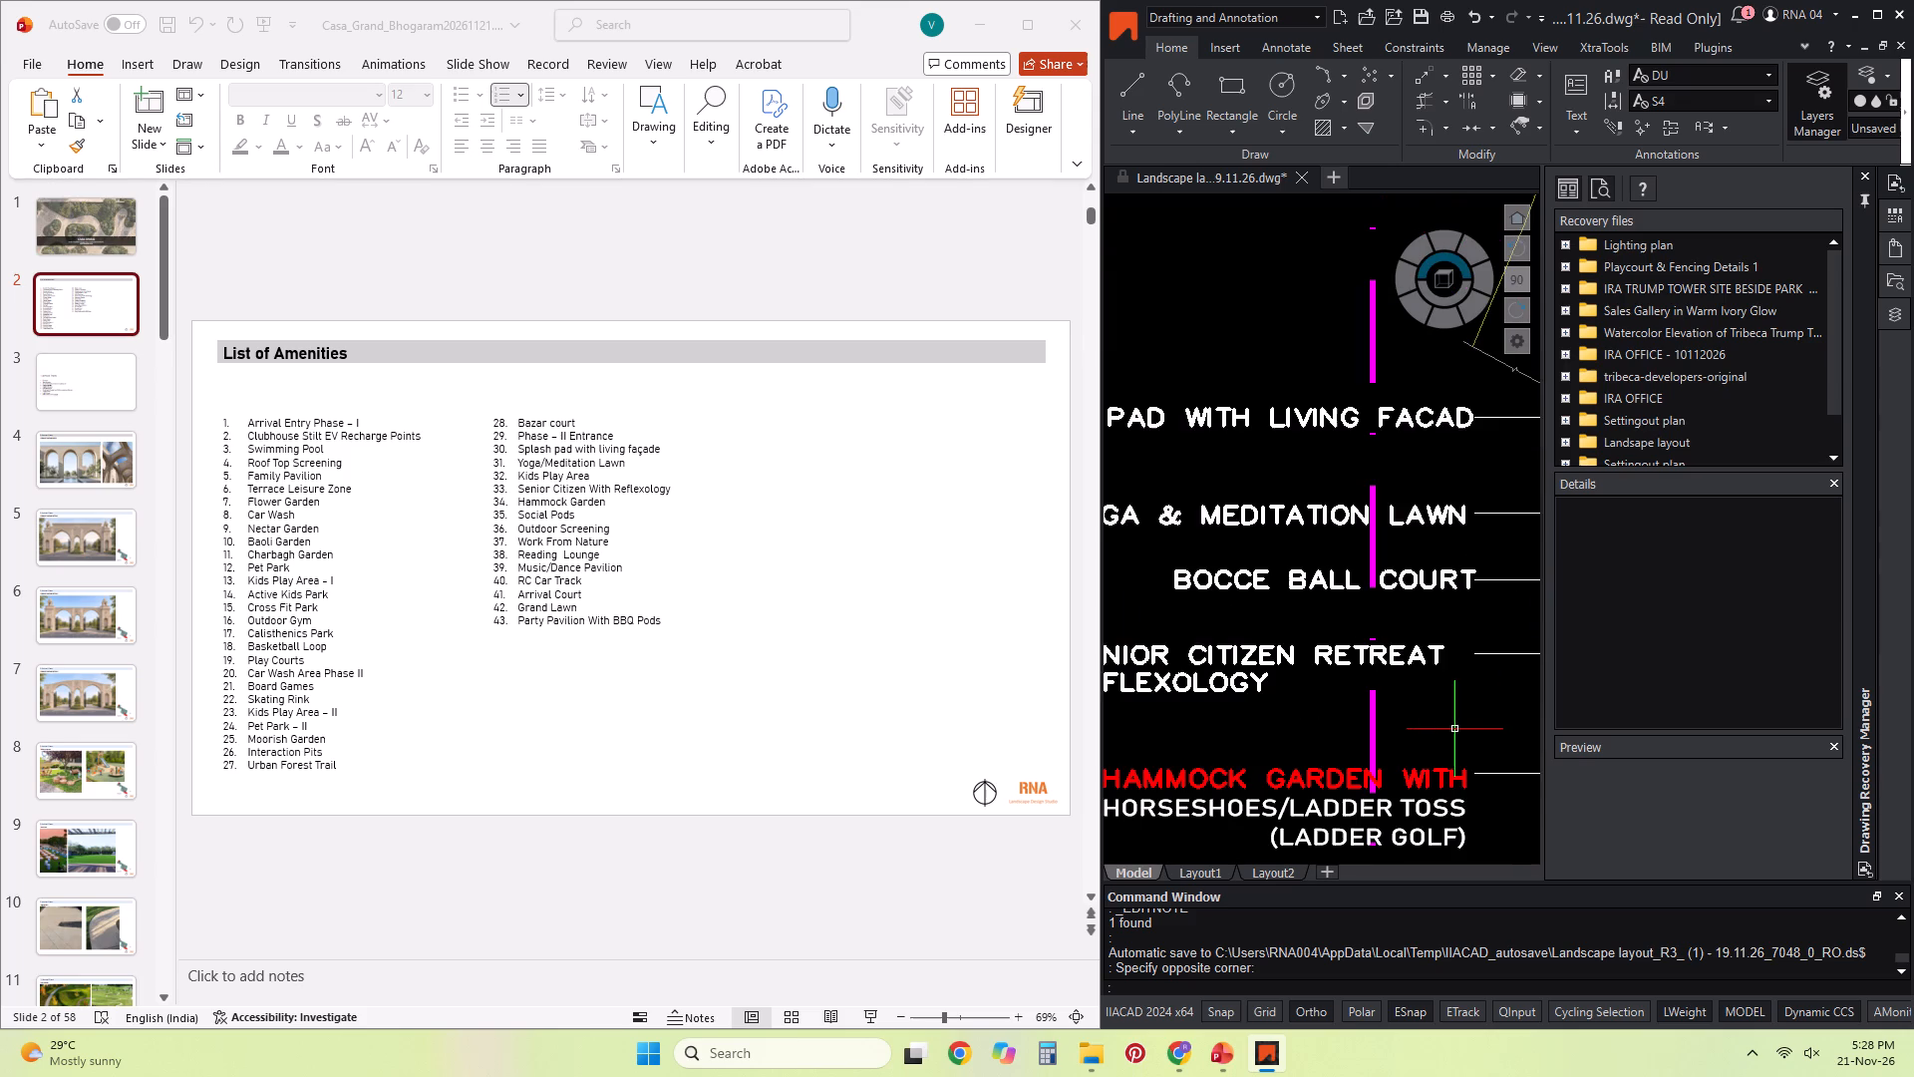
scroll(1448, 722, down, 1)
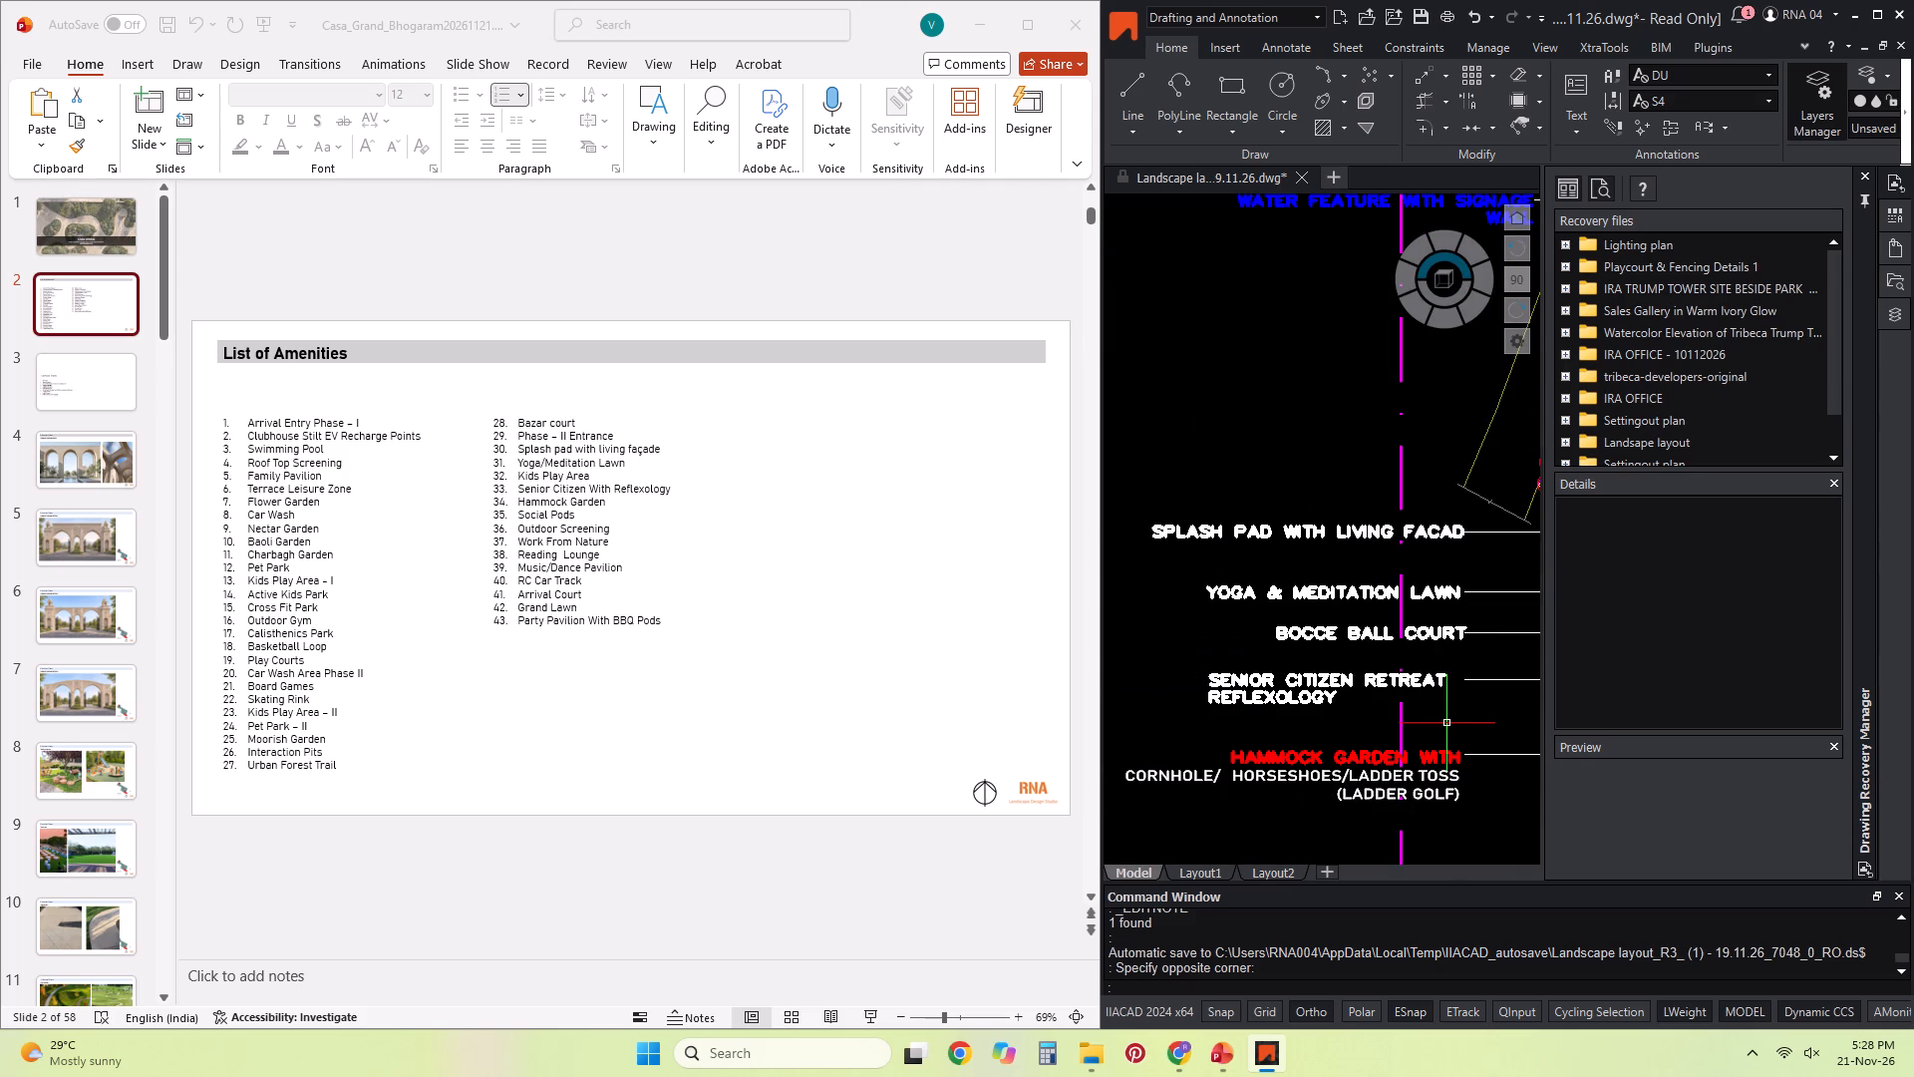
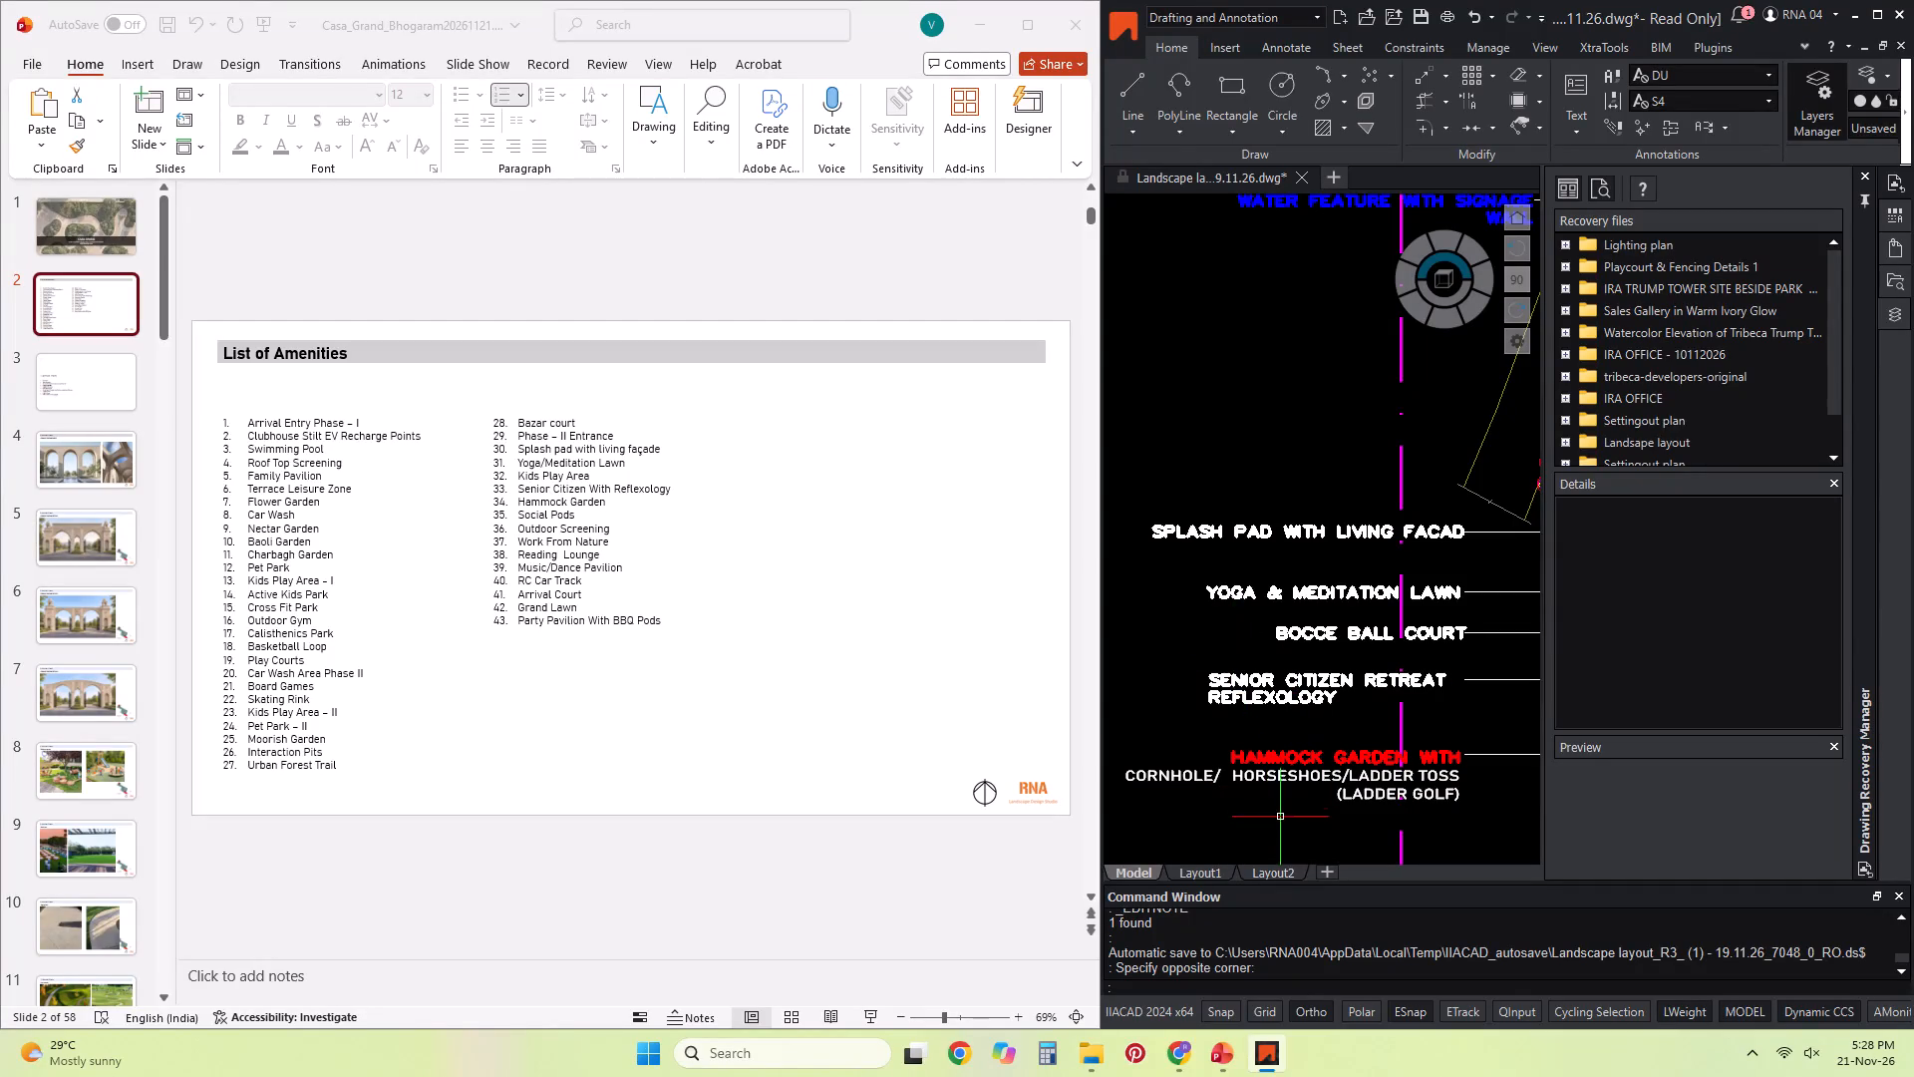
Compare the masterplan labels after the hammock garden, from social pods to the music/dance pavilion, with the amenities list.
middle_drag(1283, 826, 1261, 695)
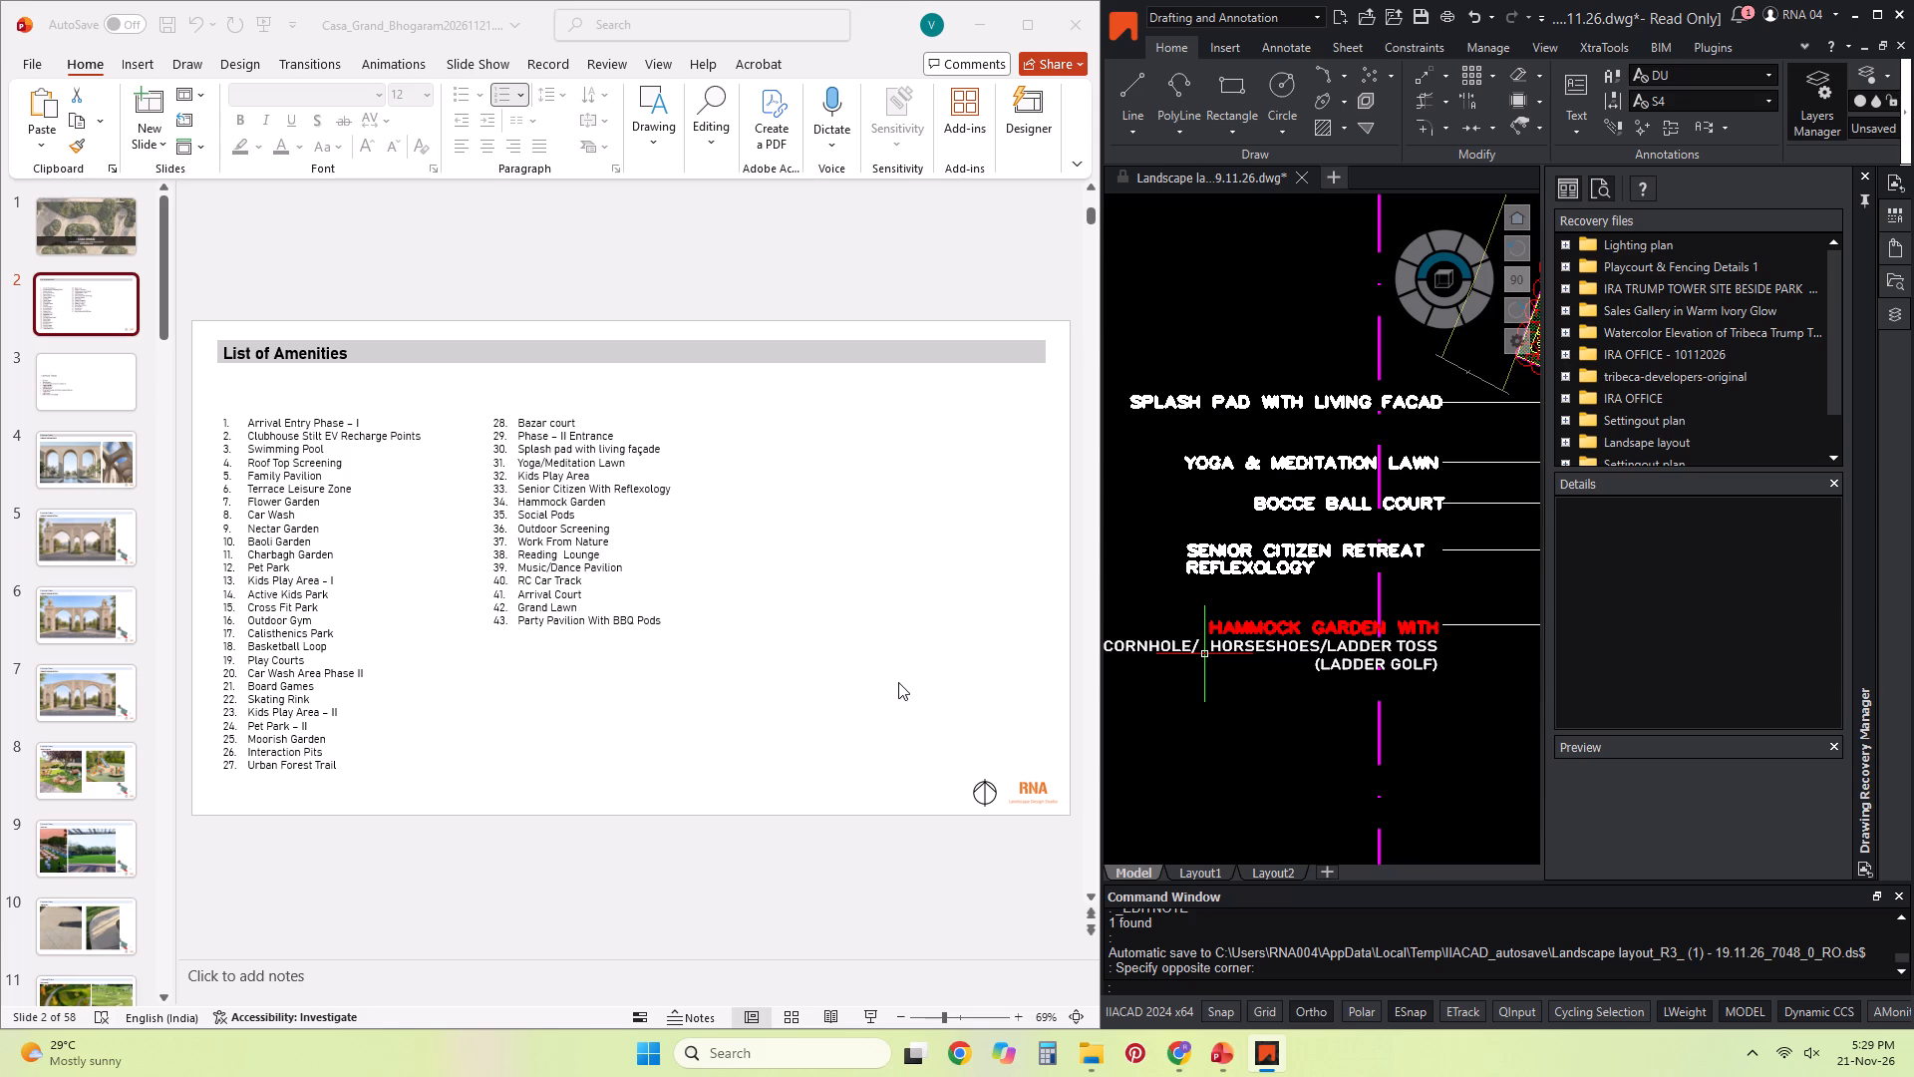
scroll(1358, 567, down, 2)
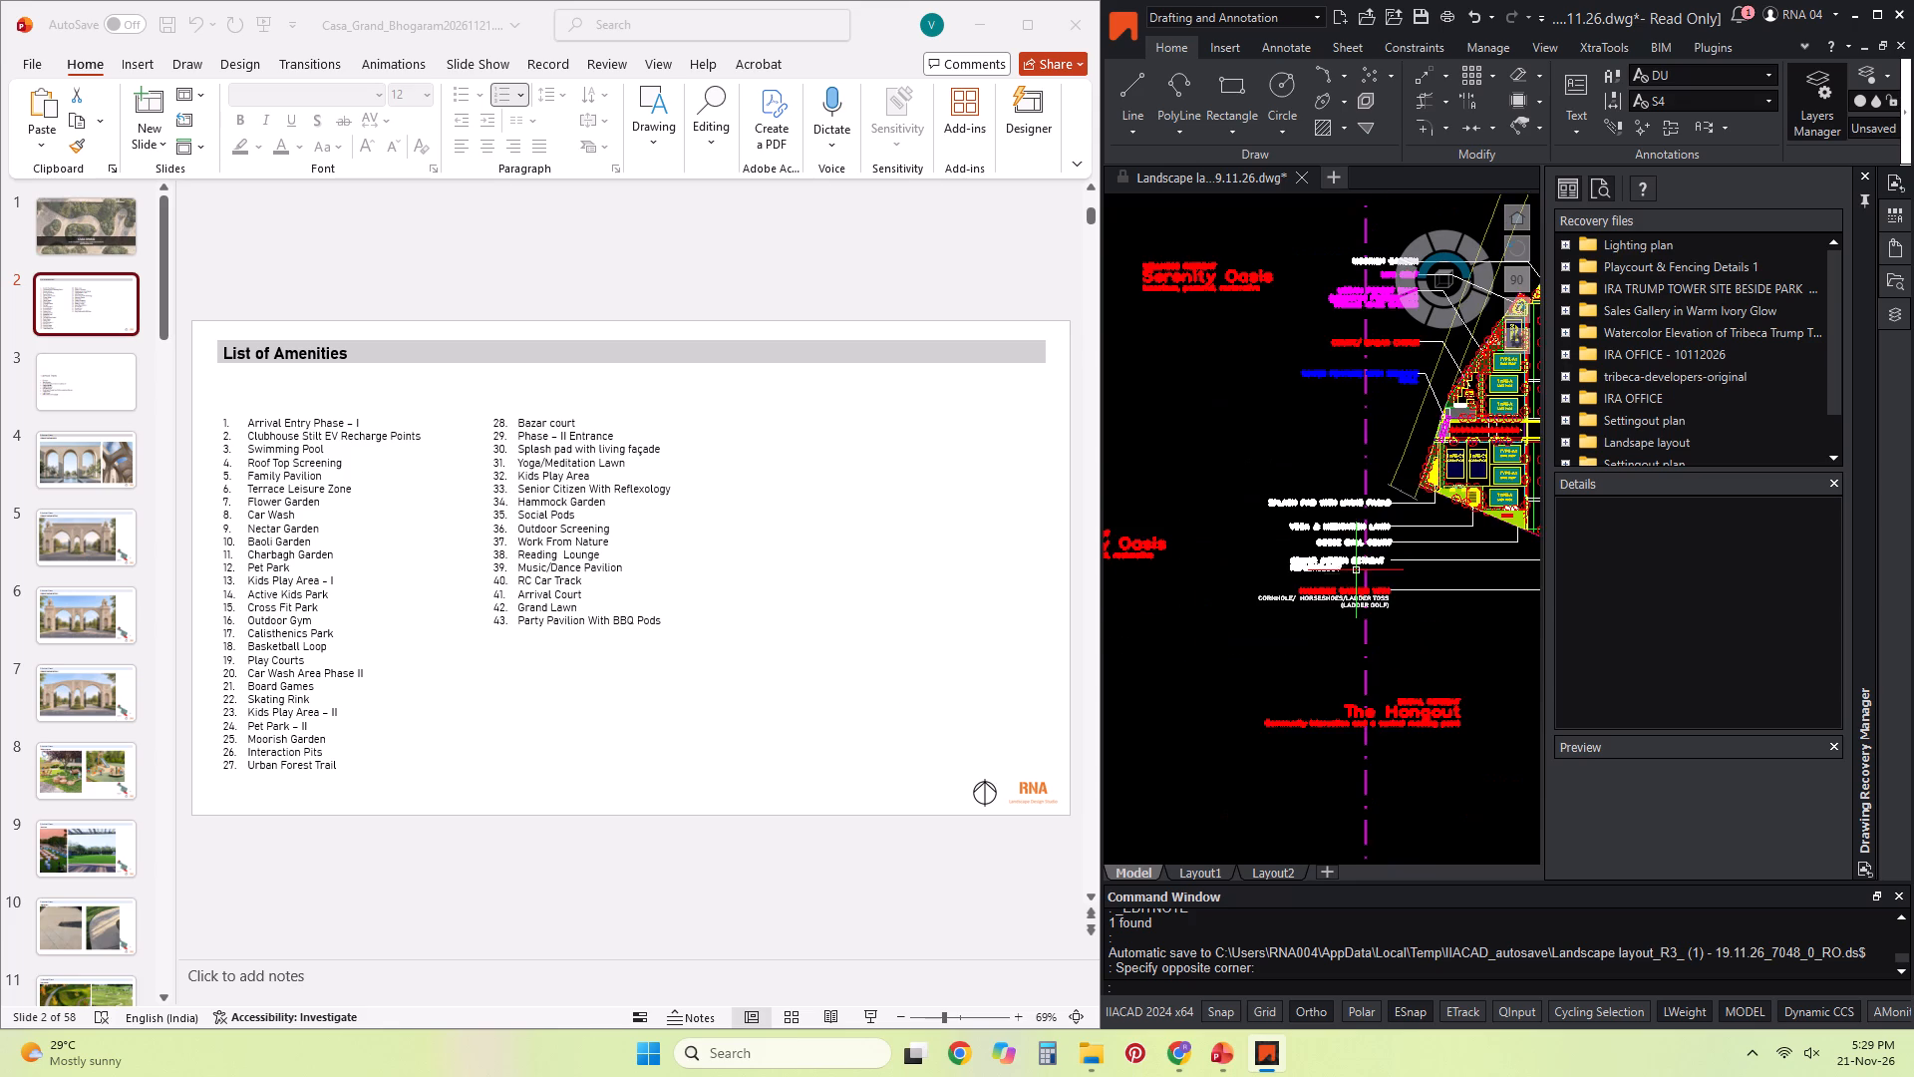
middle_drag(1369, 741, 1205, 598)
scroll(1537, 518, up, 2)
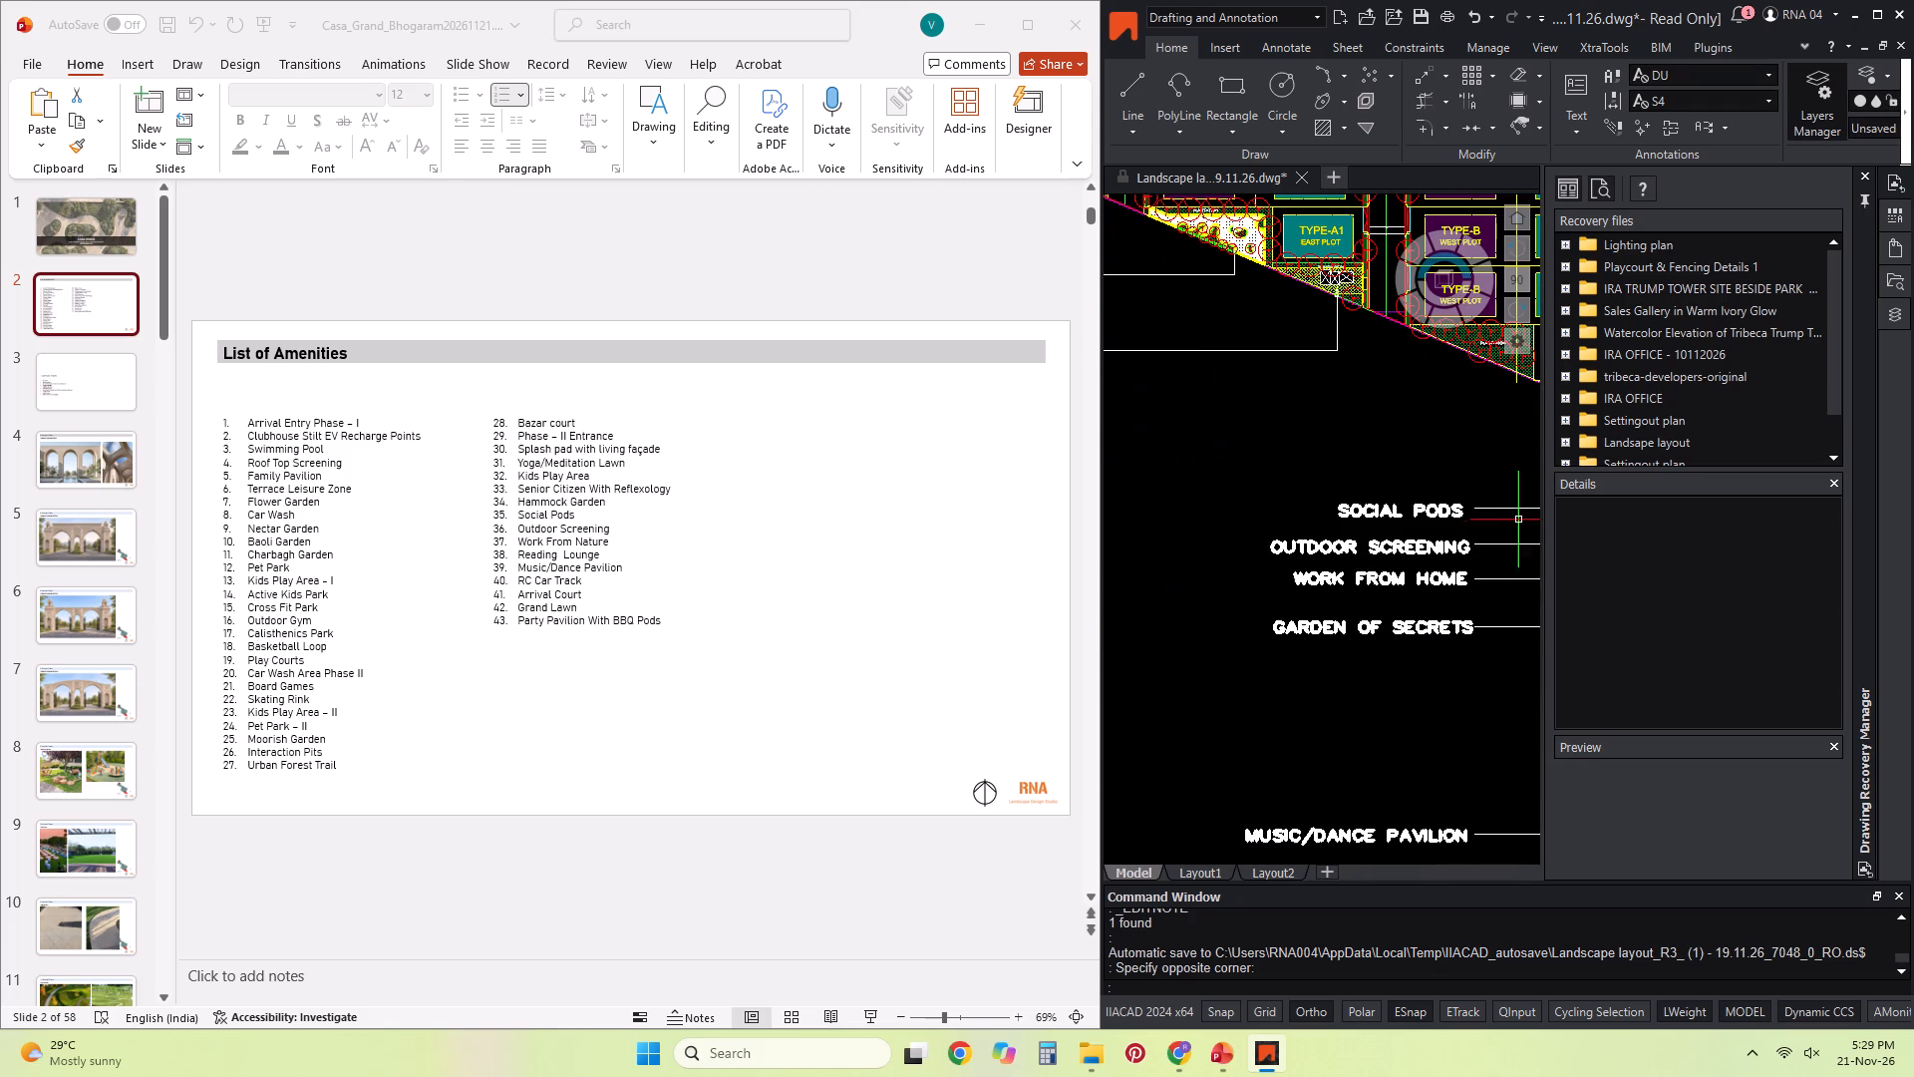
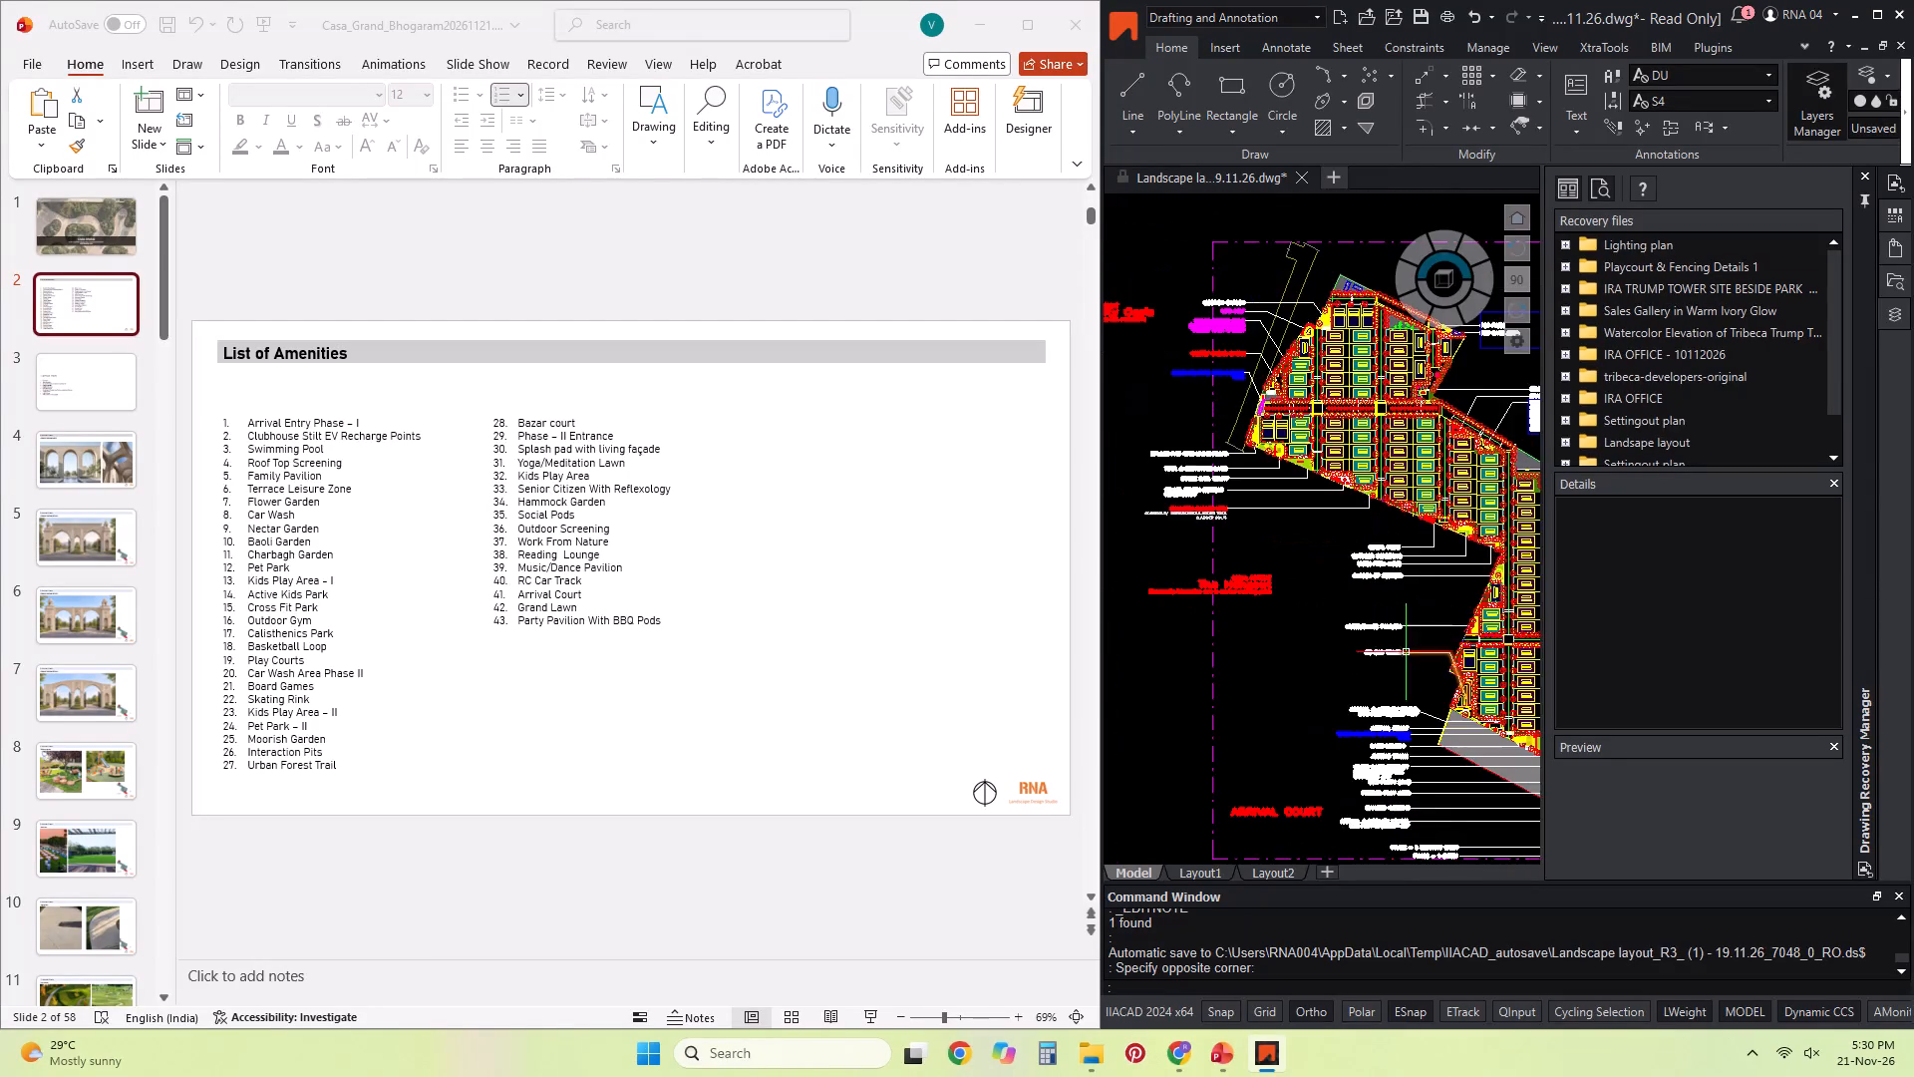
Compare the masterplan labels from the music/dance pavilion and RC car track down to the hanging gardens with the amenities list.
scroll(1410, 656, up, 4)
middle_drag(1327, 560, 1429, 648)
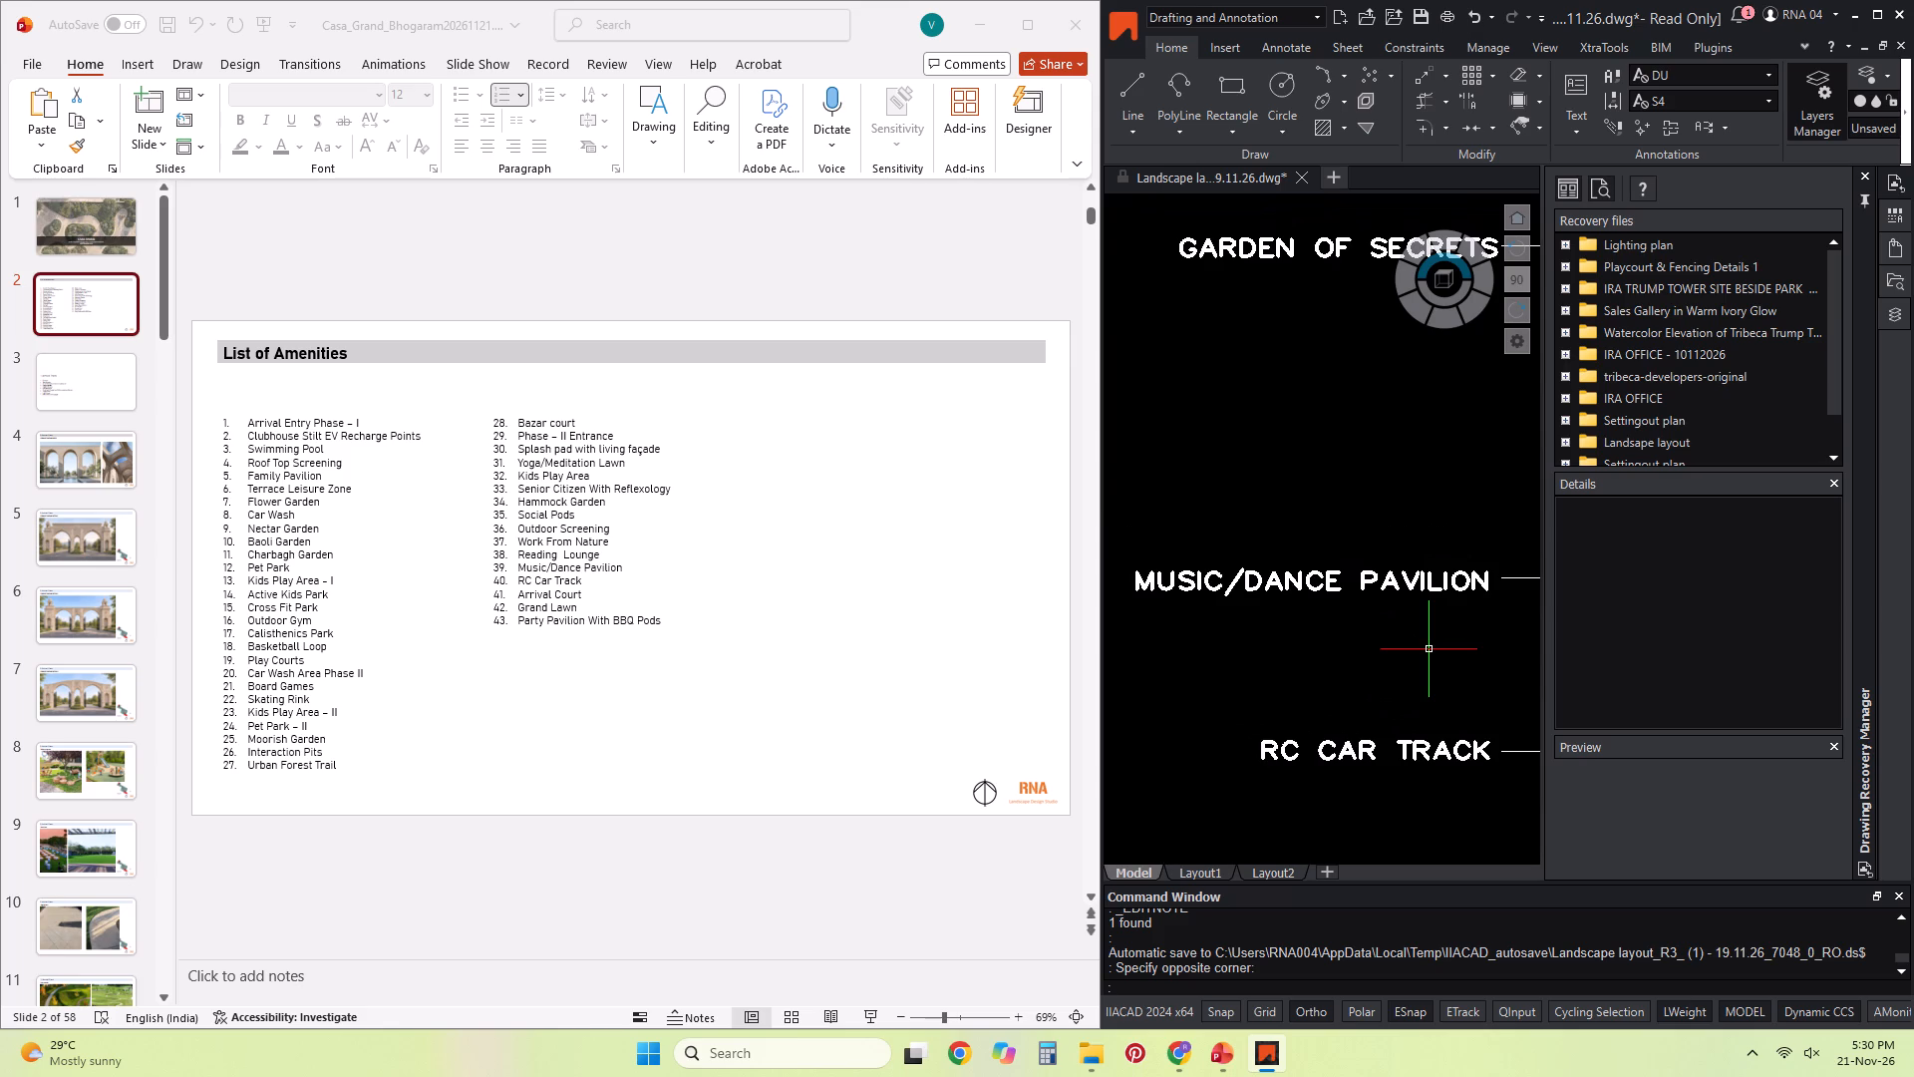
scroll(1232, 472, down, 3)
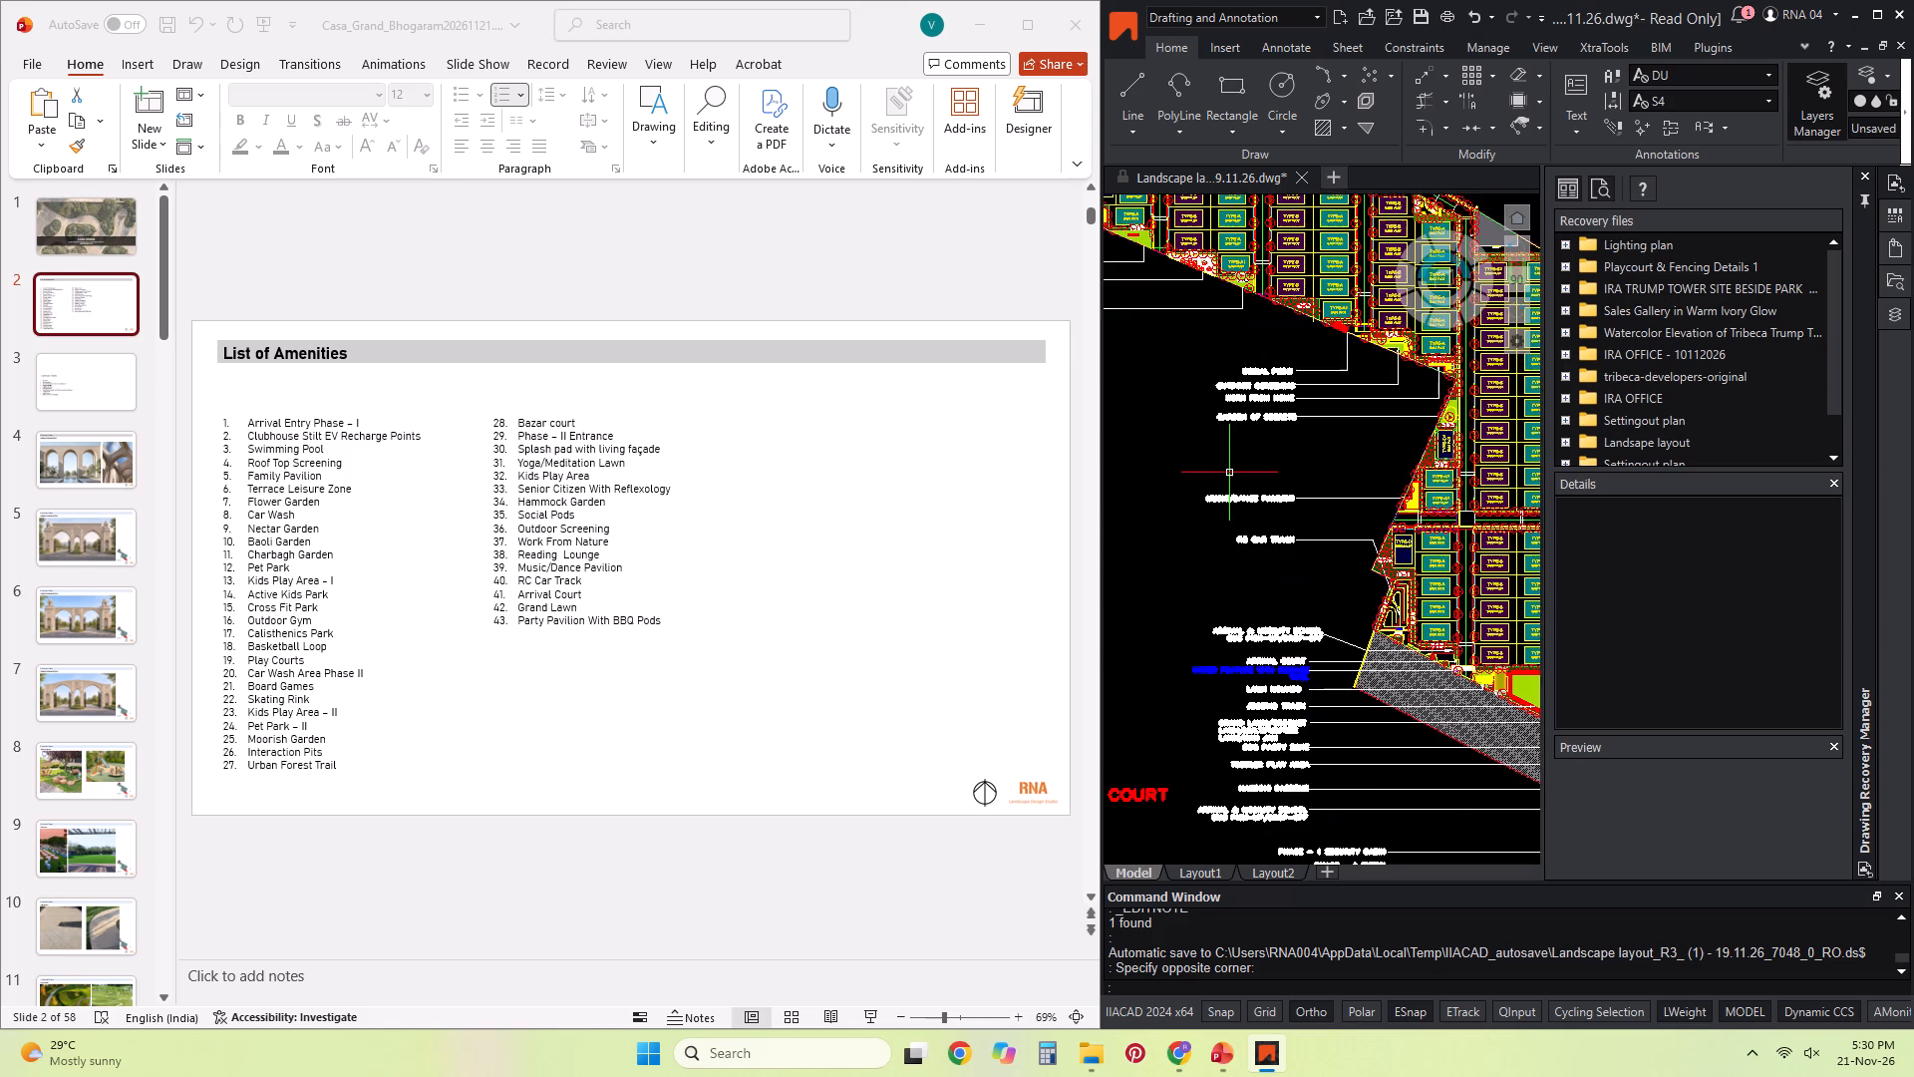
scroll(1256, 538, up, 2)
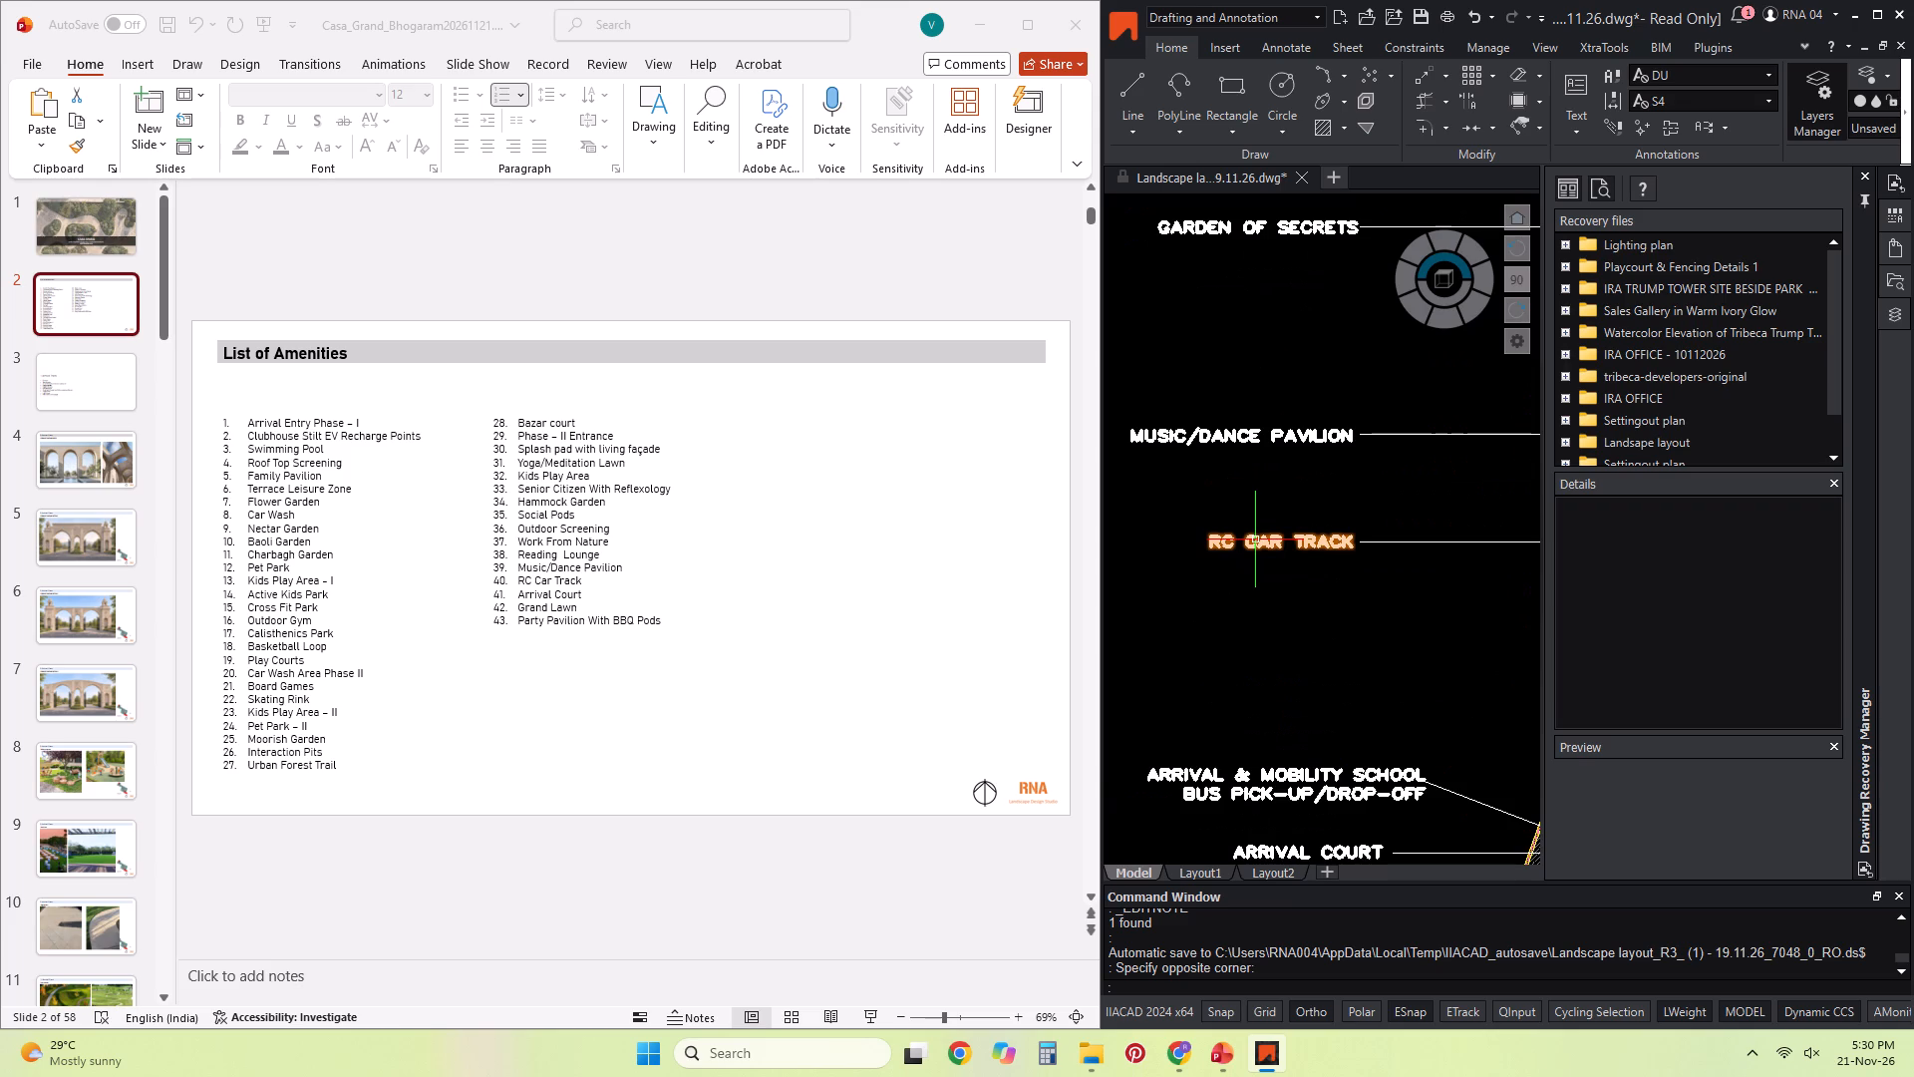
scroll(1190, 527, down, 1)
scroll(1212, 700, up, 2)
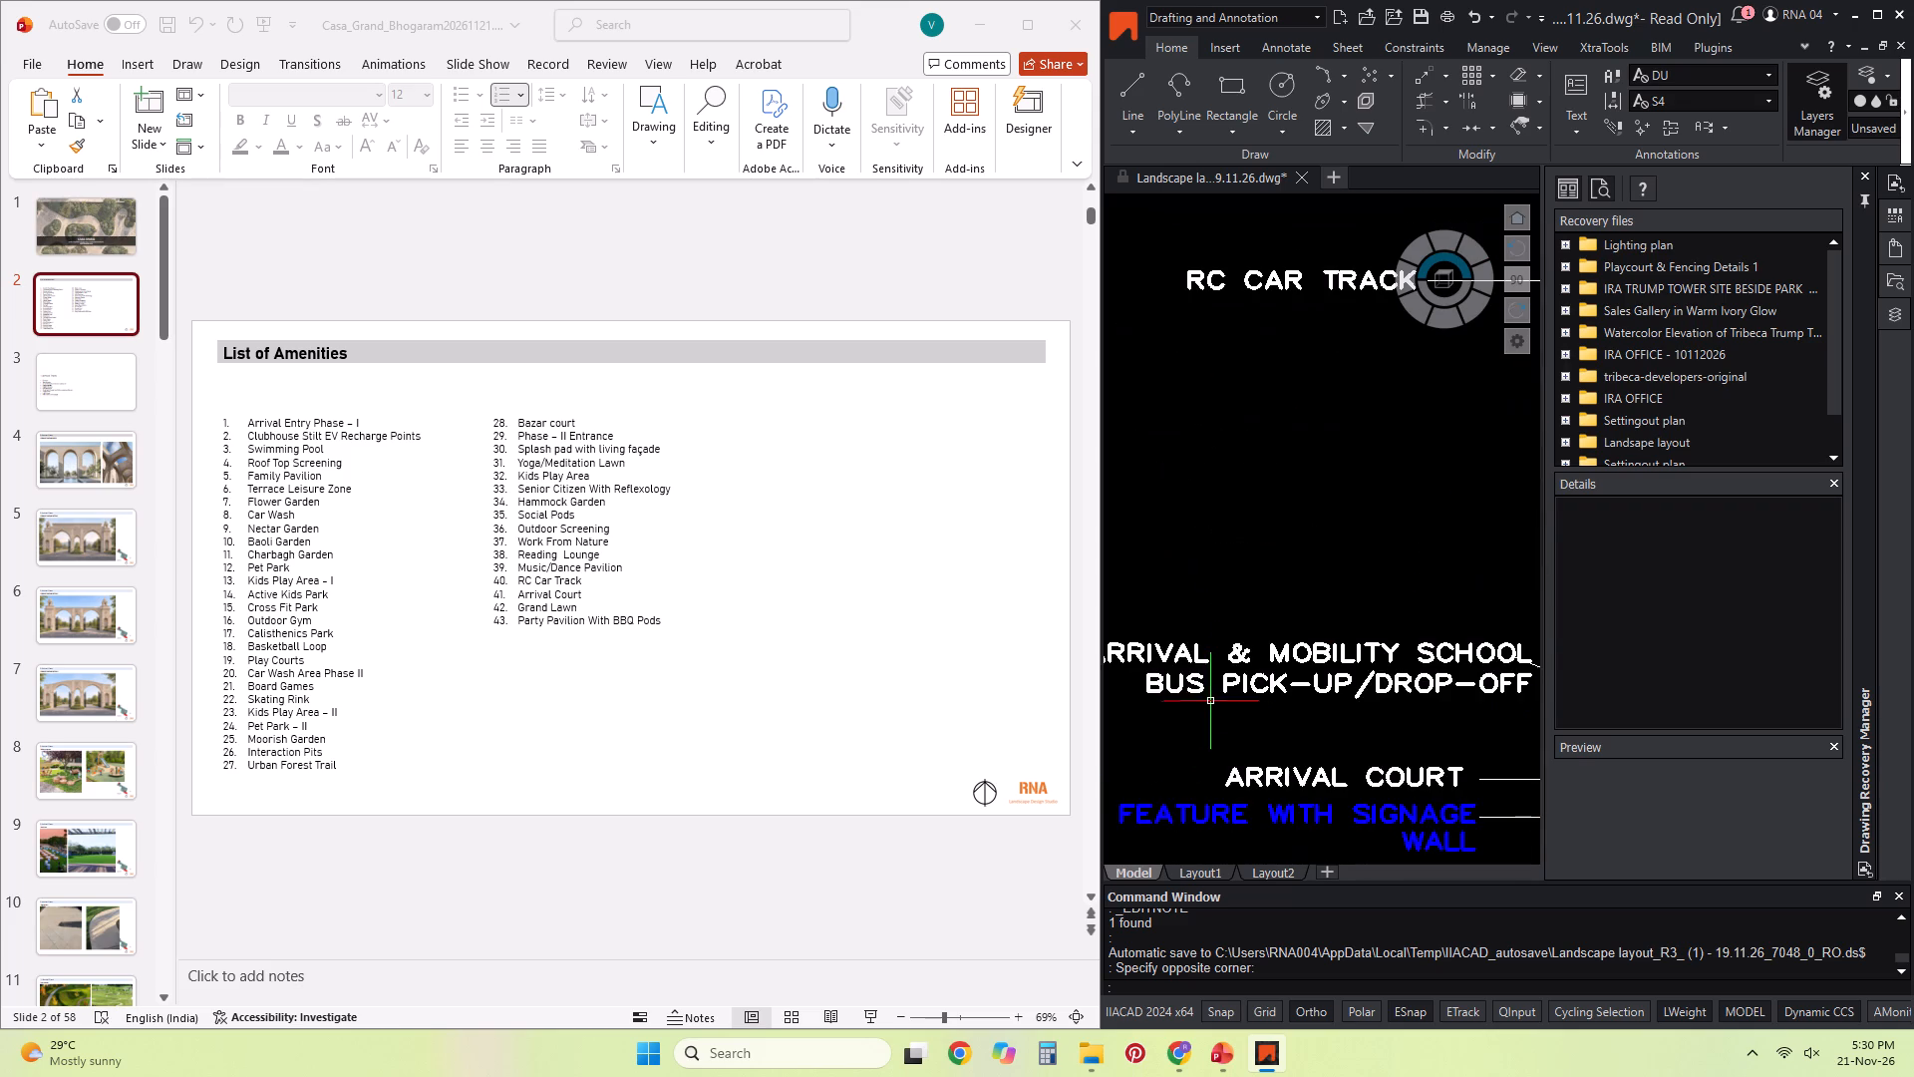
middle_drag(1207, 704, 1288, 529)
scroll(1274, 529, down, 1)
middle_click(1267, 529)
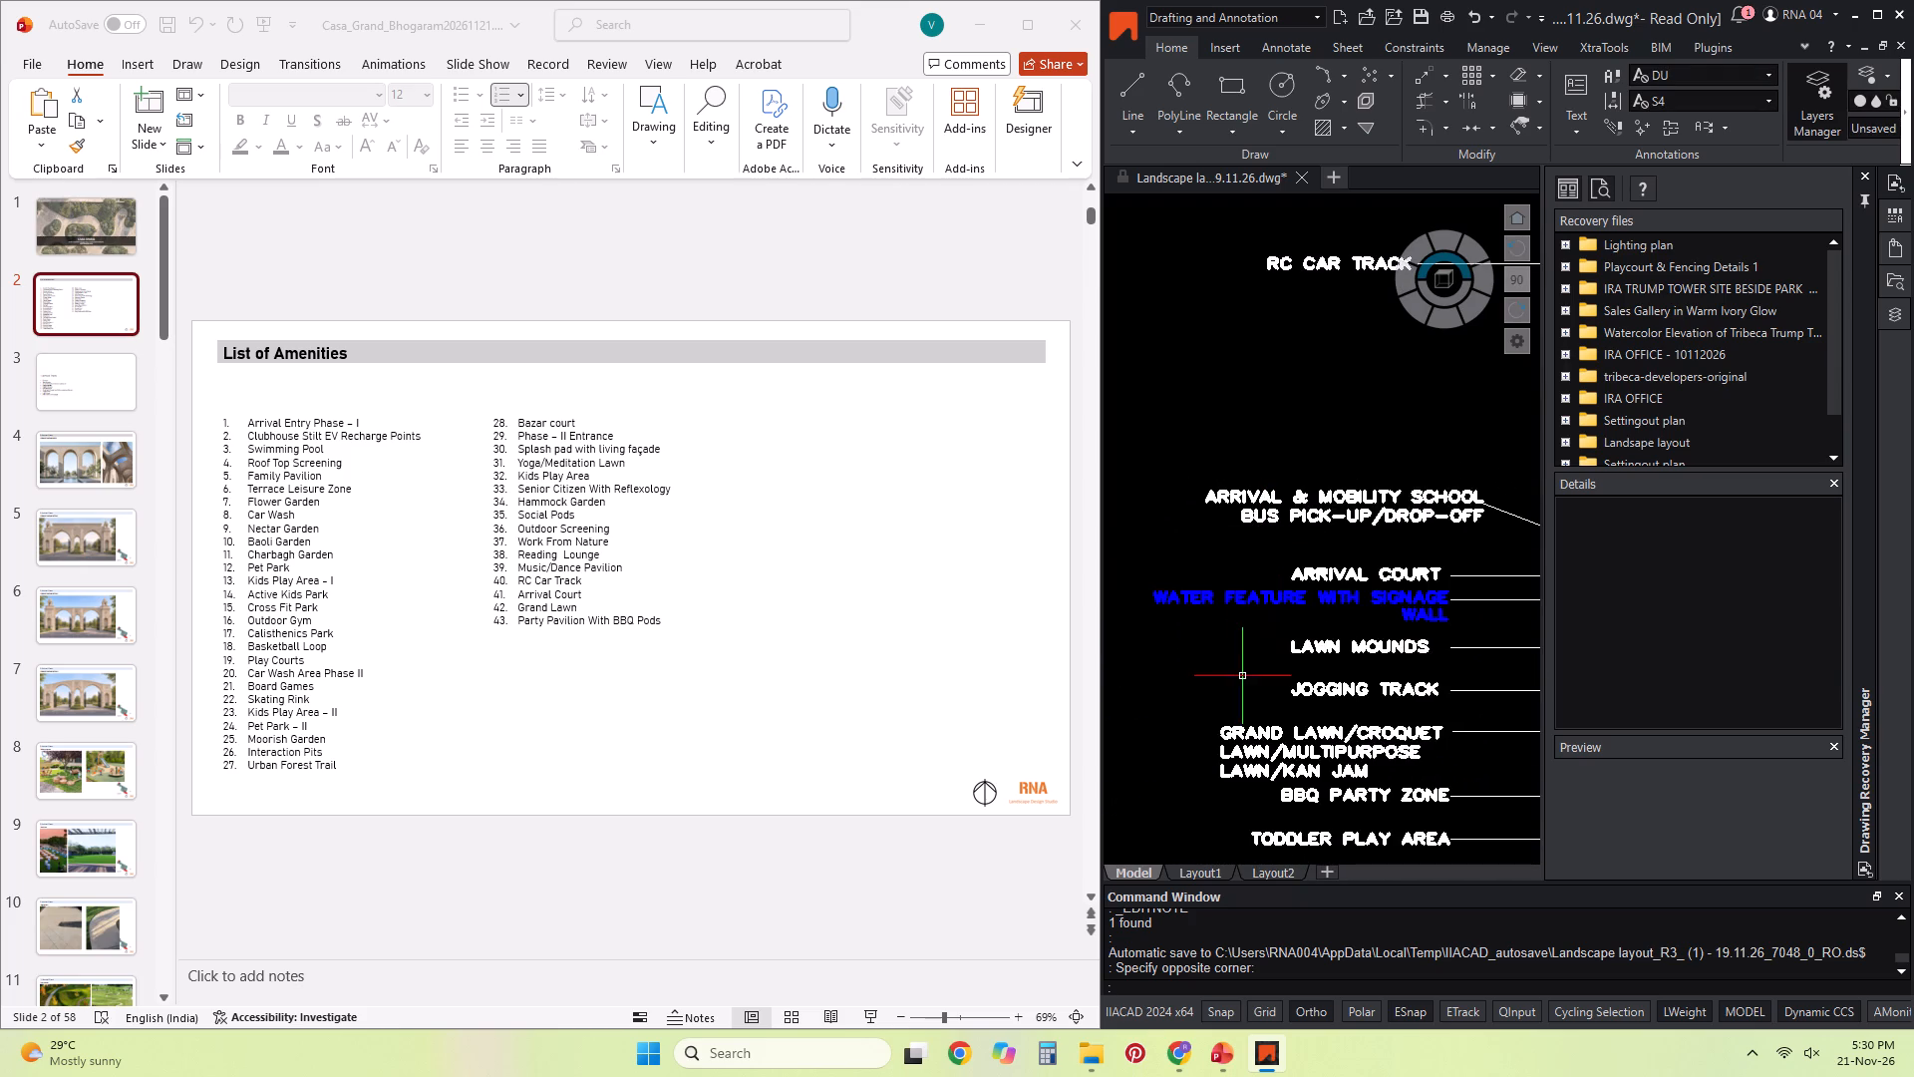
scroll(1222, 585, down, 1)
scroll(1350, 590, up, 1)
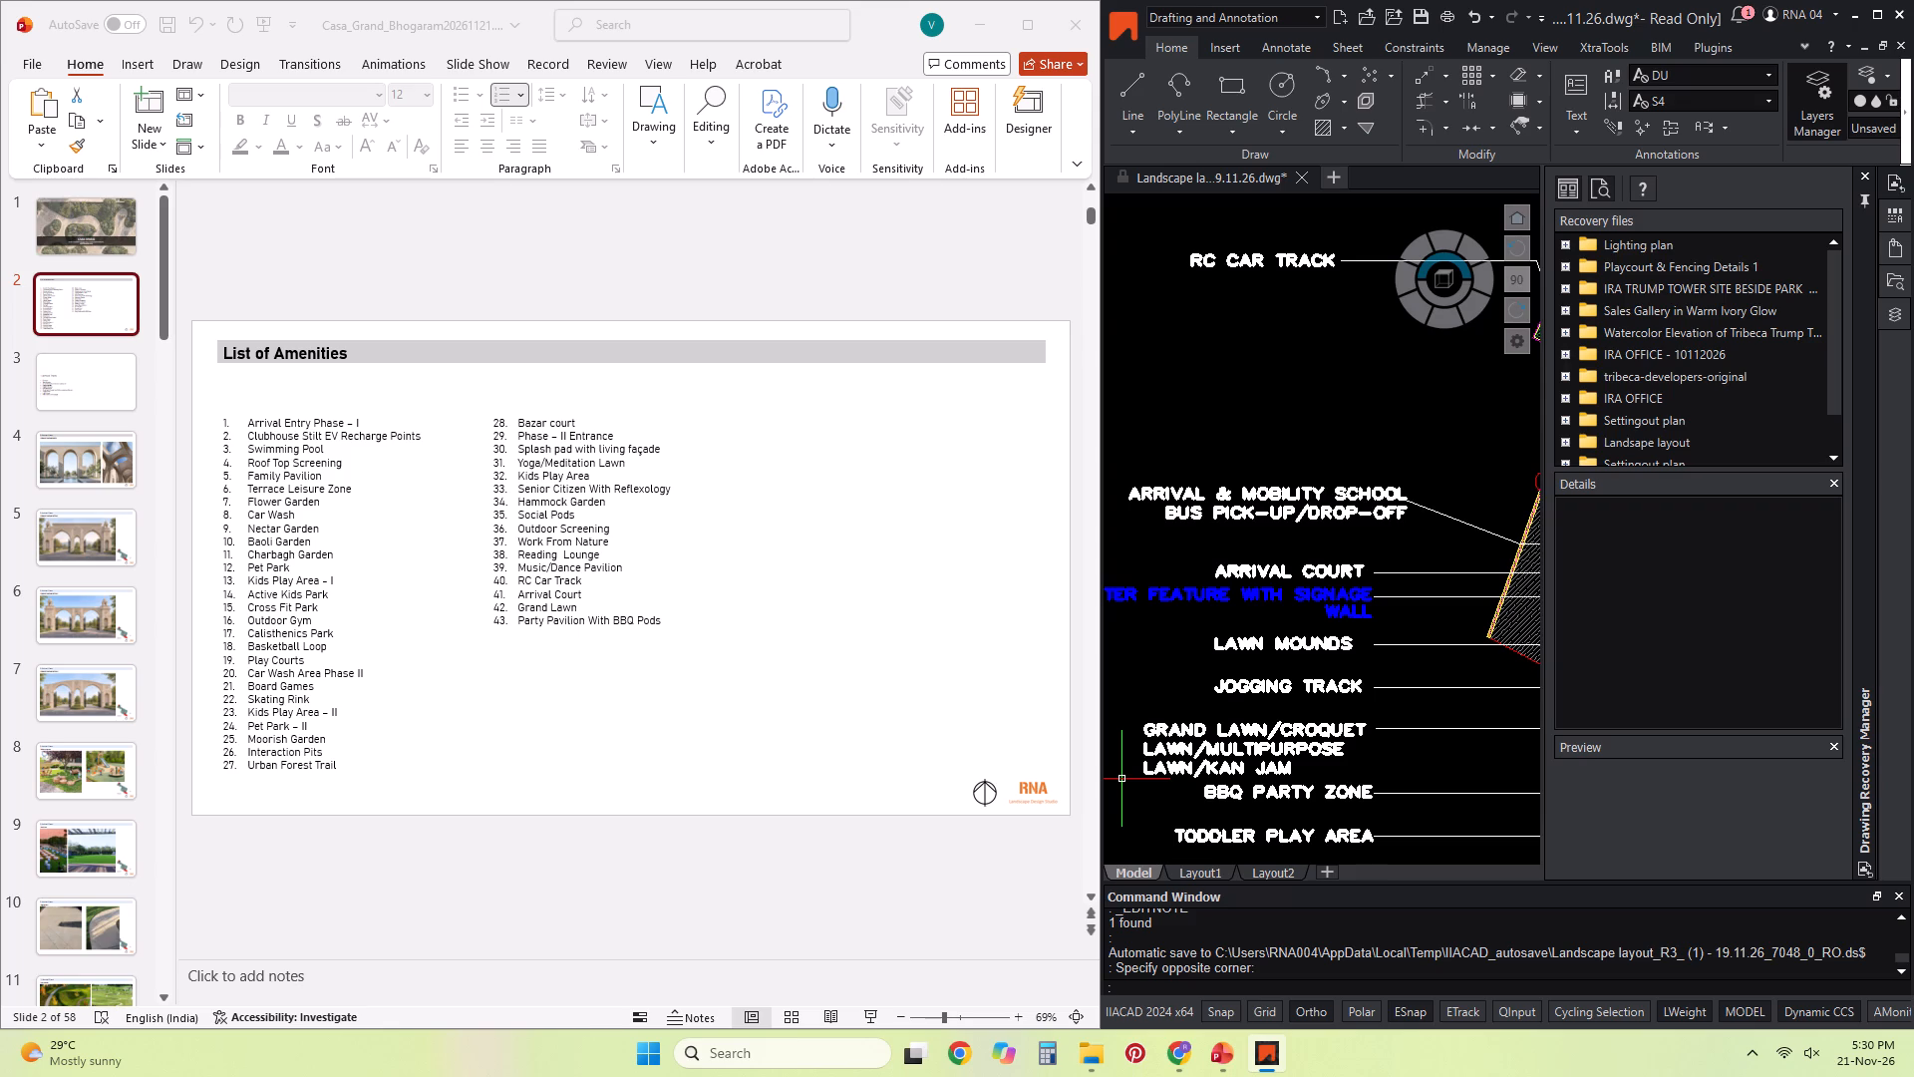
middle_drag(1322, 718, 1307, 619)
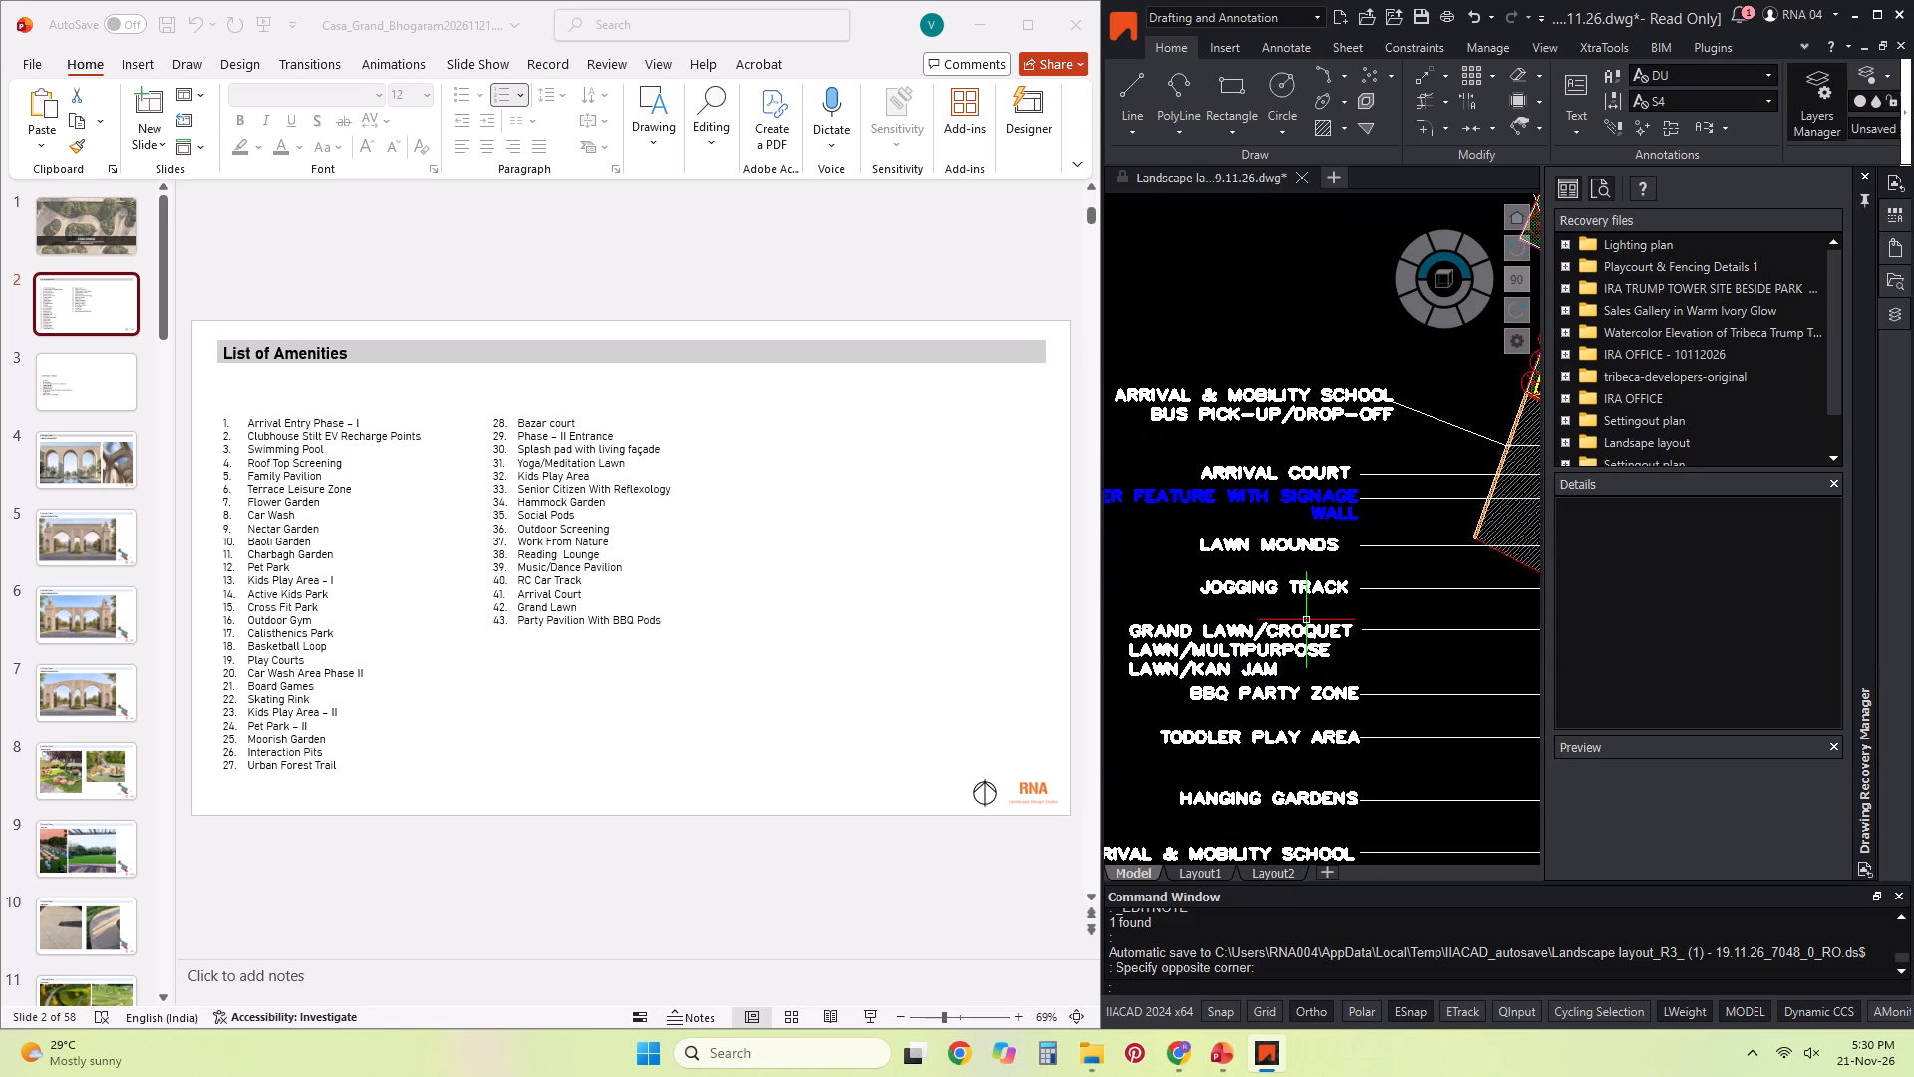
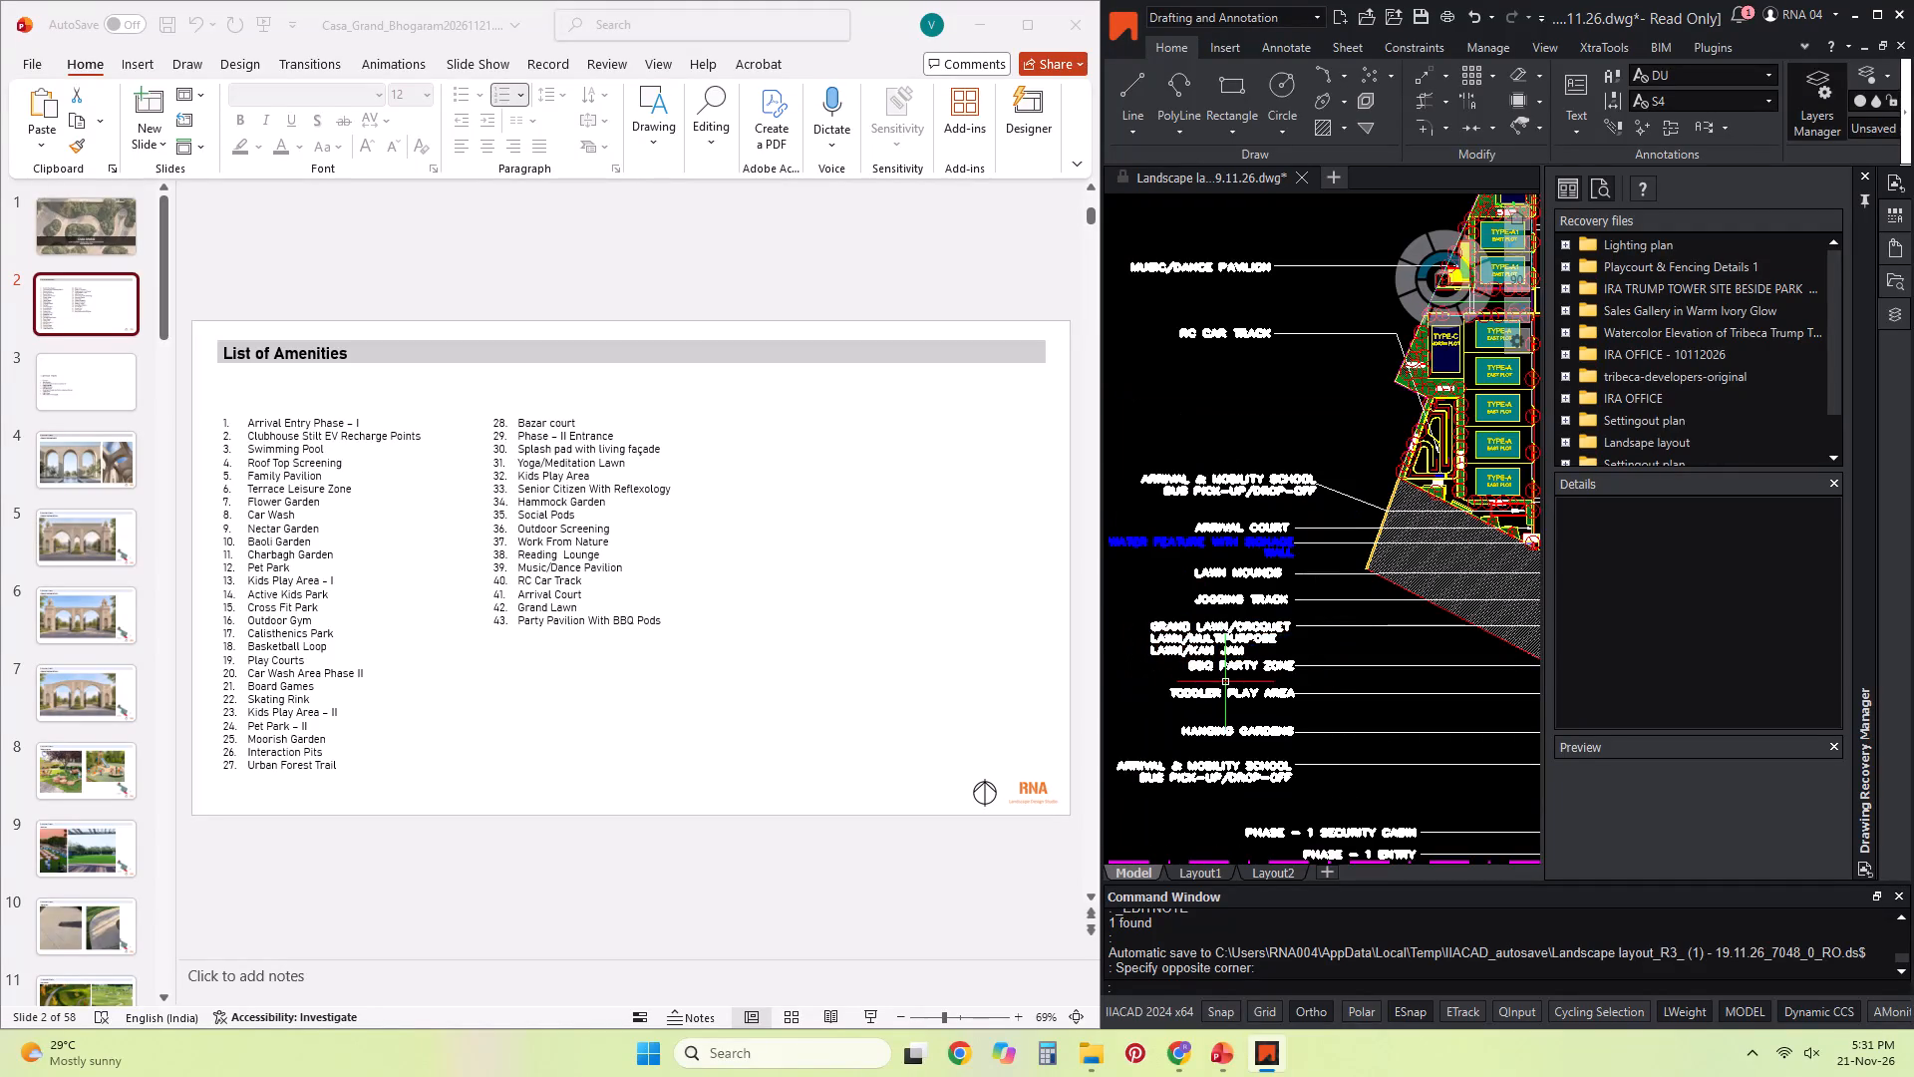
Check the lower masterplan labels, from the arrival court down to the Phase – 1 entry, against the amenities list.
scroll(1227, 682, up, 1)
middle_drag(1241, 744, 1273, 560)
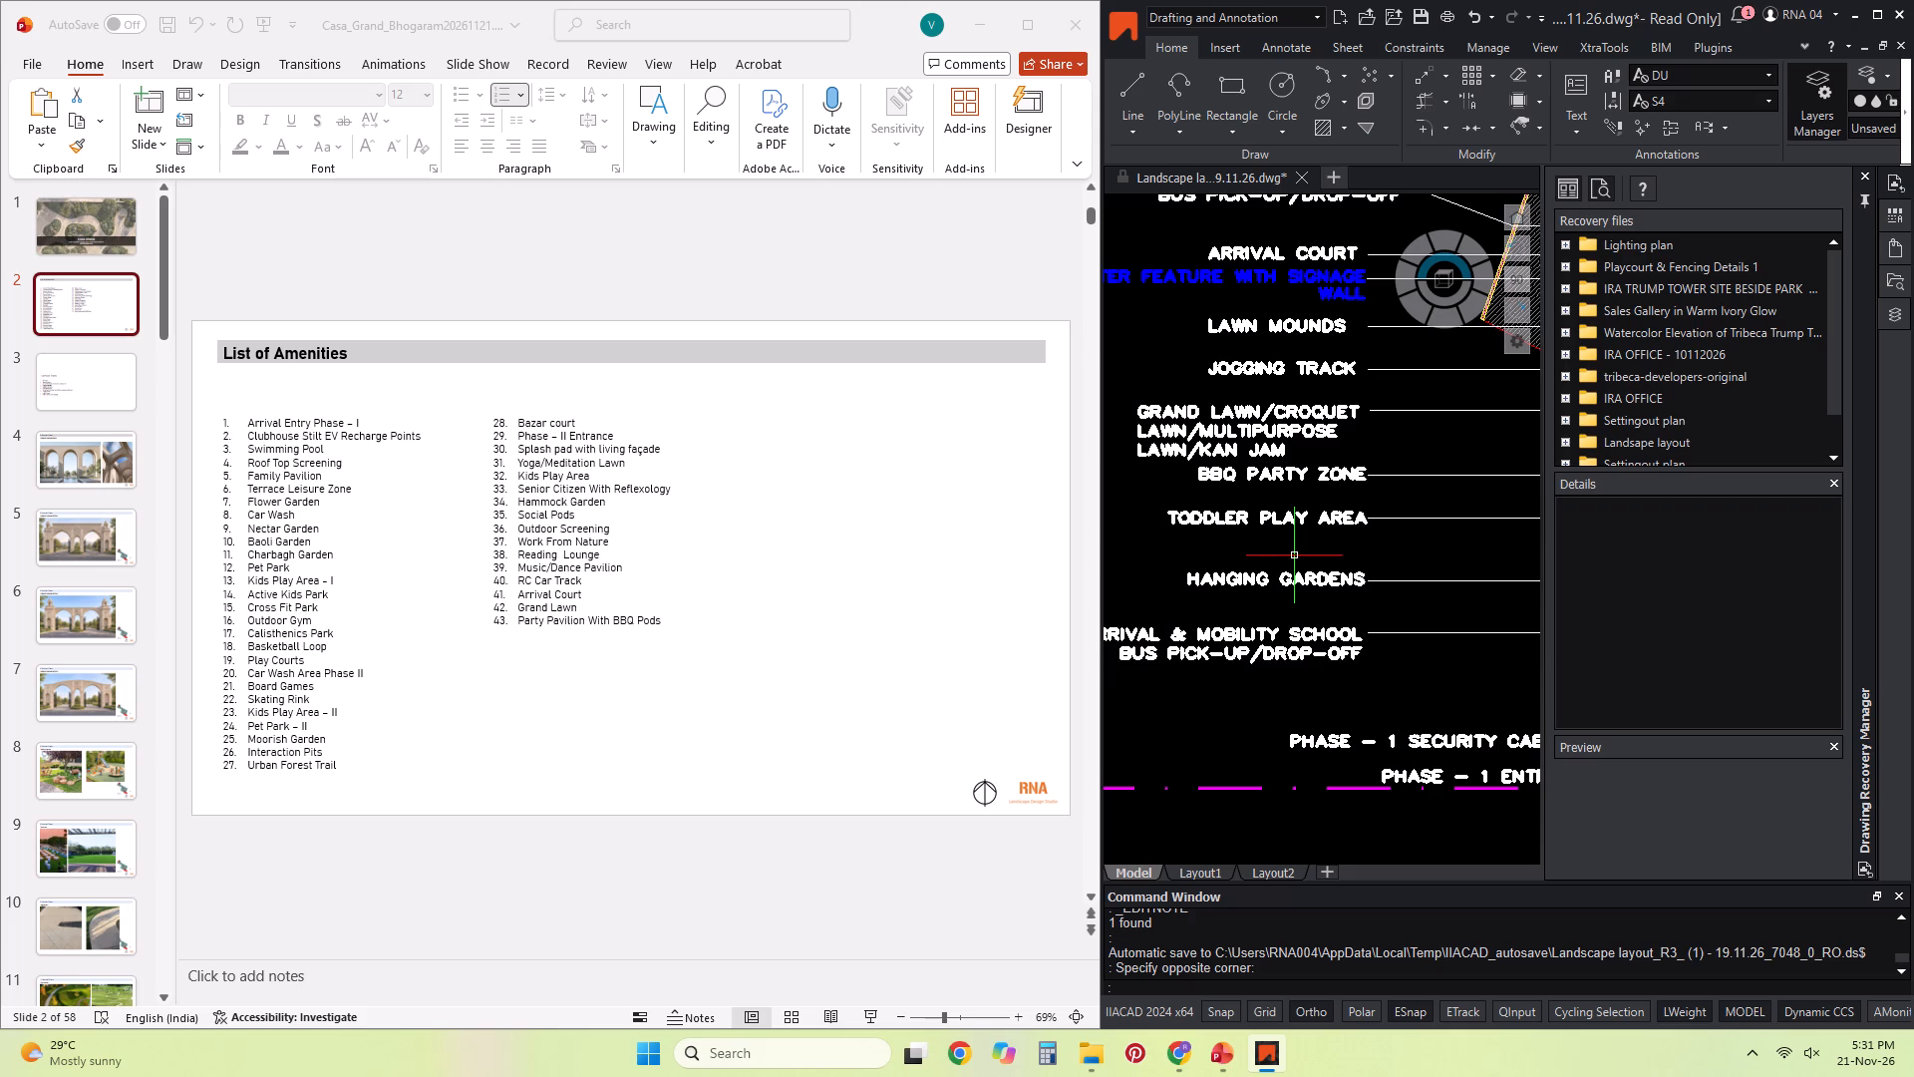
scroll(1398, 509, down, 1)
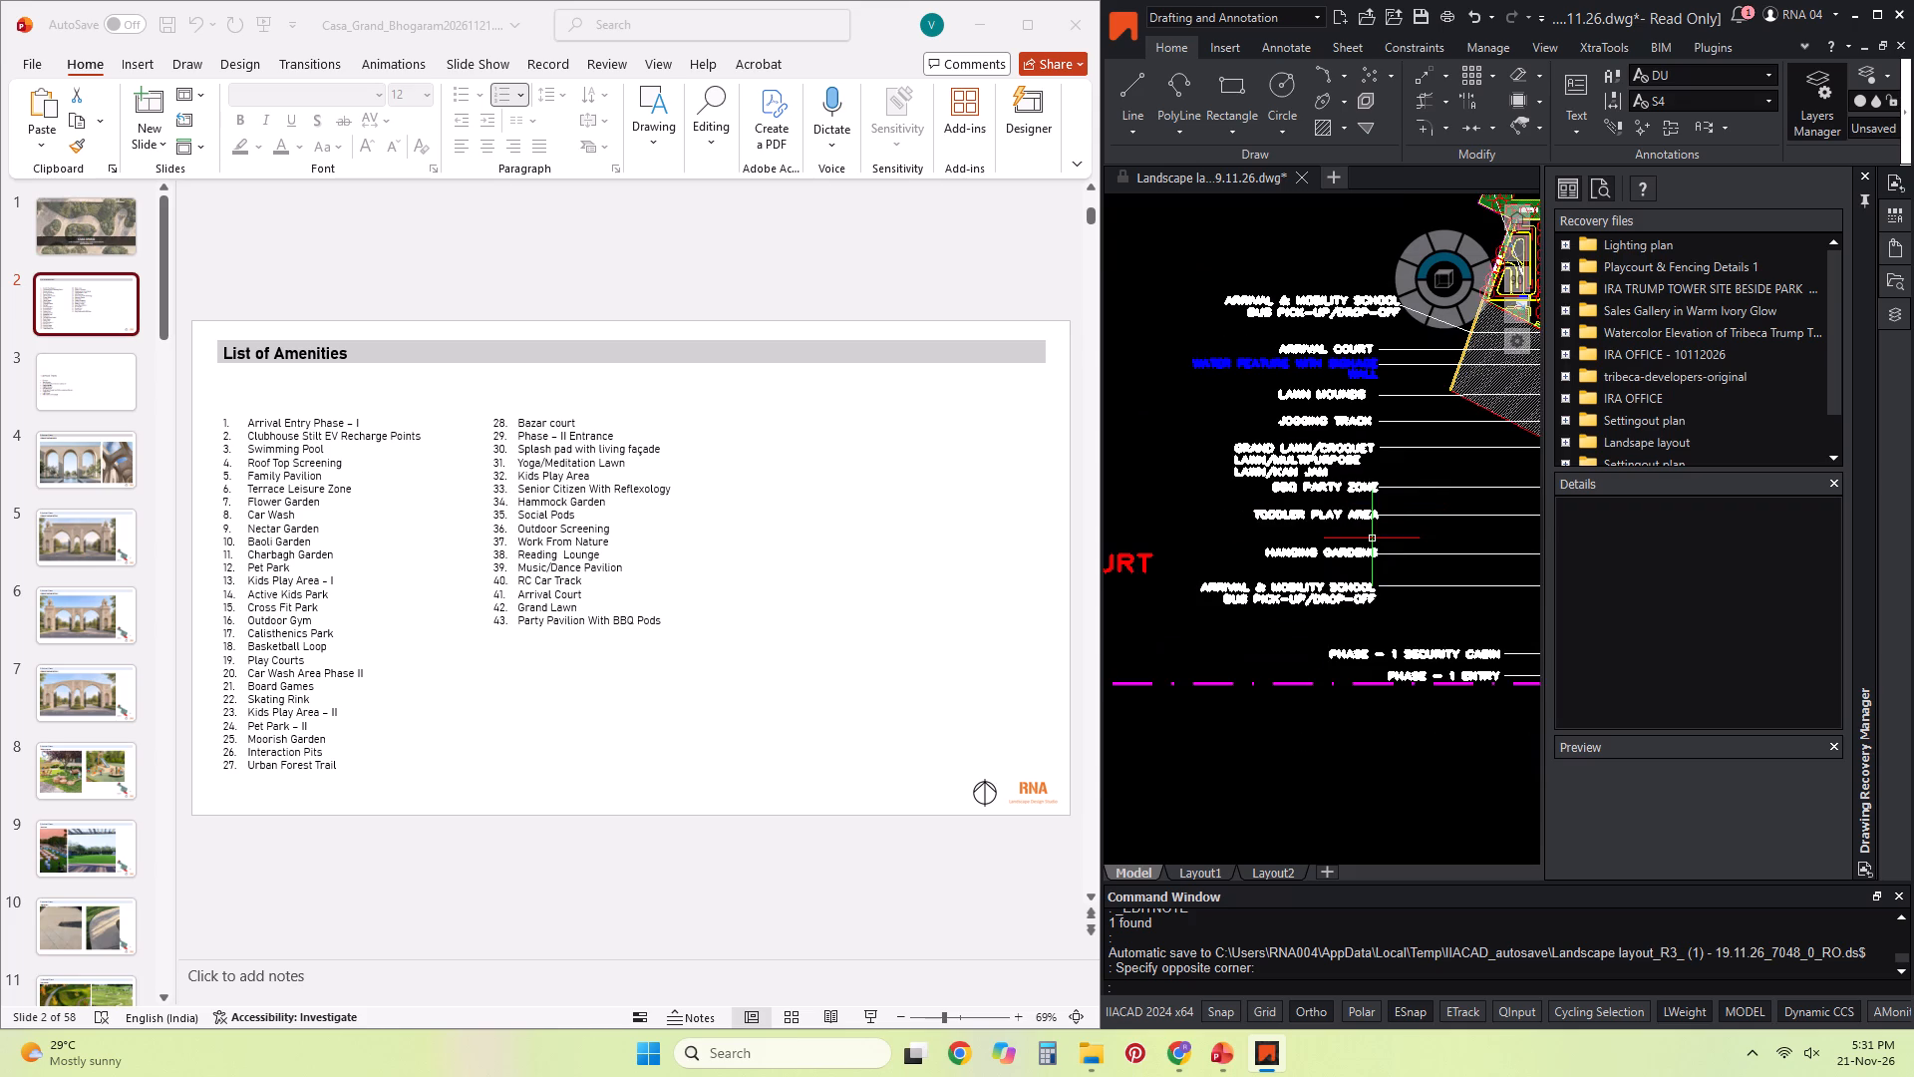
scroll(1253, 664, up, 2)
scroll(1158, 586, down, 2)
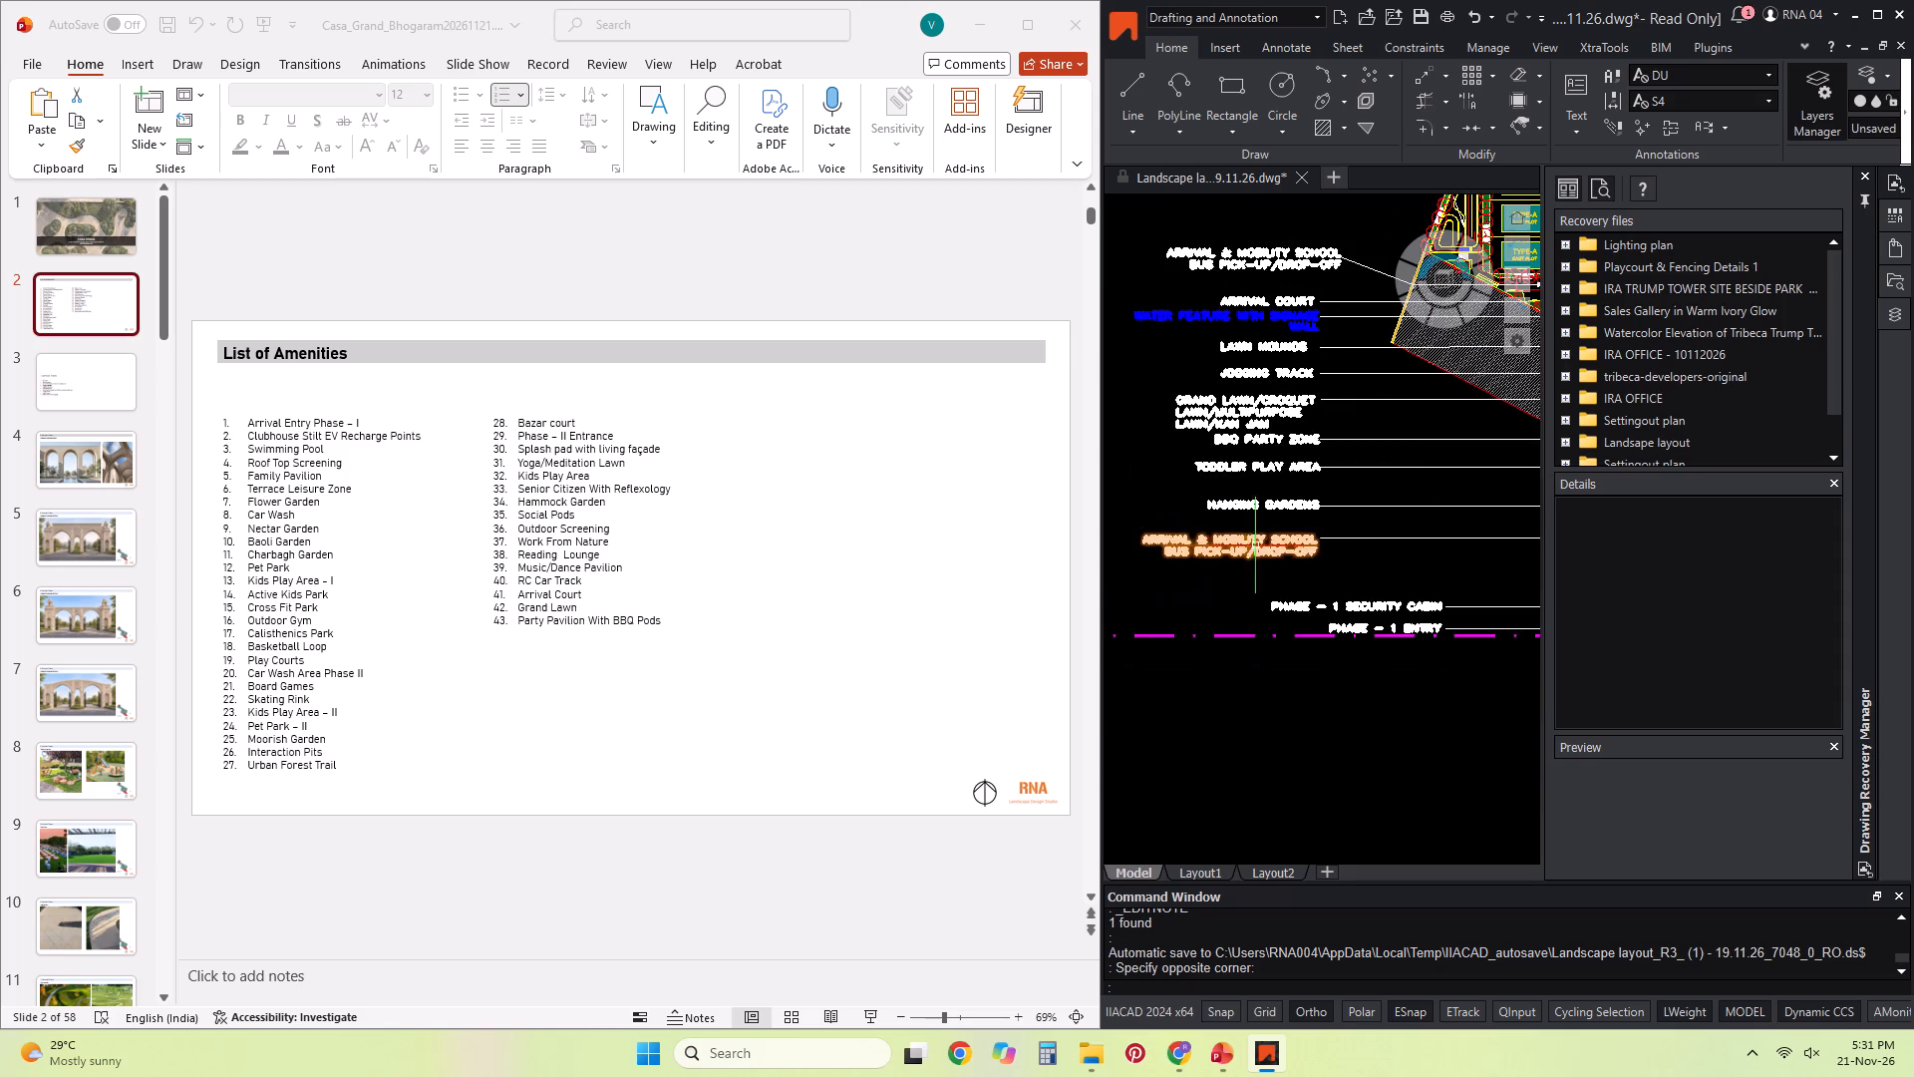
scroll(1253, 533, up, 1)
scroll(1194, 525, down, 2)
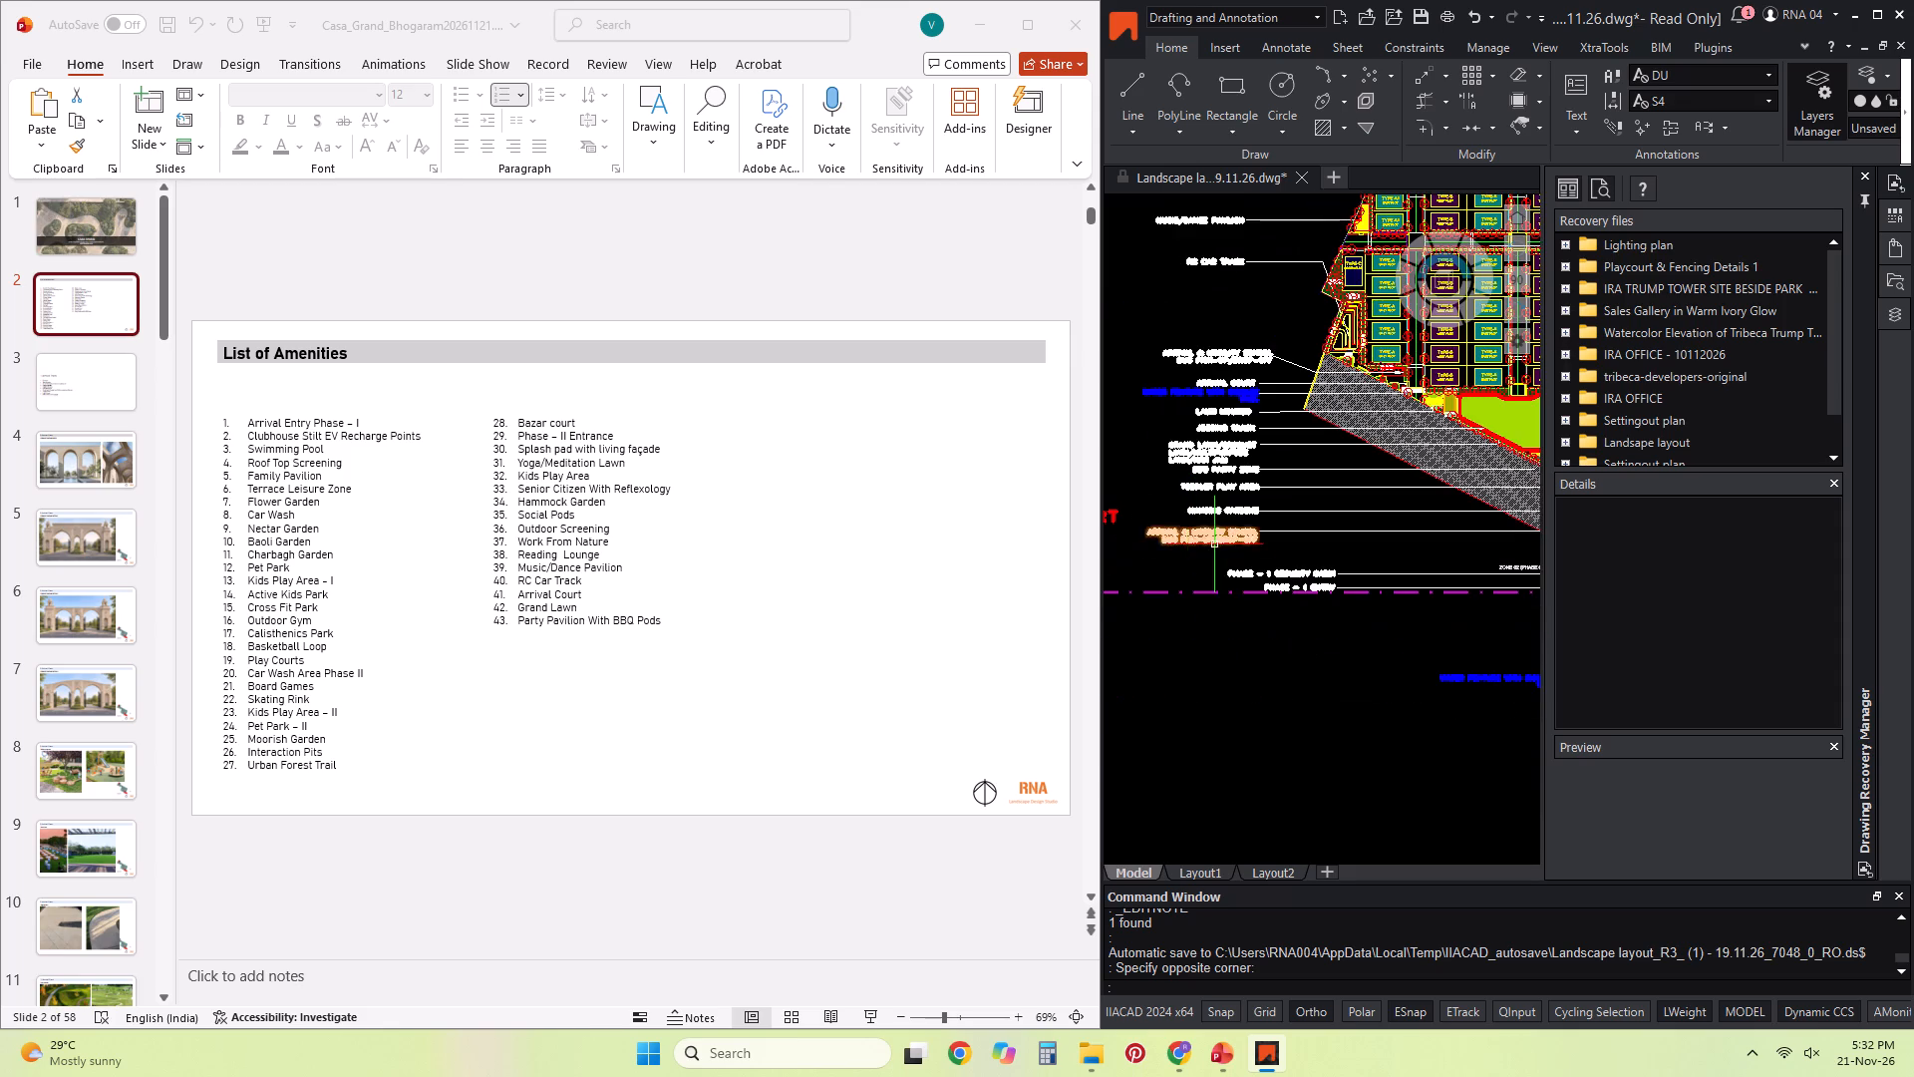
scroll(1278, 583, up, 1)
scroll(1177, 590, down, 1)
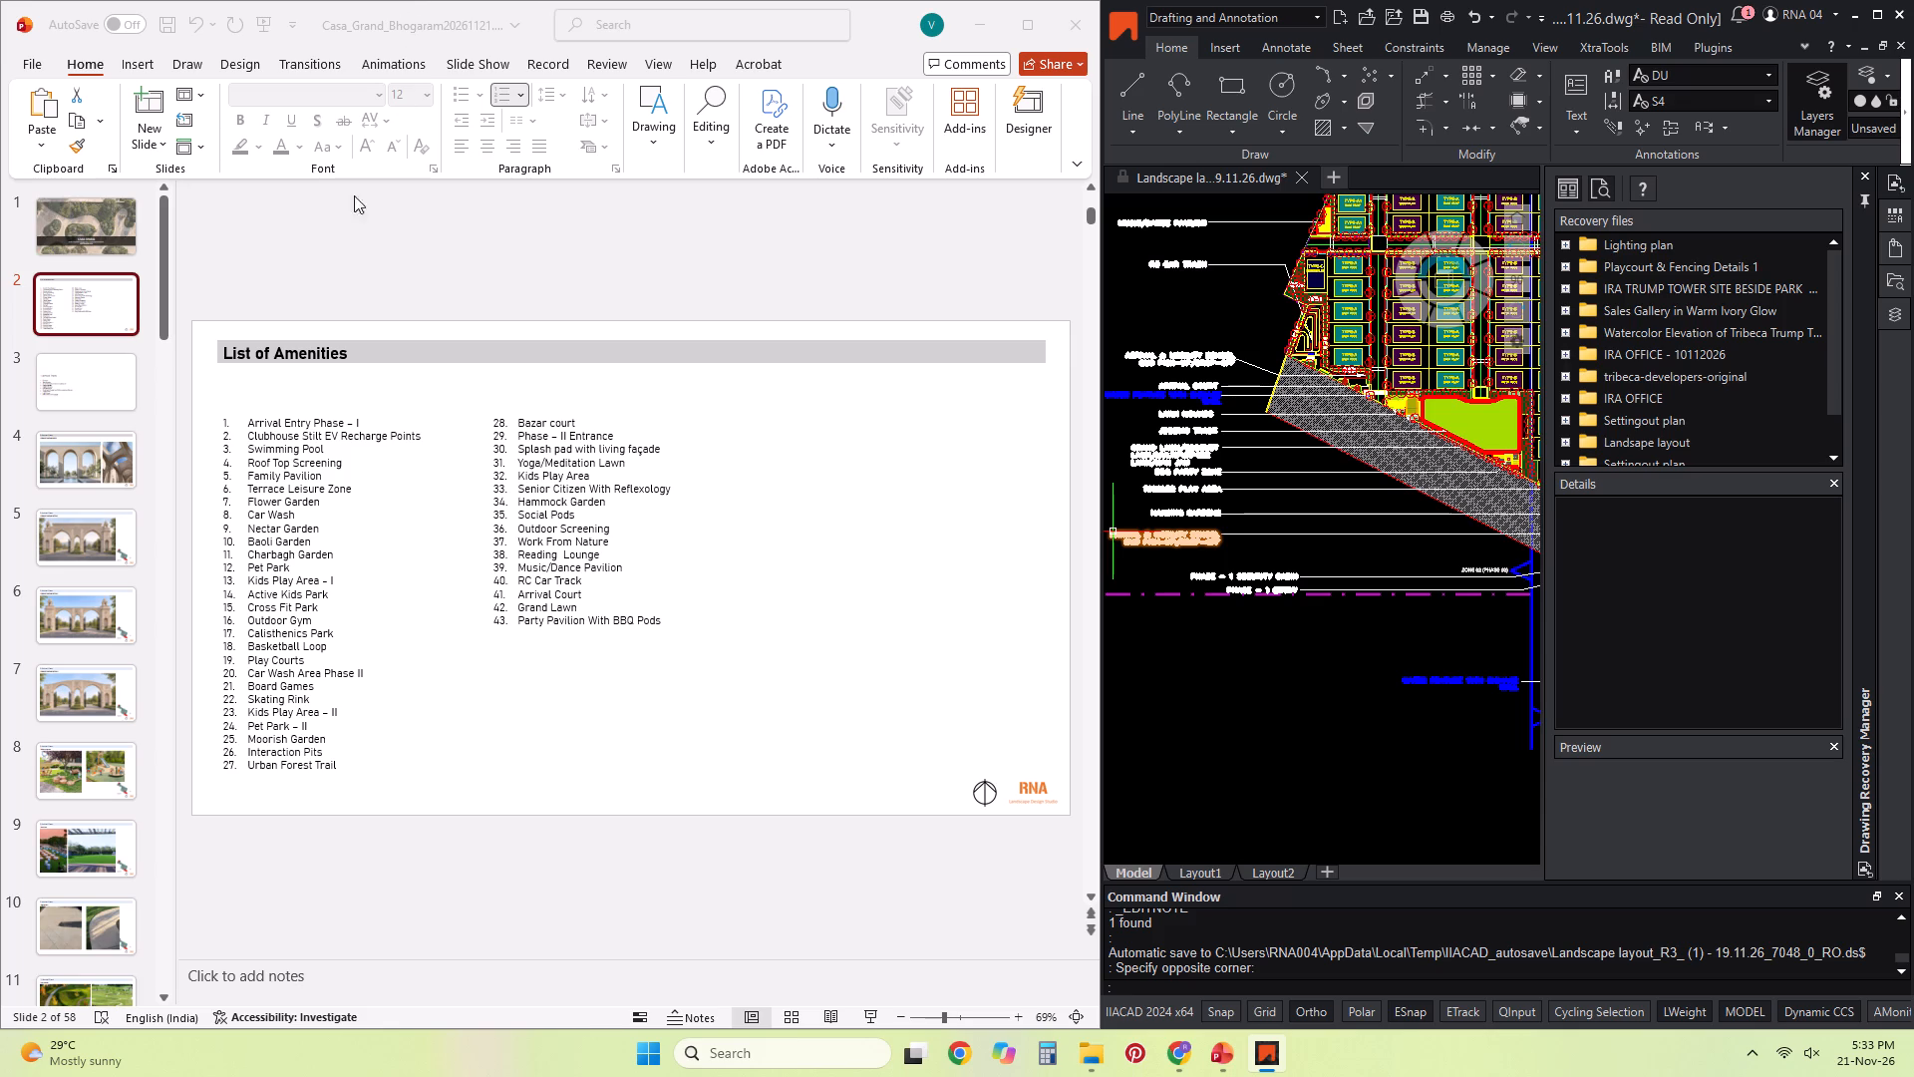
Delete the Roof Top Screening entry from the List of Amenities slide, leaving no blank numbered line.
click(303, 465)
click(281, 460)
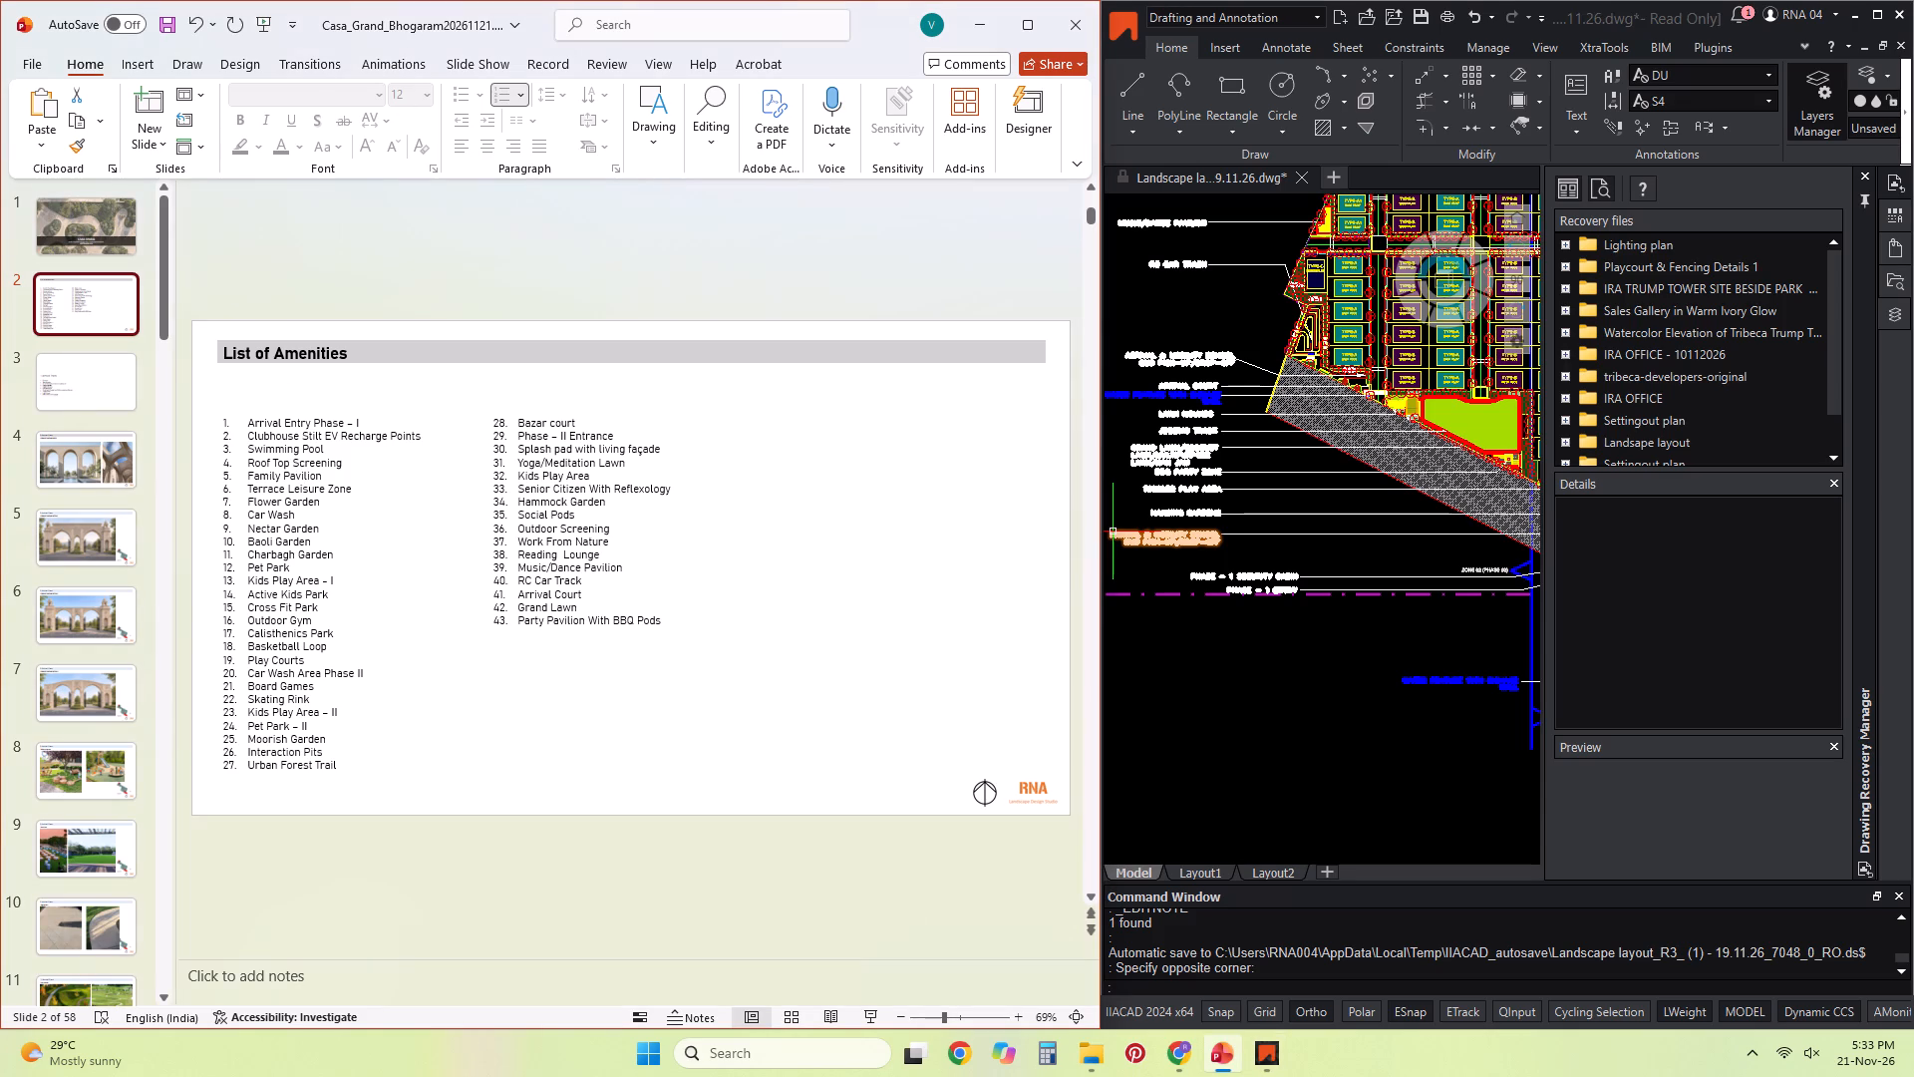
drag(346, 460, 246, 459)
key(BackSpace)
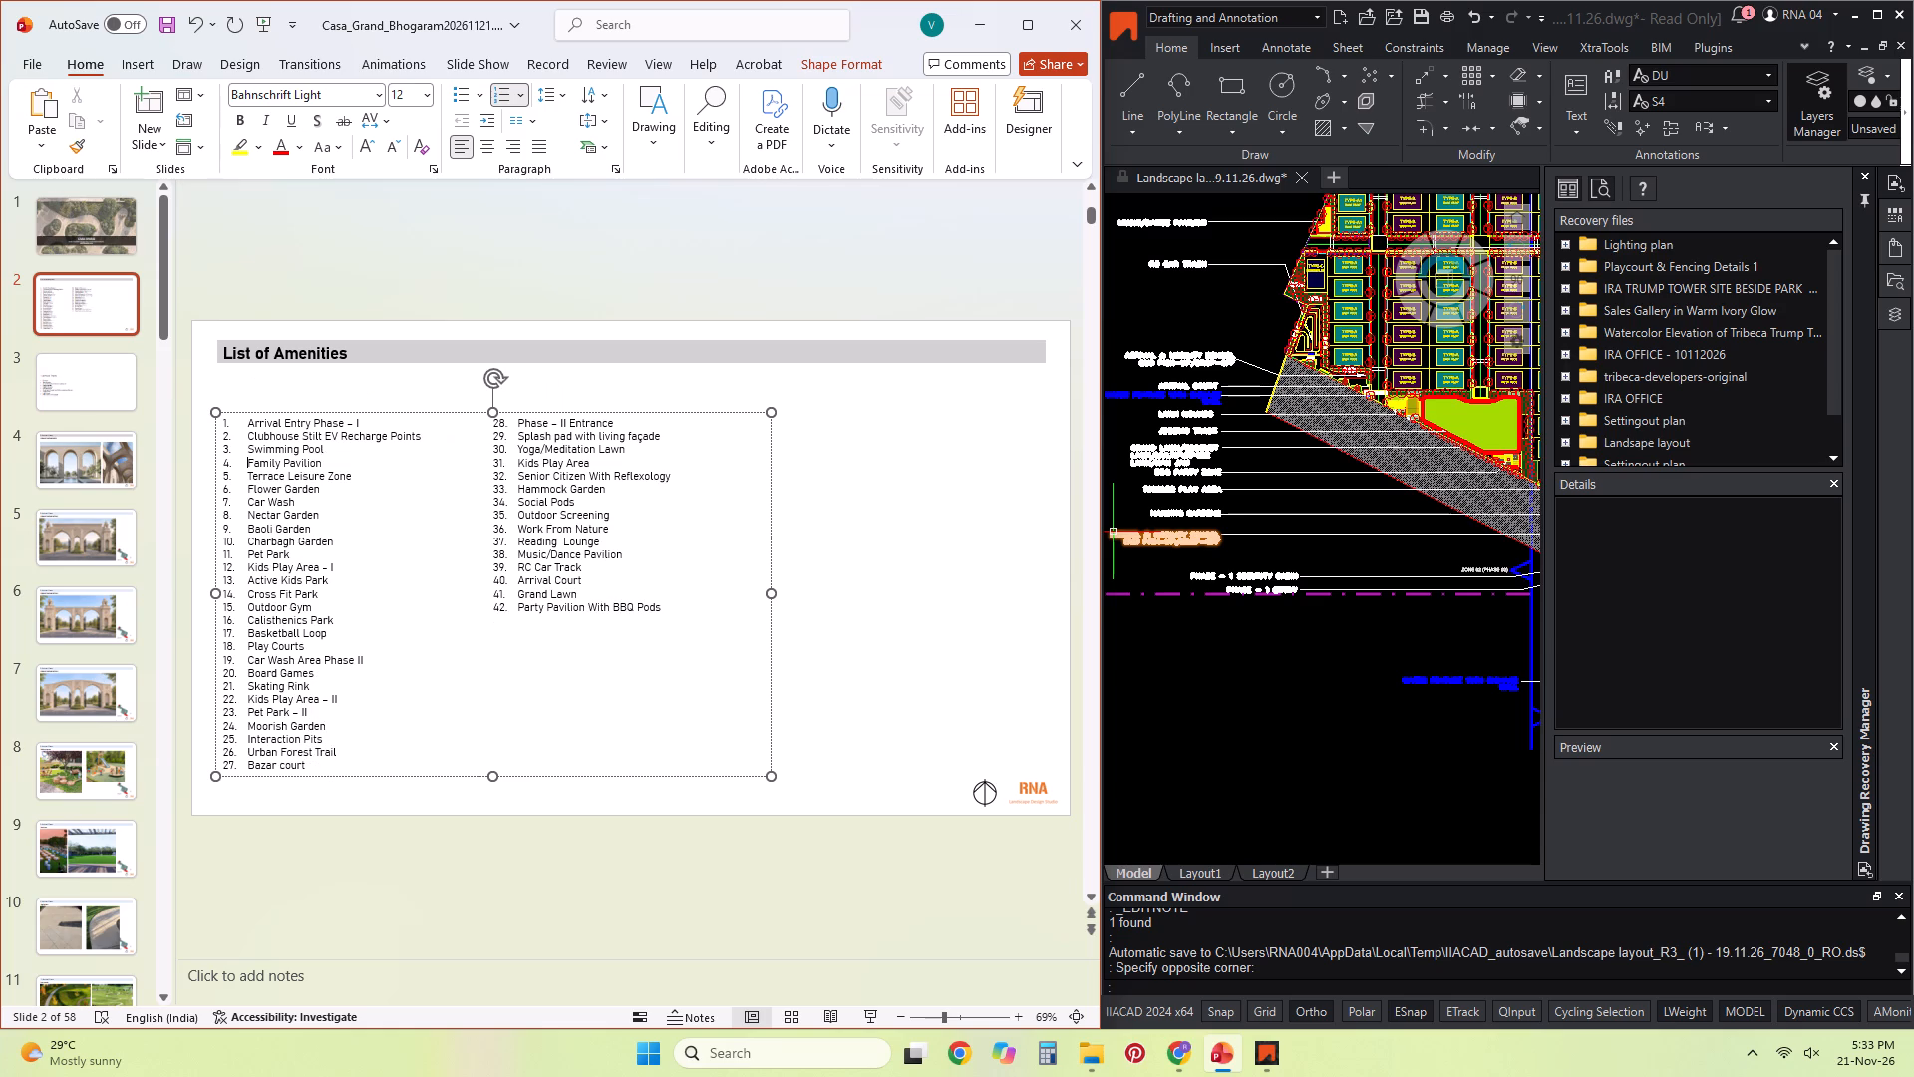
key(BackSpace)
key(BackSpace)
key(Return)
click(625, 666)
click(353, 477)
click(309, 765)
Replace the list's last entry, Party Pavilion With BBQ Pods, with "BBQ Party pavilion" and start a new line after it.
click(672, 609)
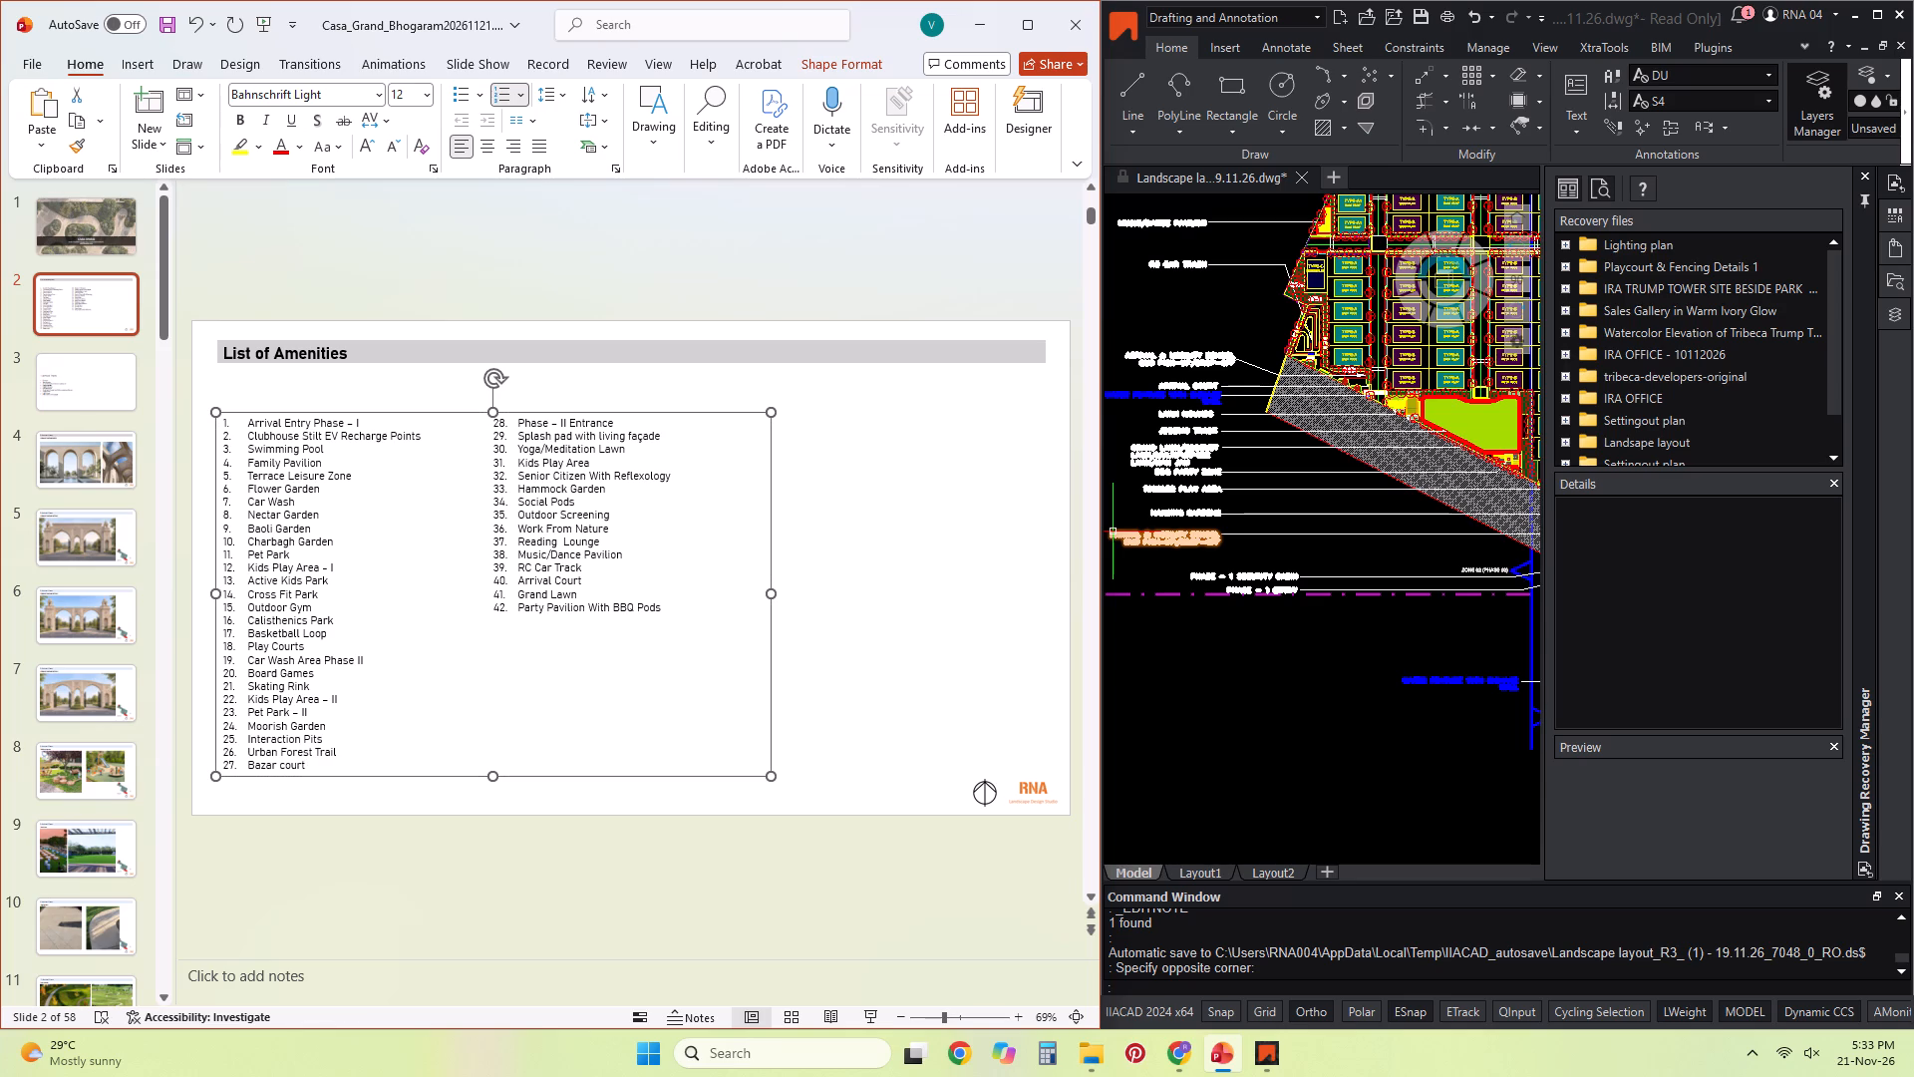
click(670, 607)
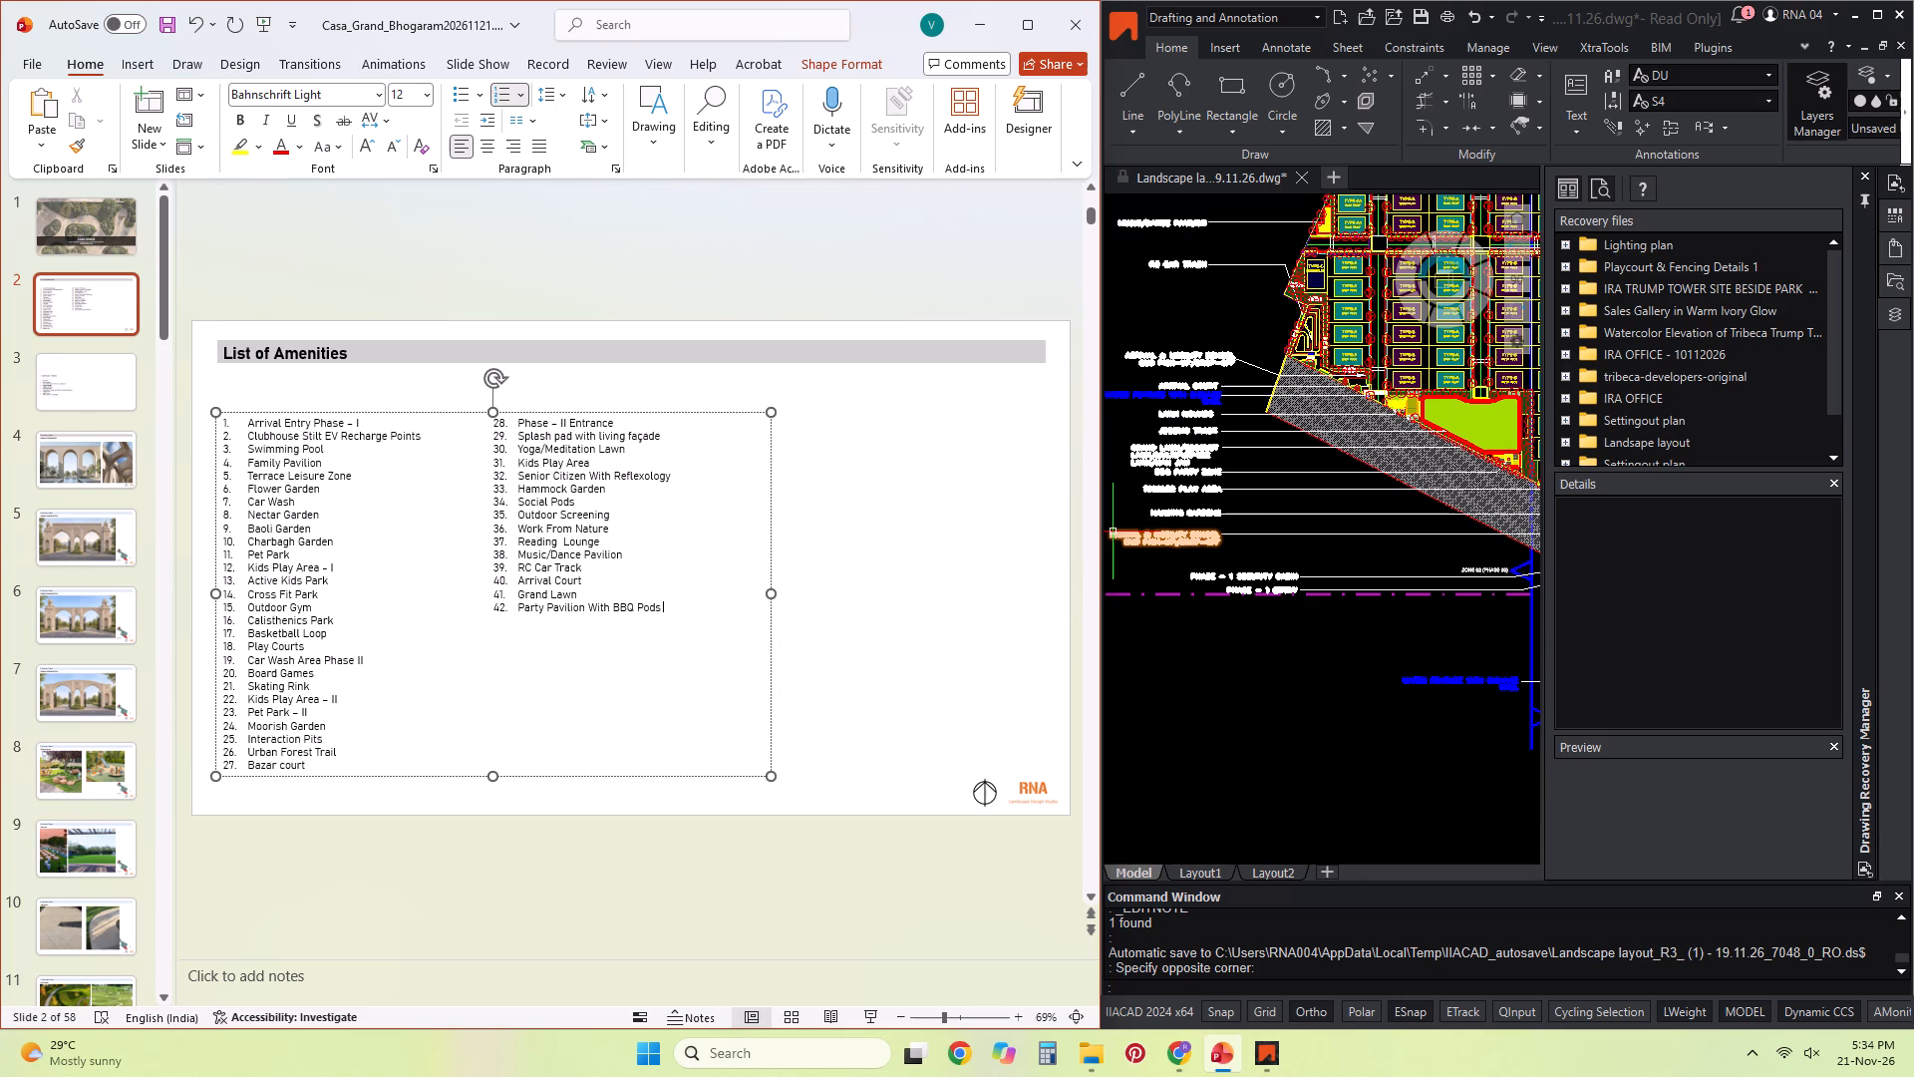
key(BackSpace)
key(BackSpace)
key(BackSpace)
key(BackSpace)
key(BackSpace)
key(BackSpace)
key(BackSpace)
key(BackSpace)
key(BackSpace)
key(BackSpace)
key(BackSpace)
key(BackSpace)
key(BackSpace)
key(BackSpace)
key(BackSpace)
key(BackSpace)
key(BackSpace)
key(BackSpace)
key(BackSpace)
key(BackSpace)
key(BackSpace)
key(BackSpace)
key(BackSpace)
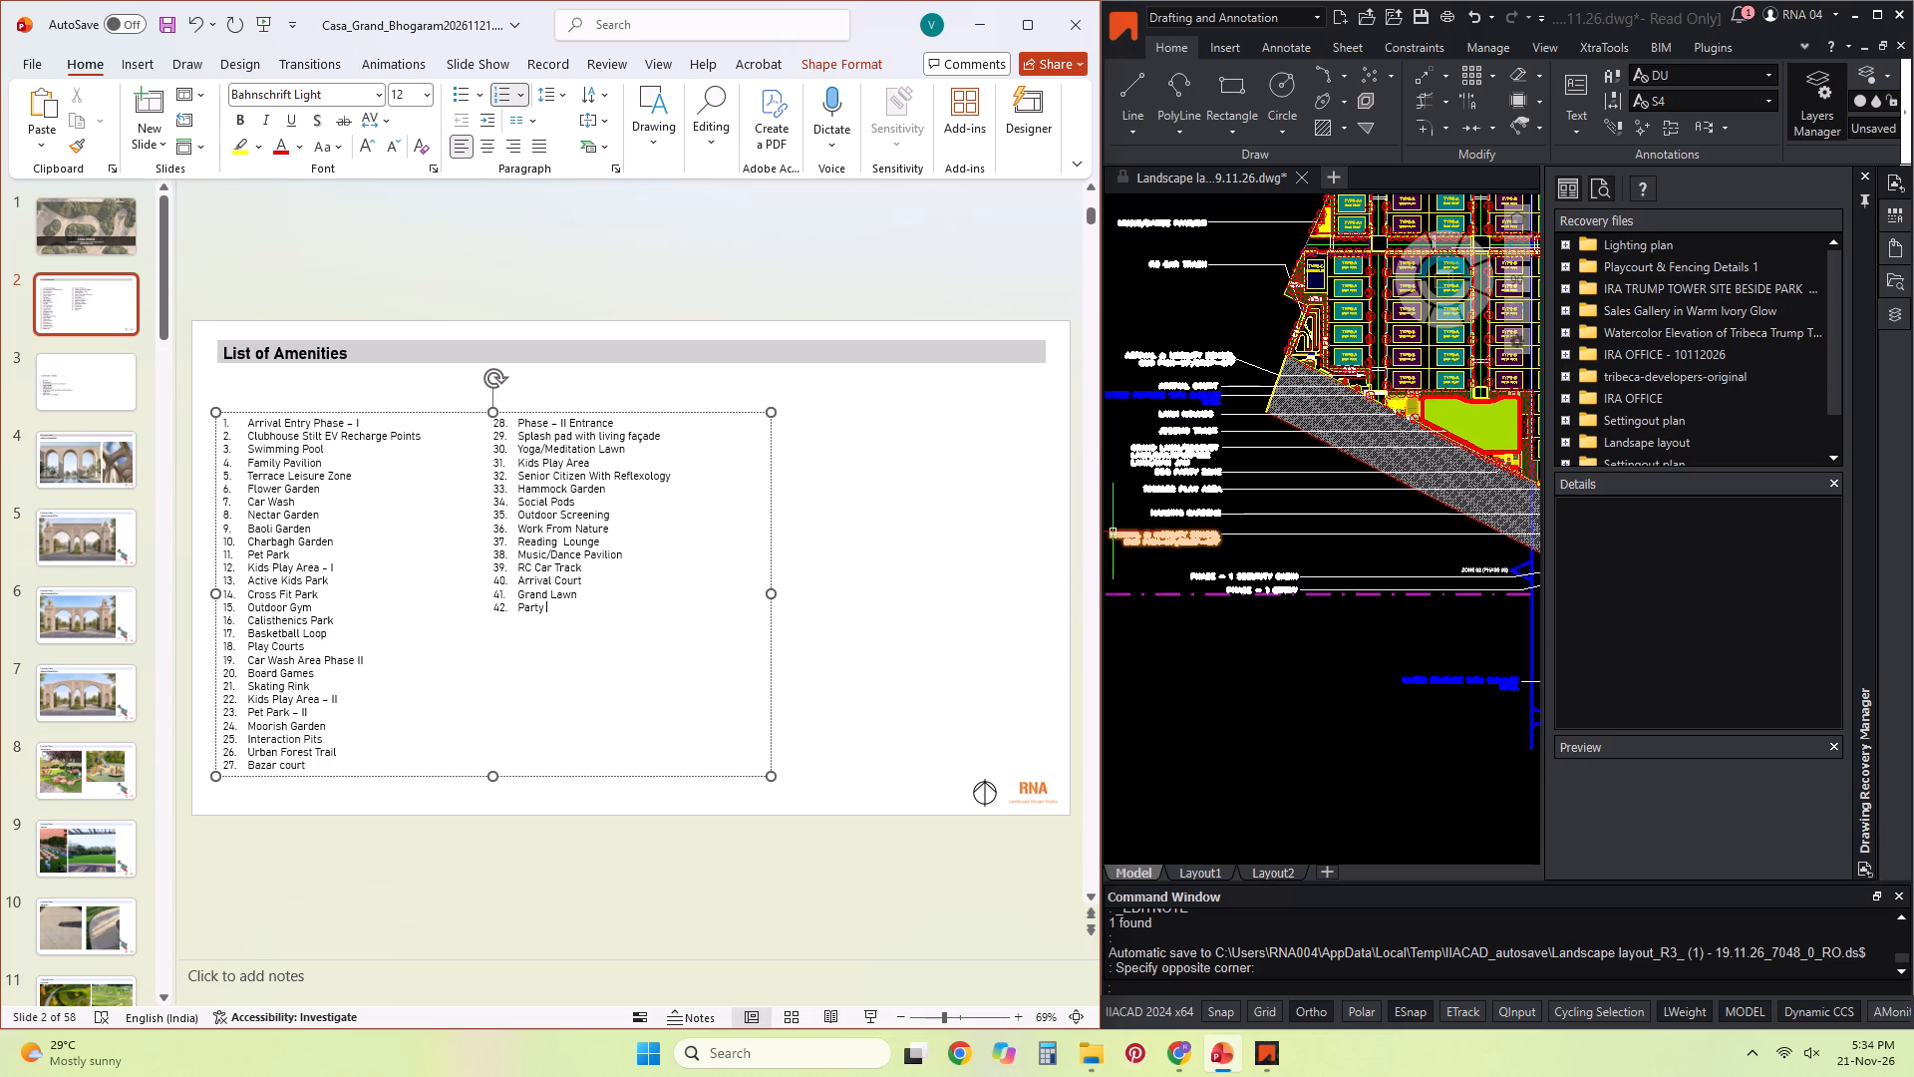
key(BackSpace)
key(BackSpace)
key(BackSpace)
key(BackSpace)
key(BackSpace)
key(BackSpace)
text(BB)
text(Q)
key(space)
key(p)
text(arty)
key(space)
text(pa)
text(vilion)
key(Return)
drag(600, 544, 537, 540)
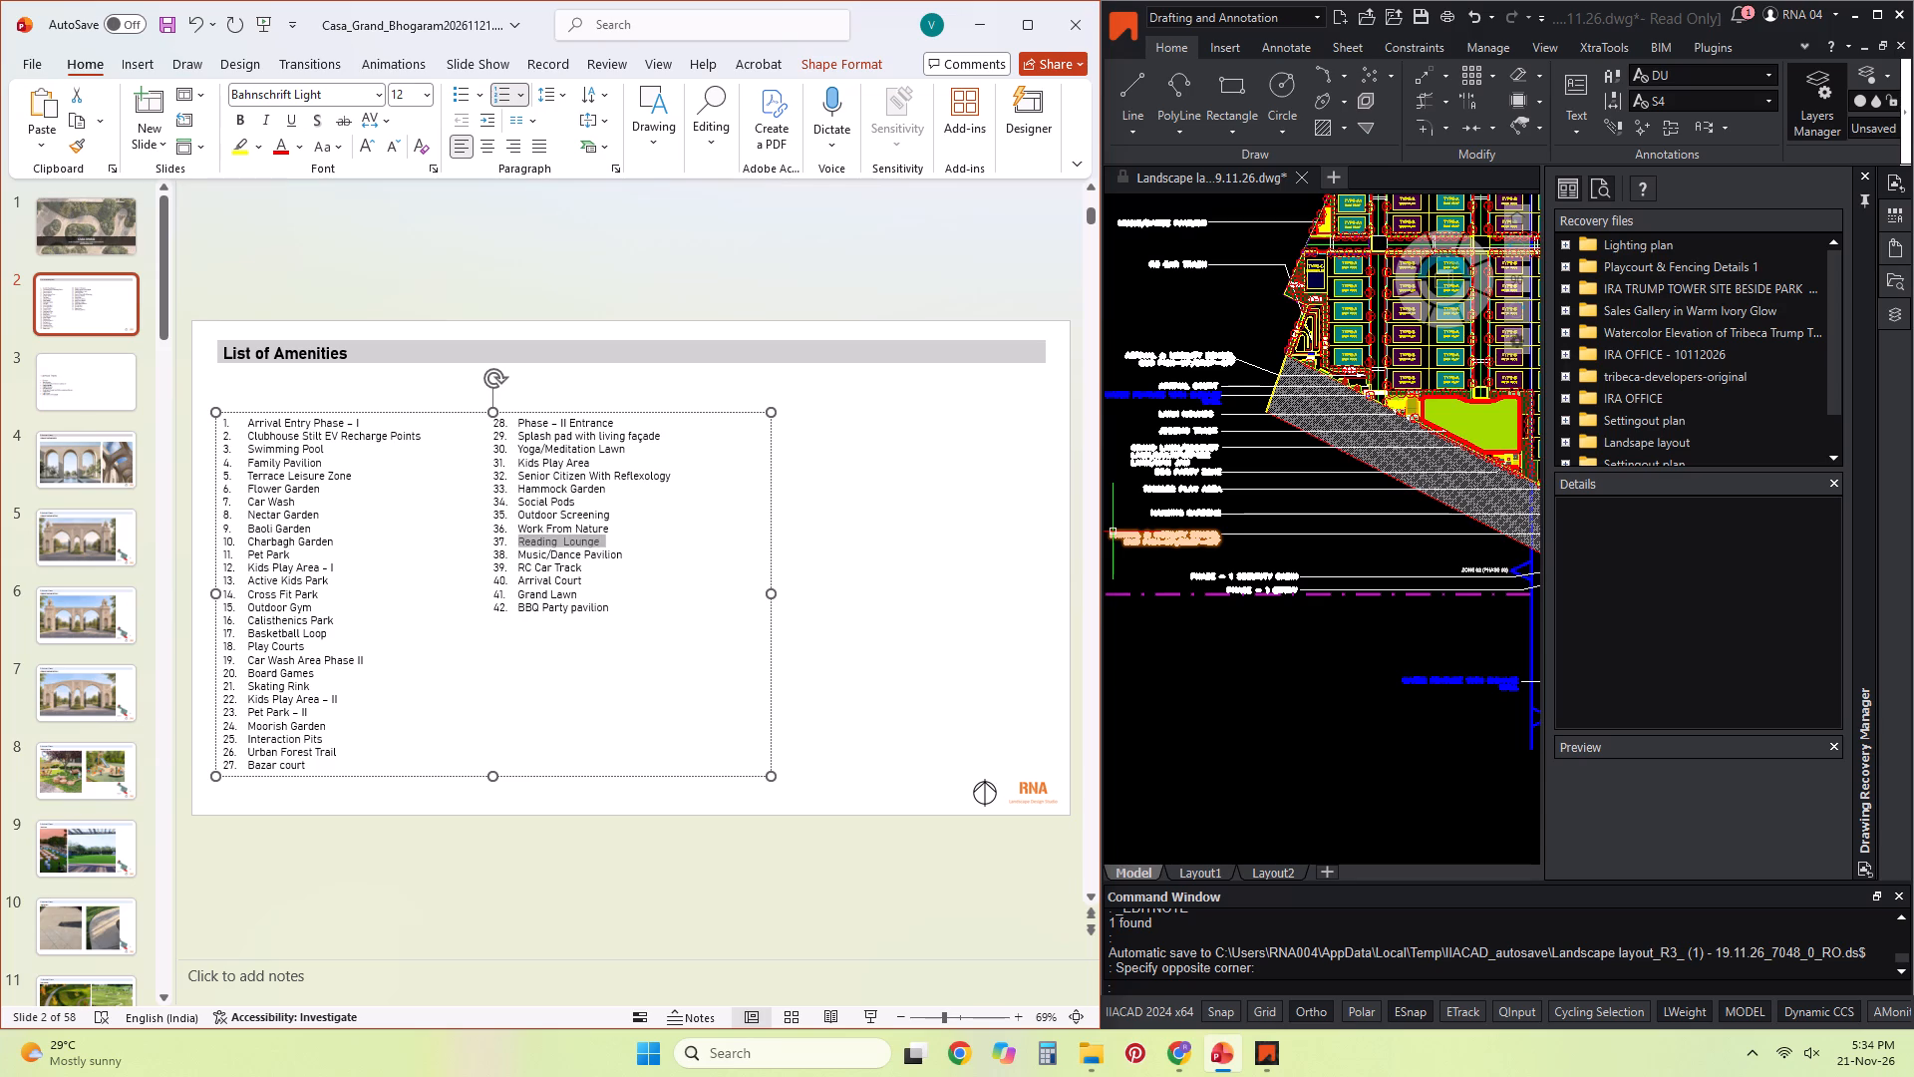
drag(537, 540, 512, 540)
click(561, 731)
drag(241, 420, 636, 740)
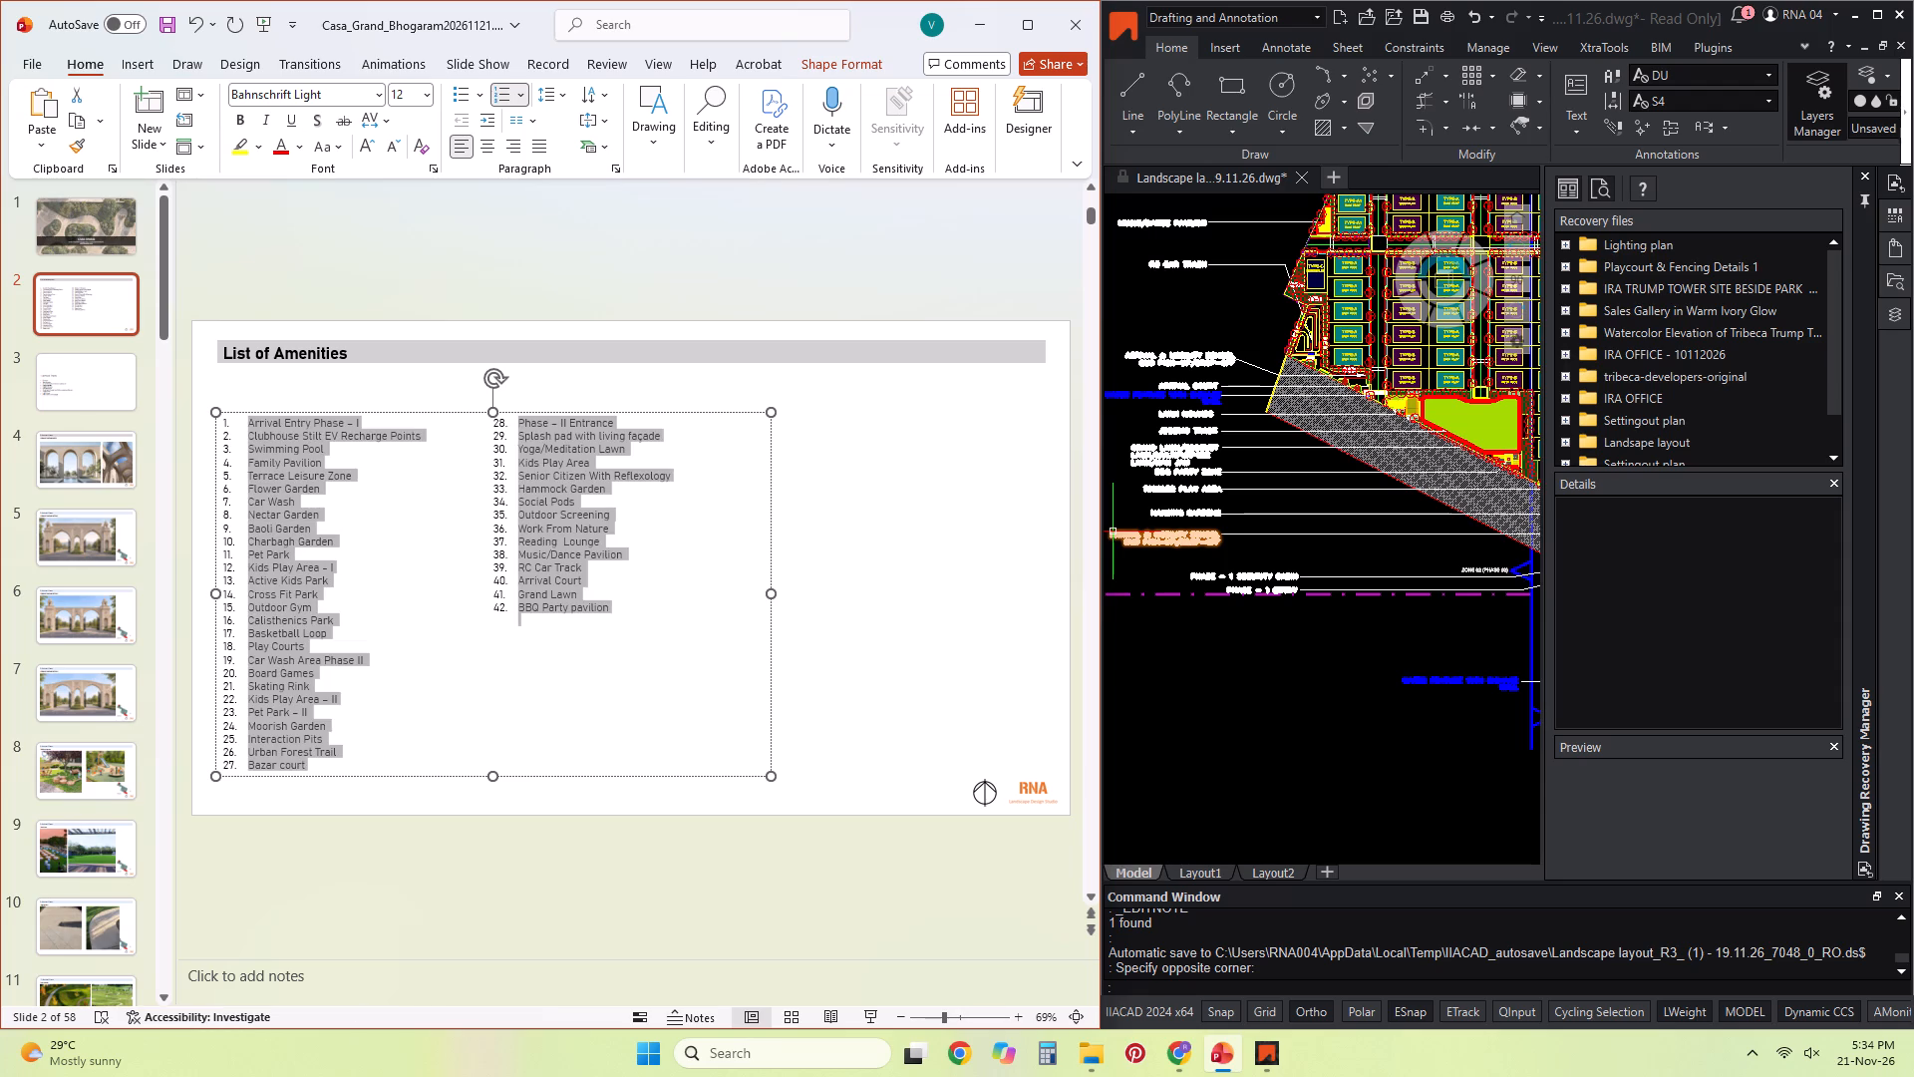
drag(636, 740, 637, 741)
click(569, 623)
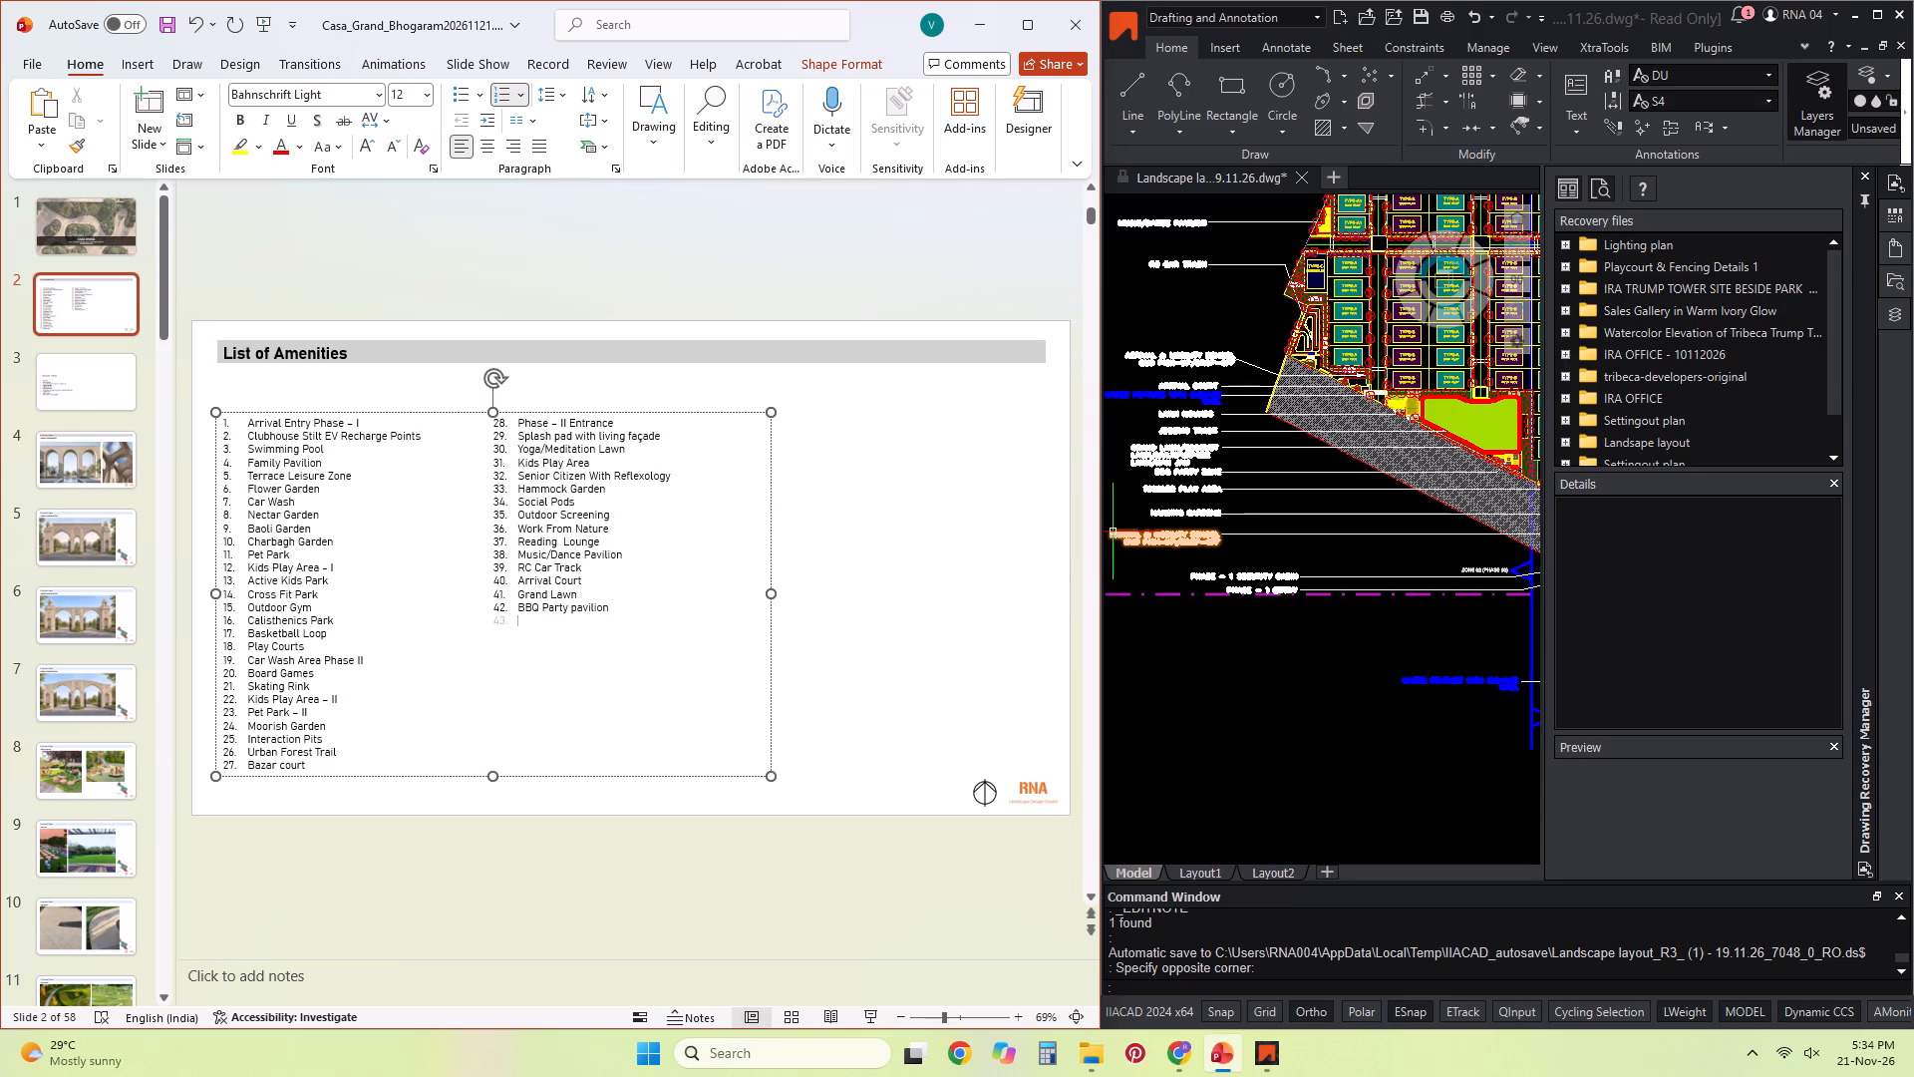
Delete the Interaction Pits entry from the amenities list together with its numbered line.
click(323, 738)
key(BackSpace)
key(BackSpace)
key(BackSpace)
key(BackSpace)
key(BackSpace)
key(BackSpace)
key(BackSpace)
key(BackSpace)
key(BackSpace)
key(BackSpace)
key(BackSpace)
key(BackSpace)
key(BackSpace)
key(BackSpace)
key(BackSpace)
key(BackSpace)
key(BackSpace)
key(BackSpace)
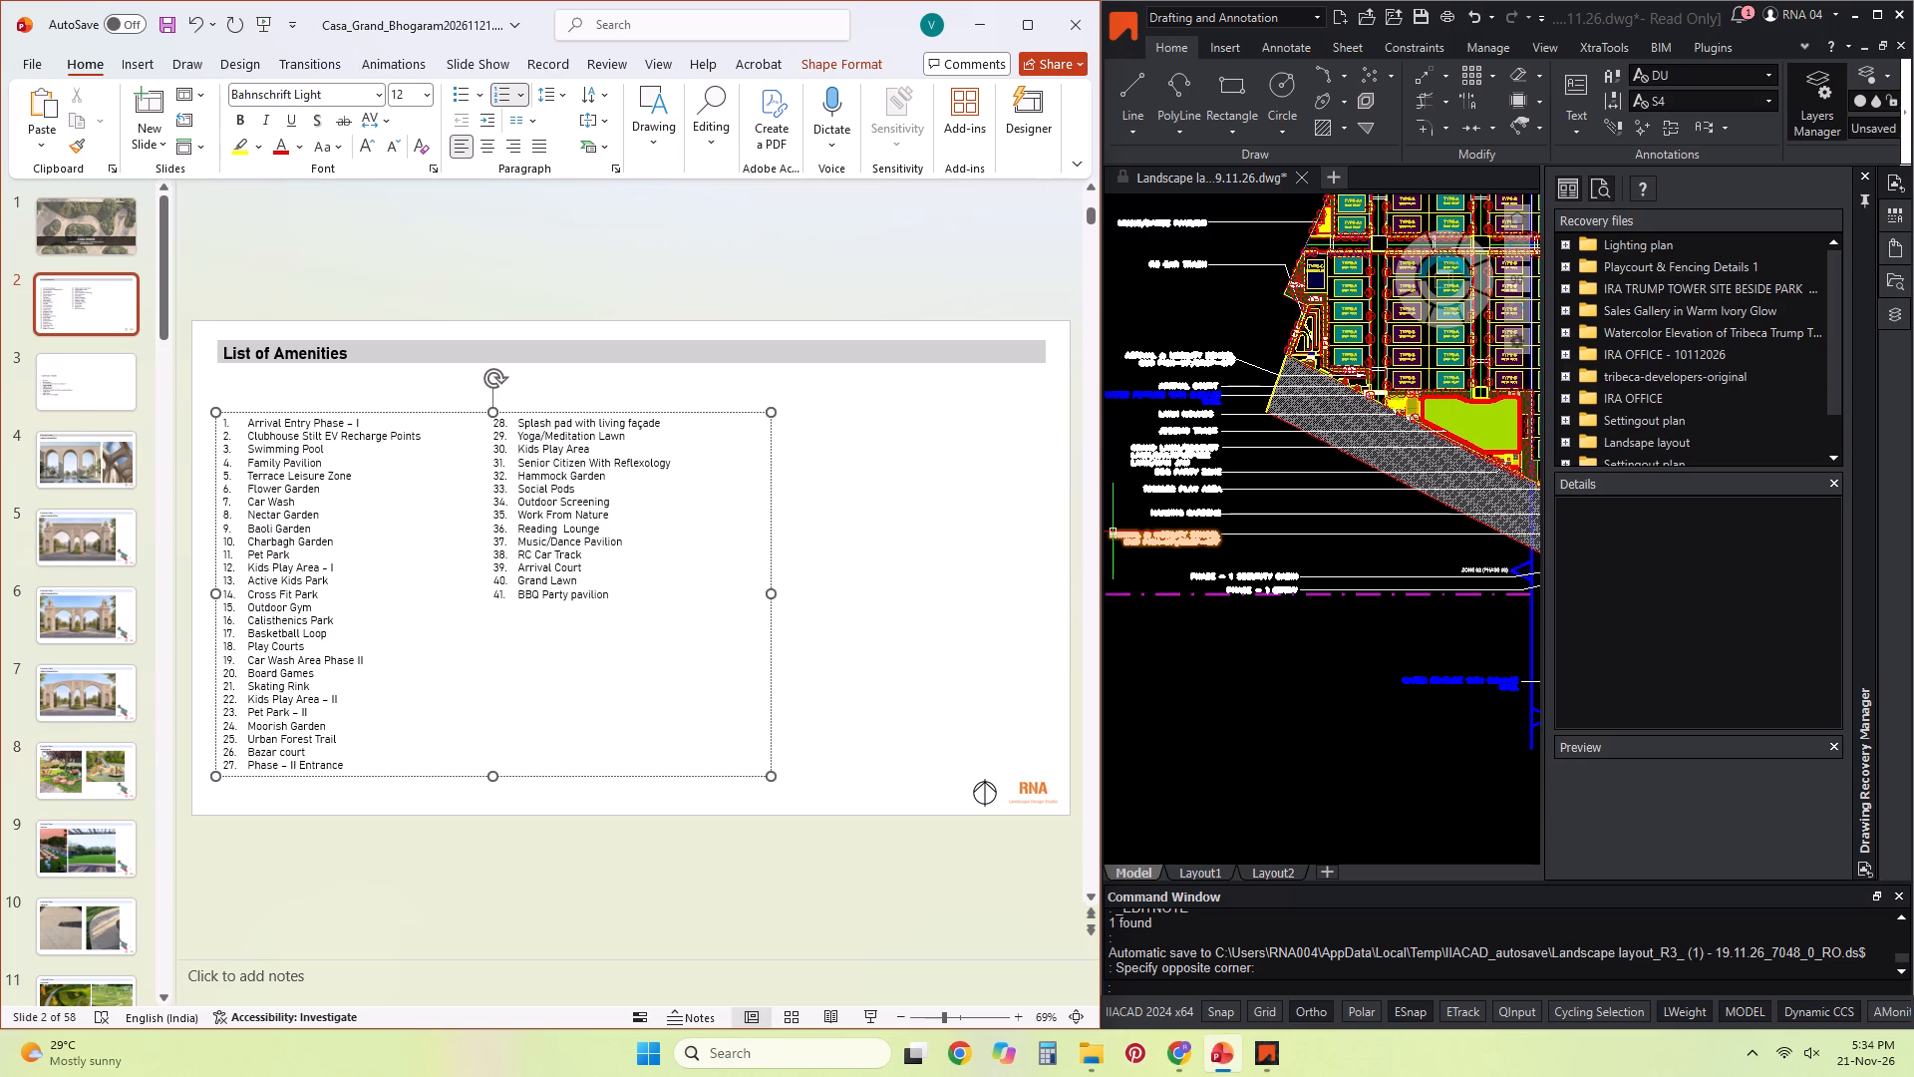
click(507, 696)
Delete the Car Wash entry between Flower Garden and Nectar Garden together with its numbered line.
click(327, 699)
click(297, 500)
key(BackSpace)
key(BackSpace)
key(BackSpace)
key(BackSpace)
key(BackSpace)
key(BackSpace)
key(BackSpace)
key(BackSpace)
key(BackSpace)
key(BackSpace)
key(BackSpace)
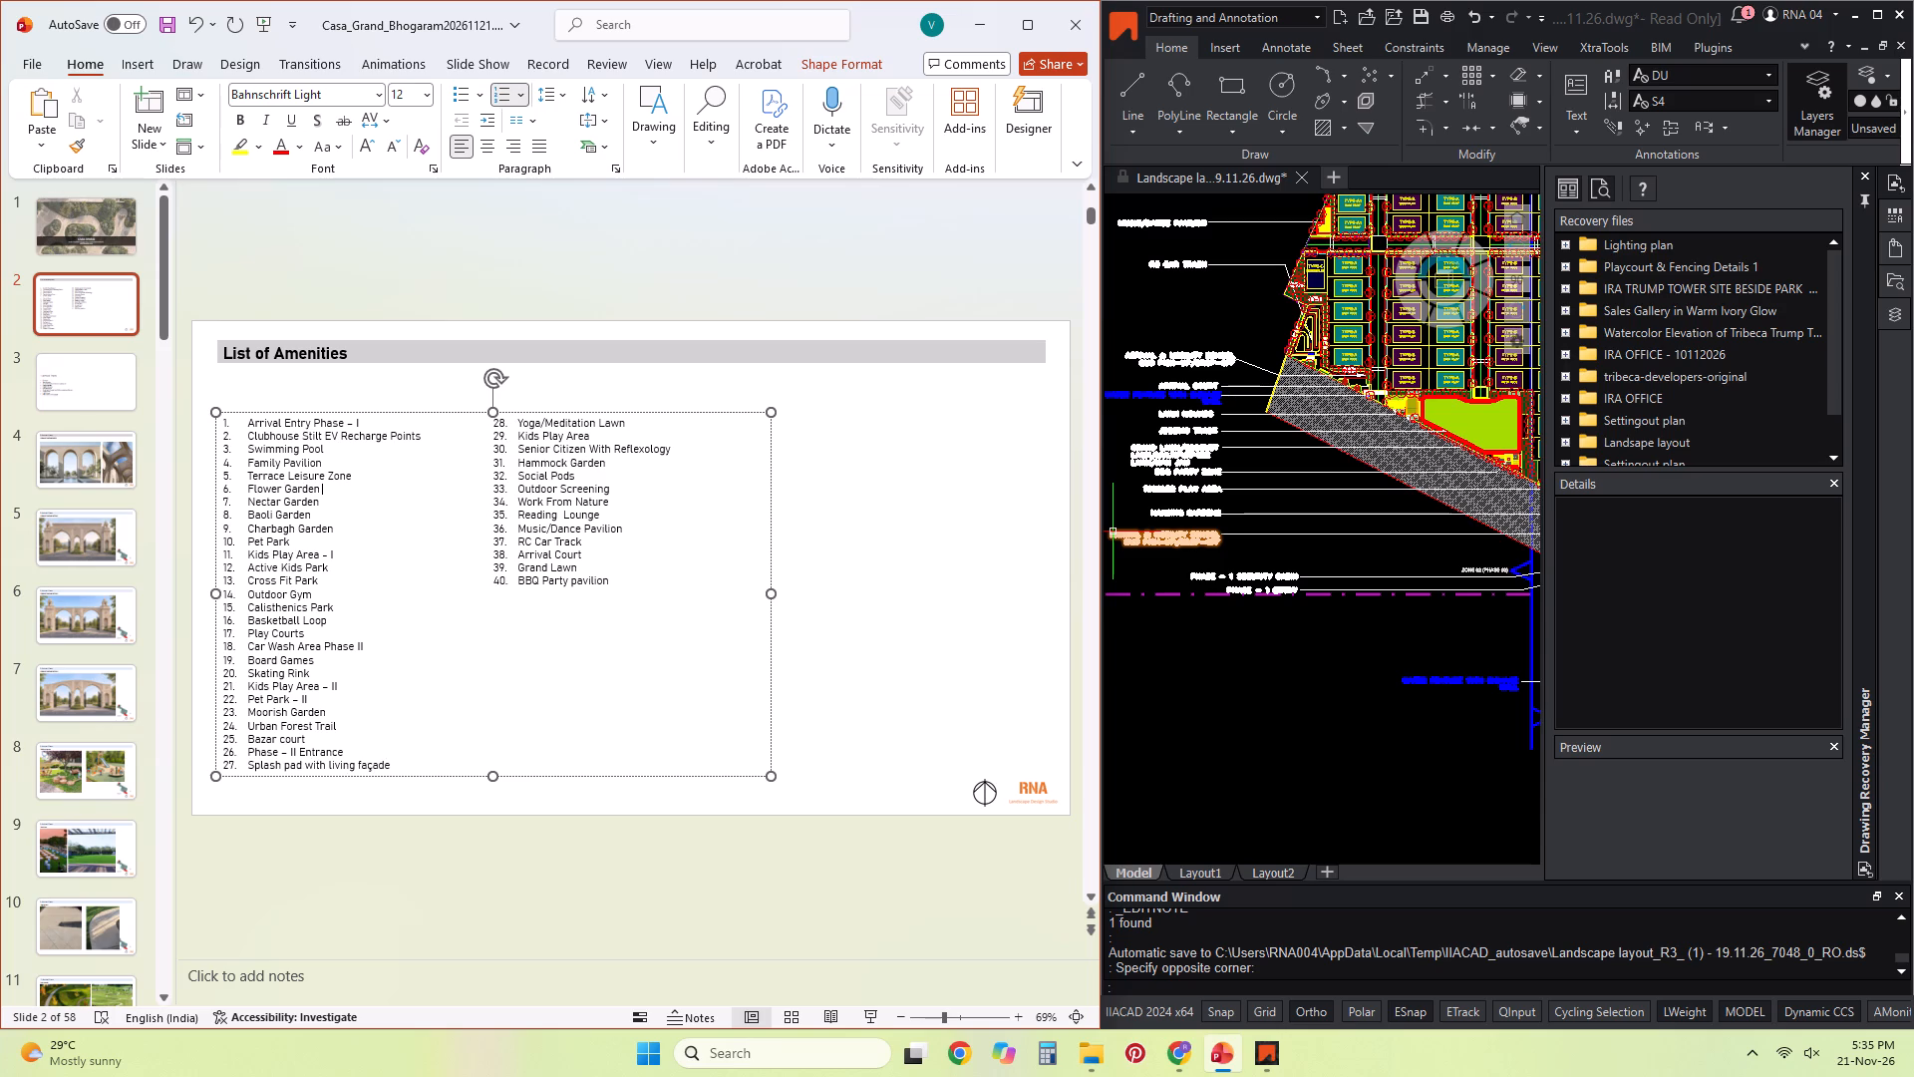
click(323, 507)
Add a numbered entry "Pool net" after BBQ Party pavilion in the List of Amenities.
click(277, 464)
click(325, 464)
click(607, 584)
key(Return)
key(p)
key(BackSpace)
text(Pool)
key(space)
text(net)
key(space)
Add a numbered entry "Hanging Bed" below Pool net in the amenities list.
key(Return)
text(han)
key(BackSpace)
key(BackSpace)
key(BackSpace)
text(Hanging)
key(space)
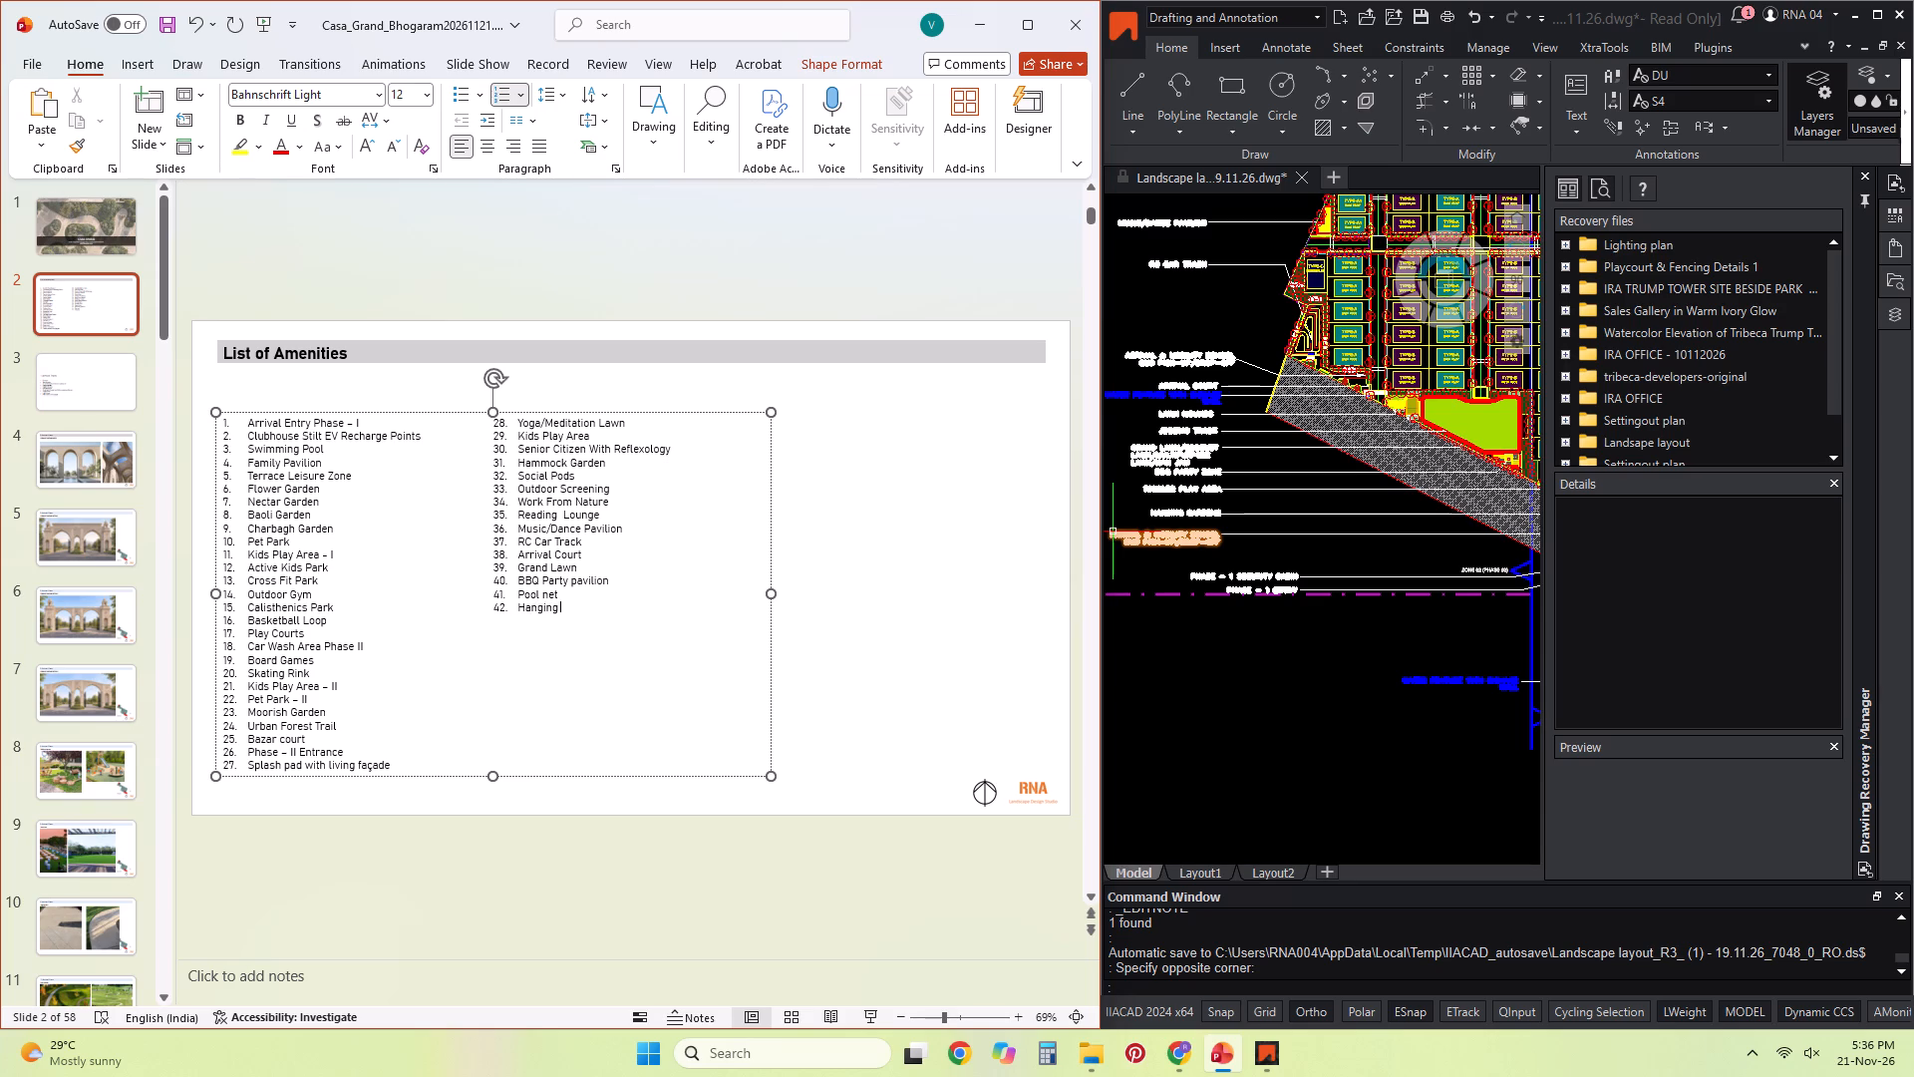
text(Bed)
Add a numbered entry "Sunken seating" directly below Hanging Bed, leaving no blank line between them.
click(620, 656)
key(BackSpace)
key(BackSpace)
text(Sunken)
key(space)
text(seating)
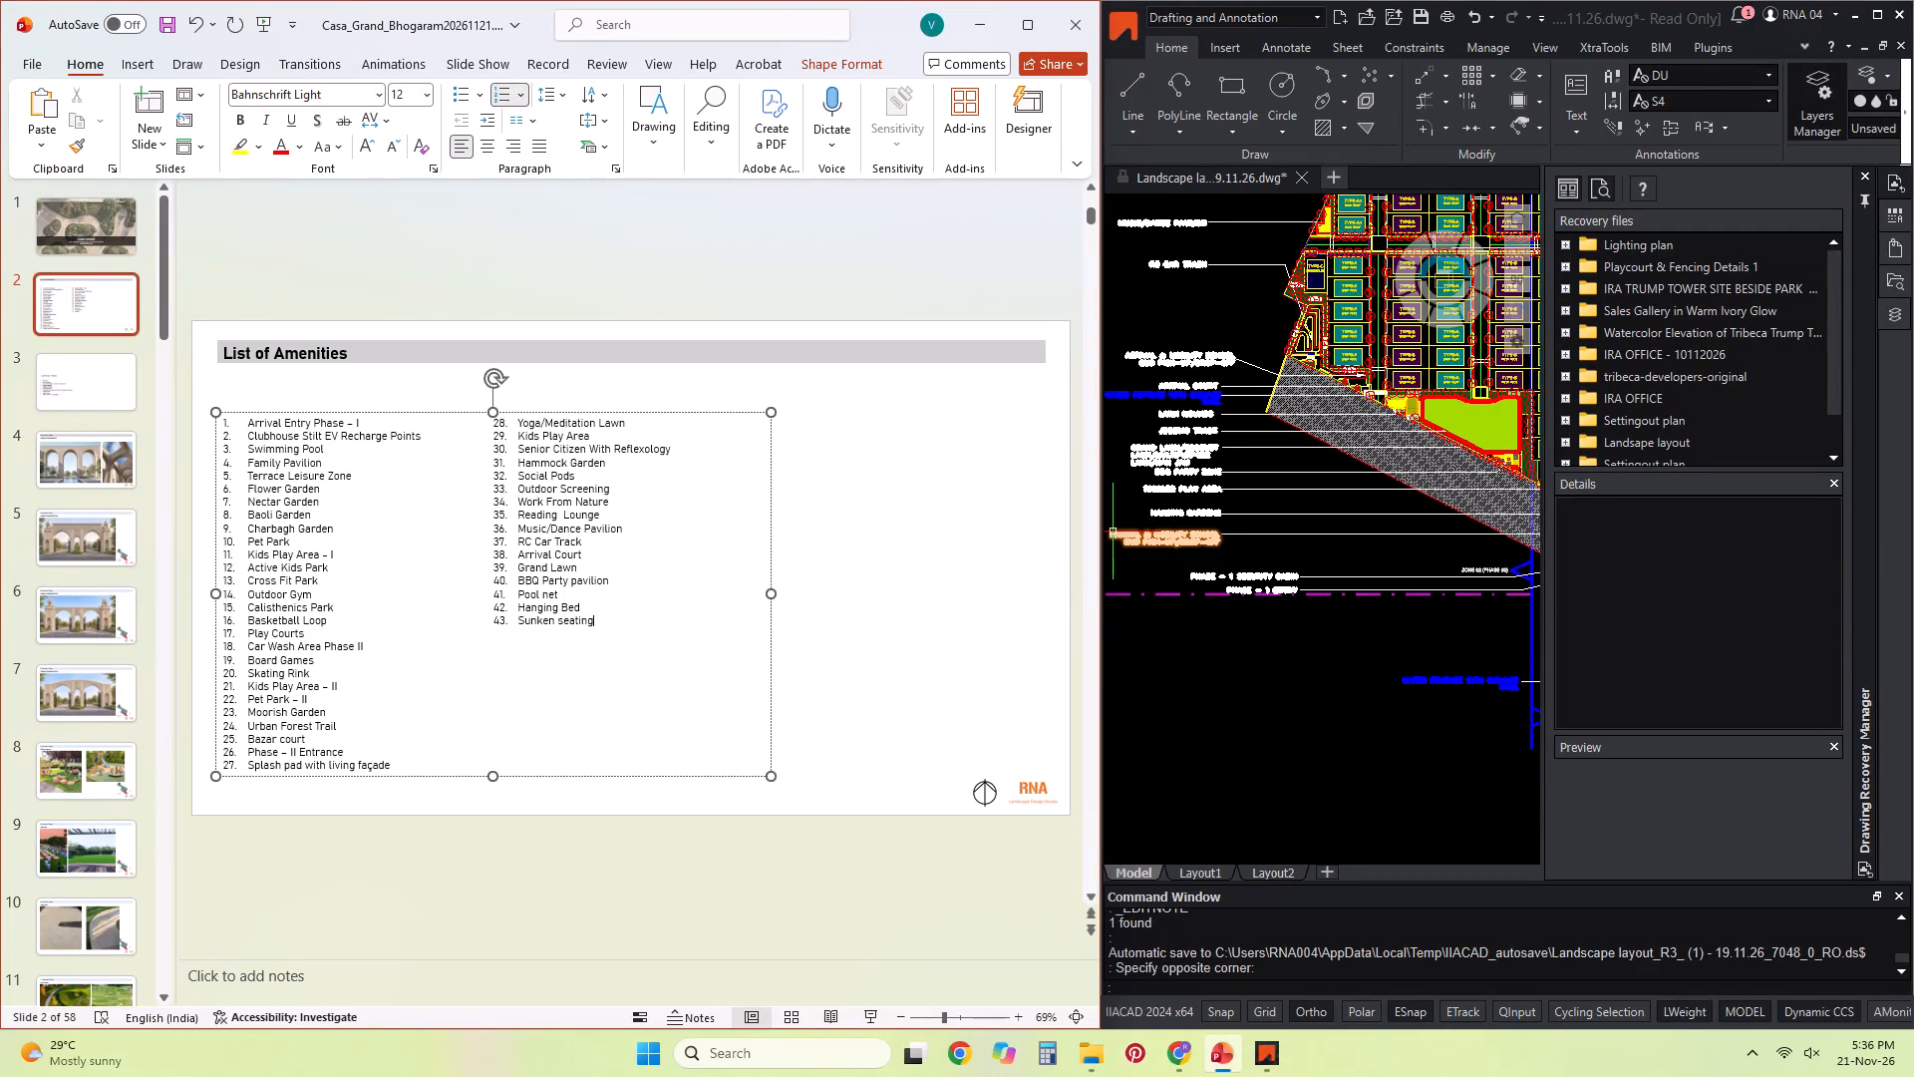
Add the entries "Jacuzzi" and "Adults pool" below Sunken seating in the amenities list.
key(Return)
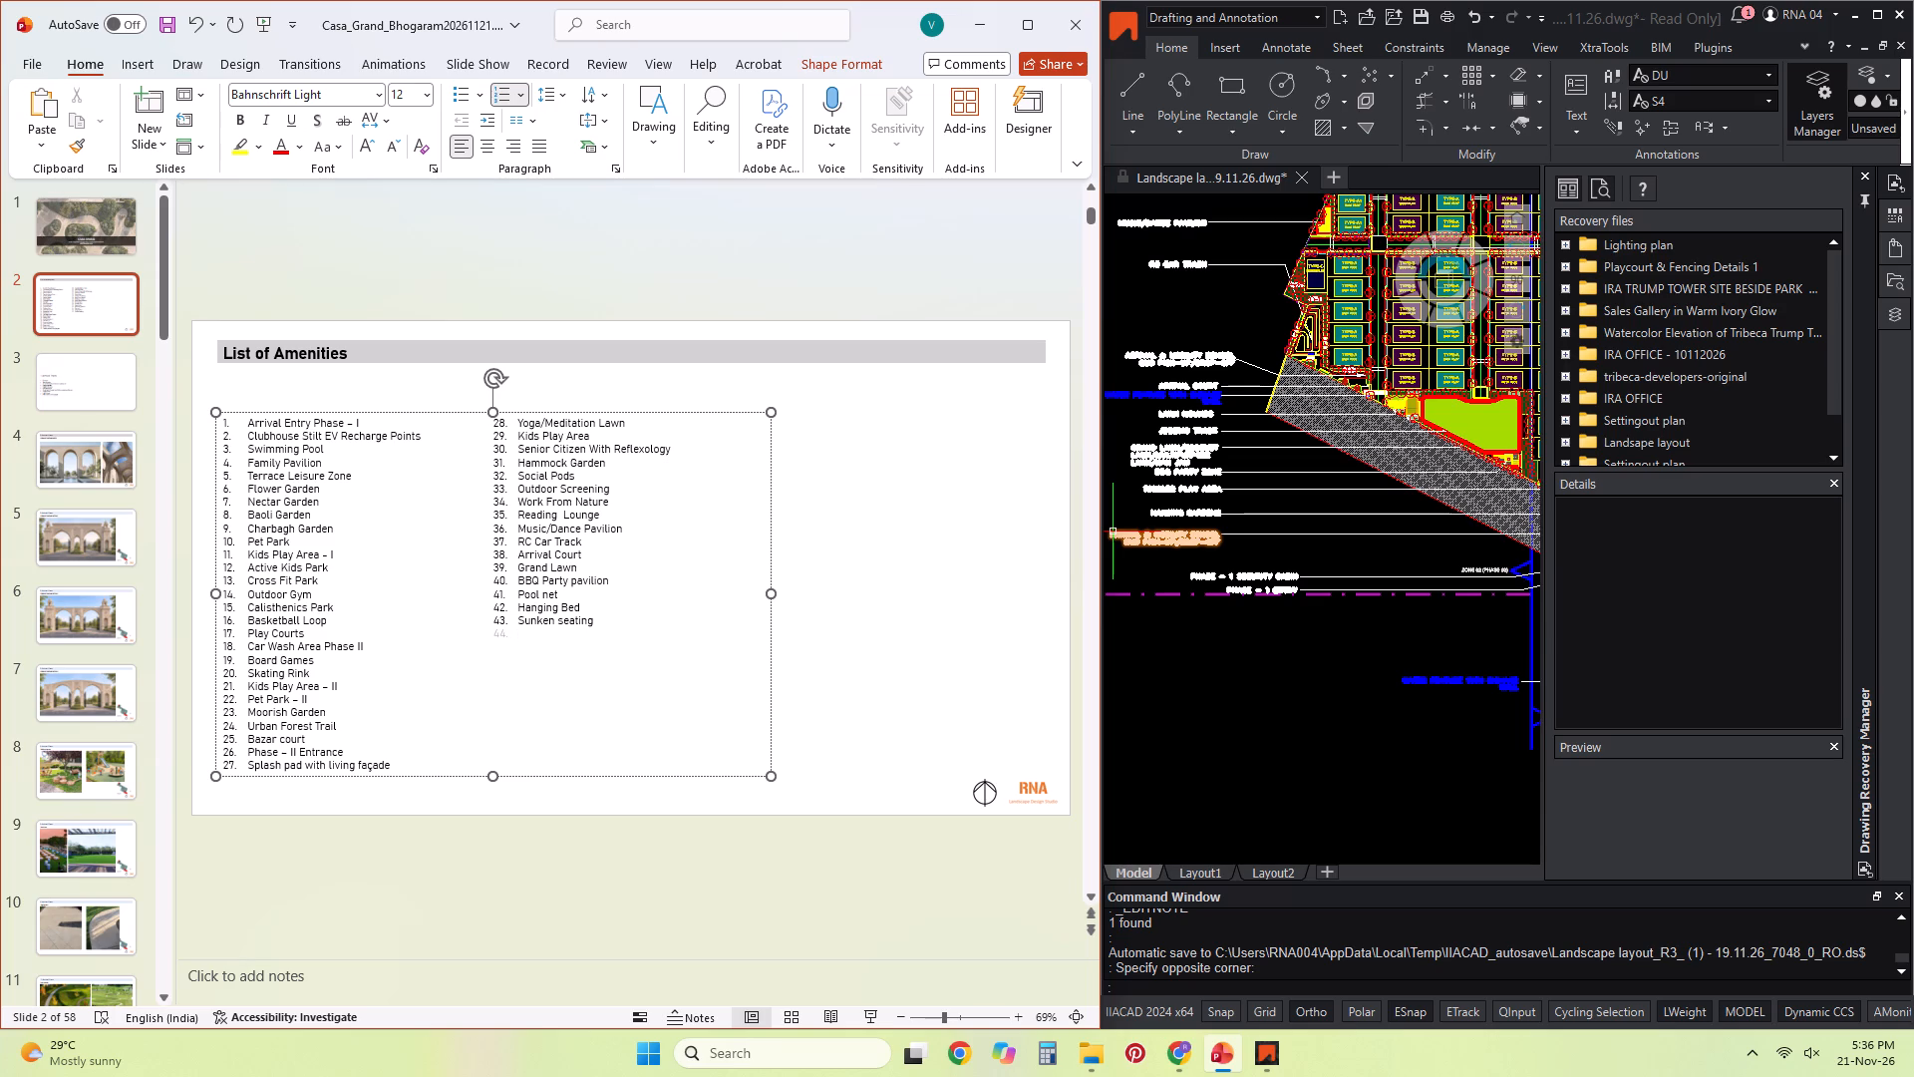
text(Jac)
text(uzzi)
click(611, 746)
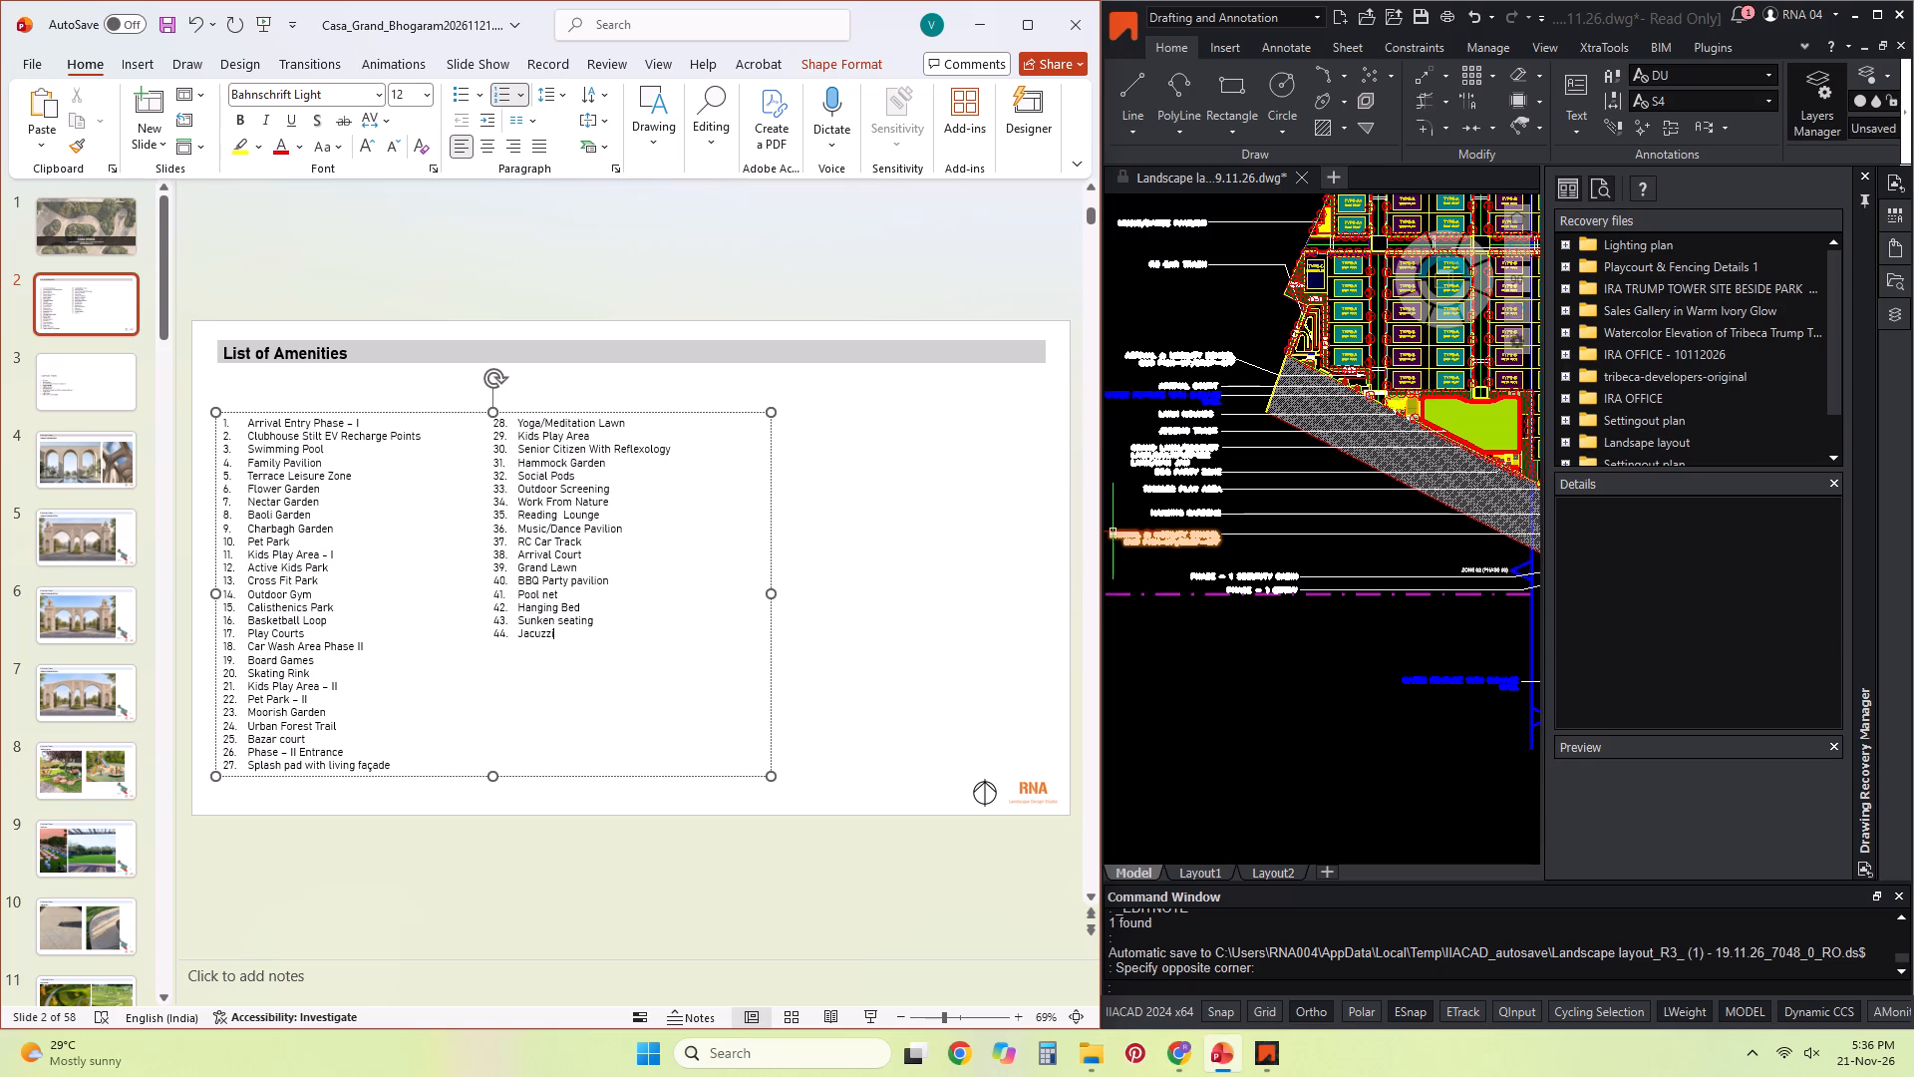
key(Return)
text(Adults pool)
click(612, 722)
click(700, 725)
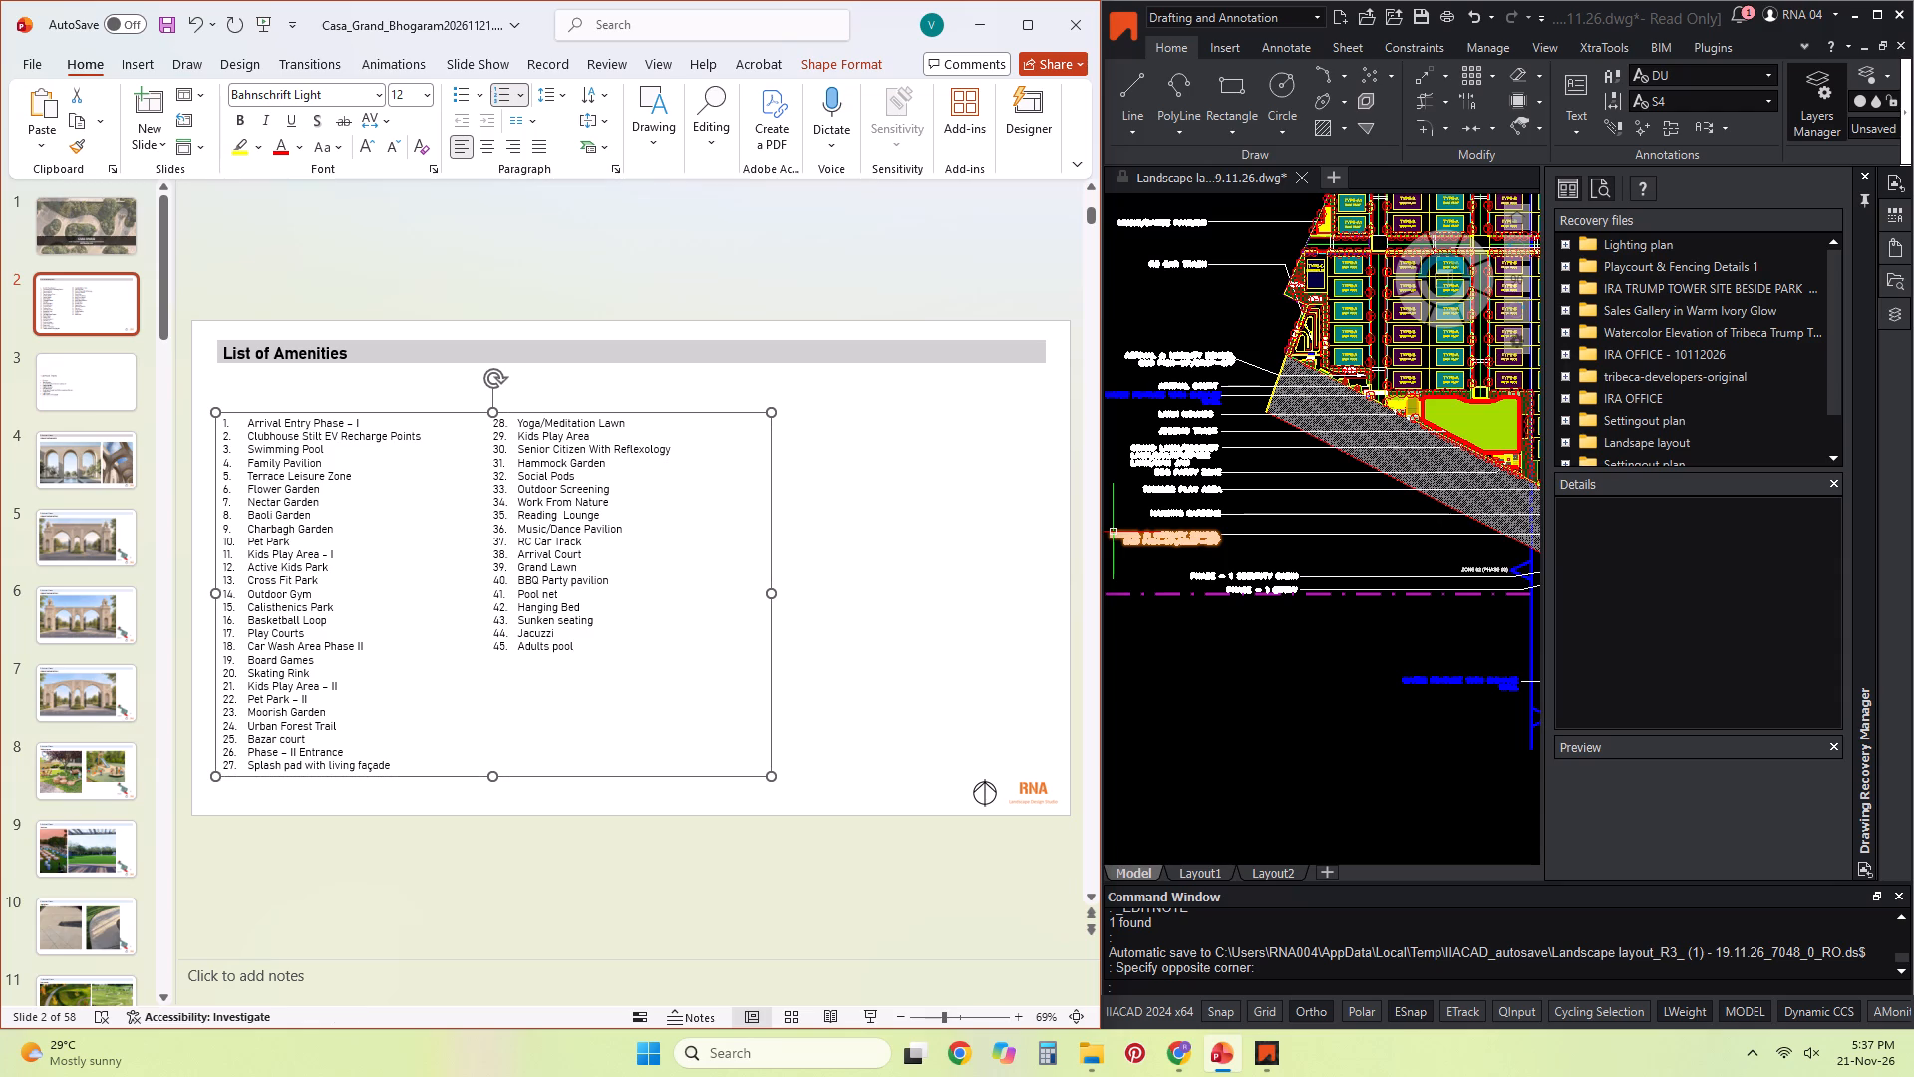
Add a numbered entry "Open air spa pavilion" below Adults pool in the amenities list.
key(Return)
click(688, 705)
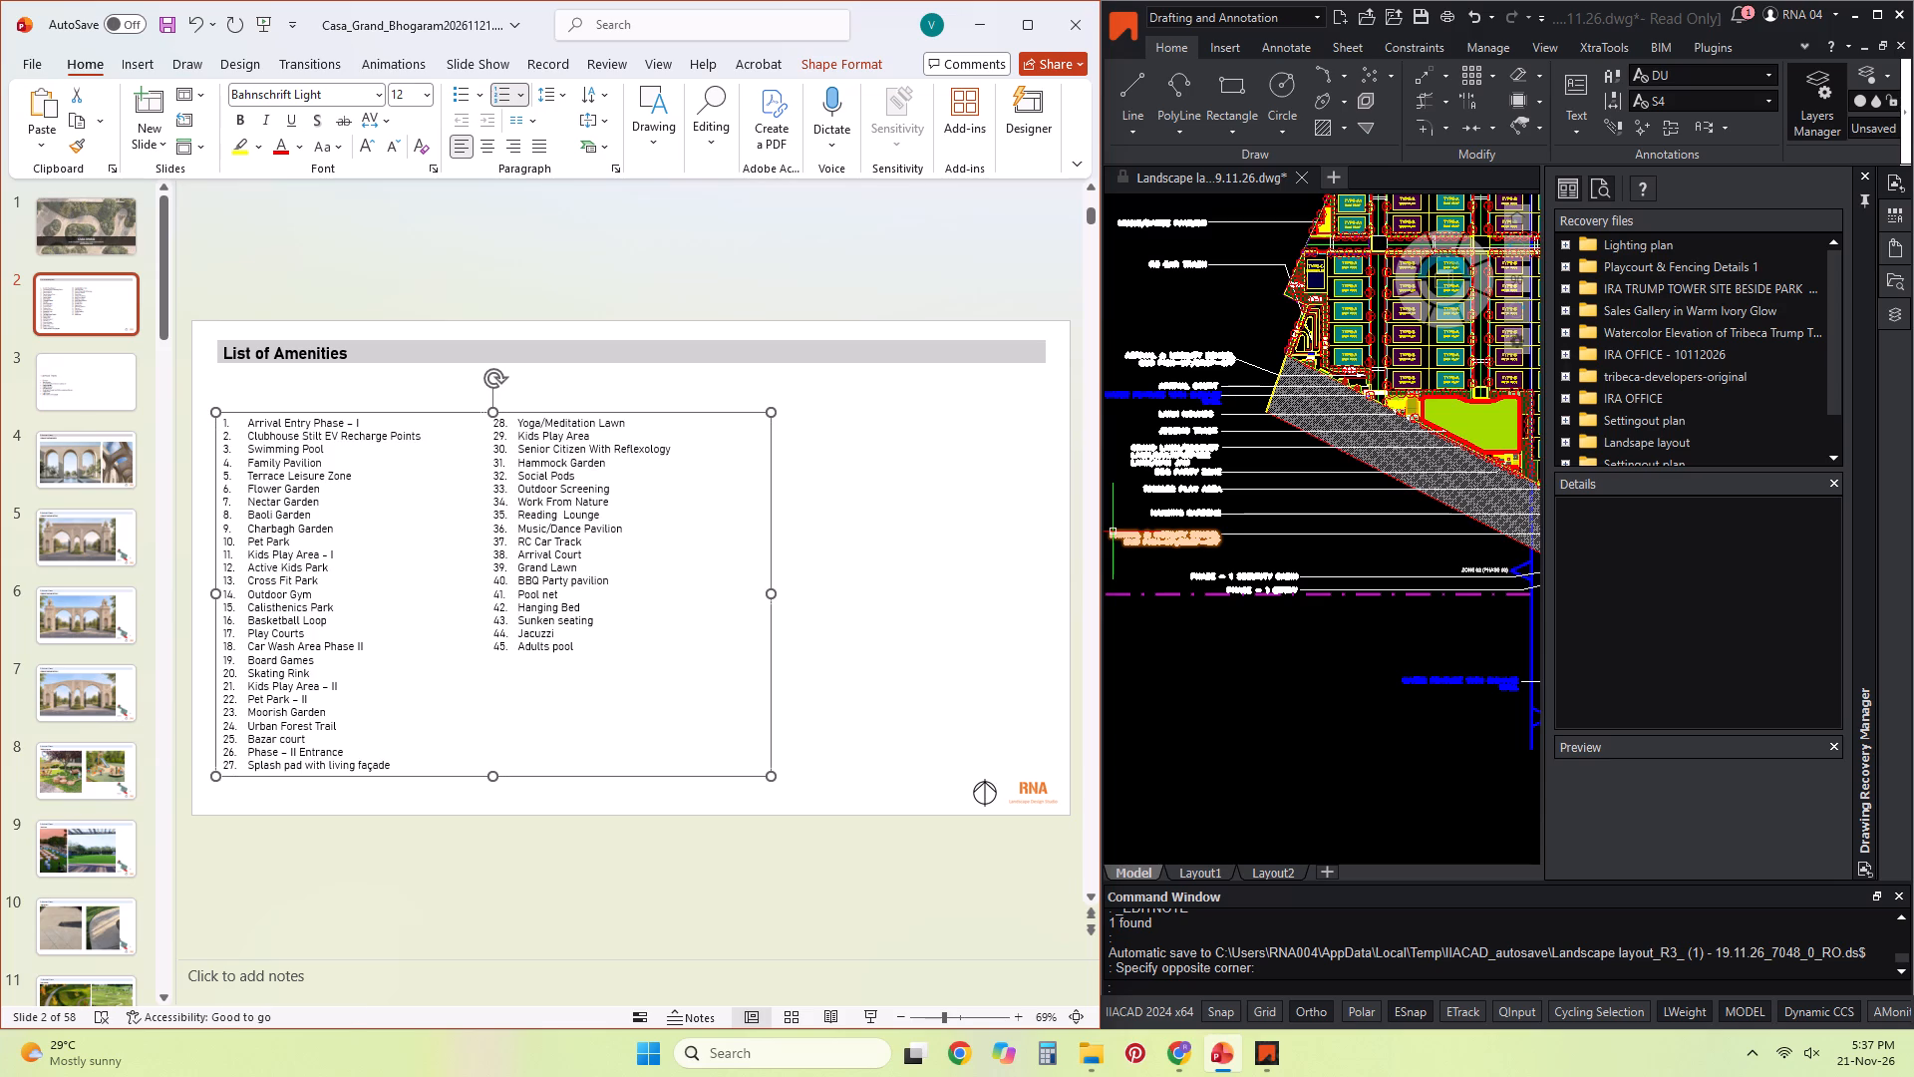
click(688, 705)
key(Return)
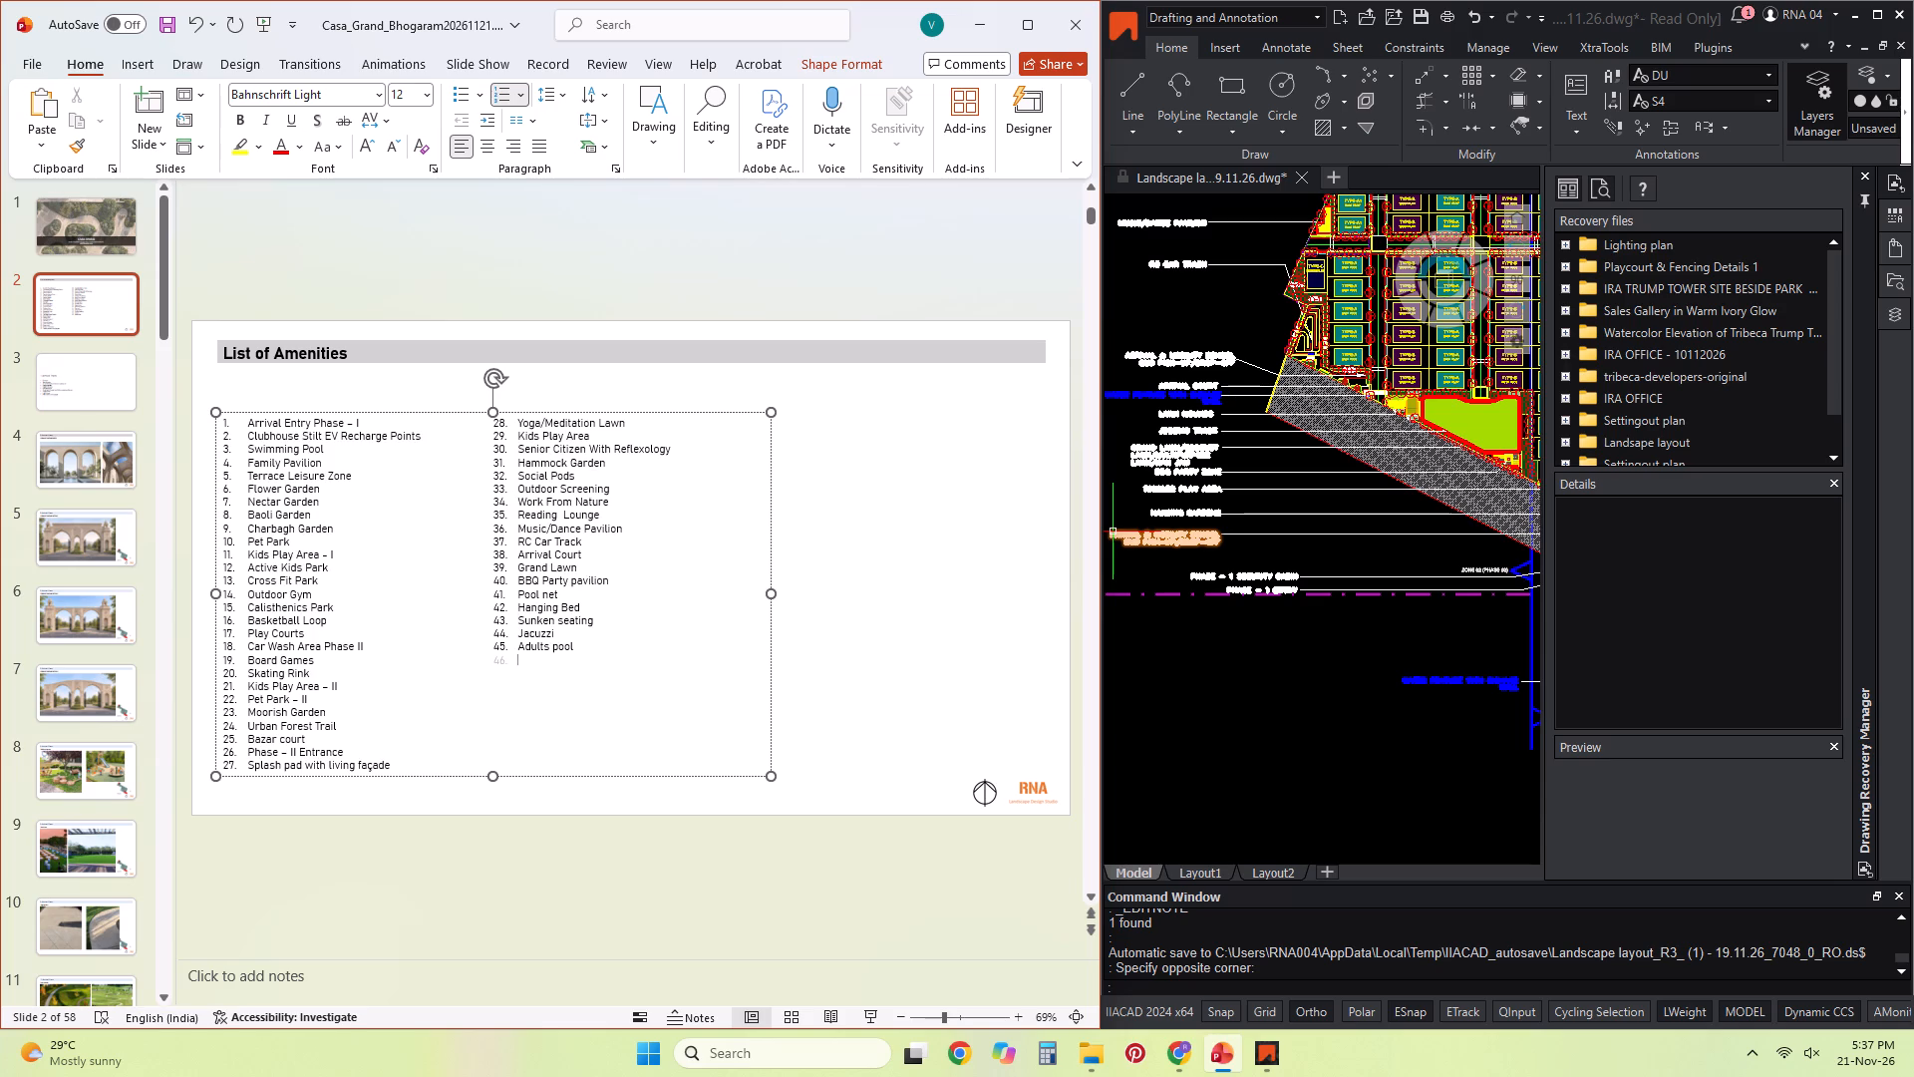
text(Open air spa)
key(space)
text(pavilion)
Add the entries "Toddlers pool" and "Pool swing" below Open air spa pavilion in the amenities list.
key(Return)
text(Toddlers pool)
key(Return)
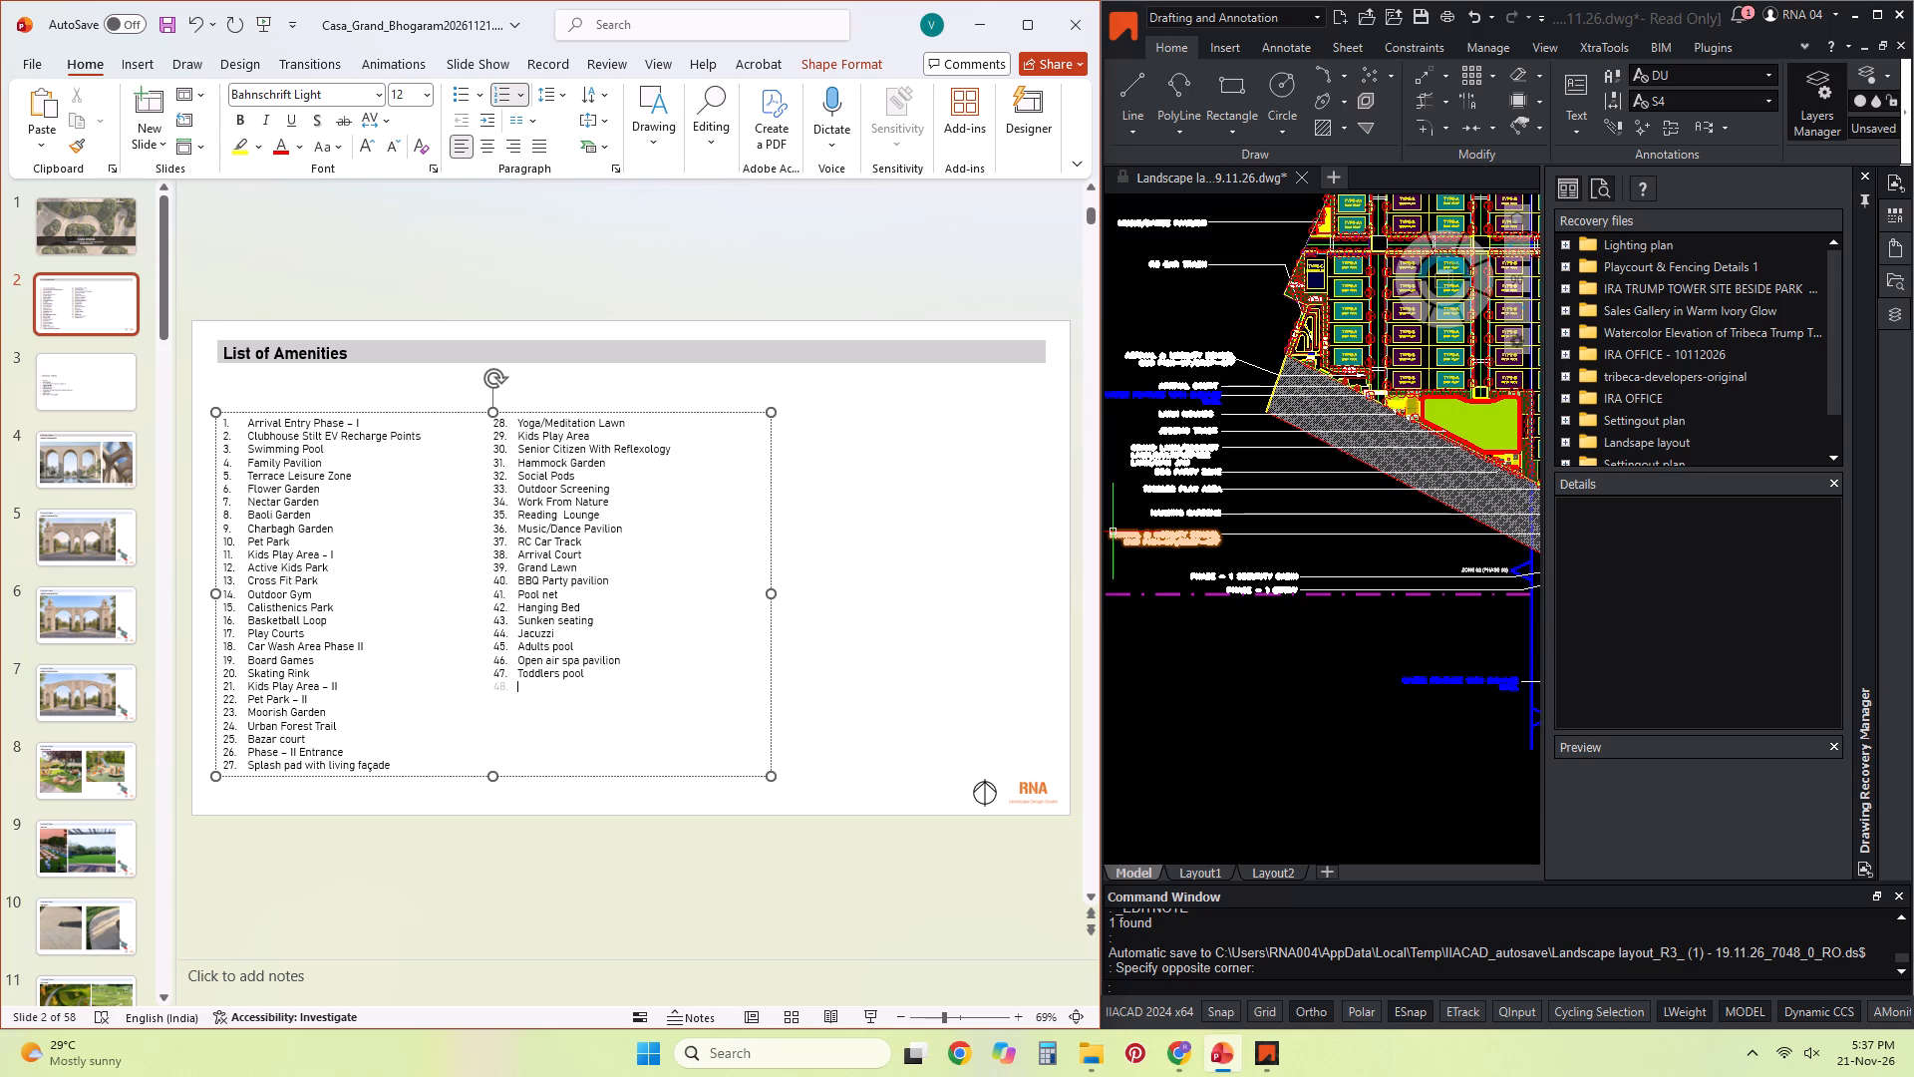
text(Pool swing)
Add a numbered entry "Pool recliners" below Pool swing in the amenities list.
key(Return)
text(Pool recliners)
click(896, 676)
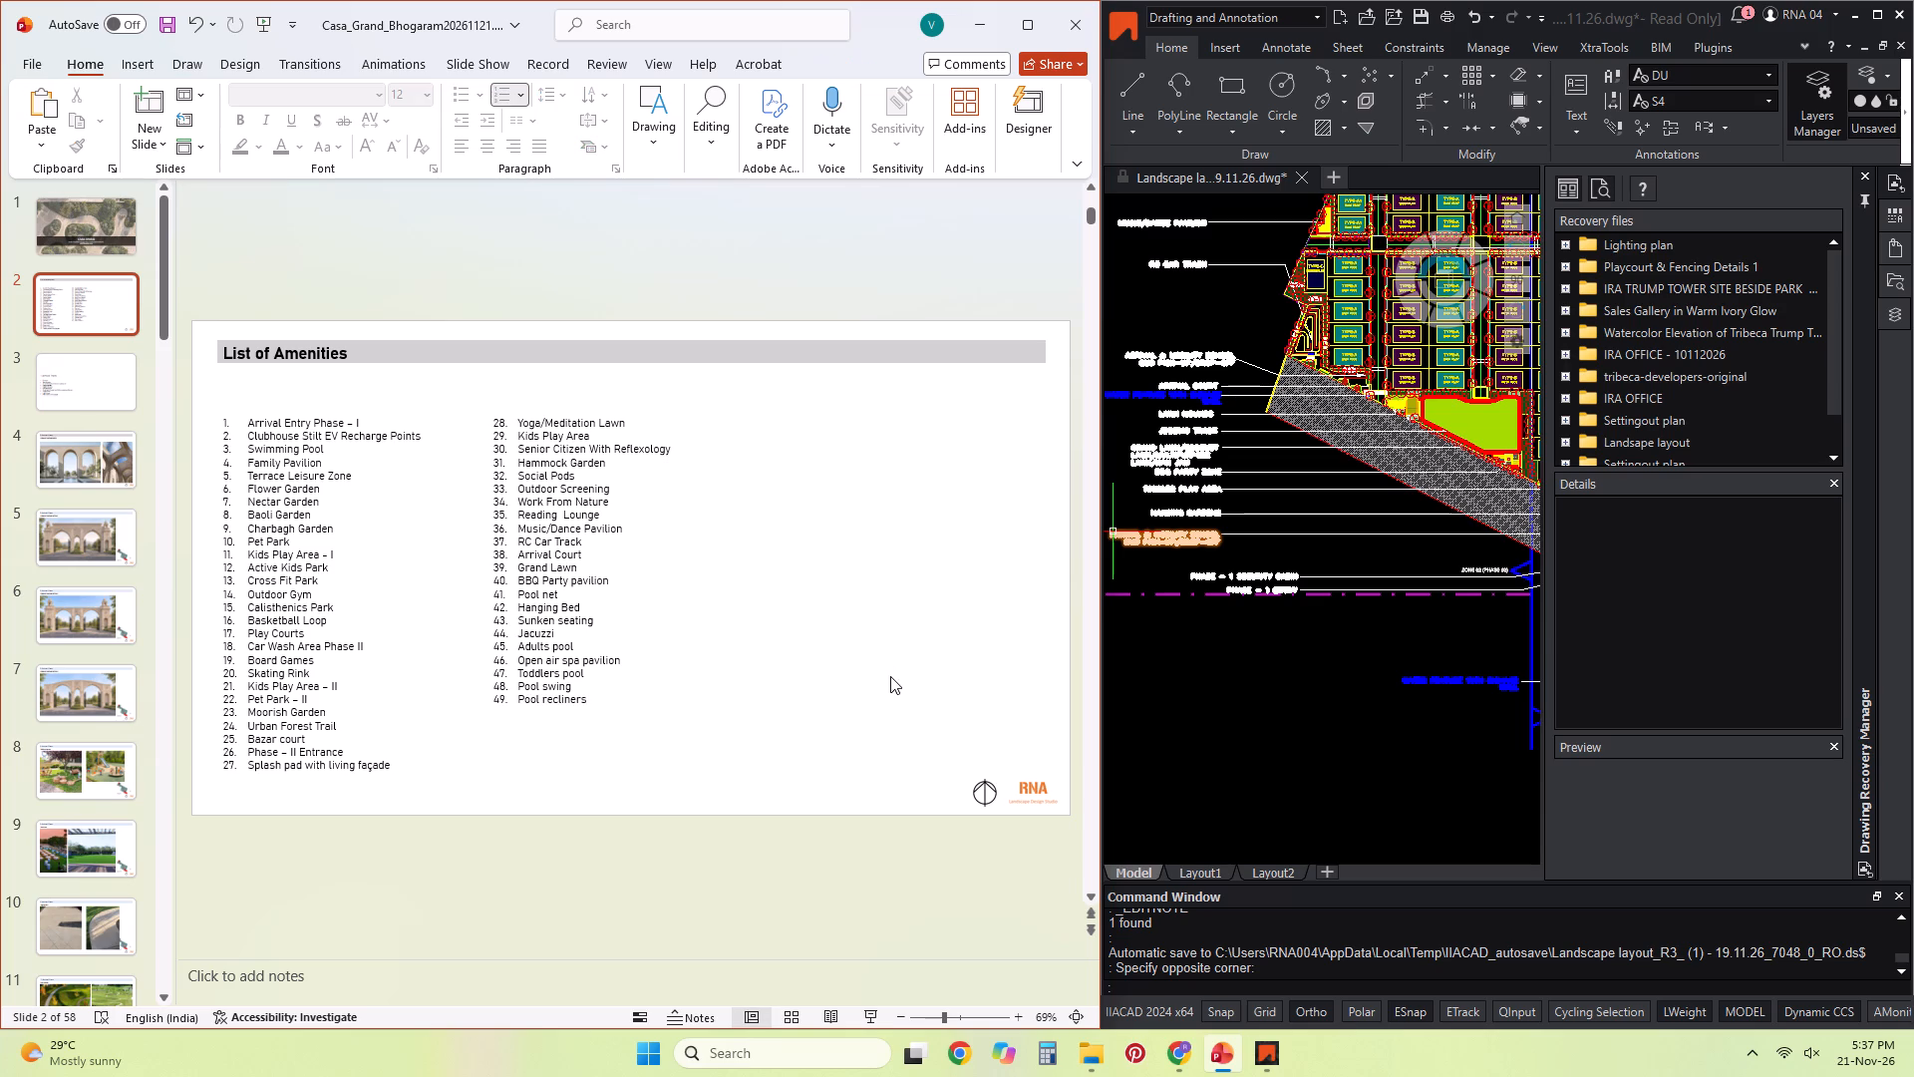
Add a numbered entry "Sky glazing deck" below Pool recliners in the amenities list.
click(592, 695)
key(Return)
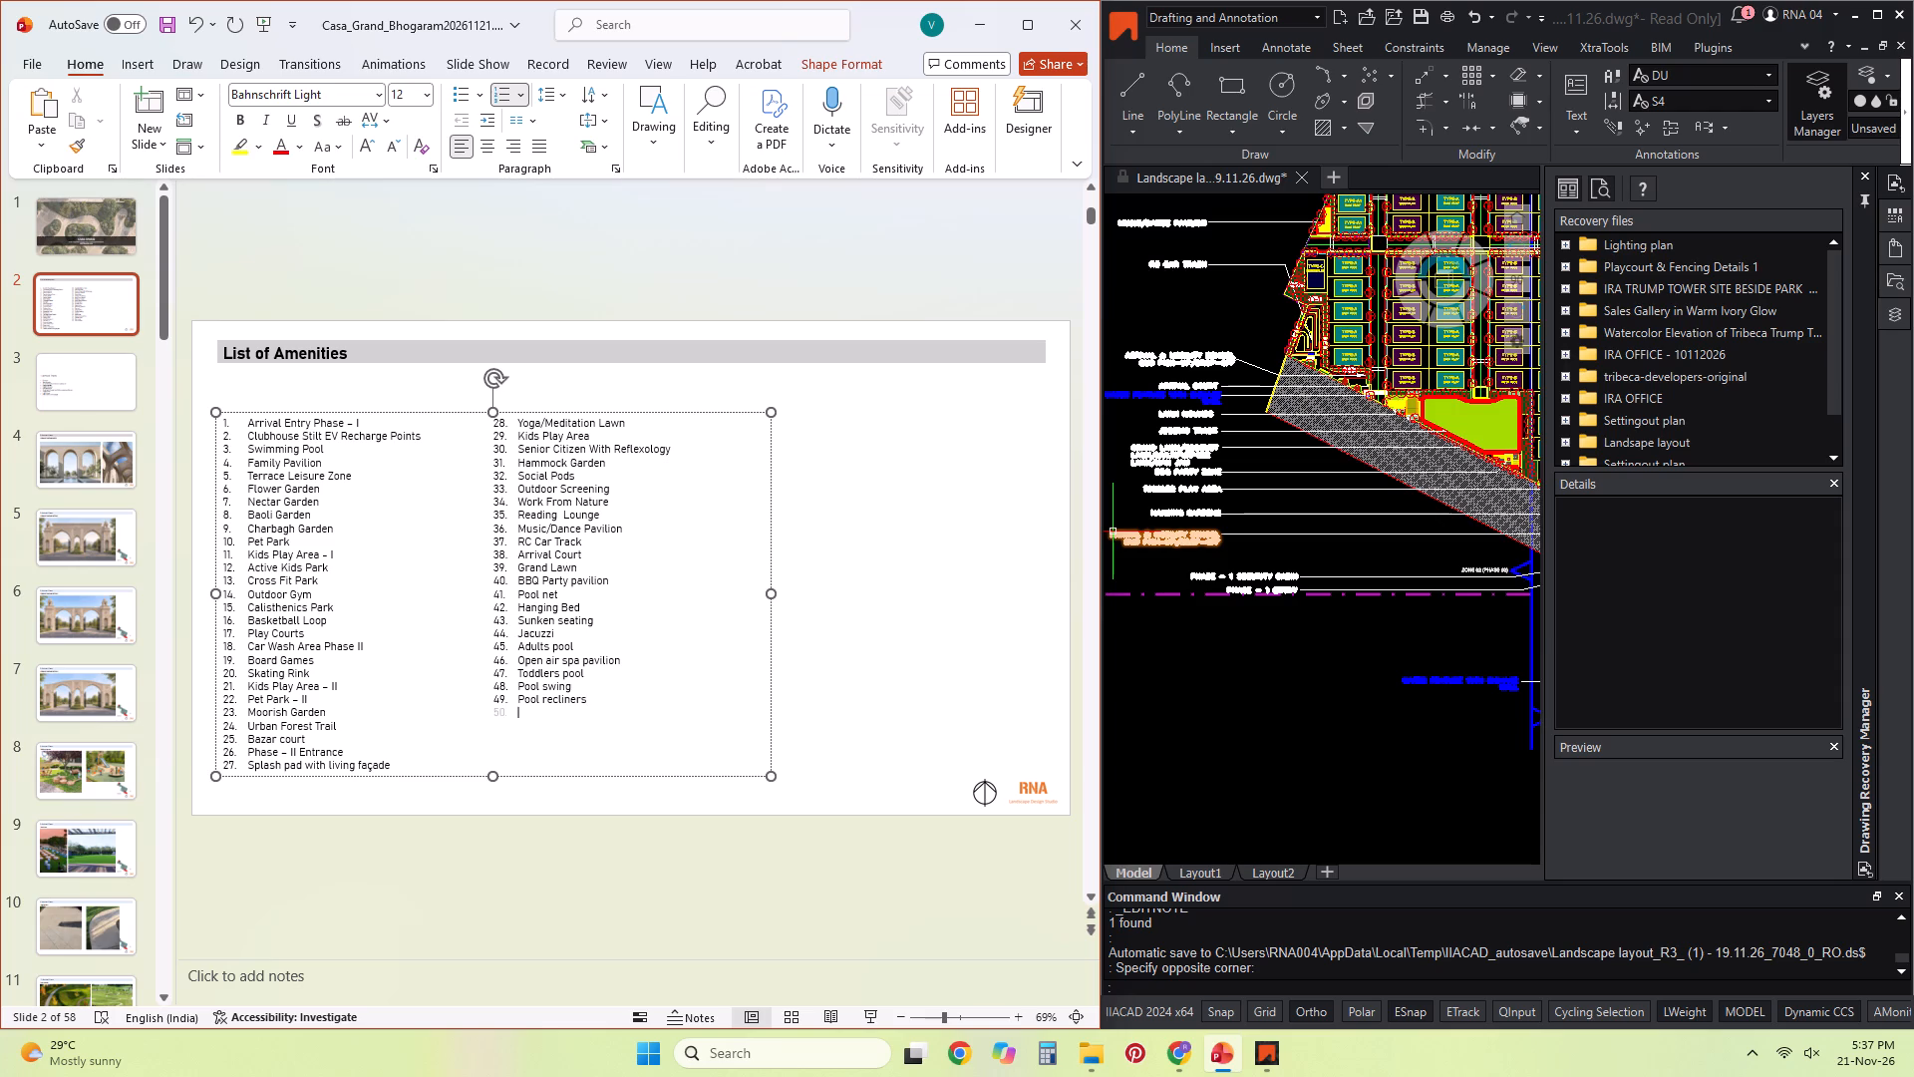
text(Glazing)
key(space)
key(Left)
key(Left)
key(Left)
key(Left)
key(Left)
key(Left)
key(Left)
key(BackSpace)
text(Sk)
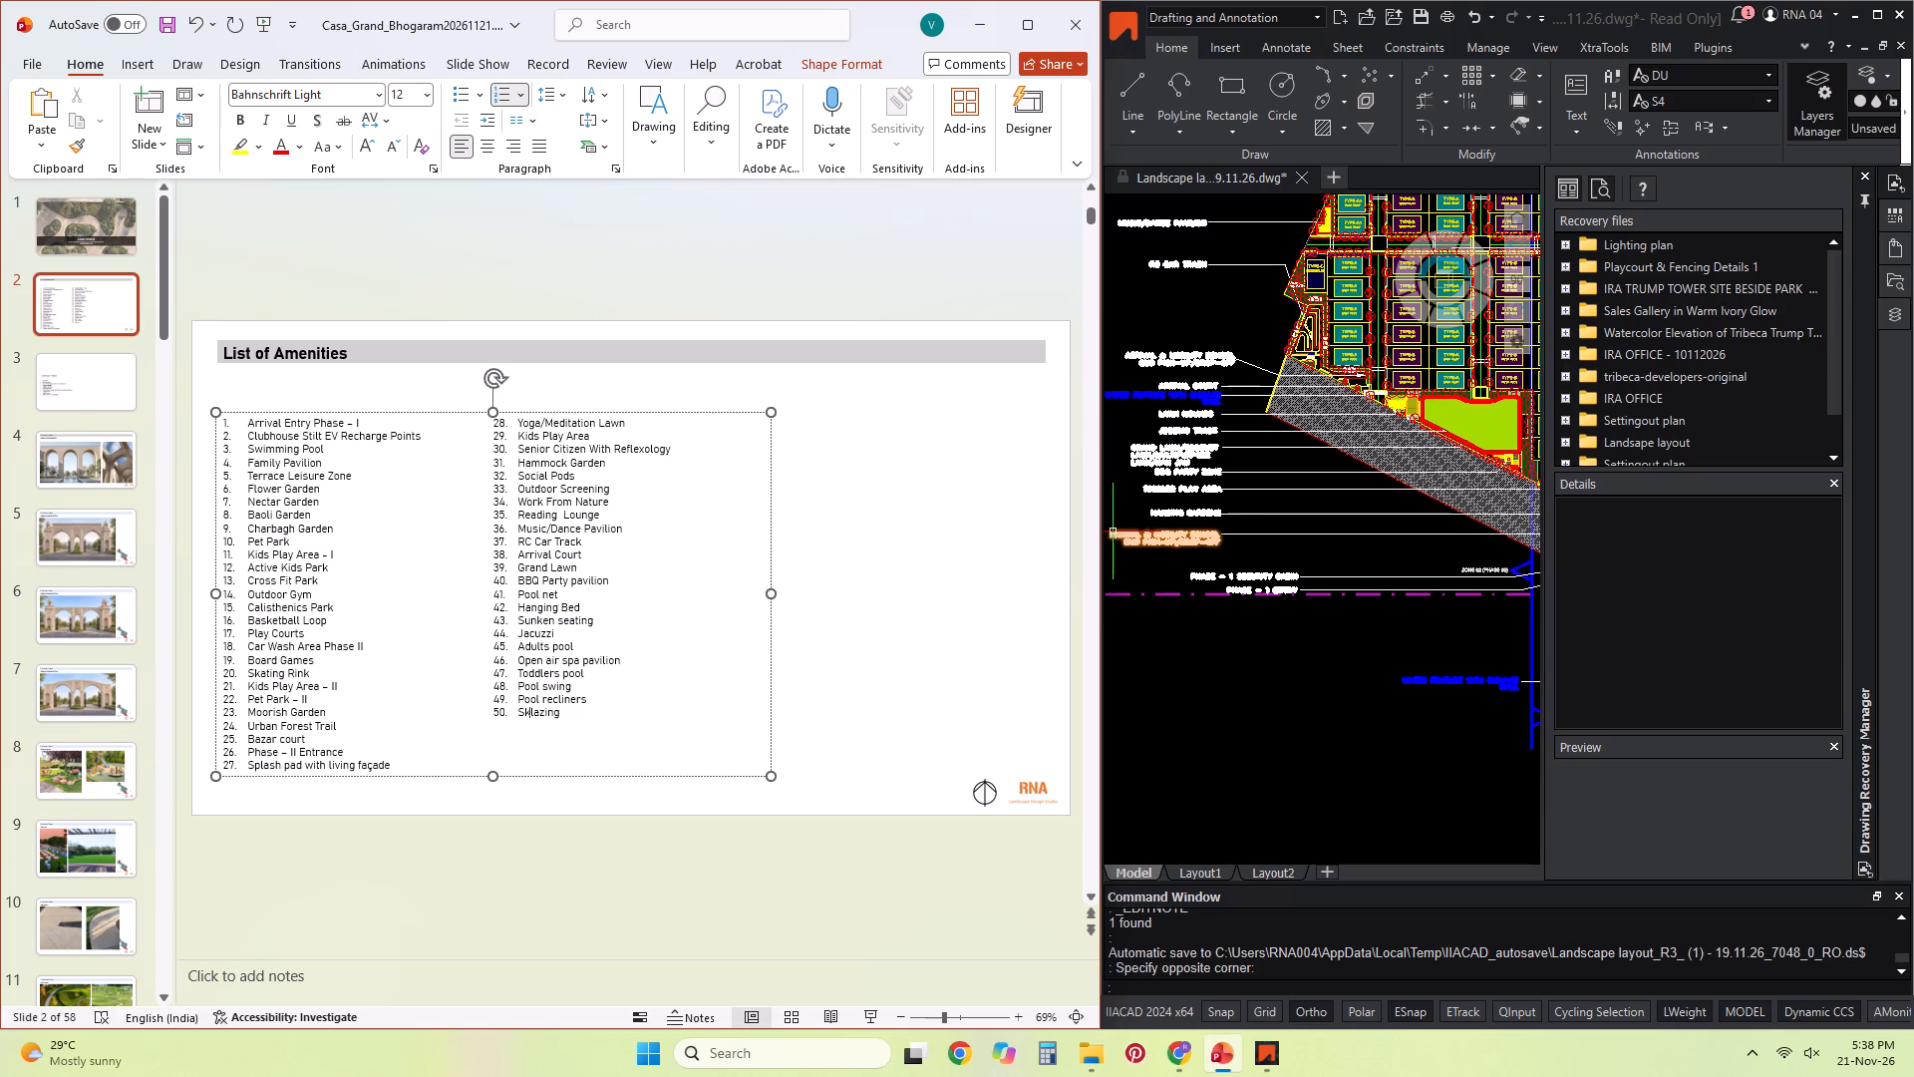
text(y g)
key(Right)
key(Right)
key(Right)
key(Right)
key(Right)
key(Right)
key(Right)
text(deck)
Add a numbered entry "Water feature with Featured wall" below Sky glazing deck in the amenities list.
key(Return)
text(Water feature)
key(space)
key(w)
text(ith)
key(space)
key(shift+f)
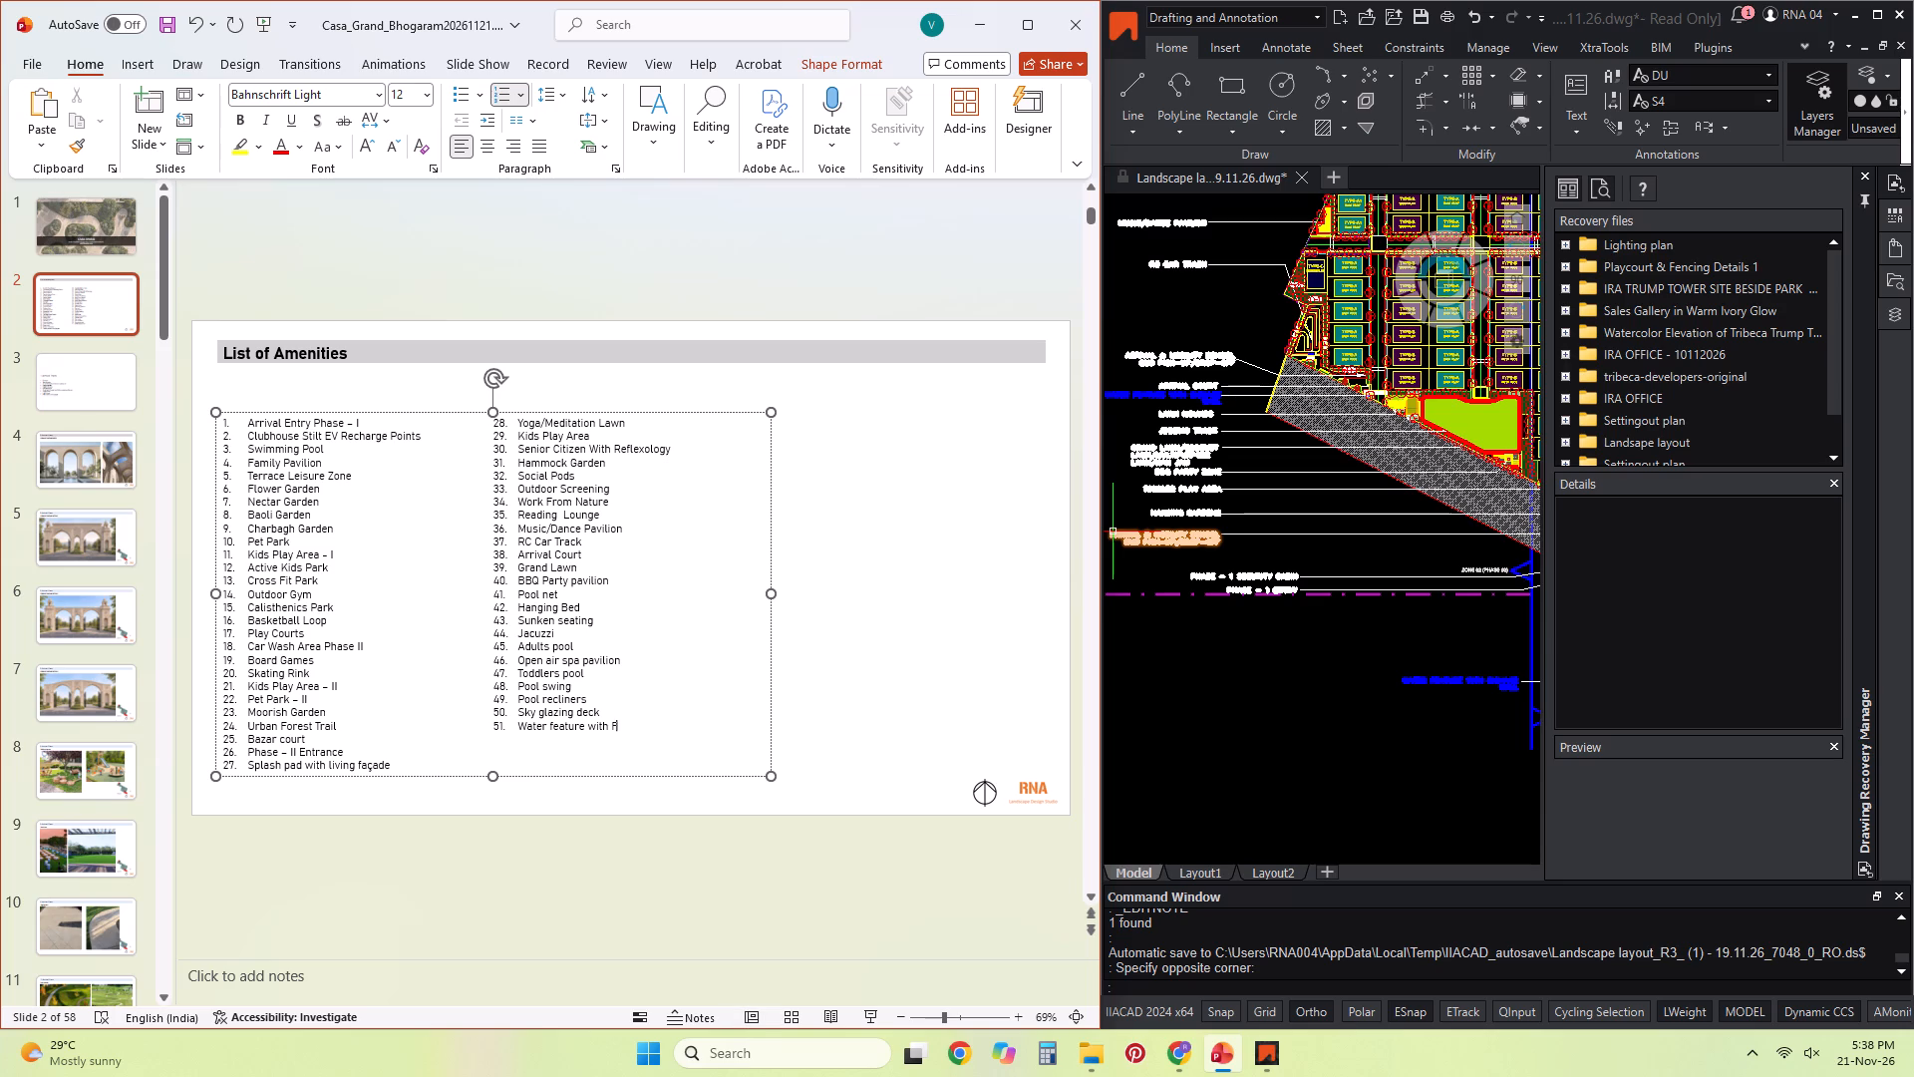
text(eatured wa;l)
key(BackSpace)
key(BackSpace)
key(BackSpace)
text(ll)
key(BackSpace)
key(BackSpace)
text(all)
Add a numbered entry "Floating waterfall" below Water feature with Featured wall in the amenities list.
key(Return)
text(Floating)
key(space)
text(waterfall)
Delete the Reading Lounge entry from the amenities list.
drag(599, 514, 551, 511)
drag(551, 511, 526, 511)
key(BackSpace)
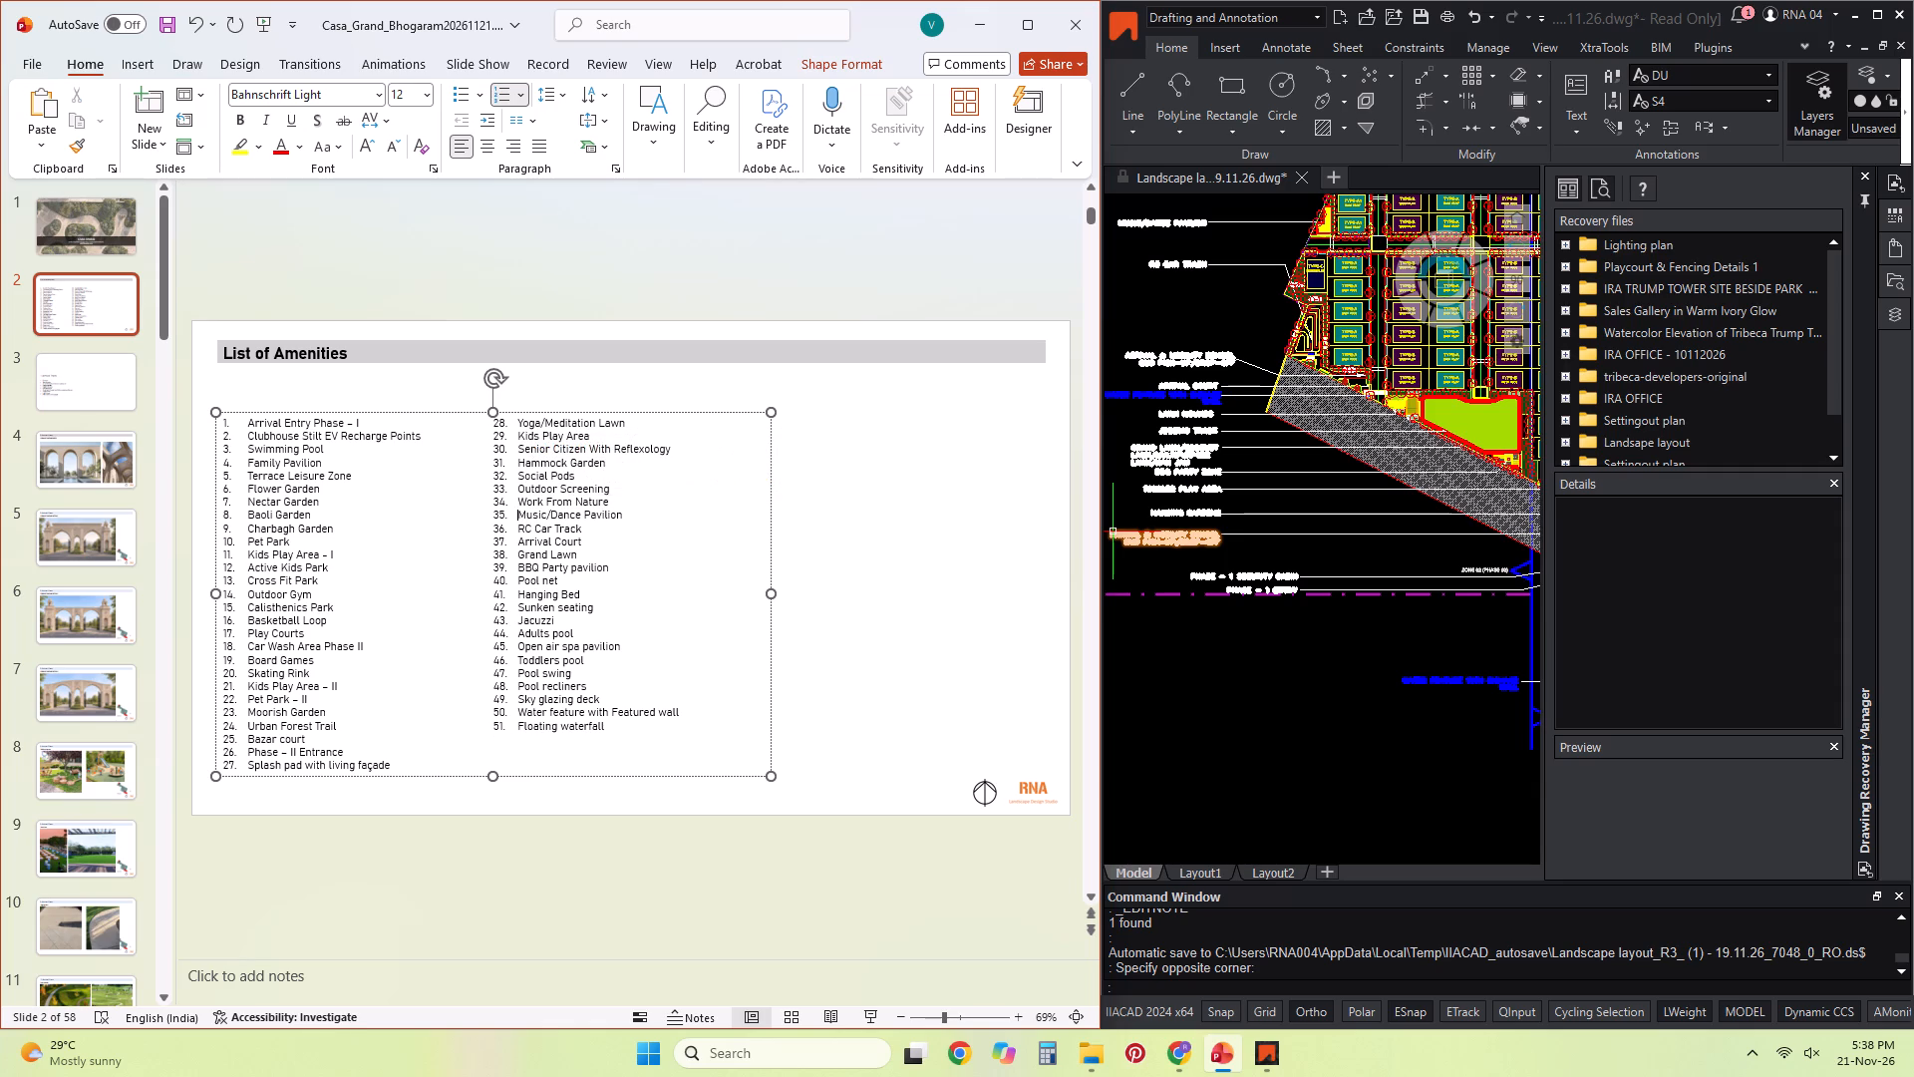
click(700, 481)
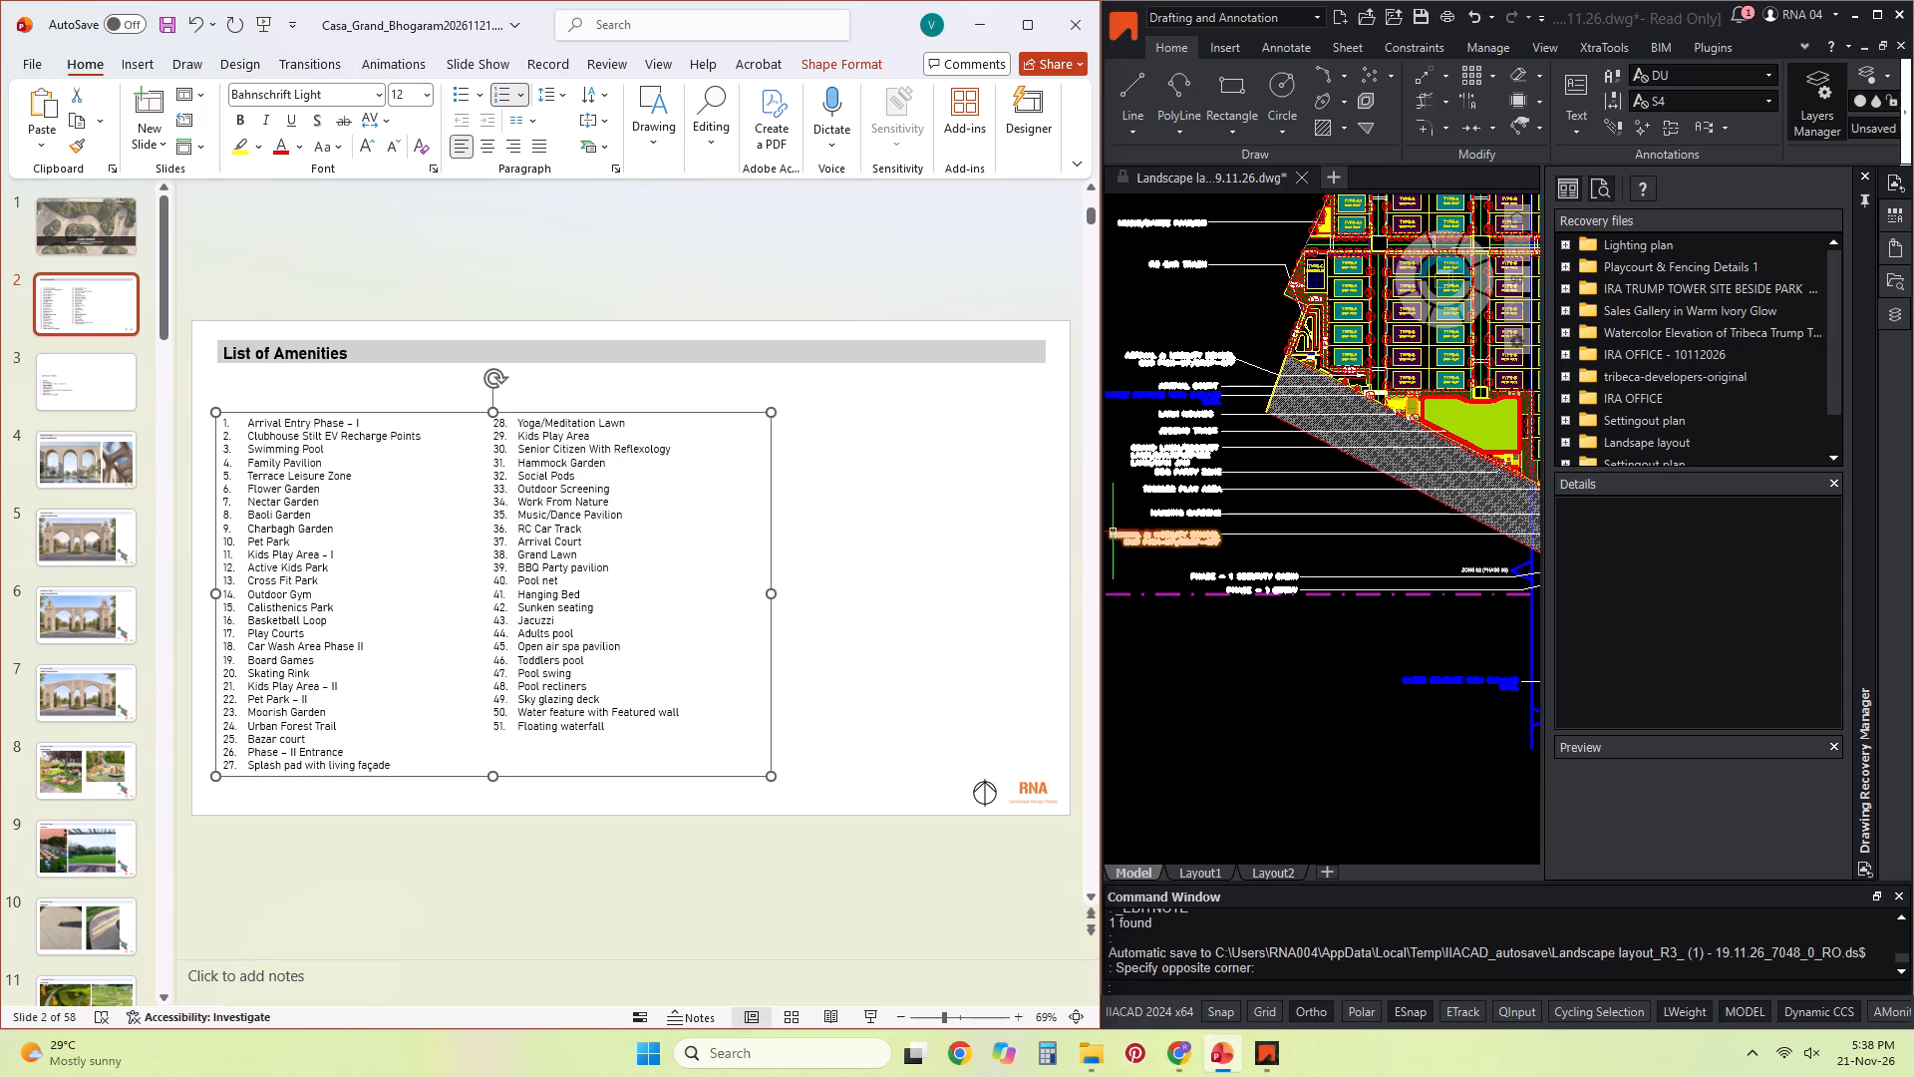
click(579, 478)
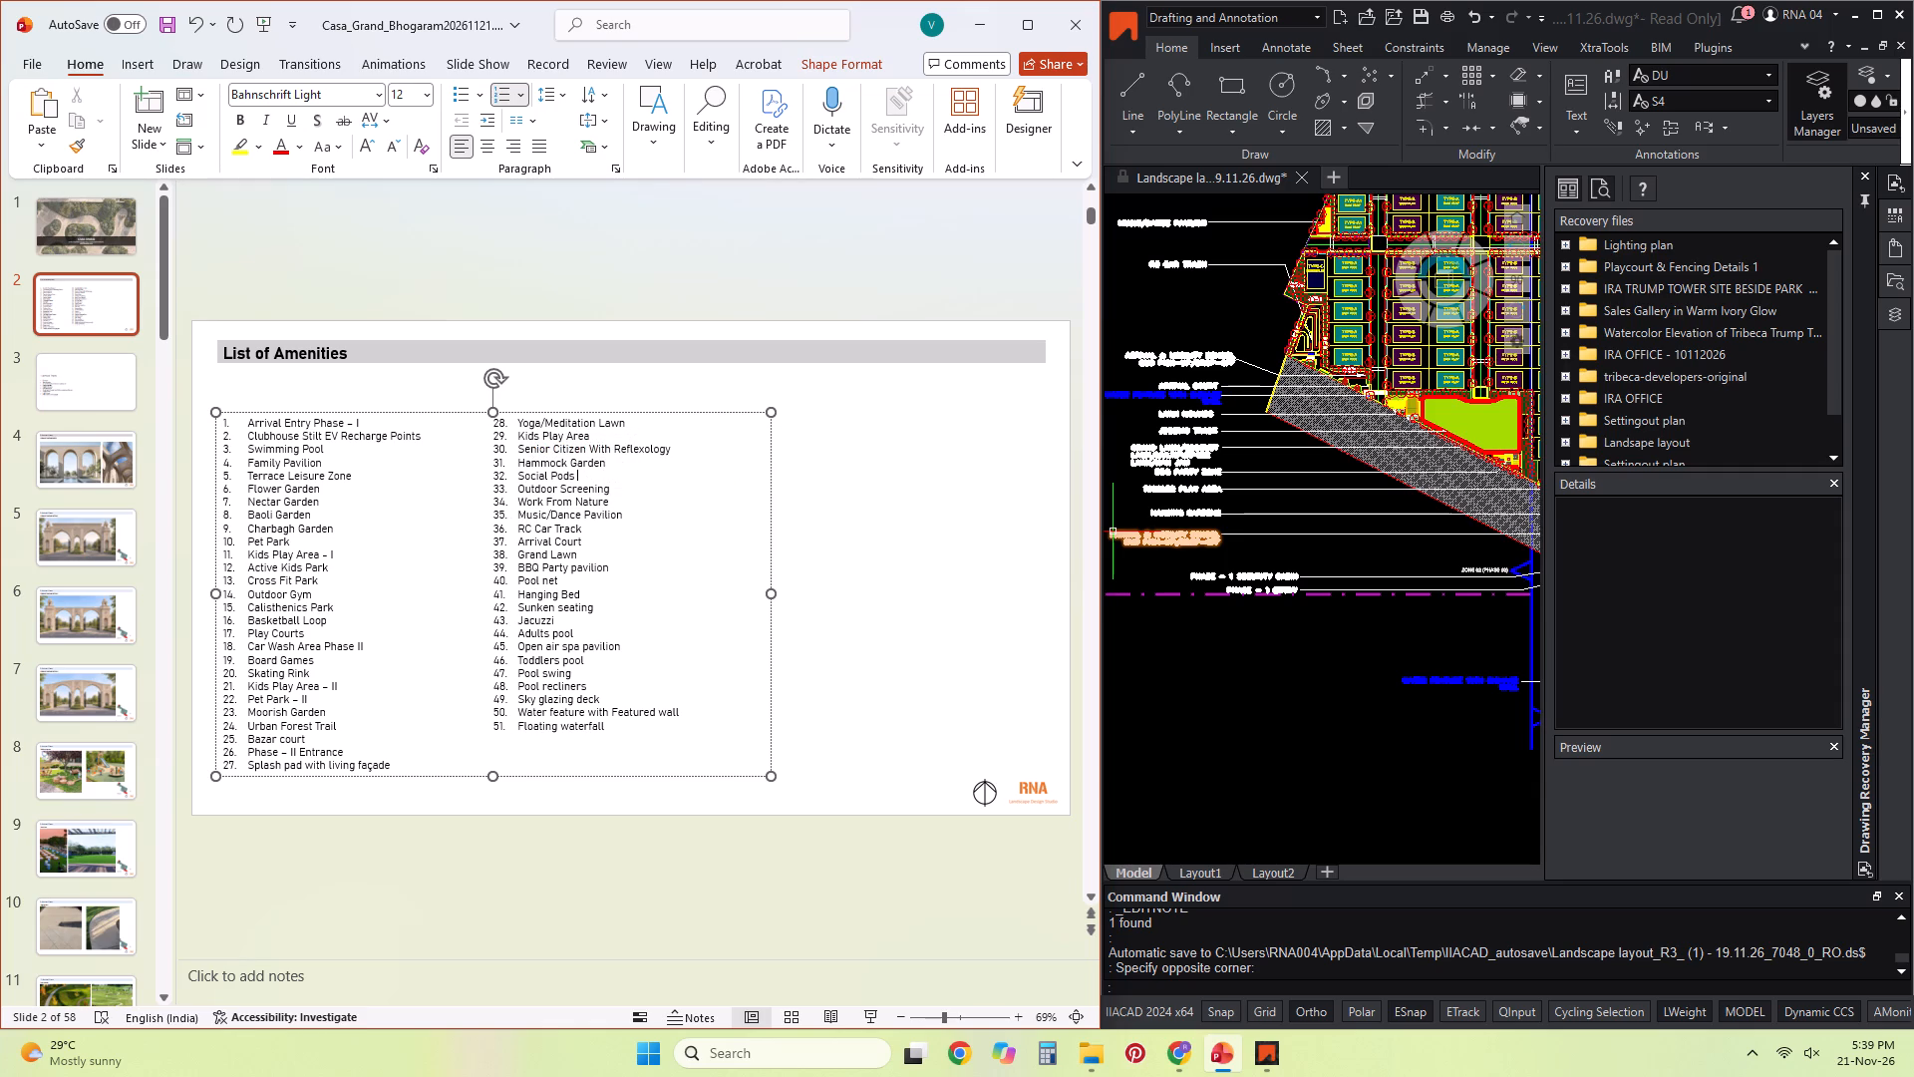
click(679, 475)
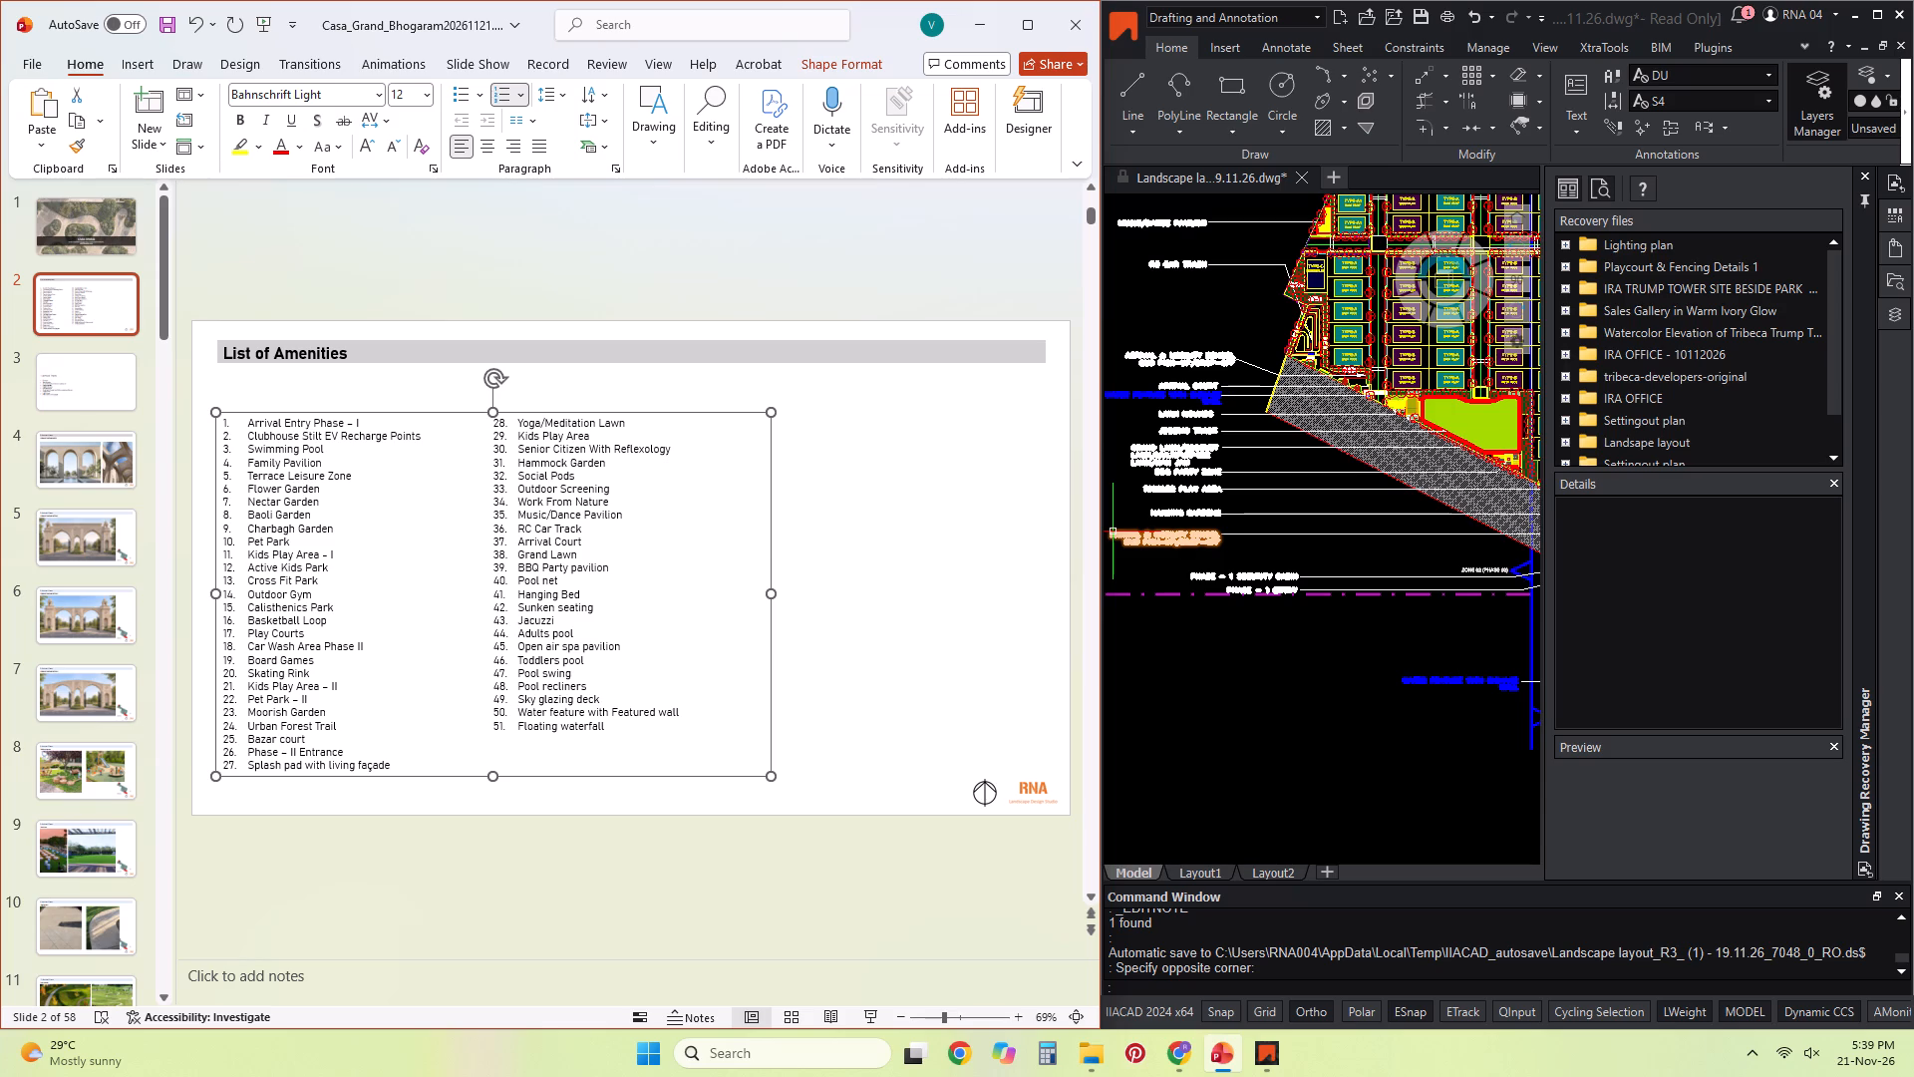
Add a numbered entry "Maze garden" below Floating waterfall at the end of the amenities list.
click(642, 725)
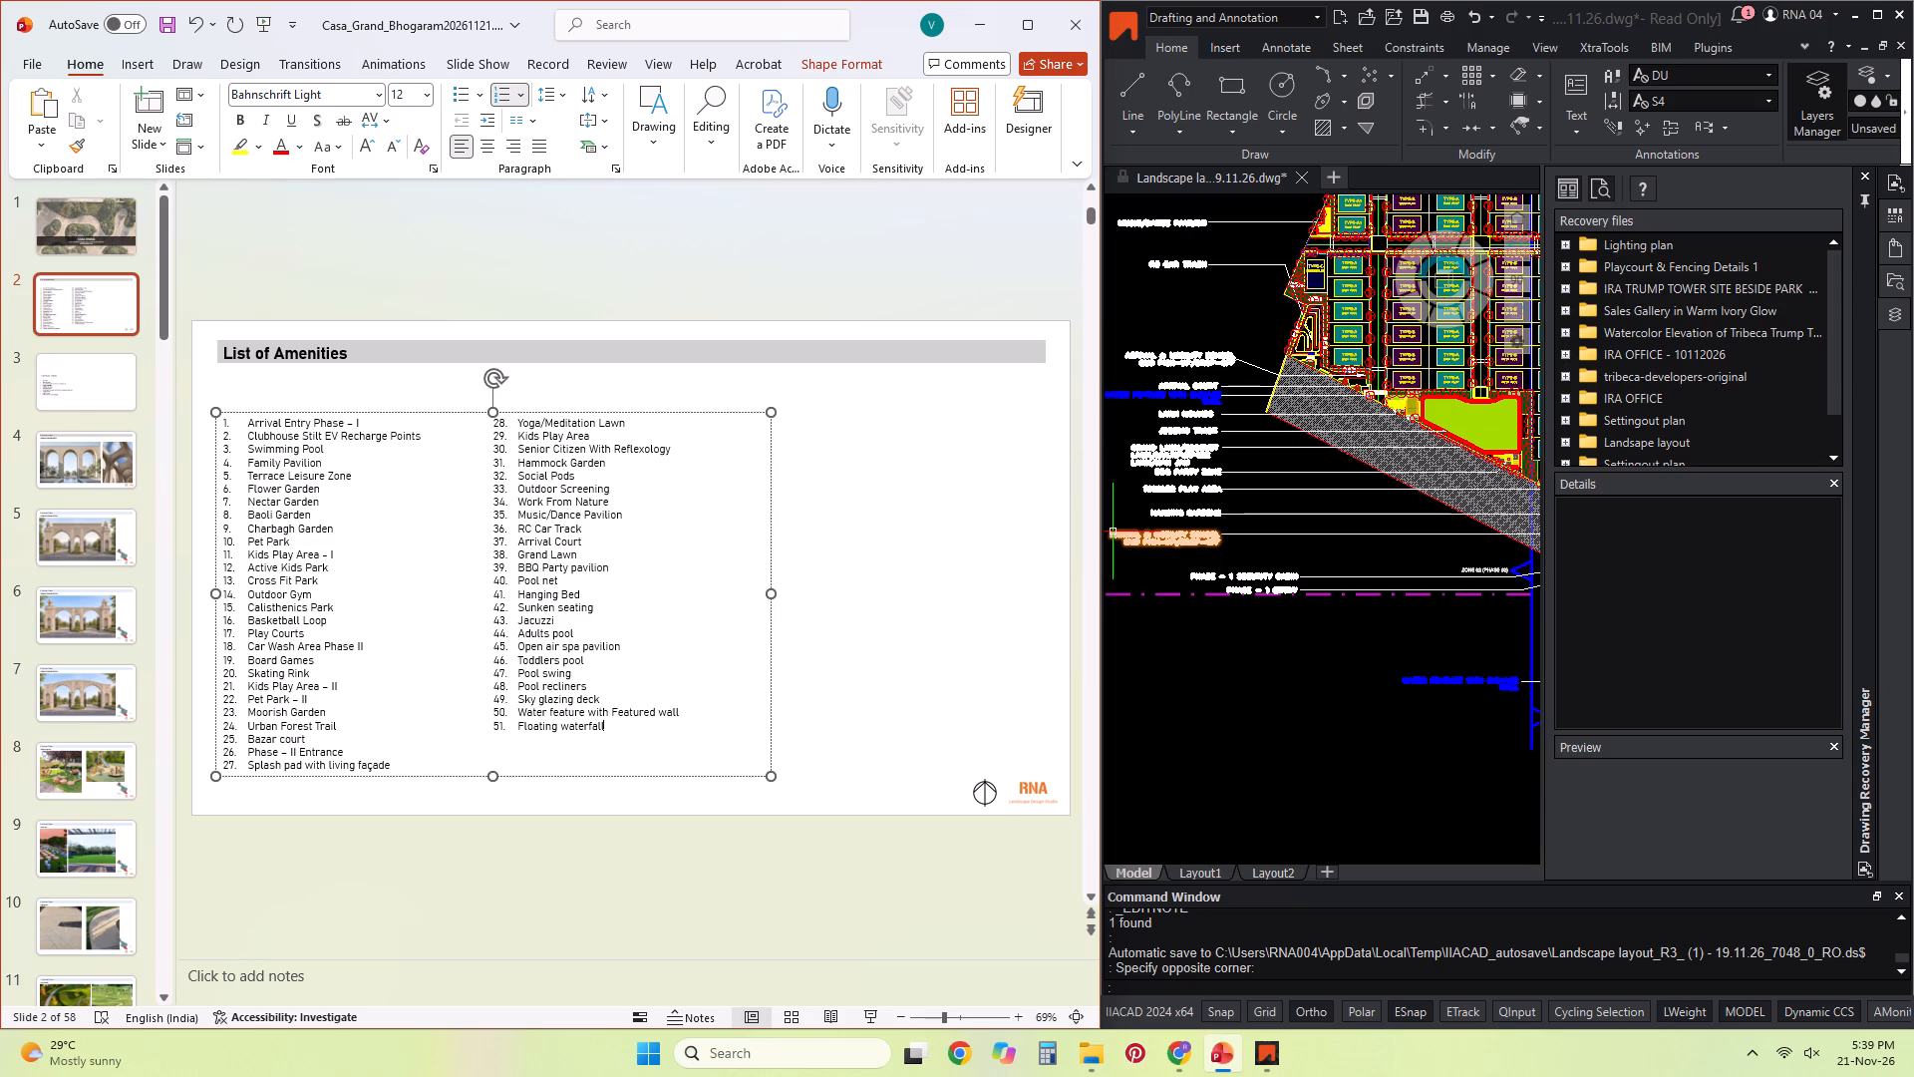
key(Return)
text(Ma)
text(ze garden)
click(938, 655)
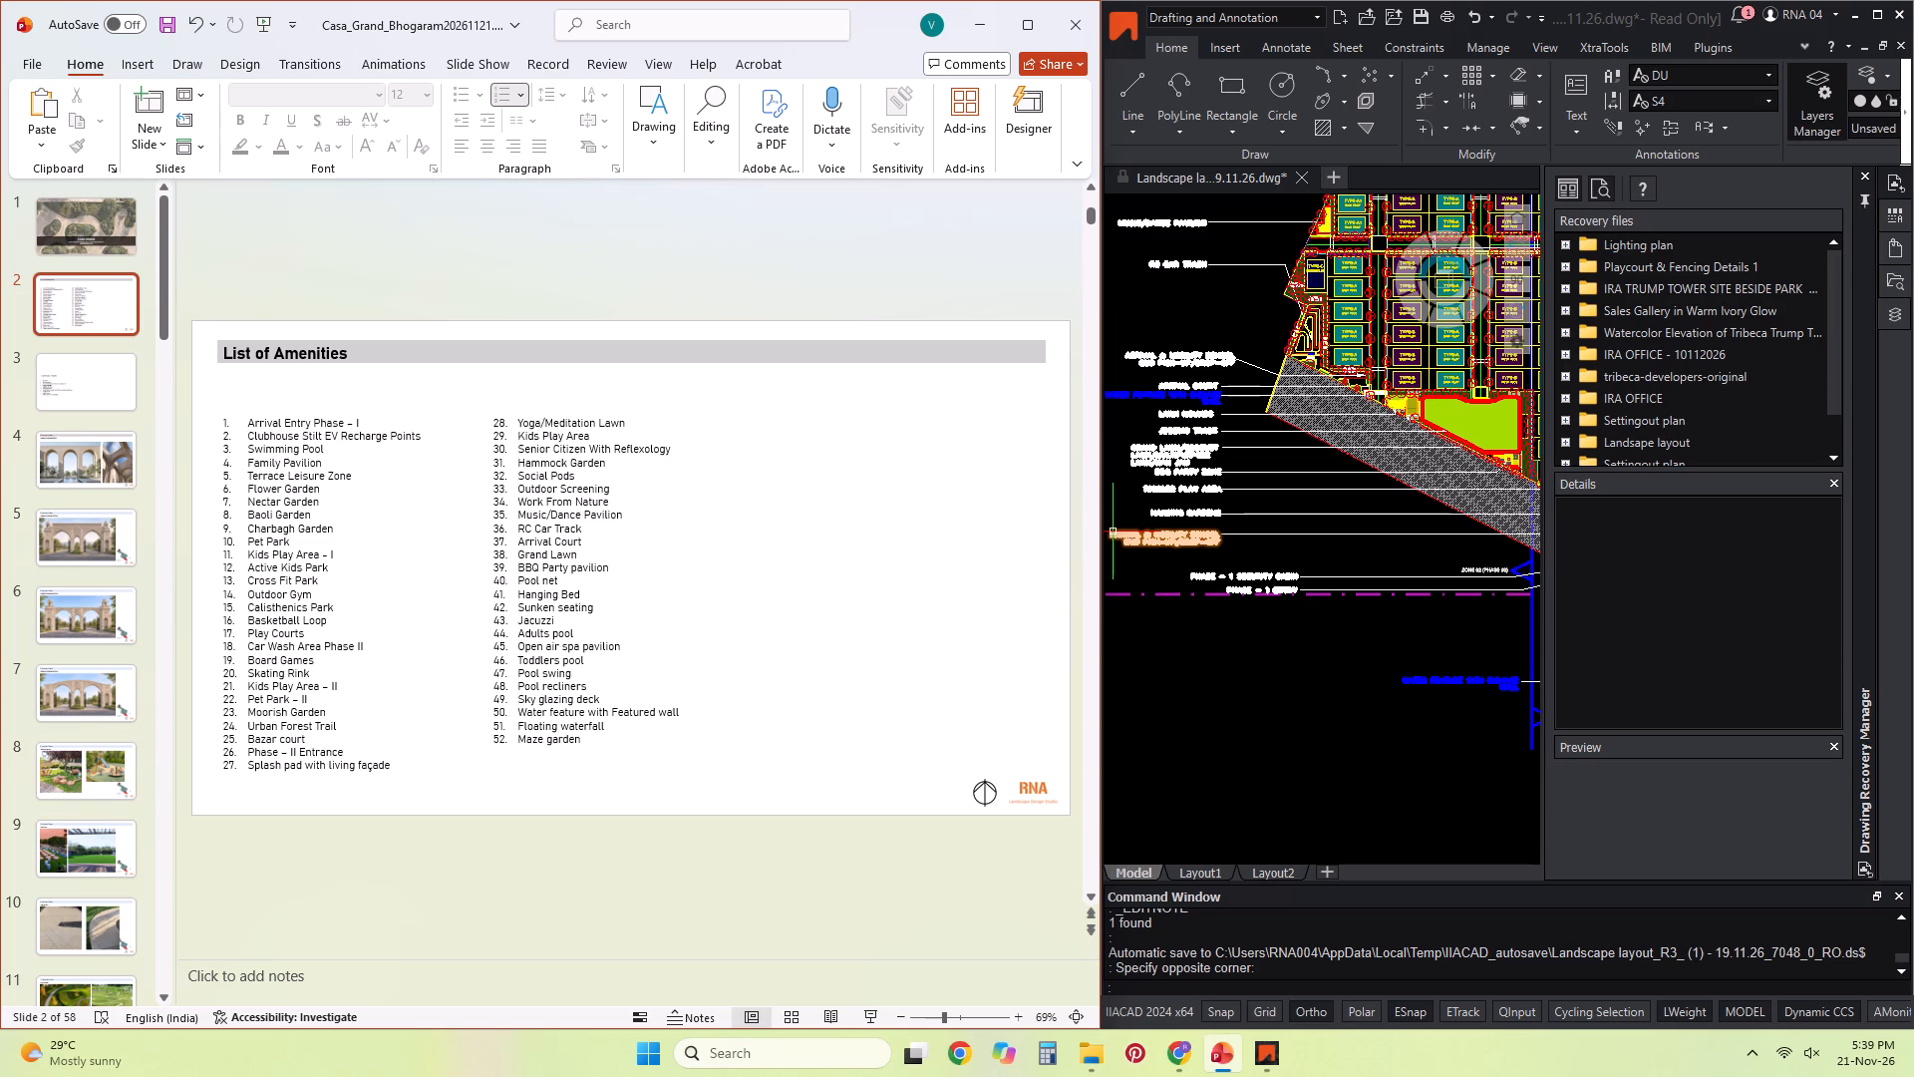
click(474, 909)
Replace the Flower Garden entry in the amenities list with "Garden of bloom".
drag(321, 493, 248, 492)
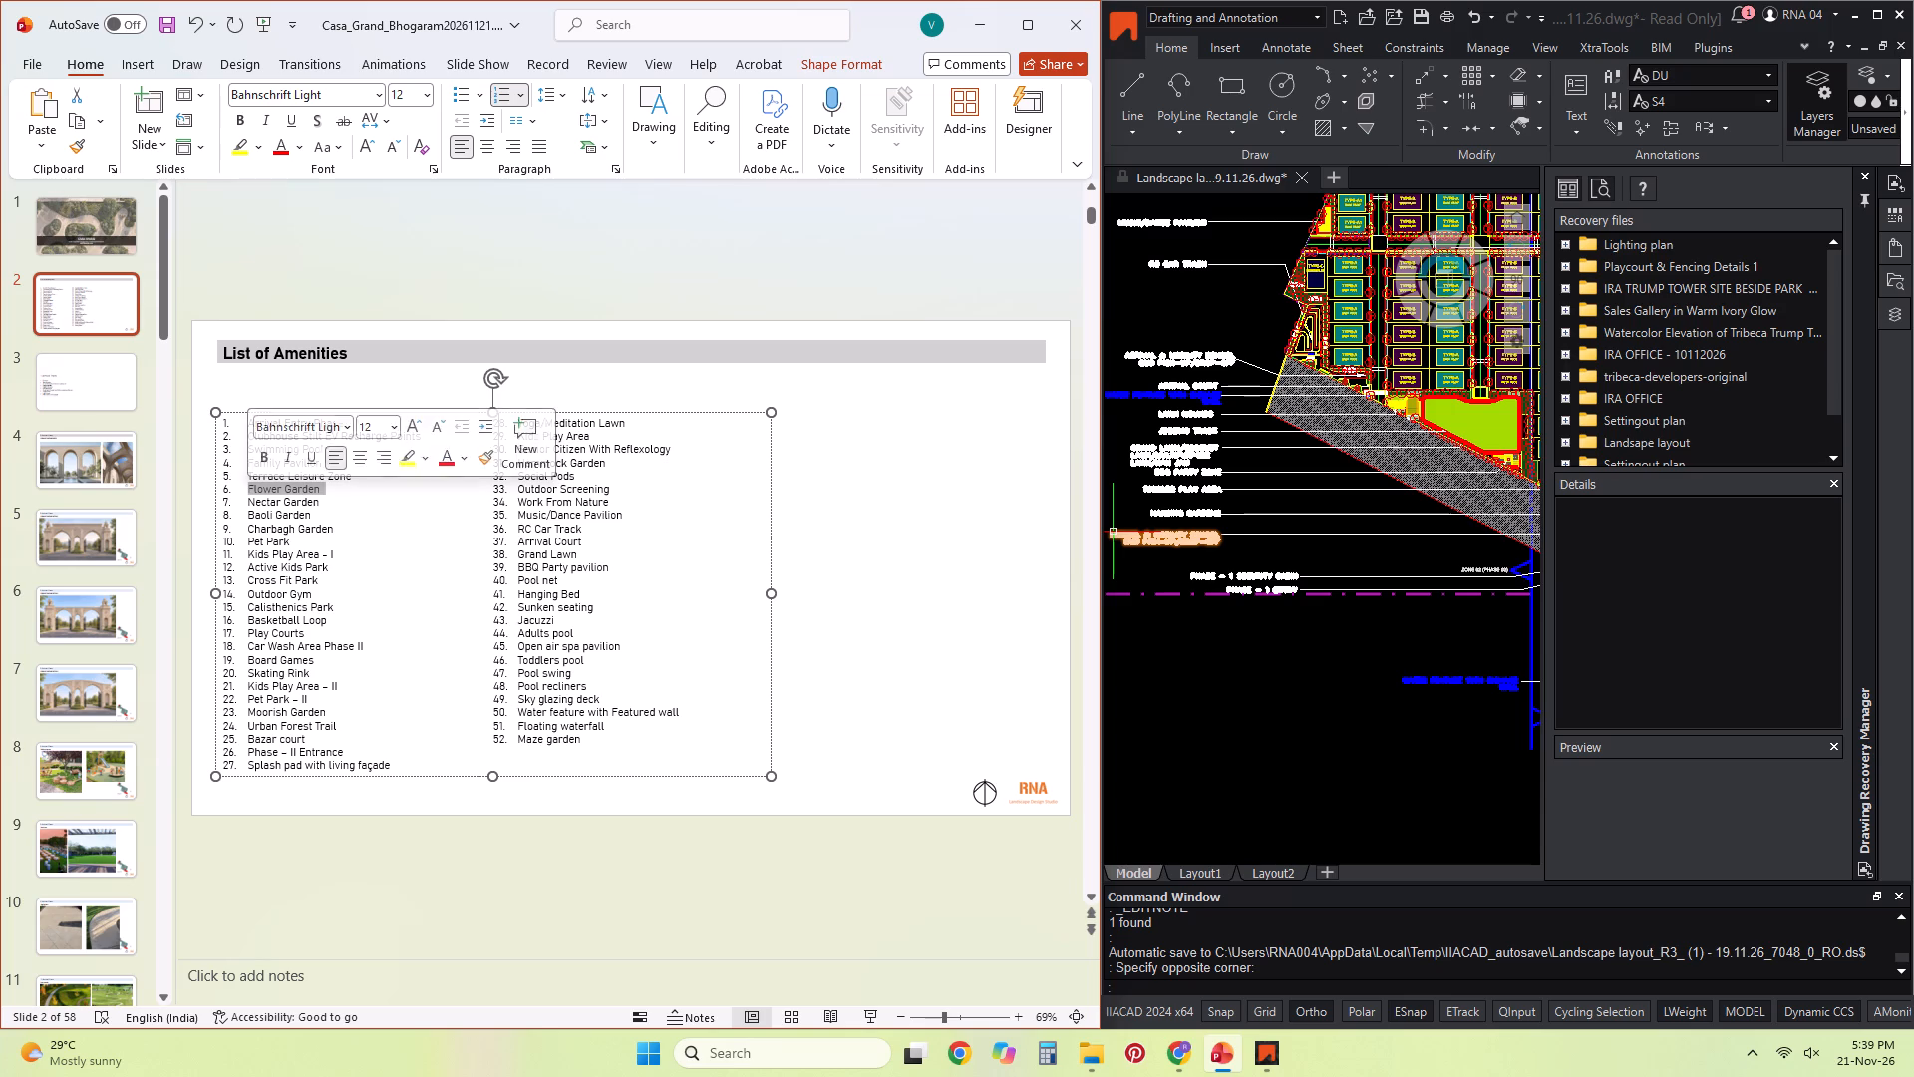
text(Garden of)
key(space)
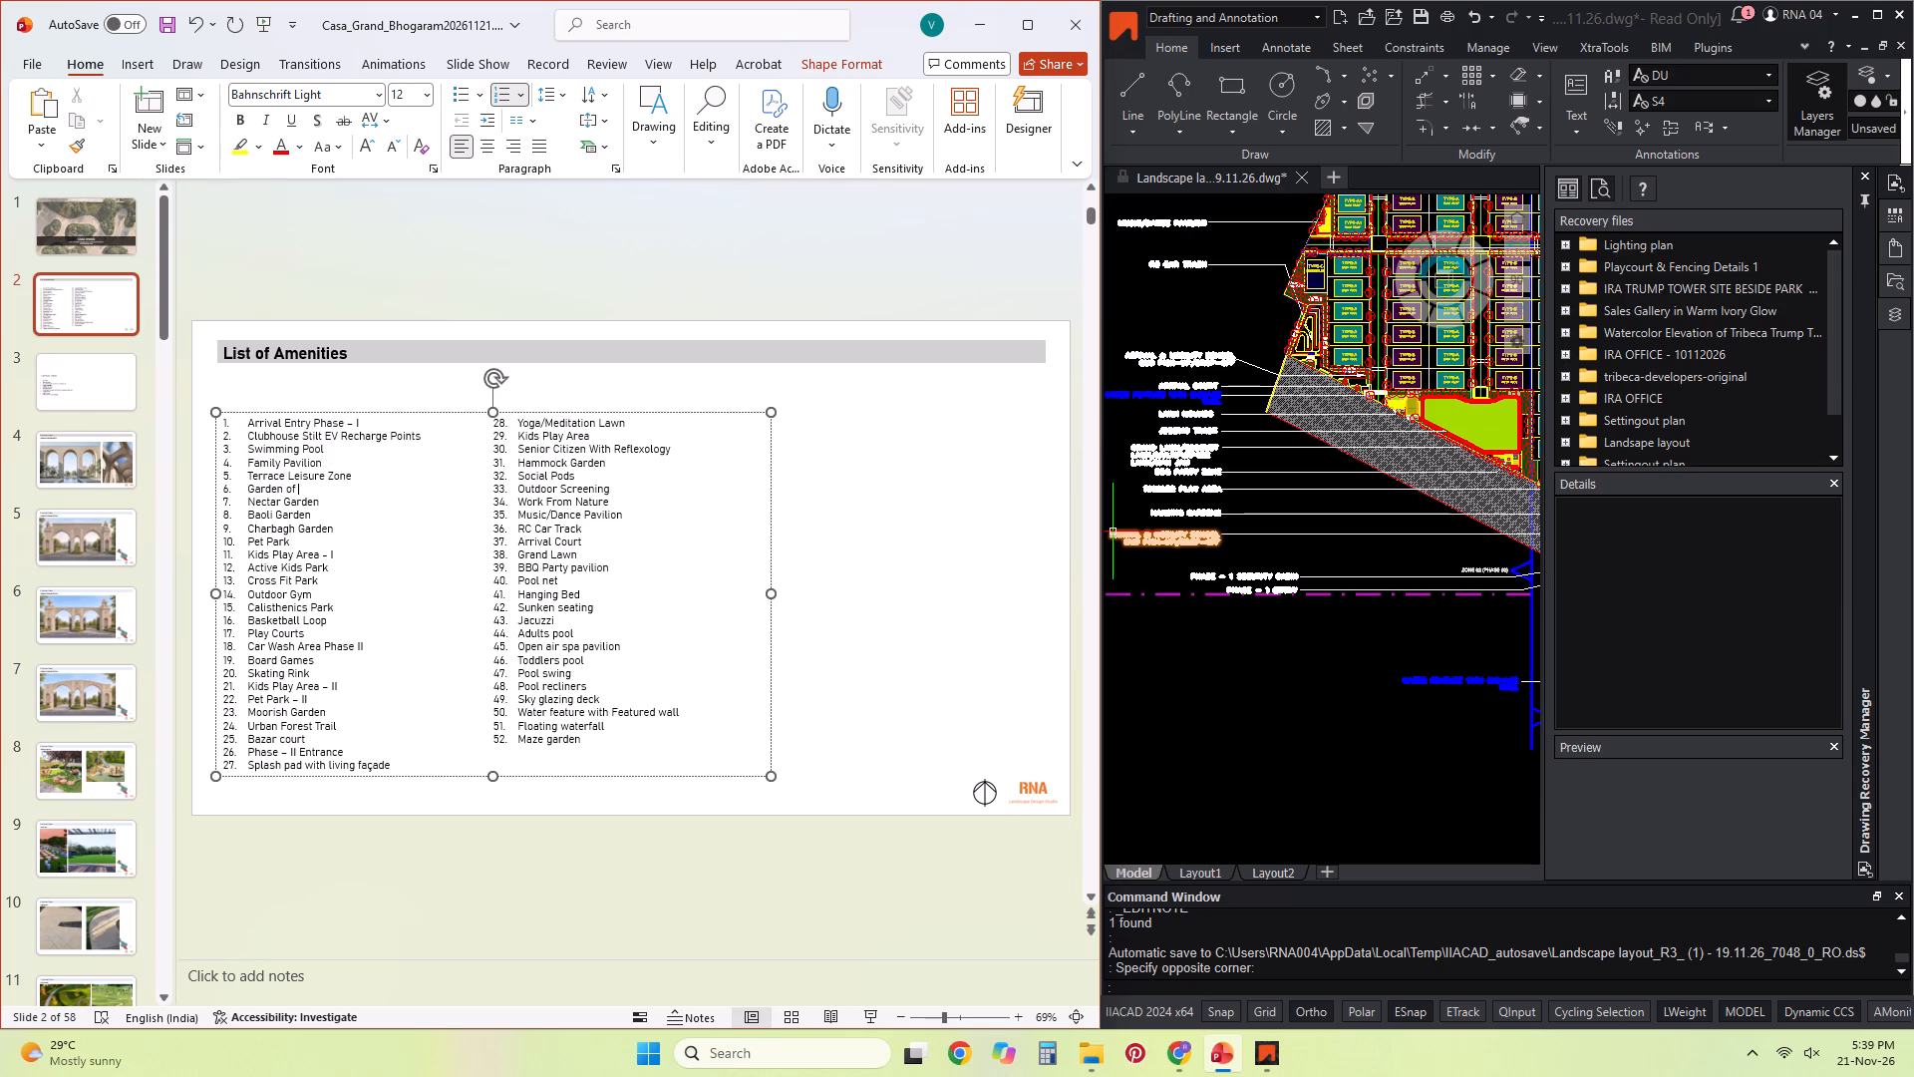
text(bloomn)
key(BackSpace)
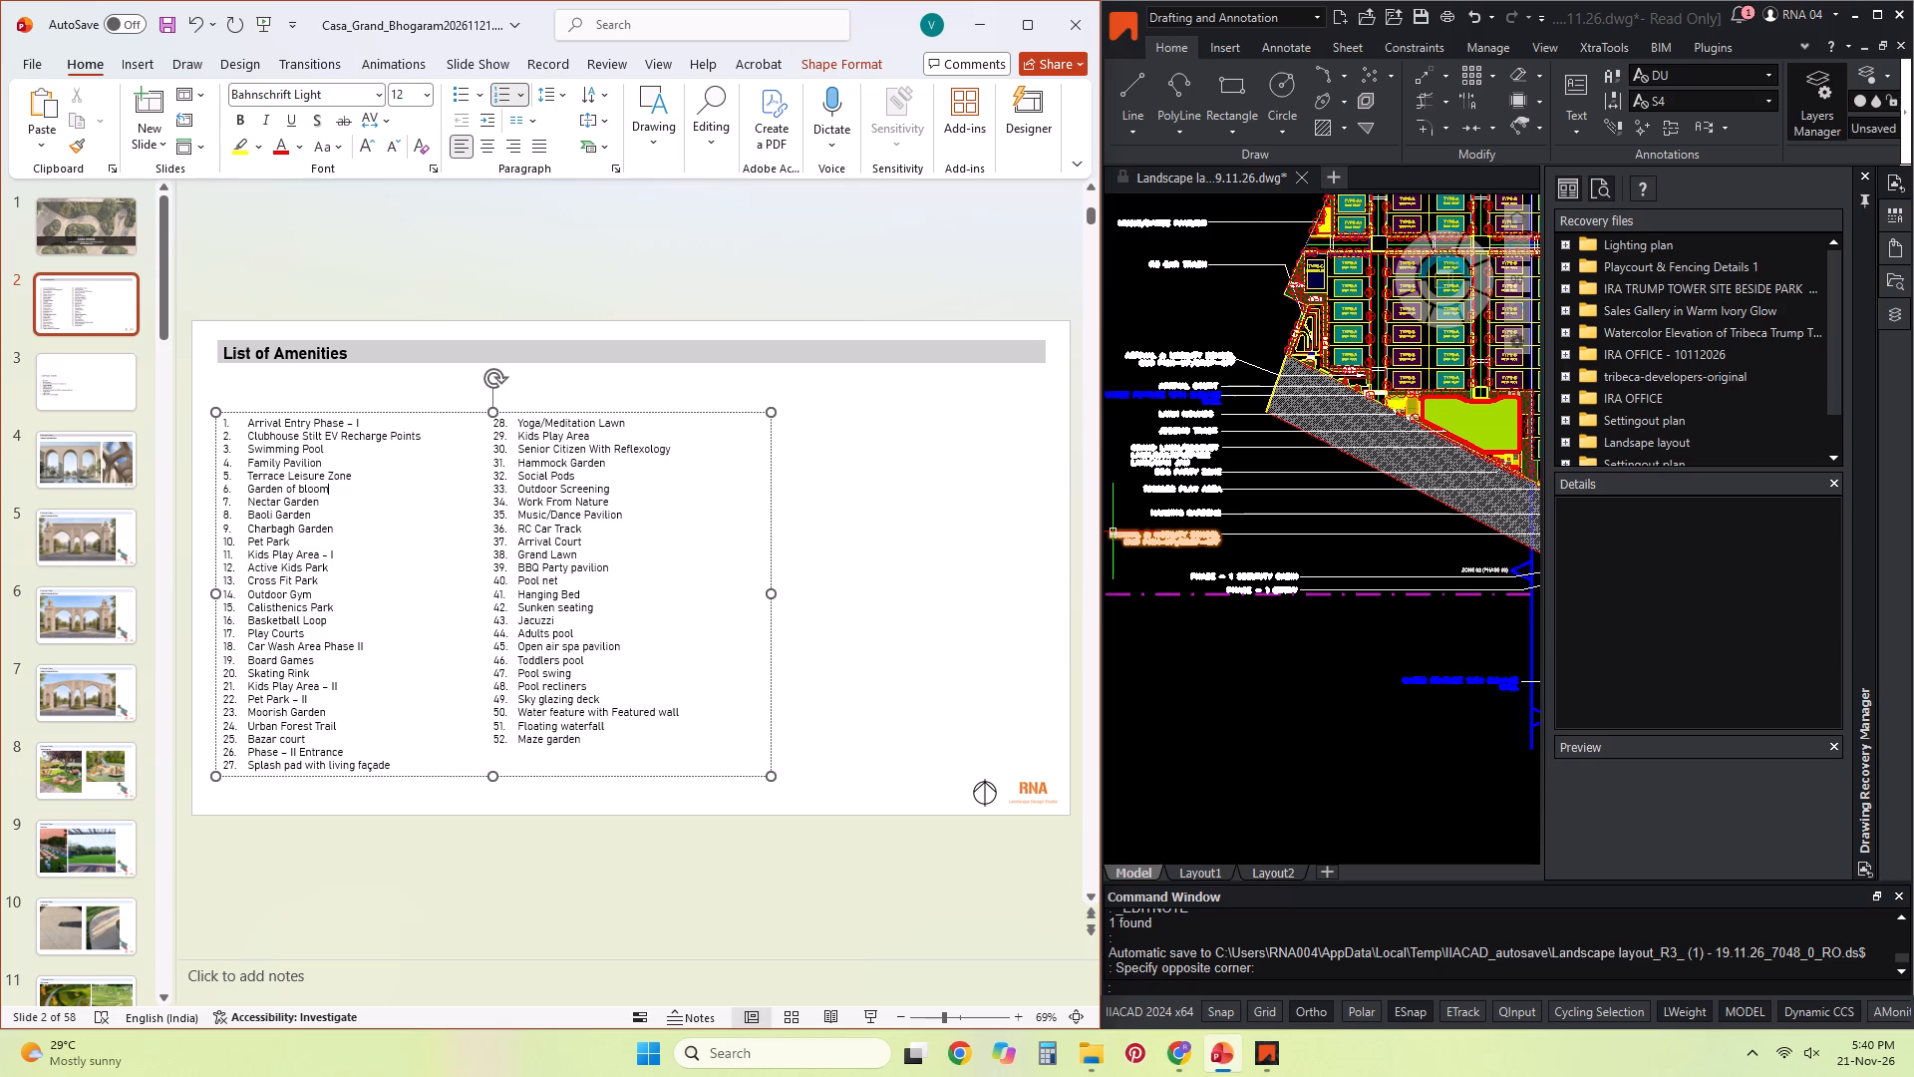
click(394, 585)
Delete the Nectar Garden, Cross Fit Park and Car Wash Area Phase II entries from the amenities list.
drag(324, 503, 253, 499)
key(BackSpace)
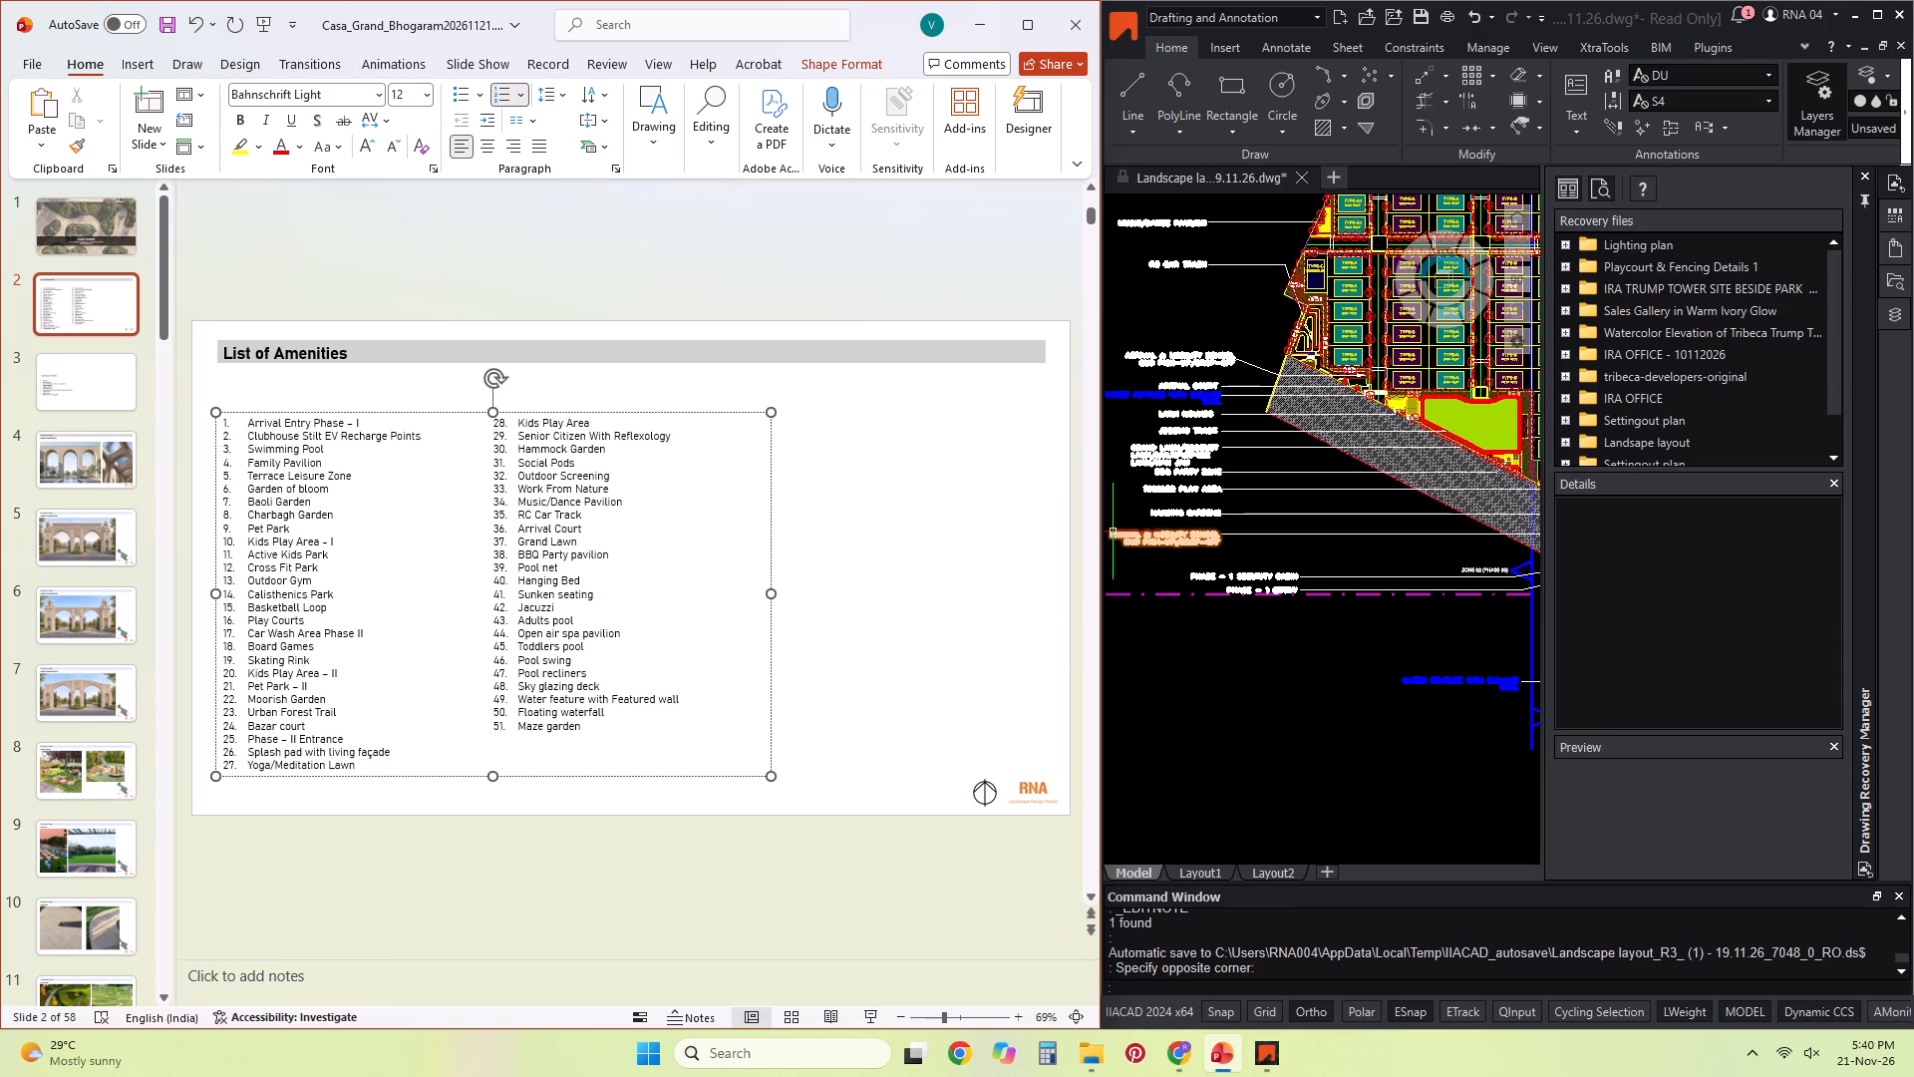
drag(323, 569, 257, 566)
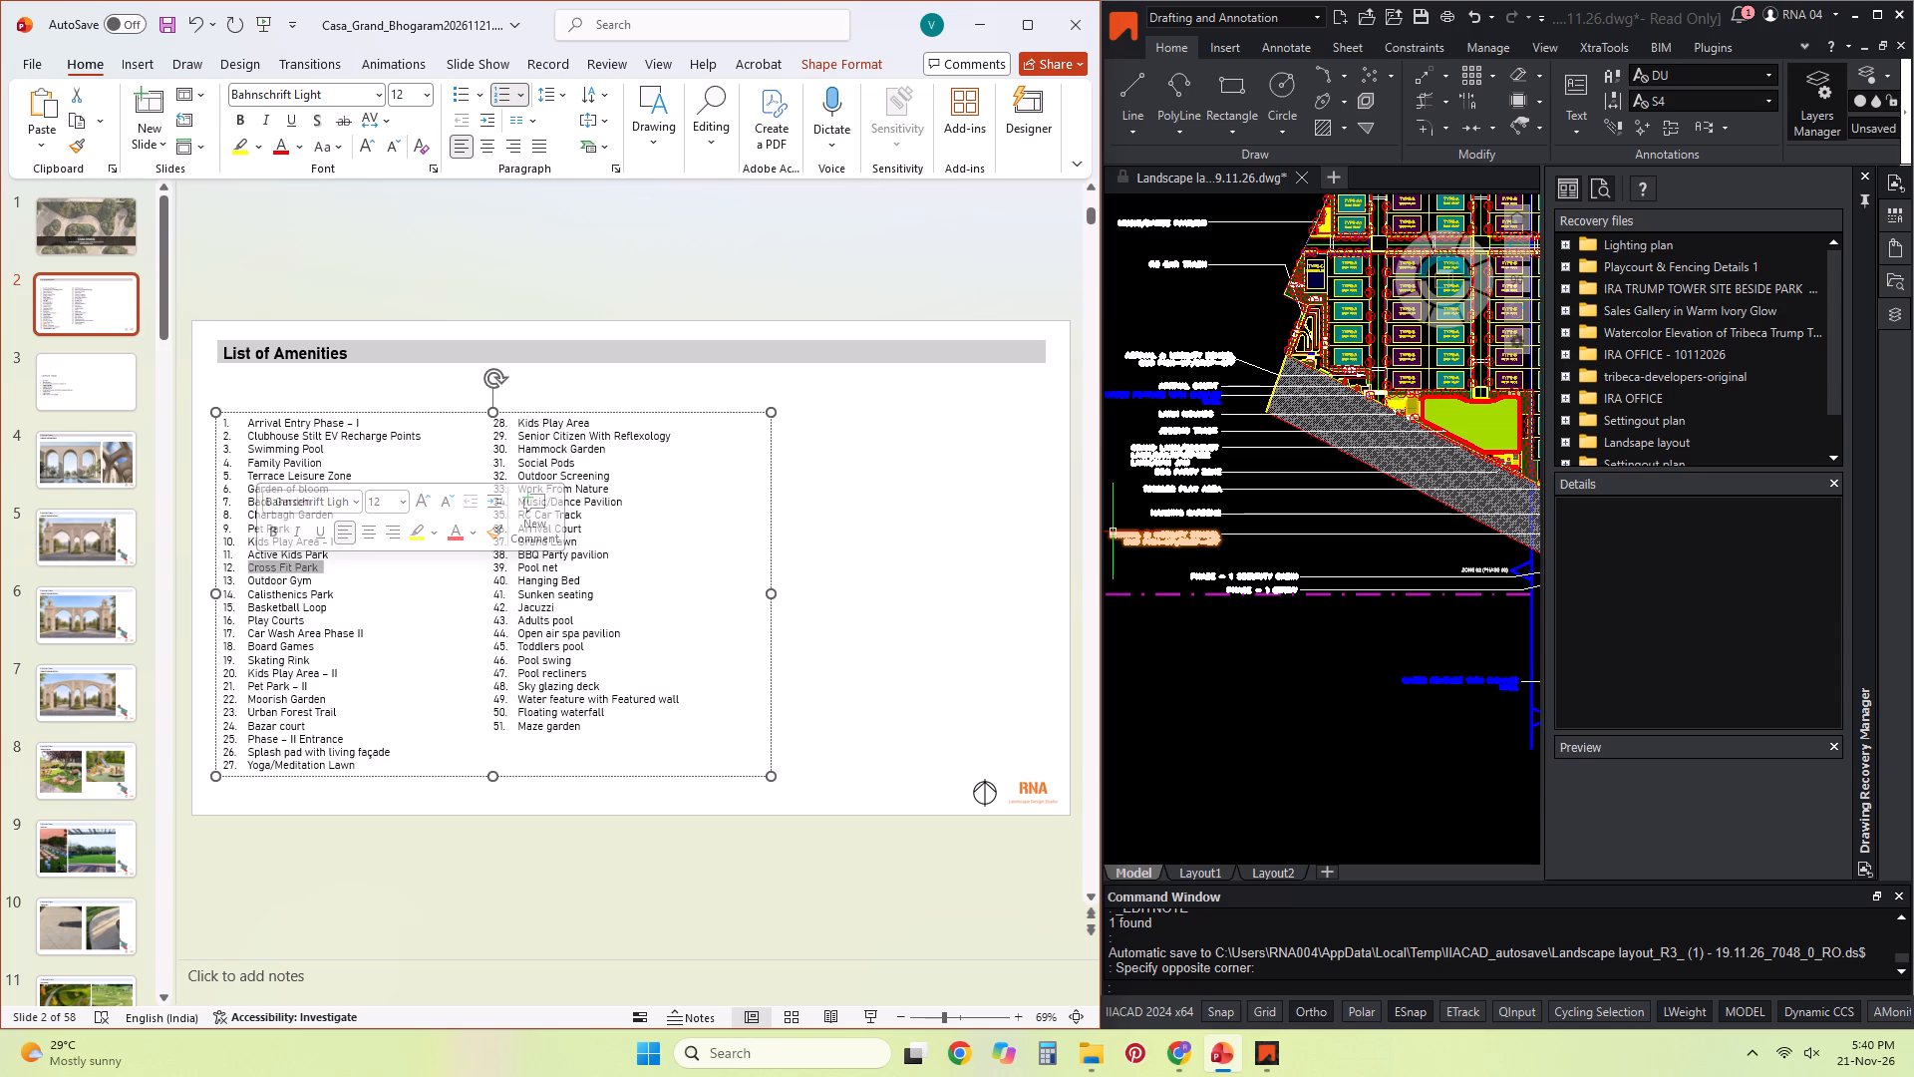
key(BackSpace)
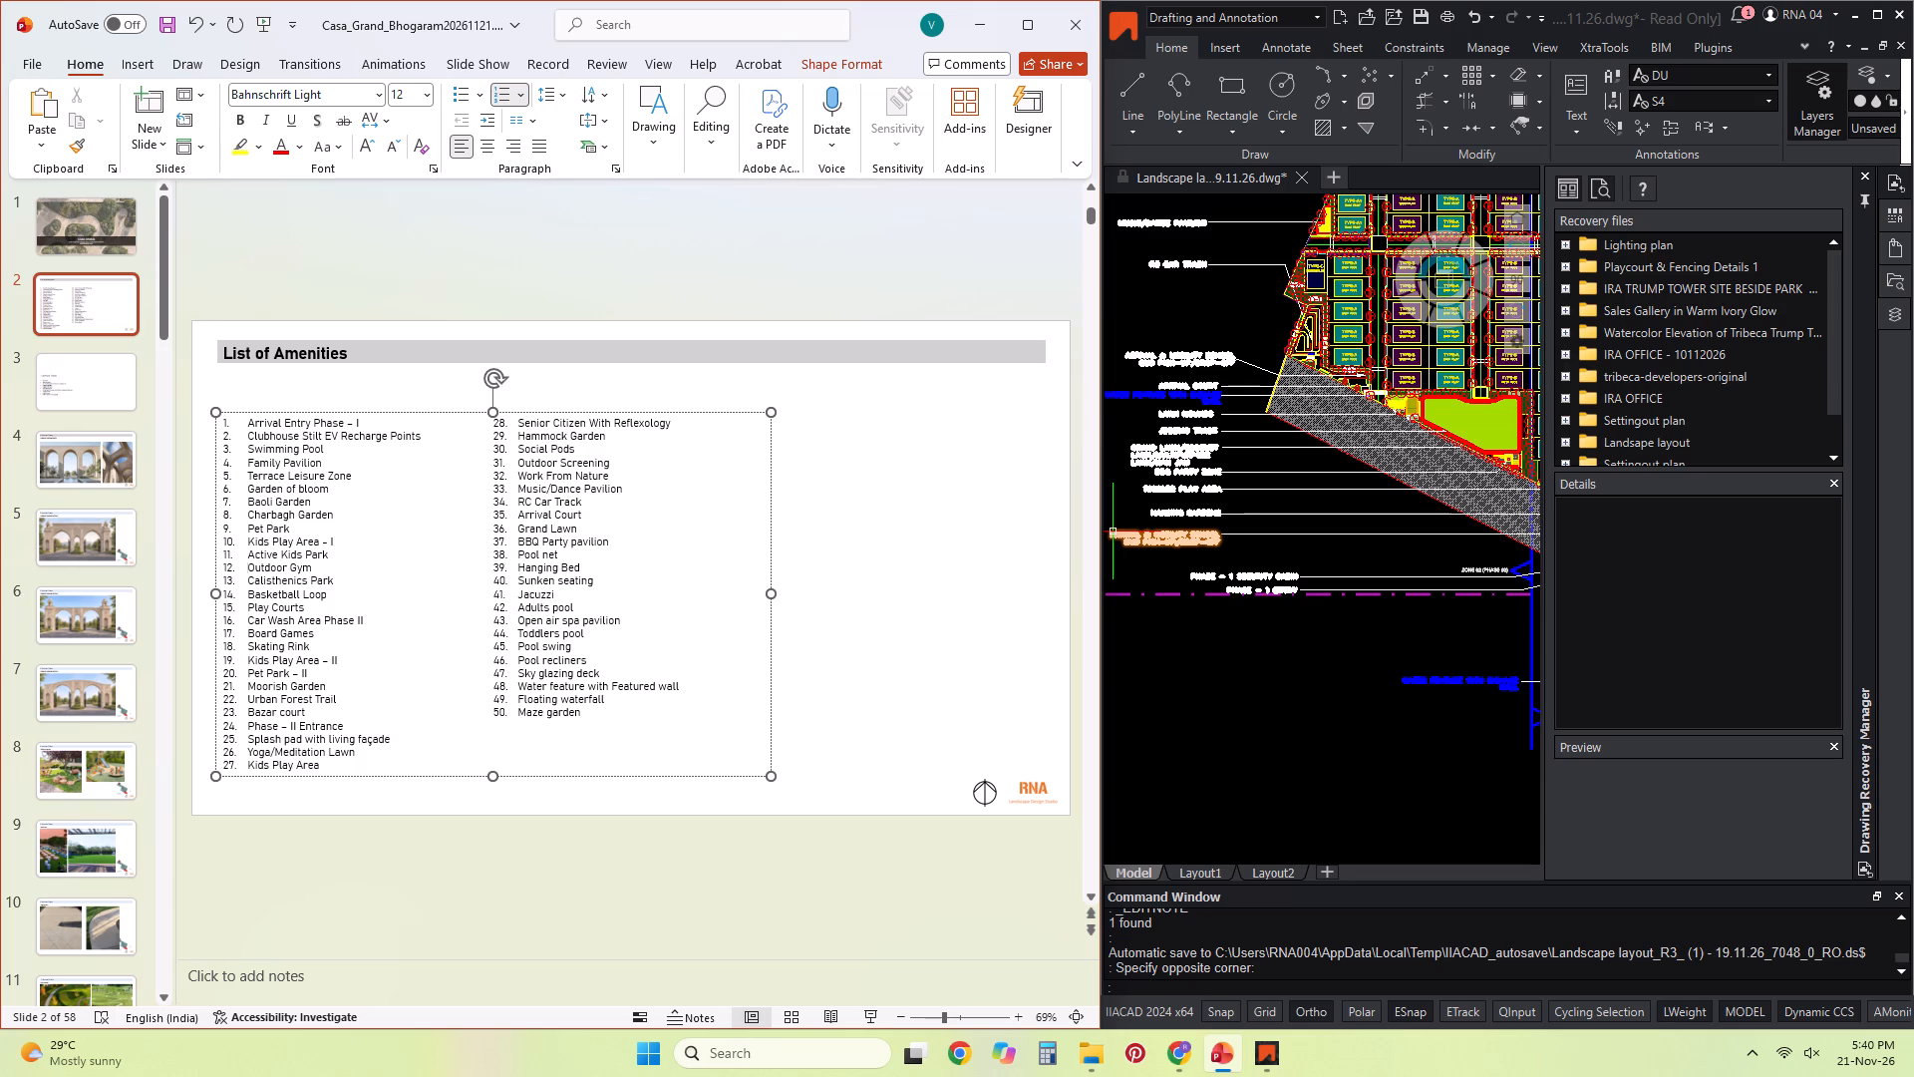
drag(362, 615, 324, 616)
drag(324, 616, 254, 623)
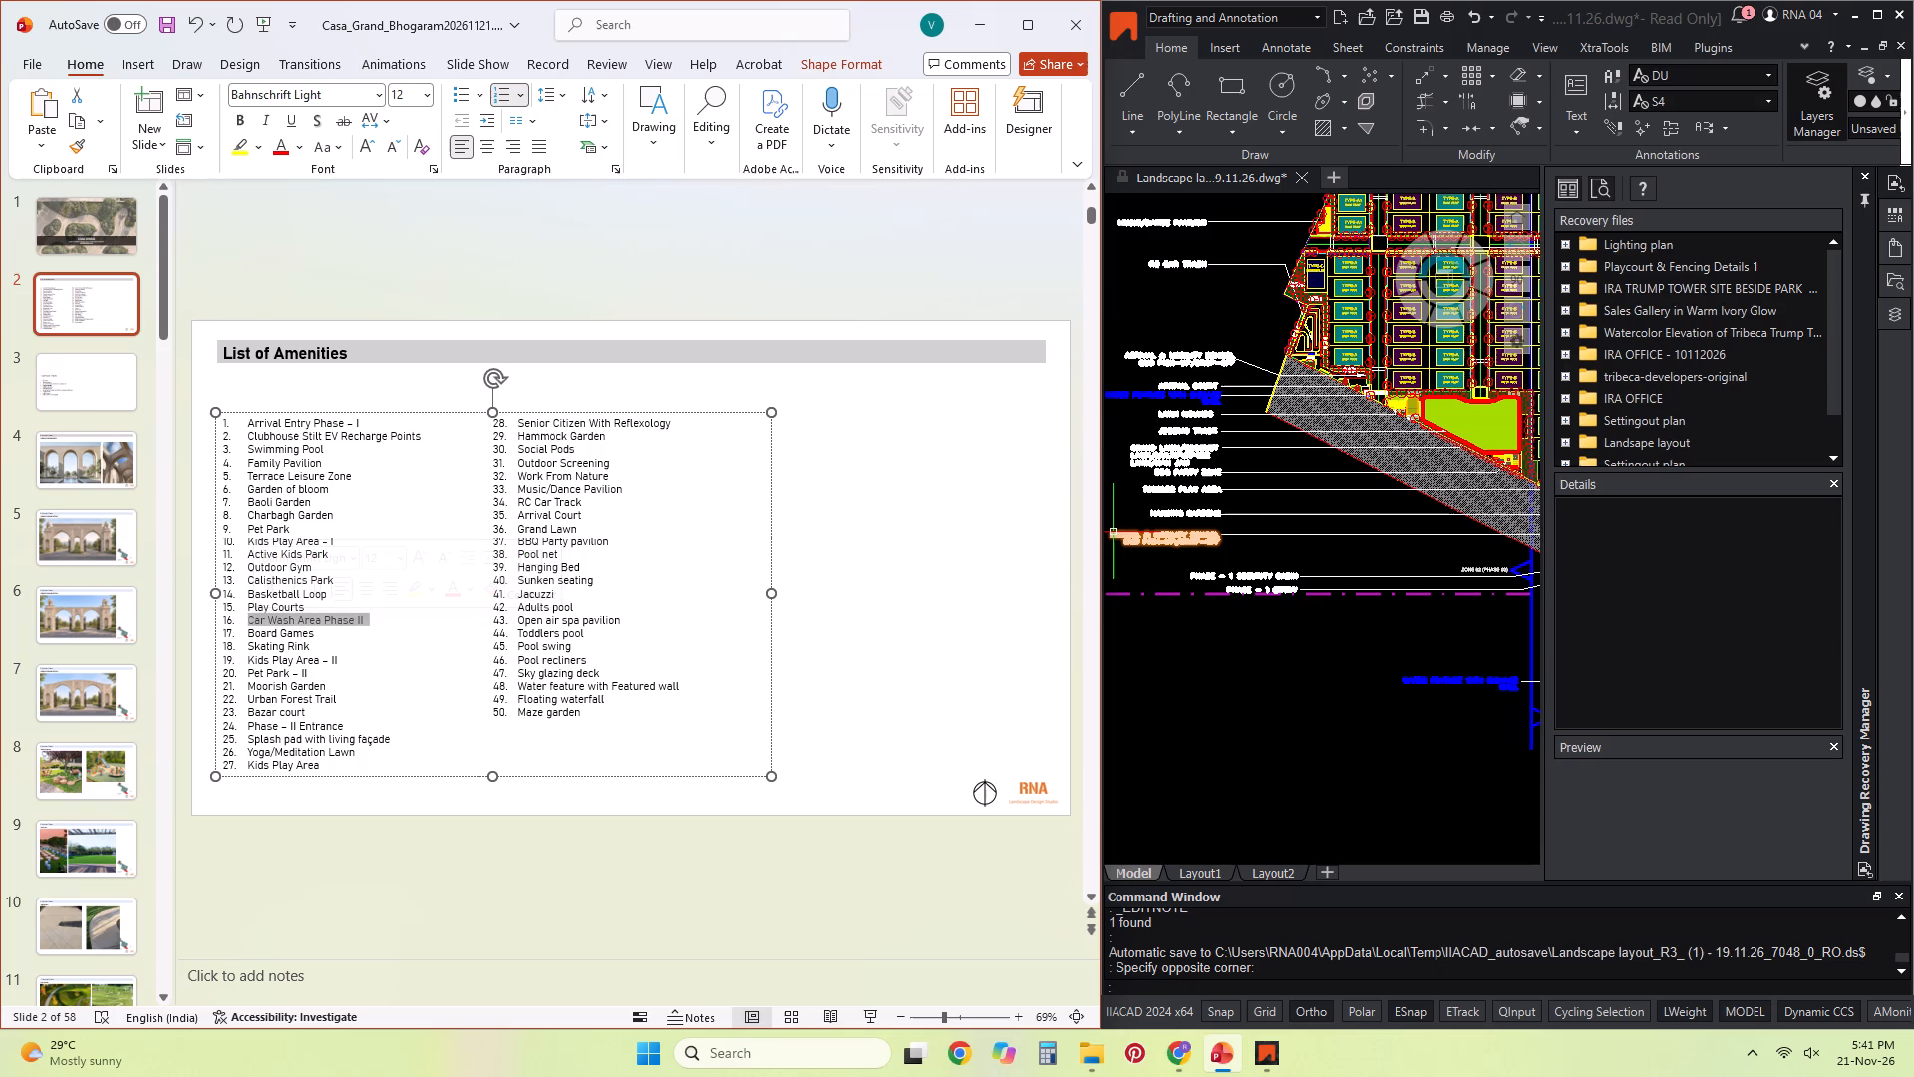
key(BackSpace)
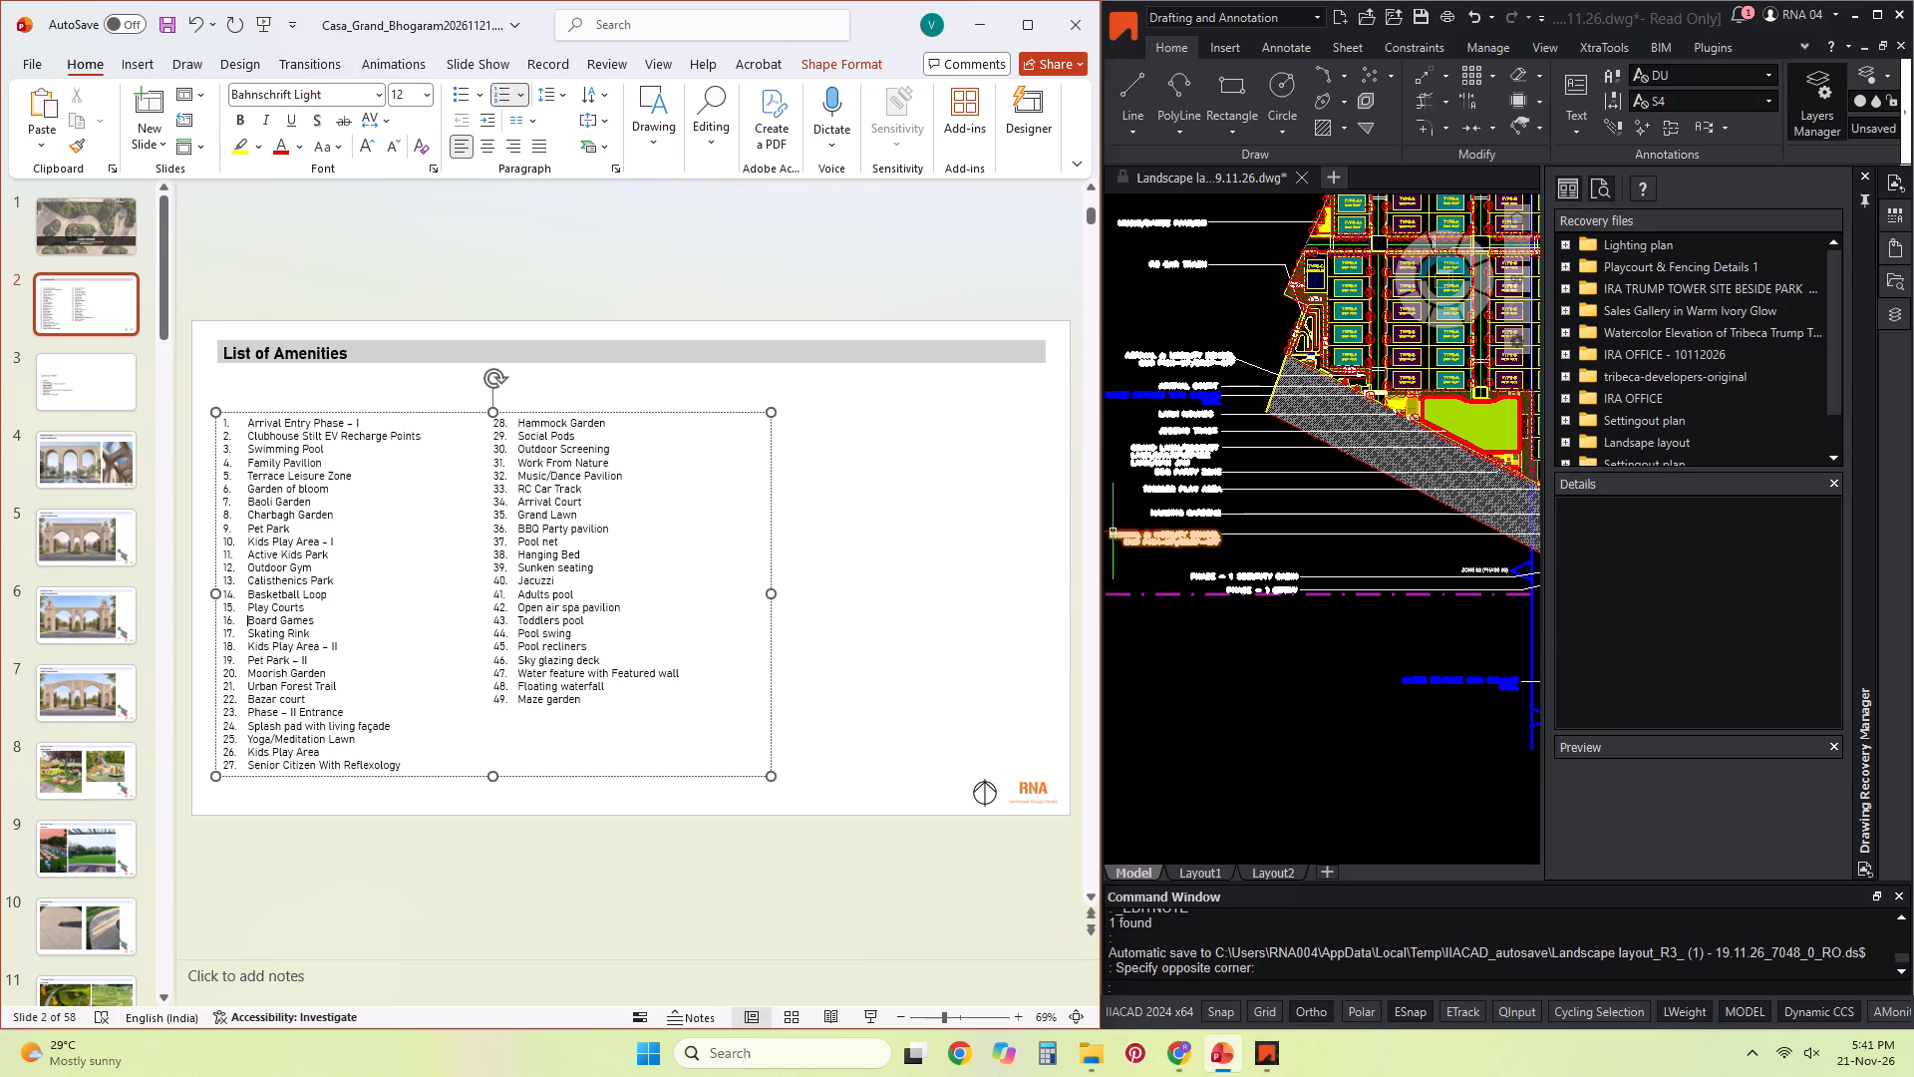
Insert a numbered entry "Mini golf" between Moorish Garden and Urban Forest Trail in the amenities list.
click(330, 670)
key(Return)
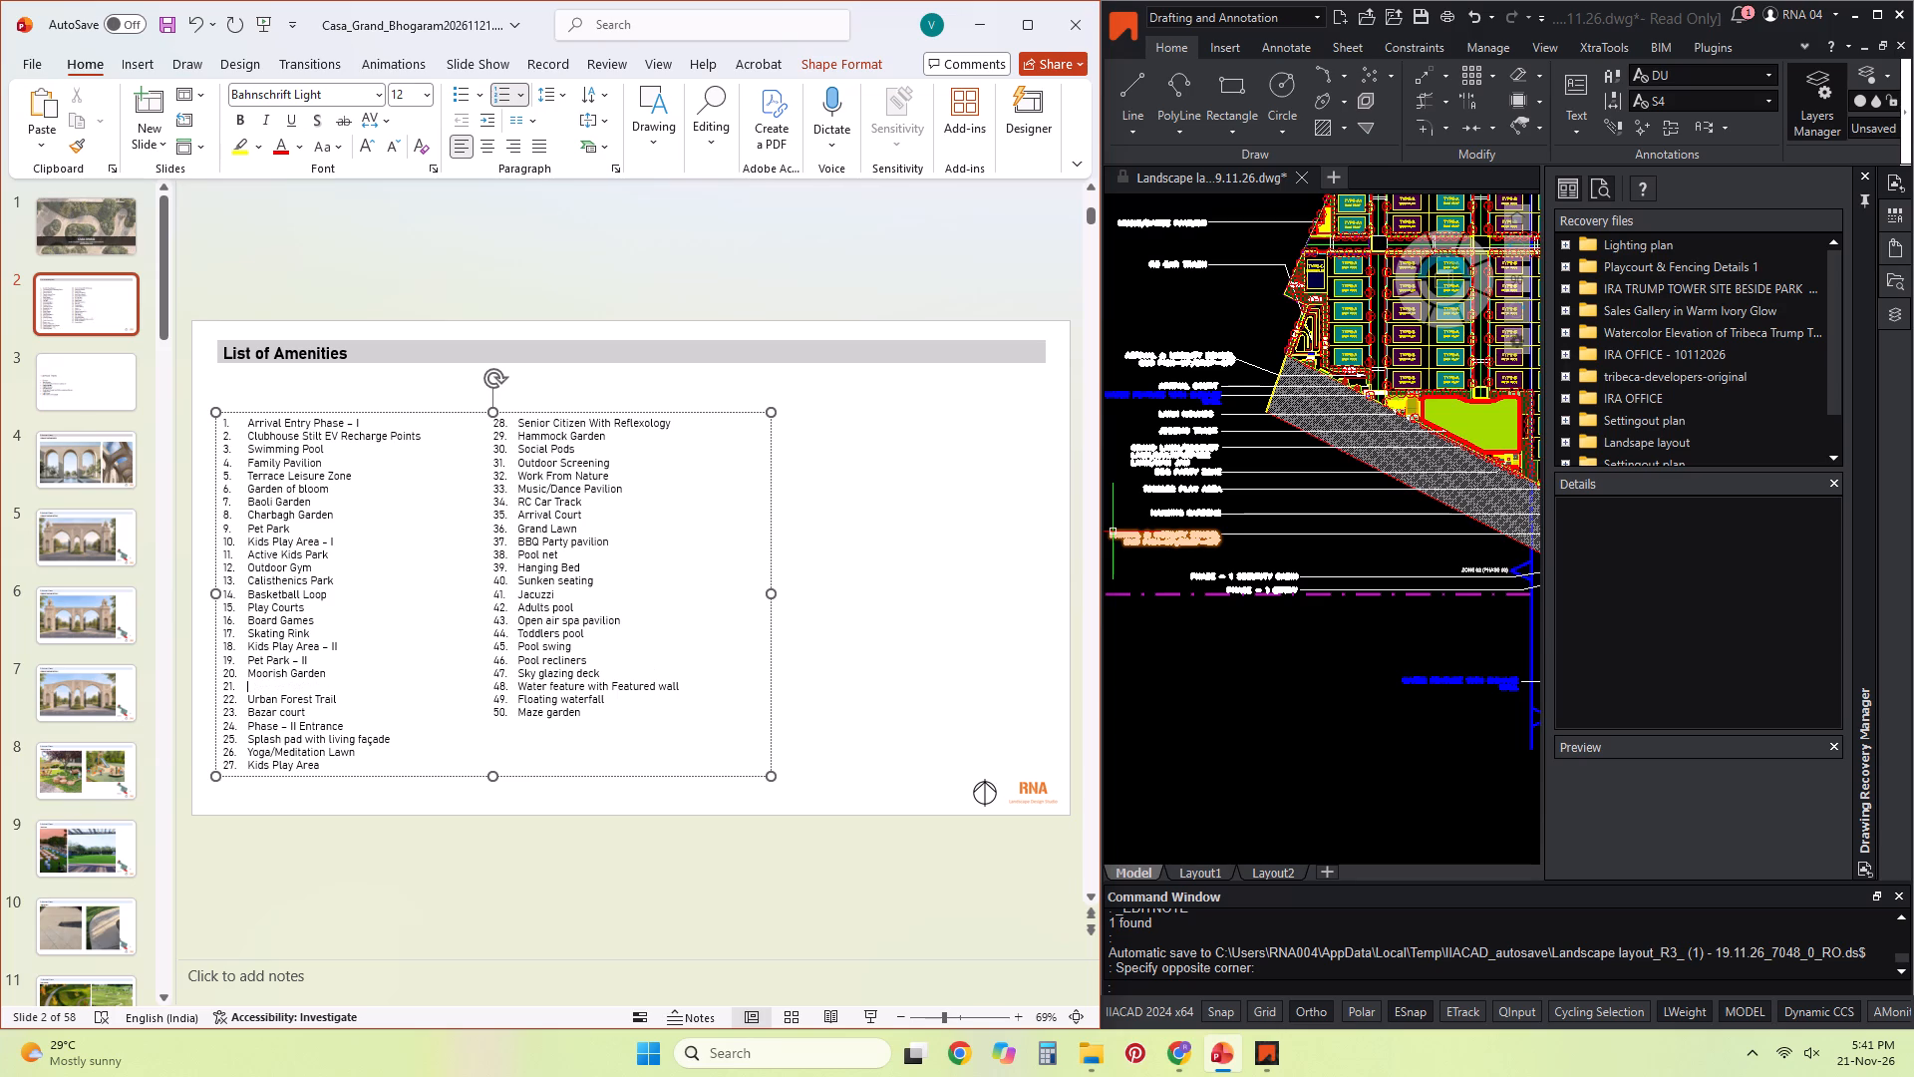
key(shift+m)
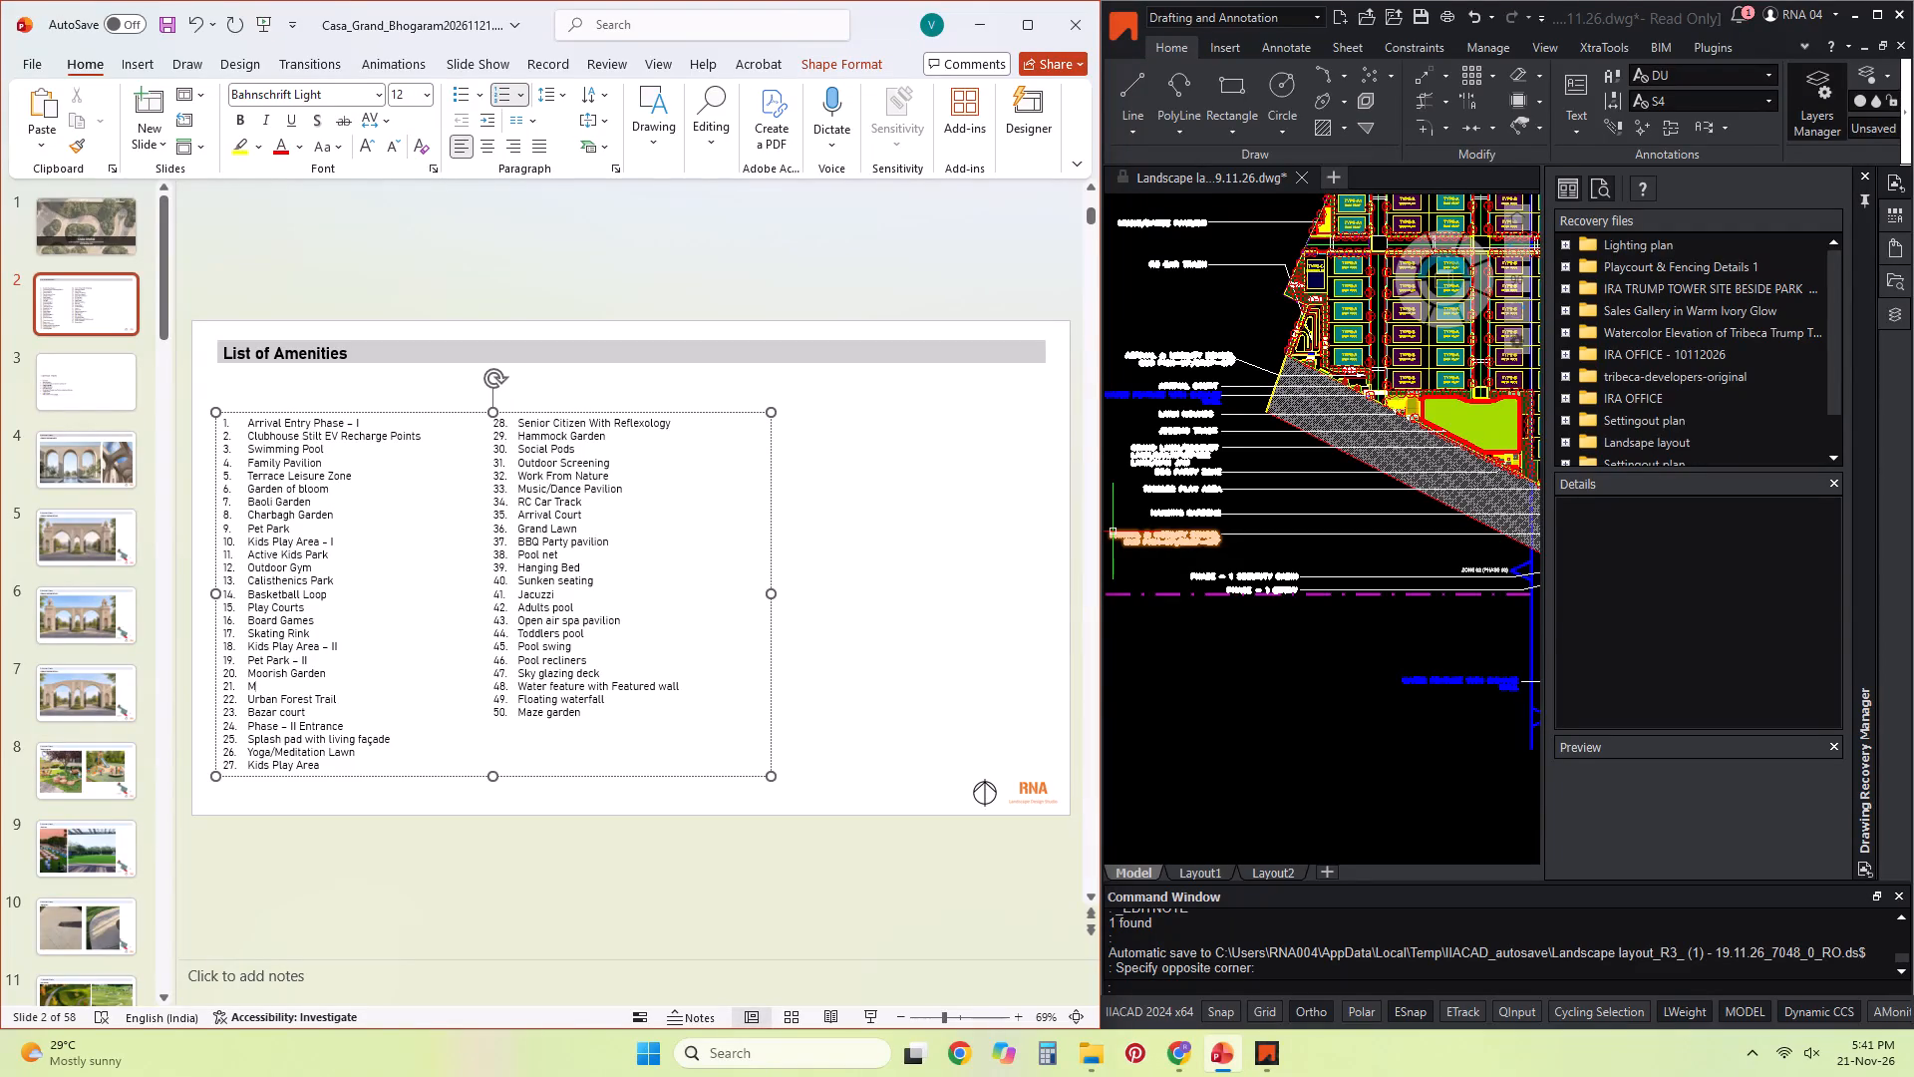
text(ini golf)
key(space)
click(529, 743)
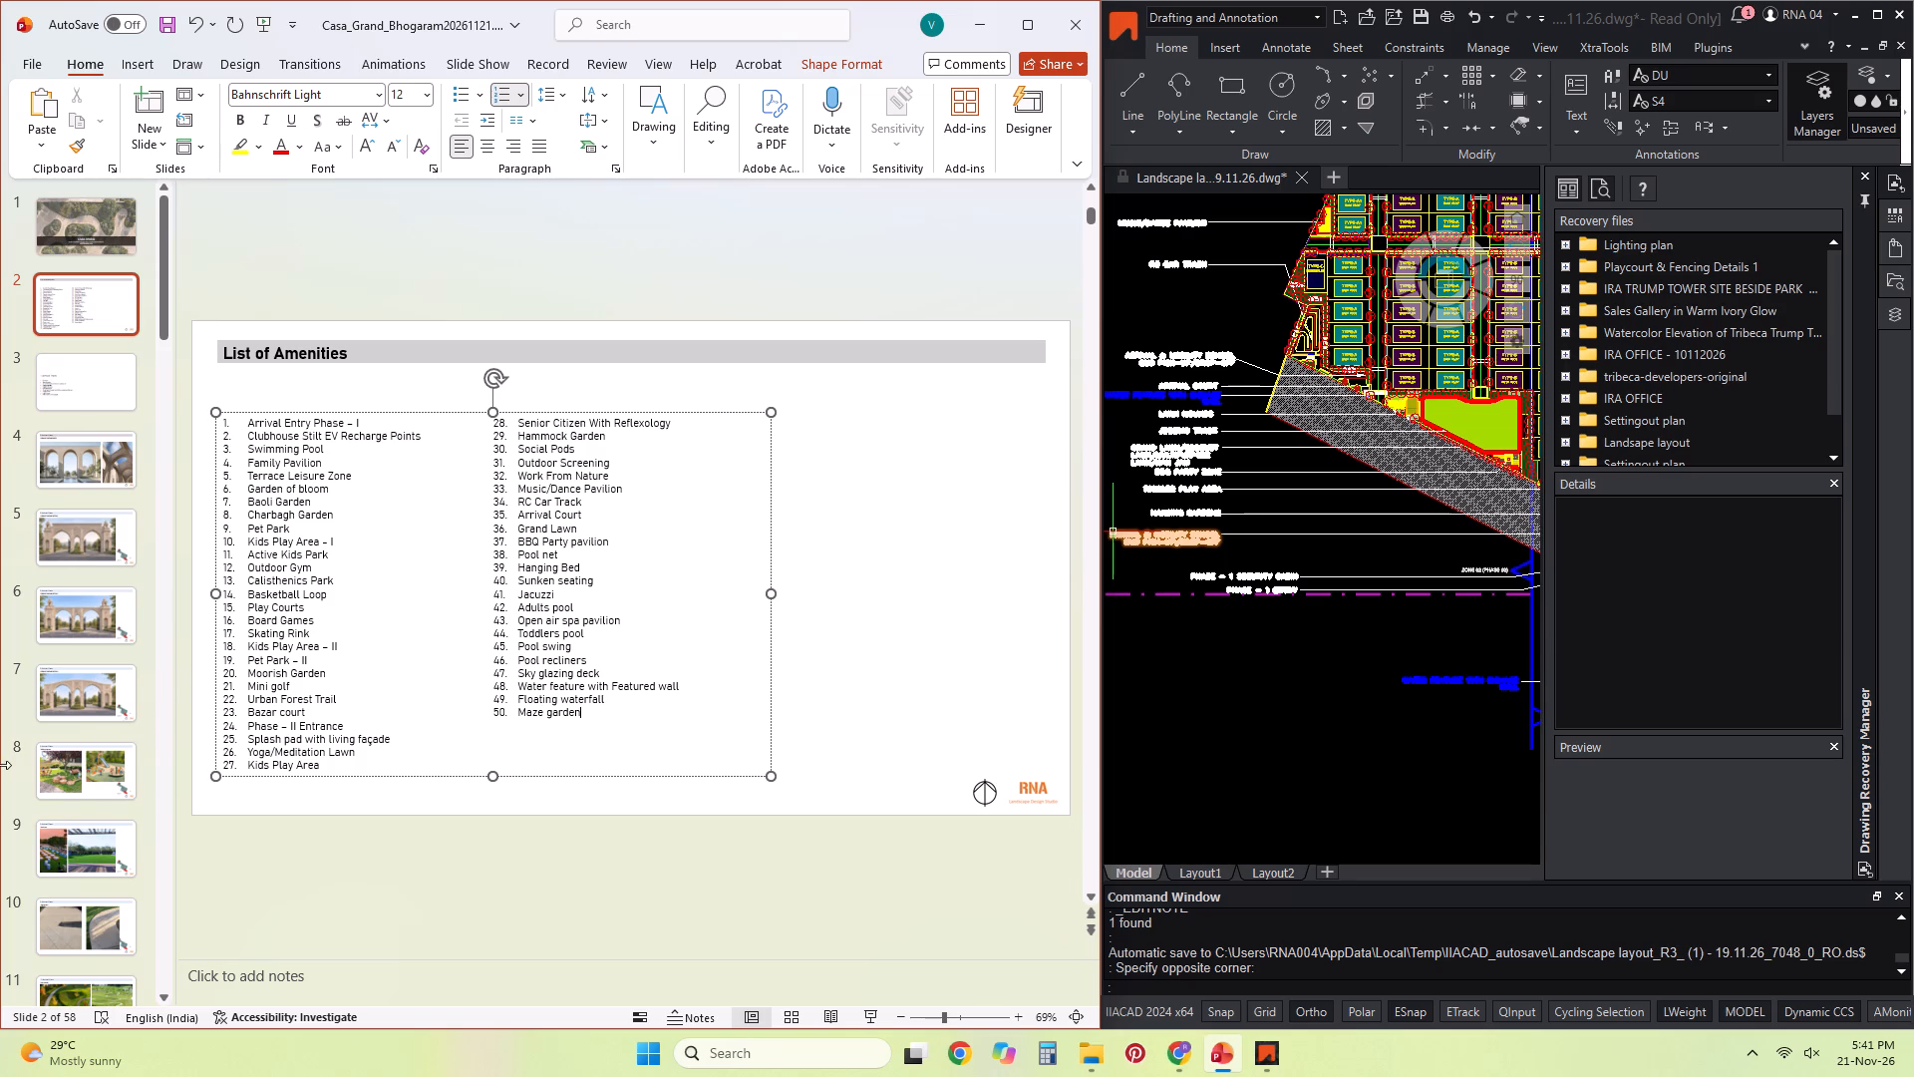
Insert a numbered entry "Bocce ball court" between Yoga/Meditation Lawn and Kids Play Area in the amenities list.
click(370, 755)
key(Return)
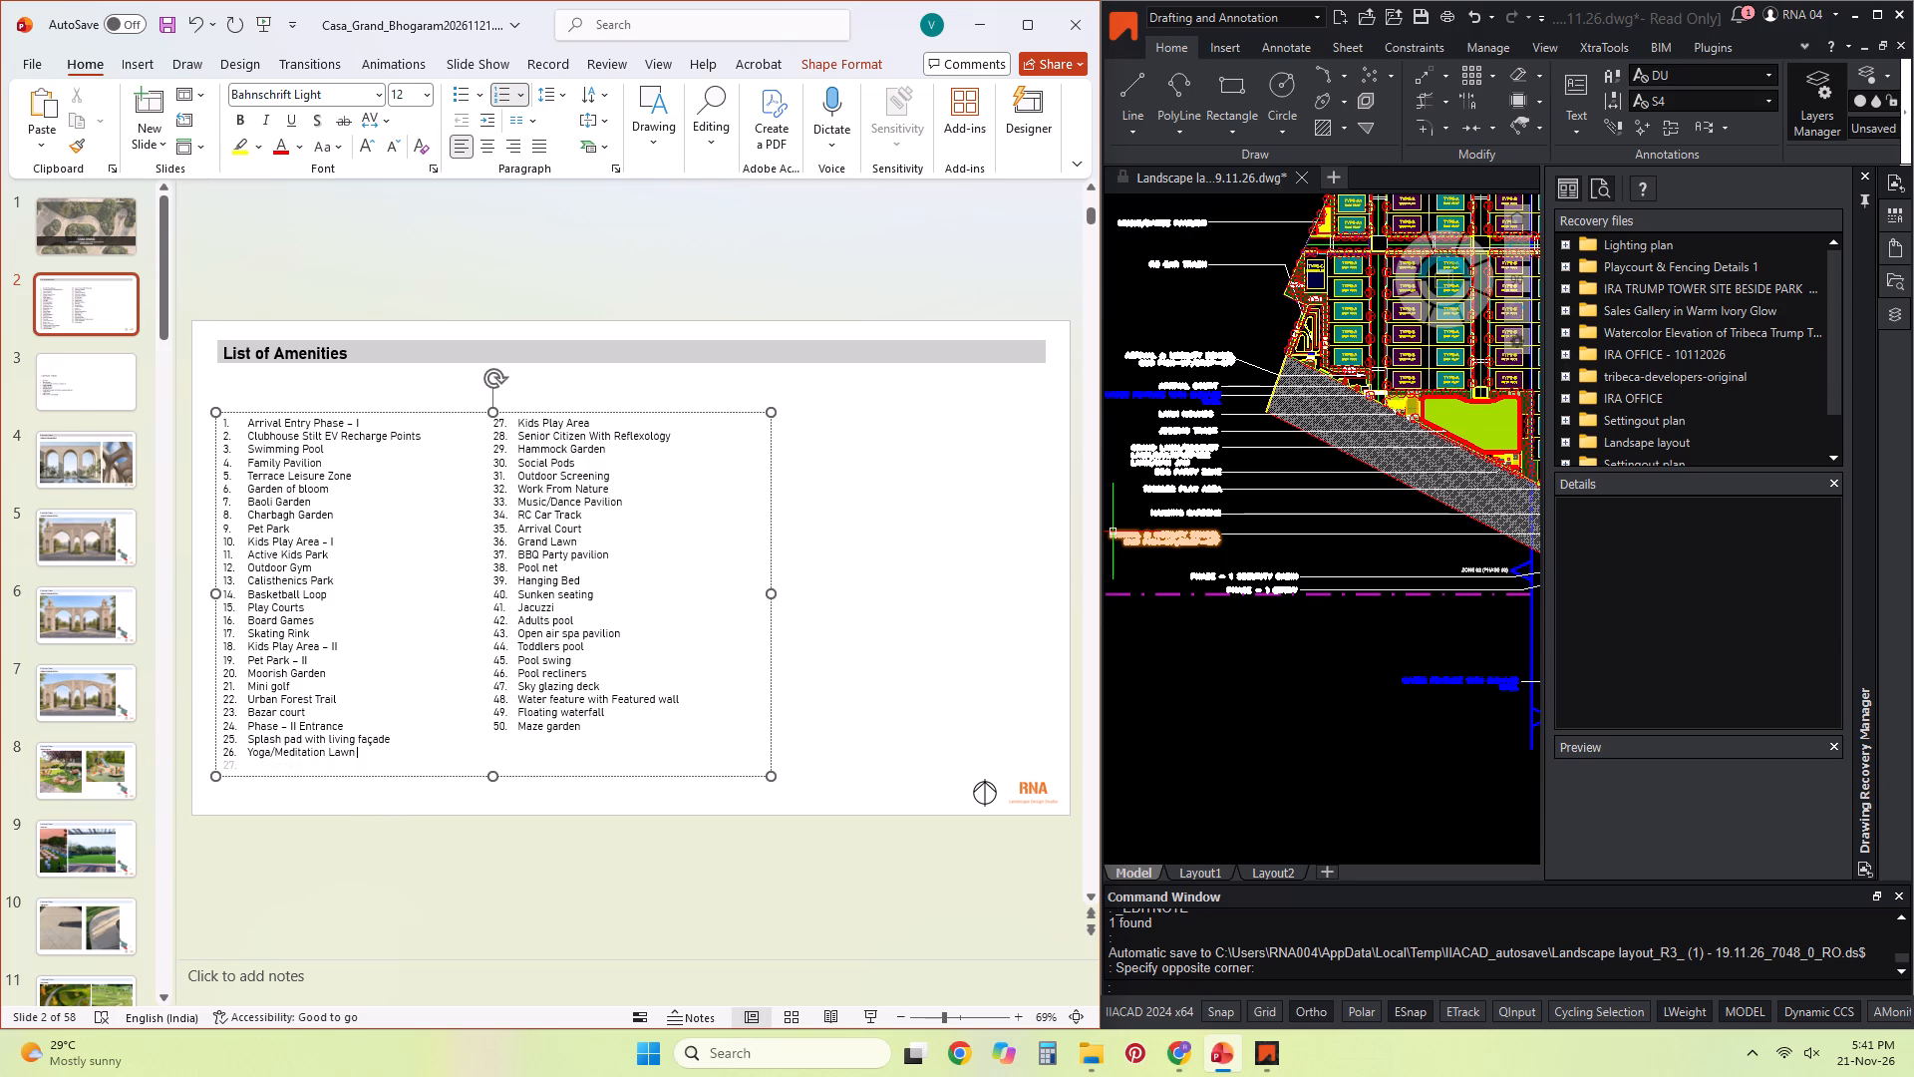
key(shift+b)
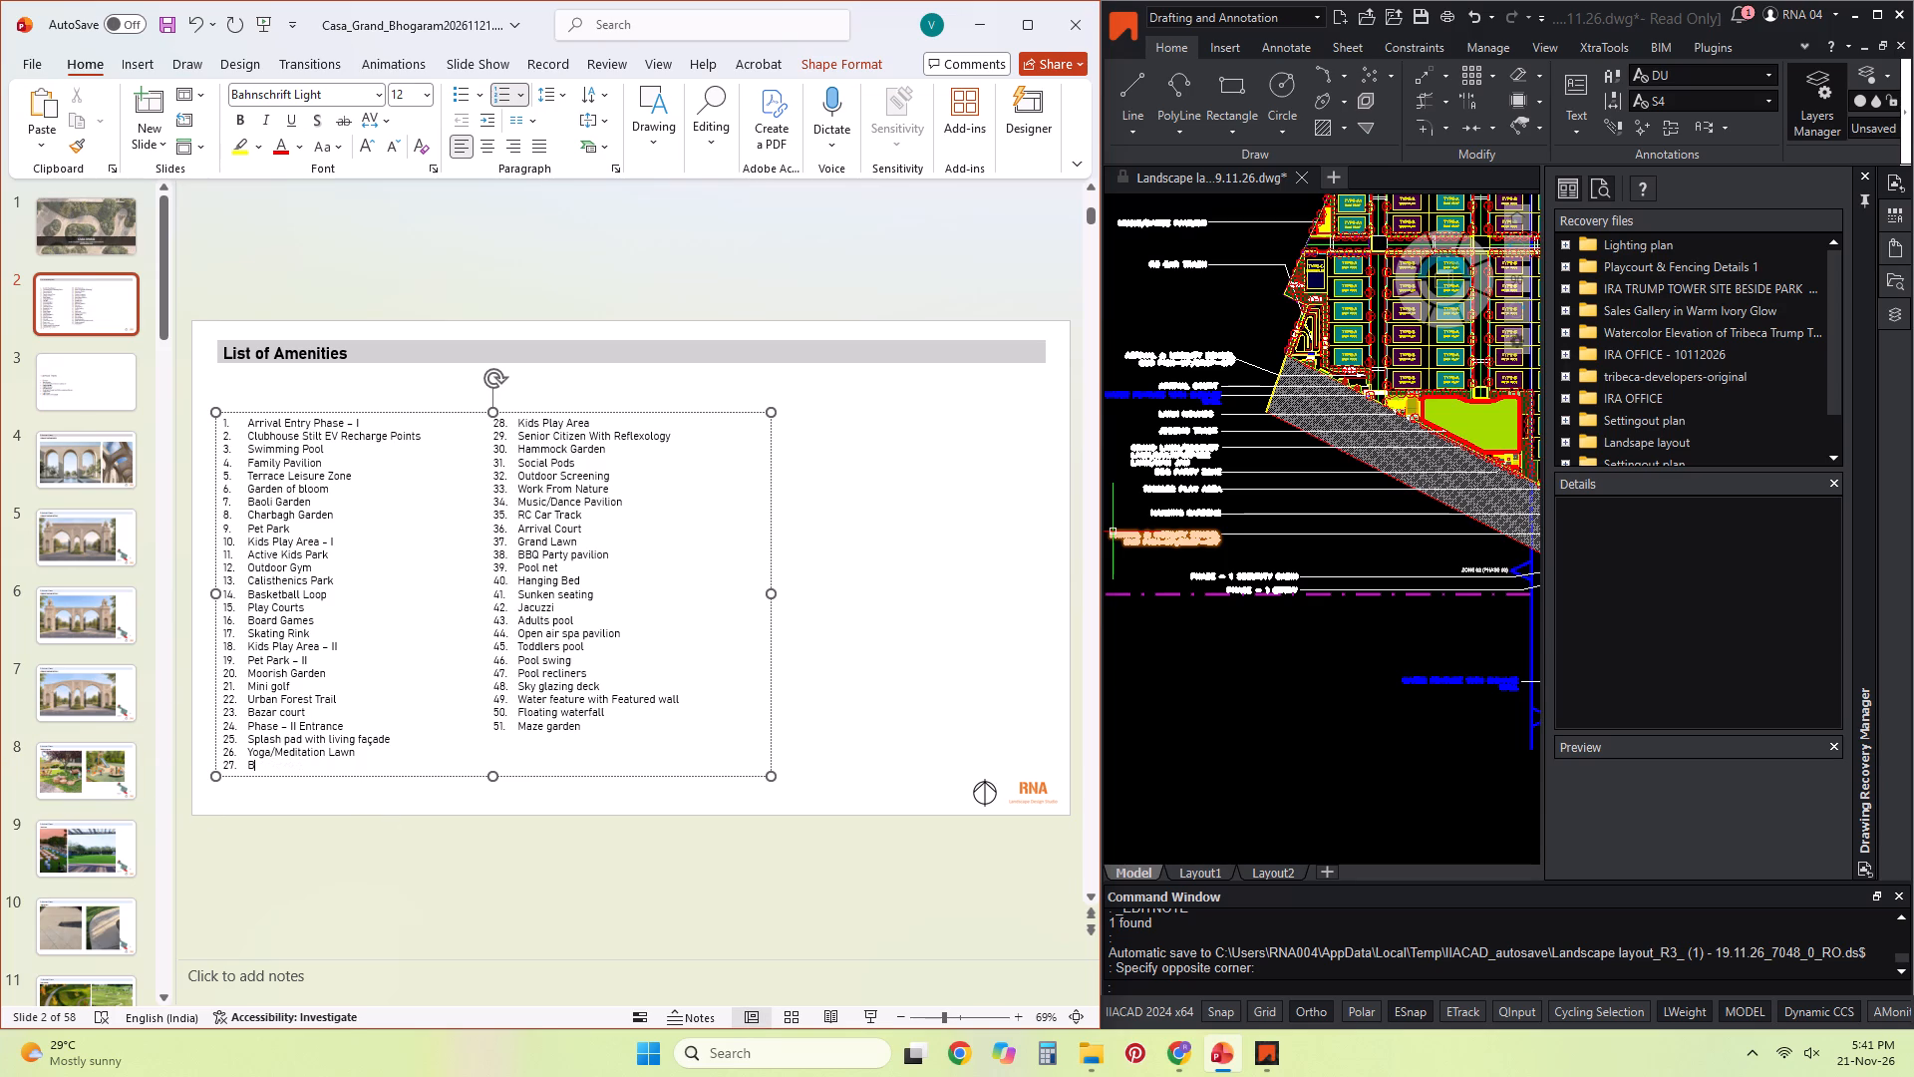
text(occe ball court)
click(906, 668)
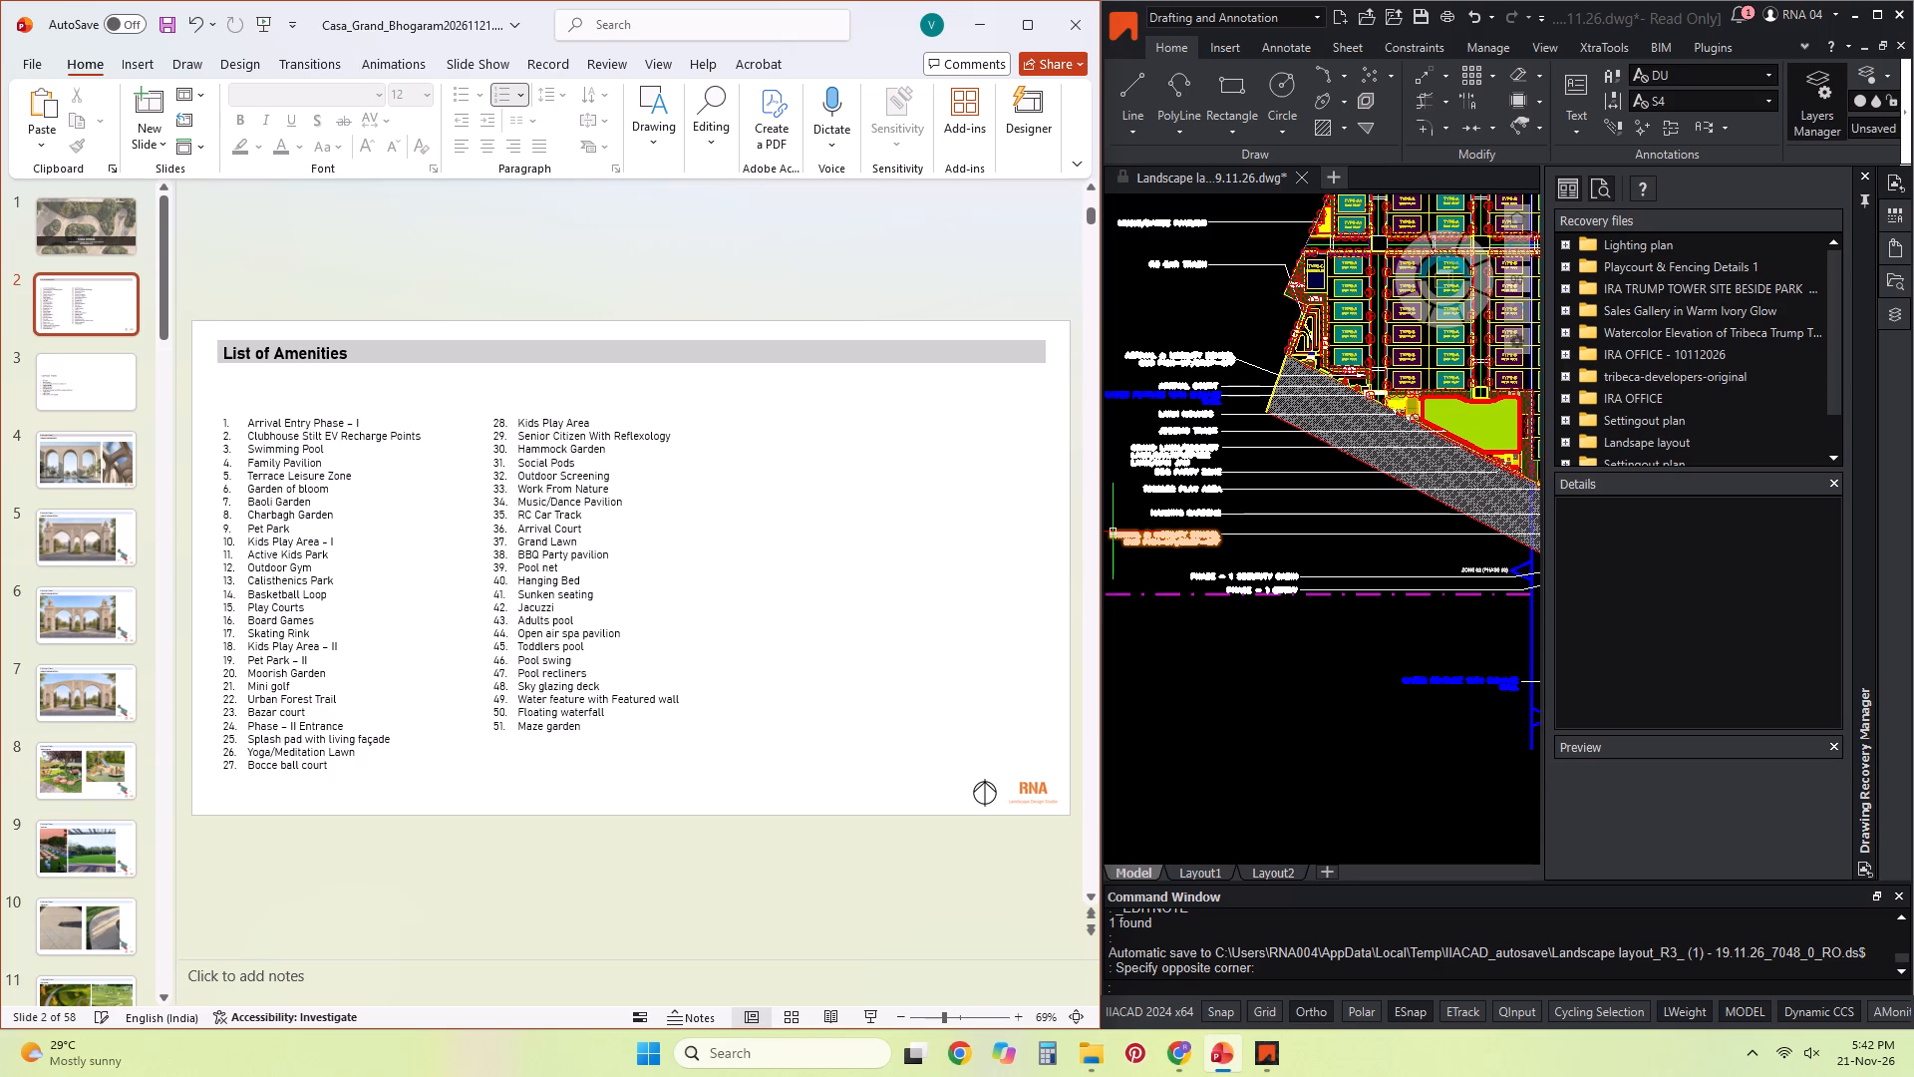
Insert a numbered entry "Garden of secret" between Work From Nature and Music/Dance Pavilion in the amenities list.
click(618, 490)
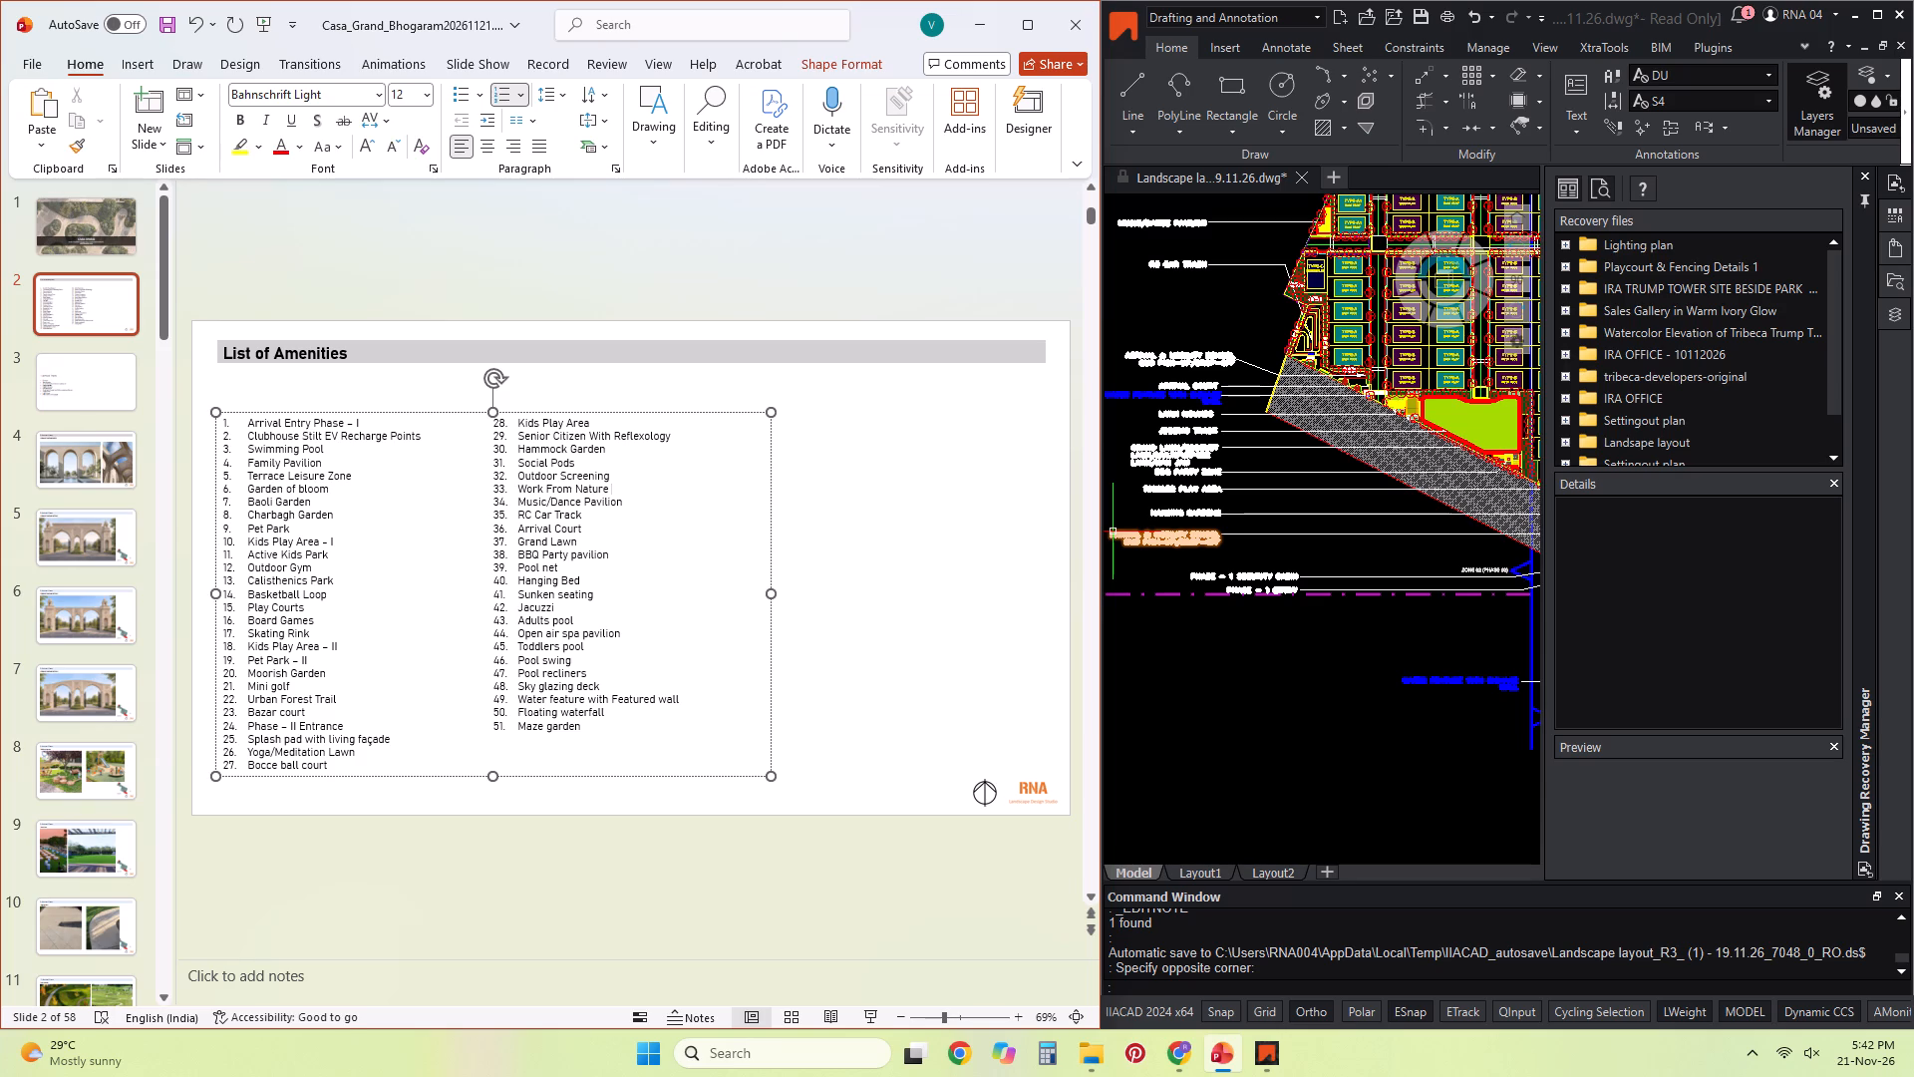
key(Return)
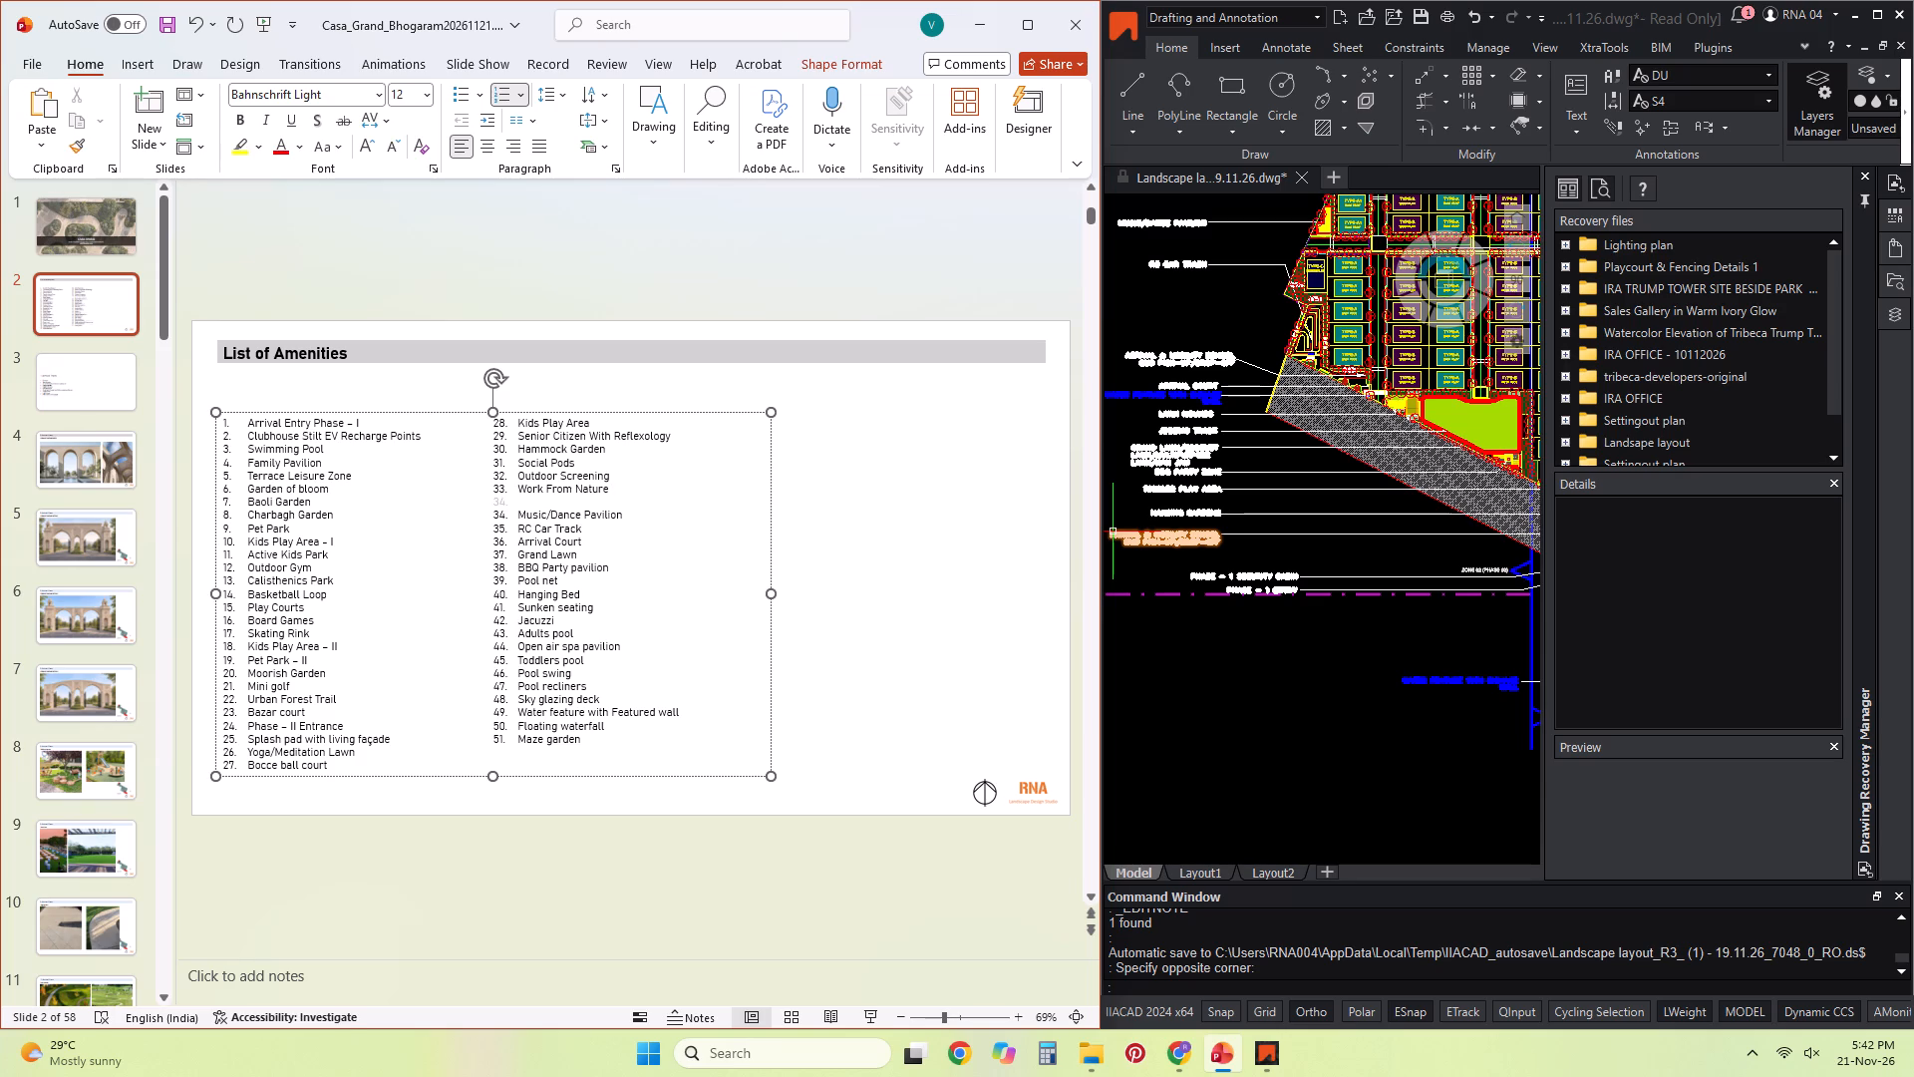
text(Garden)
key(space)
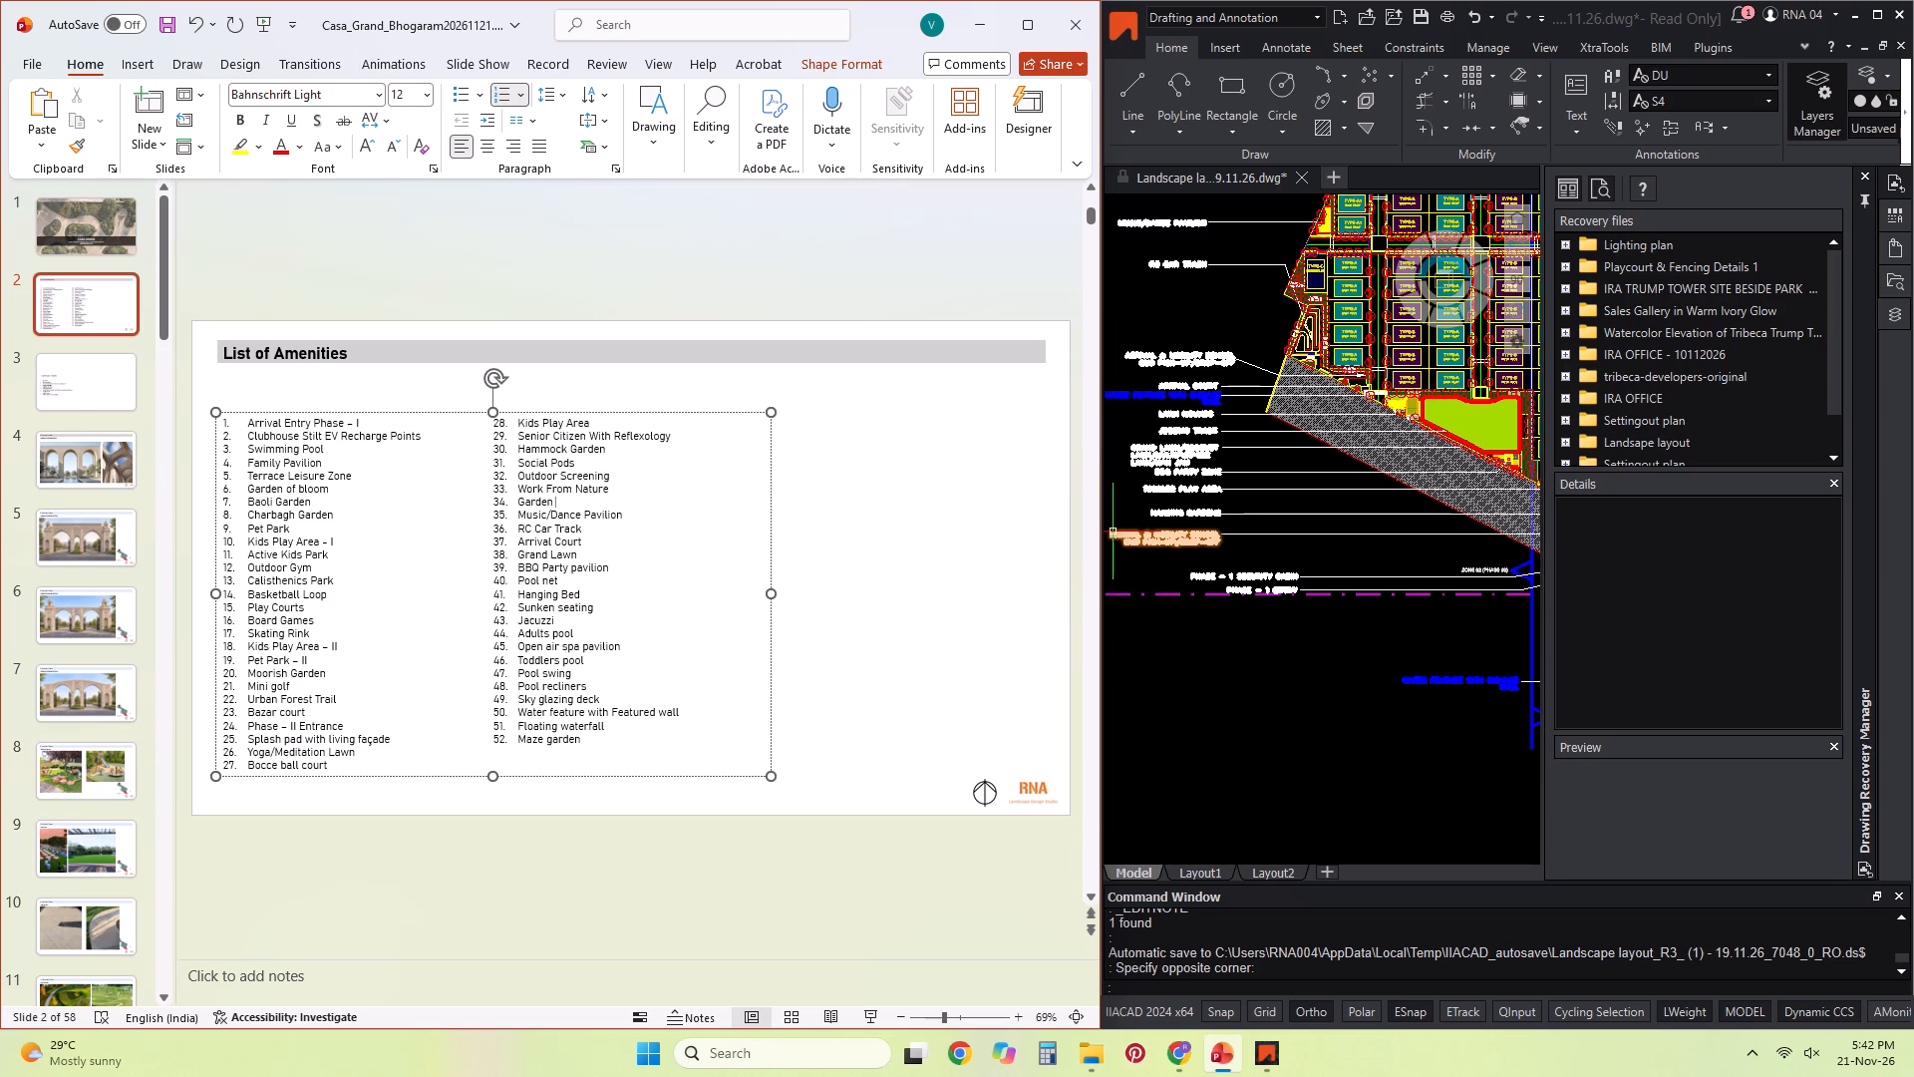
text(of secret)
scroll(658, 656, up, 1)
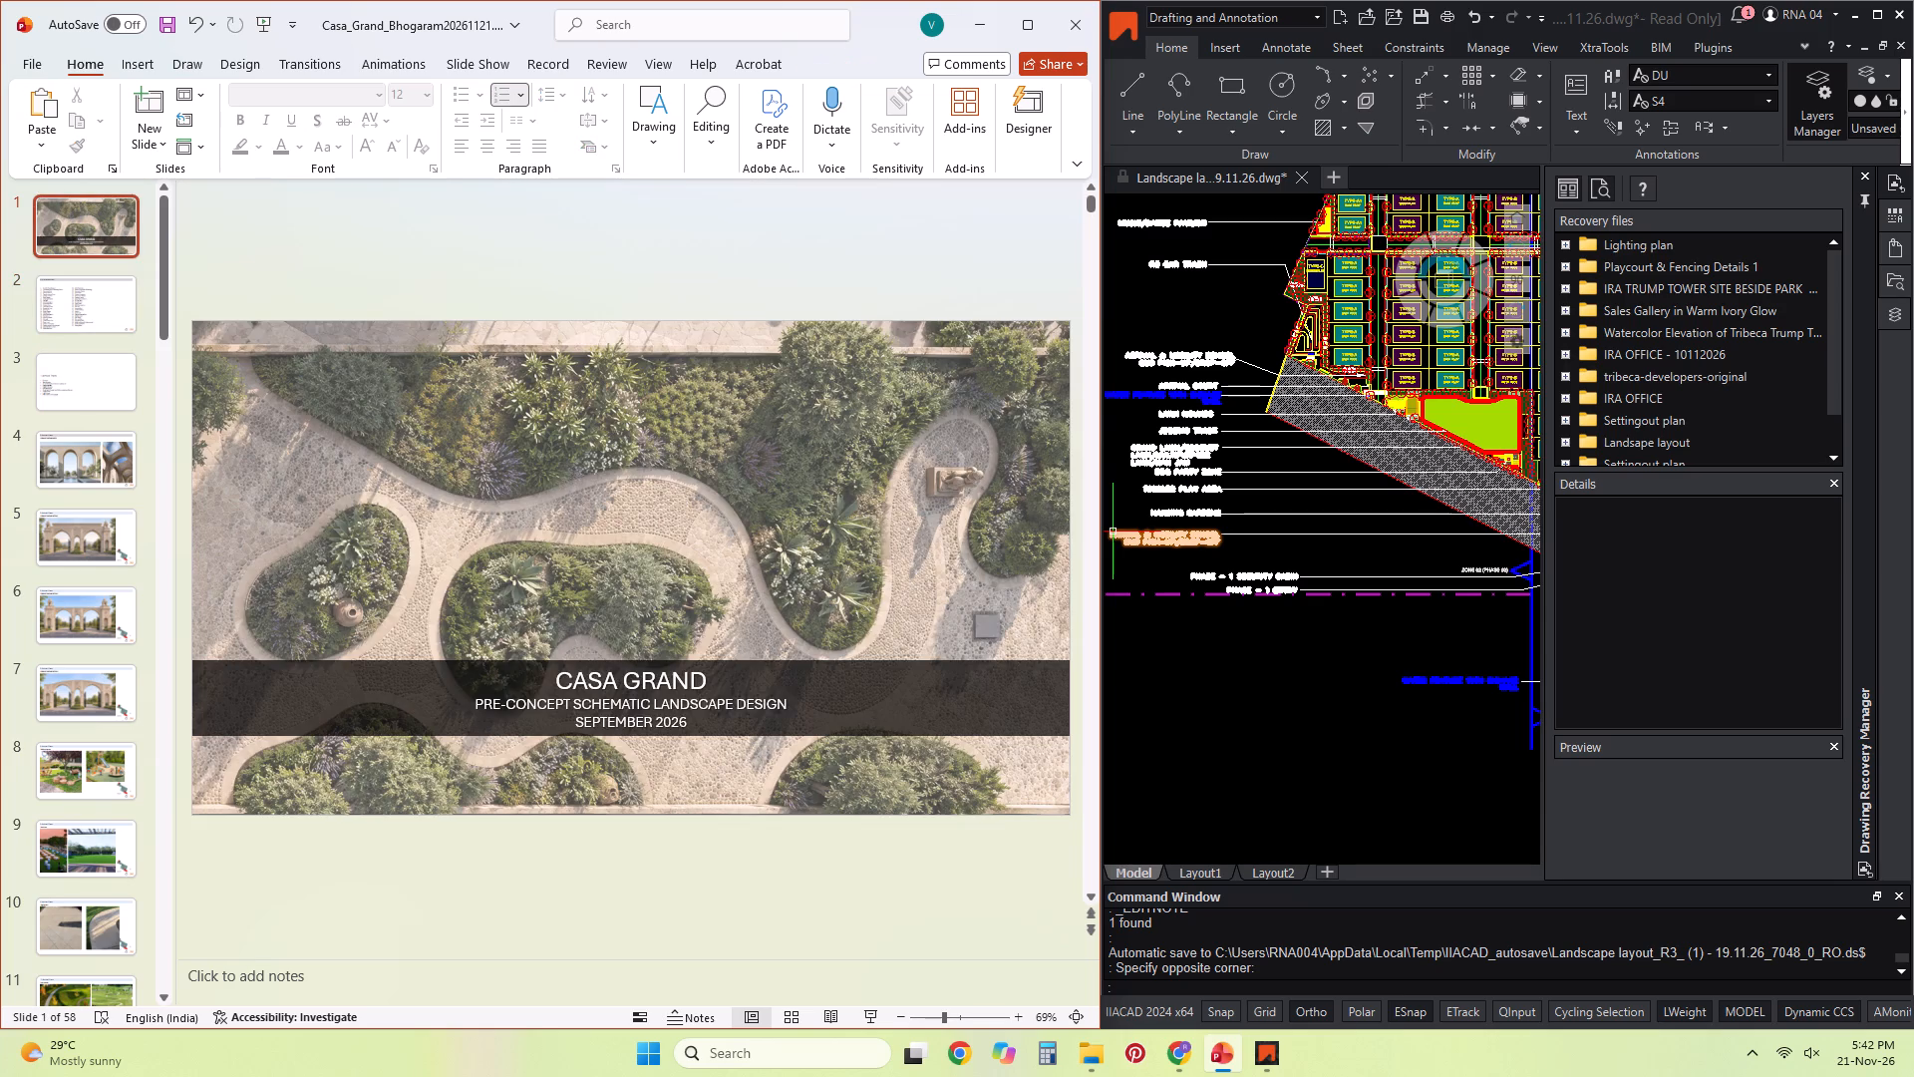
scroll(658, 656, down, 1)
Insert a numbered entry "Lawn mounds" between Grand Lawn and BBQ Party pavilion in the amenities list.
click(617, 556)
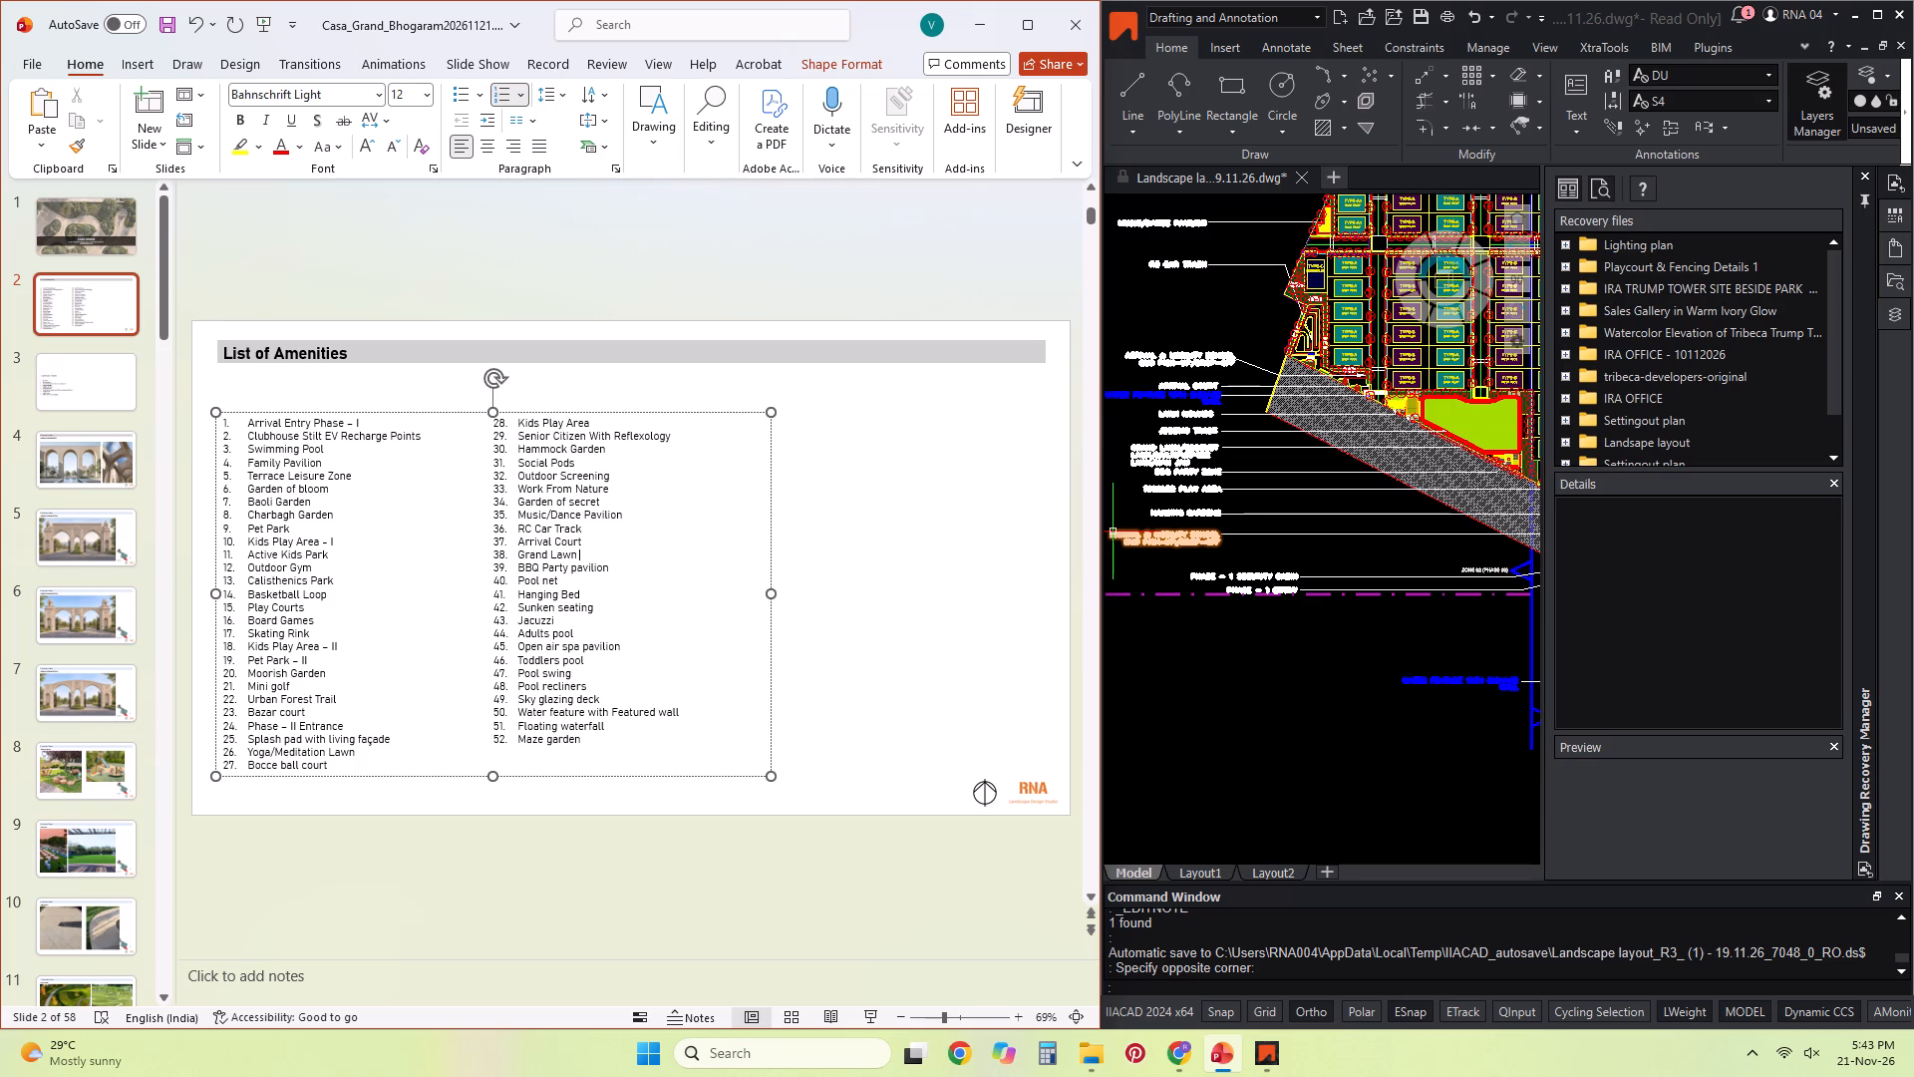
key(Return)
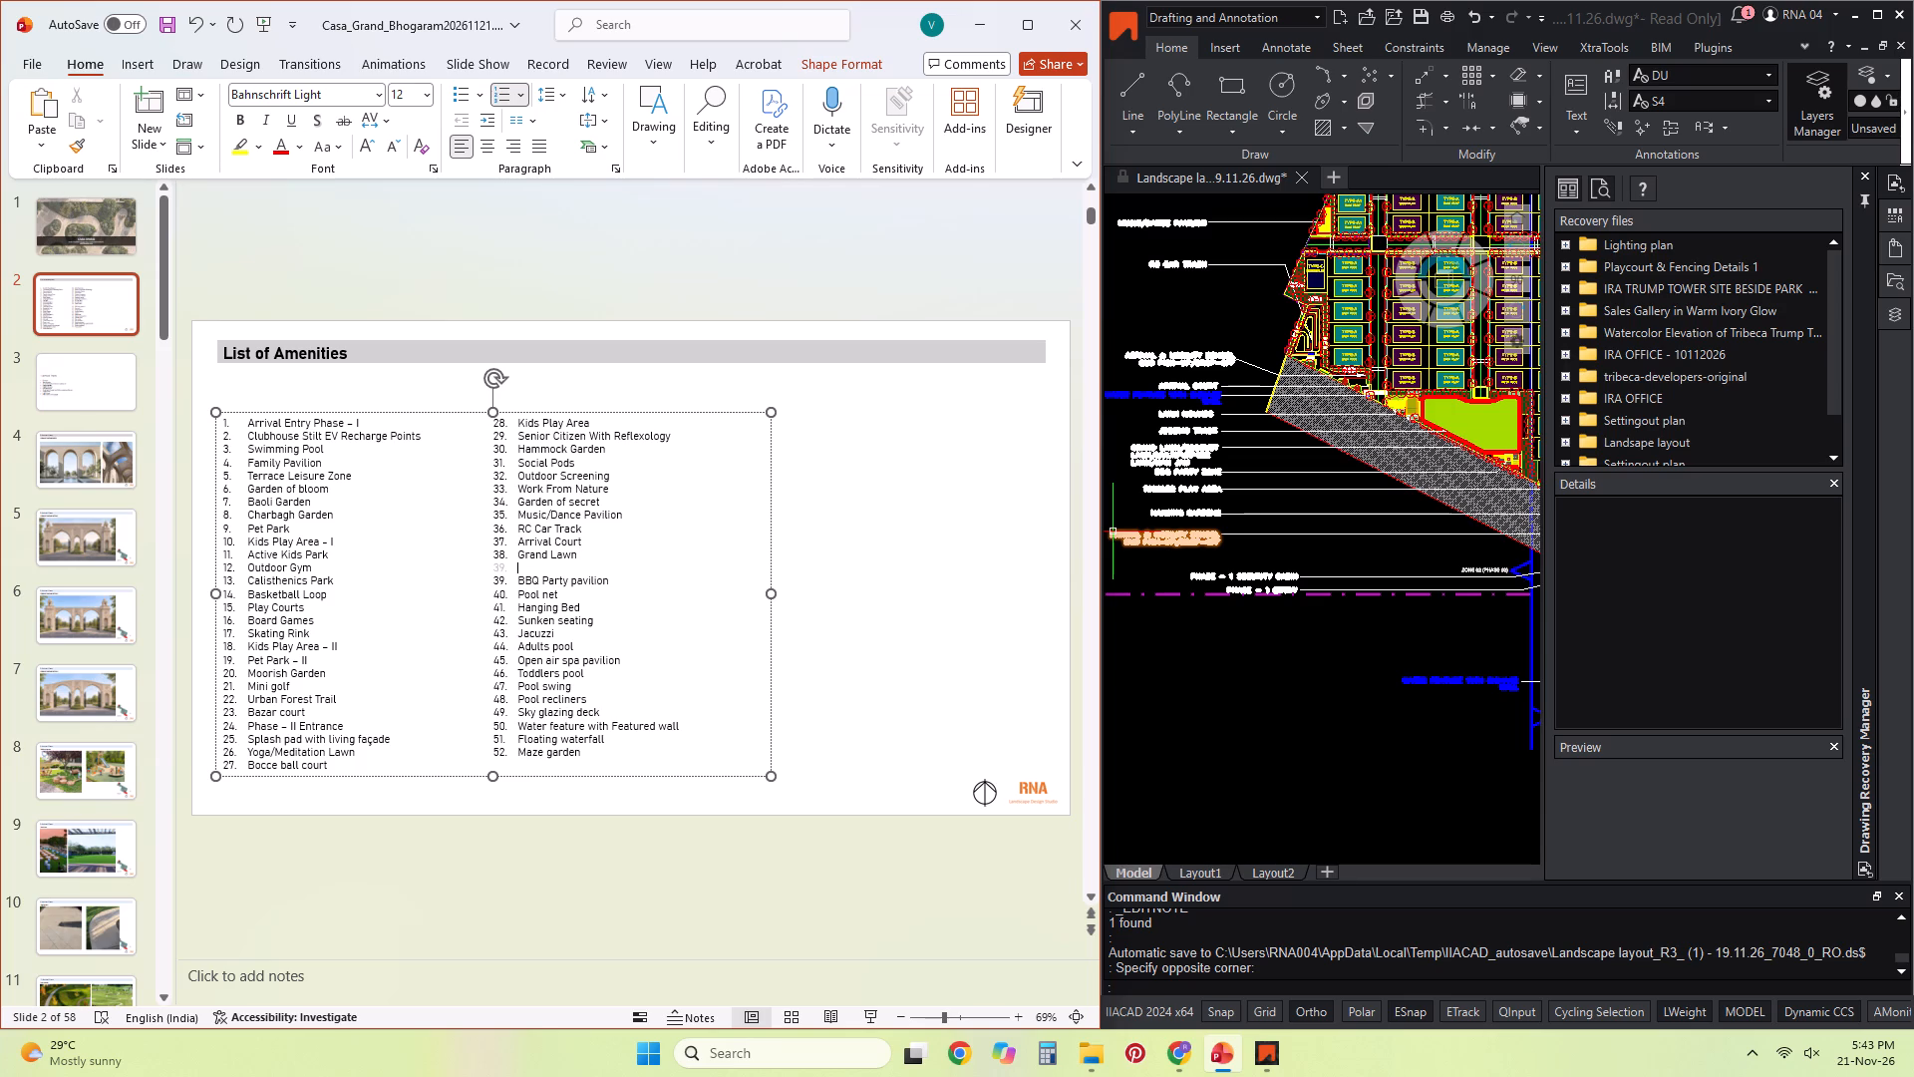
text(Lawn mound)
key(s)
click(863, 630)
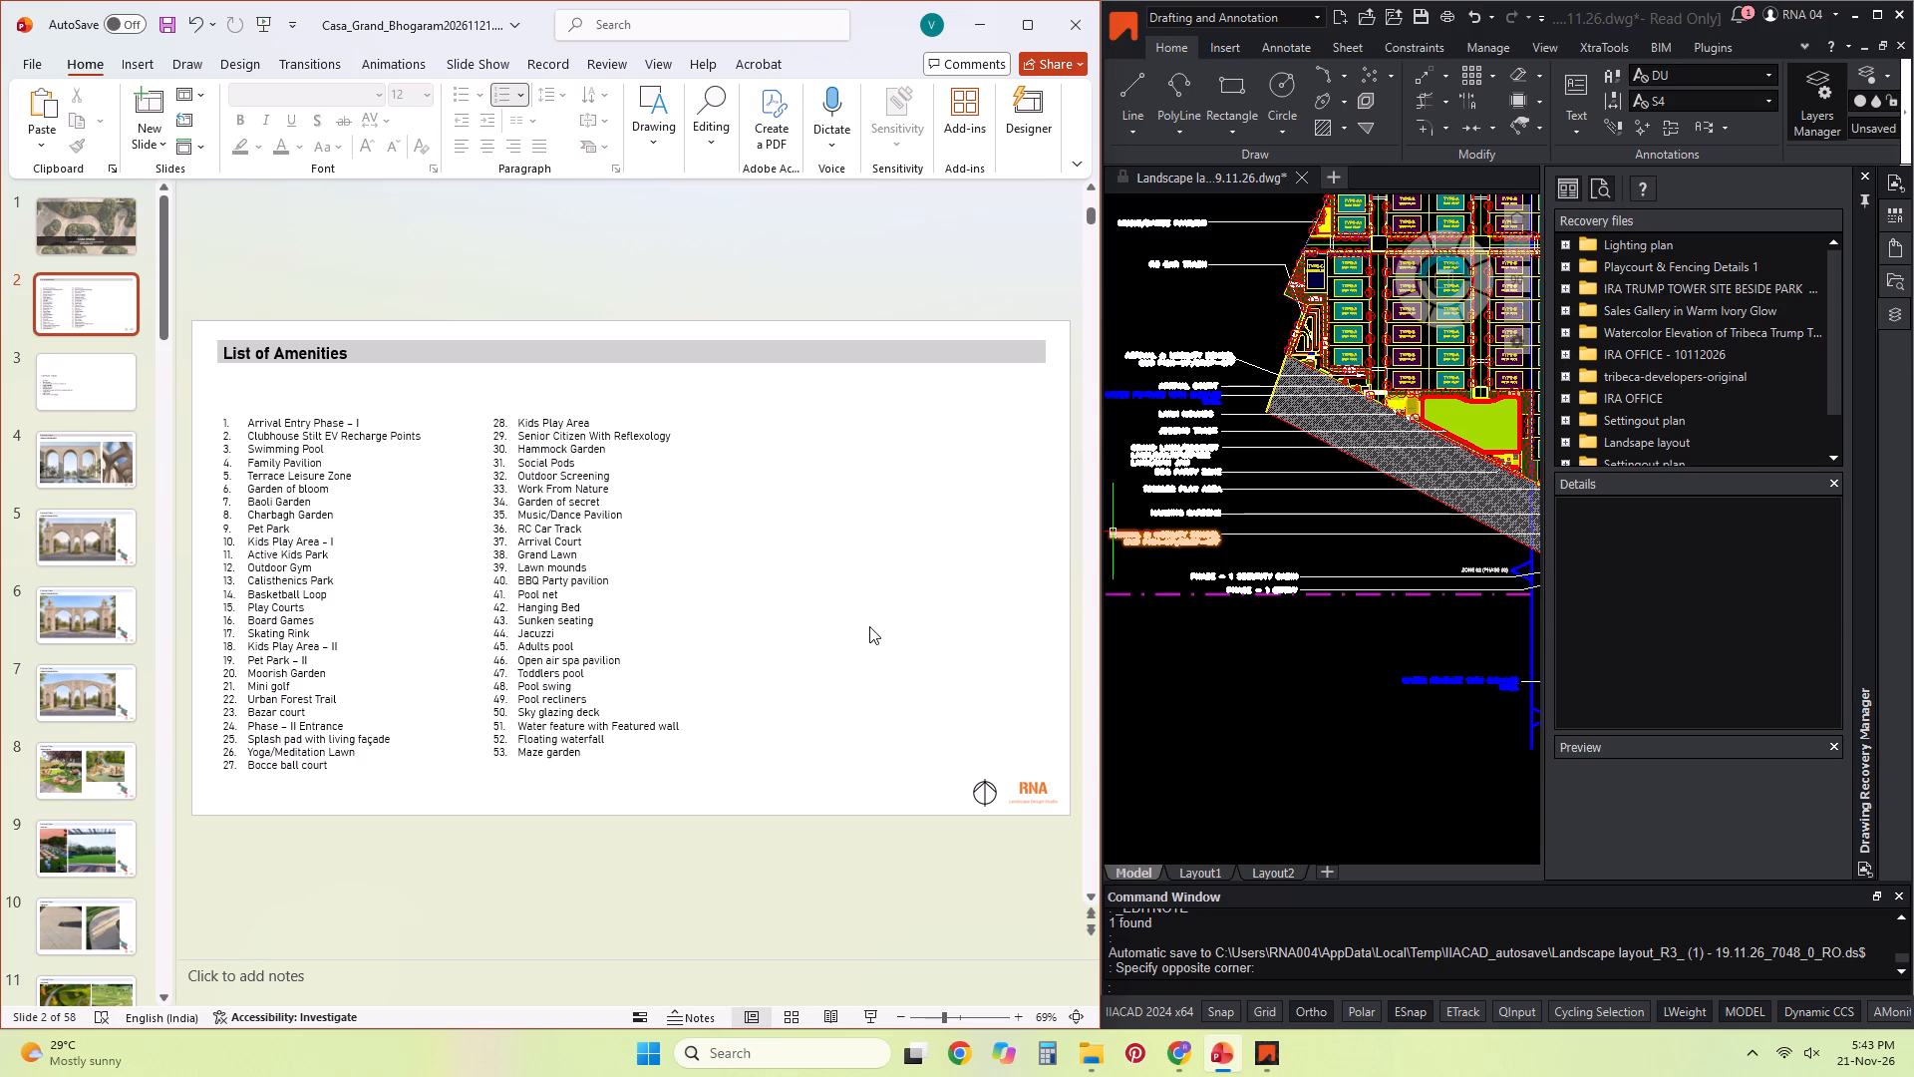
Insert a numbered entry "Jogging track" between Lawn mounds and BBQ Party pavilion in the amenities list.
click(568, 567)
click(600, 568)
key(Return)
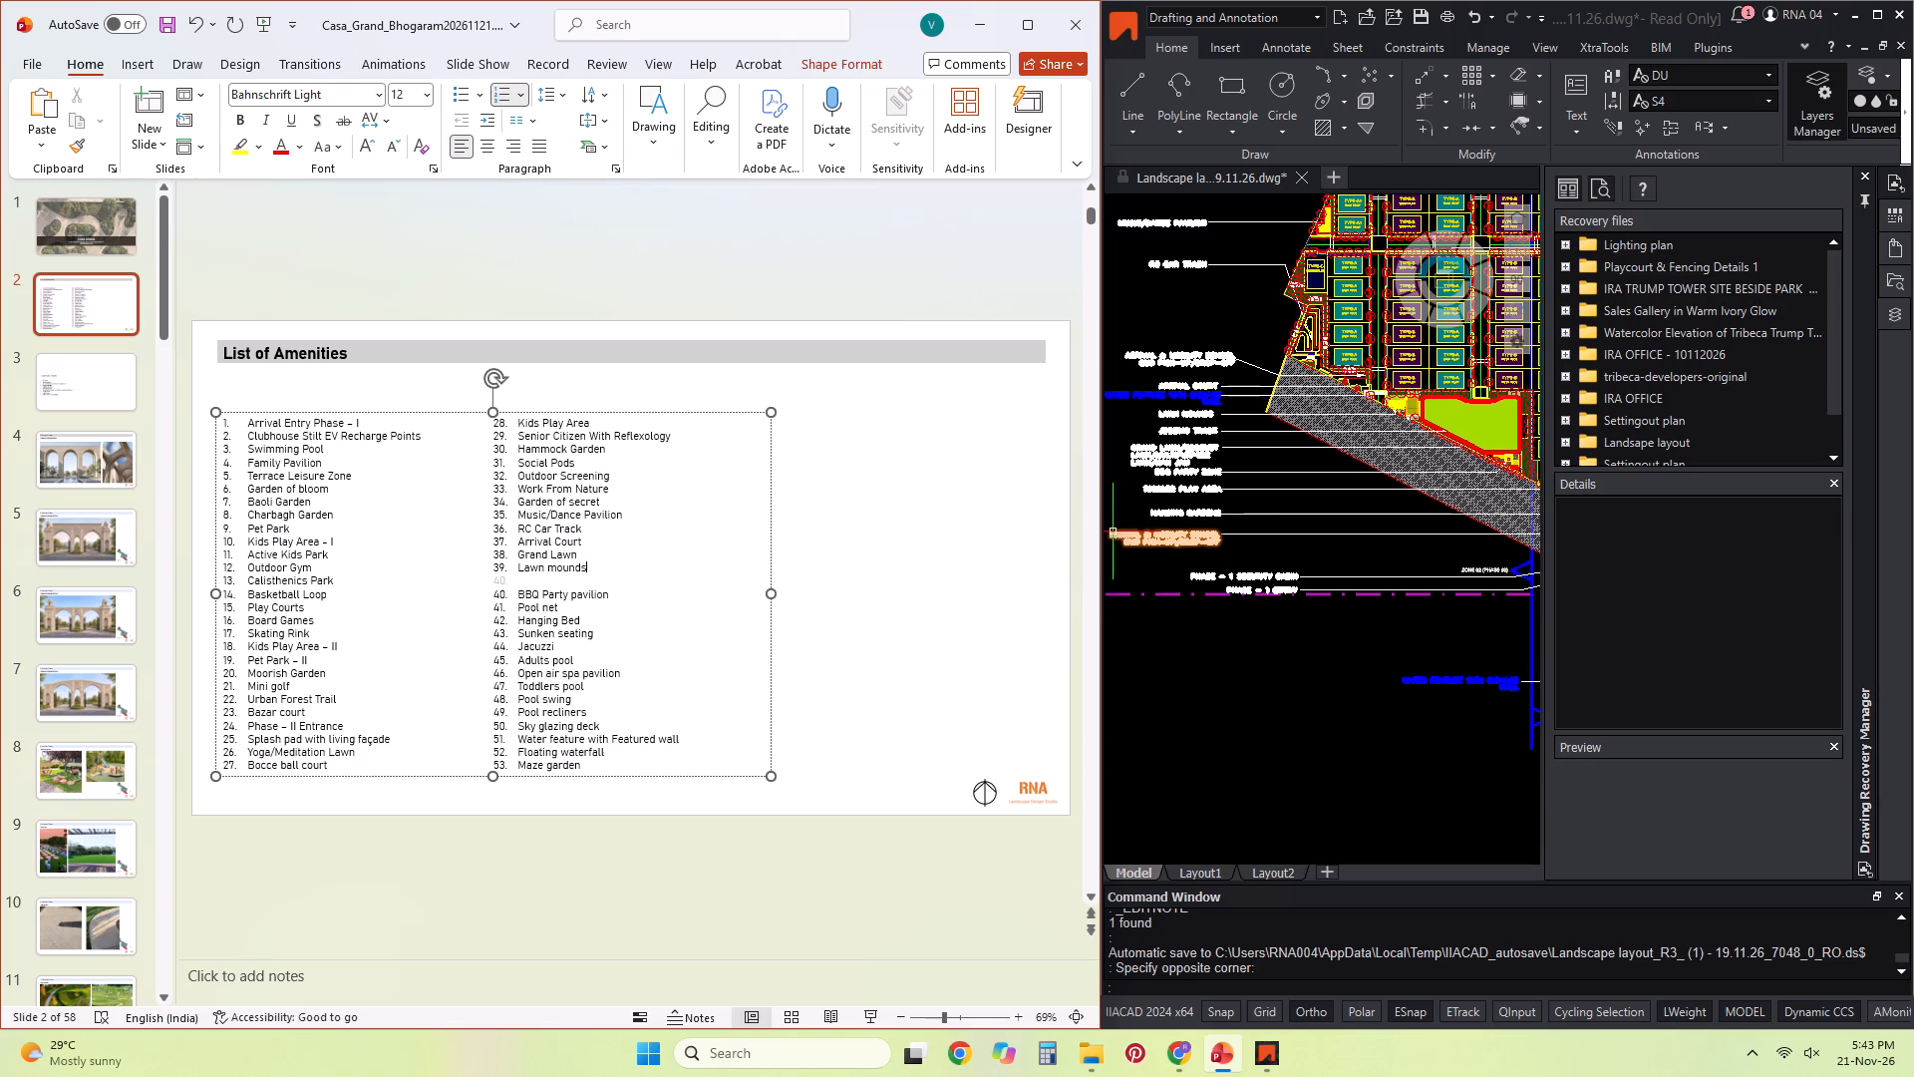
text(Jogging track)
click(914, 577)
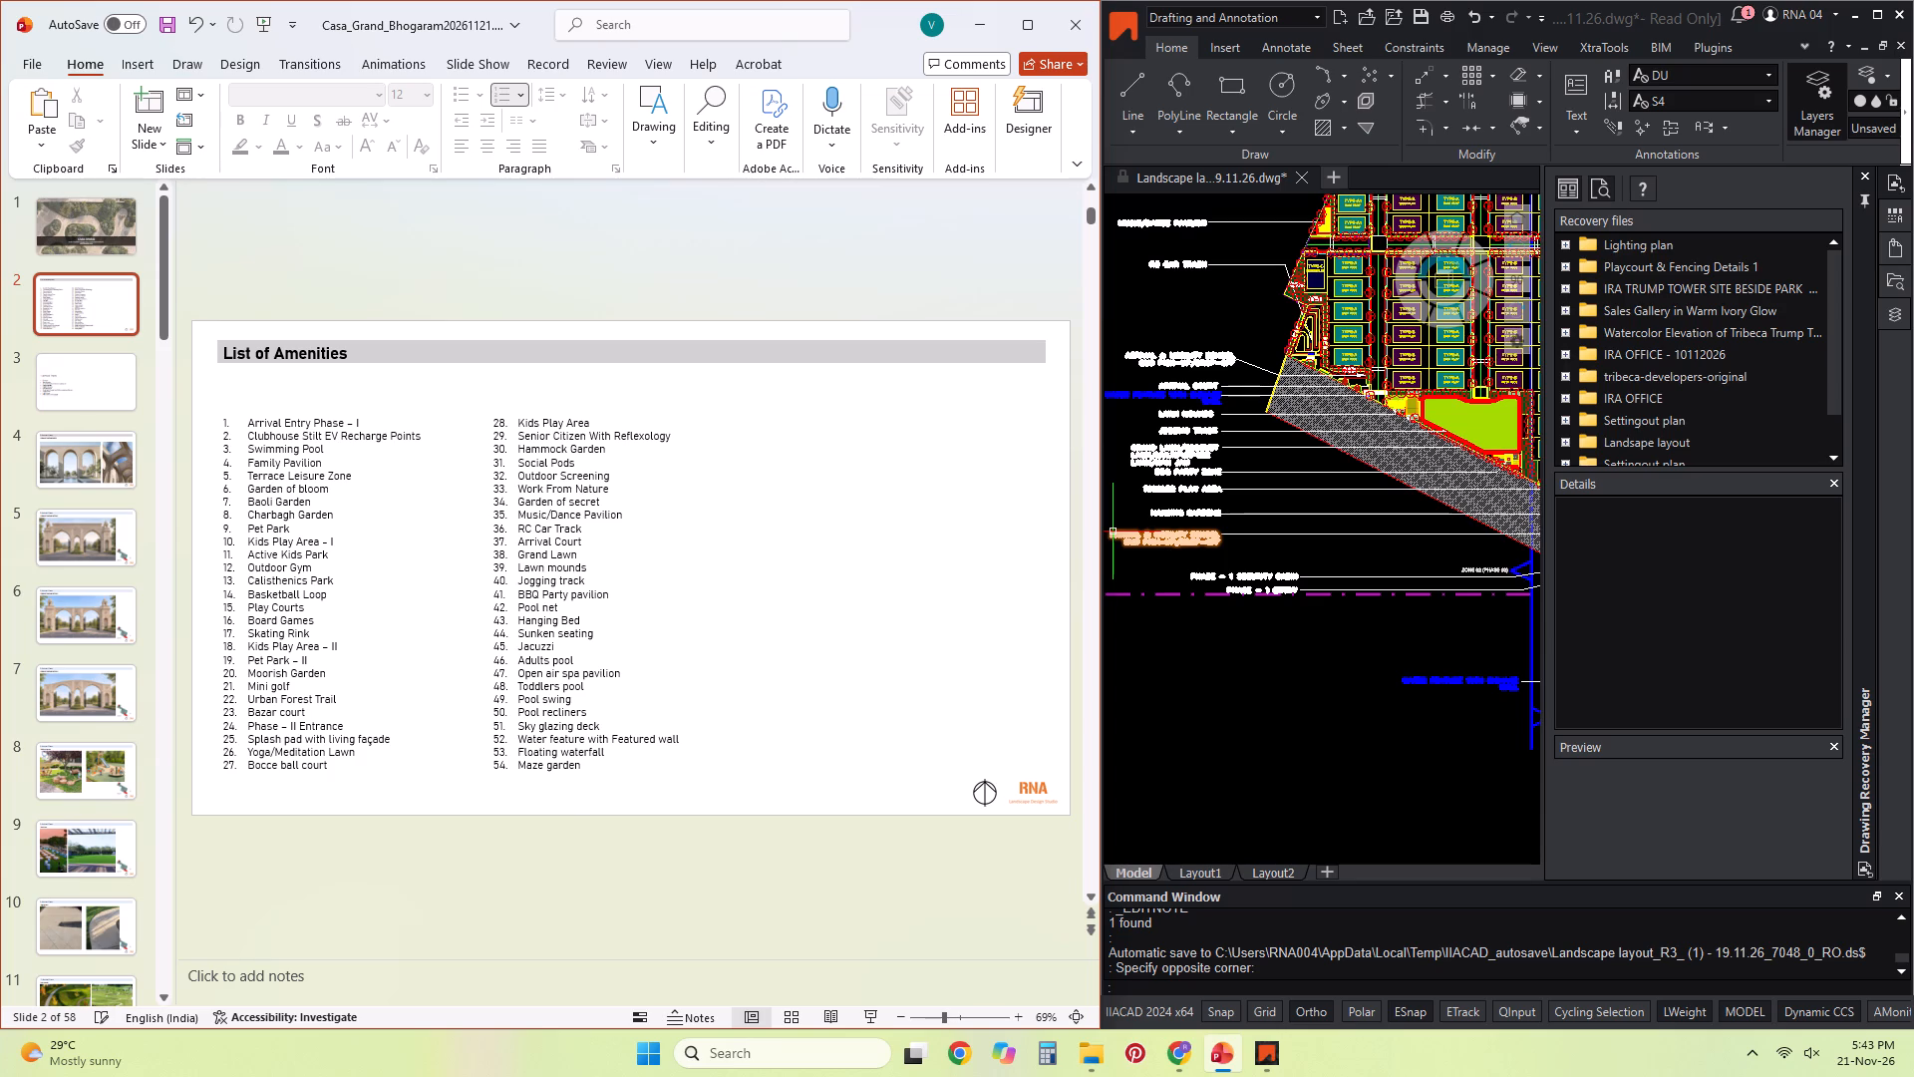
click(696, 829)
Save the presentation with the updated amenities list.
key(ctrl+s)
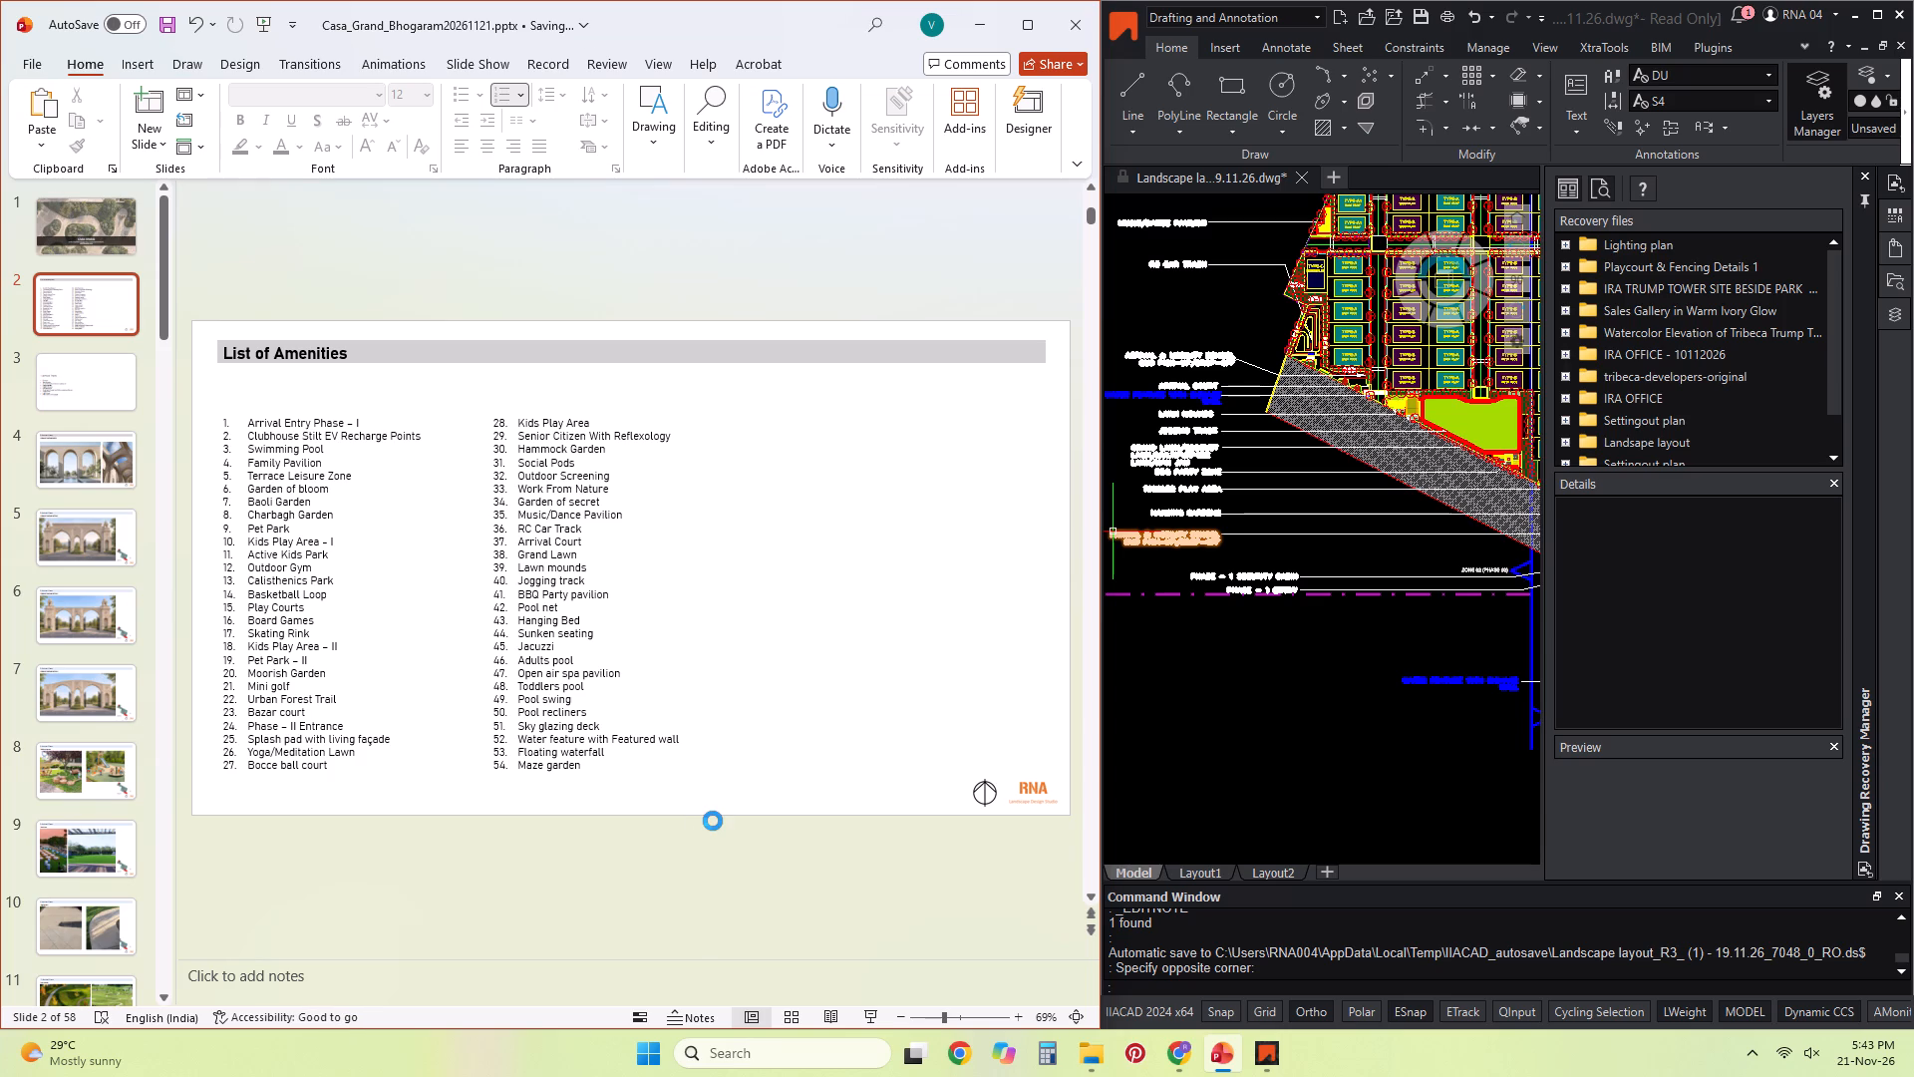
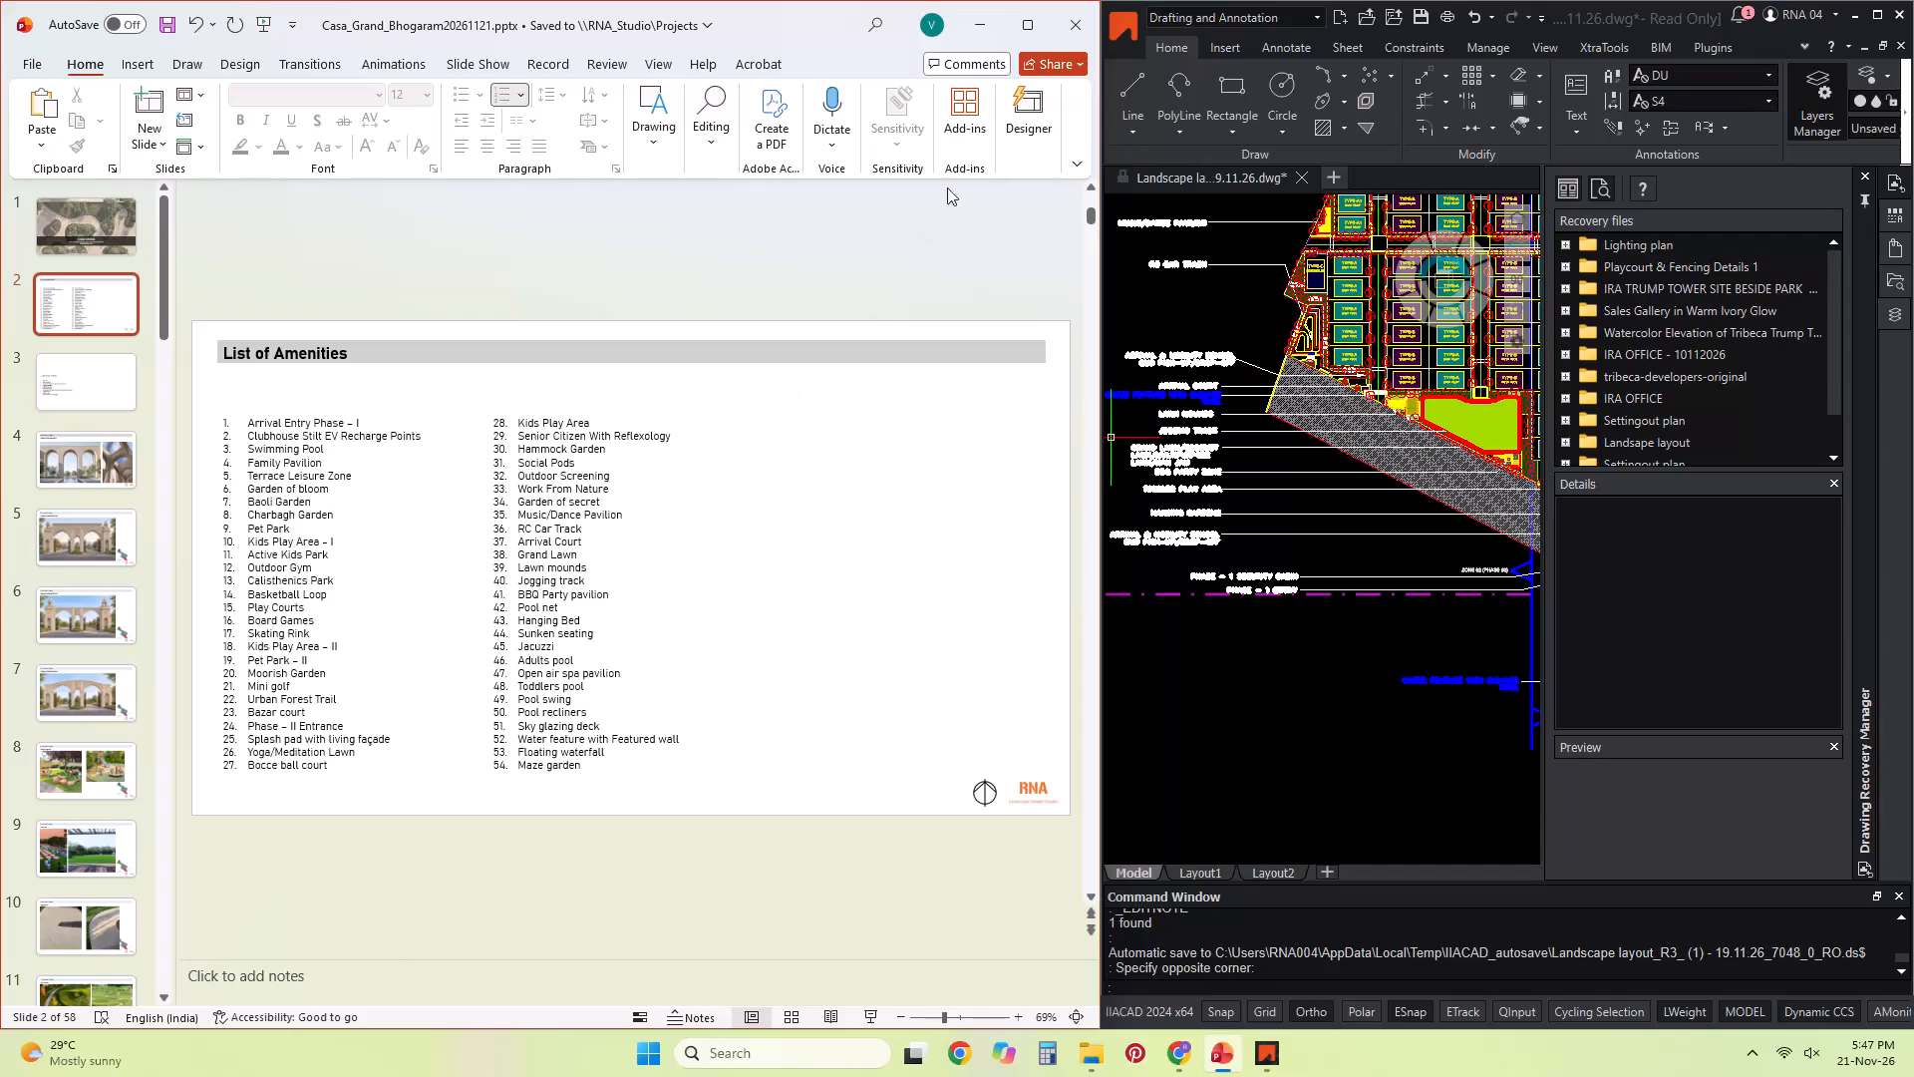
Duplicate the last slide of the presentation, the "7. Landscape Elements" slide with the lights, bench and signage pictures.
scroll(795, 419, down, 12)
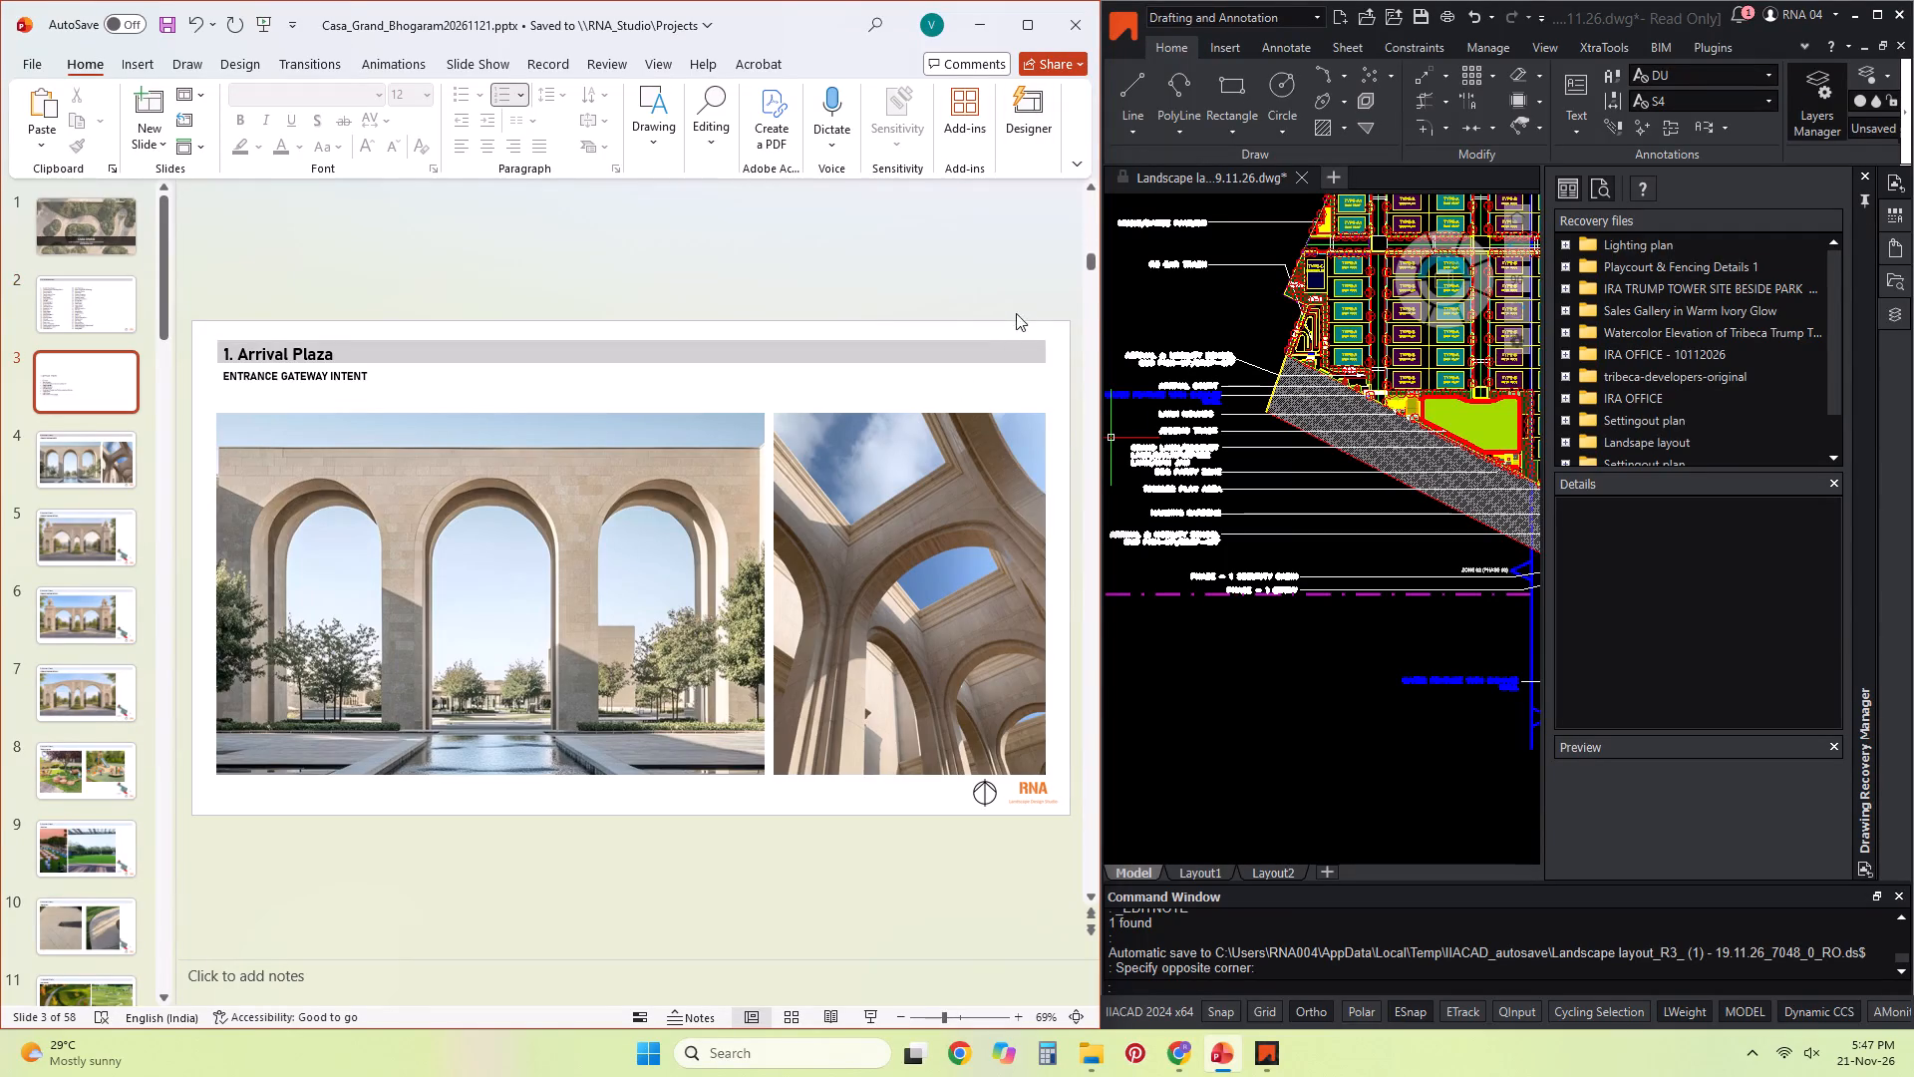
drag(1092, 306, 1001, 952)
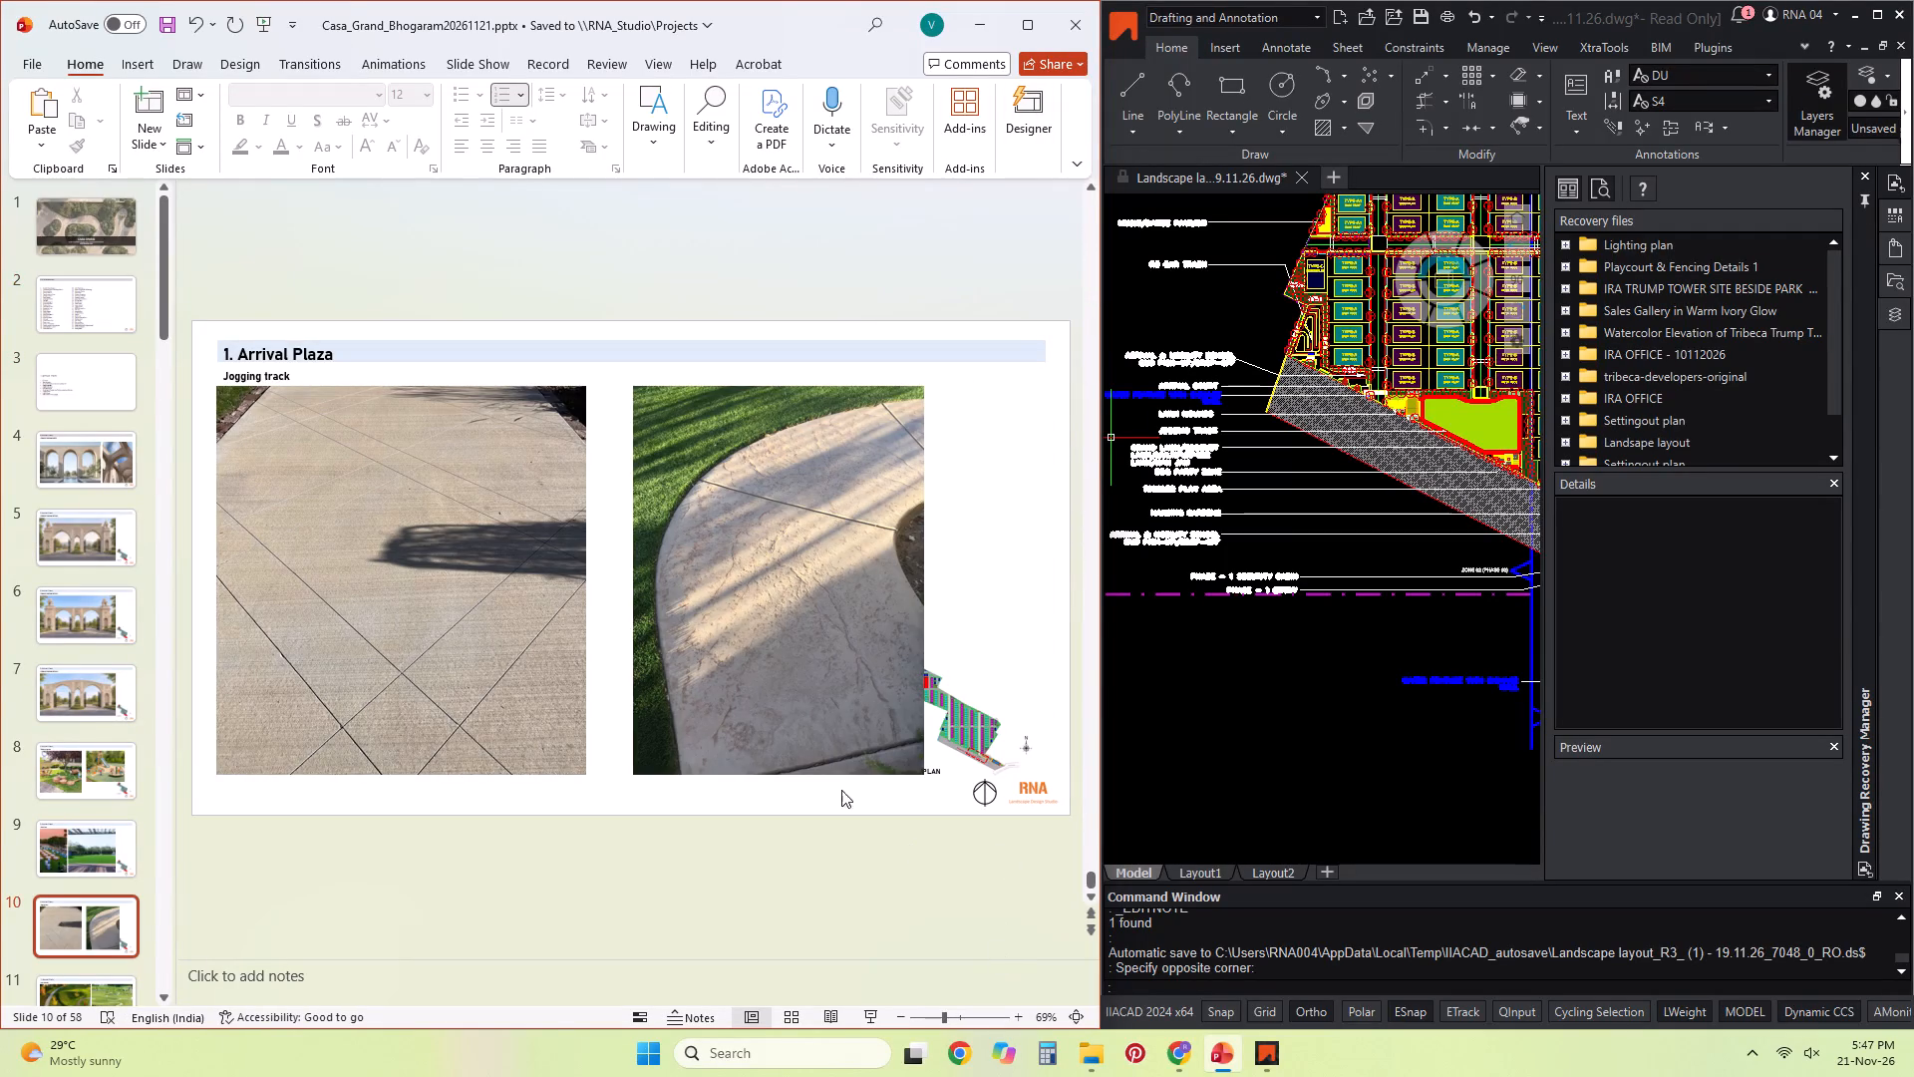
scroll(301, 519, down, 2)
right_click(98, 928)
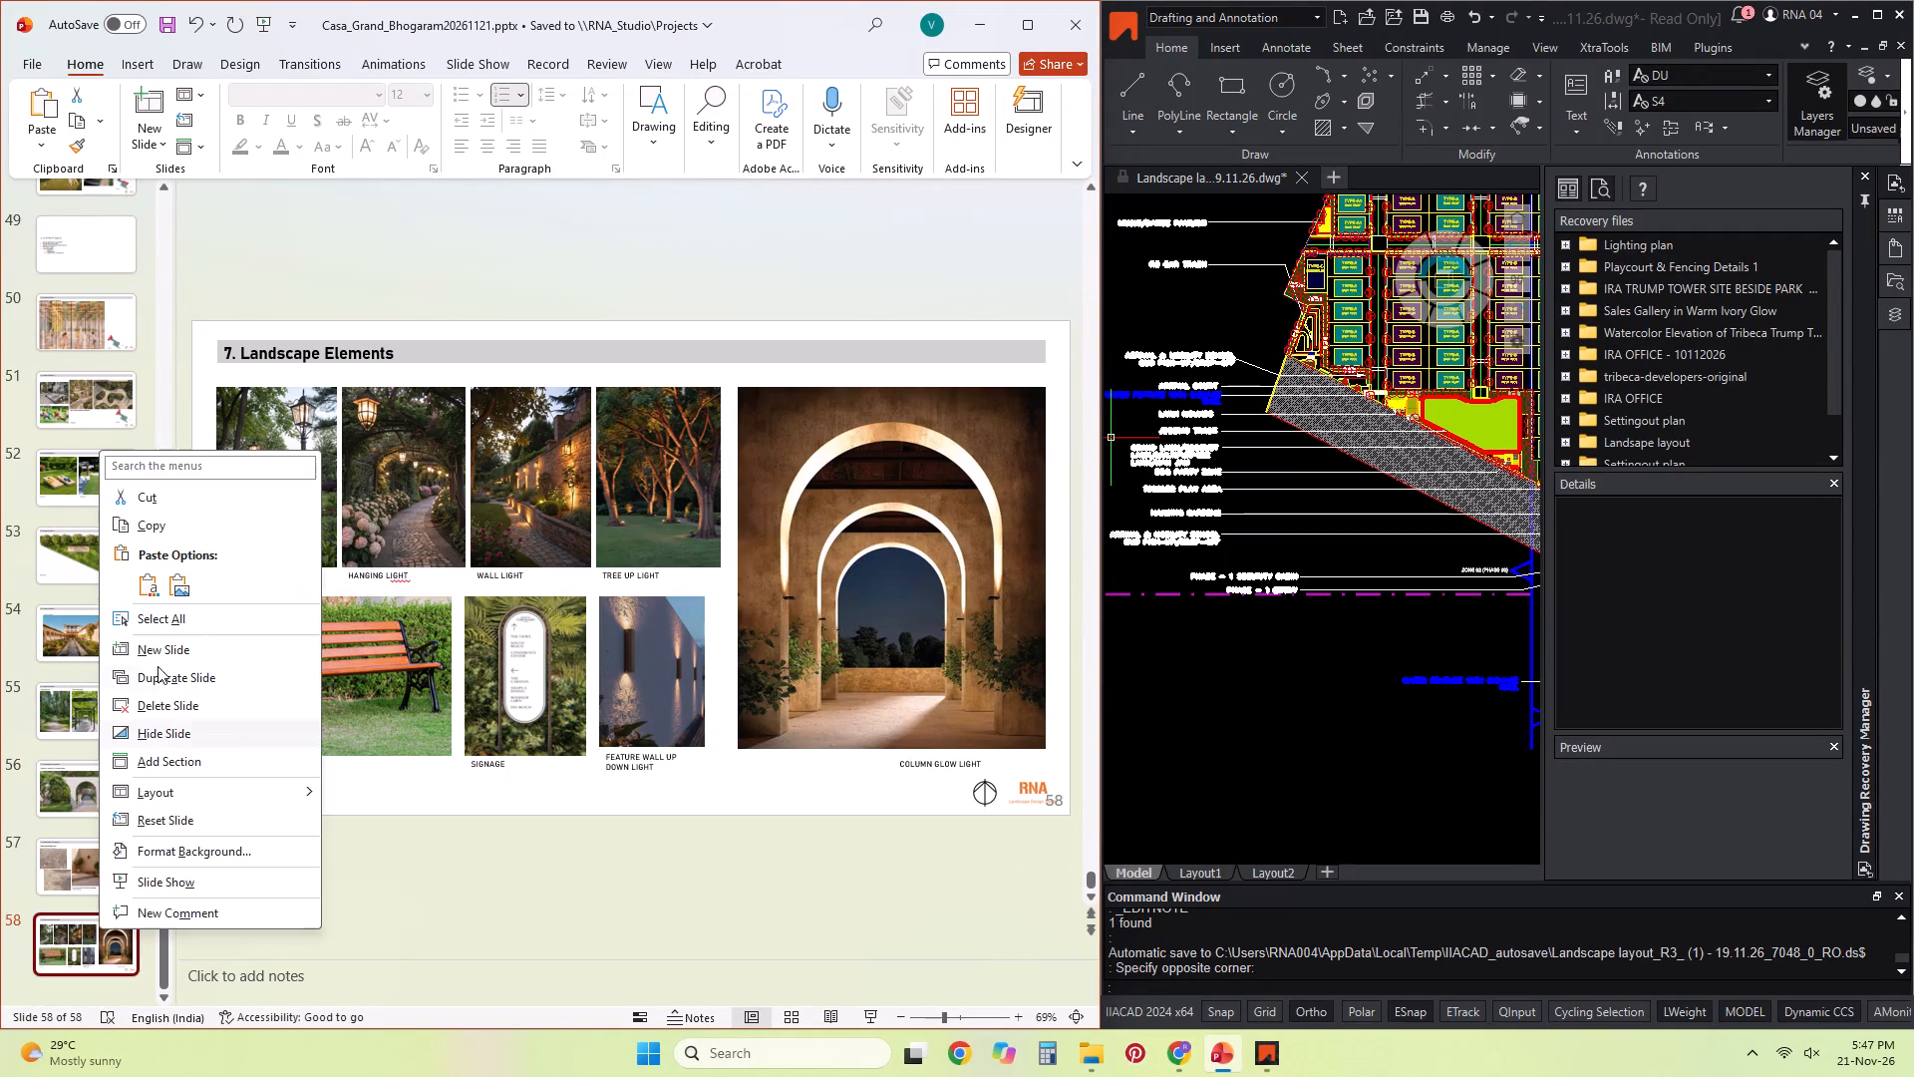
click(178, 677)
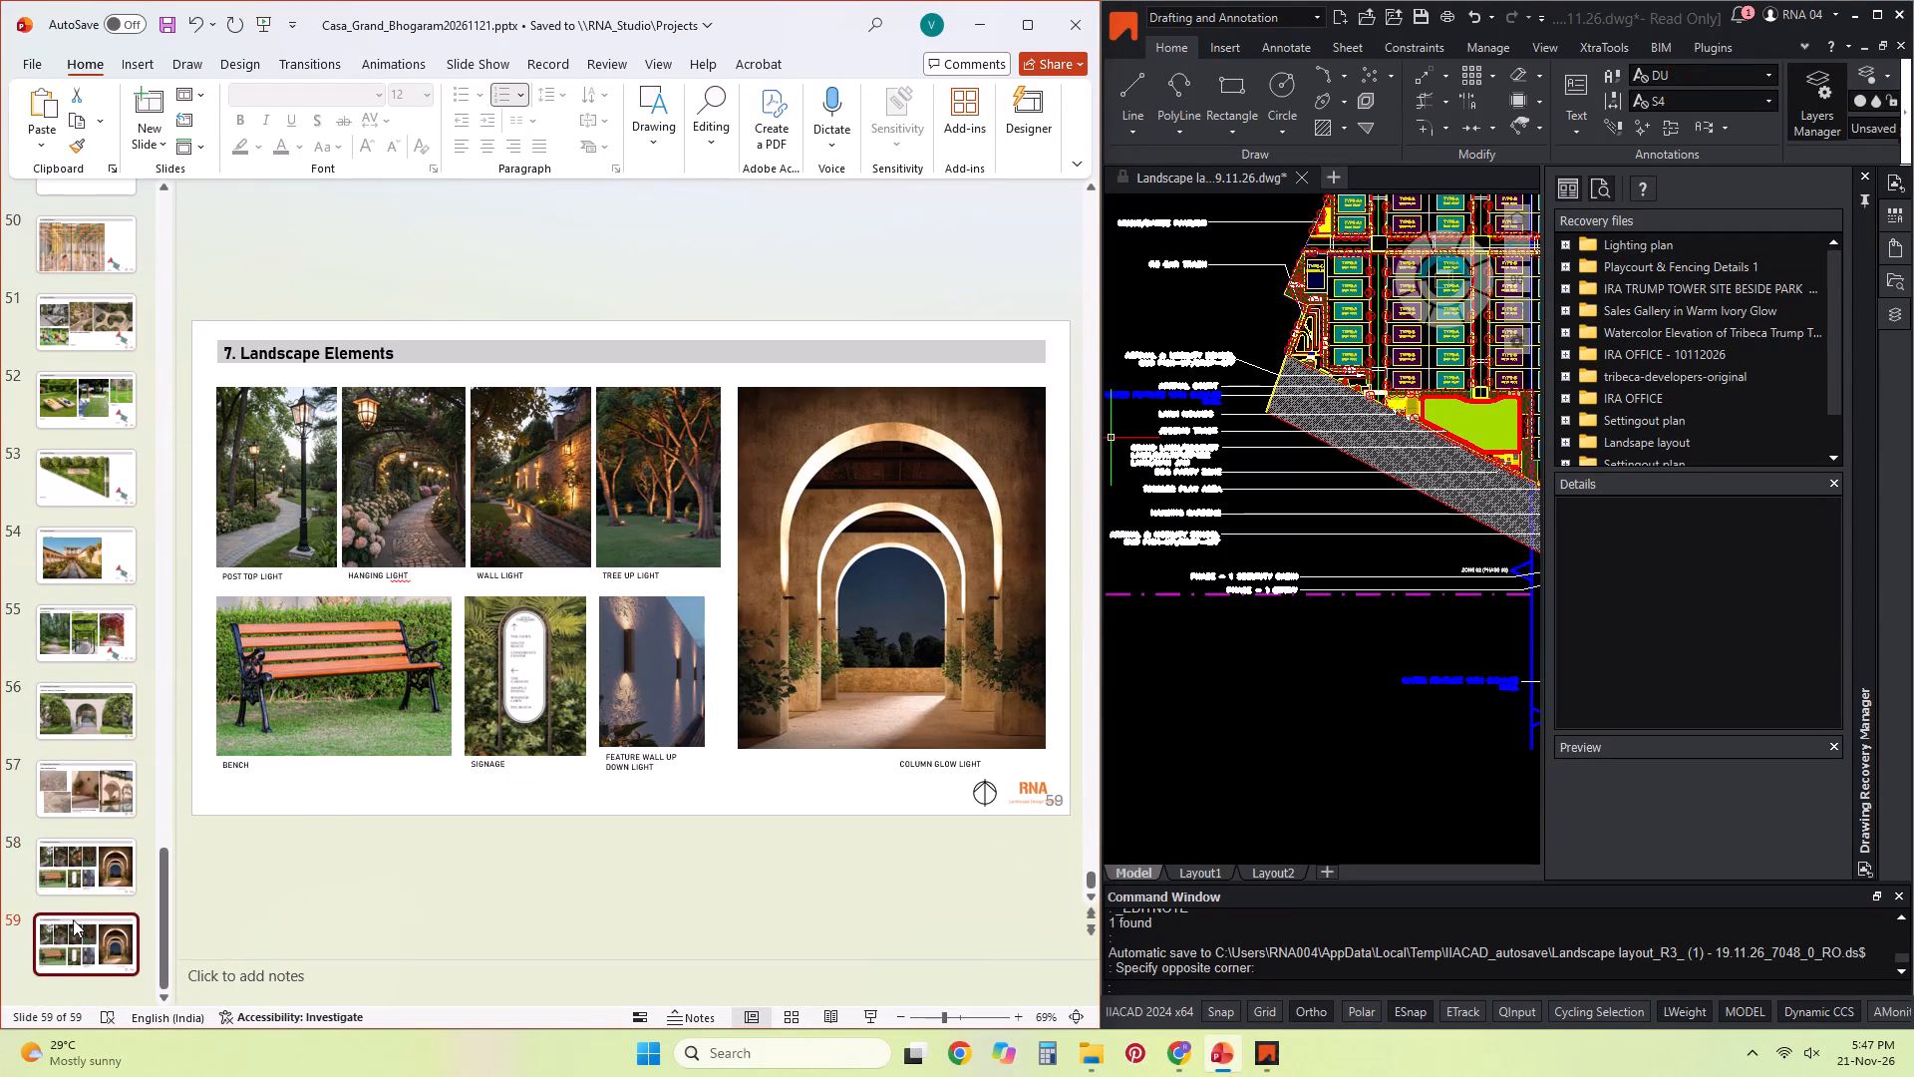
Delete all pictures and captions from the duplicated Landscape Elements slide, keeping its title bar.
click(73, 921)
click(299, 584)
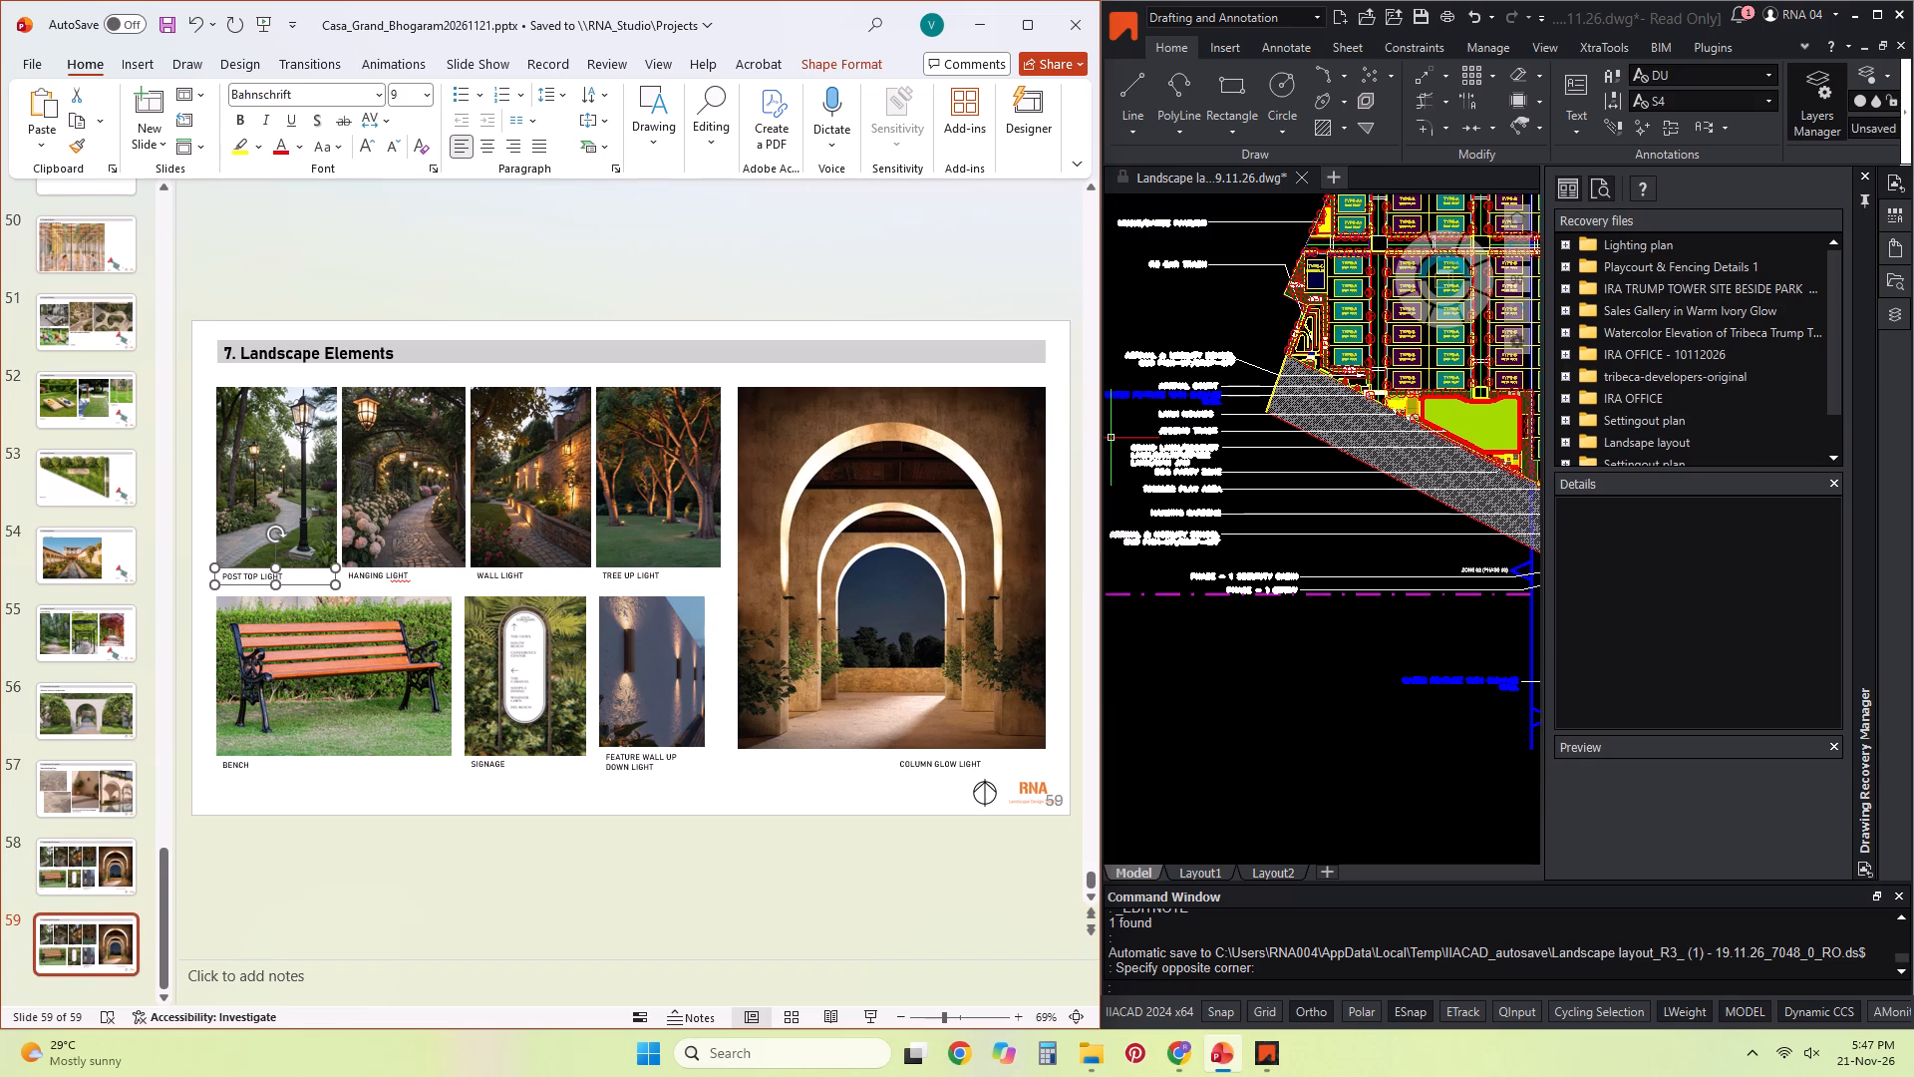
click(240, 779)
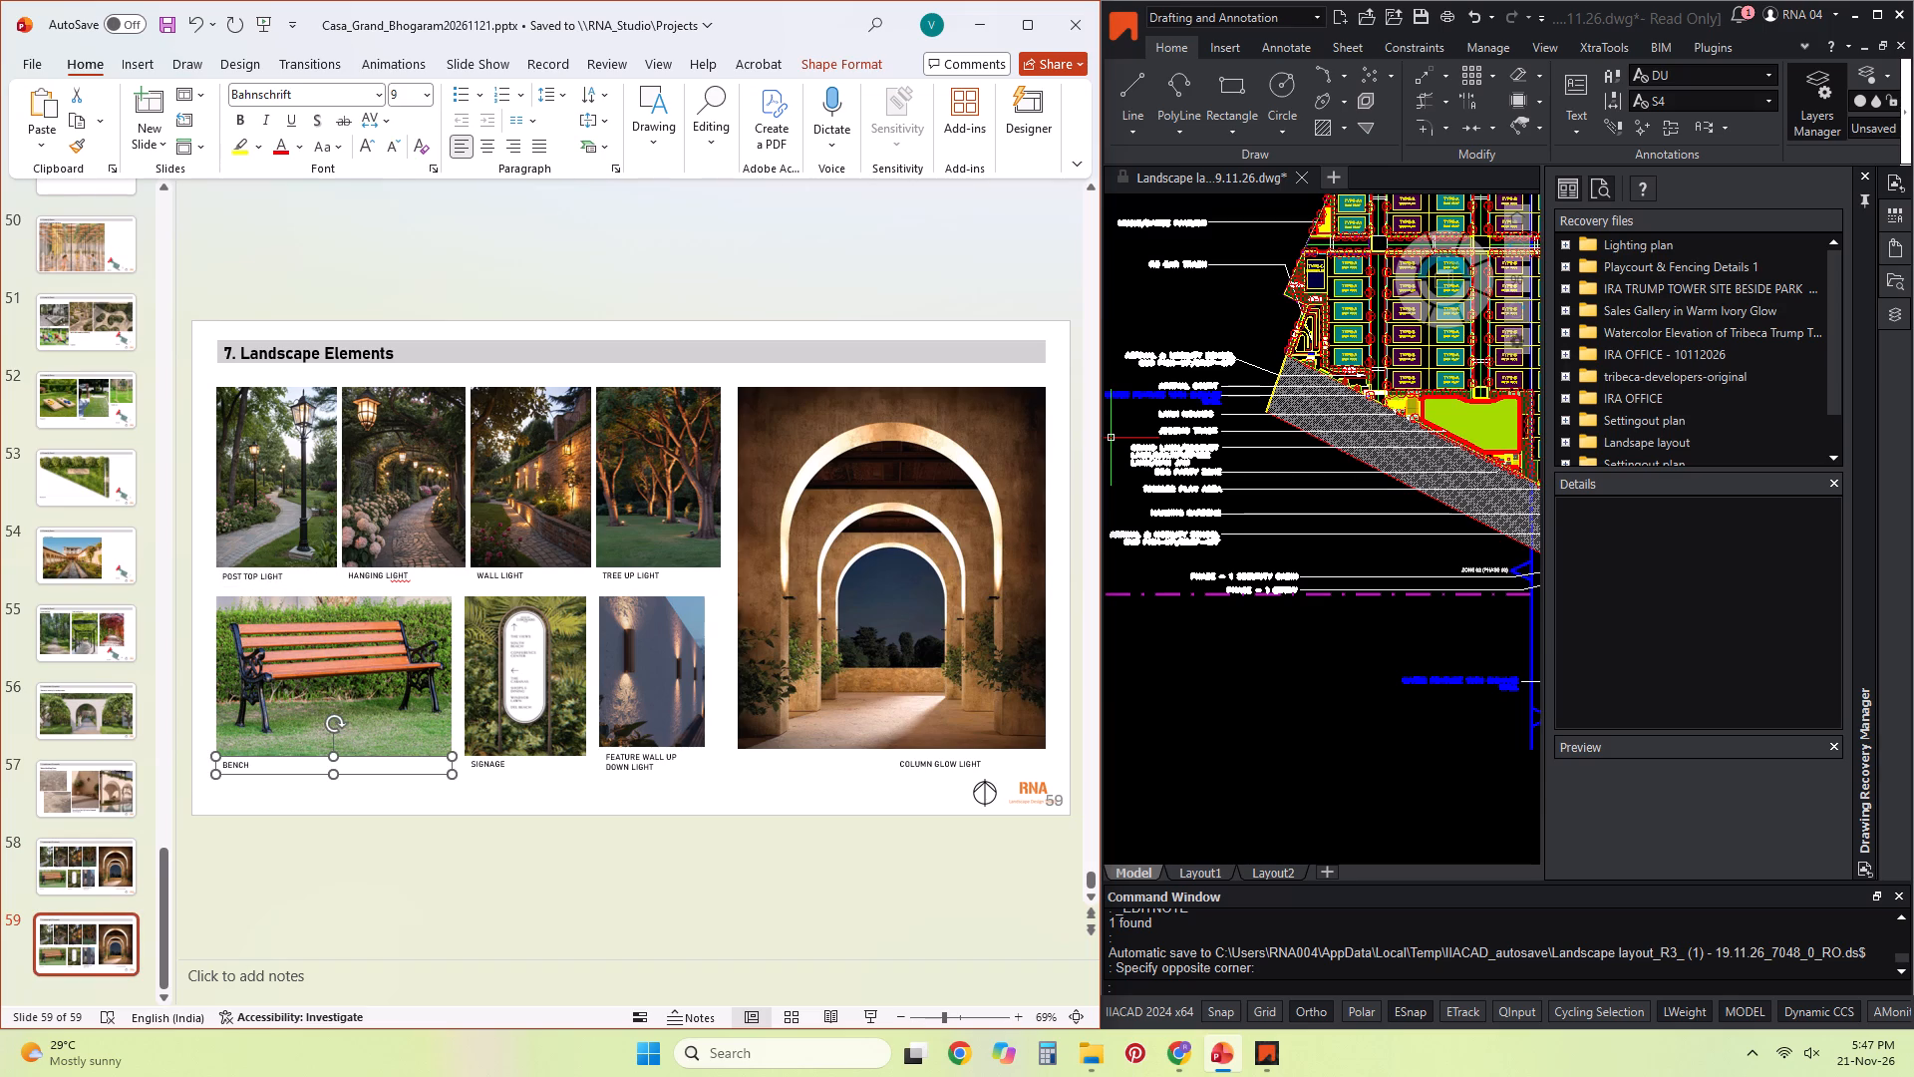
key(Escape)
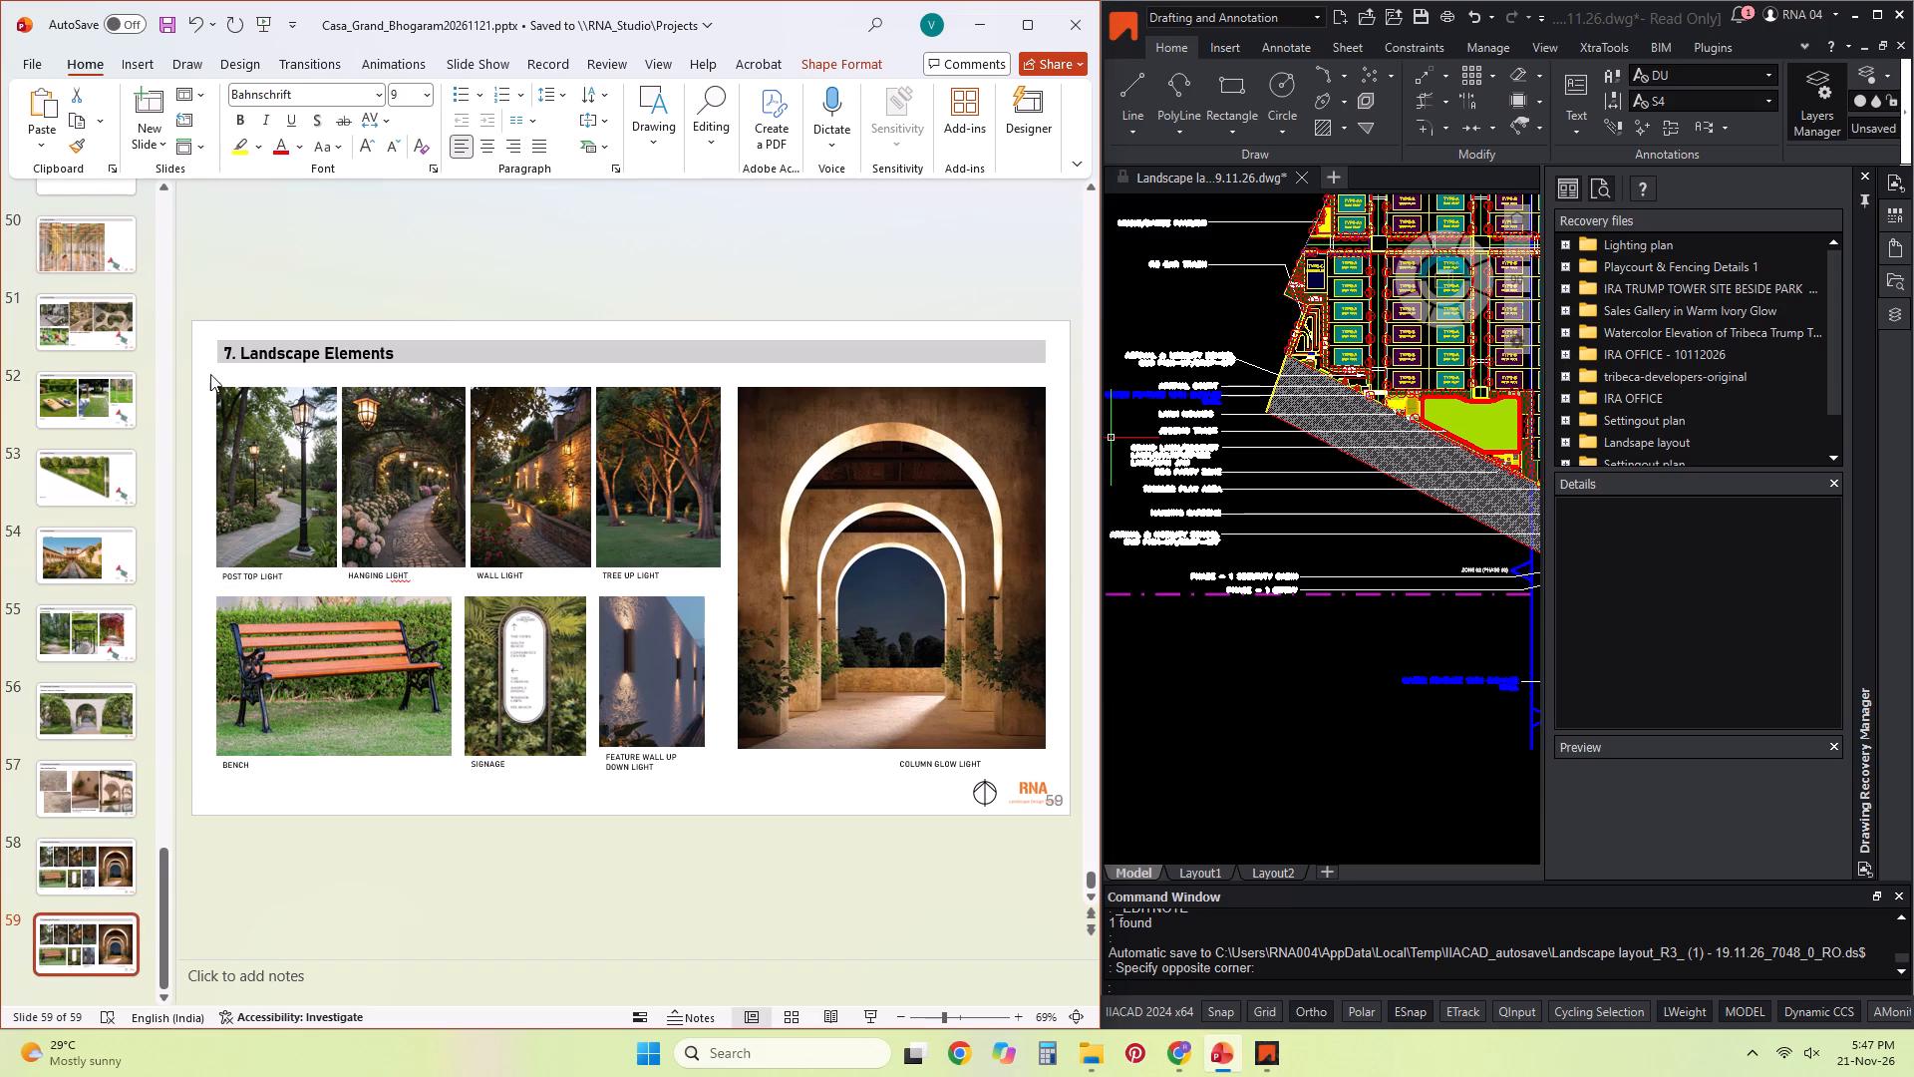
drag(203, 374, 1043, 783)
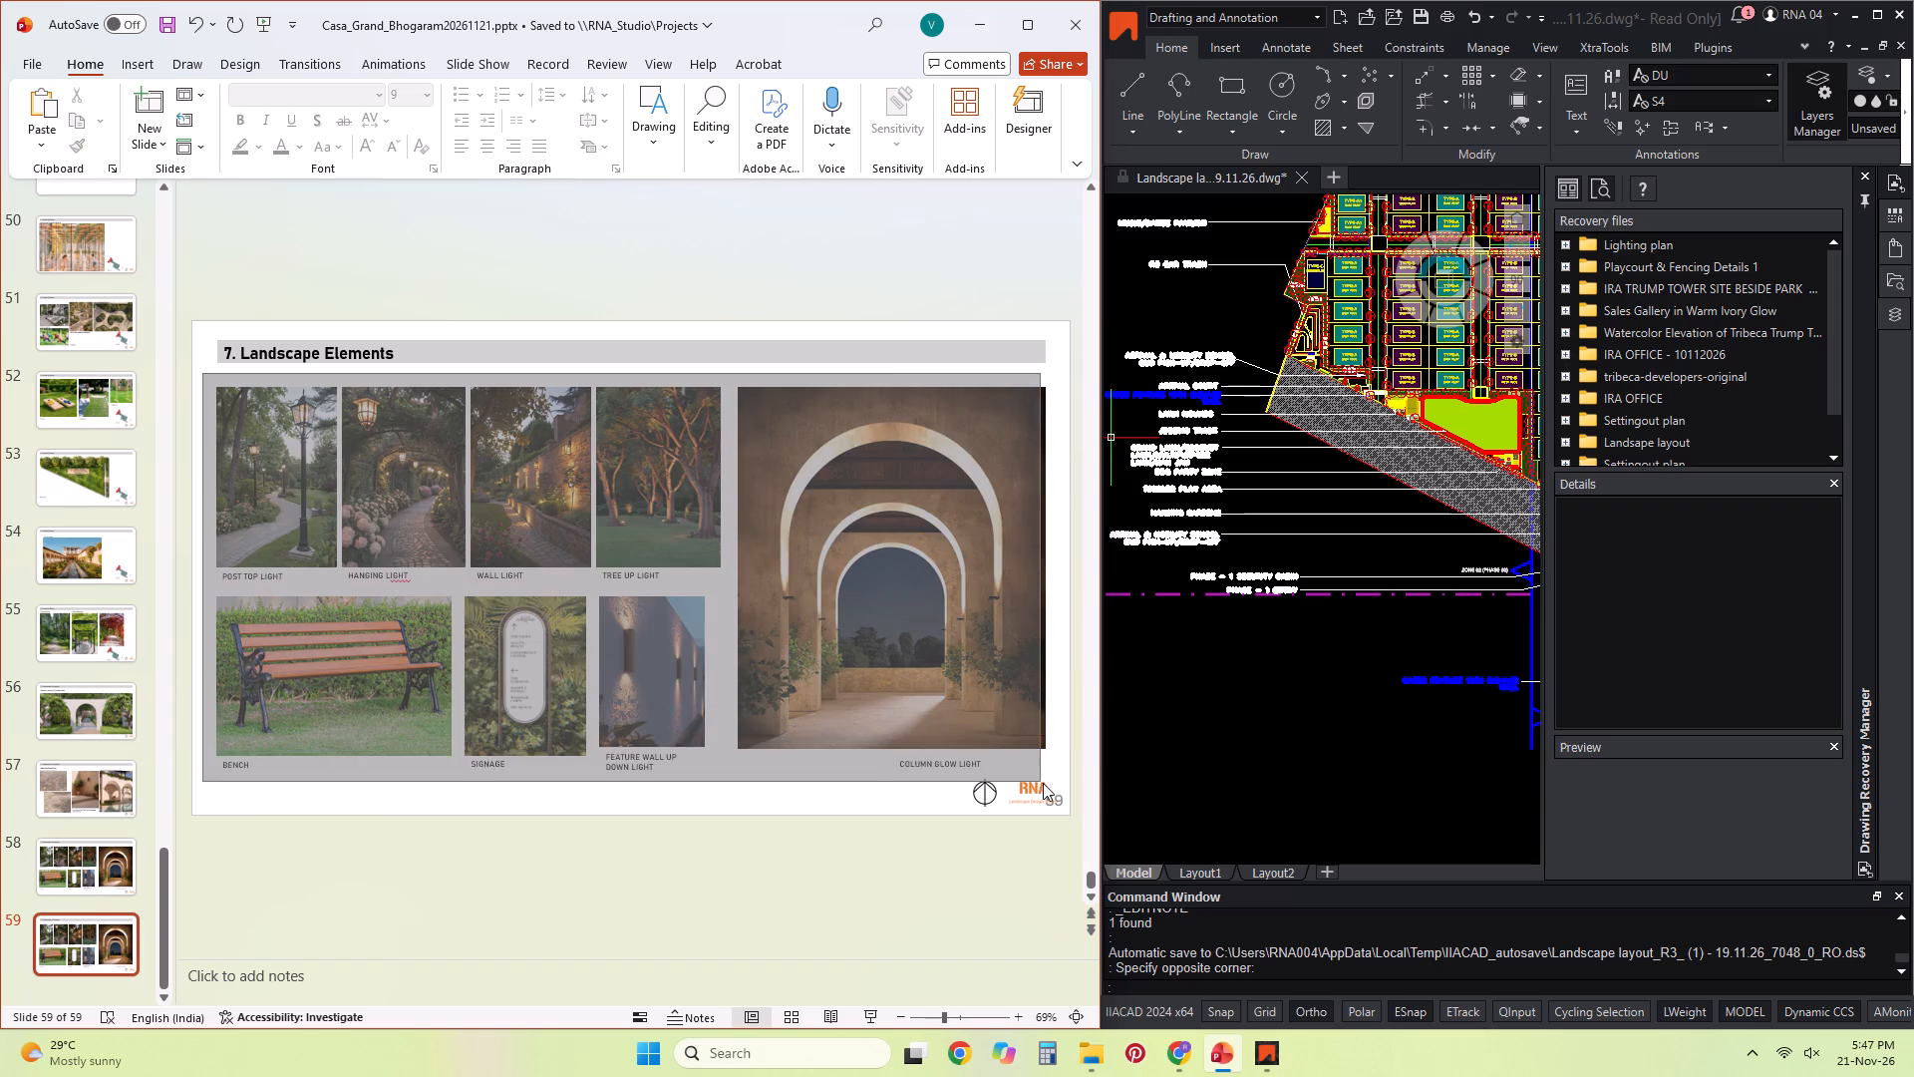
drag(1043, 783, 1059, 791)
key(Delete)
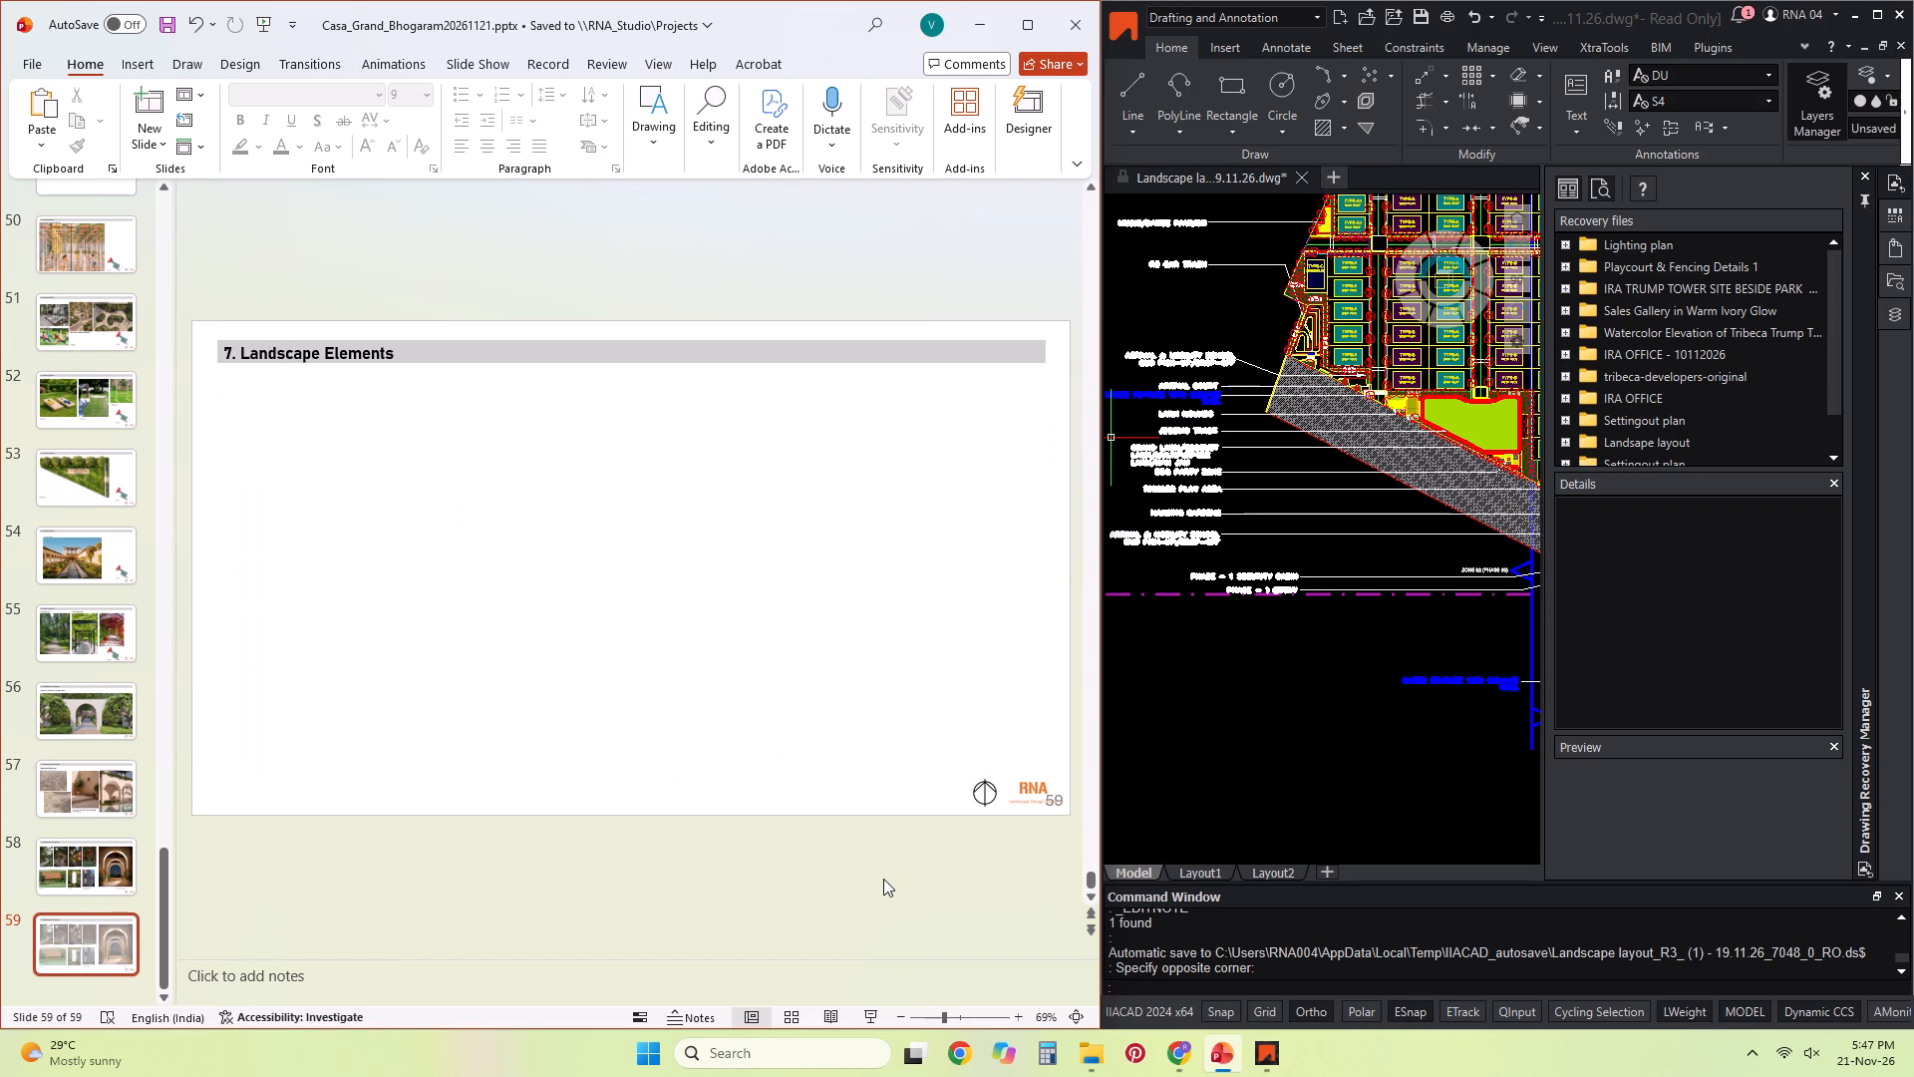
Append "(Material used)" to the "7. Landscape Elements" title on the emptied slide.
click(309, 353)
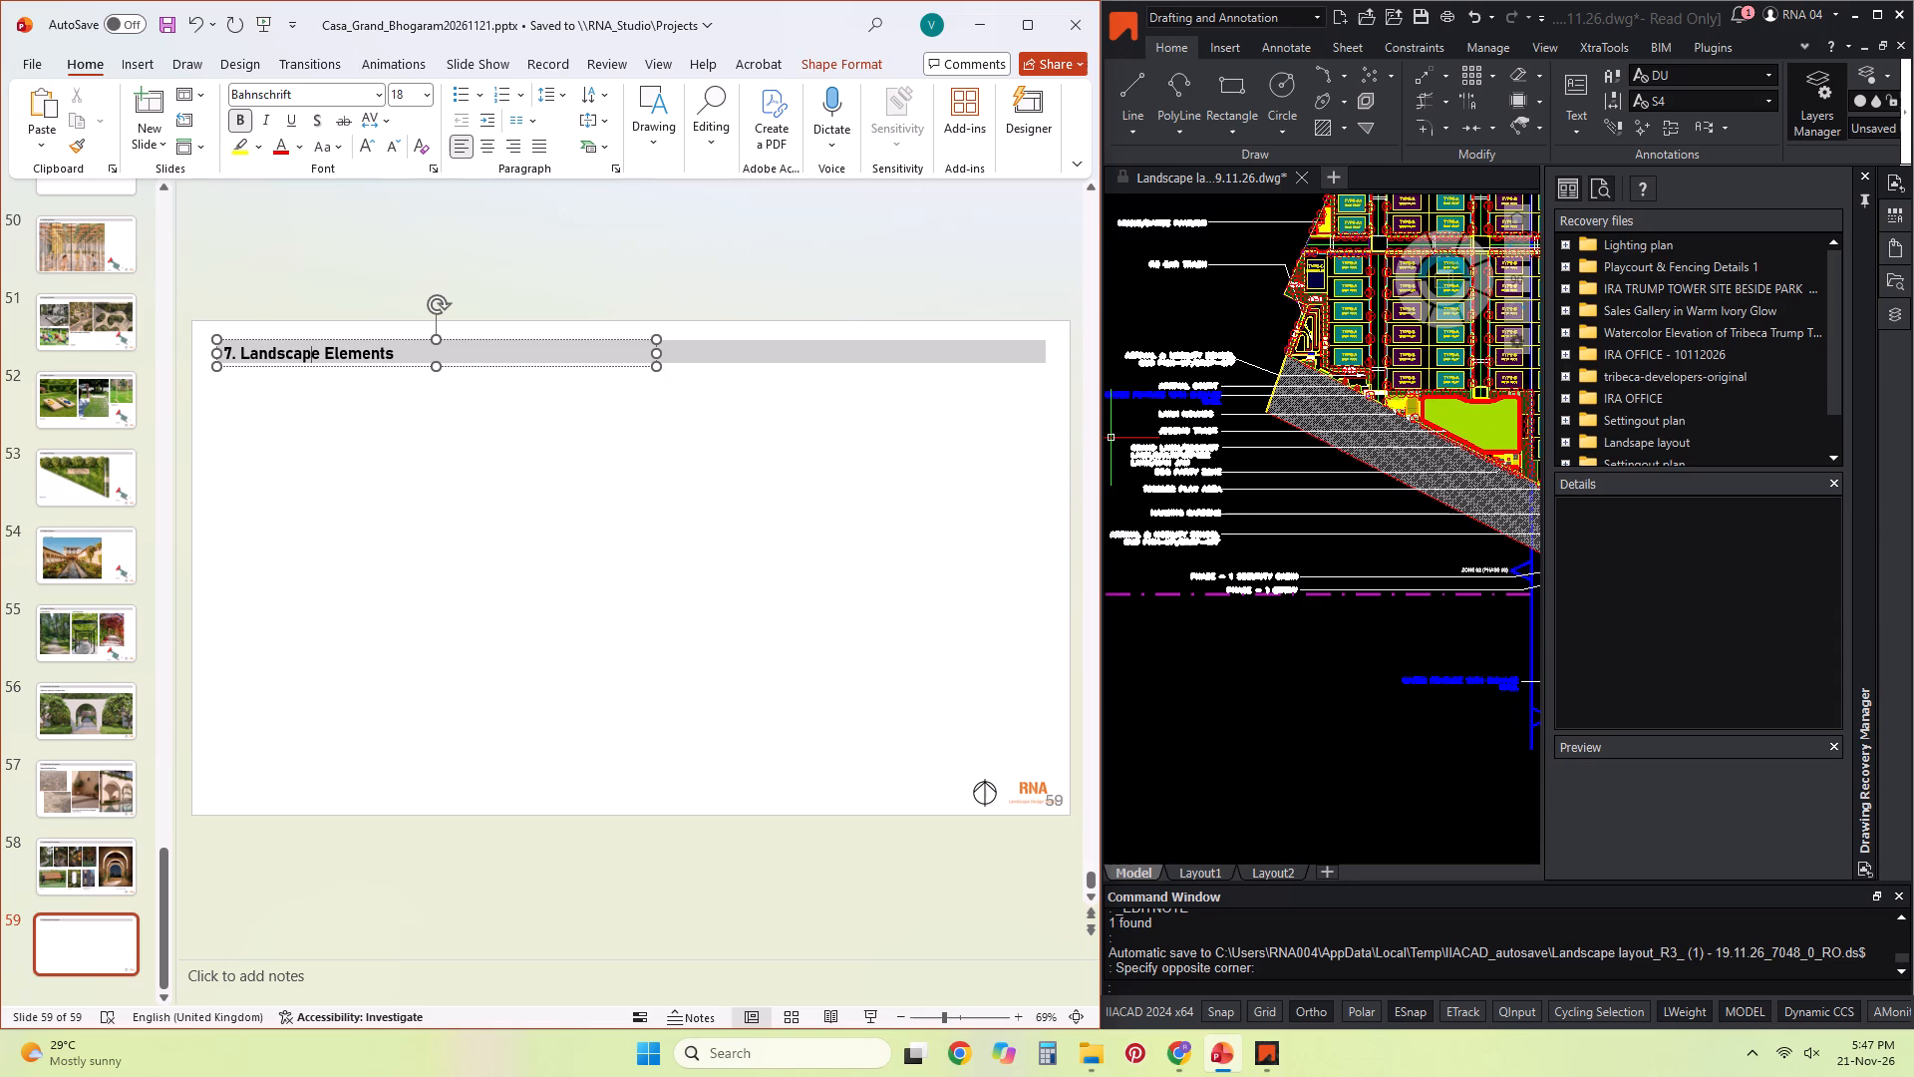
drag(395, 353, 328, 349)
drag(328, 349, 420, 357)
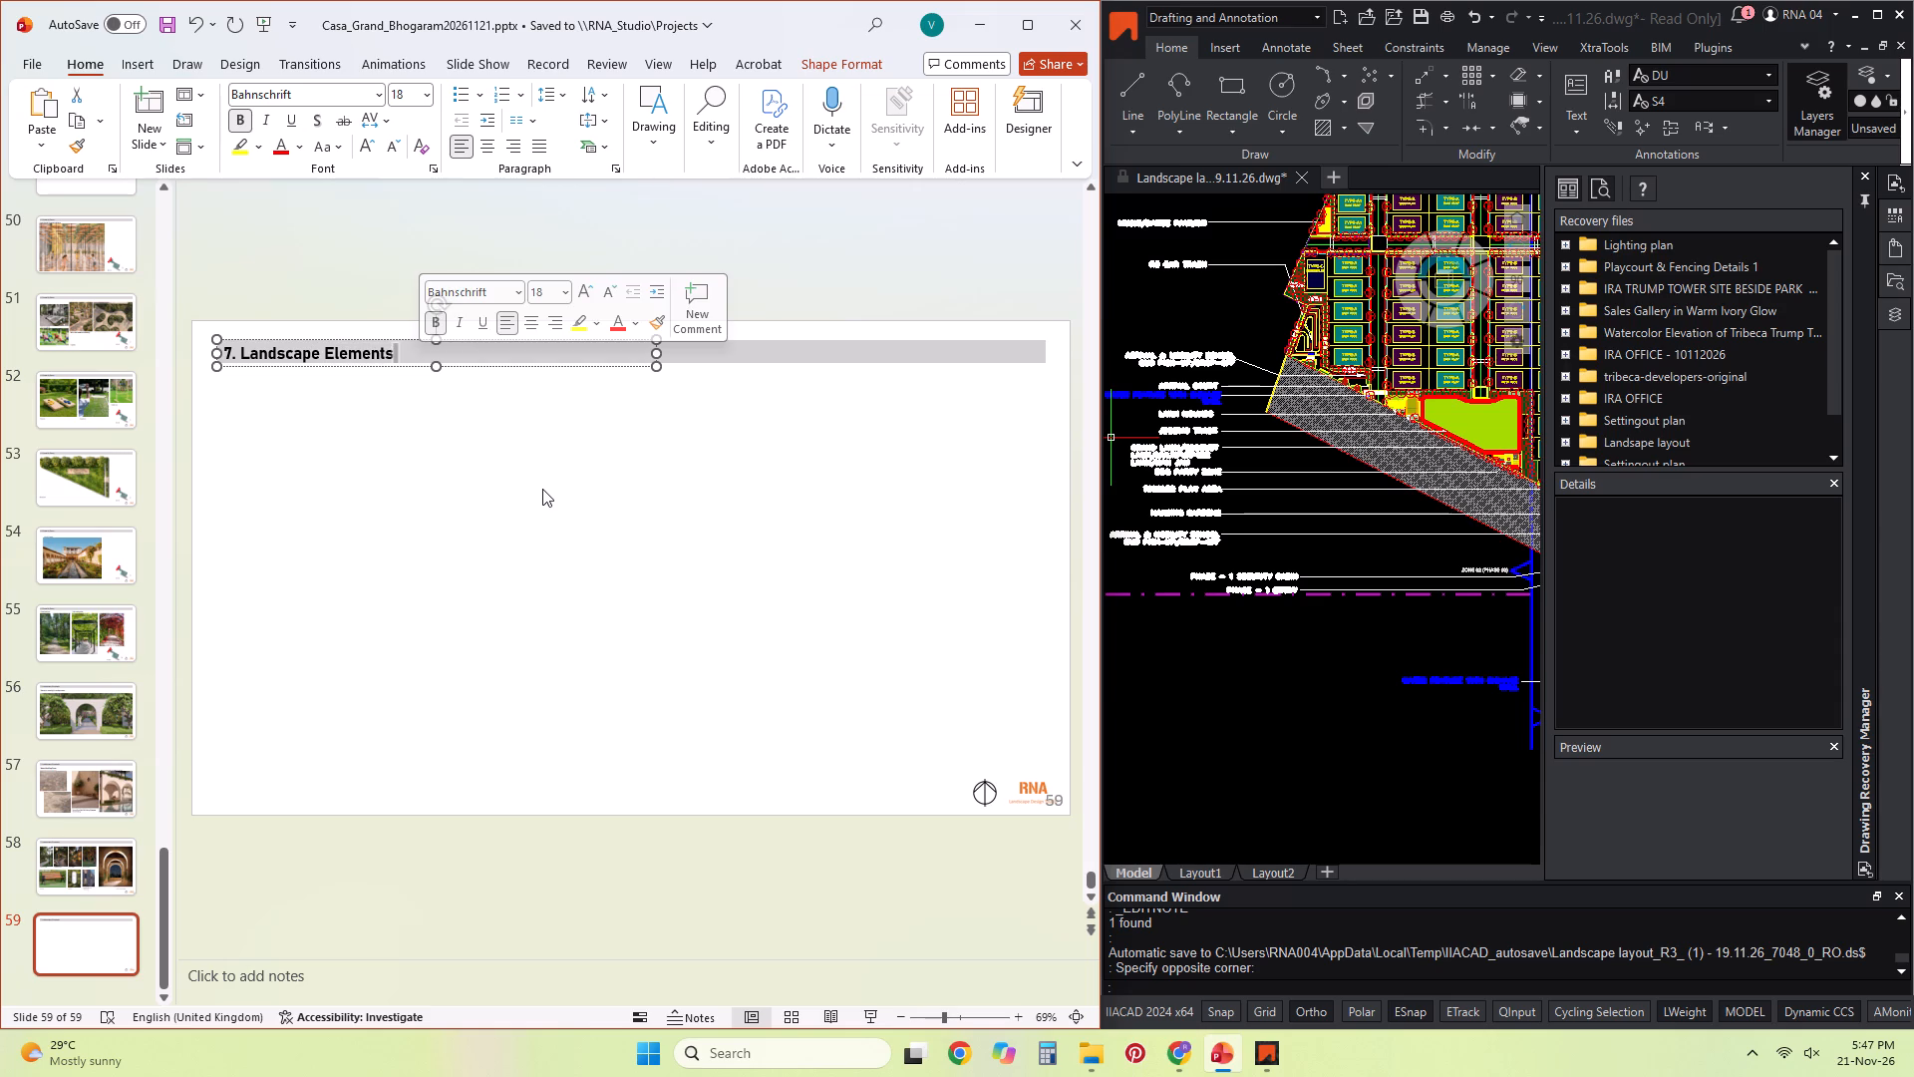
key(Right)
key(Left)
key(Right)
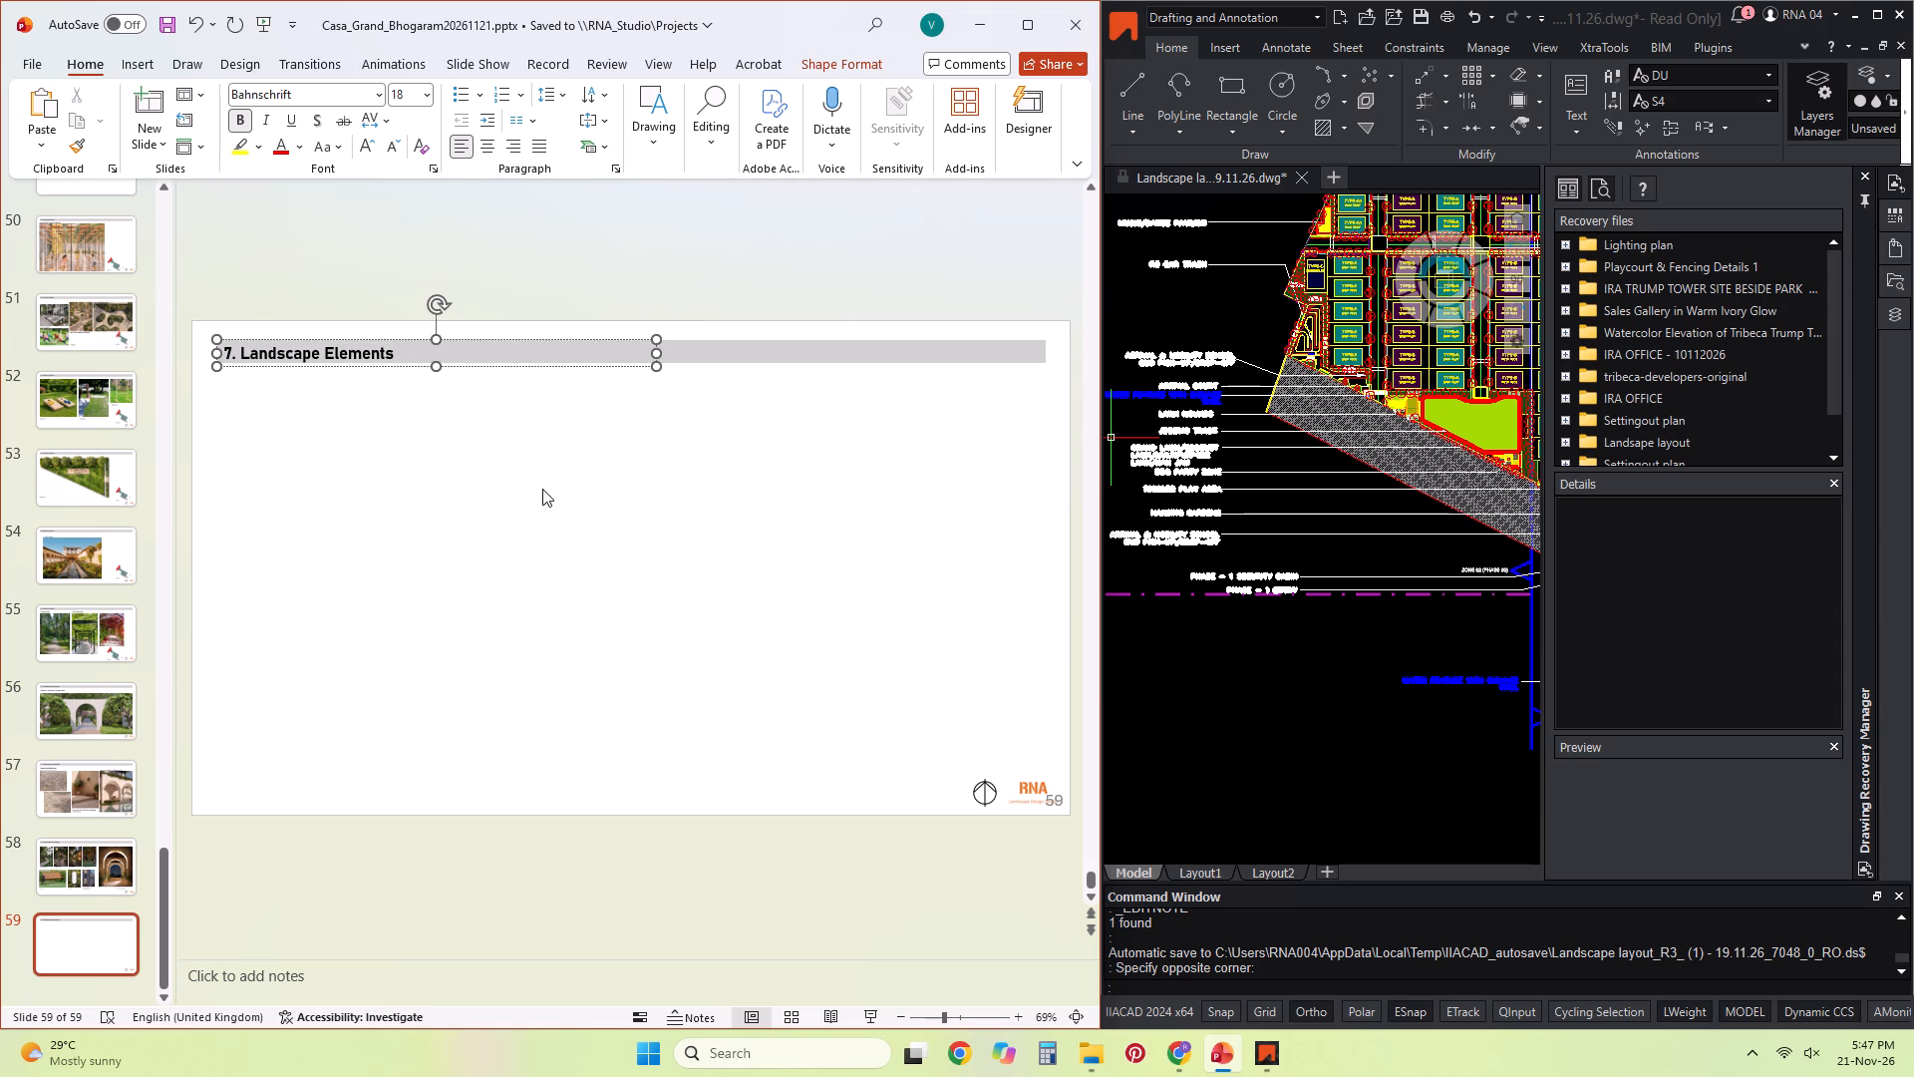
text(())
key(Left)
key(shift+m)
text(ate)
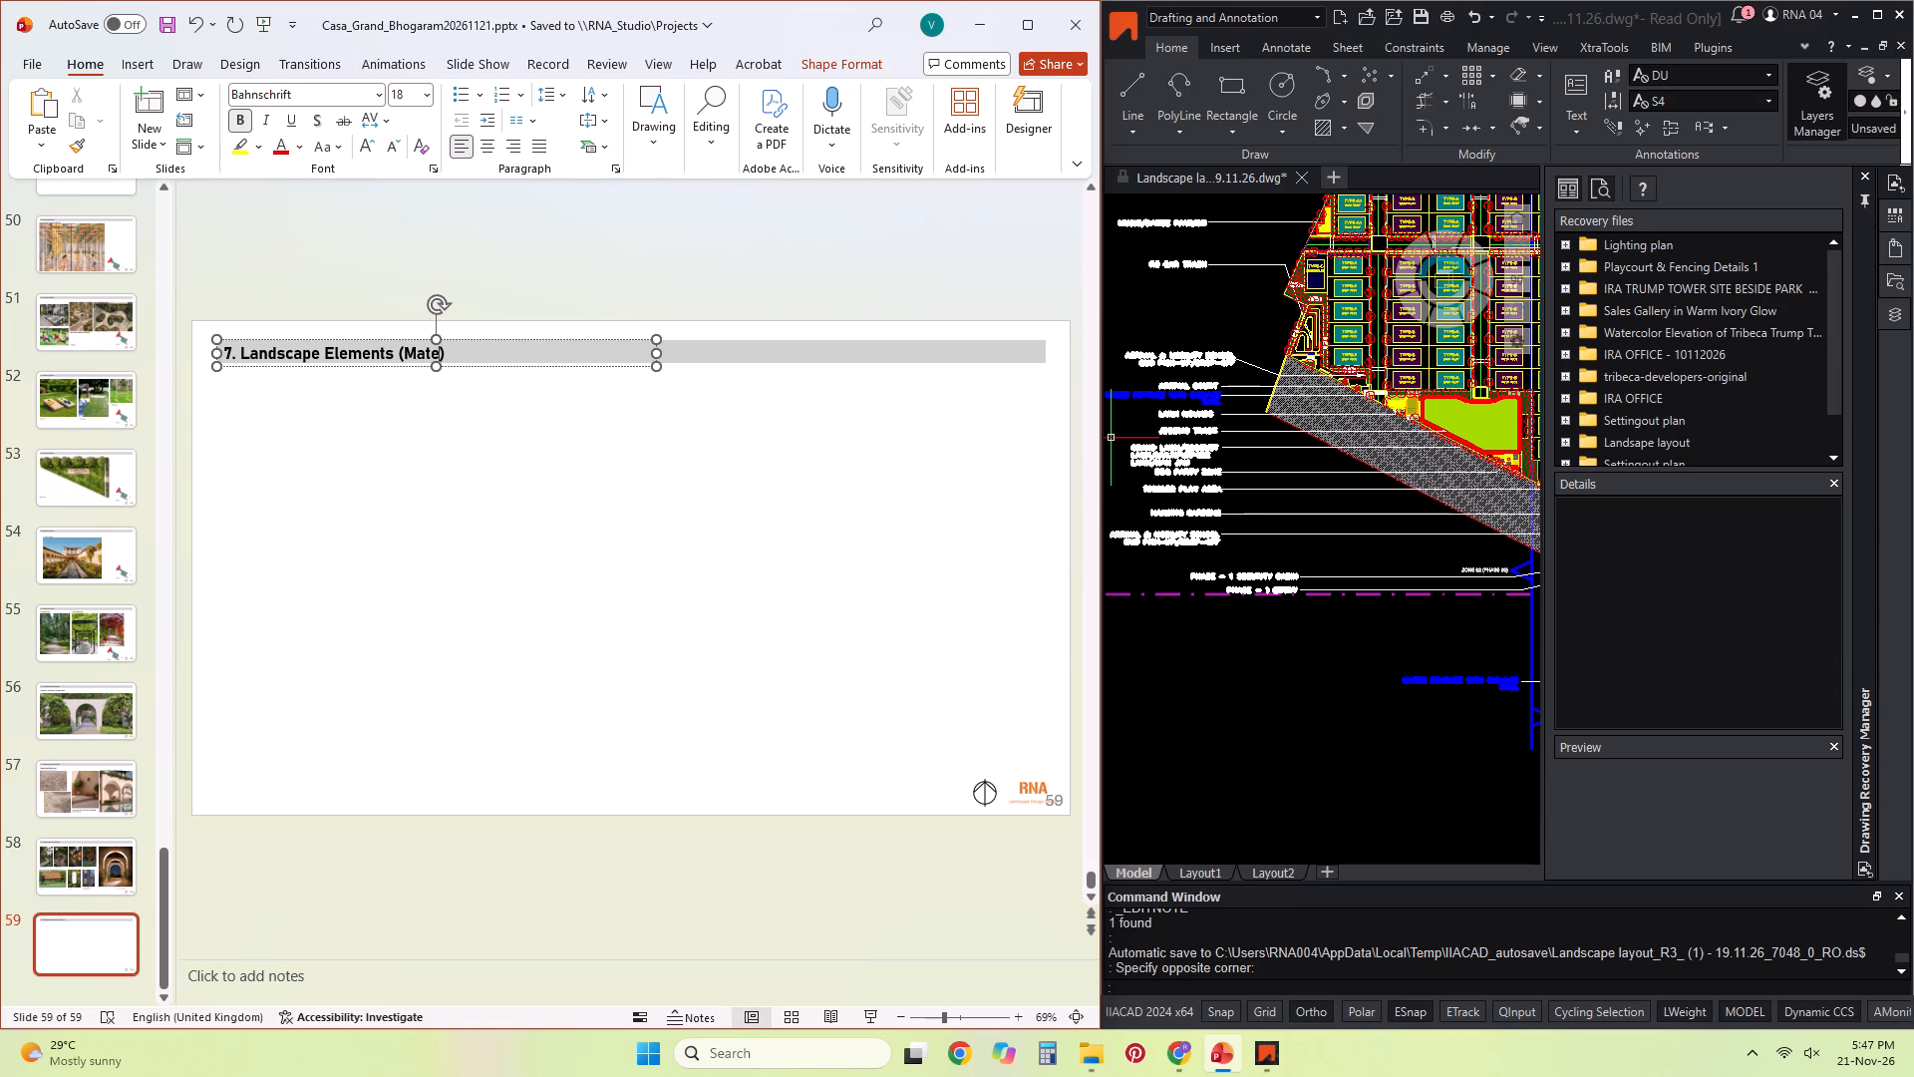
text(rai)
key(BackSpace)
key(BackSpace)
text(ial)
key(space)
text(used)
click(485, 726)
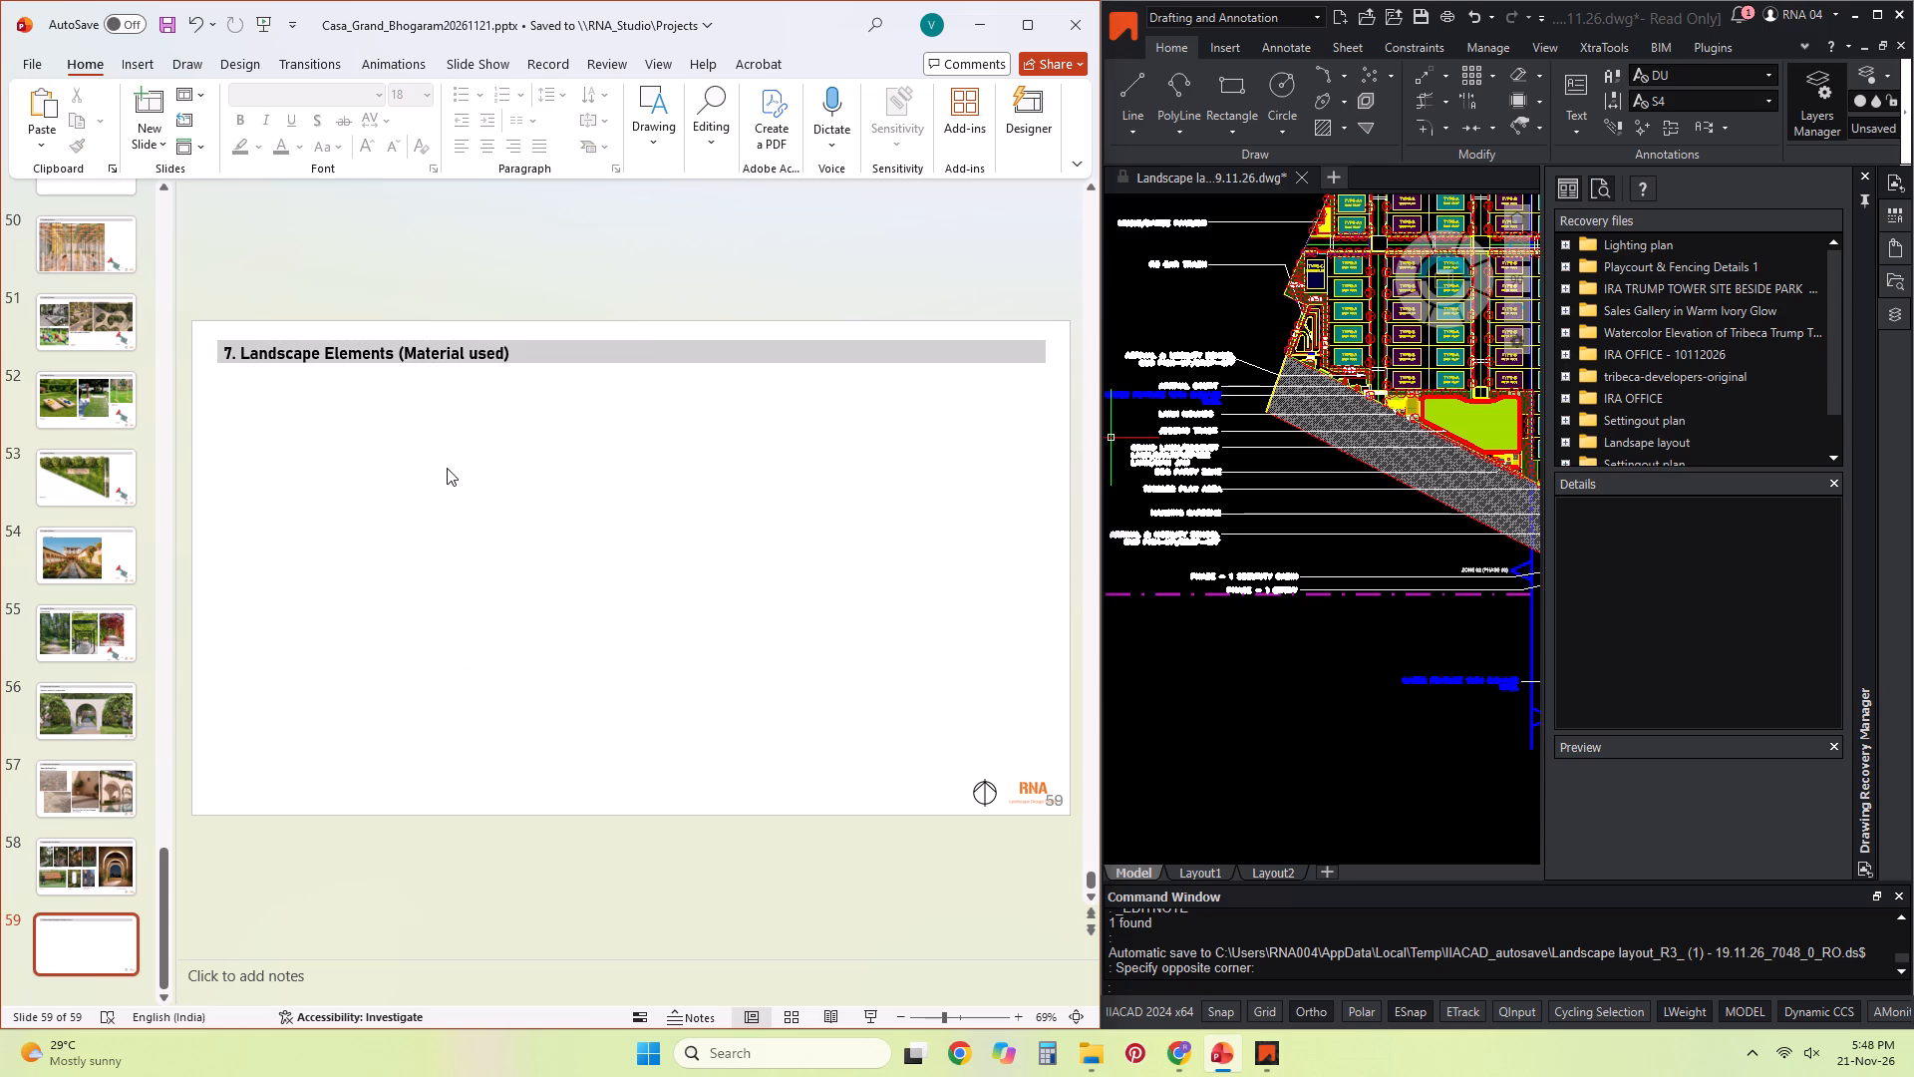
Change "Material" to "Materials" in the slide title.
click(461, 356)
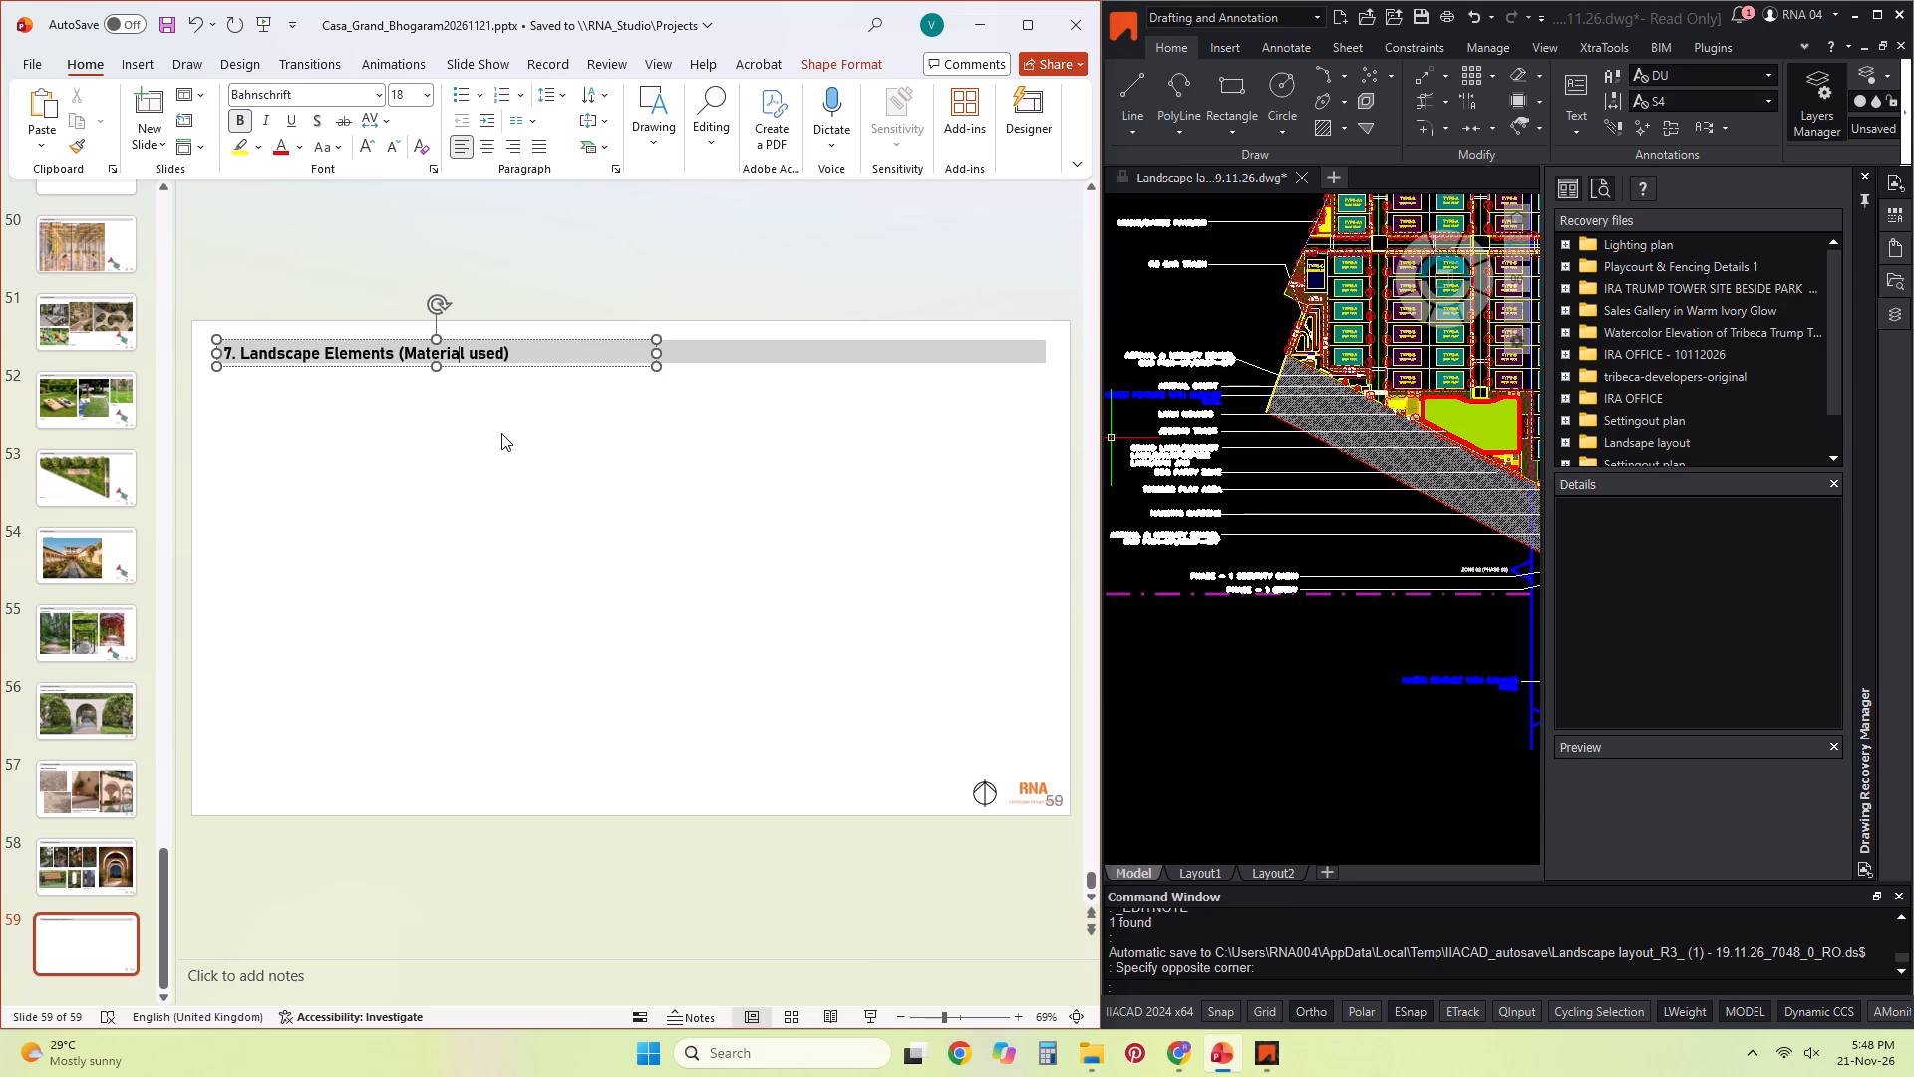
click(465, 353)
key(s)
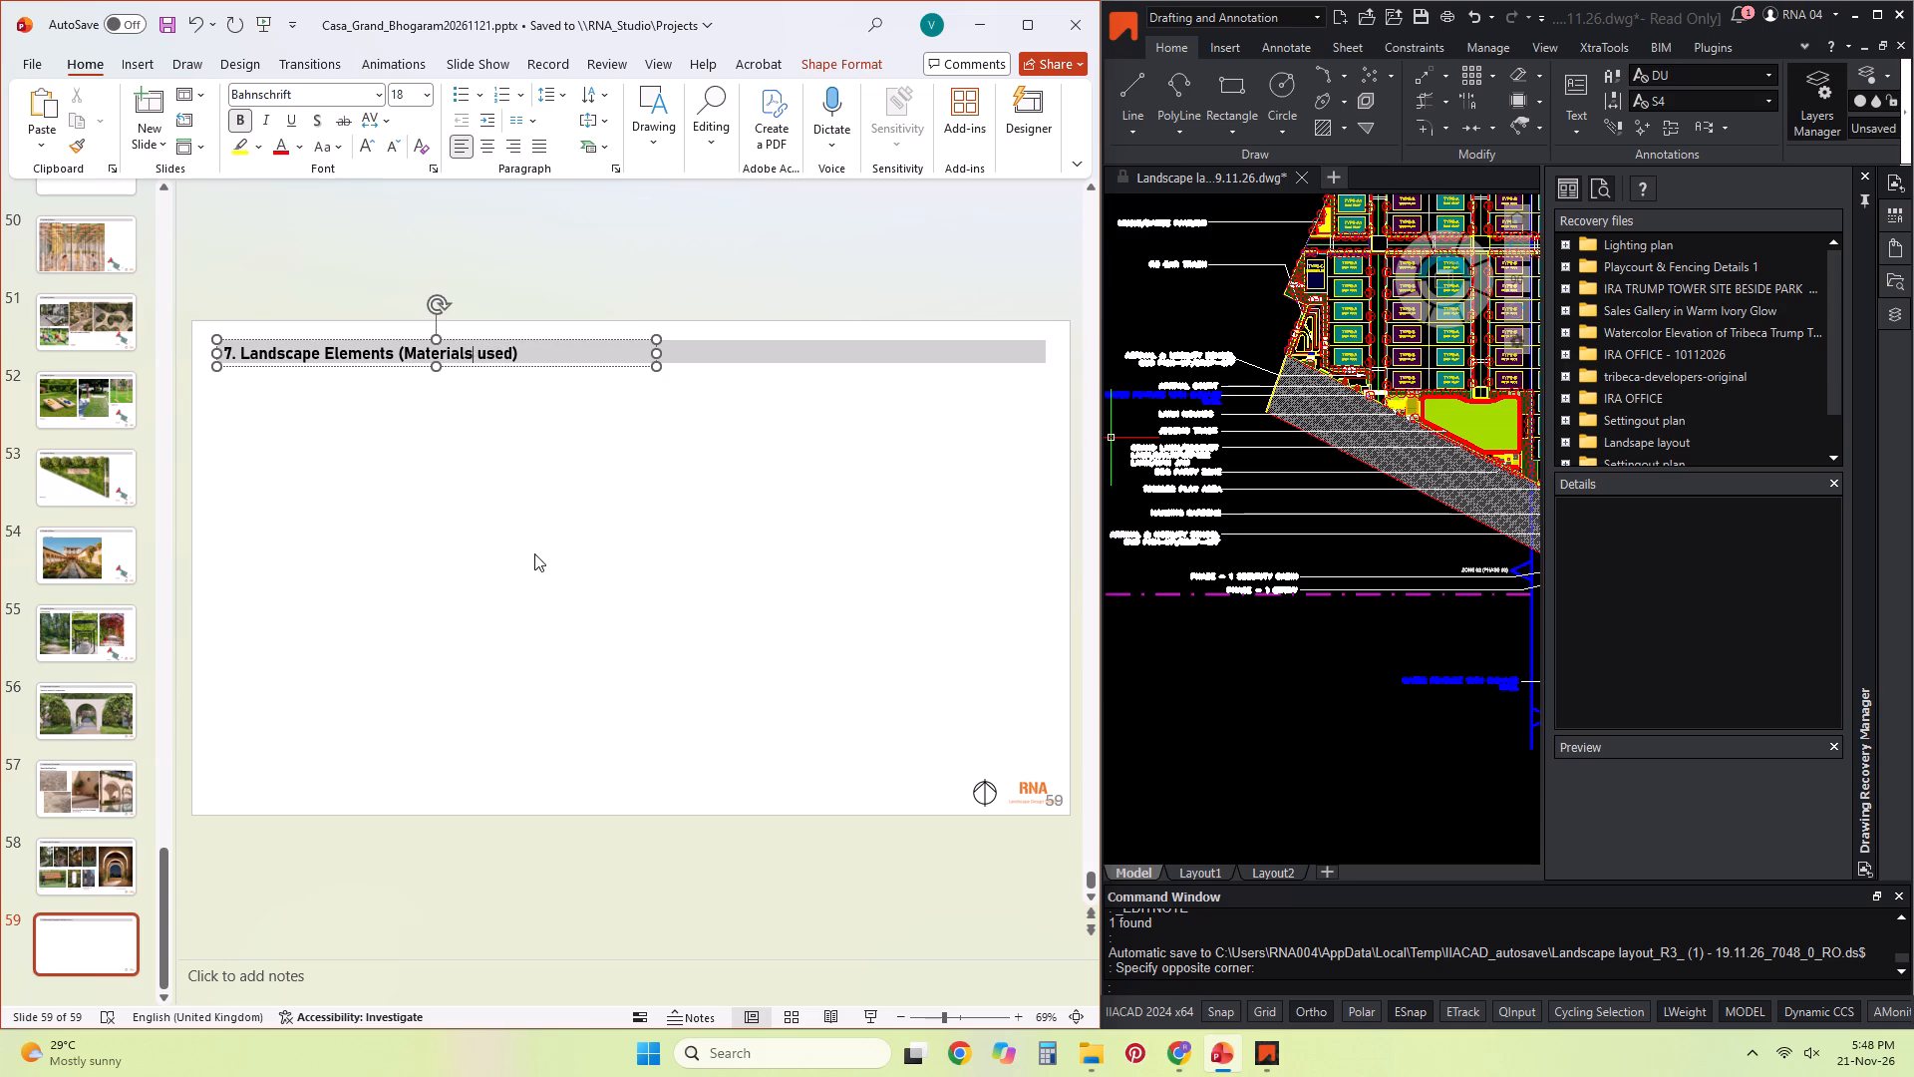
click(534, 553)
key(Escape)
scroll(372, 478, down, 1)
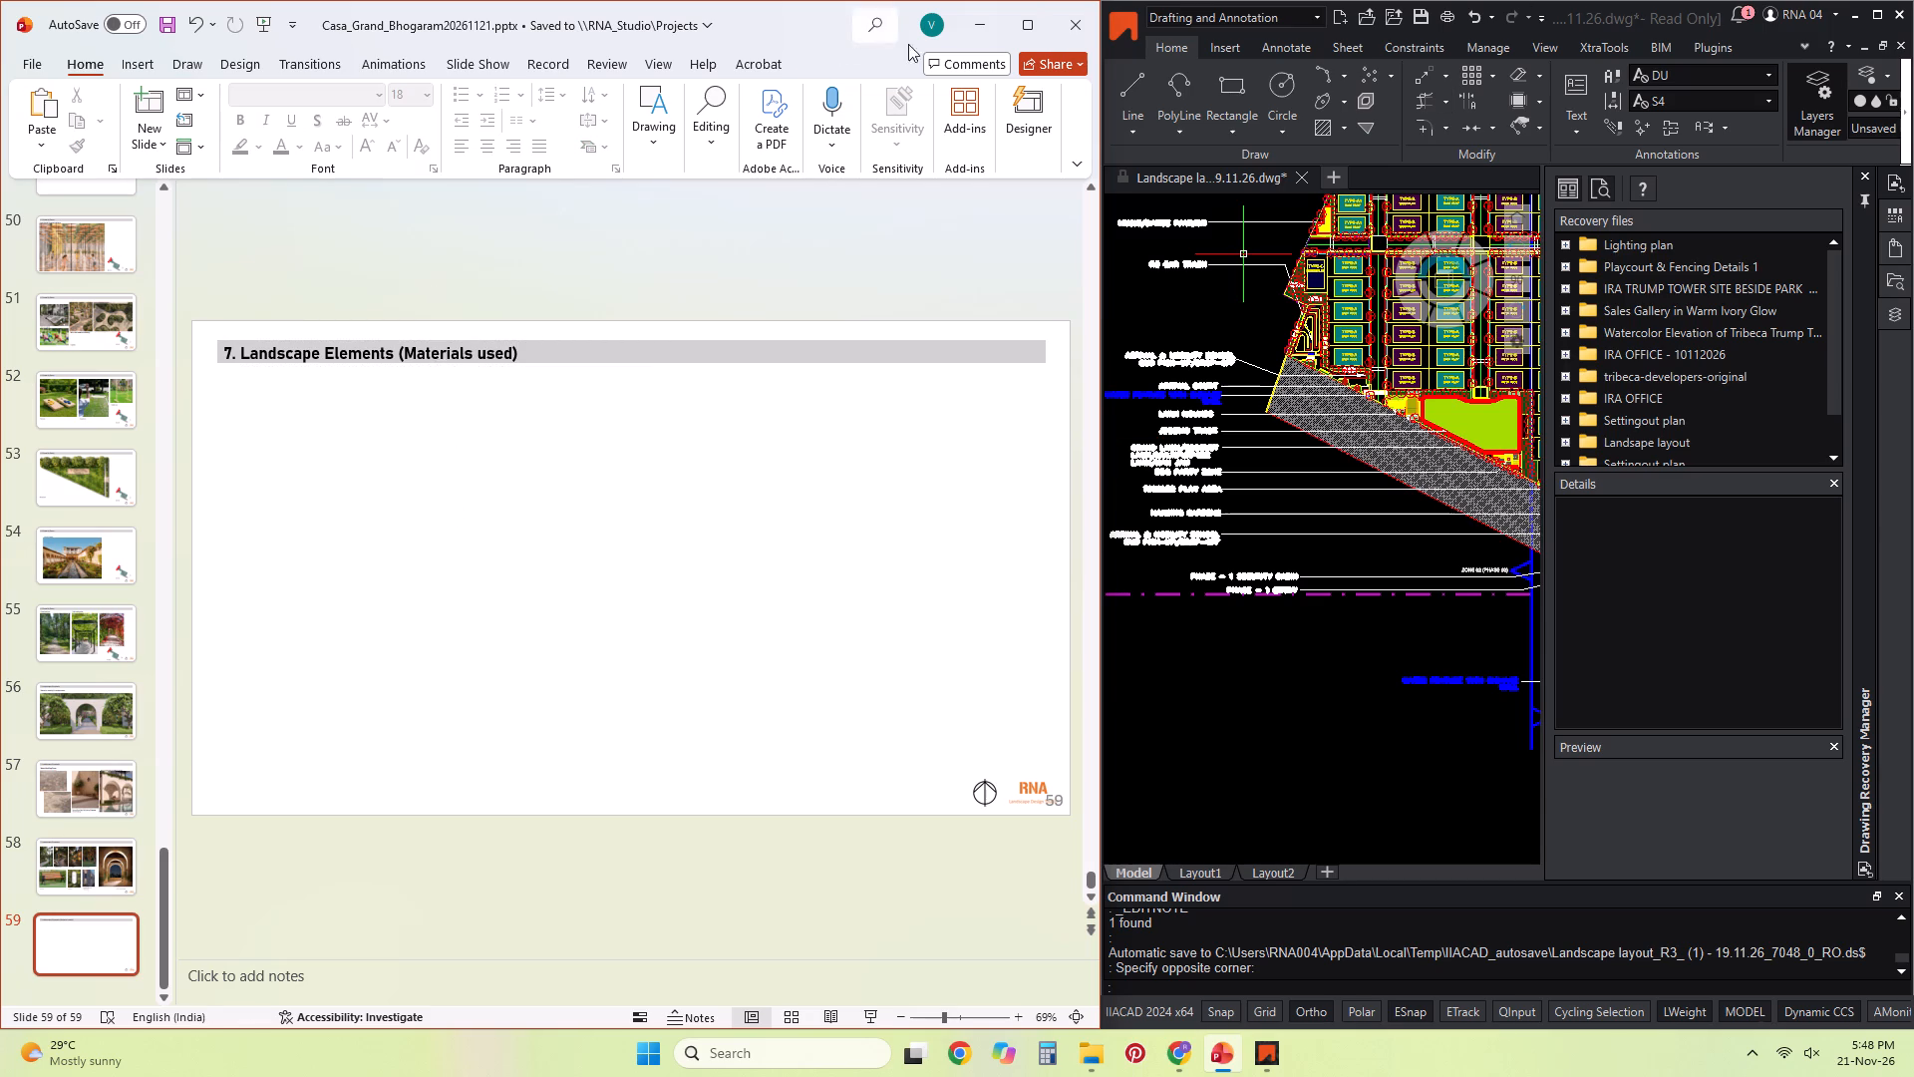
click(712, 525)
Switch to IIACAD and close it together with the landscape layout drawing, without saving changes.
click(977, 23)
click(1854, 9)
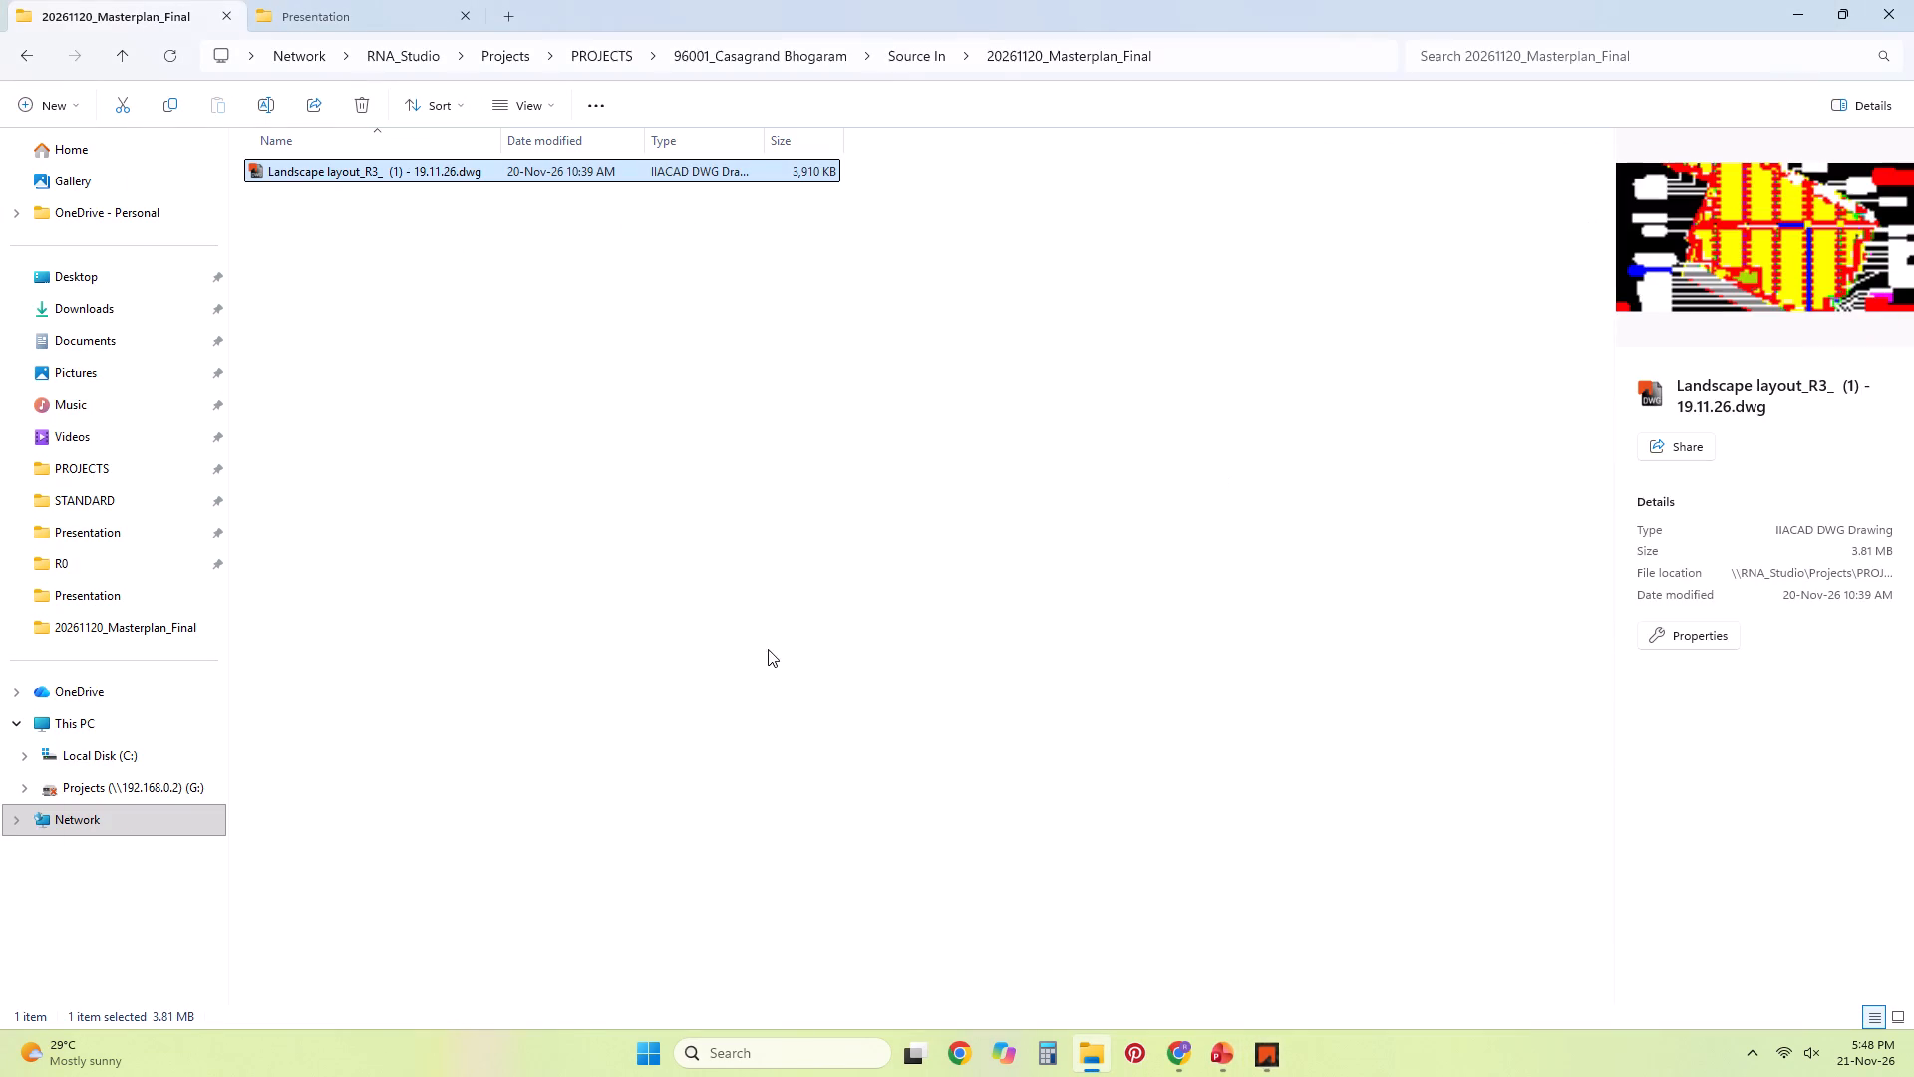
click(767, 649)
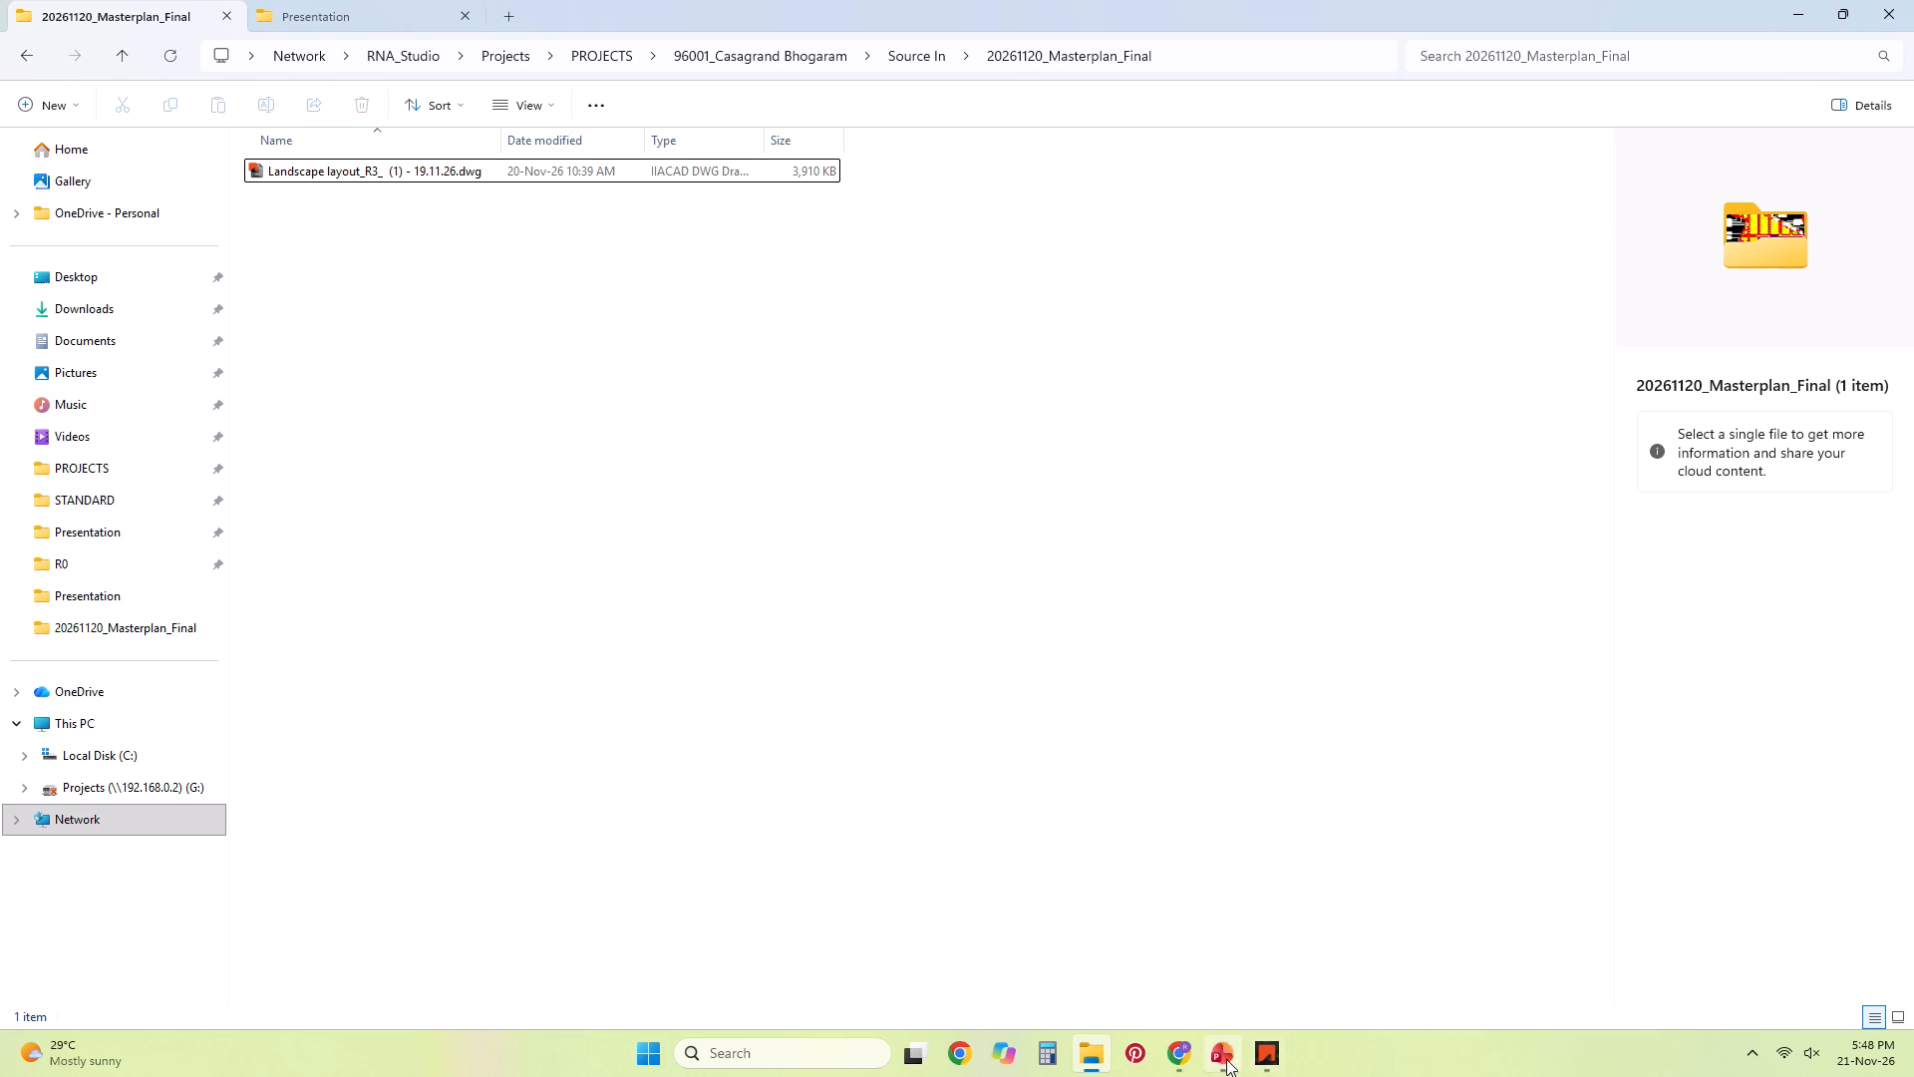
click(1252, 1057)
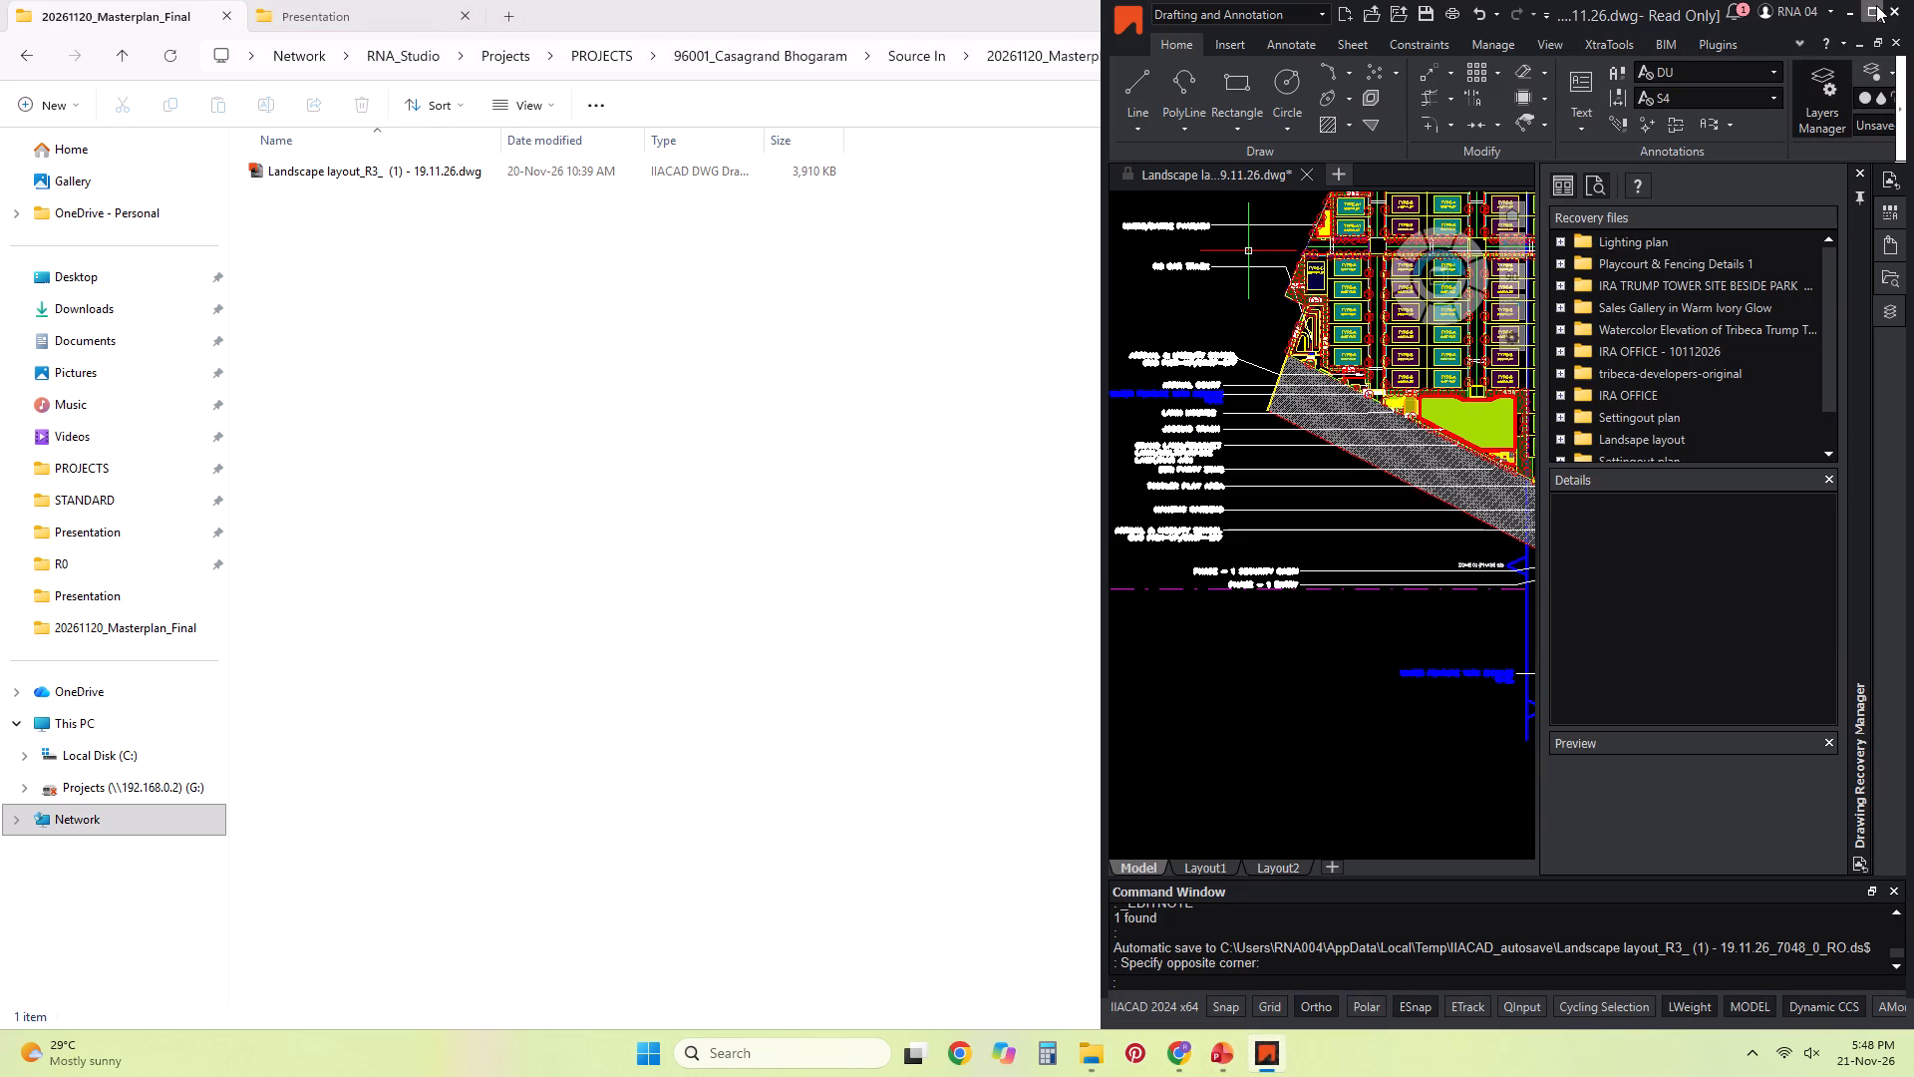
click(1896, 5)
click(1512, 543)
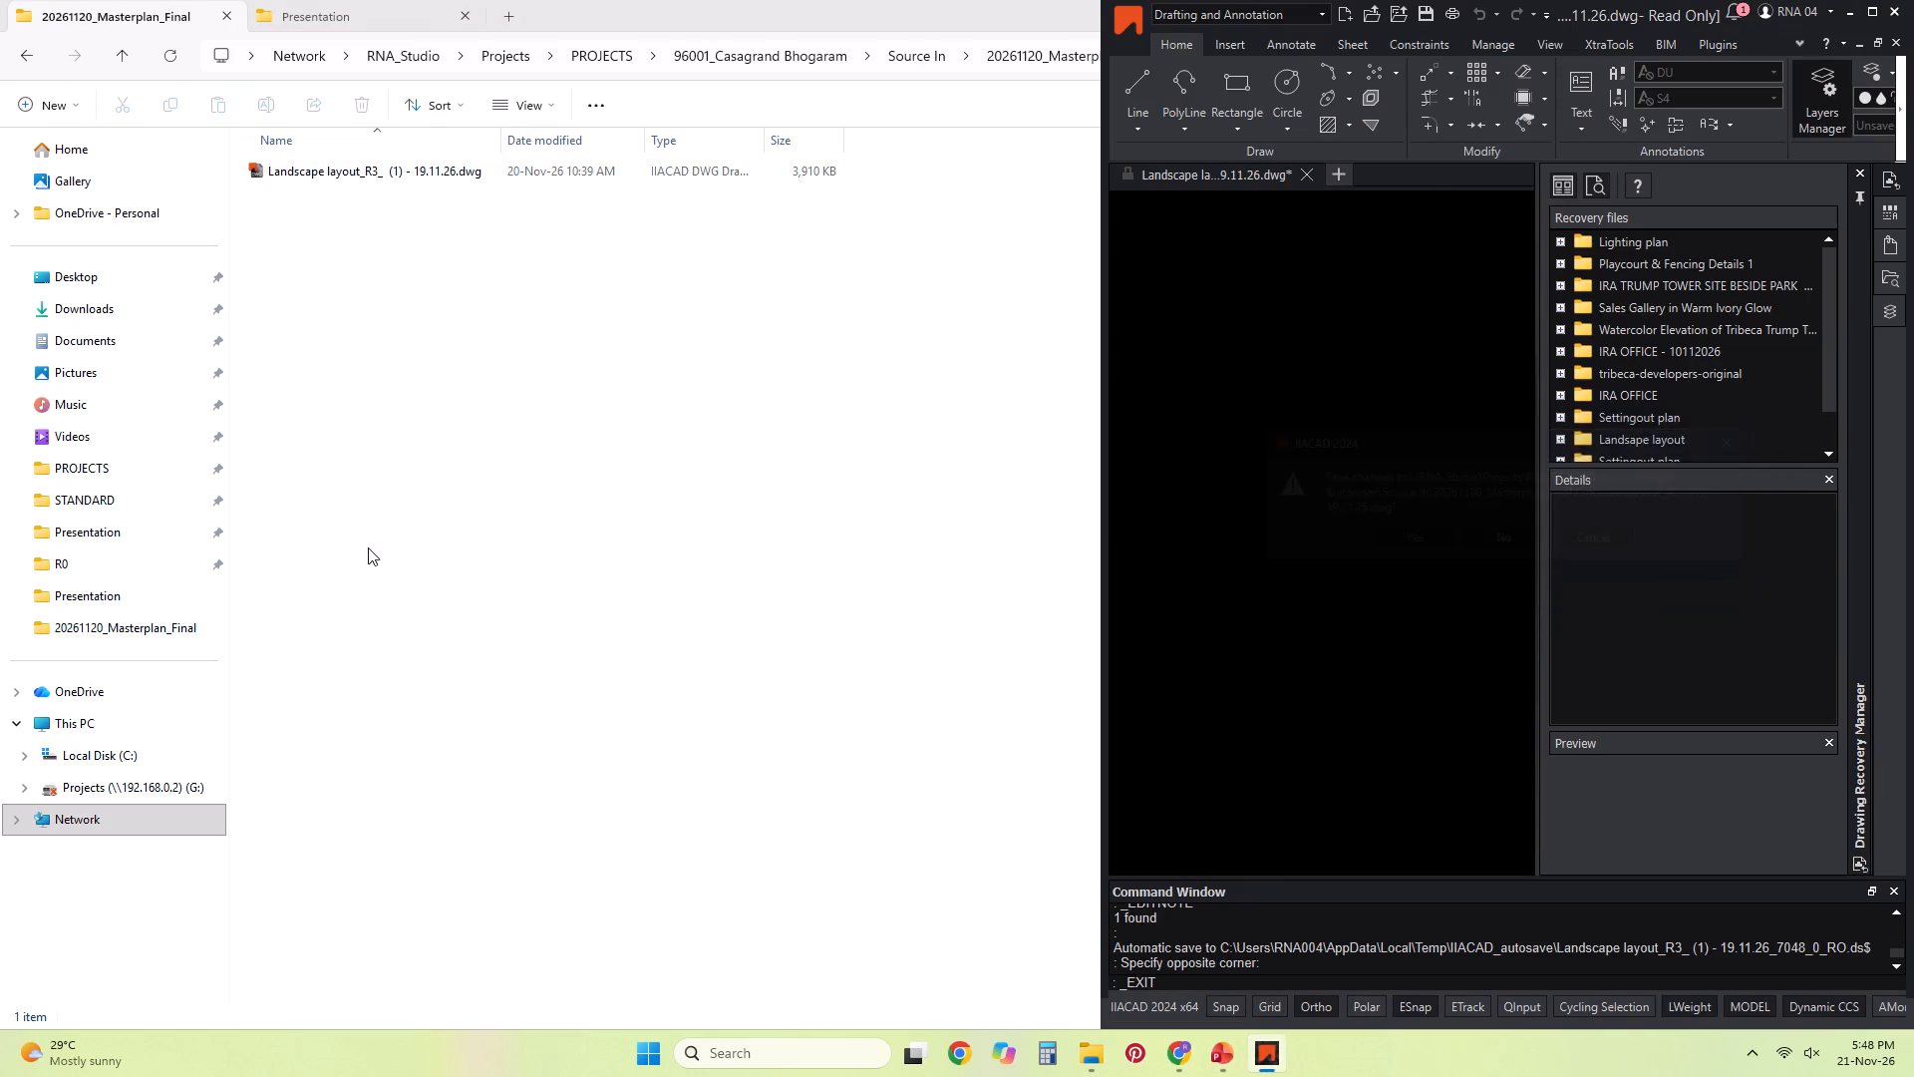
click(368, 547)
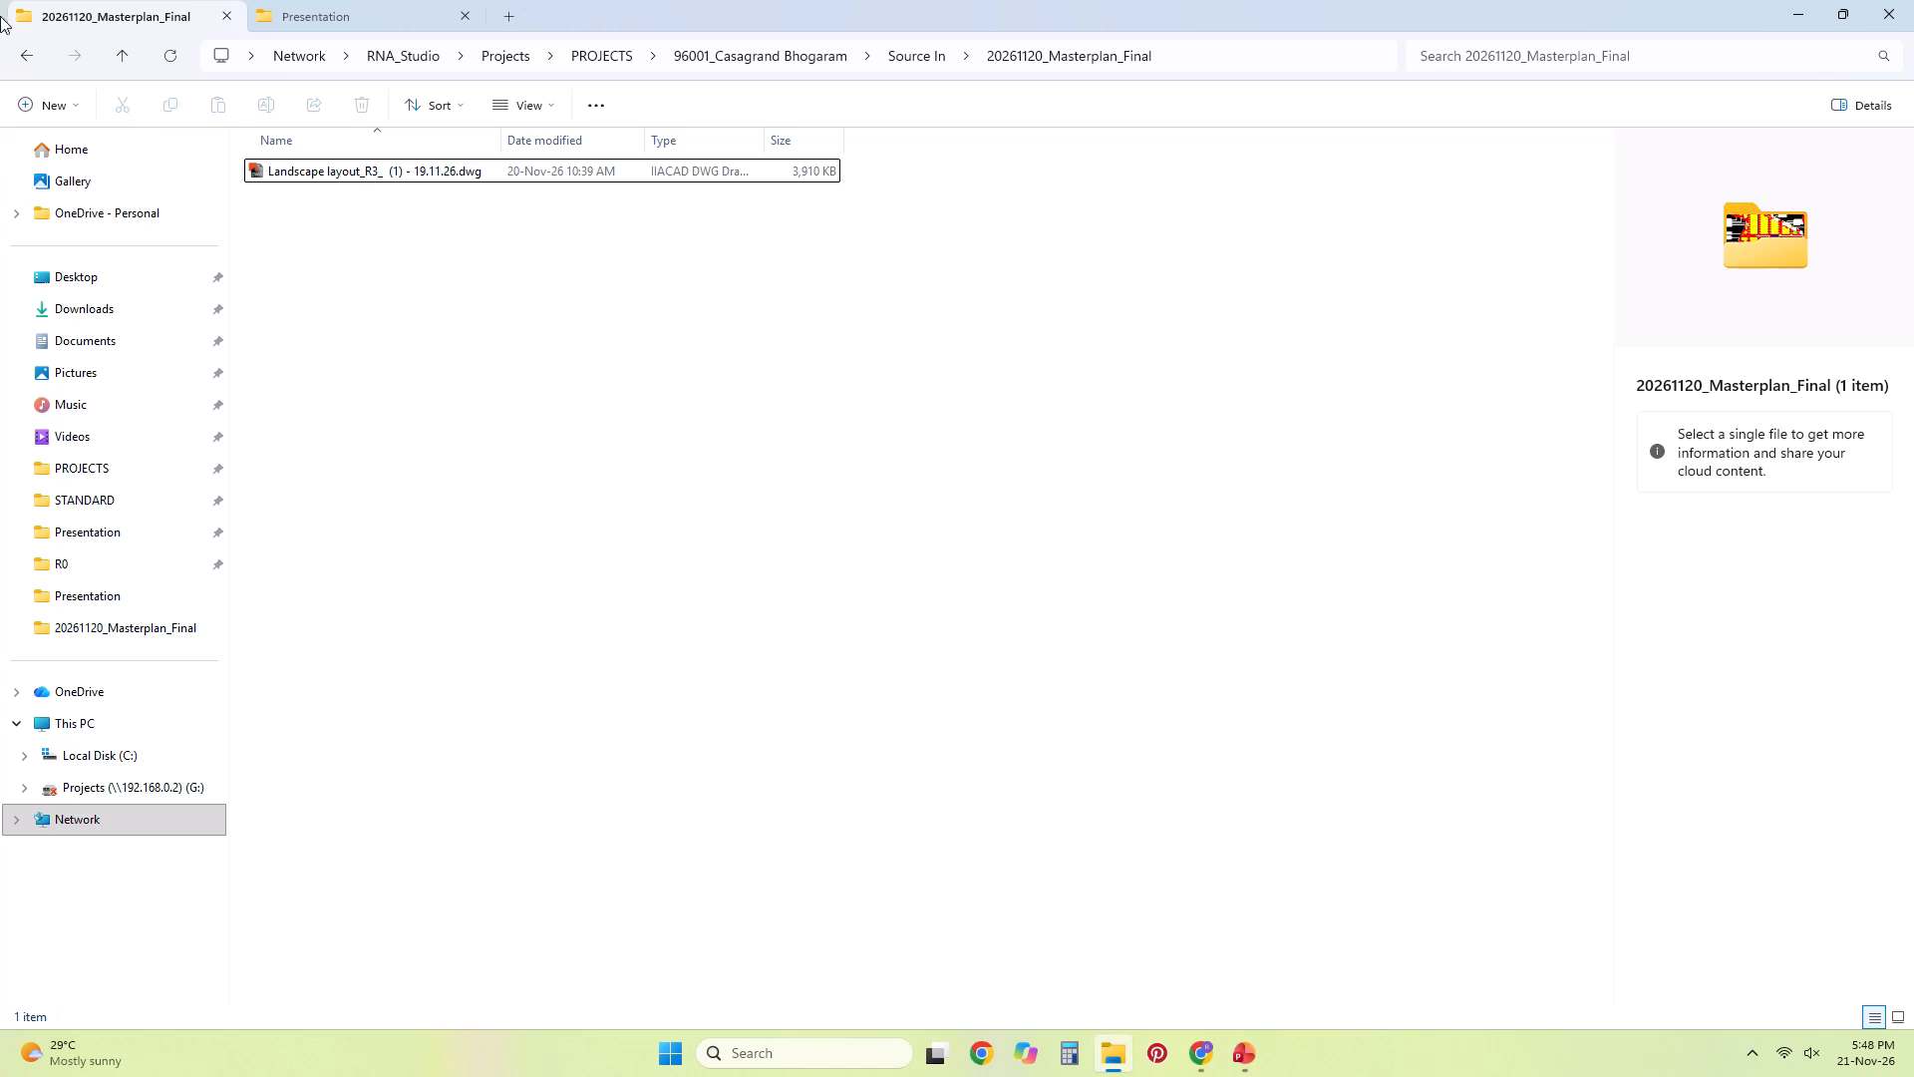
Go up from the 20261120_Masterplan_Final folder to the Source In folder in File Explorer.
click(118, 59)
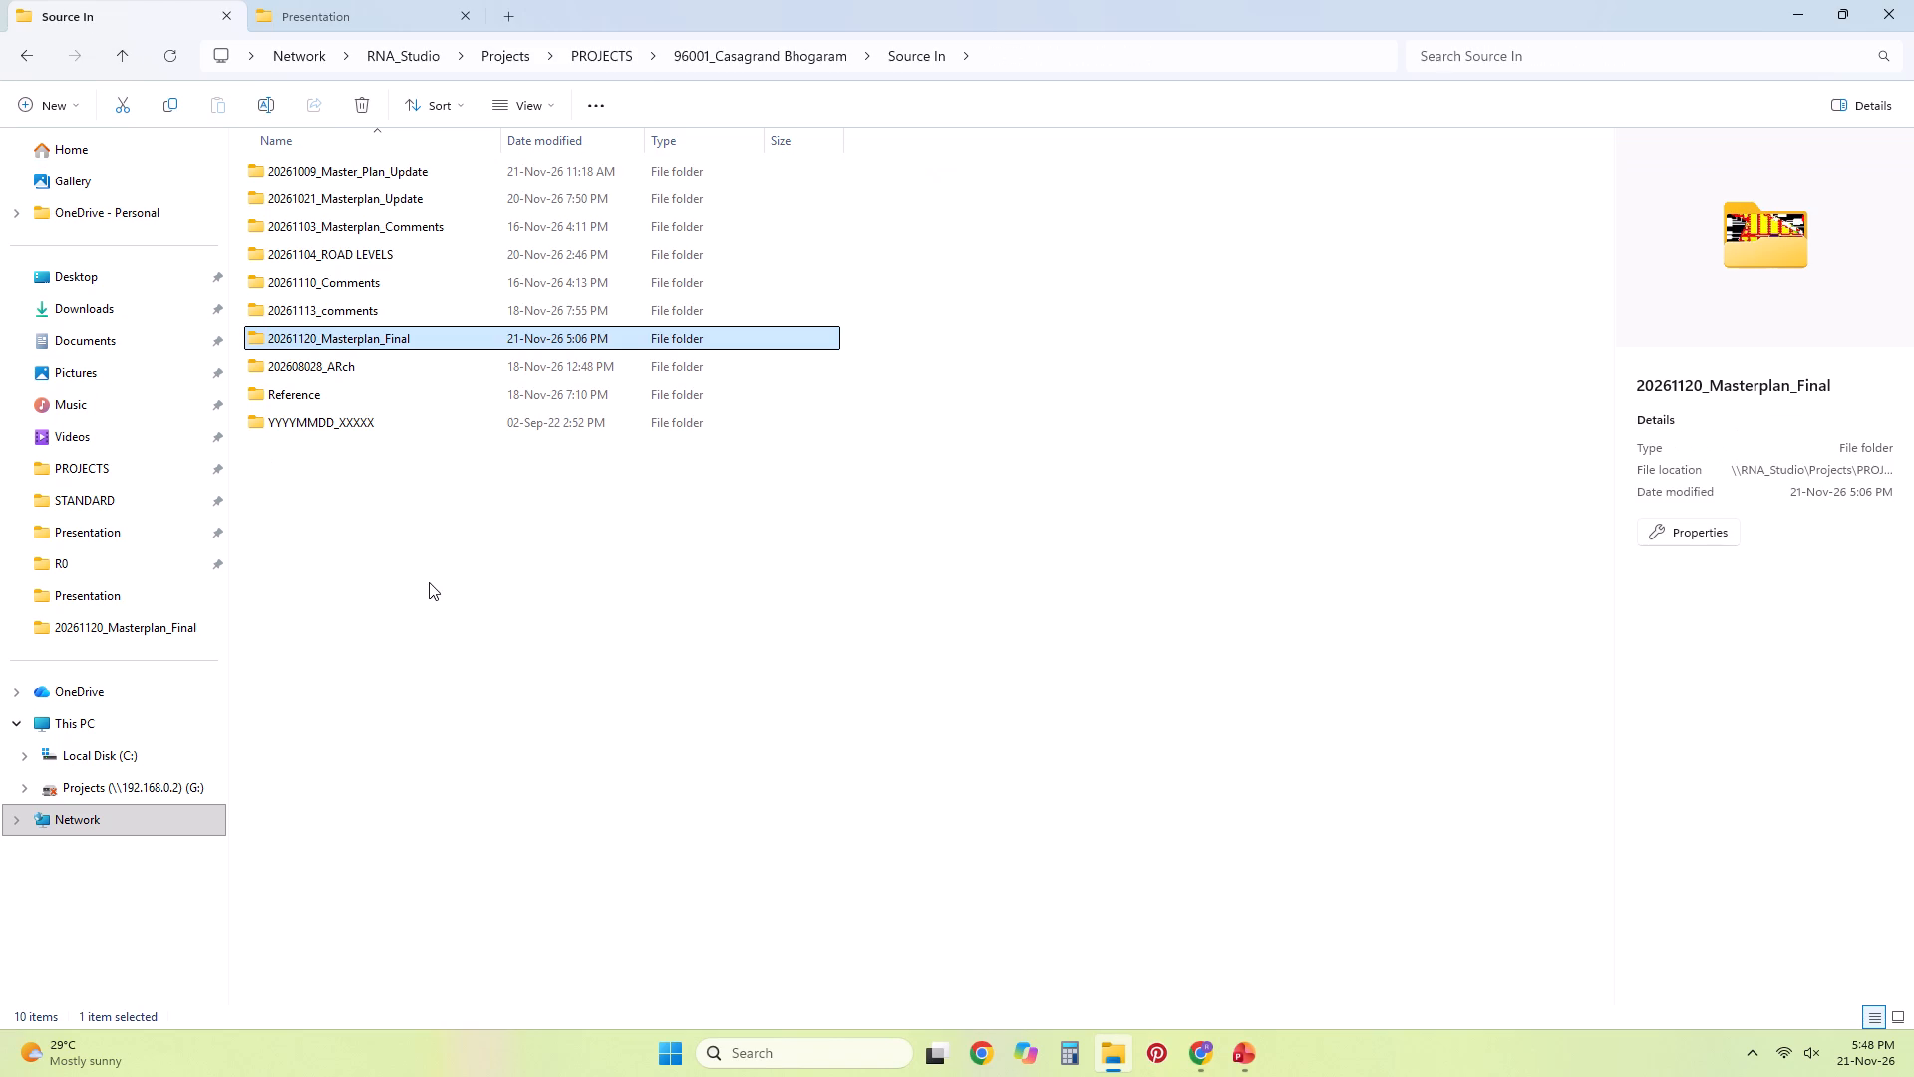
click(429, 582)
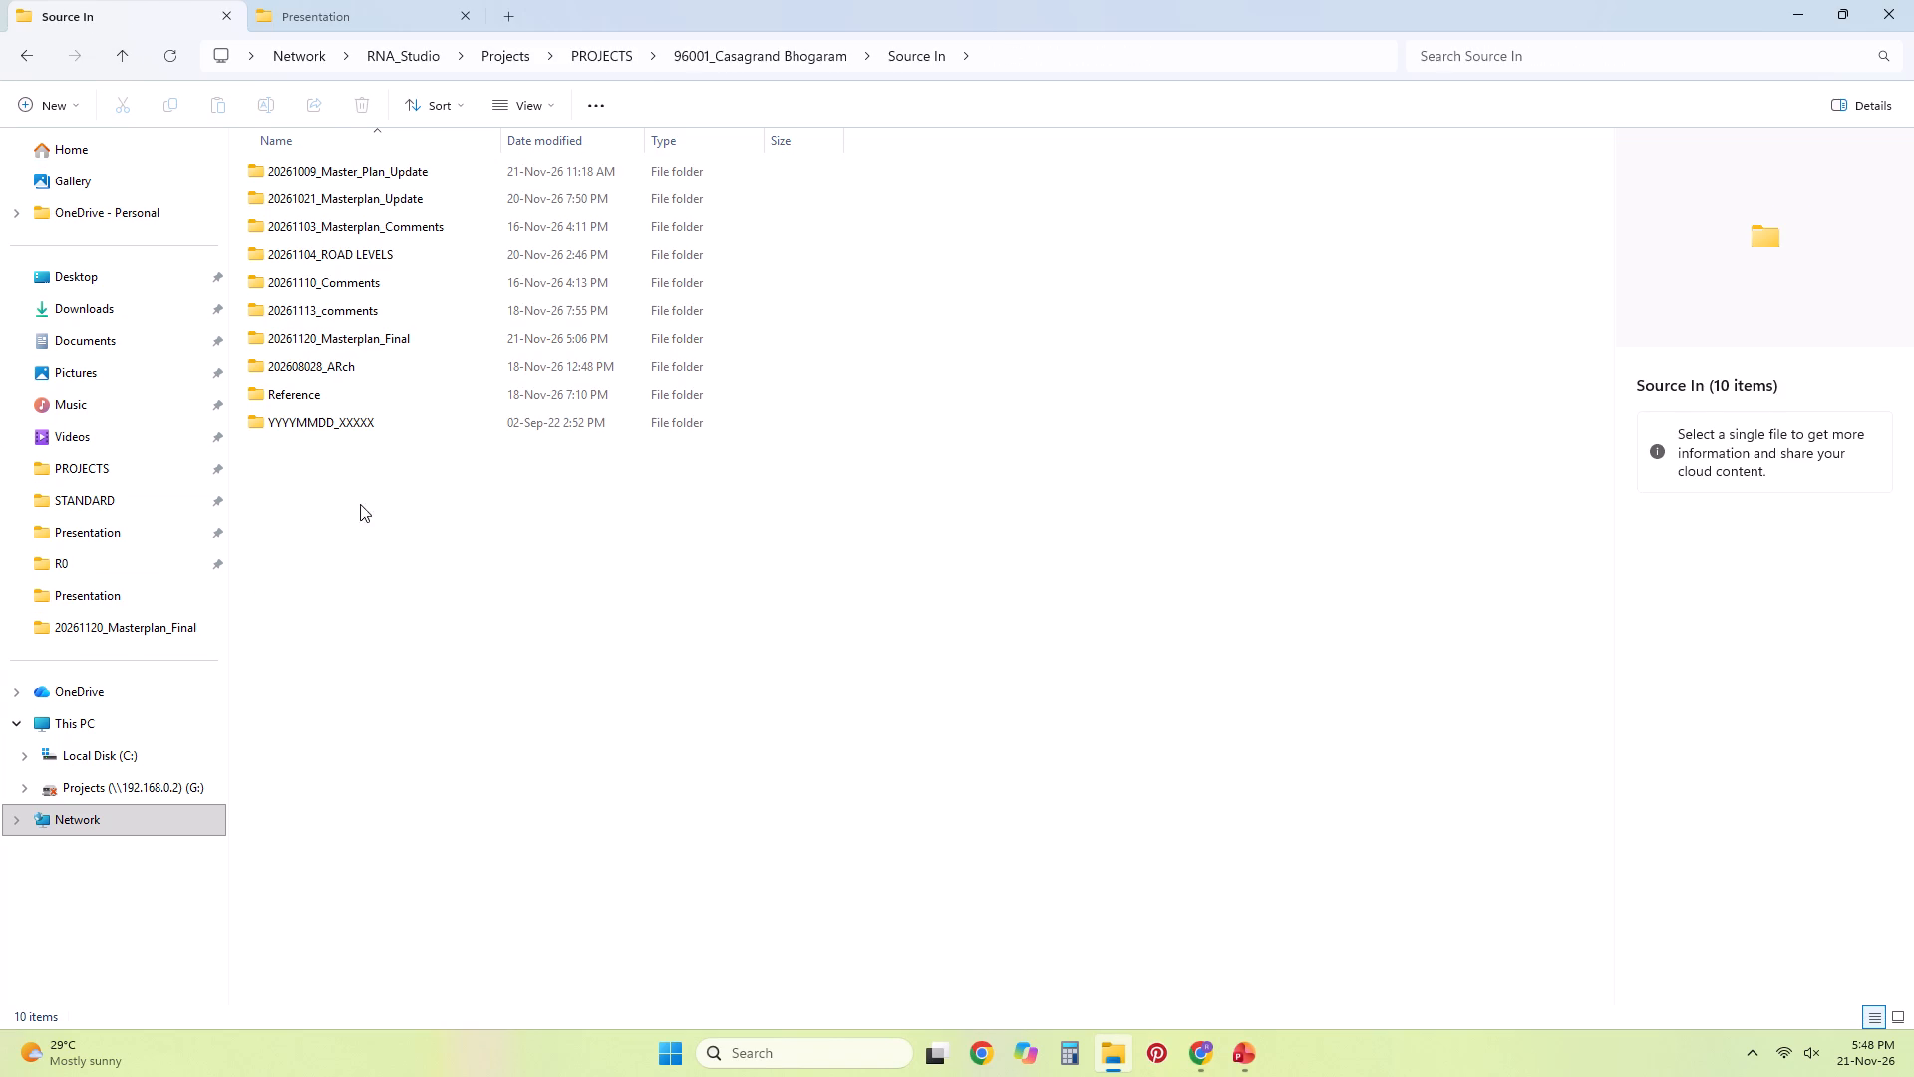
click(375, 569)
Switch back to the PowerPoint presentation and show the List of Amenities slide near its start.
click(1242, 1066)
scroll(41, 355, up, 3)
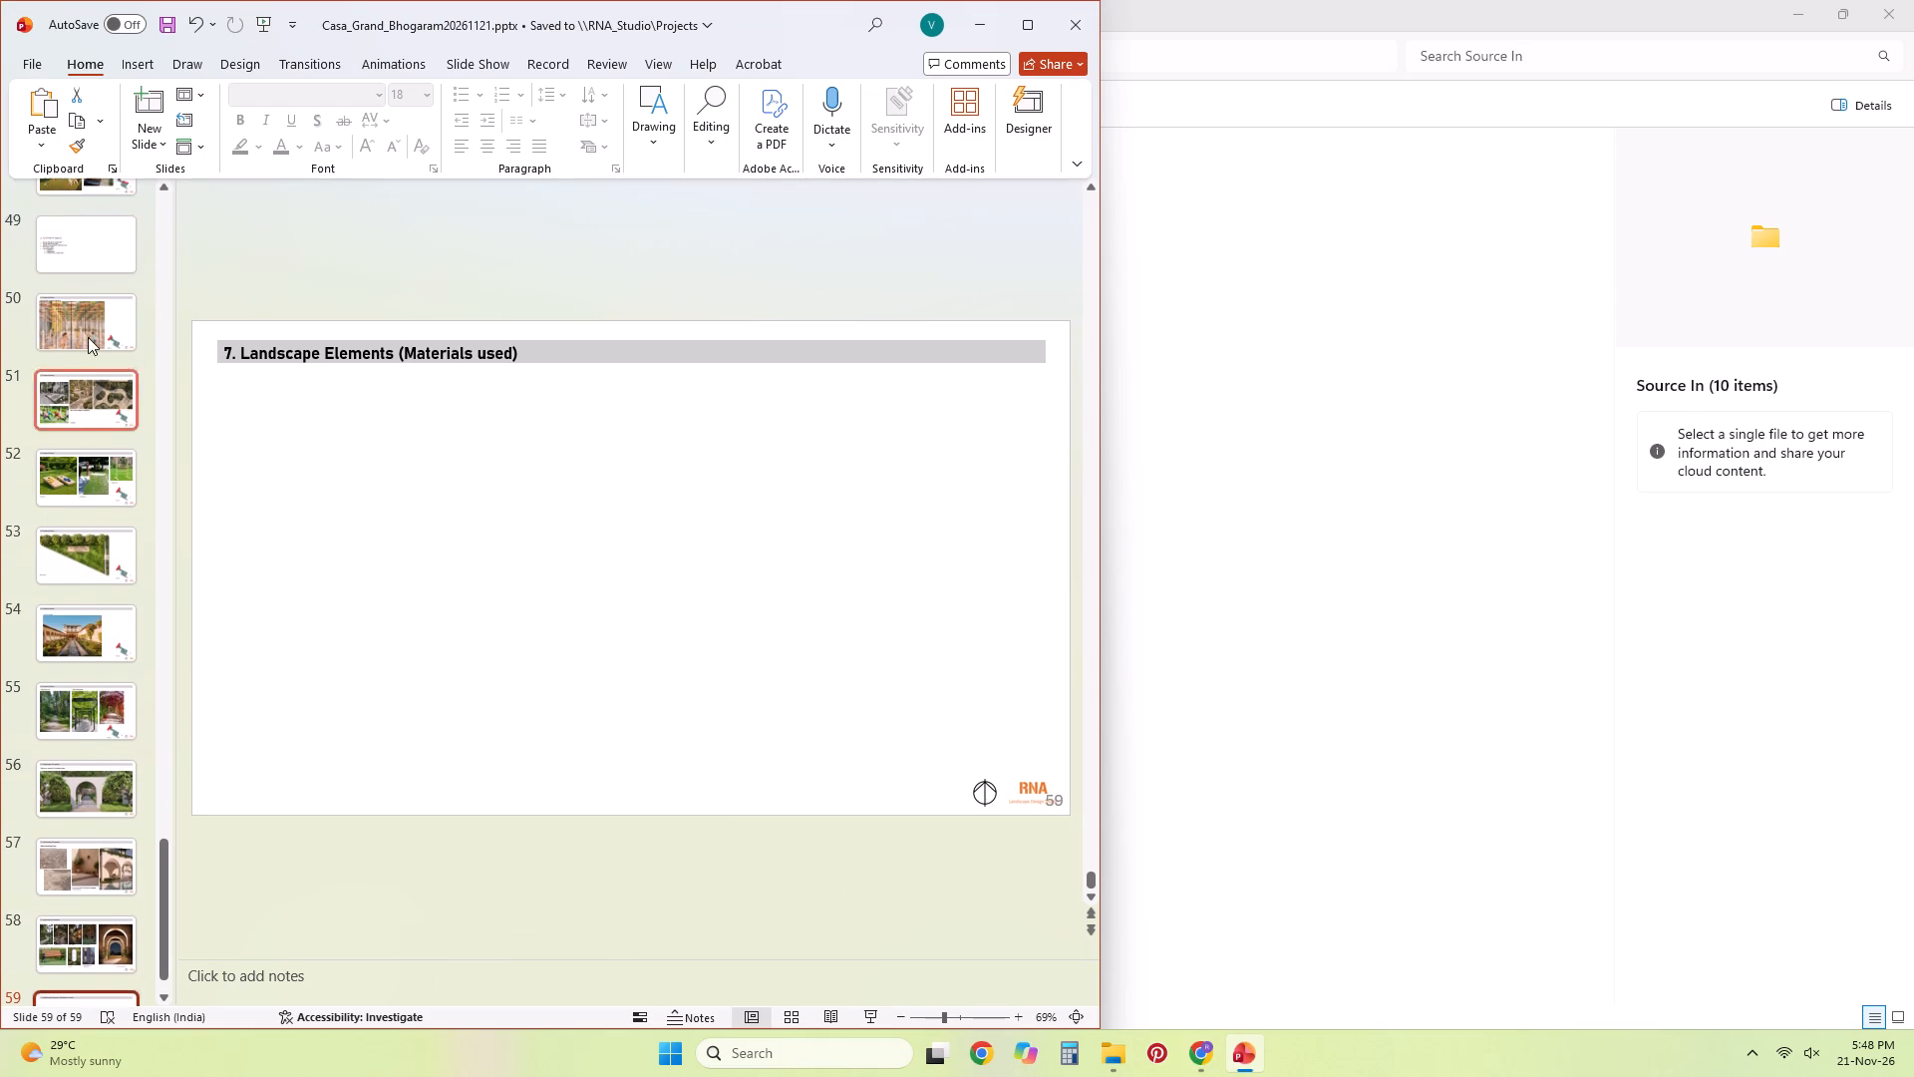
drag(163, 884, 200, 258)
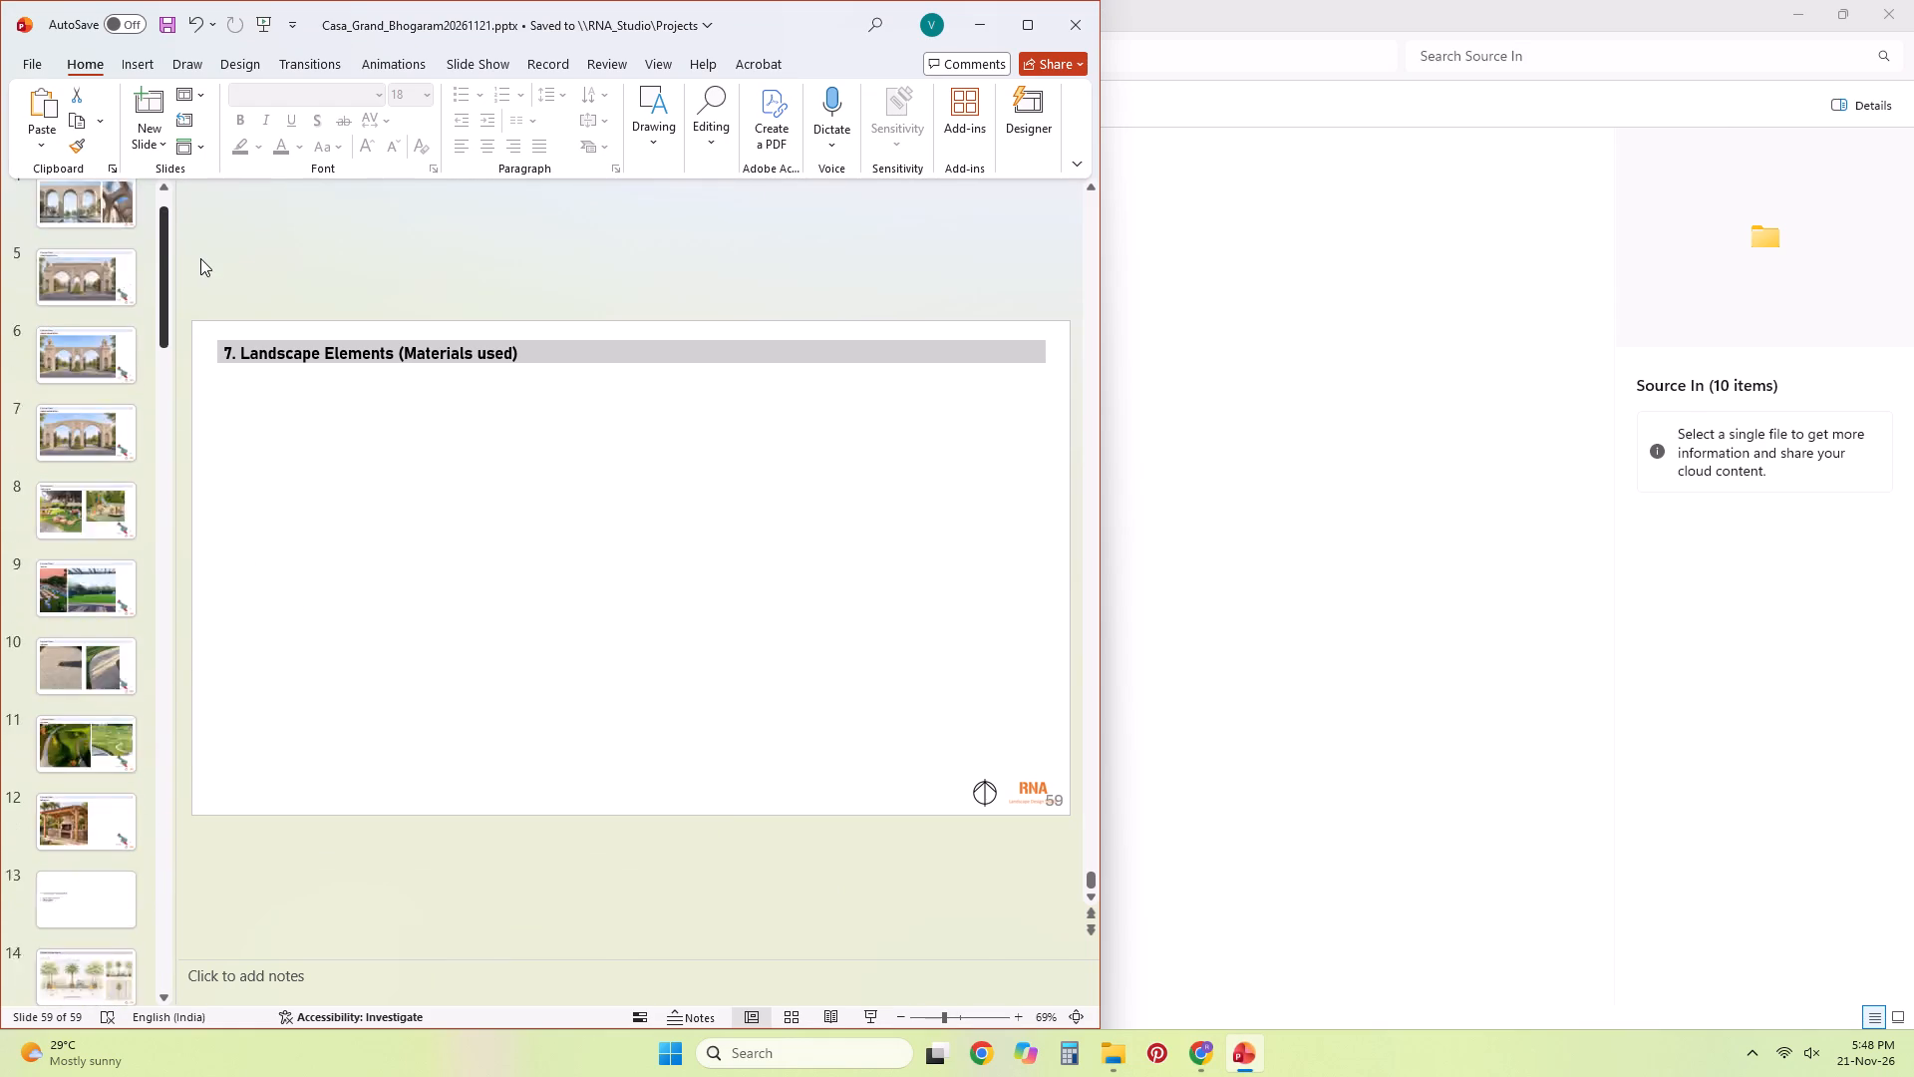
drag(200, 258, 200, 259)
drag(163, 290, 163, 188)
click(91, 225)
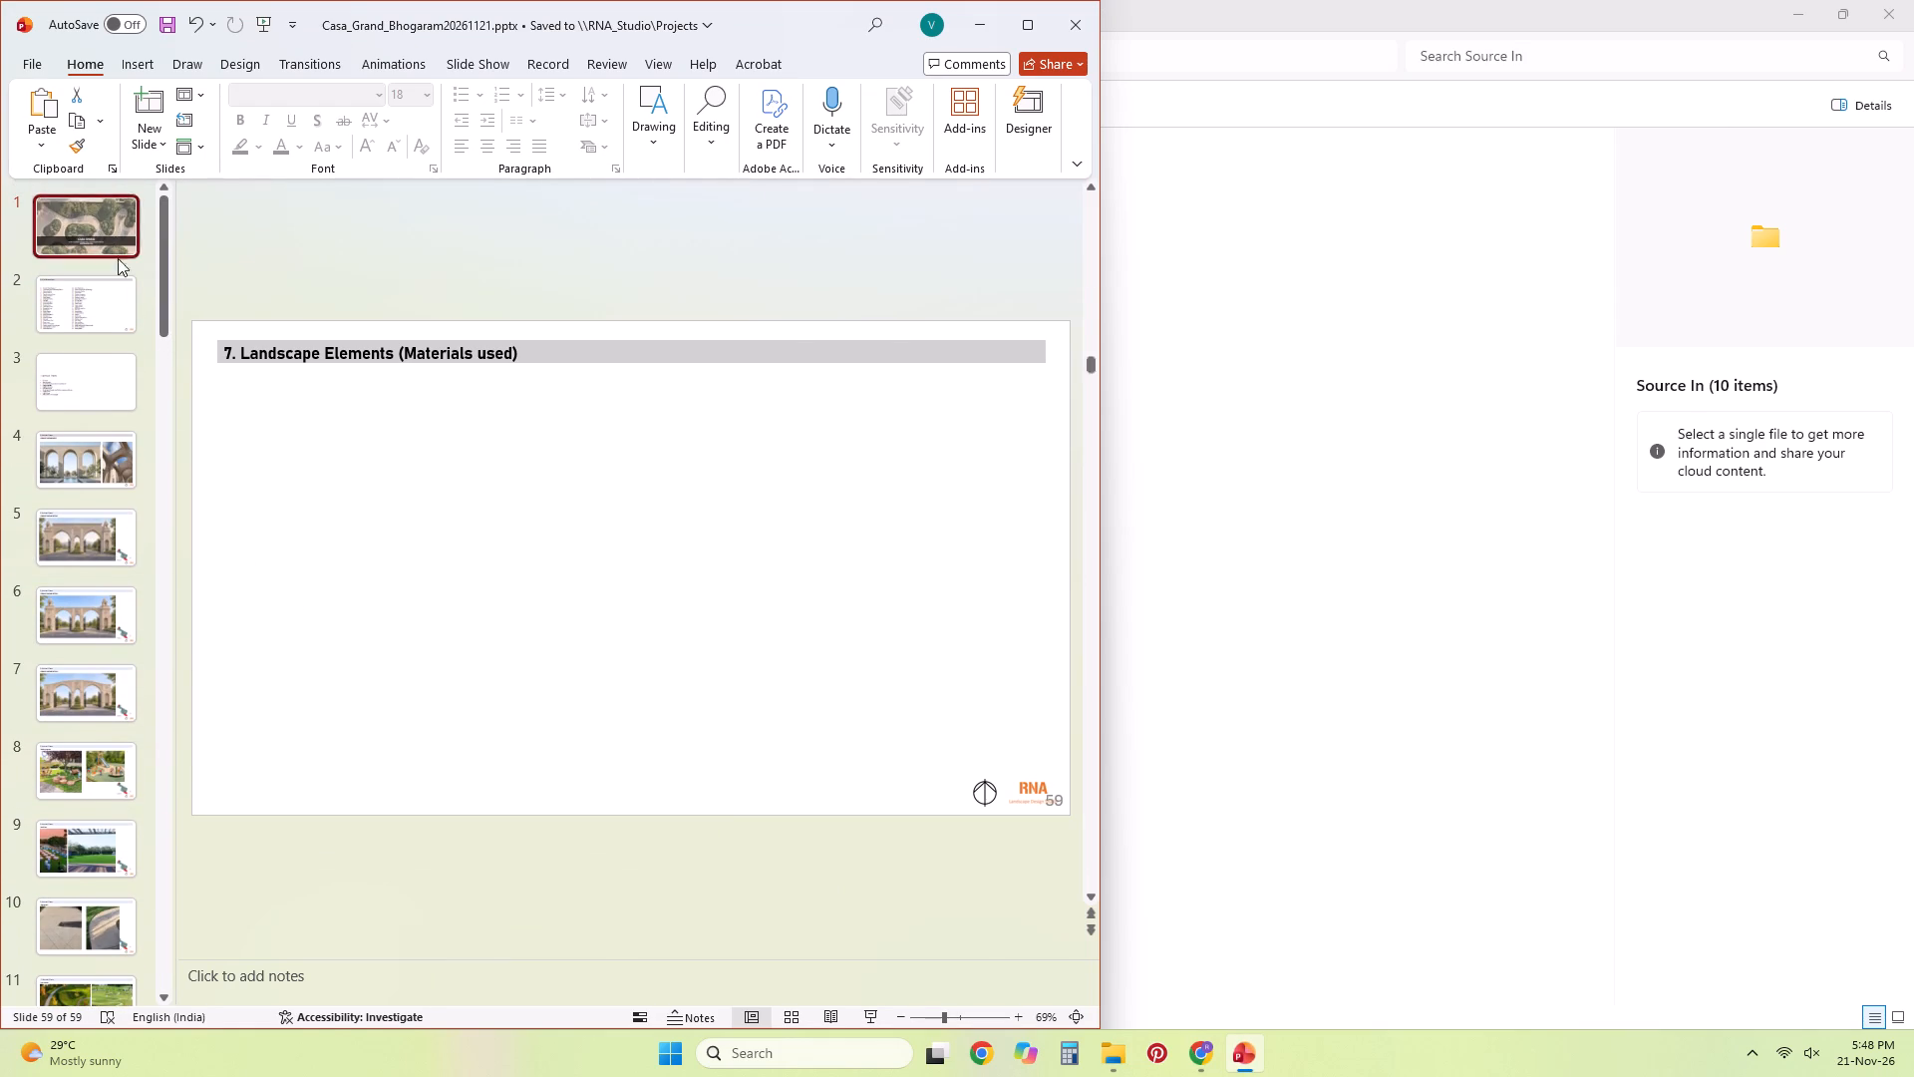
key(Down)
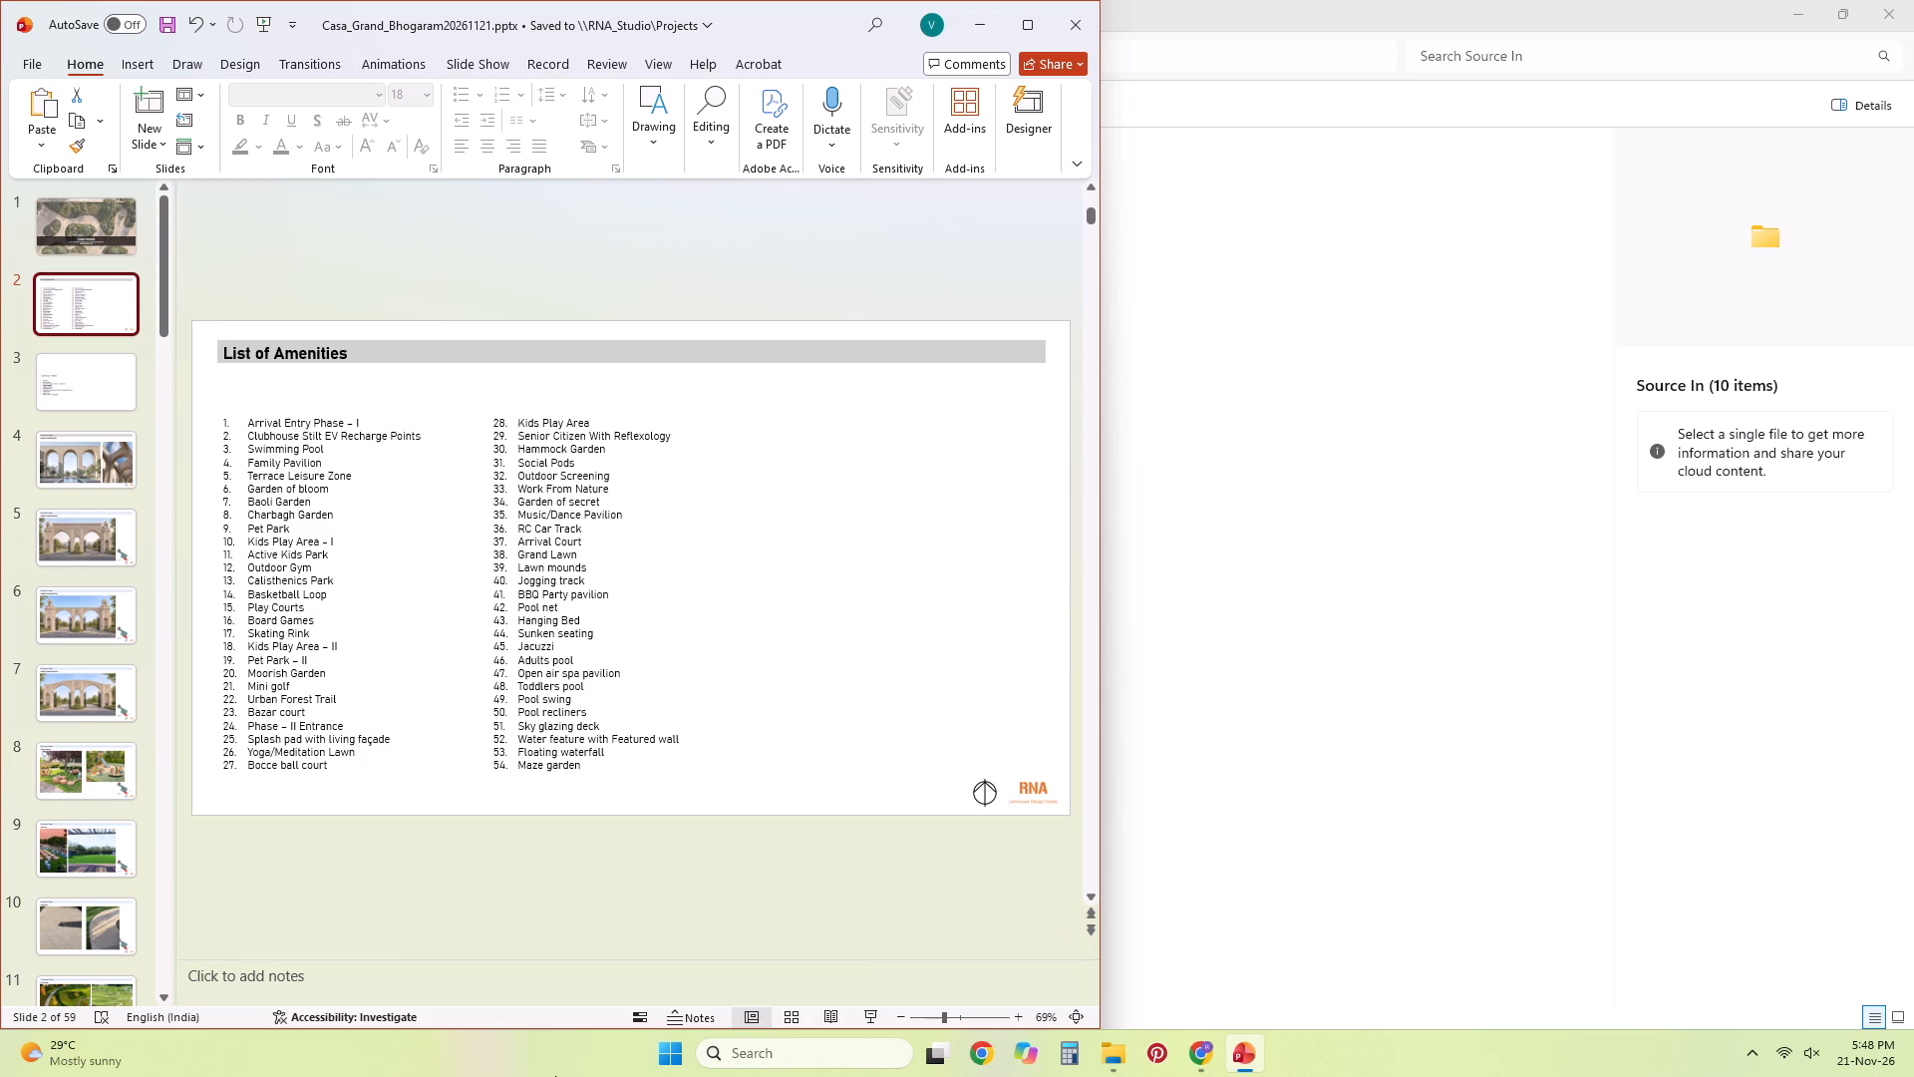
Check the List of Amenities slide against the Arrival Plaza section list and its first entrance gateway slides.
key(Down)
key(Down)
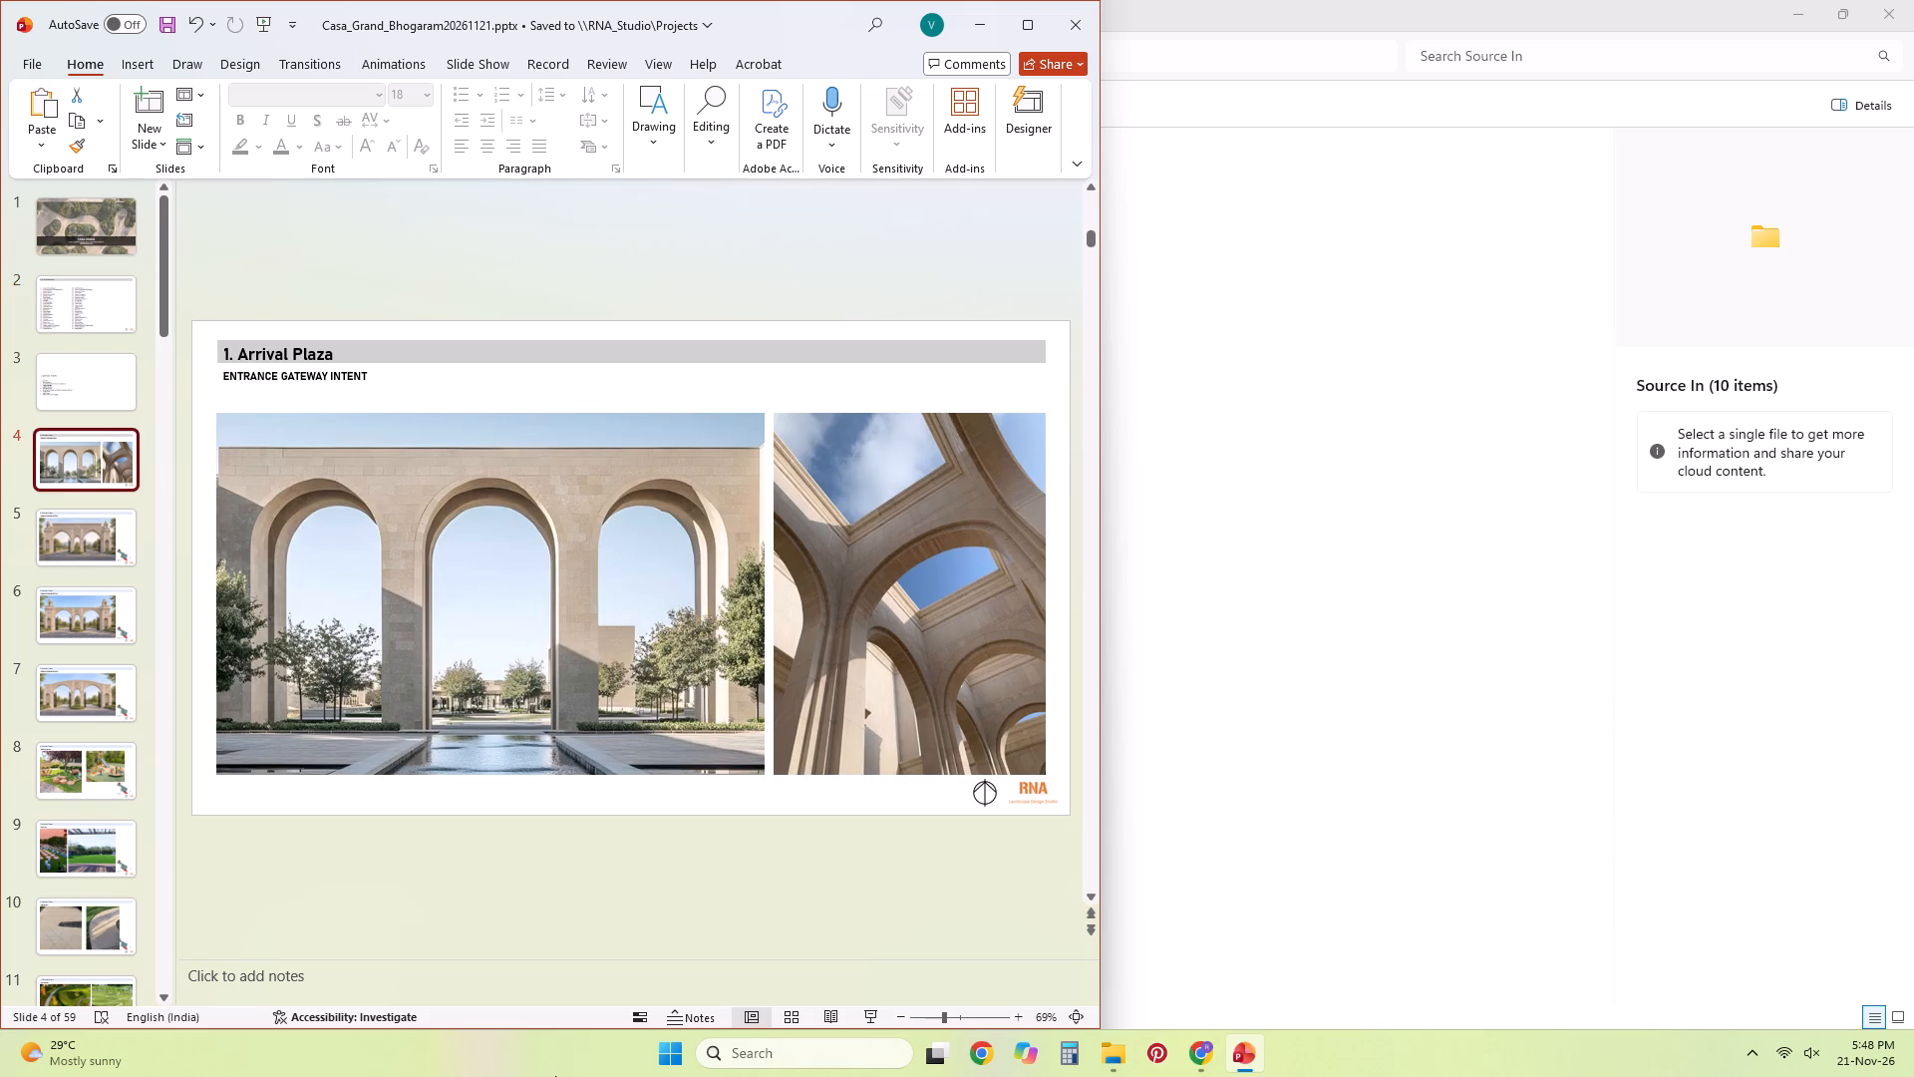
key(Up)
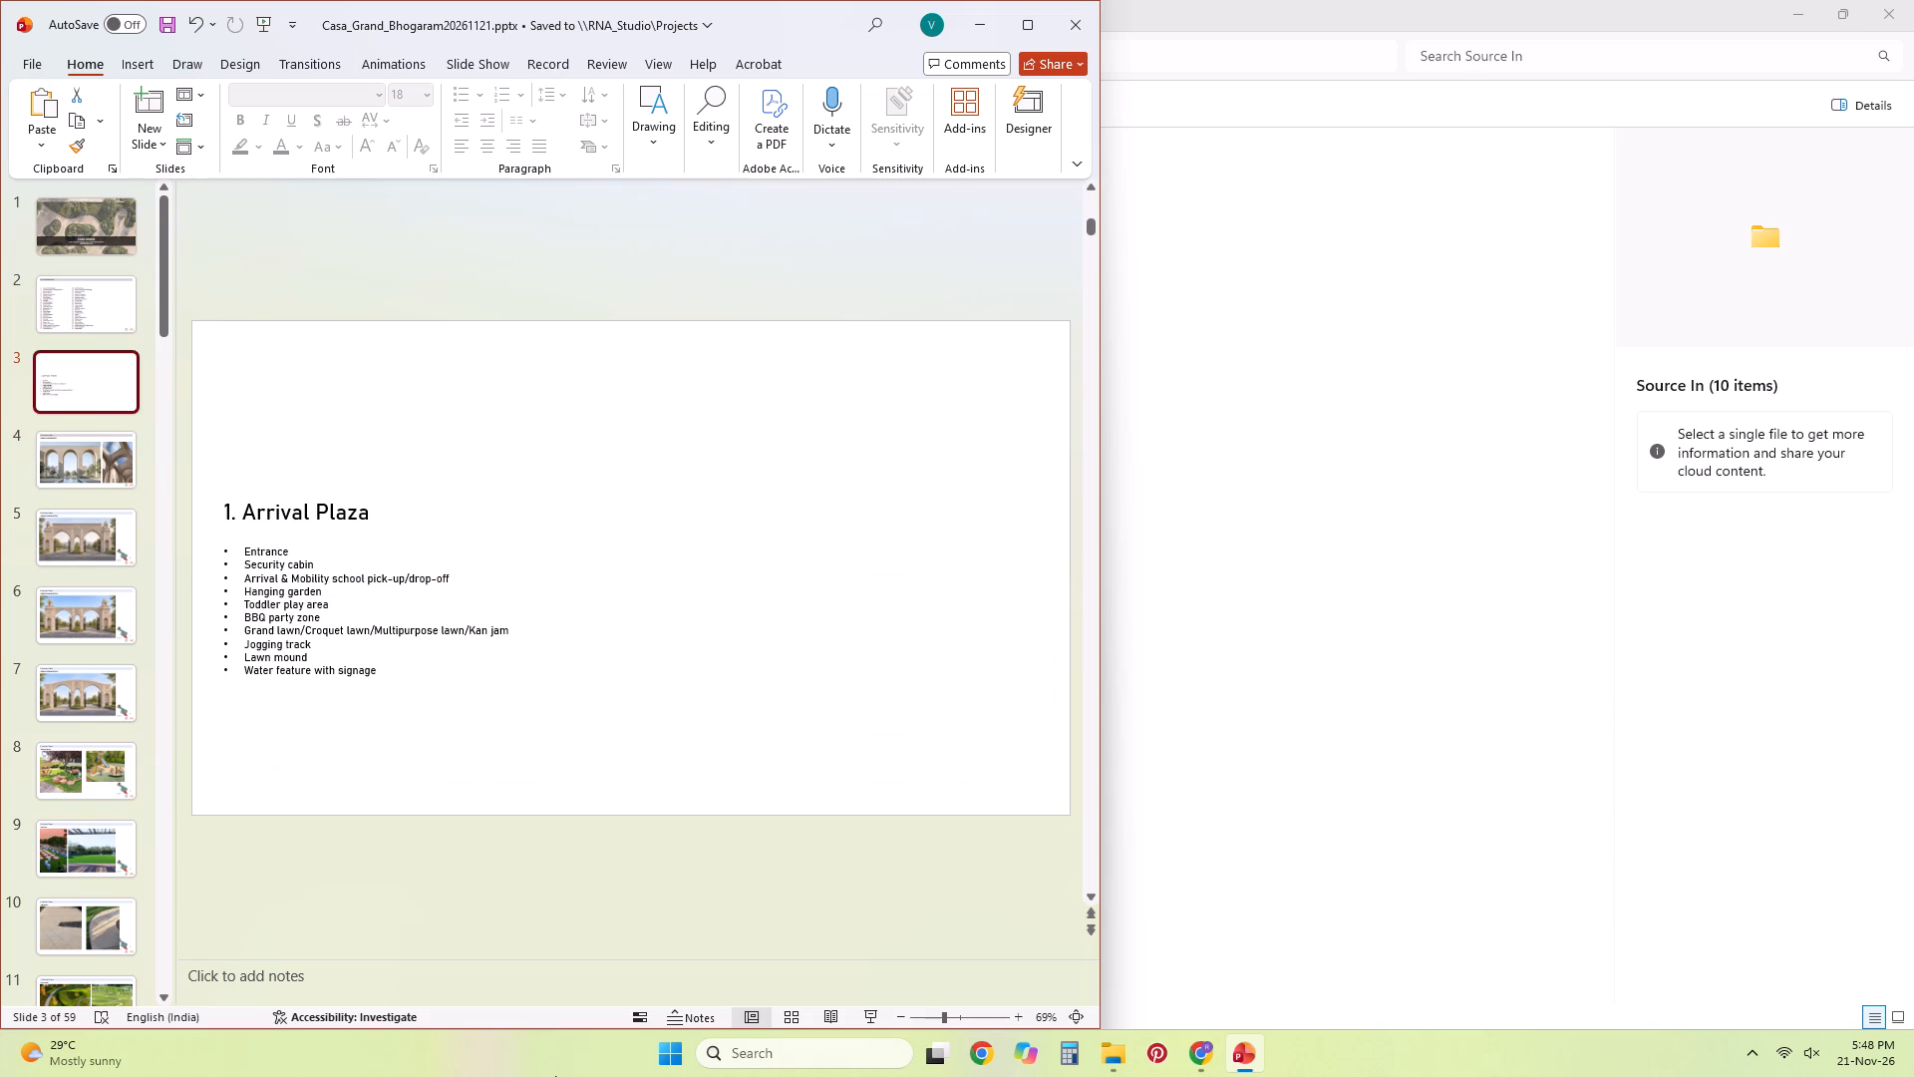
key(Up)
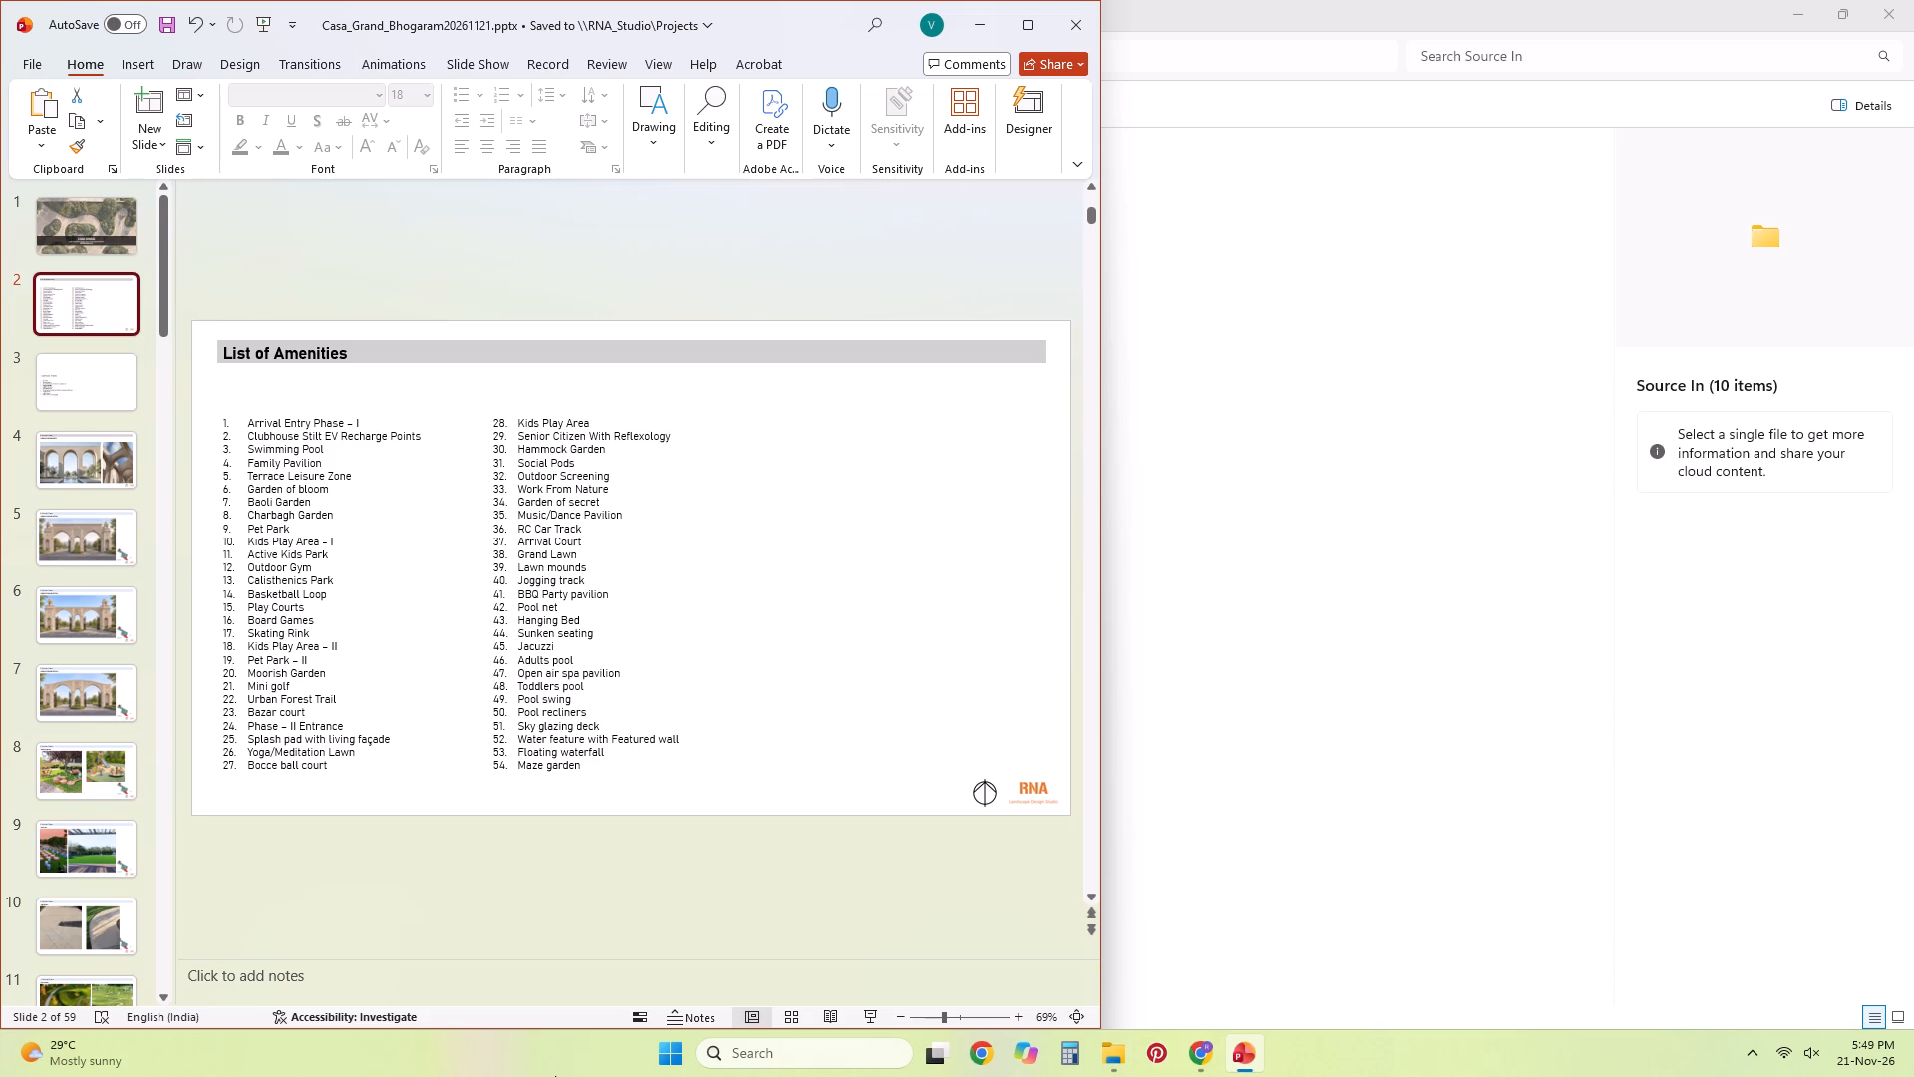
key(Down)
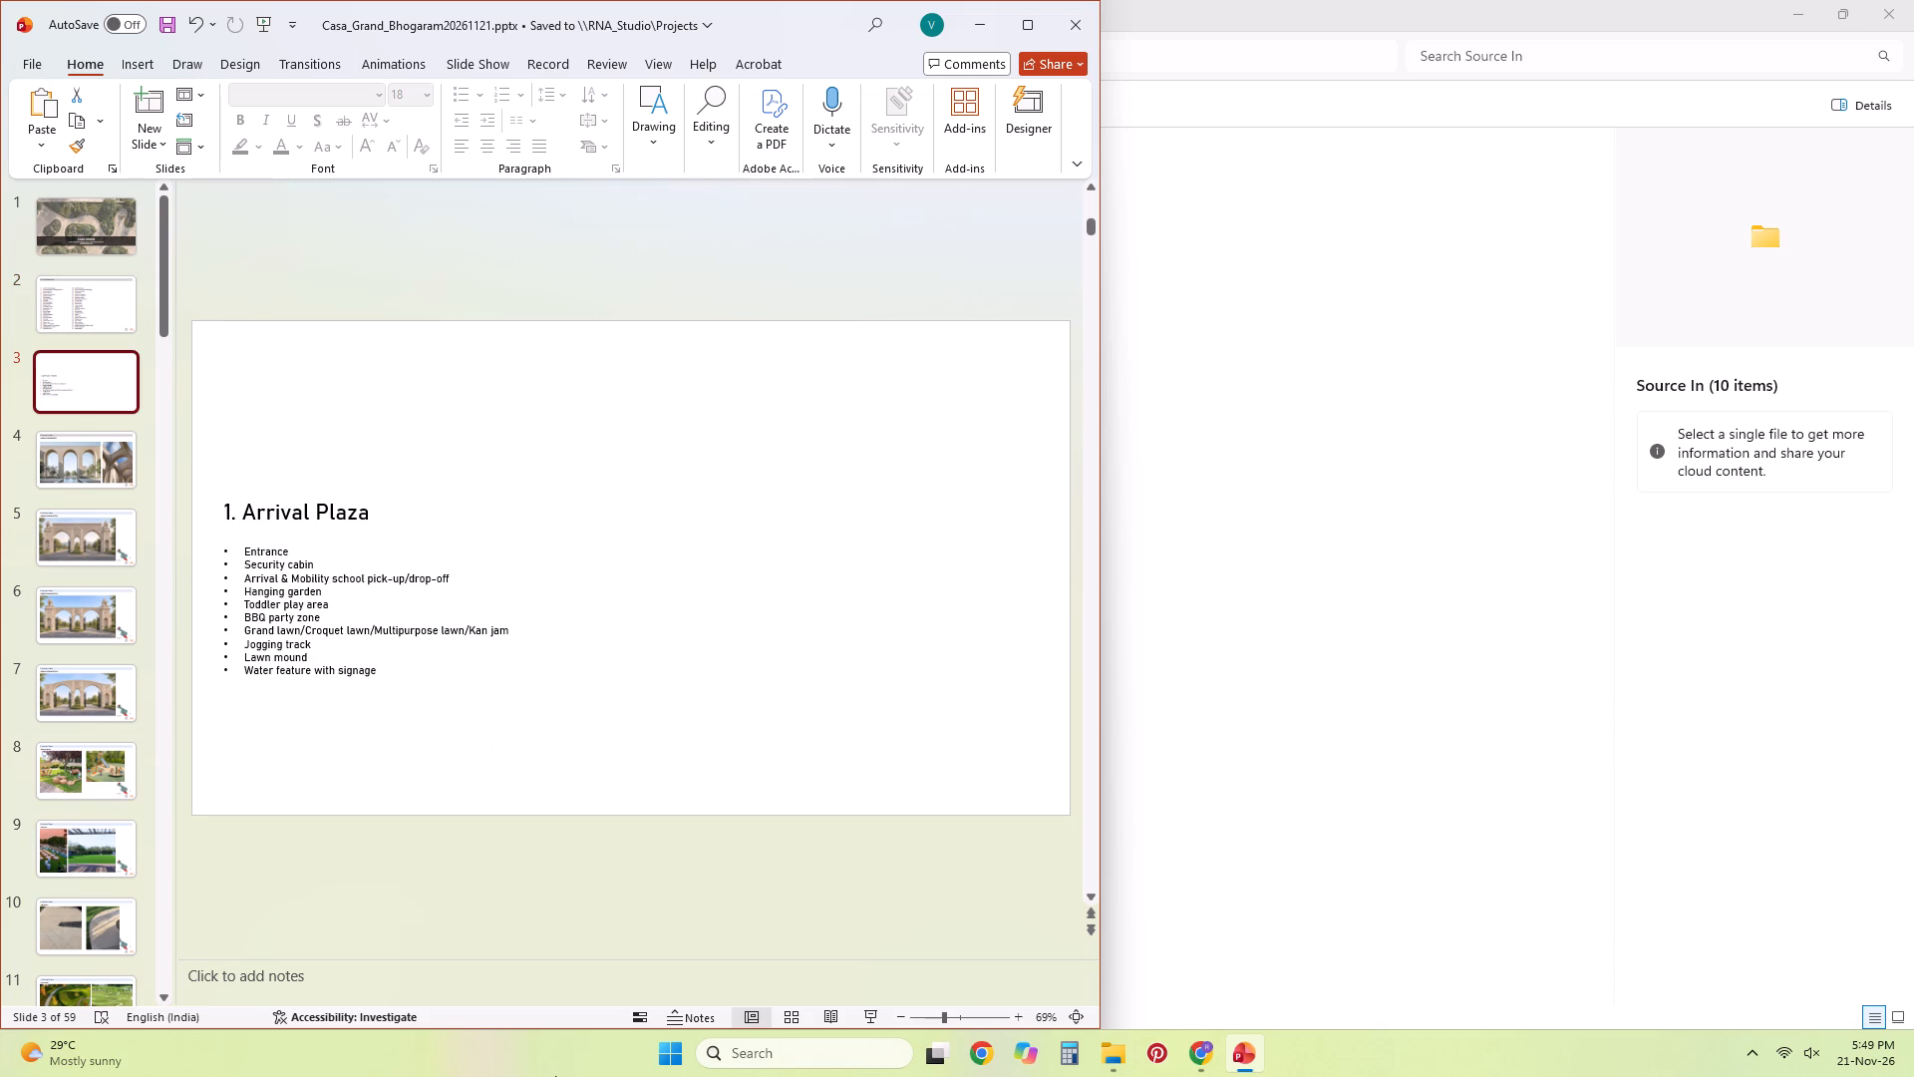
key(Down)
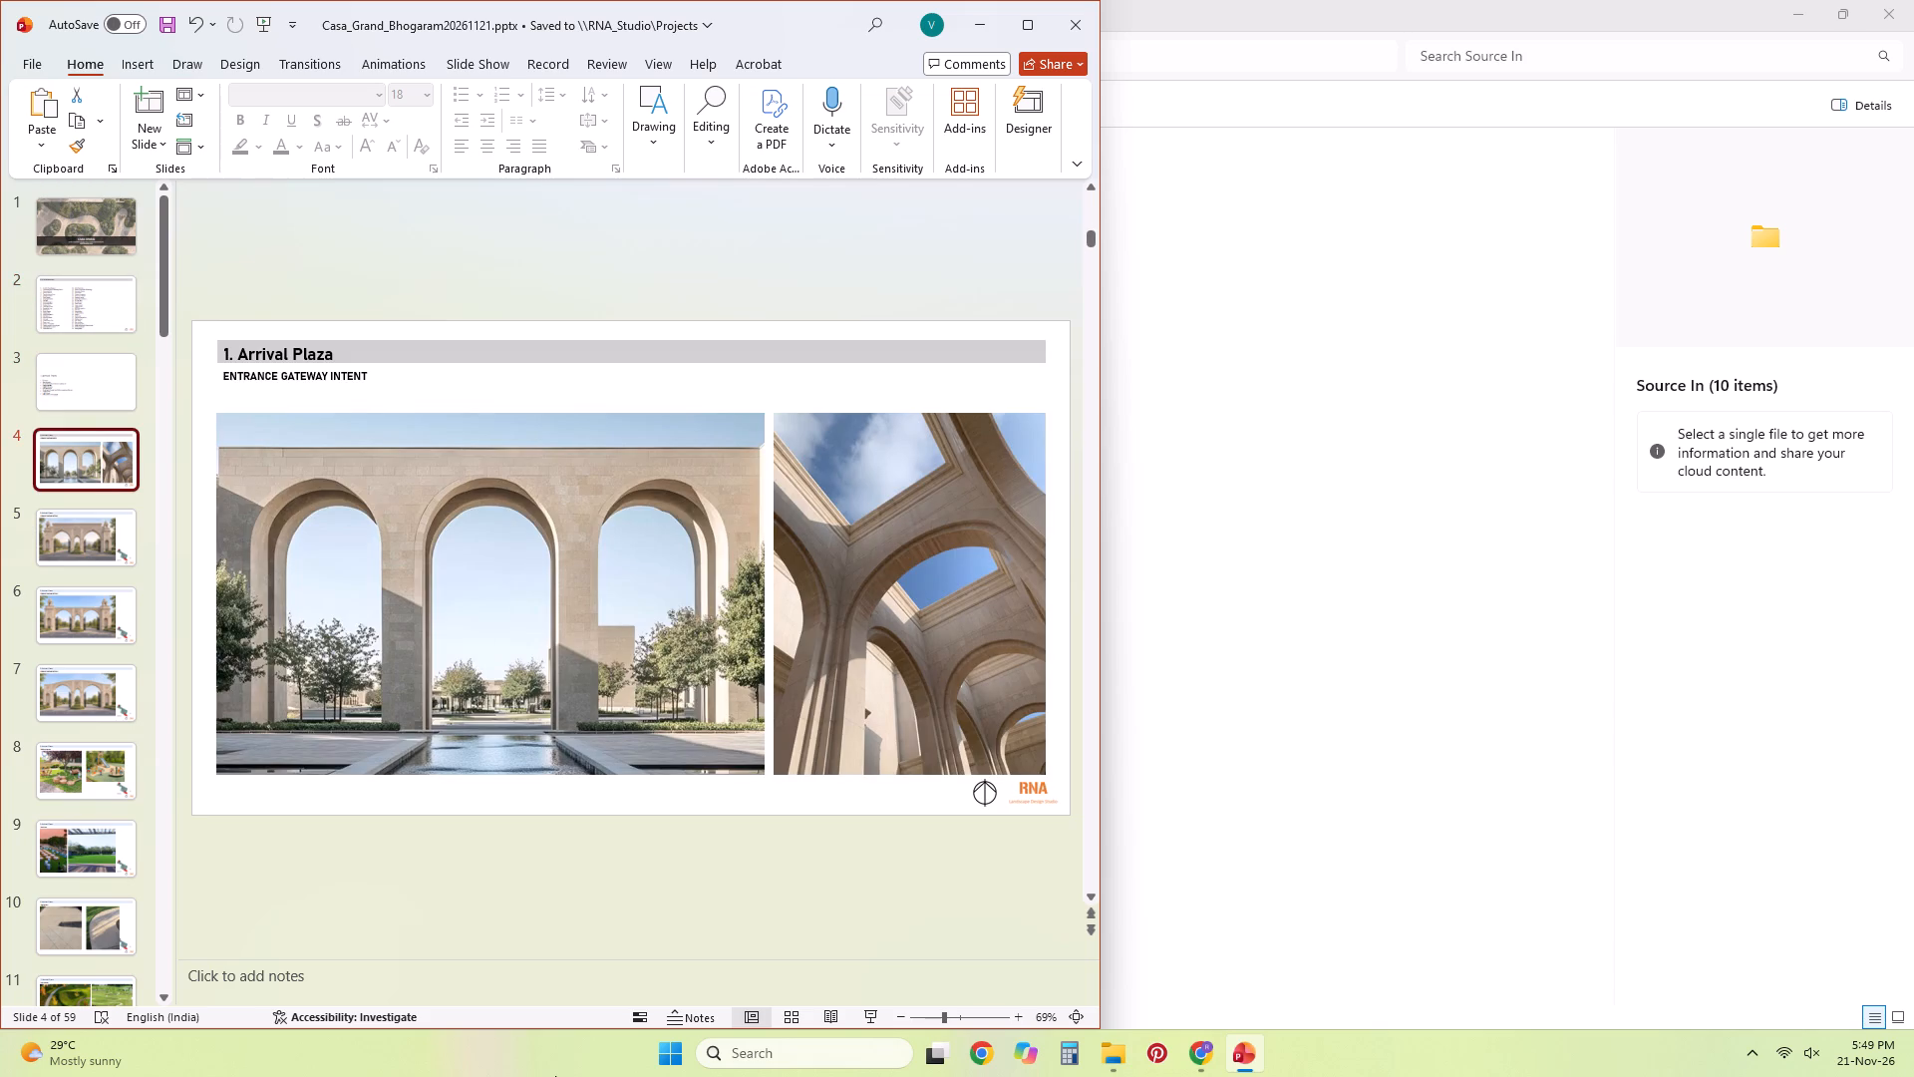
key(Down)
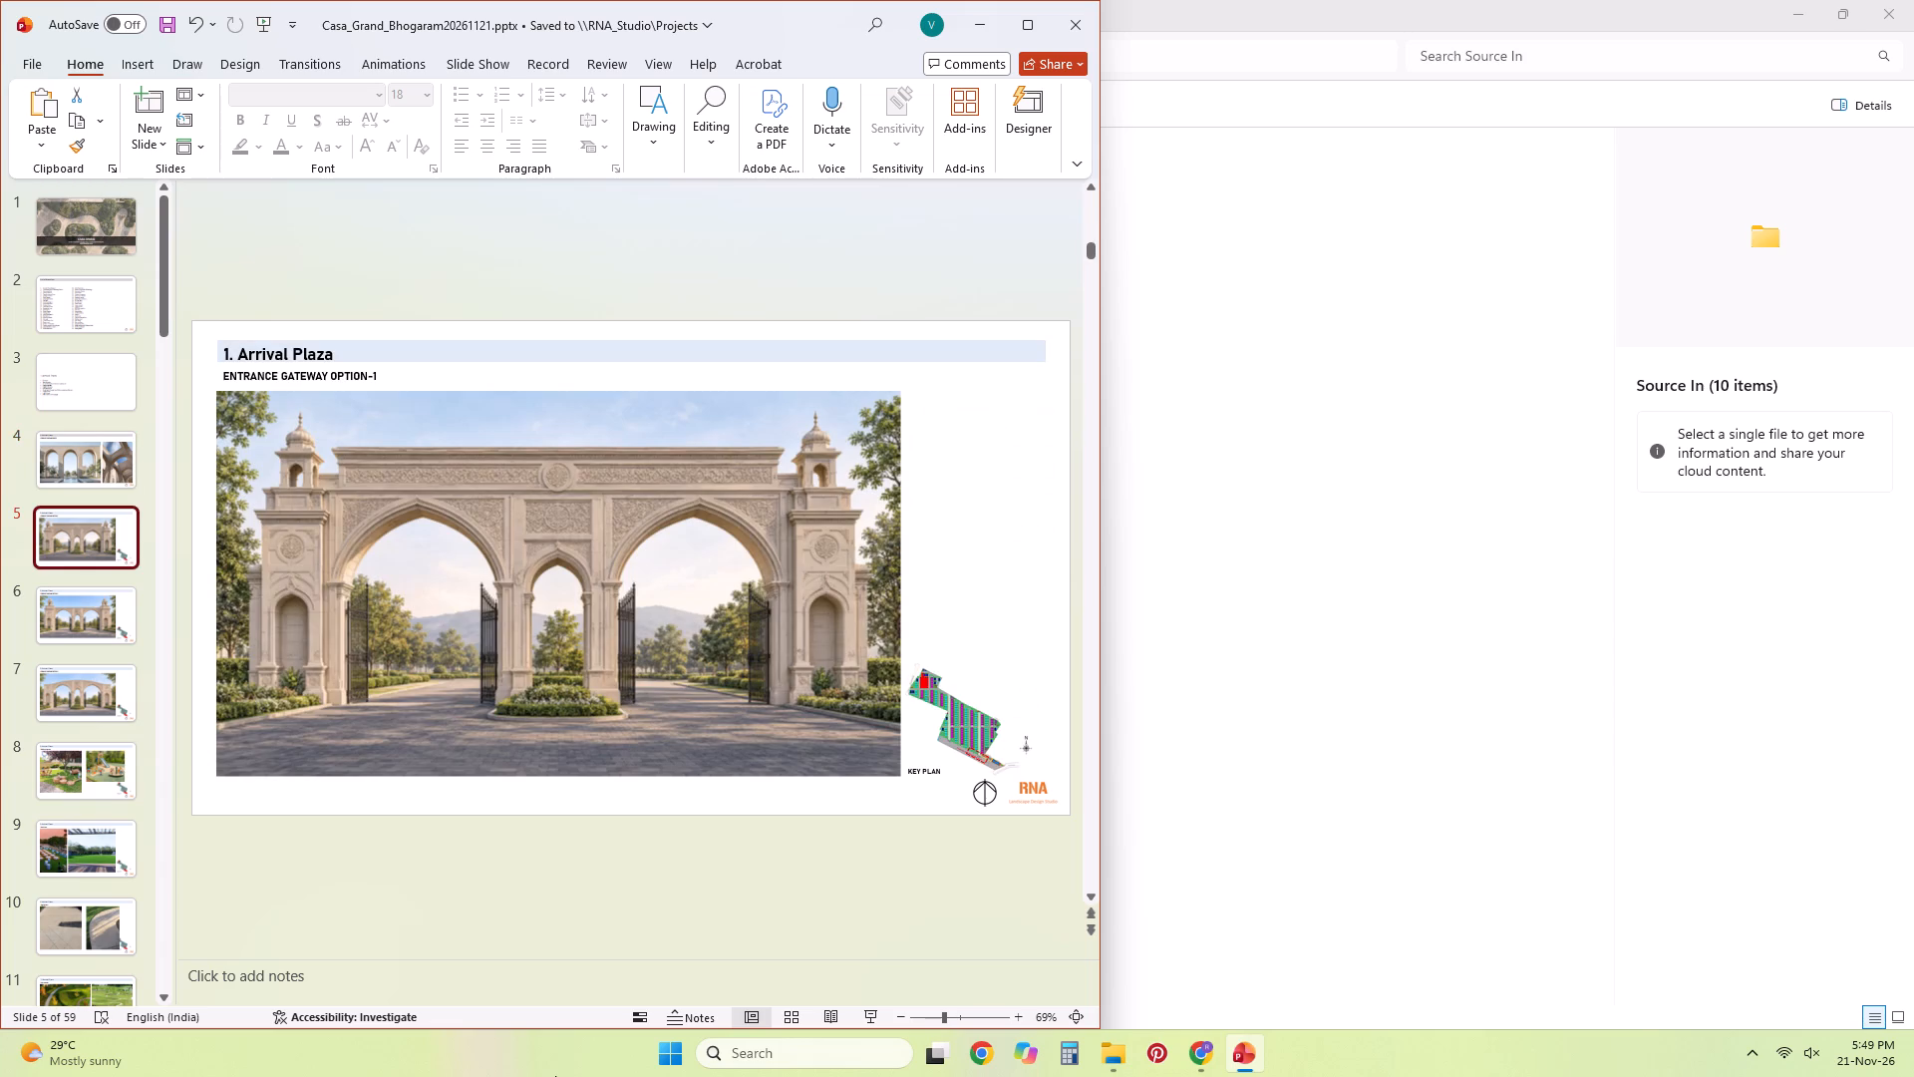
Present the slide show from the beginning and review the Arrival Plaza slides, from the section list through to the BBQ party zone.
key(F5)
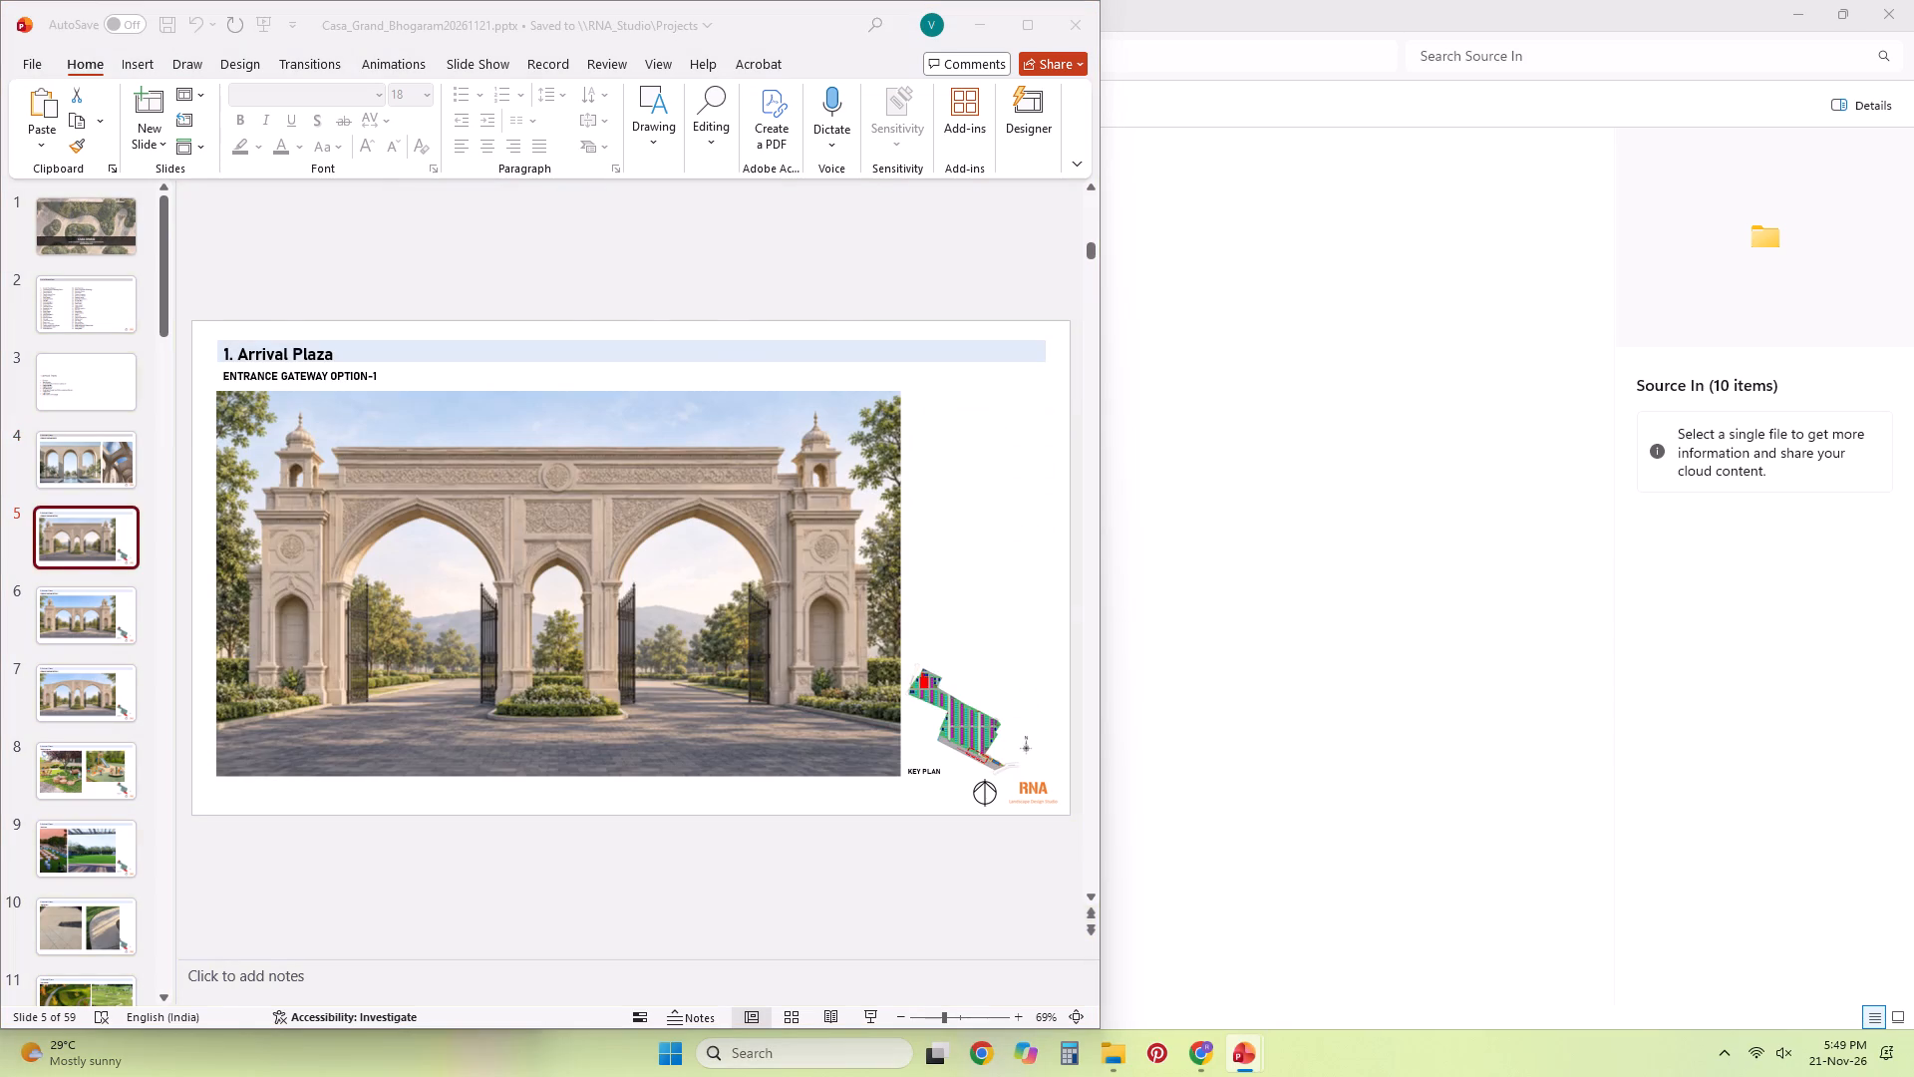
key(Down)
key(Down)
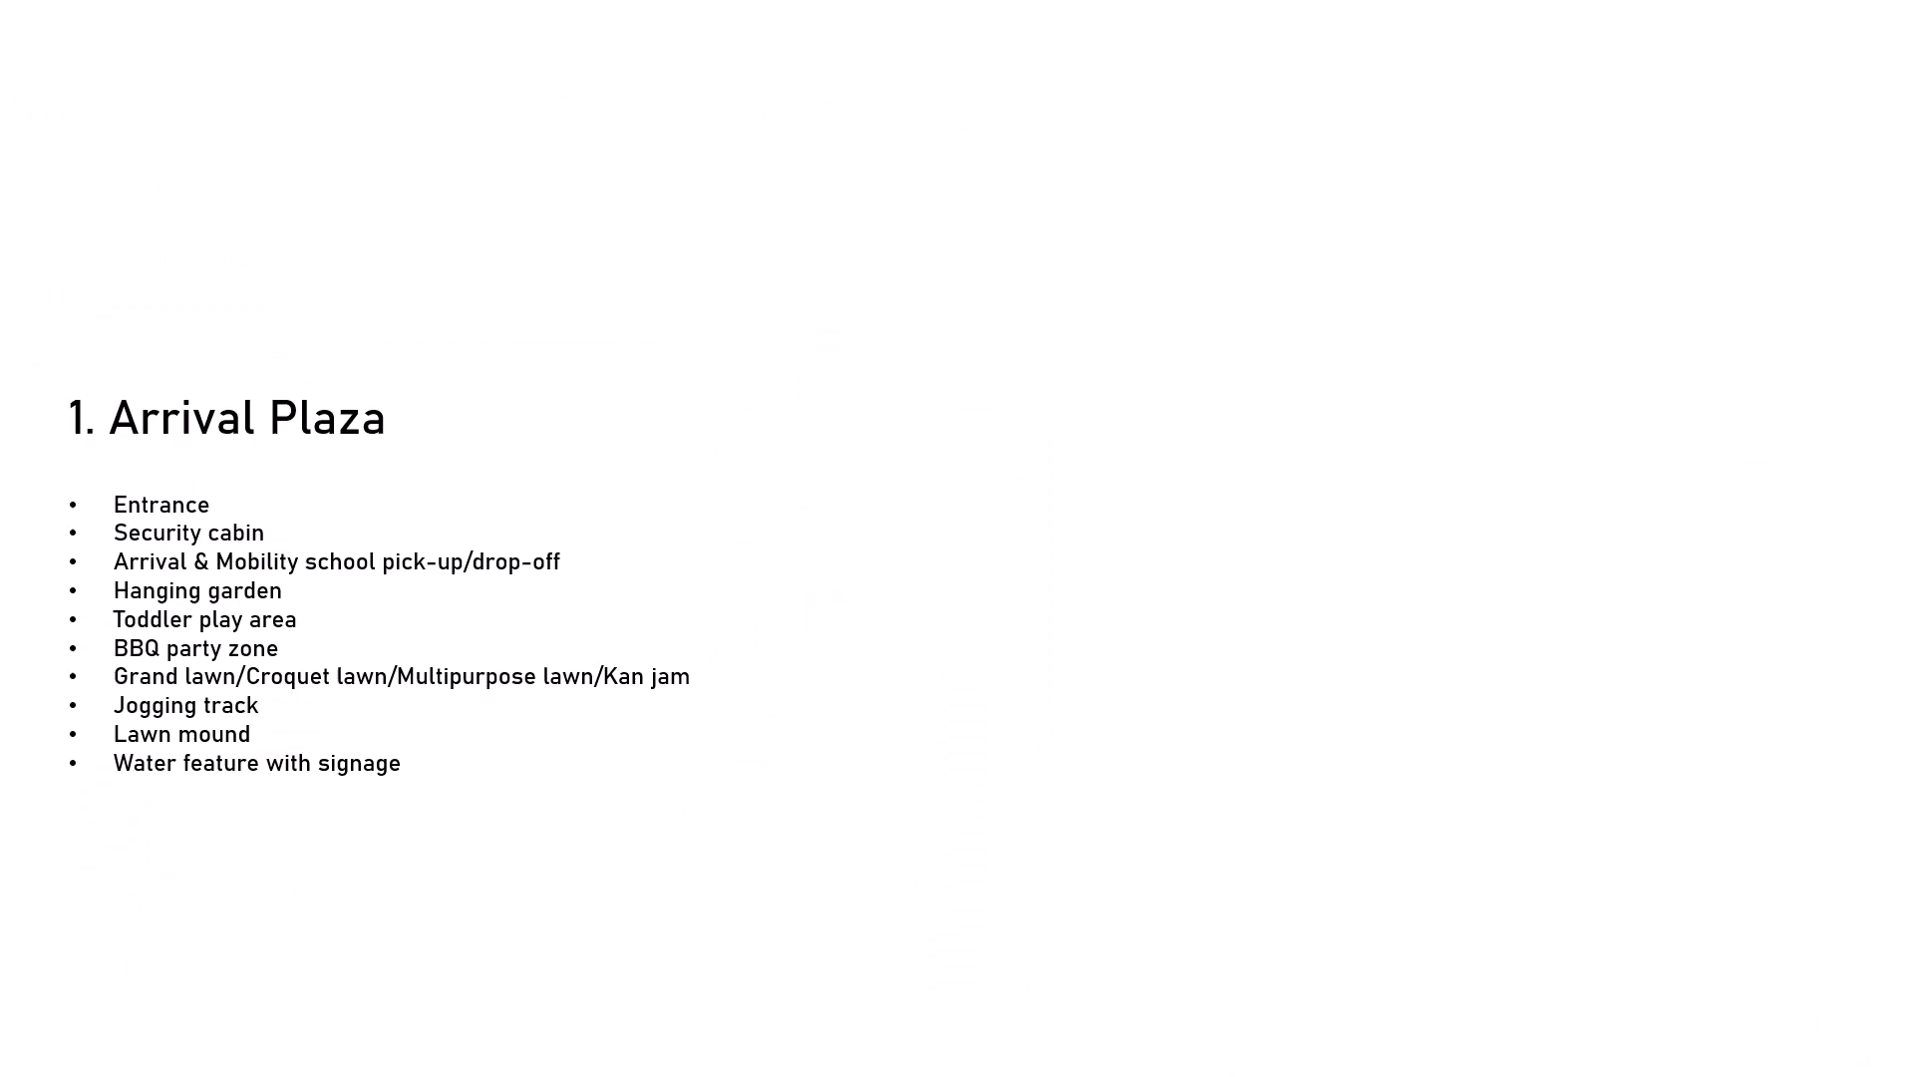
key(Down)
key(Down)
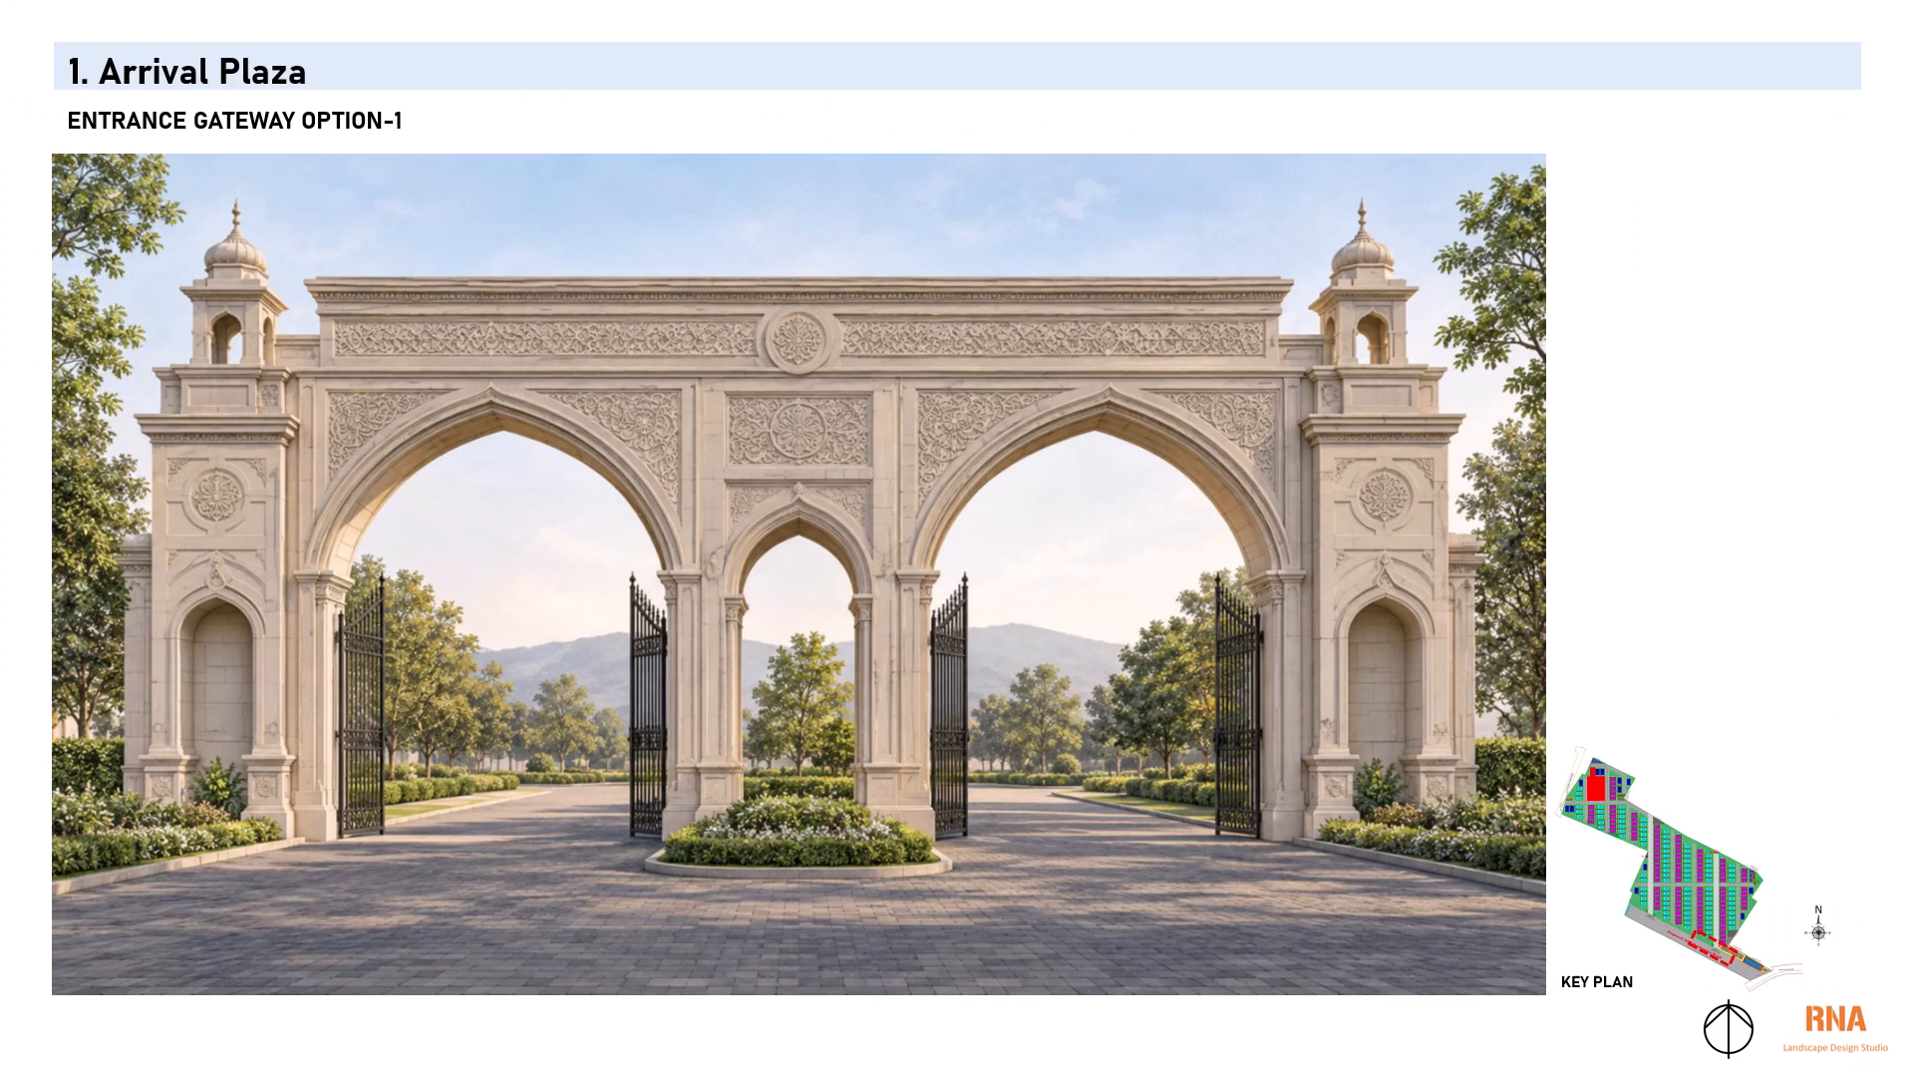
key(Down)
key(Down)
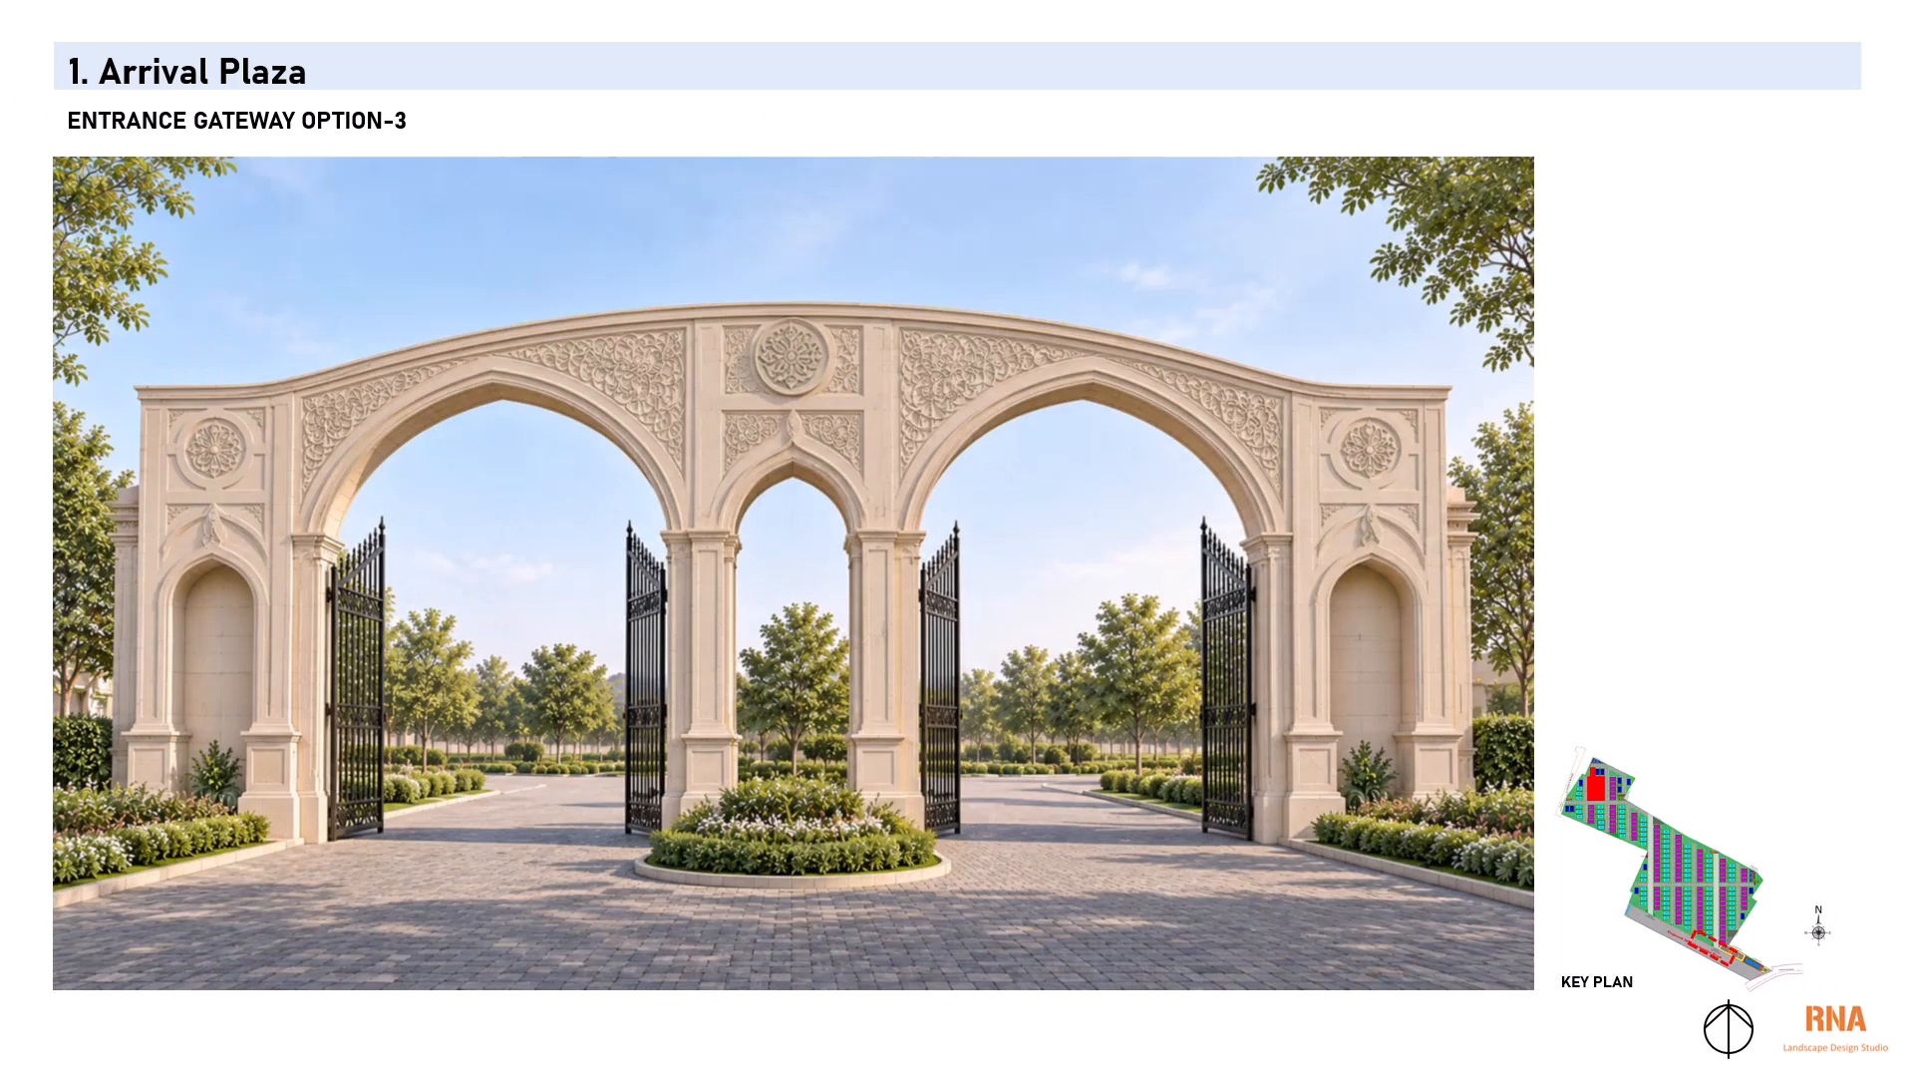
key(Down)
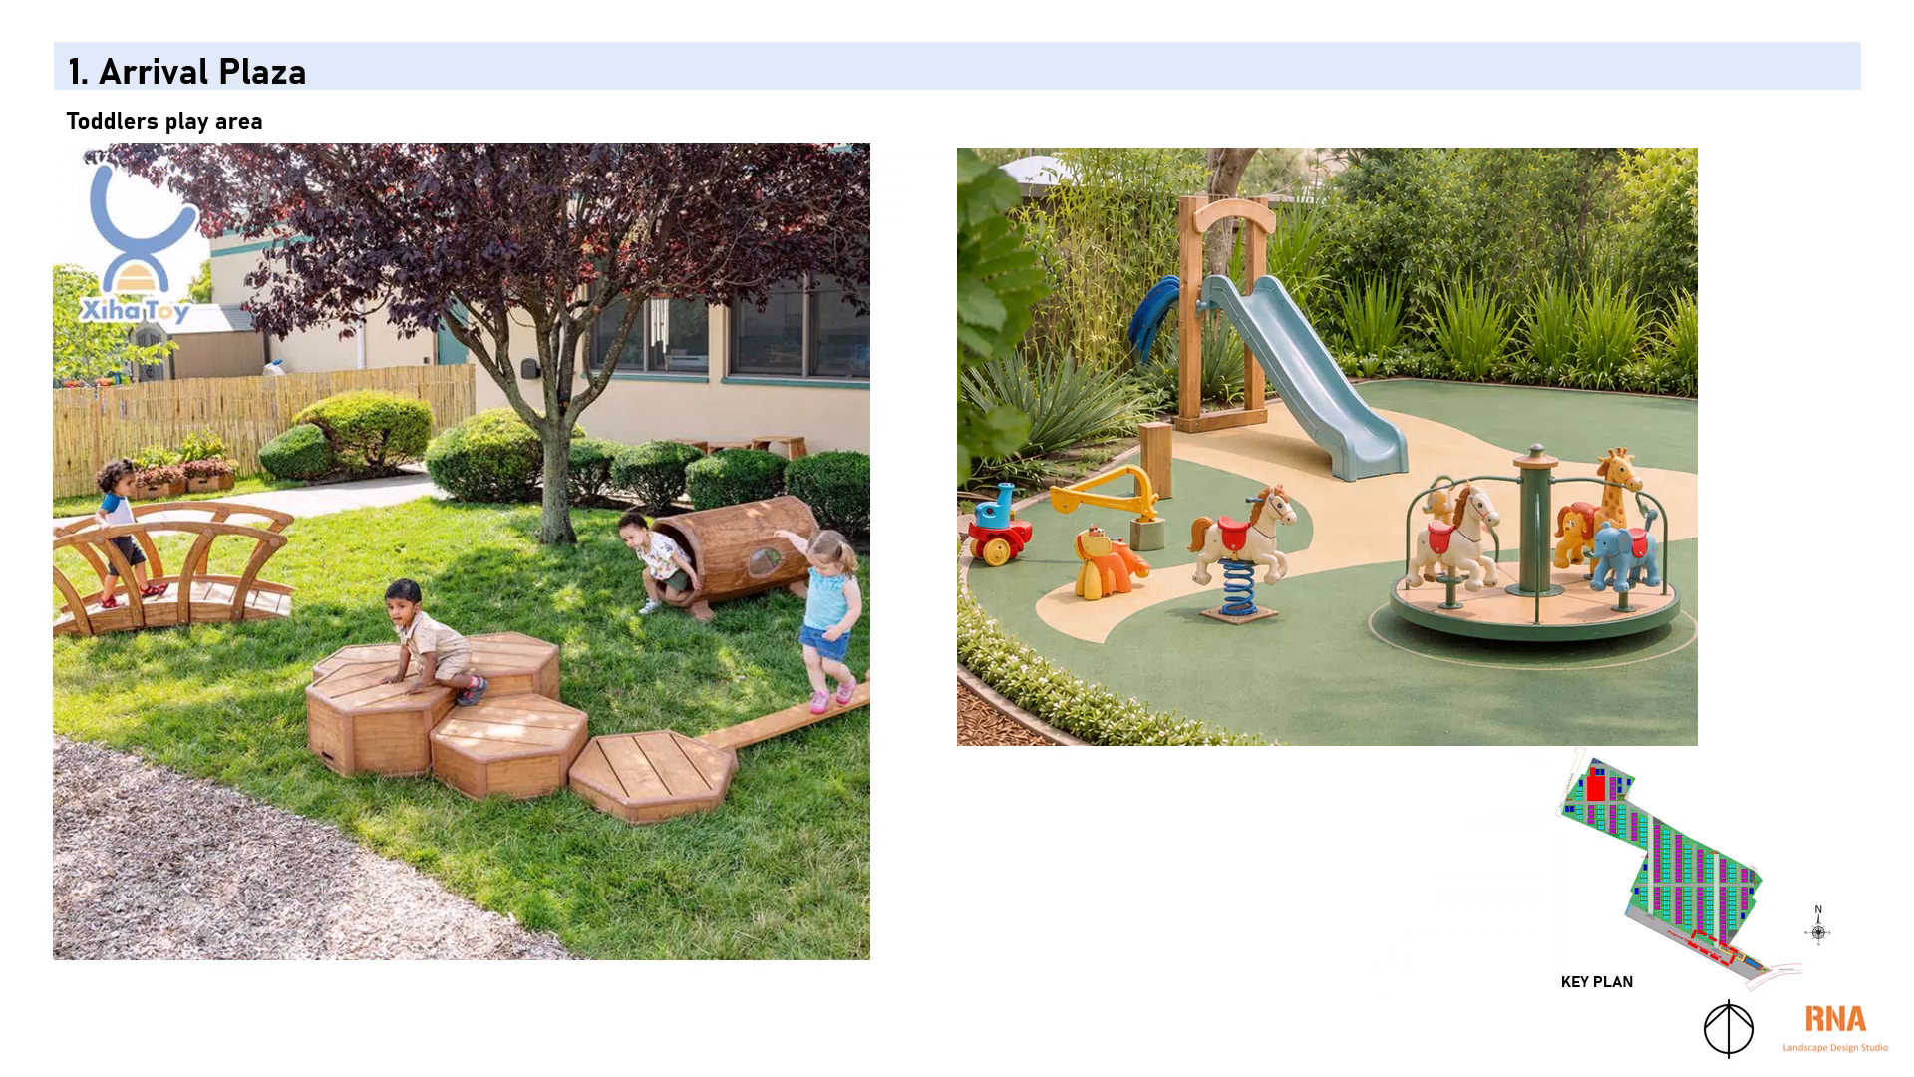
key(Down)
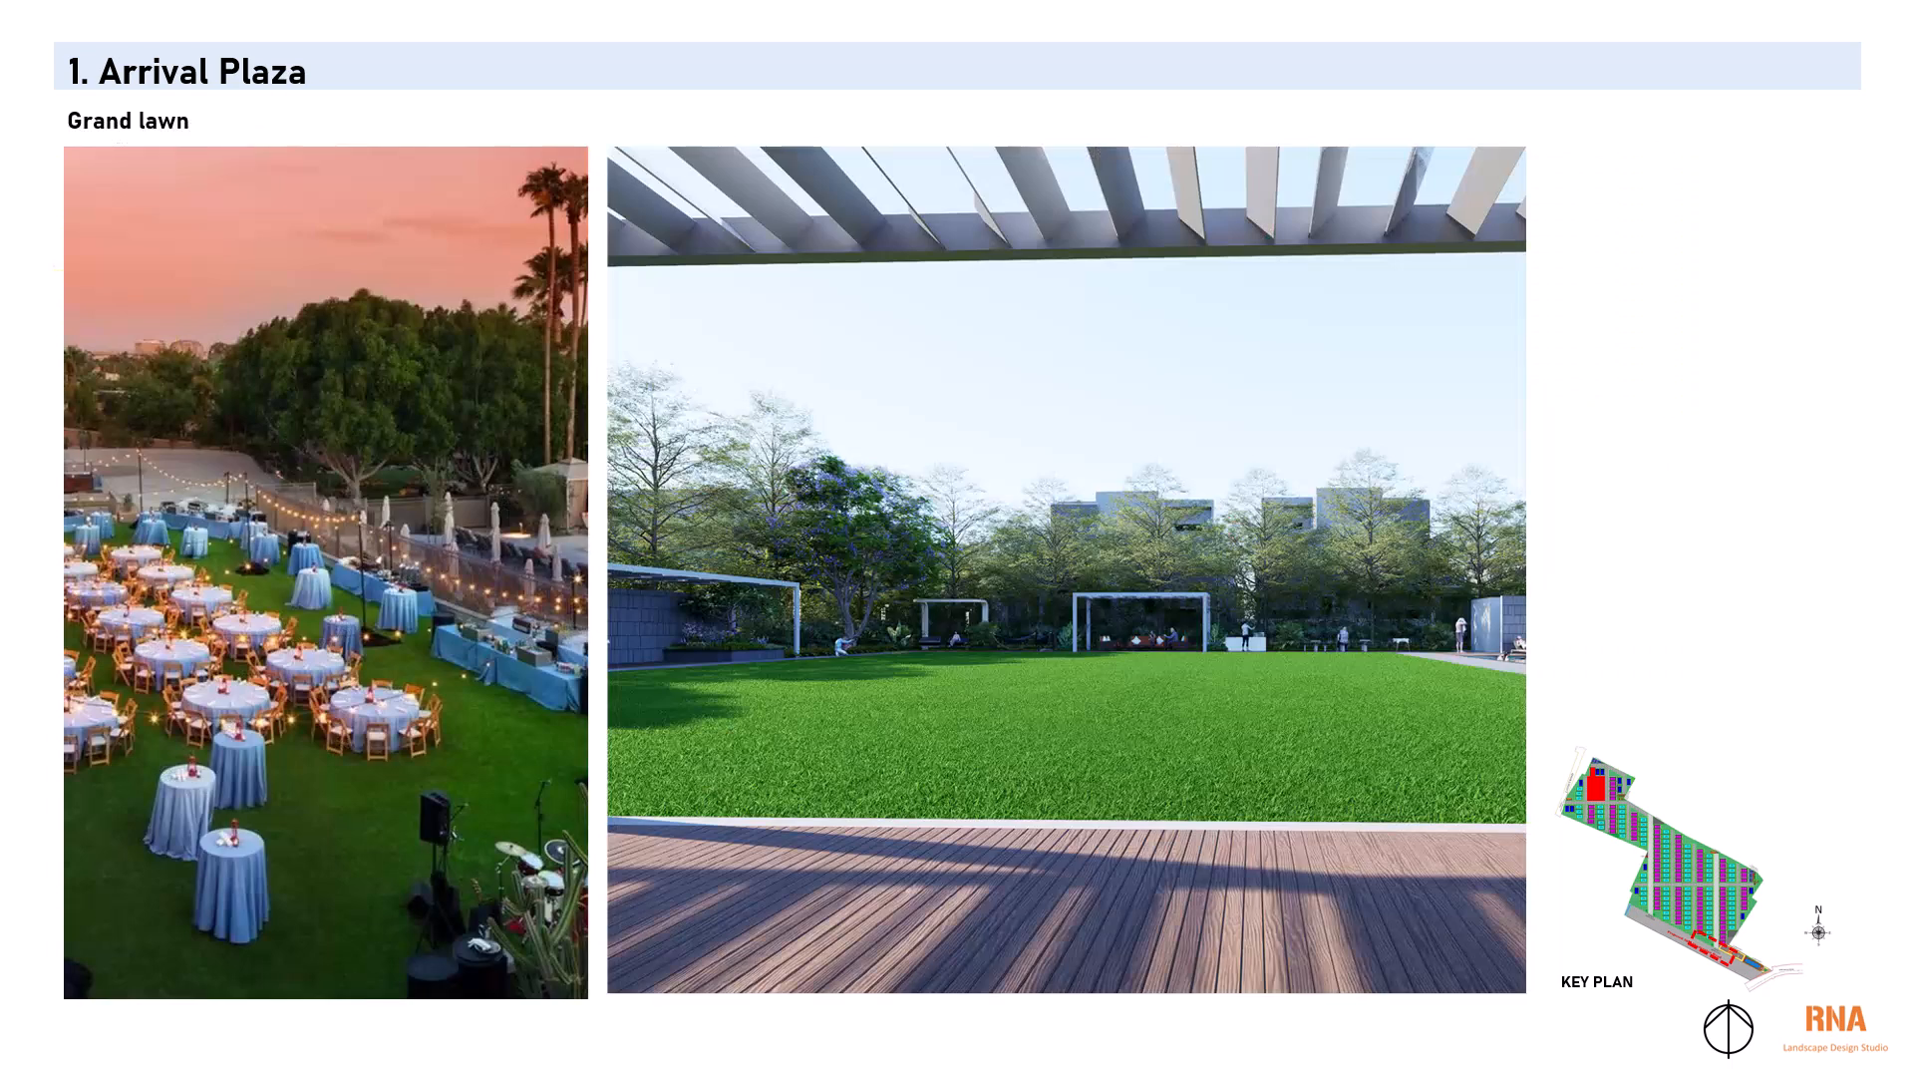
key(Down)
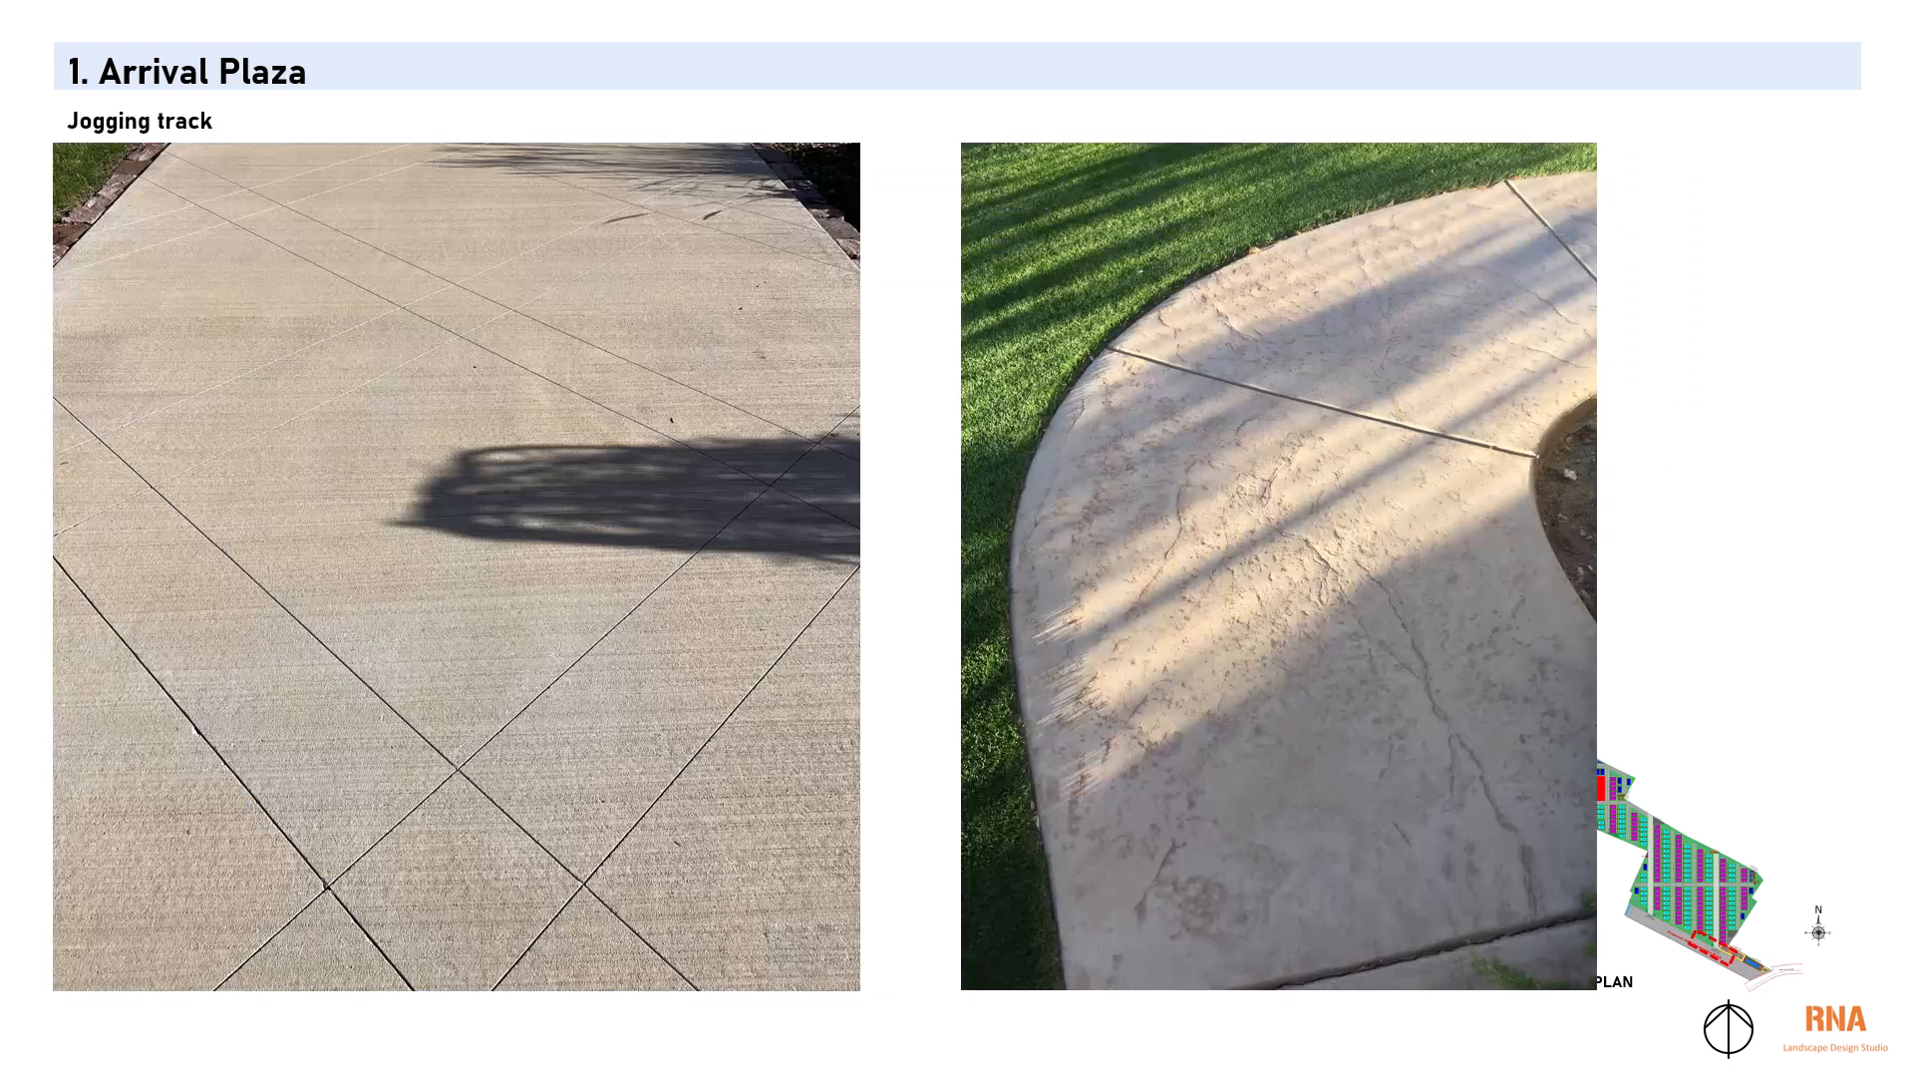
key(Down)
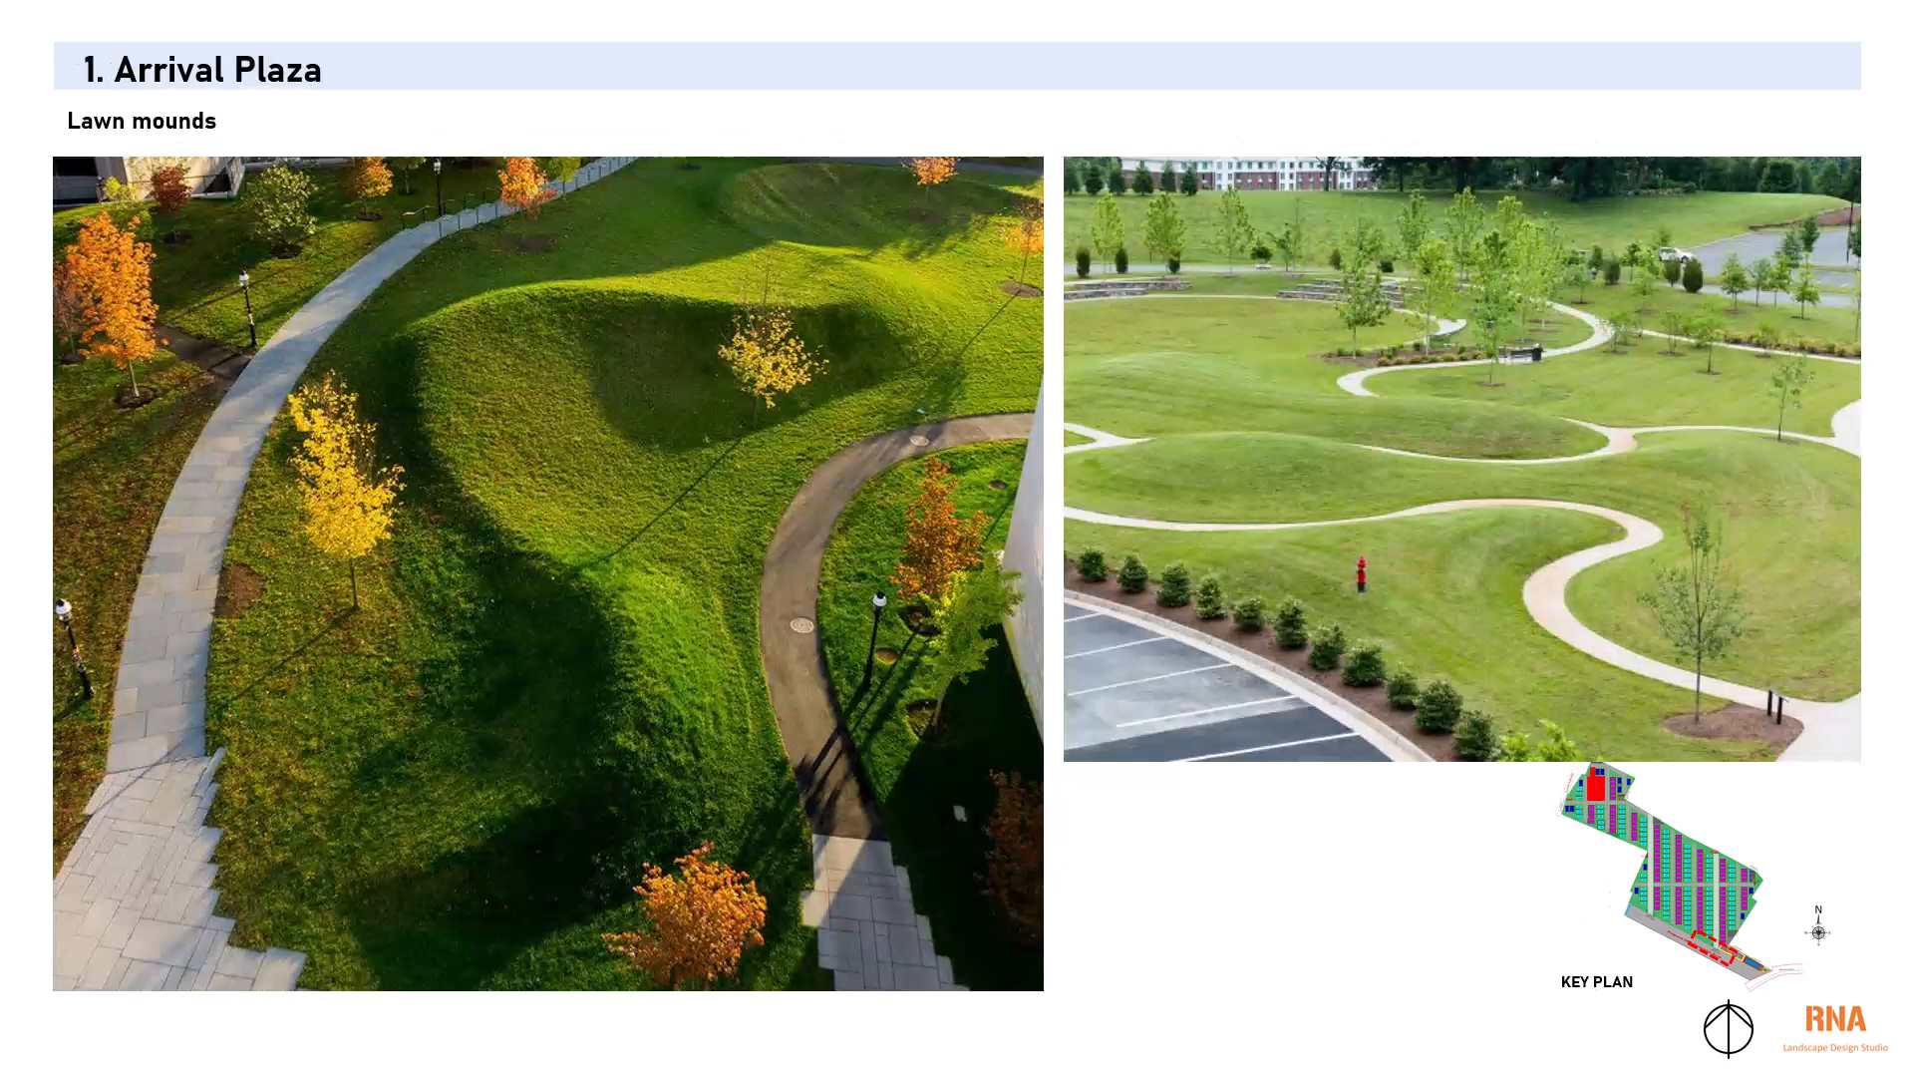
key(Down)
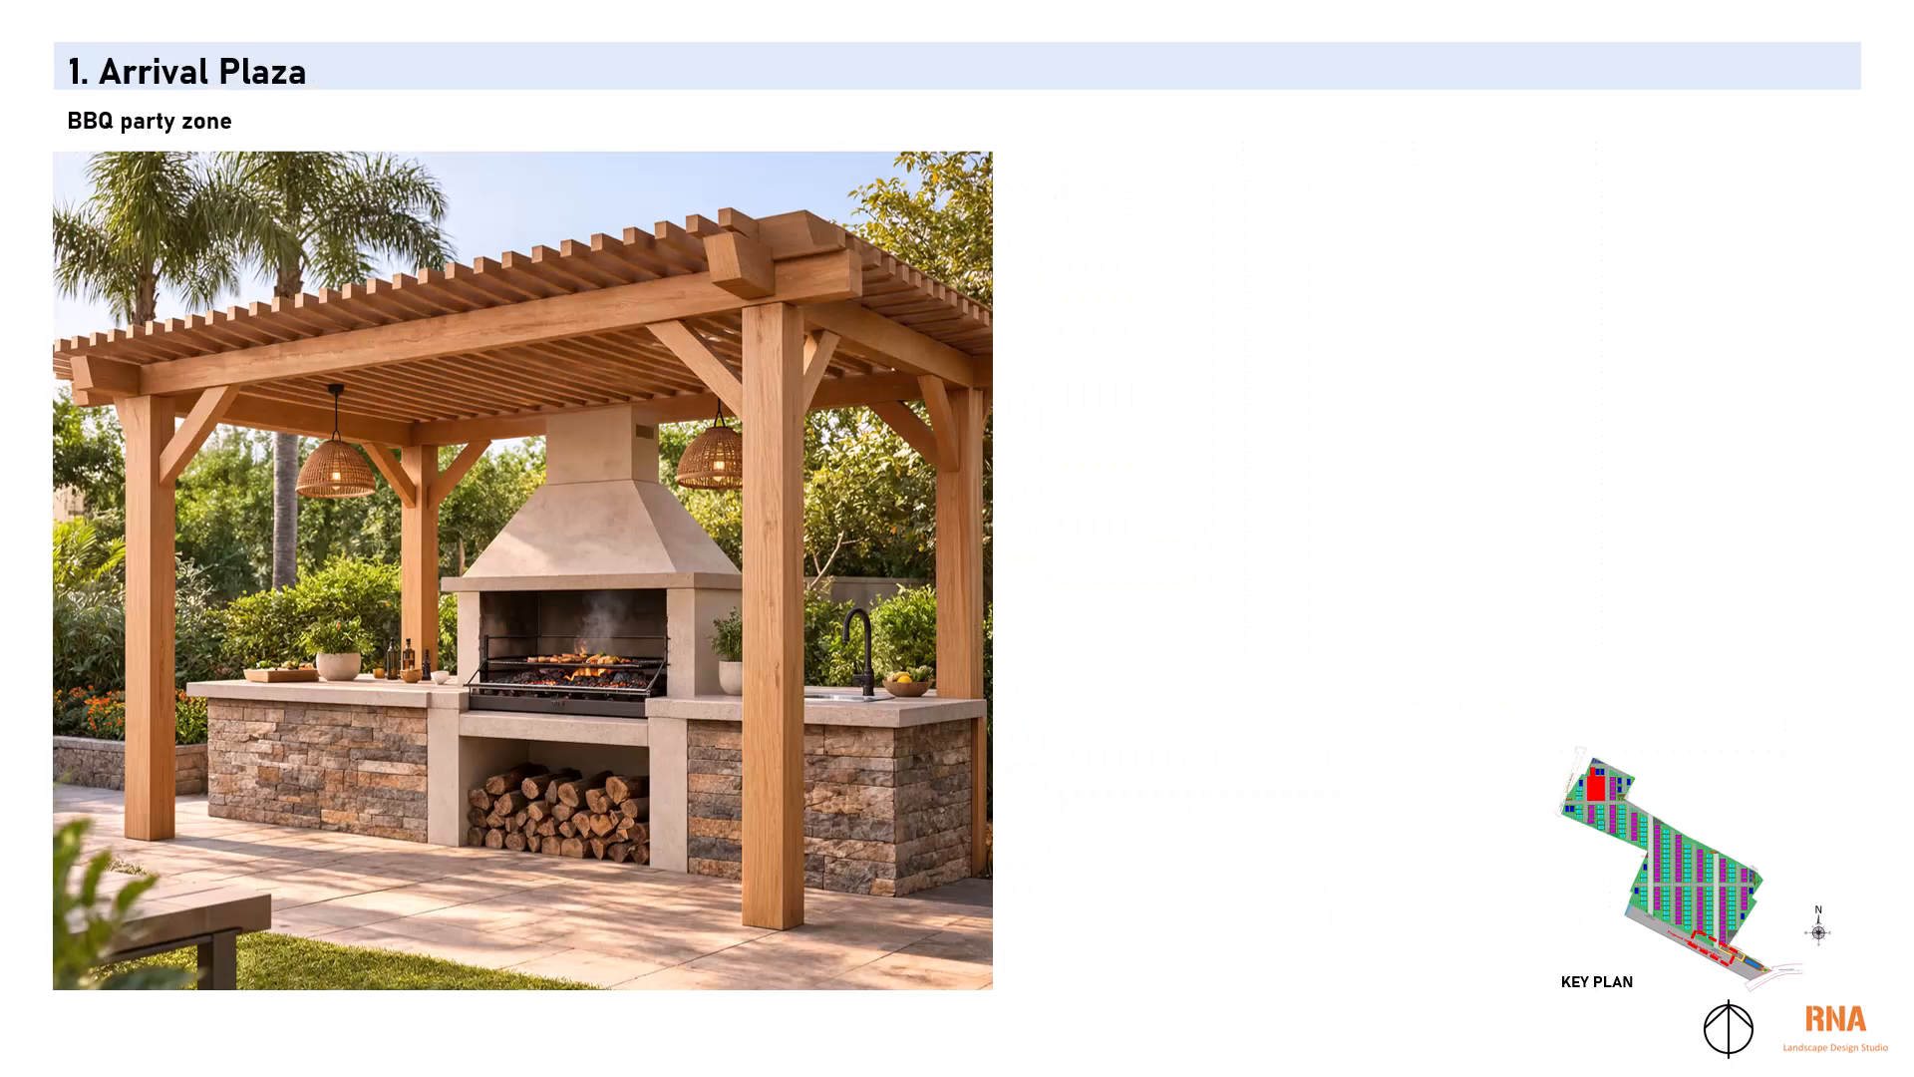
key(Down)
key(Up)
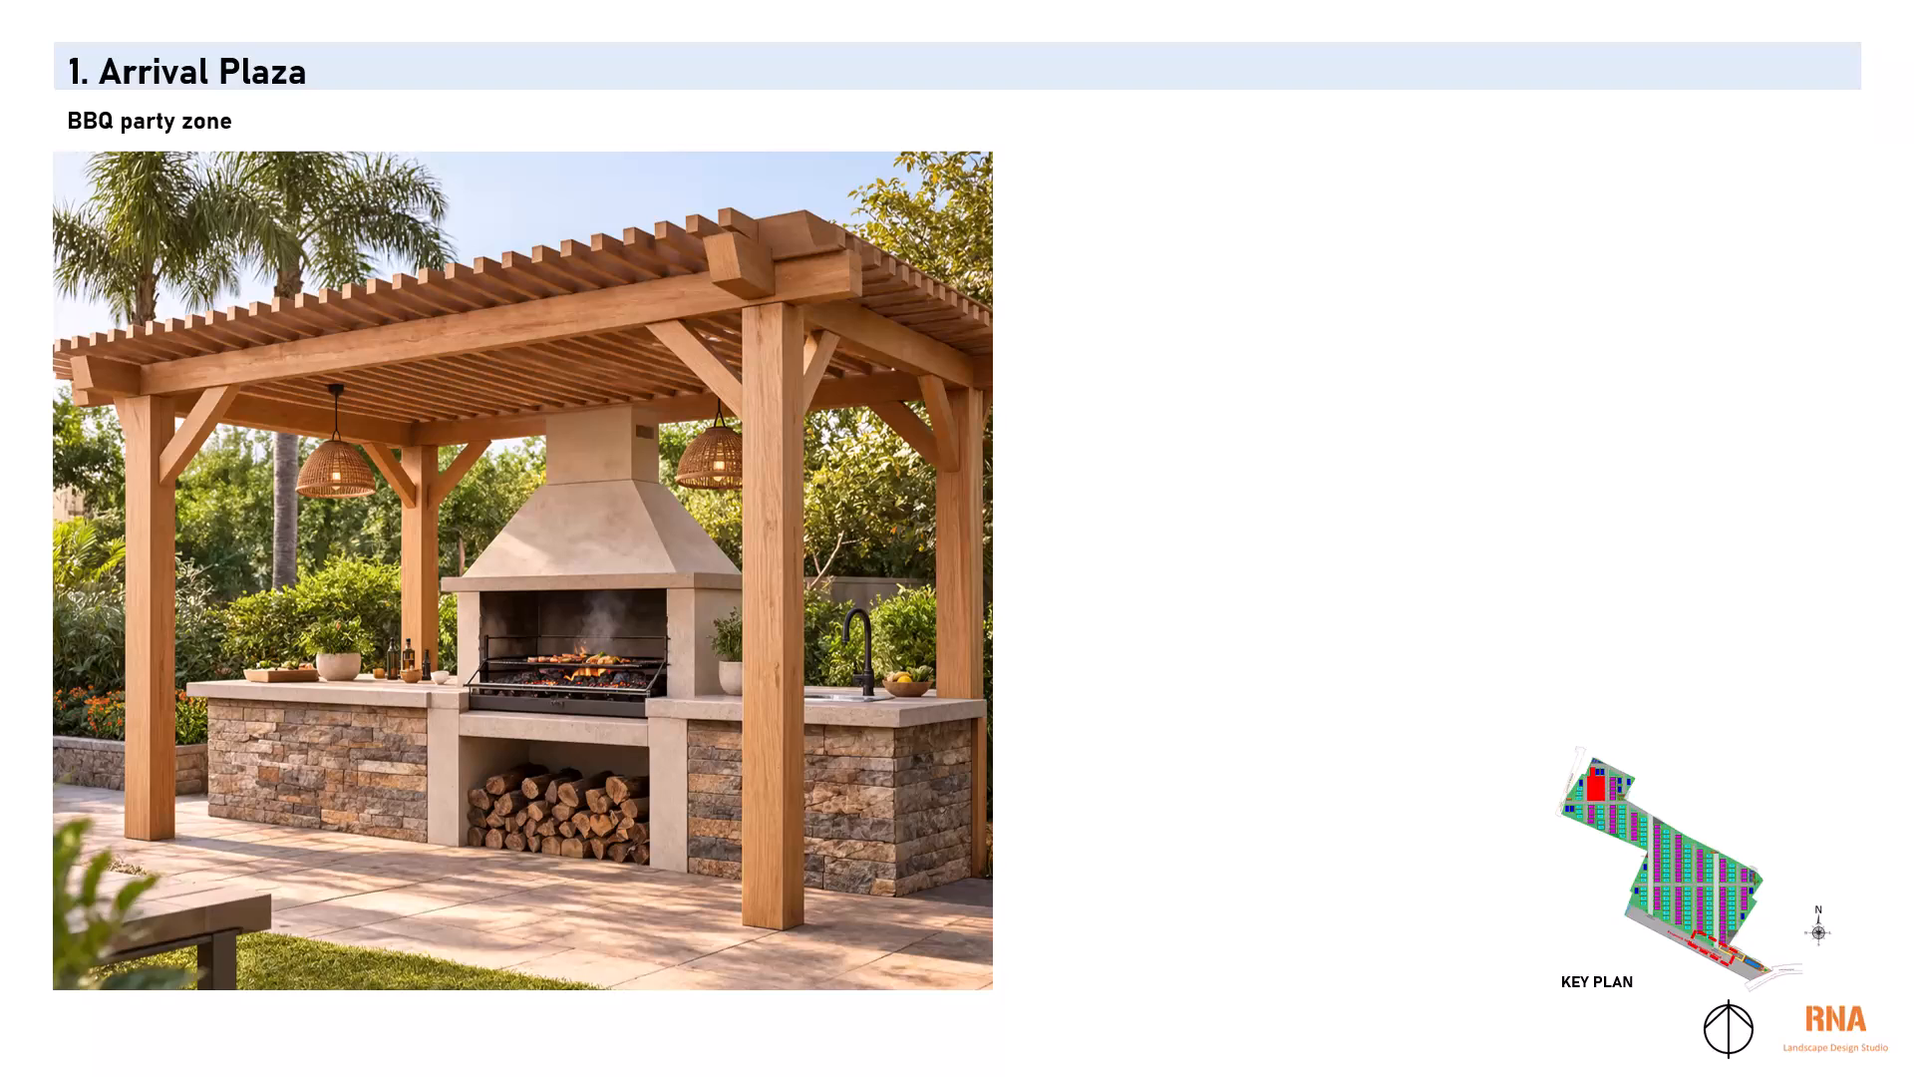
Review the Roads and Pavements slides, from the section list and 12.0 Mts right of way to the Paving Paver Patterns photos.
key(Down)
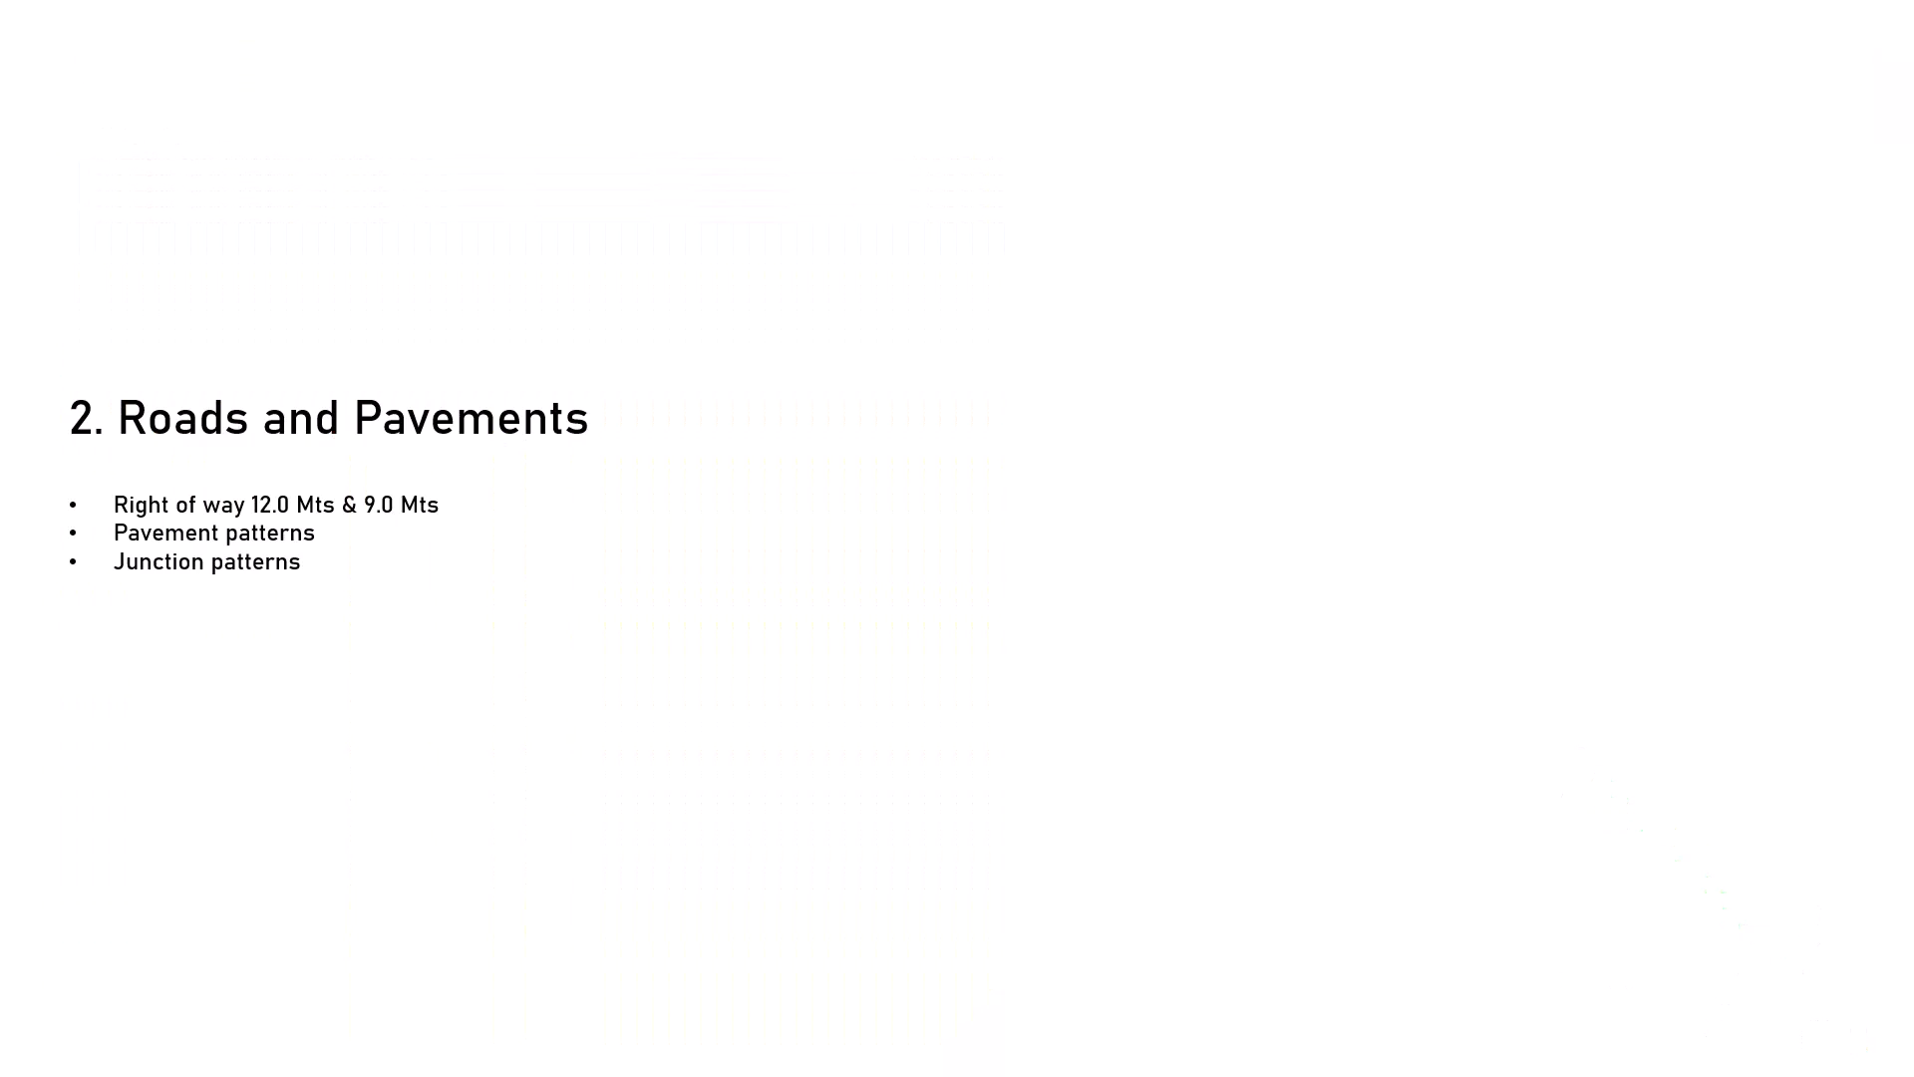
key(Down)
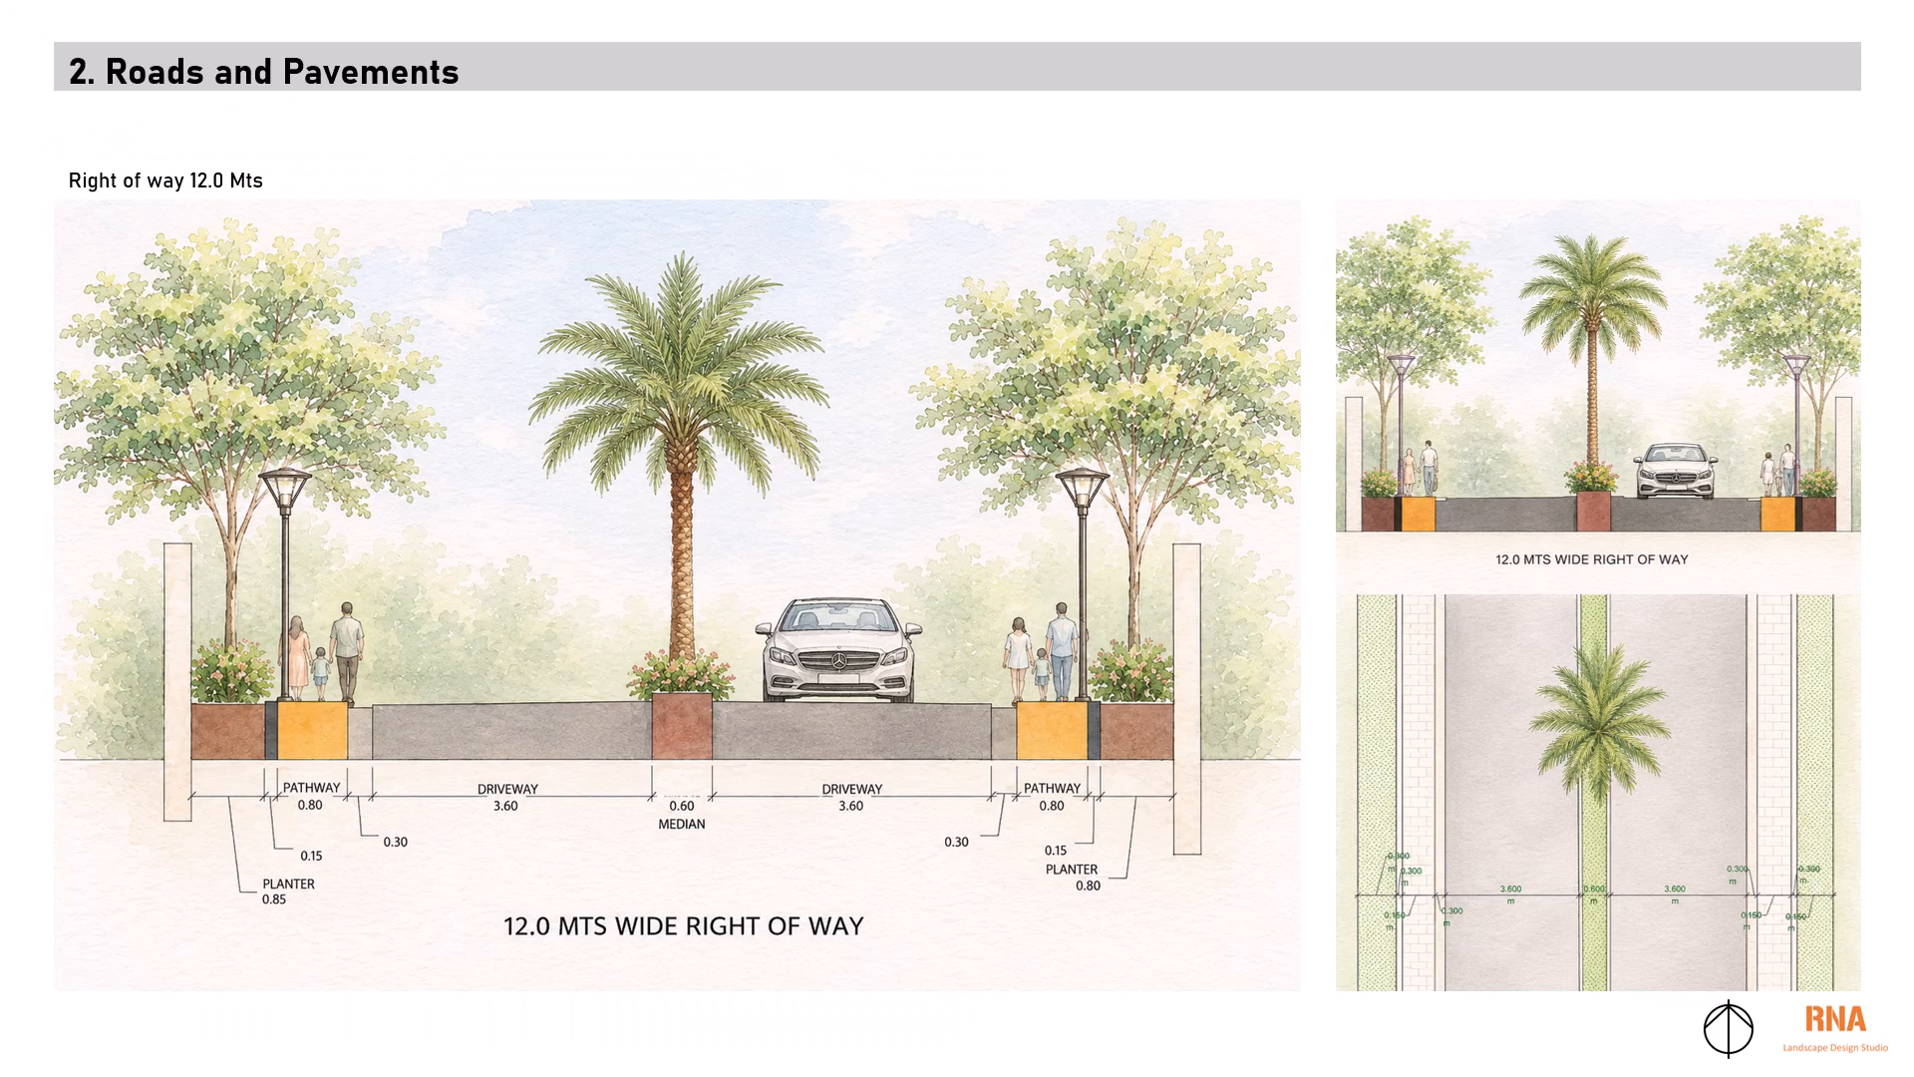
key(Up)
key(Up)
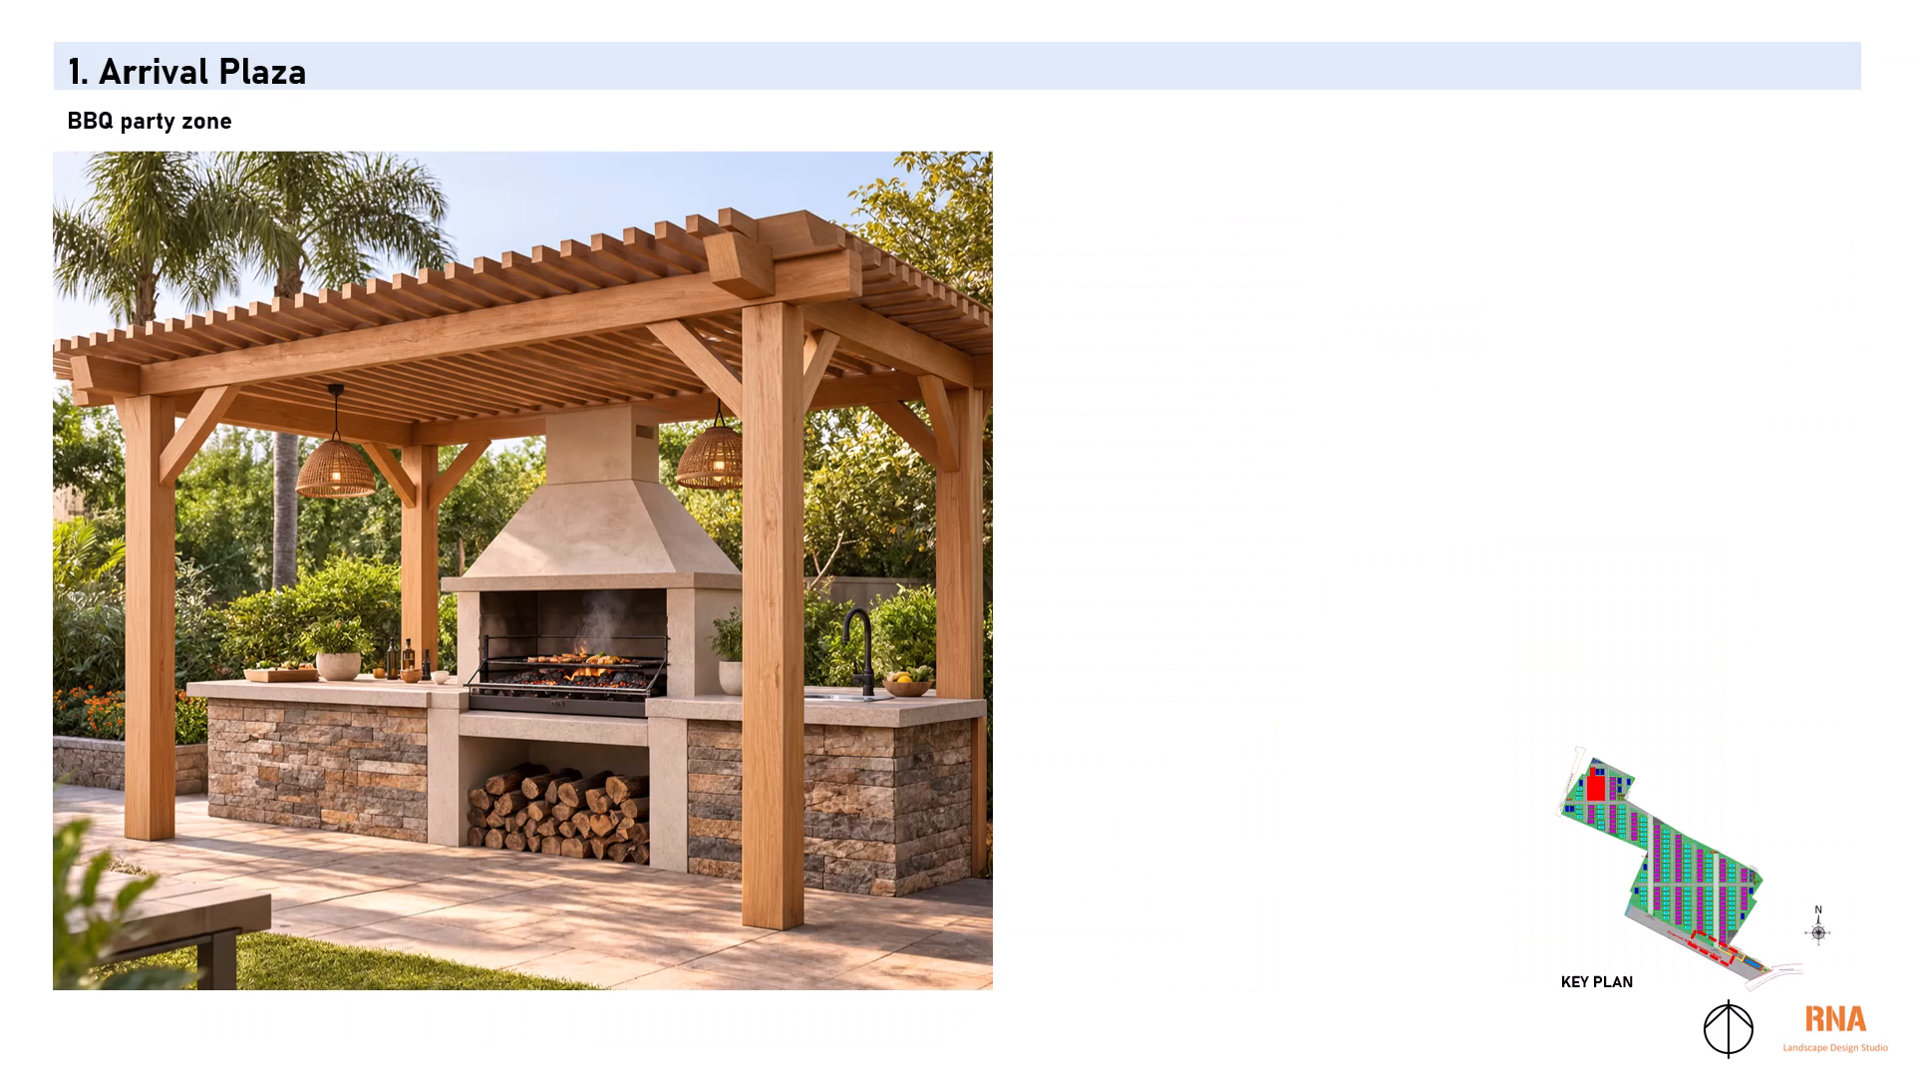
key(Down)
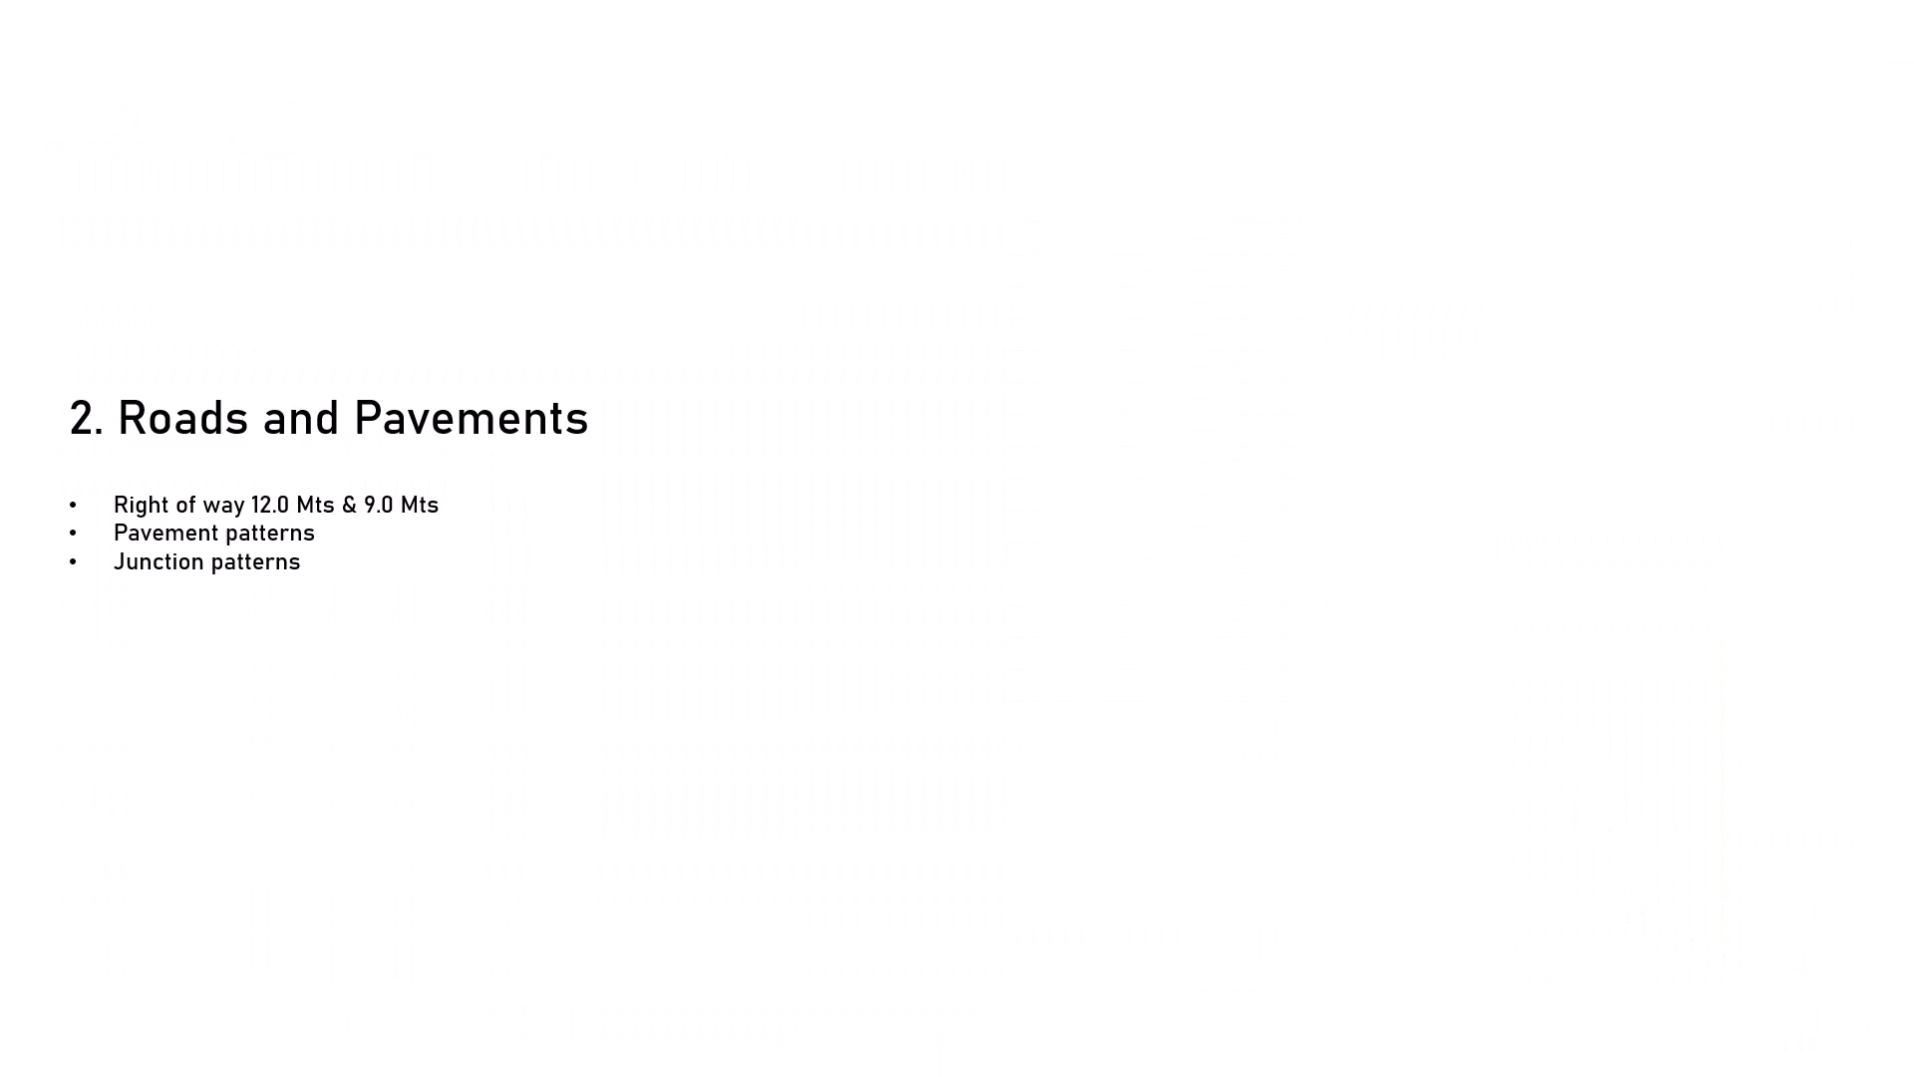
key(Up)
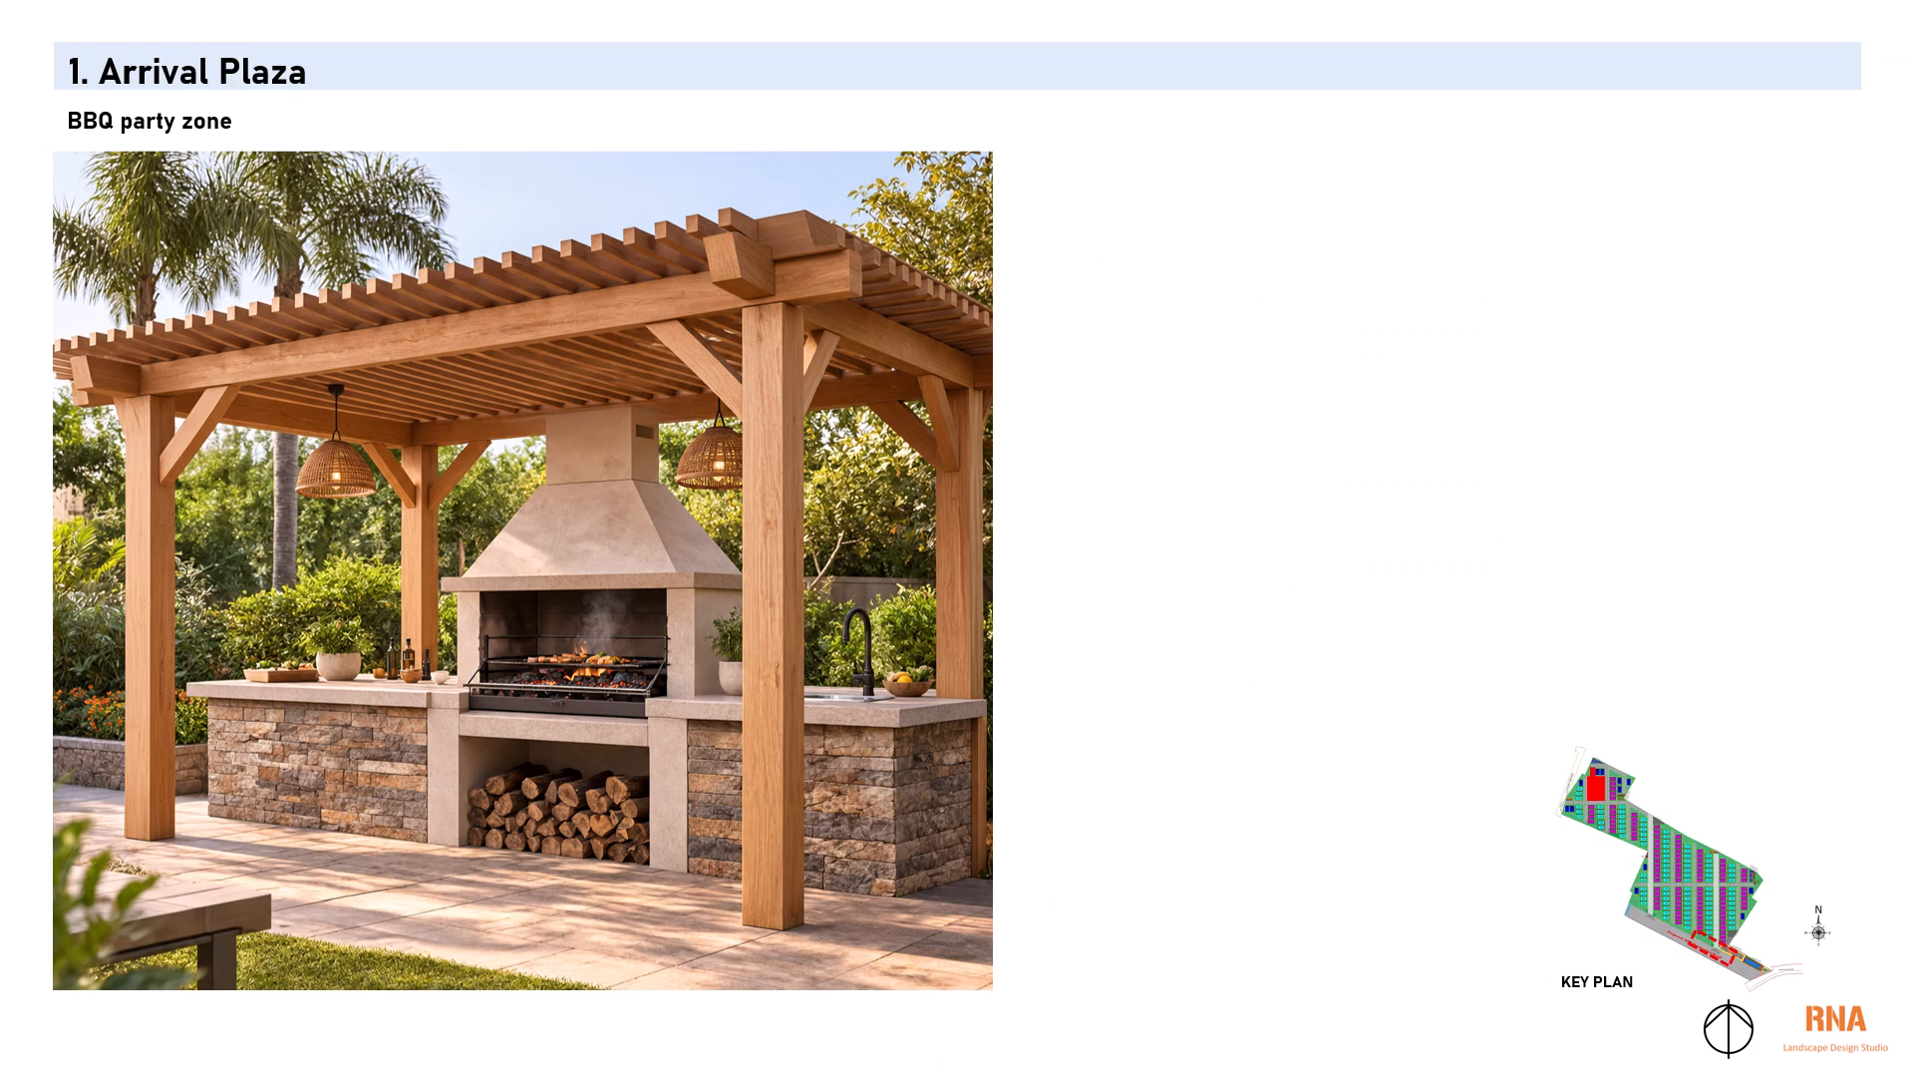
key(Down)
key(Down)
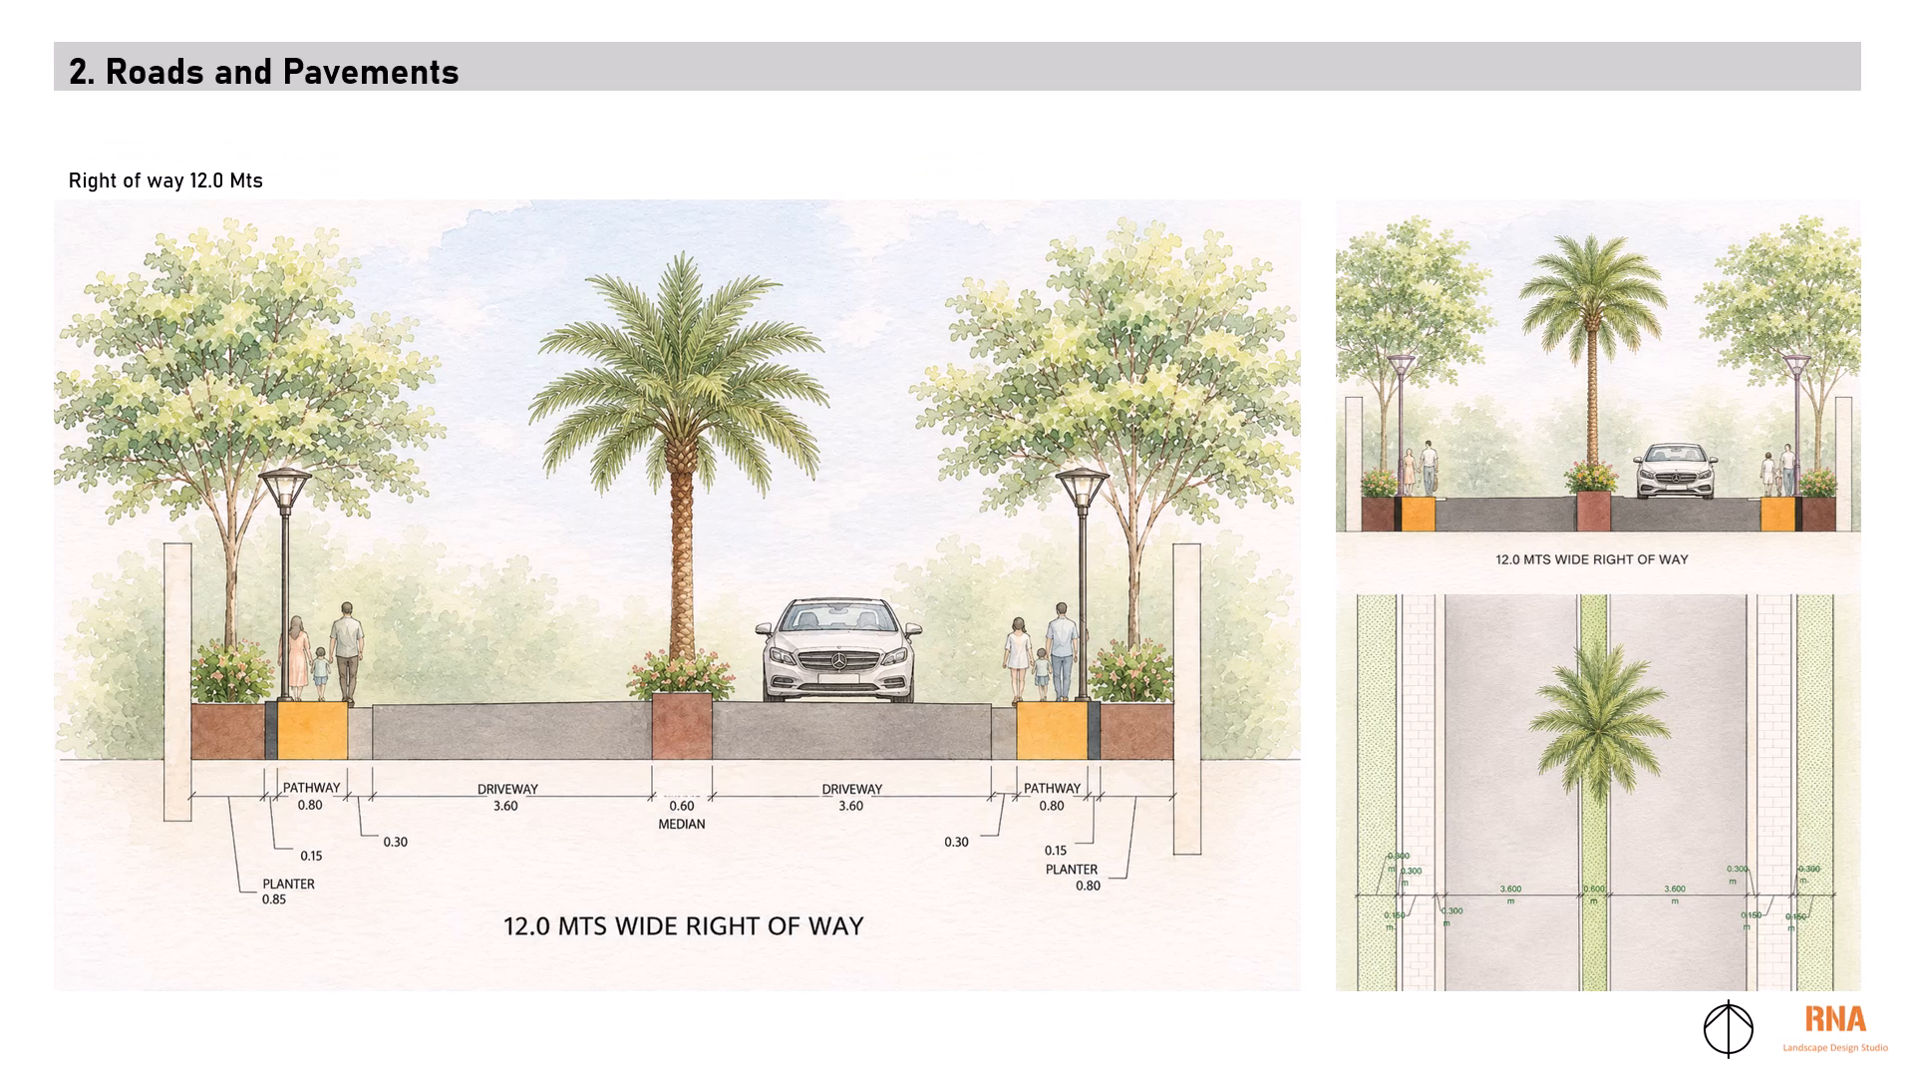
key(Down)
key(Down)
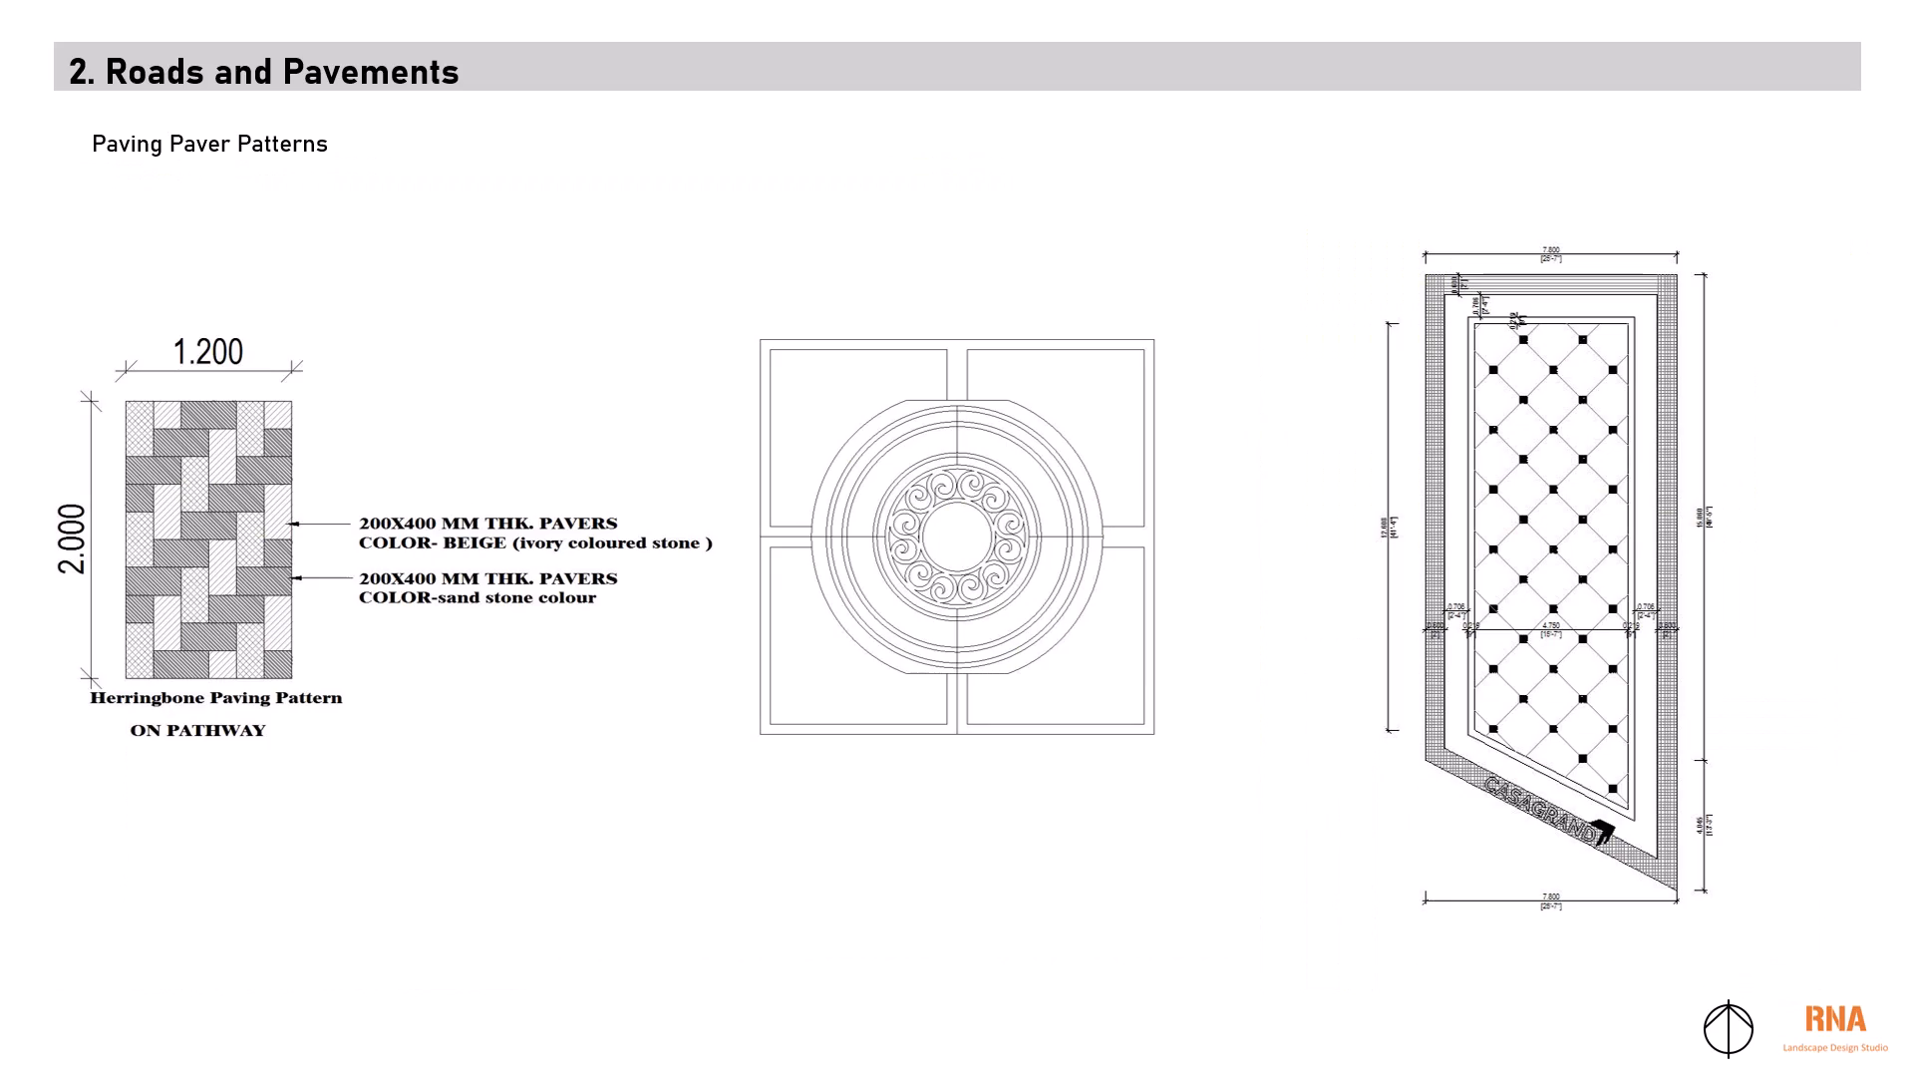
key(Down)
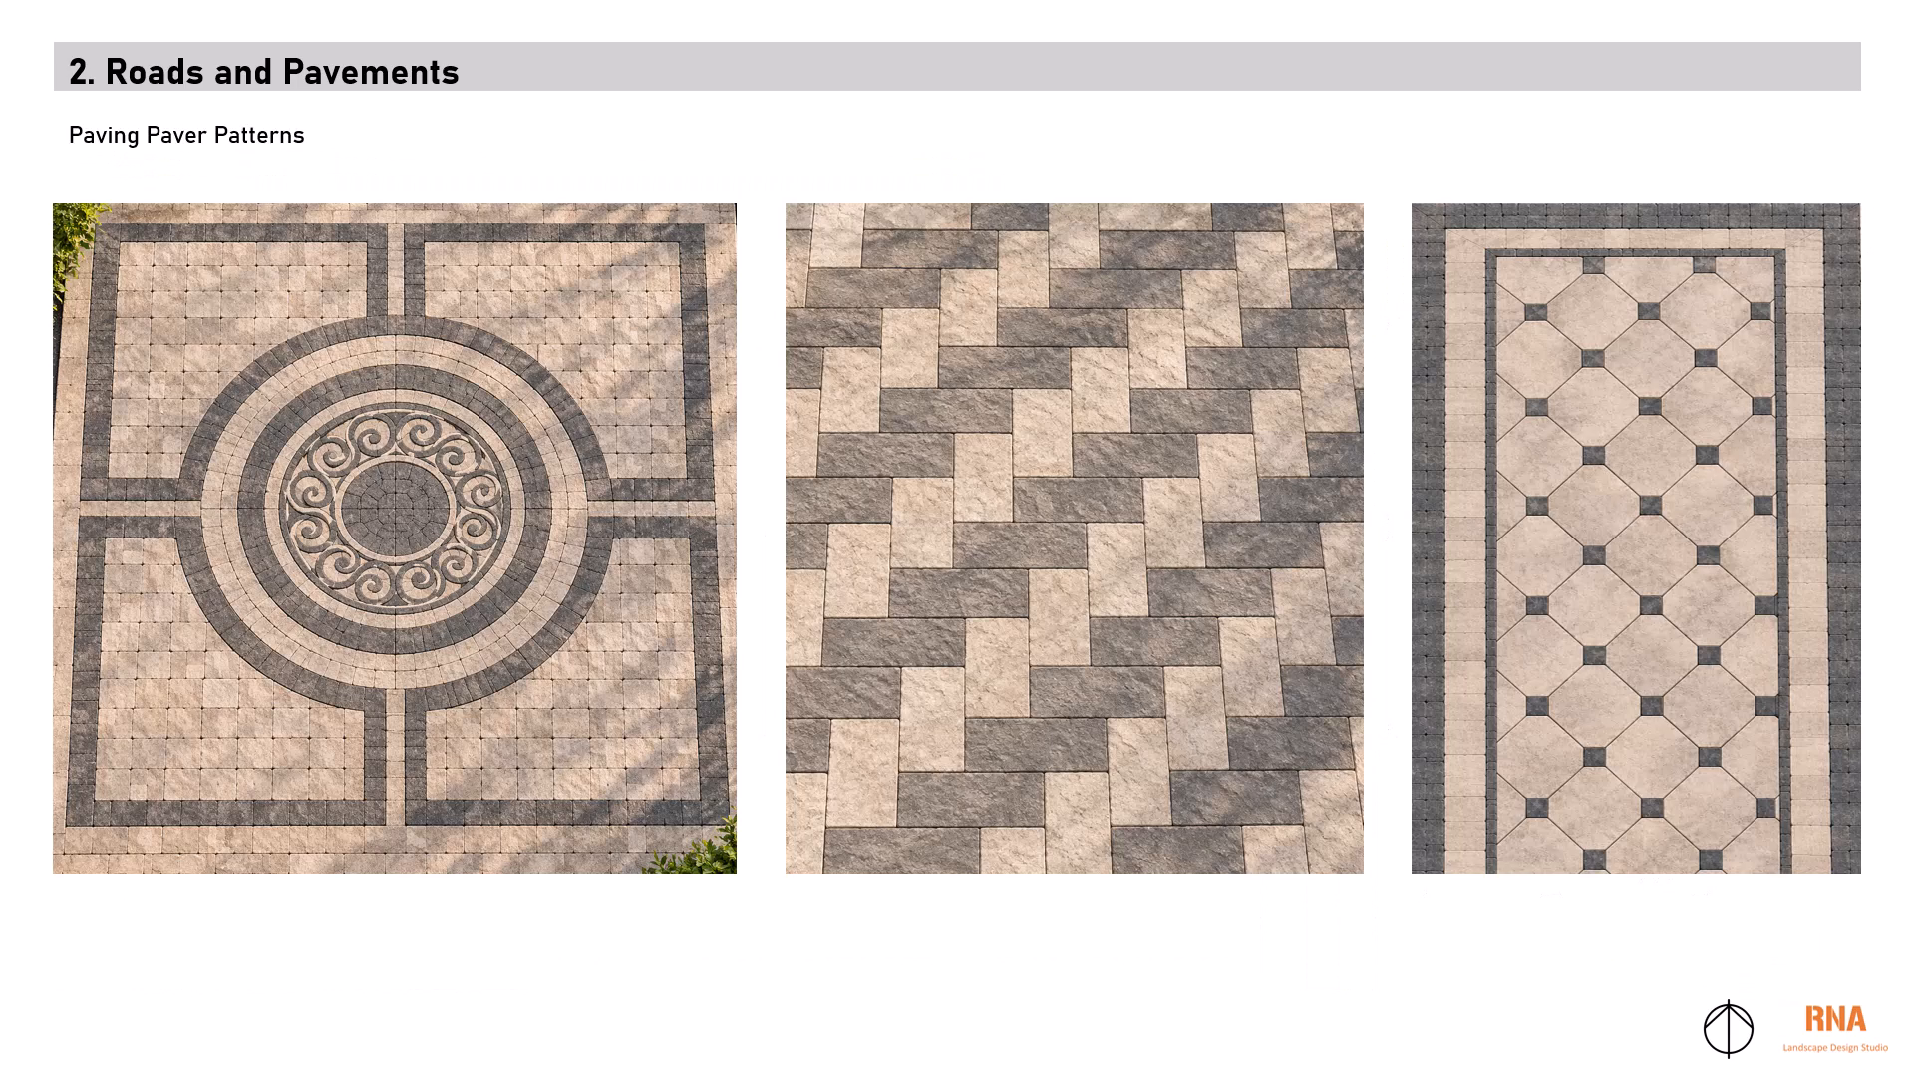
Review The Hangout Zone slides, from the section list through Outdoor Screening, up to The Club House section list.
key(Down)
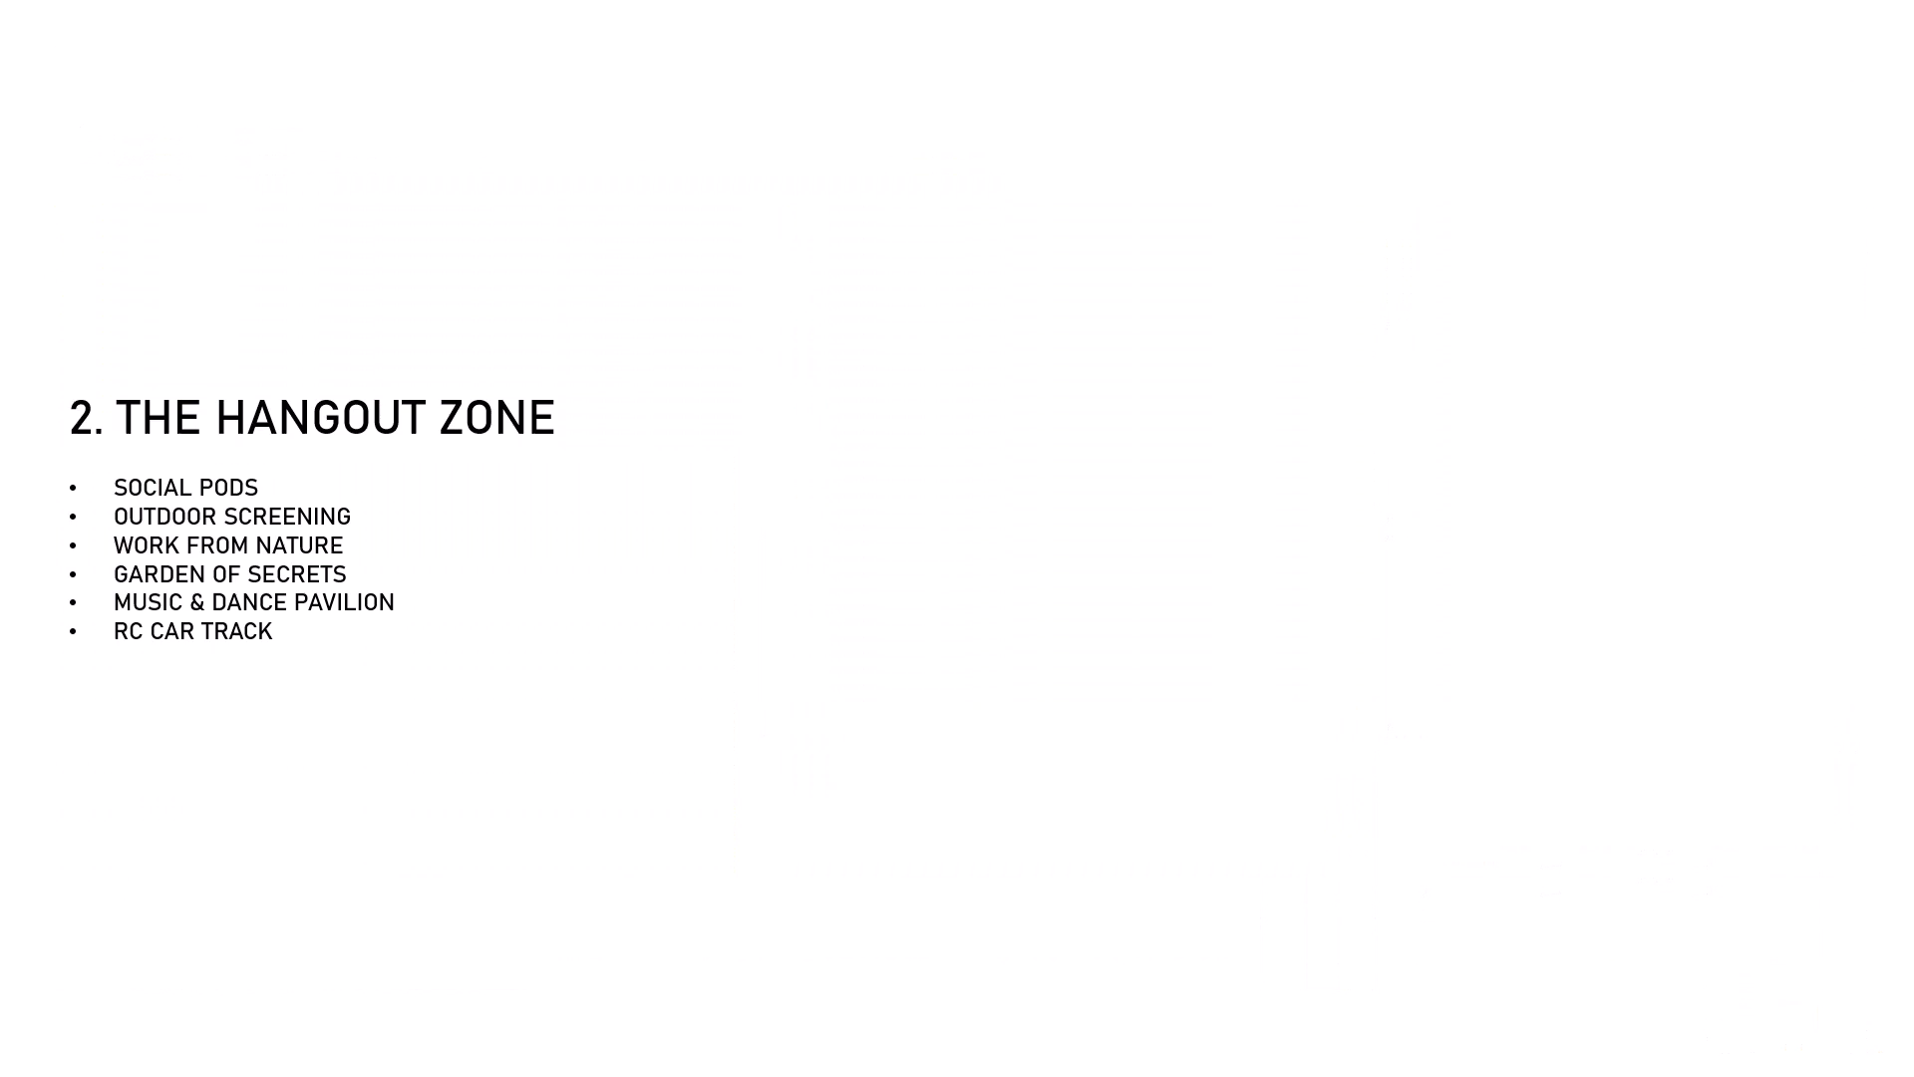
key(Down)
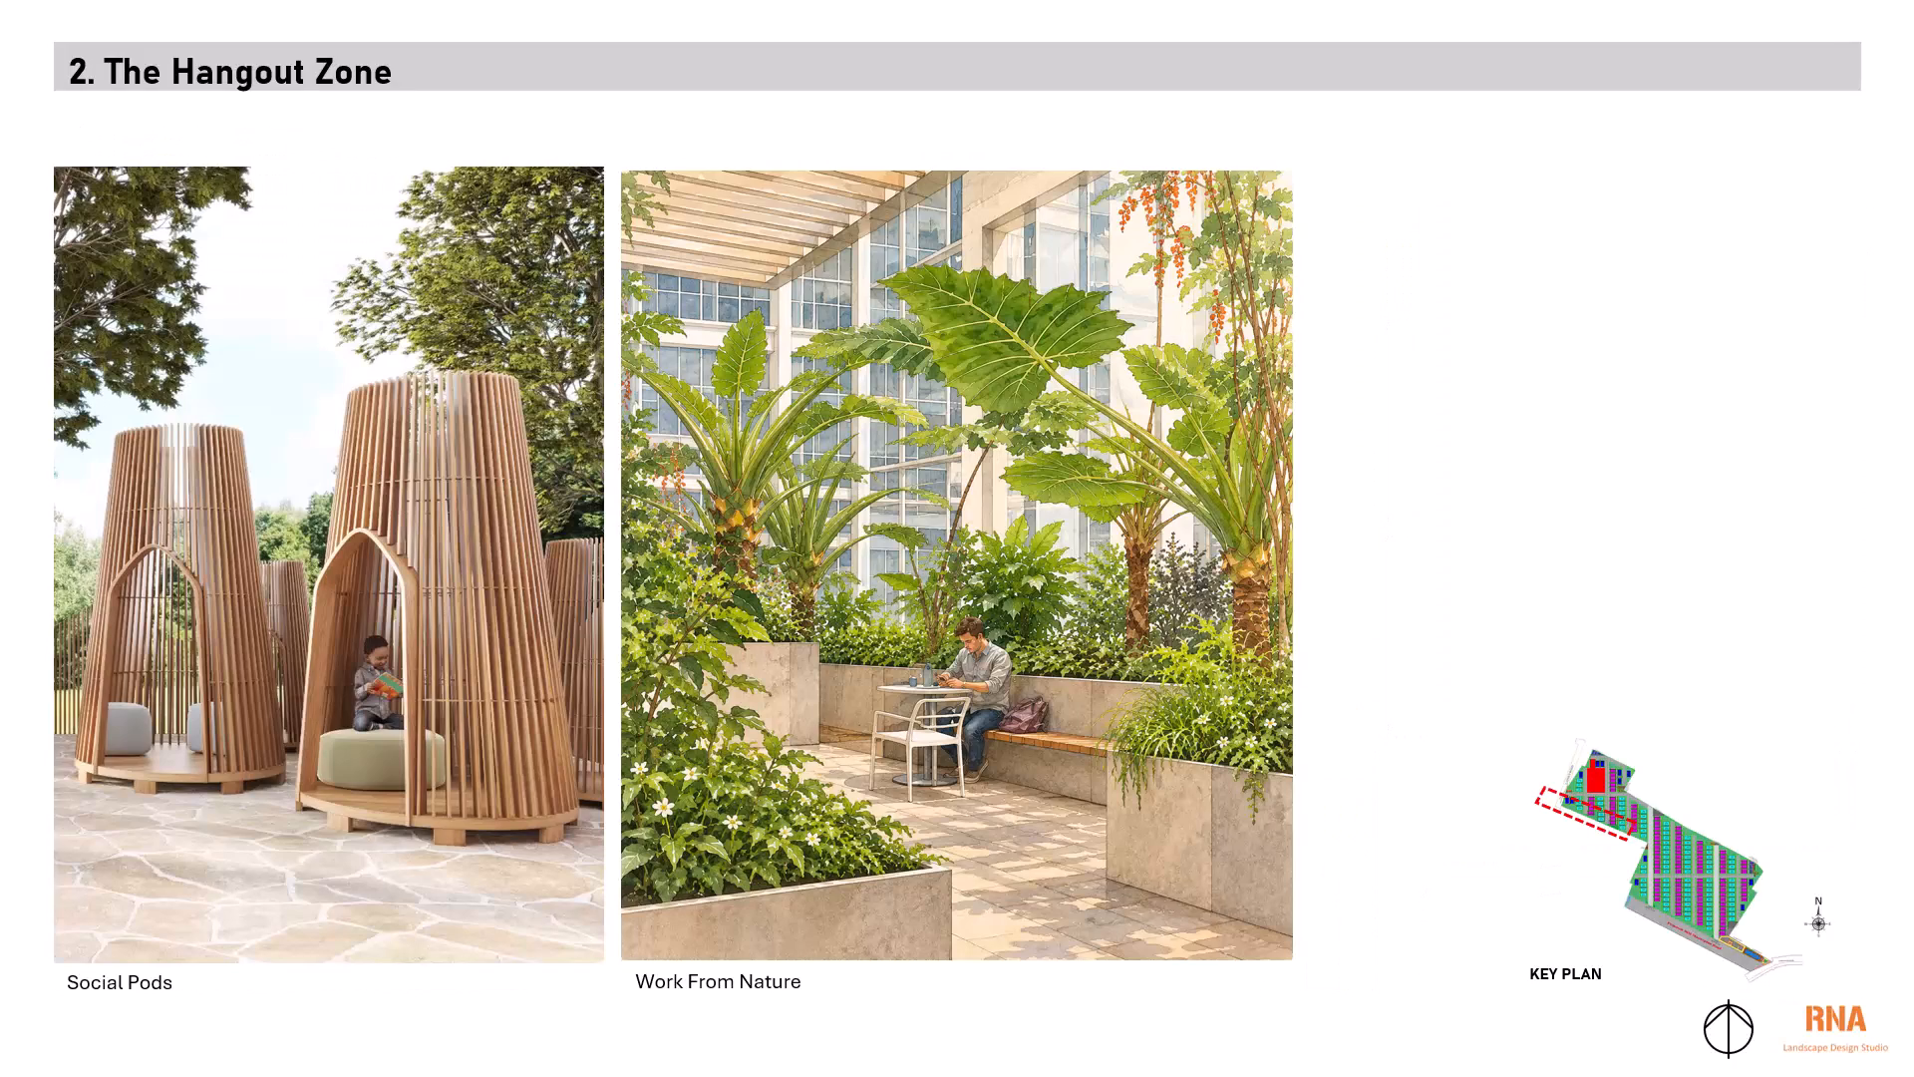
key(Down)
key(Up)
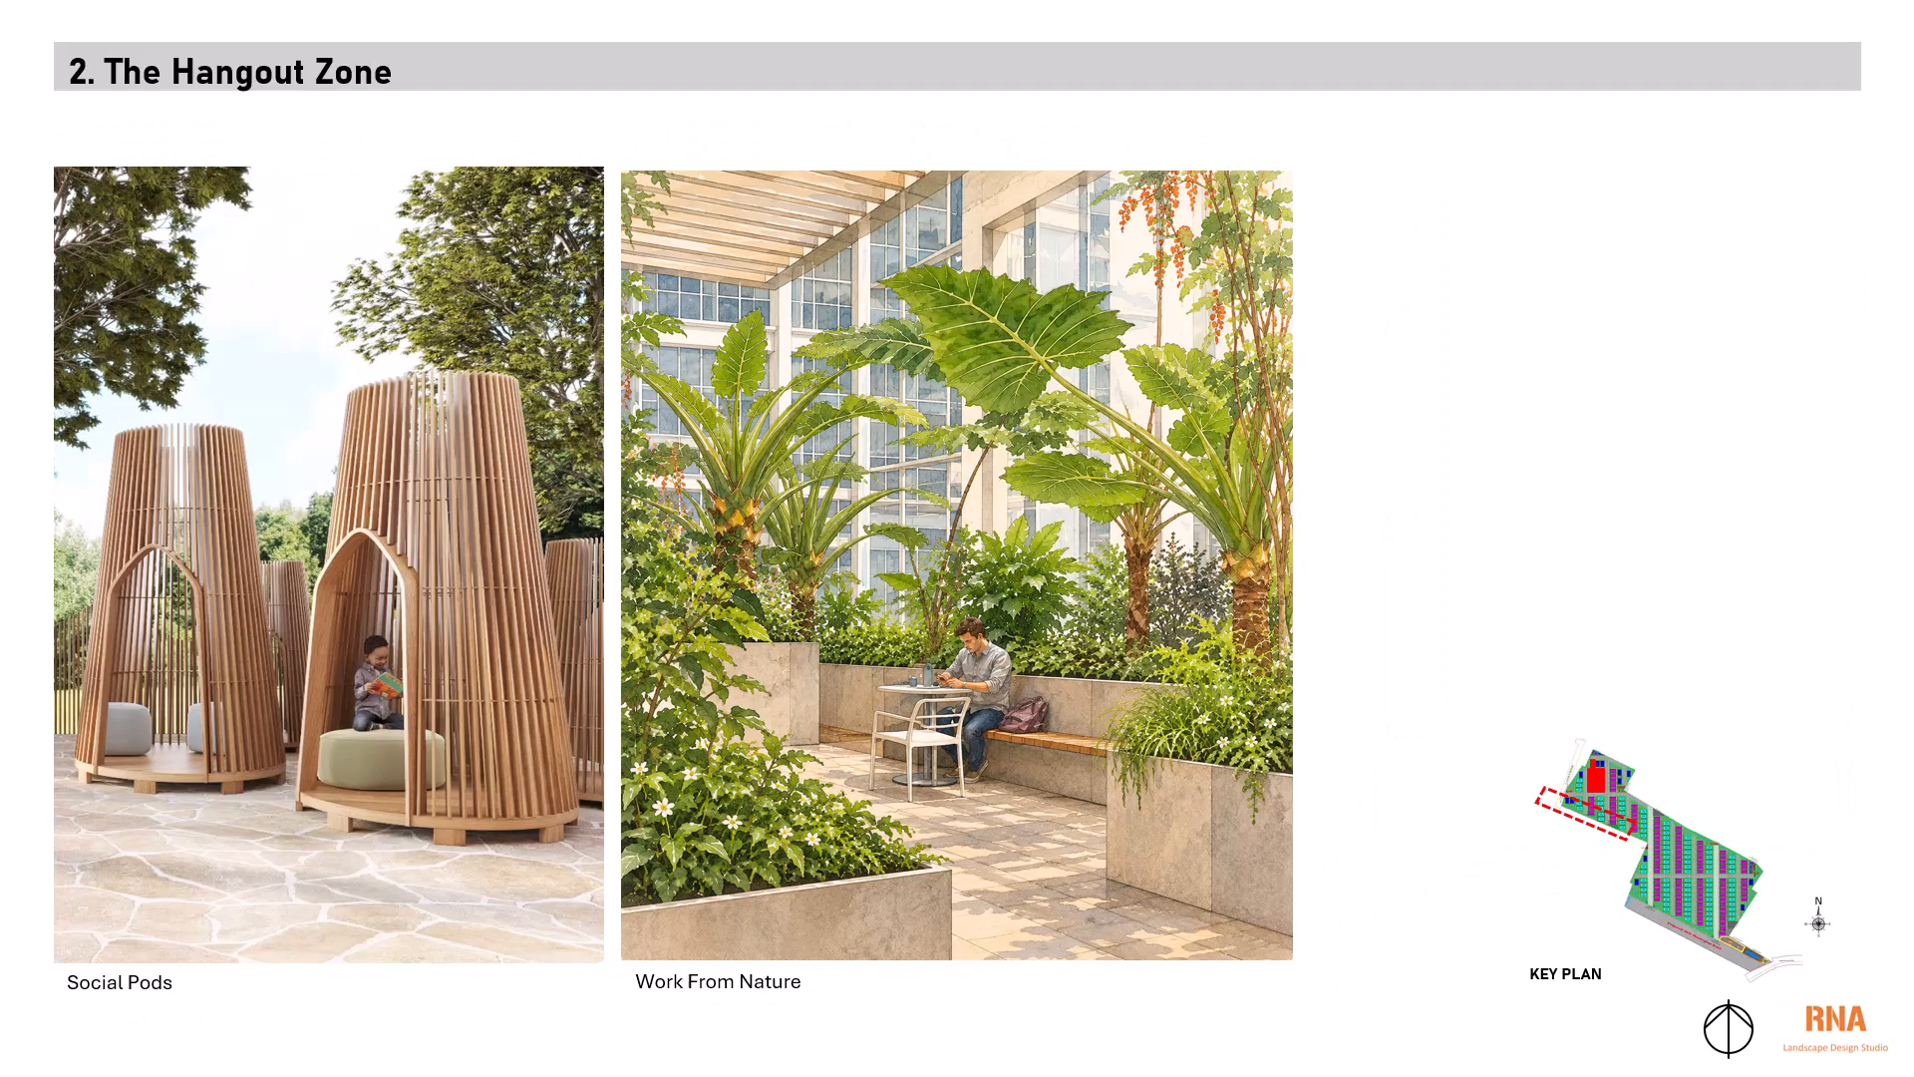
key(Up)
key(Down)
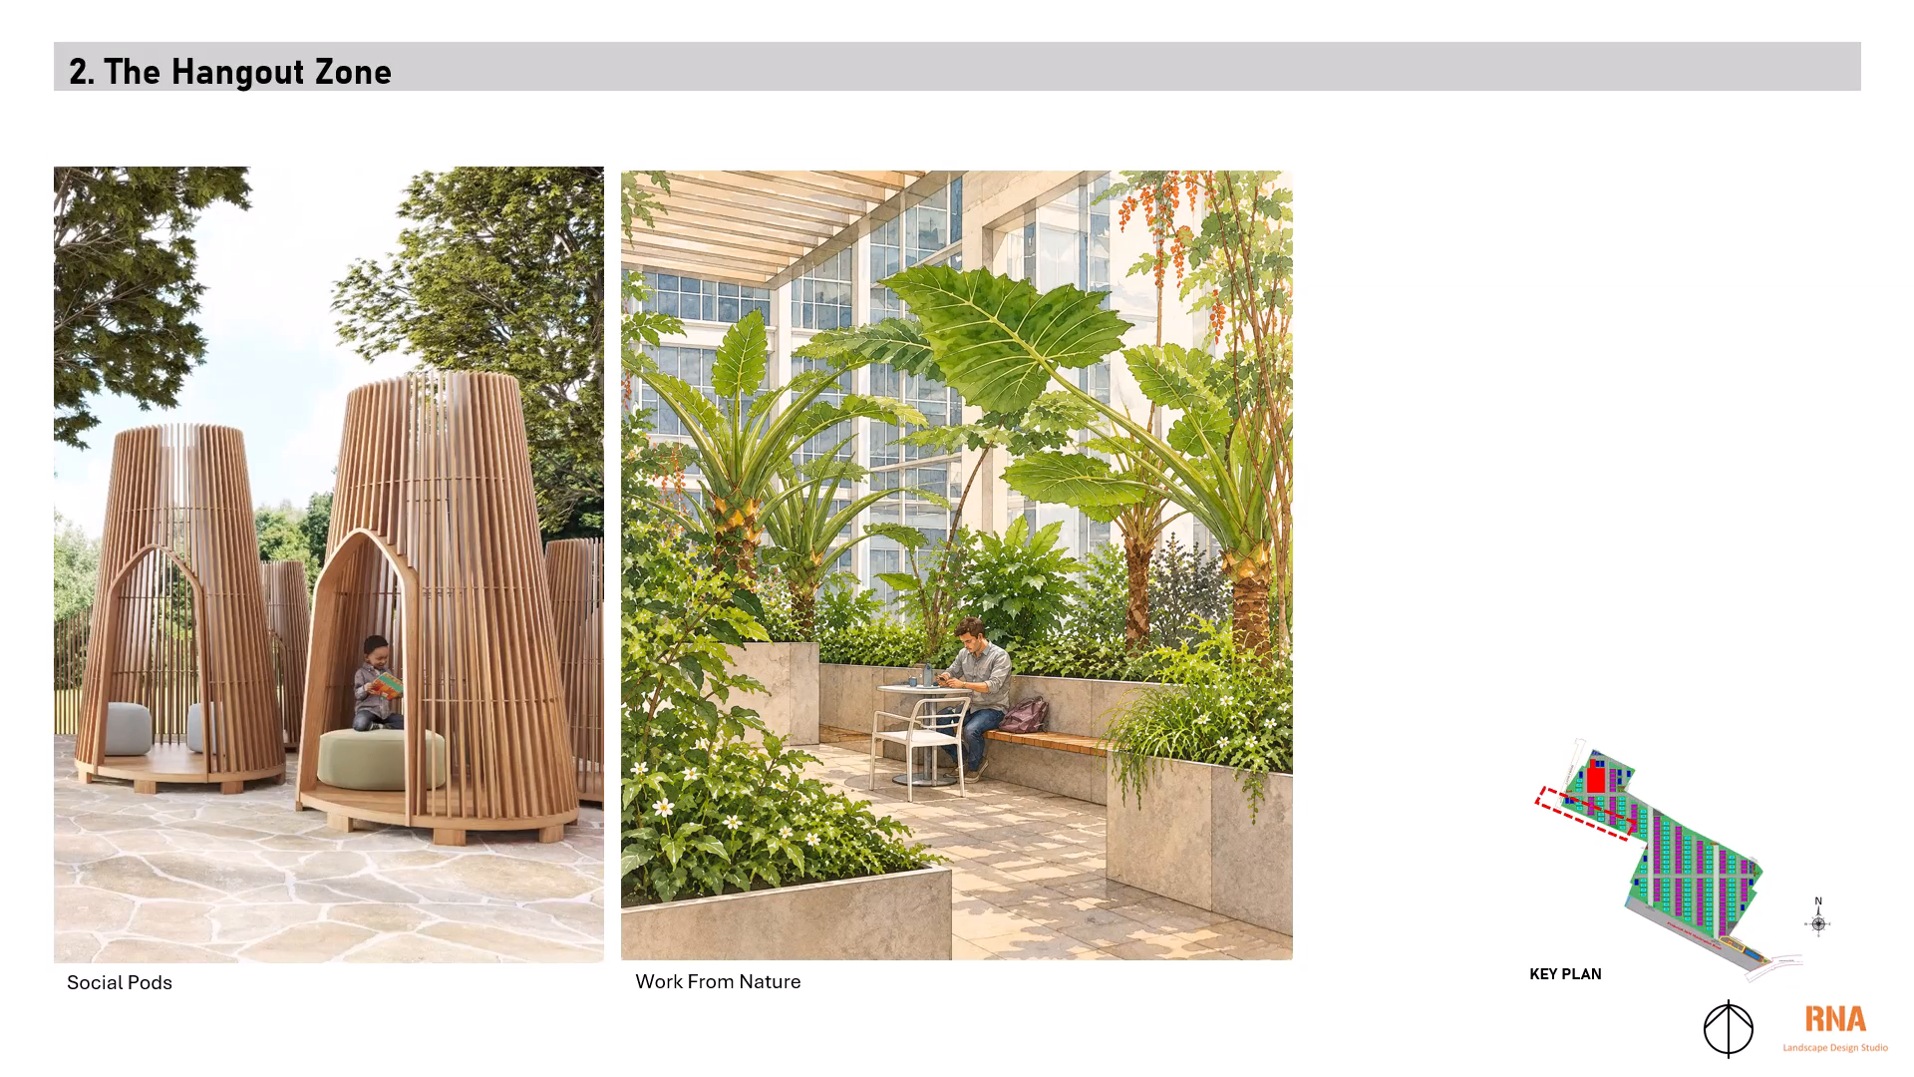
key(Down)
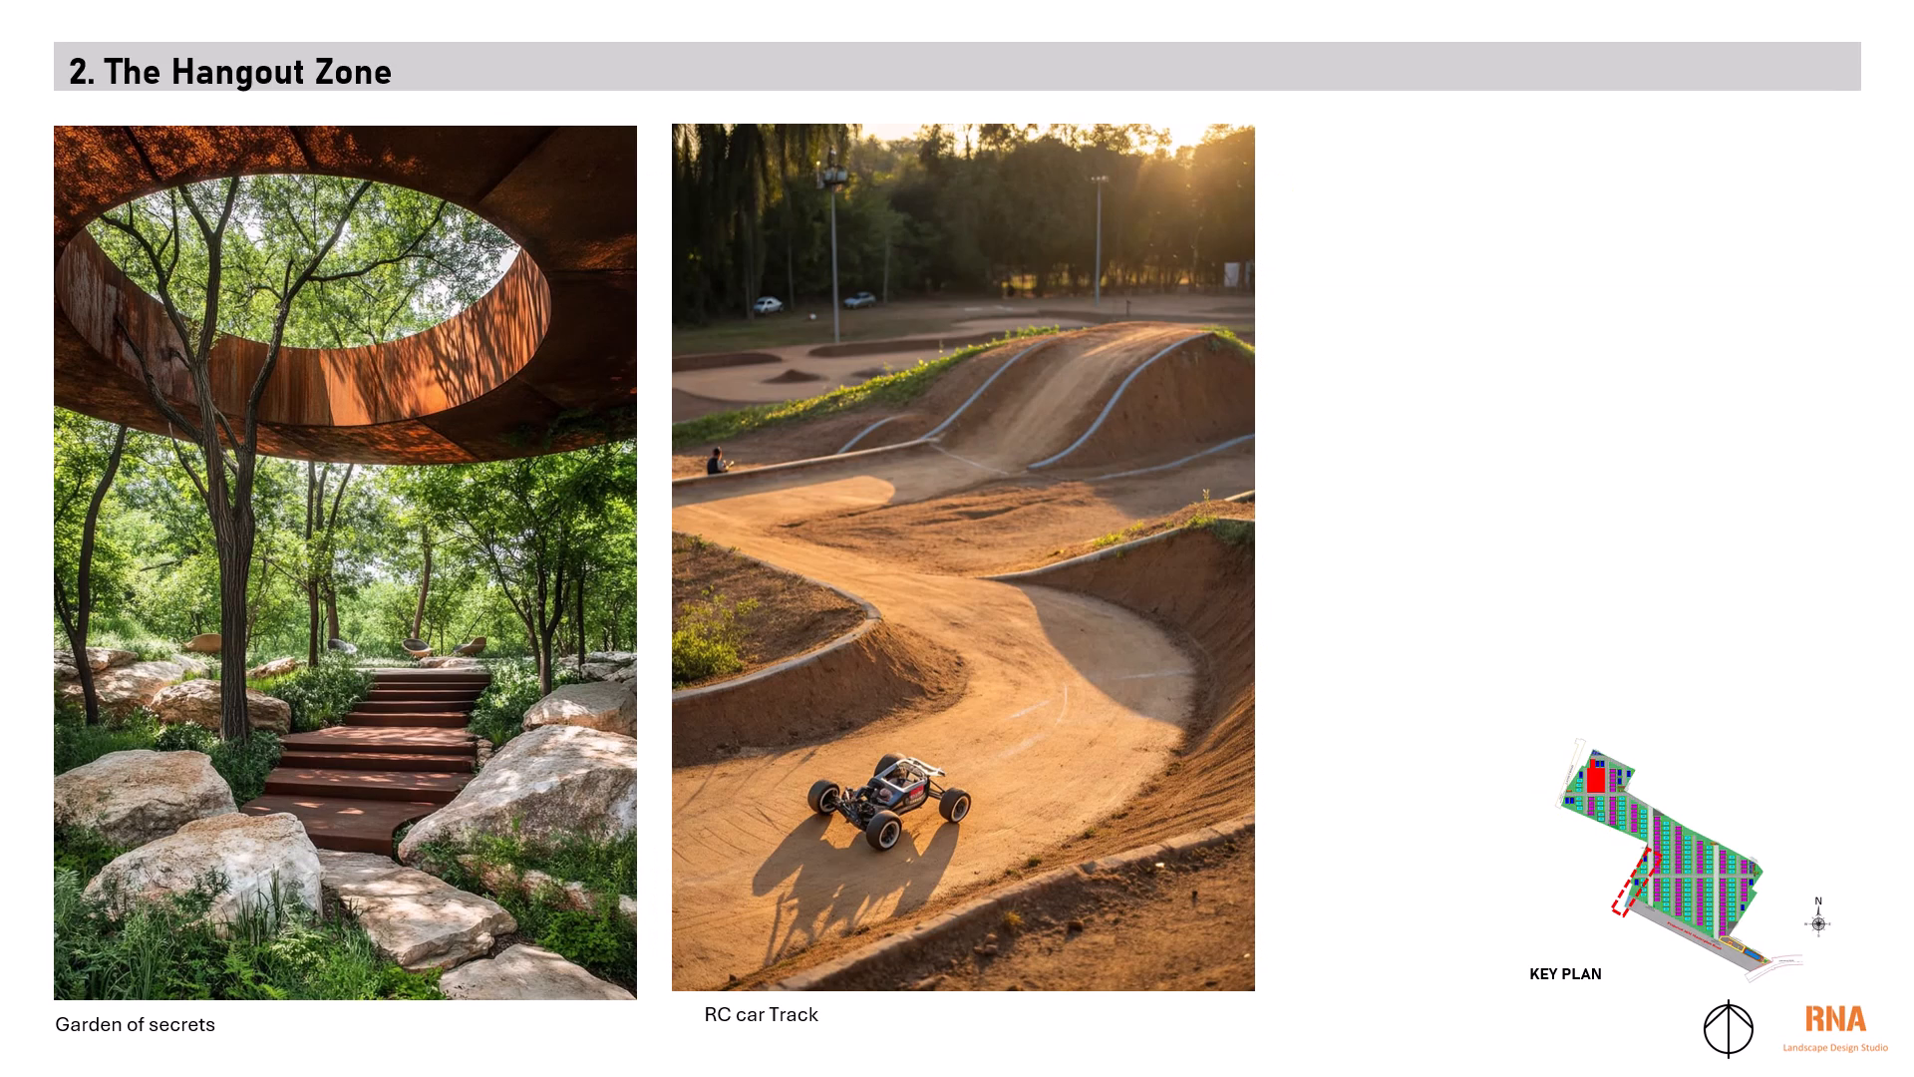
key(Down)
key(Up)
key(Down)
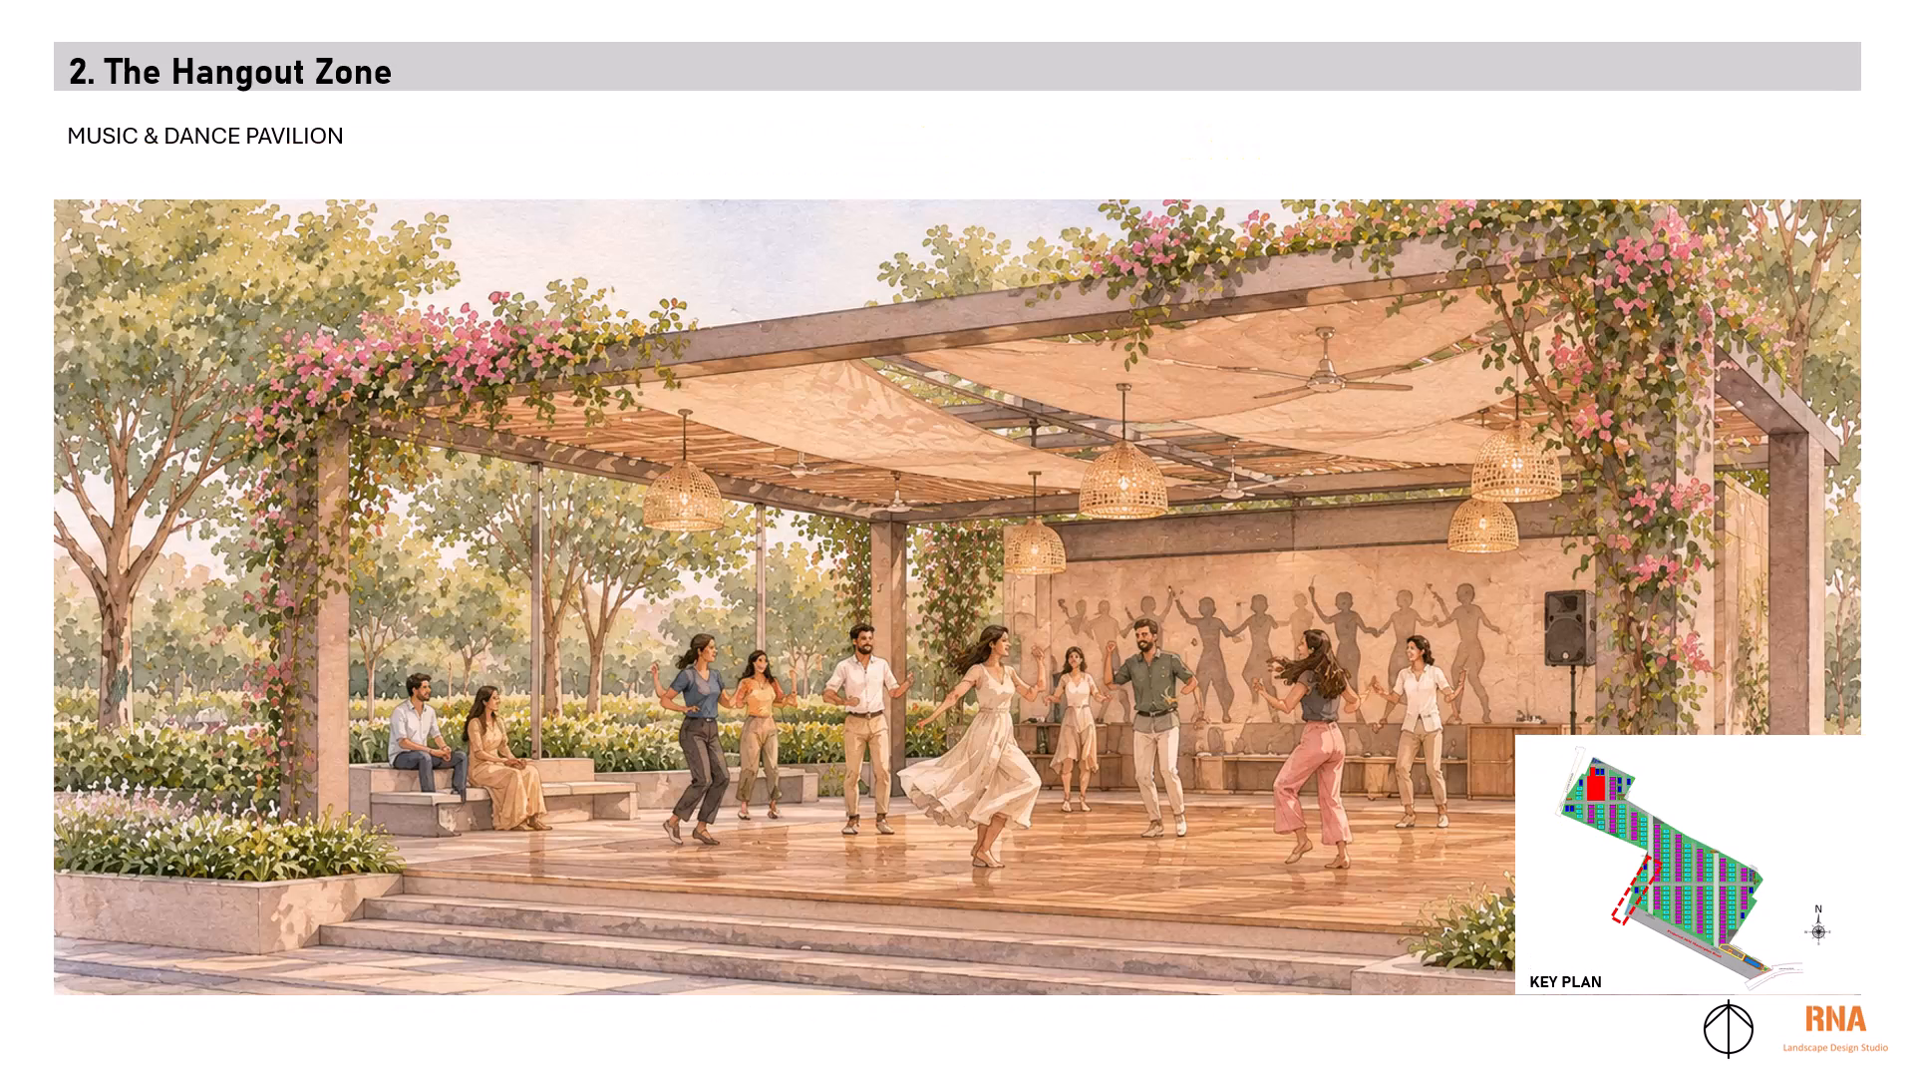
key(Down)
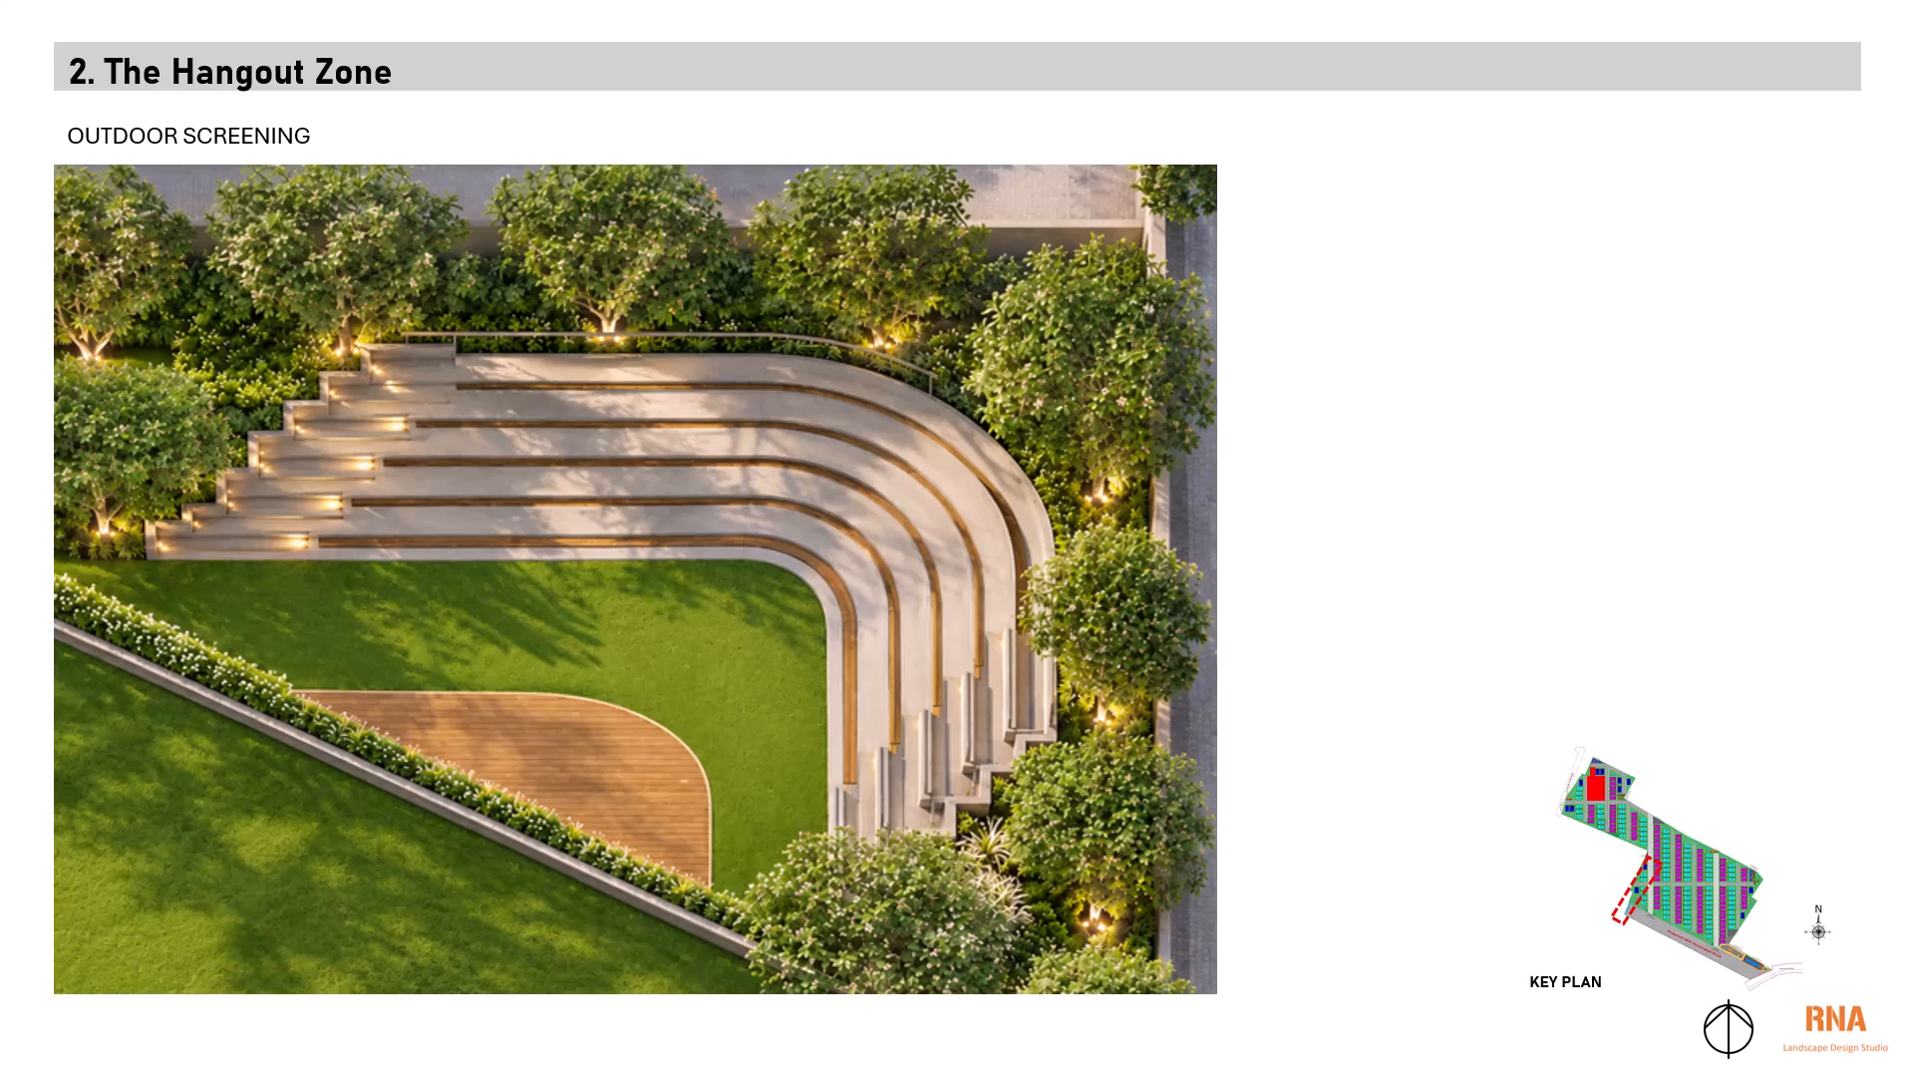
key(Down)
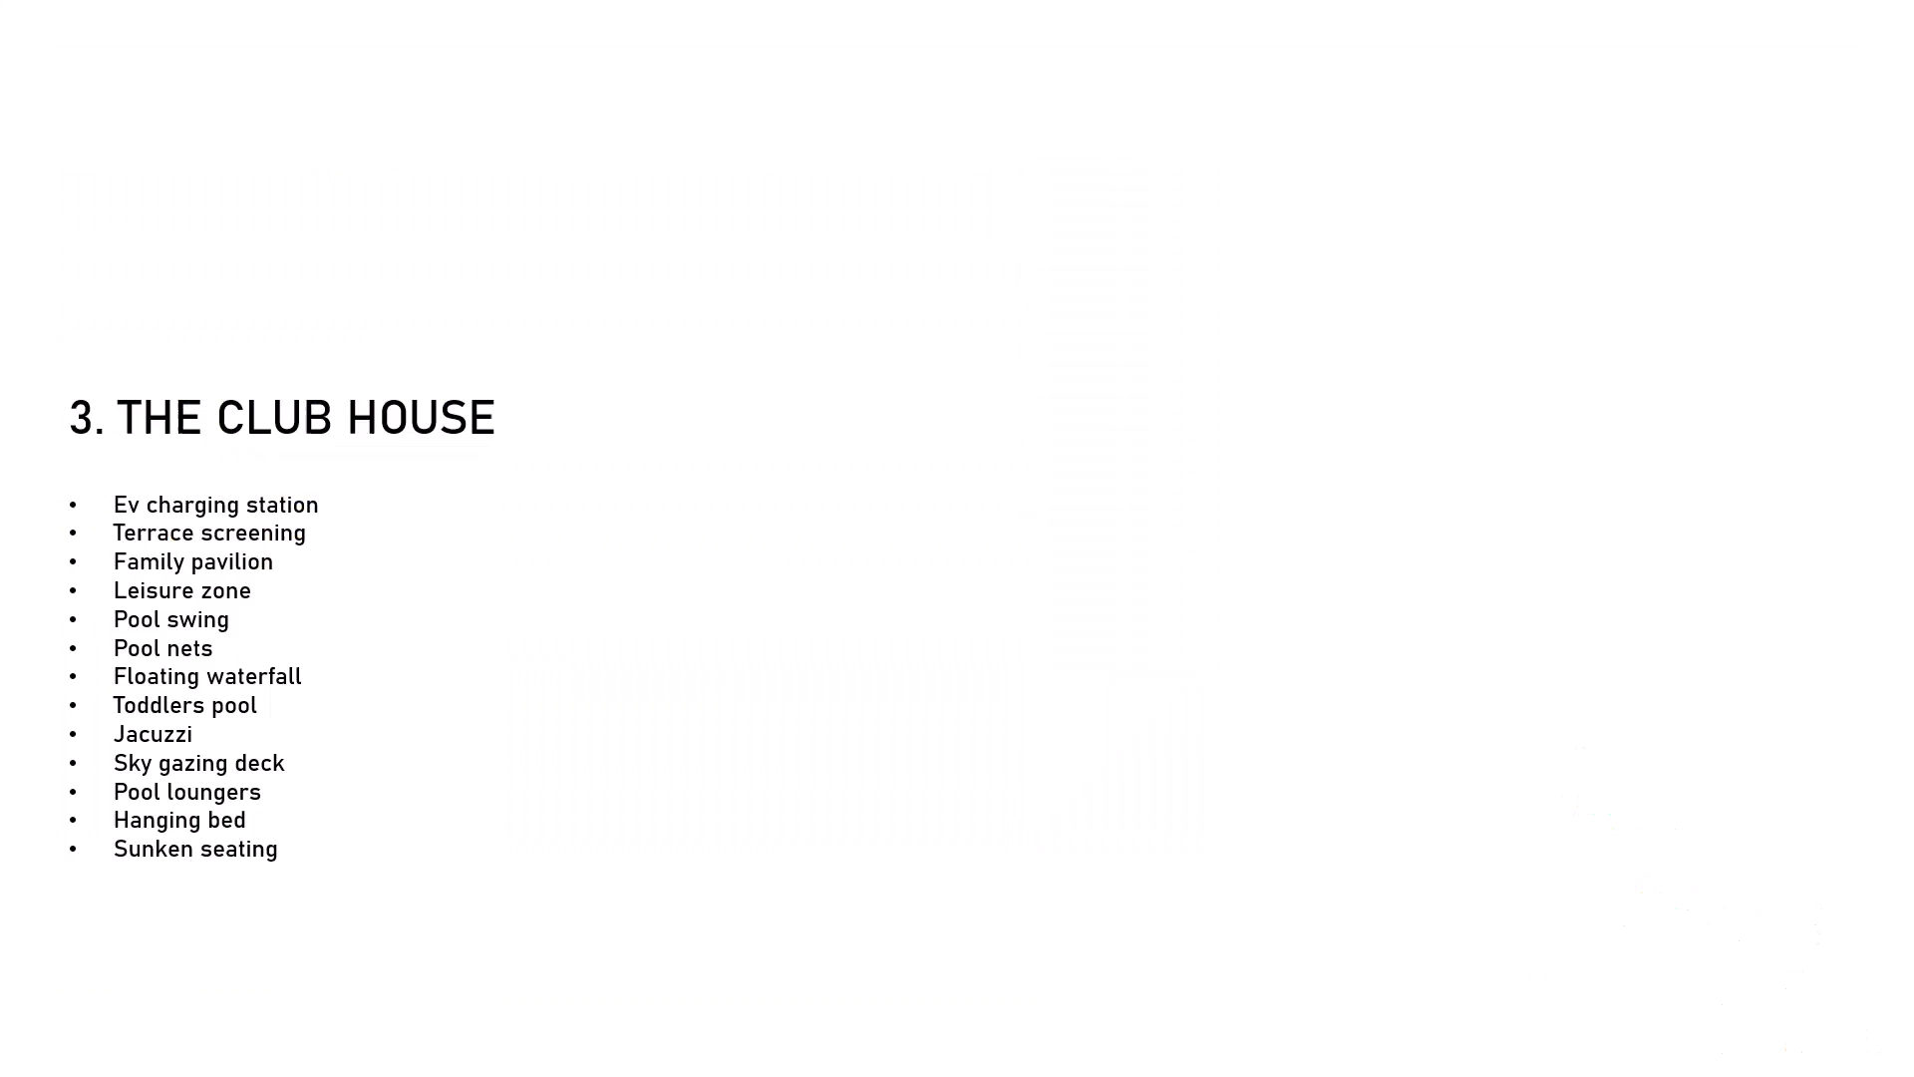
Go back through The Hangout Zone slides to the Paving Paver Patterns photo slide in Roads and Pavements.
key(Up)
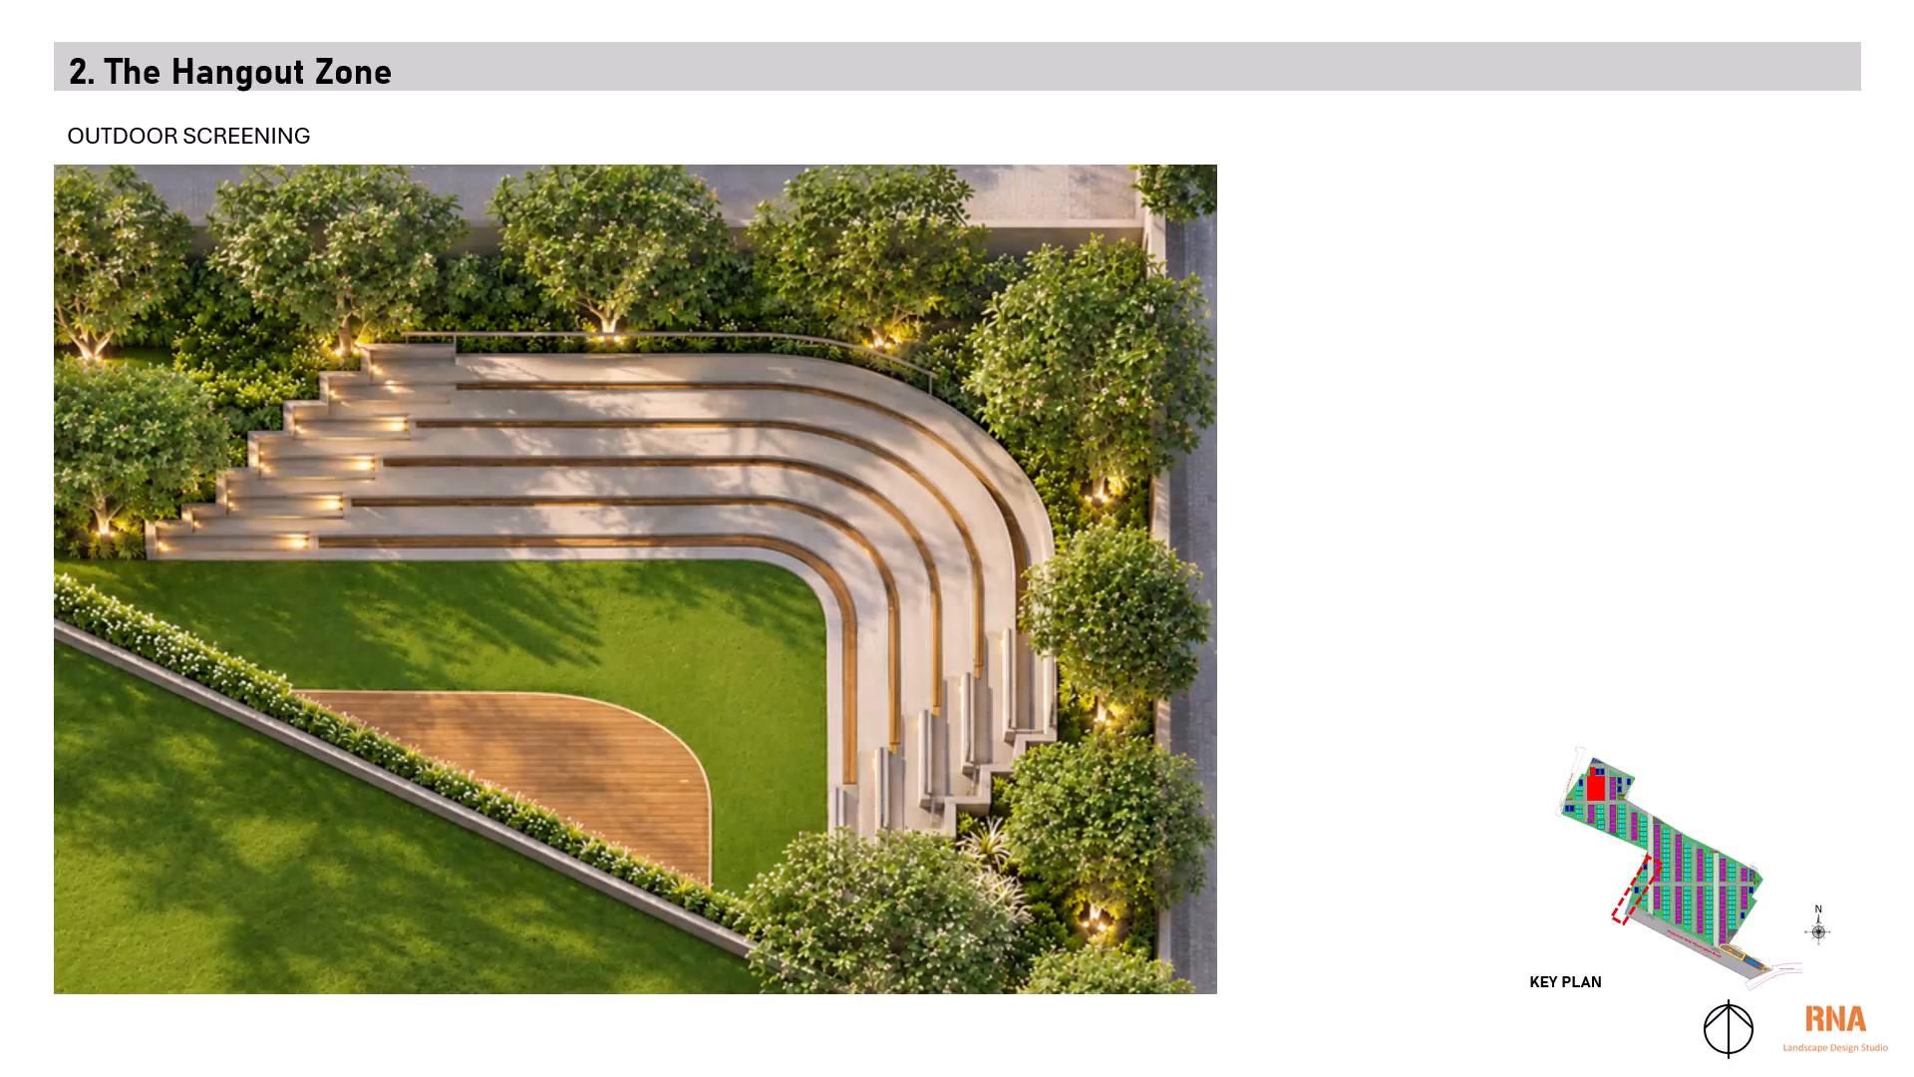
key(Up)
key(Up)
key(Up)
key(Up)
key(Up)
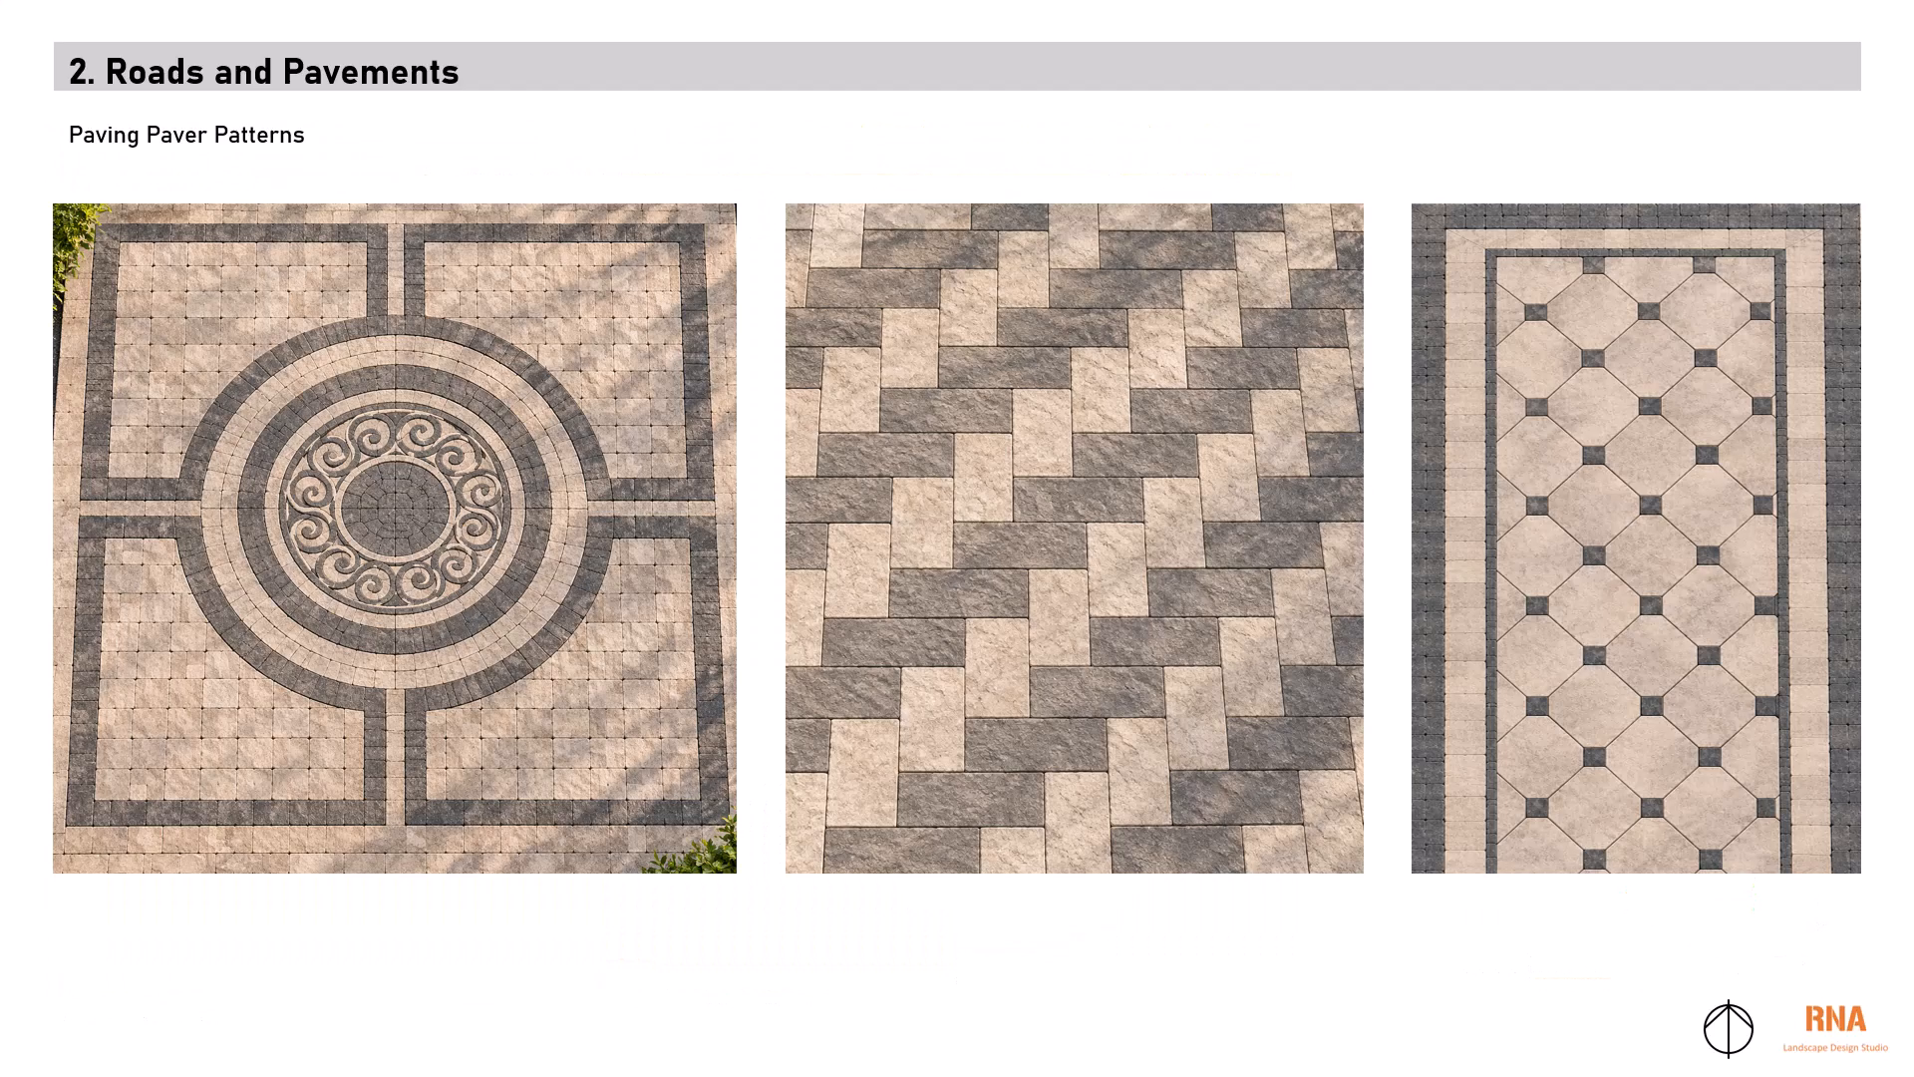
Advance again through The Hangout Zone slides, past Garden of secrets and RC car Track, to The Club House section list.
key(Down)
key(Down)
key(Down)
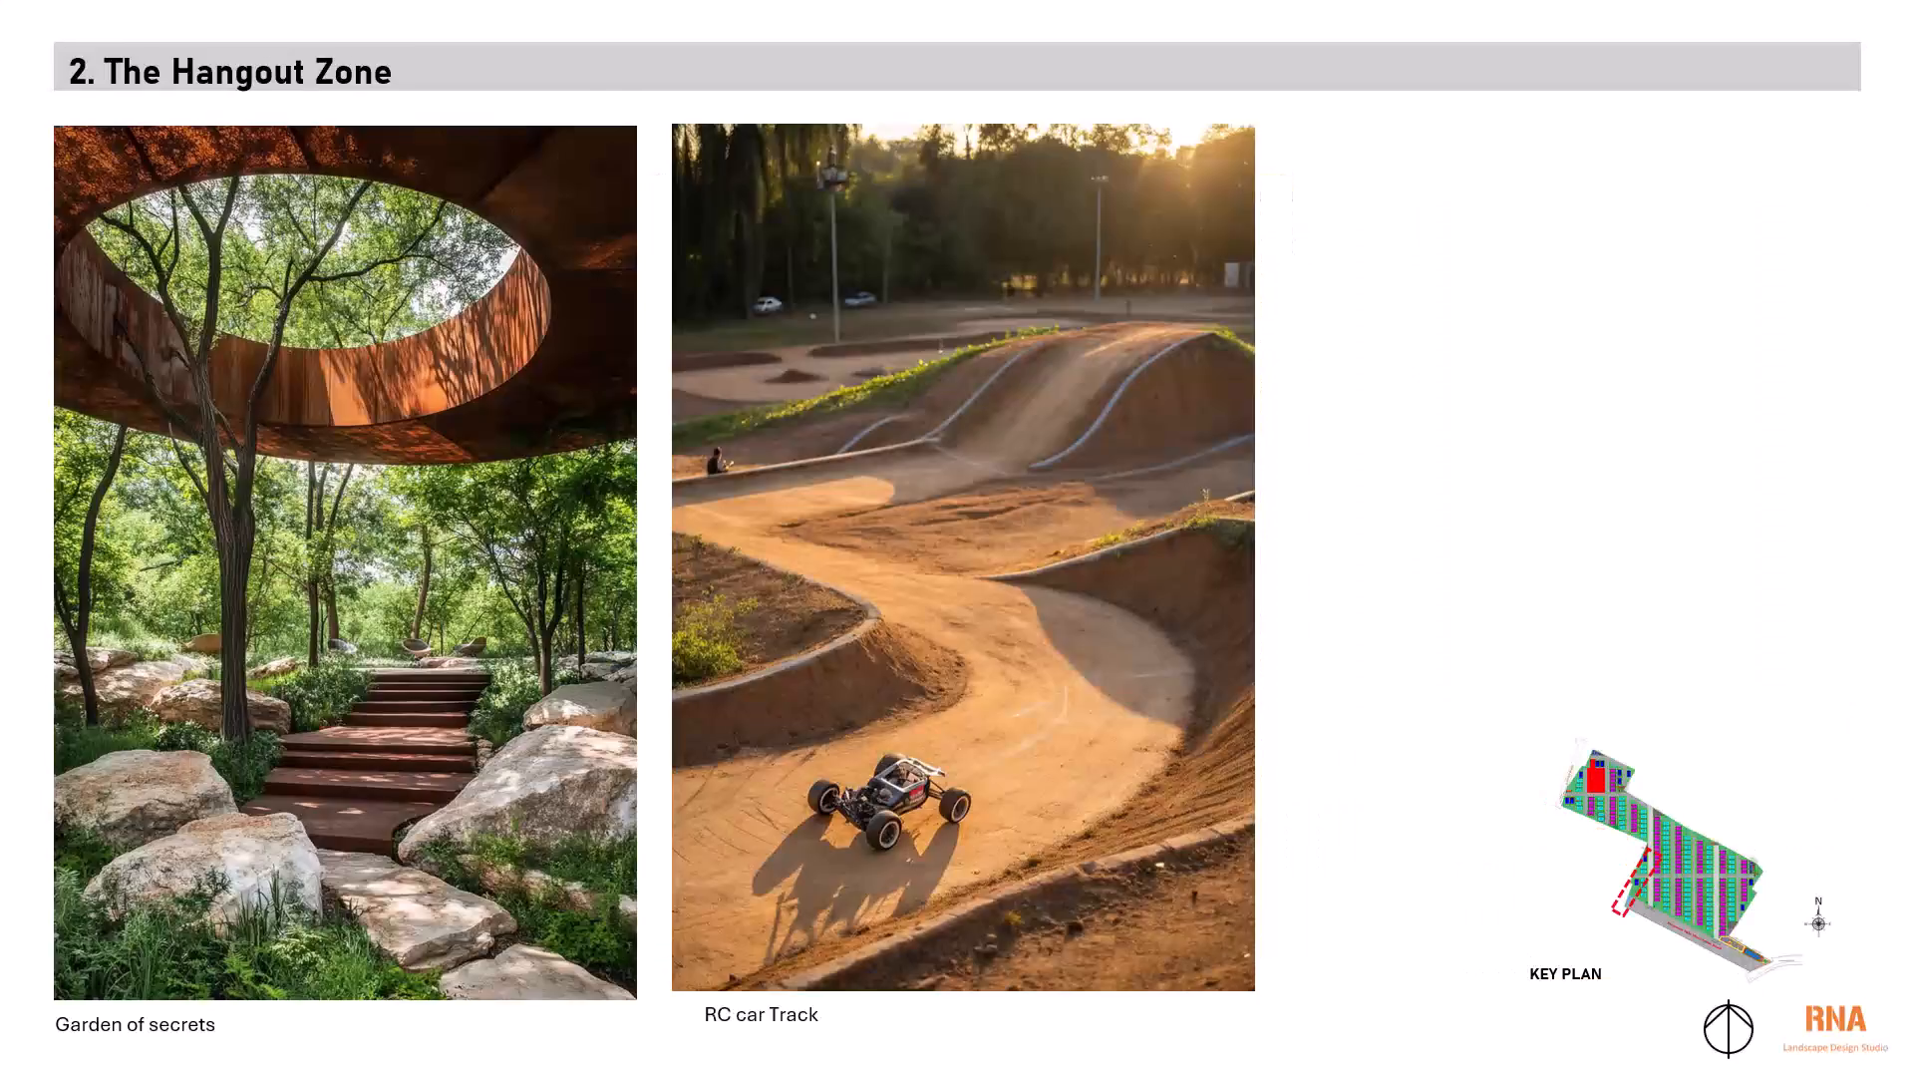
key(Down)
key(Down)
key(Down)
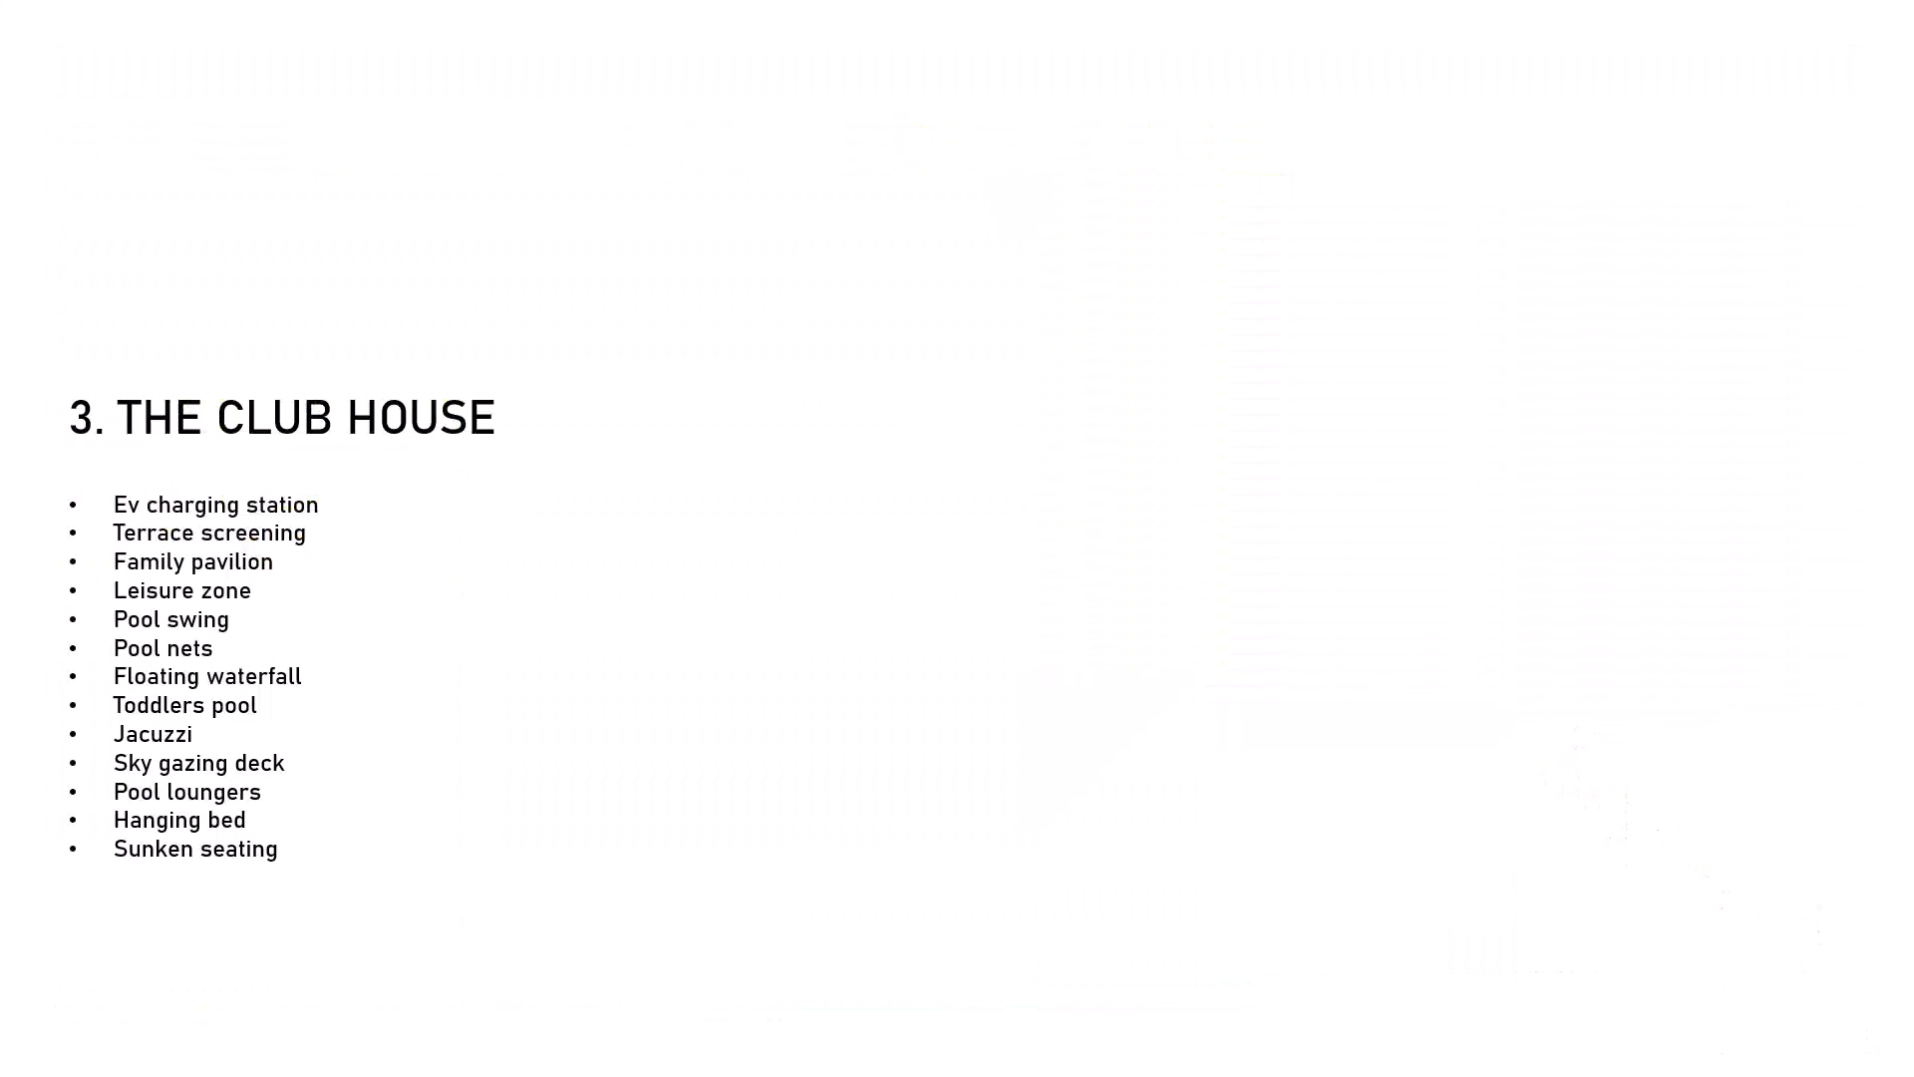
Review the first Club House slides: EV Charging Points at clubhouse stilt floor, Family Pavilion and Terrace Leisure Zone.
key(Down)
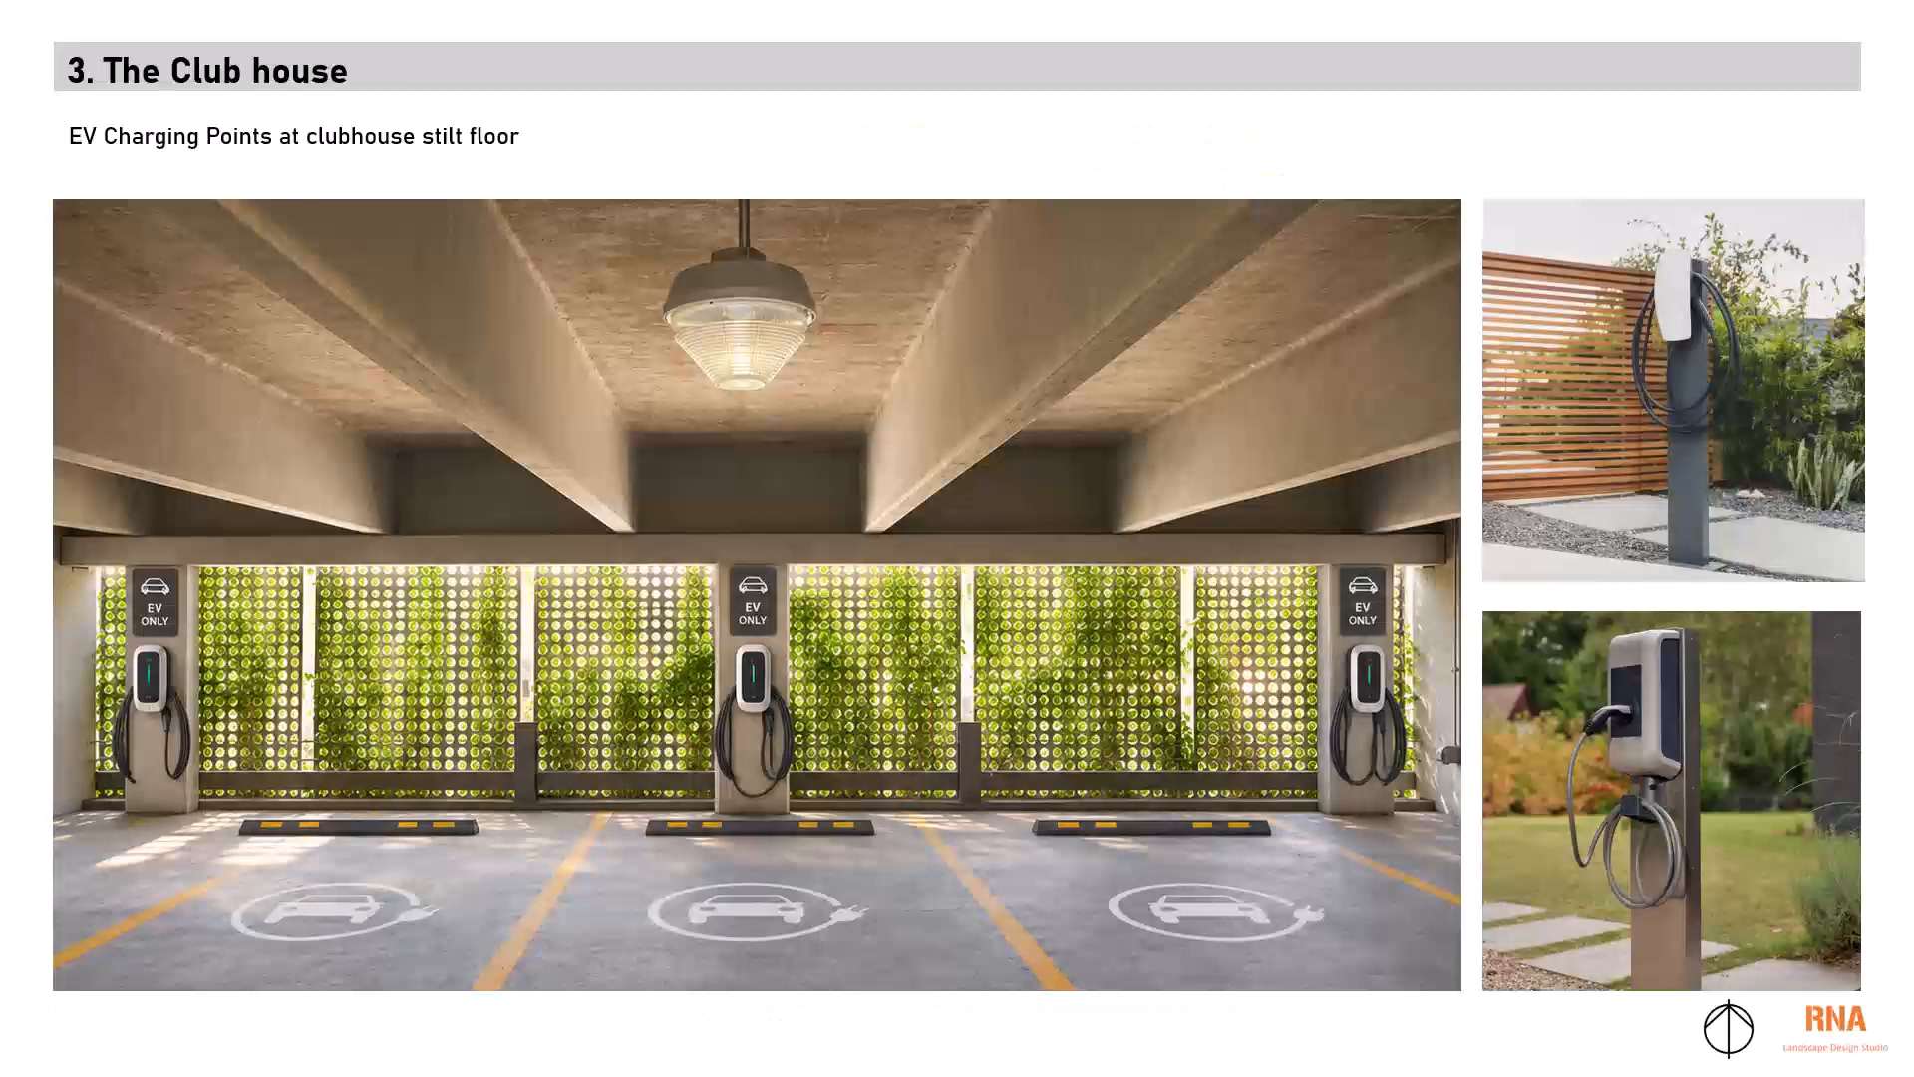
key(Down)
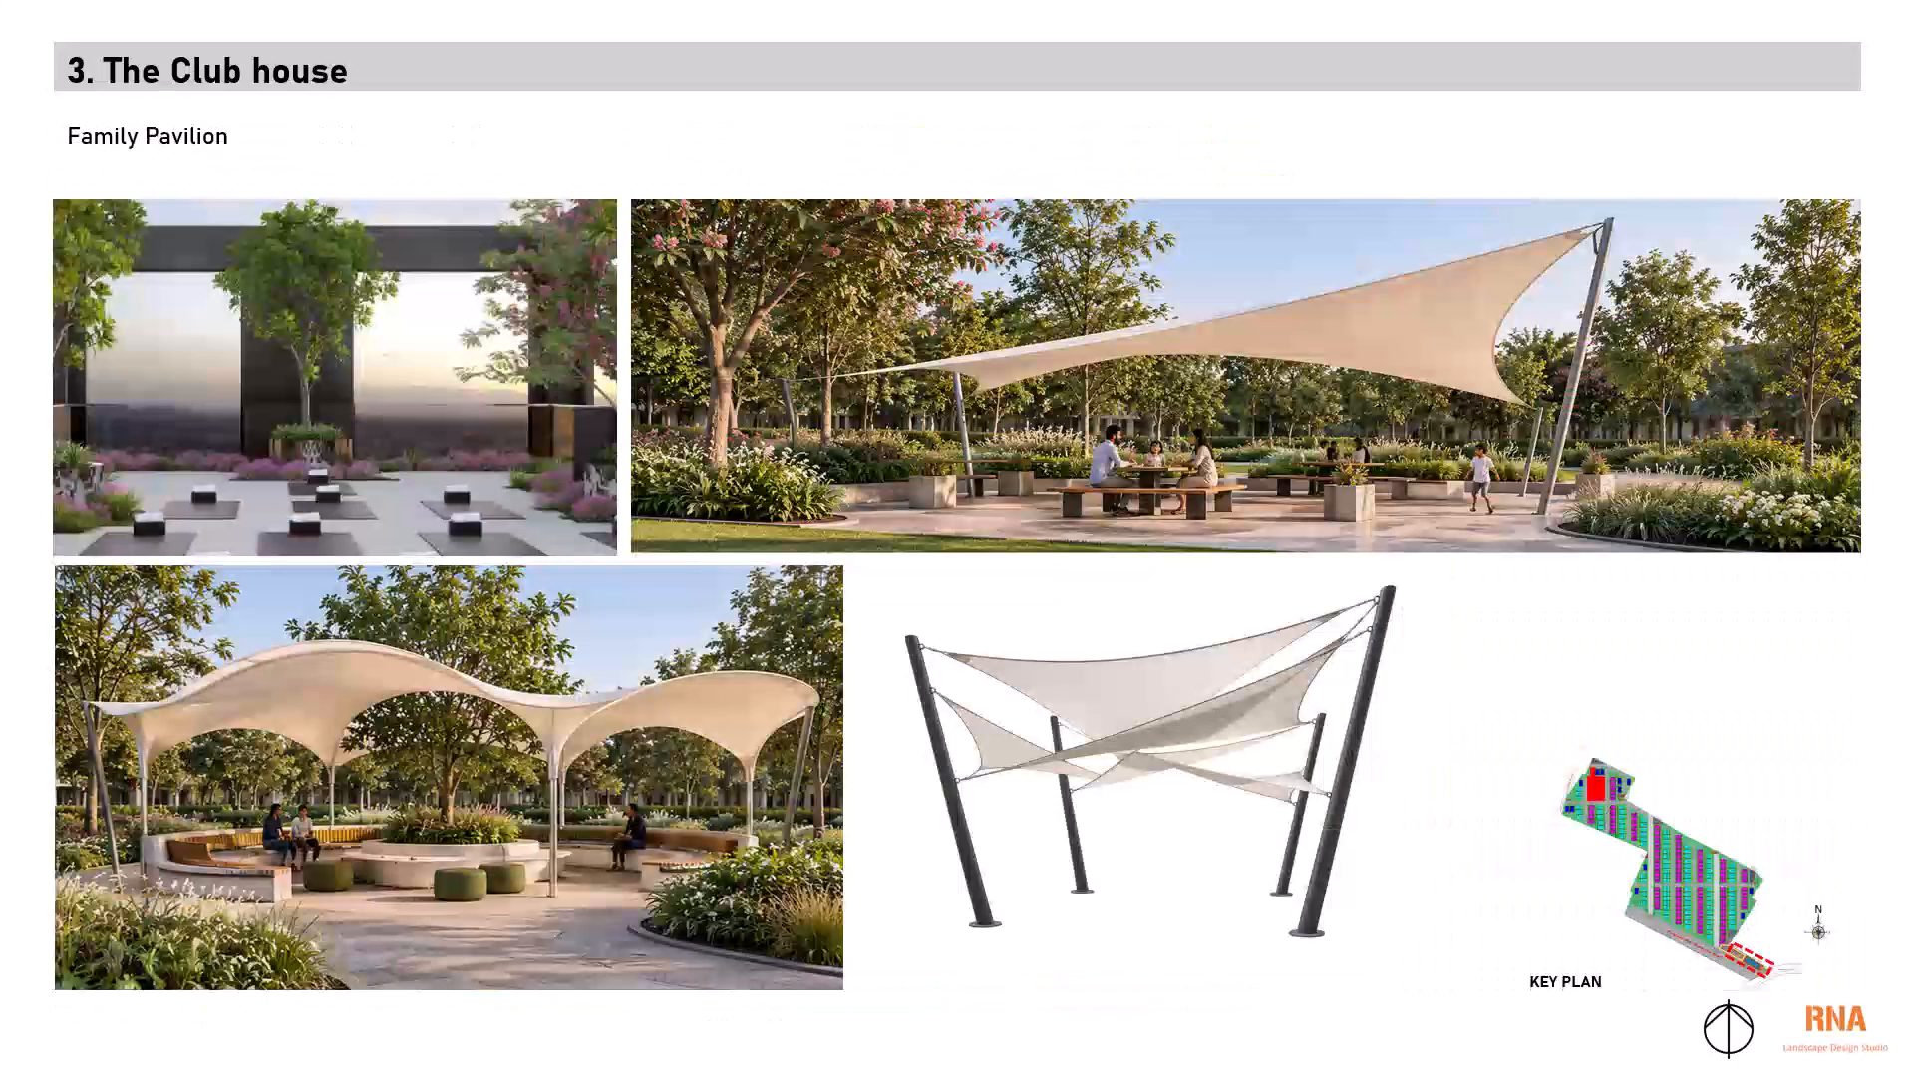
key(Down)
key(Up)
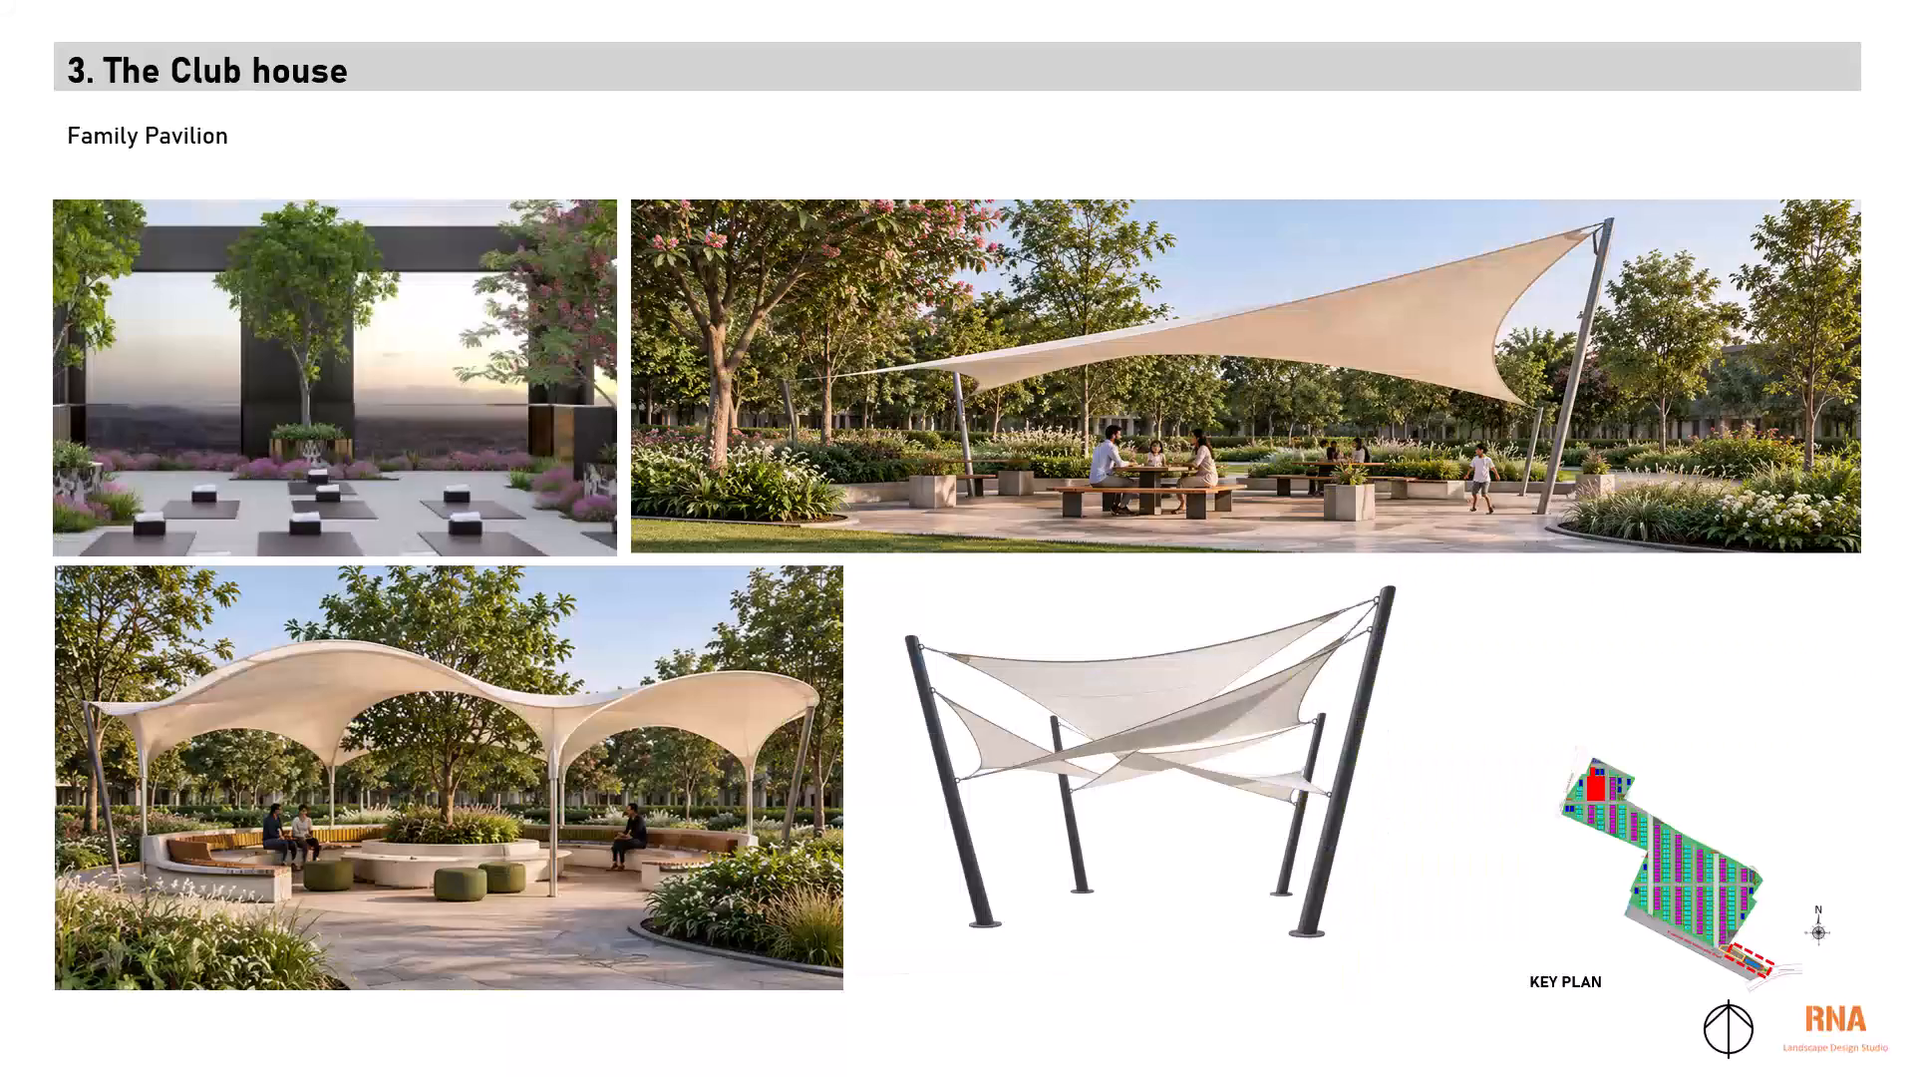
key(Down)
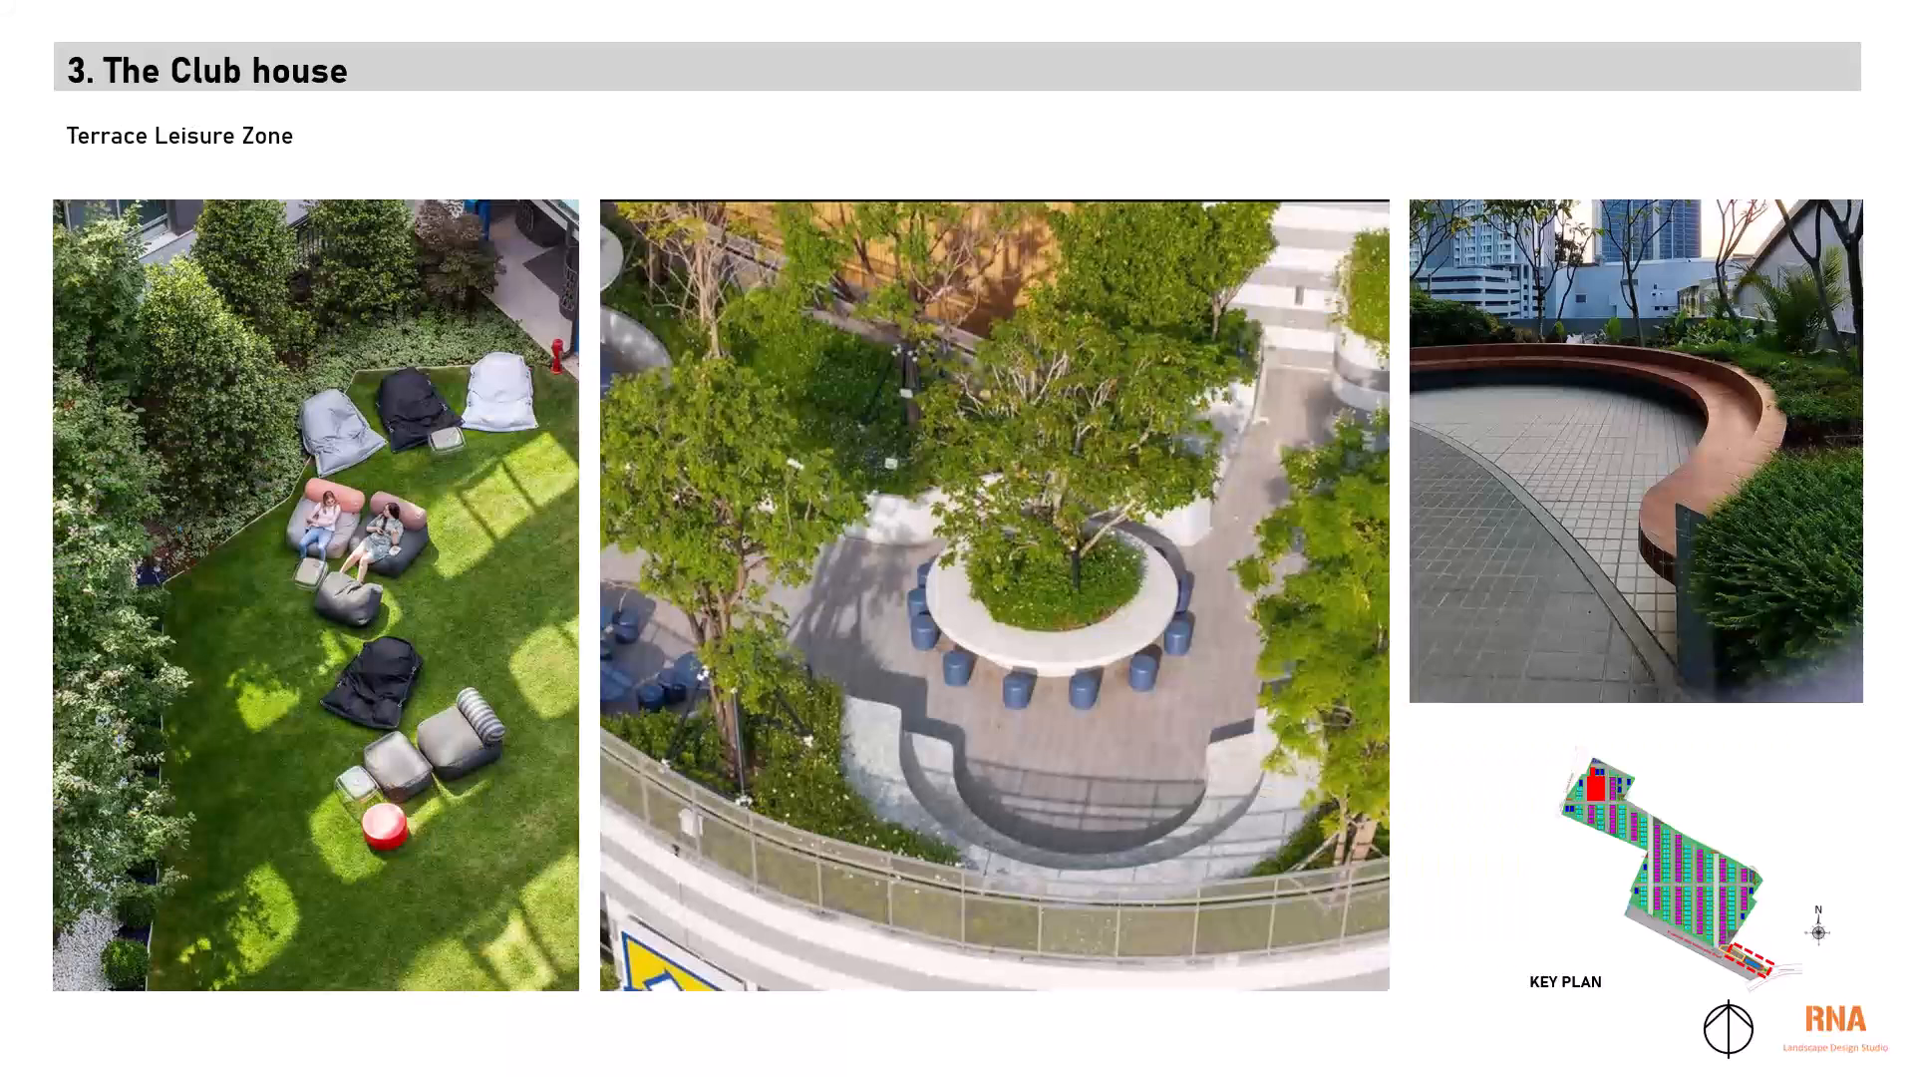
key(Up)
key(Down)
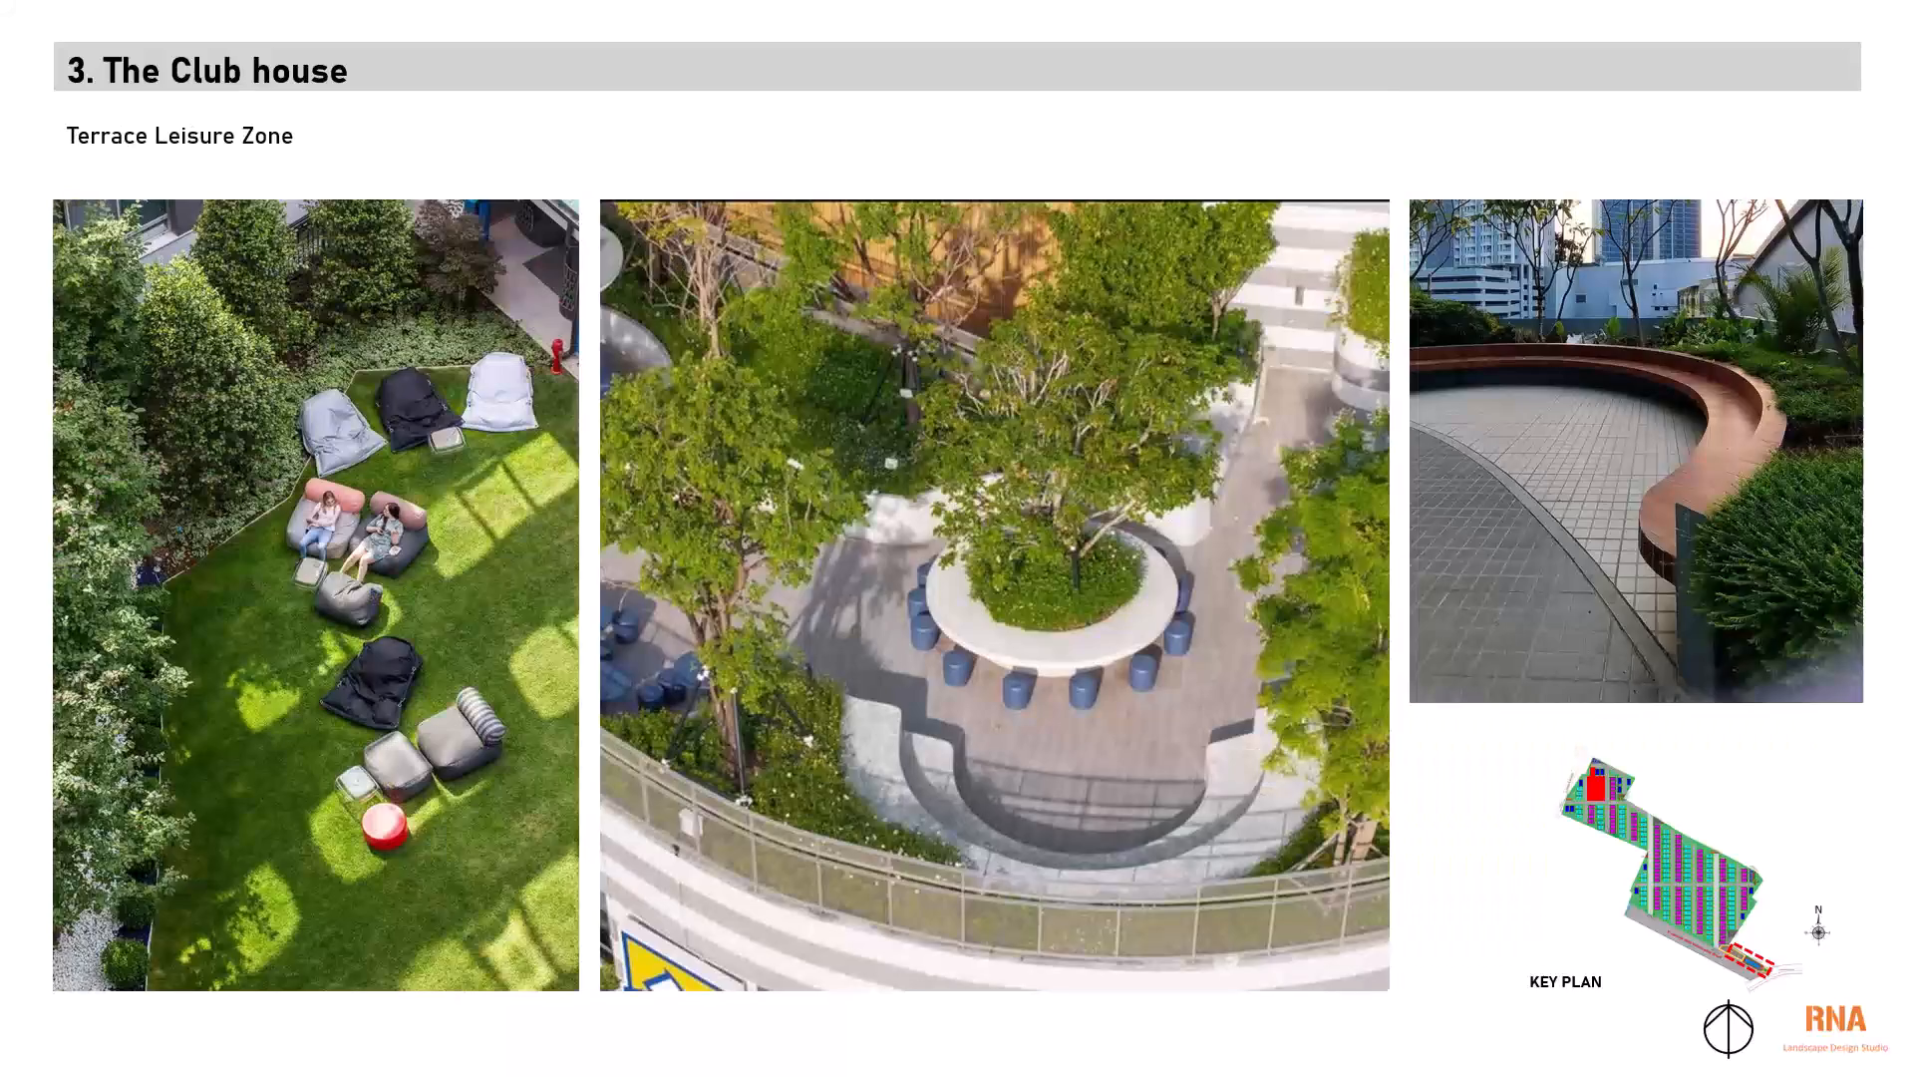
Review the Club House pool slides, from the Swimming Pool mood boards through to Hanging bed, Pool loungers and Sunken seating.
key(Down)
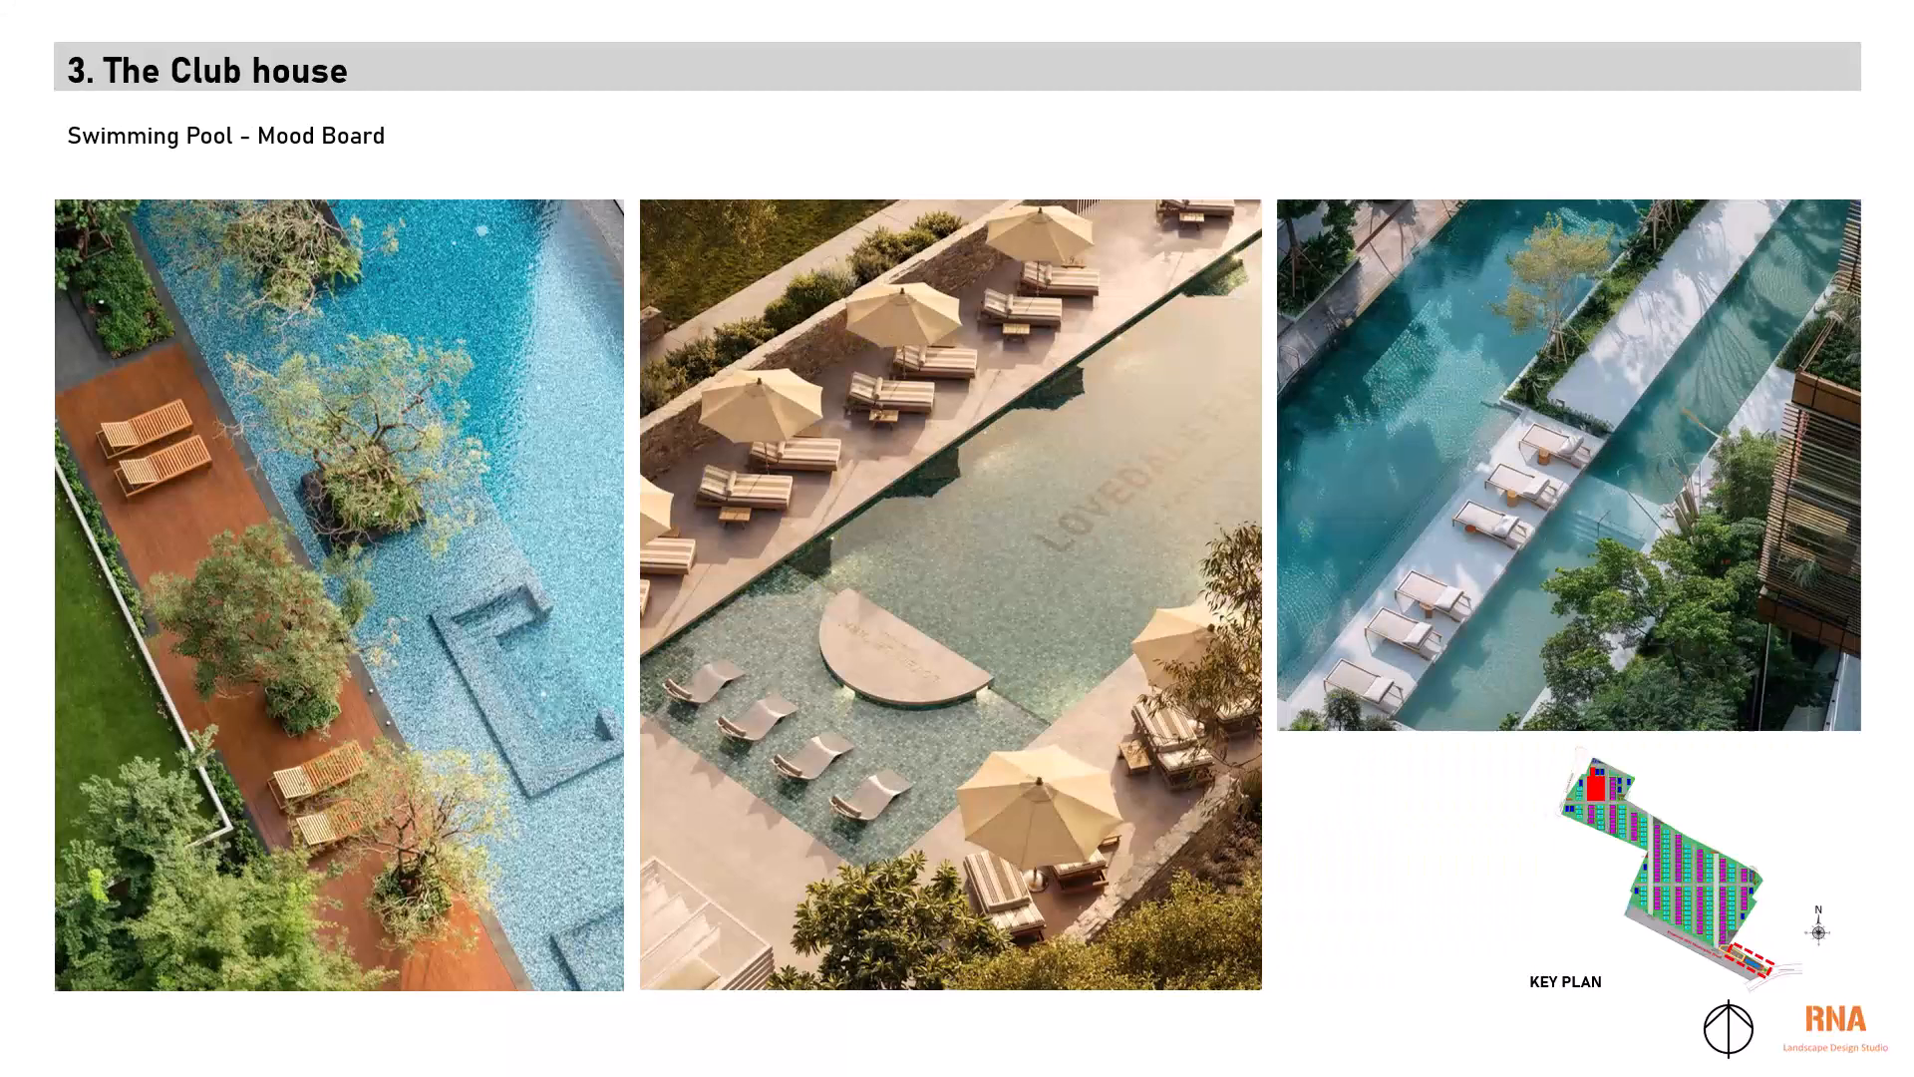
key(Down)
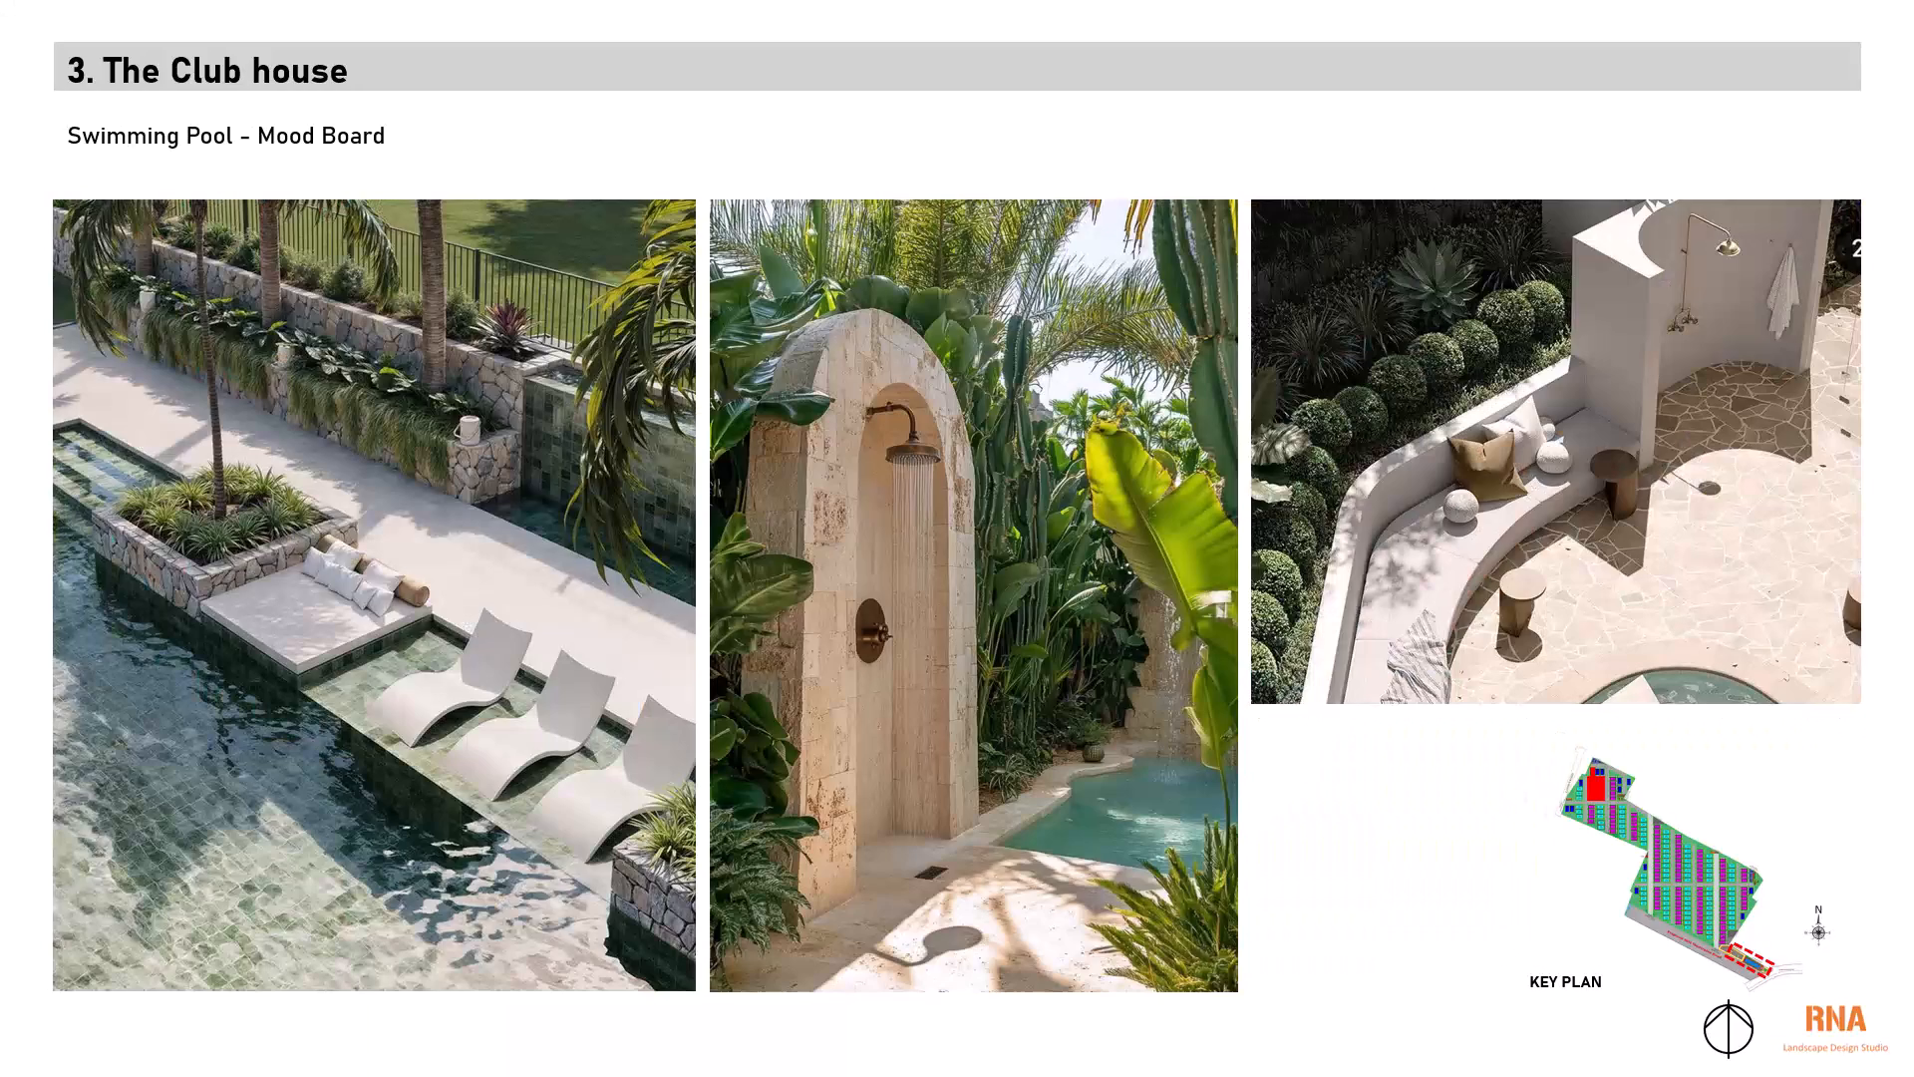
key(Down)
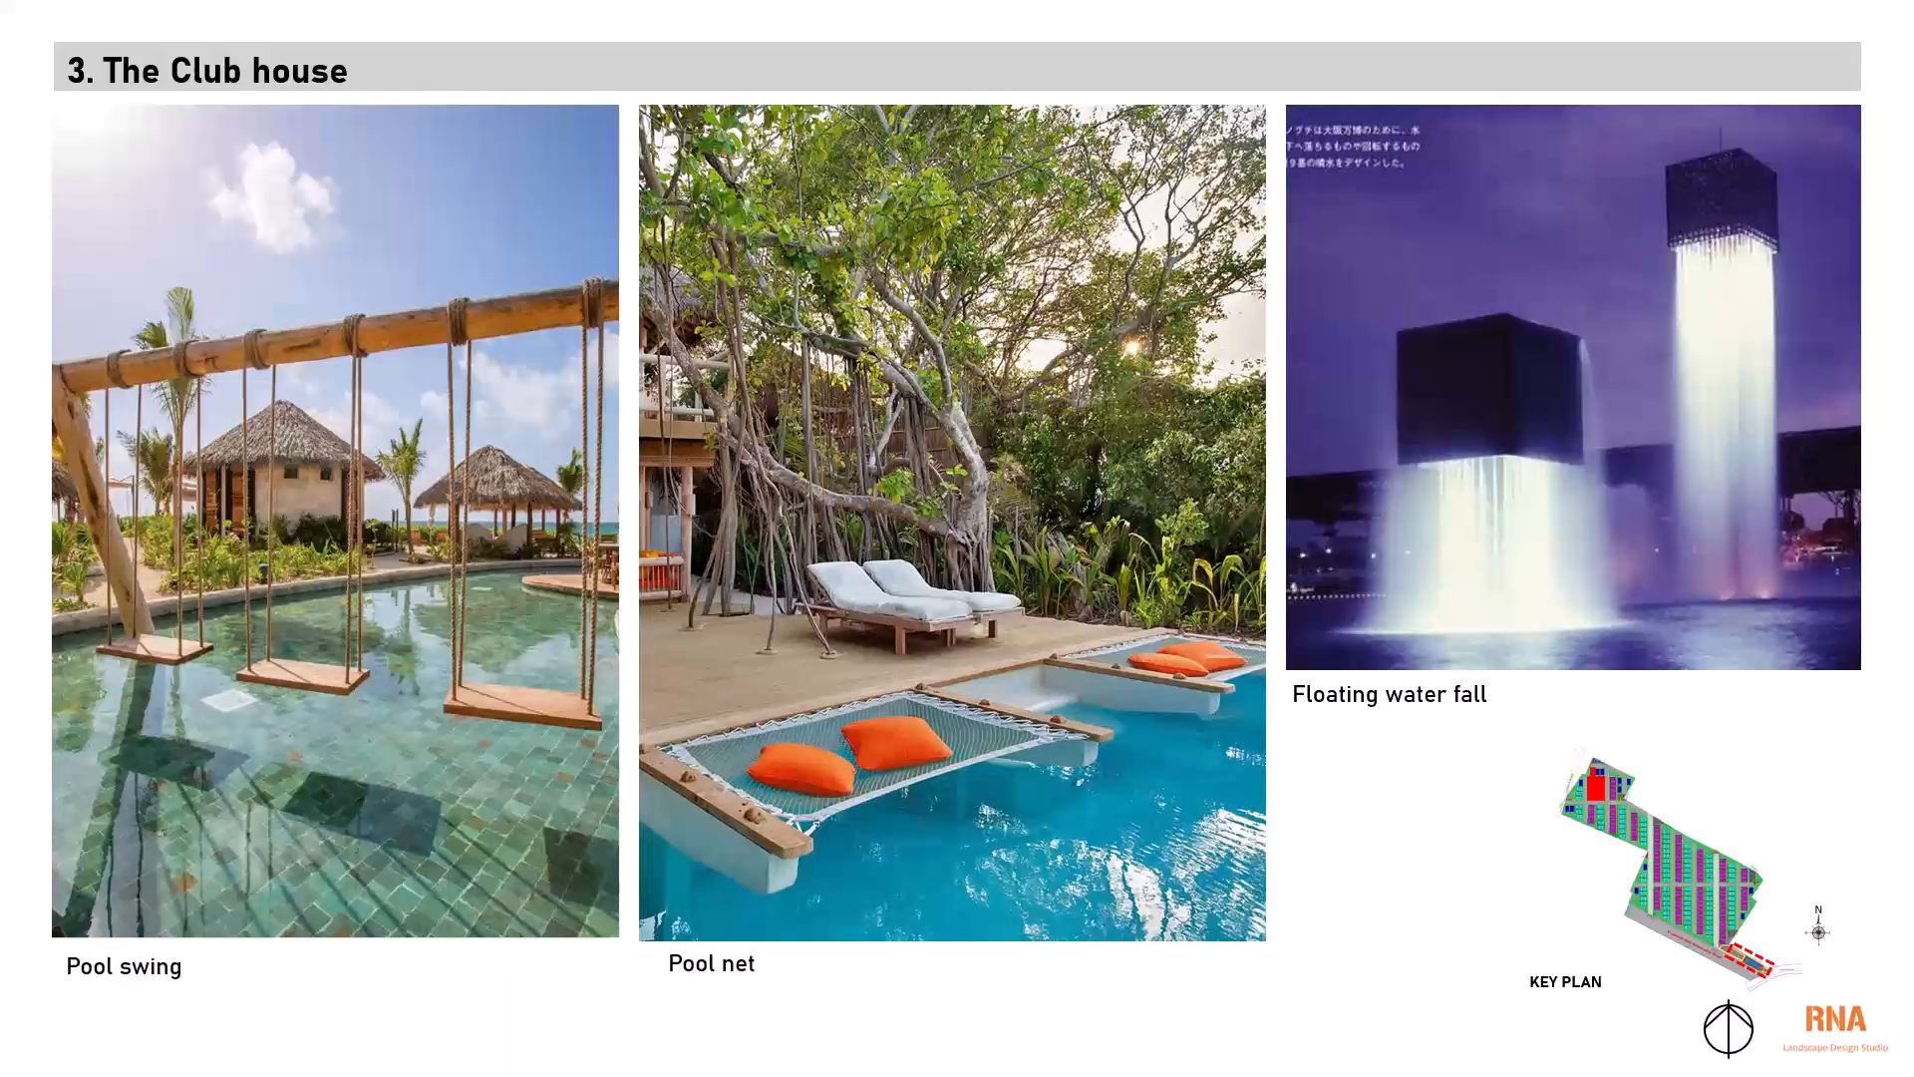
key(Down)
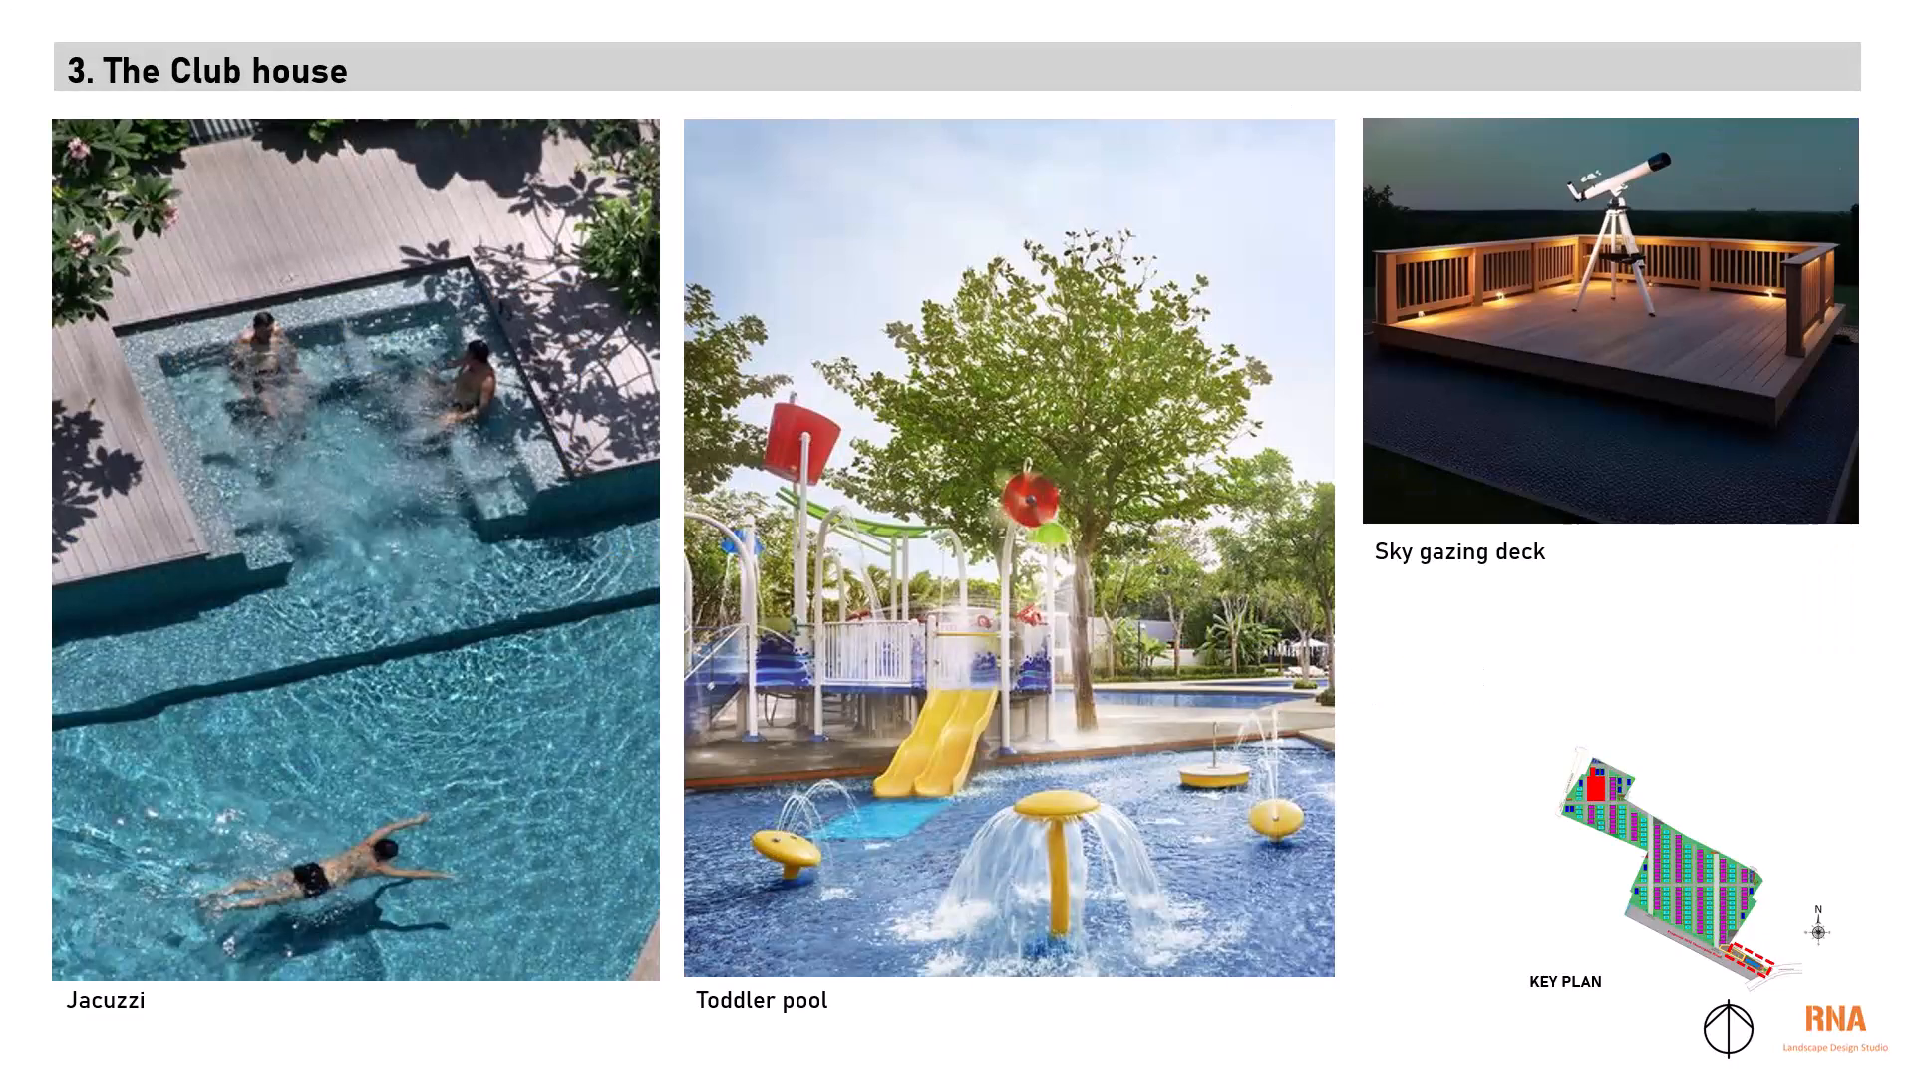
key(Down)
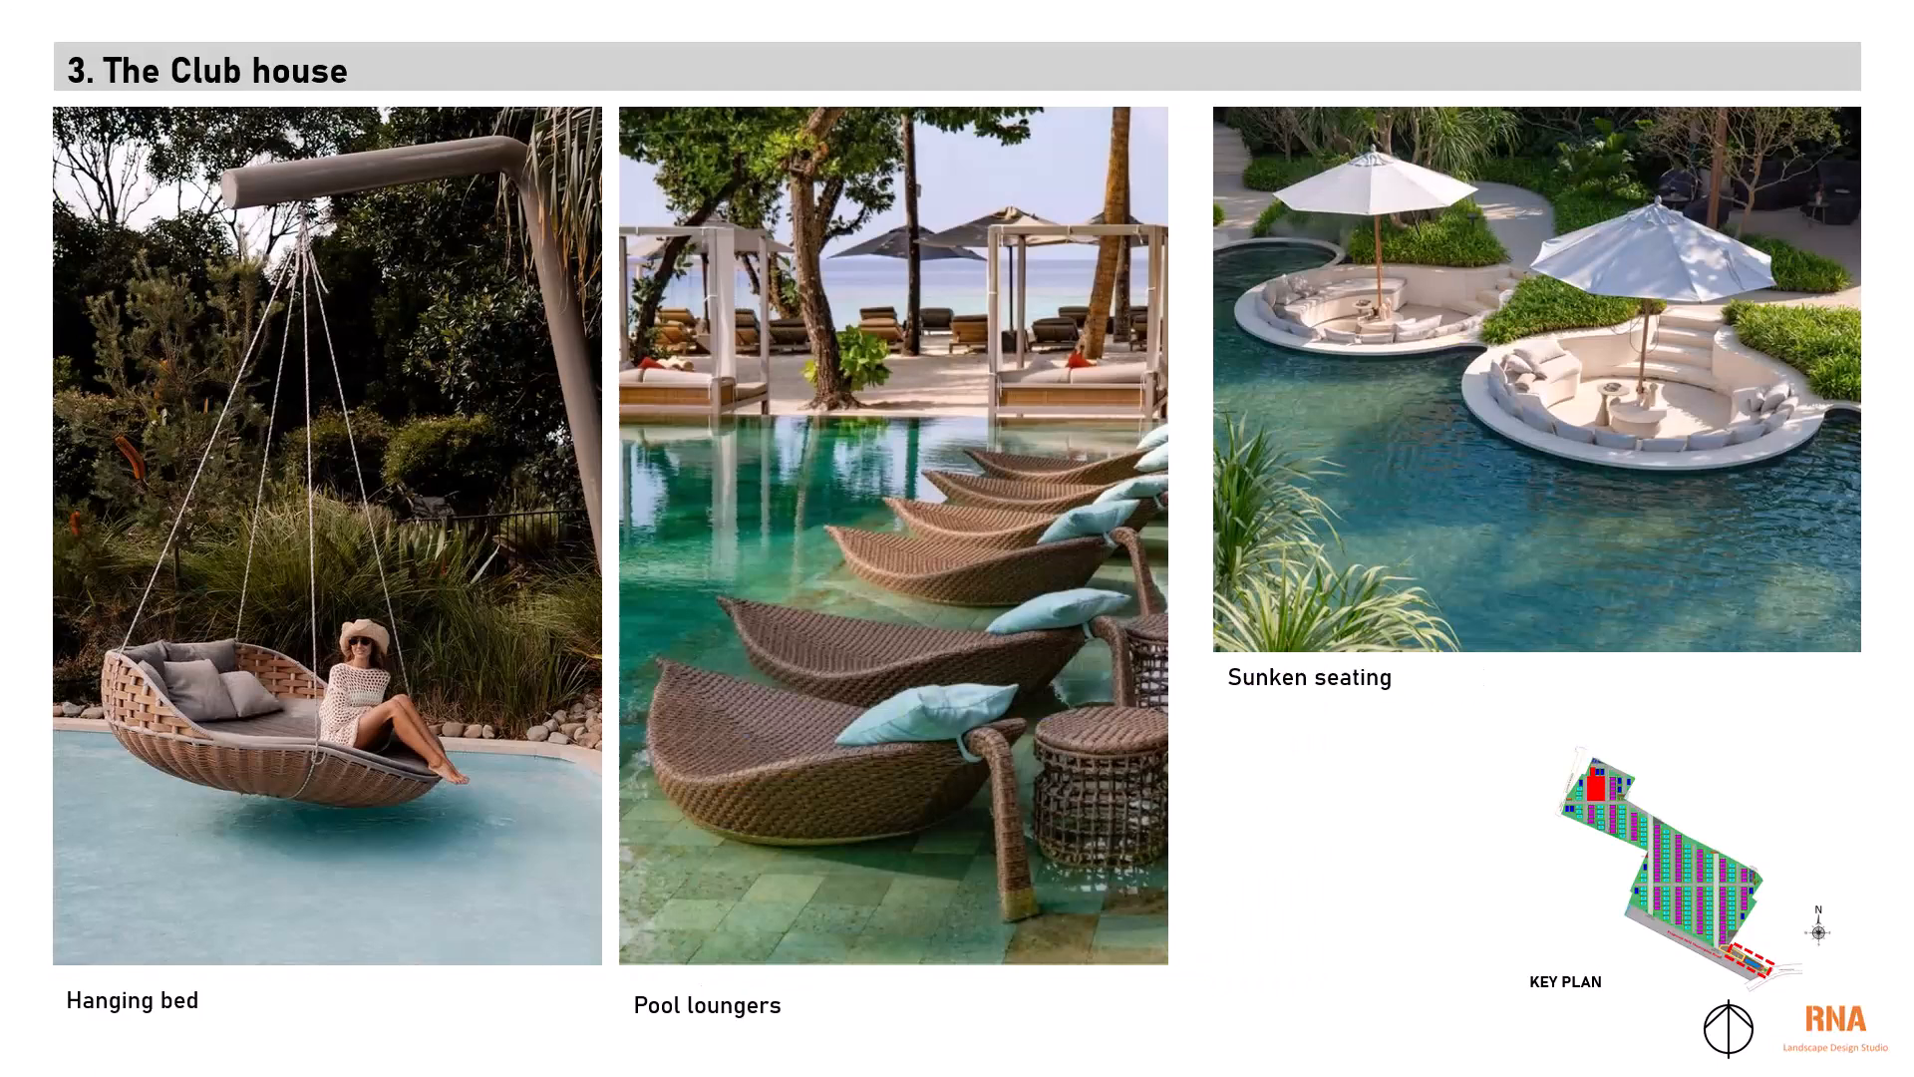